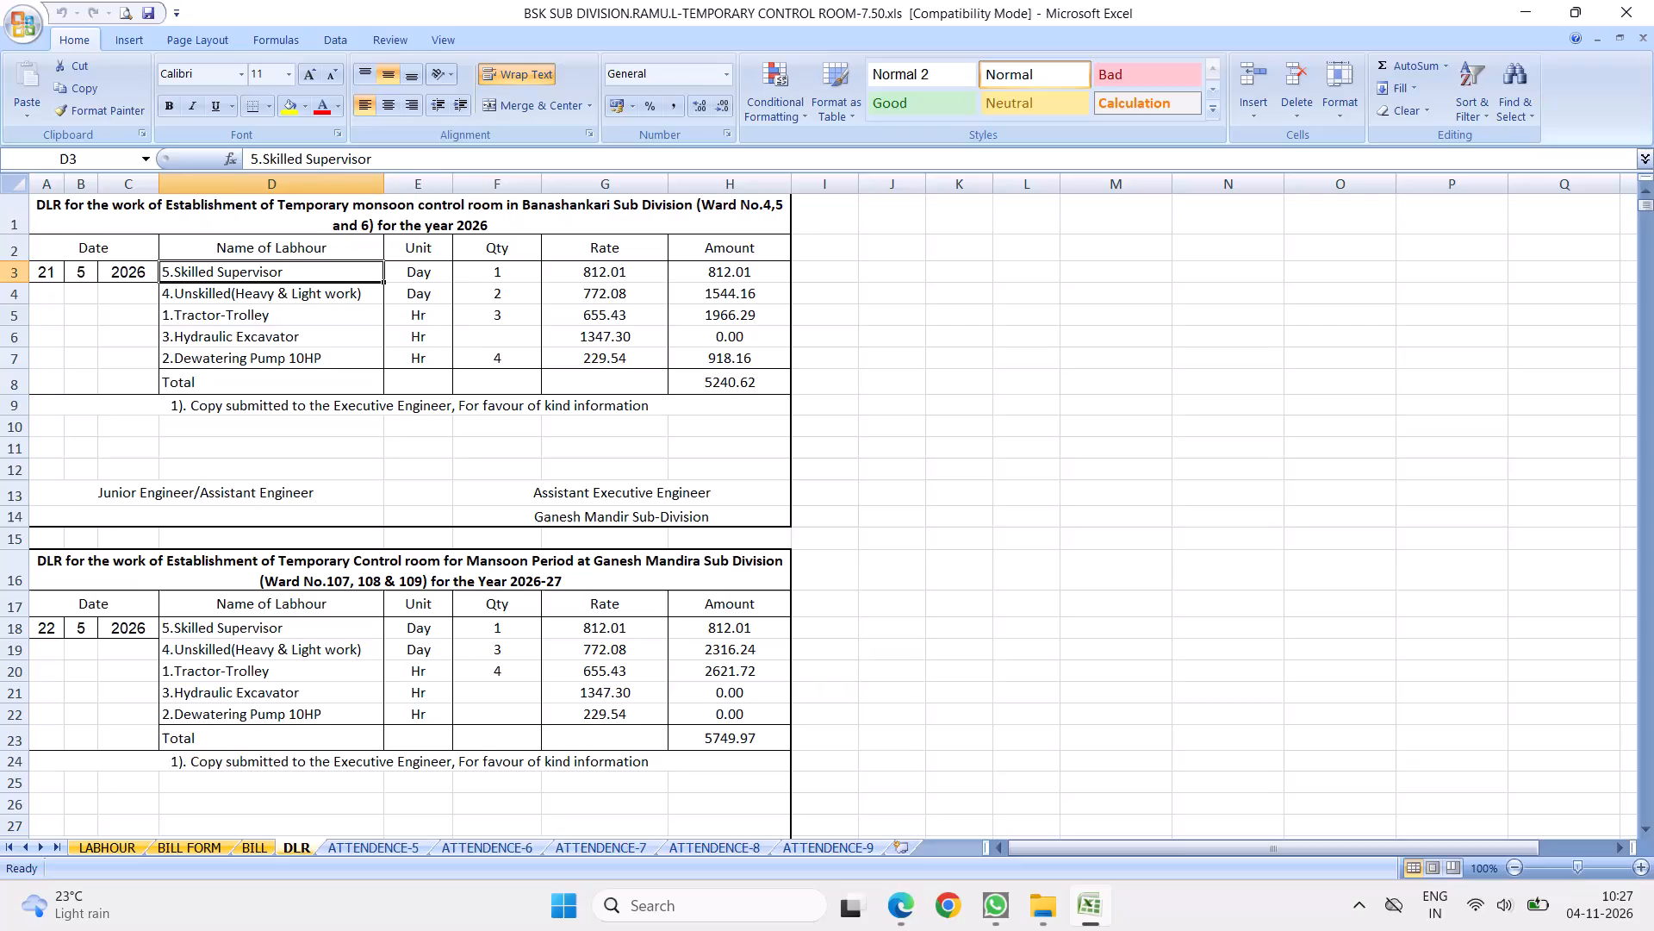
Change the first labour item of the 21-5-2026 table, cell D3, to "5.Unskilled(Heavy & Light work)".
scroll(354, 341, "up", 8)
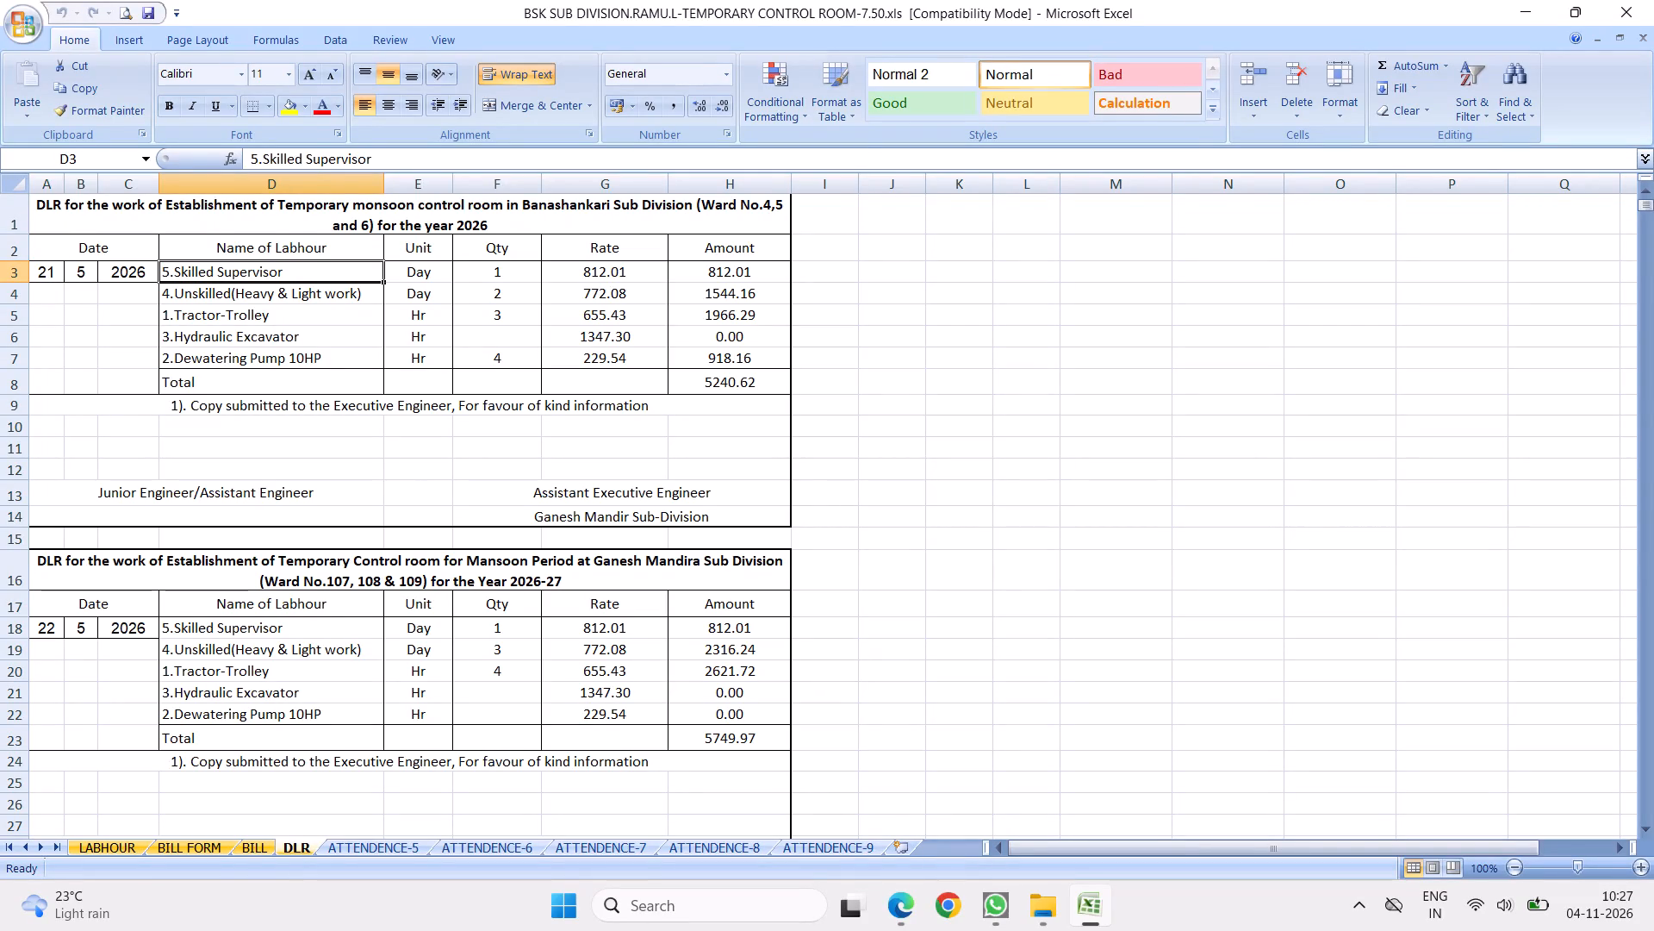
left_click(232, 220)
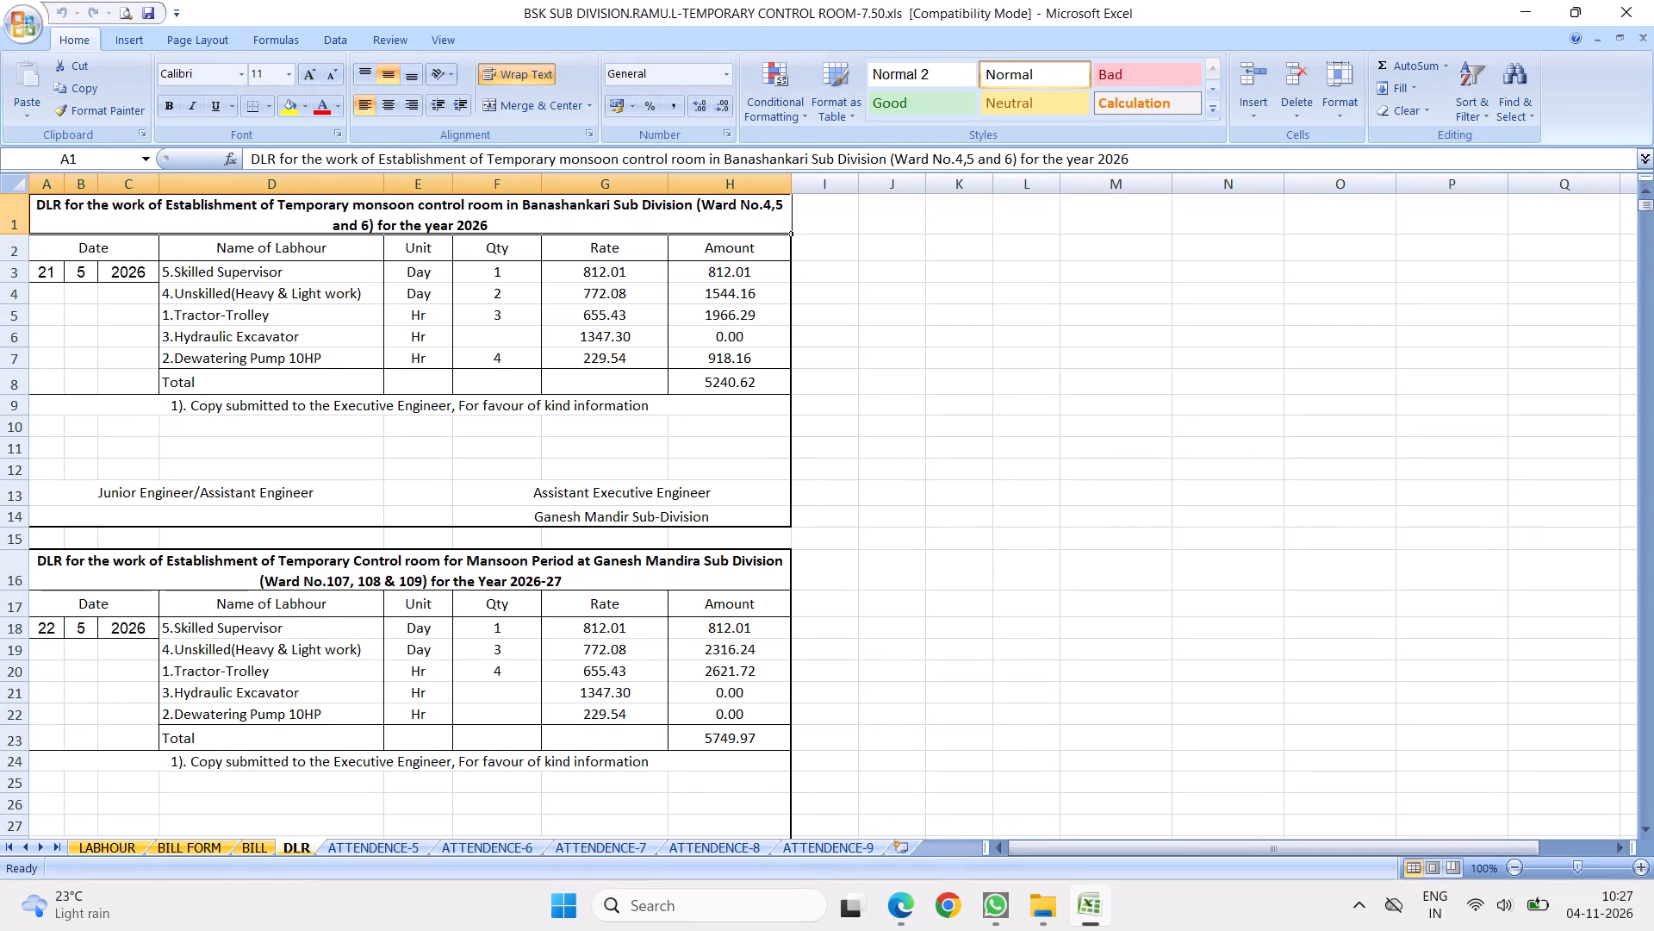
left_click(189, 270)
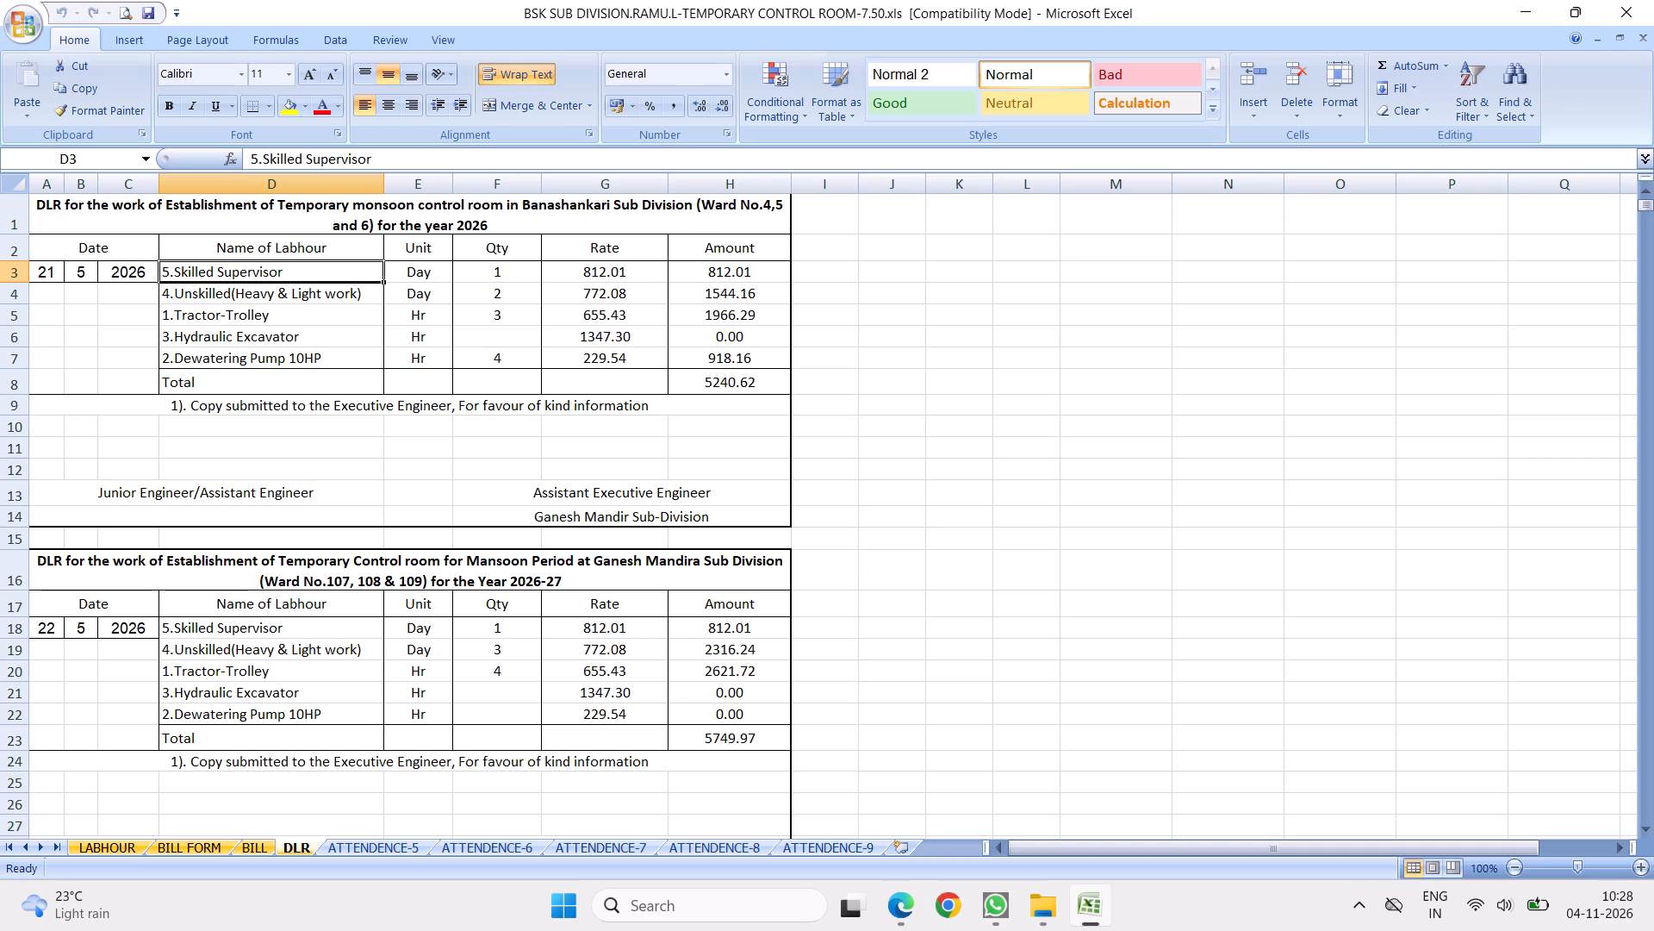
double_click(302, 273)
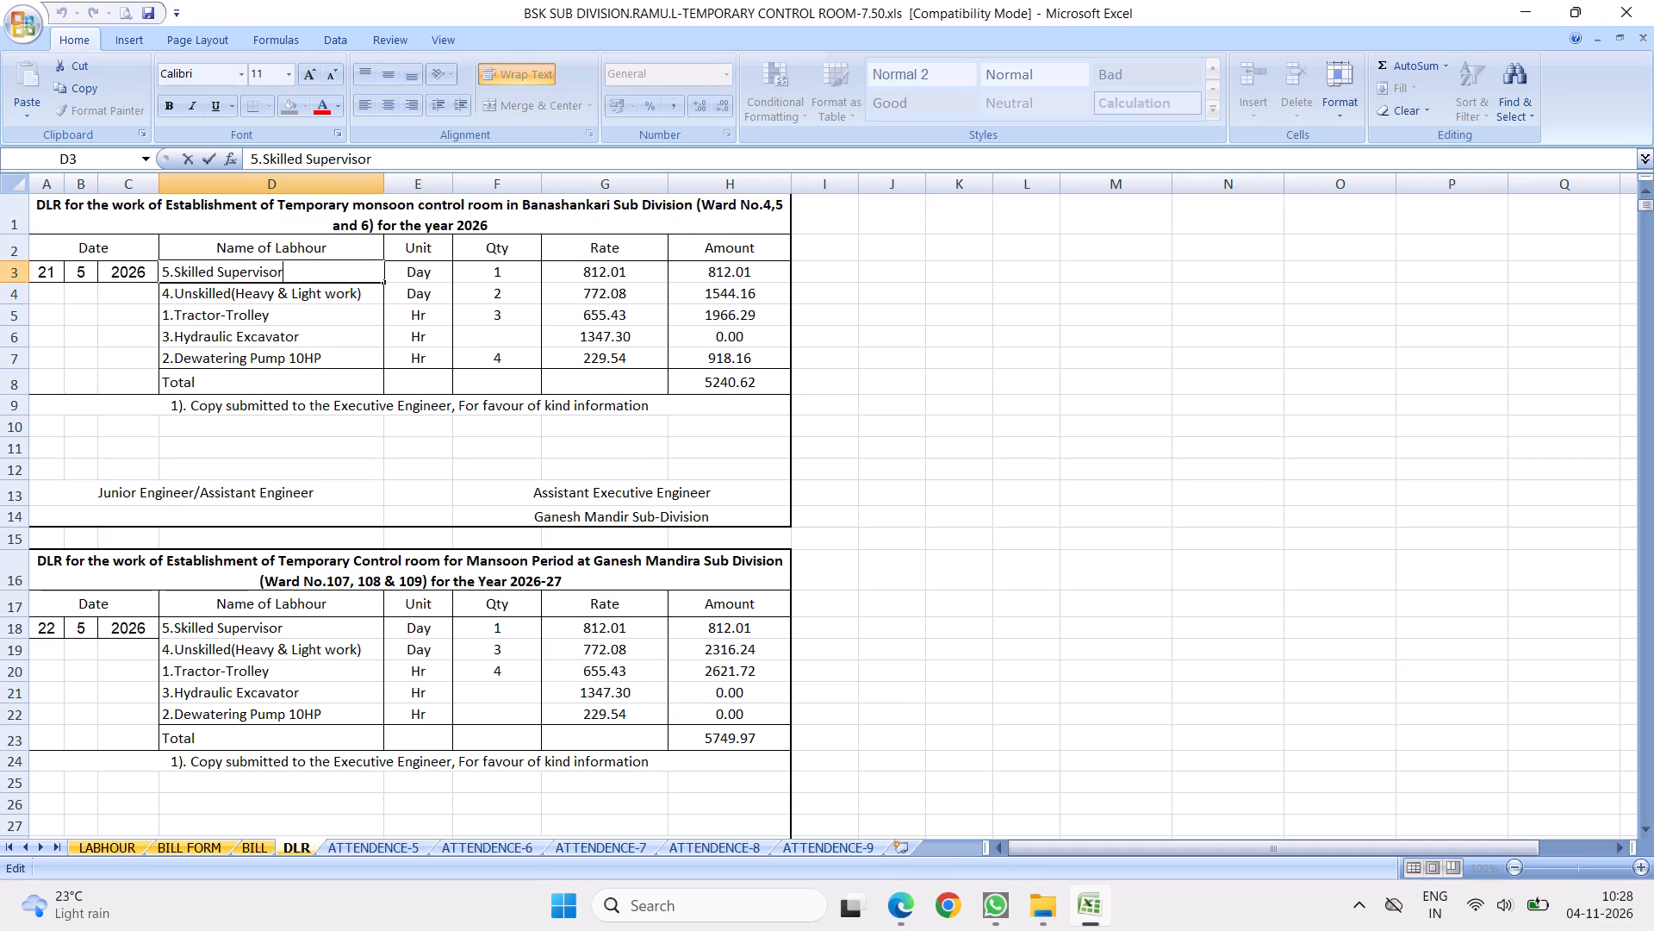
key("BackSpace")
key("BackSpace")
key("BackSpace")
key("BackSpace")
key("BackSpace")
key("BackSpace")
key("BackSpace")
key("BackSpace")
key("BackSpace")
key("BackSpace")
key("BackSpace")
key("BackSpace")
key("BackSpace")
key("BackSpace")
key("BackSpace")
key("BackSpace")
key("BackSpace")
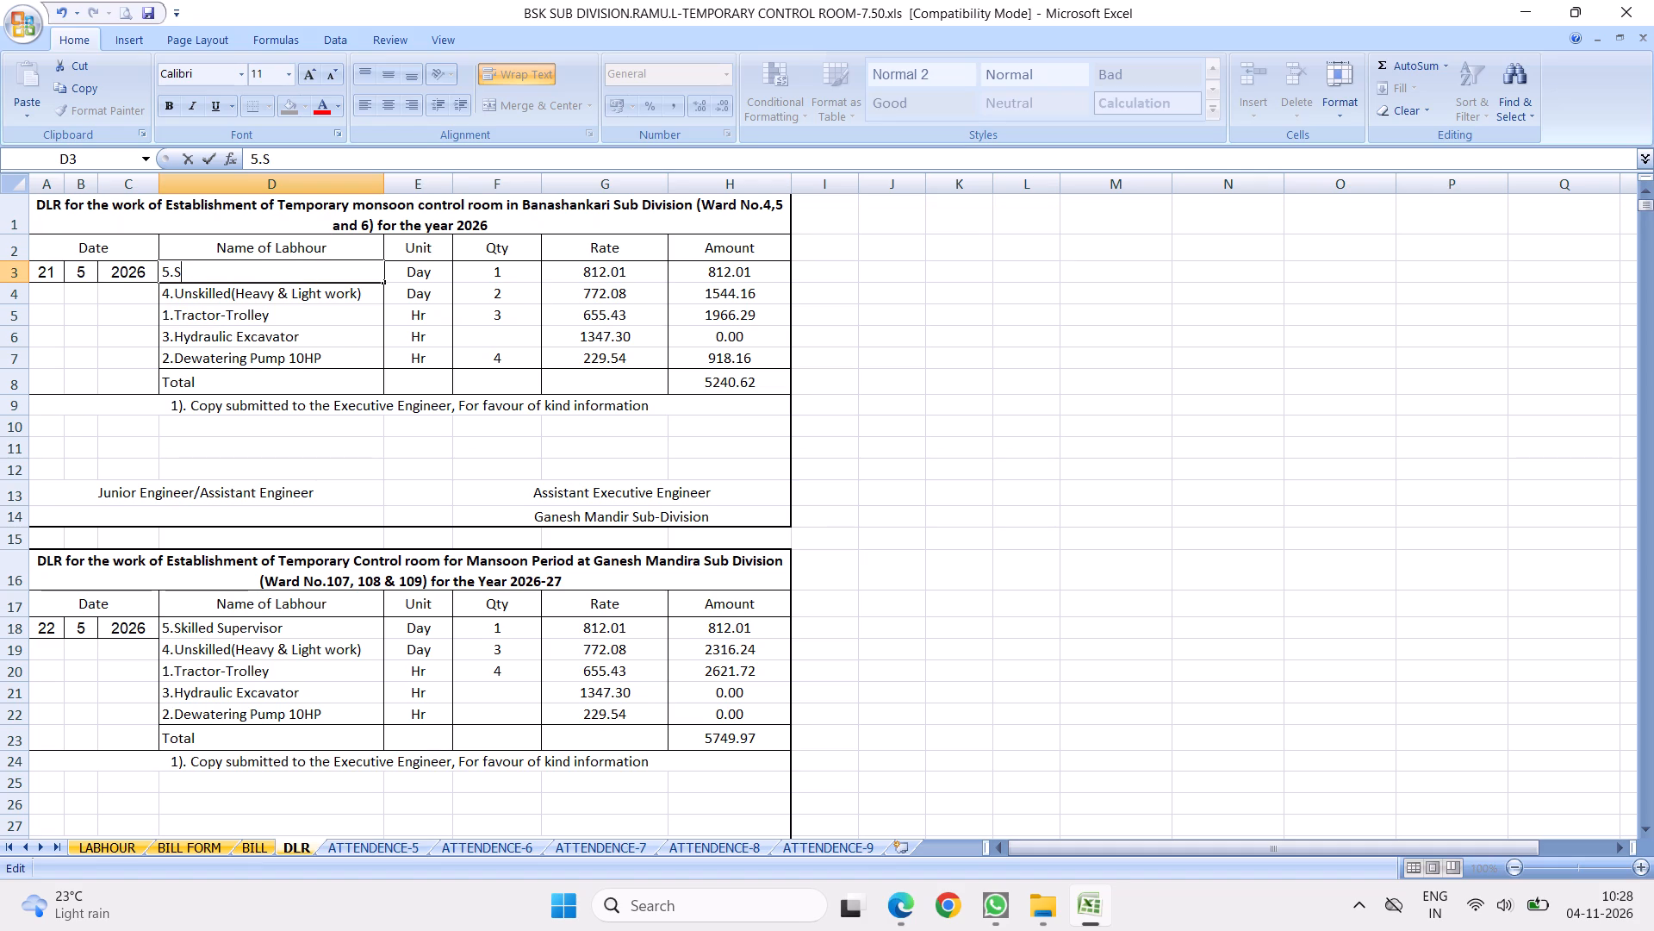
key("BackSpace")
type("Un")
type("skilled")
key("shift+parenleft")
type("Heavy")
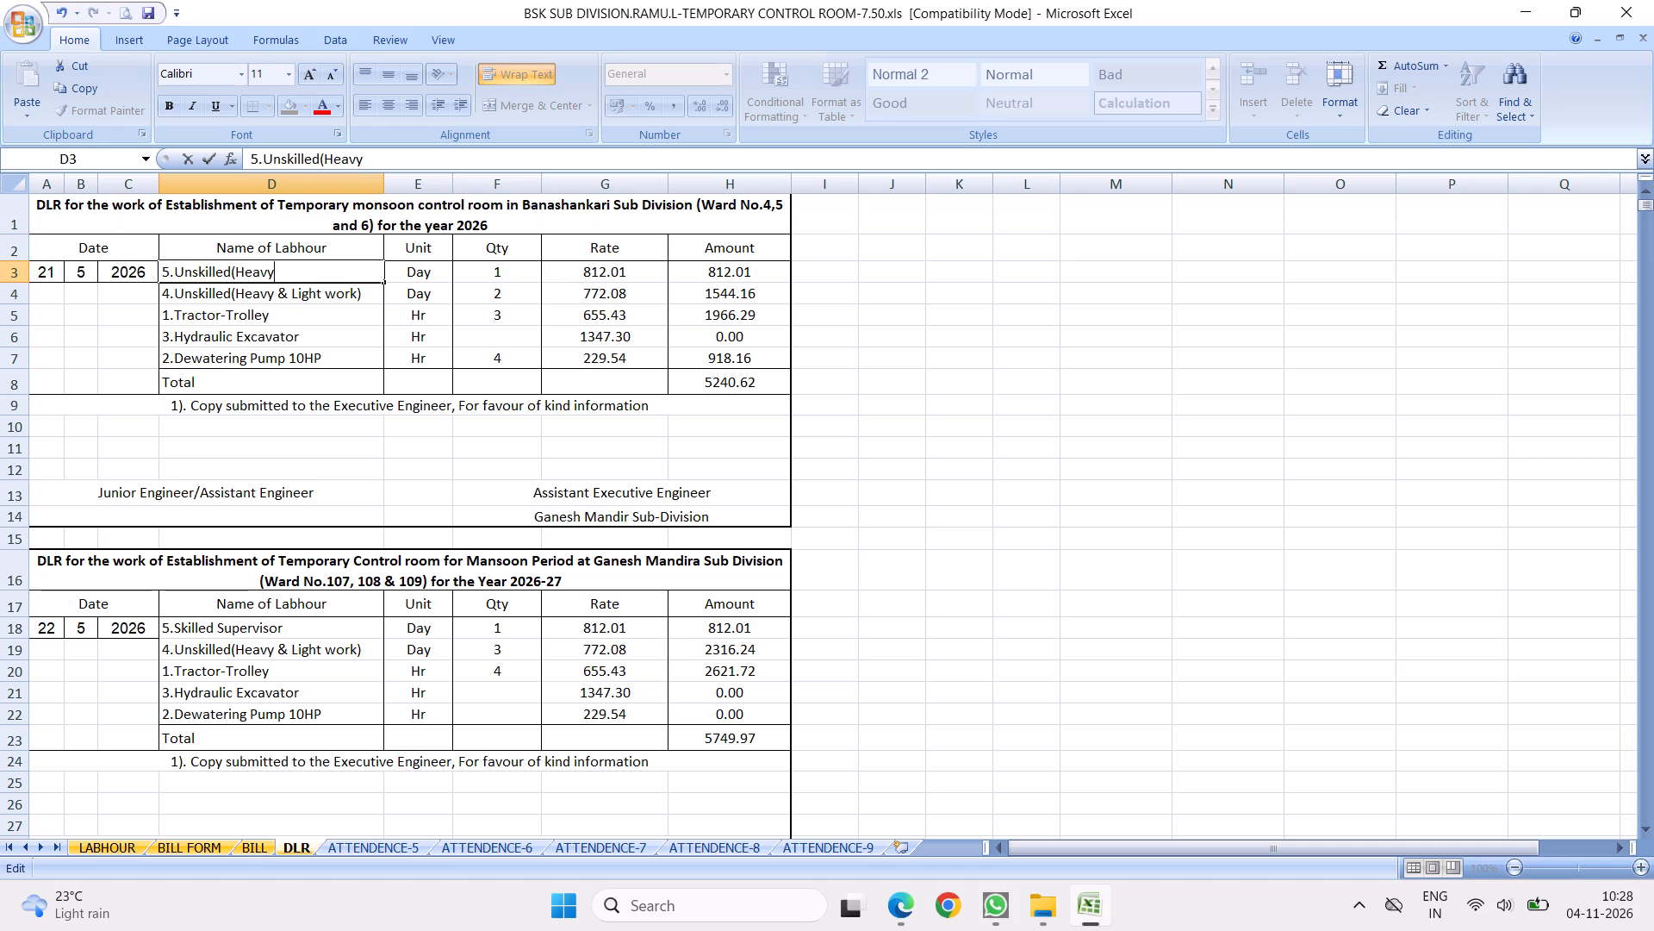
key("space")
type("&")
key("space")
type("Light")
key("space")
type("work)")
left_click(496, 394)
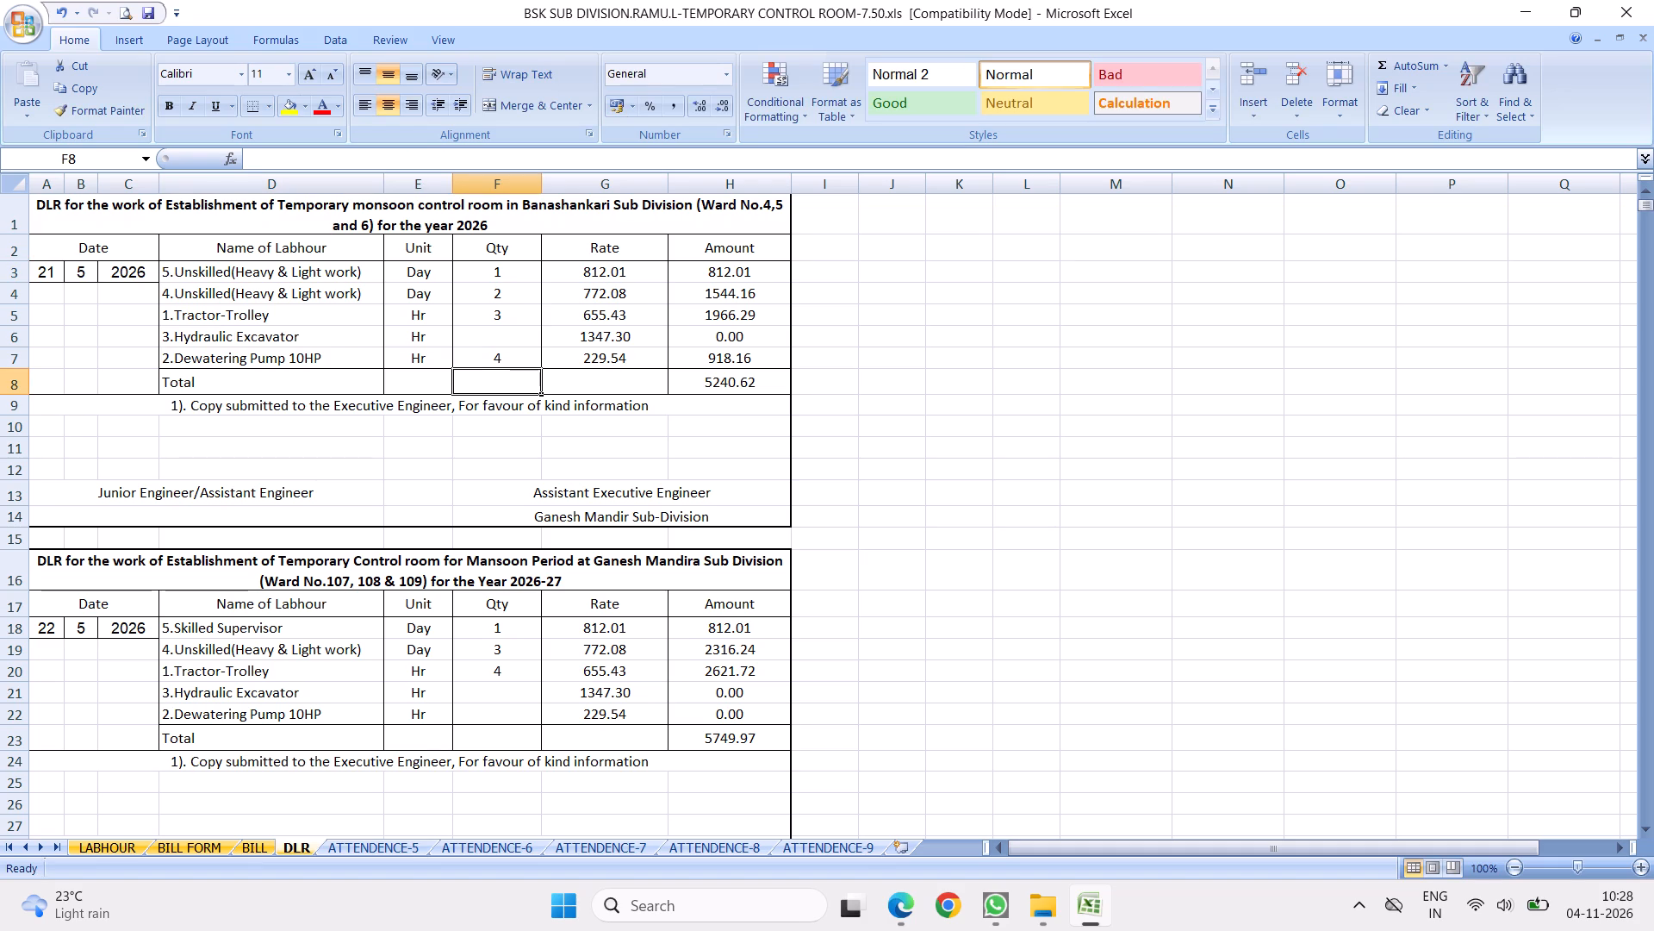
Change the second labour item of the 21-5-2026 table, cell D4, to "4.Hydraulic Crane 10t".
left_click(204, 299)
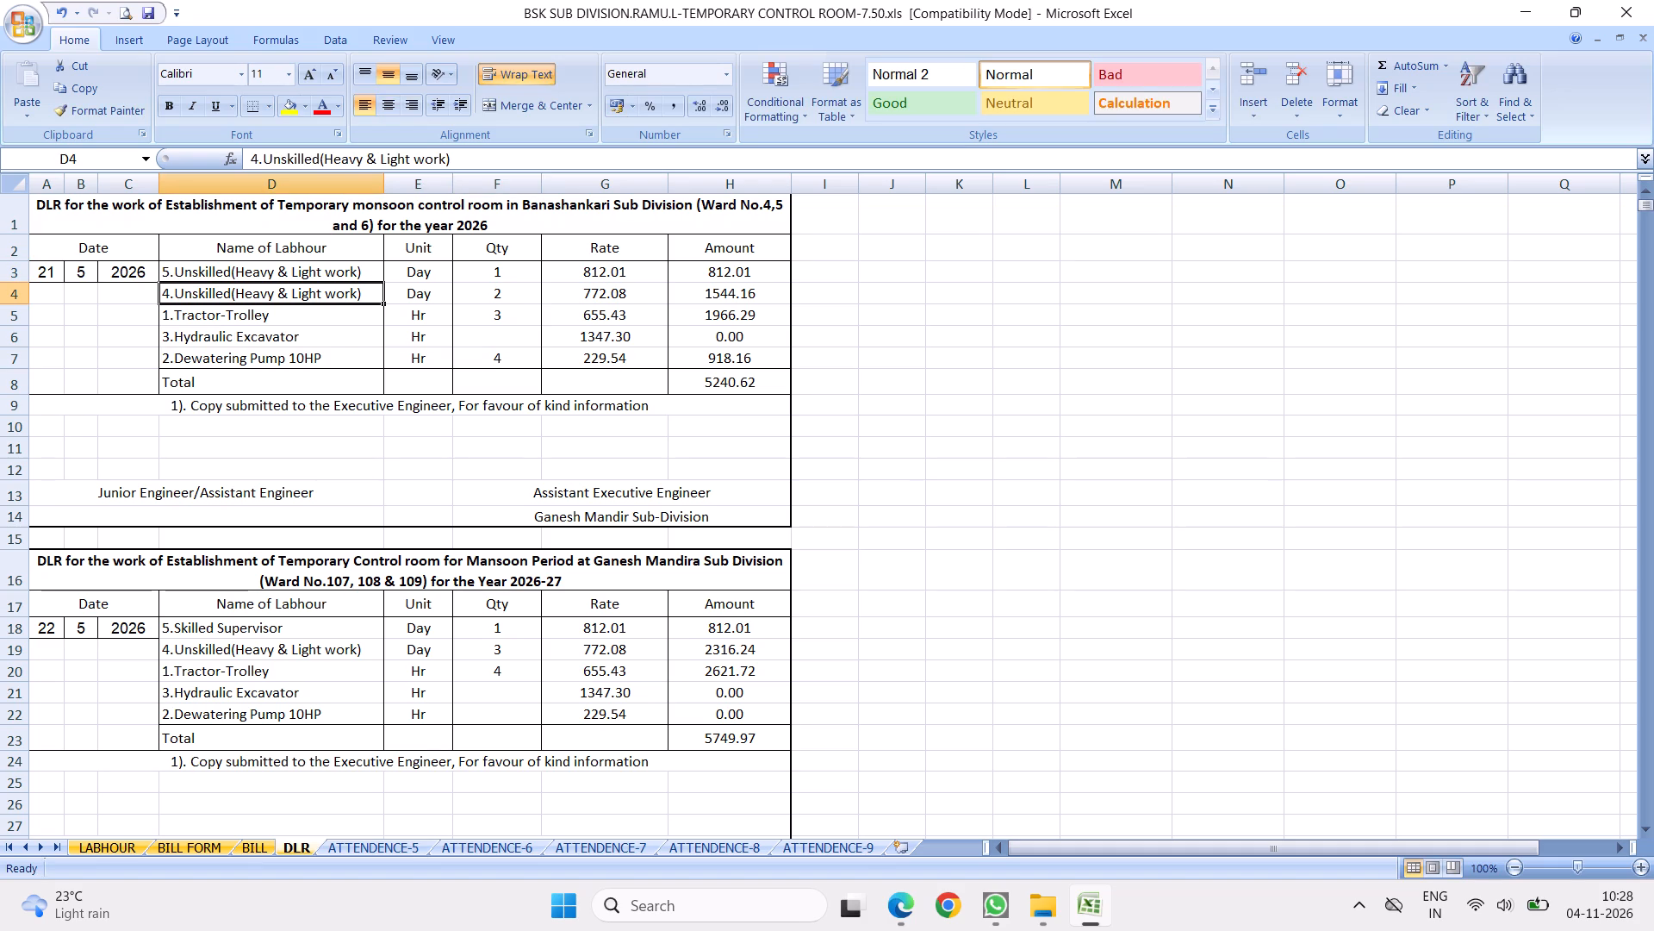
double_click(363, 291)
key("BackSpace")
key("BackSpace")
key("BackSpace")
key("BackSpace")
key("BackSpace")
key("BackSpace")
key("BackSpace")
key("BackSpace")
key("BackSpace")
key("BackSpace")
key("BackSpace")
key("BackSpace")
key("BackSpace")
key("BackSpace")
key("BackSpace")
key("BackSpace")
key("BackSpace")
key("BackSpace")
key("BackSpace")
key("BackSpace")
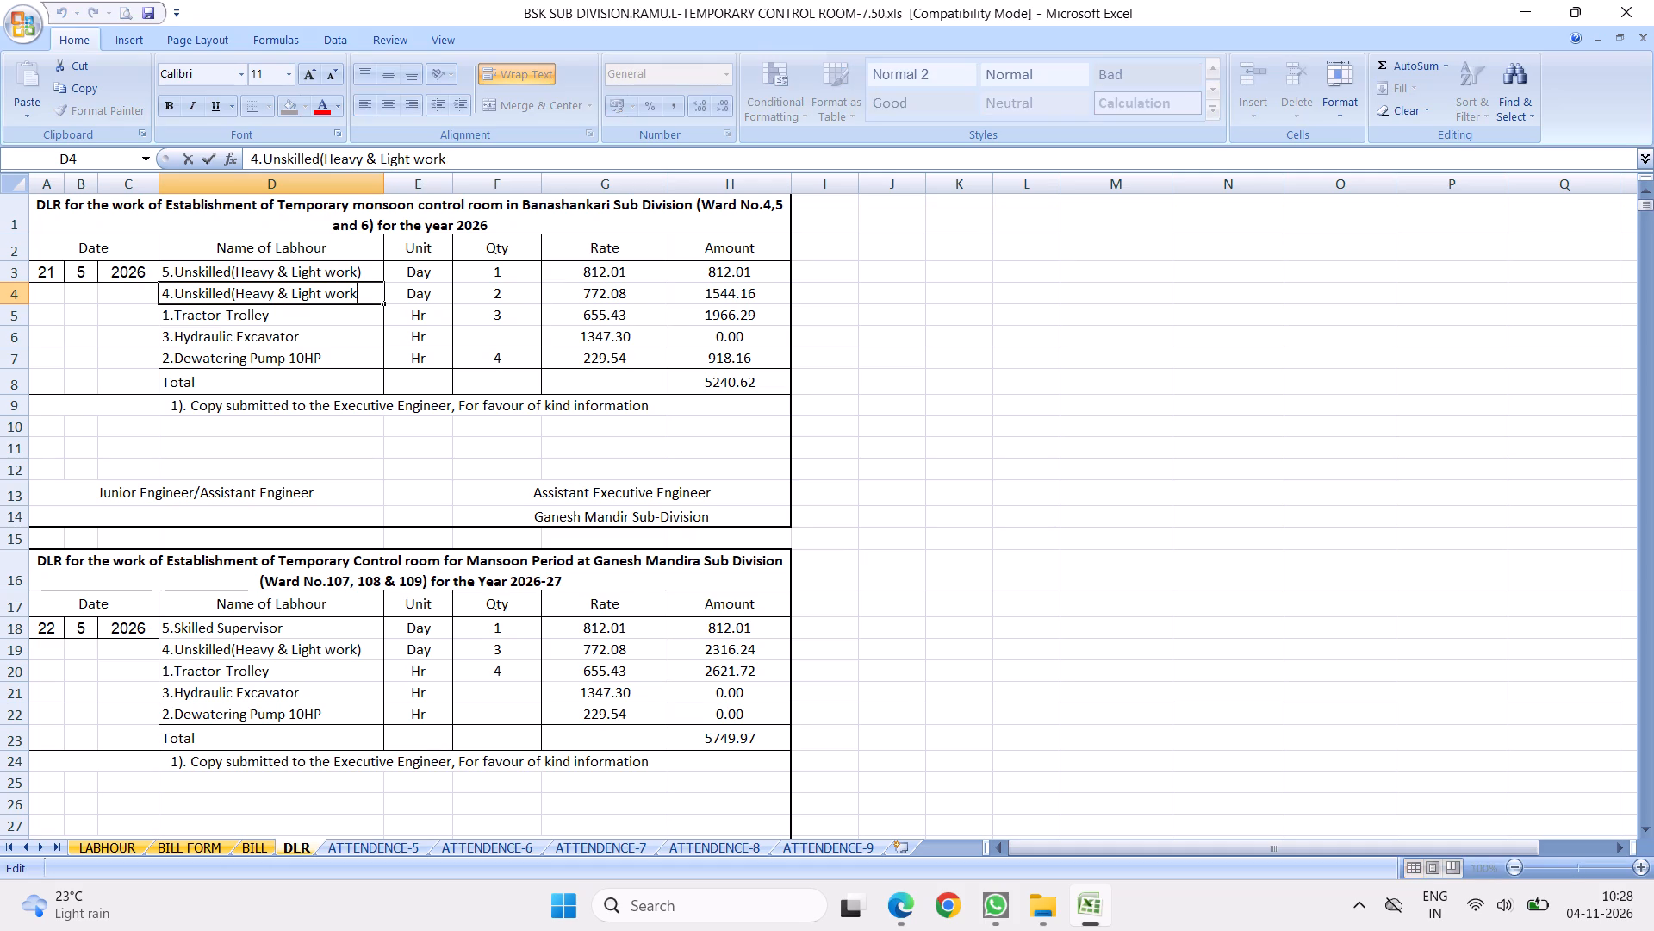
key("BackSpace")
key("BackSpace")
key("BackSpace")
key("BackSpace")
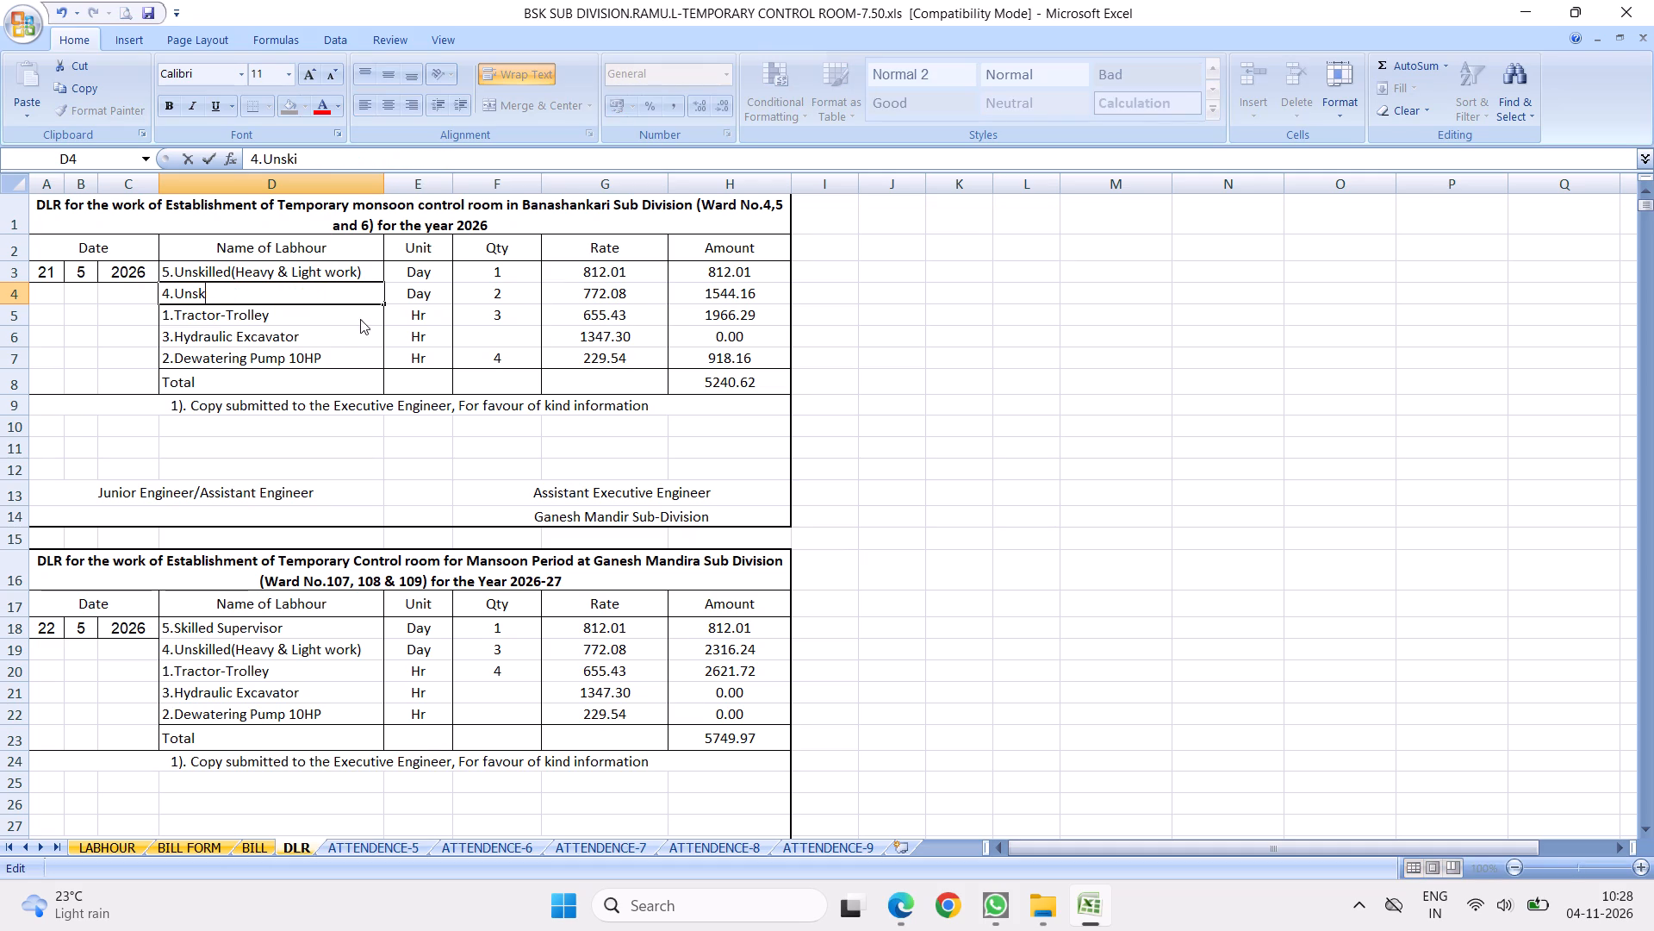
key("BackSpace")
key("BackSpace")
key("BackSpace")
key("BackSpace")
type("Hydra")
type("ulic")
key("space")
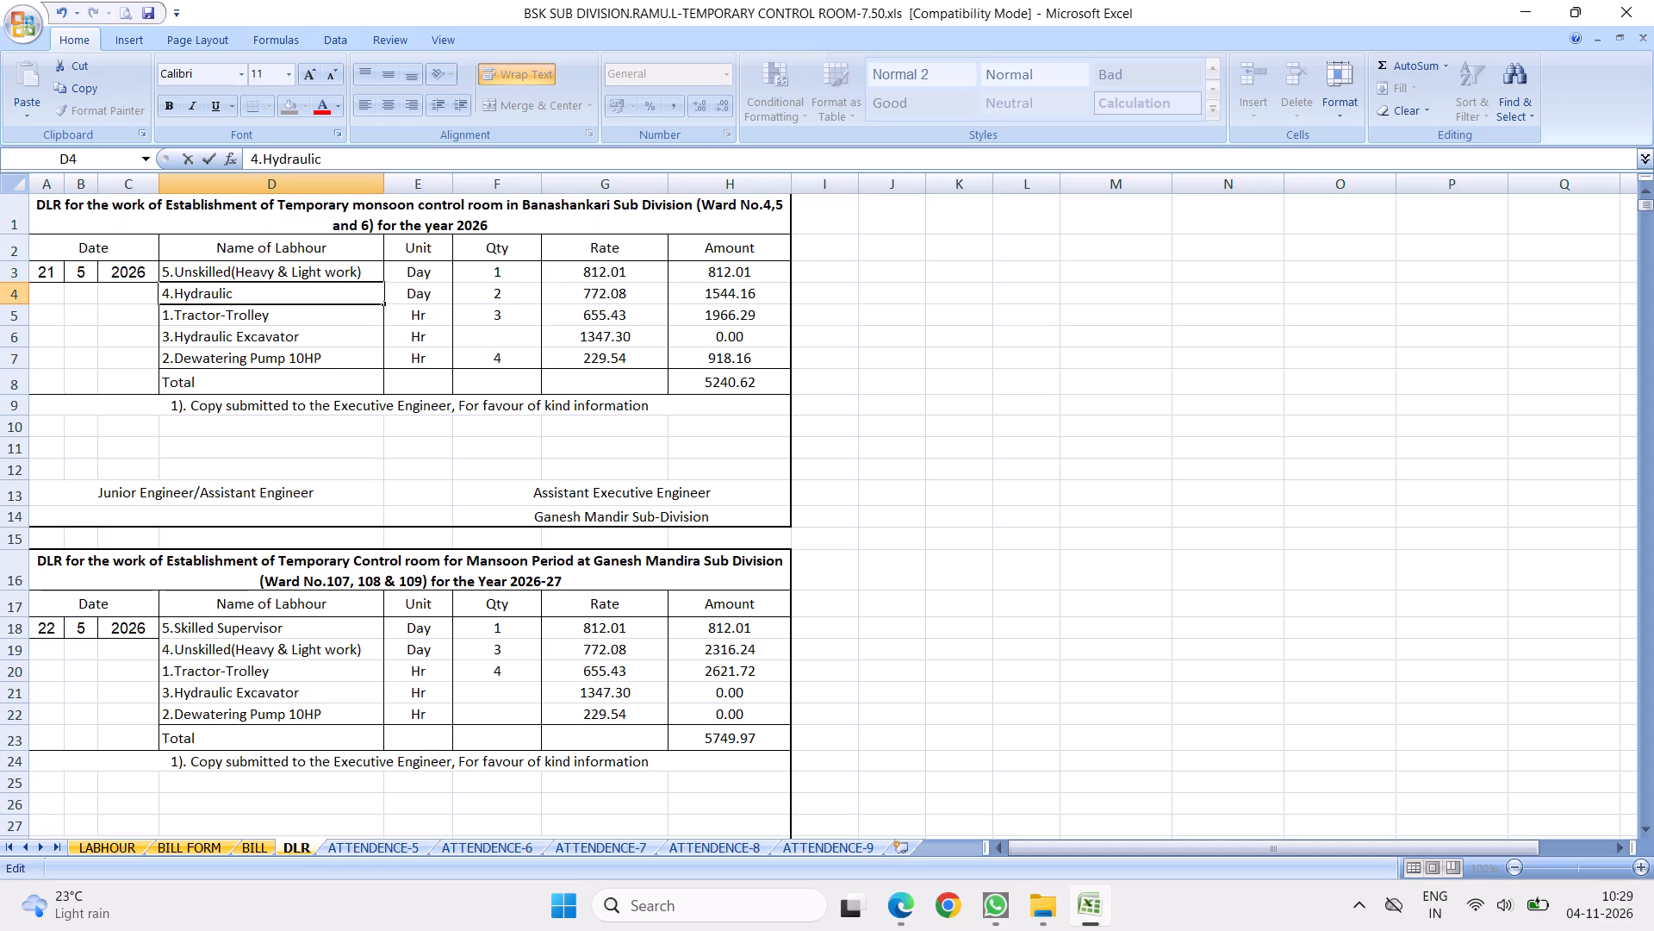
type("Crane 10")
key("t")
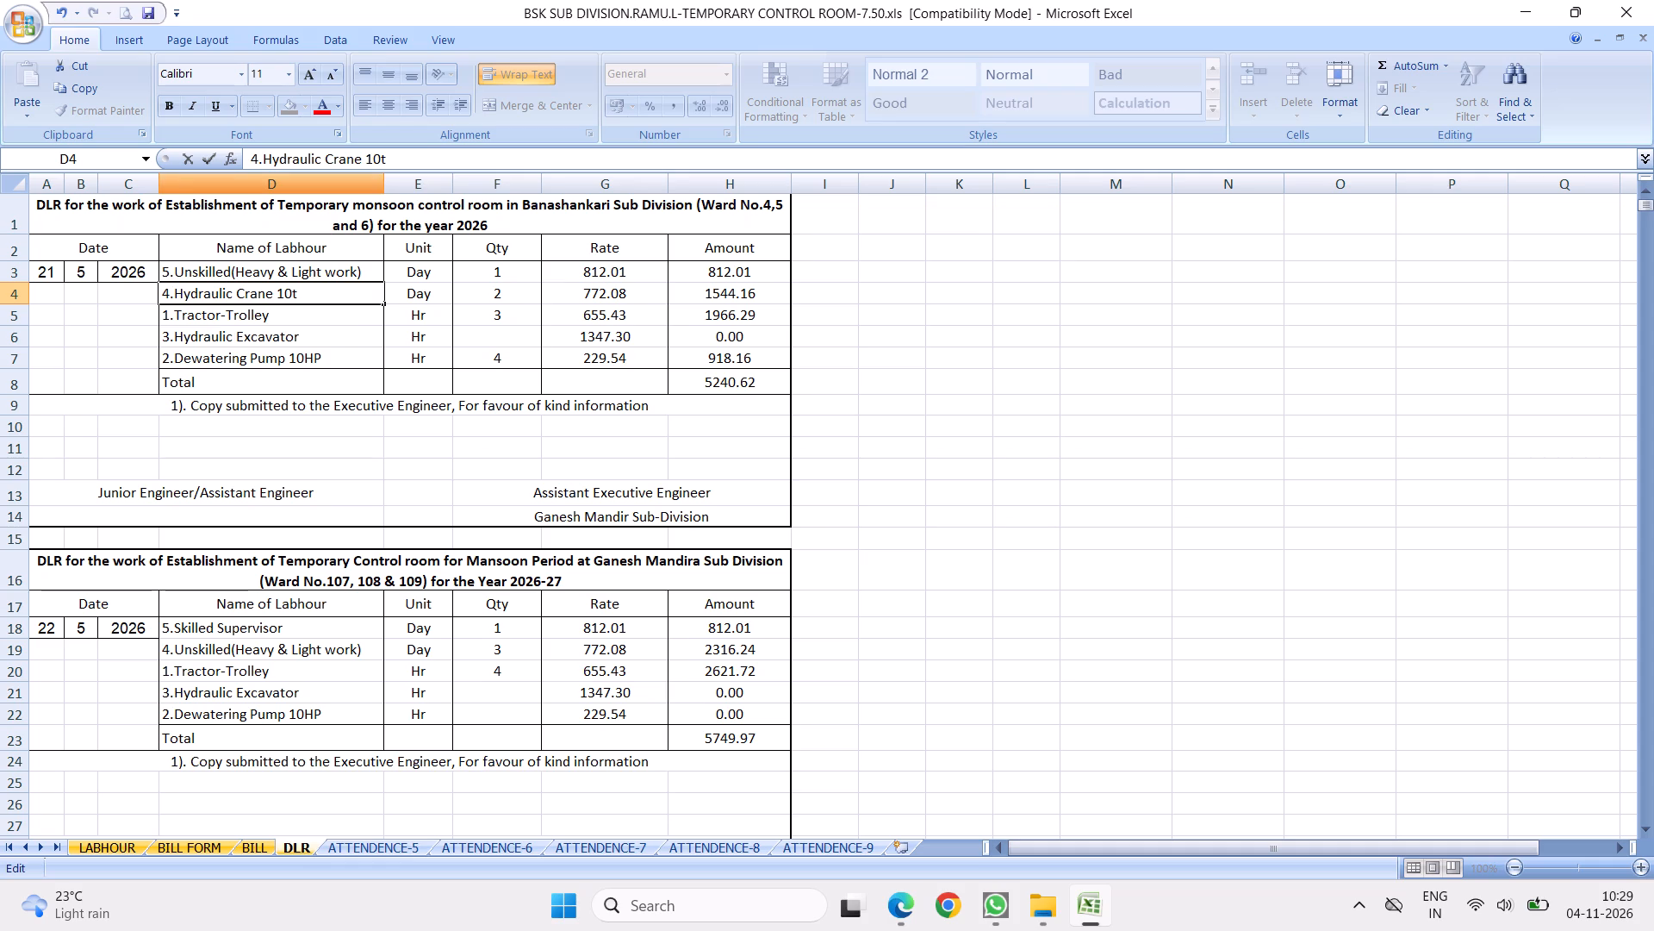
left_click(411, 410)
Set the unit of the Hydraulic Crane 10t row to Hr.
left_click(225, 310)
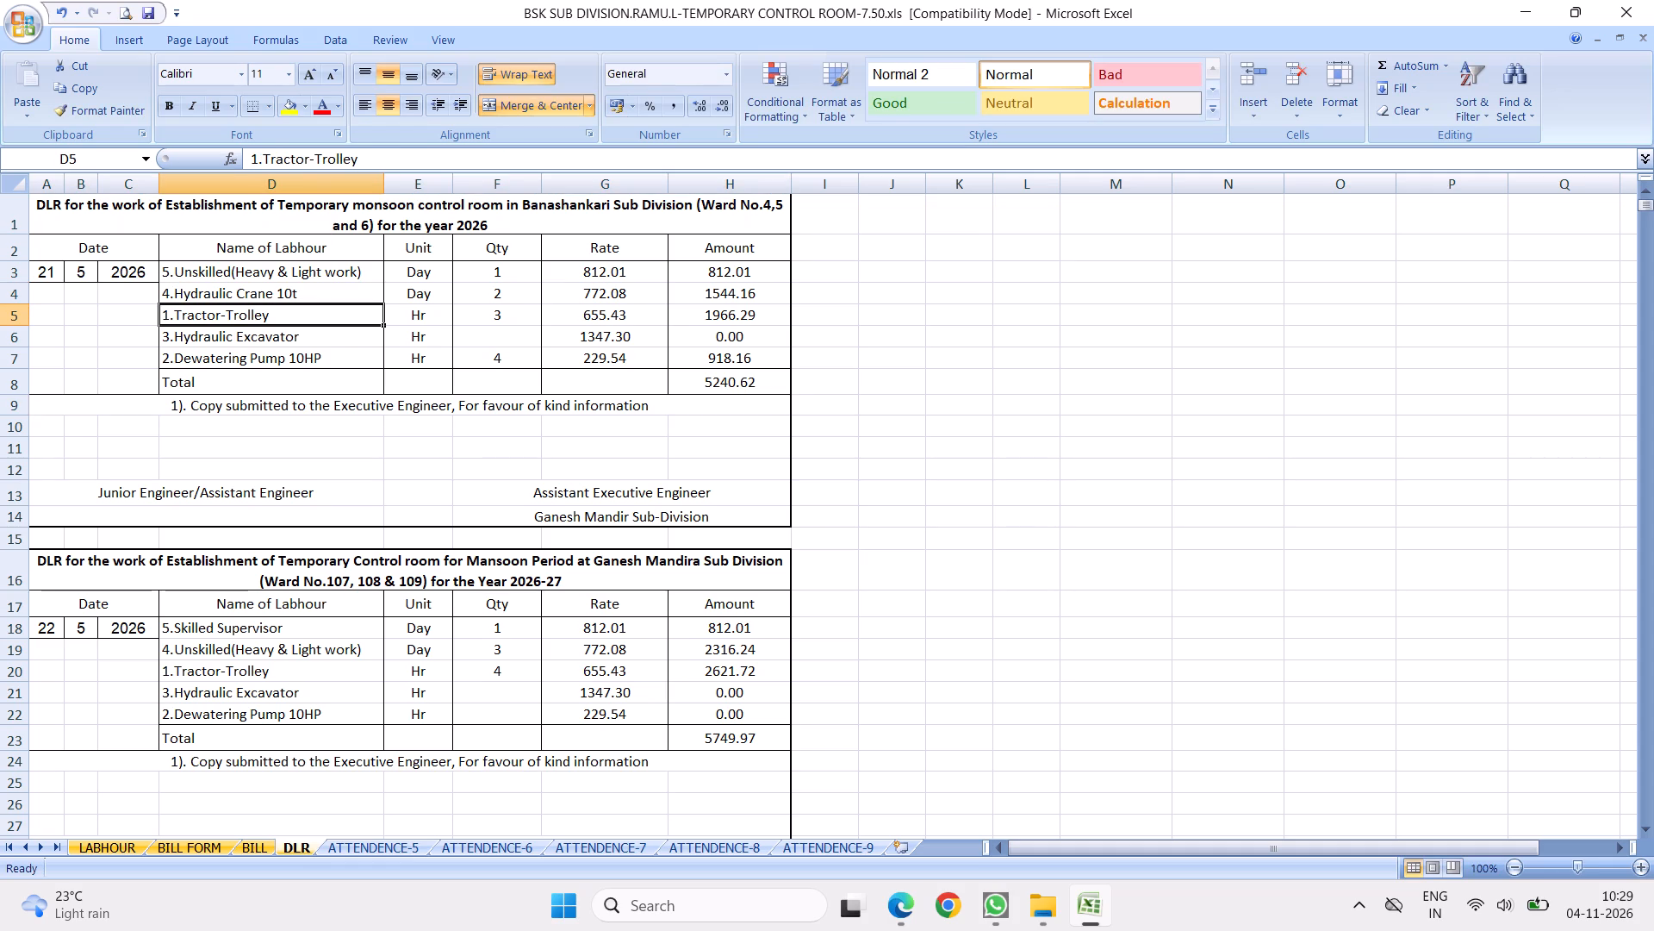
left_click(224, 345)
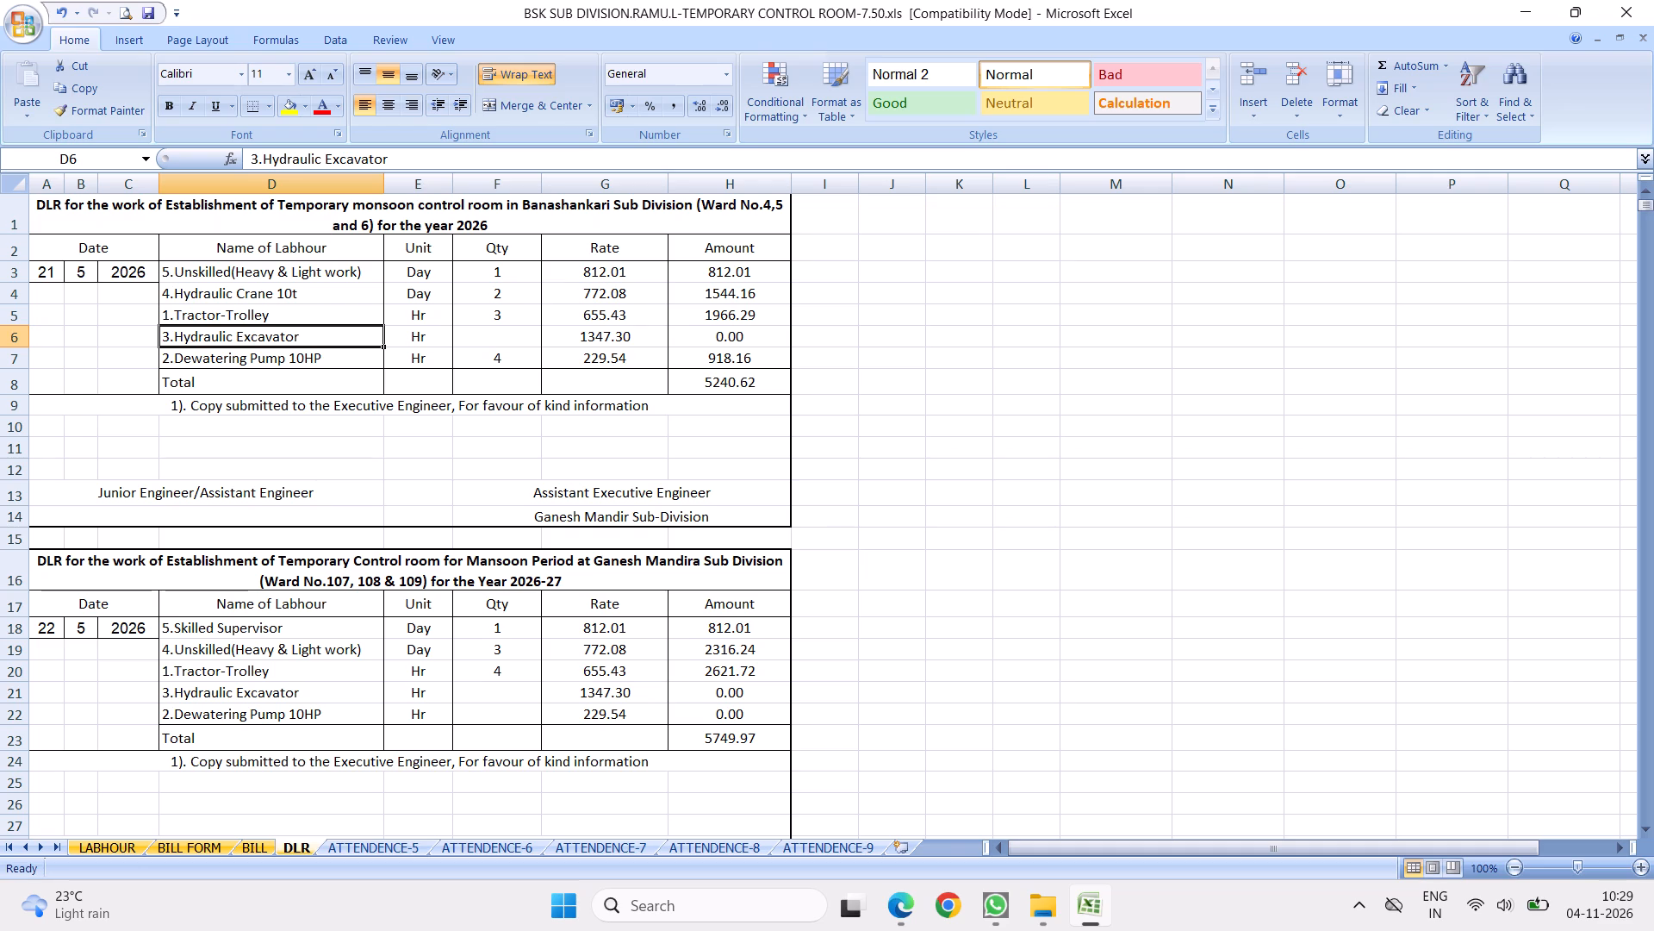
left_click(218, 354)
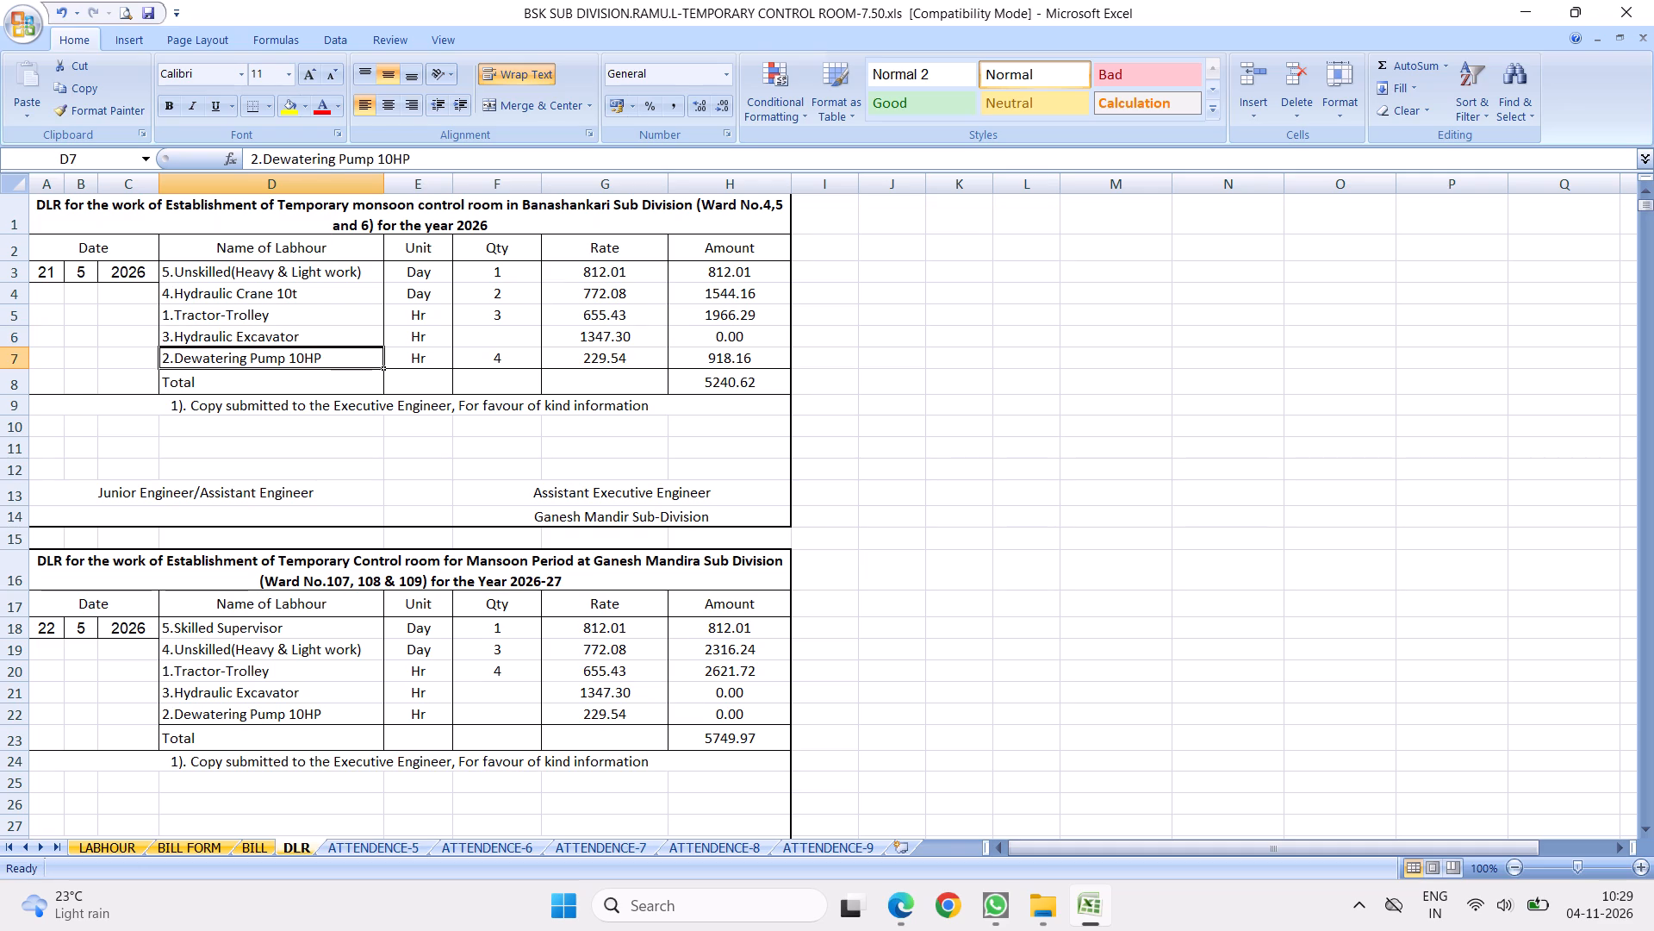
left_click(419, 293)
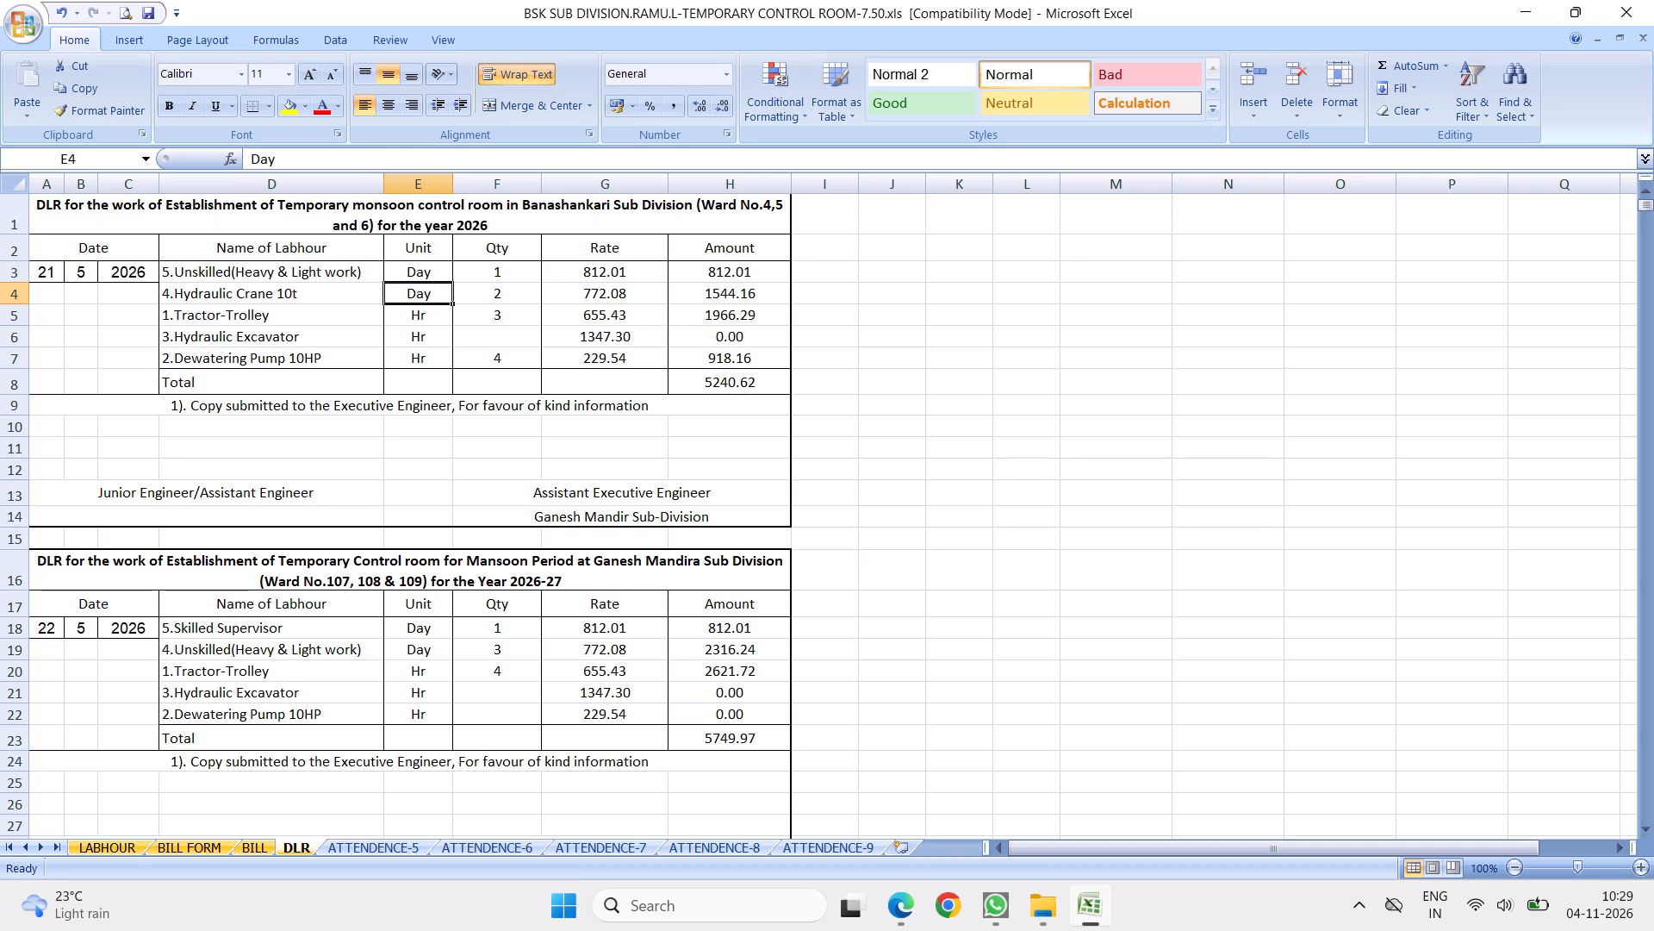
key("shift+h")
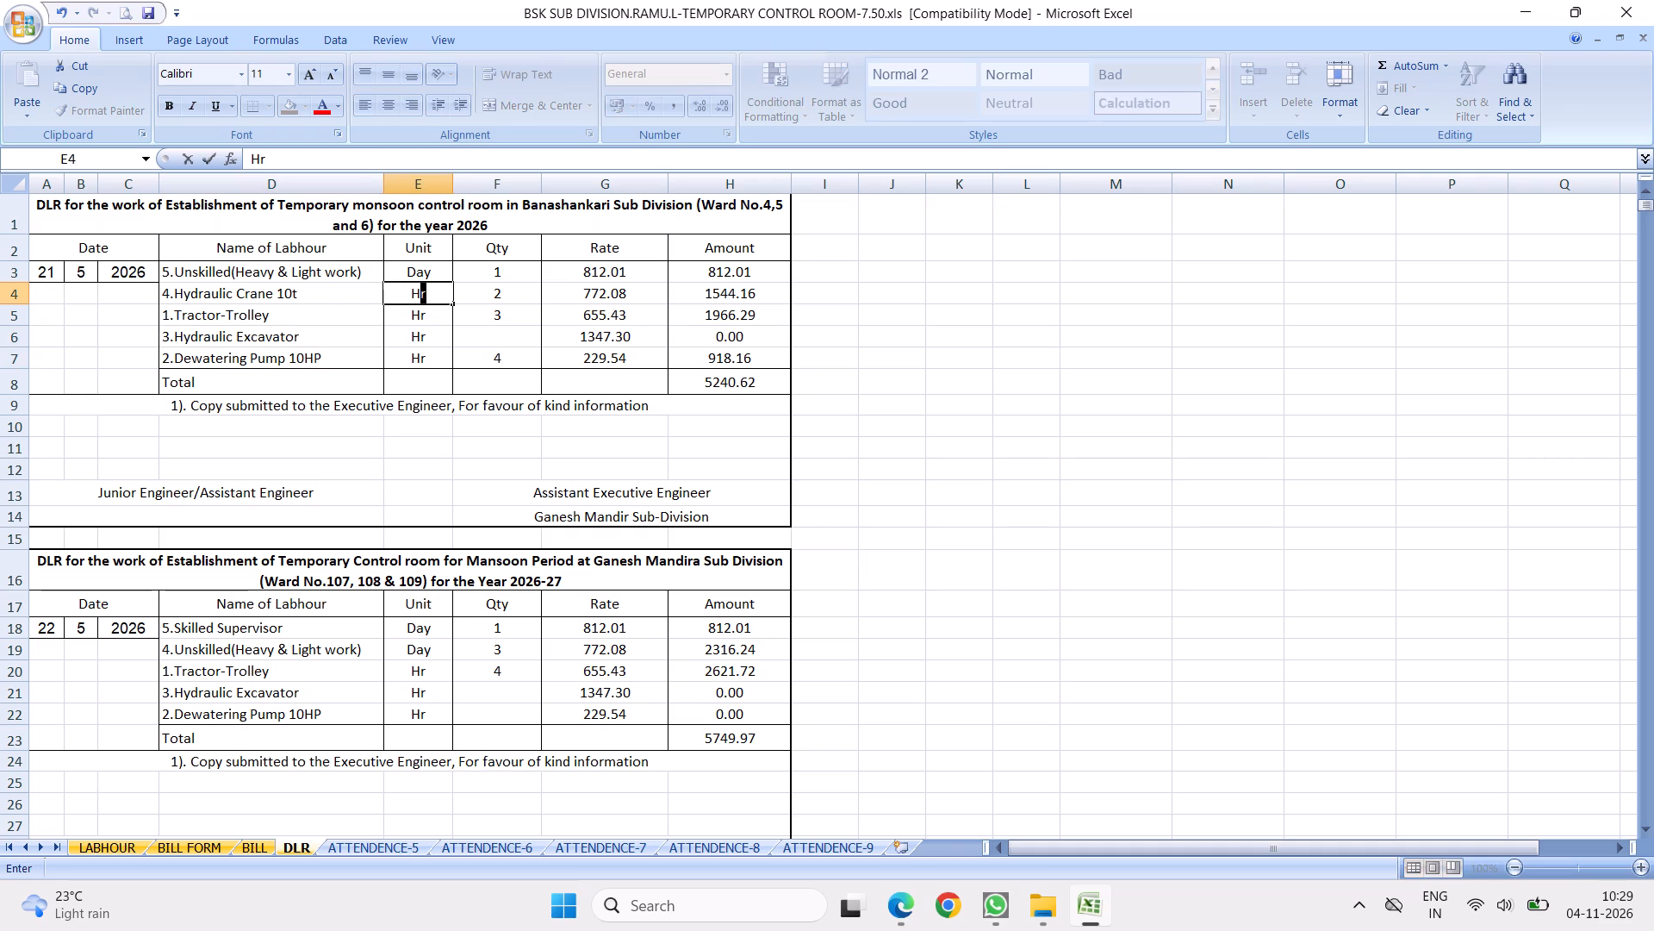
left_click(551, 355)
Enter the rates 787, 943, 672, 1381 and 234 for the five items of the 21-5-2026 table, in row order.
left_click(595, 273)
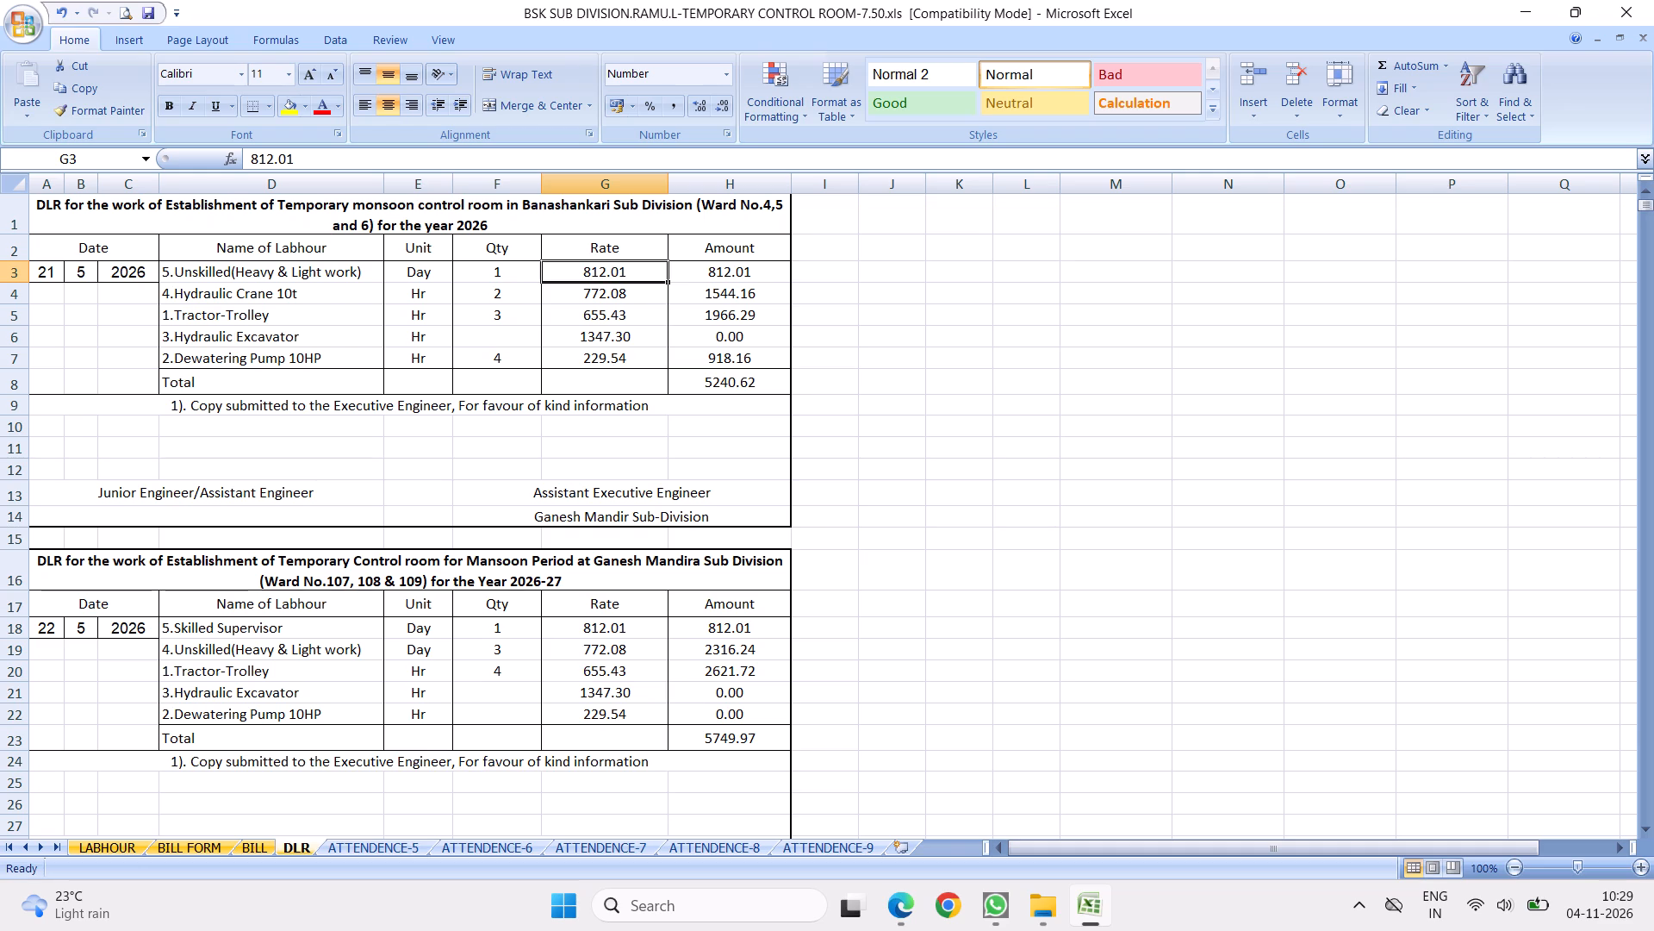
type("787")
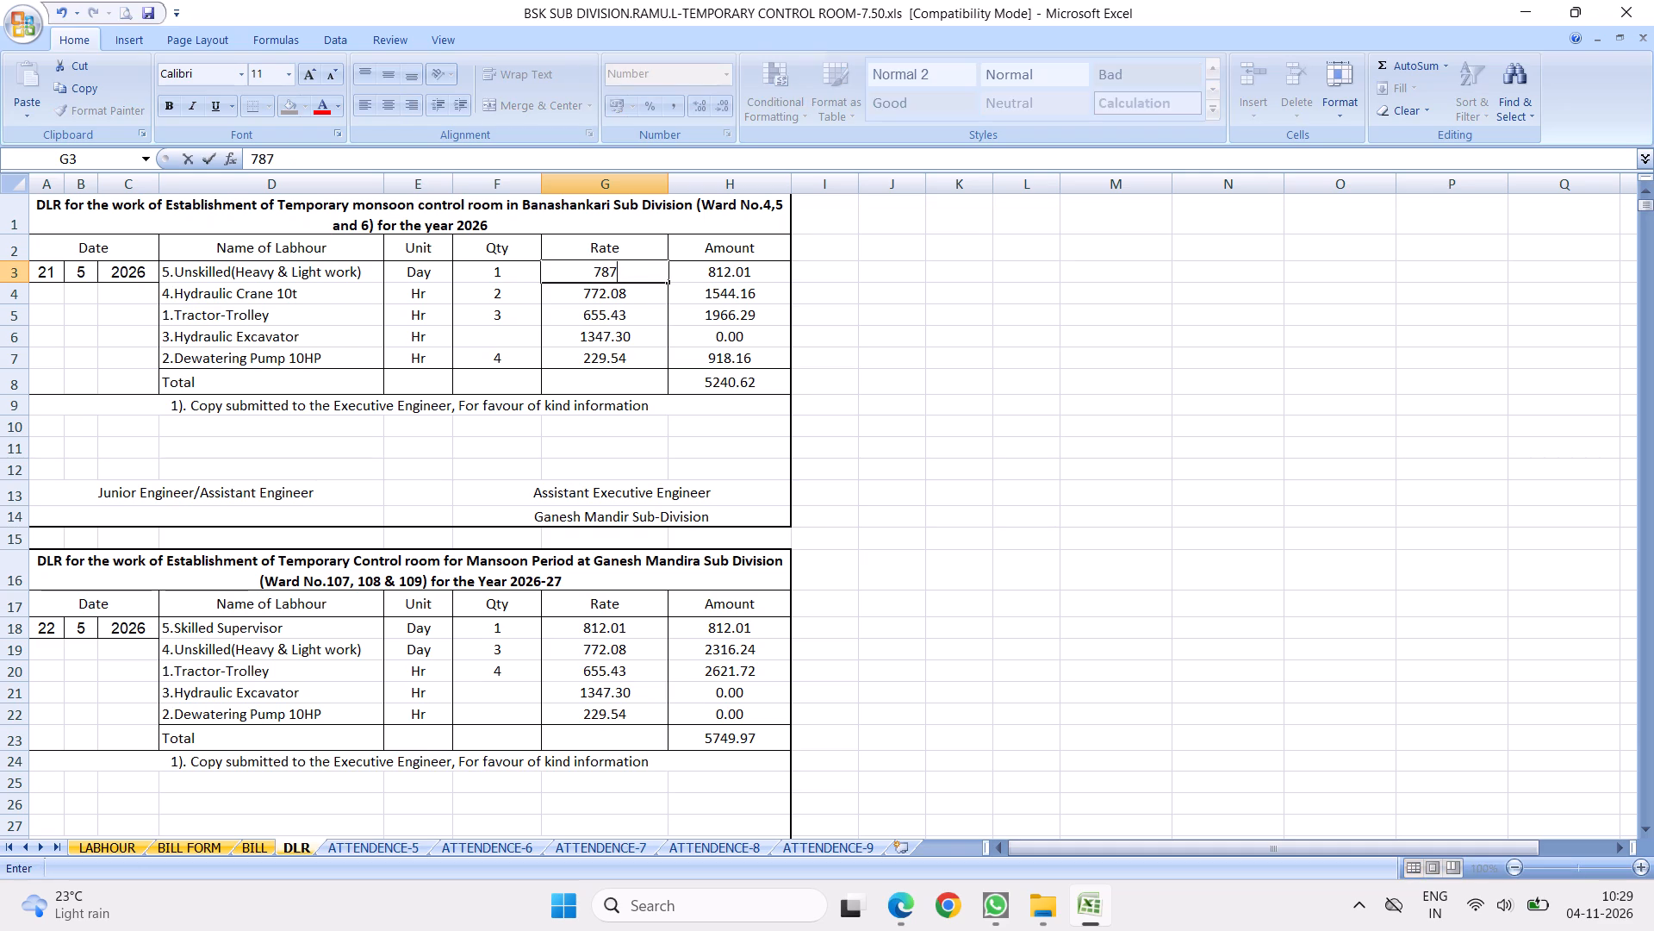
key("Return")
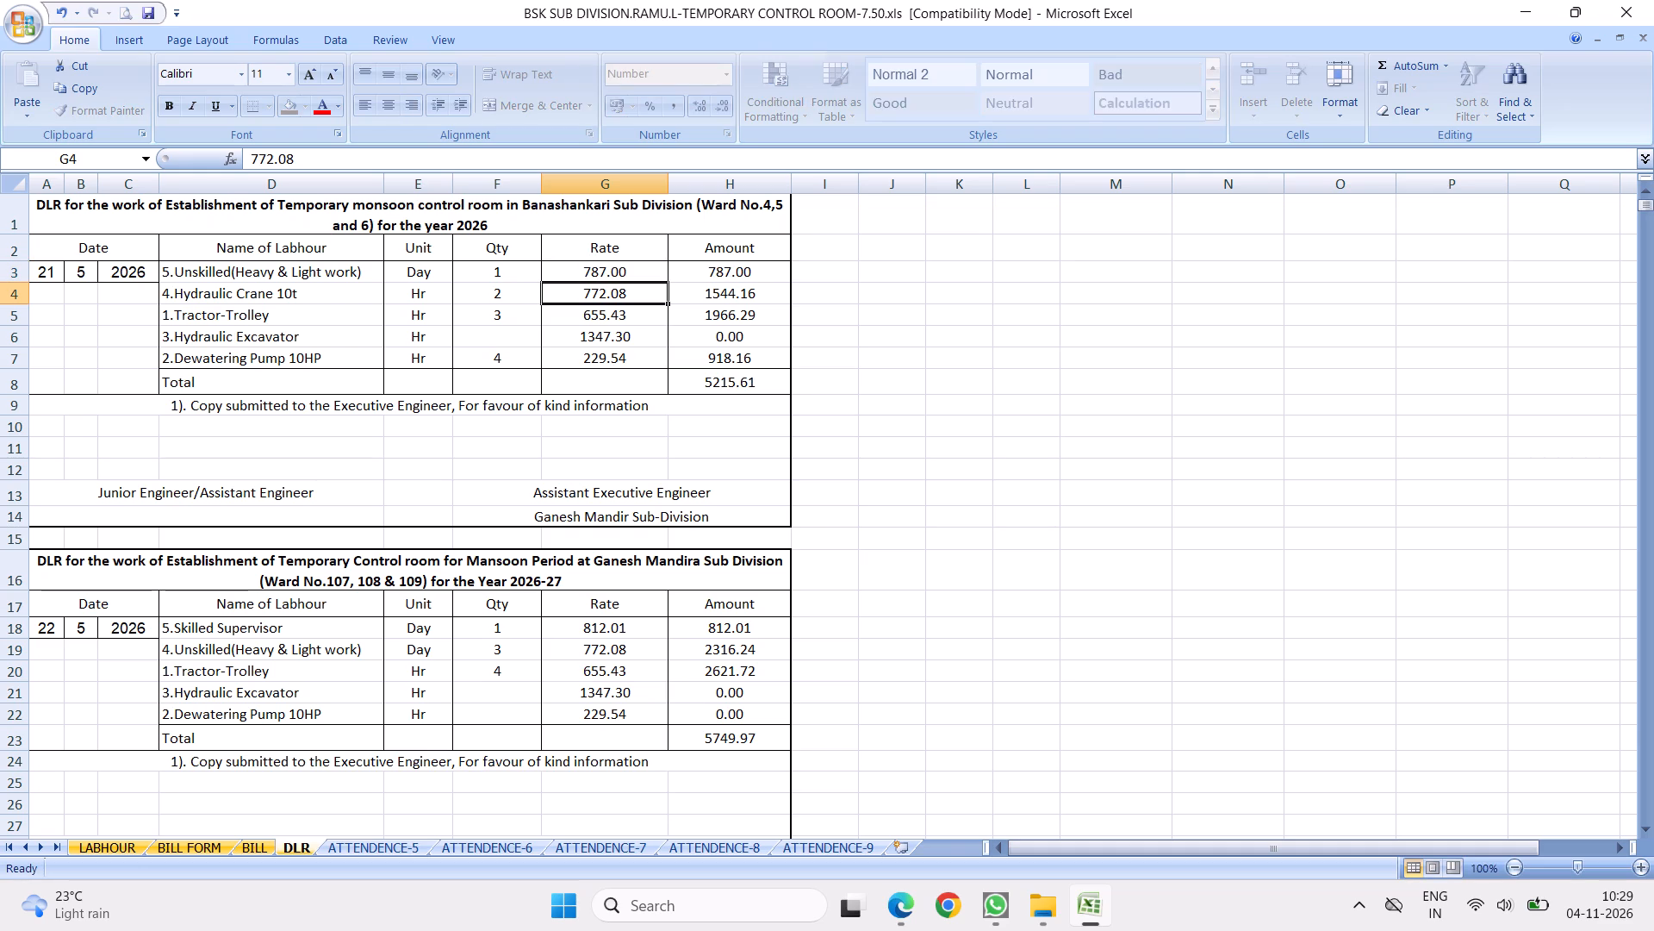
type("943")
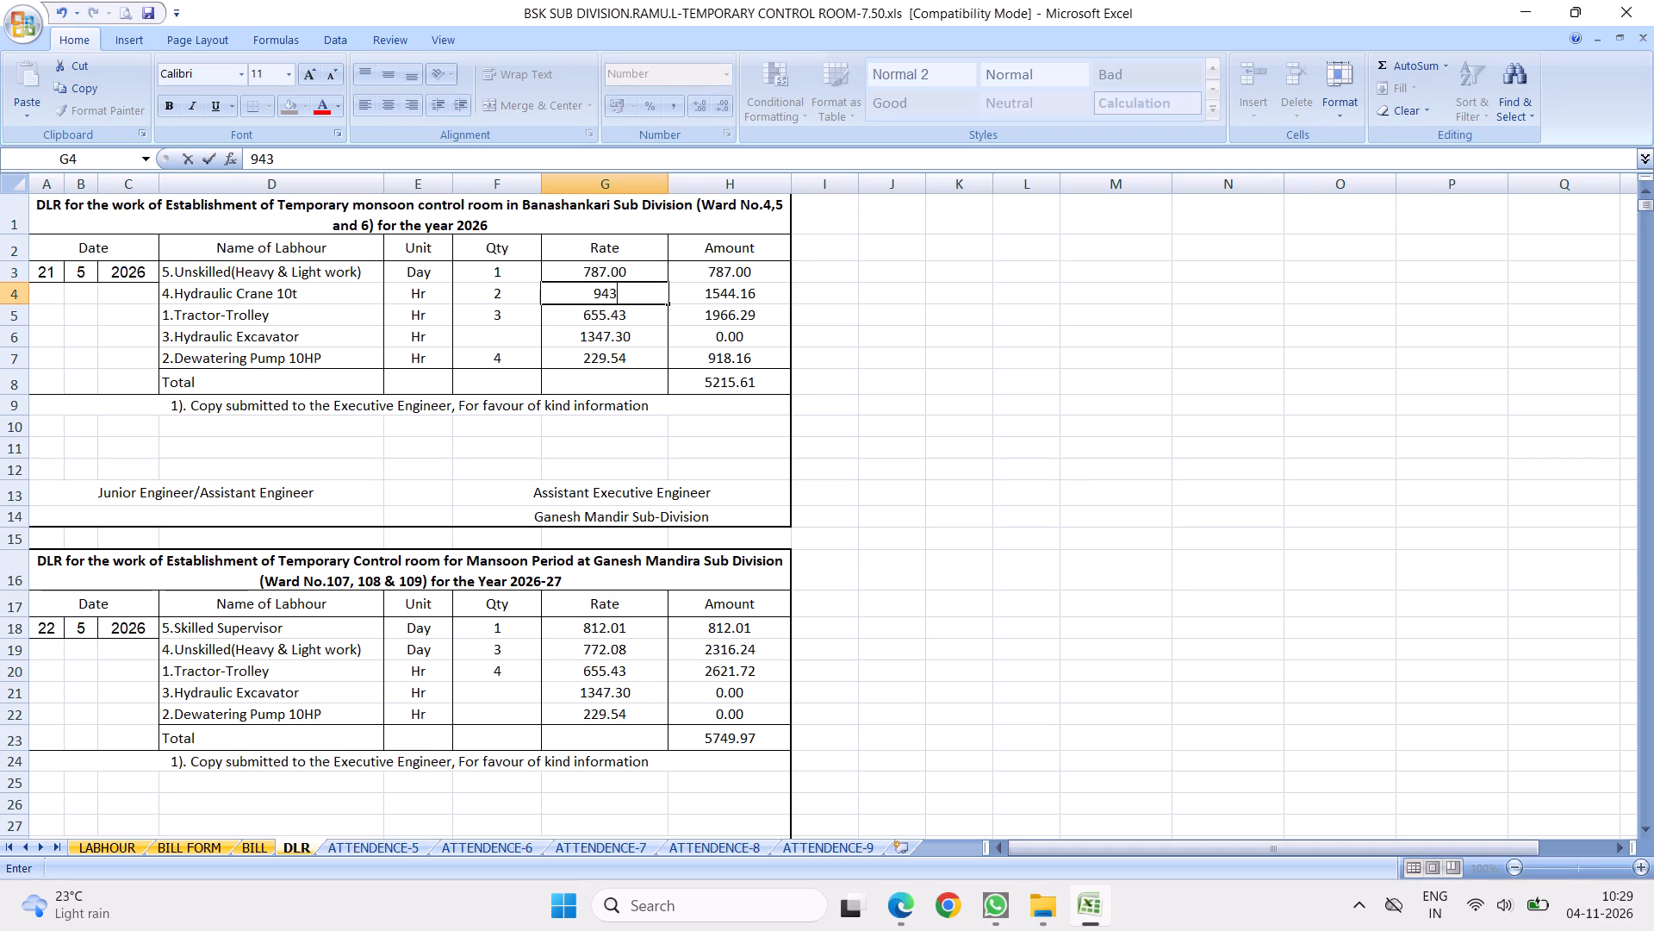
key("Return")
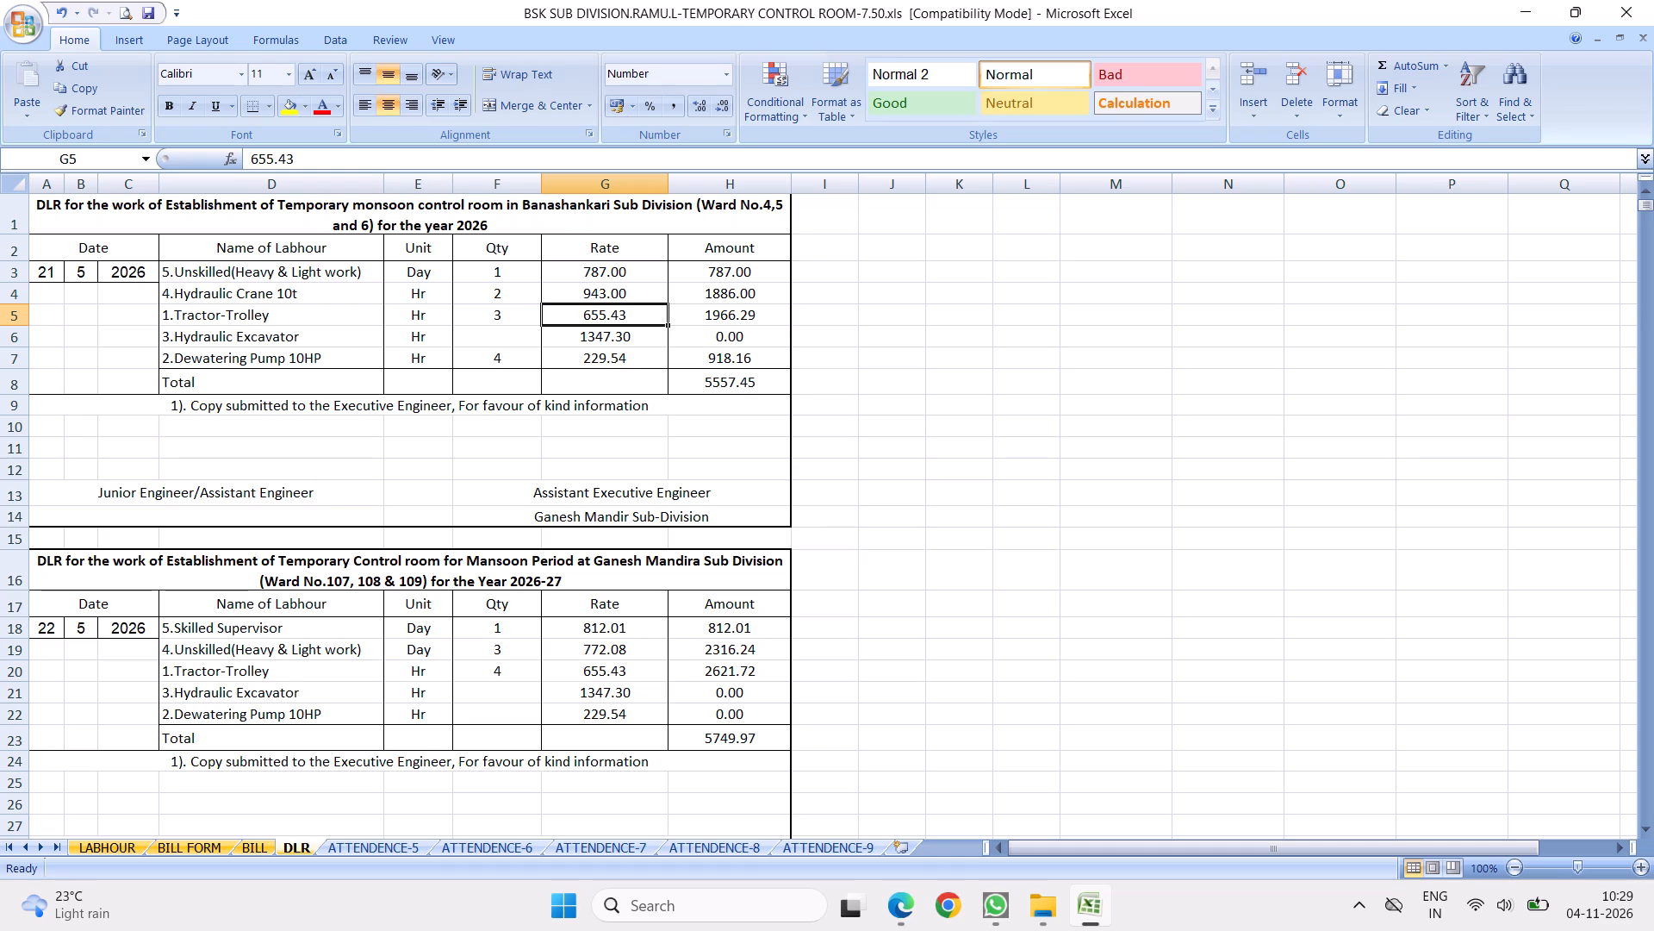
type("672")
key("Return")
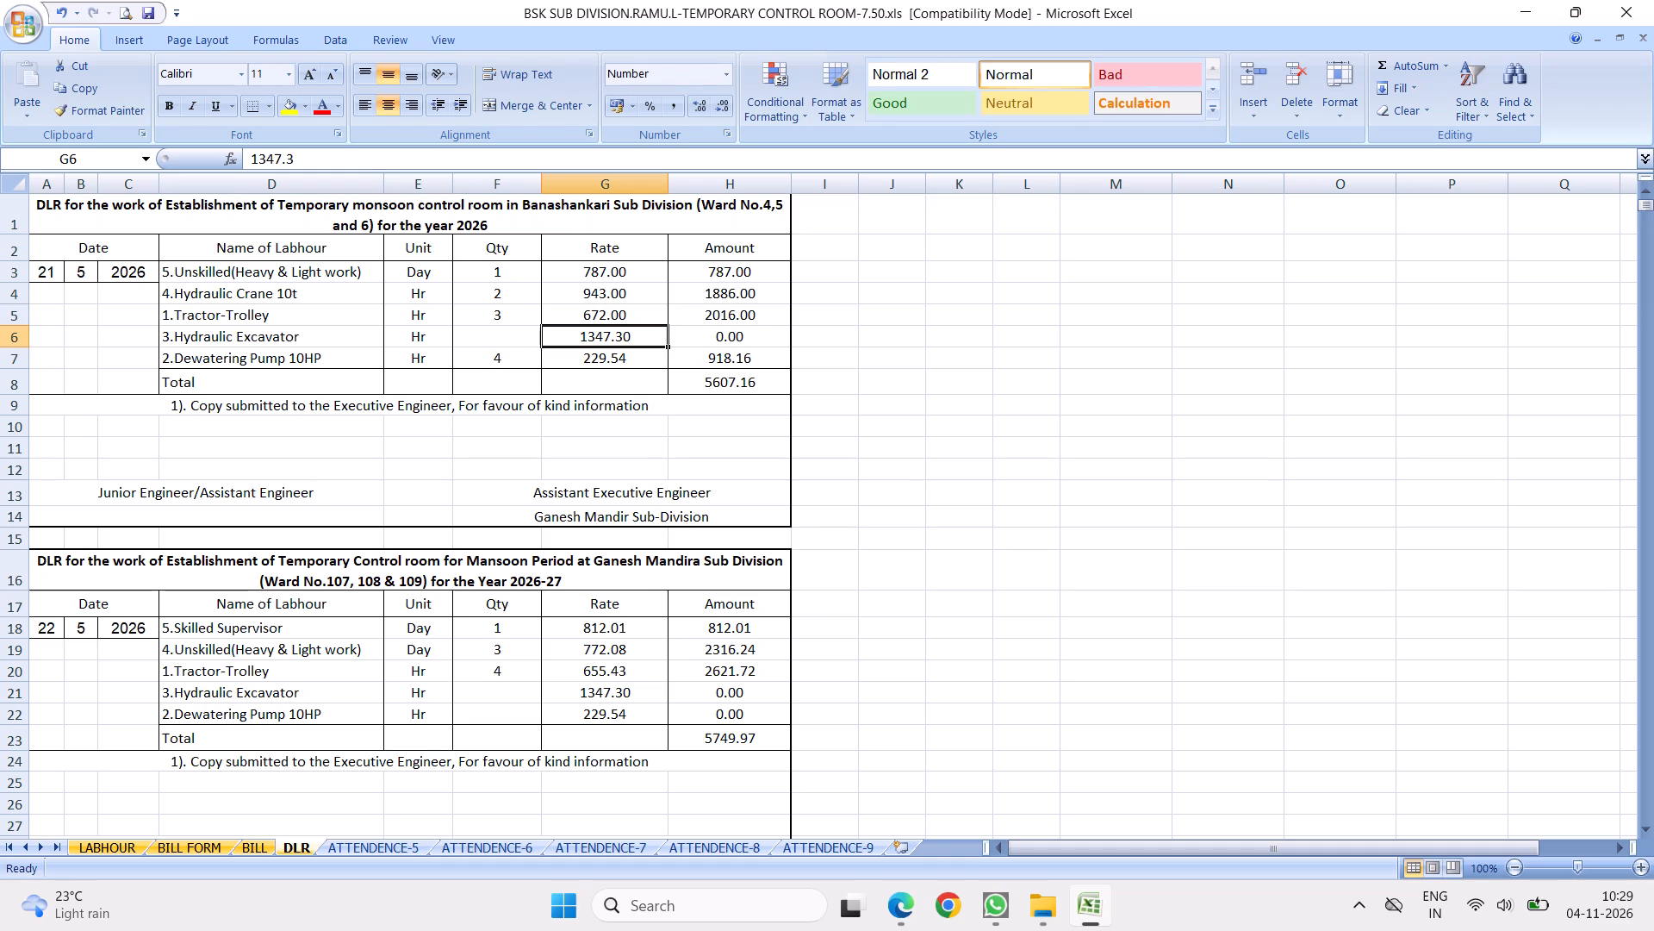
type("1381")
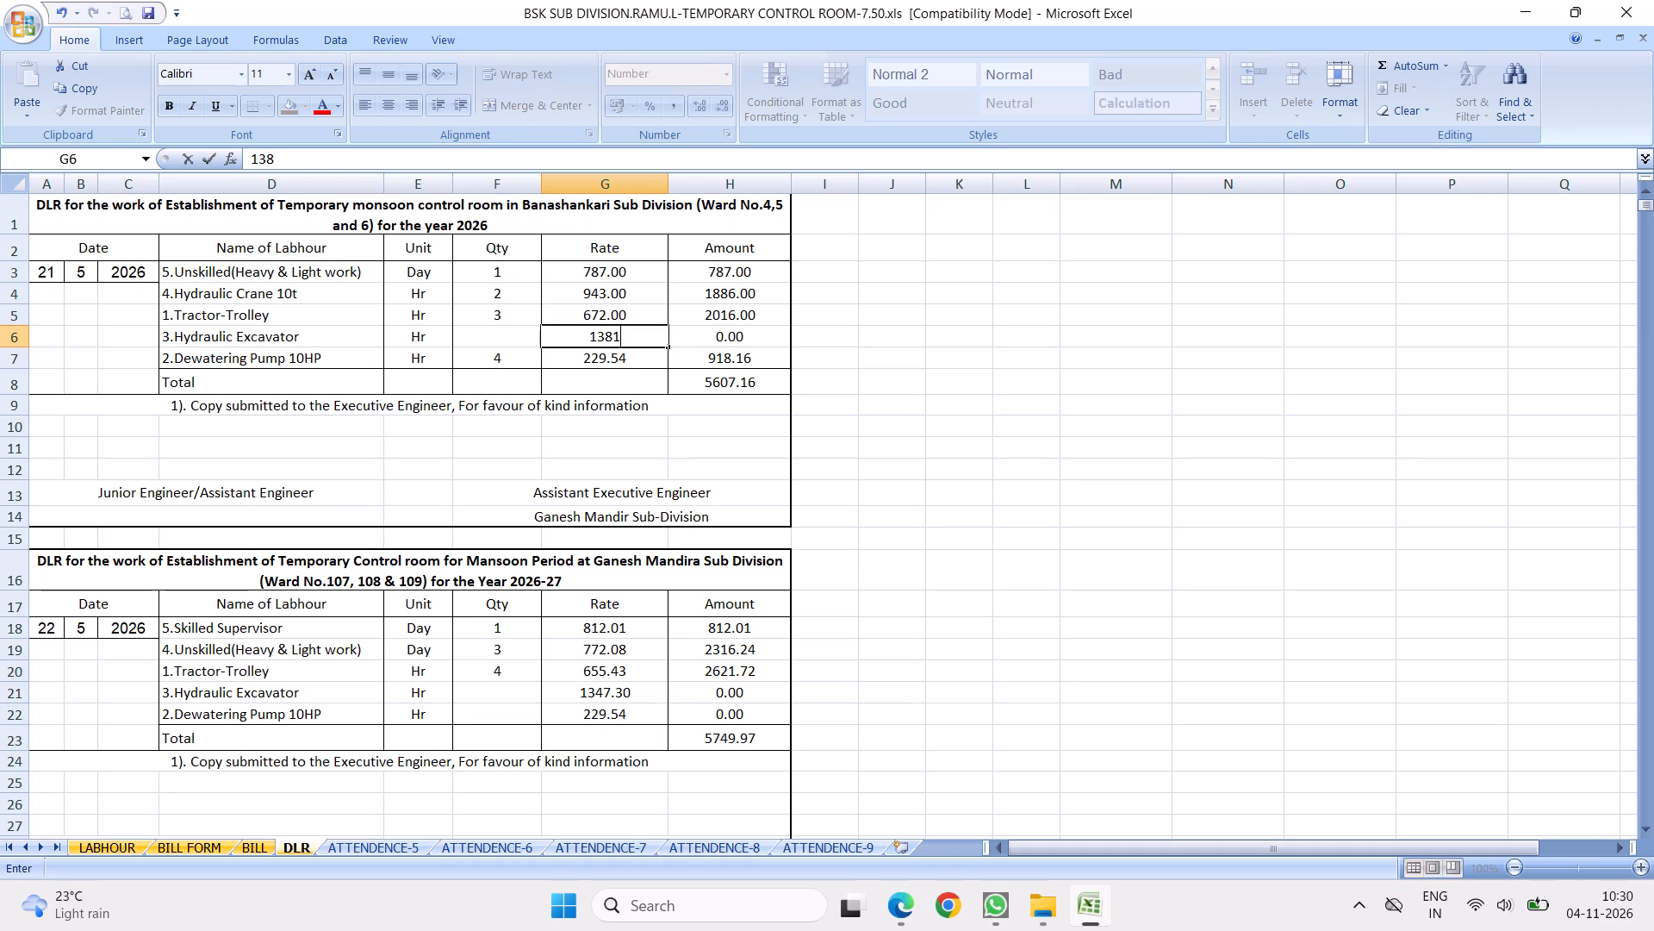
key("Return")
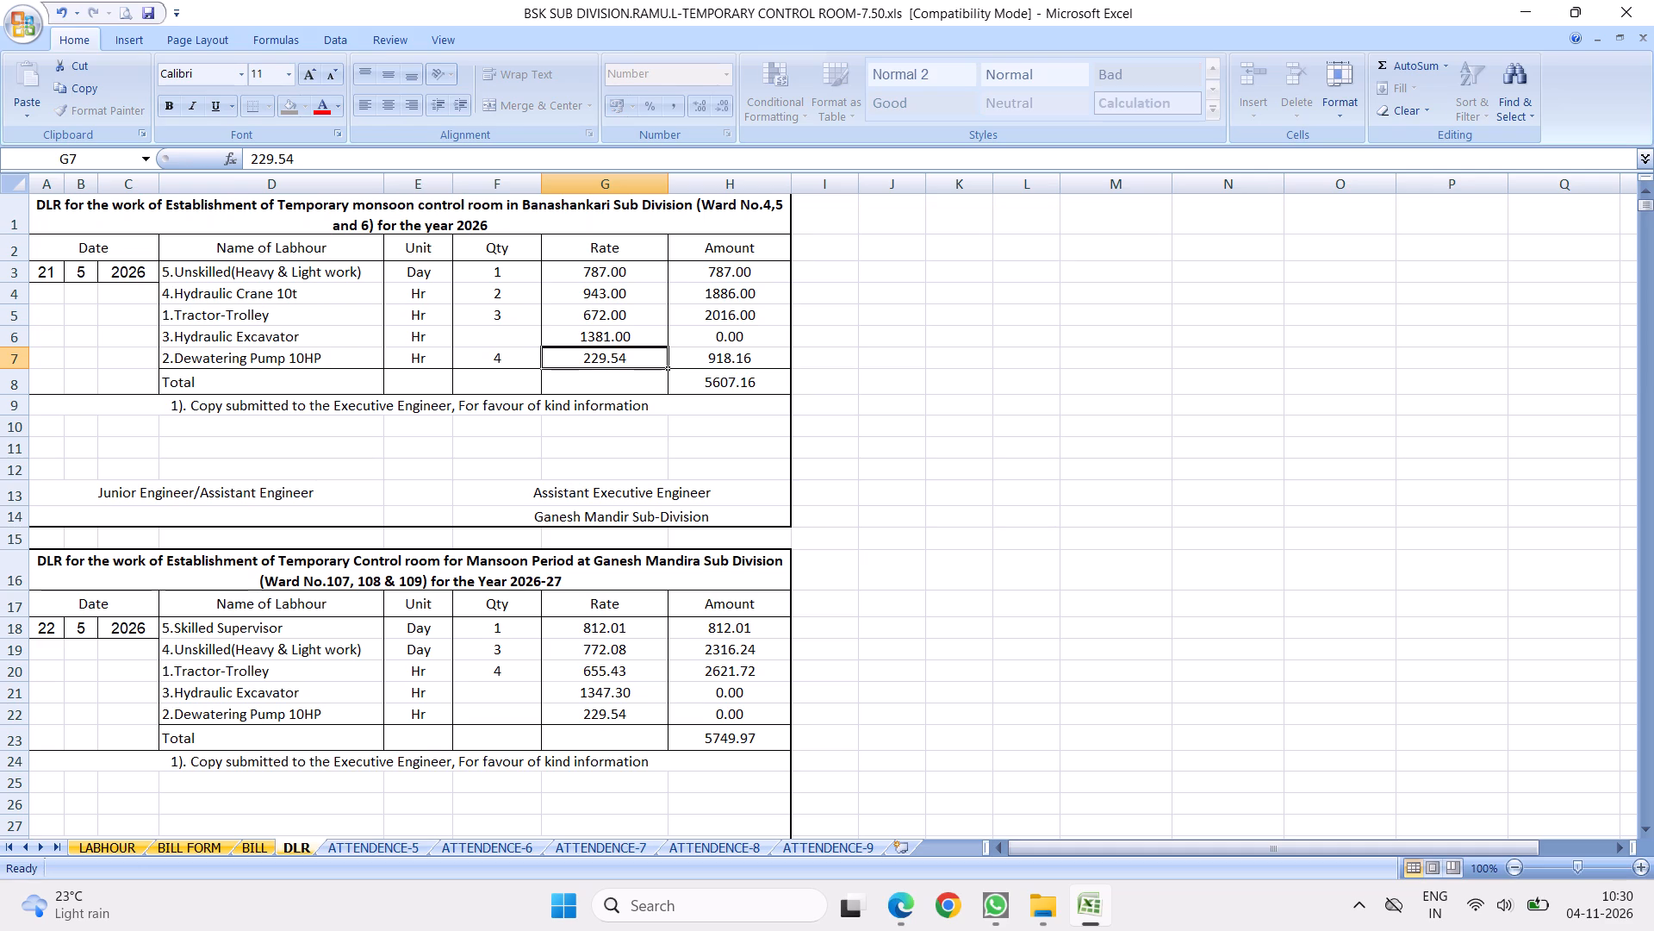
type("234")
key("Return")
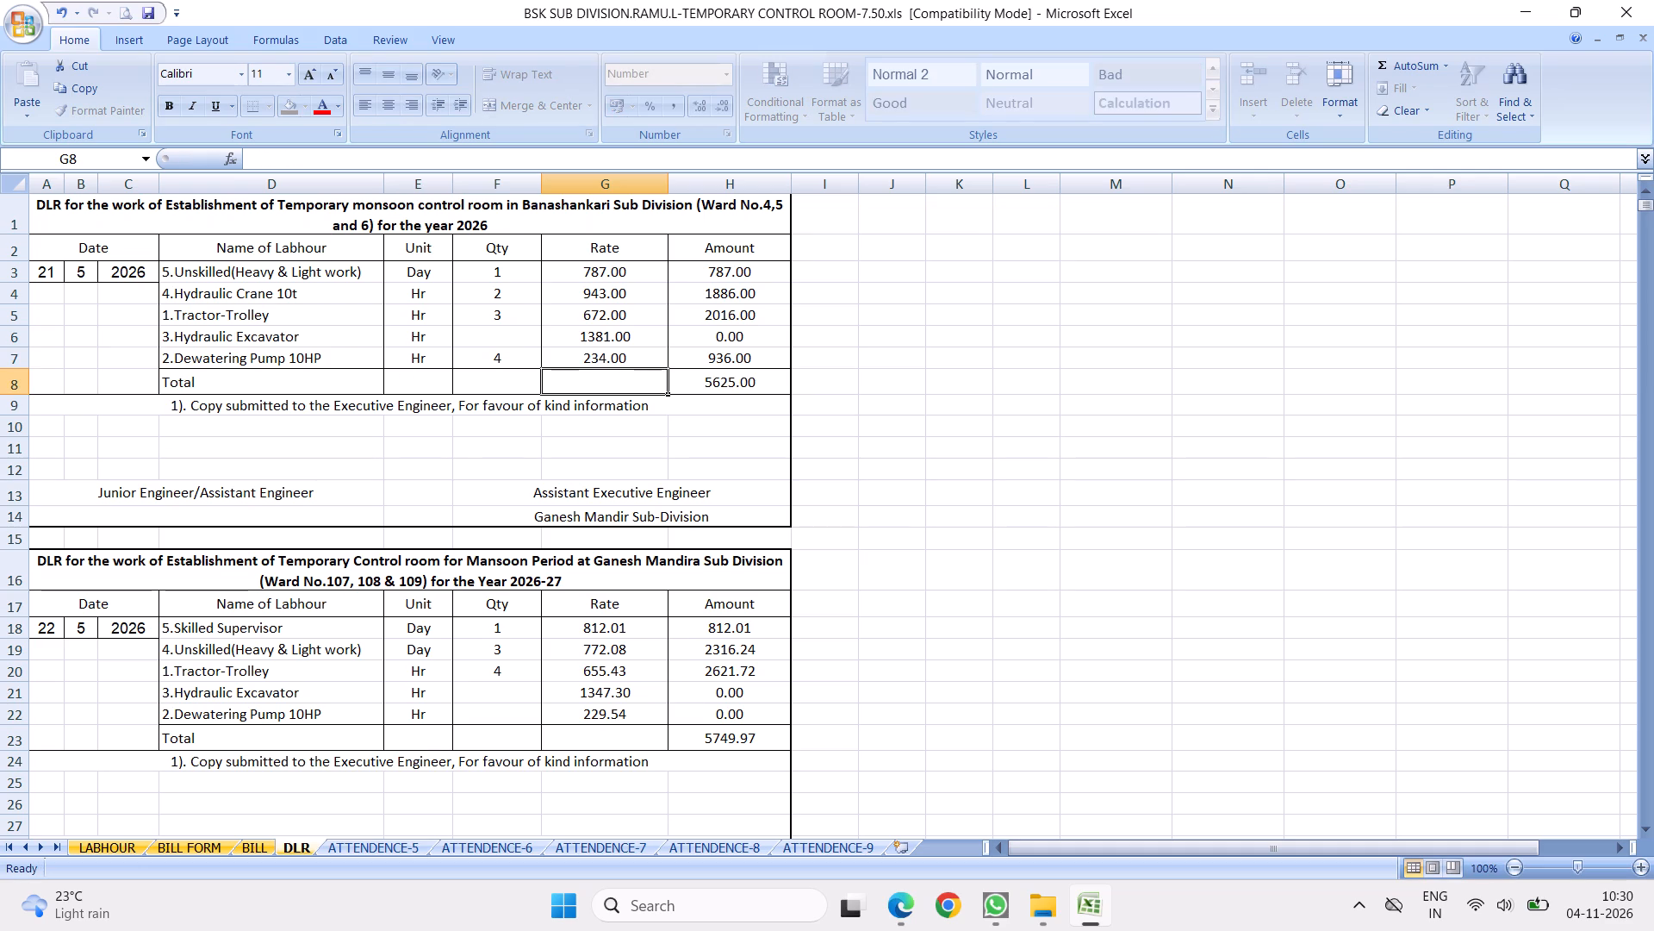
Clear all the quantities of the five items in the 21-5-2026 table.
left_click_drag(503, 271, 498, 363)
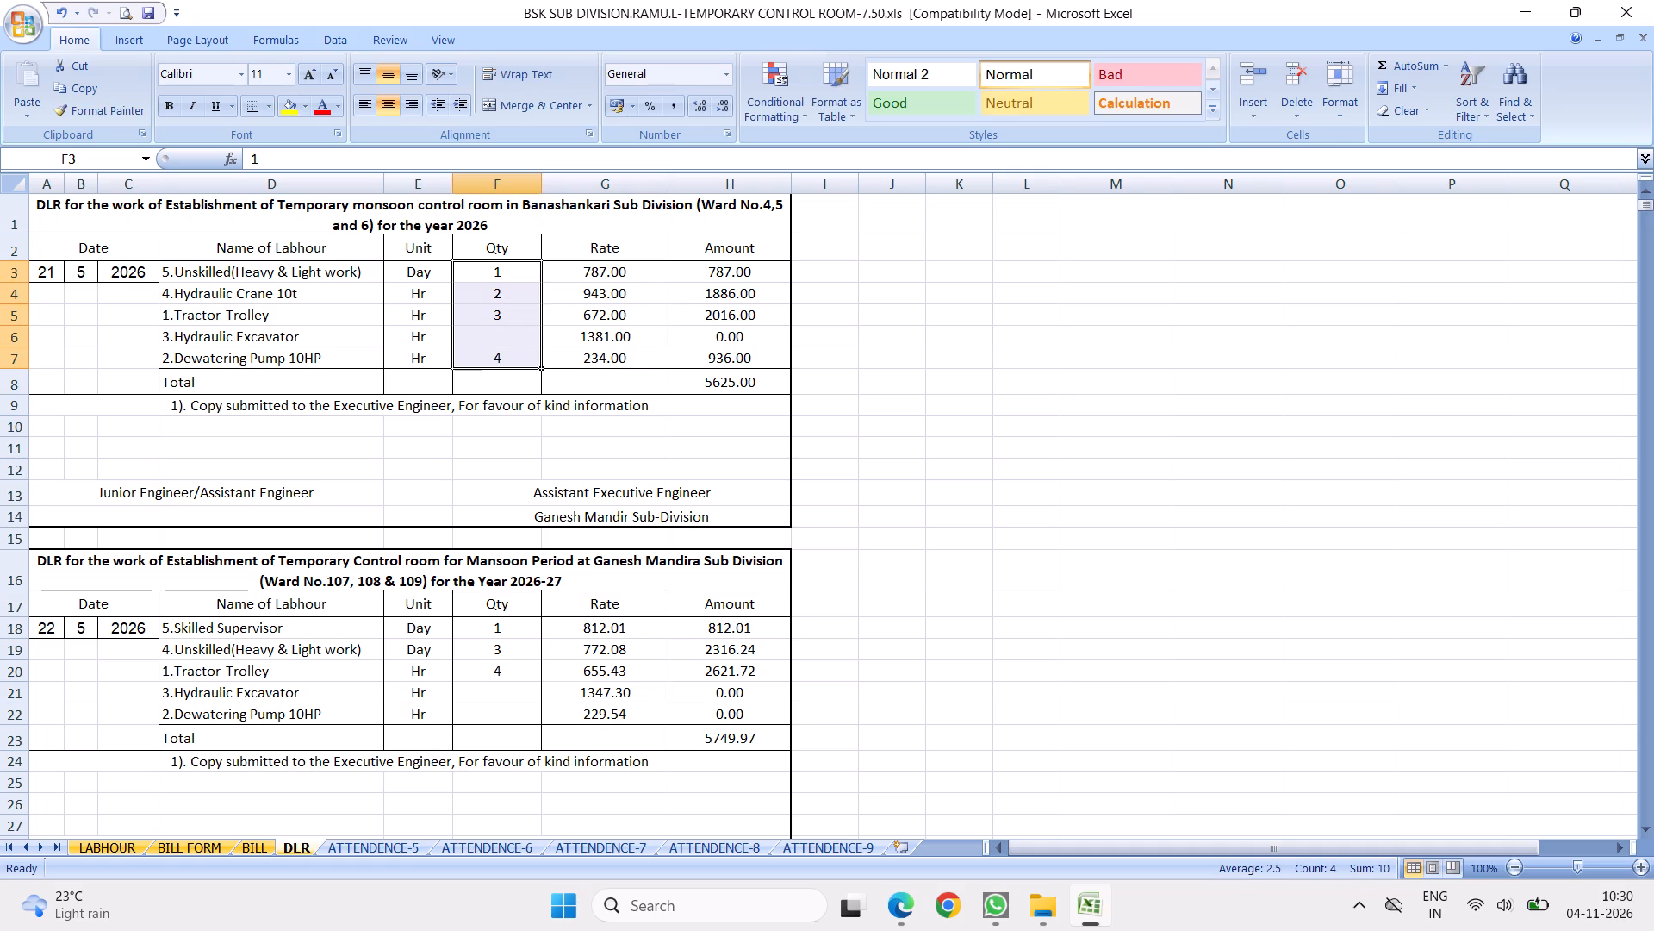
key("Delete")
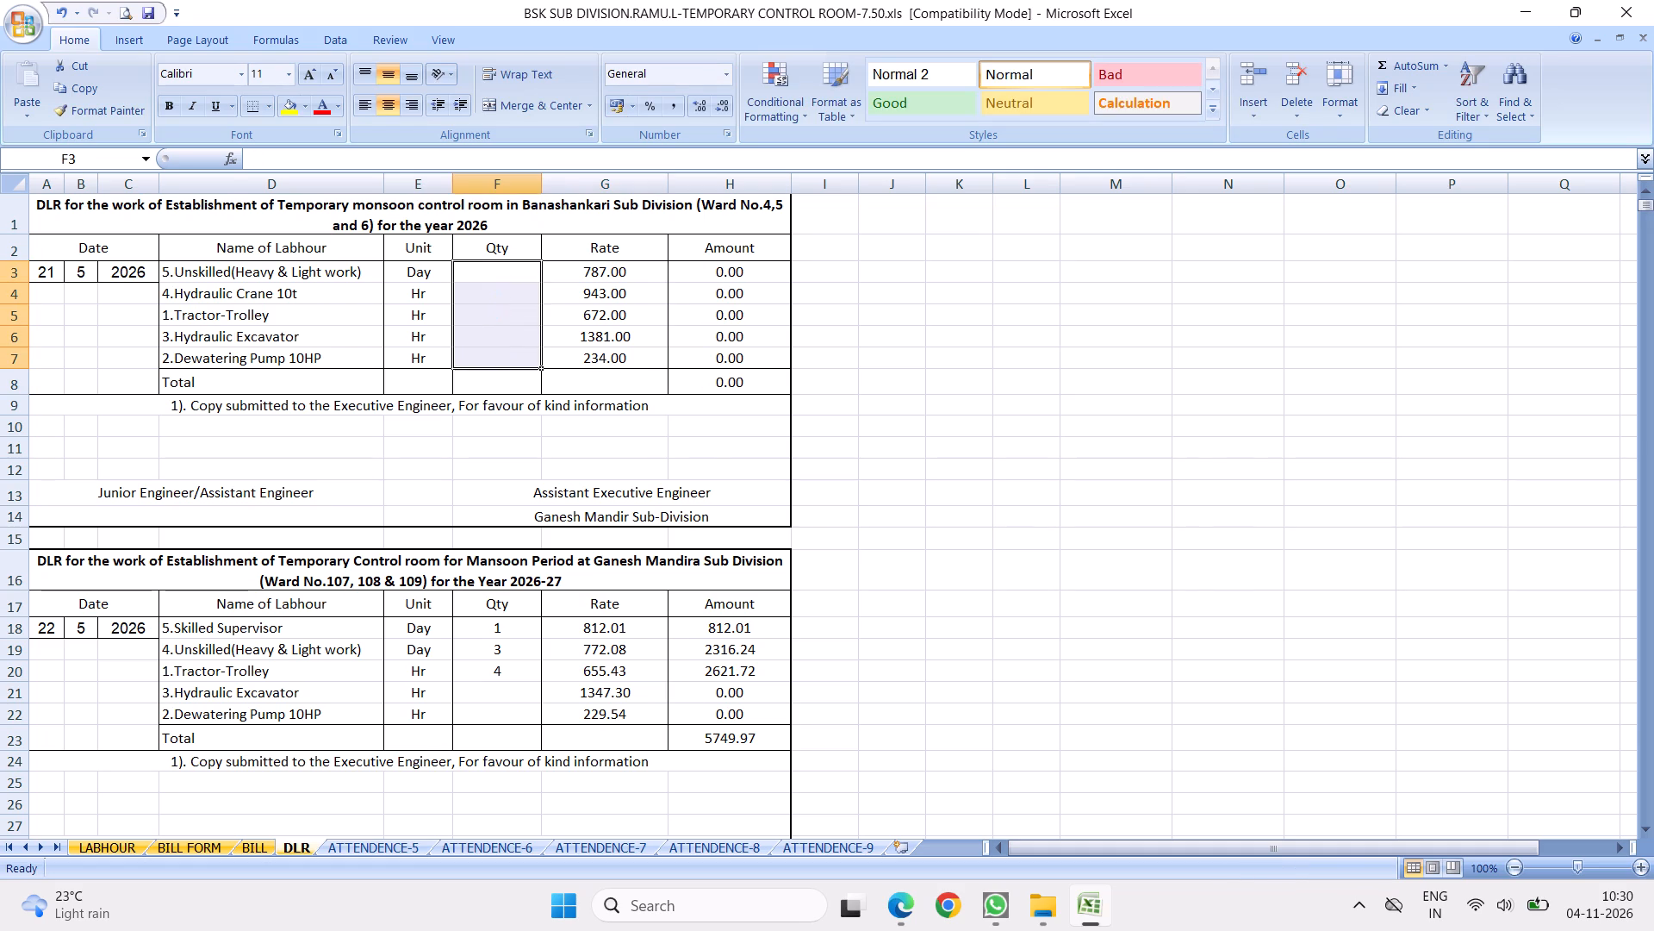
left_click(606, 276)
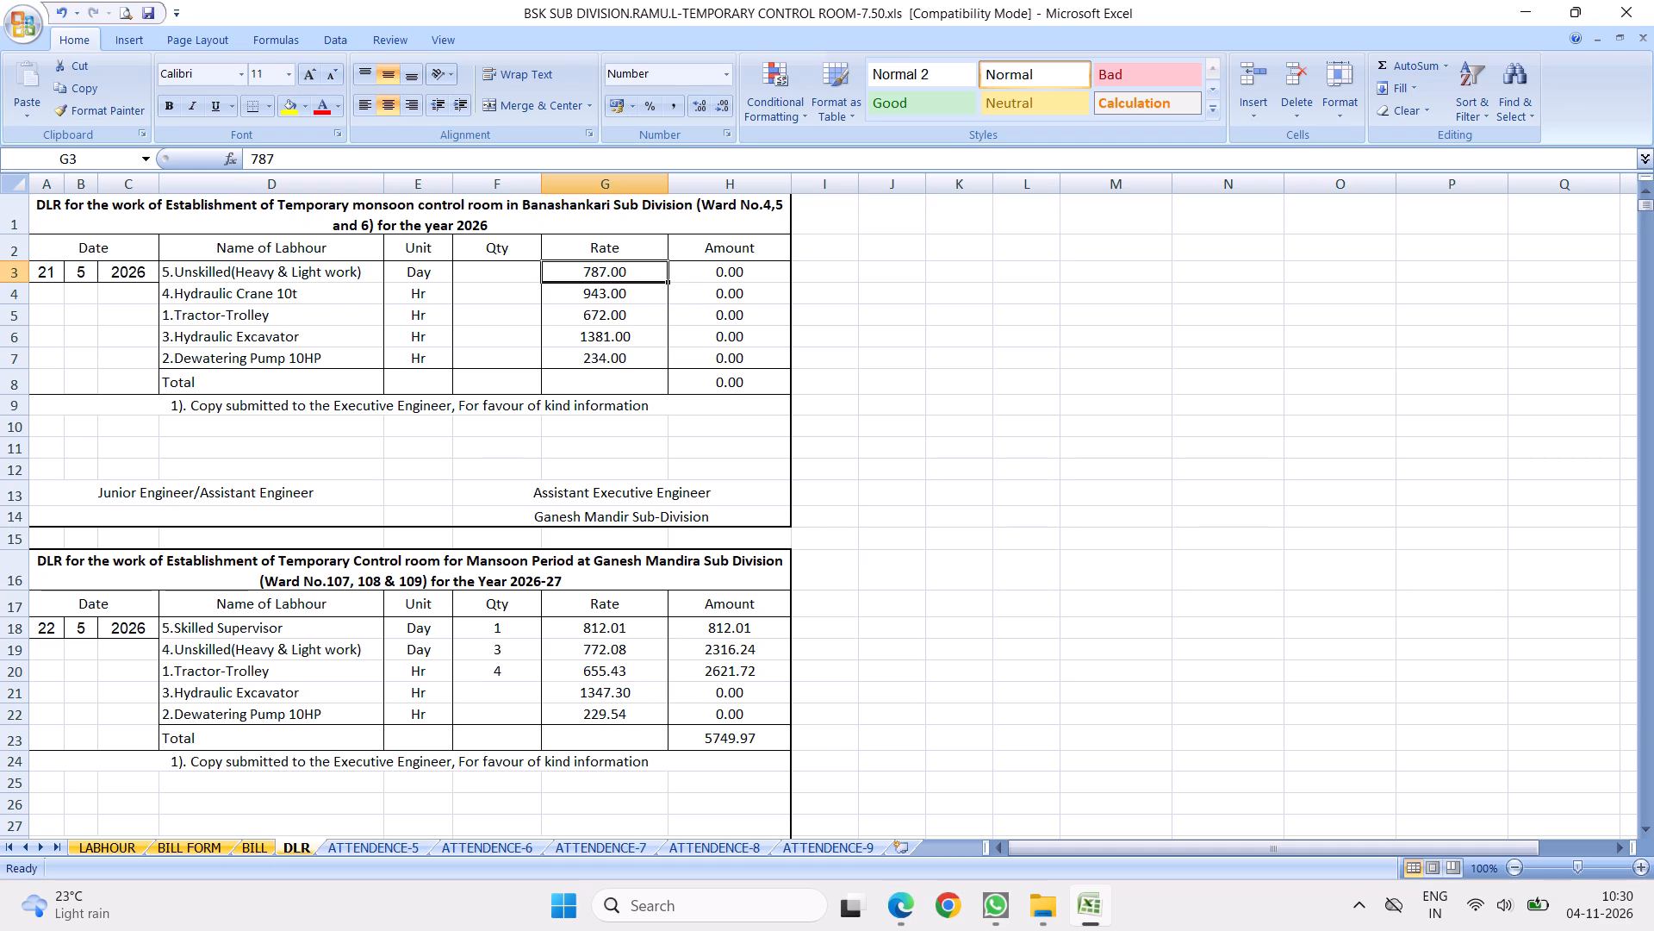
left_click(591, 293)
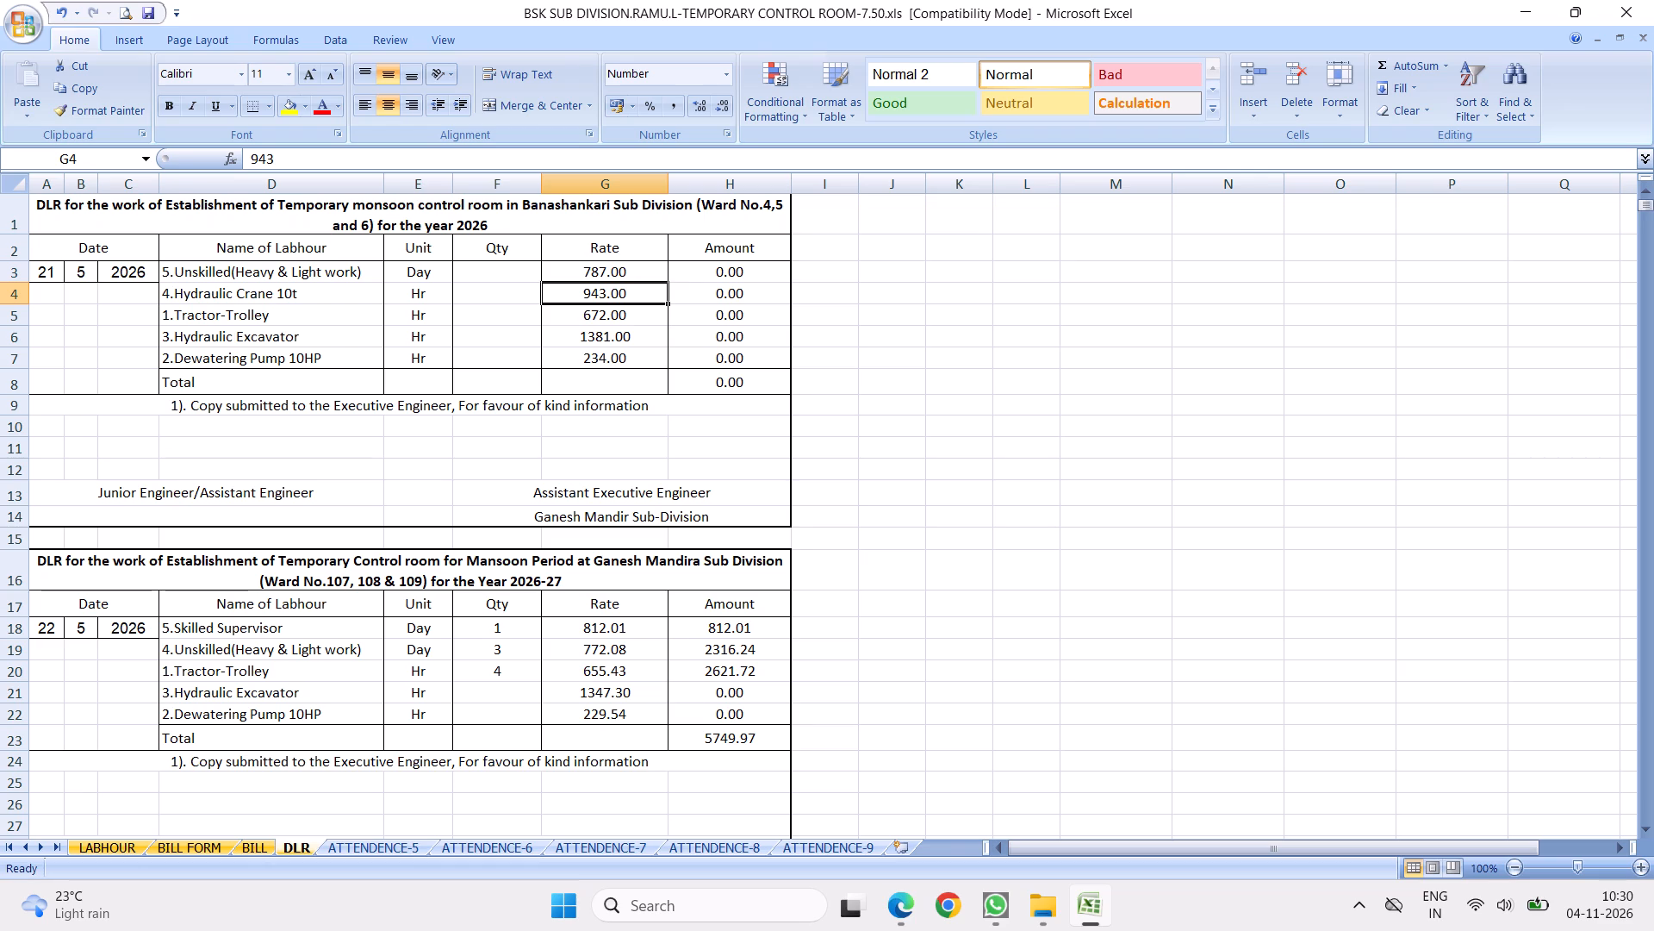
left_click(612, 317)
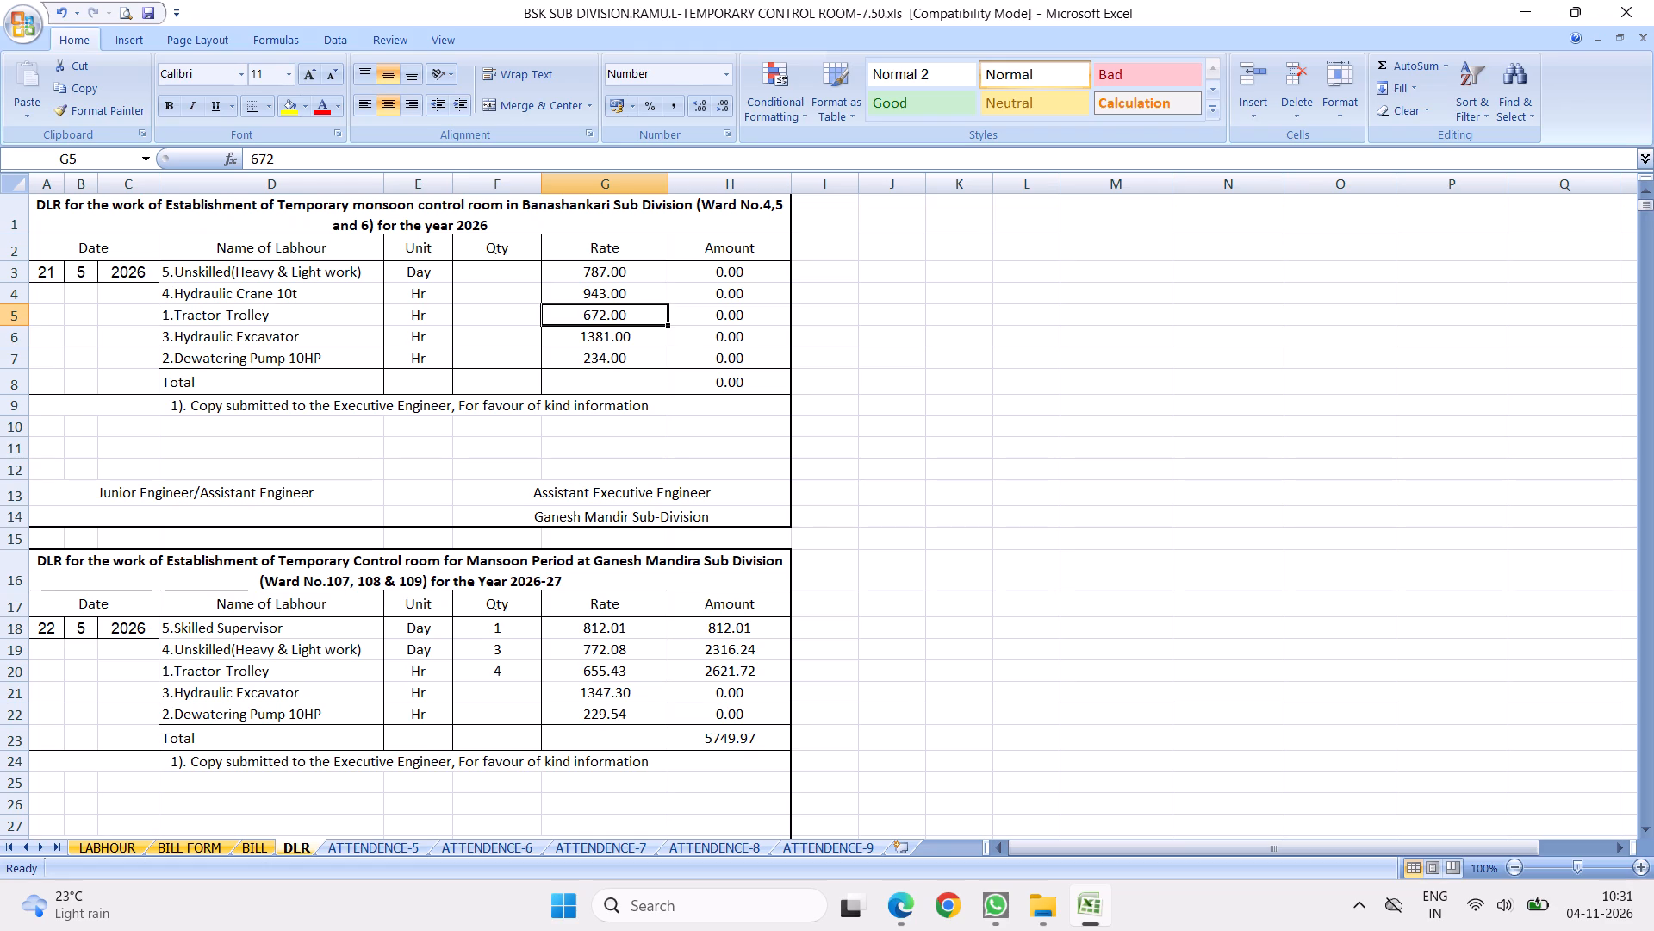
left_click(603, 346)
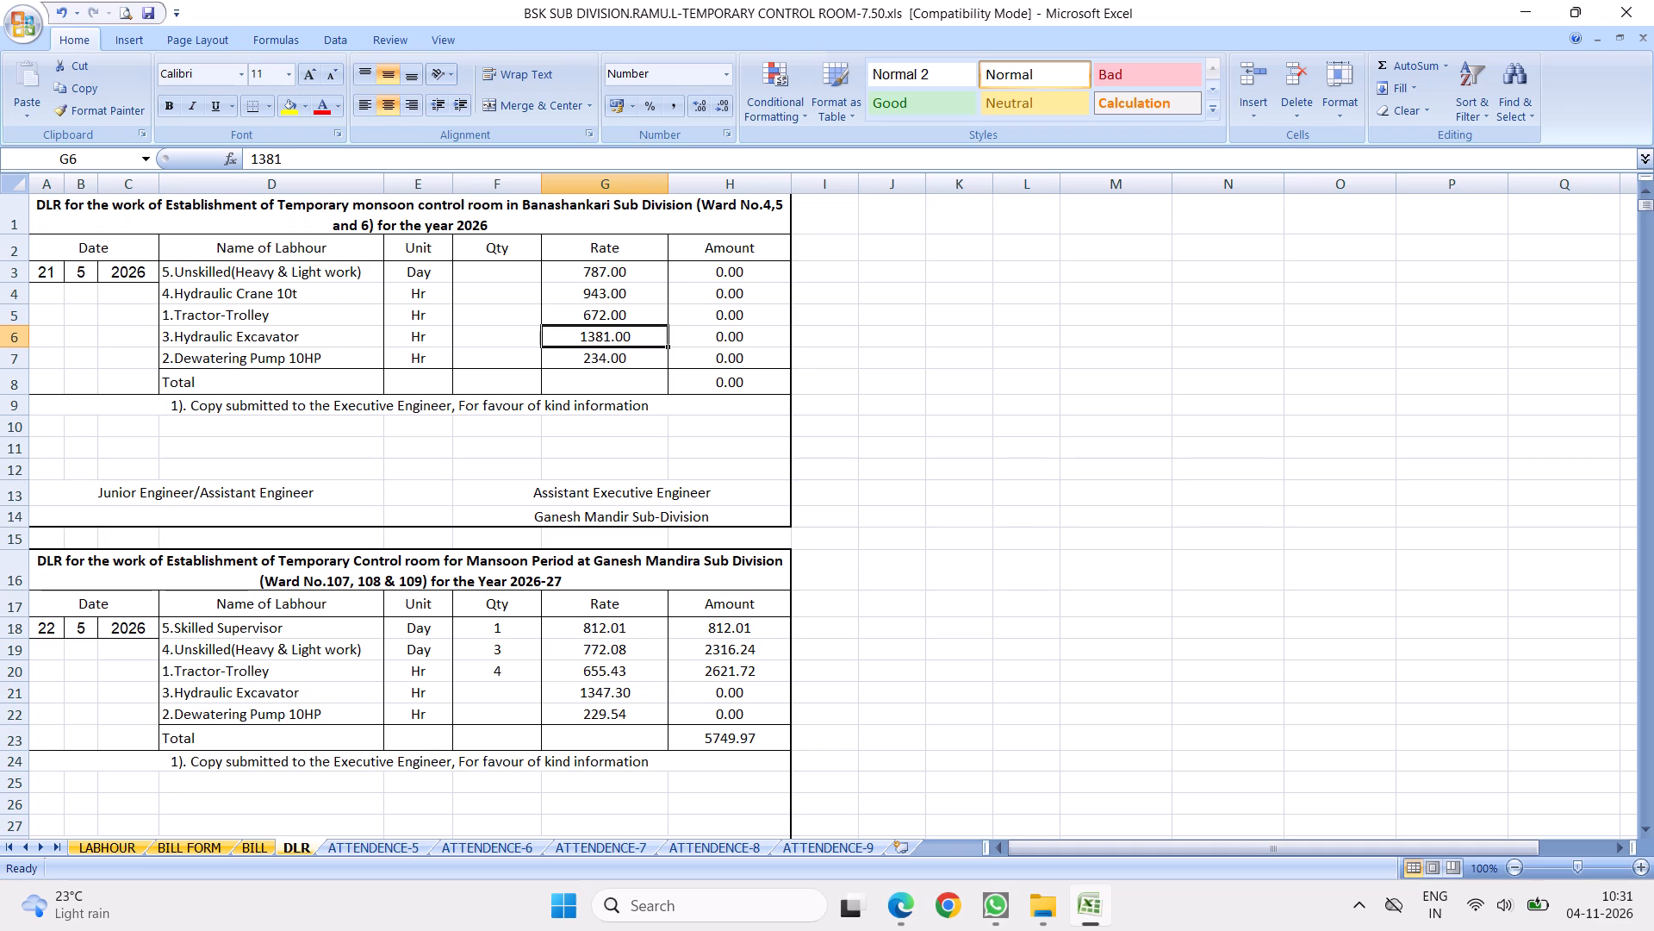
Change the sub-division line under Assistant Executive Engineer in the 21-5-2026 table, cell F14, to "Banashankari Sub-Division".
double_click(627, 514)
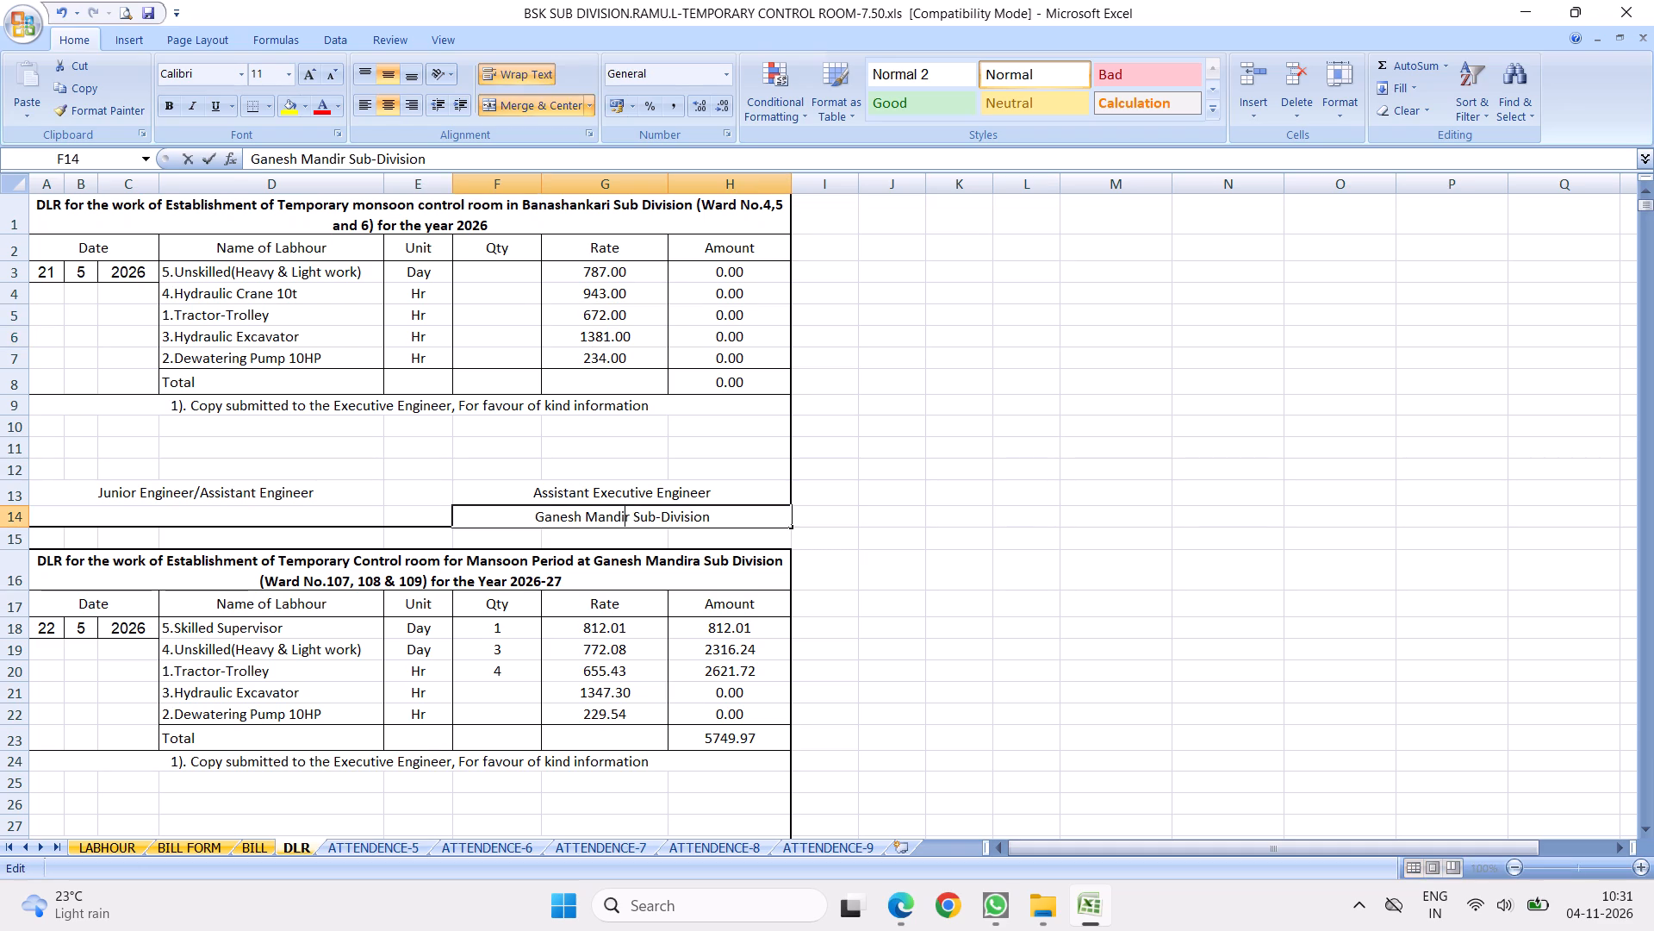
key("Right")
key("BackSpace")
key("BackSpace")
key("BackSpace")
key("BackSpace")
key("BackSpace")
key("BackSpace")
key("BackSpace")
key("BackSpace")
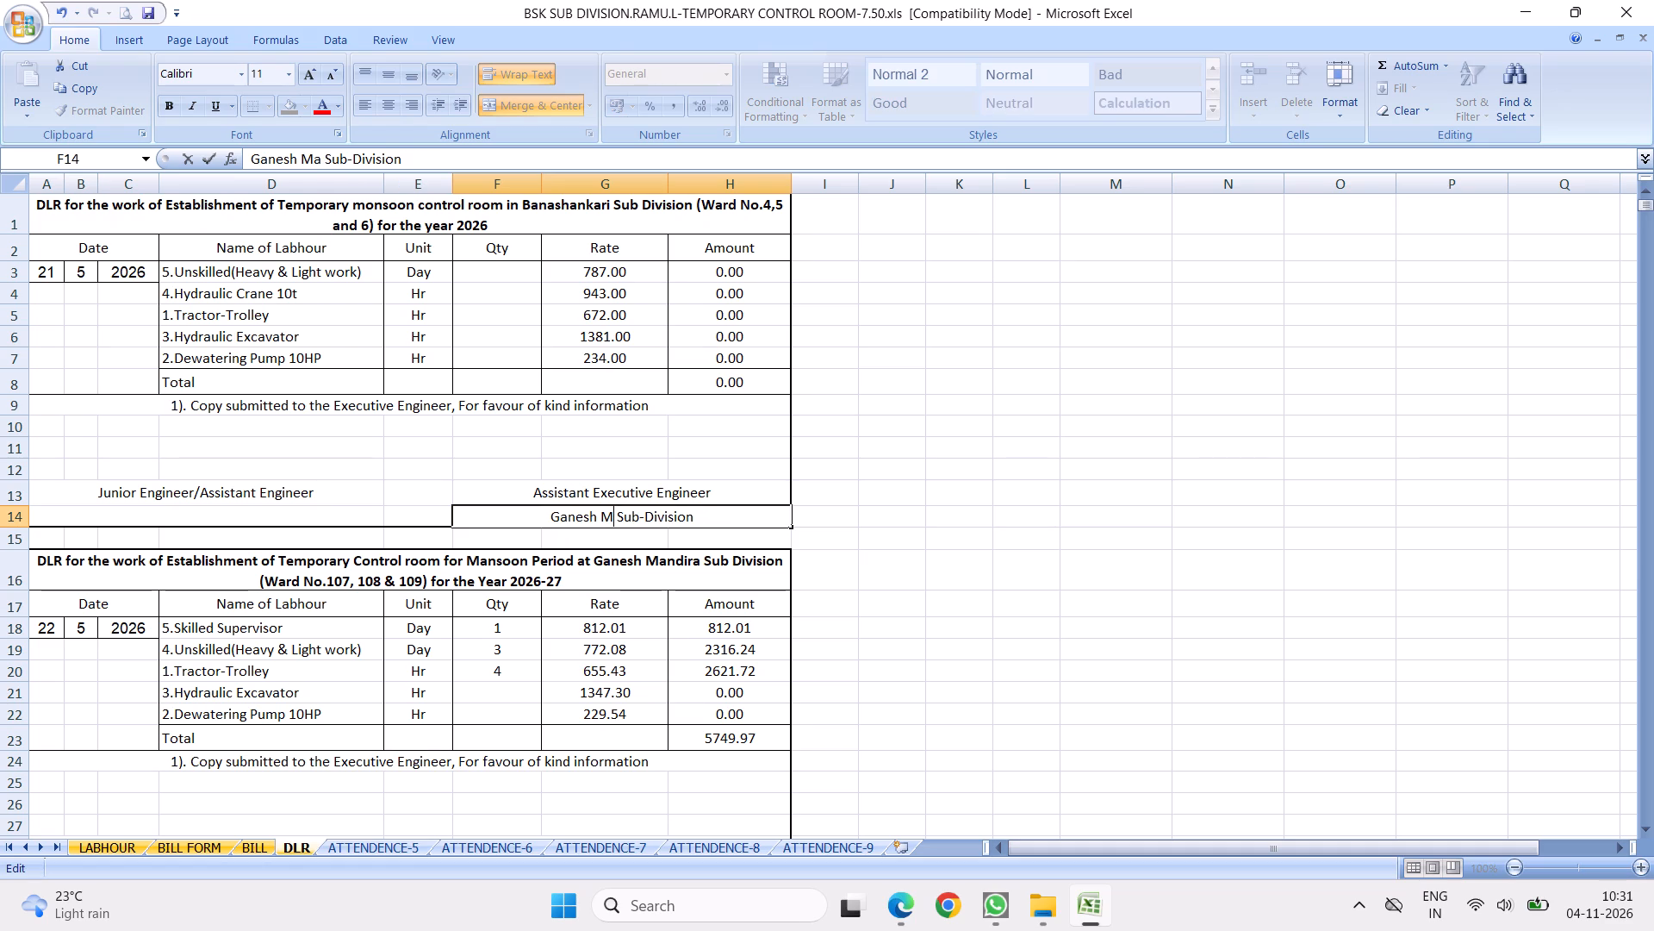
key("BackSpace")
key("BackSpace")
key("BackSpace")
key("BackSpace")
key("BackSpace")
key("BackSpace")
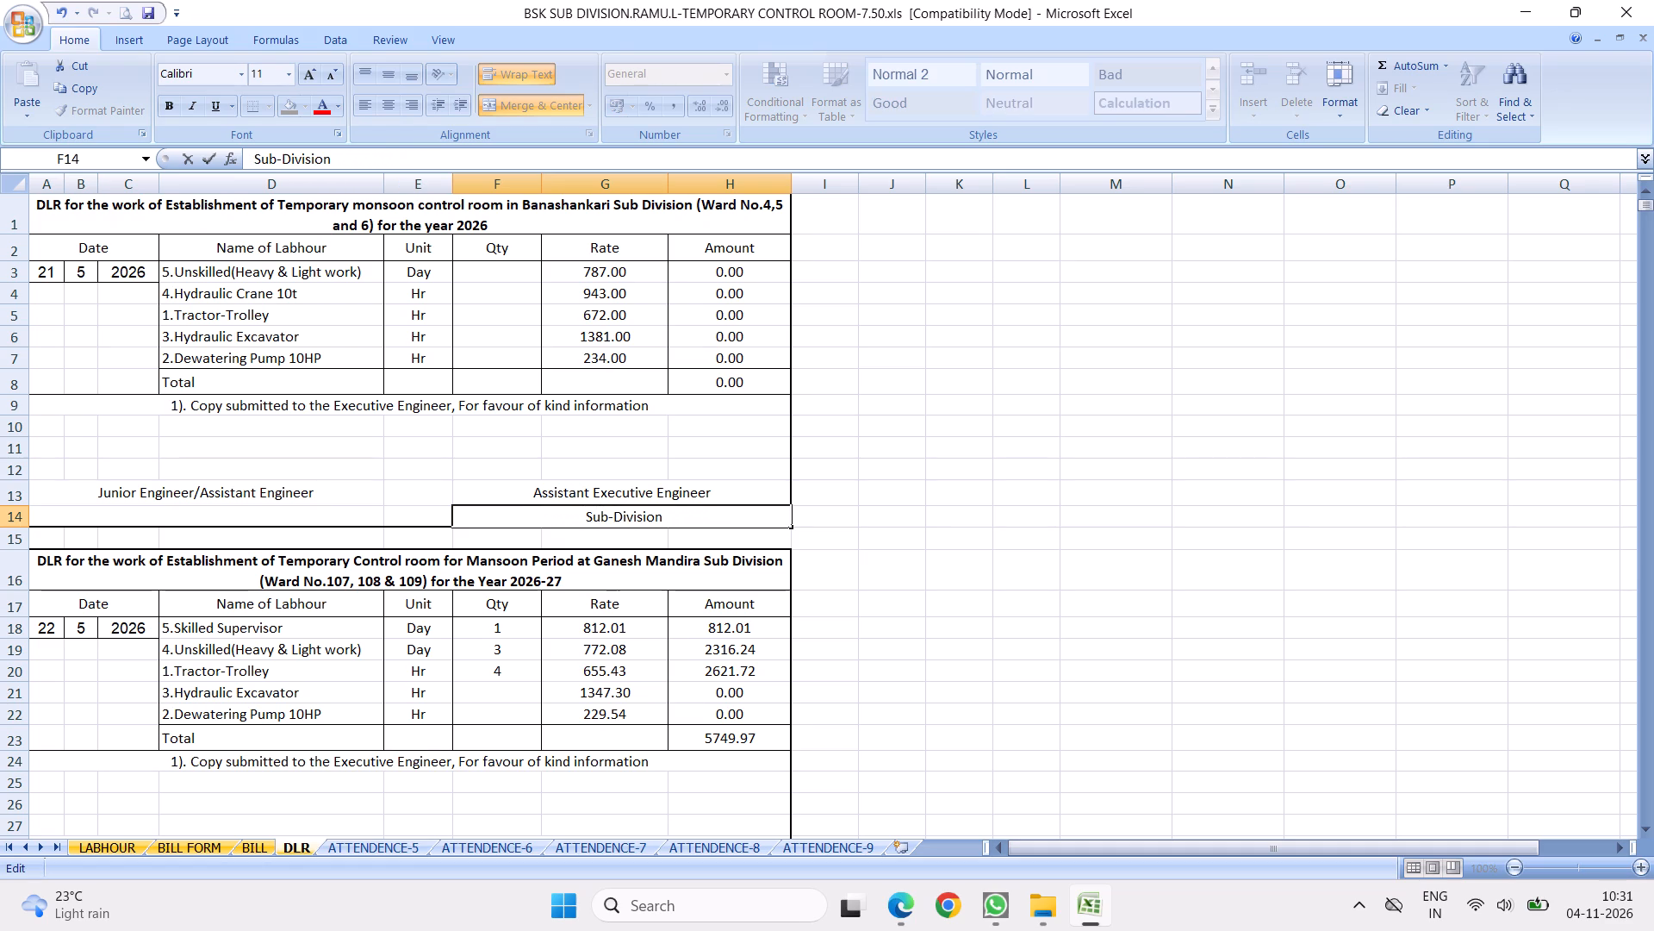
type("Banashankari")
left_click(711, 637)
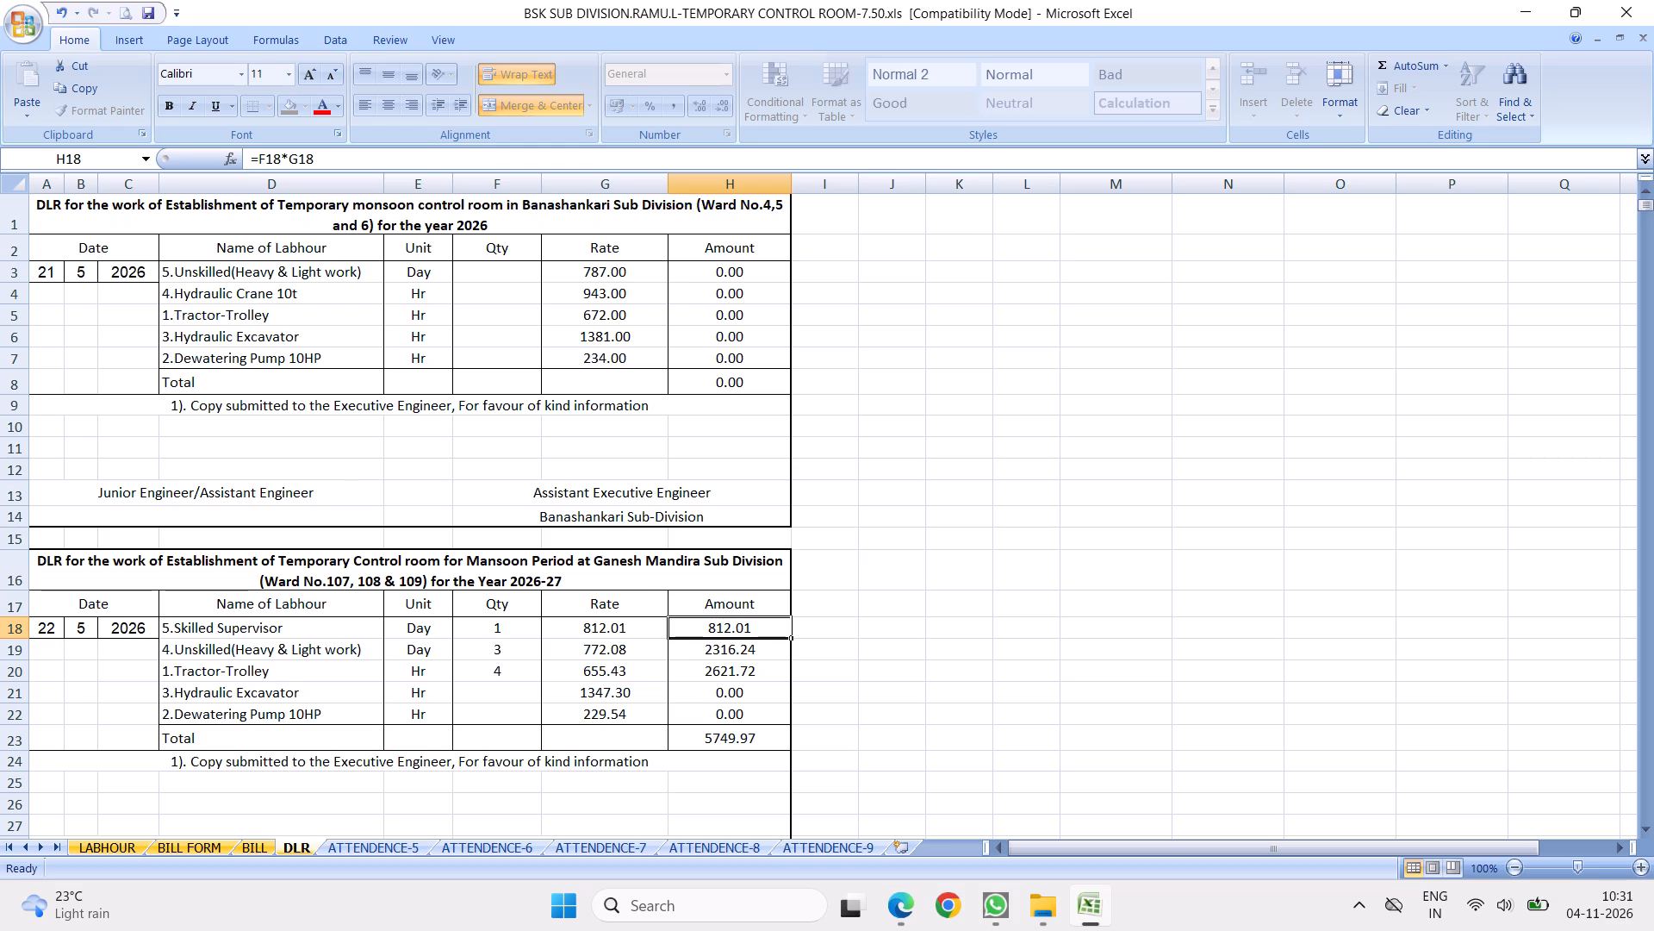
Copy the Banashankari heading of the 21-5-2026 table and paste it over the headings of the 22-5-2026 and 25-5-2026 tables.
scroll(429, 372, "up", 2)
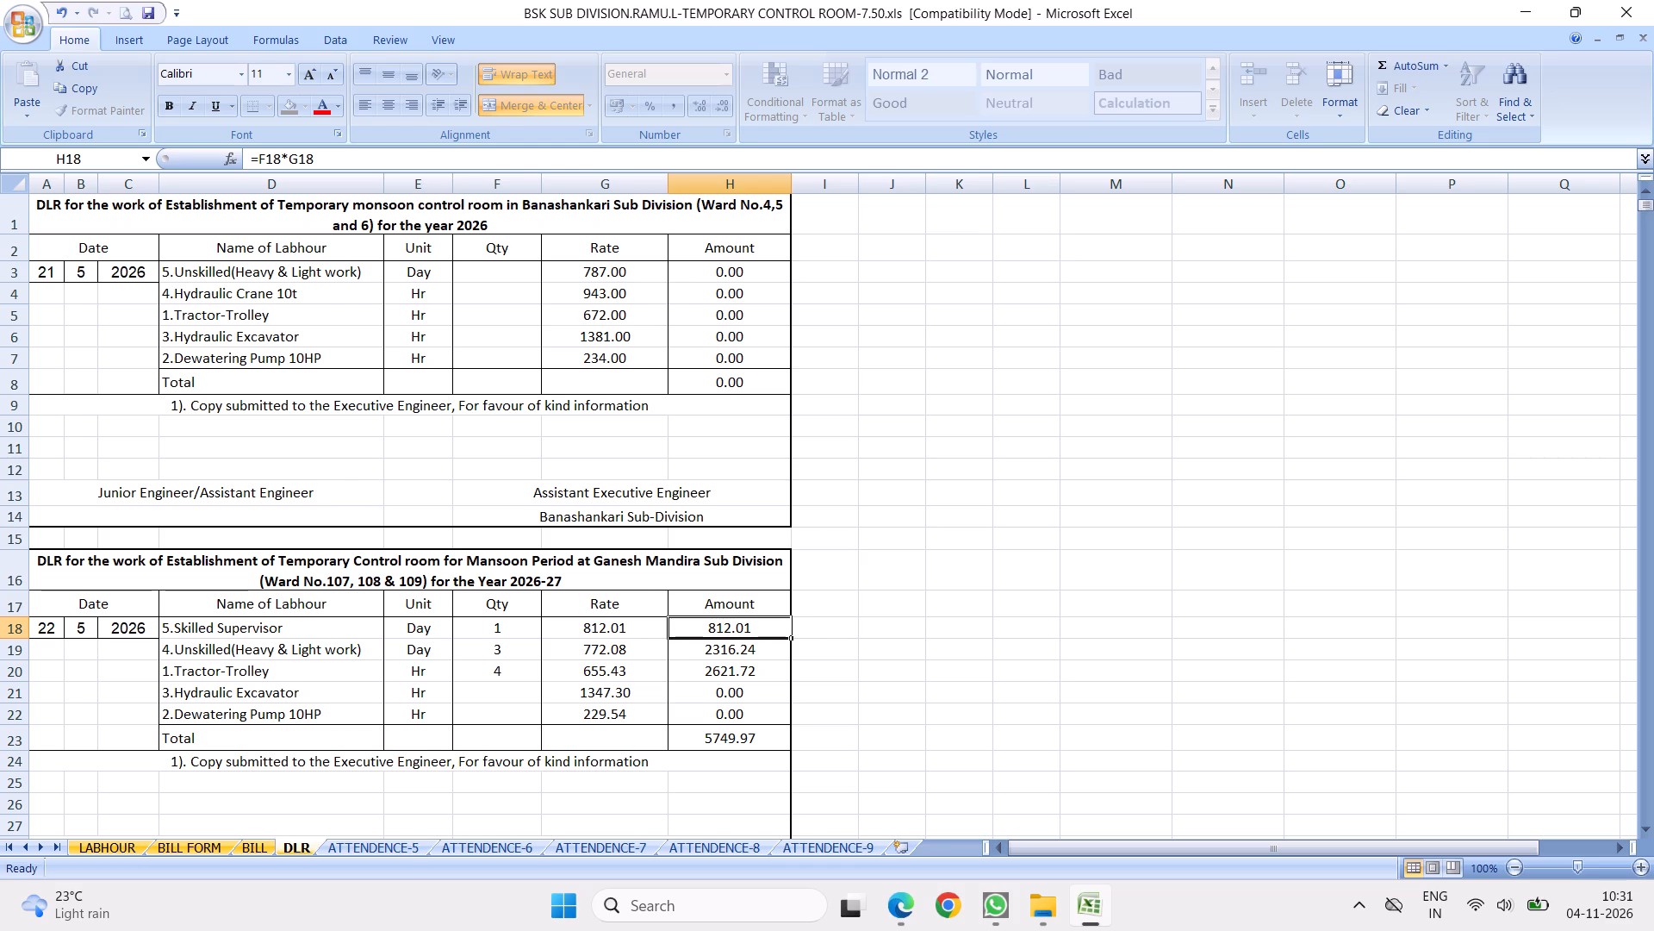
right_click(349, 209)
left_click(397, 245)
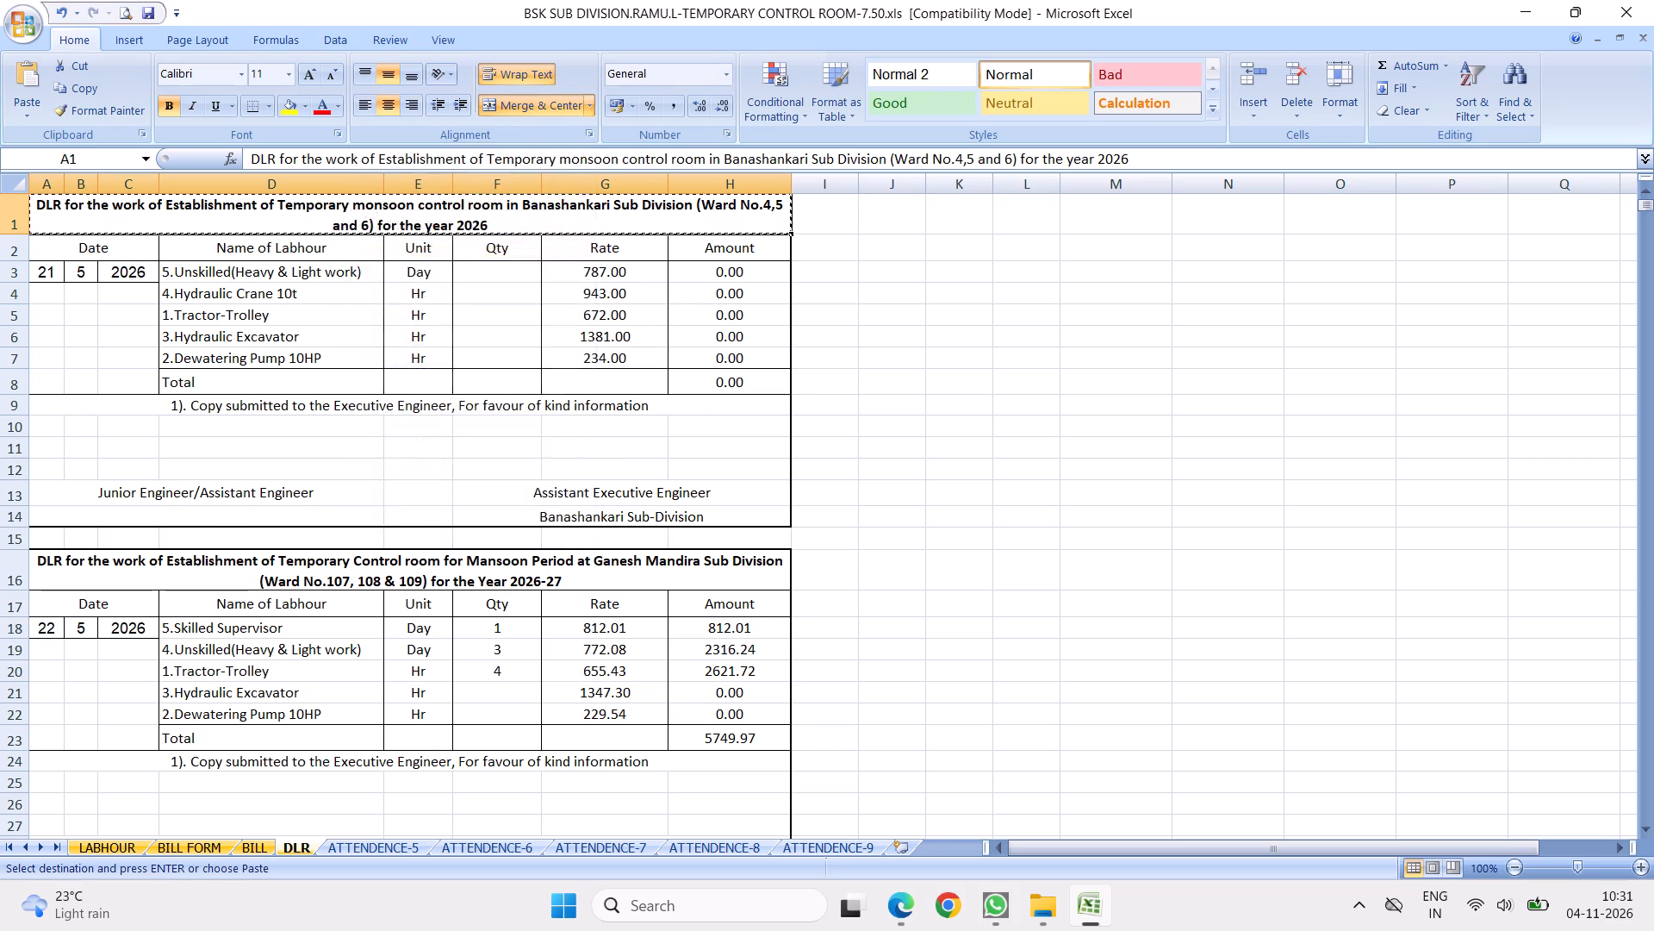
scroll(474, 515, "down", 2)
right_click(335, 414)
left_click(383, 476)
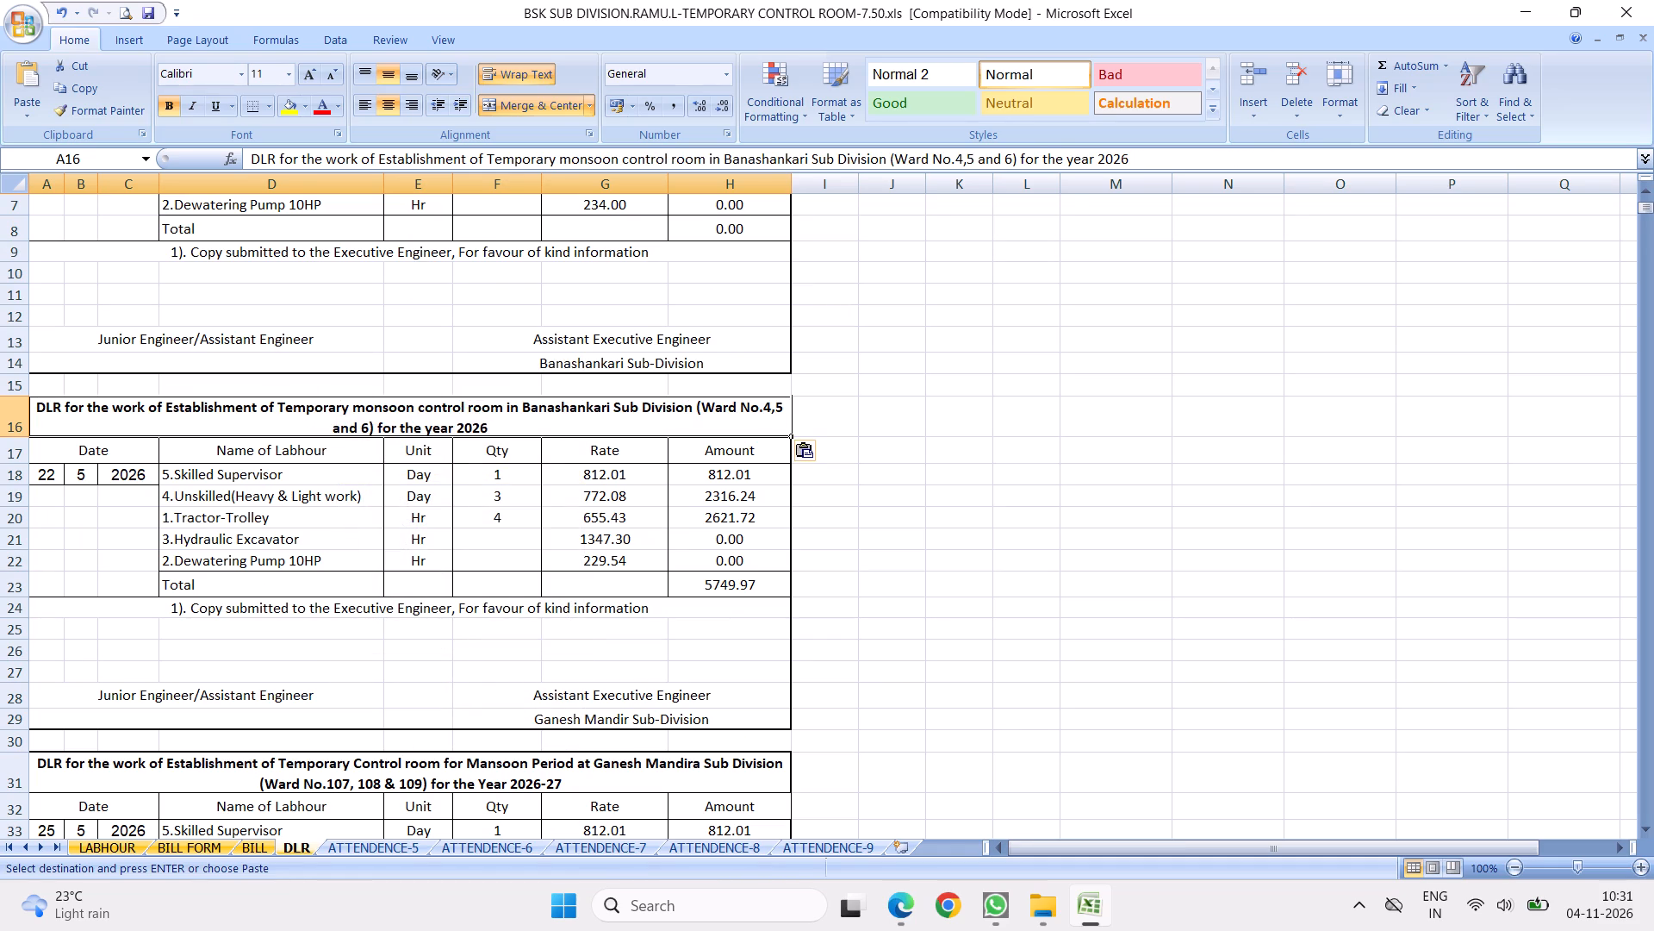
scroll(468, 463, "down", 5)
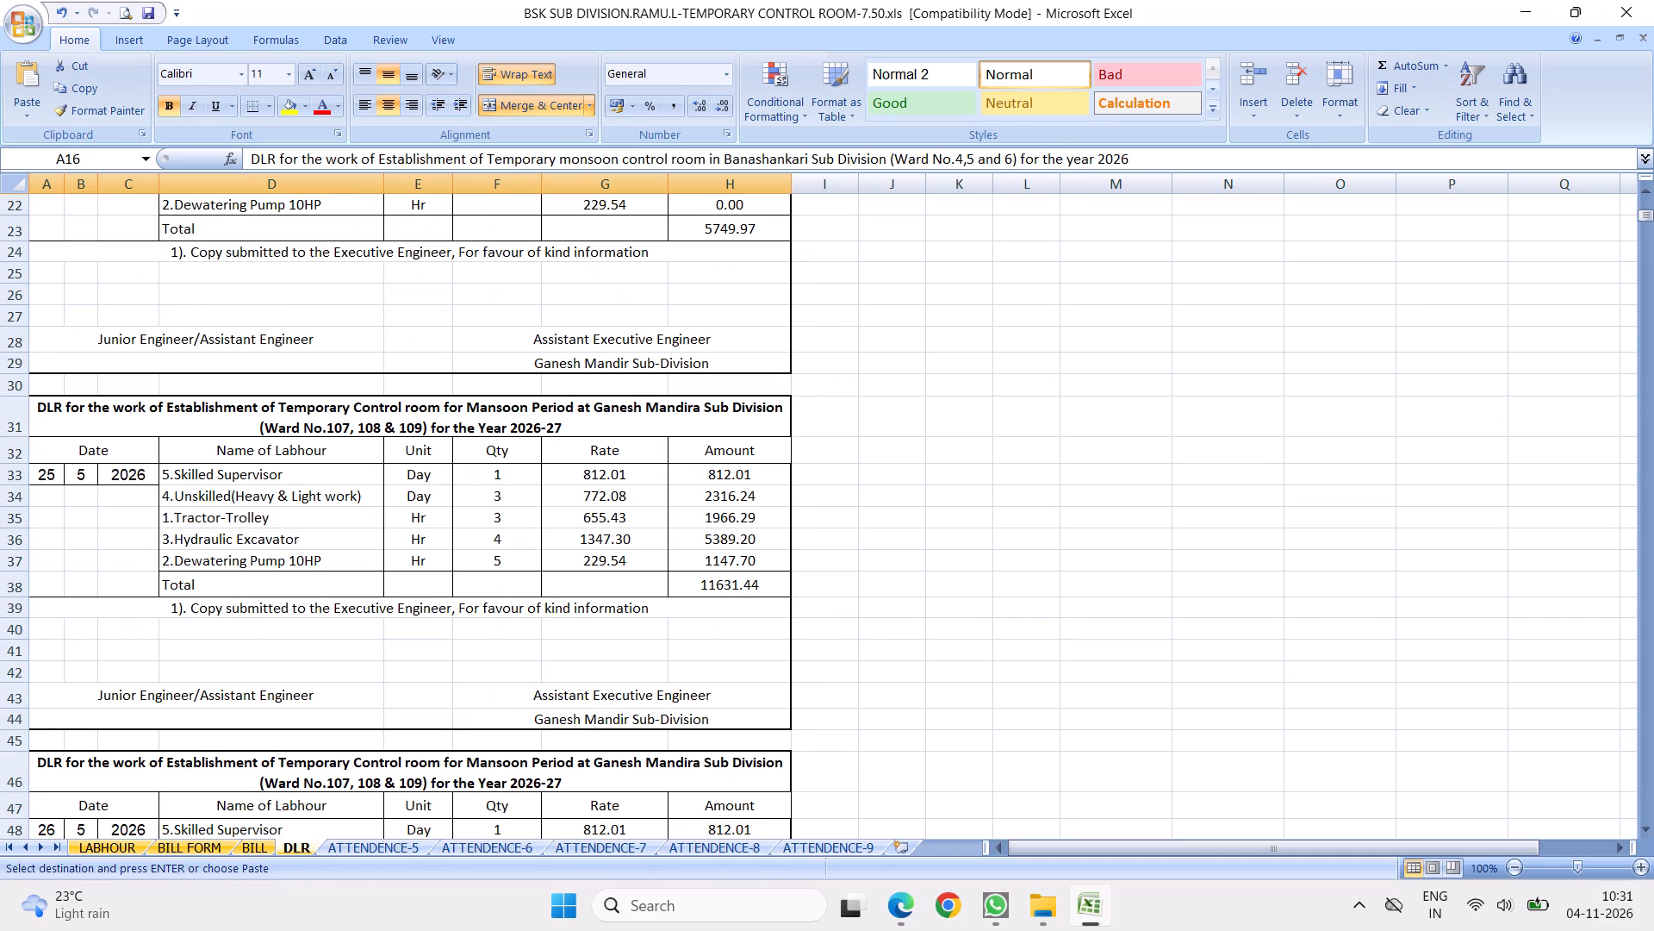
right_click(430, 416)
left_click(477, 472)
Paste the copied Banashankari heading over the headings of the 26-5-2026, 27-5-2026 and 28-5-2026 tables, cells A46, A61 and A76.
scroll(509, 484, "down", 7)
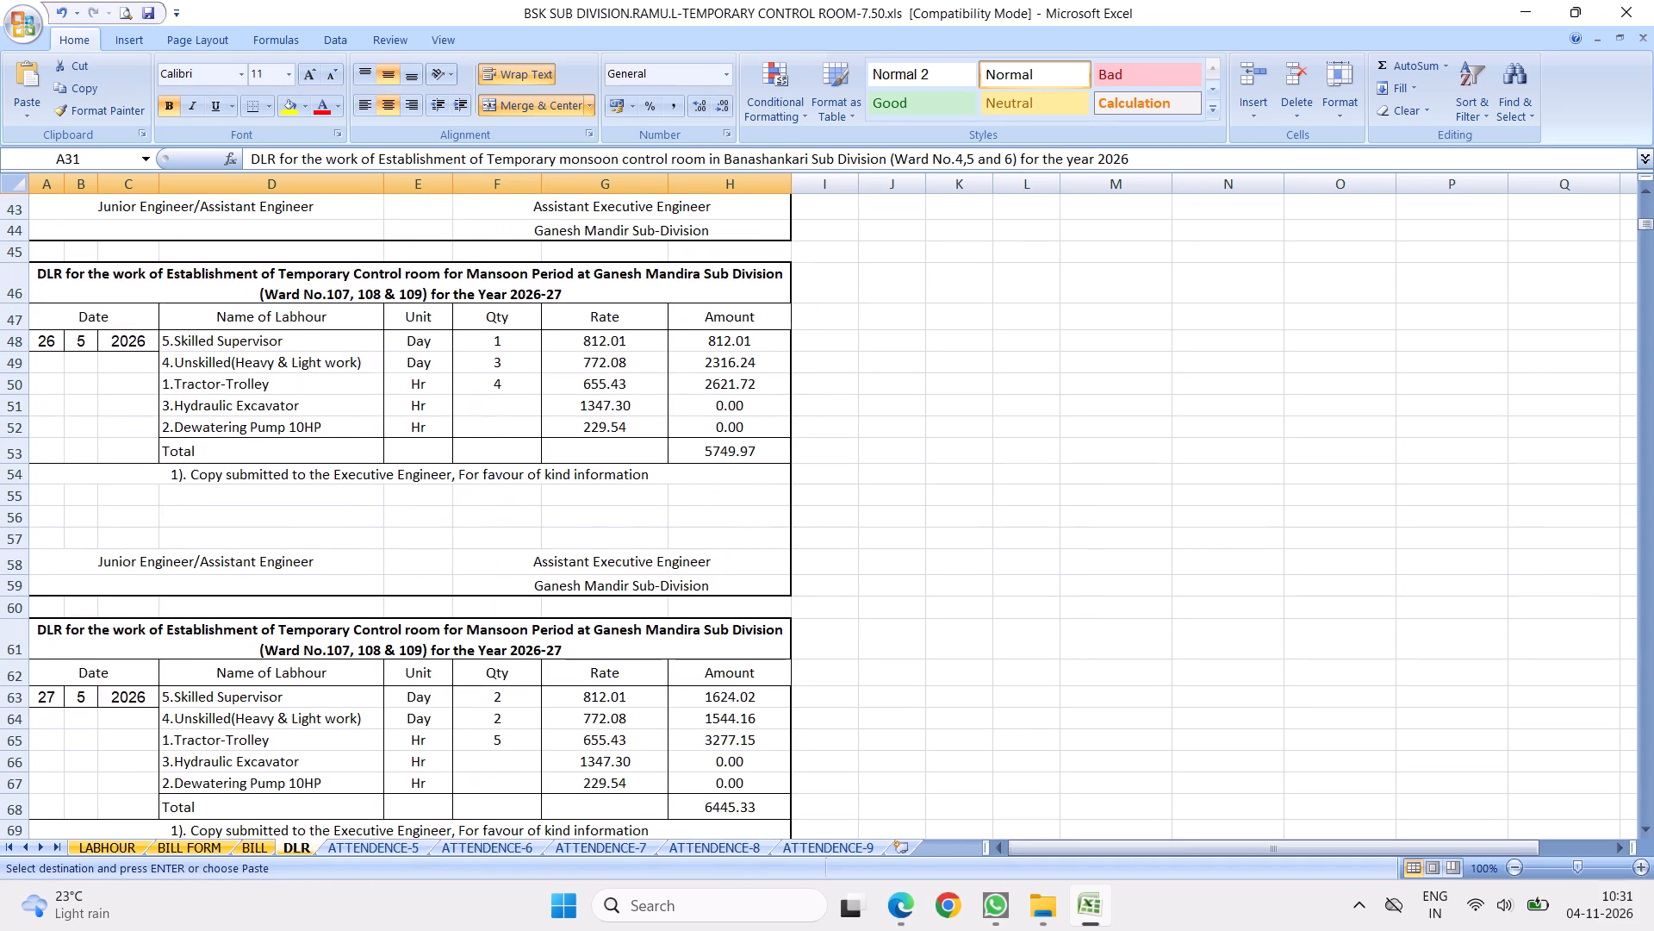
right_click(463, 286)
left_click(523, 347)
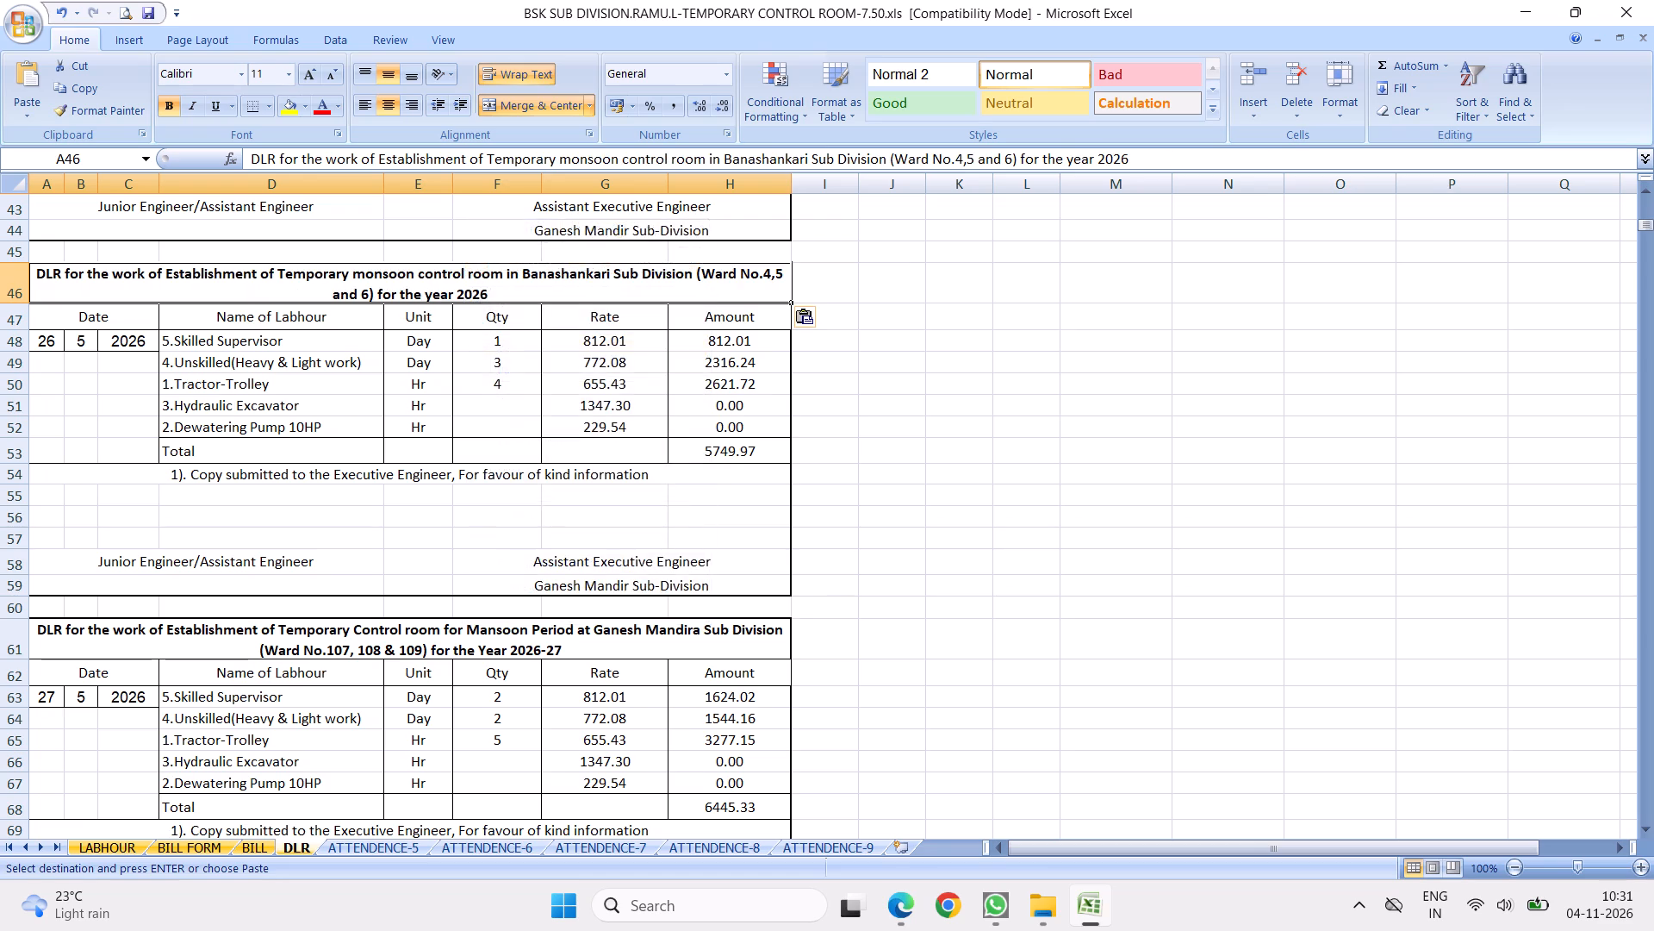
scroll(526, 400, "down", 6)
scroll(410, 234, "up", 1)
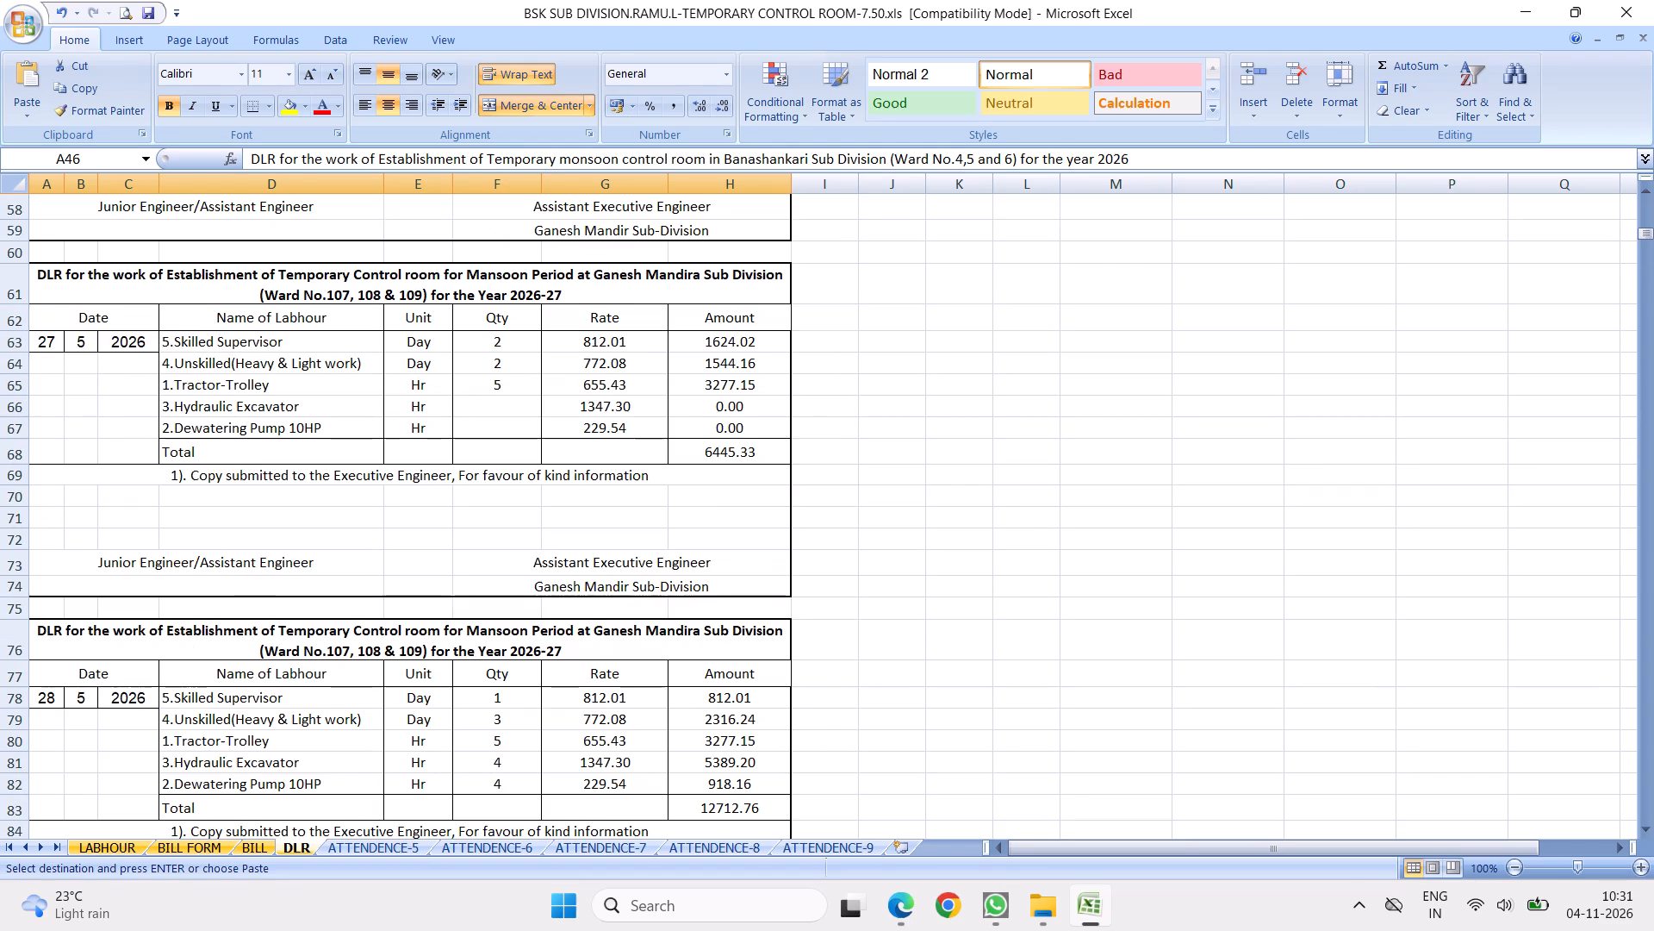
right_click(345, 280)
left_click(394, 339)
scroll(425, 423, "down", 2)
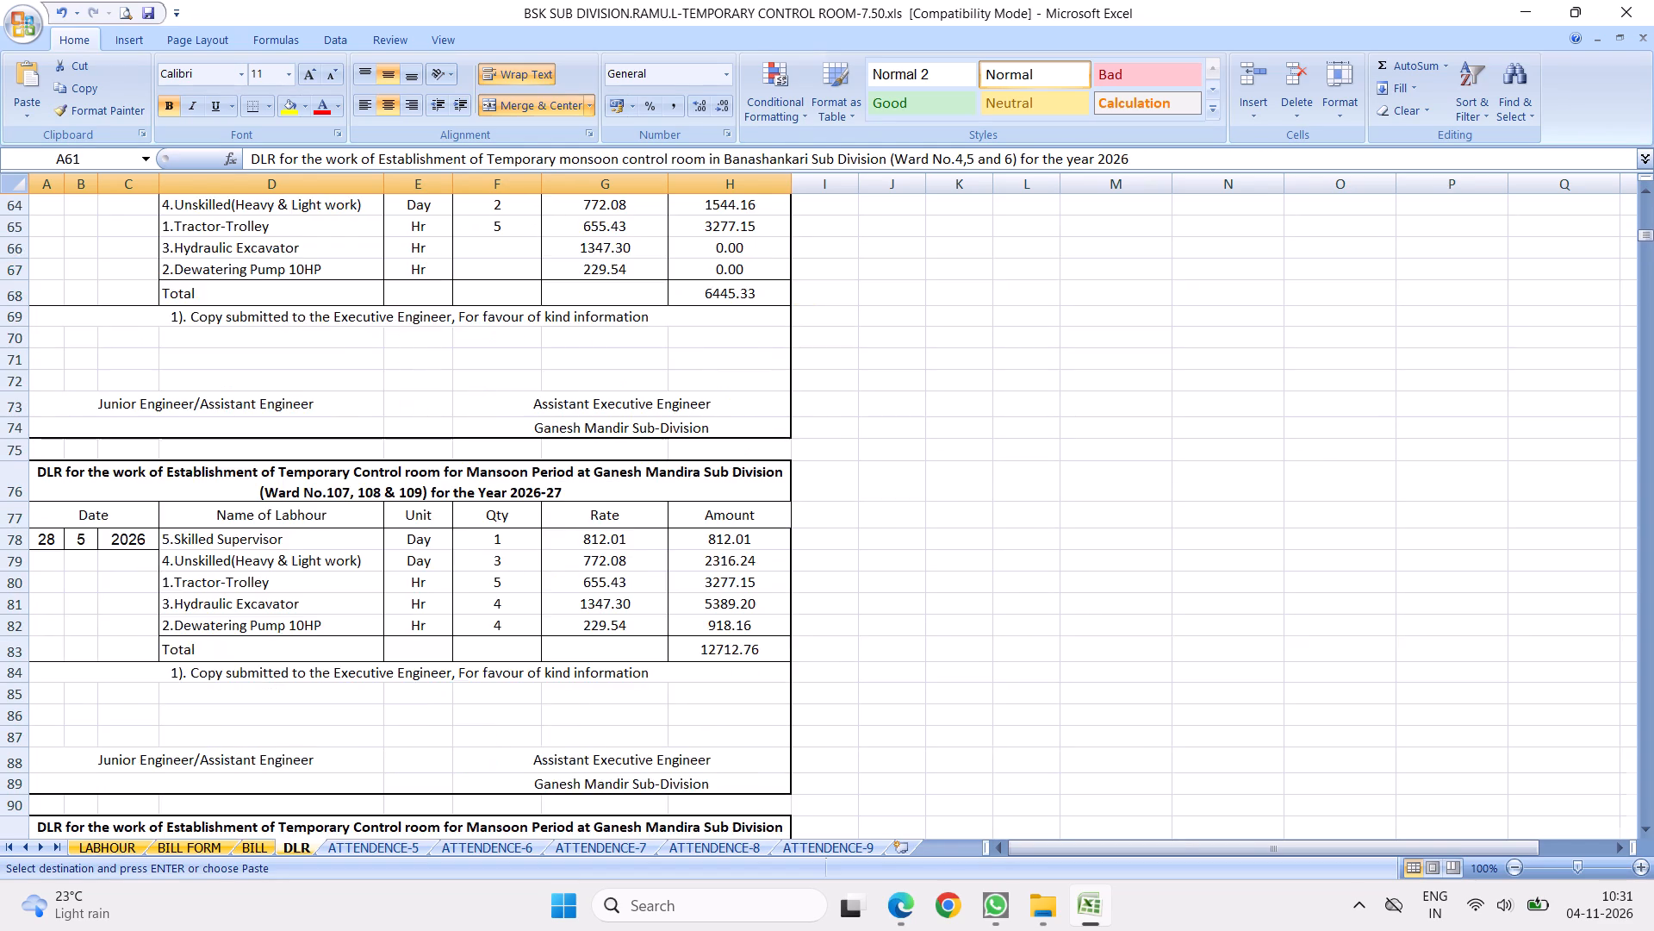
scroll(431, 432, "down", 2)
right_click(435, 348)
left_click(494, 408)
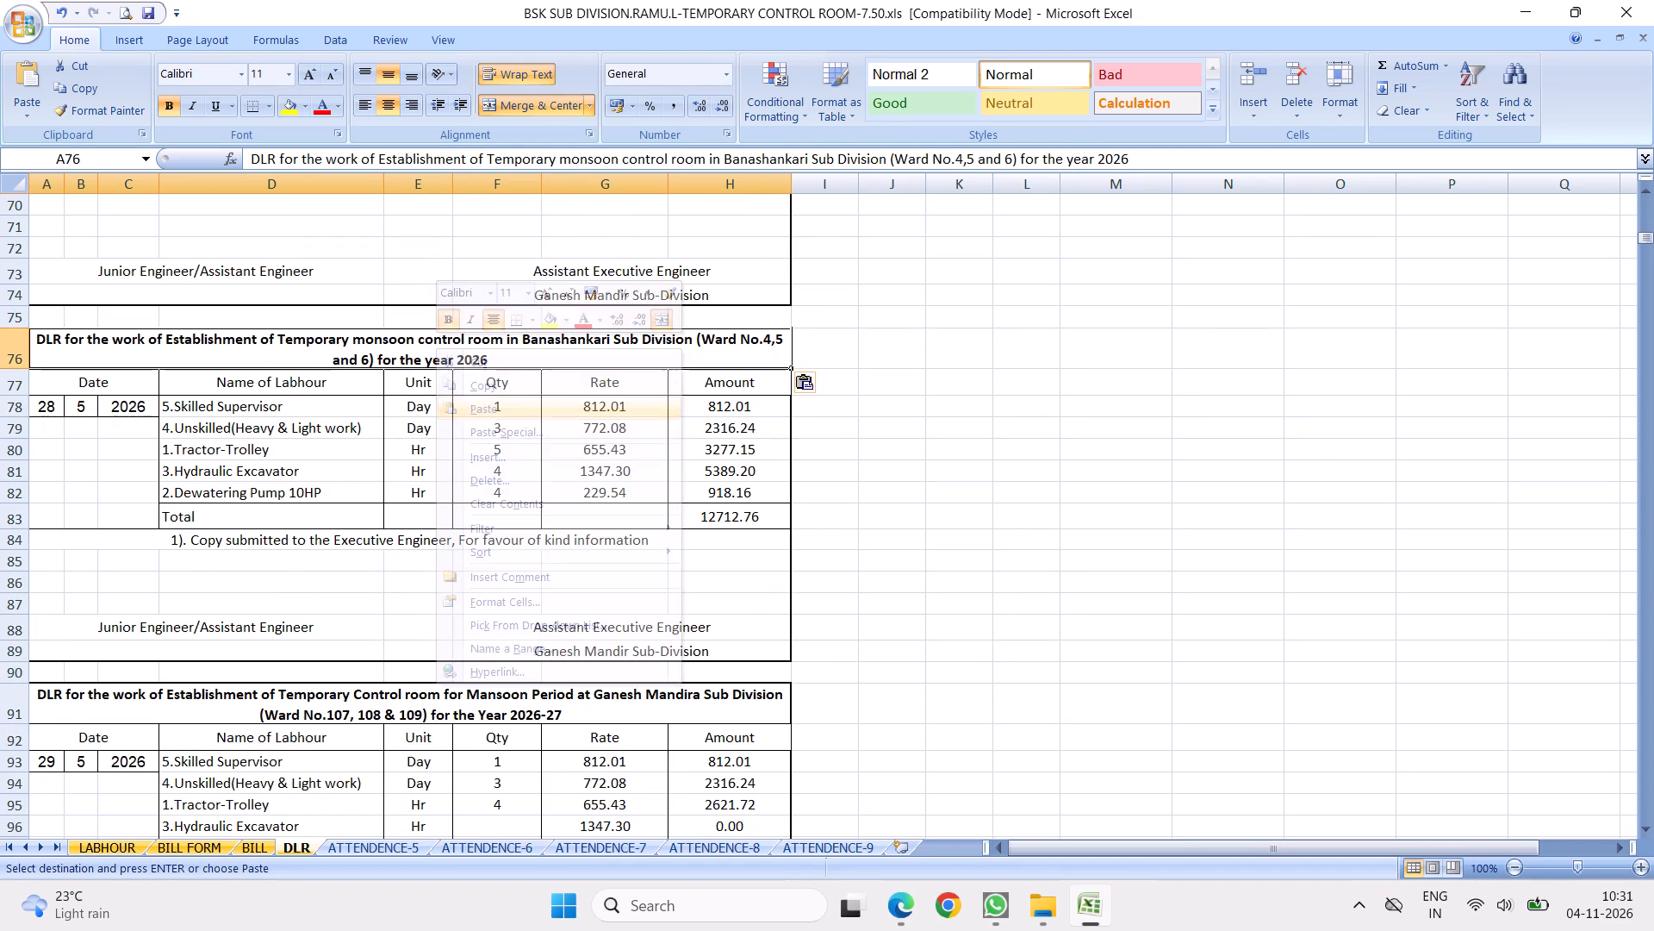
Paste the copied Banashankari heading over the headings of the 29-5-2026, 30-5-2026 and 1-6-2026 tables, cells A91, A106 and A121.
scroll(552, 454, "down", 3)
right_click(449, 482)
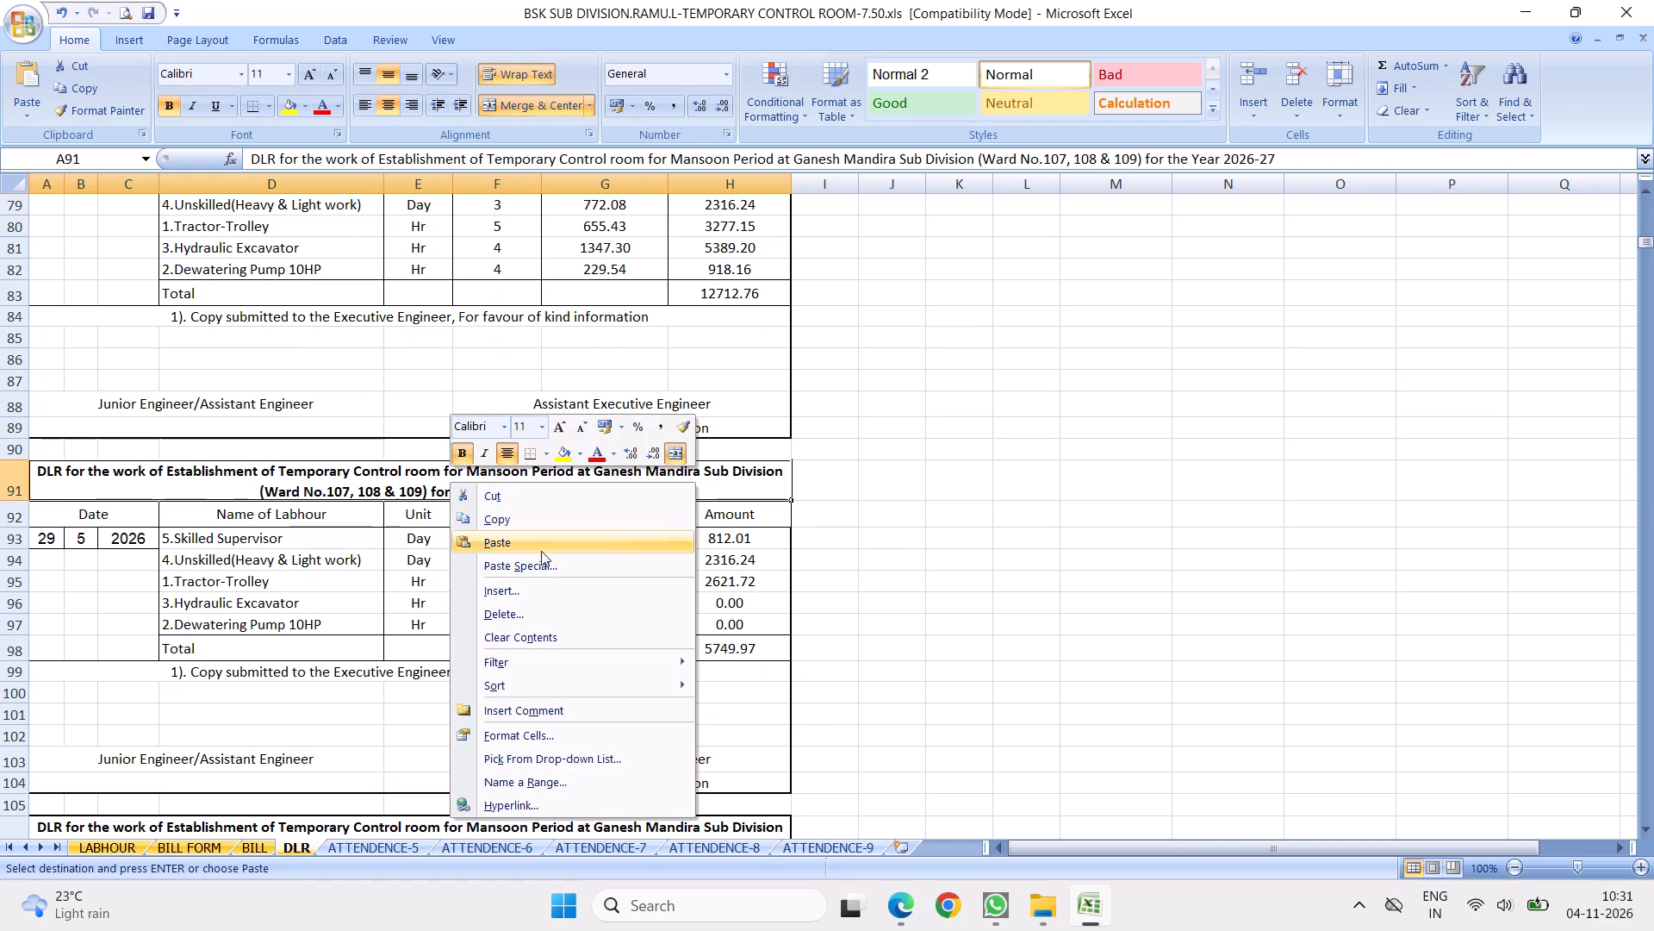
left_click(494, 538)
scroll(536, 532, "down", 2)
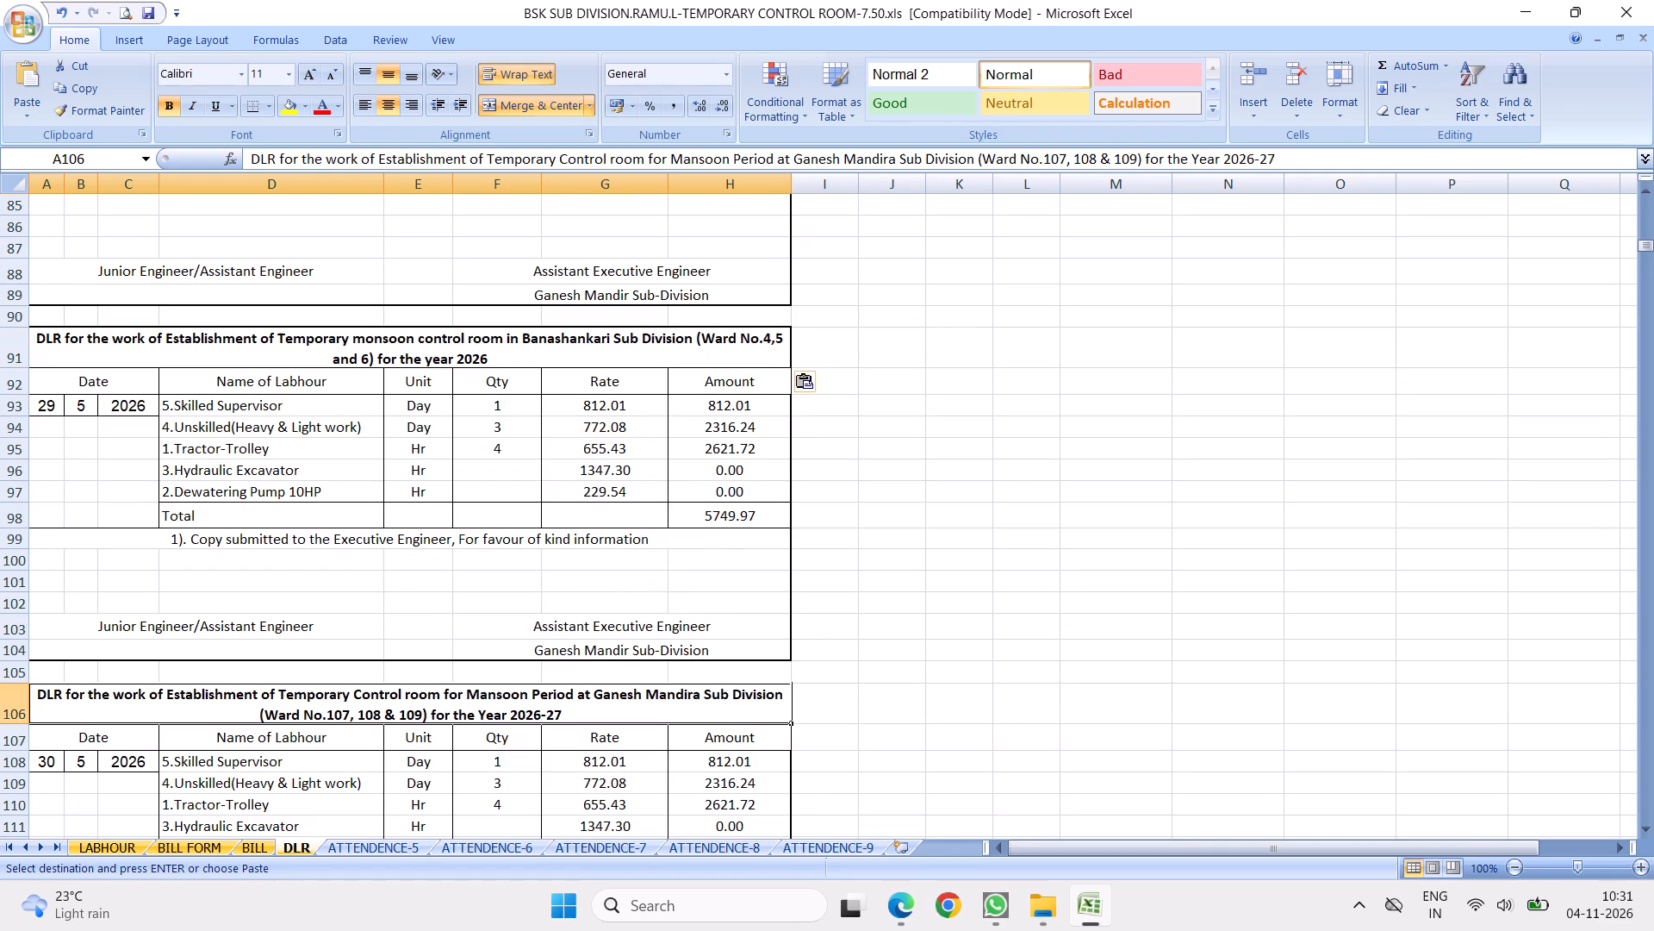
right_click(528, 705)
left_click(573, 424)
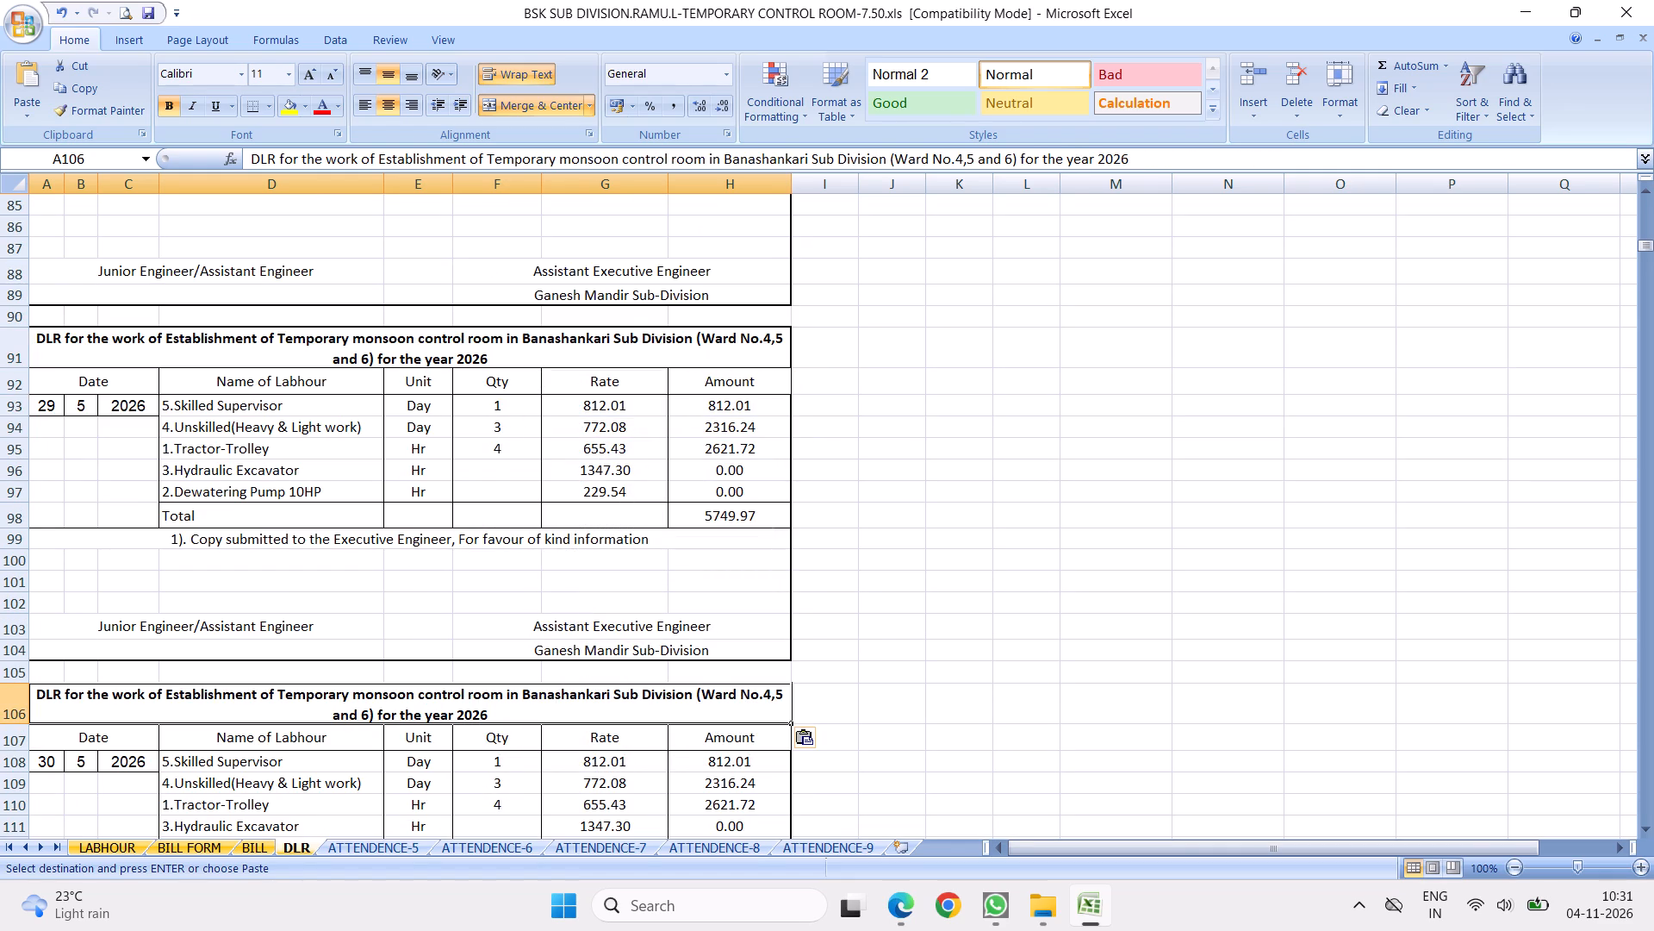
scroll(554, 614, "down", 4)
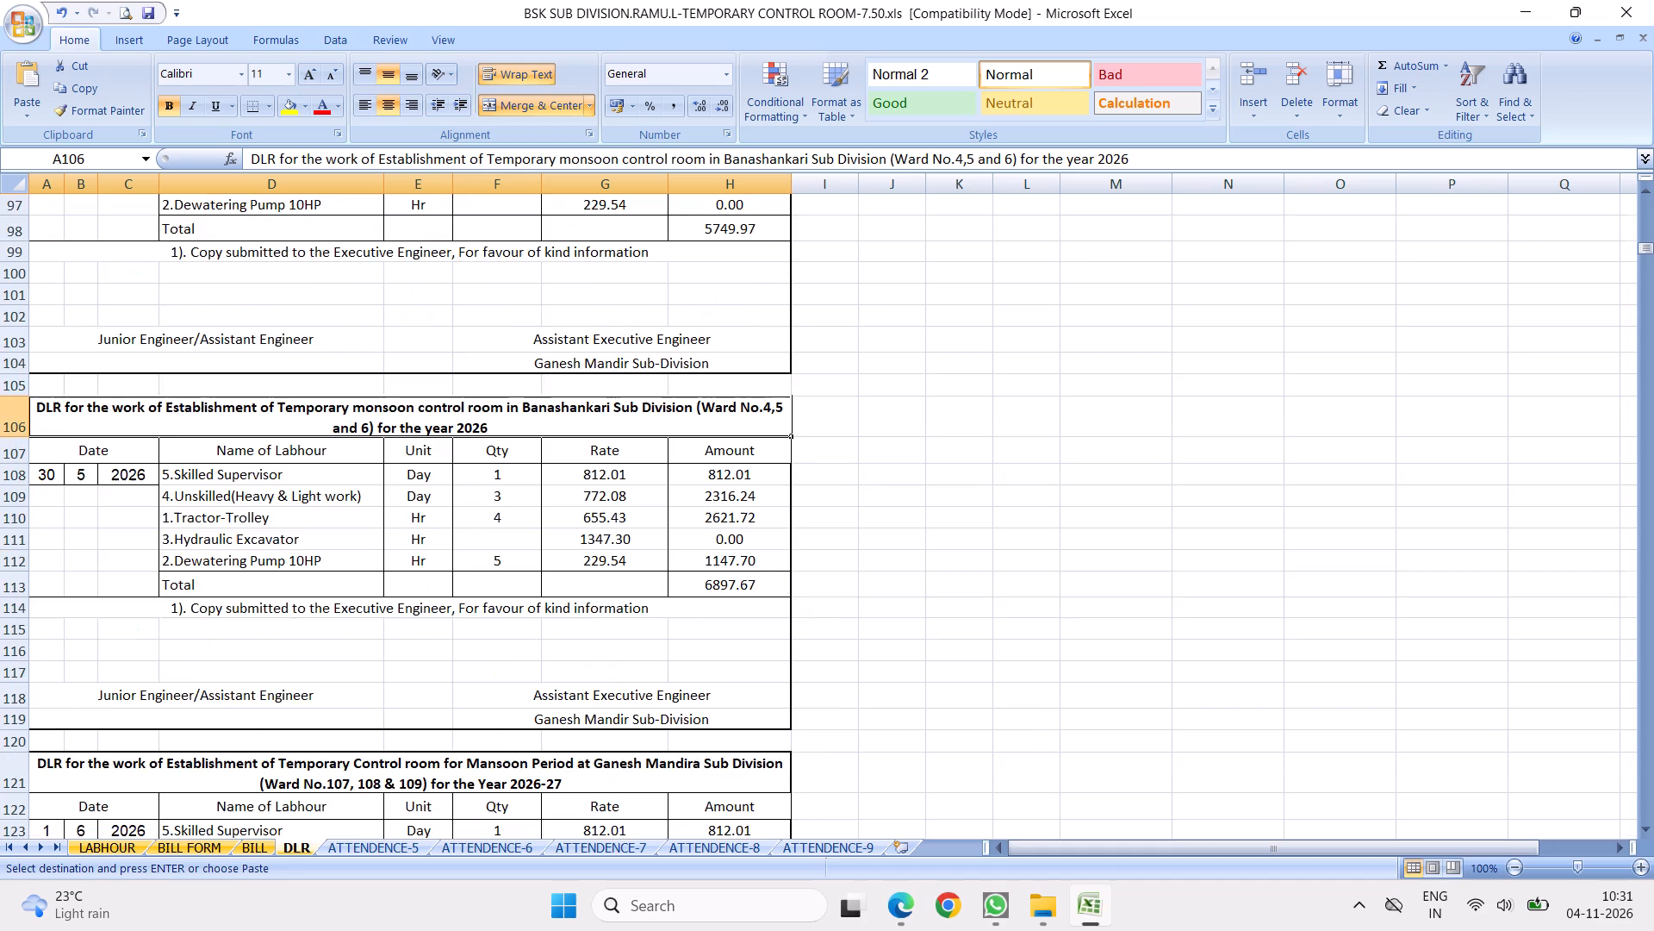
scroll(595, 545, "down", 4)
right_click(477, 483)
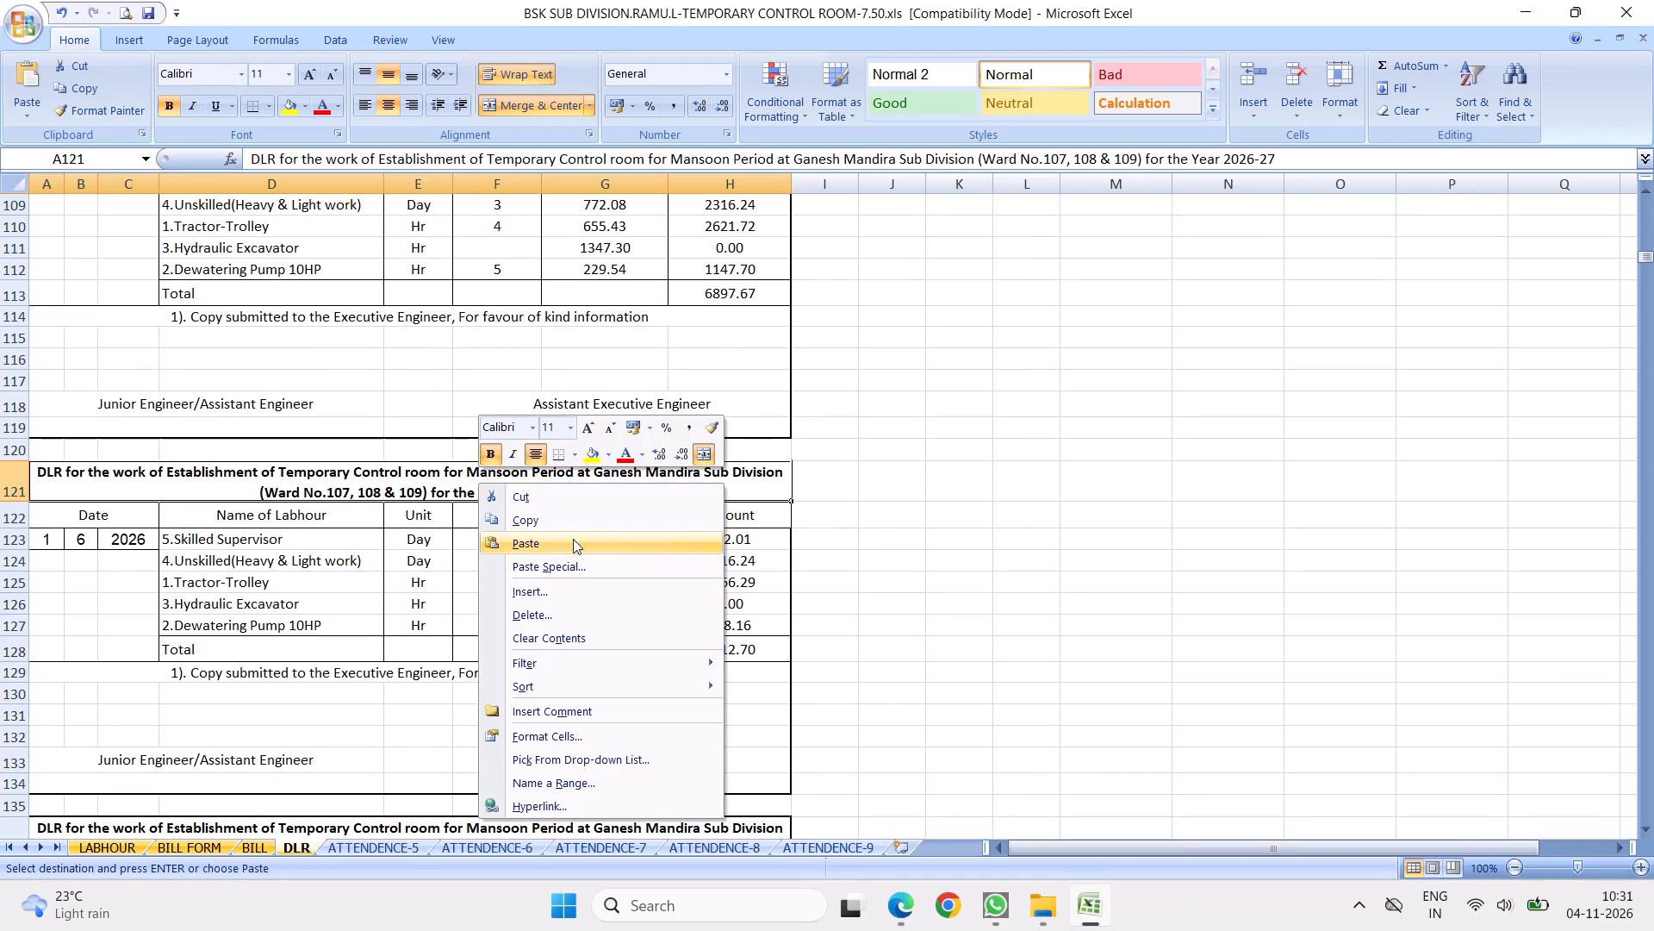
left_click(528, 541)
Paste the copied Banashankari heading over the headings of the 2-6-2026, 3-6-2026 and 4-6-2026 tables, cells A136, A151 and A166.
scroll(538, 568, "down", 6)
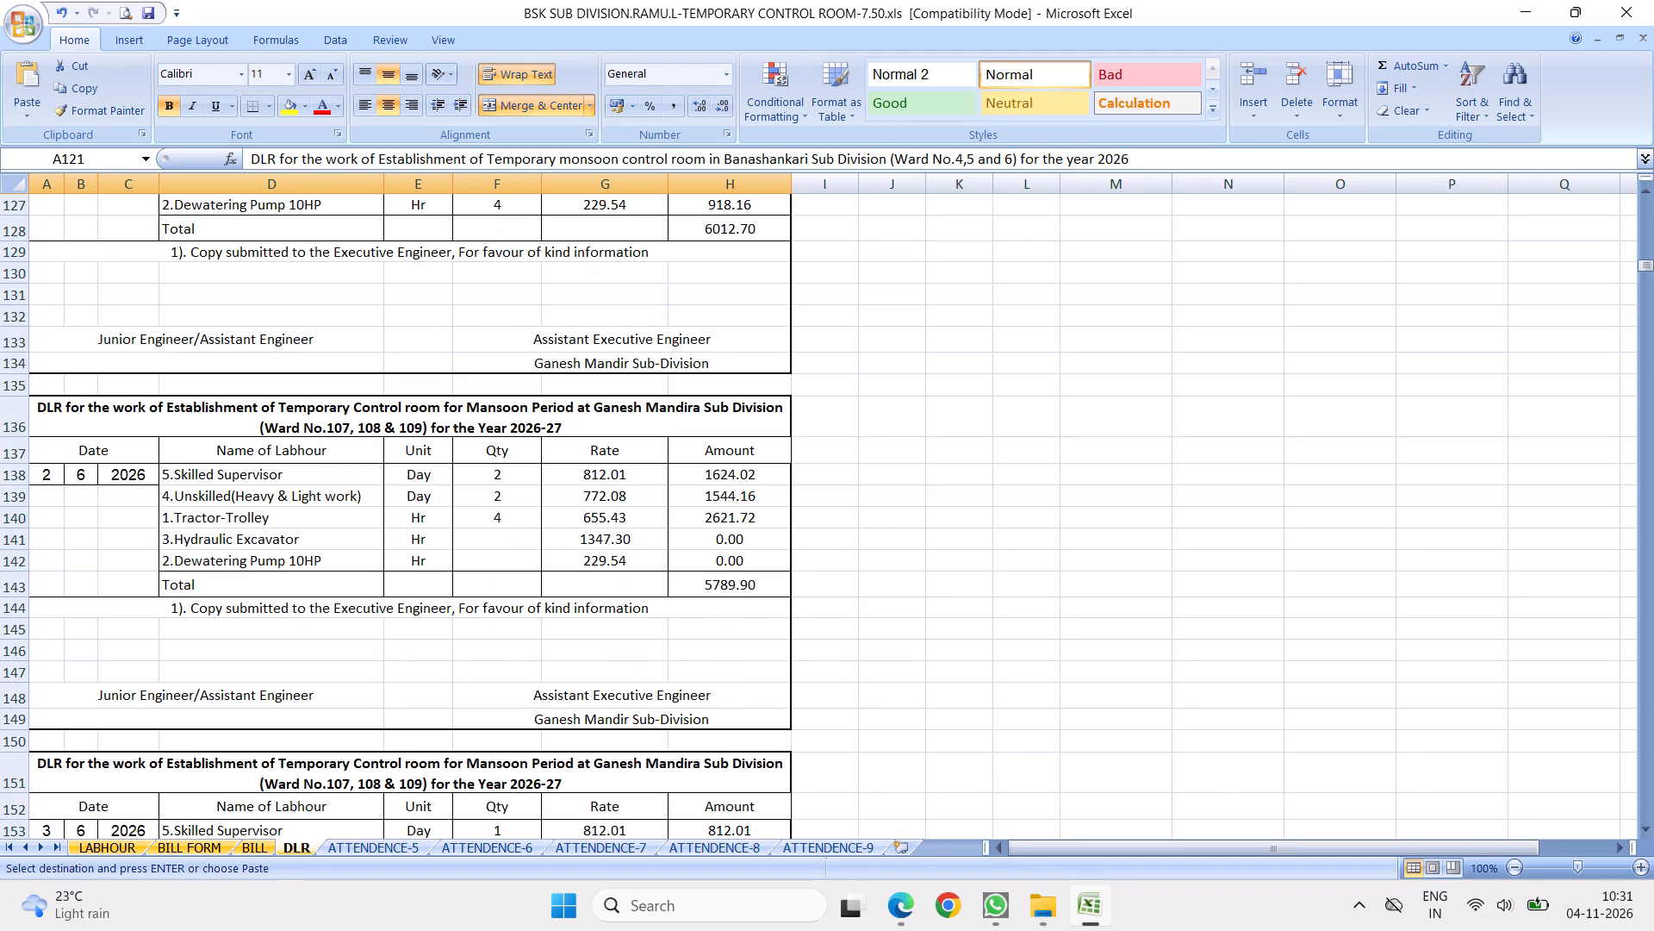
right_click(473, 407)
left_click(526, 463)
scroll(534, 468, "down", 4)
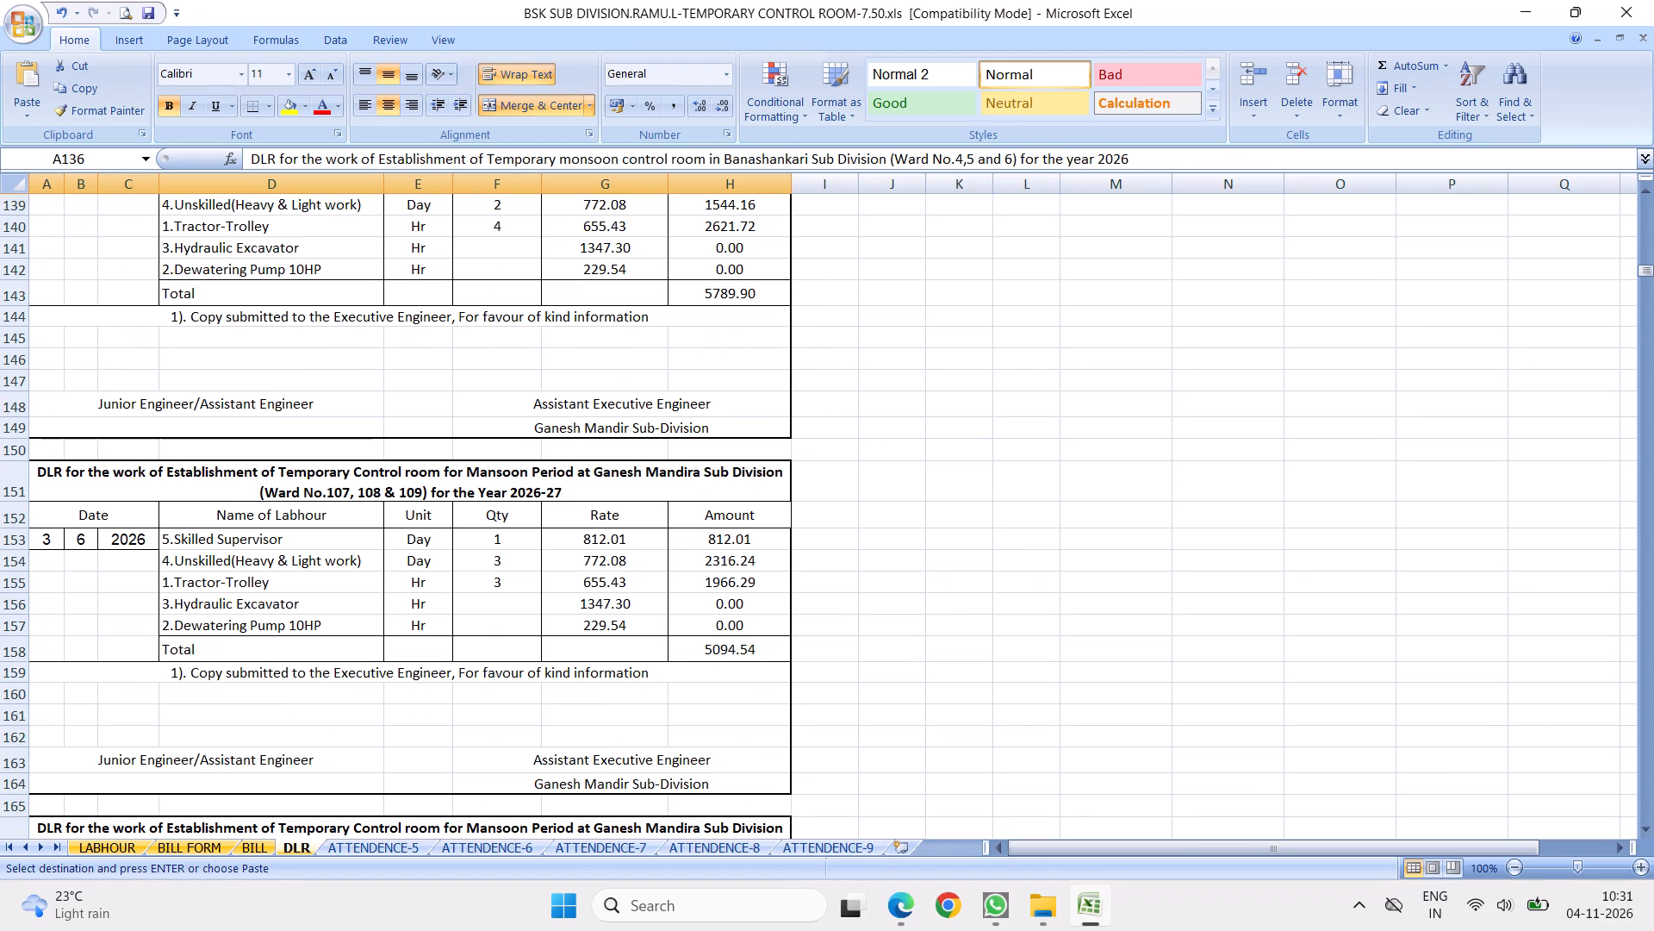
right_click(464, 480)
left_click(517, 542)
scroll(560, 511, "down", 4)
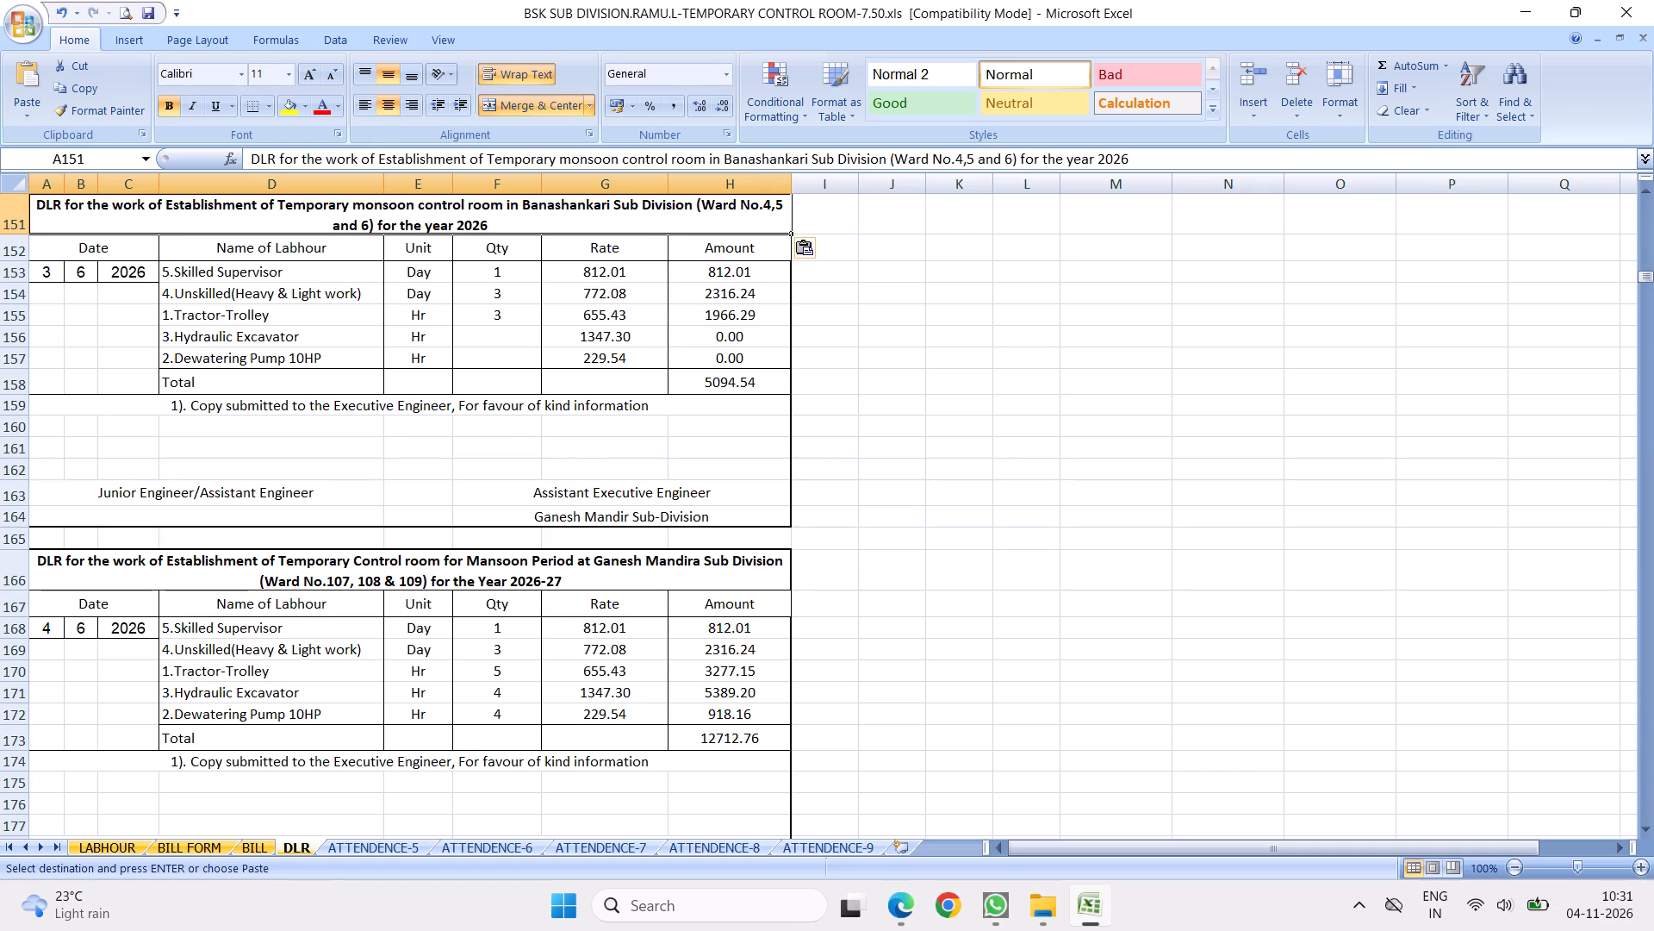
scroll(566, 453, "down", 2)
right_click(456, 416)
left_click(494, 478)
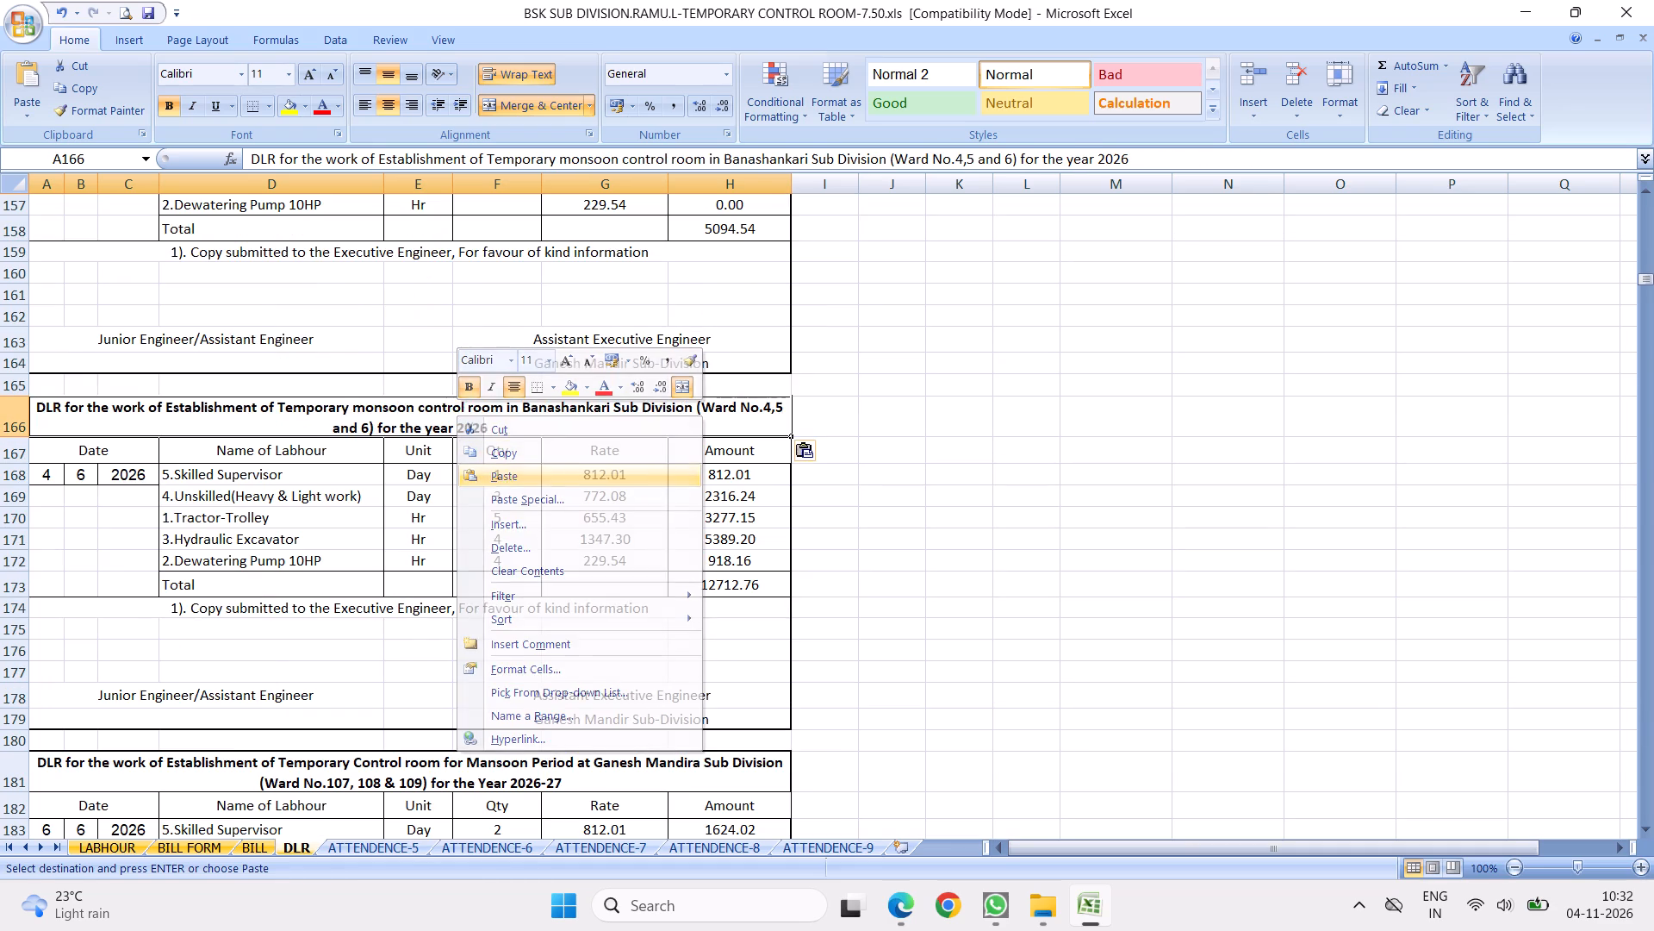
Paste the copied Banashankari heading over the headings of the 6-6-2026, 8-6-2026 and 9-6-2026 tables, cells A181, A196 and A211.
scroll(569, 469, "down", 4)
right_click(468, 477)
left_click(519, 540)
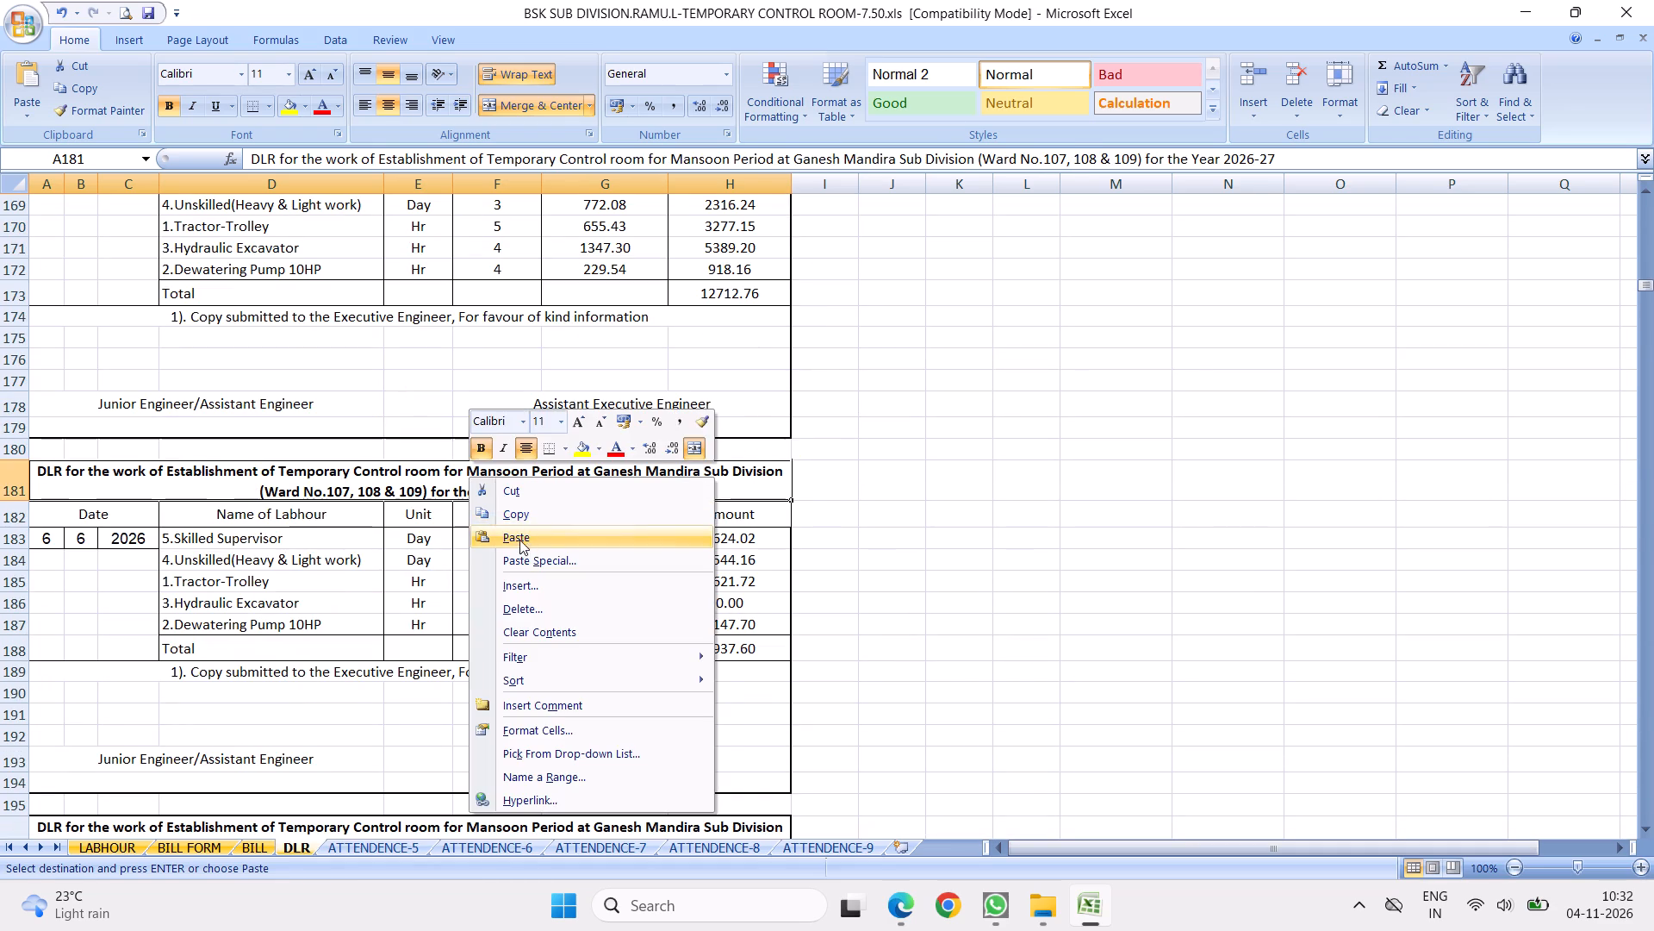
scroll(520, 530, "down", 7)
right_click(431, 344)
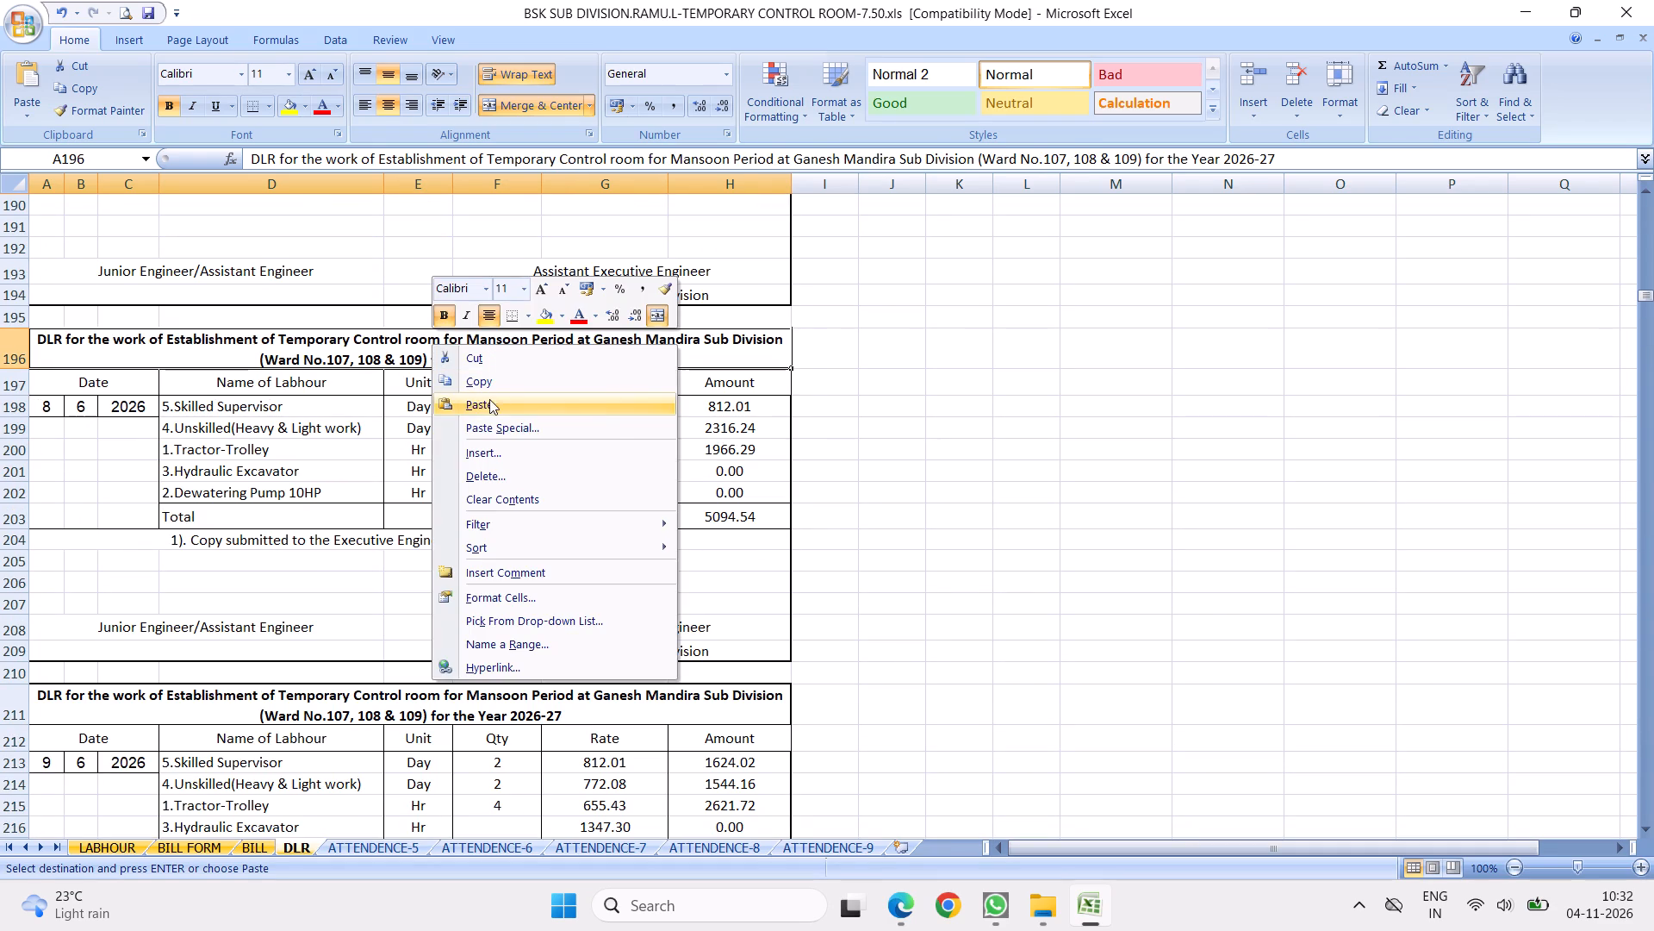
left_click(479, 403)
scroll(521, 452, "down", 4)
right_click(431, 413)
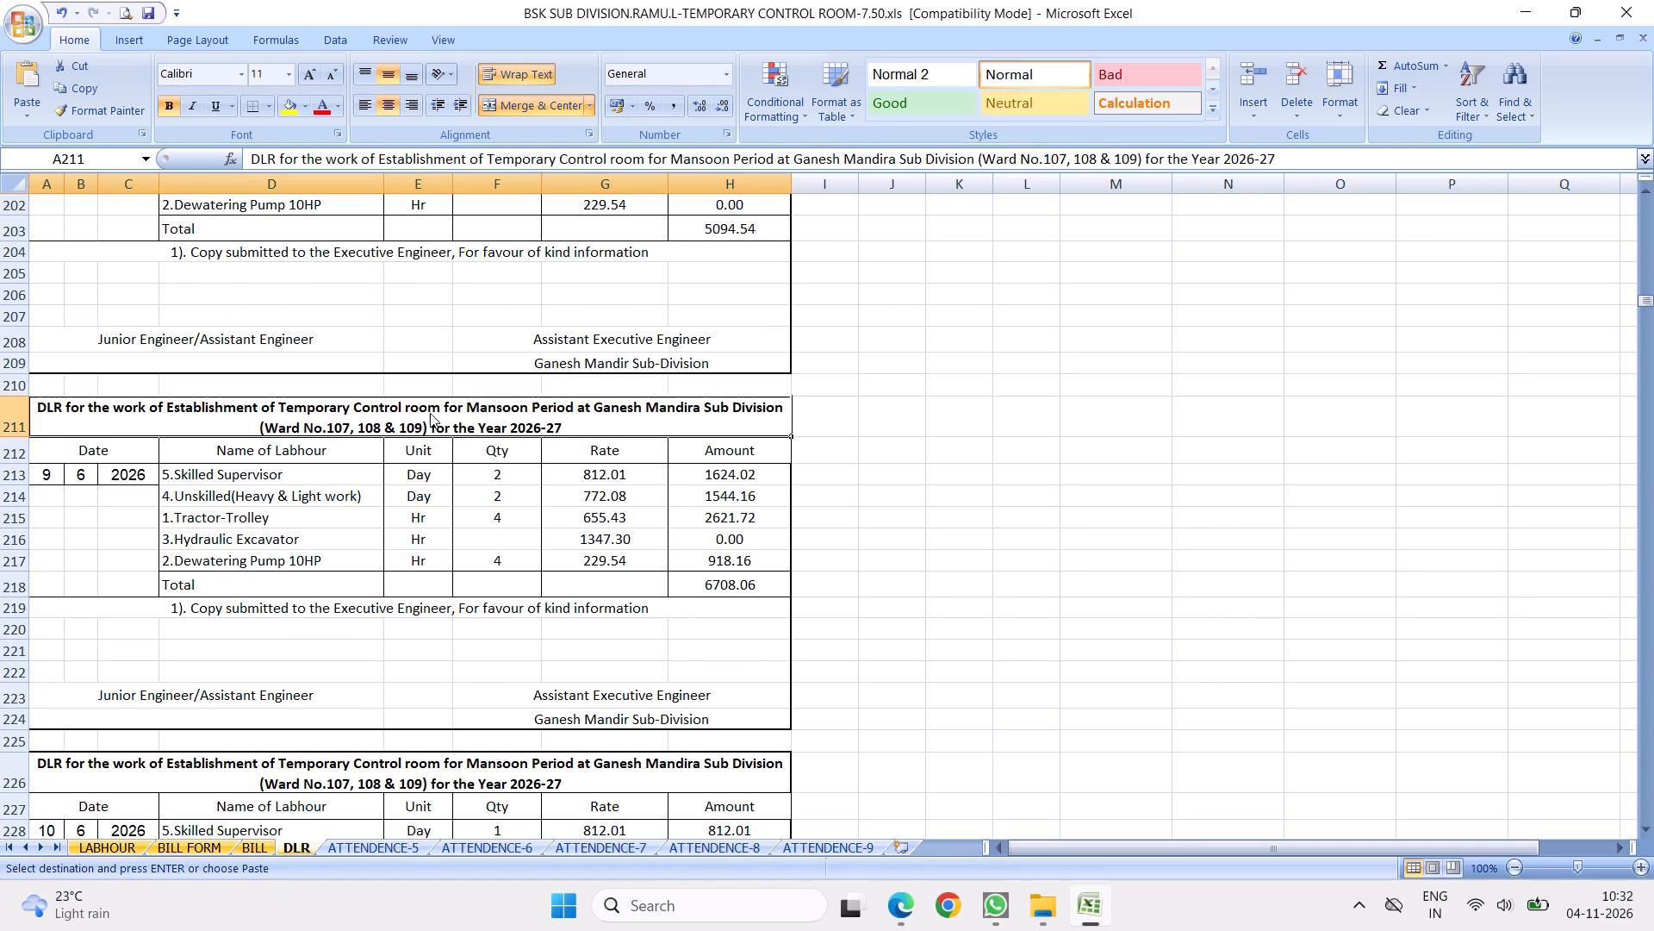
left_click(481, 472)
Paste the copied Banashankari heading over the headings of the 10-6-2026, 11-6-2026 and 12-6-2026 tables, cells A226, A241 and A256.
scroll(581, 442, "down", 3)
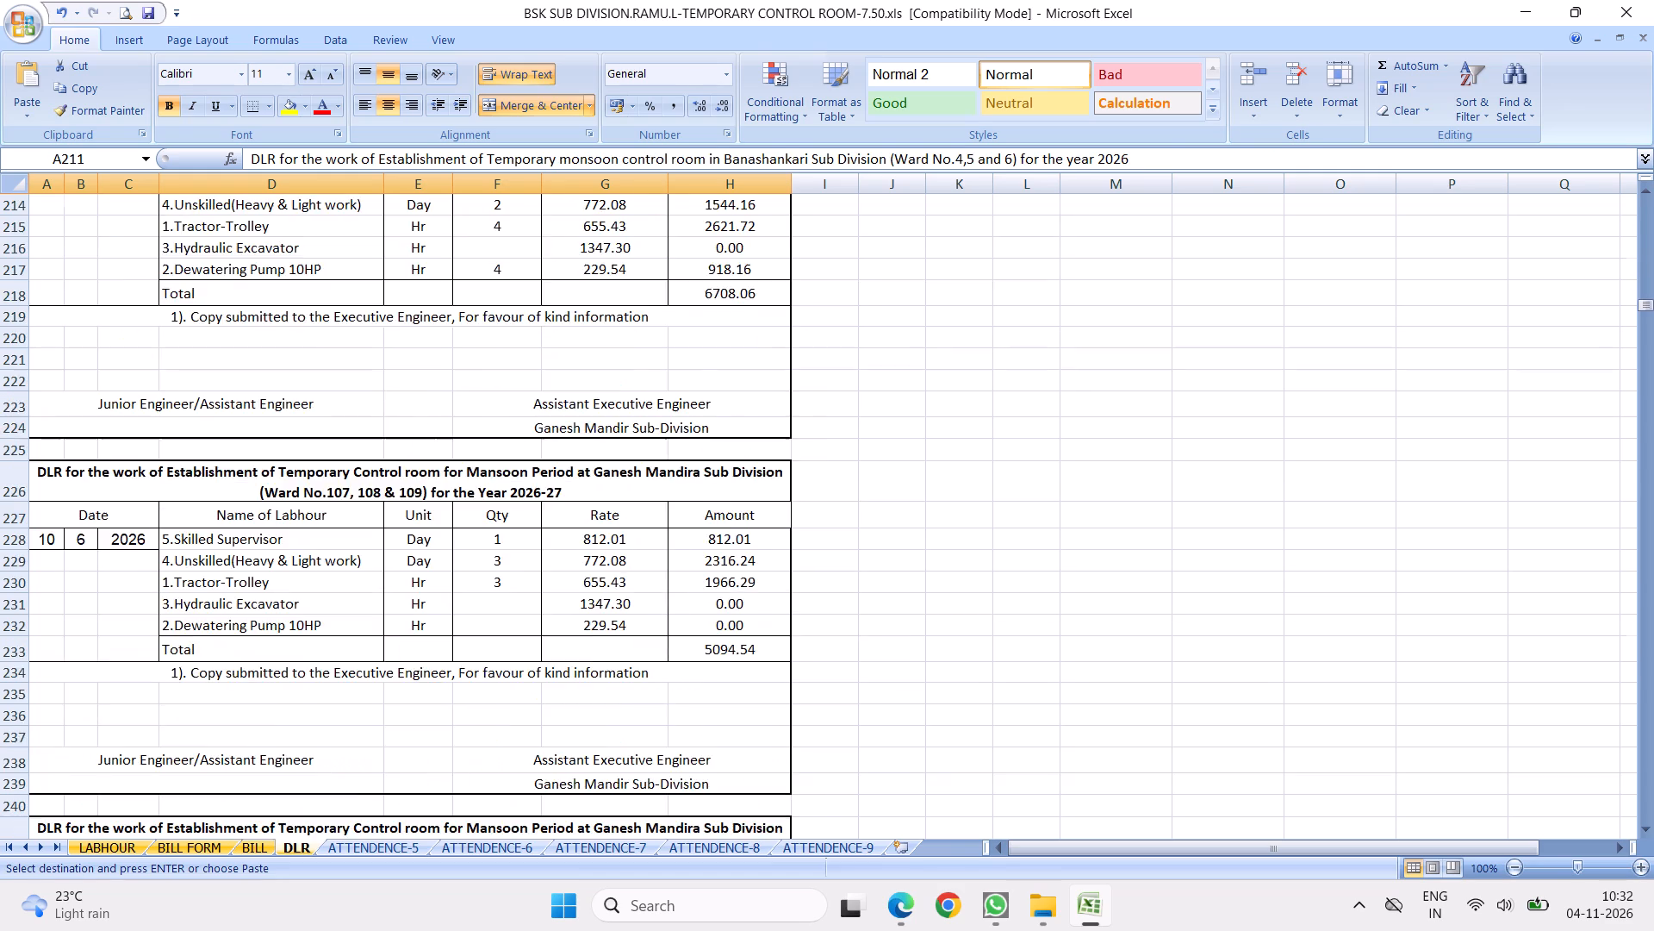
scroll(594, 453, "down", 3)
right_click(455, 348)
left_click(513, 403)
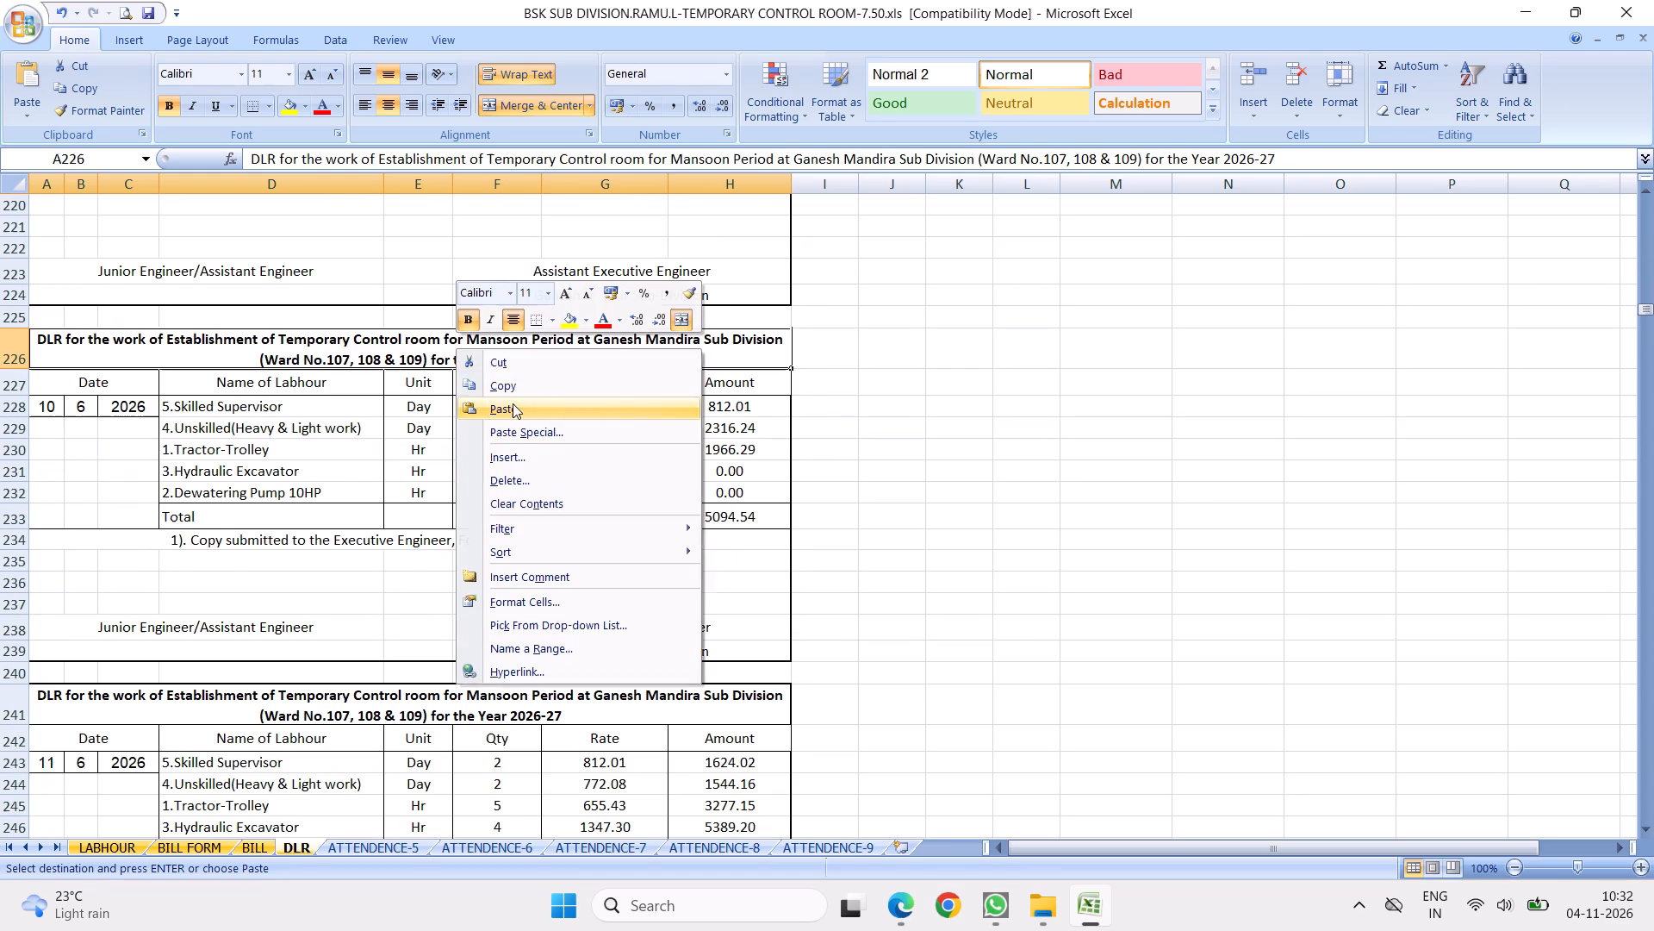
scroll(507, 404, "down", 5)
right_click(469, 348)
left_click(519, 414)
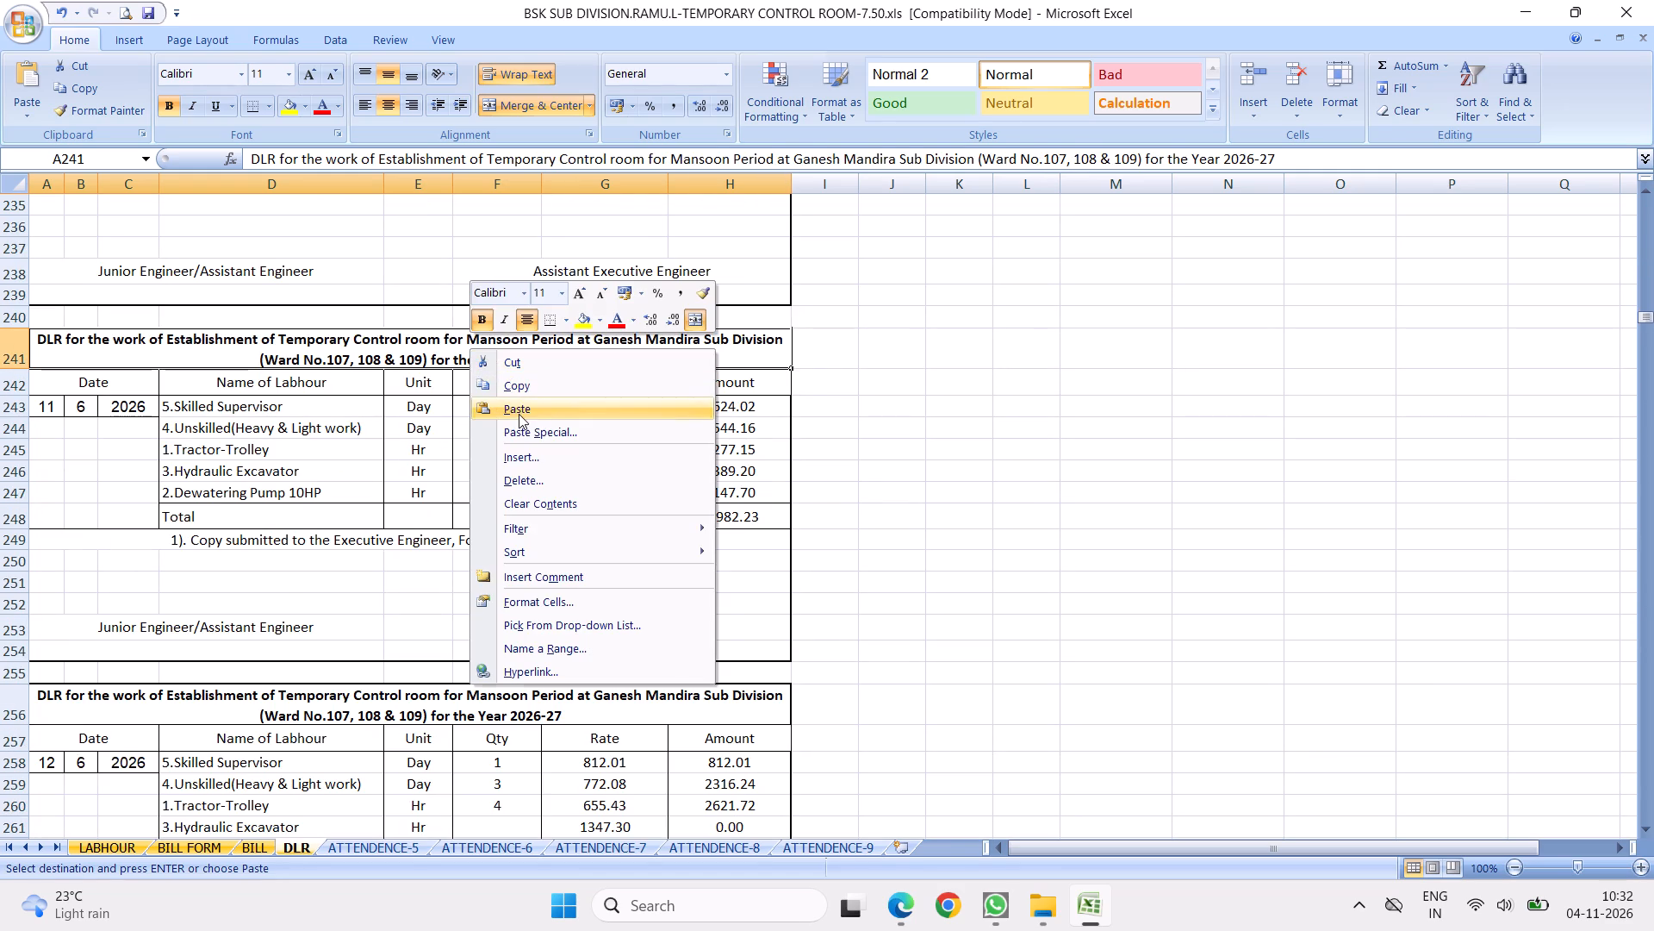
scroll(538, 412, "down", 5)
right_click(494, 359)
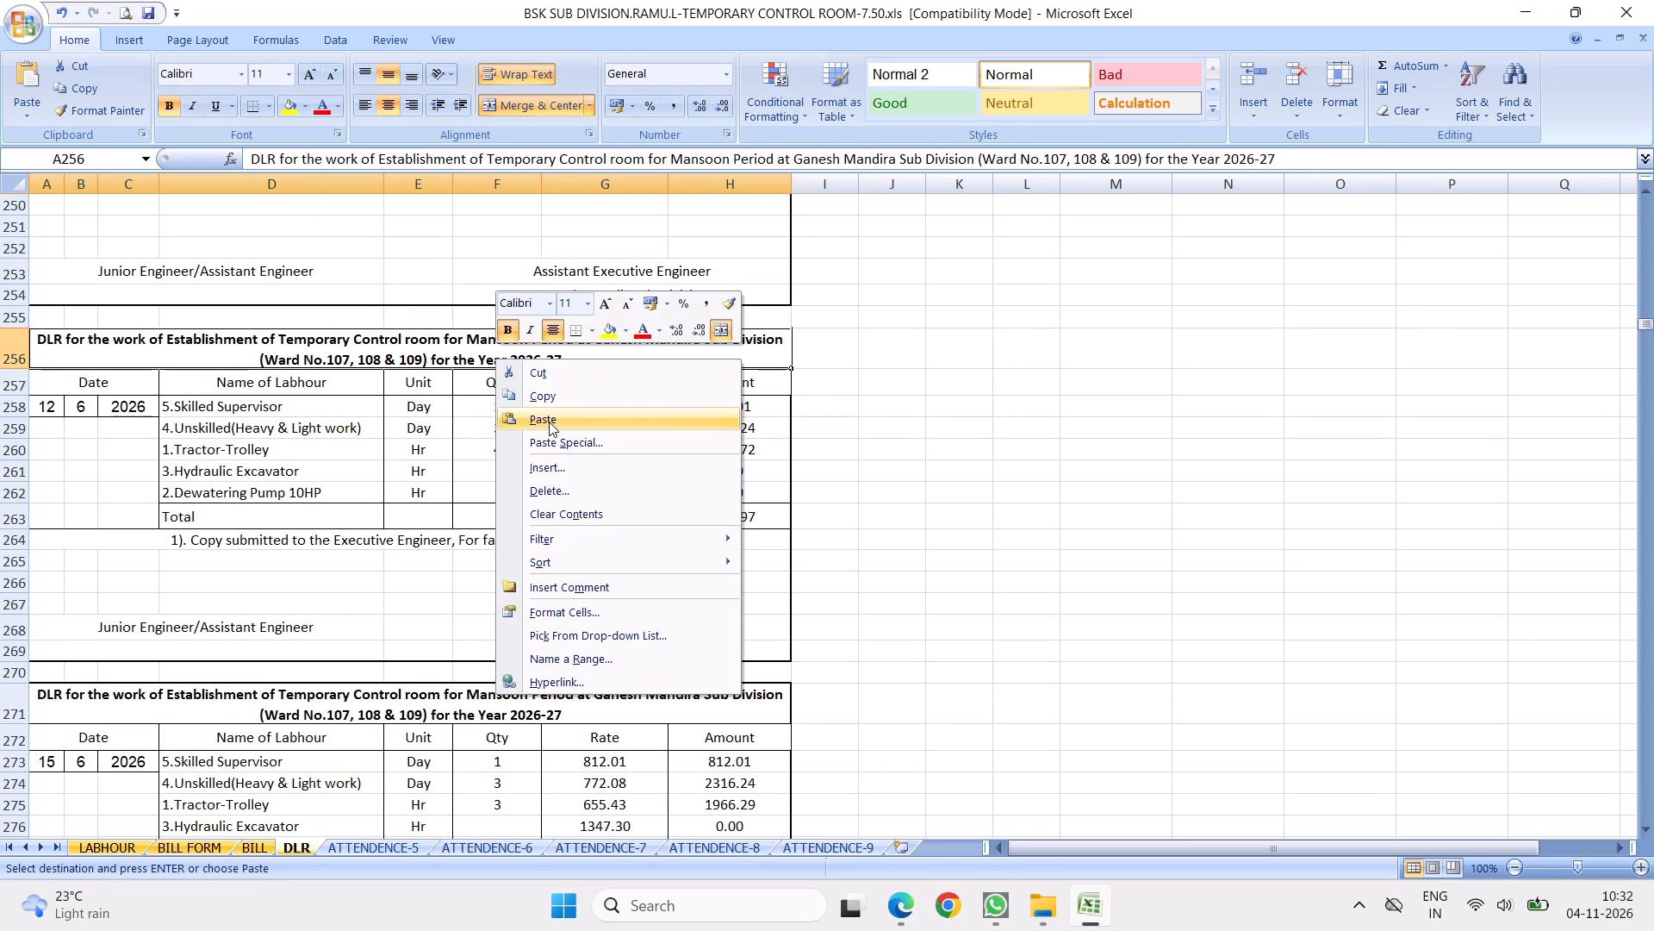
left_click(549, 422)
Paste the copied Banashankari heading over the headings of the 15-6-2026, 16-6-2026 and 17-6-2026 tables, cells A271, A286 and A301.
scroll(549, 422, "down", 5)
right_click(481, 354)
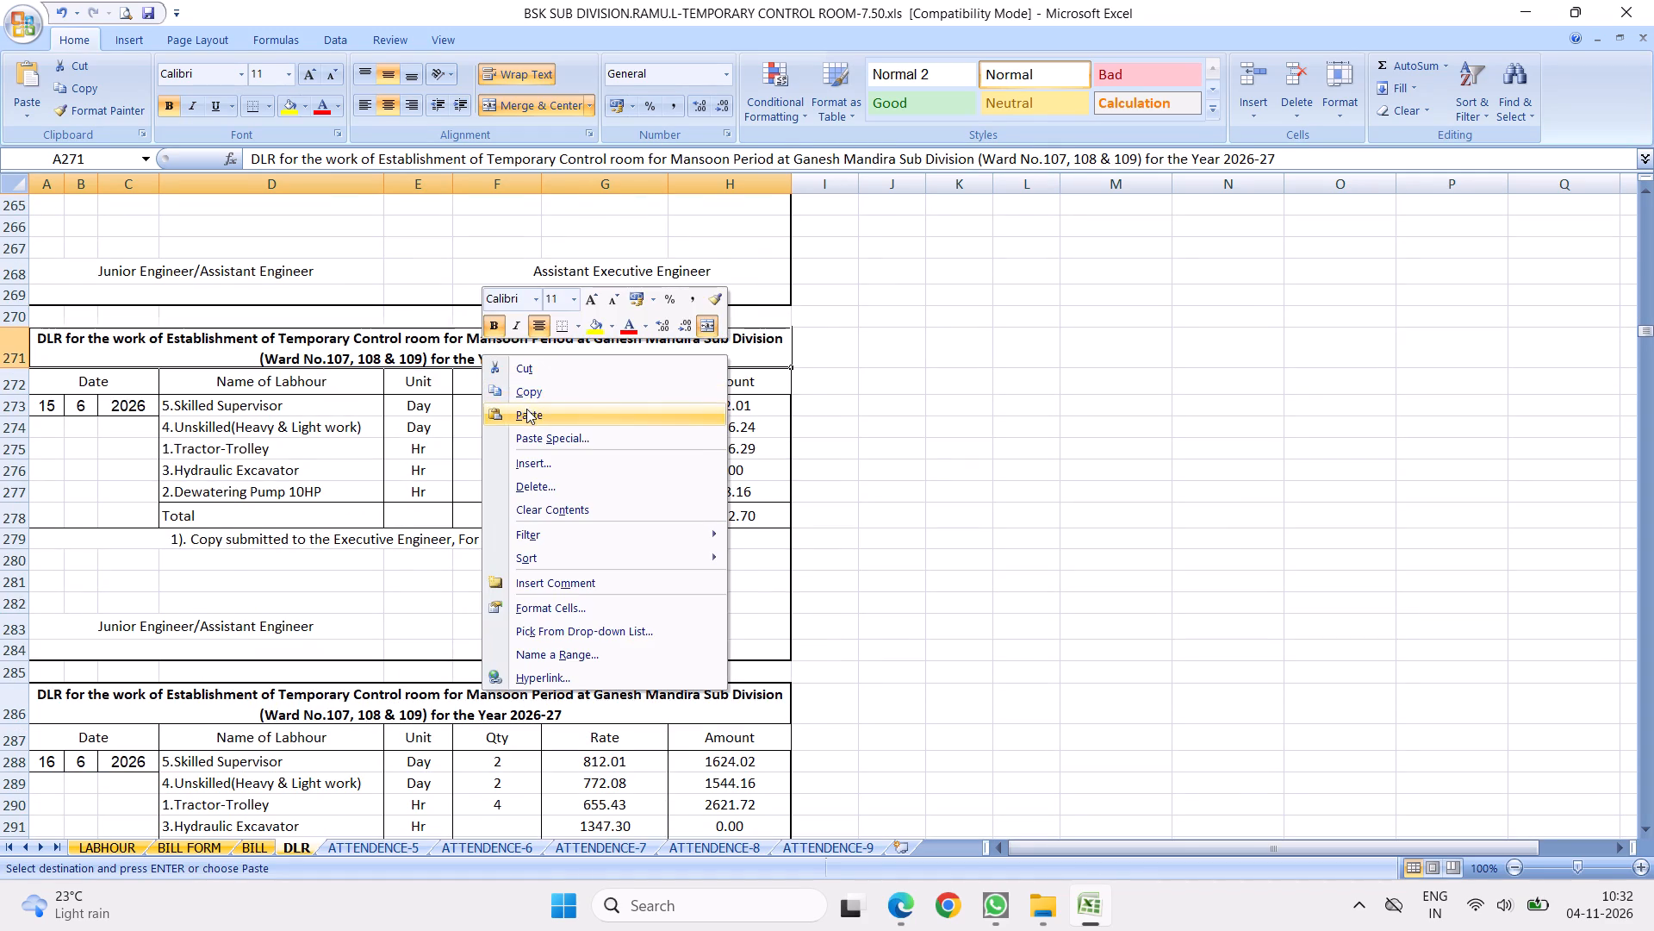
left_click(526, 409)
scroll(533, 409, "down", 4)
right_click(452, 427)
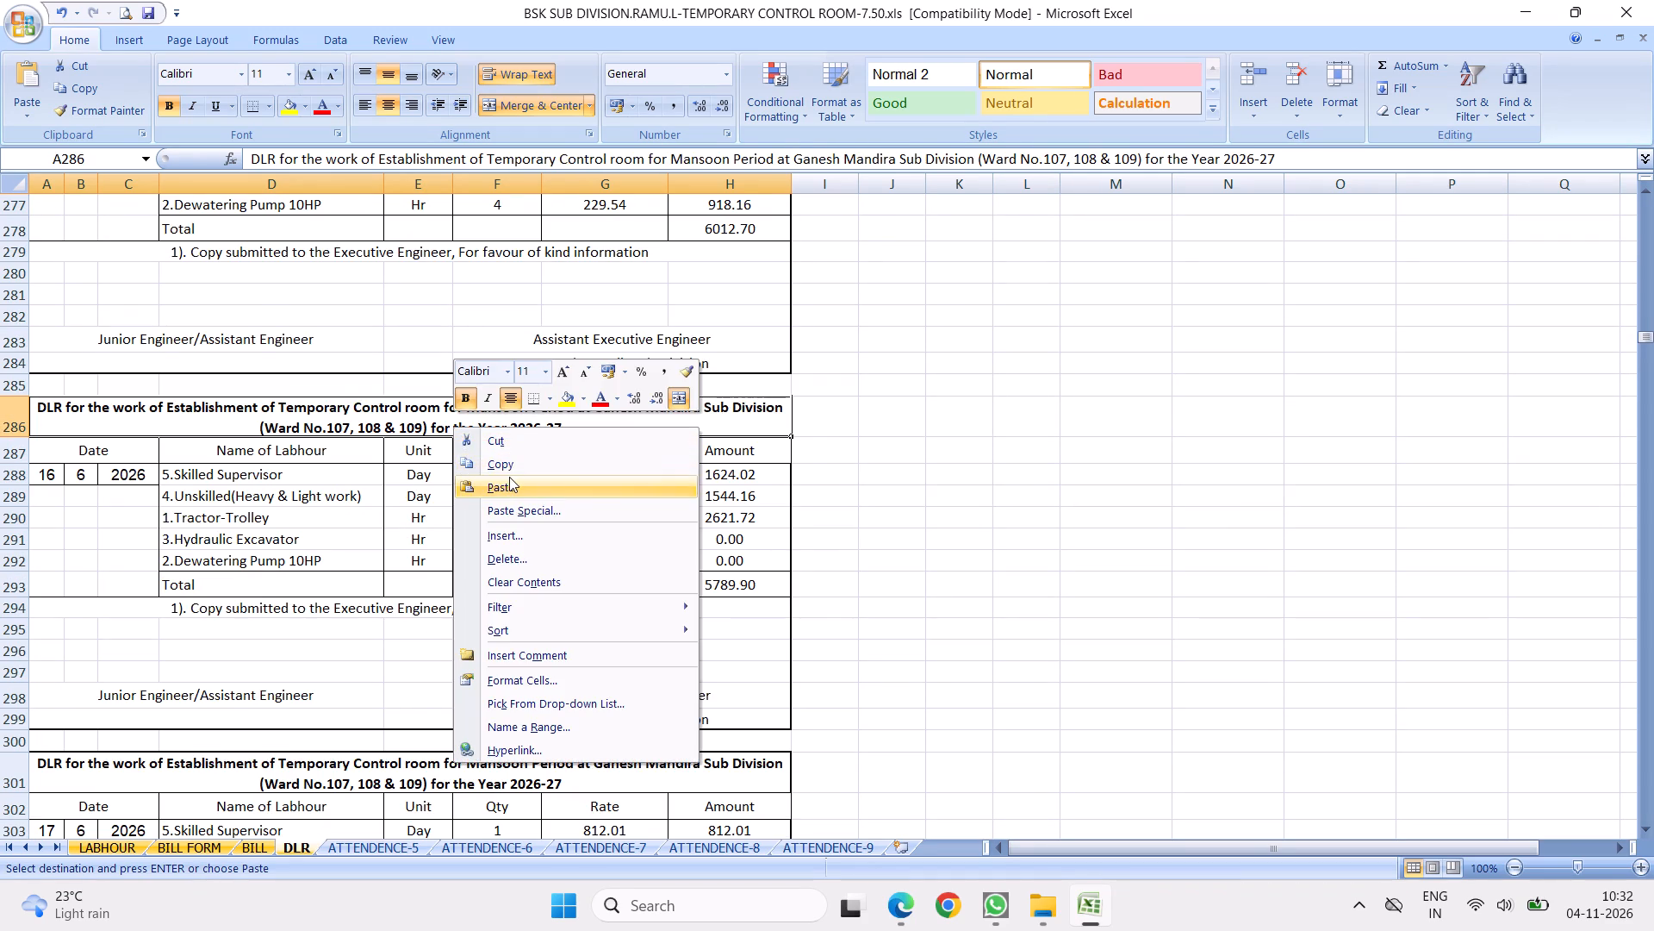
left_click(509, 477)
scroll(526, 473, "down", 6)
right_click(449, 364)
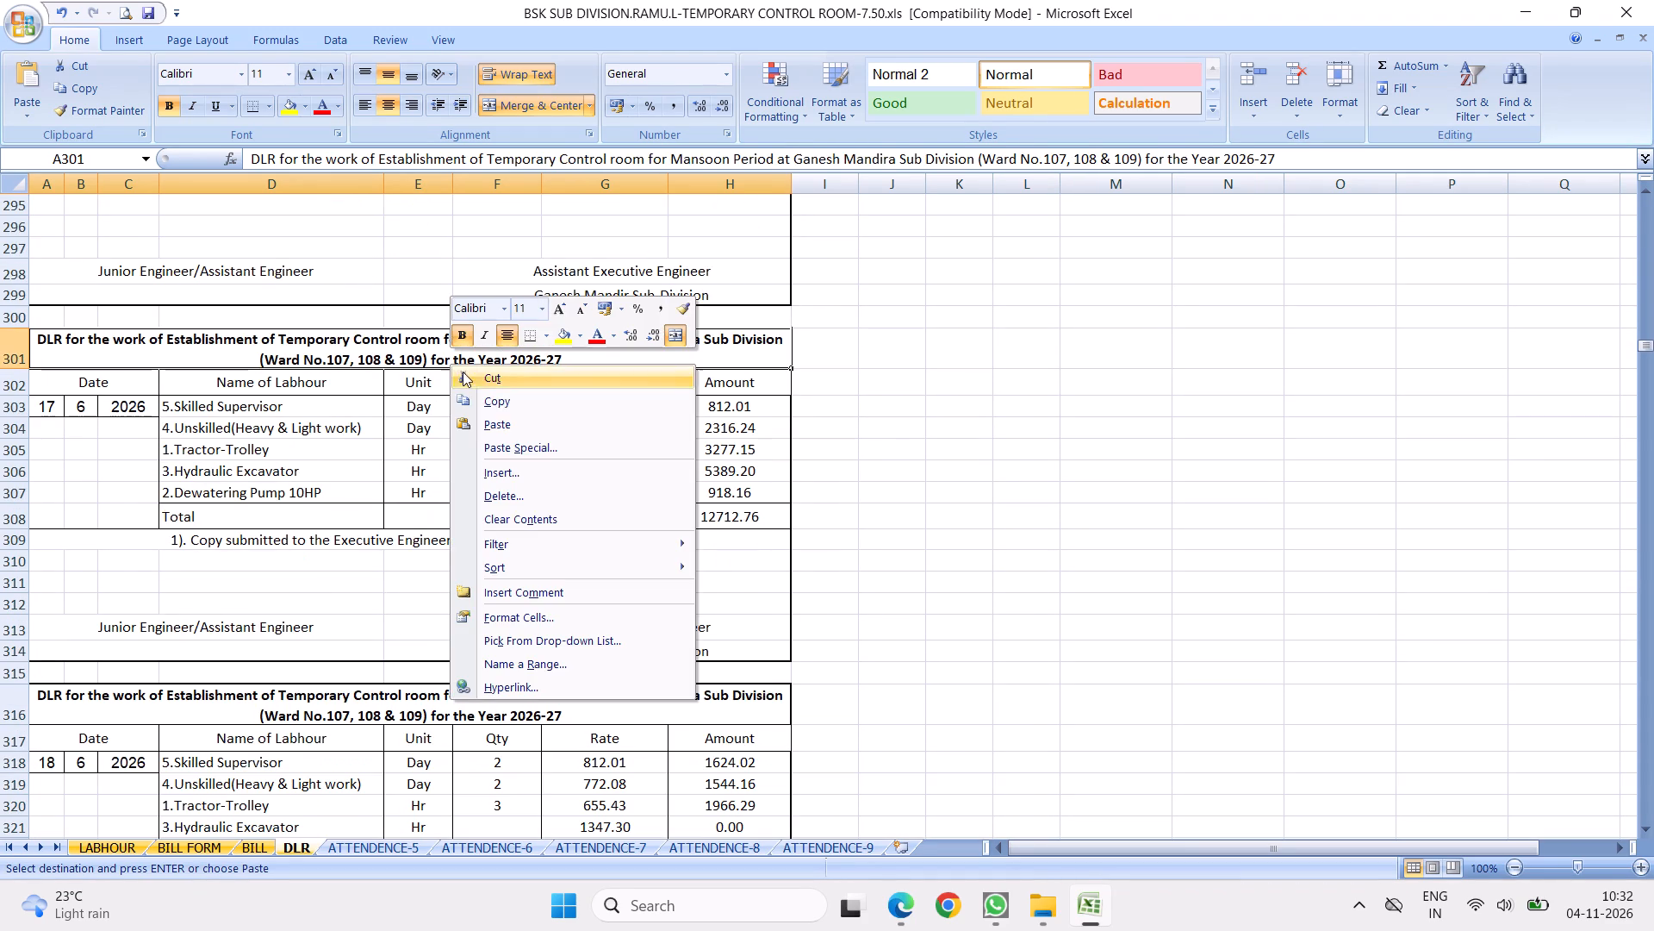
left_click(500, 423)
Paste the copied Banashankari heading over the headings of the 18-6-2026, 19-6-2026 and 20-6-2026 tables, cells A316, A331 and A346.
scroll(501, 422, "down", 4)
right_click(490, 402)
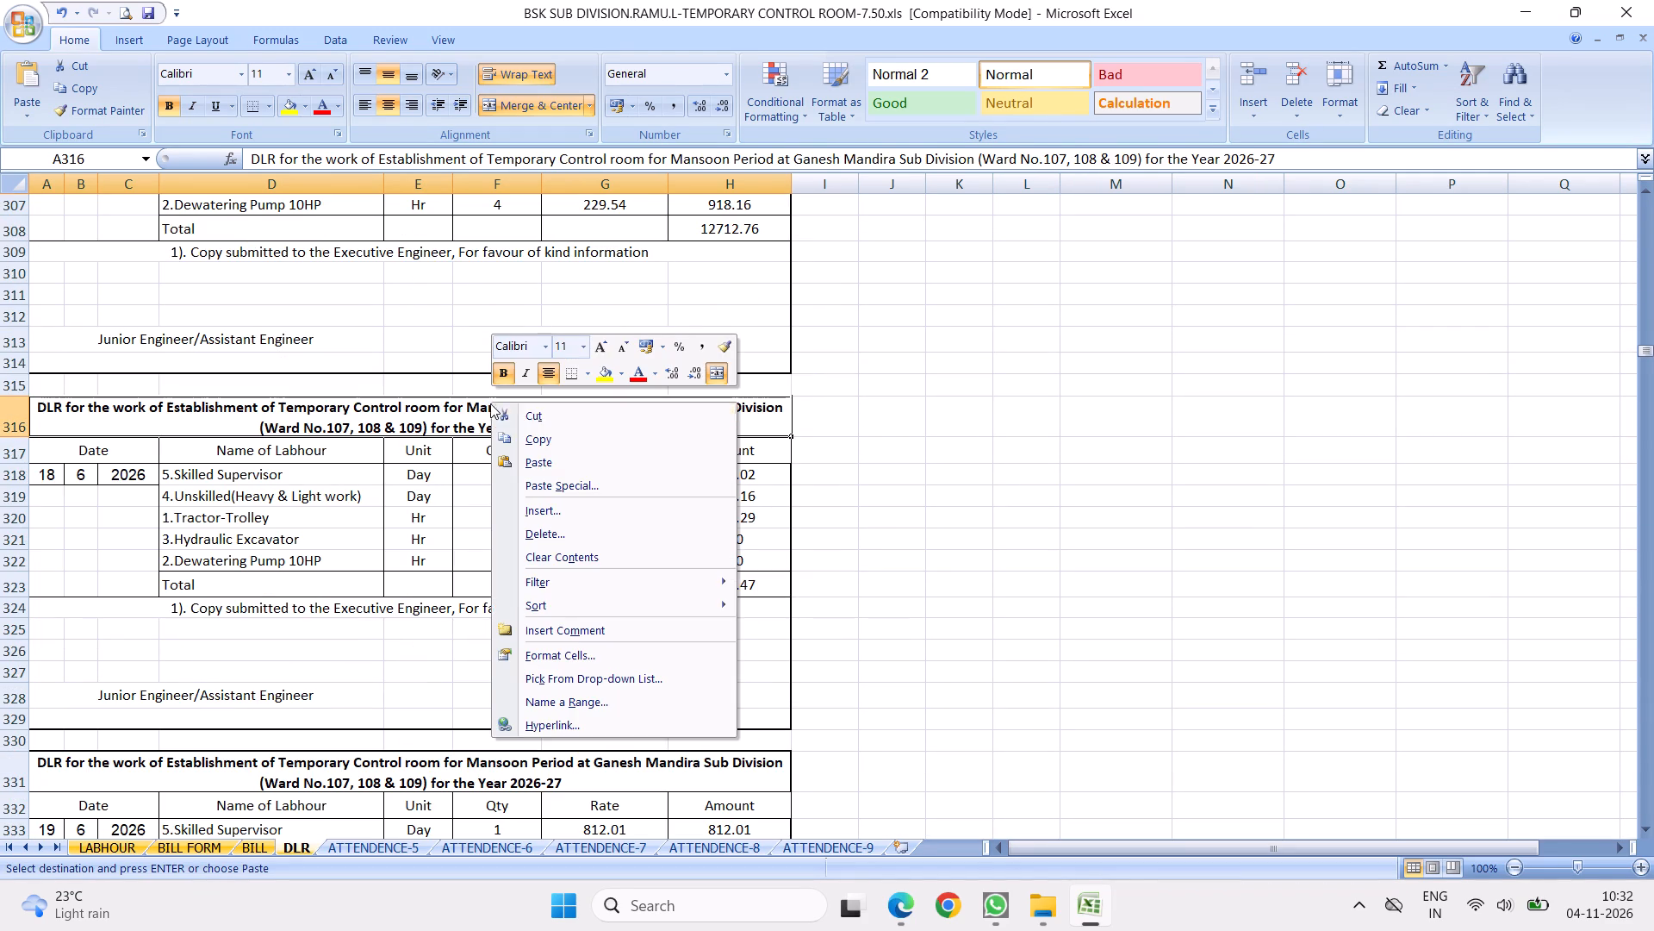
left_click(536, 470)
scroll(532, 483, "down", 5)
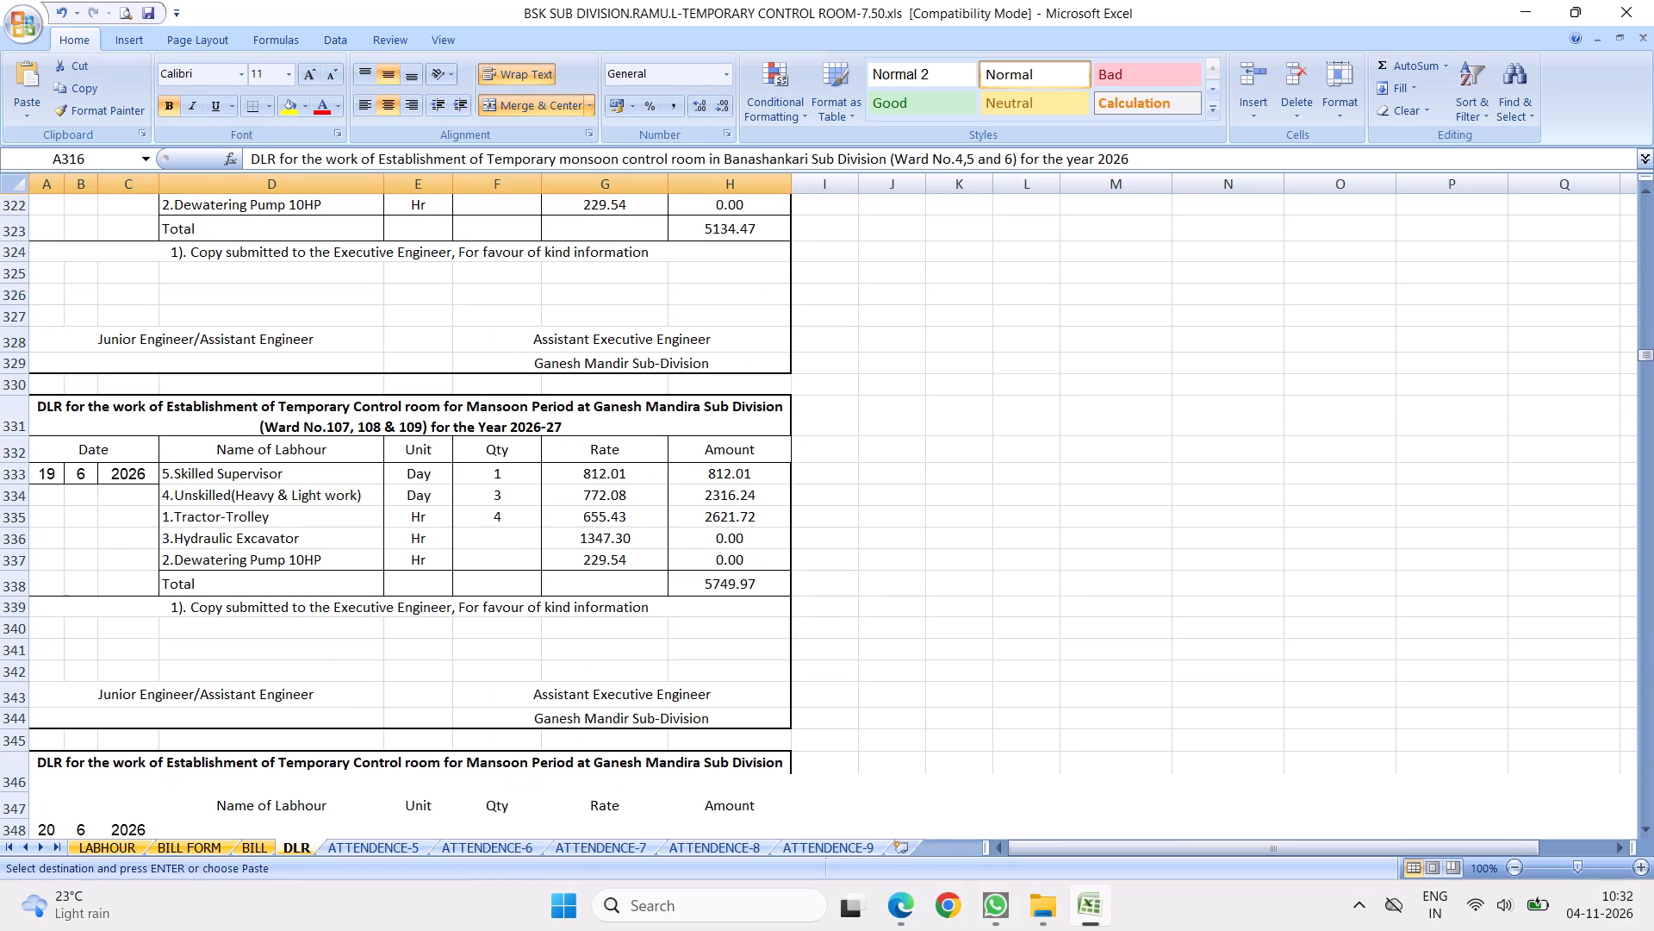
right_click(491, 418)
left_click(522, 483)
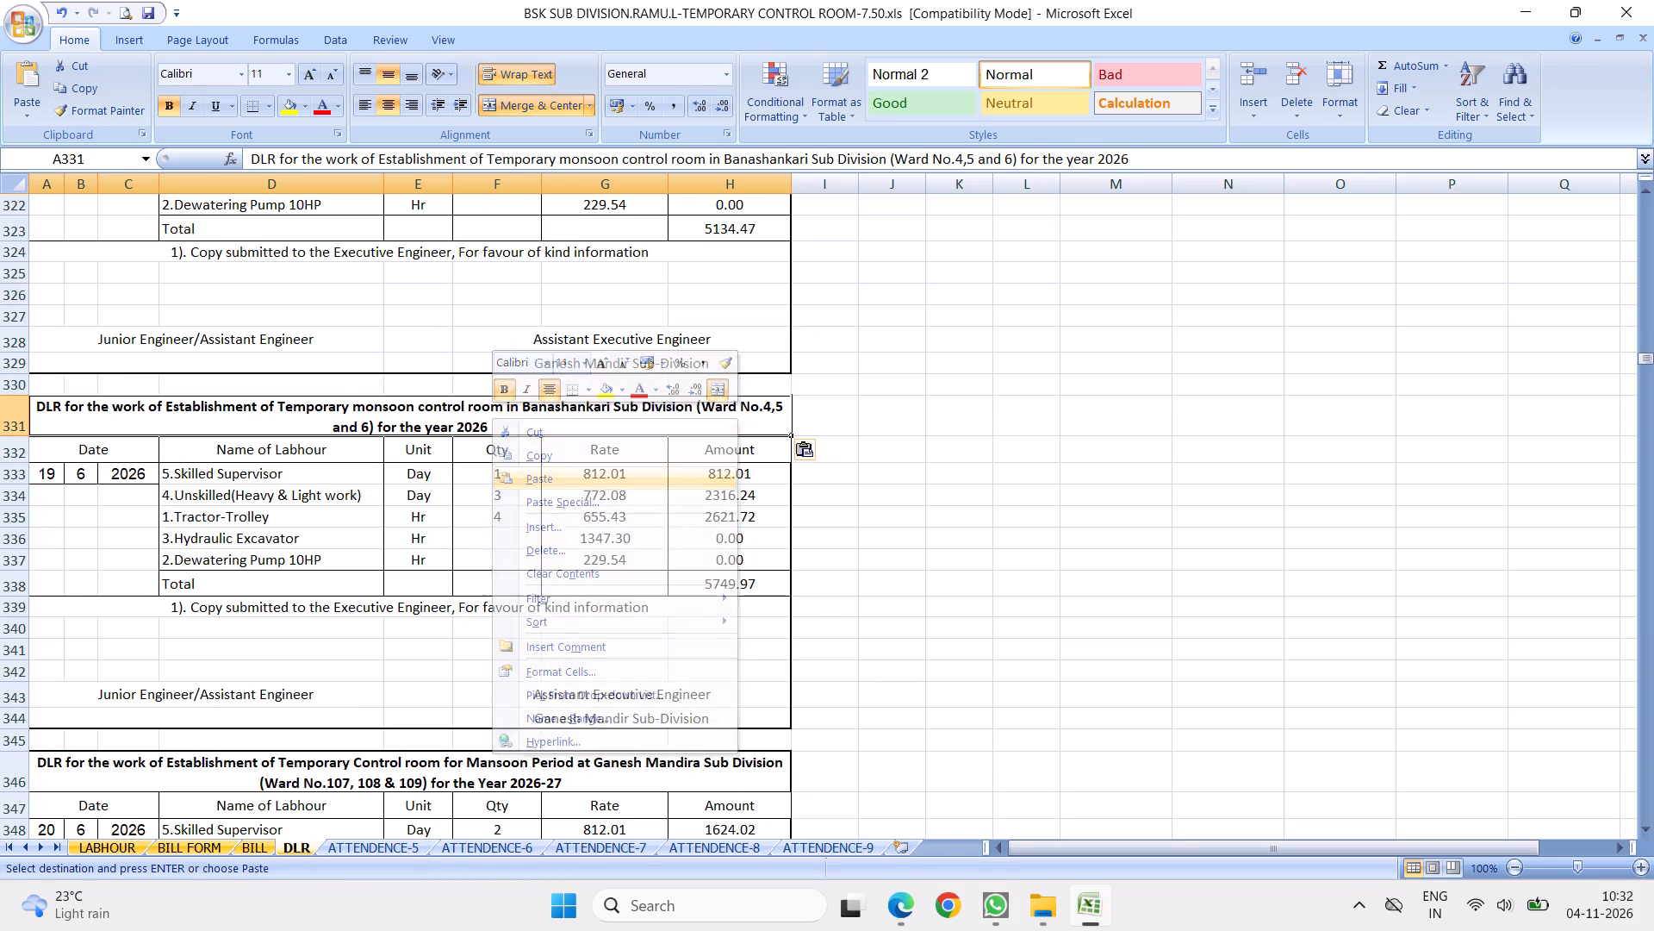
scroll(553, 503, "down", 4)
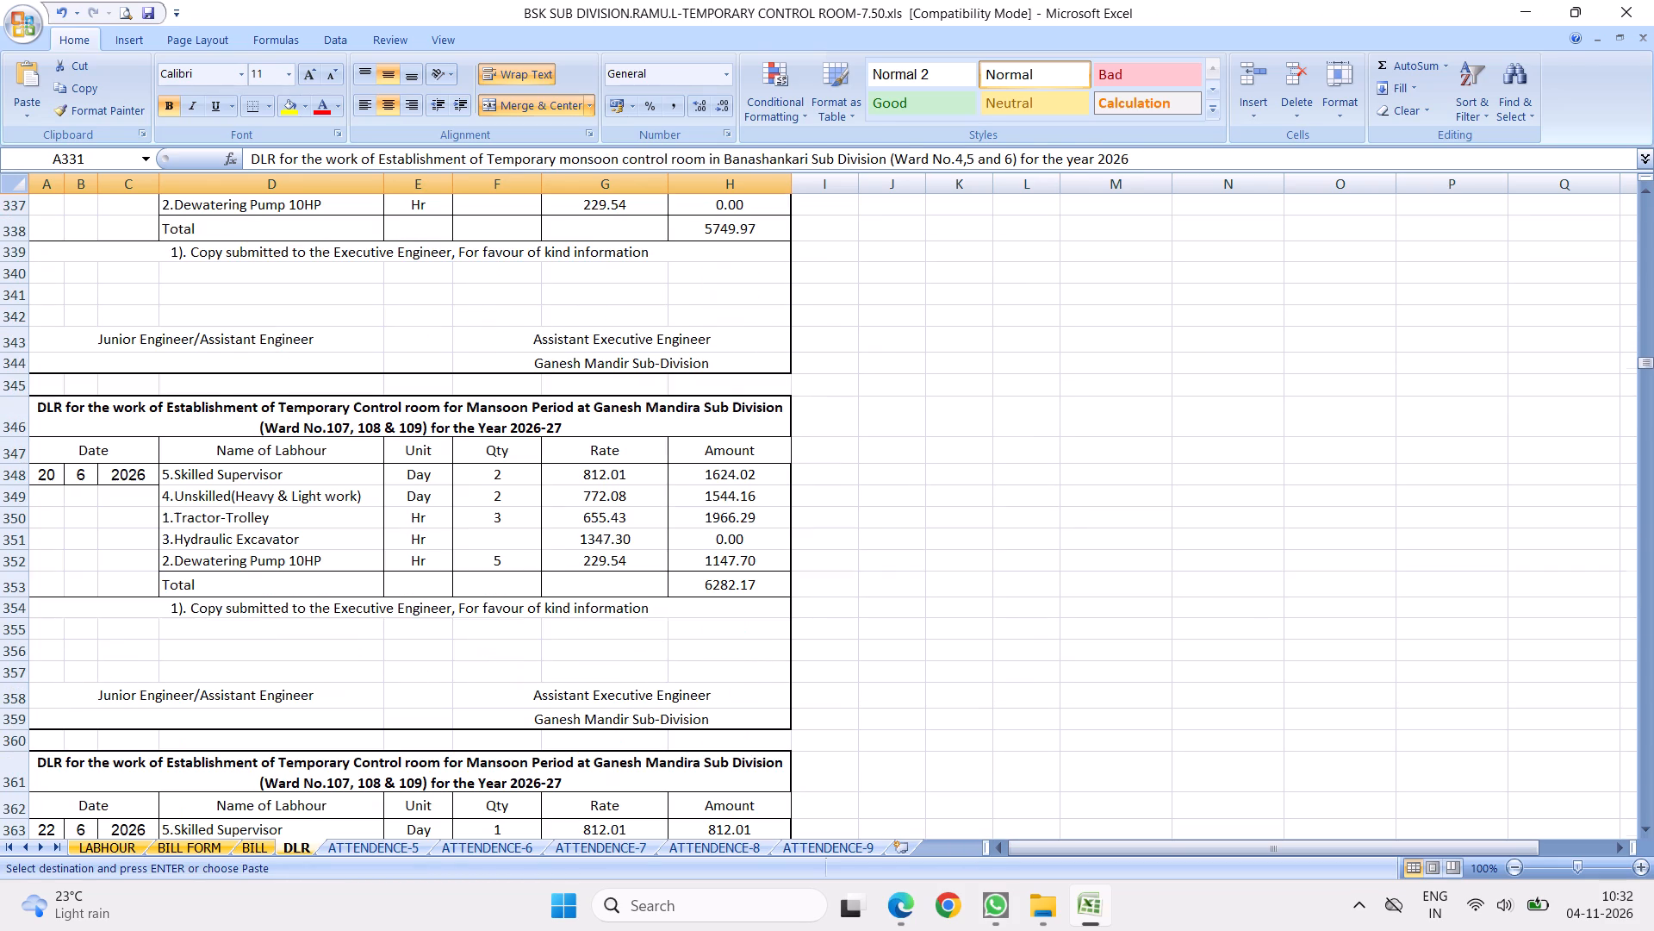
scroll(545, 447, "down", 1)
right_click(523, 417)
left_click(585, 479)
Paste the copied Banashankari heading over the headings of the 22-6-2026, 23-6-2026 and 24-6-2026 tables, cells A361, A376 and A391.
scroll(582, 479, "down", 3)
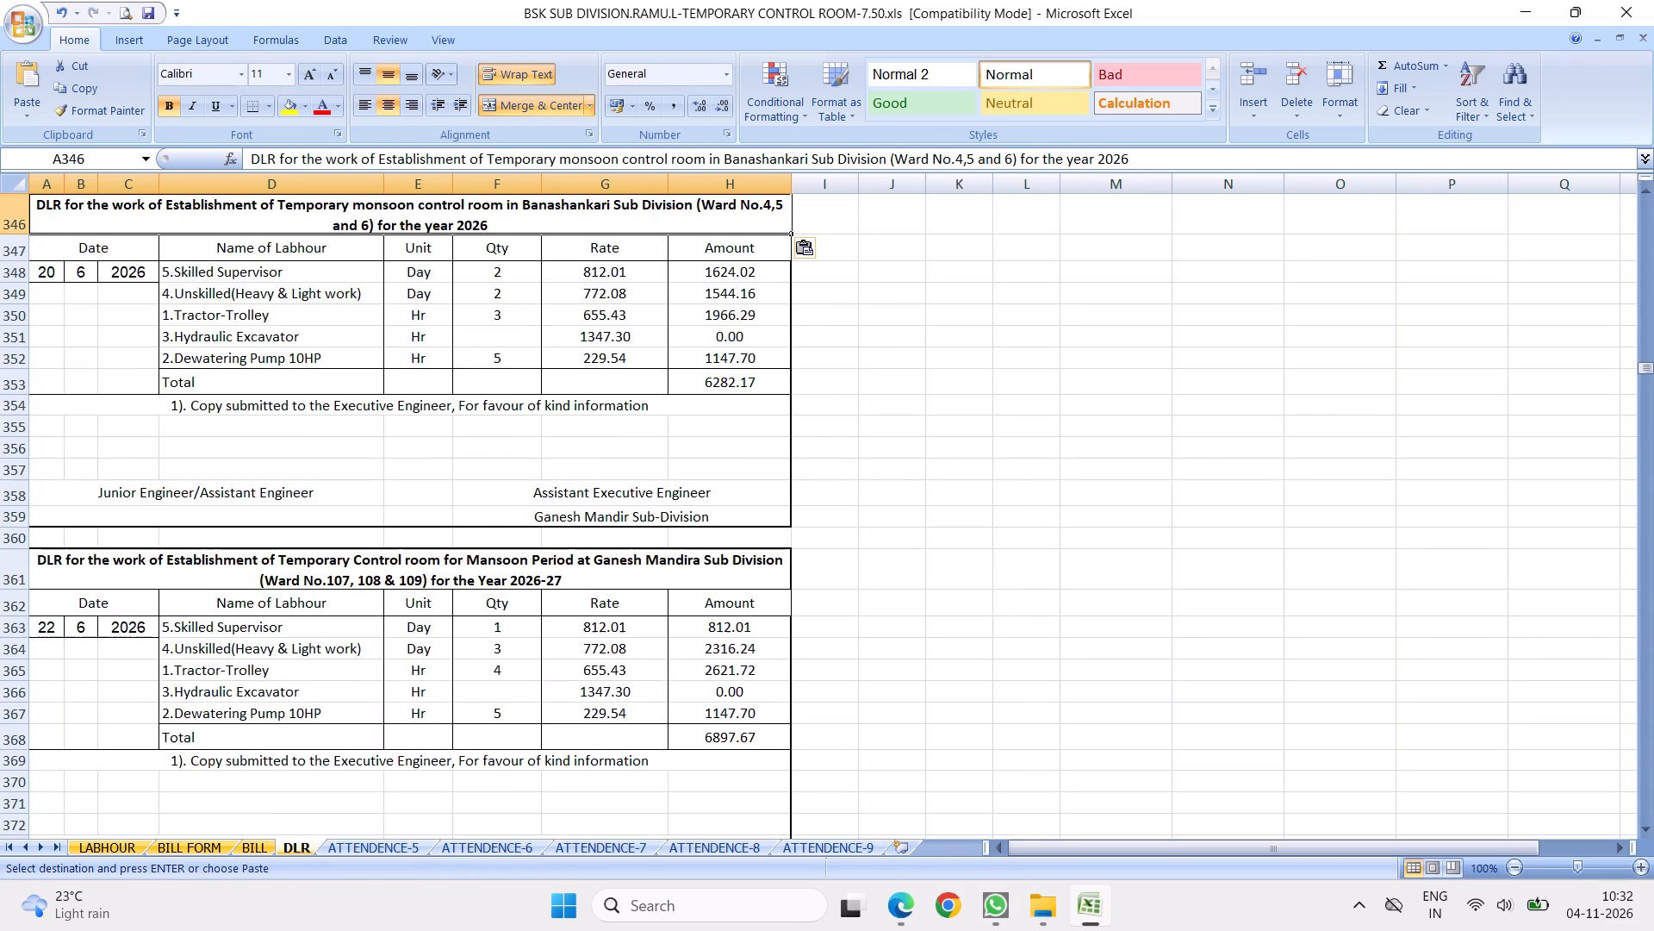
scroll(578, 463, "down", 2)
right_click(497, 417)
left_click(557, 476)
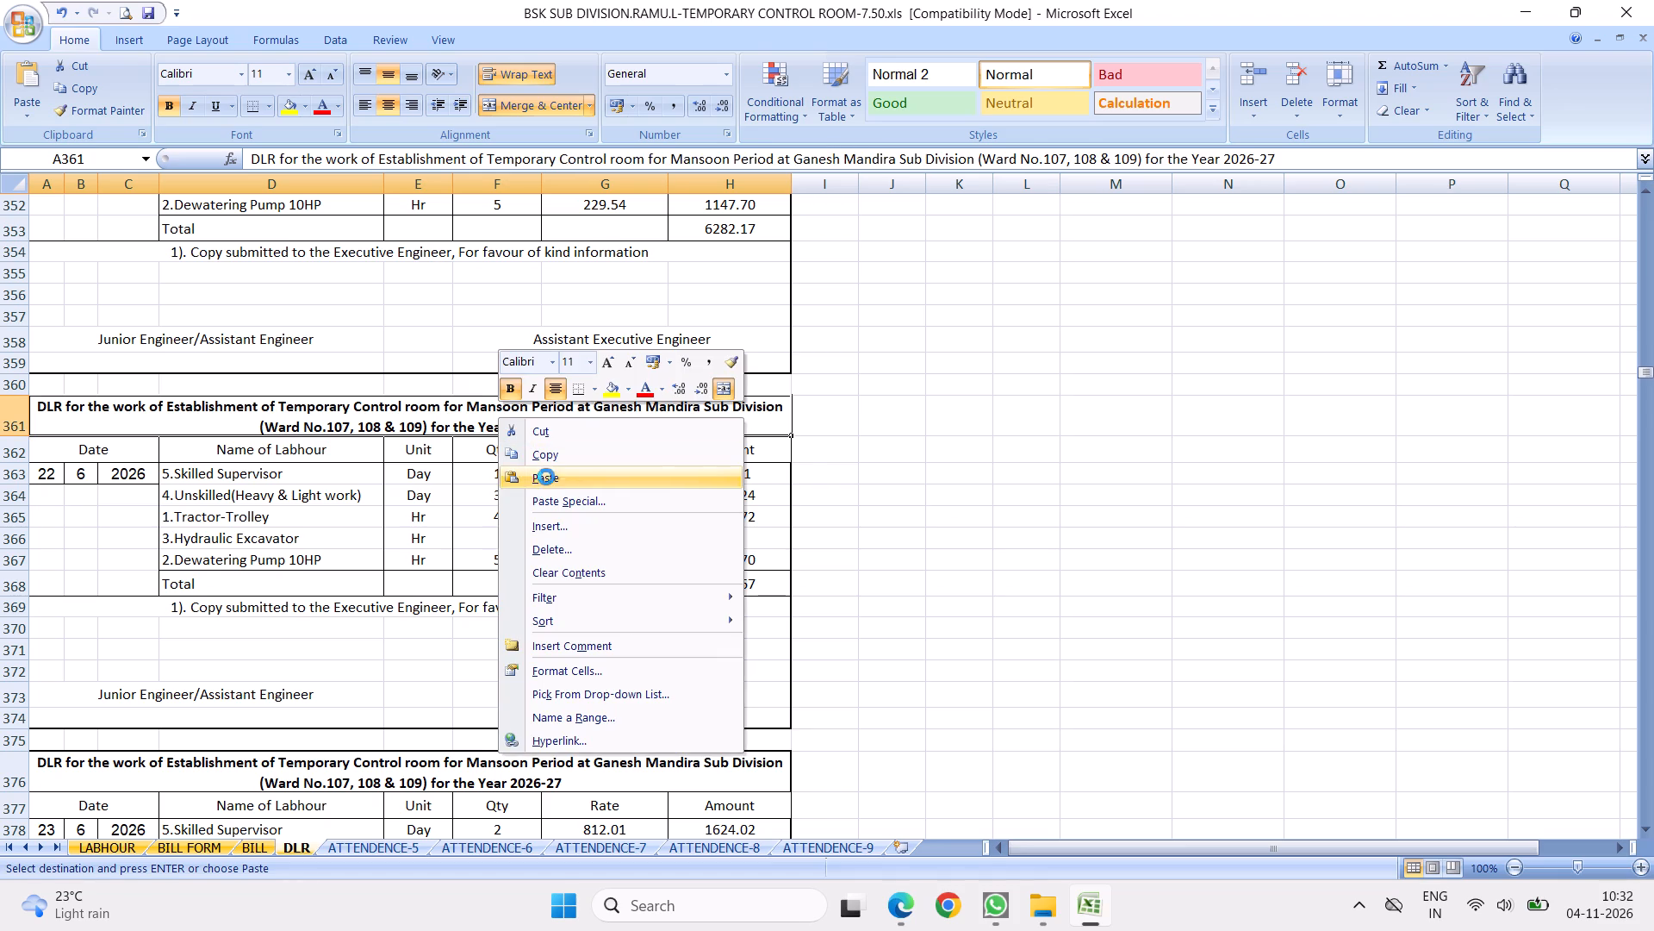
scroll(545, 478, "down", 6)
right_click(481, 347)
left_click(535, 397)
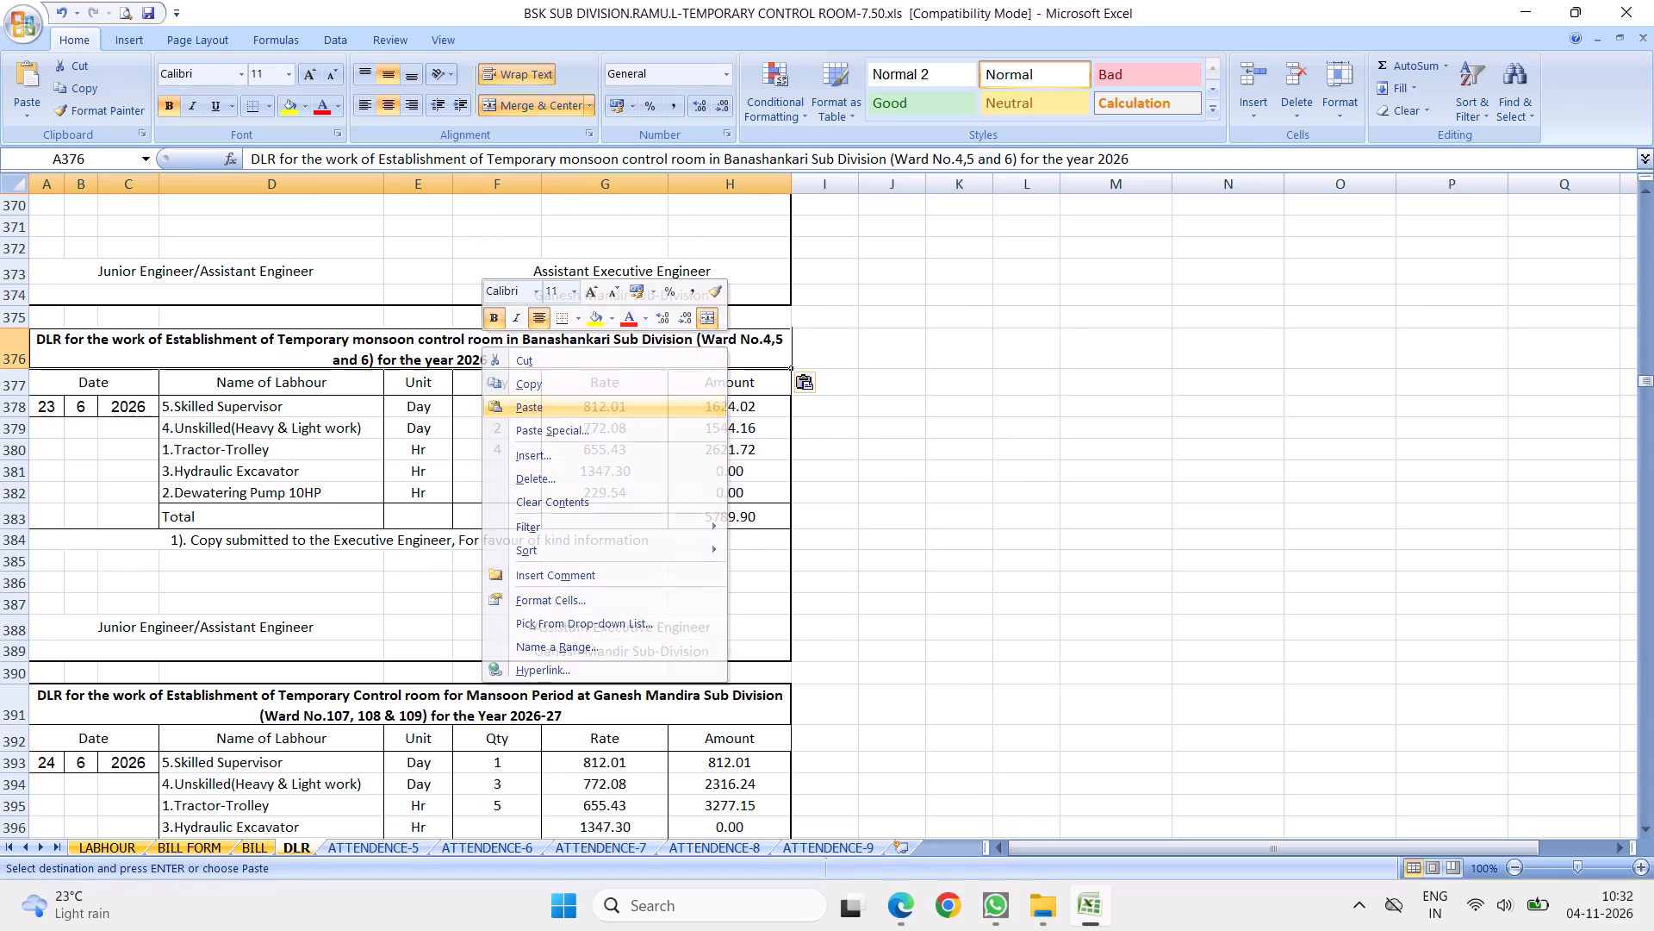
scroll(540, 403, "down", 4)
right_click(530, 417)
left_click(576, 476)
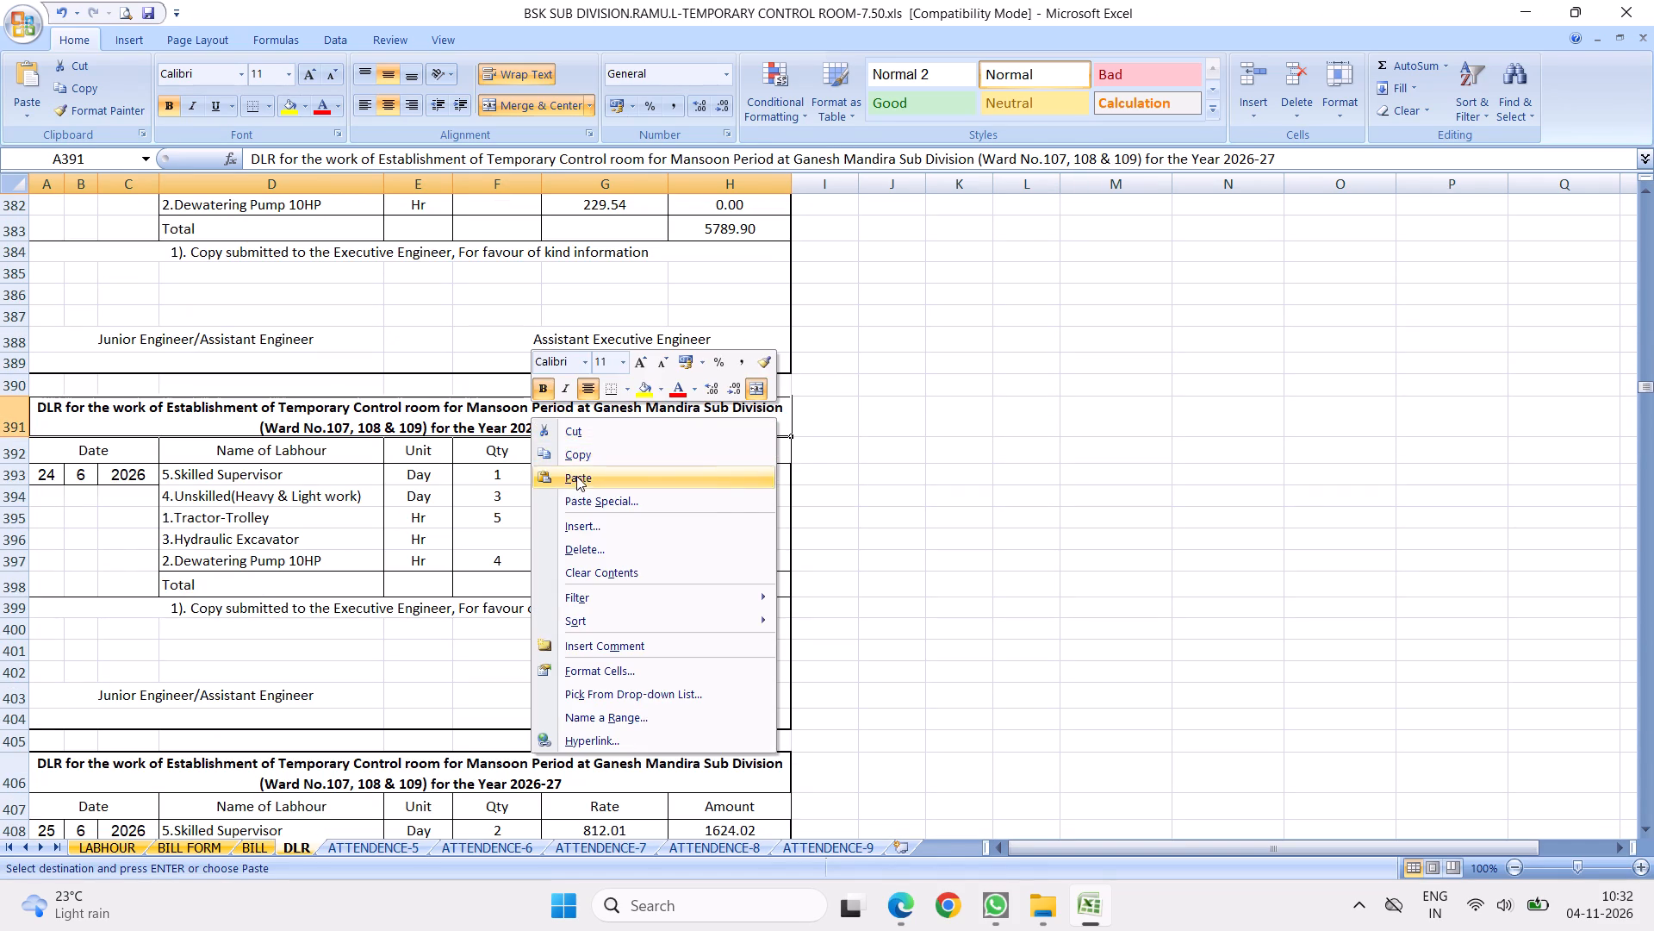
Paste the copied Banashankari heading over the headings of the 25-6-2026, 29-6-2026 and 30-6-2026 tables, cells A406, A421 and A436.
scroll(581, 475, "down", 6)
right_click(531, 352)
left_click(581, 405)
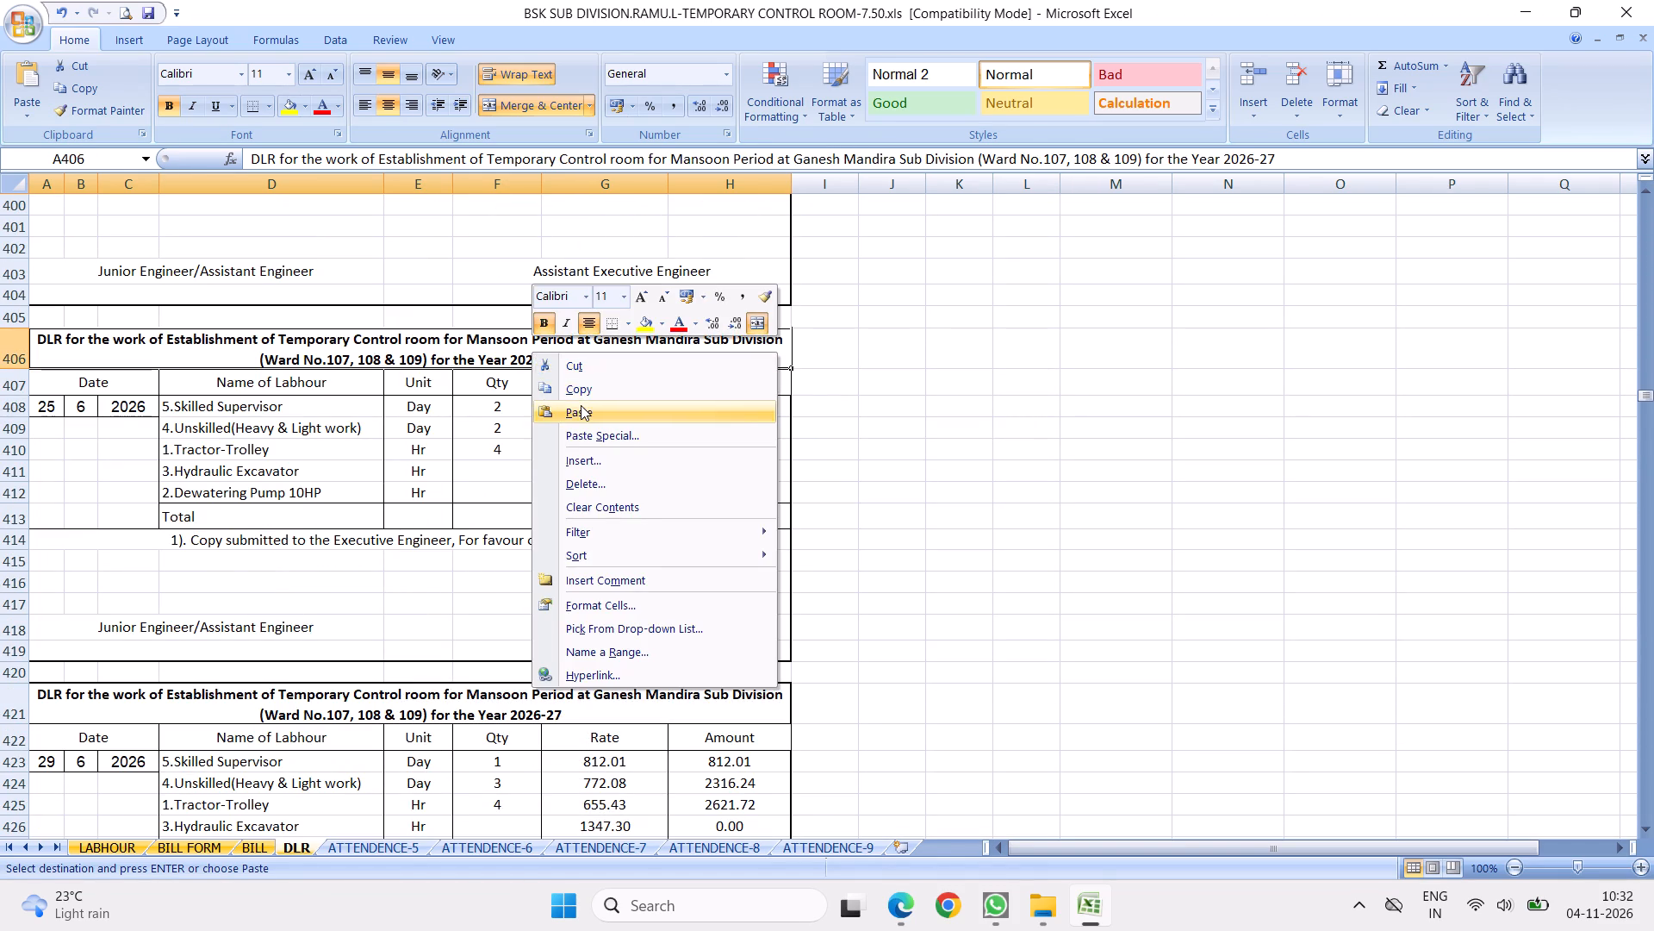
scroll(581, 406, "down", 6)
right_click(513, 278)
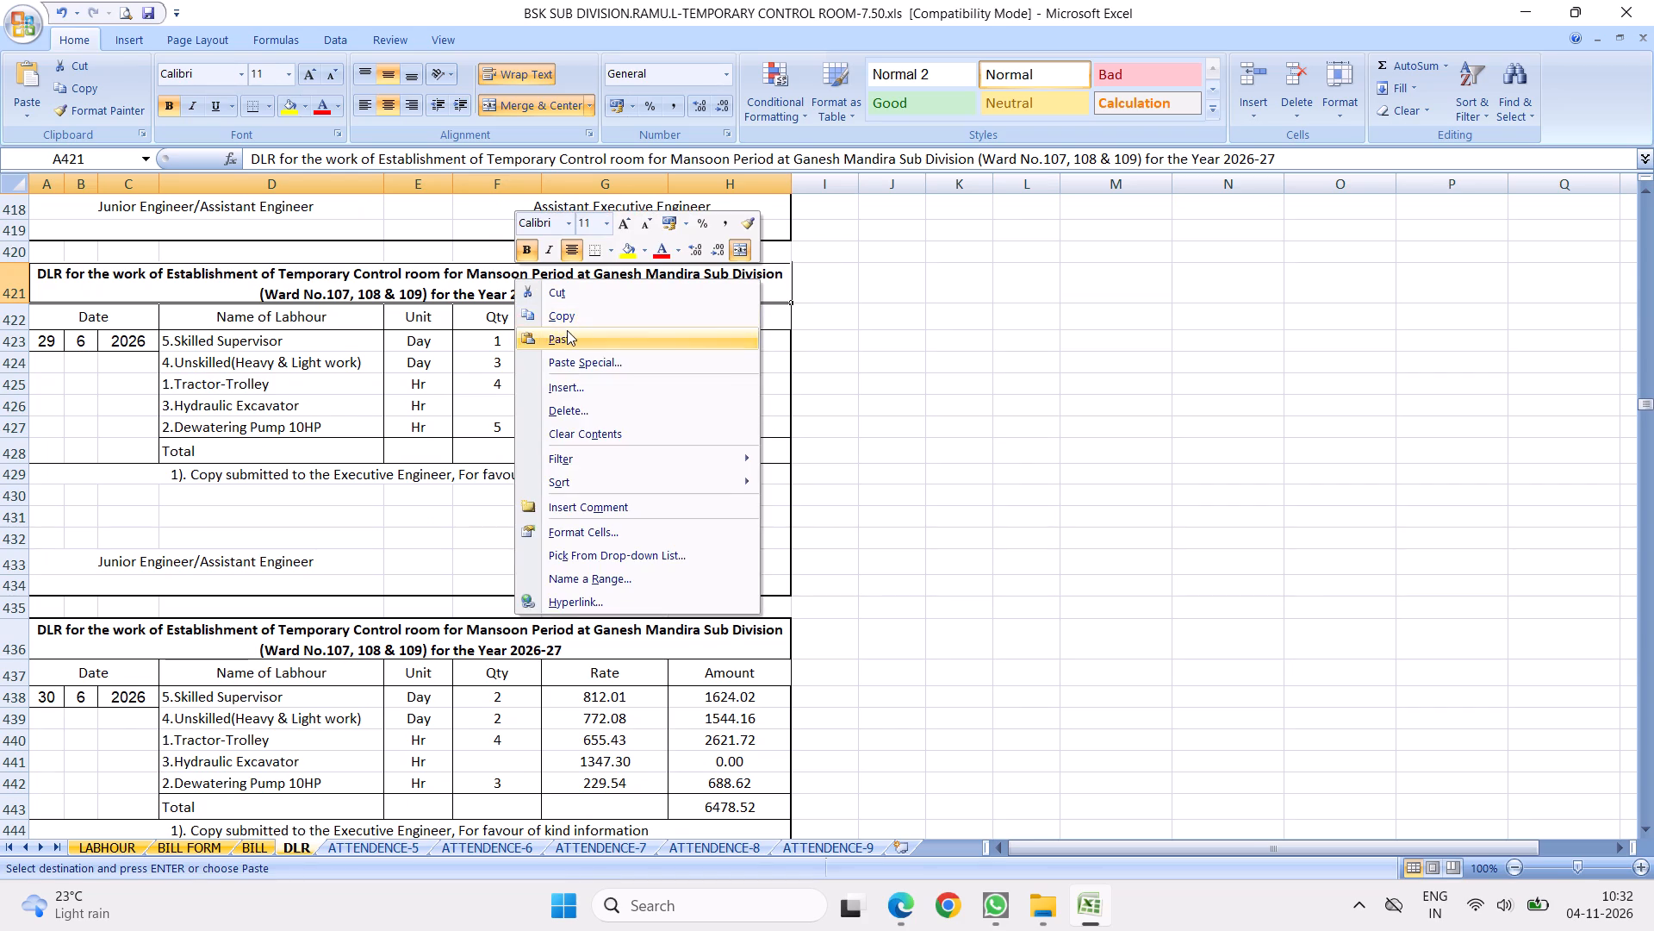
left_click(567, 330)
scroll(572, 360, "down", 4)
right_click(541, 347)
left_click(584, 406)
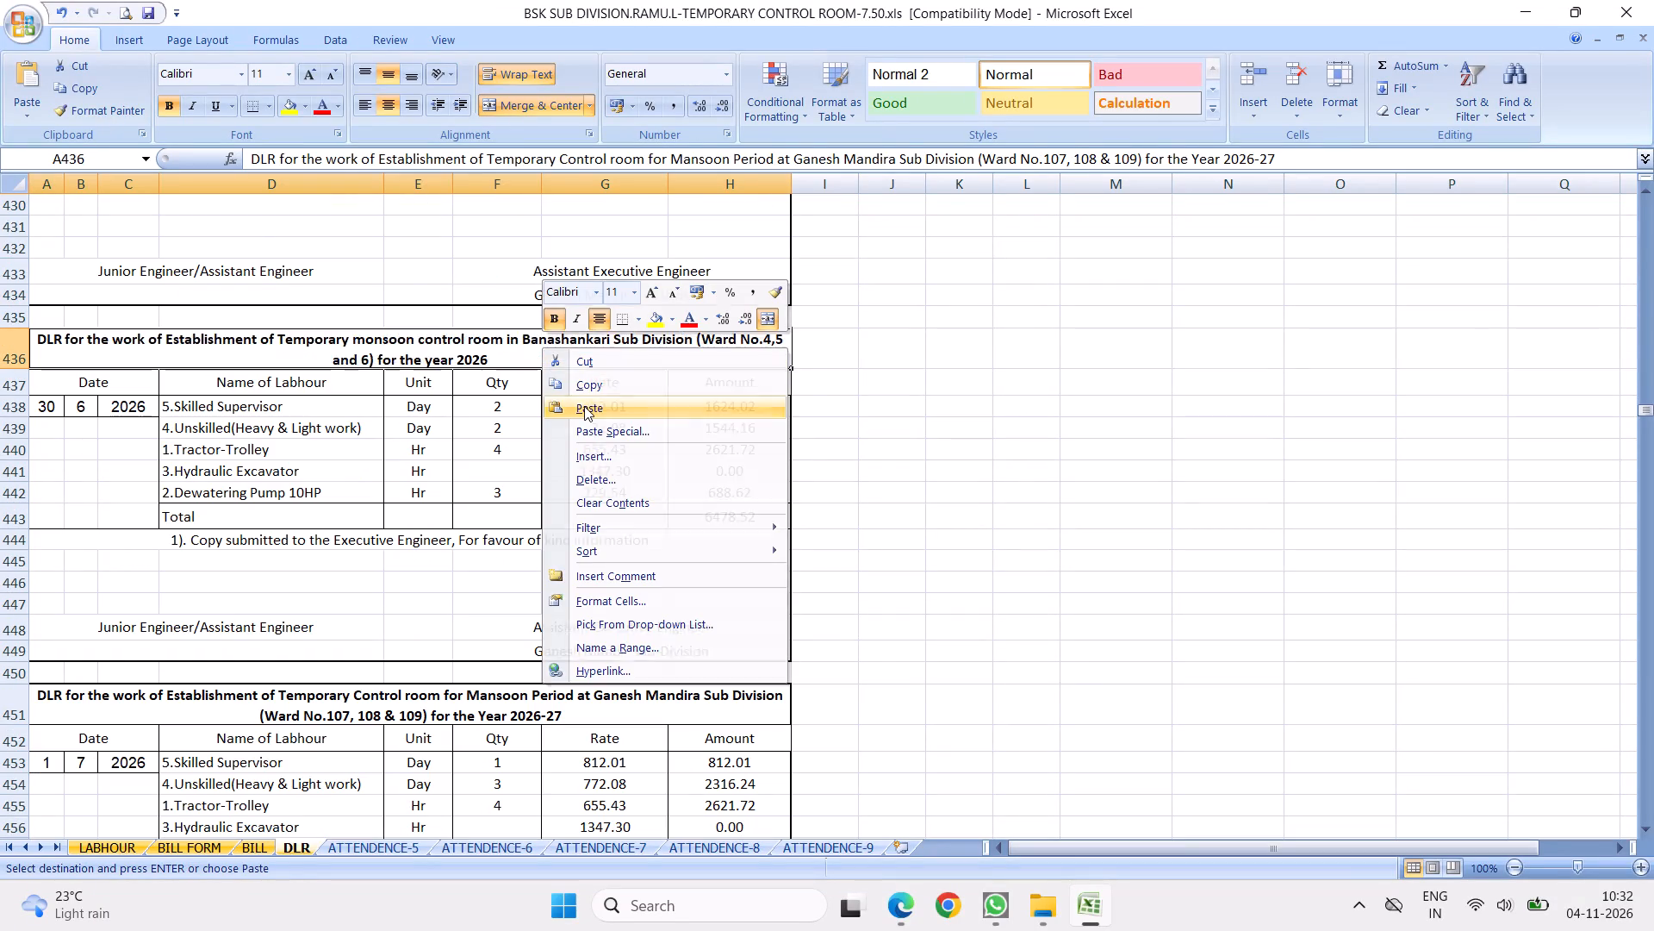
Paste the copied Banashankari heading over the headings of the 1-7-2026, 2-7-2026 and 3-7-2026 tables, cells A451, A466 and A481.
scroll(586, 406, "down", 4)
right_click(557, 399)
left_click(608, 459)
scroll(604, 457, "down", 8)
scroll(554, 242, "up", 3)
right_click(499, 395)
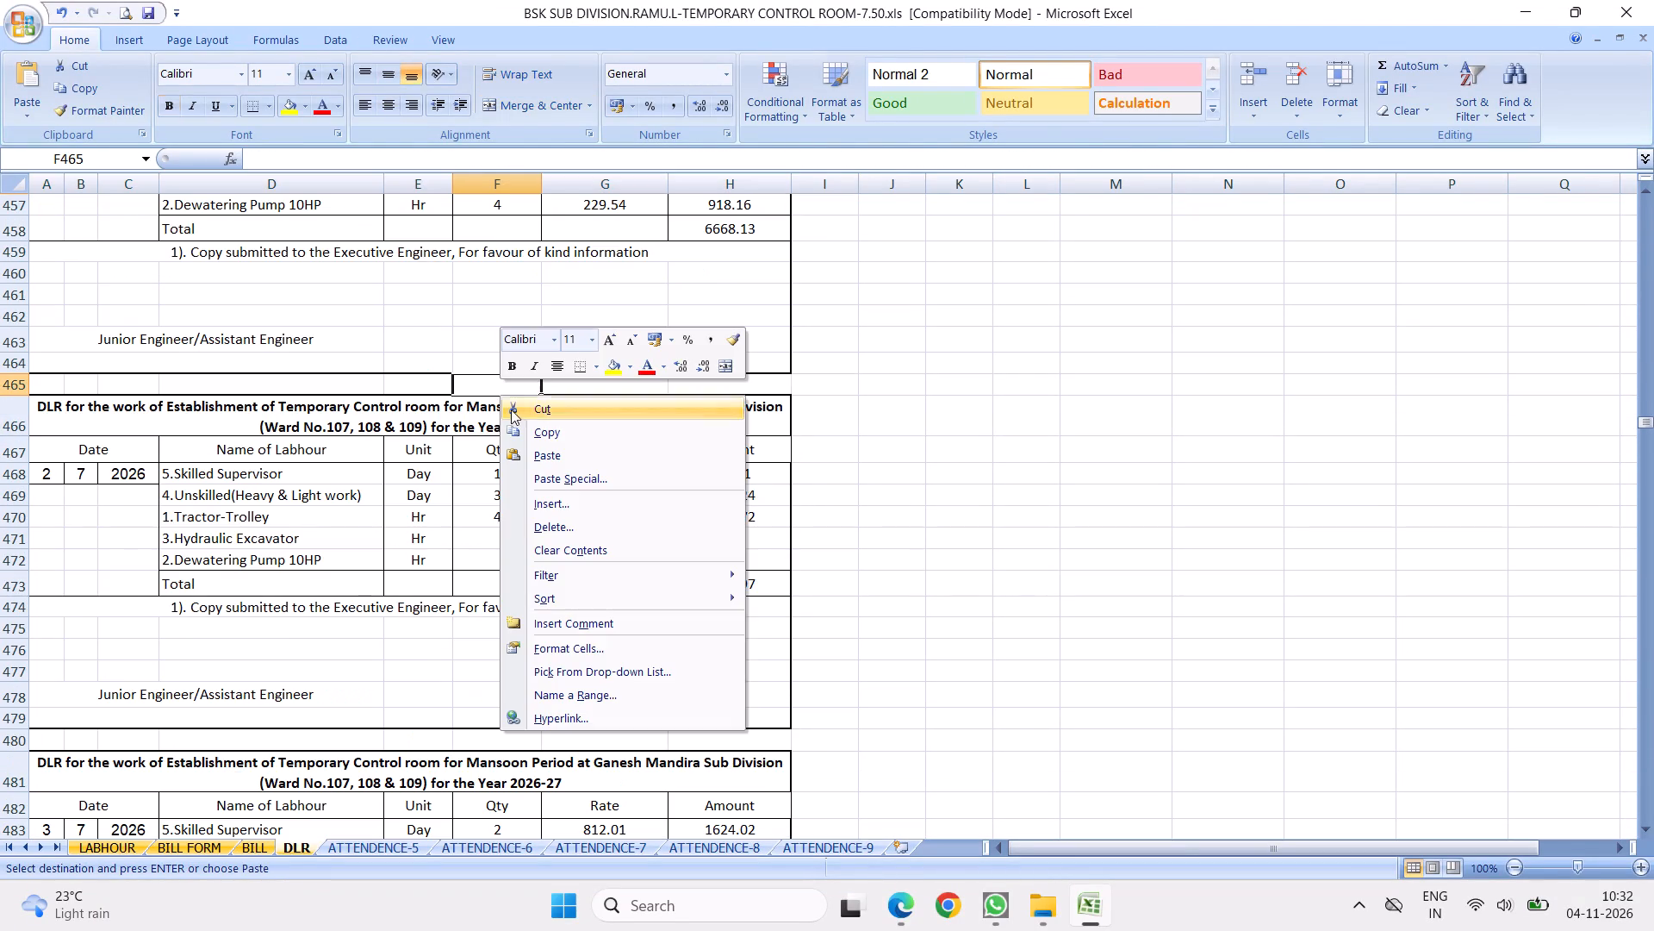
left_click(365, 445)
right_click(410, 412)
left_click(467, 473)
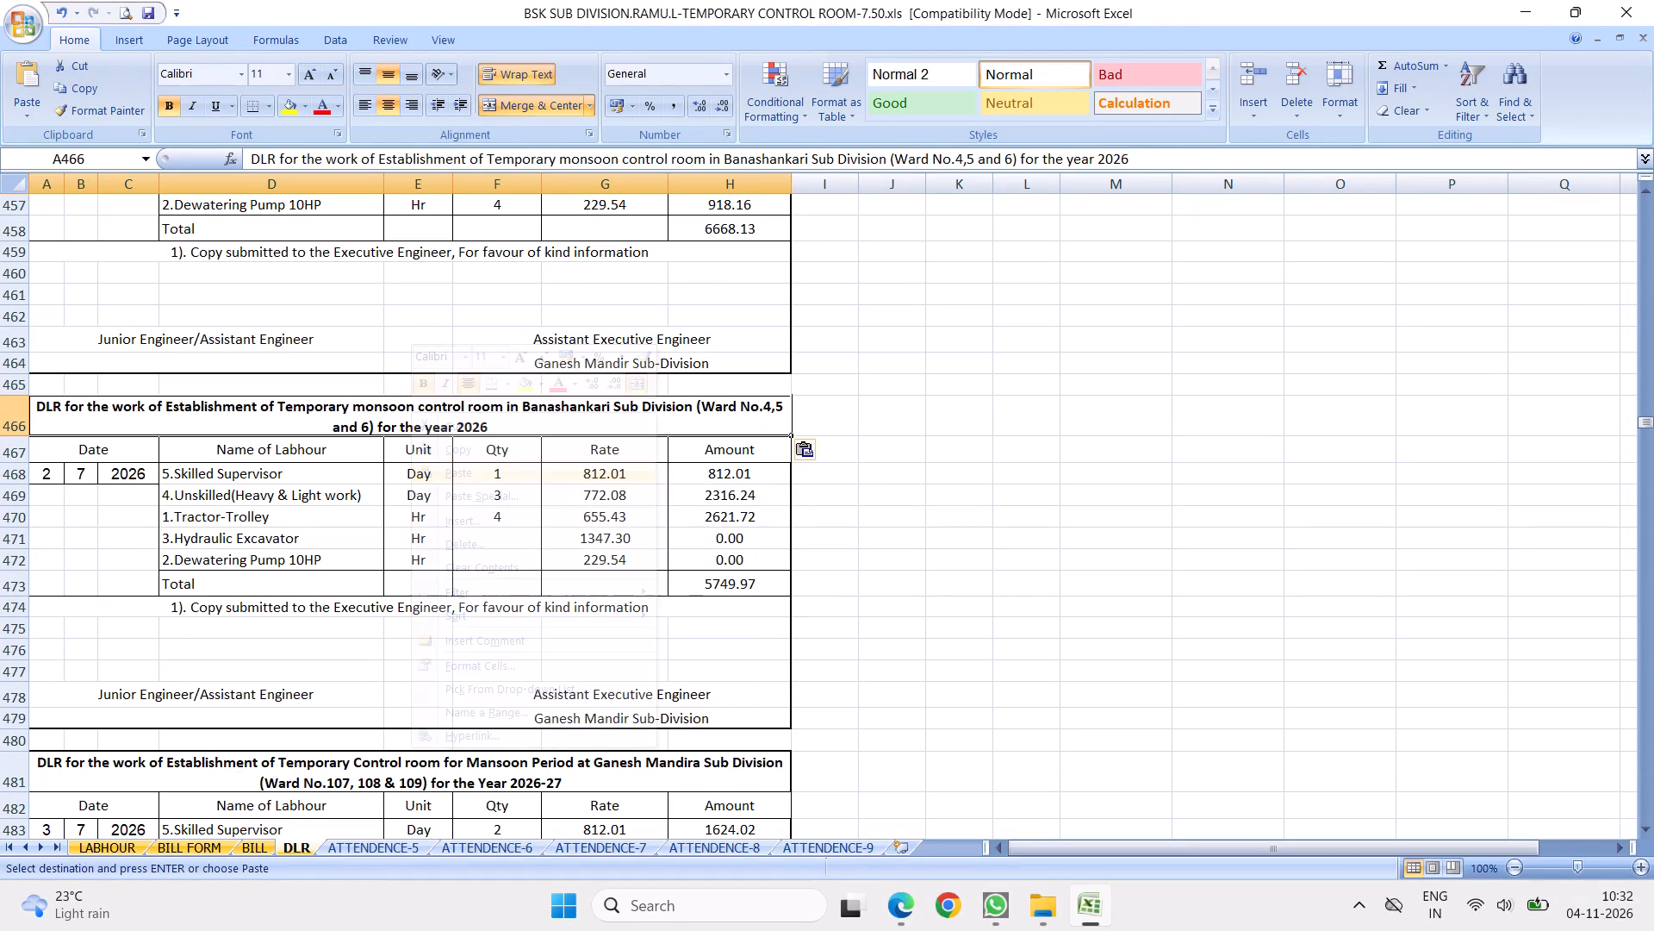
scroll(528, 478, "down", 4)
scroll(591, 409, "down", 2)
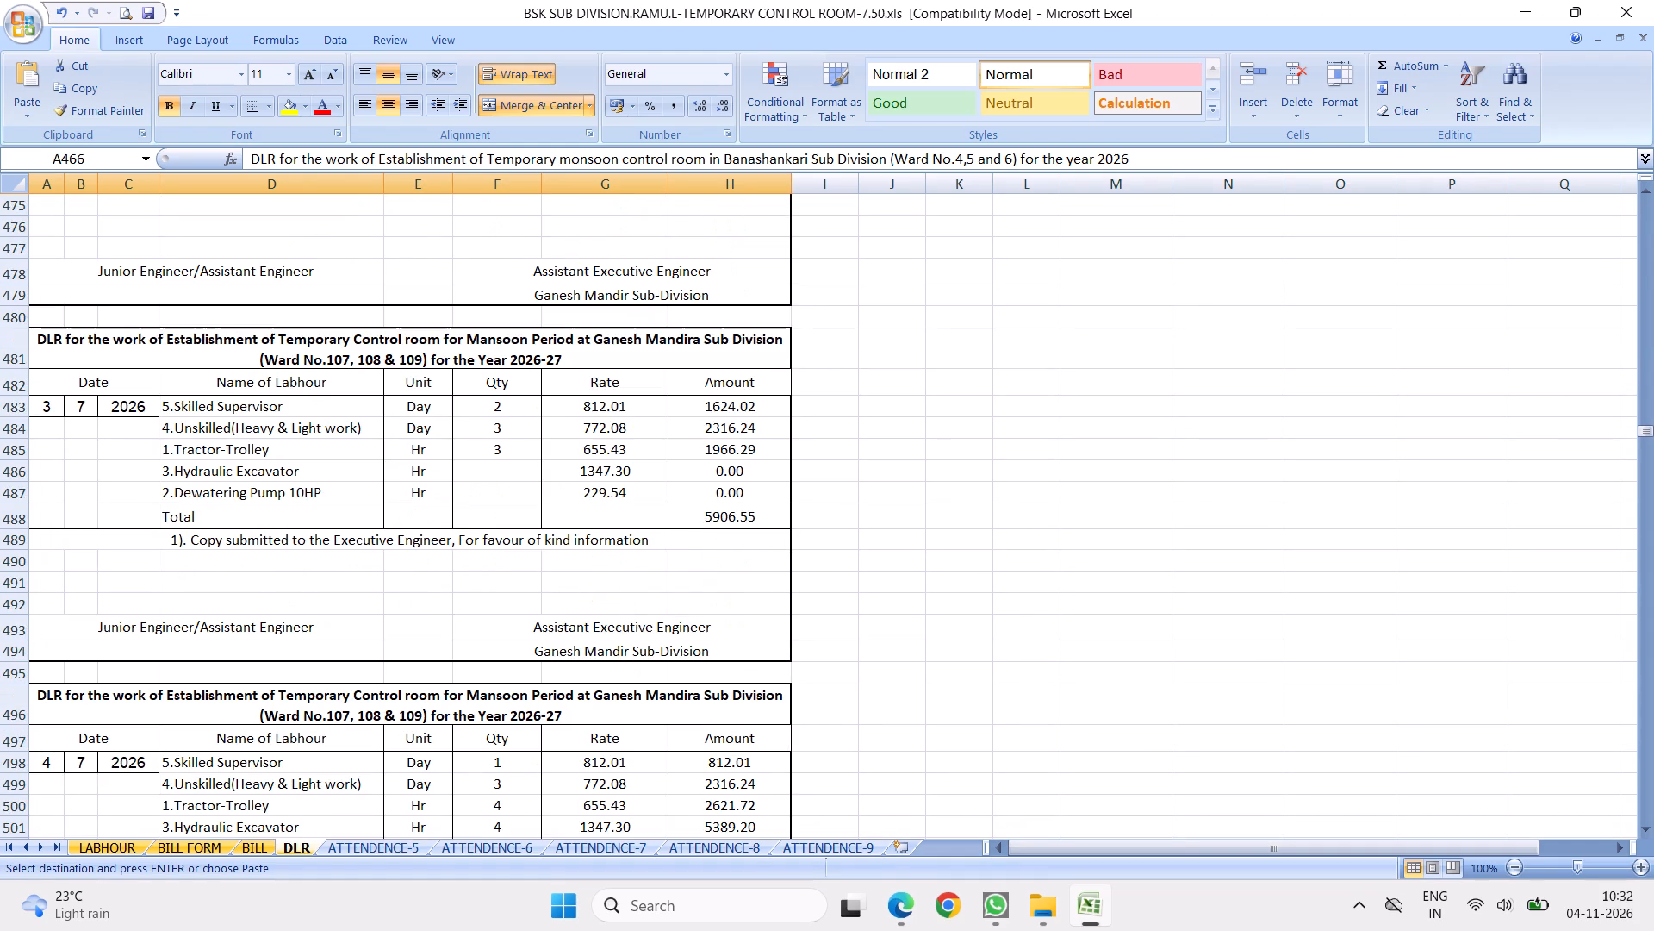
right_click(551, 356)
left_click(604, 416)
Paste the copied Banashankari heading over the headings of the 4-7-2026, 6-7-2026, 10-7-2026 and 13-7-2026 tables, cells A496, A511, A526 and A541.
scroll(607, 417, "down", 5)
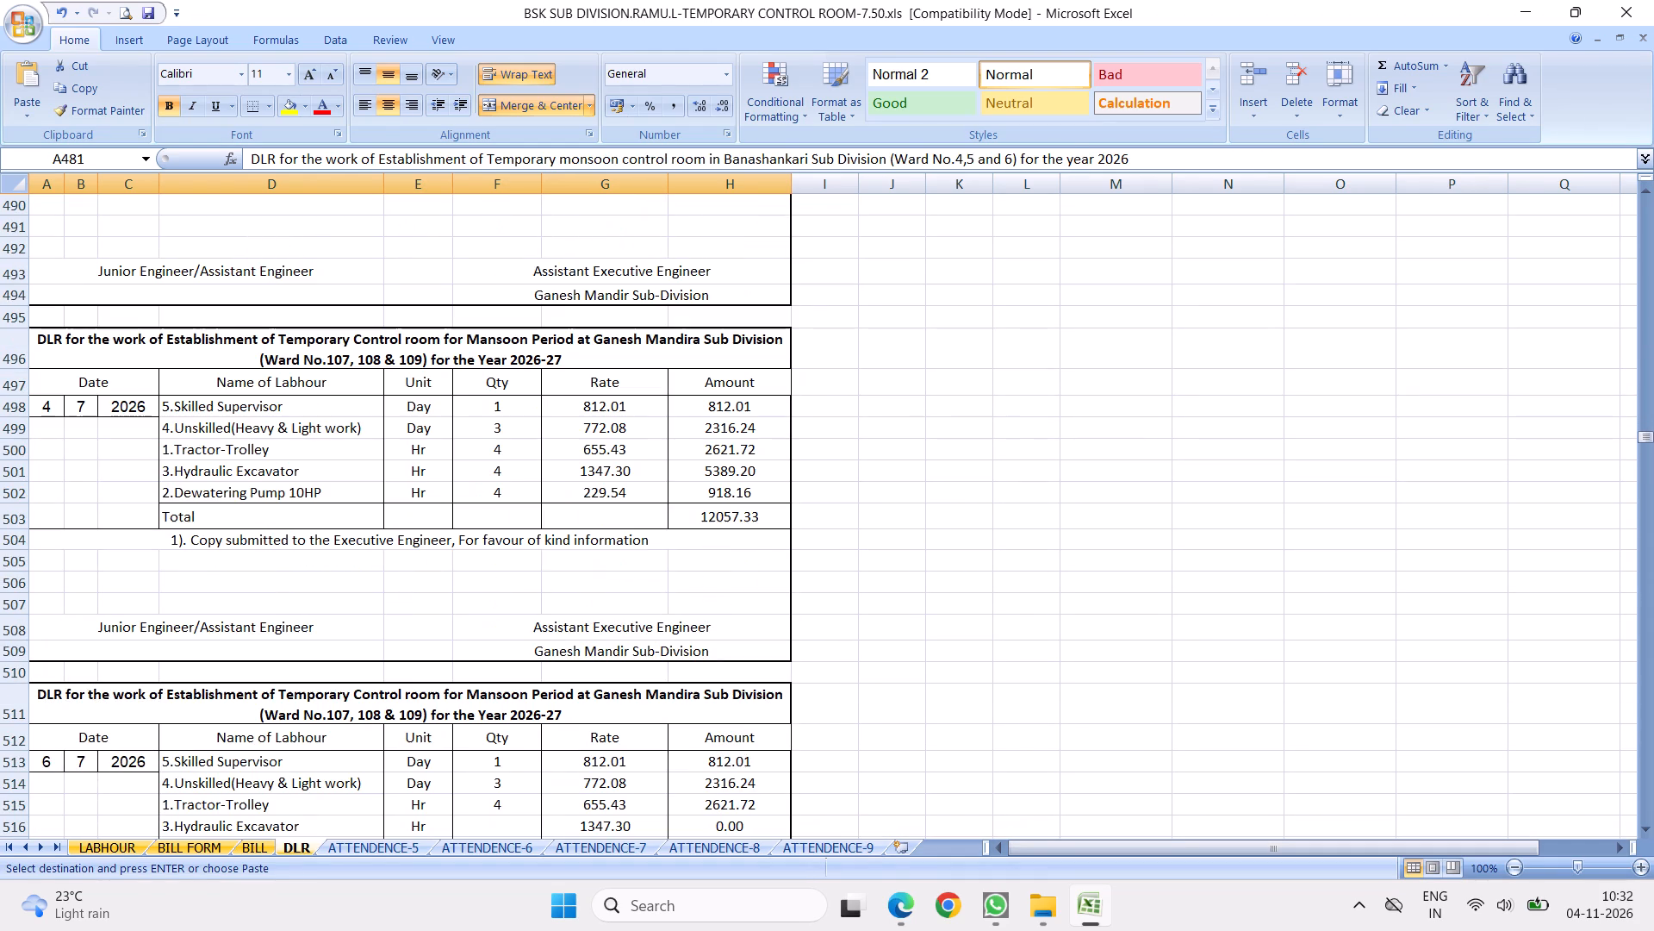
right_click(538, 364)
left_click(594, 422)
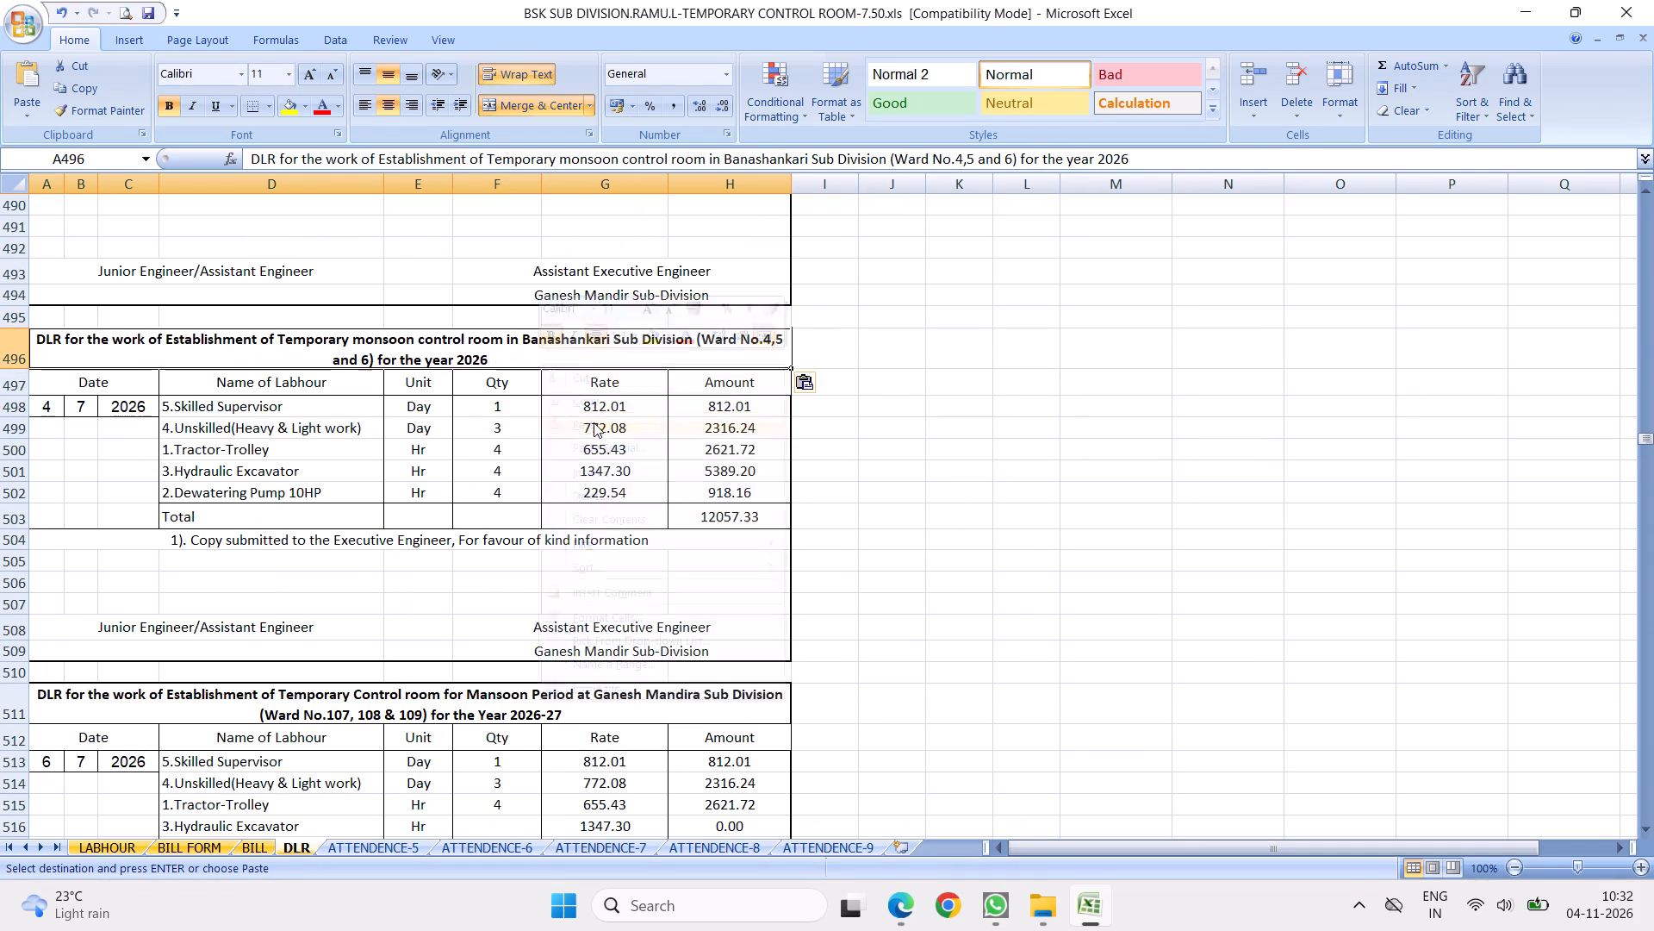
scroll(592, 434, "down", 4)
right_click(528, 416)
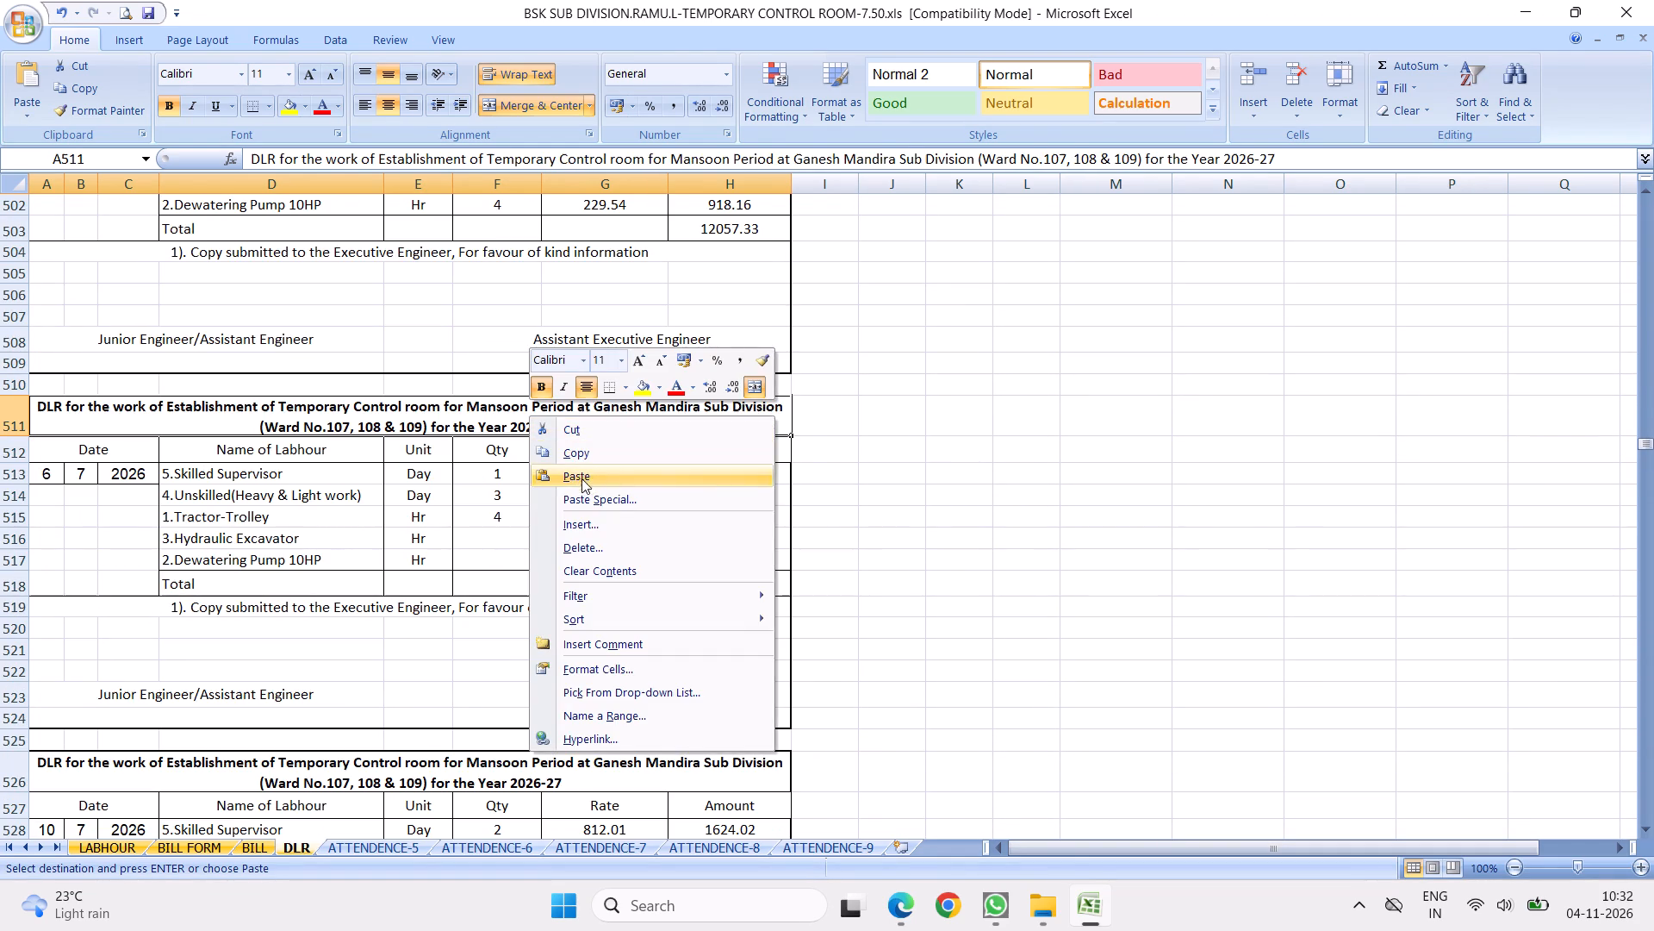
left_click(581, 478)
scroll(582, 485, "down", 5)
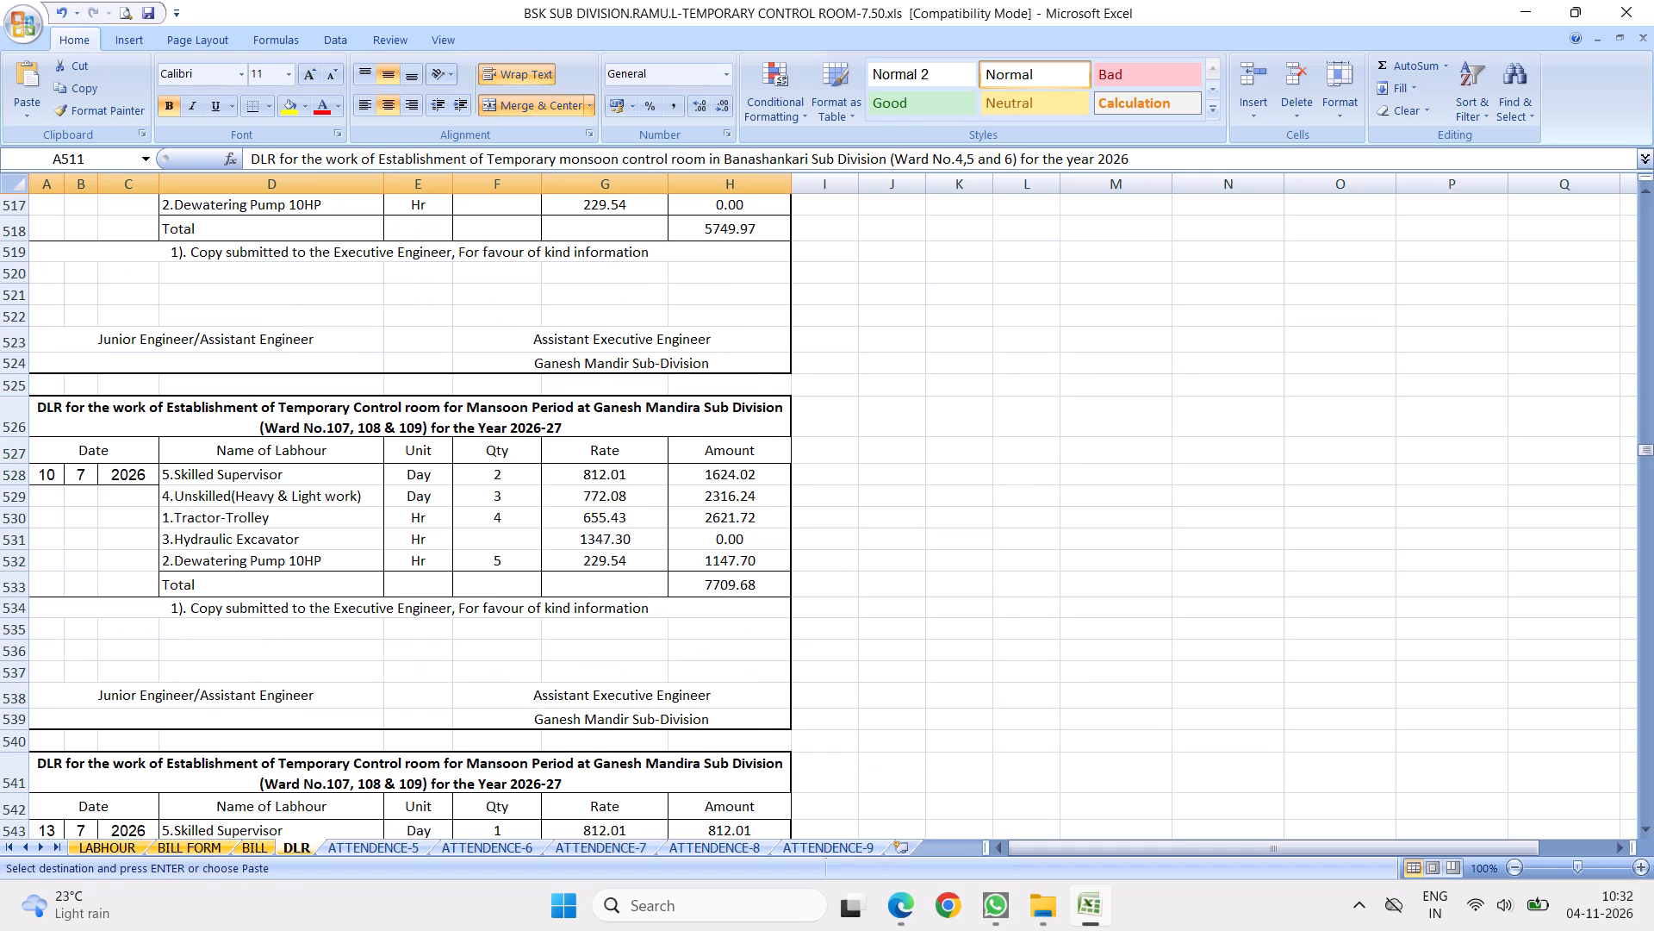
right_click(509, 419)
left_click(556, 482)
scroll(557, 482, "down", 4)
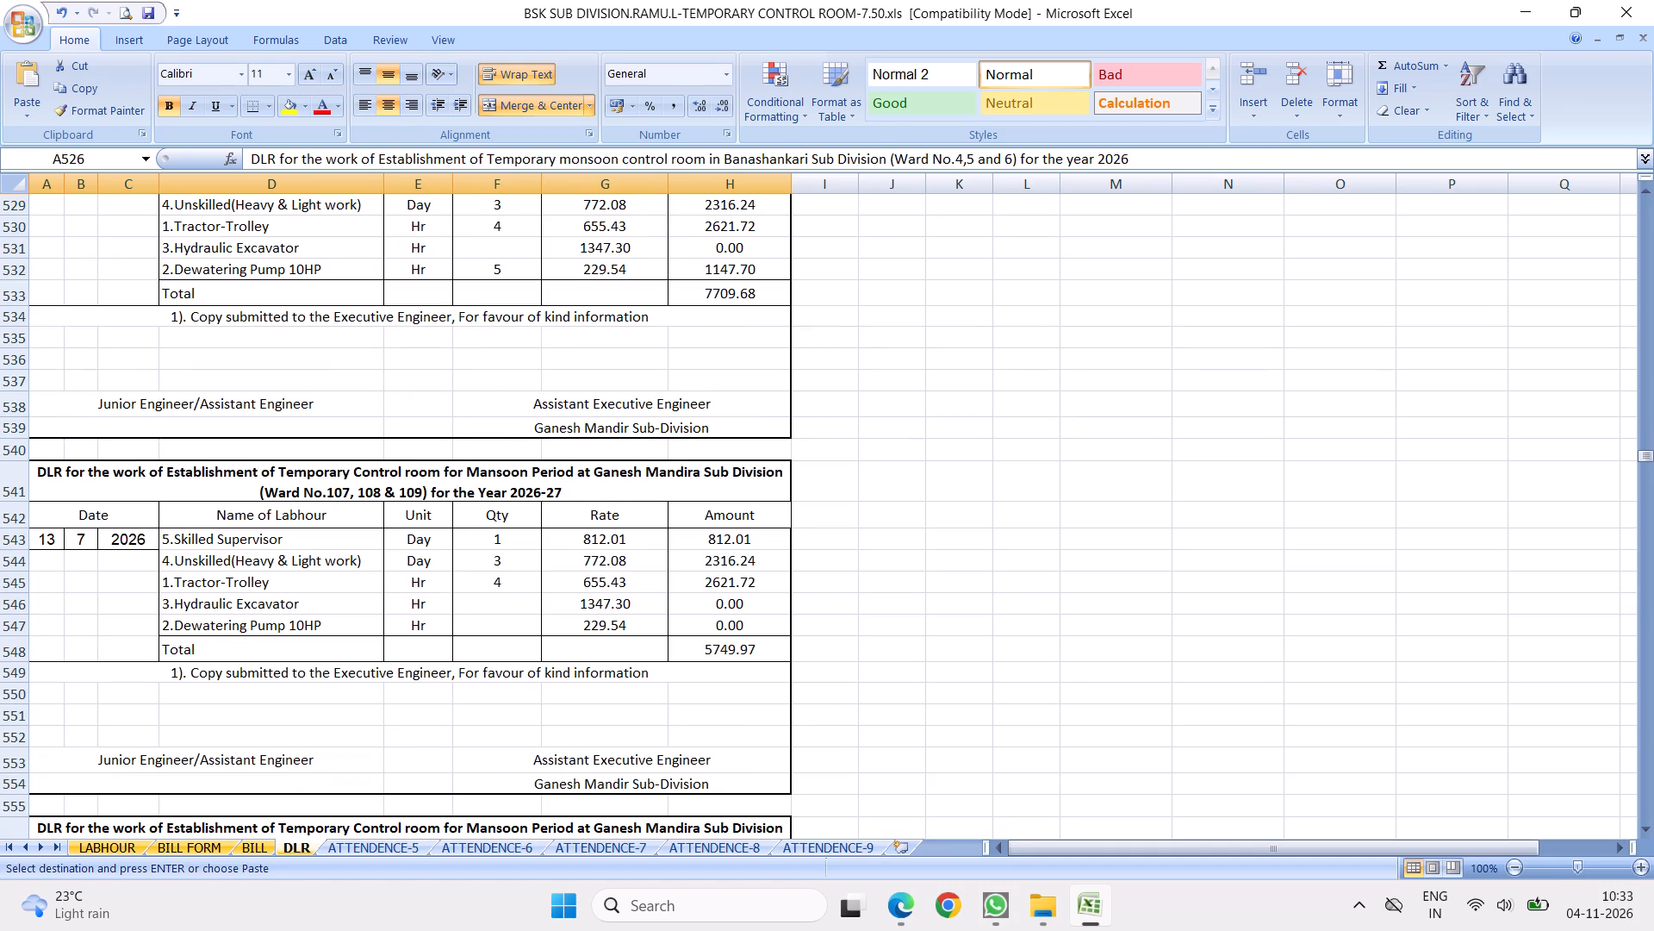
right_click(499, 464)
left_click(550, 523)
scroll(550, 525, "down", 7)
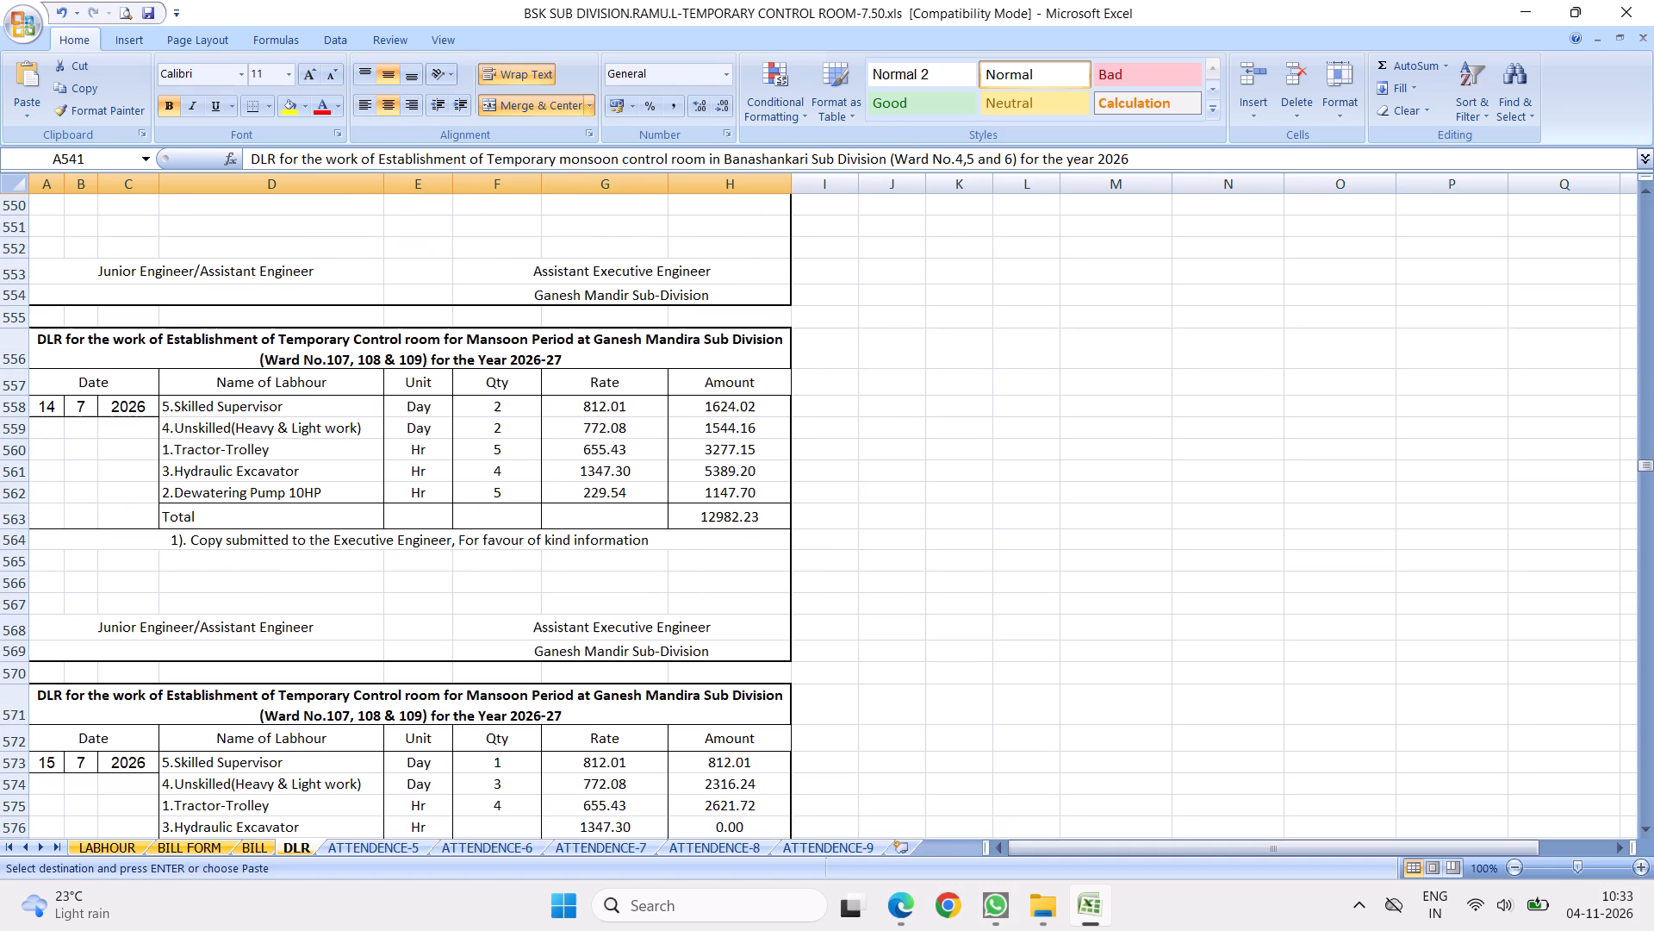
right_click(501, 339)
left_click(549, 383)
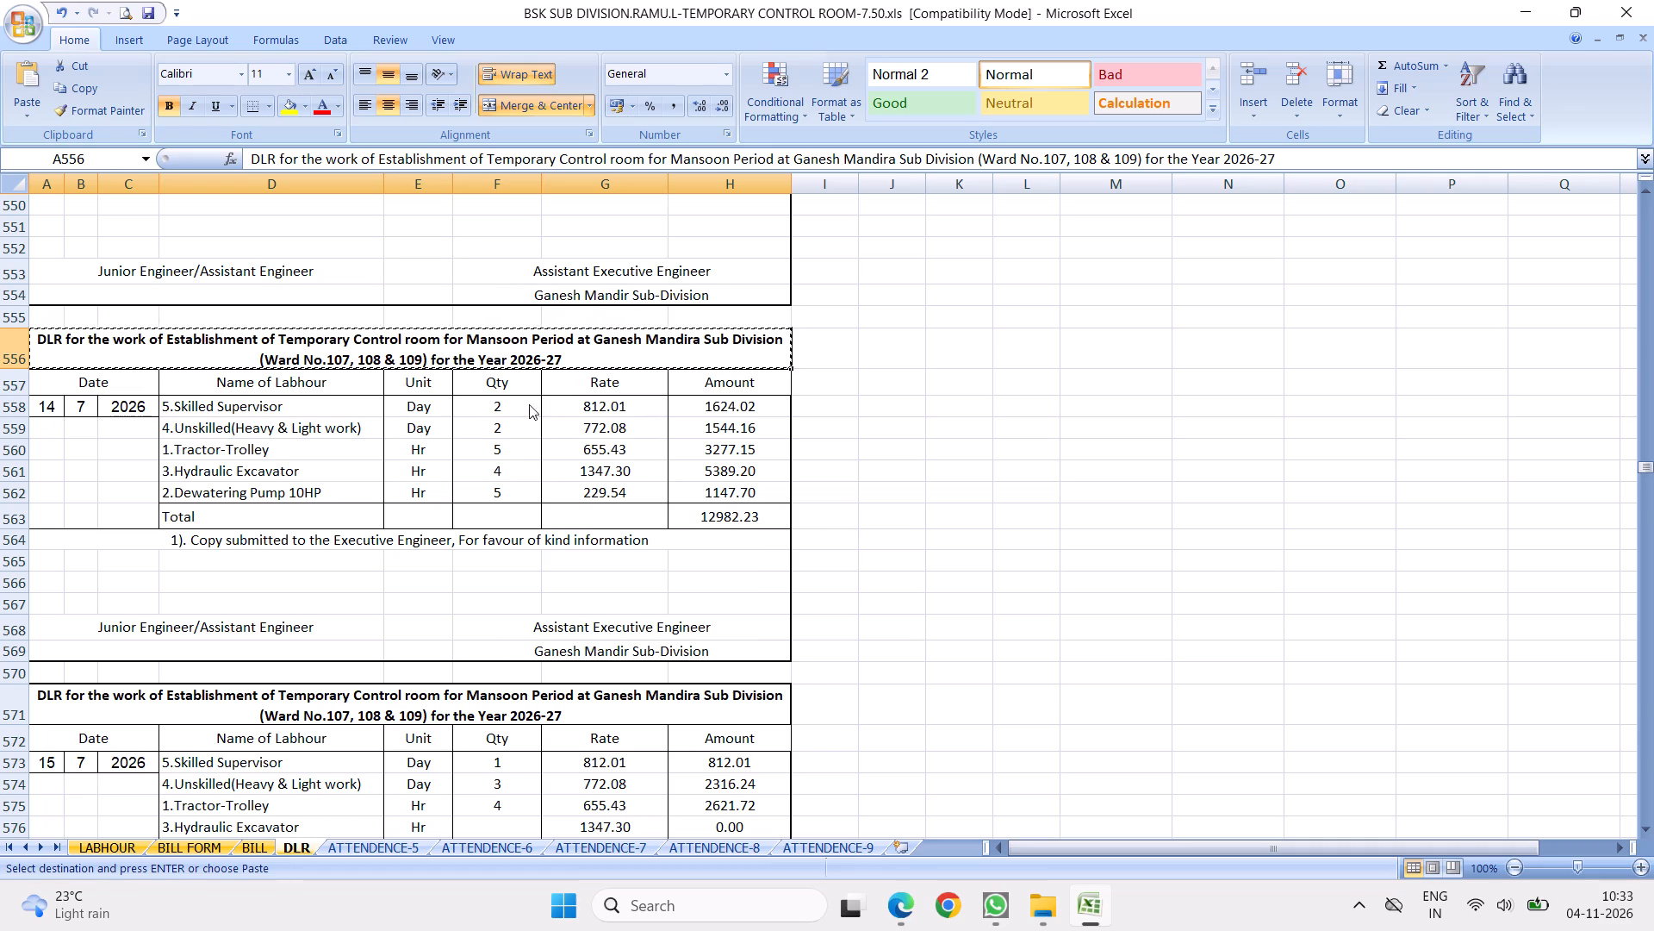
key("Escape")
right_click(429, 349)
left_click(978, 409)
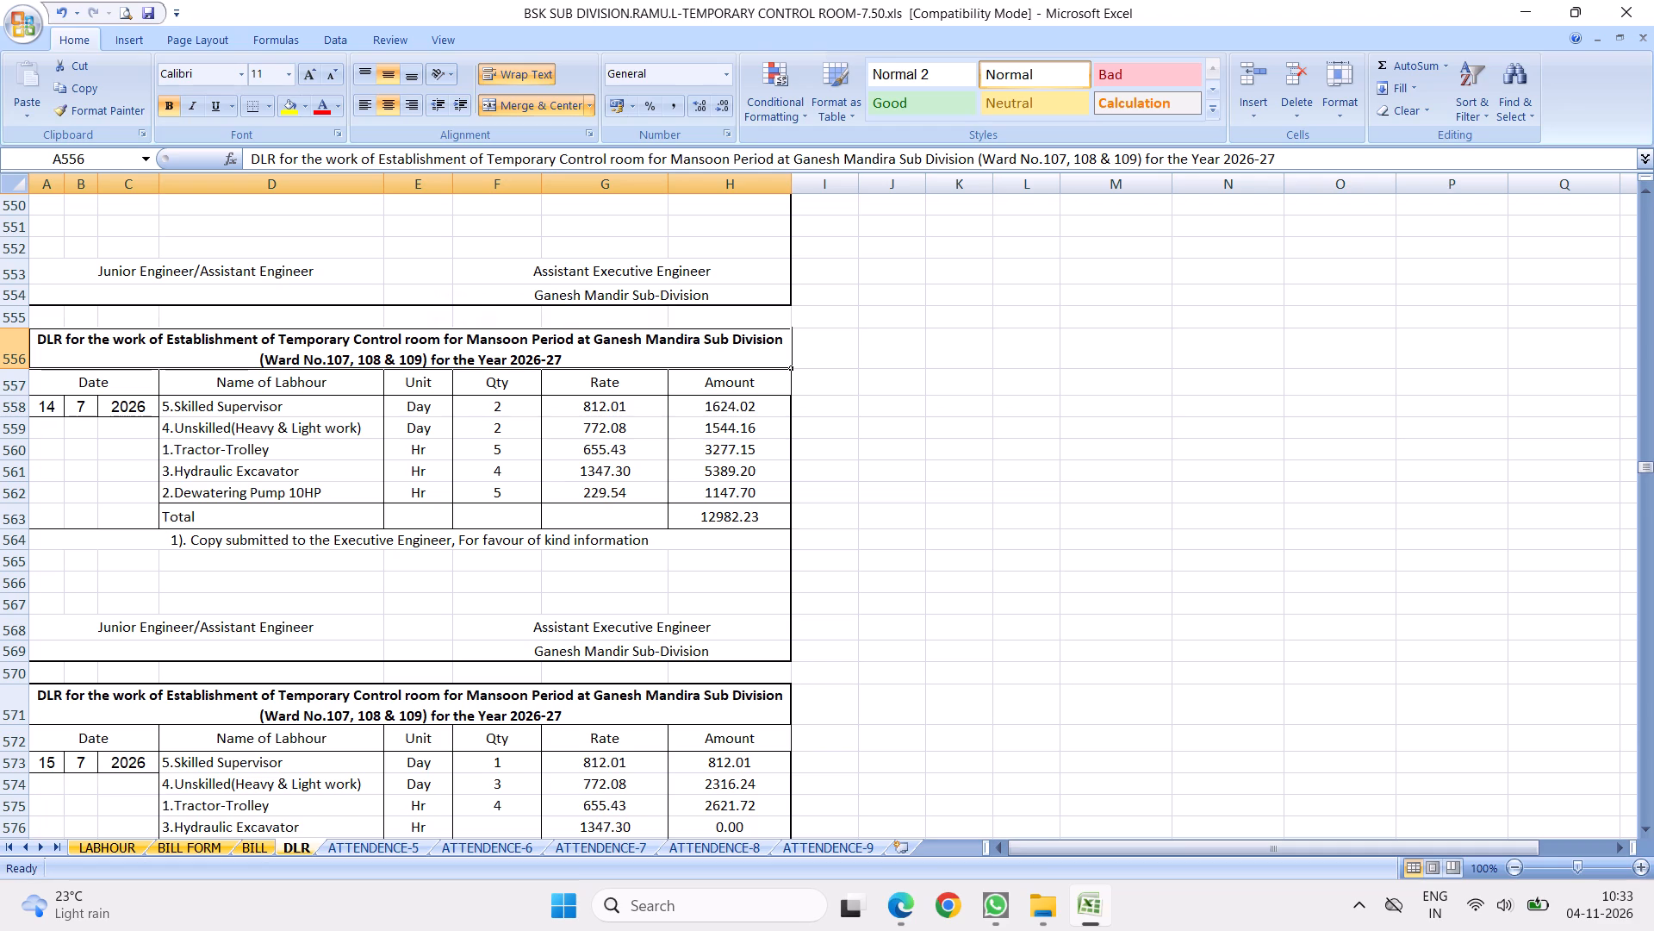
Copy the Banashankari heading from cell A541 and paste it over the heading of the 14-7-2026 table, cell A556.
scroll(580, 393, "up", 2)
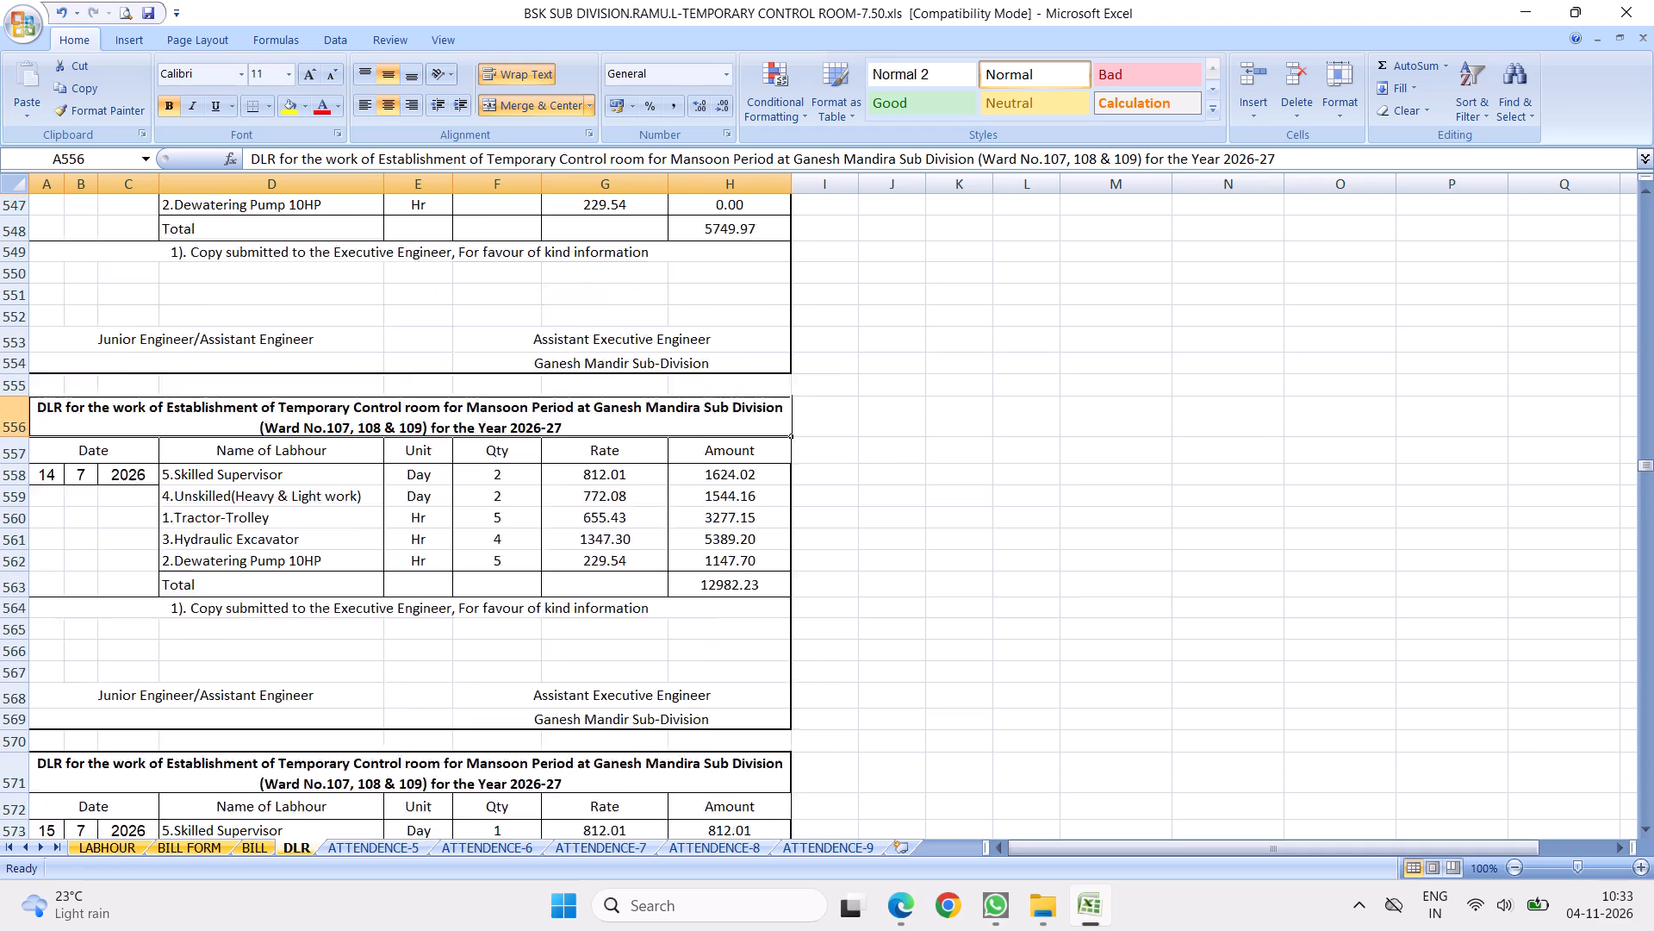
scroll(550, 411, "up", 2)
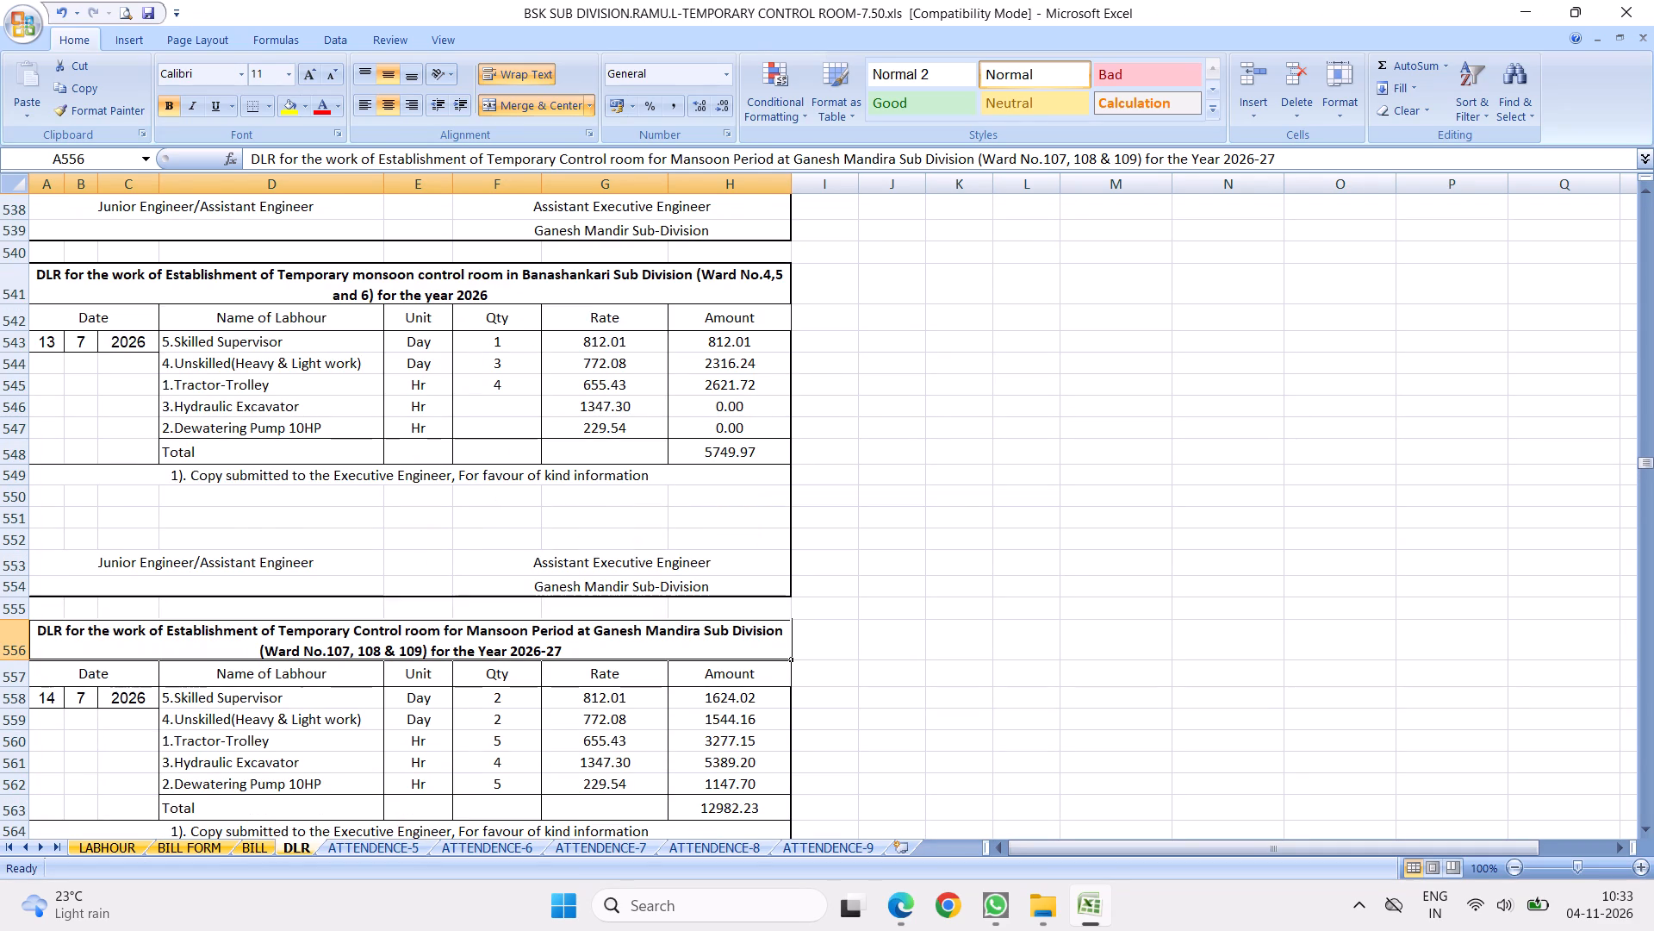
right_click(363, 284)
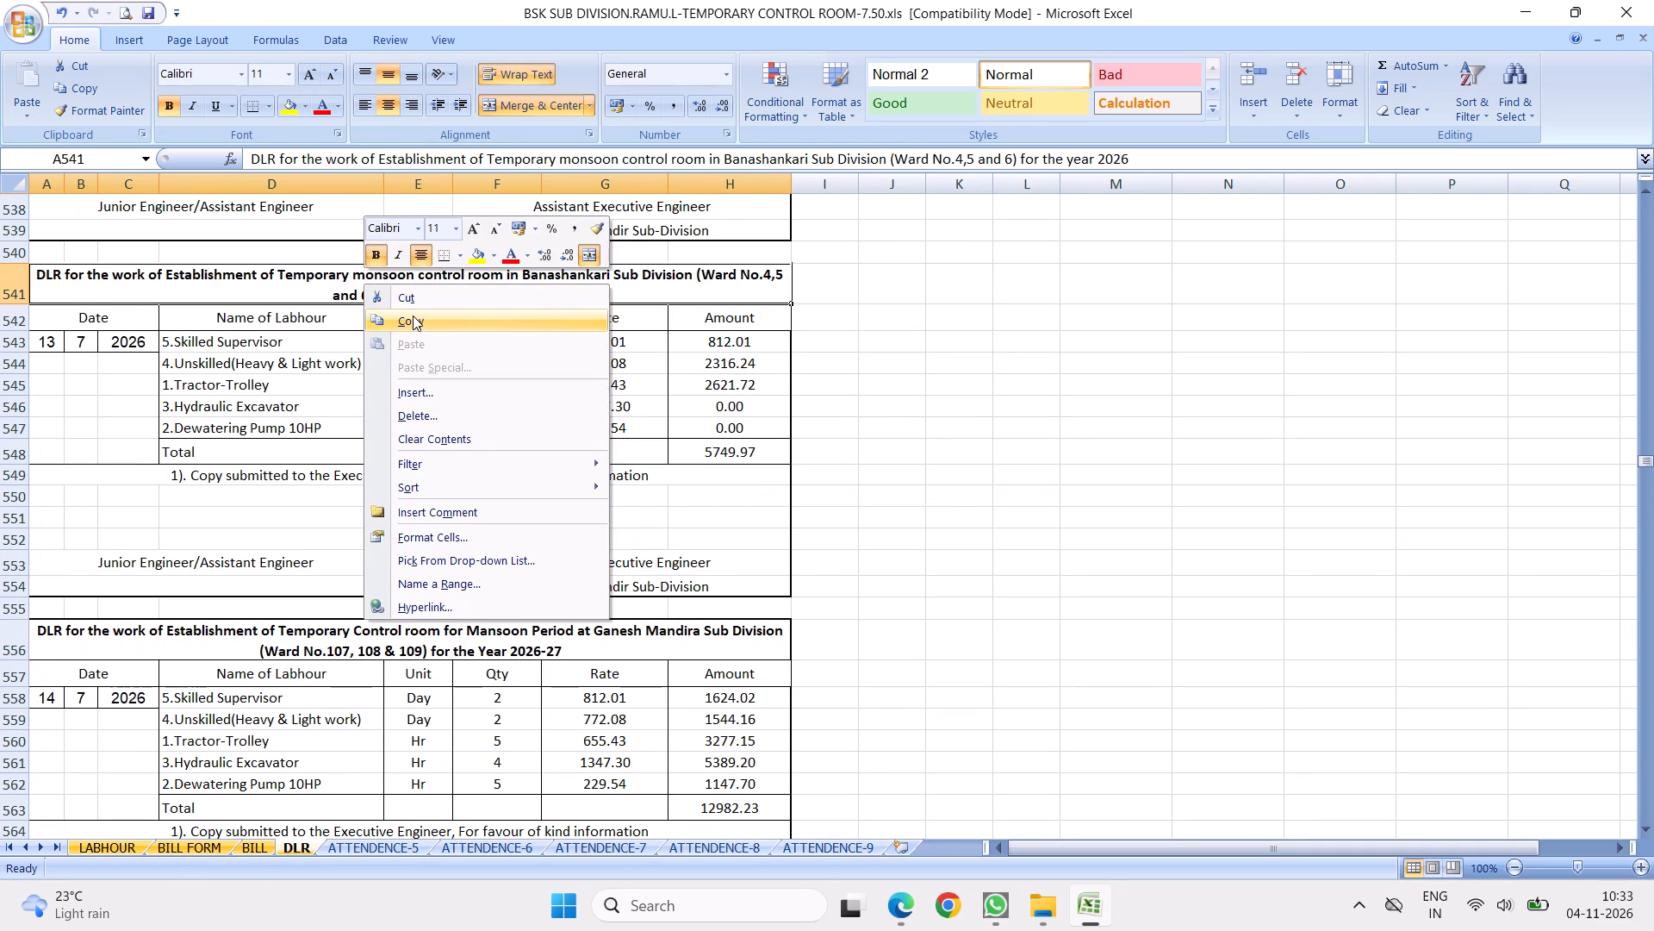
left_click(413, 316)
scroll(608, 515, "down", 3)
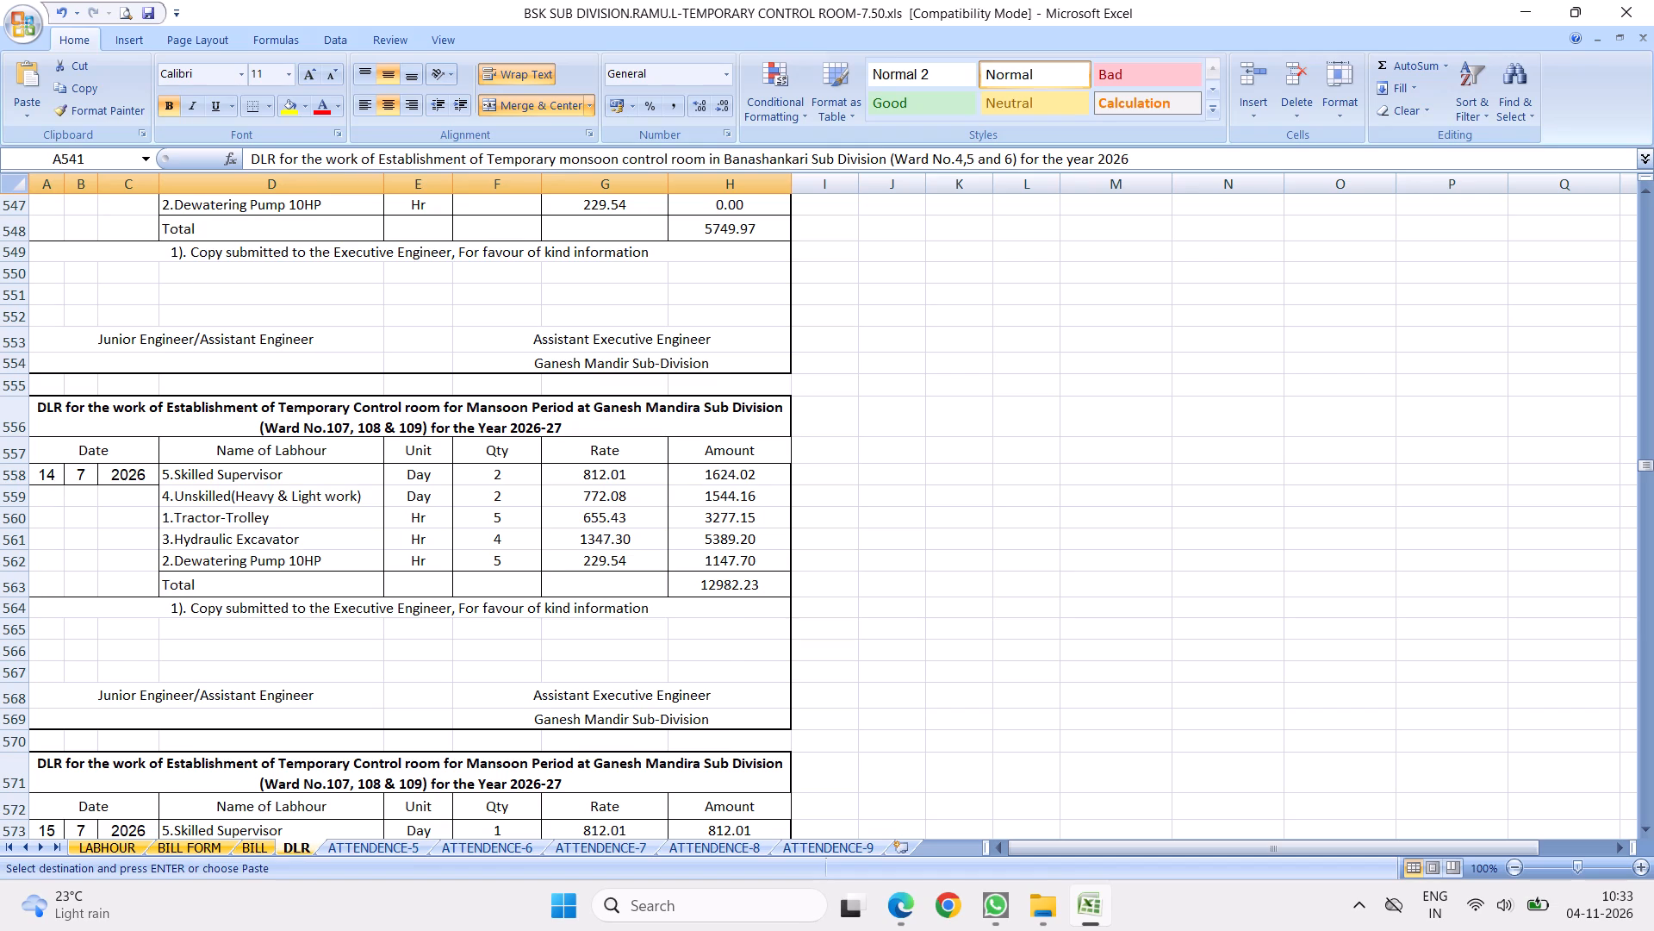
right_click(480, 424)
left_click(535, 481)
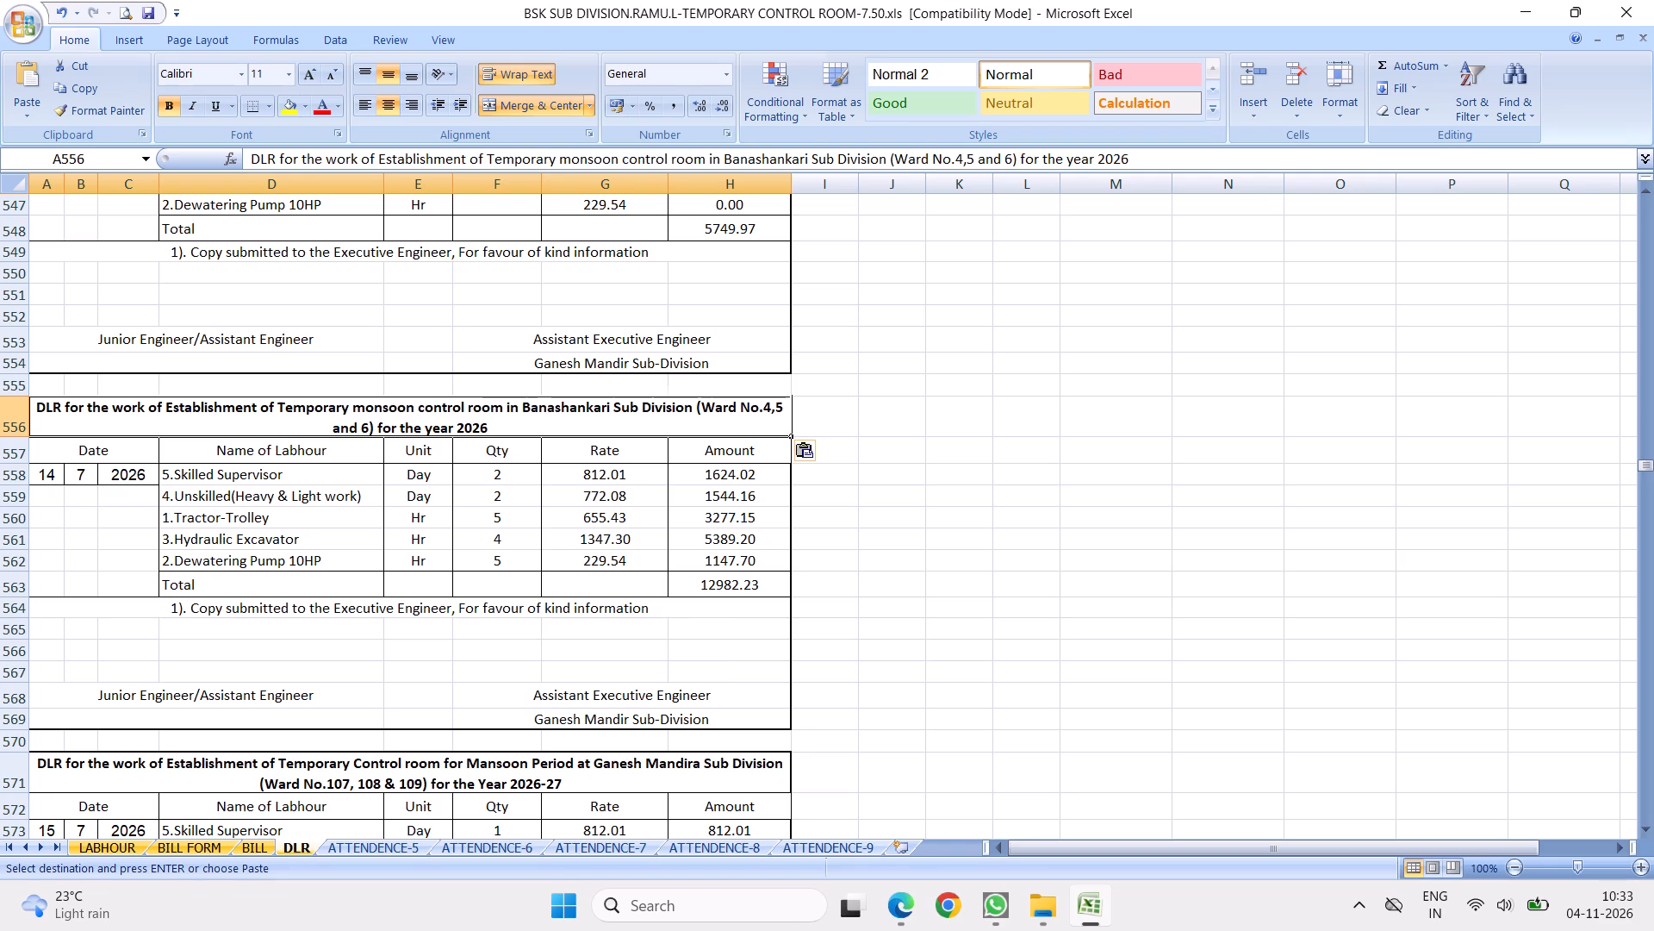
Paste the copied Banashankari heading over the headings of the 15-7-2026, 16-7-2025 and 17-7-2026 tables, cells A571, A586 and A601.
scroll(581, 497, "down", 4)
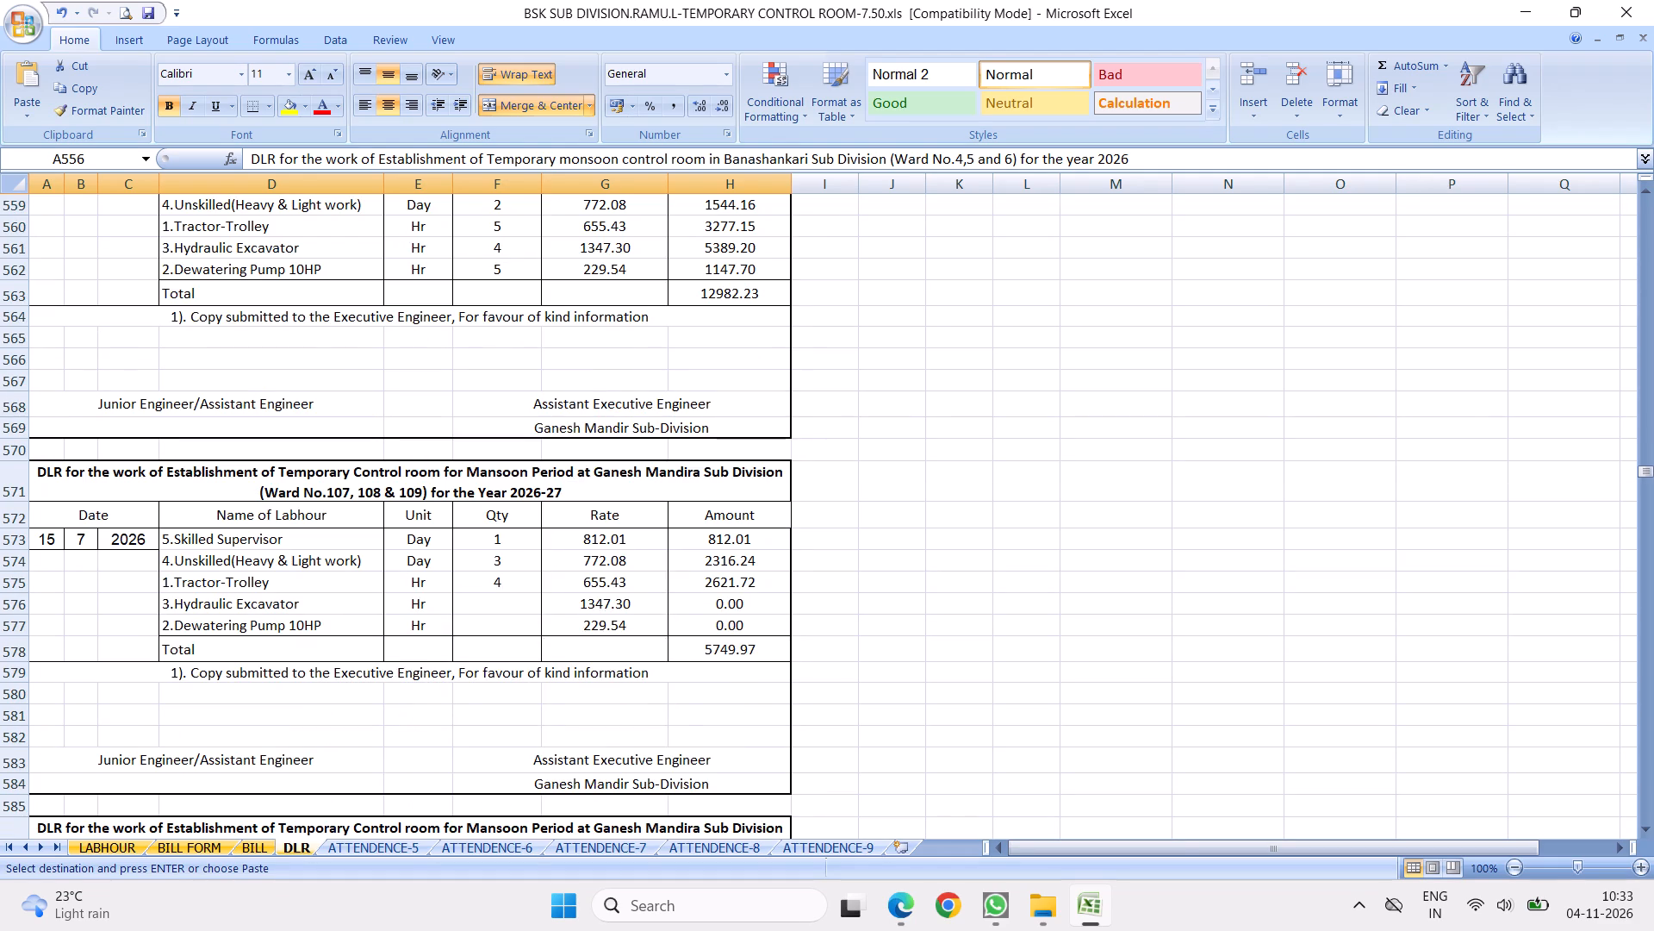
right_click(437, 490)
left_click(479, 551)
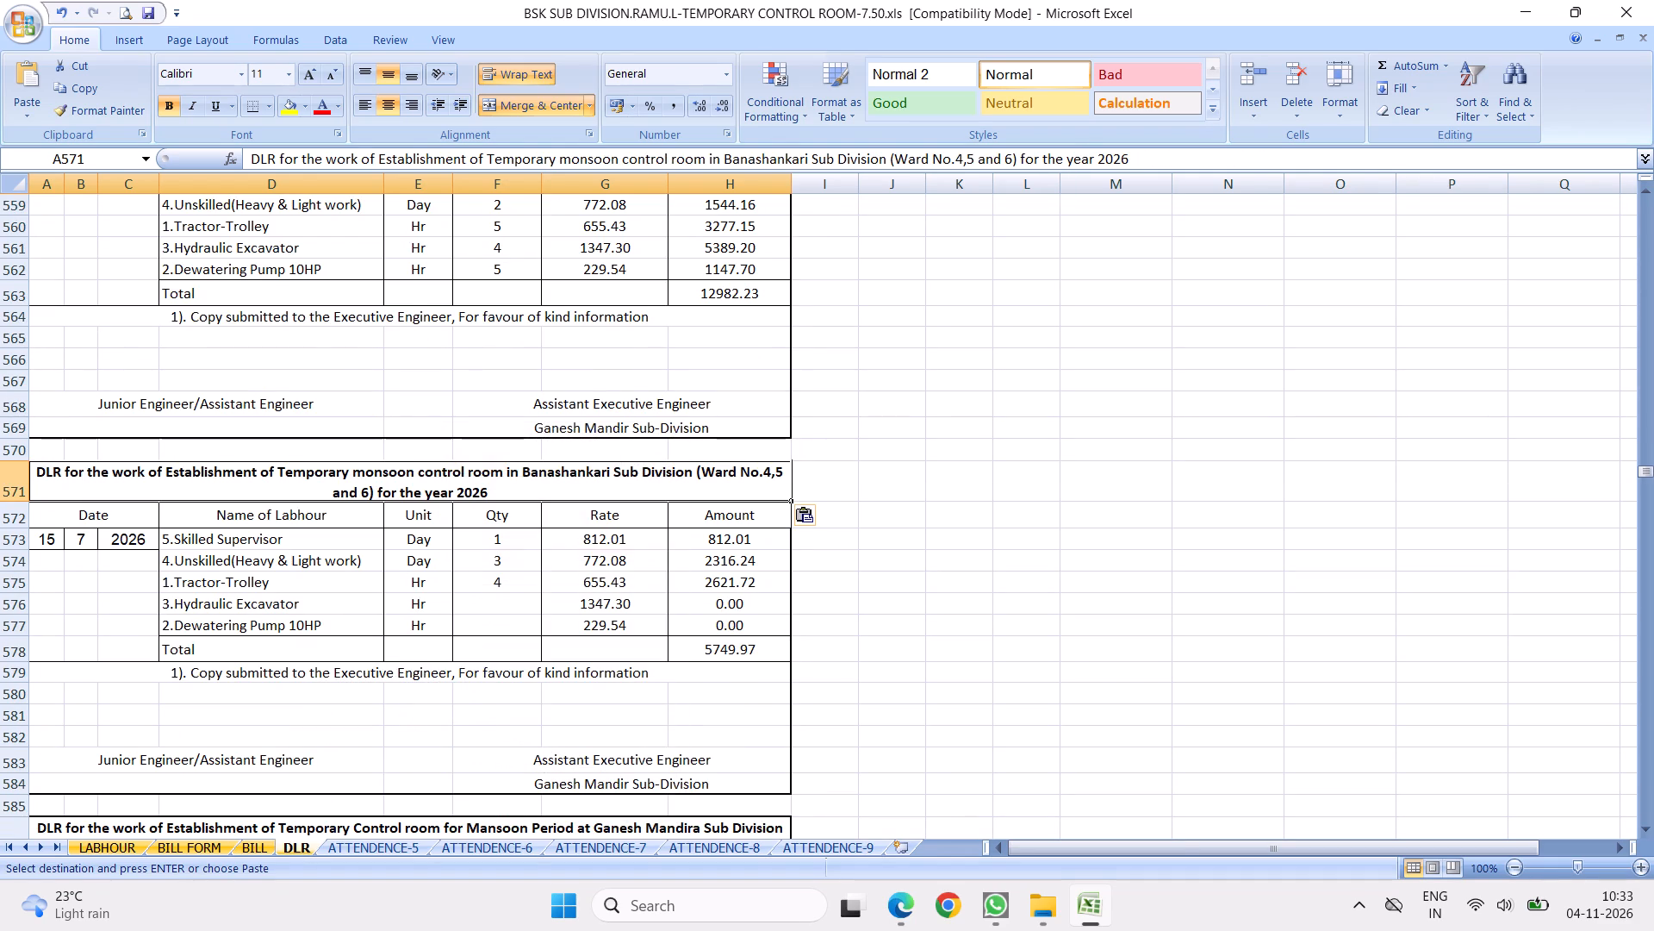
scroll(577, 519, "down", 3)
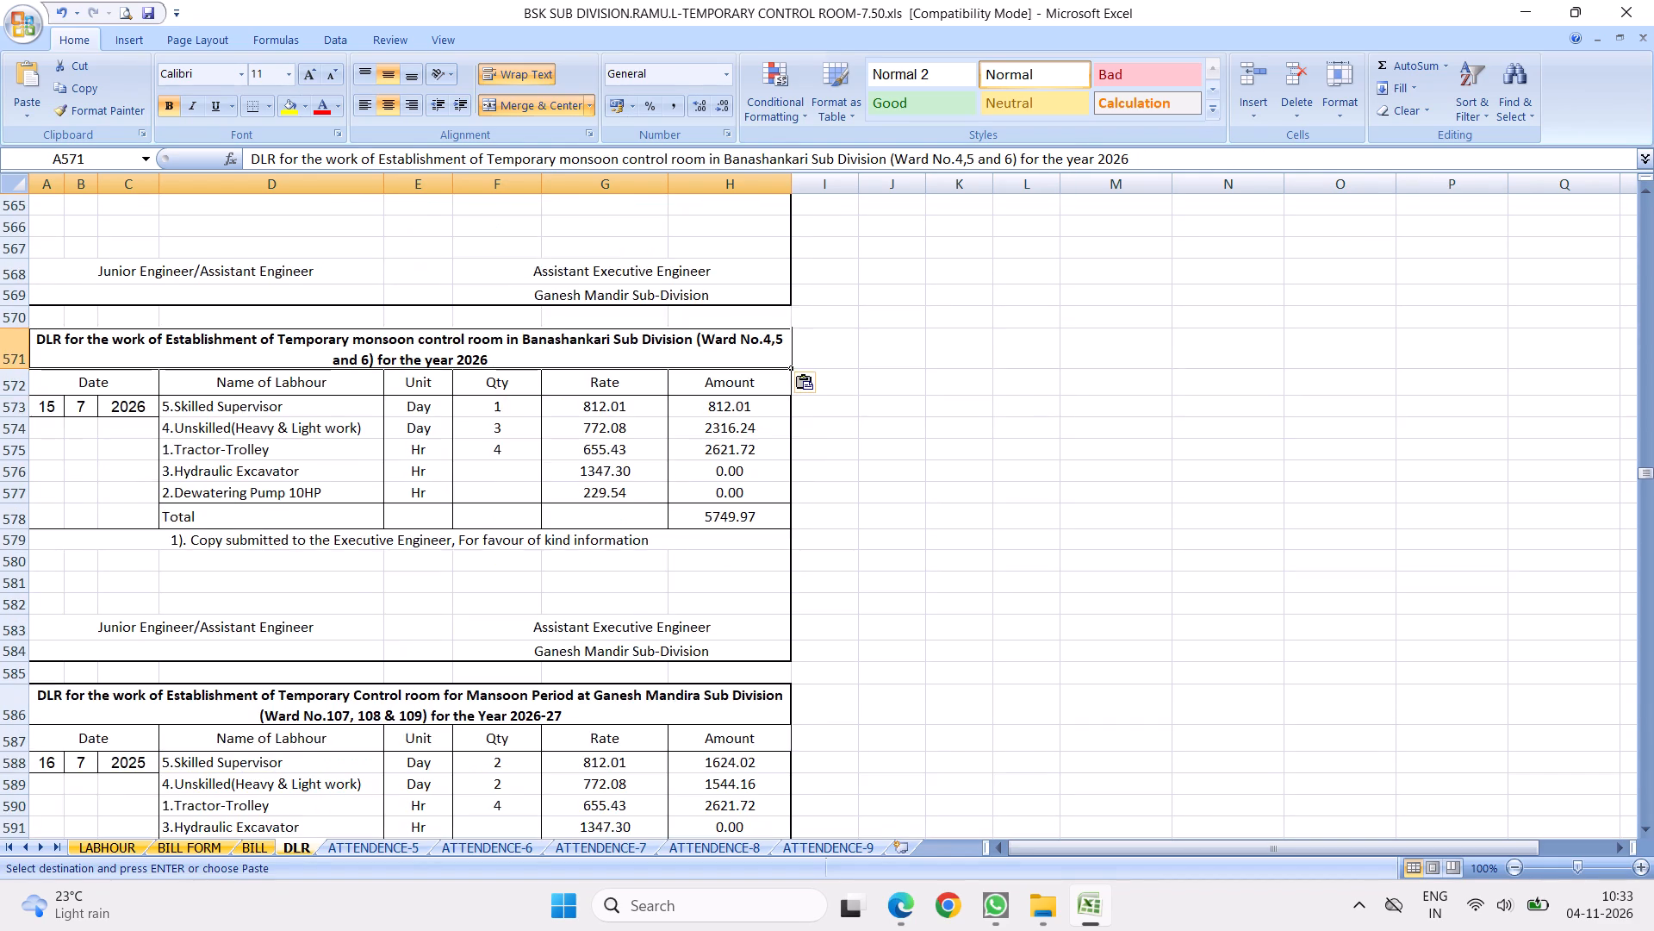
scroll(588, 448, "down", 3)
right_click(448, 423)
left_click(507, 479)
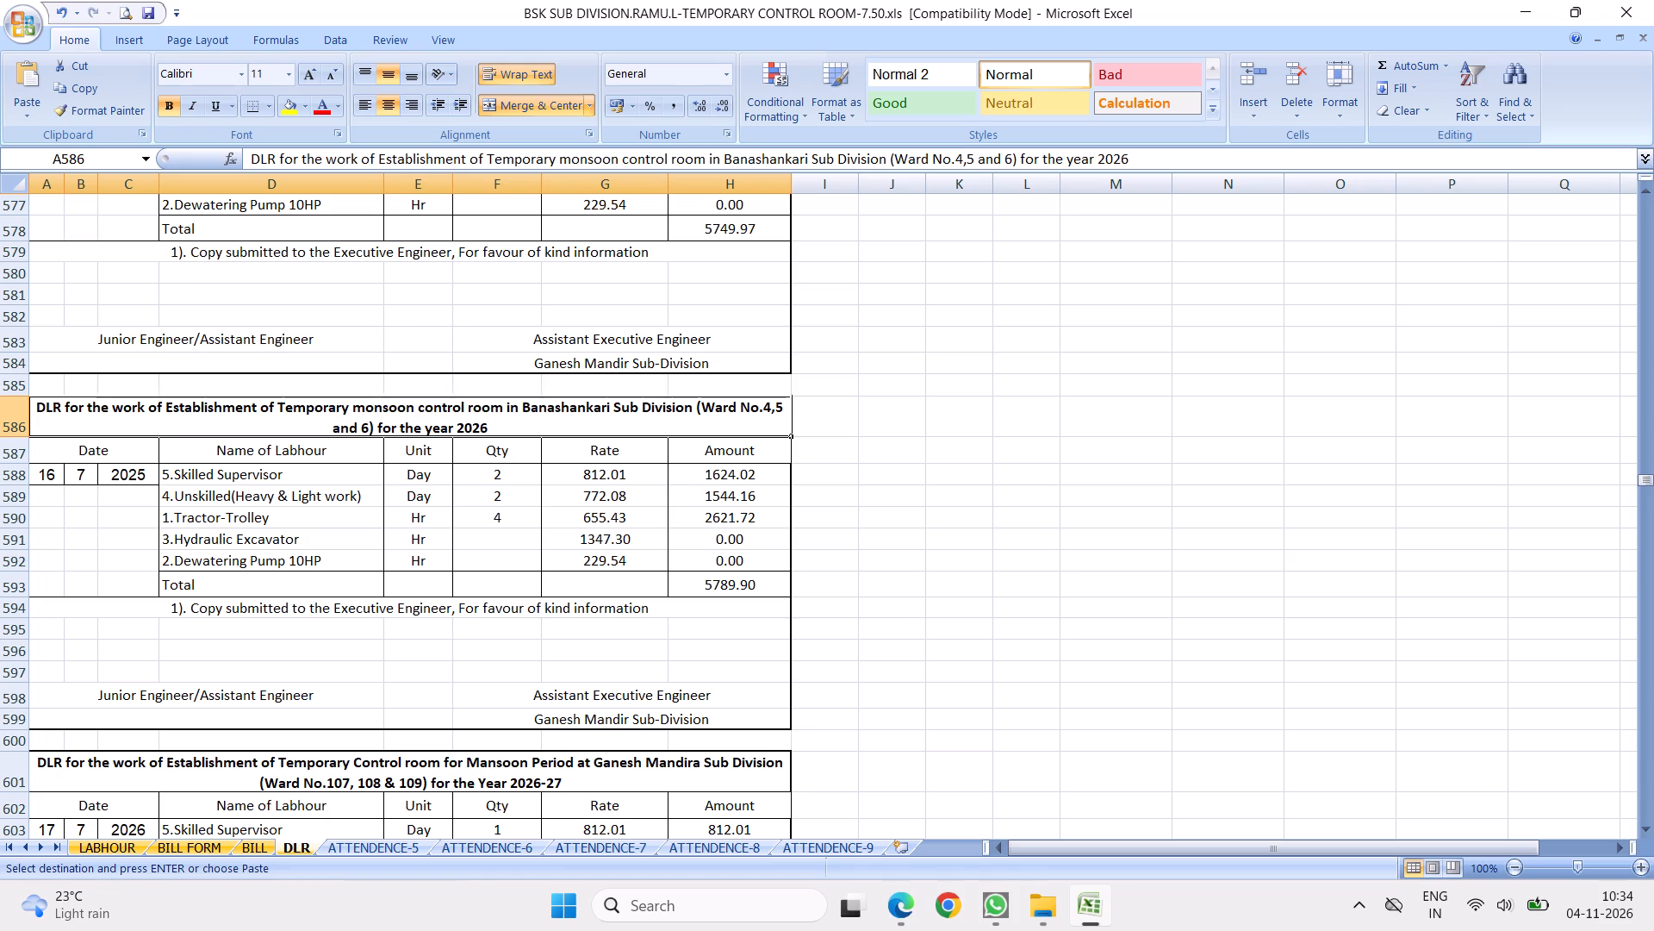
right_click(393, 420)
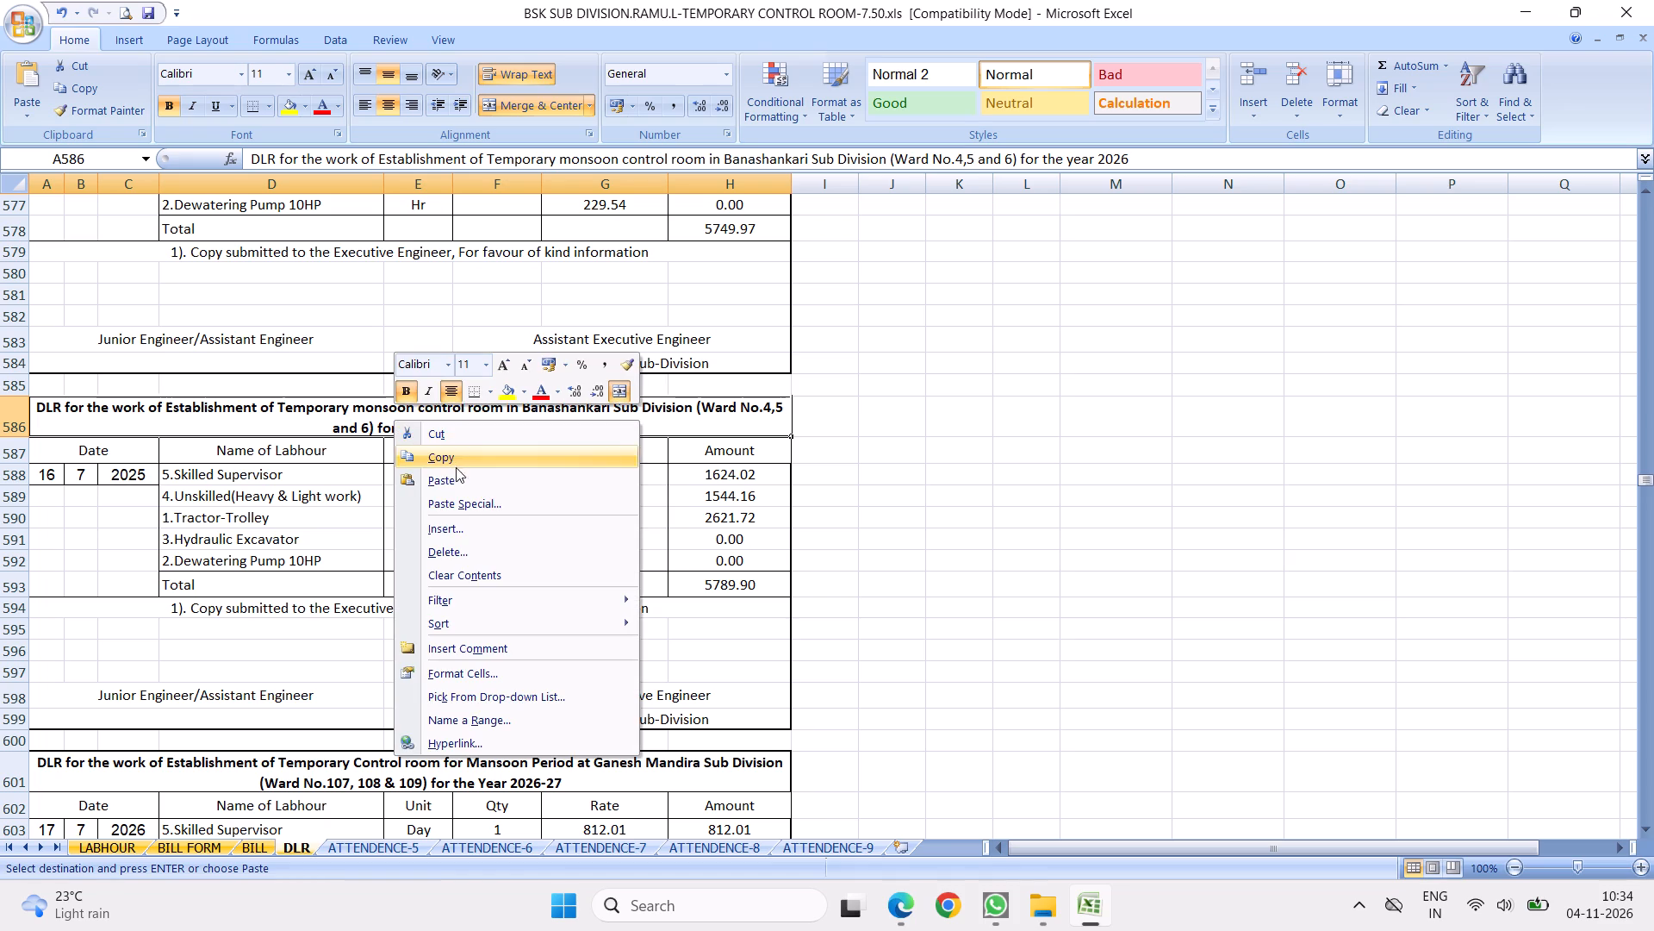
left_click(446, 479)
scroll(446, 479, "down", 4)
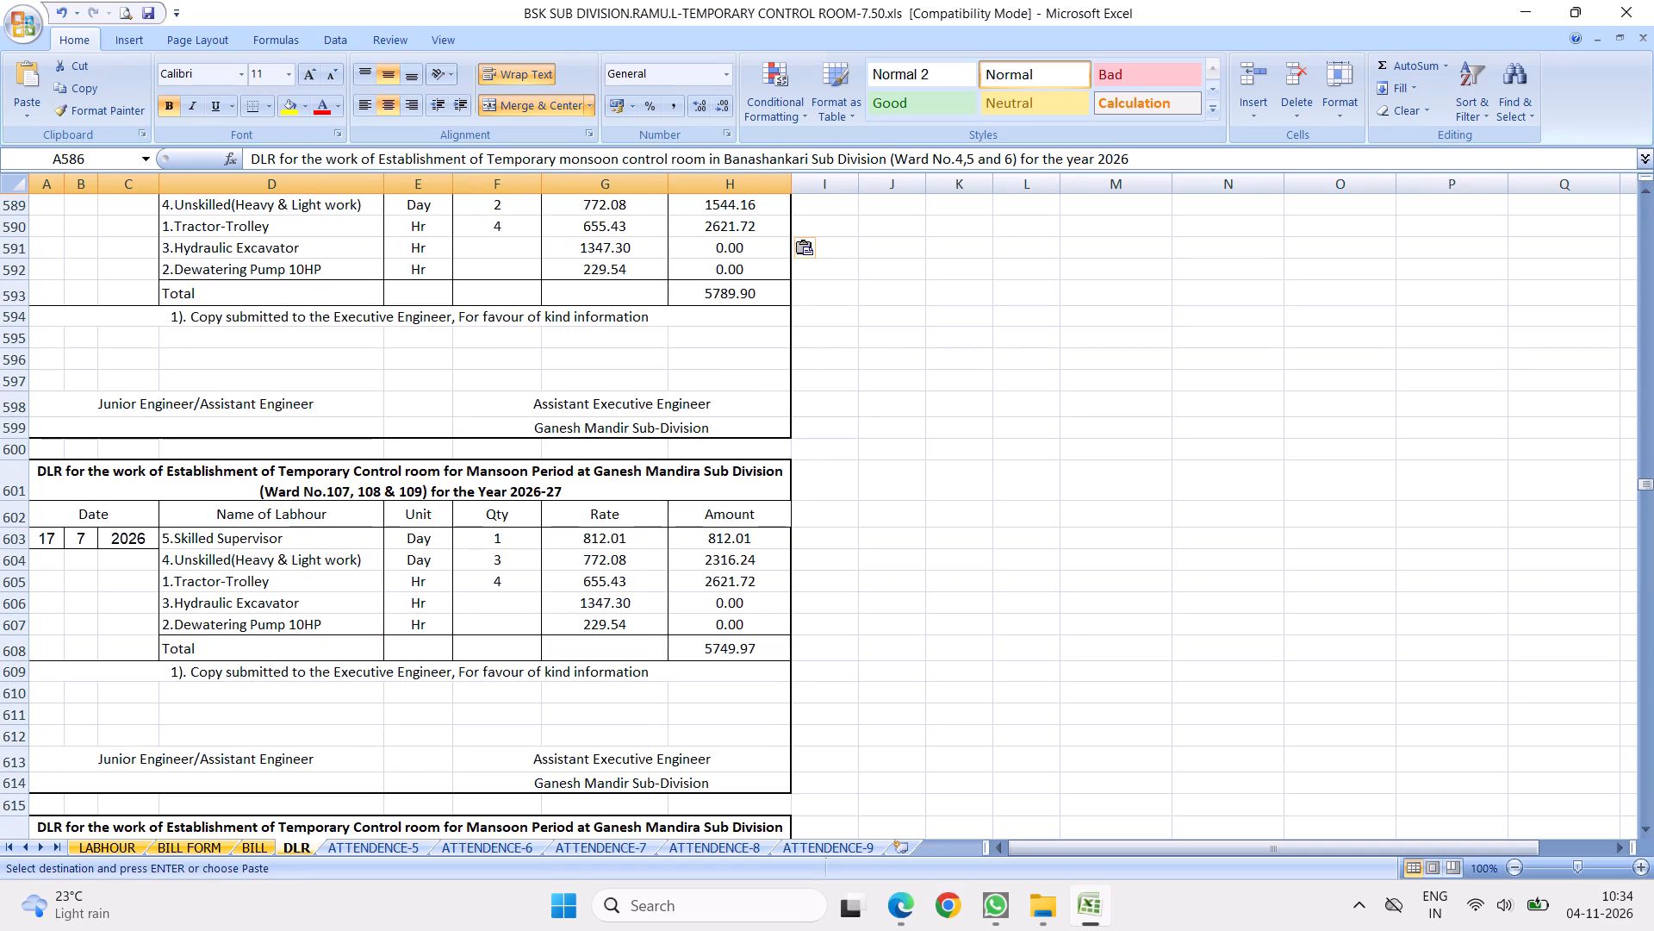
right_click(398, 479)
left_click(450, 537)
Paste the copied Banashankari heading over the headings of the 18-7-2026, 20-7-2026 and 21-7-2026 tables, cells A616, A631 and A646.
scroll(496, 527, "down", 7)
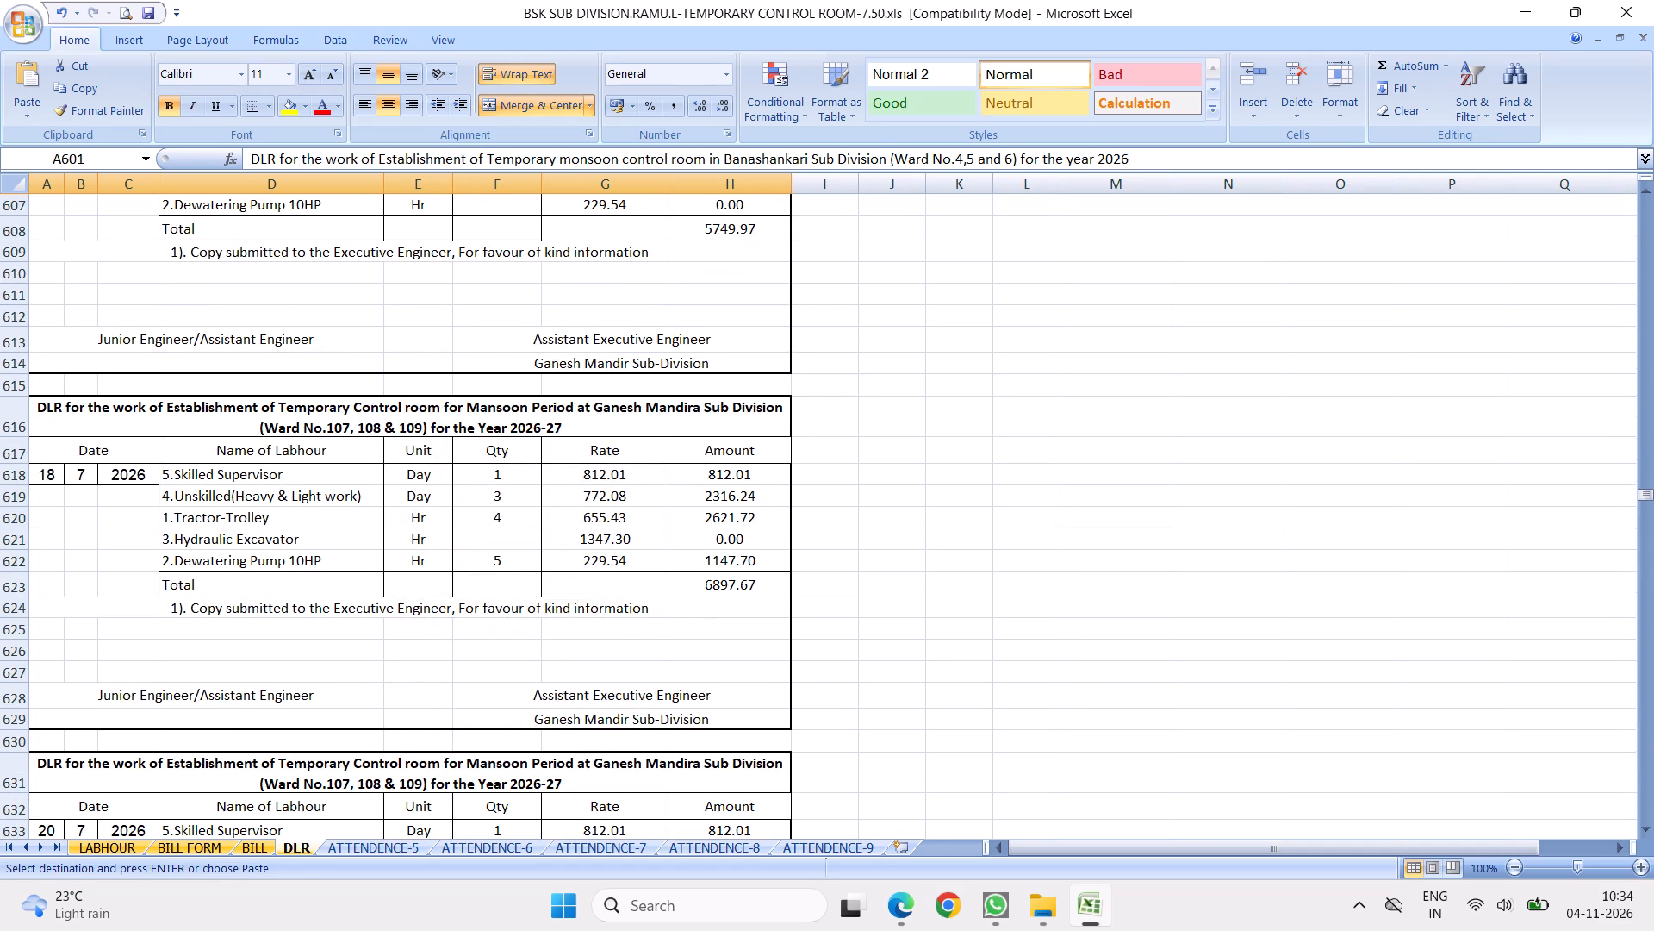
right_click(455, 354)
left_click(502, 412)
scroll(515, 423, "down", 4)
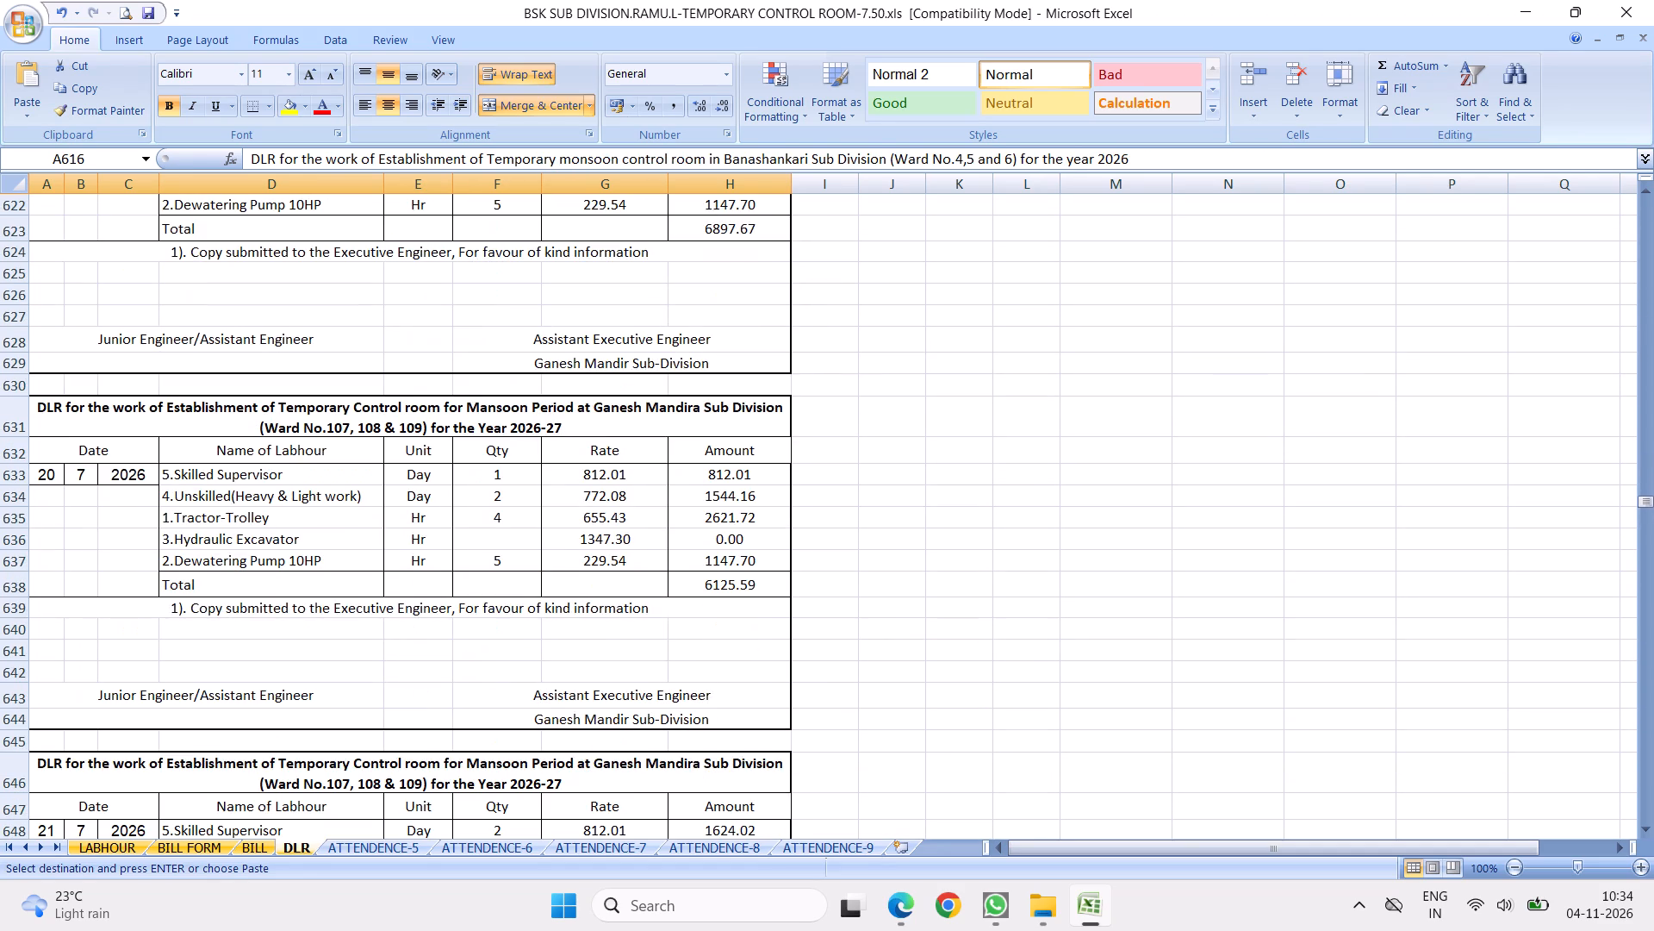
right_click(412, 409)
left_click(457, 472)
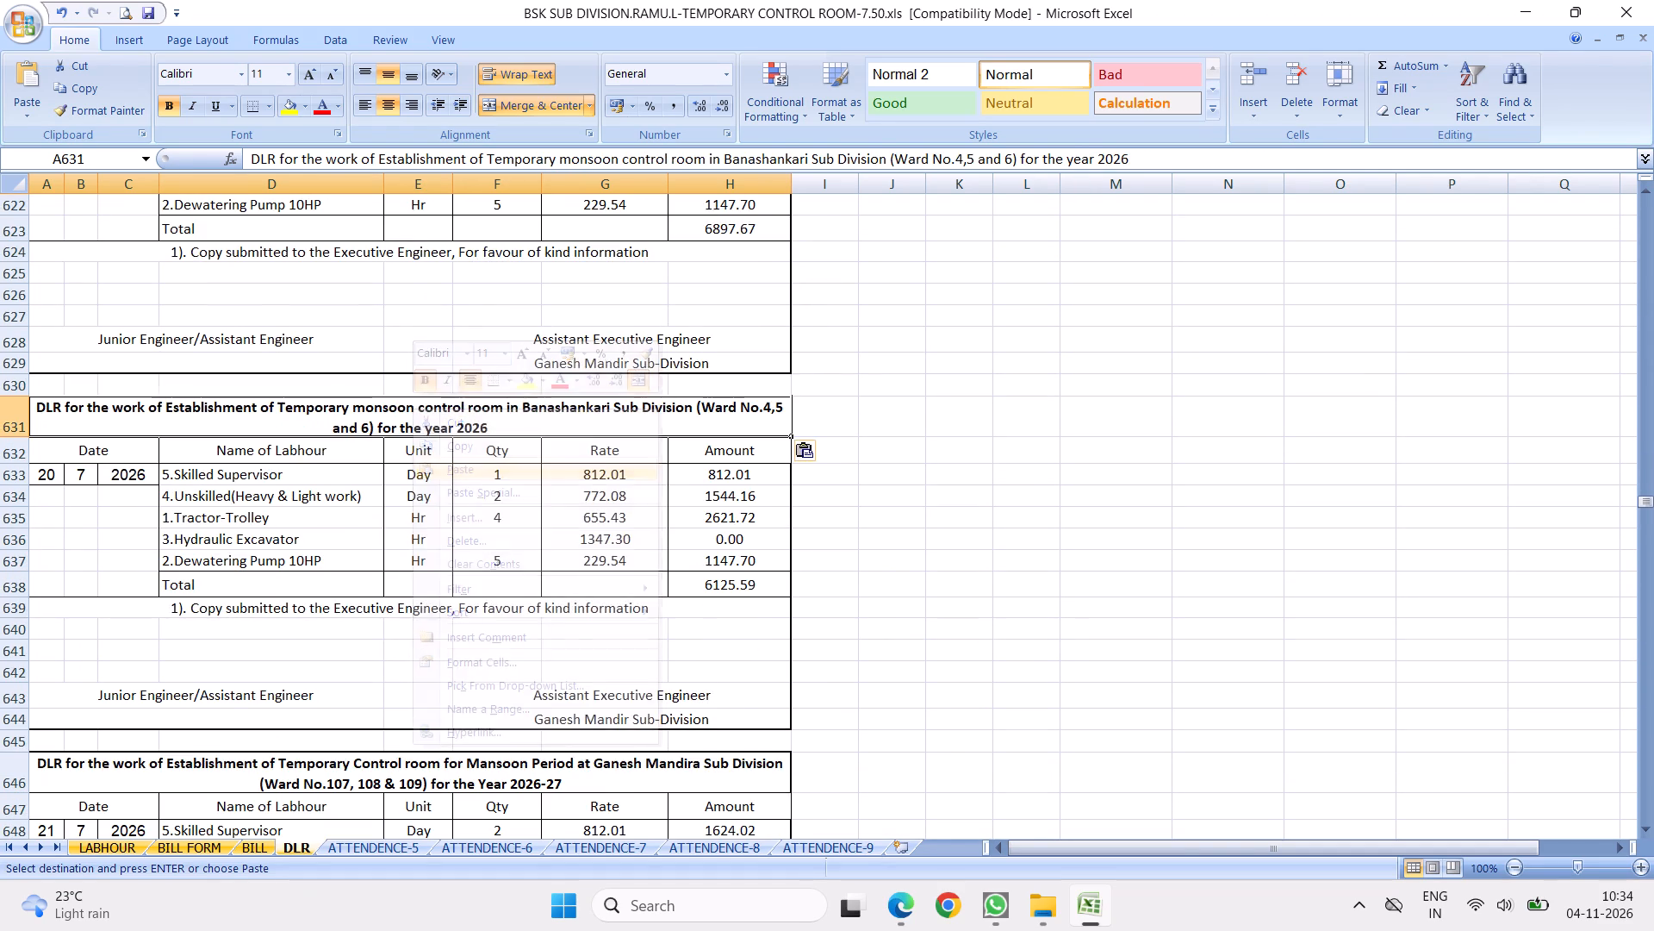
scroll(462, 472, "down", 5)
right_click(460, 406)
left_click(510, 462)
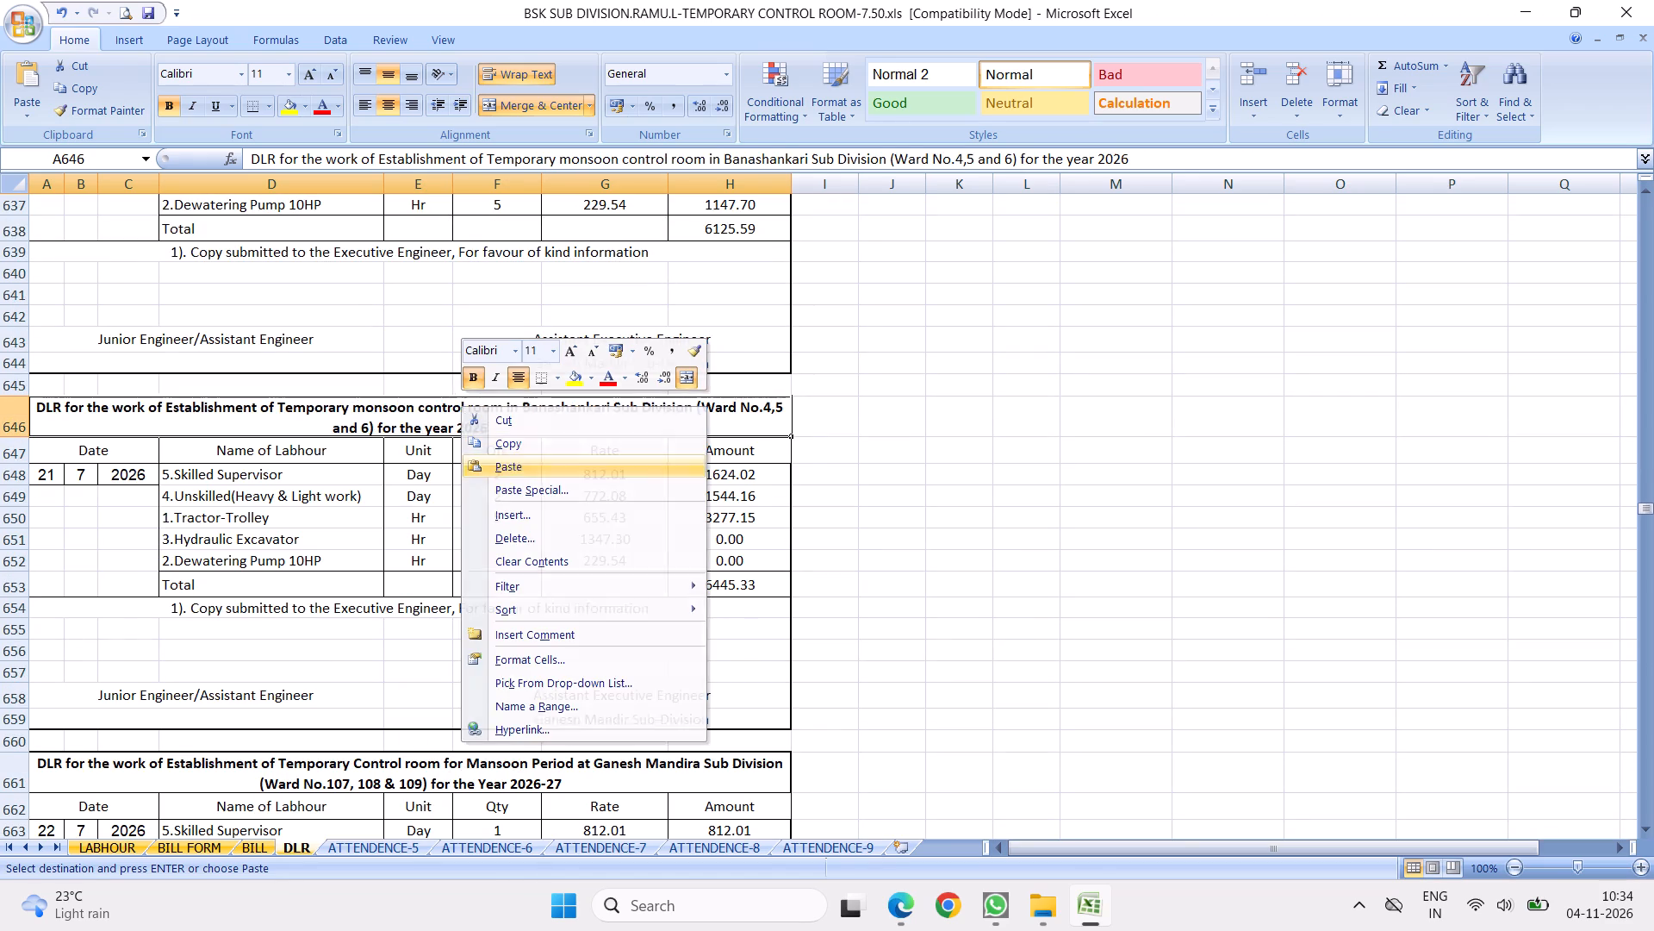
Paste the copied Banashankari heading over the headings of the 22-7-2026, 23-7-2026 and 24-7-2026 tables, cells A661, A676 and A691.
scroll(520, 464, "down", 5)
right_click(516, 410)
left_click(570, 474)
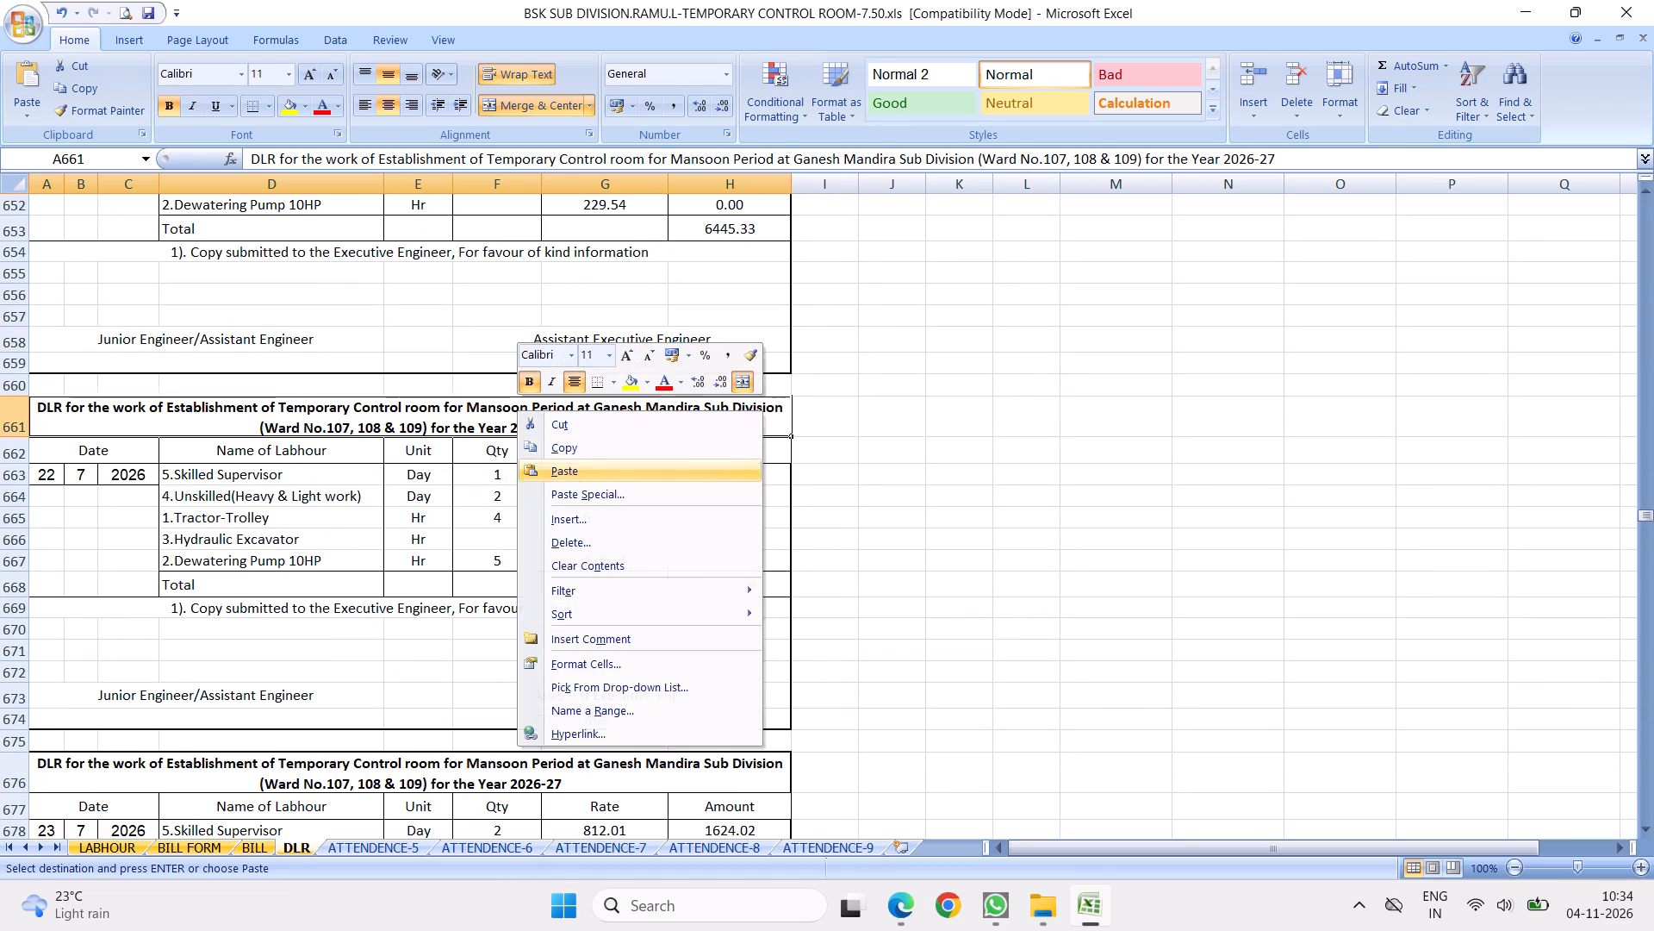
scroll(570, 474, "down", 5)
right_click(478, 404)
left_click(530, 463)
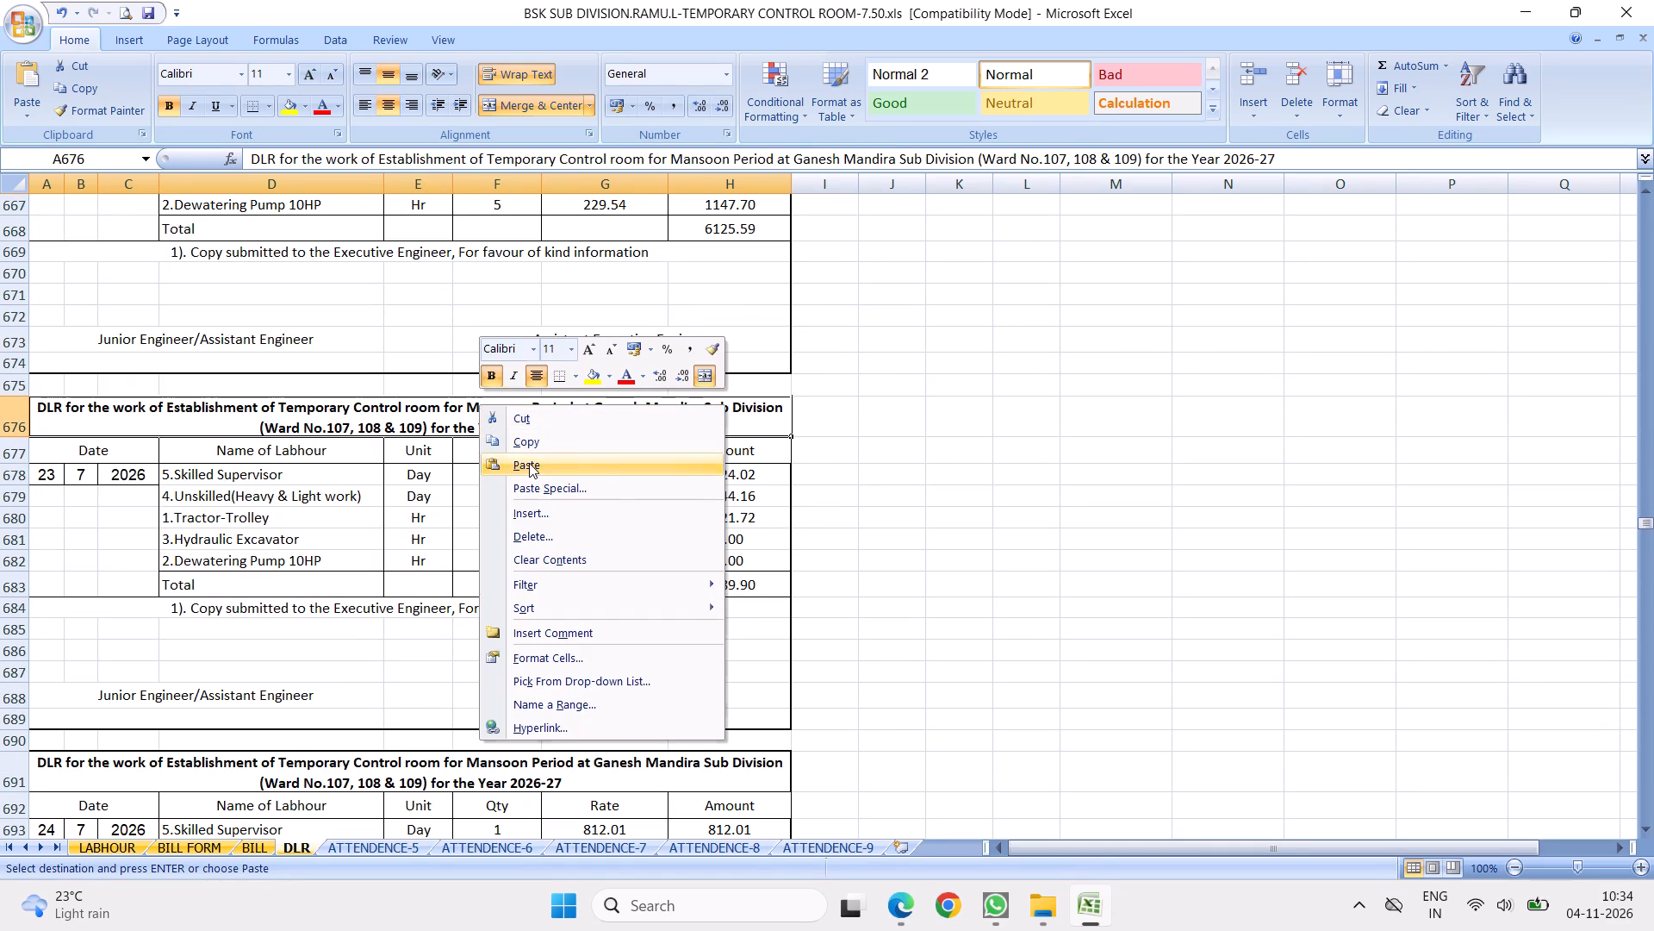
scroll(531, 463, "down", 6)
right_click(495, 348)
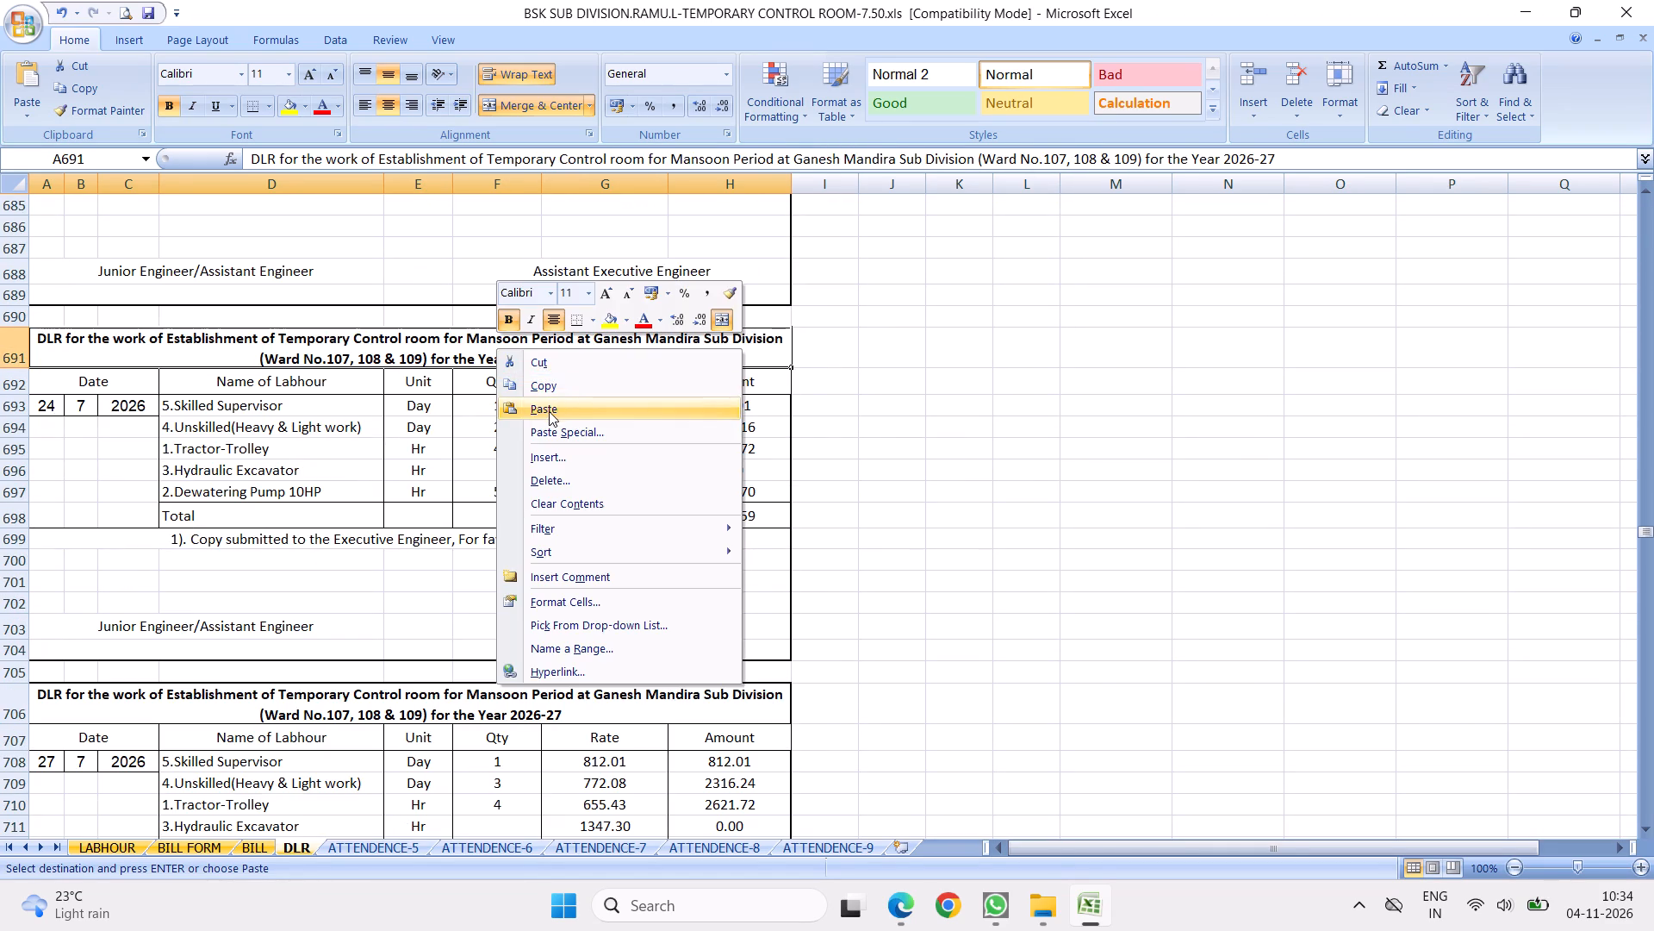
left_click(548, 411)
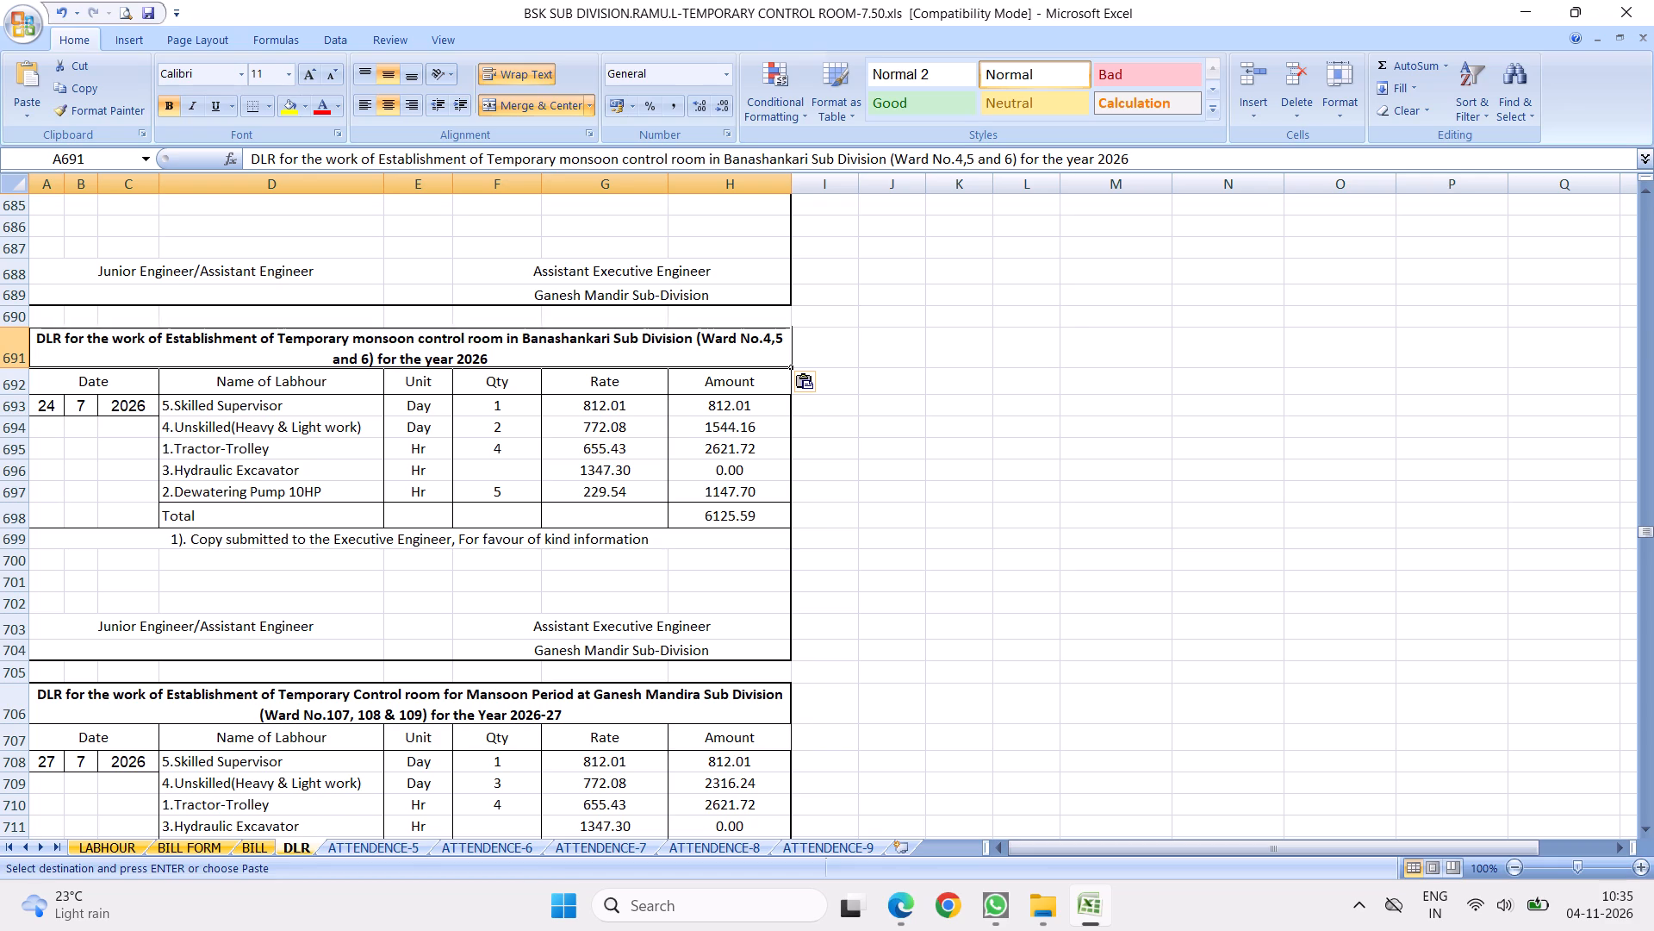
Paste the copied Banashankari heading over the headings of the 27-7-2026, 28-7-2026 and 29-7-2026 tables, cells A706, A721 and A736.
scroll(468, 435, "down", 5)
right_click(405, 354)
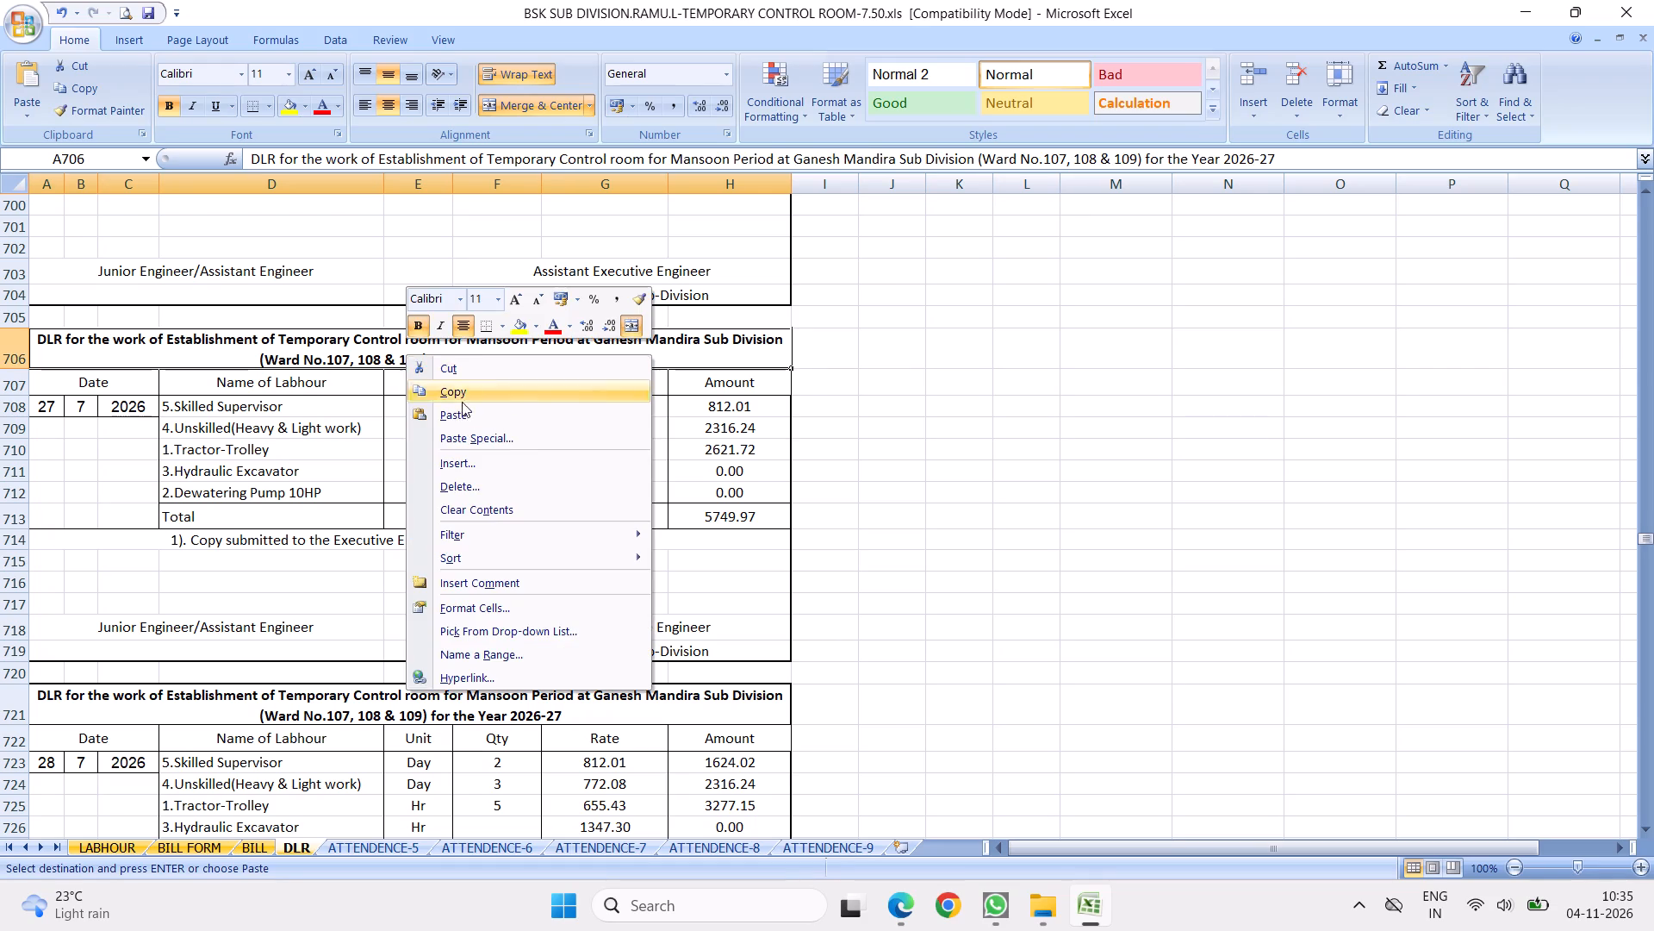
left_click(457, 421)
scroll(441, 476, "down", 5)
right_click(408, 353)
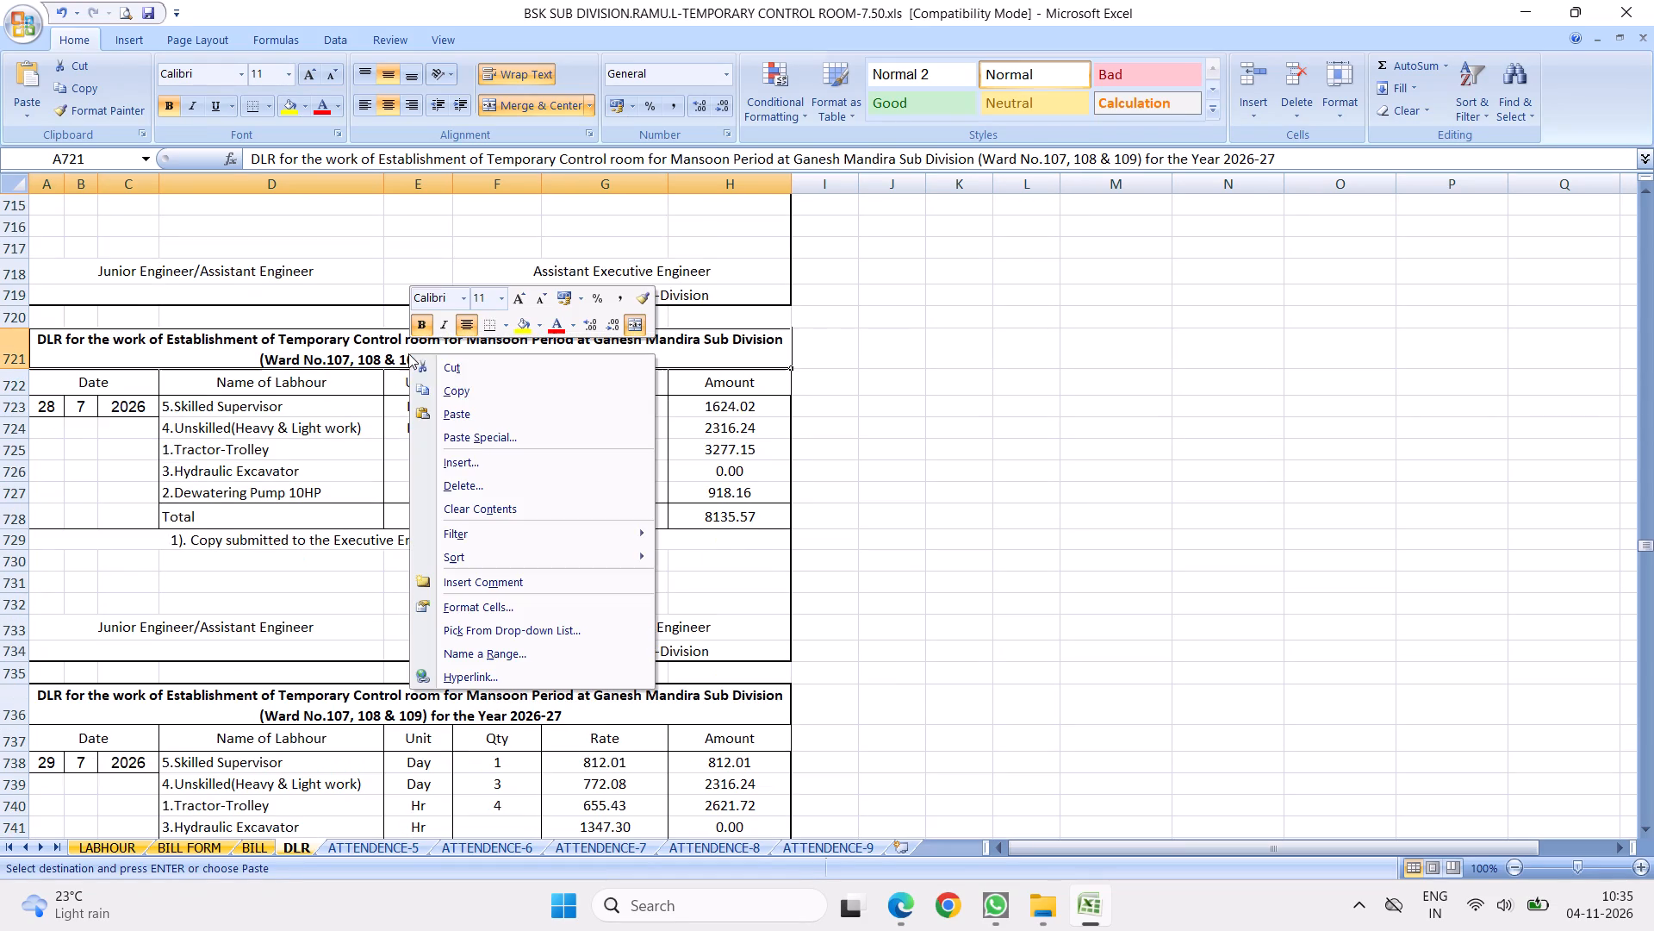
left_click(451, 415)
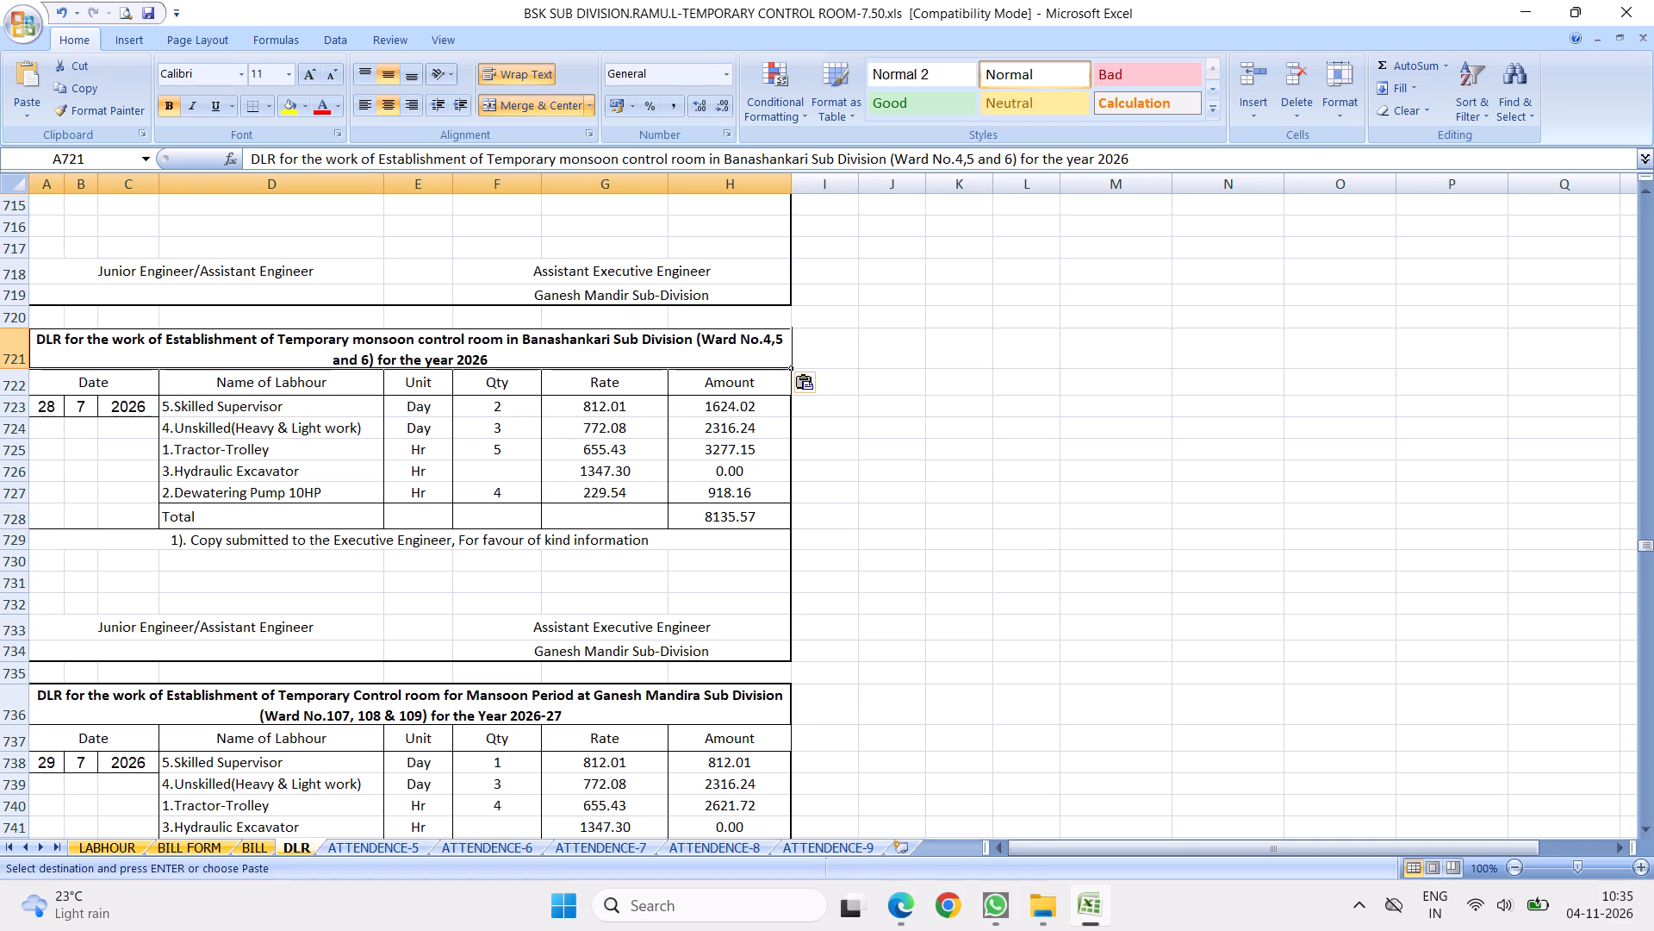
scroll(463, 463, "down", 4)
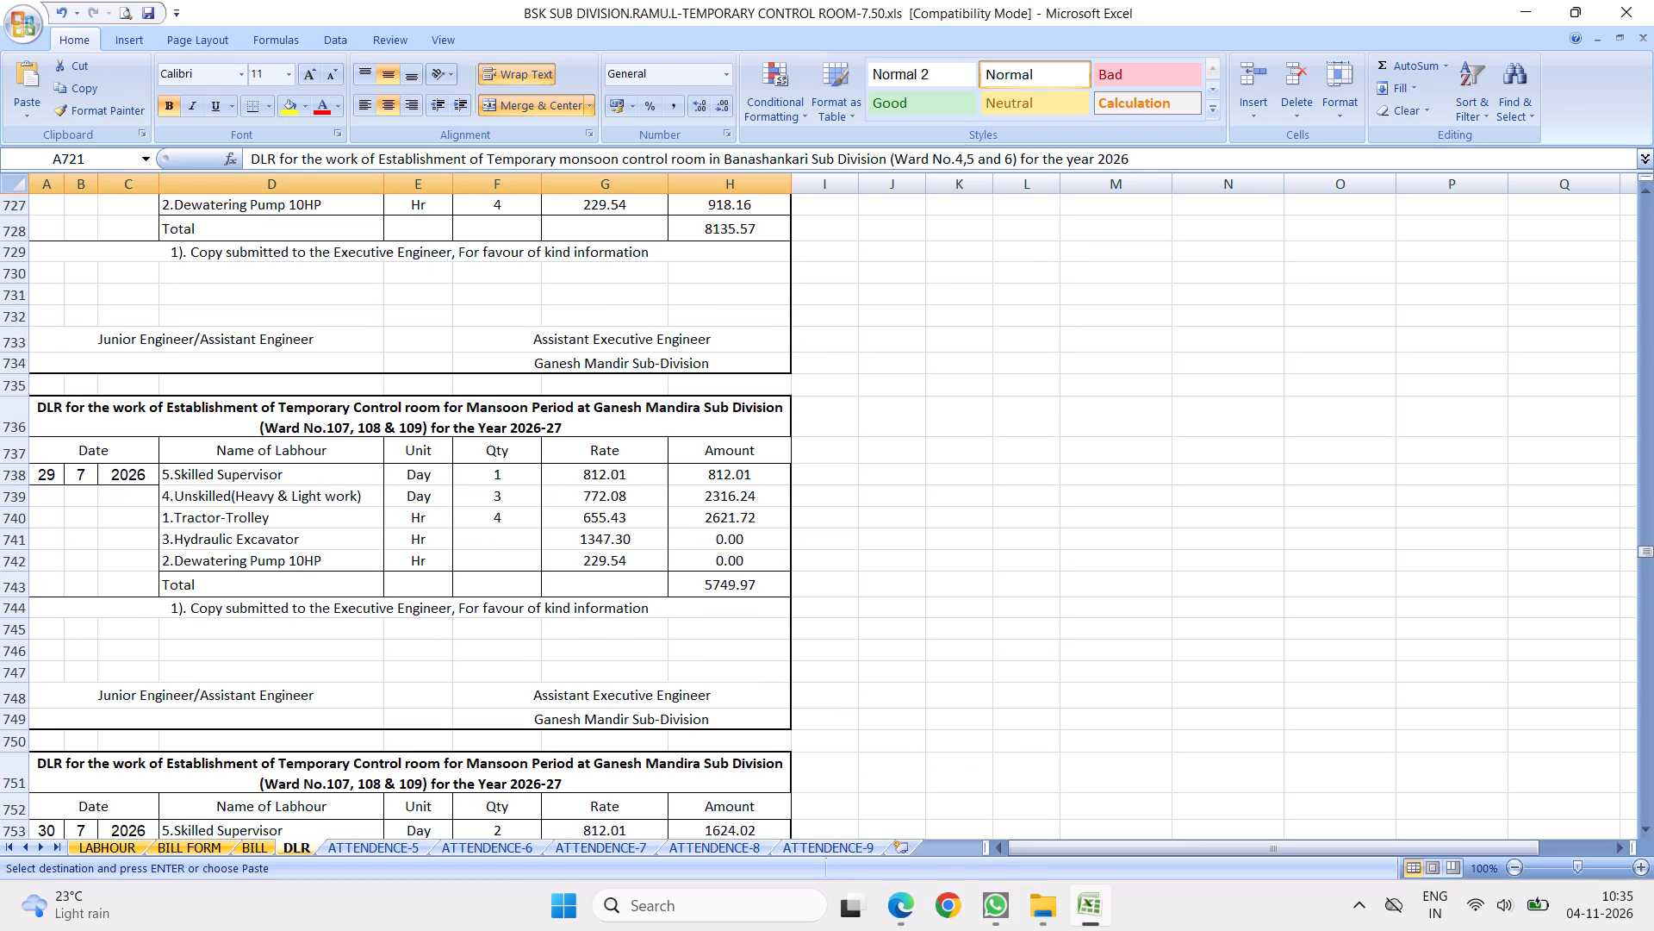
right_click(417, 428)
left_click(457, 481)
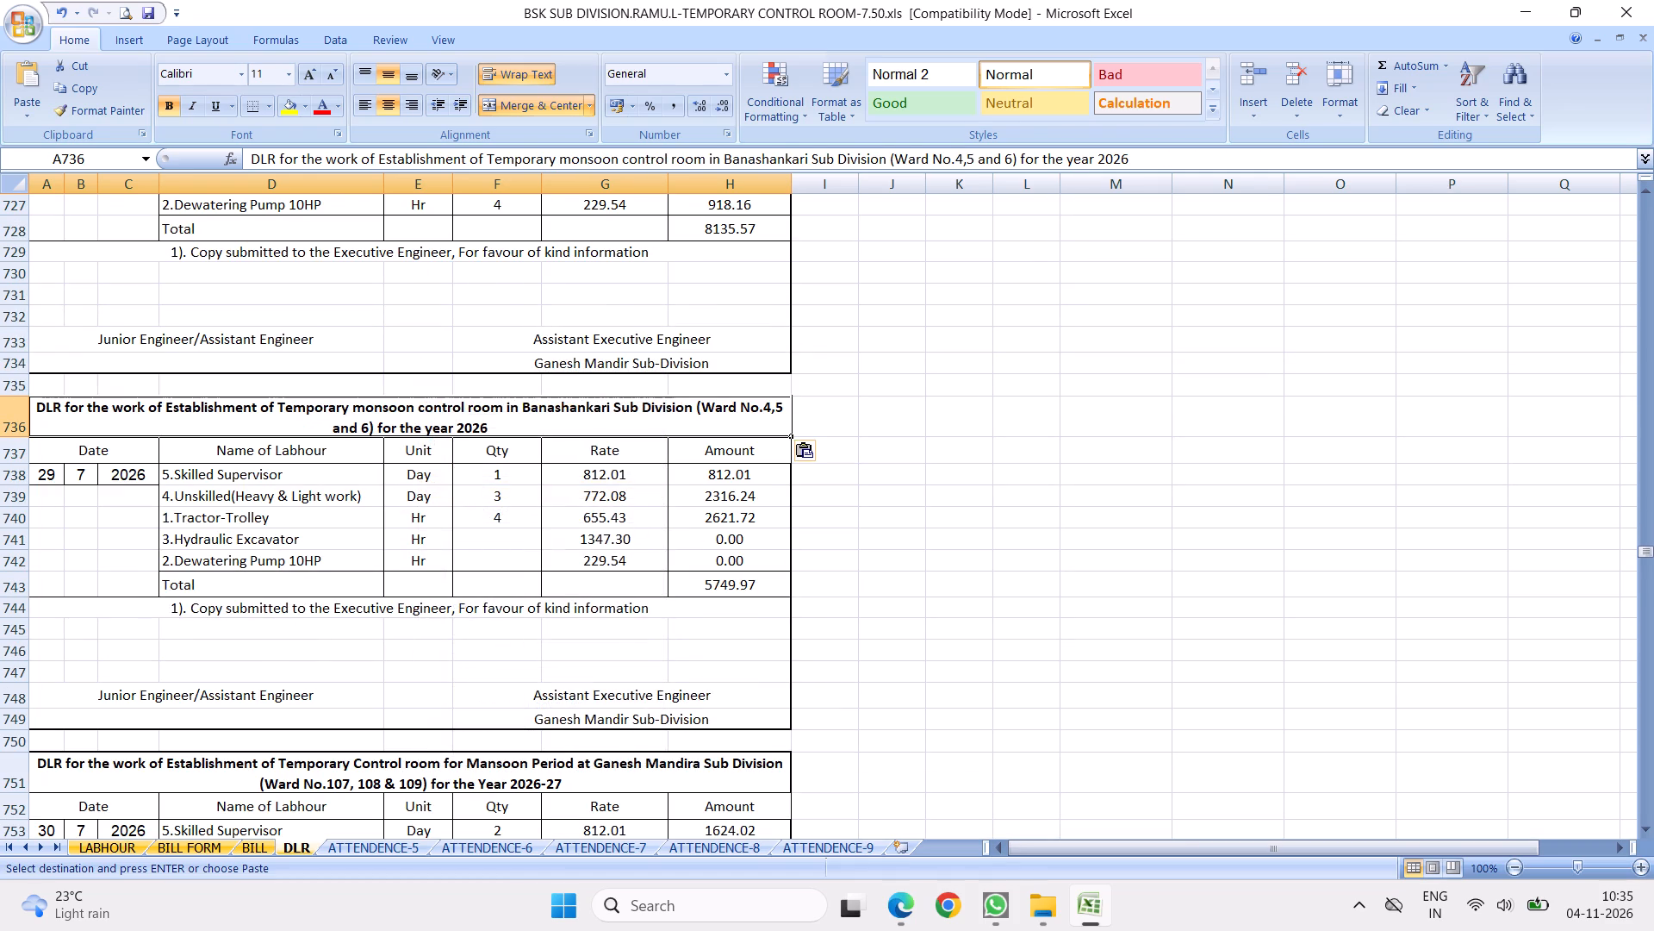
Paste the copied Banashankari heading over the headings of the 30-7-2026, 31-7-2026 and 1-8-2026 tables, cells A751, A766 and A781.
scroll(474, 452, "down", 5)
right_click(465, 423)
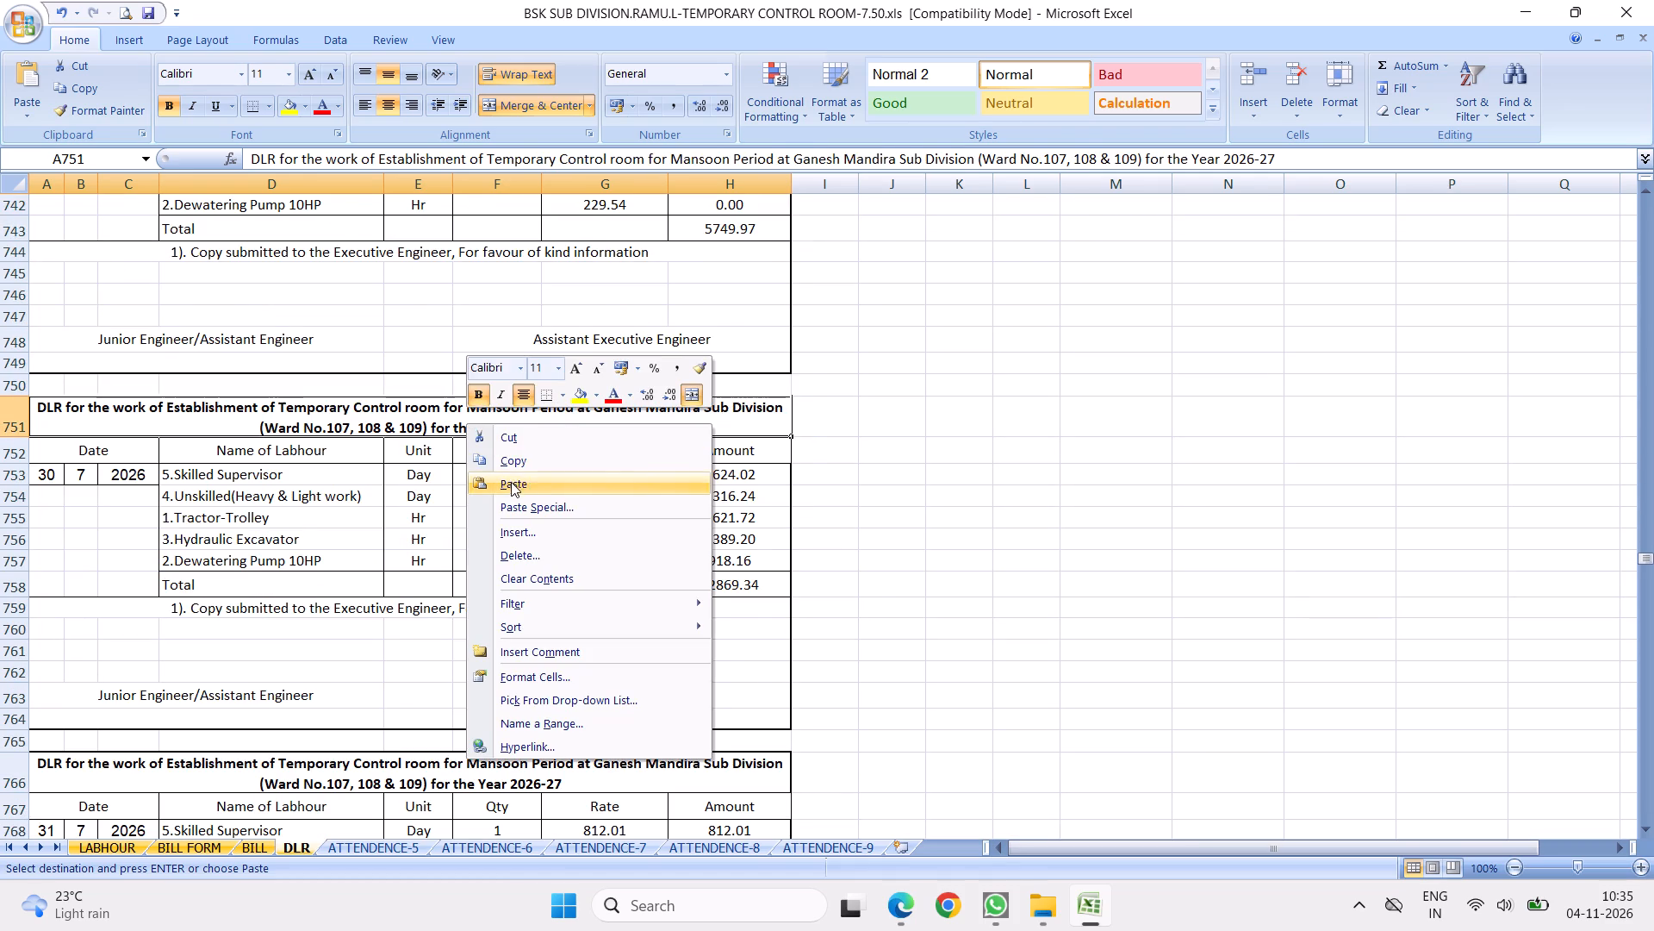
left_click(511, 481)
scroll(514, 476, "down", 5)
right_click(470, 420)
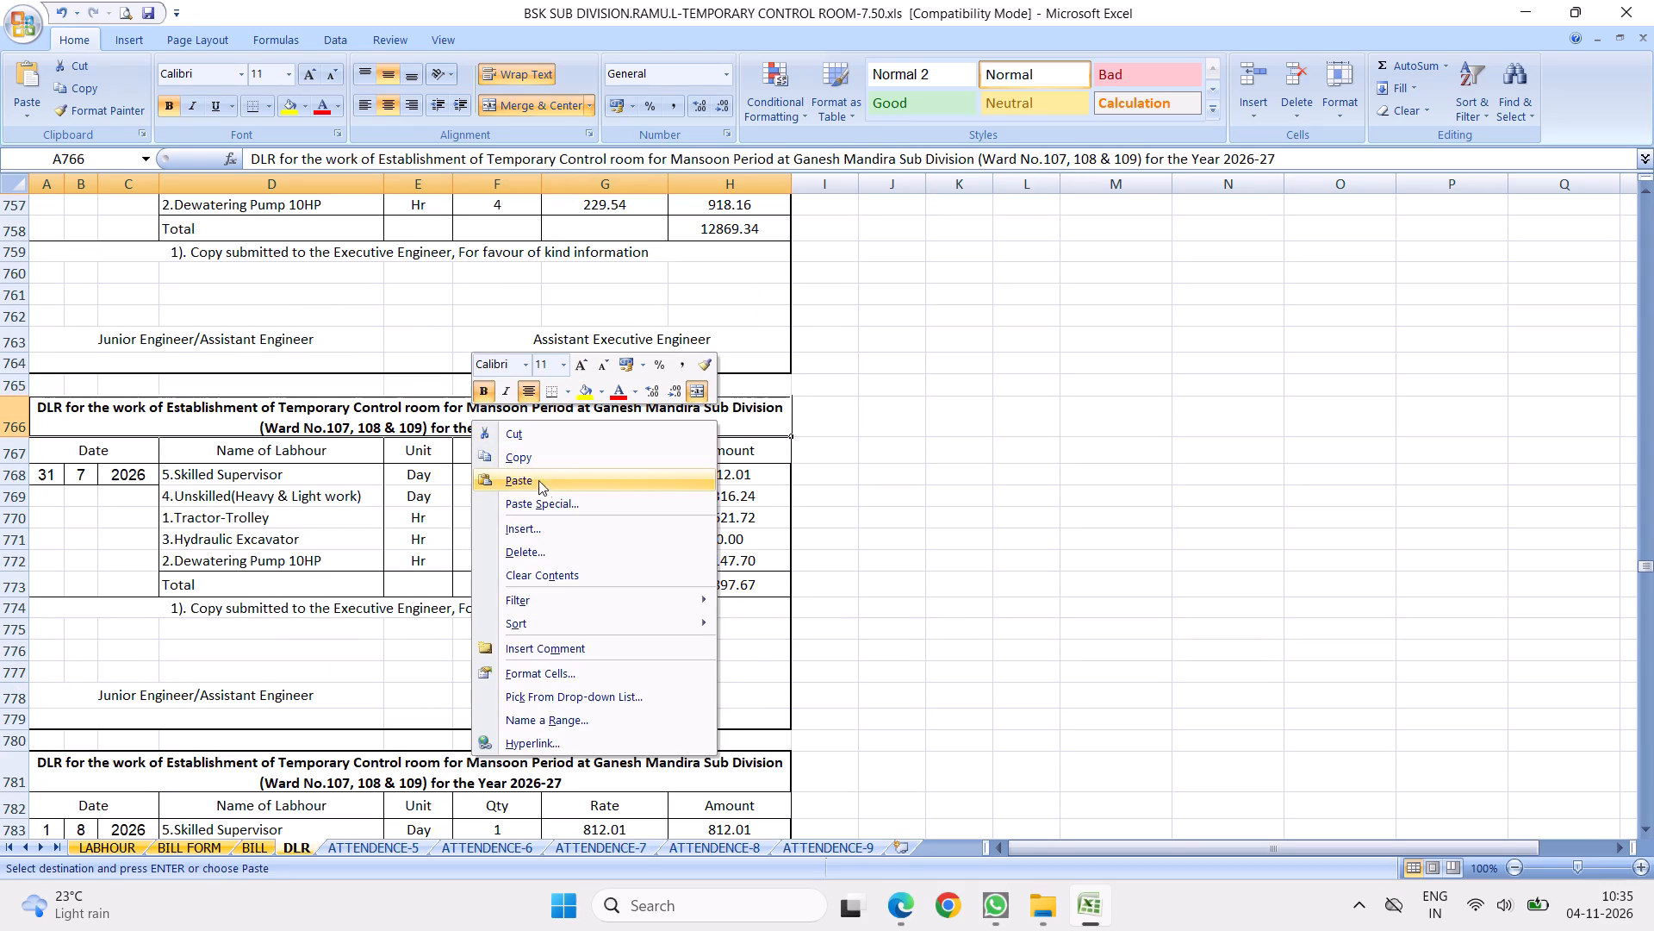
left_click(533, 479)
scroll(546, 467, "down", 5)
right_click(501, 412)
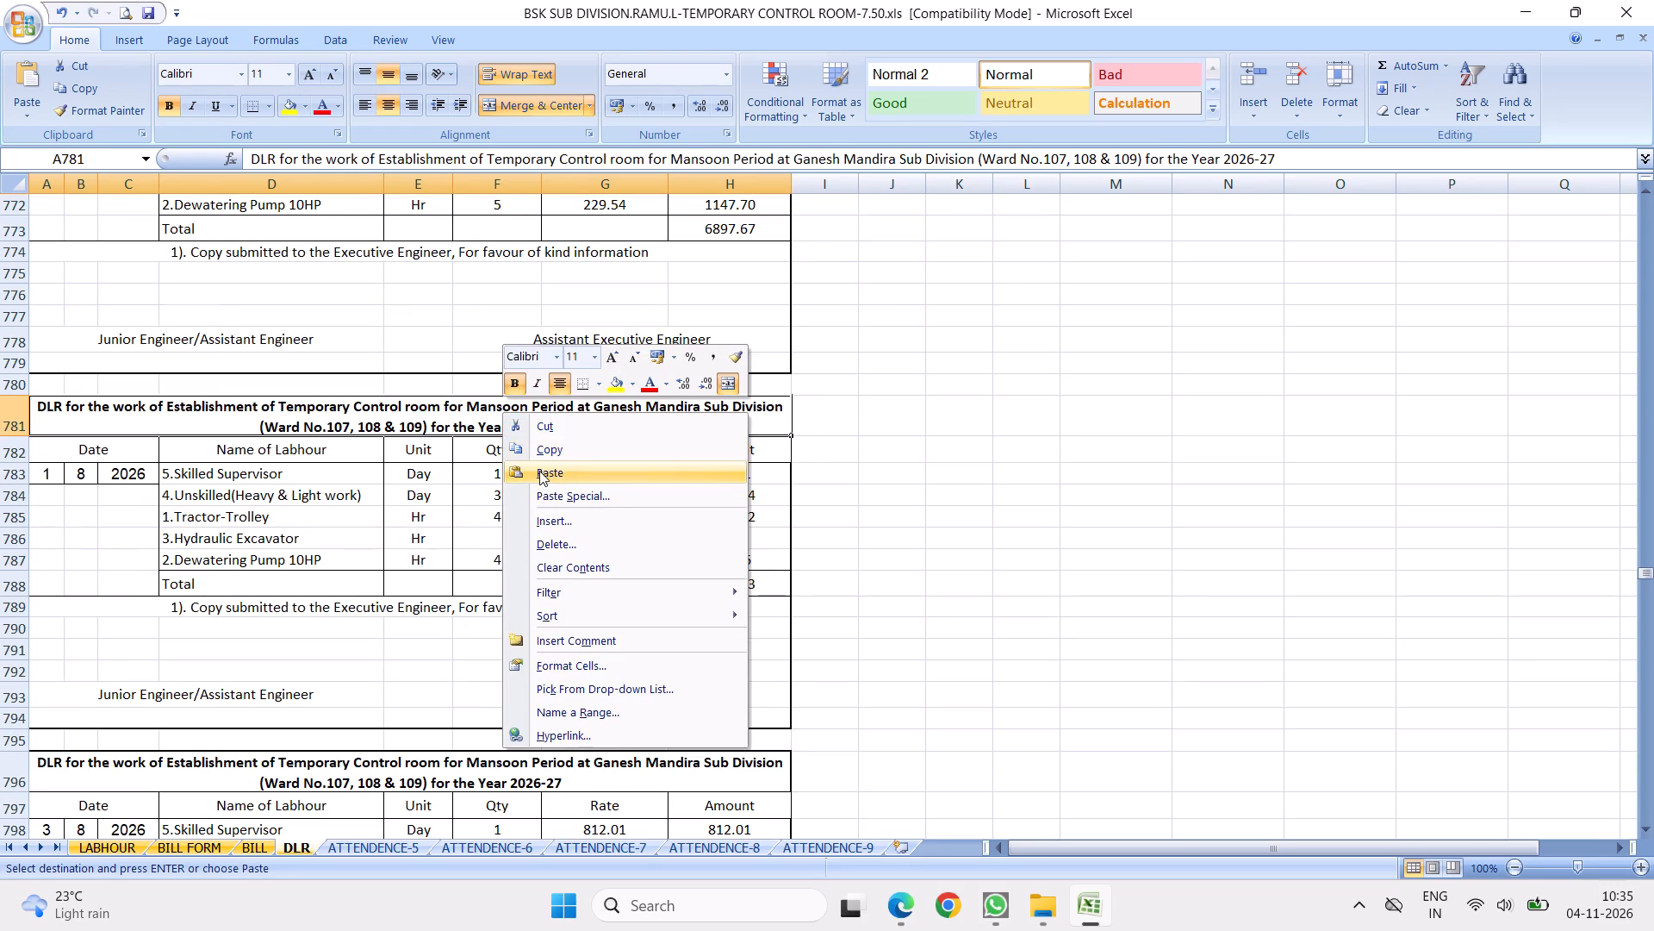
left_click(539, 471)
Paste the copied Banashankari heading over the headings of the 3-8-2026, 4-8-2026 and 5-8-2026 tables, cells A796, A811 and A826.
scroll(536, 458, "down", 5)
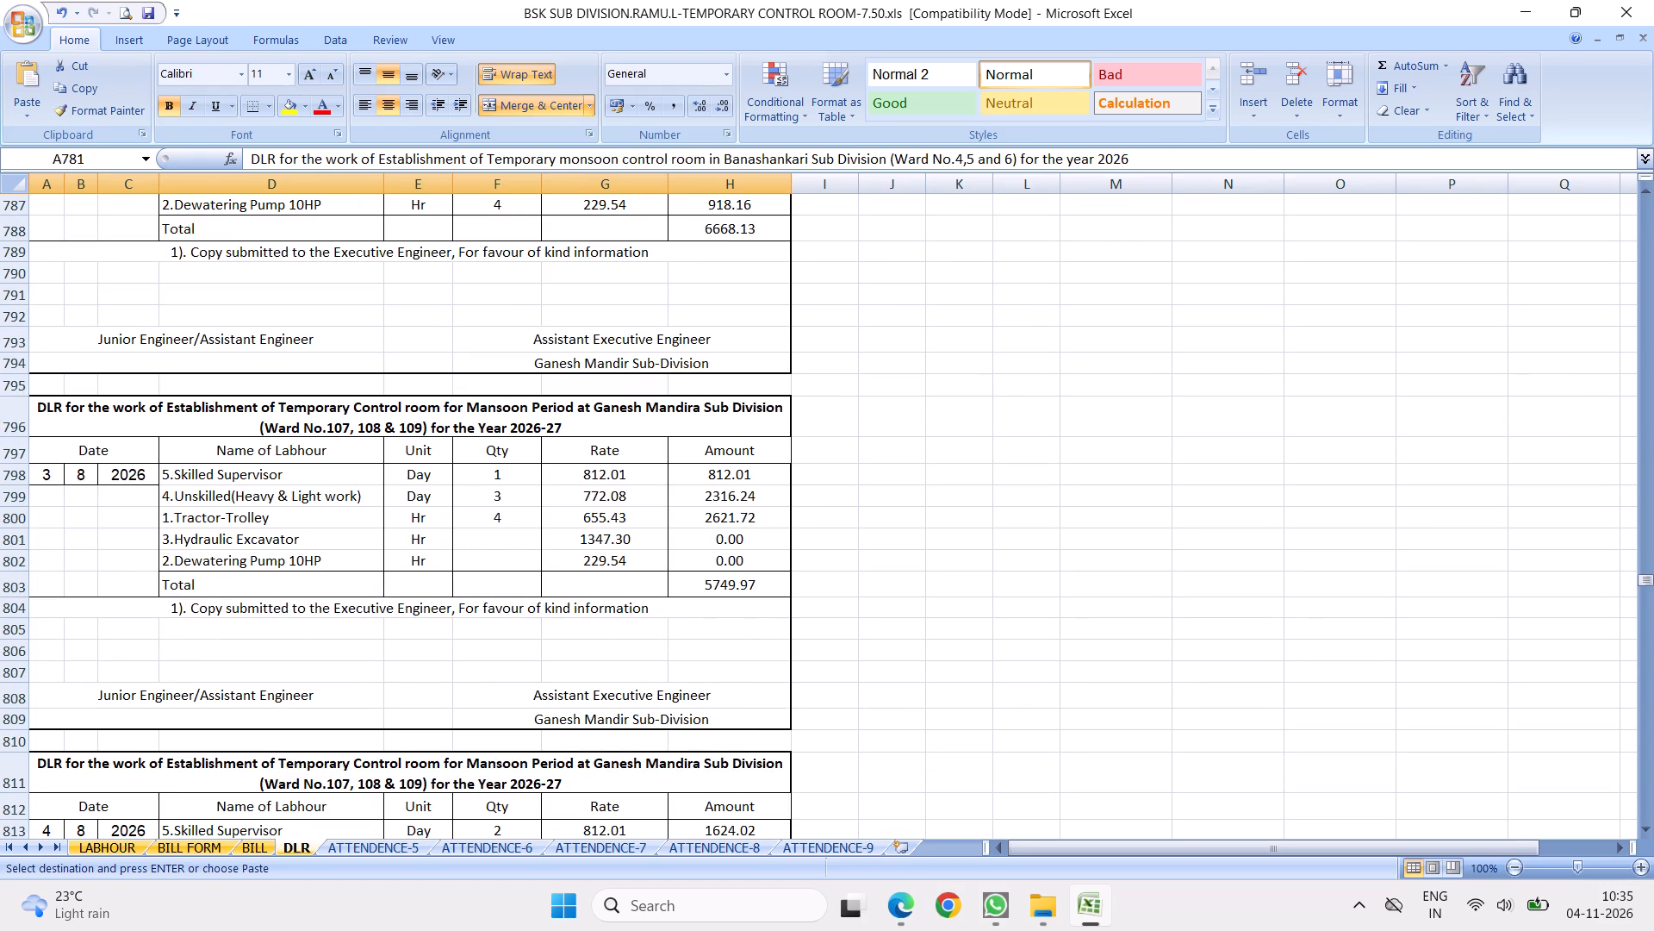
right_click(503, 416)
left_click(542, 468)
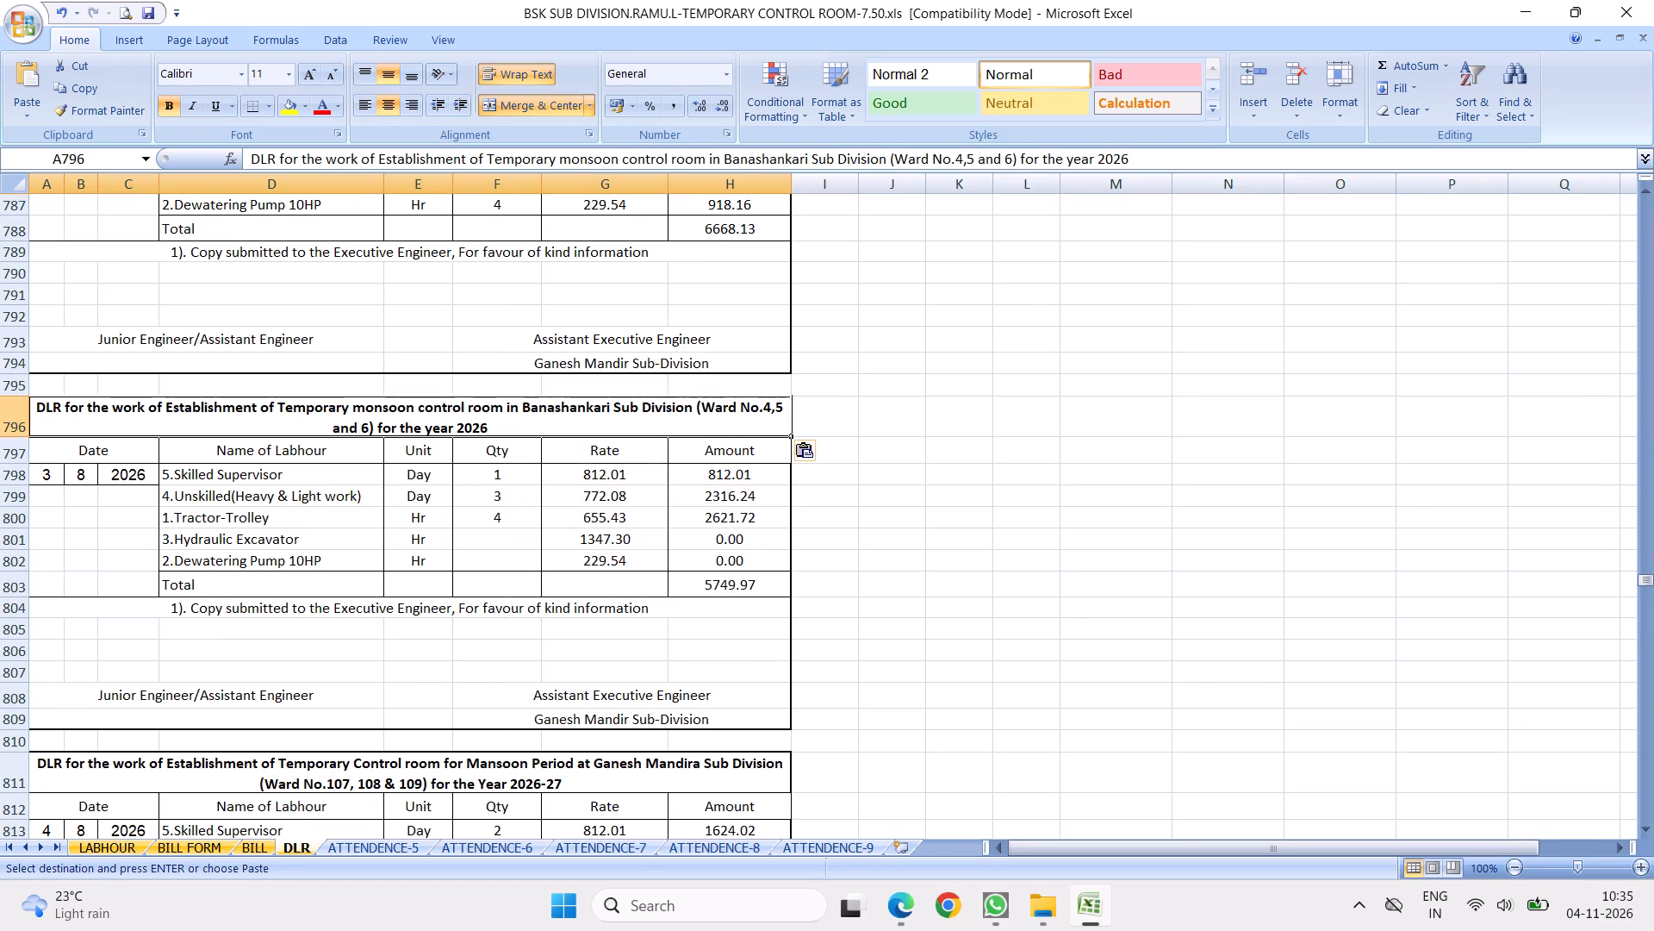
scroll(538, 463, "down", 5)
right_click(452, 418)
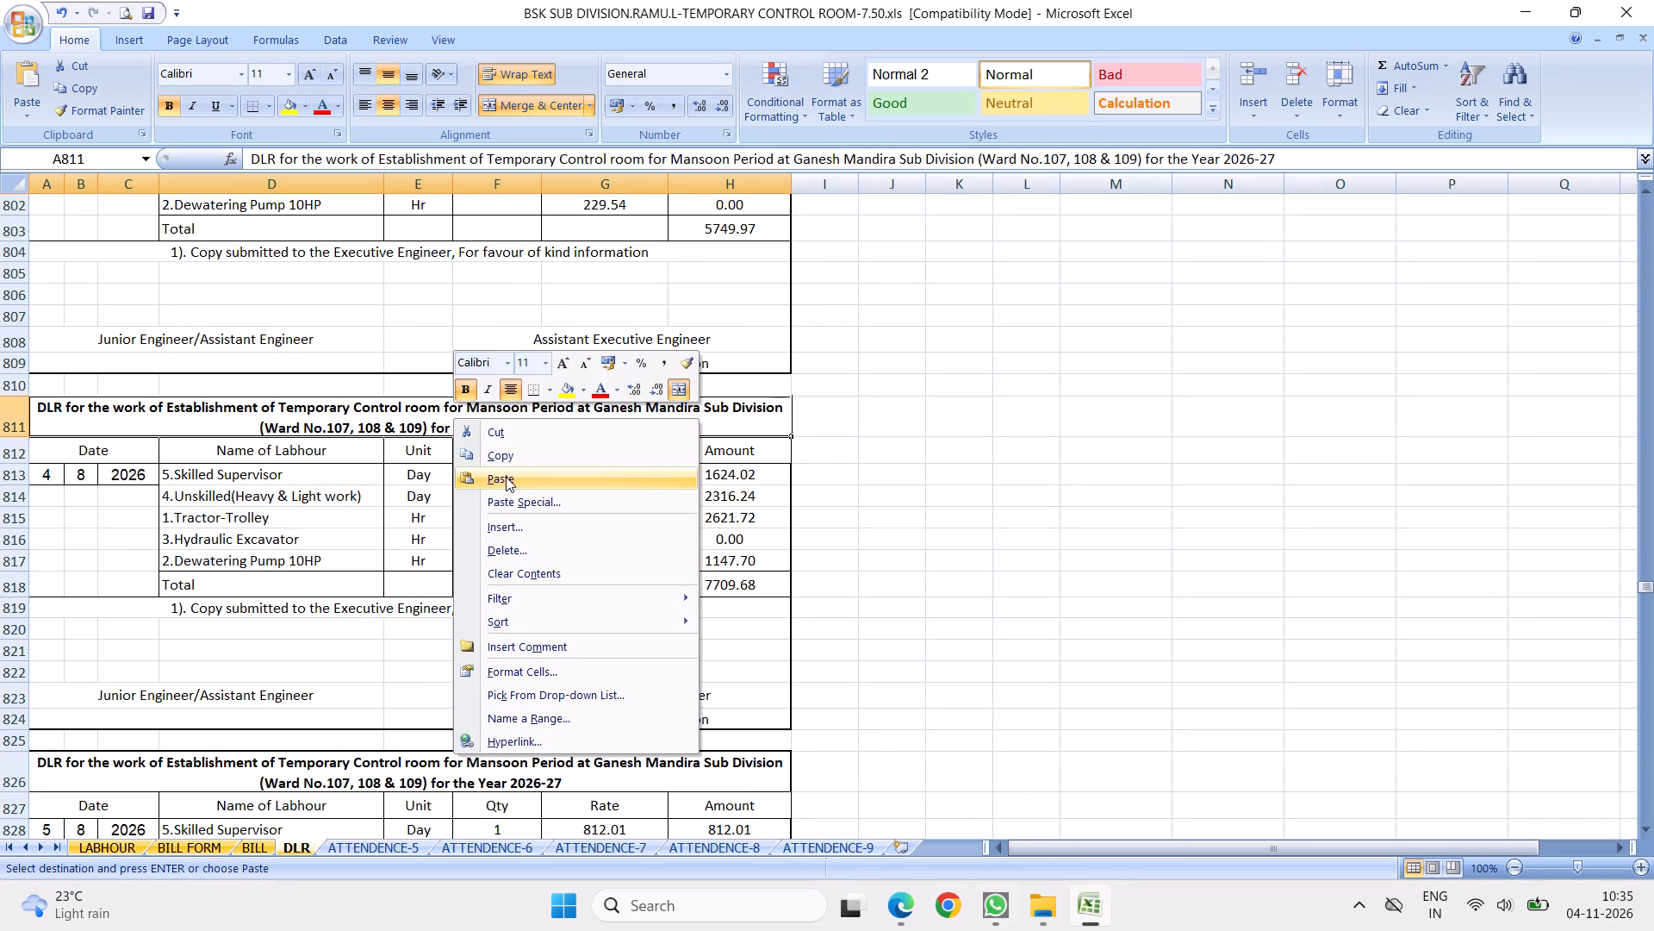
left_click(506, 477)
scroll(525, 473, "down", 5)
right_click(496, 422)
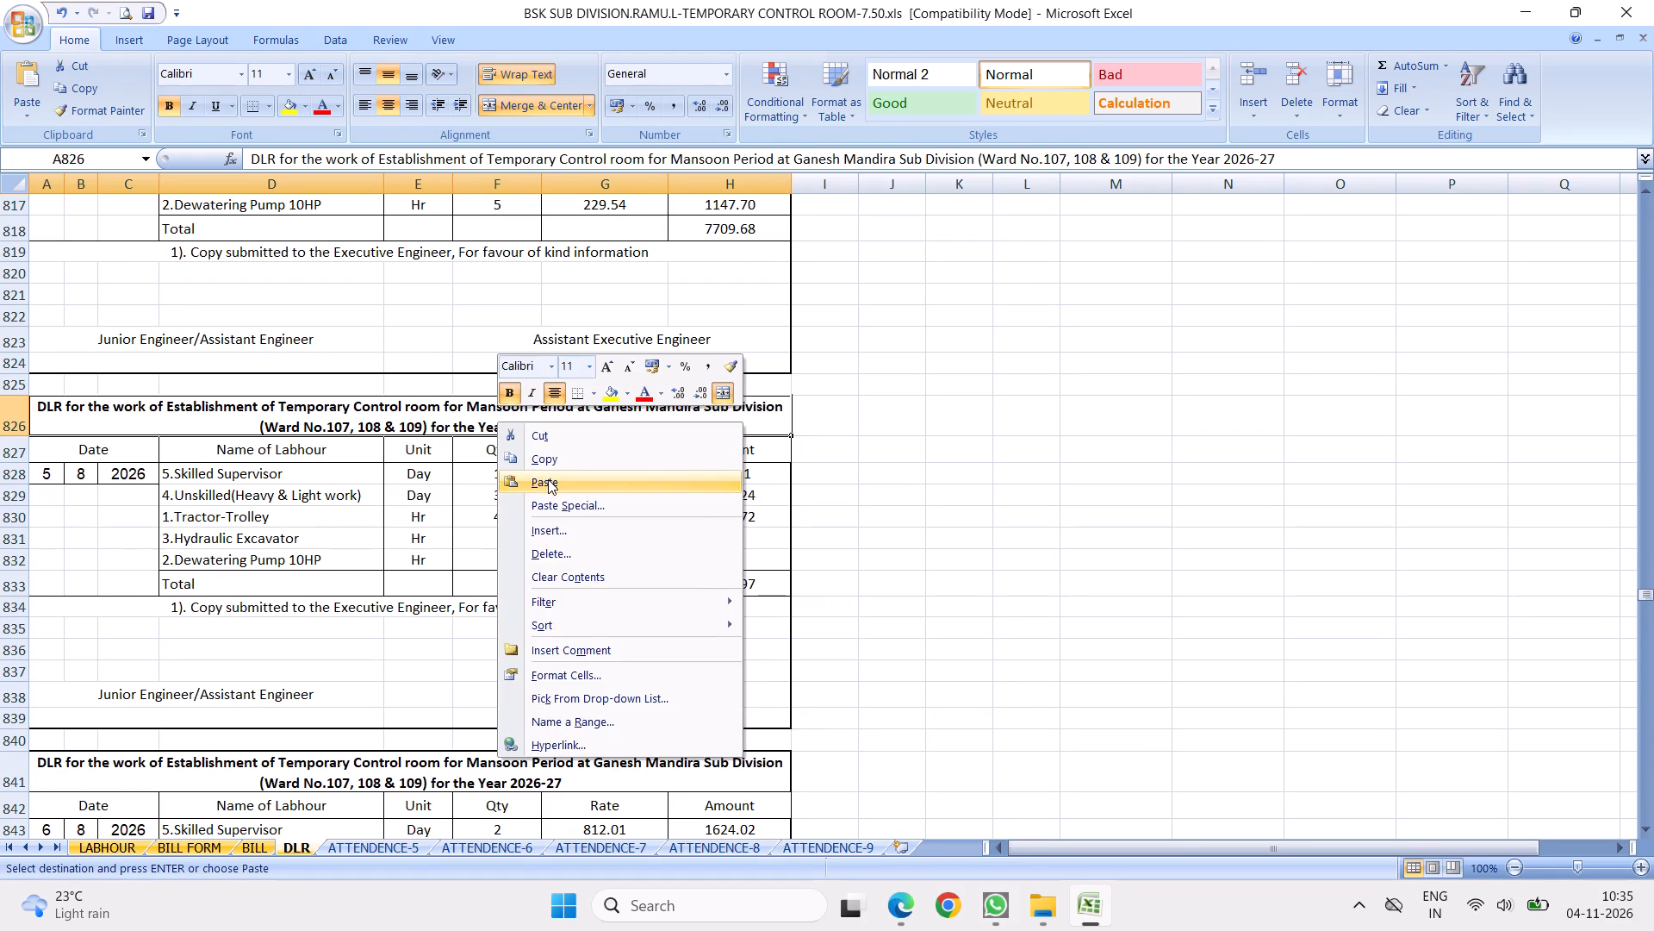
left_click(548, 479)
Paste the copied Banashankari heading over the headings of the 6-8-2026, 7-8-2026 and 10-8-2026 tables, cells A841, A856 and A871.
scroll(557, 469, "down", 5)
right_click(551, 408)
left_click(599, 463)
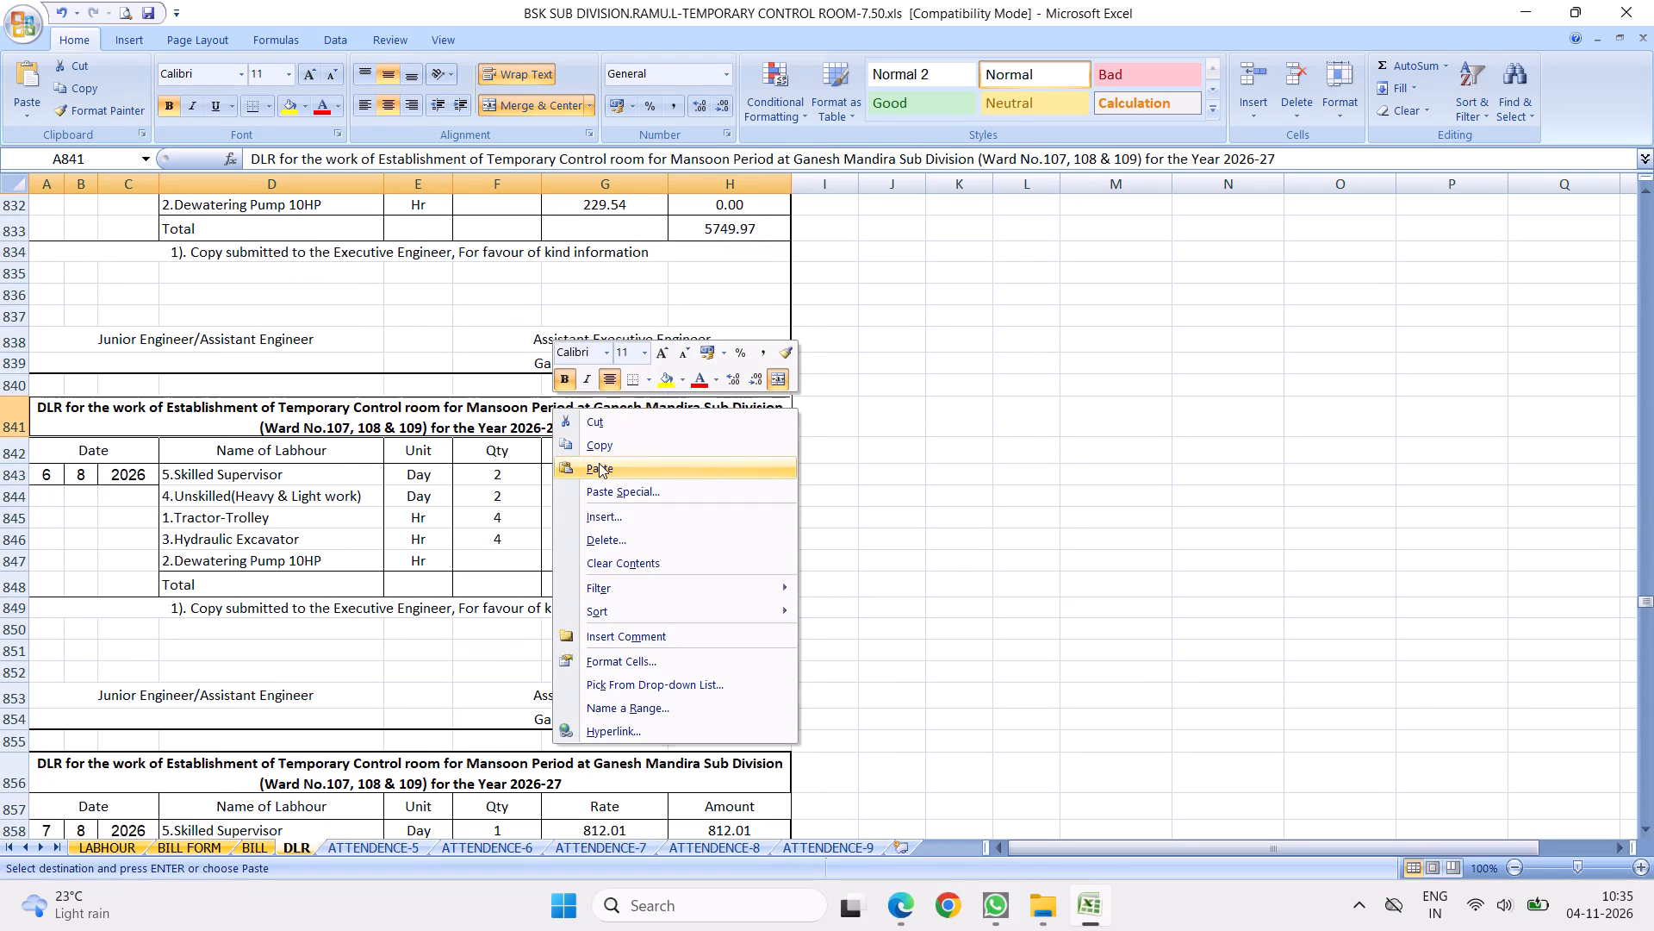
scroll(629, 435, "down", 5)
right_click(551, 423)
left_click(599, 477)
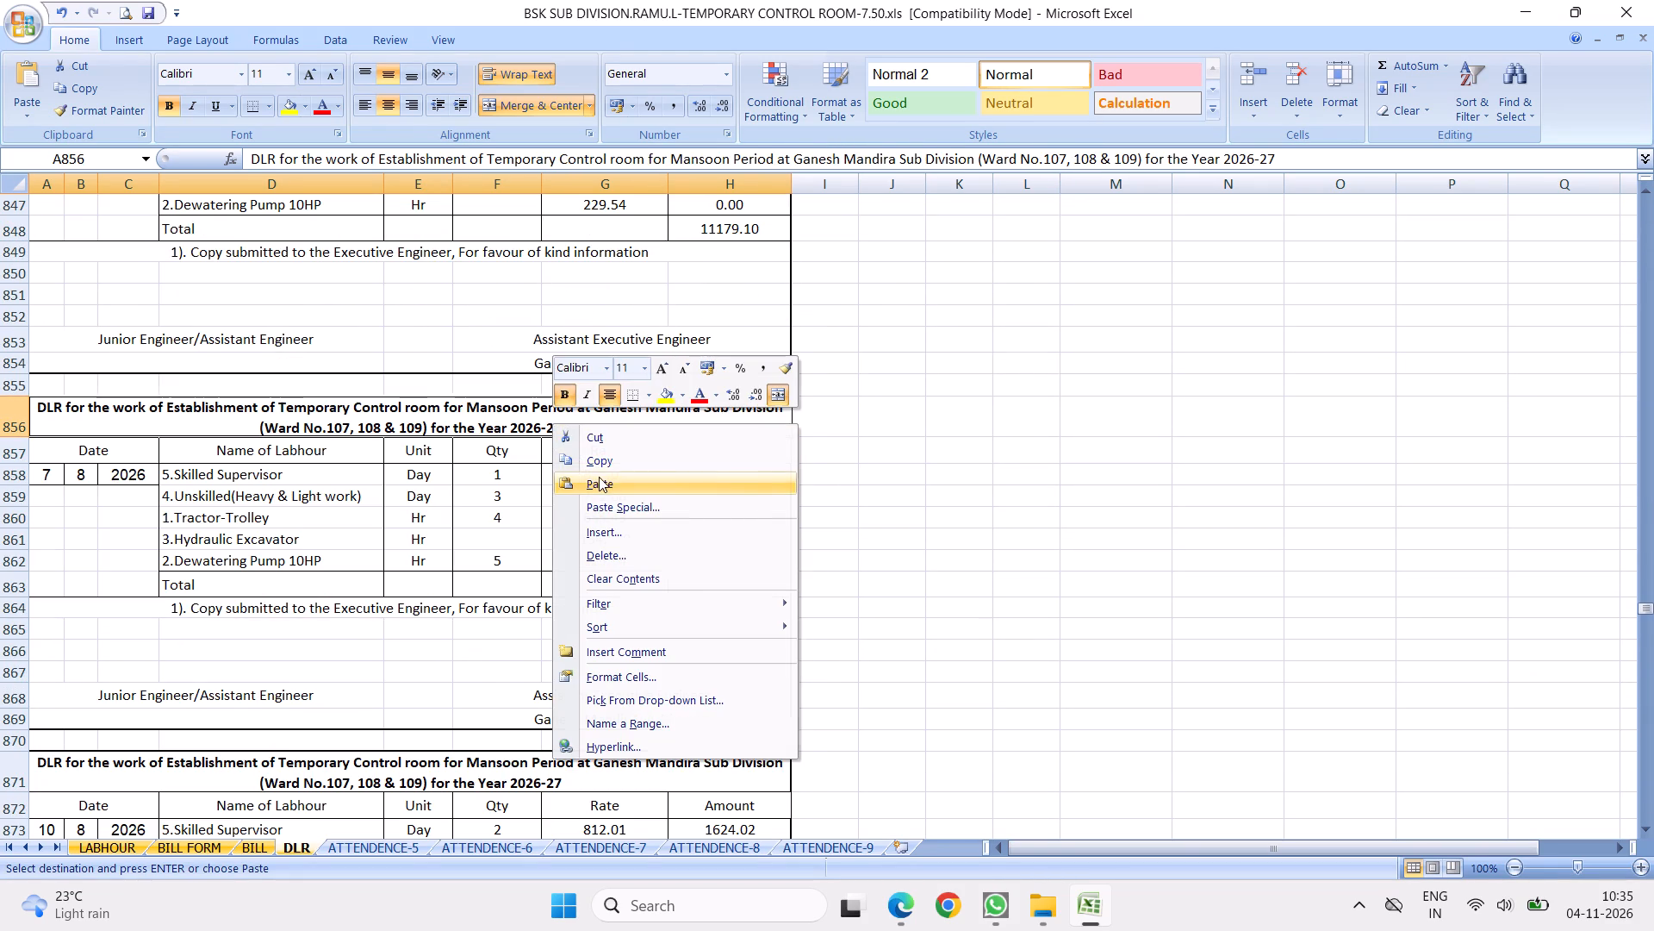
scroll(601, 472, "down", 4)
right_click(521, 478)
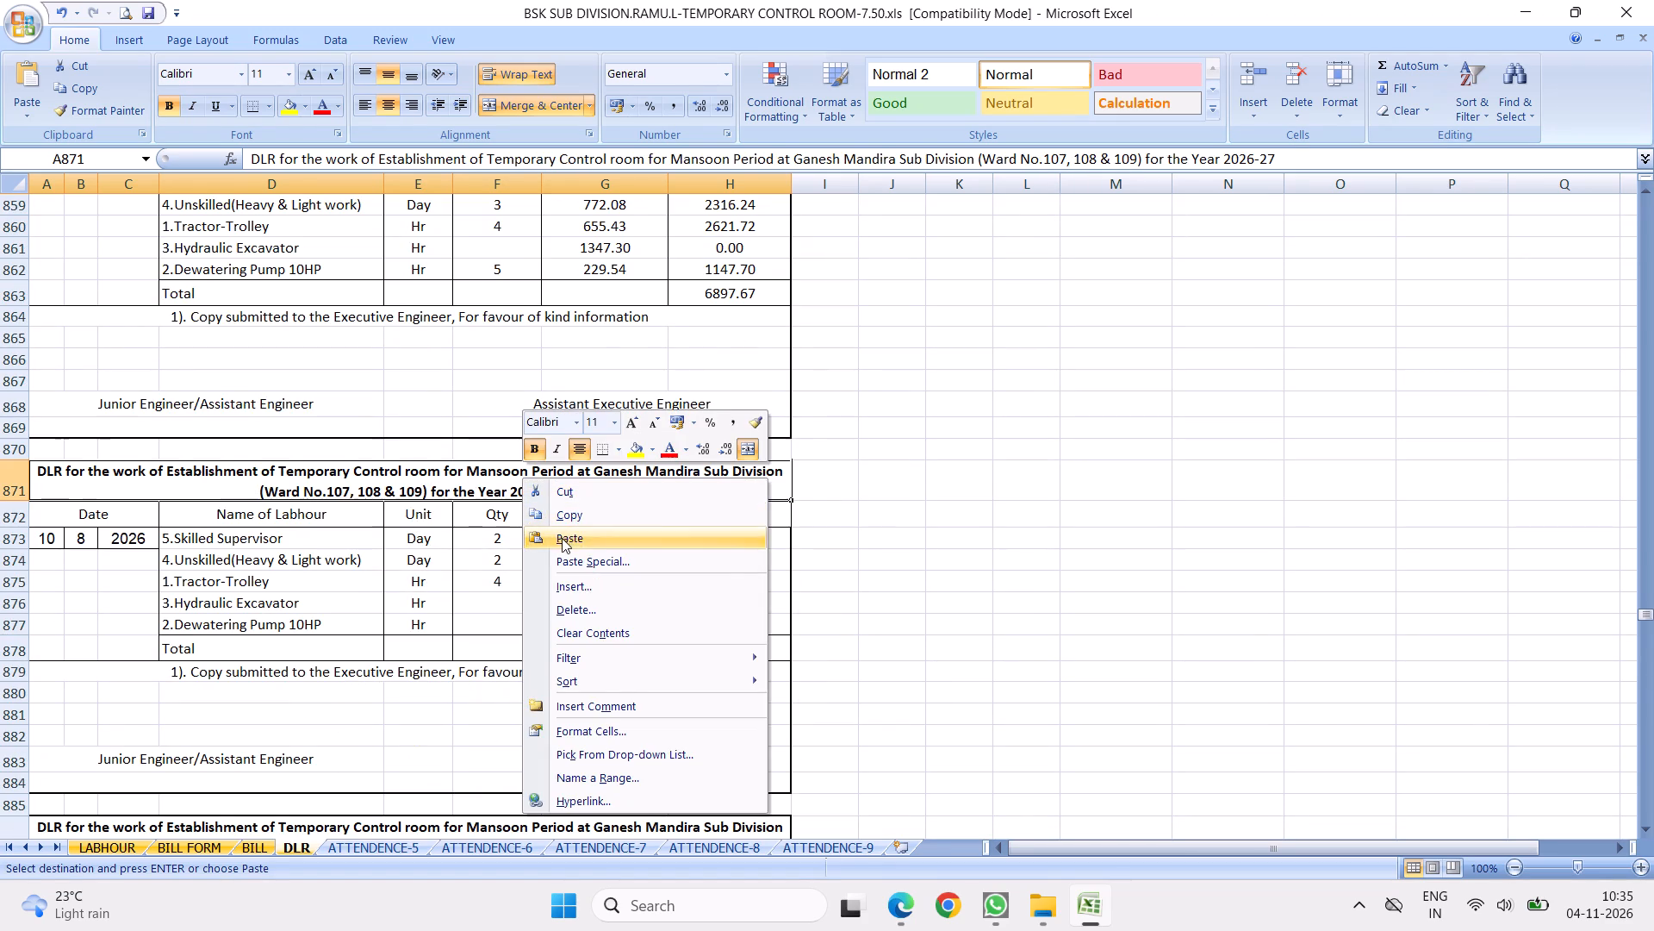
left_click(563, 537)
Paste the copied Banashankari heading over the headings of the 11-8-2026 and 12-8-2026 tables, cells A886 and A901.
scroll(595, 507, "down", 4)
scroll(644, 436, "down", 3)
right_click(527, 359)
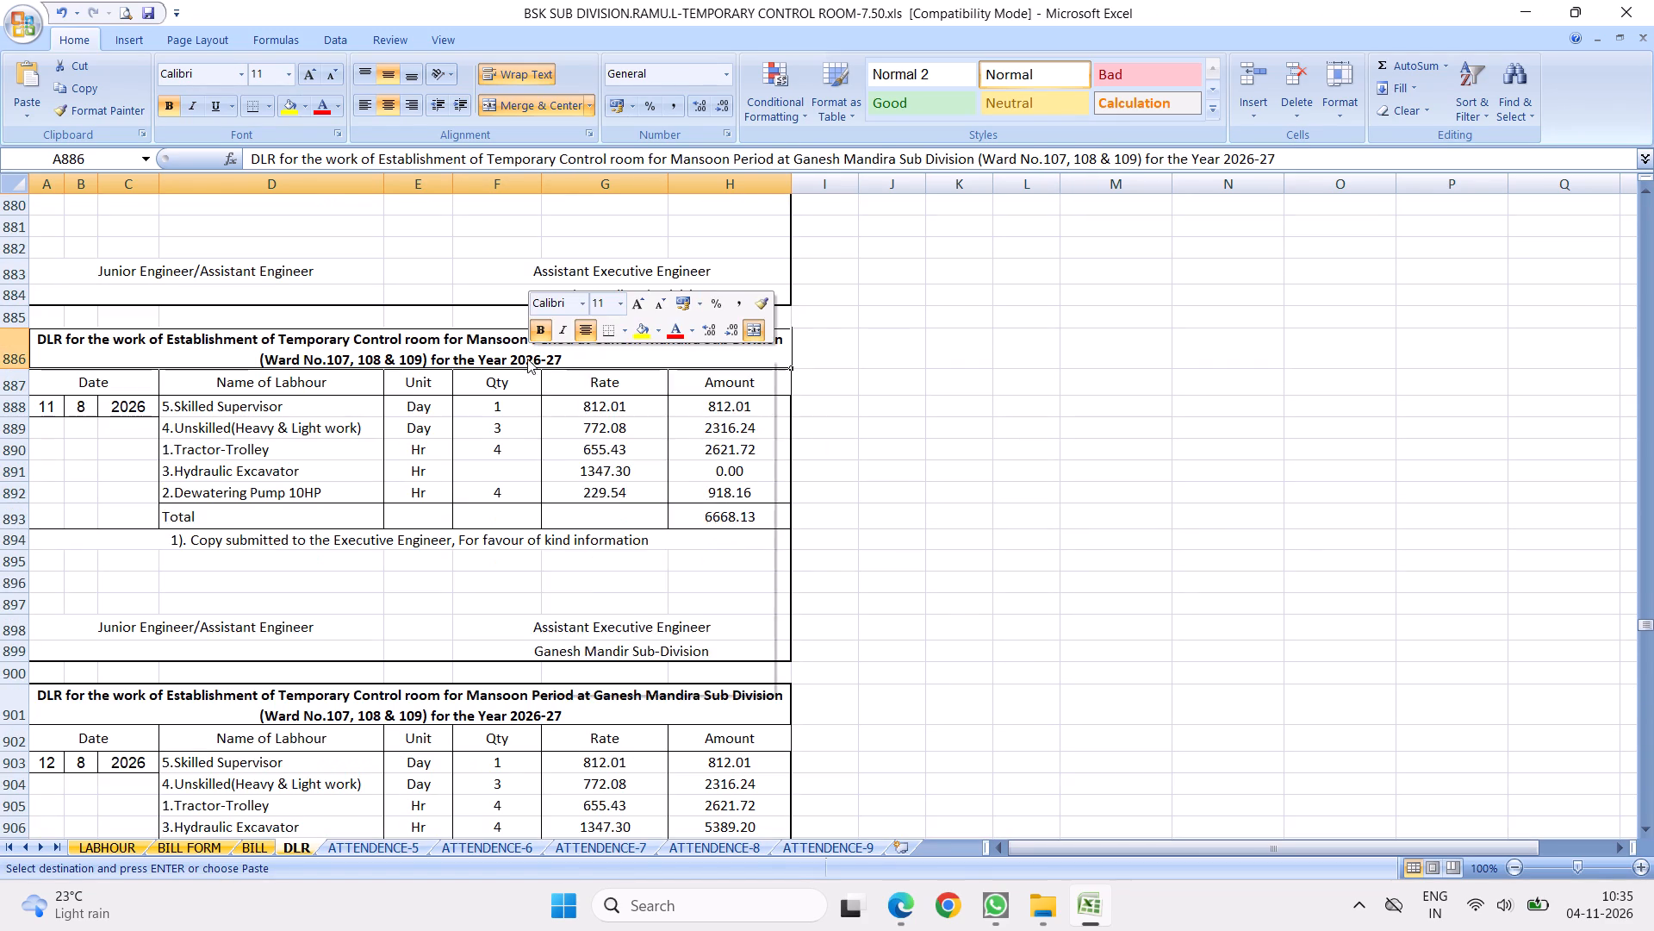
left_click(574, 419)
scroll(569, 425, "down", 2)
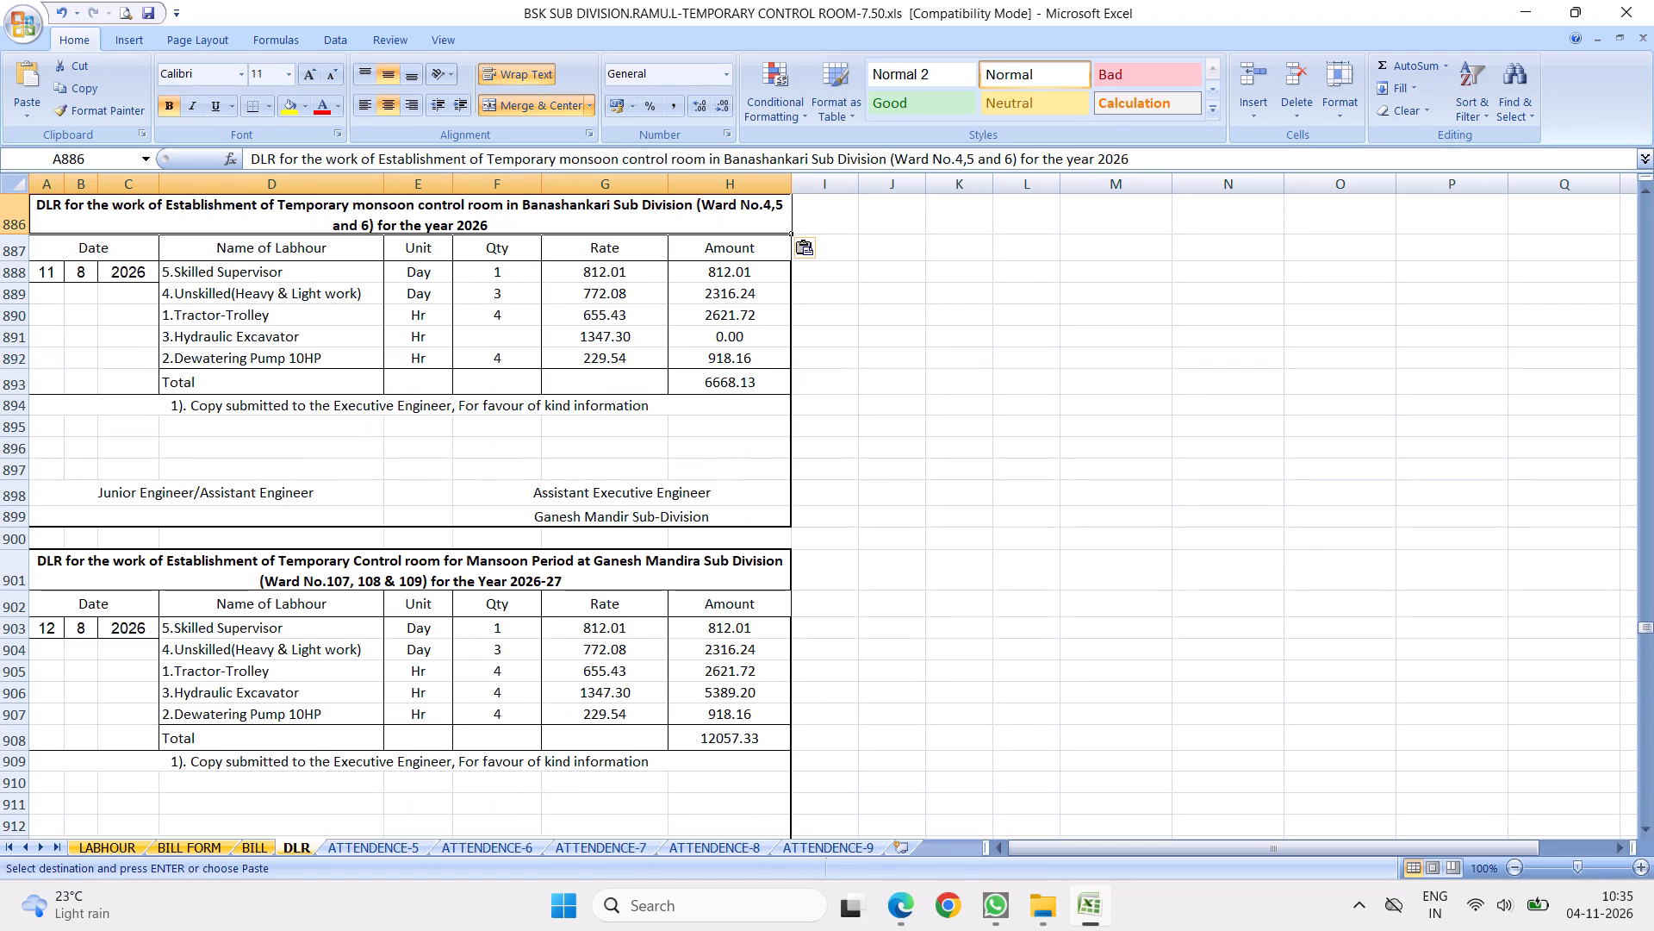
right_click(509, 565)
left_click(557, 288)
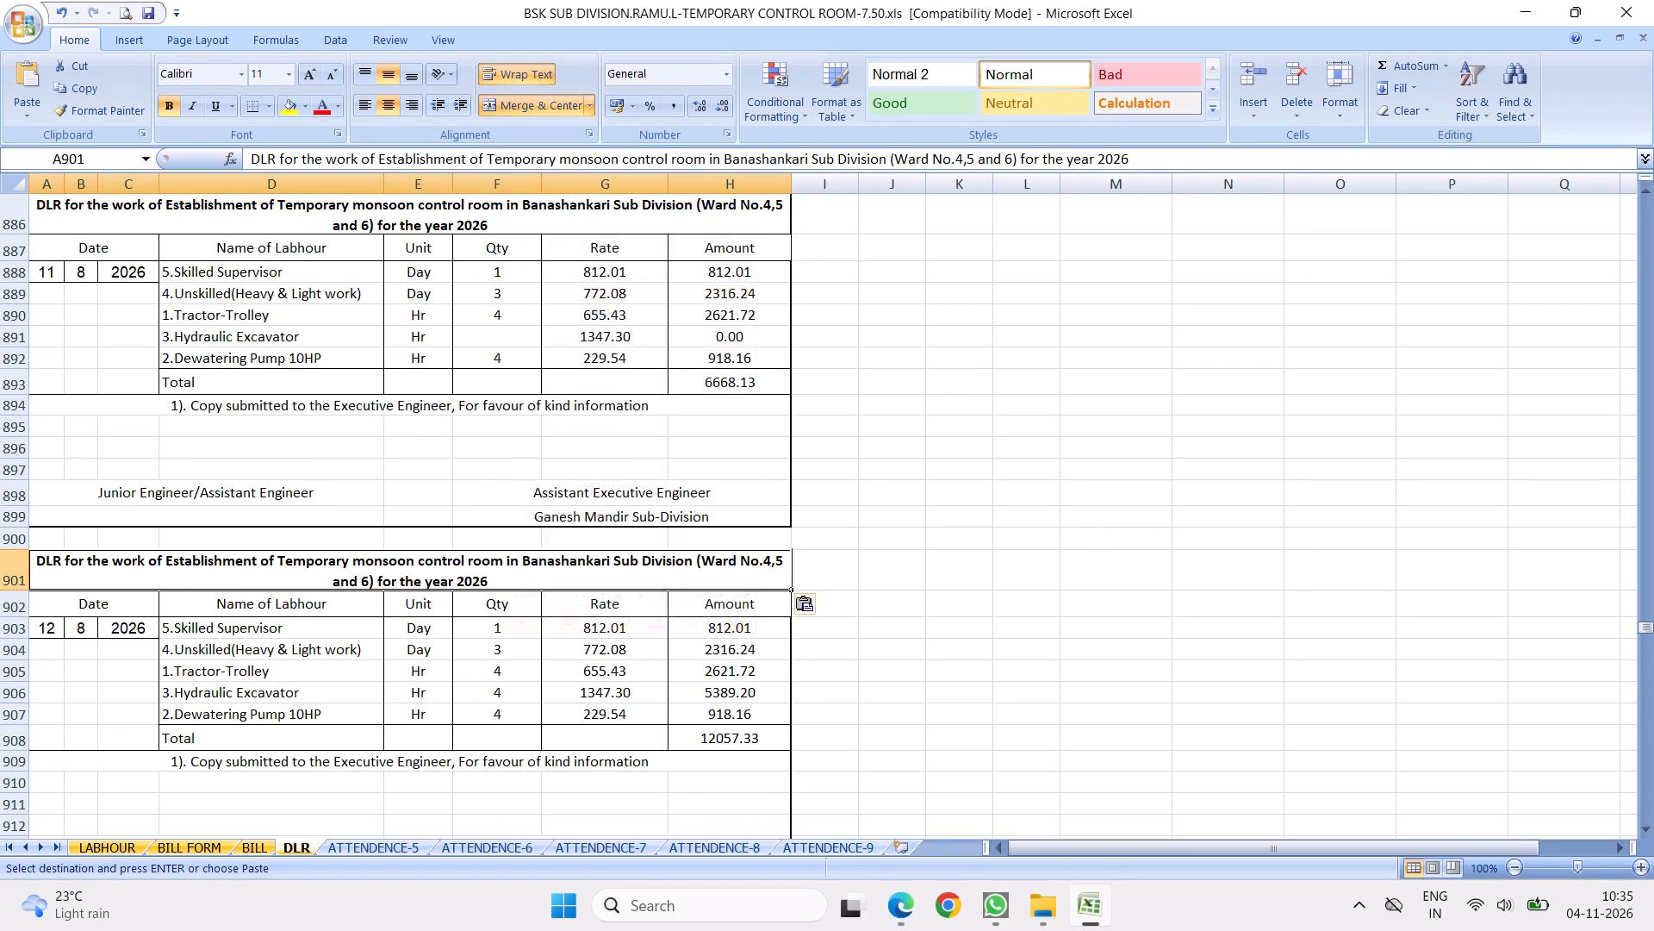
Paste the copied Banashankari heading over the headings of the 13-8-2026 and 14-8-2026 tables, cells A916 and A931.
scroll(556, 472, "down", 6)
right_click(507, 480)
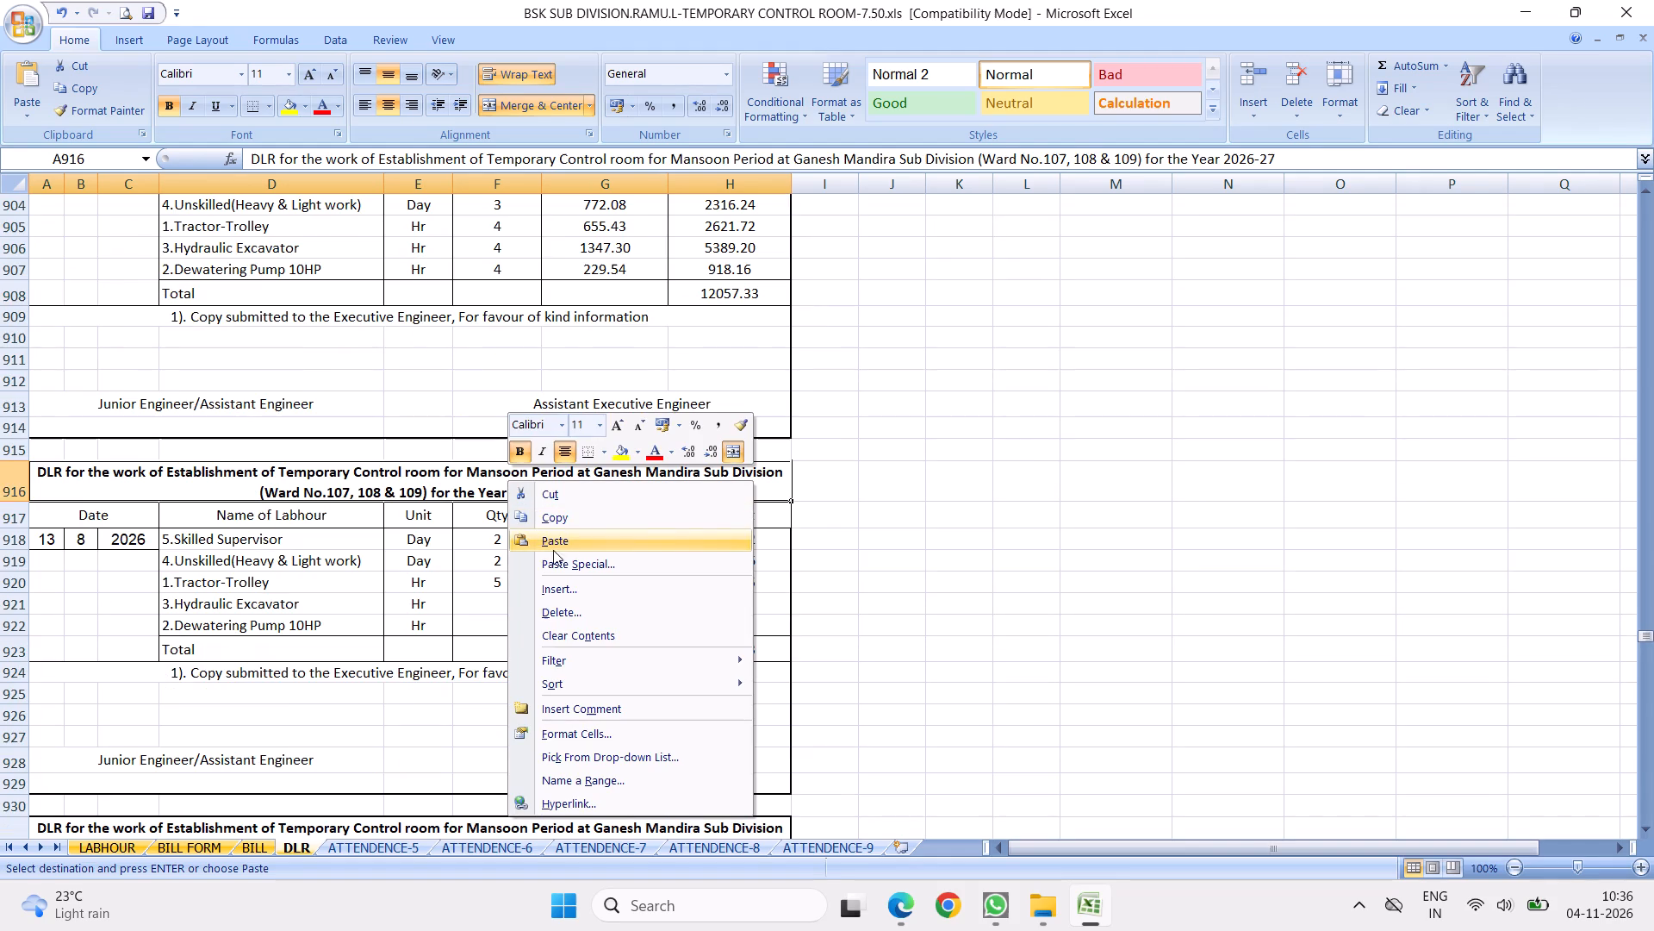
left_click(547, 540)
scroll(575, 478, "down", 5)
right_click(506, 485)
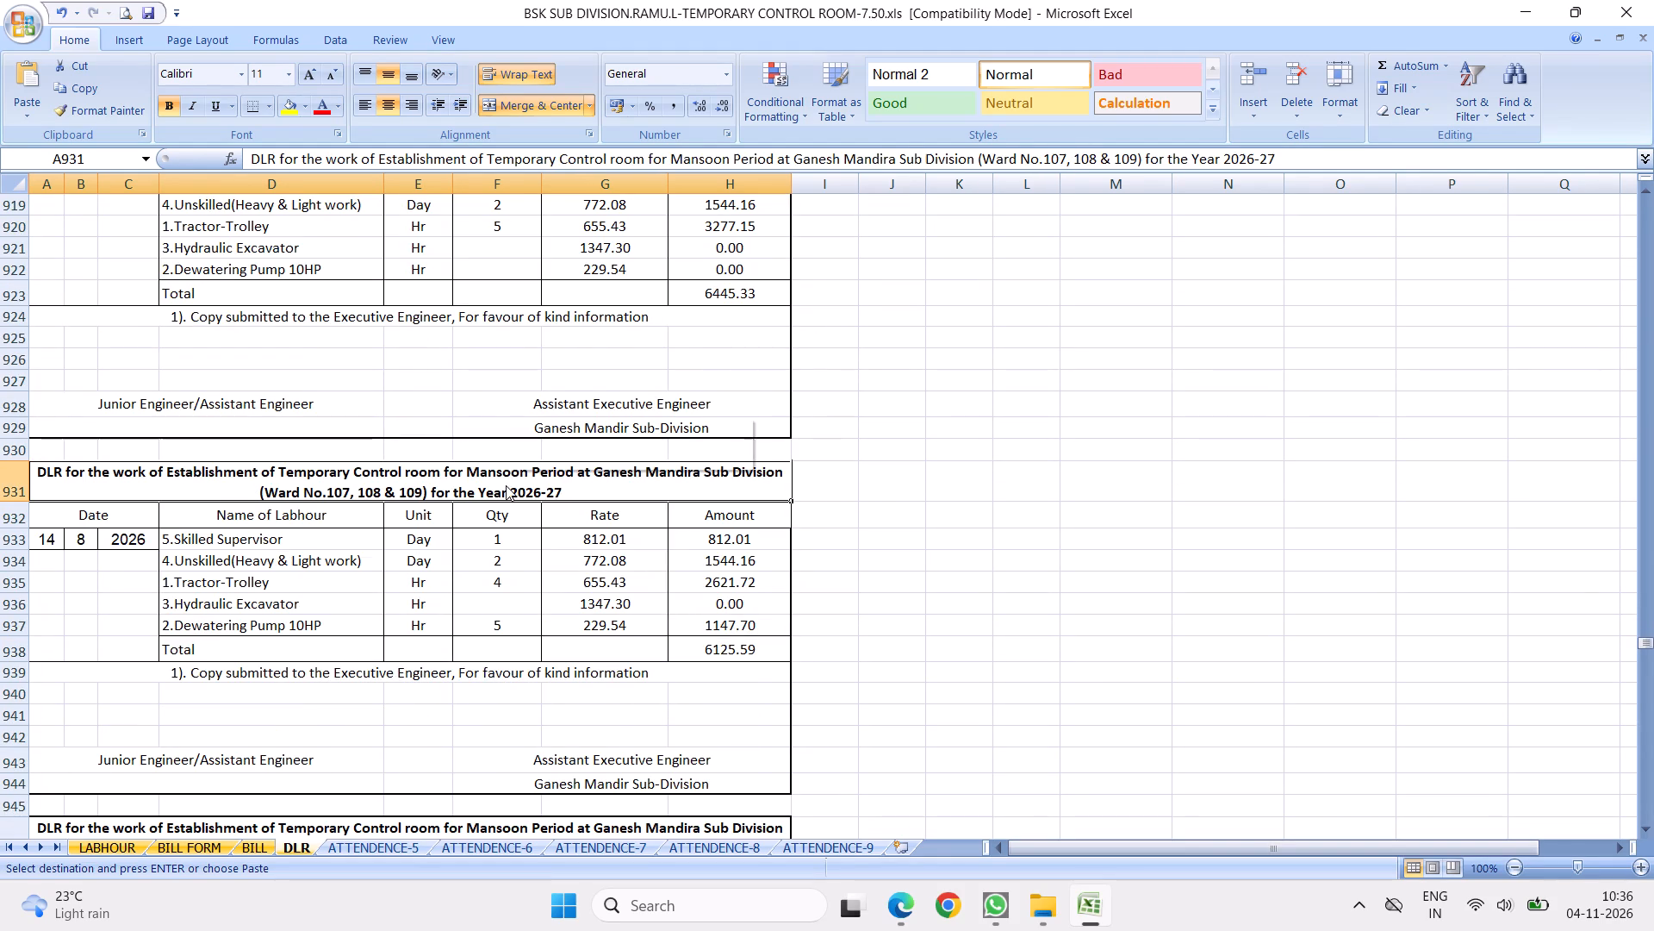
left_click(544, 549)
Paste the copied Banashankari heading over the headings of the 17-8-2026, 18-8-2026 and 19-8-2026 tables, cells A946, A961 and A976.
scroll(585, 490, "down", 8)
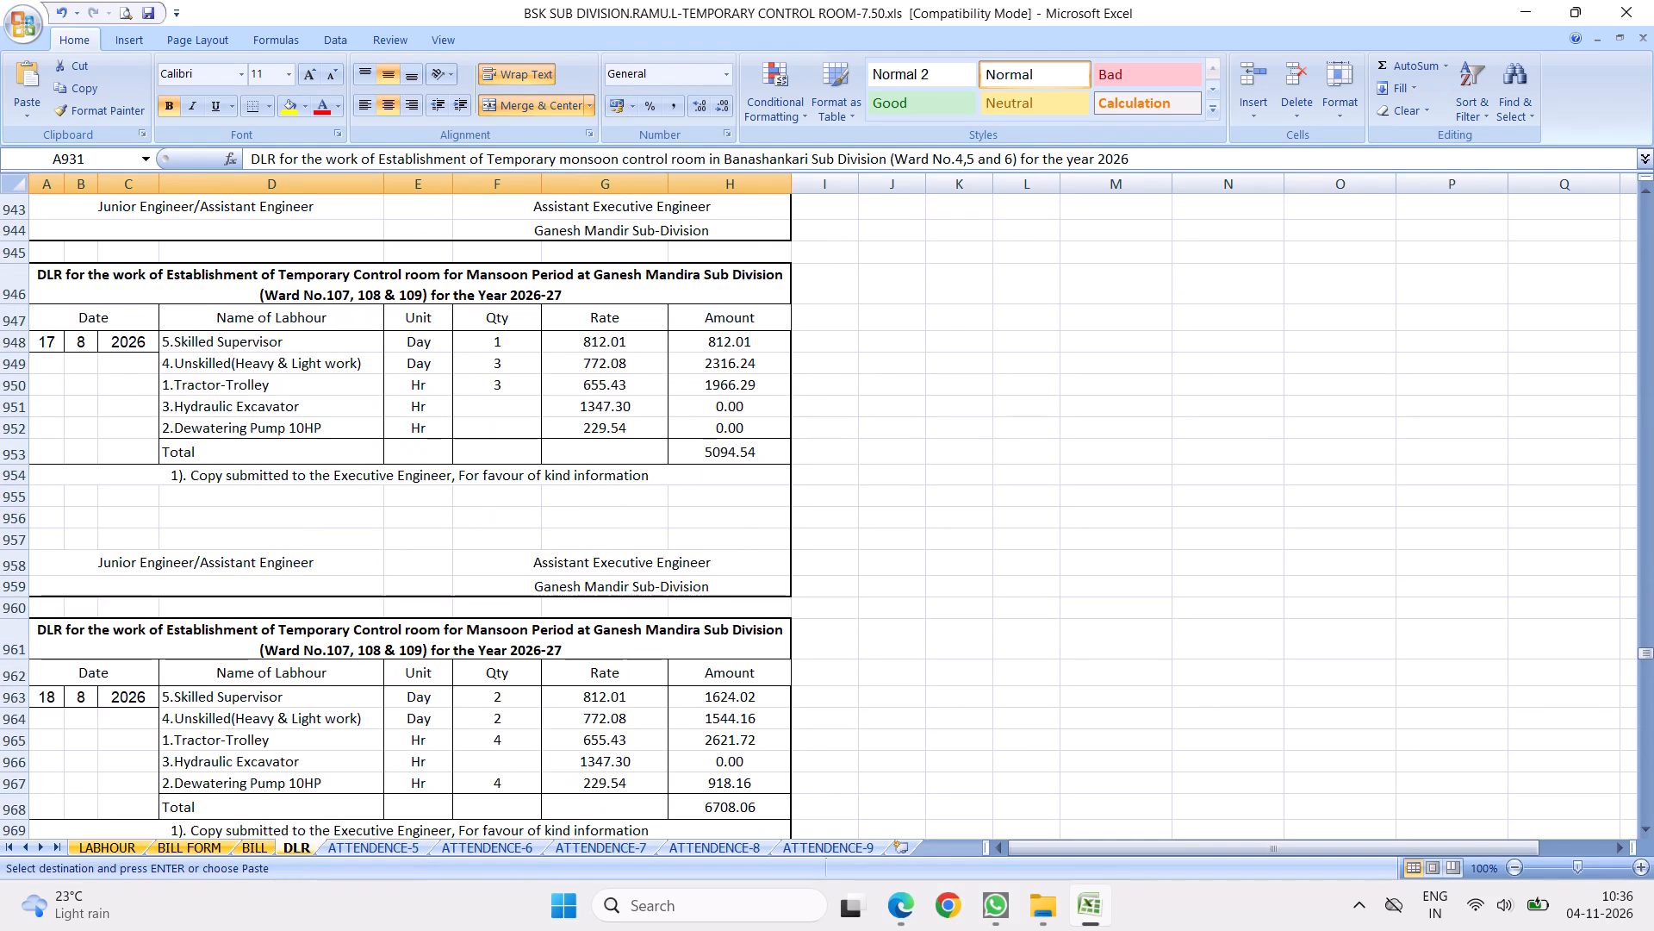
right_click(511, 284)
left_click(558, 347)
scroll(572, 360, "down", 5)
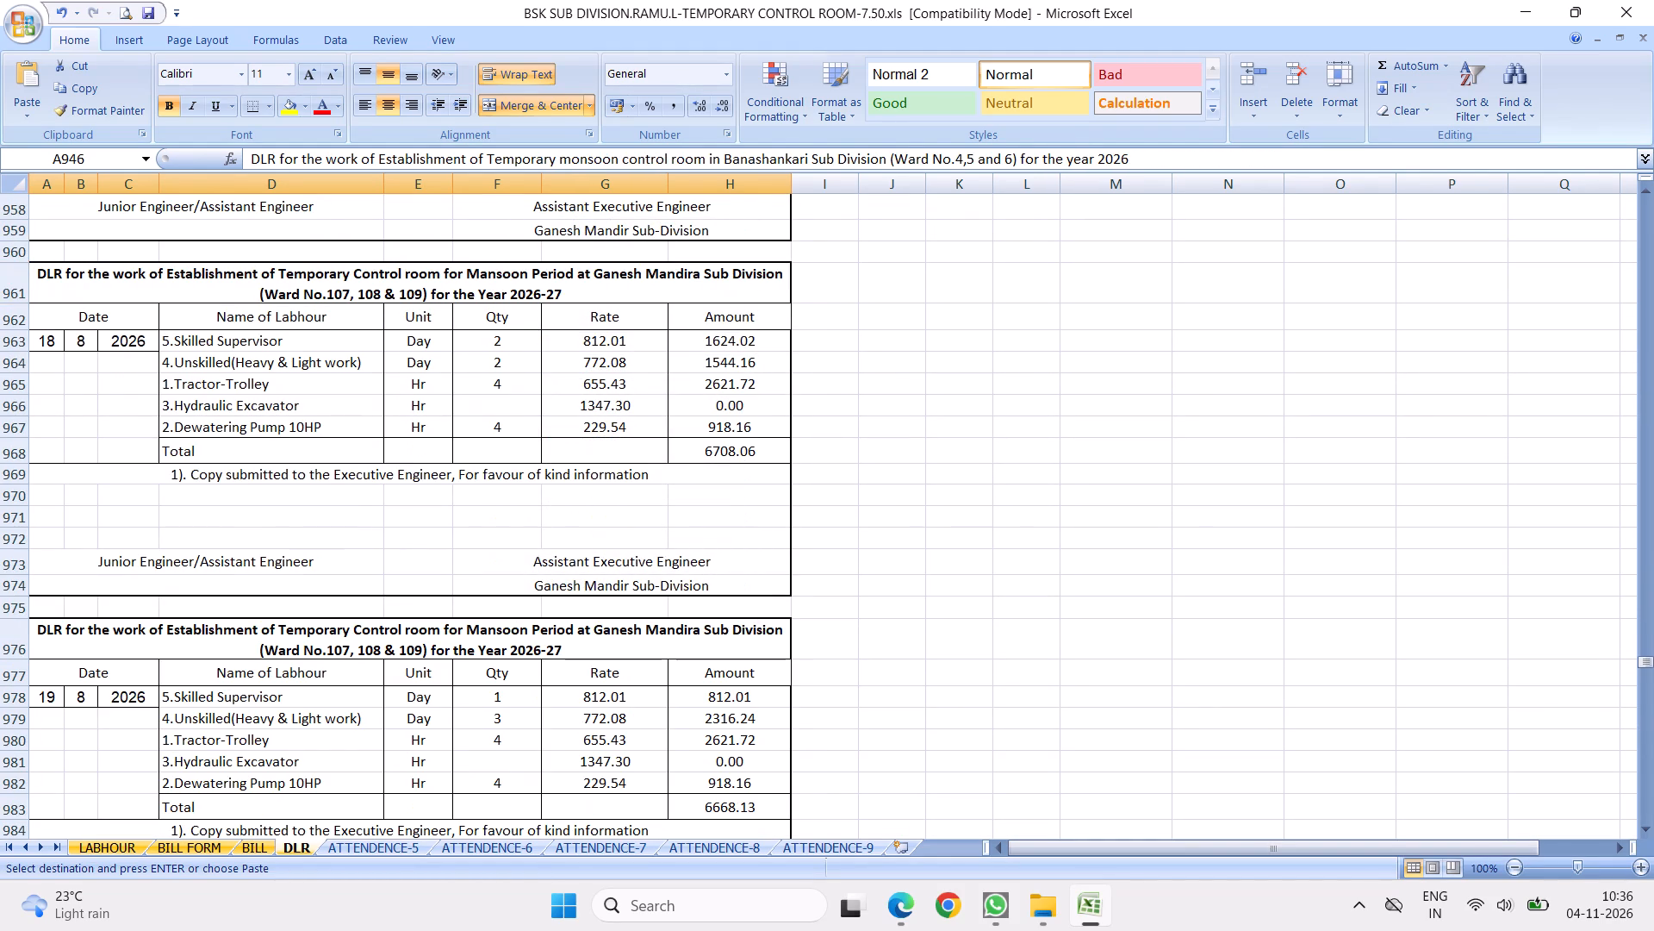
right_click(514, 292)
left_click(568, 348)
scroll(571, 365, "down", 3)
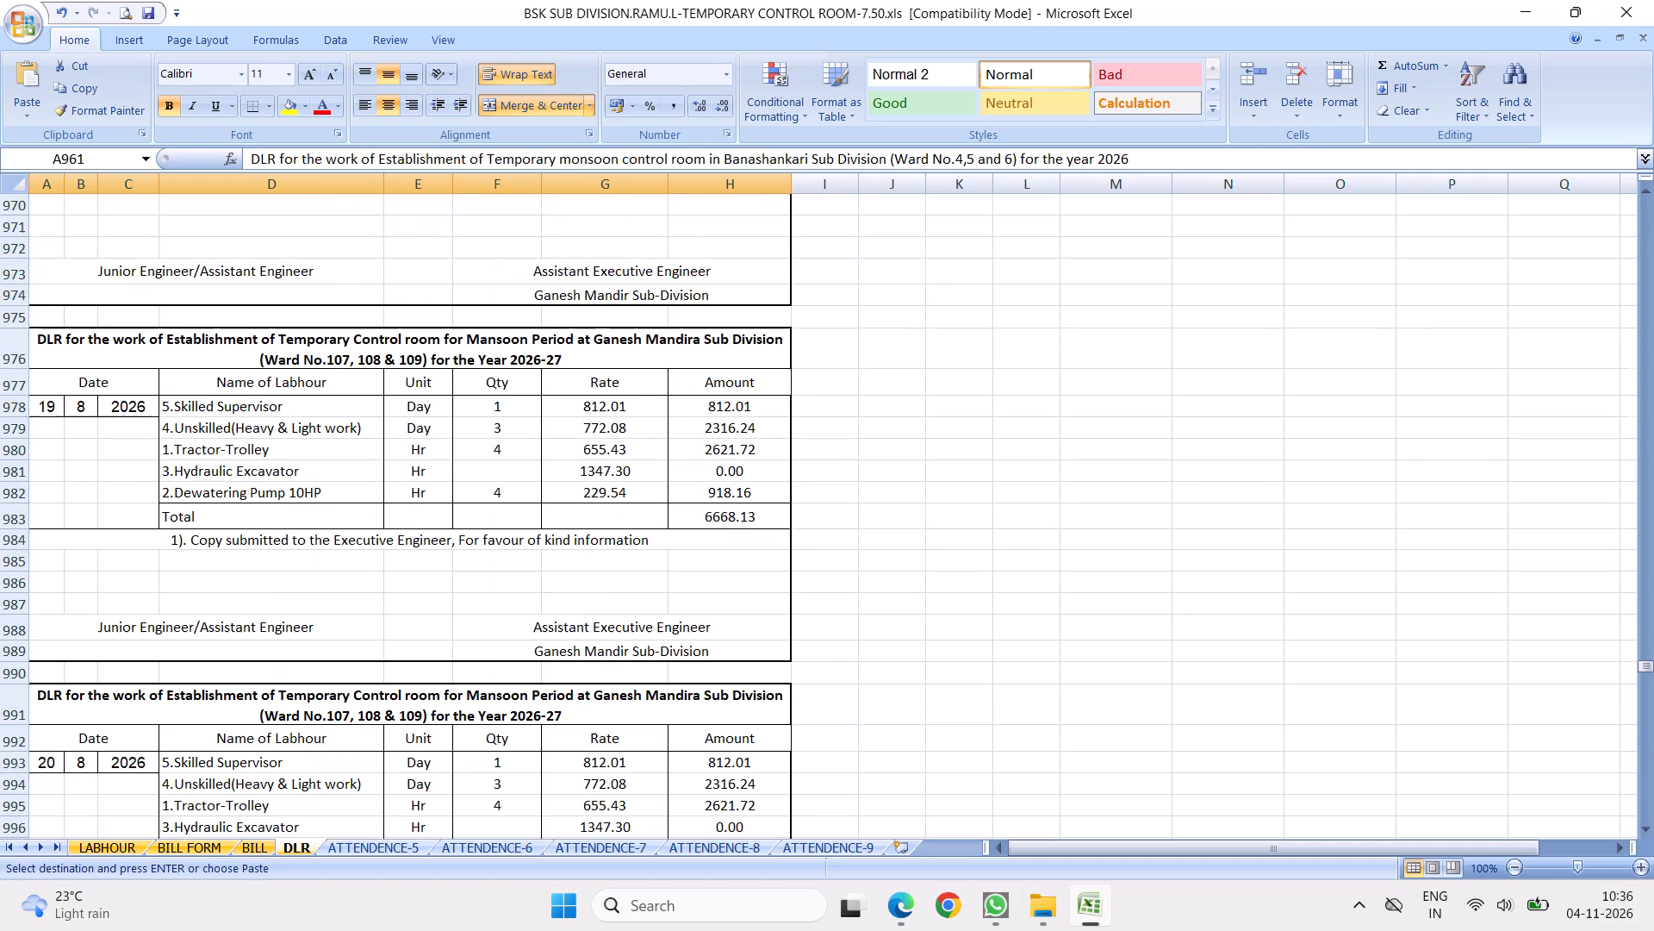
scroll(576, 383, "down", 1)
right_click(500, 353)
left_click(552, 413)
Paste the copied Banashankari heading over the headings of the 20-8-2026, 21-8-2026 and 24-8-2026 tables, cells A991, A1006 and A1021.
scroll(552, 413, "down", 3)
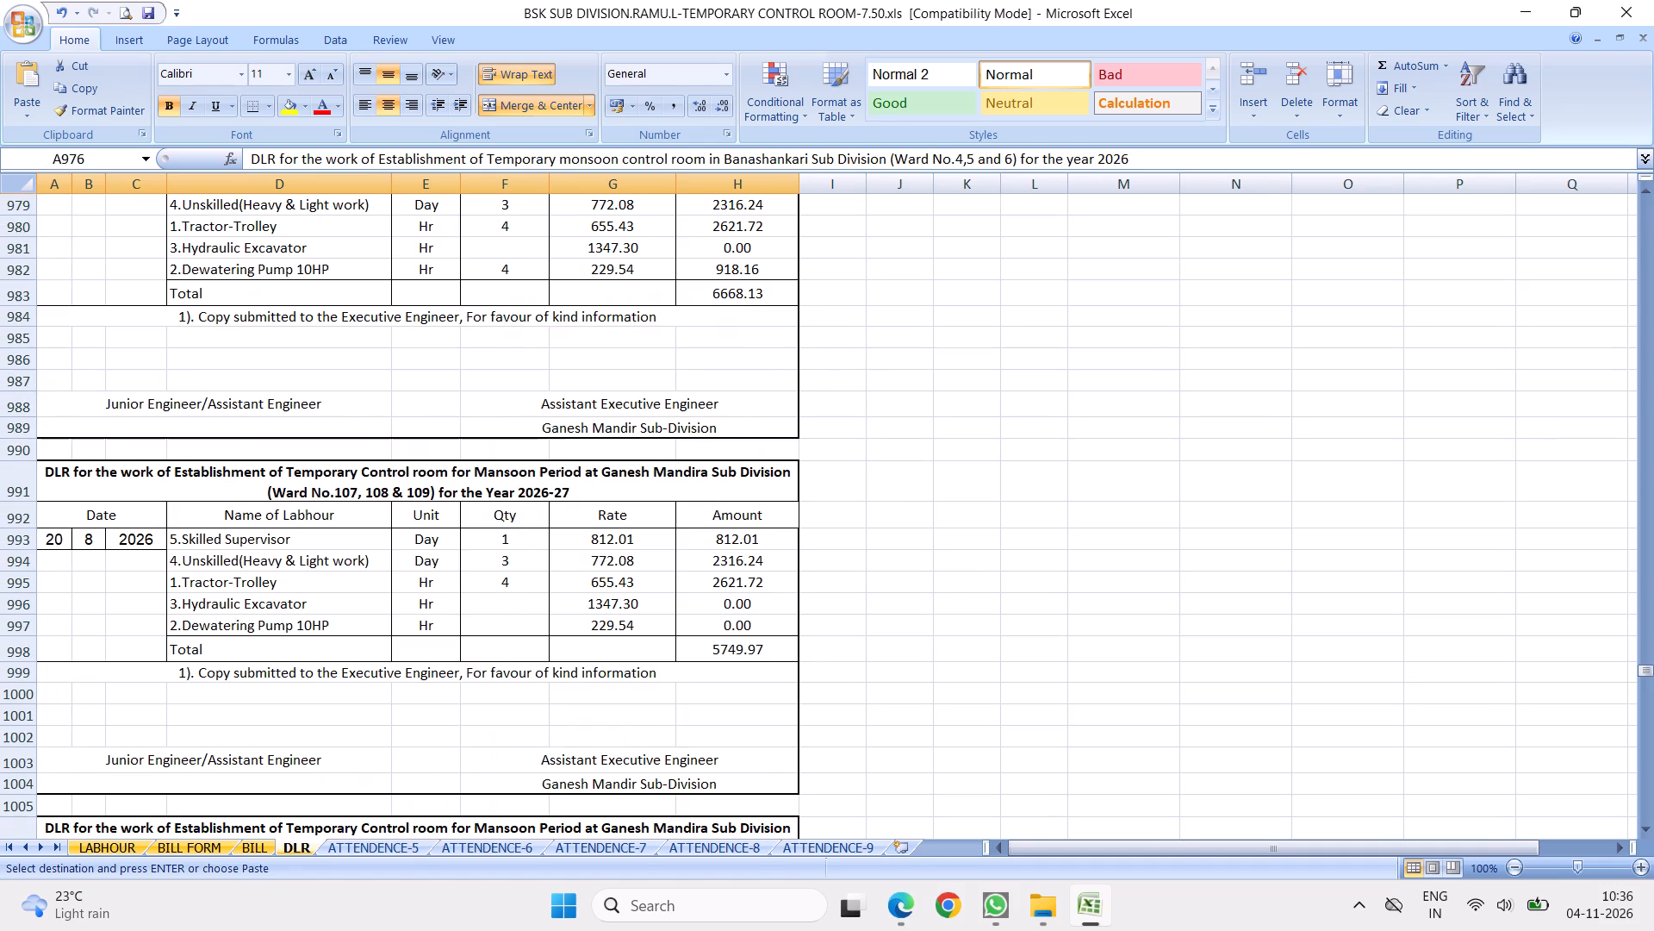
right_click(459, 486)
left_click(500, 545)
scroll(540, 490, "down", 4)
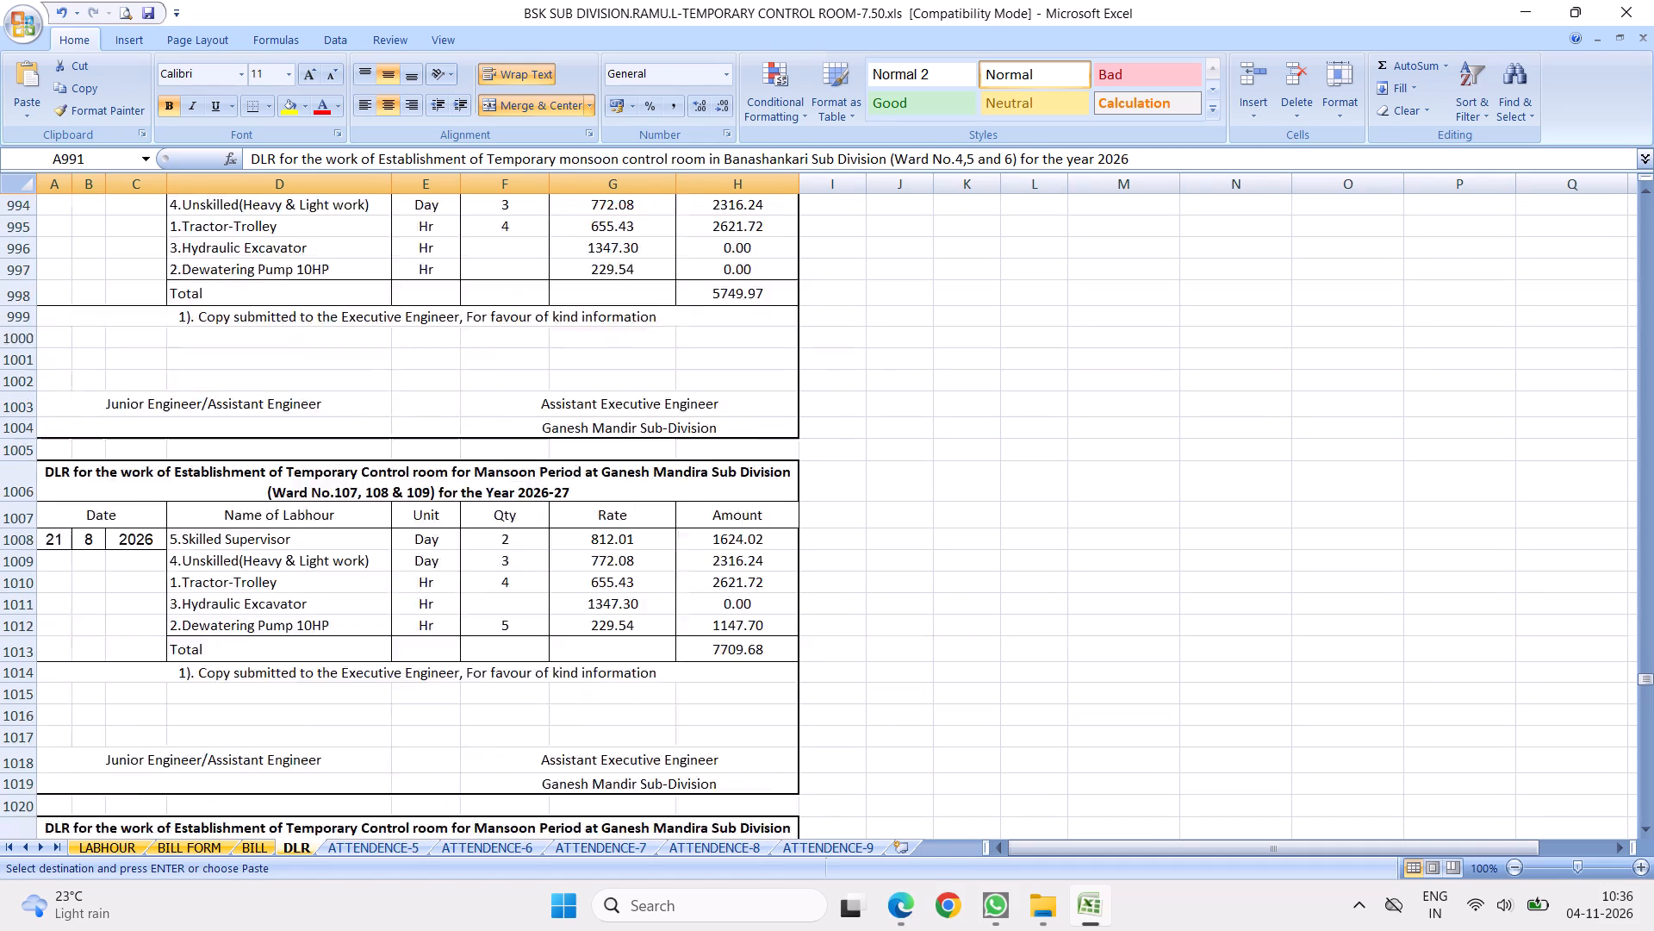
scroll(568, 478, "down", 3)
right_click(532, 346)
left_click(585, 408)
scroll(584, 412, "down", 3)
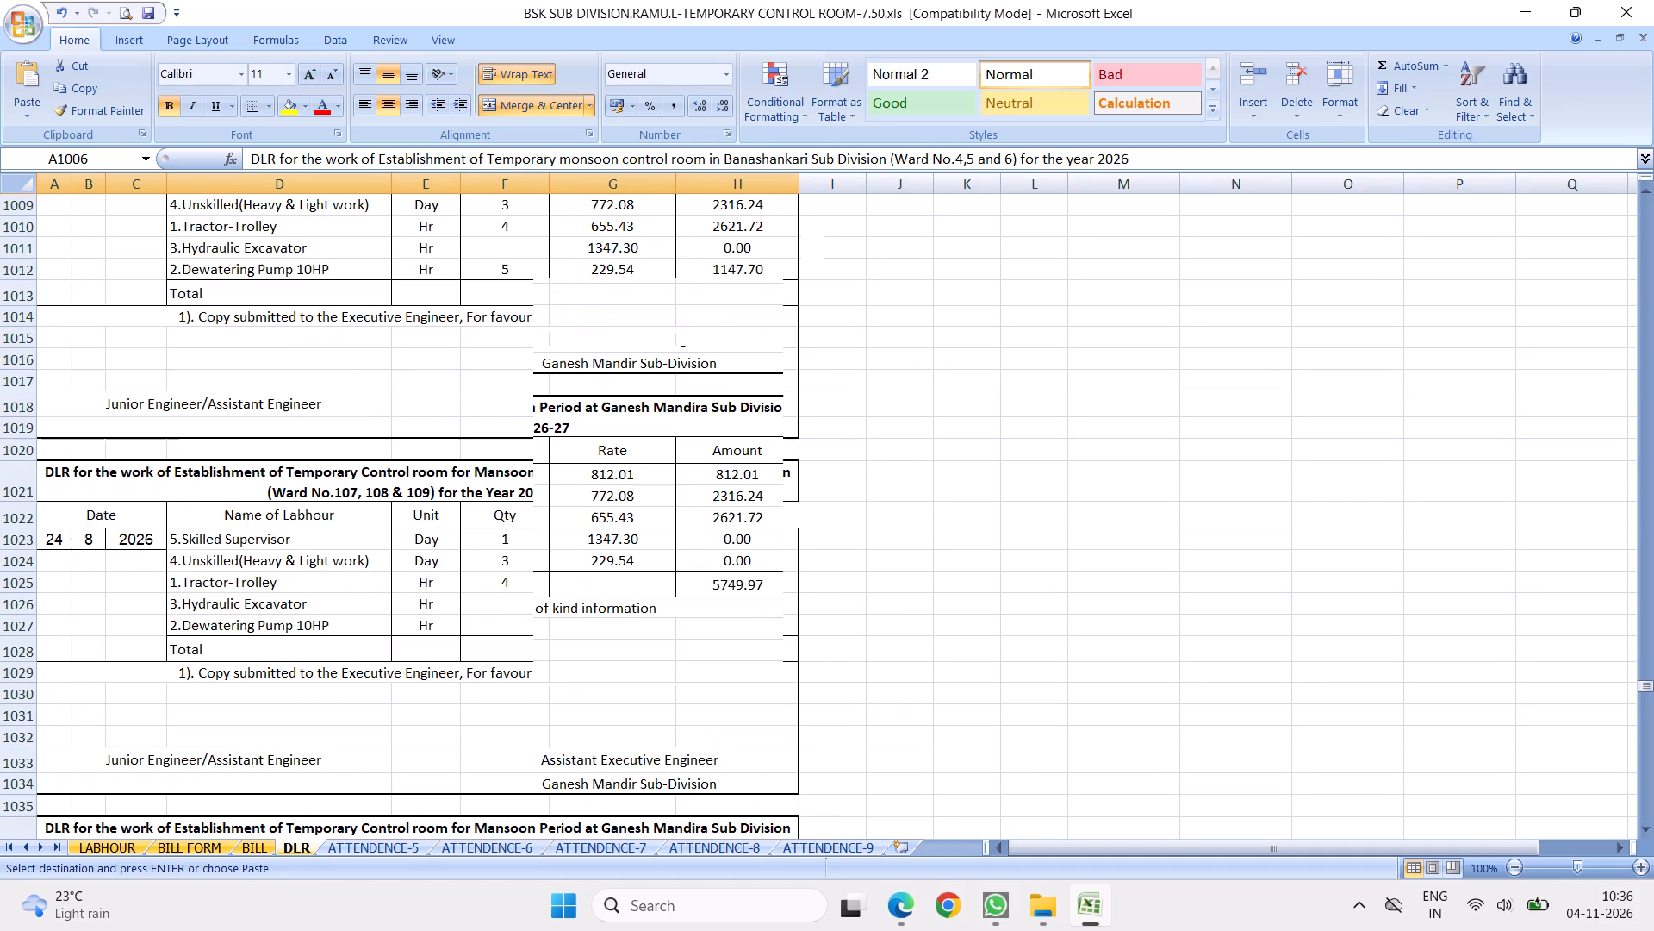
scroll(593, 422, "down", 1)
right_click(554, 409)
left_click(596, 472)
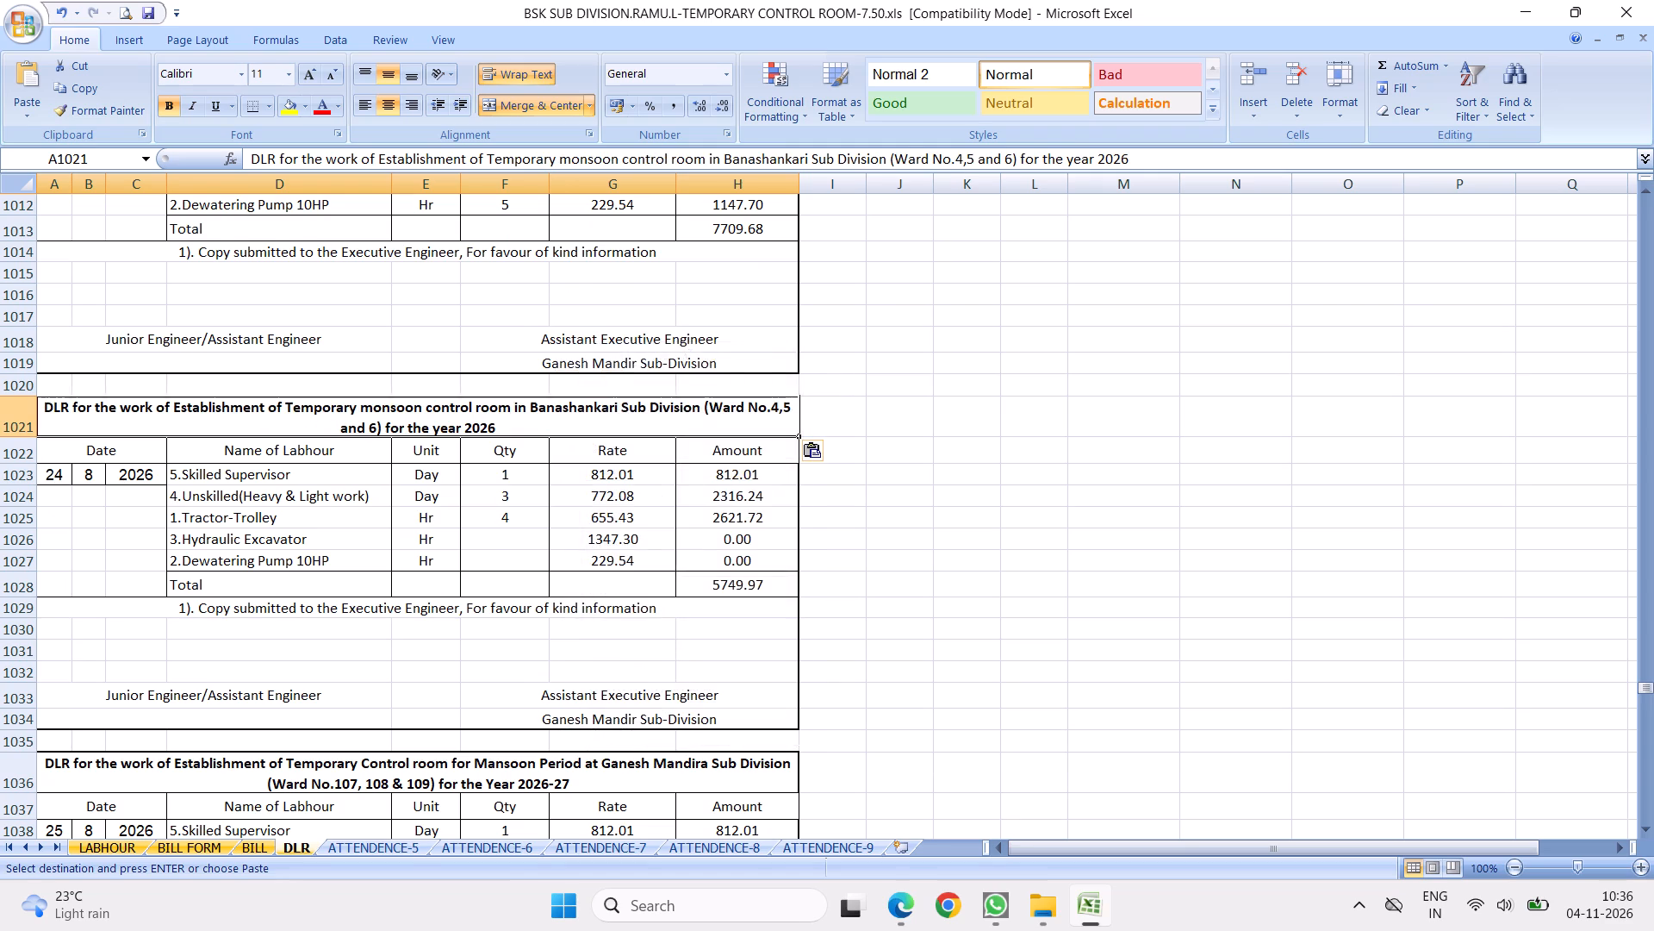
Paste the copied Banashankari heading over the headings of the 25-8-2026, 27-8-2026 and 28-8-2026 tables, cells A1036, A1051 and A1066.
scroll(623, 429, "down", 4)
right_click(529, 485)
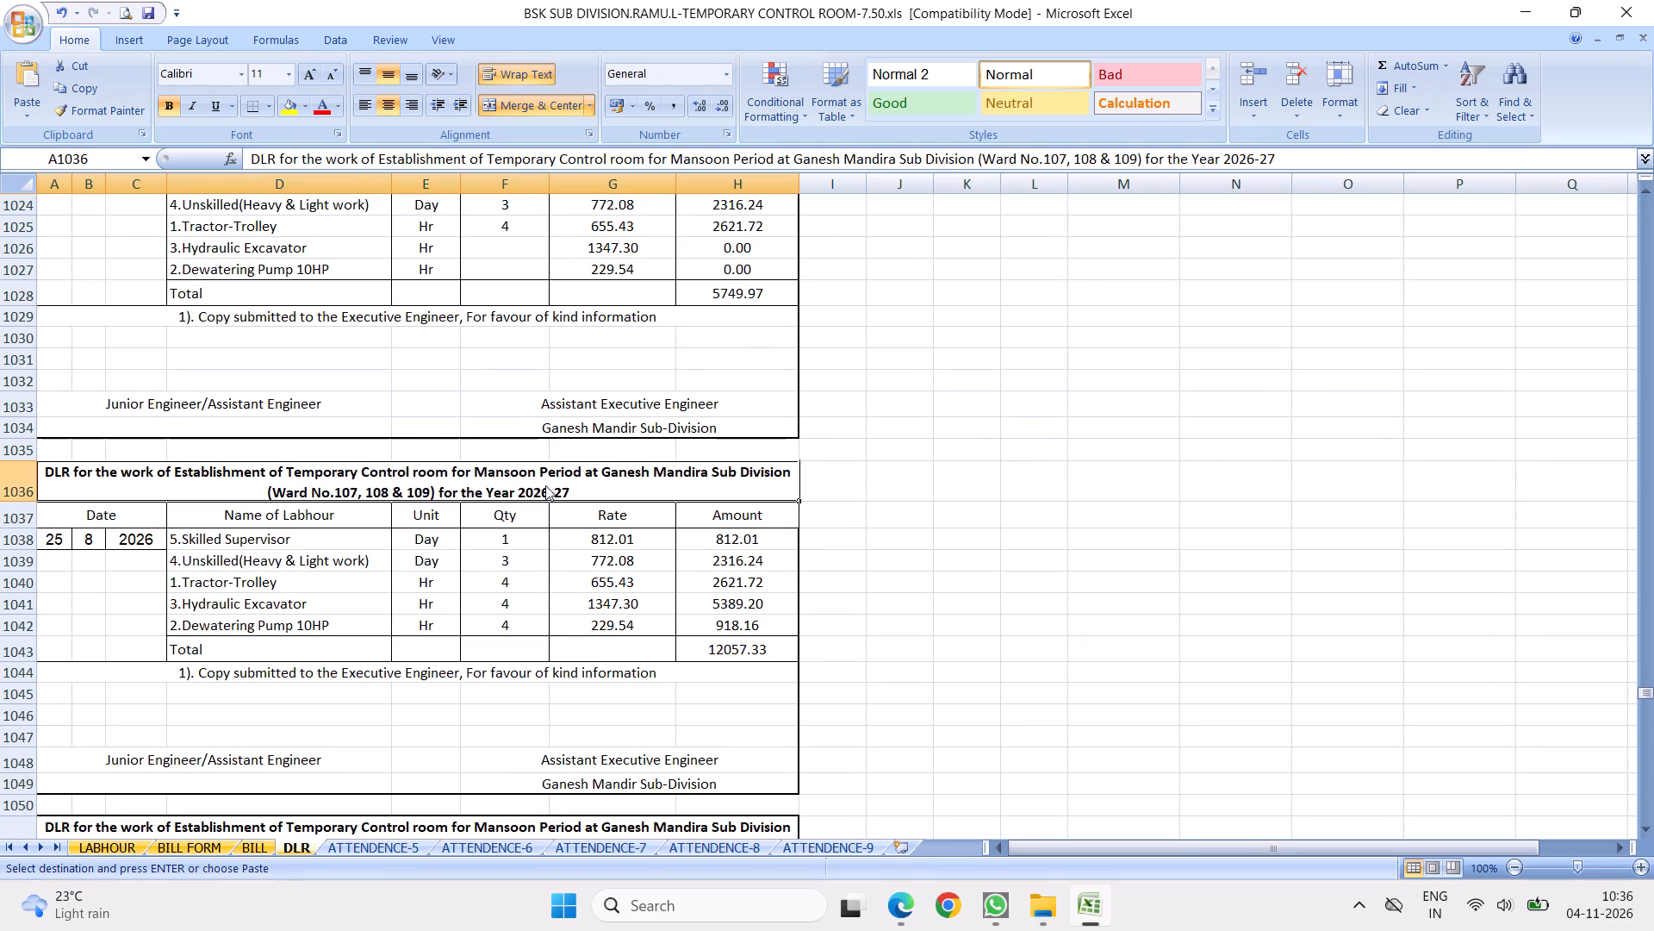
left_click(579, 547)
scroll(600, 496, "down", 7)
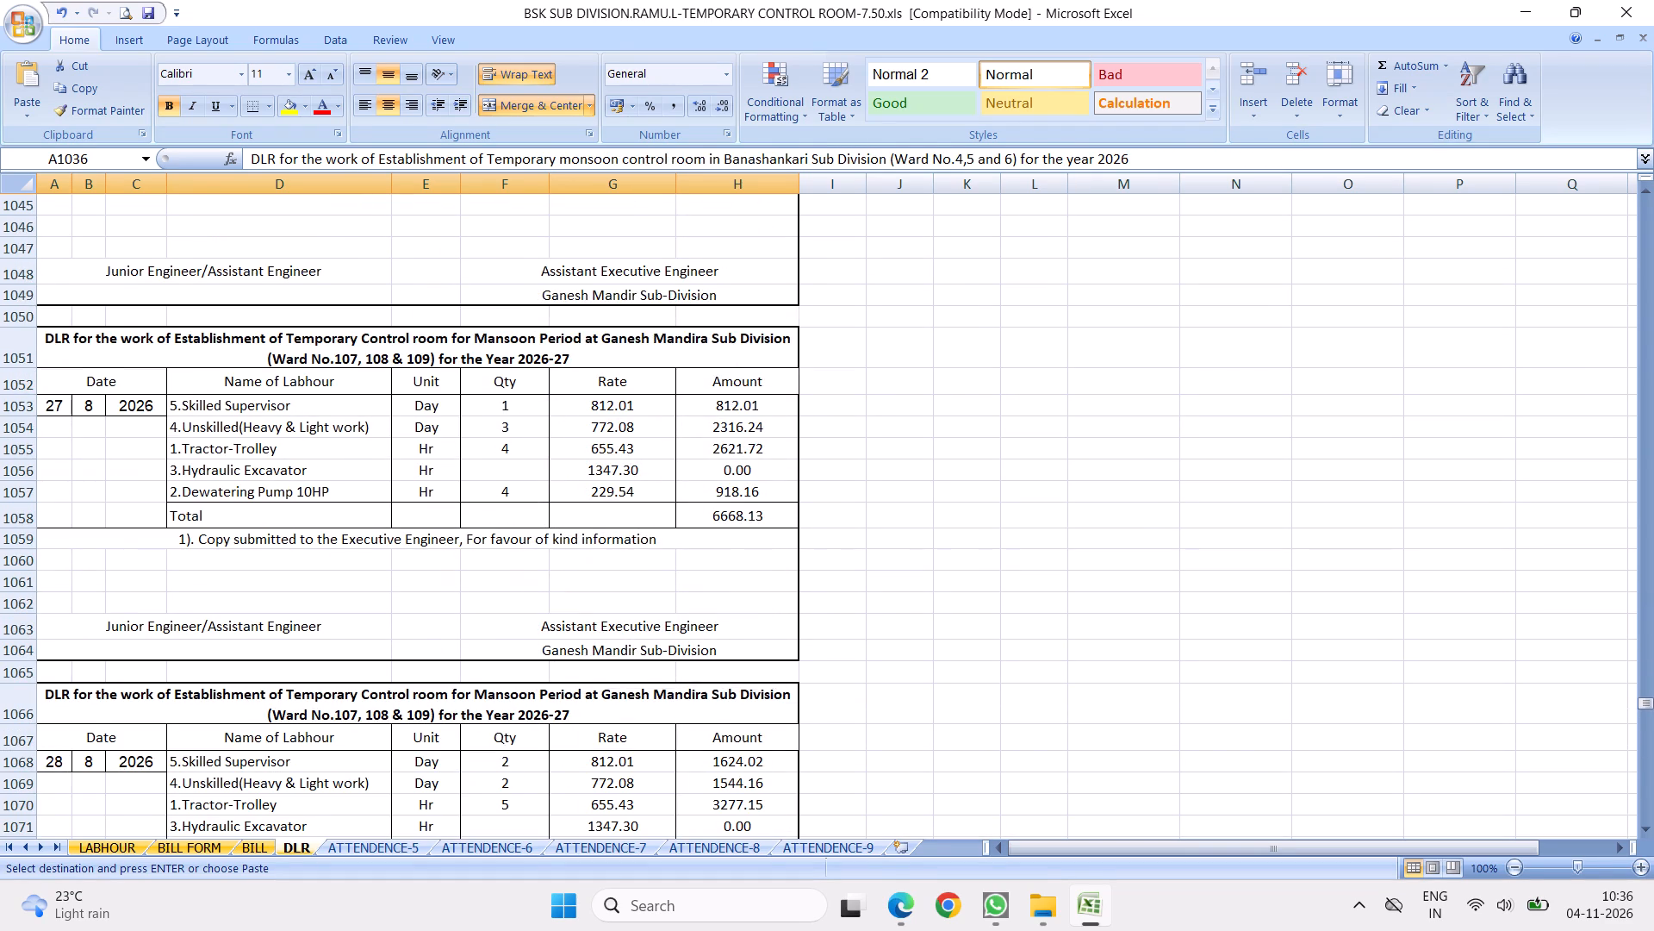
right_click(554, 350)
left_click(594, 416)
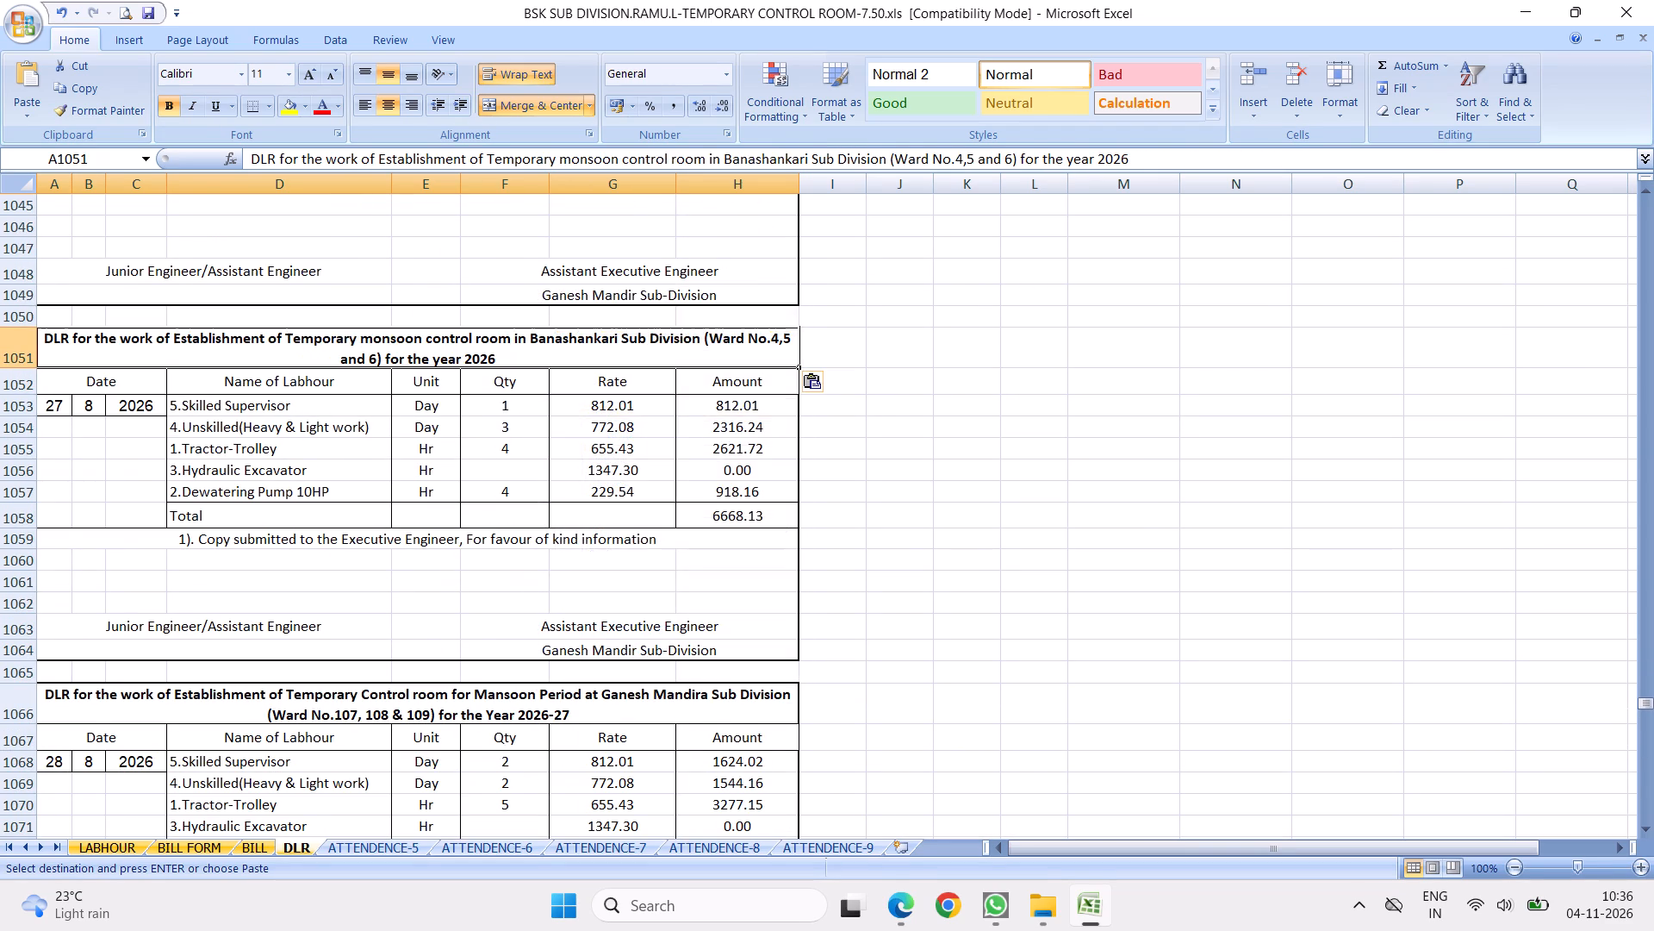
scroll(599, 441, "down", 5)
right_click(557, 348)
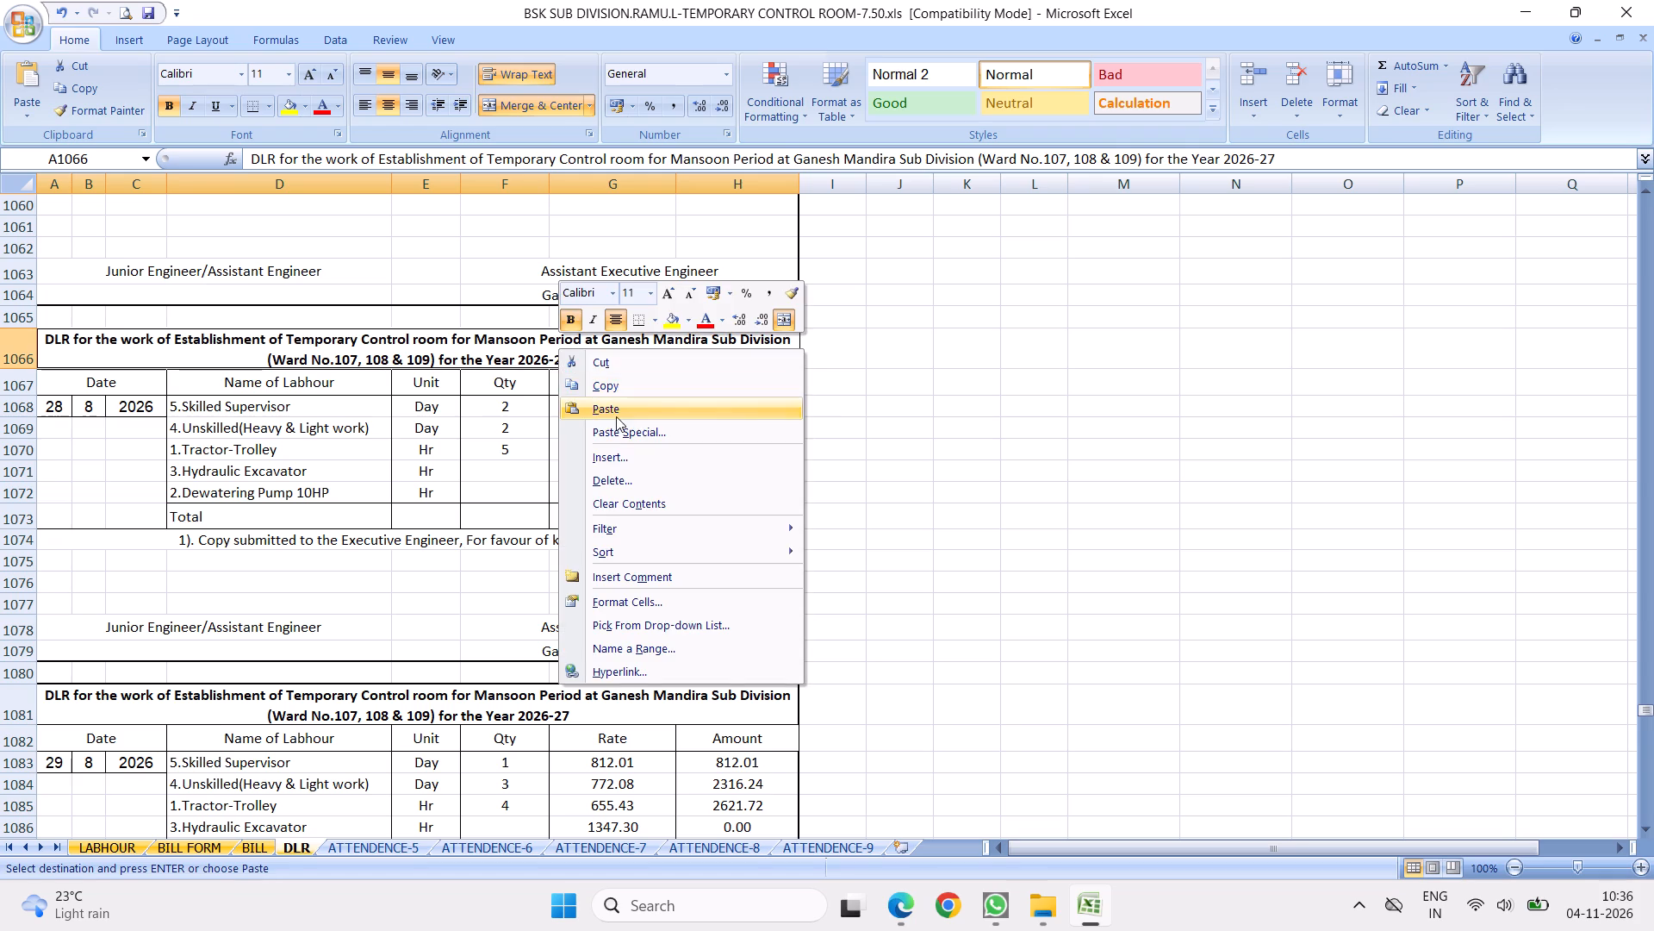
left_click(600, 409)
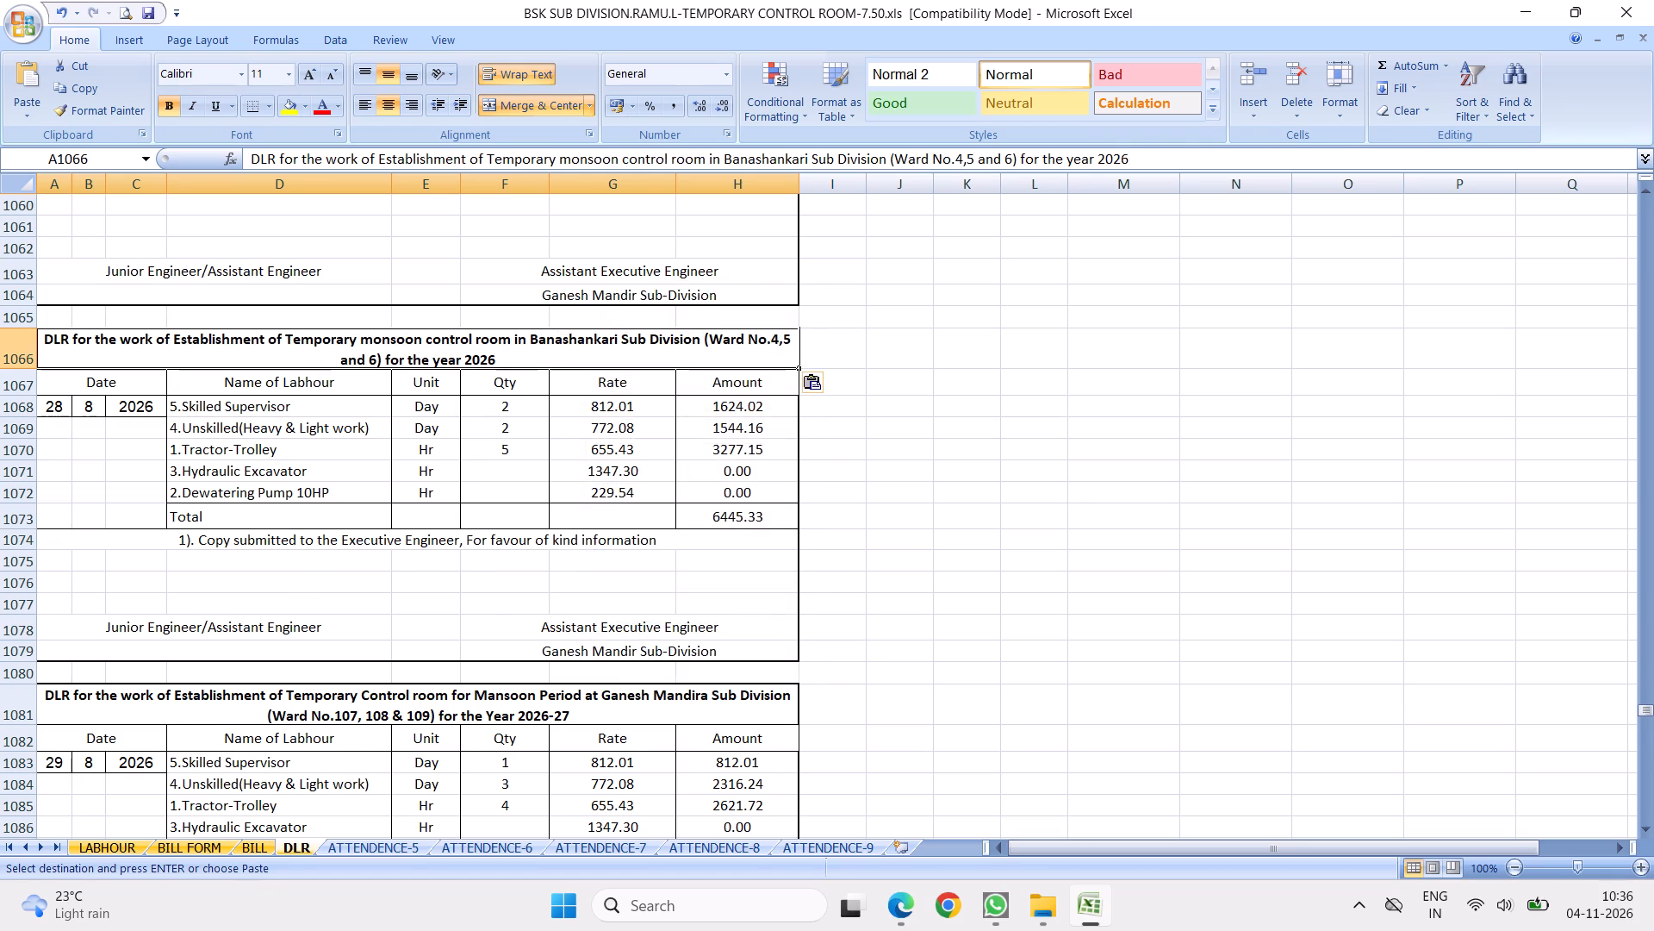
Paste the copied Banashankari heading over the headings of the 29-8-2026, 31-8-2026 and 1-9-2026 tables, cells A1081, A1096 and A1111.
scroll(731, 432, "down", 2)
right_click(558, 567)
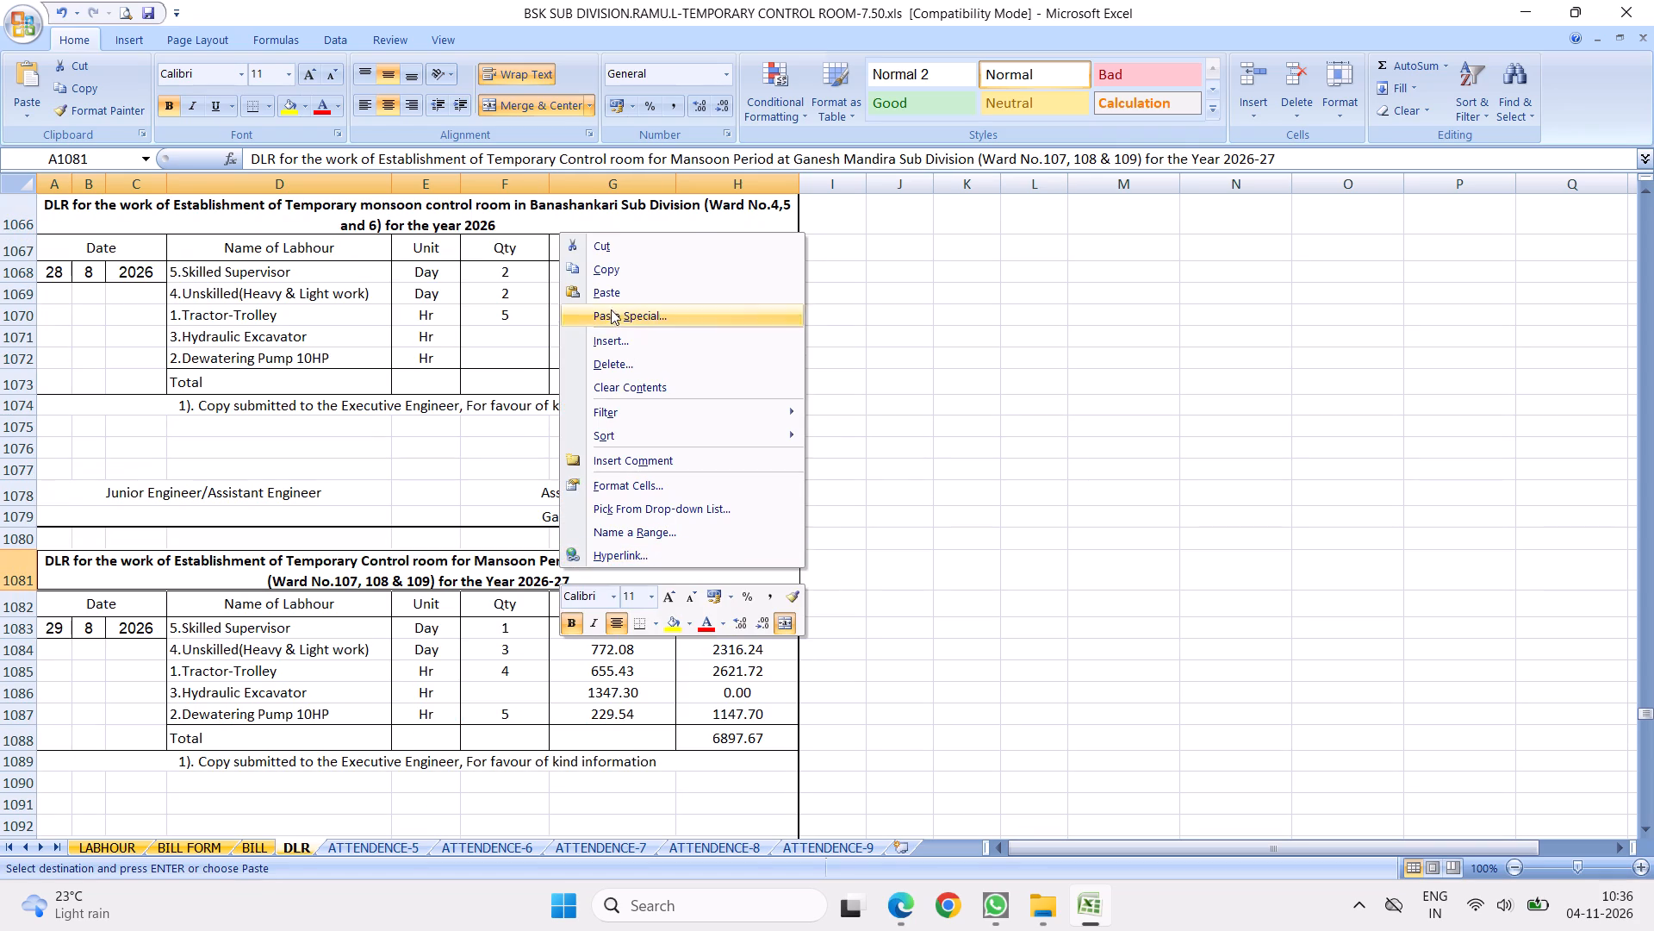
left_click(606, 290)
scroll(611, 553, "down", 6)
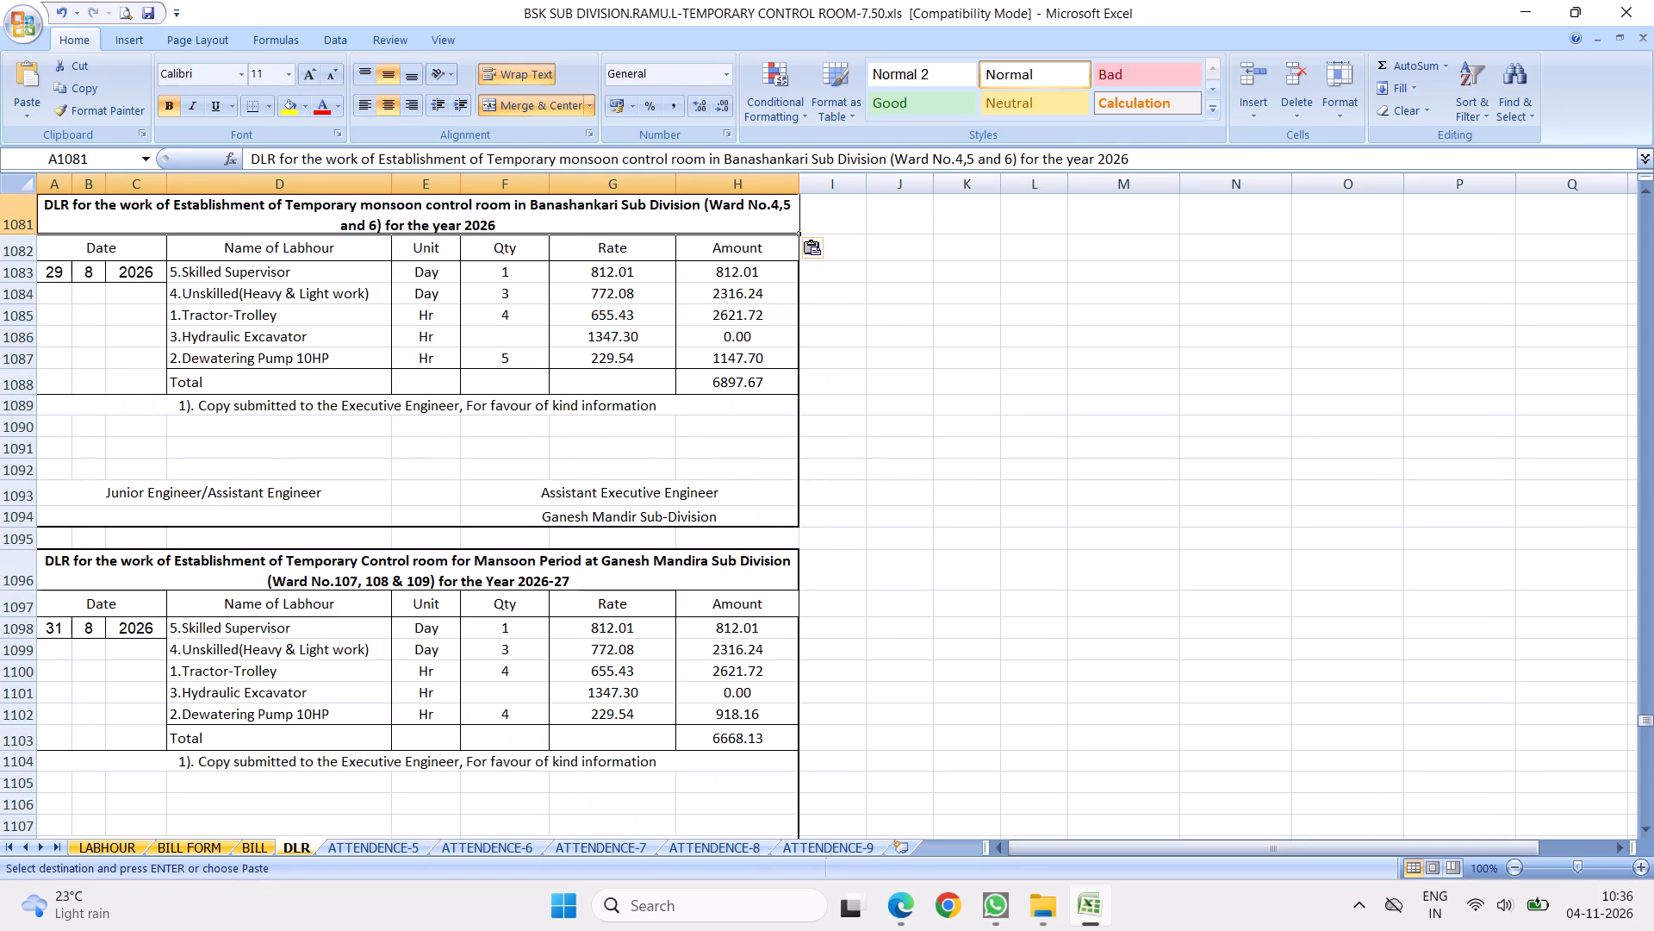
right_click(525, 484)
left_click(576, 542)
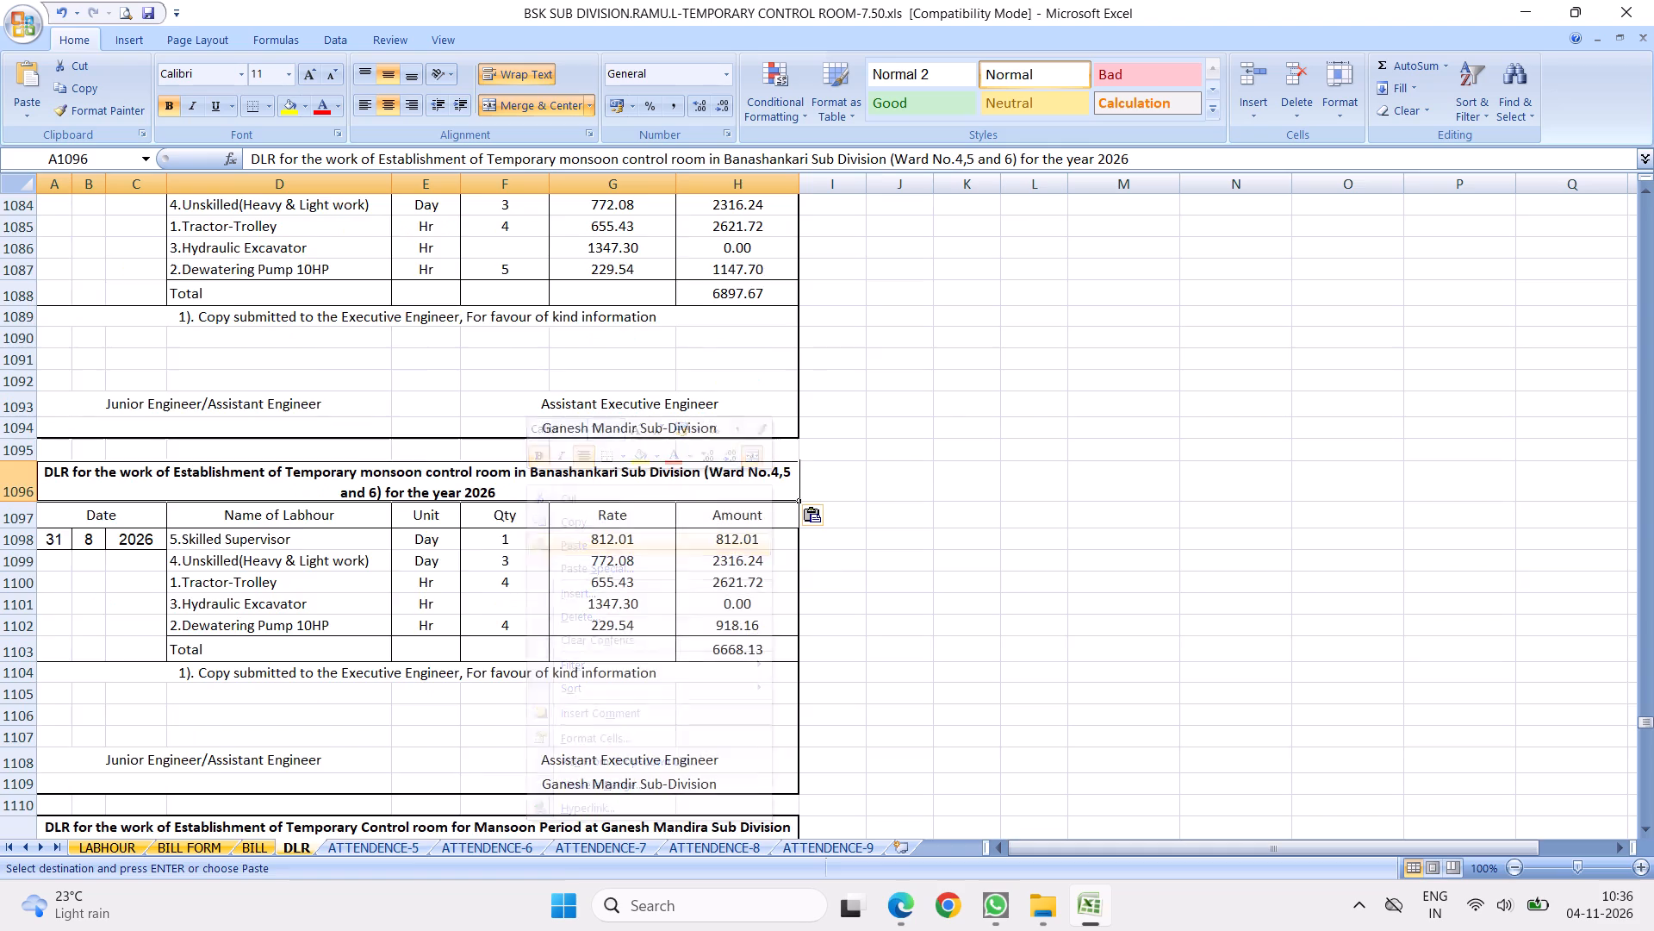
scroll(628, 510, "down", 5)
right_click(561, 472)
left_click(624, 534)
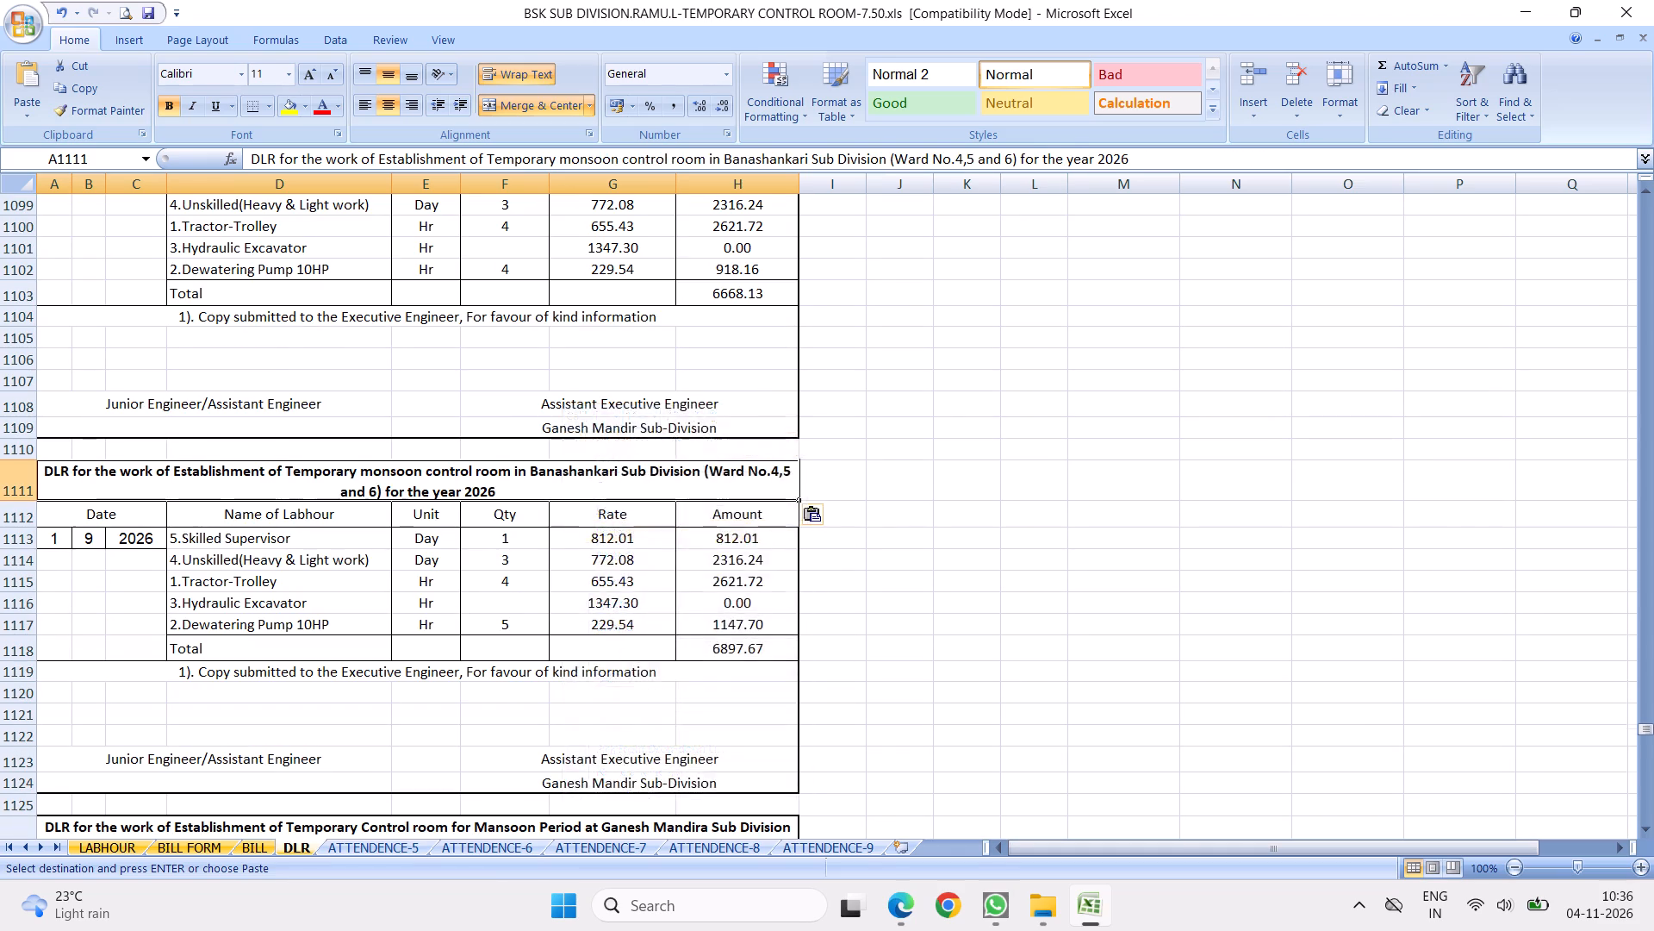
Paste the copied Banashankari heading over the headings of the 2-9-2026, 3-9-2026 and 4-9-2026 tables, cells A1126, A1141 and A1156.
scroll(631, 534, "down", 7)
right_click(575, 344)
left_click(626, 408)
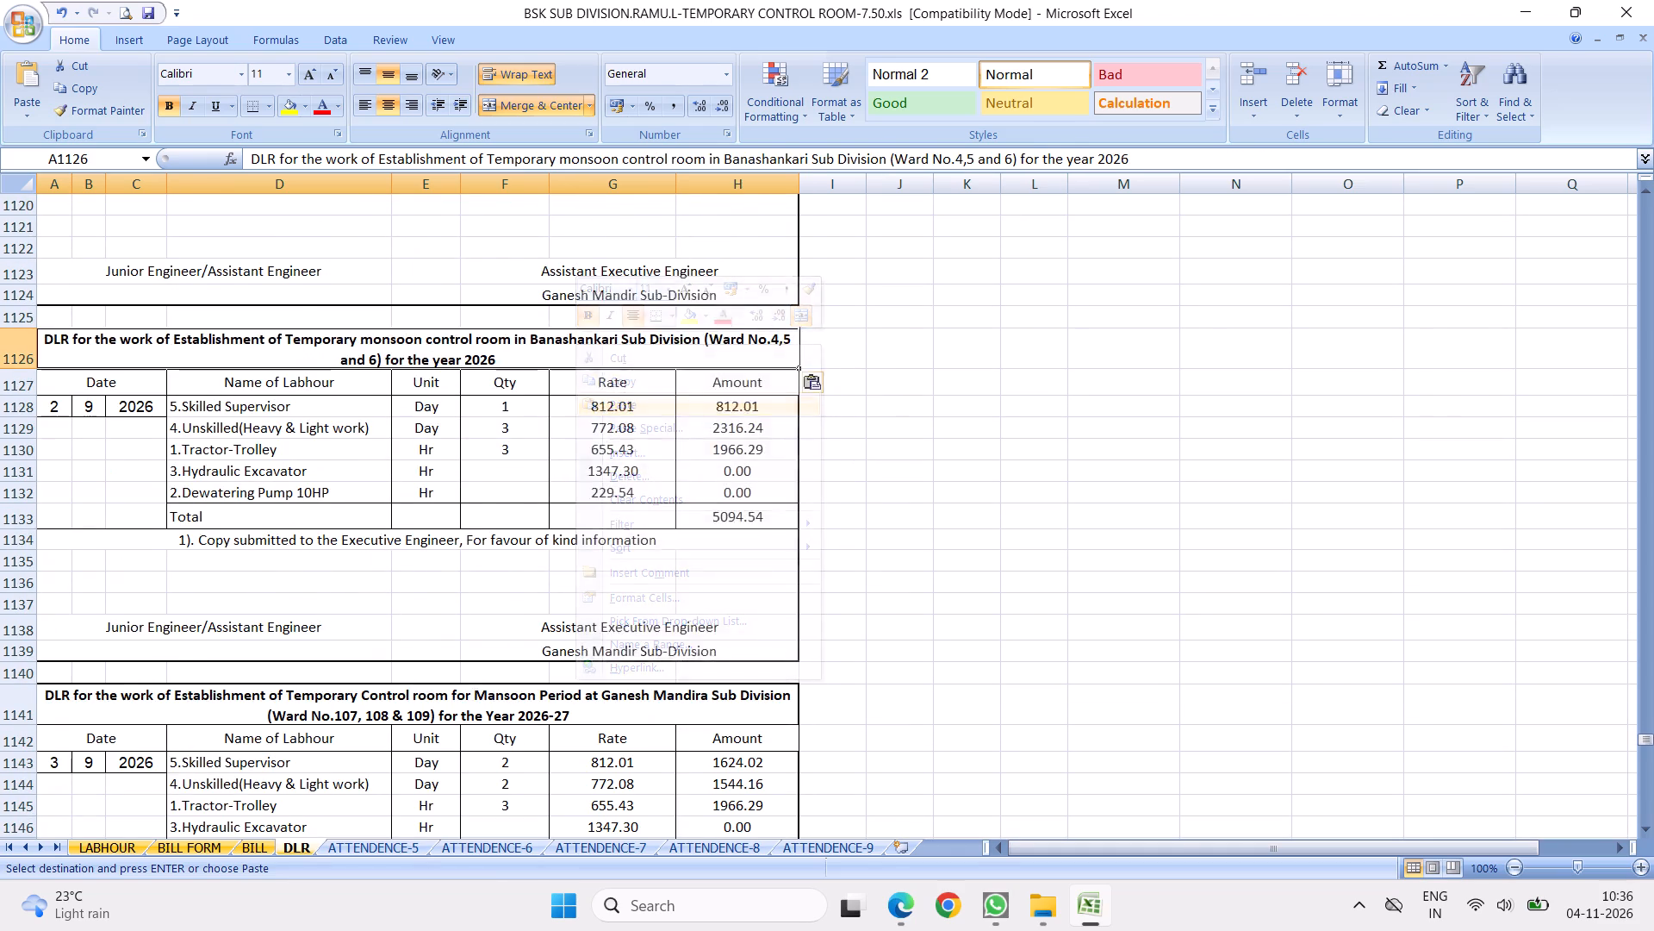
scroll(637, 421, "down", 4)
right_click(554, 416)
left_click(605, 472)
scroll(621, 465, "down", 4)
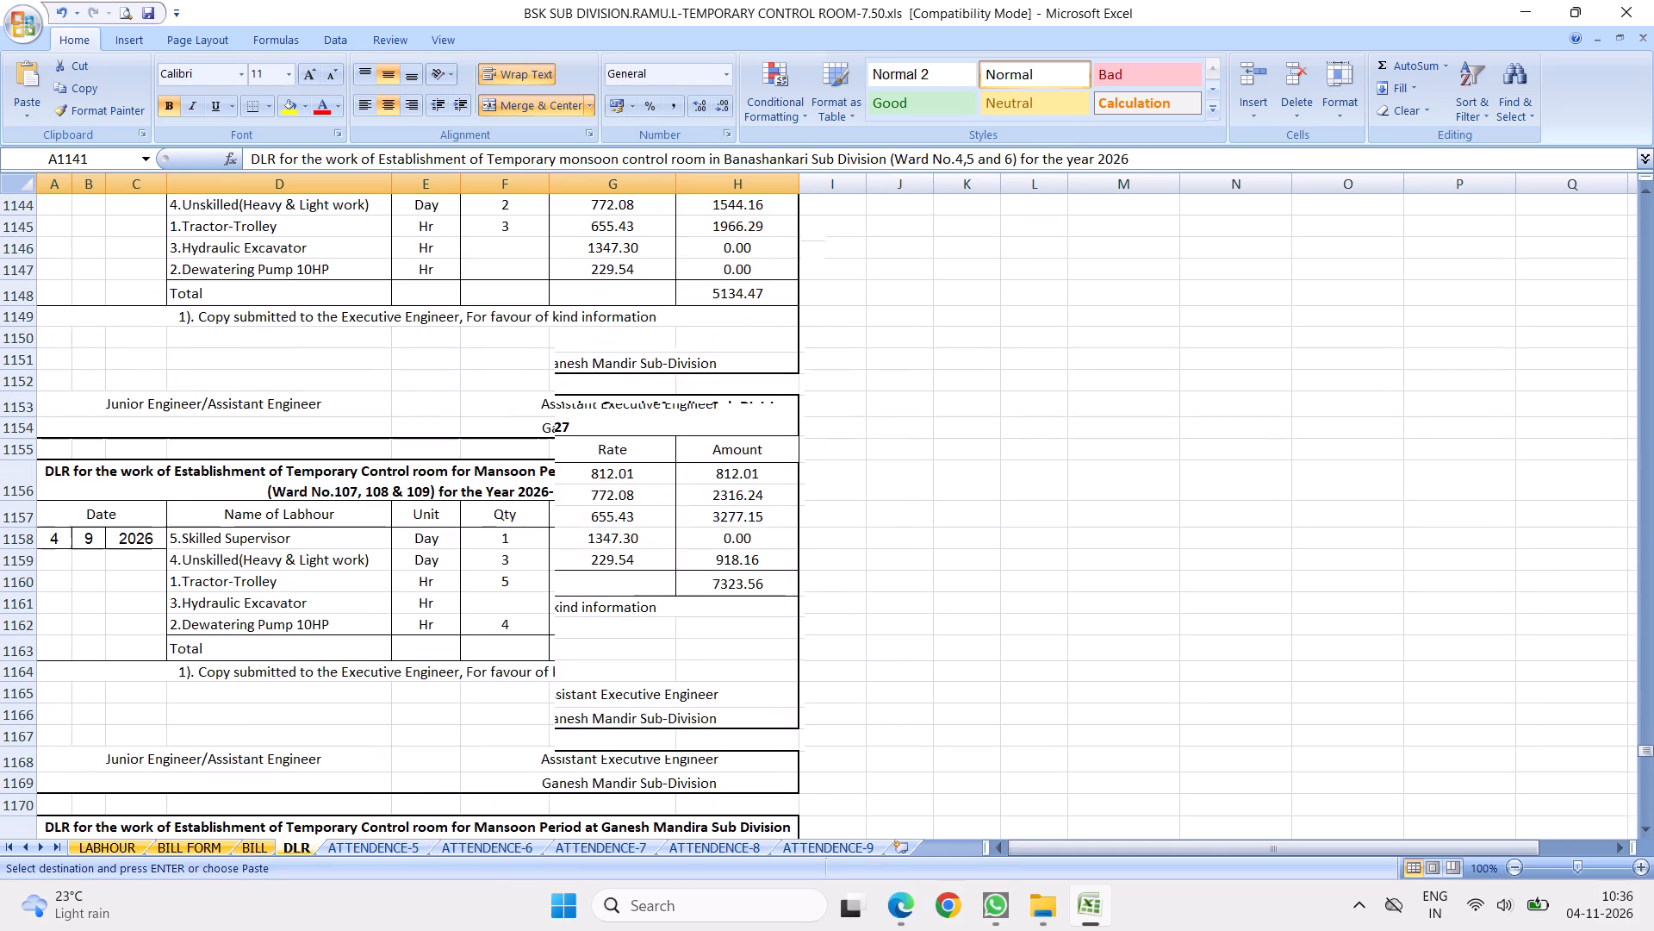
scroll(637, 463, "down", 1)
right_click(574, 403)
left_click(623, 464)
Paste the copied Banashankari heading over the headings of the 5-9-2026 and 7-9-2026 tables, cells A1171 and A1186.
scroll(623, 464, "down", 5)
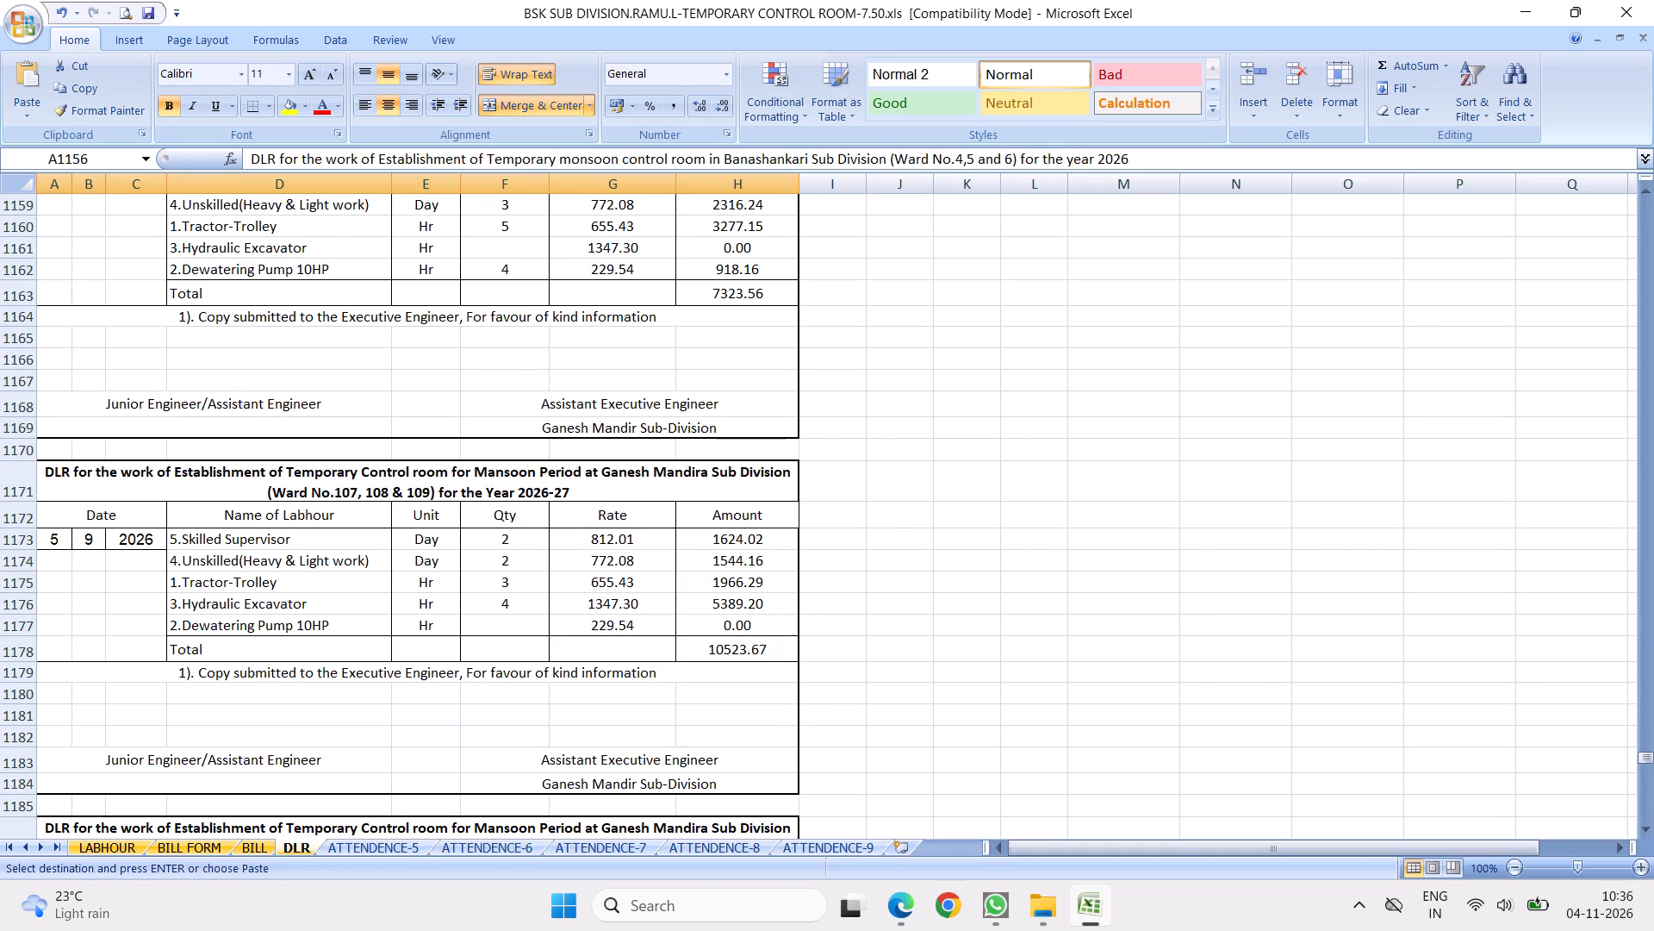
right_click(600, 473)
left_click(644, 528)
scroll(644, 528, "down", 3)
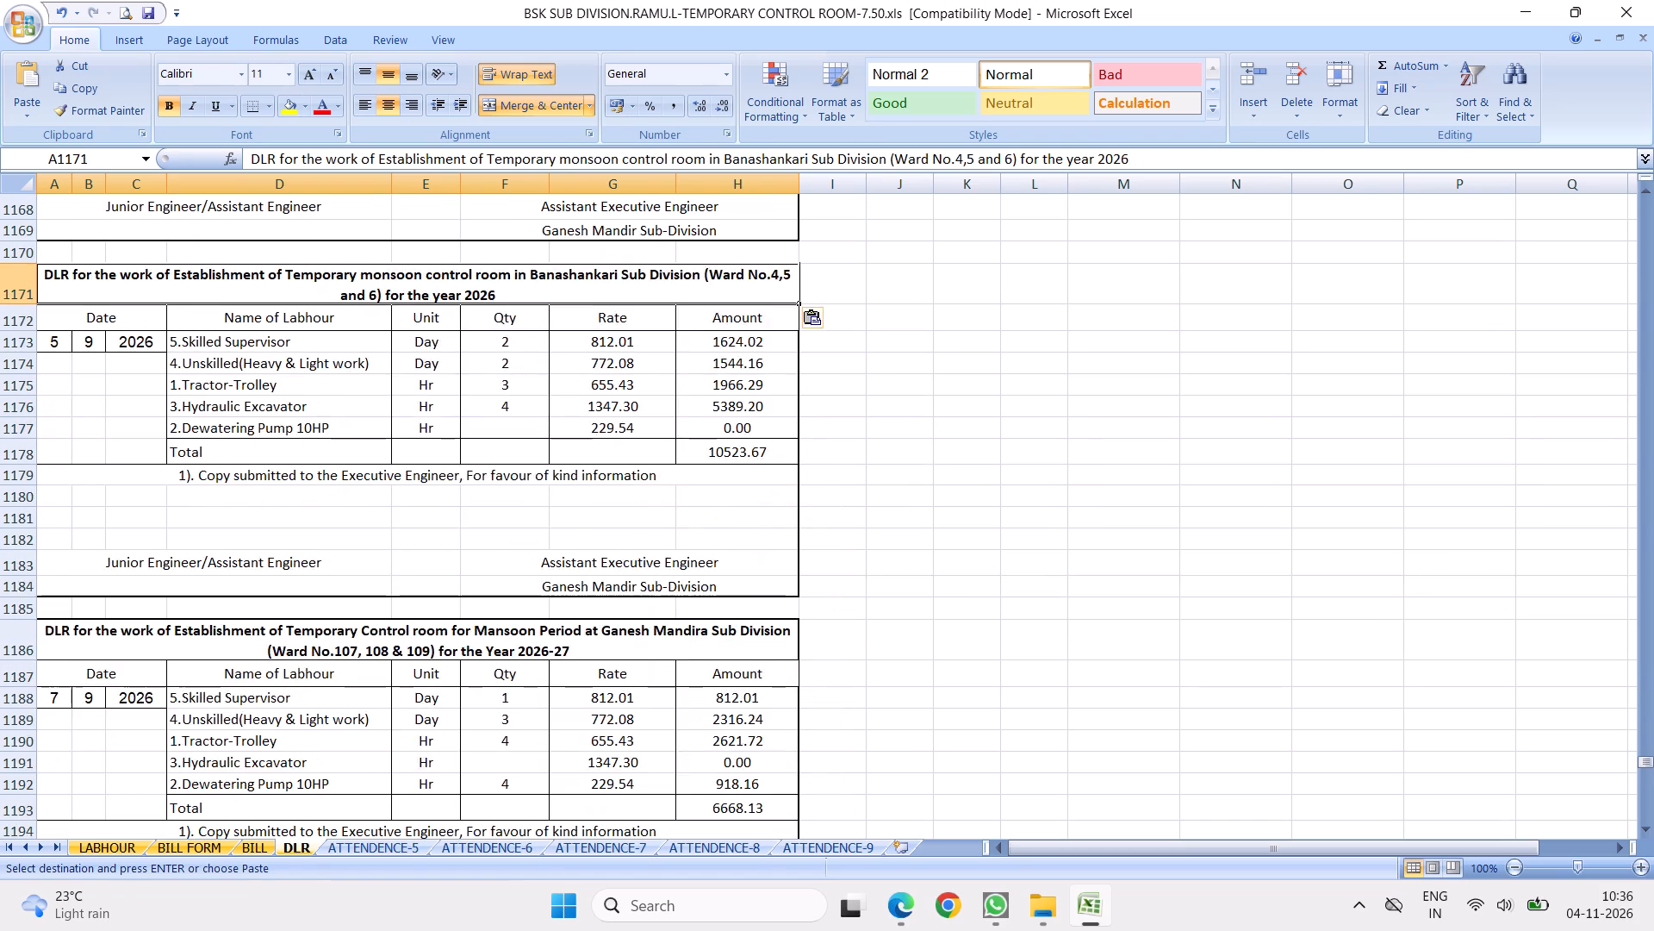
scroll(652, 504, "down", 3)
right_click(567, 489)
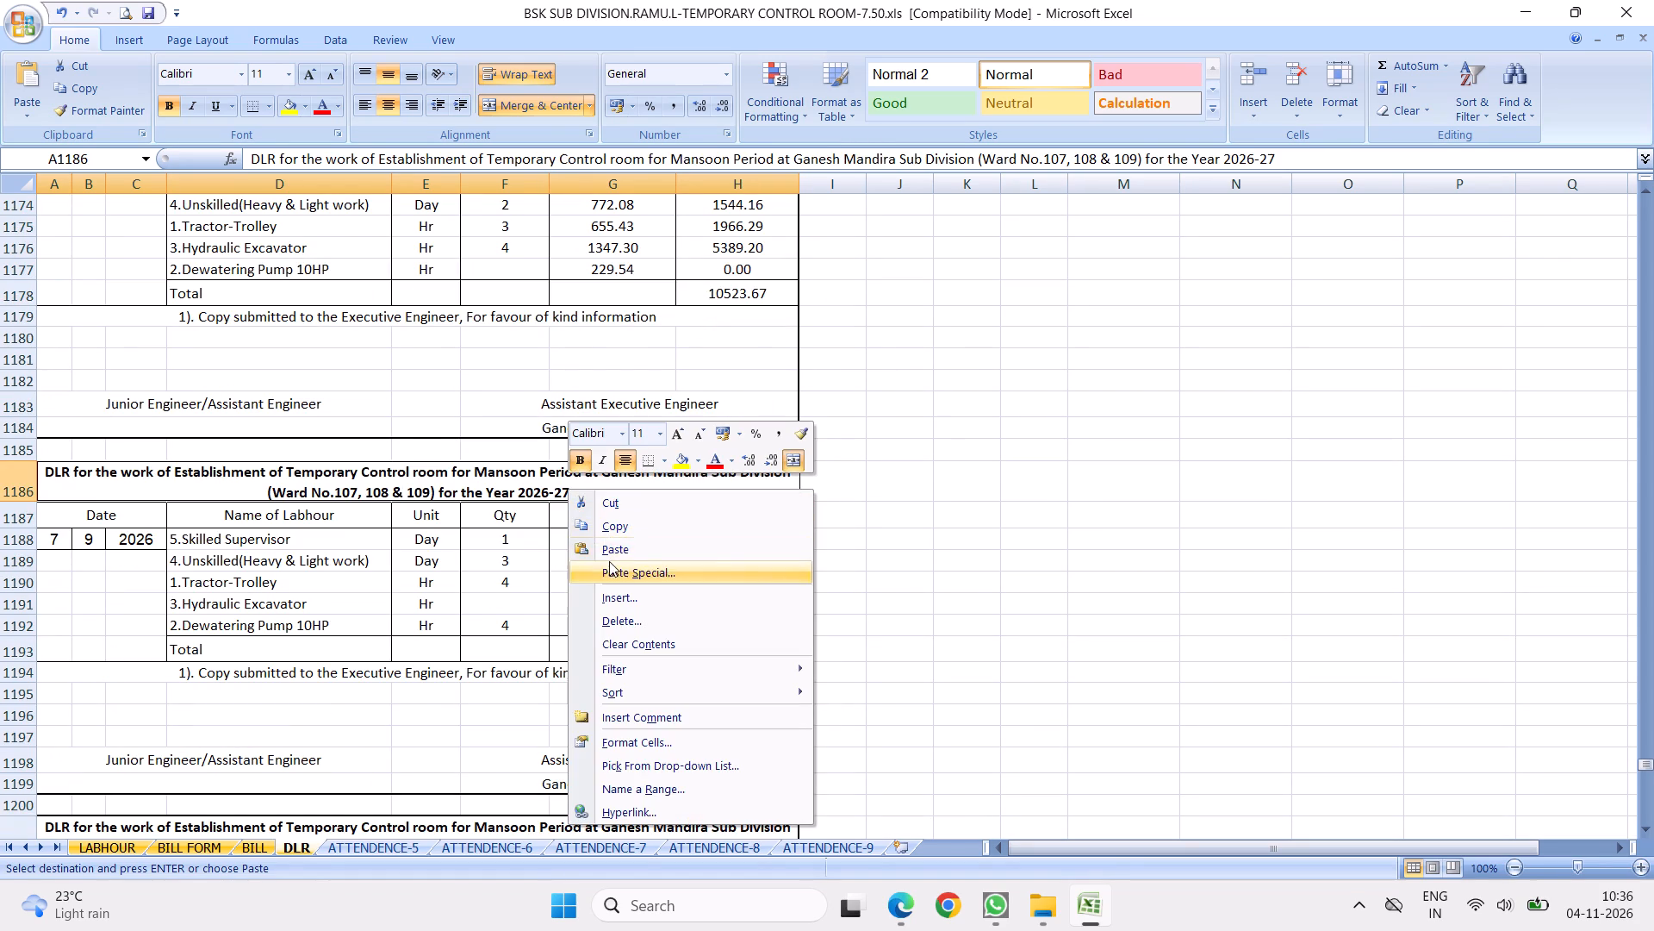
left_click(608, 561)
left_click(1004, 414)
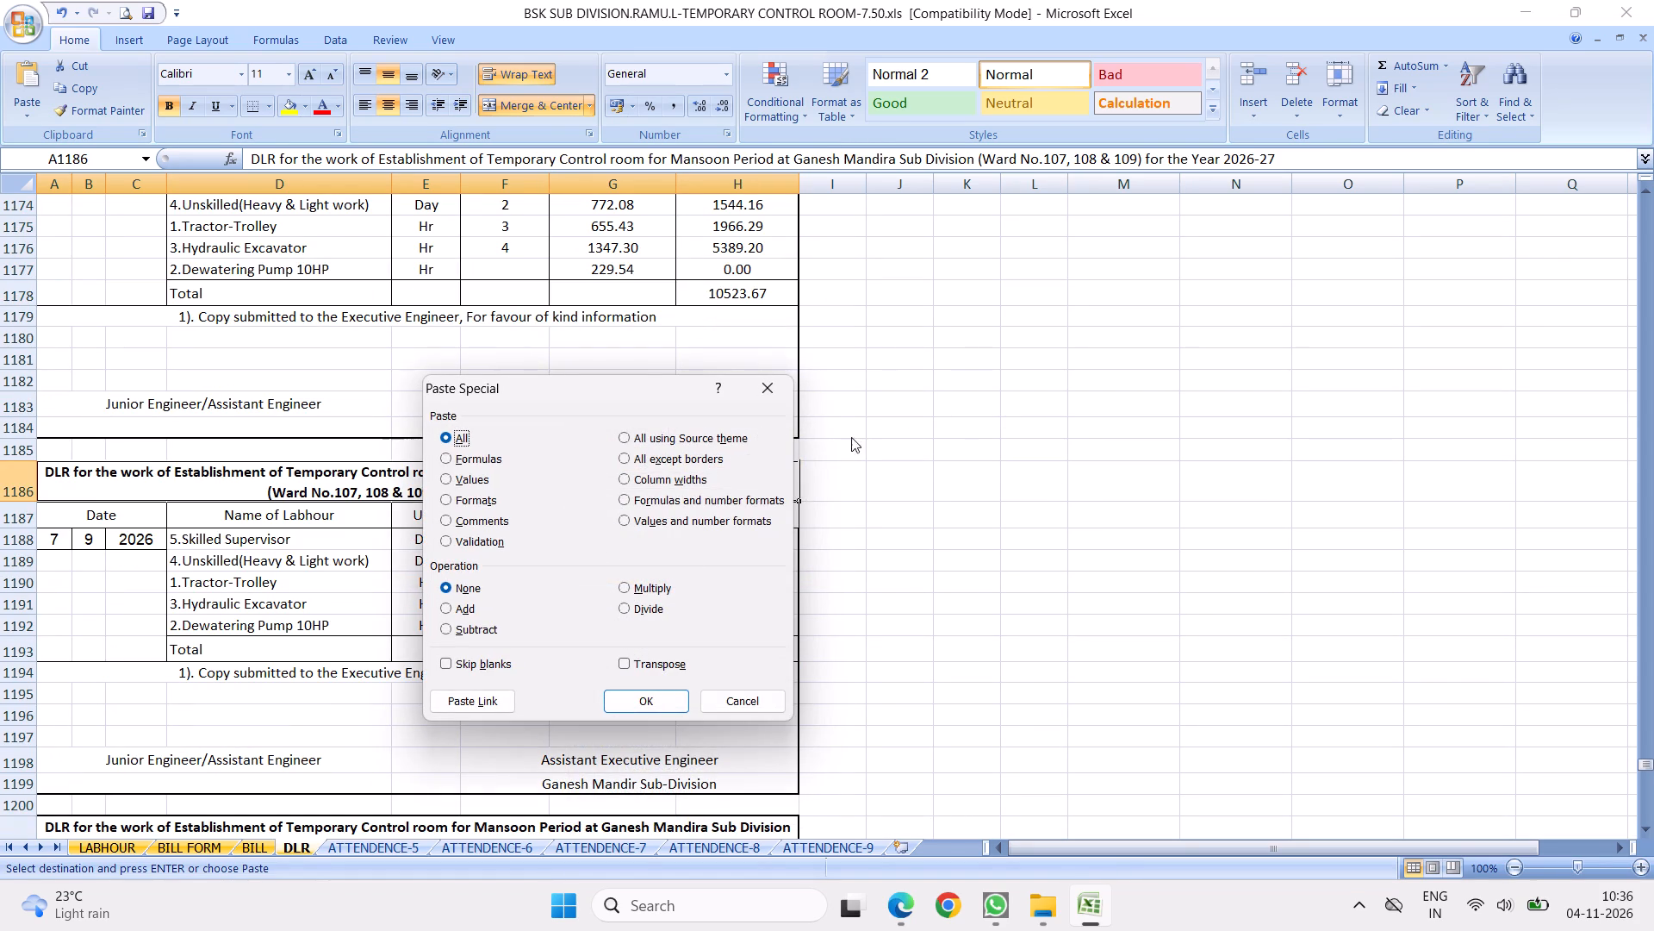
left_click(764, 389)
right_click(445, 481)
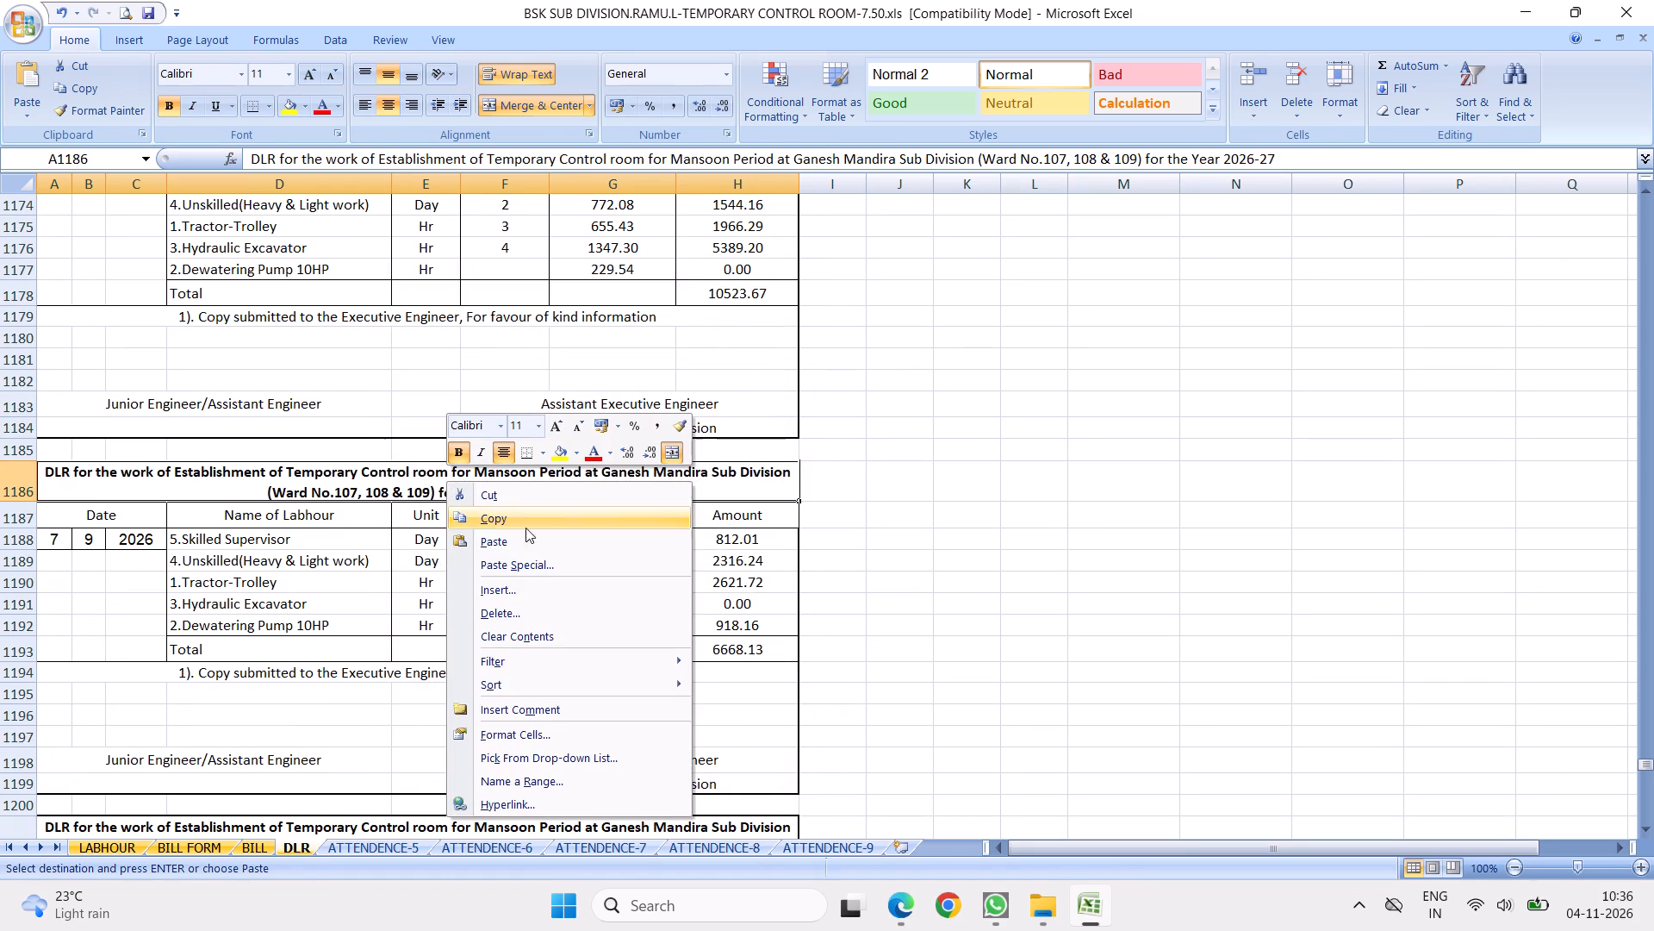
left_click(487, 544)
Paste the copied Banashankari heading over the headings of the 8-9-2026, 9-9-2026 and 10-9-2026 tables, cells A1201, A1216 and A1231.
scroll(501, 546, "down", 4)
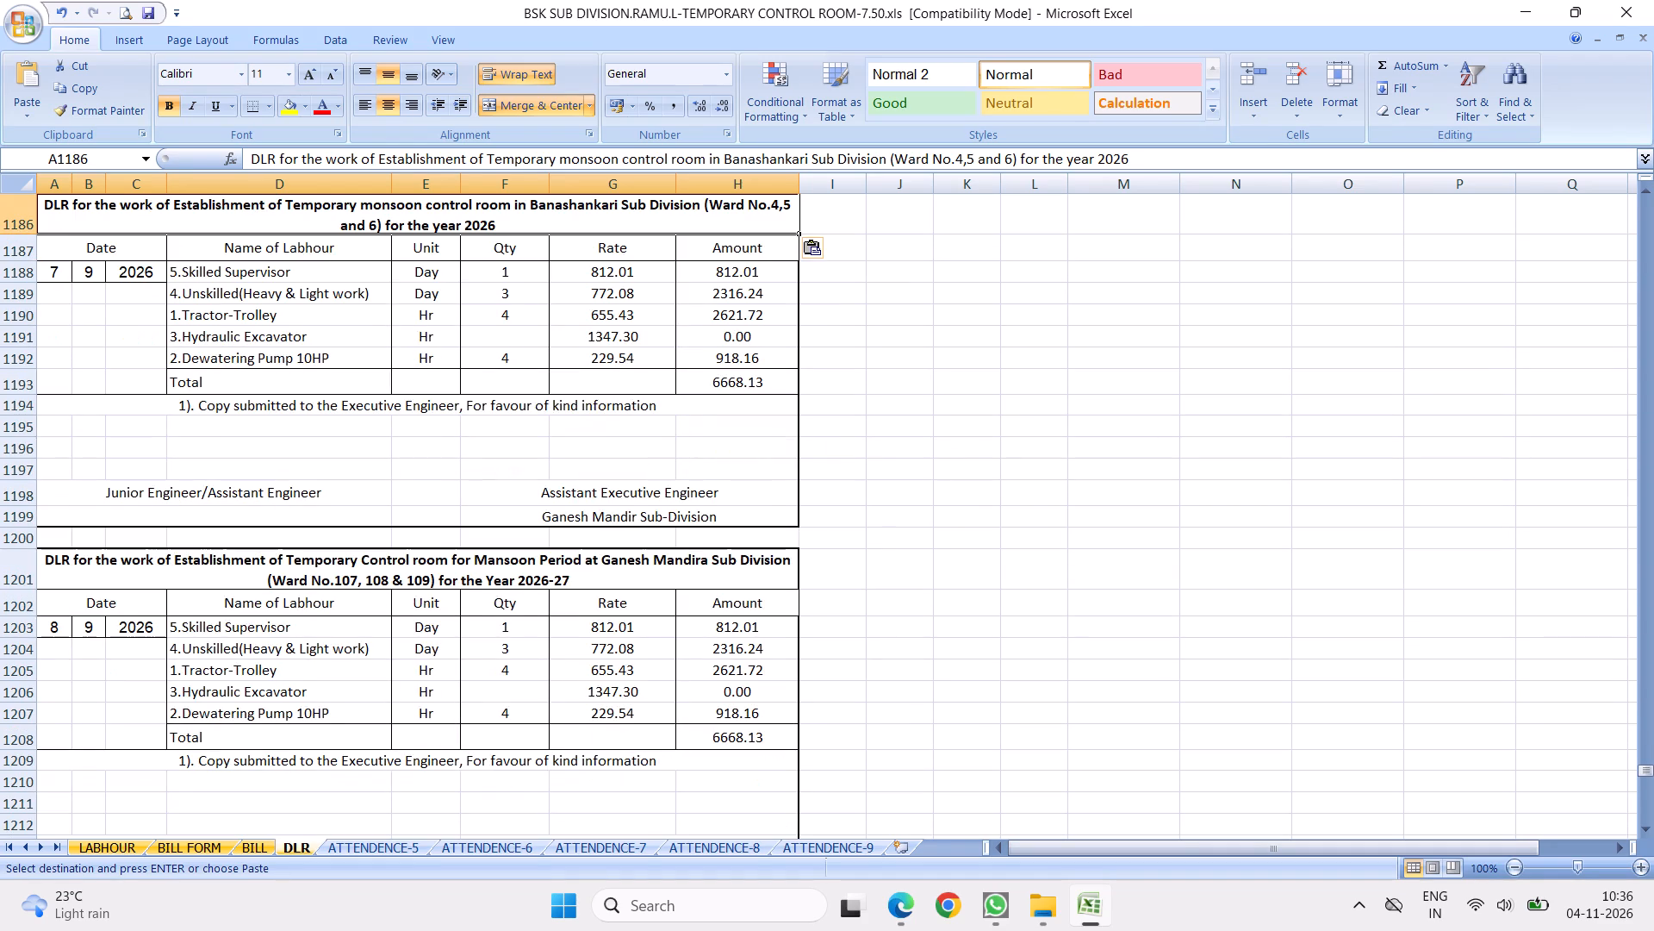
right_click(484, 574)
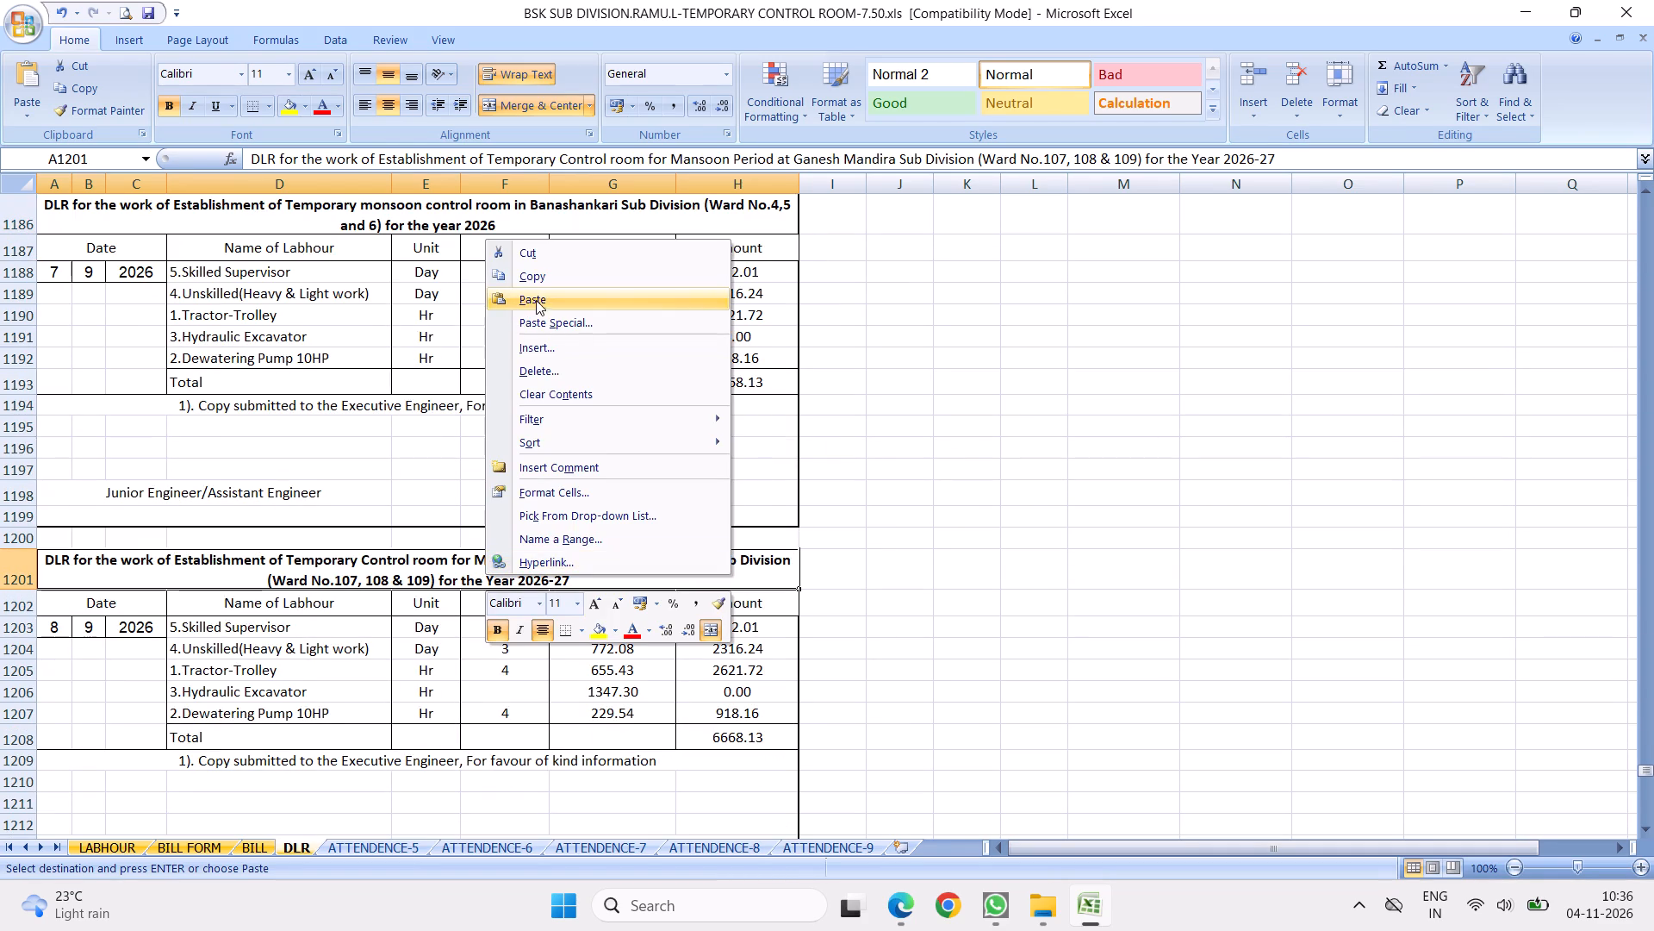
left_click(536, 299)
scroll(580, 578, "down", 4)
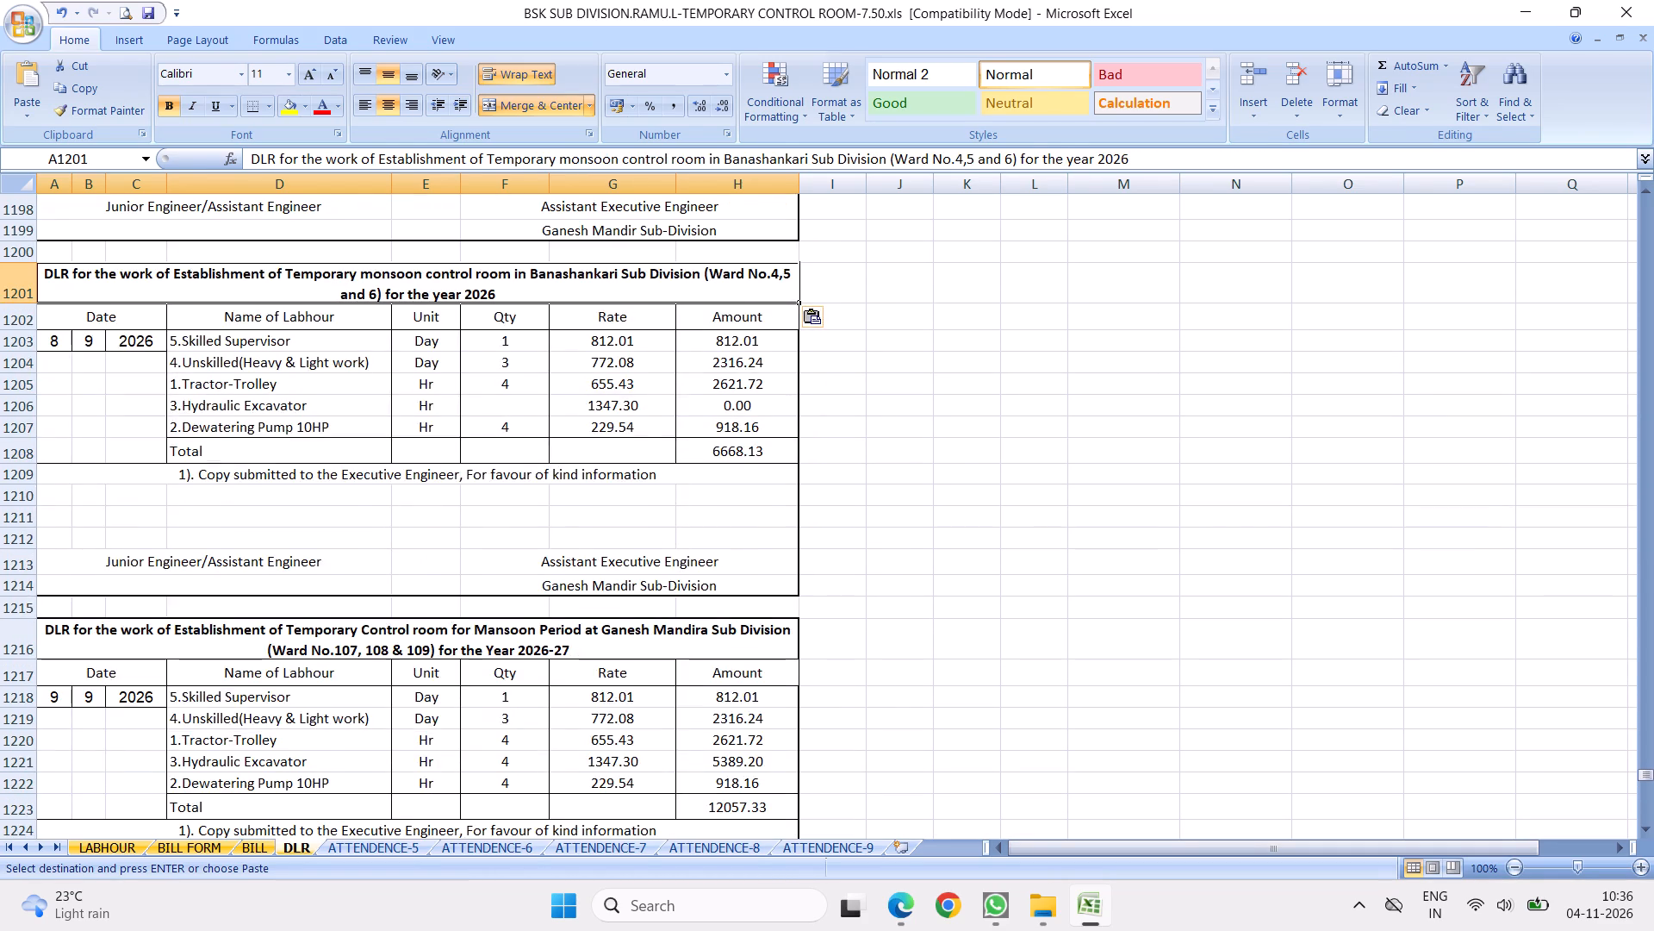
scroll(582, 497, "down", 3)
right_click(486, 427)
left_click(534, 484)
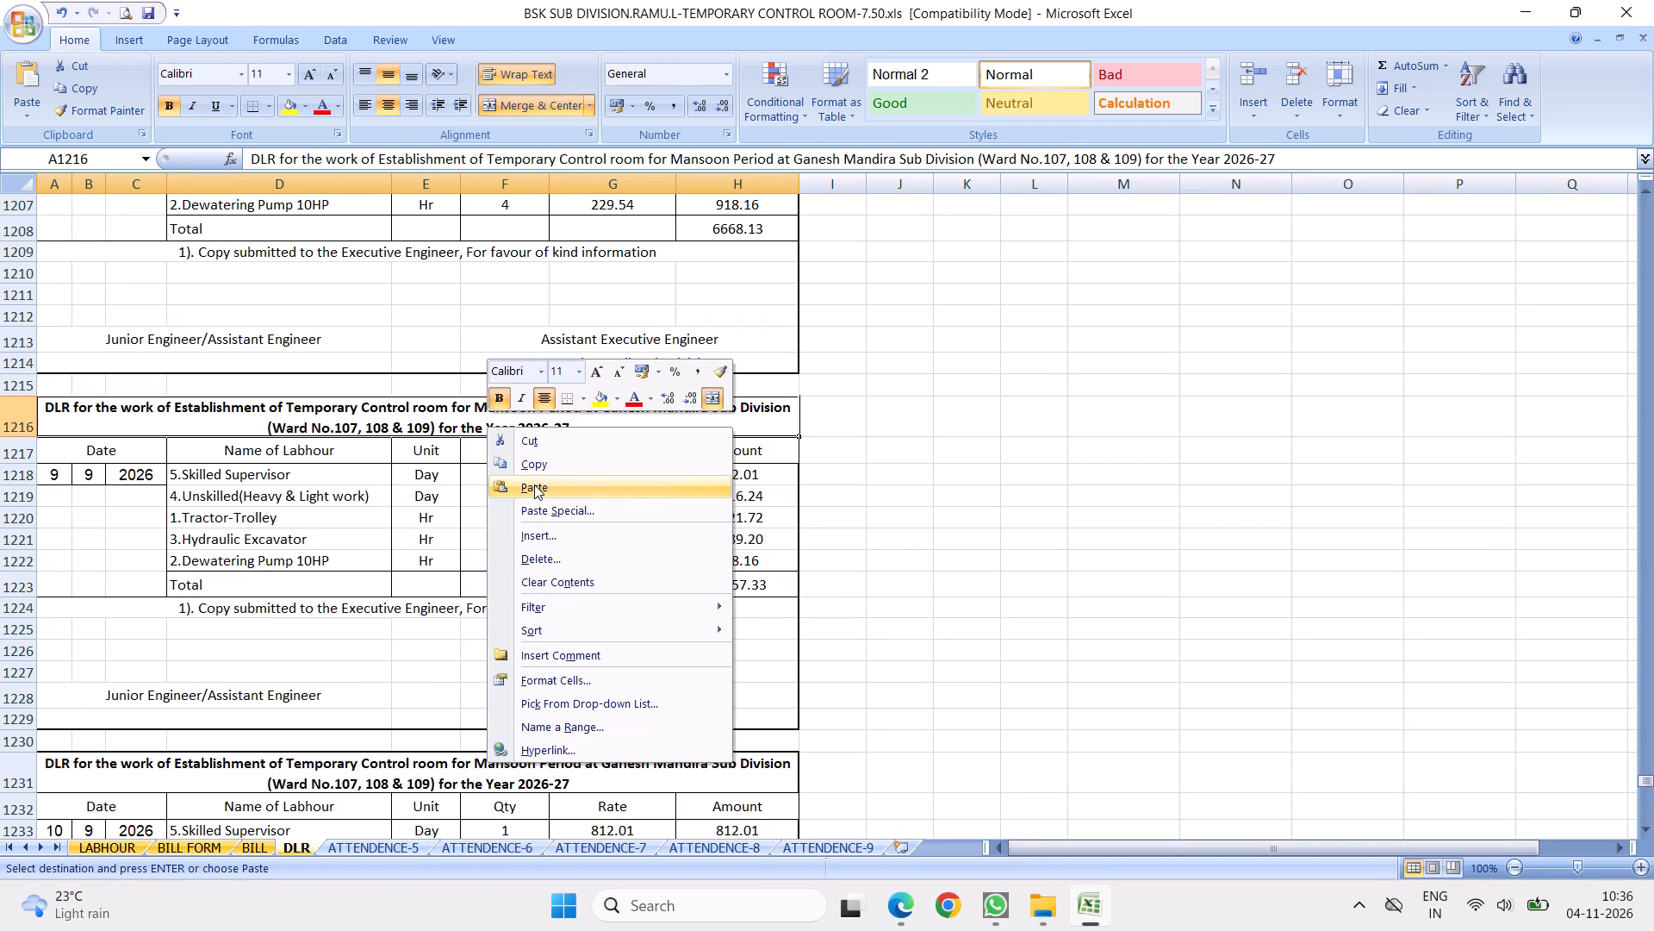
scroll(542, 485, "down", 4)
right_click(525, 472)
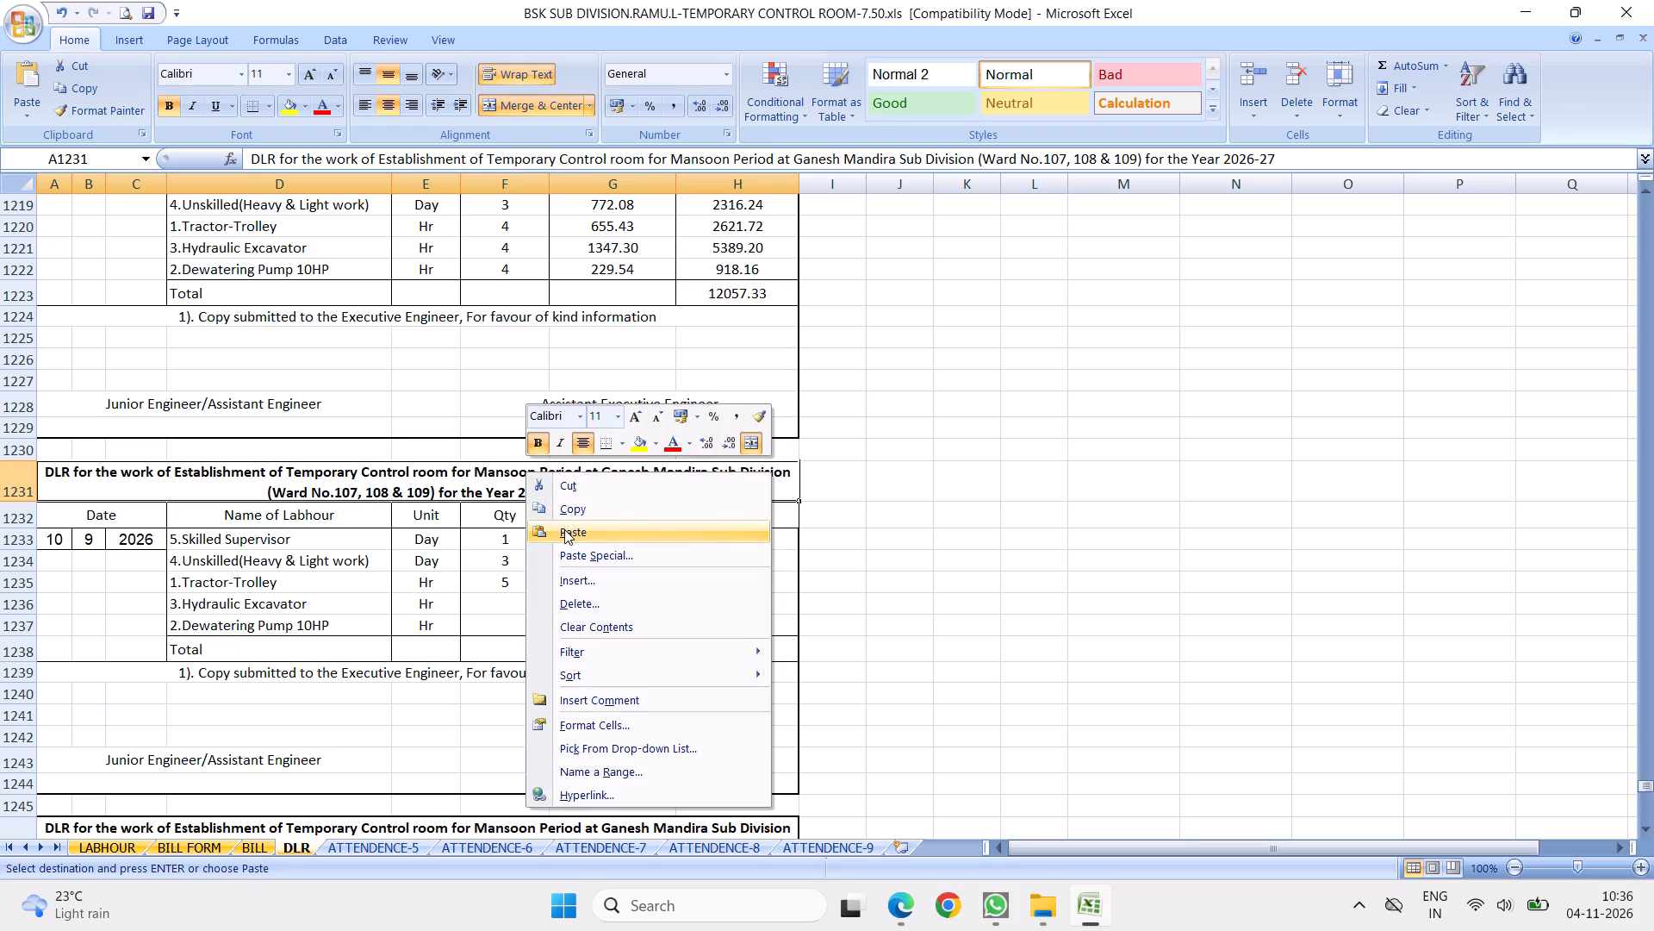
left_click(564, 529)
Paste the copied Banashankari heading over the headings of the 11-9-2026, 14-9-2026, 15-9-2026 and 16-9-2026 tables, cells A1246, A1261, A1276 and A1291.
scroll(589, 502, "down", 7)
right_click(561, 353)
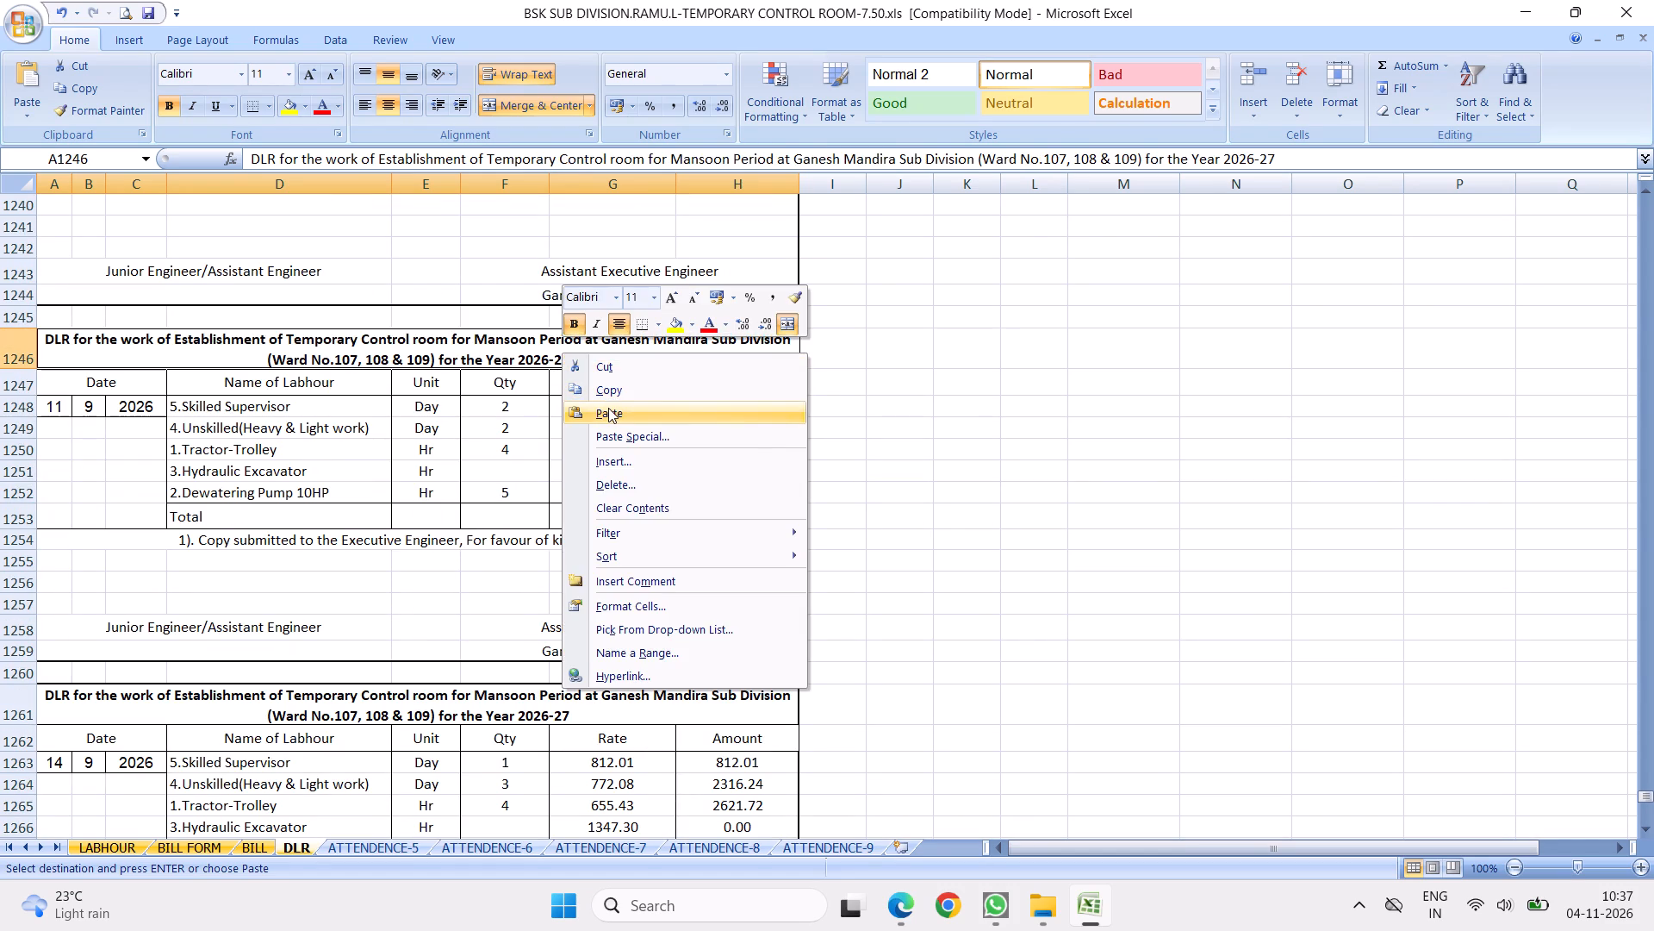
left_click(608, 407)
scroll(575, 402, "down", 4)
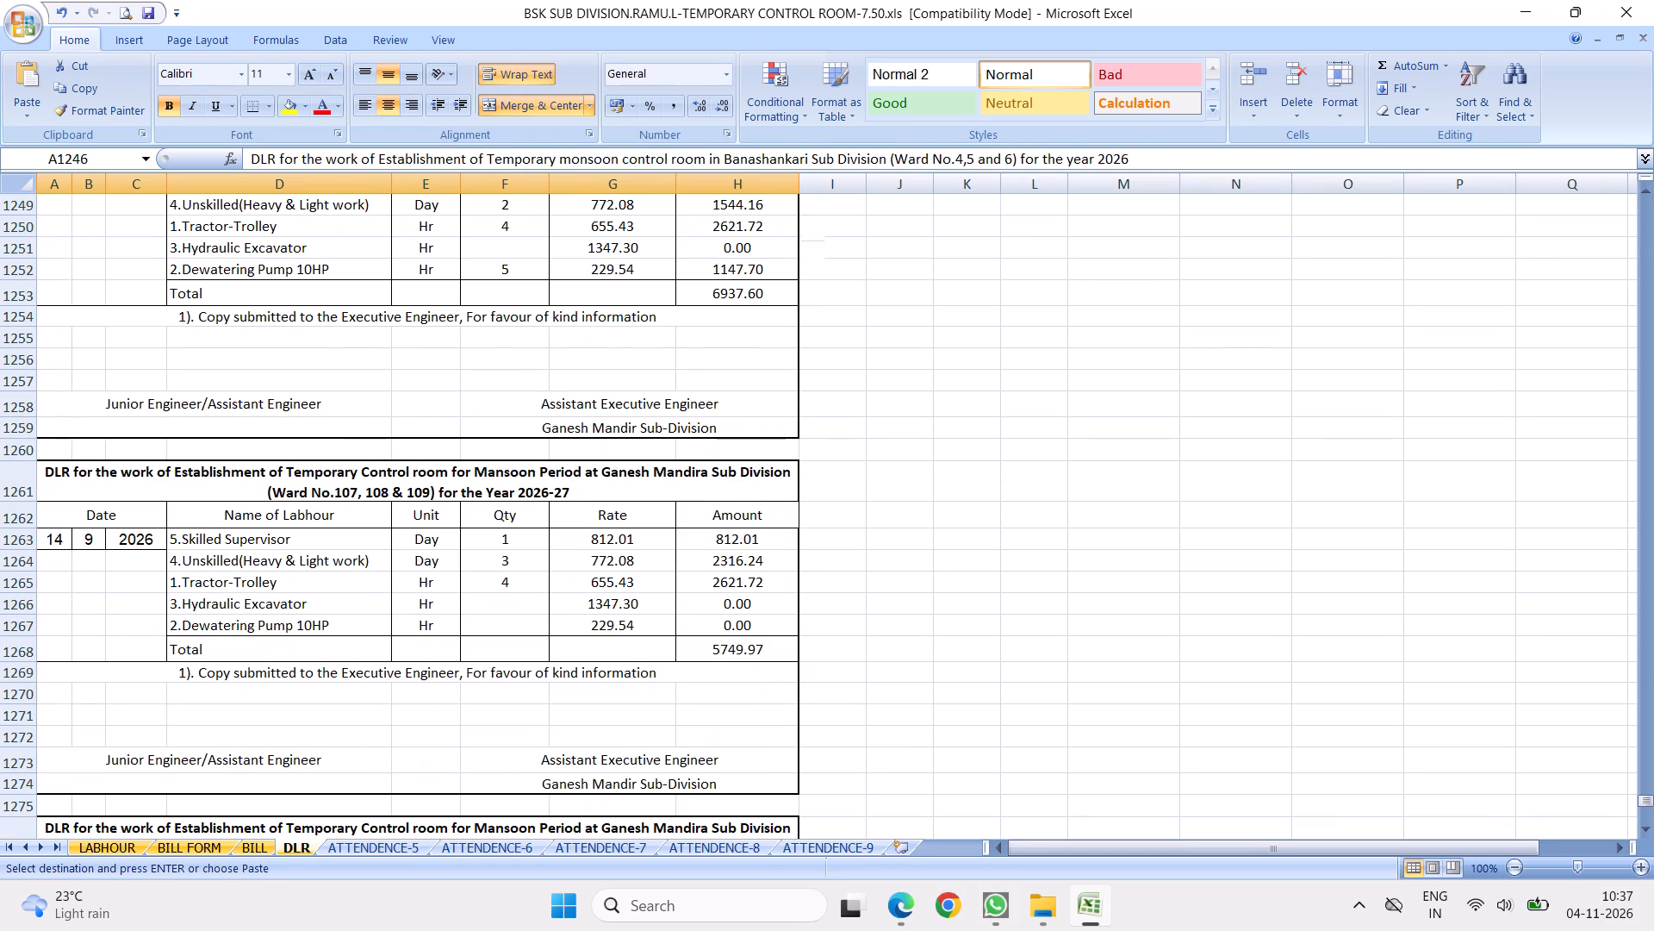
right_click(438, 412)
left_click(479, 473)
scroll(554, 448, "down", 5)
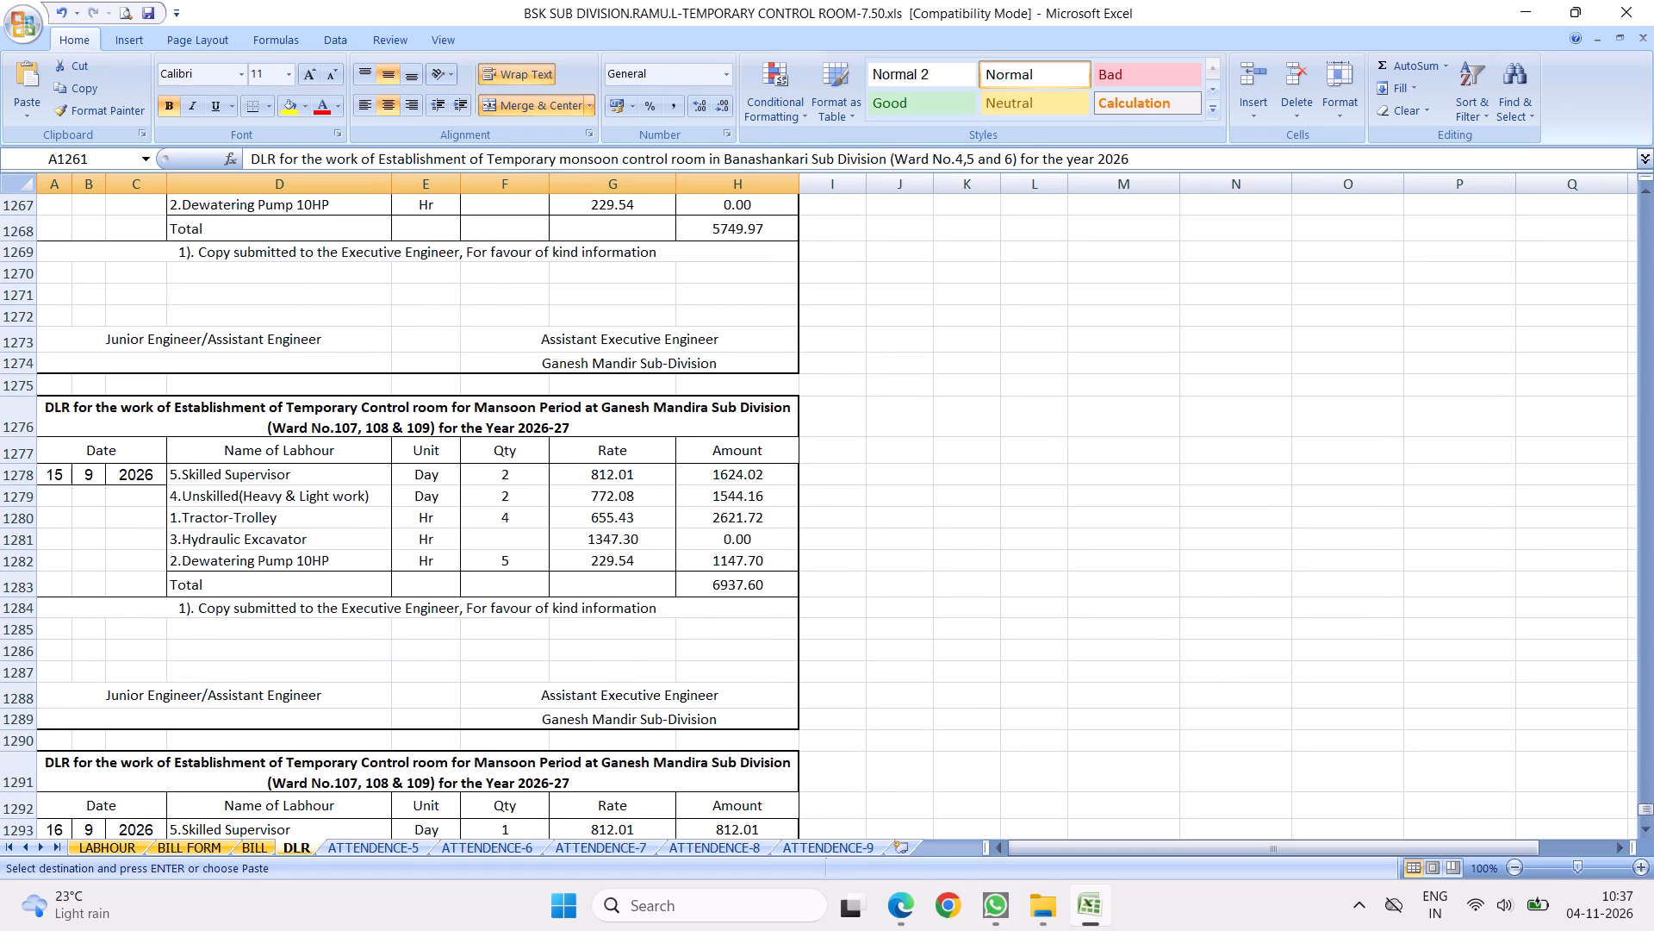
right_click(536, 426)
left_click(593, 482)
scroll(598, 476, "down", 5)
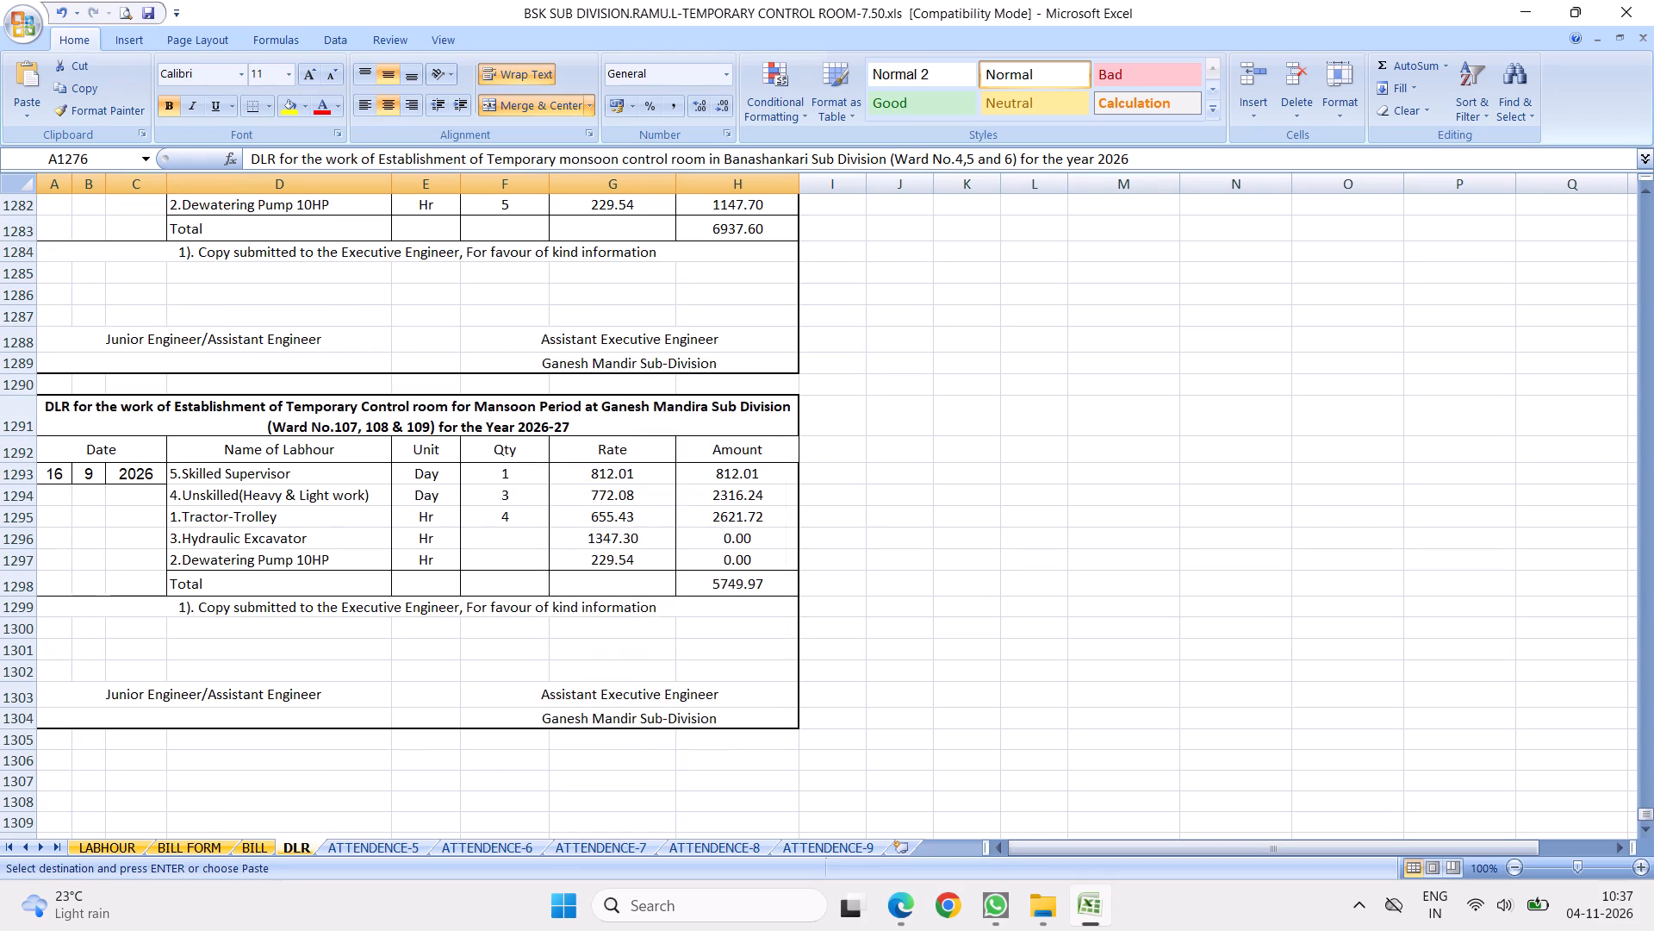
right_click(553, 420)
left_click(600, 476)
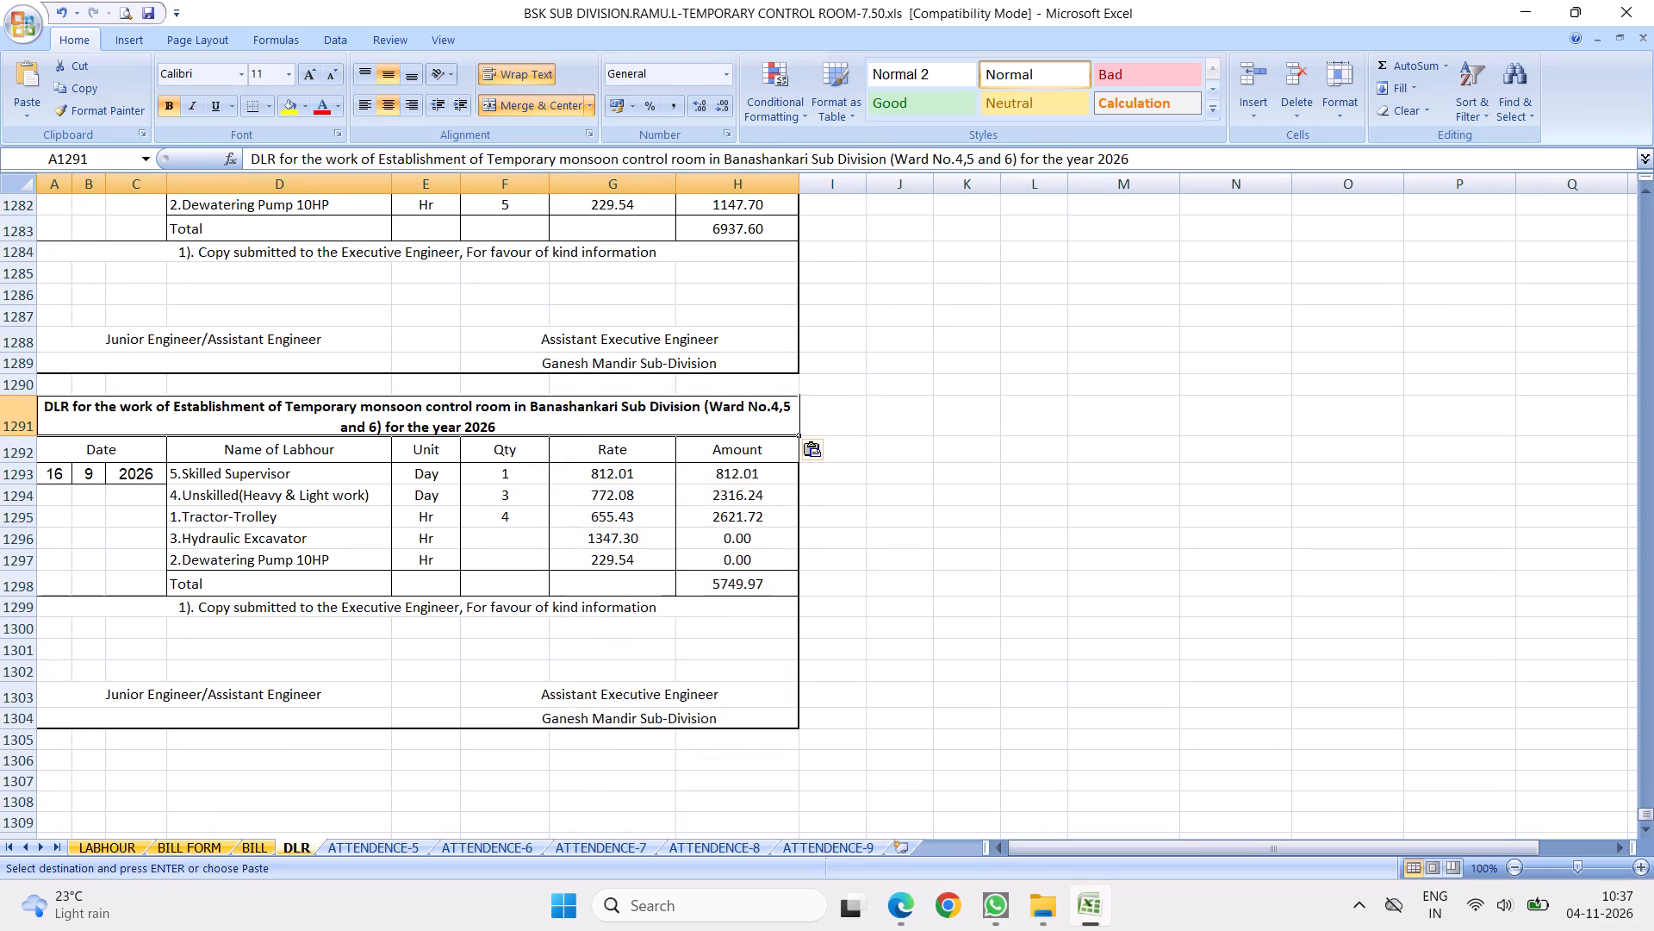
Copy the labour rows D3:H7 of the 21-5-2026 table over the labour rows of the 22-5-2026 and 25-5-2026 tables, starting at D18 and D33.
left_click(1012, 488)
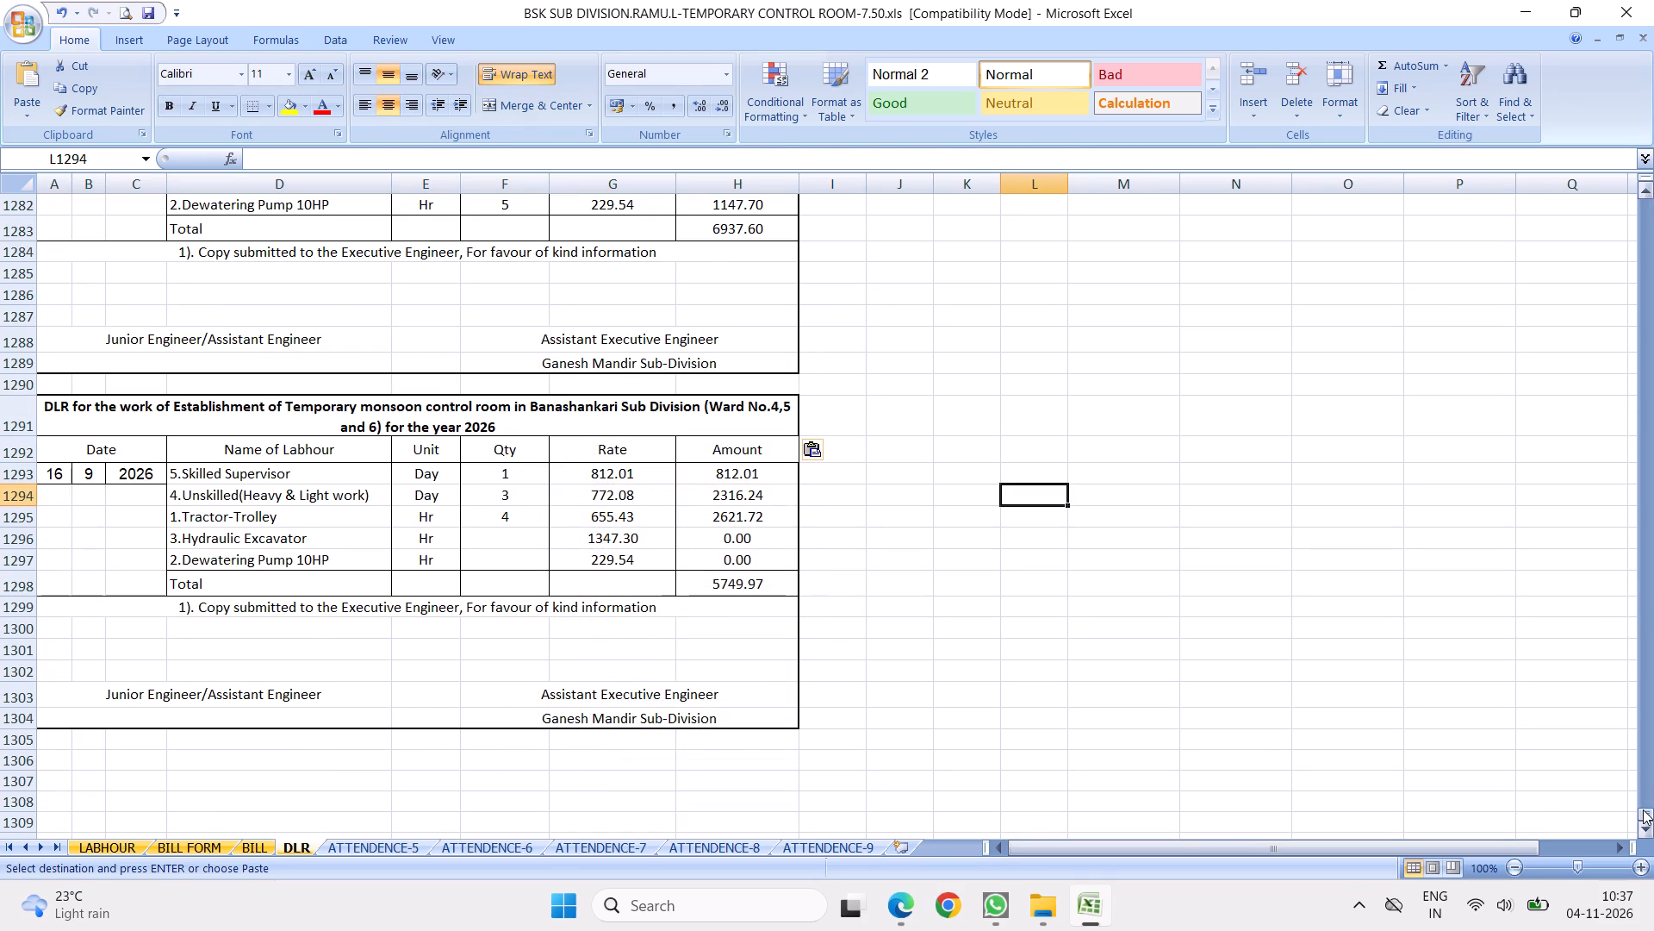
left_click_drag(1643, 809, 1638, 0)
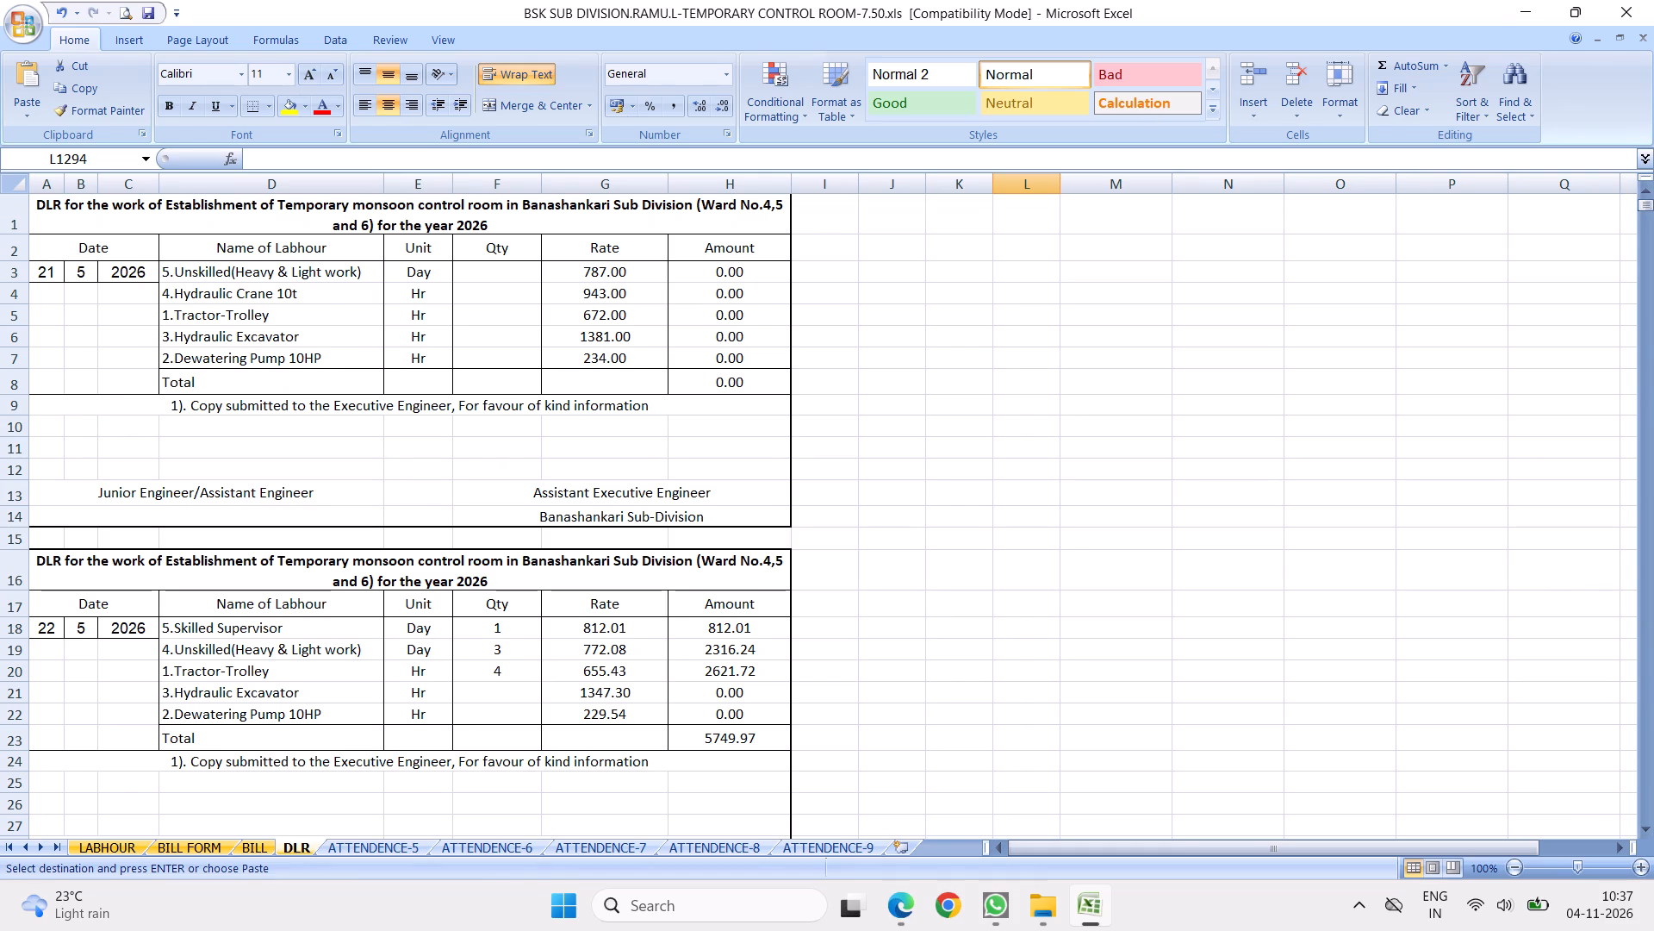
left_click_drag(198, 274, 628, 341)
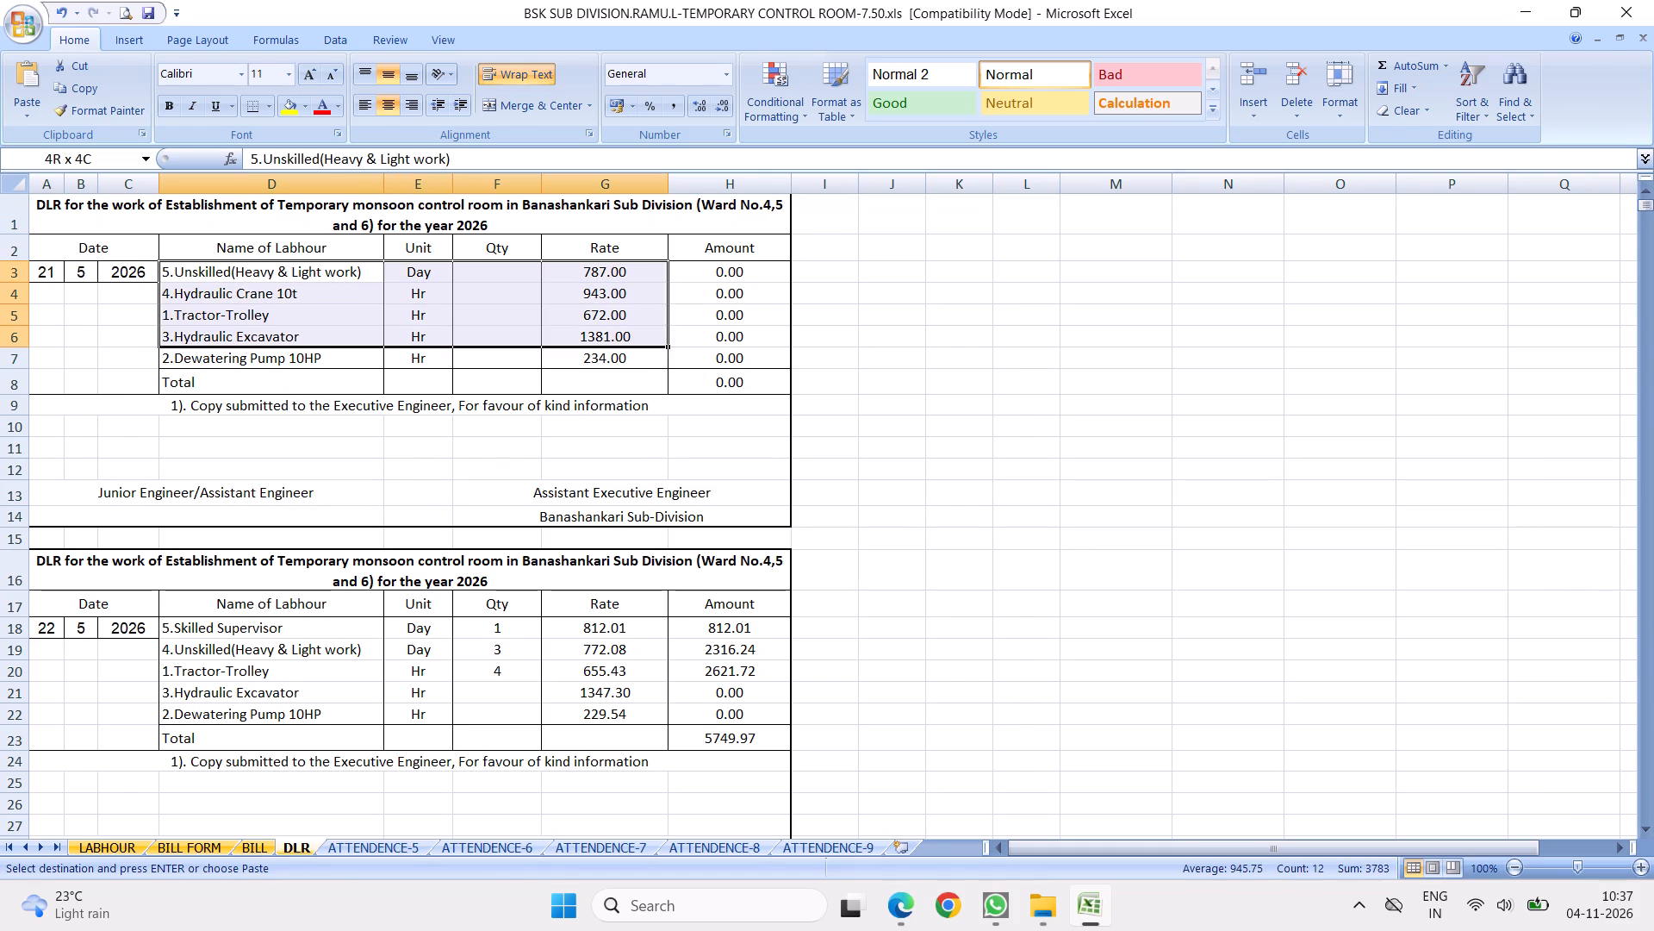
left_click_drag(628, 341, 708, 355)
right_click(326, 299)
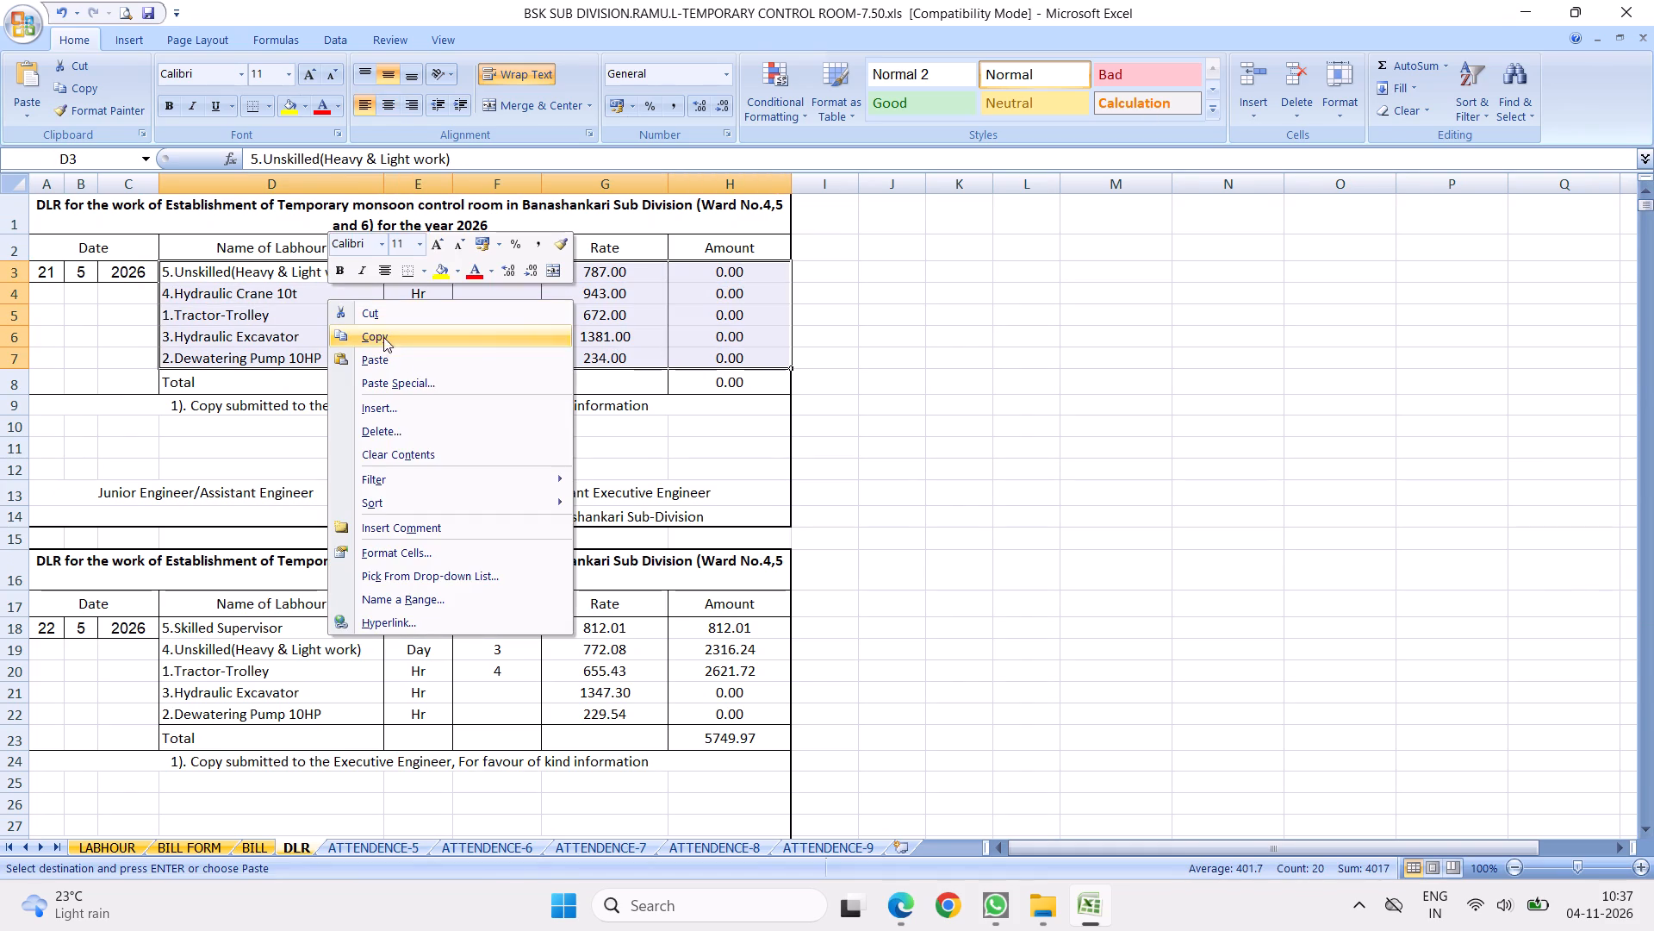
left_click(381, 335)
scroll(384, 390, "down", 5)
right_click(202, 278)
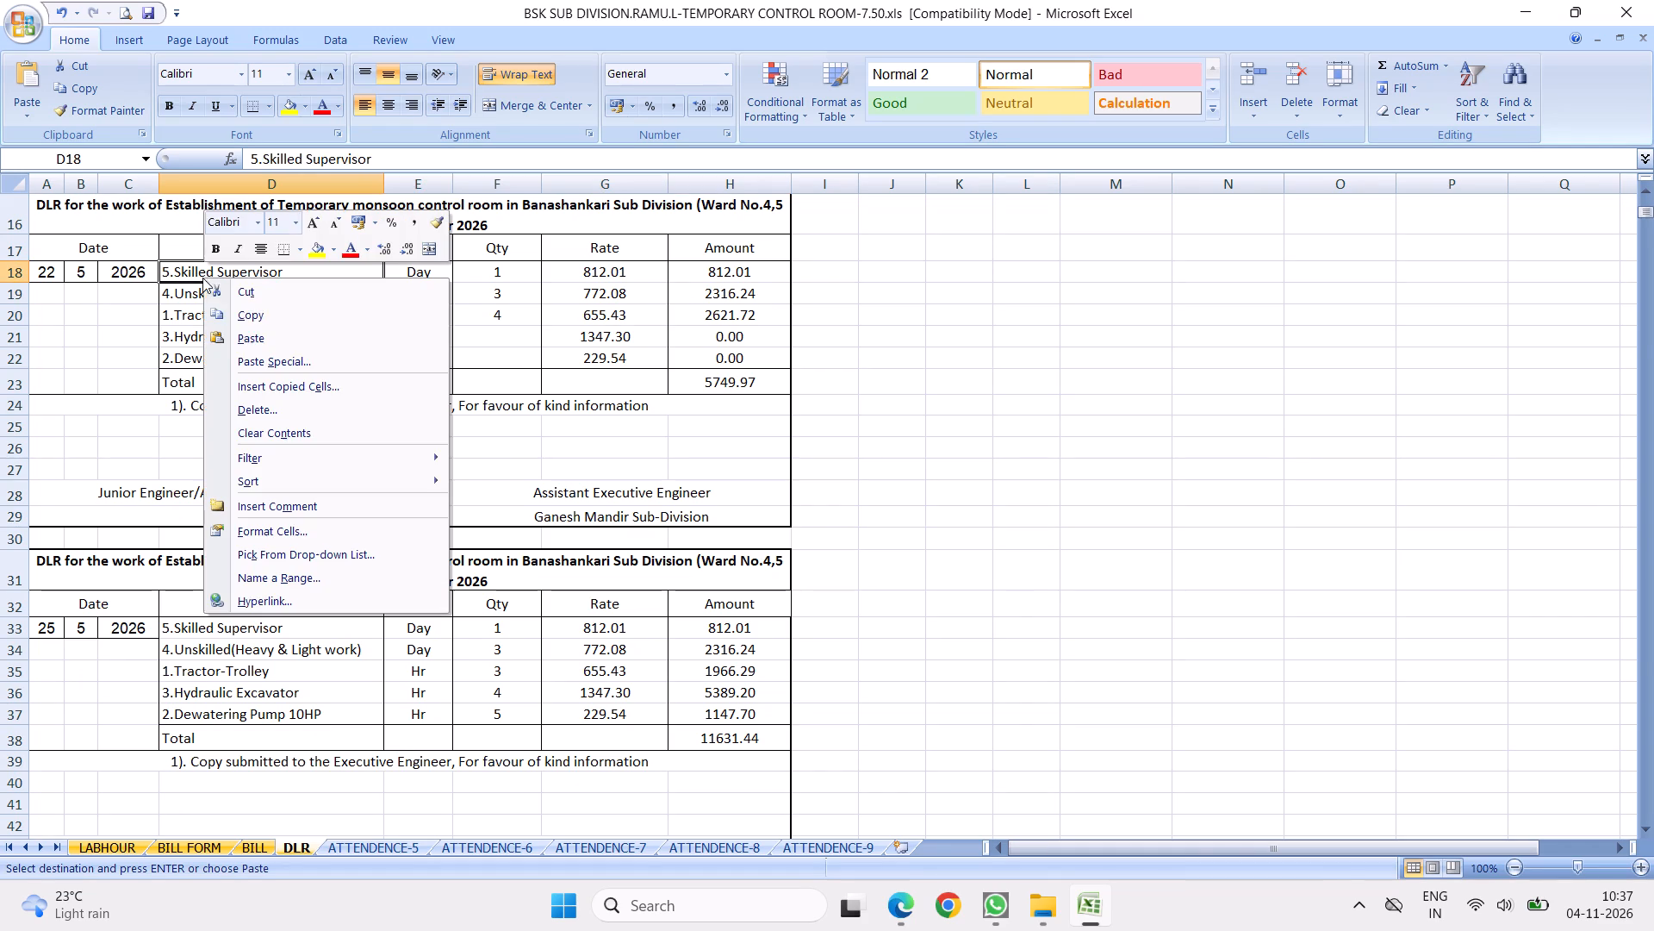
left_click(254, 337)
scroll(404, 453, "down", 3)
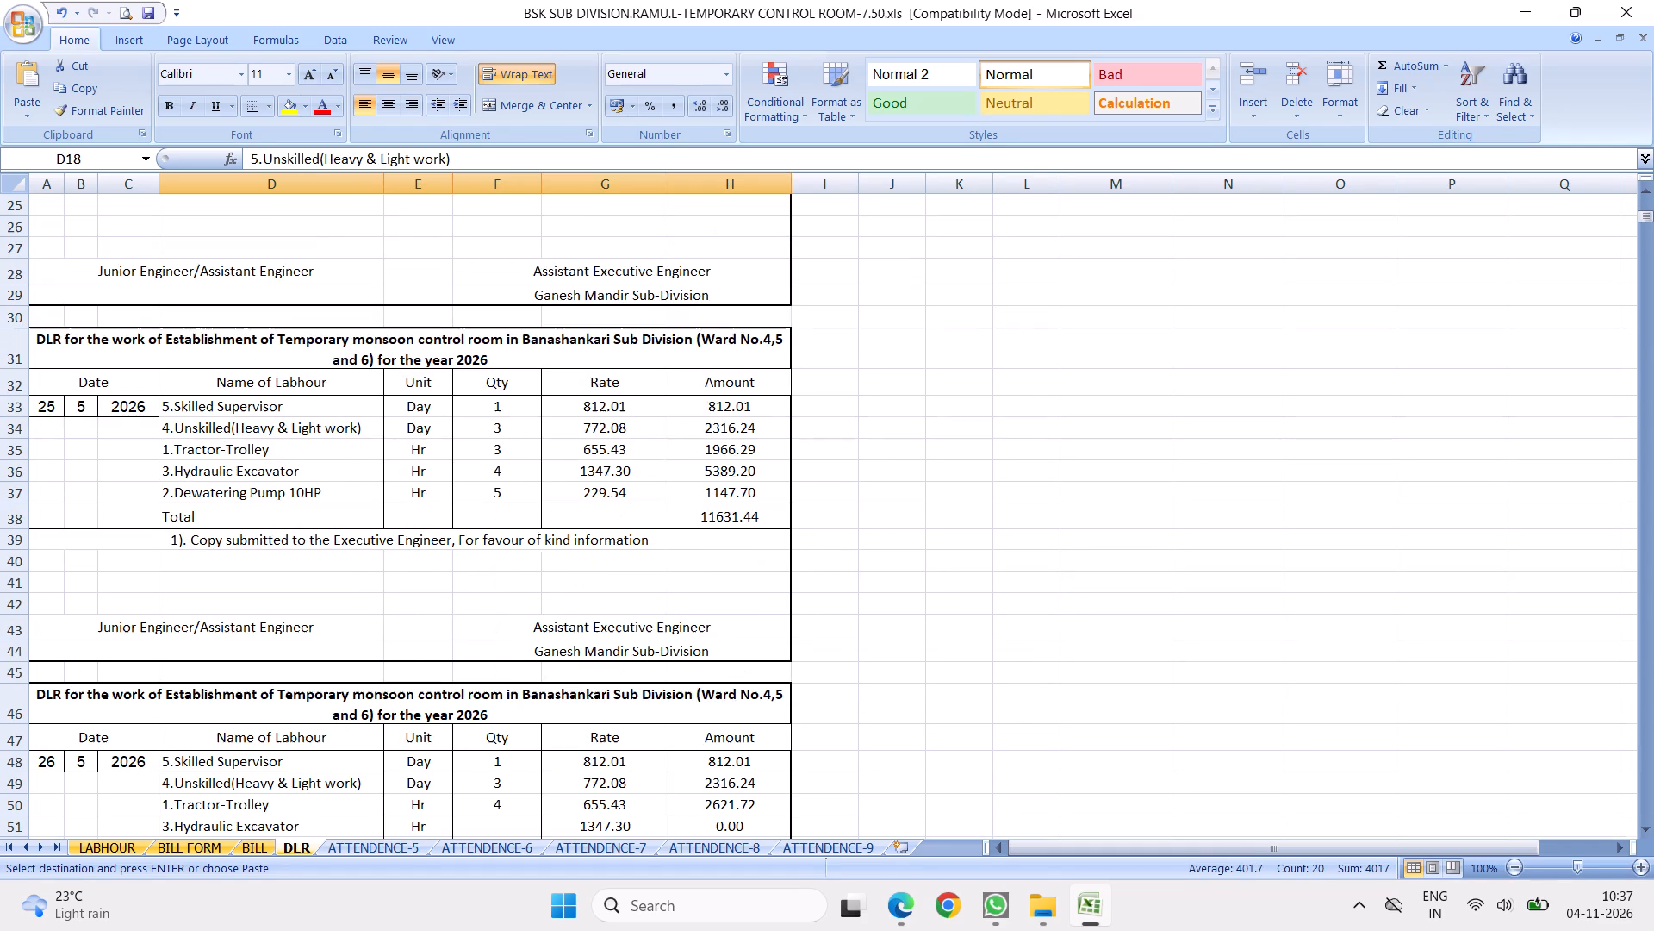
right_click(216, 403)
left_click(274, 459)
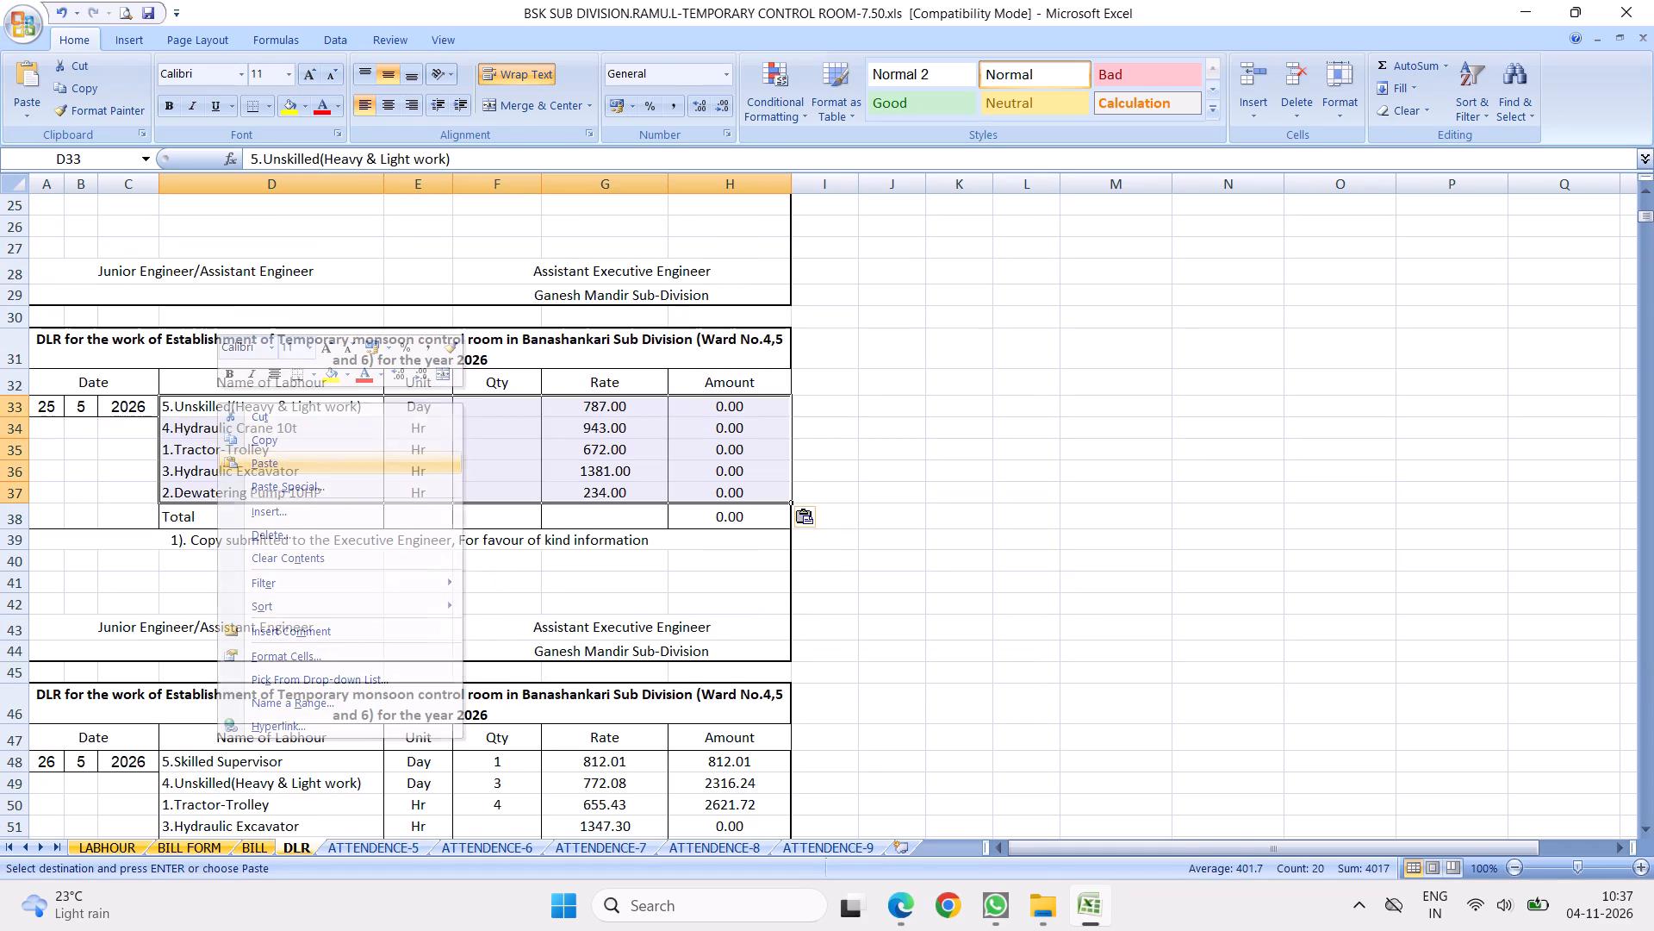
Inspect the total formula in cell H38 of the 25-5-2026 table.
left_click(728, 519)
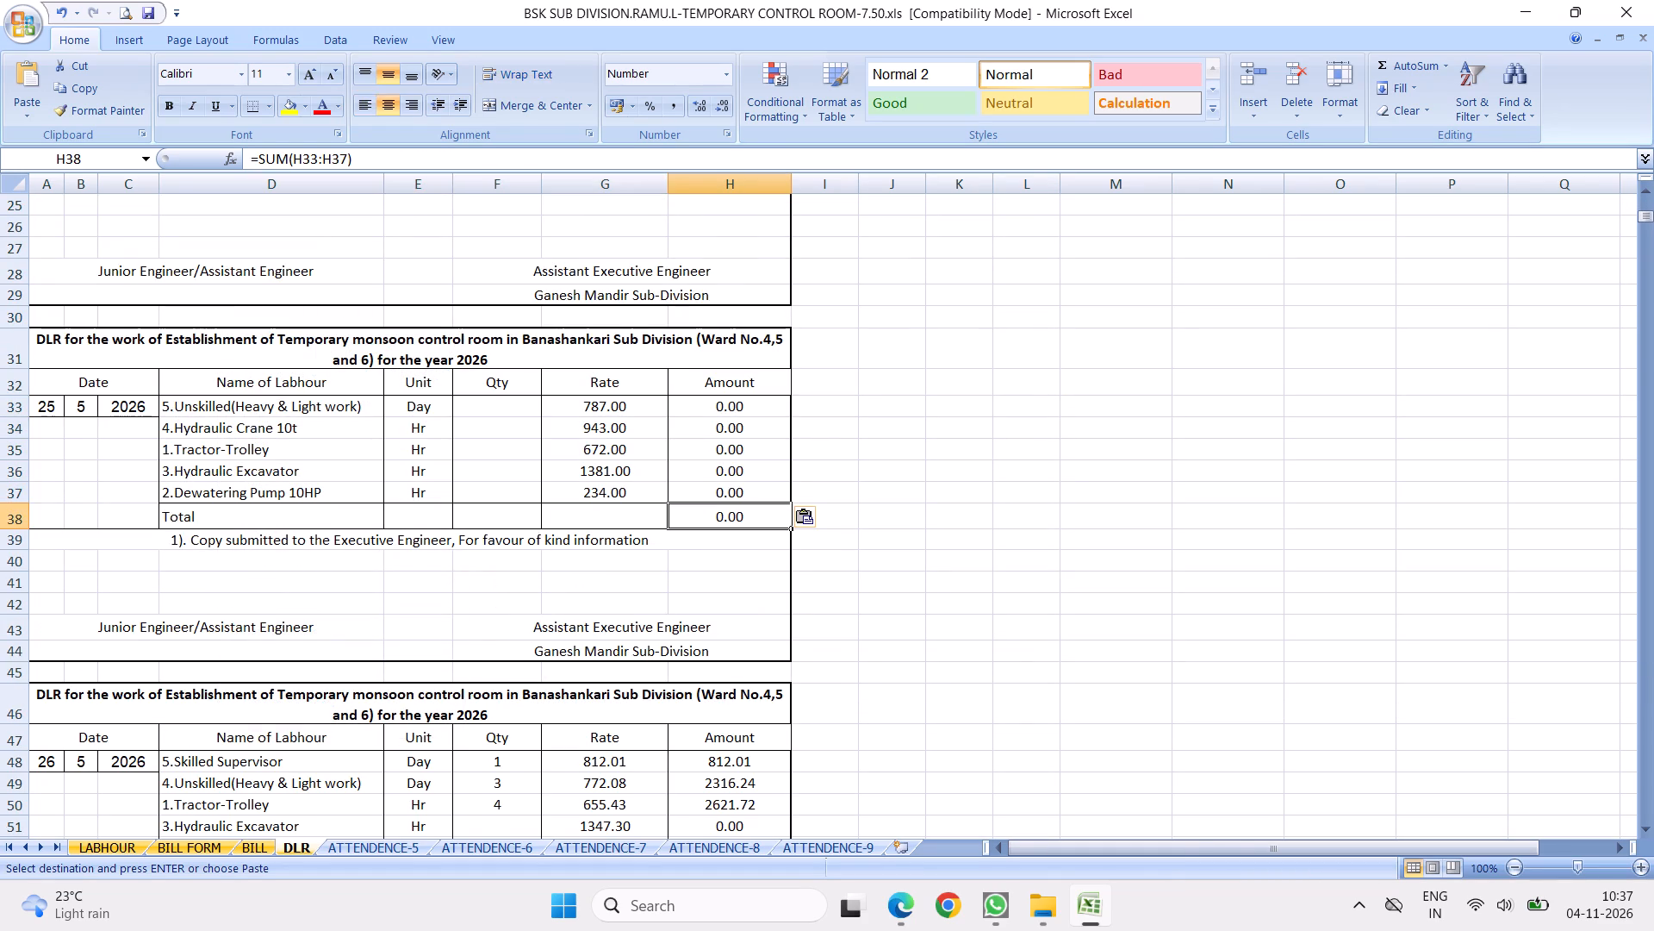
left_click(373, 155)
left_click(1132, 406)
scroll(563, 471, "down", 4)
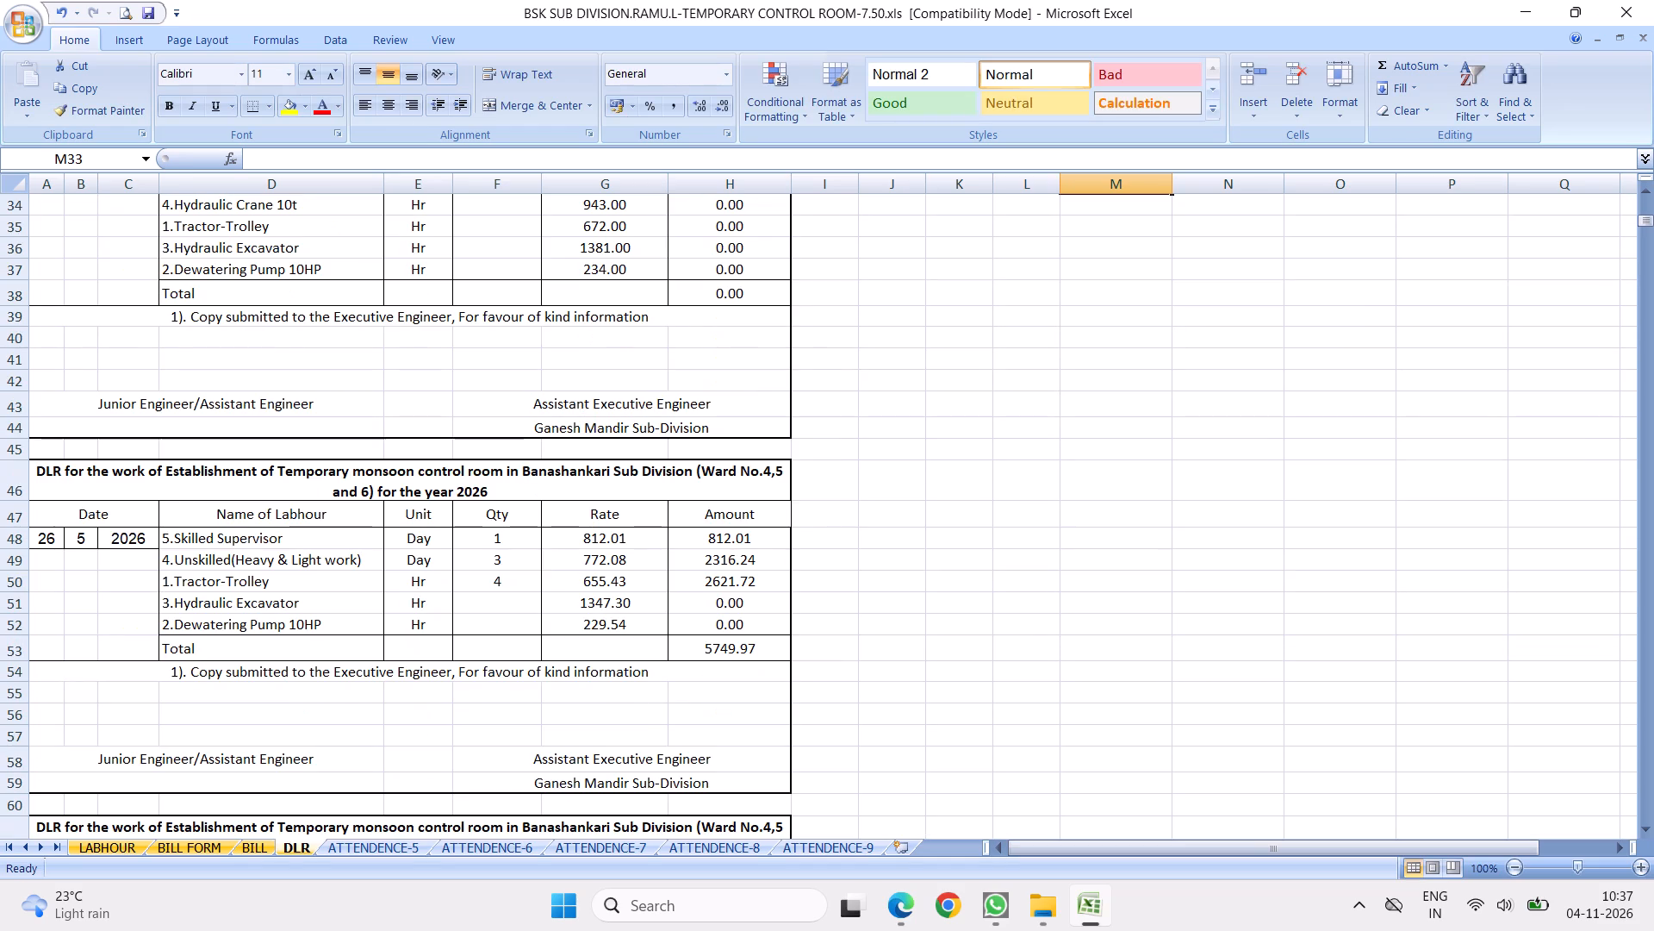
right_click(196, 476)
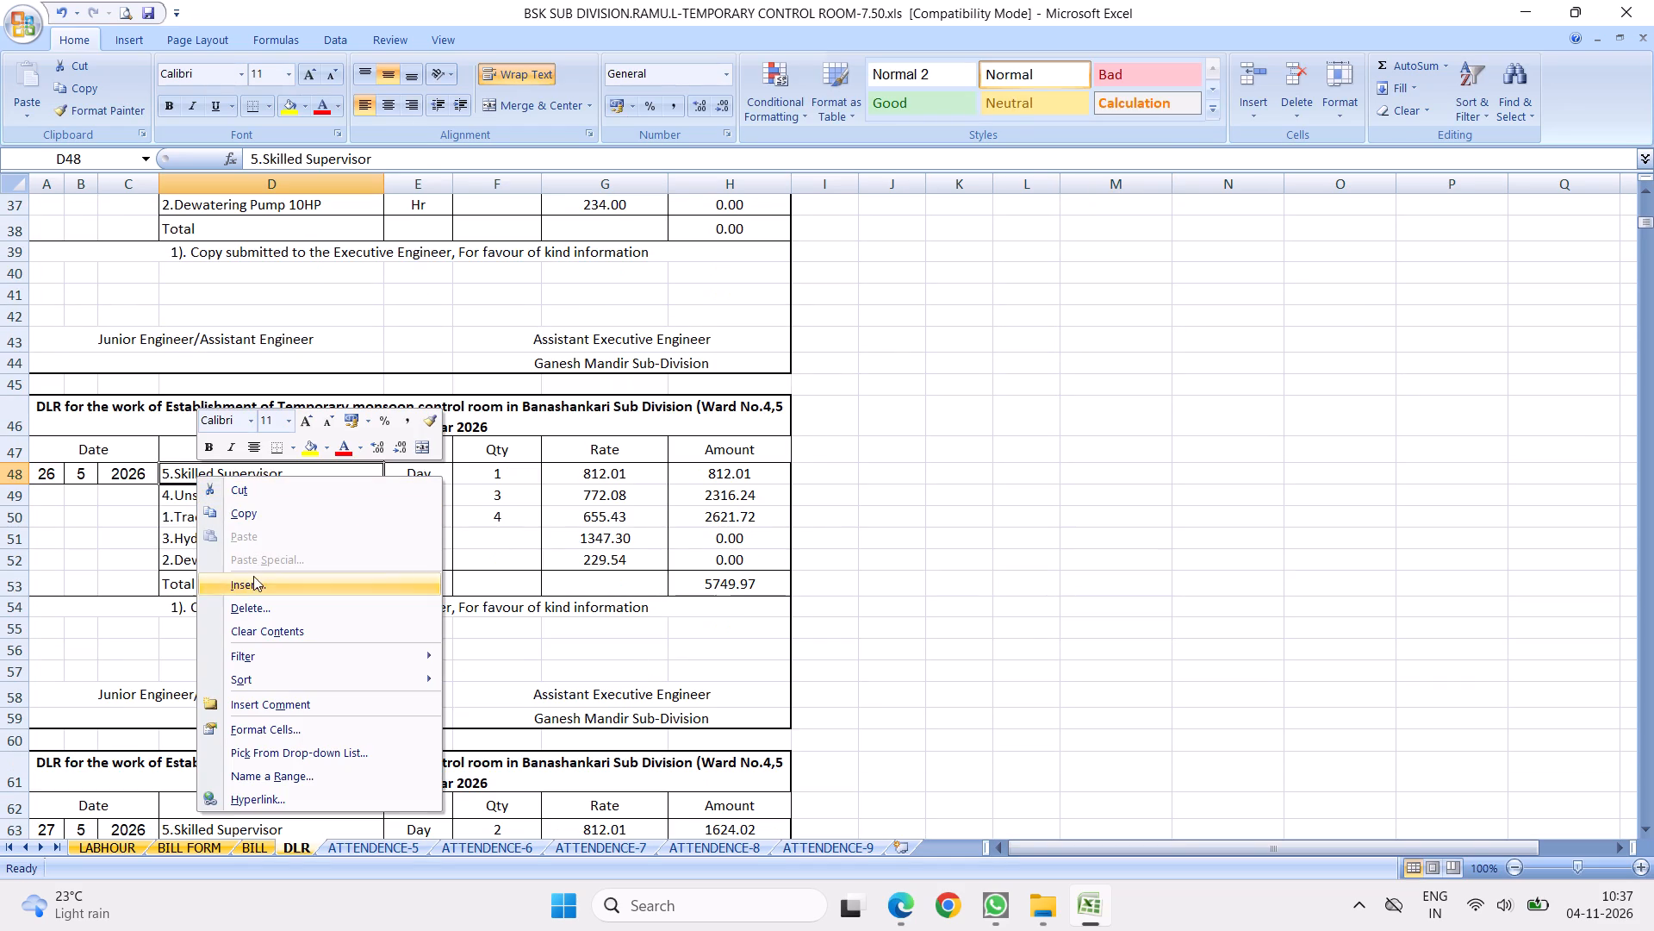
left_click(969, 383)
Copy the labour rows D33:H37 of the 25-5-2026 table over those of the 26-5-2026 and 27-5-2026 tables, starting at D48 and D63.
scroll(633, 413, "up", 3)
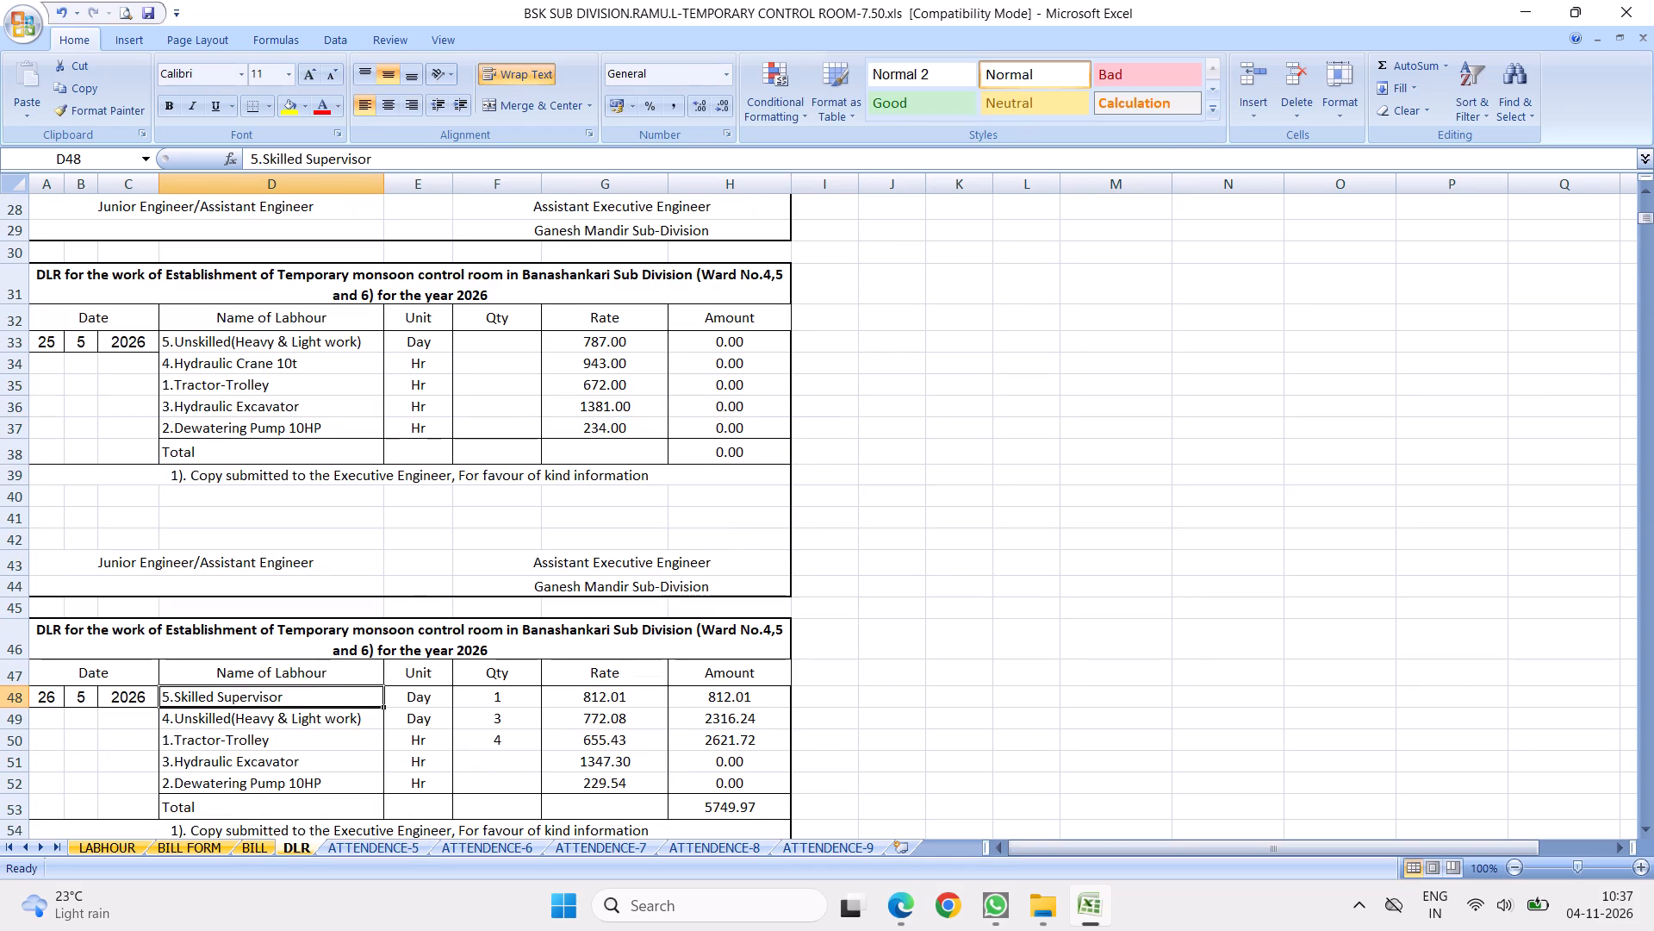
left_click_drag(193, 338, 720, 431)
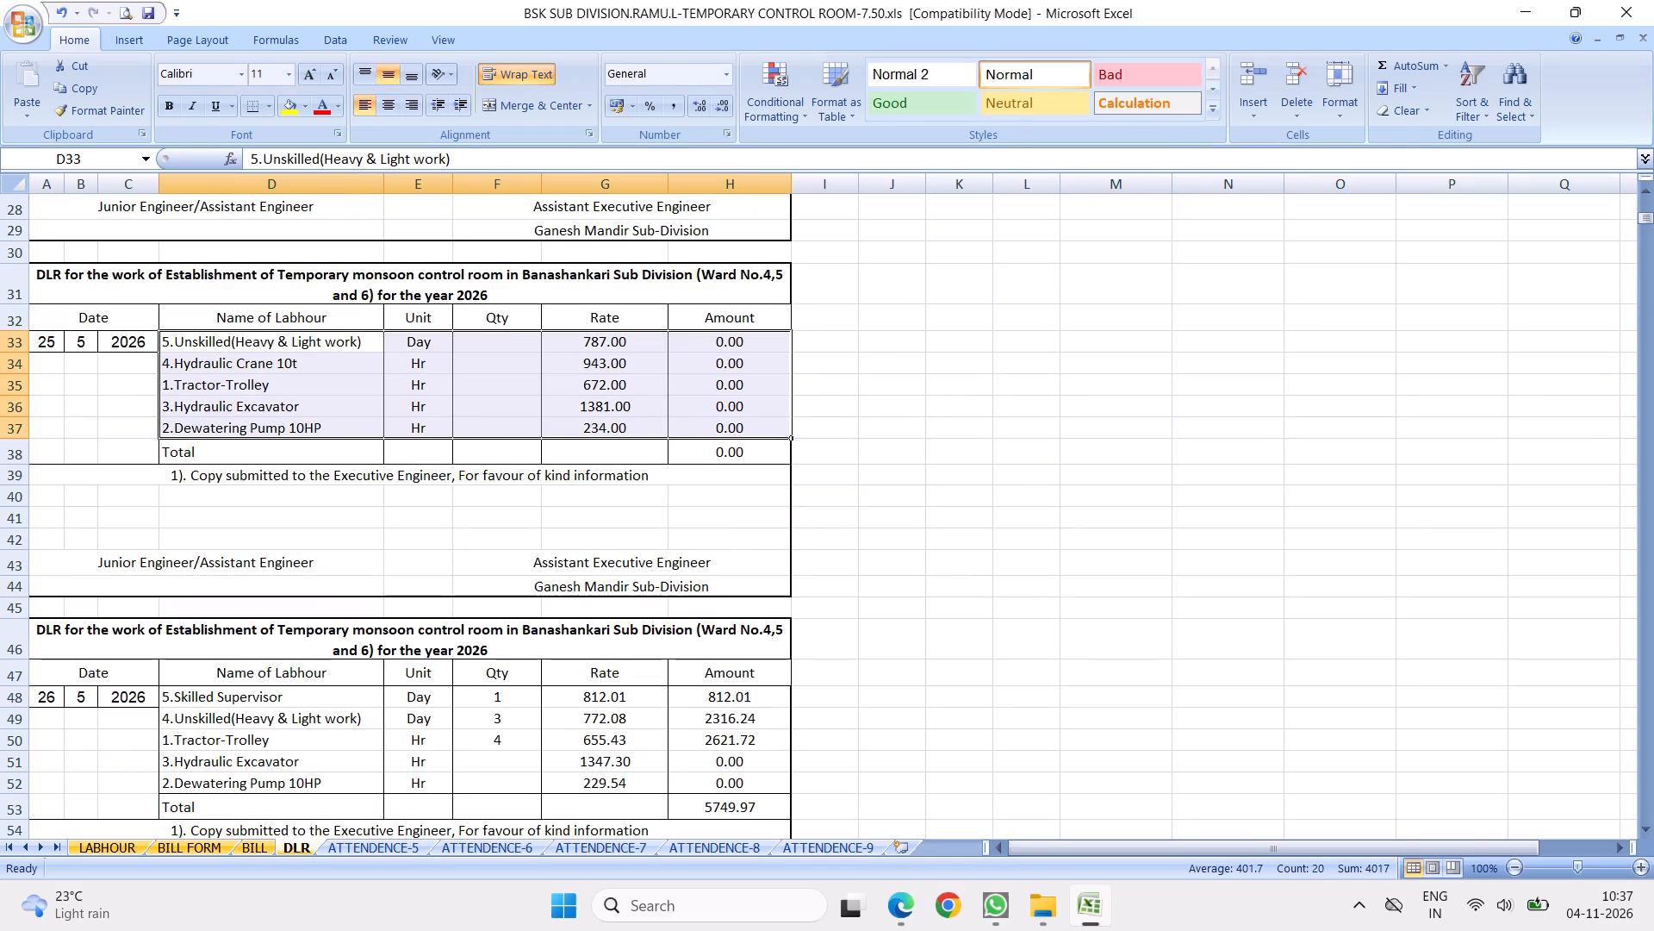
right_click(267, 358)
left_click(318, 395)
scroll(393, 489, "down", 4)
right_click(227, 401)
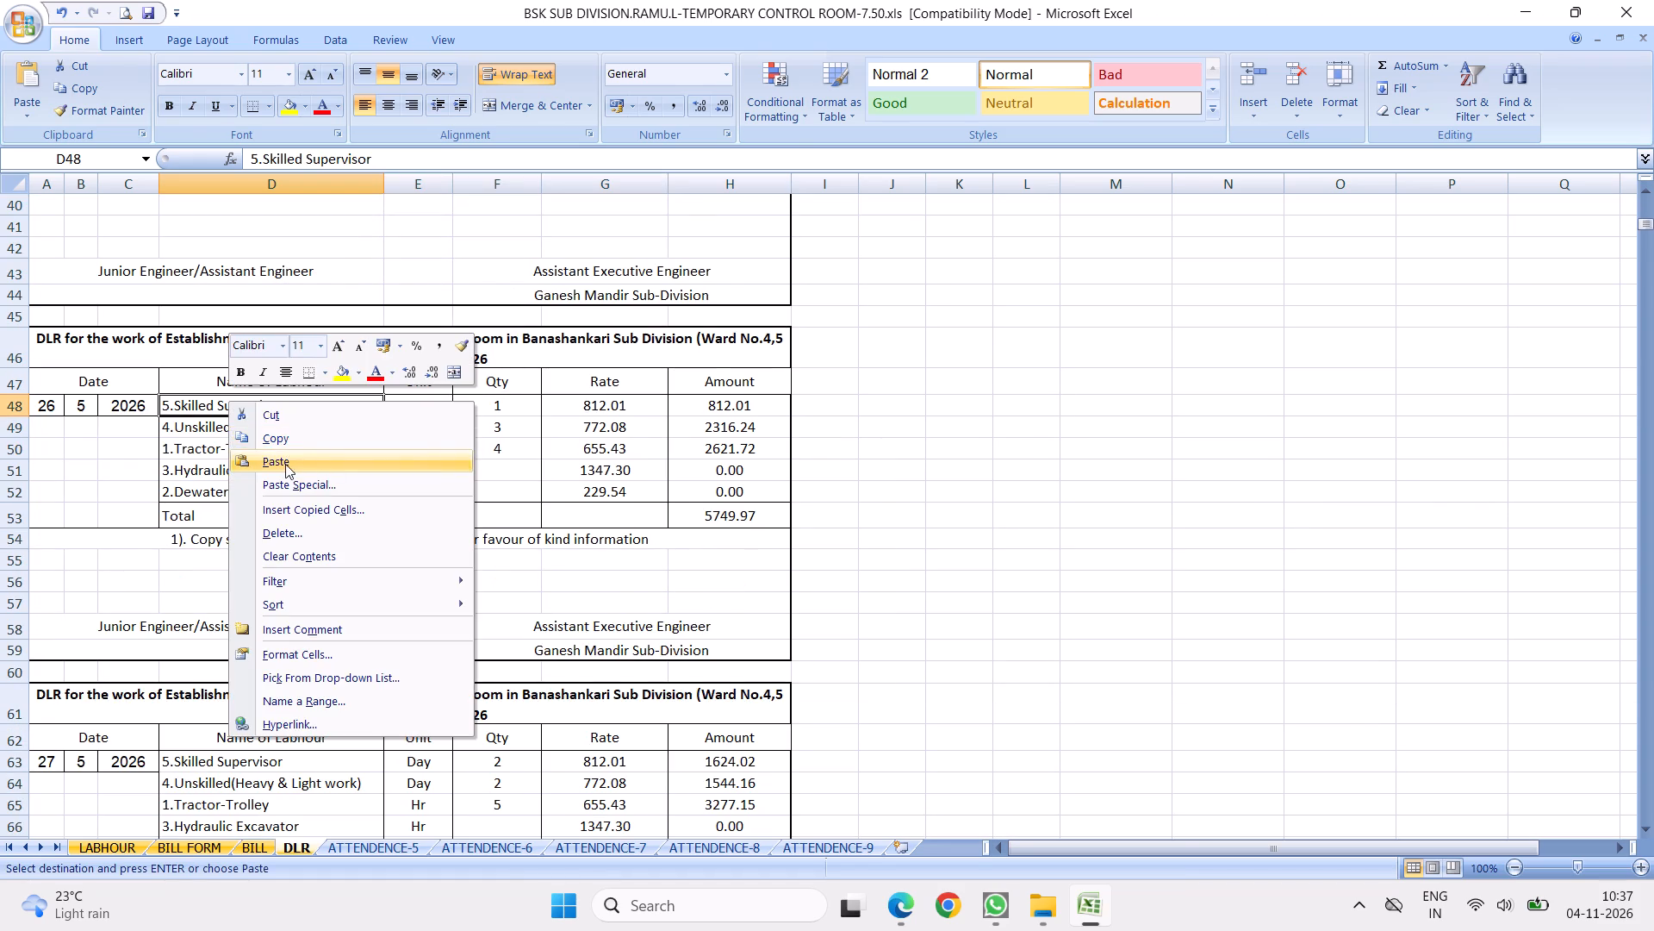
left_click(283, 463)
scroll(506, 502, "down", 6)
right_click(262, 352)
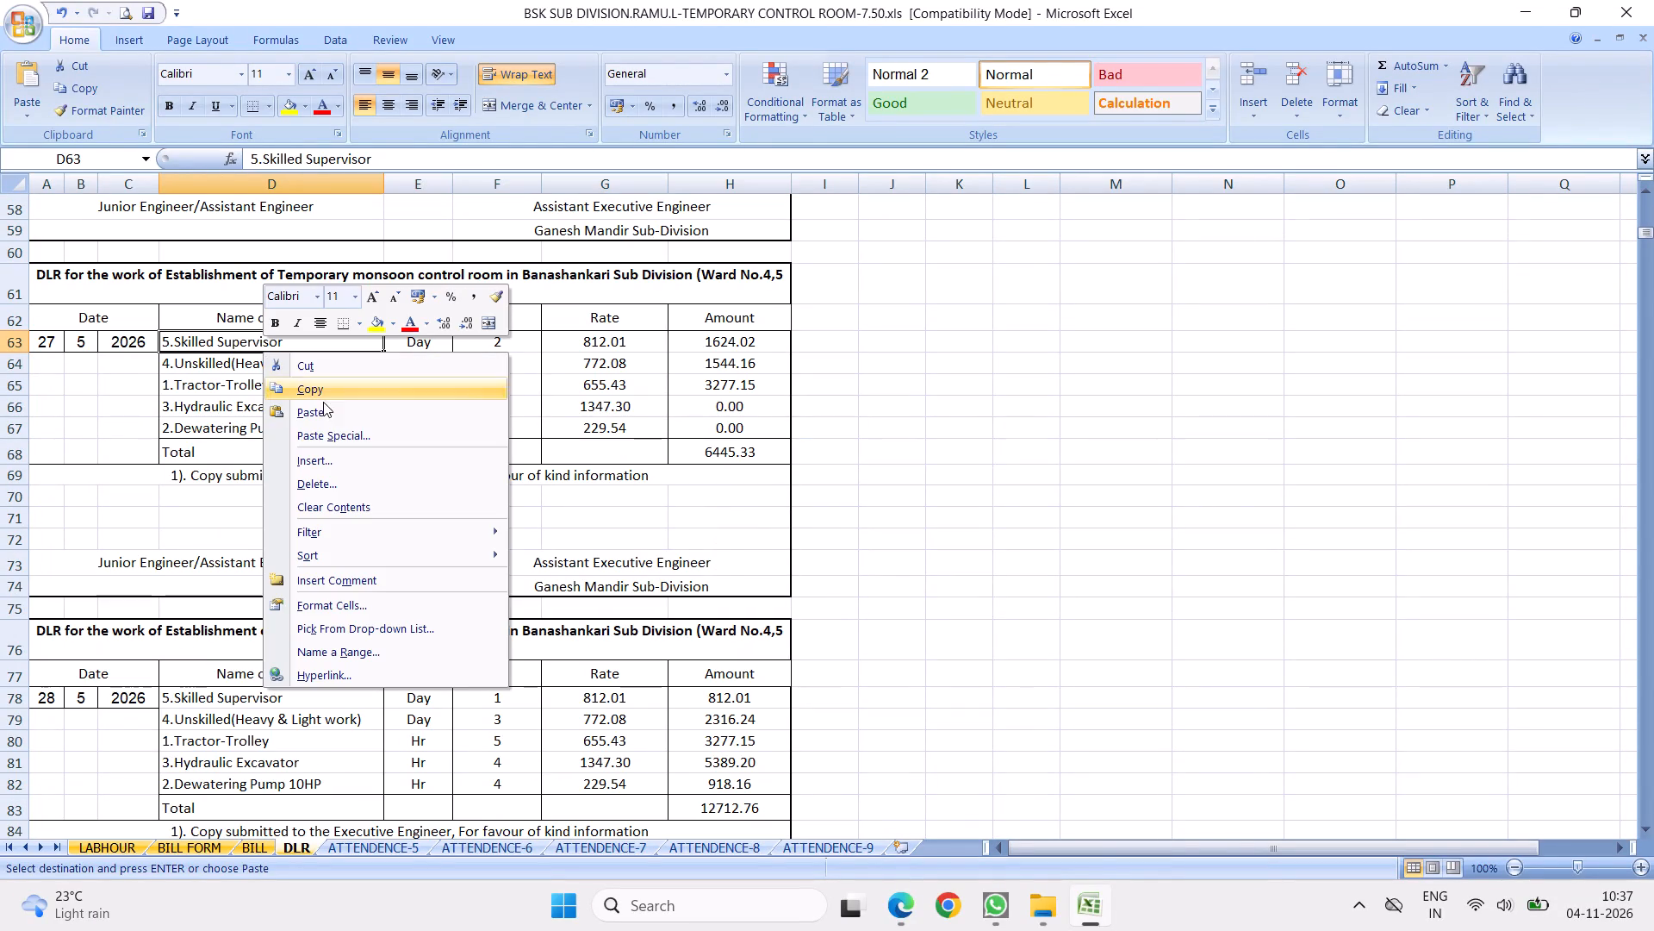
left_click(312, 411)
Paste the copied labour rows over those of the 28-5-2026, 29-5-2026 and 30-5-2026 tables, starting at cells D78, D93 and D108.
scroll(344, 423, "down", 4)
right_click(252, 402)
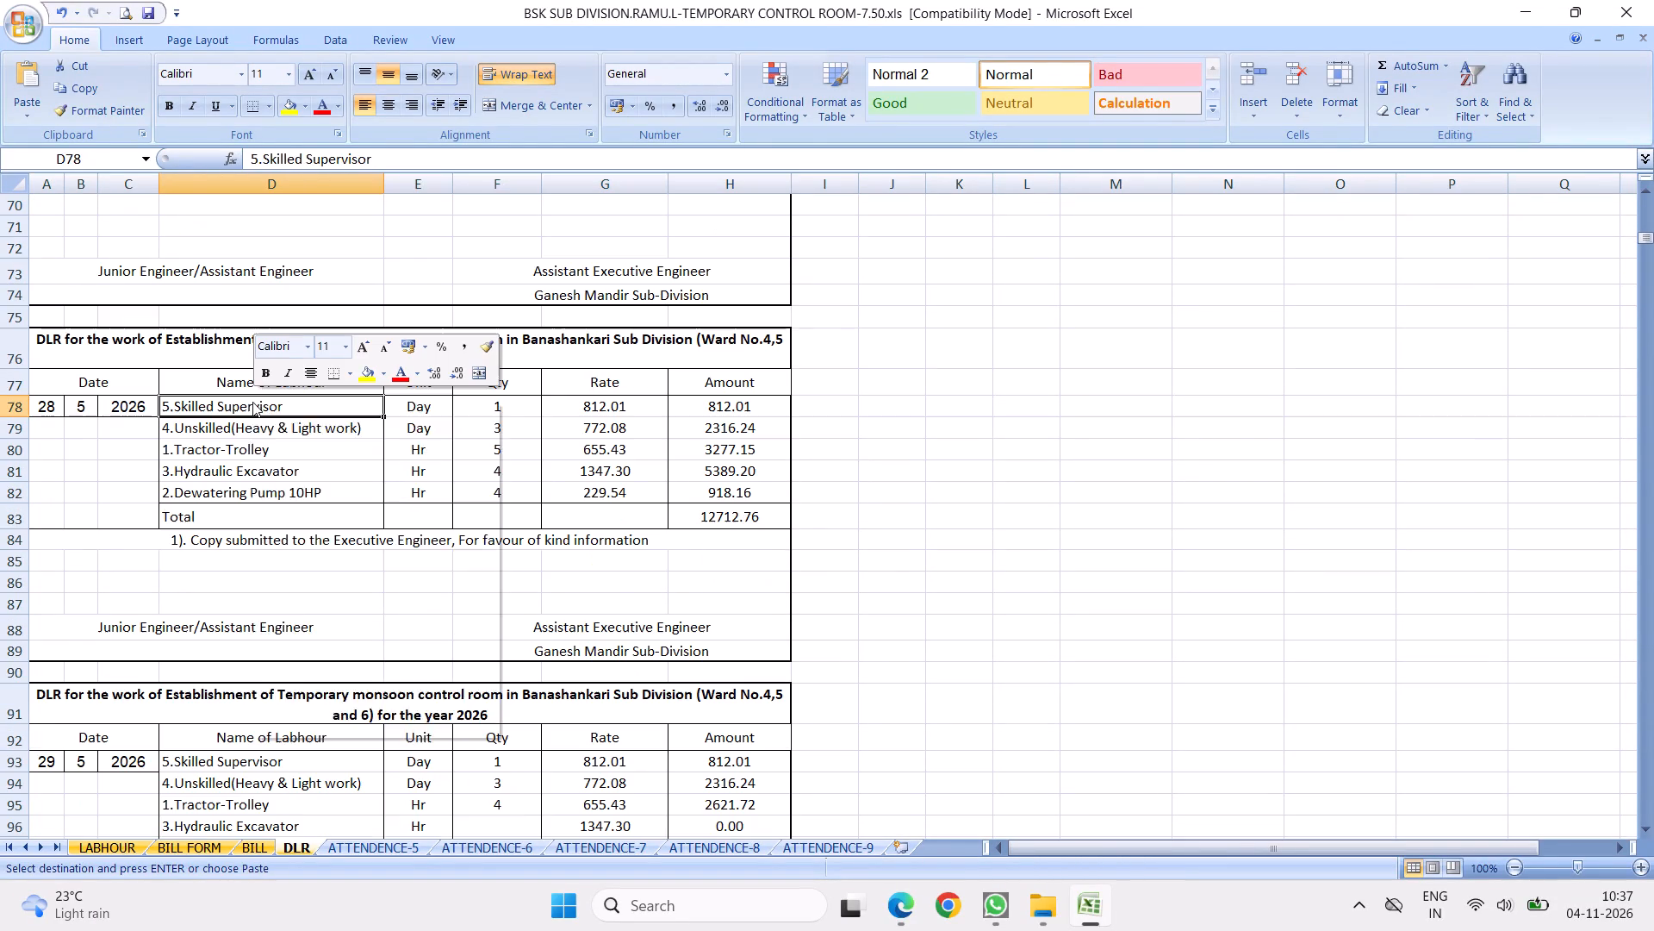
left_click(311, 457)
scroll(301, 520, "down", 6)
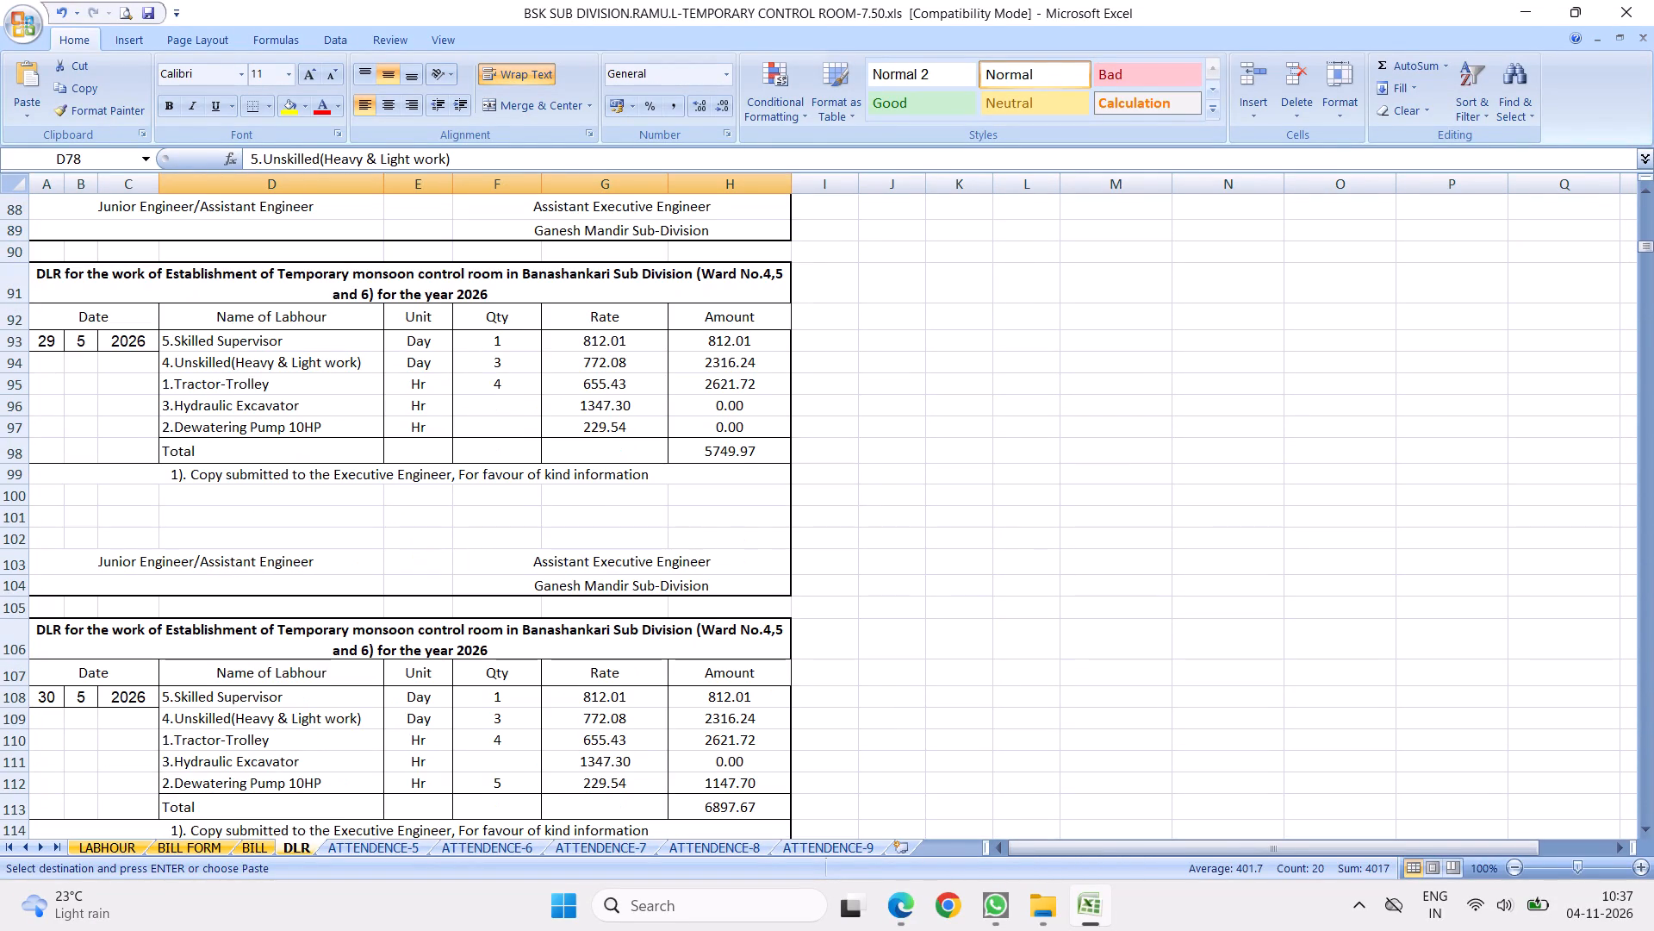
right_click(199, 340)
left_click(252, 402)
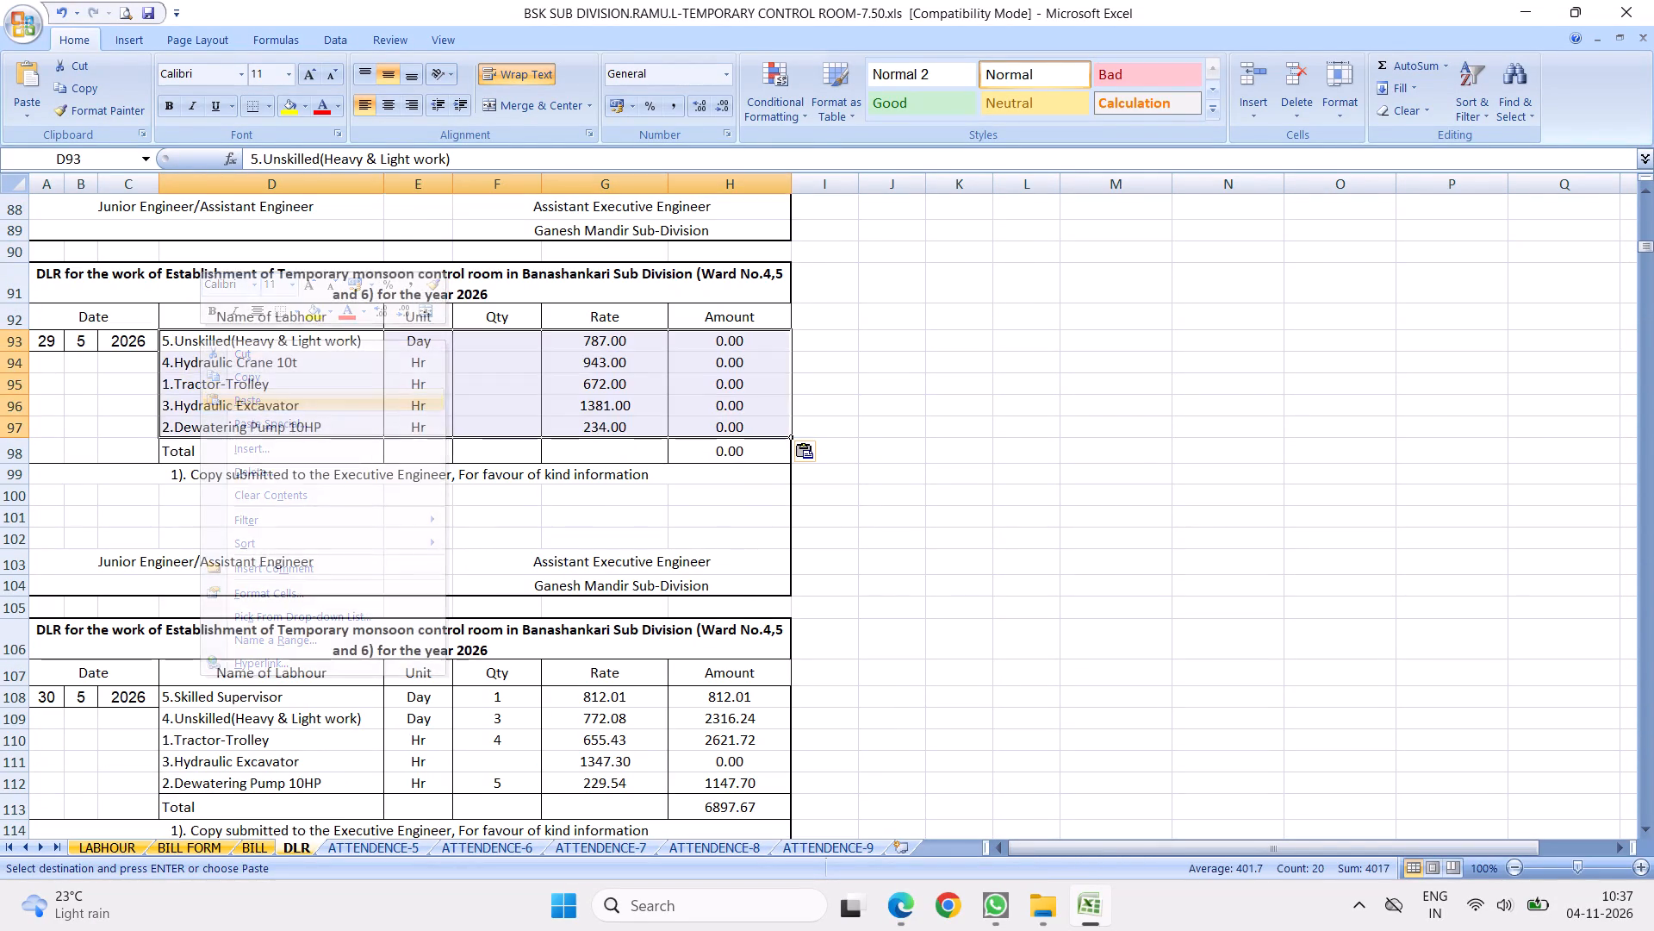
scroll(292, 438, "down", 4)
right_click(252, 410)
left_click(305, 463)
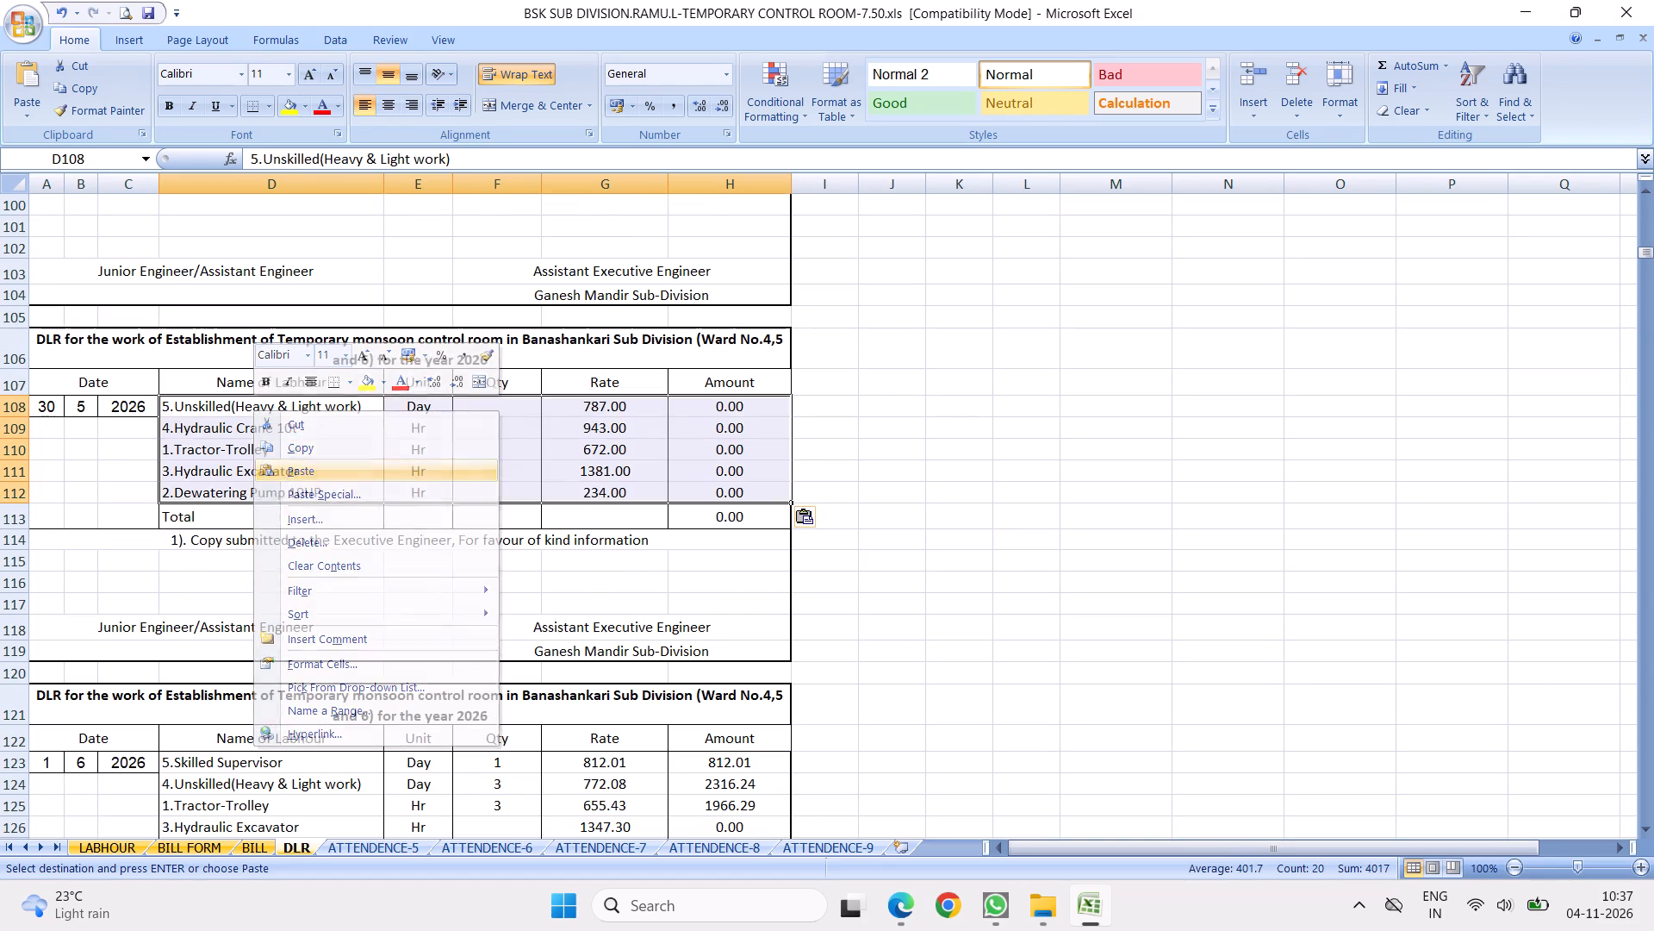
Paste the copied labour rows over those of the 1-6-2026, 2-6-2026 and 3-6-2026 tables, starting at cells D123, D138 and D153.
scroll(308, 532, "down", 6)
right_click(239, 344)
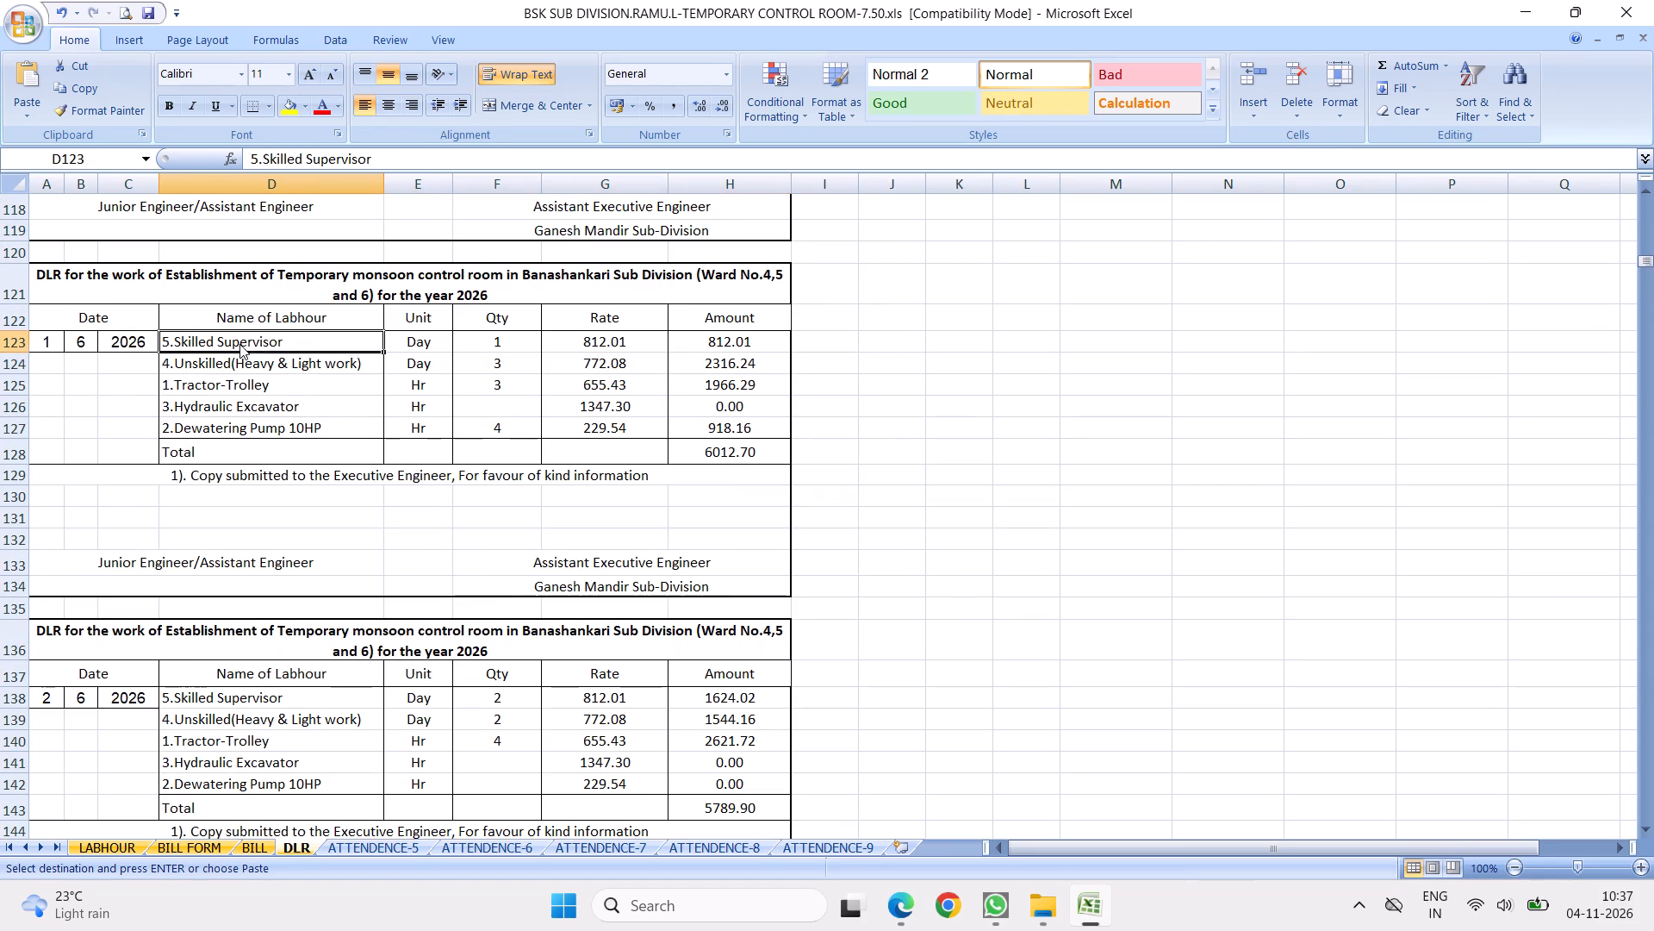
left_click(292, 405)
scroll(351, 449, "down", 5)
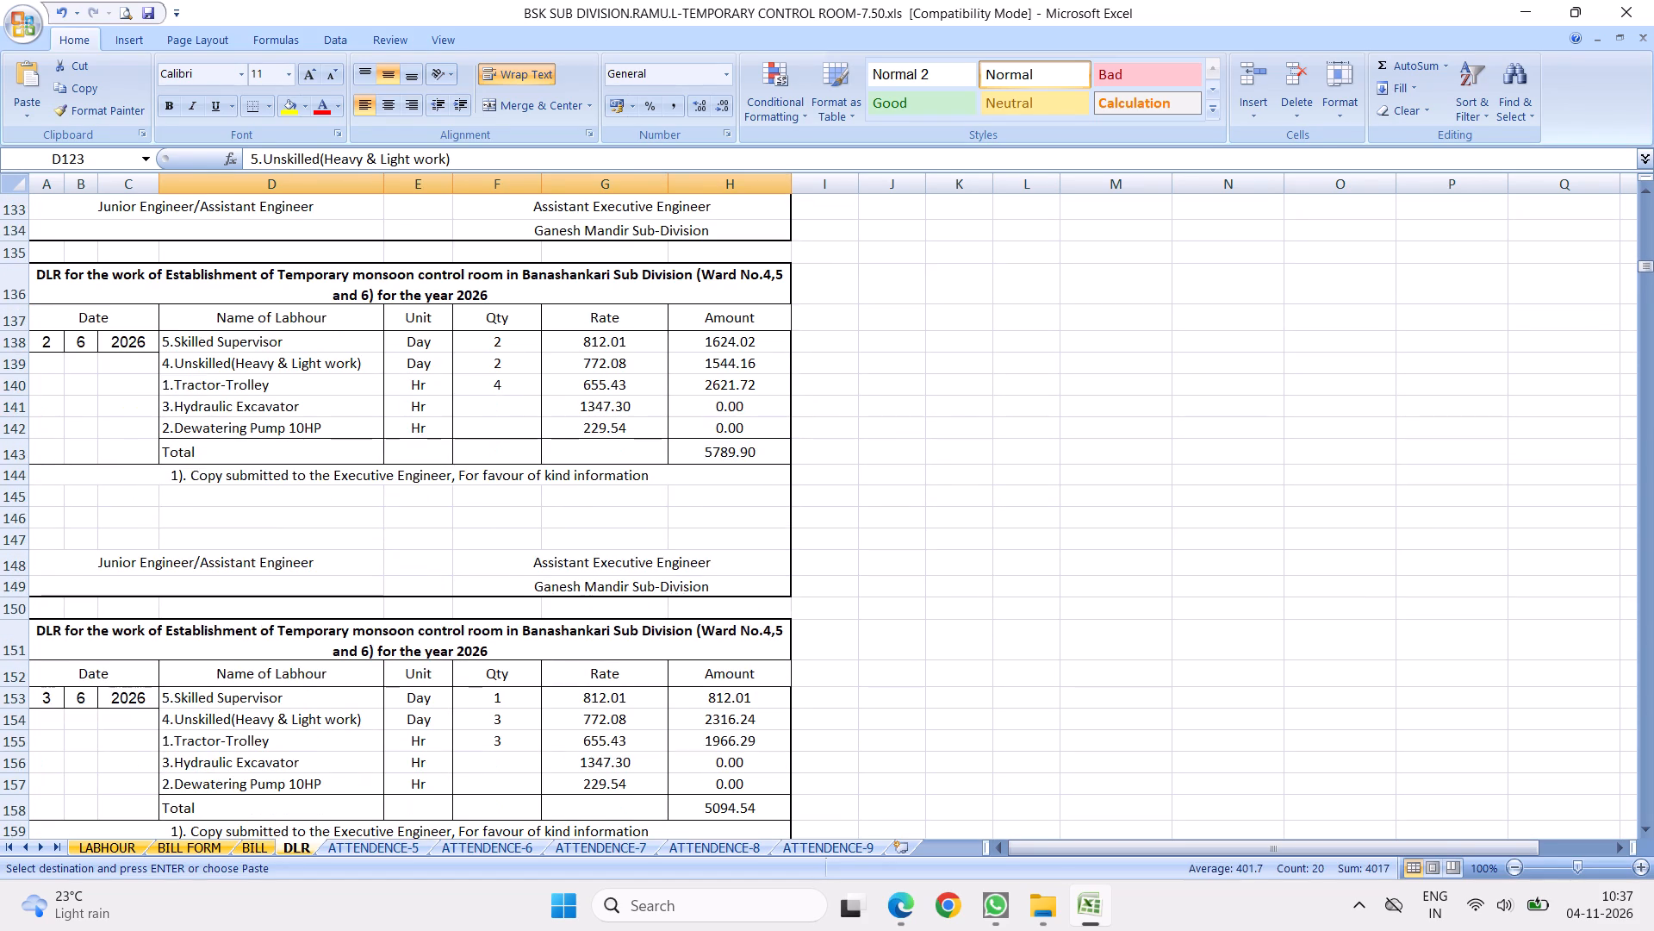
right_click(255, 348)
left_click(302, 403)
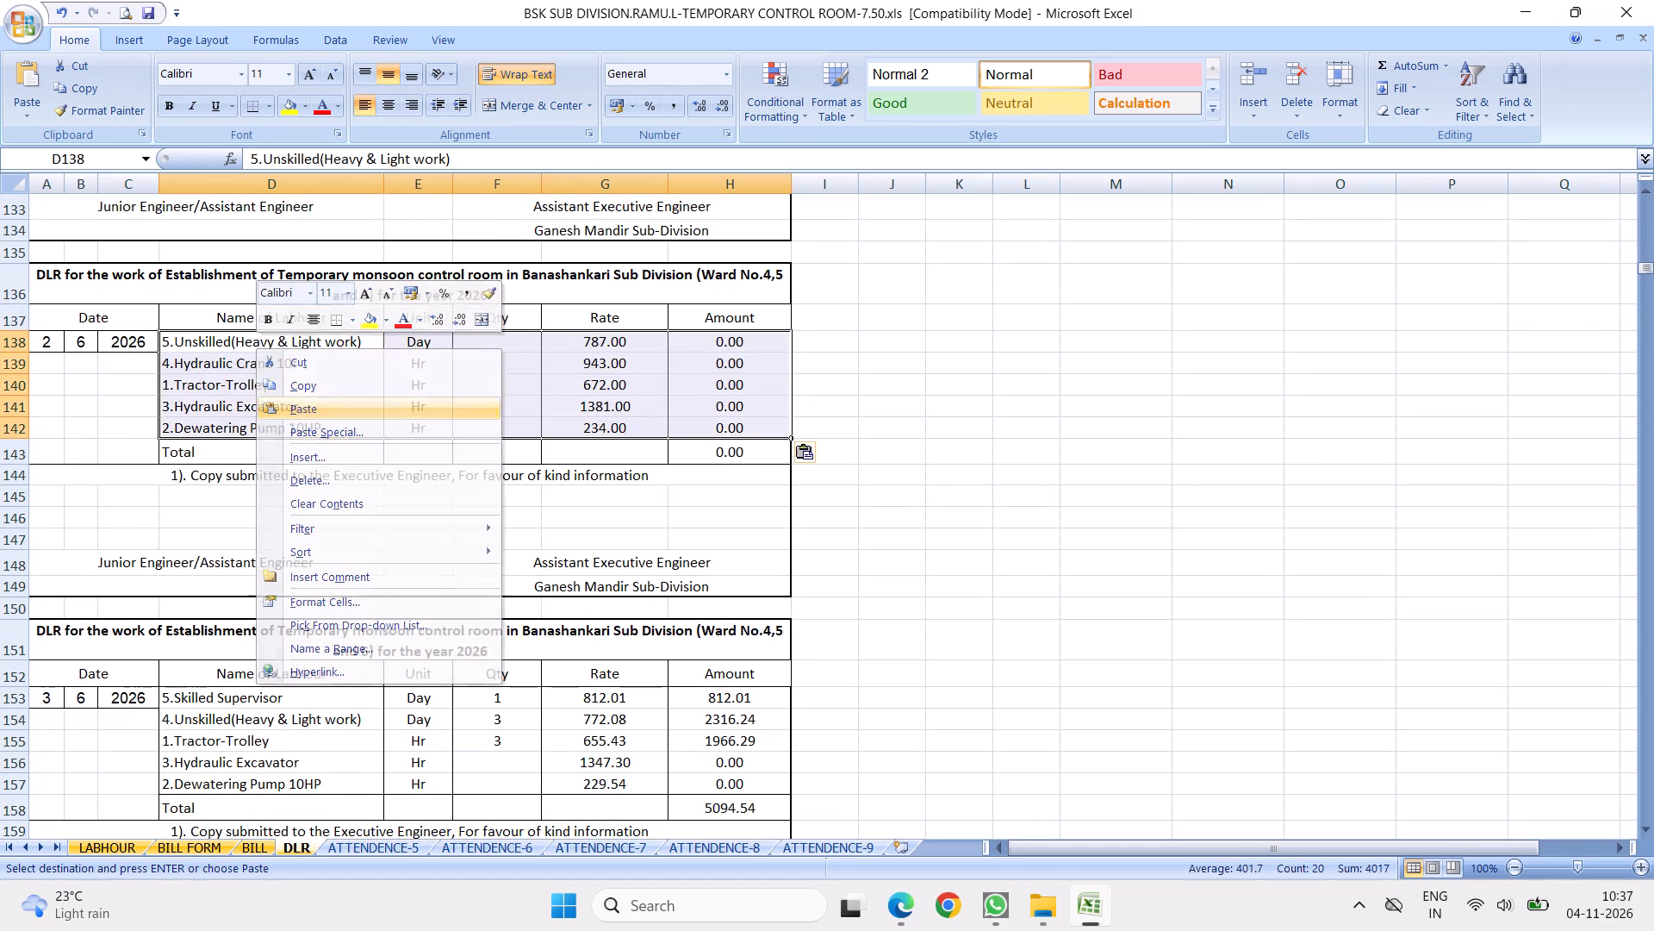
scroll(345, 422, "down", 4)
right_click(253, 414)
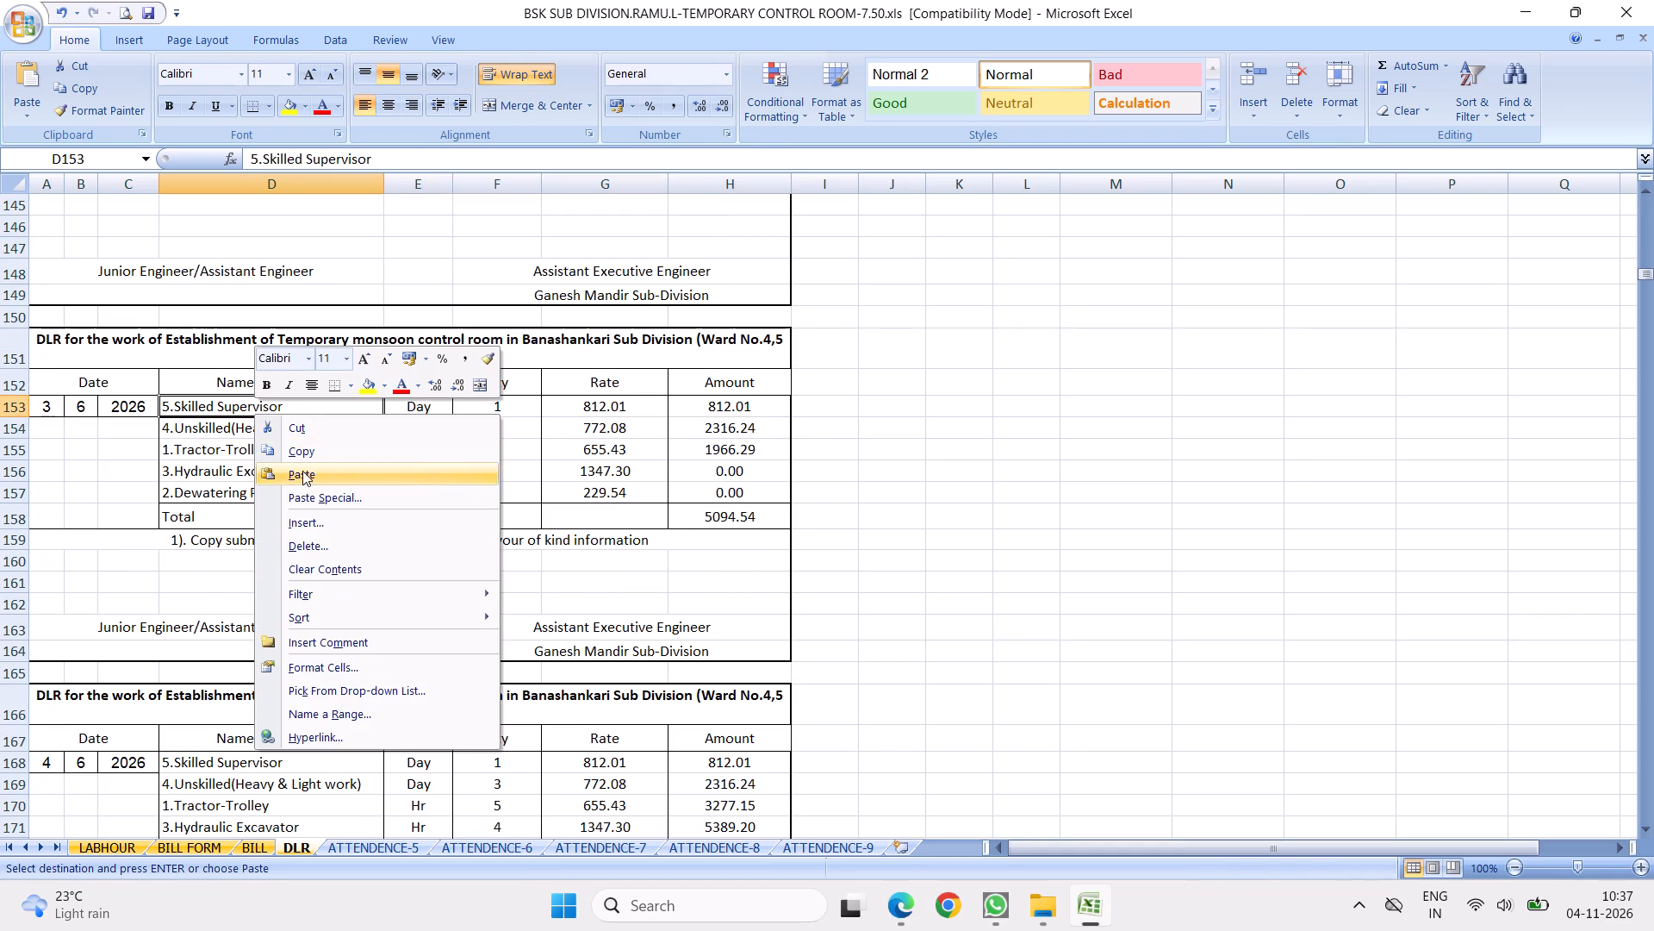
left_click(302, 471)
Paste the copied labour rows over those of the 4-6-2026, 6-6-2026 and 8-6-2026 tables, starting at cells D168, D183 and D198.
scroll(344, 472, "down", 6)
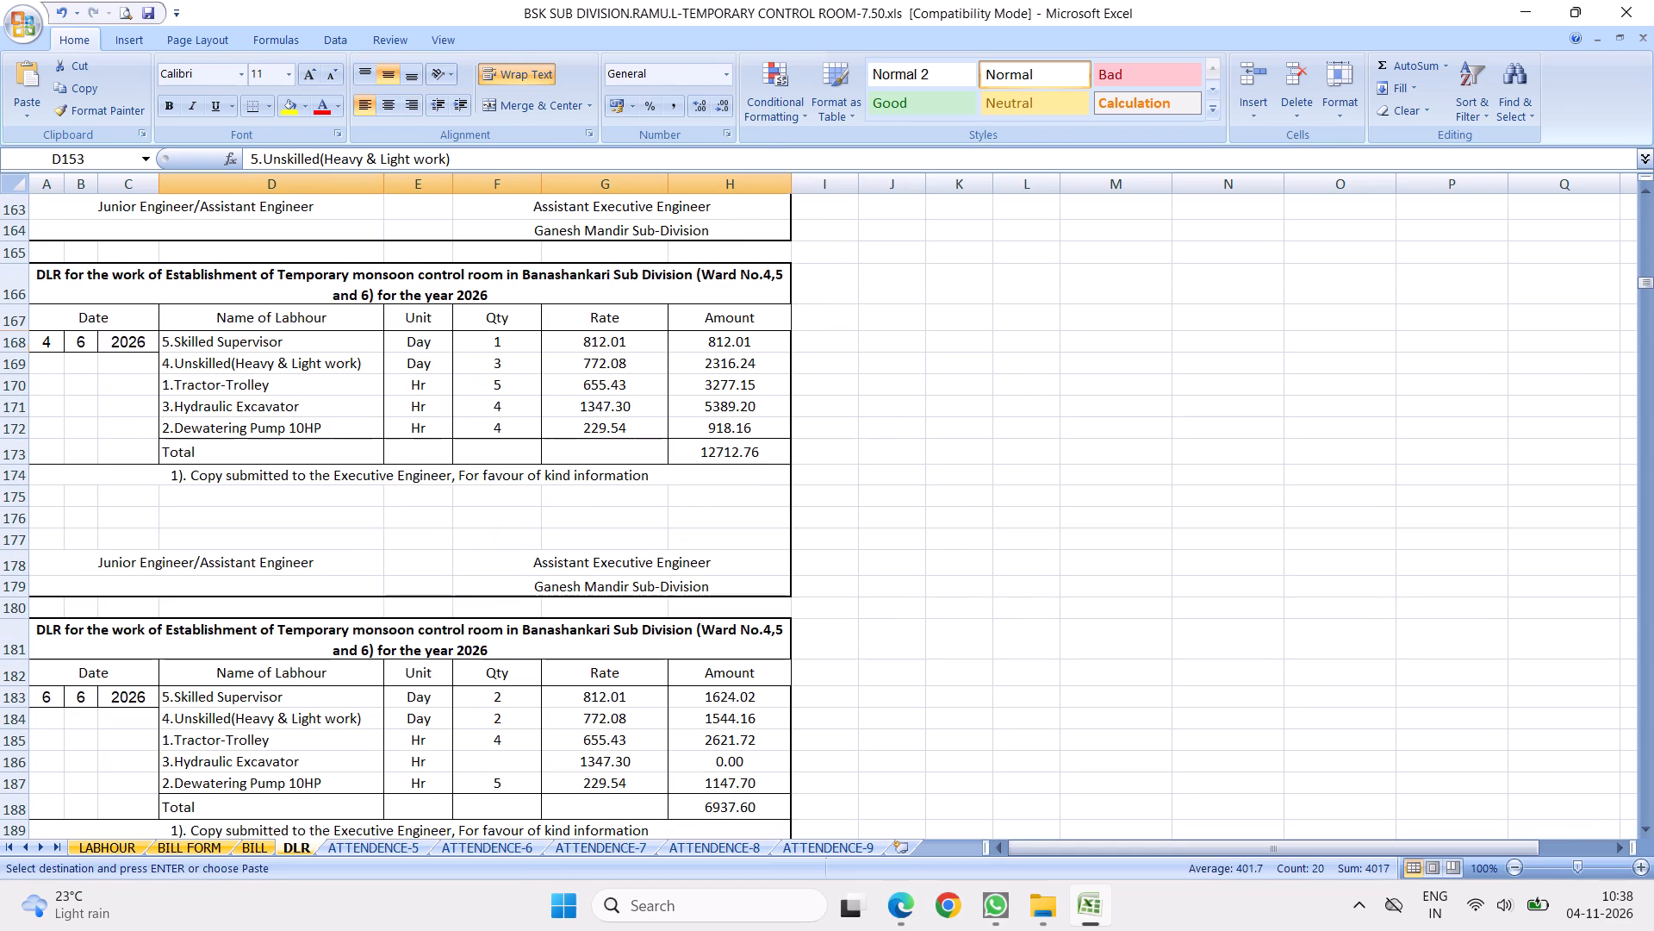
right_click(226, 340)
left_click(276, 391)
scroll(503, 403, "down", 5)
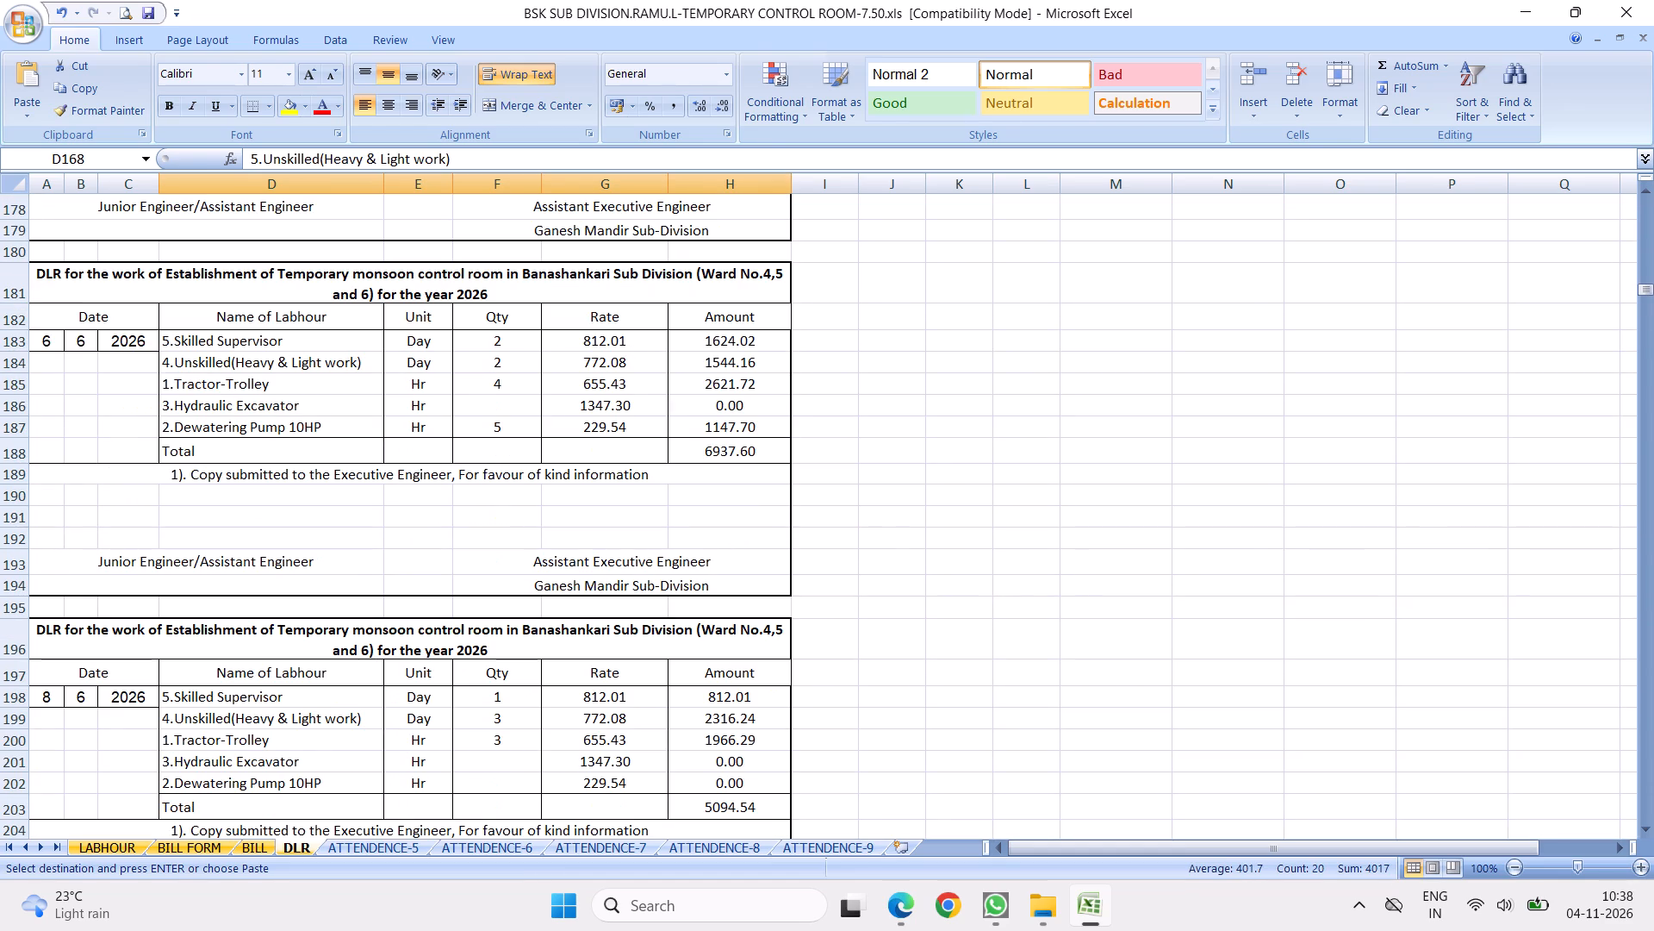
right_click(248, 347)
left_click(298, 406)
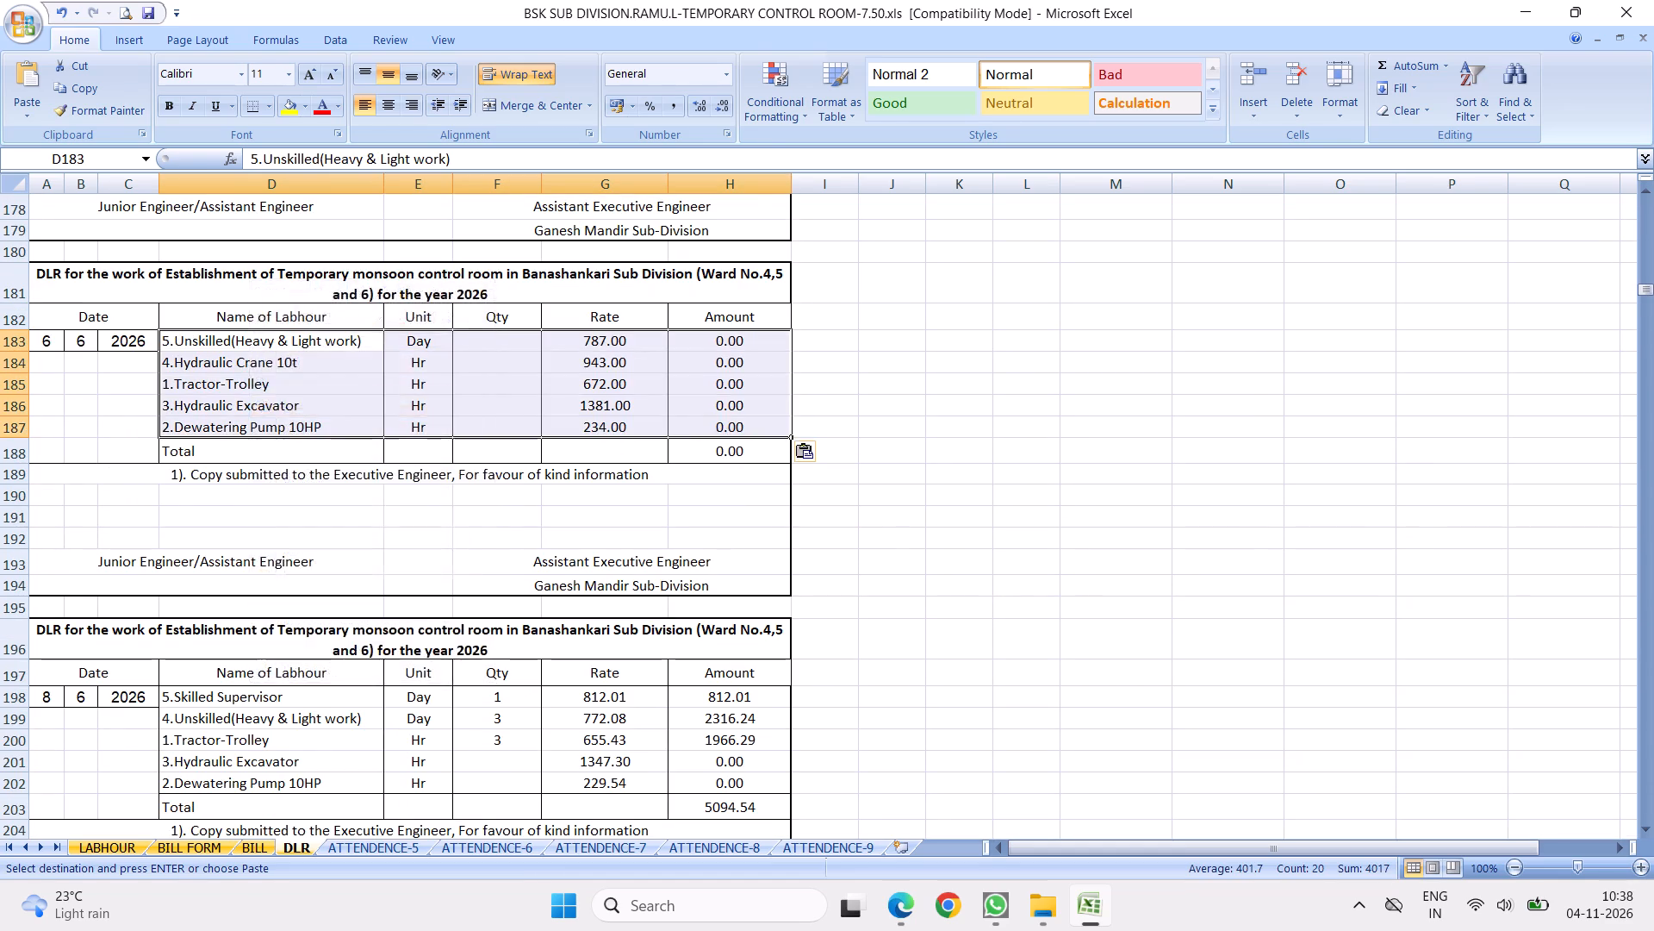
scroll(329, 417, "down", 4)
right_click(224, 410)
left_click(284, 468)
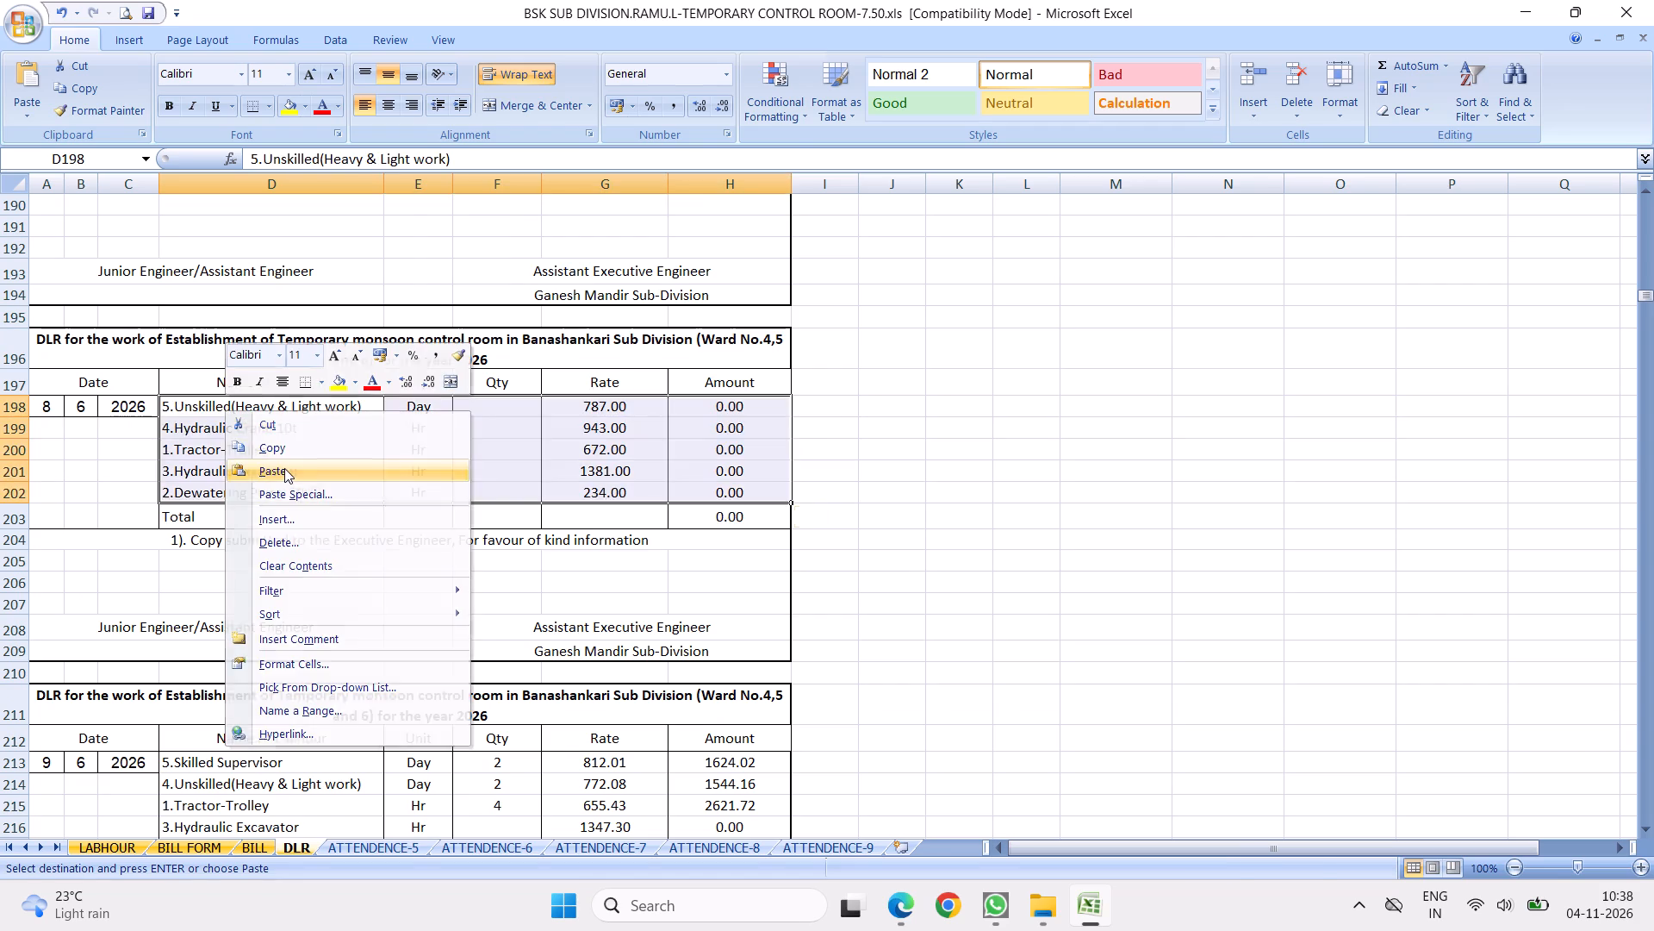
Paste the copied labour rows over those of the 9-6-2026, 10-6-2026 and 11-6-2026 tables, starting at cells D213, D228 and D243.
scroll(474, 443, "down", 6)
right_click(253, 352)
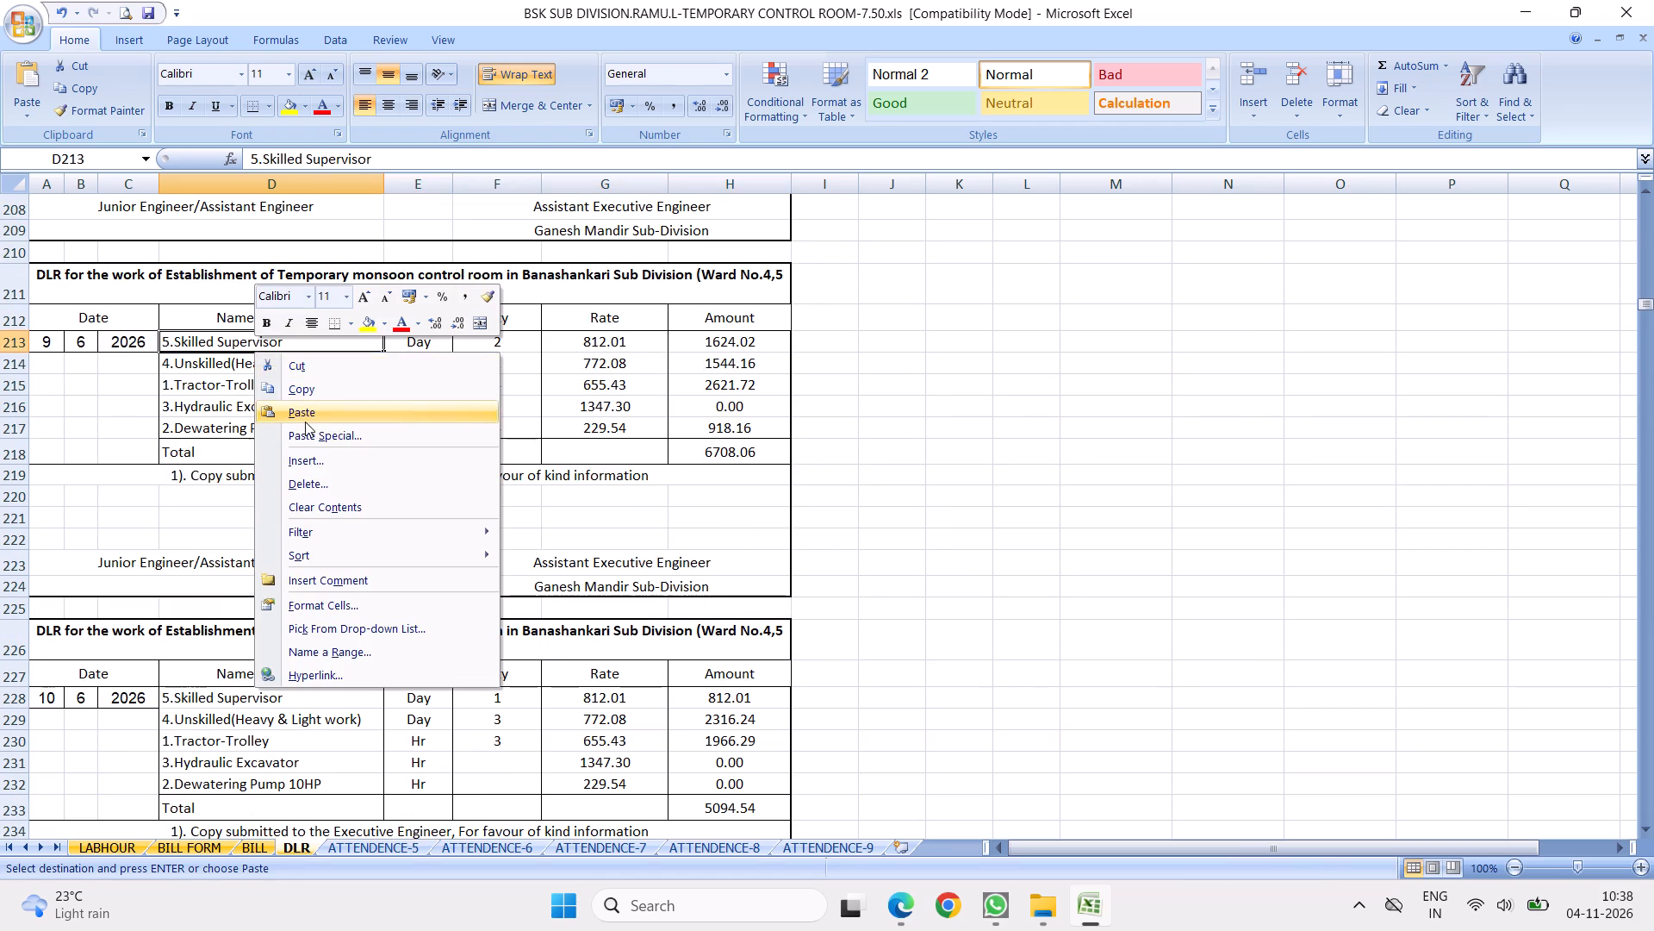
left_click(305, 422)
scroll(334, 435, "down", 4)
right_click(266, 410)
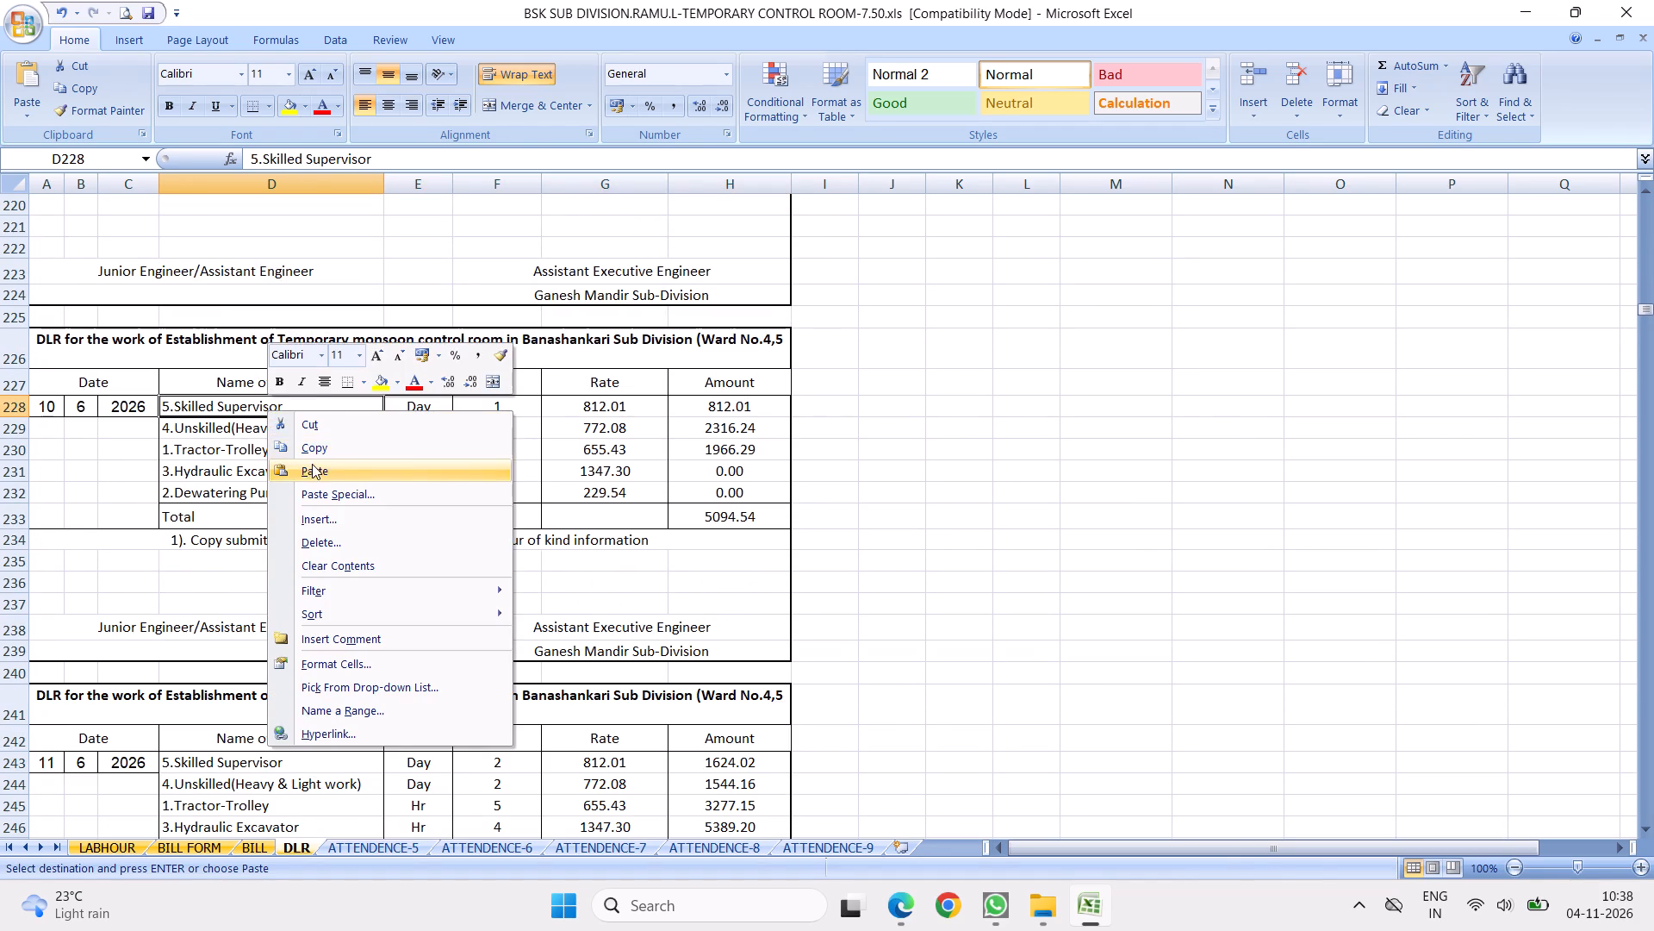
left_click(312, 468)
scroll(324, 469, "down", 5)
right_click(277, 410)
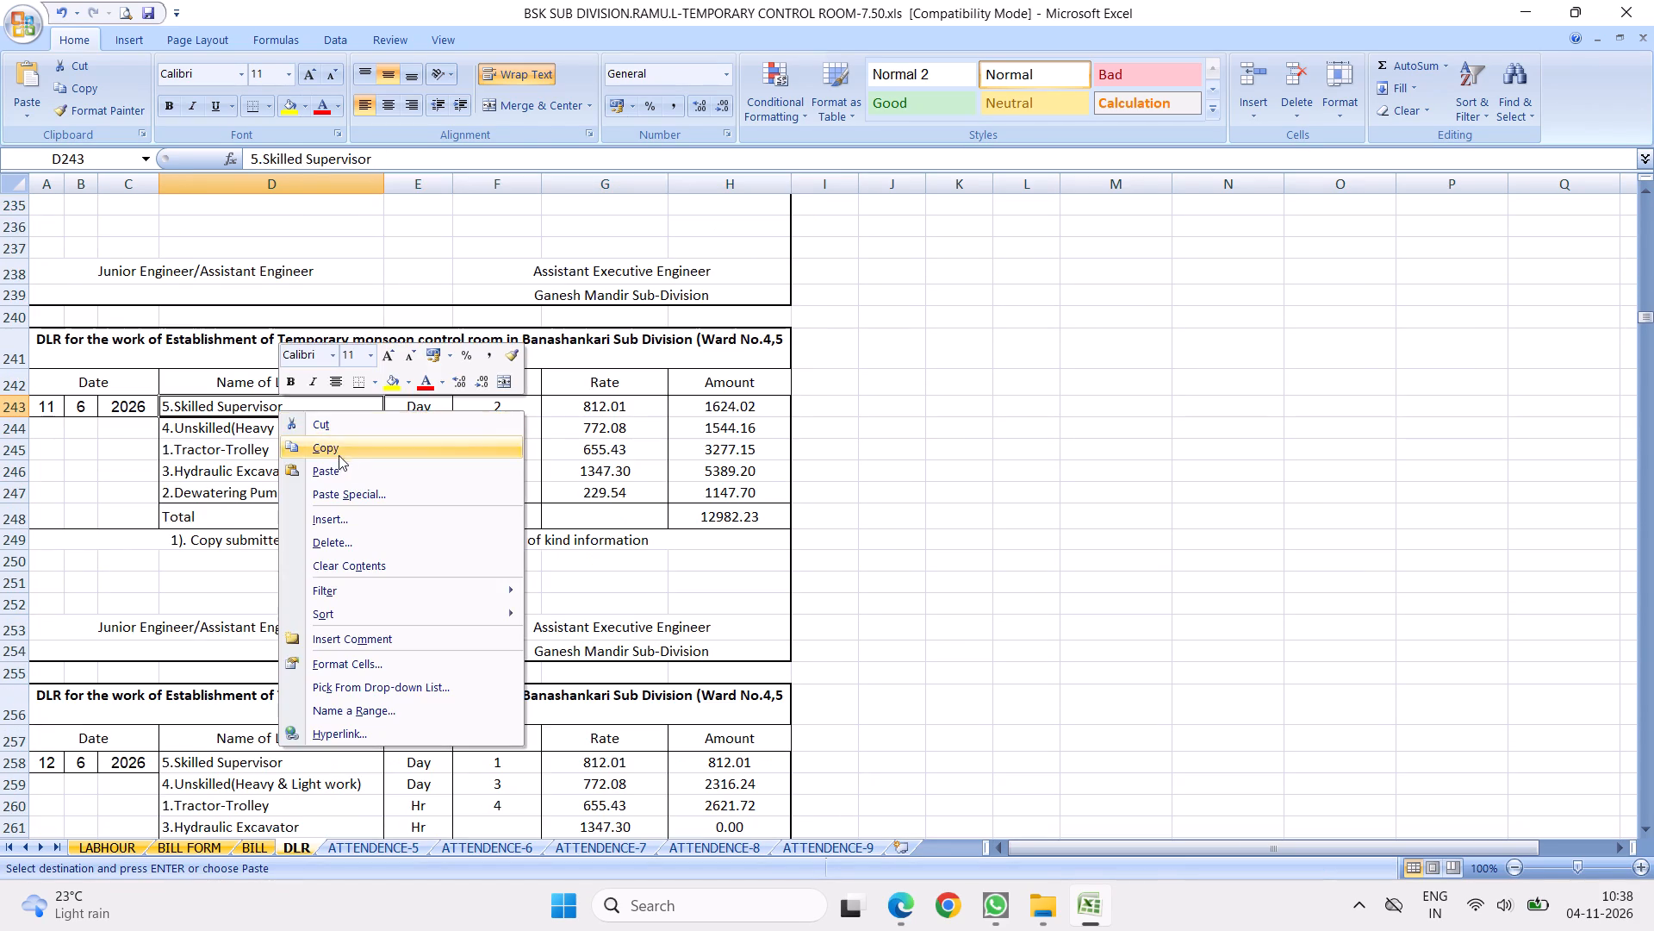
left_click(334, 465)
Paste the copied labour rows over those of the 12-6-2026, 15-6-2026 and 16-6-2026 tables, starting at cells D258, D273 and D288.
scroll(334, 465, "down", 4)
right_click(214, 474)
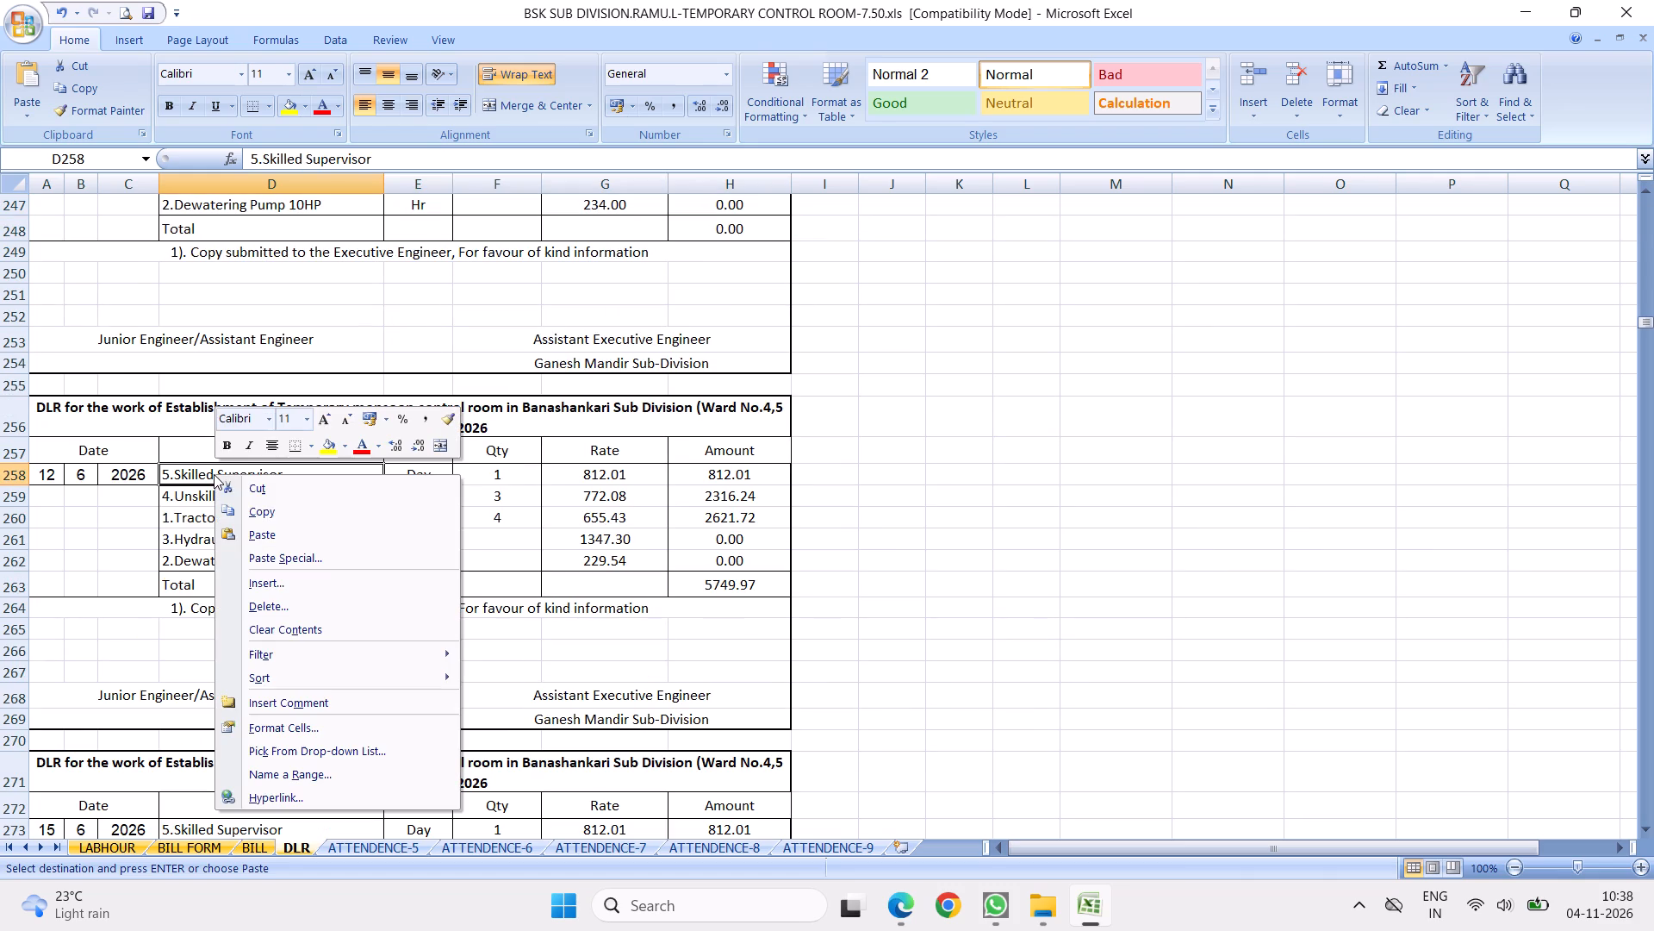
left_click(270, 531)
scroll(522, 478, "down", 6)
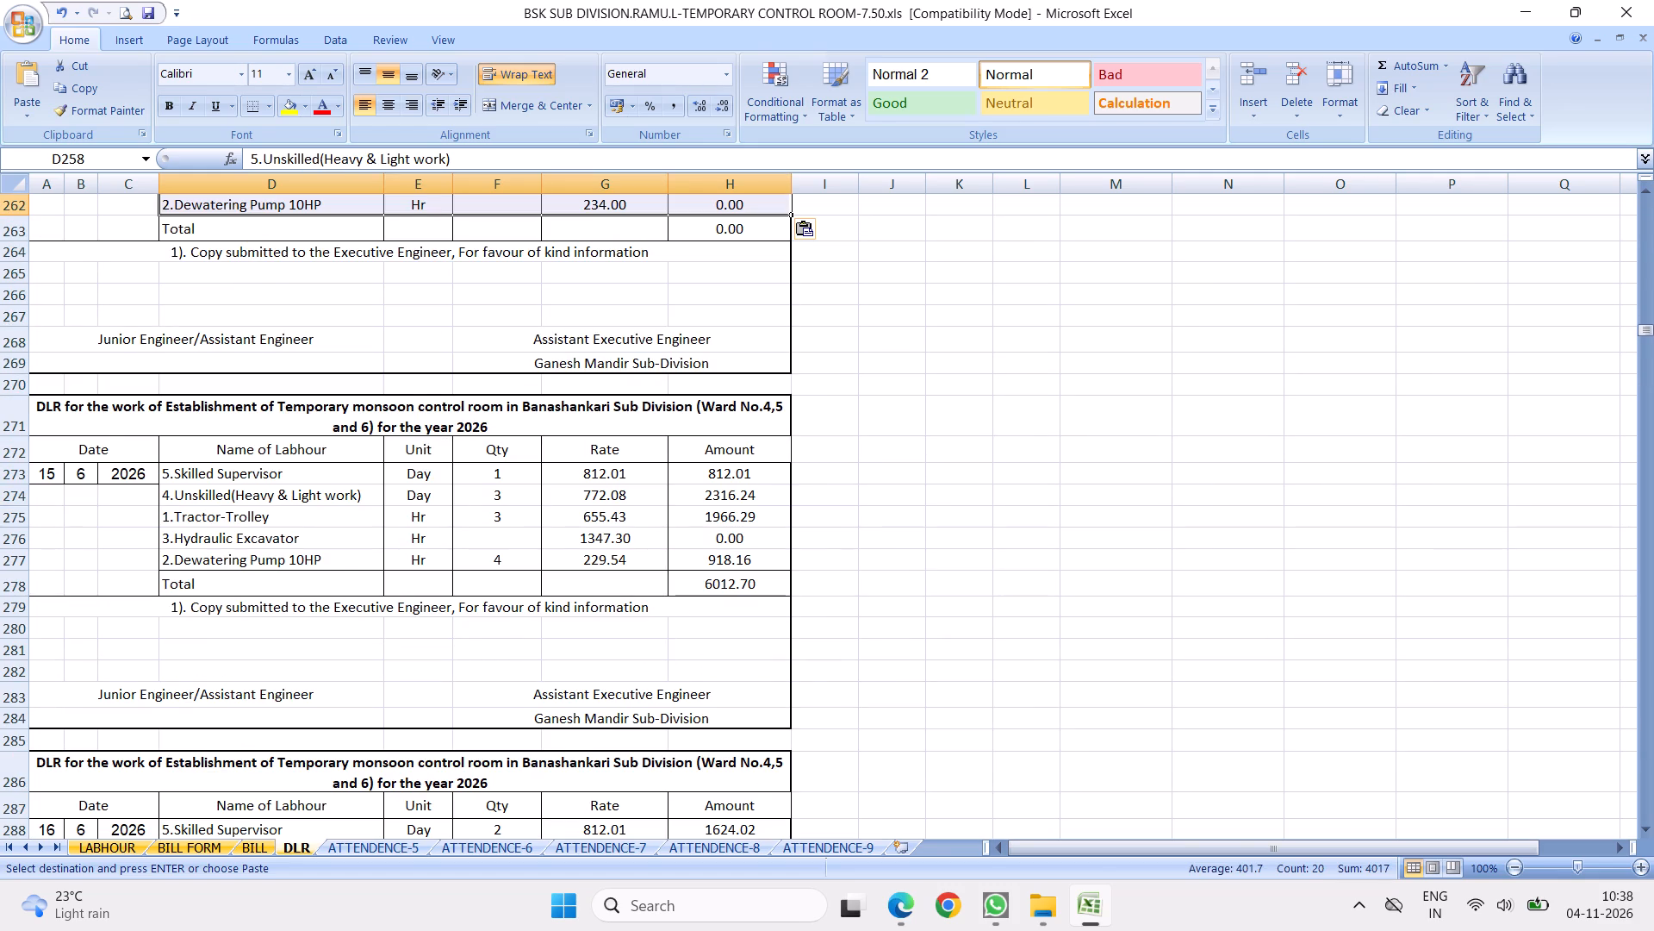
right_click(262, 409)
left_click(321, 473)
scroll(321, 472, "down", 6)
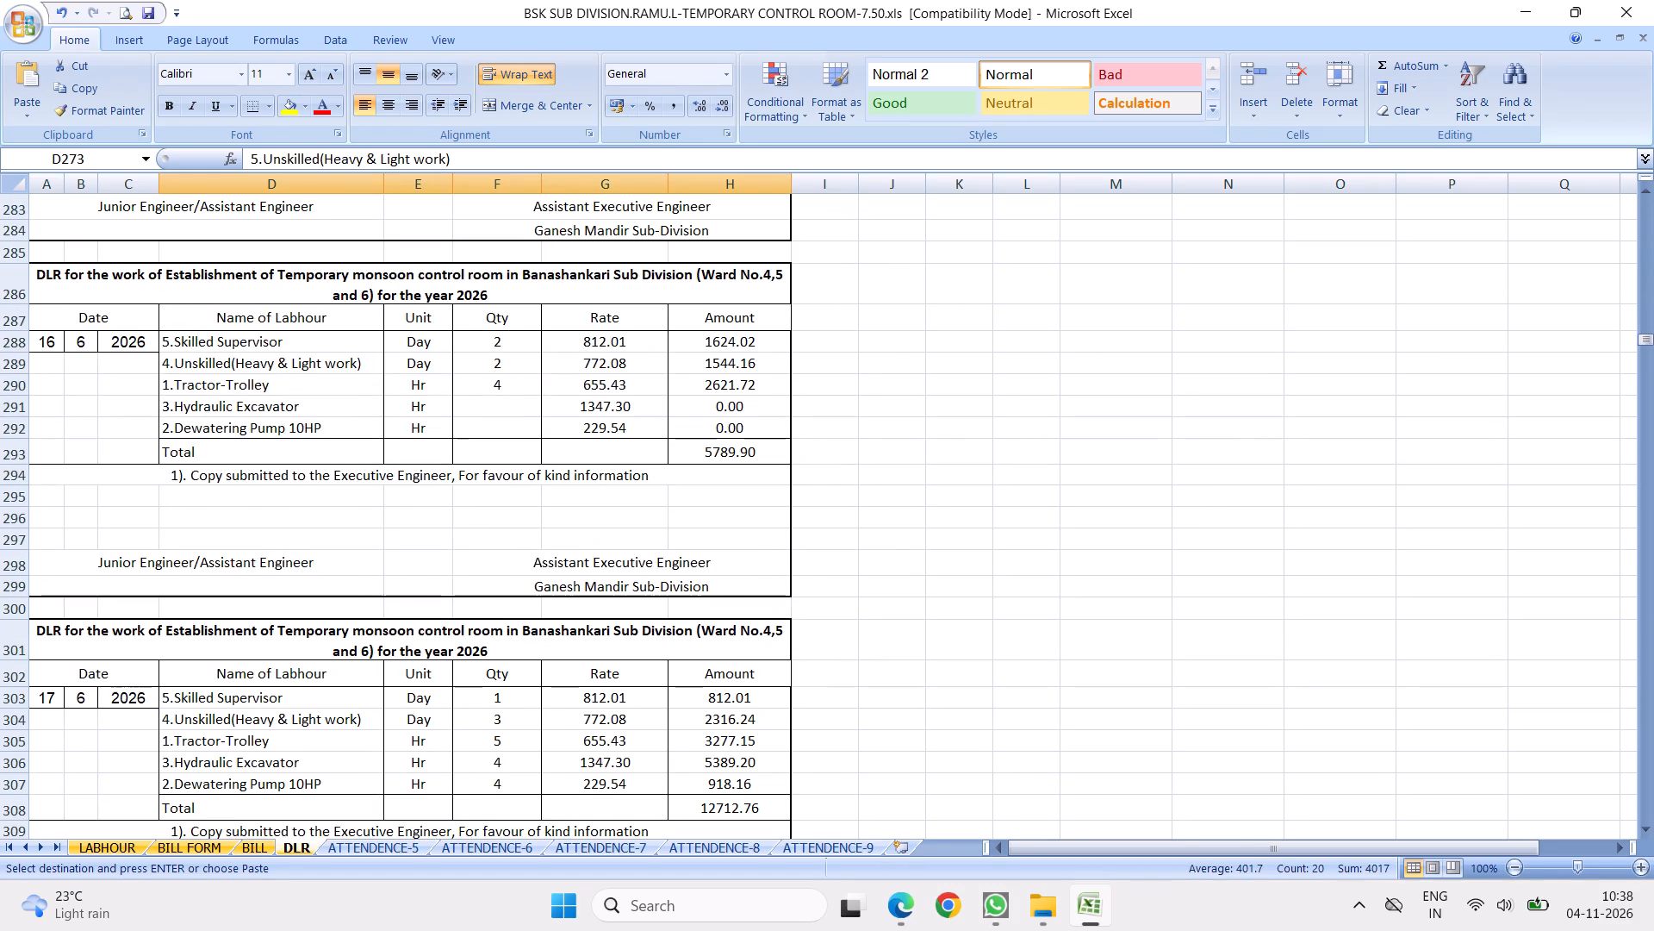
right_click(234, 341)
left_click(282, 396)
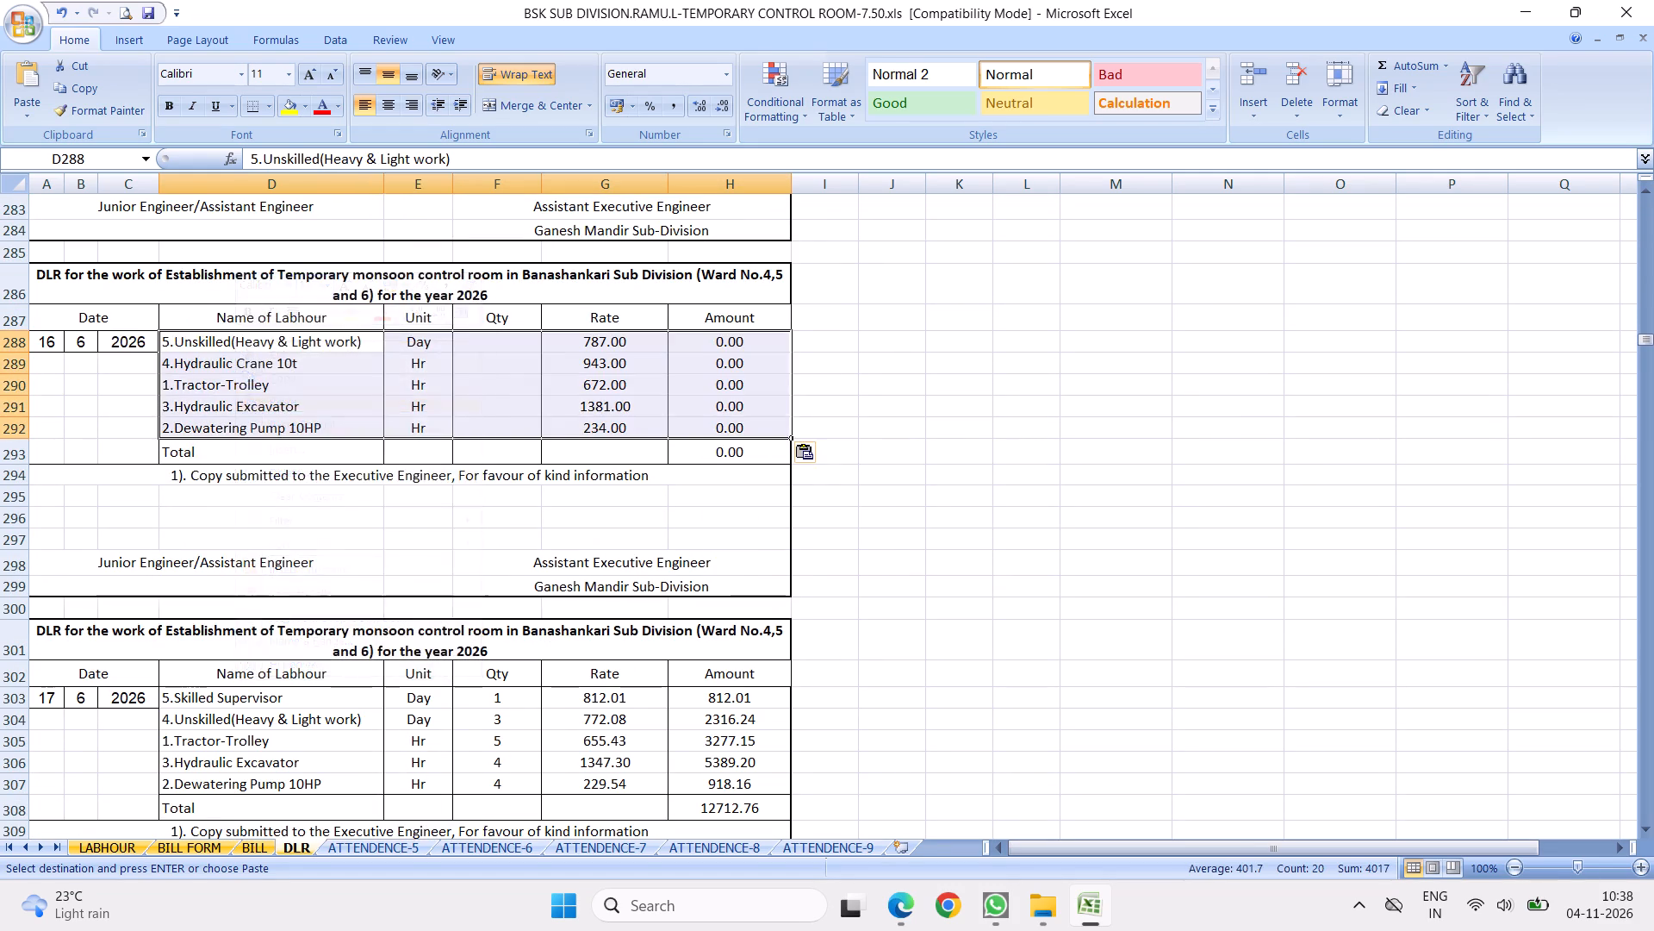
Paste the copied labour rows over those of the 17-6-2026, 18-6-2026 and 19-6-2026 tables, starting at cells D303, D318 and D333.
scroll(405, 443, "down", 4)
right_click(224, 413)
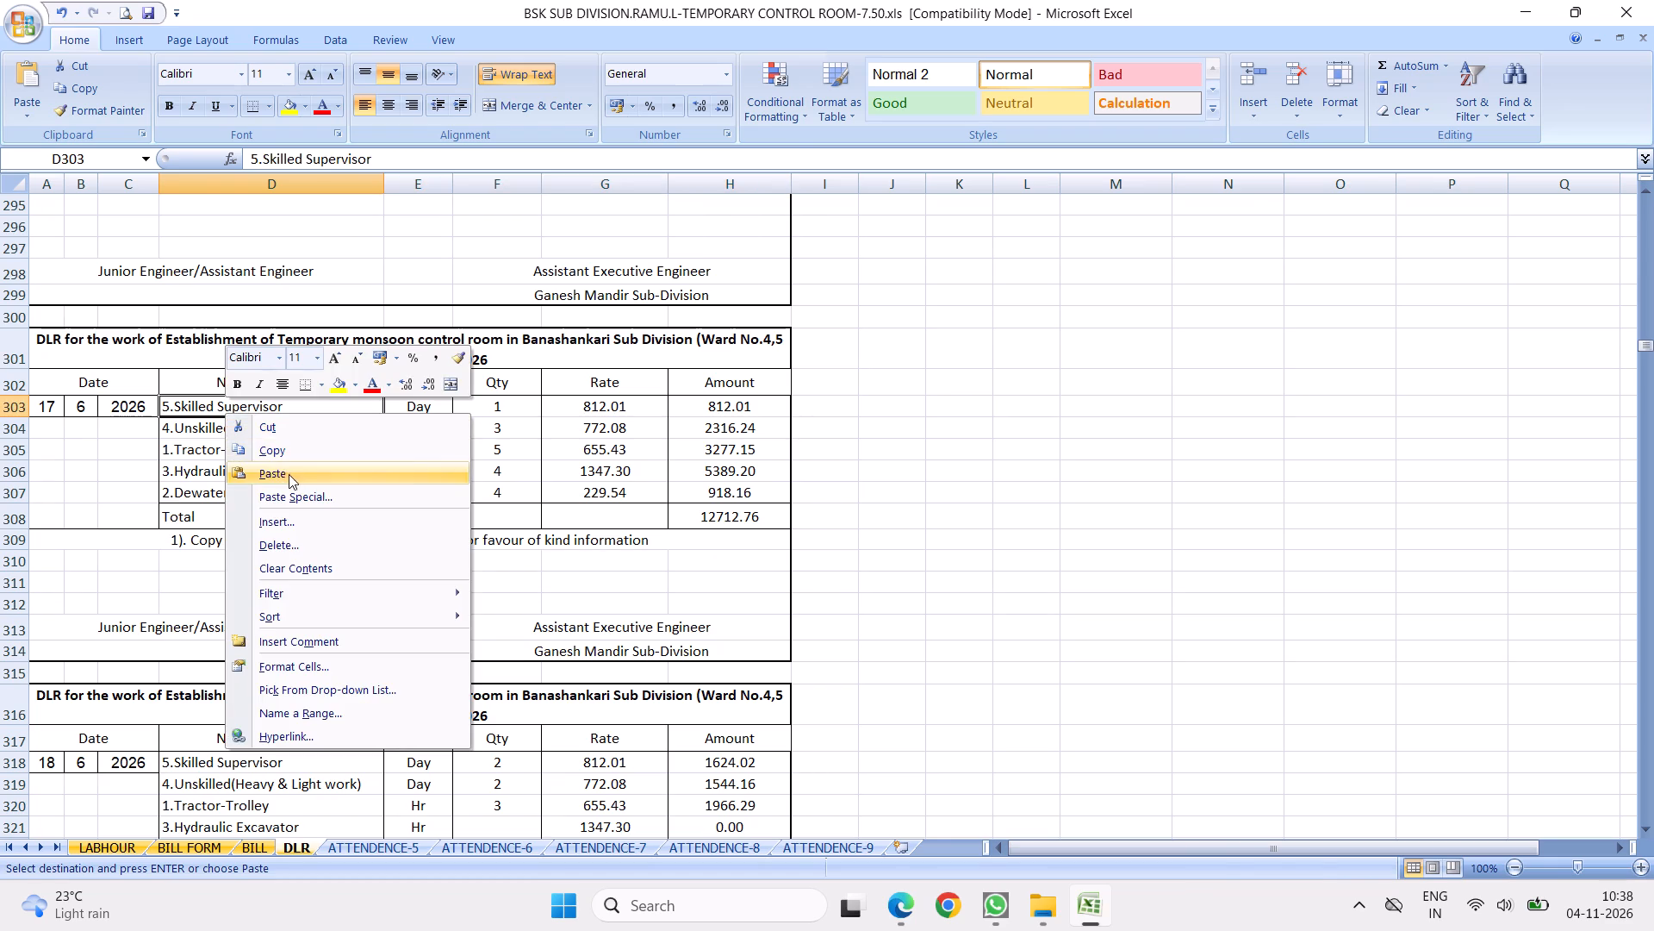
left_click(282, 472)
scroll(303, 479, "down", 4)
scroll(361, 433, "down", 3)
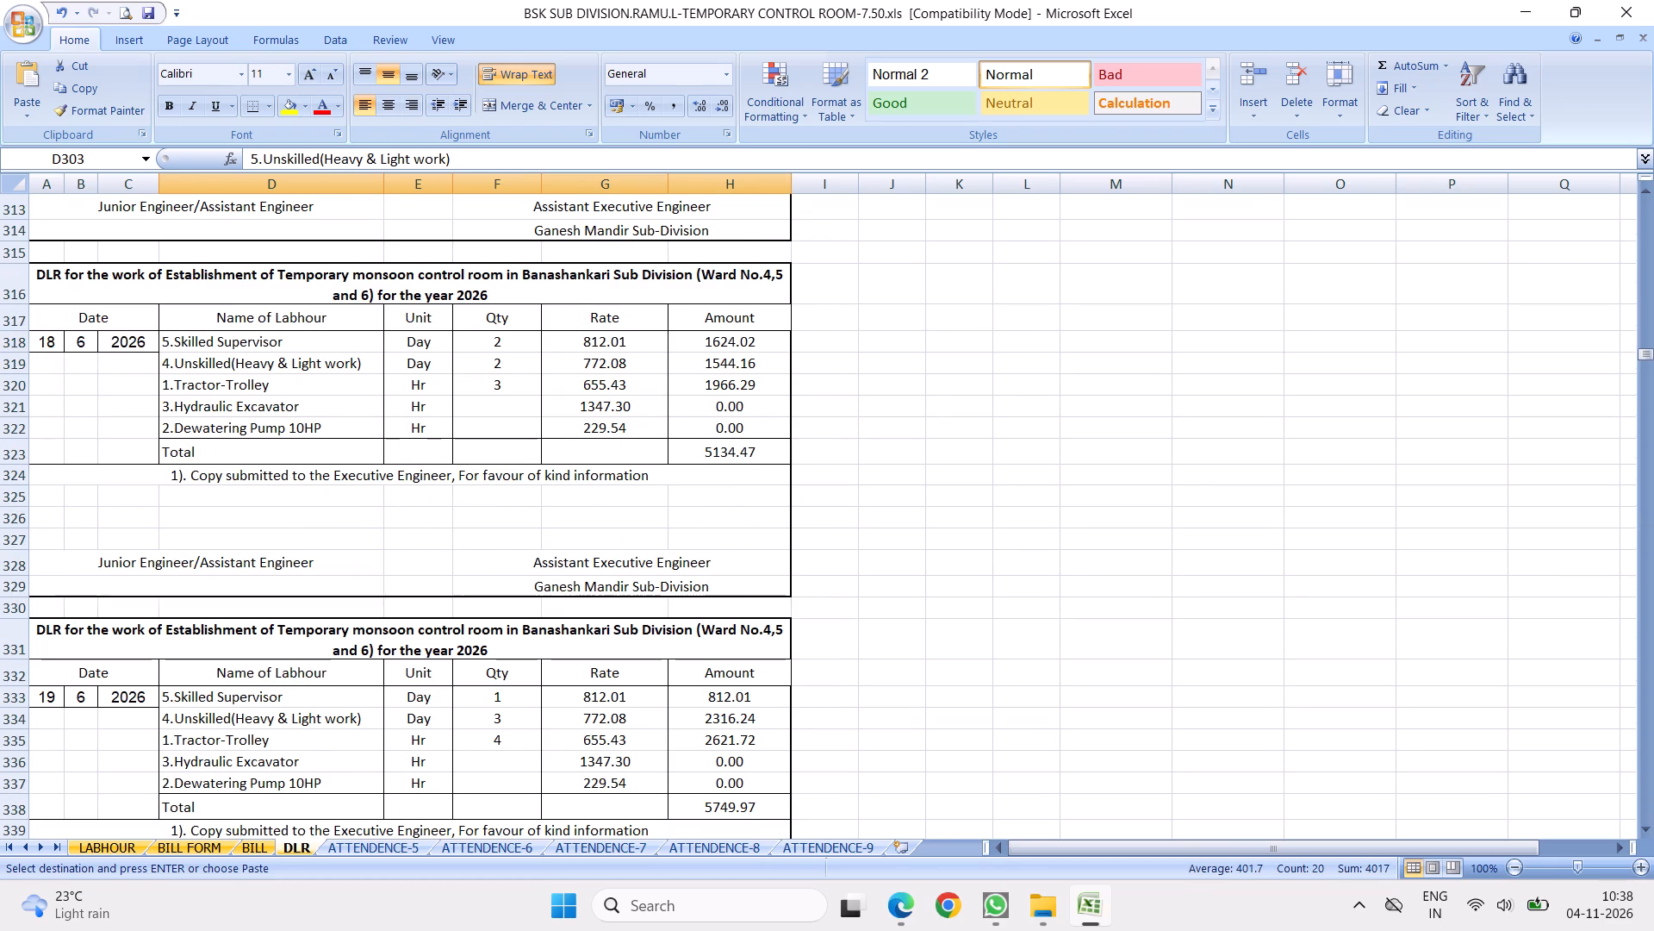
right_click(234, 273)
left_click(289, 339)
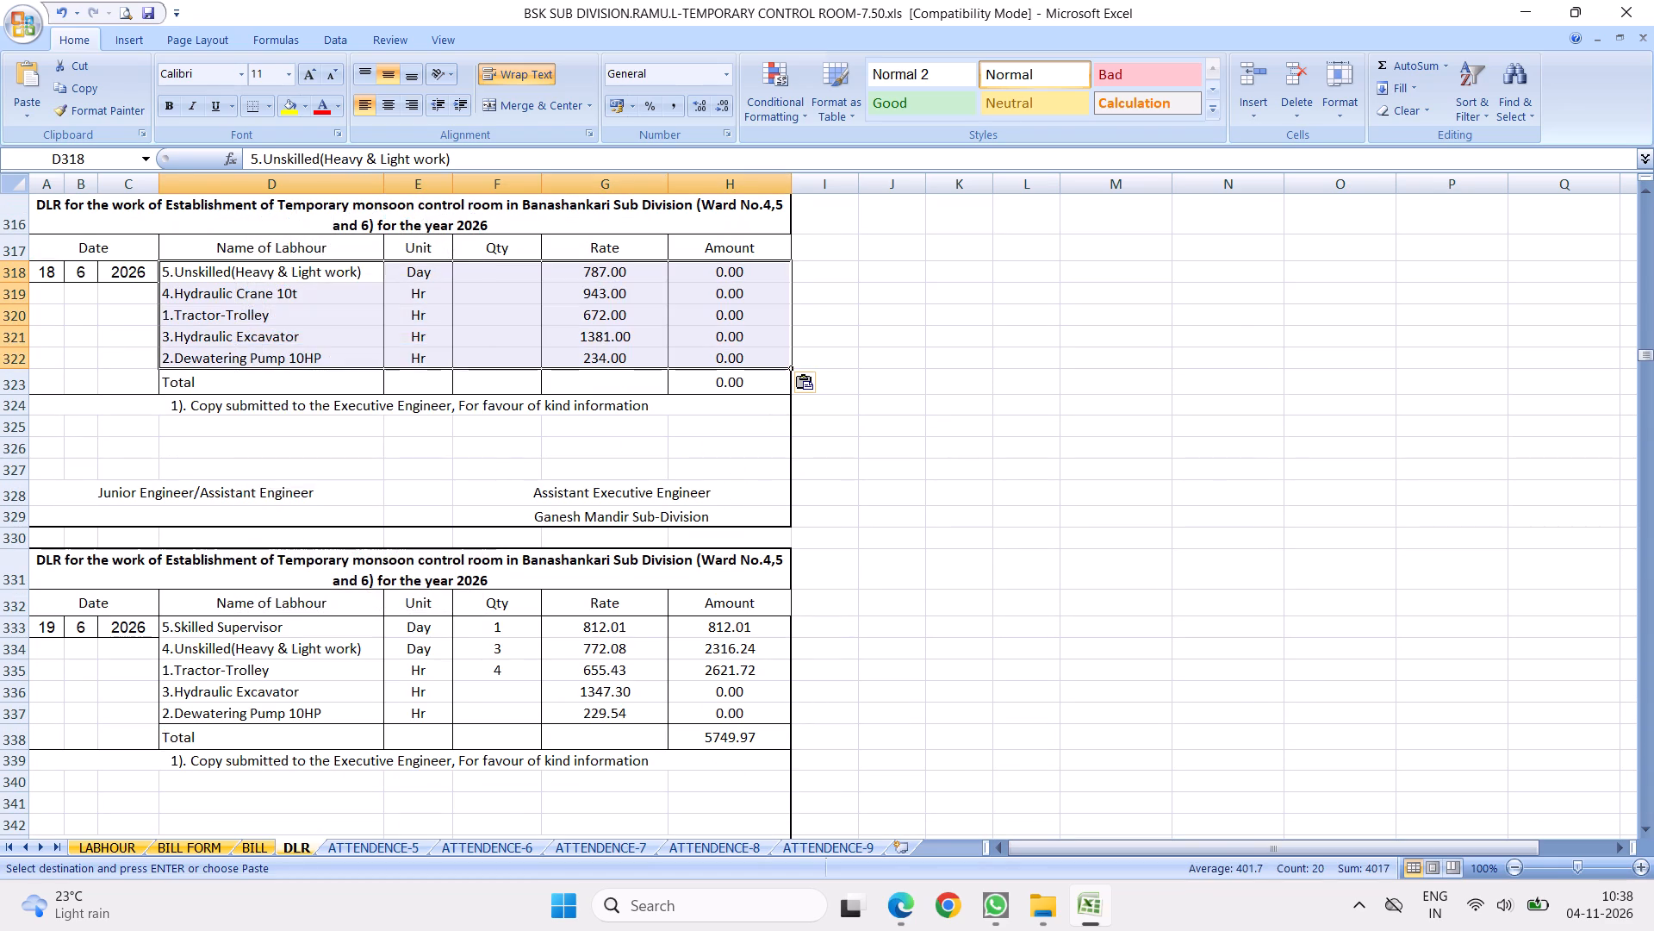
scroll(326, 487, "down", 4)
right_click(217, 403)
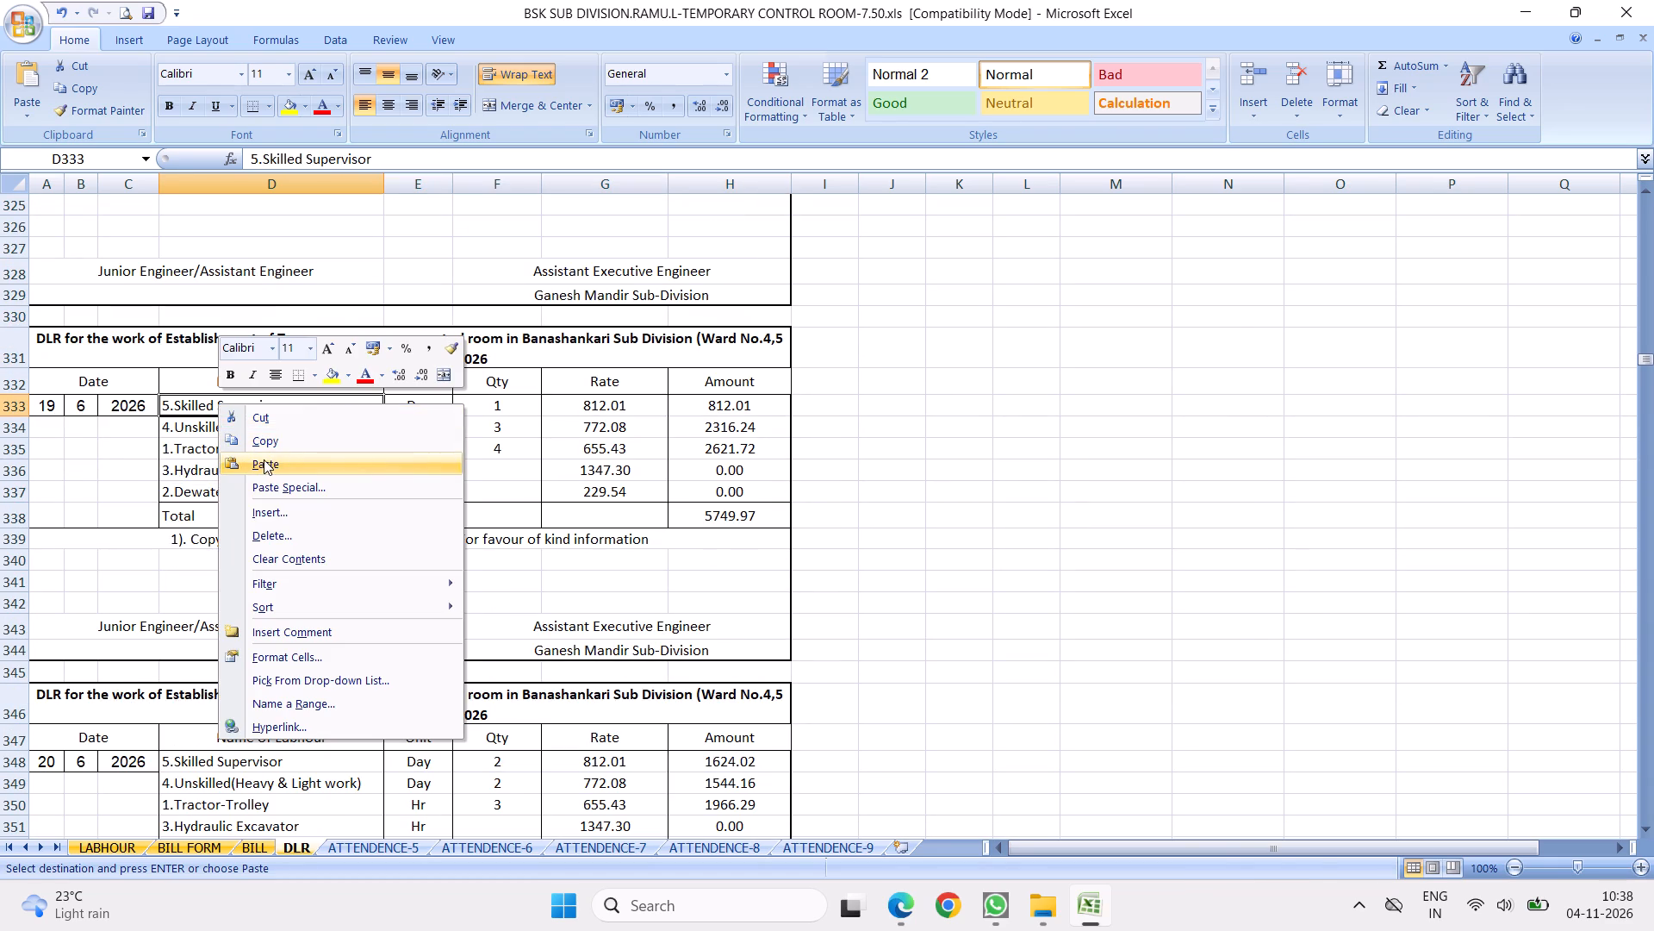
left_click(264, 459)
Paste the copied labour rows over those of the 20-6-2026, 22-6-2026 and 23-6-2026 tables, starting at cells D348, D363 and D378.
scroll(348, 460, "down", 5)
right_click(231, 399)
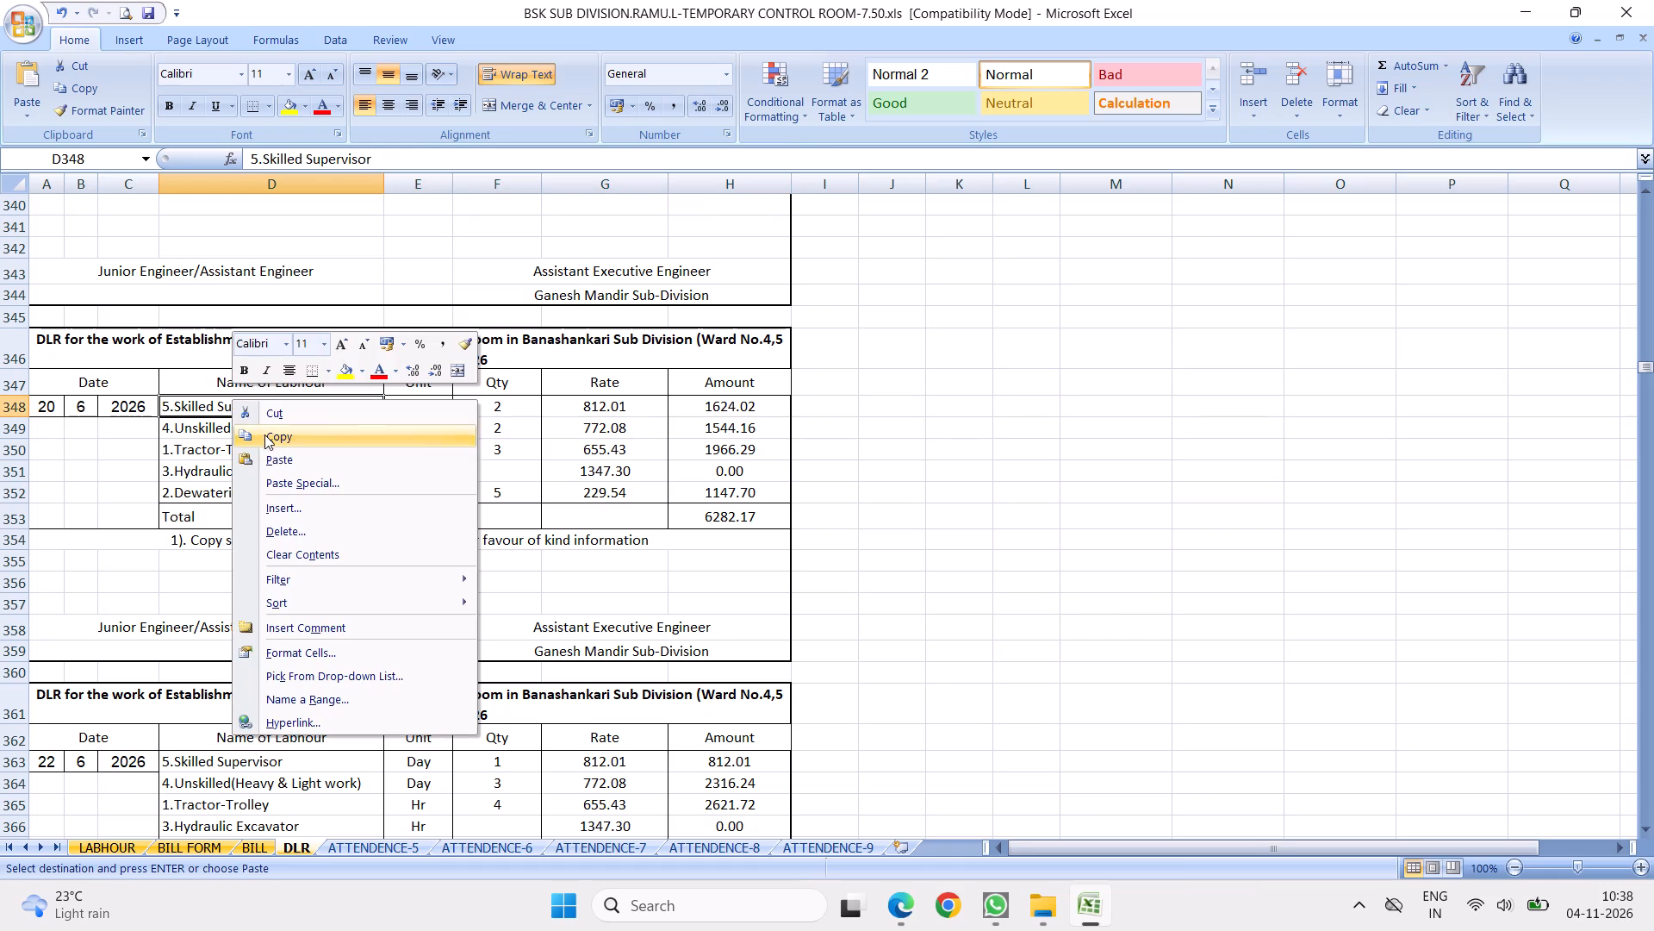
left_click(276, 459)
scroll(317, 456, "down", 6)
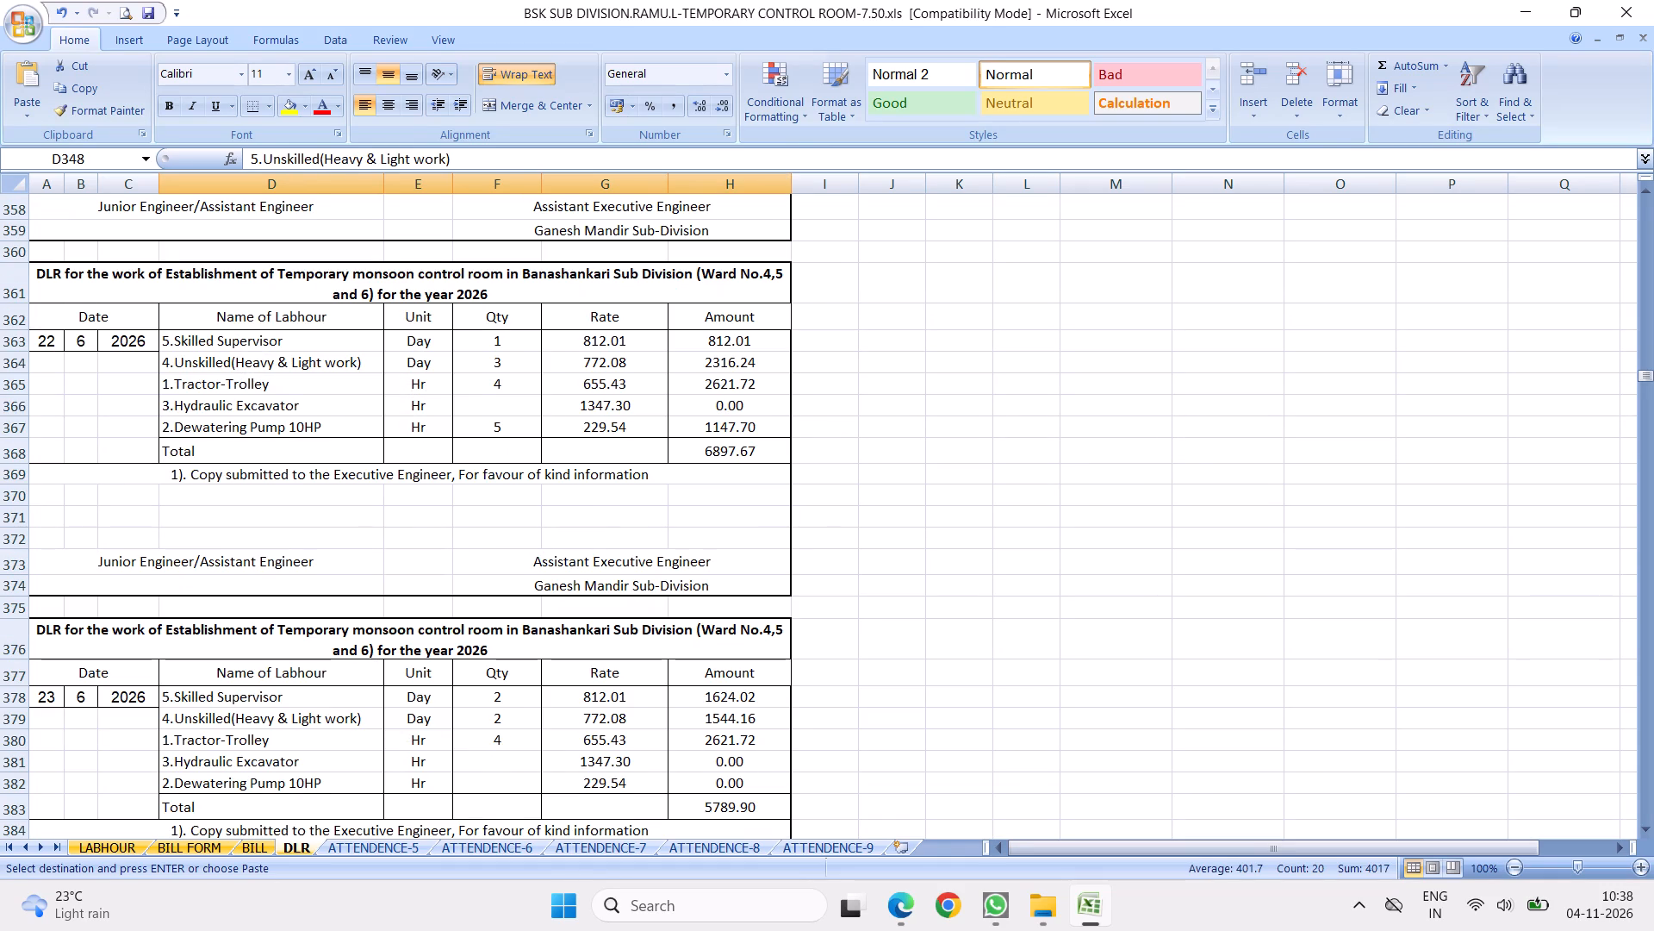
right_click(234, 347)
left_click(291, 404)
scroll(293, 405, "down", 4)
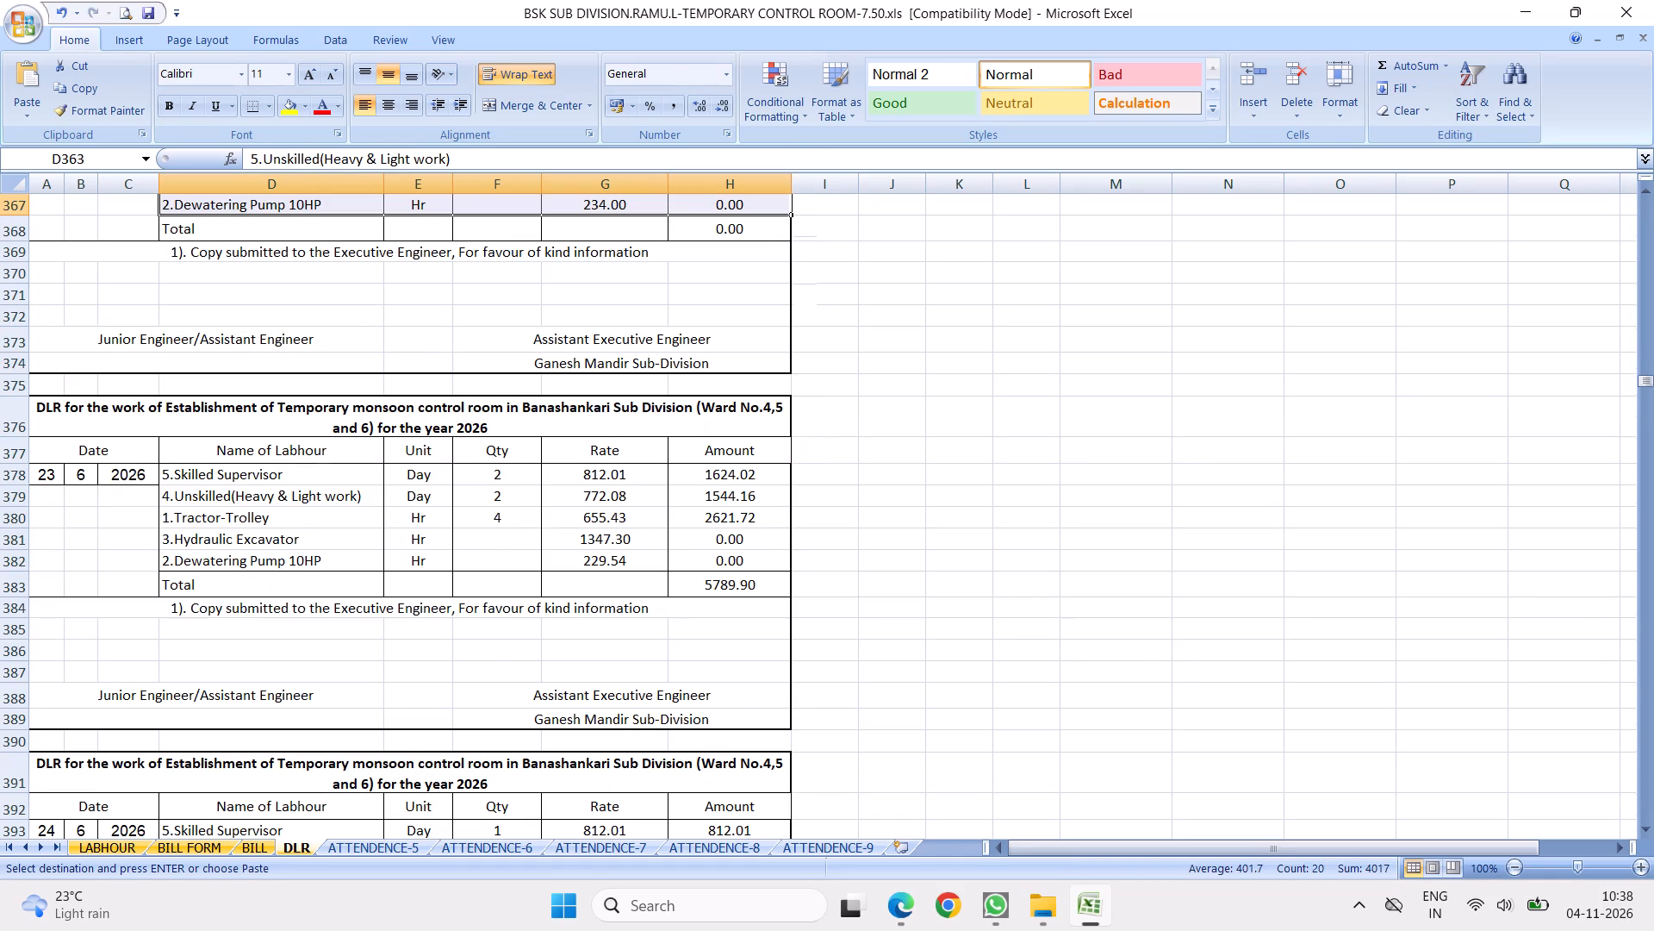
right_click(246, 415)
left_click(302, 477)
Paste the copied labour rows over those of the 24-6-2026, 25-6-2026 and 29-6-2026 tables, starting at cells D393, D408 and D423.
scroll(335, 468, "down", 4)
scroll(396, 419, "down", 3)
right_click(188, 268)
left_click(244, 327)
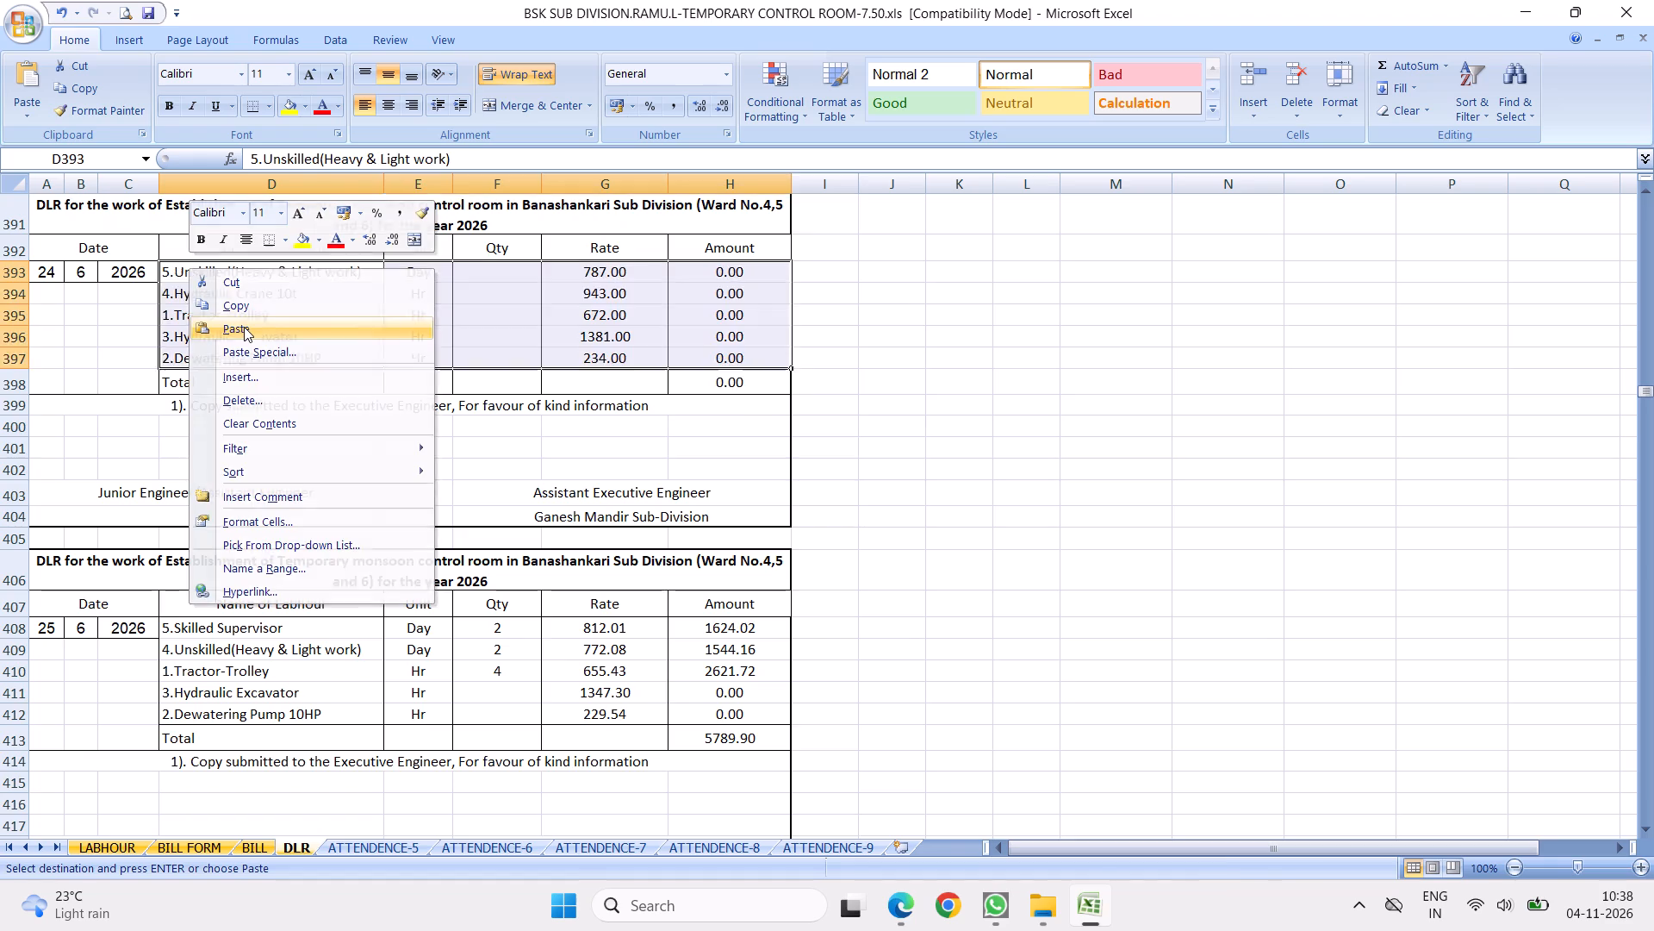
scroll(261, 352, "down", 4)
right_click(222, 343)
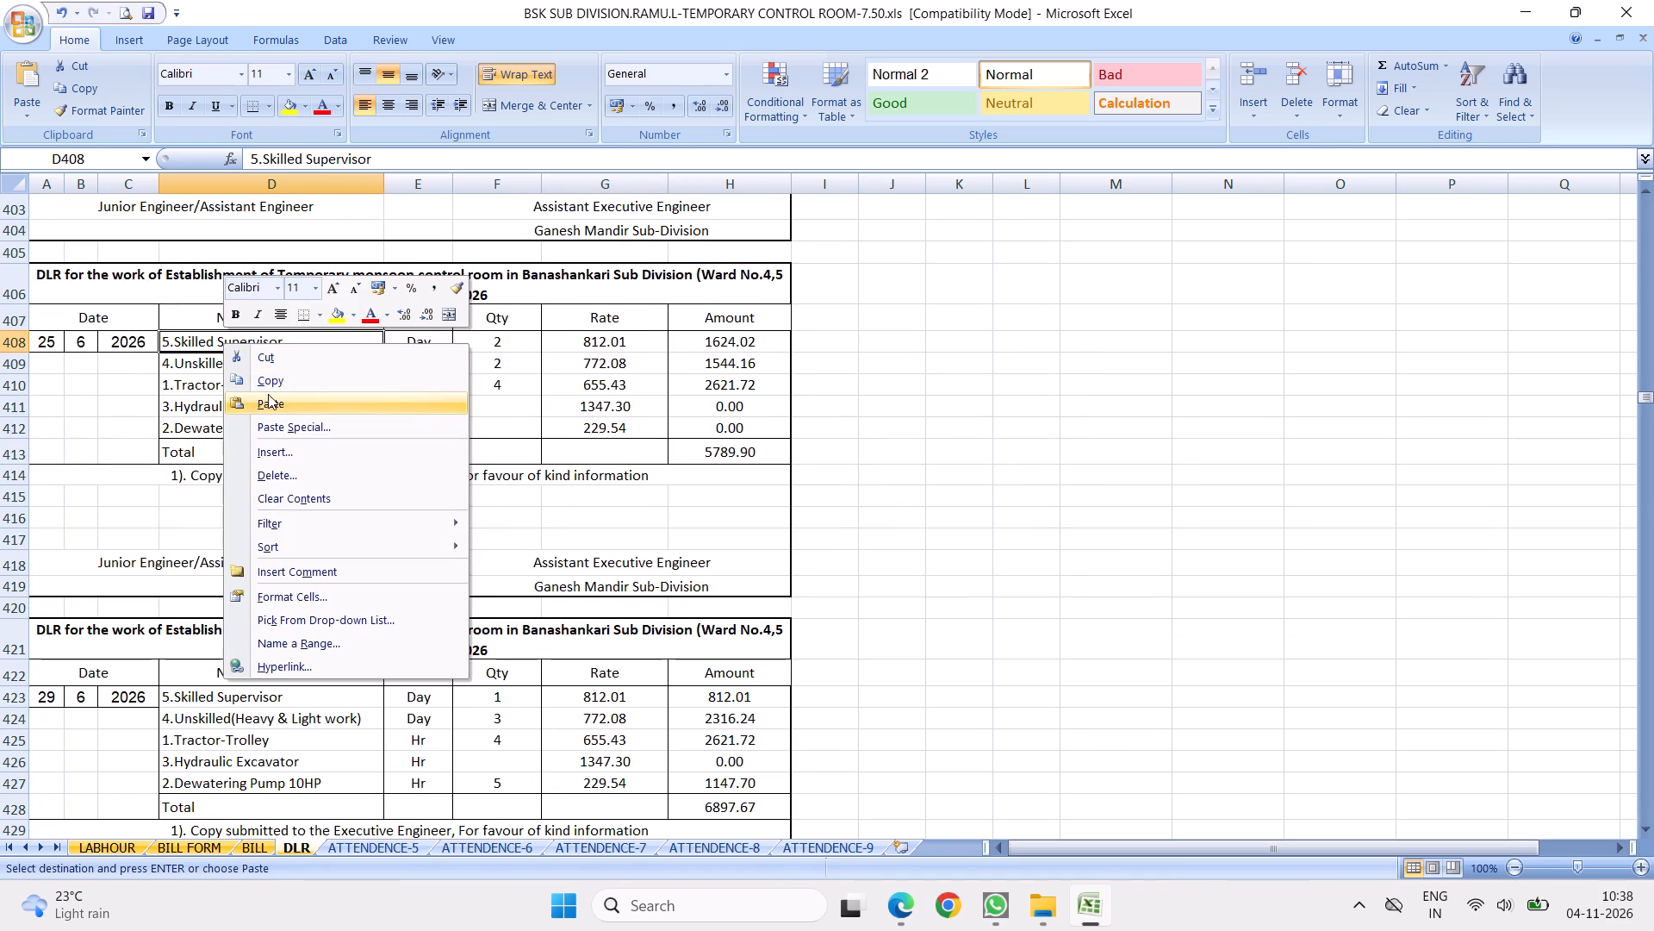
left_click(269, 405)
scroll(277, 405, "down", 3)
right_click(232, 473)
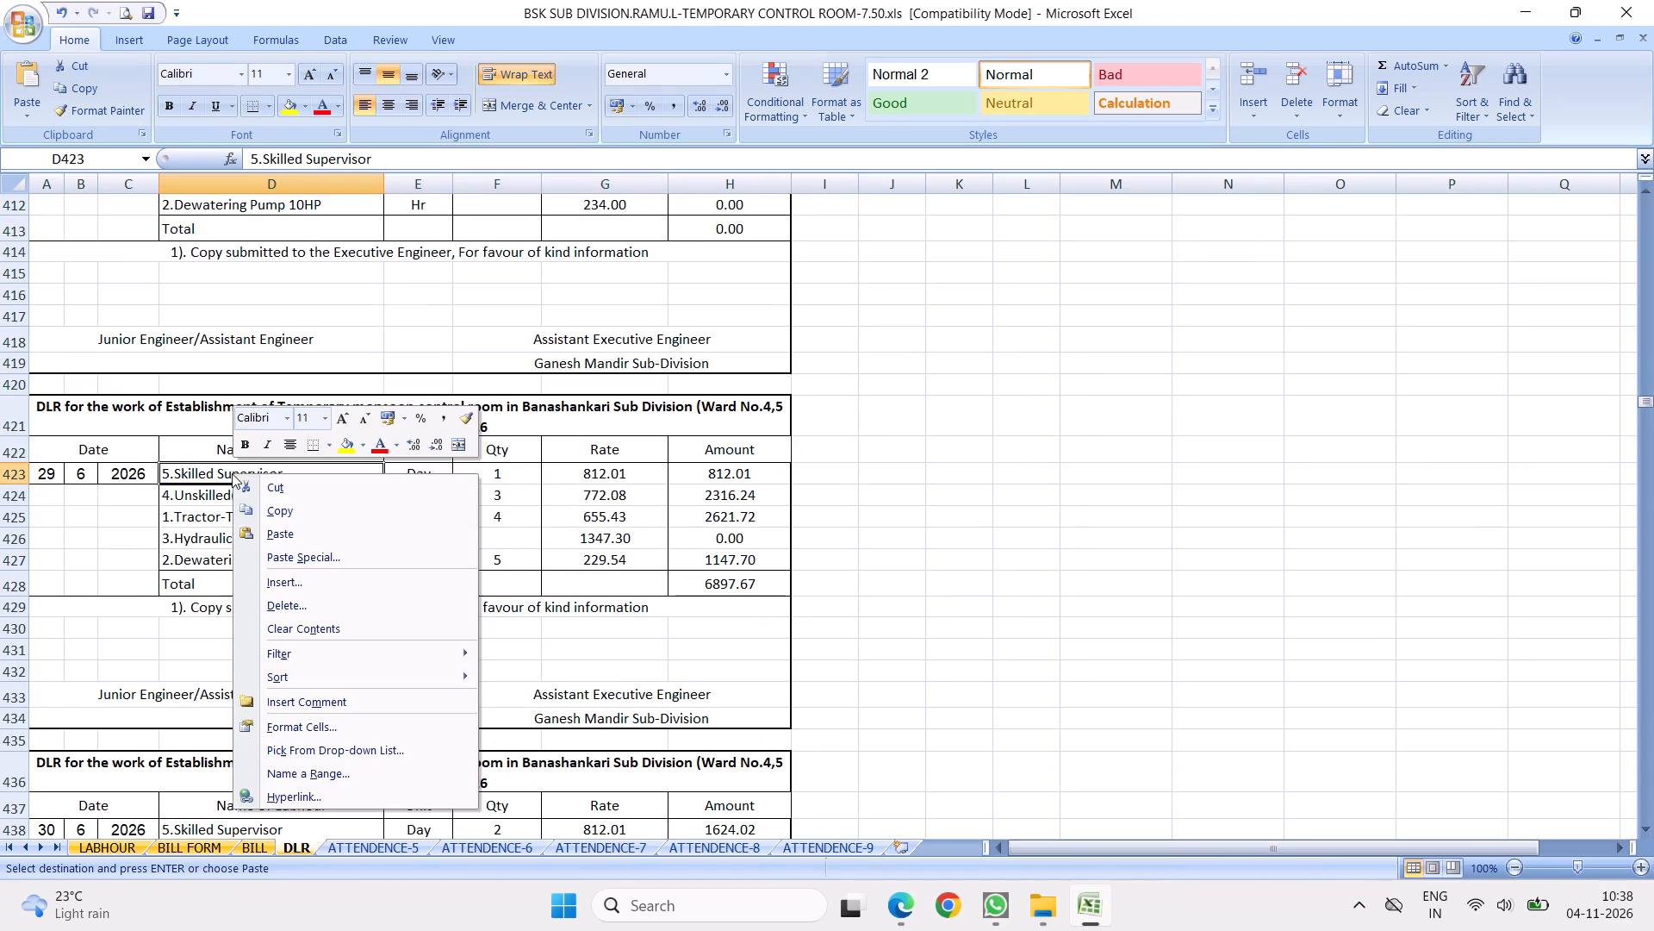
left_click(280, 539)
Paste the copied labour rows over those of the 30-6-2026, 1-7-2026 and 2-7-2026 tables, starting at cells D438, D453 and D468.
scroll(304, 522, "down", 7)
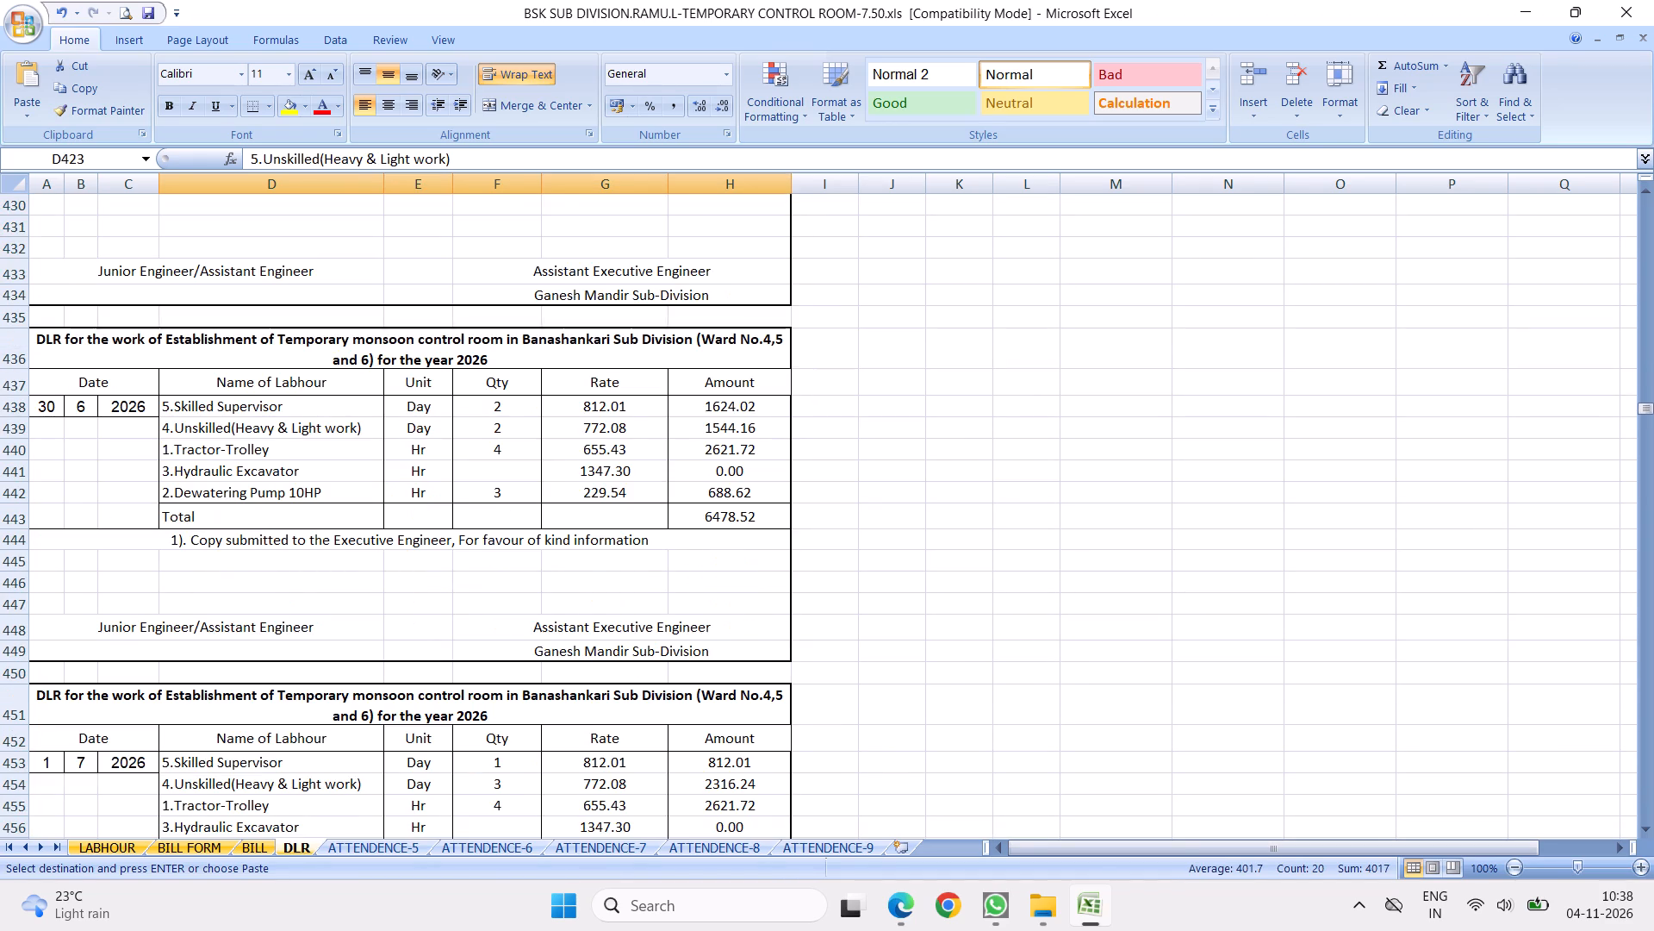
right_click(215, 343)
left_click(273, 401)
scroll(278, 405, "down", 4)
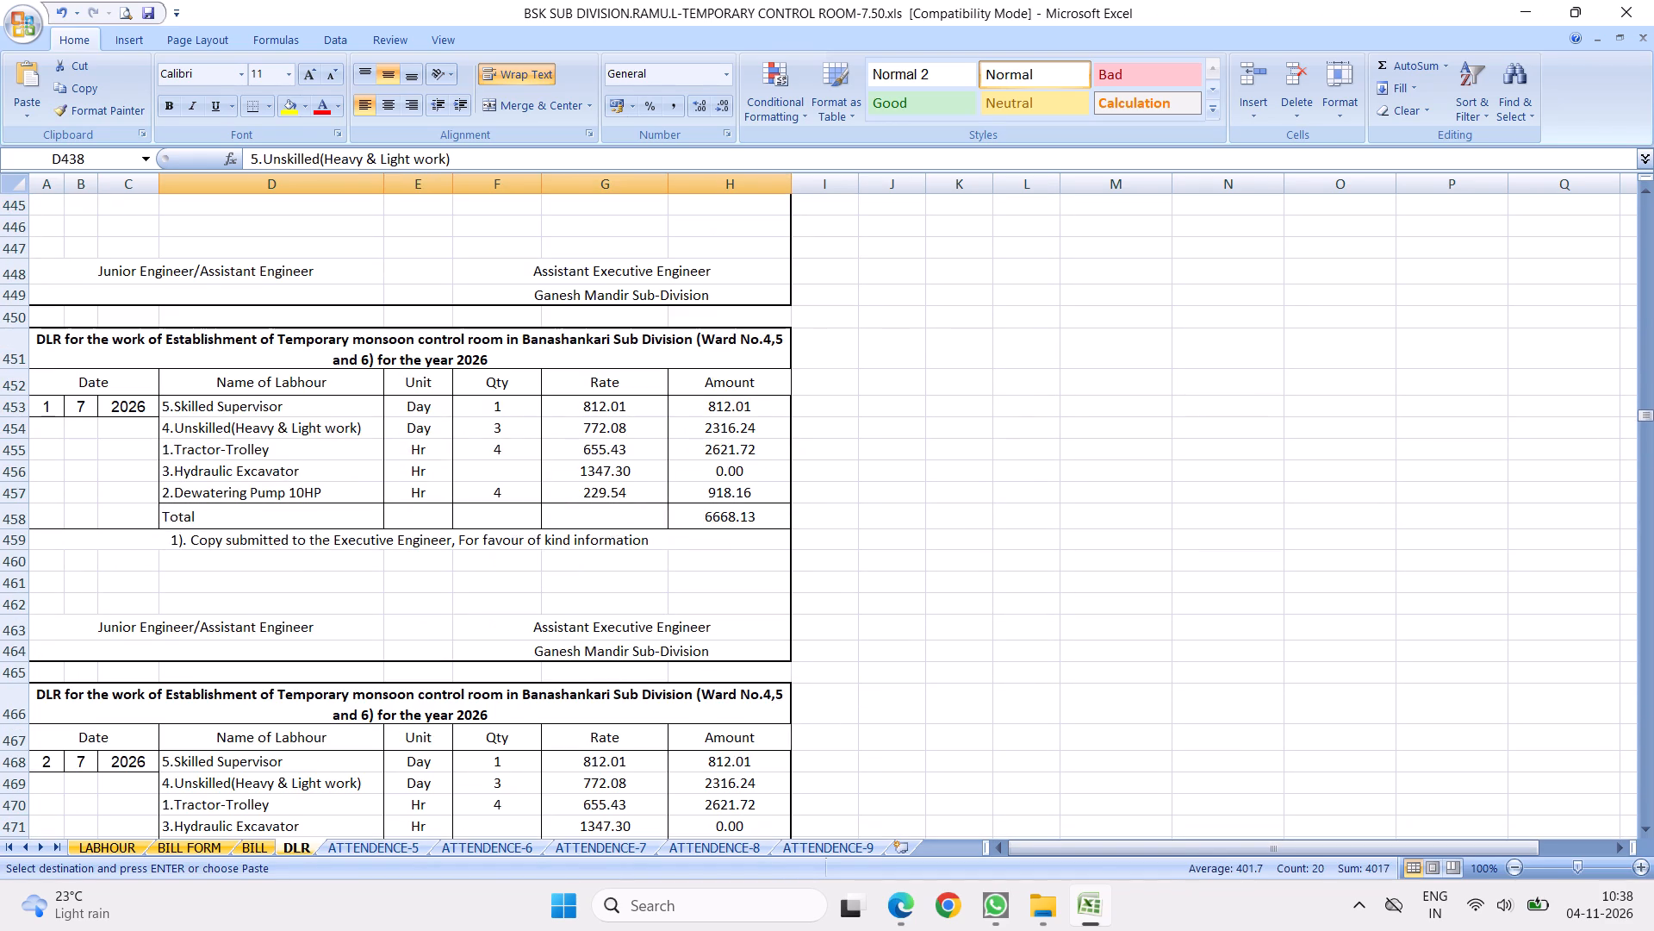
right_click(242, 408)
left_click(295, 470)
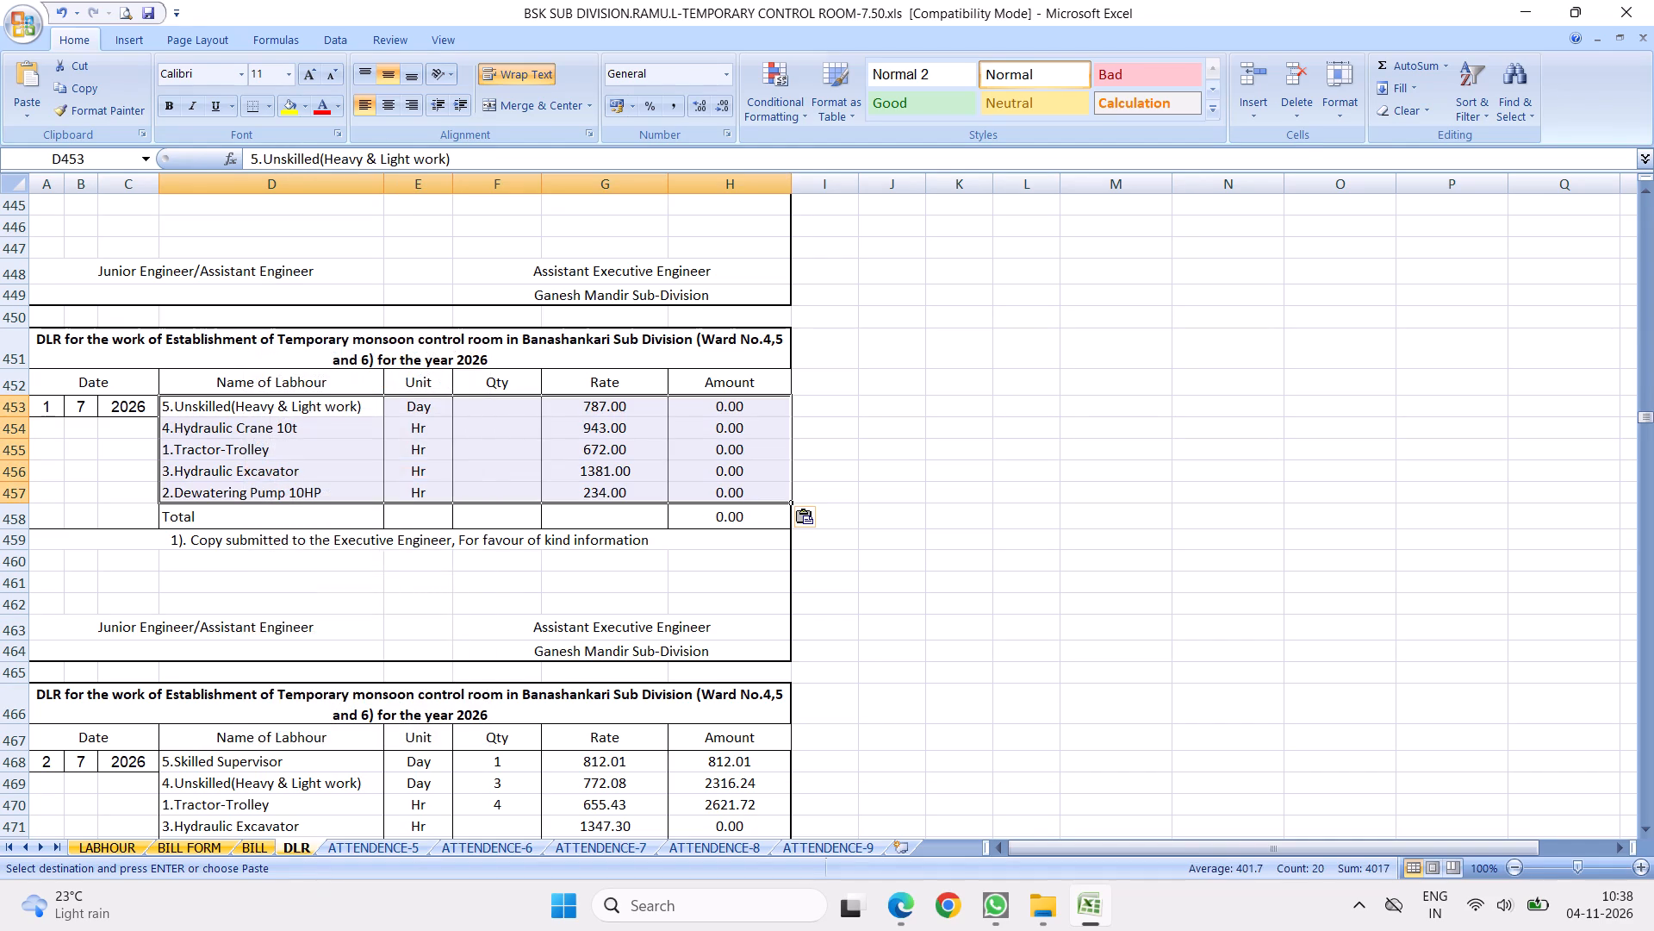
scroll(364, 499, "down", 6)
right_click(249, 336)
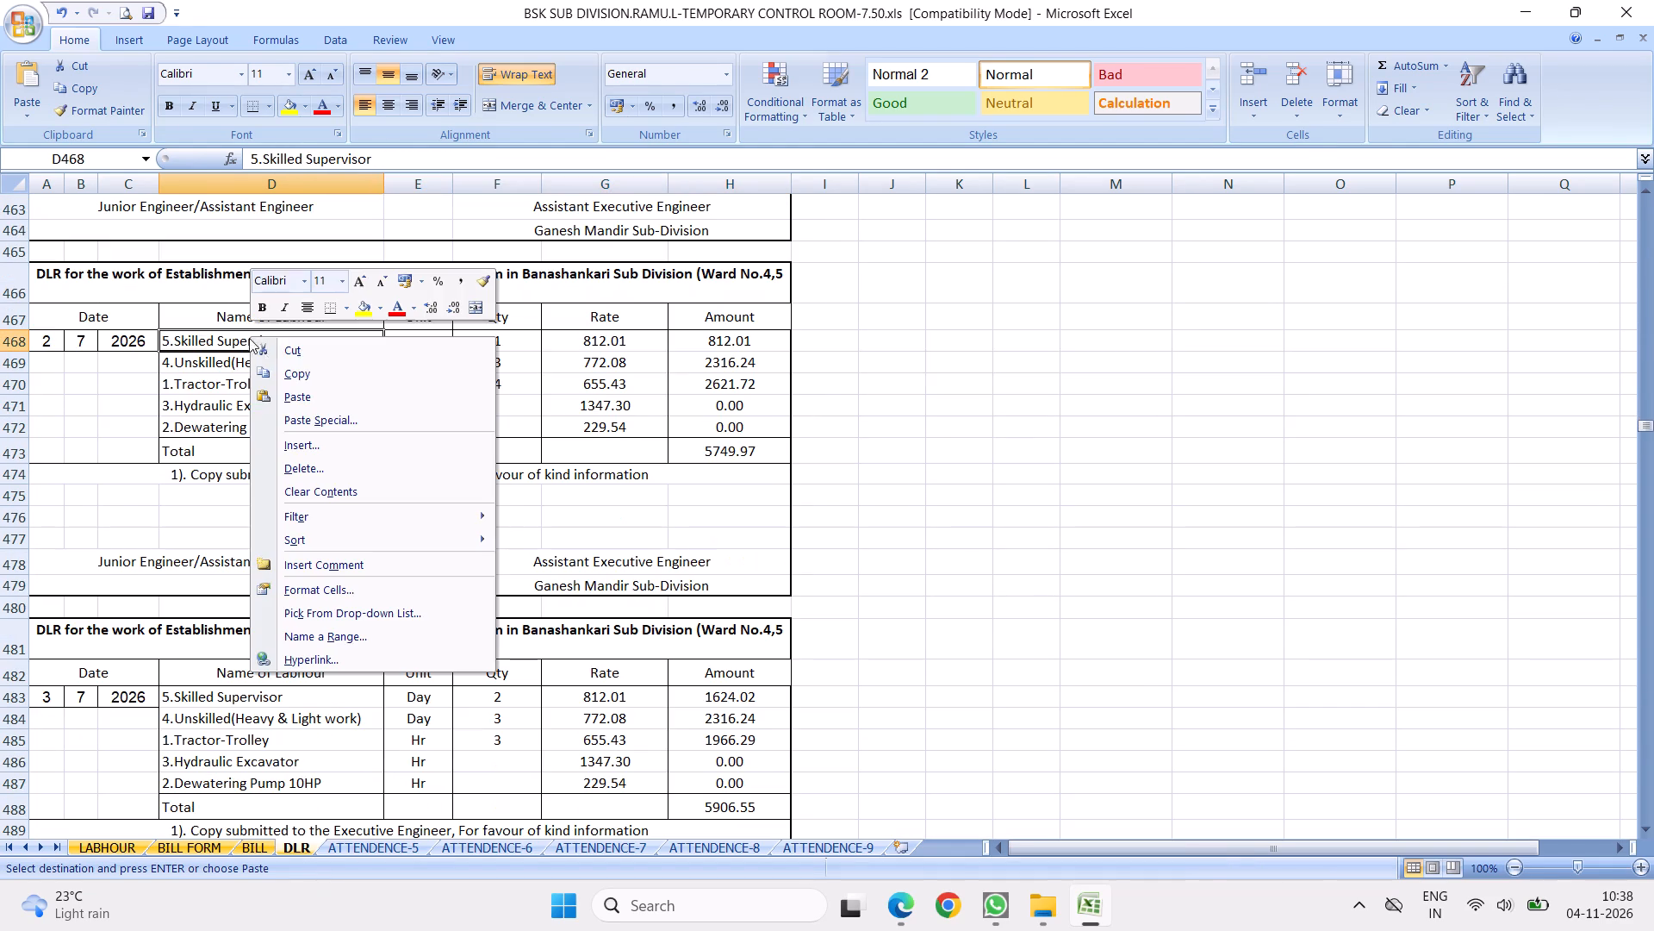
left_click(290, 392)
Paste the copied labour rows over those of the 3-7-2026, 4-7-2026 and 6-7-2026 tables, starting at cells D483, D498 and D513.
scroll(316, 456, "down", 4)
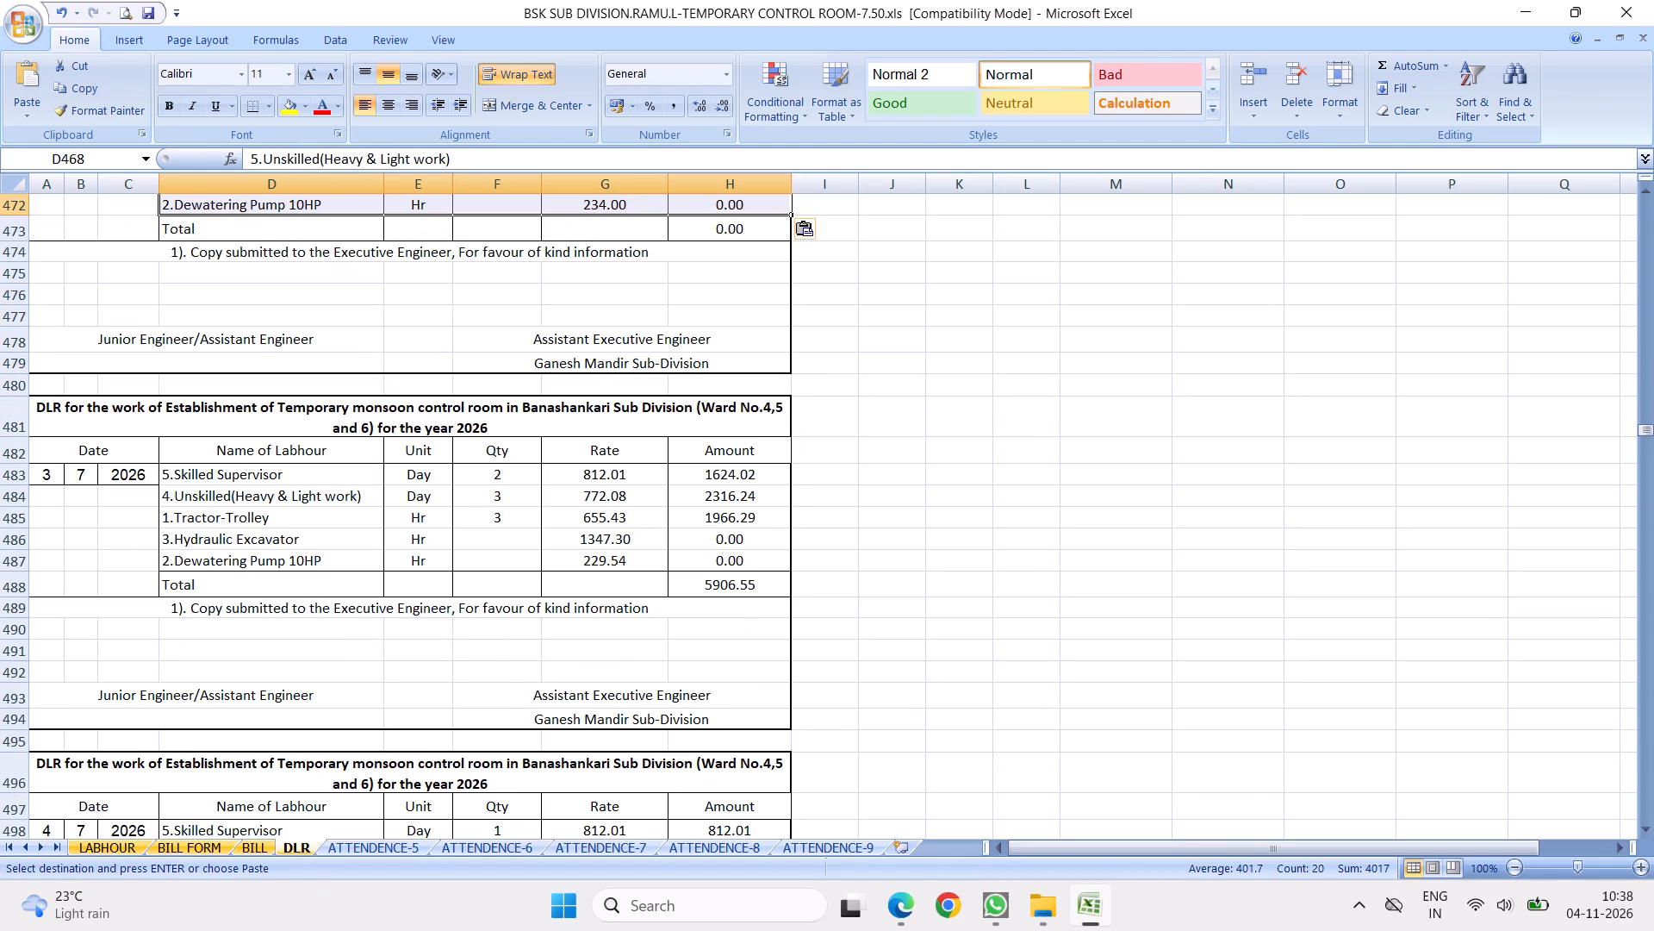
right_click(233, 401)
left_click(280, 461)
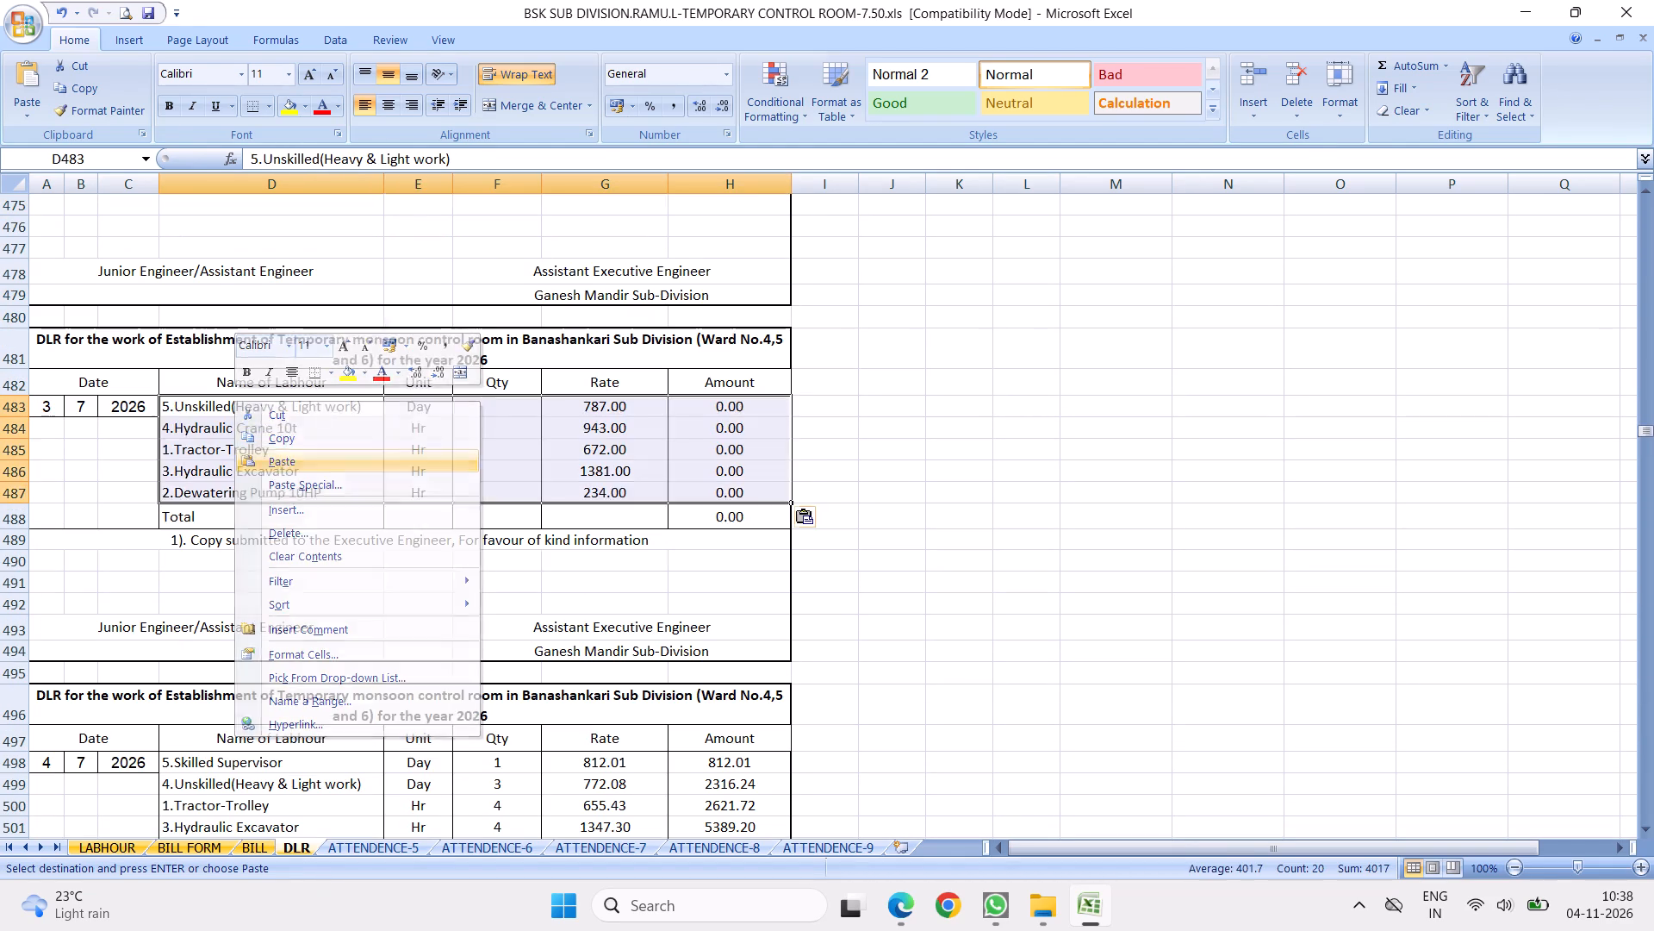
scroll(331, 452, "down", 6)
right_click(198, 334)
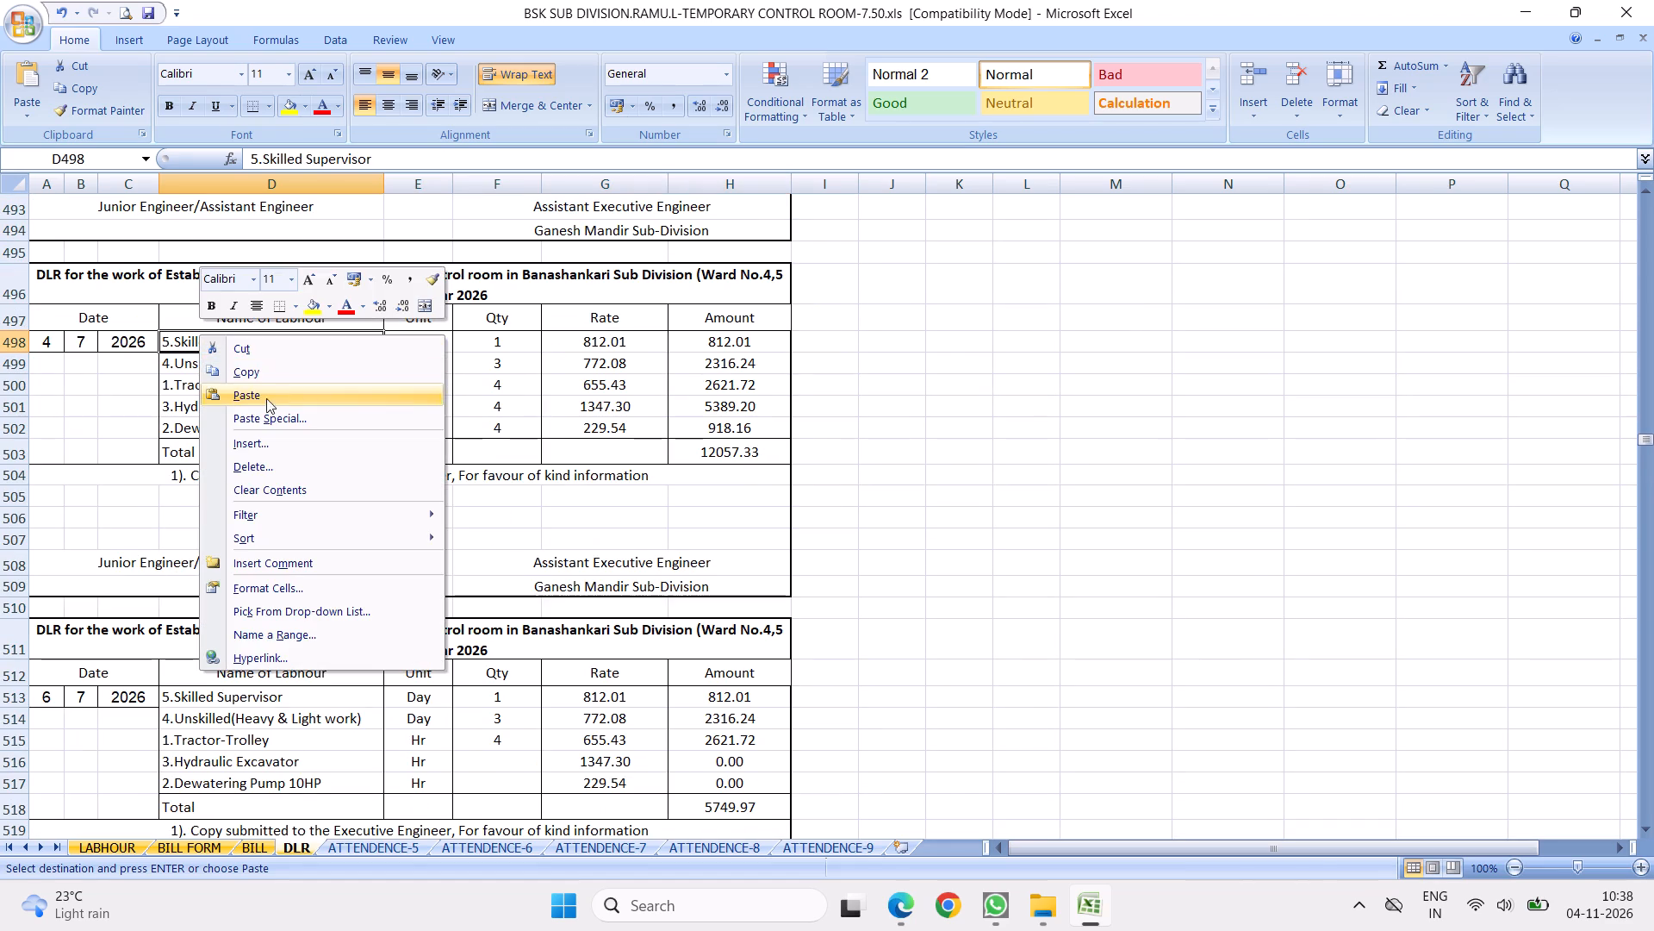
left_click(239, 395)
scroll(258, 440, "down", 5)
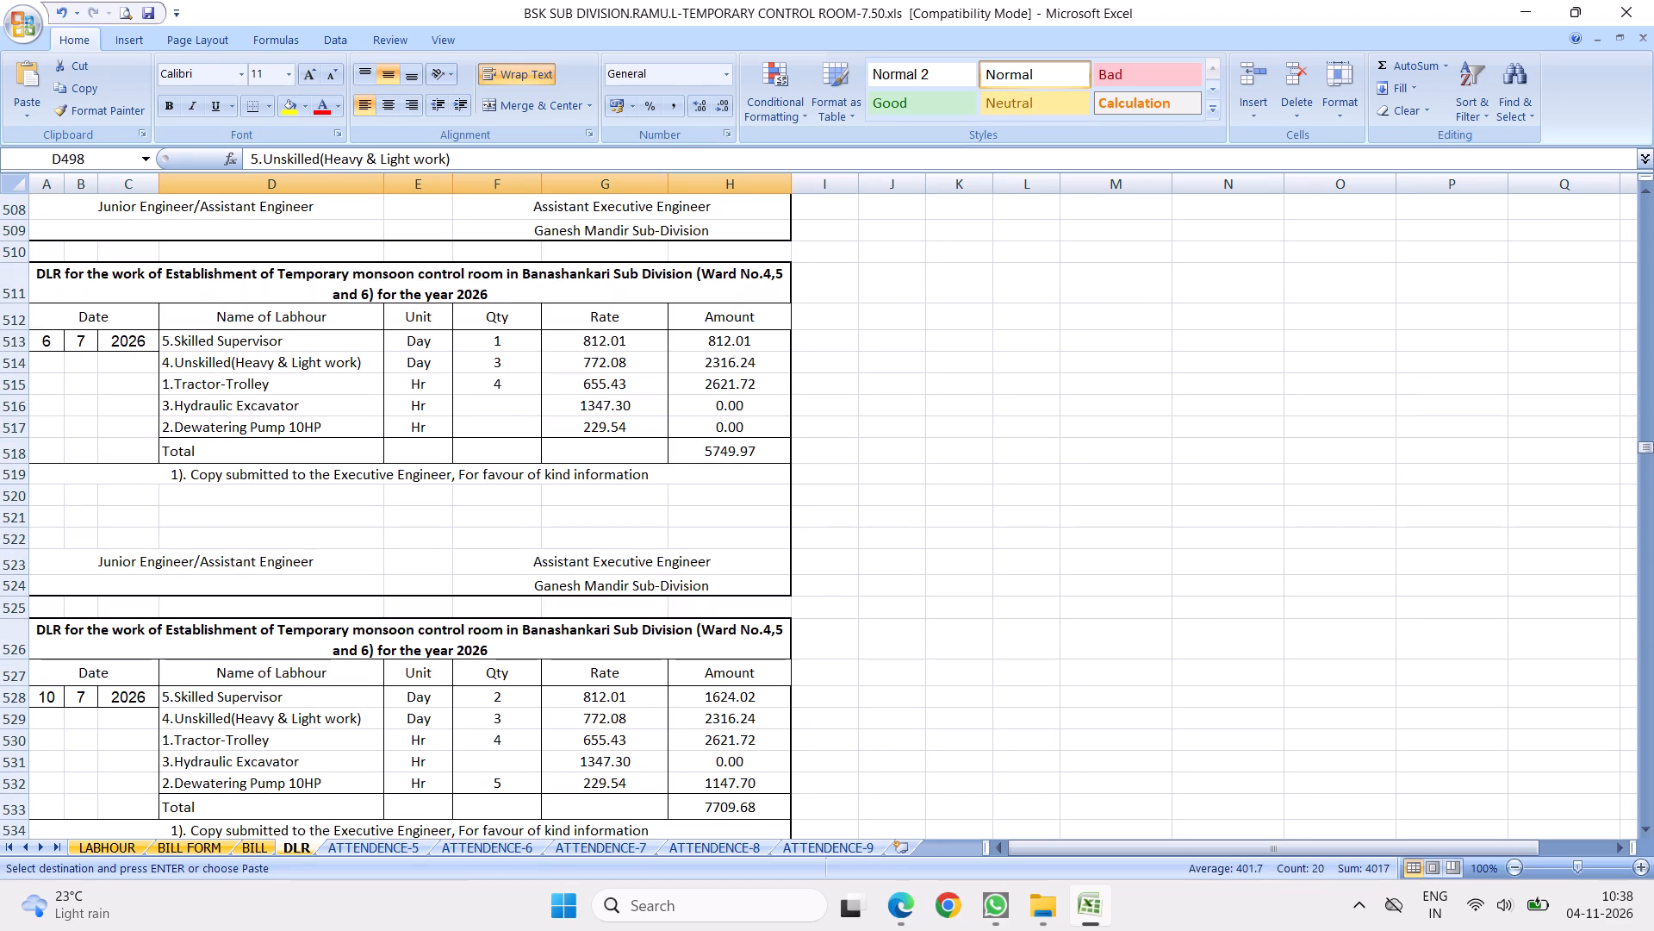
right_click(215, 338)
left_click(279, 401)
Paste the copied labour rows over those of the 10-7-2026, 13-7-2026 and 14-7-2026 tables, starting at cells D528, D543 and D558.
scroll(279, 401, "down", 4)
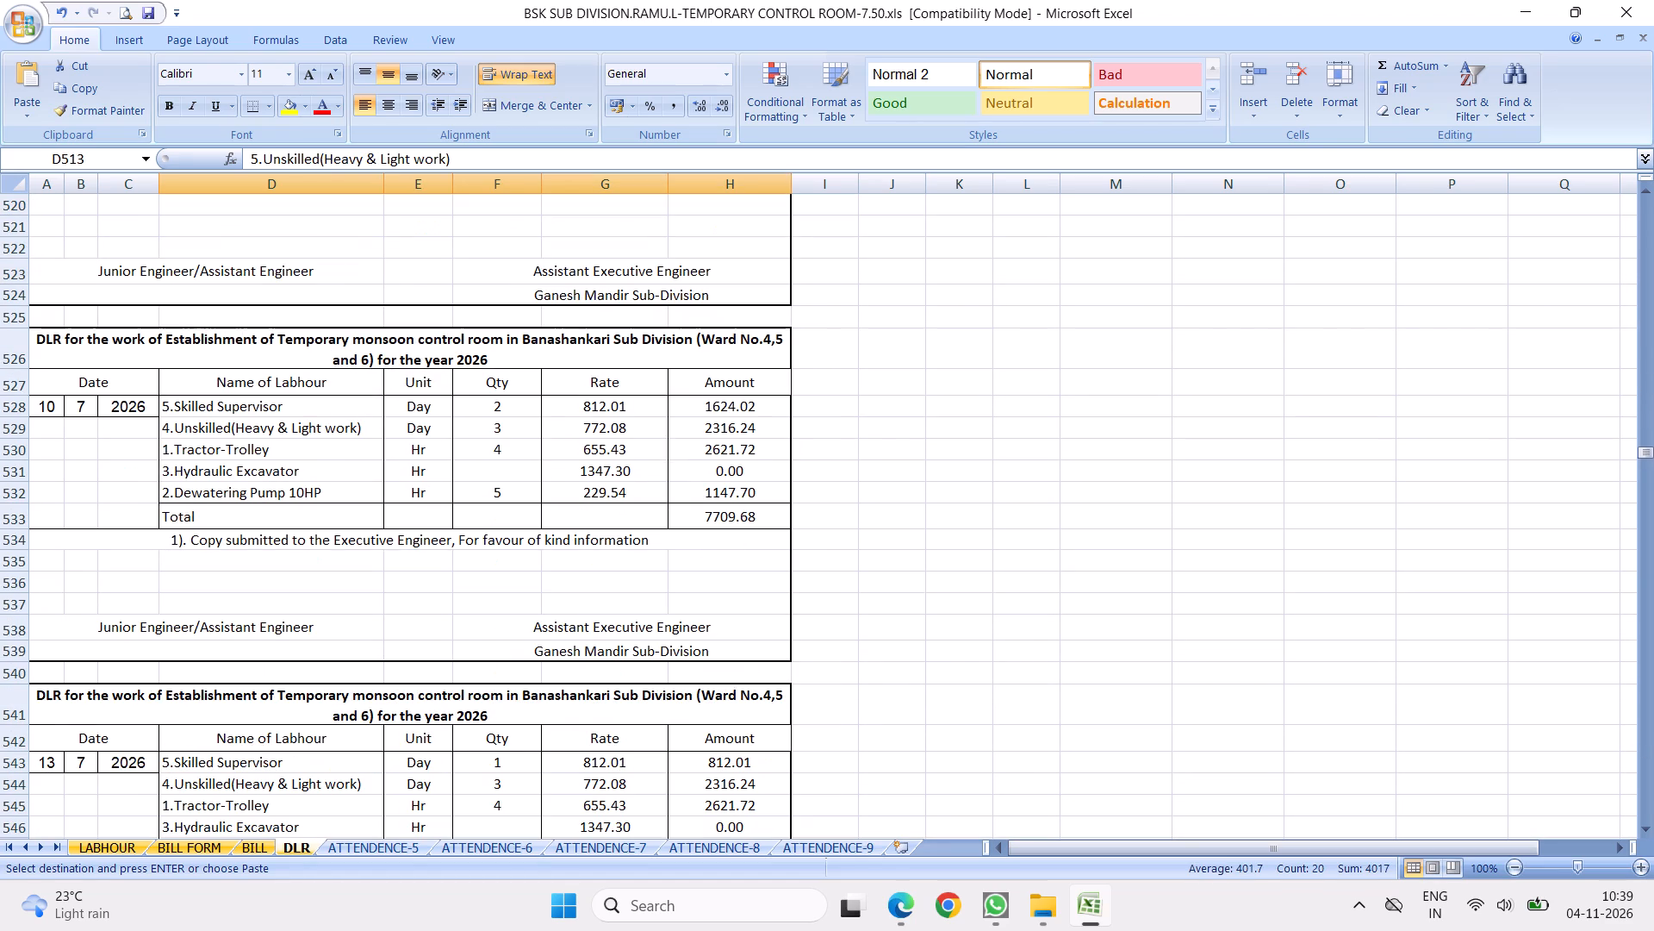
right_click(250, 403)
left_click(302, 460)
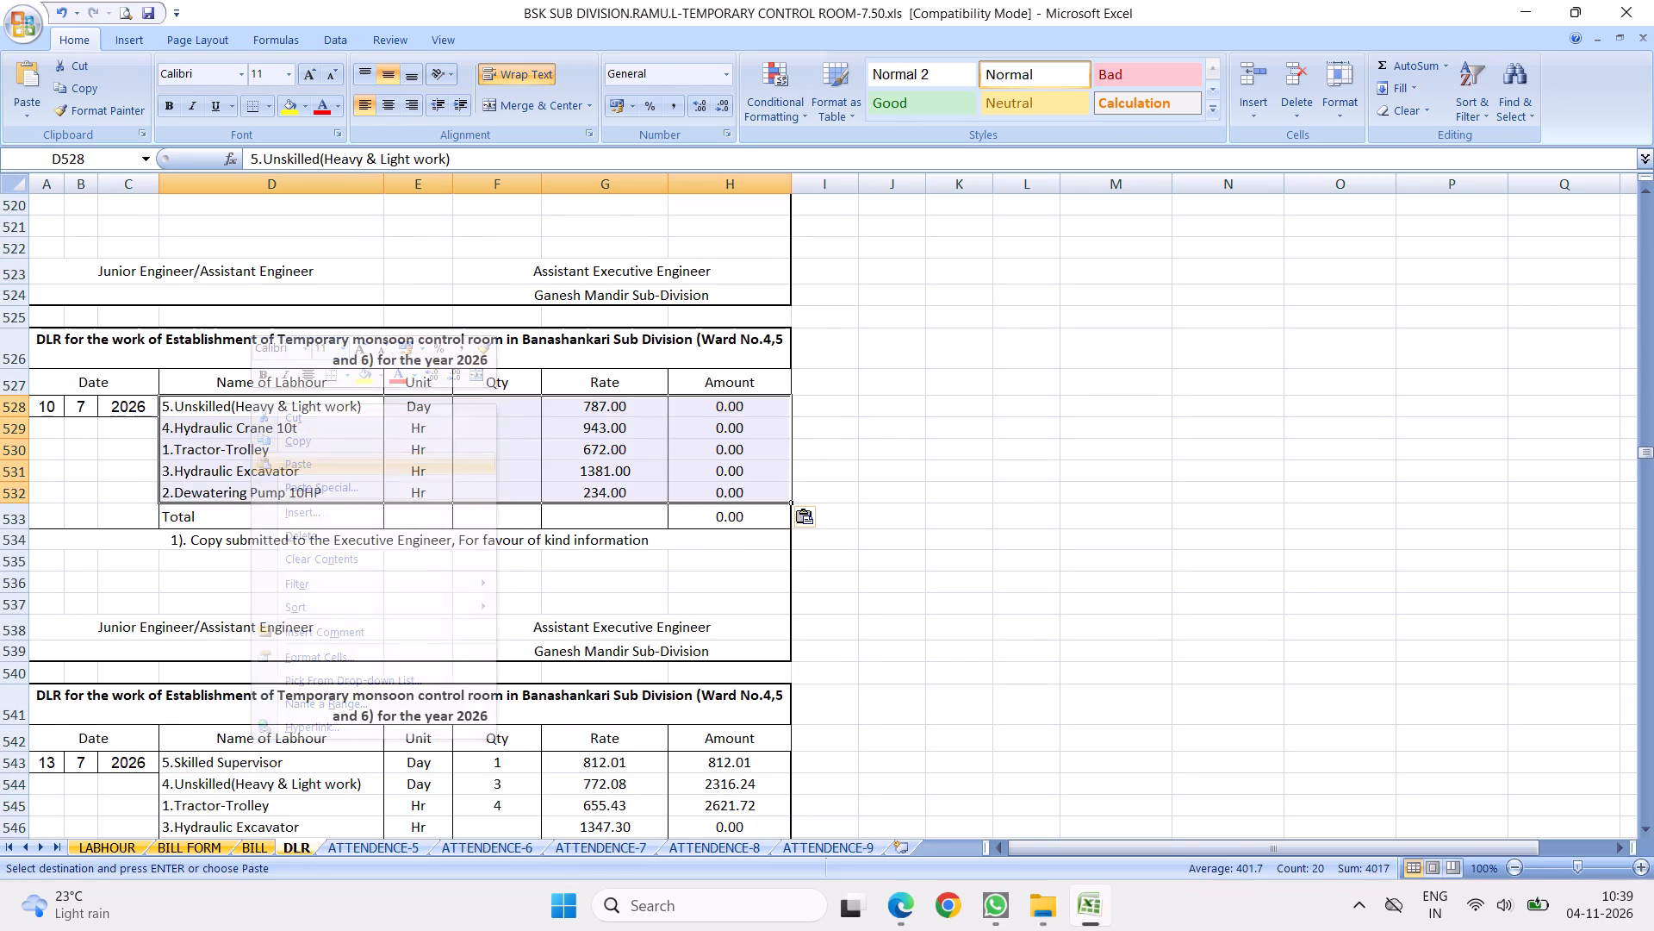
scroll(307, 458, "down", 6)
right_click(229, 341)
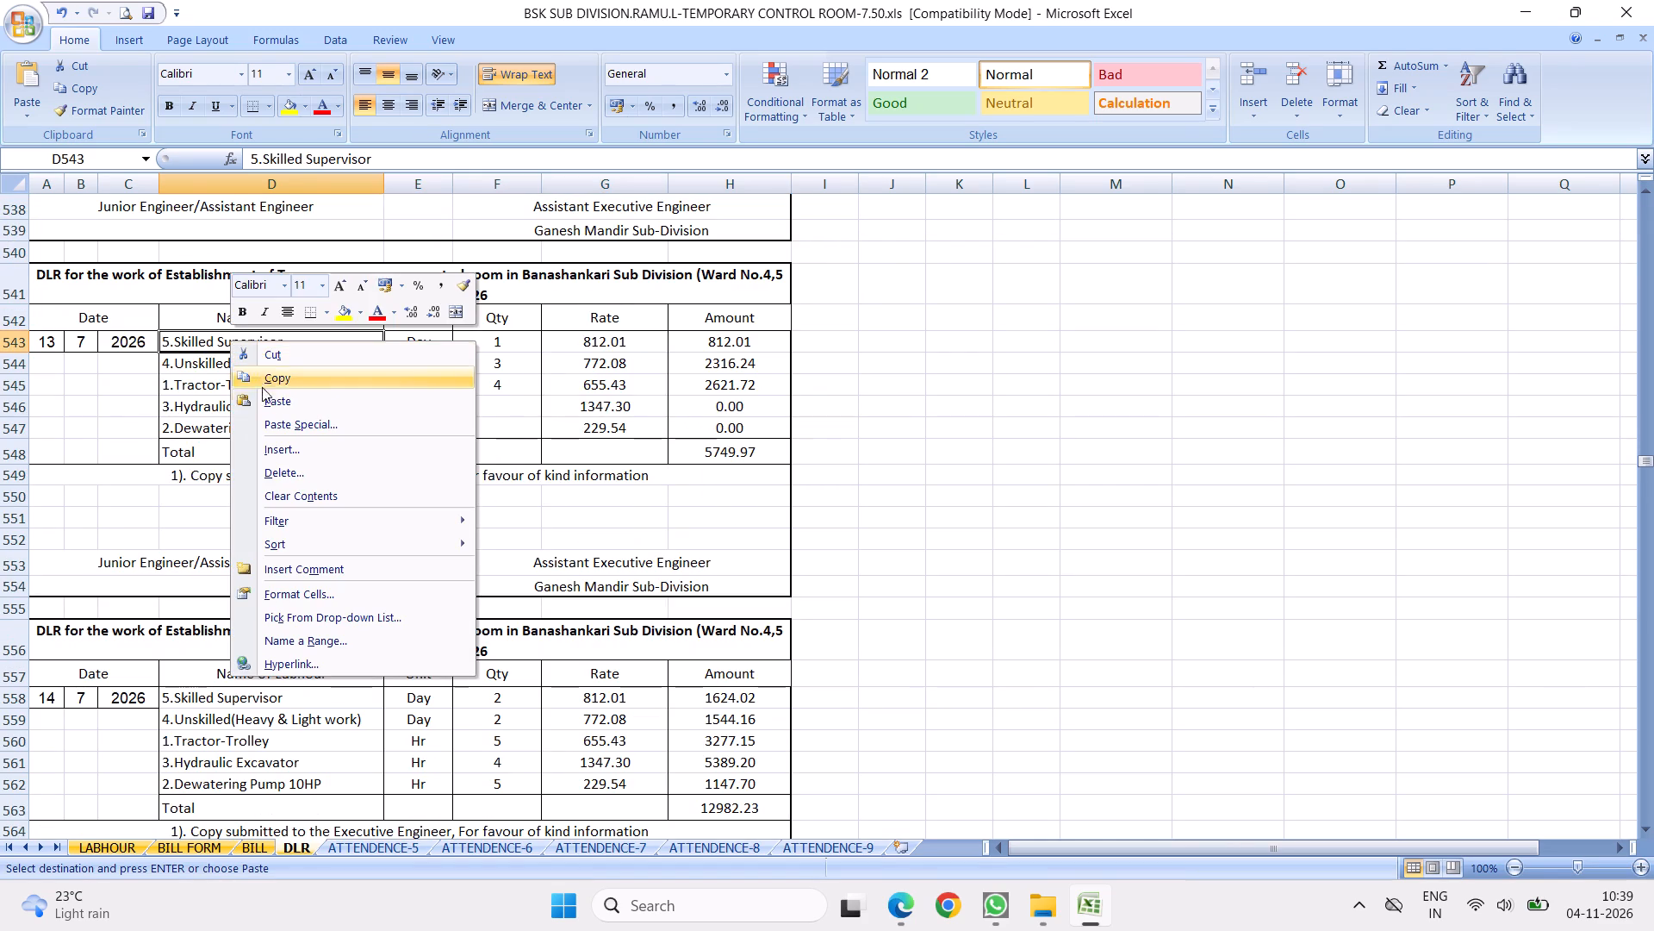
left_click(271, 395)
scroll(288, 422, "down", 4)
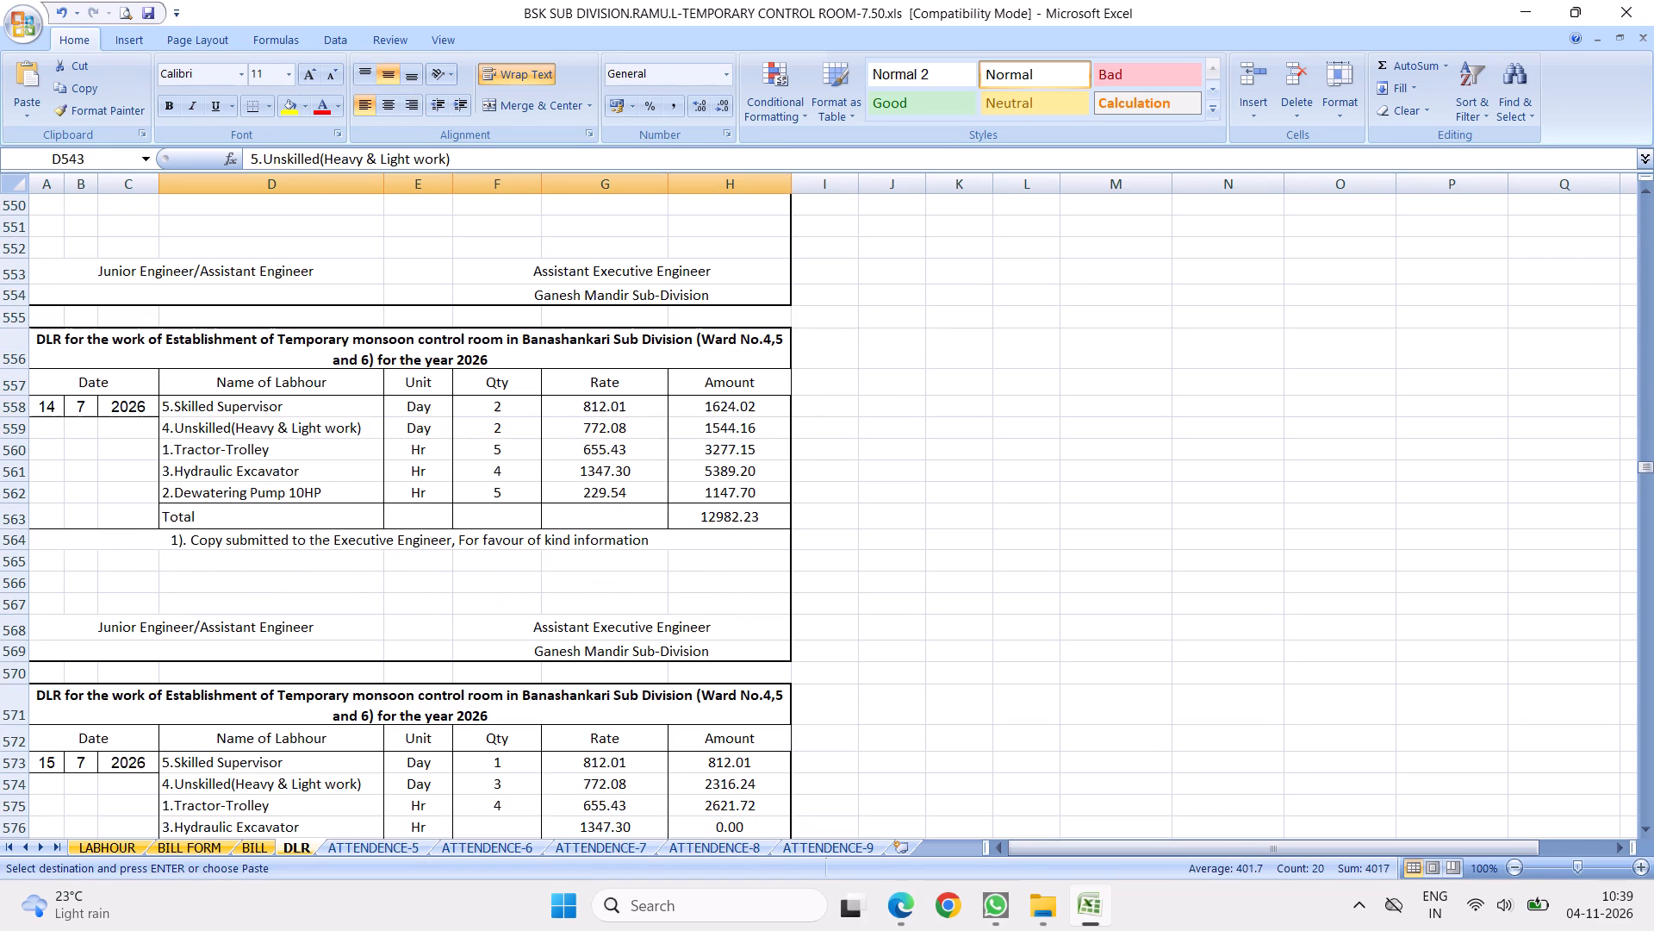
right_click(246, 411)
left_click(294, 473)
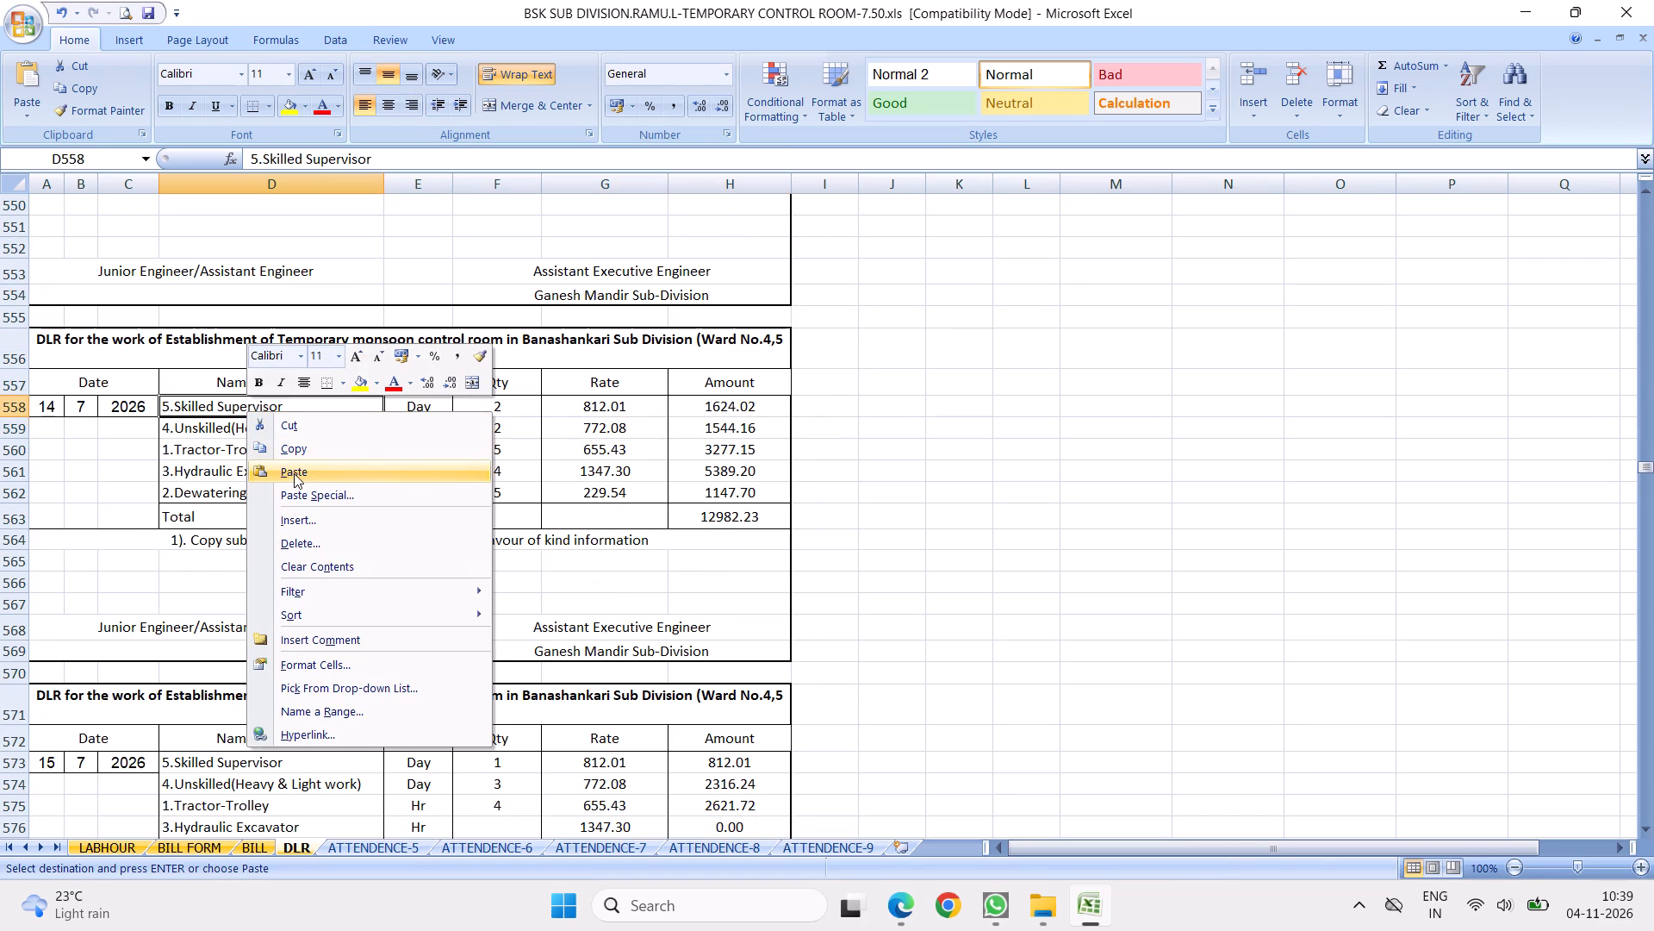
Paste the copied labour rows over those of the 15-7-2026, 16-7-2025 and 17-7-2026 tables, starting at cells D573, D588 and D603.
scroll(378, 441, "down", 7)
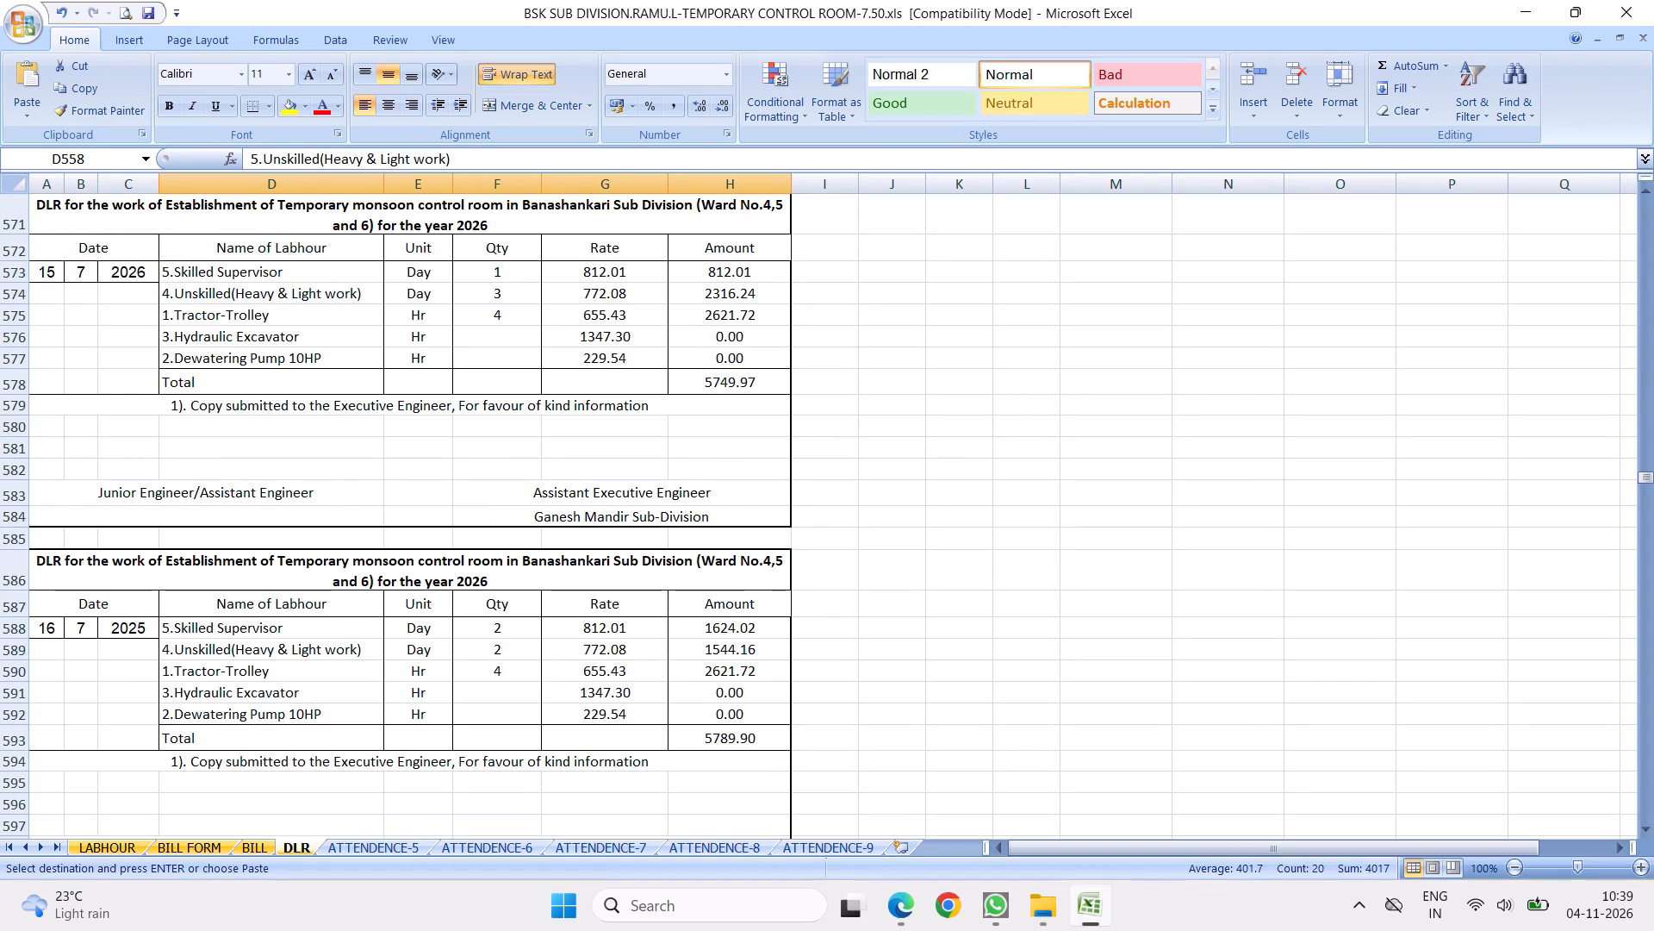
right_click(254, 271)
left_click(306, 340)
scroll(438, 415, "down", 5)
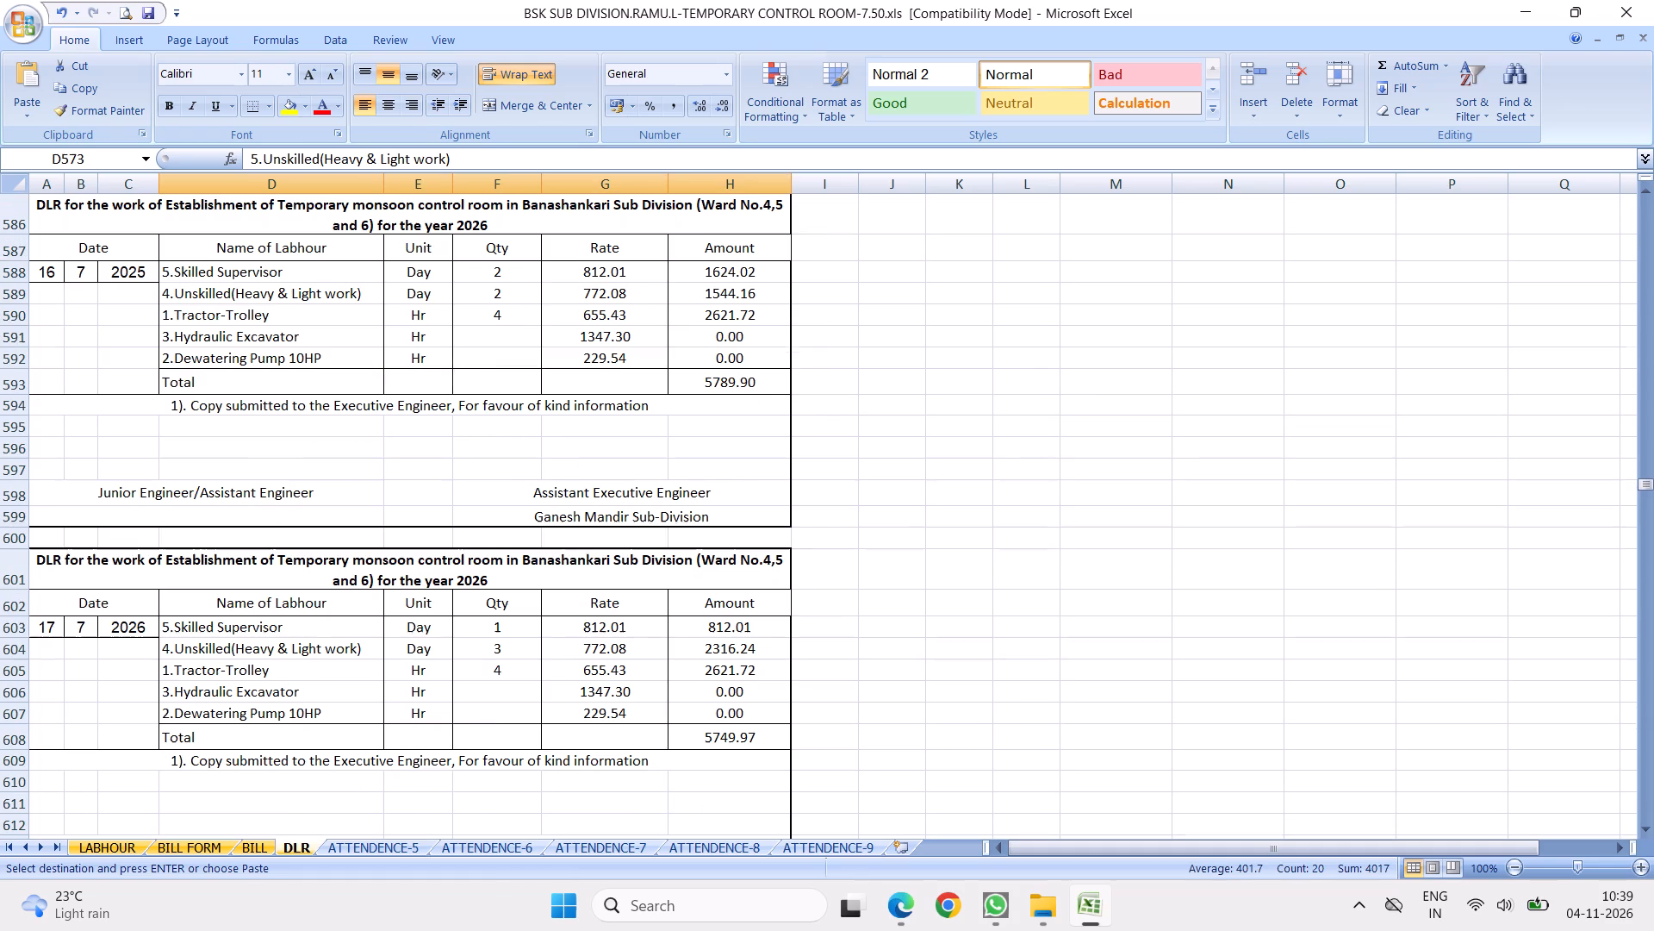
right_click(270, 270)
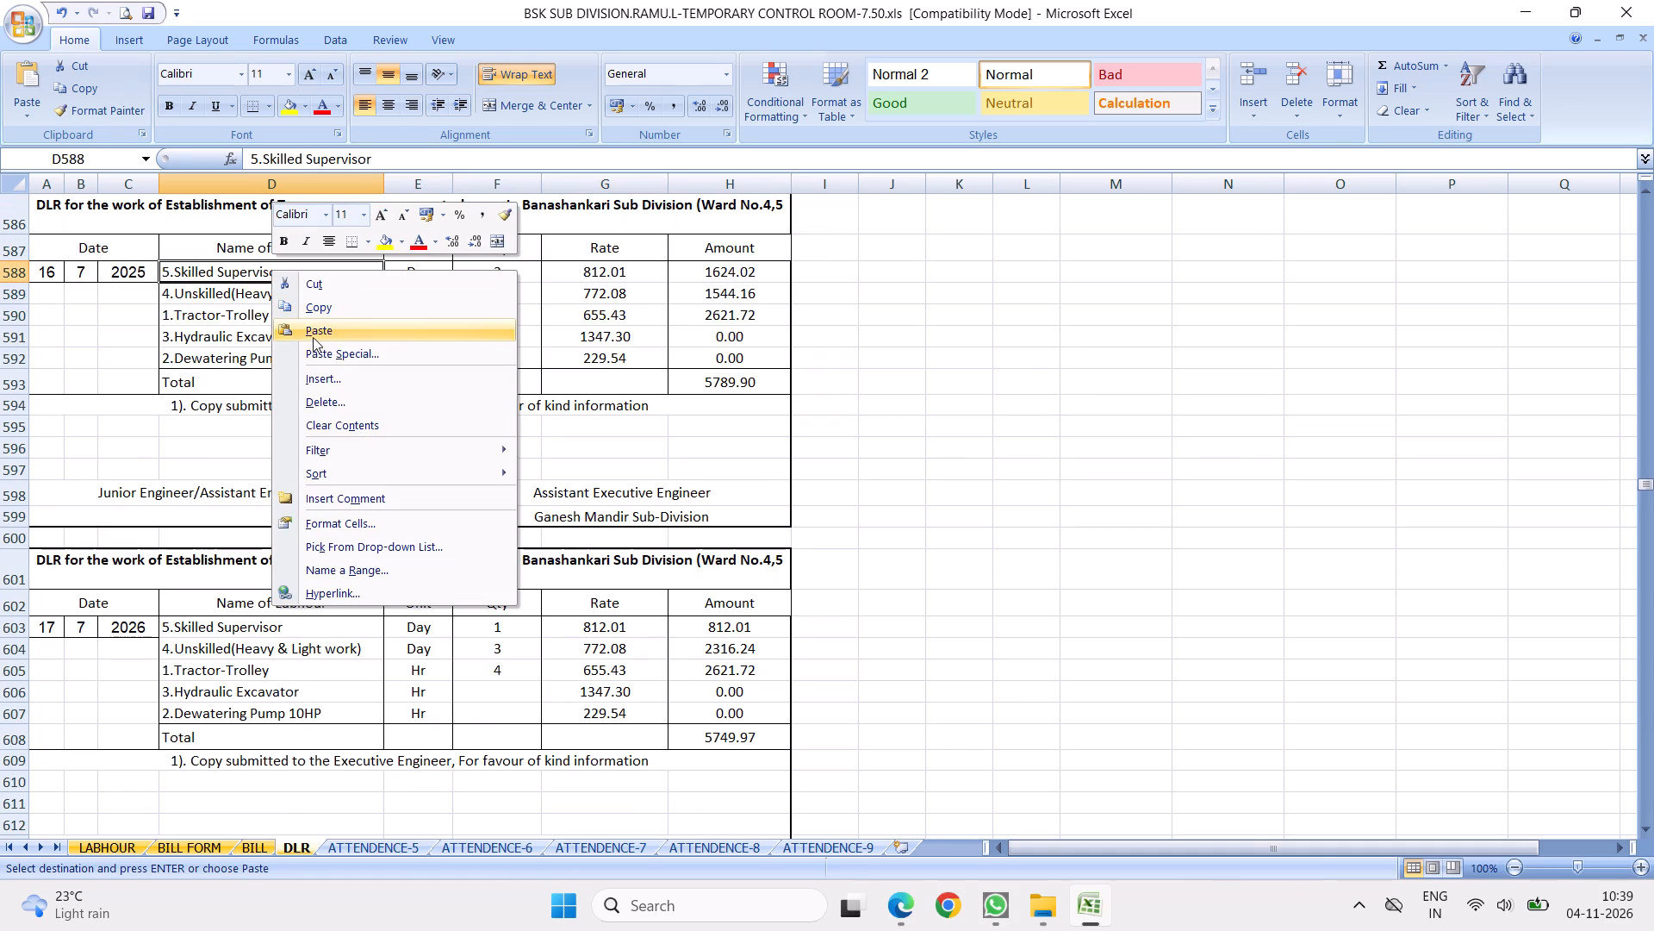
left_click(316, 332)
scroll(321, 340, "down", 5)
right_click(267, 270)
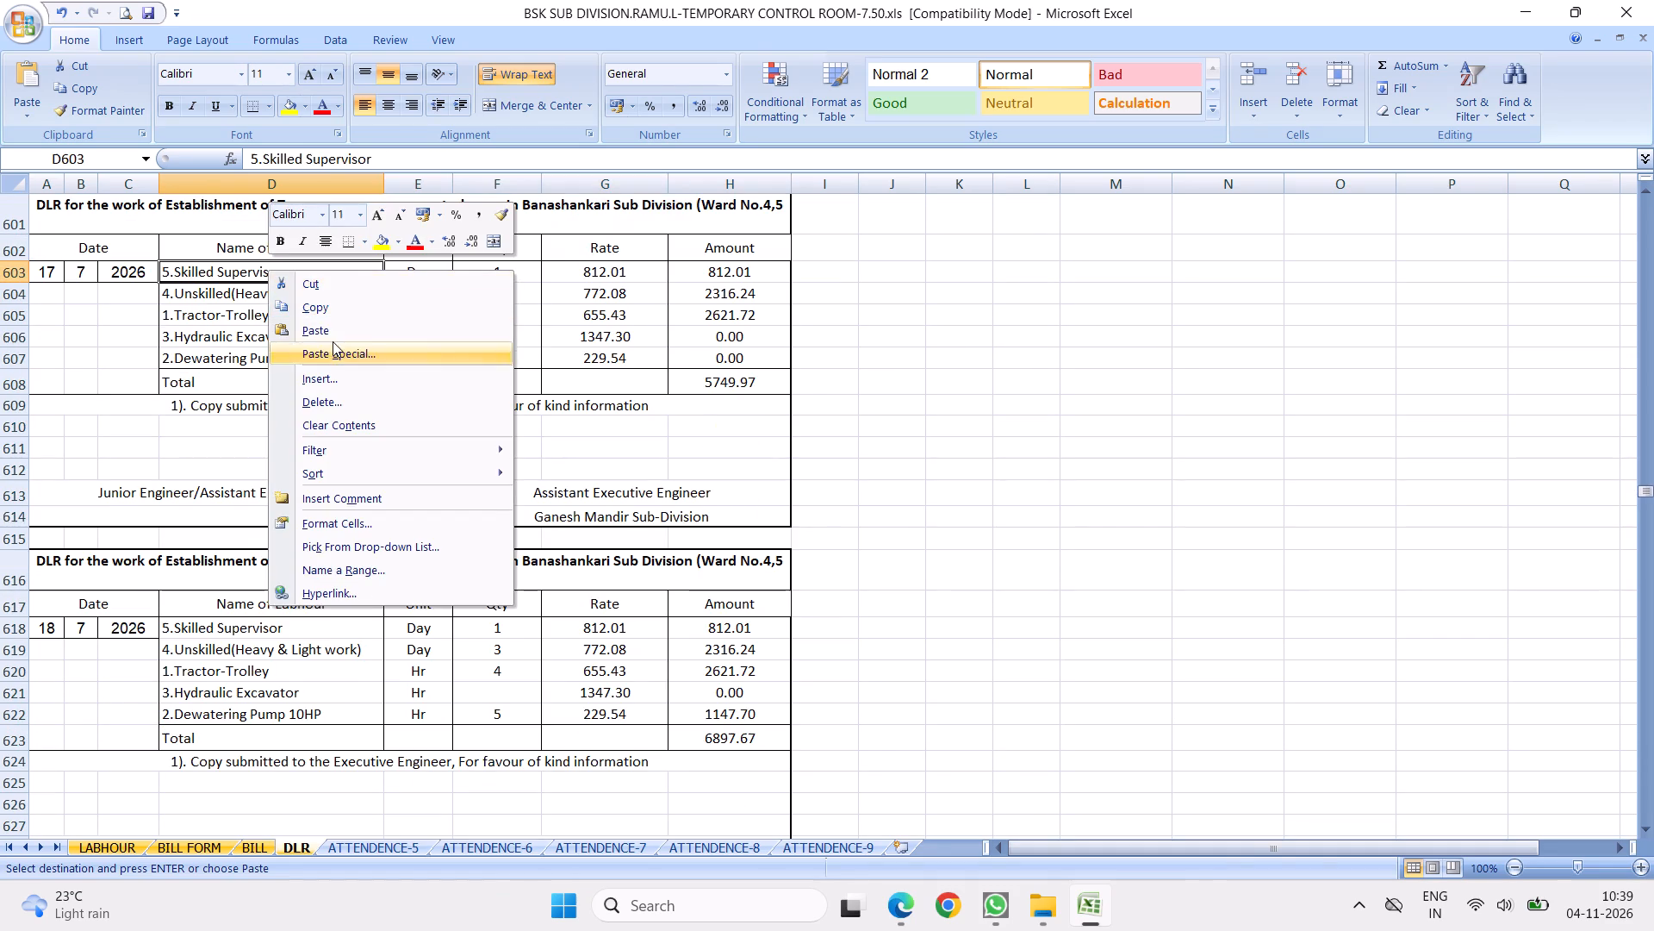
left_click(319, 334)
Paste the copied labour rows over those of the 18-7-2026, 20-7-2026 and 21-7-2026 tables, starting at cells D618, D633 and D648.
scroll(351, 428, "down", 5)
right_click(255, 272)
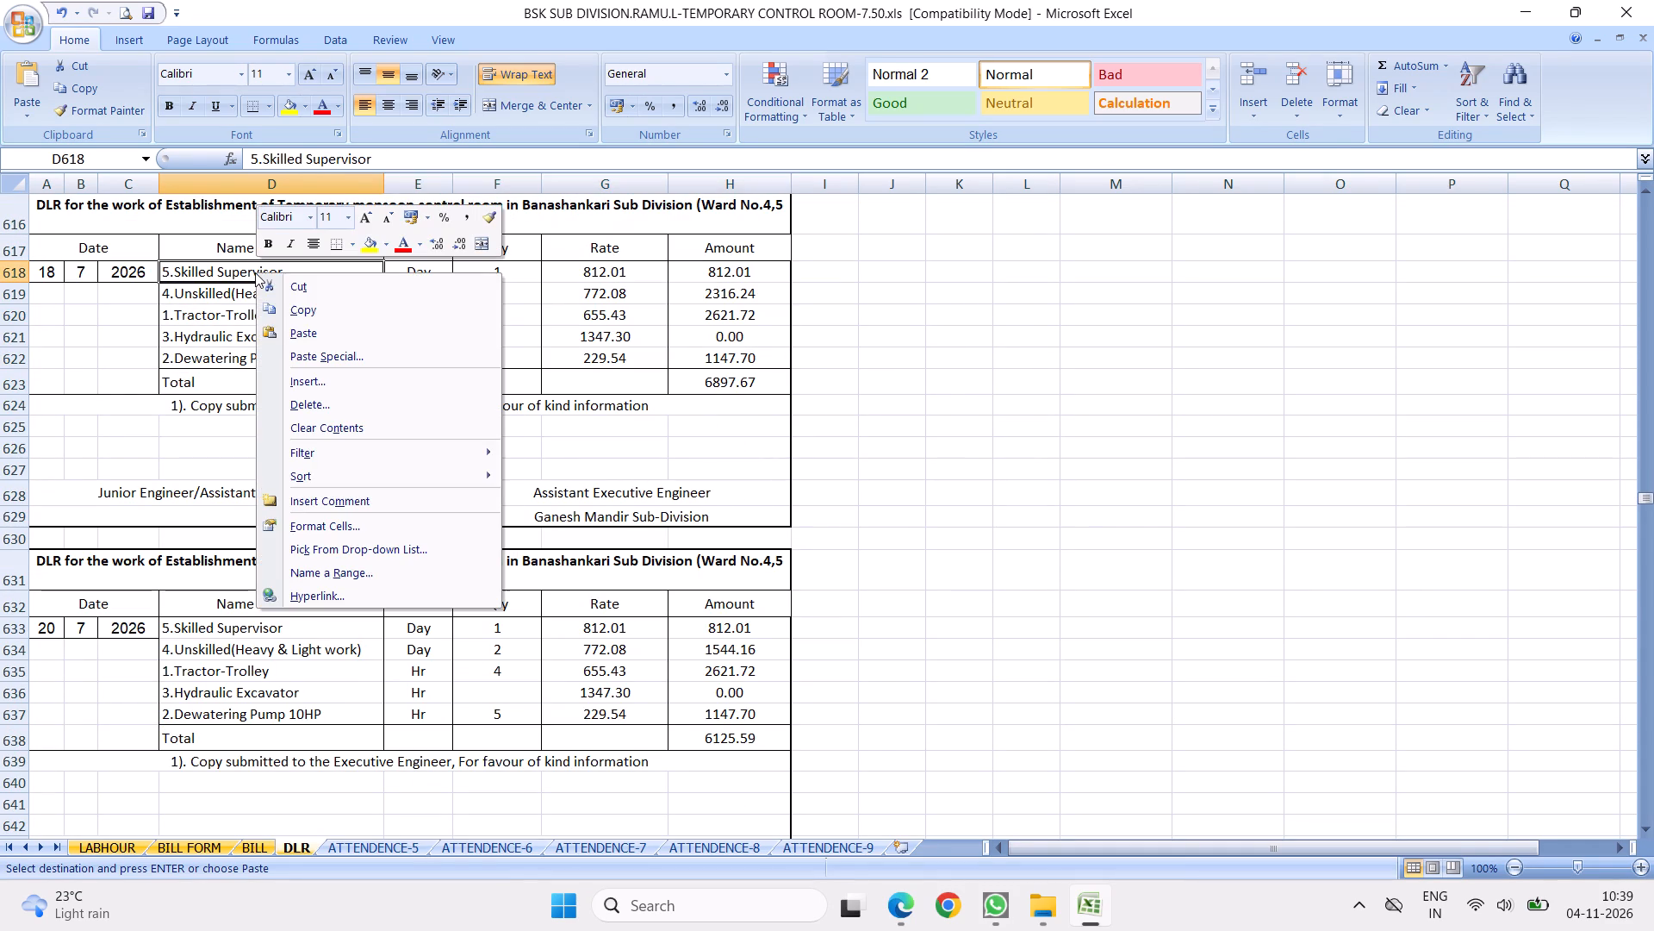
left_click(297, 337)
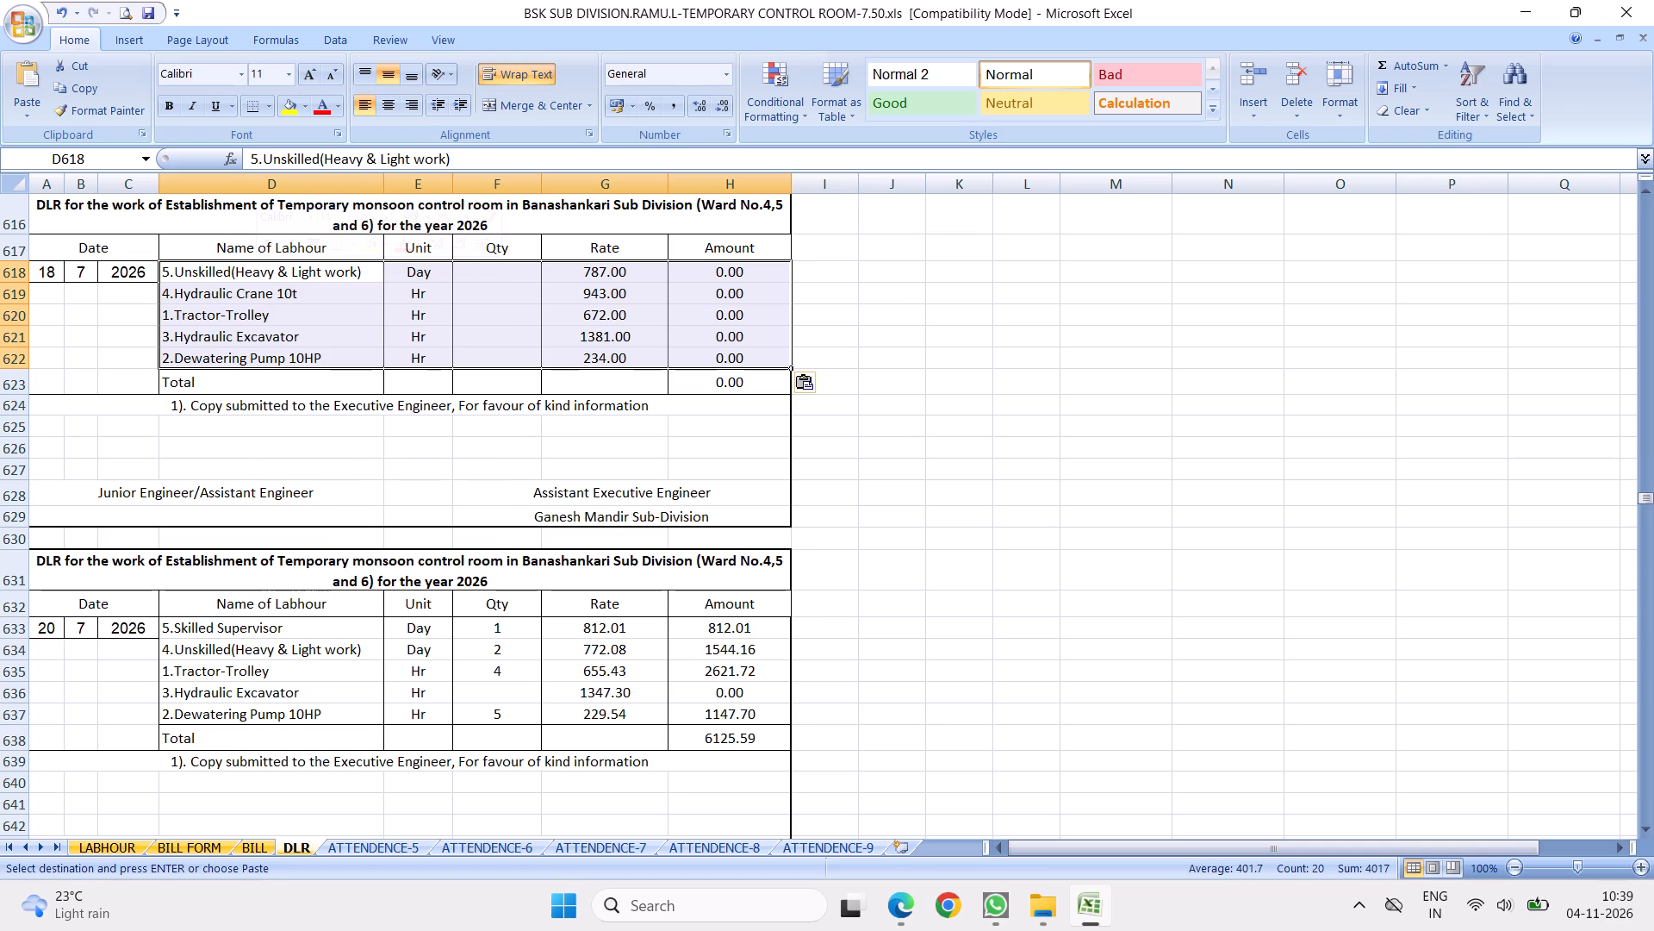
scroll(401, 441, "down", 4)
right_click(278, 341)
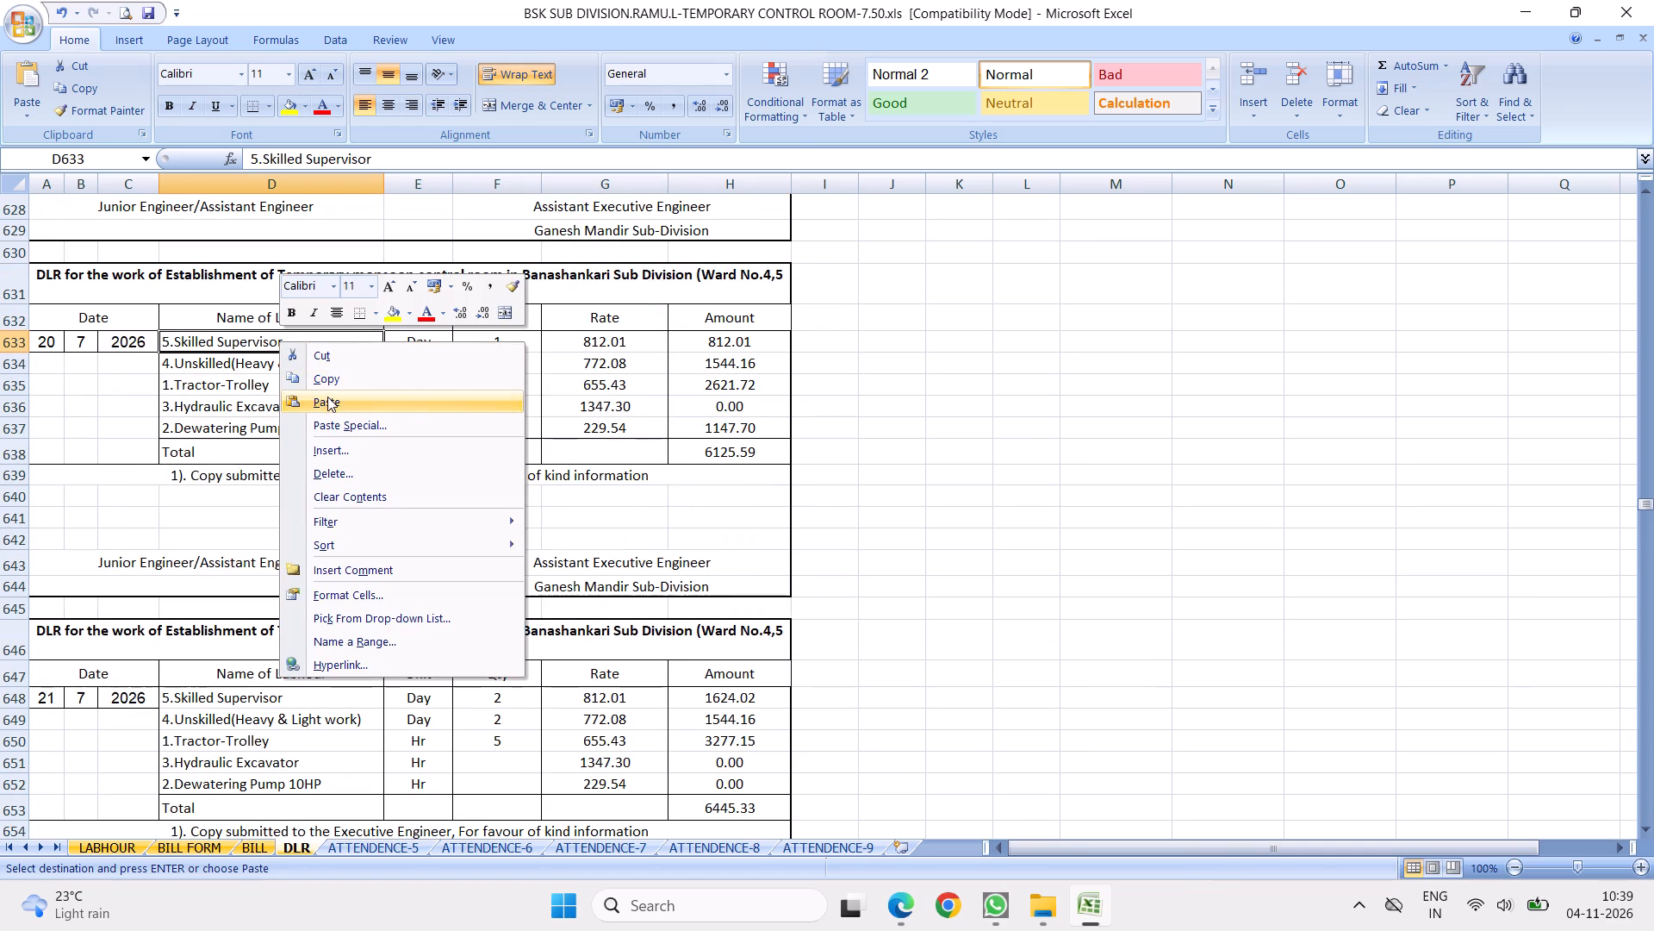
left_click(327, 397)
scroll(330, 401, "down", 4)
right_click(287, 405)
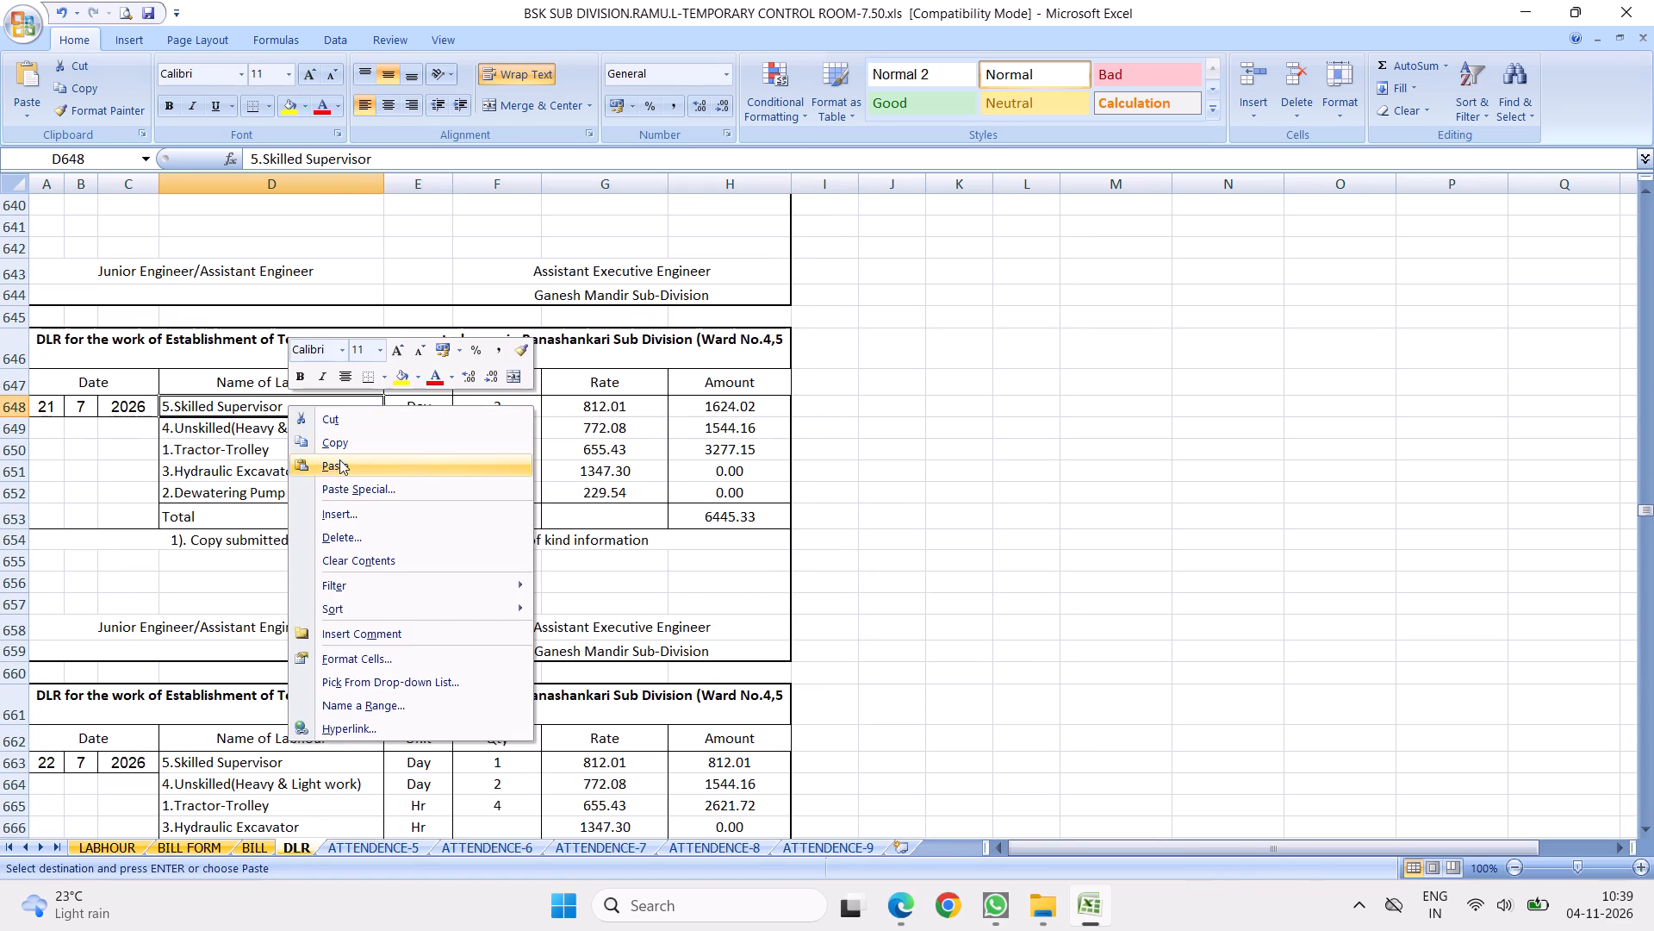
left_click(335, 469)
Paste the copied labour rows over those of the 22-7-2026 and 23-7-2026 tables, starting at cells D663 and D678.
scroll(339, 461, "down", 4)
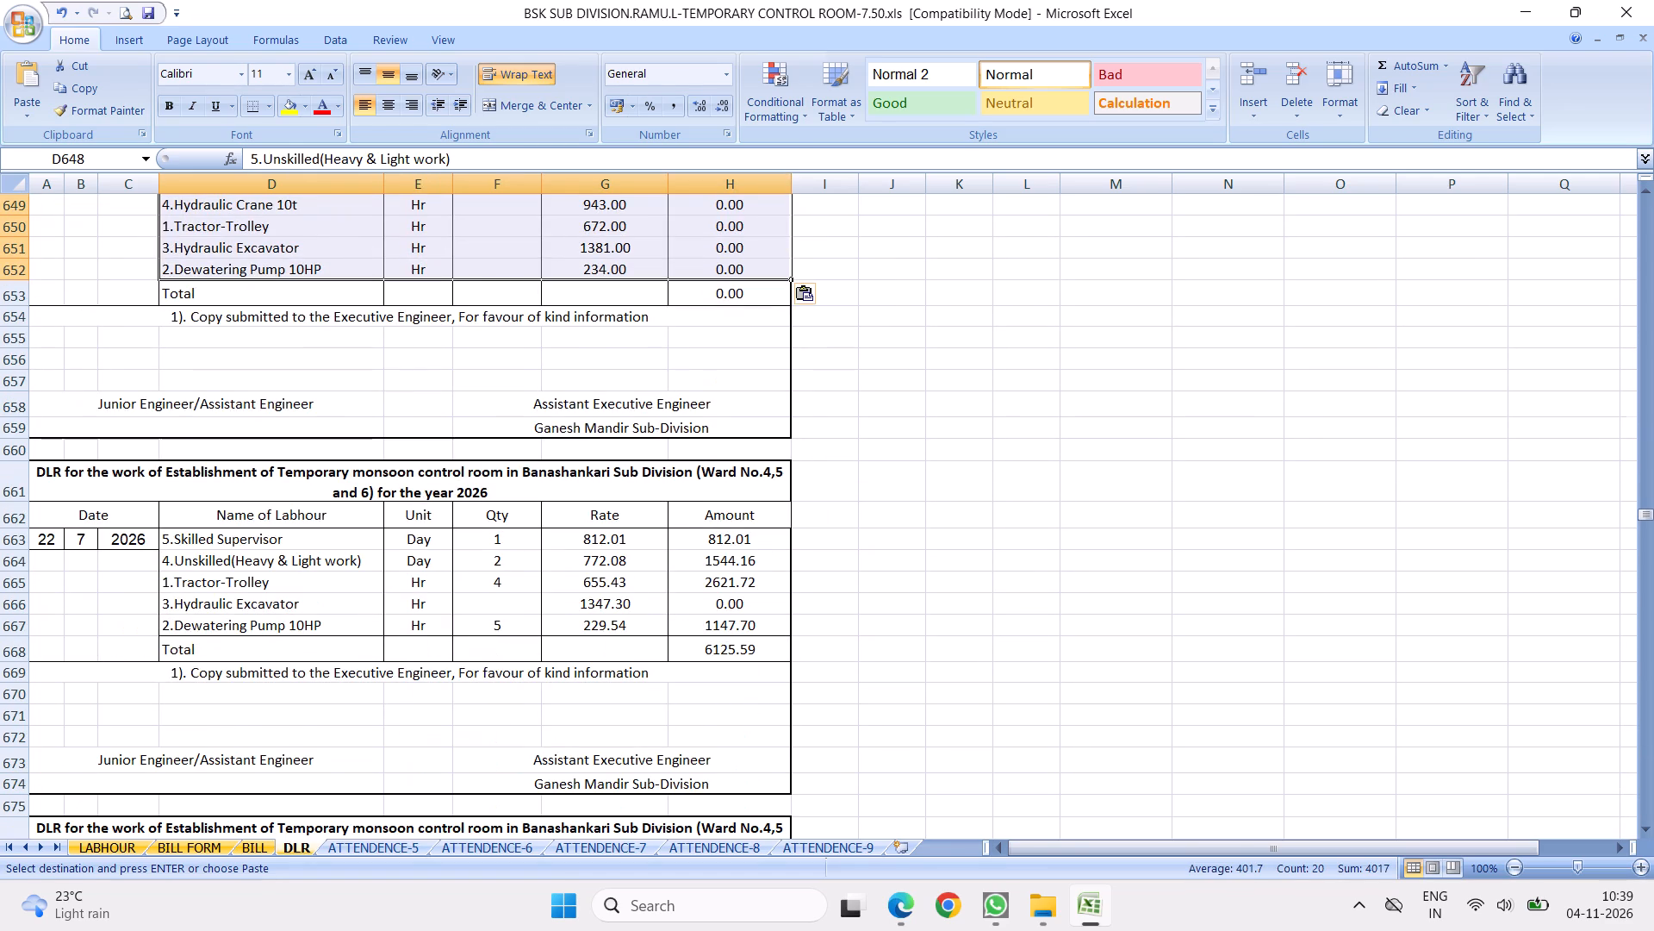
right_click(222, 481)
left_click(268, 537)
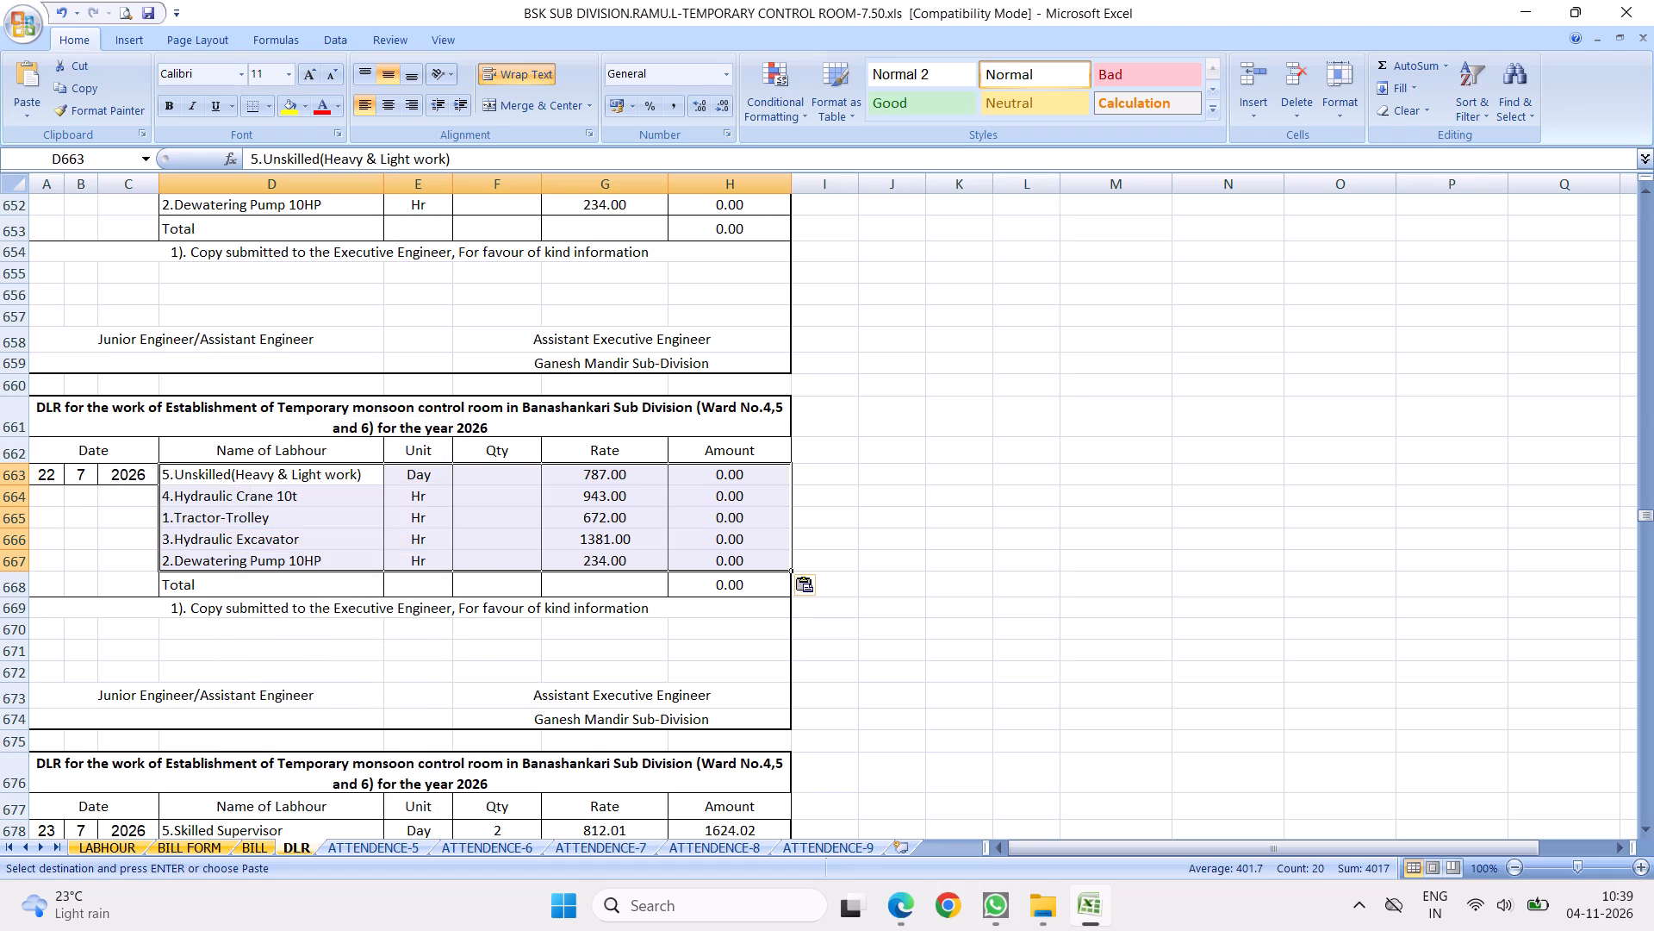
scroll(399, 506, "down", 4)
scroll(365, 429, "down", 1)
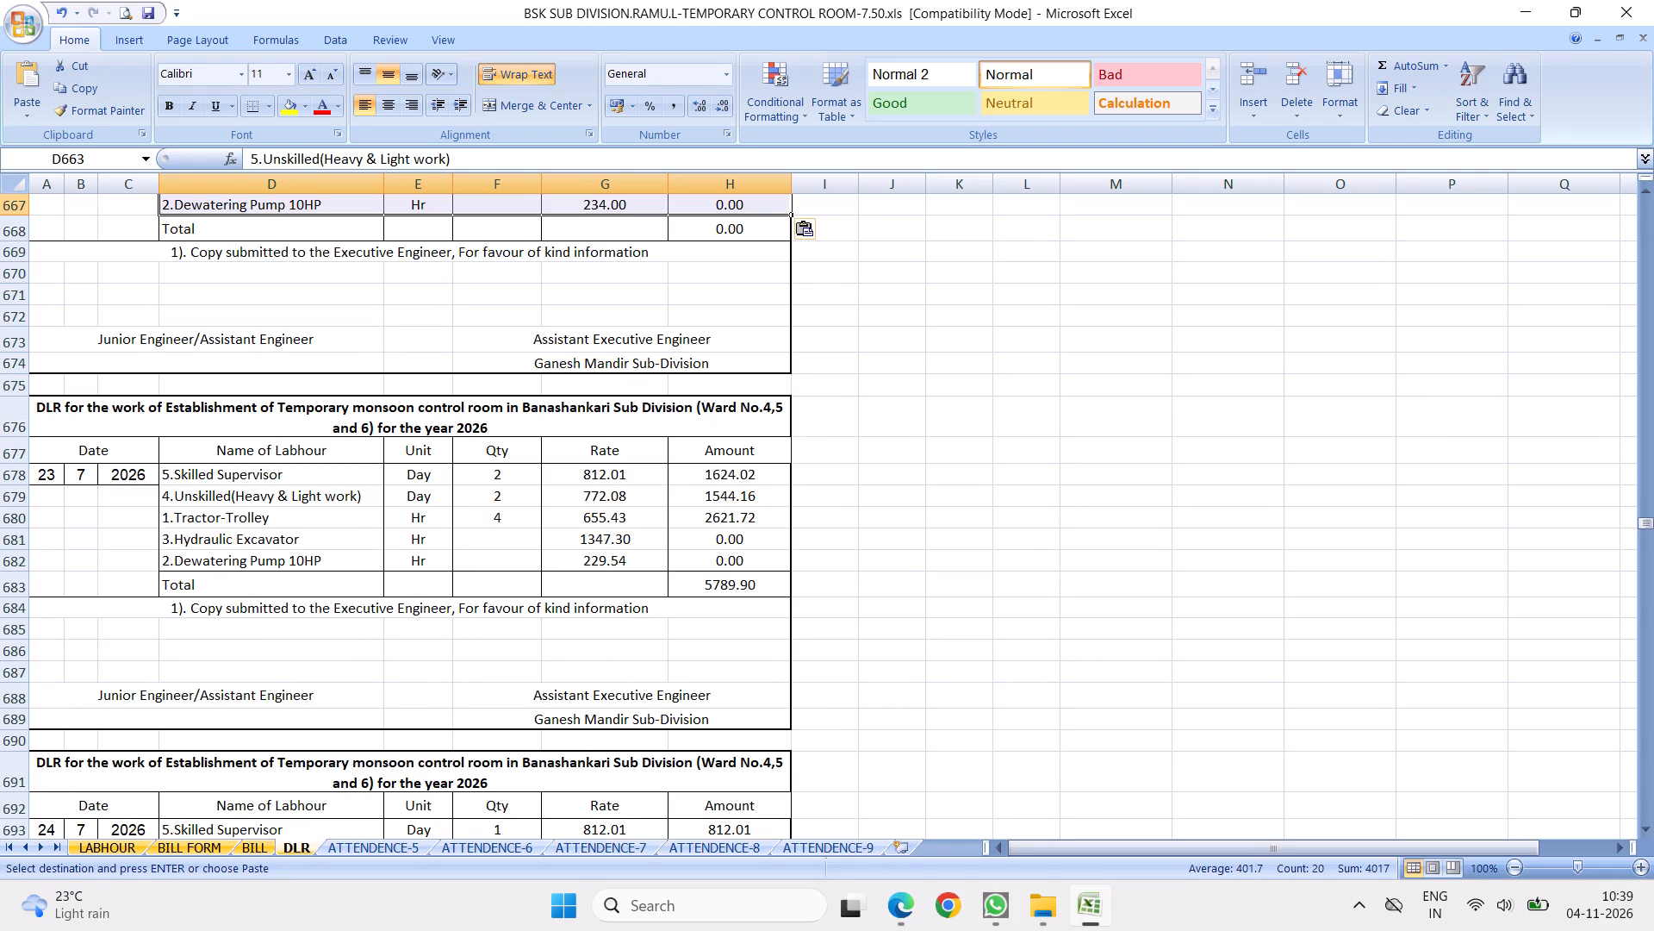
right_click(202, 478)
left_click(246, 541)
scroll(322, 497, "down", 5)
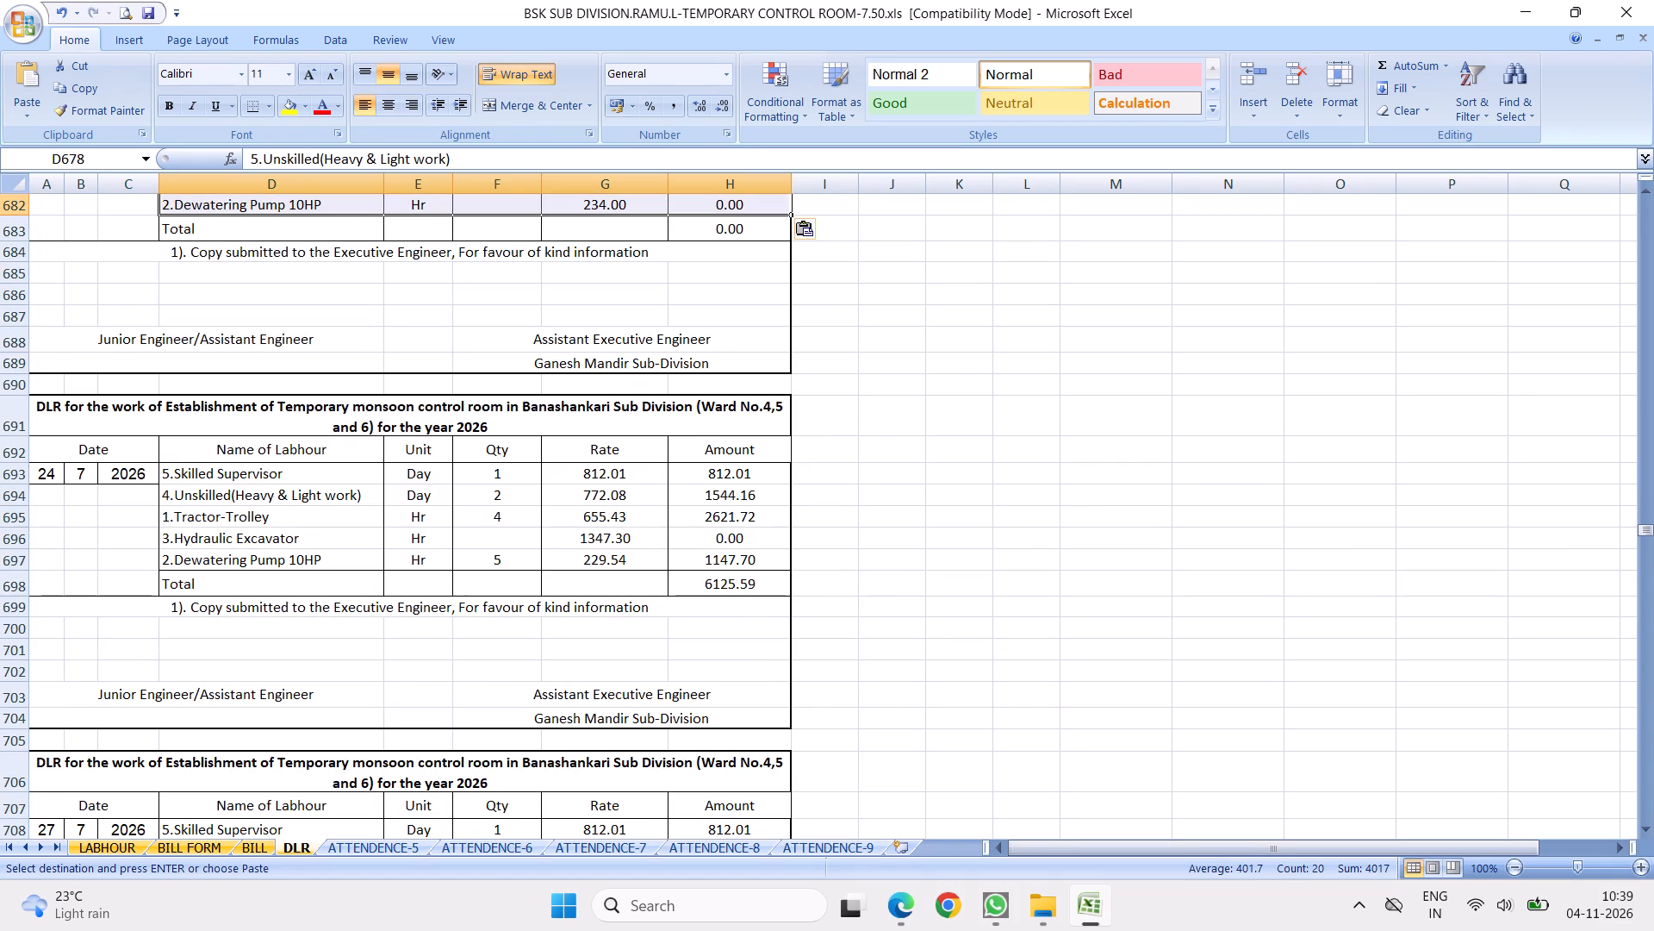
Paste the copied labour rows over those of the 24-7-2026, 27-7-2026 and 28-7-2026 tables, starting at cells D693, D708 and D723.
right_click(194, 477)
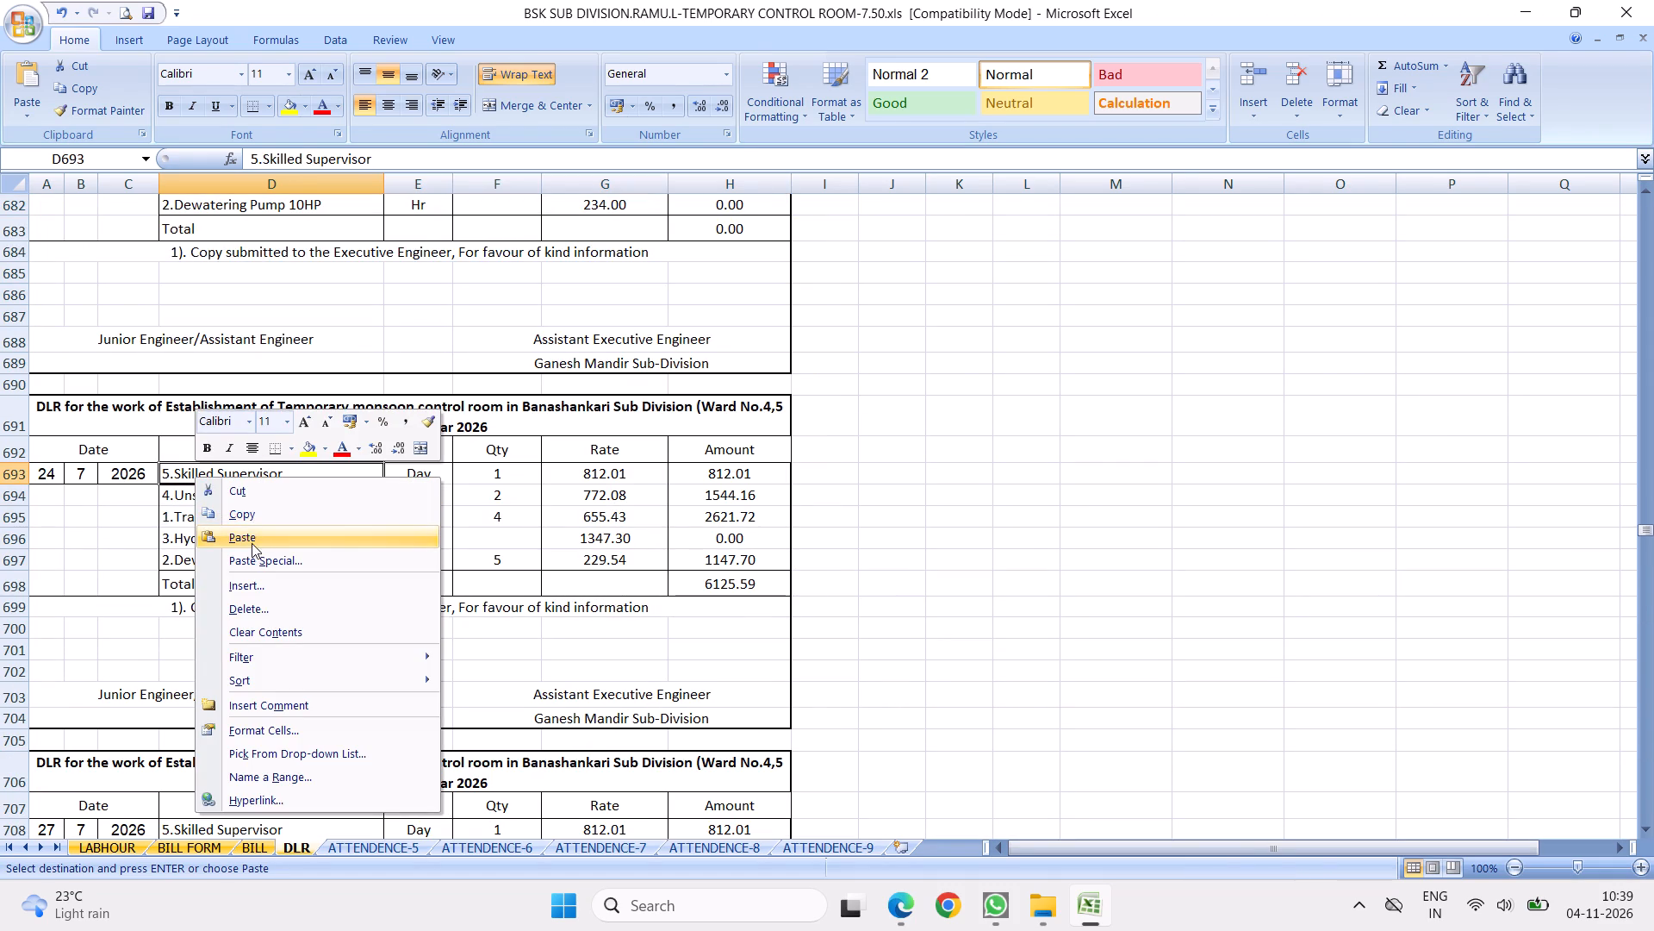
left_click(245, 534)
scroll(383, 465, "down", 7)
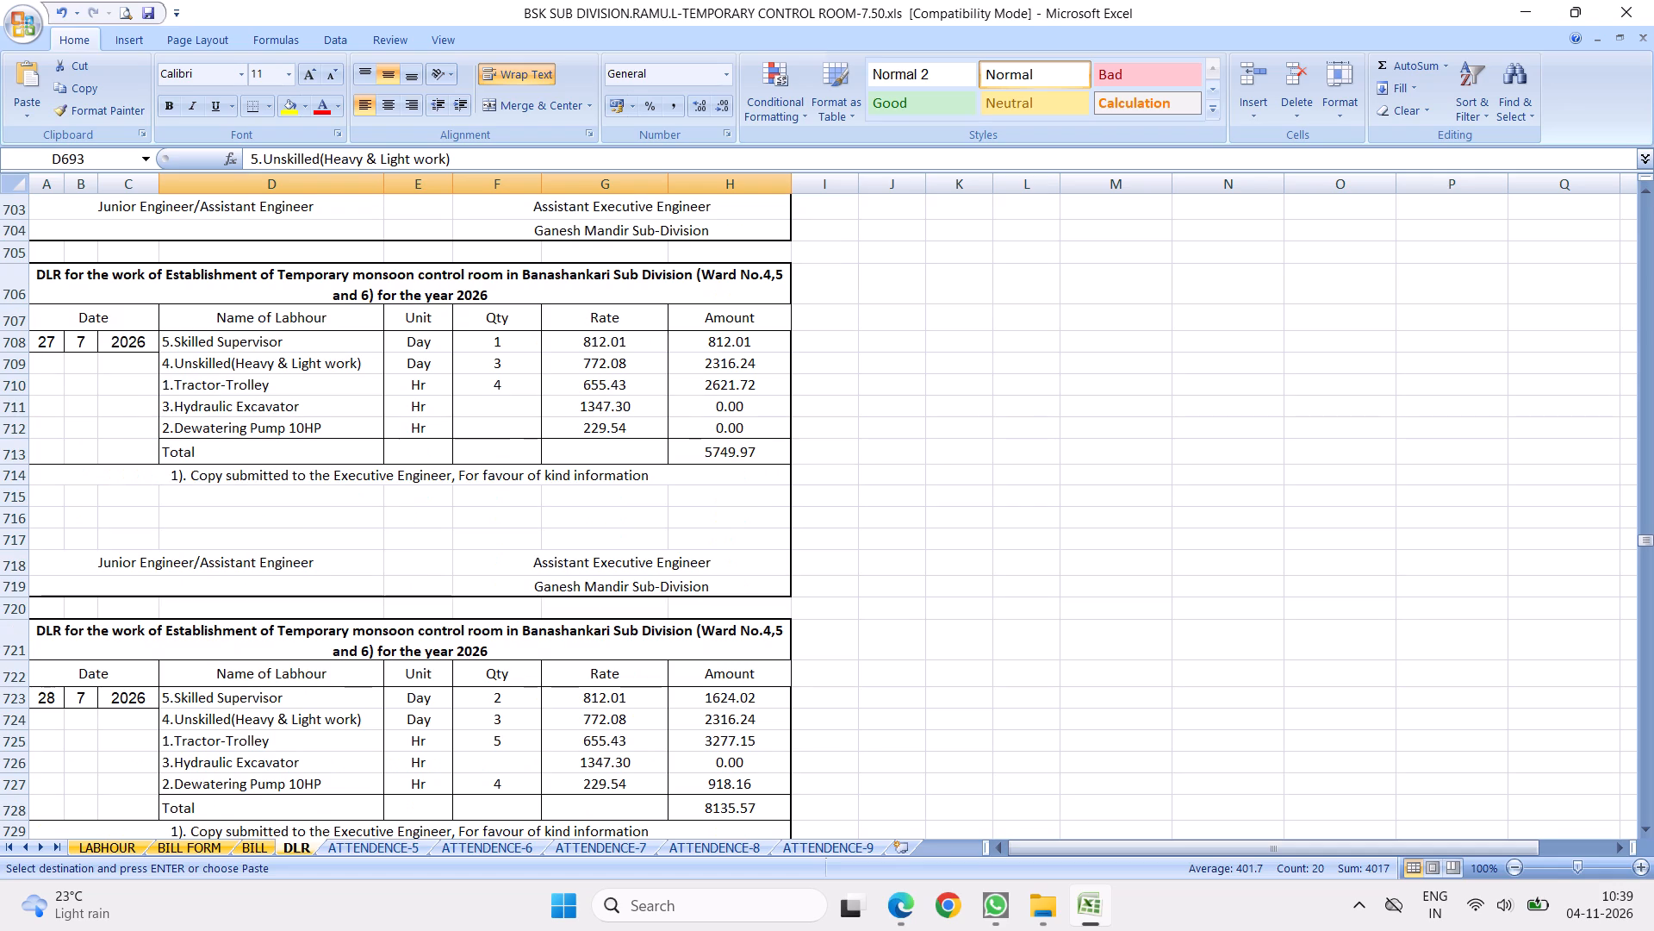
right_click(210, 341)
left_click(258, 409)
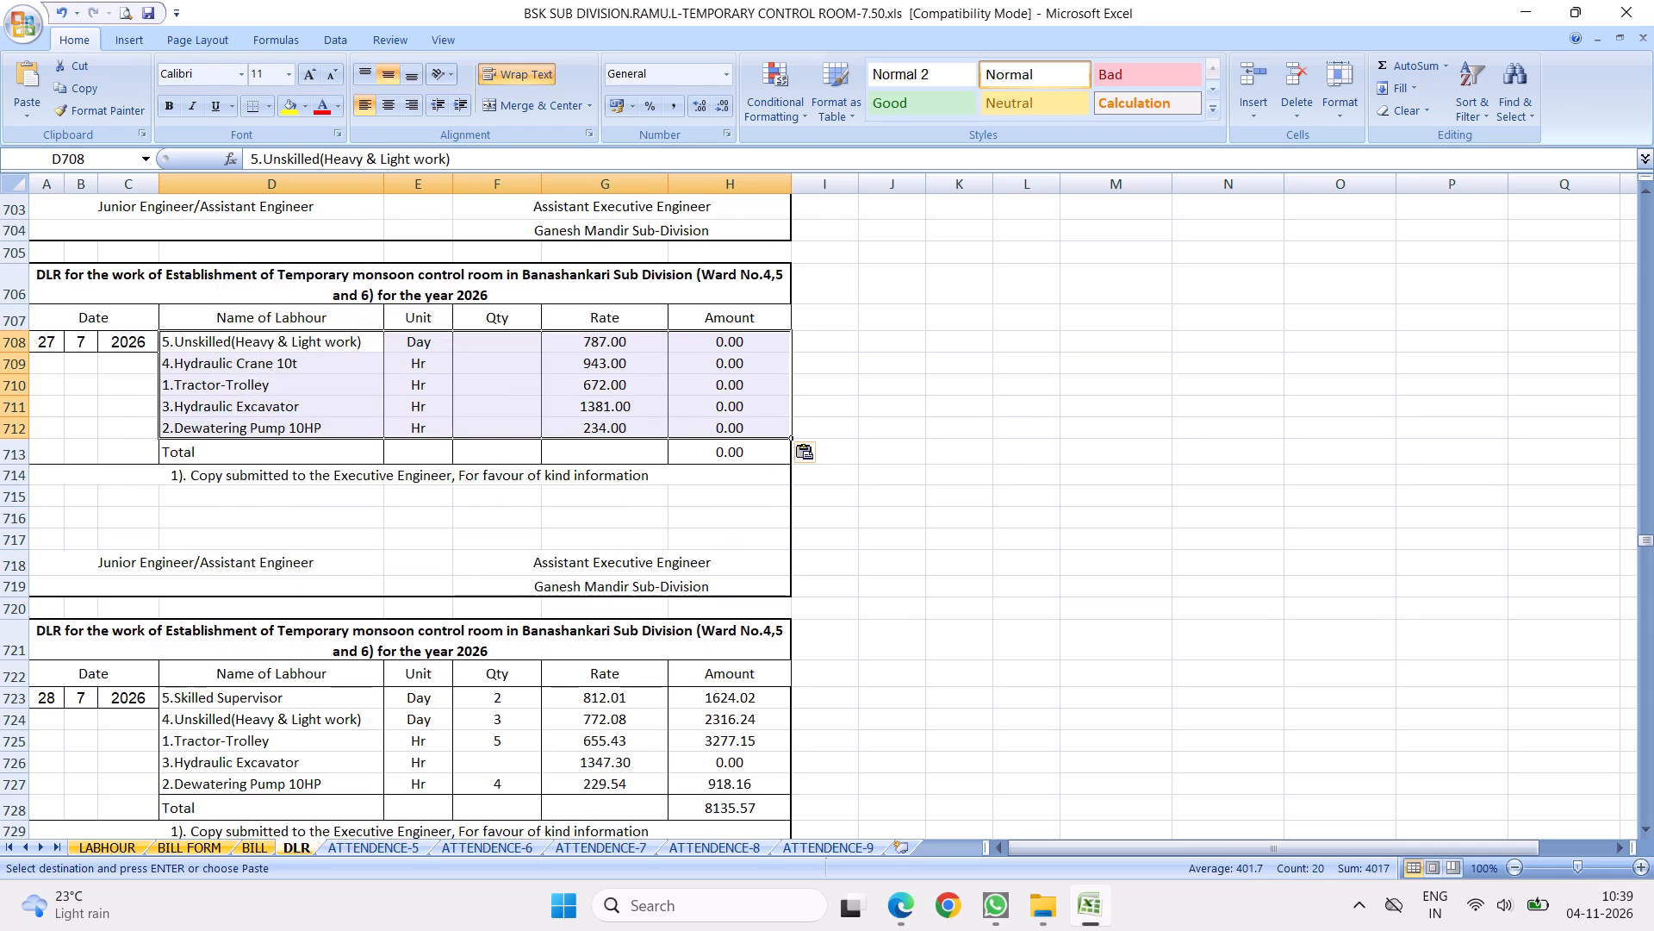
scroll(290, 454, "down", 5)
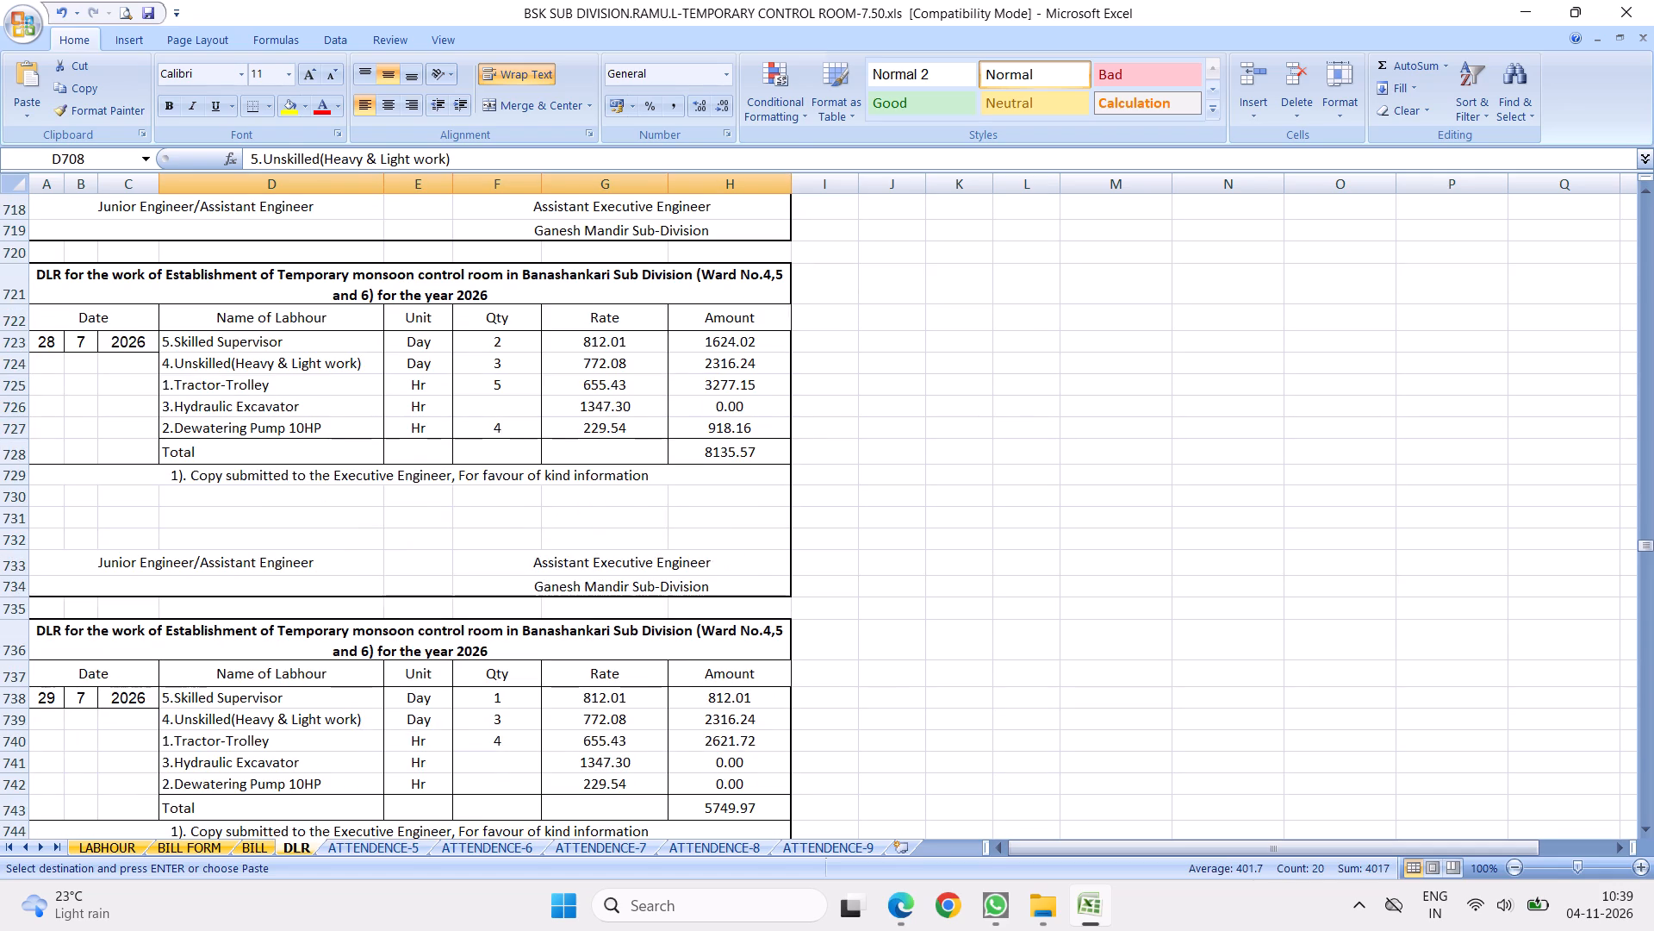
scroll(291, 400, "up", 2)
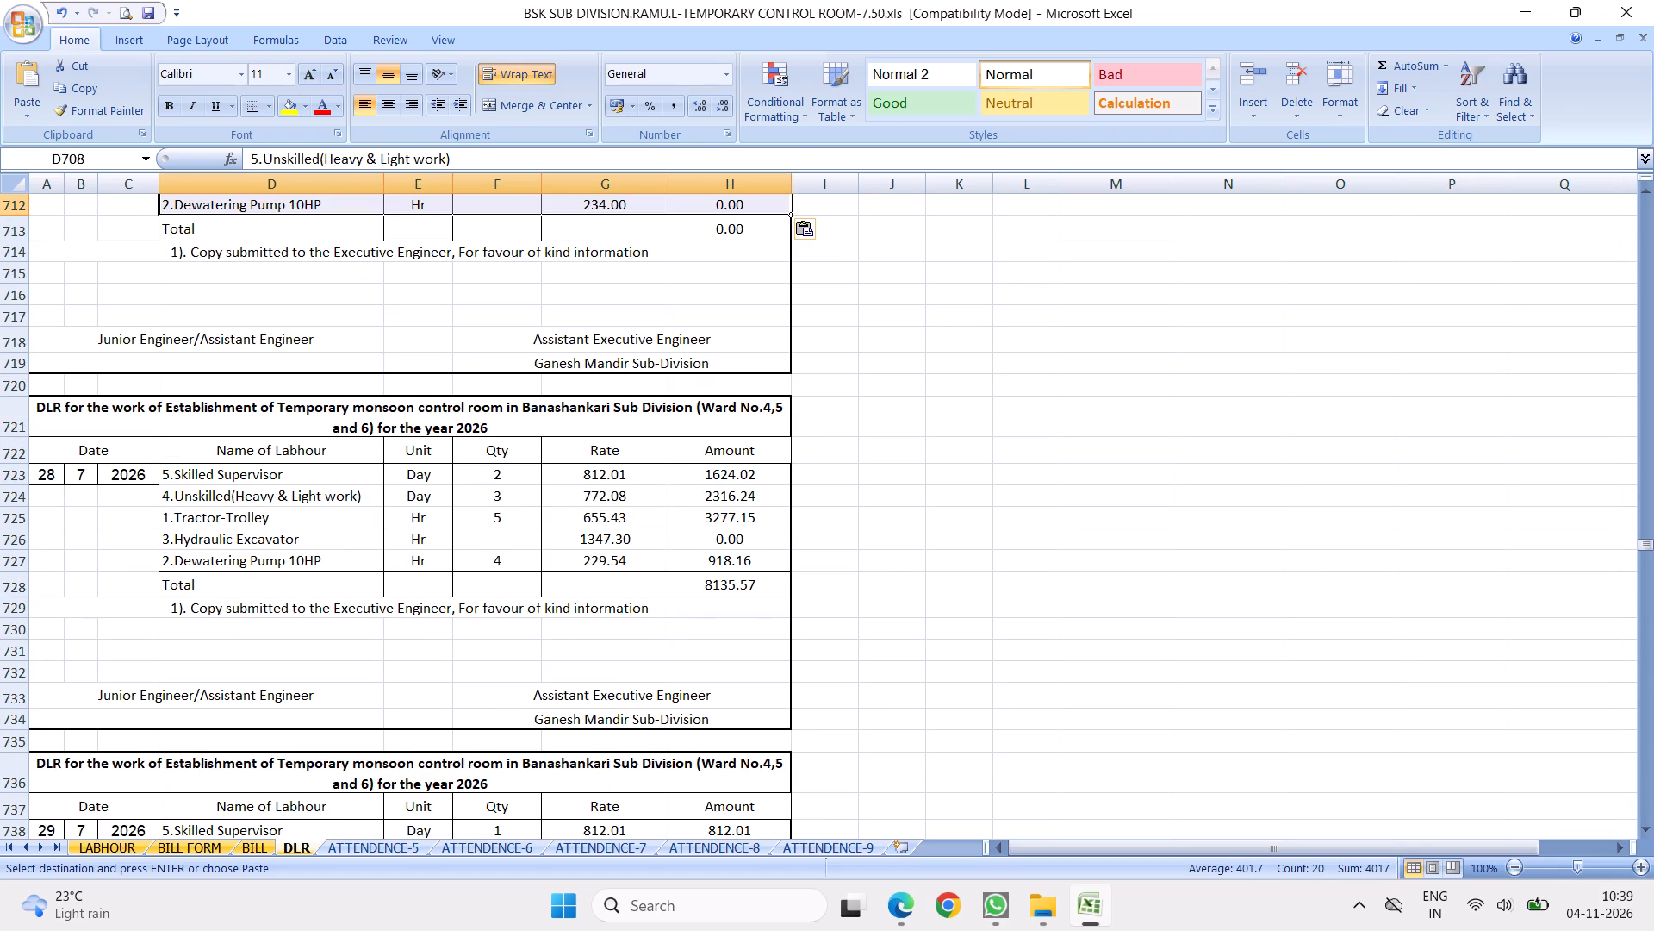
right_click(201, 479)
left_click(246, 536)
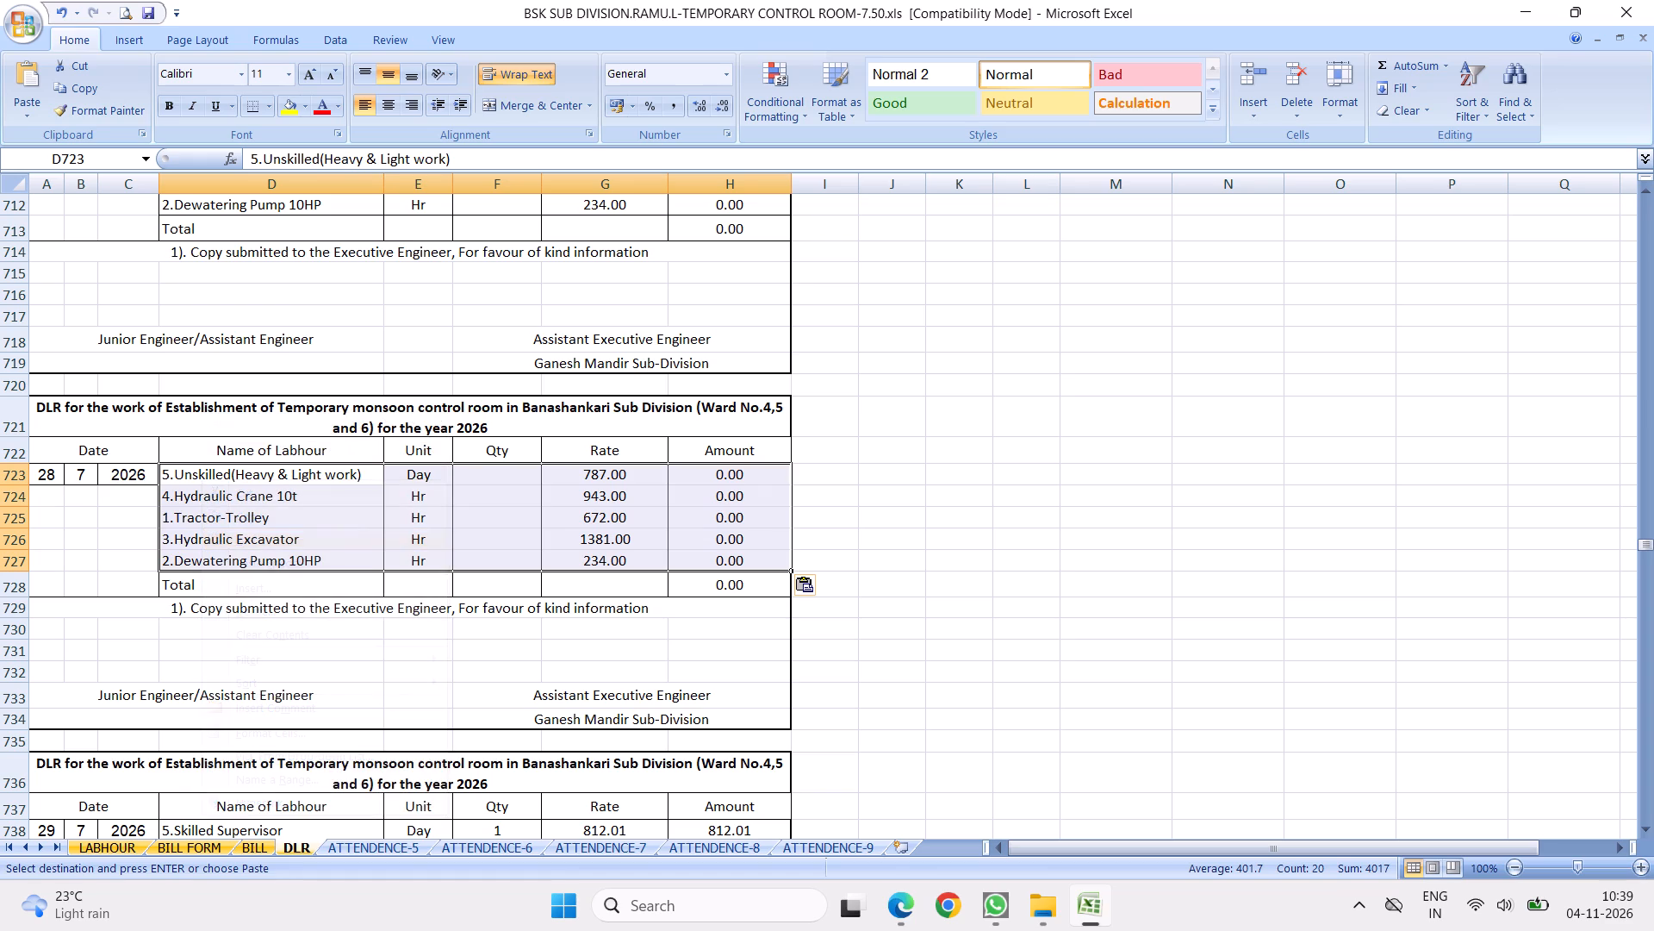
Paste the copied labour rows over those of the 29-7-2026, 30-7-2026 and 31-7-2026 tables, starting at cells D738, D753 and D768.
scroll(330, 525, "down", 5)
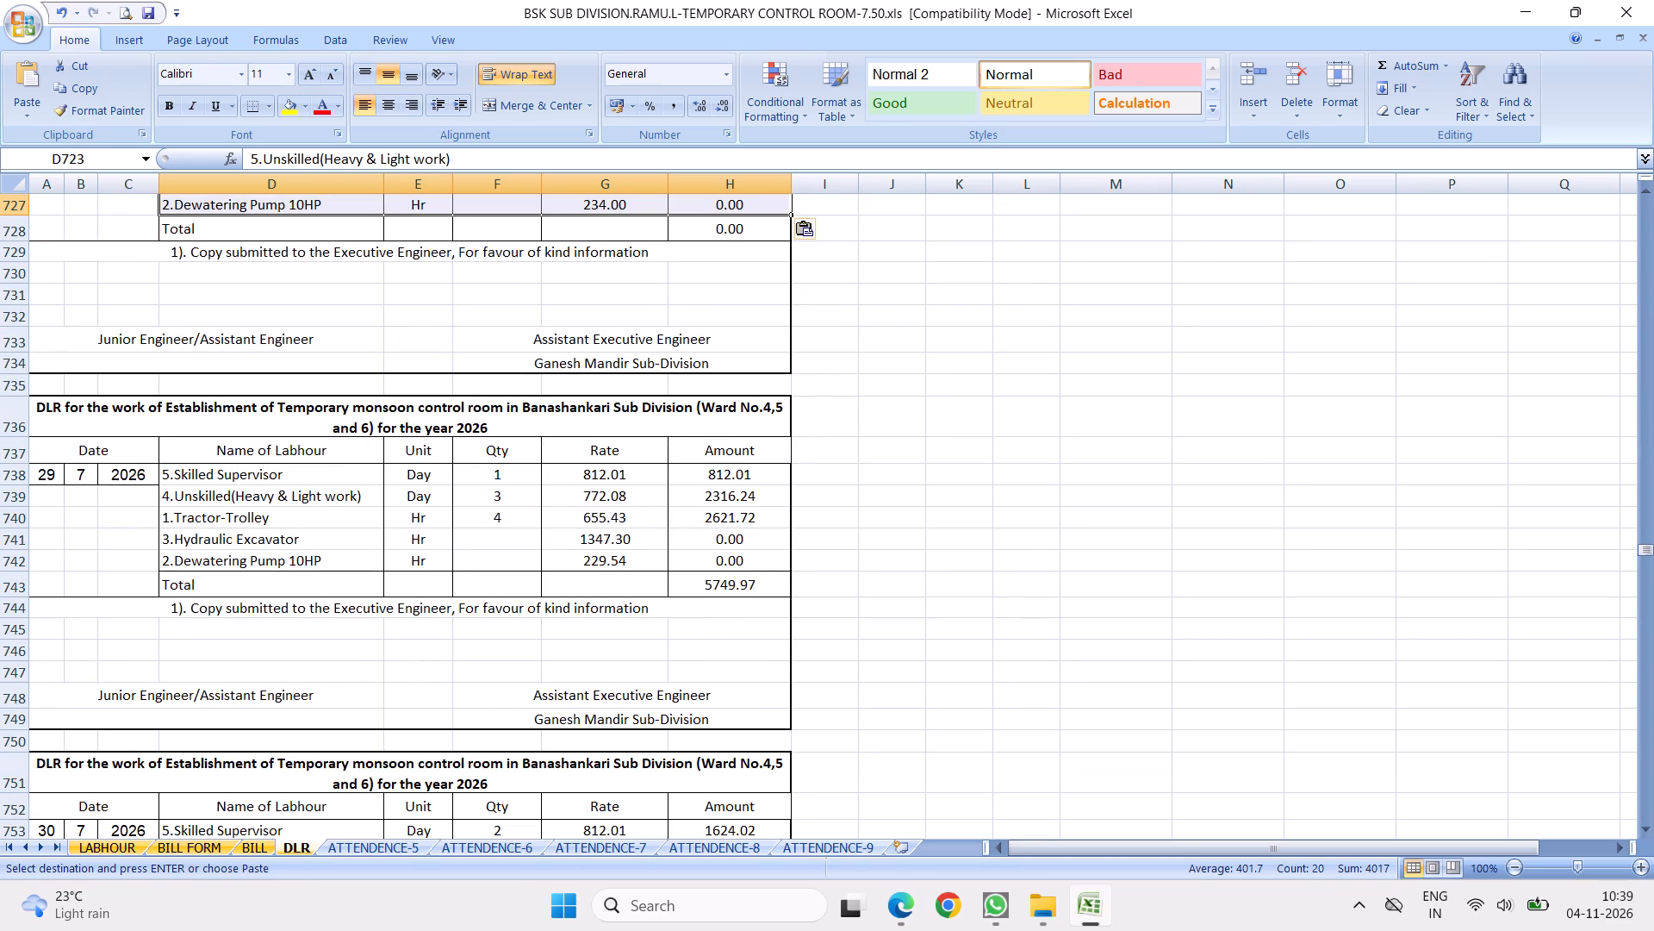
right_click(239, 474)
left_click(282, 531)
scroll(389, 501, "down", 2)
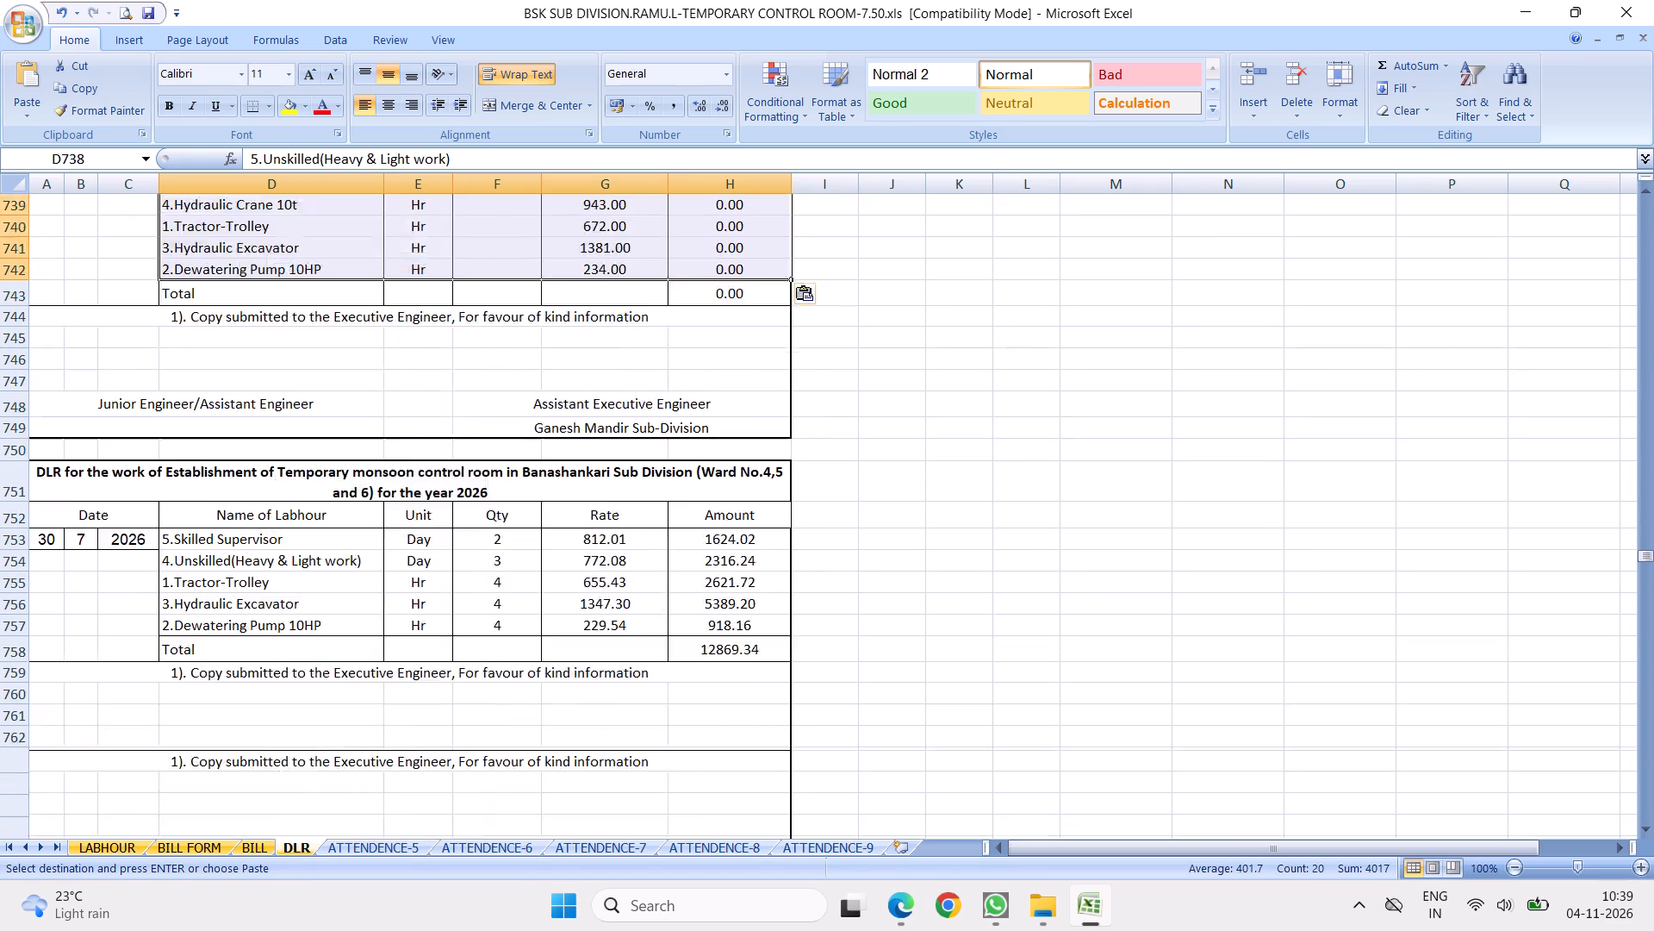
scroll(401, 508, "down", 3)
scroll(420, 436, "down", 2)
right_click(256, 334)
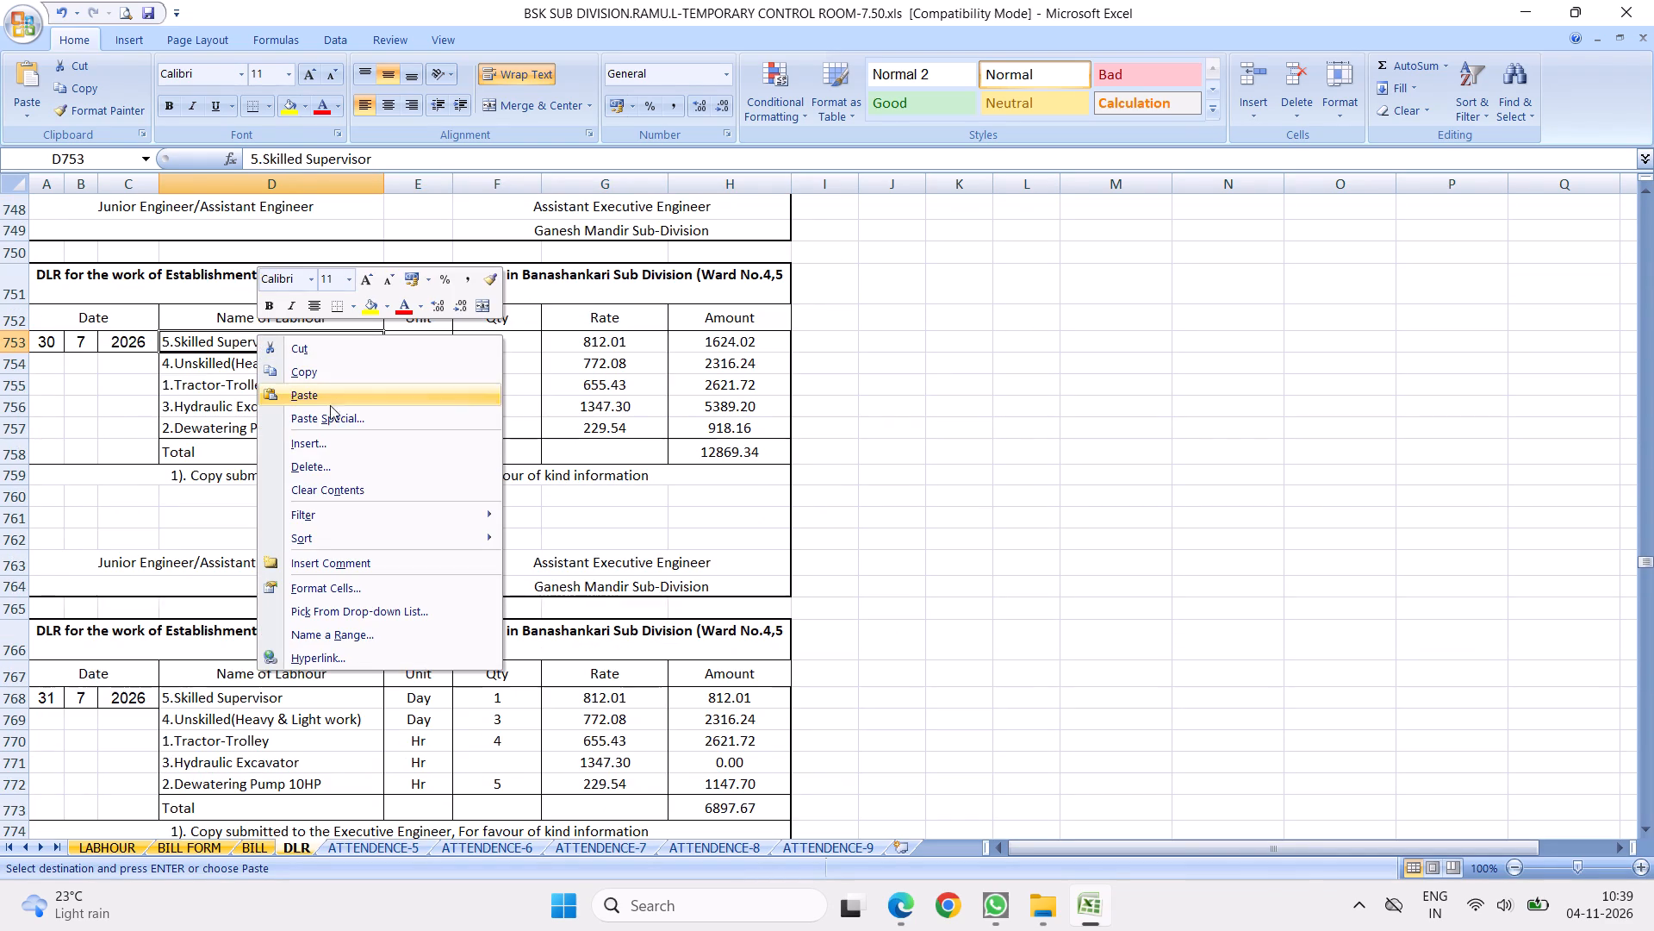
left_click(308, 397)
scroll(308, 397, "down", 5)
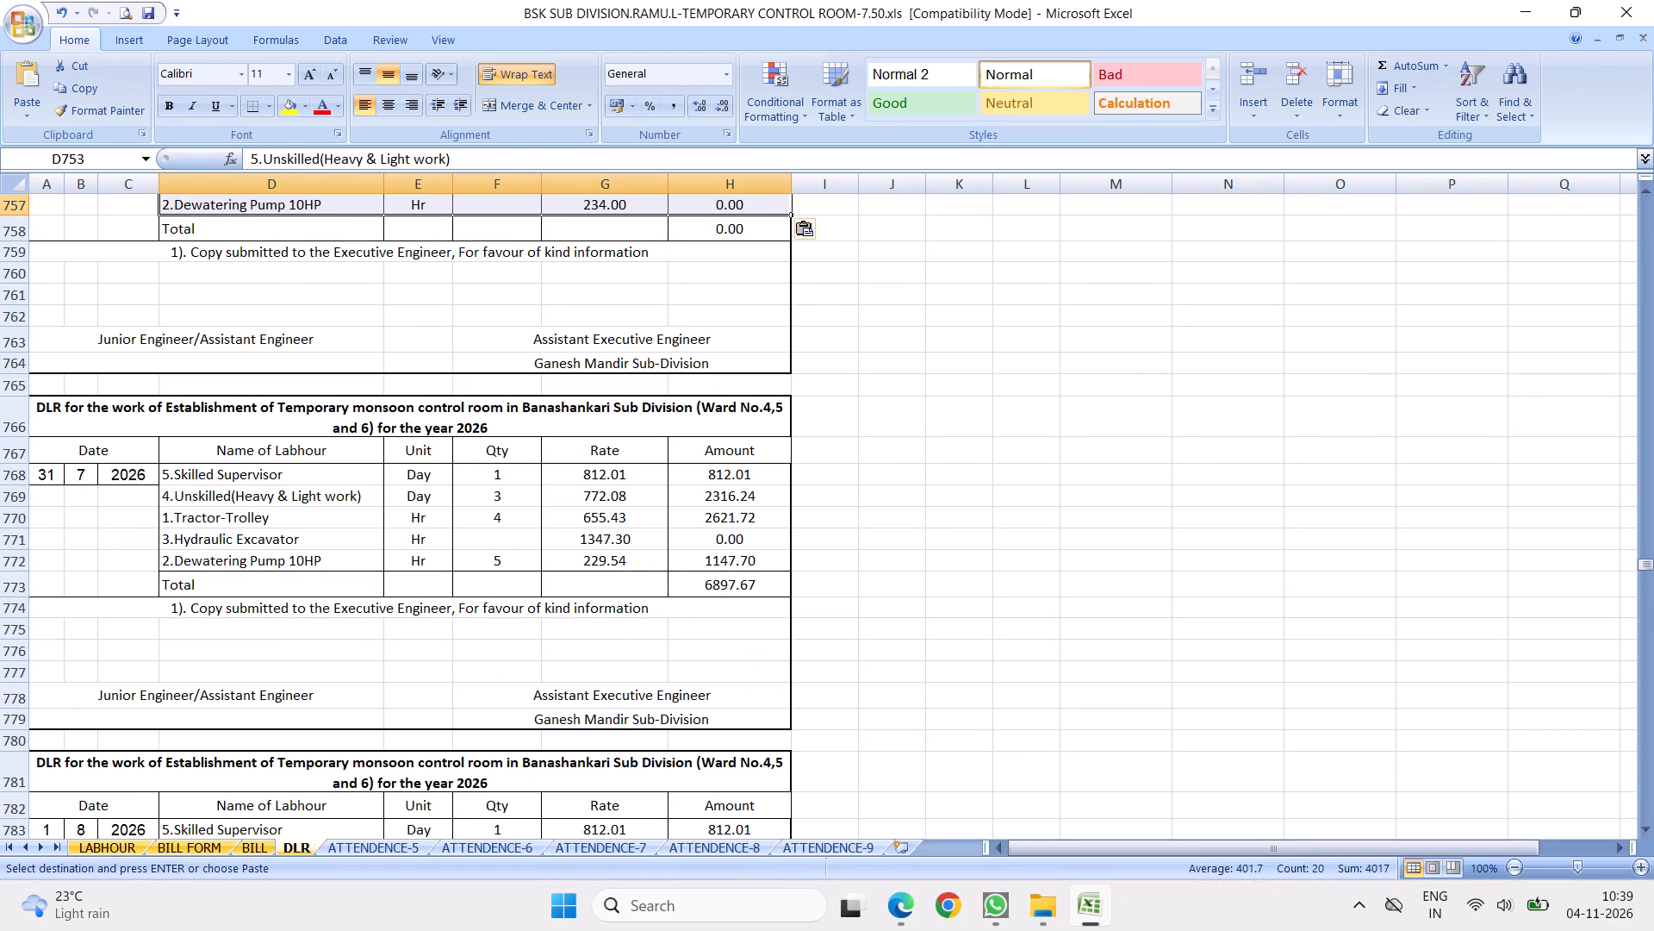
right_click(257, 403)
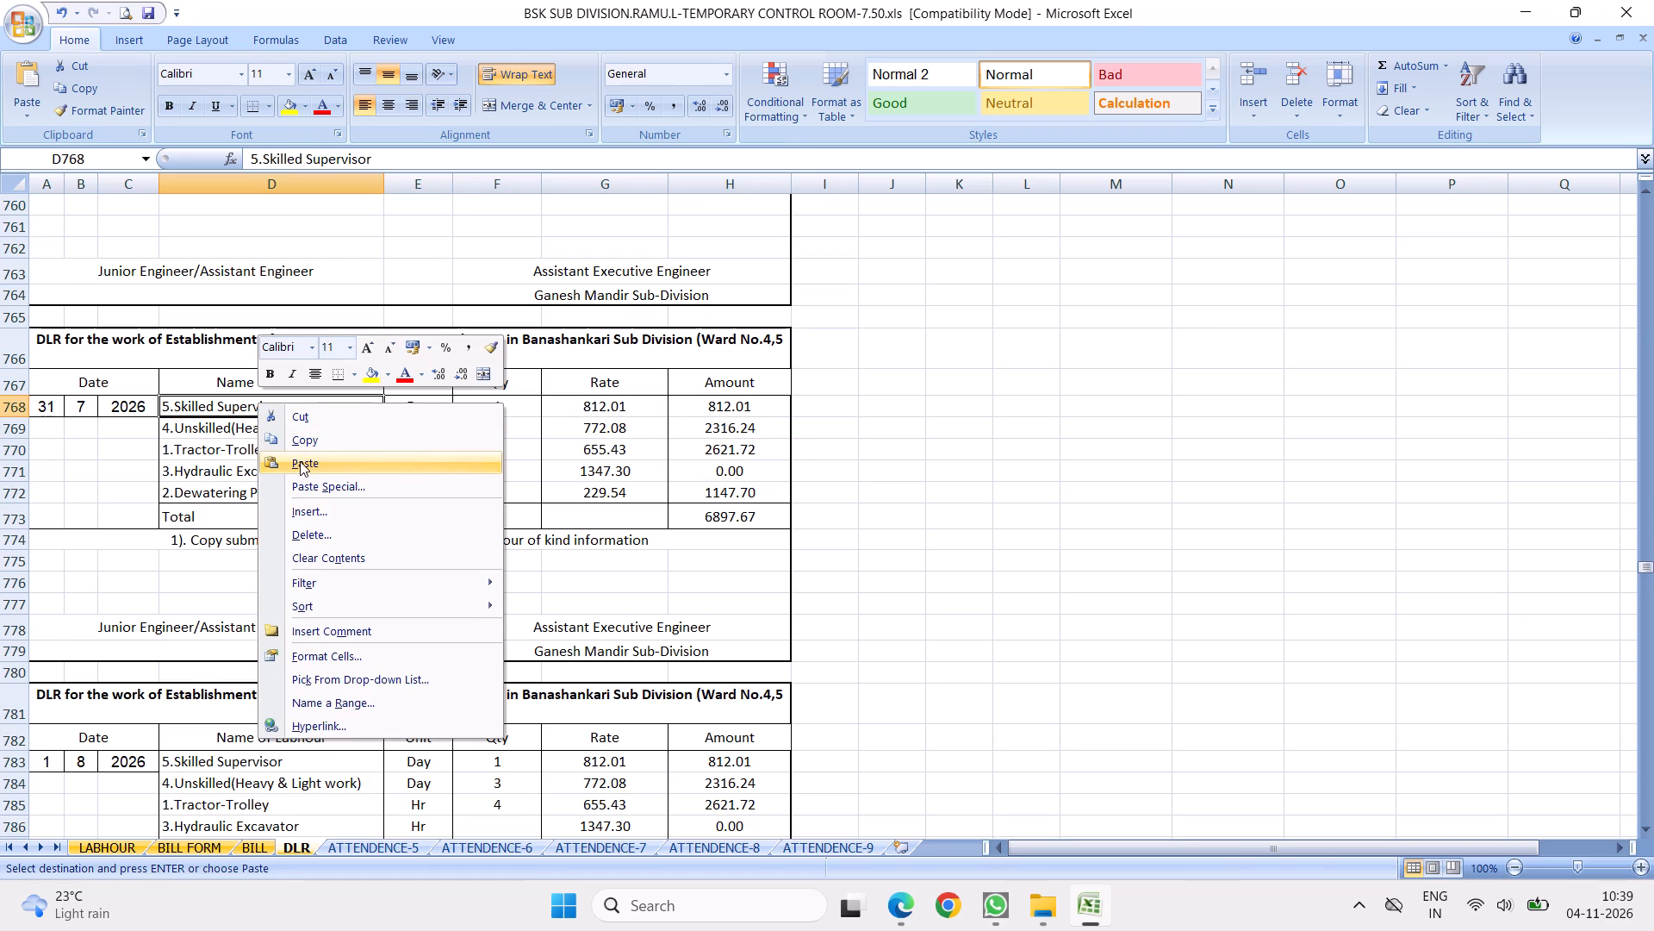
left_click(300, 461)
Paste the copied labour rows over those of the 1-8-2026, 3-8-2026 and 4-8-2026 tables, starting at cells D783, D798 and D813.
scroll(362, 471, "down", 4)
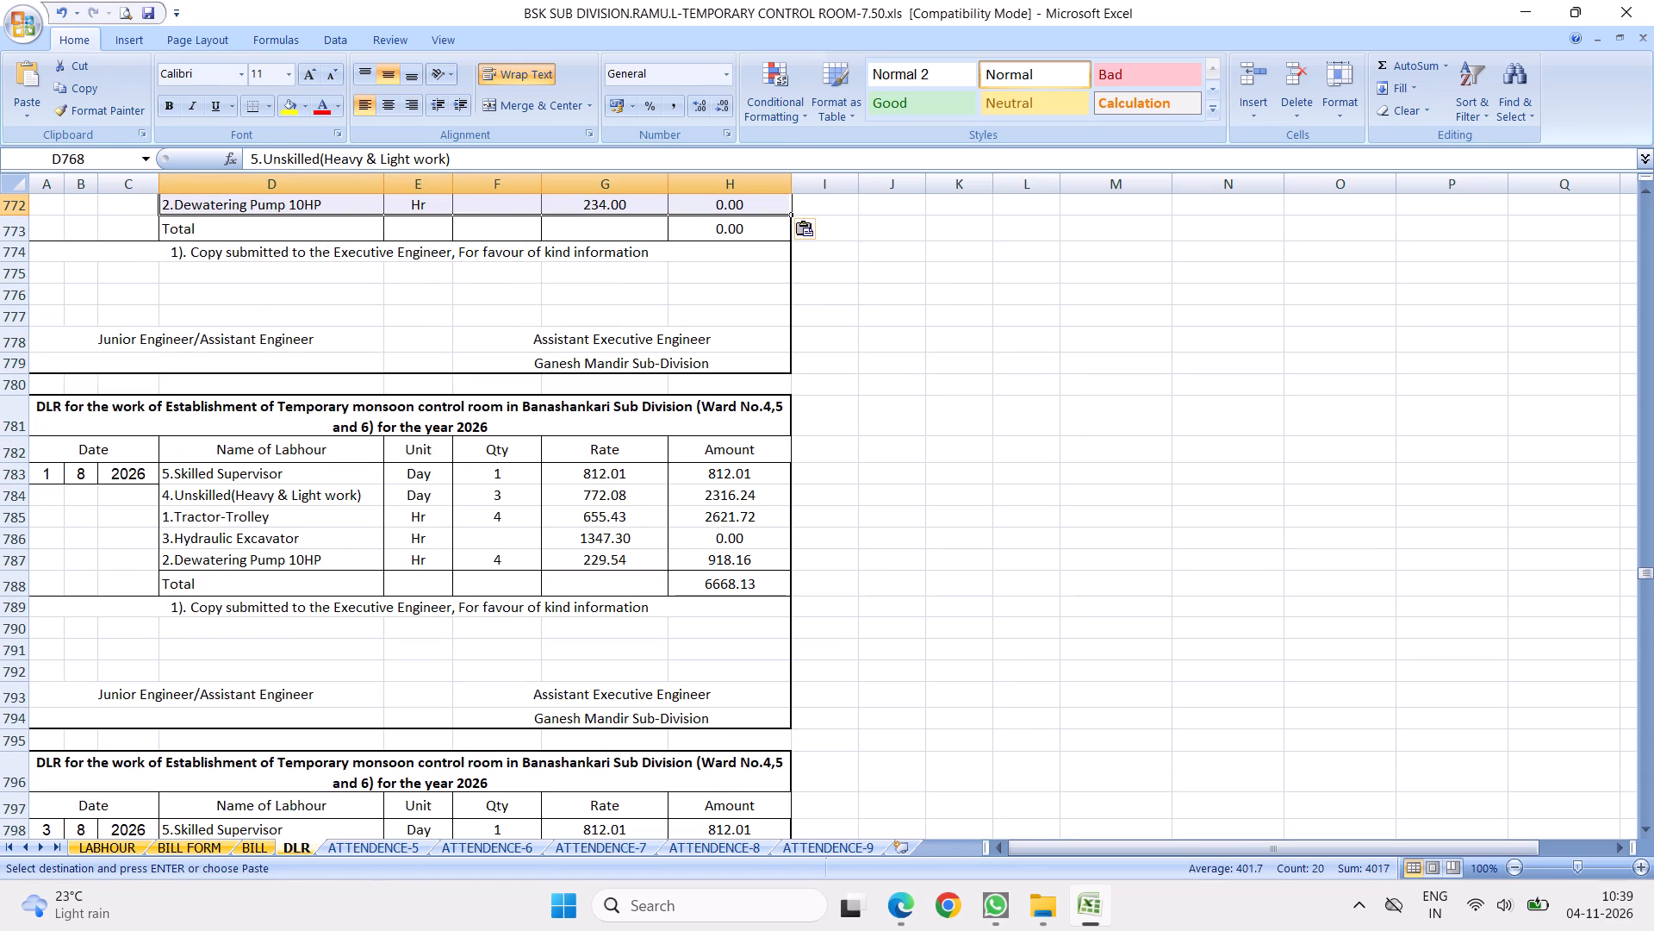
right_click(190, 483)
left_click(231, 549)
scroll(380, 490, "down", 6)
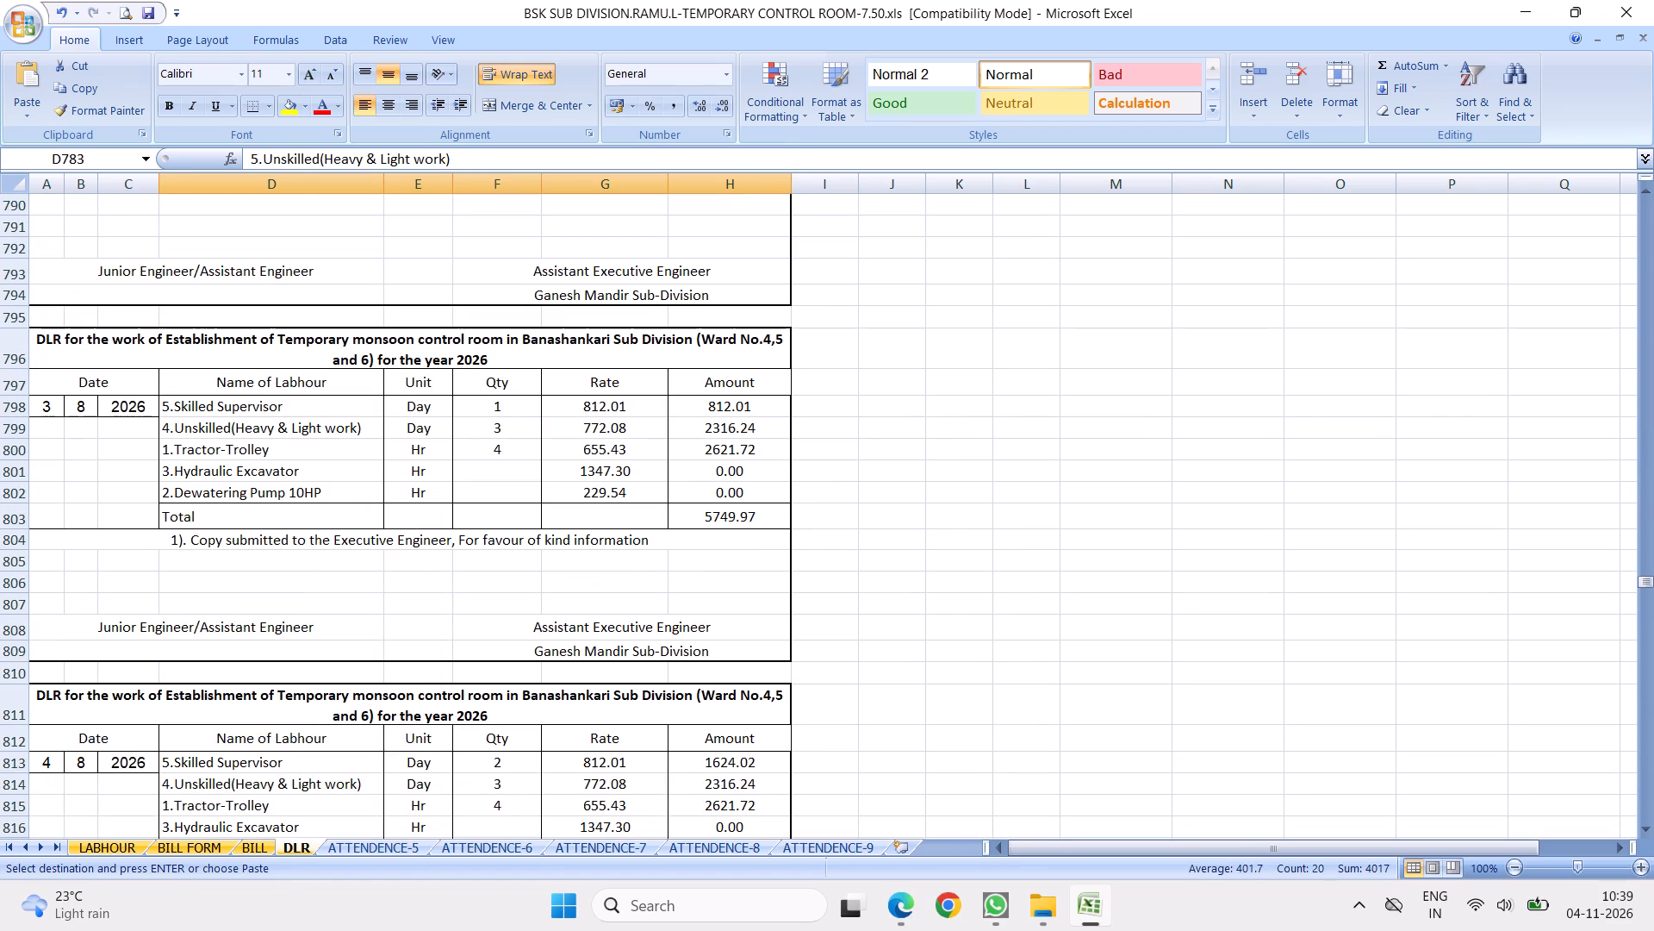
right_click(255, 414)
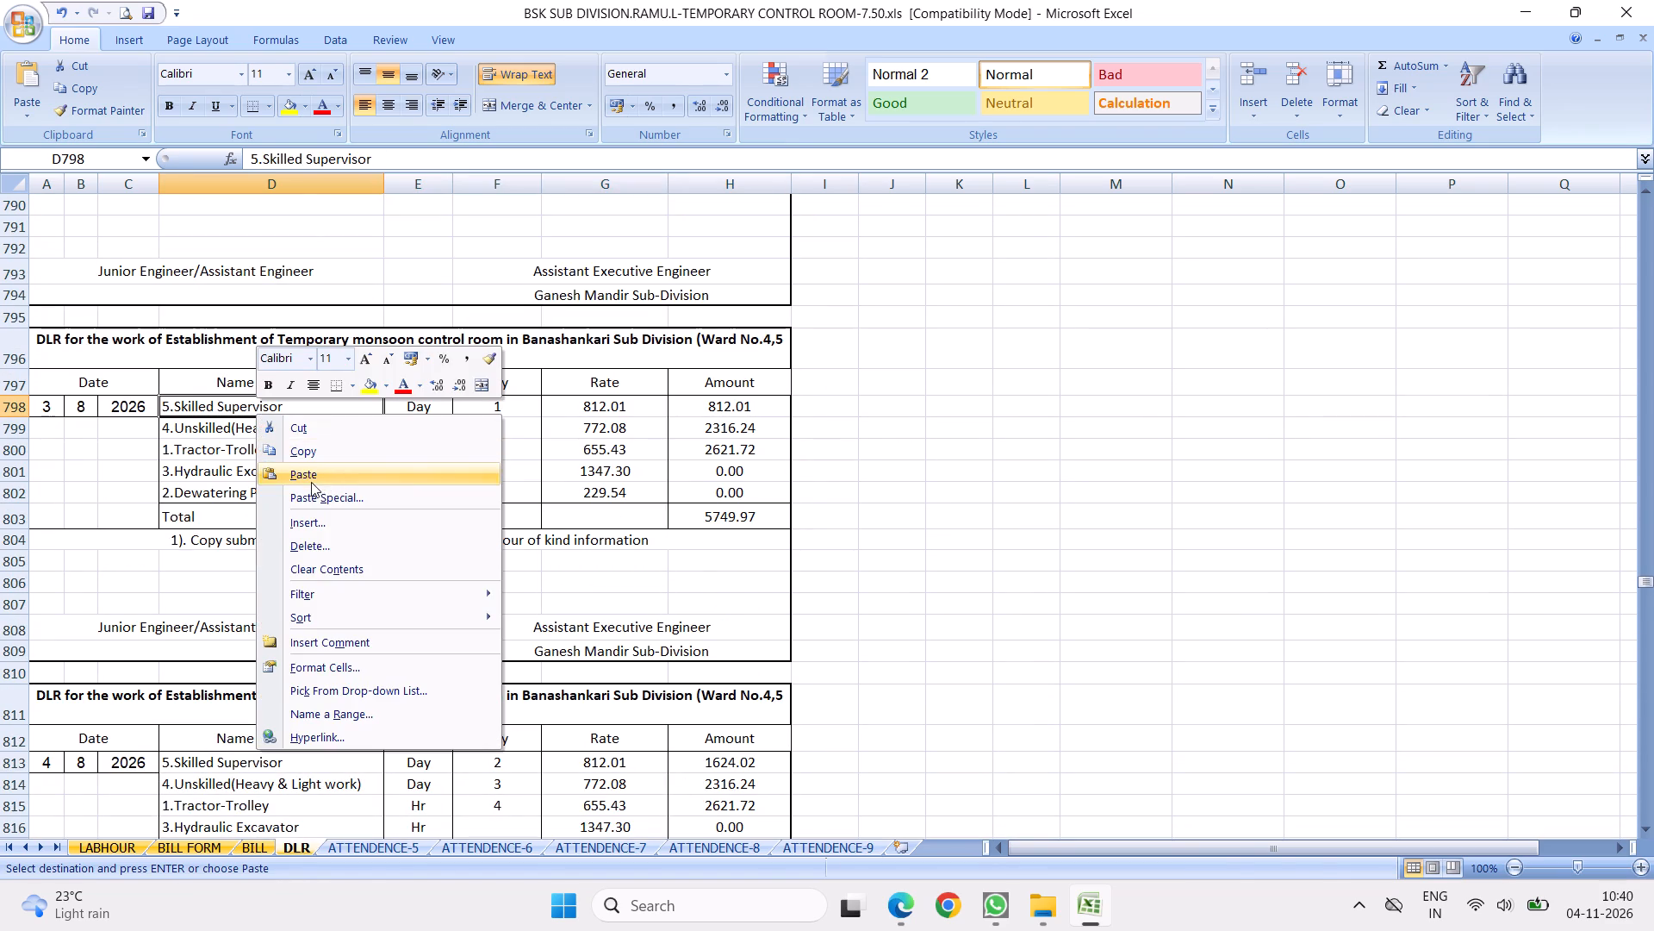
left_click(311, 482)
scroll(313, 480, "down", 5)
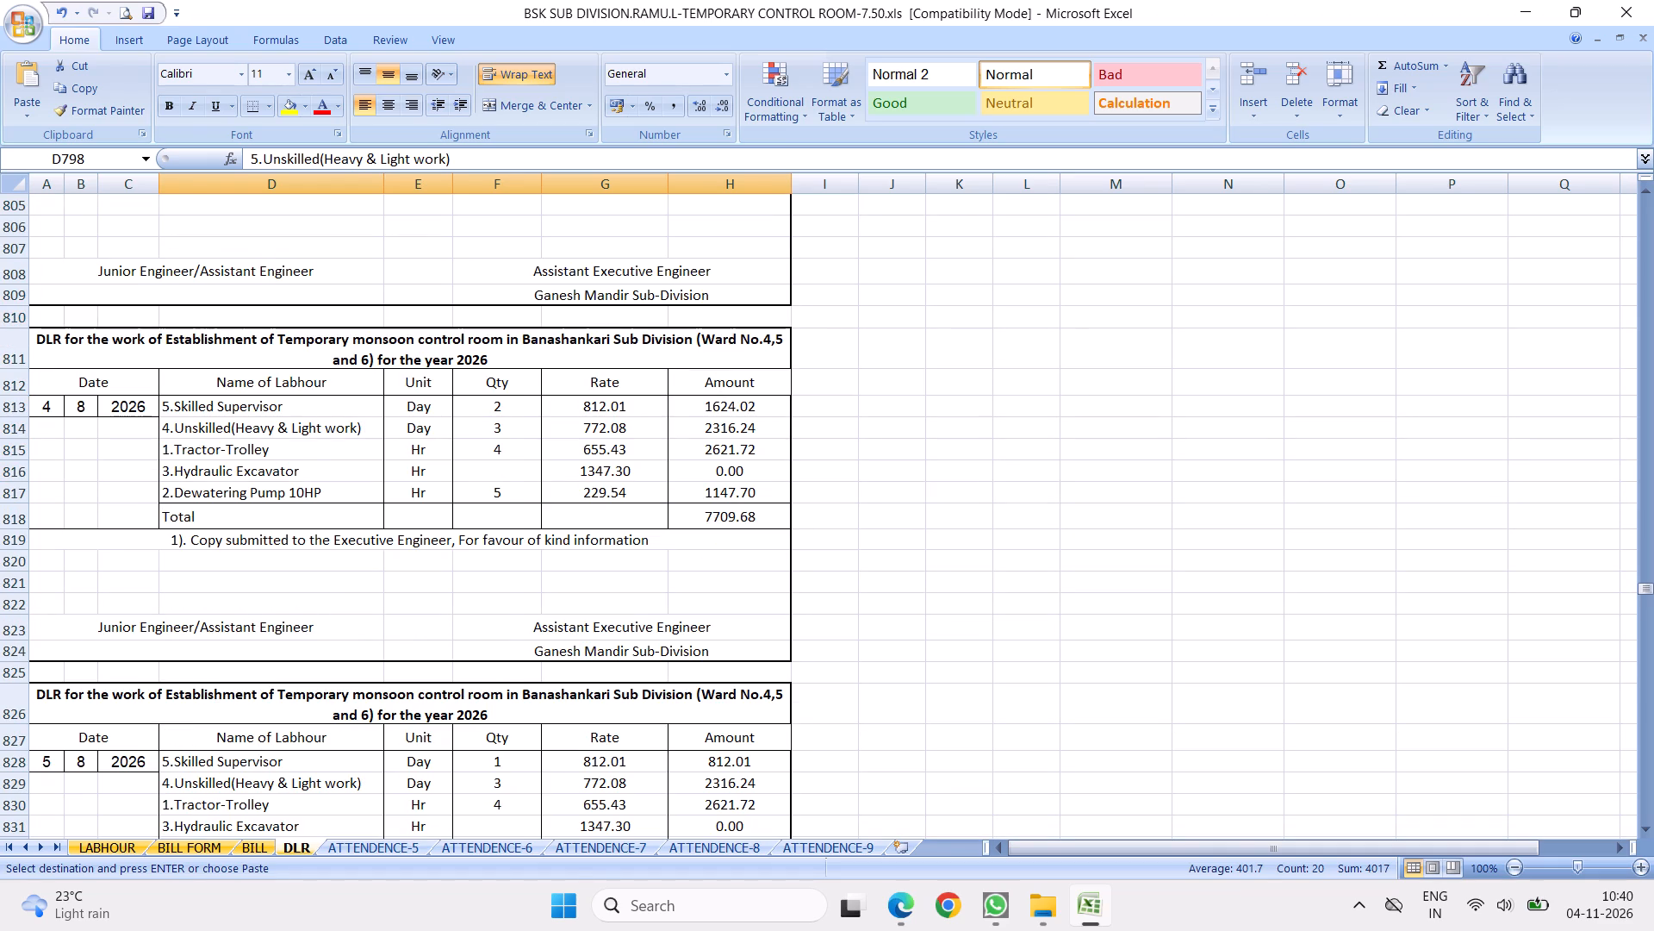
right_click(260, 412)
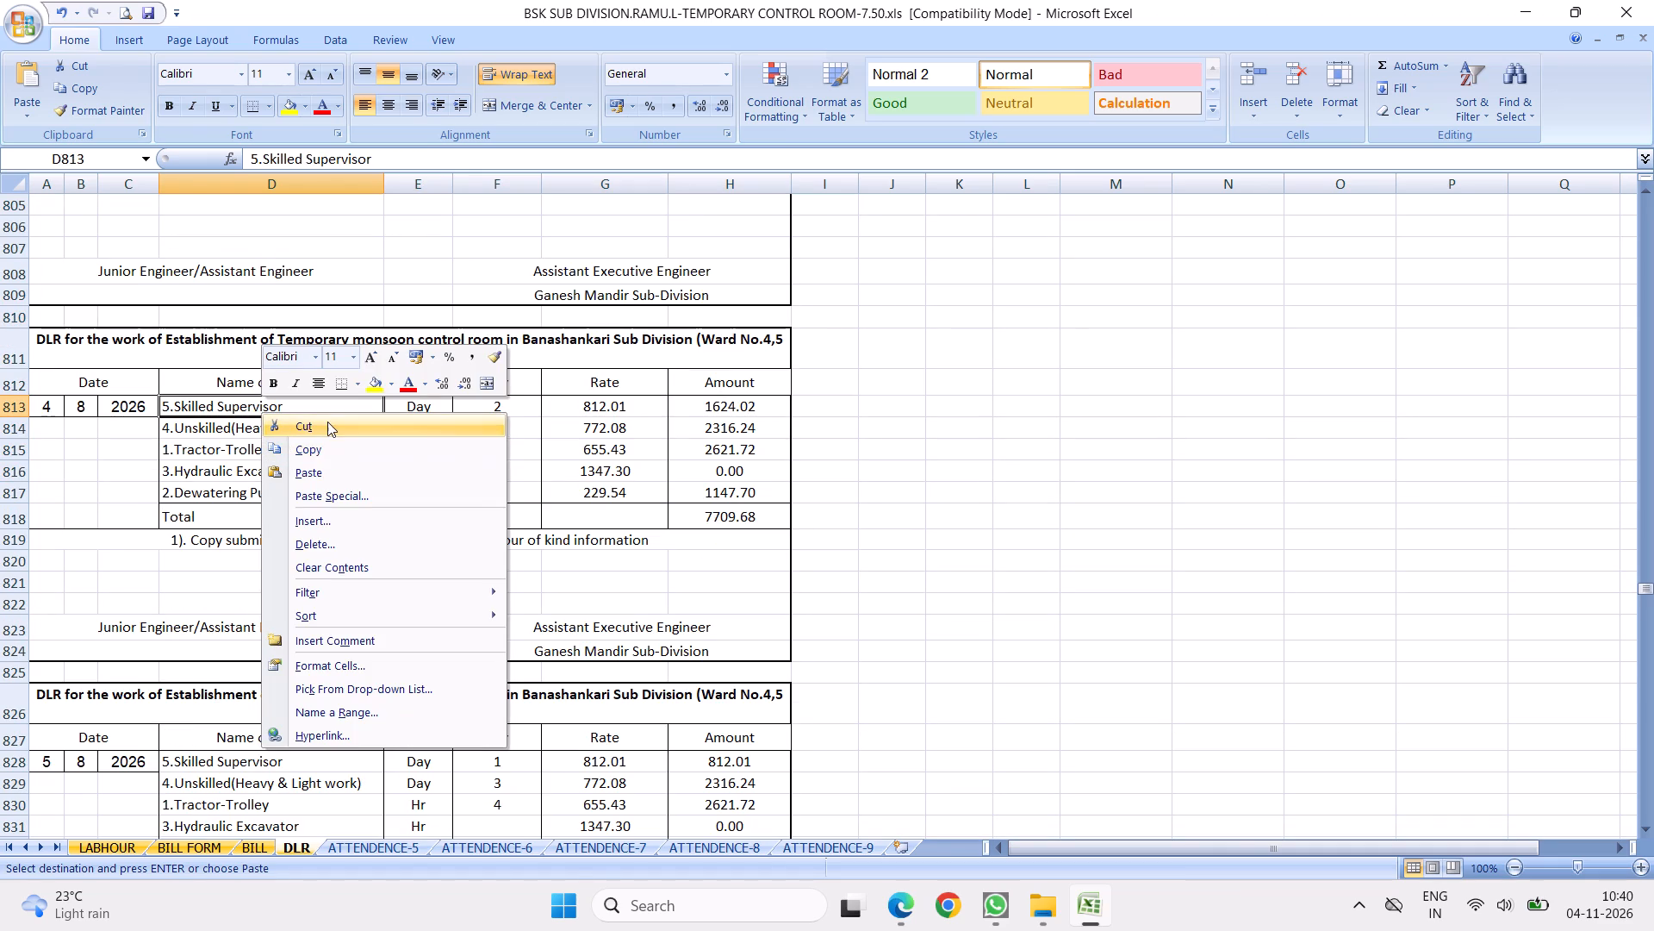
left_click(311, 473)
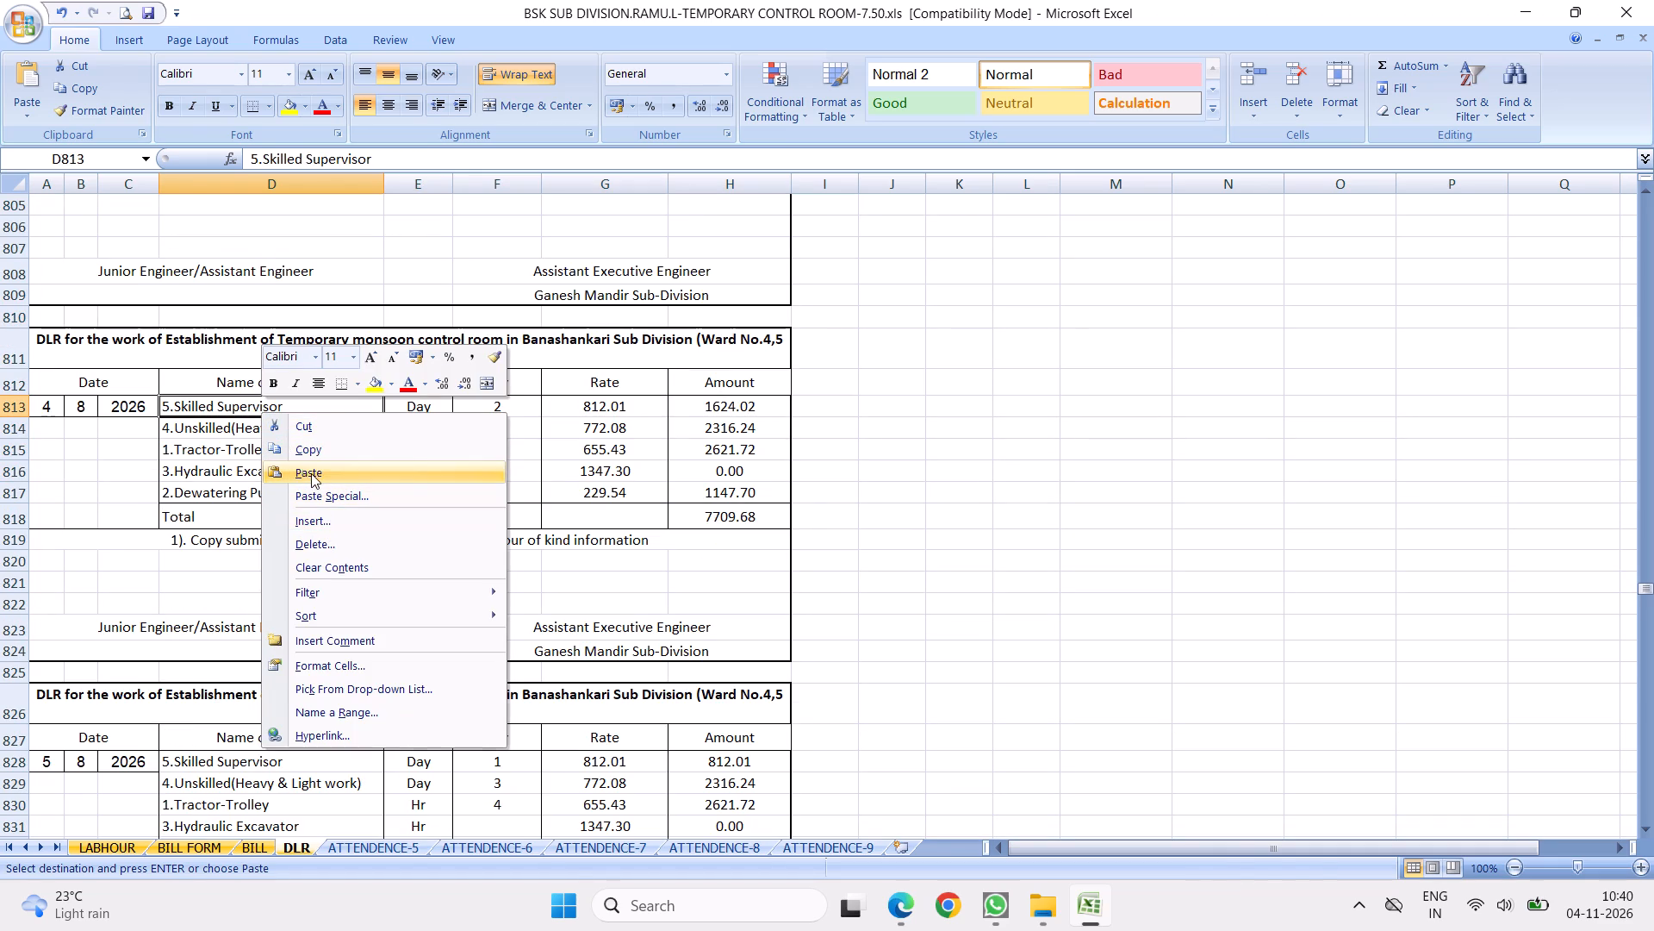
Paste the copied labour rows over those of the 5-8-2026, 6-8-2026 and 7-8-2026 tables, starting at cells D828, D843 and D858.
scroll(327, 467, "down", 5)
scroll(241, 430, "up", 3)
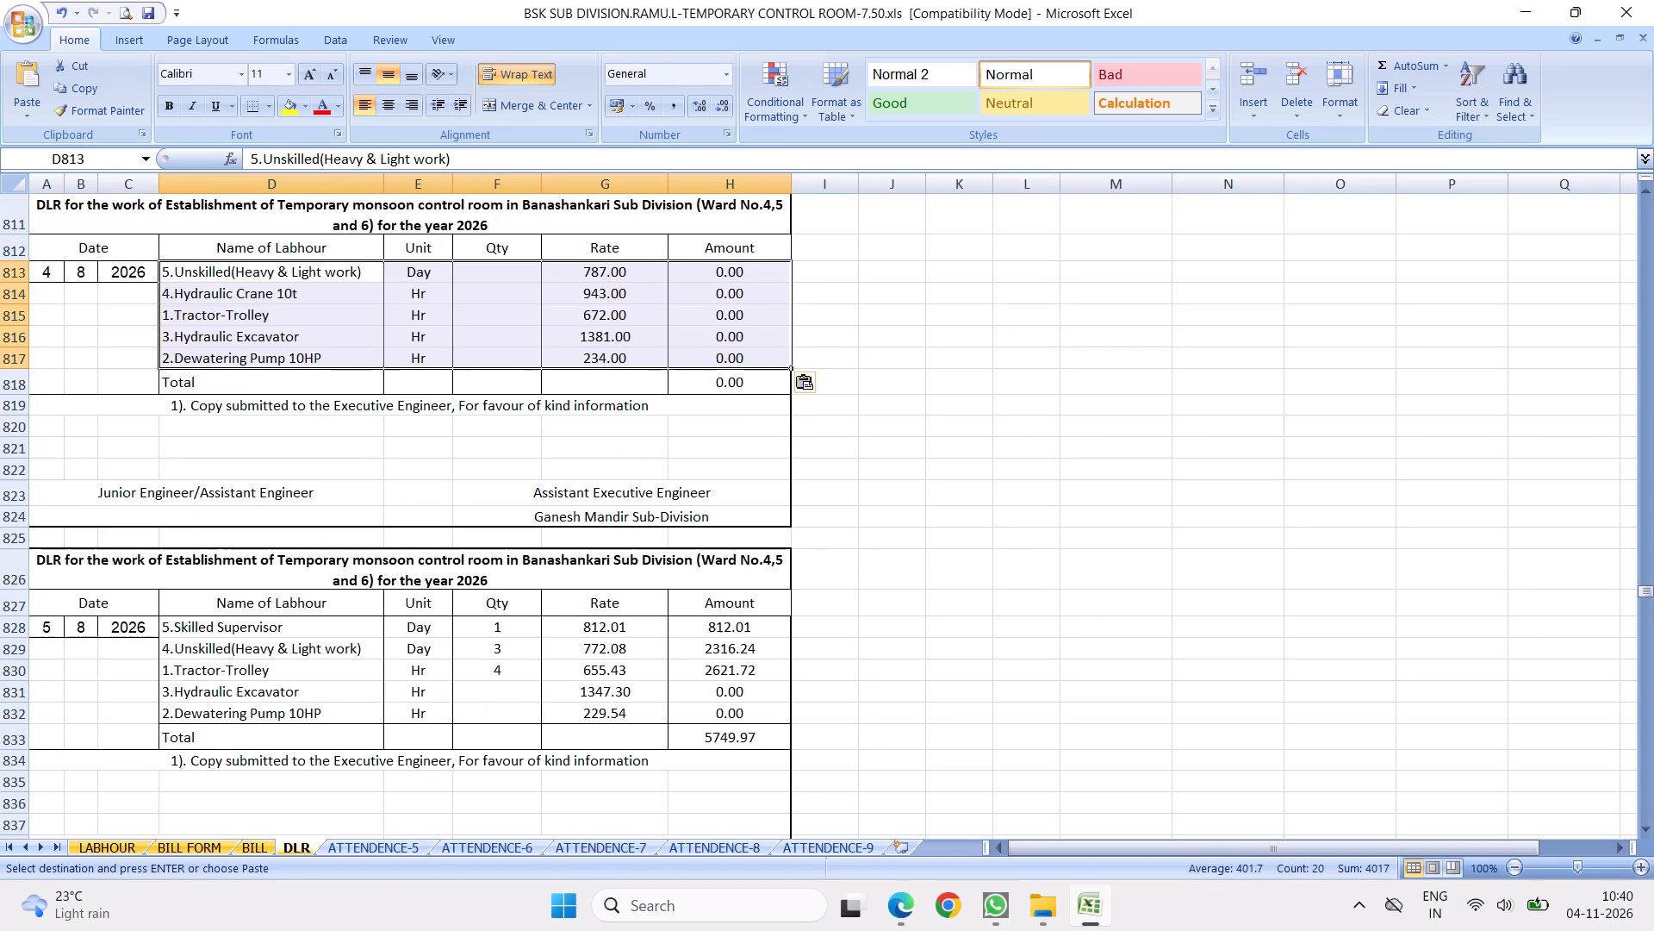
scroll(264, 487, "down", 2)
right_click(197, 484)
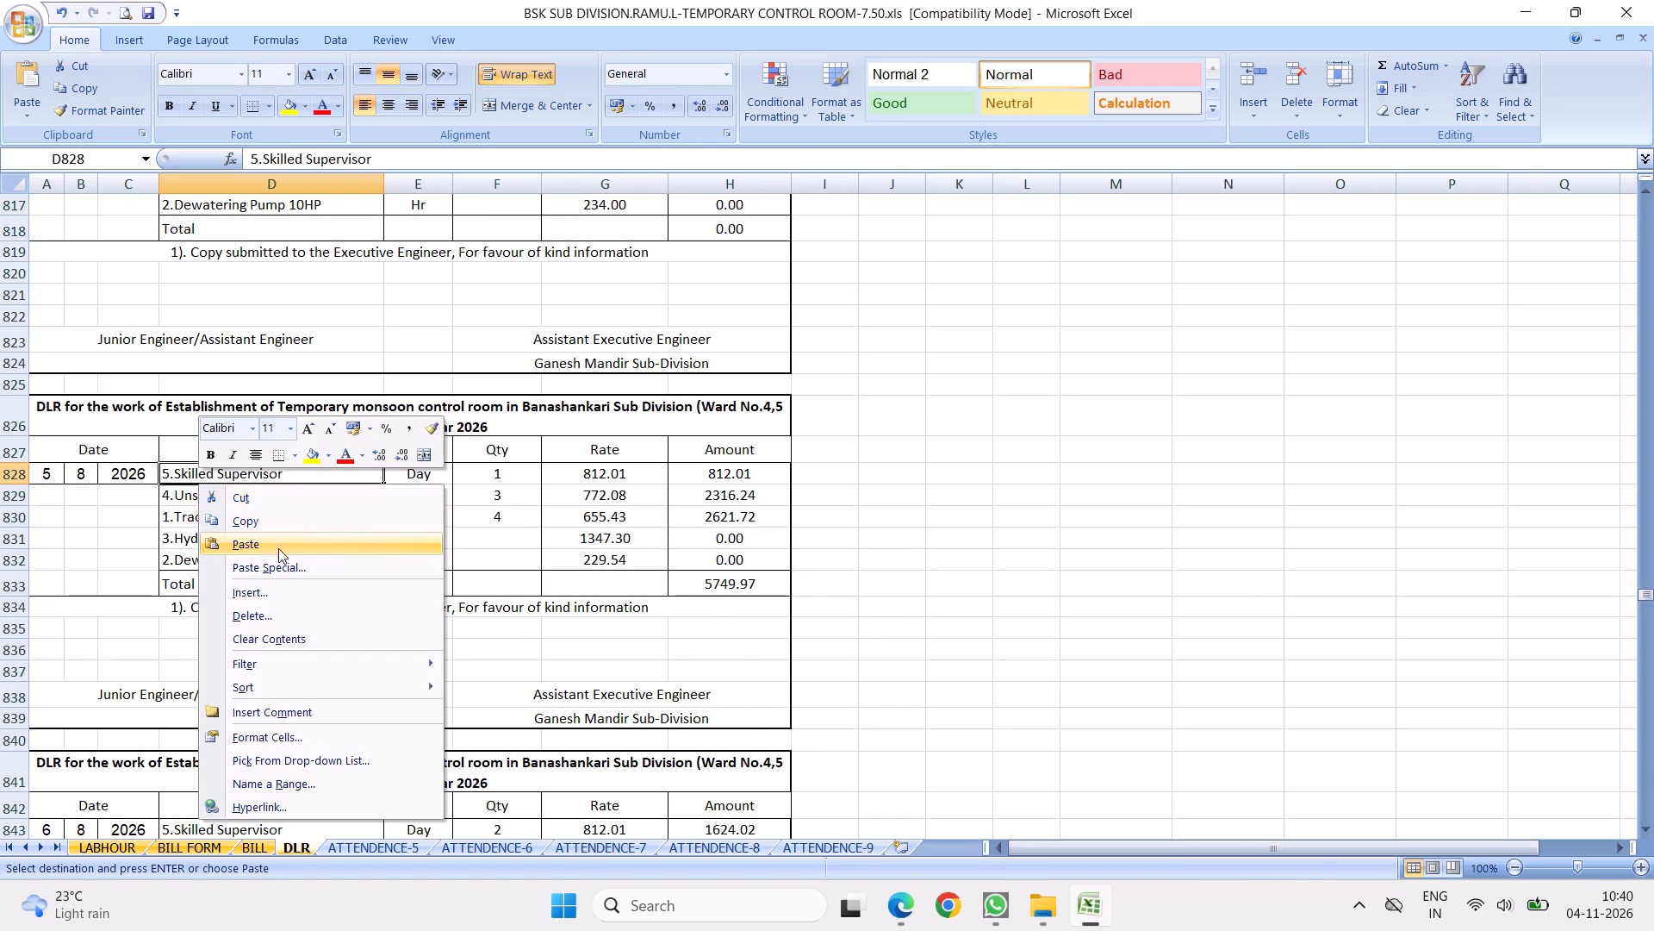
left_click(263, 549)
scroll(284, 541, "down", 5)
scroll(364, 506, "down", 4)
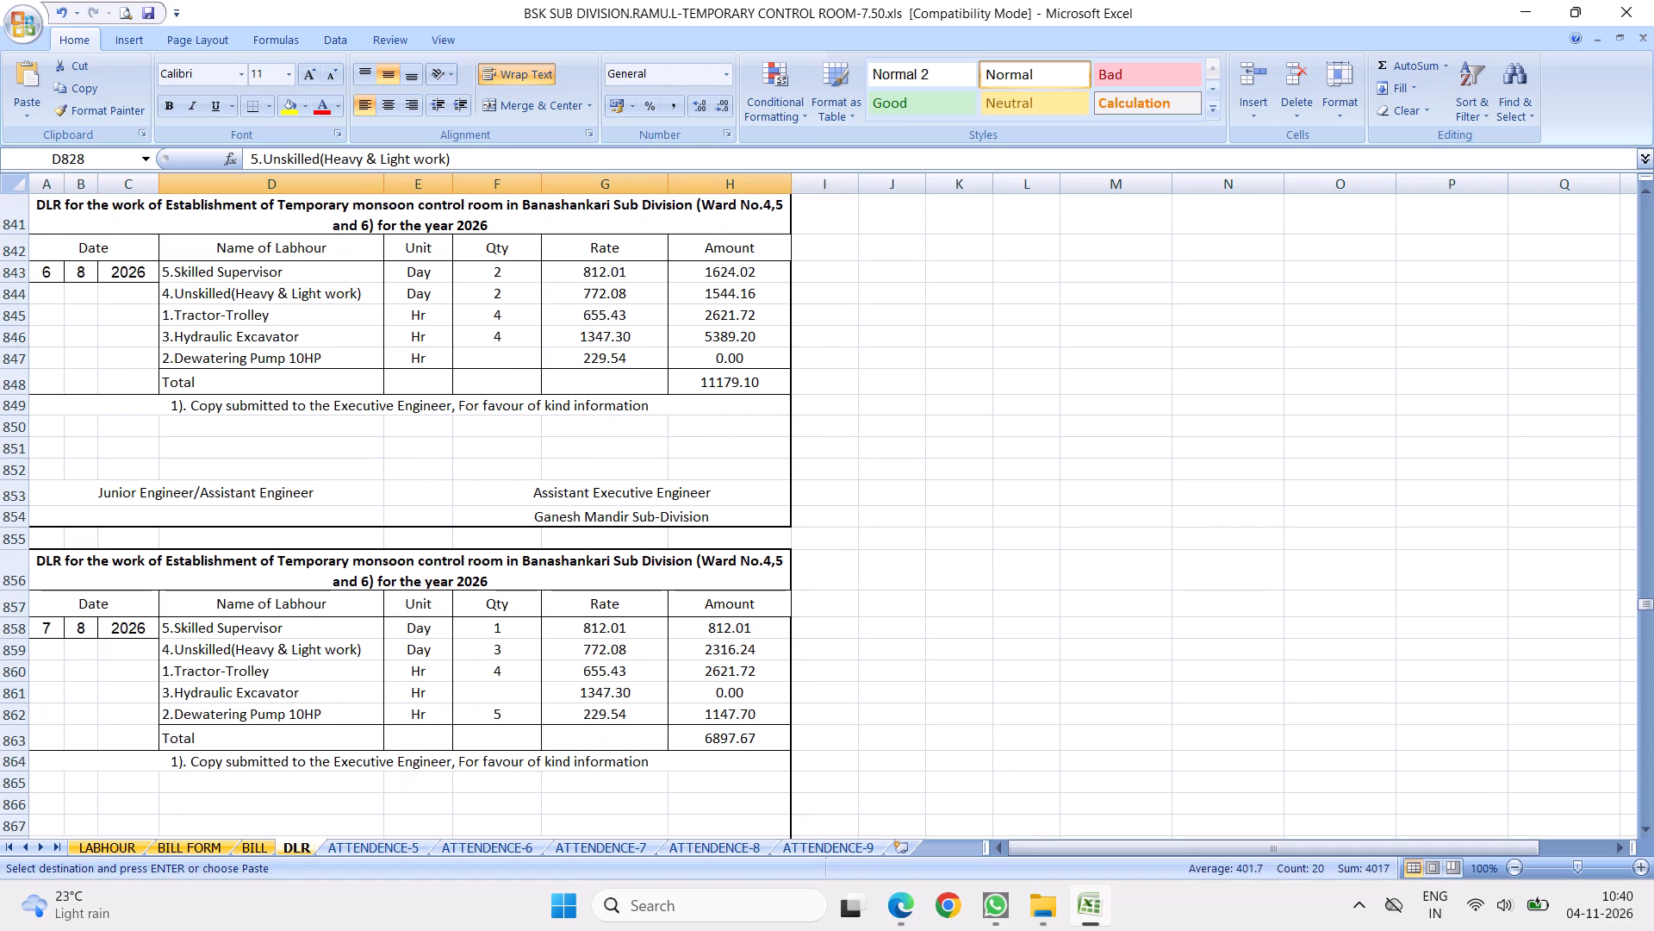
right_click(233, 270)
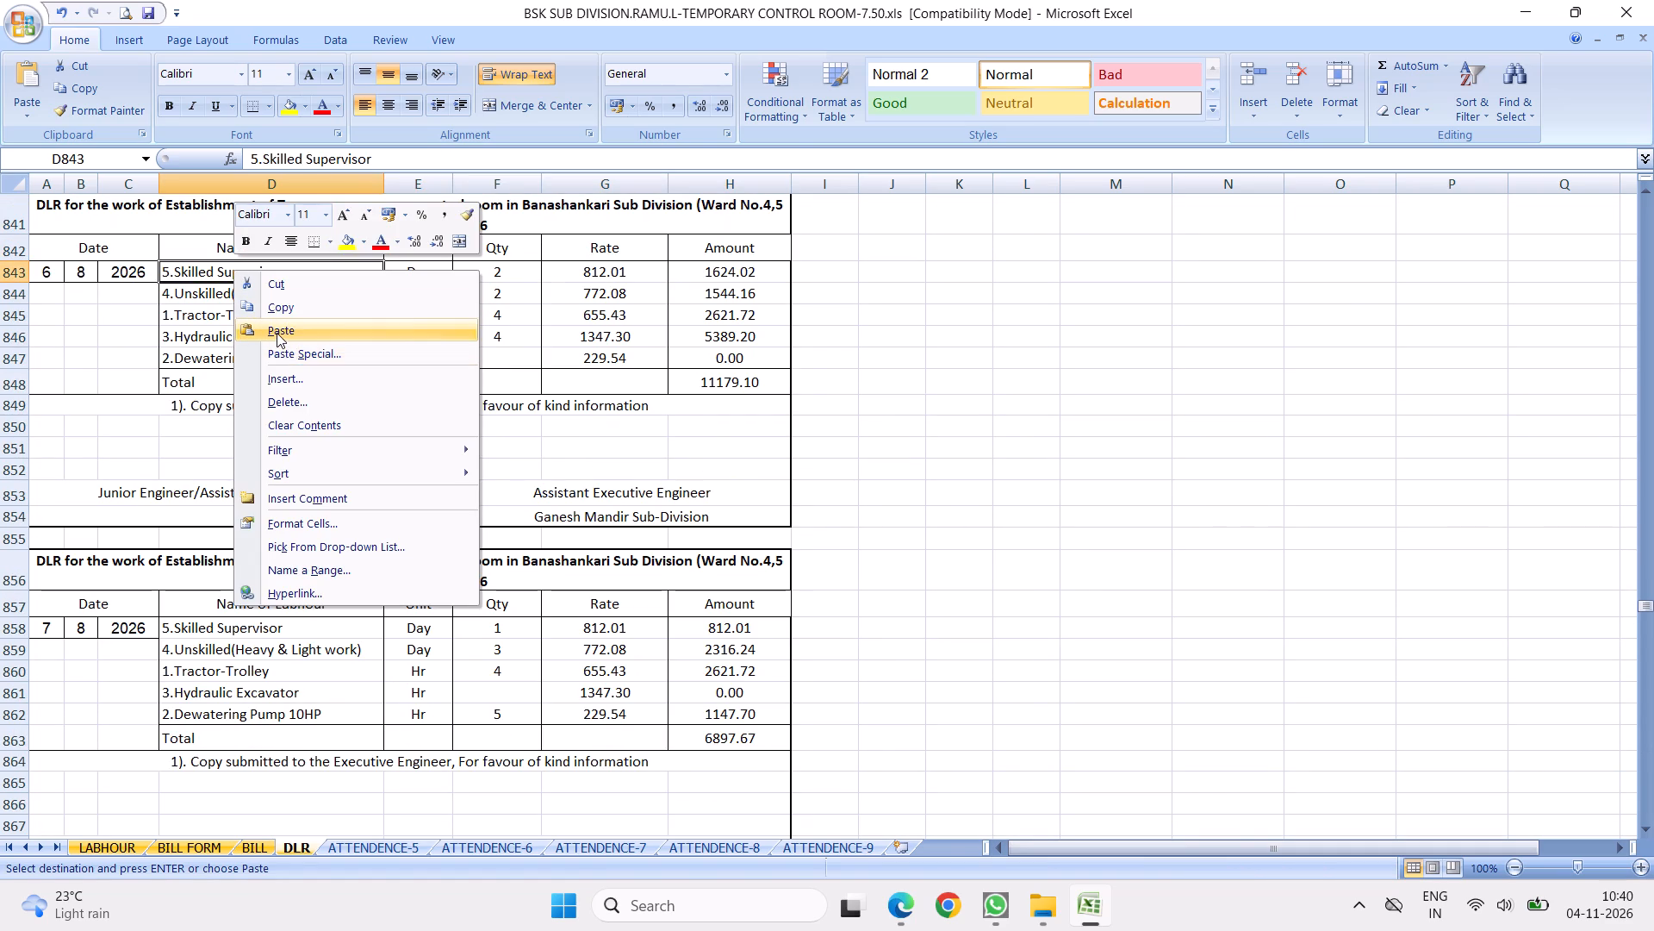
left_click(277, 332)
scroll(314, 524, "down", 4)
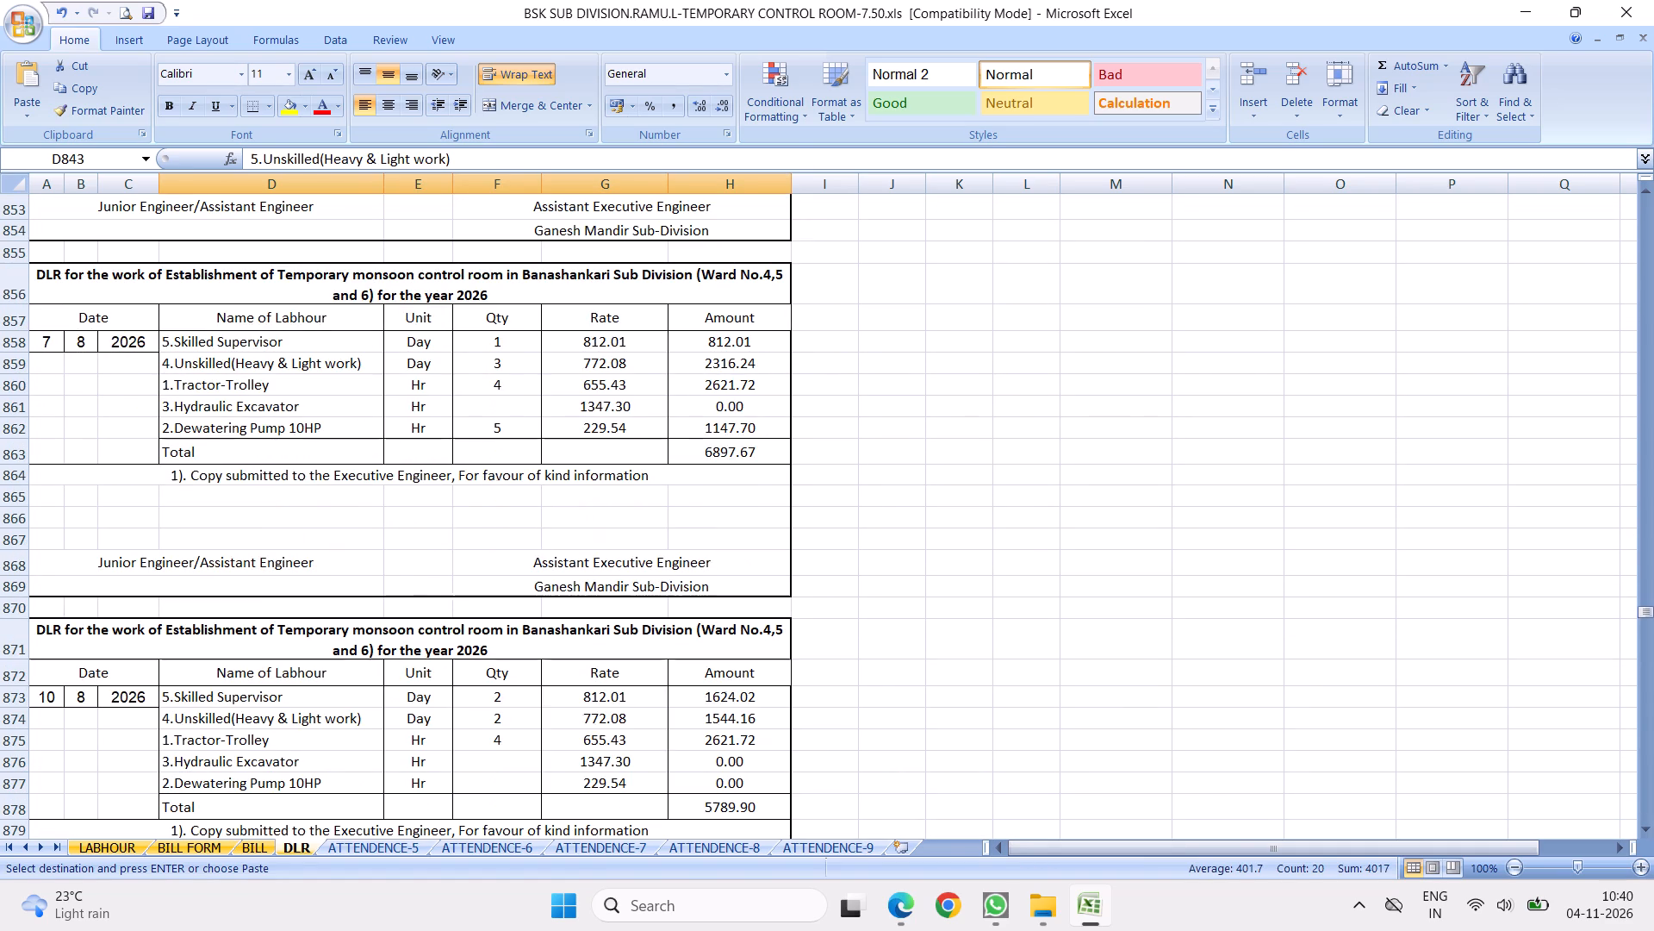
right_click(190, 344)
left_click(233, 399)
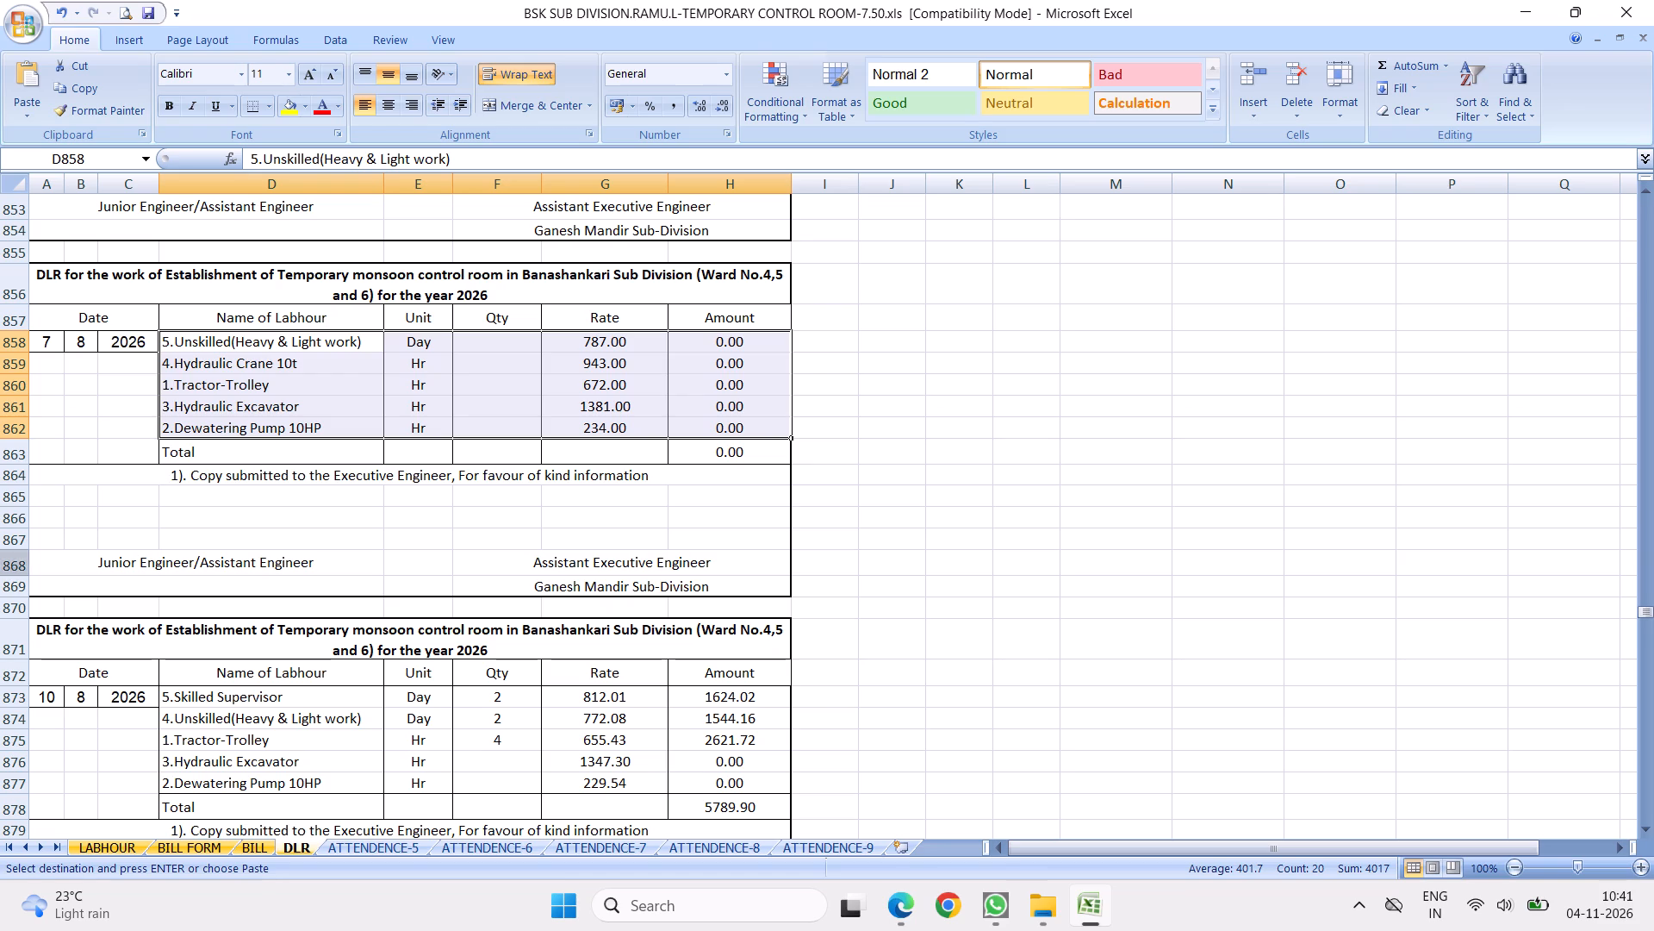
Paste the copied labour rows over those of the 10-8-2026, 11-8-2026 and 12-8-2026 tables, starting at cells D873, D888 and D903.
scroll(311, 496, "down", 3)
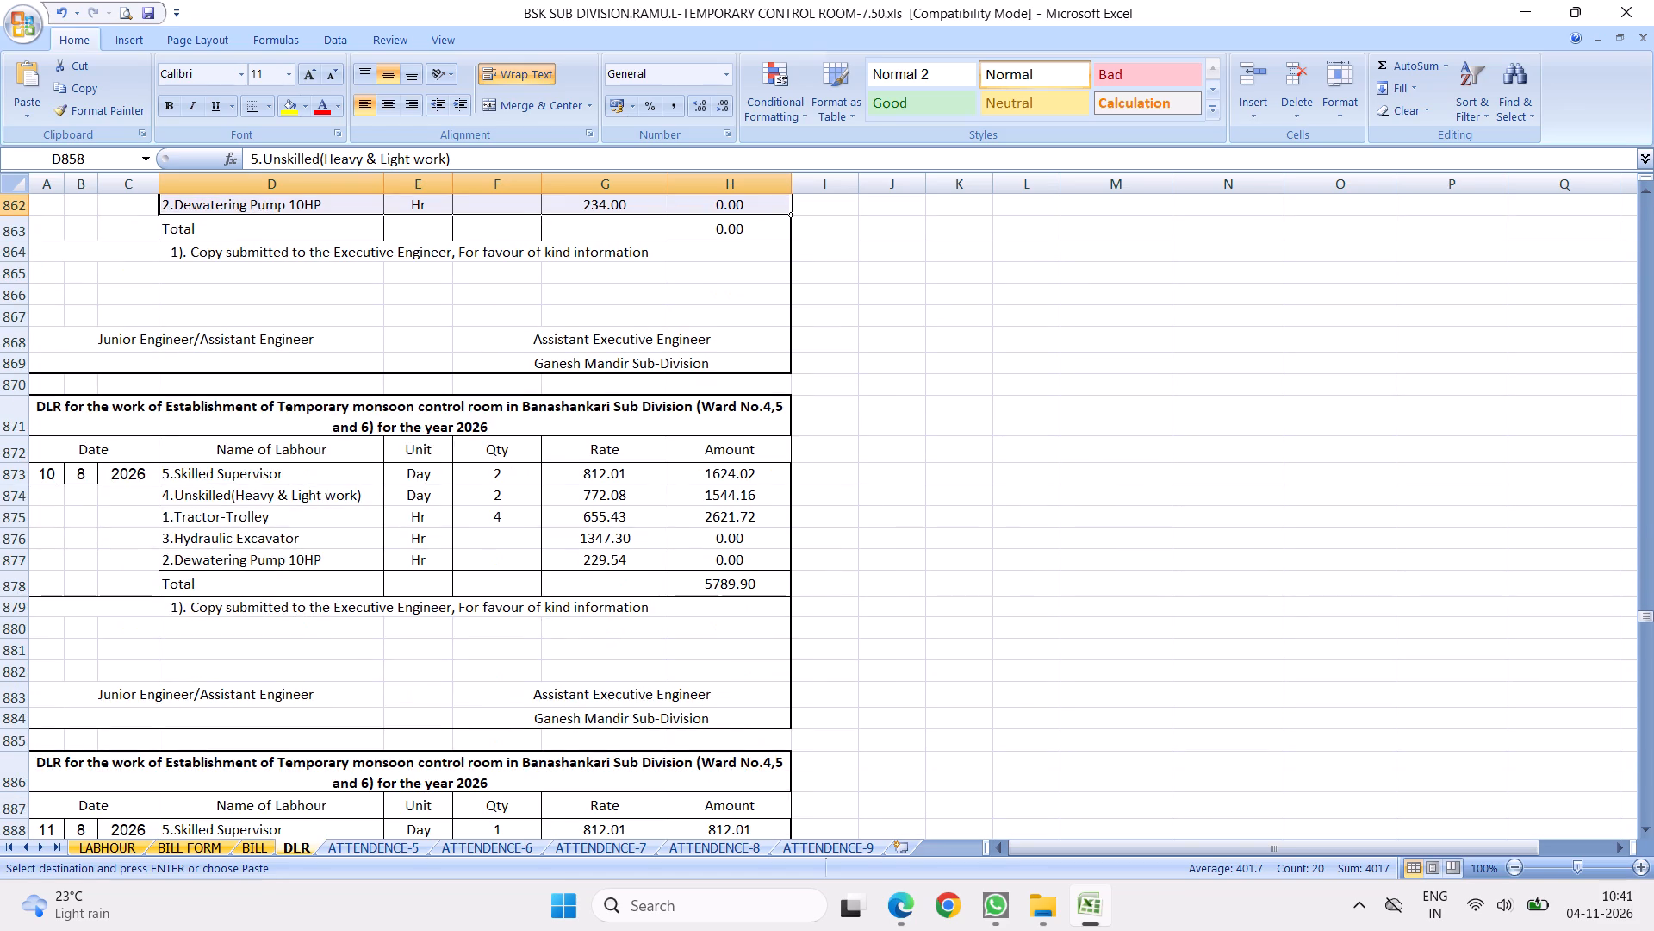
right_click(209, 478)
left_click(255, 534)
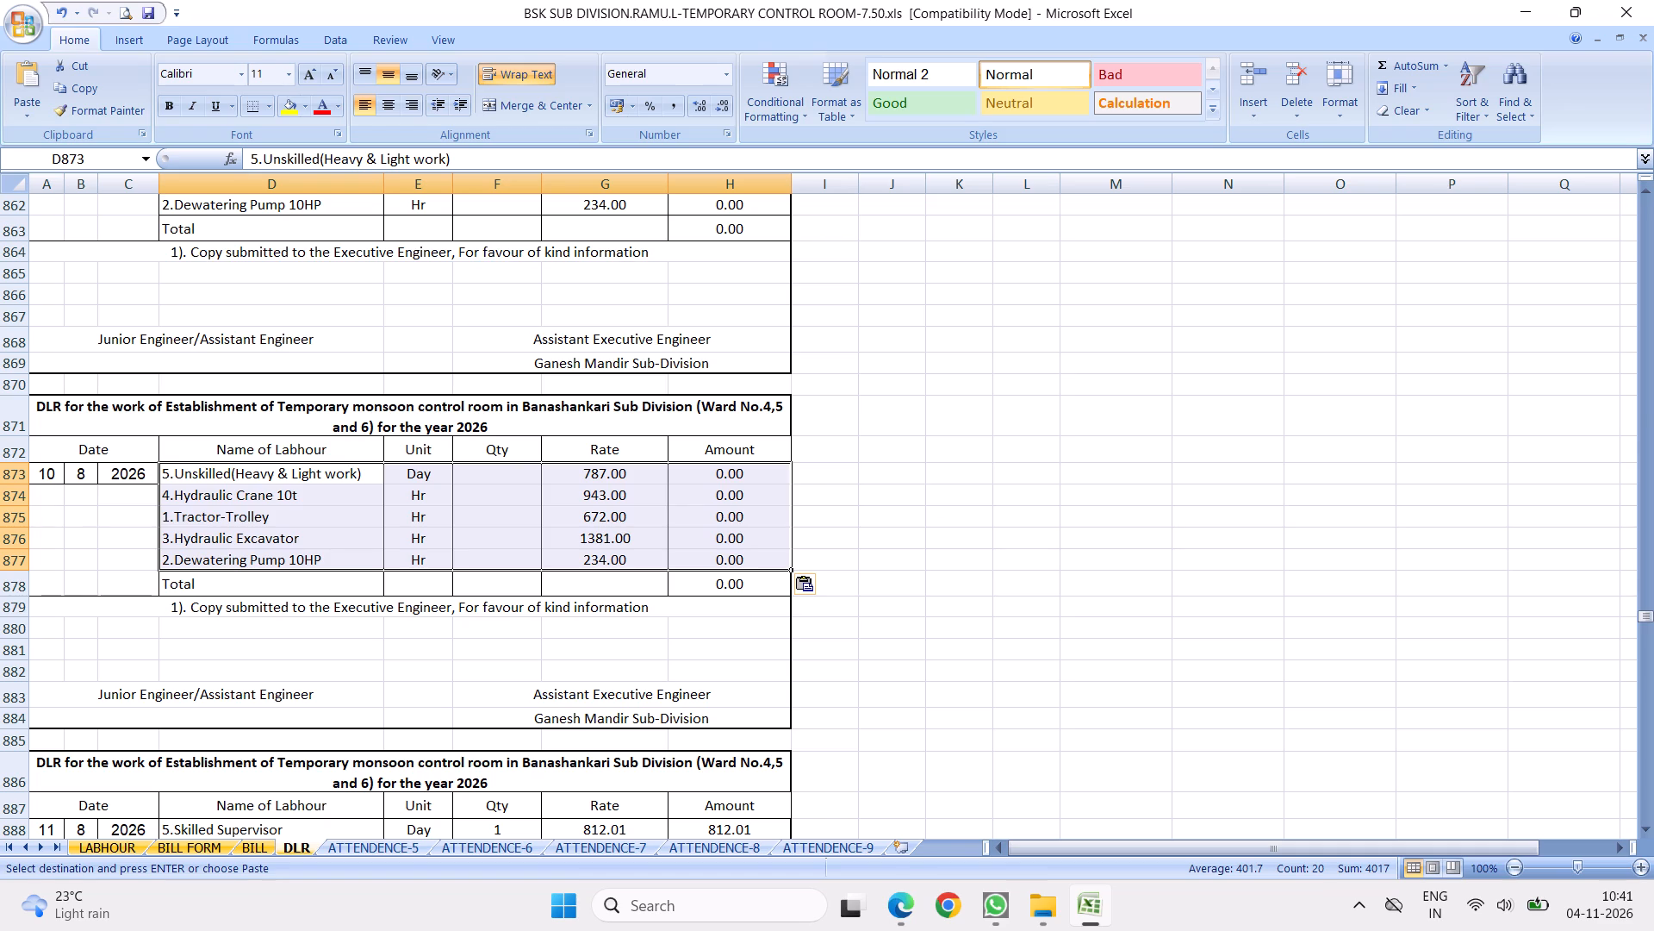
scroll(450, 501, "down", 4)
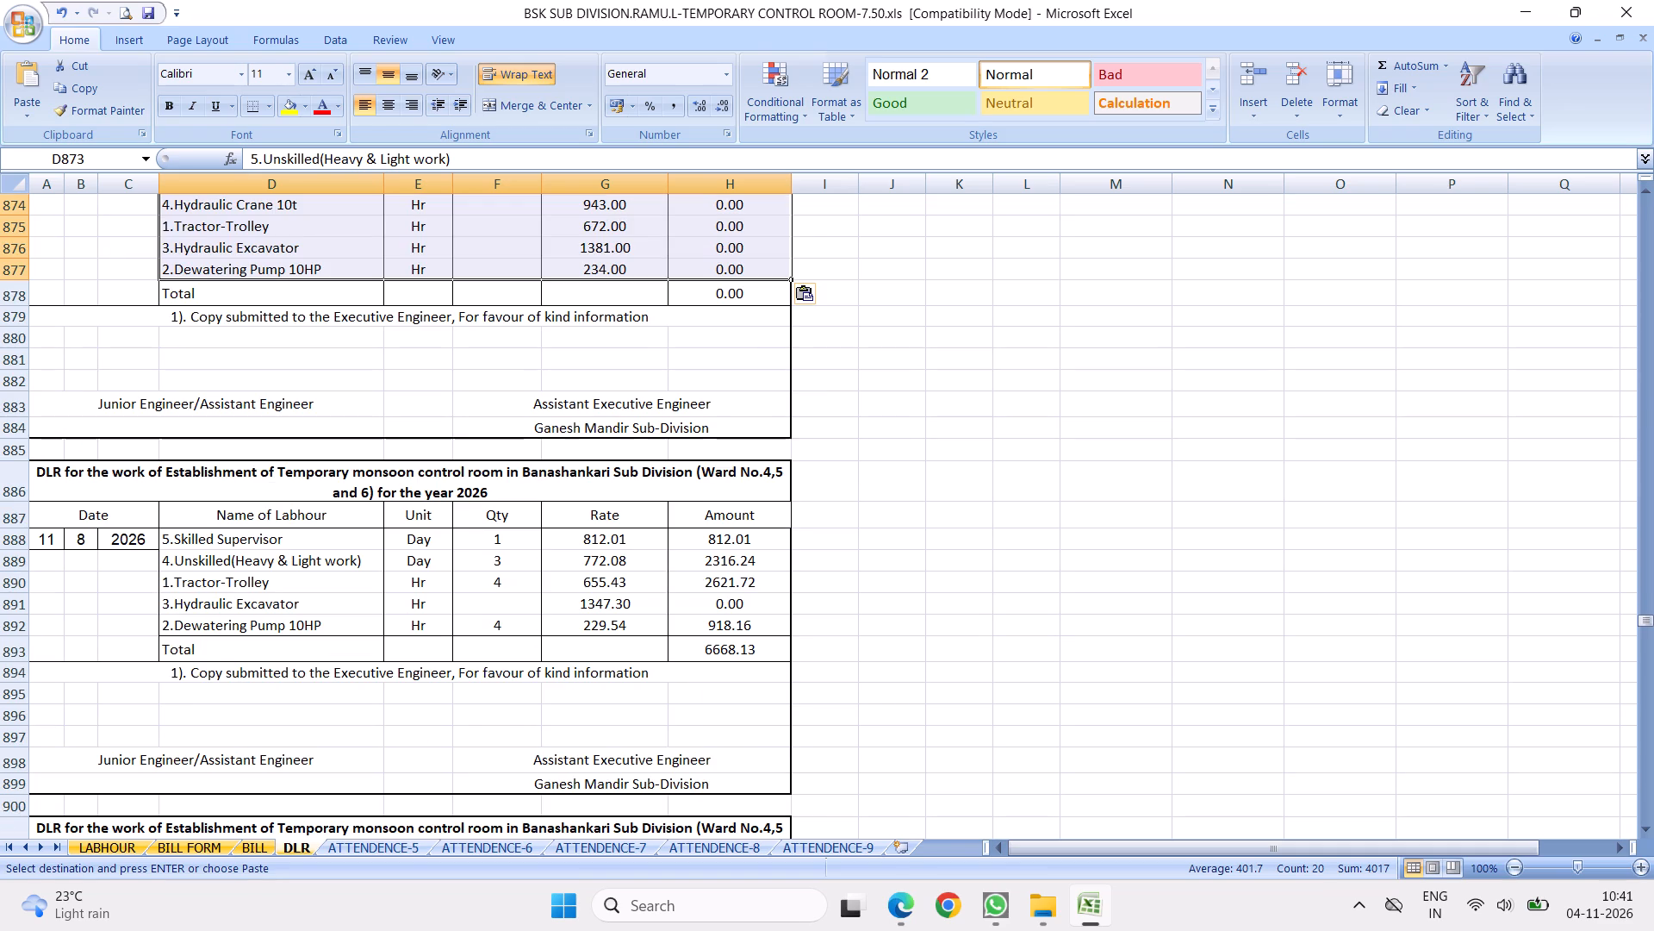
right_click(185, 543)
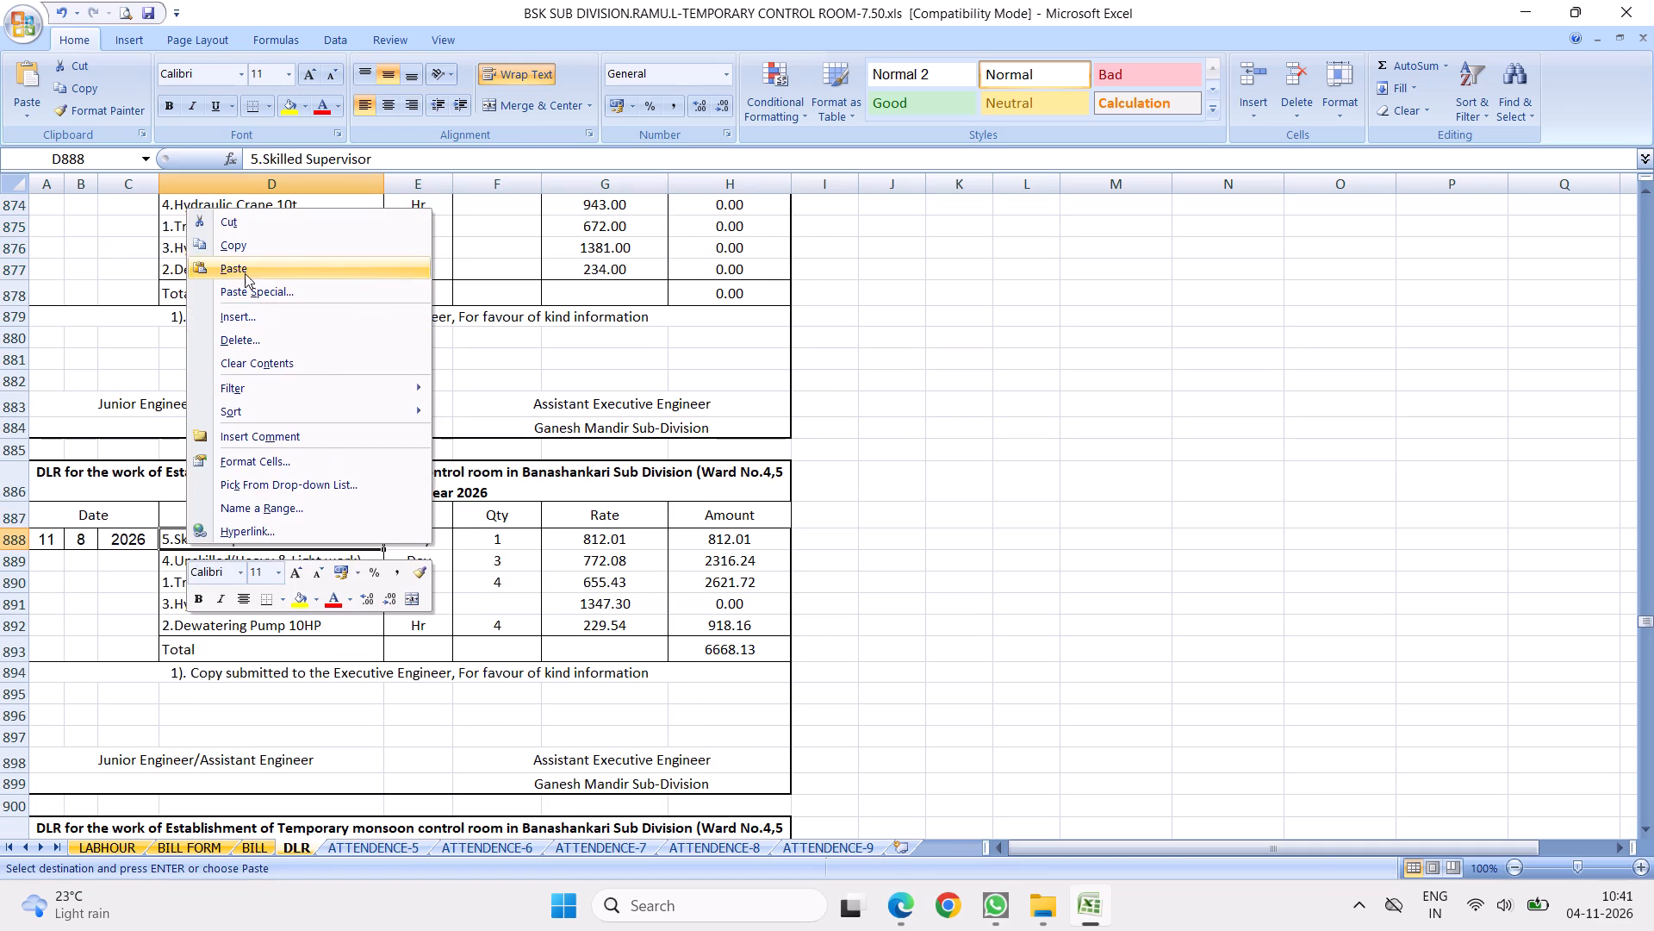
left_click(240, 269)
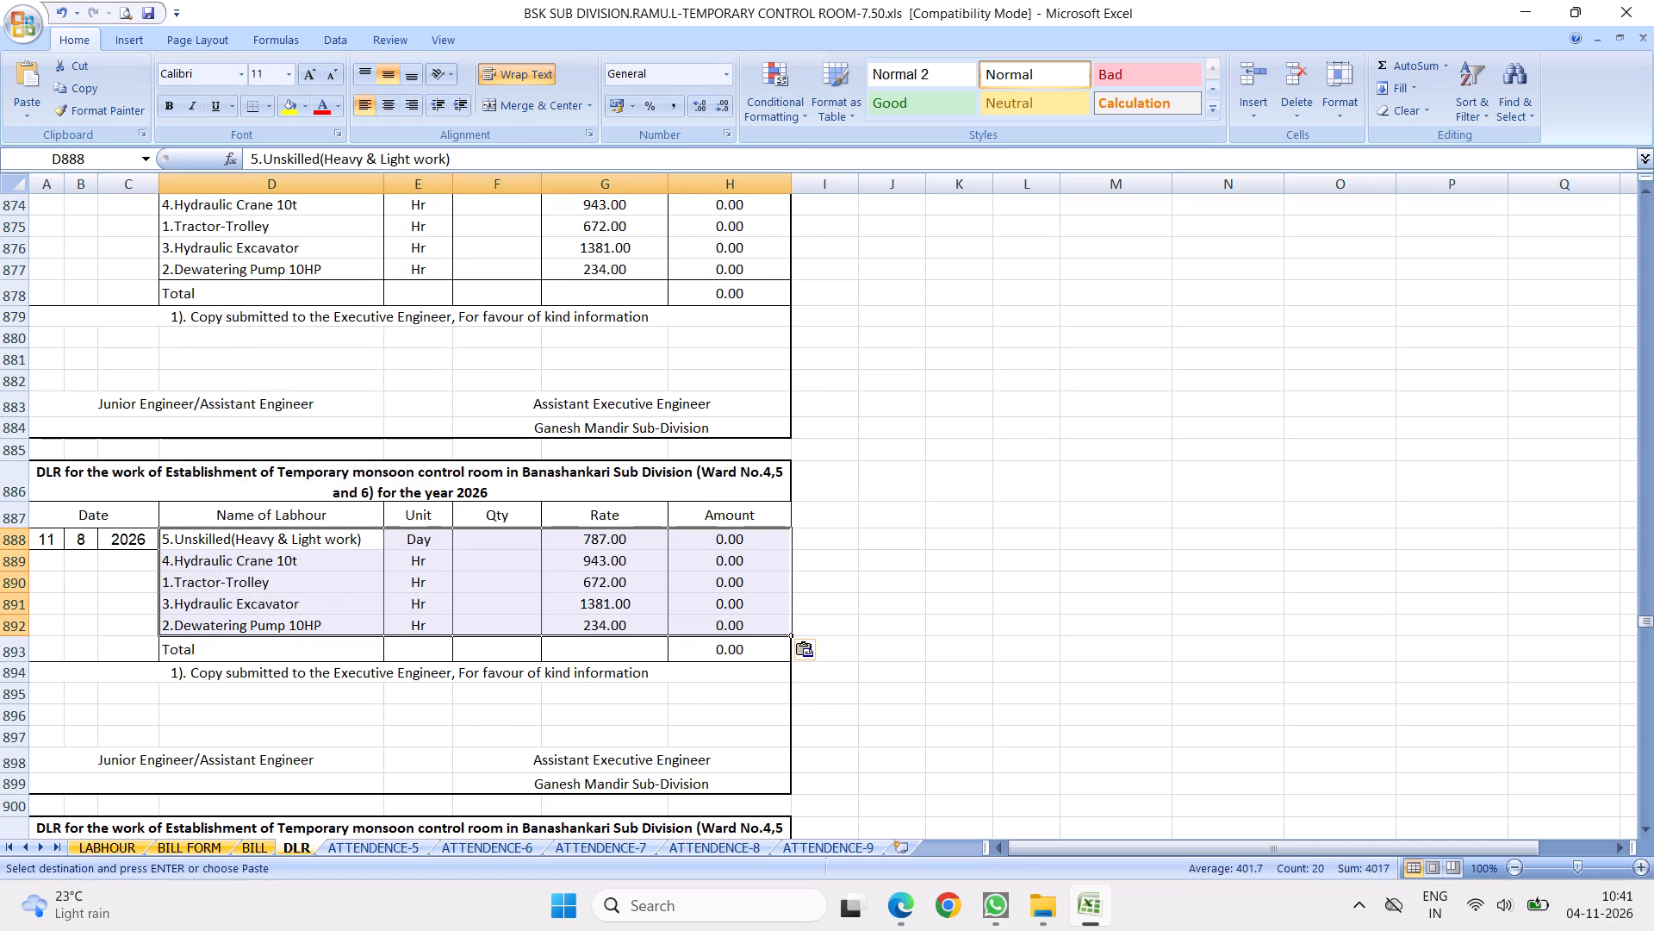
scroll(370, 513, "down", 5)
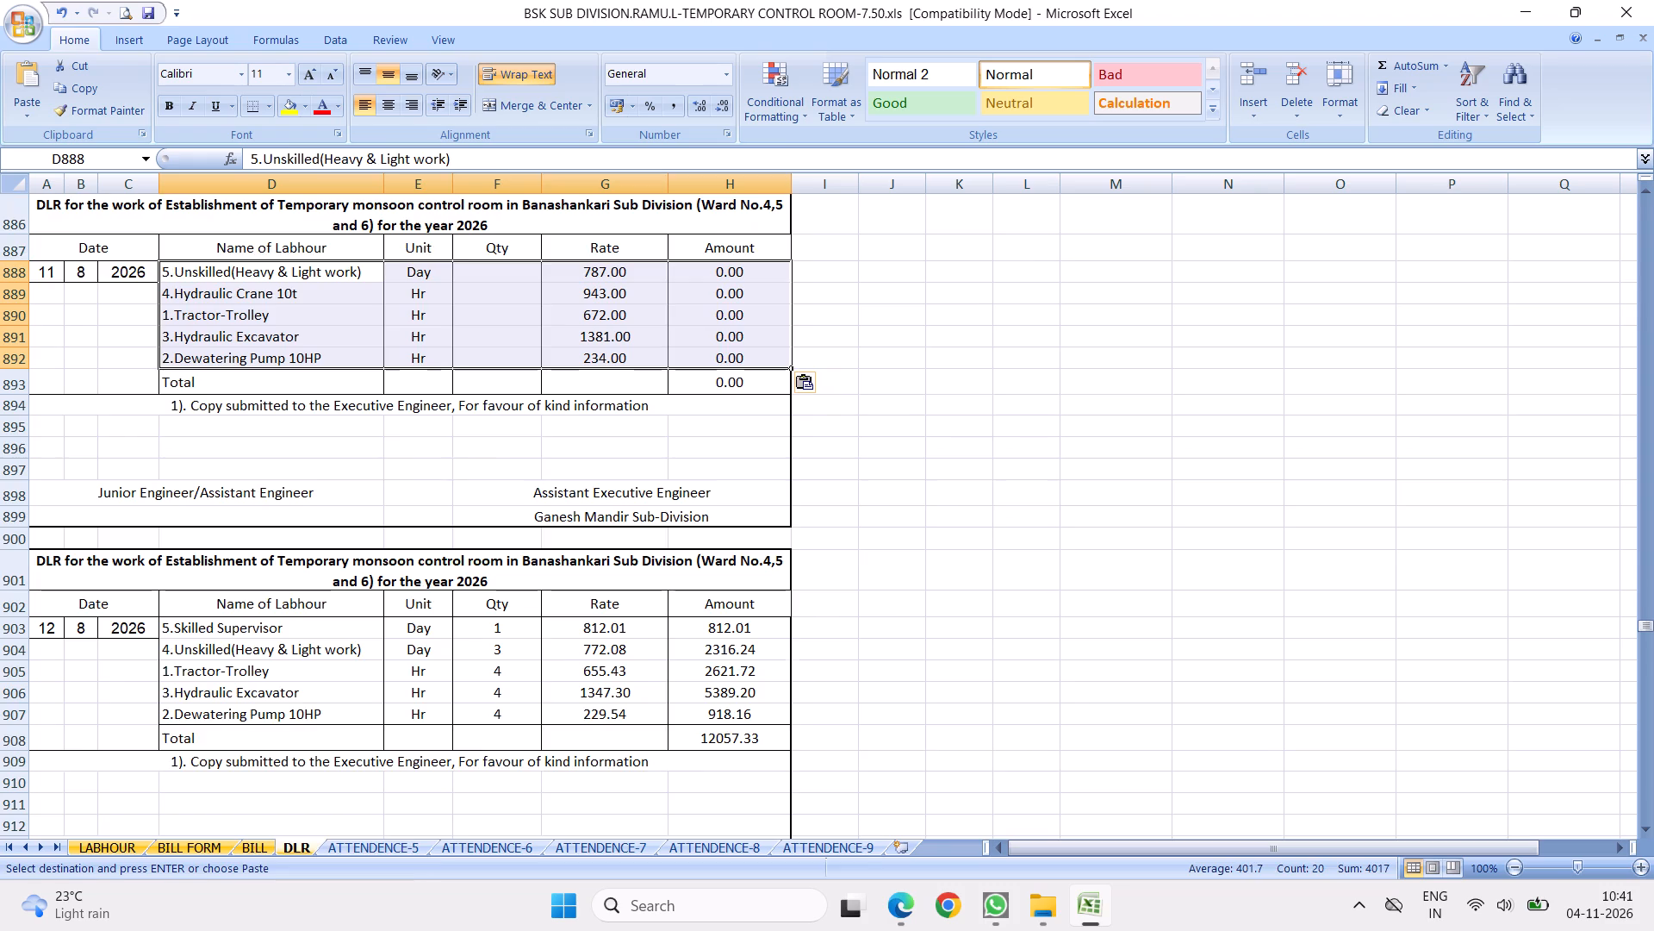
right_click(194, 533)
left_click(252, 590)
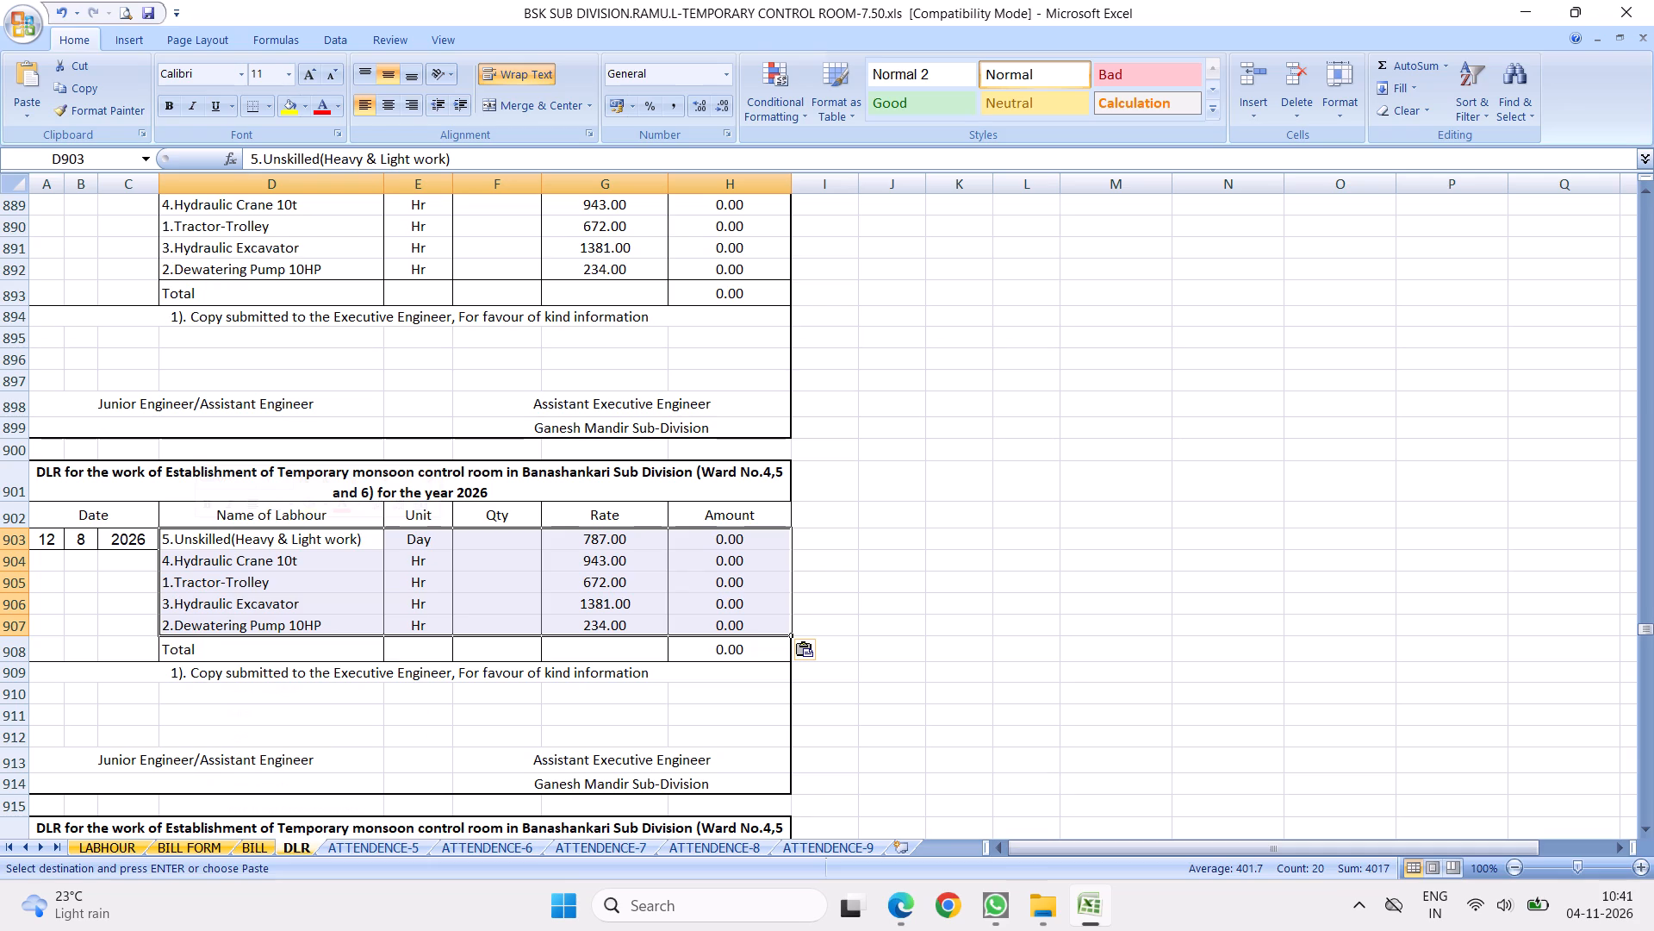
Paste the copied labour rows over those of the 13-8-2026, 14-8-2026 and 17-8-2026 tables, starting at cells D918, D933 and D948.
scroll(506, 466, "down", 7)
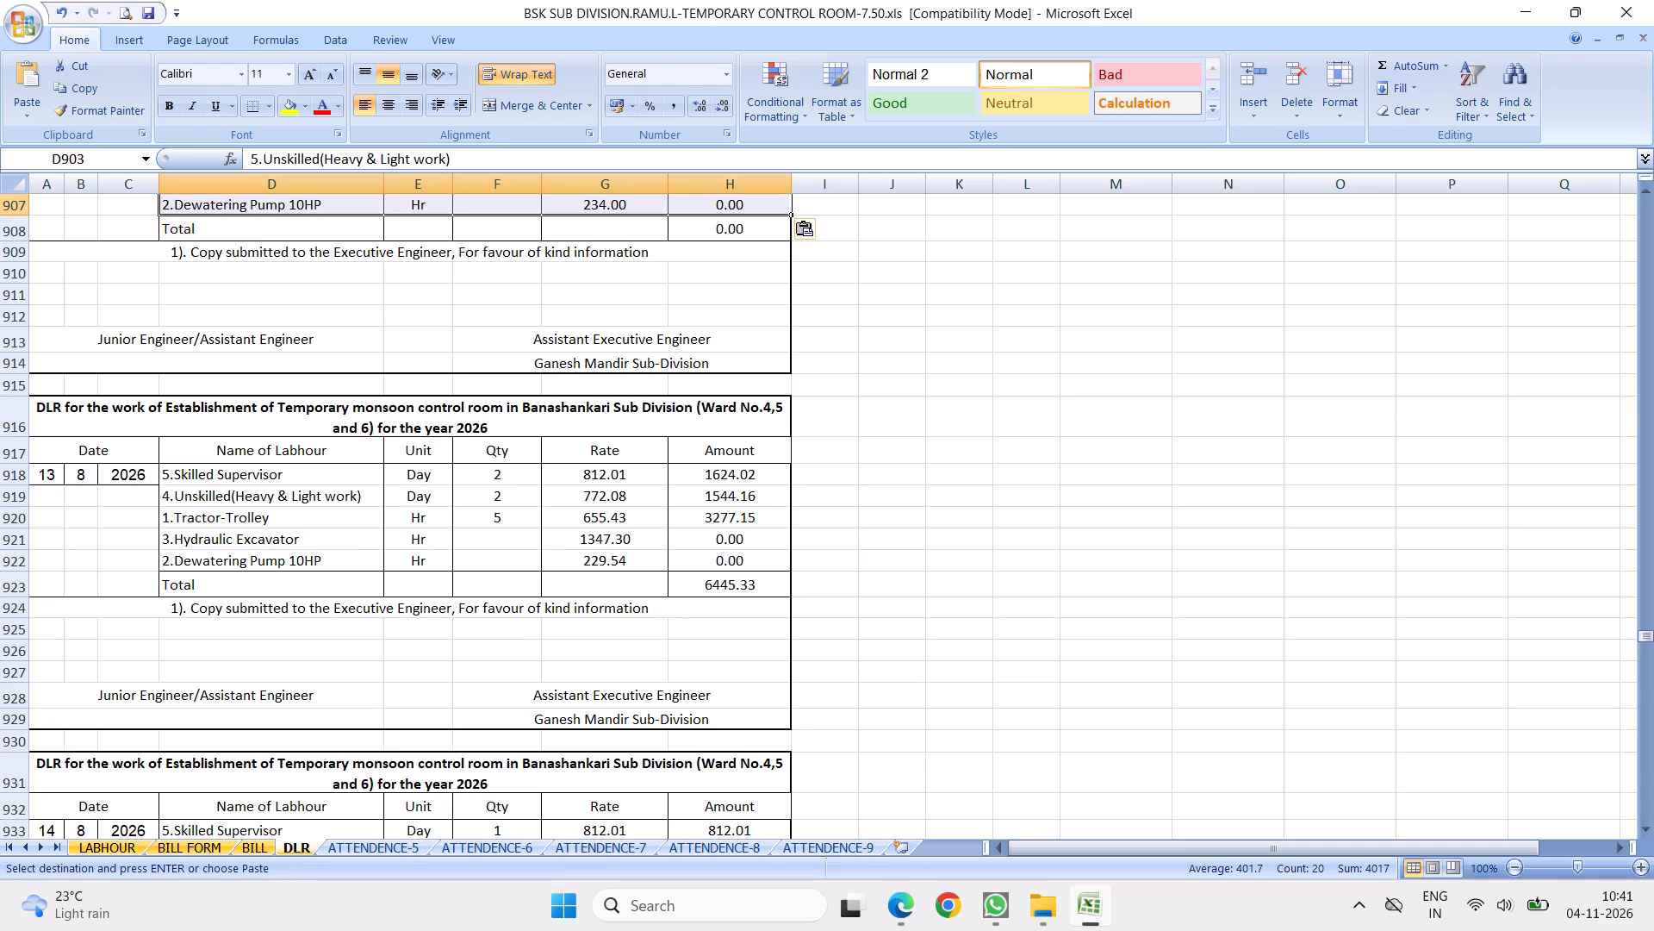
right_click(225, 468)
left_click(273, 528)
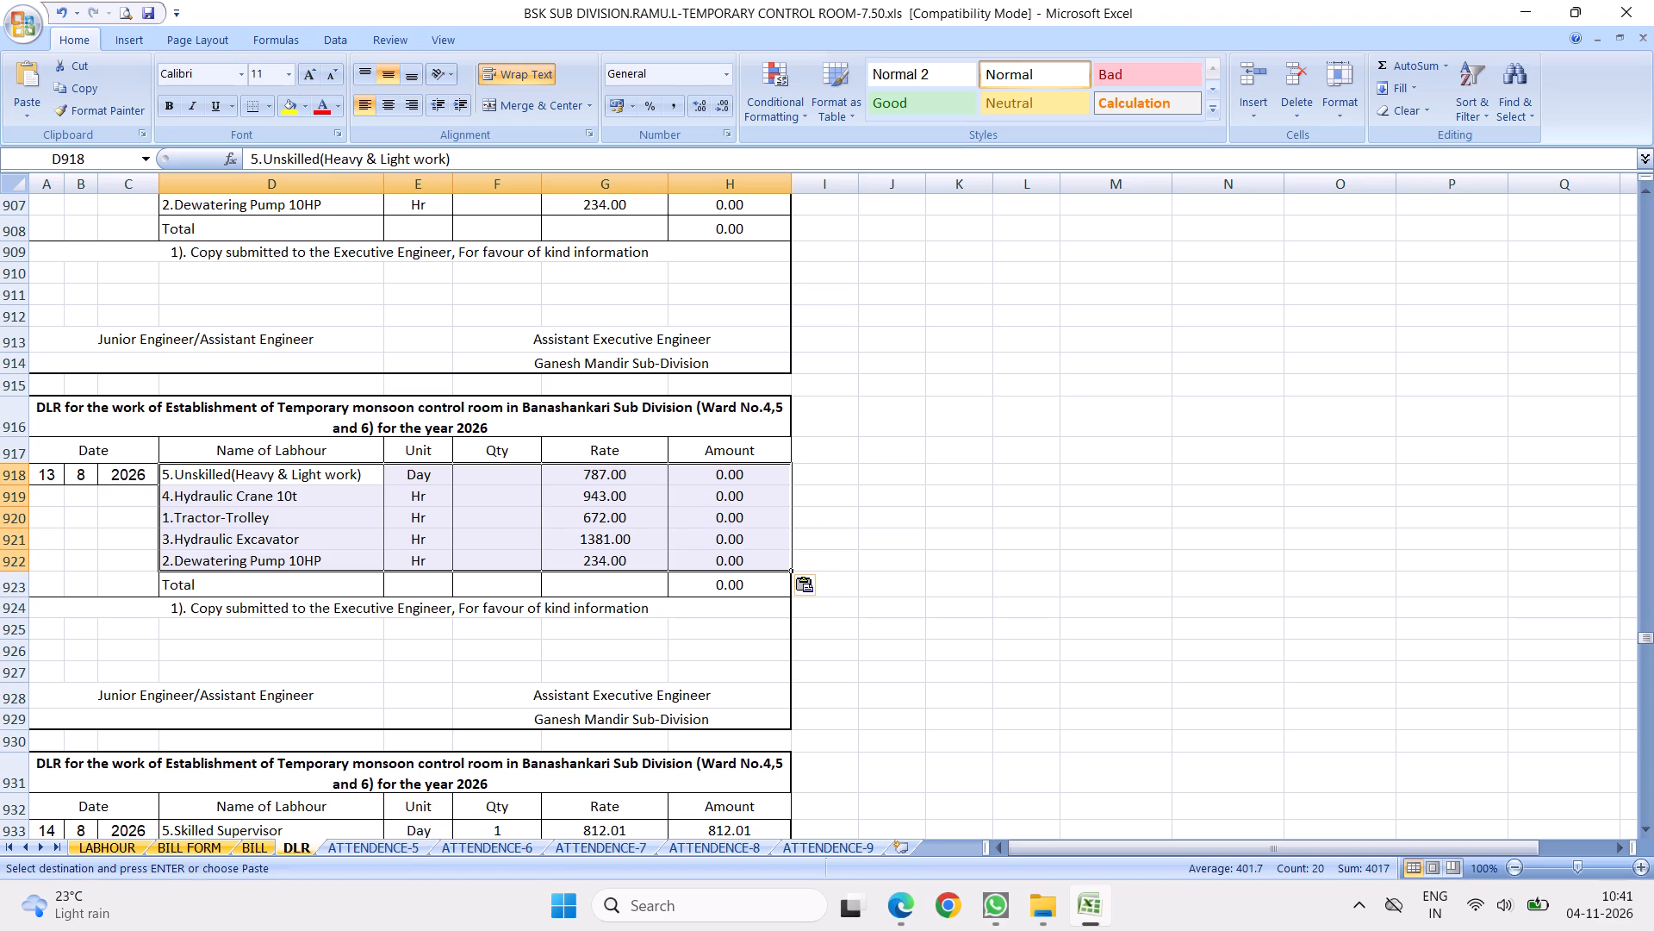
scroll(490, 471, "down", 4)
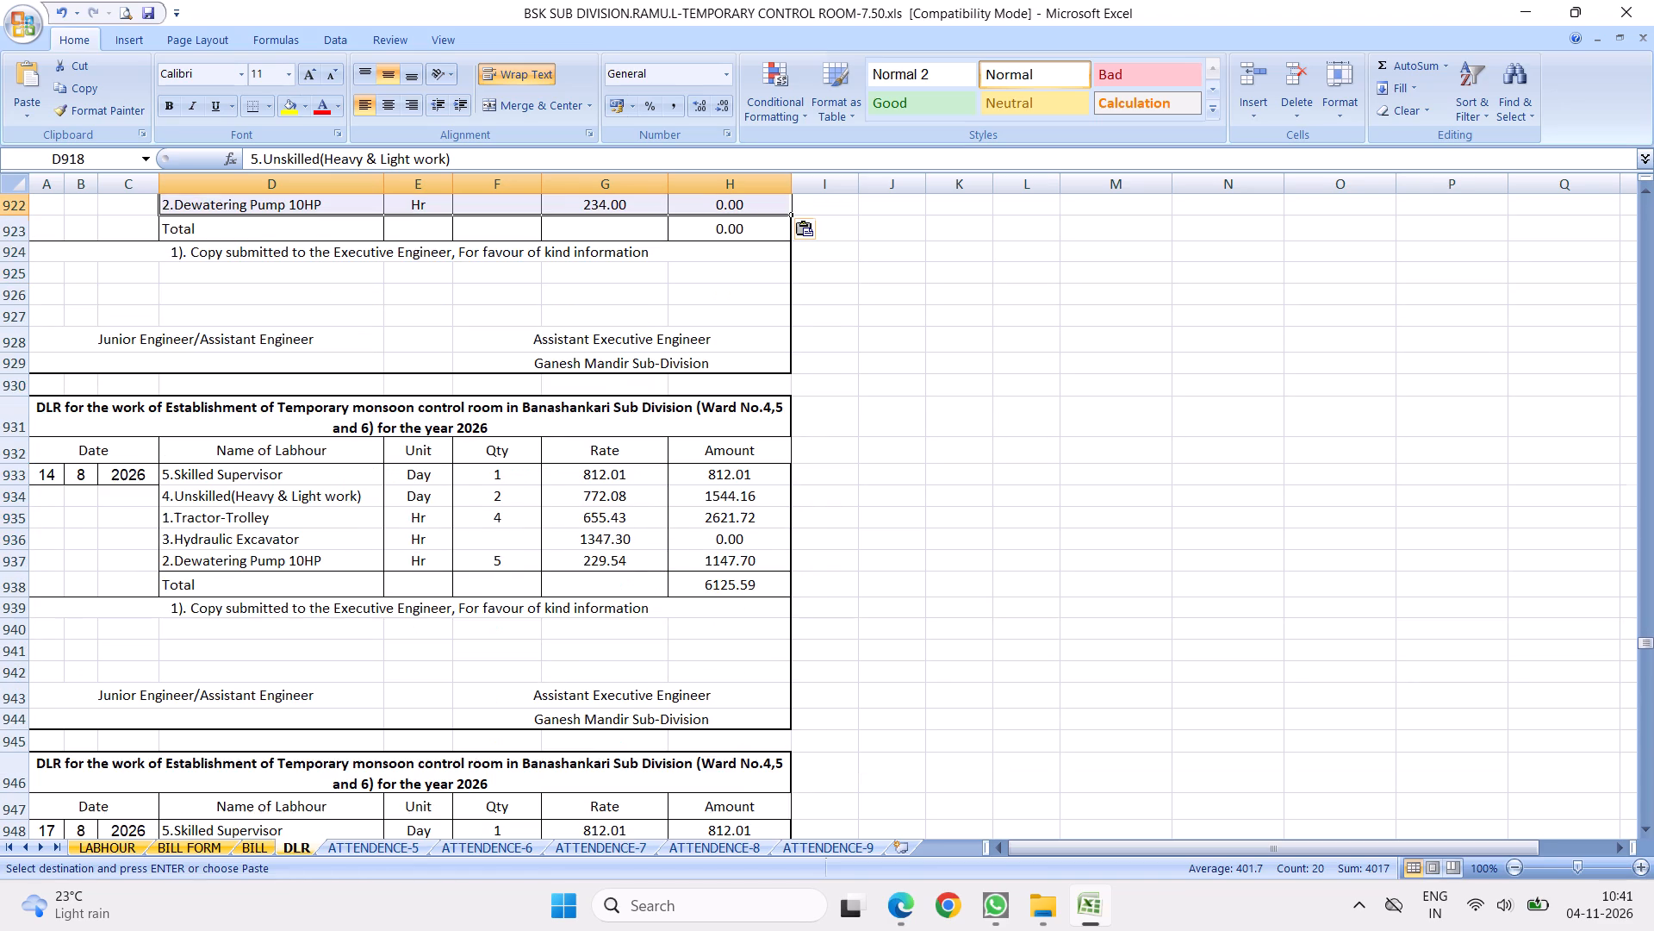
scroll(480, 475, "down", 1)
right_click(192, 468)
left_click(247, 521)
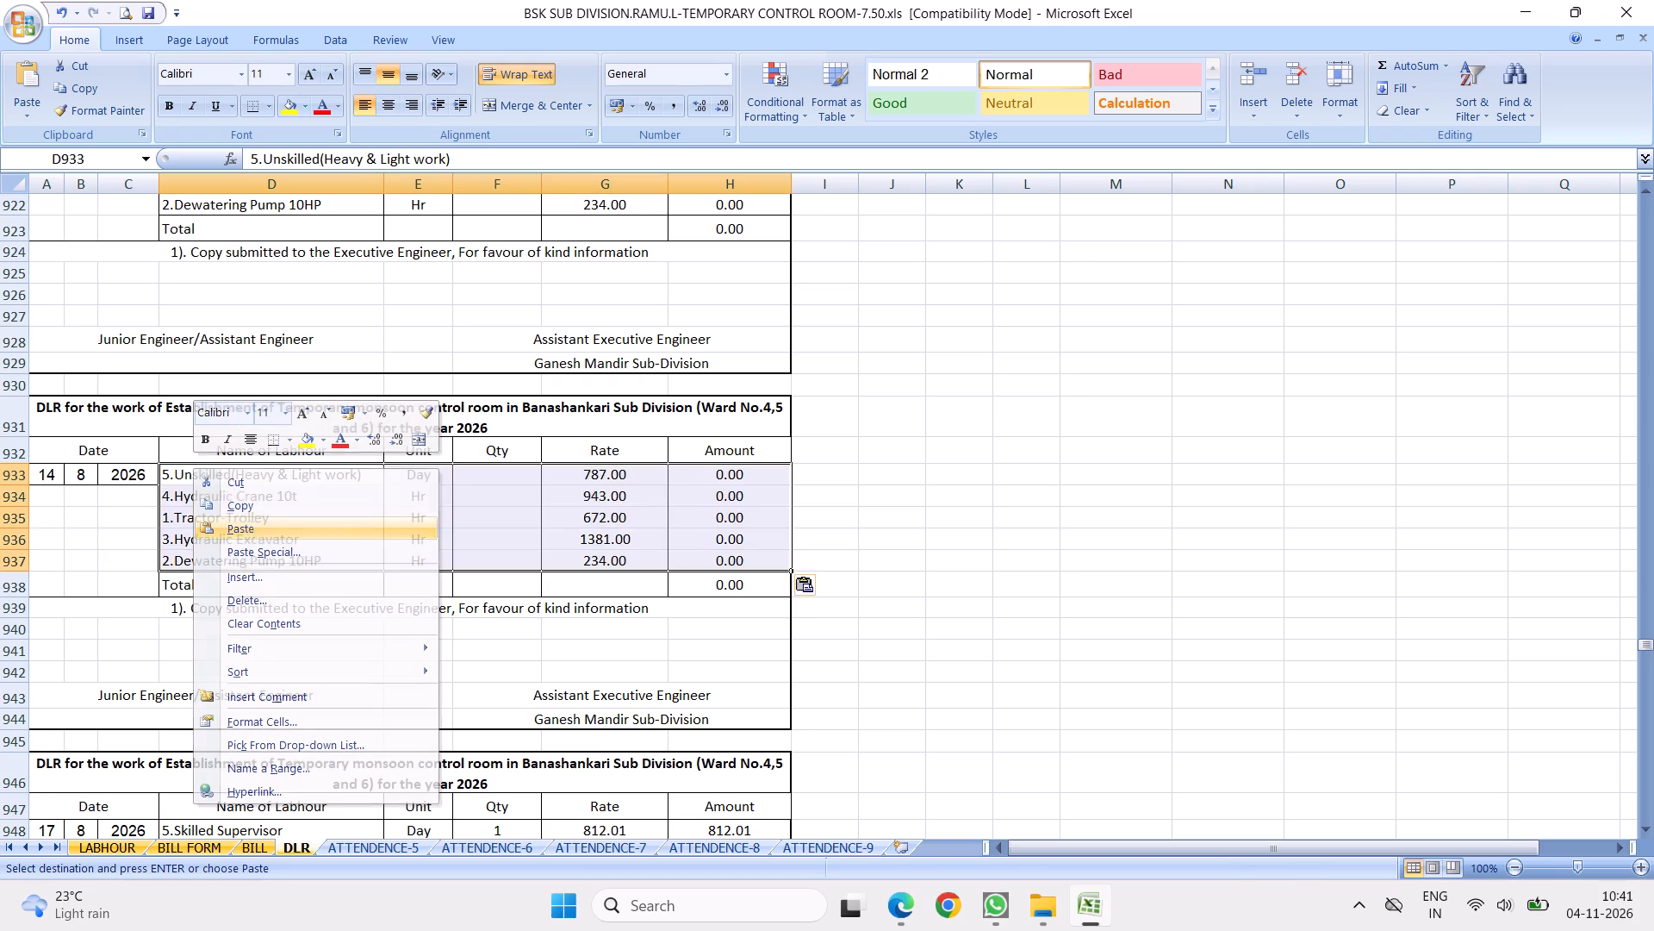
scroll(417, 538, "down", 5)
right_click(205, 479)
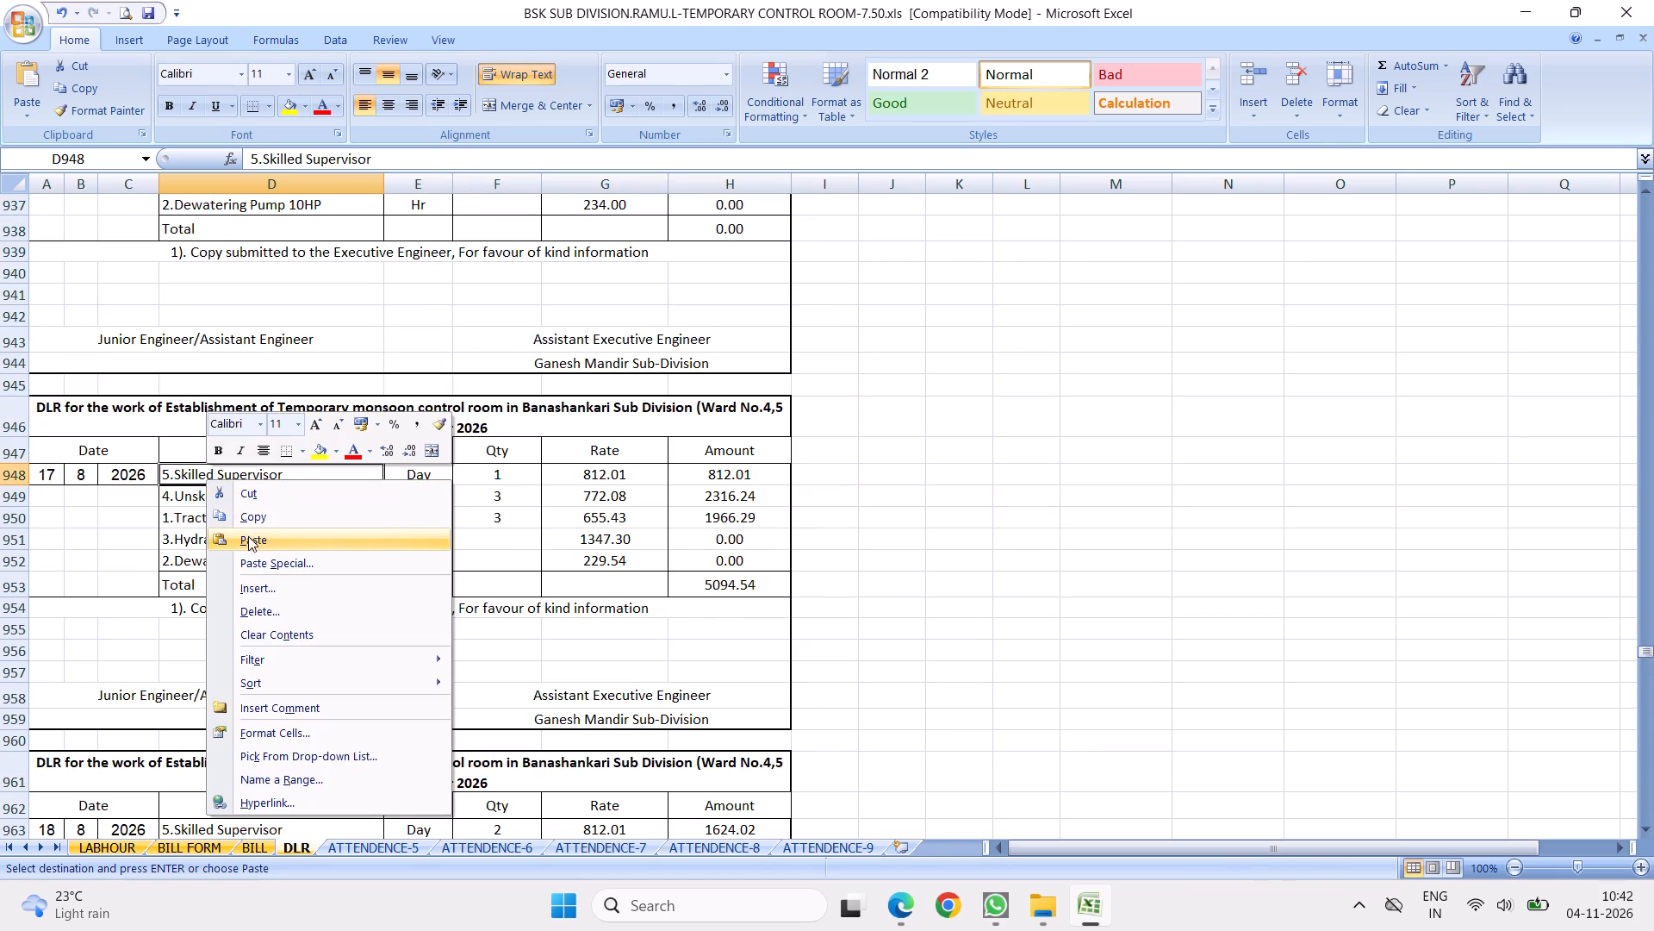
left_click(254, 547)
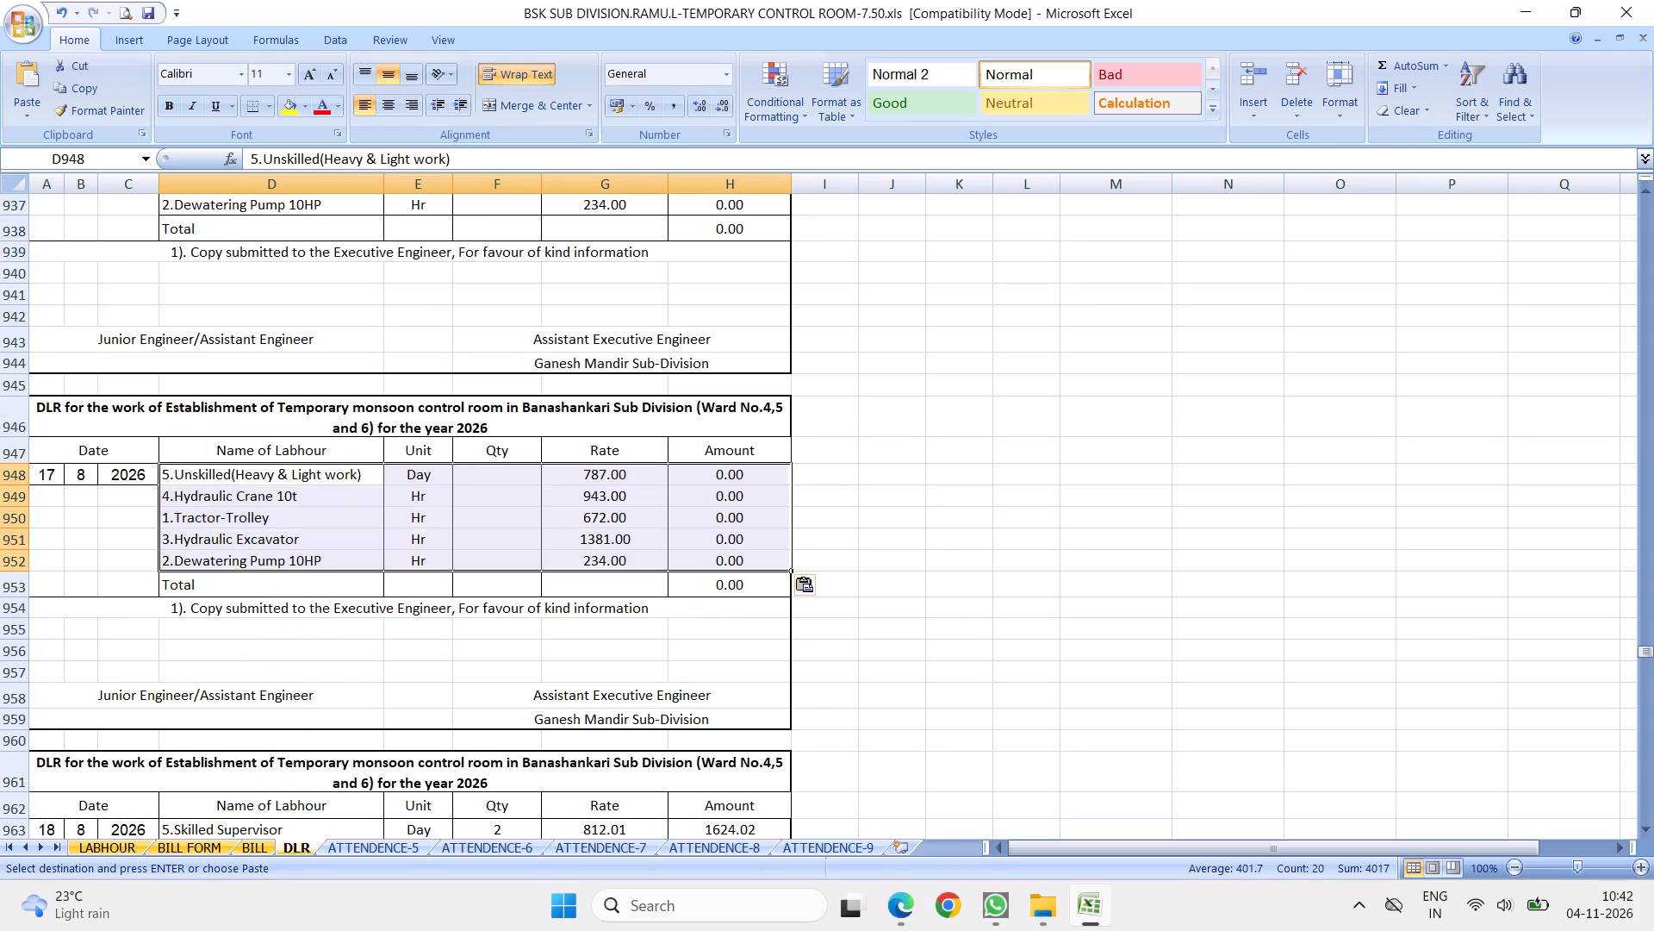
Paste the copied labour rows over those of the 18-8-2026, 19-8-2026 and 20-8-2026 tables, starting at cells D963, D978 and D993.
scroll(374, 491, "down", 3)
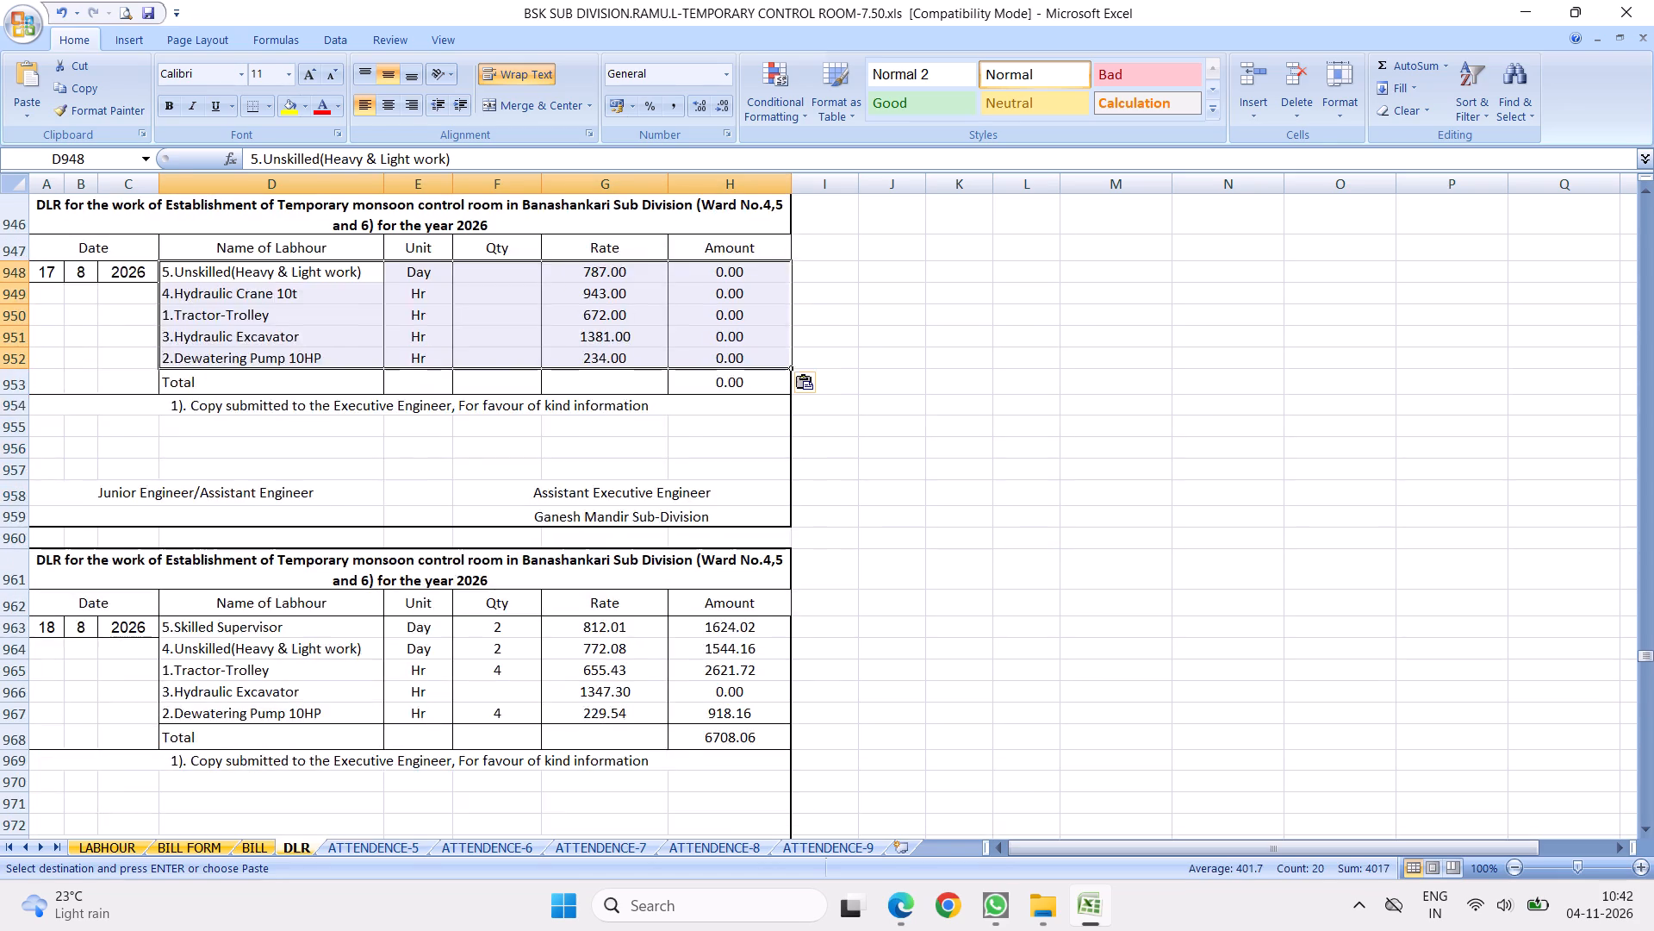
scroll(356, 450, "down", 2)
right_click(202, 470)
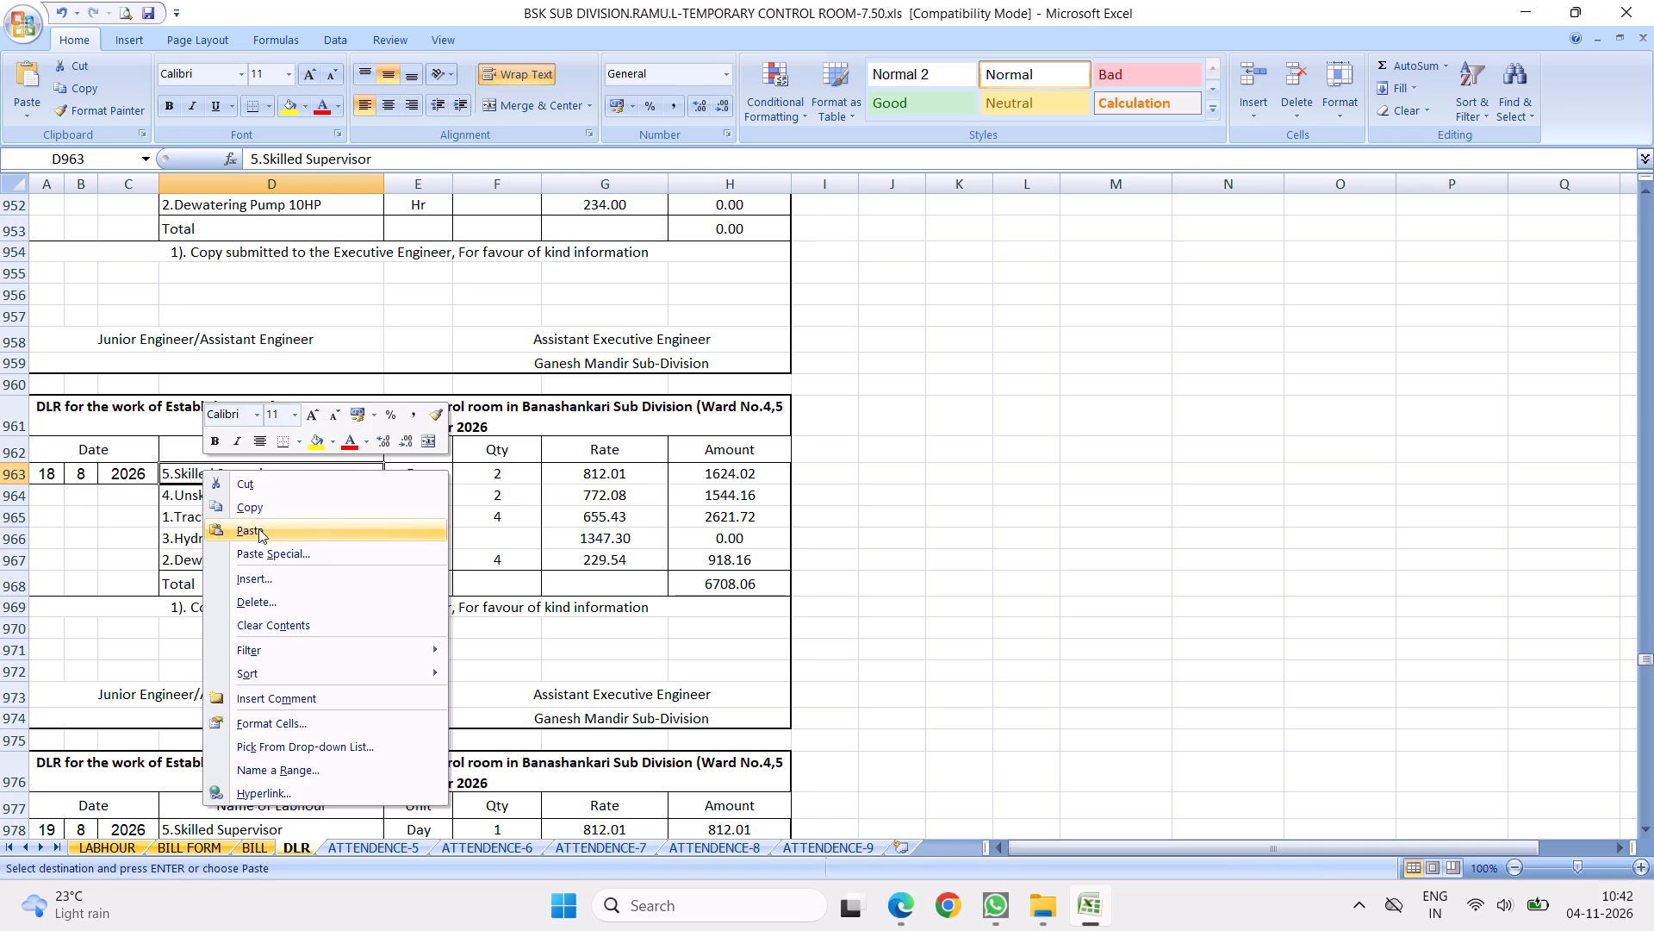
left_click(258, 530)
scroll(422, 553, "down", 4)
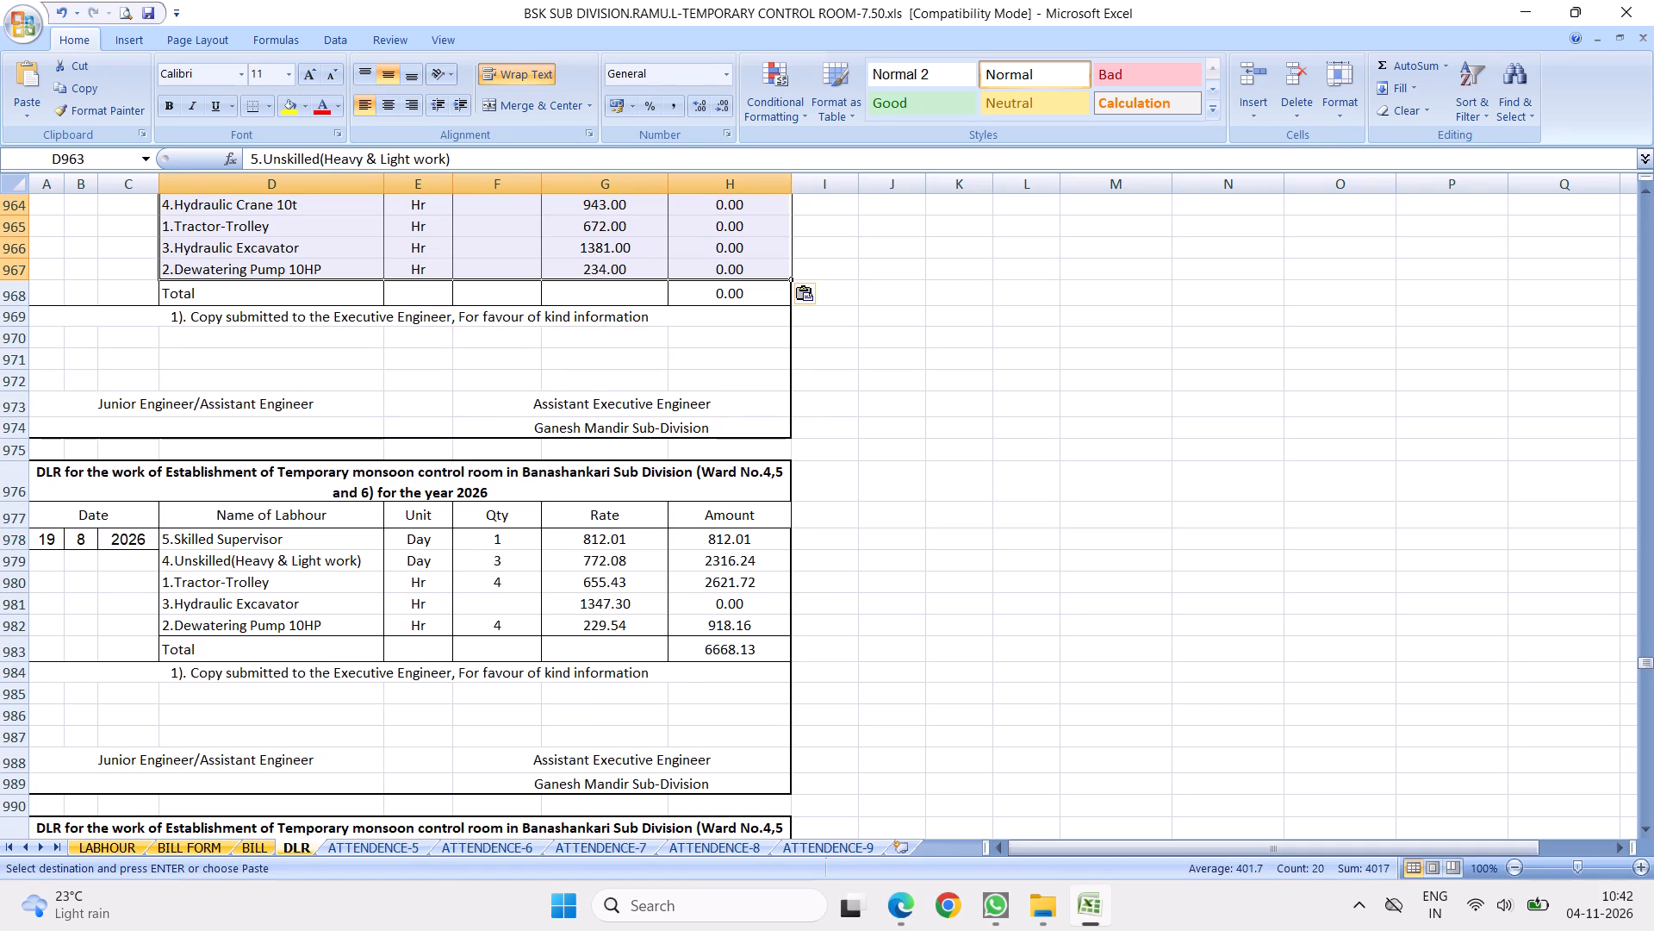
right_click(194, 540)
left_click(233, 597)
scroll(358, 547, "down", 6)
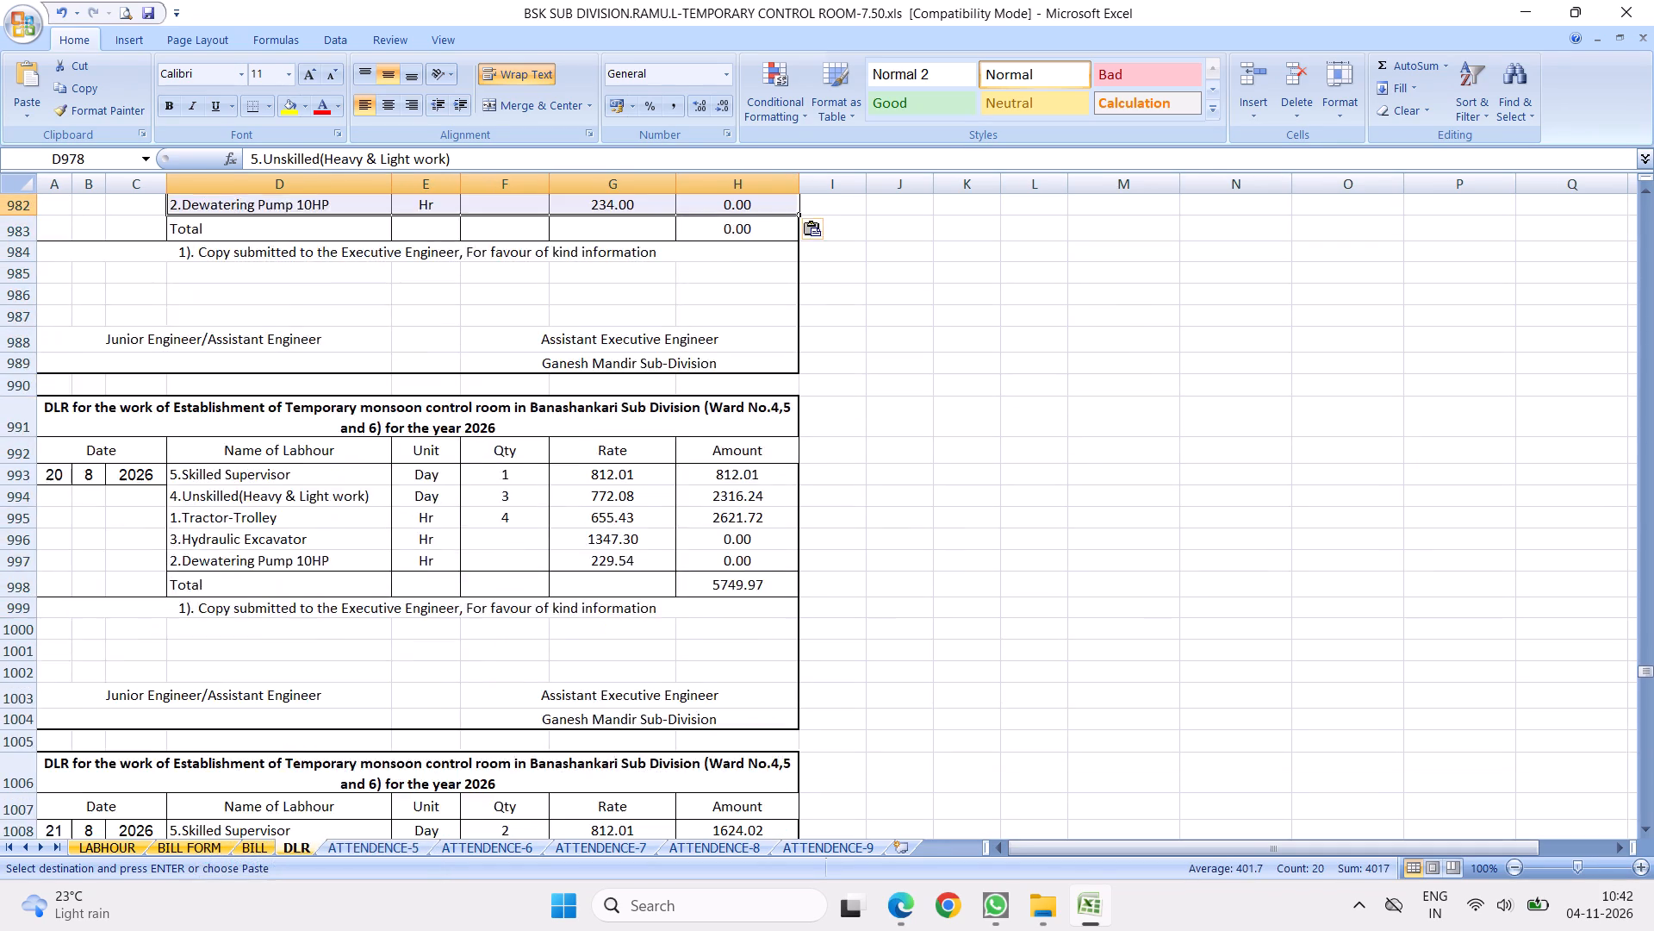
scroll(393, 479, "down", 1)
right_click(280, 402)
left_click(330, 465)
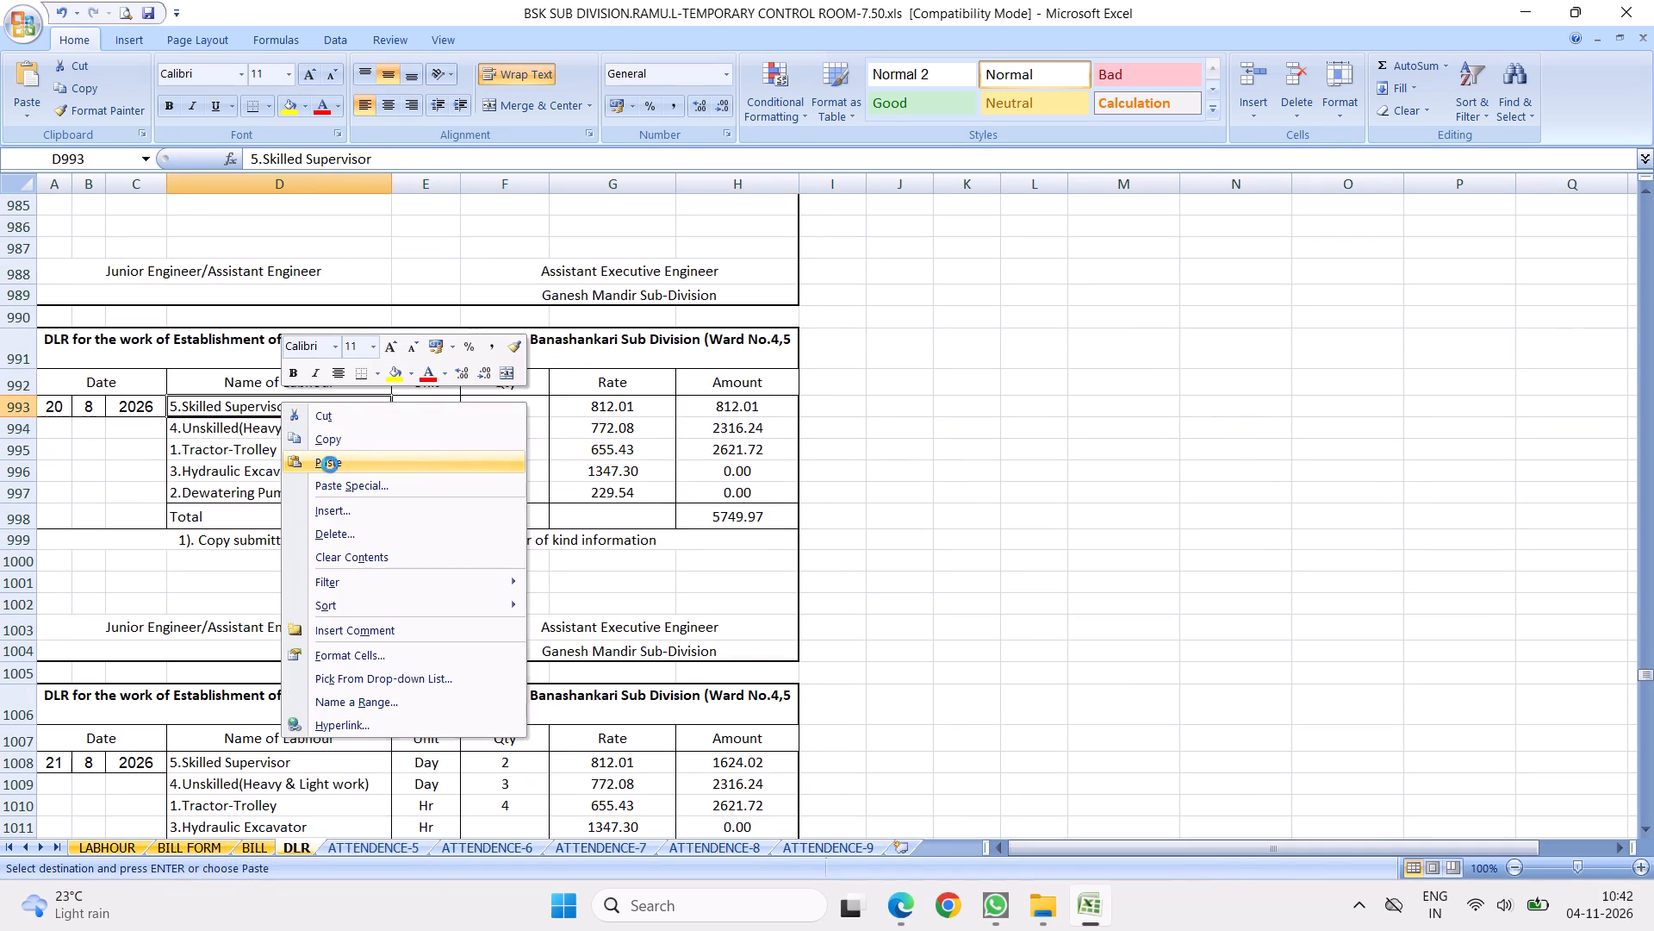
Paste the copied labour rows over those of the 21-8-2026, 24-8-2026 and 25-8-2026 tables, starting at cells D1008, D1023 and D1038.
scroll(362, 484, "down", 5)
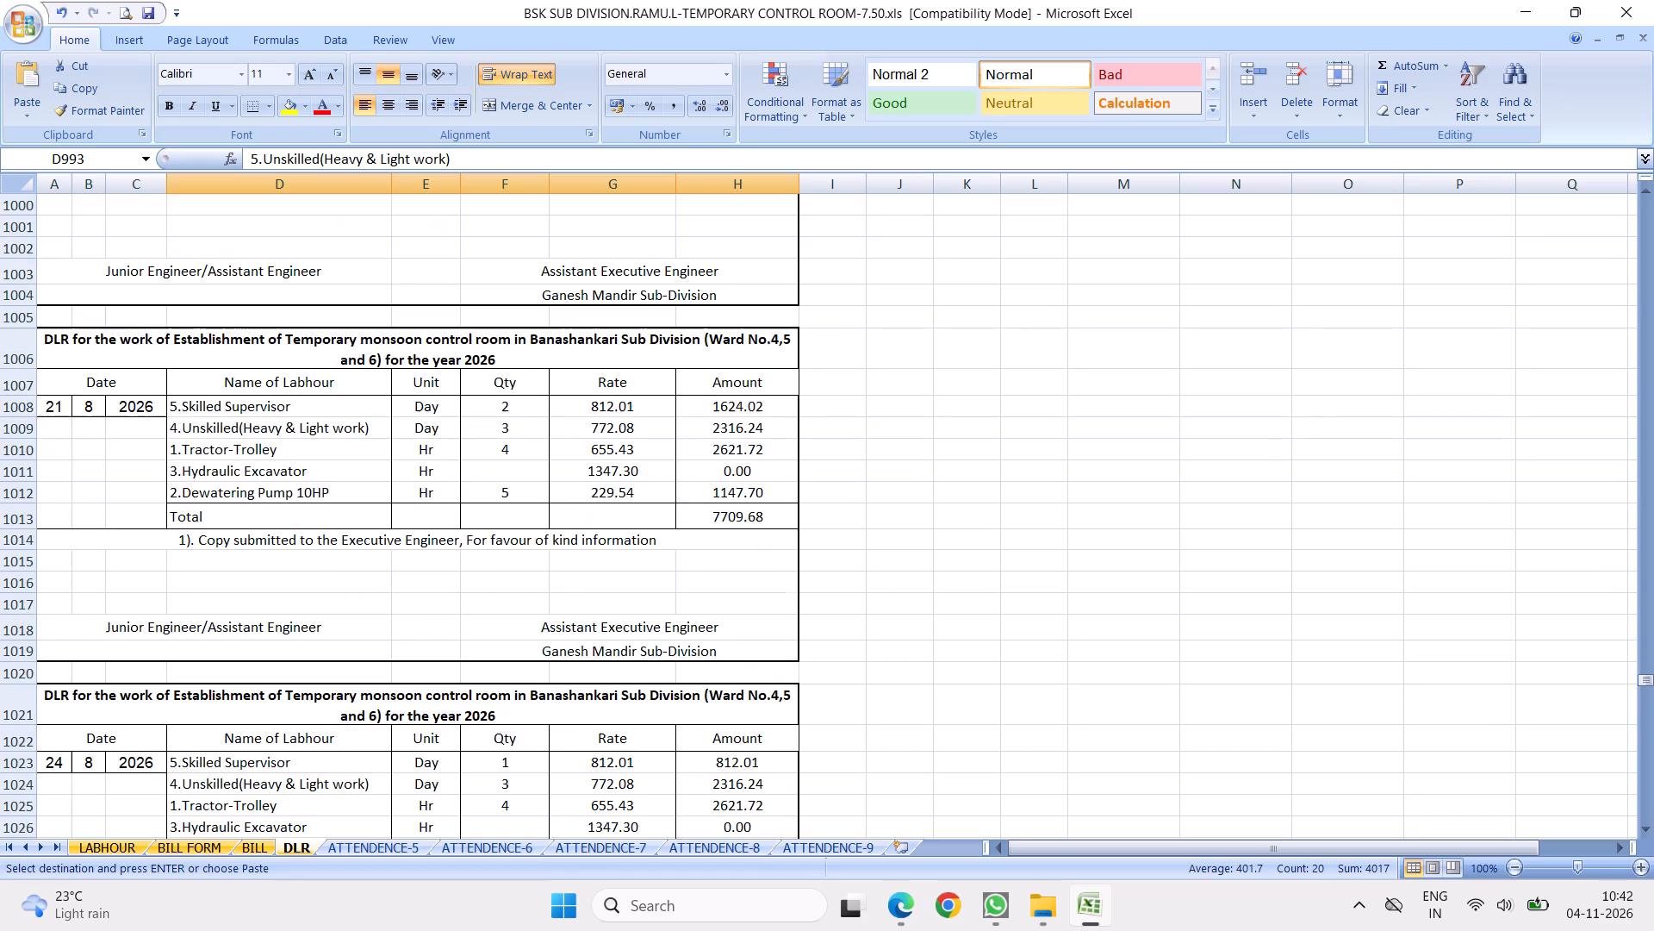
right_click(247, 408)
left_click(289, 463)
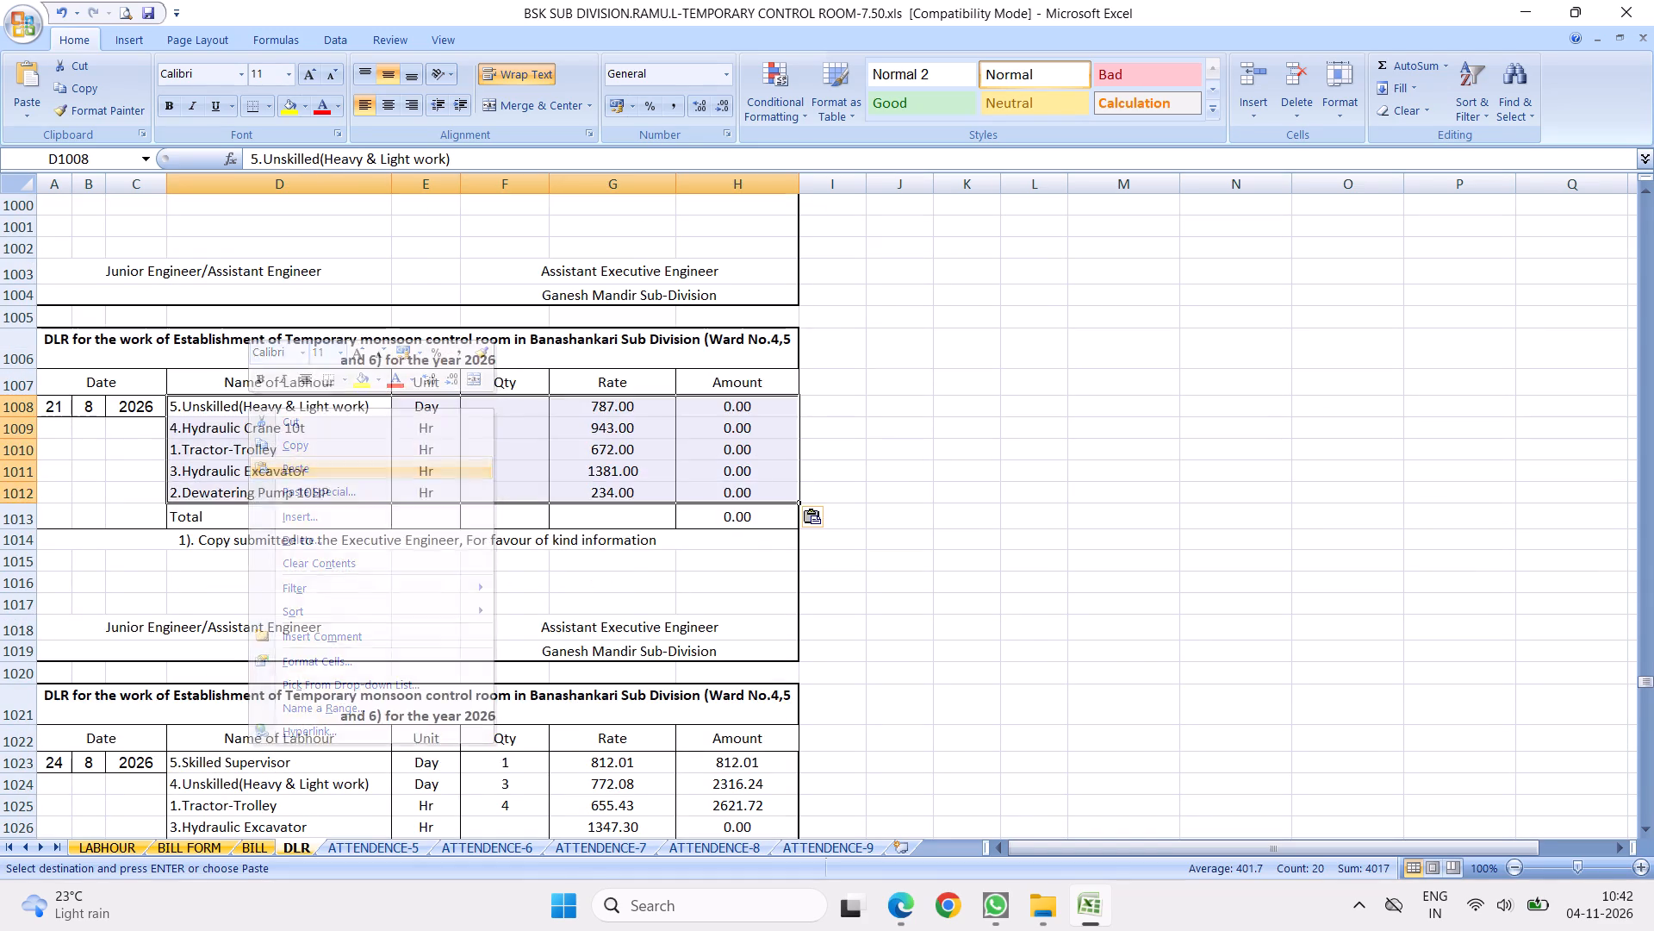
scroll(296, 467, "down", 4)
right_click(212, 475)
left_click(277, 535)
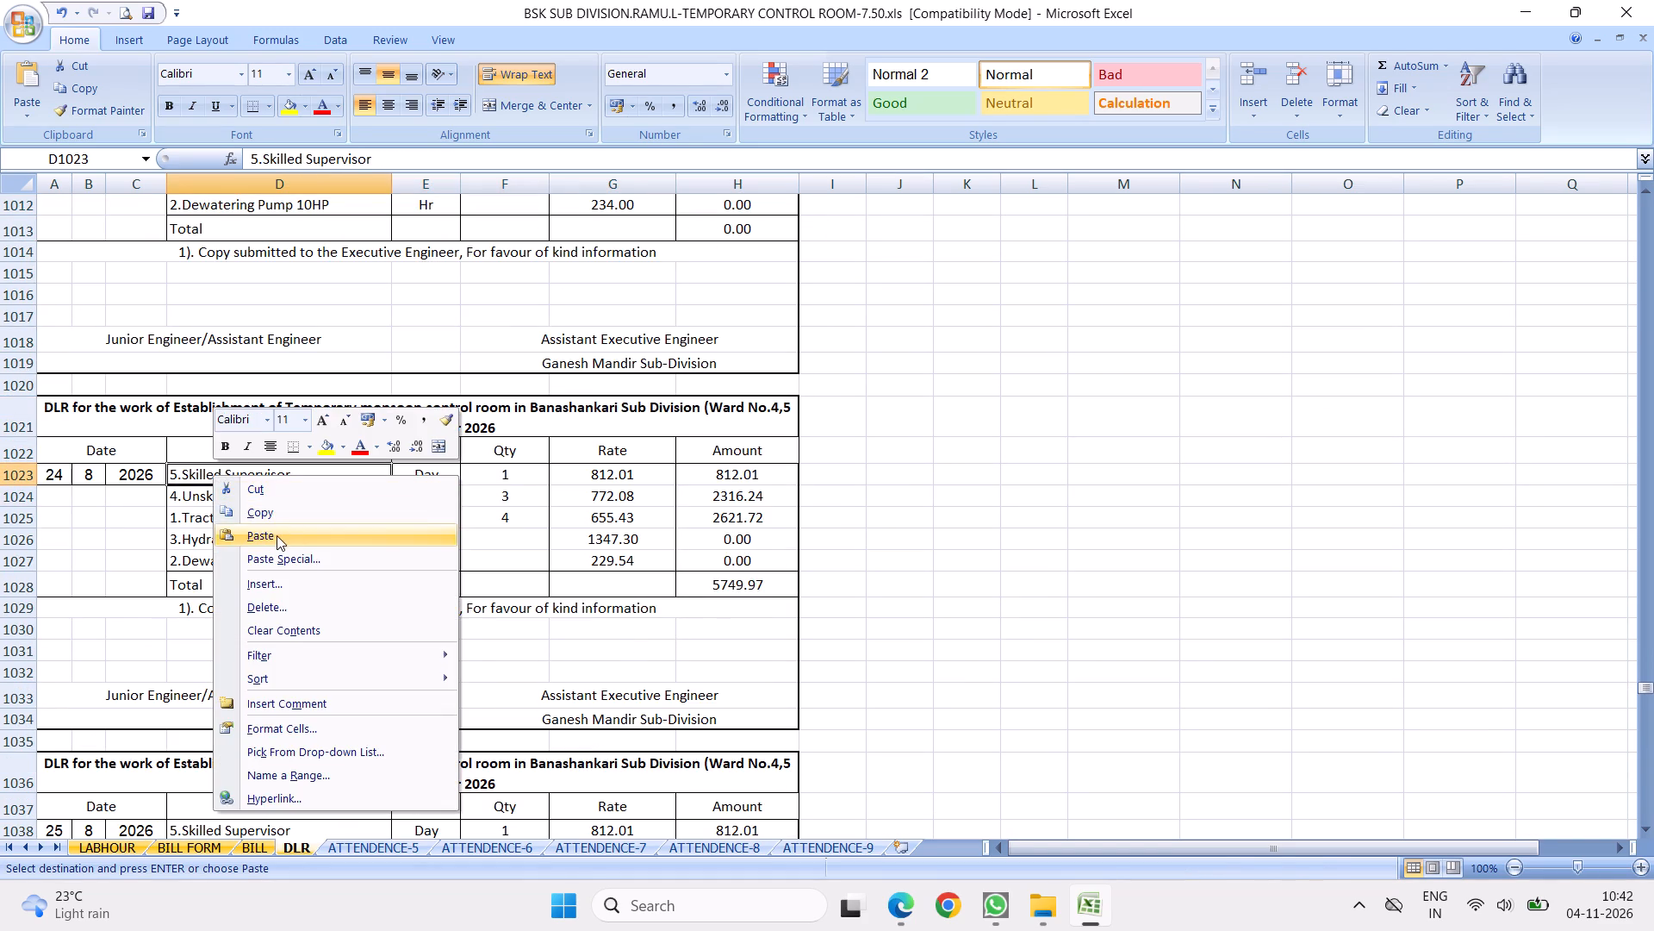
scroll(476, 468, "down", 4)
scroll(315, 459, "down", 3)
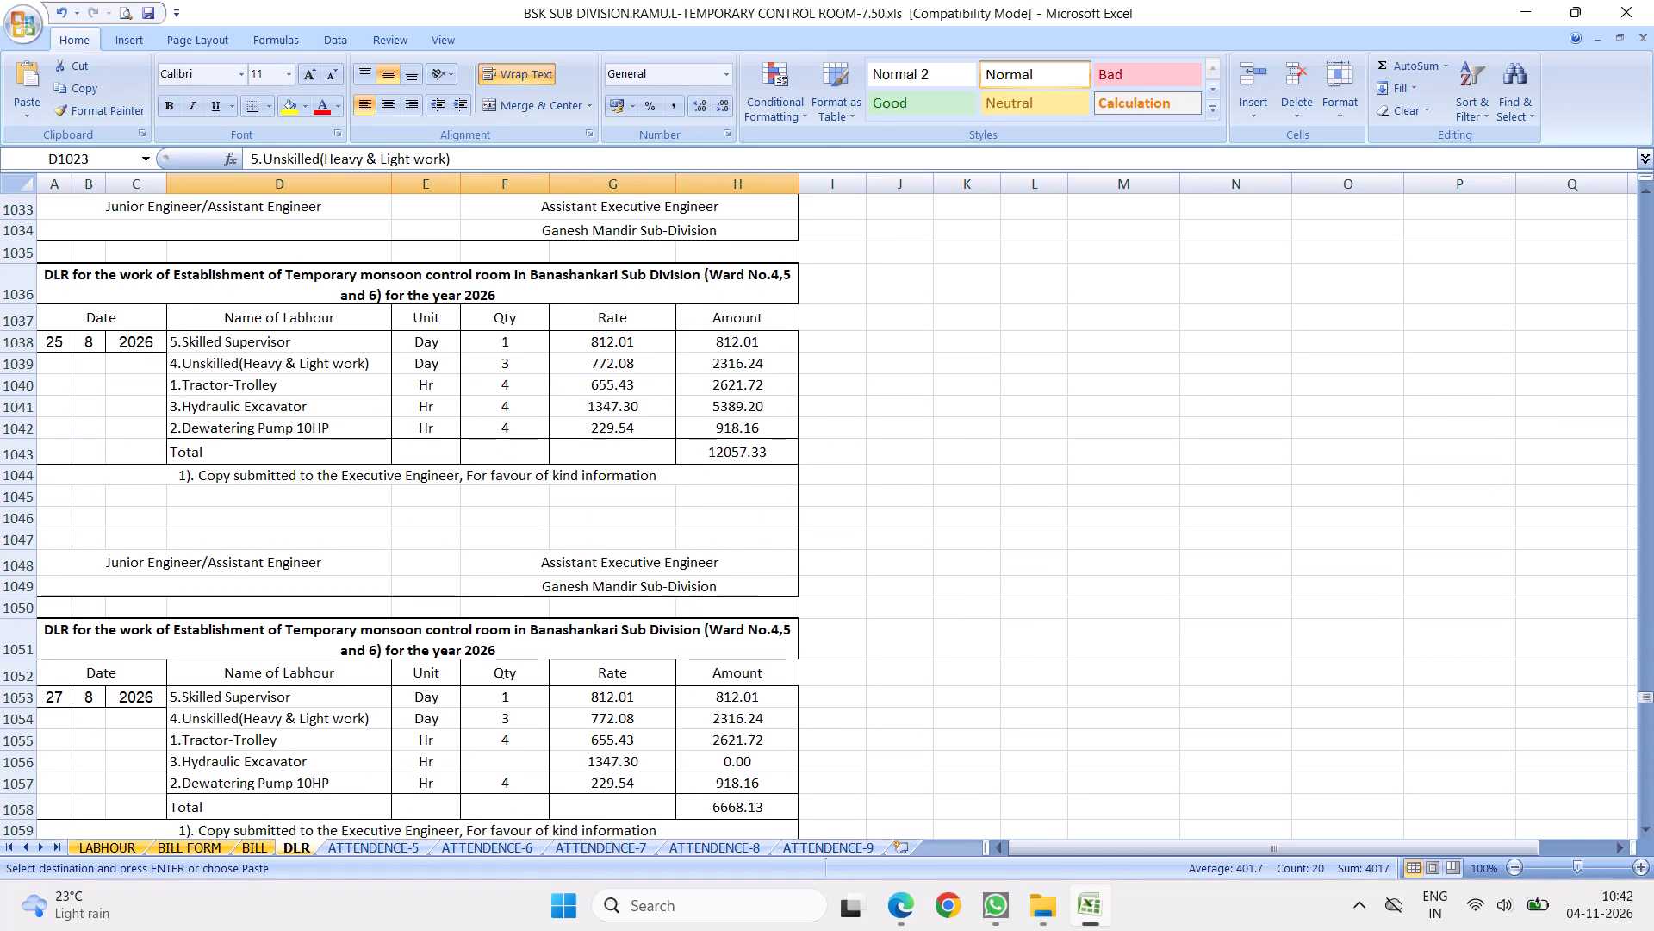
right_click(193, 345)
left_click(232, 409)
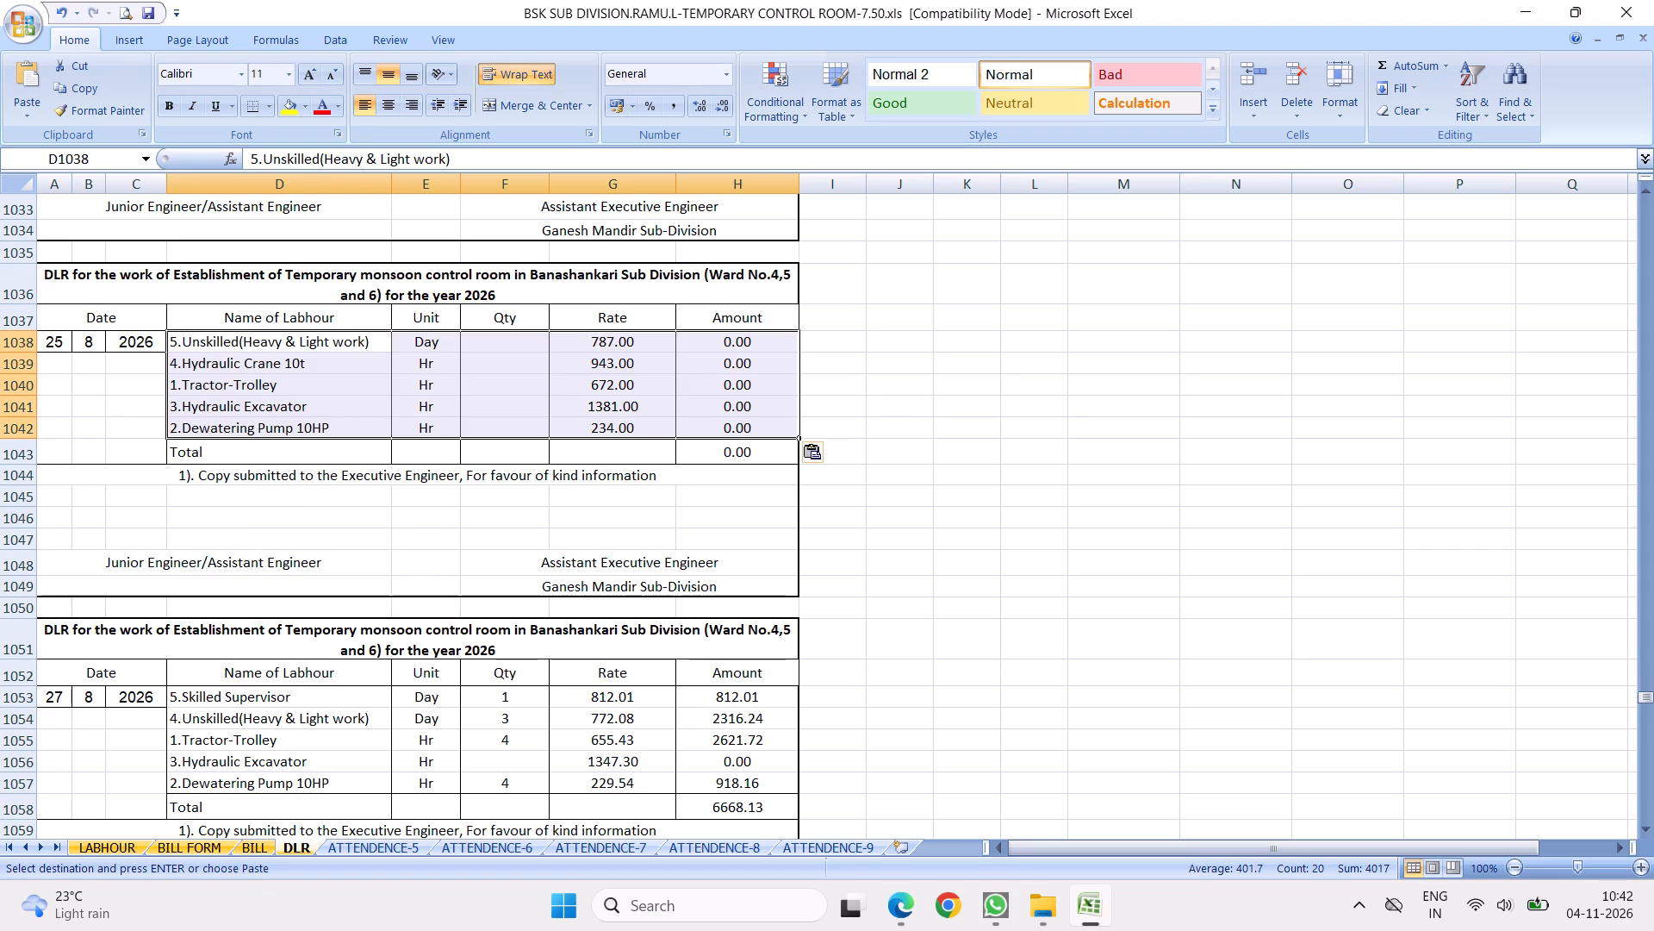
Paste the copied labour rows over those of the 27-8-2026, 28-8-2026 and 29-8-2026 tables, starting at cells D1053, D1068 and D1083.
scroll(281, 467, "down", 4)
right_click(201, 408)
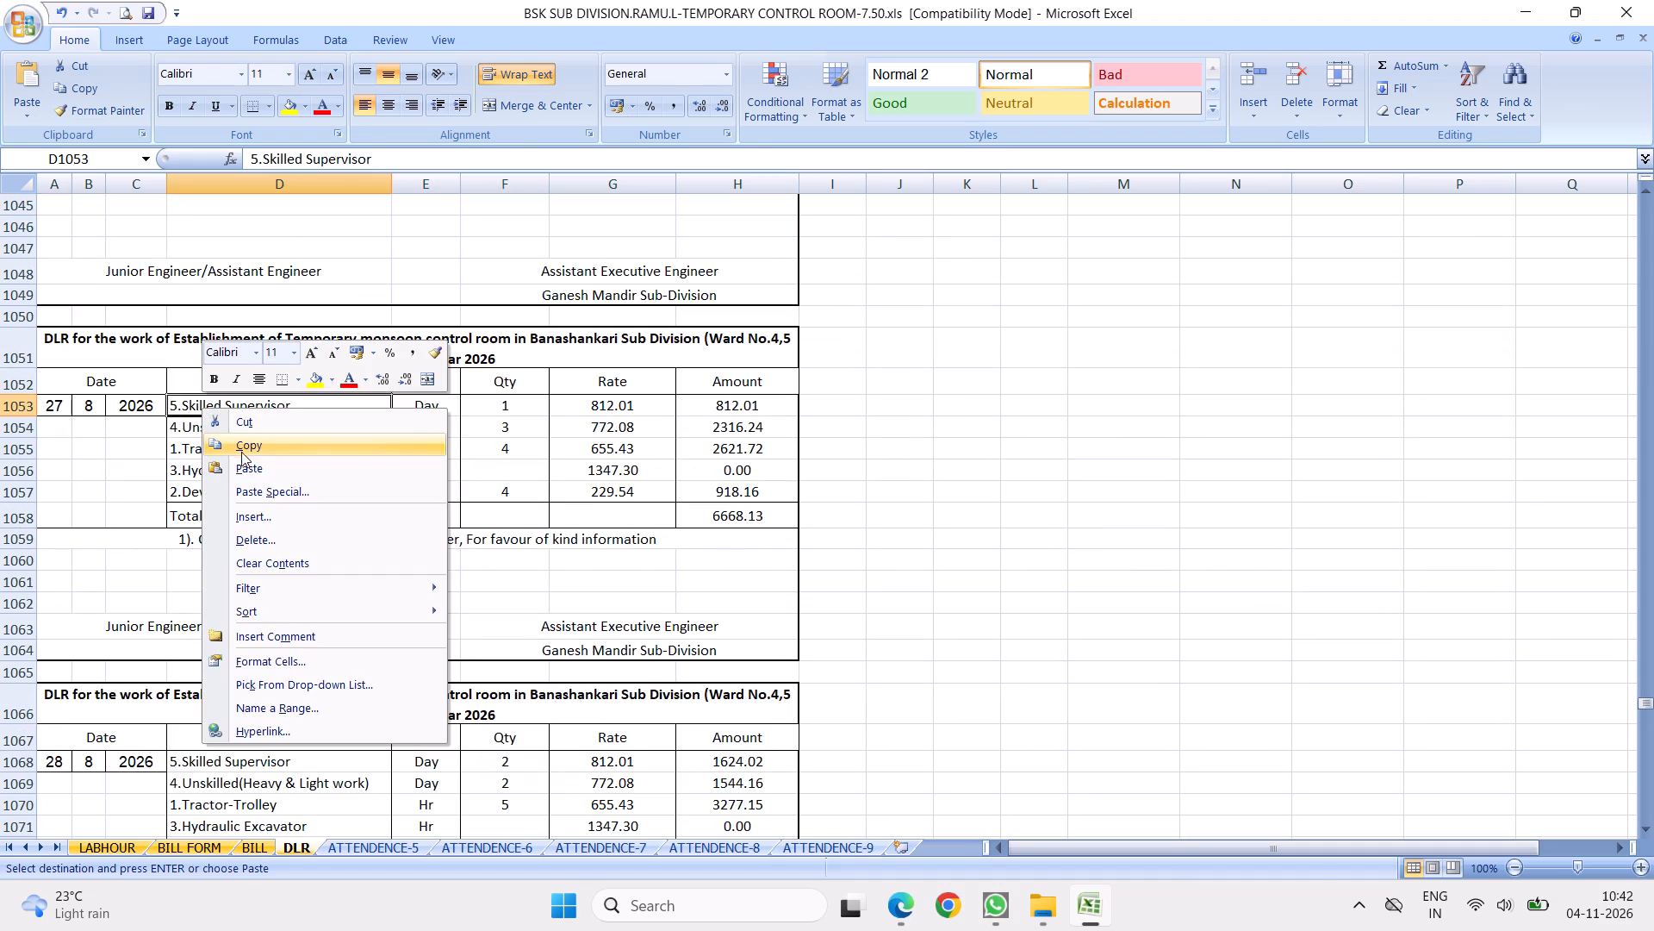
left_click(246, 468)
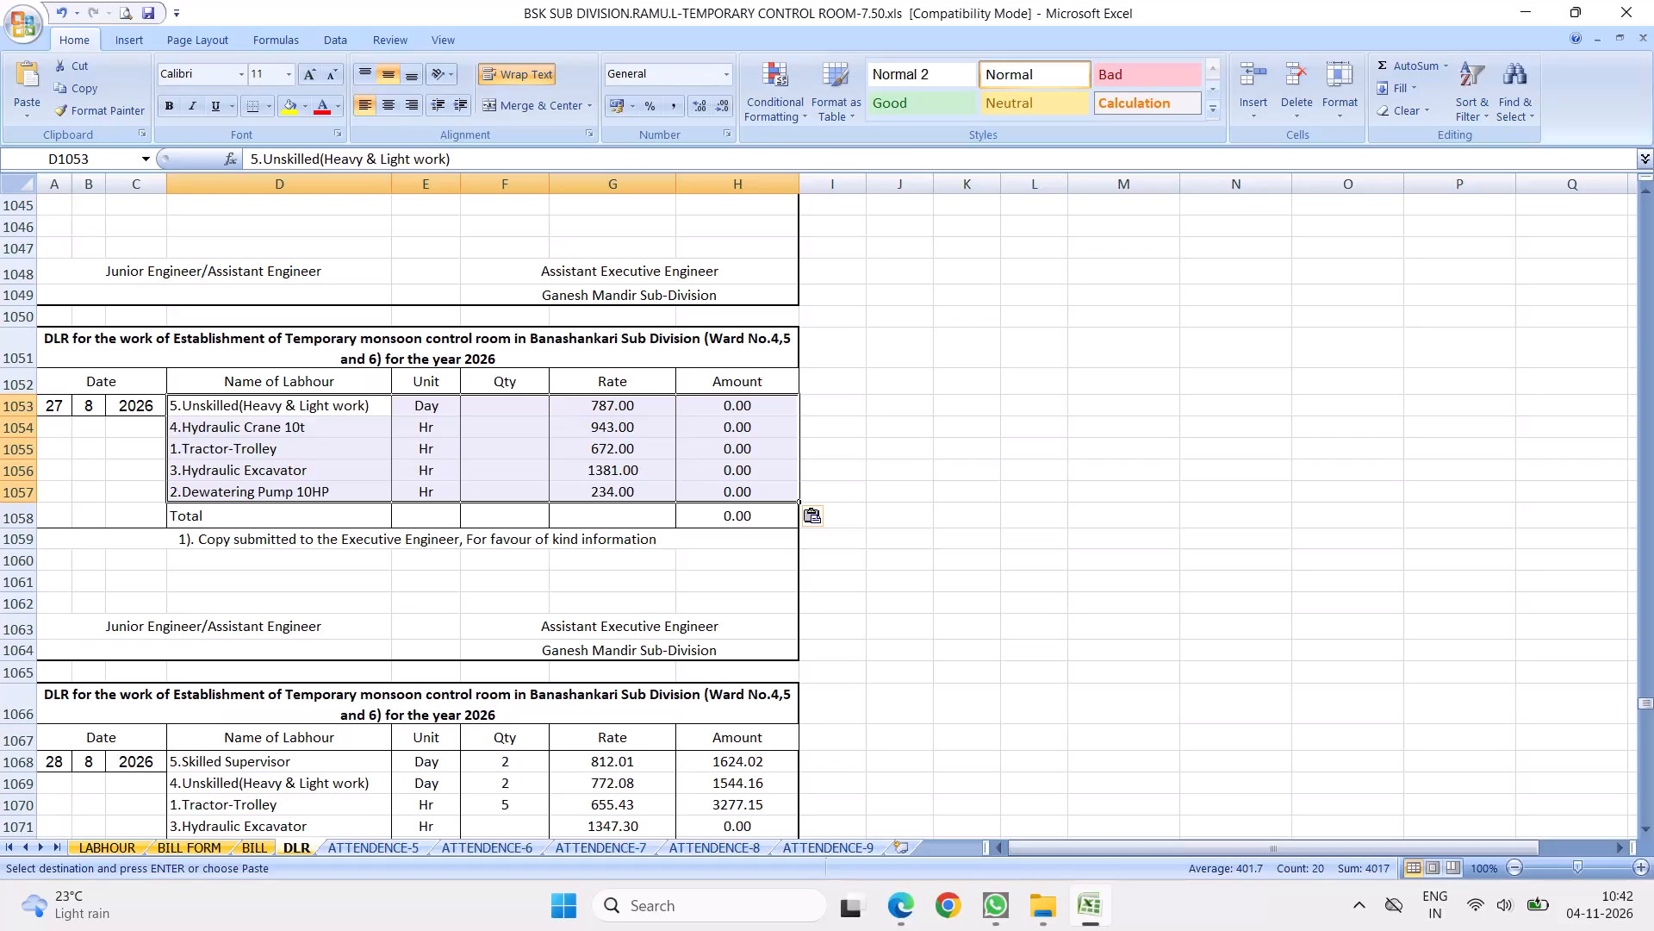
scroll(473, 458, "down", 4)
right_click(196, 472)
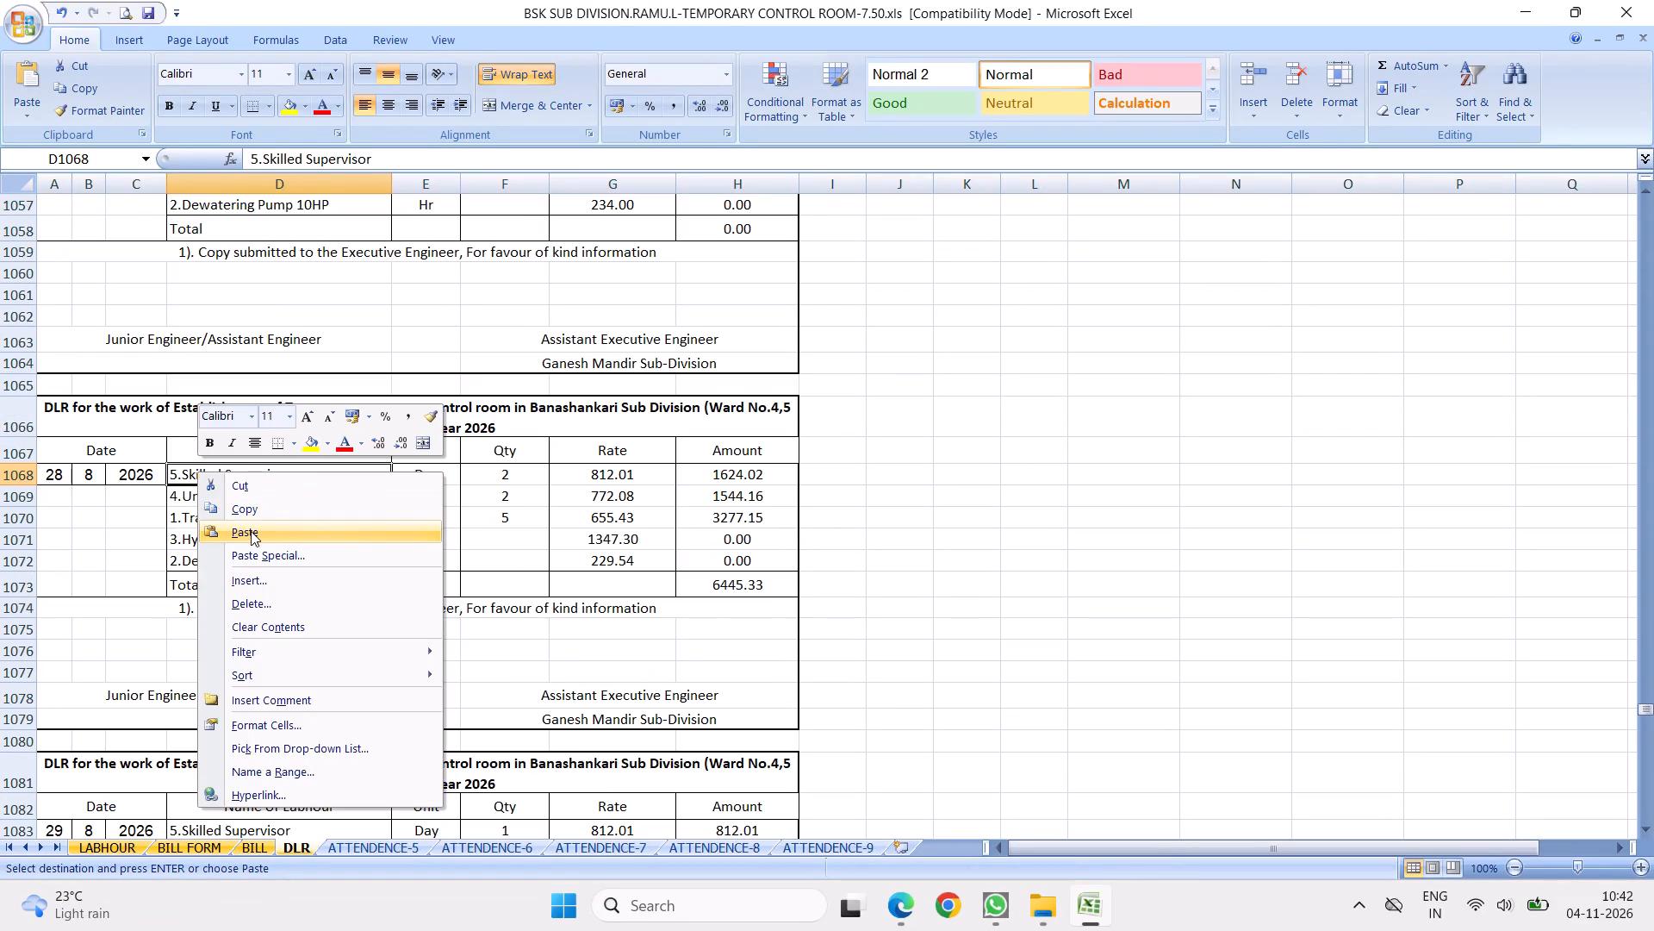
left_click(243, 535)
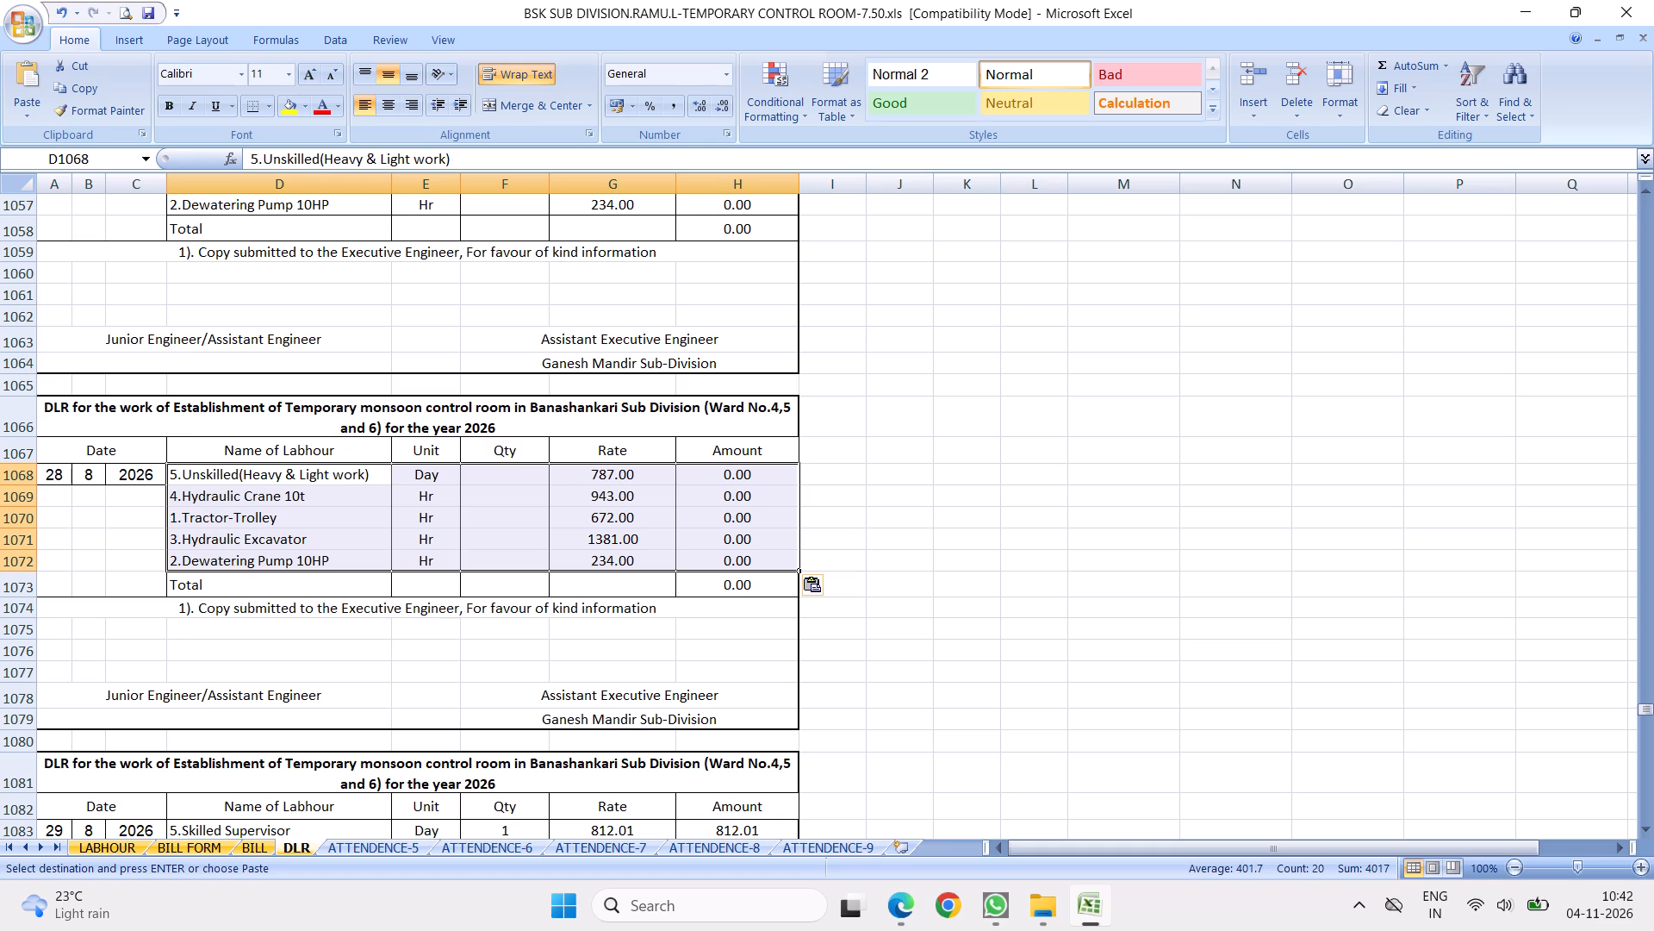
scroll(339, 490, "down", 5)
right_click(210, 478)
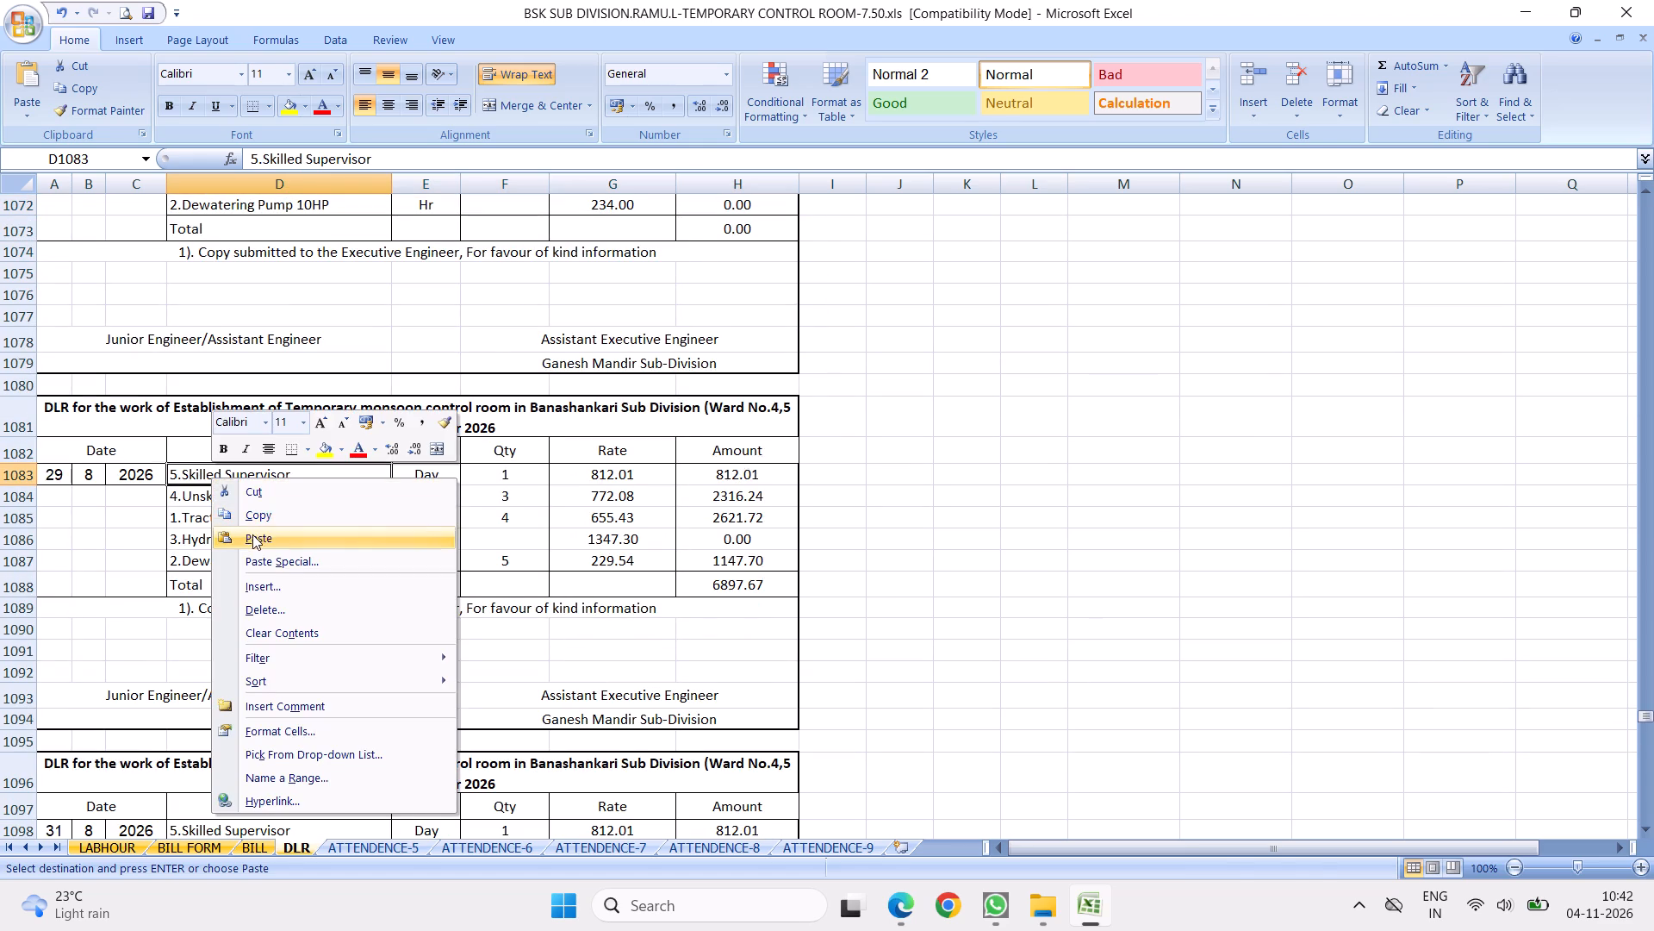
left_click(252, 534)
Paste the copied labour rows over those of the 31-8-2026, 1-9-2026 and 2-9-2026 tables, starting at cells D1098, D1113 and D1128.
scroll(289, 513, "down", 6)
right_click(221, 401)
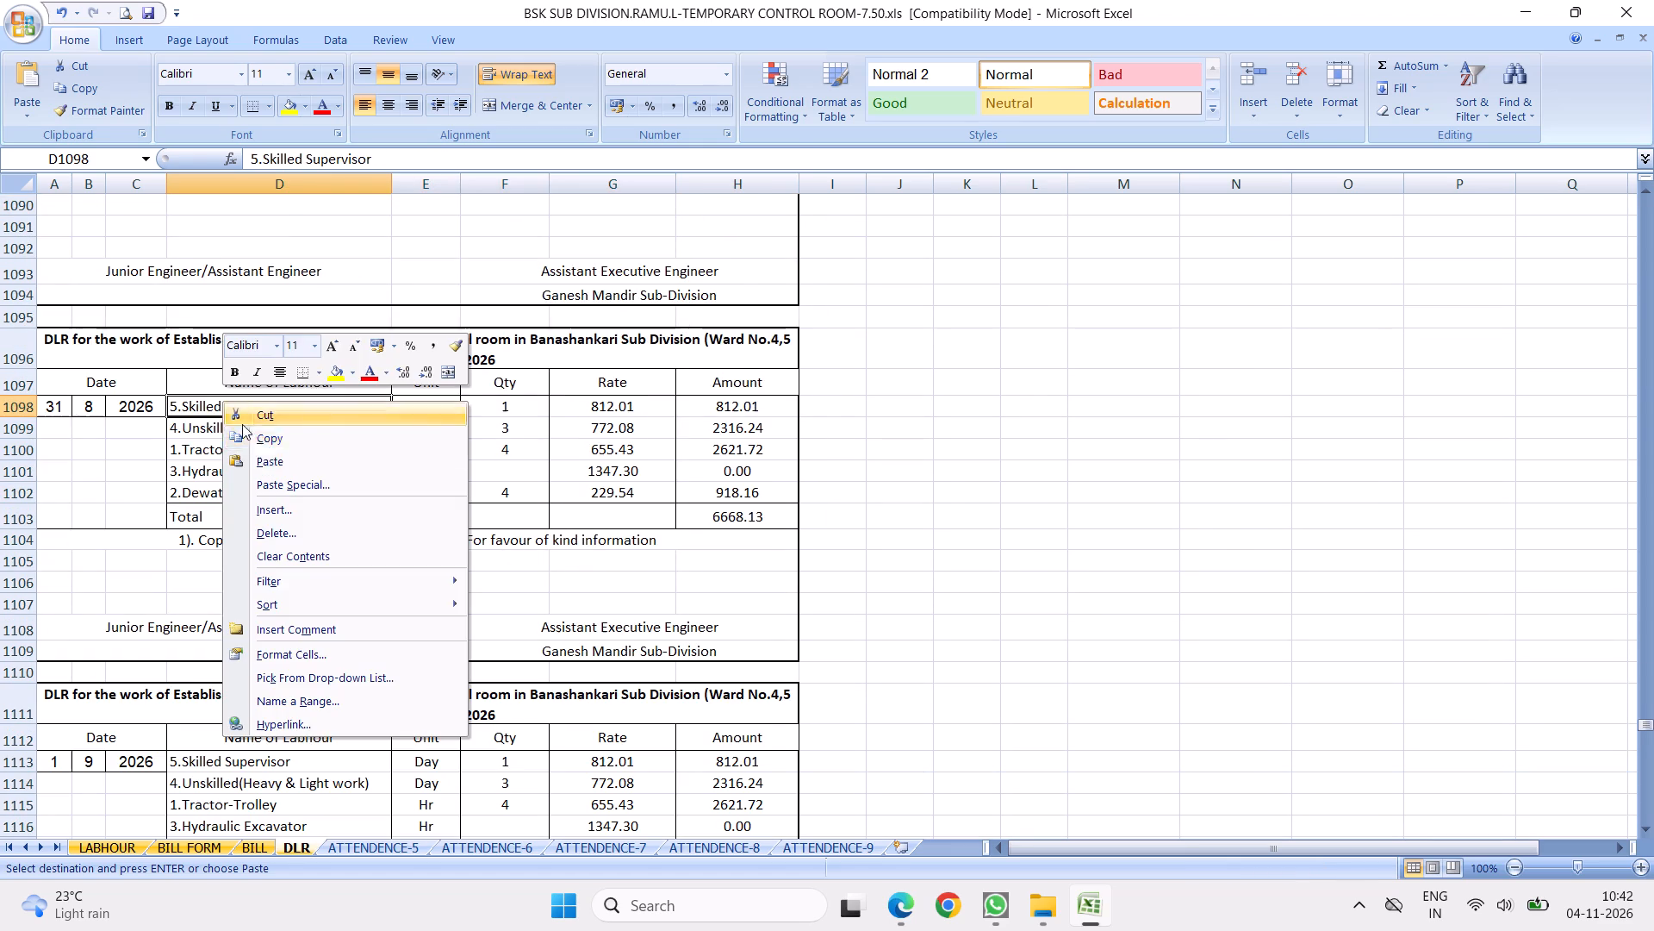
left_click(265, 458)
scroll(306, 470, "down", 5)
right_click(215, 403)
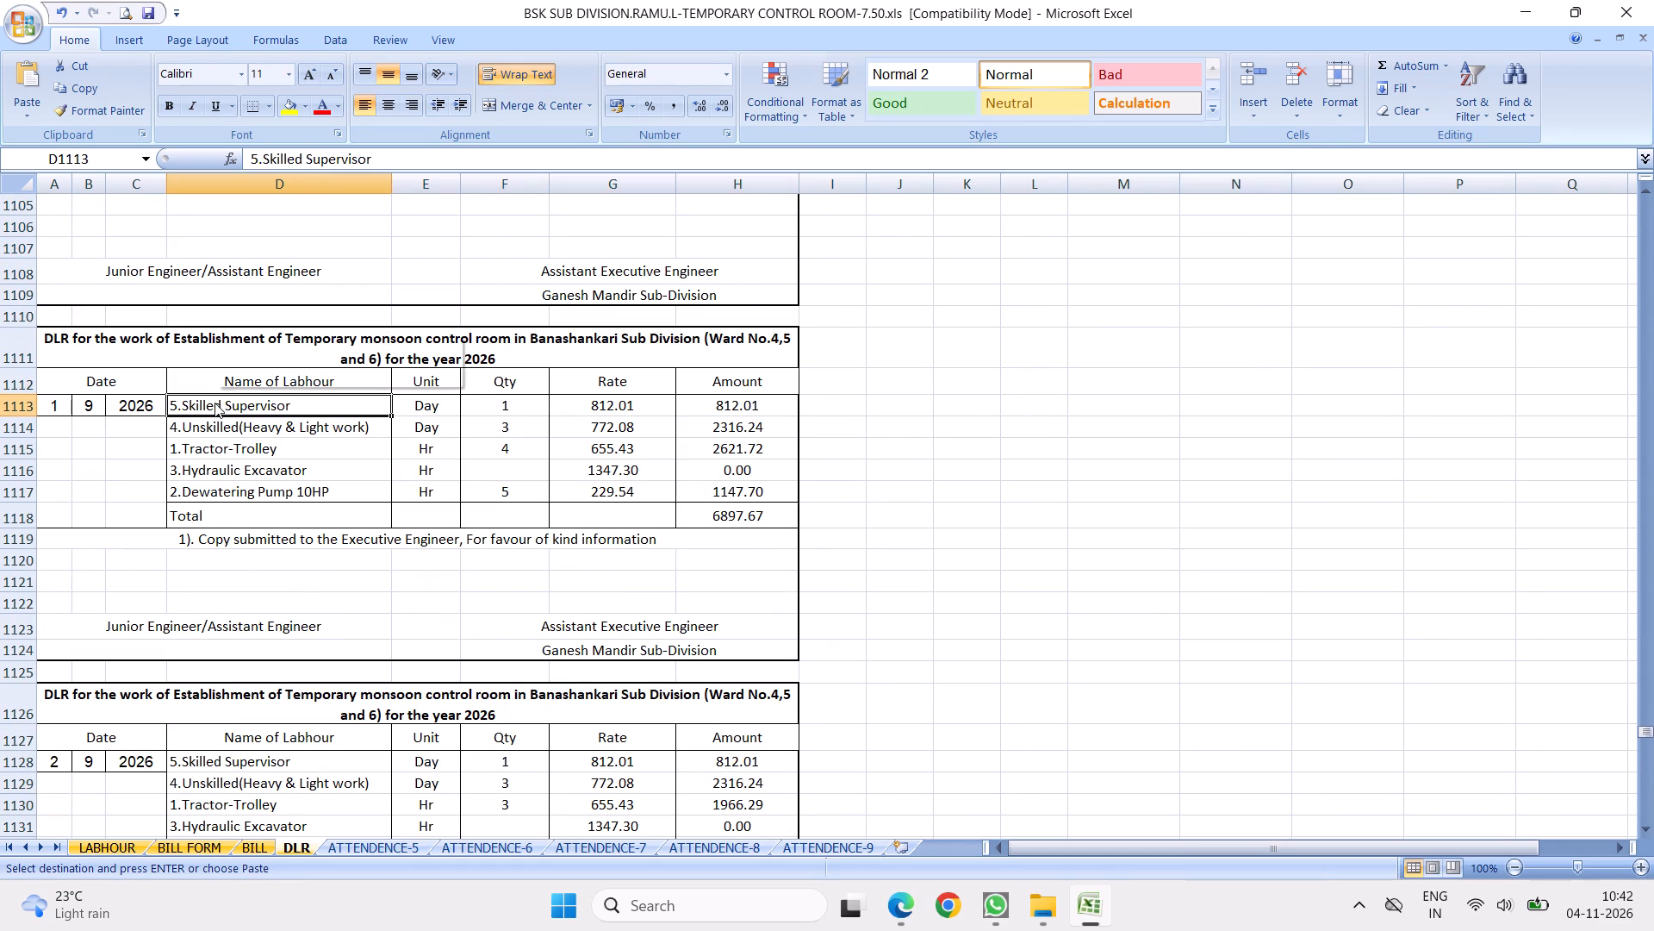
left_click(266, 464)
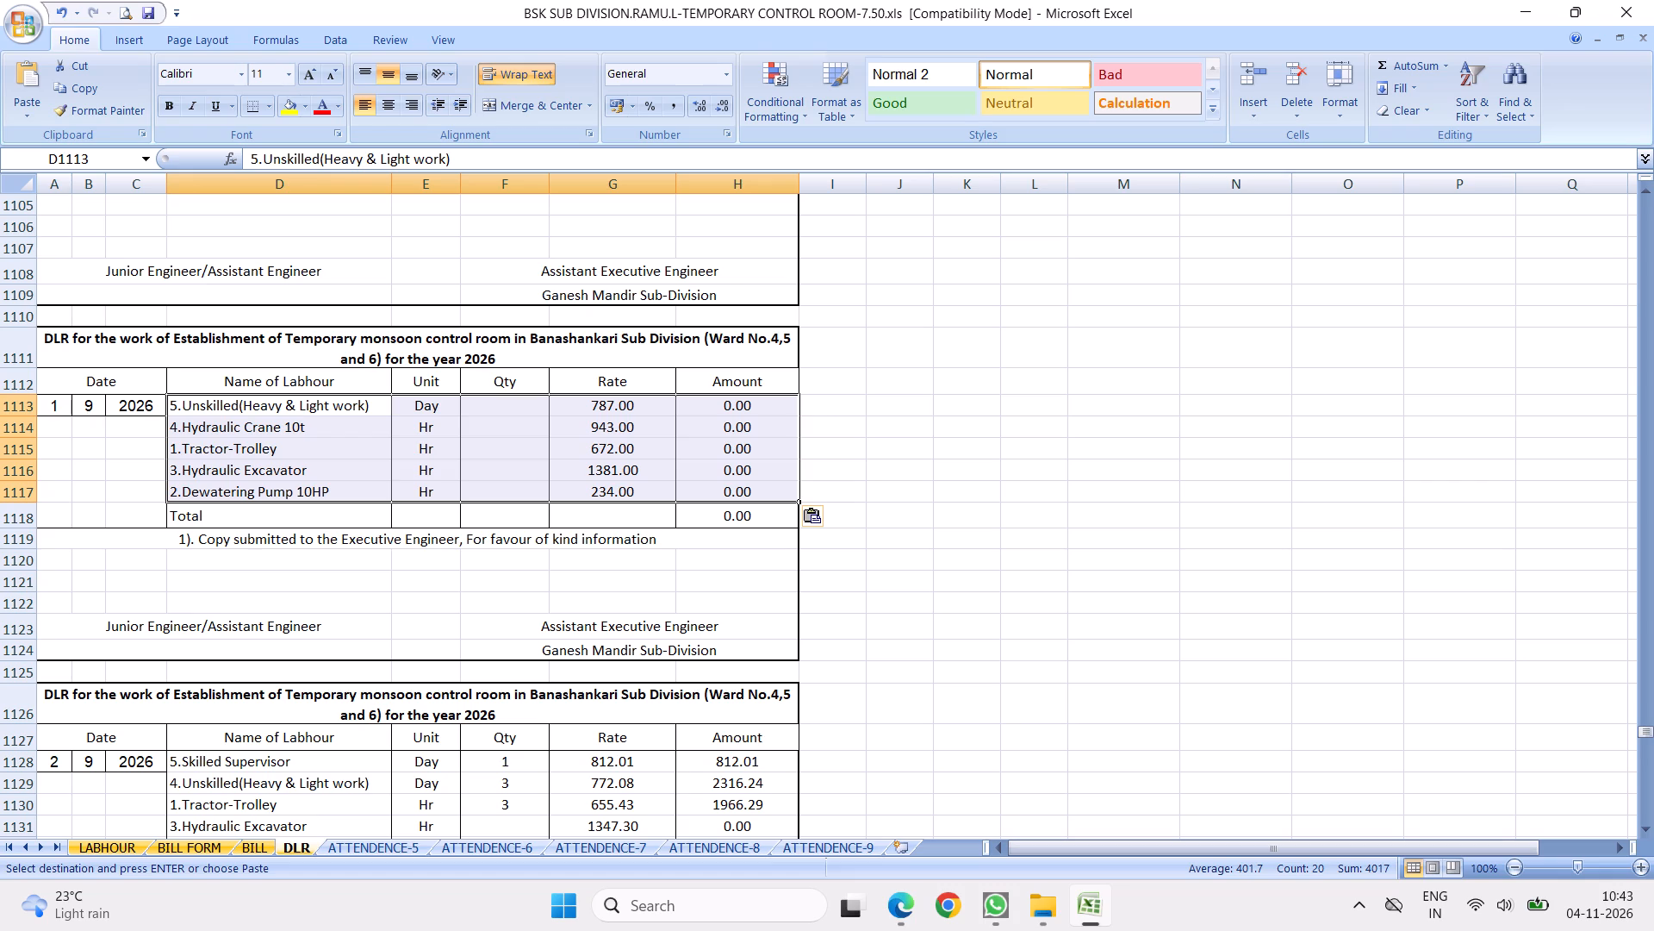
scroll(300, 423, "down", 3)
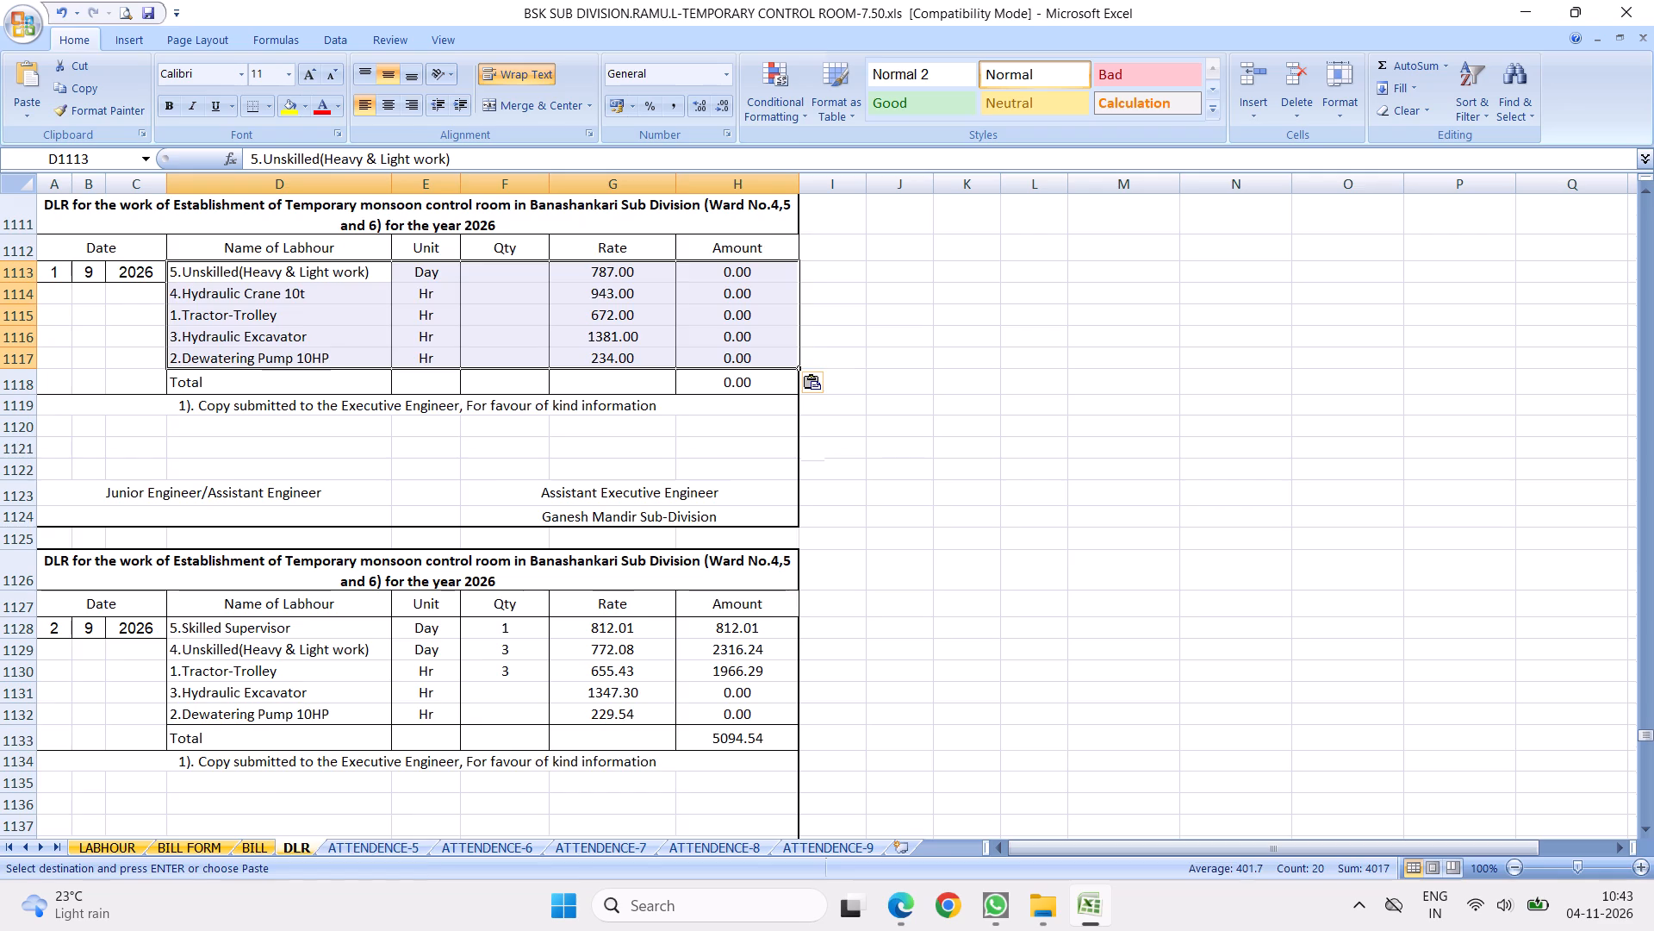
right_click(197, 534)
left_click(251, 592)
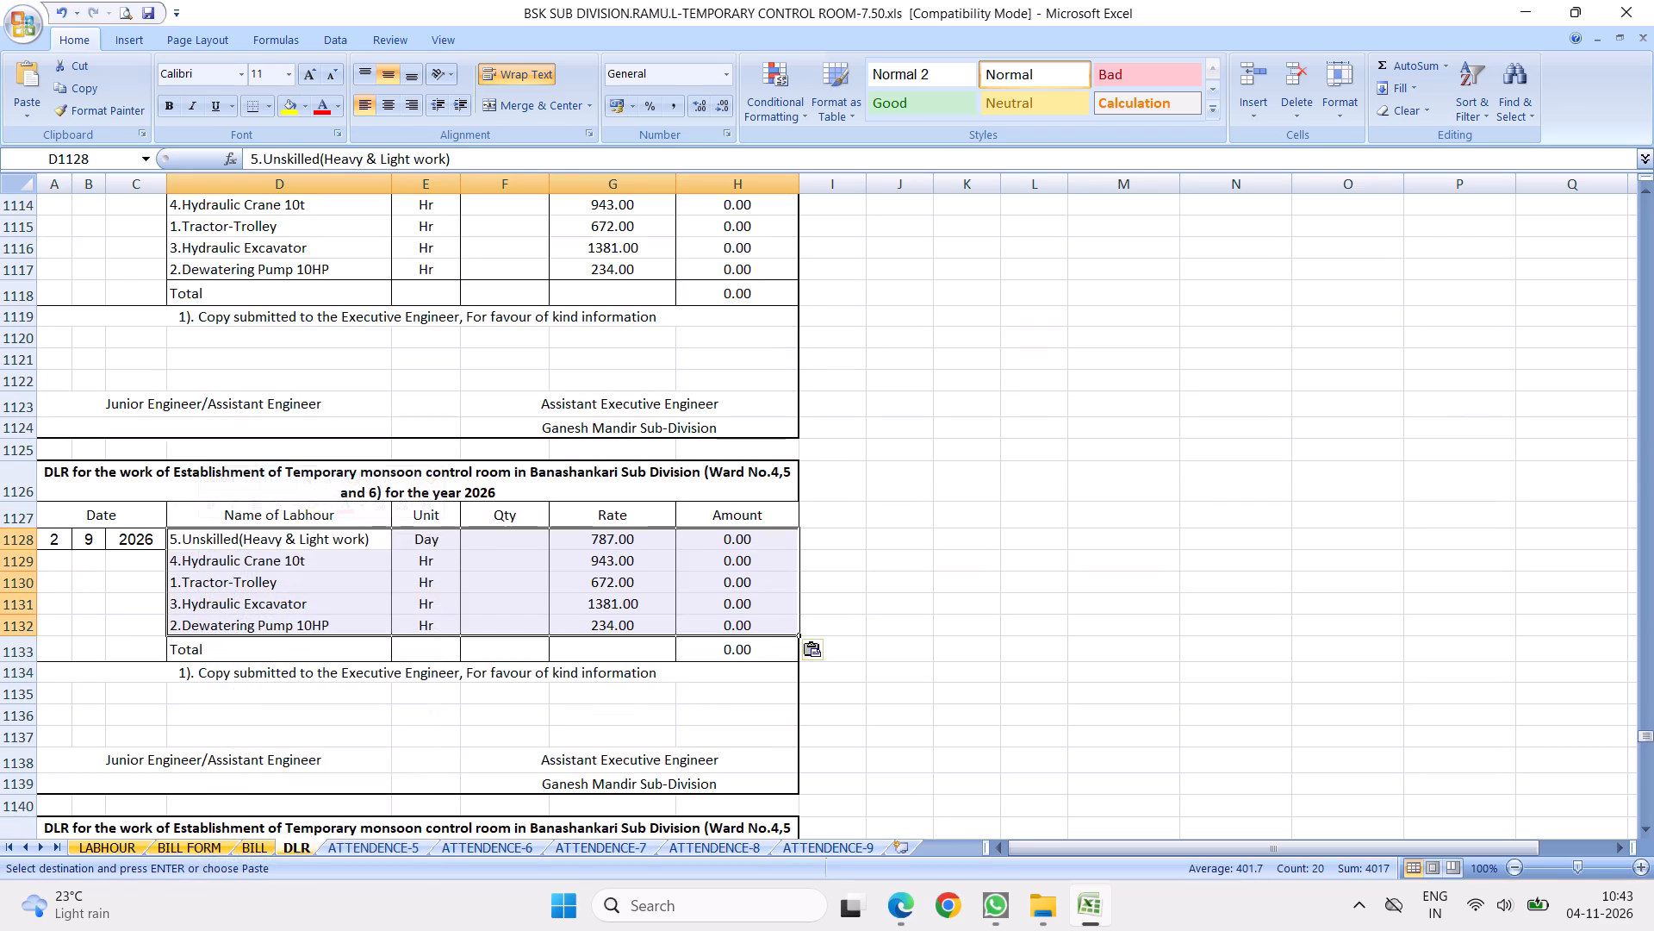
Paste the copied labour rows over those of the 3-9-2026, 4-9-2026 and 5-9-2026 tables, starting at cells D1143, D1158 and D1173.
scroll(342, 483, "down", 7)
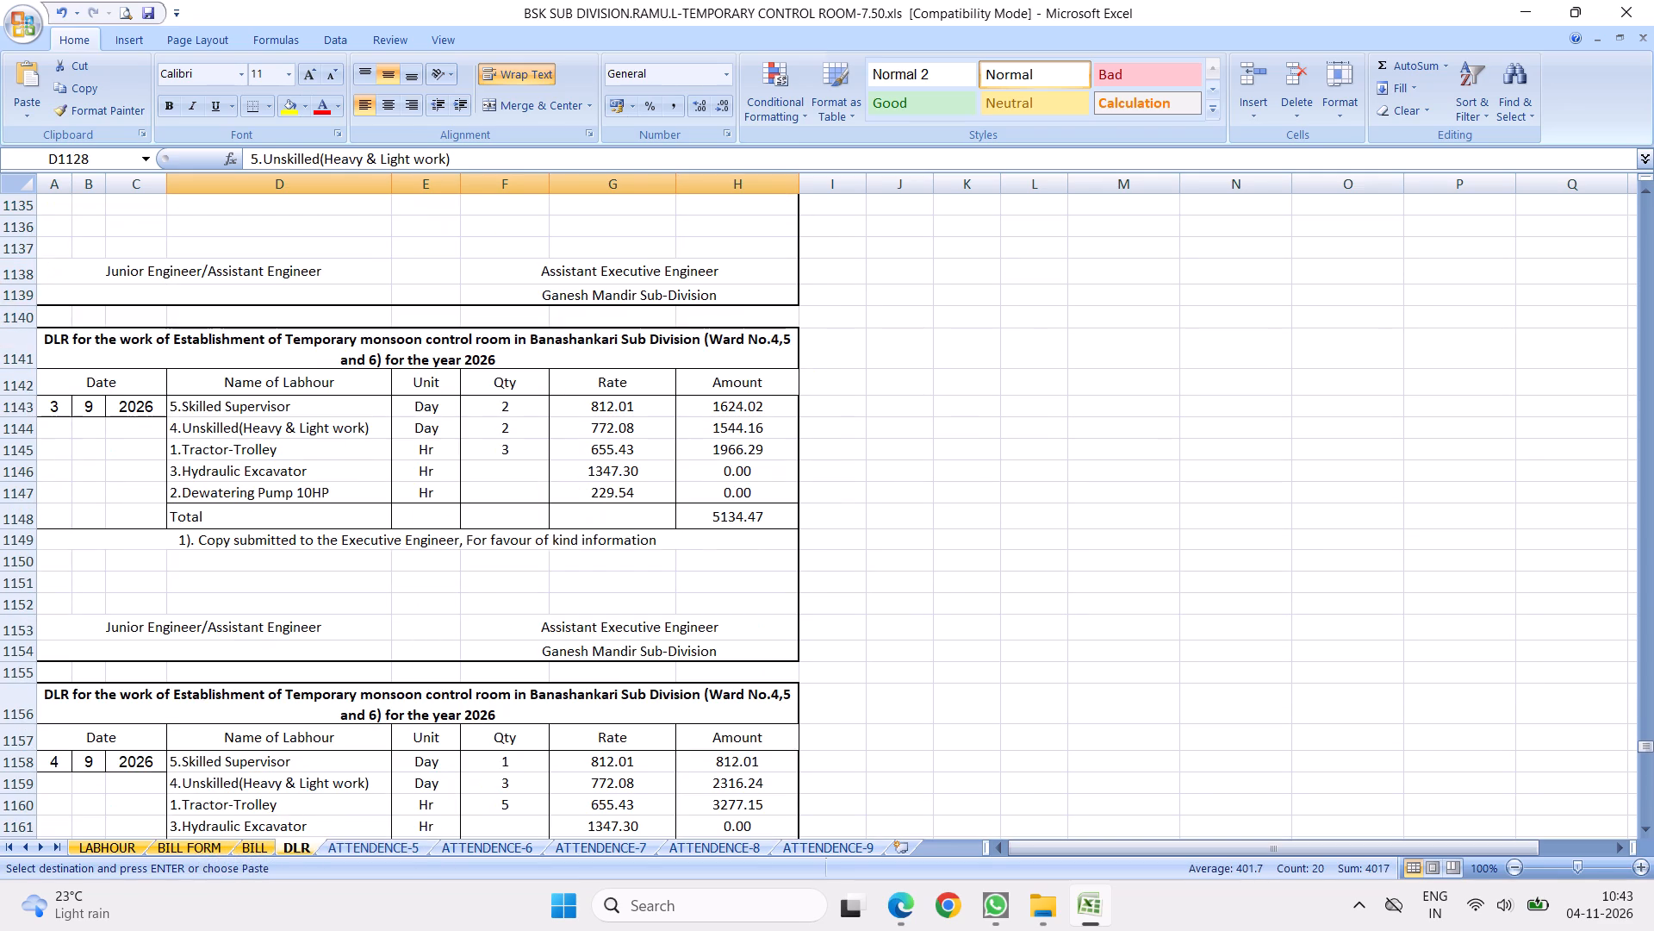
right_click(196, 403)
left_click(247, 470)
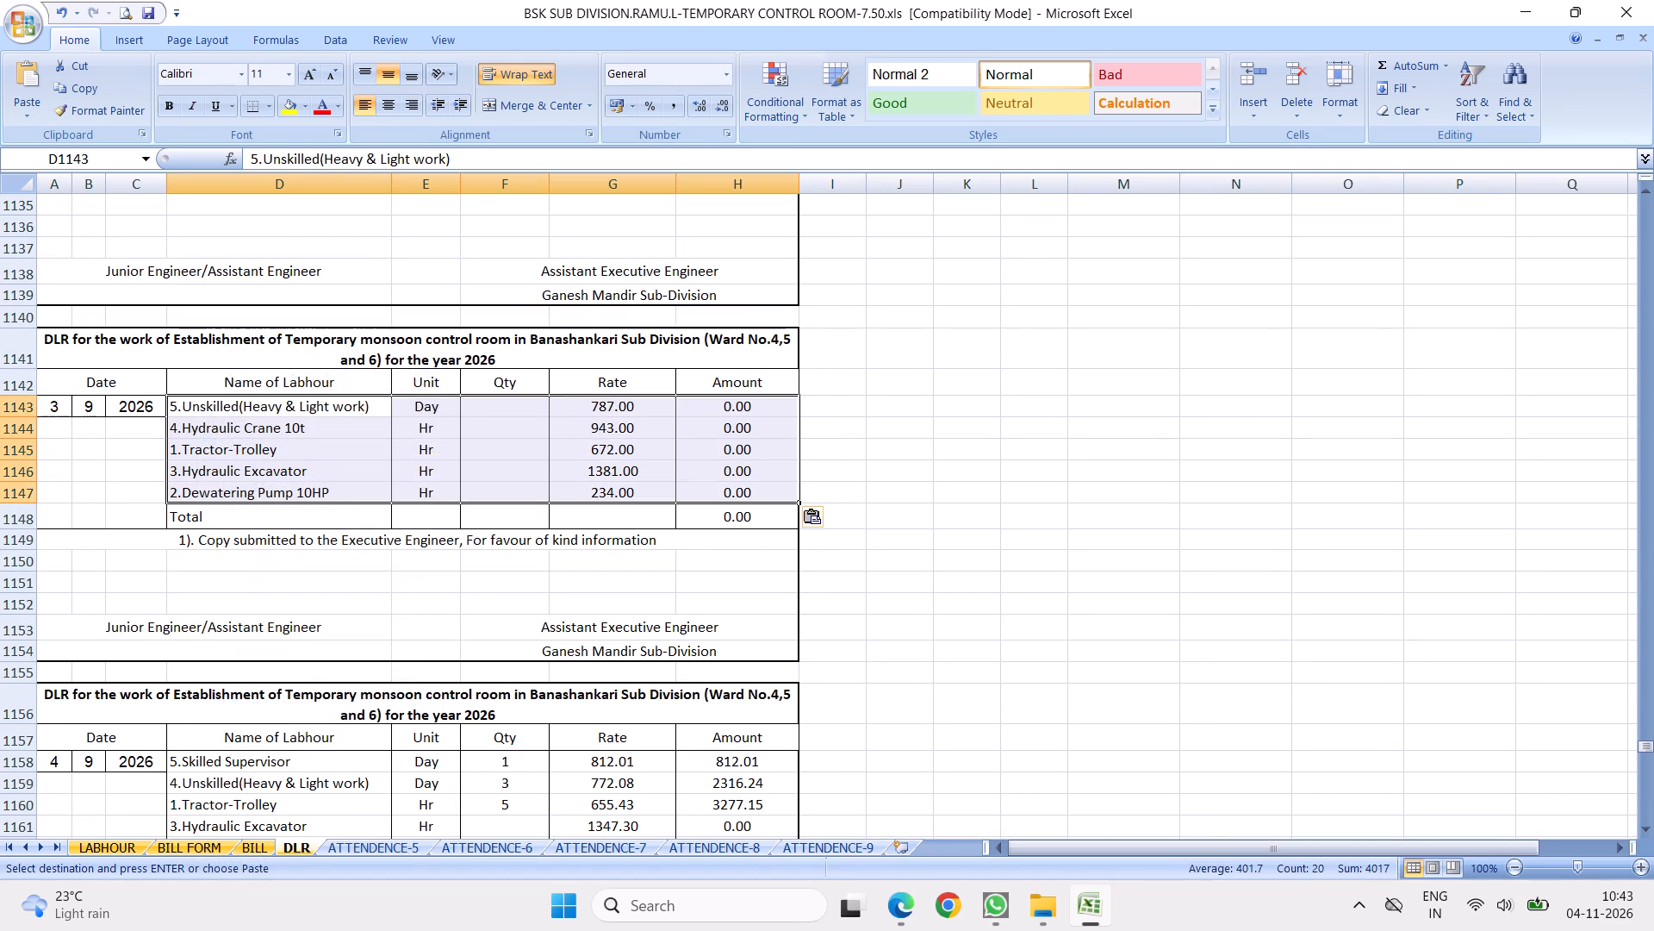
scroll(397, 476, "down", 5)
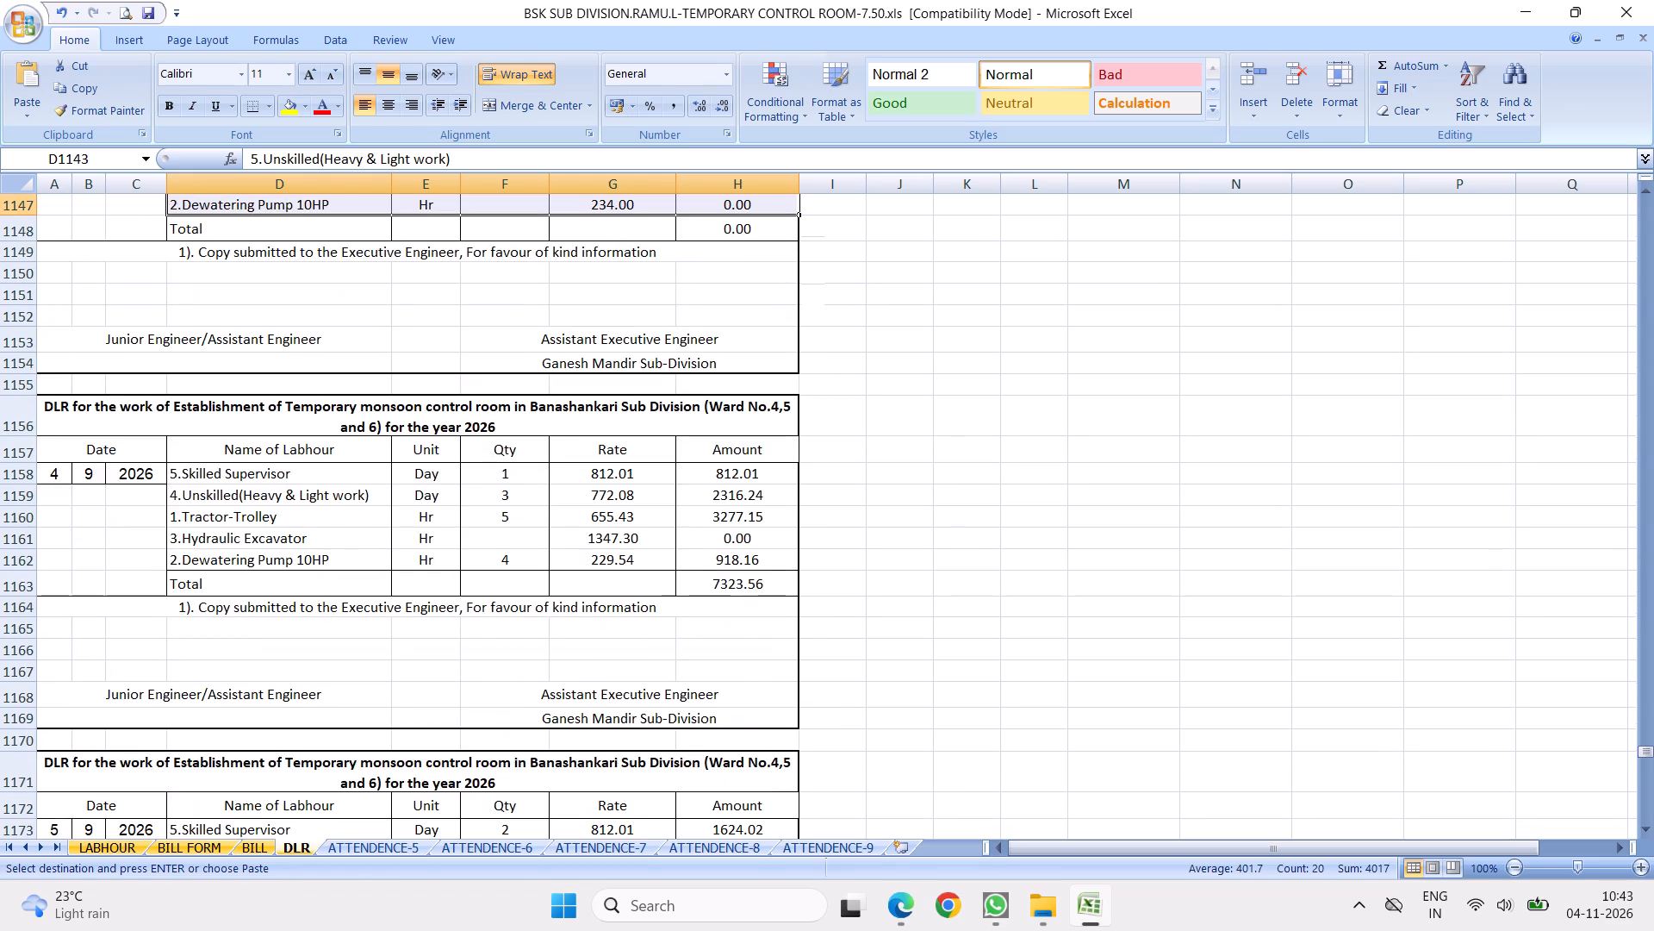
right_click(232, 409)
left_click(277, 463)
scroll(295, 475, "down", 3)
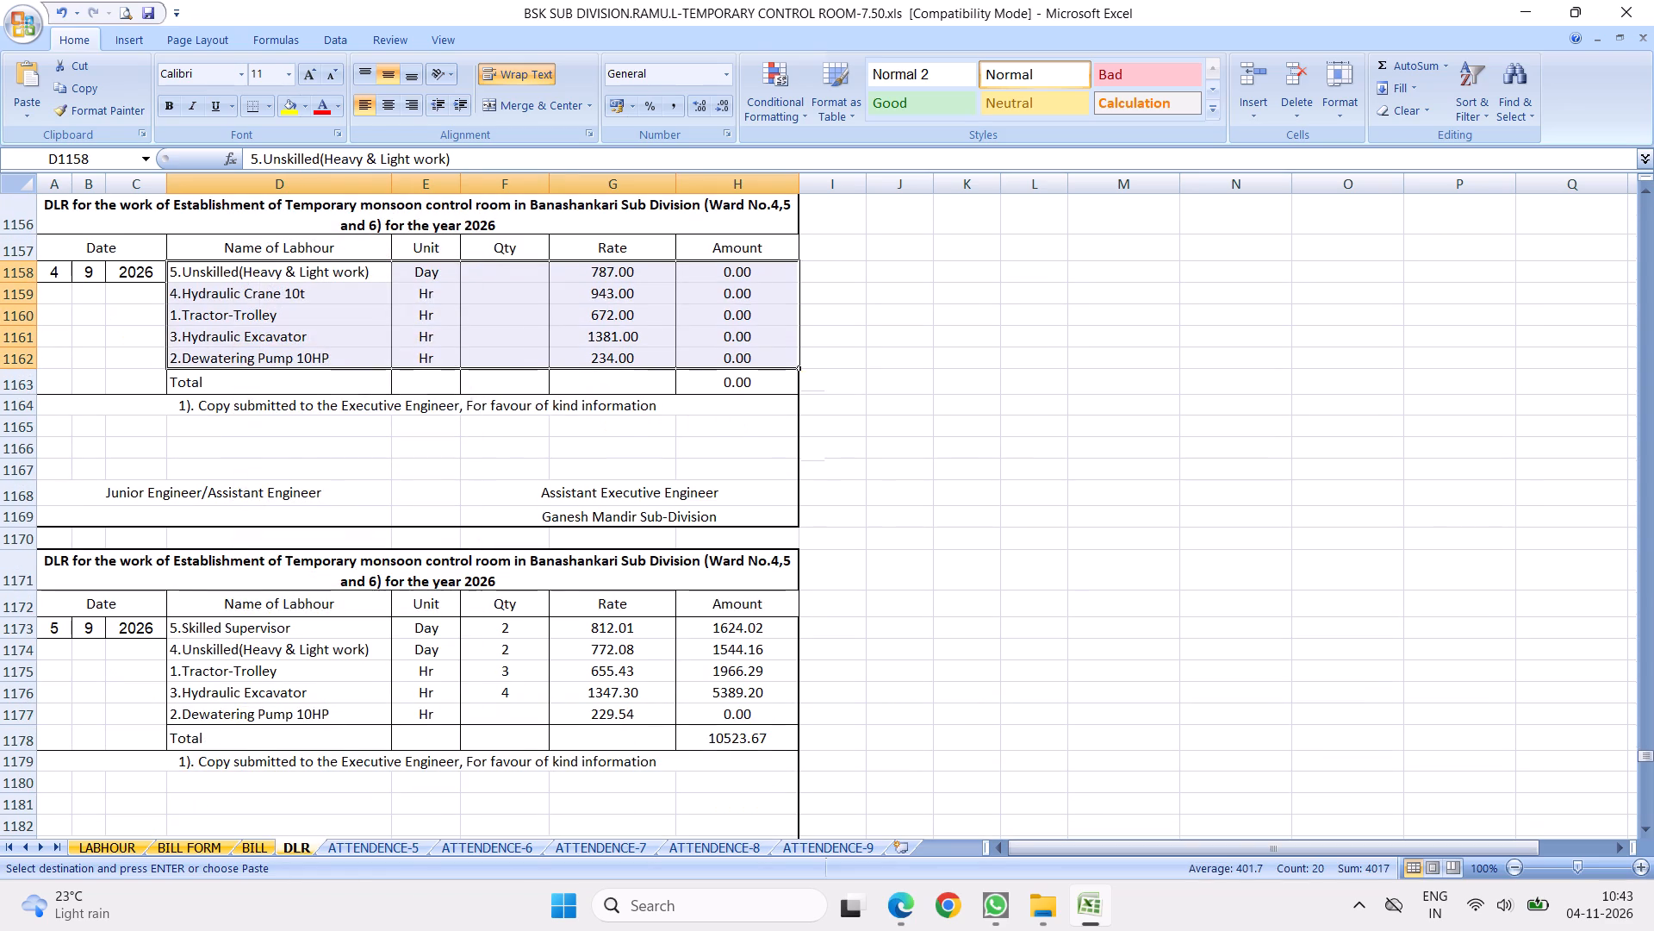
right_click(182, 543)
left_click(223, 266)
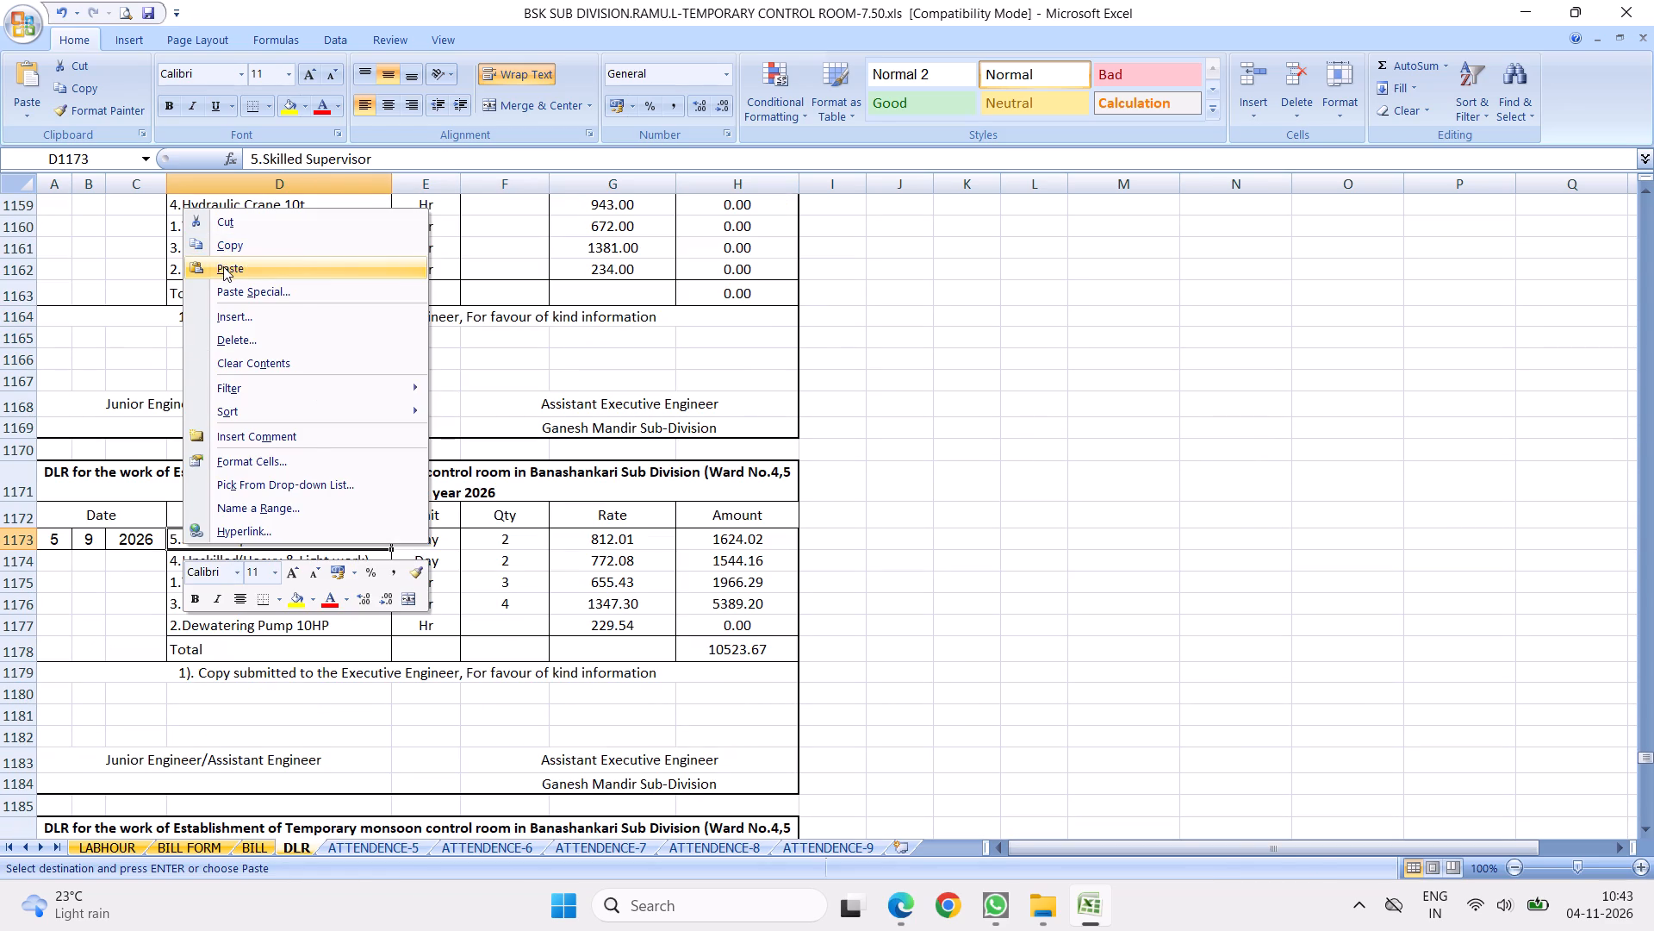
Paste the copied labour rows over those of the 7-9-2026 and 8-9-2026 tables, starting at cells D1188 and D1203.
scroll(441, 547, "down", 1)
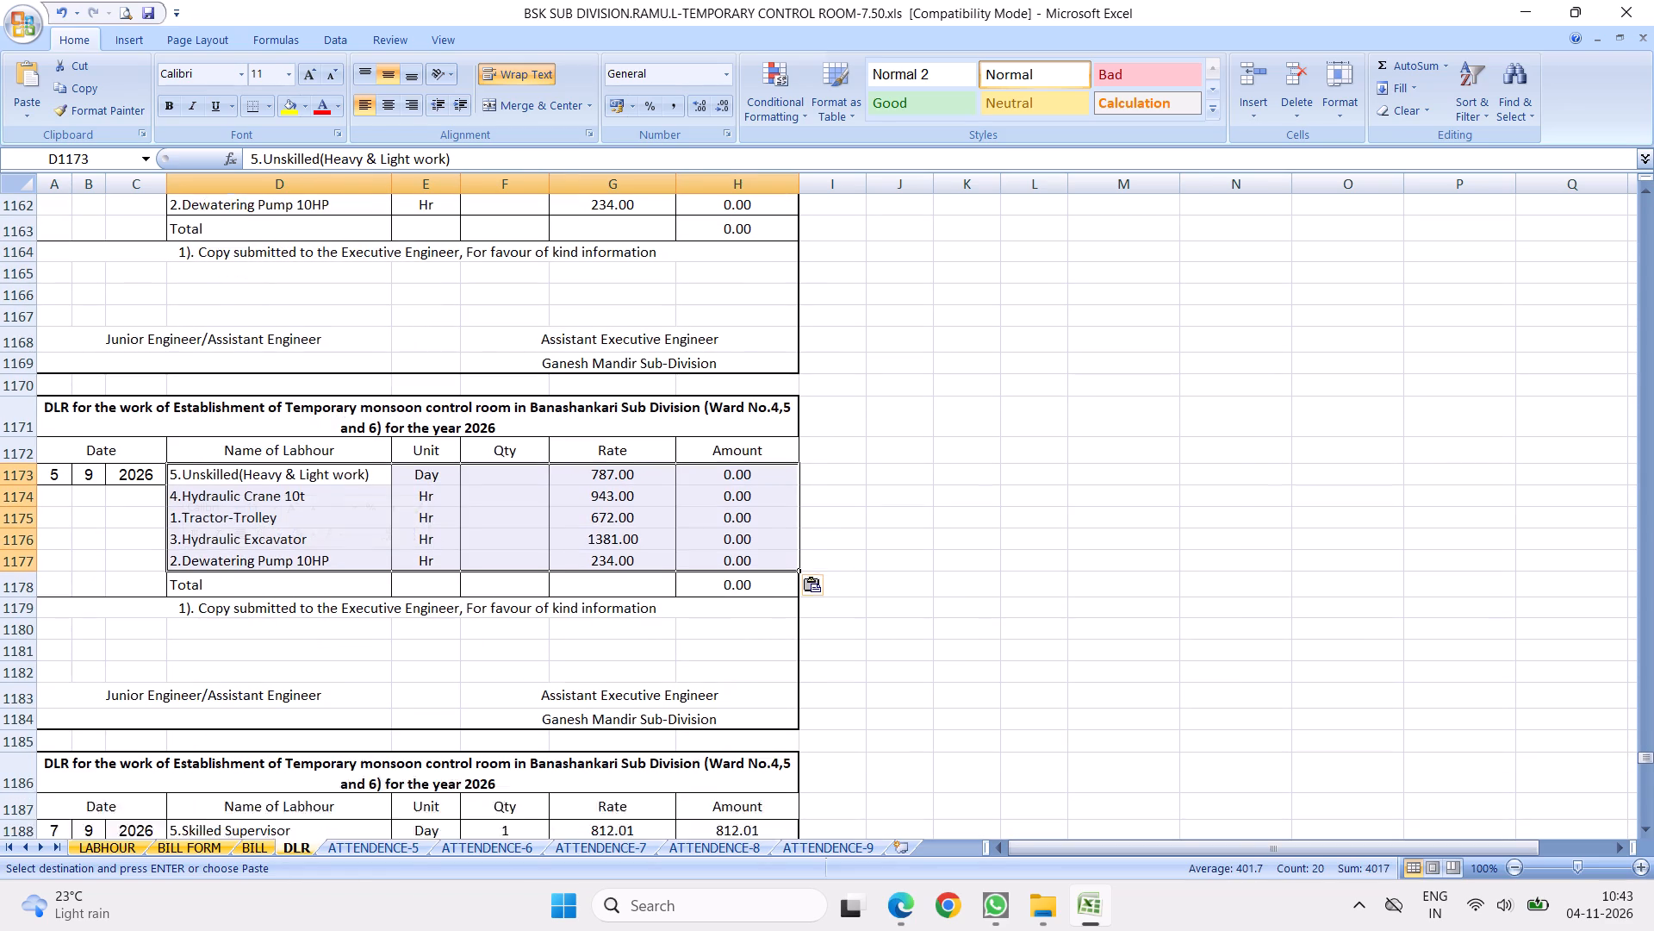
scroll(441, 547, "down", 5)
right_click(218, 476)
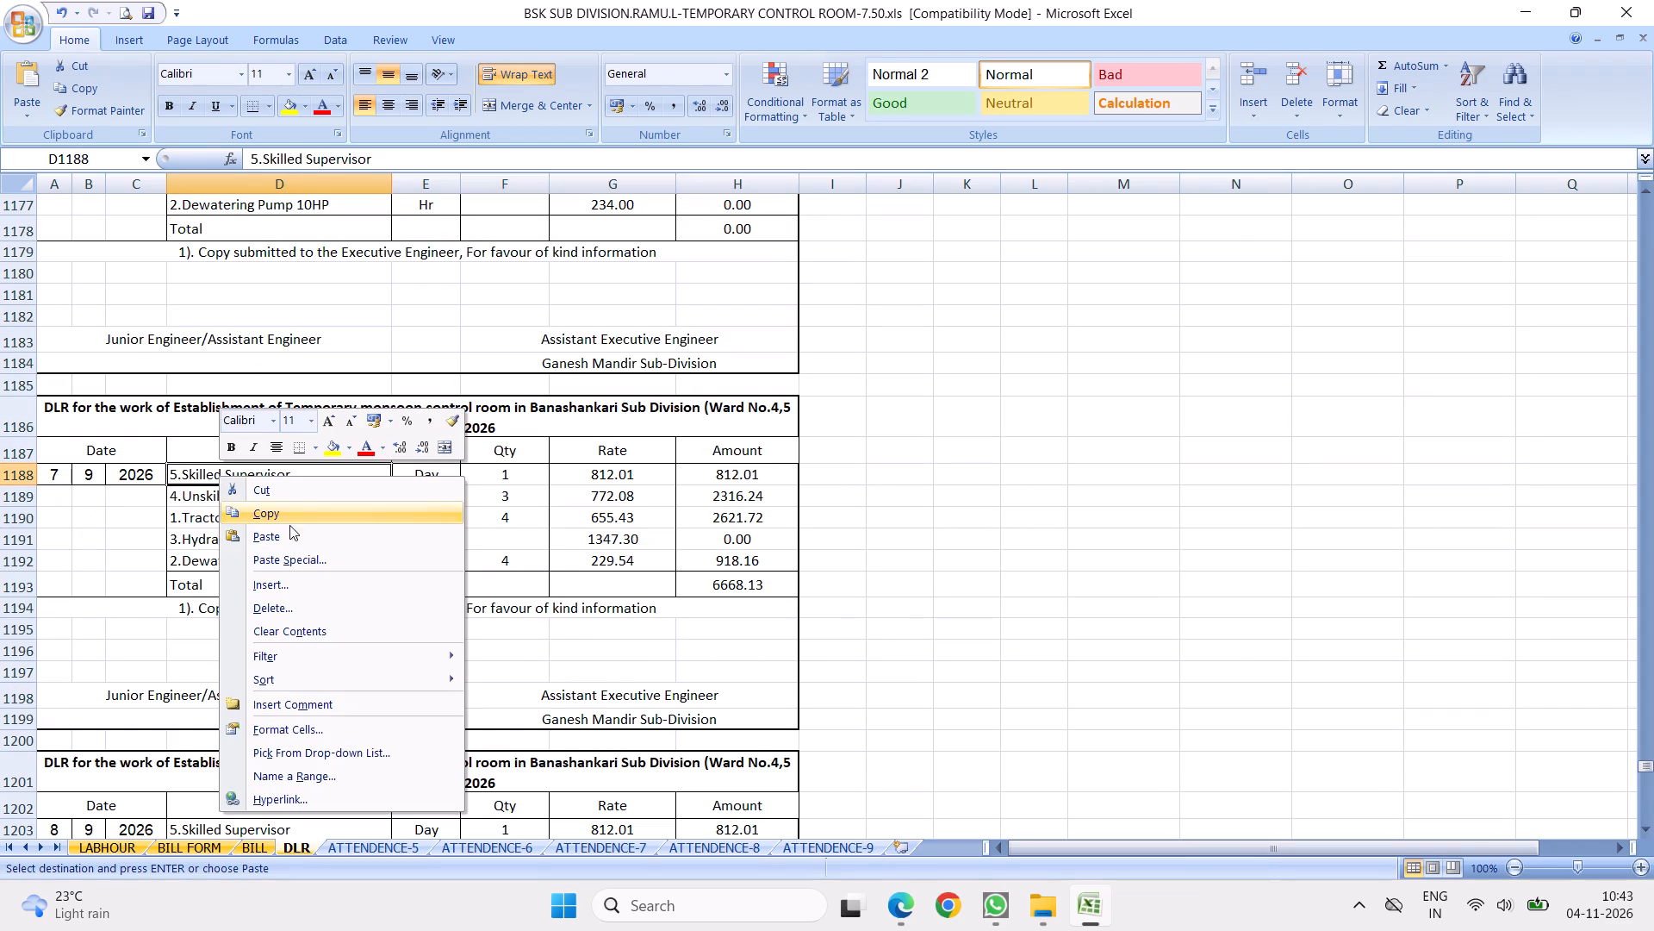
left_click(268, 539)
scroll(334, 545, "down", 7)
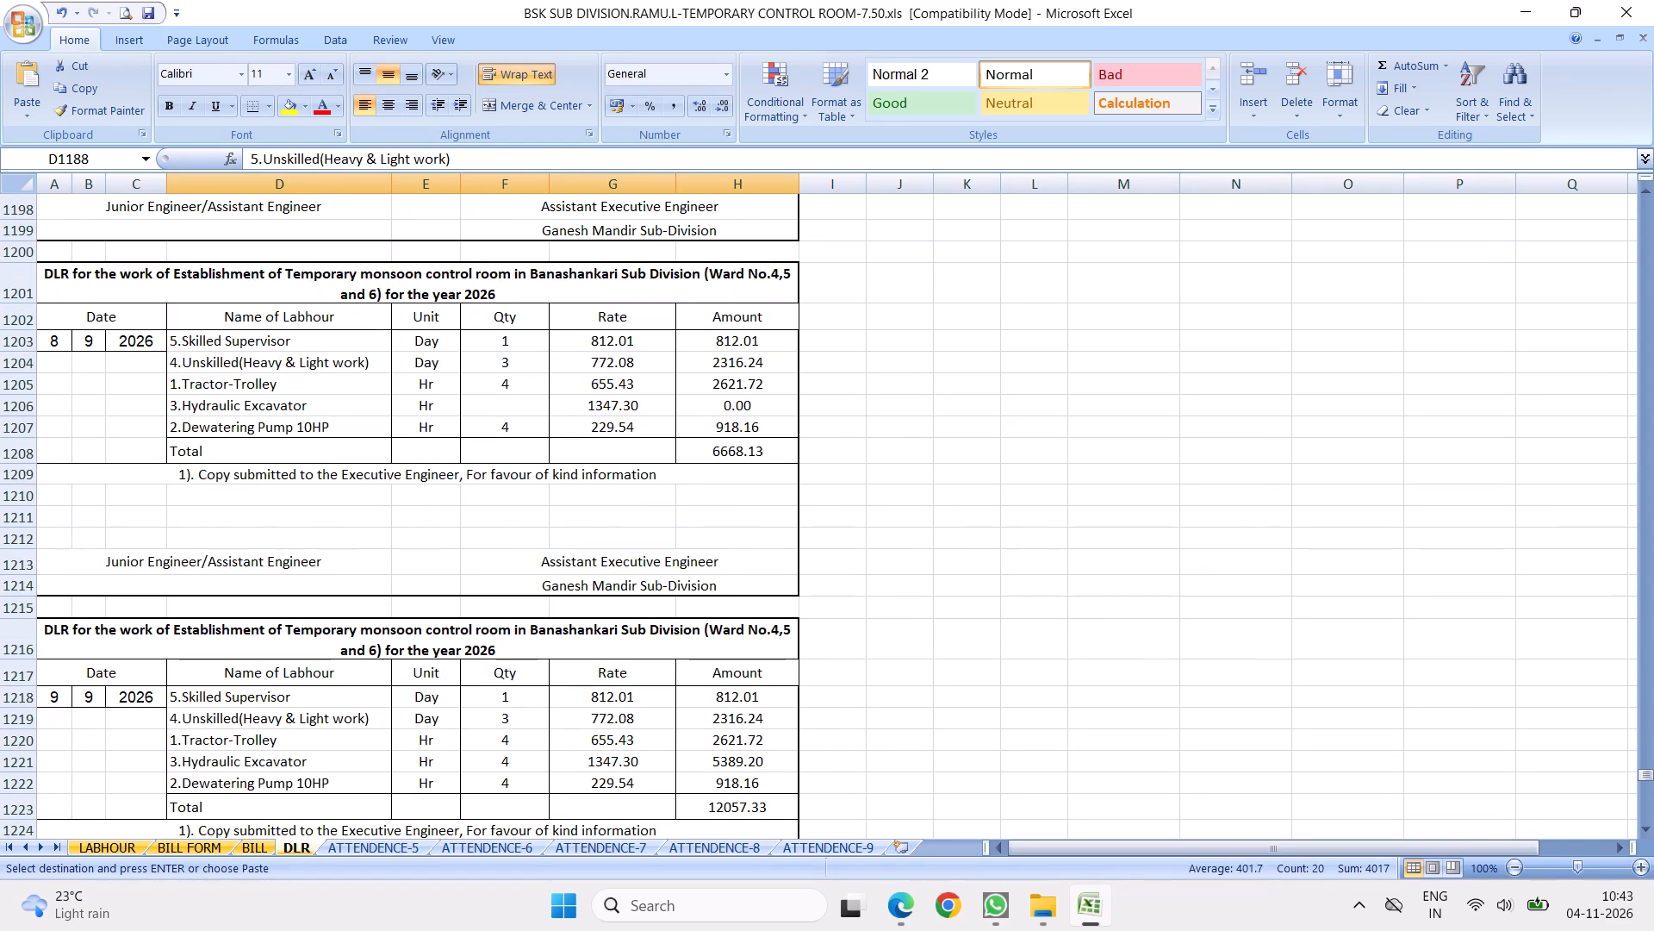
right_click(190, 339)
left_click(239, 398)
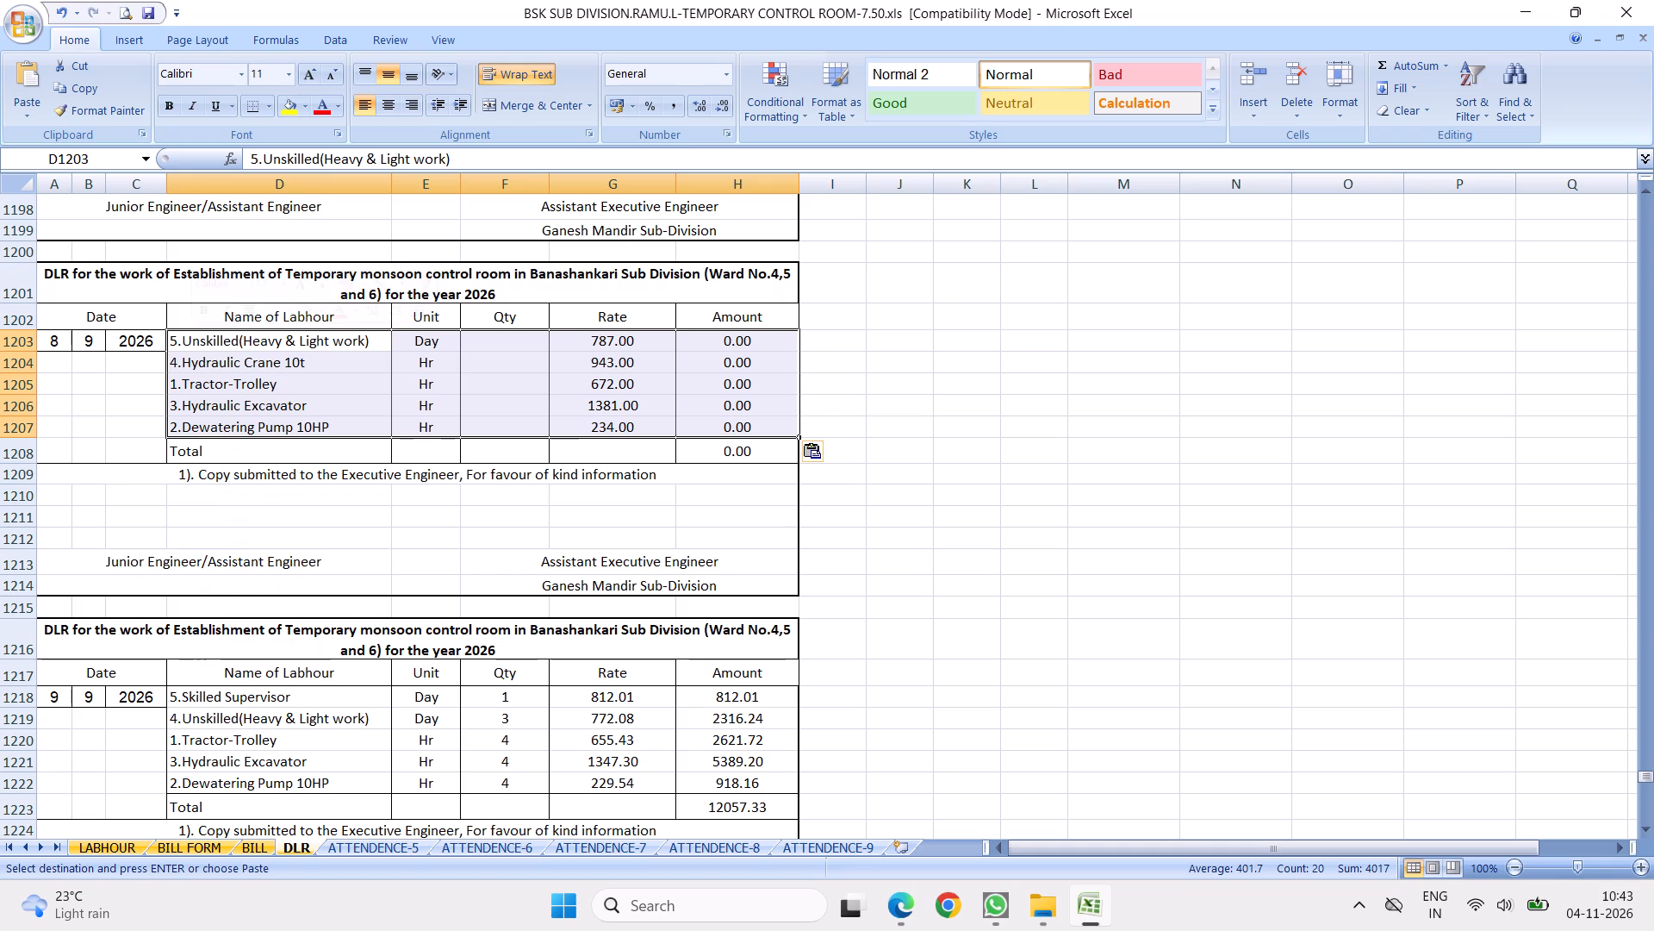
Paste the copied labour rows over those of the 9-9-2026, 10-9-2026 and 11-9-2026 tables, starting at cells D1218, D1233 and D1248.
scroll(296, 453, "down", 4)
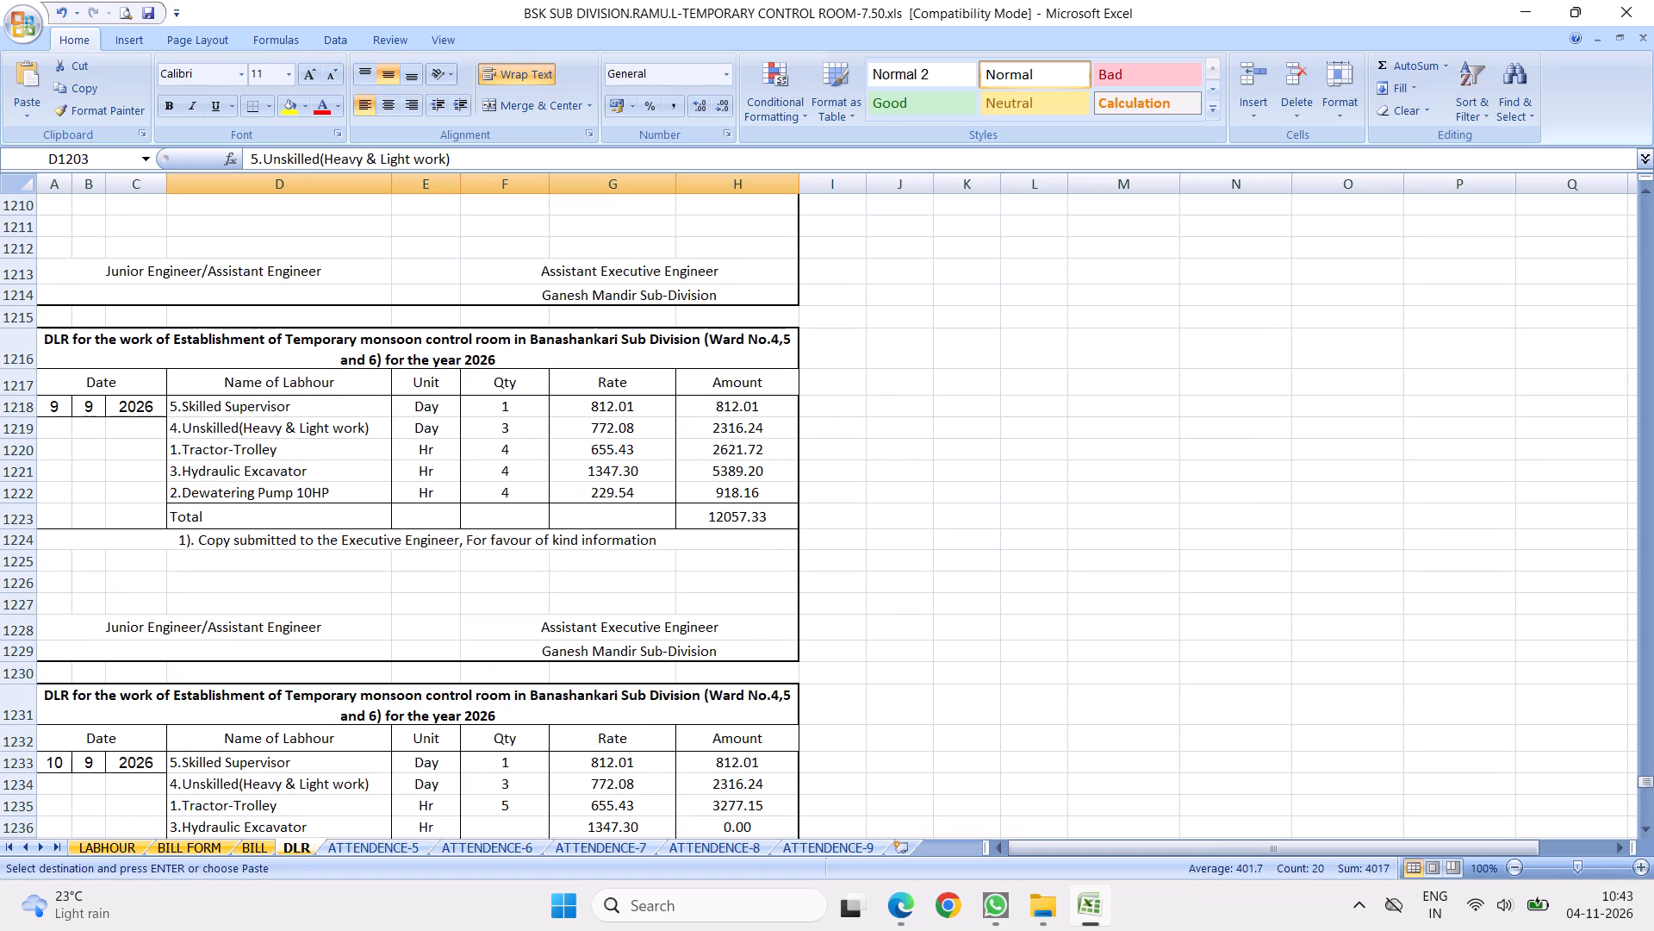
right_click(190, 409)
left_click(232, 473)
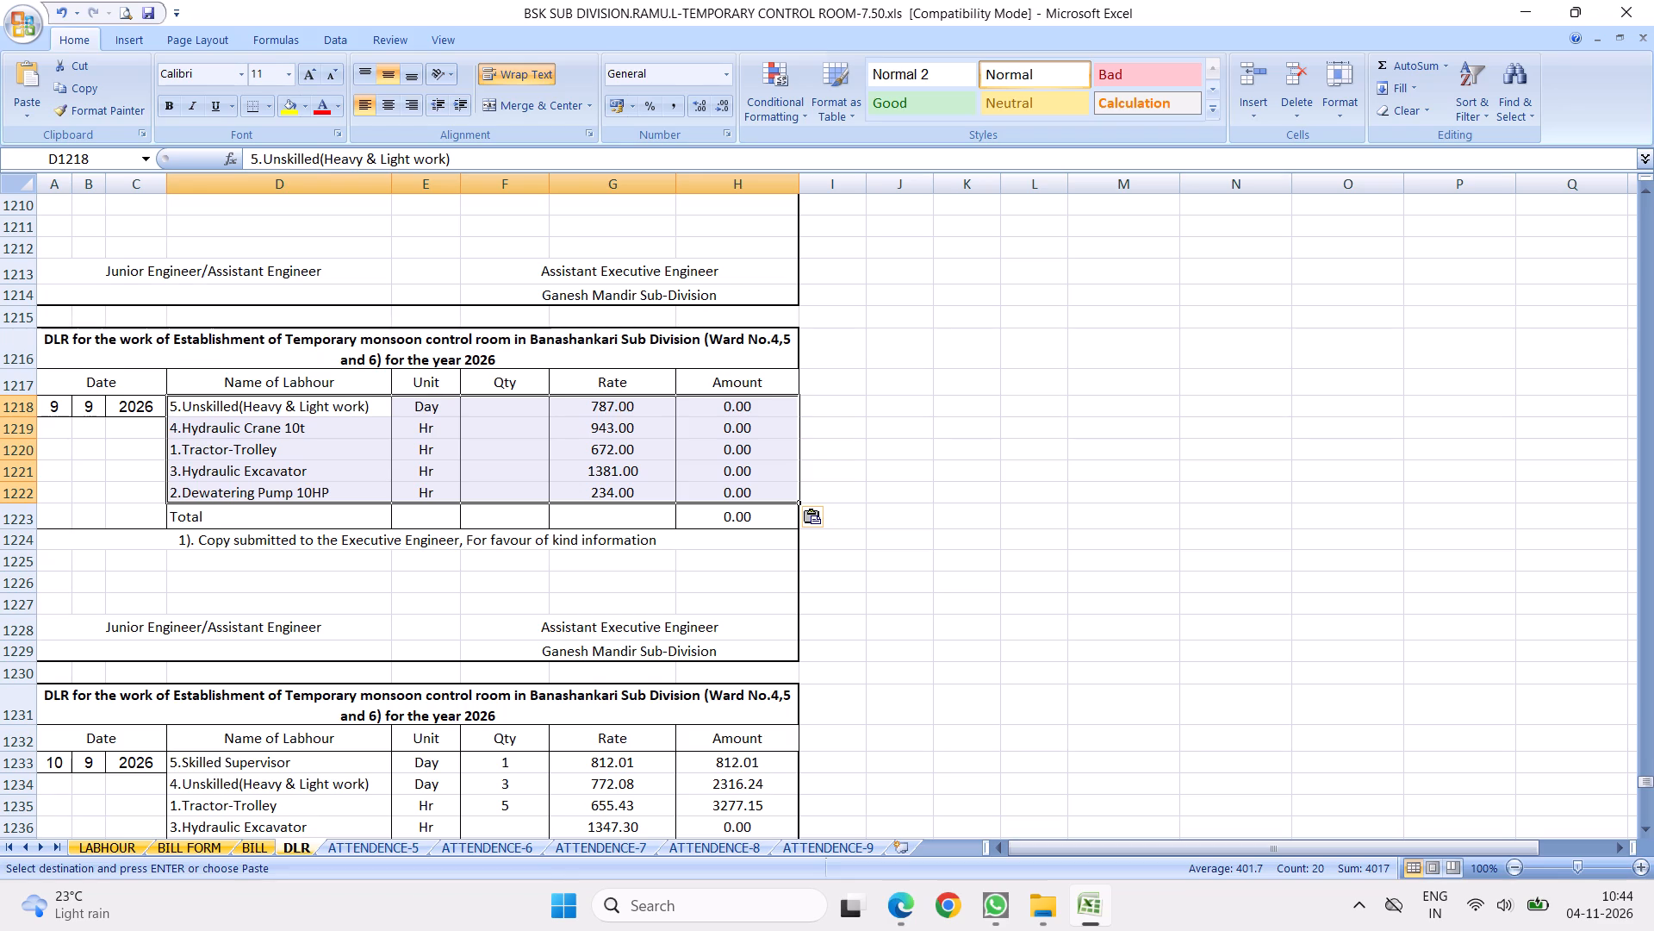
scroll(146, 589, "down", 3)
right_click(196, 537)
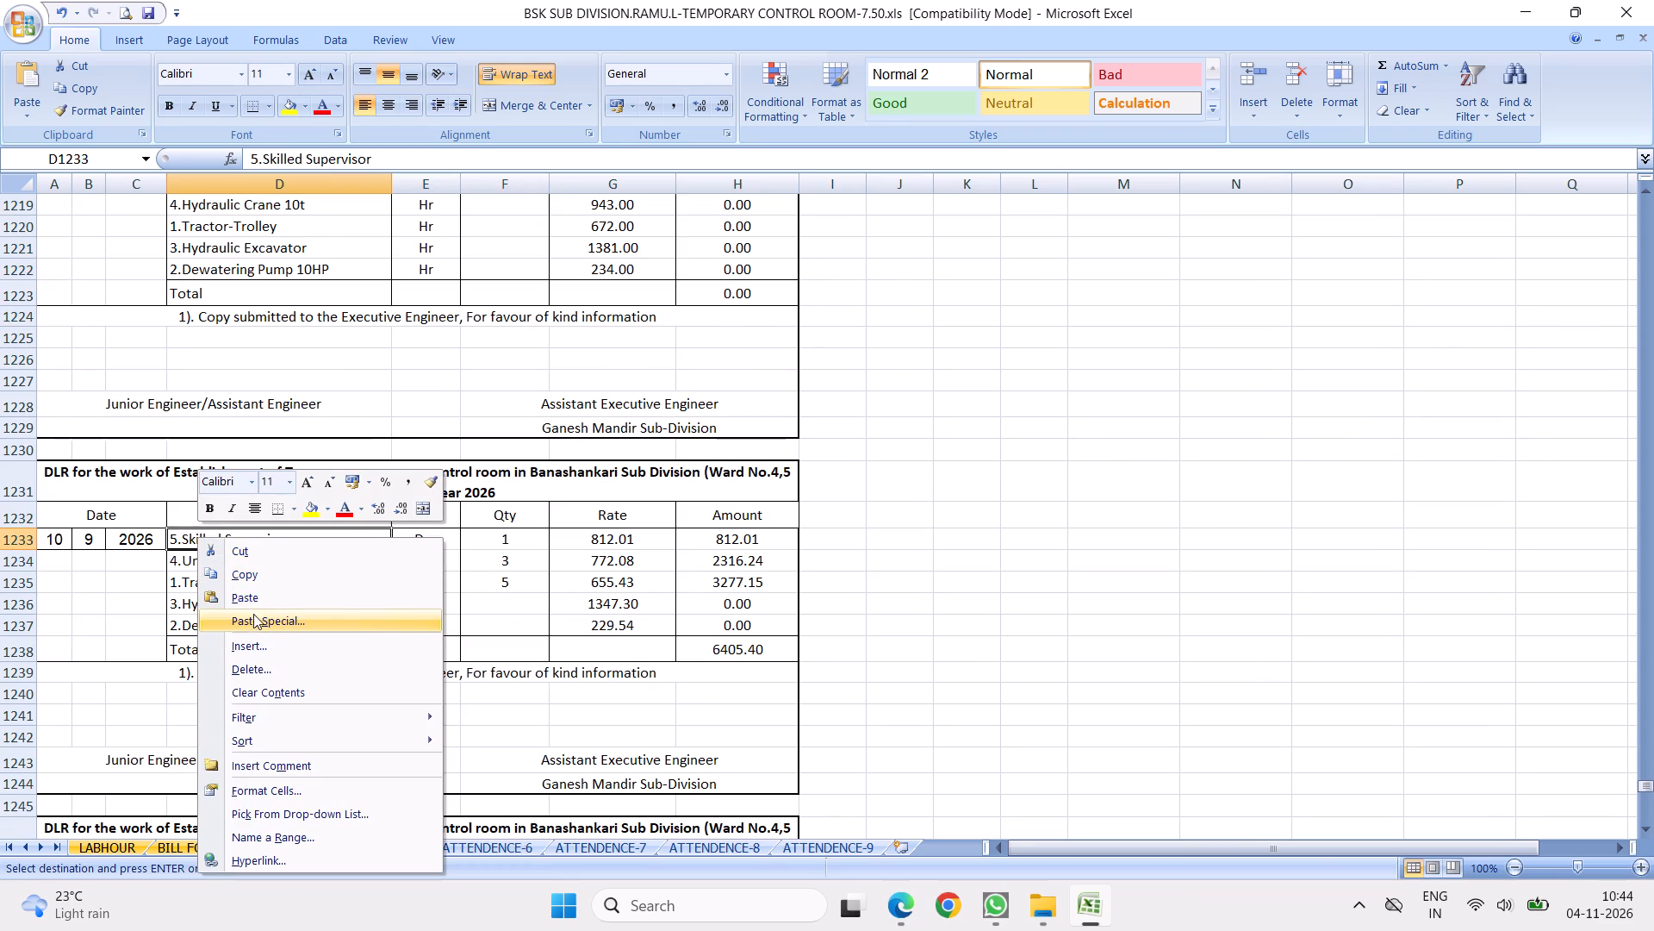
left_click(242, 596)
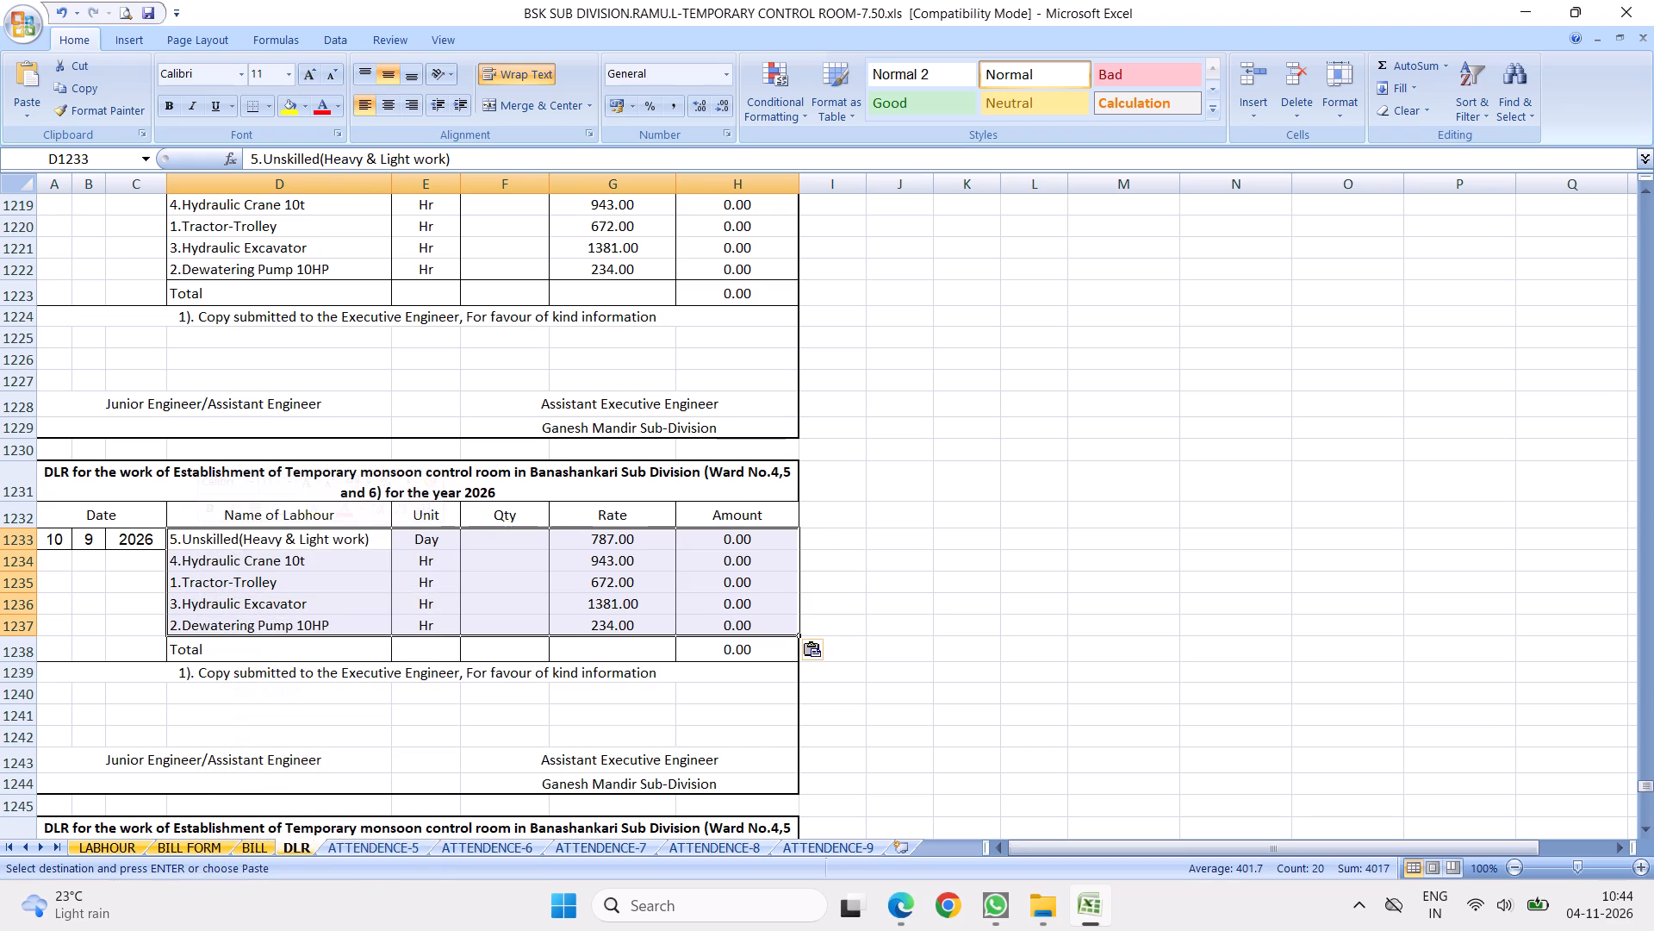
scroll(557, 522, "down", 4)
scroll(383, 421, "down", 2)
right_click(186, 469)
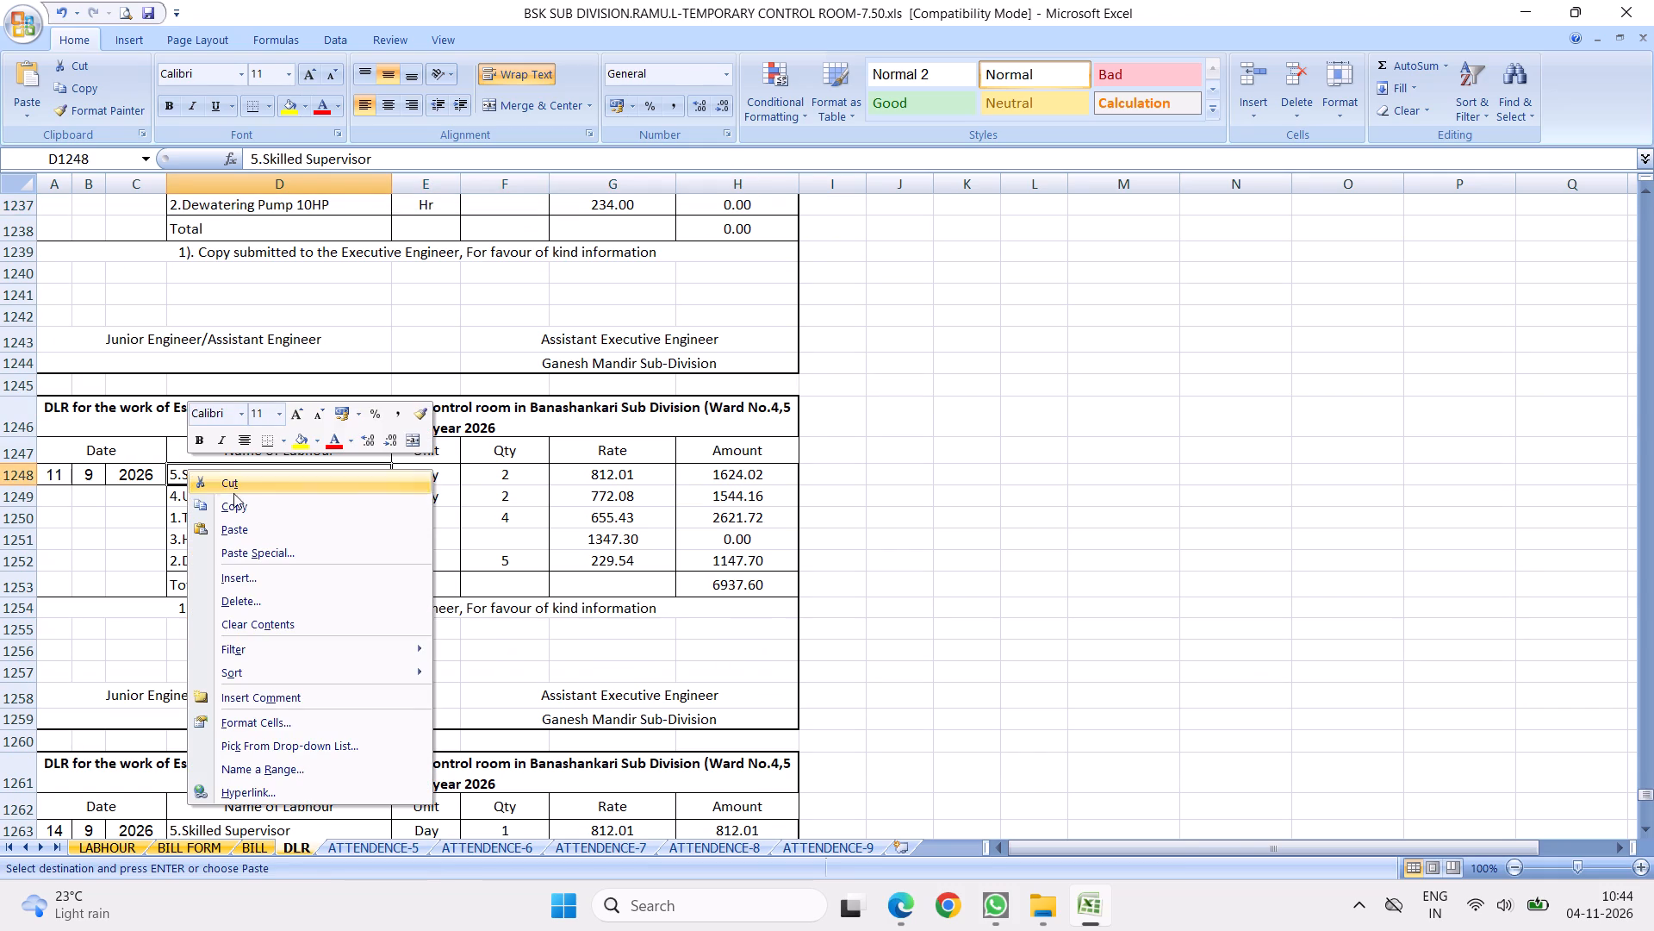
left_click(235, 528)
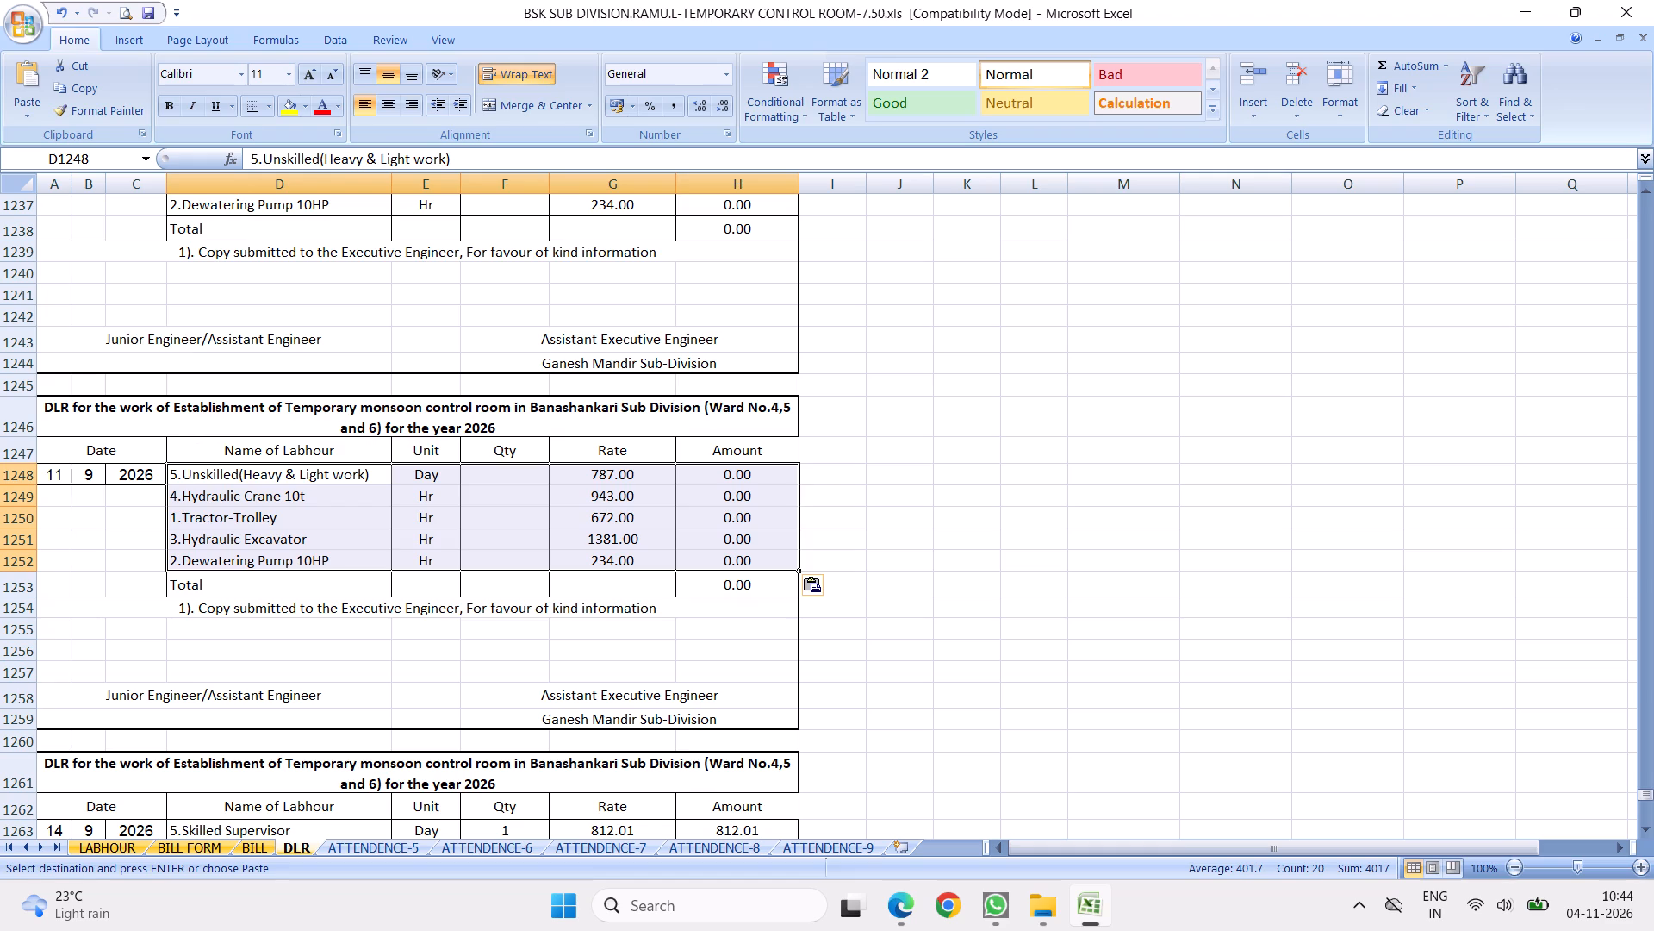
Paste the copied labour rows over those of the 14-9-2026, 15-9-2026 and 16-9-2026 tables, starting at cells D1263, D1278 and D1293.
scroll(313, 468, "down", 6)
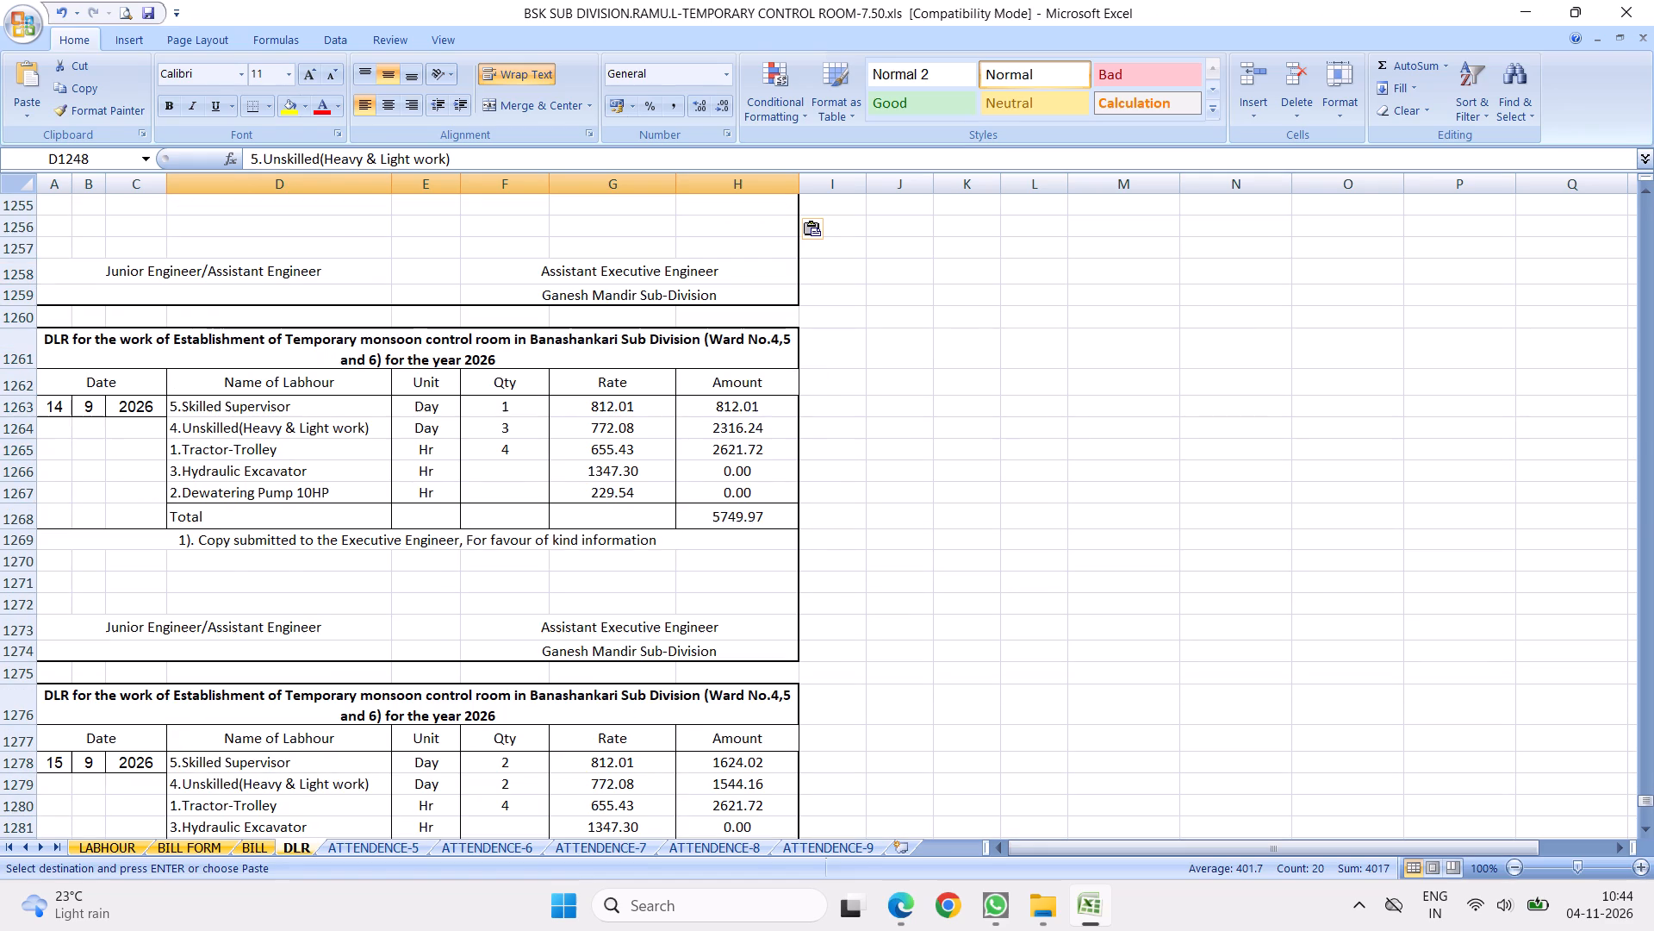
right_click(191, 406)
left_click(251, 475)
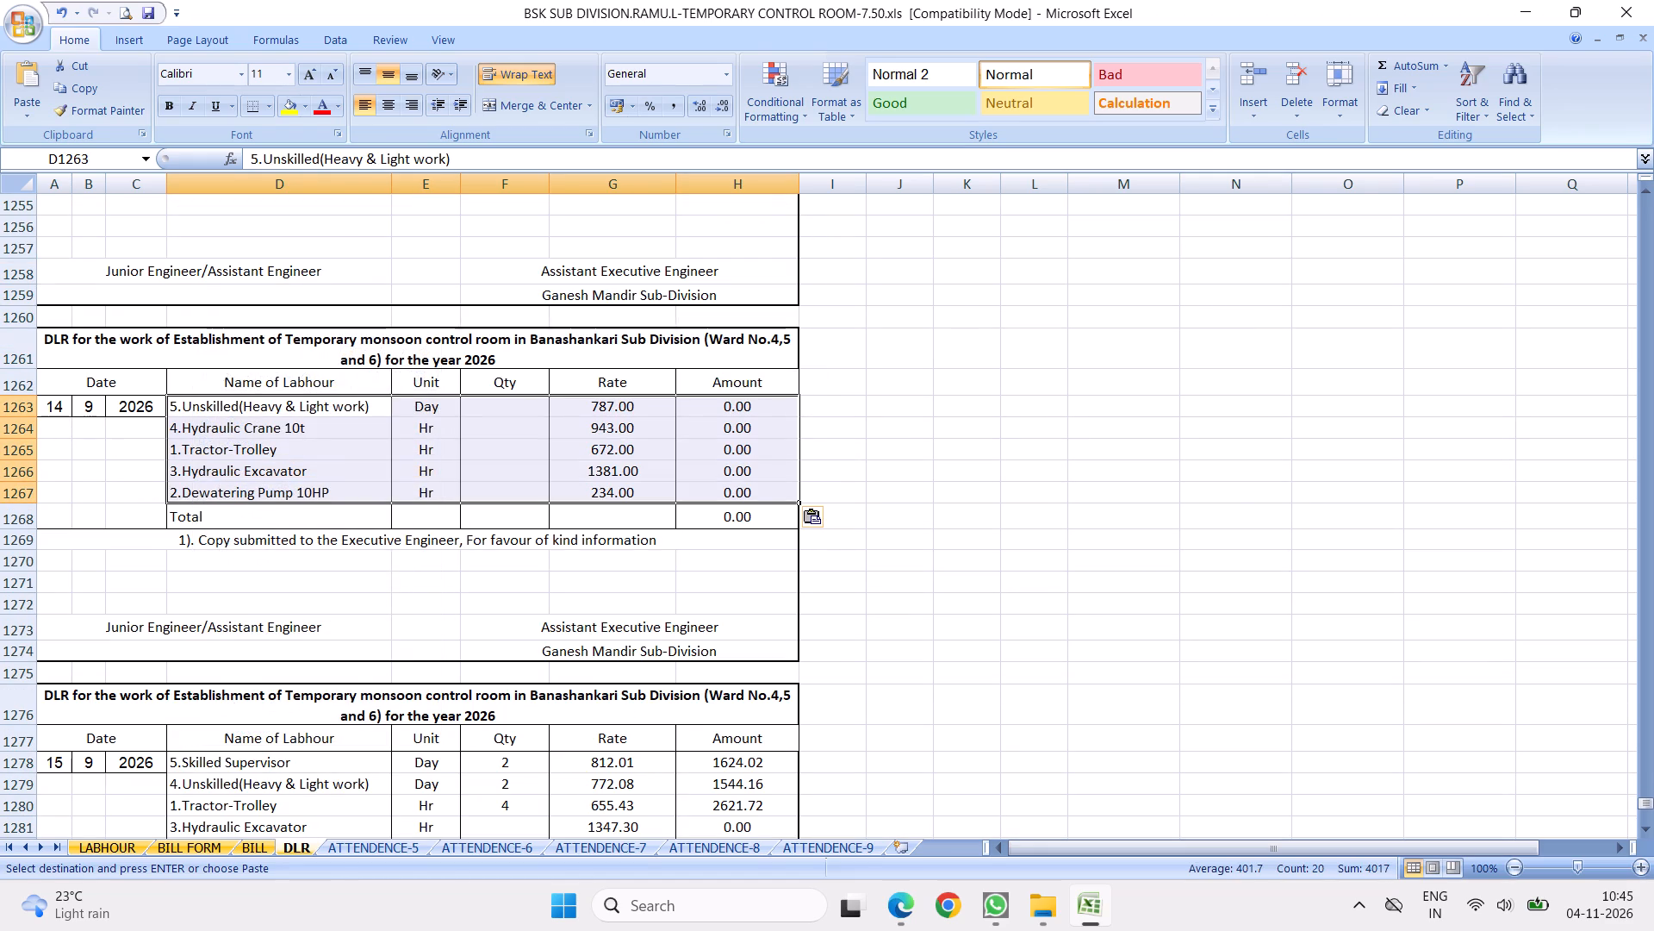
scroll(349, 470, "down", 4)
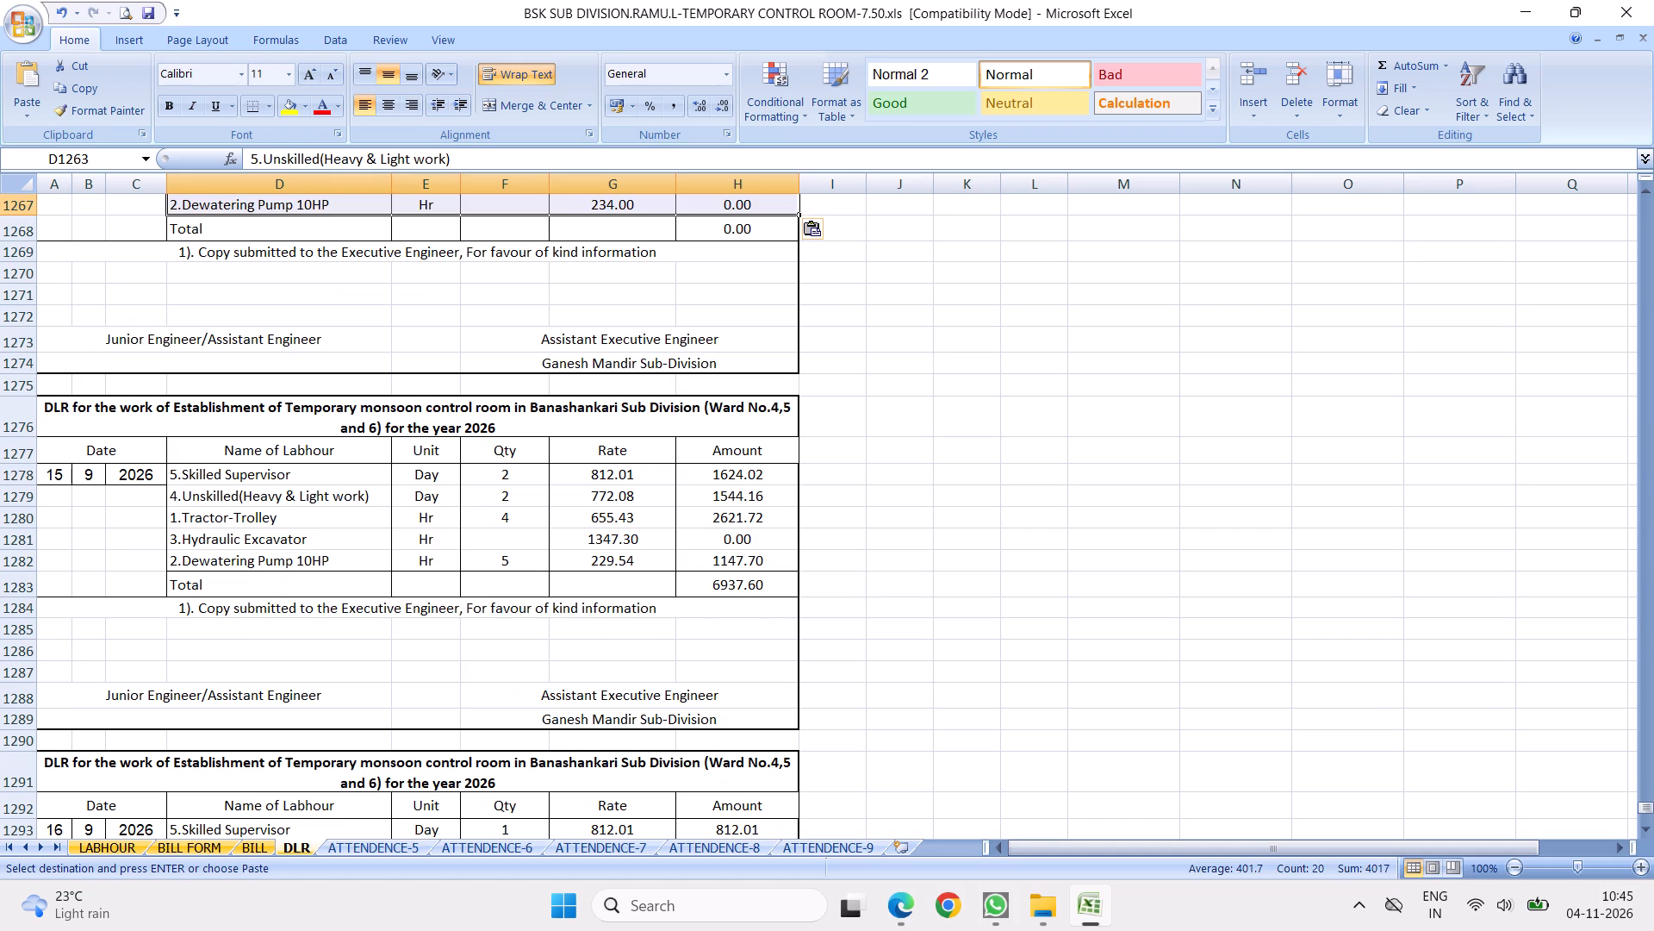
right_click(214, 474)
left_click(263, 529)
scroll(413, 501, "down", 7)
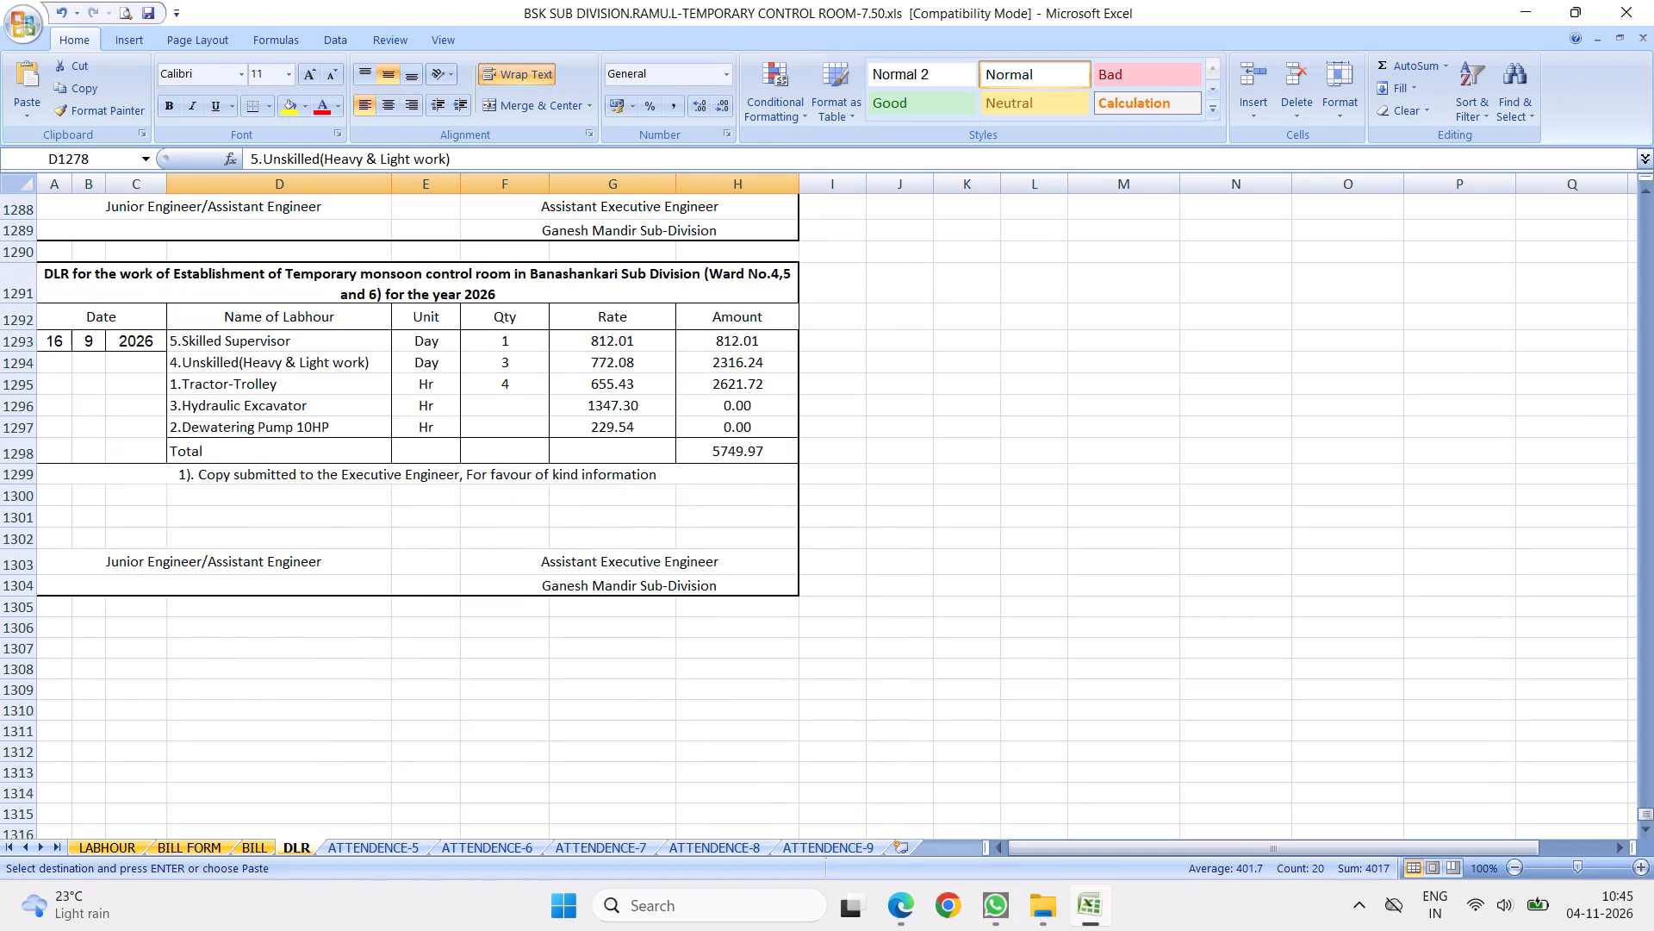
right_click(200, 340)
left_click(244, 397)
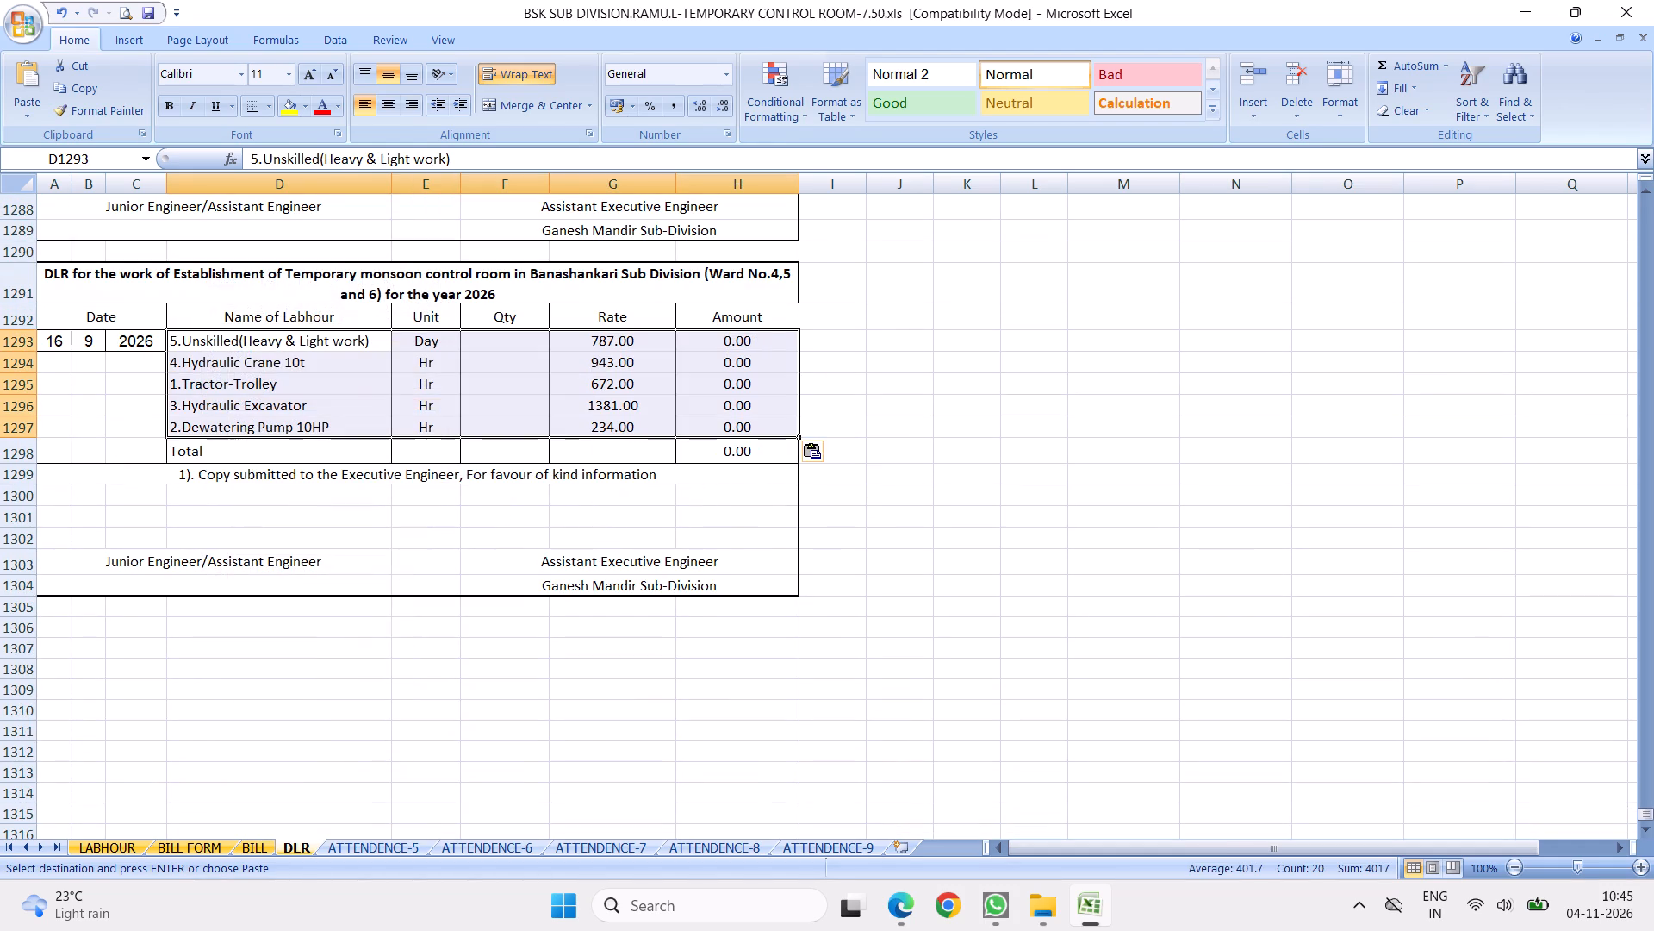
Copy the "Banashankari Sub-Division" signature cell F14 over the sub-division cells F29 and F44 of the 22-5-2026 and 25-5-2026 tables.
left_click_drag(1642, 814, 1642, 813)
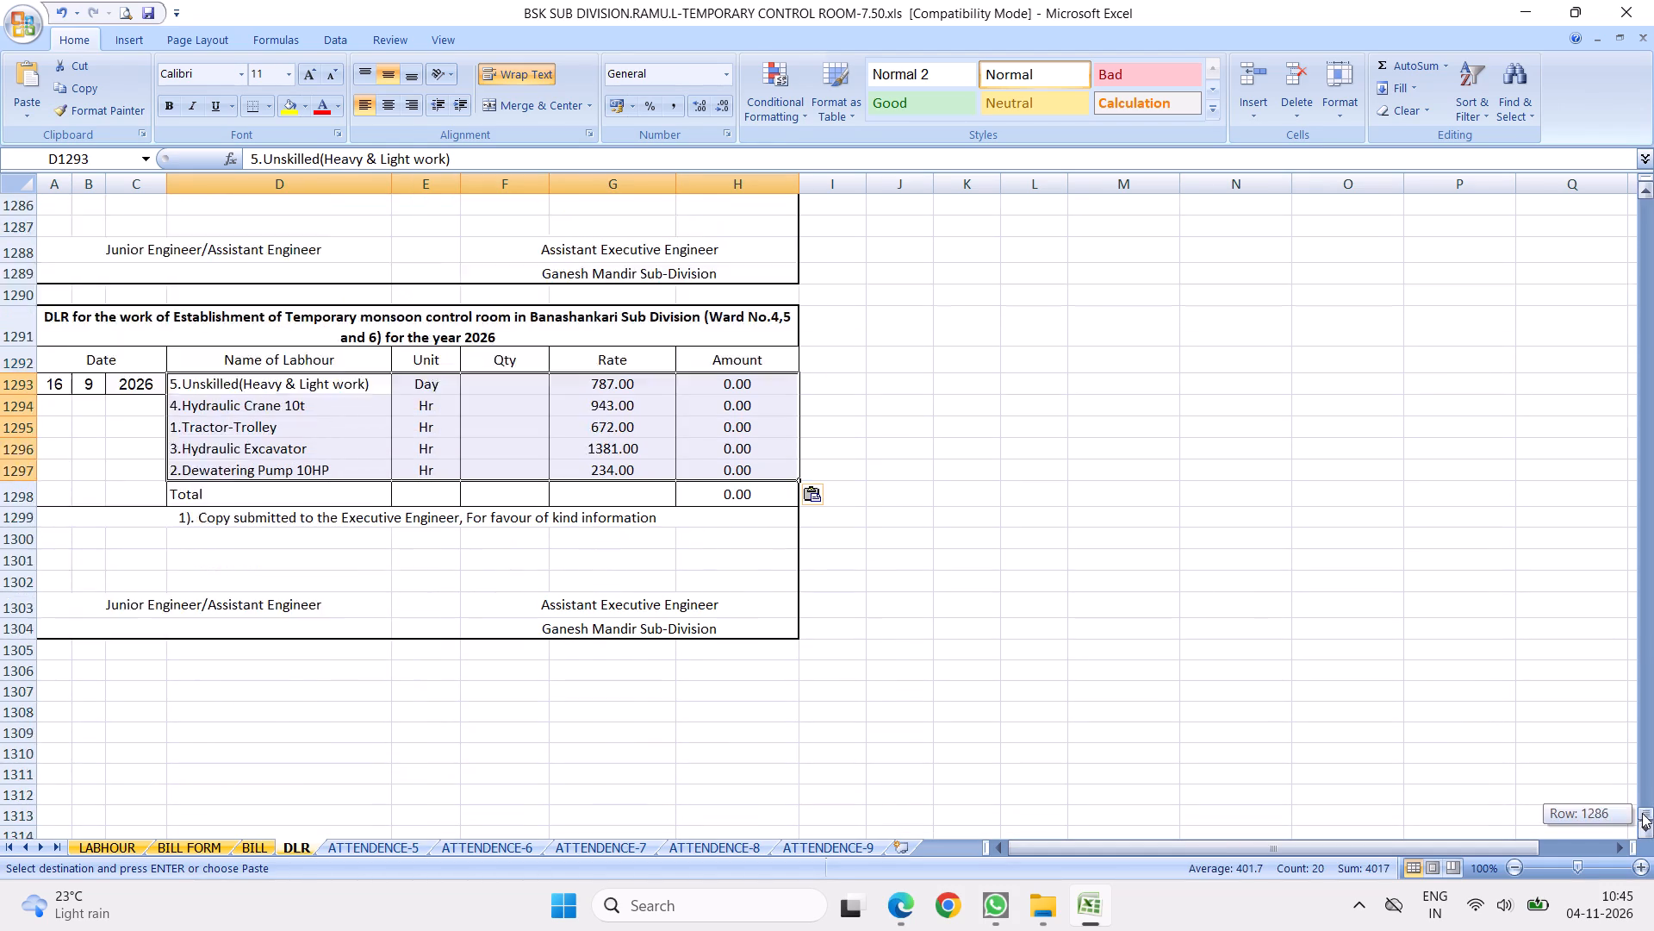
left_click_drag(1642, 813, 1651, 0)
left_click(585, 520)
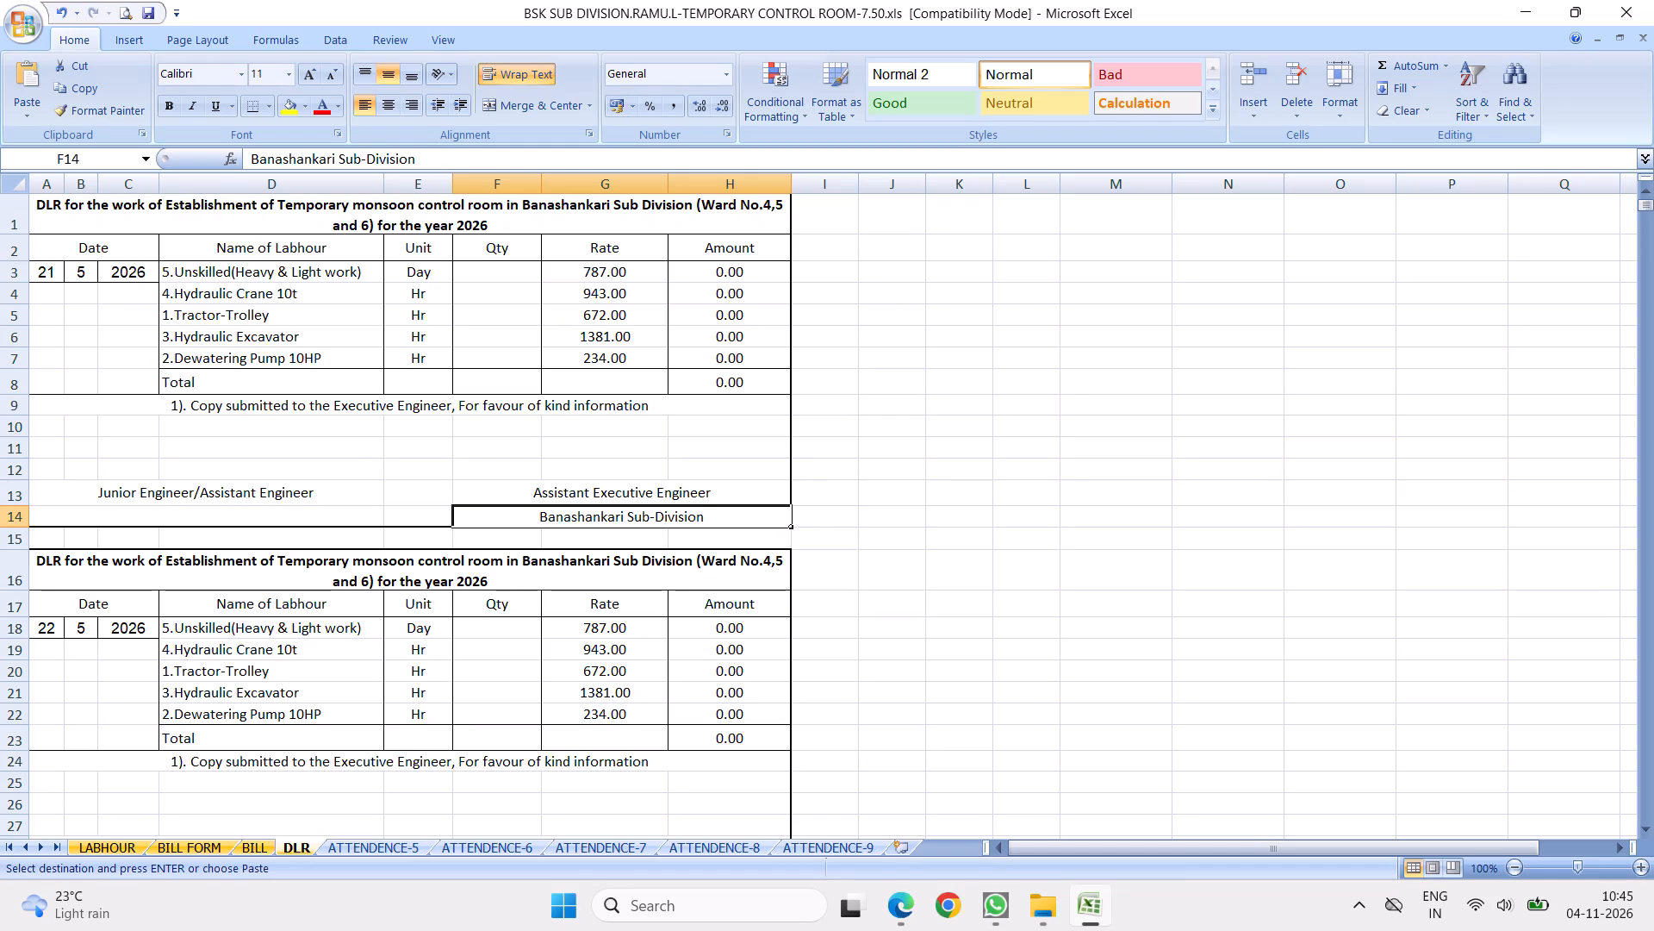
left_click(927, 528)
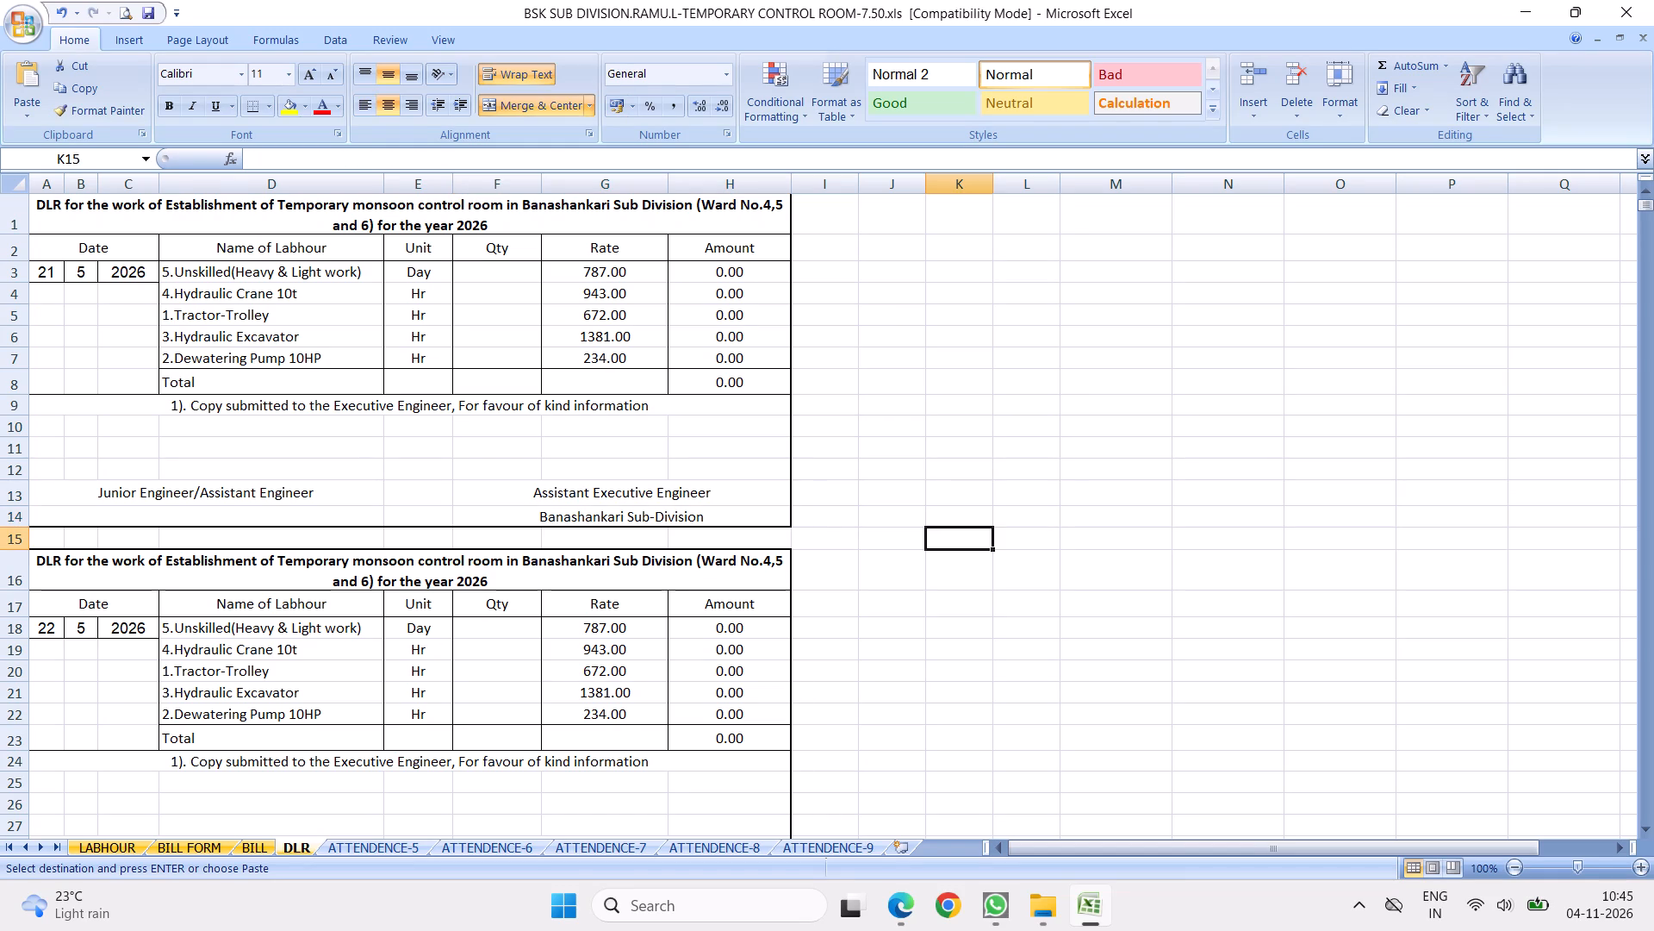
right_click(612, 514)
left_click(658, 548)
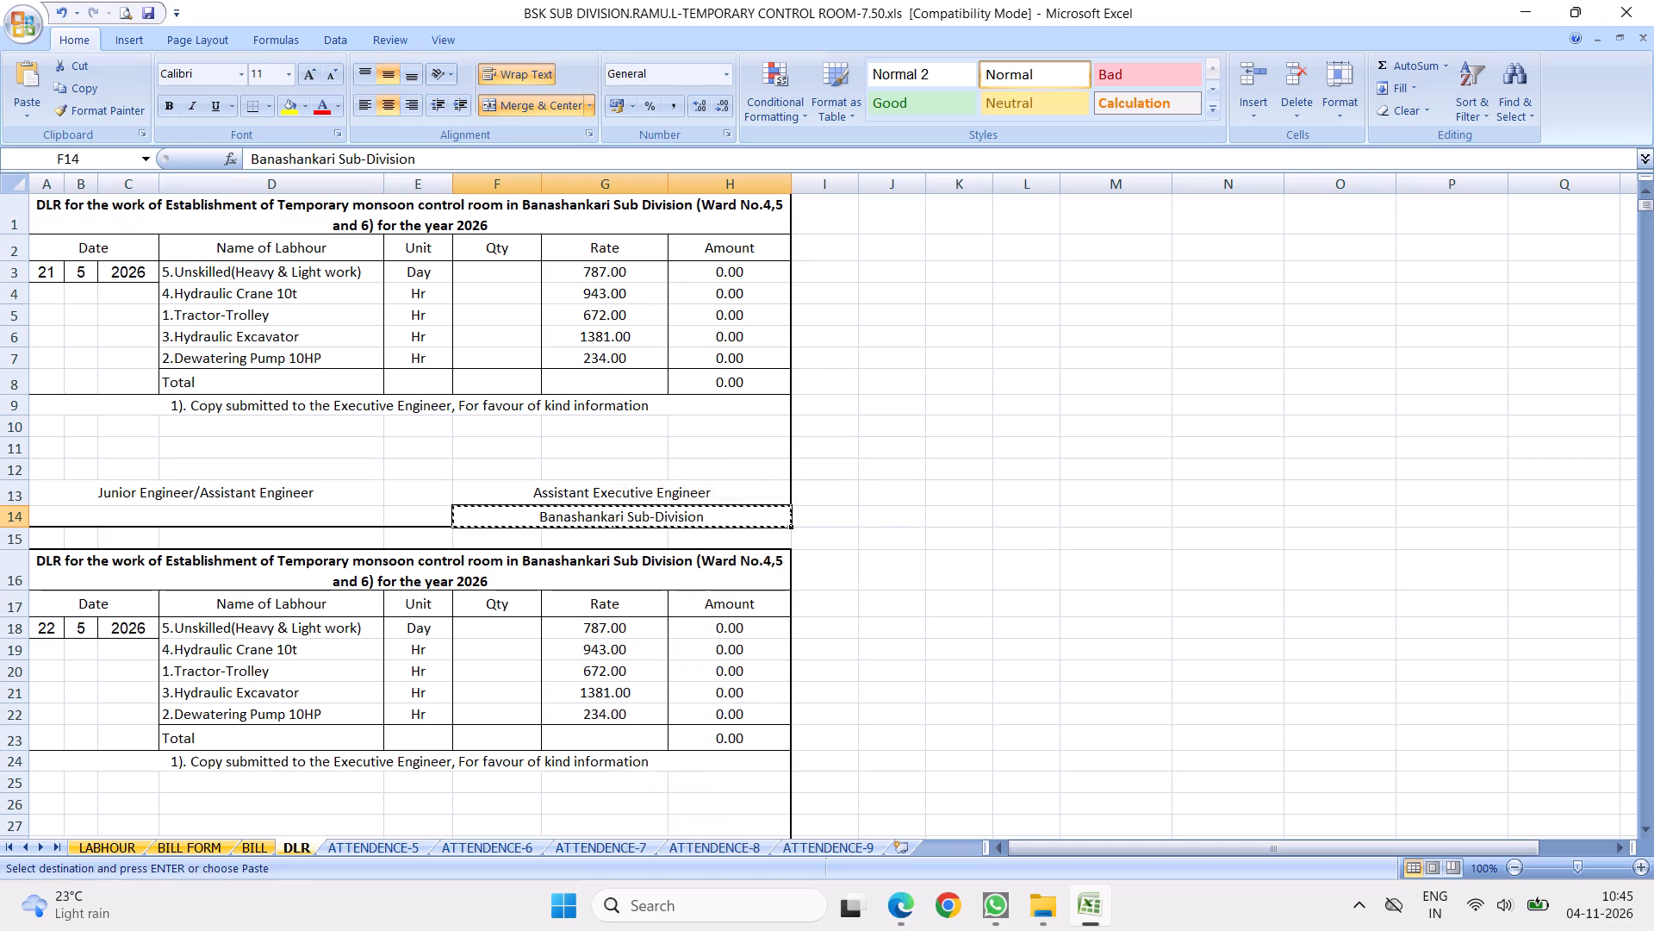
scroll(656, 553, "down", 6)
right_click(575, 422)
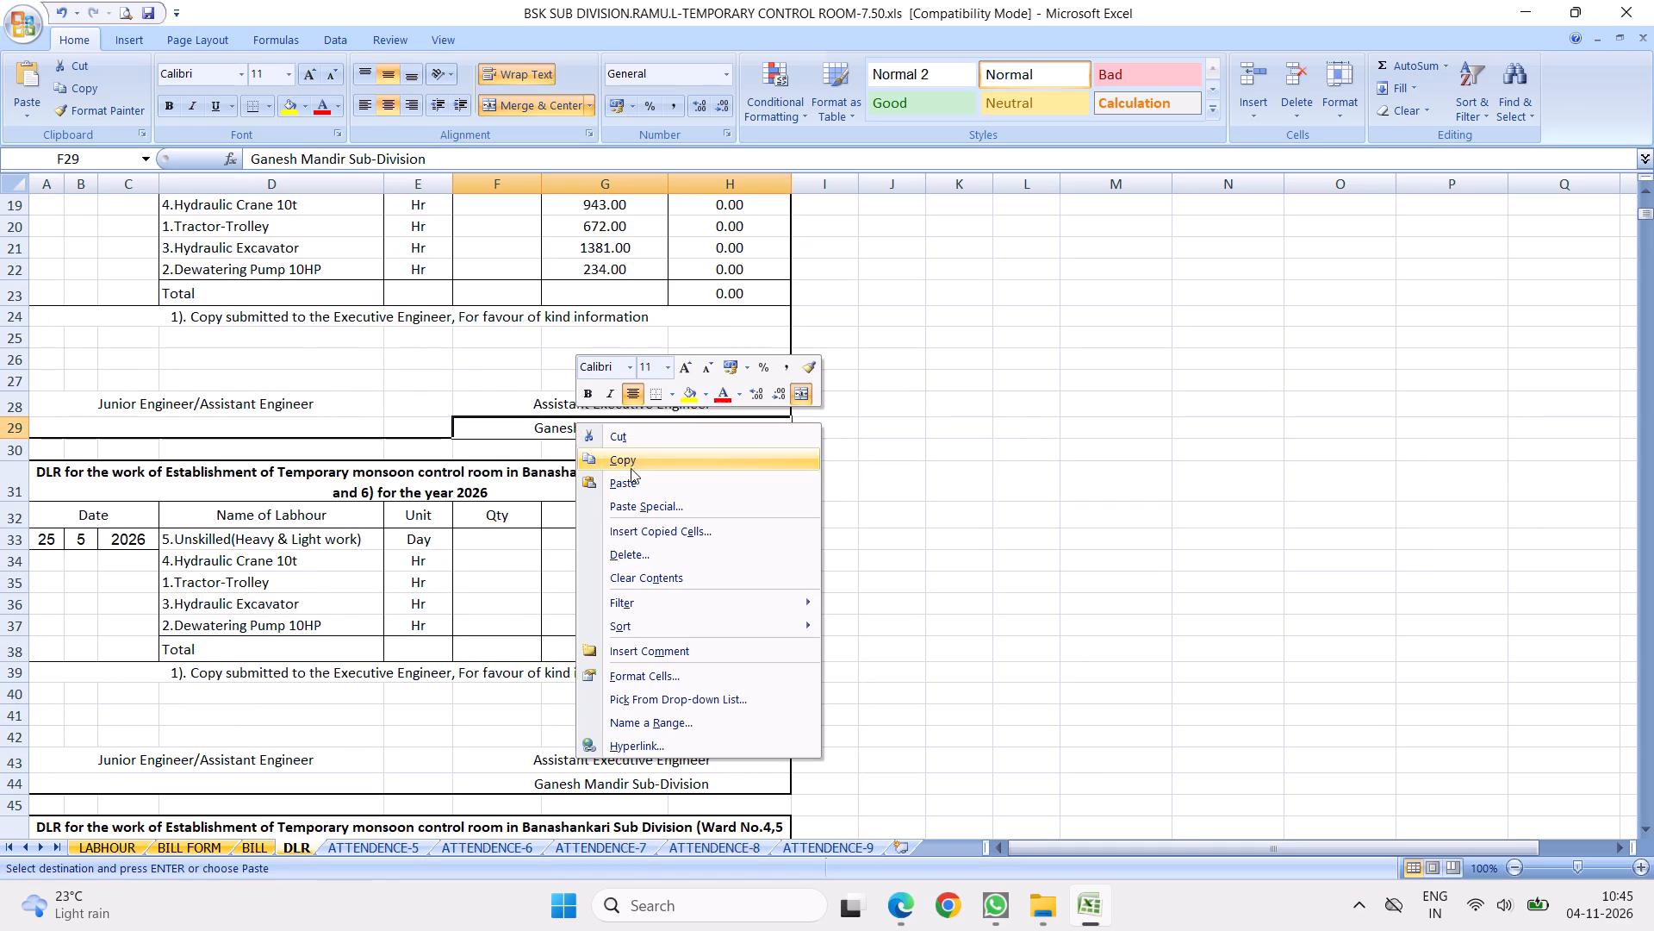
left_click(616, 485)
scroll(616, 485, "down", 6)
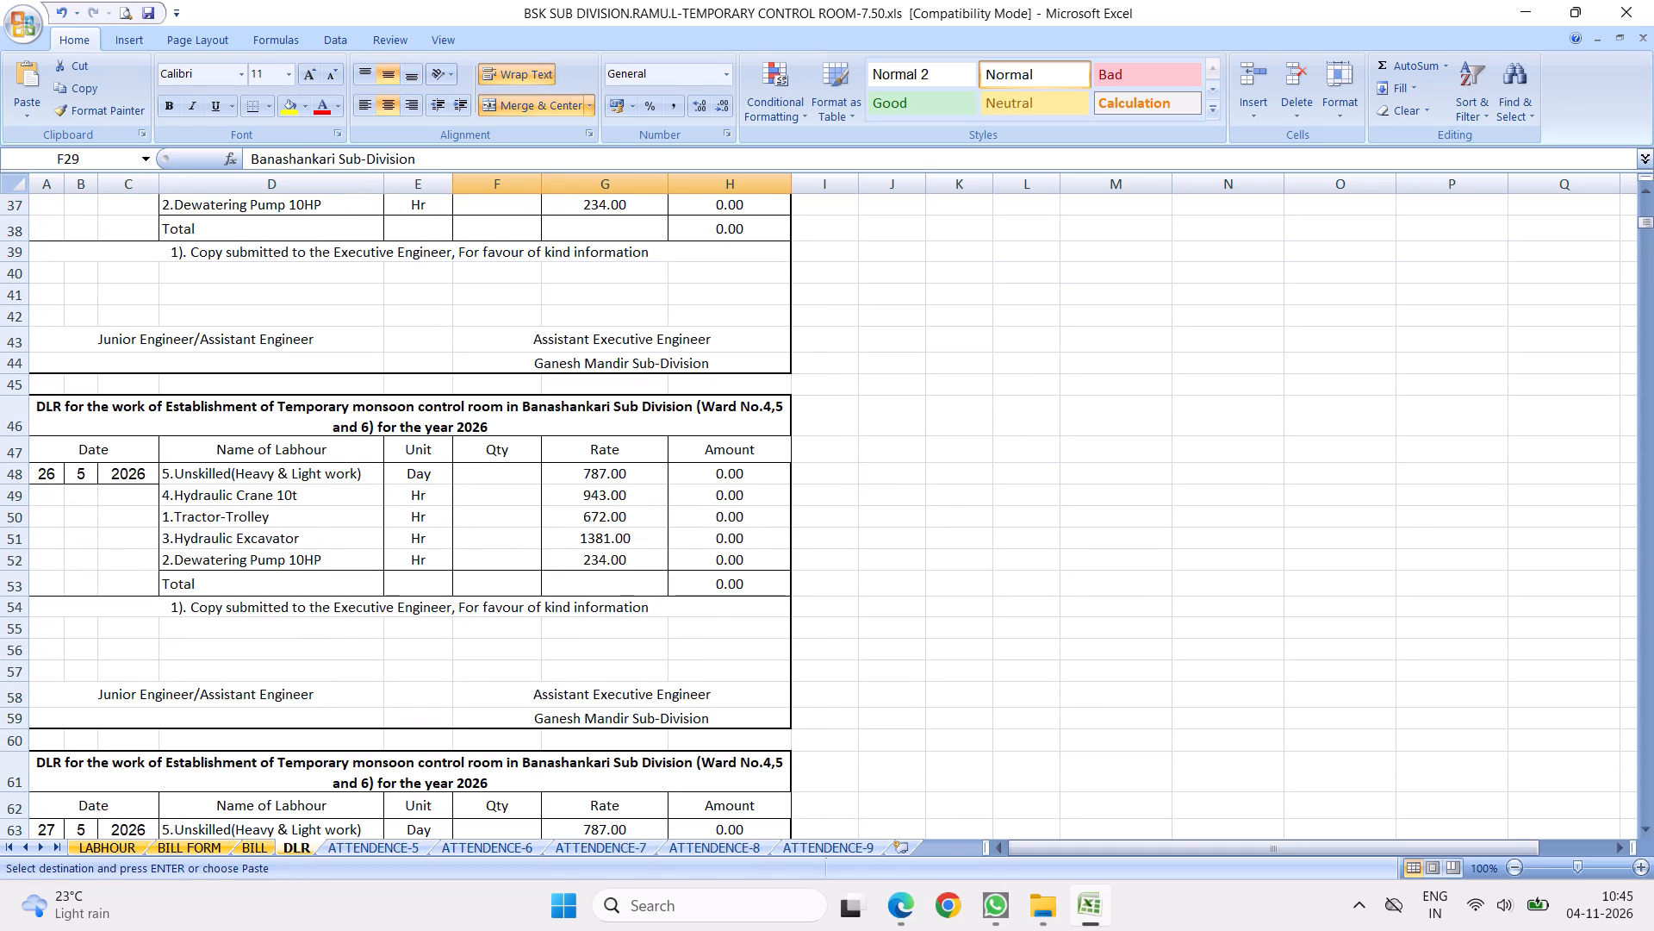
right_click(586, 359)
left_click(629, 419)
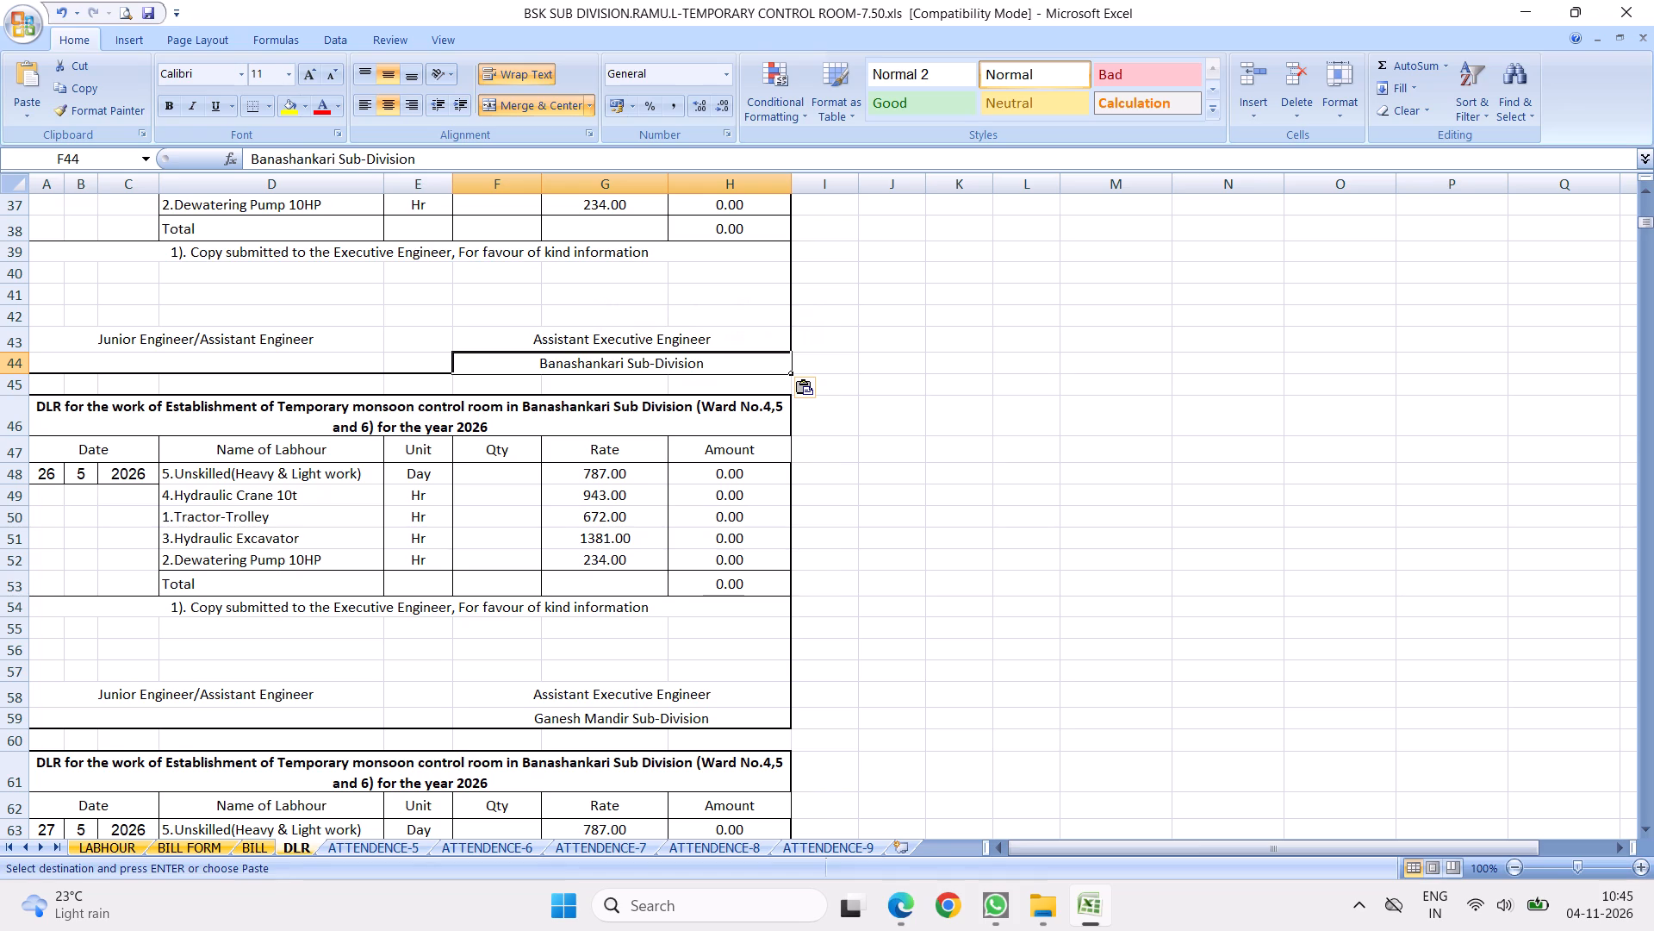
Paste the copied "Banashankari Sub-Division" cell over F59, F74 and F89 in the 26-5-2026, 27-5-2026 and 28-5-2026 tables.
scroll(645, 464, "down", 3)
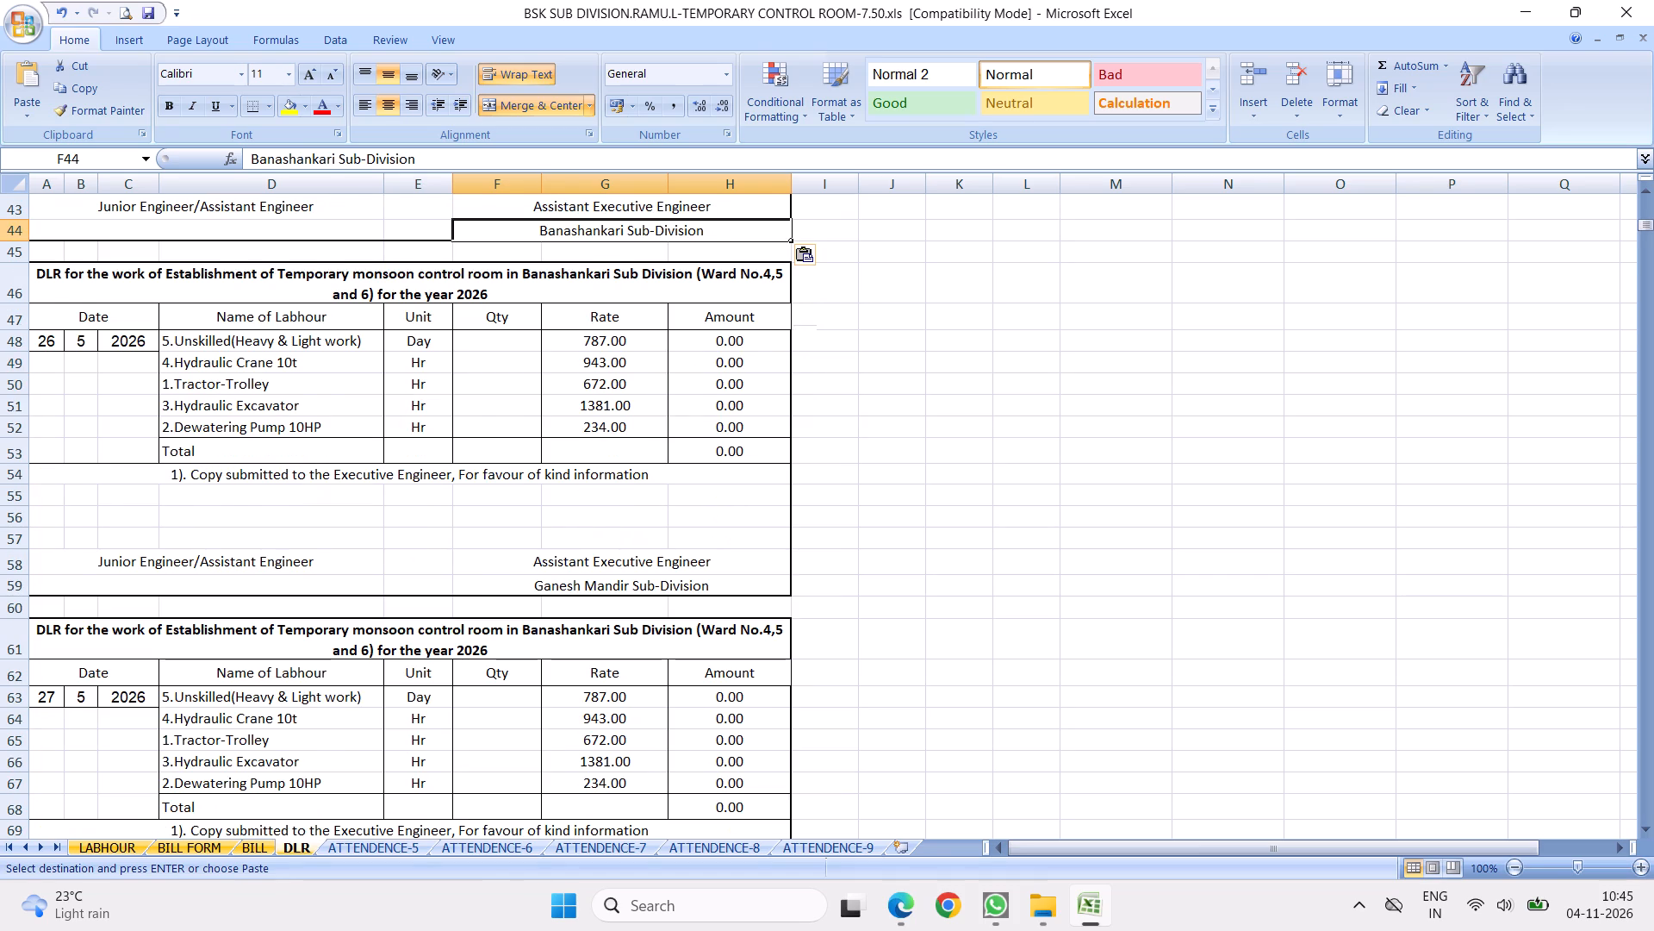
right_click(580, 513)
left_click(622, 574)
scroll(637, 546, "down", 6)
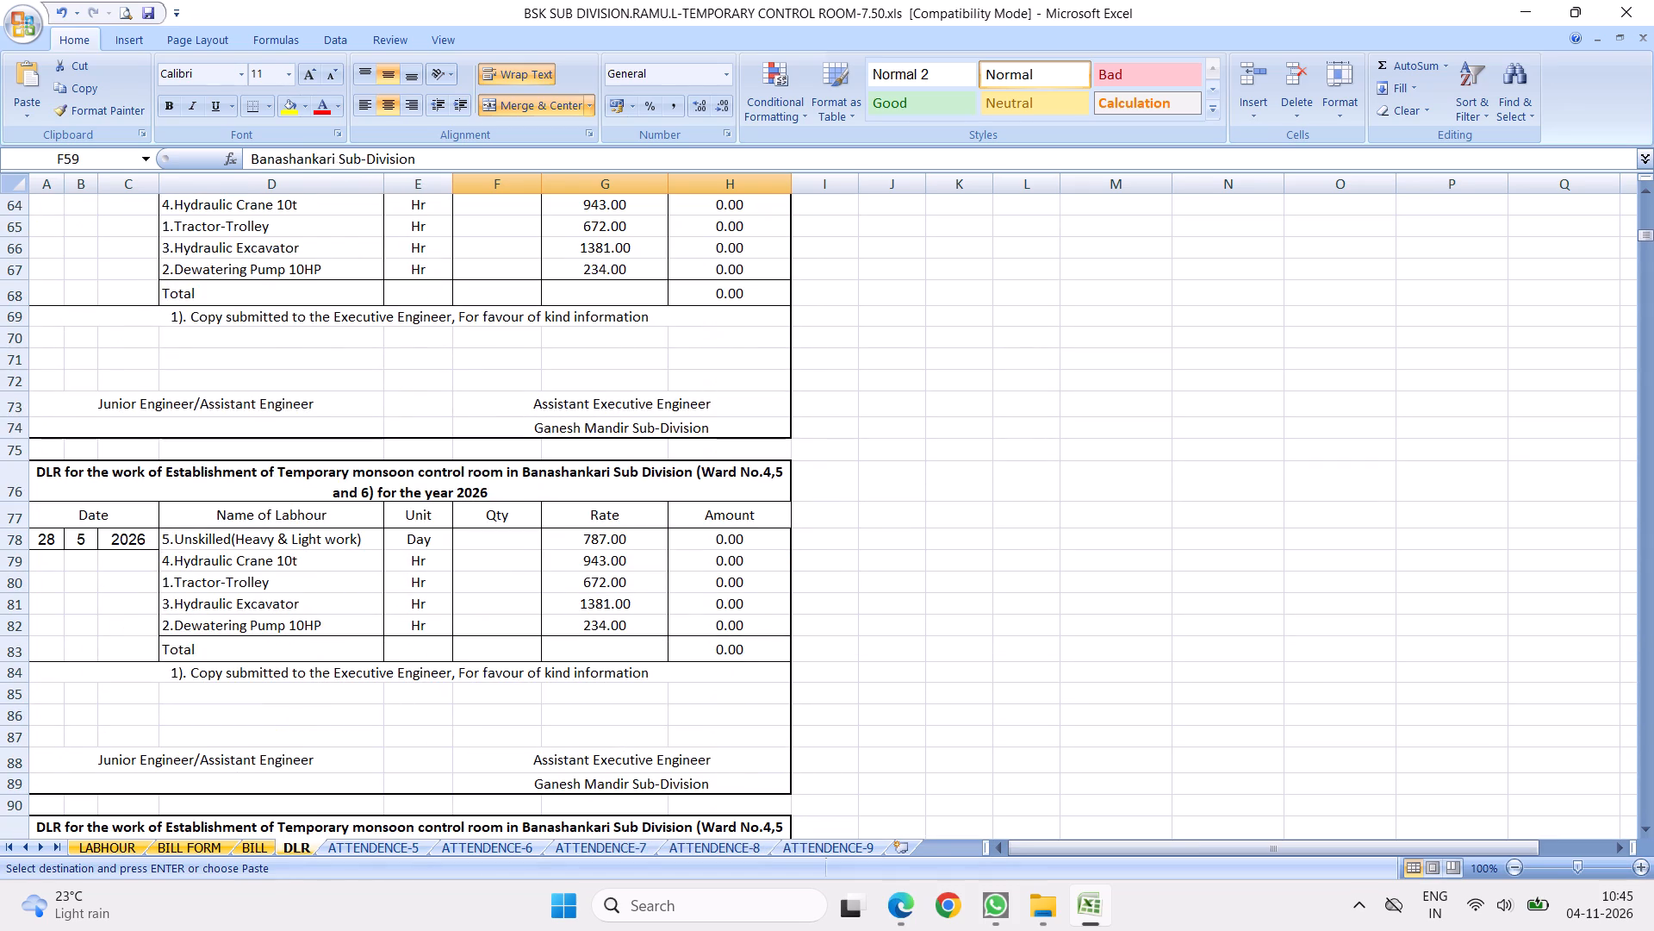
right_click(596, 427)
left_click(649, 487)
scroll(650, 485, "down", 4)
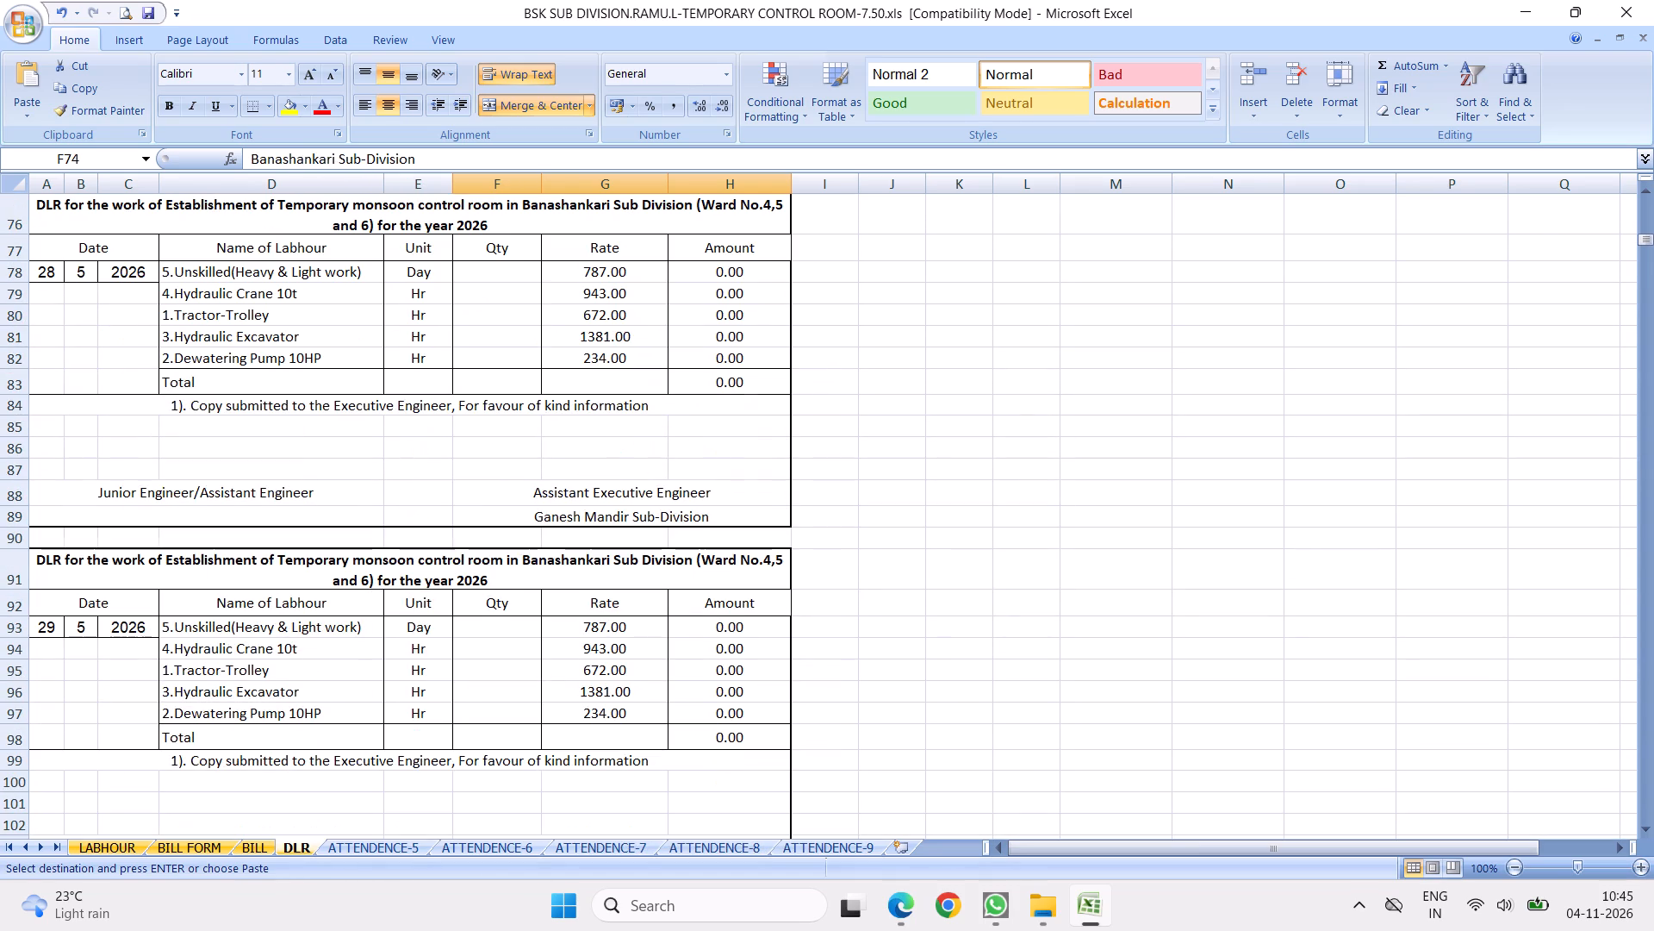
right_click(543, 519)
left_click(593, 579)
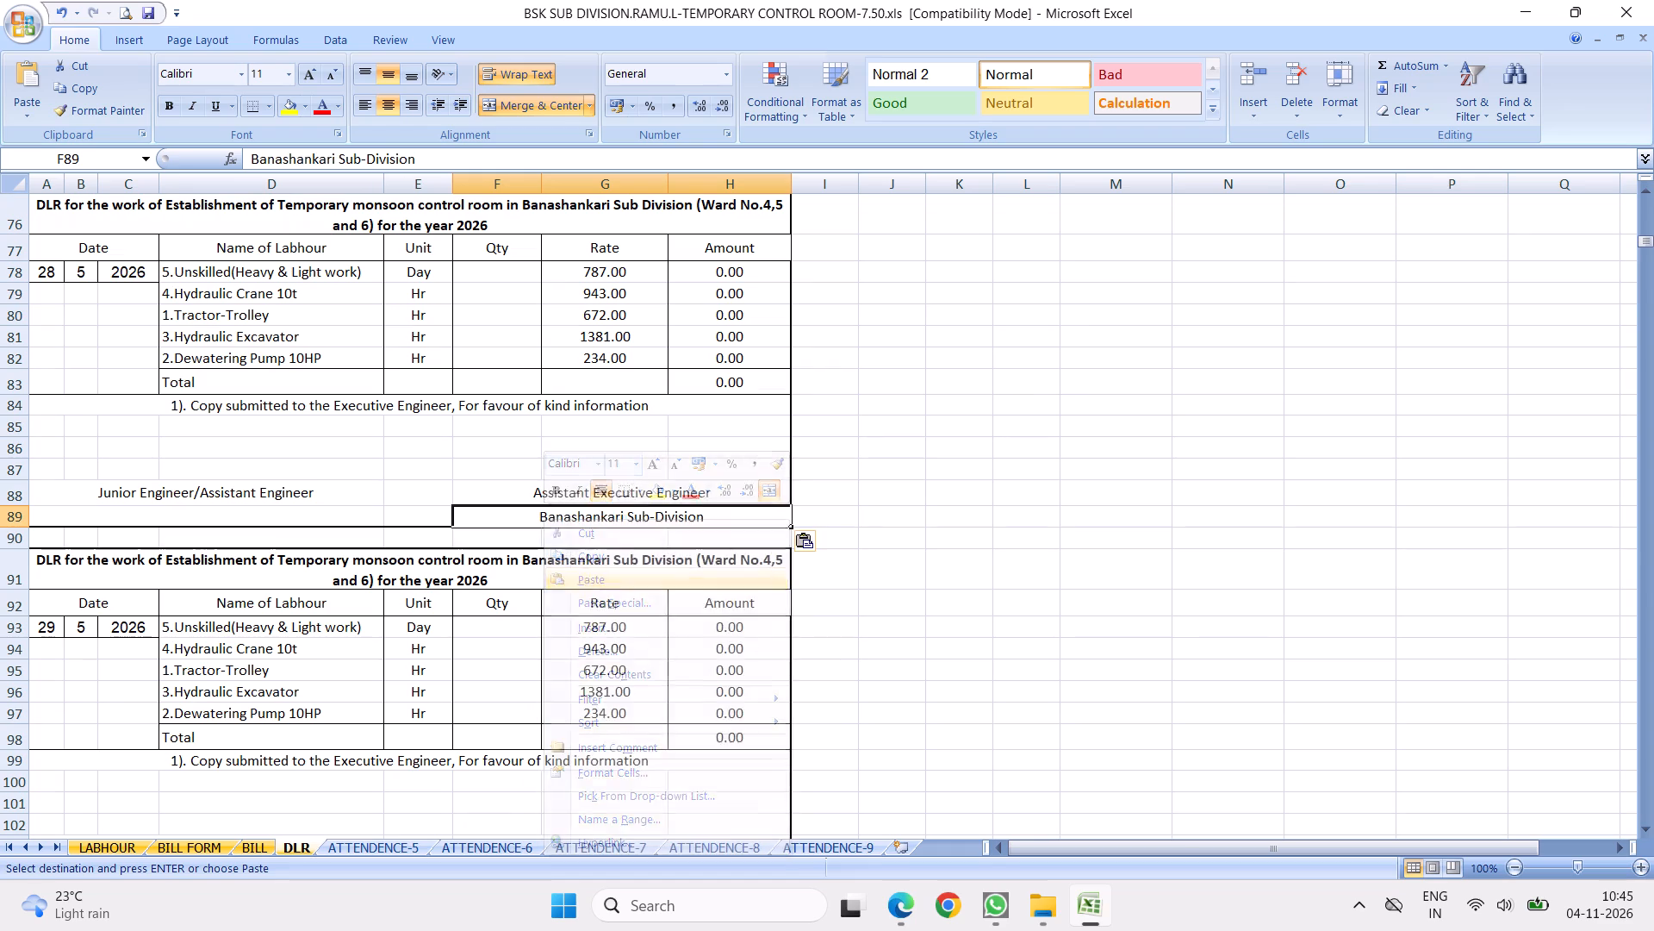
Paste the copied "Banashankari Sub-Division" cell over F104, F119 and F134 in the 29-5-2026, 30-5-2026 and 1-6-2026 tables.
scroll(673, 515, "down", 5)
right_click(587, 518)
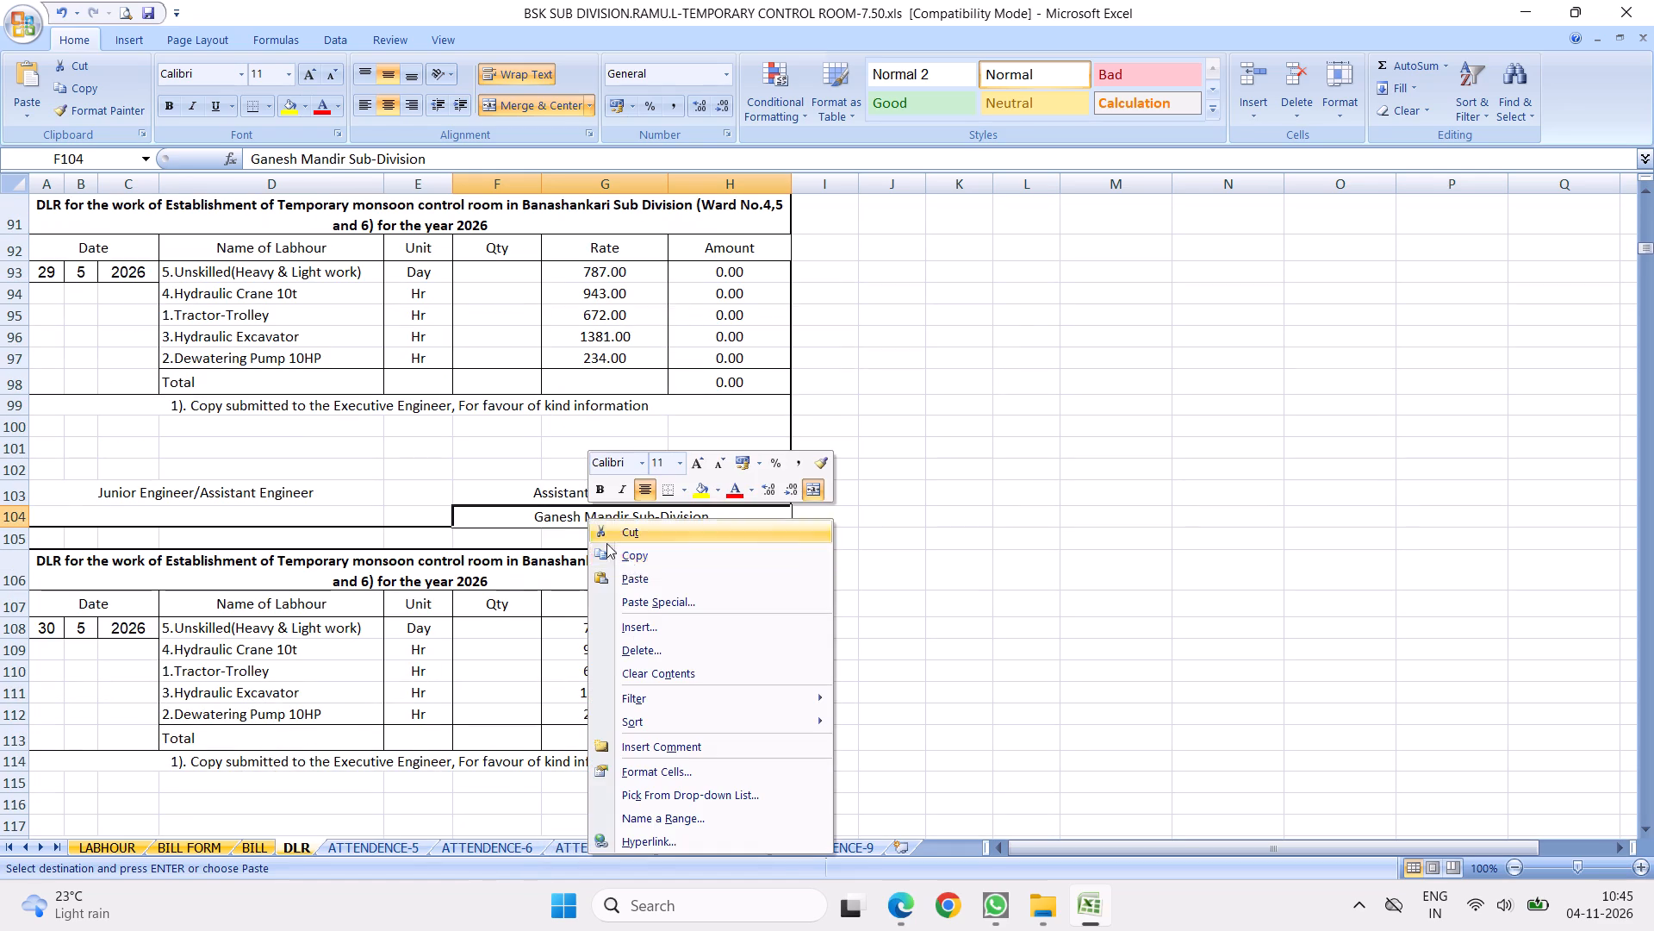
left_click(638, 576)
scroll(650, 549, "down", 3)
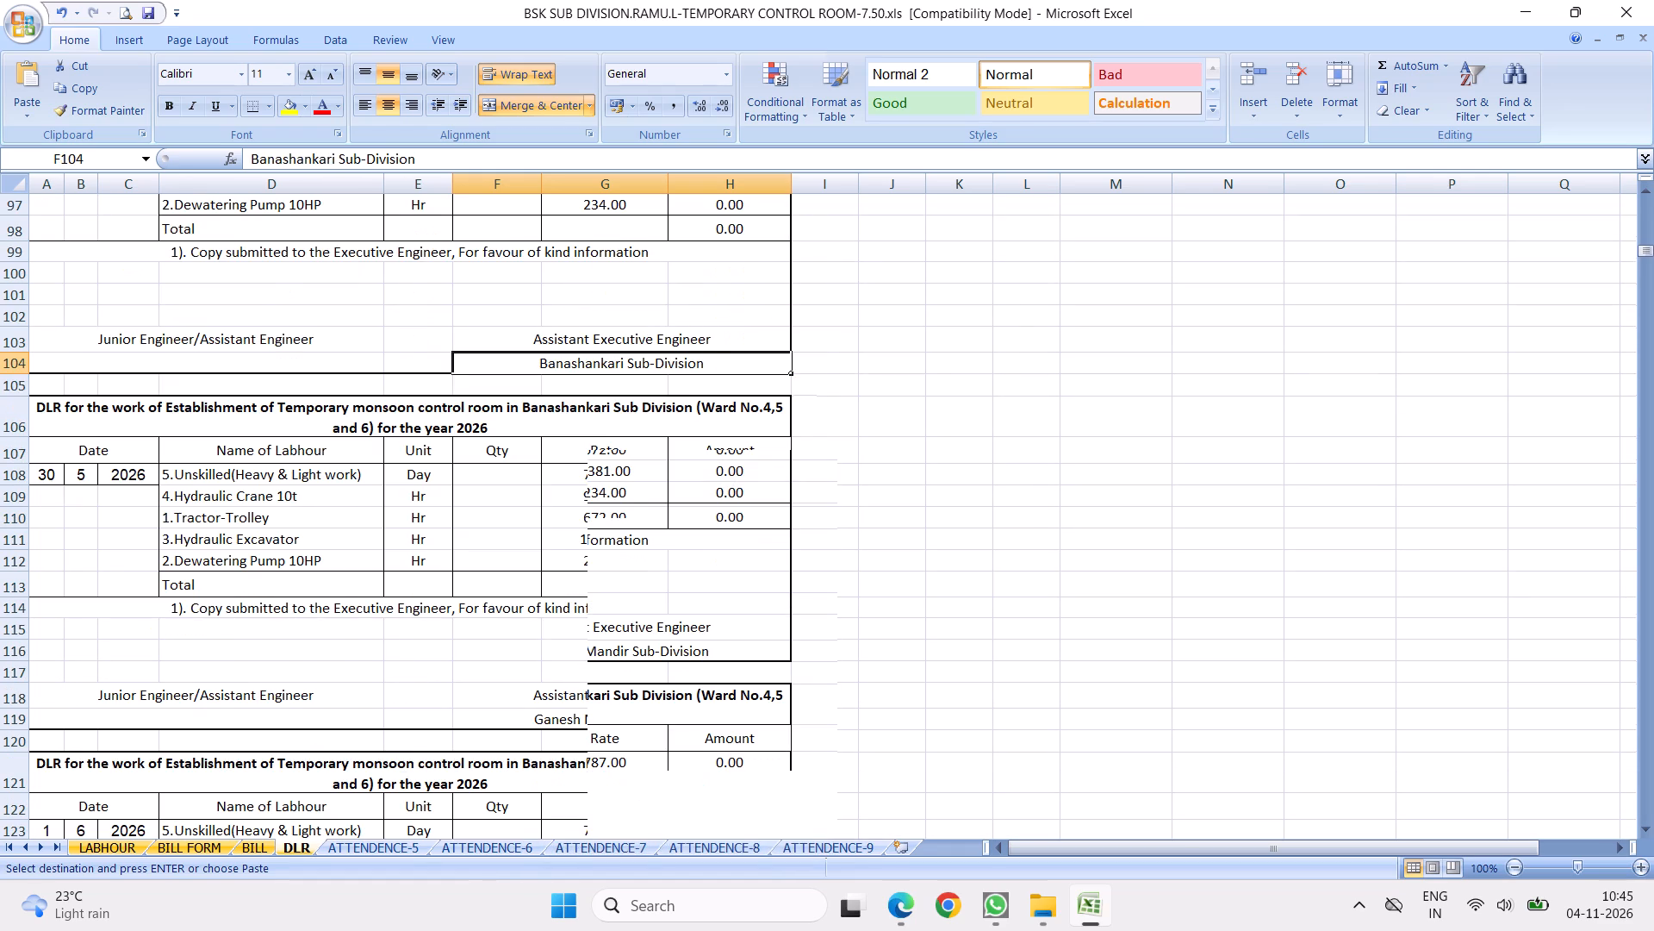
right_click(550, 647)
left_click(609, 368)
scroll(630, 484, "down", 8)
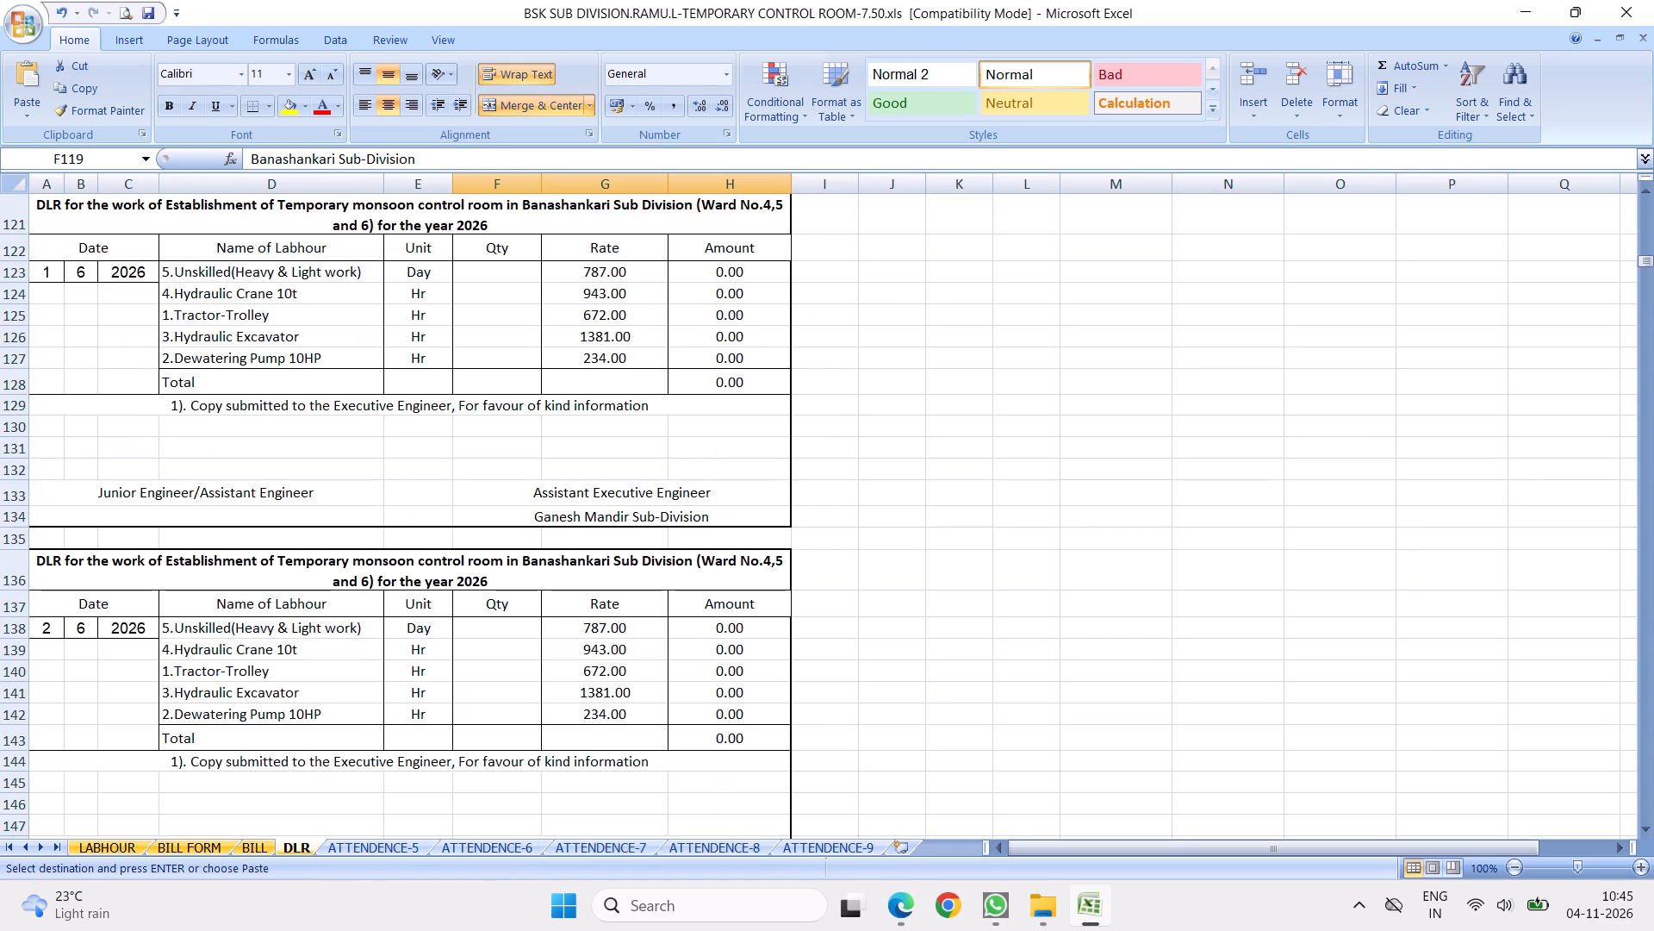
right_click(590, 427)
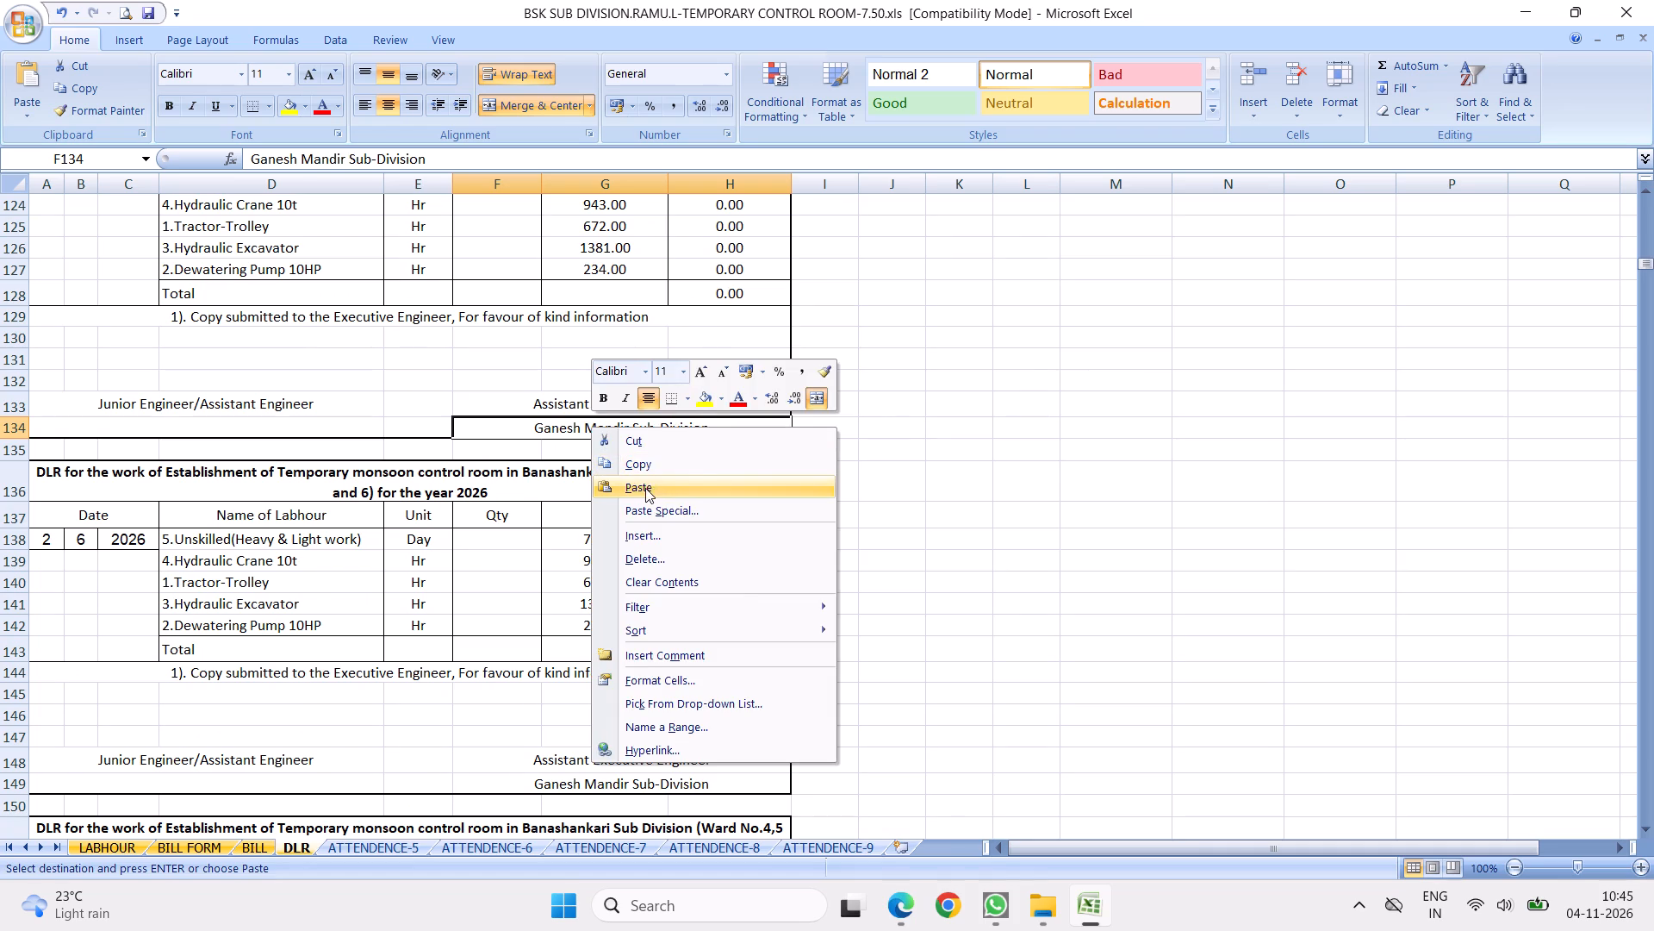
left_click(645, 488)
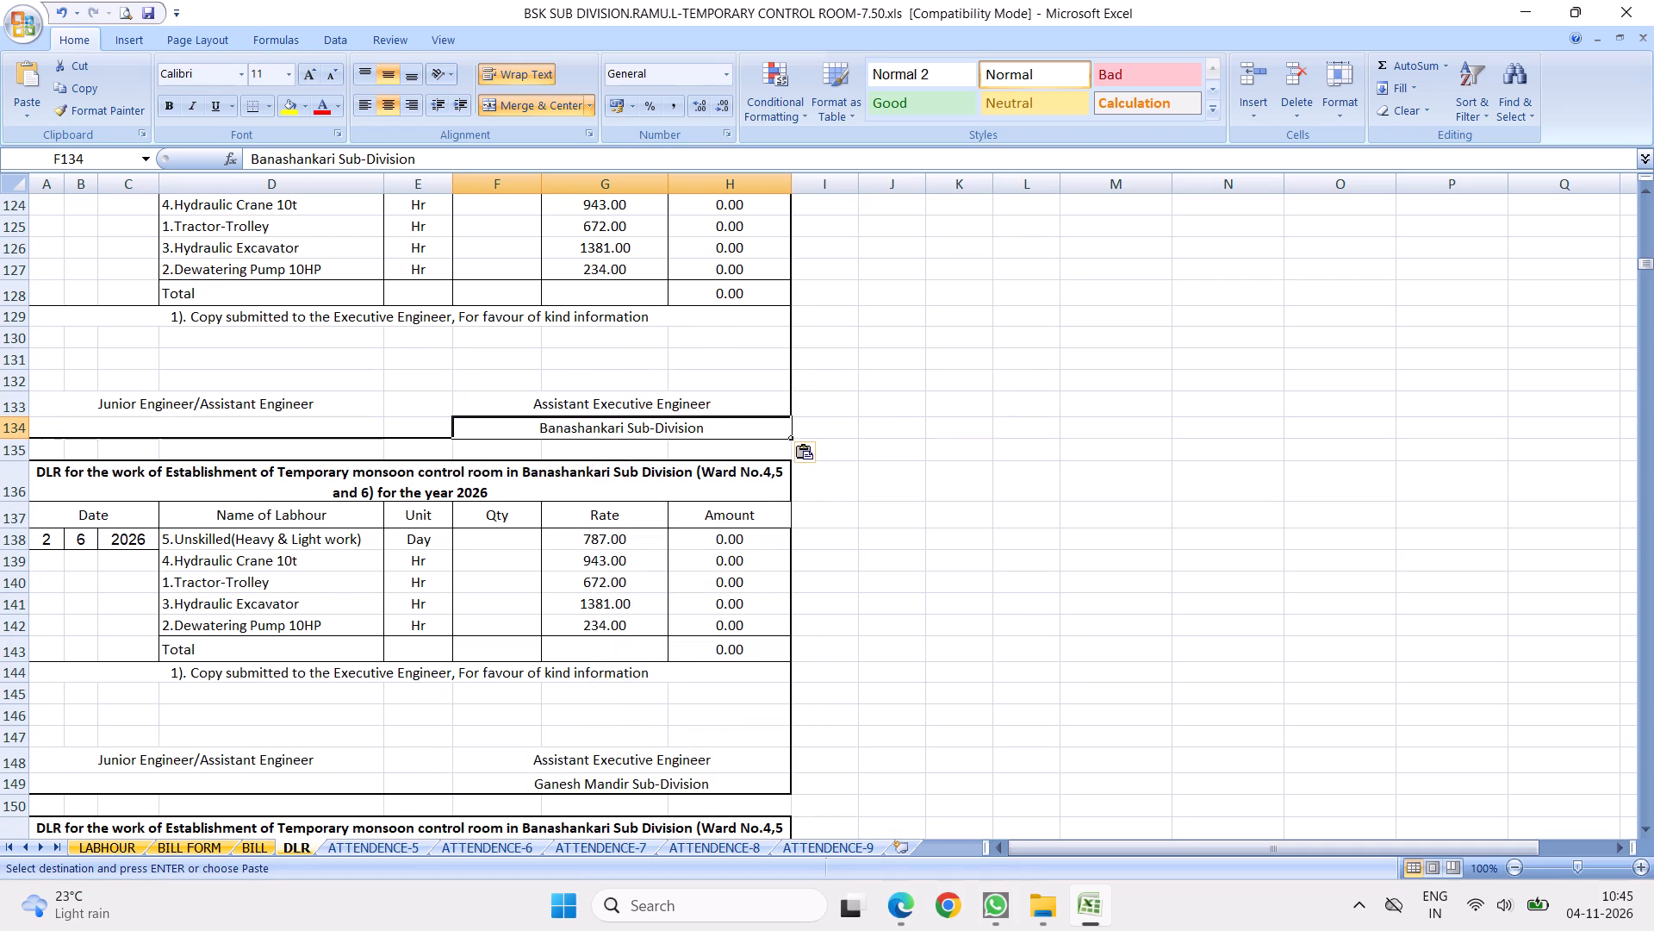
Paste the copied "Banashankari Sub-Division" cell over F149, F164 and F179 in the 2-6-2026, 3-6-2026 and 4-6-2026 tables.
scroll(654, 459, "down", 3)
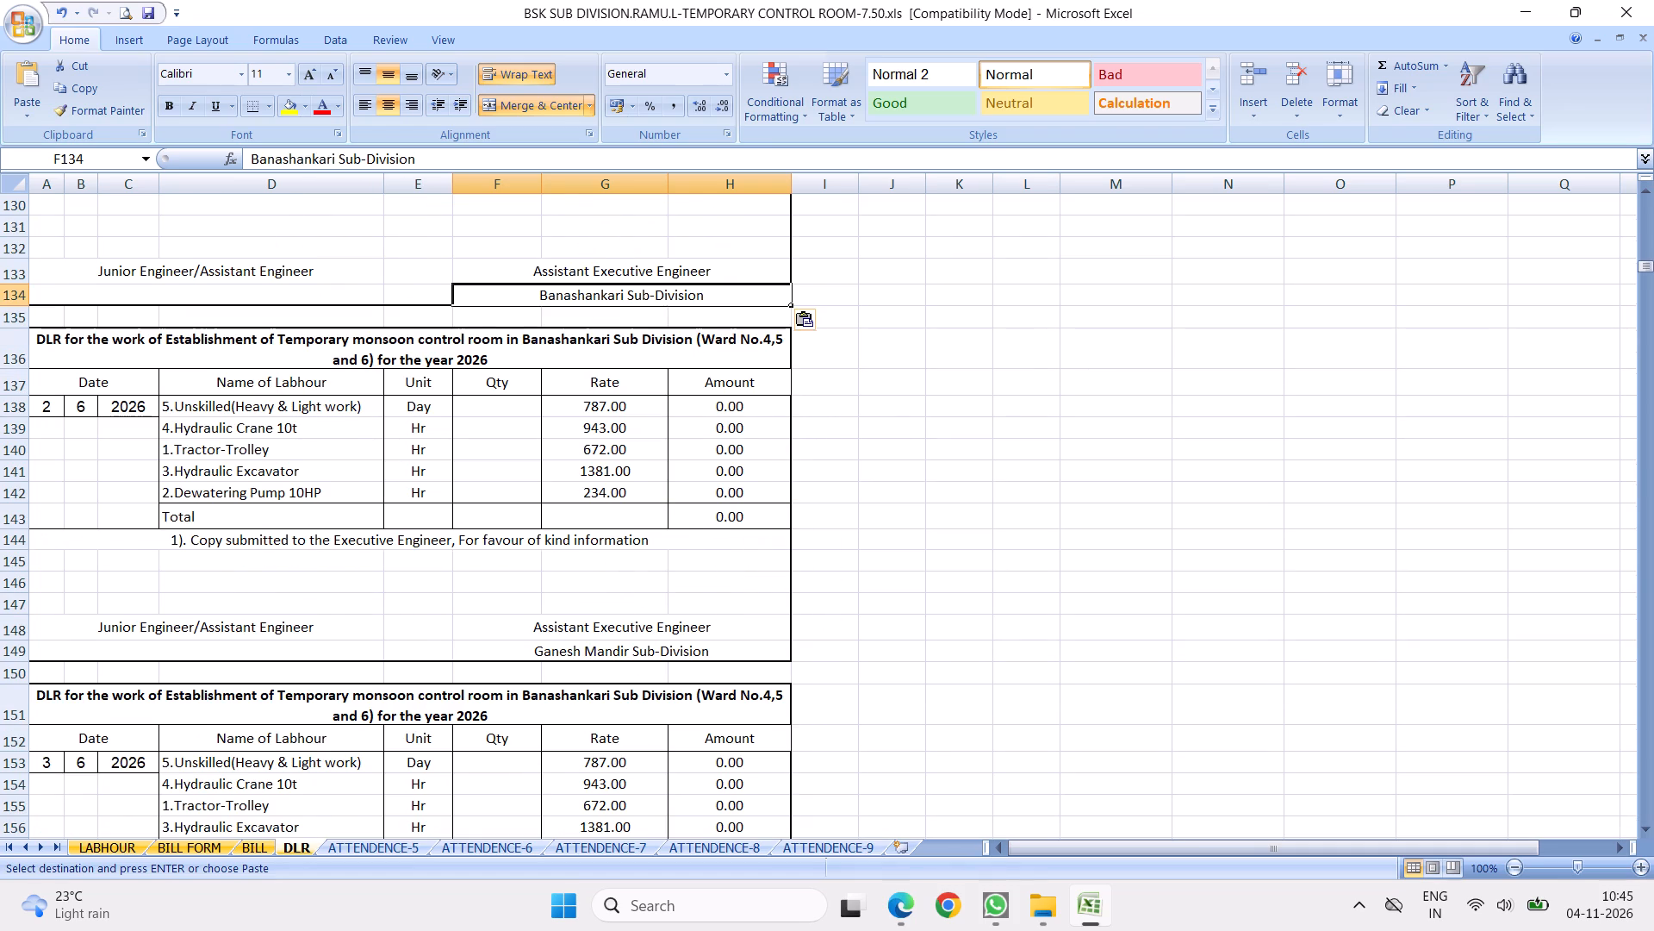
right_click(582, 581)
left_click(638, 306)
scroll(657, 418, "down", 4)
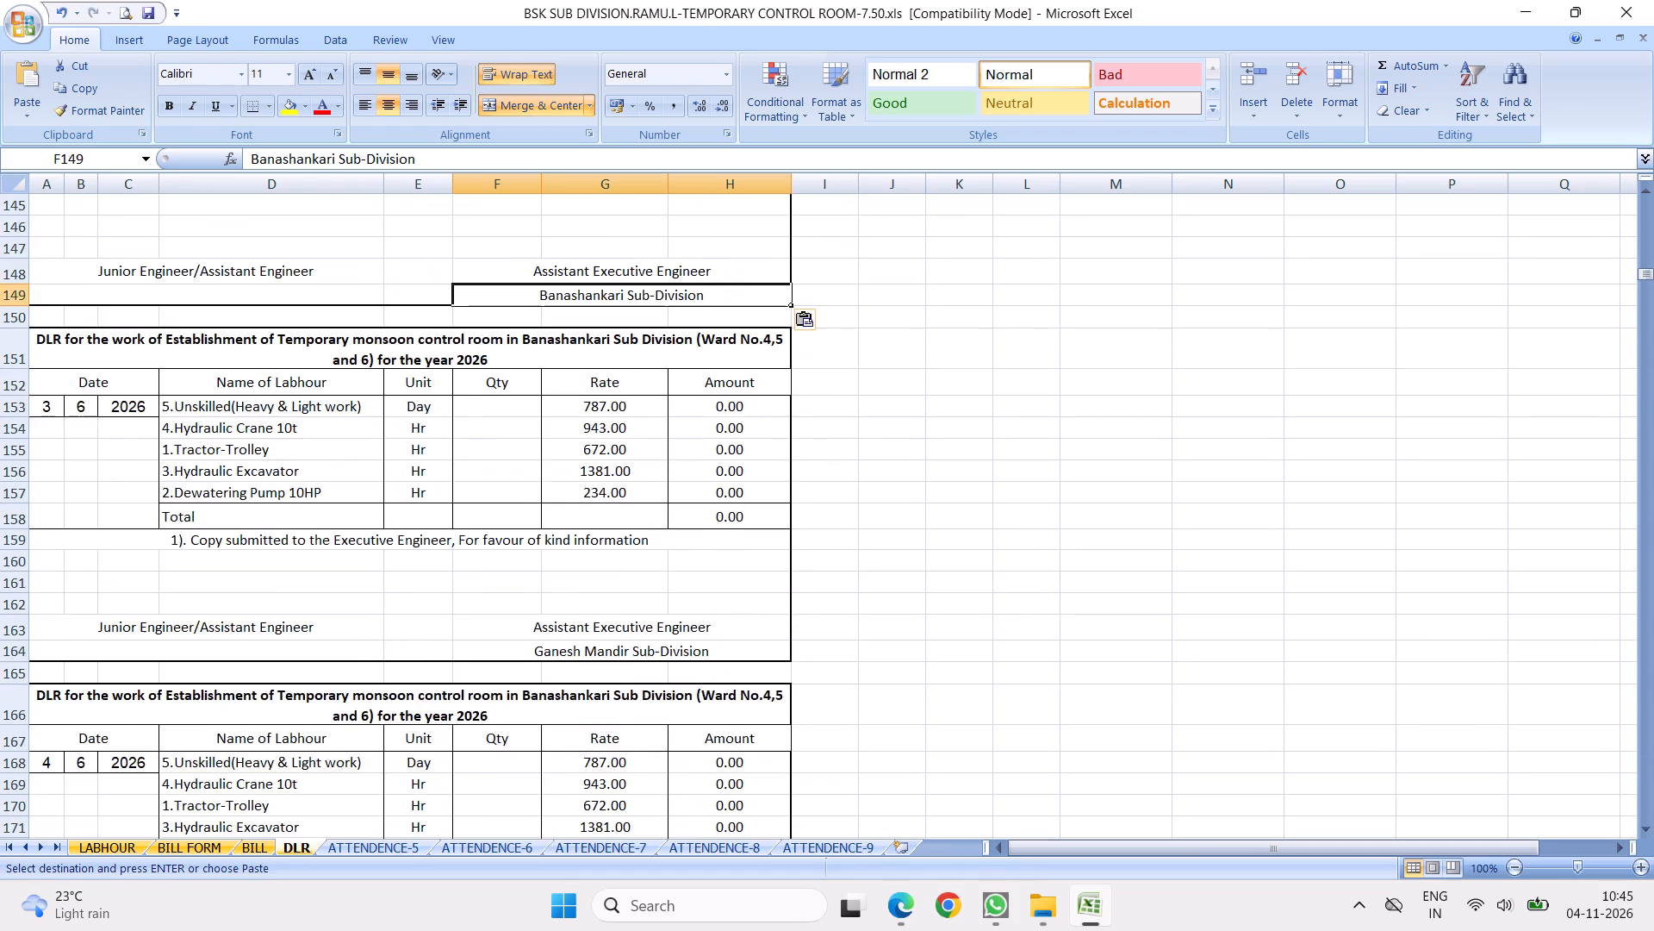
scroll(648, 405, "down", 4)
right_click(569, 361)
left_click(613, 423)
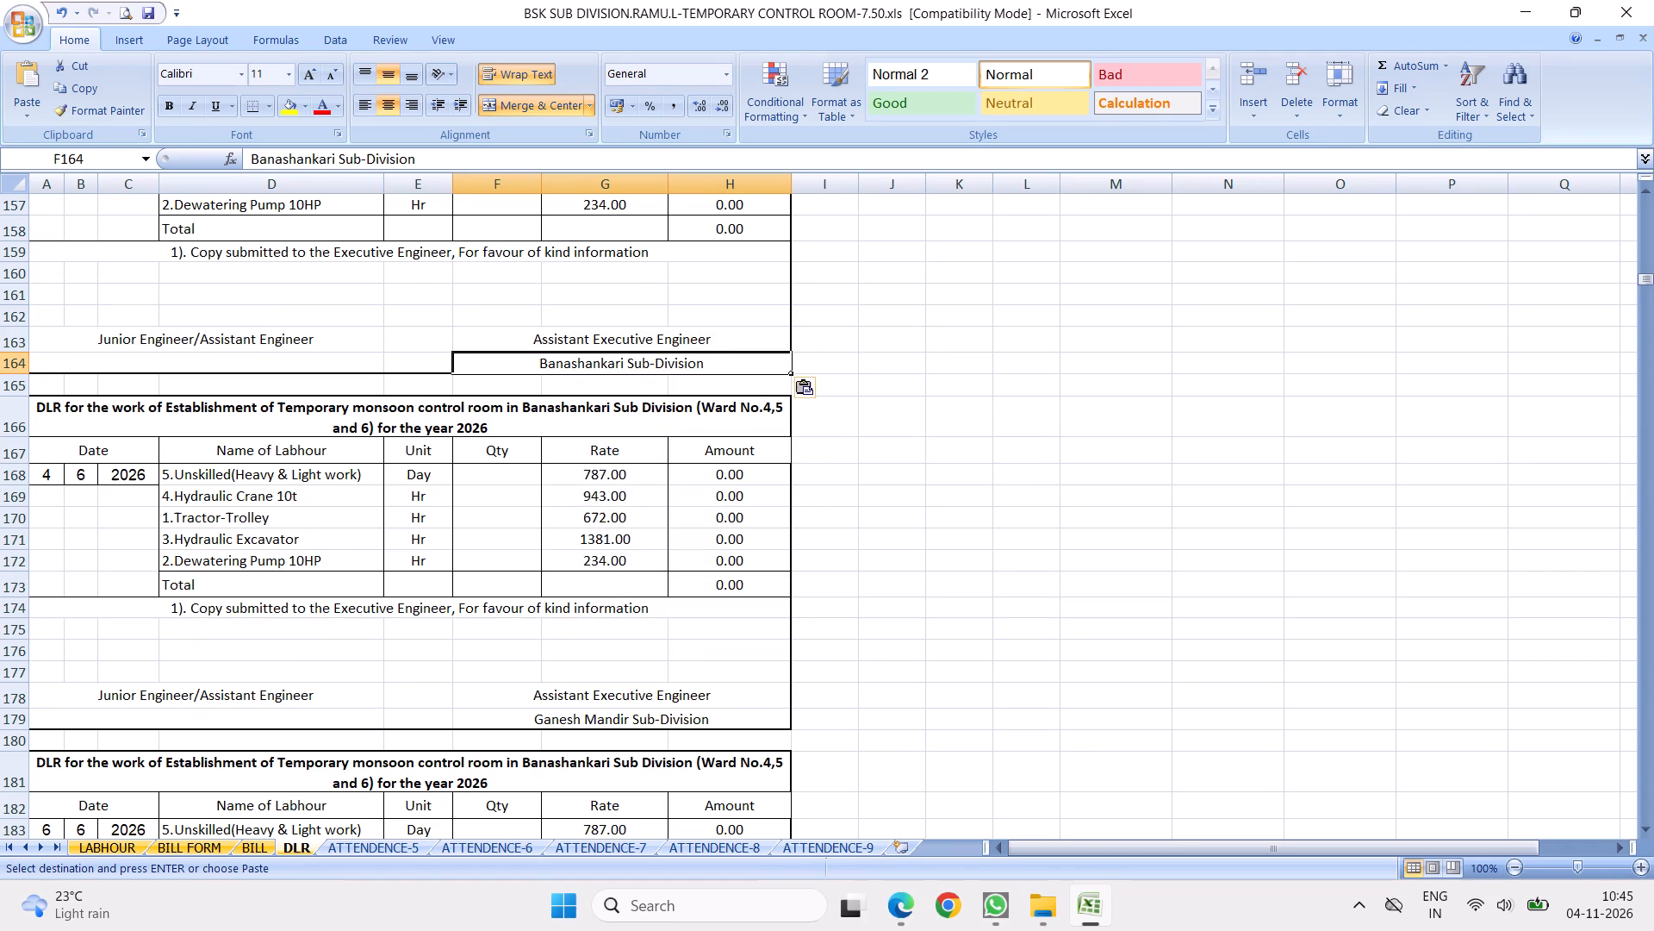
scroll(532, 465, "down", 4)
right_click(584, 428)
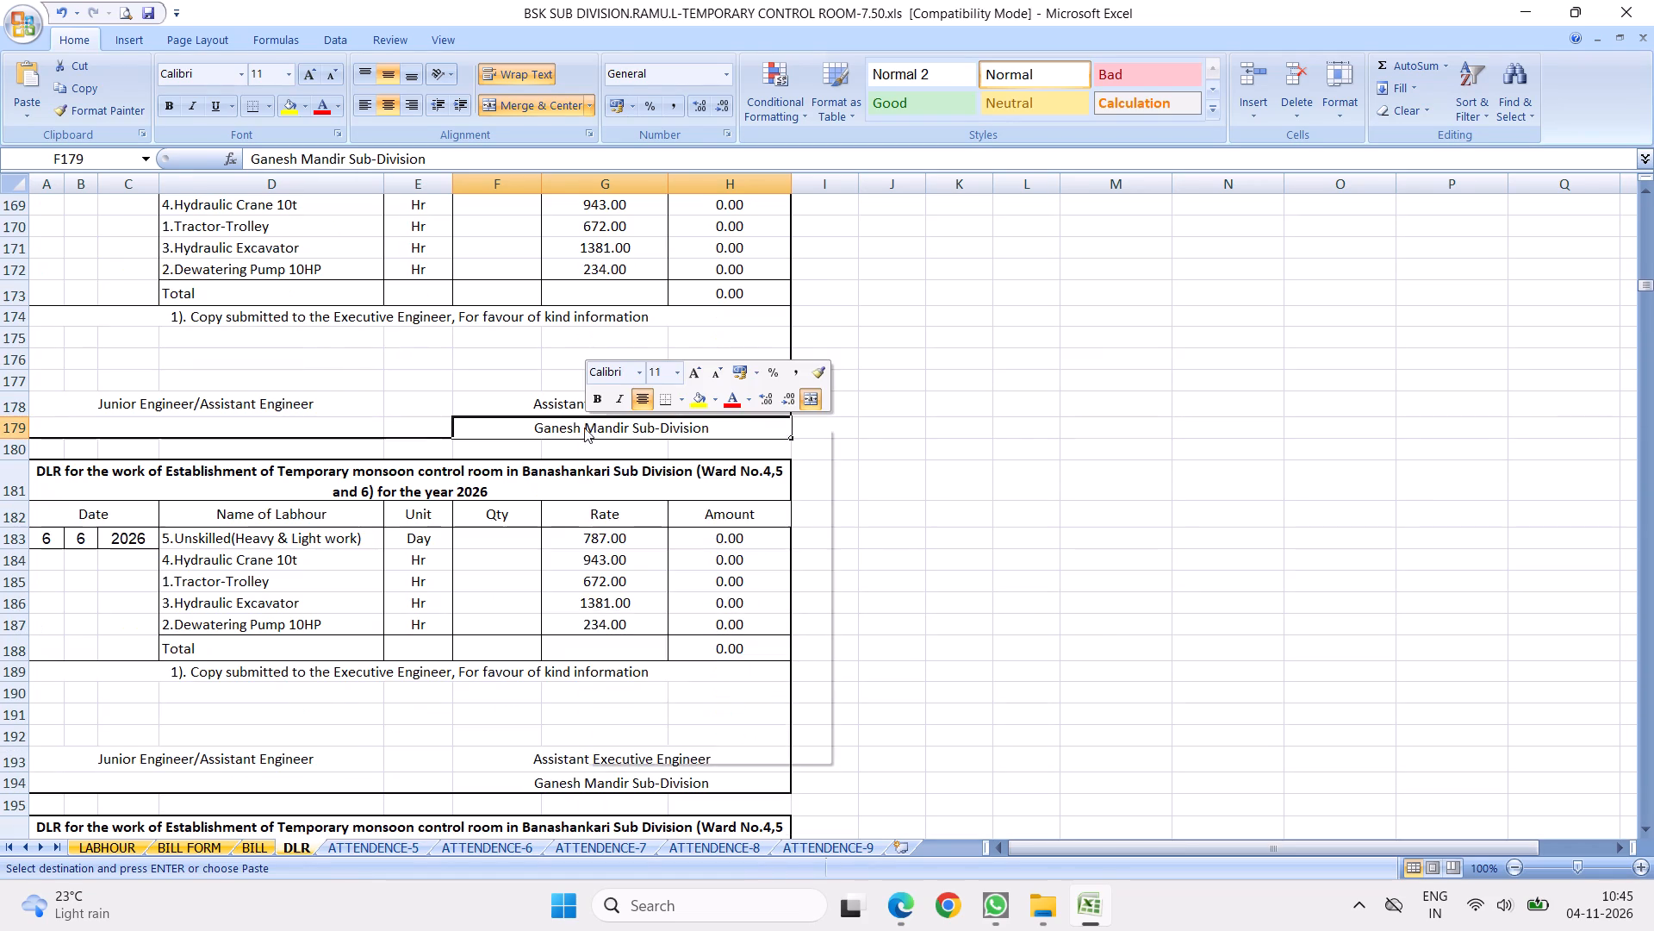
left_click(638, 486)
Paste the copied "Banashankari Sub-Division" cell over F194, F209 and F224 in the 6-6-2026, 8-6-2026 and 9-6-2026 tables.
scroll(643, 478, "down", 4)
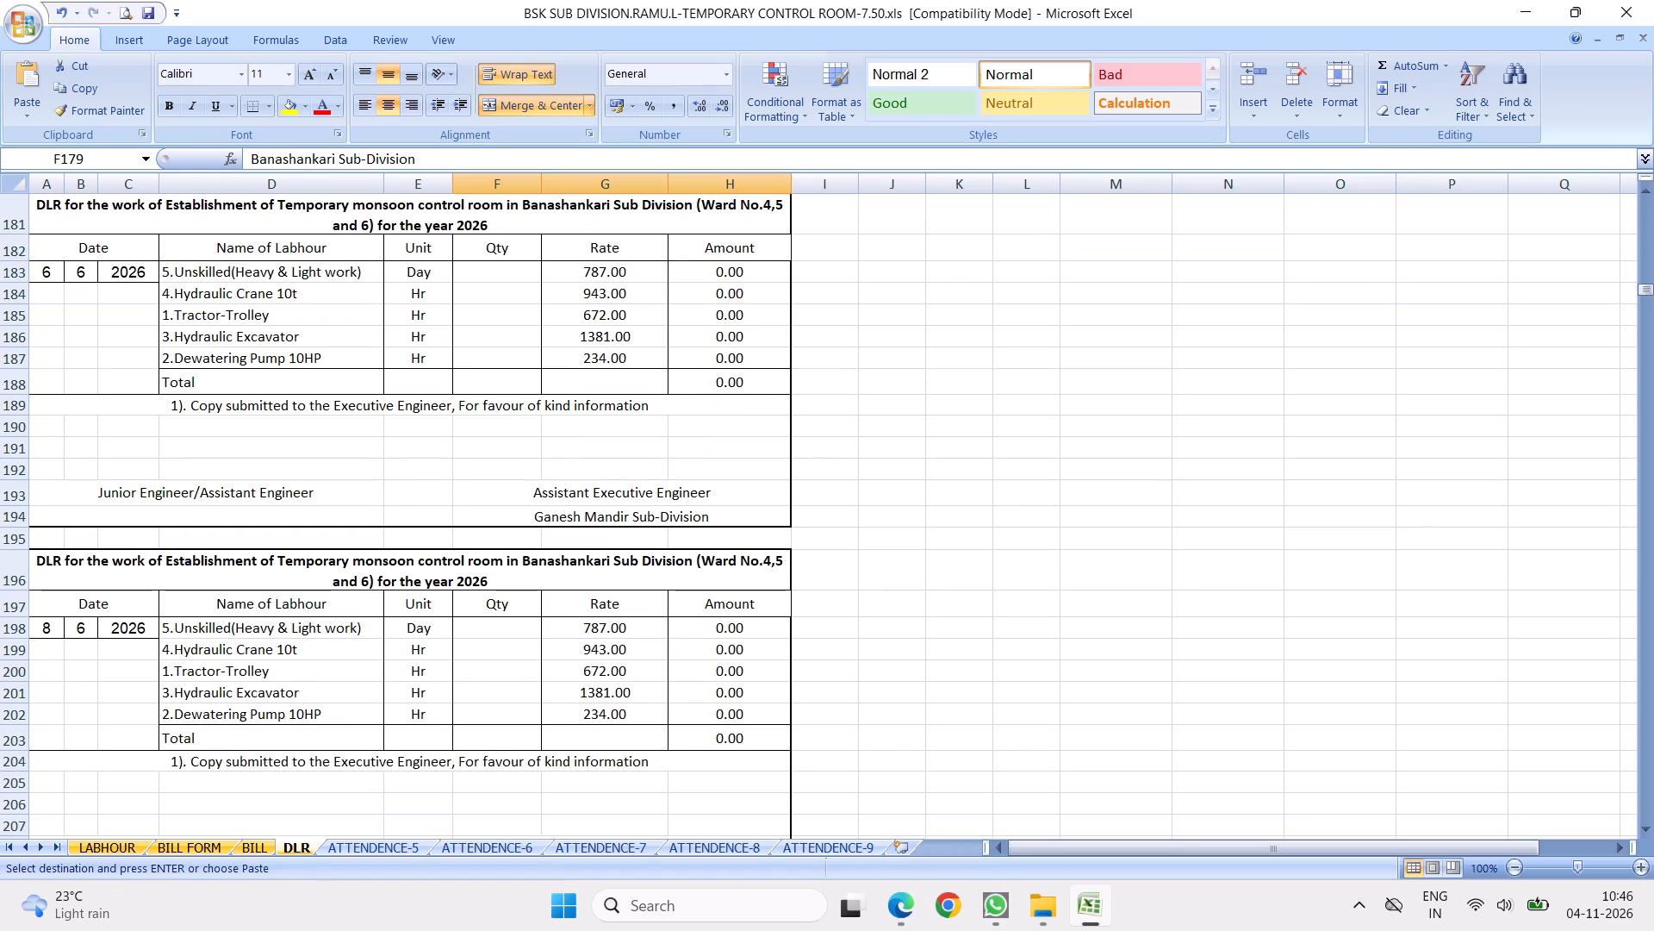
right_click(565, 513)
left_click(618, 573)
scroll(684, 489, "down", 6)
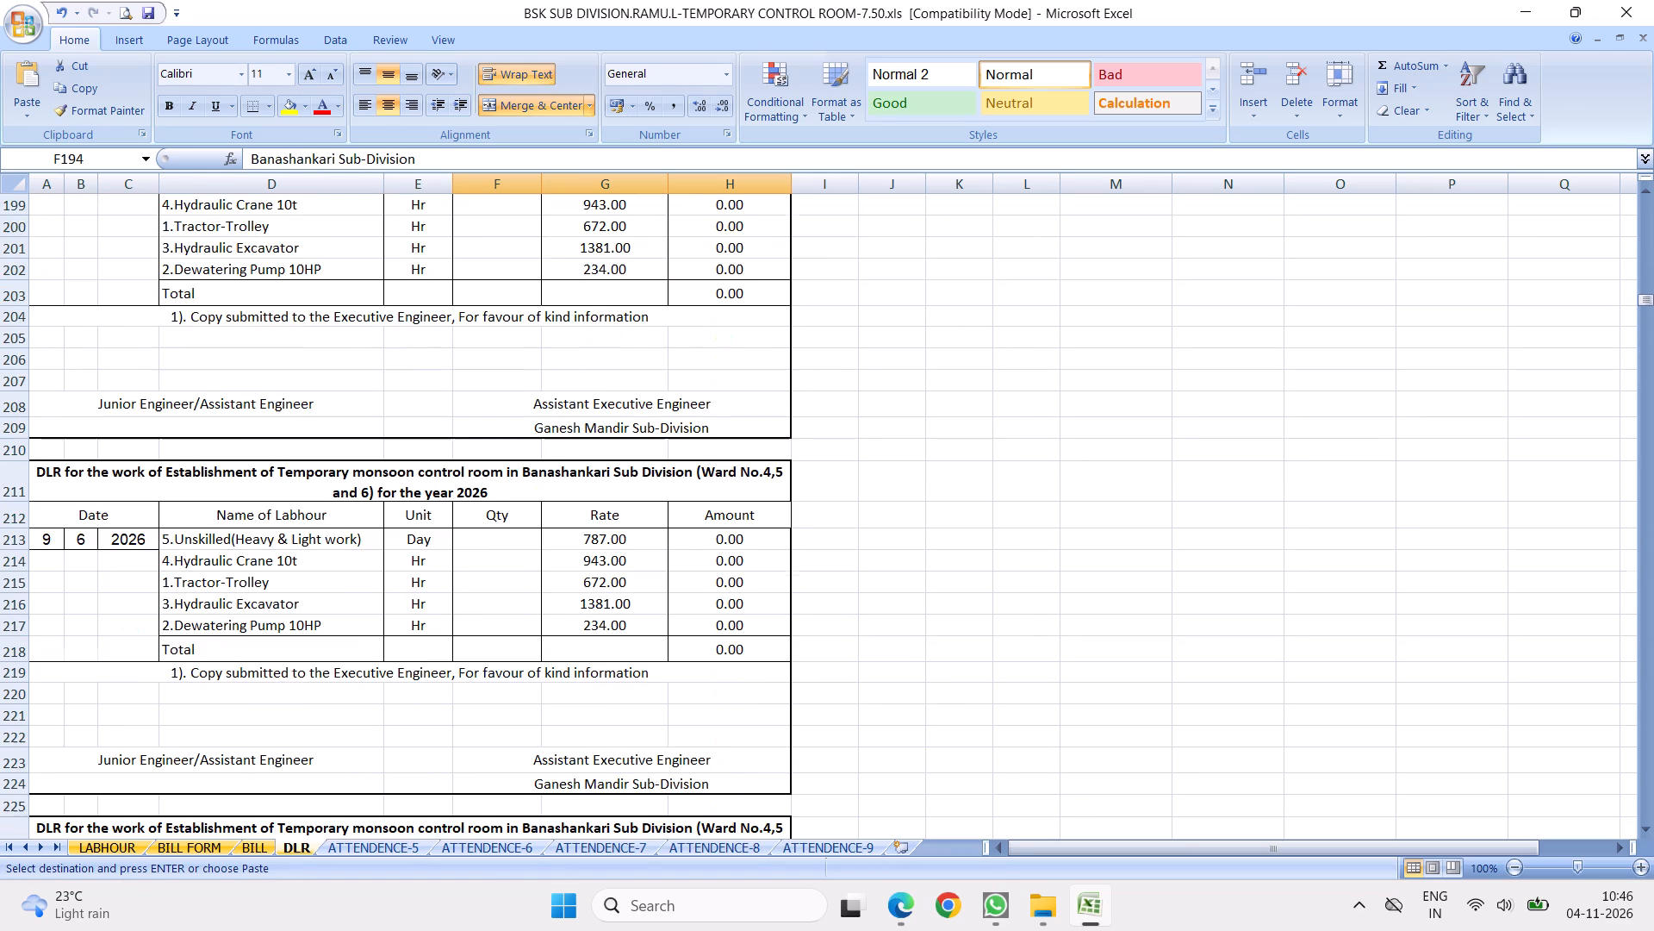
right_click(625, 428)
left_click(674, 492)
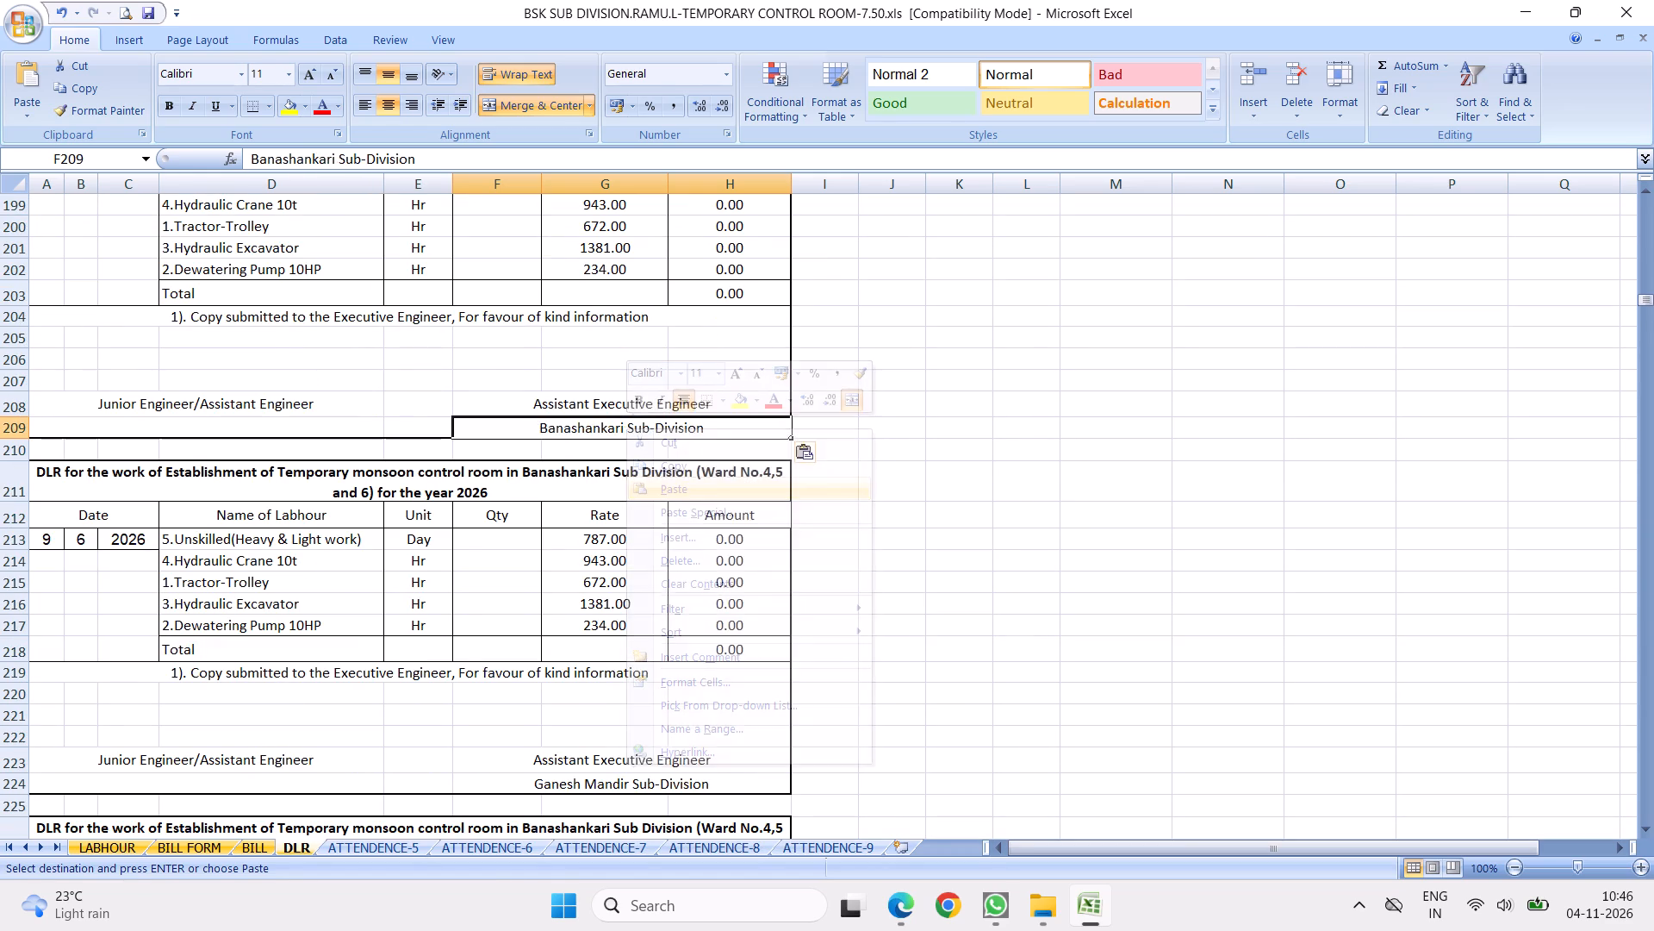
scroll(679, 489, "down", 5)
right_click(623, 421)
left_click(664, 482)
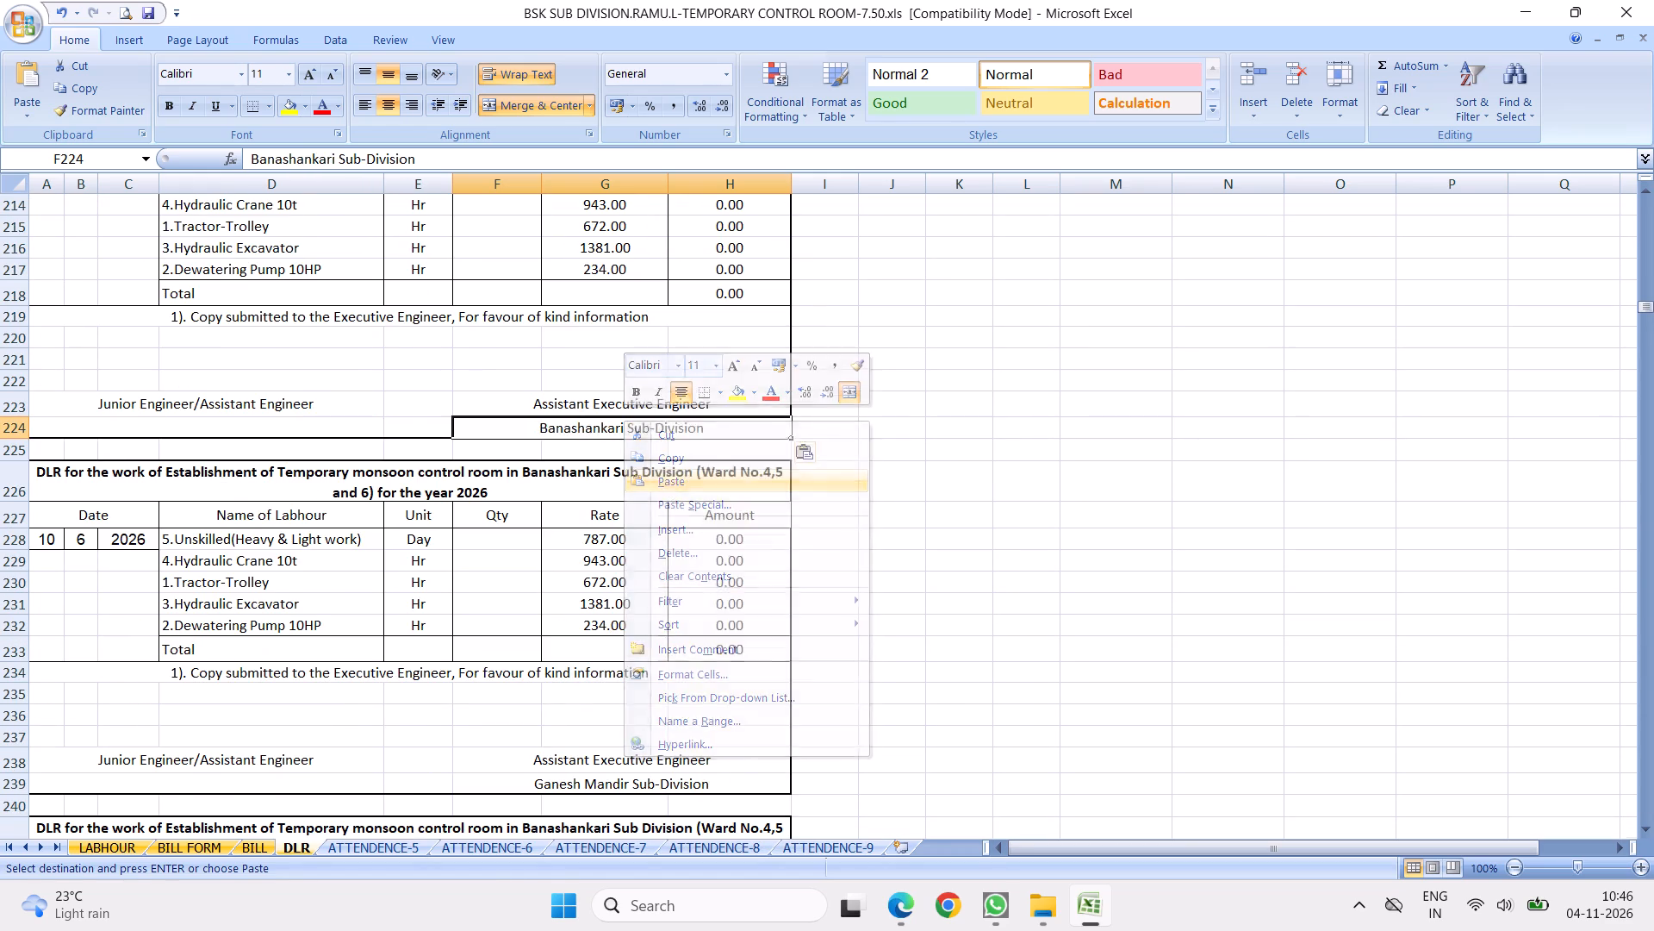
Paste the copied "Banashankari Sub-Division" cell over F239, F254 and F269 in the 10-6-2026, 11-6-2026 and 12-6-2026 tables.
scroll(672, 462, "down", 7)
right_click(609, 289)
left_click(664, 350)
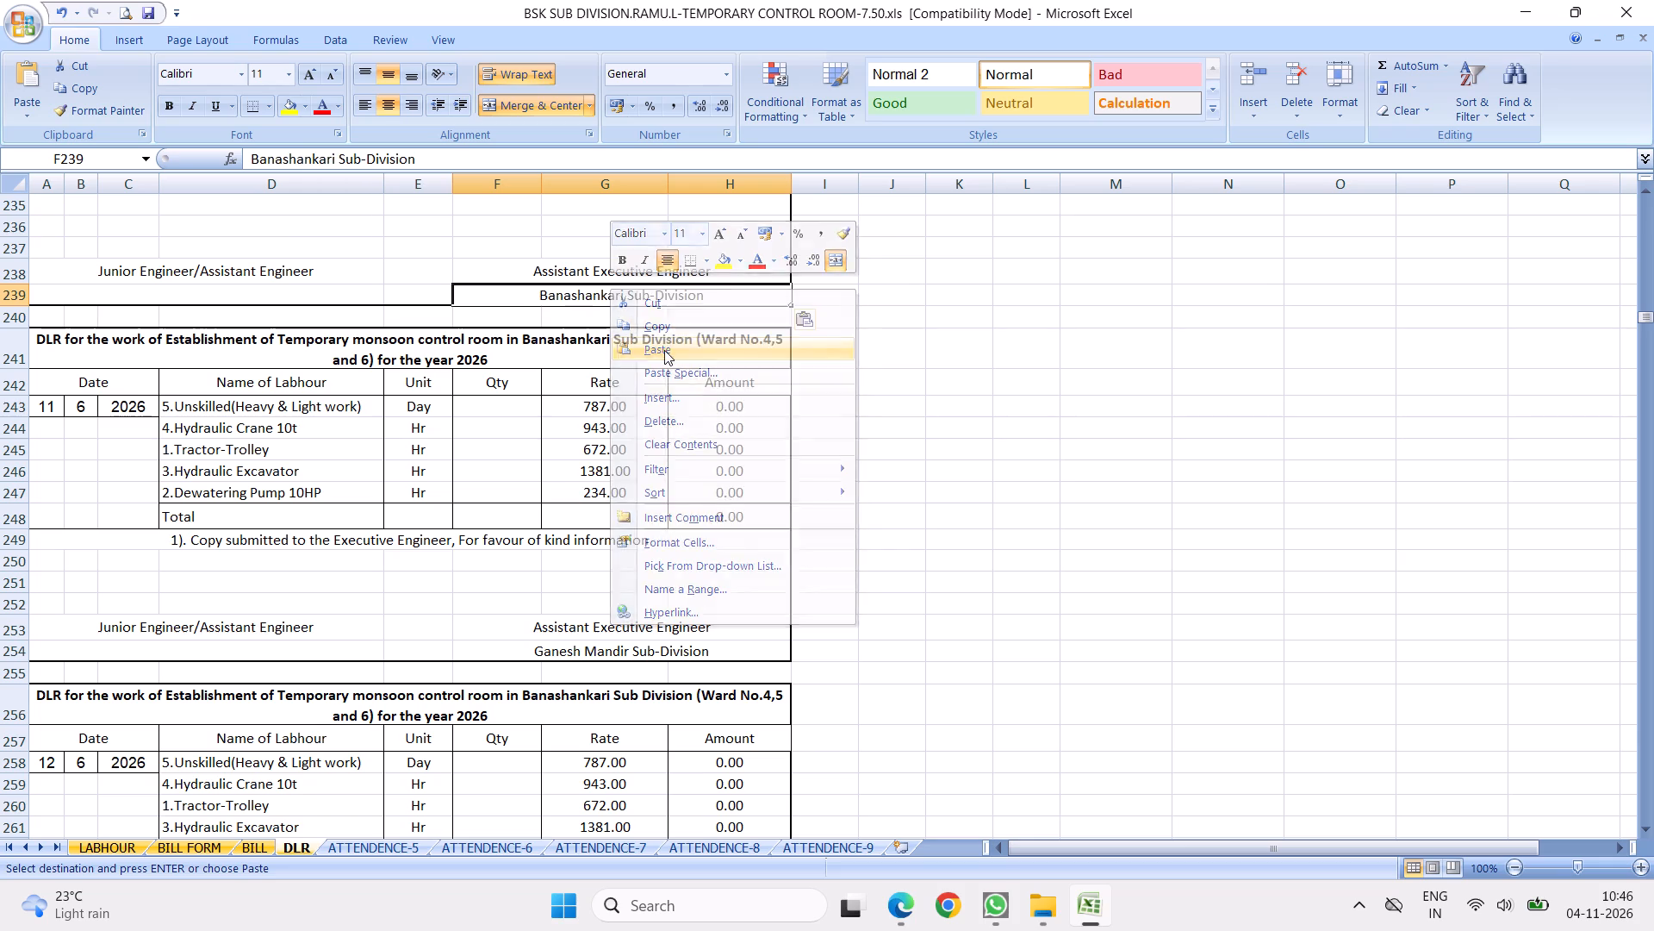
scroll(666, 361, "down", 3)
right_click(613, 428)
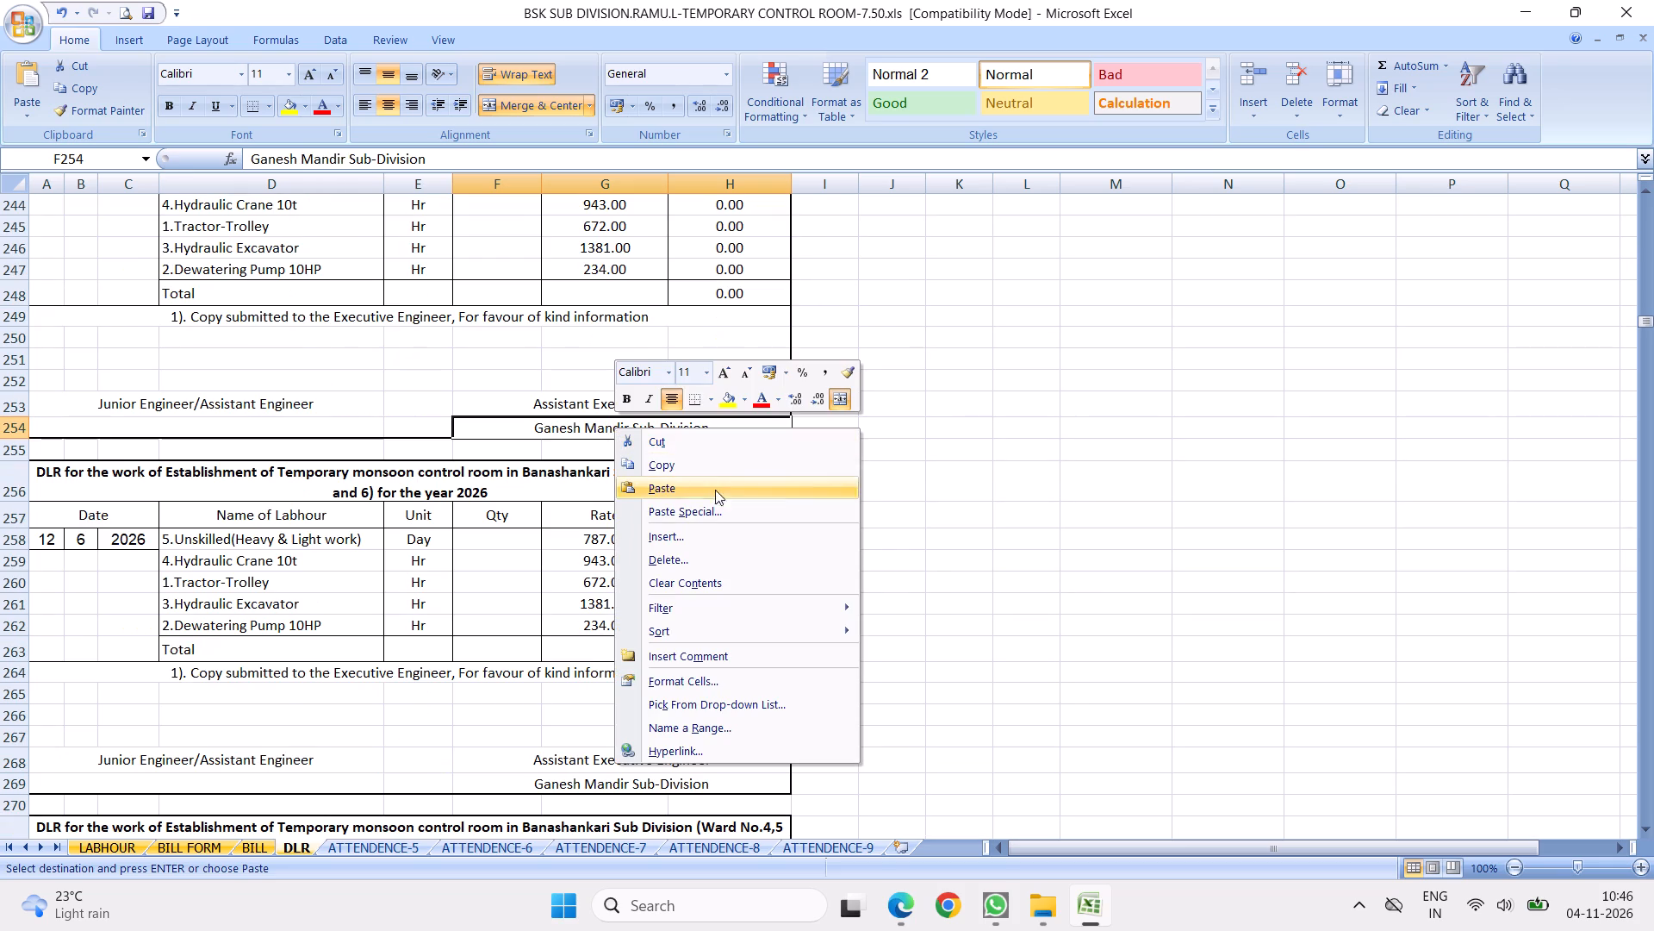
left_click(675, 484)
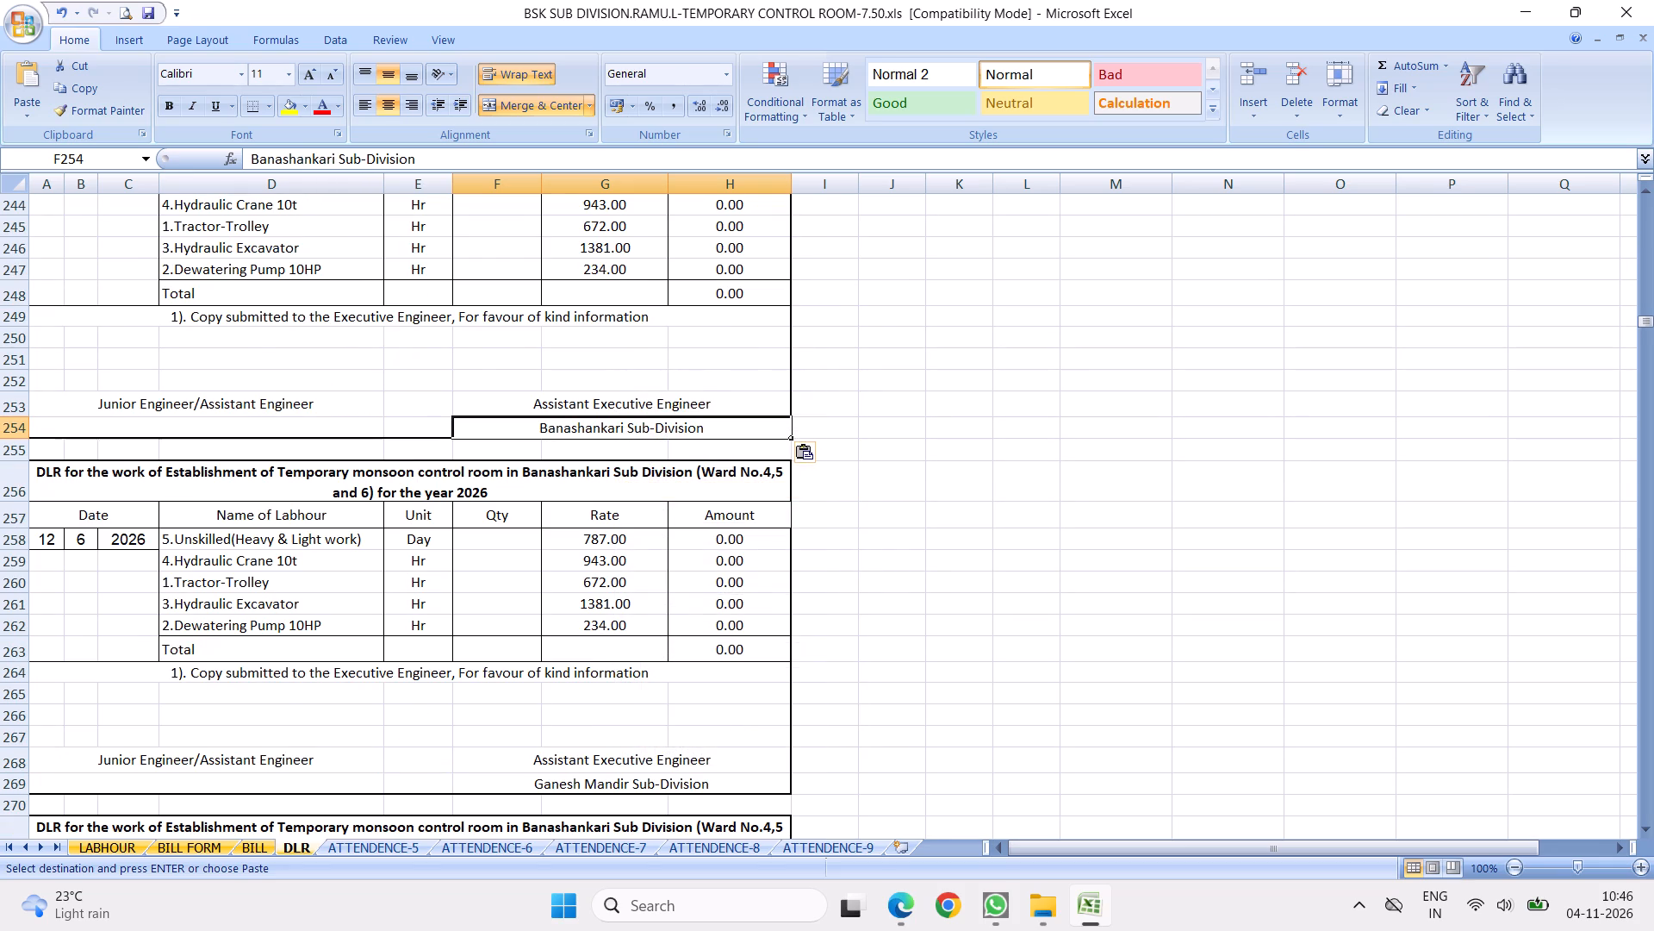
scroll(545, 400, "down", 3)
right_click(627, 588)
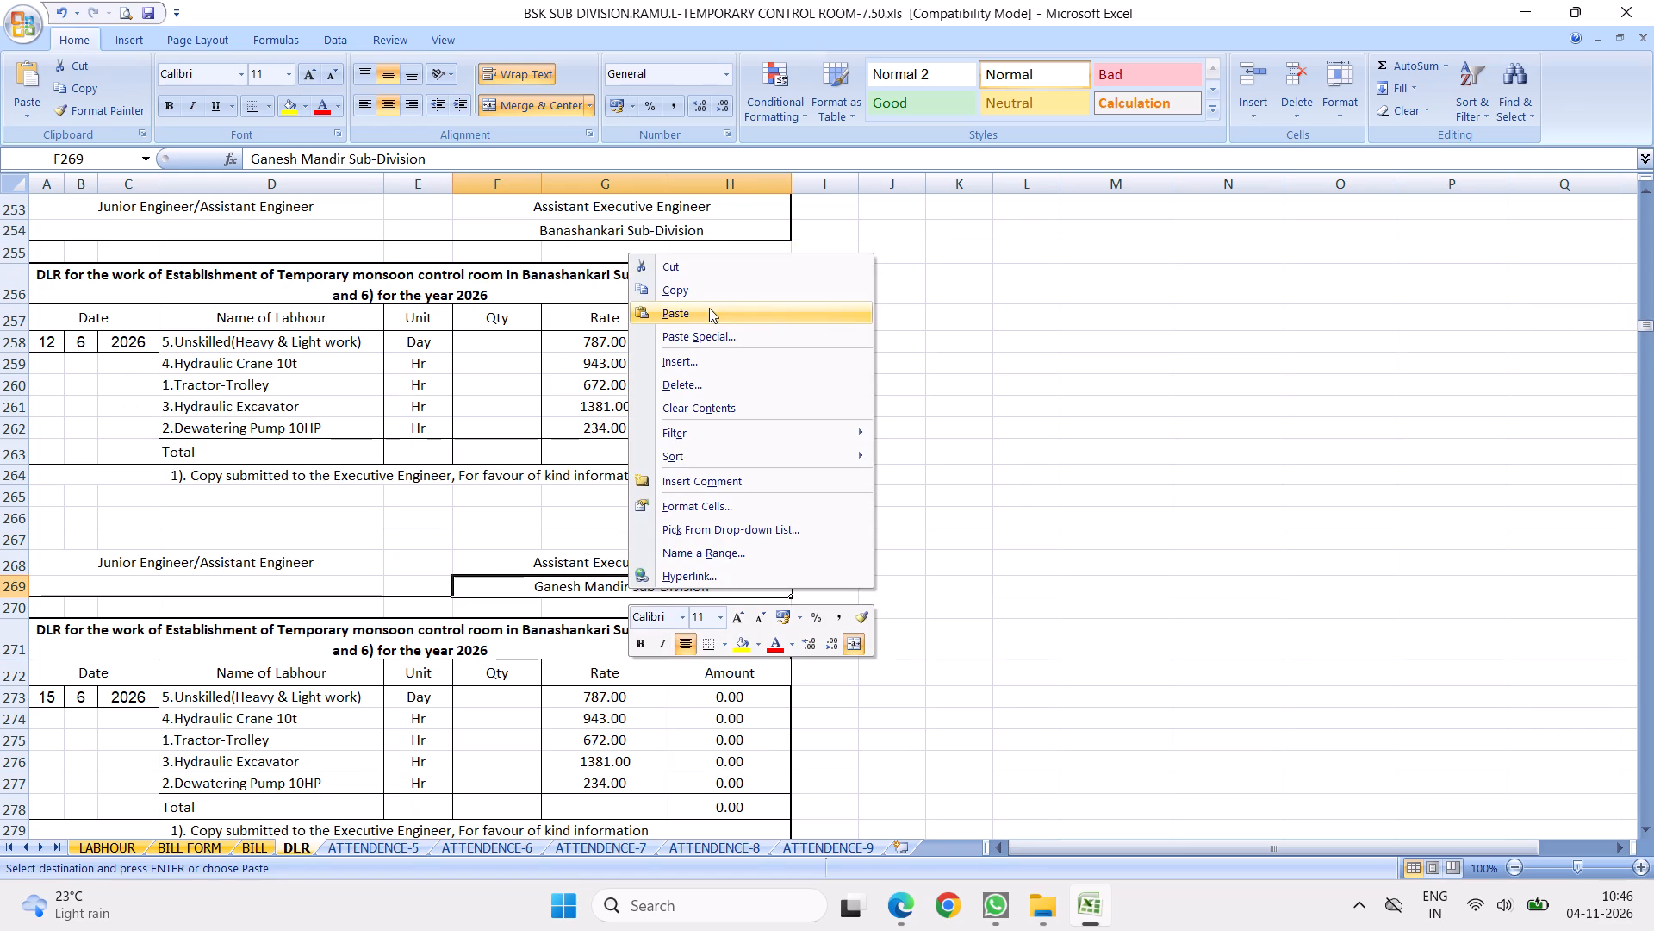
left_click(678, 314)
Paste the copied "Banashankari Sub-Division" cell over F284, F299 and F314 in the 15-6-2026, 16-6-2026 and 17-6-2026 tables.
scroll(737, 405, "down", 7)
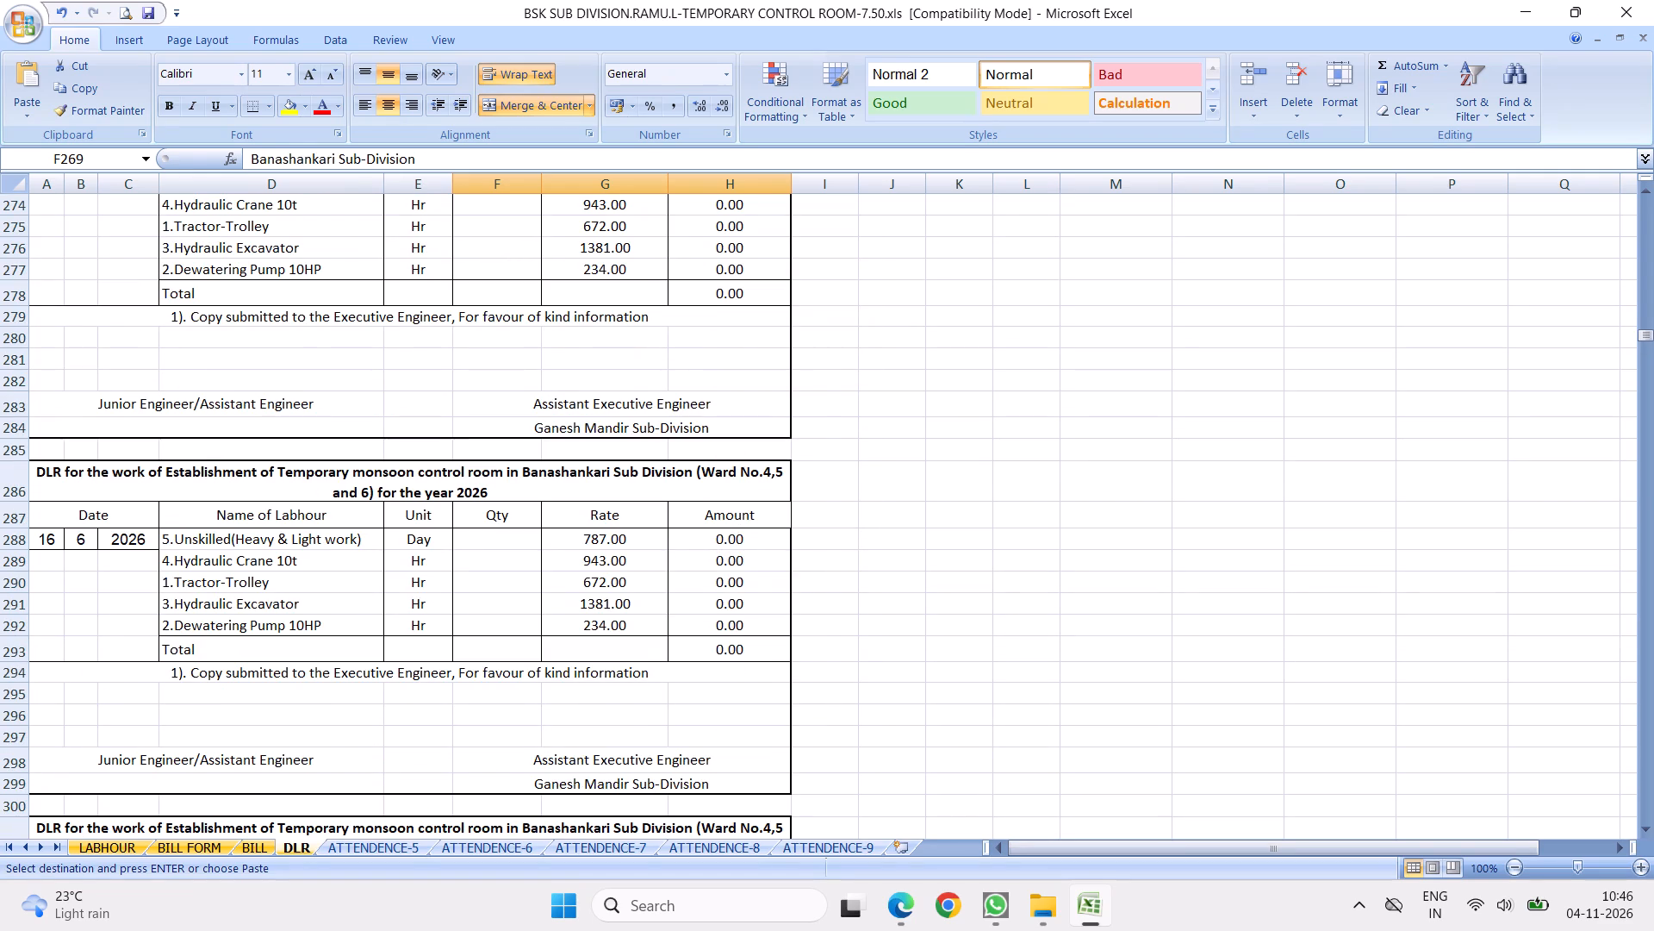
right_click(574, 431)
left_click(630, 493)
scroll(674, 459, "down", 5)
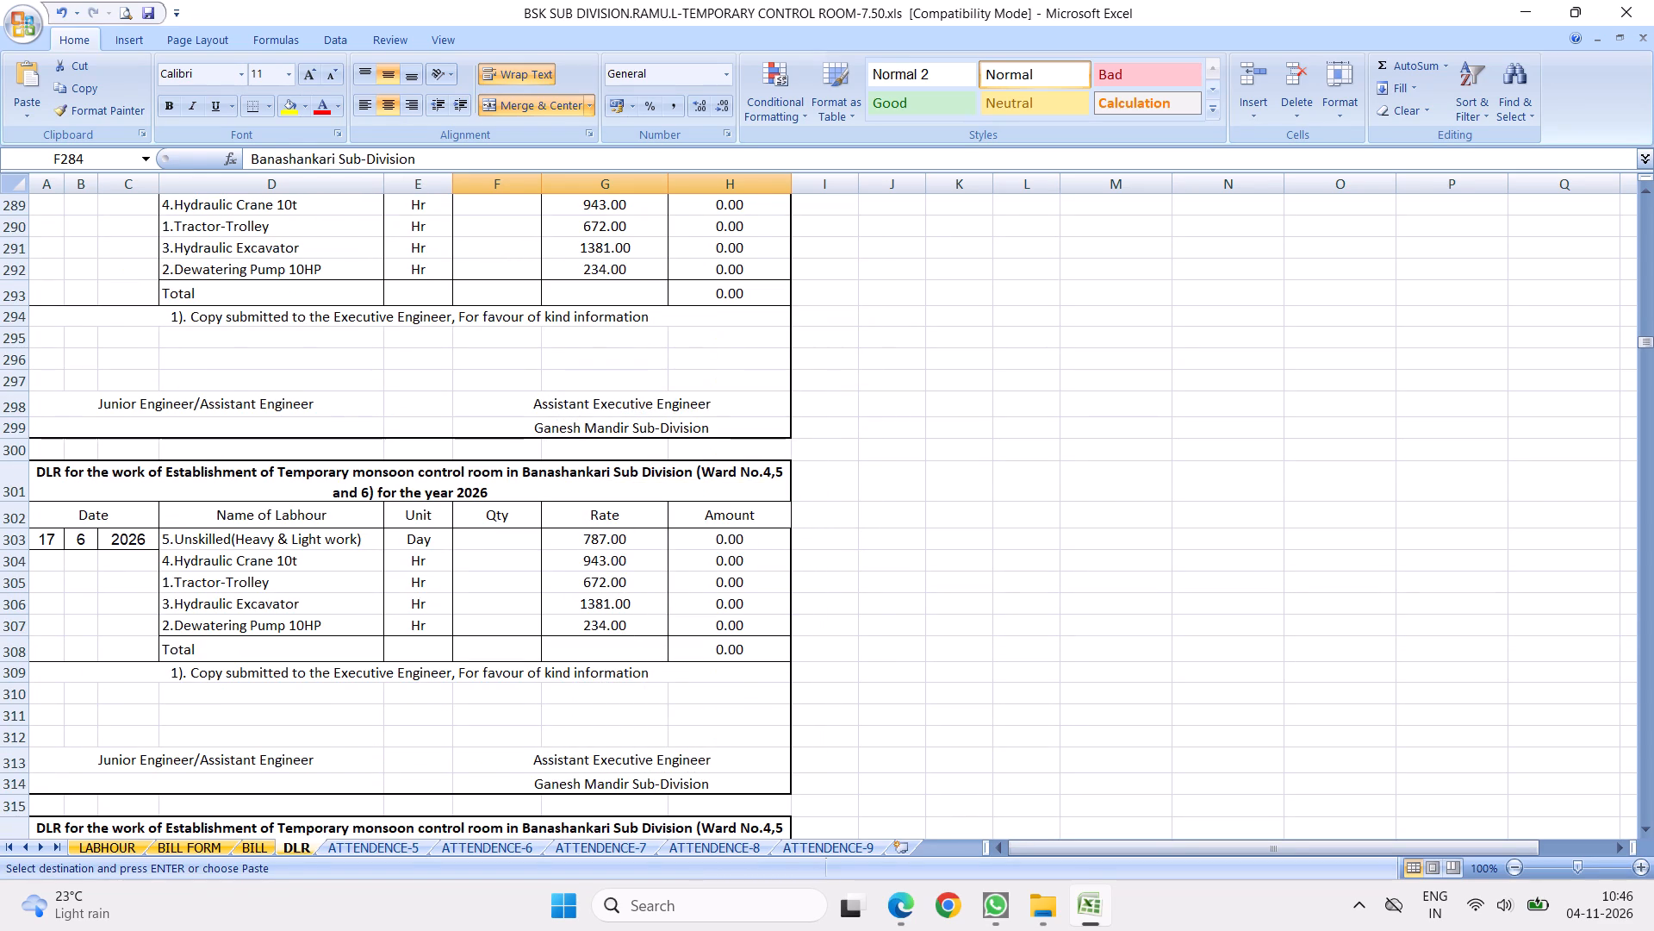
right_click(631, 428)
left_click(680, 490)
scroll(680, 486, "down", 5)
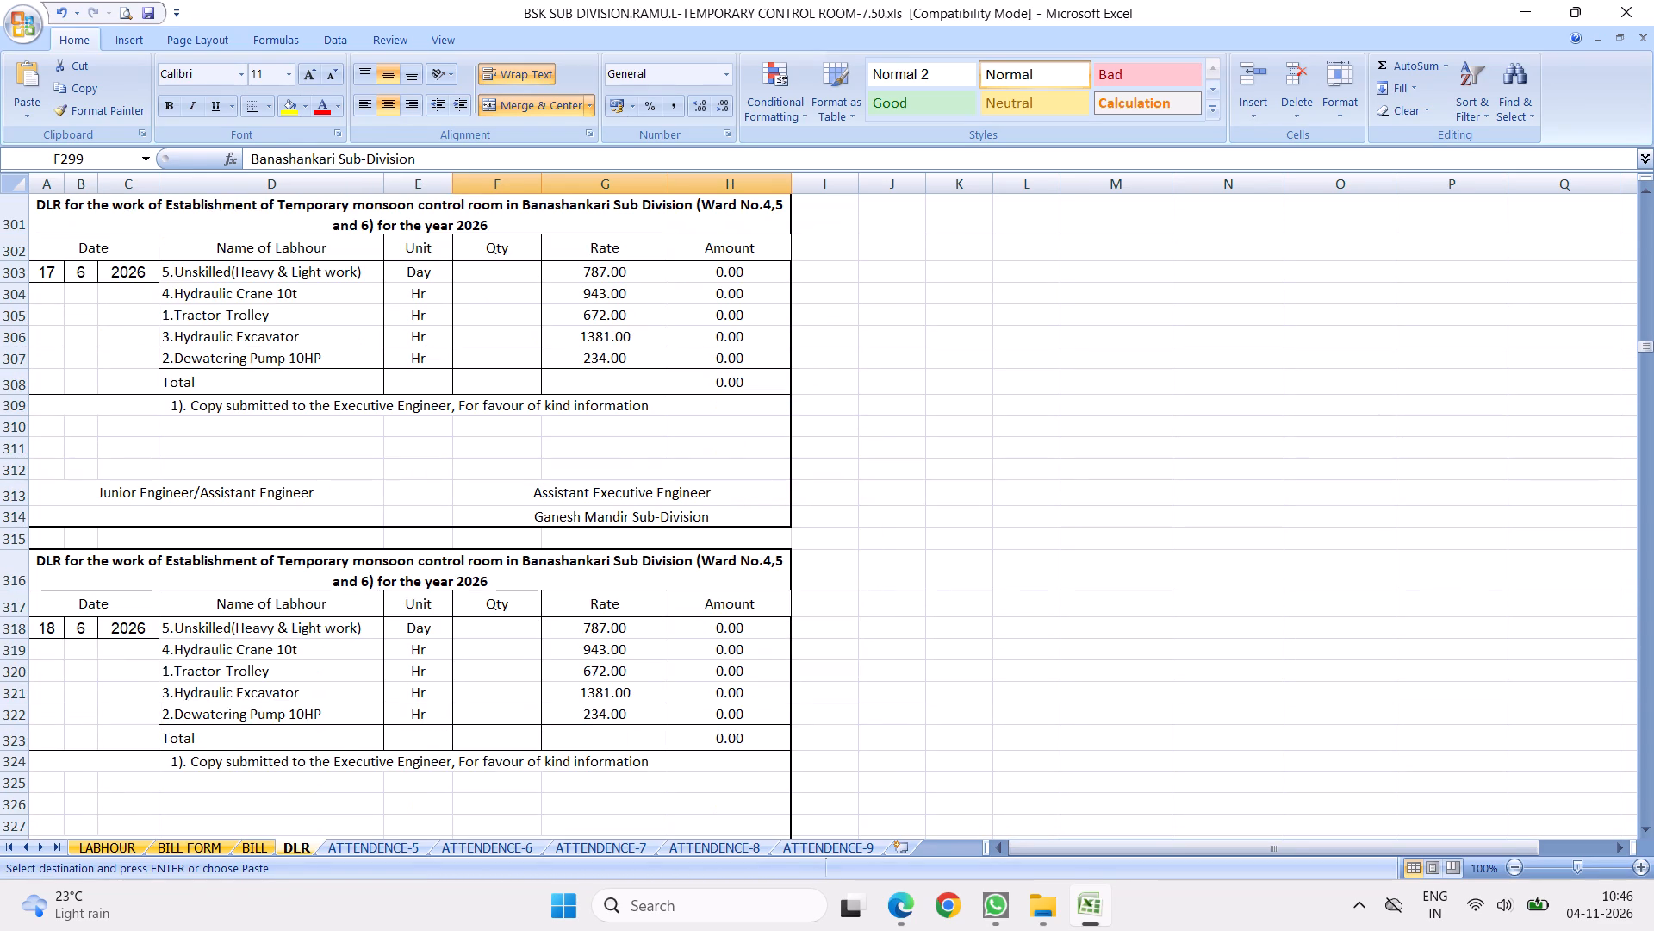
right_click(623, 422)
left_click(668, 481)
Paste the copied "Banashankari Sub-Division" cell over F329, F344 and F359 in the 18-6-2026, 19-6-2026 and 20-6-2026 tables.
scroll(662, 481, "down", 3)
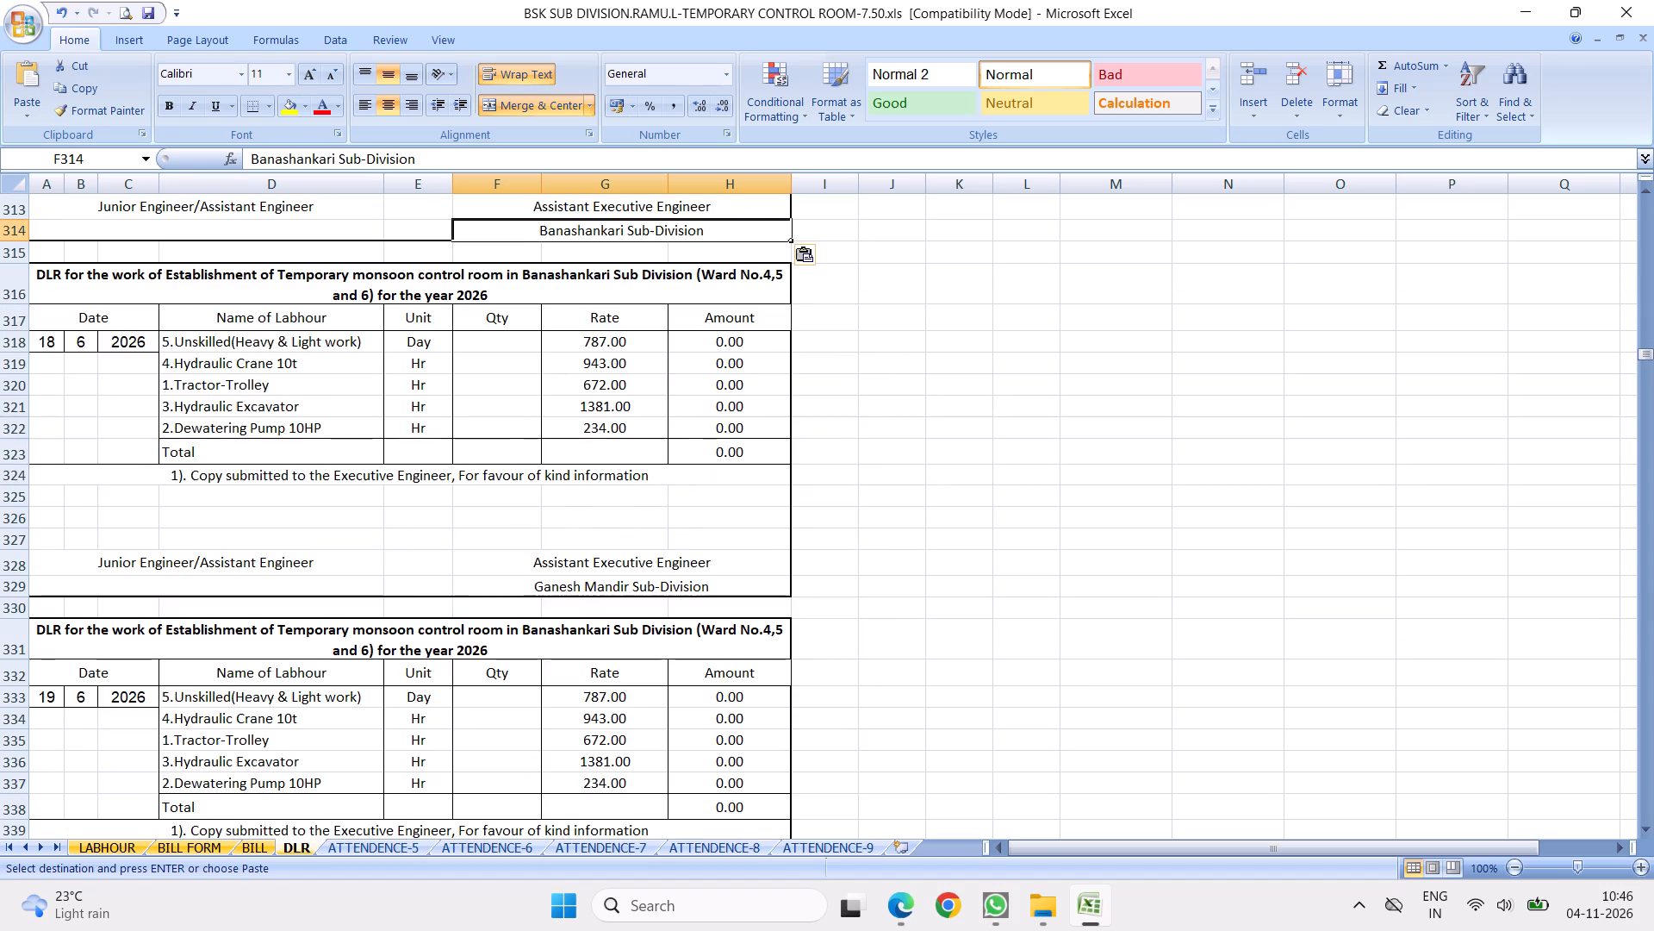
right_click(581, 580)
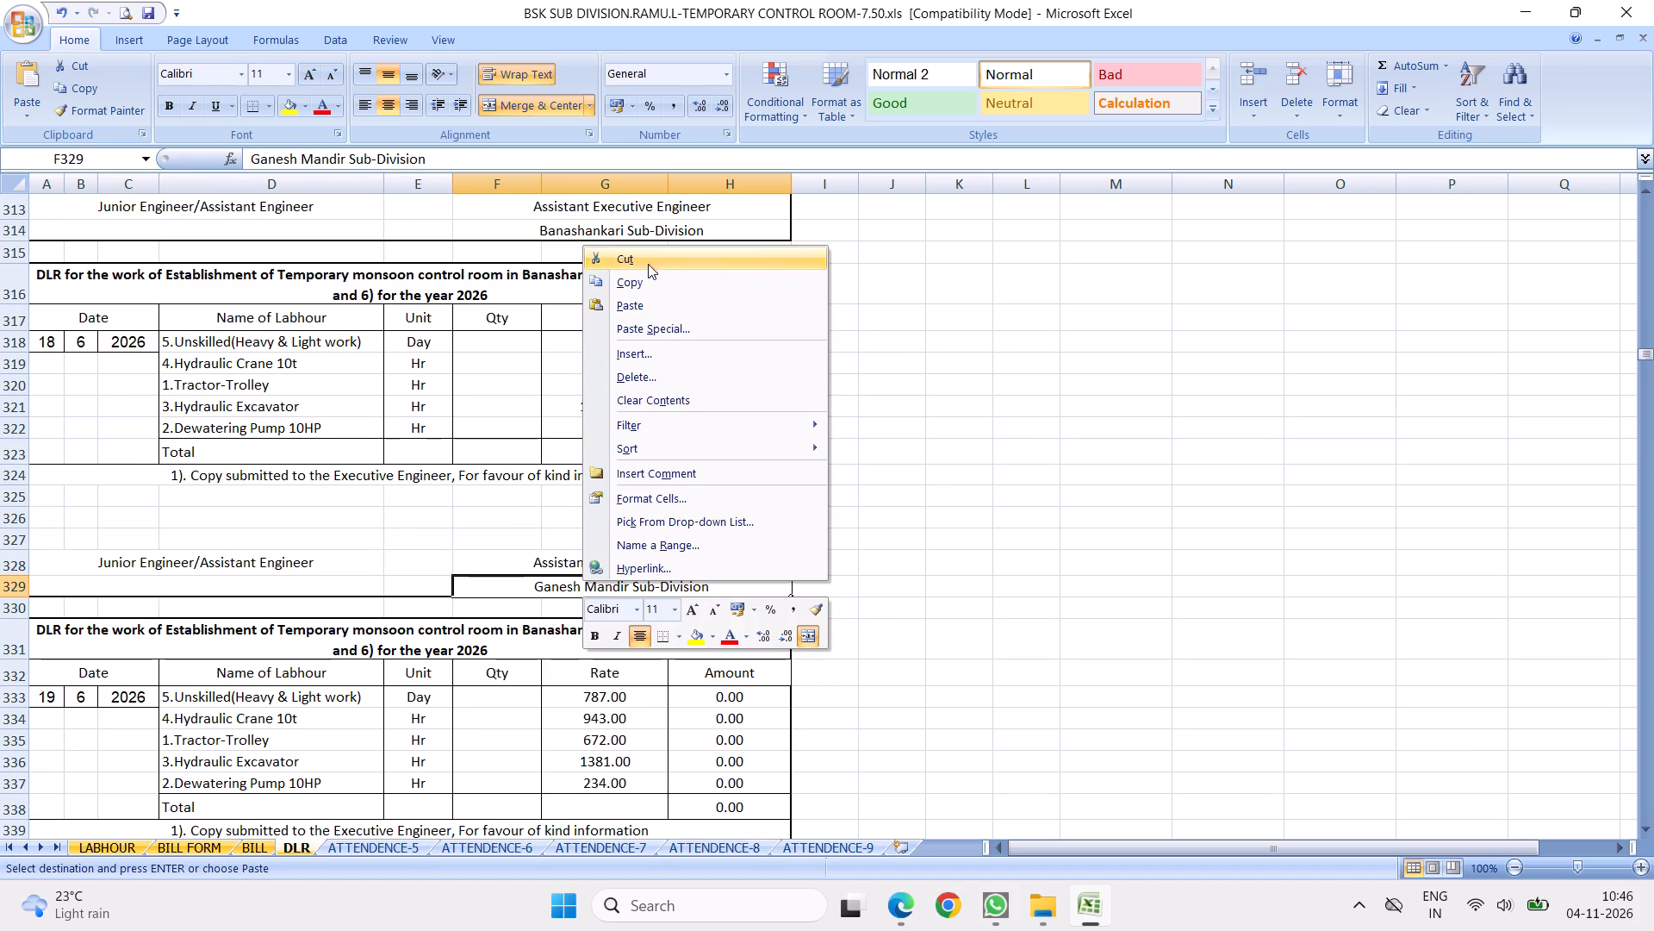
left_click(619, 309)
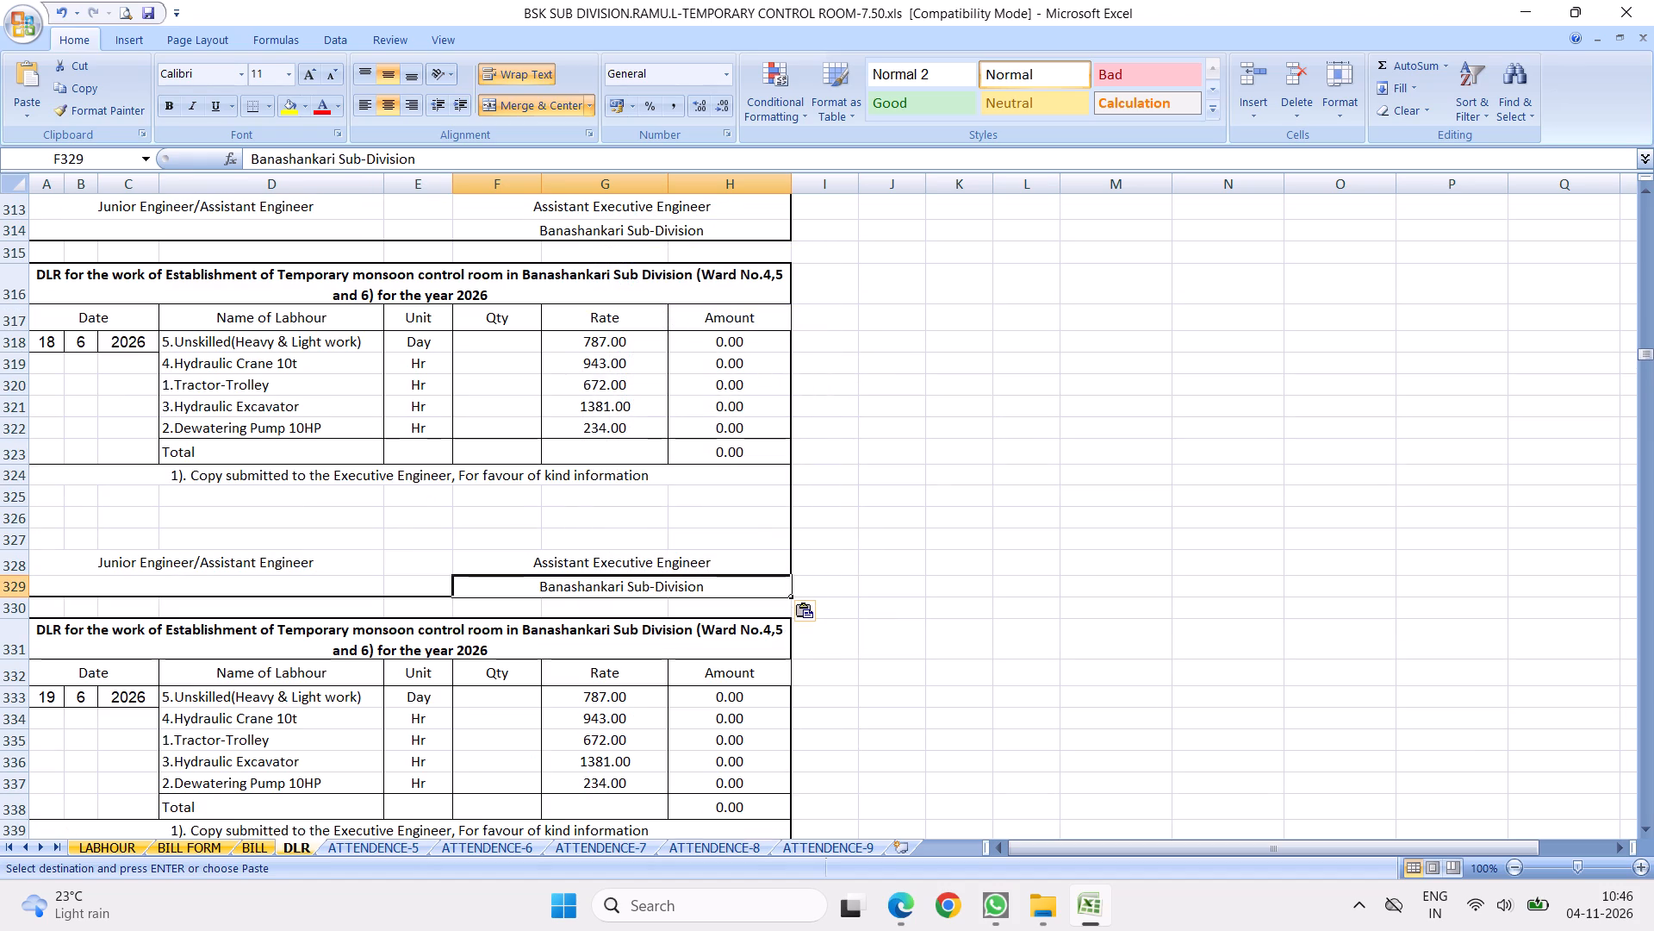
scroll(687, 571, "down", 3)
scroll(668, 491, "down", 3)
right_click(604, 513)
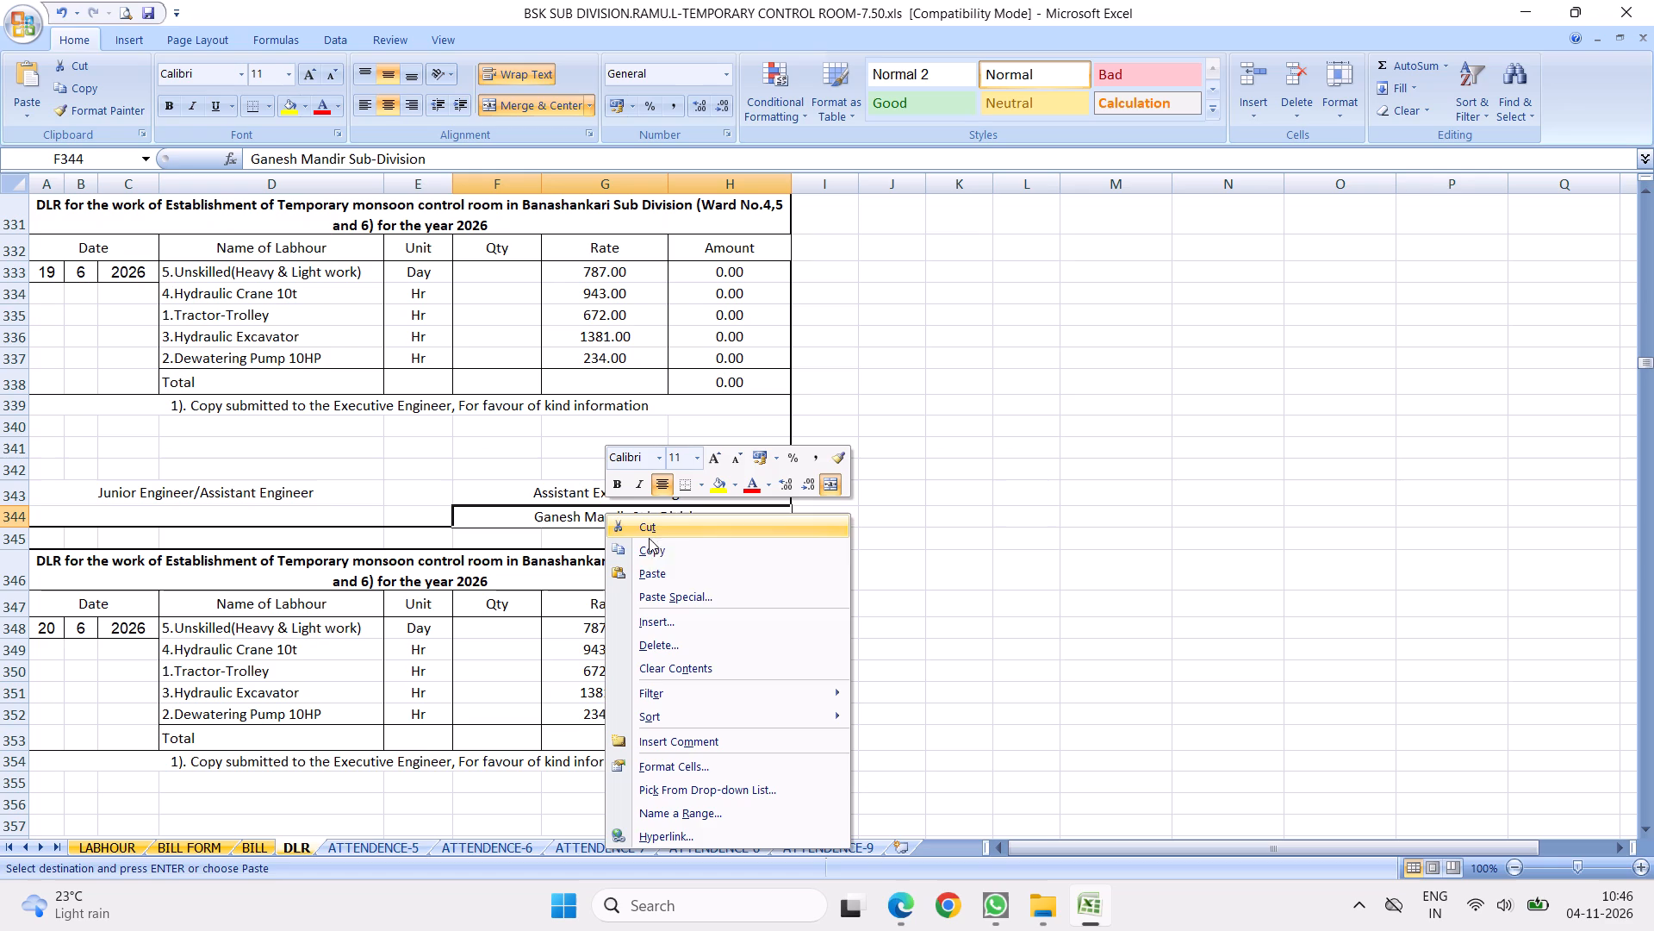
left_click(649, 573)
scroll(693, 505, "down", 7)
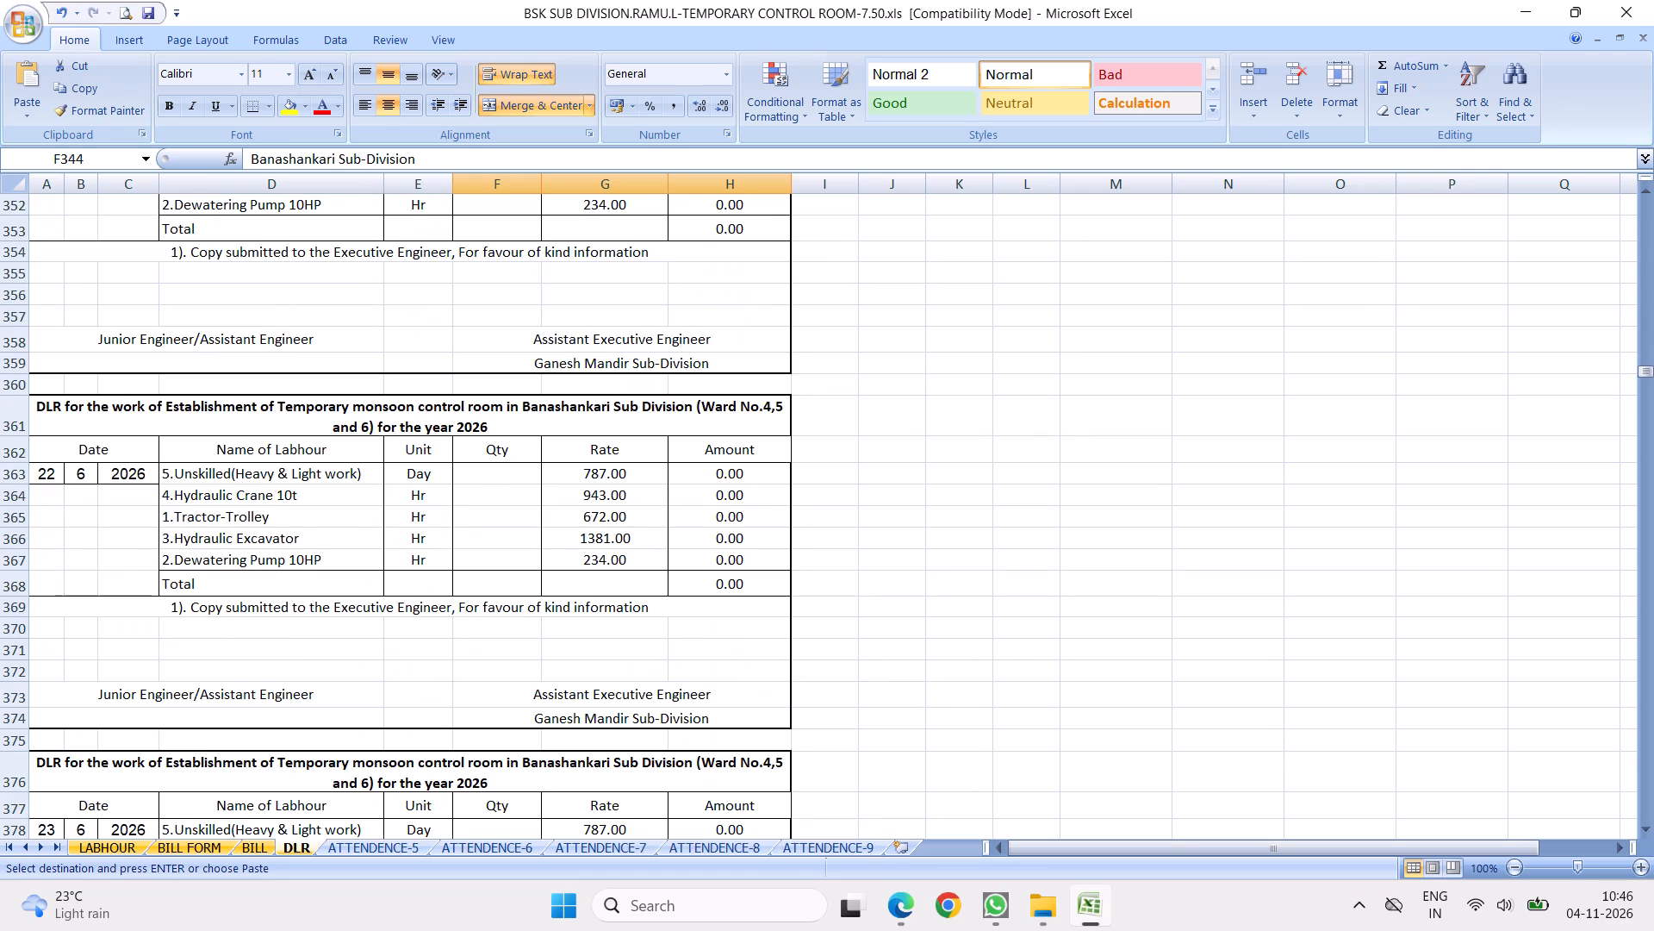
right_click(603, 369)
left_click(662, 428)
Paste the copied "Banashankari Sub-Division" cell over F374, F389 and F404 in the 22-6-2026, 23-6-2026 and 24-6-2026 tables.
scroll(662, 432, "down", 4)
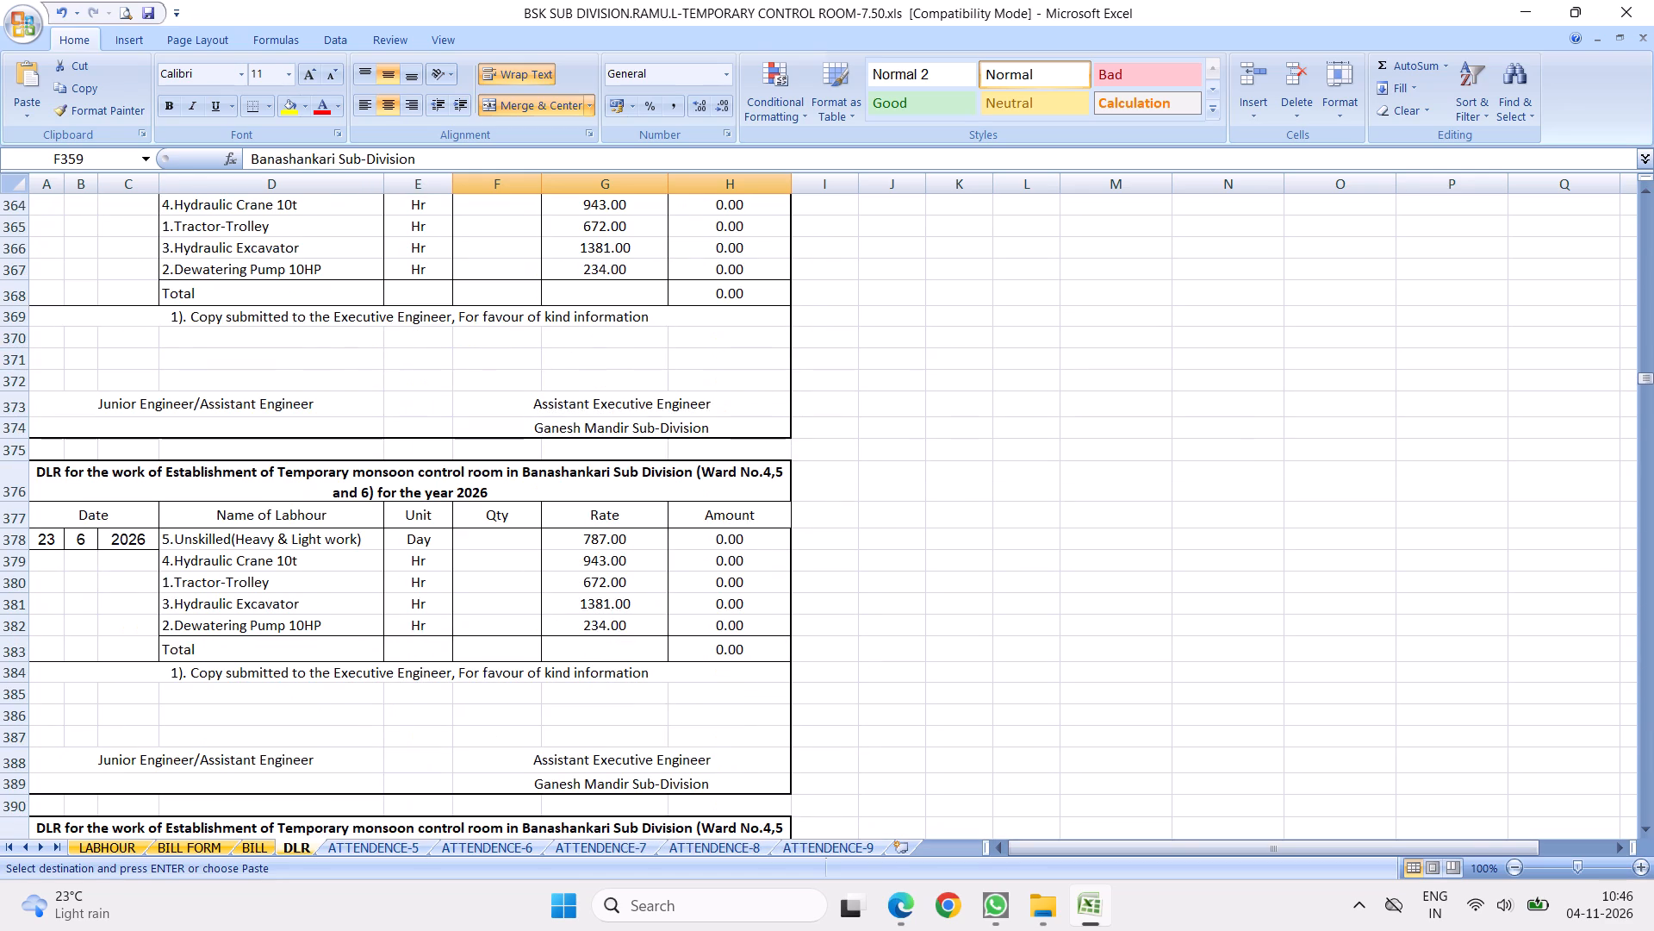
right_click(588, 423)
left_click(645, 481)
scroll(661, 463, "down", 4)
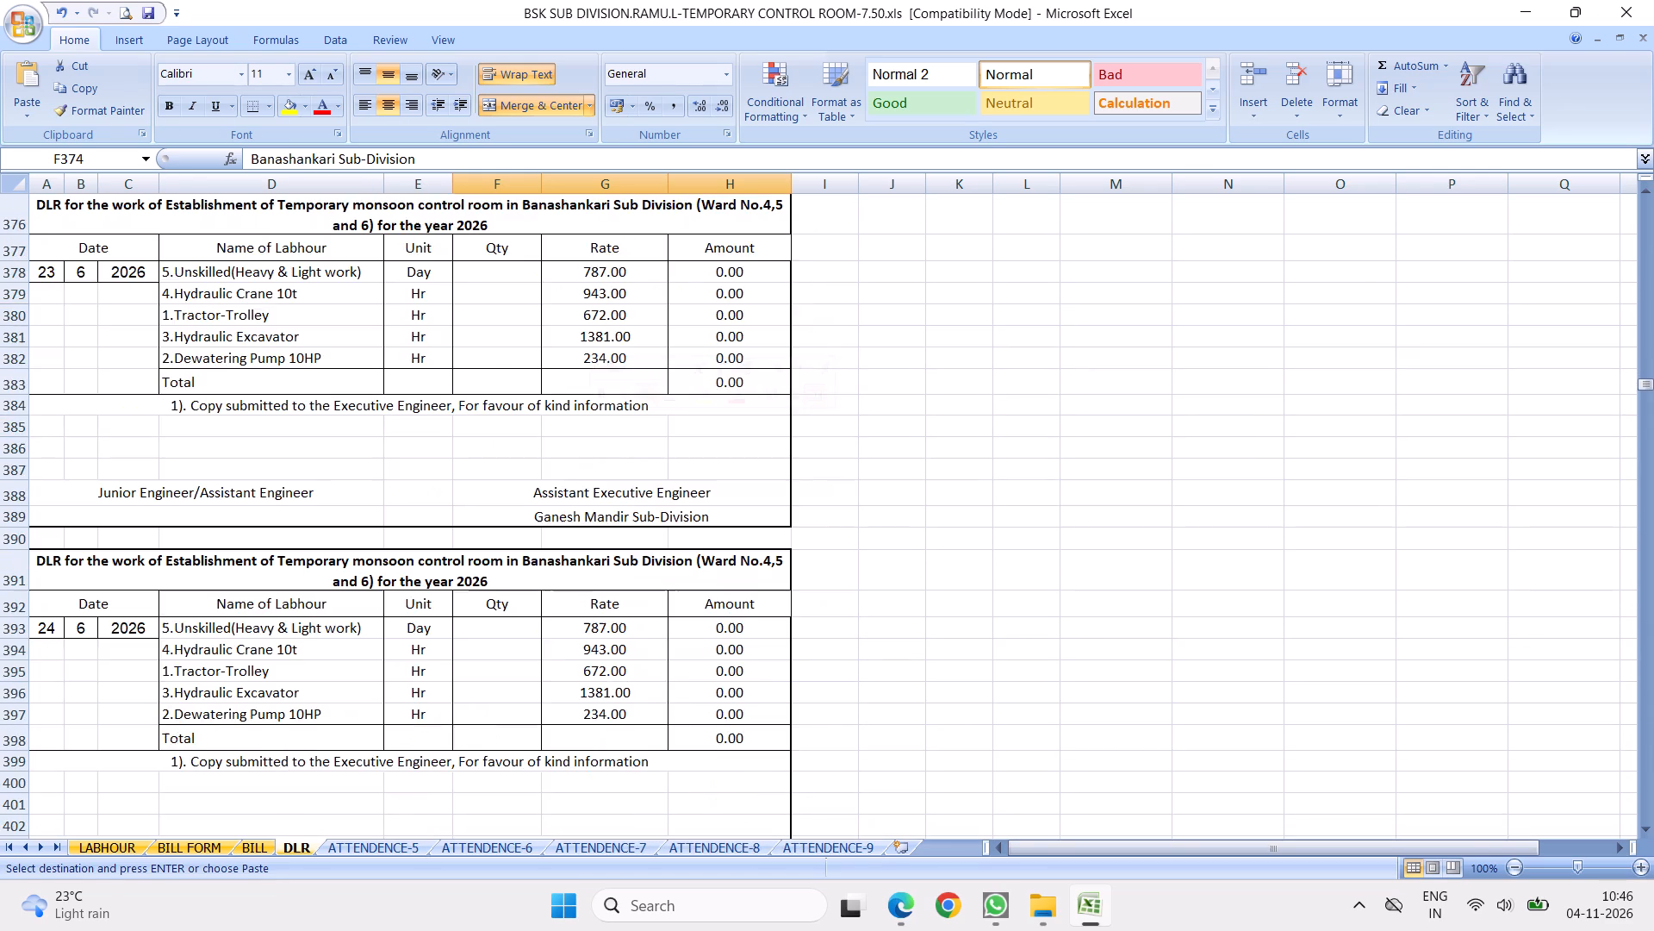
scroll(675, 435, "down", 2)
right_click_drag(601, 354, 610, 359)
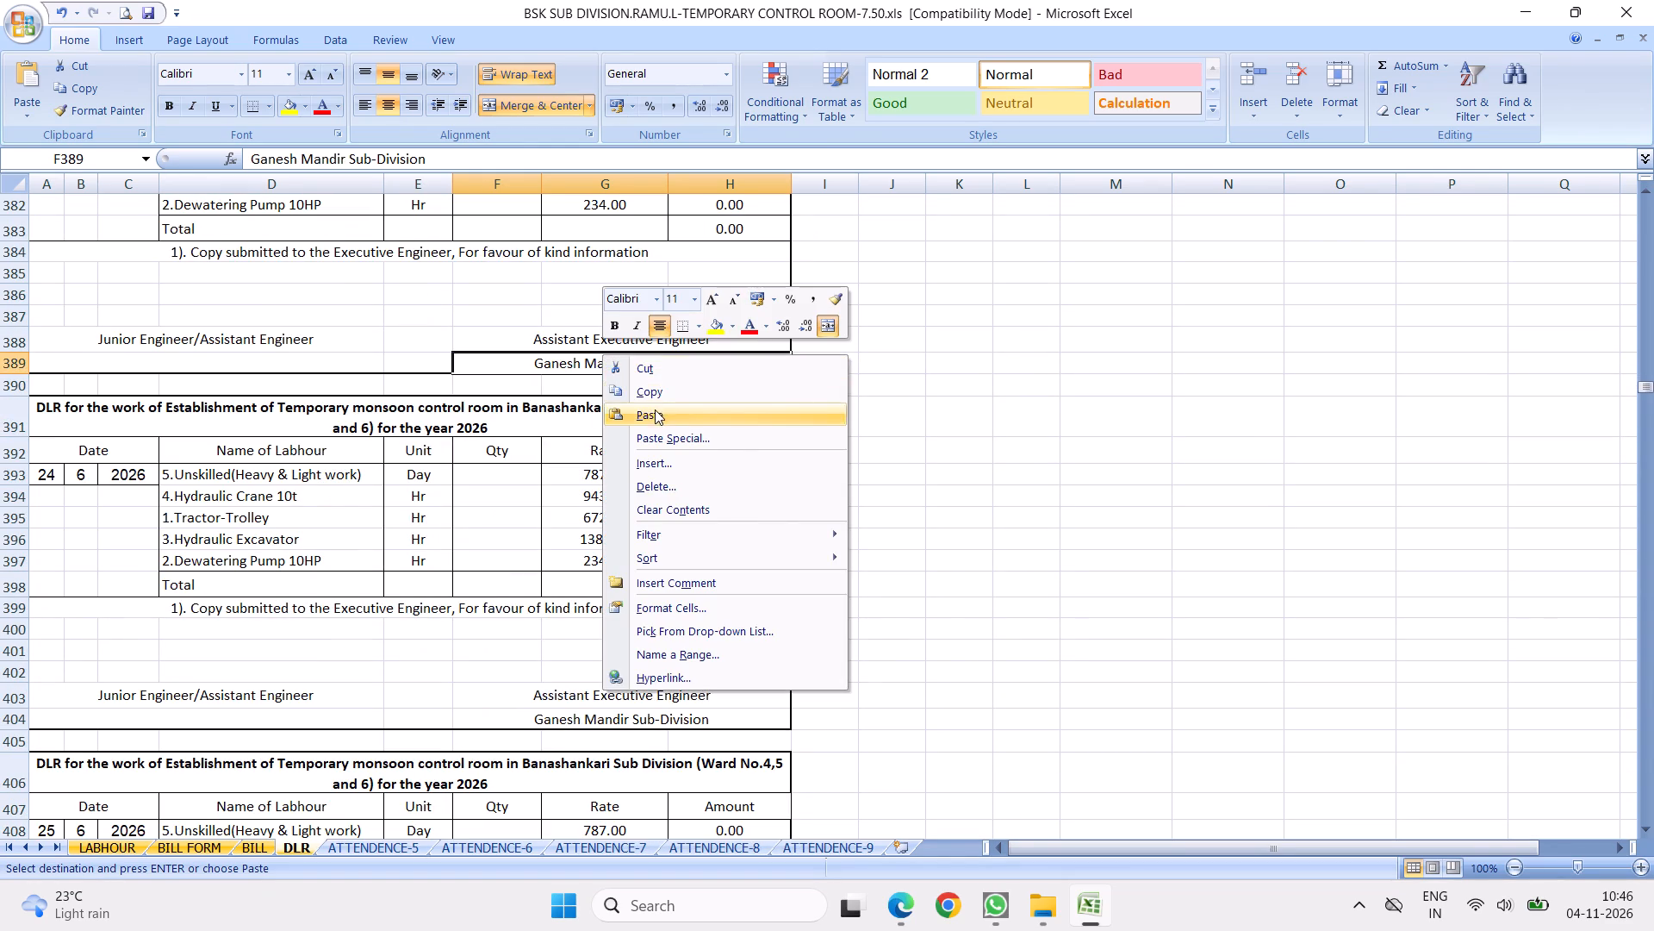
left_click(655, 409)
scroll(668, 464, "down", 3)
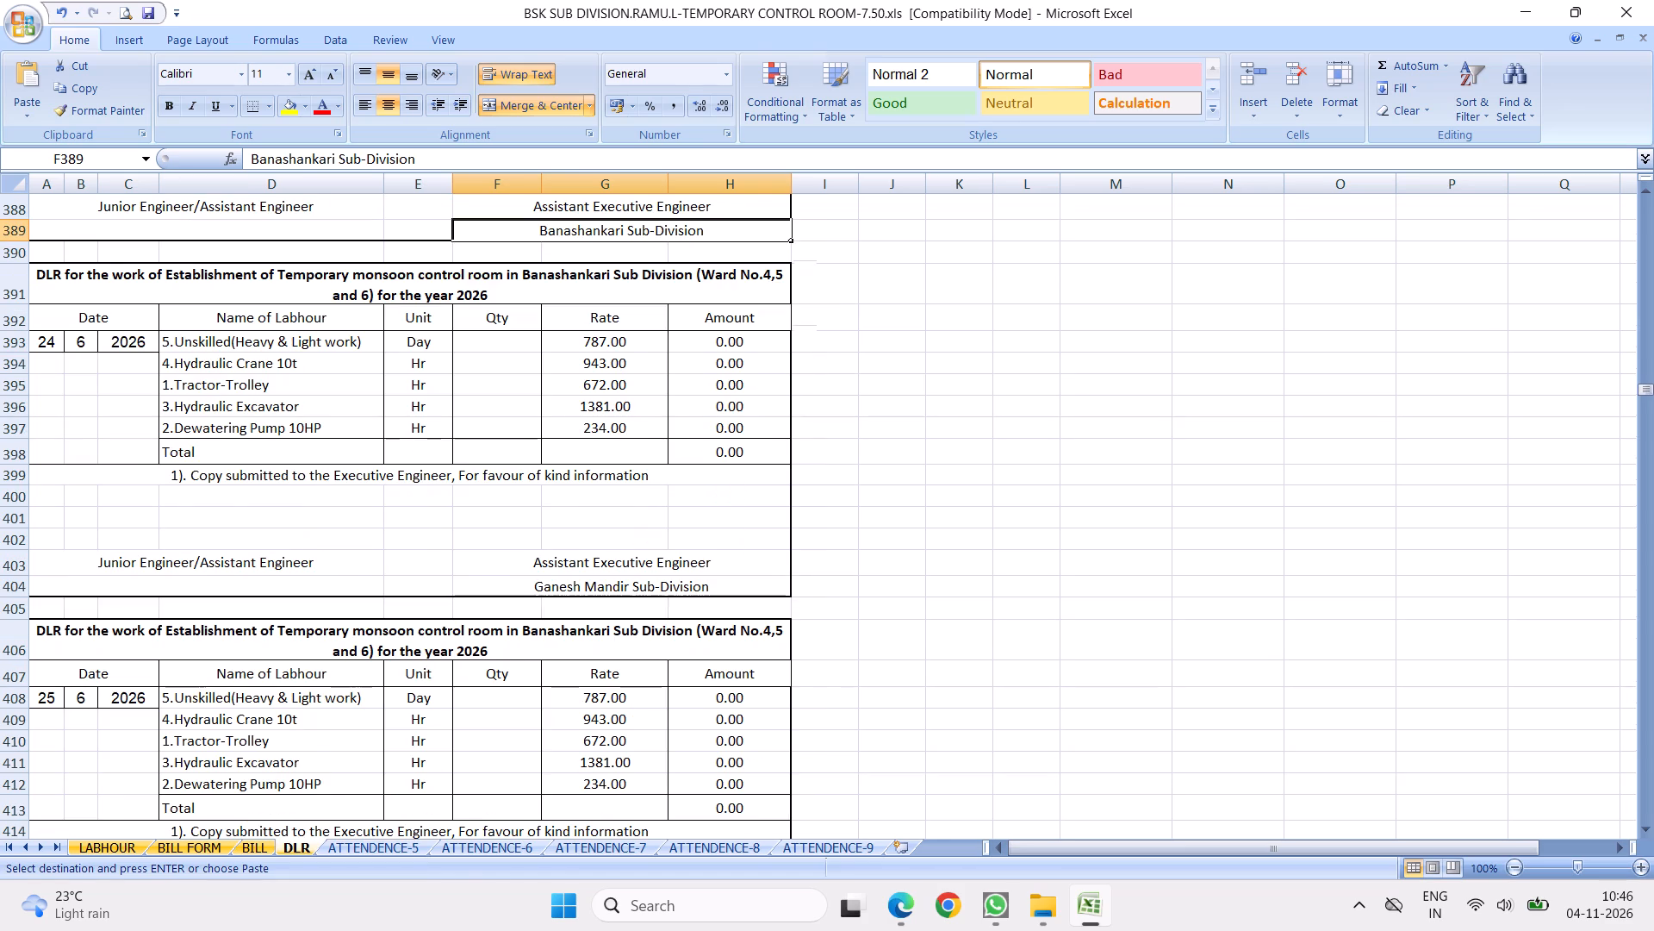
right_click(574, 509)
left_click(621, 569)
Paste the copied "Banashankari Sub-Division" cell over F419, F434 and F449 in the 25-6-2026, 29-6-2026 and 30-6-2026 tables.
scroll(650, 487, "down", 5)
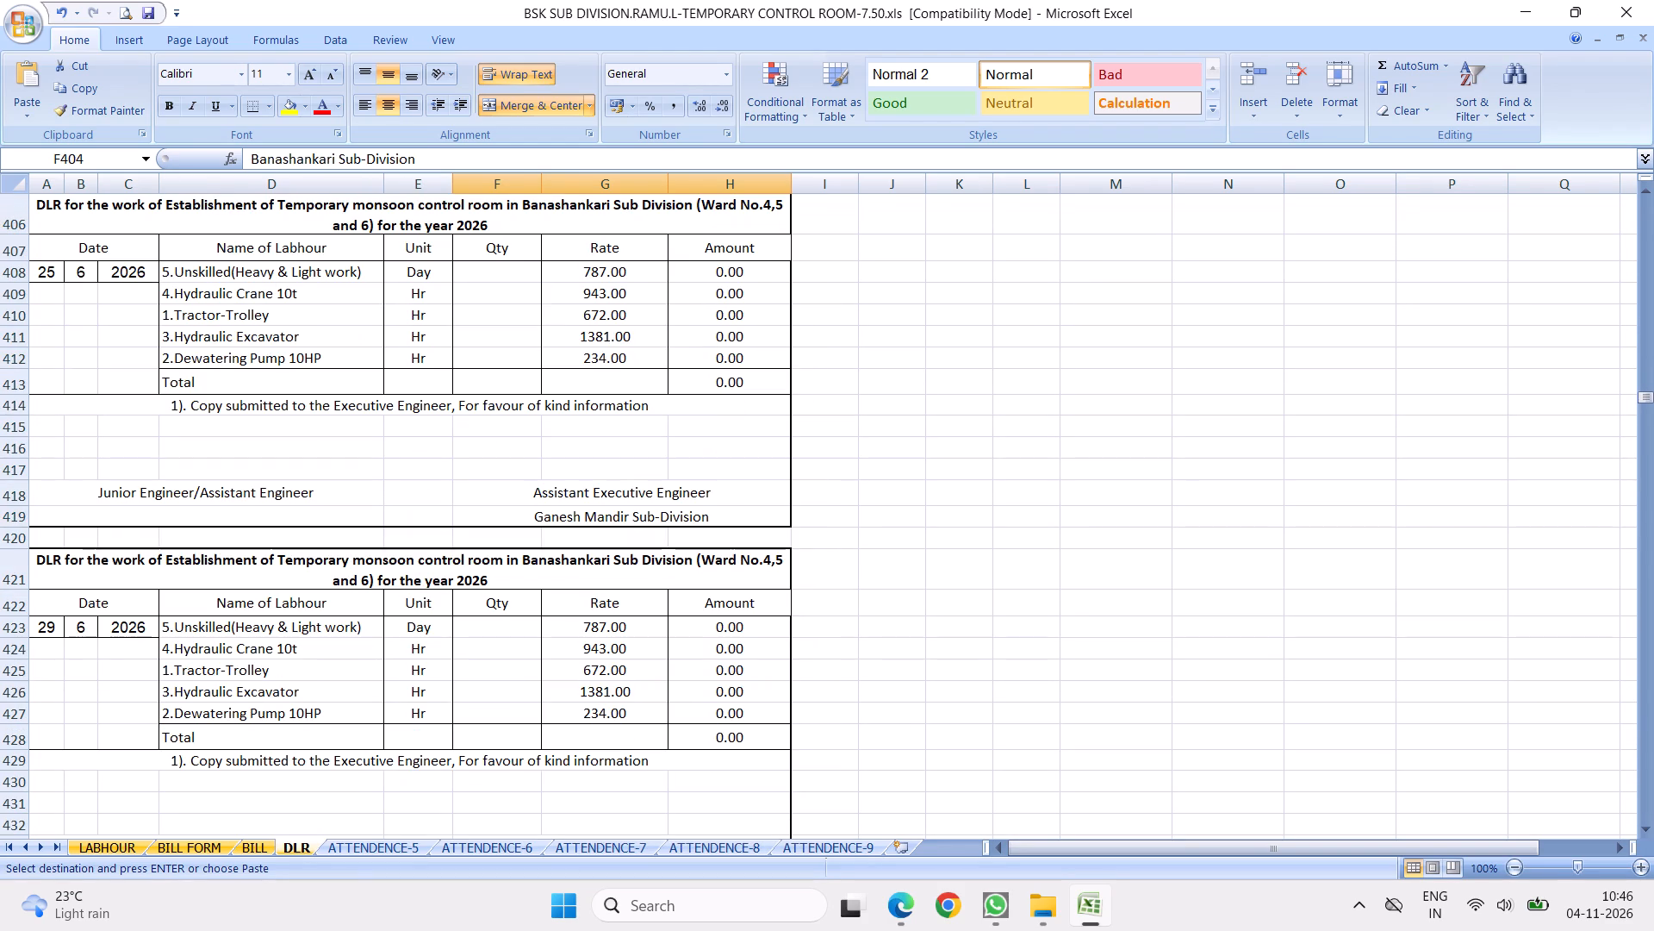
right_click(608, 515)
left_click(664, 574)
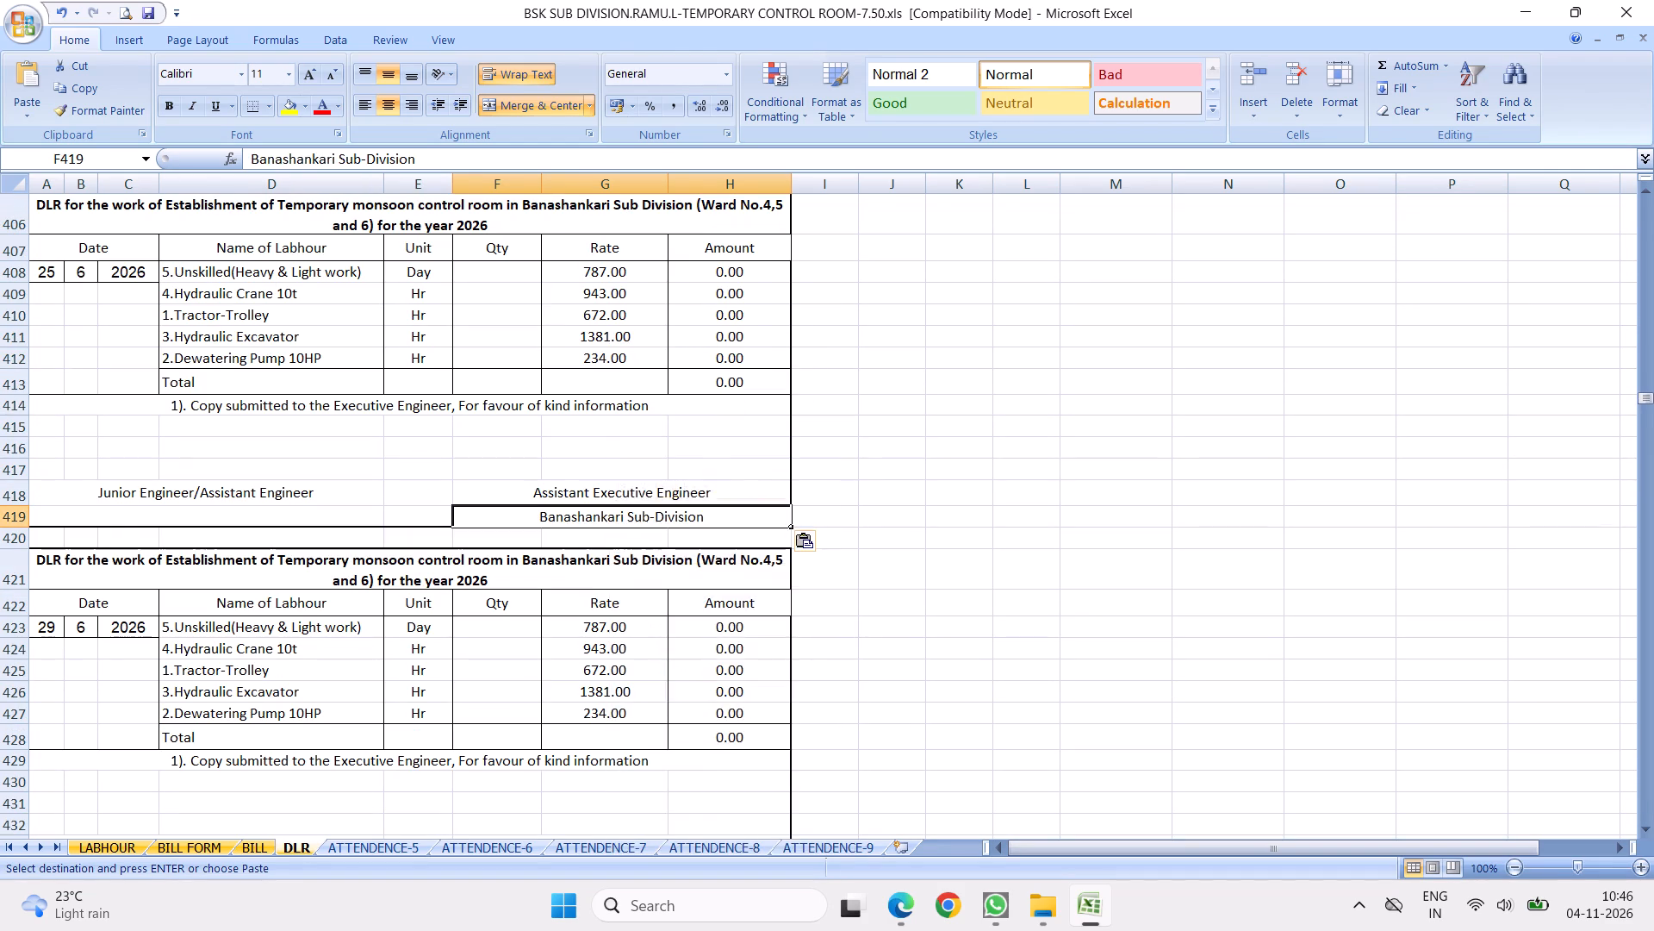
scroll(718, 553, "down", 4)
scroll(766, 445, "down", 4)
right_click(623, 291)
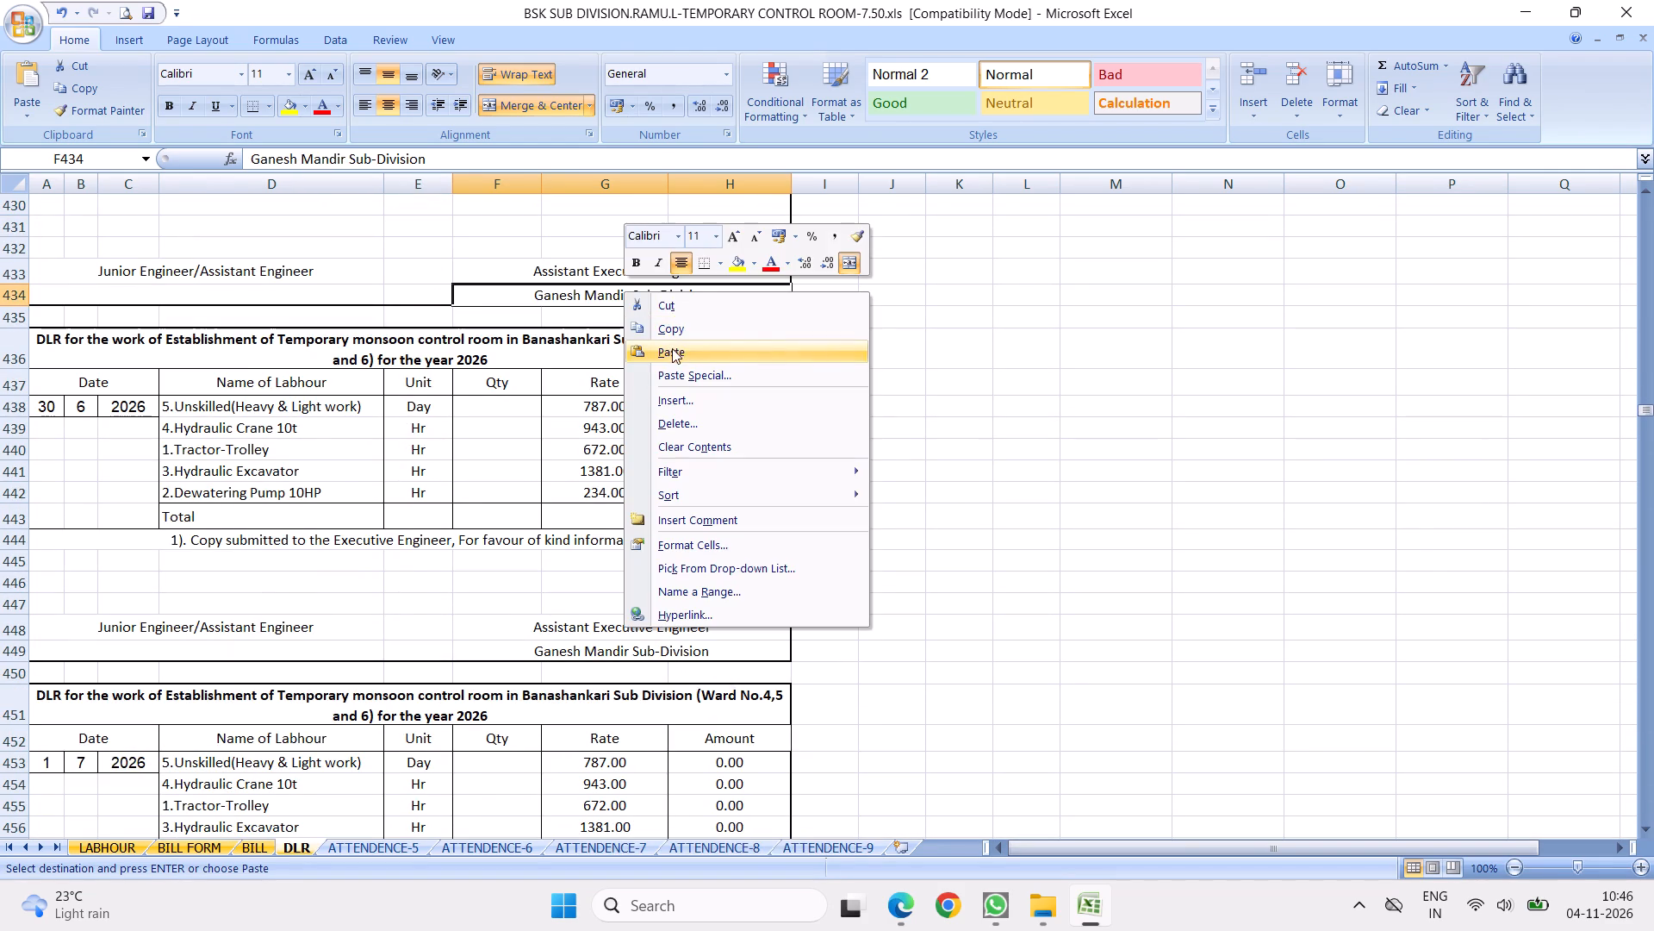
left_click(671, 347)
scroll(696, 430, "down", 3)
right_click(637, 426)
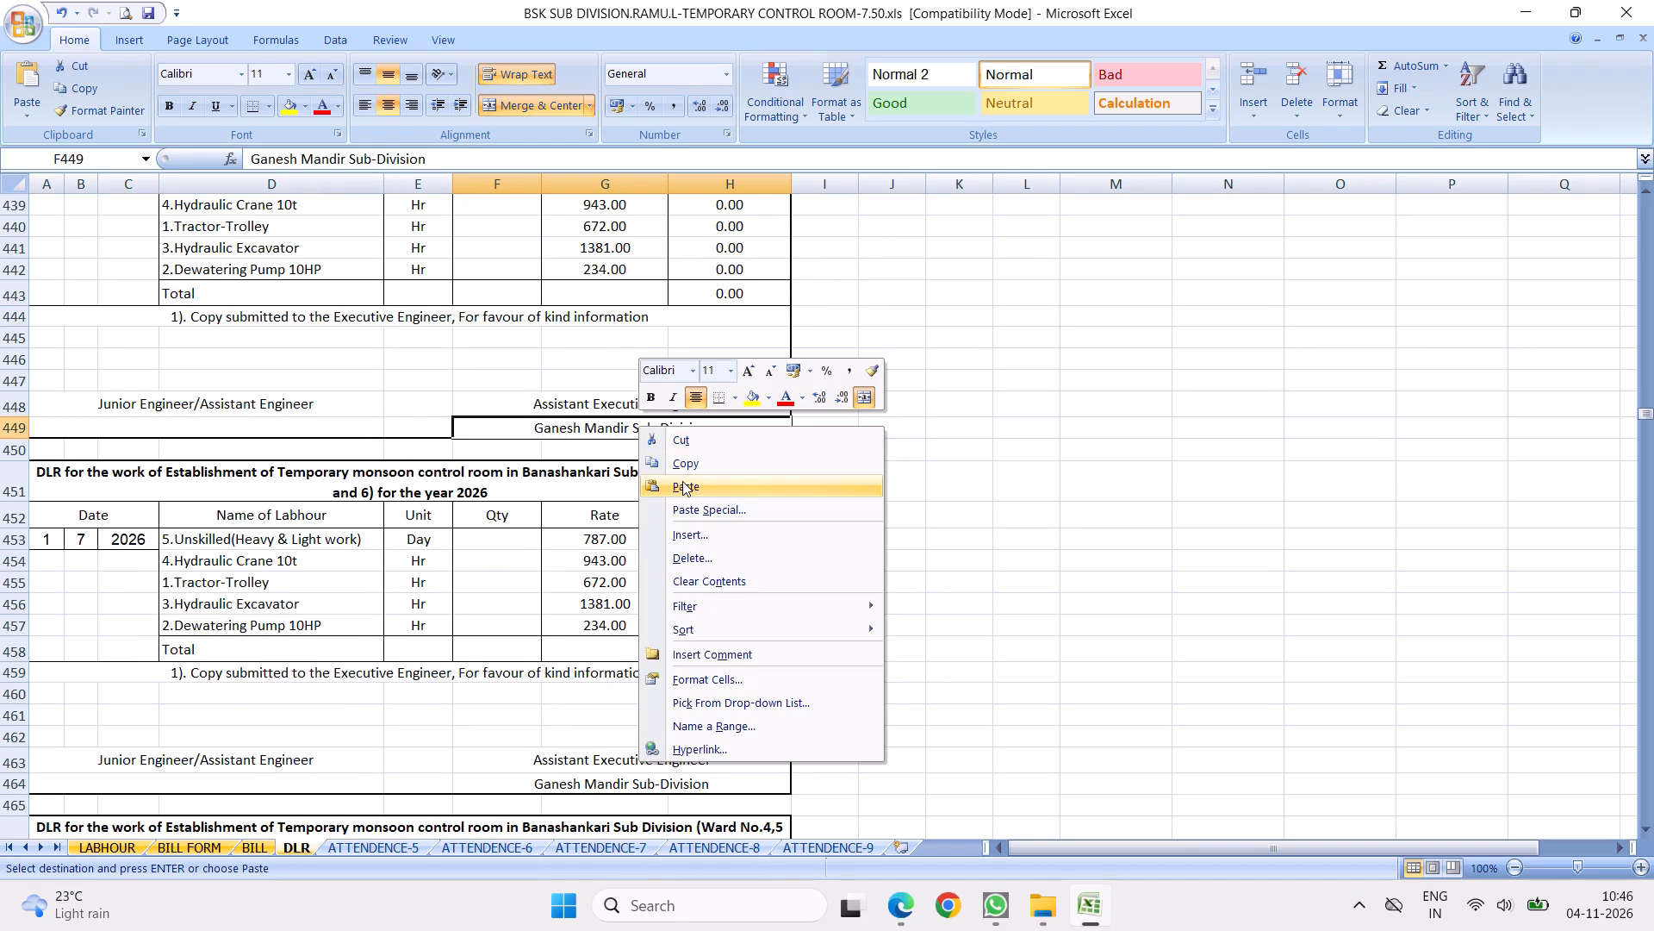
left_click(682, 481)
Paste the copied "Banashankari Sub-Division" cell over F464, F479 and F494 in the 1-7-2026, 2-7-2026 and 3-7-2026 tables.
scroll(682, 479, "down", 3)
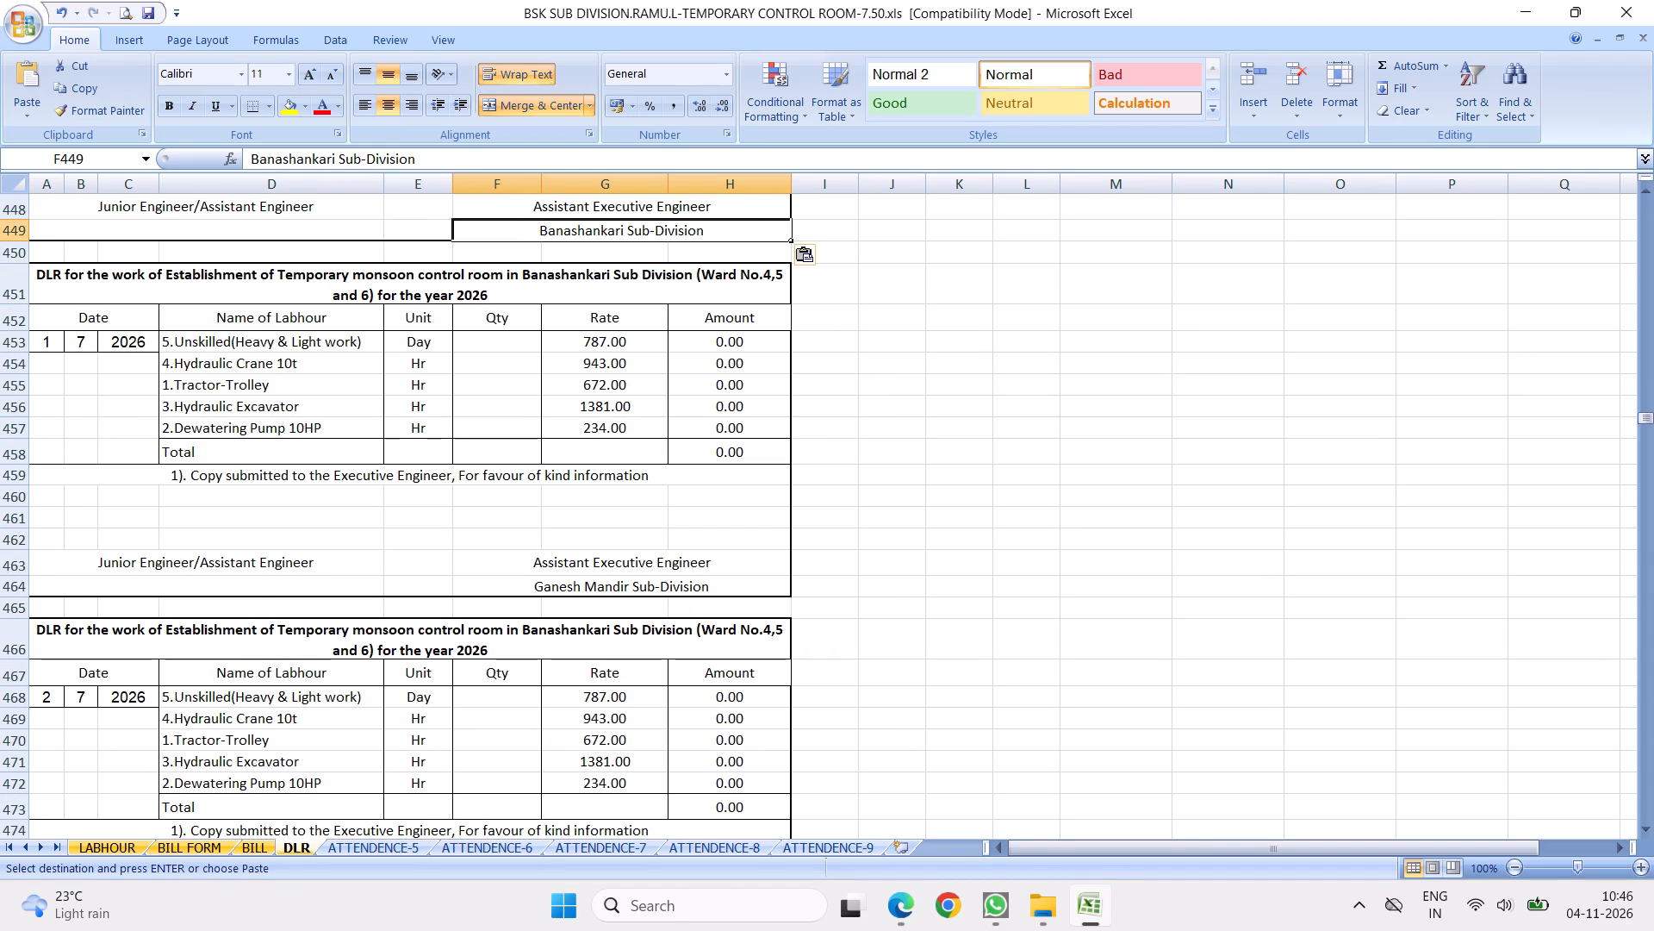
right_click(567, 584)
left_click(623, 302)
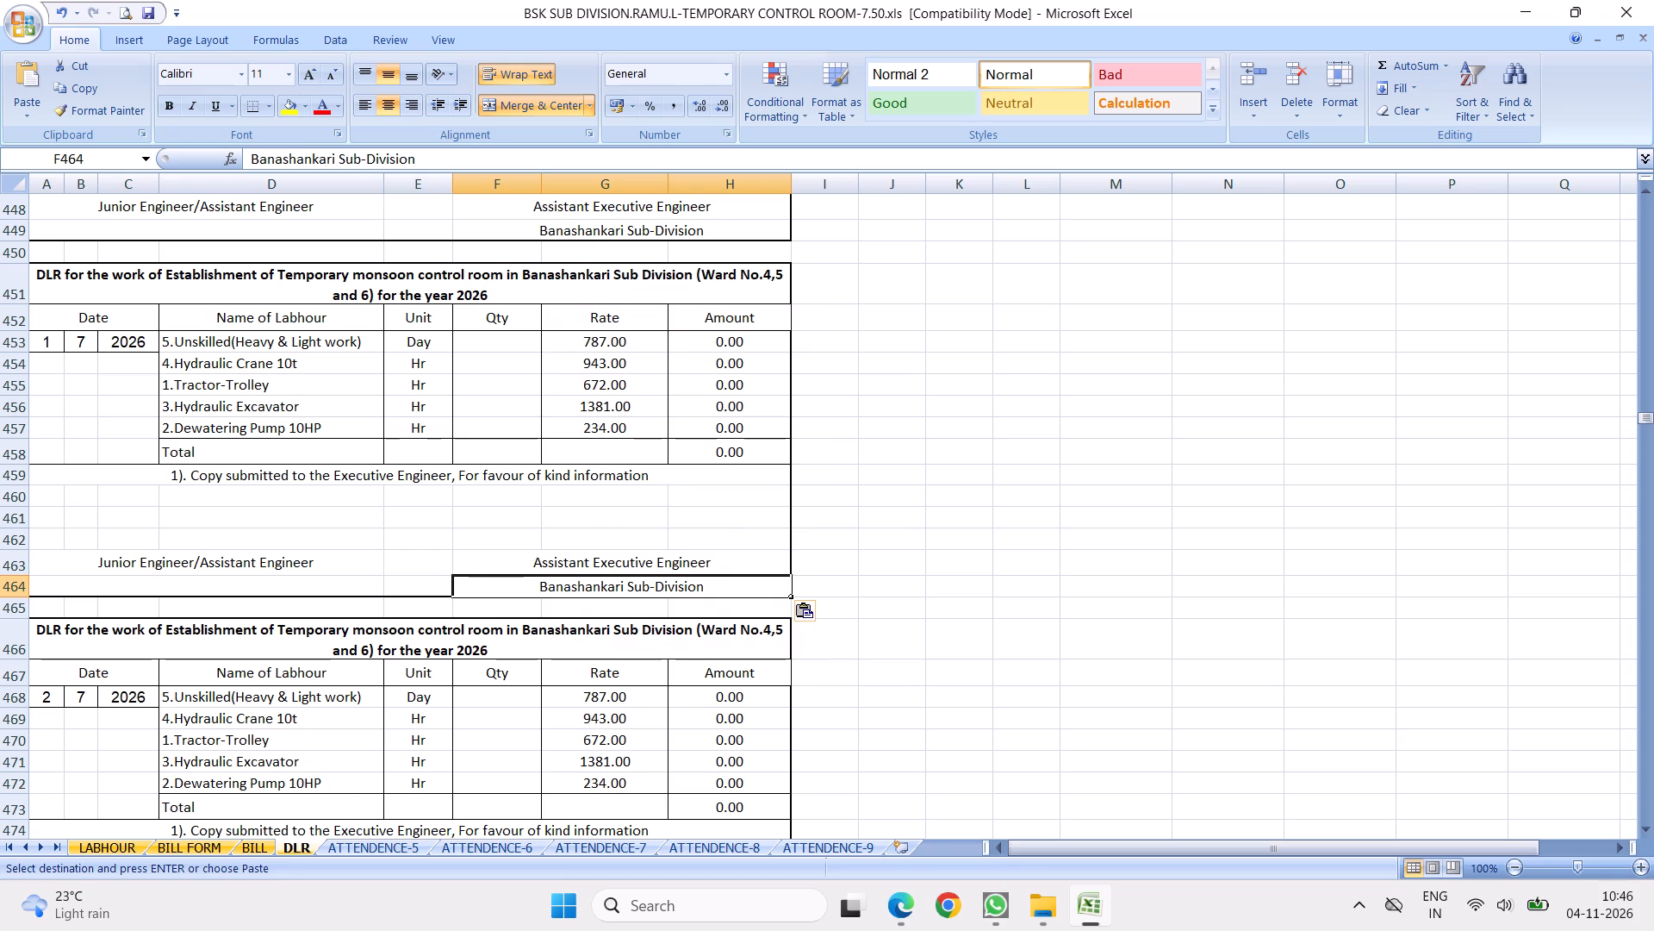
scroll(563, 454, "down", 6)
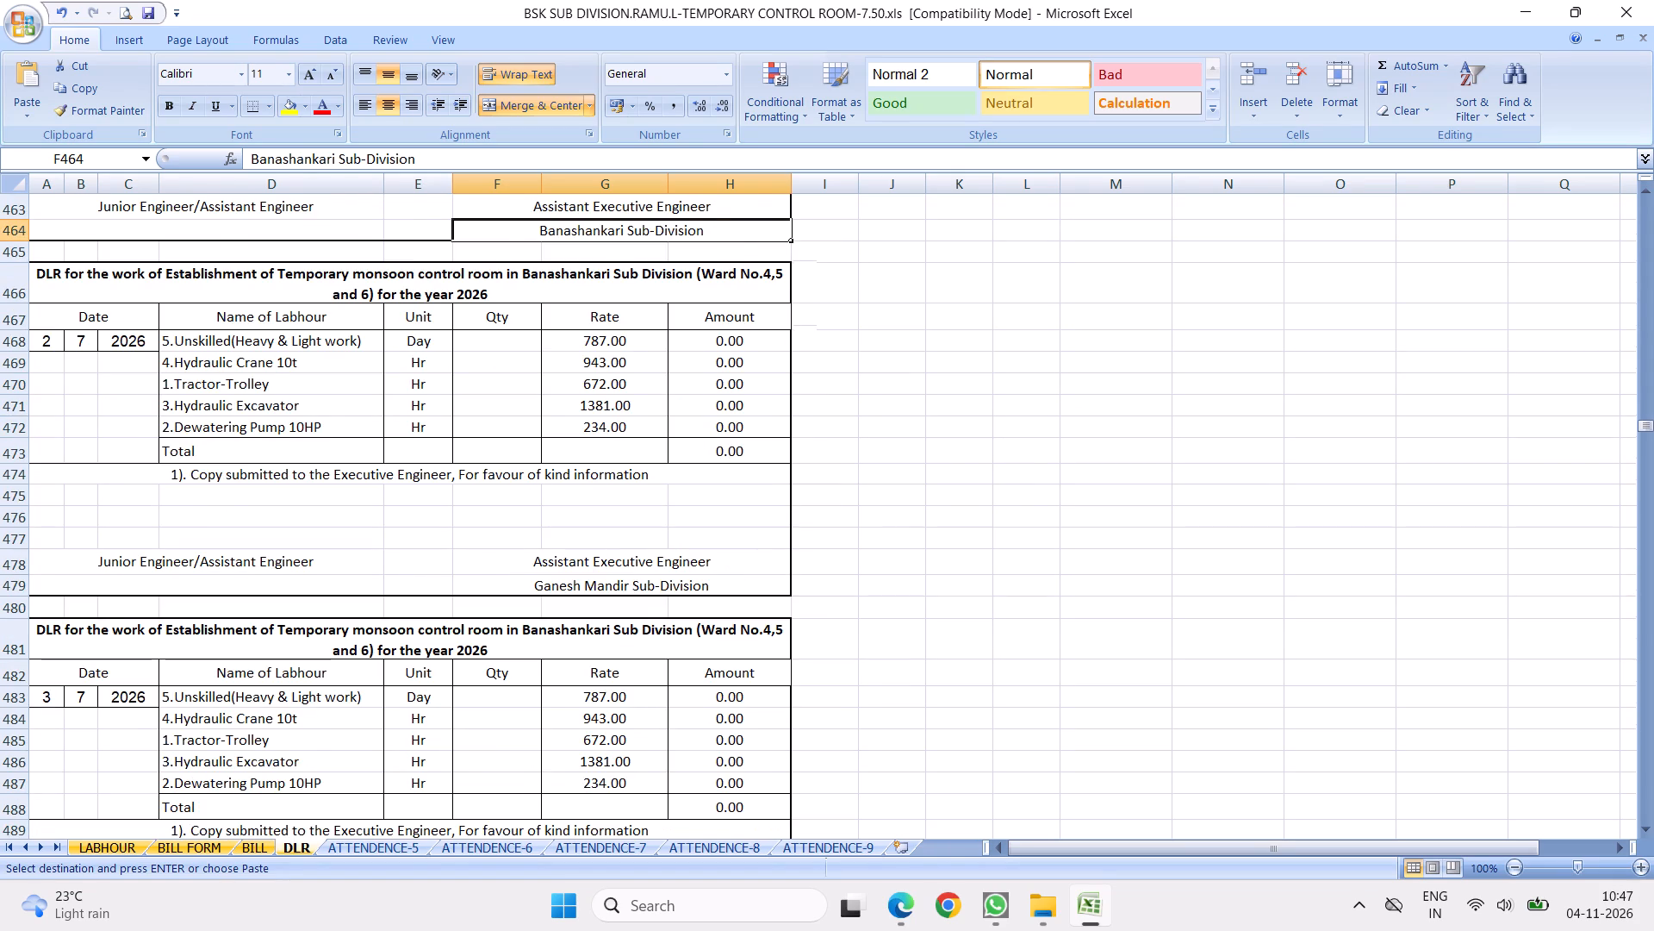
right_click(592, 514)
left_click(638, 574)
scroll(650, 501, "down", 5)
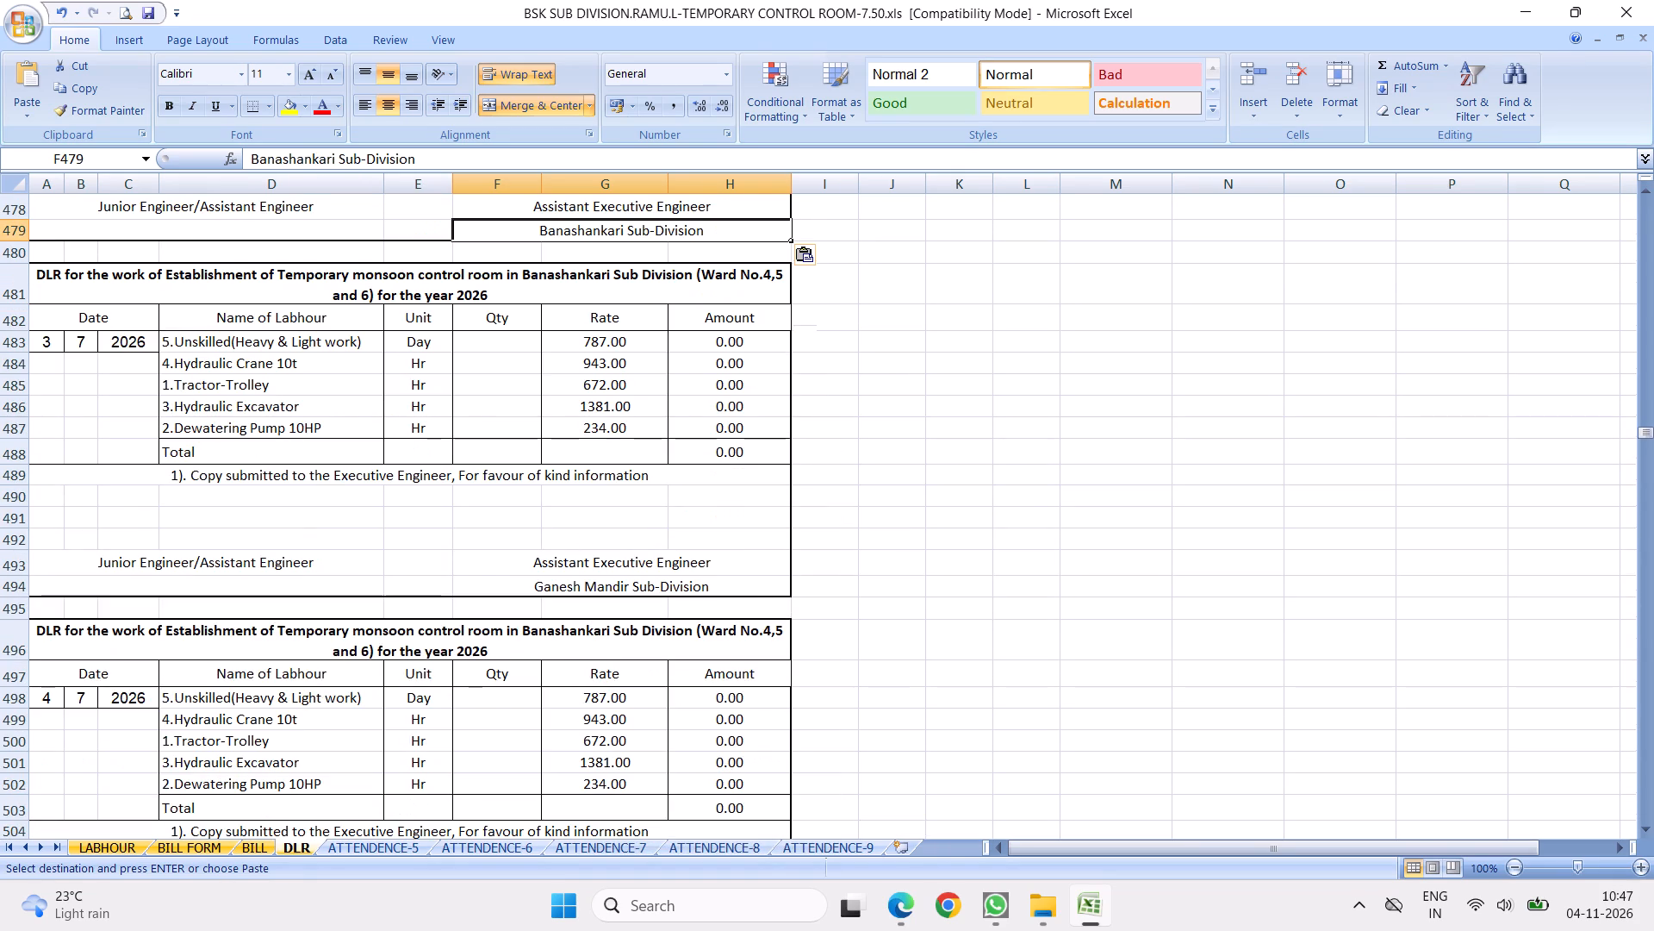
right_click(594, 513)
left_click(642, 570)
Paste the copied "Banashankari Sub-Division" cell over F509, F524 and F539 in the 4-7-2026, 6-7-2026 and 10-7-2026 tables.
scroll(645, 495, "down", 7)
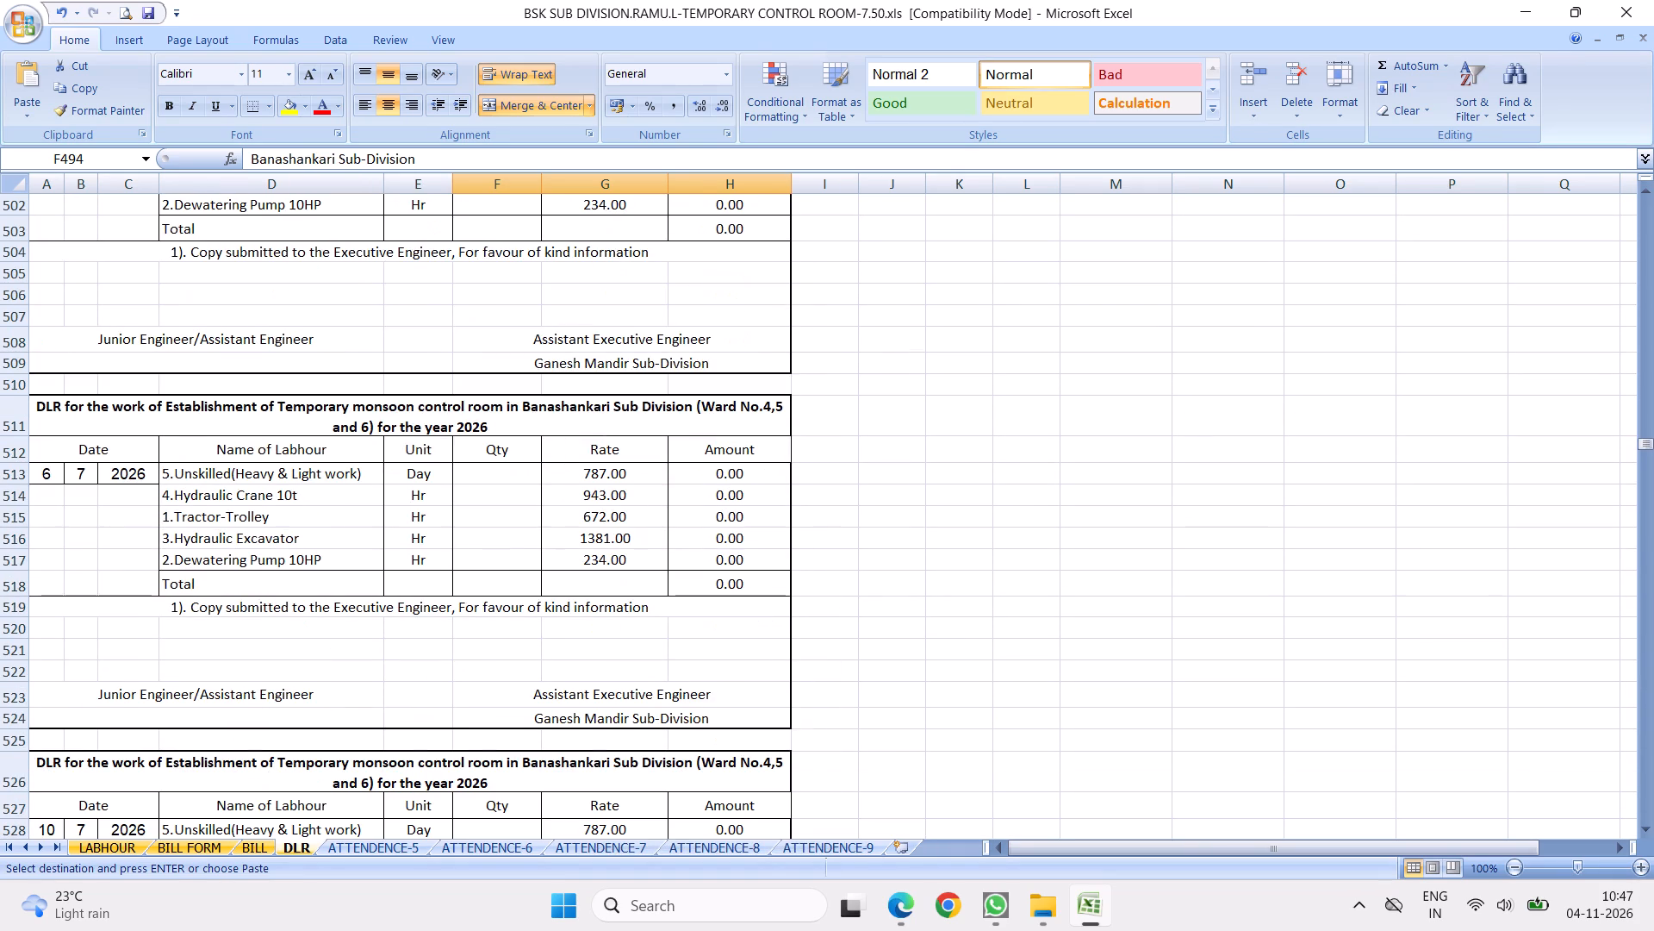
right_click(604, 362)
left_click(650, 427)
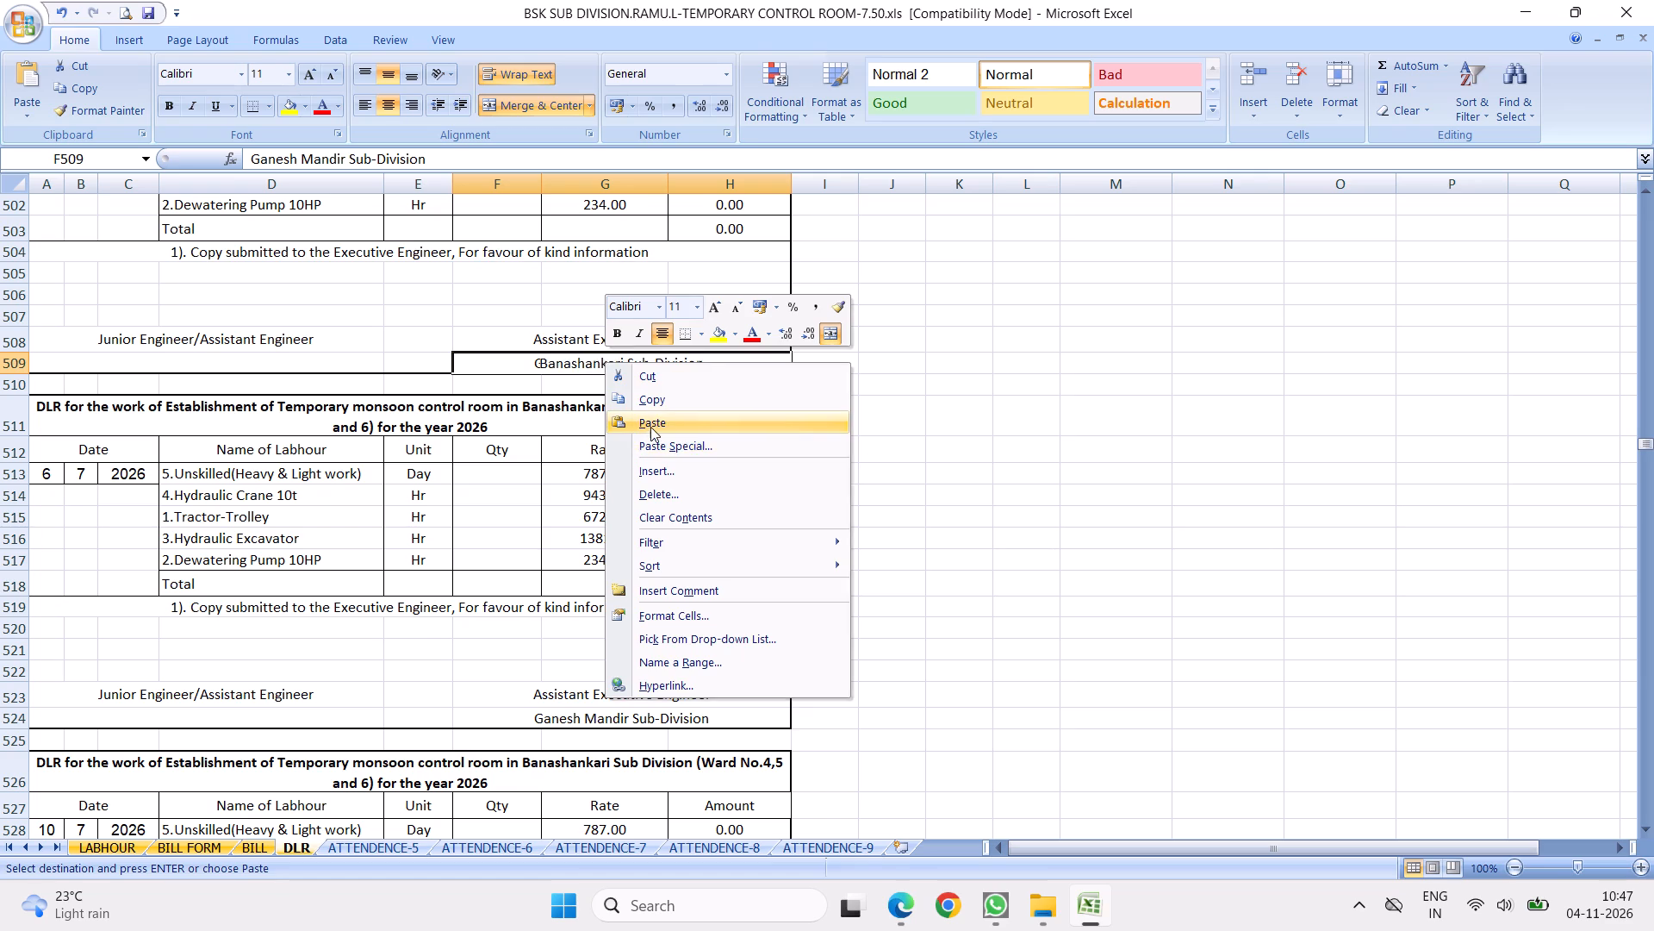
scroll(658, 439, "down", 4)
right_click(606, 416)
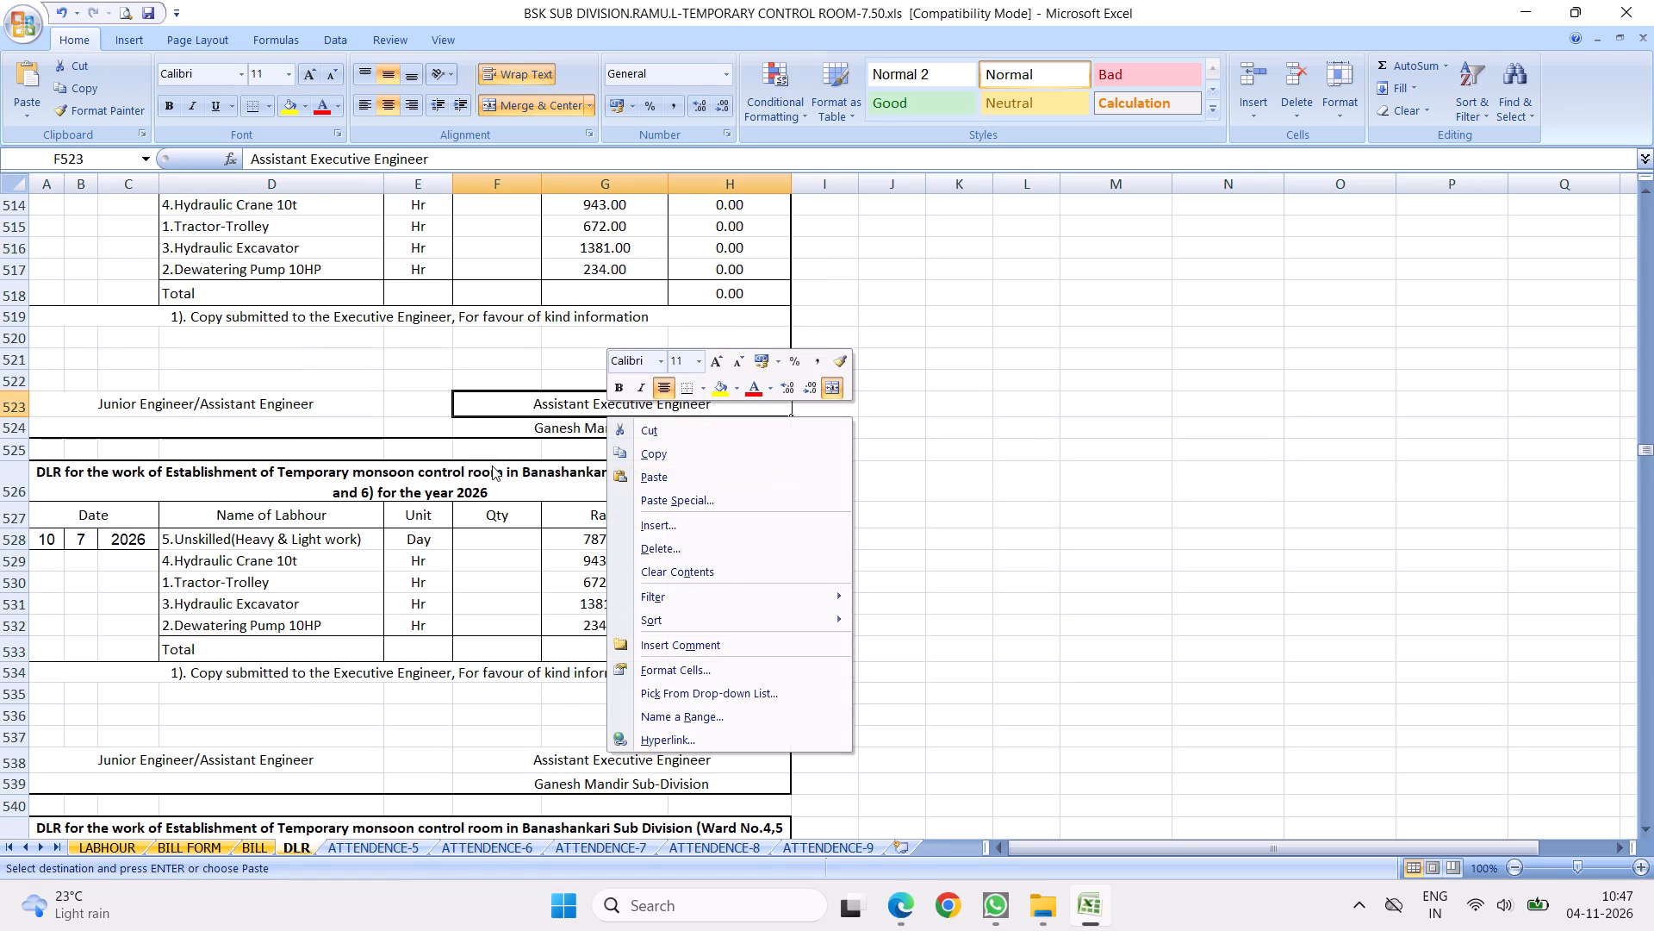
left_click(492, 465)
right_click(550, 425)
left_click(605, 490)
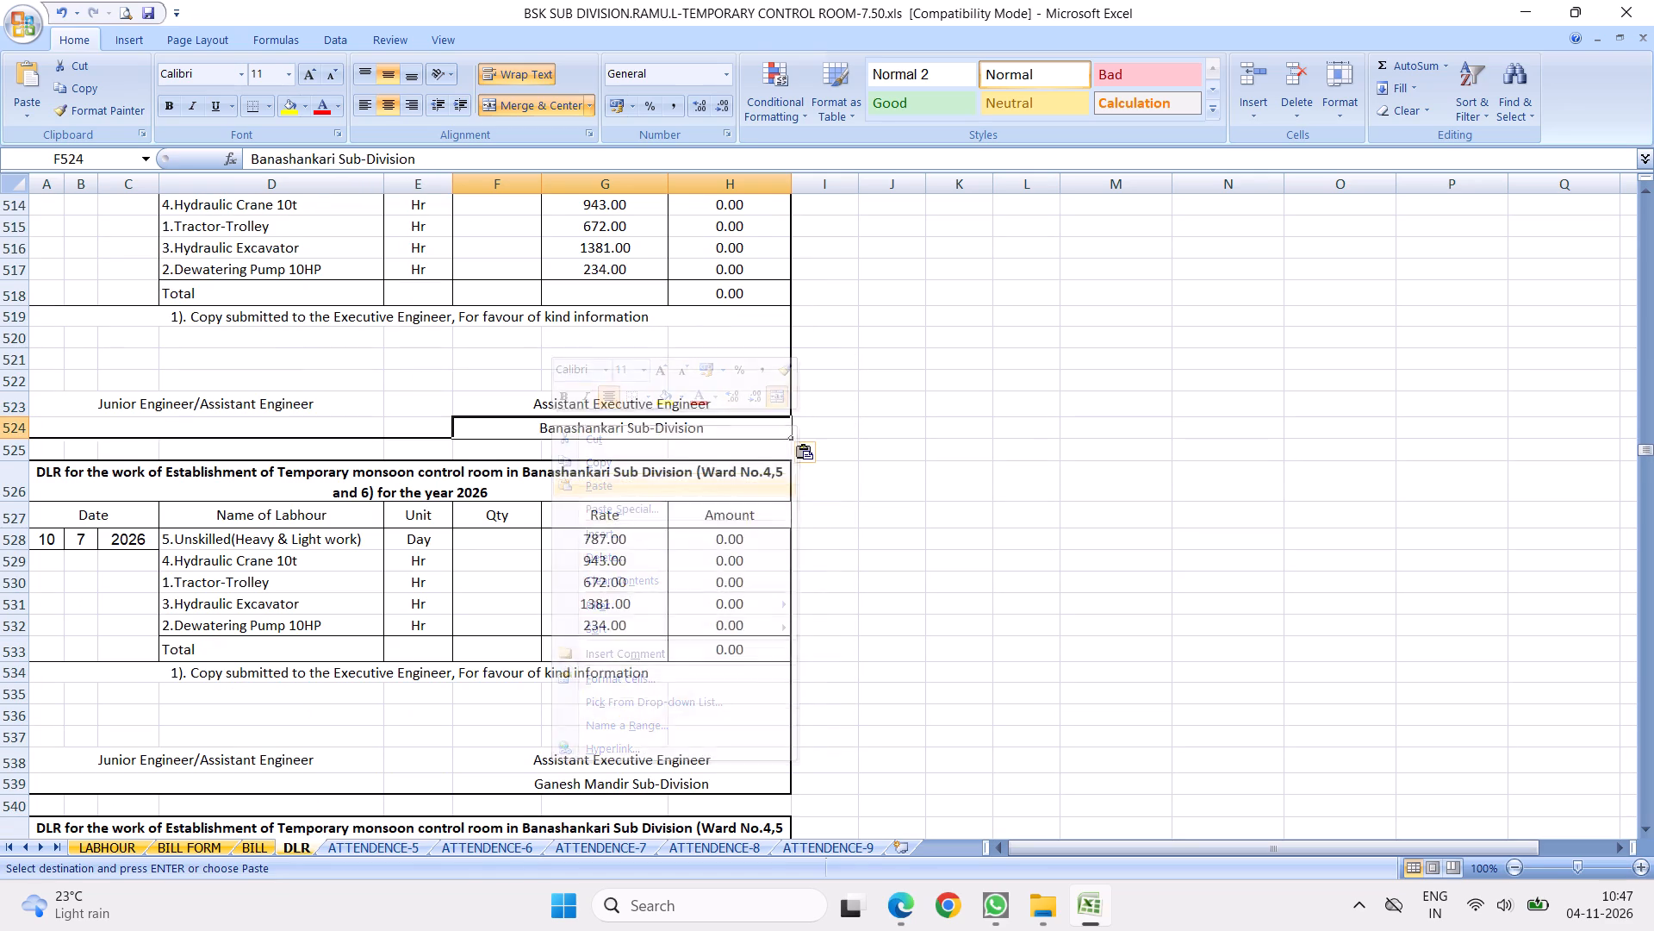
scroll(620, 474, "down", 6)
right_click(609, 356)
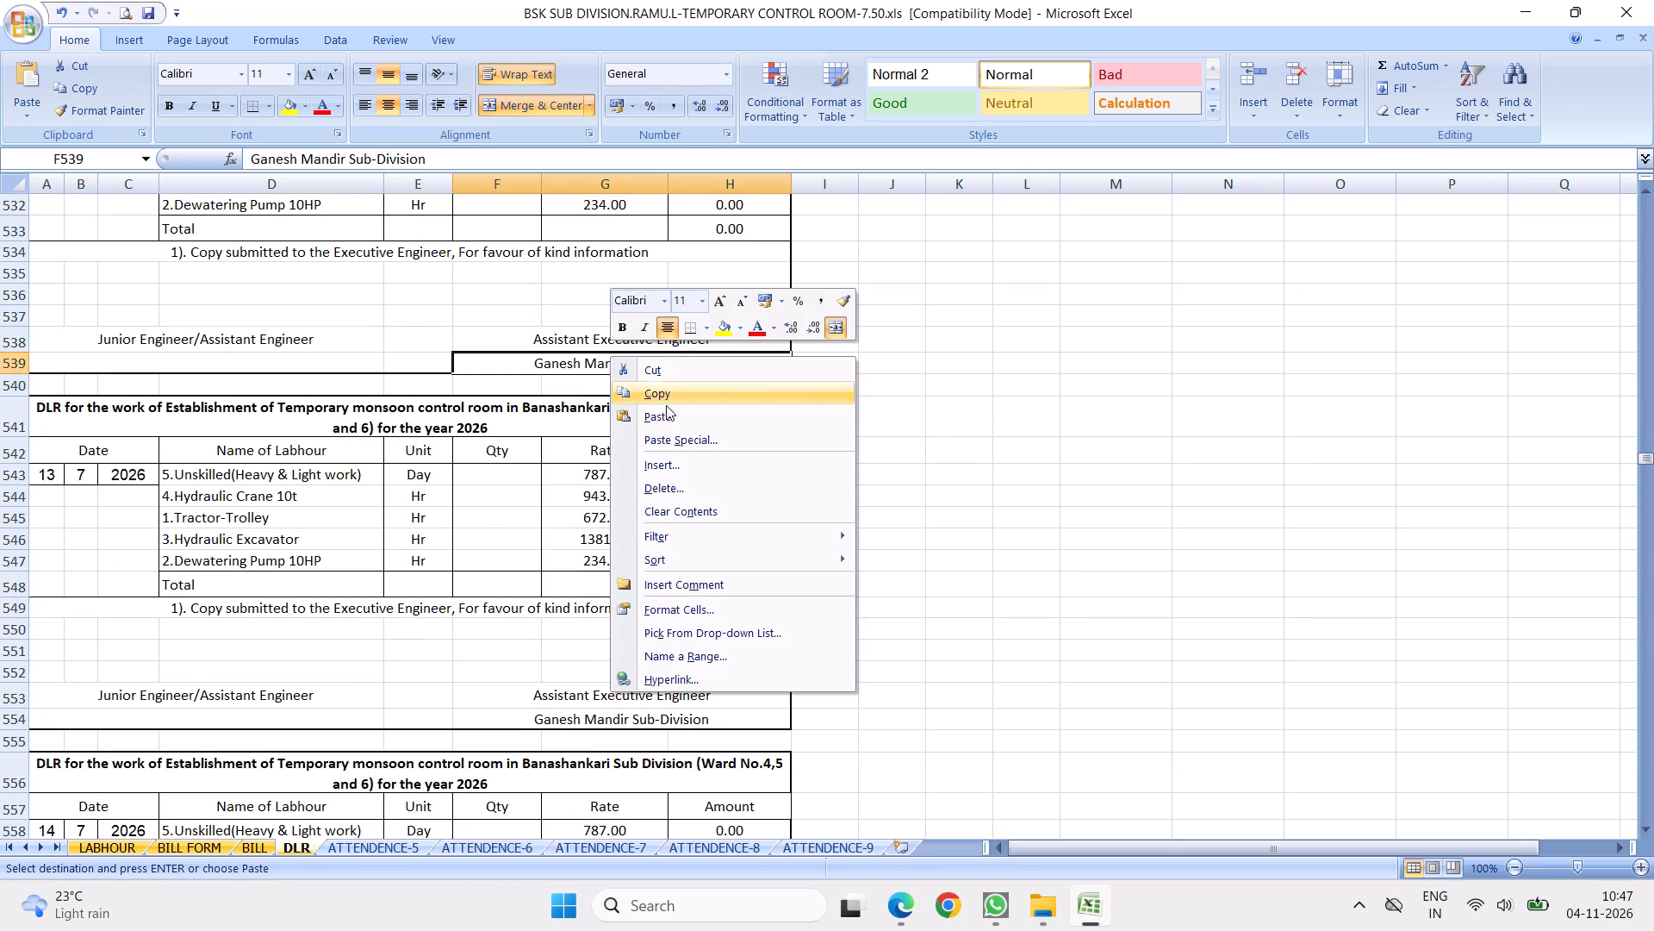
left_click(662, 416)
Paste the copied "Banashankari Sub-Division" cell over F554, F569 and F584 in the 13-7-2026, 14-7-2026 and 15-7-2026 tables.
scroll(662, 427, "down", 4)
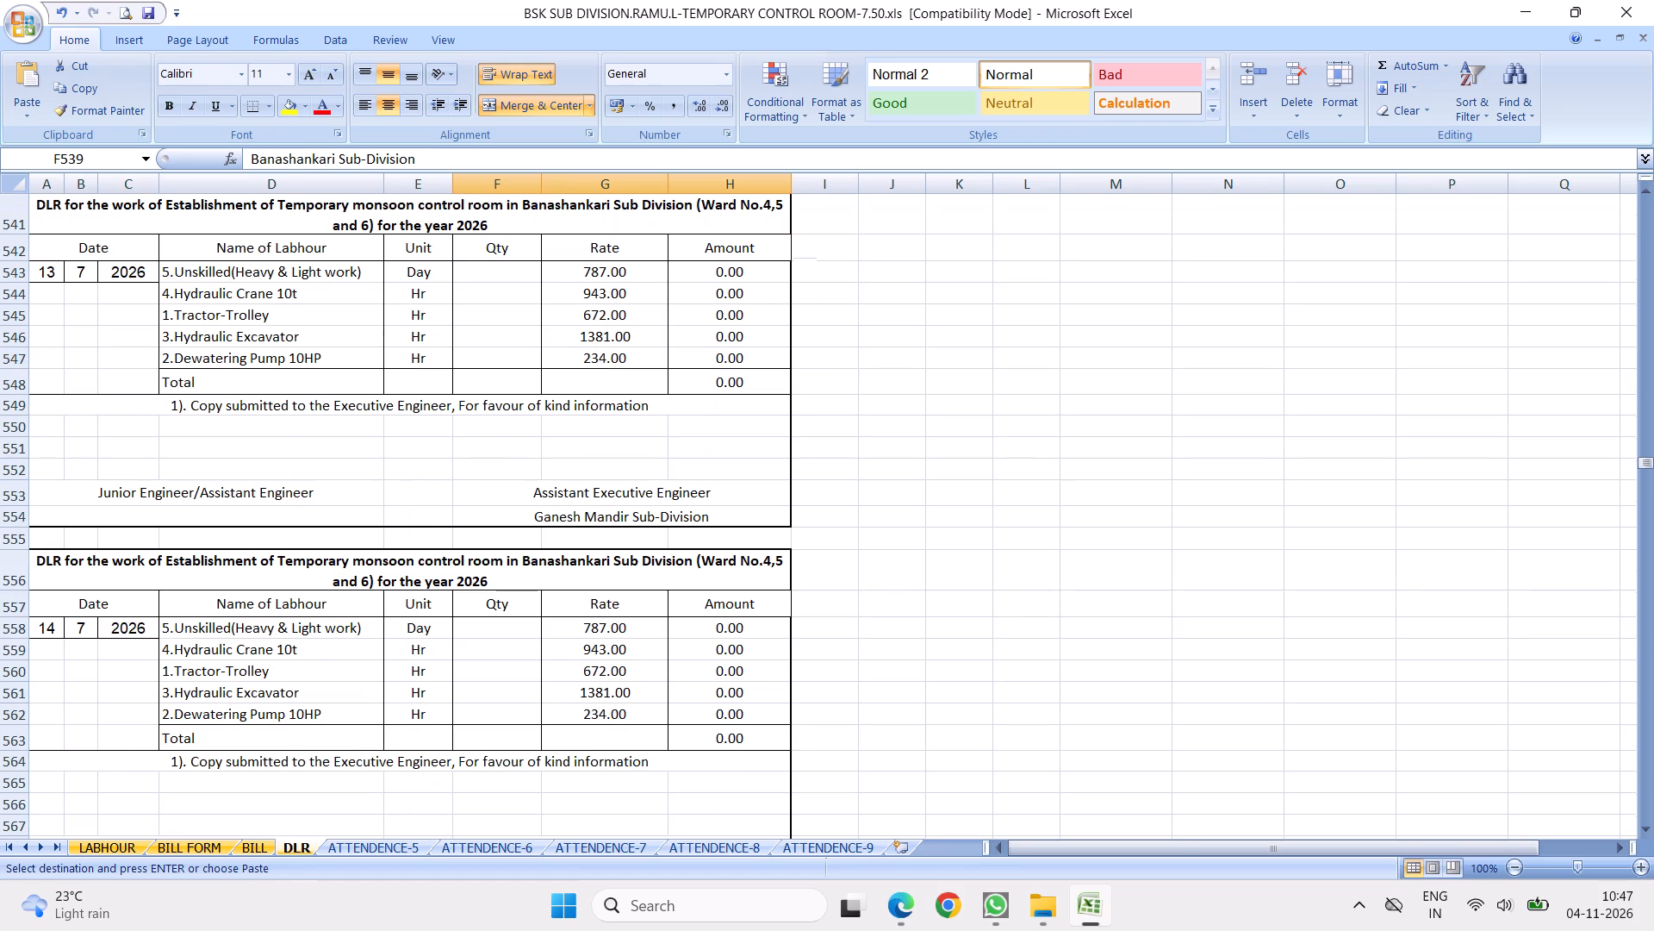
right_click(606, 426)
left_click(660, 489)
scroll(670, 452, "down", 6)
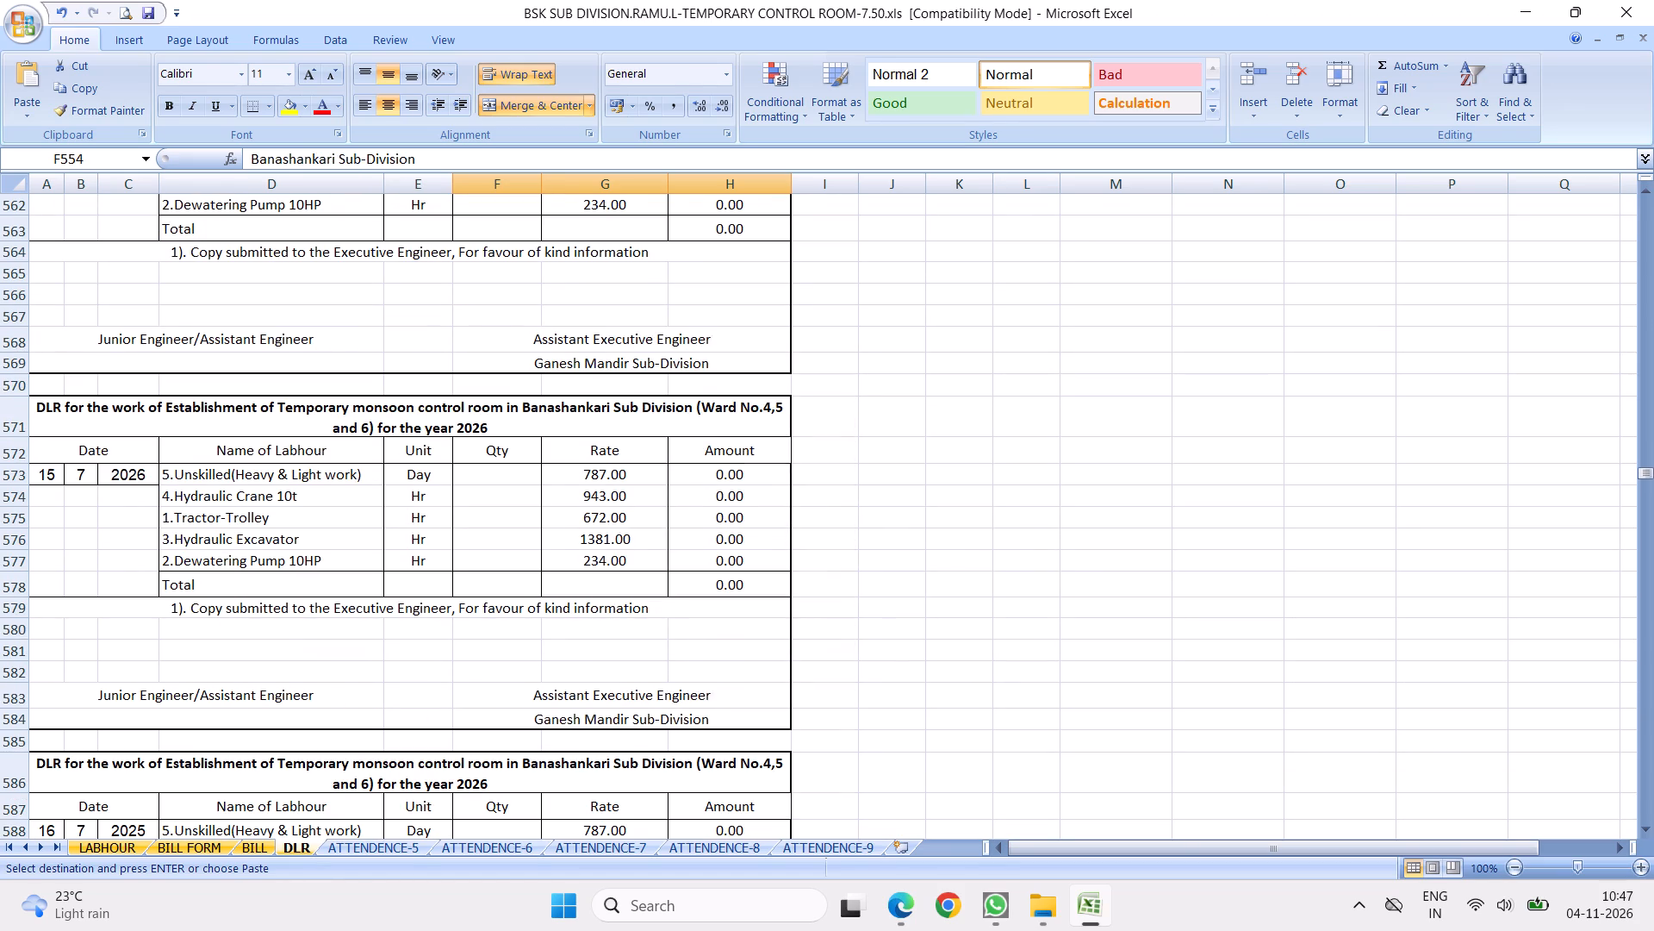
right_click(624, 359)
left_click(677, 422)
scroll(681, 422, "down", 4)
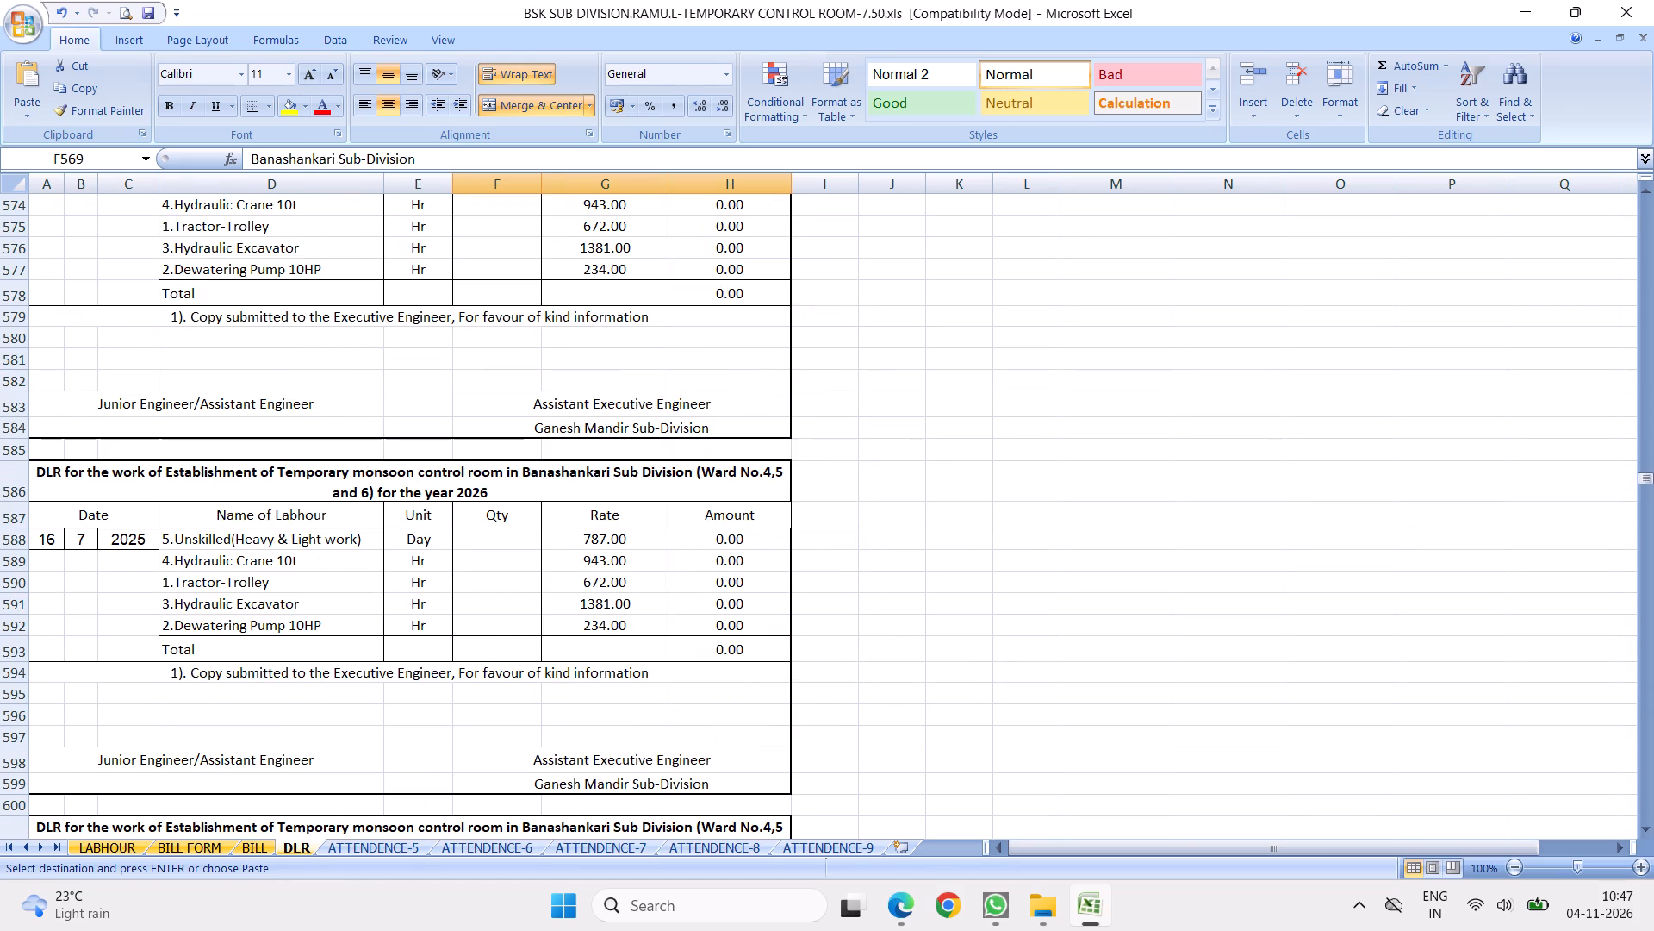
right_click(620, 433)
left_click(673, 491)
Paste the copied "Banashankari Sub-Division" cell over F599 and F614 in the 16-7-2025 and 17-7-2026 tables.
scroll(721, 437, "down", 5)
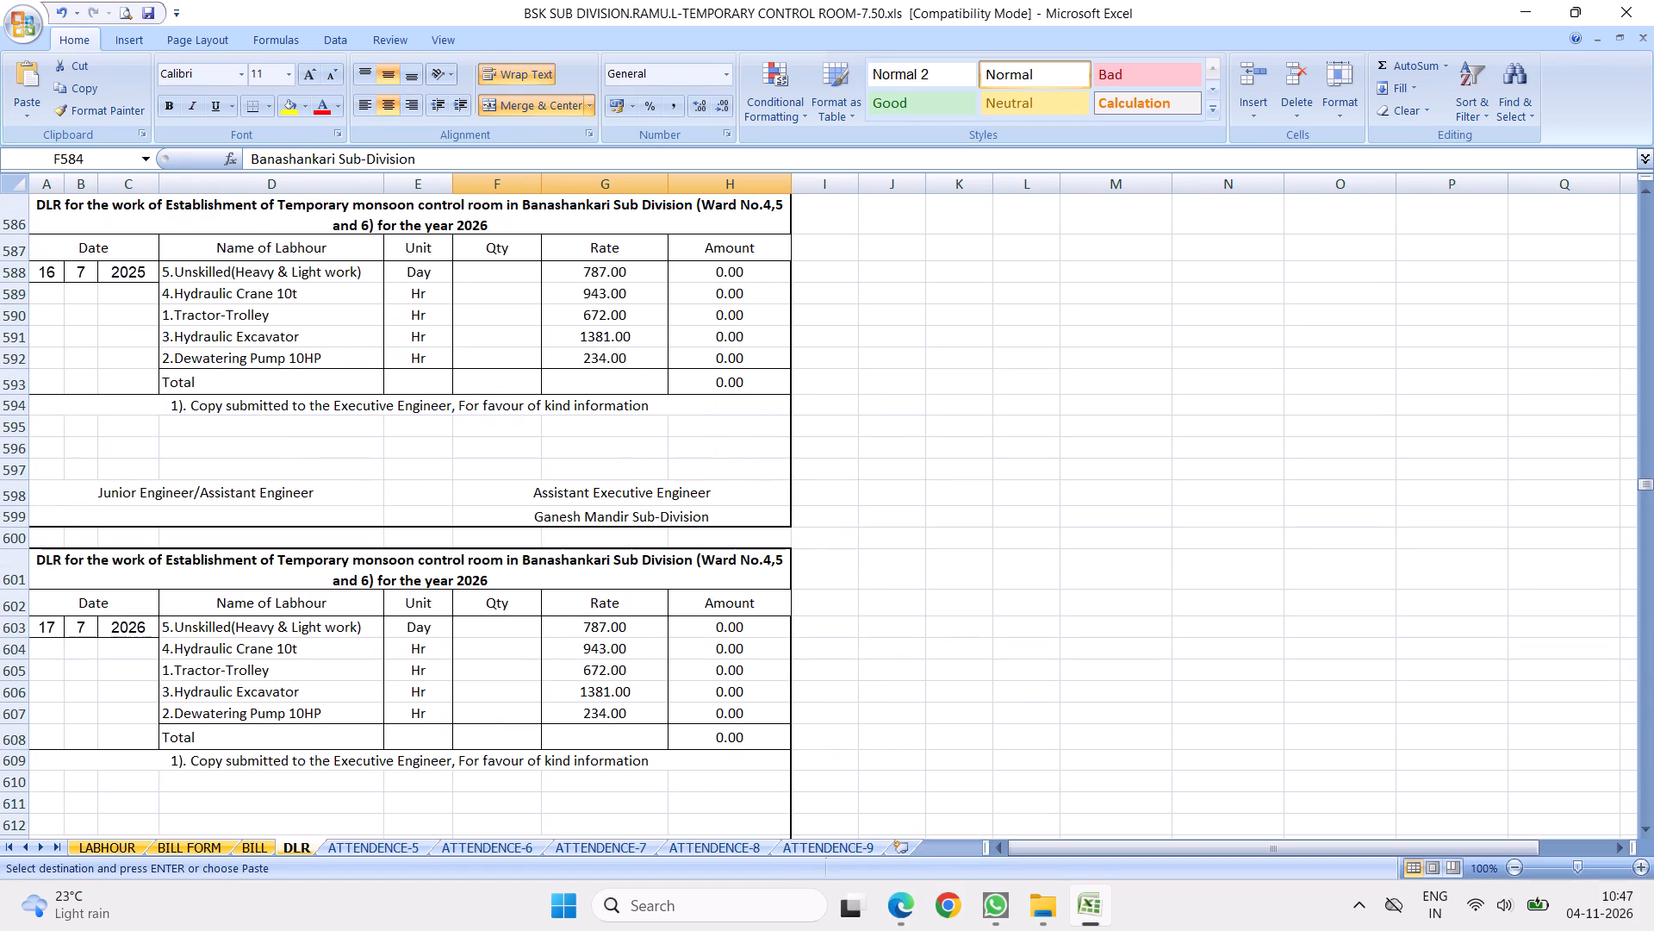
right_click(574, 427)
left_click(625, 484)
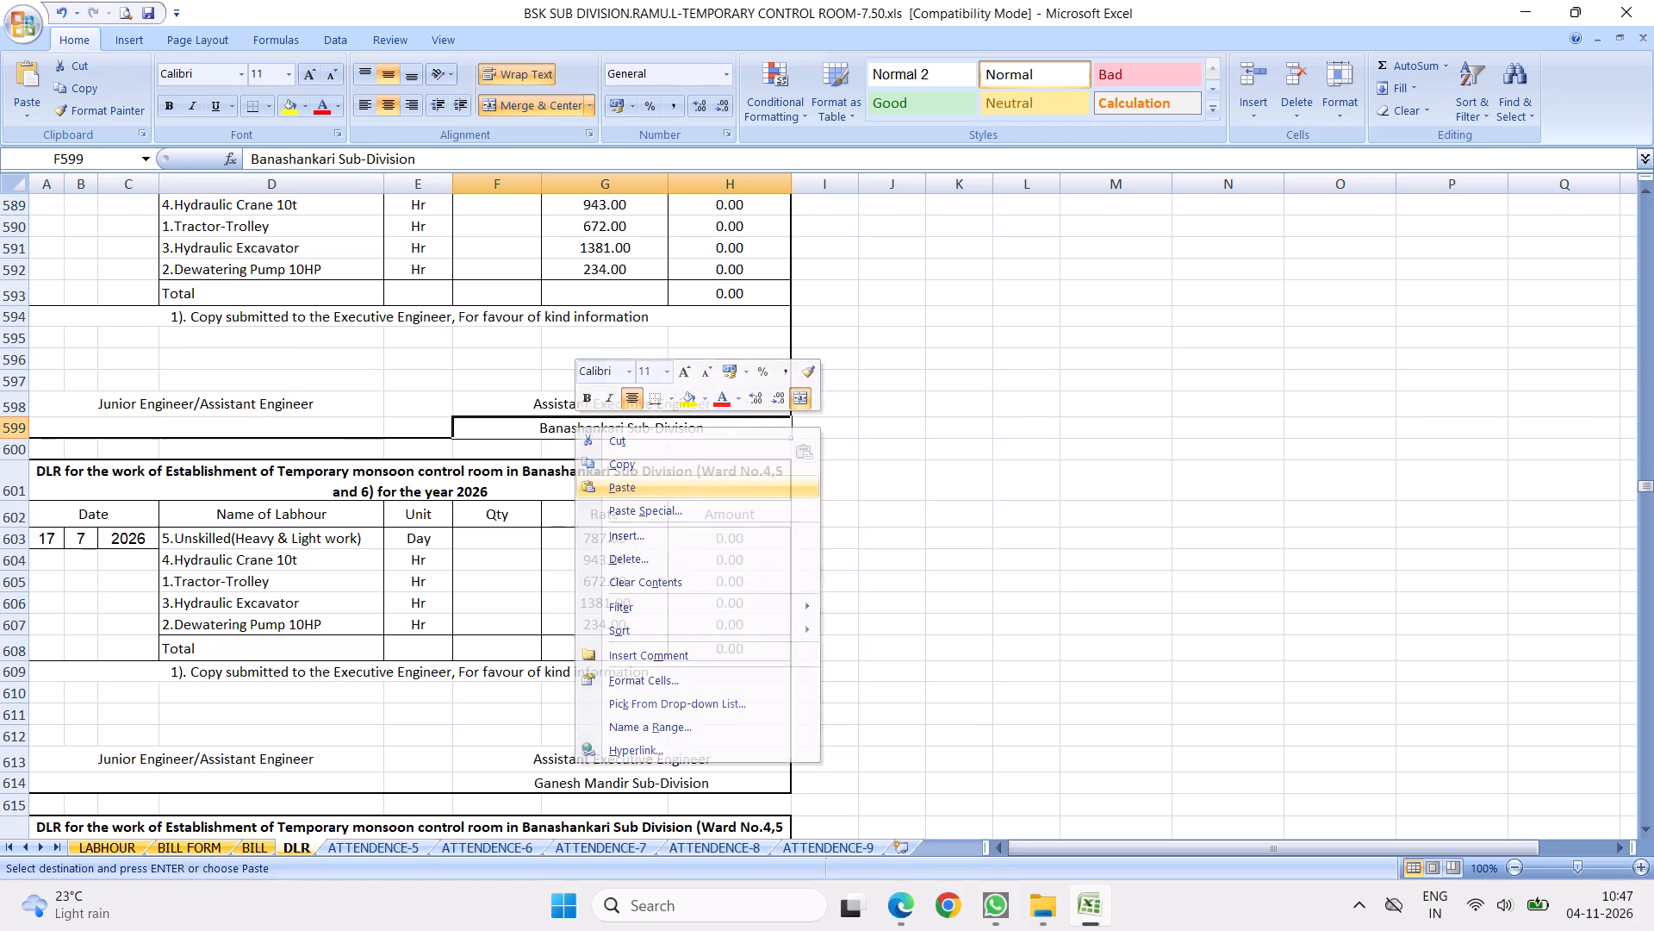
scroll(662, 425, "down", 5)
right_click(618, 432)
left_click(674, 490)
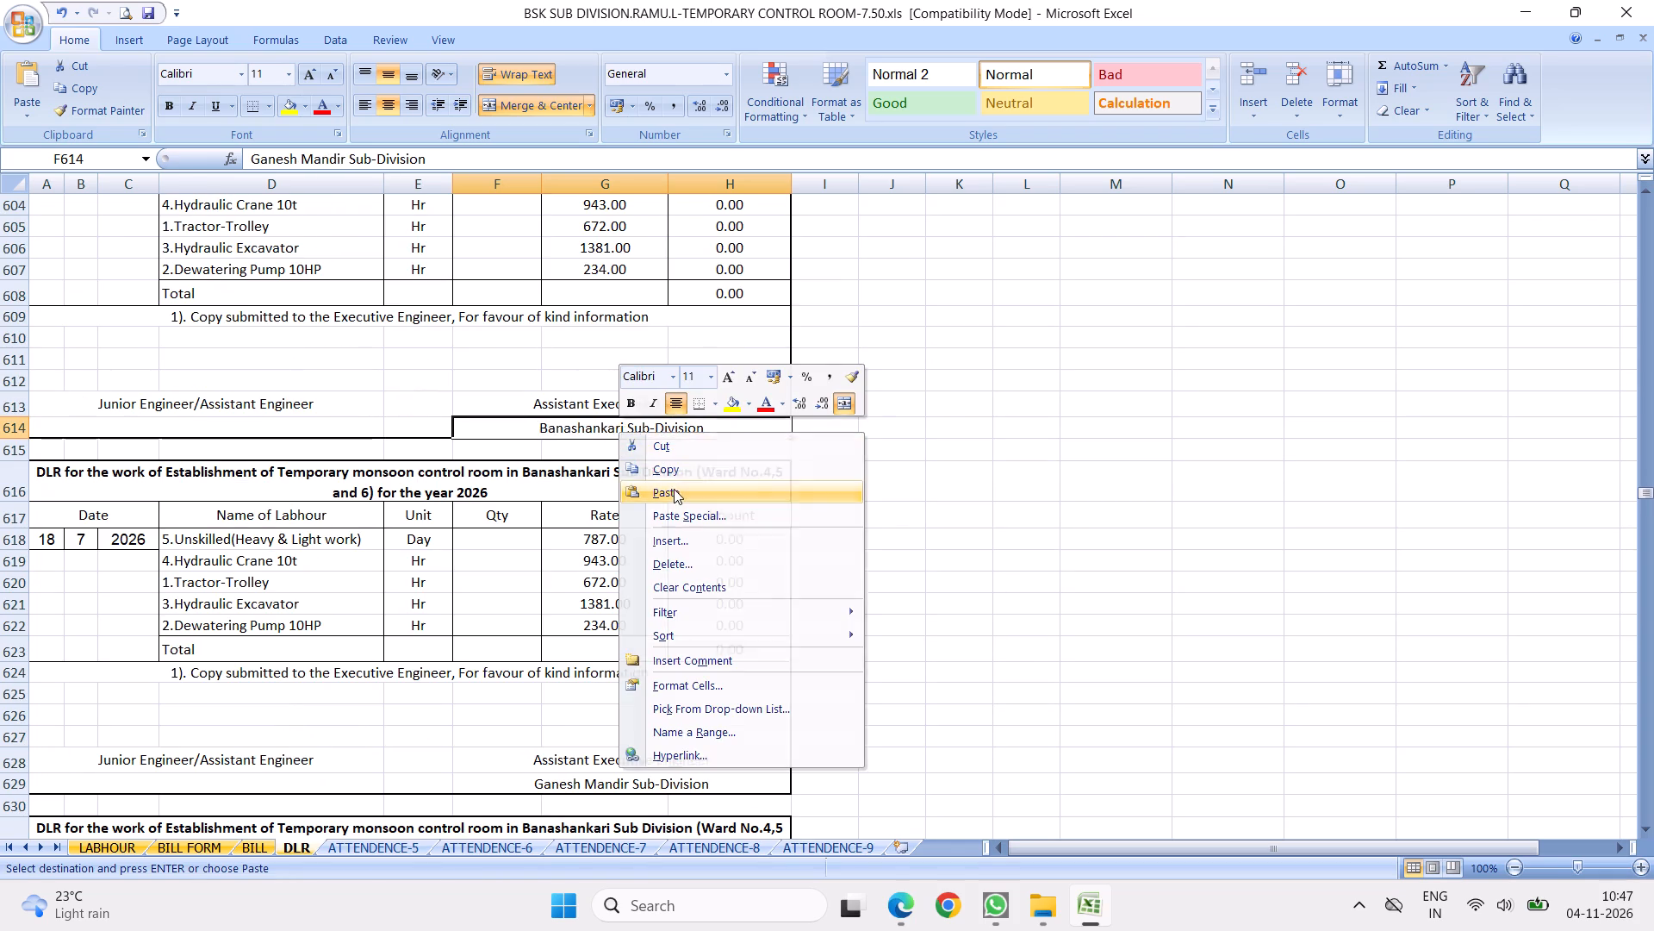
Paste the copied "Banashankari Sub-Division" cell over F629, F644 and F659 in the 18-7-2026, 20-7-2026 and 21-7-2026 tables.
scroll(677, 456, "down", 4)
right_click(580, 514)
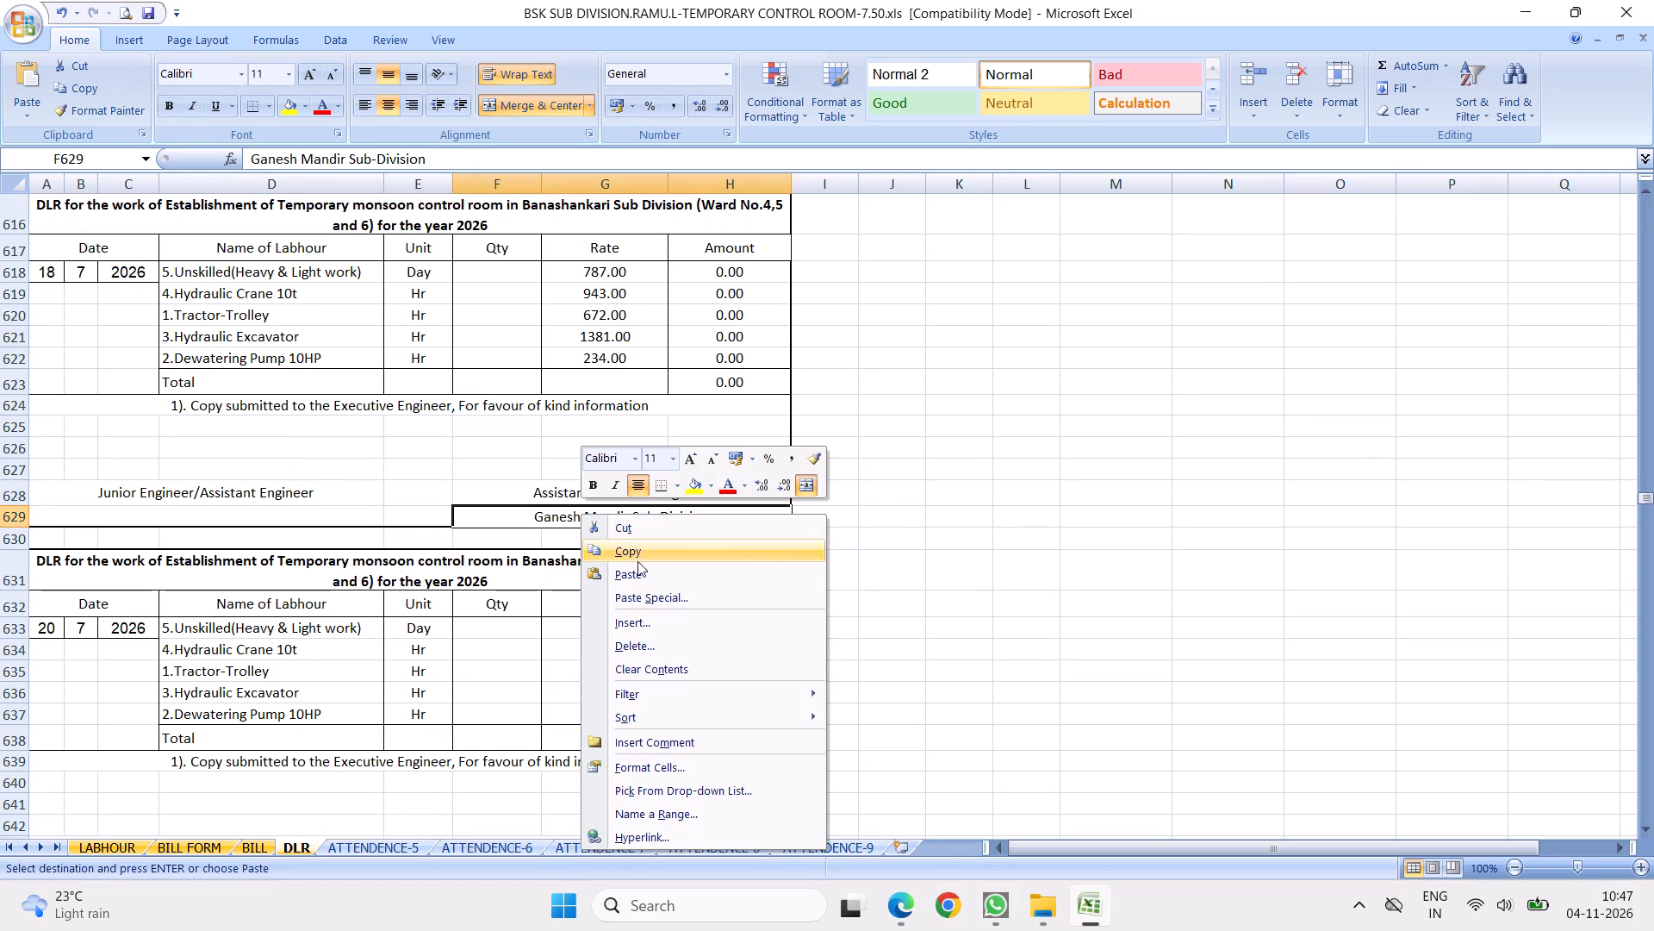
left_click(632, 566)
scroll(681, 479, "down", 6)
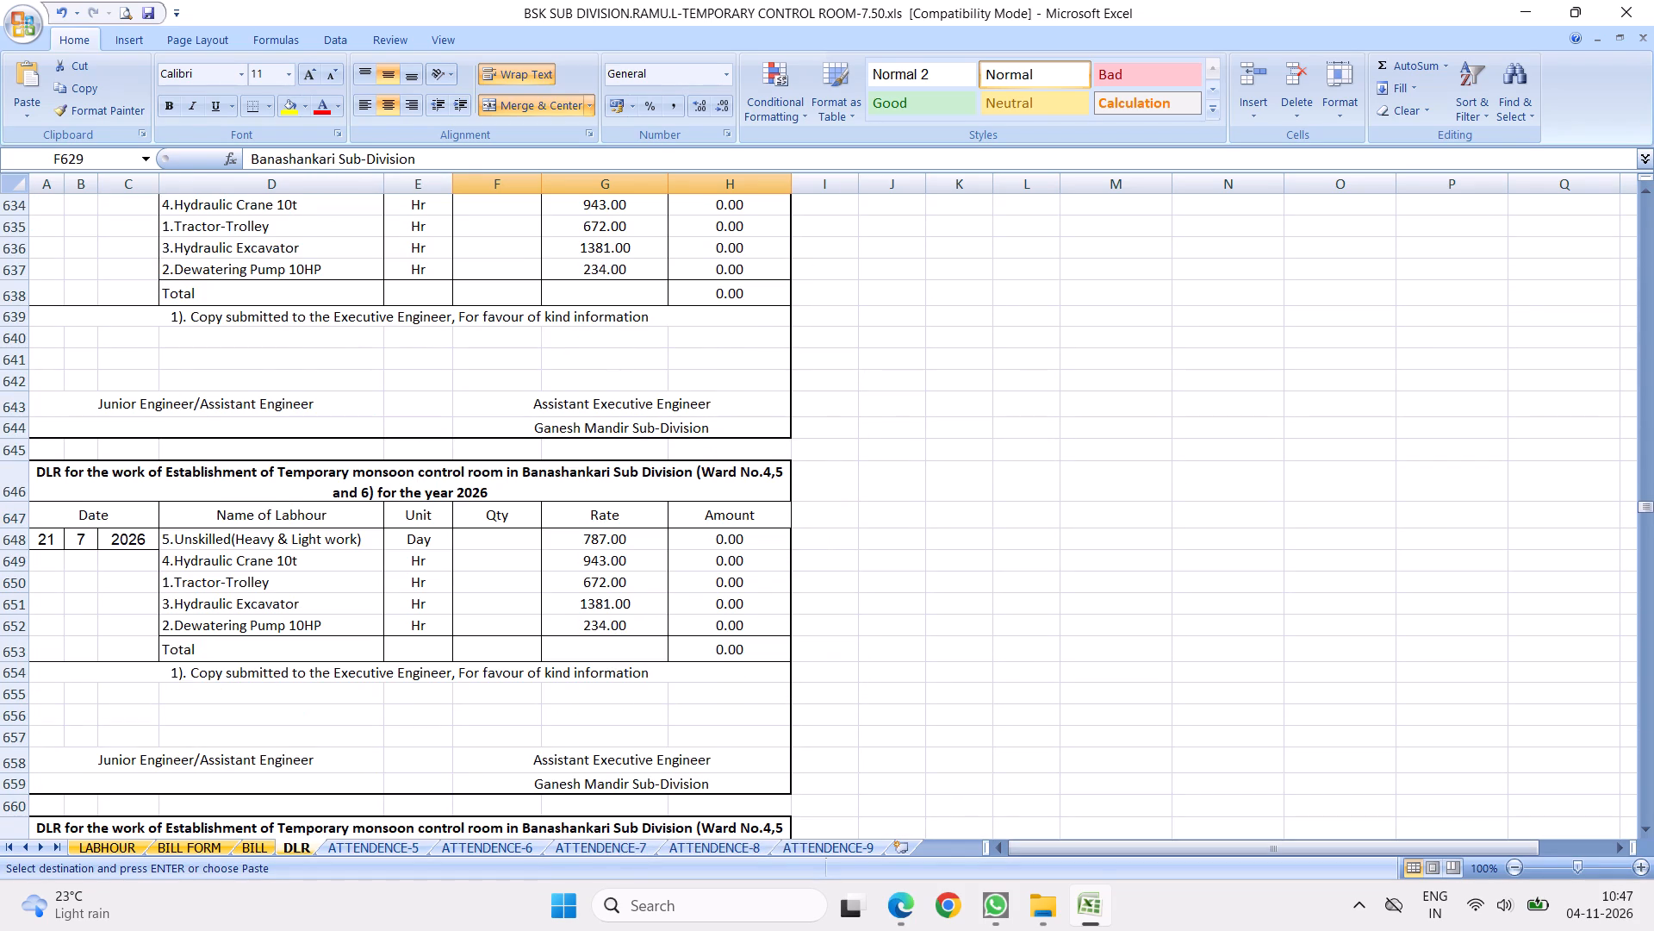
right_click(594, 432)
left_click(644, 489)
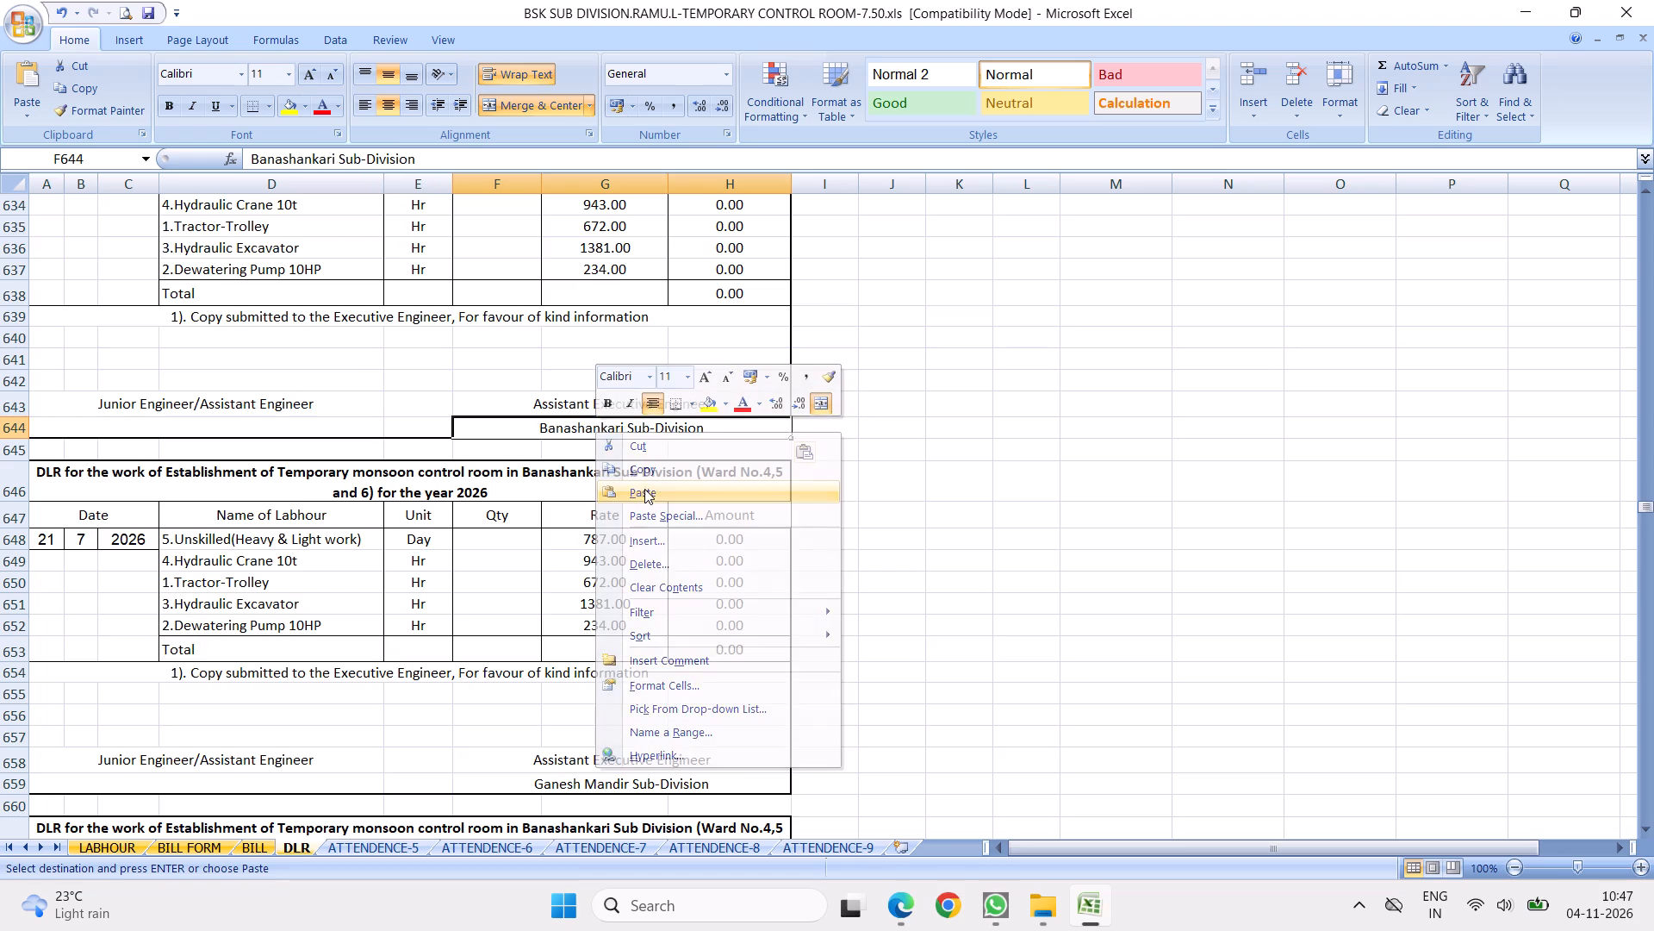
scroll(675, 434, "down", 5)
right_click(617, 426)
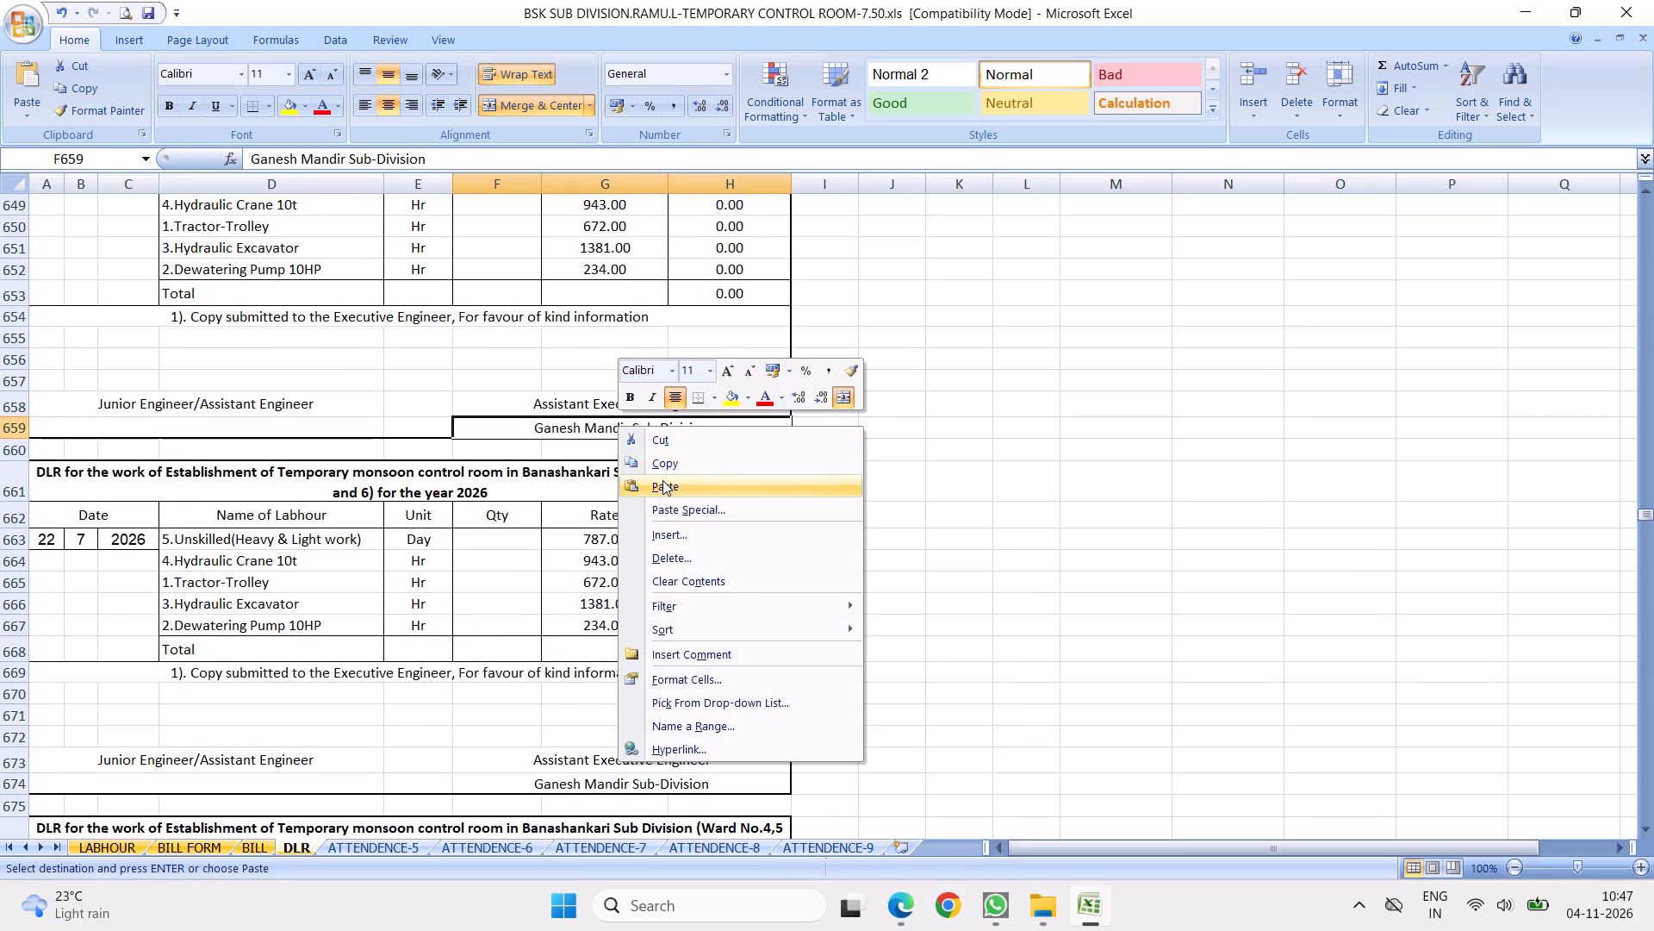
left_click(662, 480)
Paste the copied "Banashankari Sub-Division" cell over F674, F689 and F704 in the 22-7-2026, 23-7-2026 and 24-7-2026 tables.
scroll(639, 451, "down", 3)
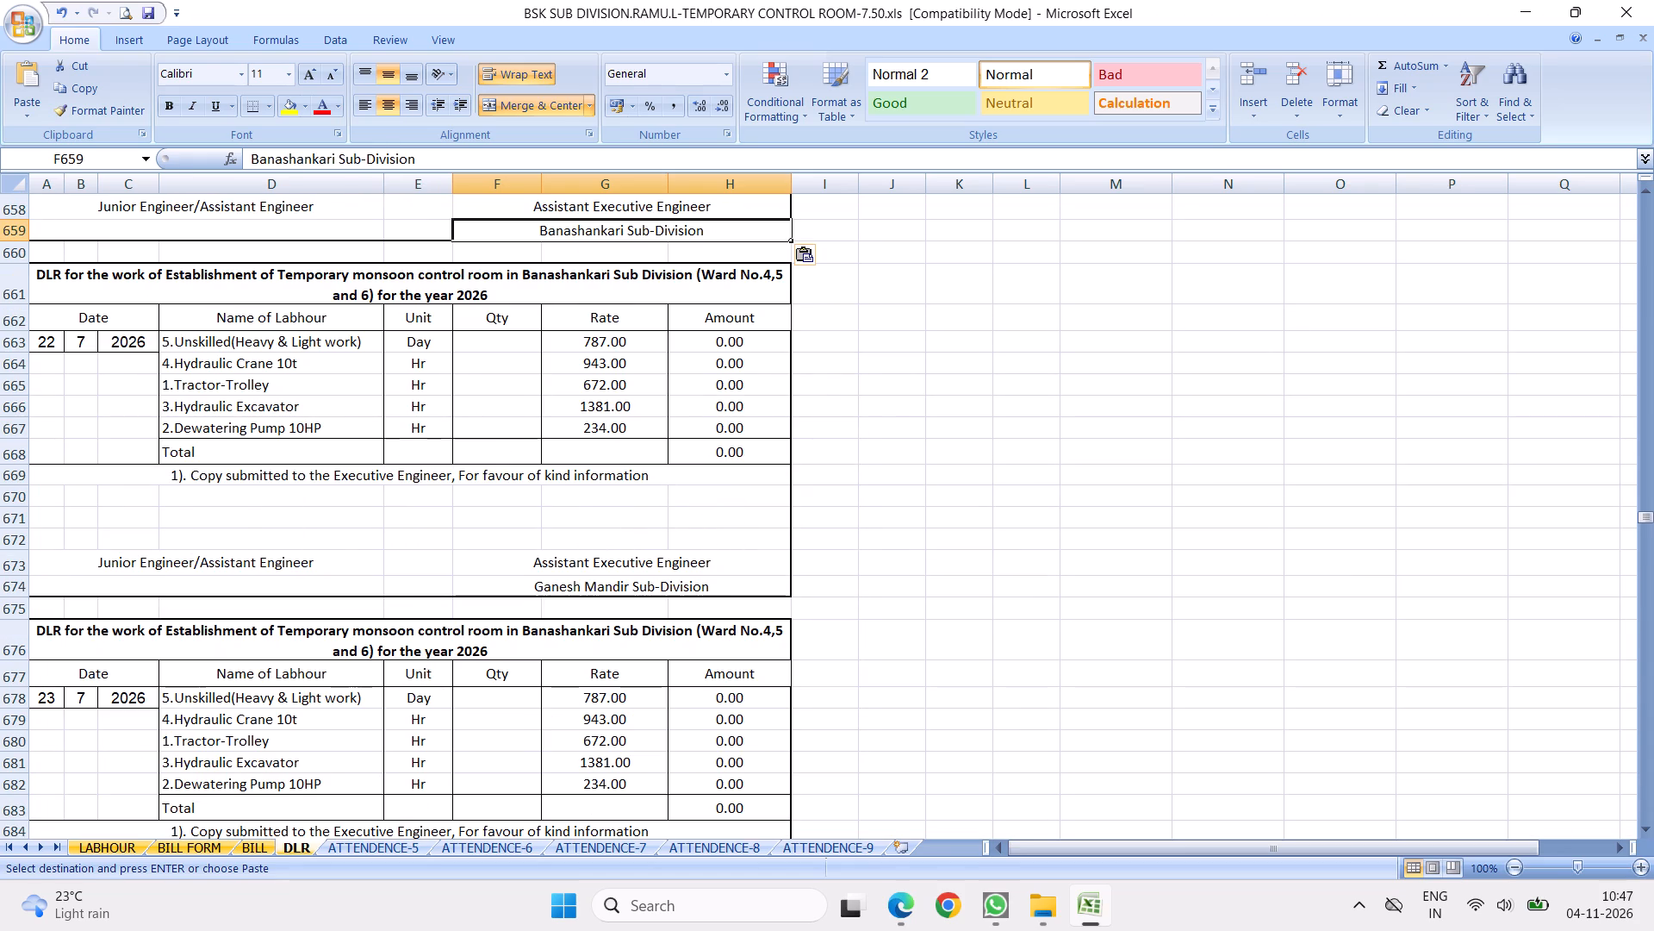
right_click(578, 580)
left_click(623, 308)
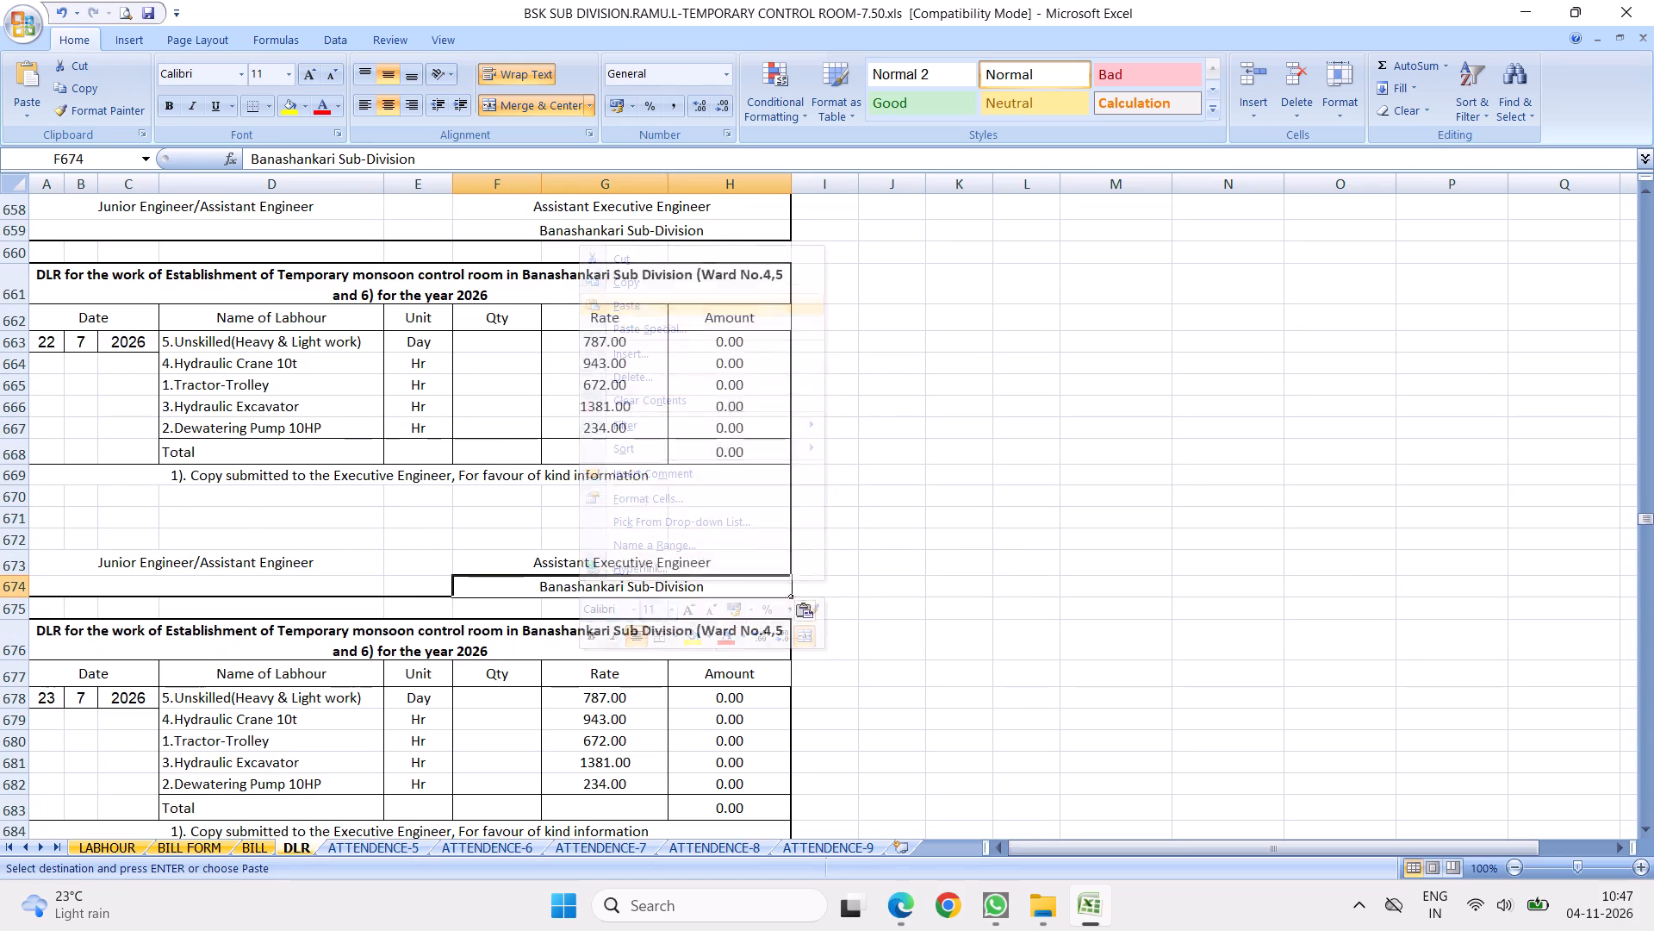
scroll(671, 425, "down", 7)
right_click(594, 423)
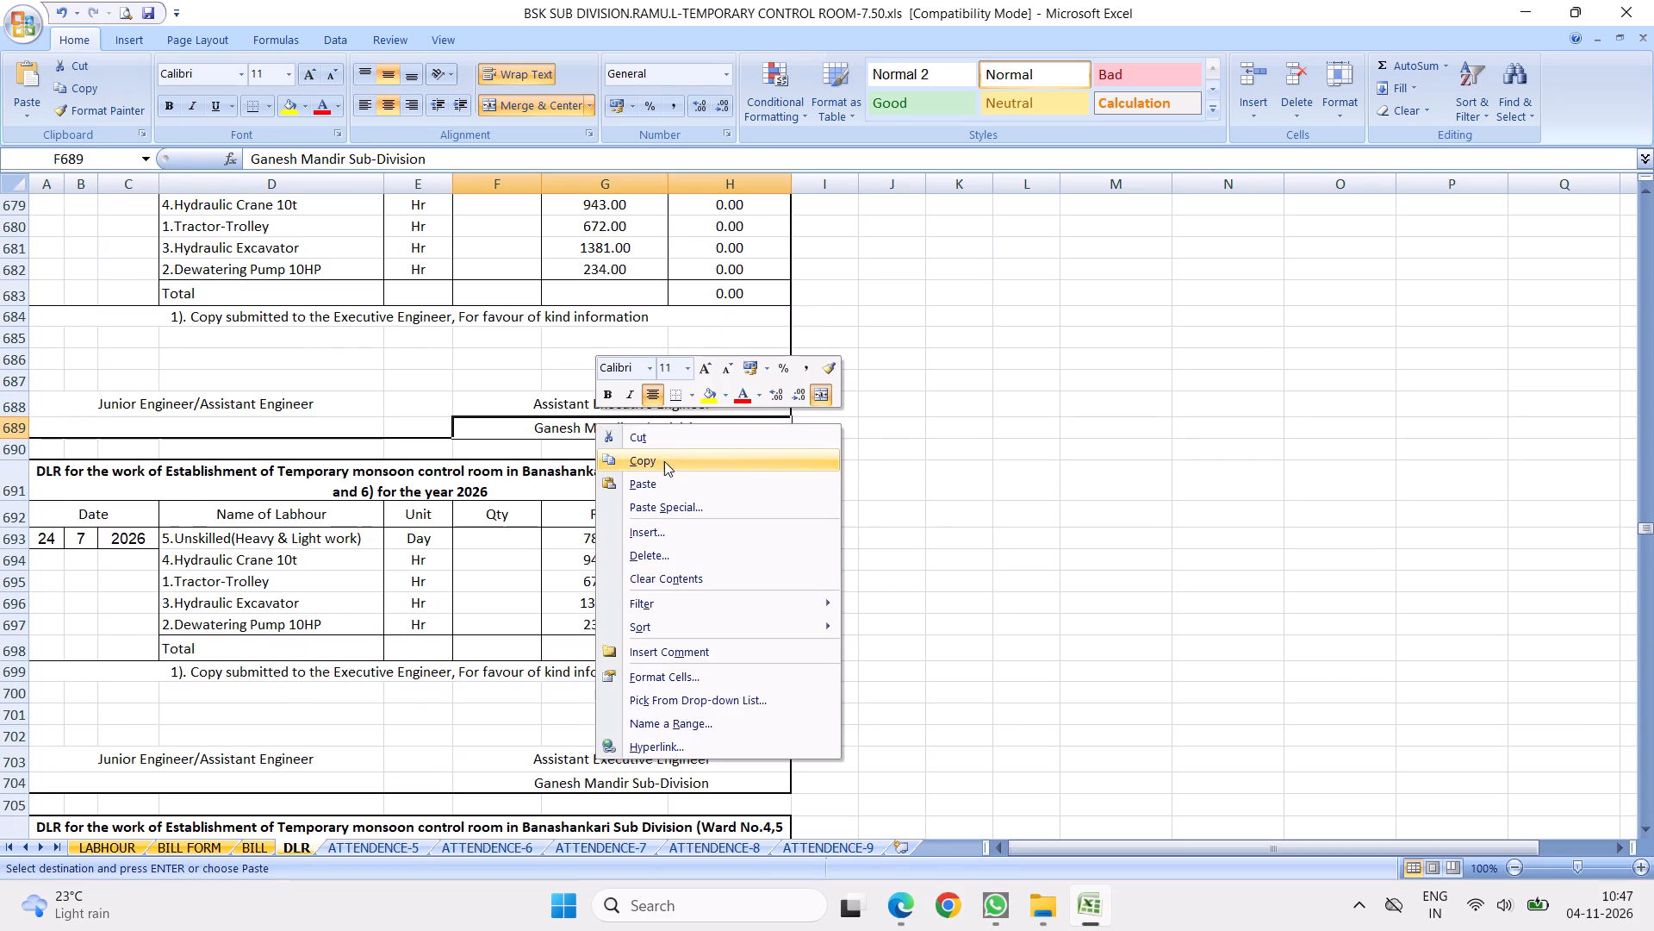
left_click(652, 481)
scroll(653, 428, "down", 4)
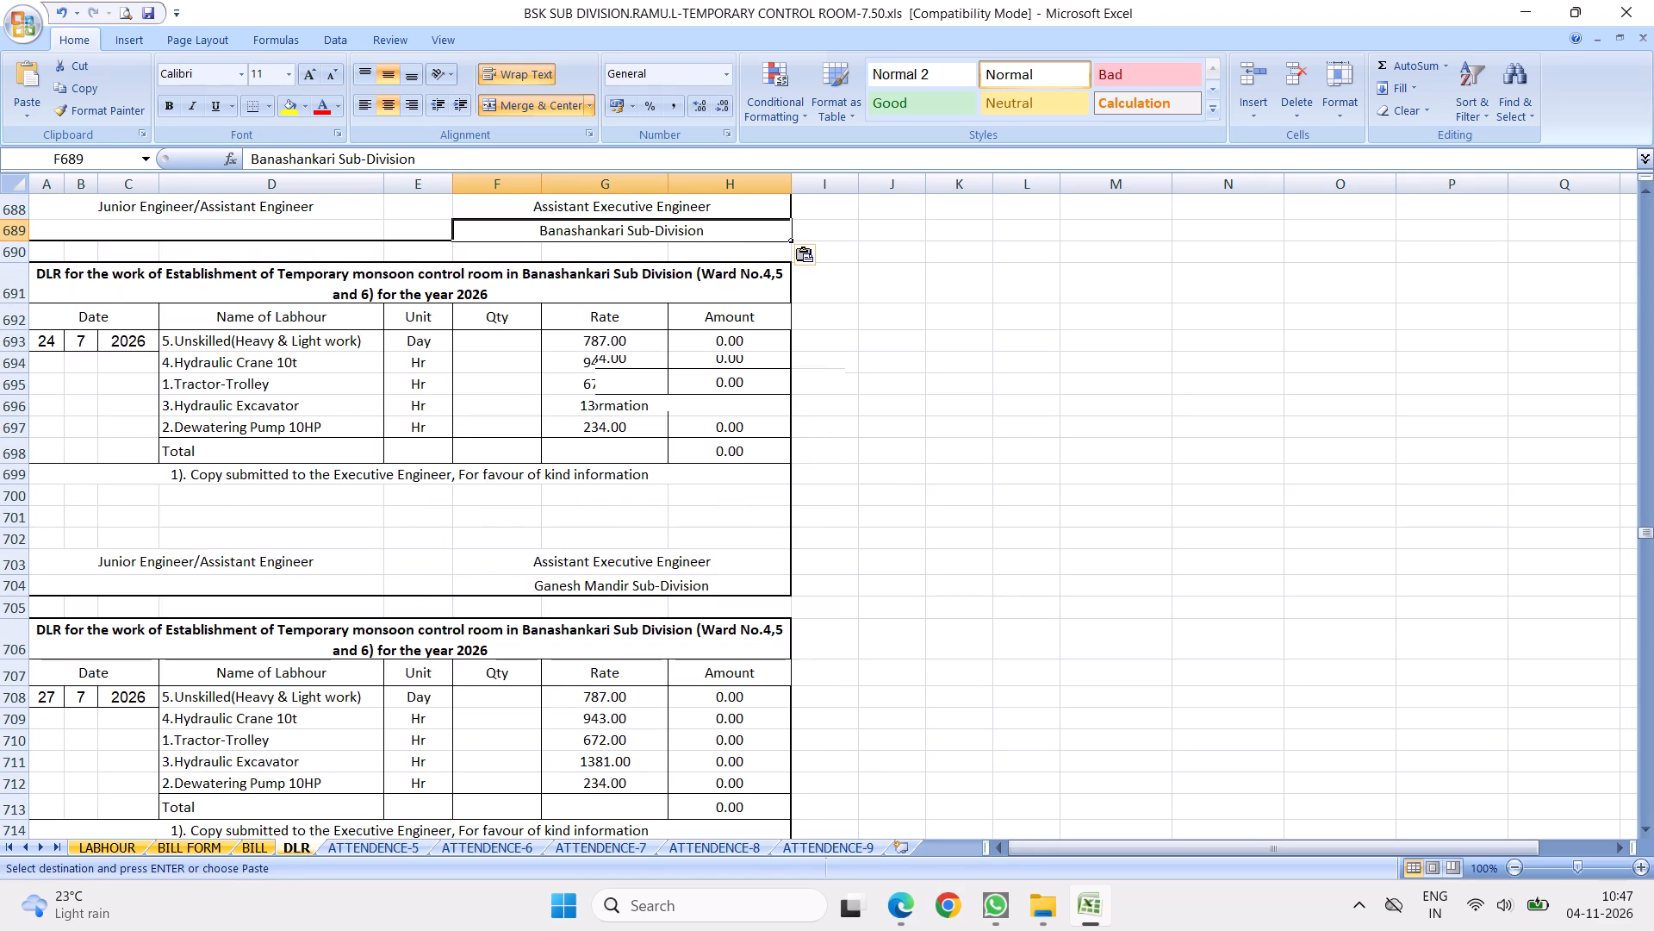
right_click(591, 516)
left_click(643, 572)
Paste the copied "Banashankari Sub-Division" cell over F719, F734 and F749 in the 27-7-2026, 28-7-2026 and 29-7-2026 tables.
scroll(653, 443, "down", 6)
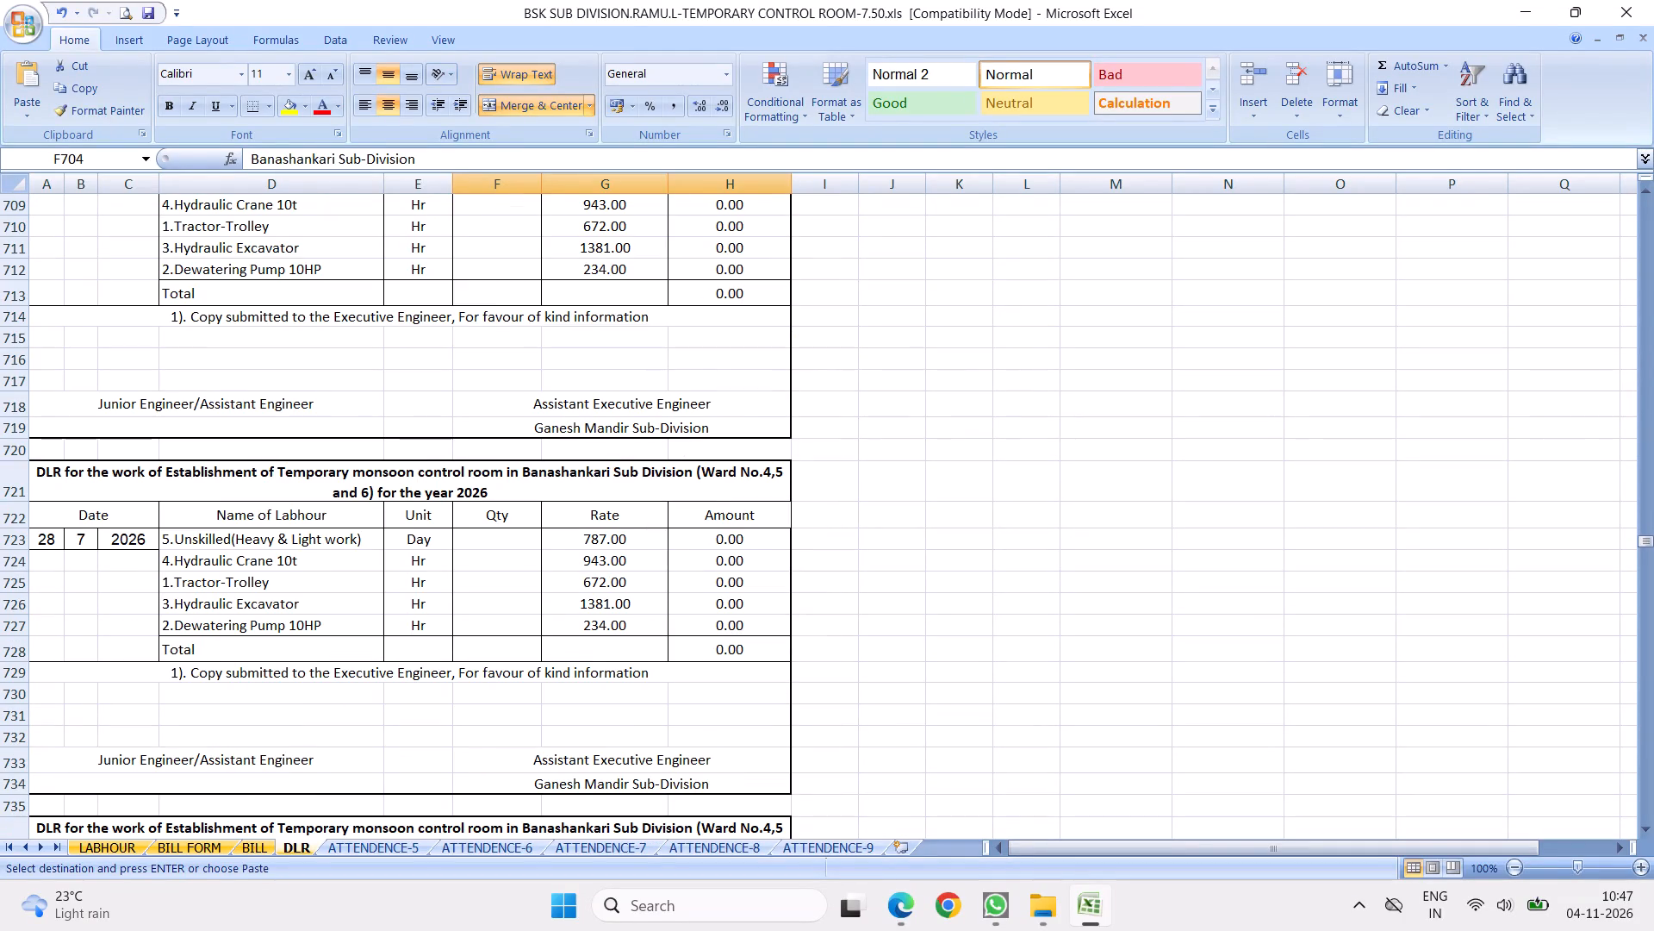
right_click(611, 428)
left_click(660, 497)
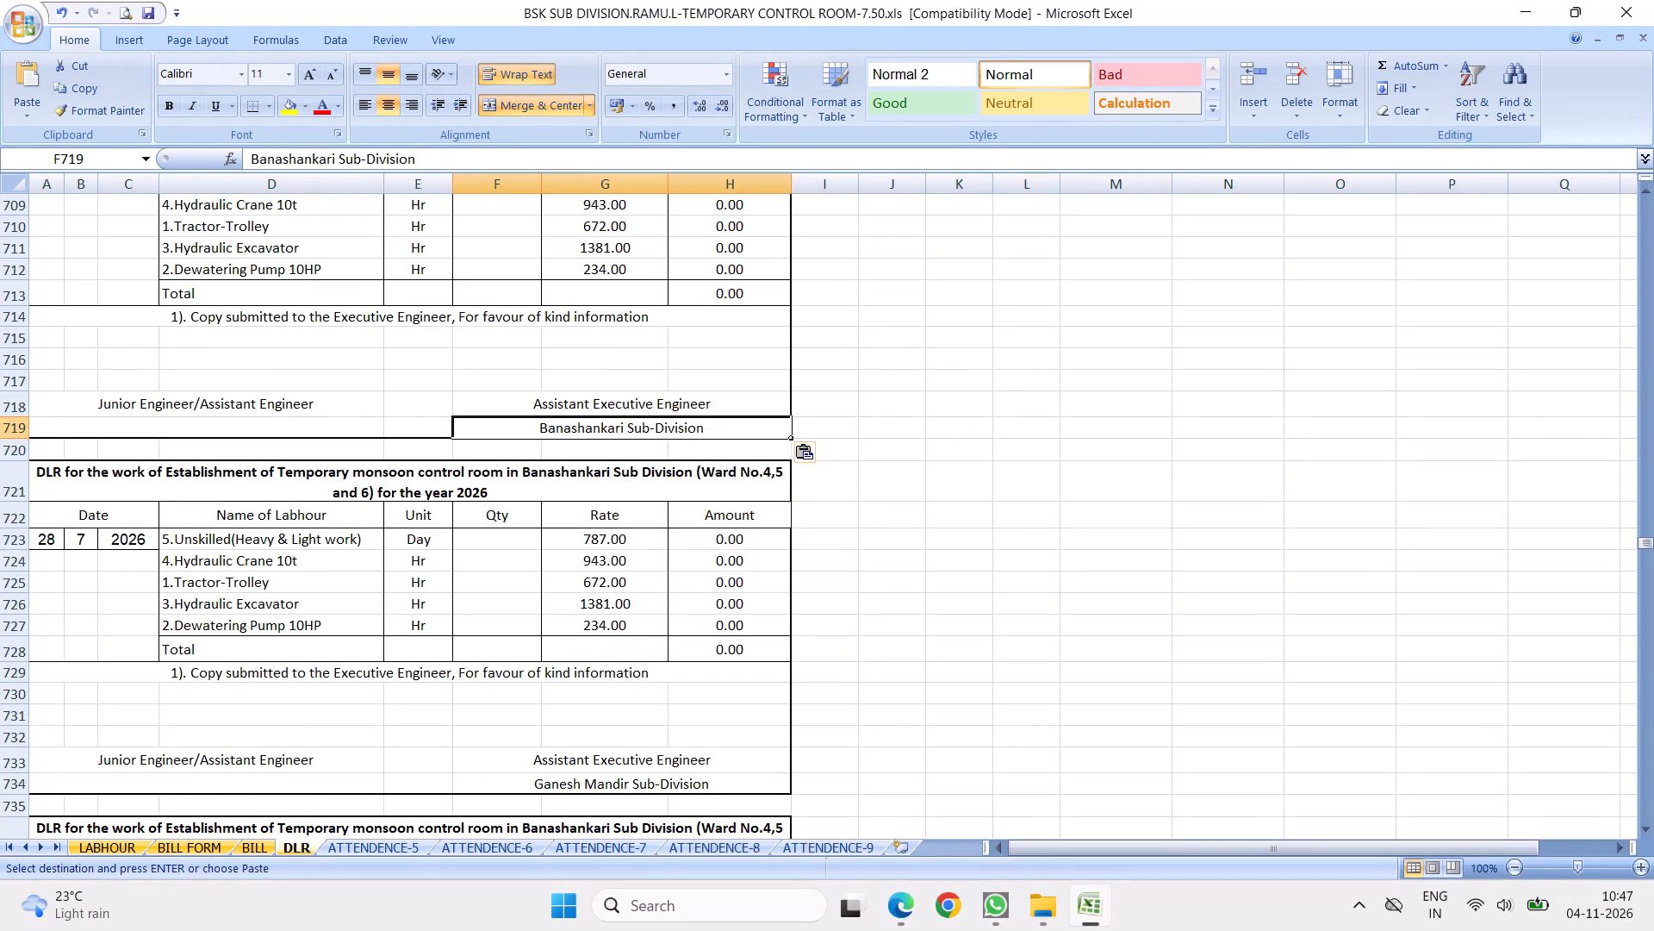
scroll(671, 451, "down", 5)
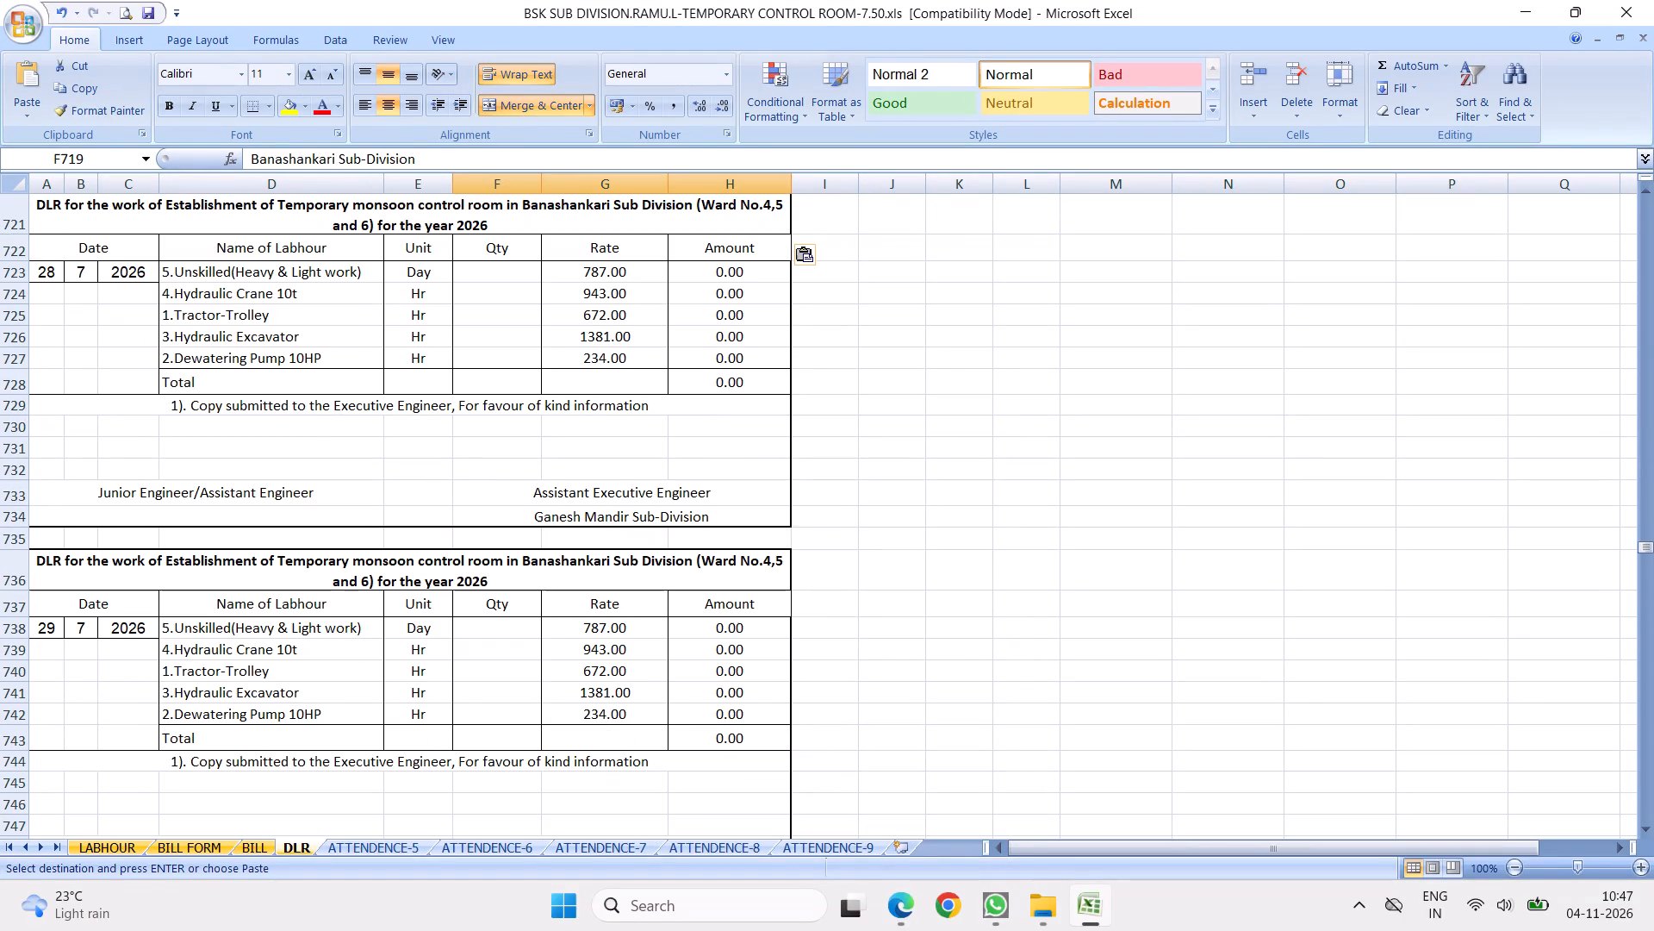
right_click(594, 509)
left_click(648, 566)
scroll(668, 498, "down", 3)
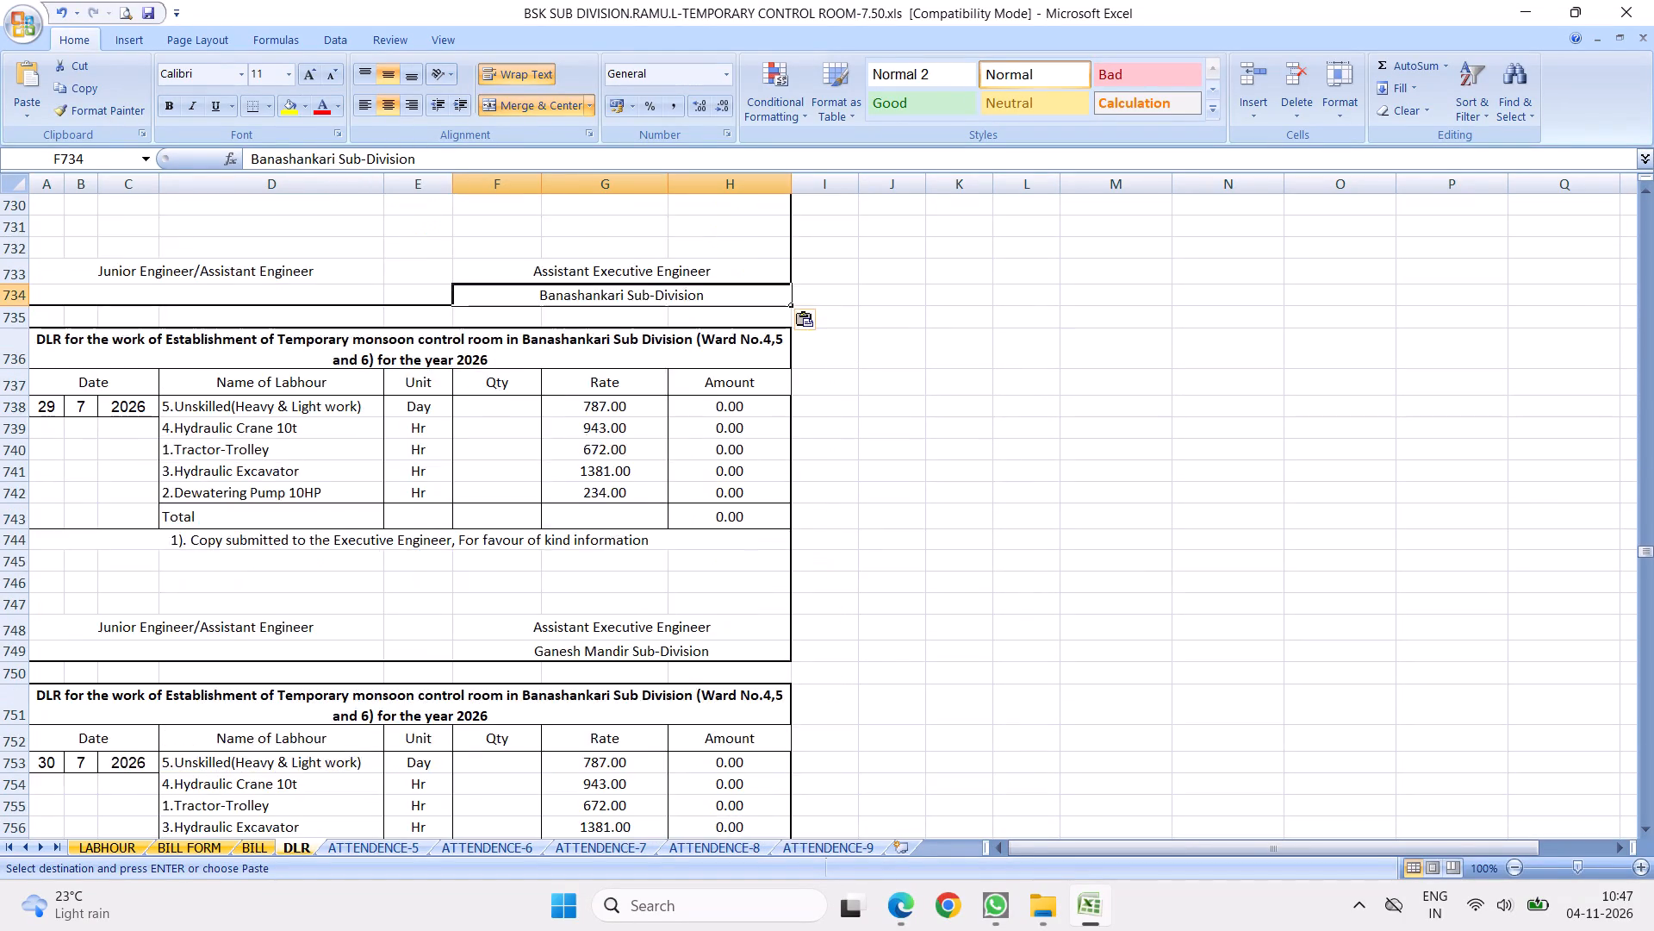
scroll(689, 447, "down", 4)
right_click(625, 363)
left_click(675, 421)
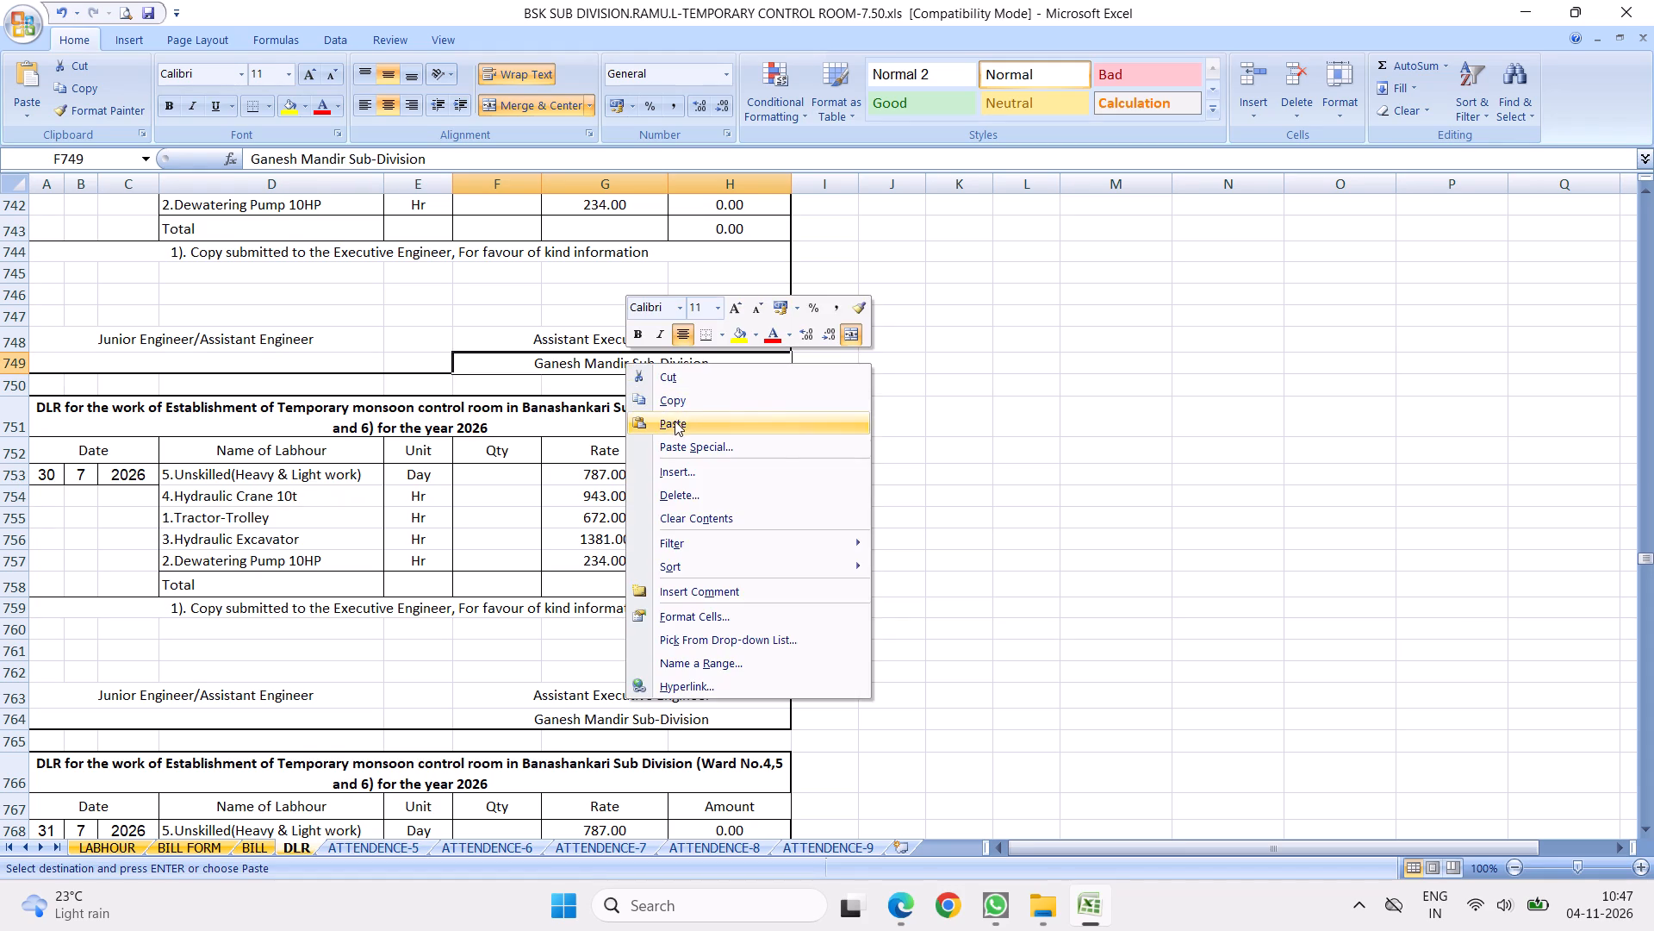
Paste the copied "Banashankari Sub-Division" cell over F764, F779 and F794 in the 30-7-2026, 31-7-2026 and 1-8-2026 tables.
scroll(637, 439, "down", 5)
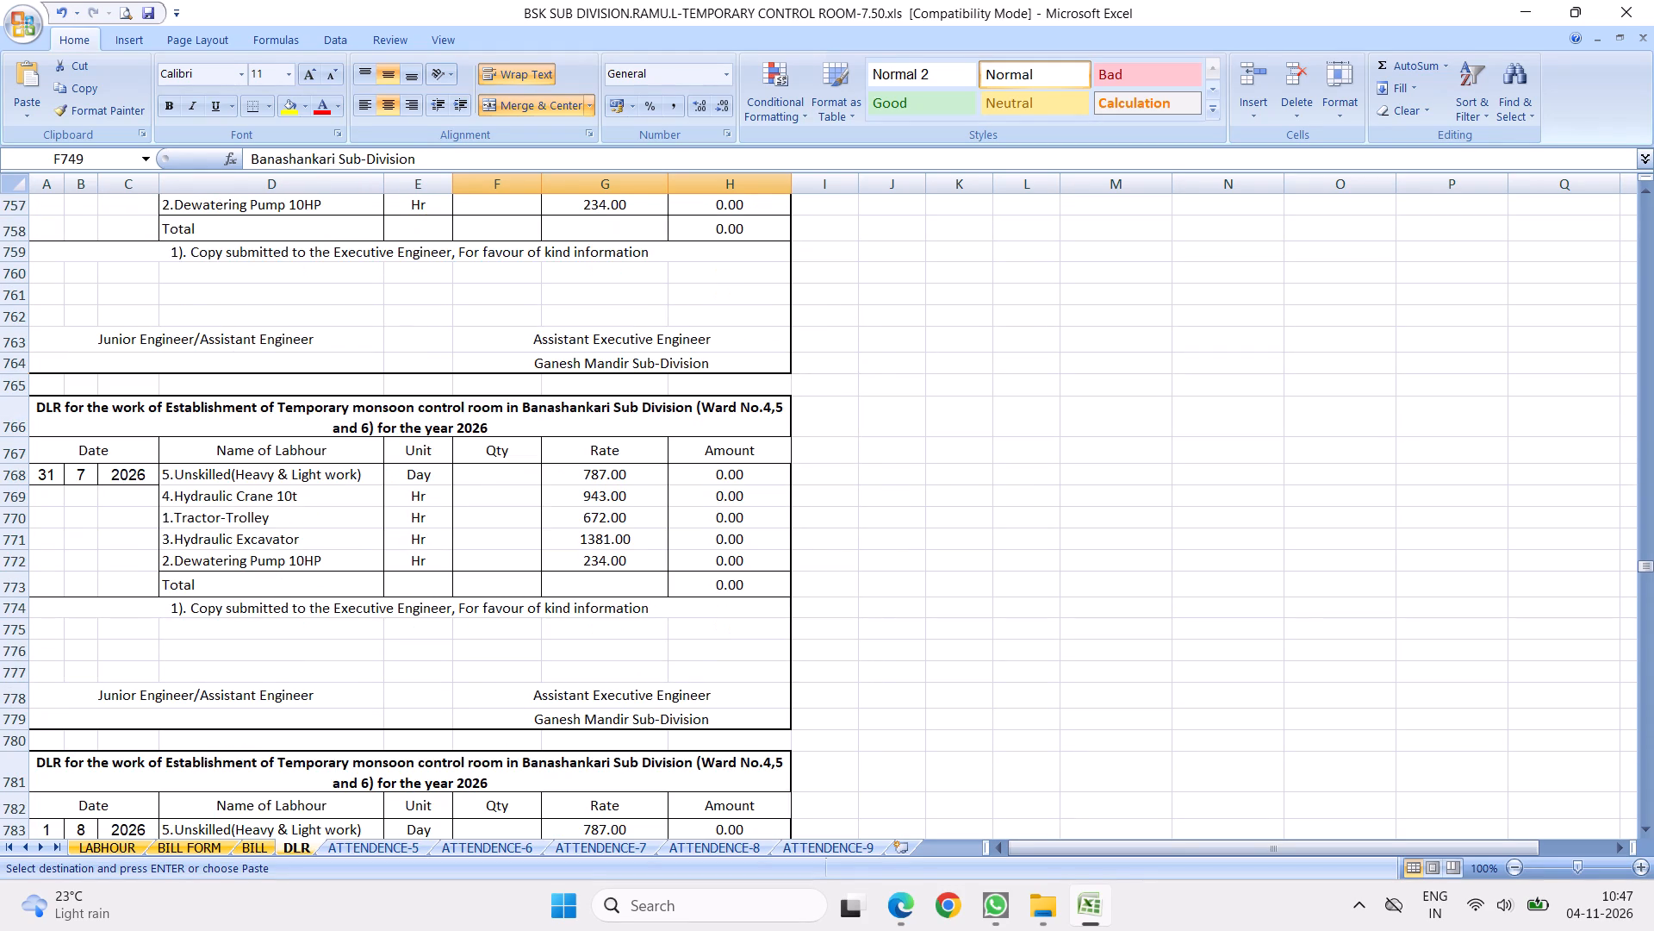
right_click(630, 365)
left_click(672, 422)
scroll(670, 429, "down", 5)
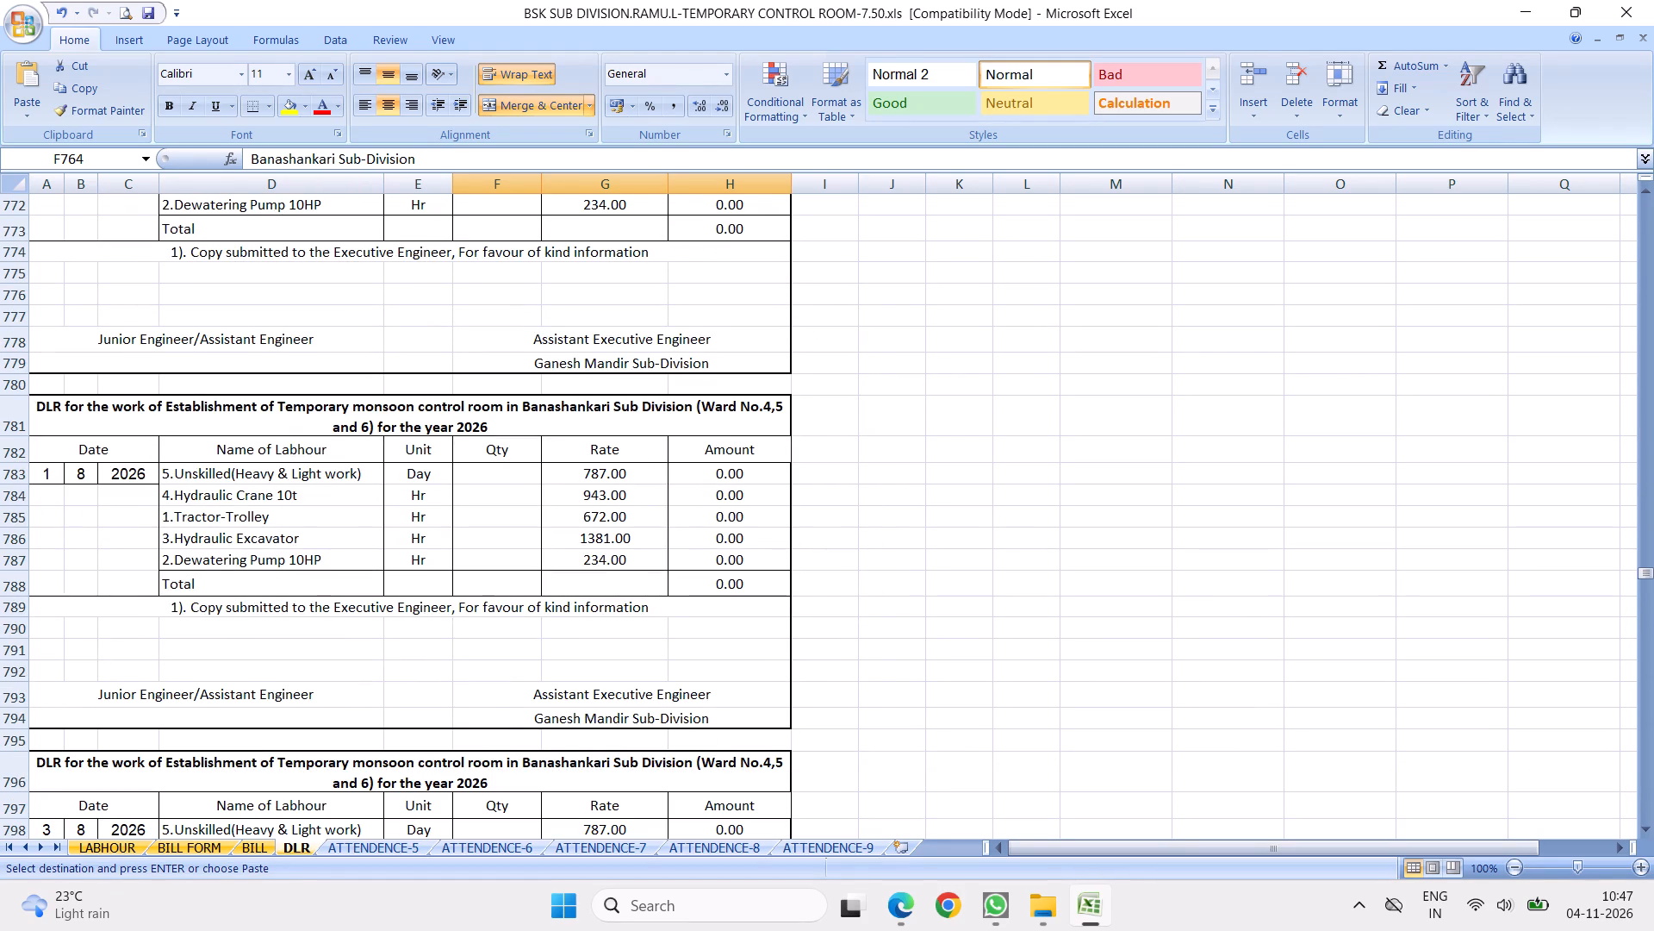
right_click(625, 359)
left_click(668, 416)
scroll(668, 416, "down", 4)
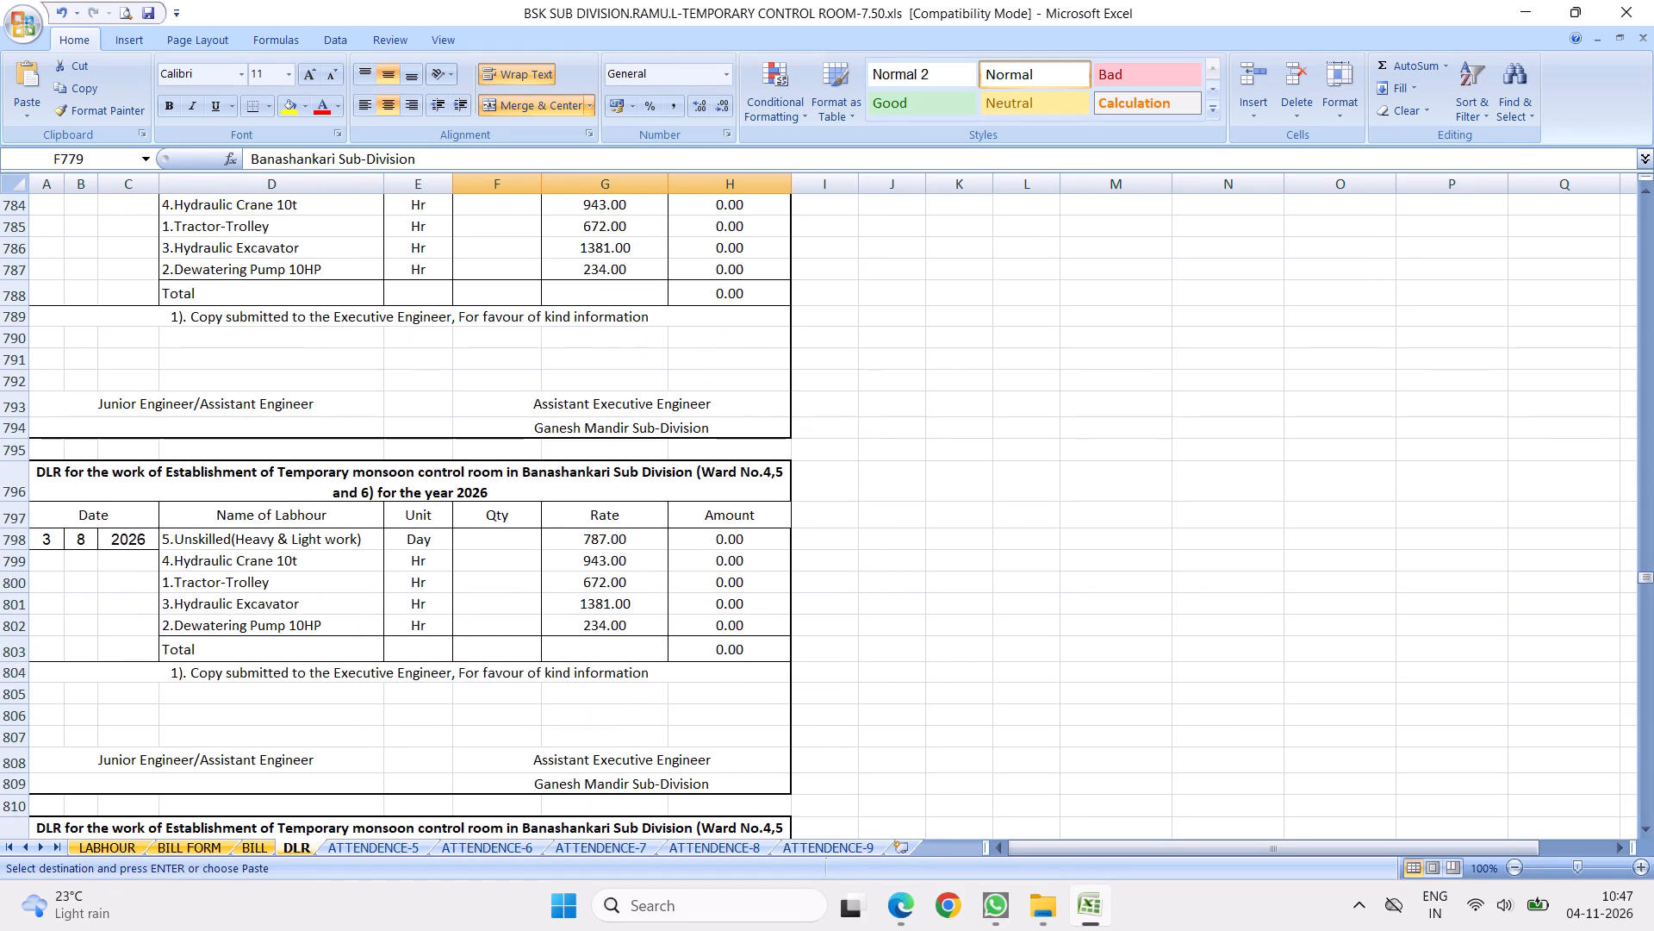
right_click(596, 422)
left_click(640, 485)
Paste the copied "Banashankari Sub-Division" cell over F809, F824 and F839 in the 3-8-2026, 4-8-2026 and 5-8-2026 tables.
scroll(663, 425, "down", 4)
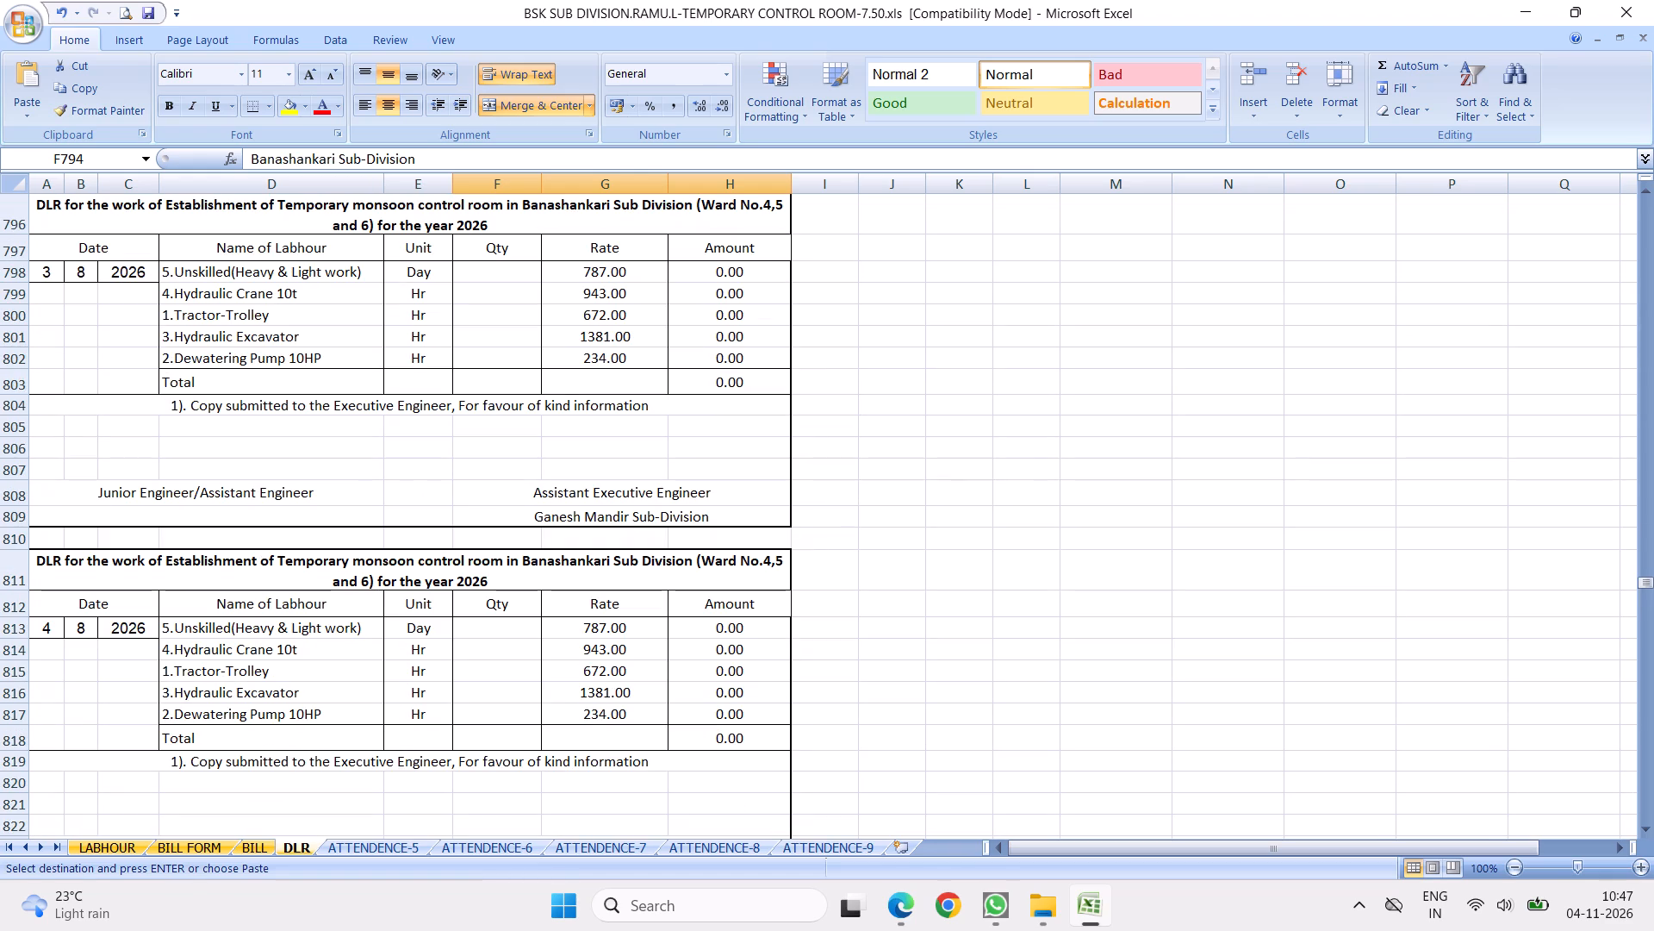
right_click(590, 511)
left_click(631, 572)
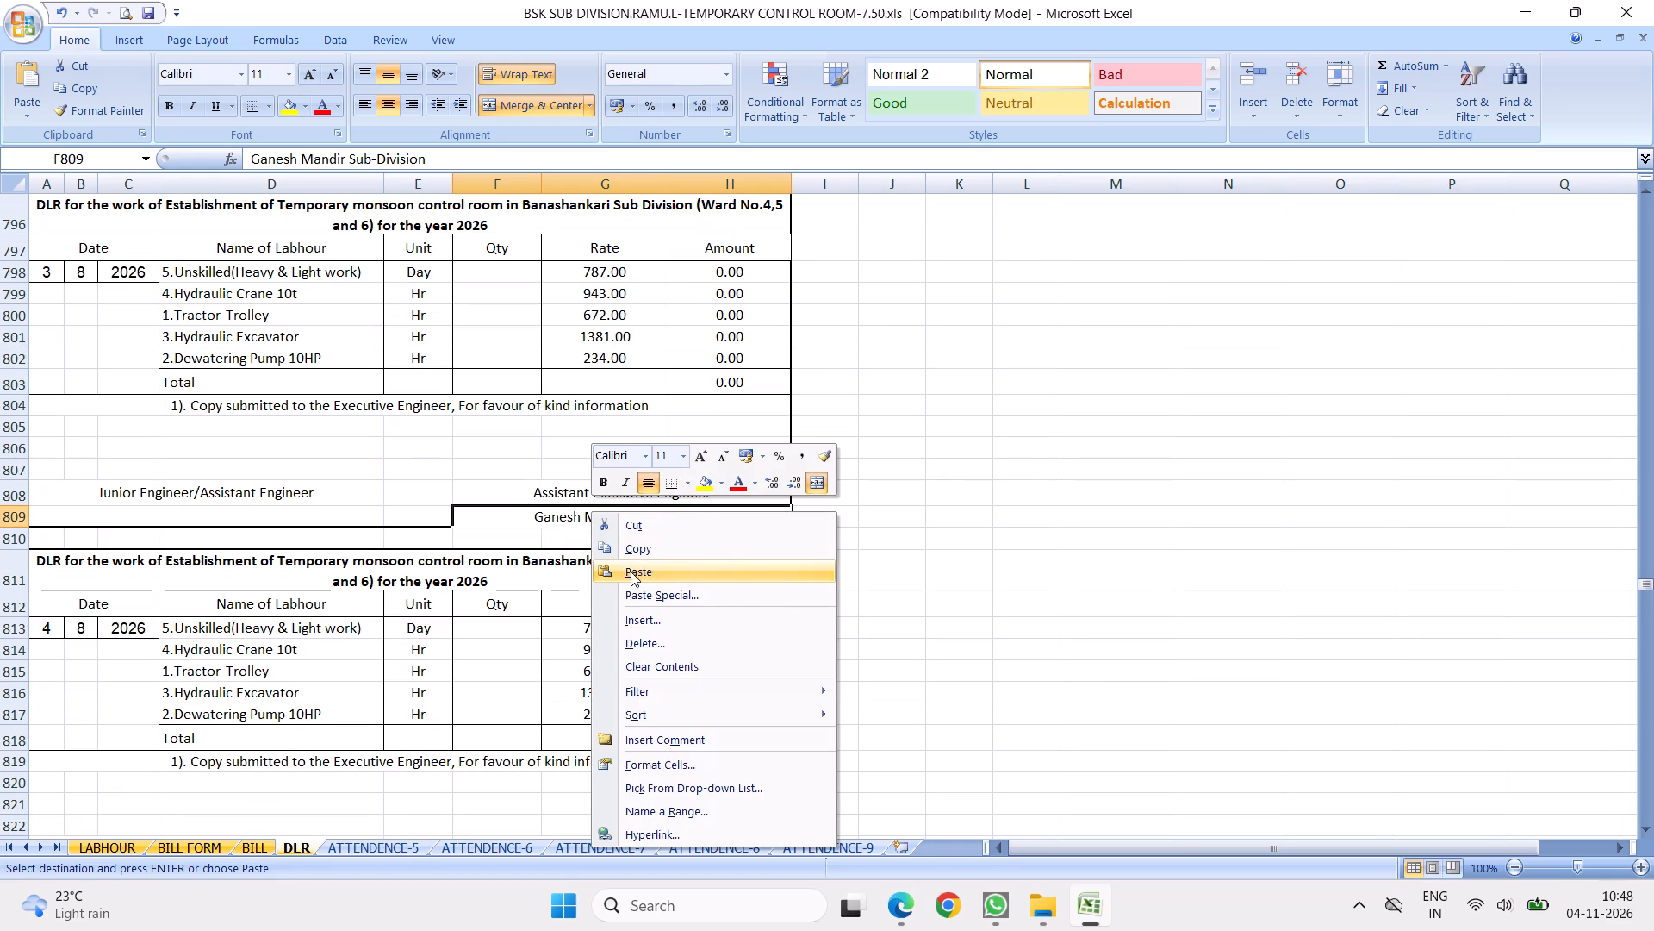
scroll(676, 427, "down", 5)
right_click(577, 506)
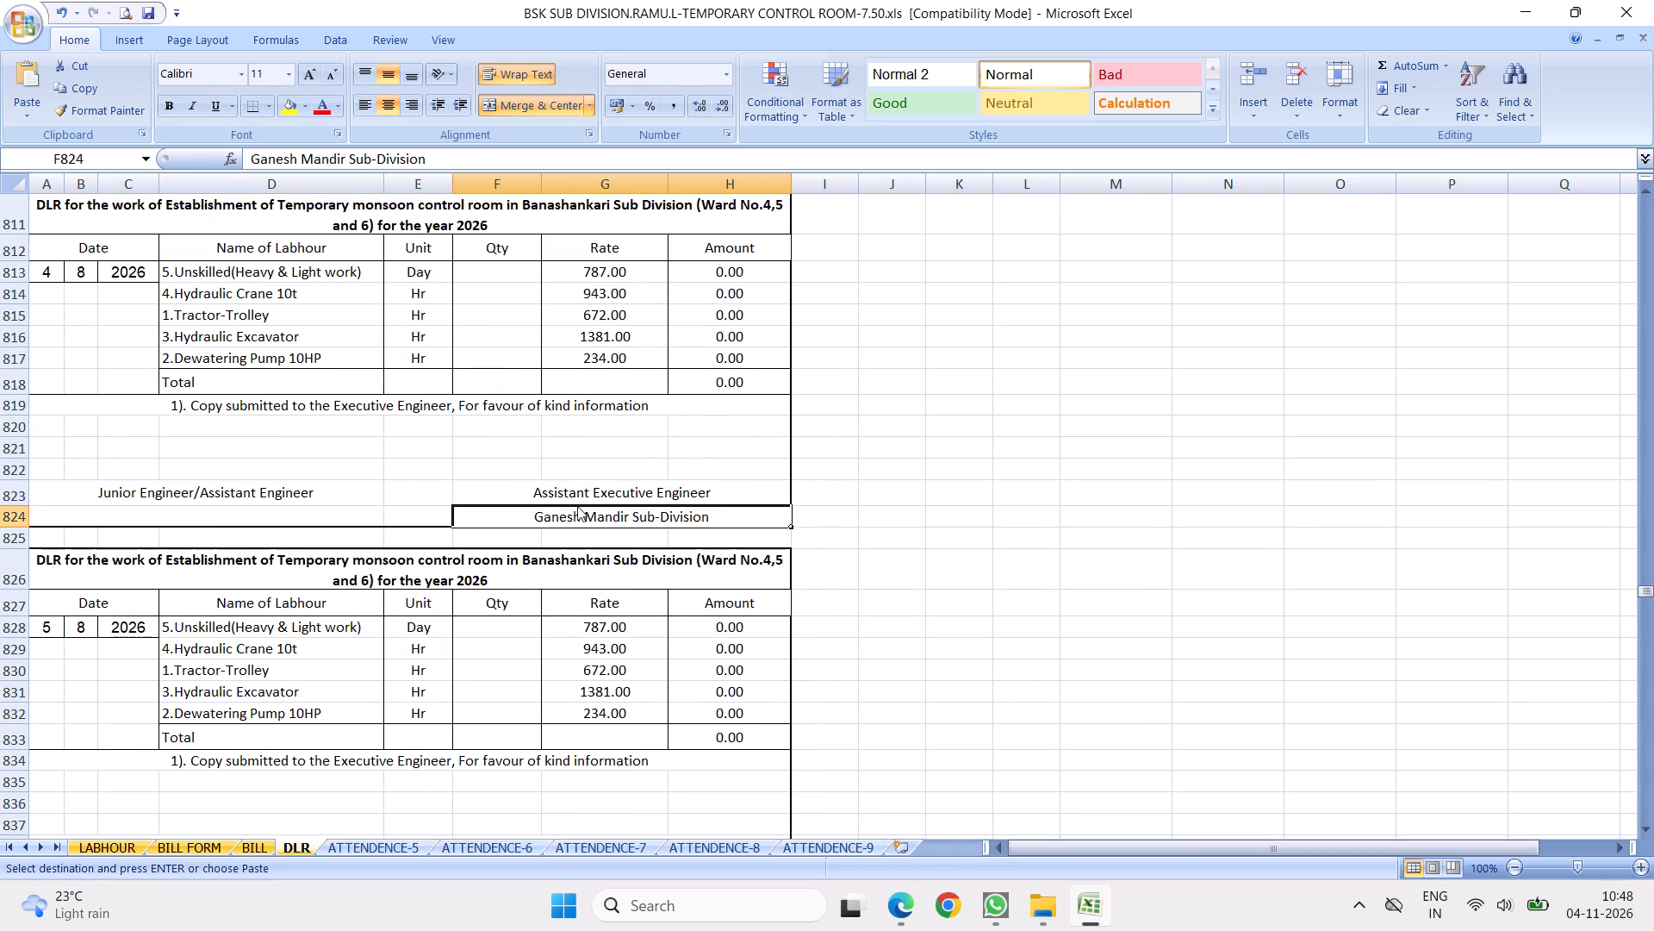
left_click(619, 567)
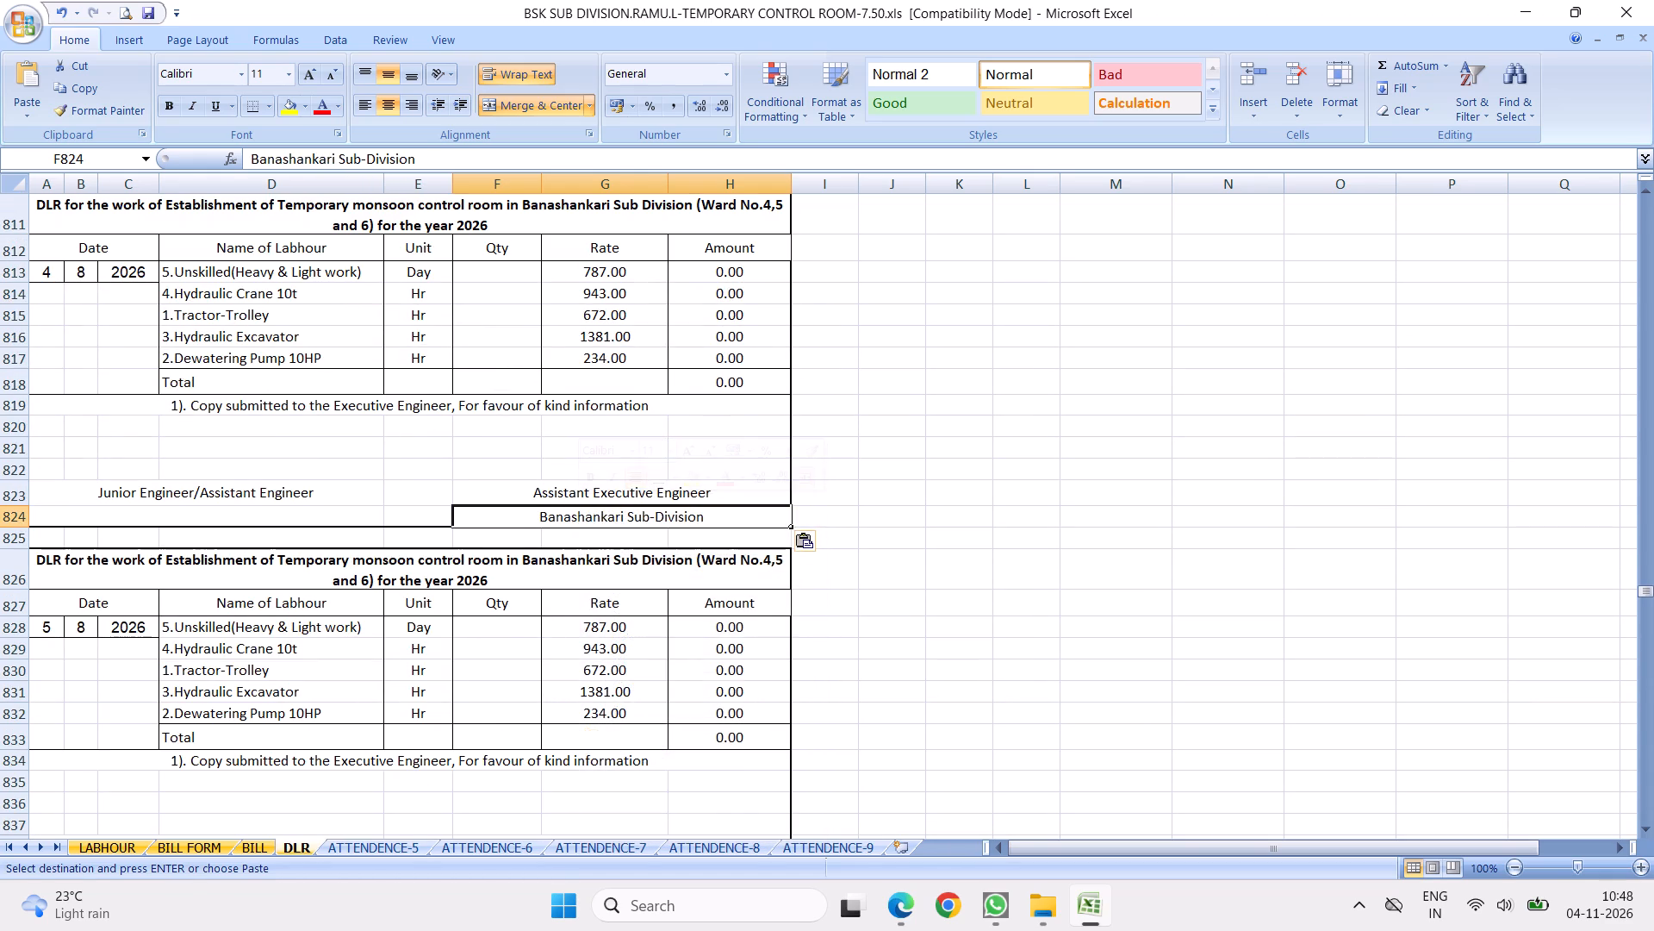
scroll(685, 397, "down", 6)
right_click(645, 424)
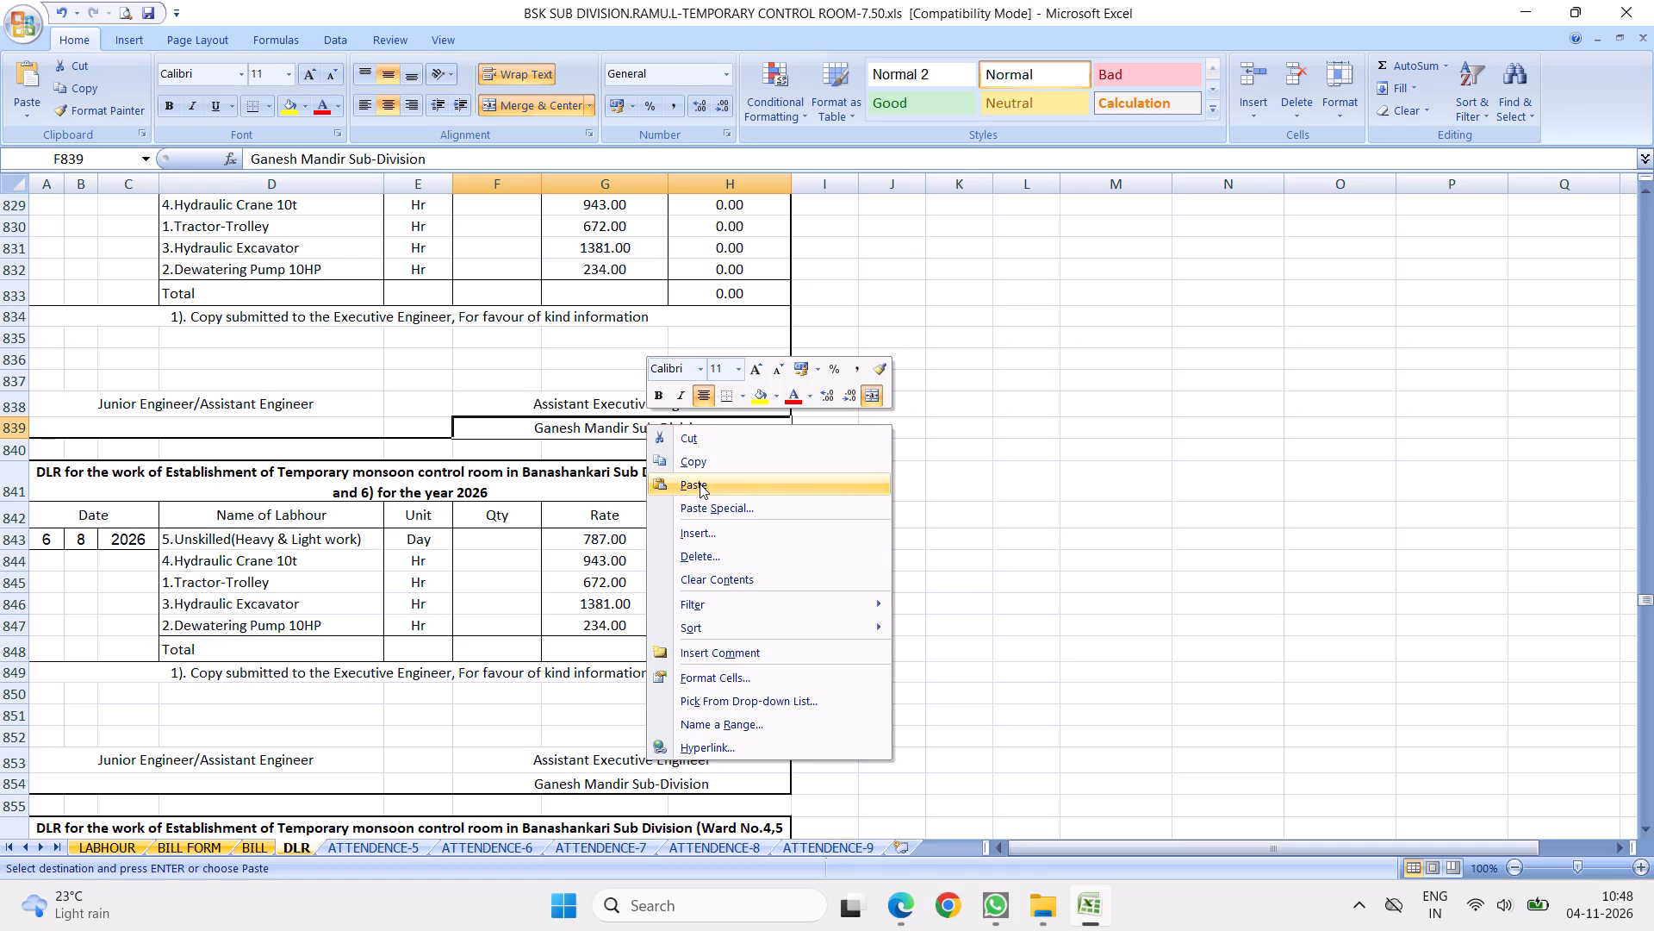
left_click(697, 484)
Paste the copied "Banashankari Sub-Division" cell over F854, F869 and F884 in the 6-8-2026, 7-8-2026 and 10-8-2026 tables.
scroll(699, 484, "down", 5)
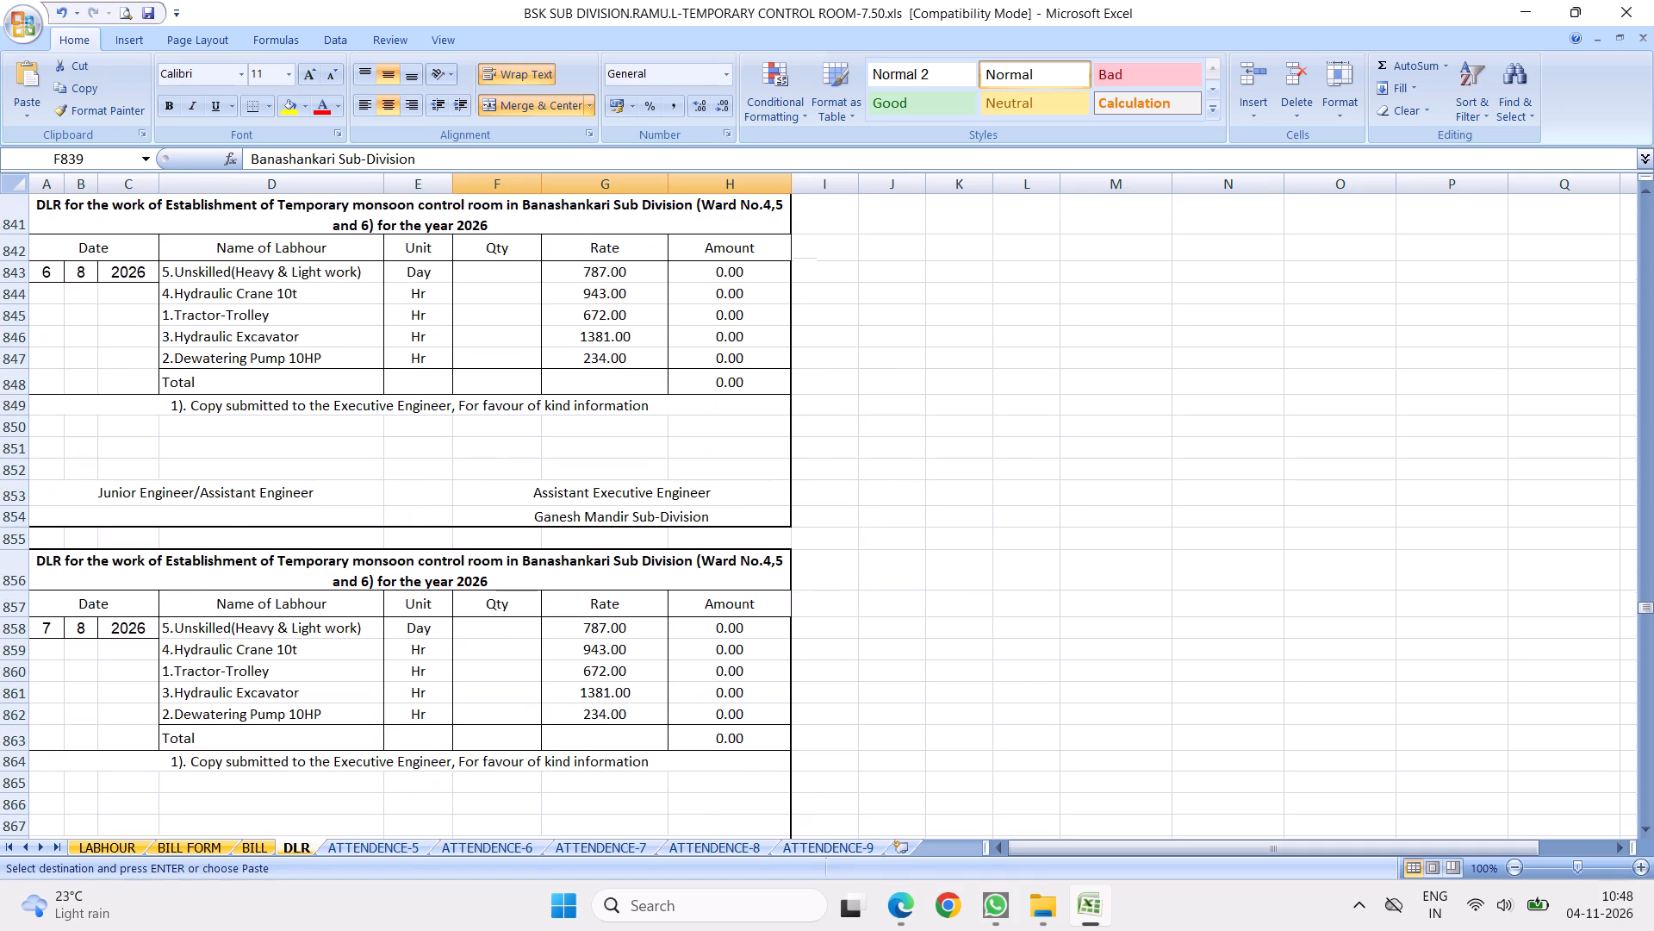
right_click(658, 428)
left_click(704, 485)
scroll(706, 441, "down", 7)
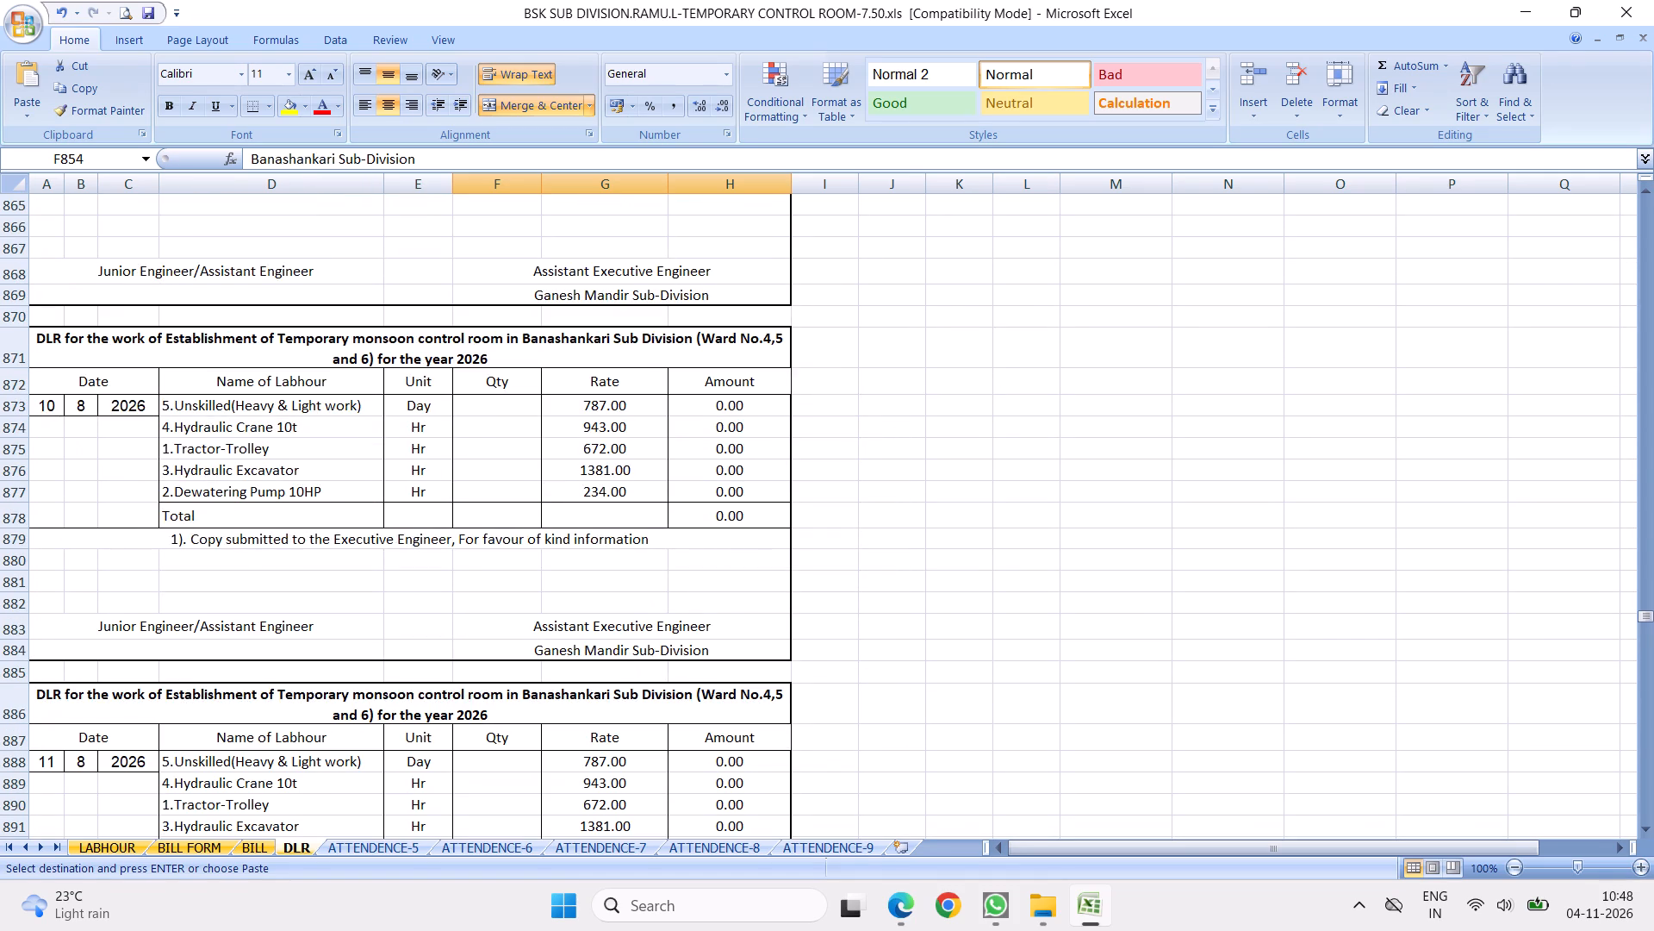
right_click(648, 295)
left_click(696, 352)
scroll(697, 356, "down", 2)
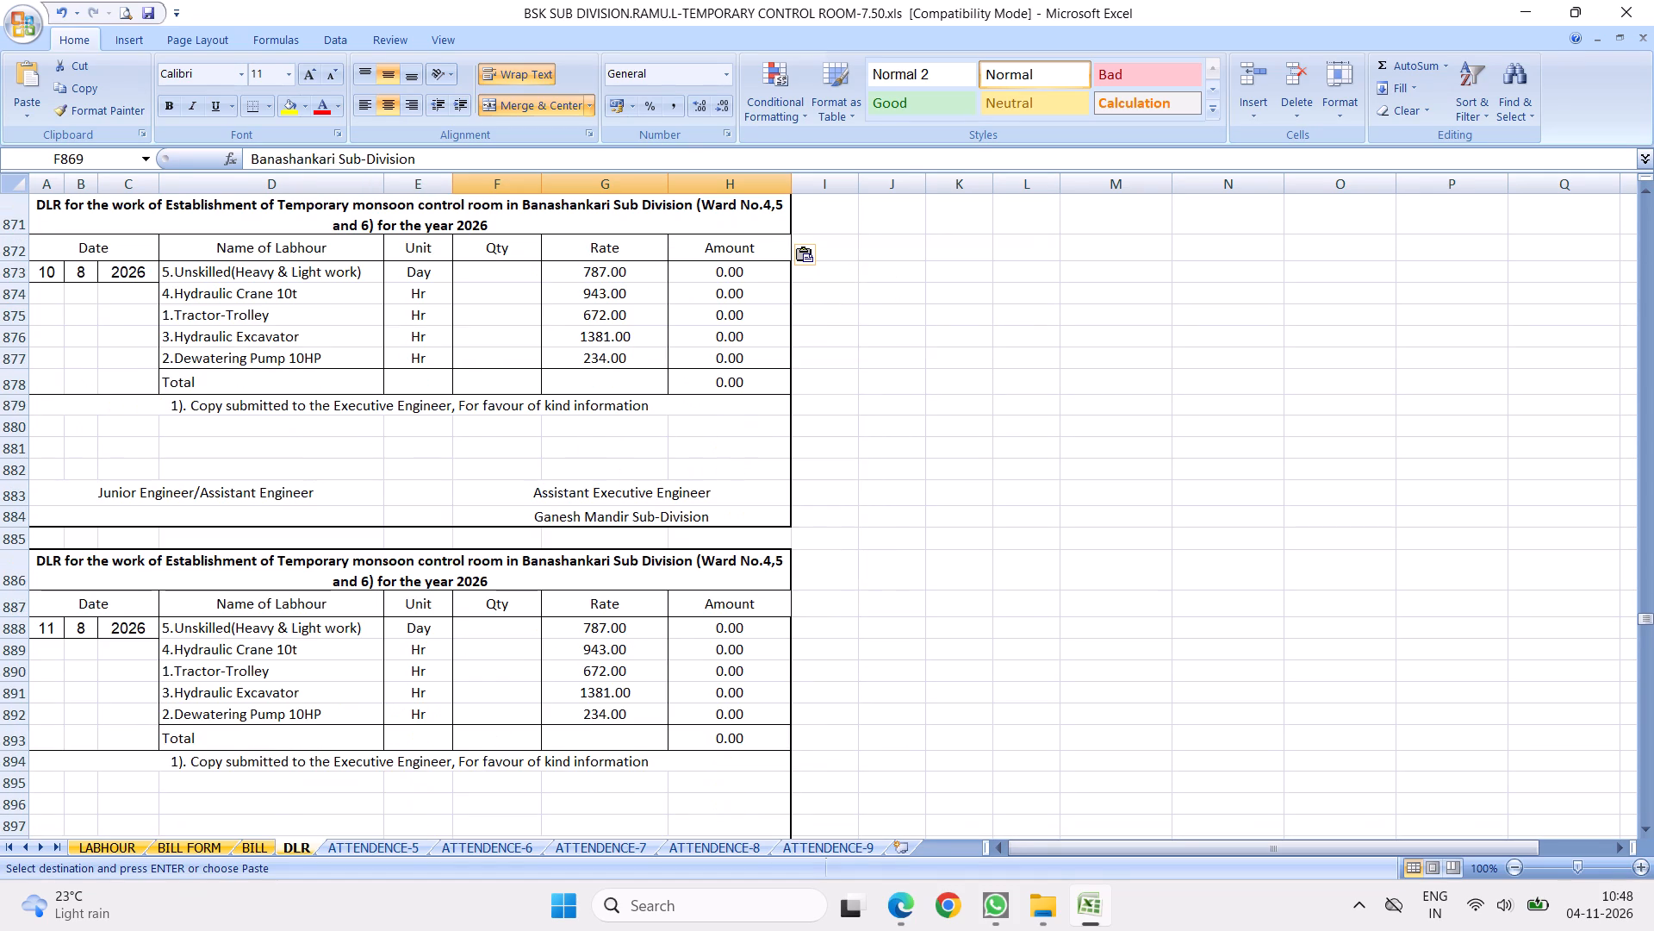
right_click(624, 512)
left_click(684, 578)
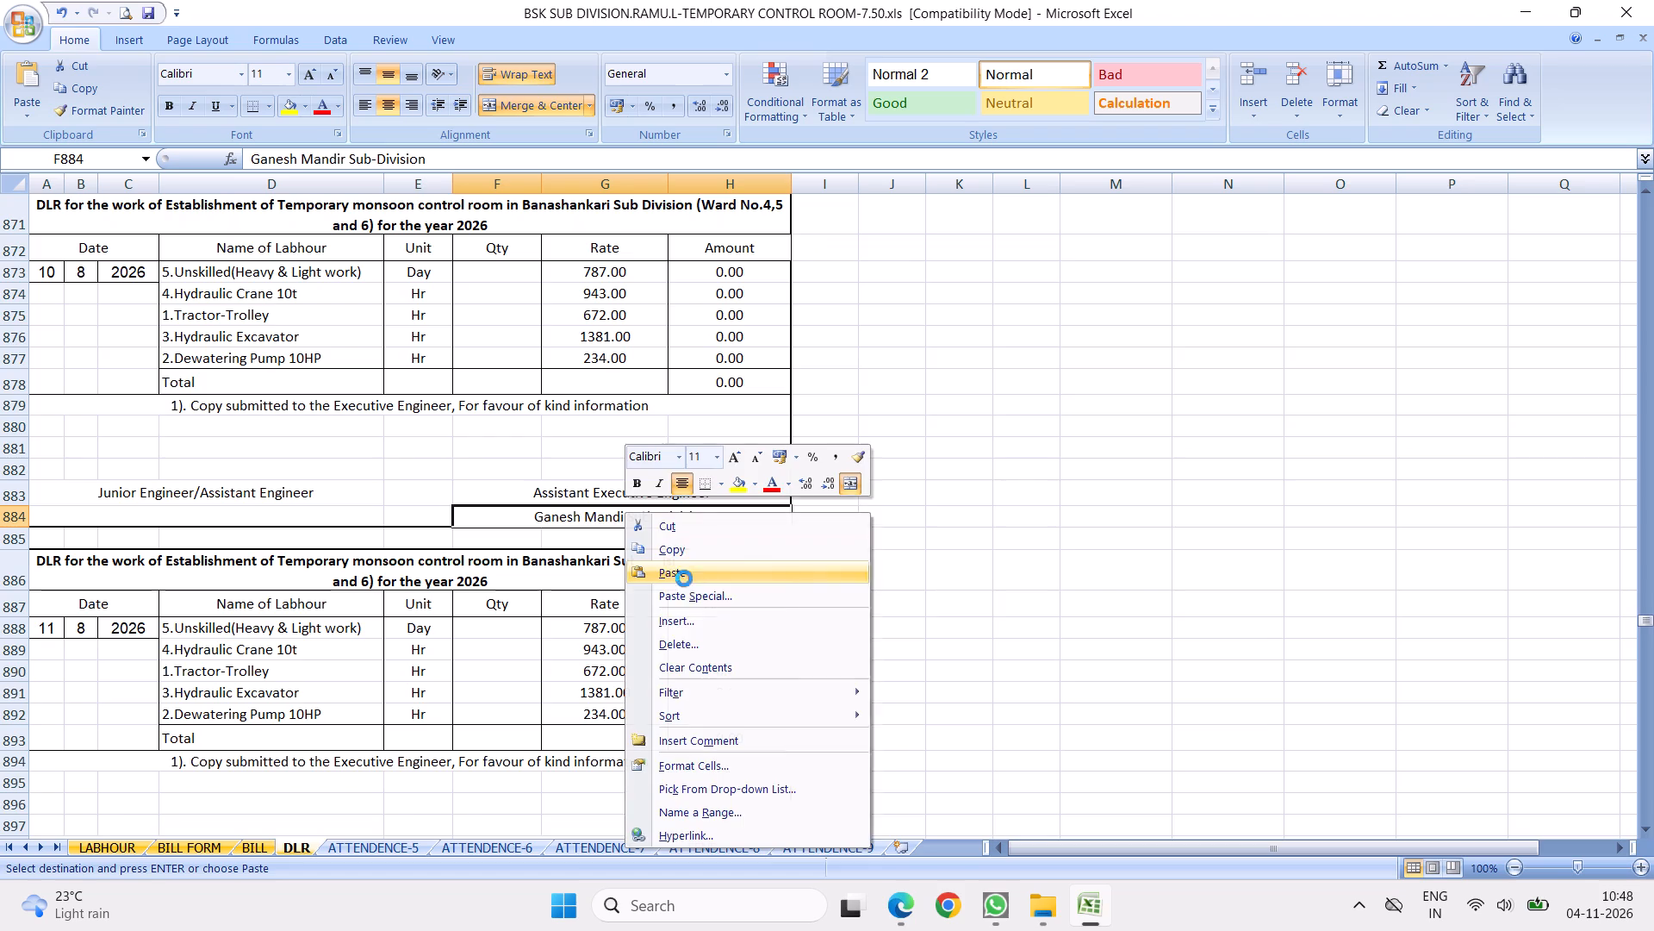
Paste the copied "Banashankari Sub-Division" cell over F899, F914 and F929 in the 11-8-2026, 12-8-2026 and 13-8-2026 tables.
scroll(695, 496, "down", 6)
right_click(659, 424)
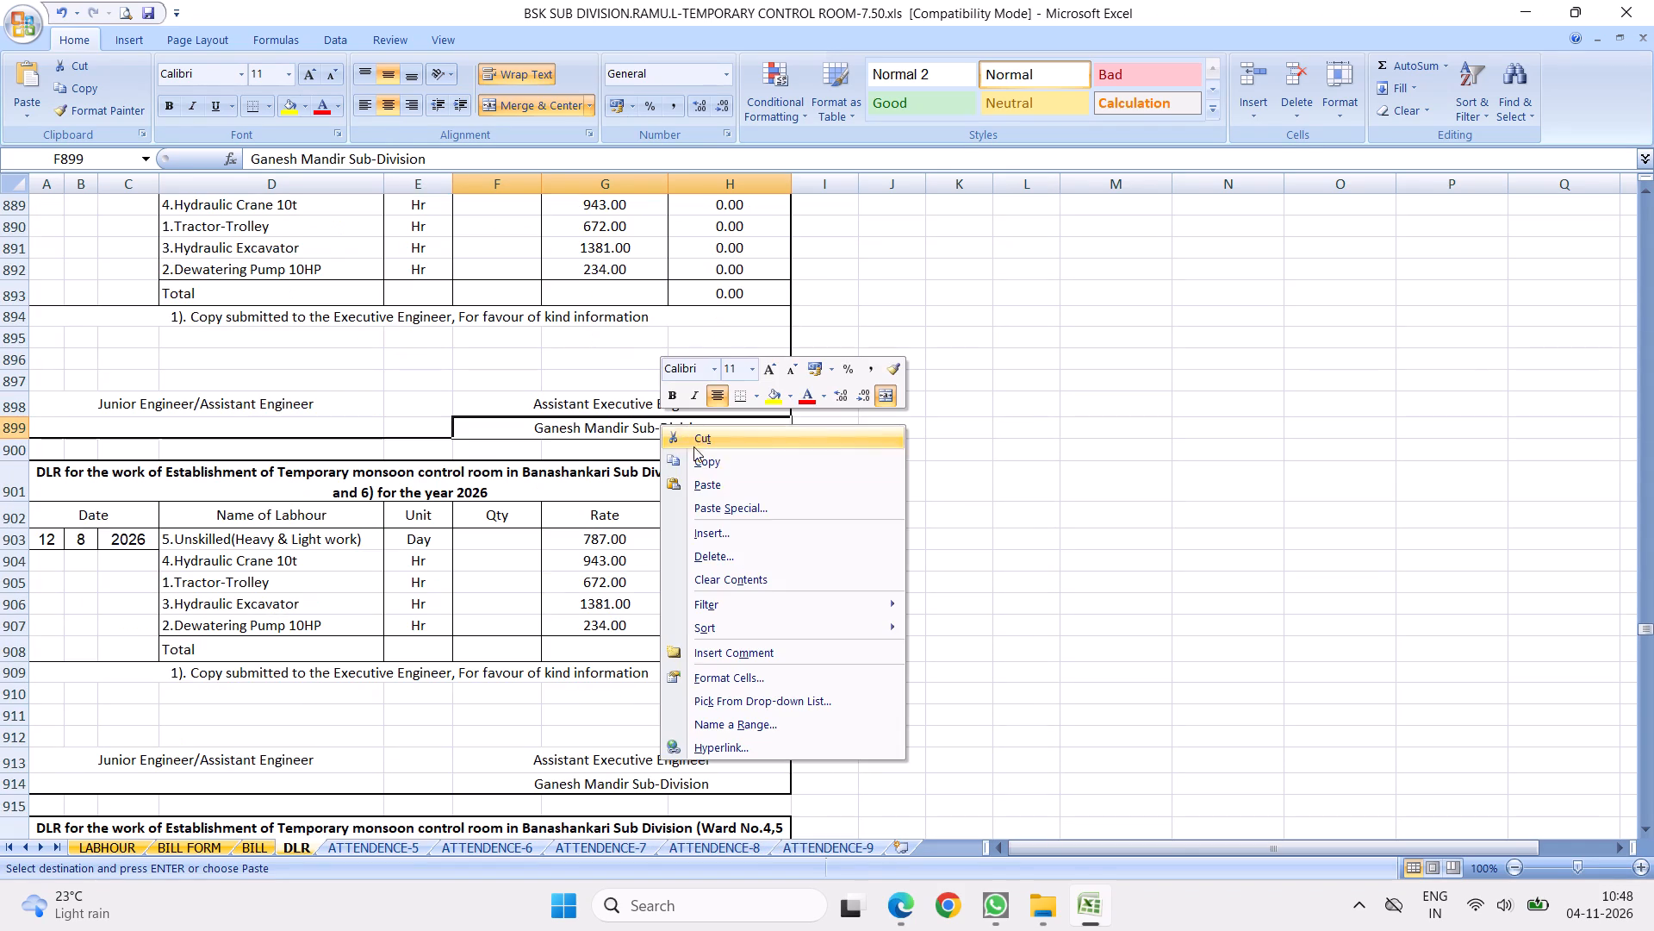
left_click(708, 483)
scroll(711, 418, "down", 6)
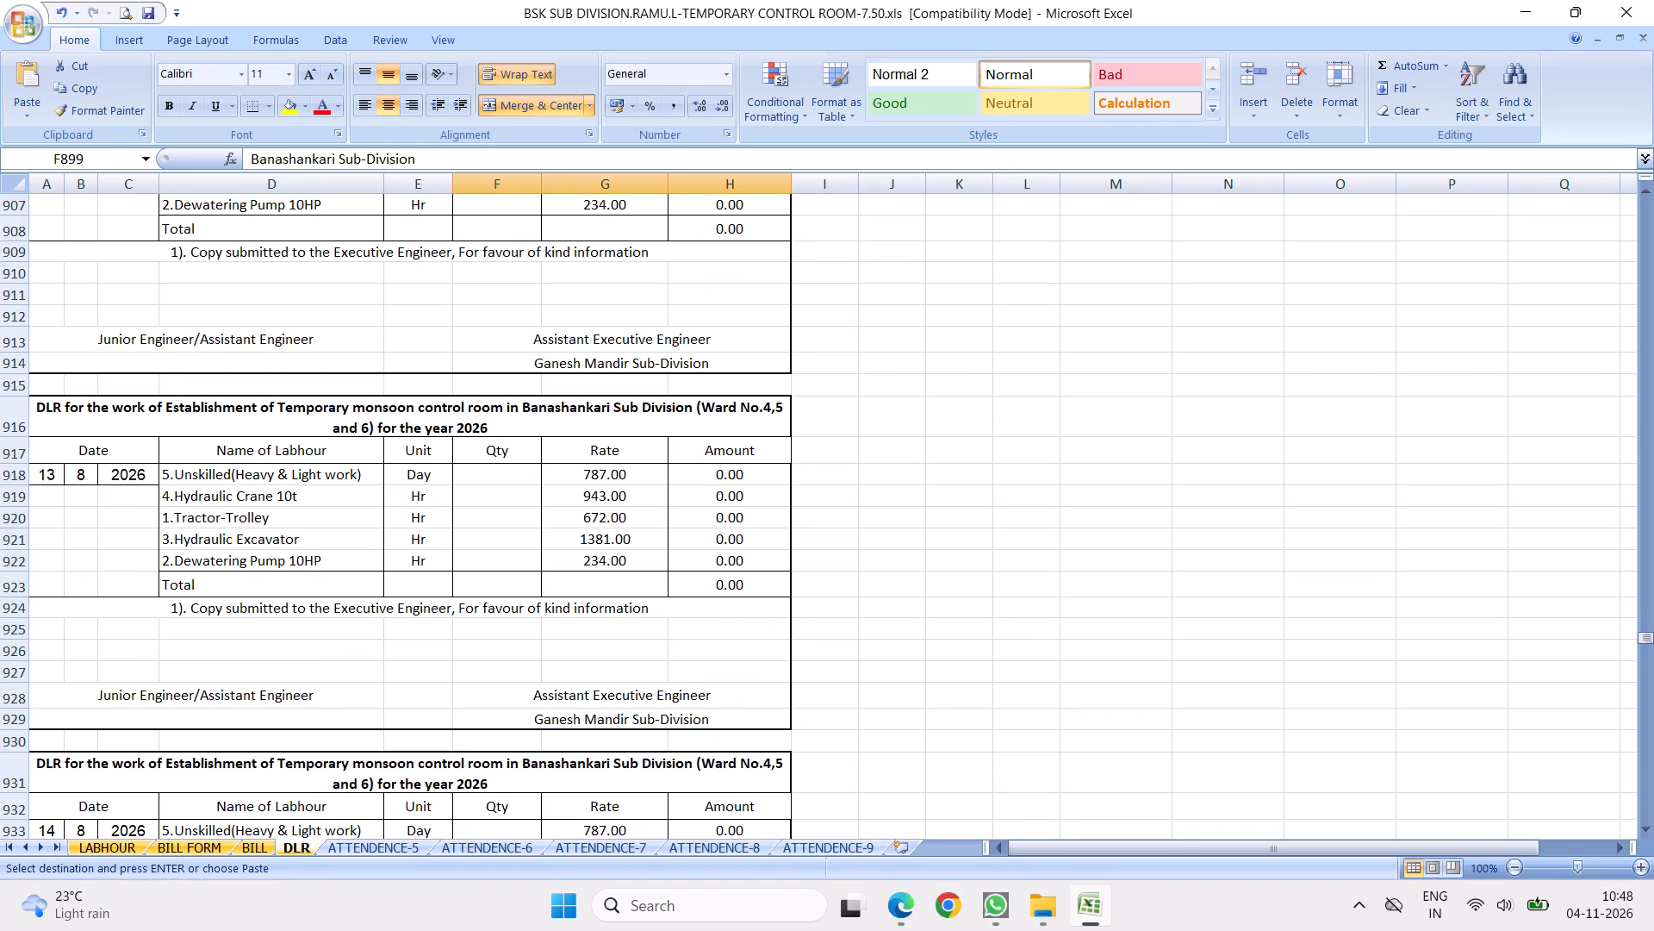
right_click(658, 353)
left_click(705, 417)
scroll(706, 416, "down", 4)
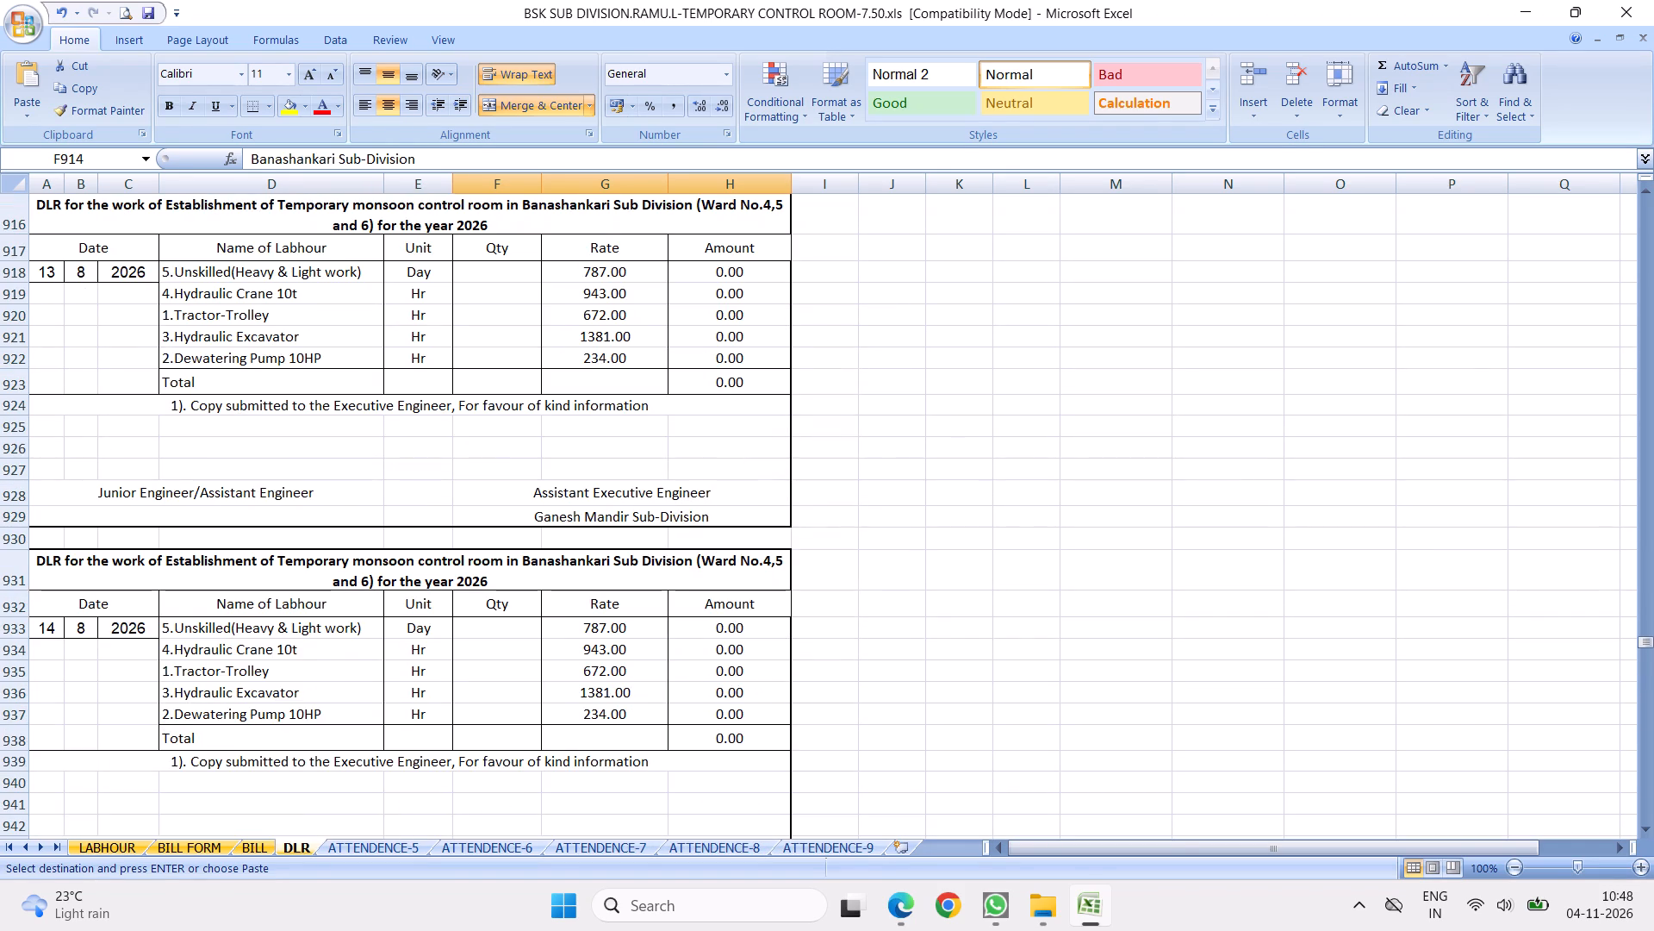
right_click(636, 426)
left_click(681, 484)
Paste the copied "Banashankari Sub-Division" cell over F944 and F959 in the 14-8-2026 and 17-8-2026 tables.
scroll(691, 447, "down", 4)
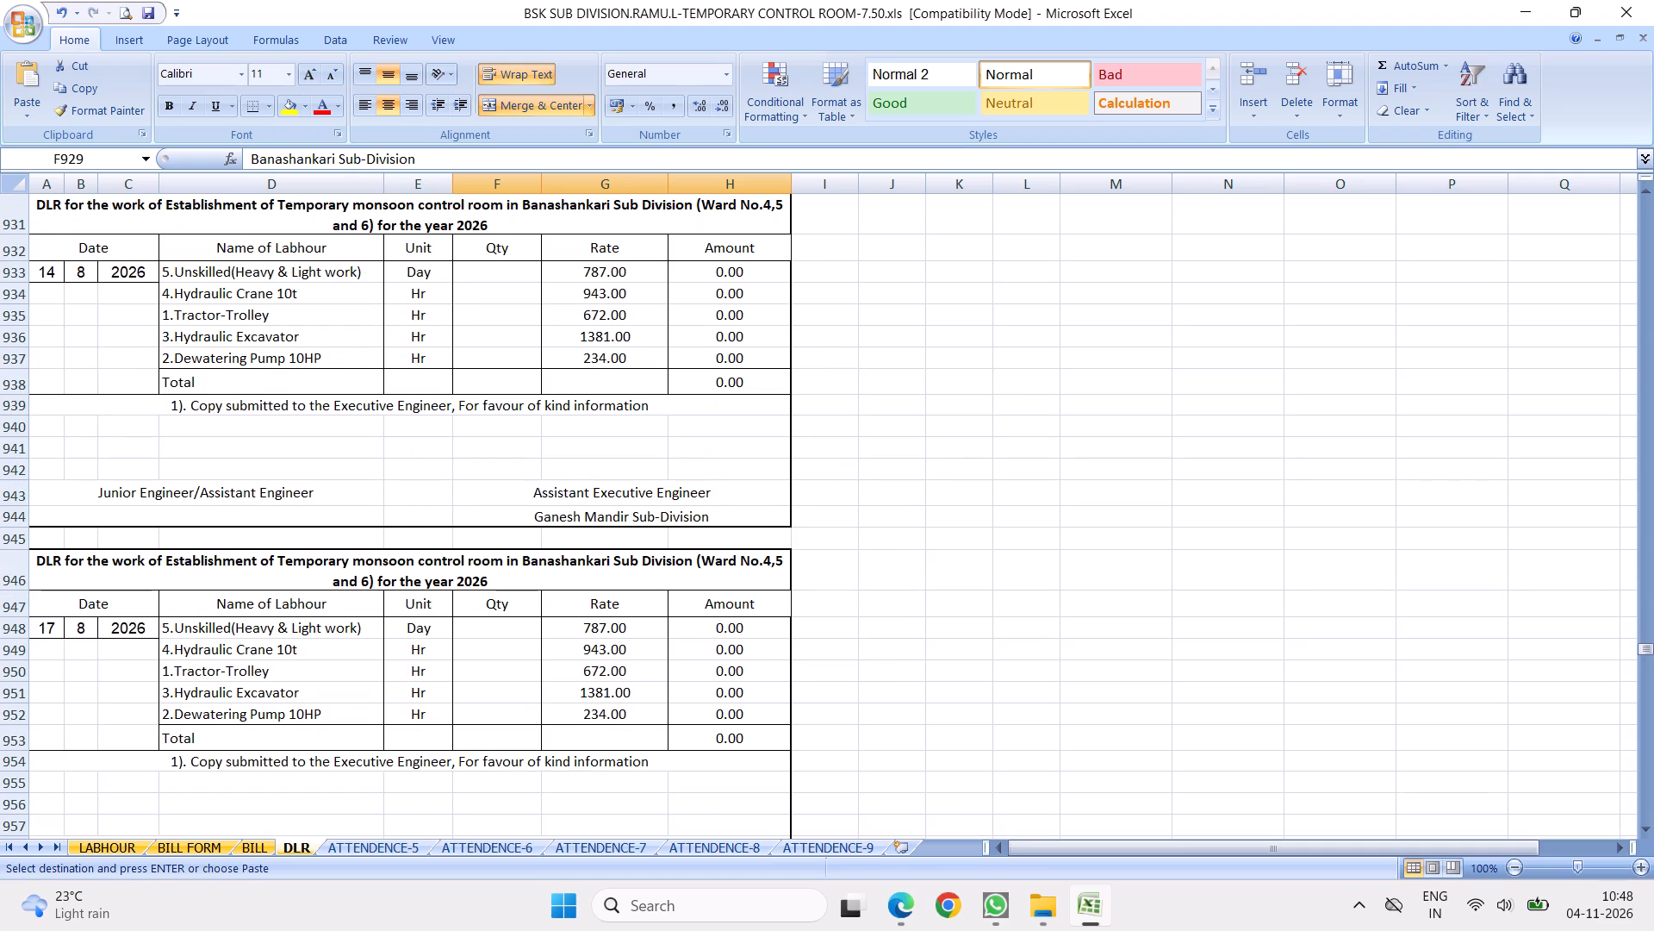
right_click(616, 510)
left_click(662, 571)
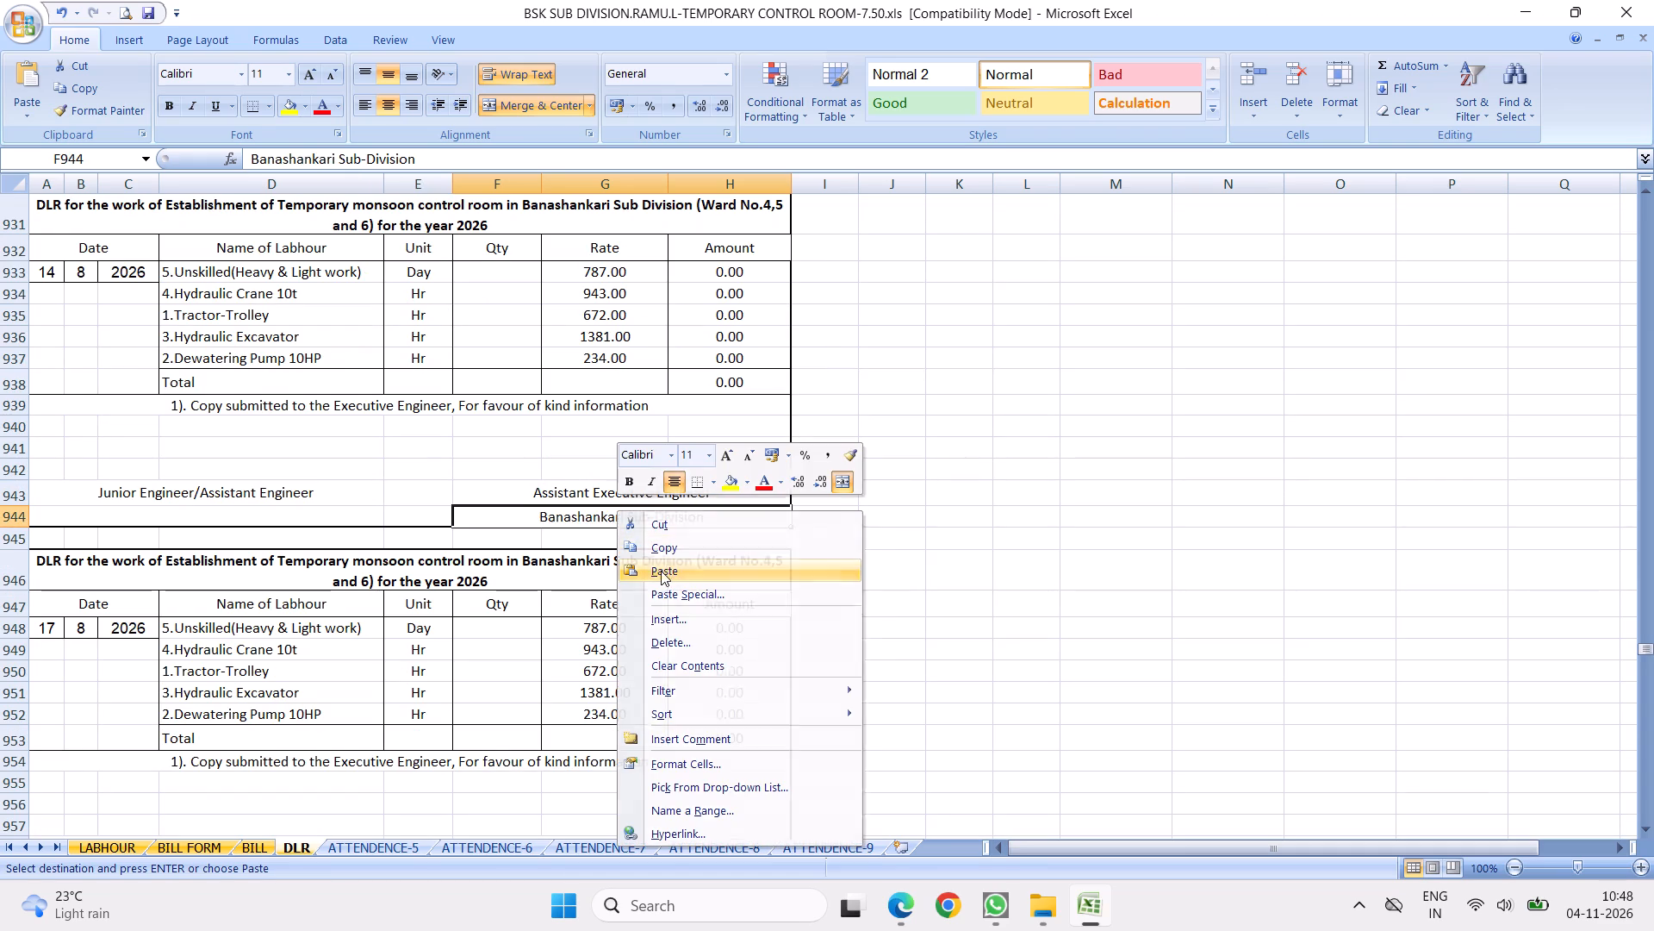
scroll(689, 441, "down", 7)
right_click(643, 352)
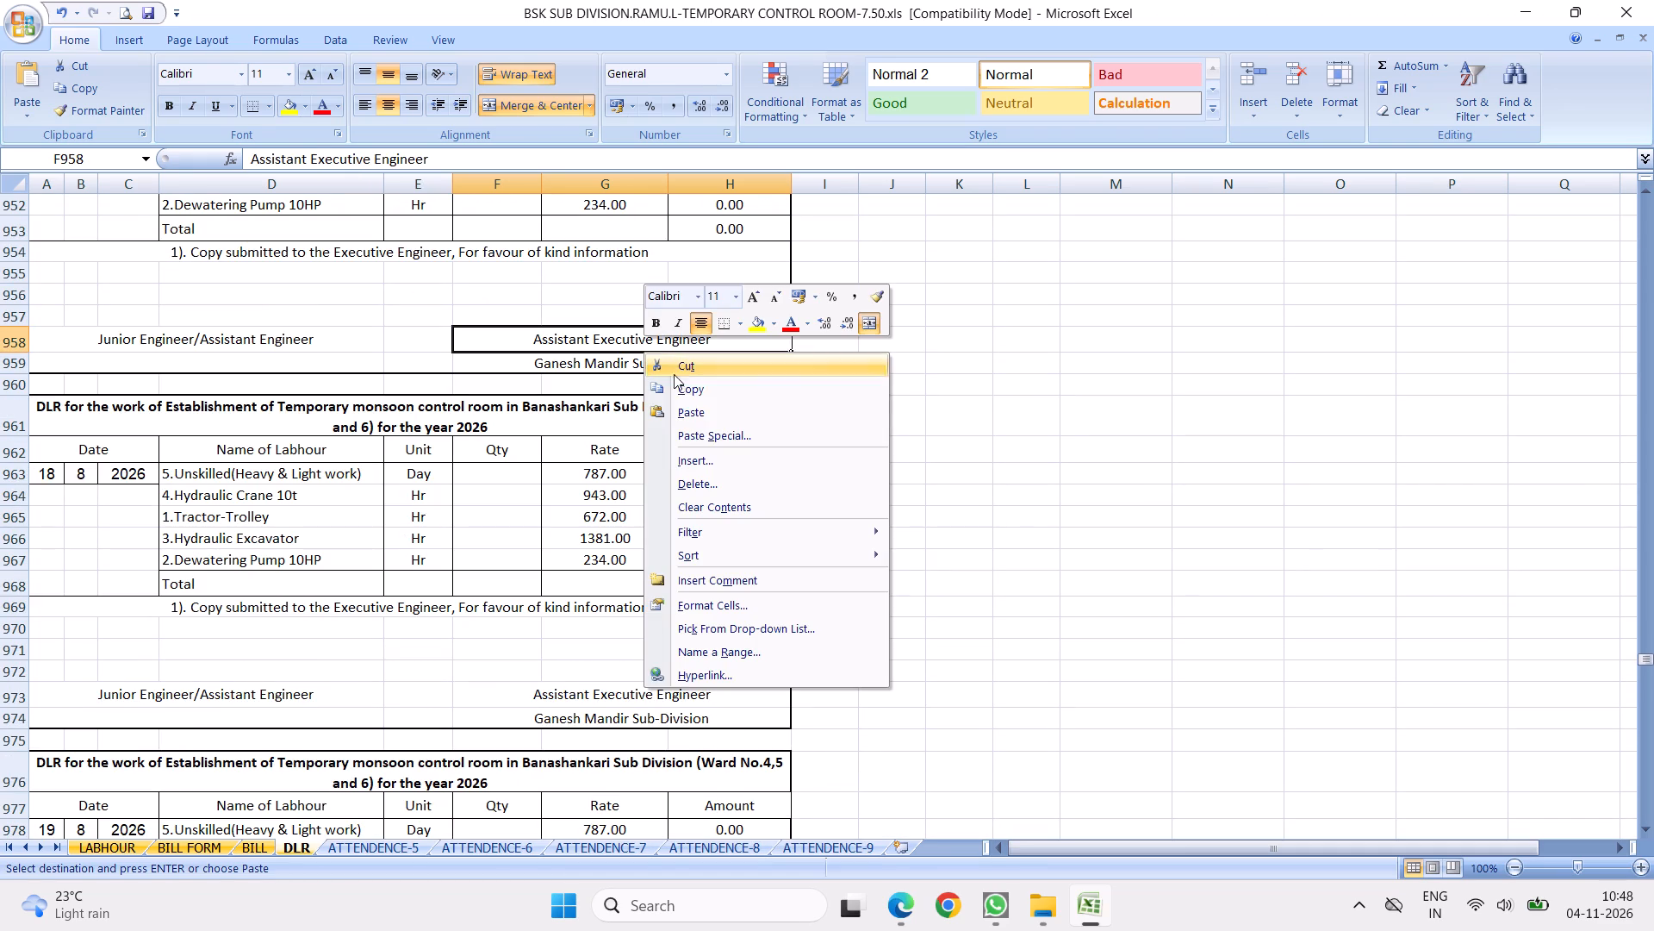
left_click(597, 411)
right_click(606, 363)
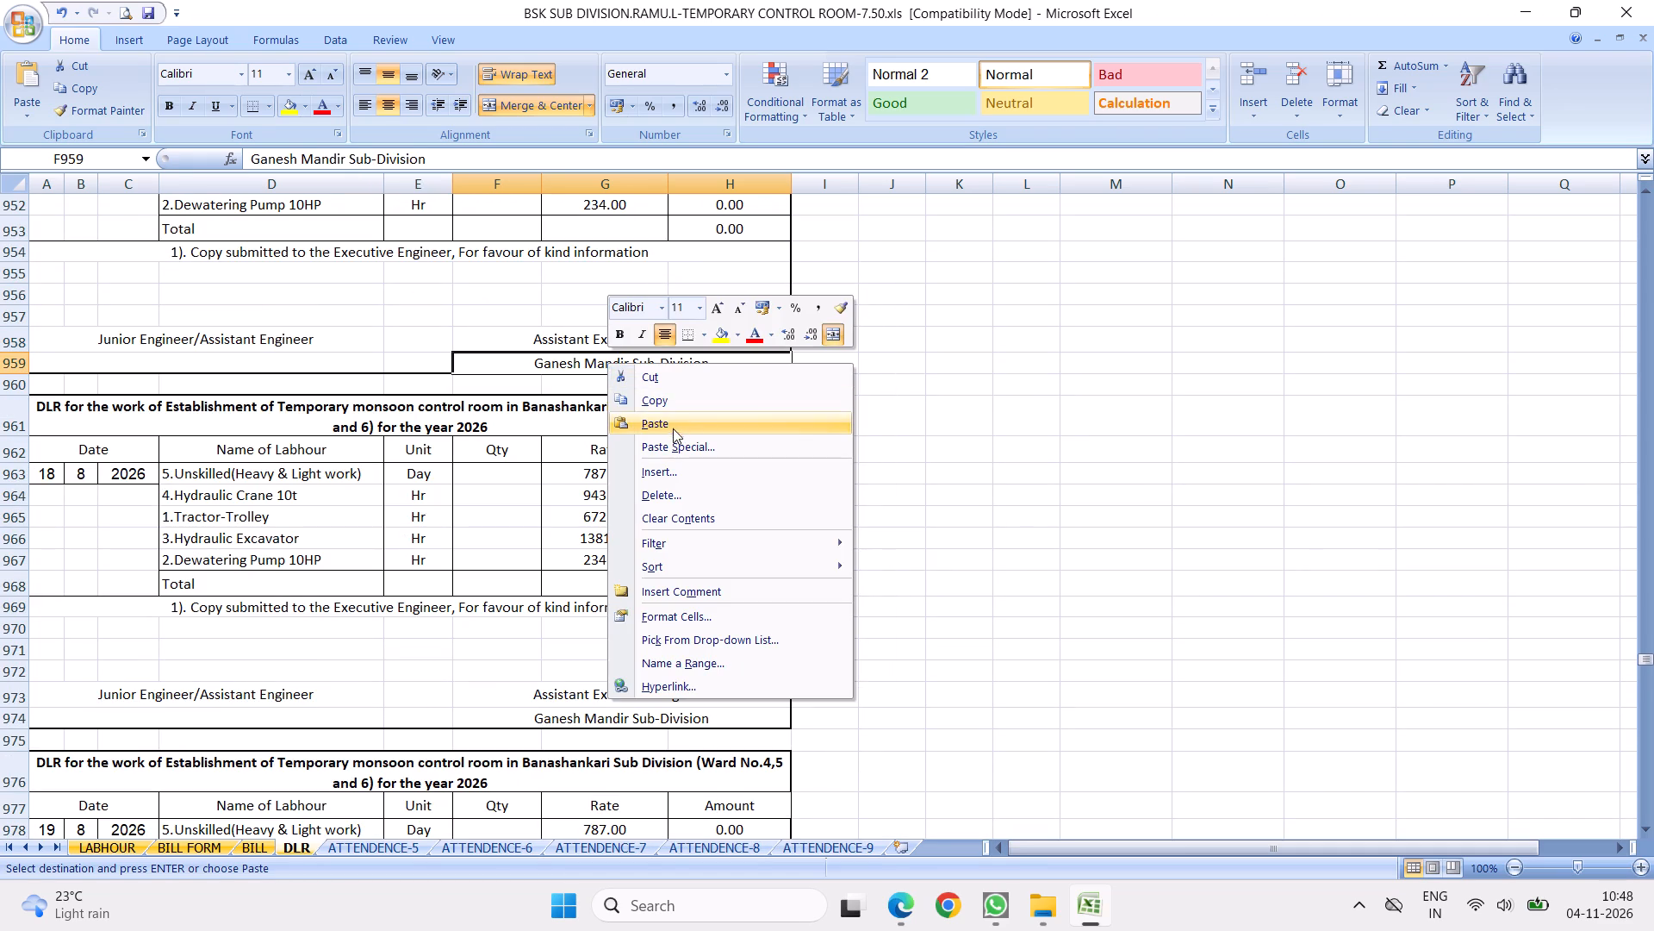
left_click(667, 424)
Paste the copied "Banashankari Sub-Division" cell over F974, F989 and F1004 in the 18-8-2026, 19-8-2026 and 20-8-2026 tables.
scroll(698, 462, "down", 4)
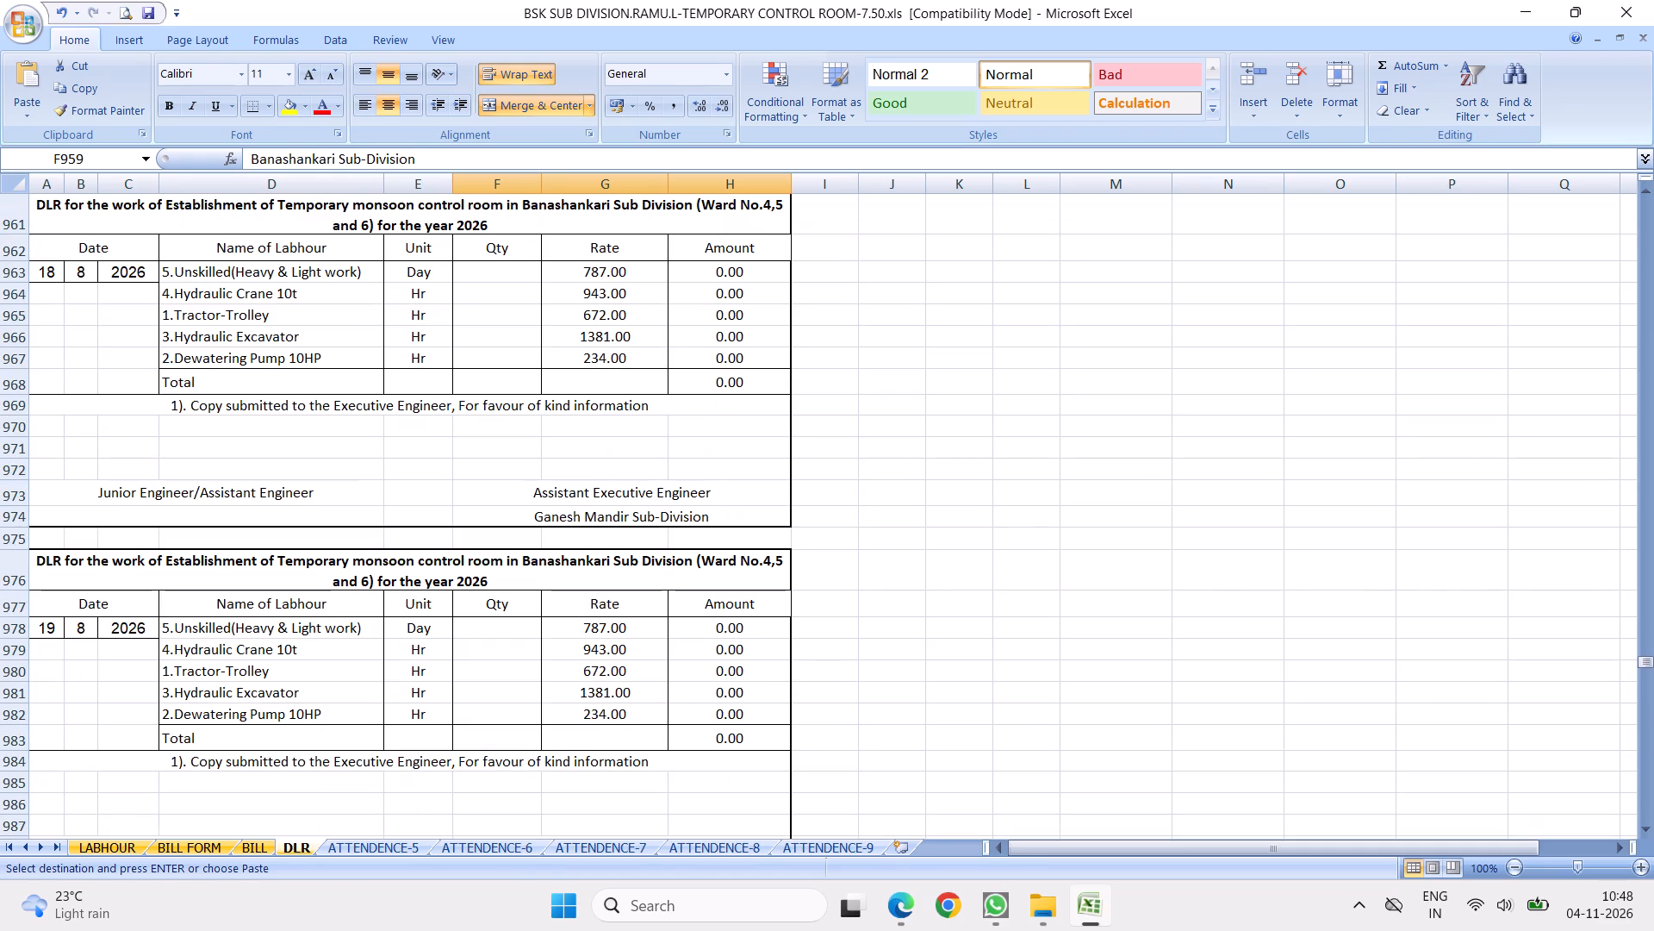
right_click(600, 428)
left_click(642, 486)
scroll(659, 470, "down", 5)
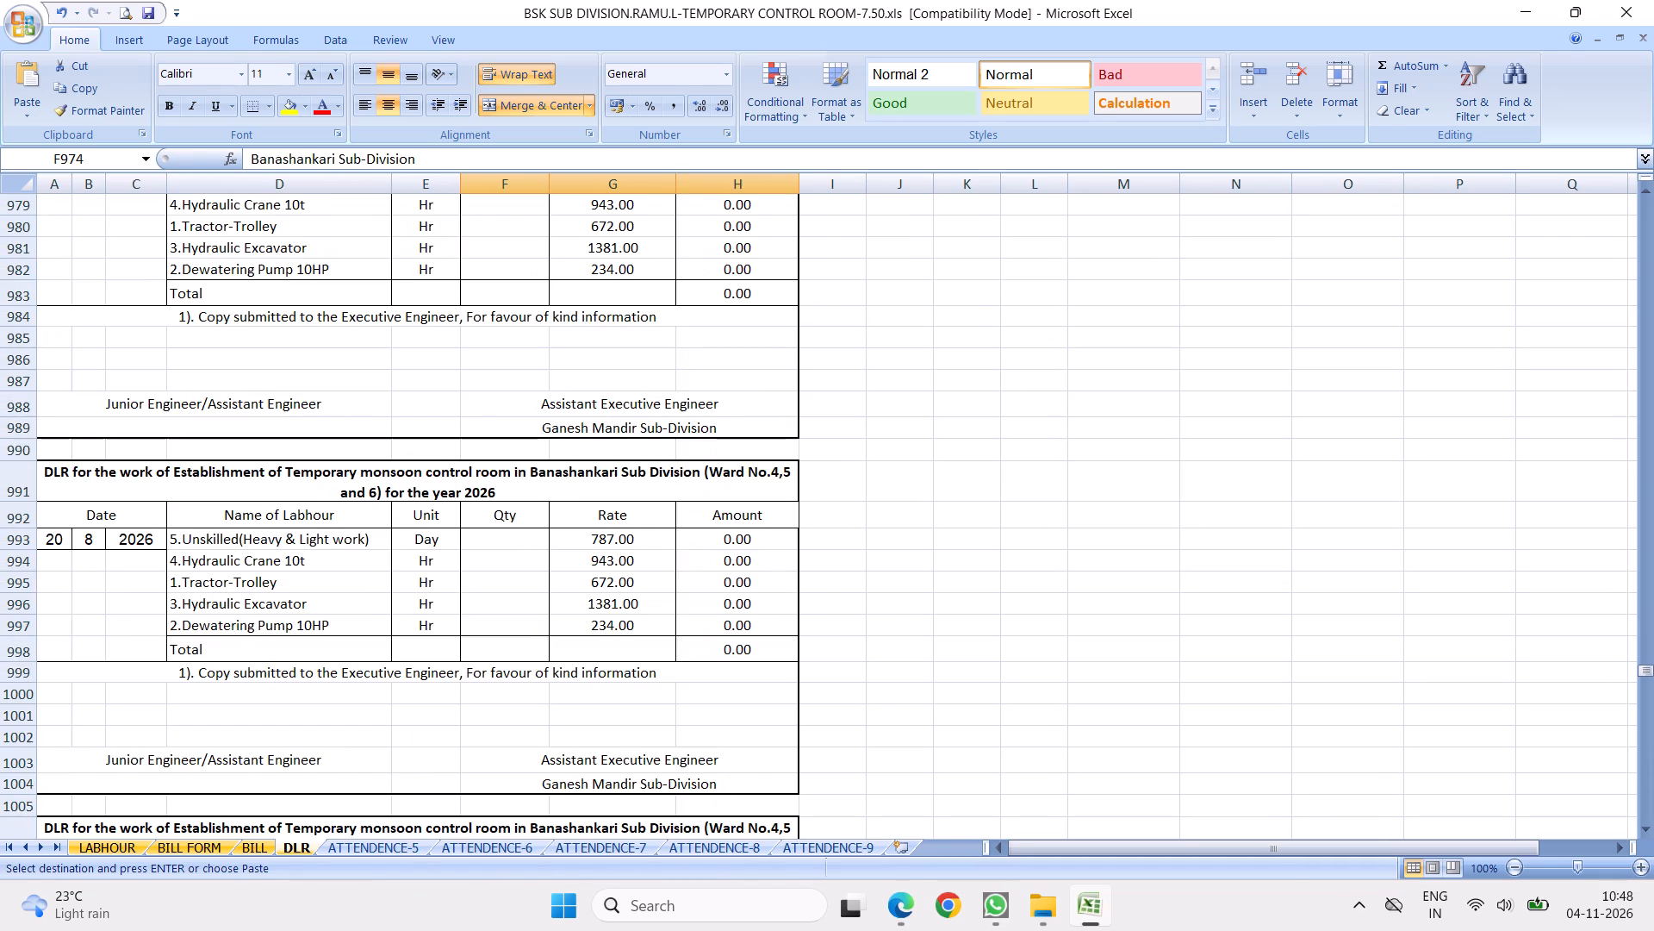
right_click(631, 429)
left_click(687, 491)
scroll(688, 470, "down", 5)
right_click(623, 426)
left_click(669, 480)
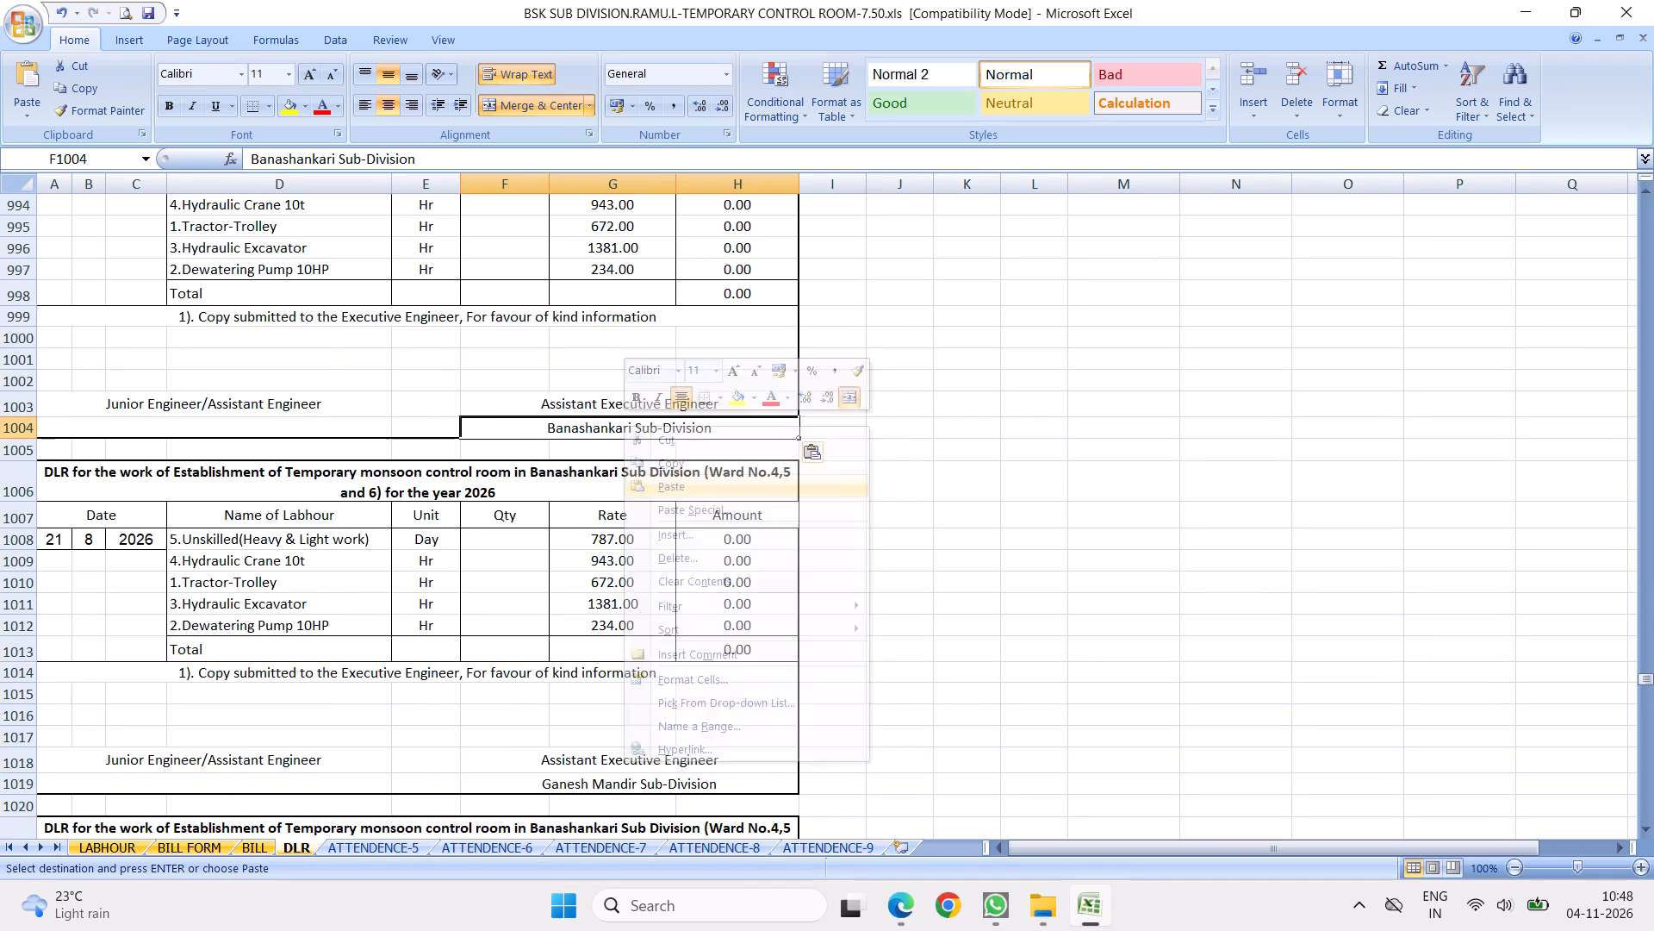
Paste the copied "Banashankari Sub-Division" cell over F1019, F1034 and F1049 in the 21-8-2026, 24-8-2026 and 25-8-2026 tables.
scroll(674, 467, "down", 5)
right_click(624, 421)
left_click(671, 479)
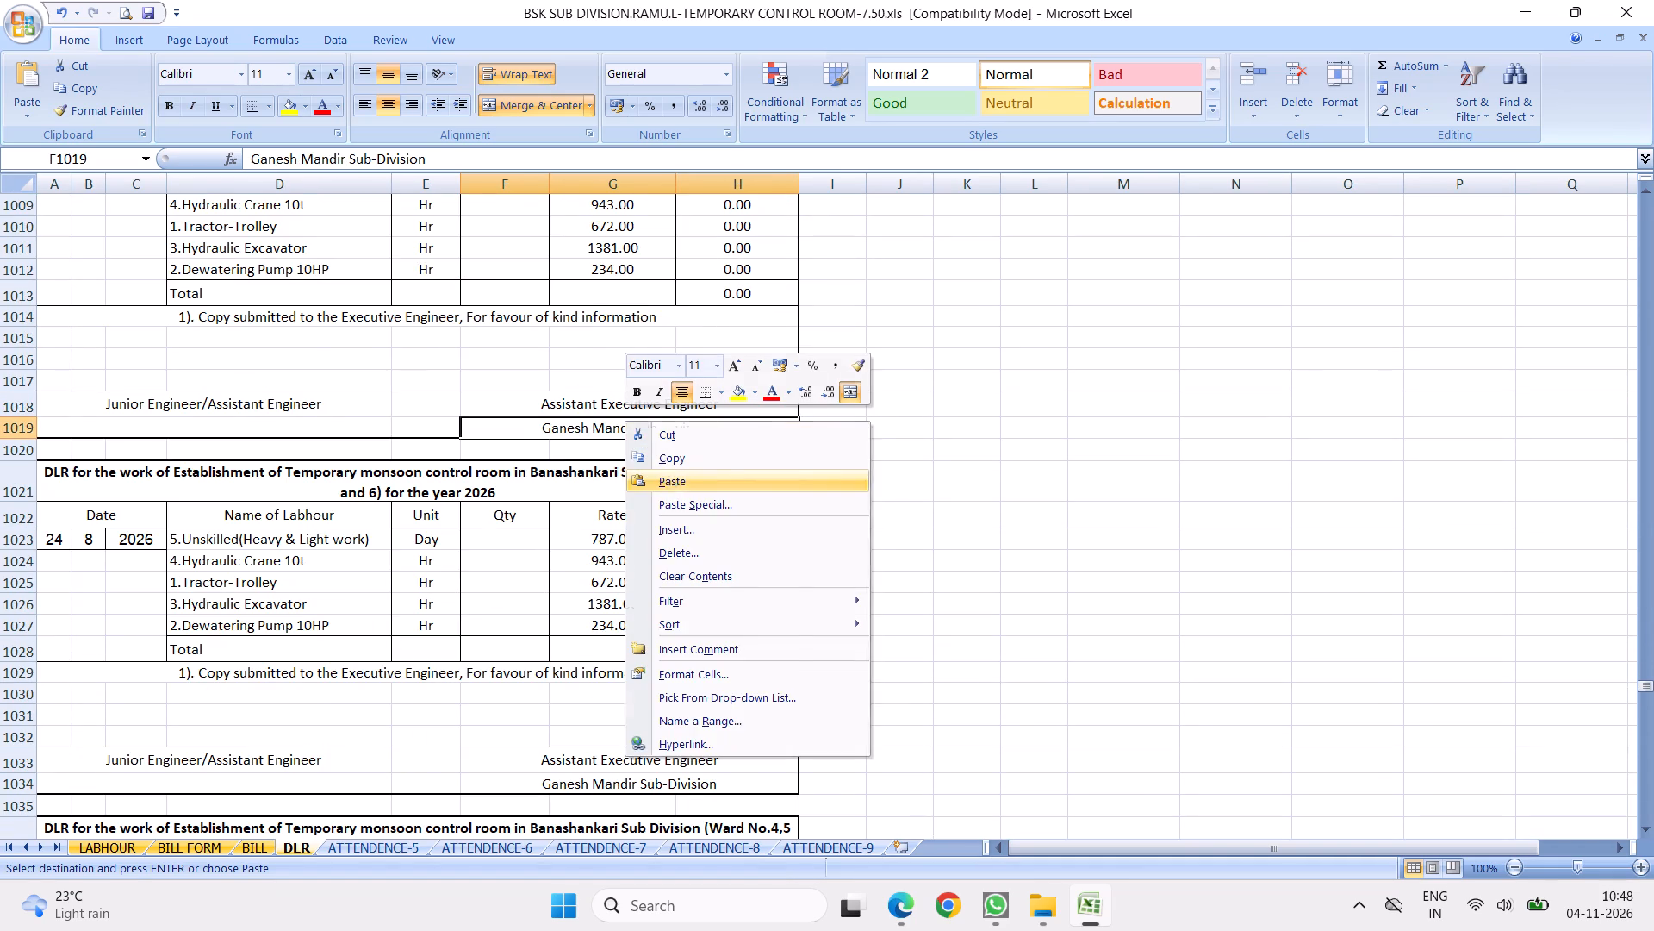
scroll(675, 449, "down", 7)
right_click(626, 293)
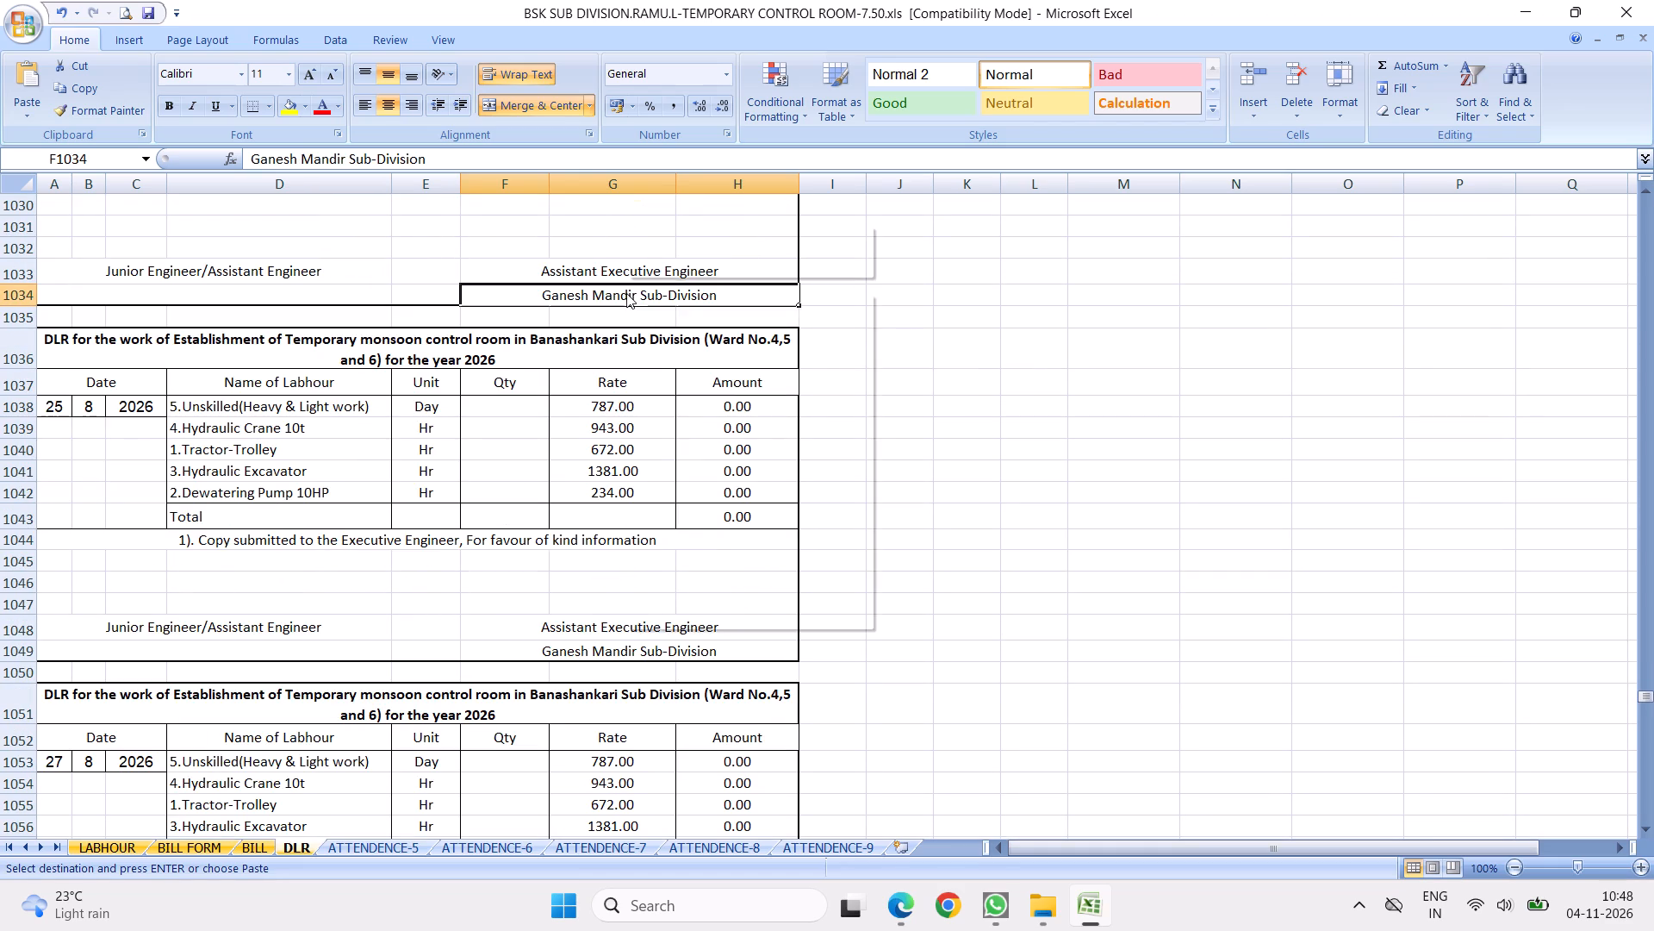
left_click(665, 356)
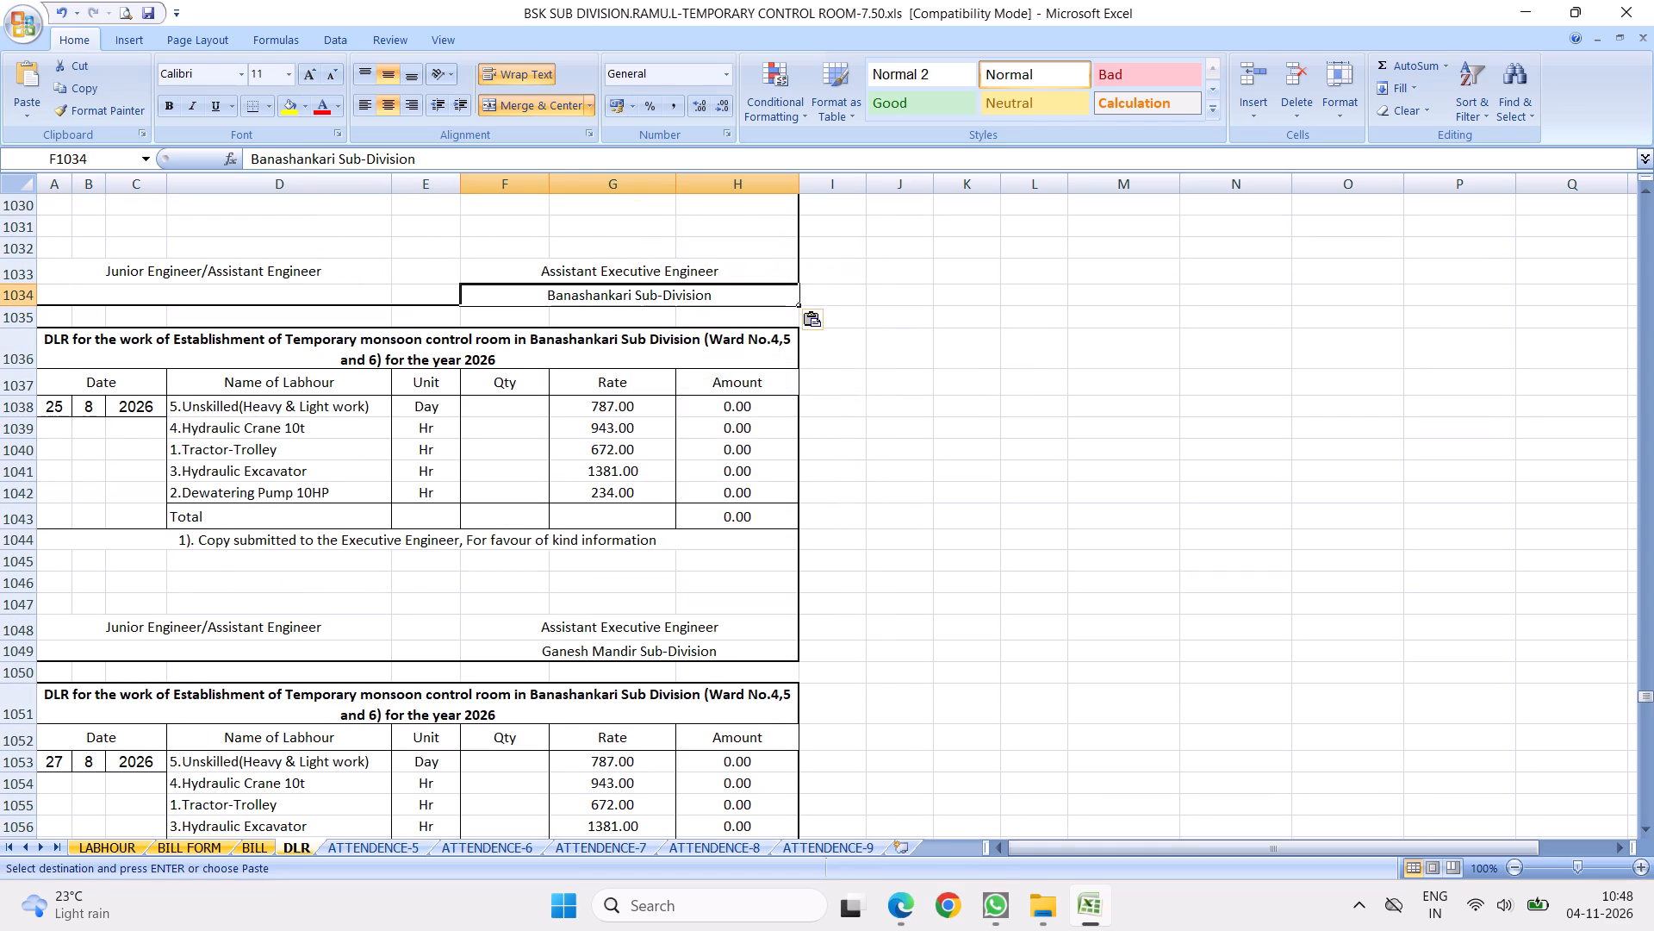
right_click(632, 648)
left_click(679, 373)
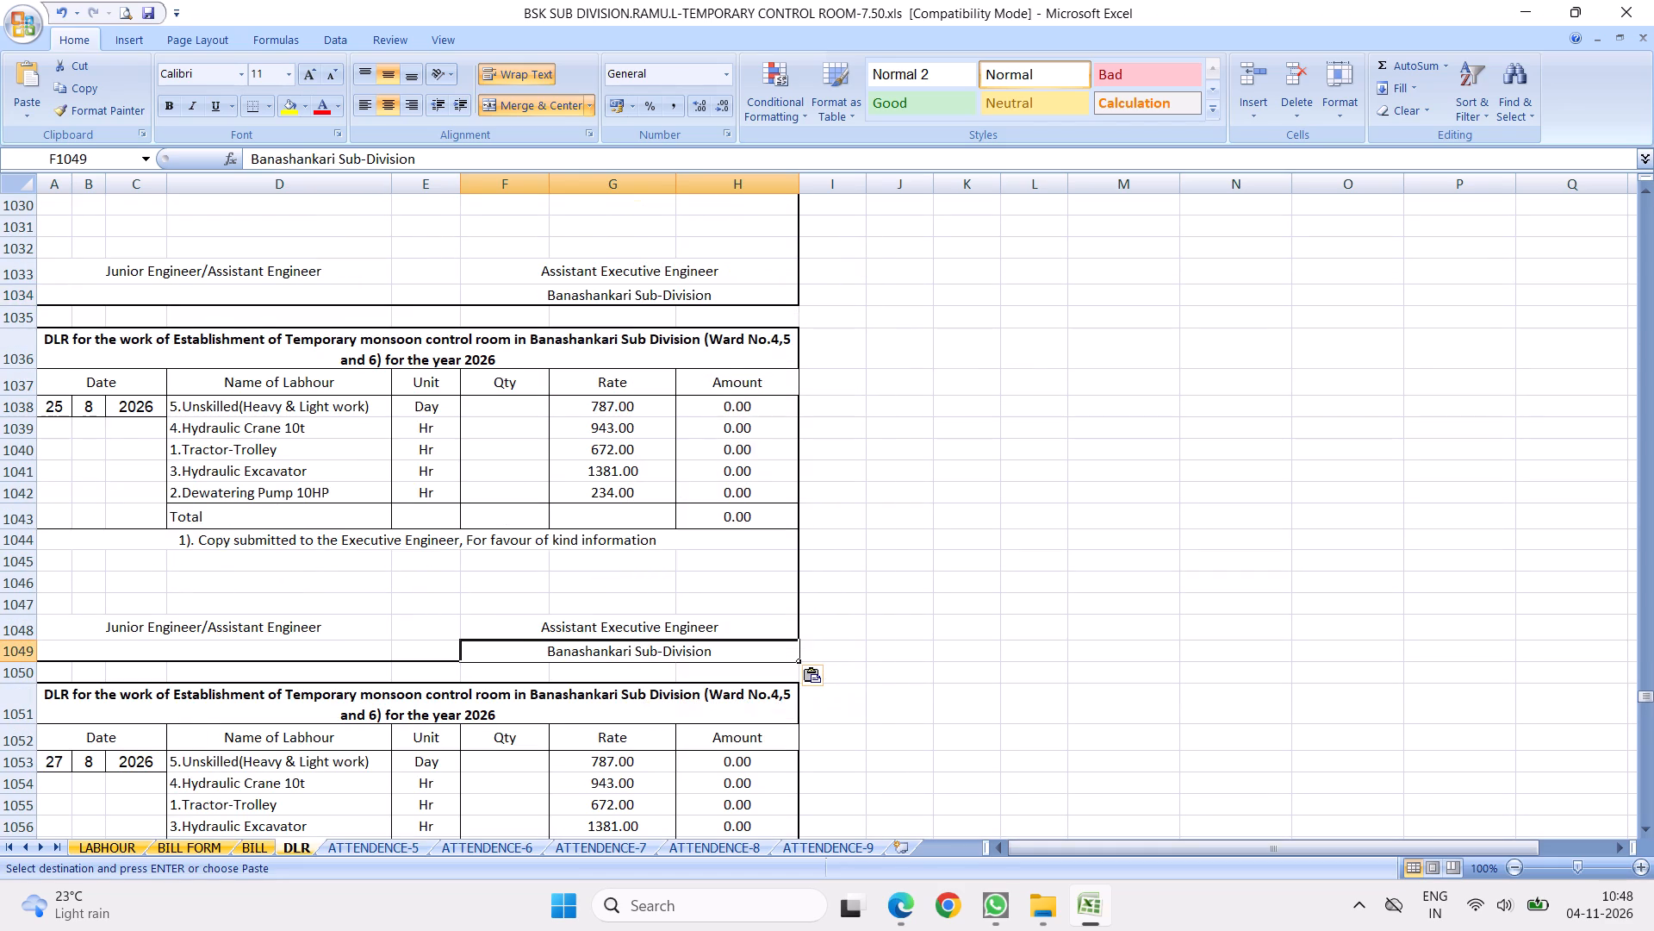
Paste the copied "Banashankari Sub-Division" cell over F1064, F1079 and F1094 in the 27-8-2026, 28-8-2026 and 29-8-2026 tables.
scroll(645, 494, "down", 6)
scroll(726, 468, "down", 2)
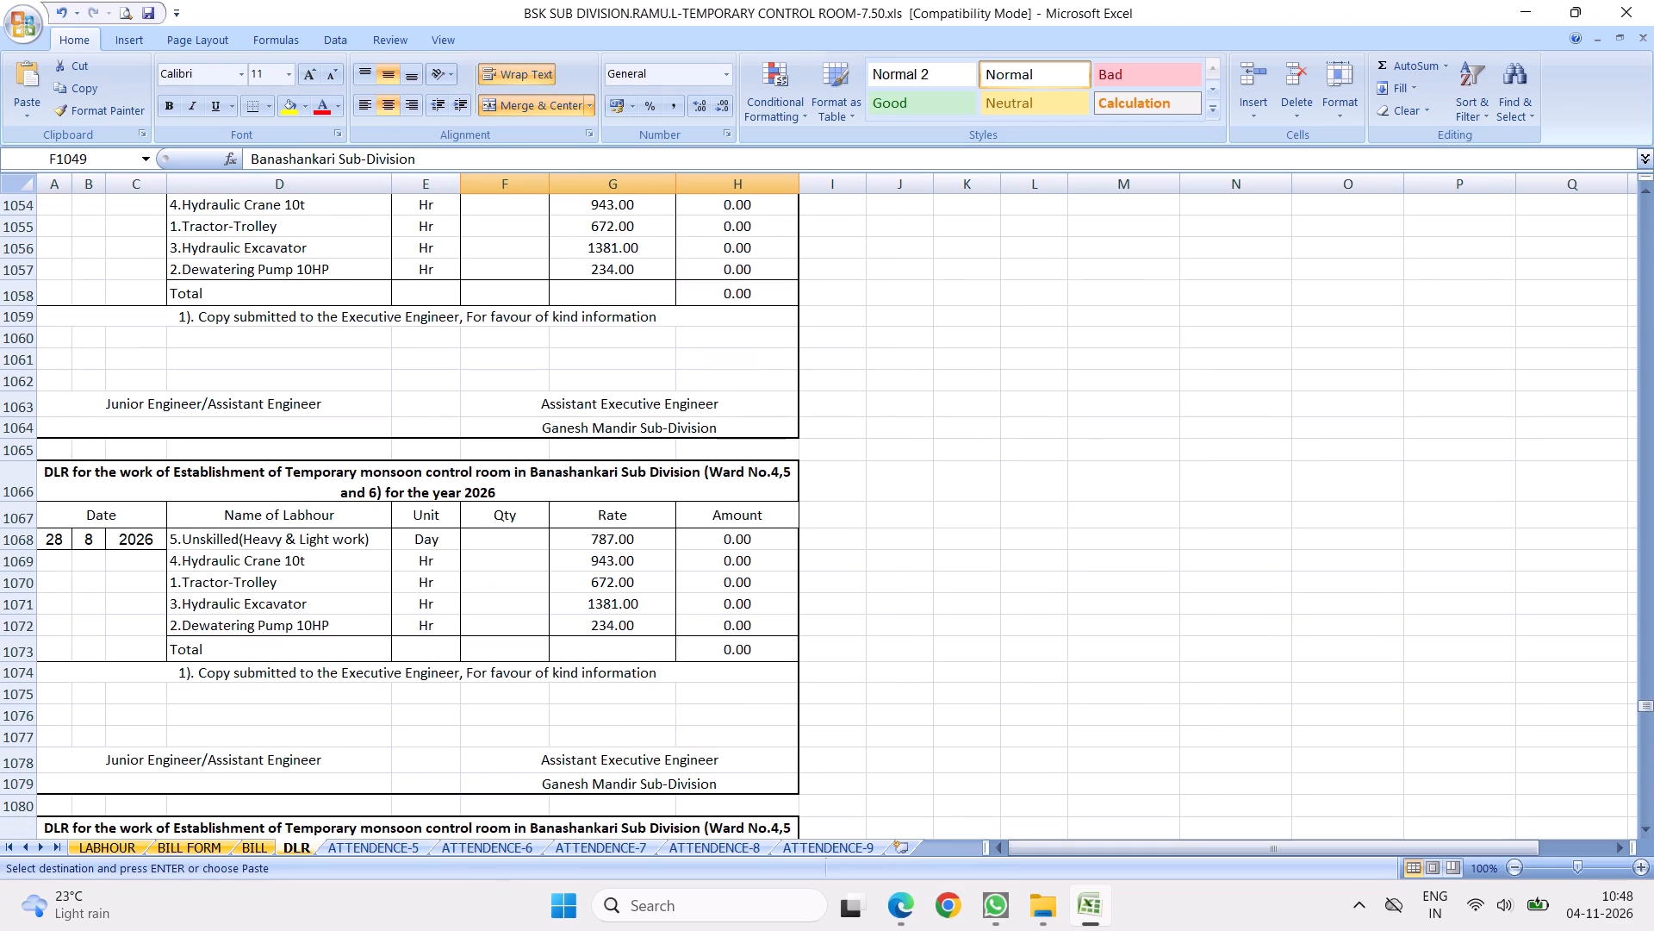
right_click(649, 427)
left_click(706, 484)
scroll(718, 463, "down", 4)
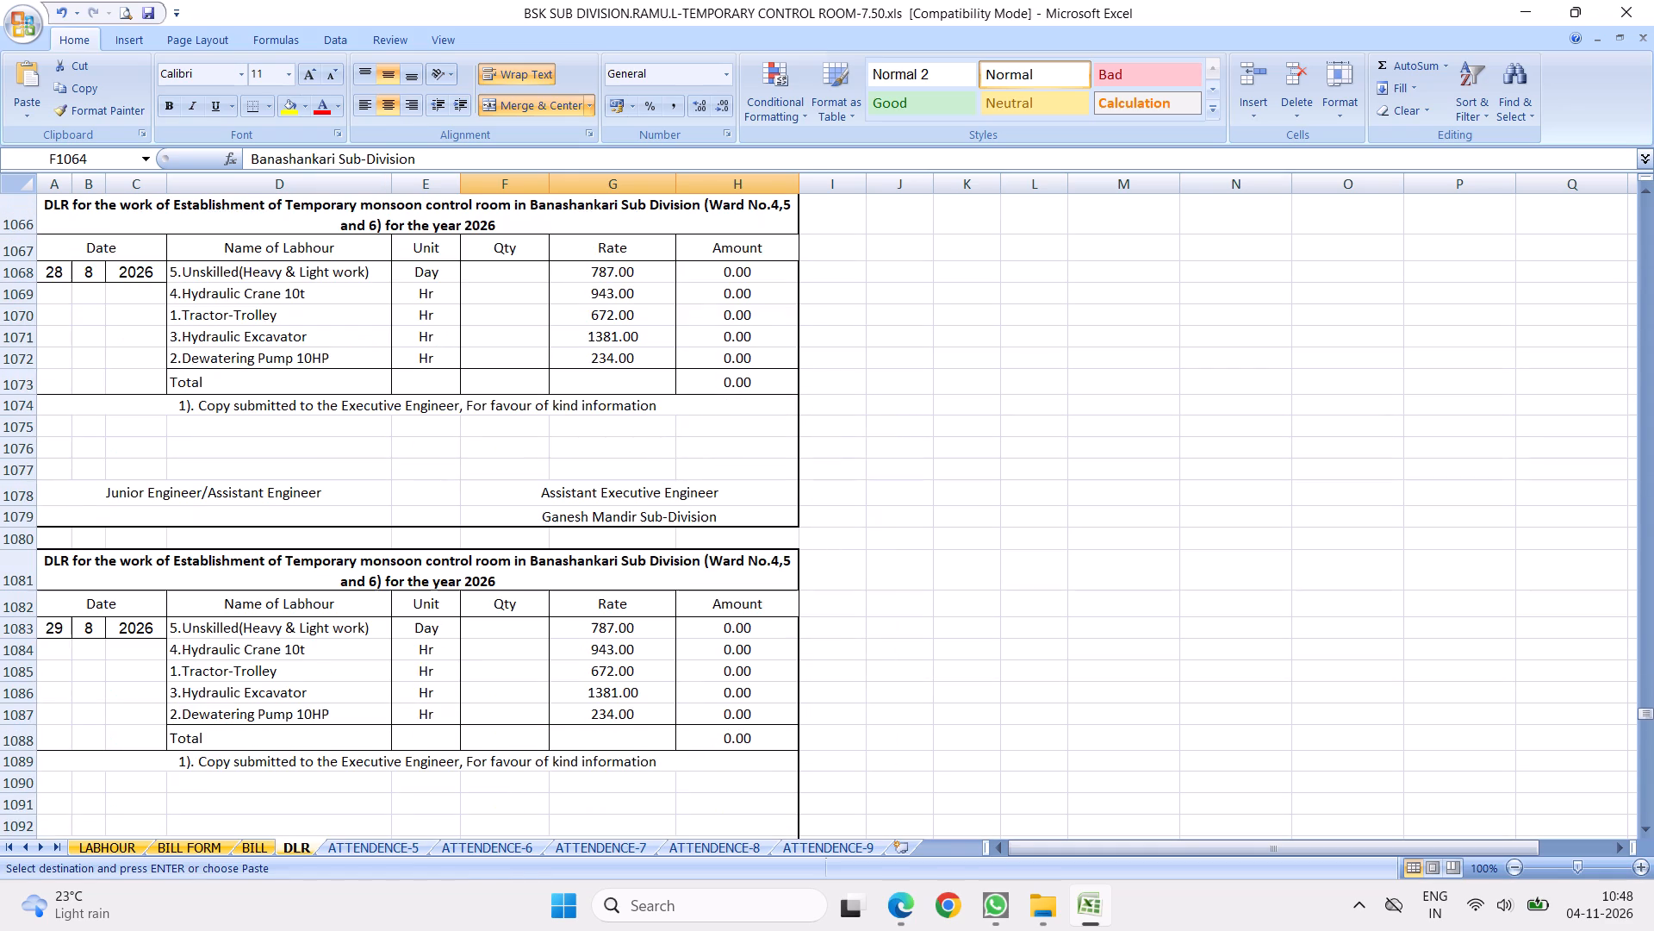
right_click(625, 511)
left_click(684, 572)
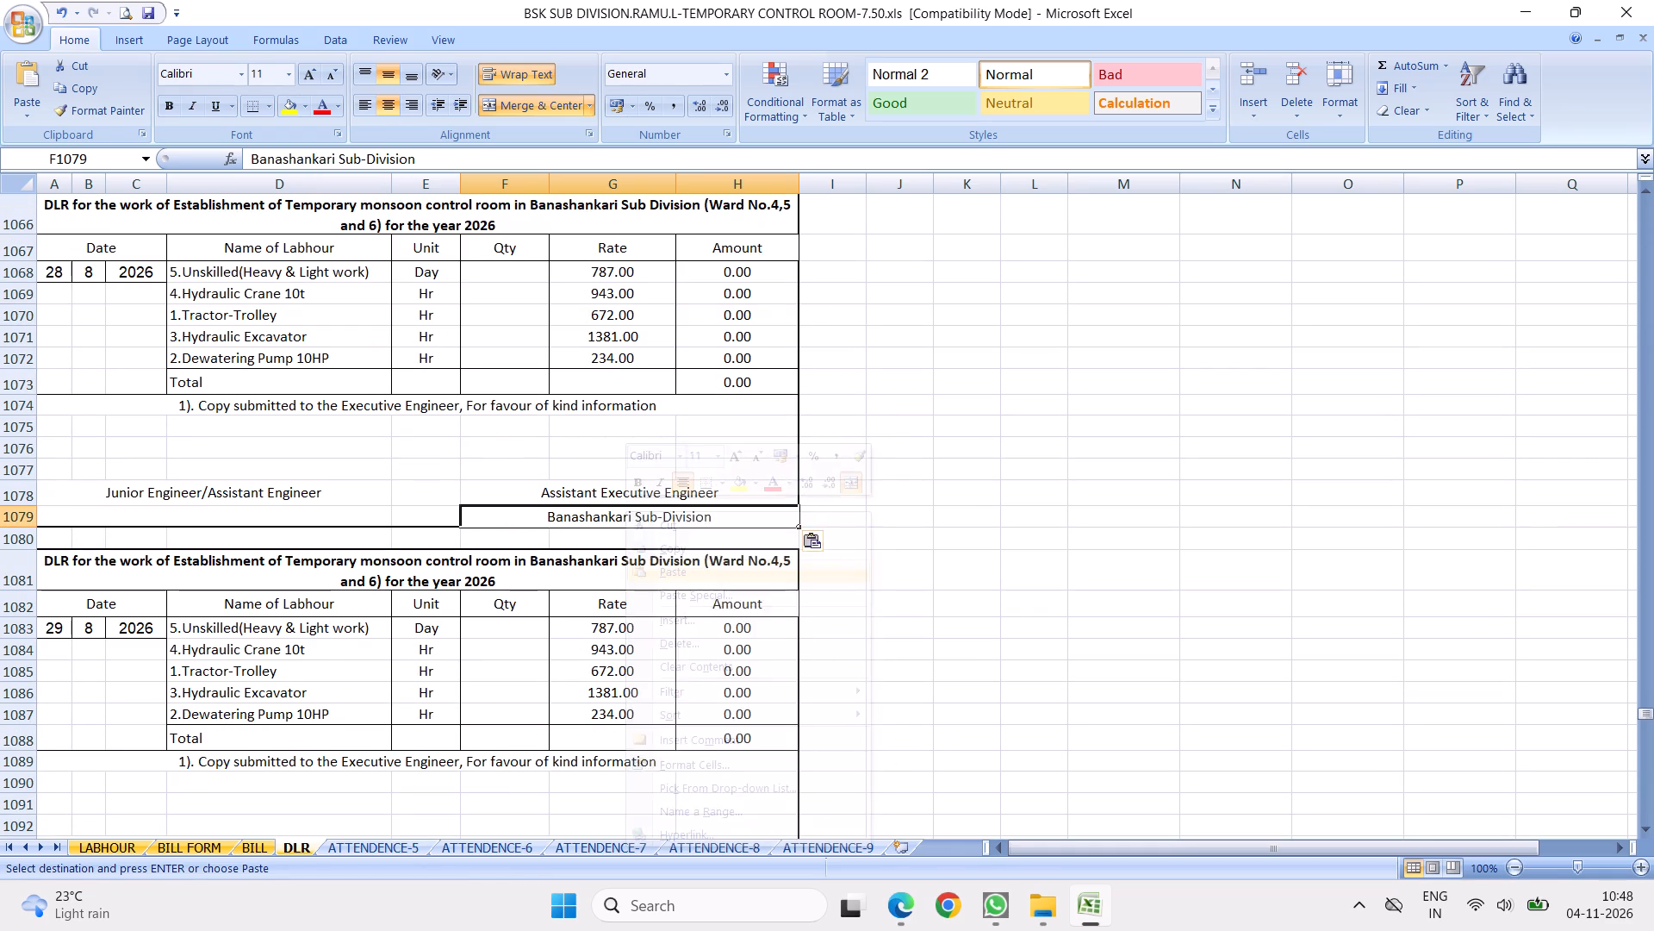
scroll(685, 514, "down", 6)
right_click(628, 425)
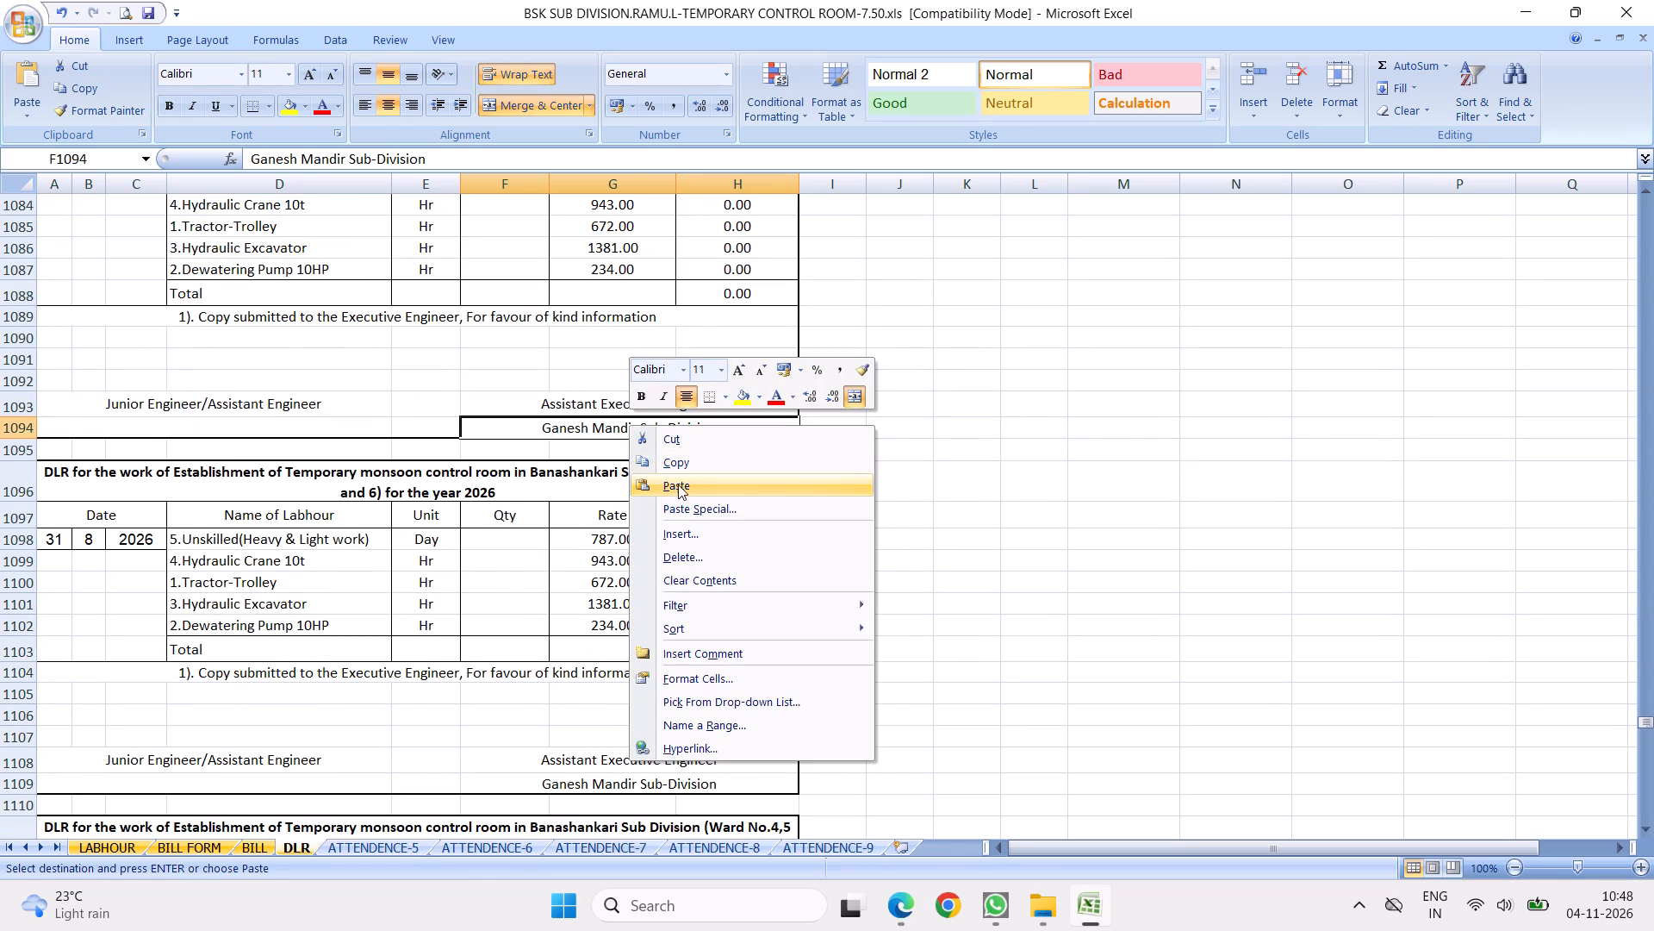
left_click(674, 483)
Paste the copied "Banashankari Sub-Division" cell over F1109, F1124 and F1139 in the 31-8-2026, 1-9-2026 and 2-9-2026 tables.
scroll(680, 477, "down", 5)
right_click(617, 424)
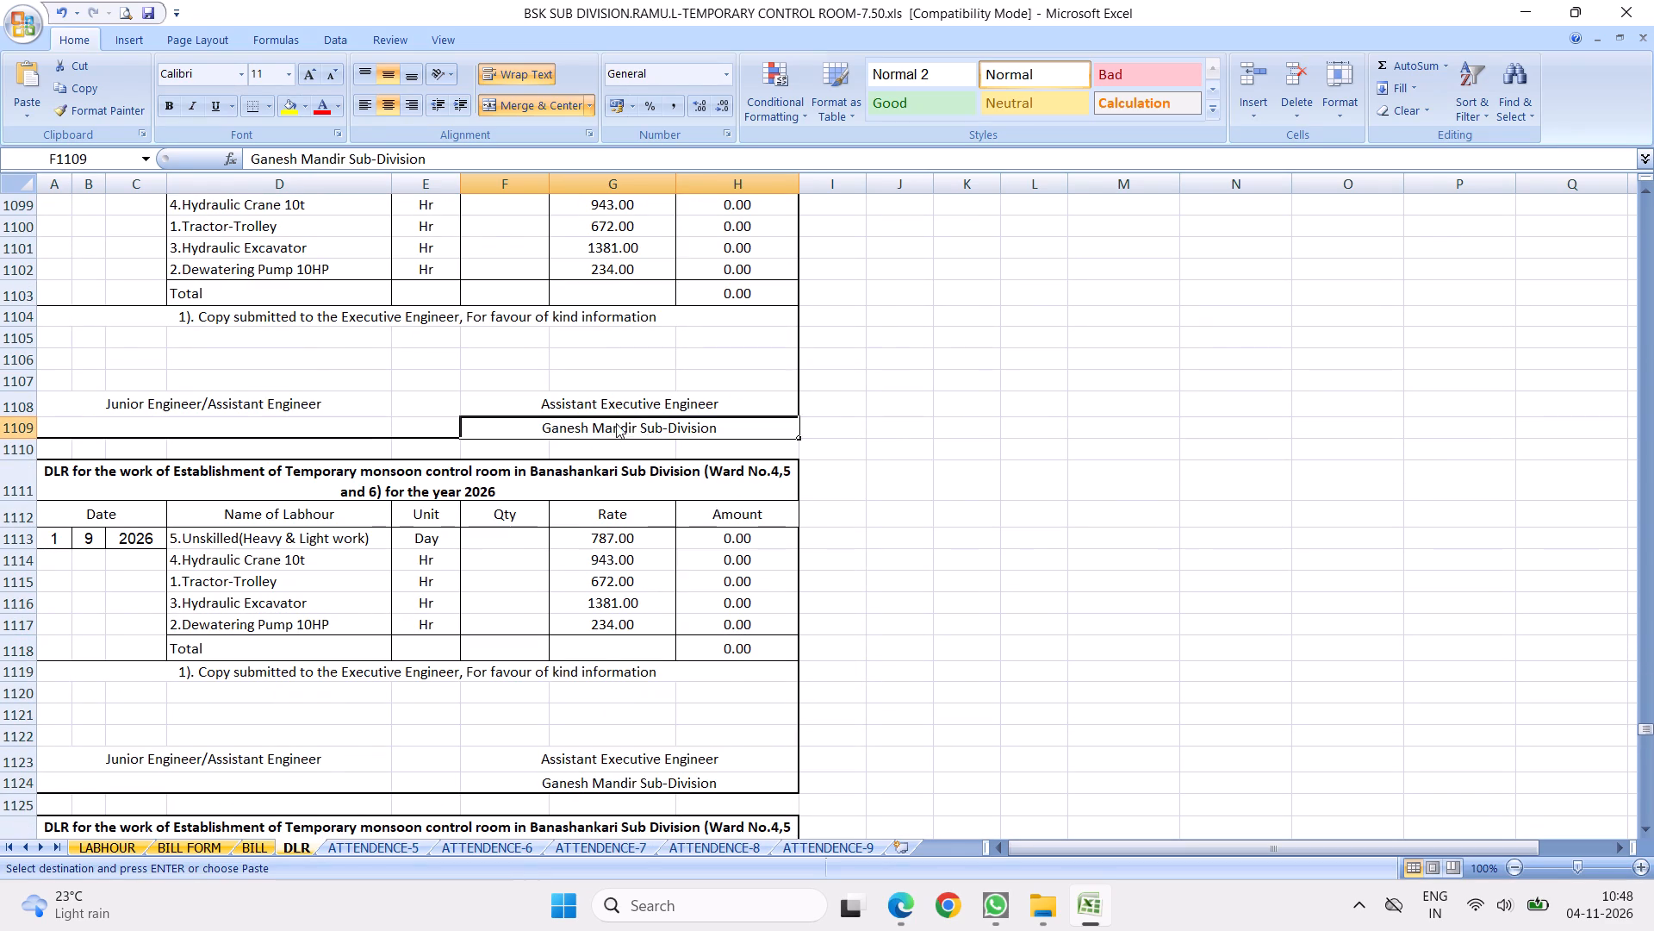
left_click(664, 484)
scroll(664, 484, "down", 1)
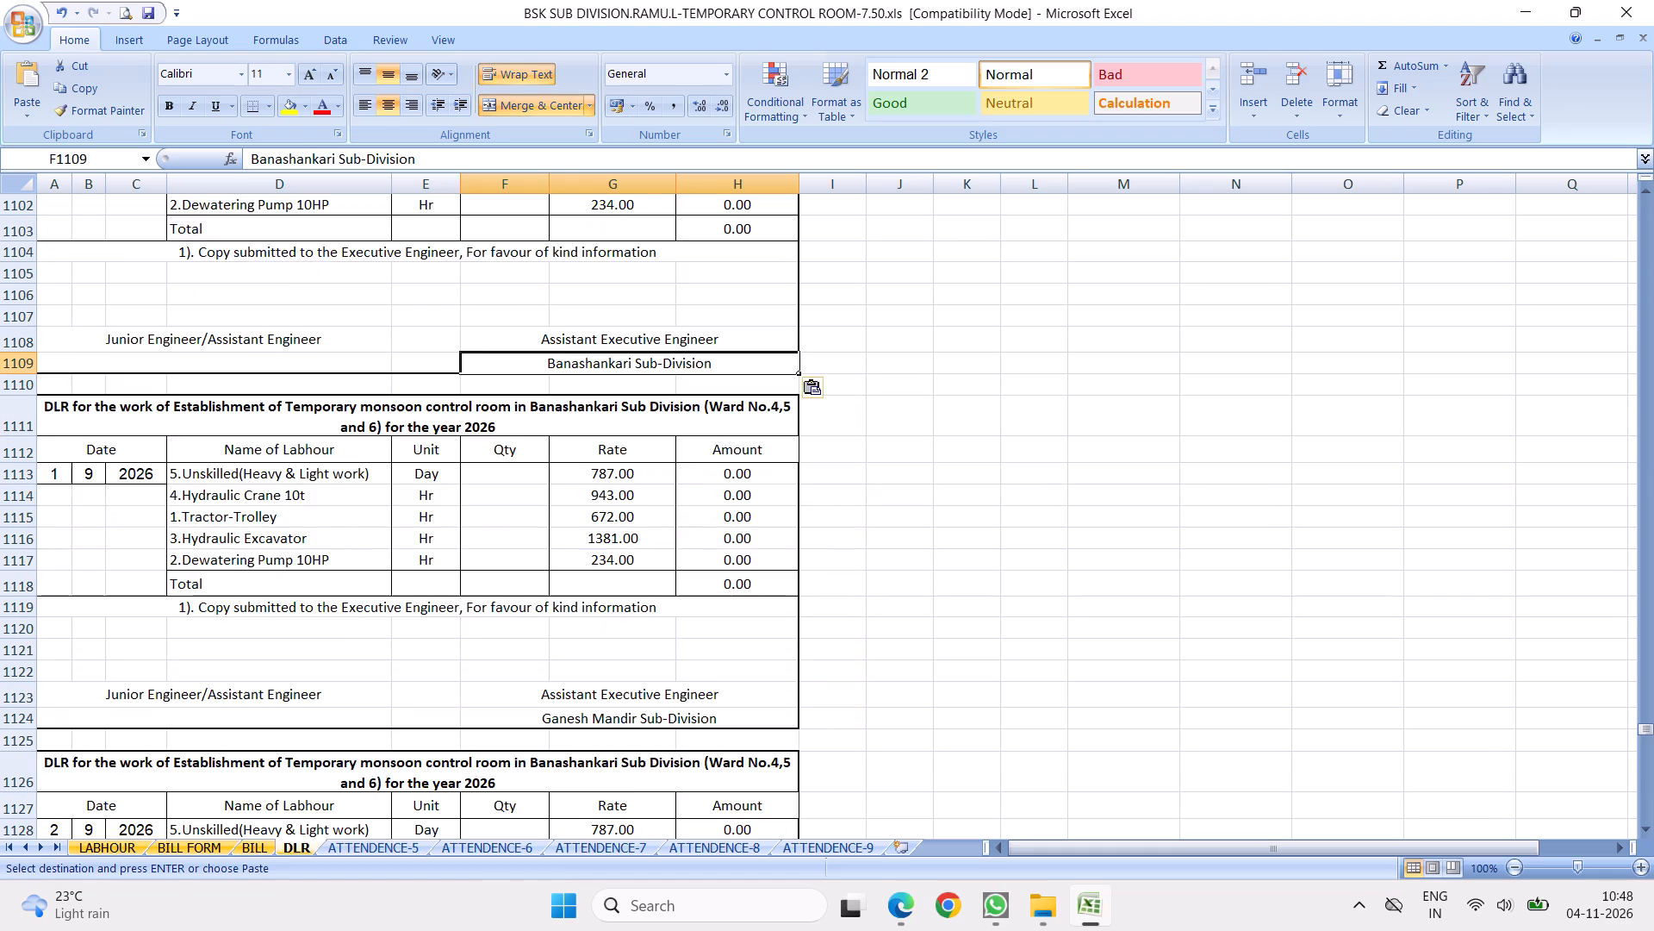
scroll(763, 478, "down", 2)
right_click(622, 577)
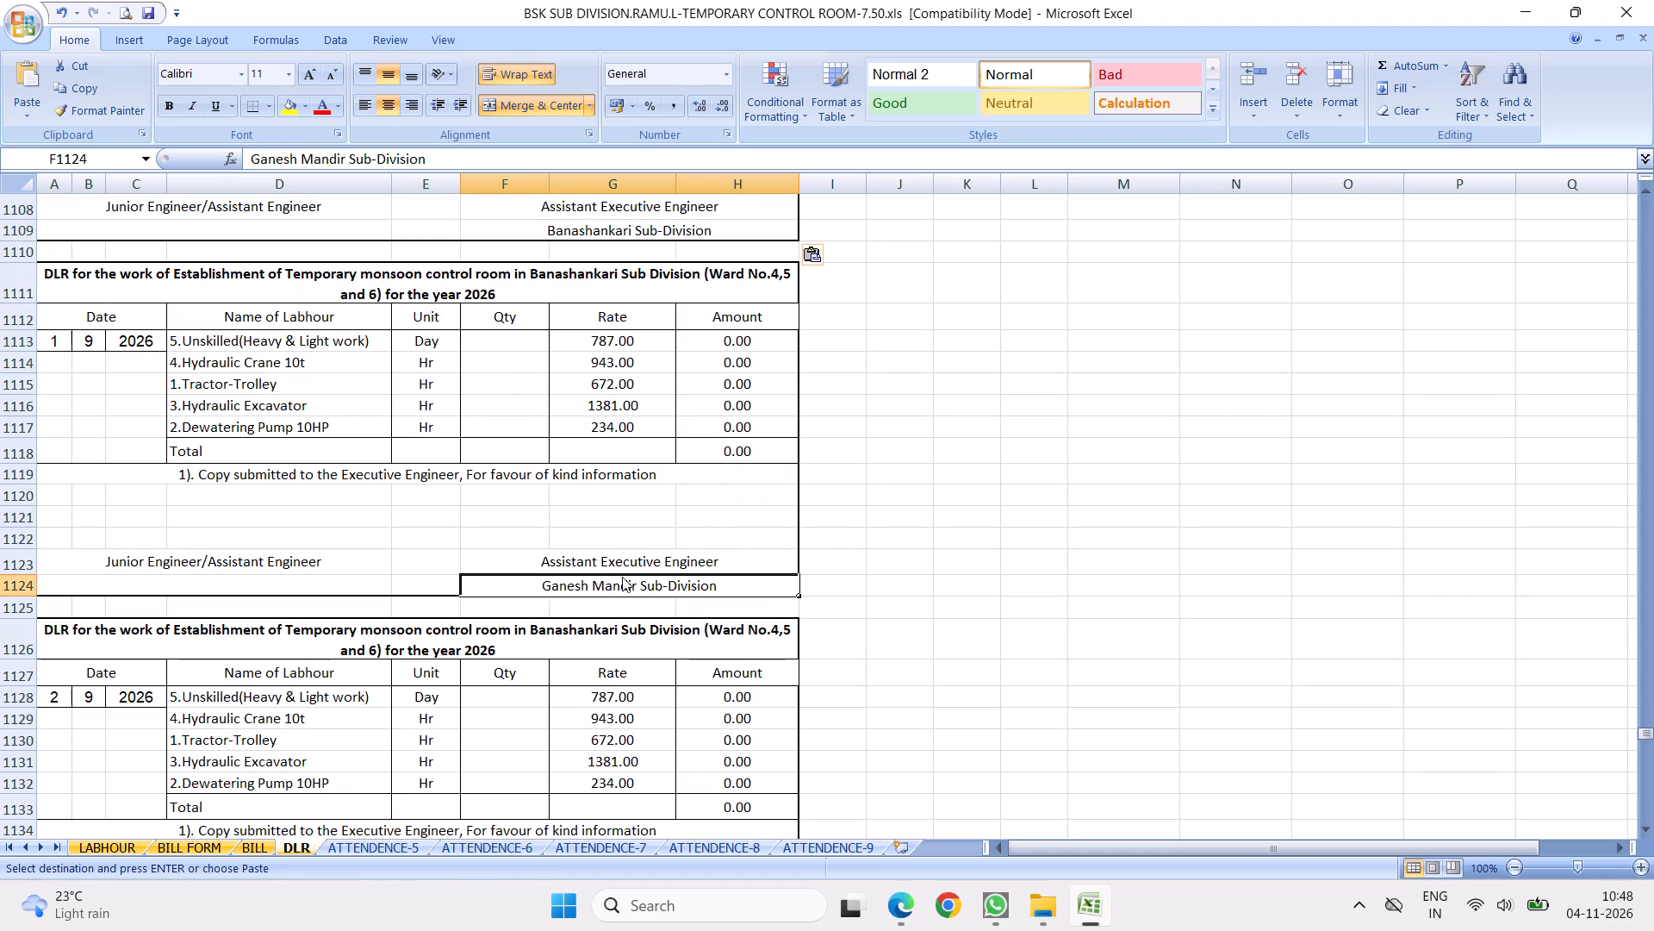
left_click(679, 295)
scroll(669, 439, "down", 2)
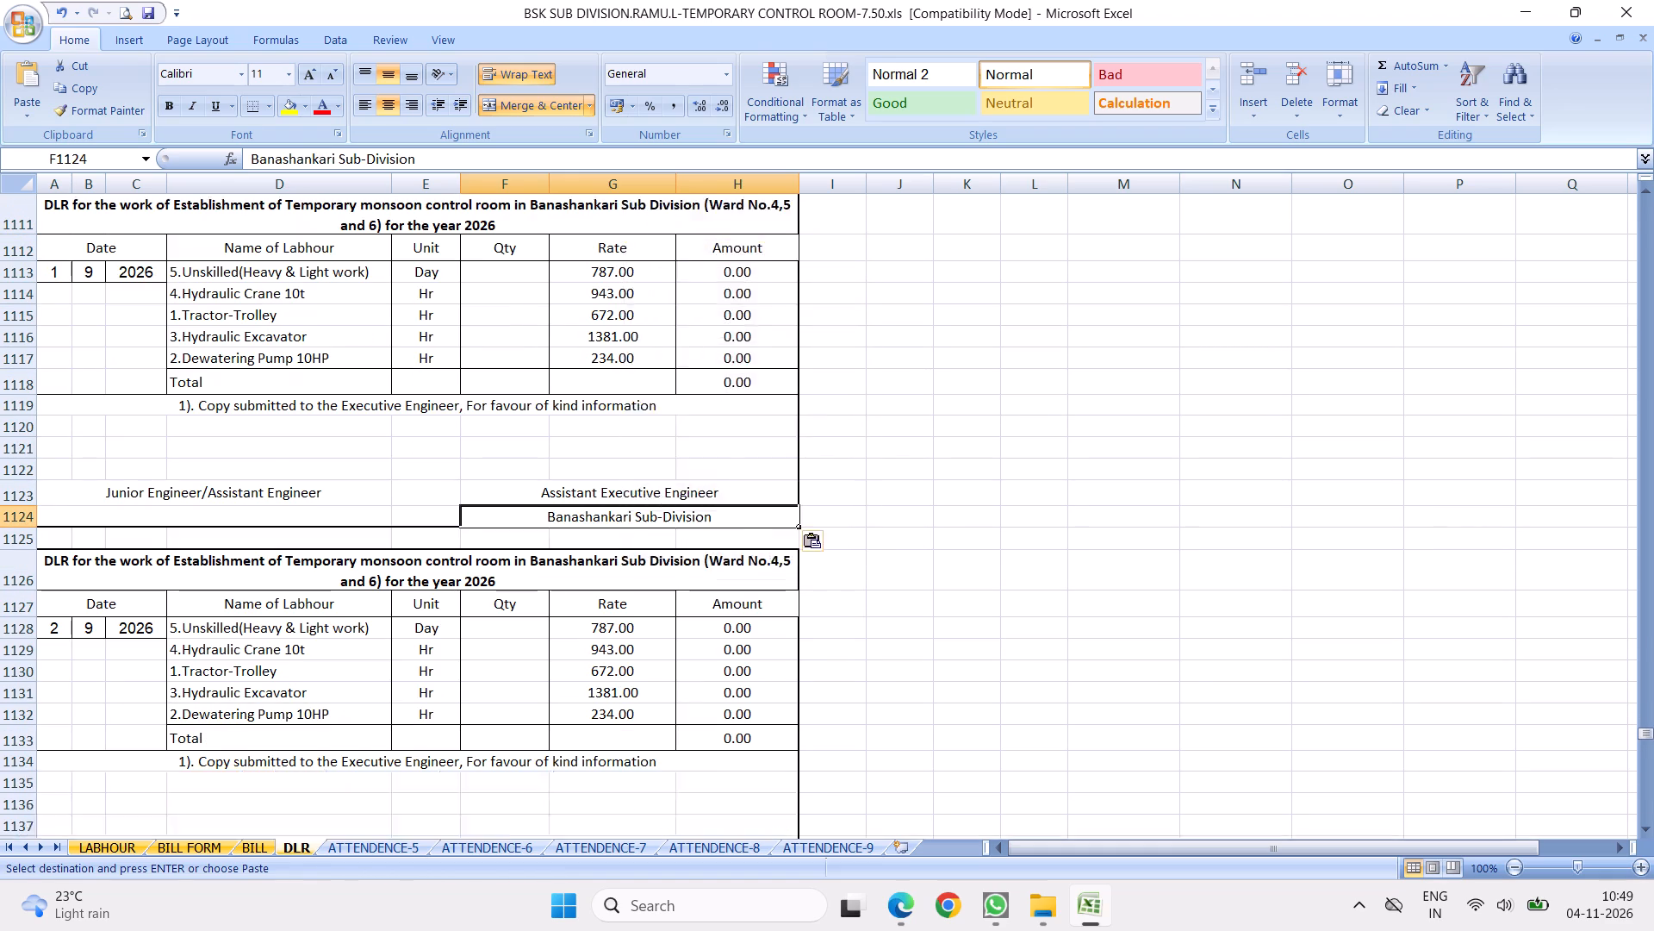
scroll(668, 445, "down", 4)
right_click(595, 509)
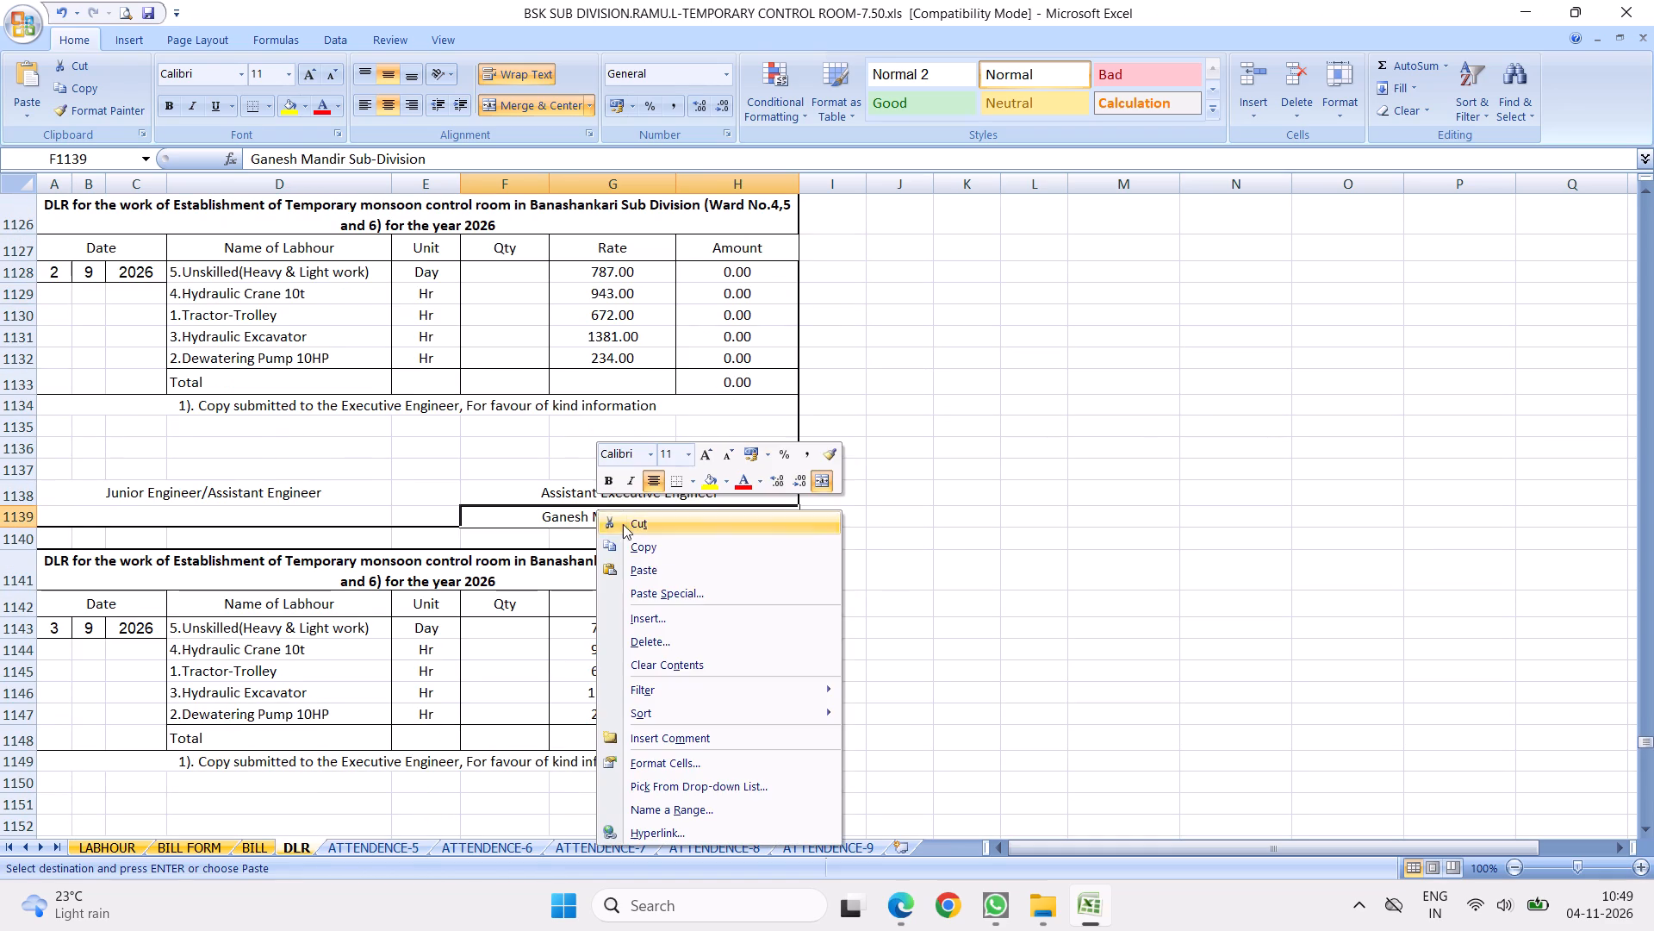
left_click(647, 566)
Paste the copied "Banashankari Sub-Division" cell over F1154, F1169 and F1184 in the 3-9-2026, 4-9-2026 and 5-9-2026 tables.
scroll(644, 556, "down", 5)
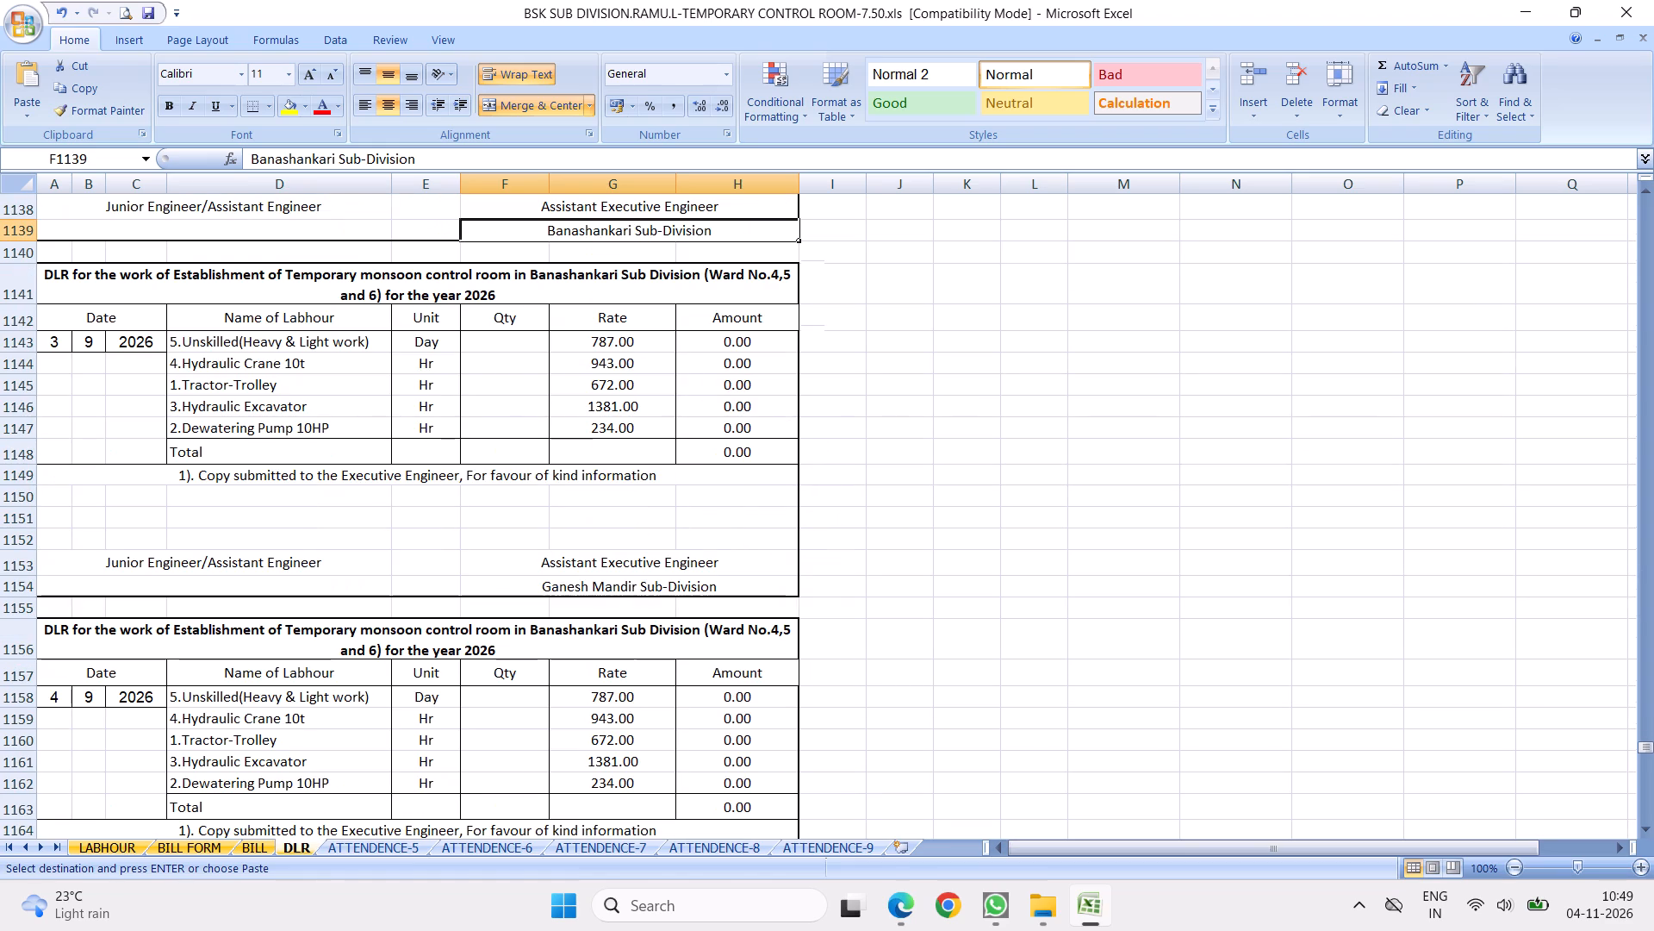
right_click(620, 516)
left_click(668, 573)
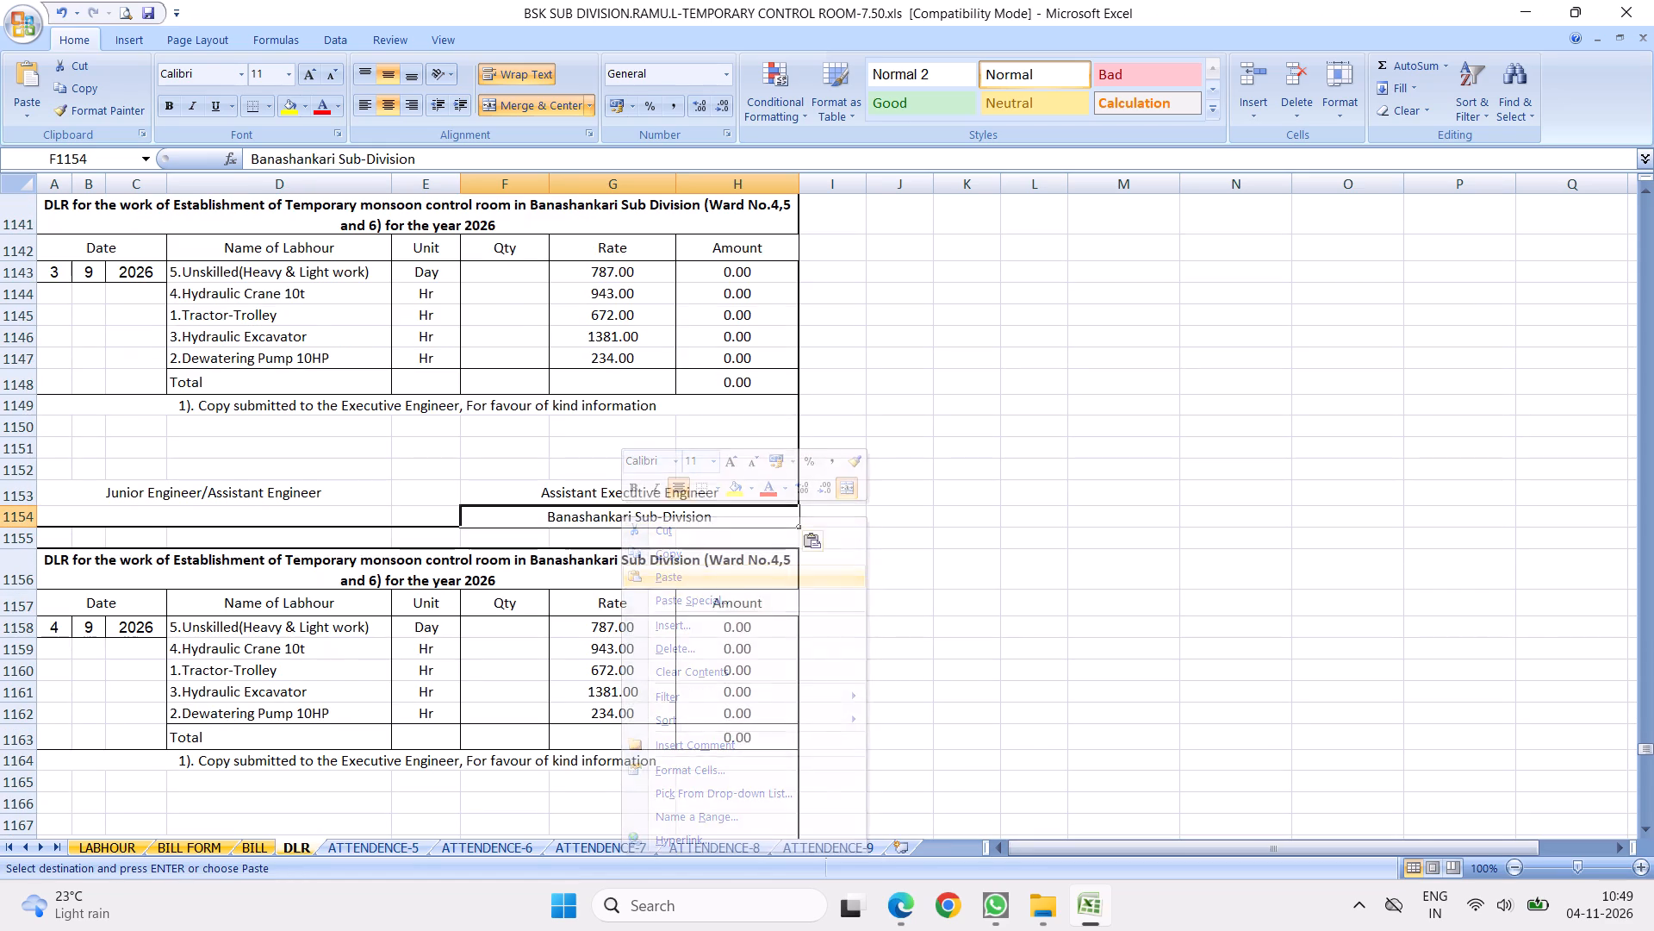
scroll(666, 528, "down", 6)
right_click(633, 418)
left_click(673, 484)
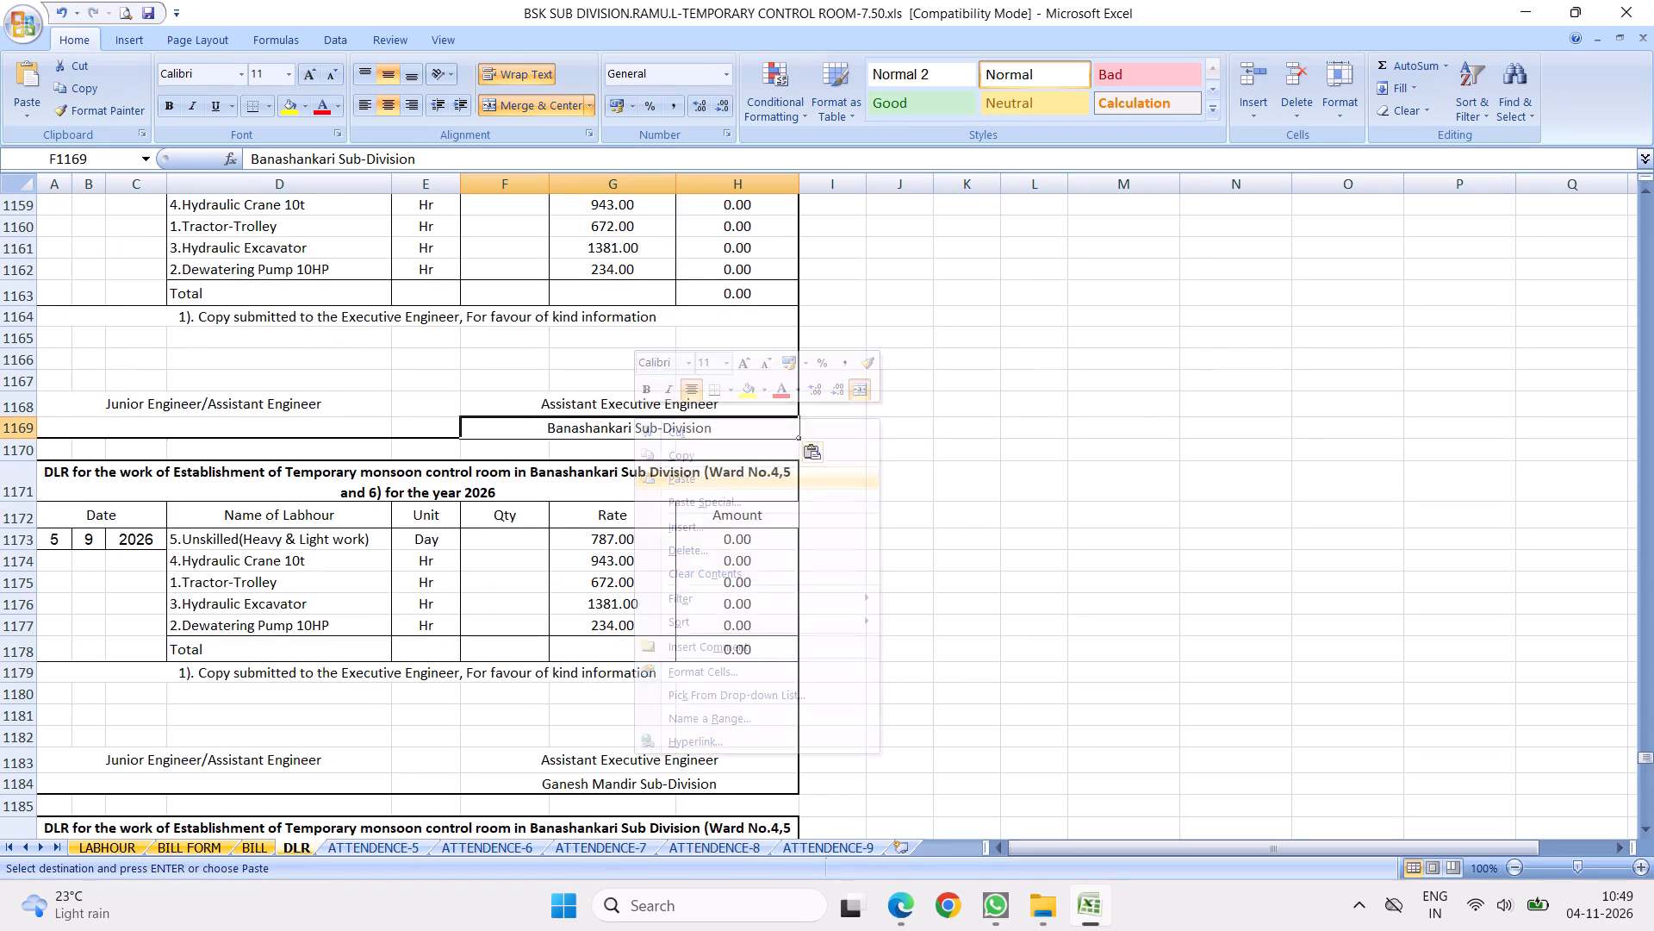
scroll(673, 482, "down", 4)
right_click(632, 513)
left_click(678, 570)
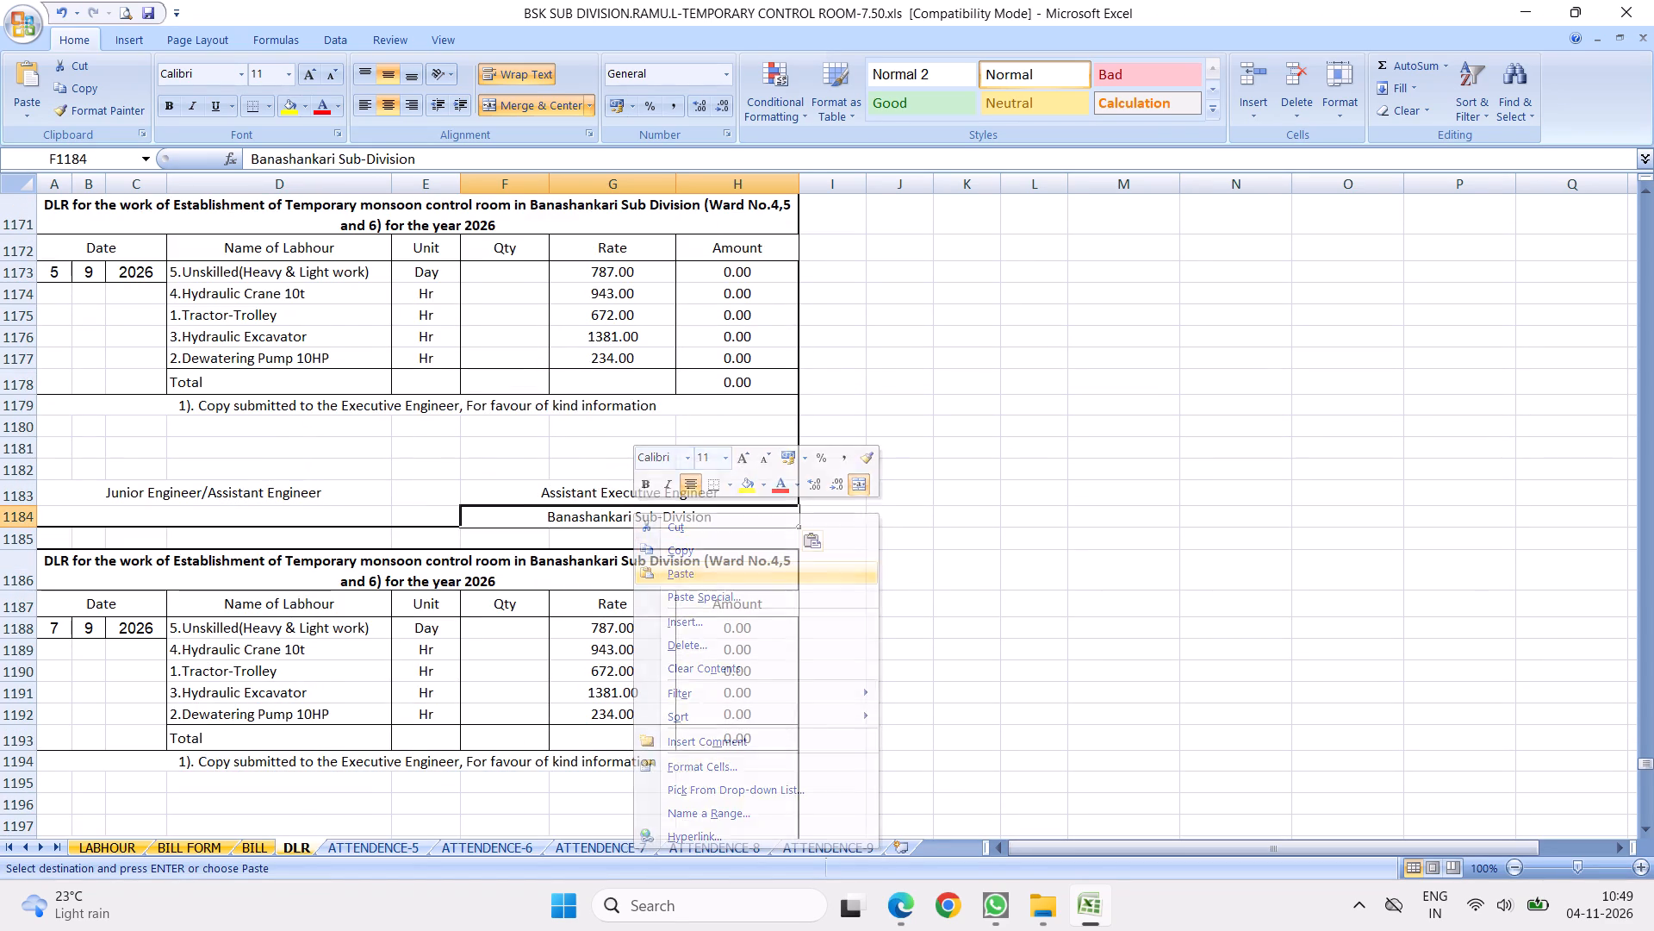
Paste the copied "Banashankari Sub-Division" cell over F1199, F1214 and F1229 in the 7-9-2026, 8-9-2026 and 9-9-2026 tables.
scroll(711, 525, "down", 4)
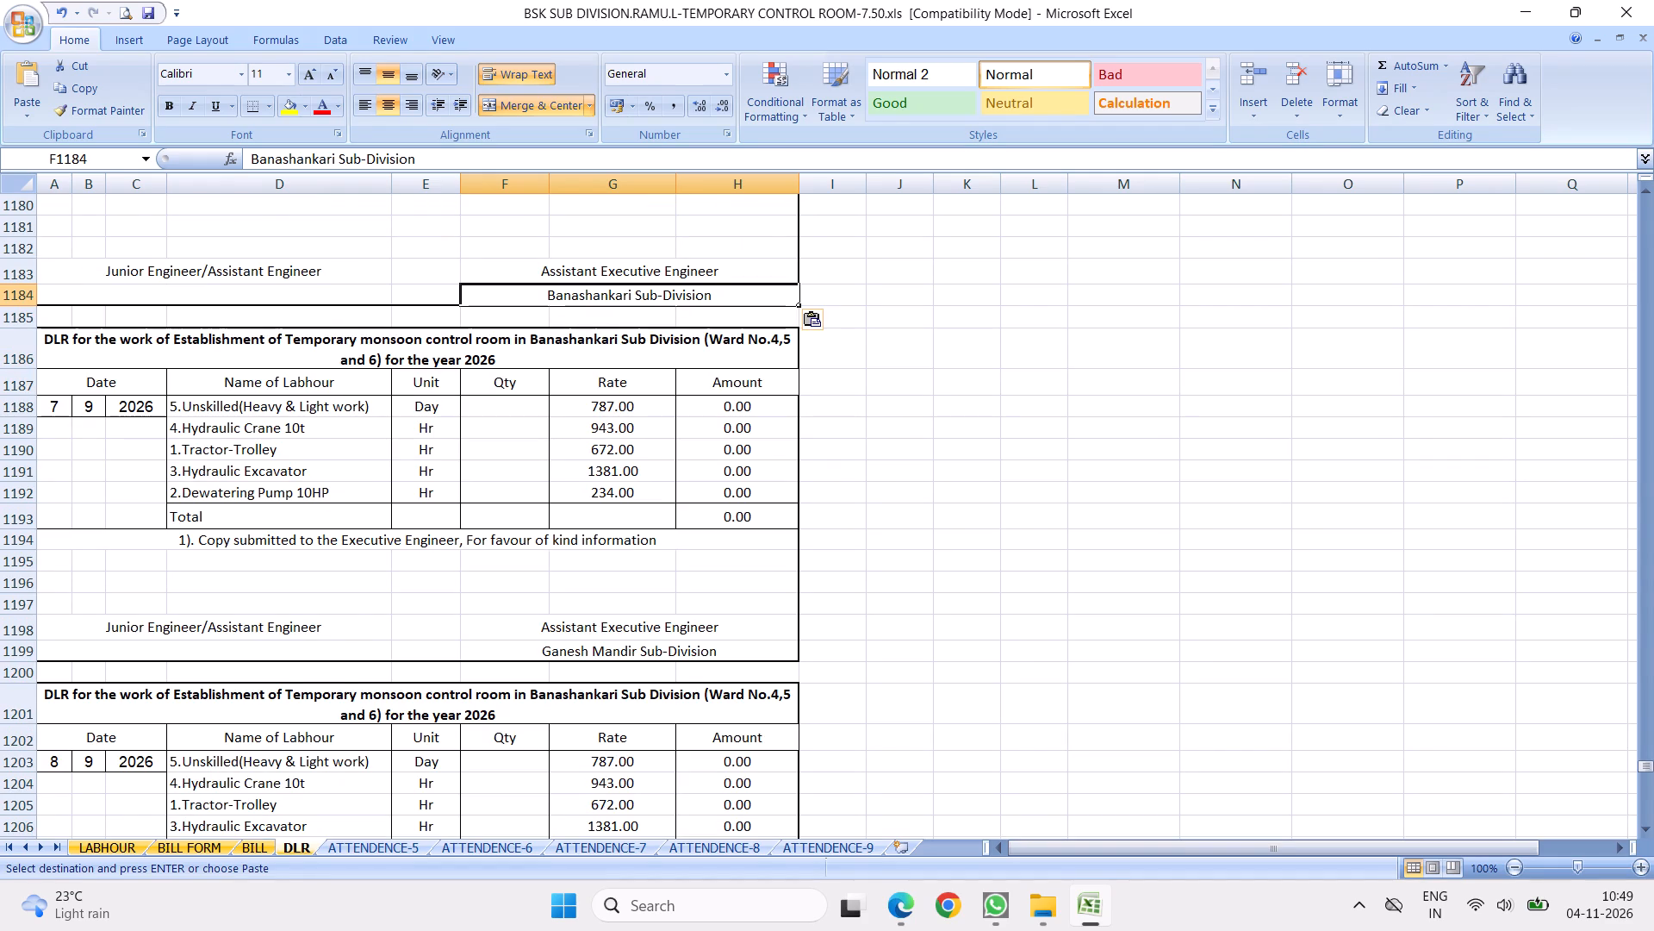
right_click(616, 584)
left_click(664, 313)
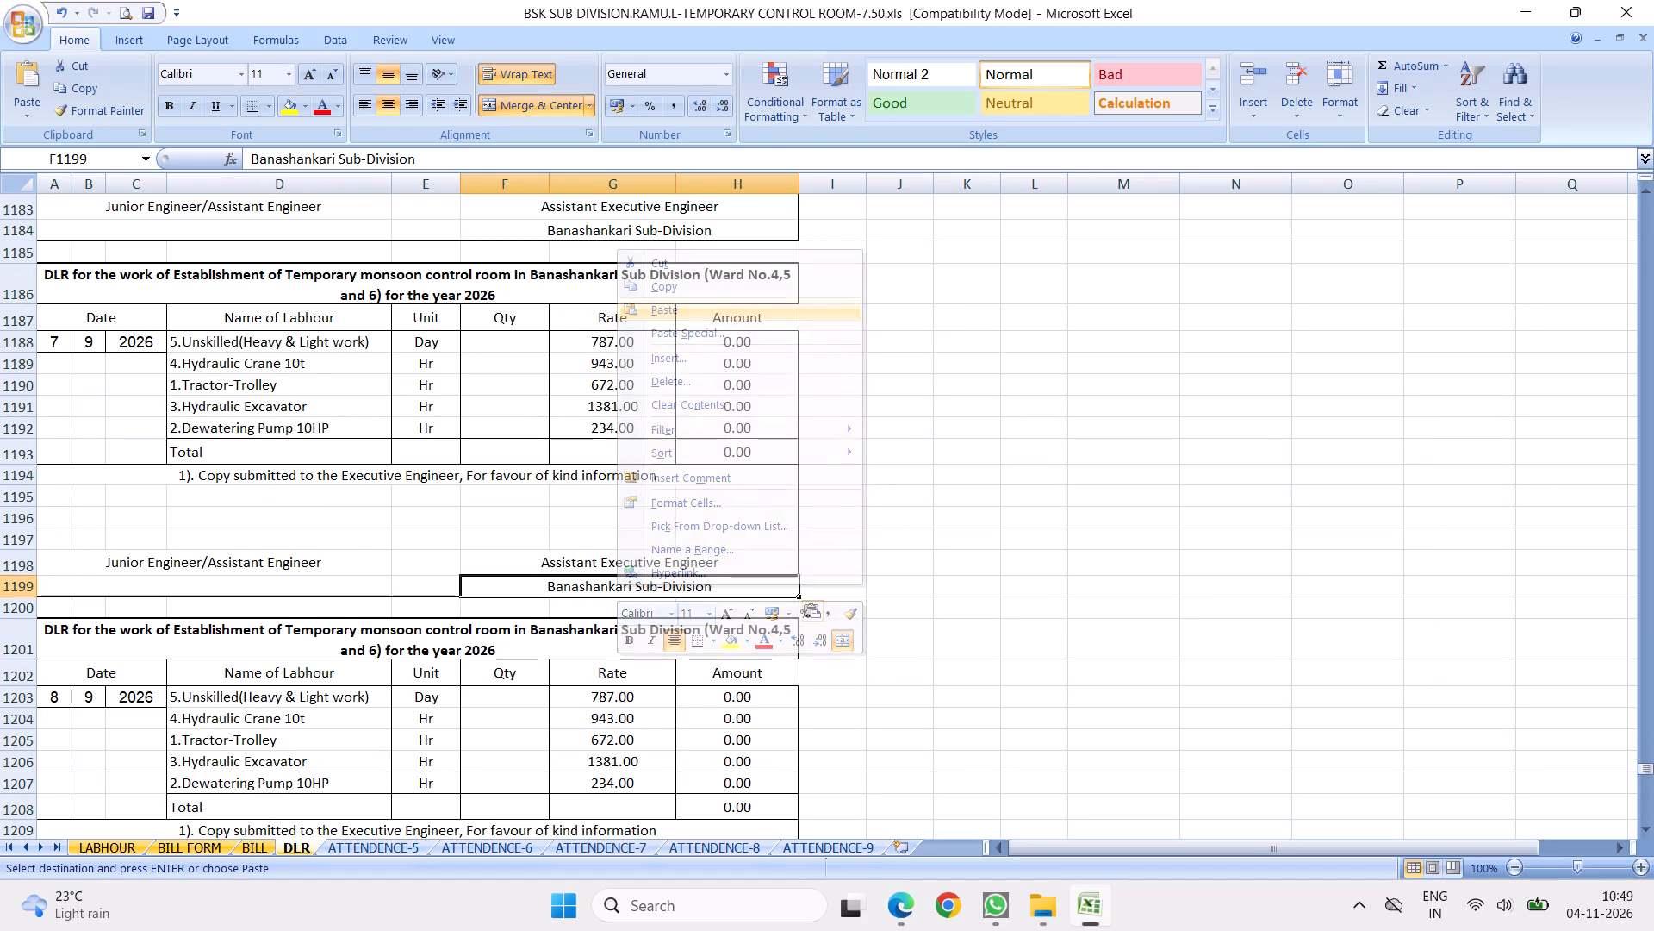
scroll(665, 427, "down", 6)
scroll(692, 403, "up", 3)
scroll(693, 403, "down", 2)
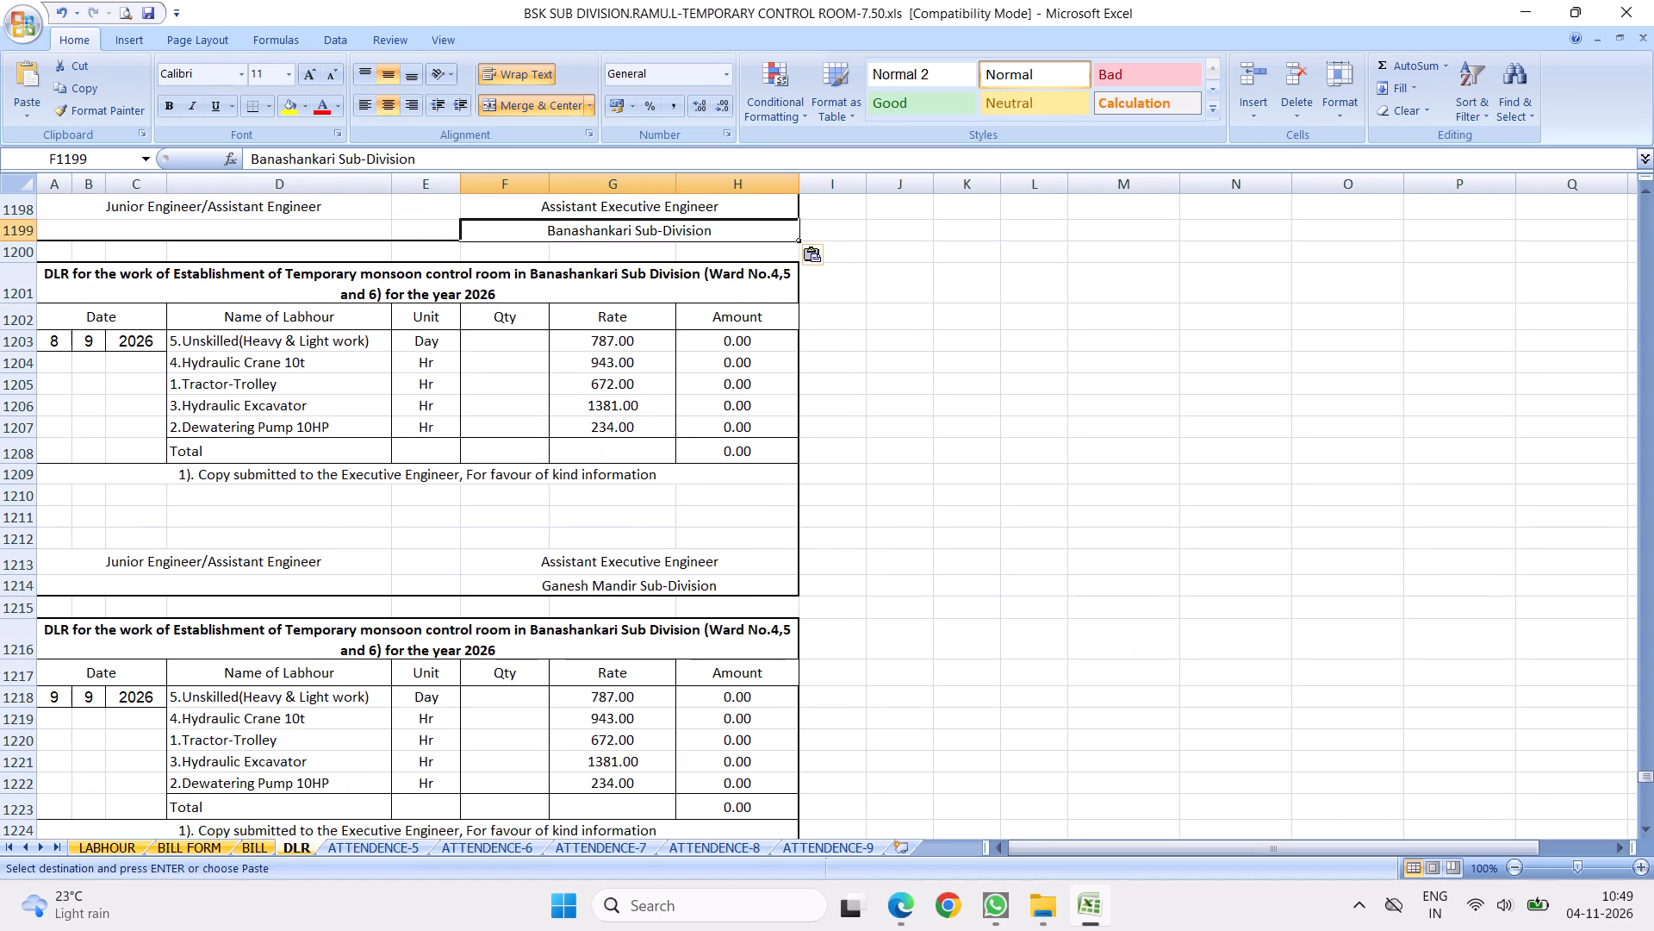
right_click(629, 587)
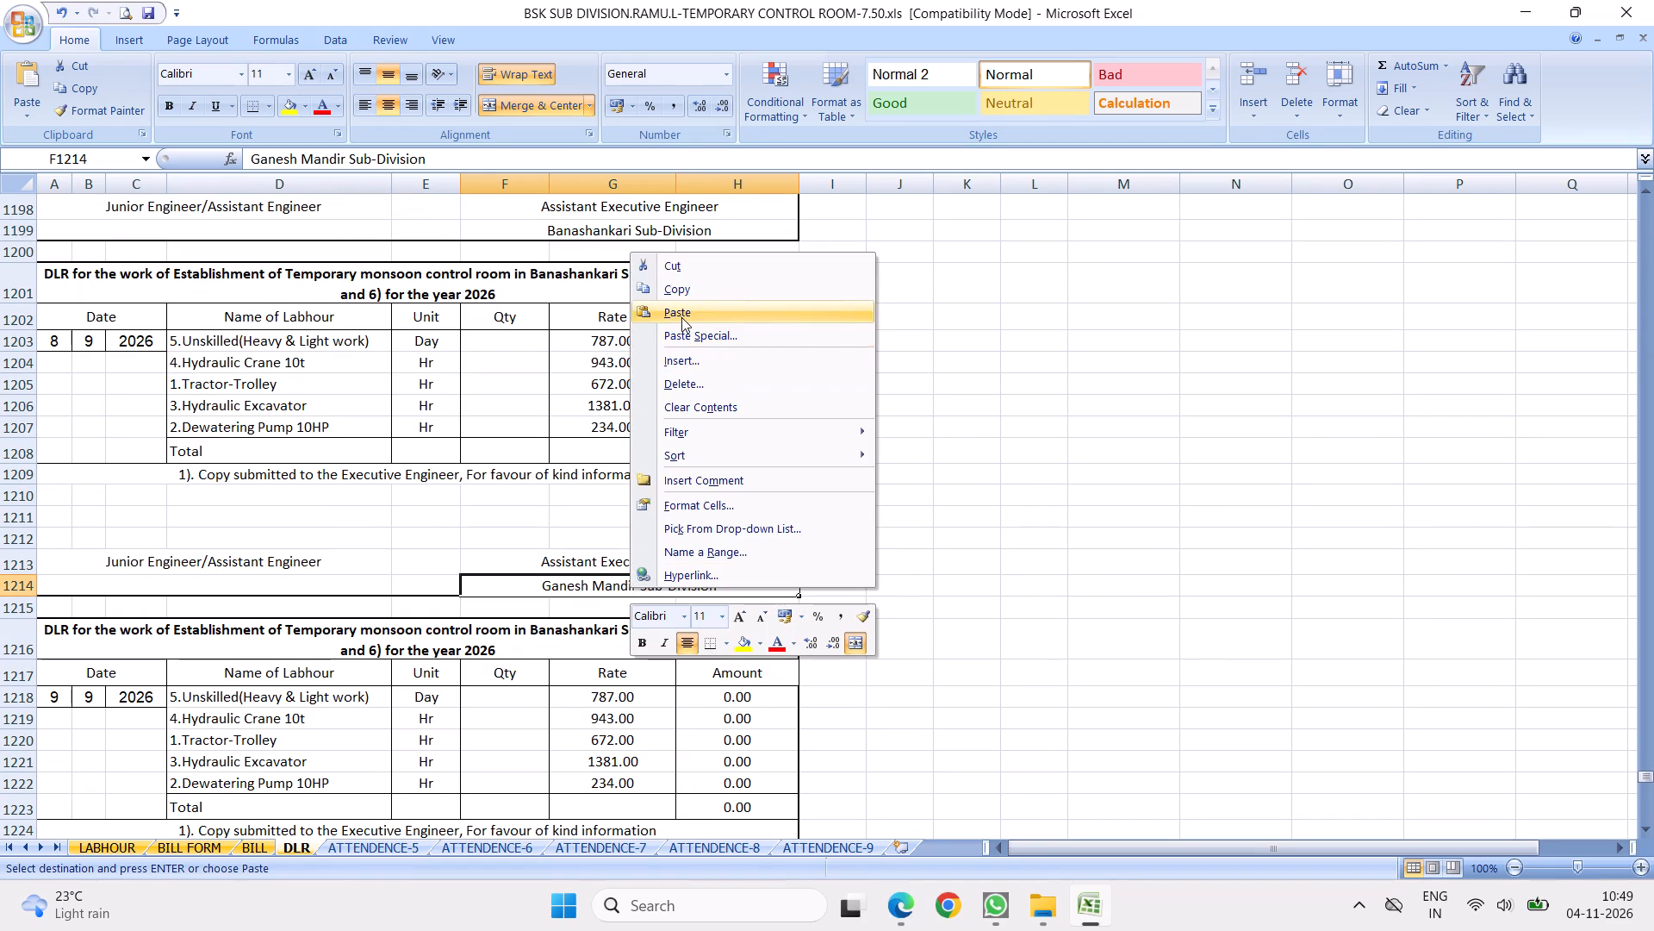
left_click(677, 312)
scroll(681, 469, "down", 5)
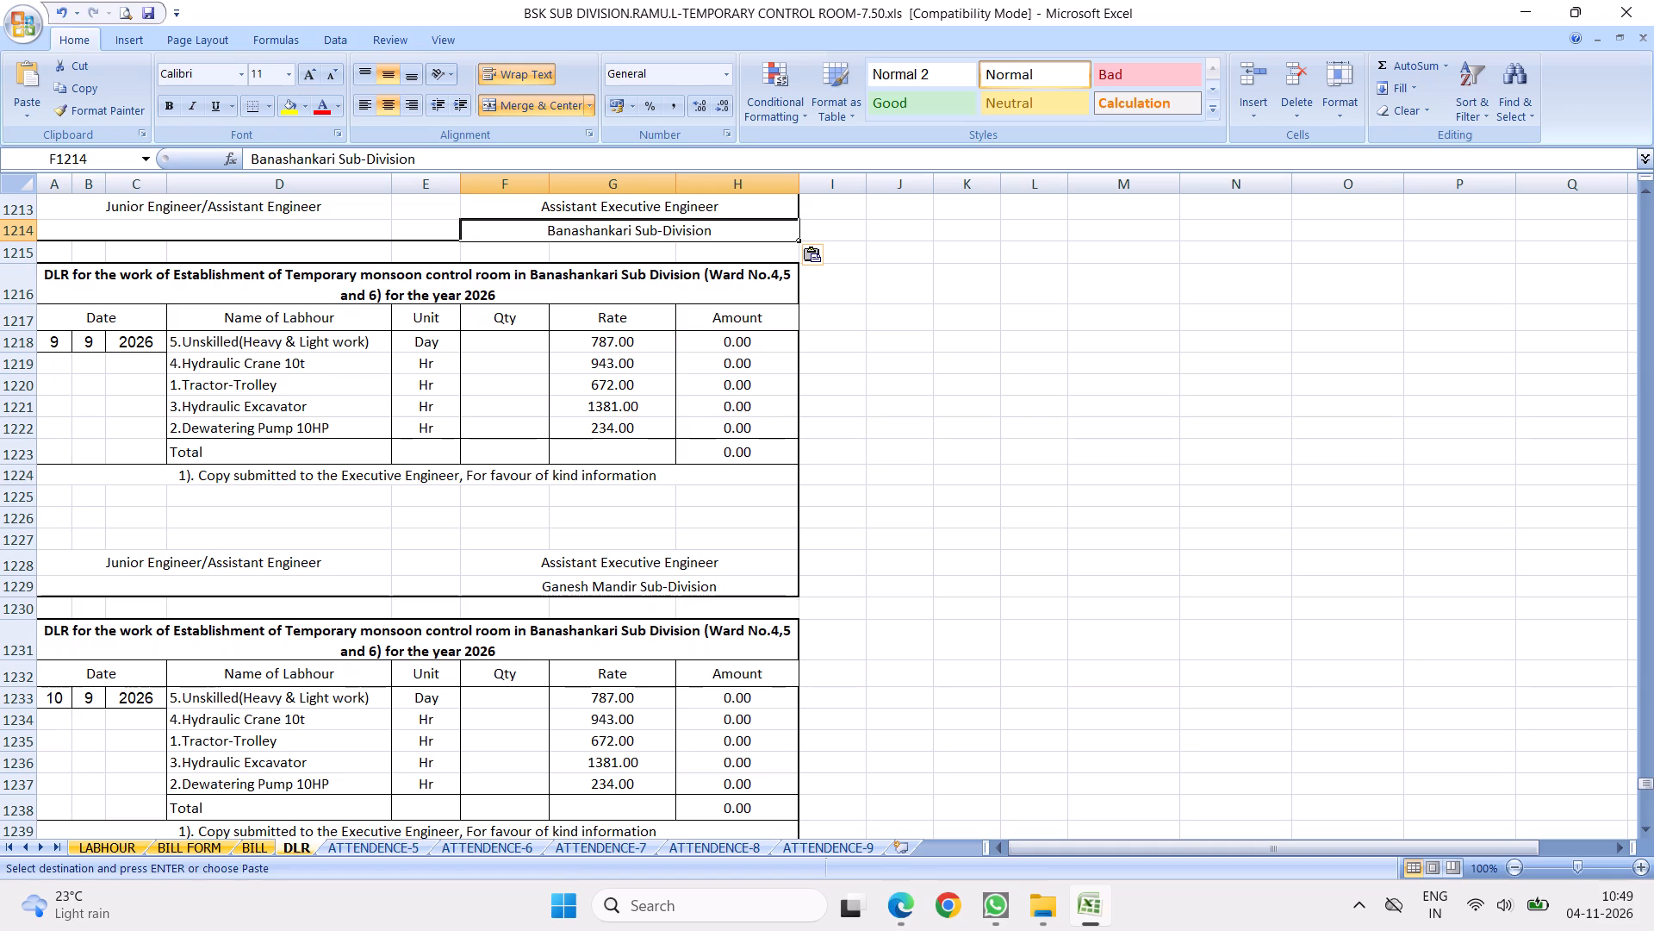
right_click(612, 578)
left_click(673, 296)
Paste the copied "Banashankari Sub-Division" cell over F1244, F1259 and F1274 in the 10-9-2026, 11-9-2026 and 14-9-2026 tables.
scroll(704, 452, "down", 4)
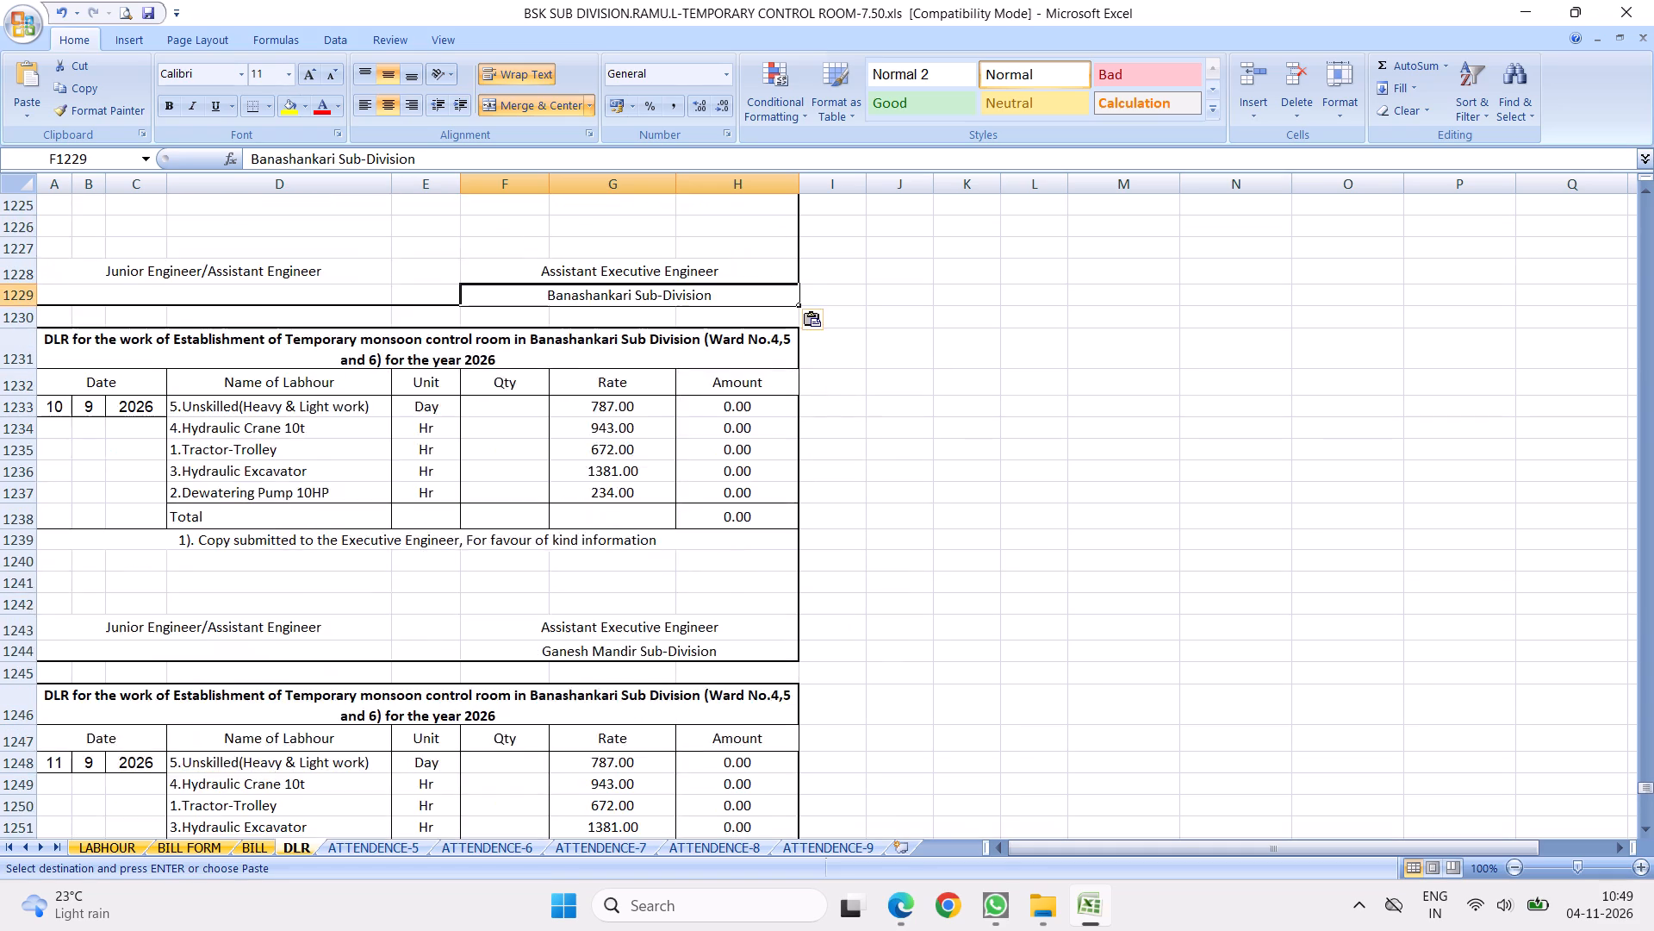
scroll(694, 434, "down", 2)
right_click(590, 512)
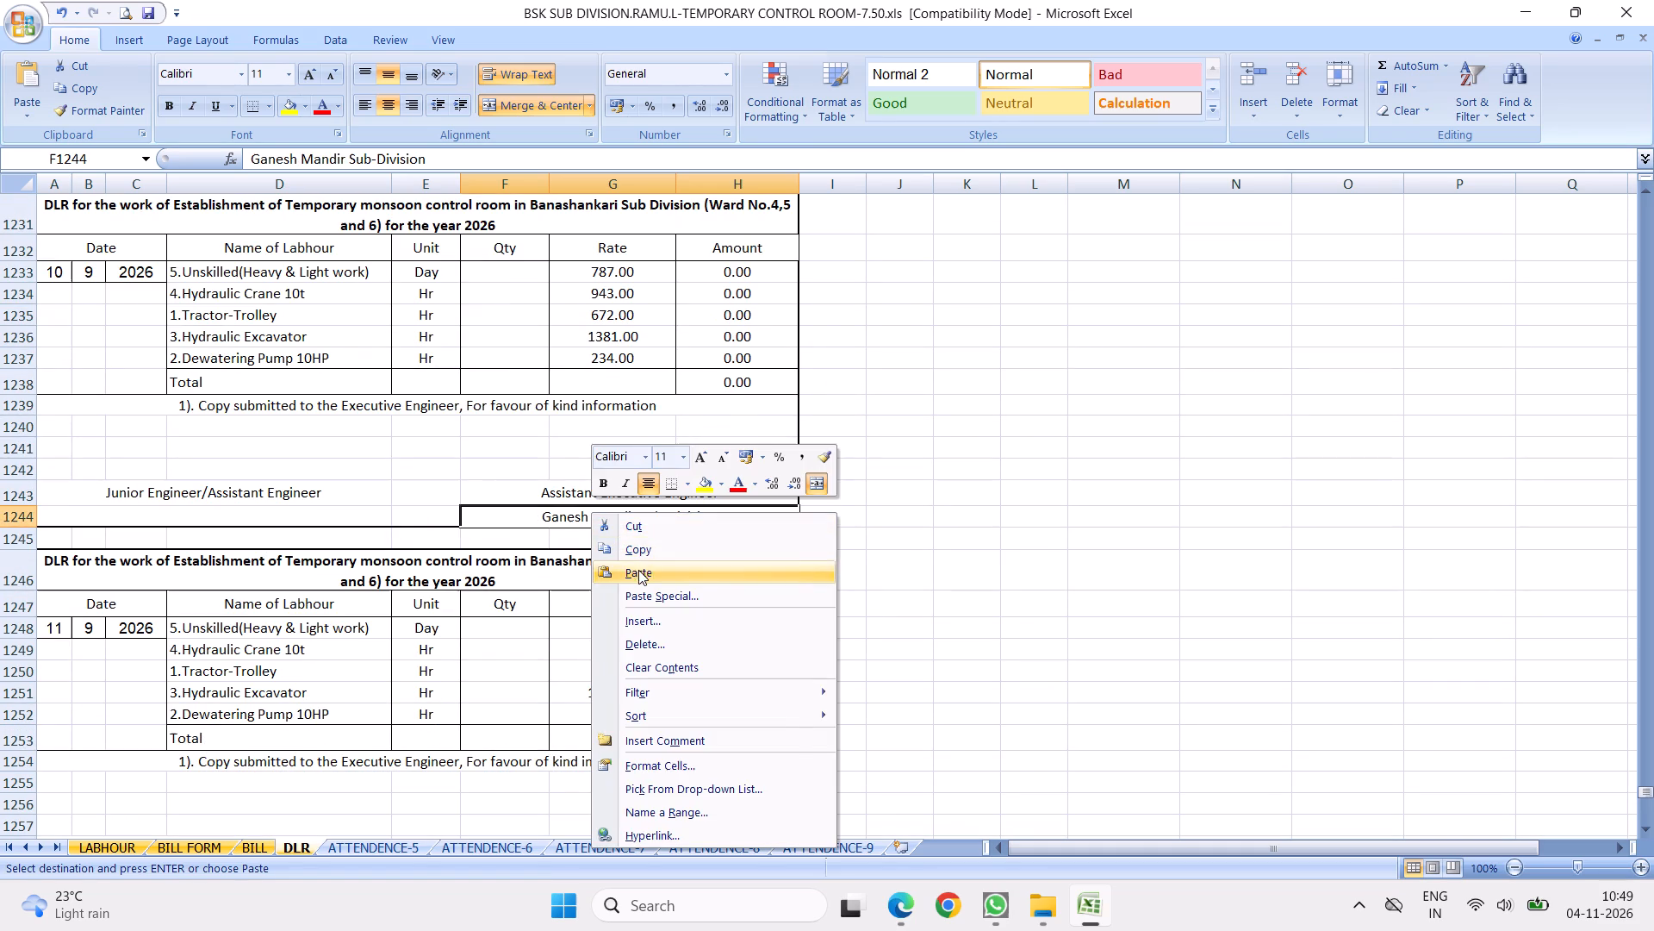
left_click(638, 570)
scroll(656, 505, "down", 6)
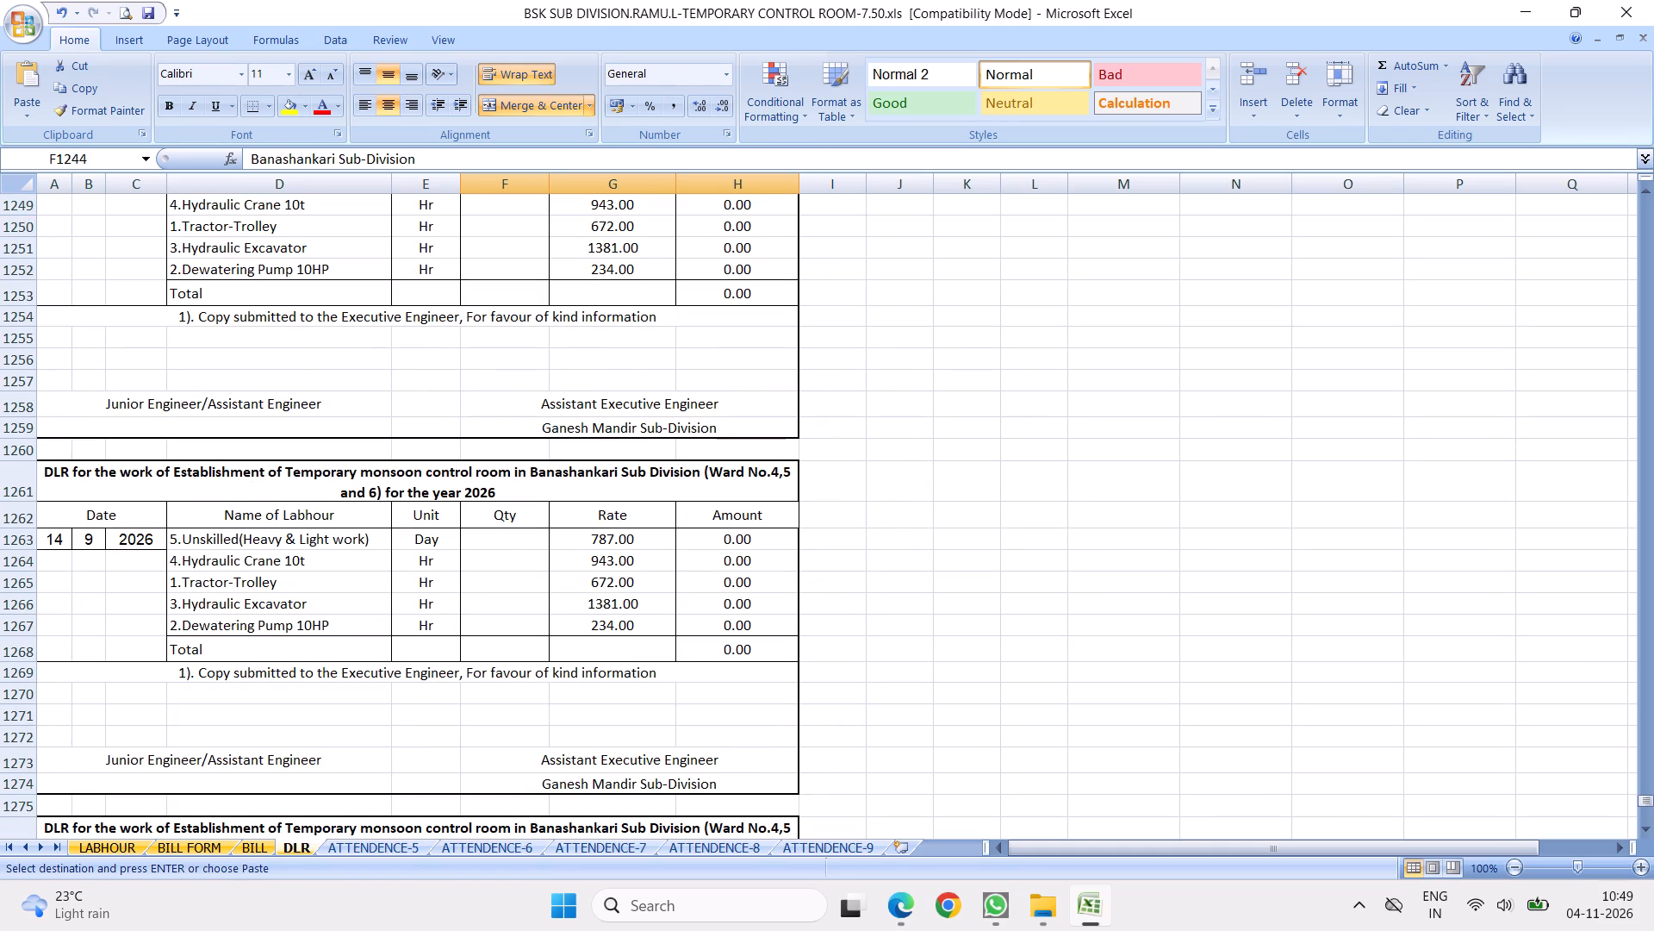
right_click(618, 424)
left_click(675, 484)
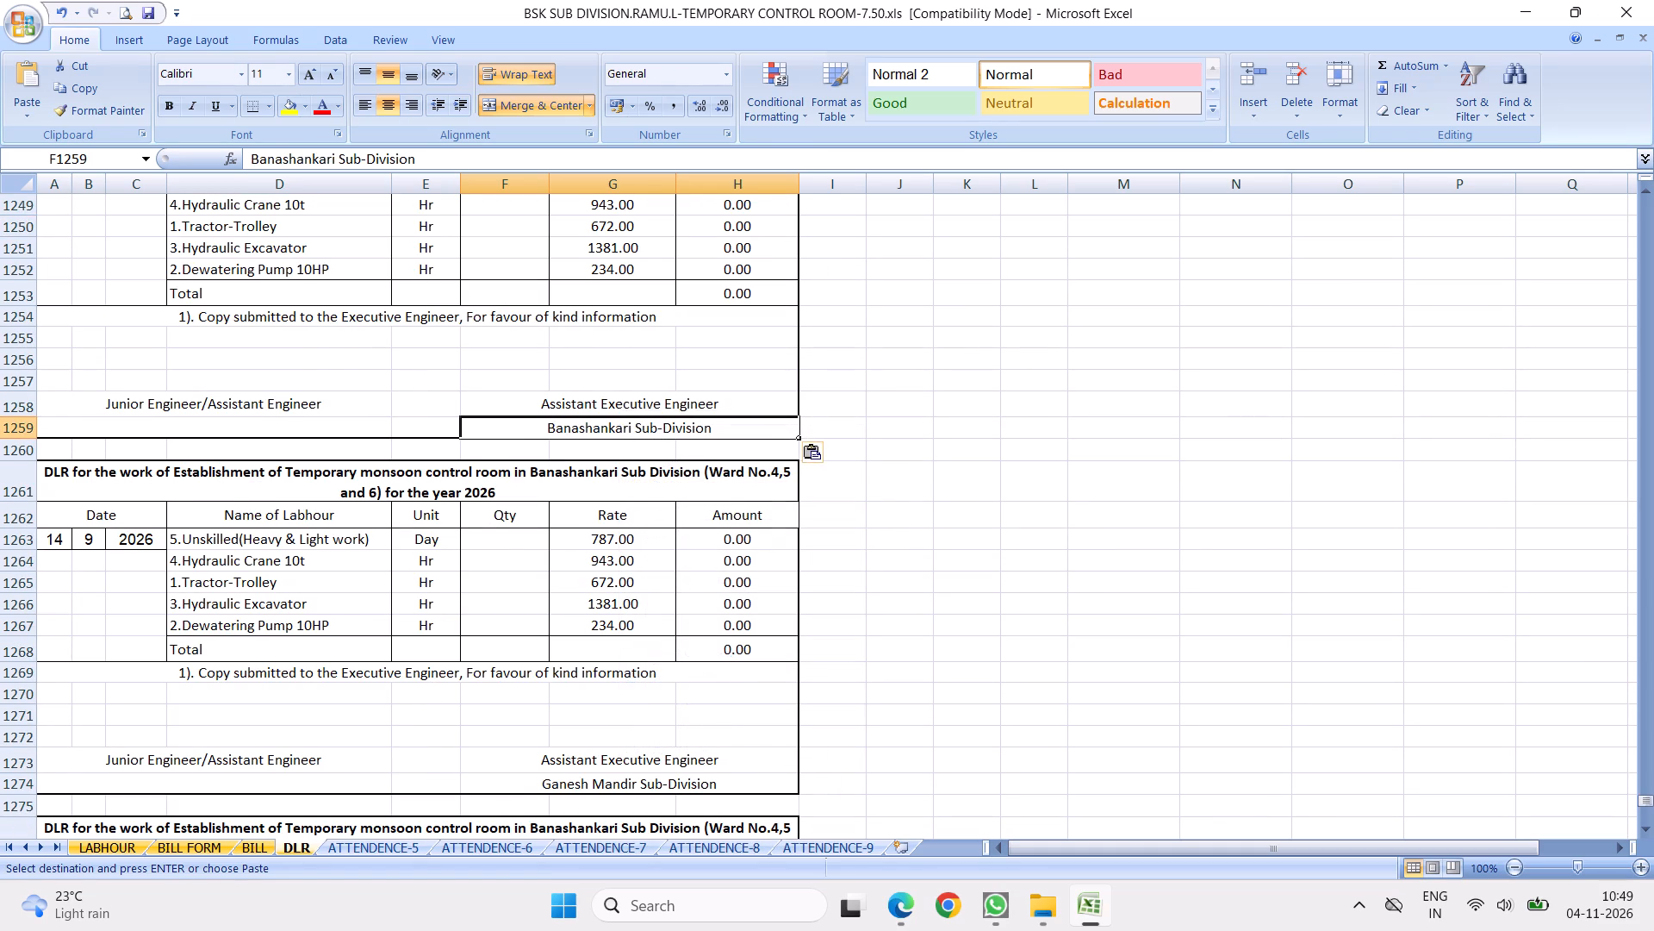
scroll(757, 557, "down", 3)
right_click(625, 581)
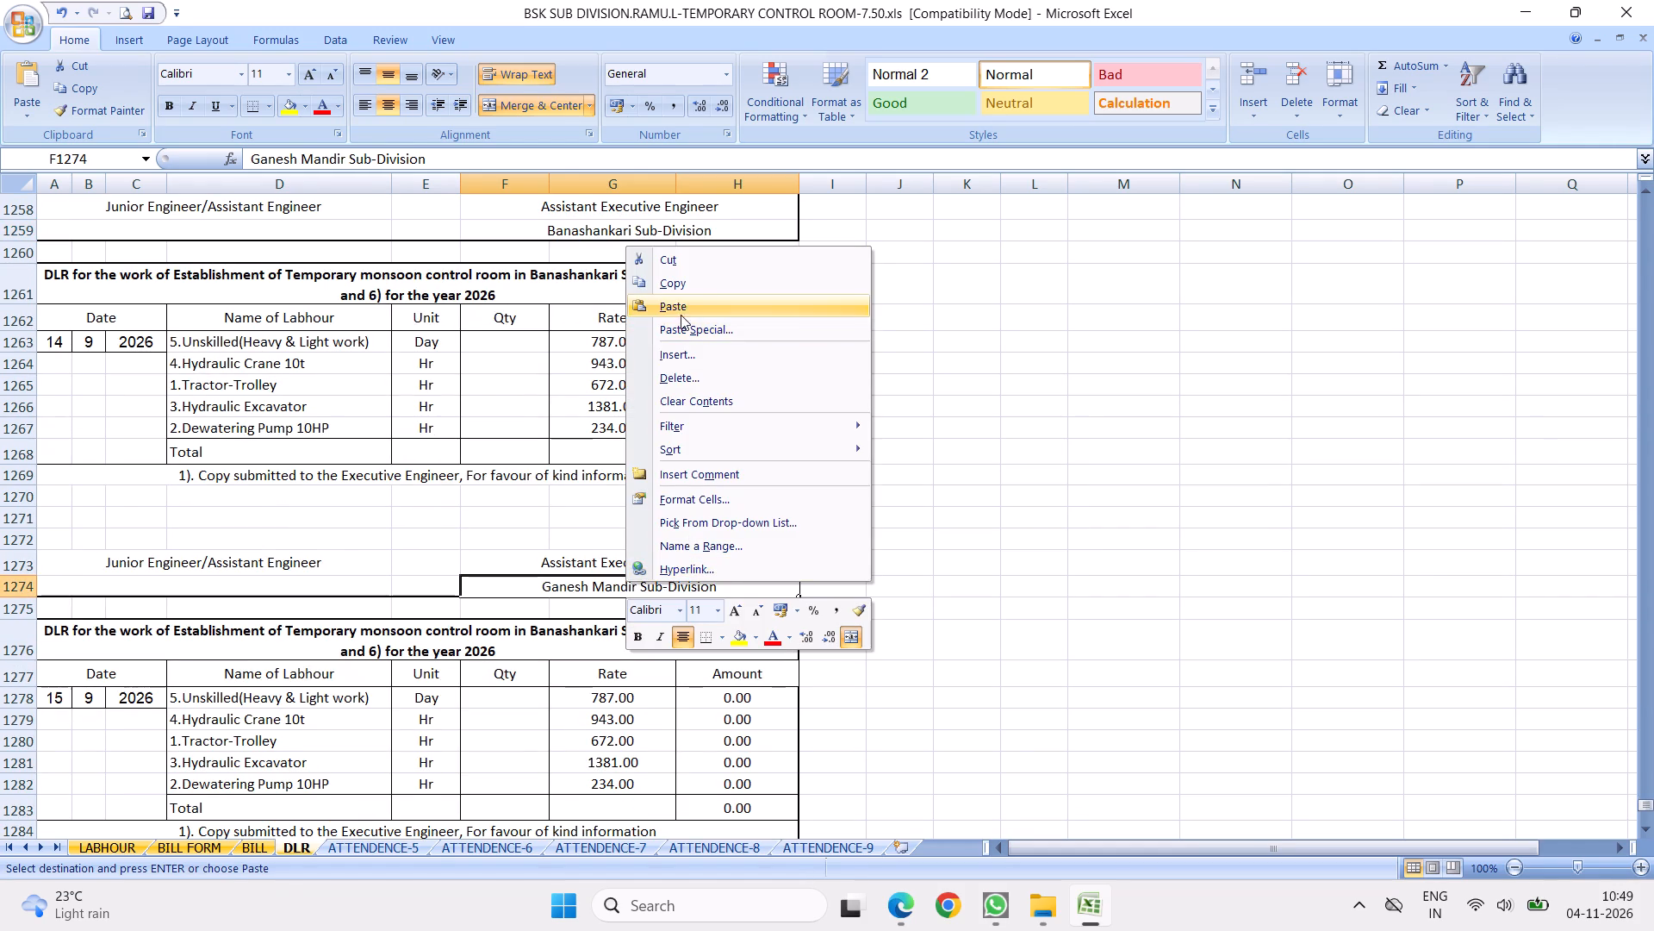
left_click(677, 308)
Paste the copied "Banashankari Sub-Division" cell over F1289 and F1304 in the 15-9-2026 and 16-9-2026 tables.
scroll(728, 415, "down", 6)
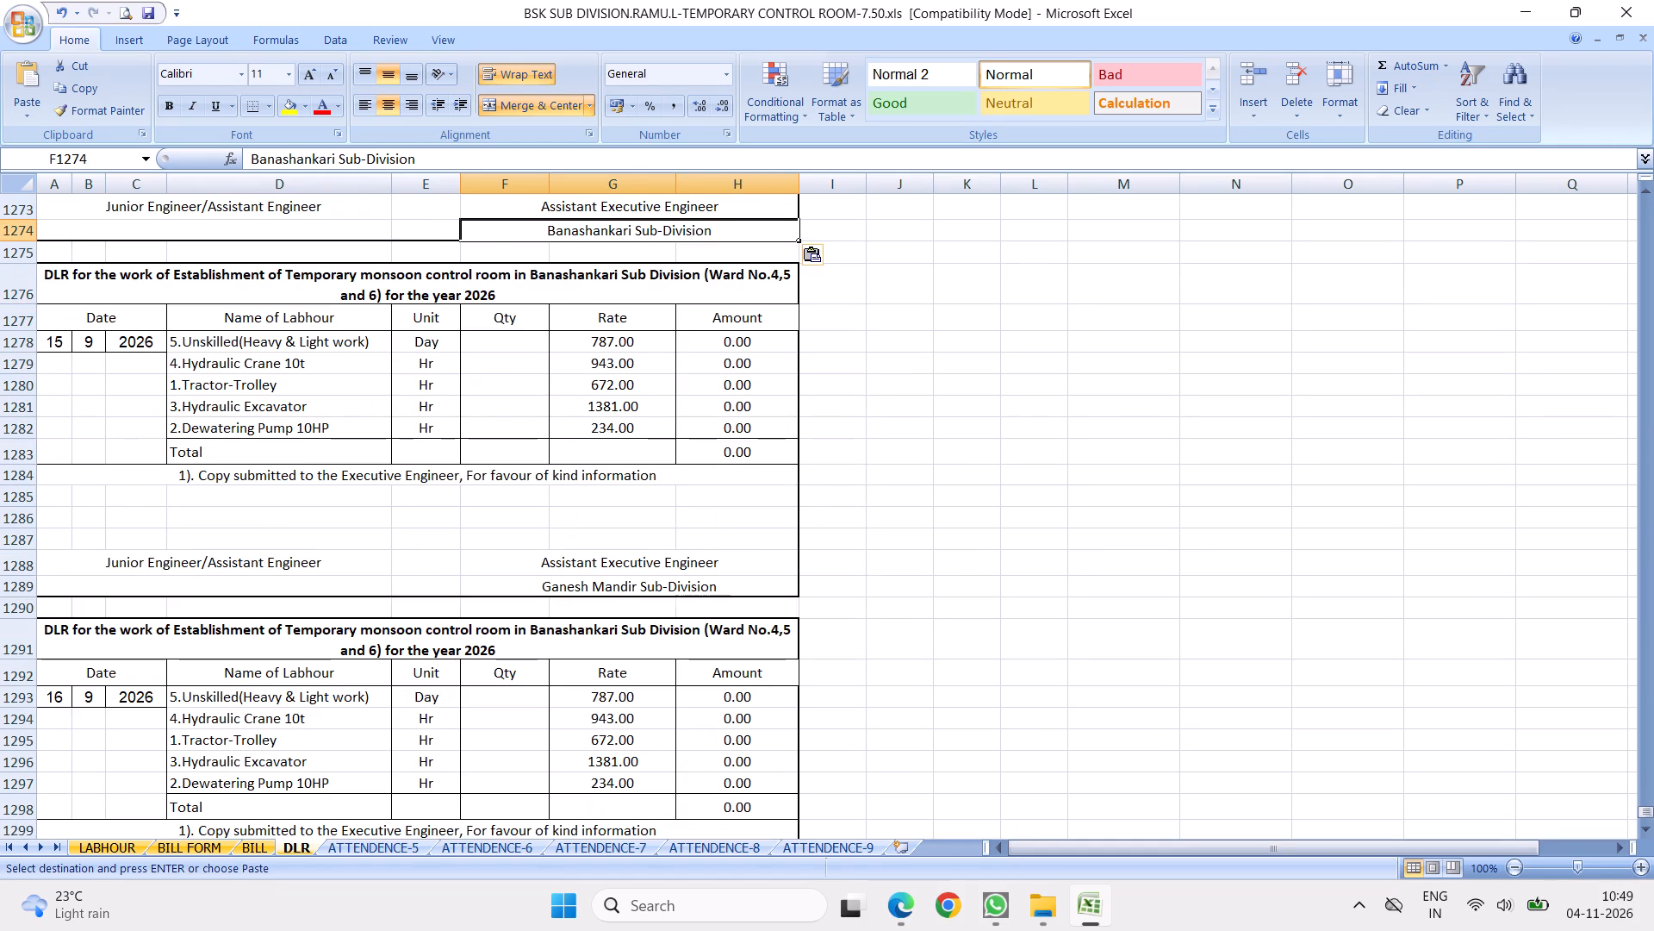
right_click(636, 509)
left_click(674, 571)
scroll(687, 522, "down", 2)
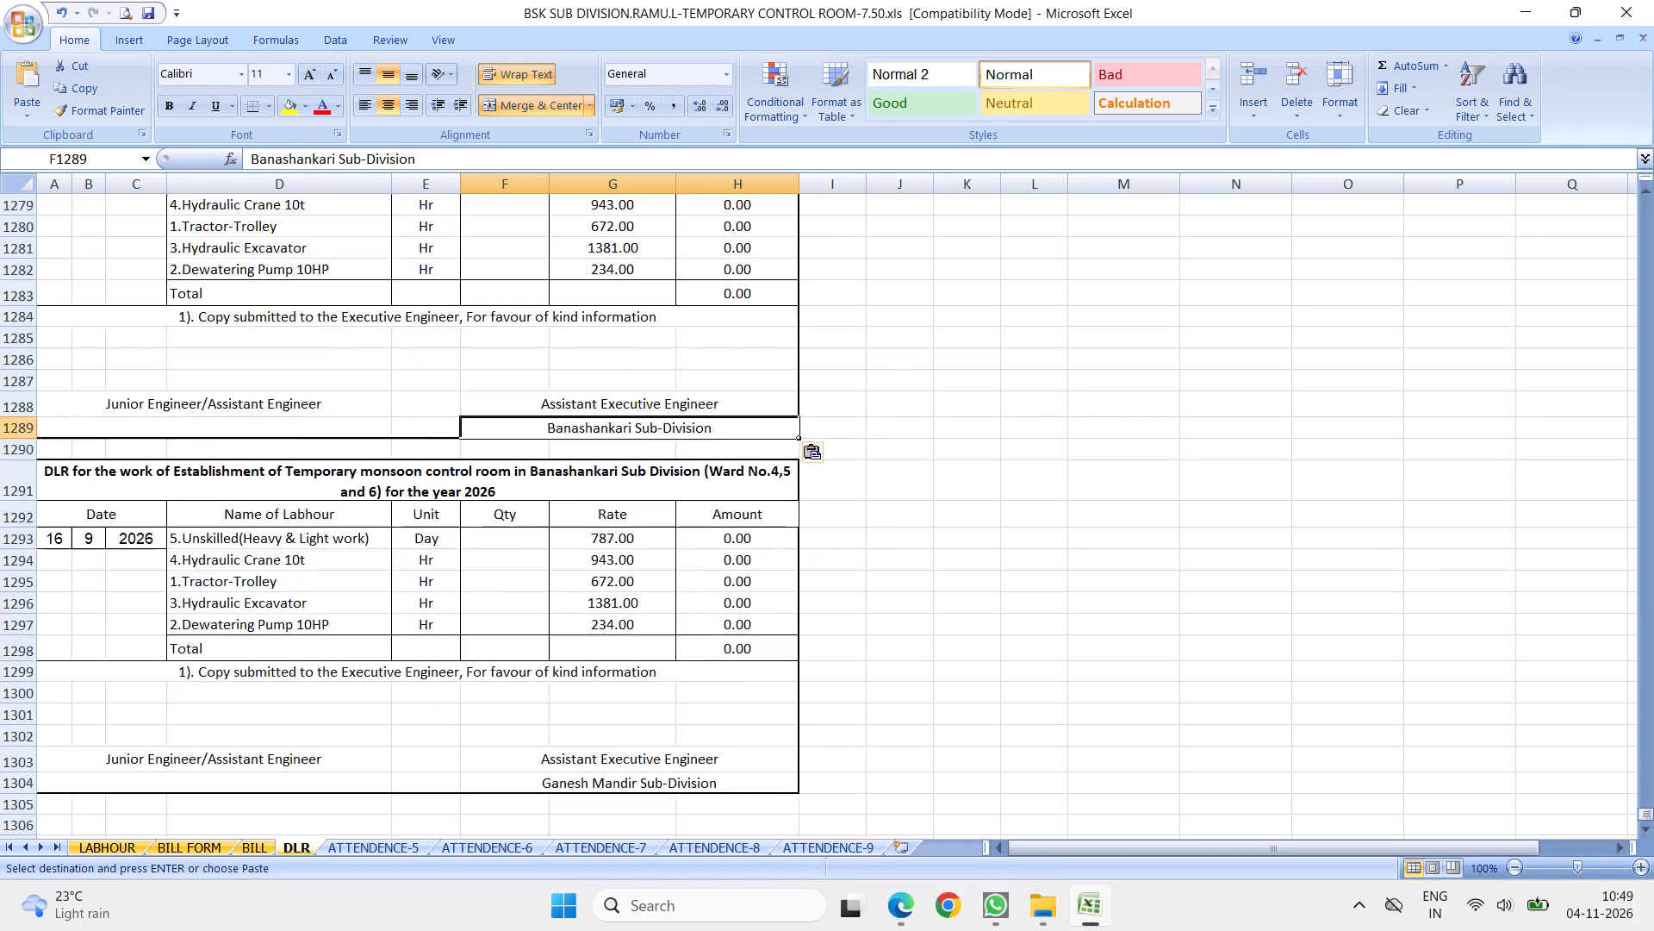
scroll(691, 522, "down", 3)
right_click(644, 513)
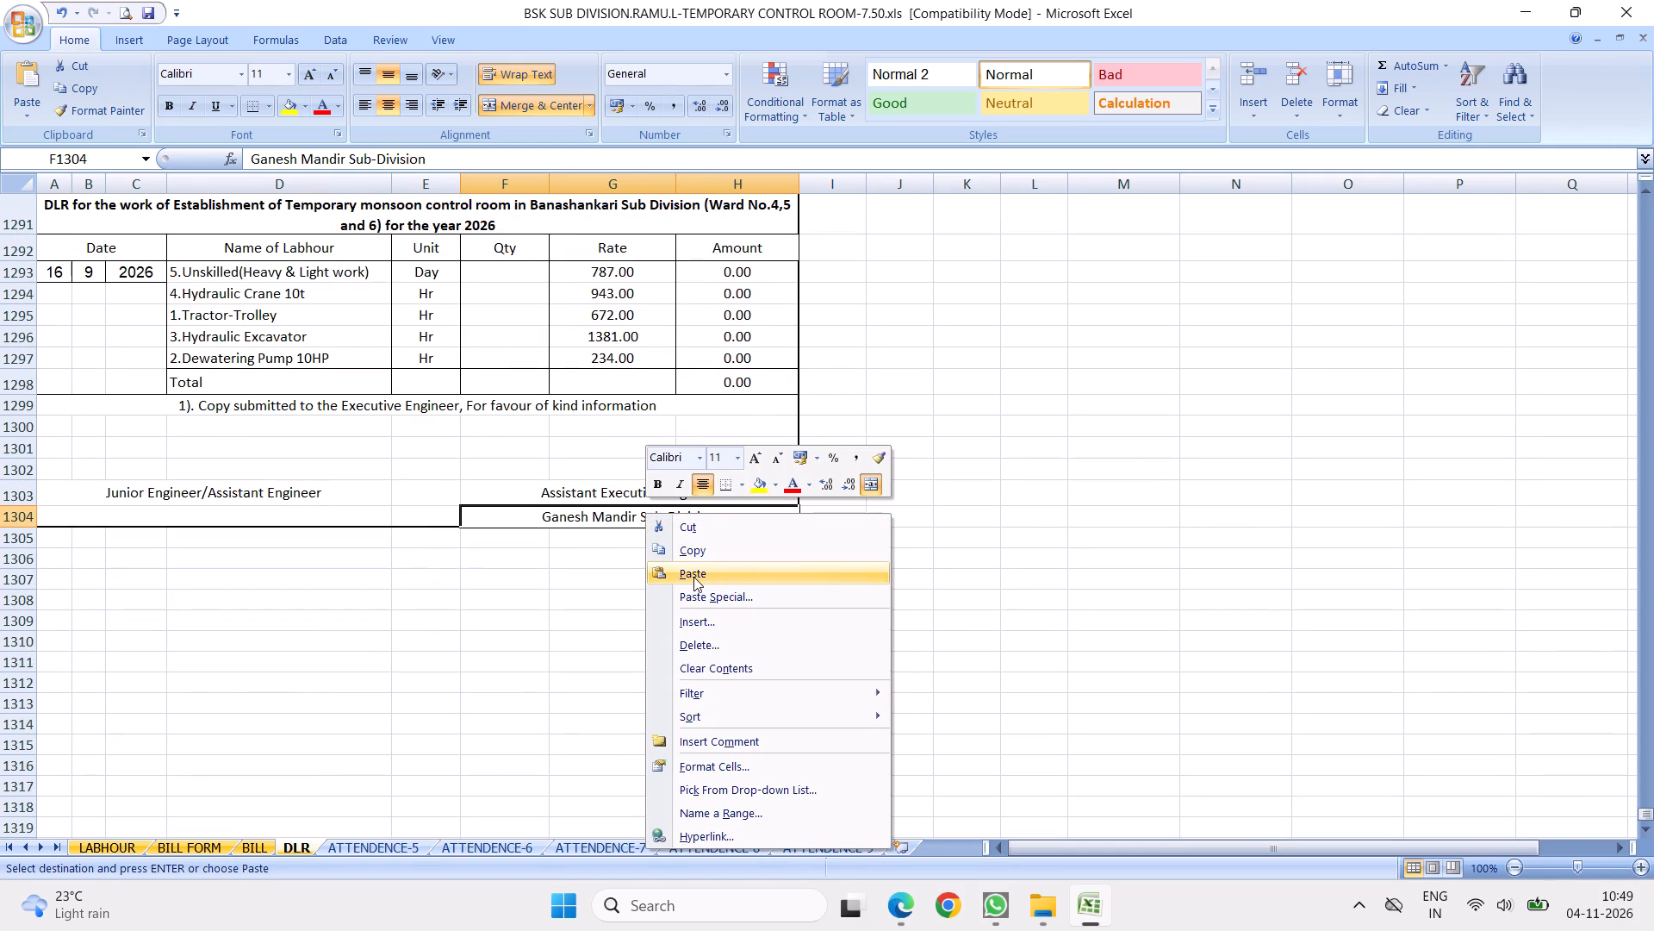
left_click(693, 577)
left_click(1111, 482)
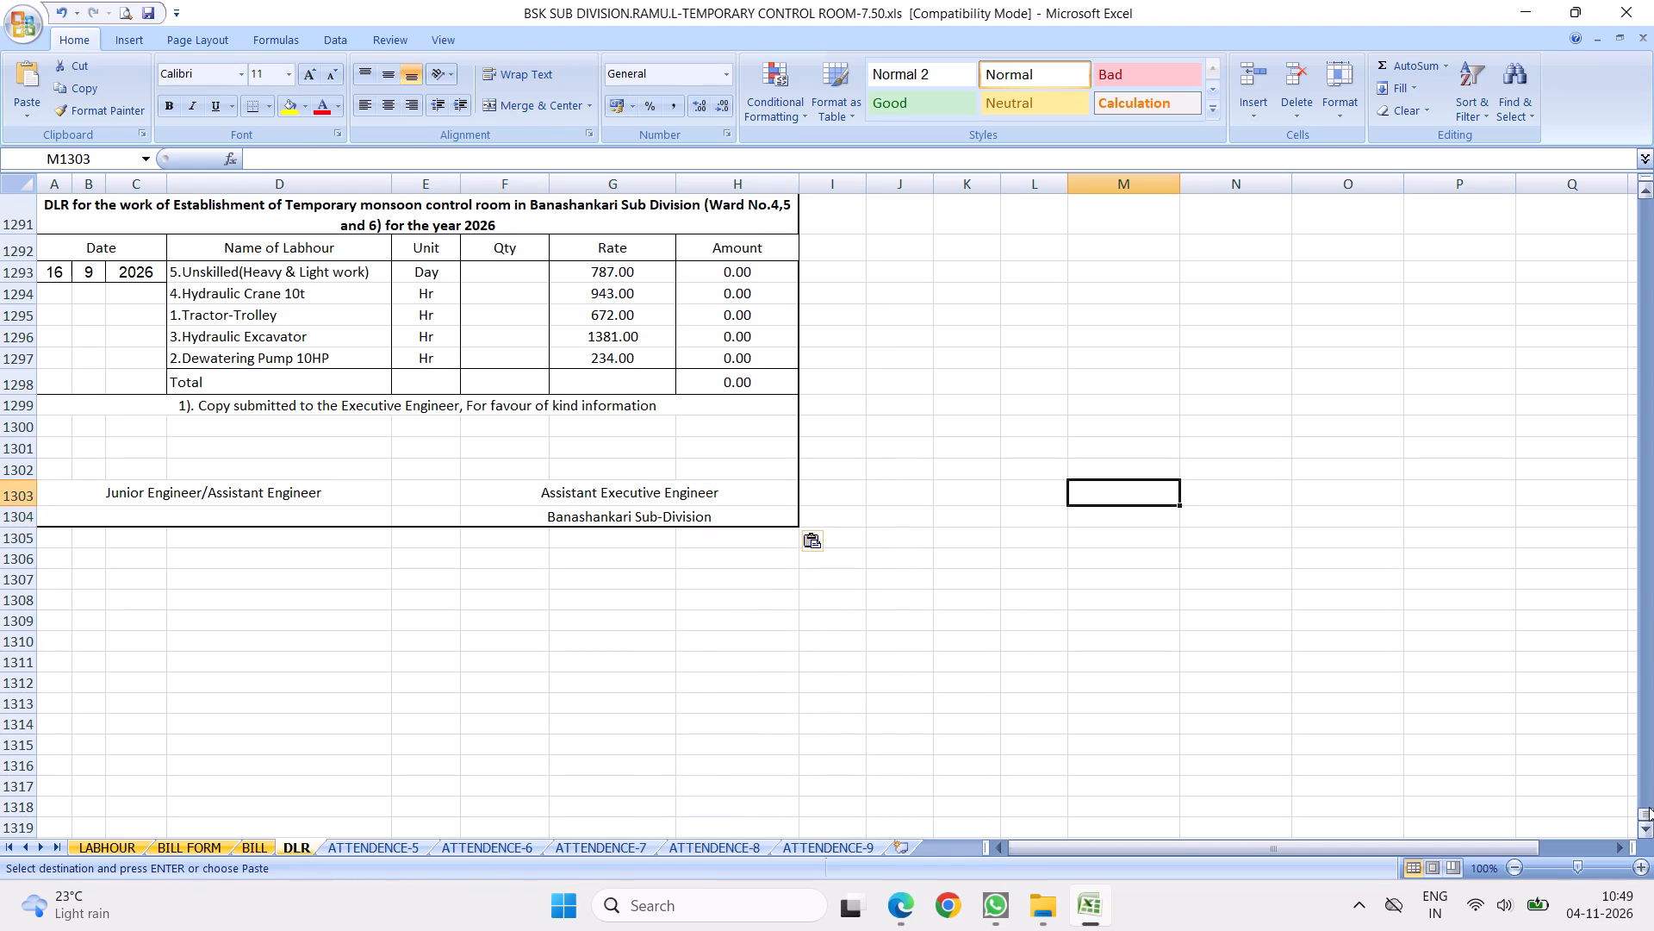
Delete rows 1 to 90 of the DLR sheet, removing the tables dated before 29-5-2026.
left_click_drag(1648, 809, 1653, 0)
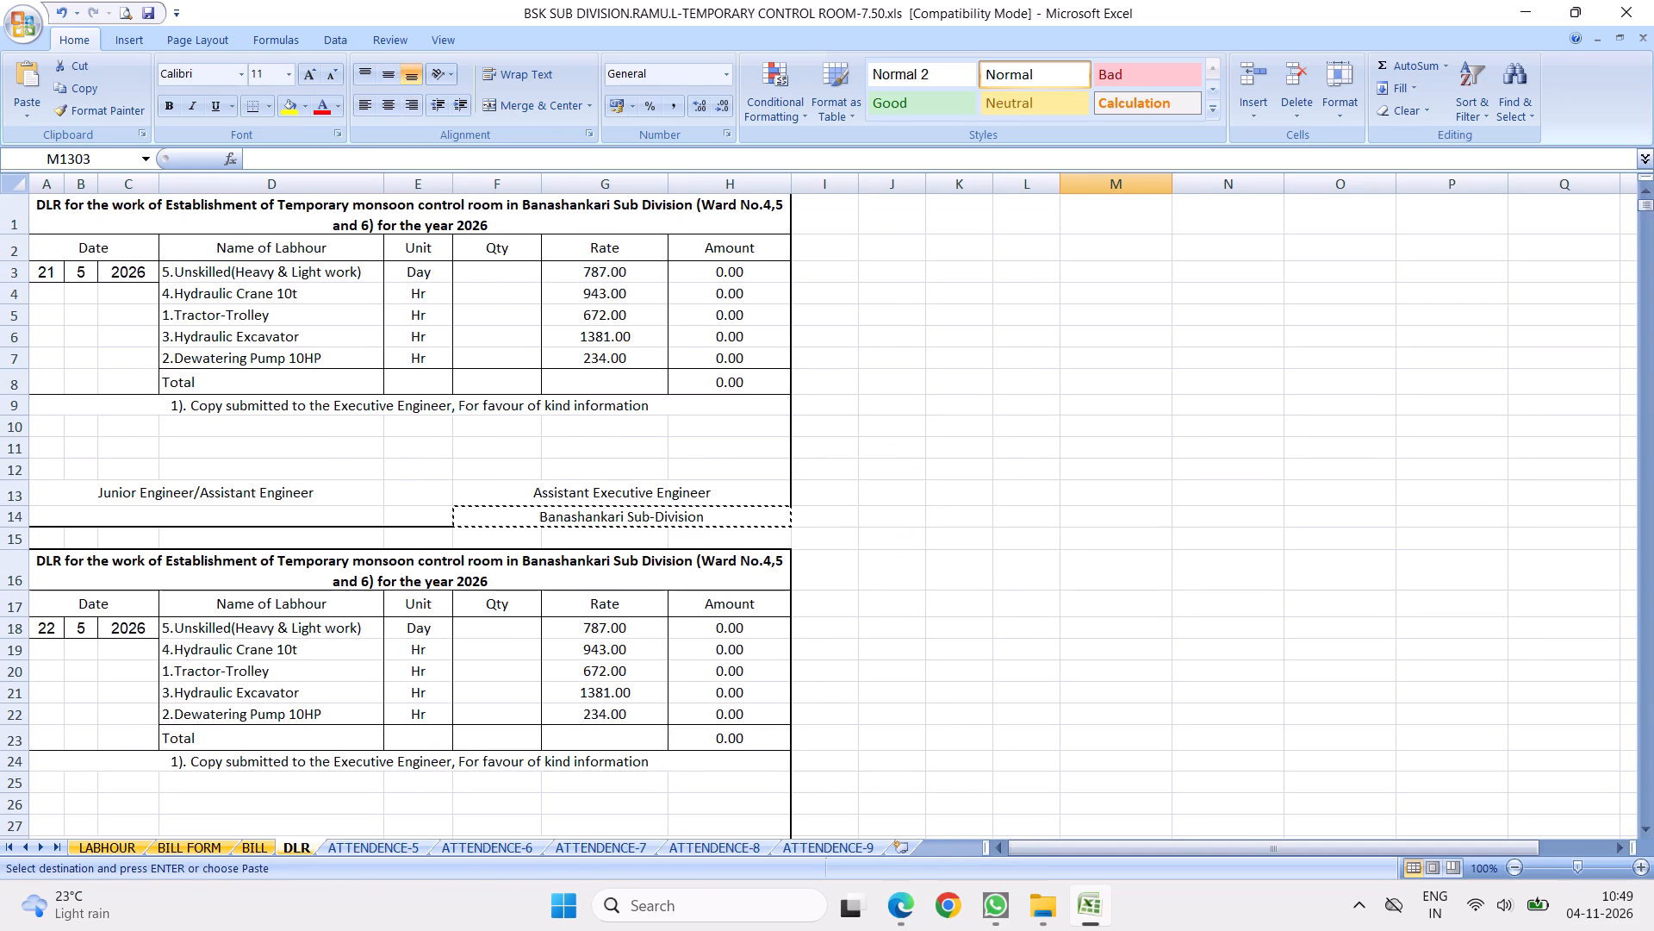
left_click(930, 590)
scroll(606, 390, "up", 8)
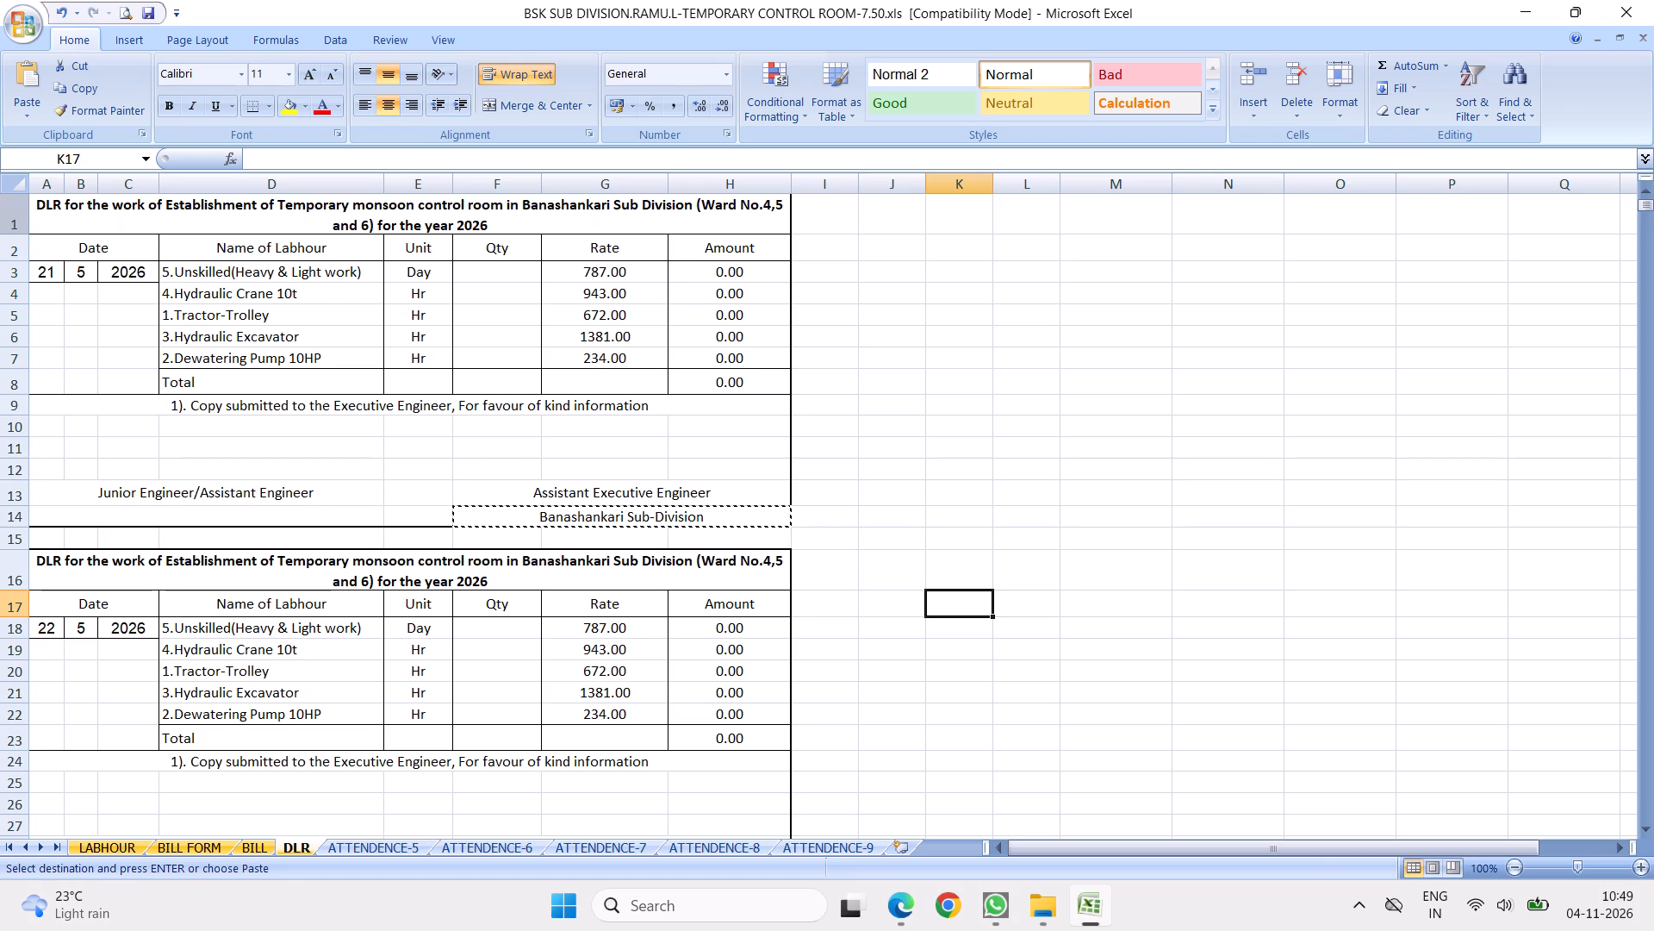
left_click_drag(7, 217, 66, 918)
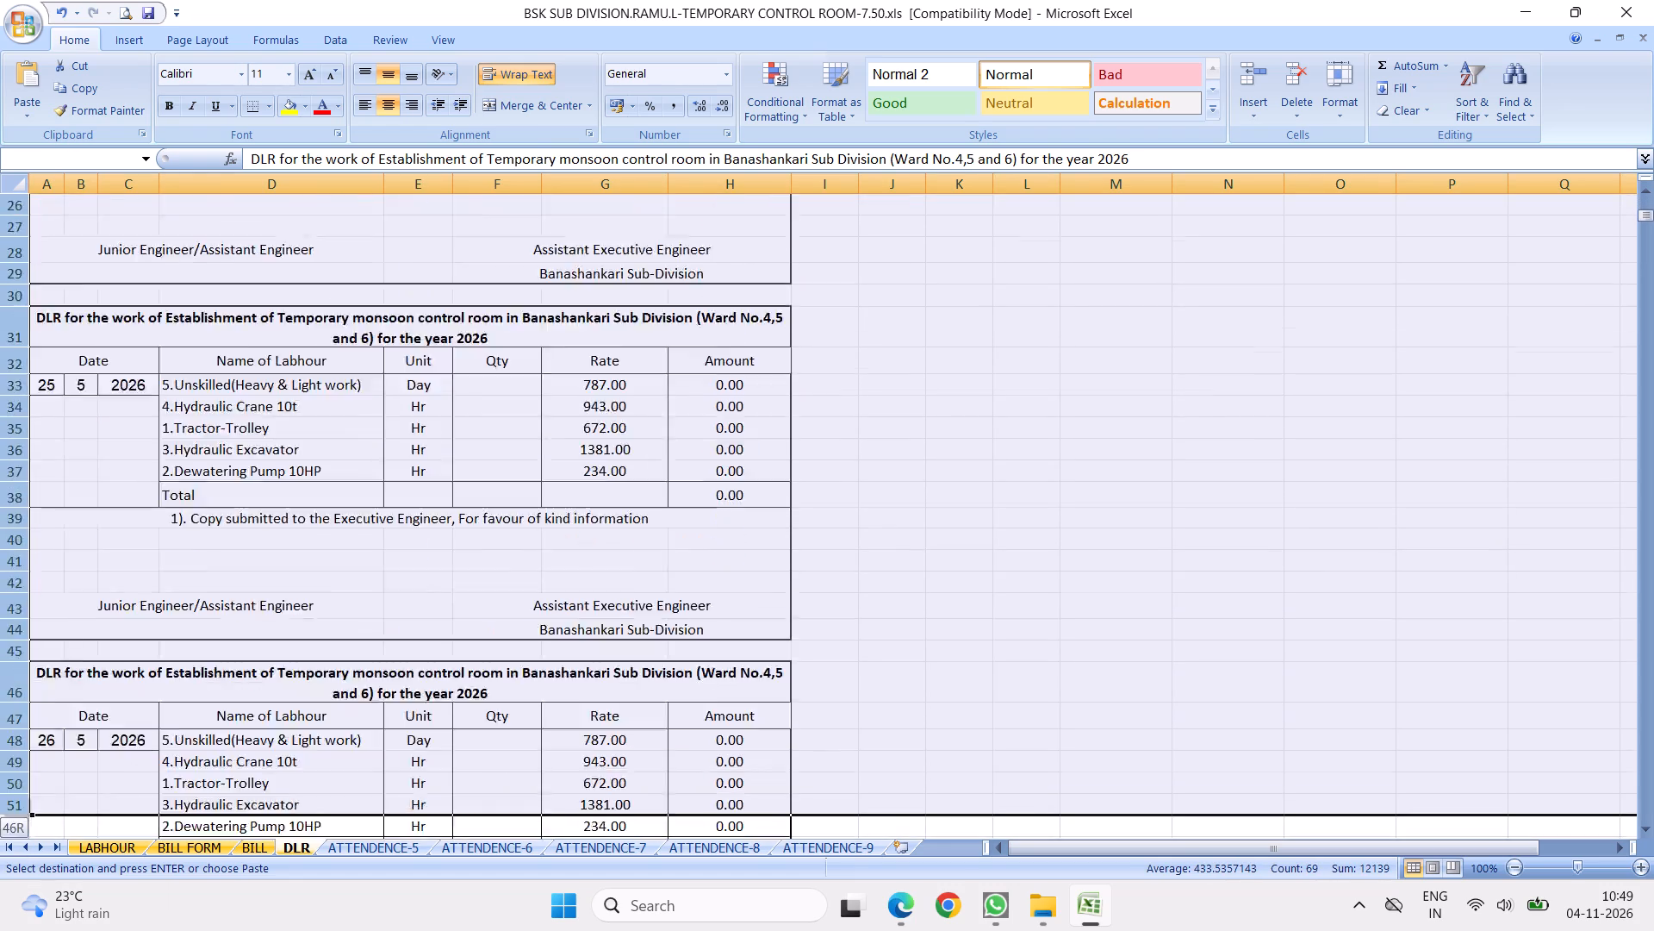
left_click_drag(66, 918, 223, 507)
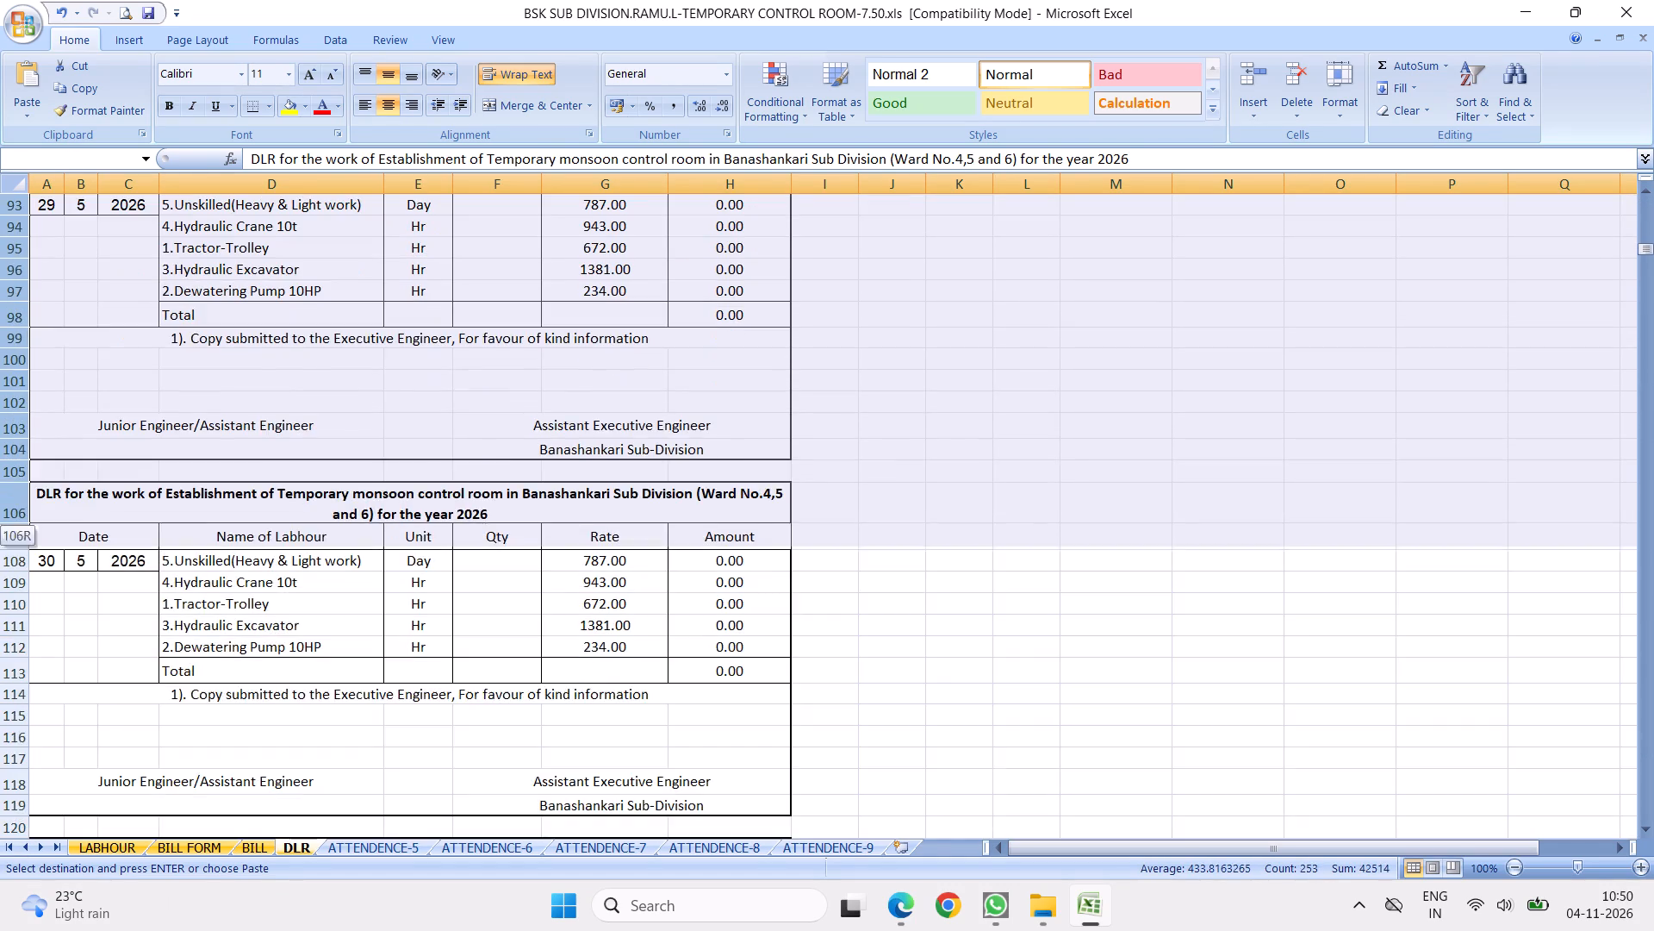
left_click_drag(223, 507, 327, 357)
right_click(281, 296)
left_click(331, 428)
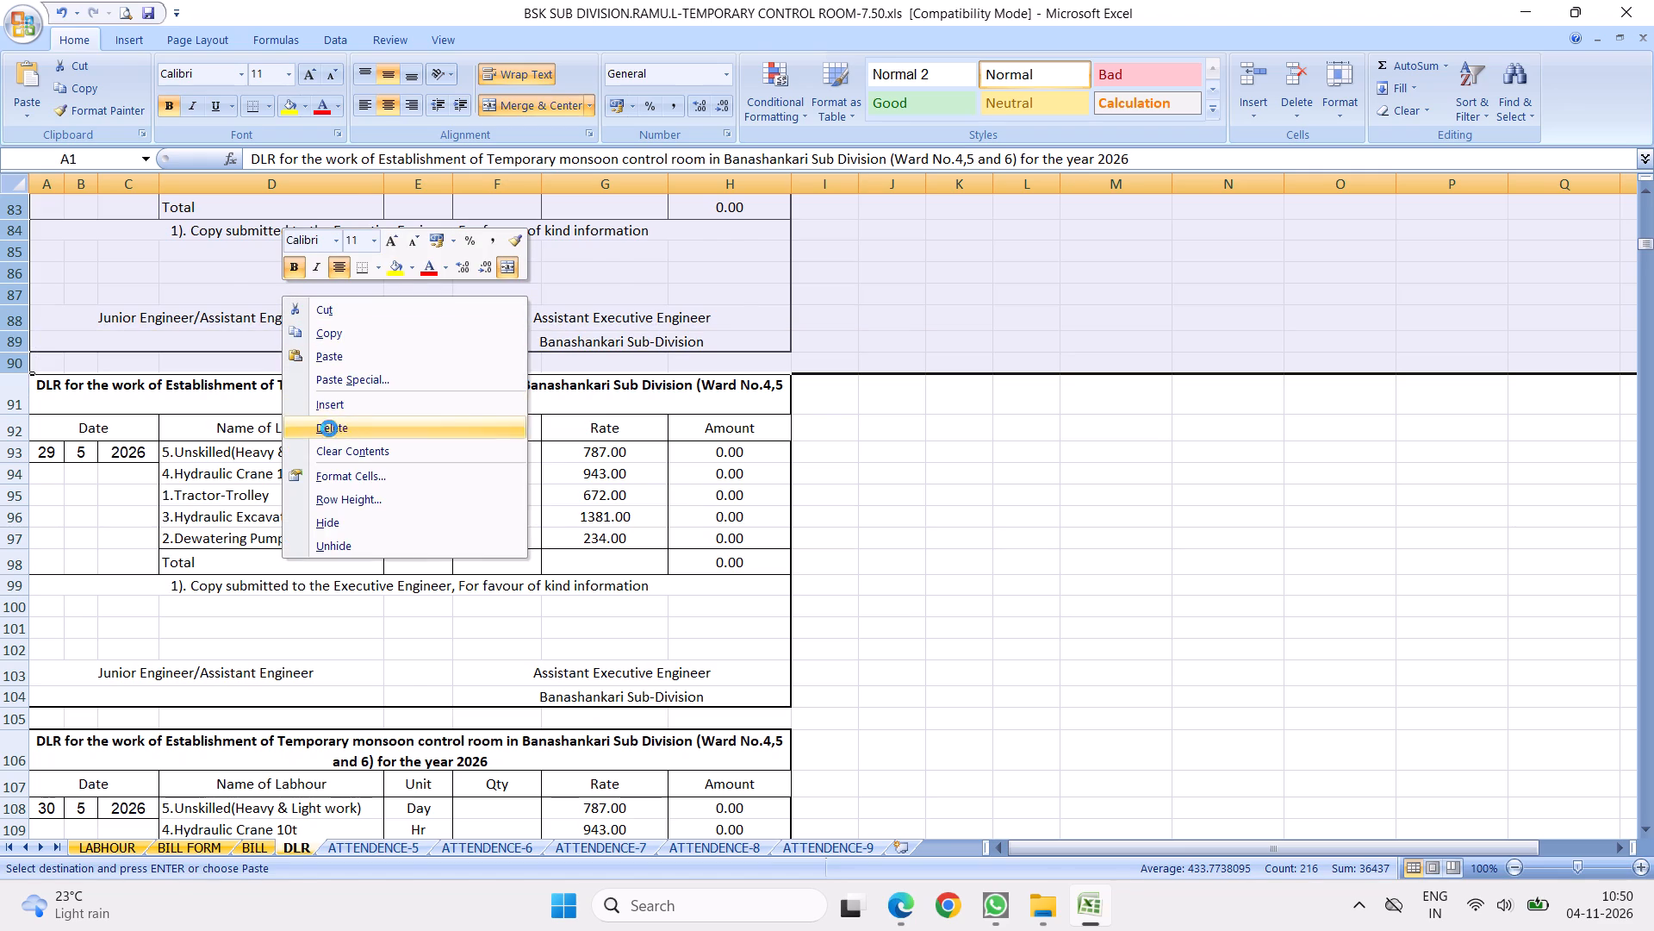
left_click(329, 363)
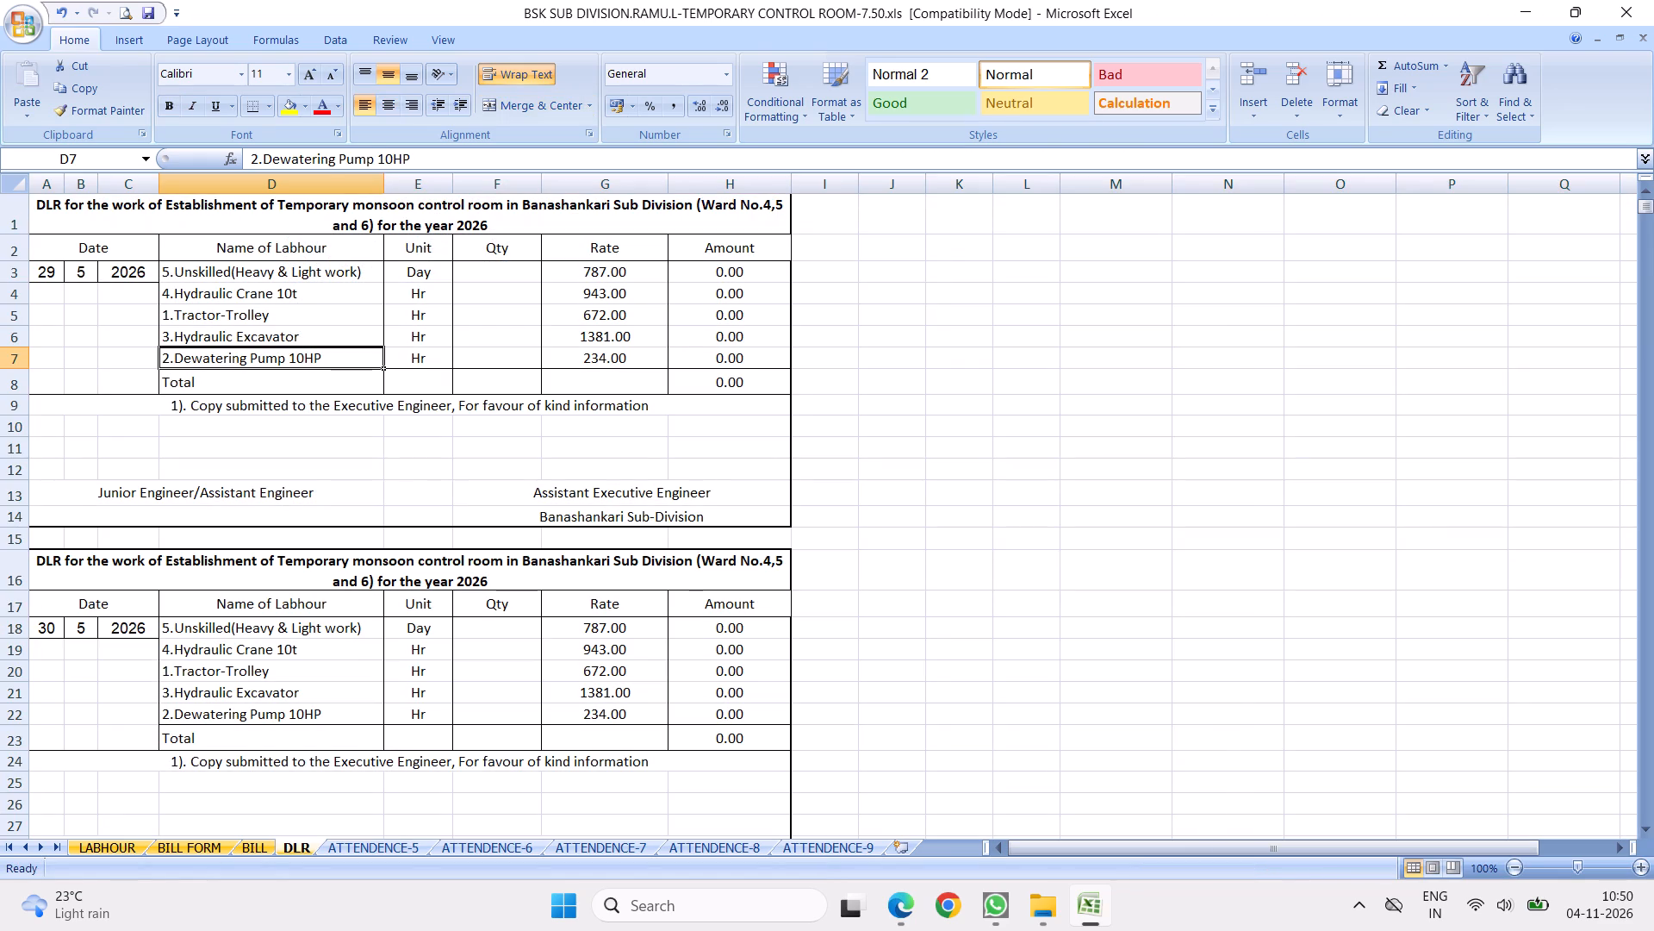
Enter a quantity of 3 for Unskilled (Heavy & Light work) in the 29-5-2026 table.
left_click(477, 270)
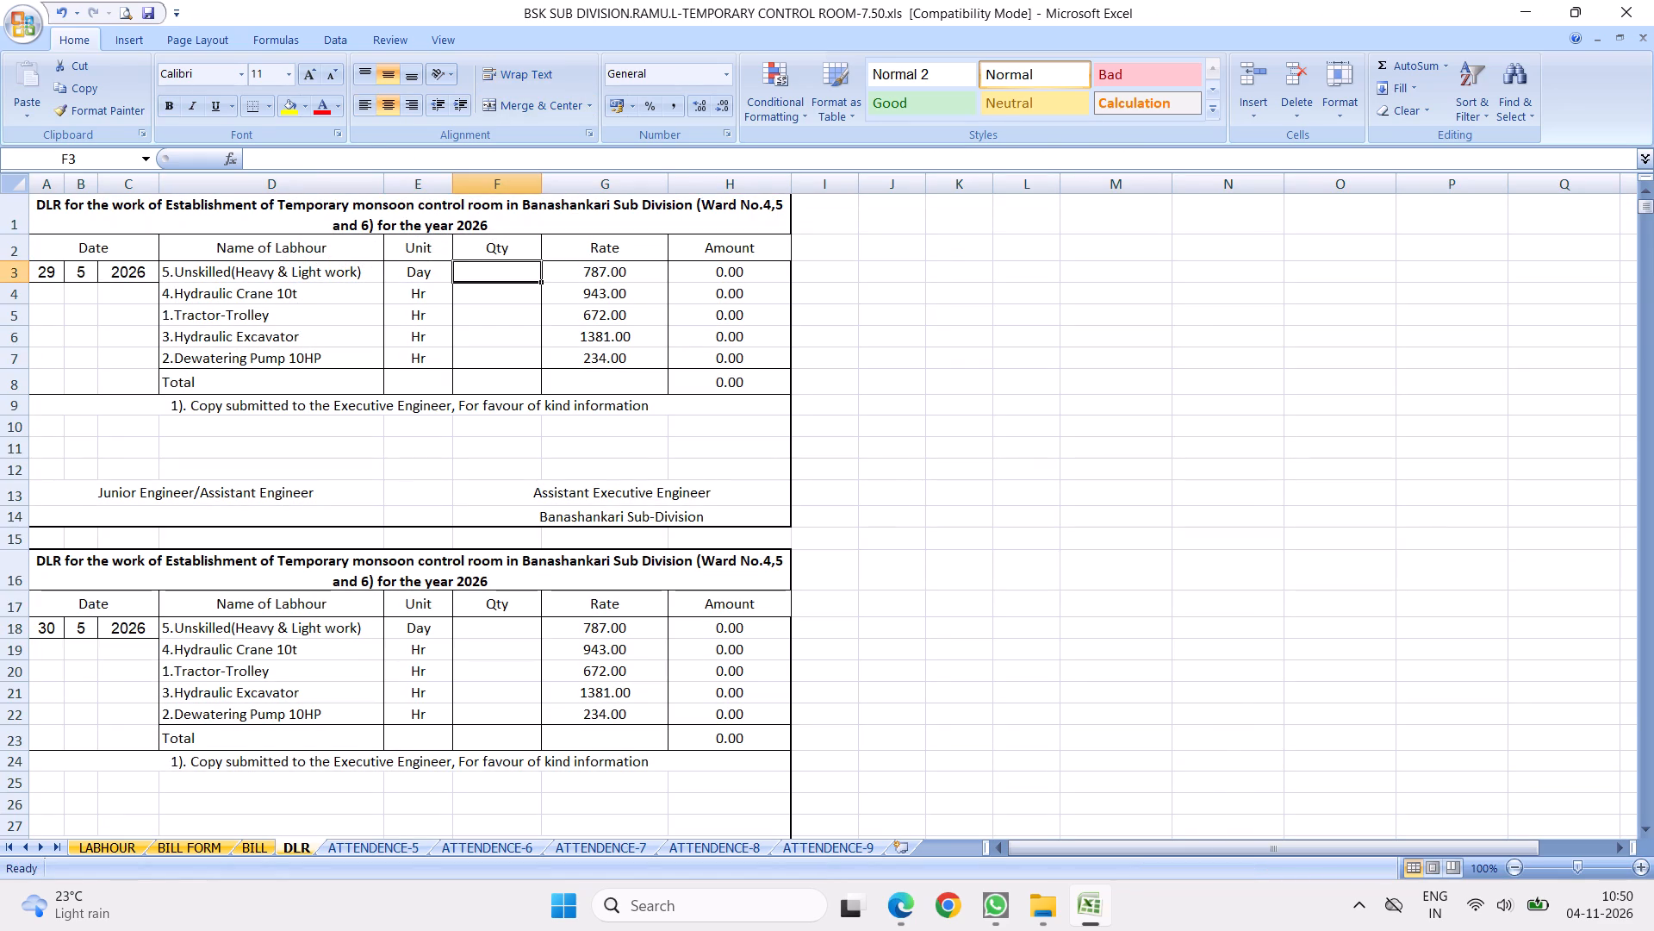
key("3")
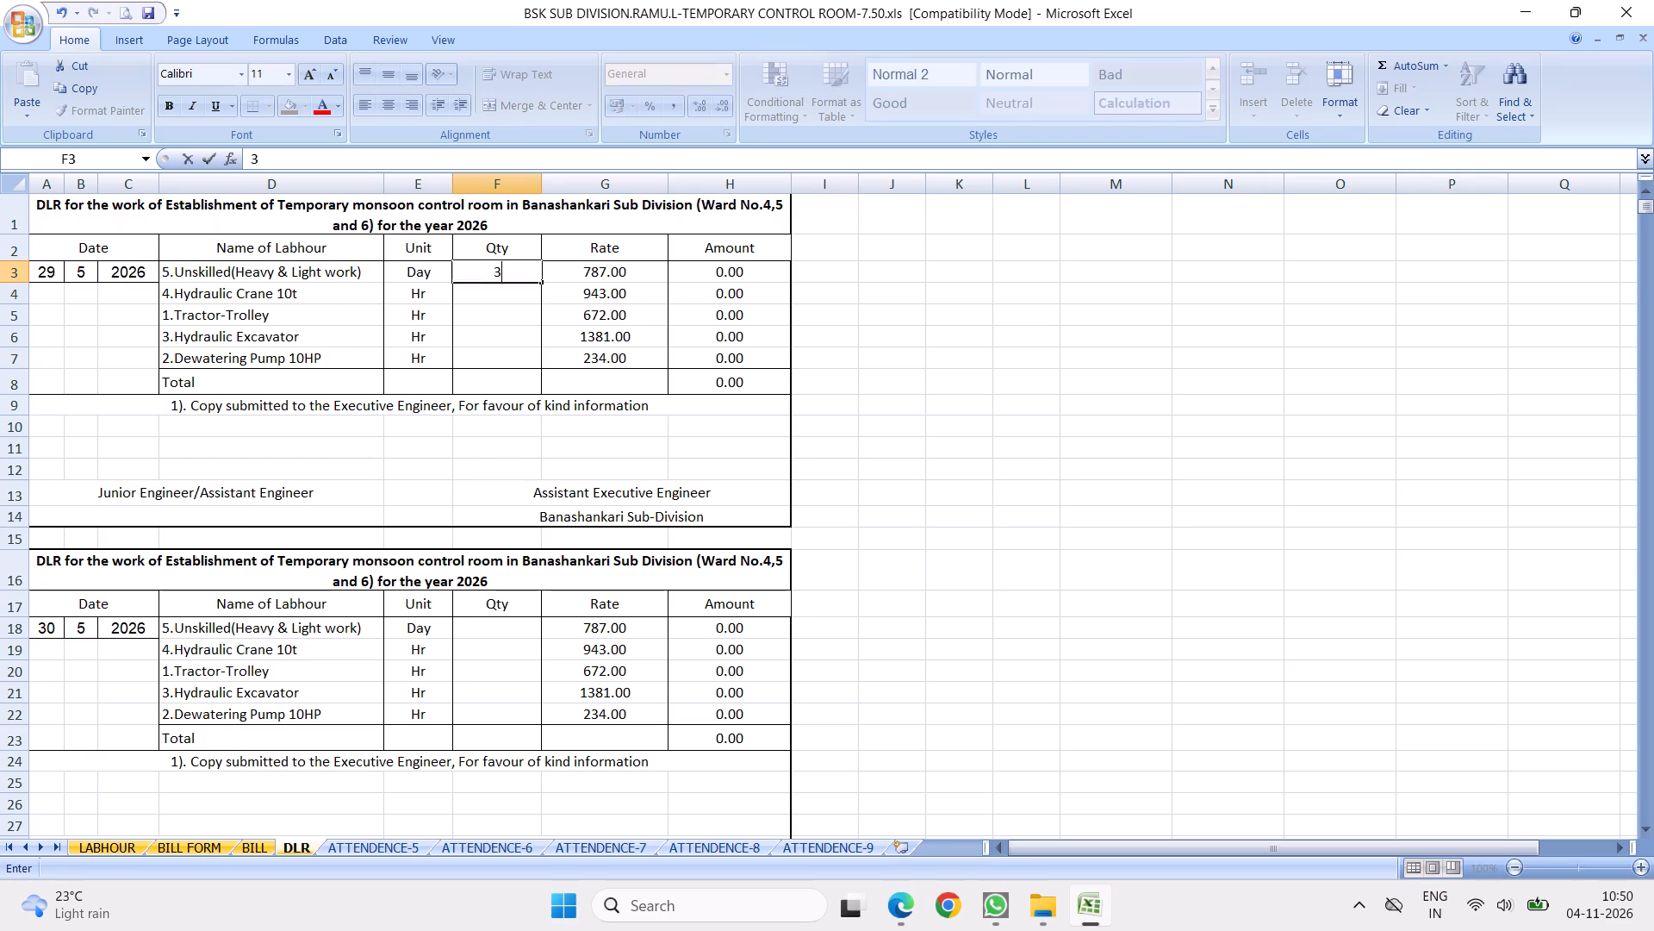
key("Return")
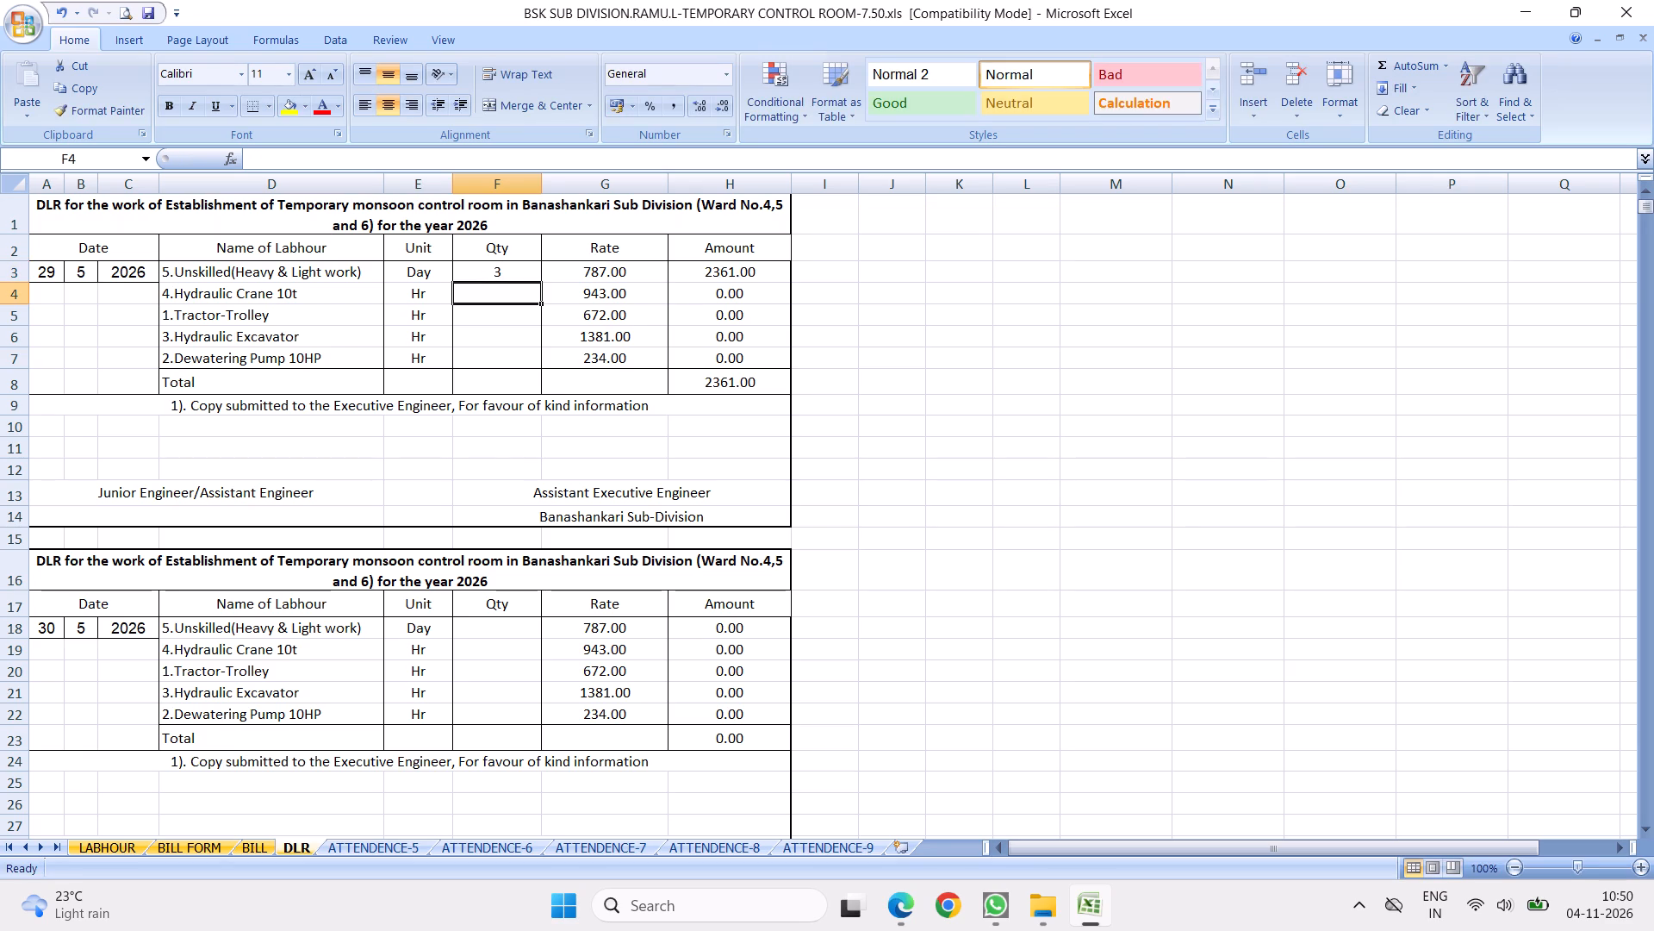
Fill the 30-5-2026 quantities: Unskilled 3, Tractor-Trolley 6, Hydraulic Excavator 5 and Dewatering Pump 10HP 5.
scroll(420, 371, "down", 3)
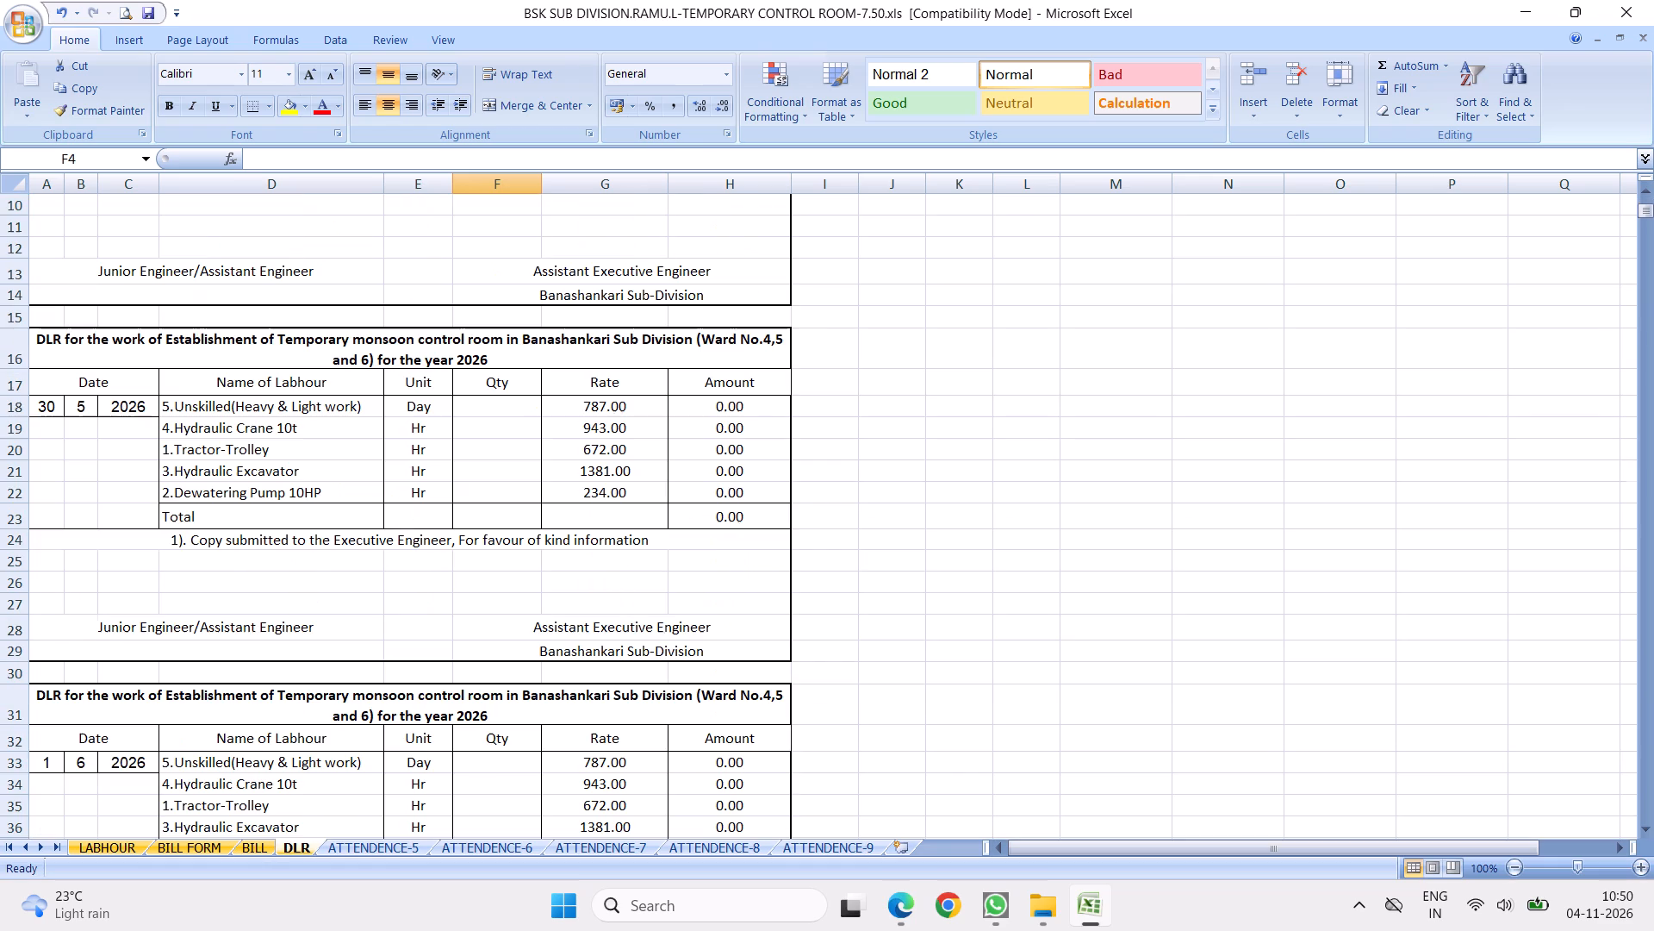
left_click(488, 401)
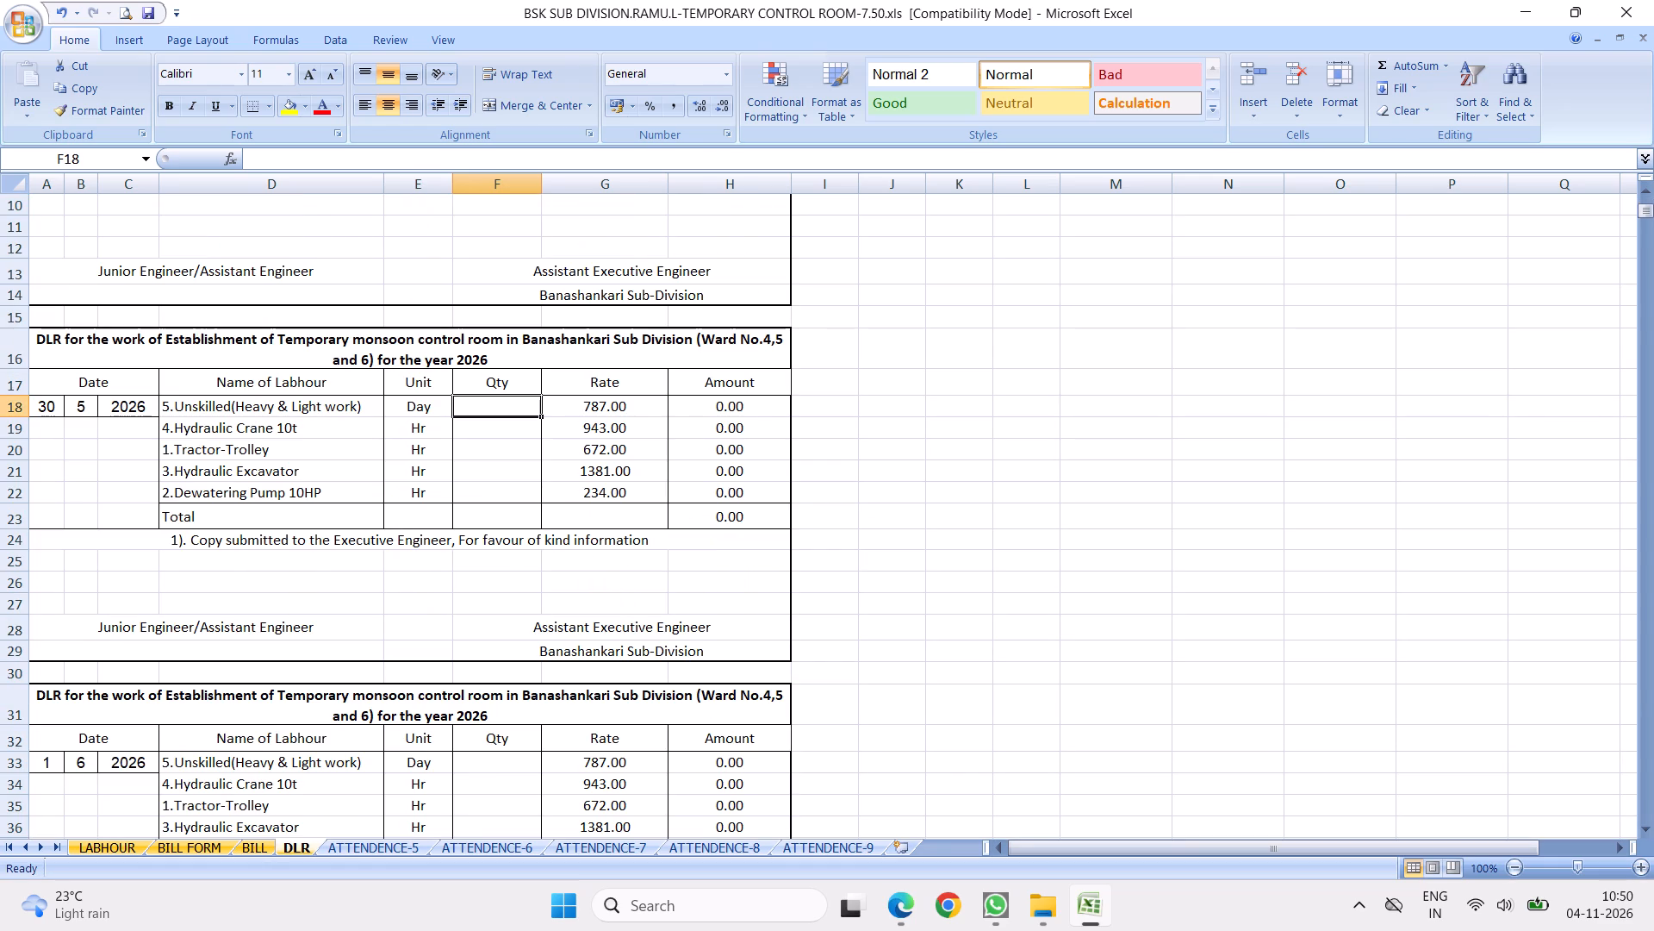
key("3")
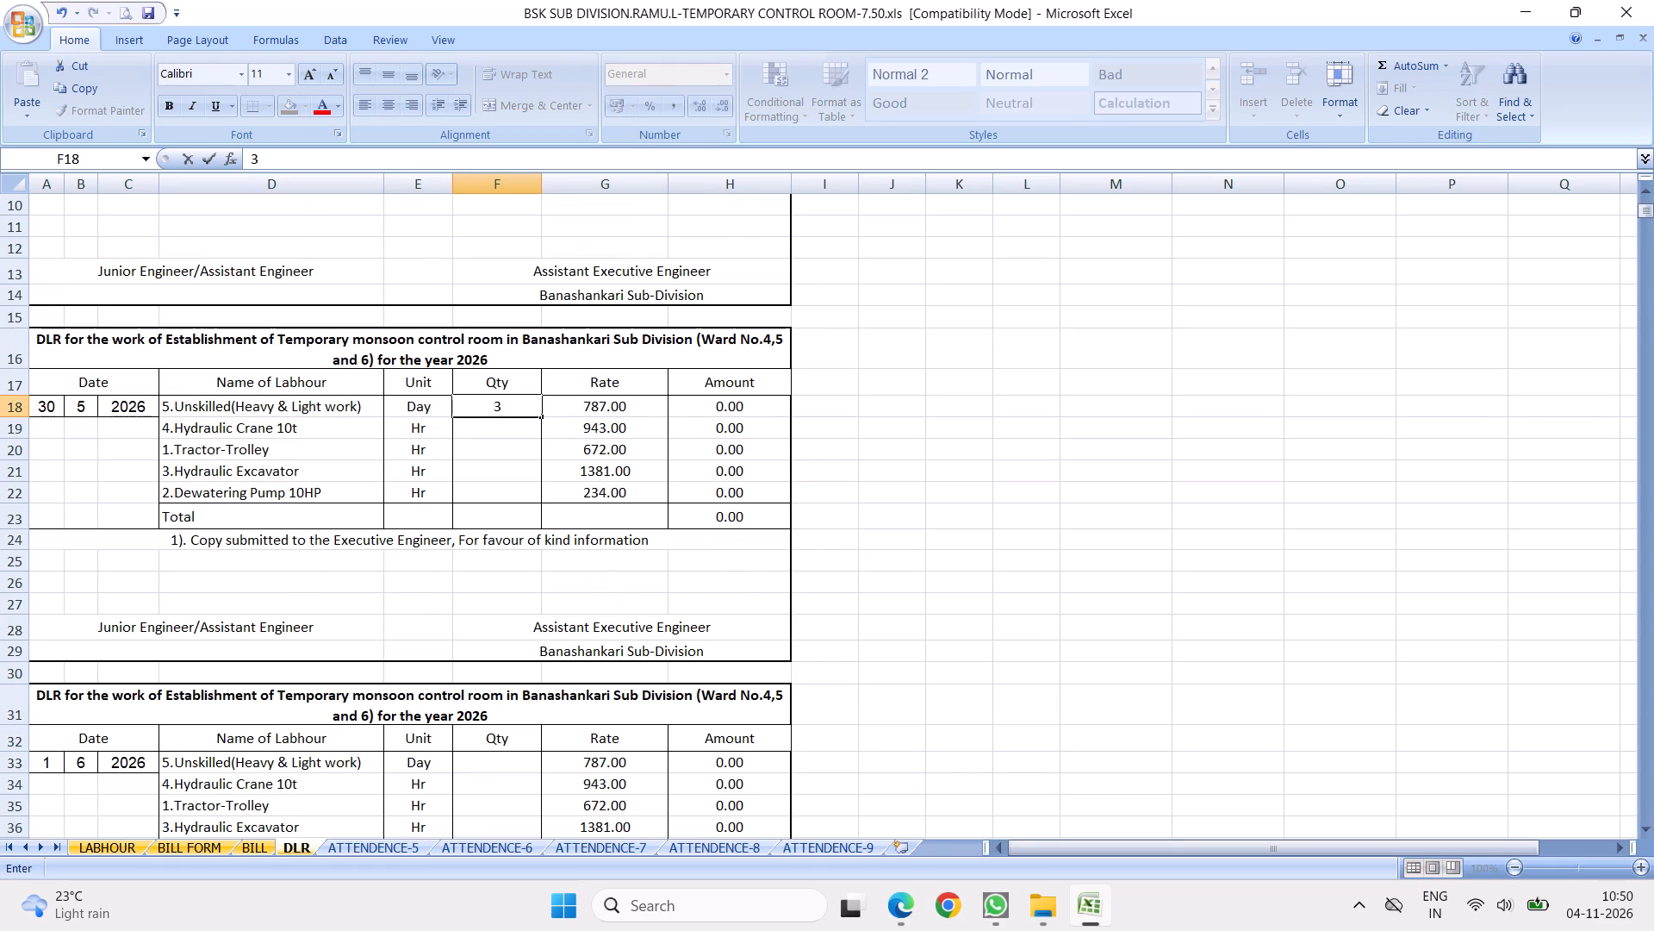
key("Return")
key("Return")
key("6")
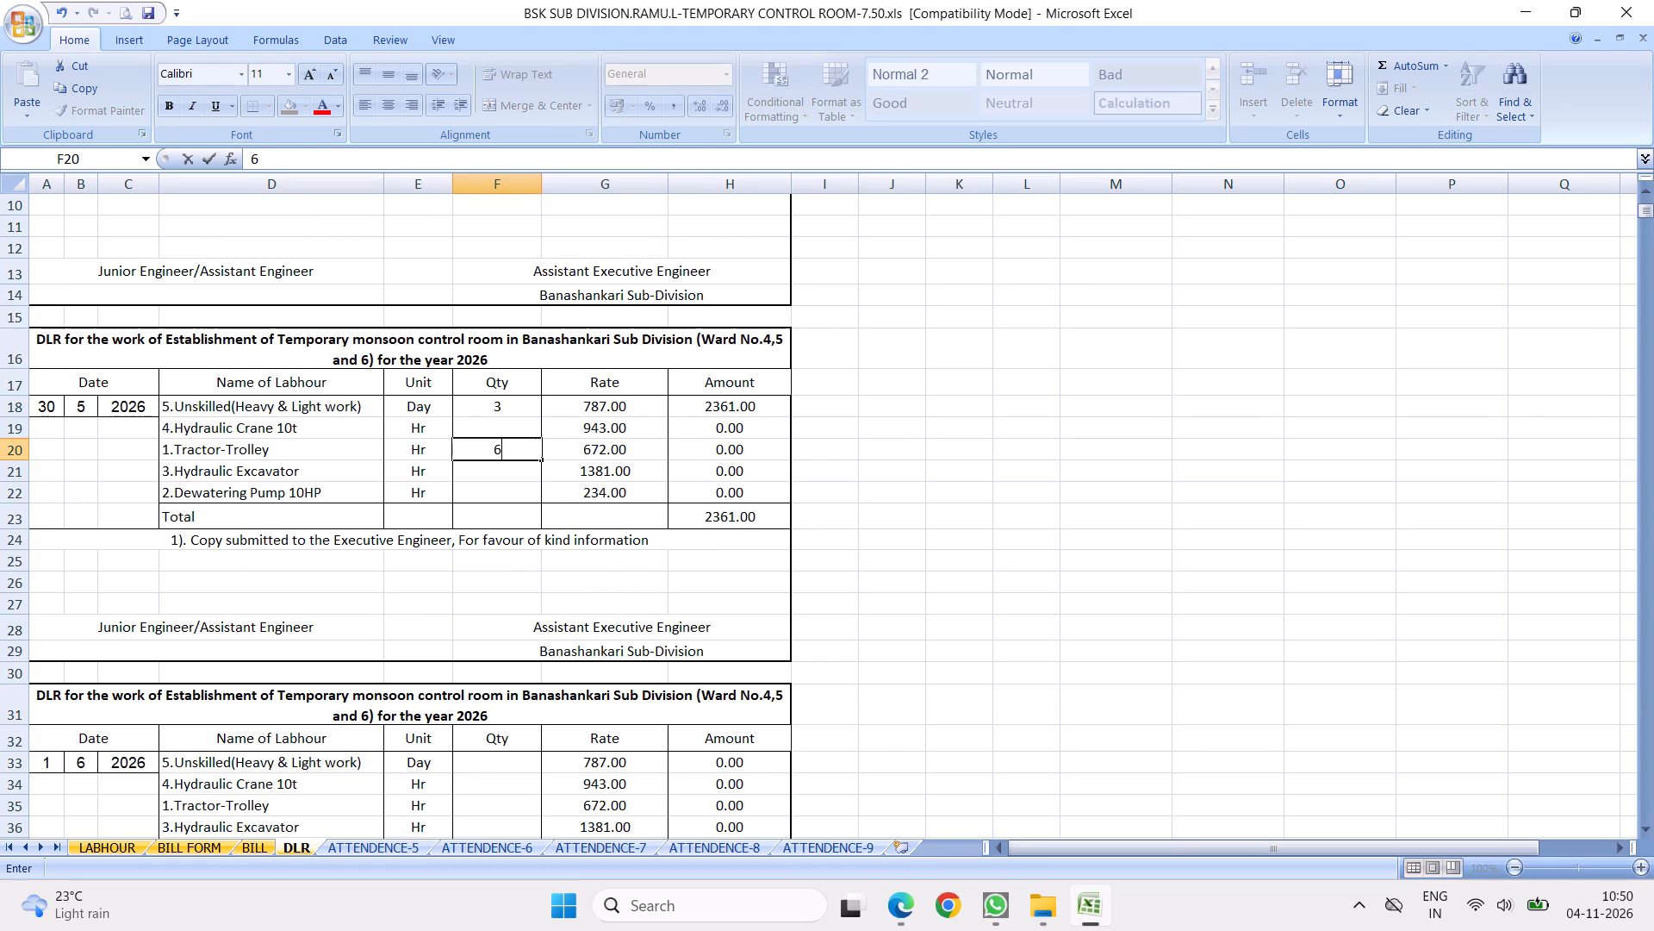
key("Return")
key("5")
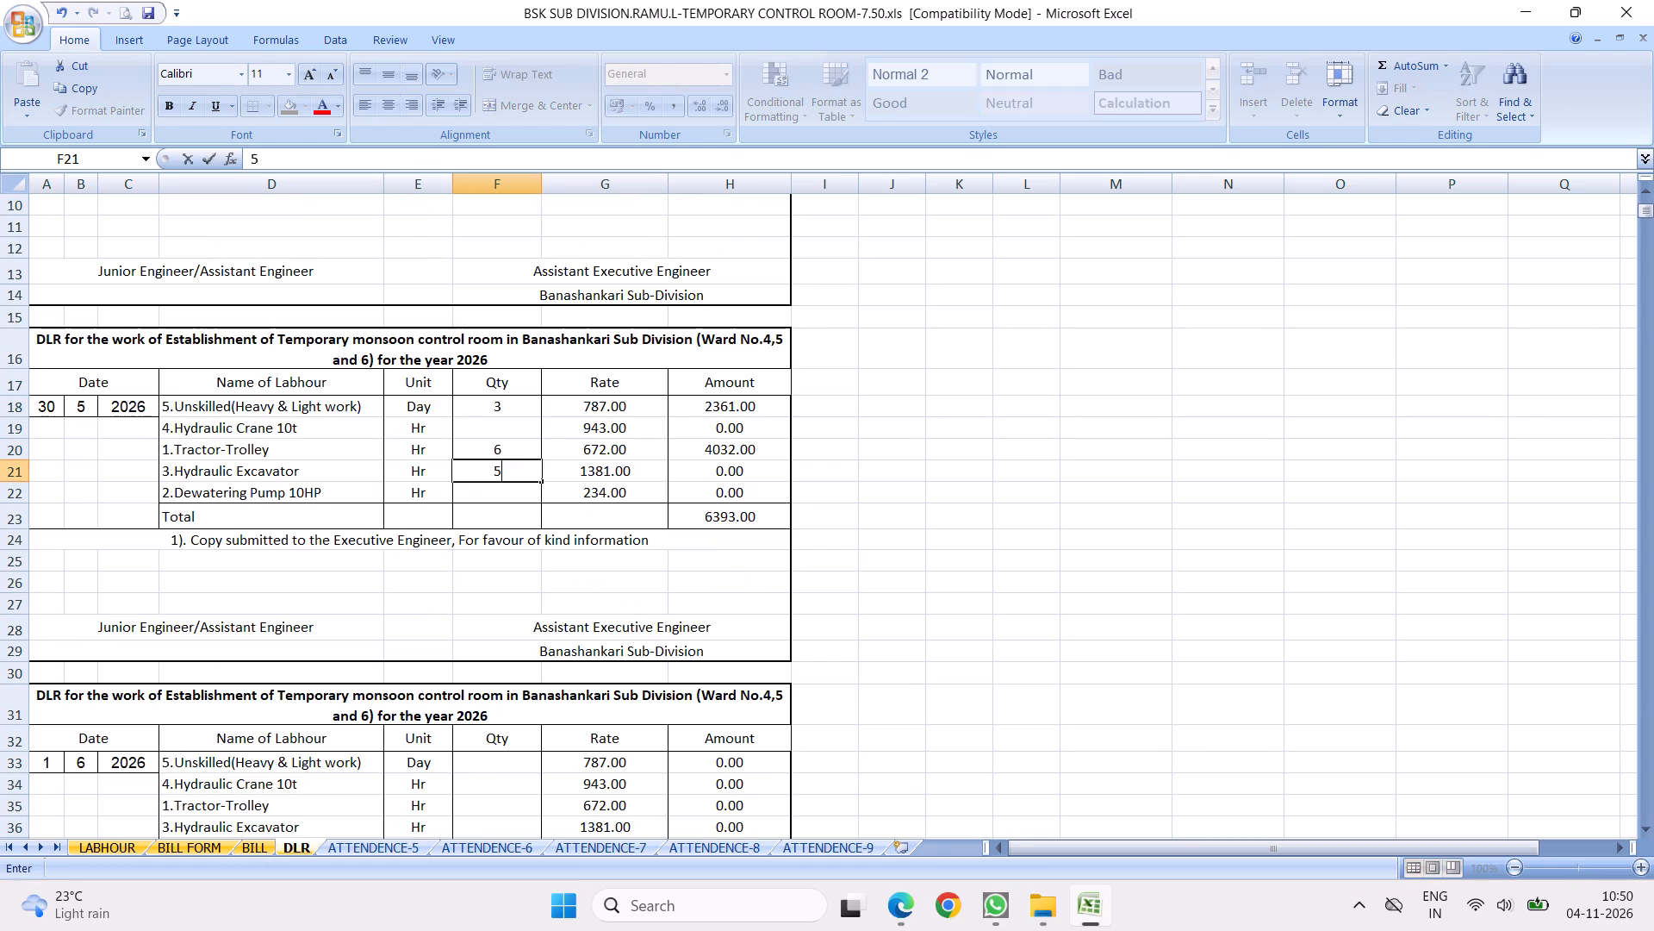
key("Return")
key("5")
key("Return")
Enter a quantity of 3 for Unskilled (Heavy & Light work) in both the 1-6-2026 and 2-6-2026 tables.
scroll(538, 551, "down", 2)
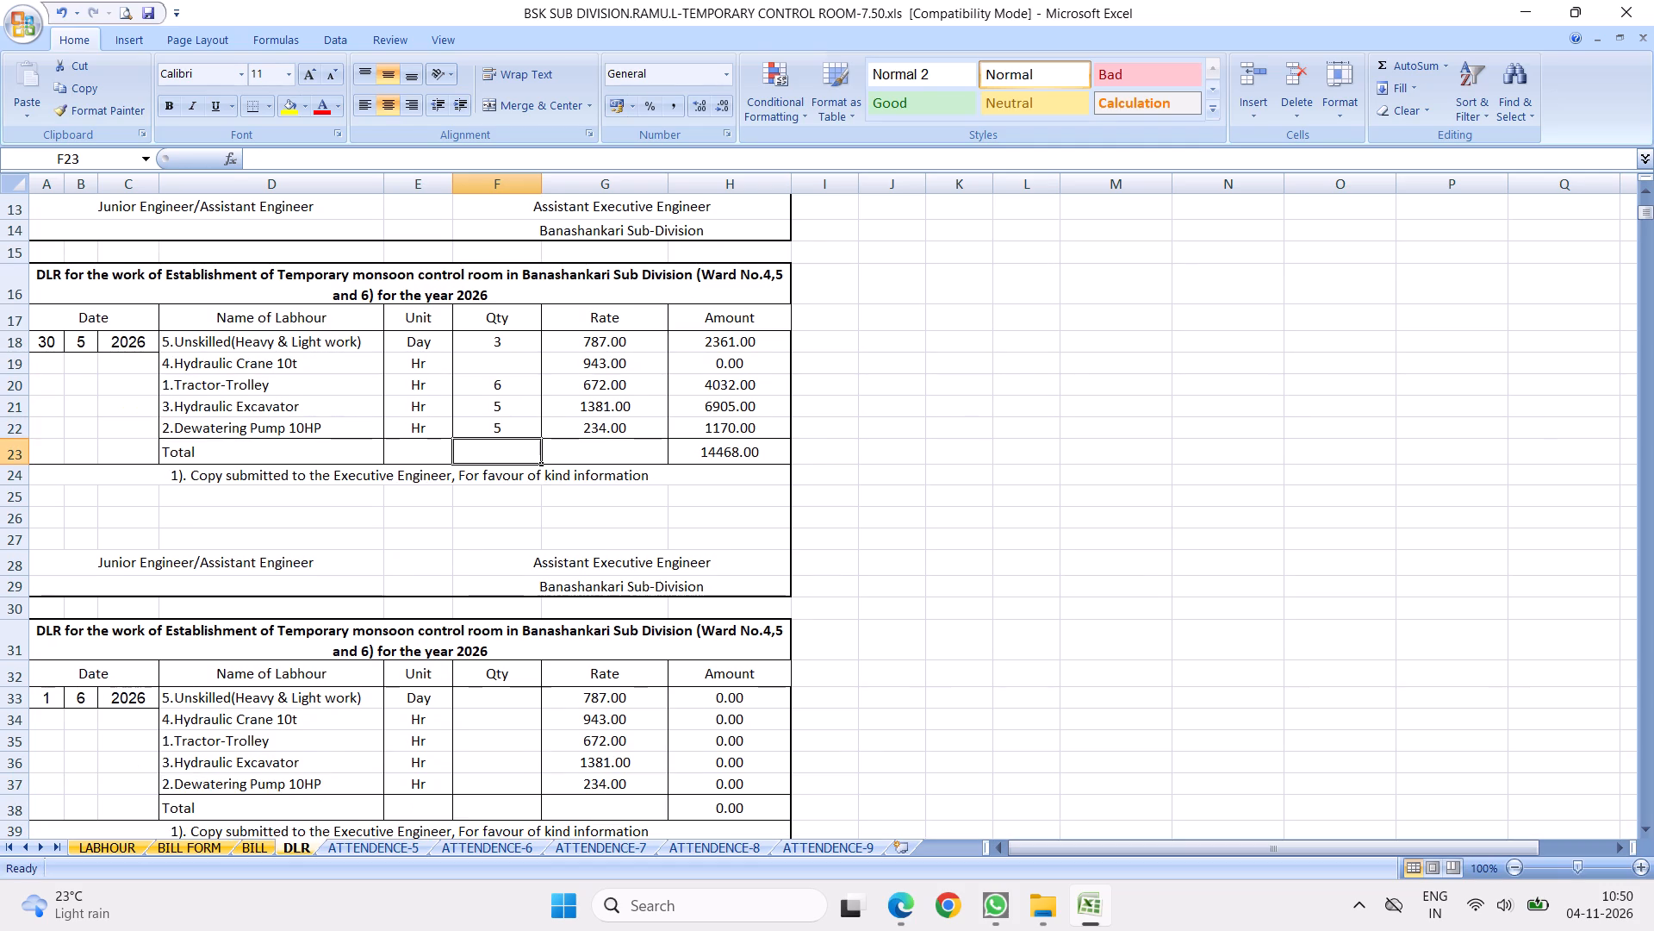
scroll(591, 435, "down", 4)
left_click(480, 321)
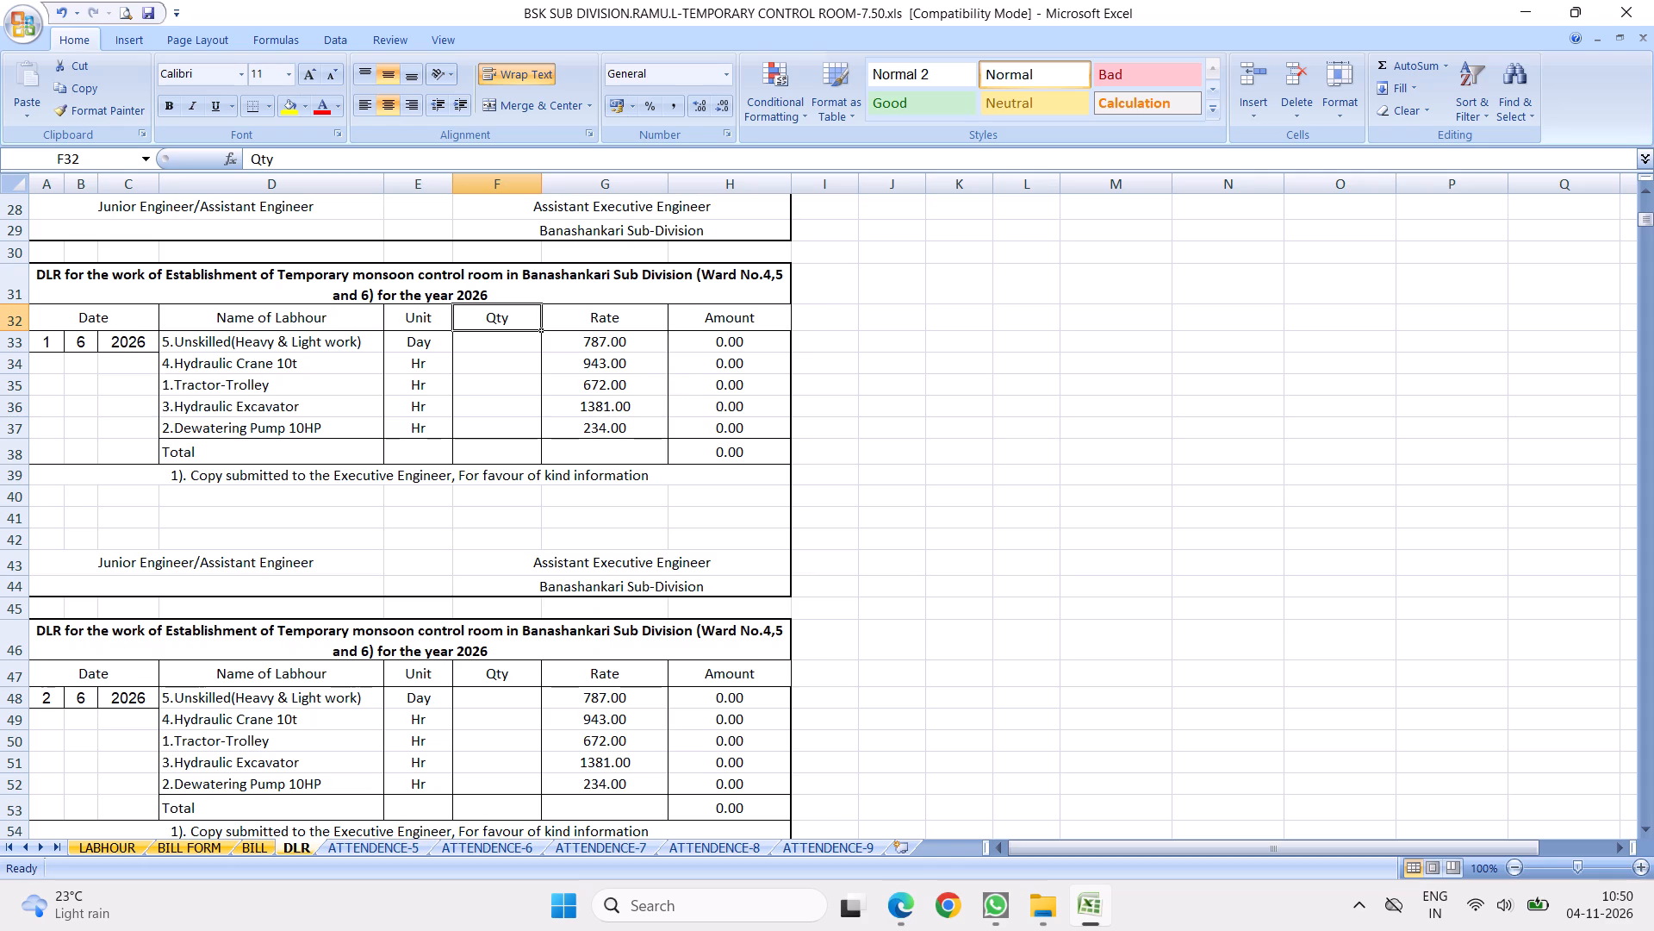
left_click(479, 345)
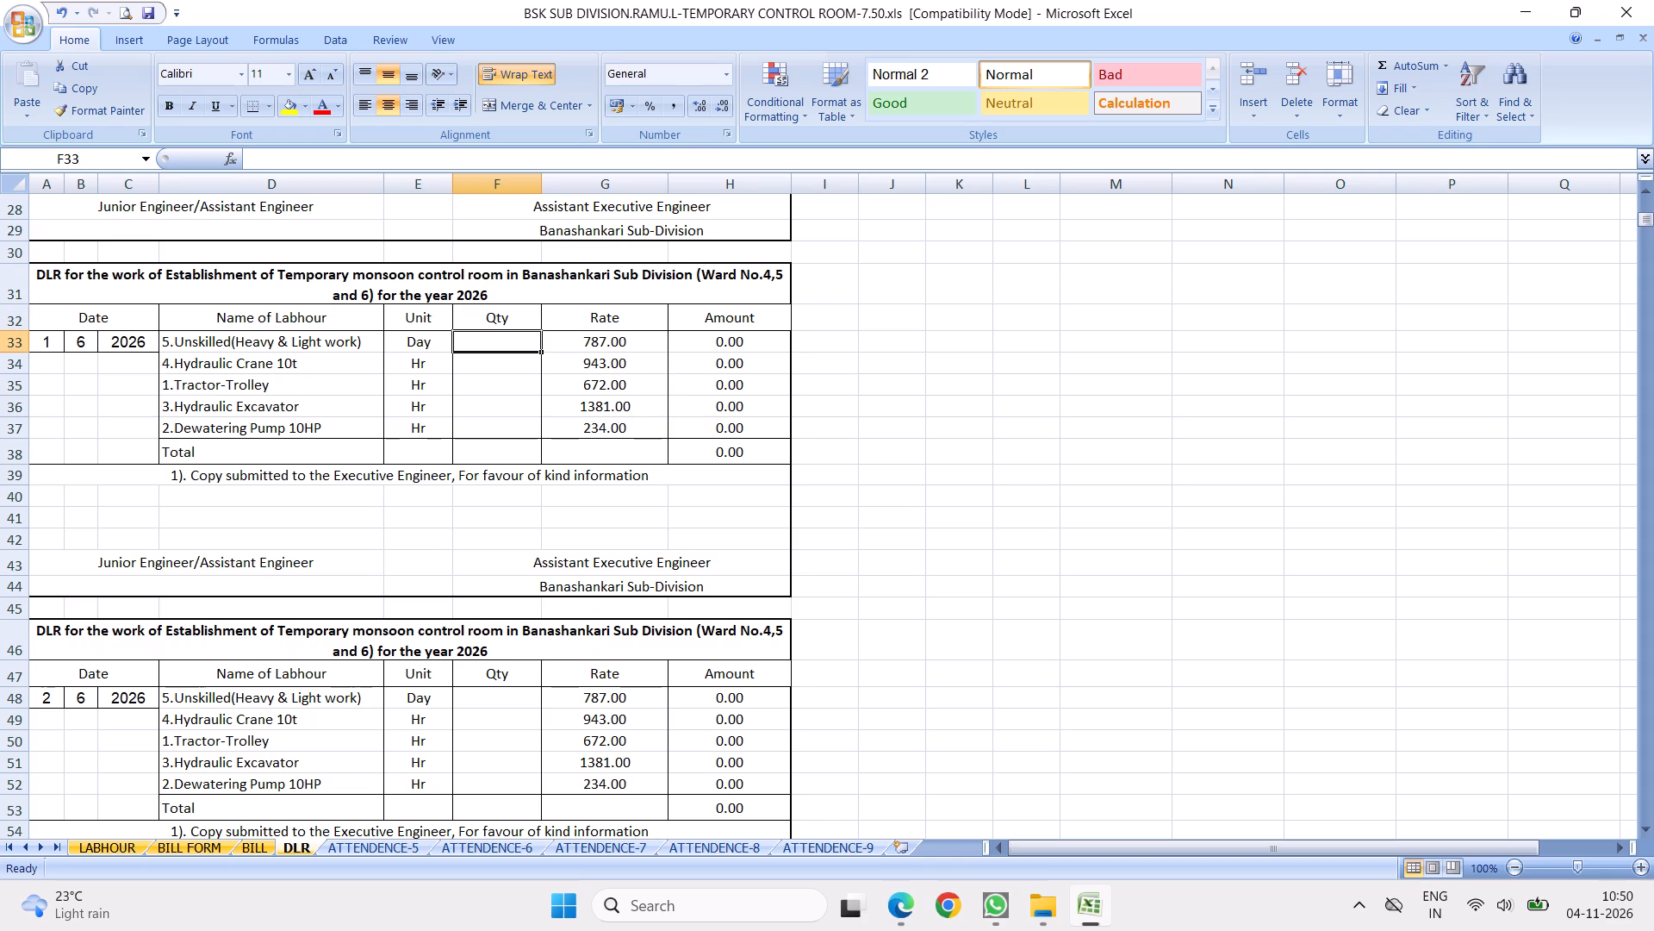
key("Return")
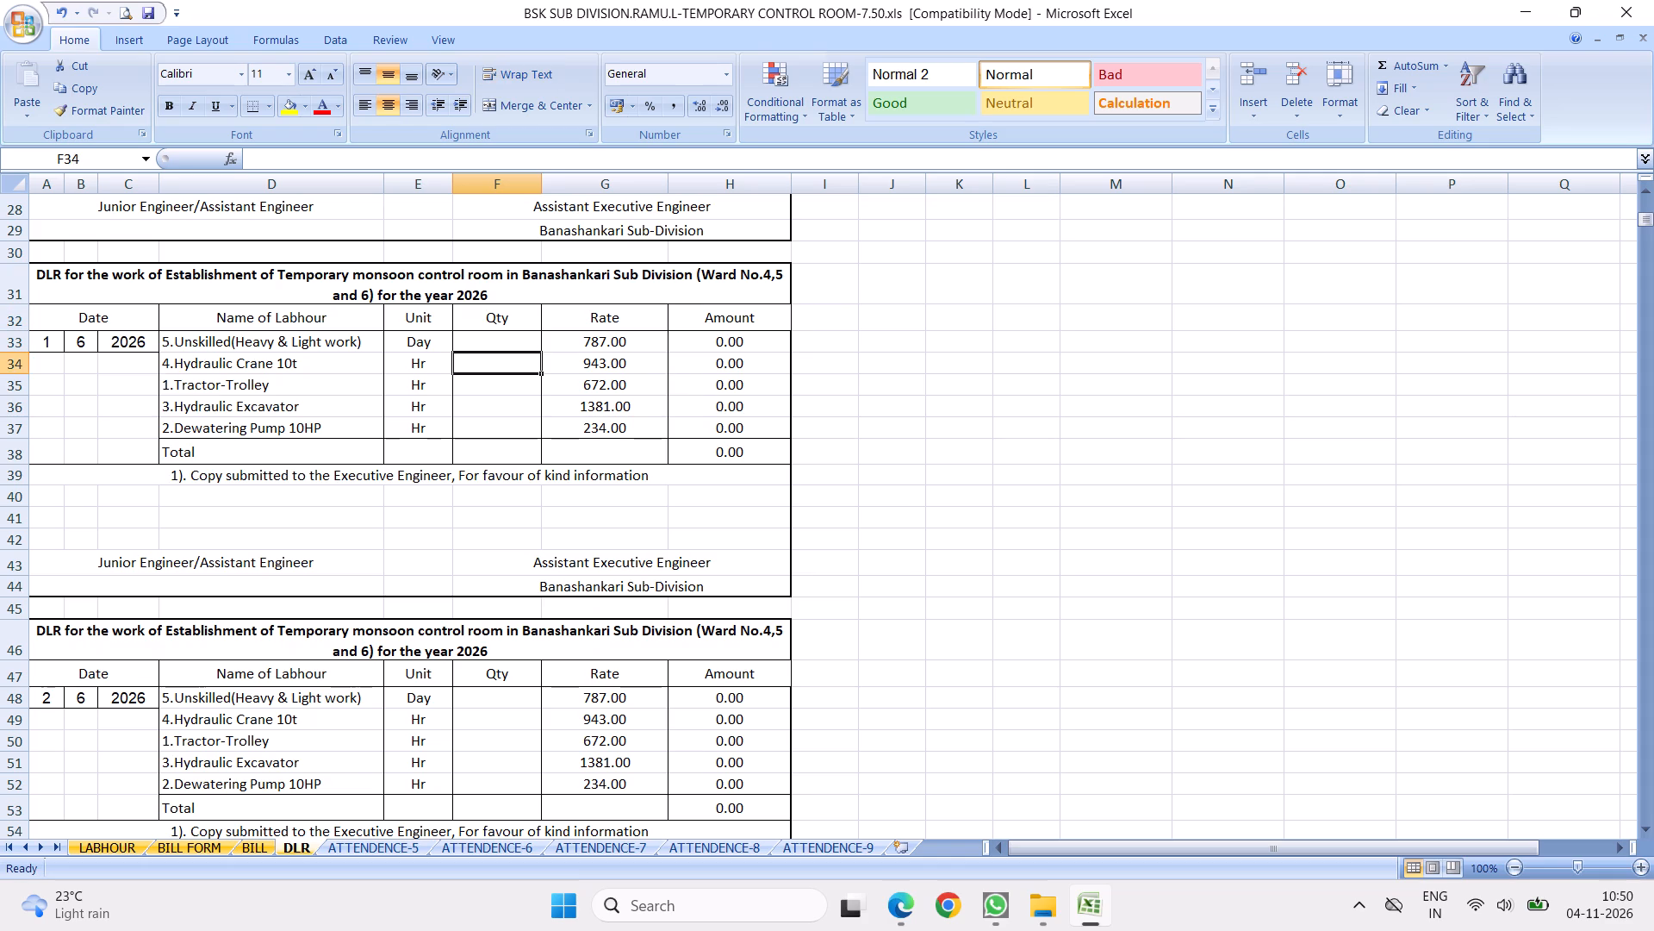
key("Up")
key("3")
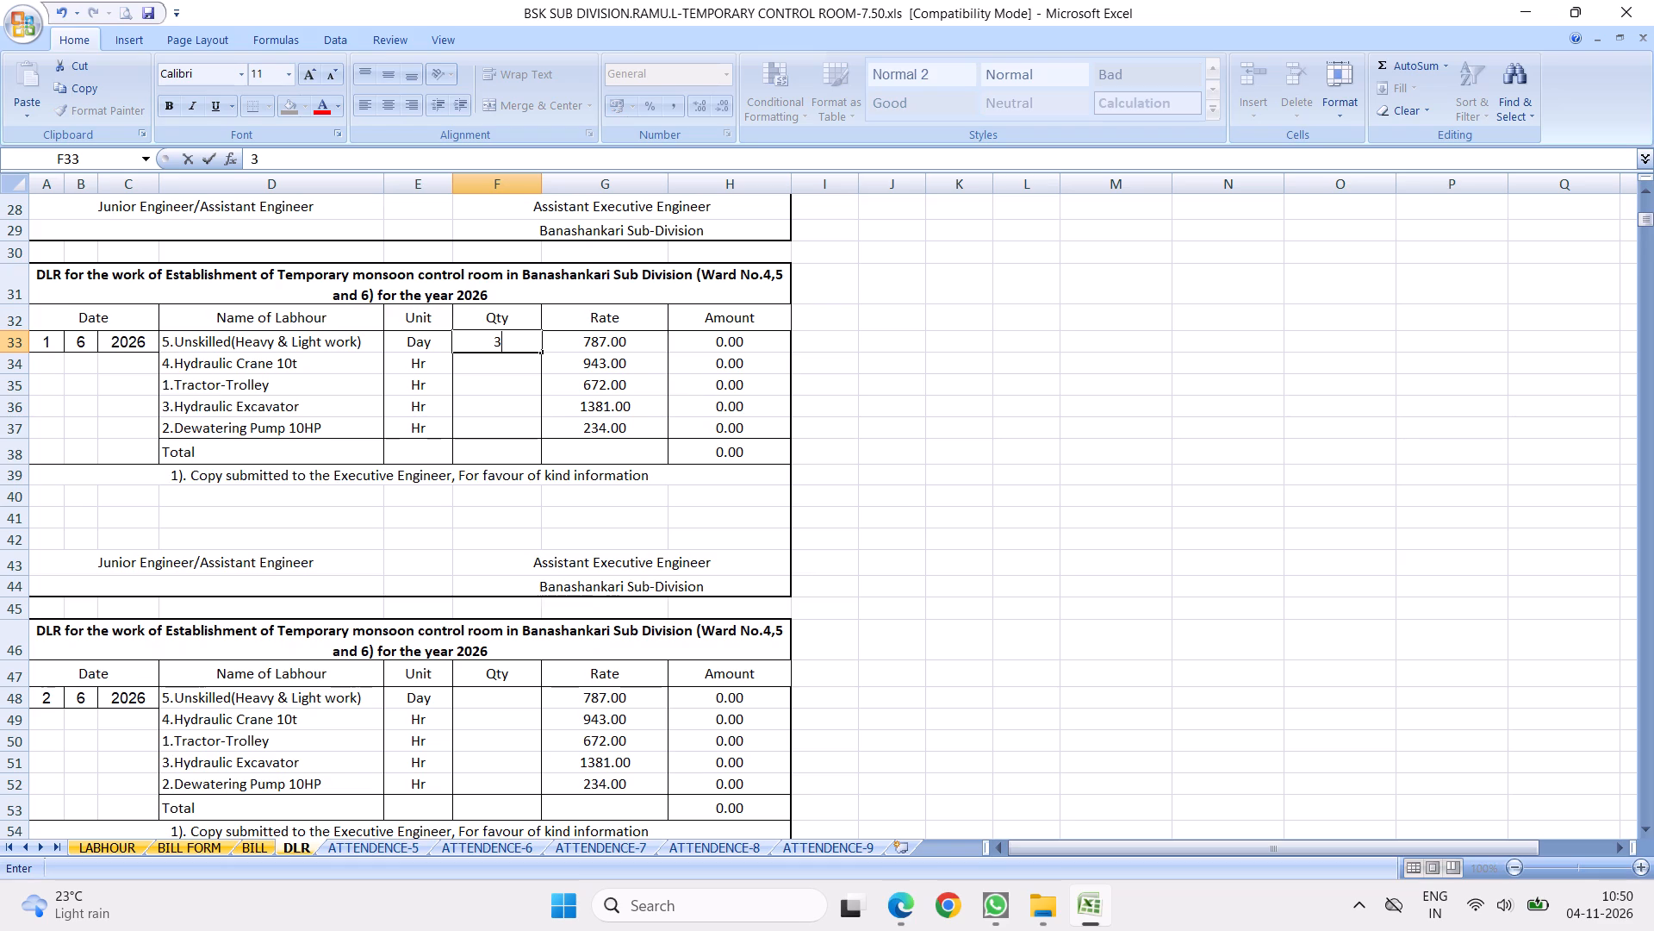
left_click(491, 444)
scroll(449, 419, "down", 4)
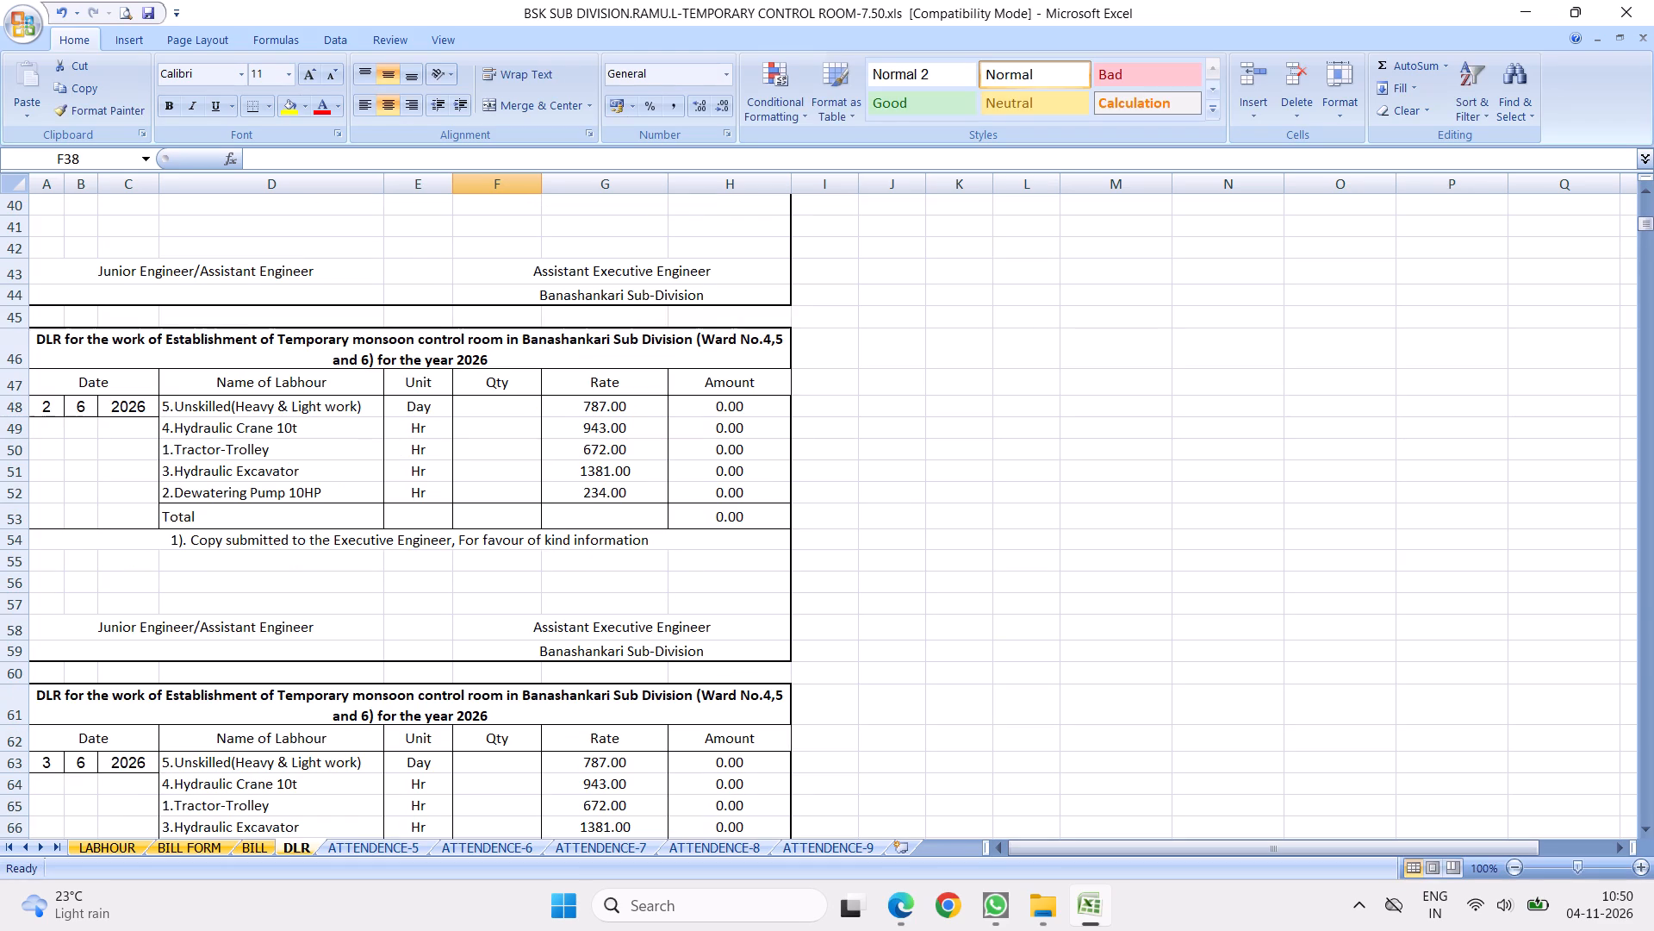
left_click(491, 408)
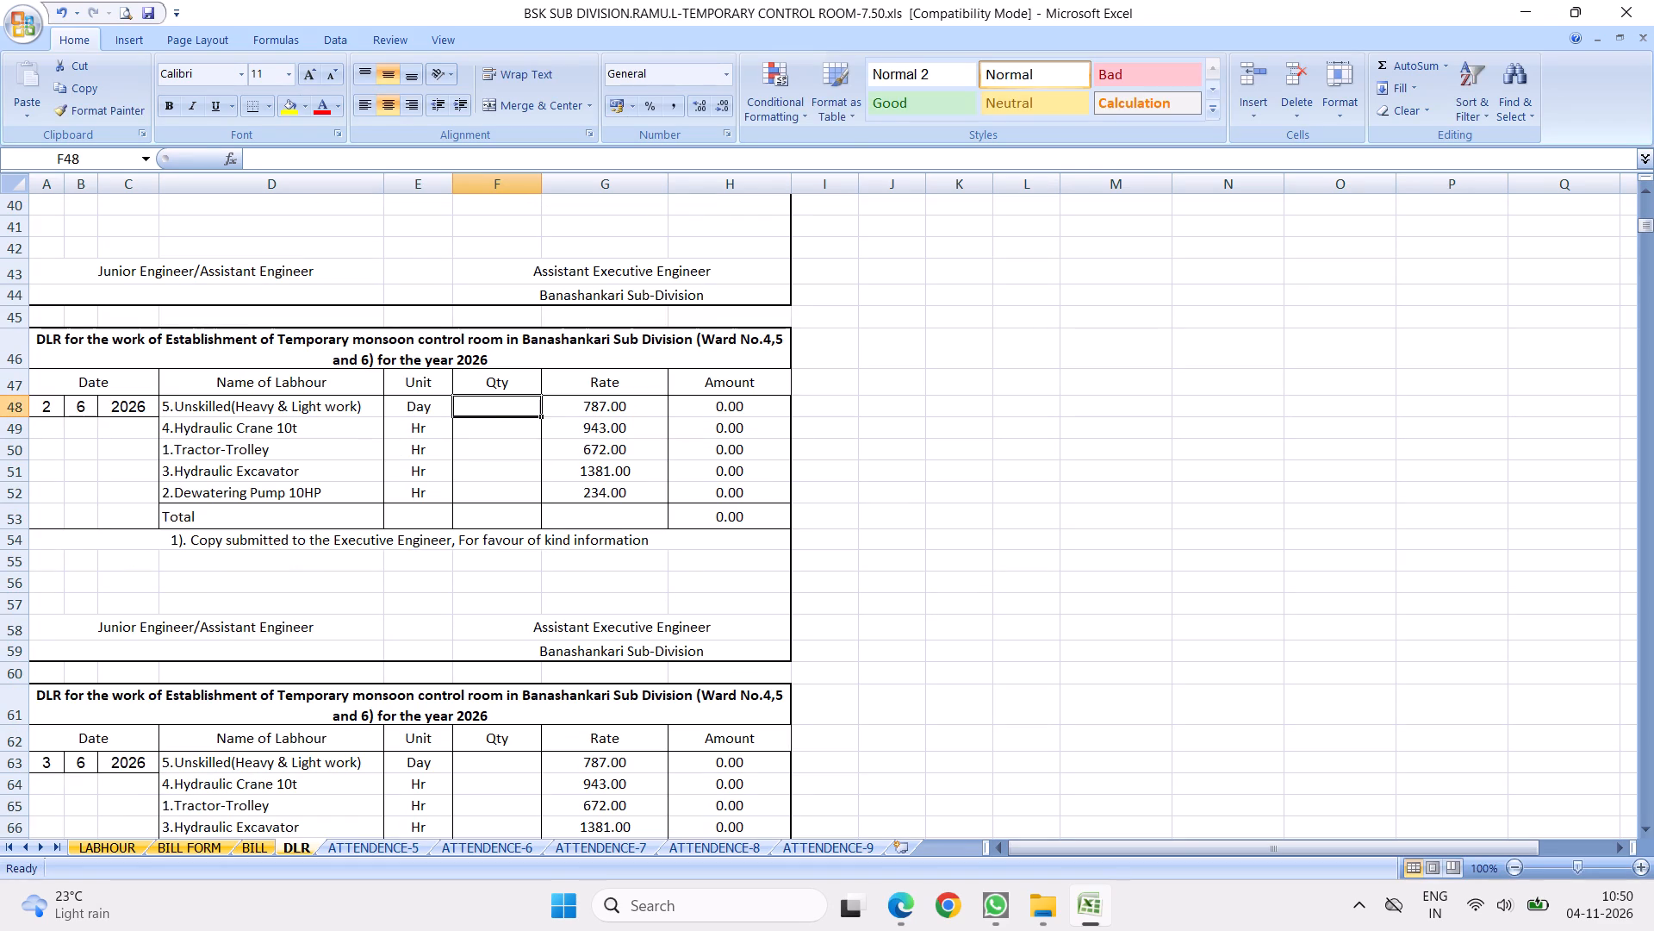
key("3")
key("Return")
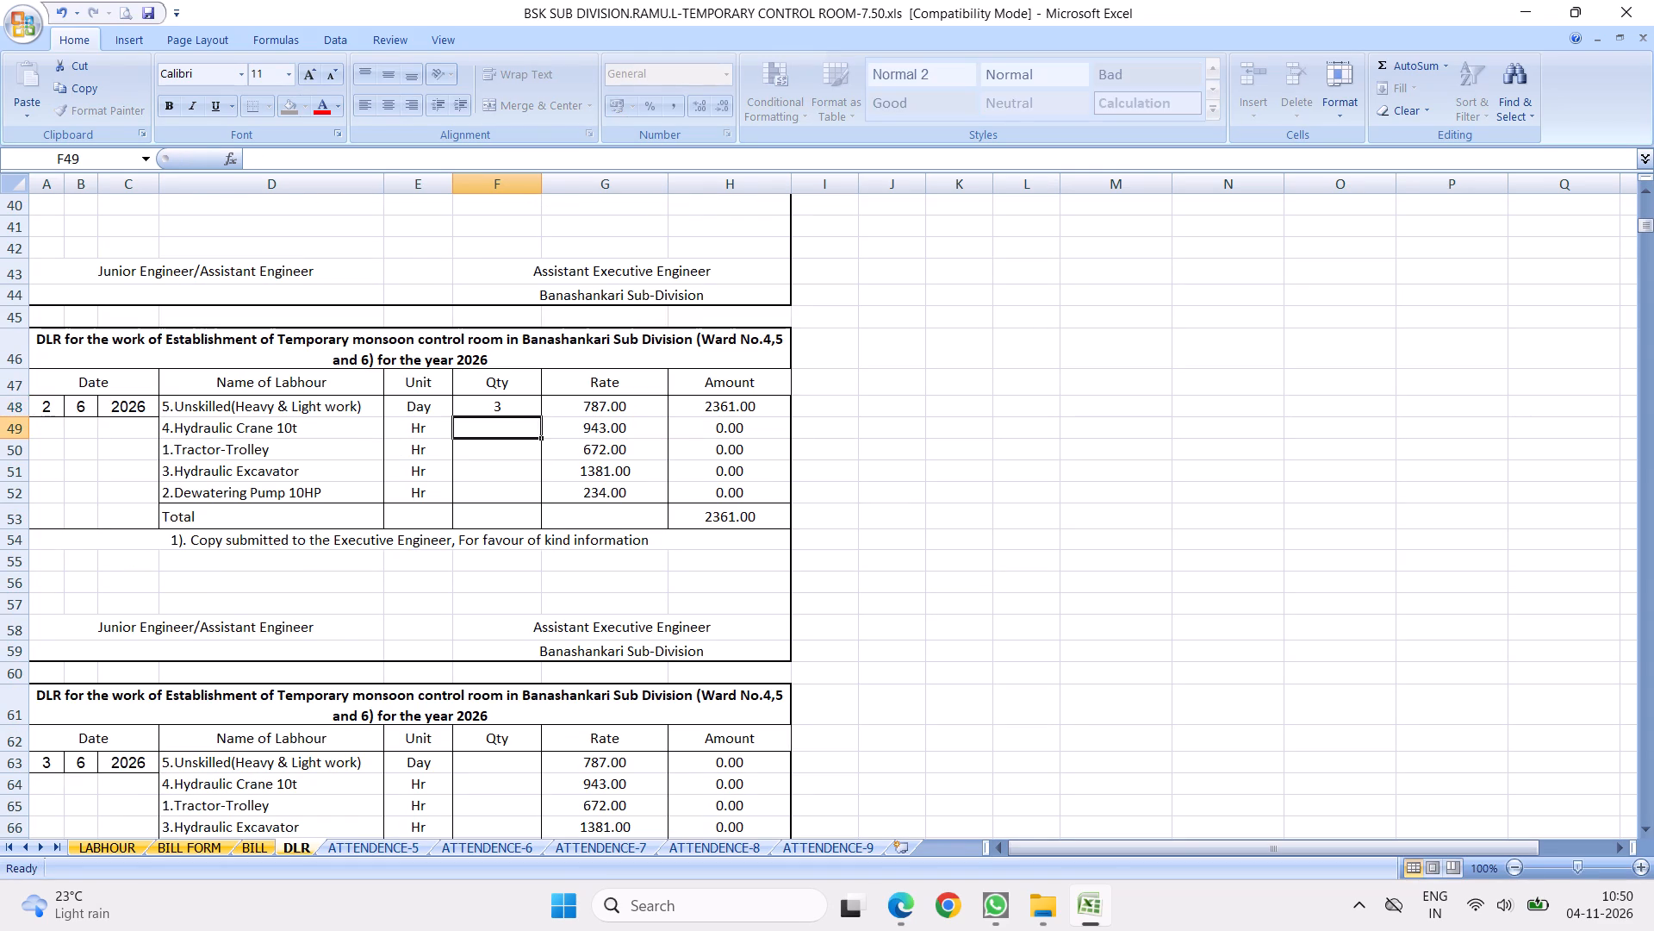
Fill the 3-6-2026 quantities: Unskilled 4, Tractor-Trolley 6 and Dewatering Pump 10HP 6.
scroll(576, 449, "down", 2)
left_click(490, 632)
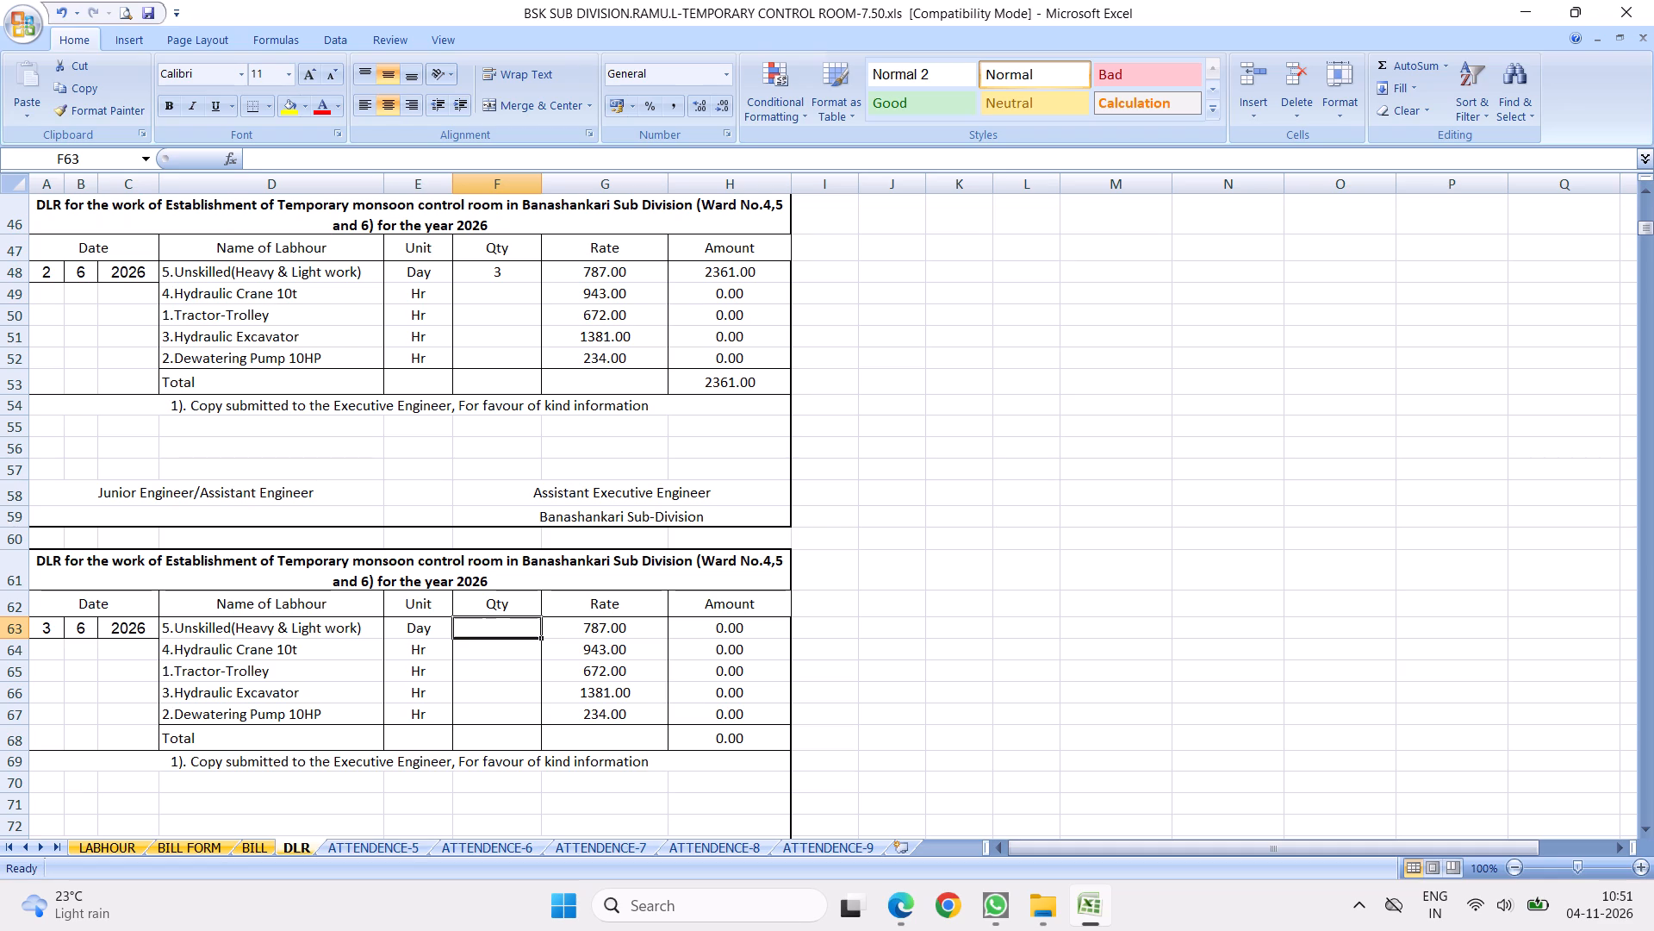
key("4")
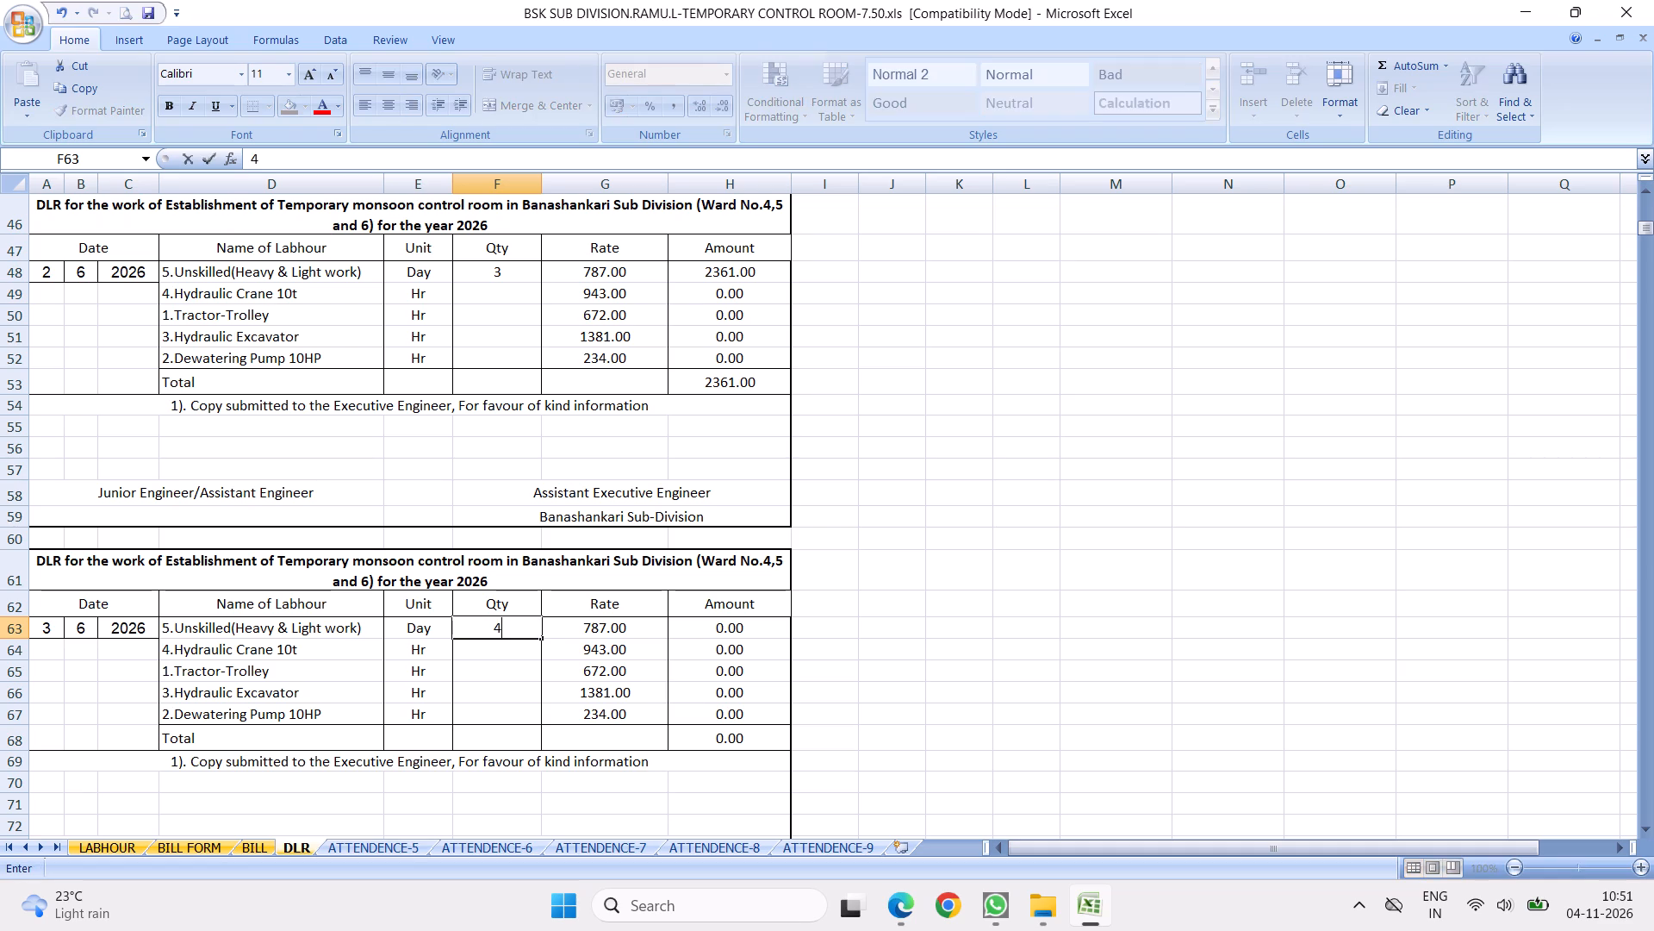
key("Return")
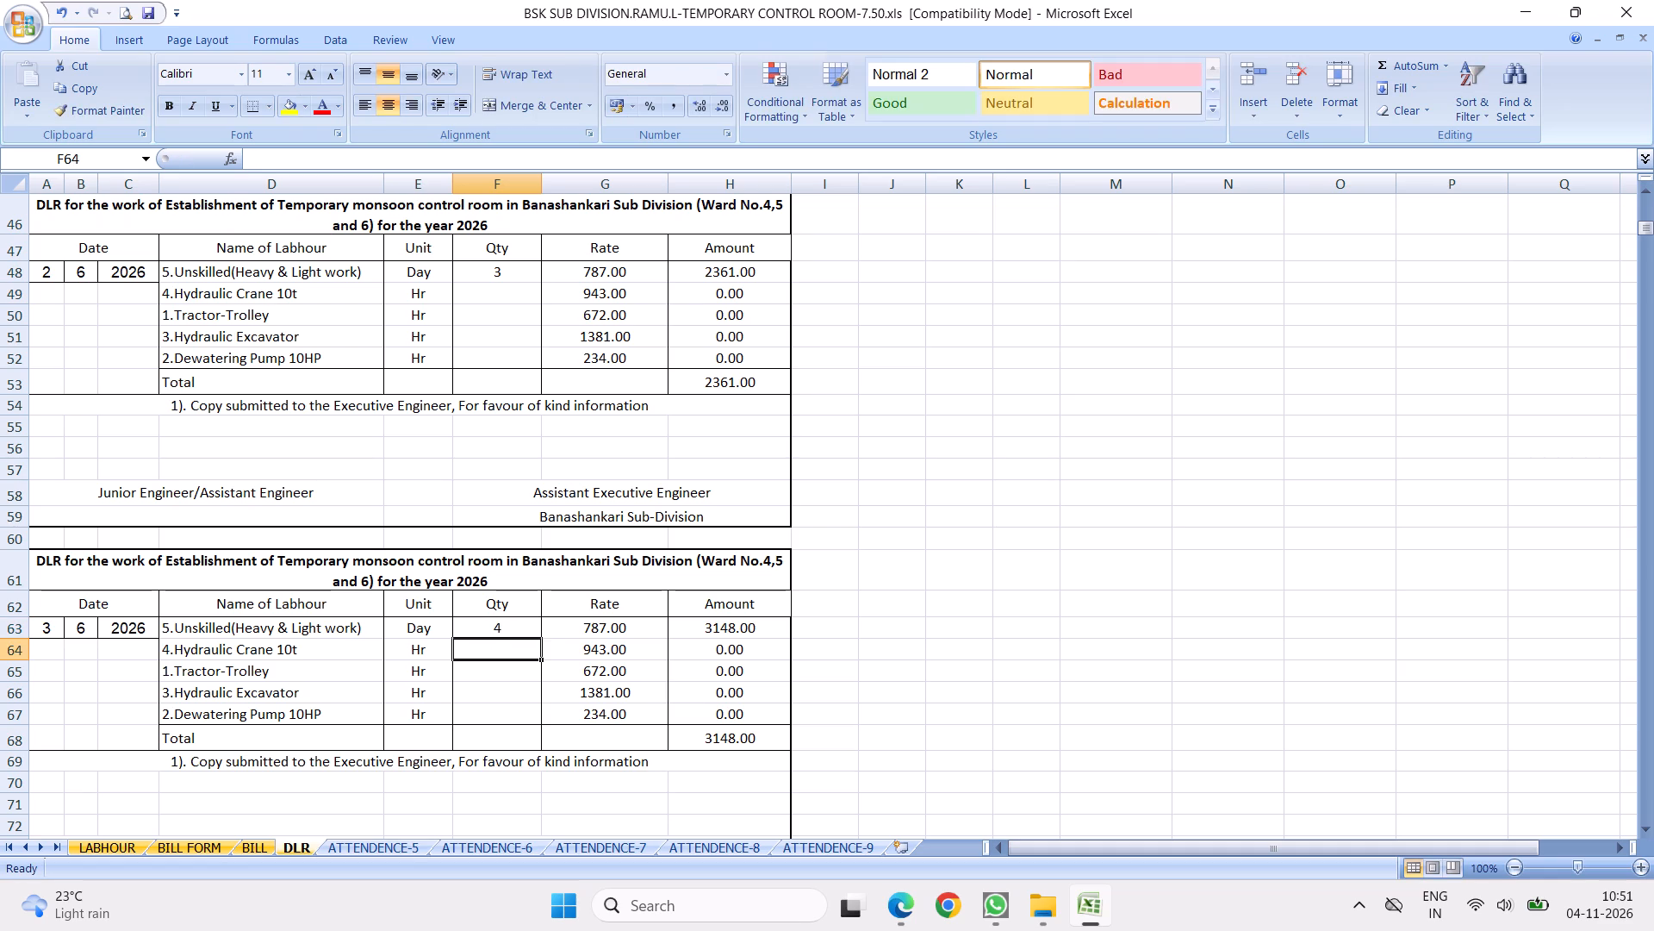
key("Return")
key("6")
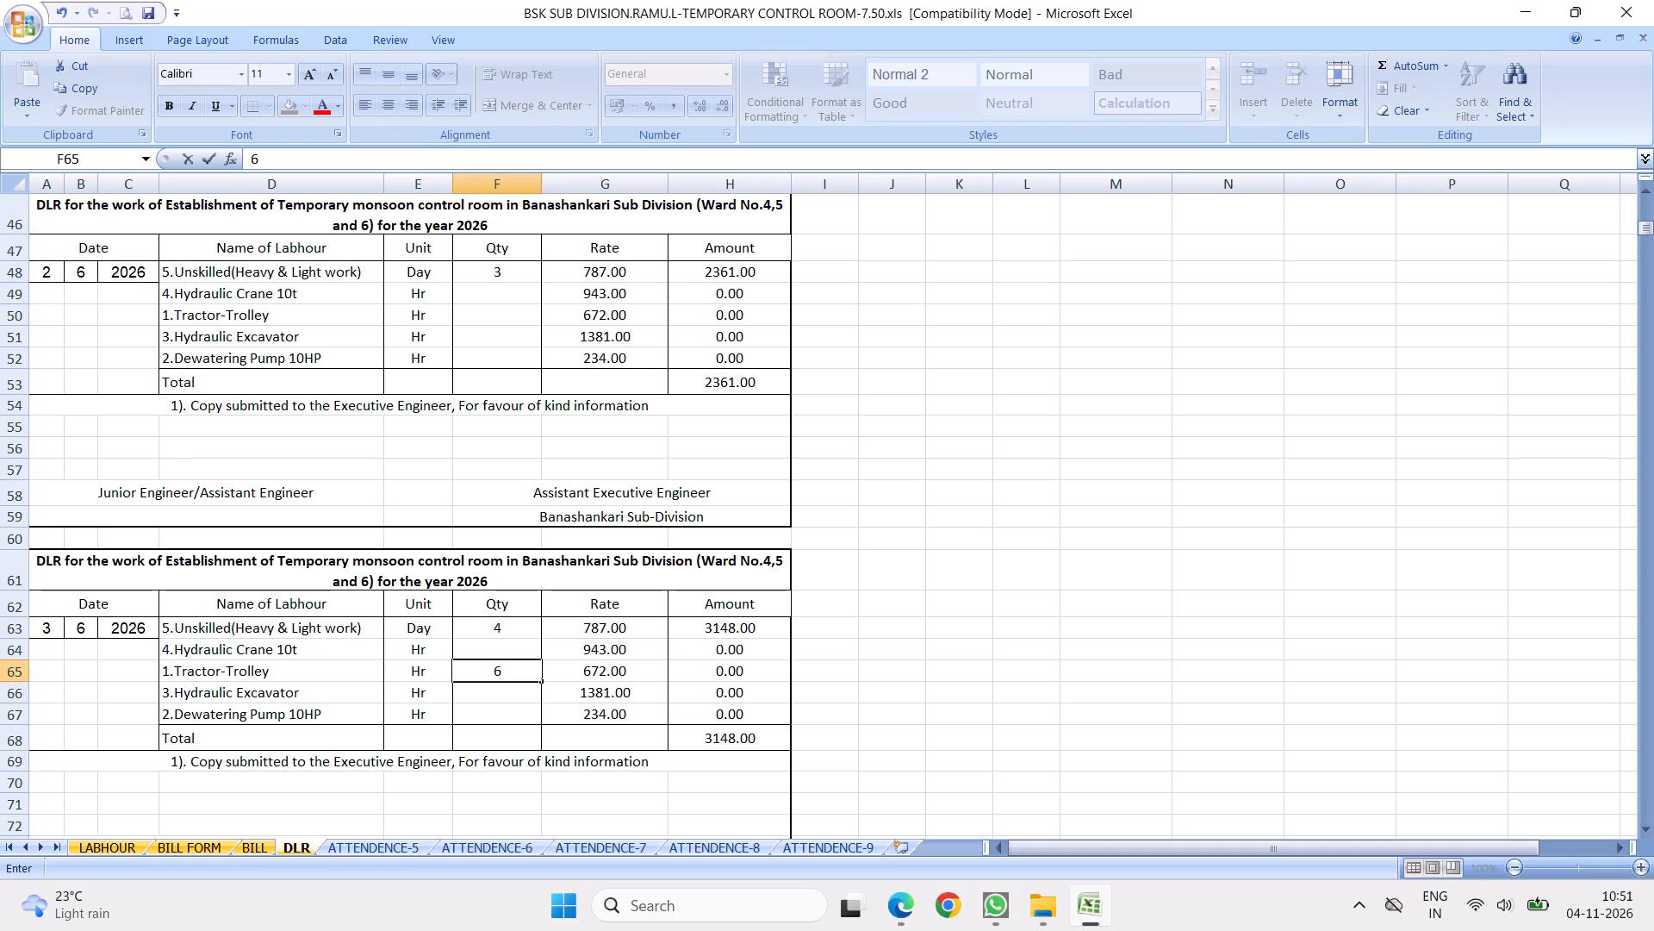
key("Return")
key("Return")
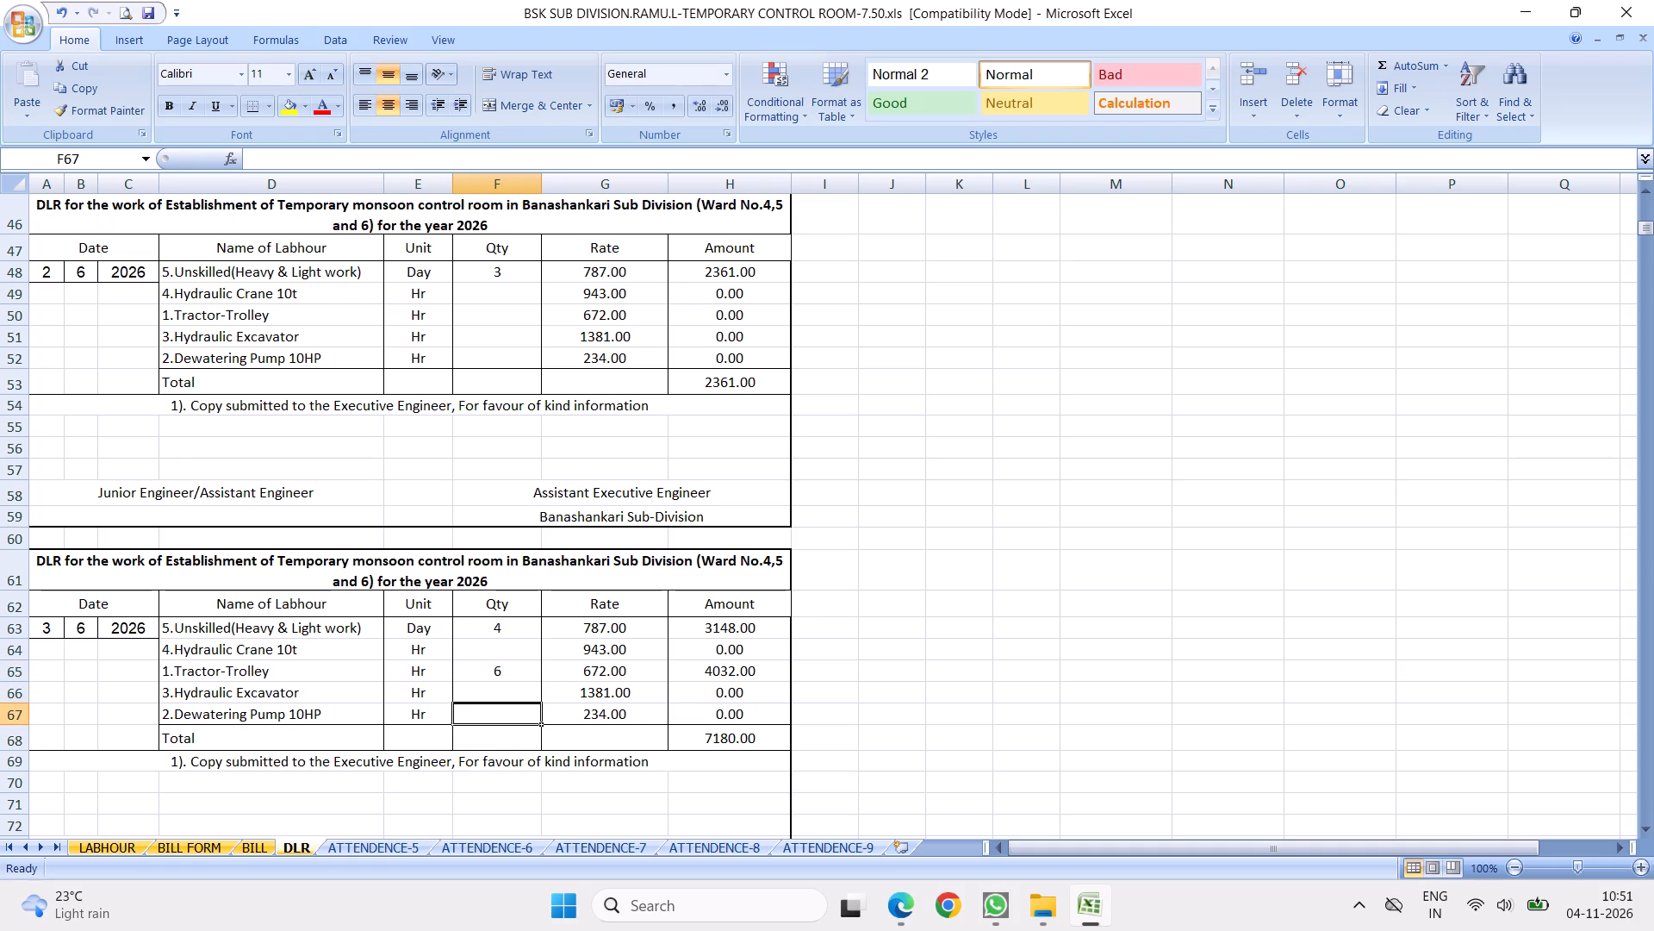
key("6")
key("Return")
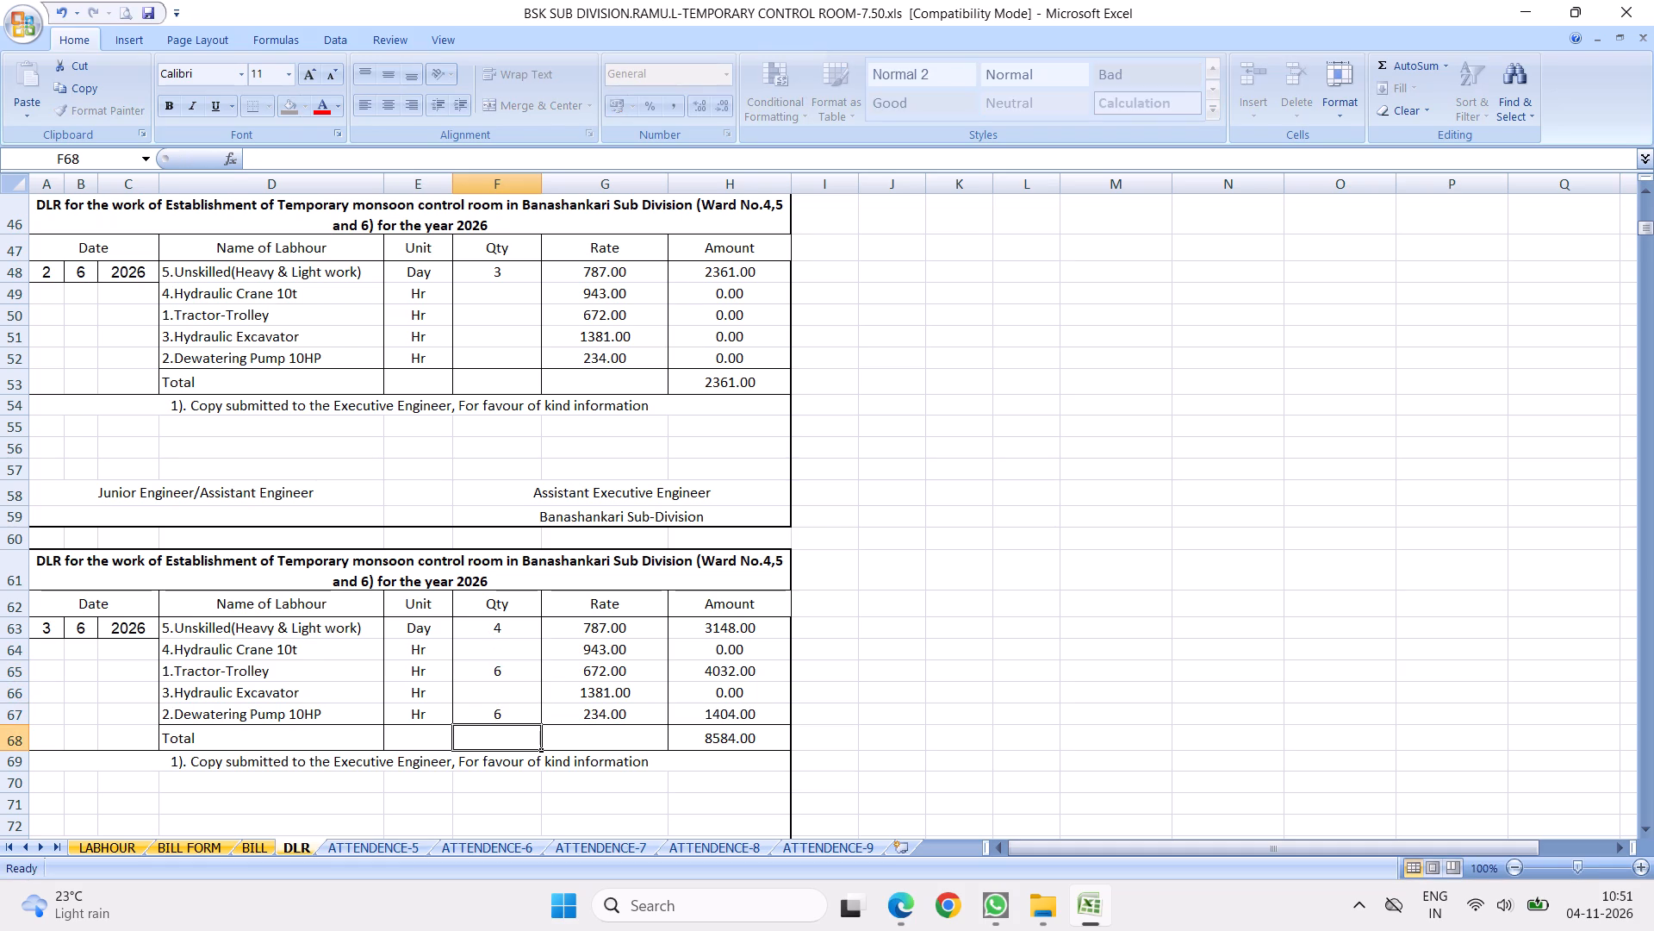
Enter a quantity of 3 for Unskilled (Heavy & Light work) in the 4-6-2026 table.
scroll(447, 561, "down", 6)
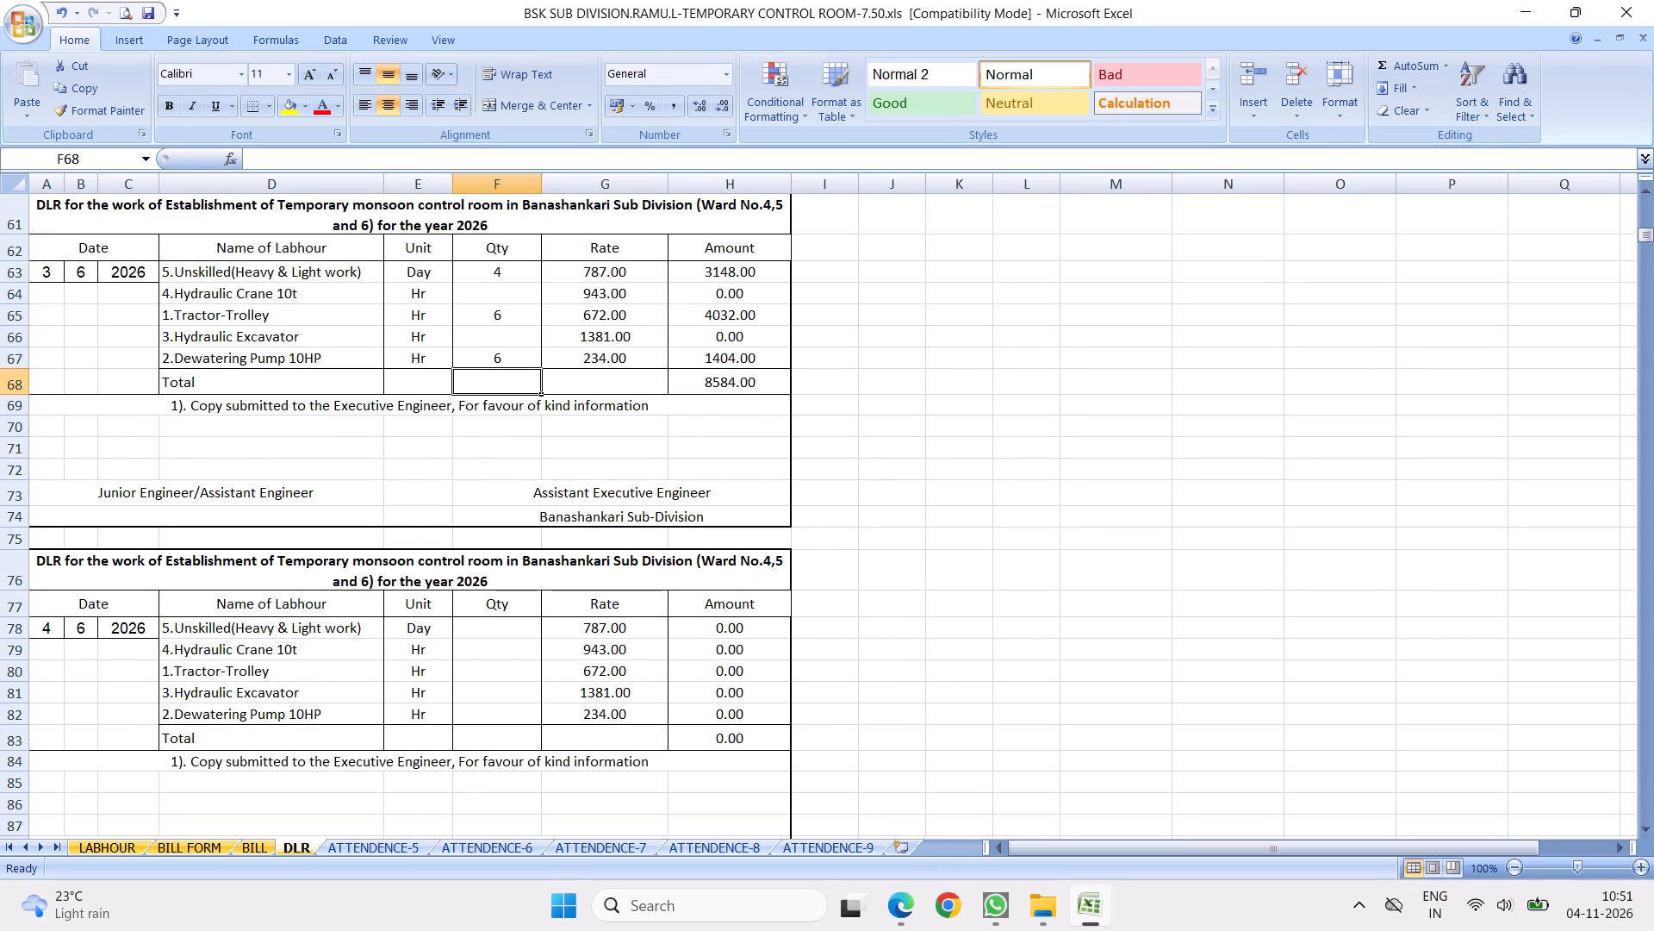
left_click(508, 546)
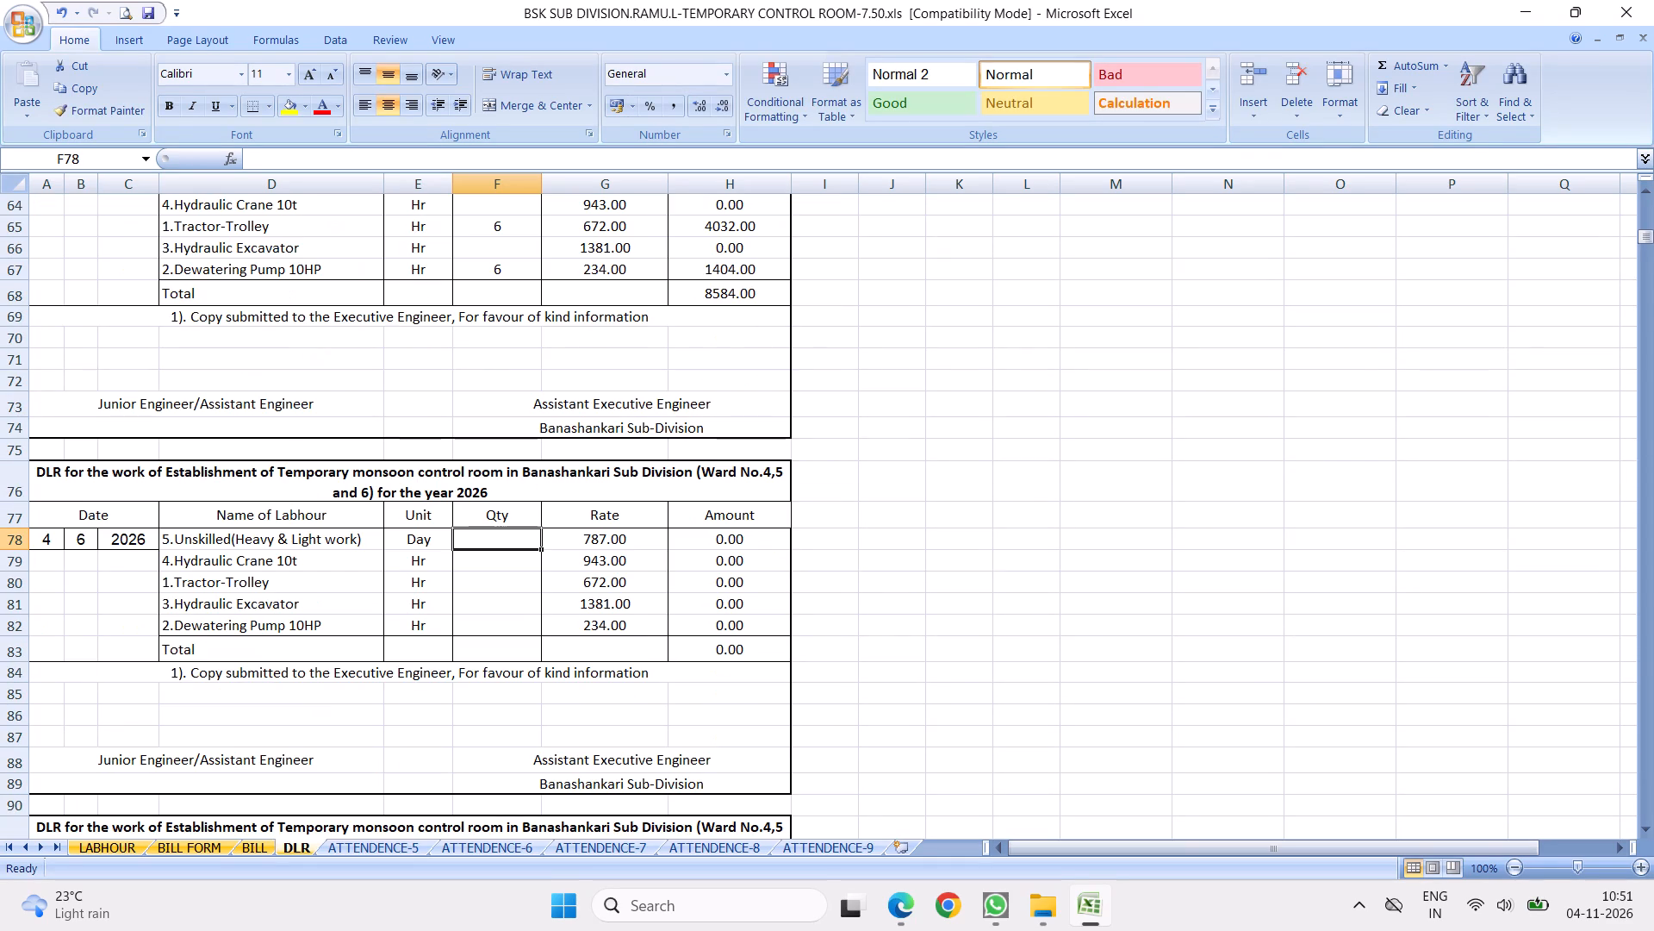
key("3")
key("Return")
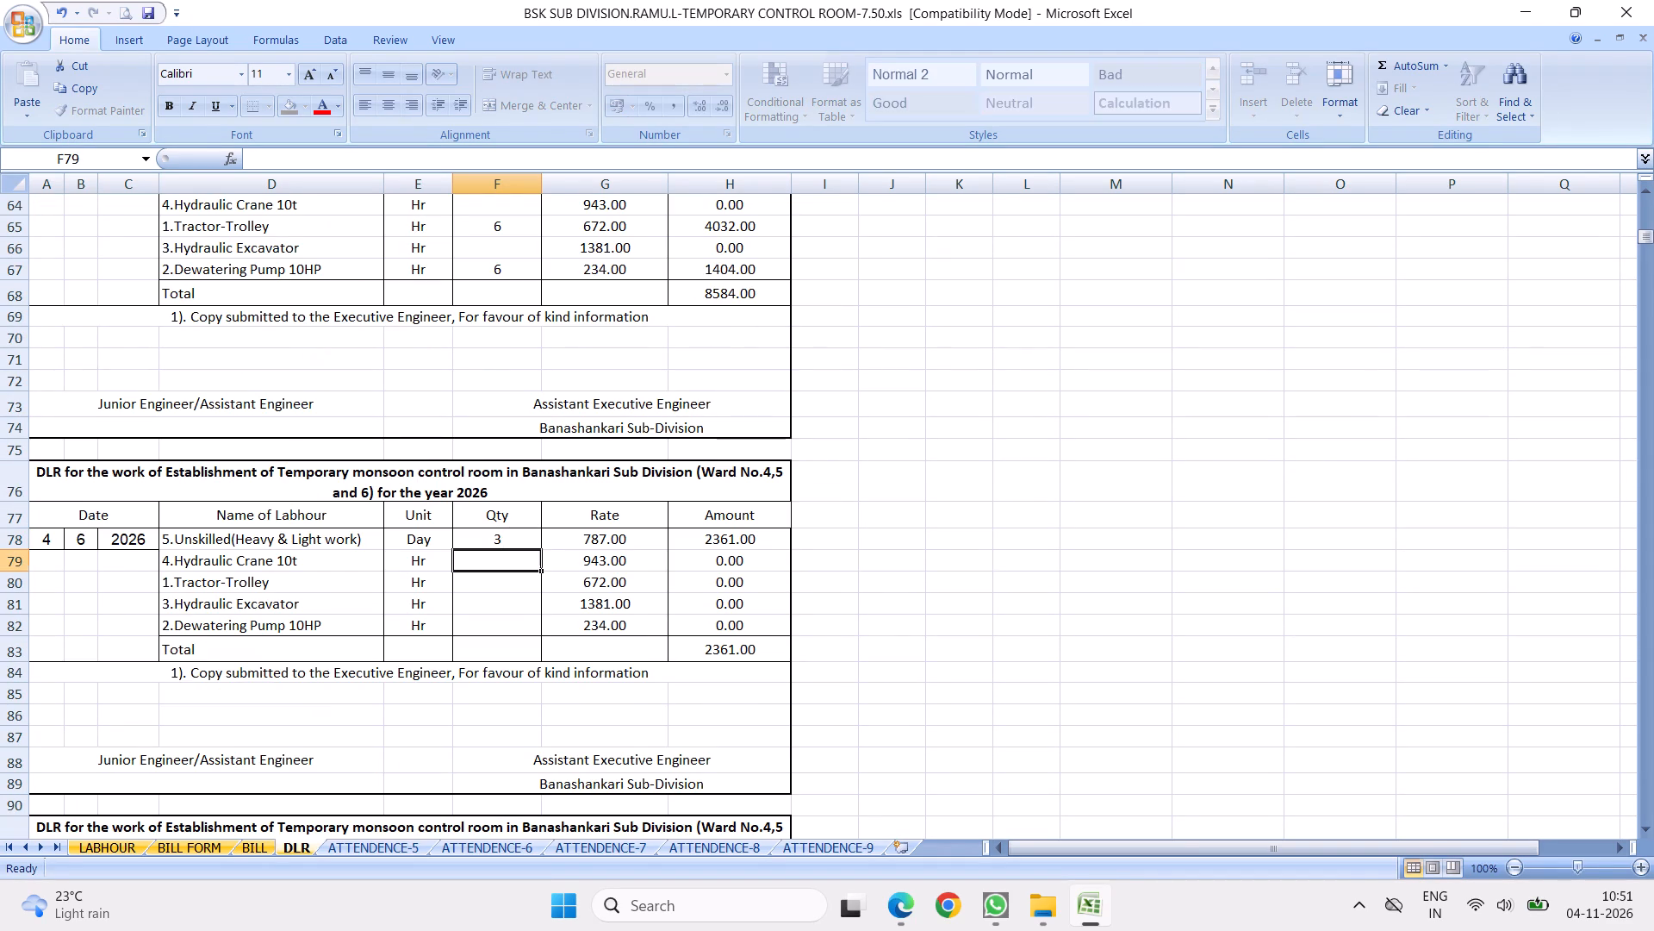
Select the Unskilled (Heavy & Light work) quantity cell, F93, in the 6-6-2026 table.
scroll(516, 572, "down", 5)
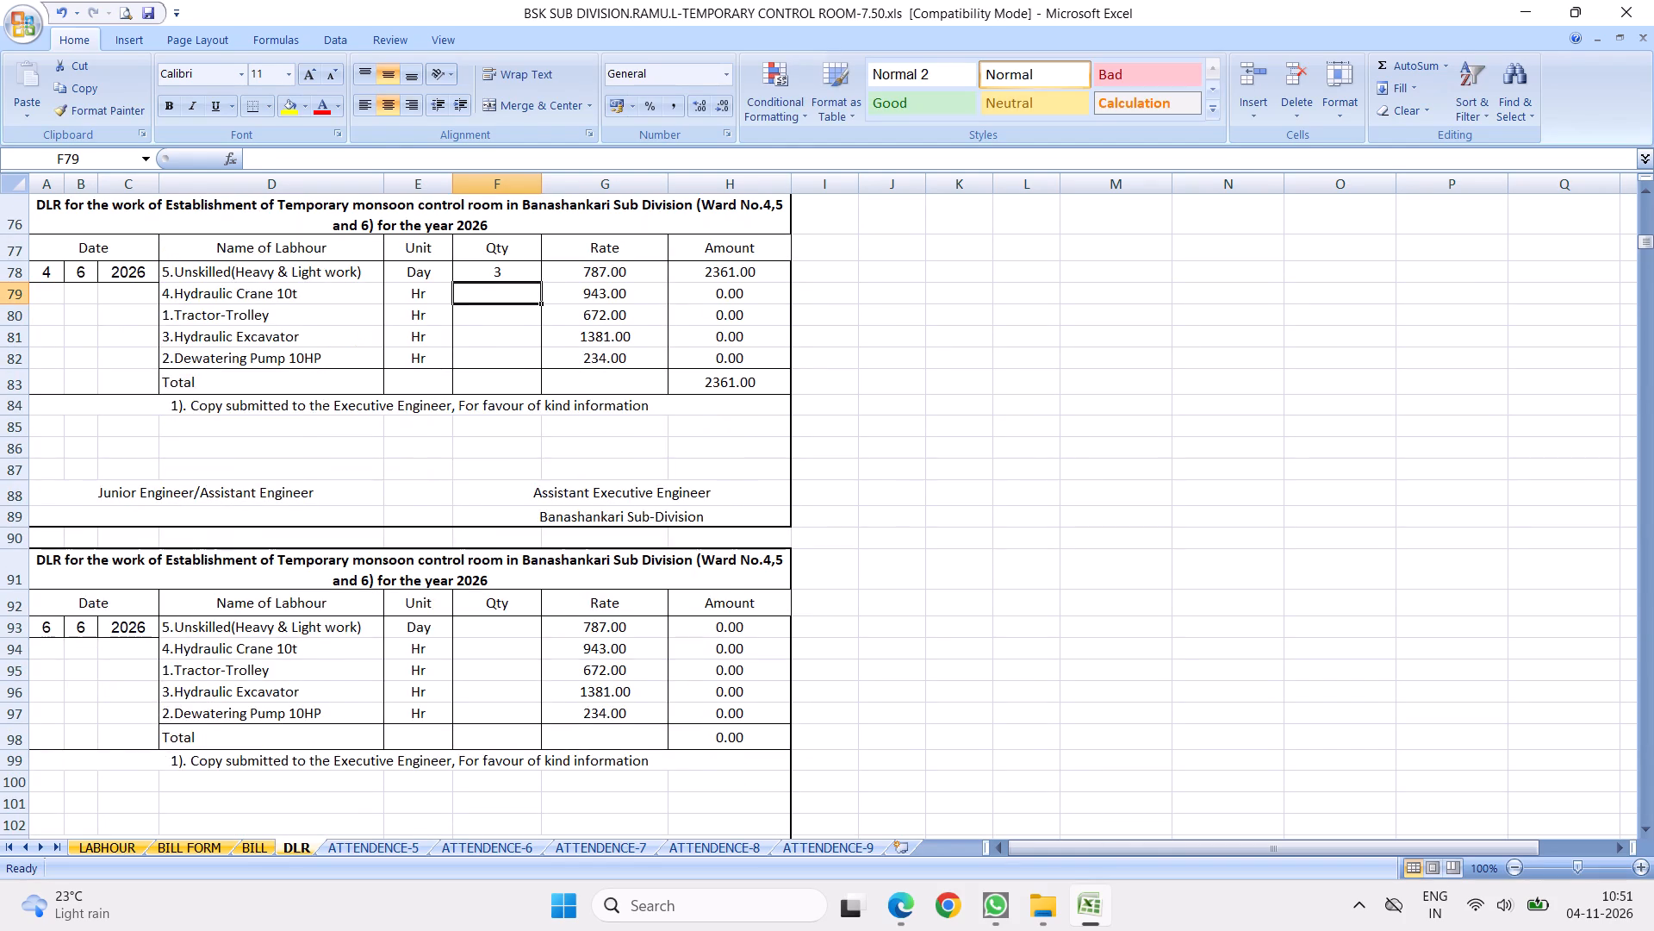
left_click(505, 534)
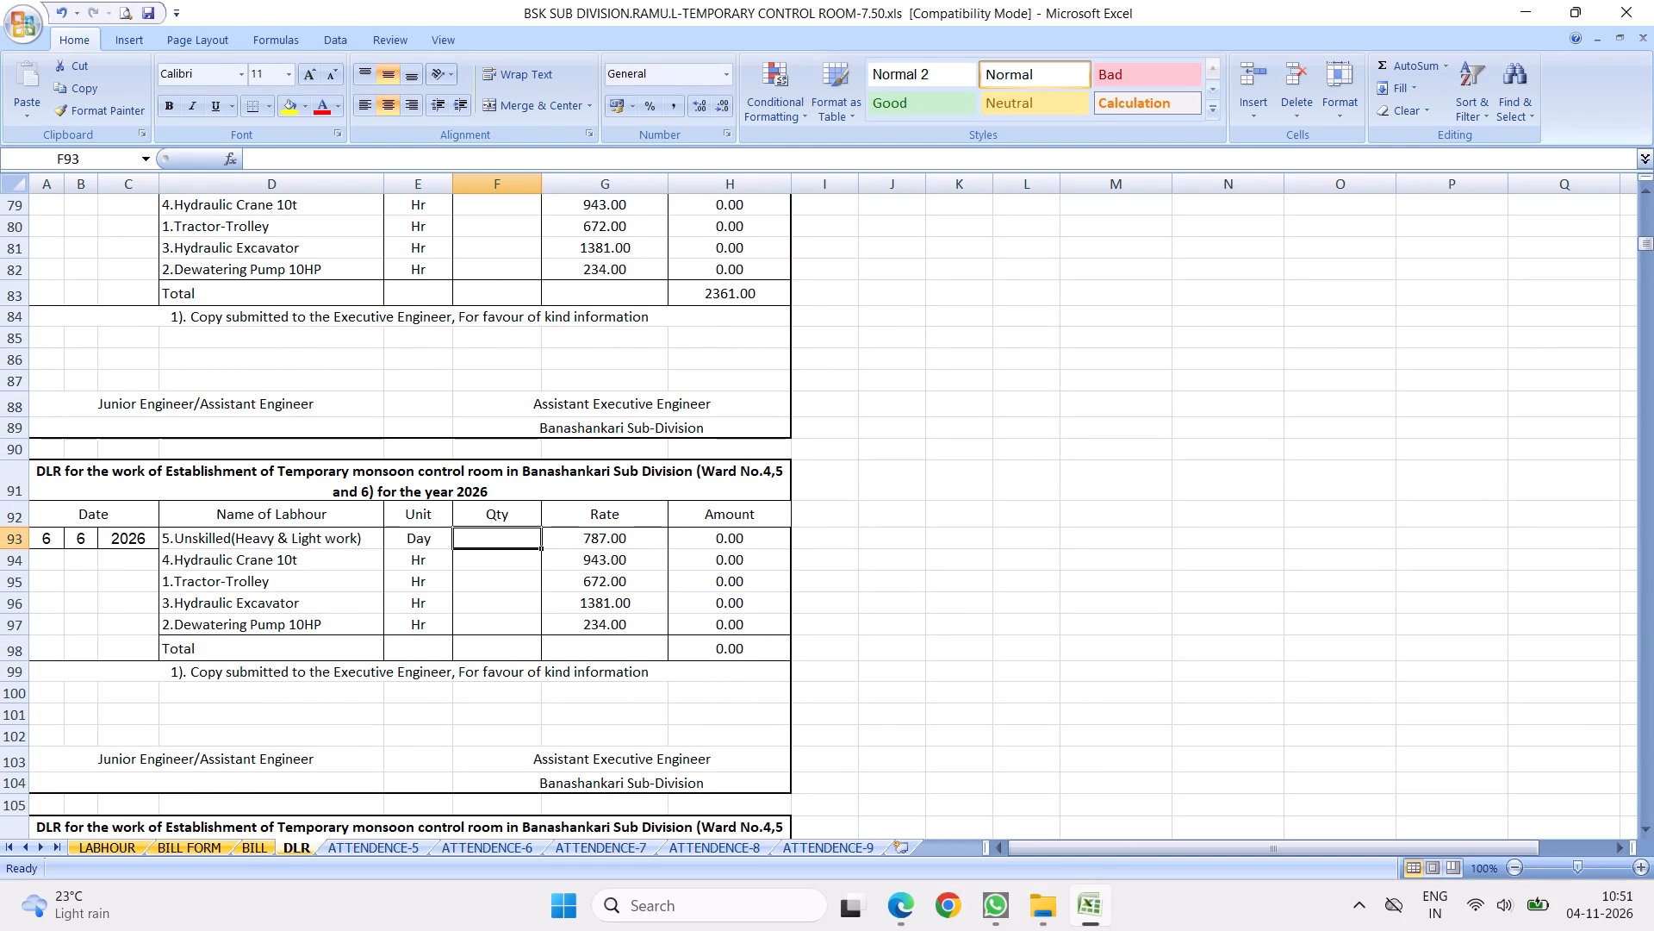
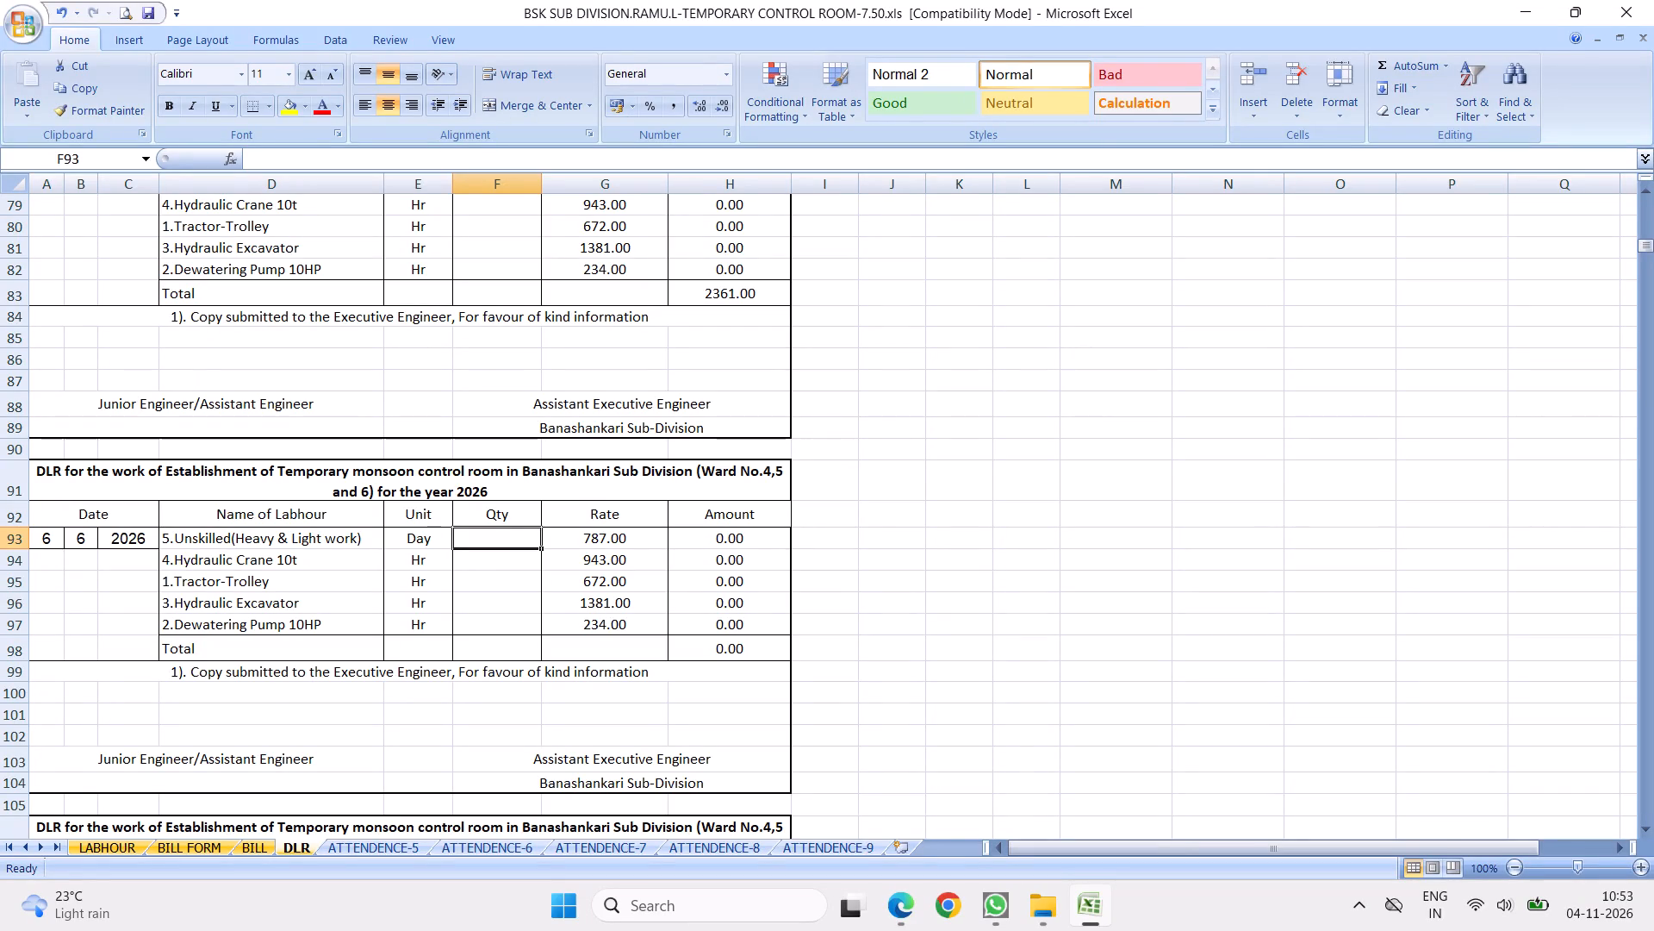
Copy the 4-6-2026 table, rows 75 to 89, and insert it above the 6-6-2026 table at row 90.
scroll(576, 434, "up", 2)
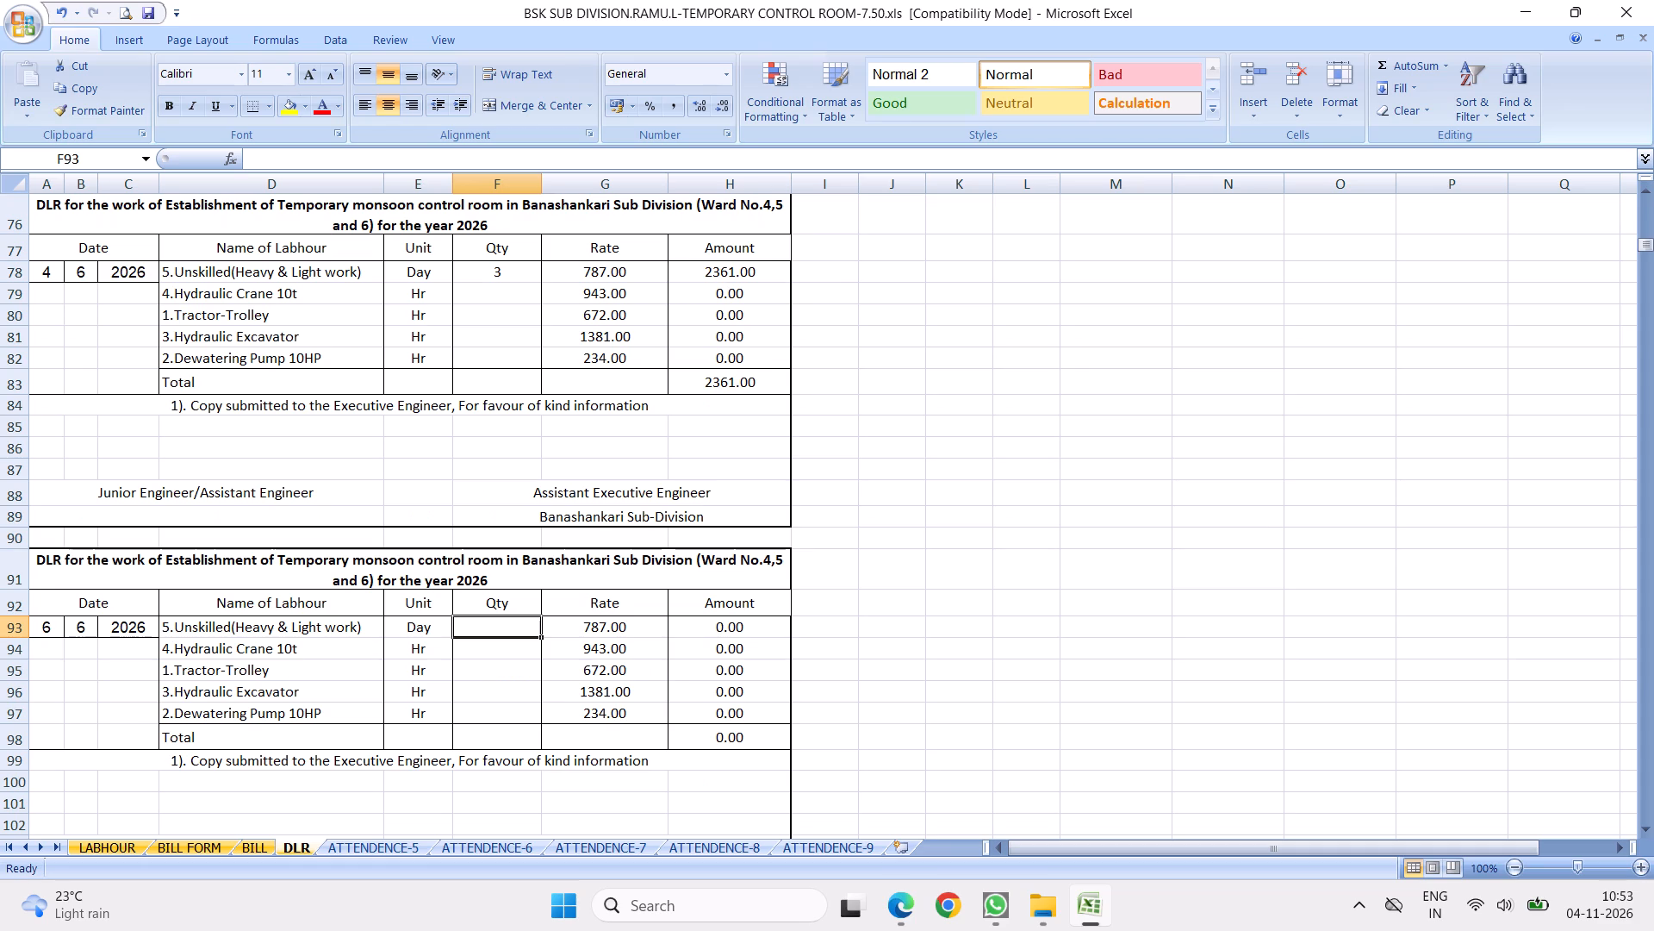
scroll(597, 433, "down", 3)
scroll(634, 385, "up", 2)
scroll(184, 507, "down", 4)
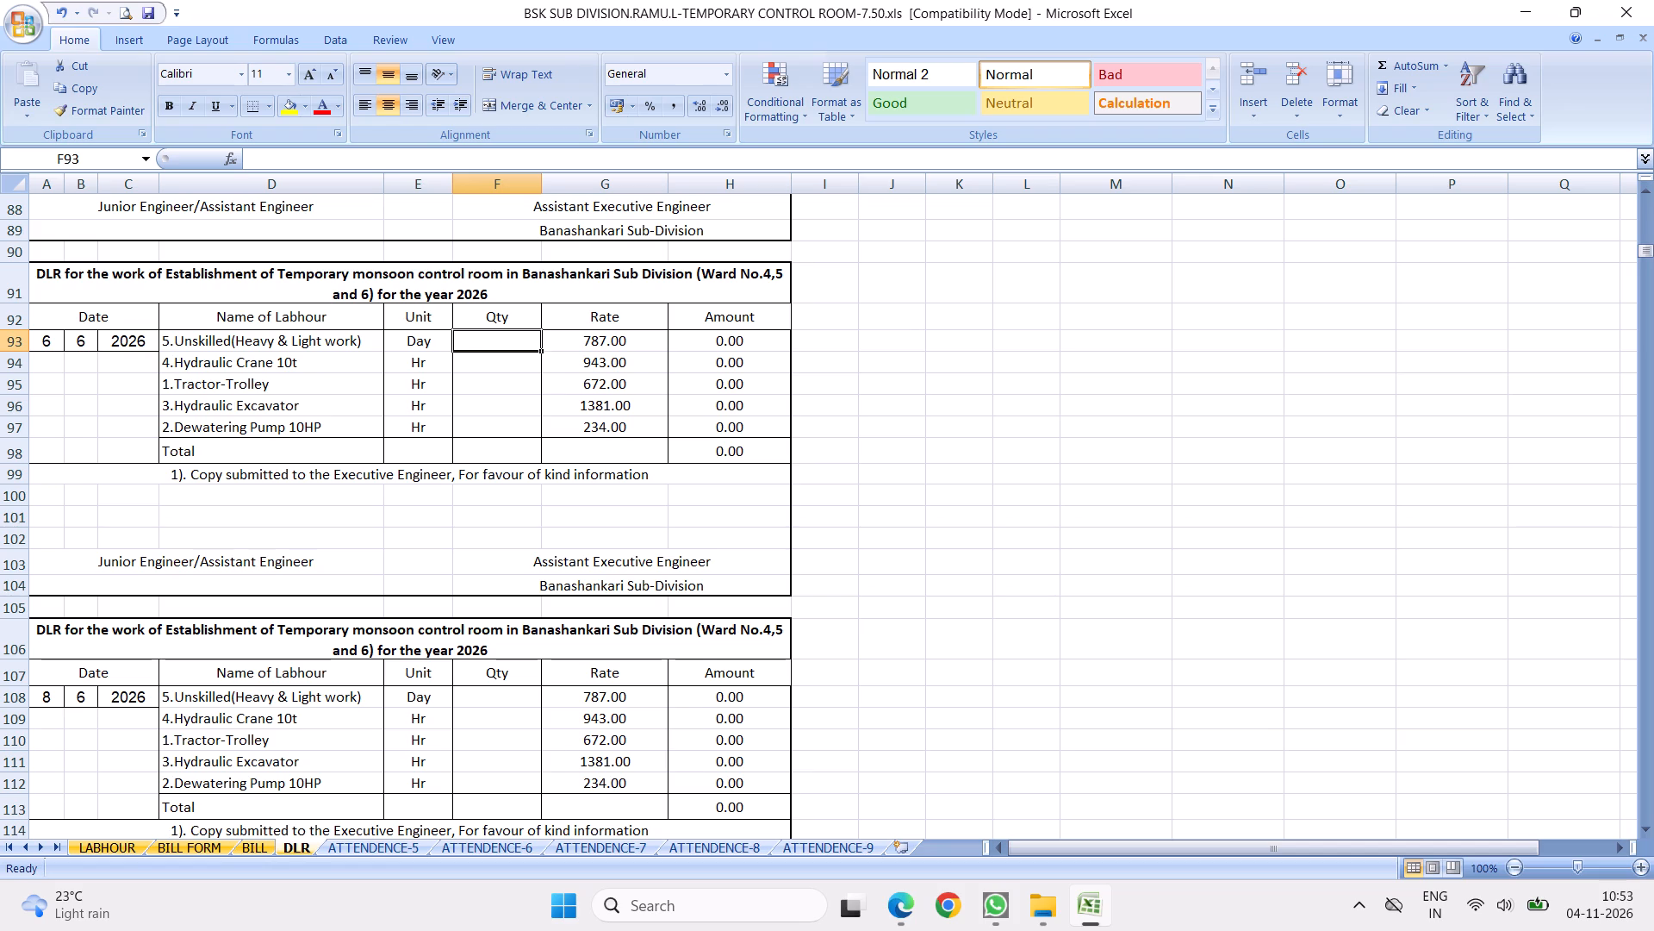
scroll(193, 390, "up", 5)
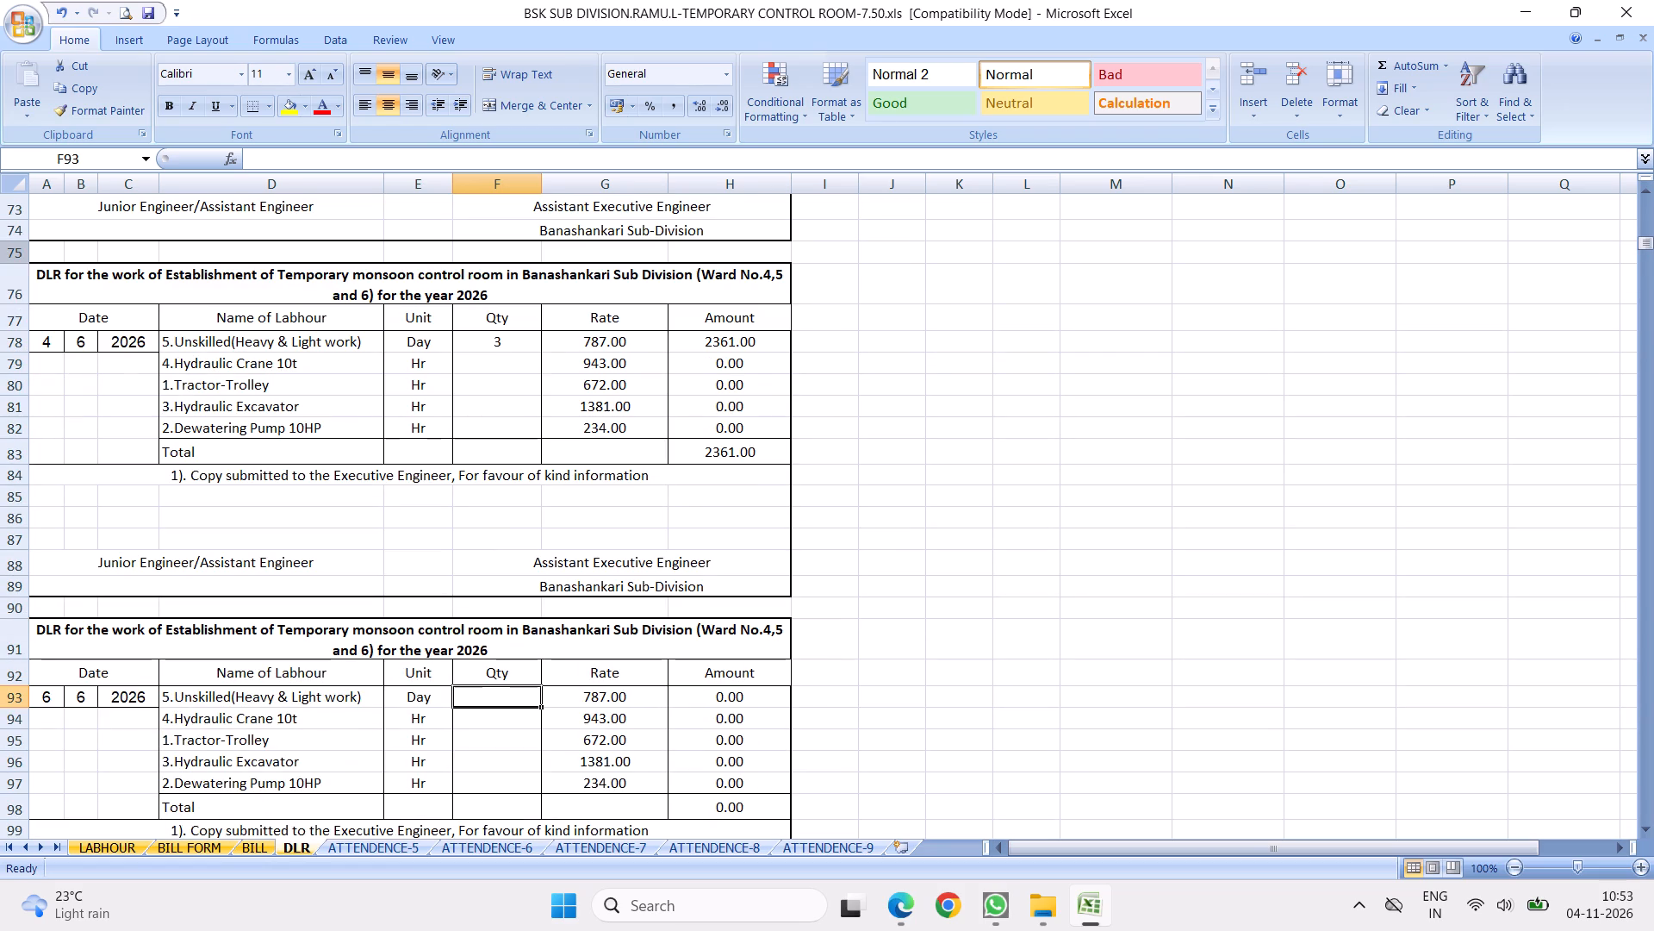
left_click_drag(18, 253, 103, 595)
right_click(134, 353)
left_click(182, 384)
scroll(214, 461, "down", 2)
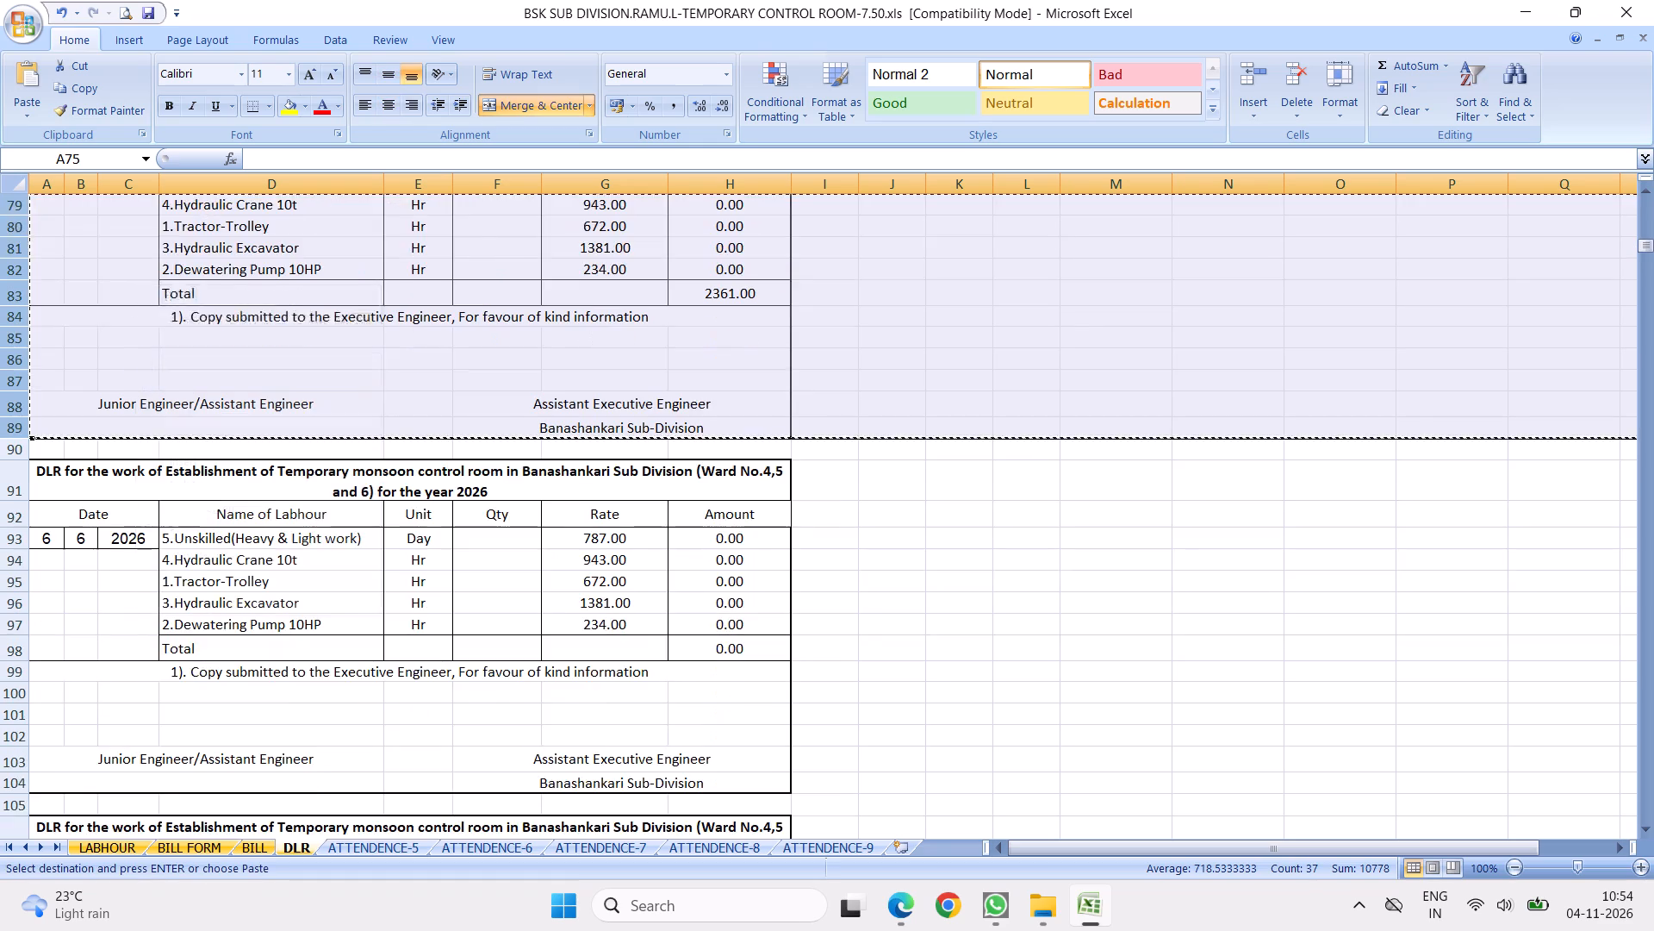
scroll(219, 472, "down", 1)
left_click(18, 384)
right_click(18, 384)
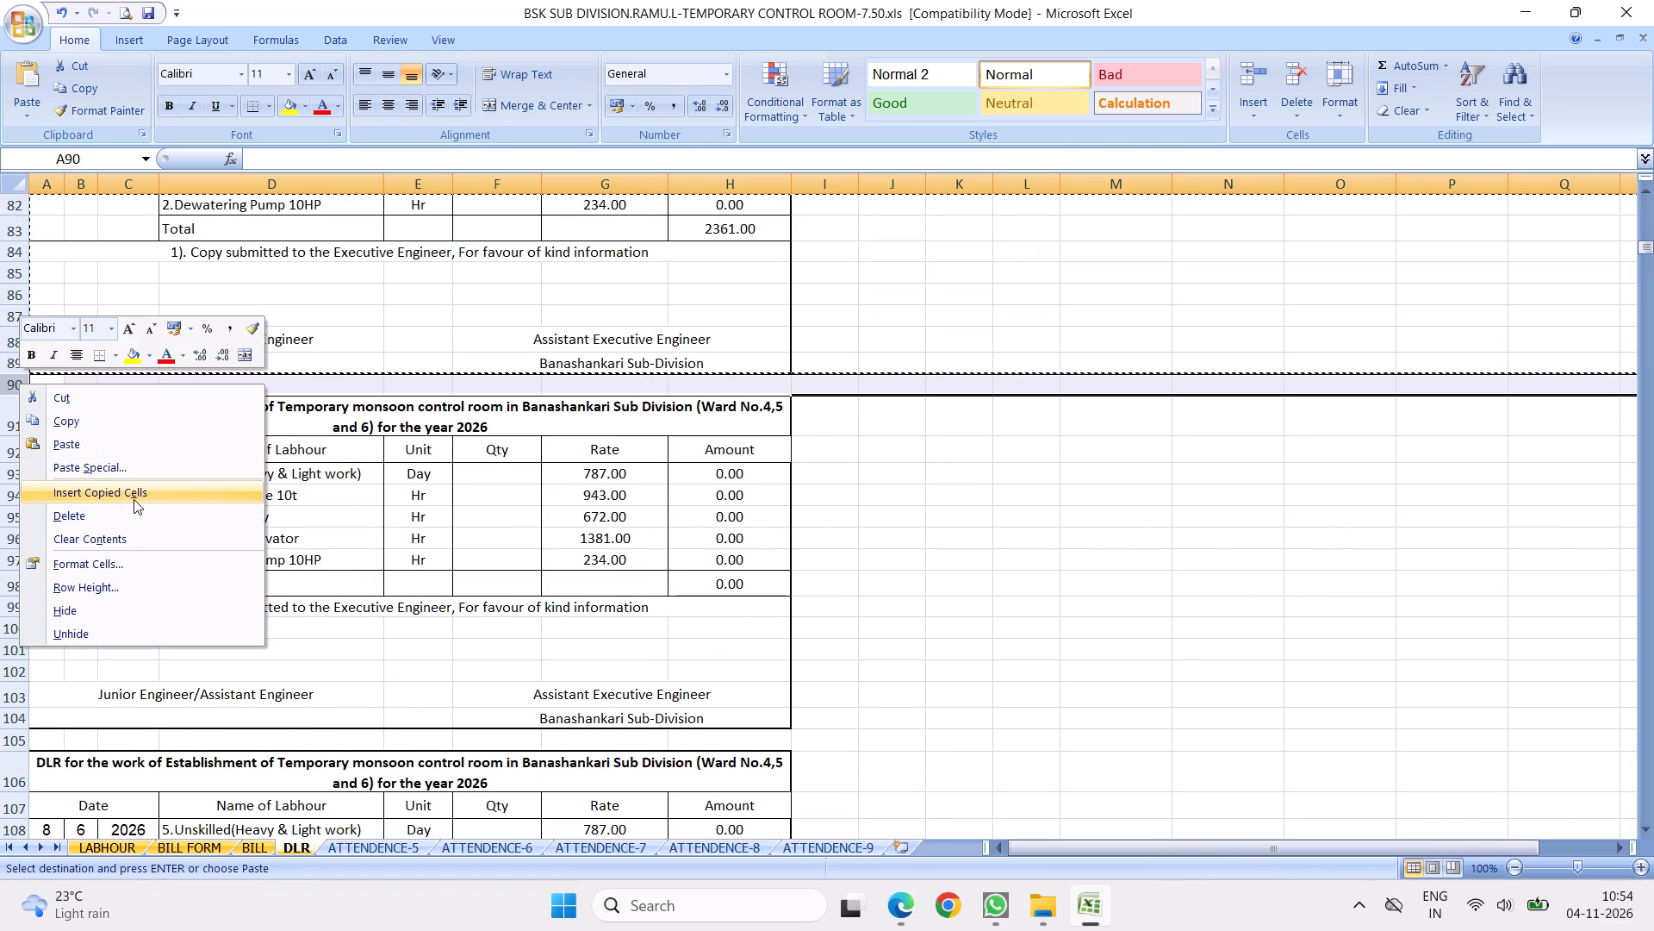
left_click(121, 490)
Set the day in the inserted table's date to 5.
left_click(47, 472)
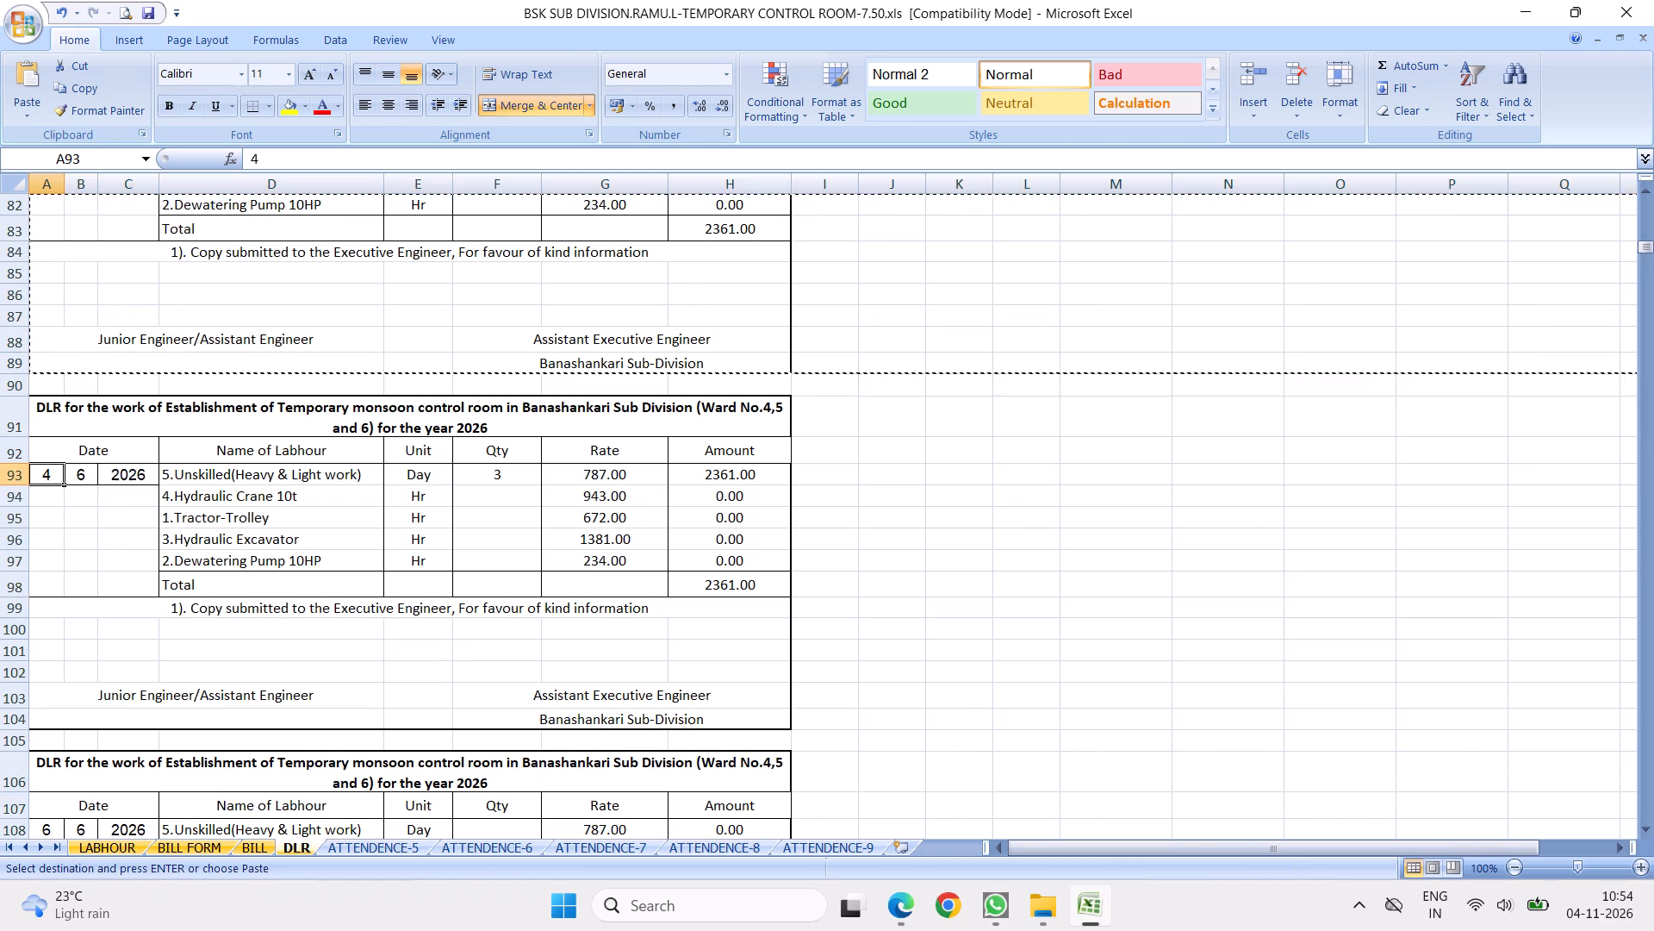
key("5")
key("Return")
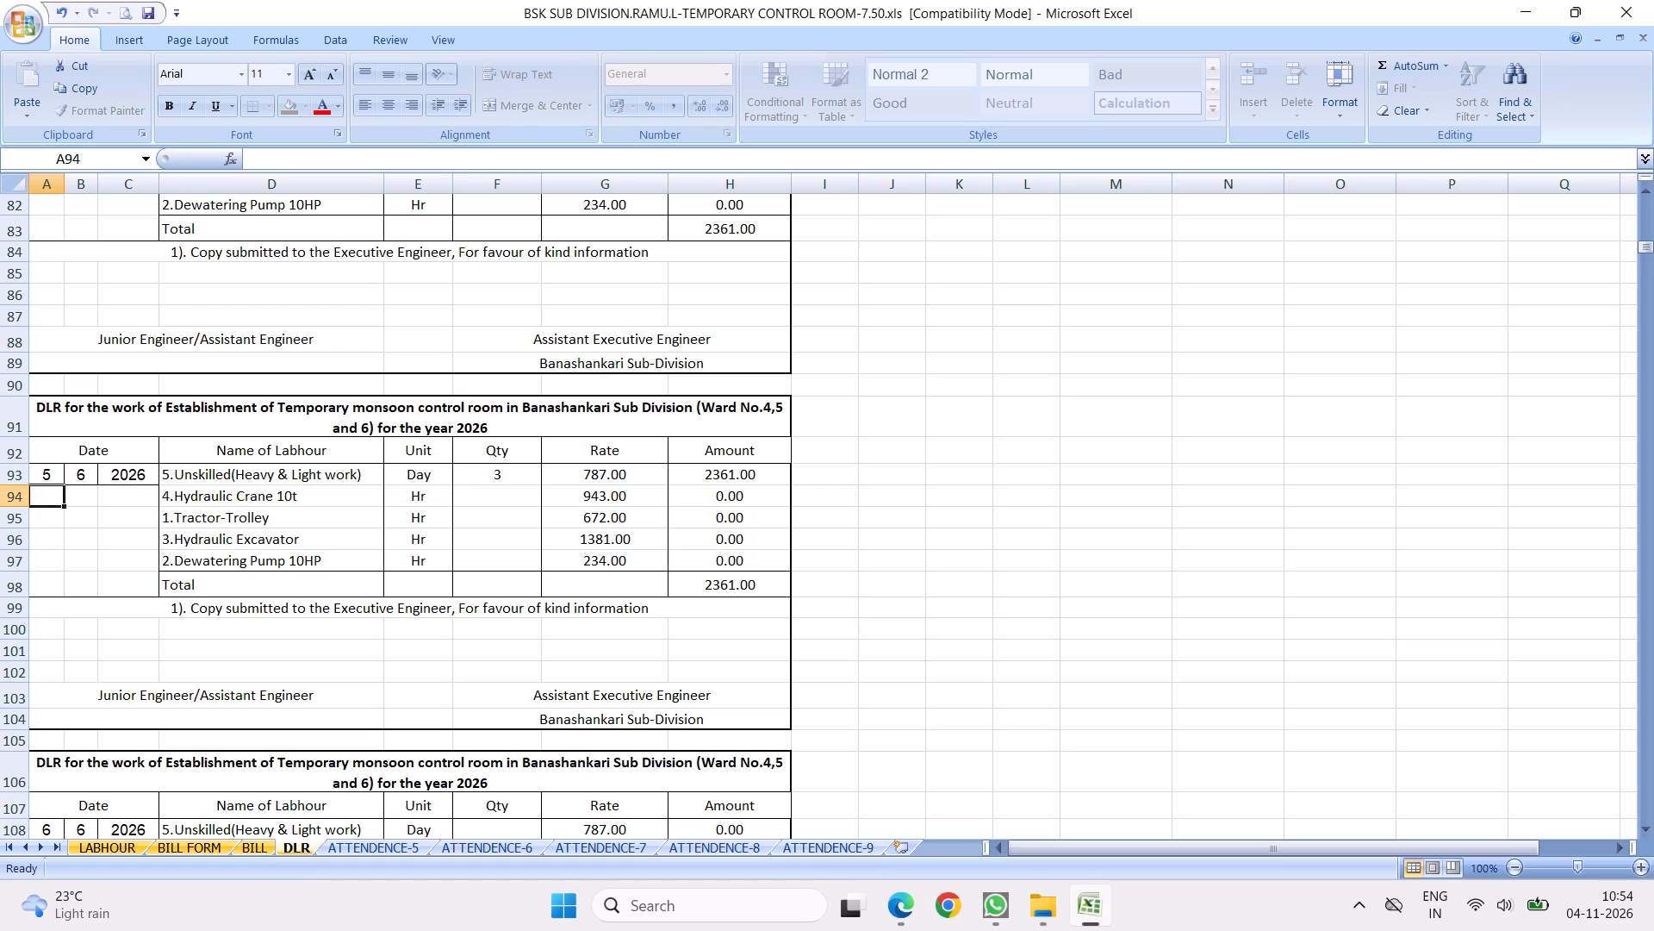
Fill the 5-6-2026 quantities: Unskilled (Heavy & Light work) 4 and Tractor-Trolley 6.
left_click(508, 473)
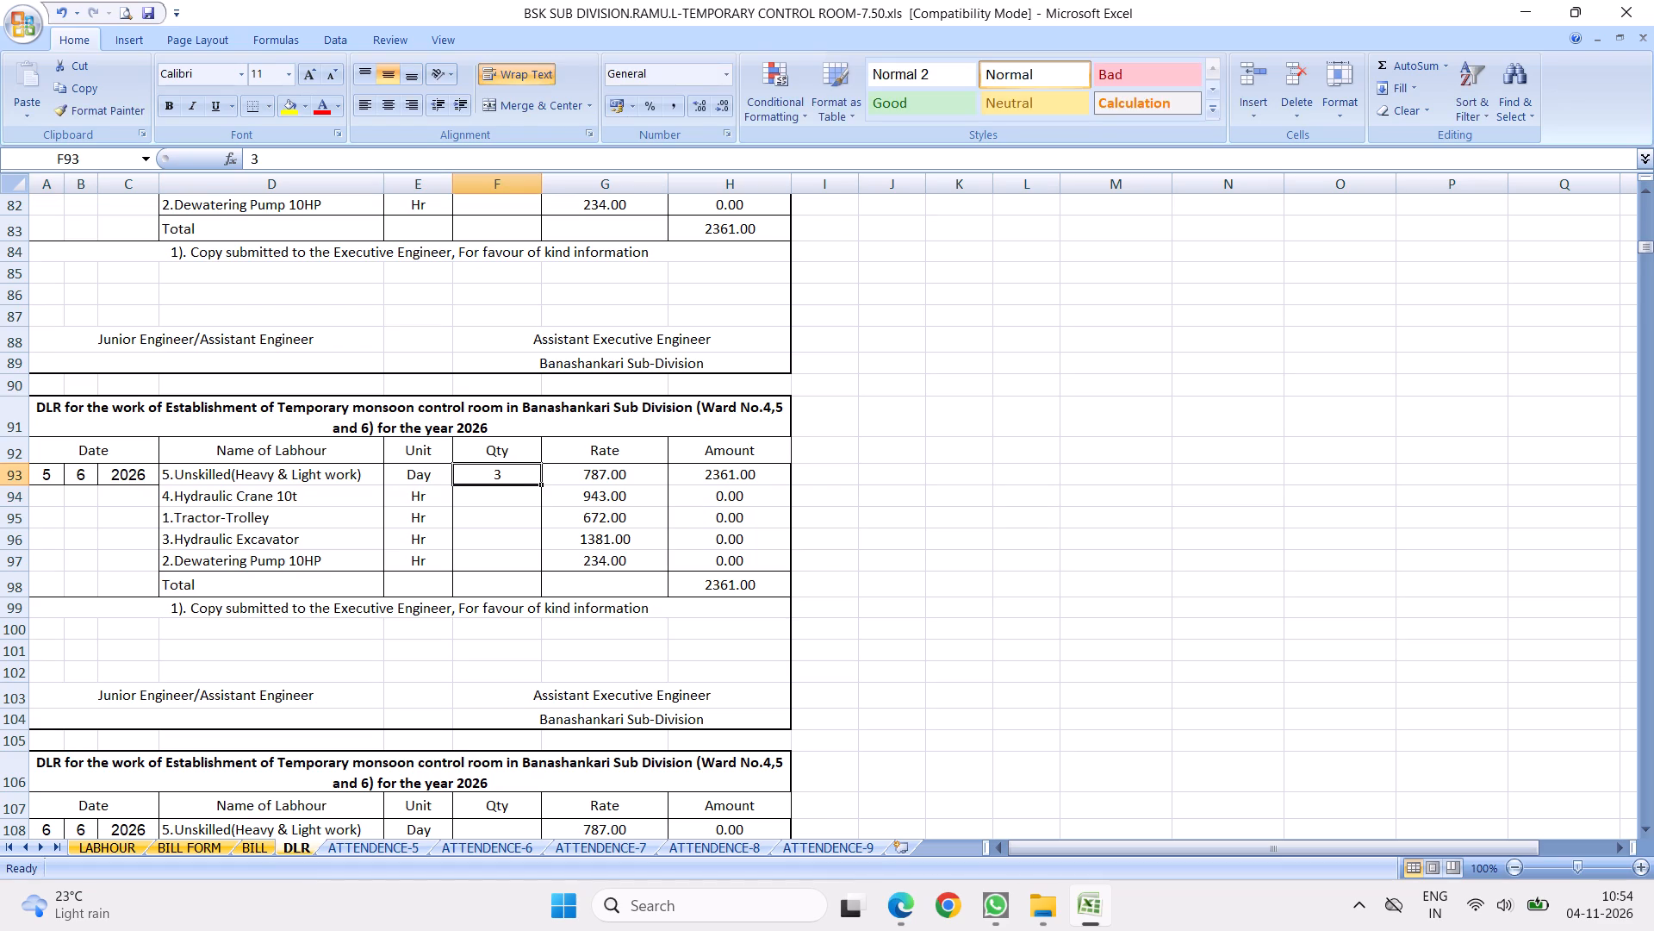
key("4")
key("Return")
left_click(489, 515)
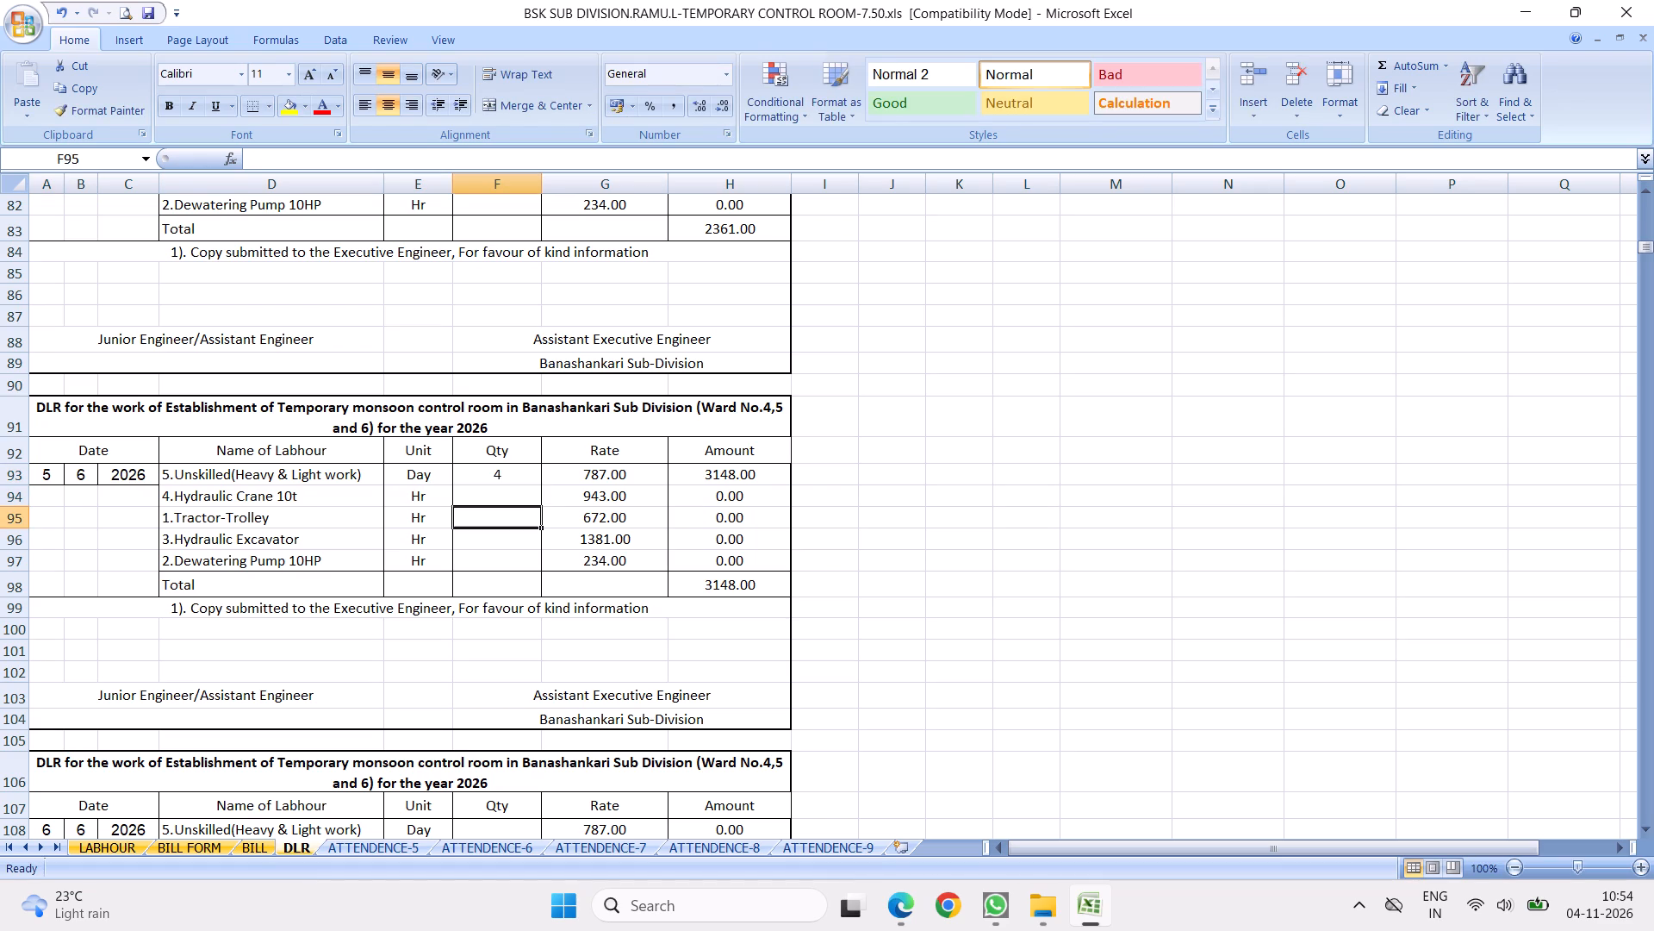
key("6")
key("Return")
Enter a quantity of 3 for Unskilled (Heavy & Light work) in the 6-6-2026 table.
scroll(489, 515, "down", 3)
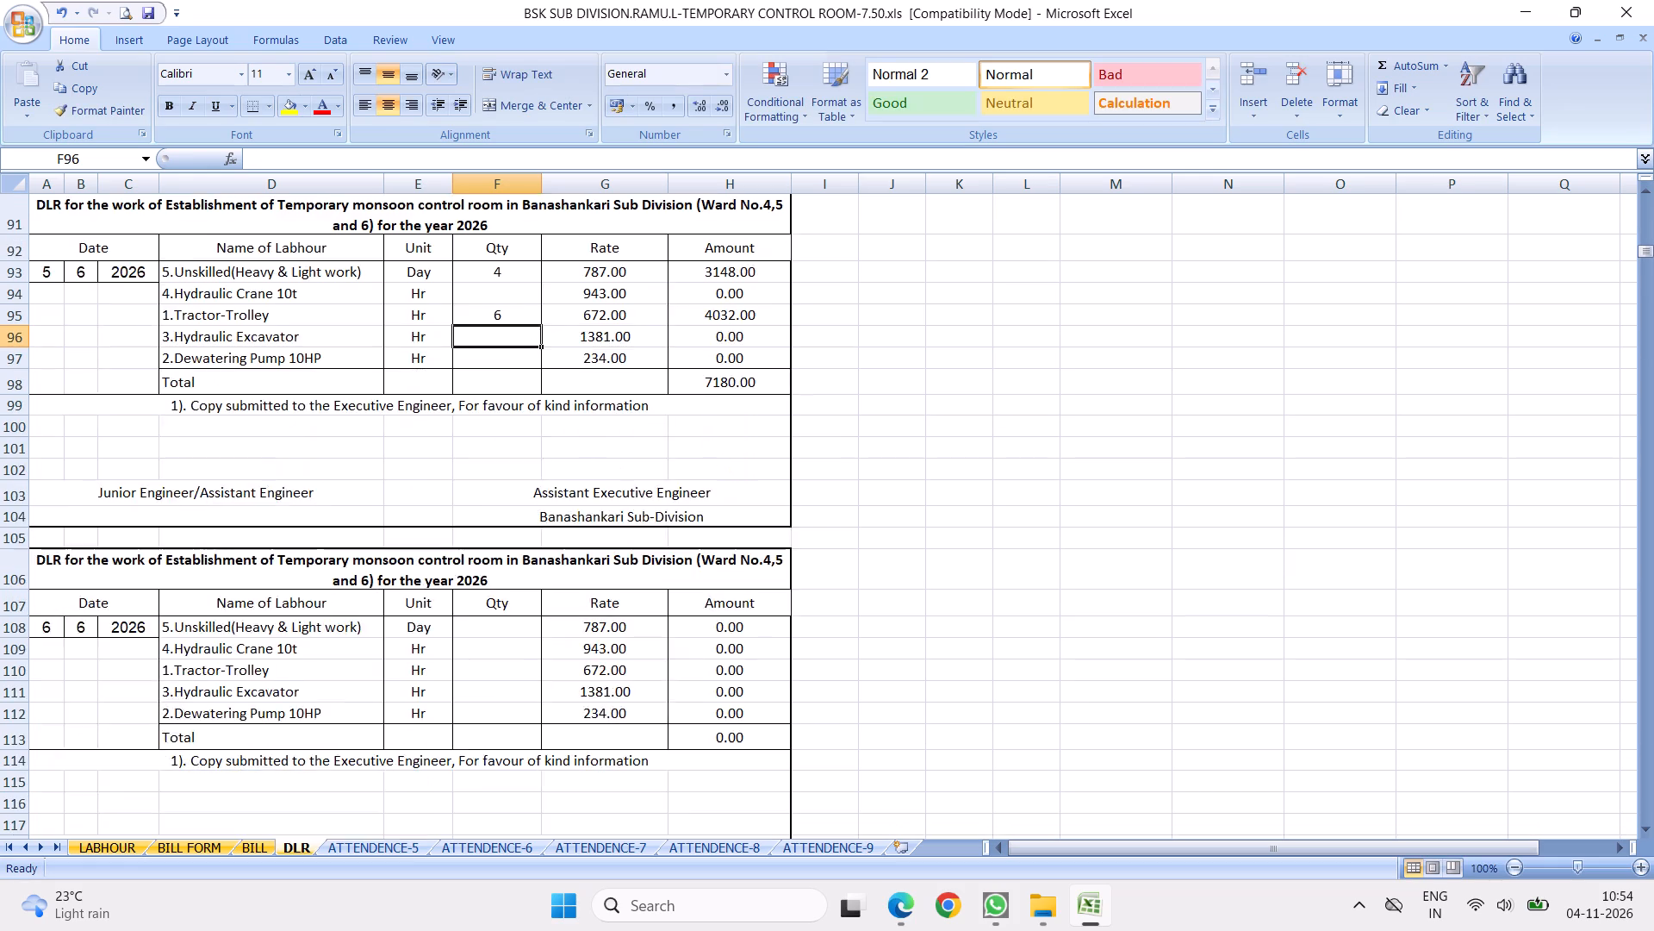
scroll(345, 452, "down", 1)
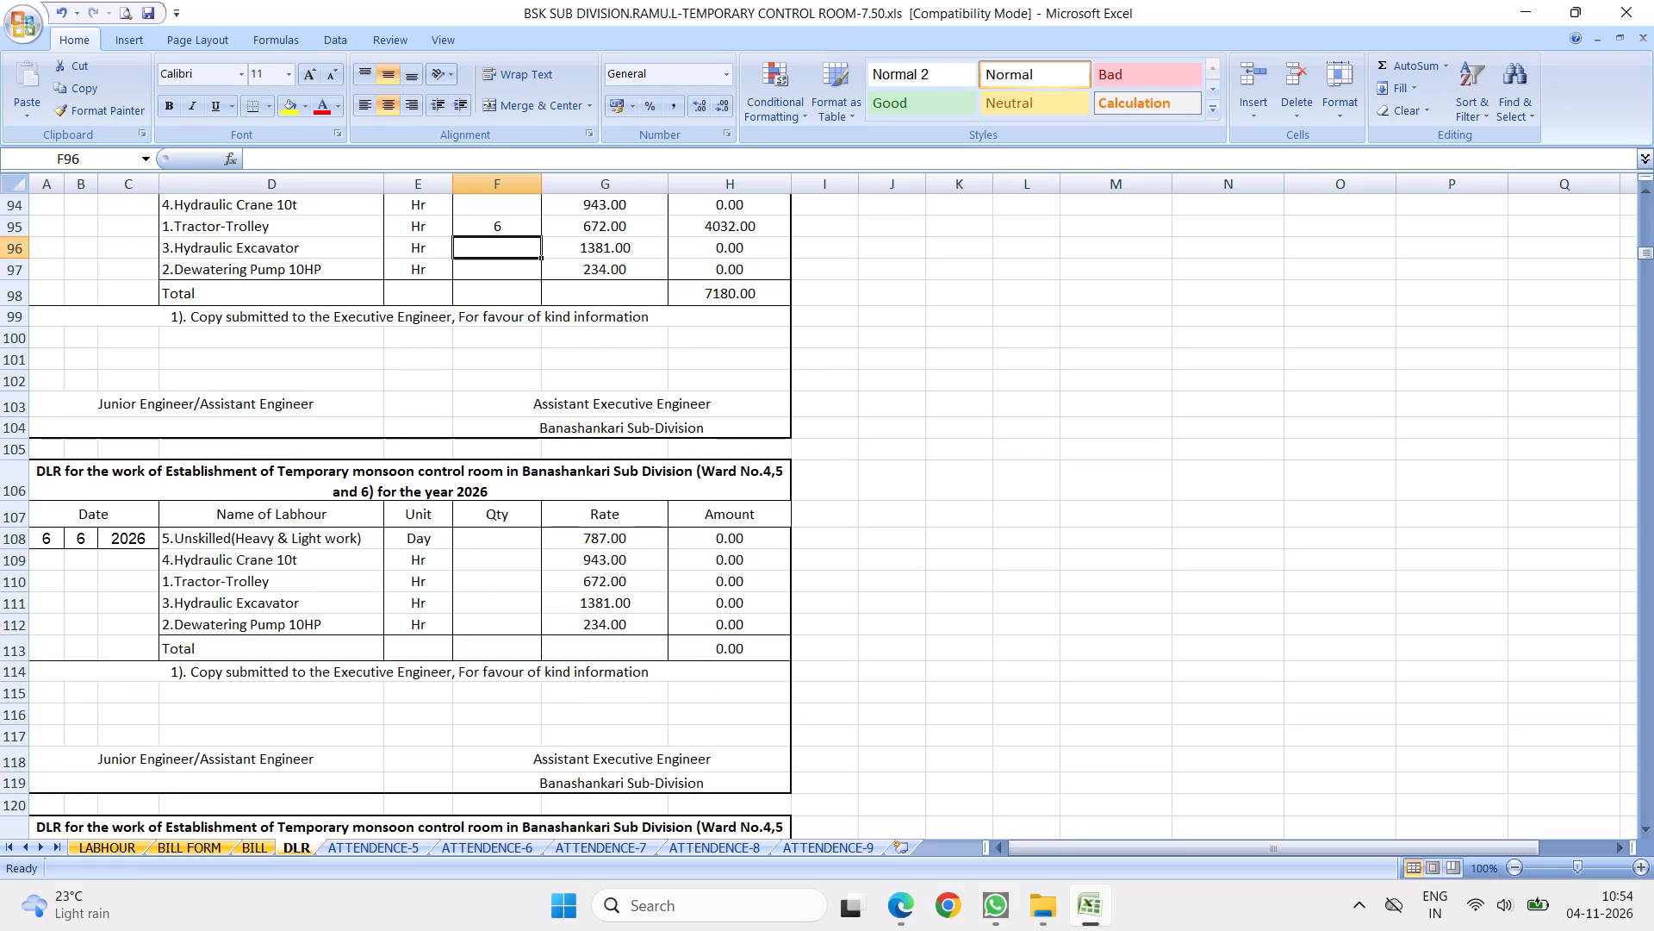
left_click(514, 540)
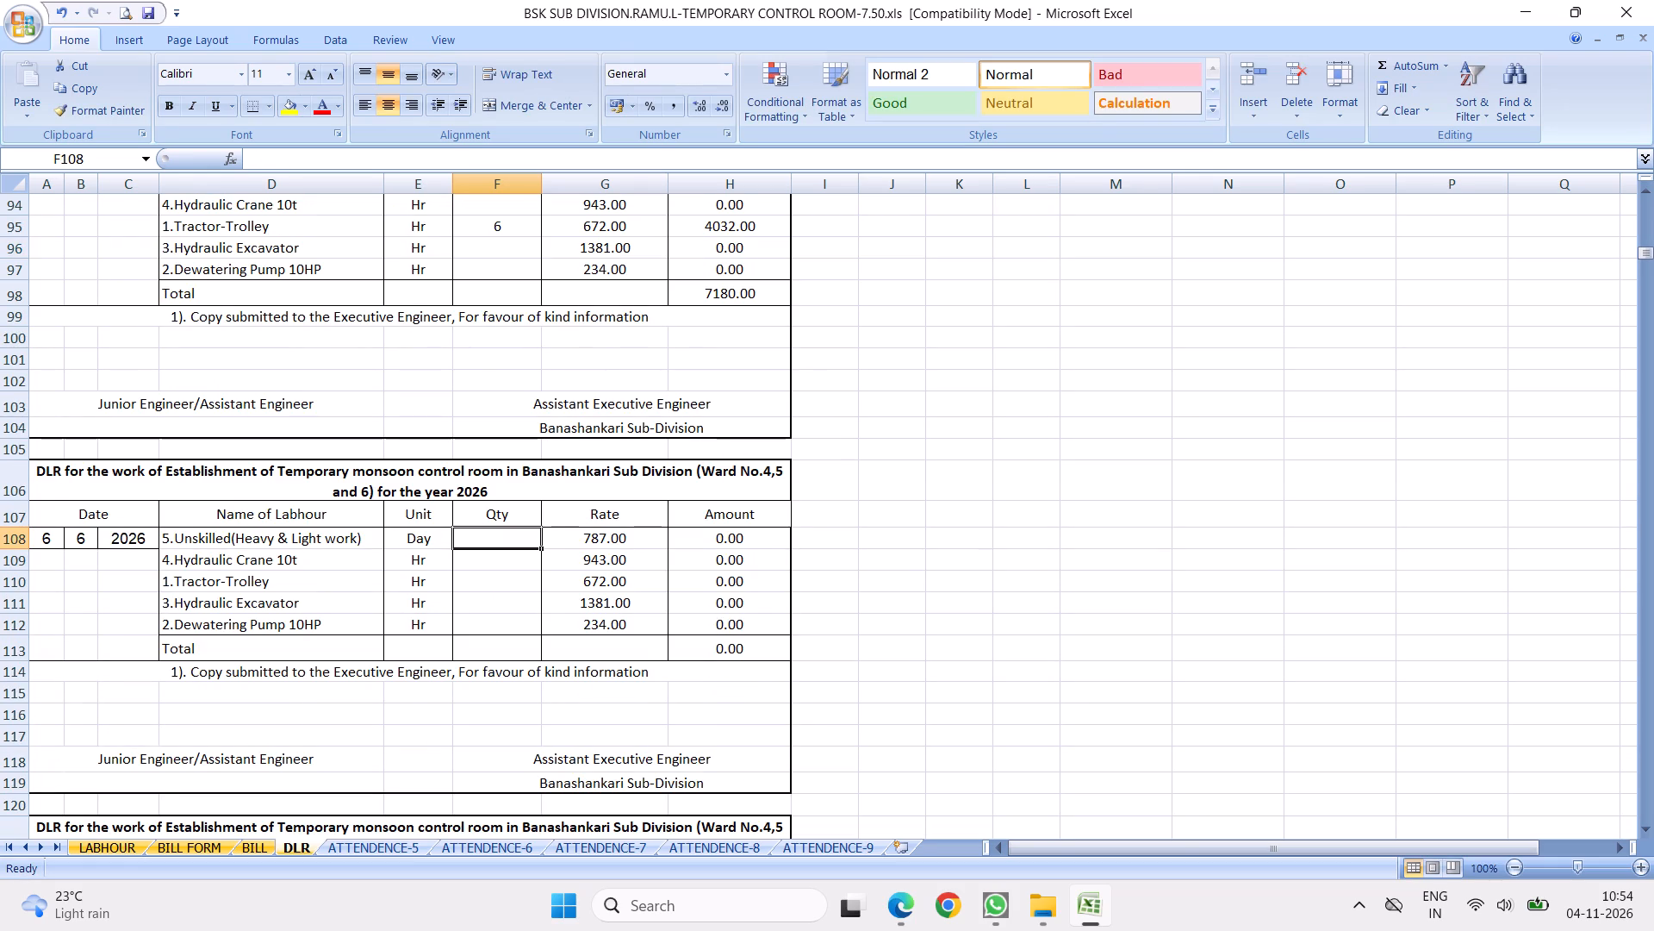
key("3")
key("Return")
Fill the 8-6-2026 quantities: Unskilled 4, Tractor-Trolley 6 and Dewatering Pump 10HP 6.
scroll(514, 540, "down", 3)
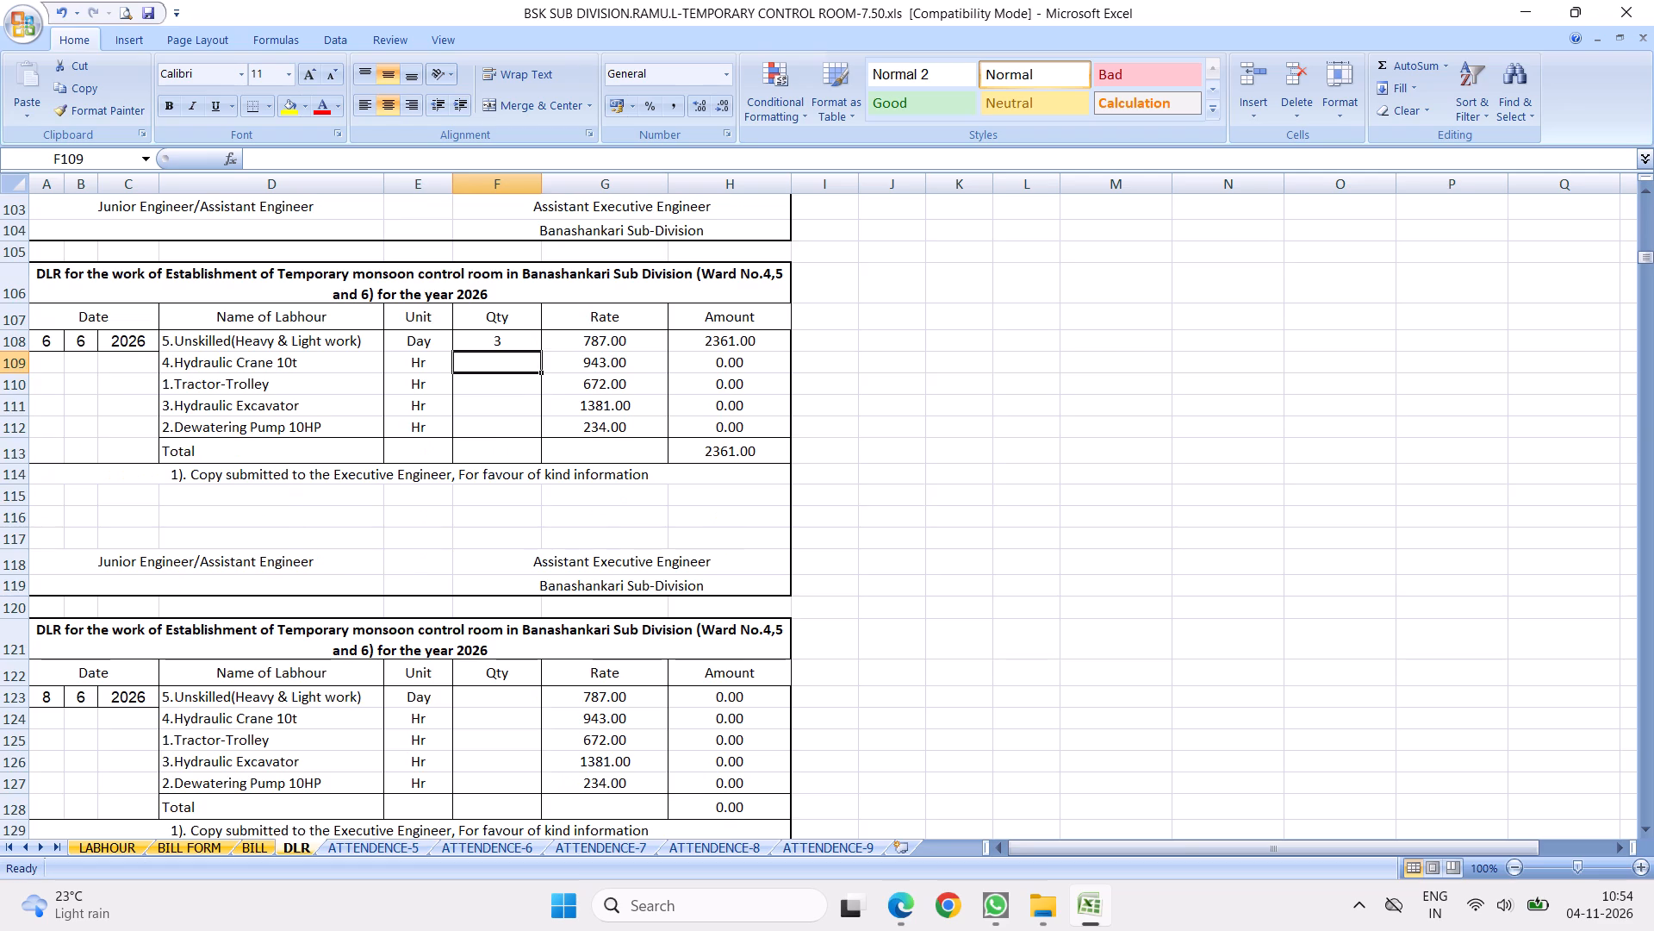
scroll(426, 481, "down", 3)
left_click(482, 476)
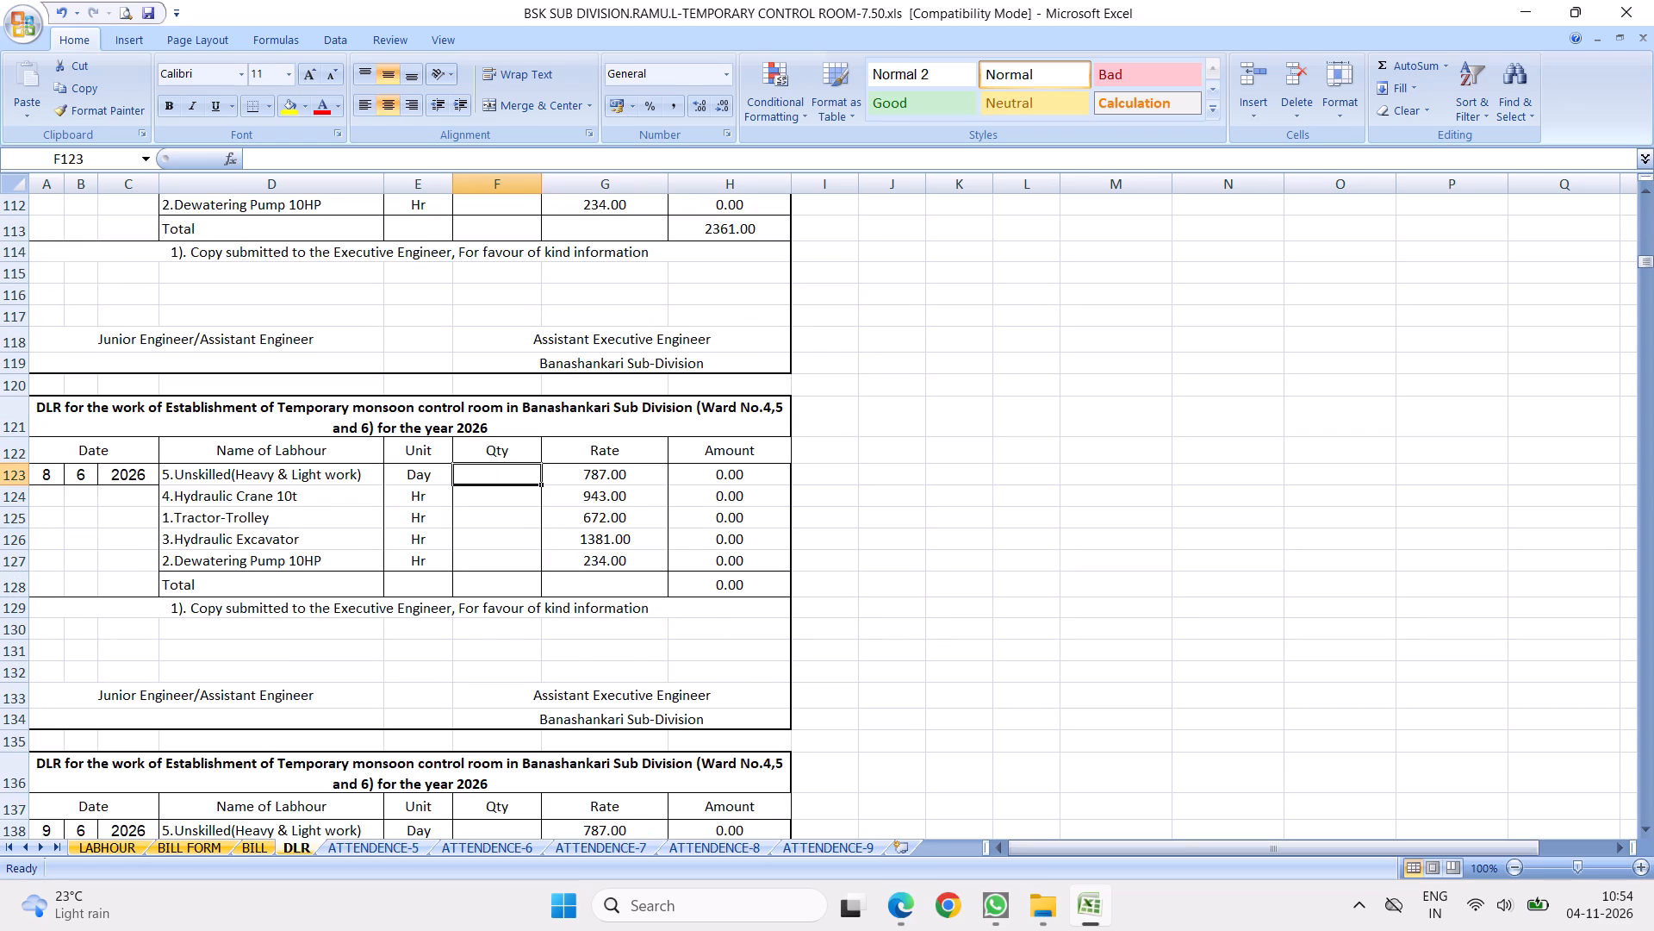
key("4")
key("Return")
key("Return")
key("6")
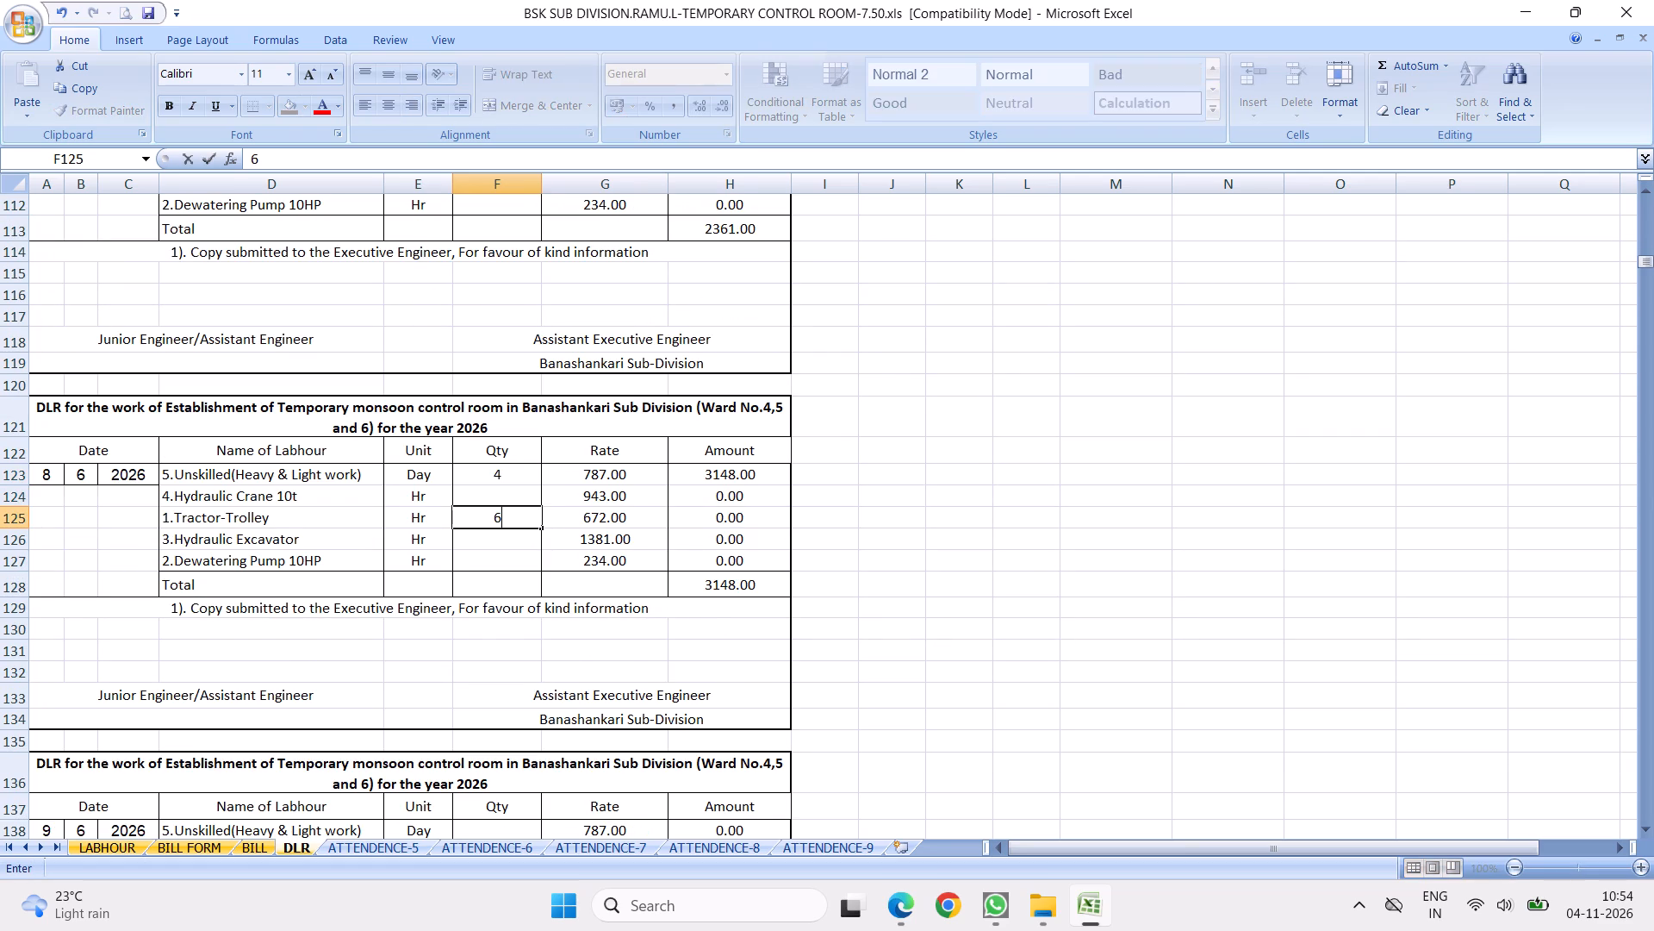
key("Return")
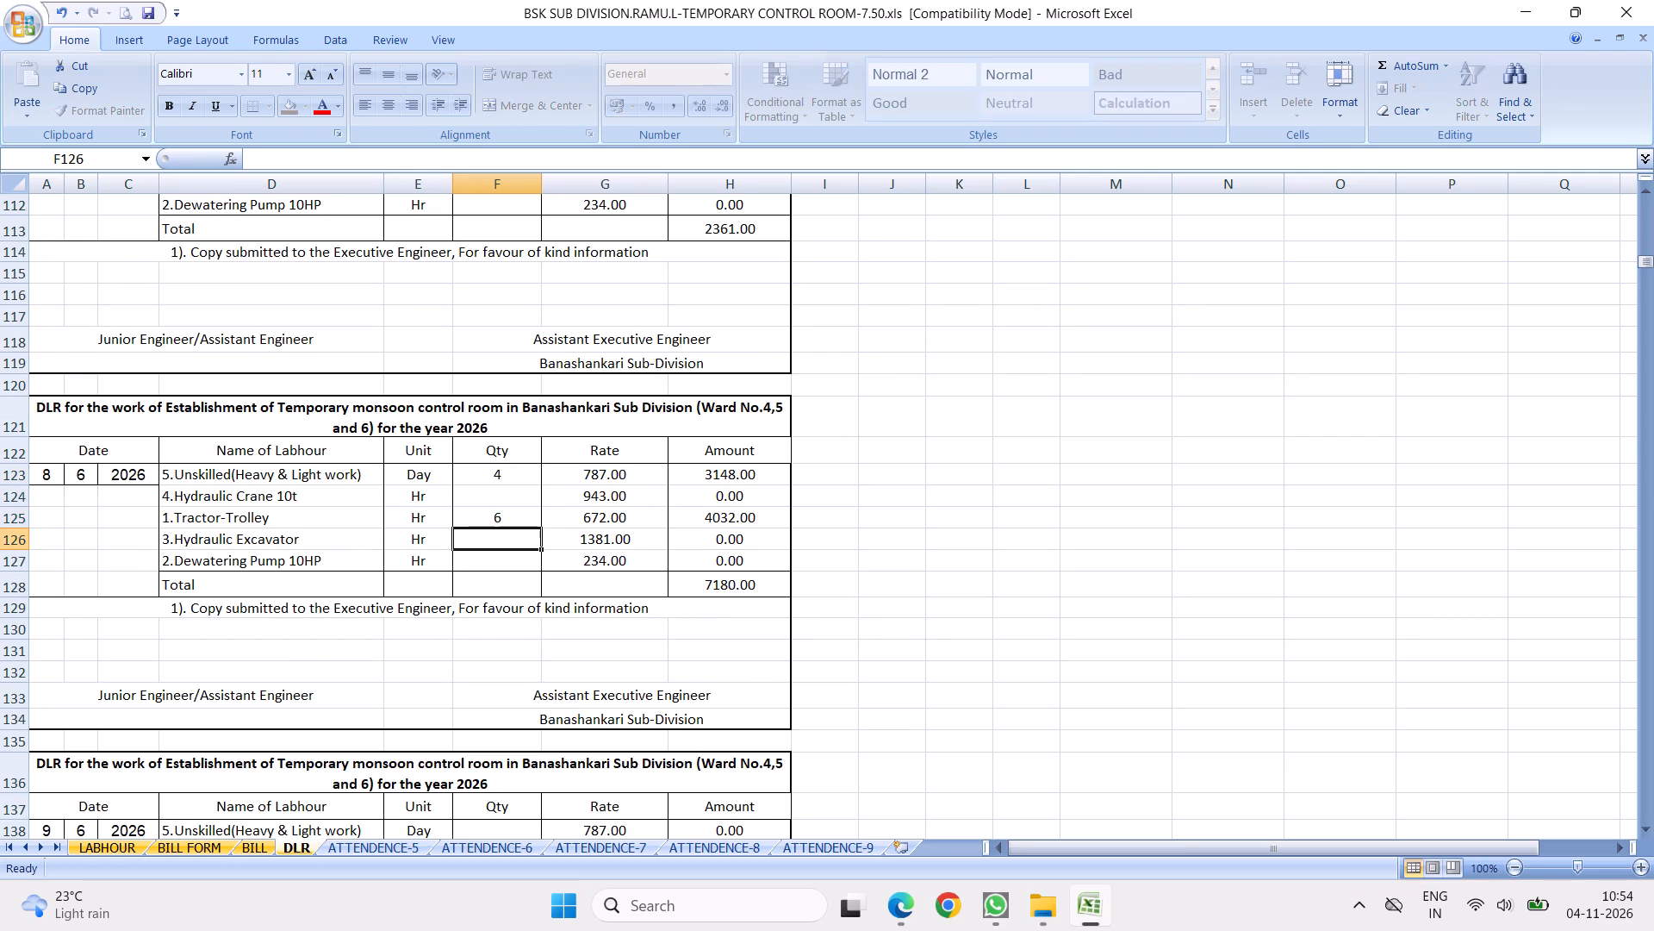
key("Return")
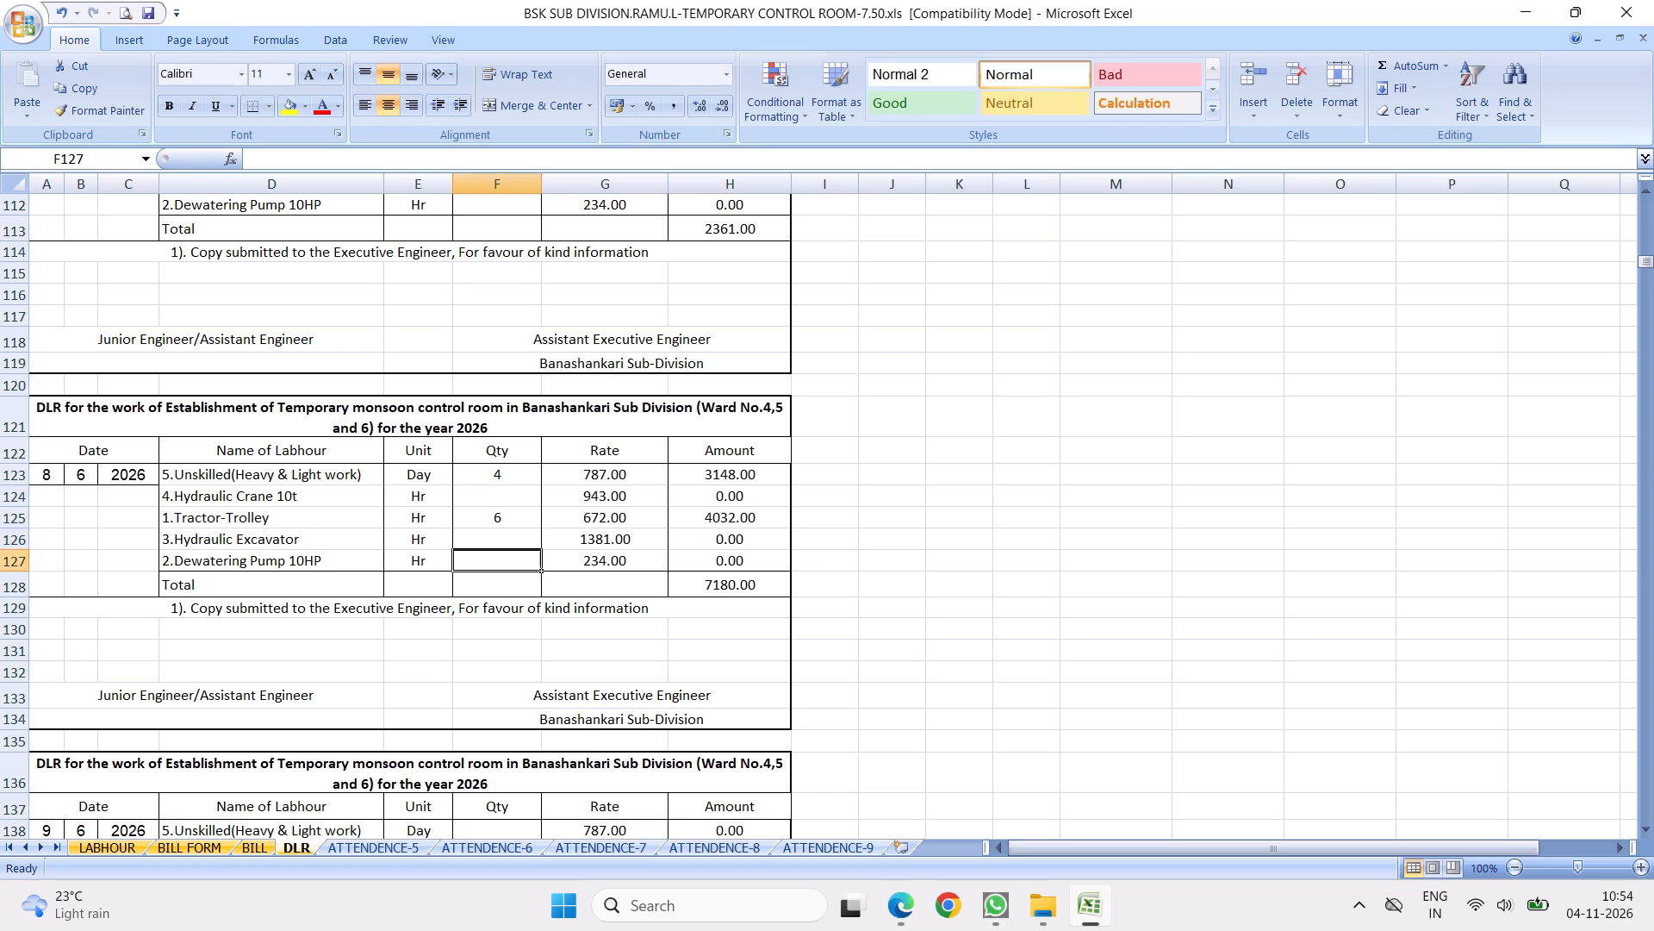
key("6")
key("Return")
Enter a quantity of 3 for Unskilled (Heavy & Light work) in the 9-6-2026 table.
scroll(464, 508, "down", 6)
left_click(489, 409)
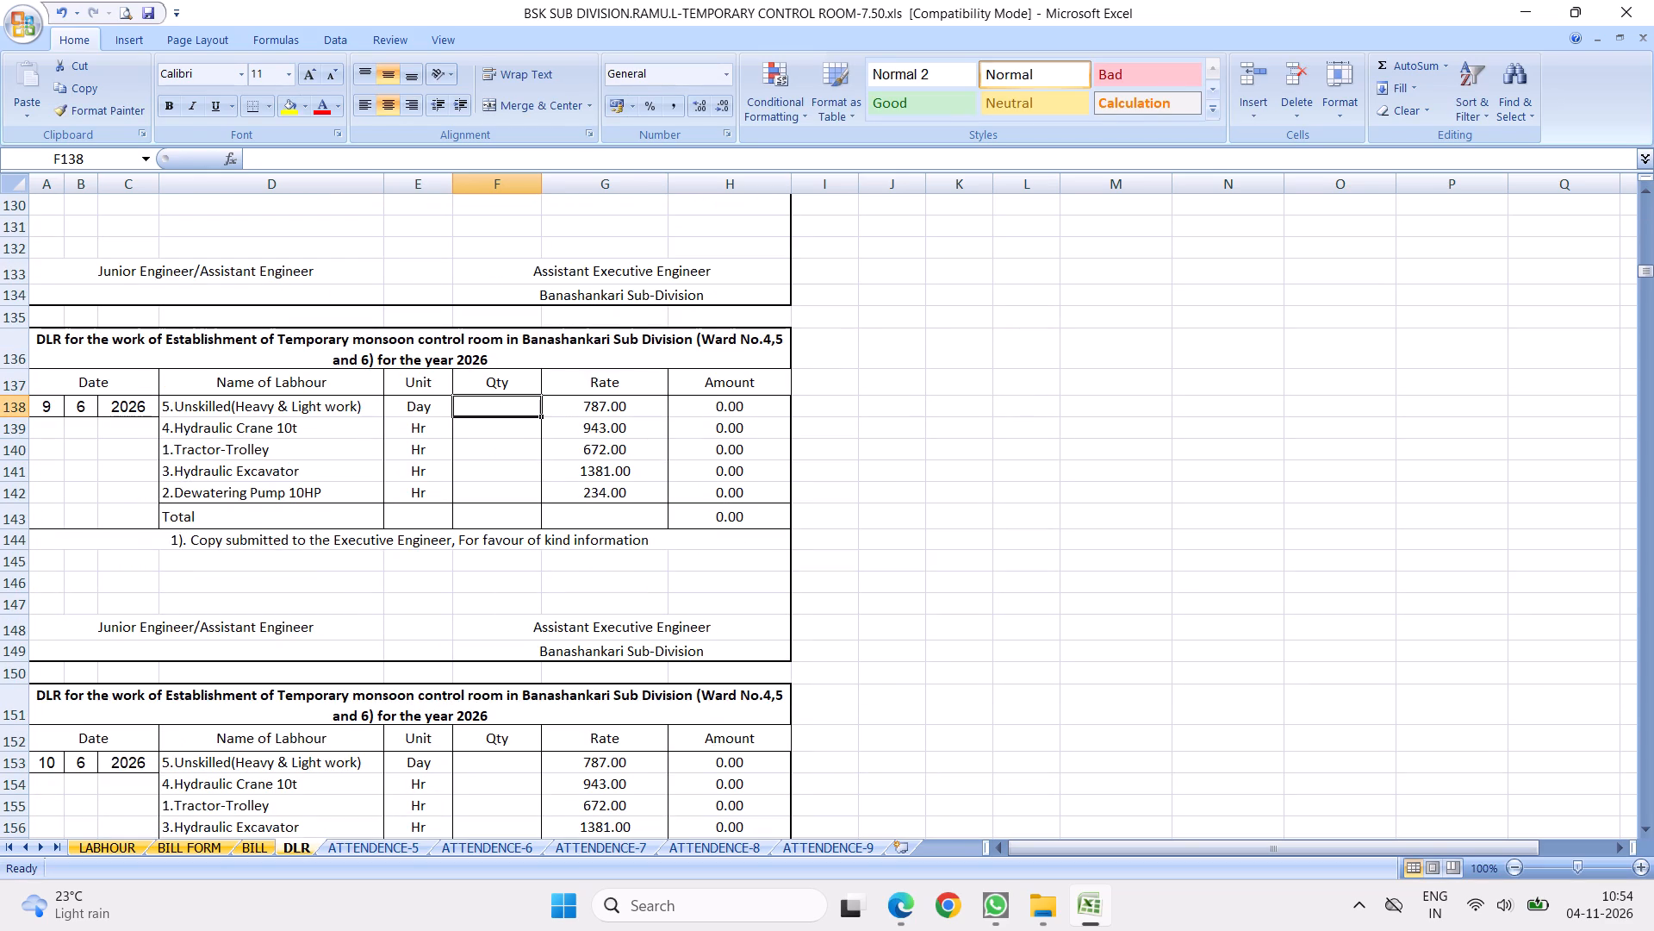
key("3")
key("Return")
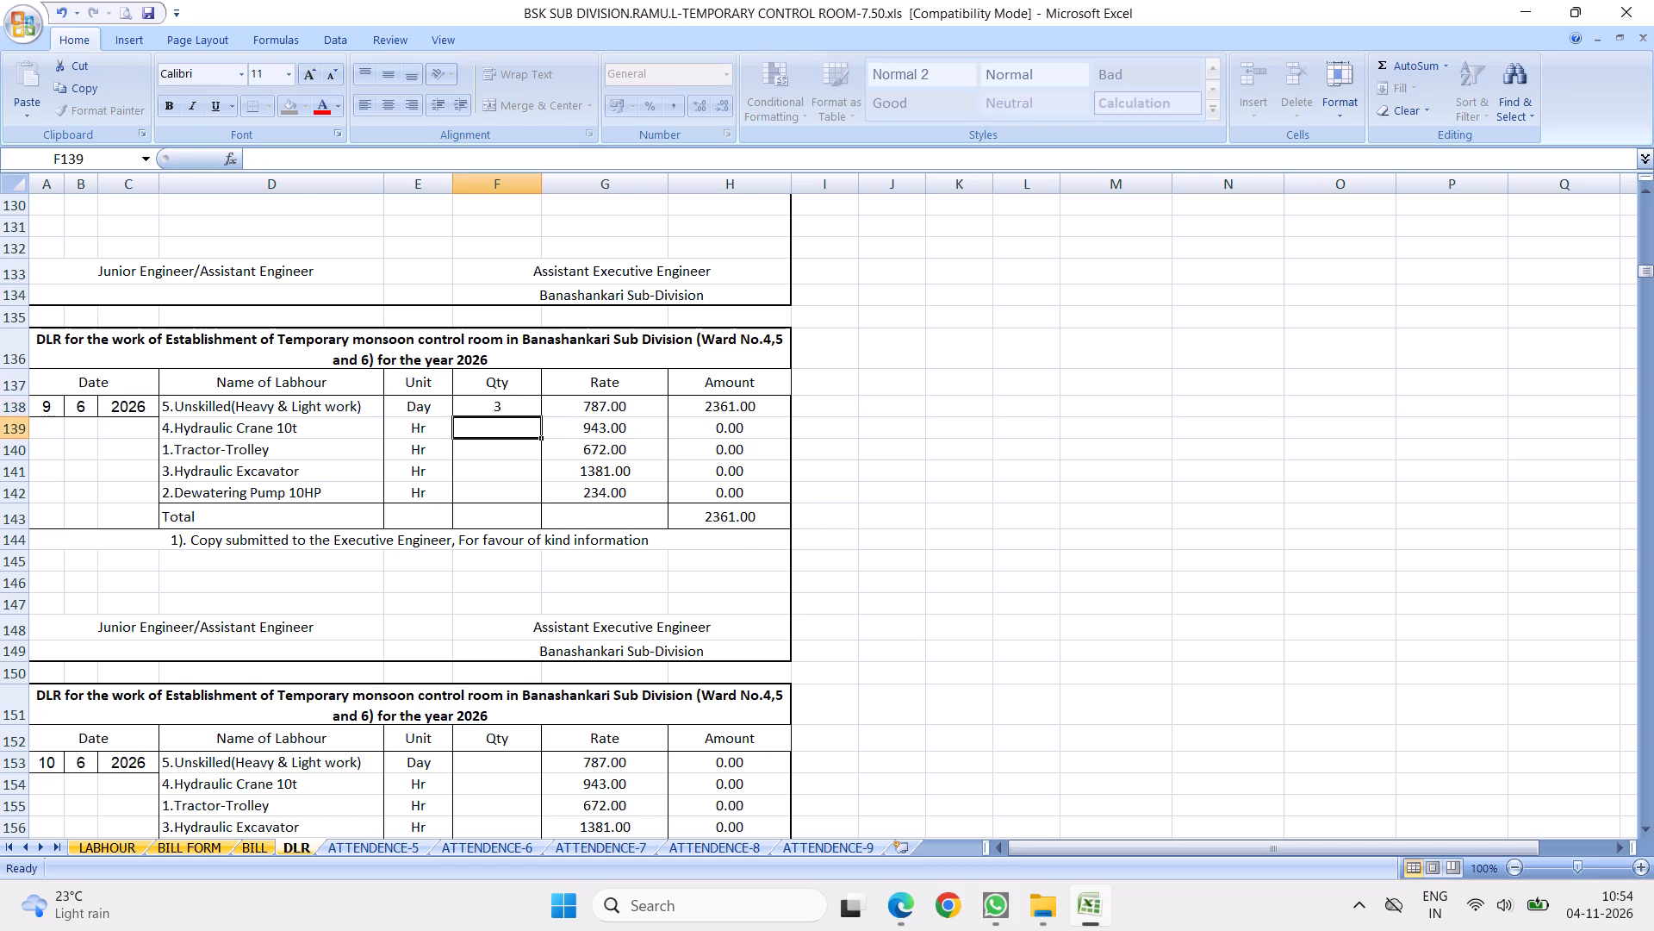
Fill the 10-6-2026 quantities: Unskilled 4, Tractor-Trolley 6, Hydraulic Excavator 5 and Dewatering Pump 10HP 6.
scroll(507, 517, "down", 4)
left_click(488, 460)
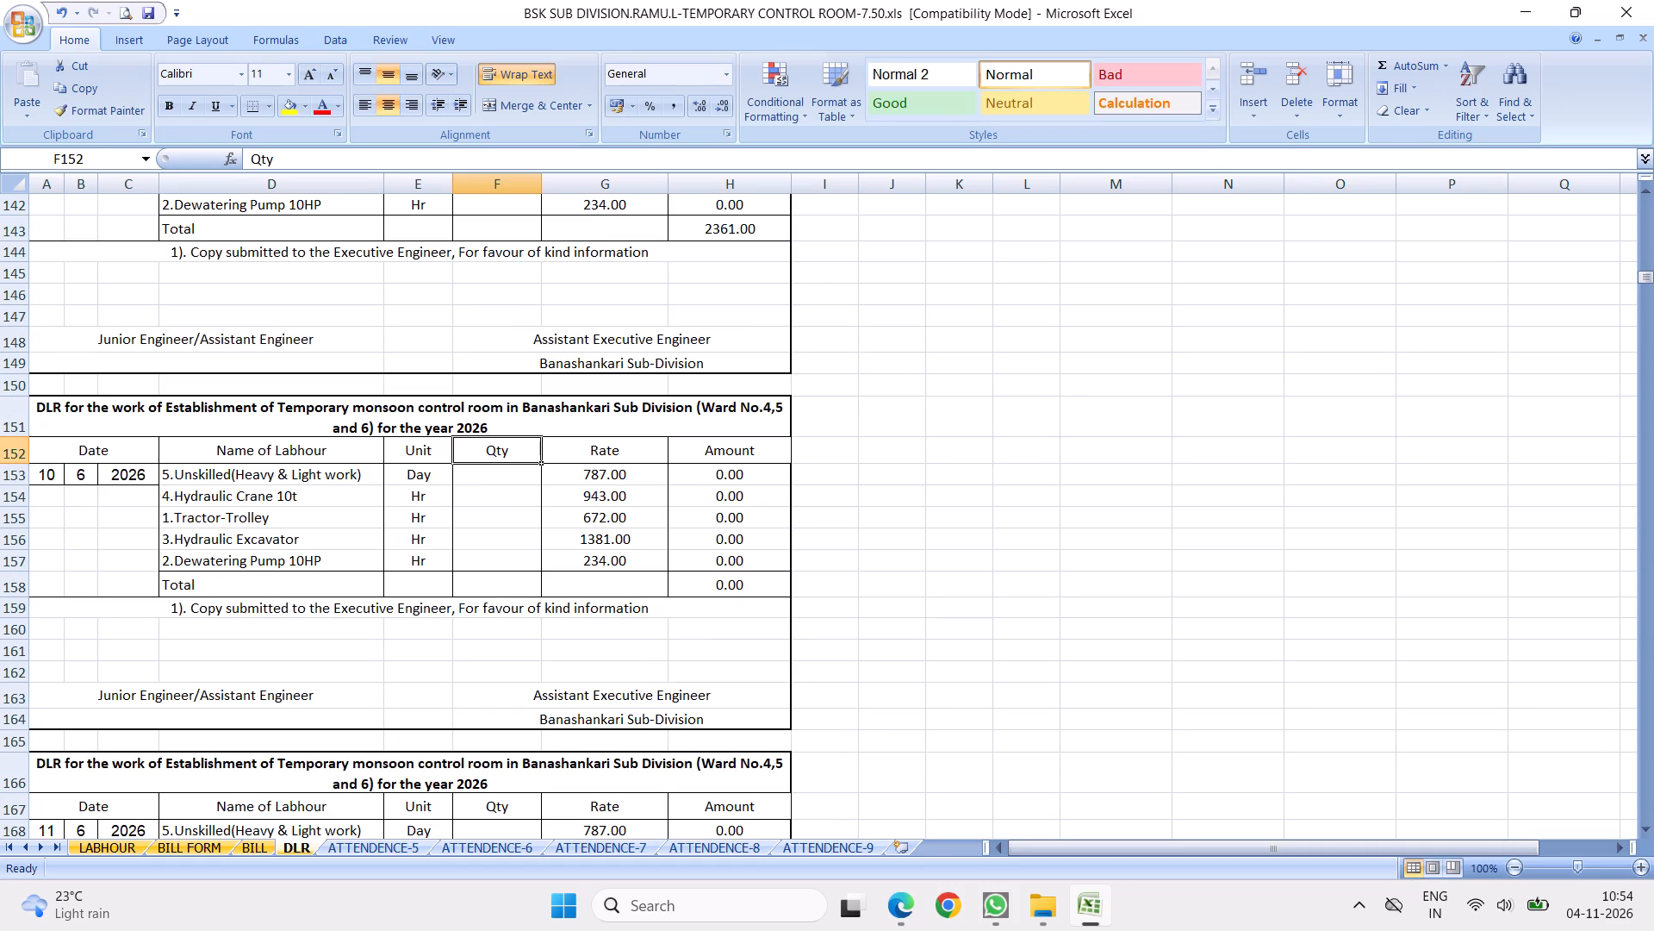
left_click(481, 474)
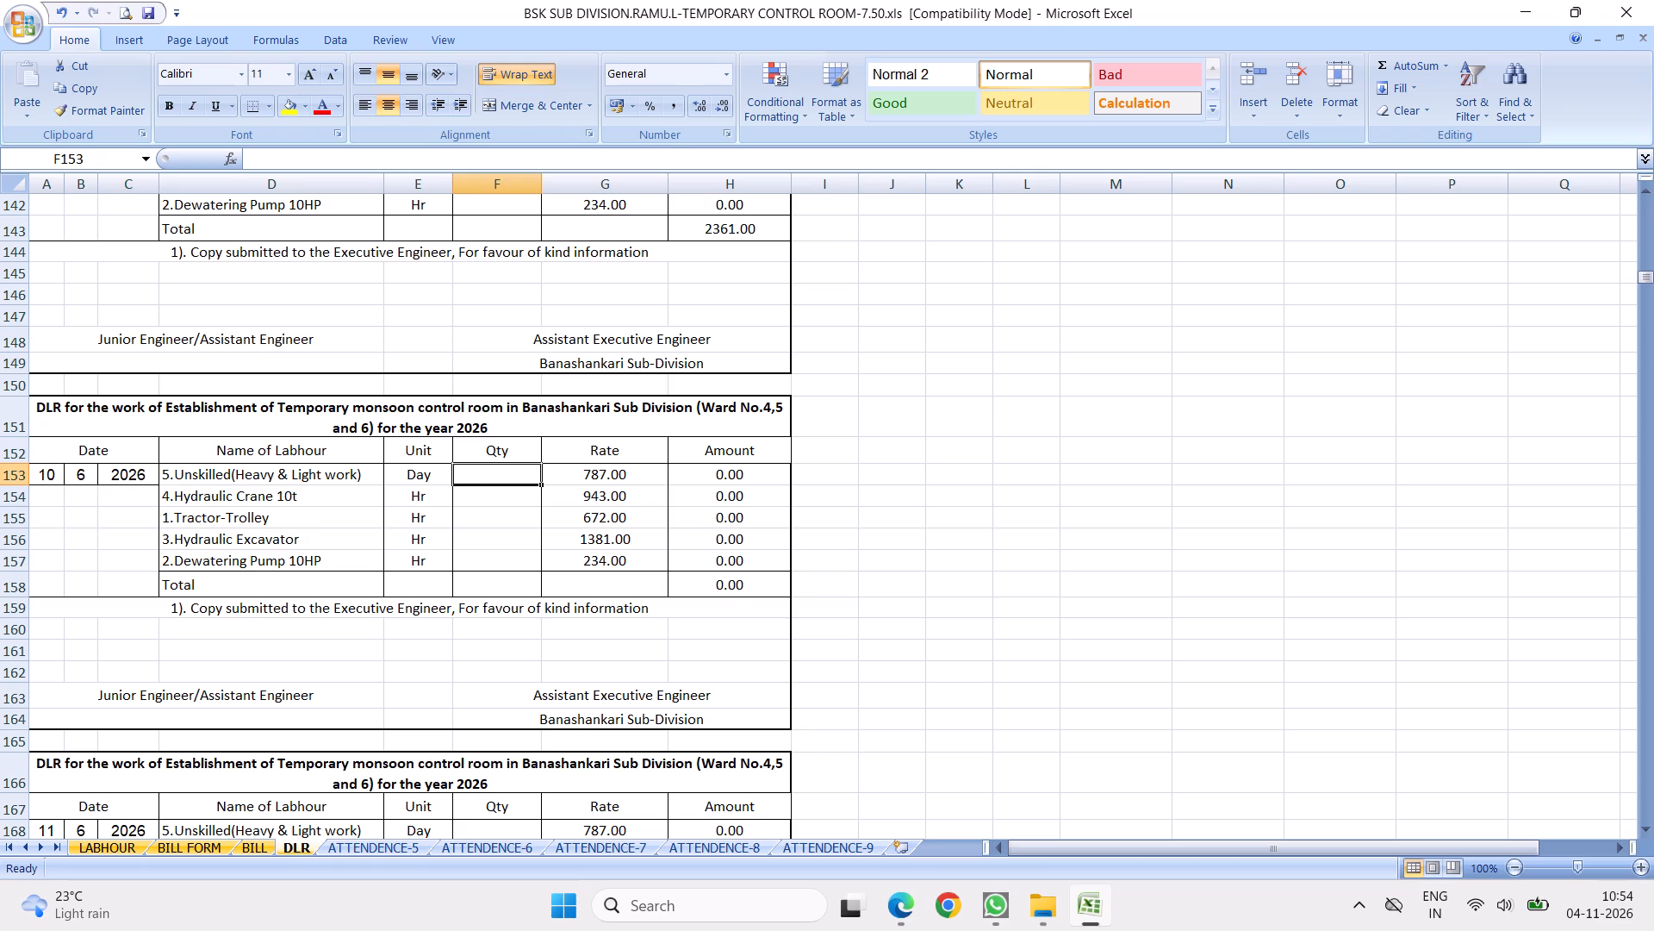
key("4")
key("Return")
key("Return")
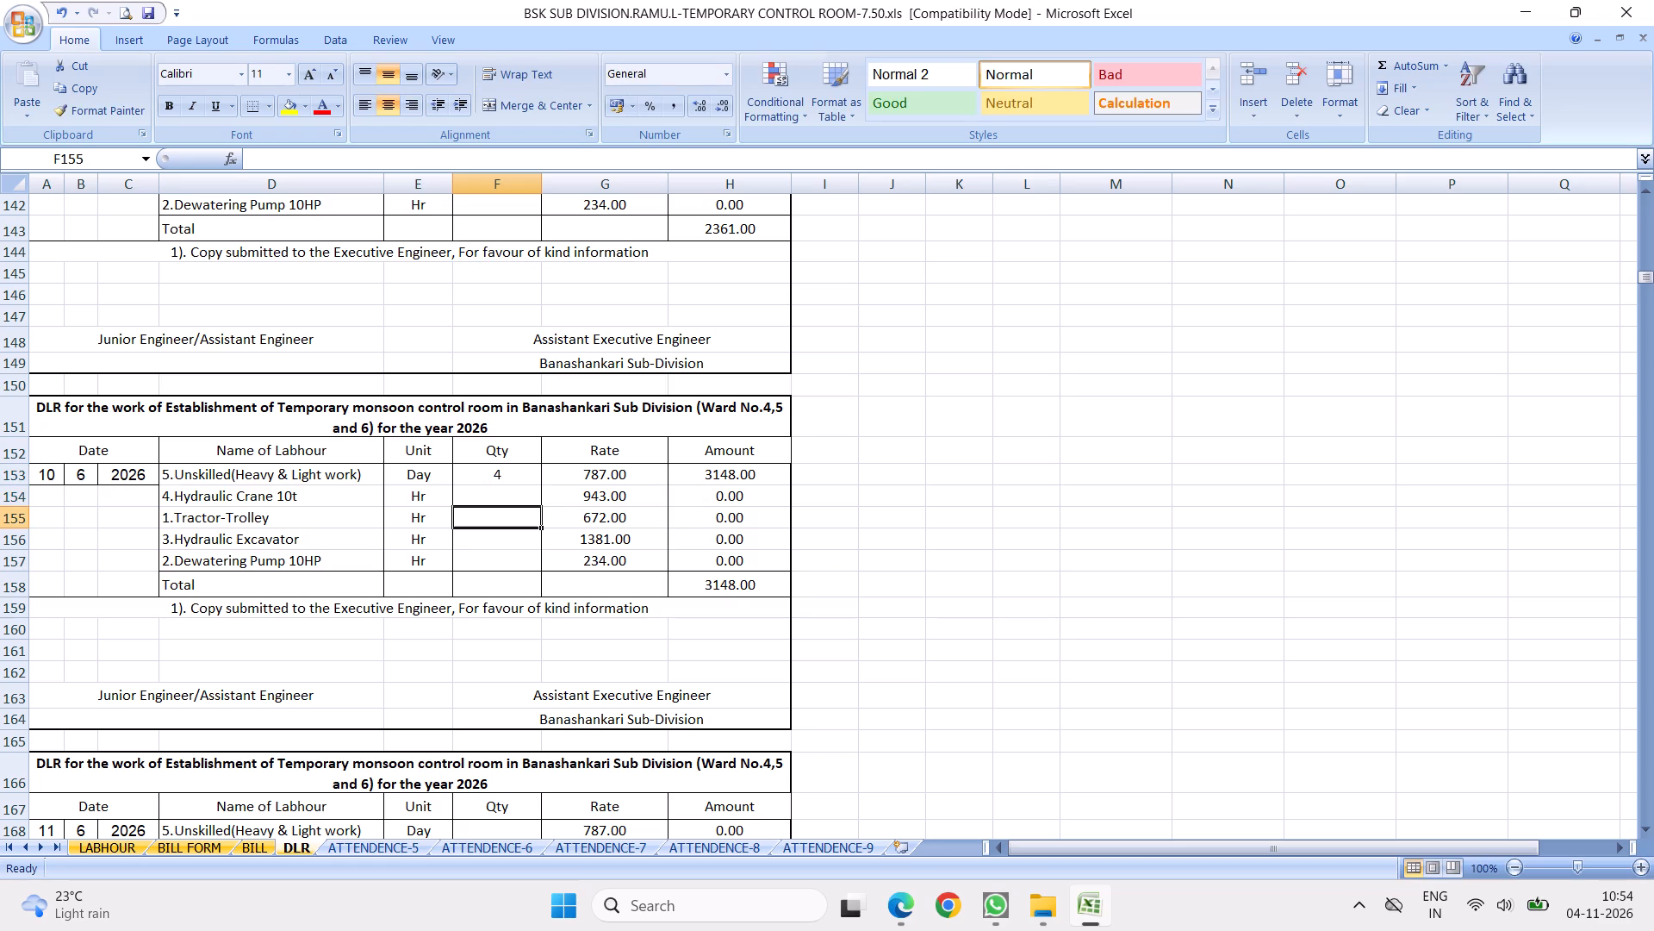
key("6")
key("Return")
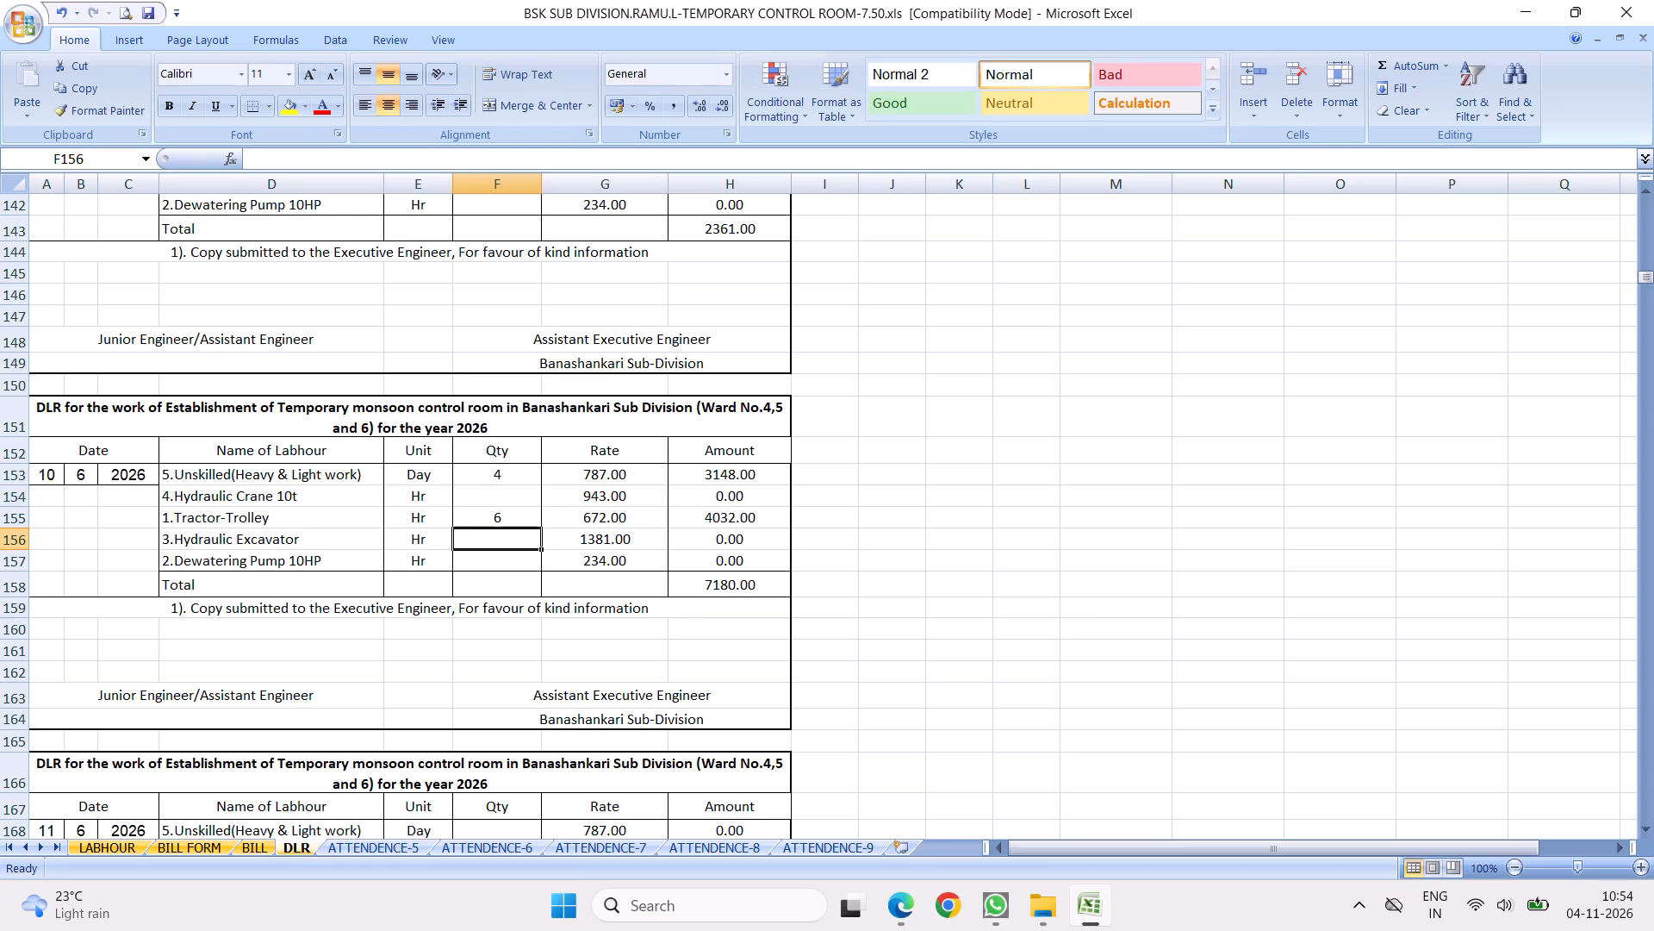
key("5")
key("Return")
key("6")
key("Return")
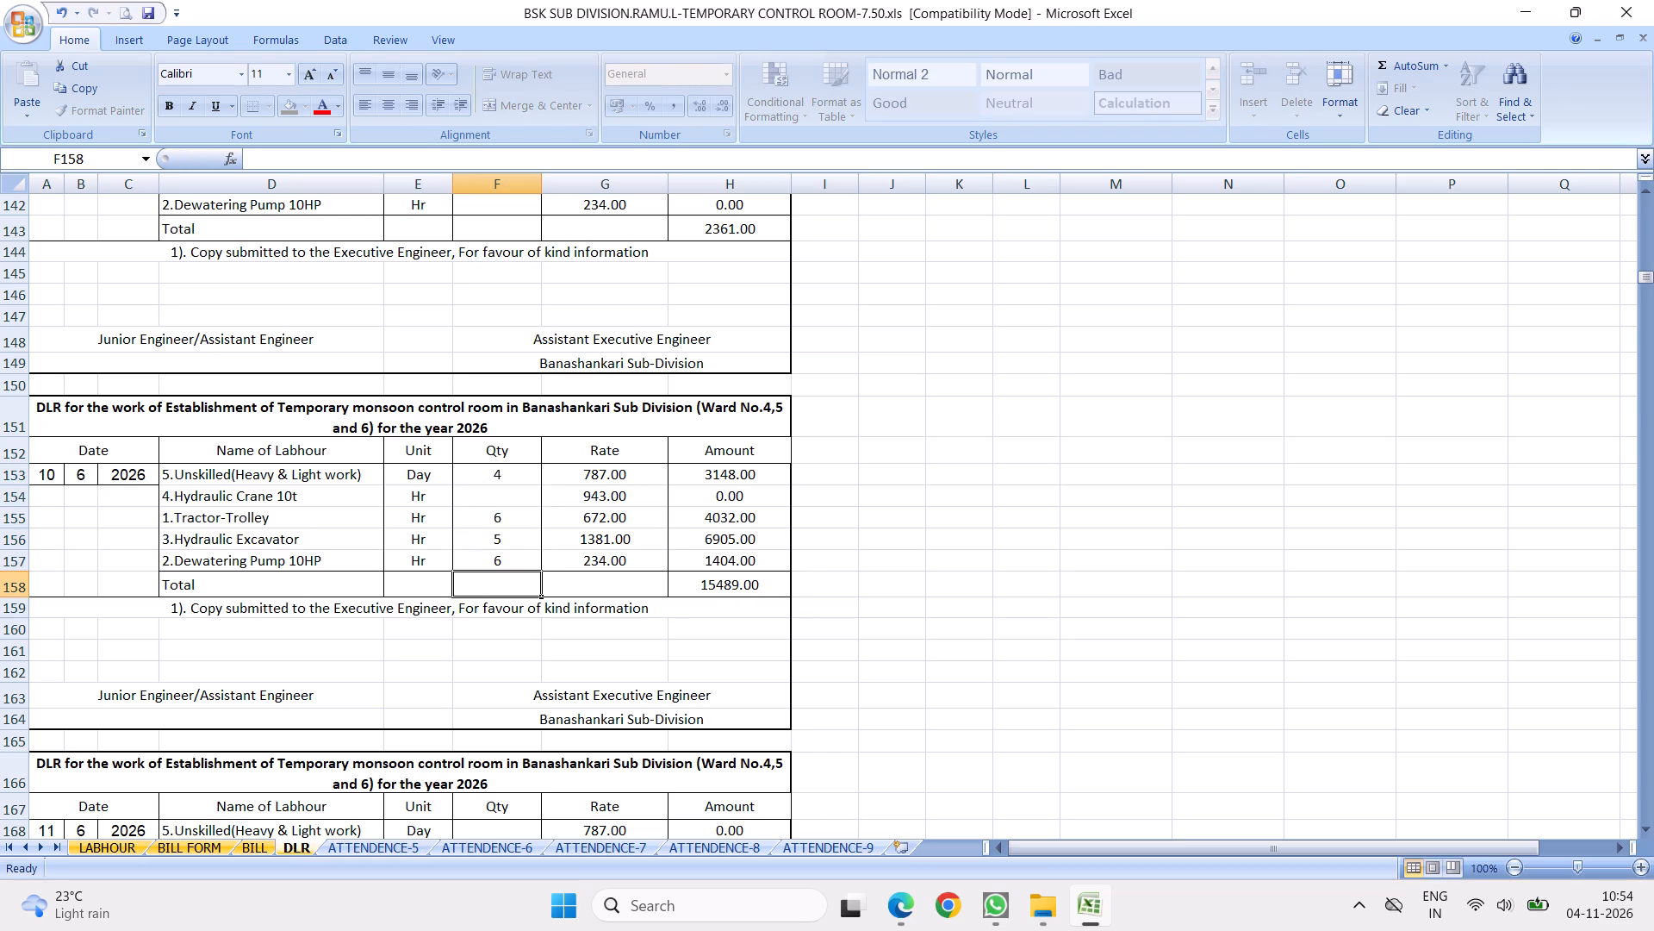
Enter a quantity of 3 for Unskilled (Heavy & Light work) in the 11-6-2026 table.
scroll(682, 545, "down", 6)
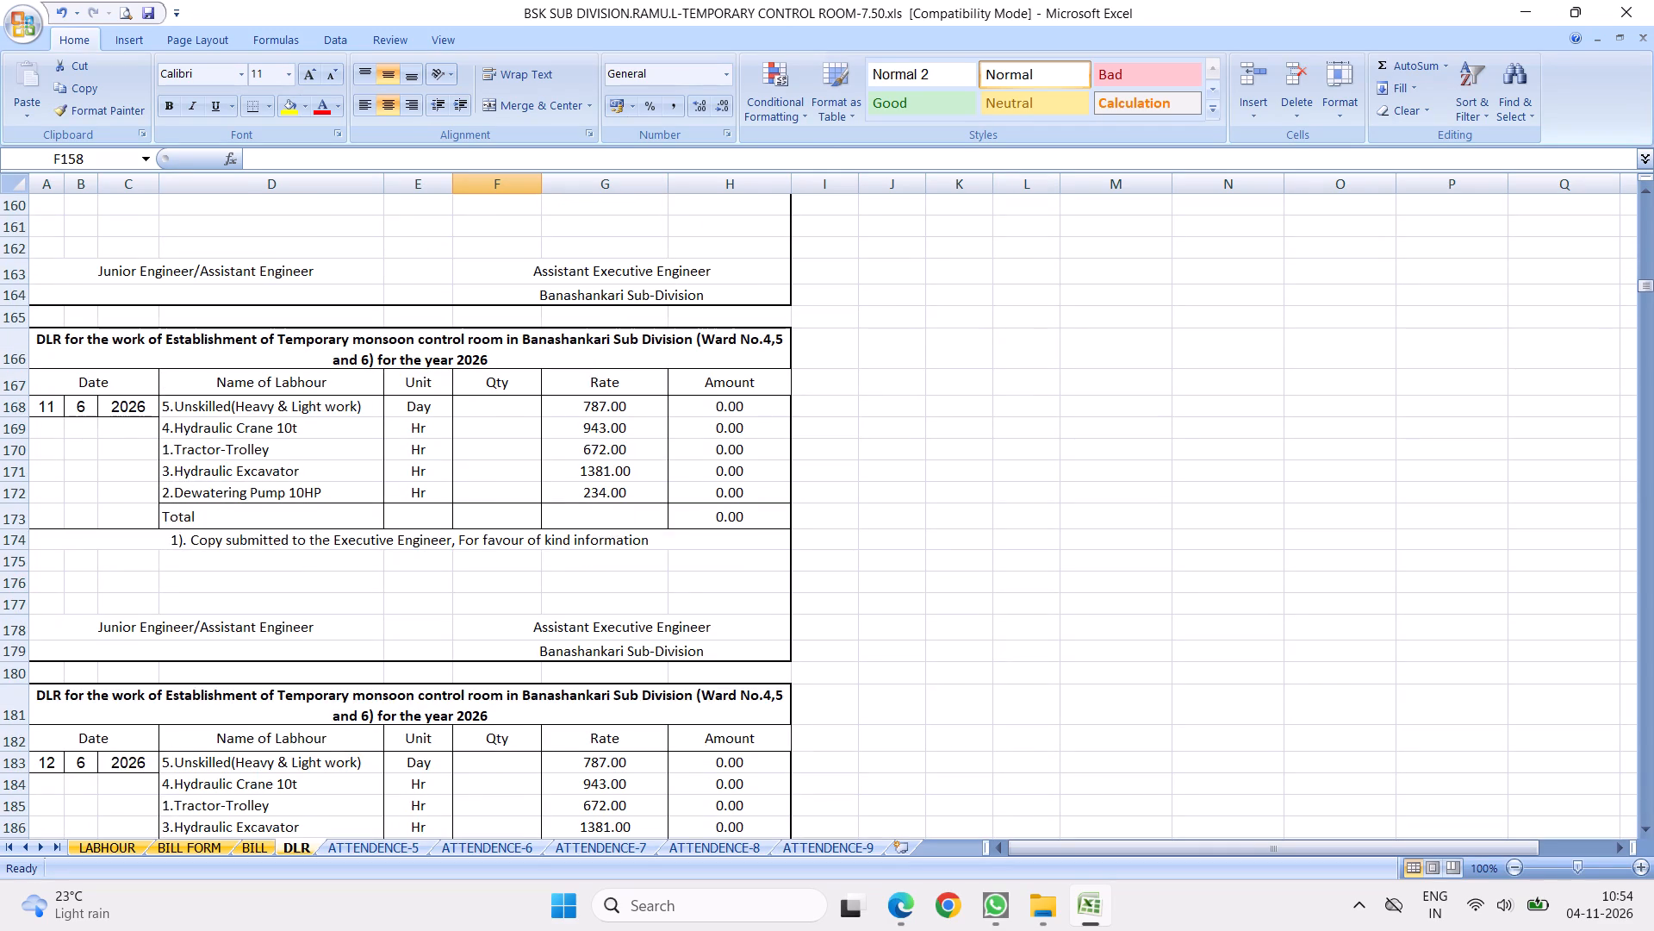
left_click(483, 411)
scroll(466, 416, "up", 4)
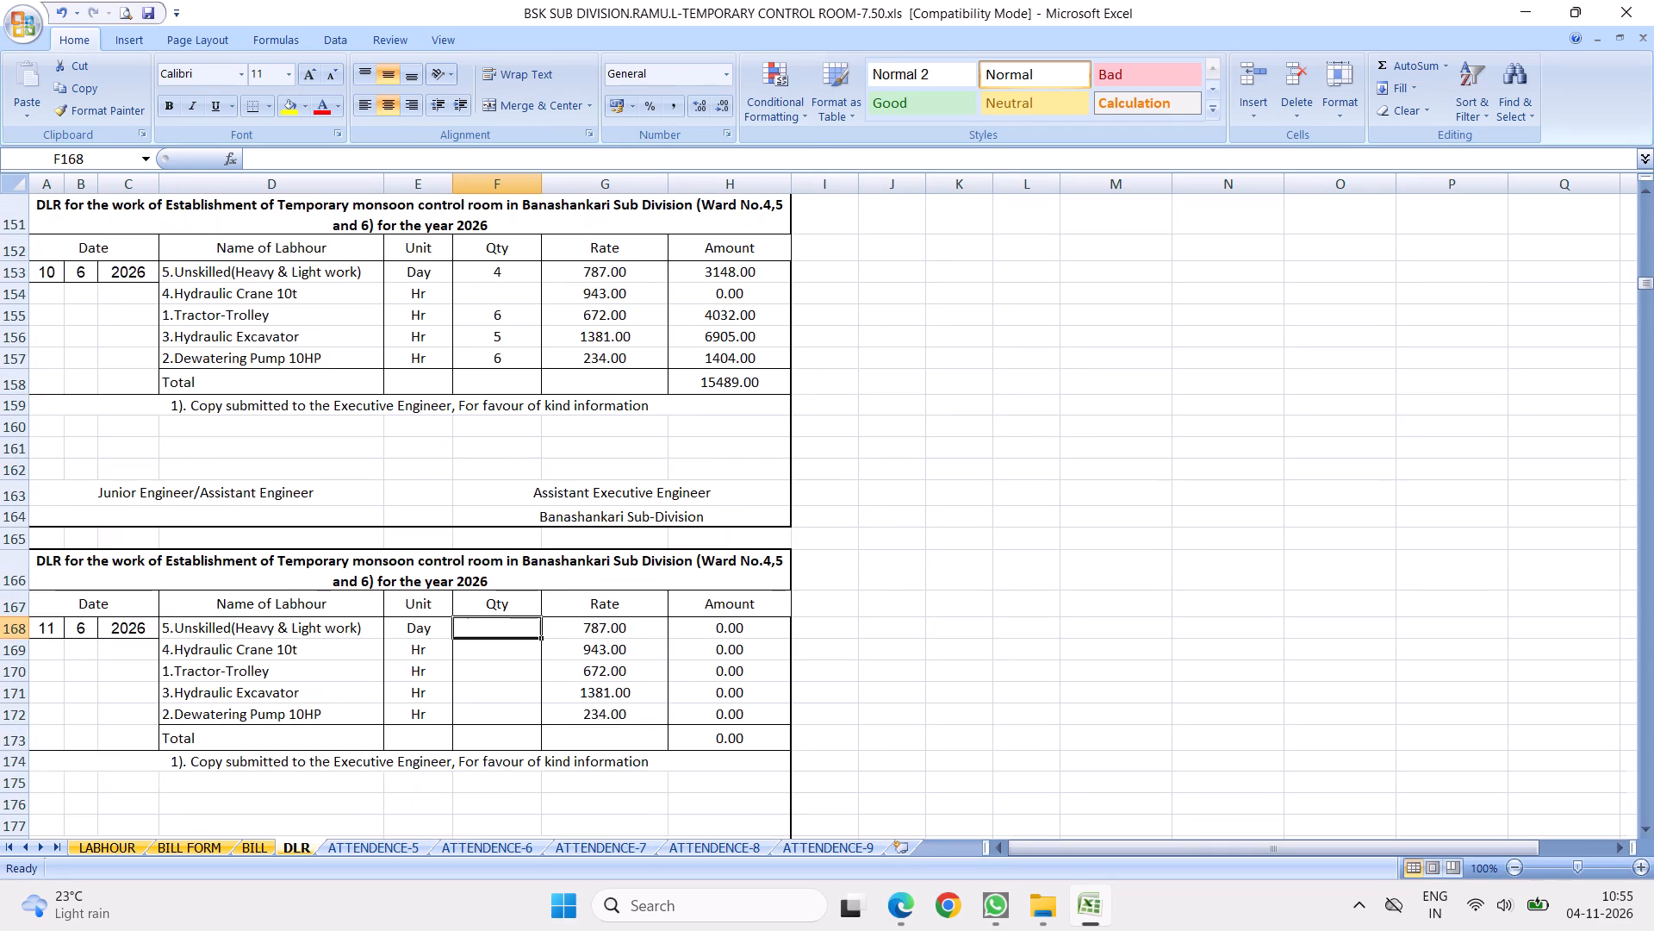
scroll(499, 438, "down", 3)
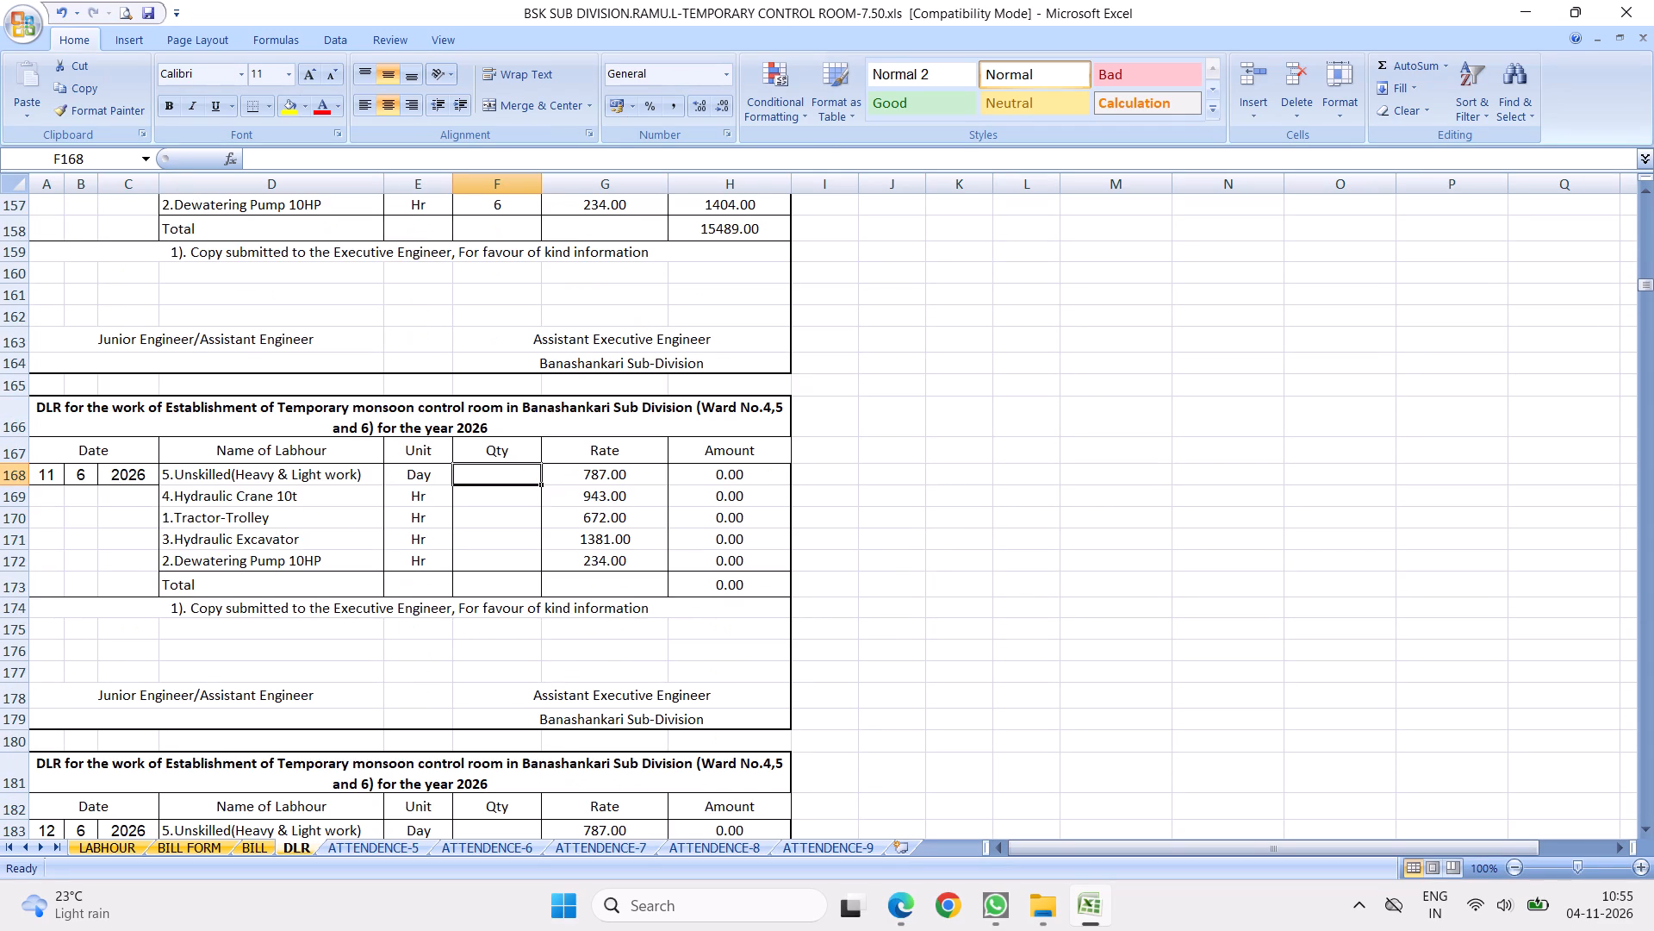
key("3")
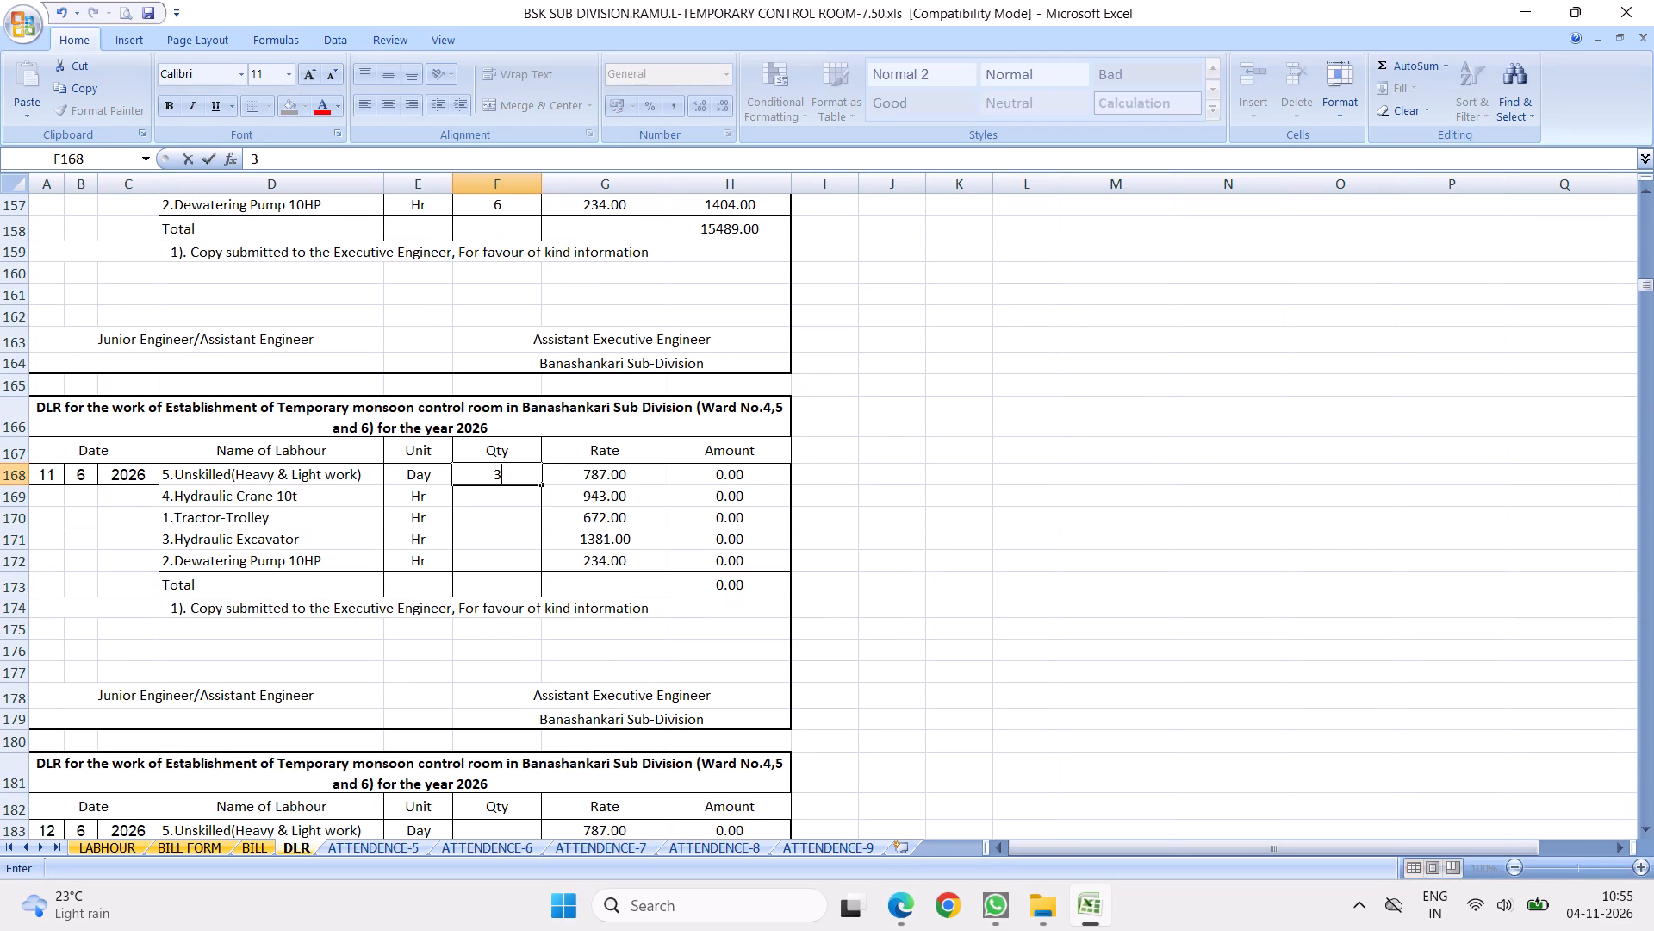
key("Return")
left_click(662, 484)
Enter a quantity of 4 for Unskilled (Heavy & Light work) in the 12-6-2026 table.
scroll(672, 489, "down", 4)
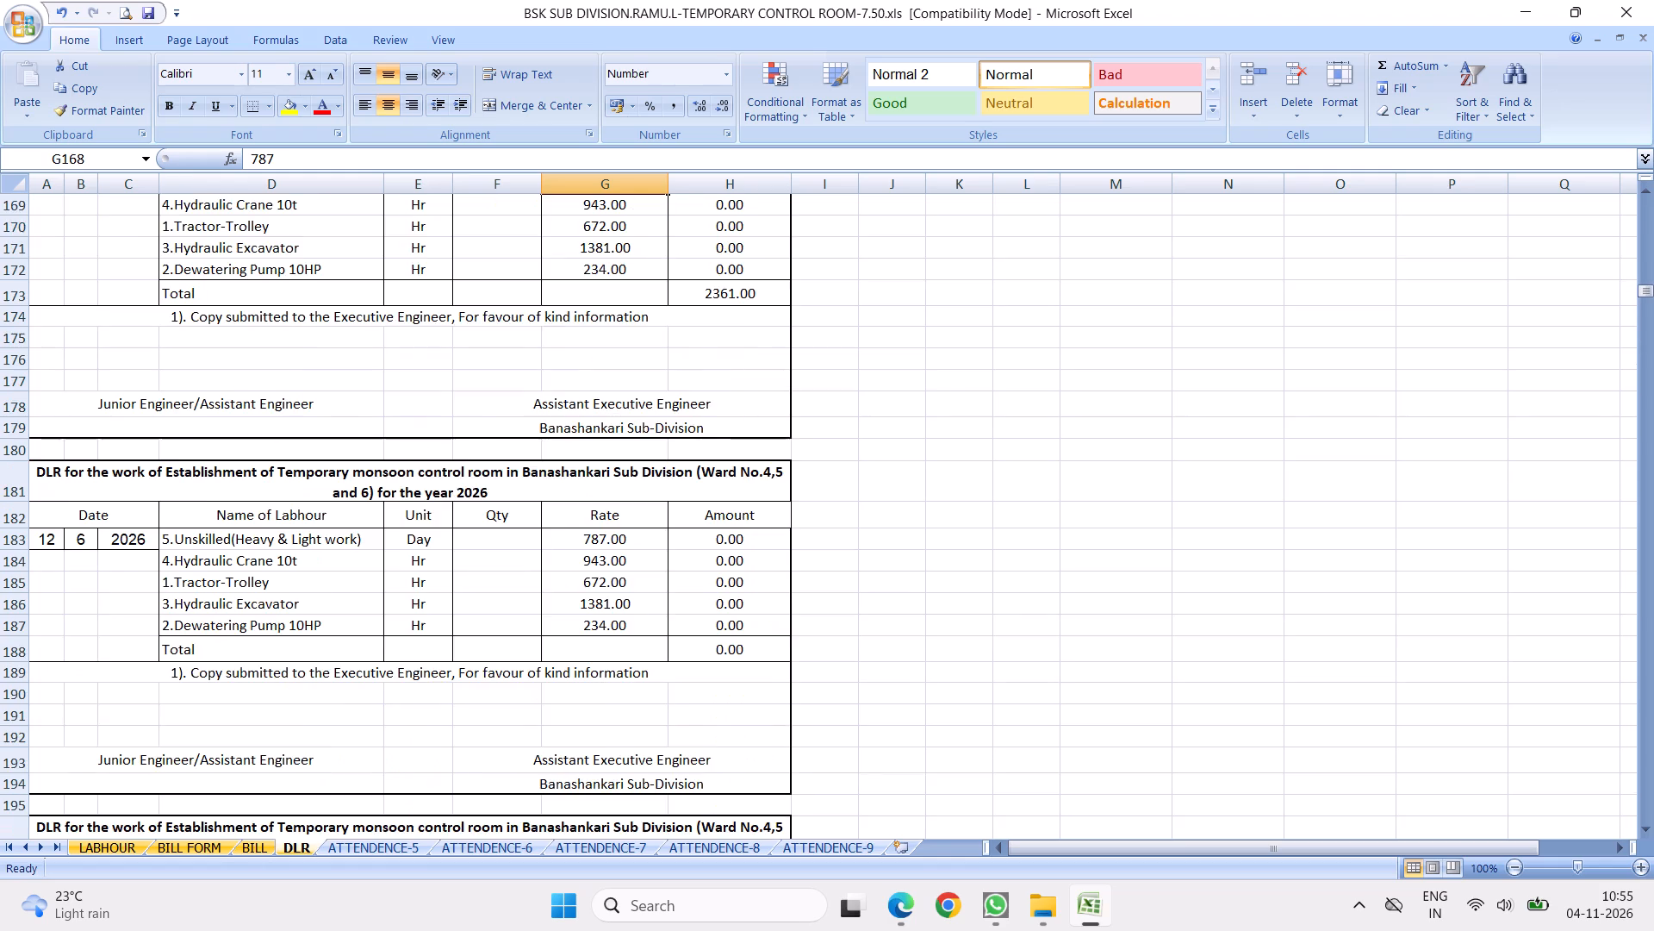
scroll(636, 412, "down", 1)
left_click(498, 472)
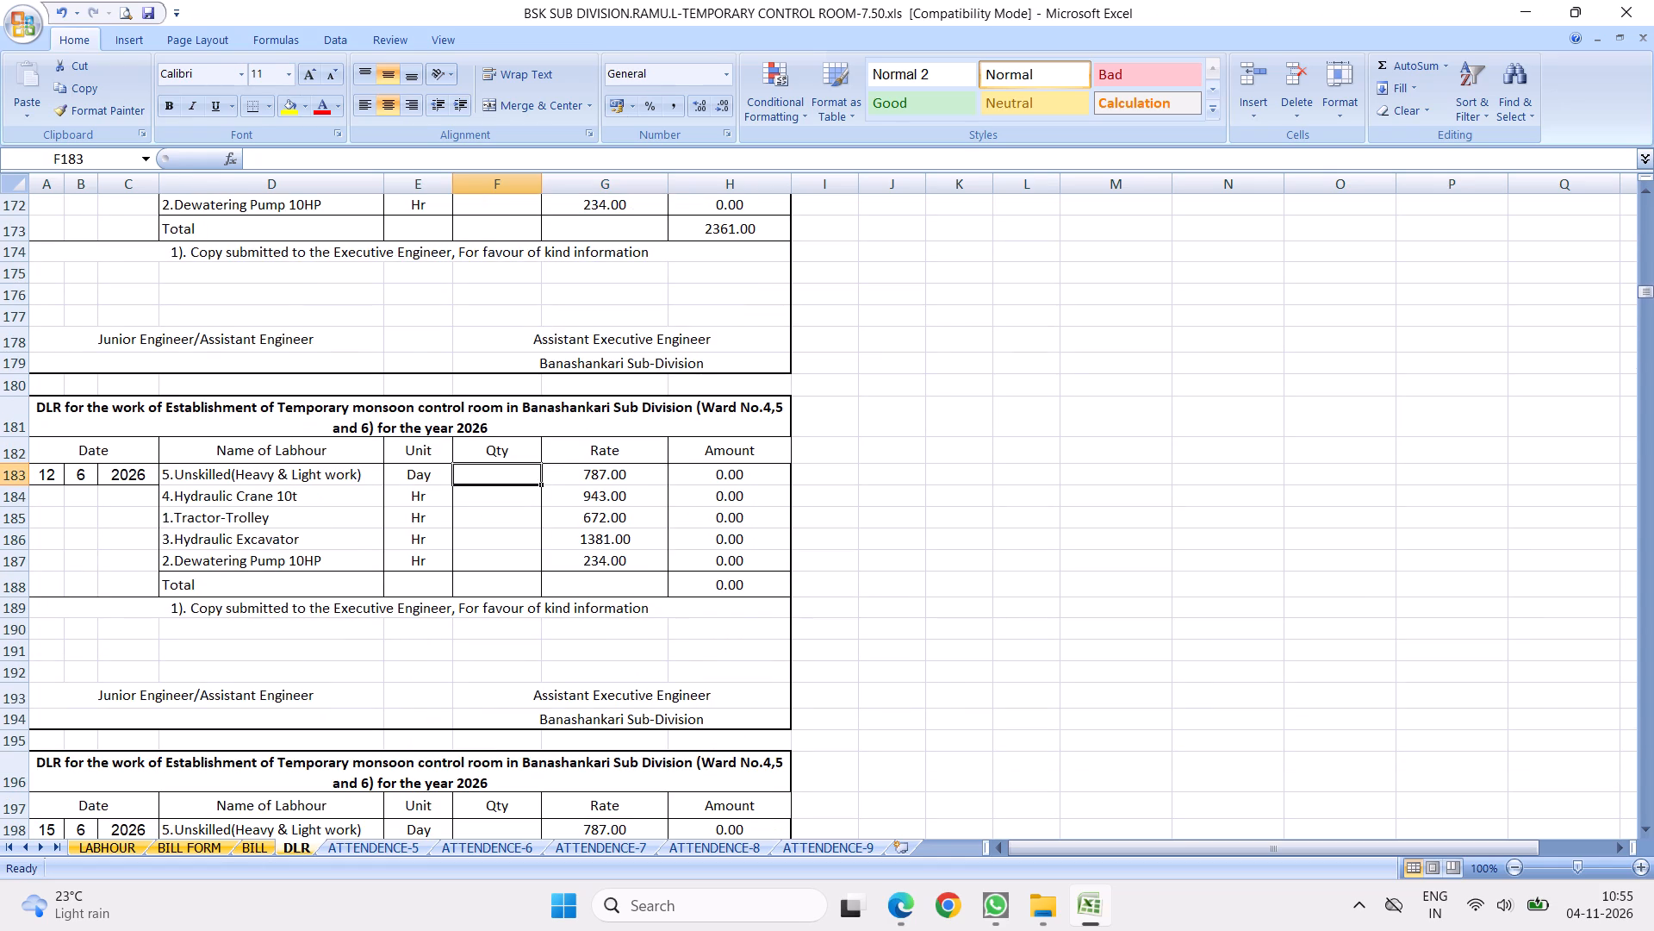
key("4")
key("Return")
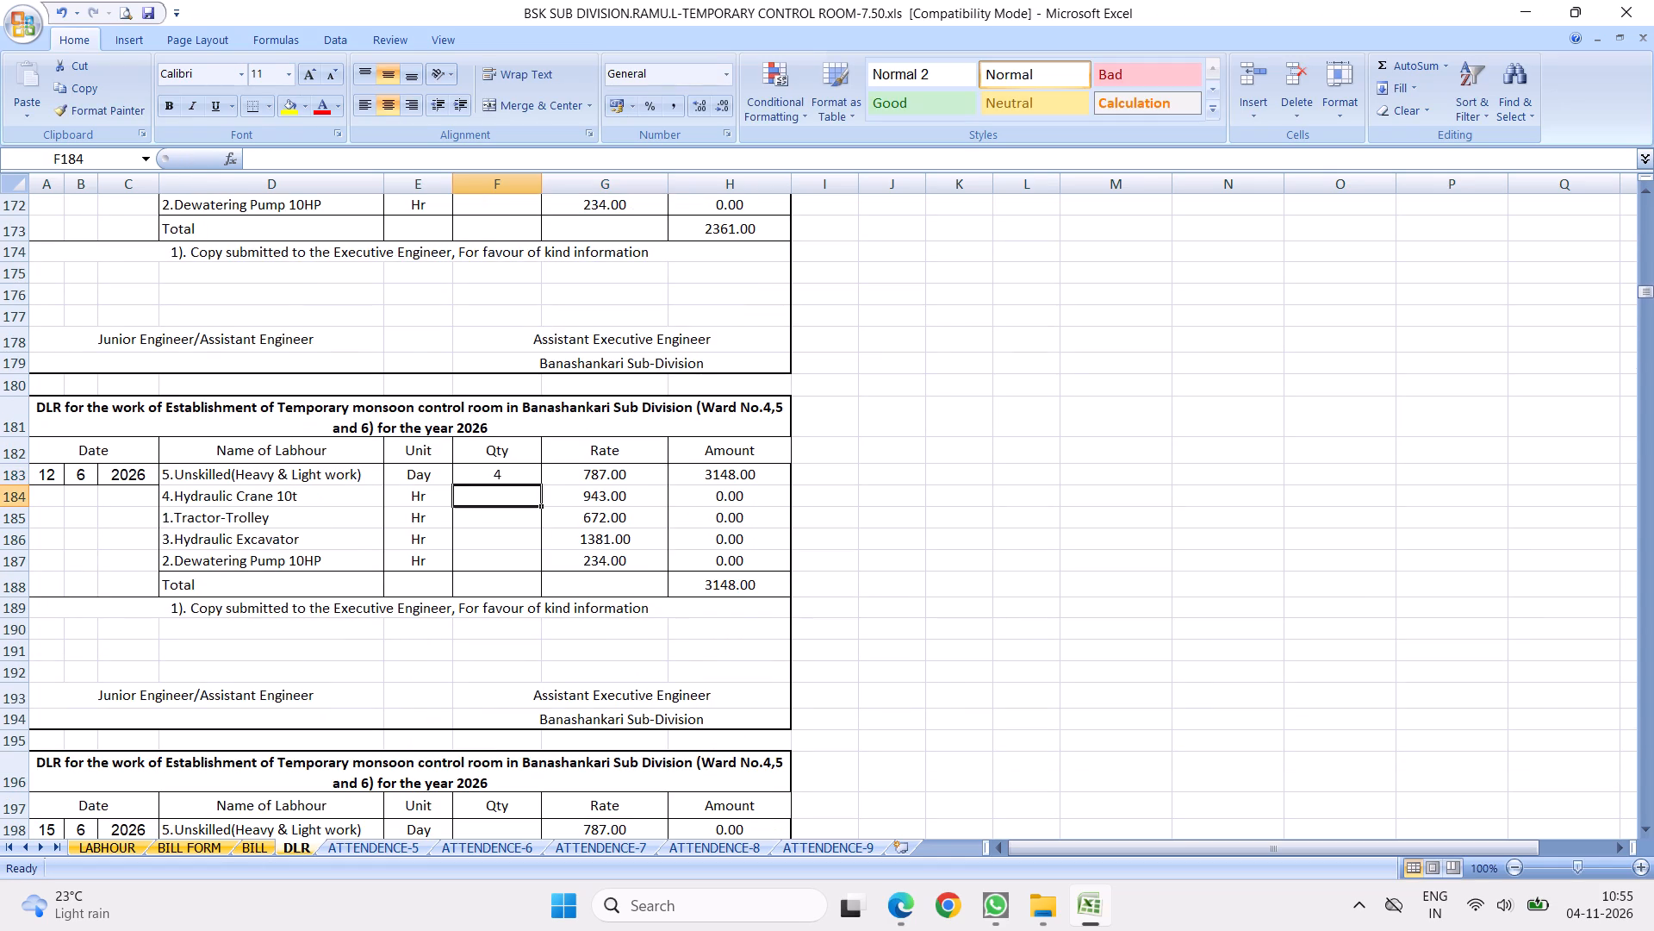
Fill the 15-6-2026 quantities: Unskilled (Heavy & Light work) 4 and Tractor-Trolley 5.
scroll(458, 492, "down", 4)
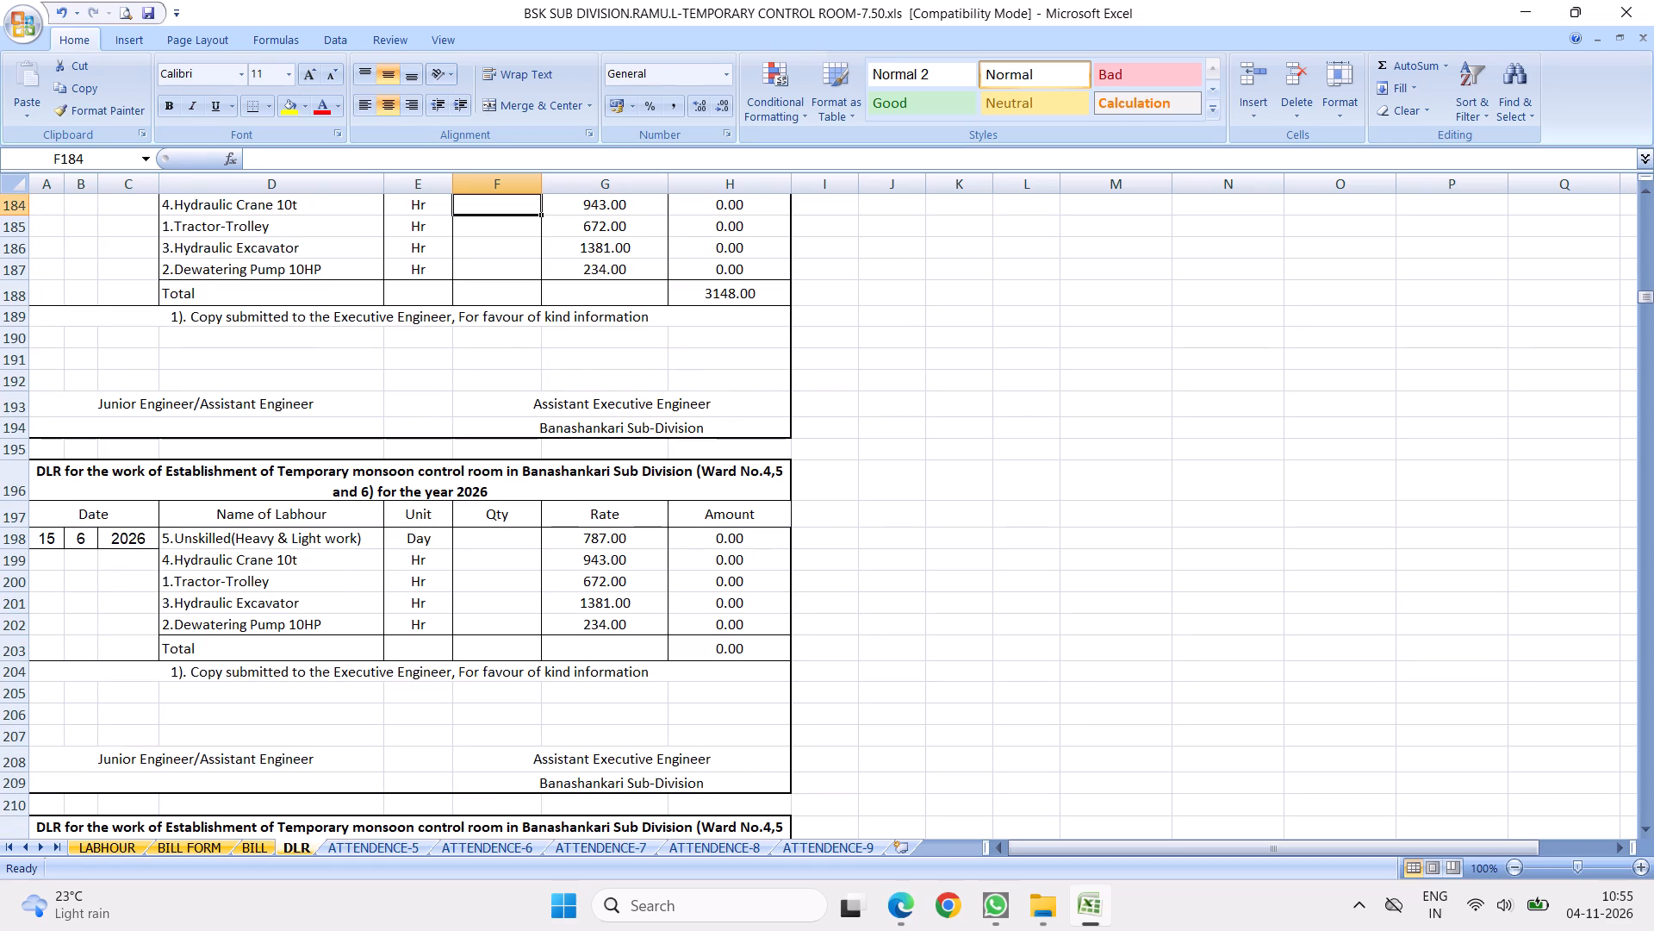
left_click(500, 542)
key("4")
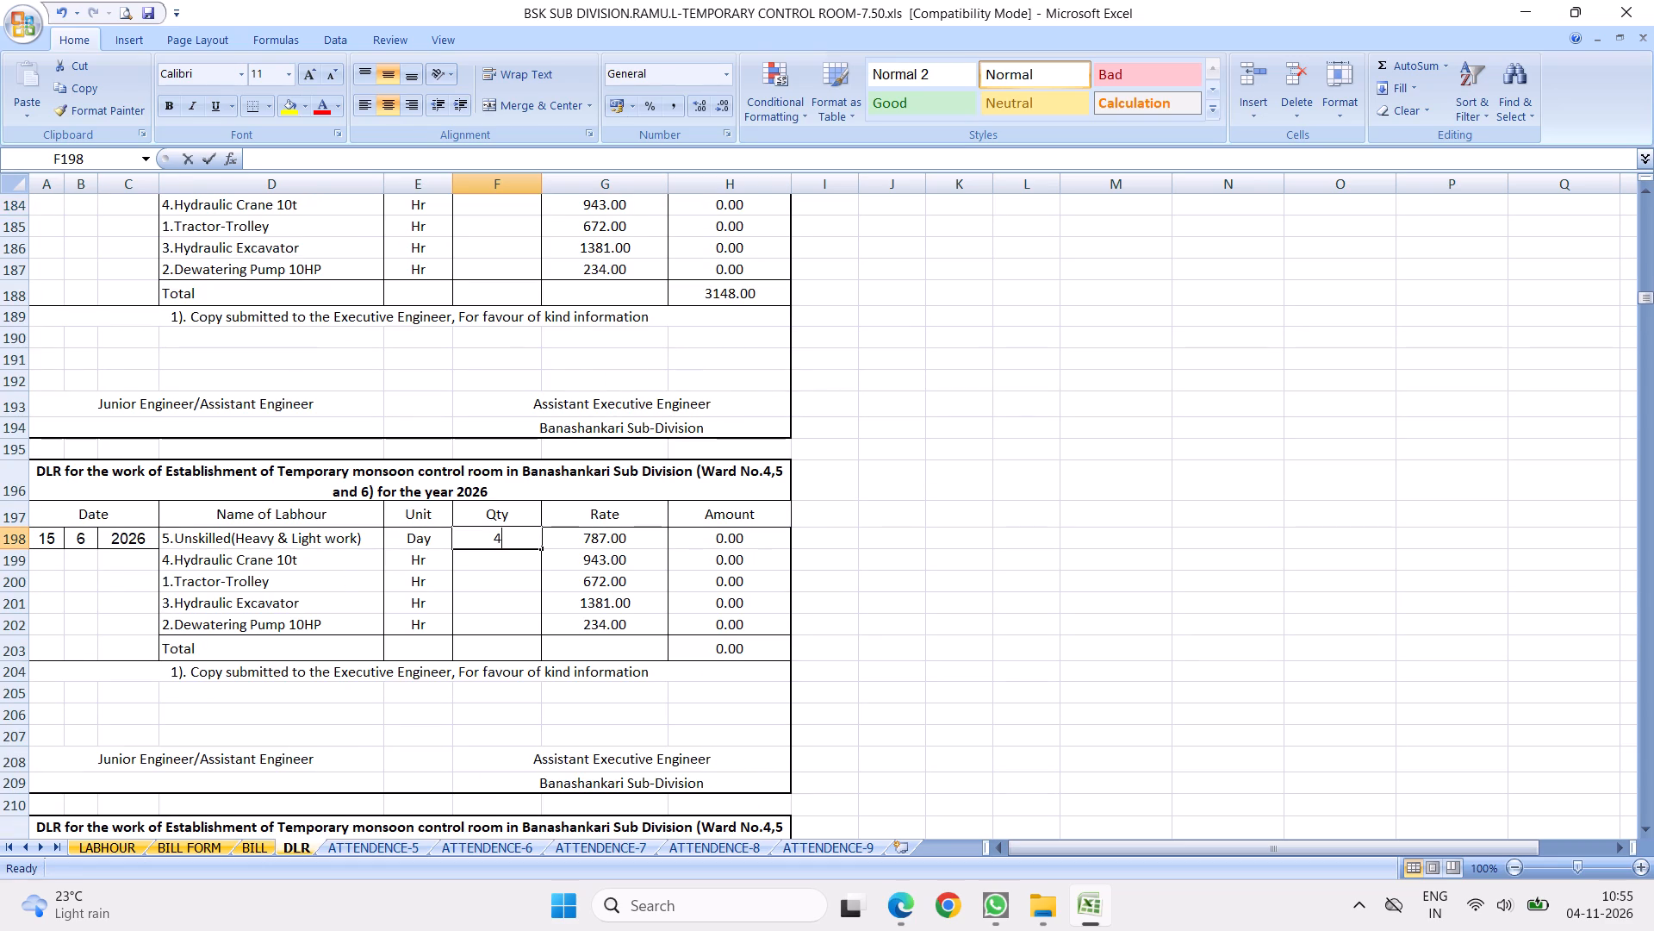
key("Return")
key("Return")
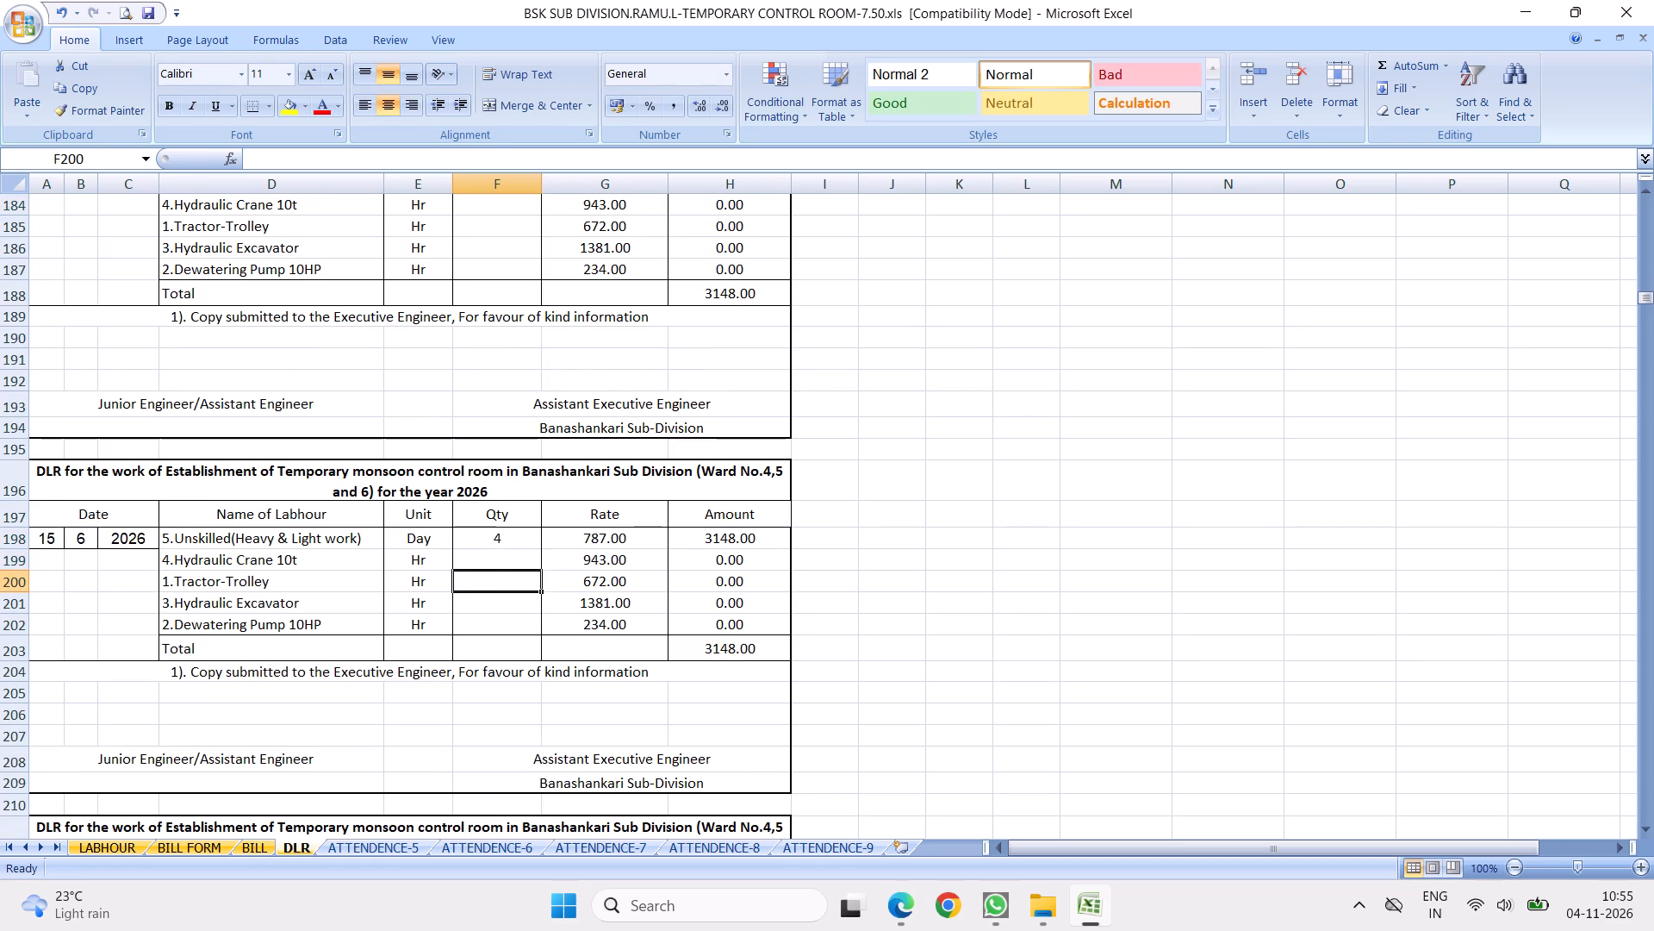
key("6")
key("Return")
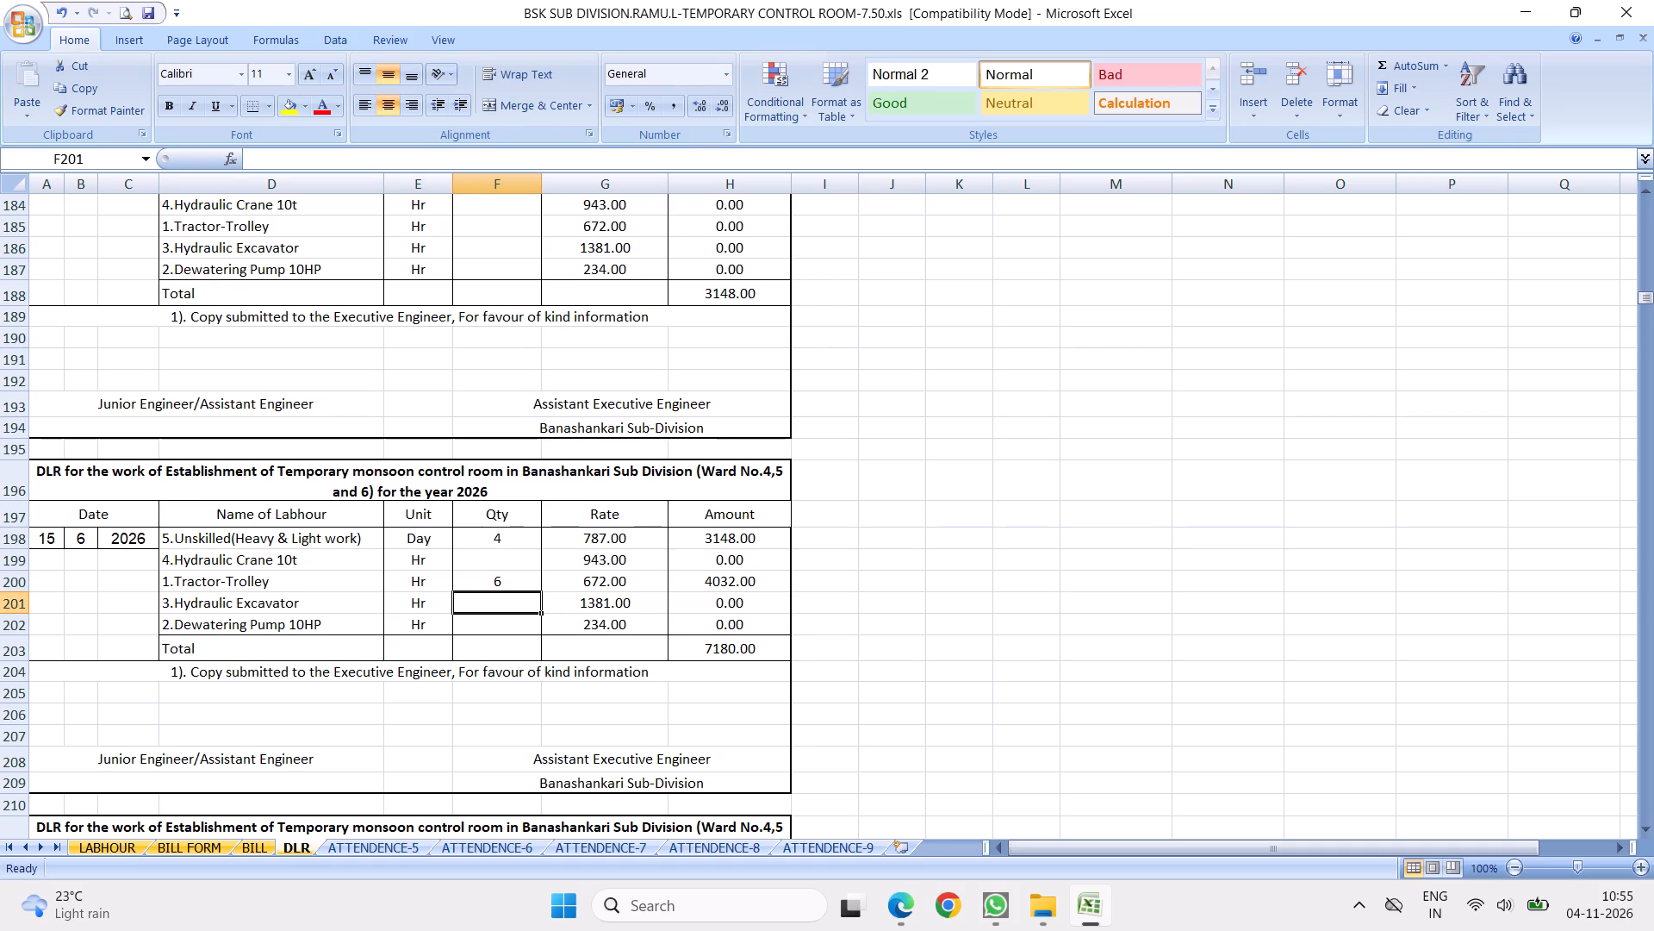
left_click(490, 584)
key("5")
key("Return")
Enter a quantity of 4 for Unskilled (Heavy & Light work) in the 16-6-2026 table.
scroll(473, 583, "down", 4)
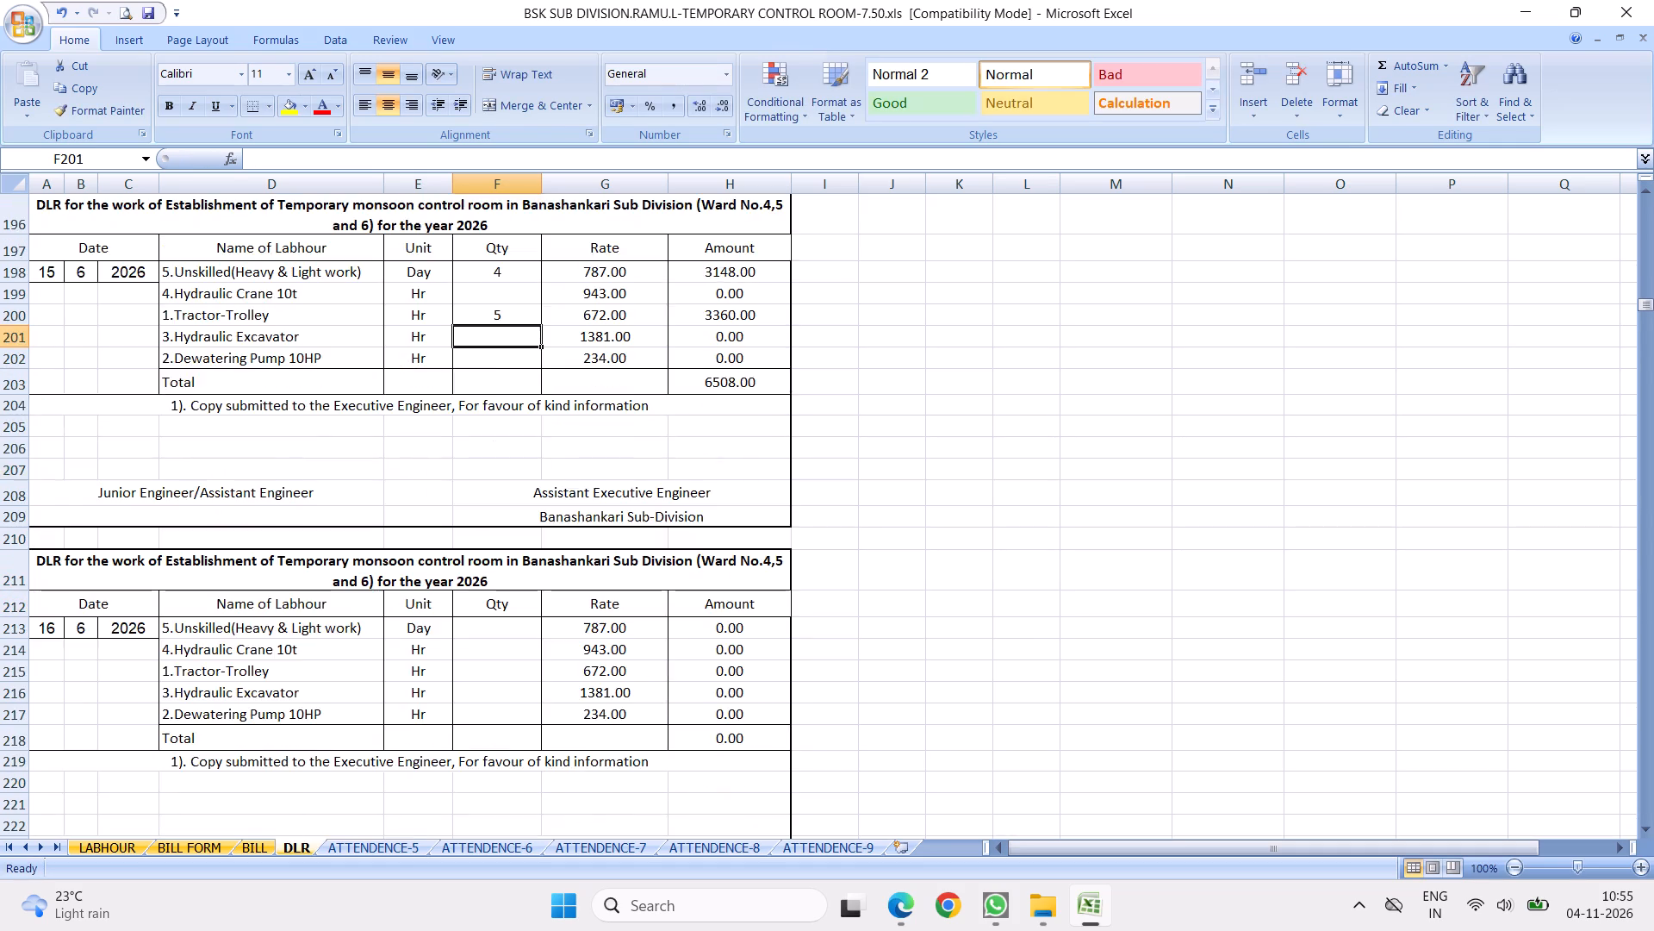
scroll(452, 561, "down", 3)
left_click(515, 407)
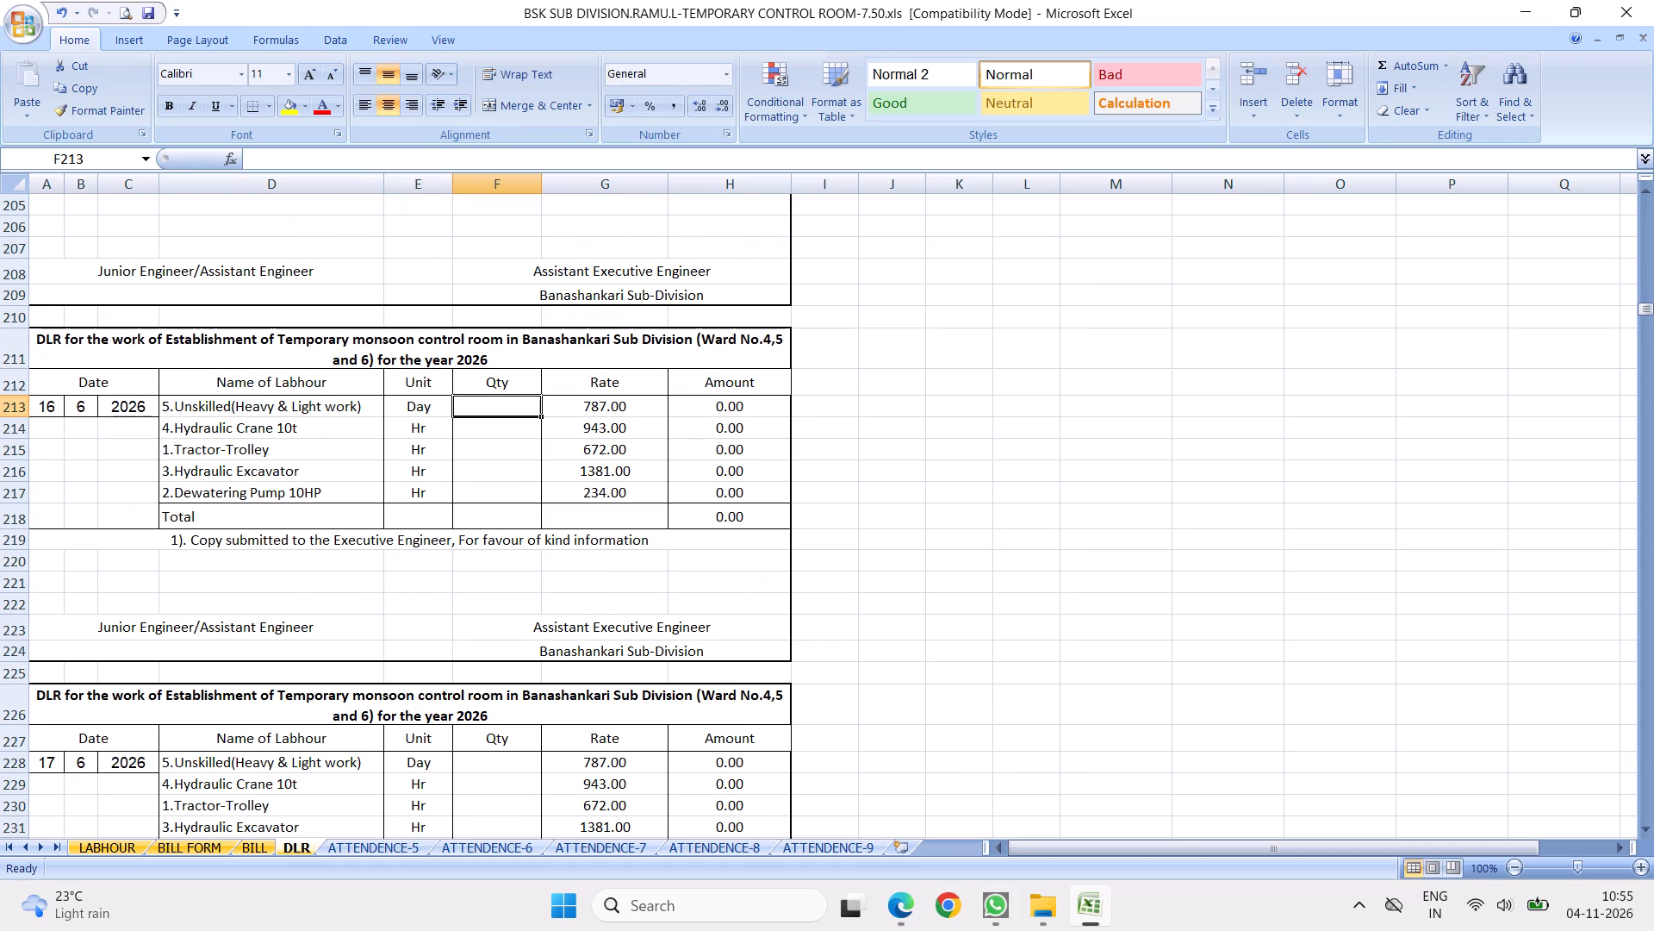
key("4")
key("Return")
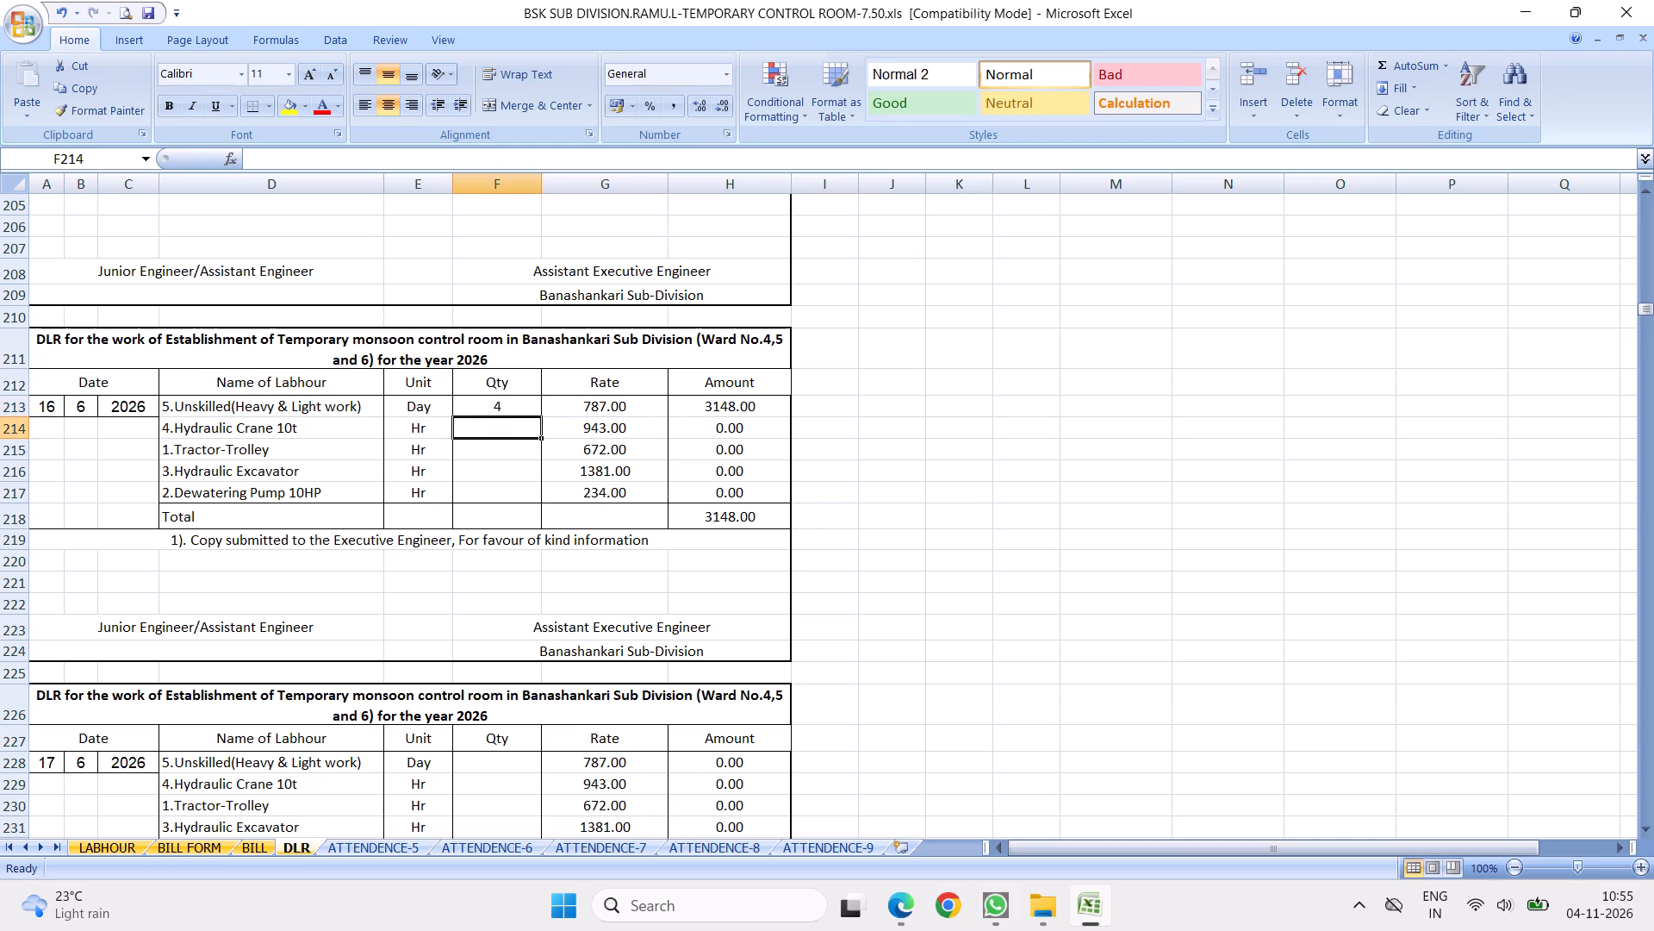
Enter a quantity of 3 for Unskilled (Heavy & Light work) in the 17-6-2026 table.
scroll(457, 522, "down", 7)
left_click(478, 267)
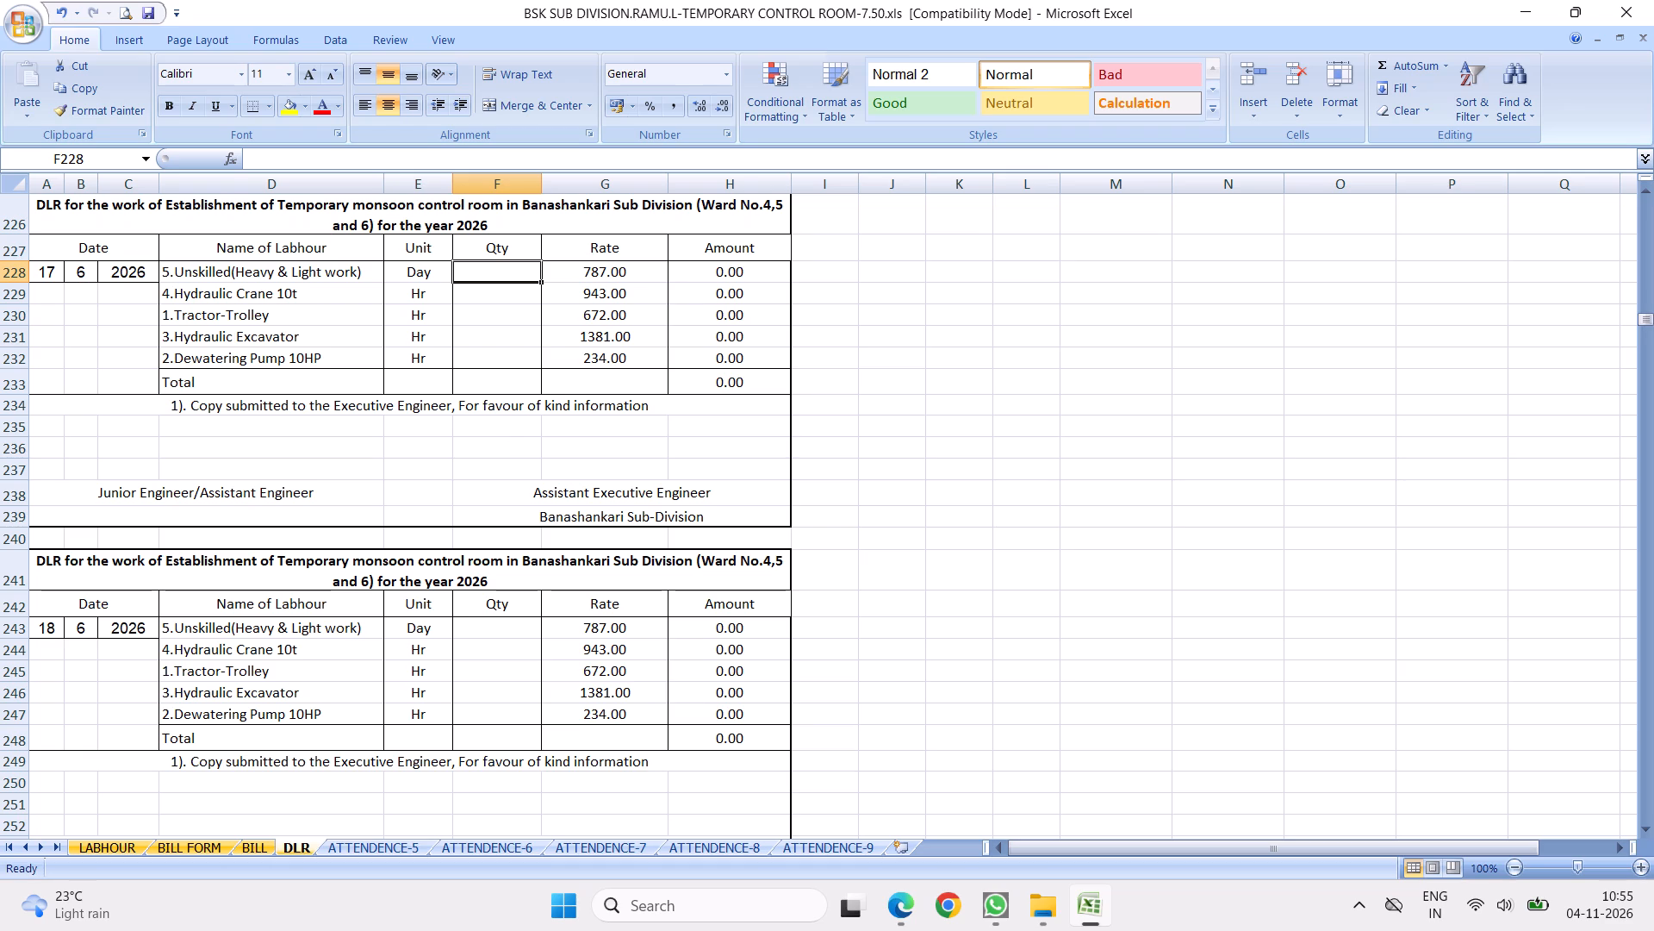
key("3")
key("Return")
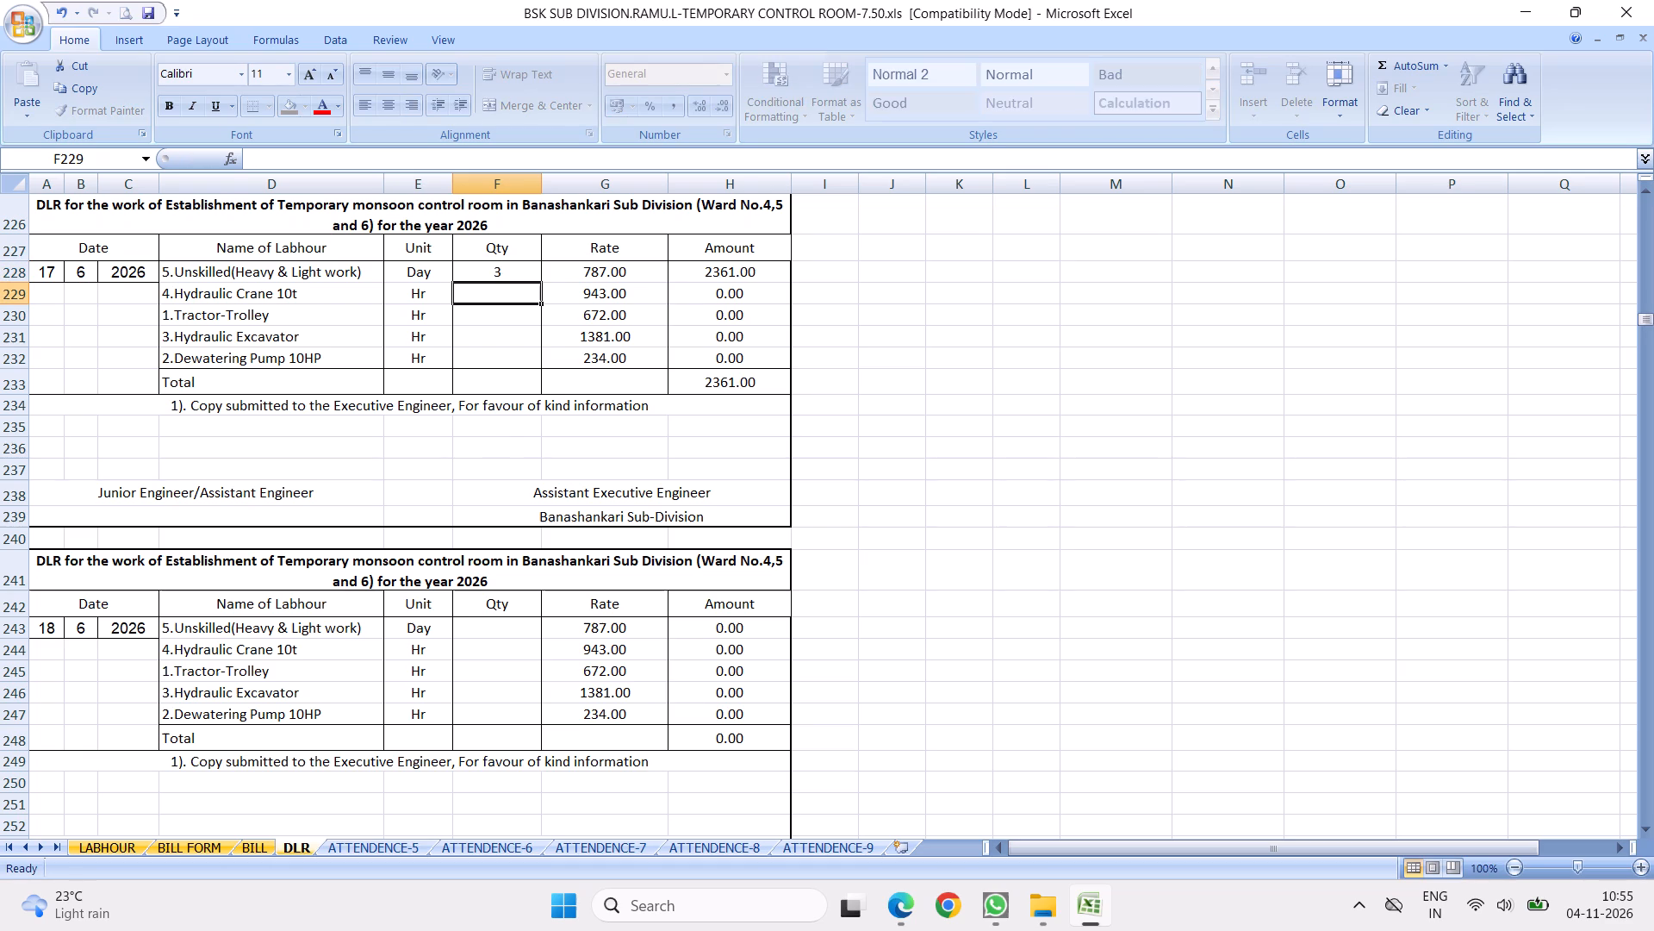
Fill the 18-6-2026 quantities: Unskilled 4, Hydraulic Crane 10t 5, Tractor-Trolley 6, Hydraulic Excavator 5 and Dewatering Pump 10HP 6.
left_click(484, 632)
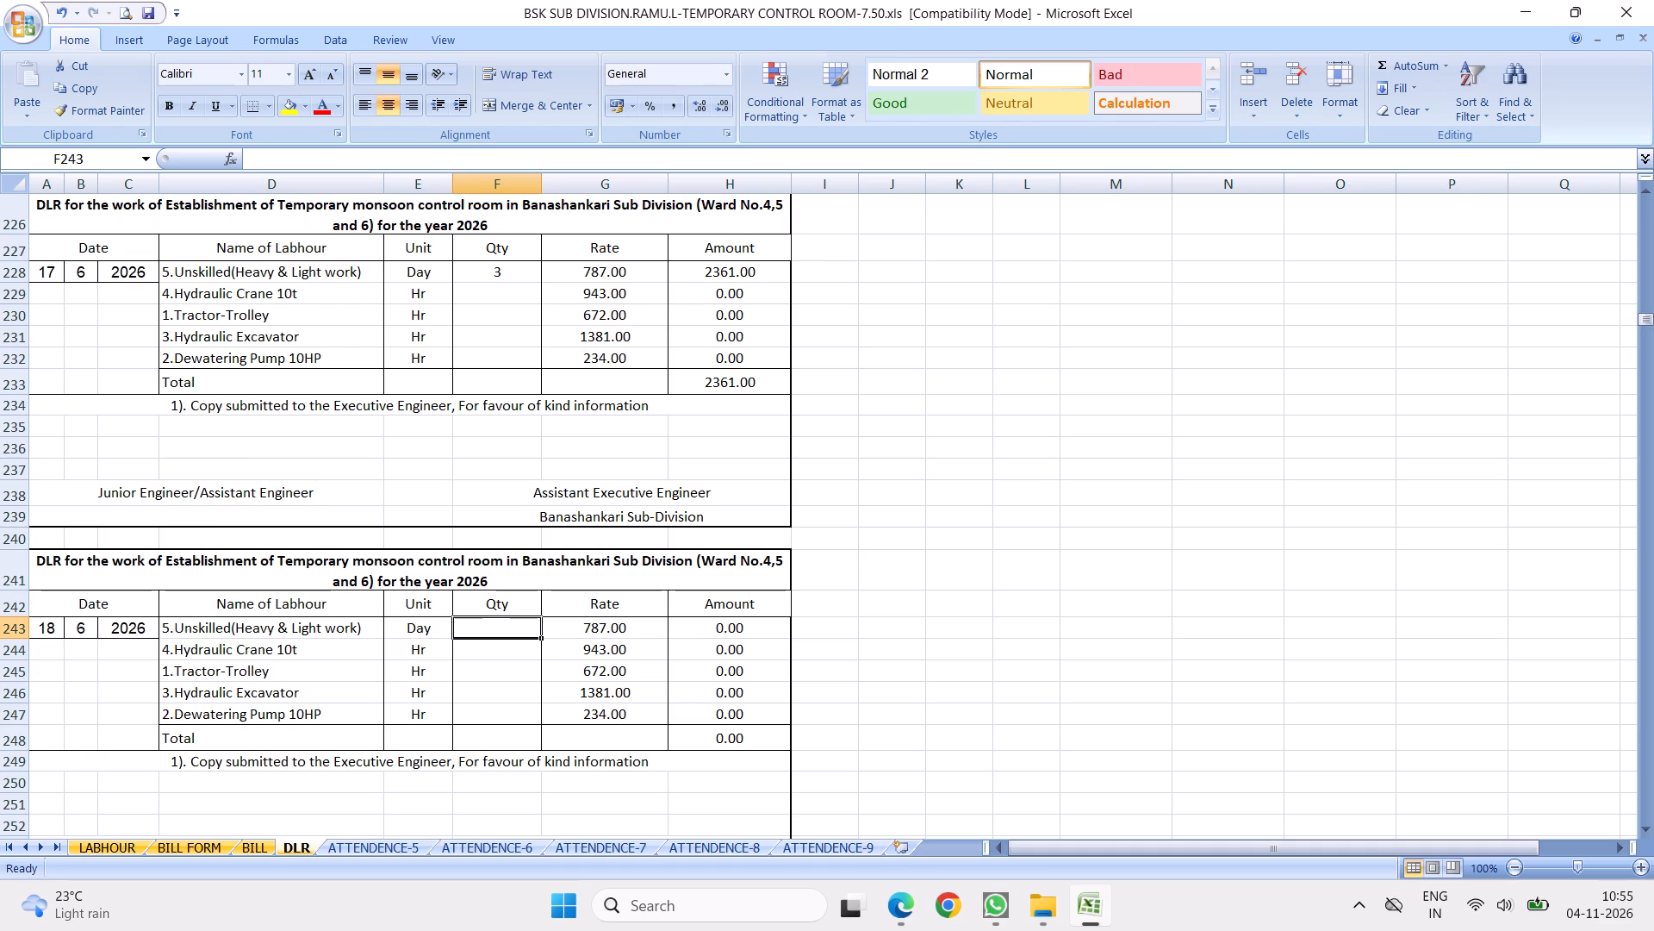
scroll(404, 417, "up", 8)
scroll(357, 490, "down", 4)
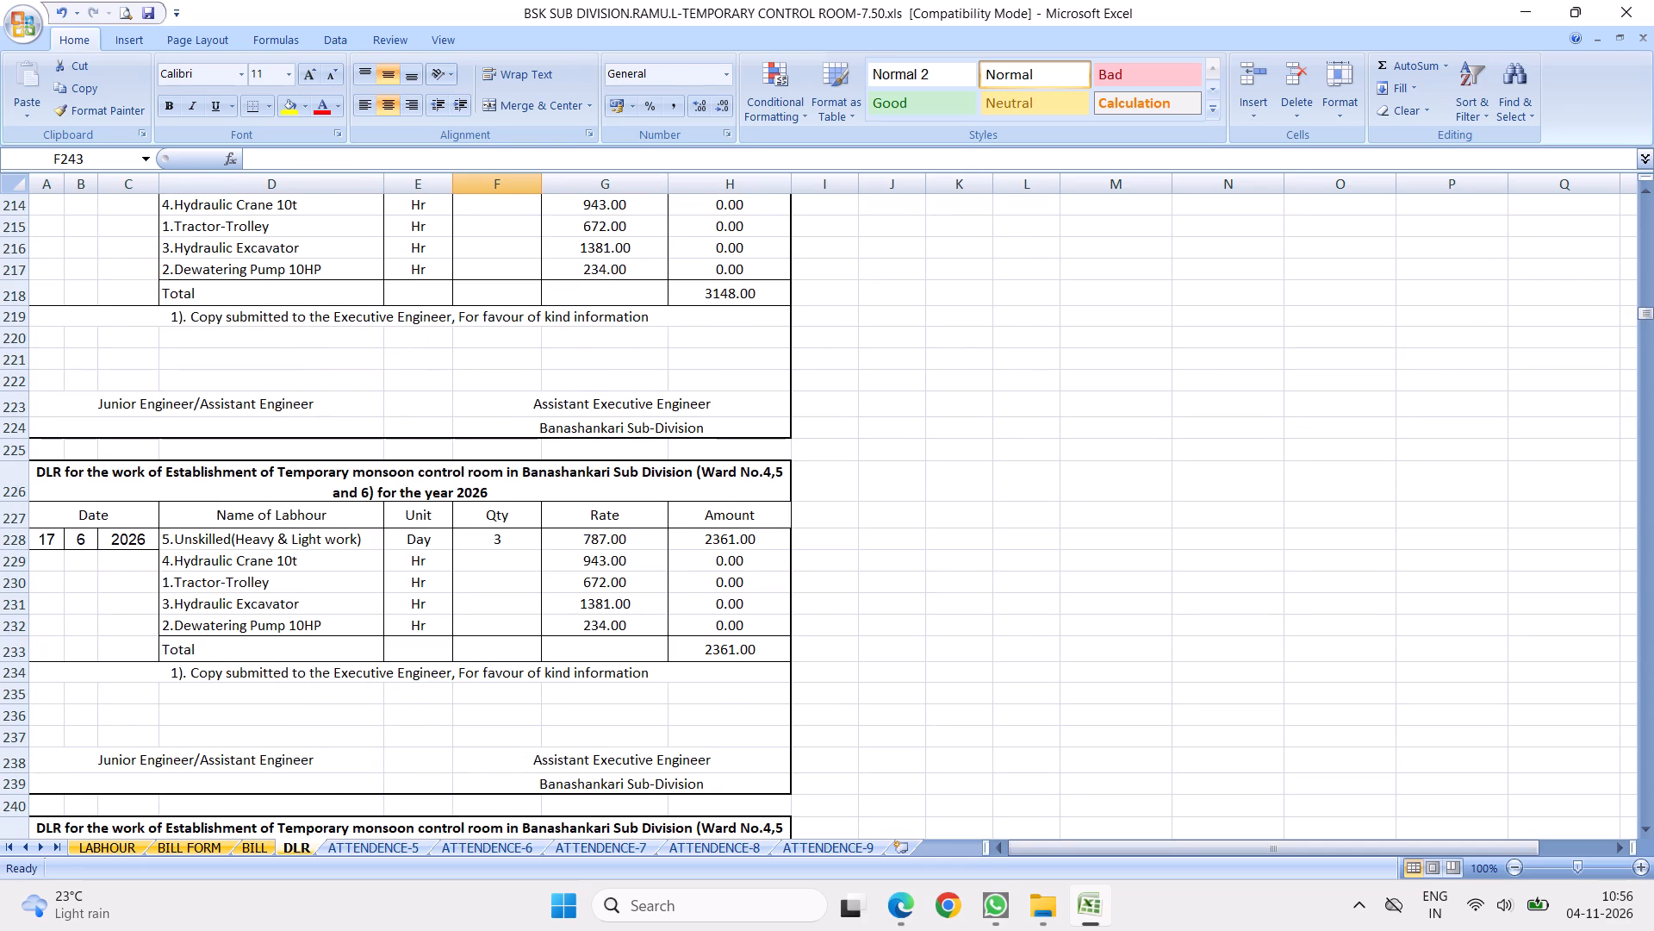
scroll(593, 576, "down", 8)
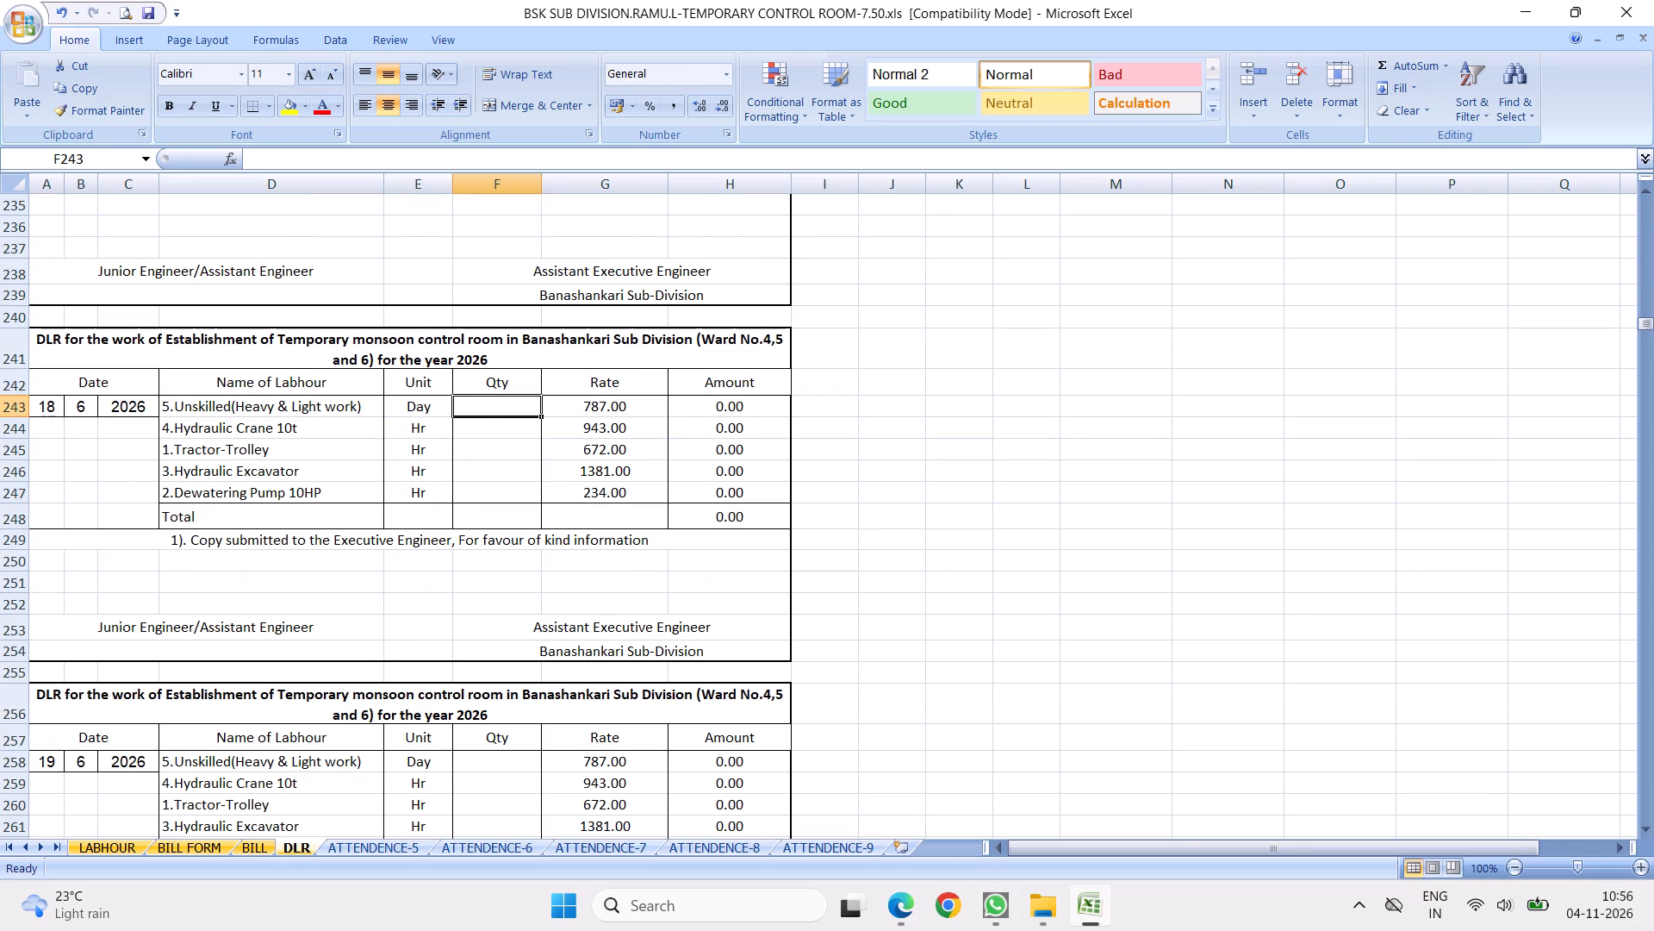
key("4")
key("Return")
key("5")
key("Return")
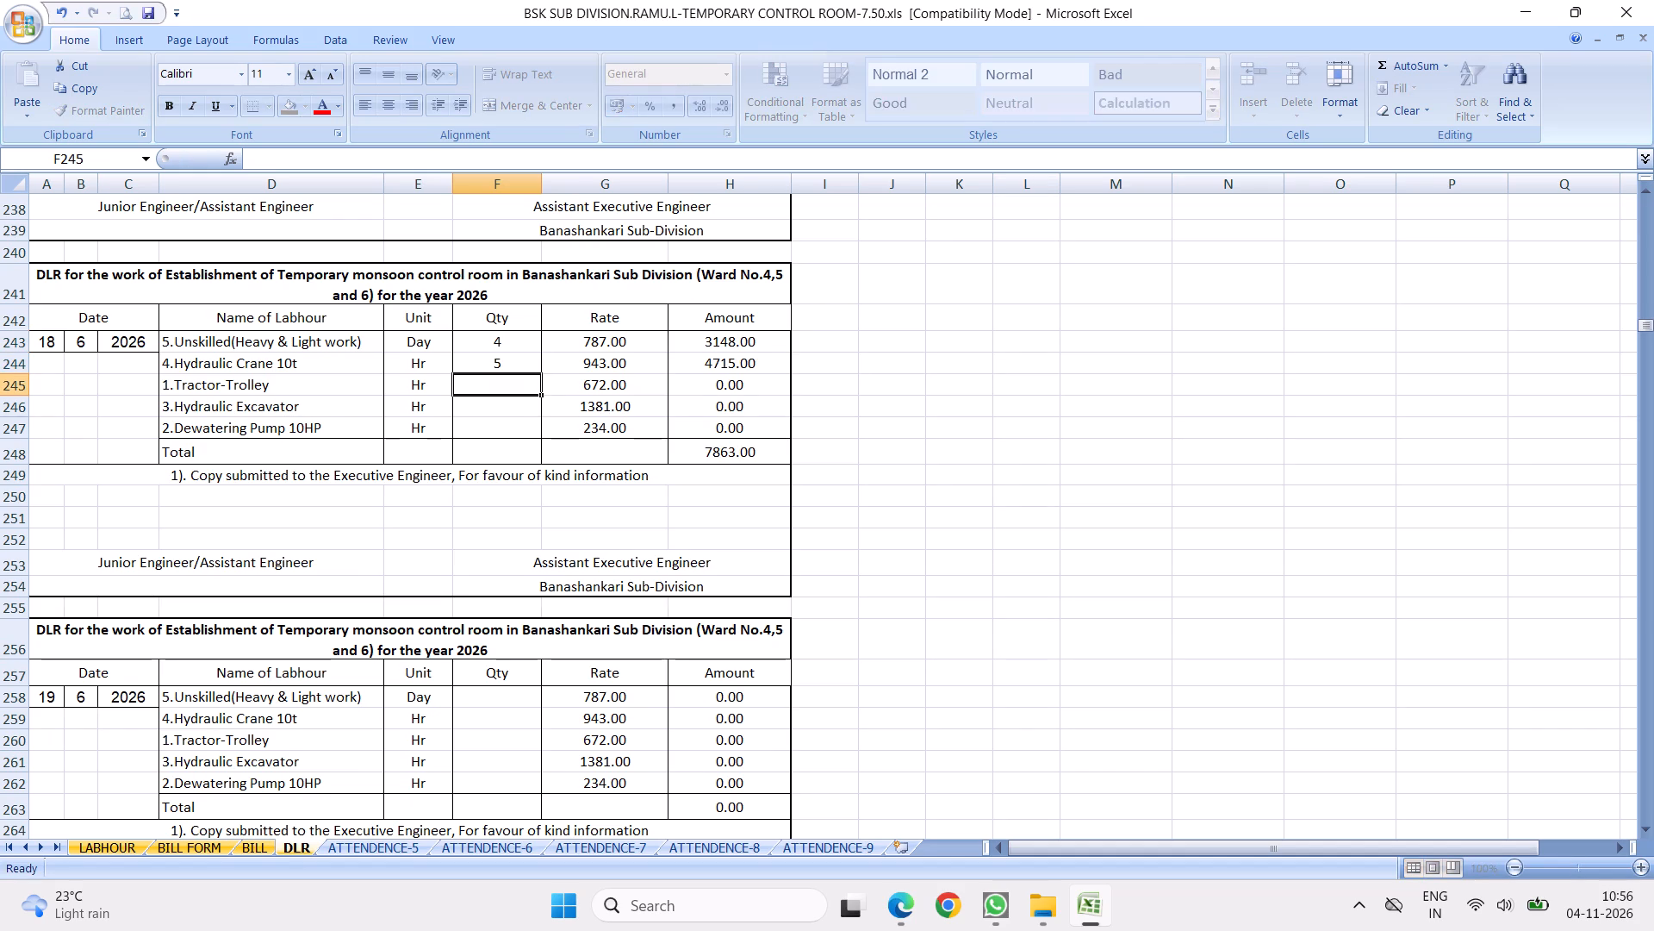
key("6")
key("Return")
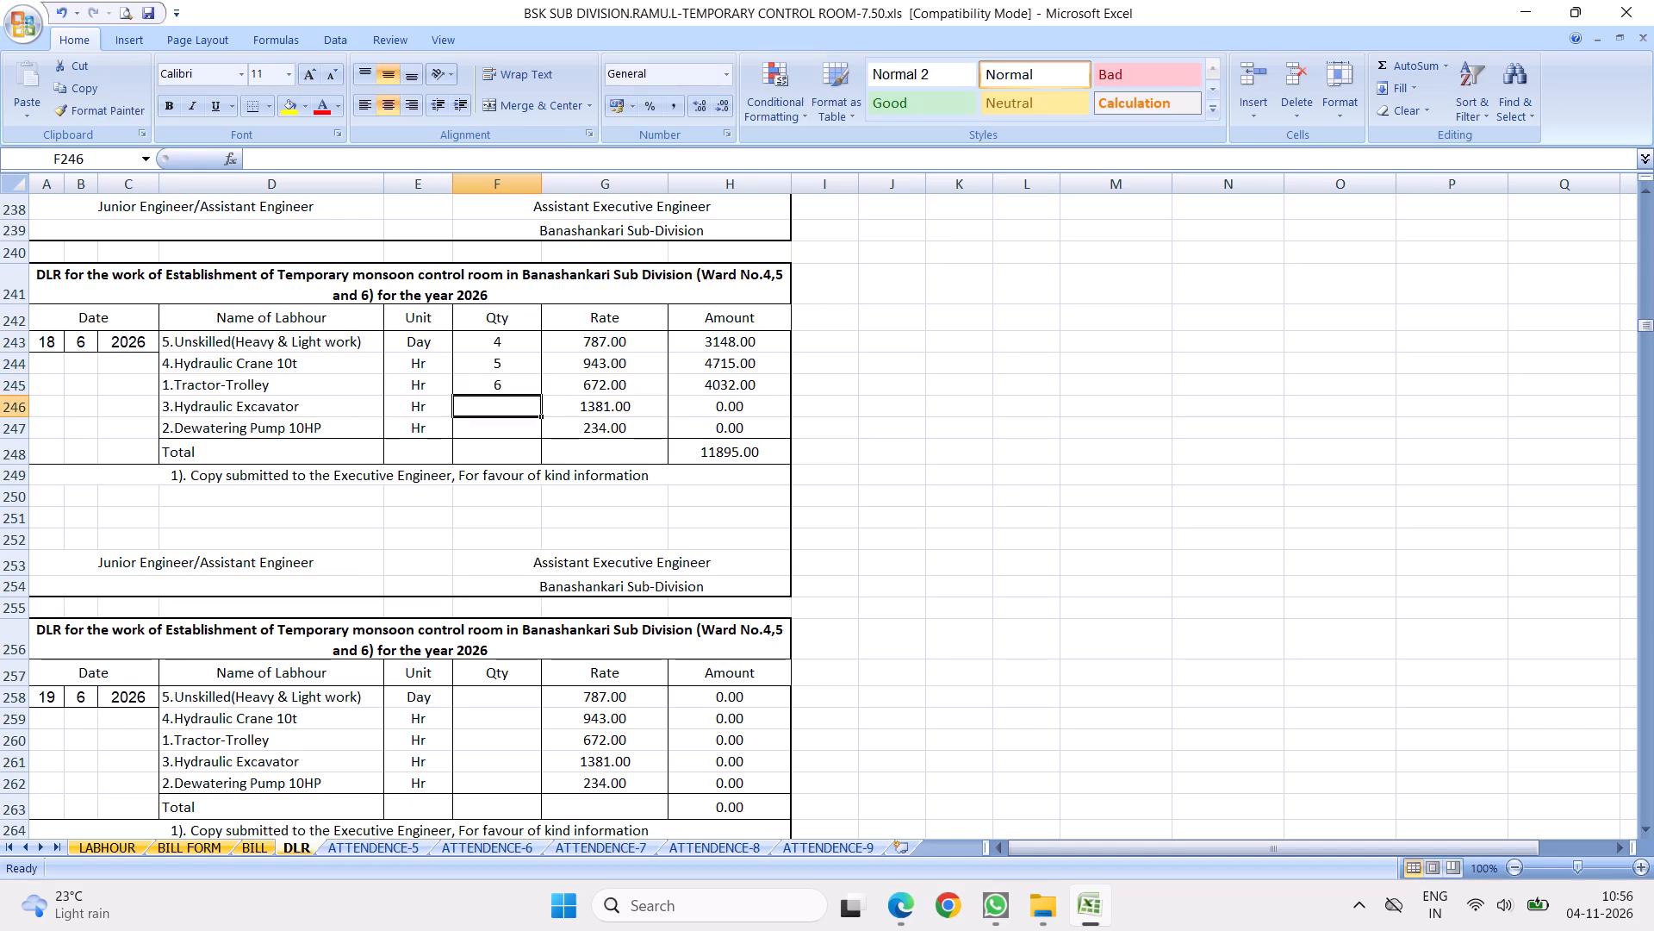
key("5")
key("Return")
key("6")
key("Return")
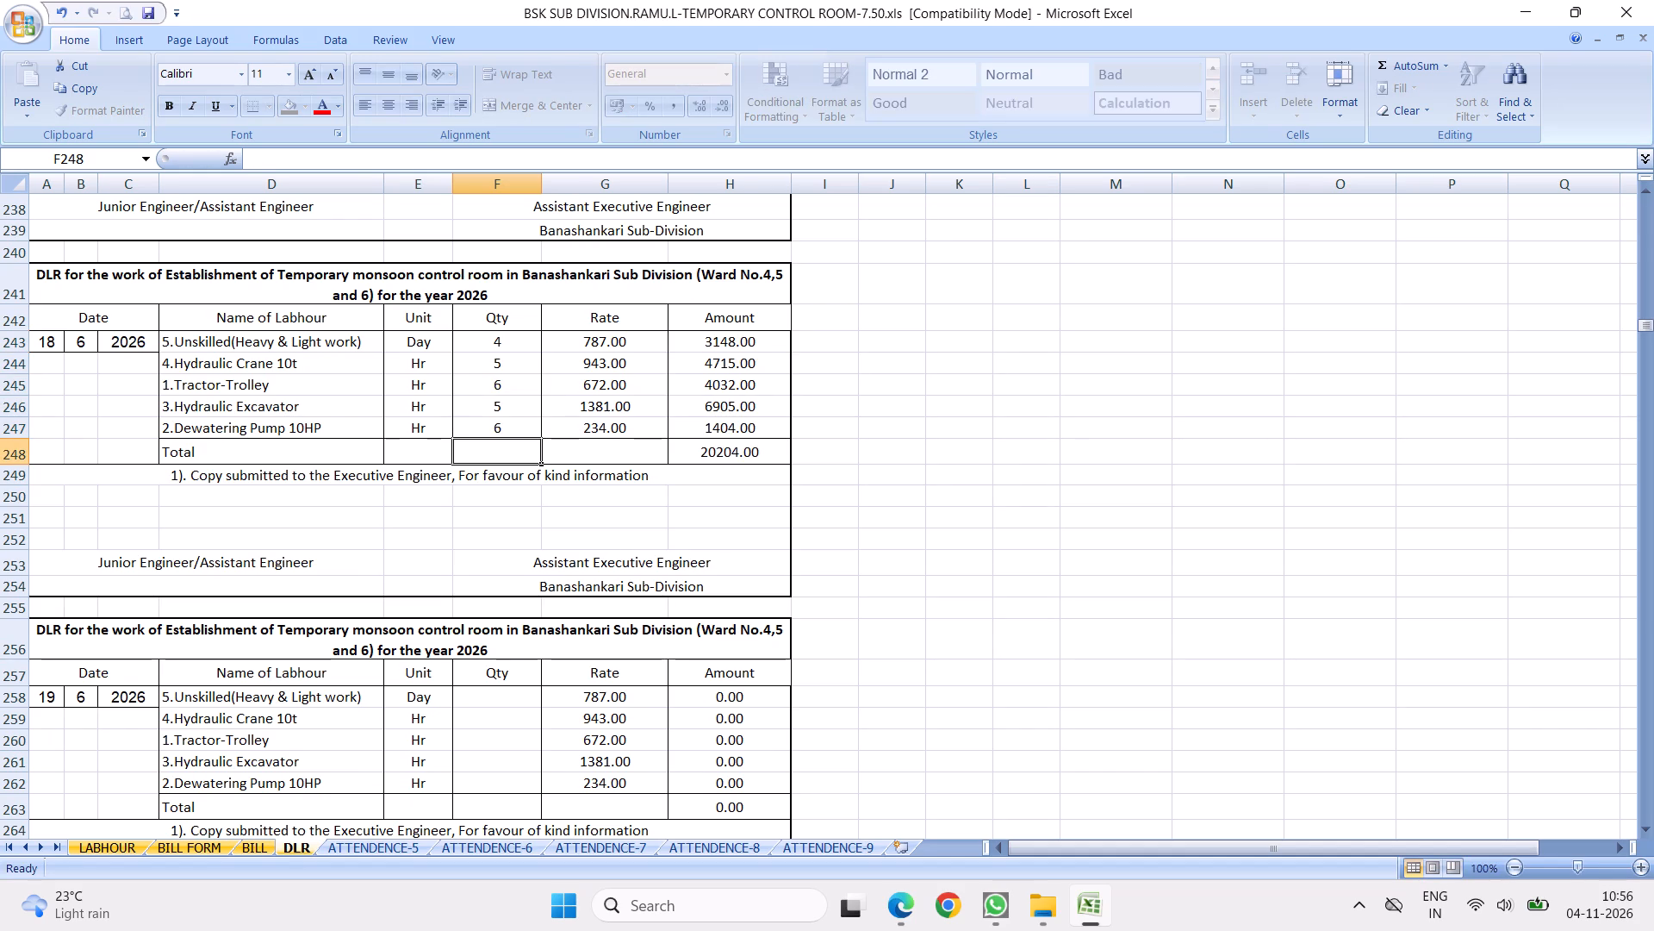
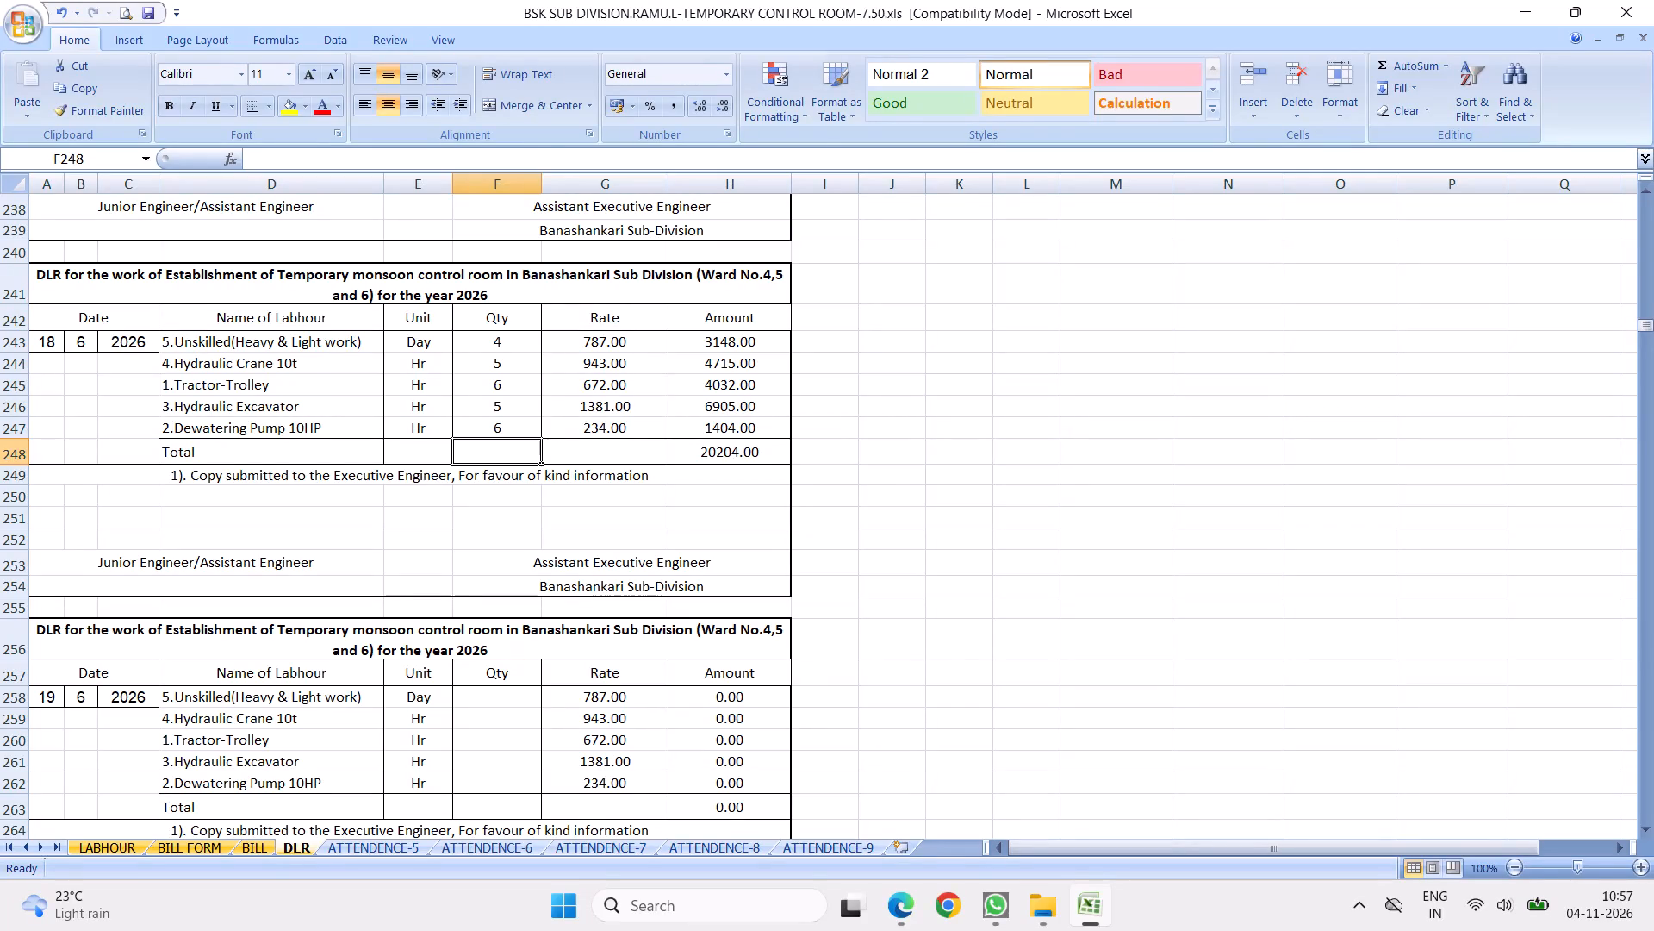
Enter a quantity of 4 for Unskilled (Heavy & Light work) in the 19-6-2026 table.
scroll(538, 503, "down", 2)
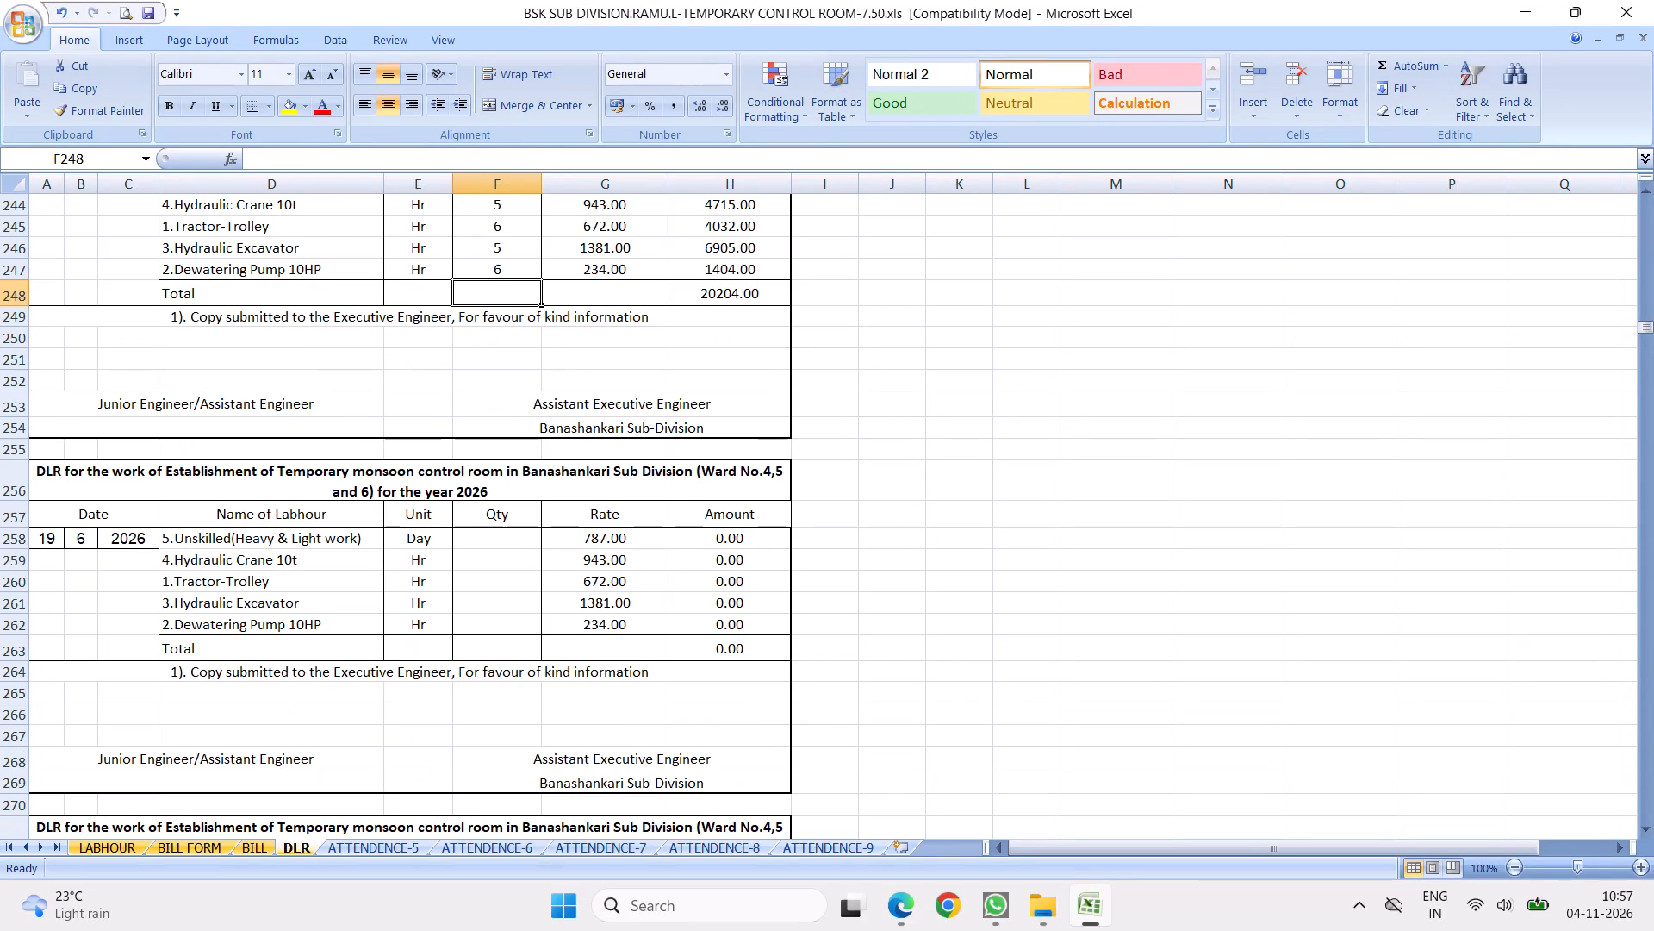
left_click(503, 541)
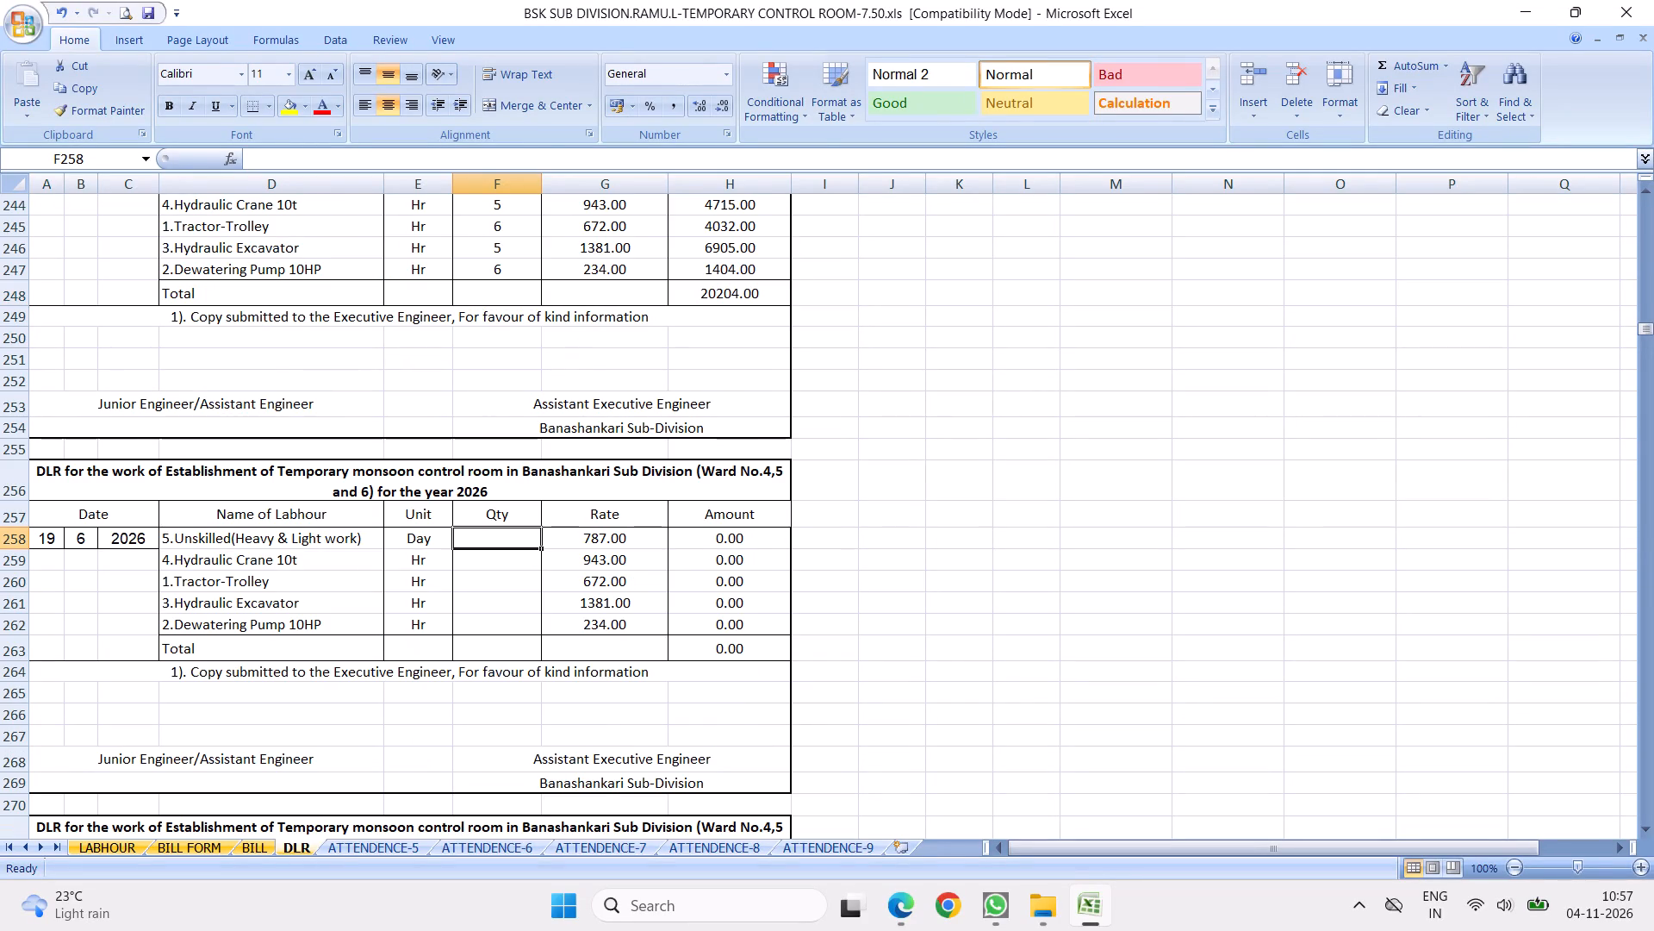
key("4")
key("Return")
Enter a quantity of 3 for Unskilled (Heavy & Light work) in the 20-6-2026 table.
scroll(503, 541, "down", 5)
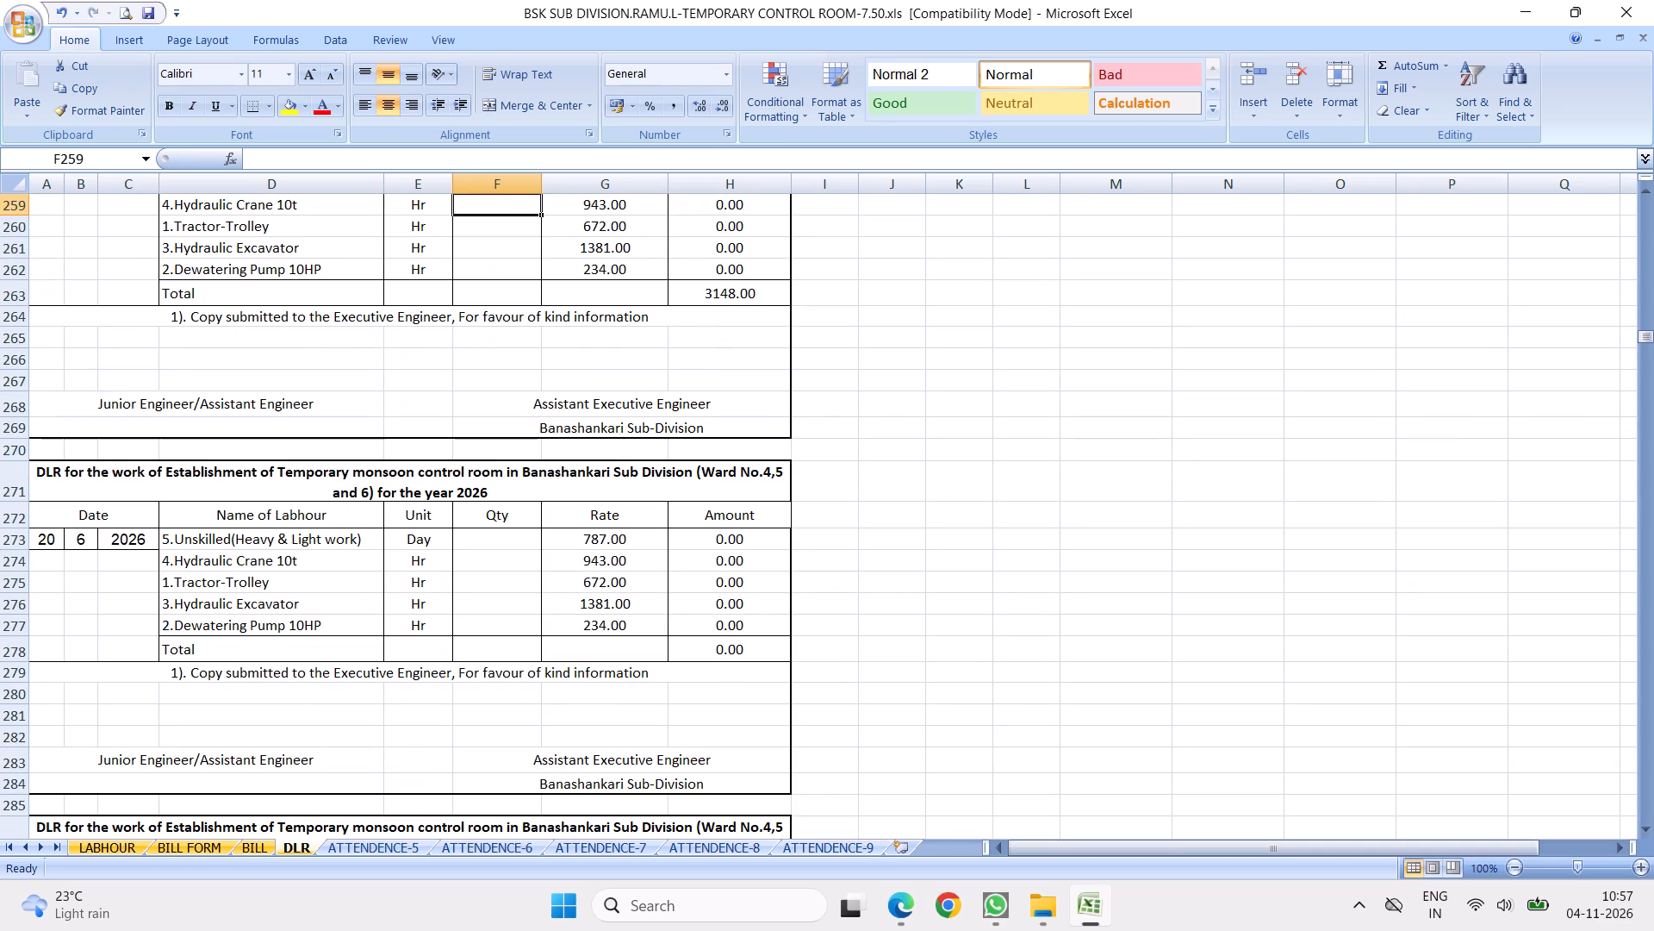
left_click(508, 548)
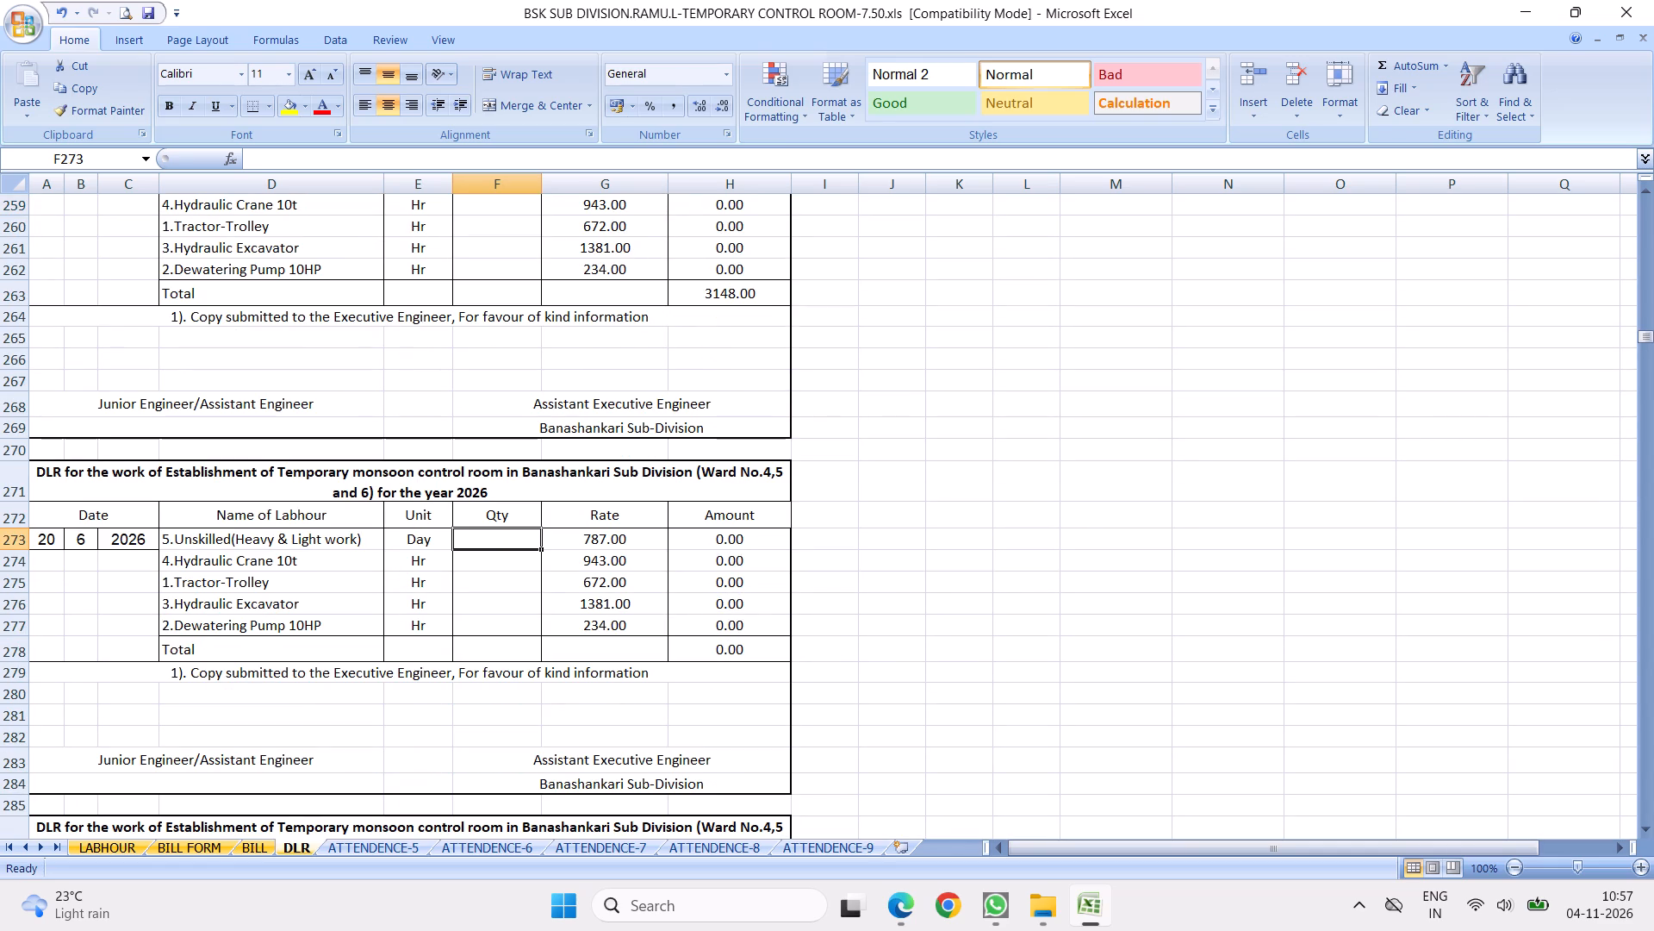
key("3")
key("Return")
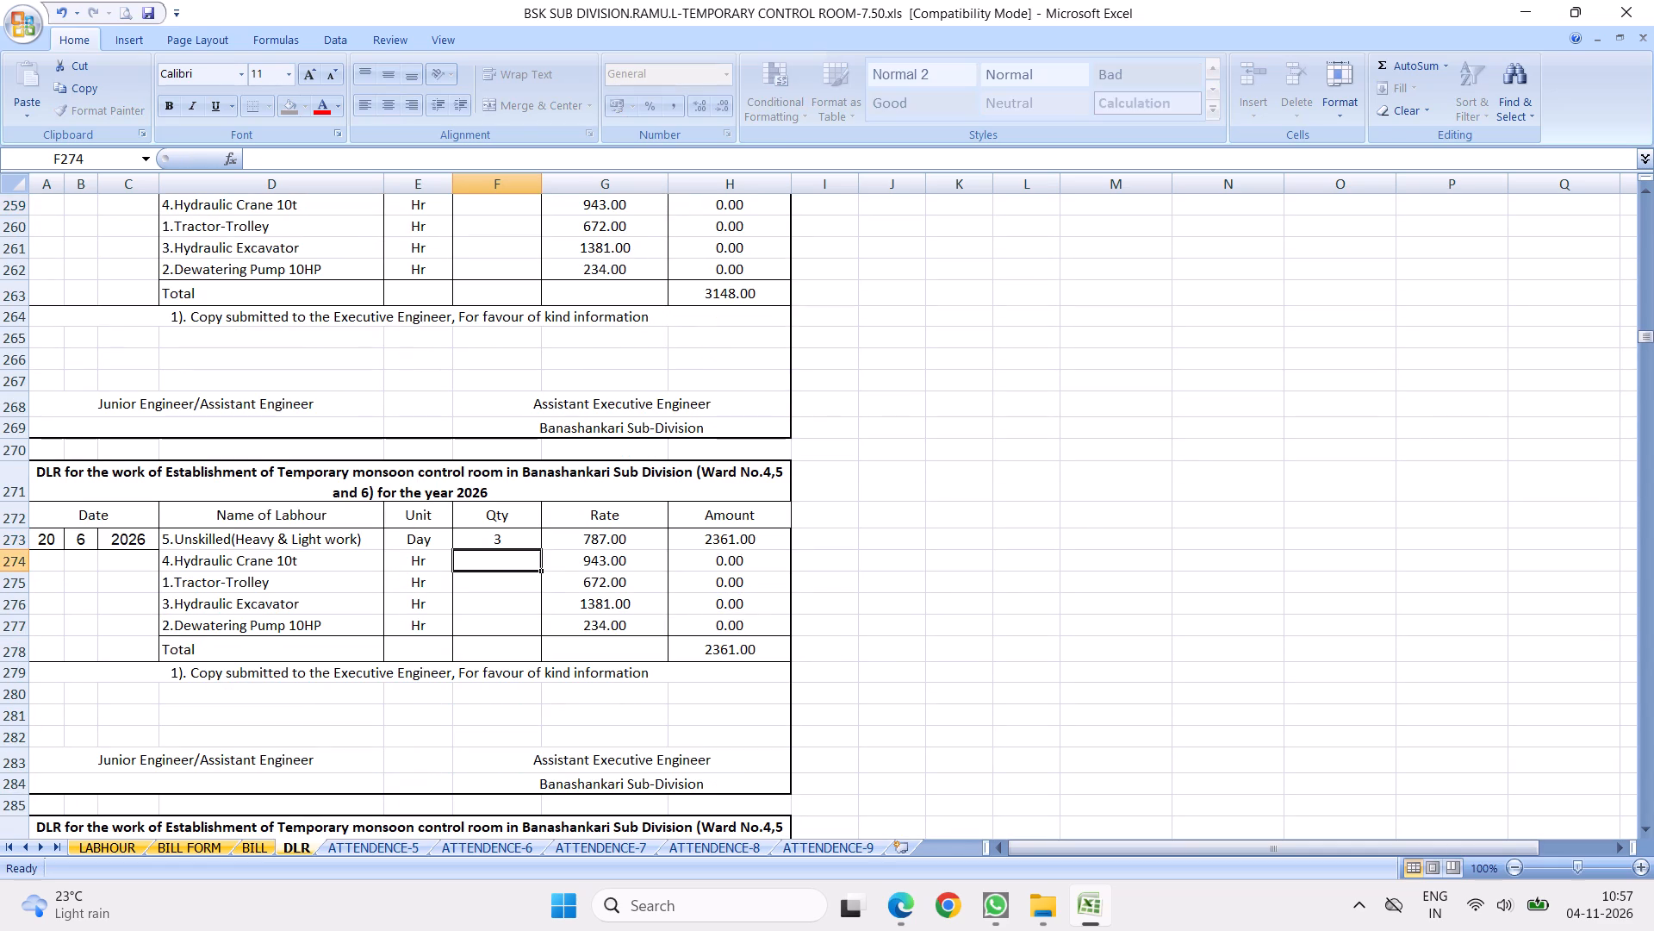
Fill the 22-6-2026 quantities: Unskilled (Heavy & Light work) 4 and Tractor-Trolley 5.
scroll(525, 561, "down", 5)
left_click(501, 547)
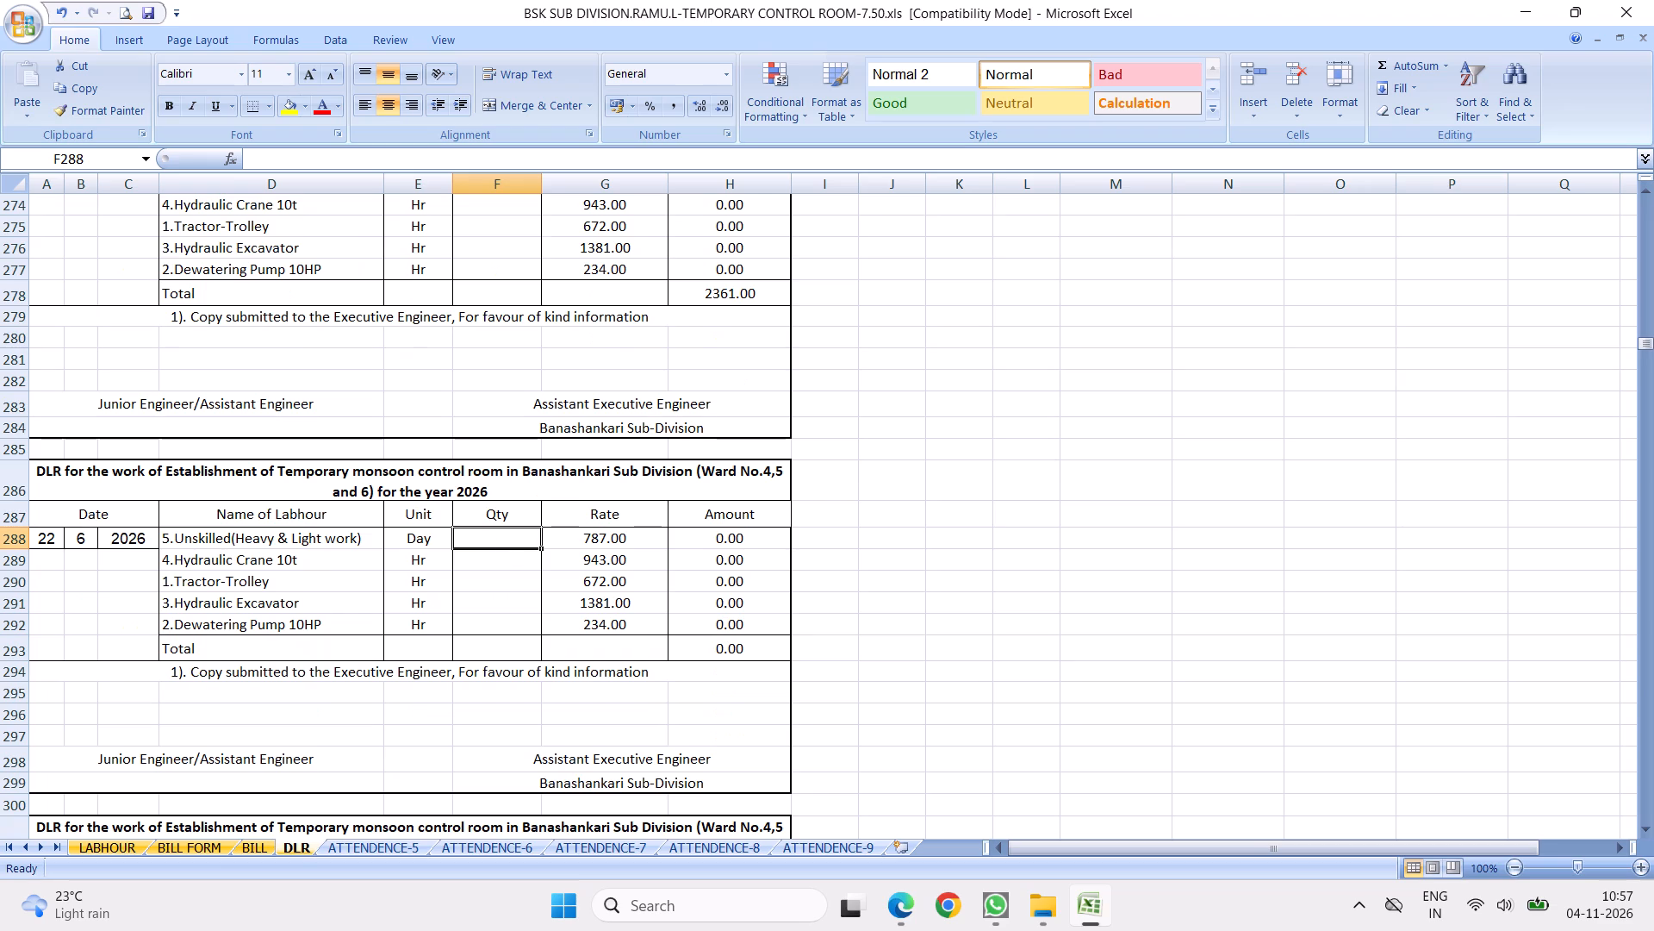
key("4")
key("Return")
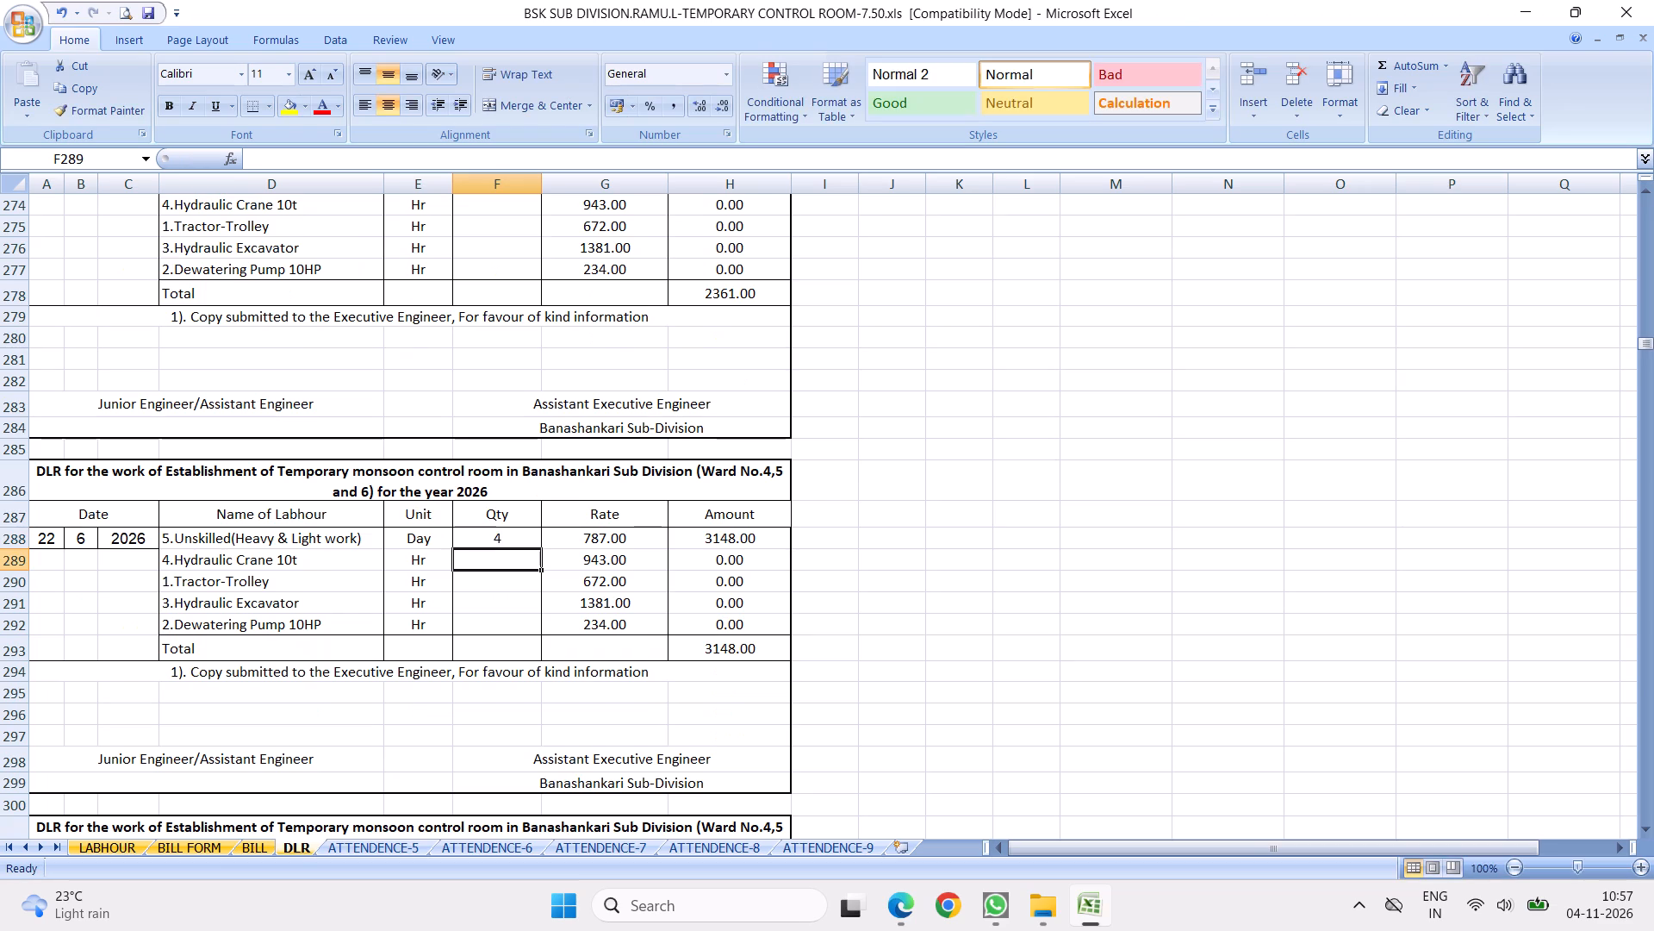
key("Return")
key("6")
key("BackSpace")
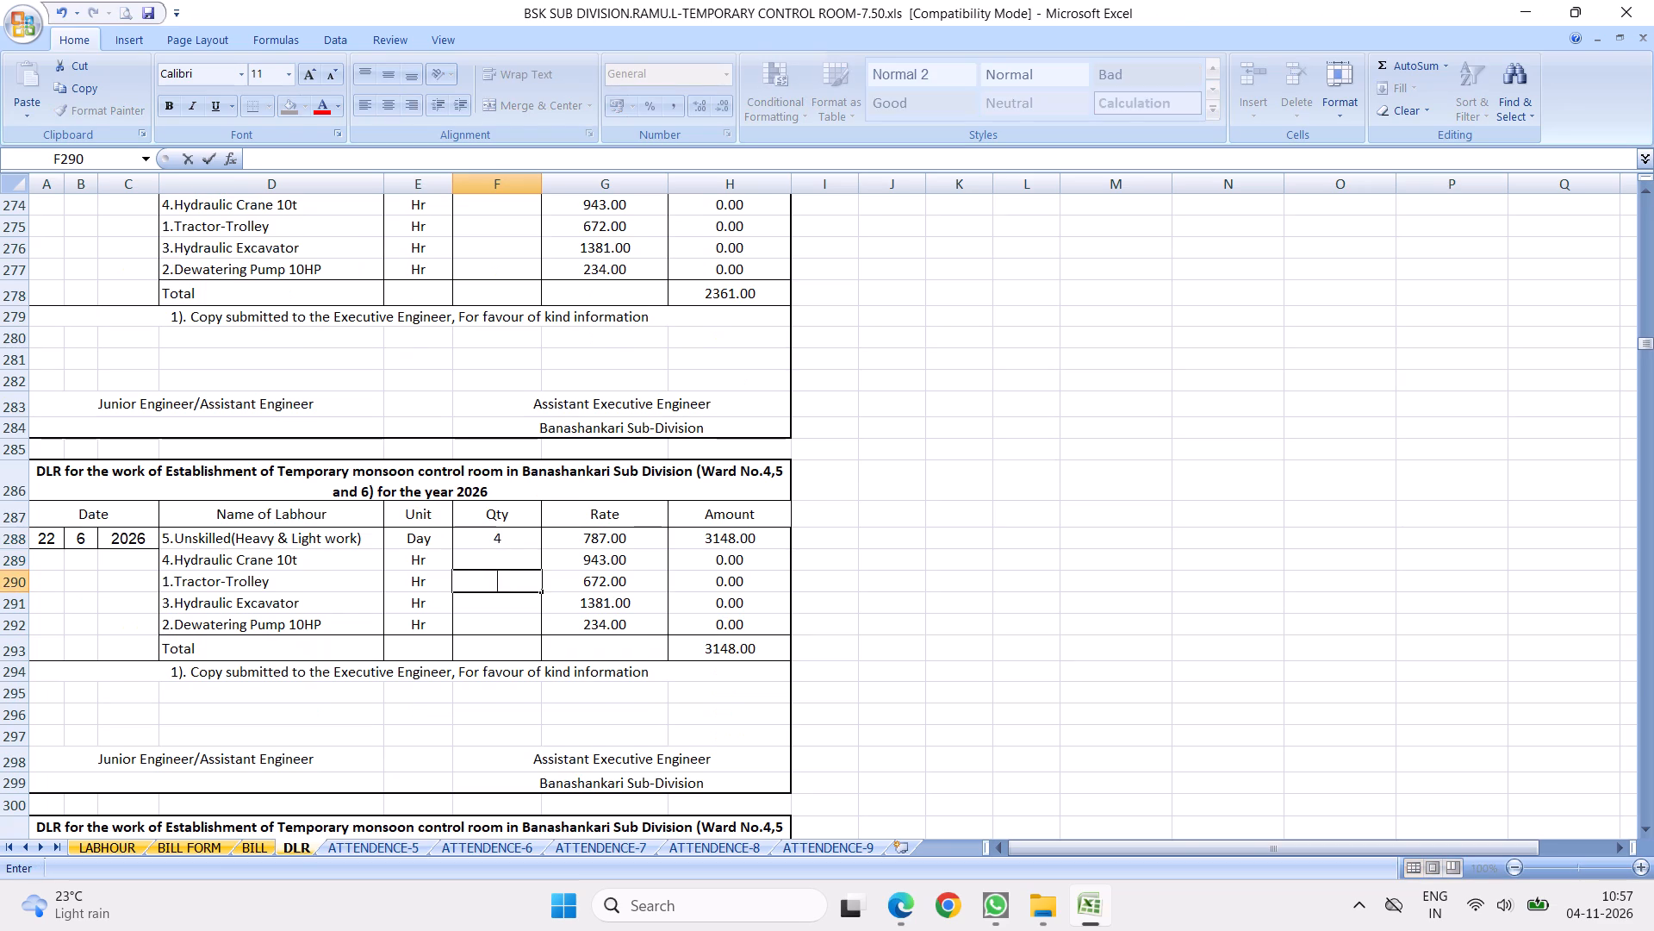
key("5")
key("Return")
Enter a quantity of 3 for Unskilled (Heavy & Light work) in the 23-6-2026 table.
scroll(501, 548, "down", 5)
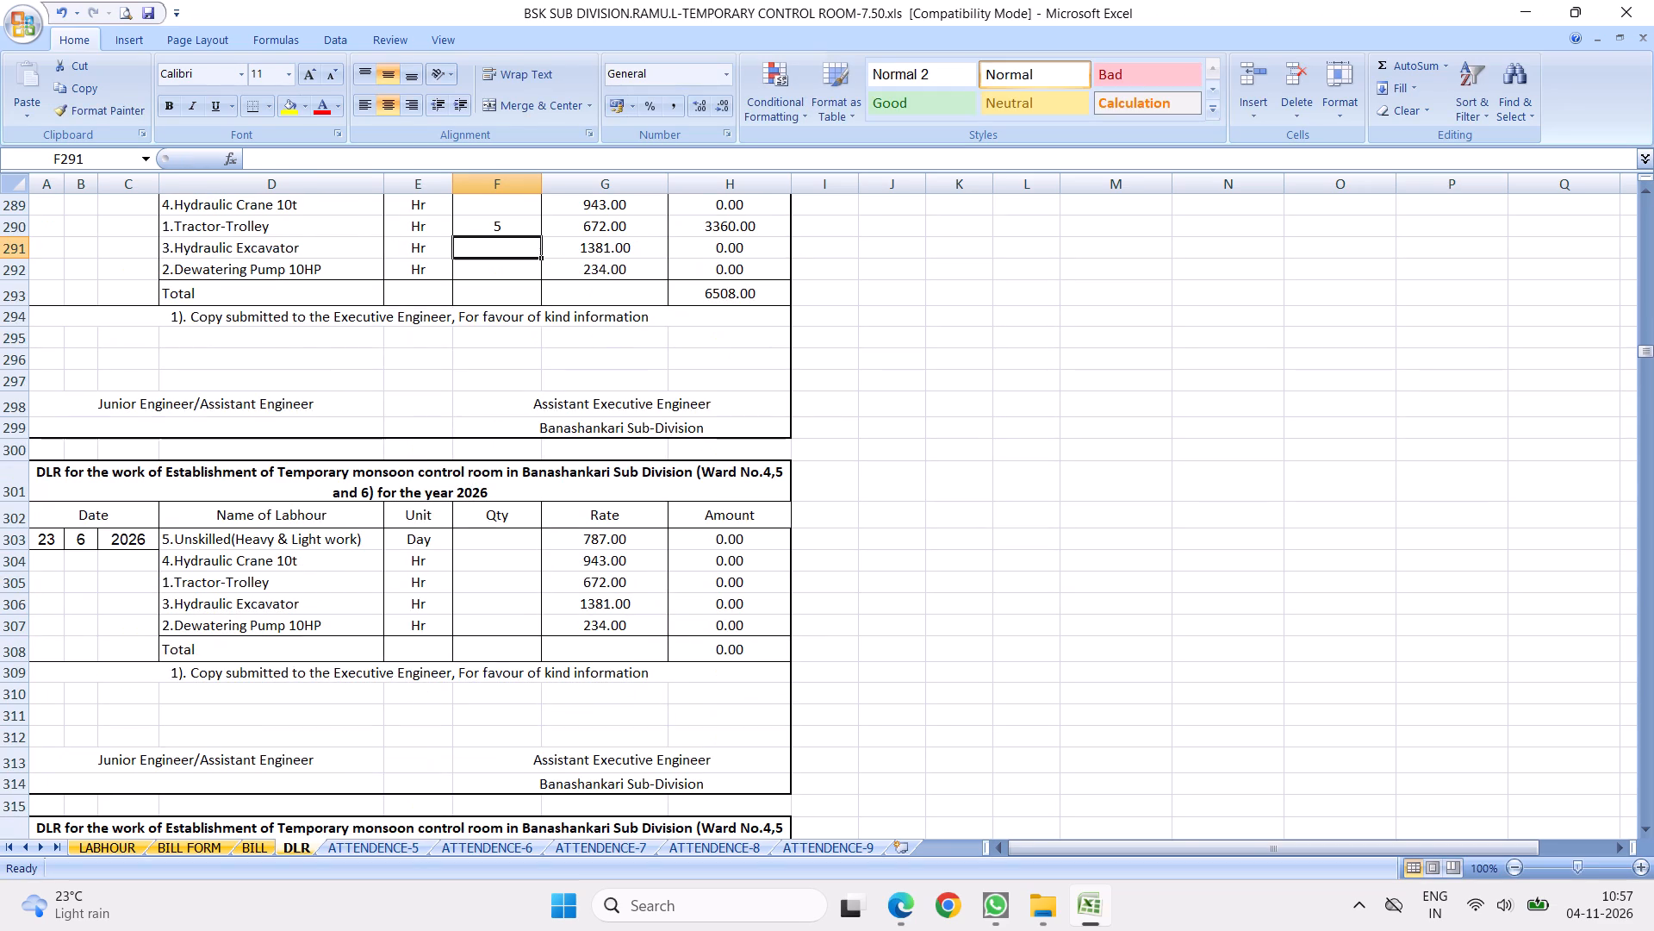
left_click(469, 540)
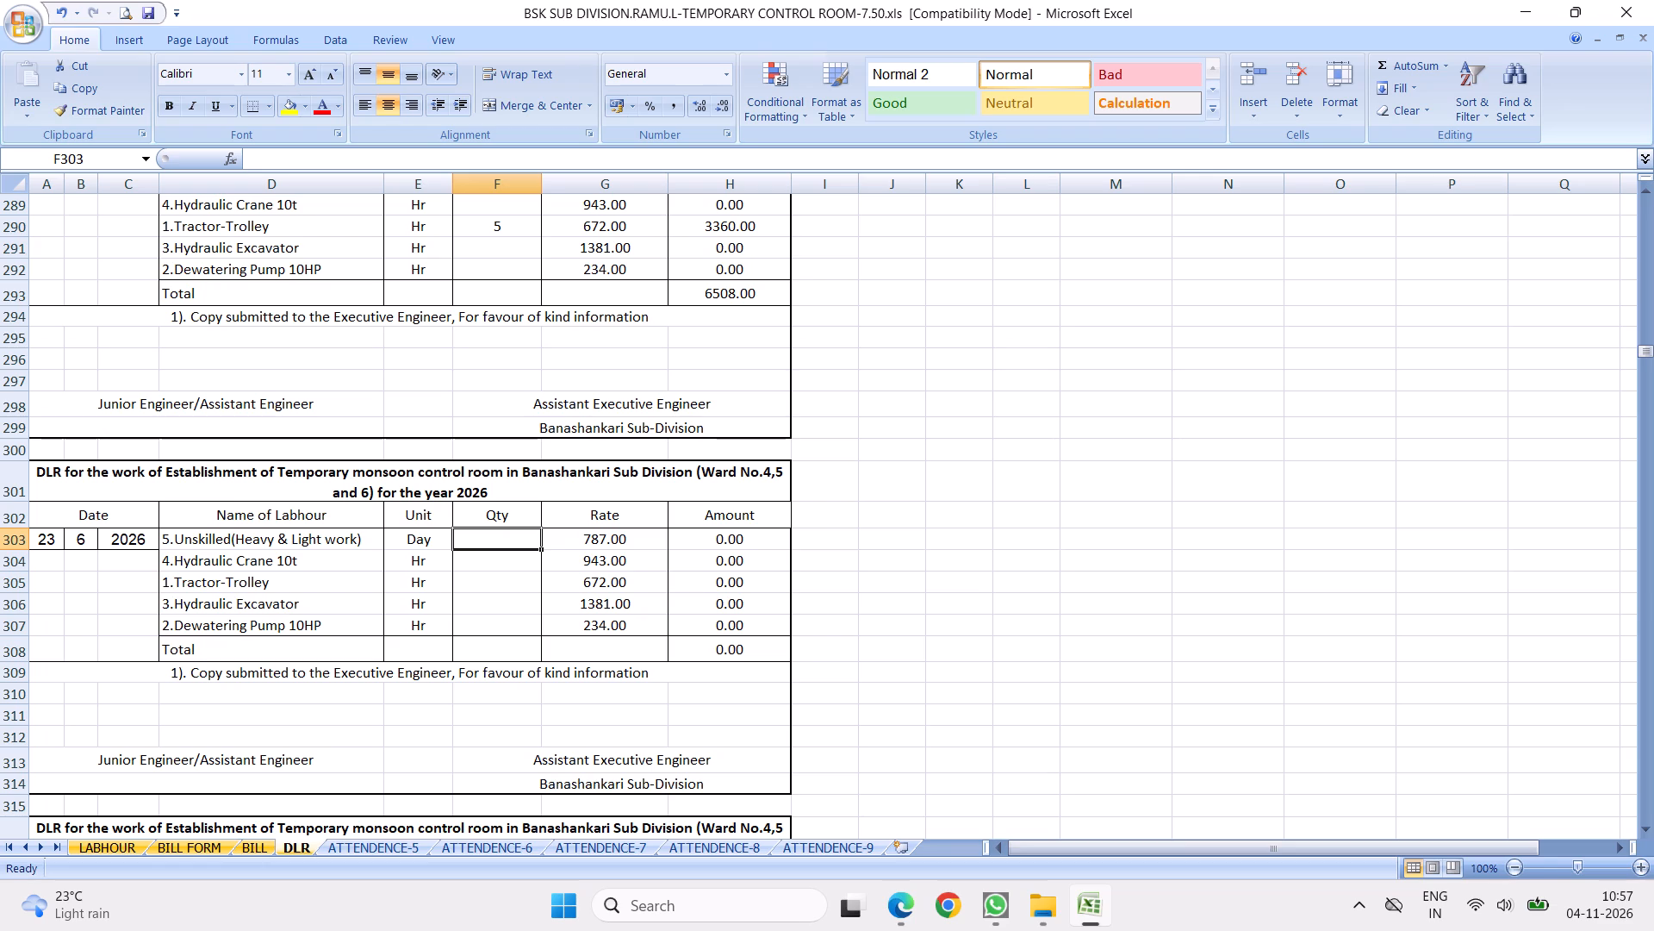
key("3")
key("Return")
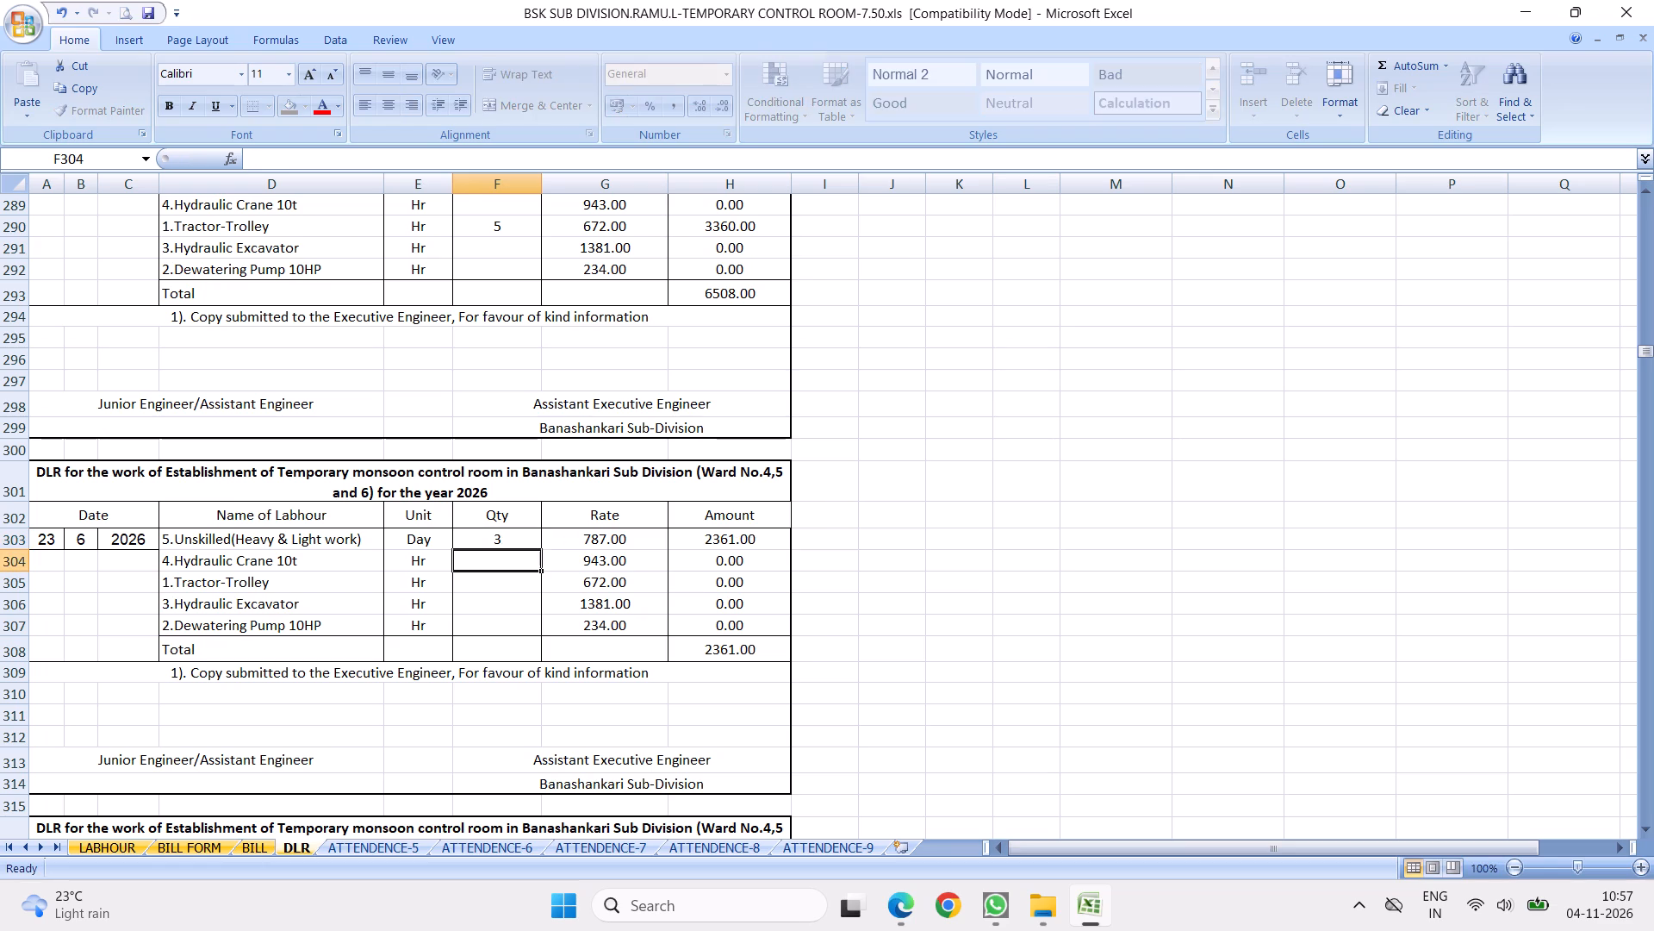
Fill the 24-6-2026 quantities: Unskilled (Heavy & Light work) 4, Tractor-Trolley 6 and Dewatering Pump 10HP 6.
scroll(469, 540, "down", 5)
left_click(499, 542)
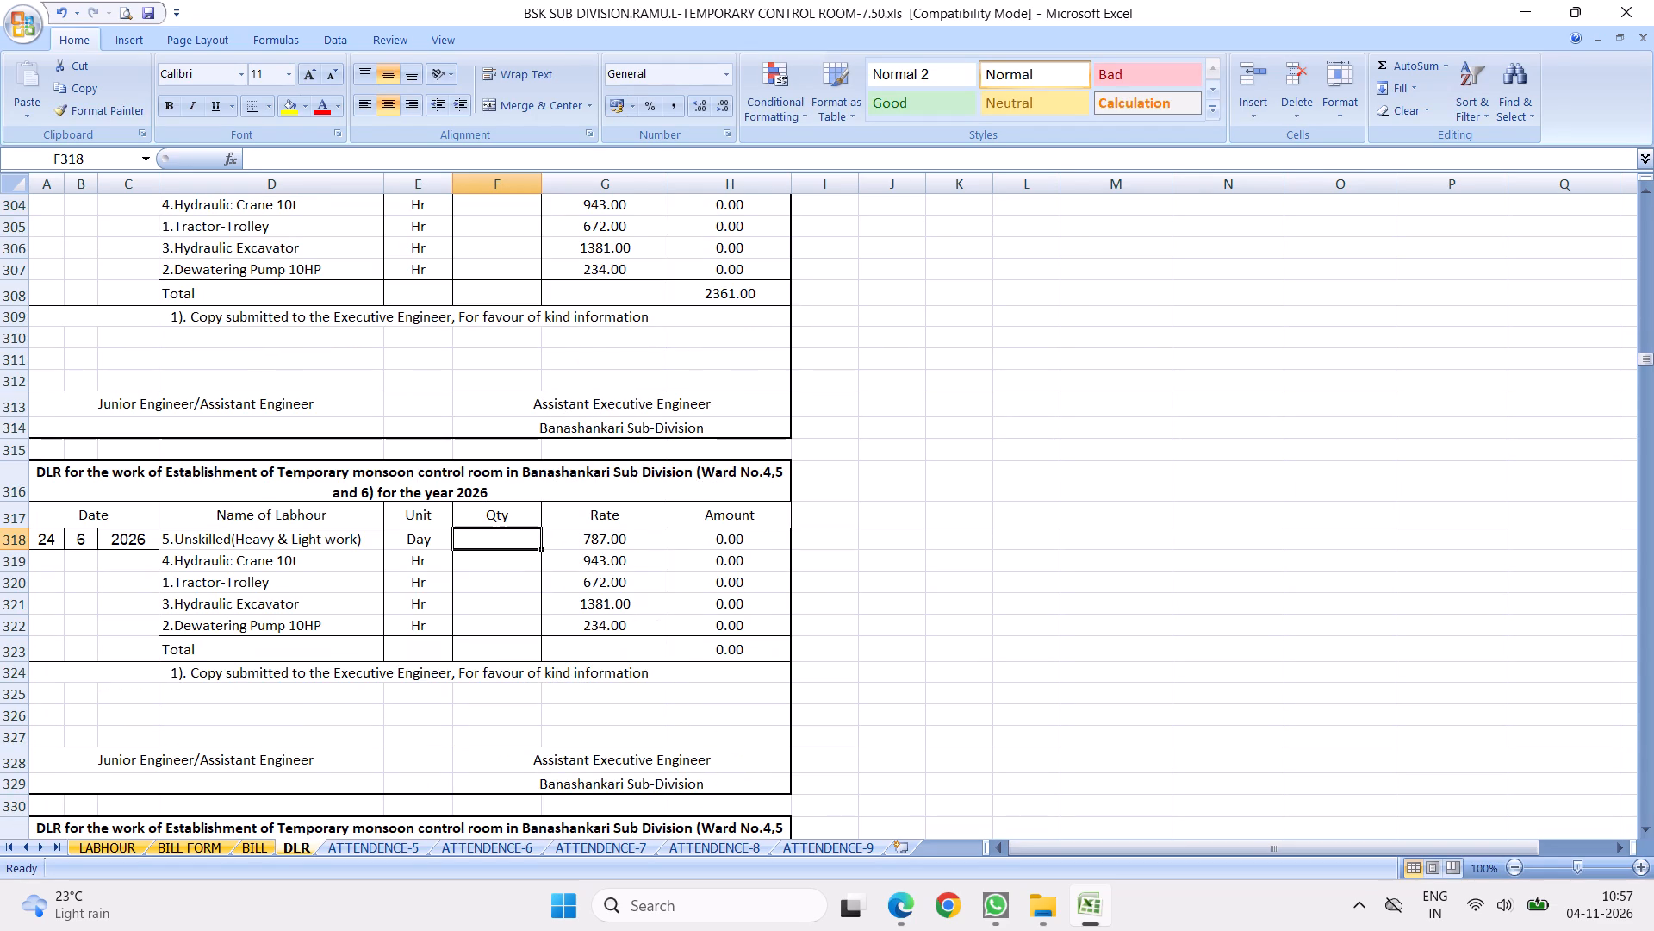
key("4")
key("Return")
key("Return")
key("6")
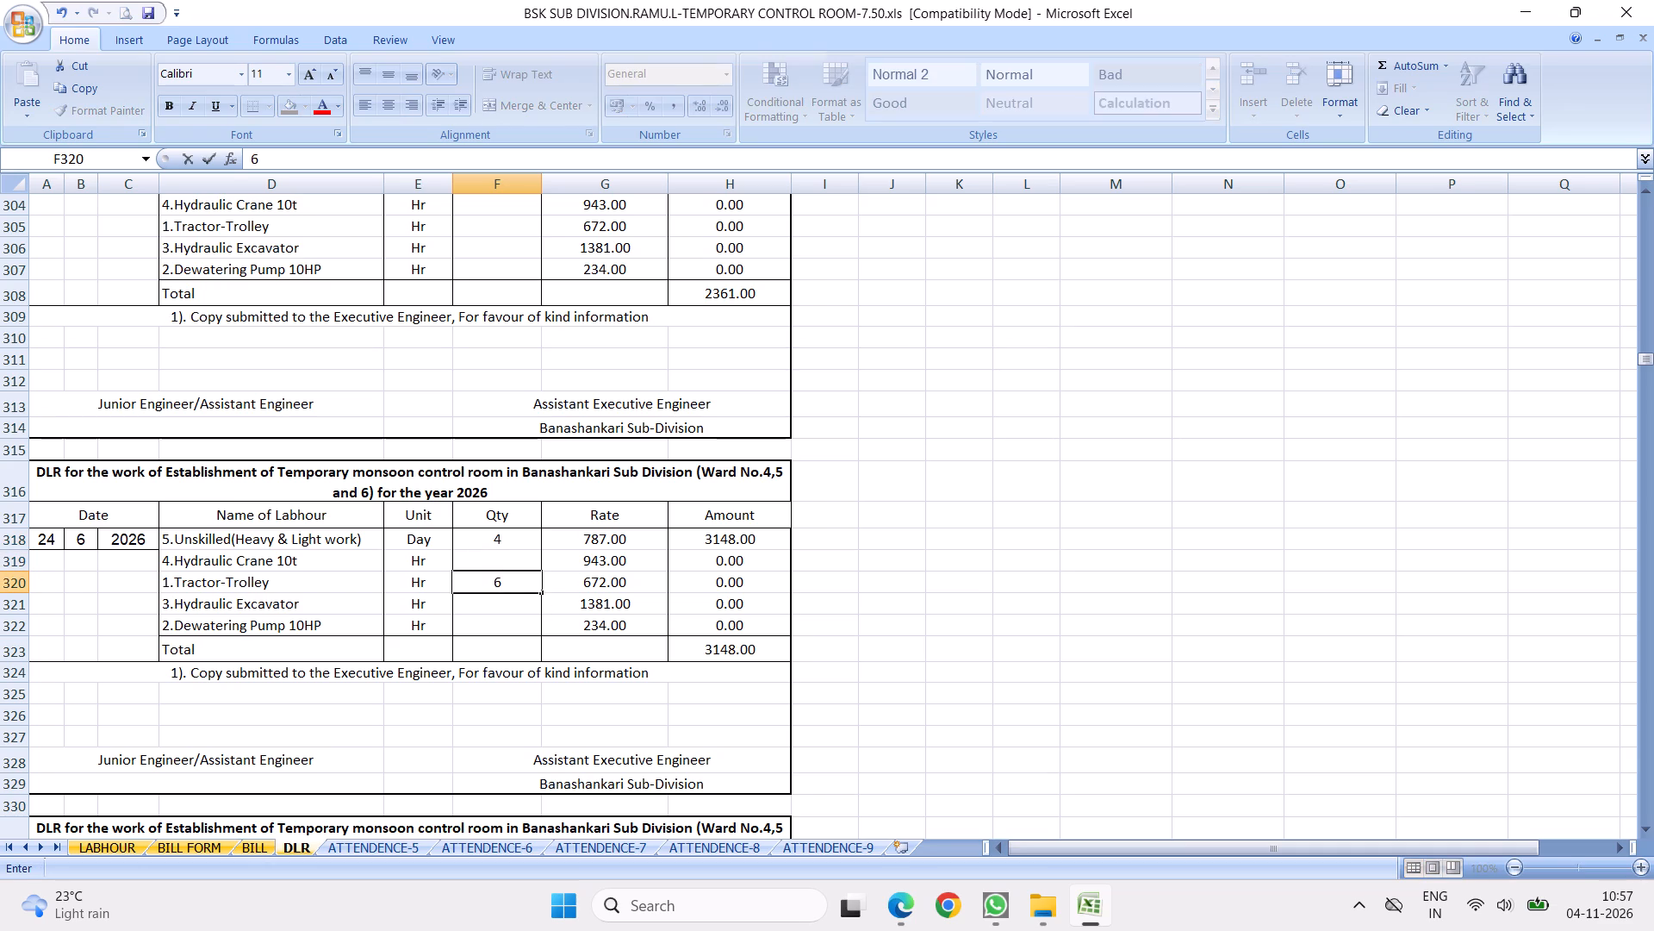
key("Return")
key("Return")
key("6")
key("Return")
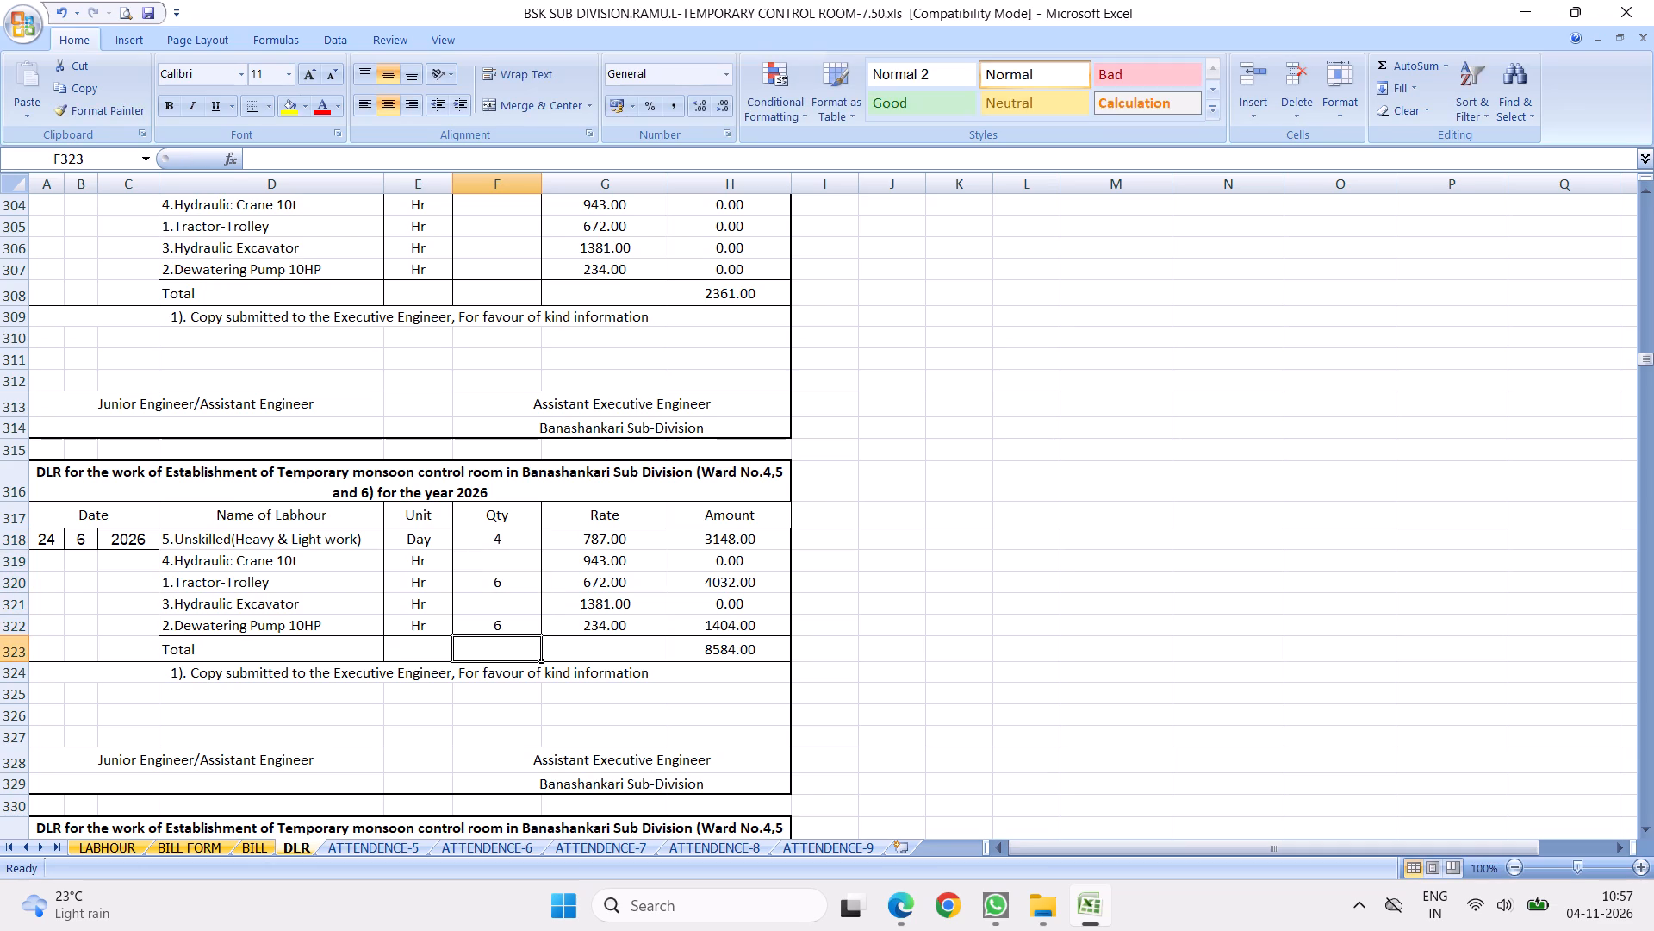
Enter a quantity of 4 for Unskilled (Heavy & Light work) in the 25-6-2026 table.
scroll(721, 547, "down", 5)
left_click(473, 553)
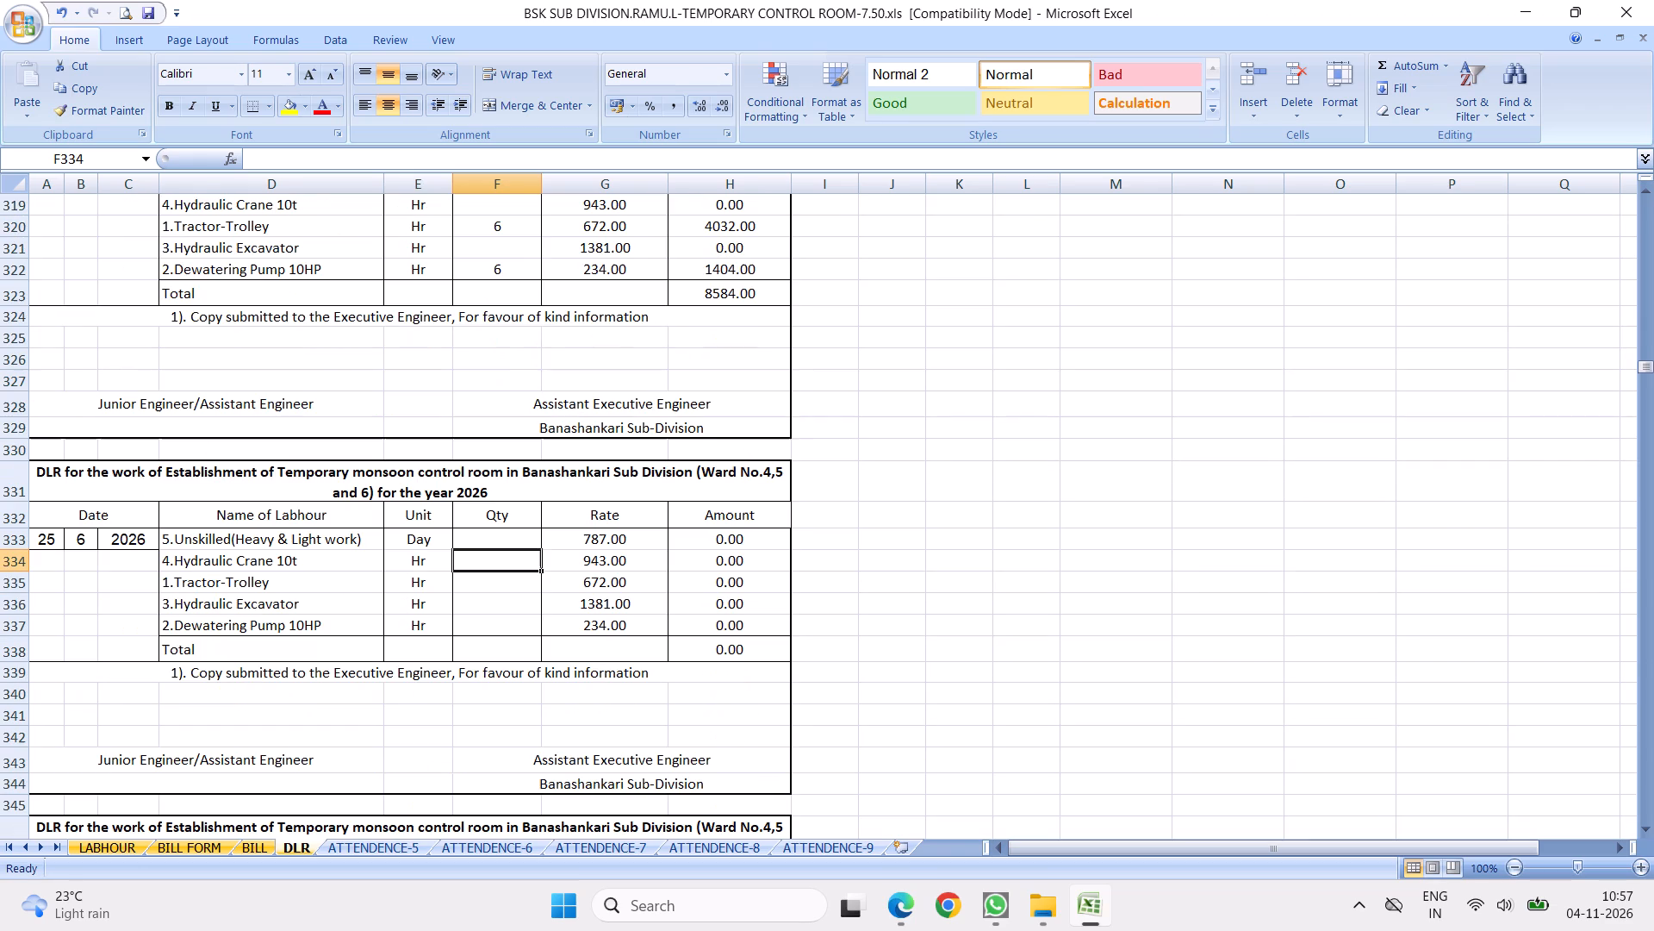
left_click(479, 533)
key("4")
key("Return")
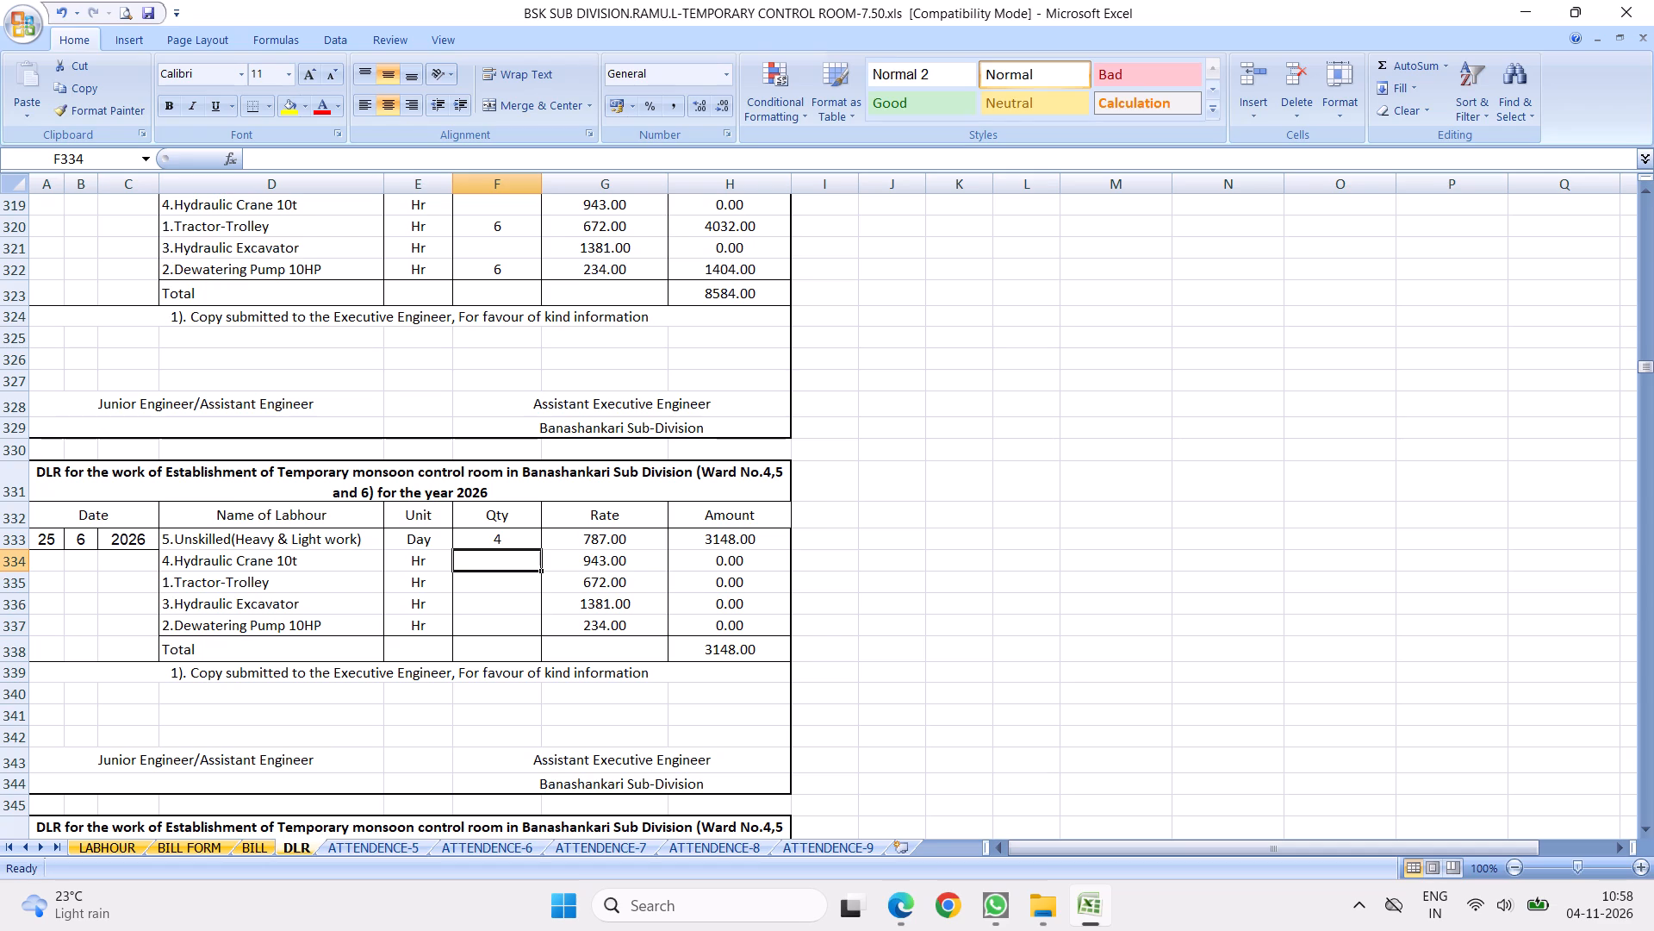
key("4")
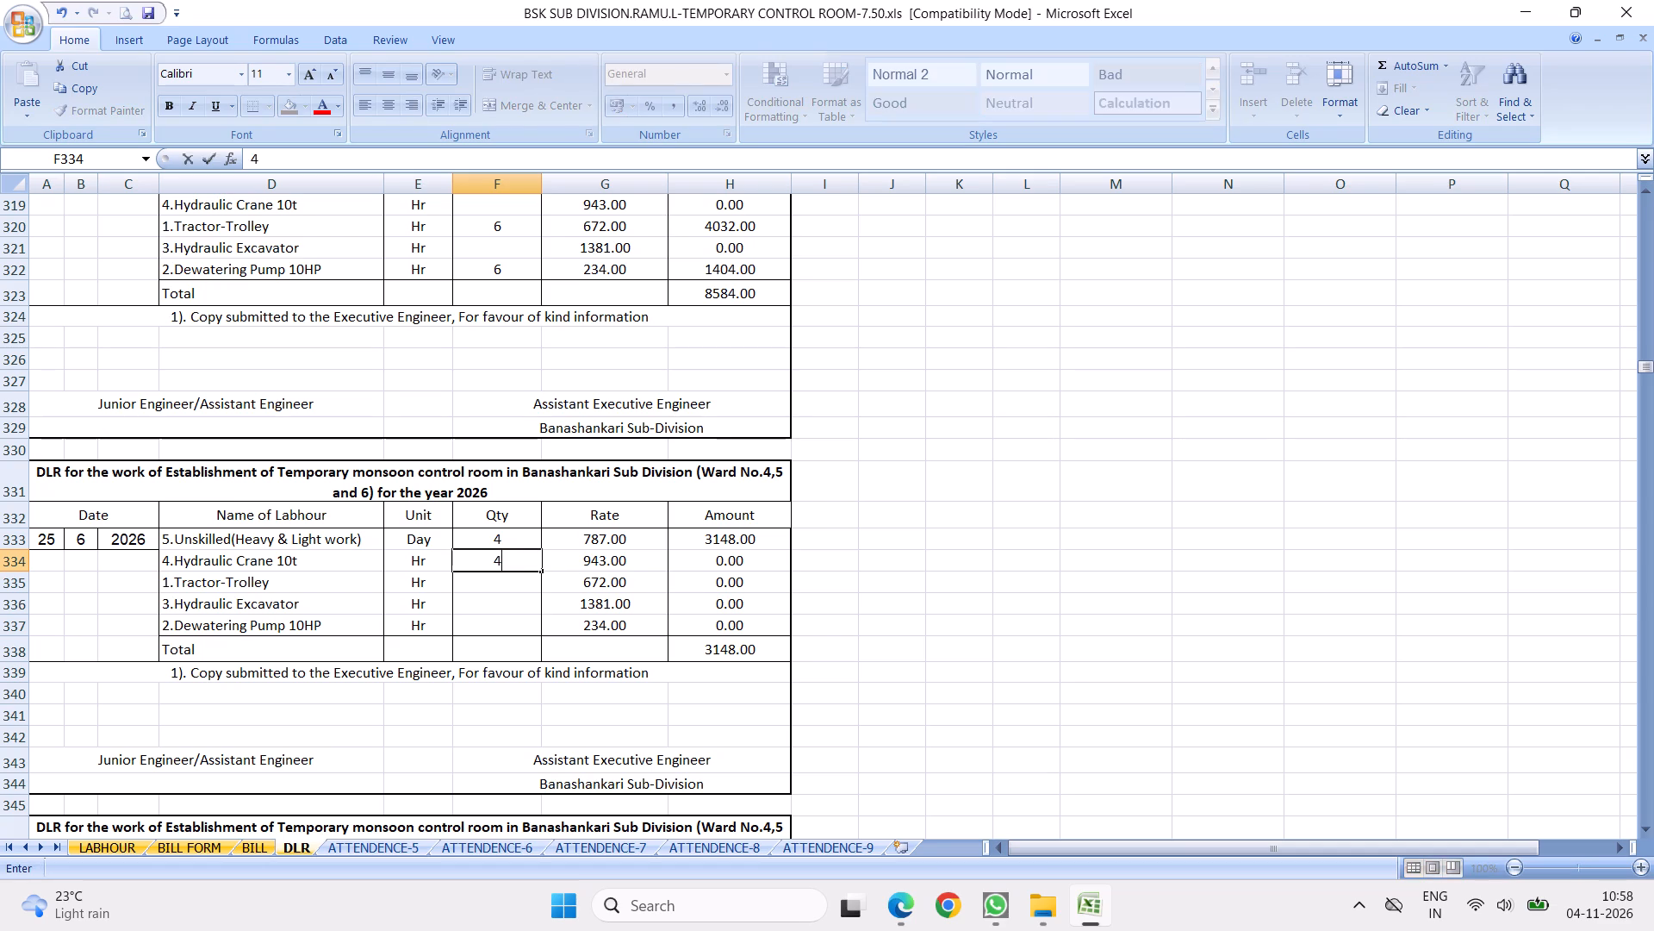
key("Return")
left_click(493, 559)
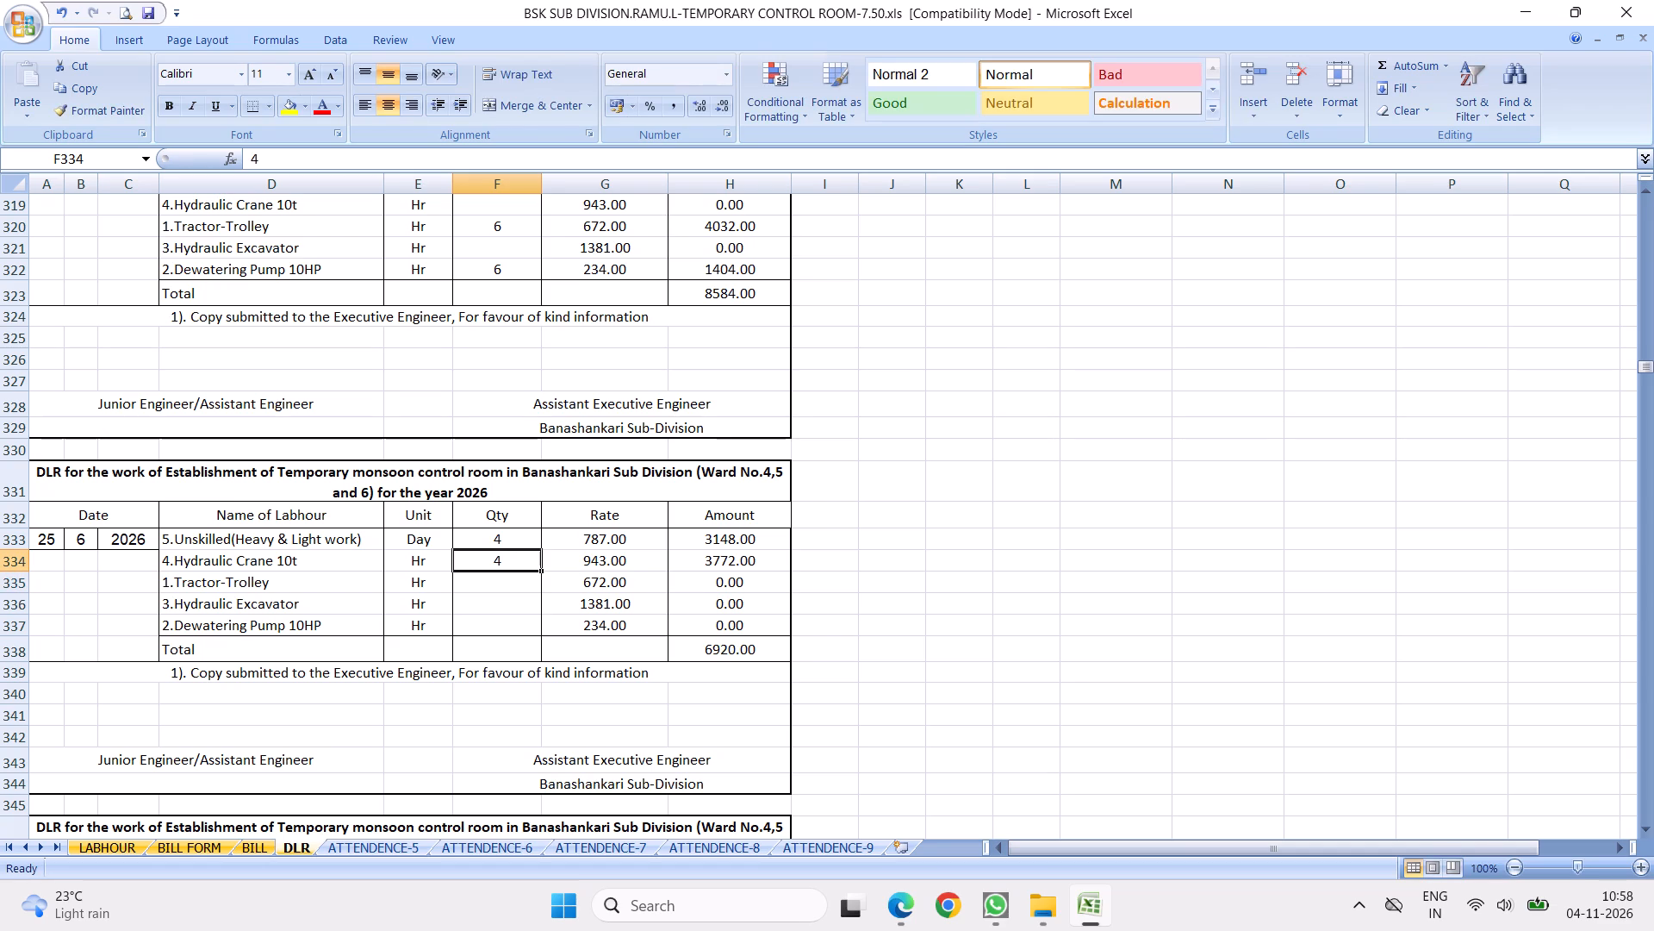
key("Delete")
Fill the 29-6-2026 quantities: Unskilled (Heavy & Light work) 4, Tractor-Trolley 6 and Dewatering Pump 10HP 5.
scroll(563, 598, "down", 5)
scroll(535, 475, "down", 1)
left_click(484, 474)
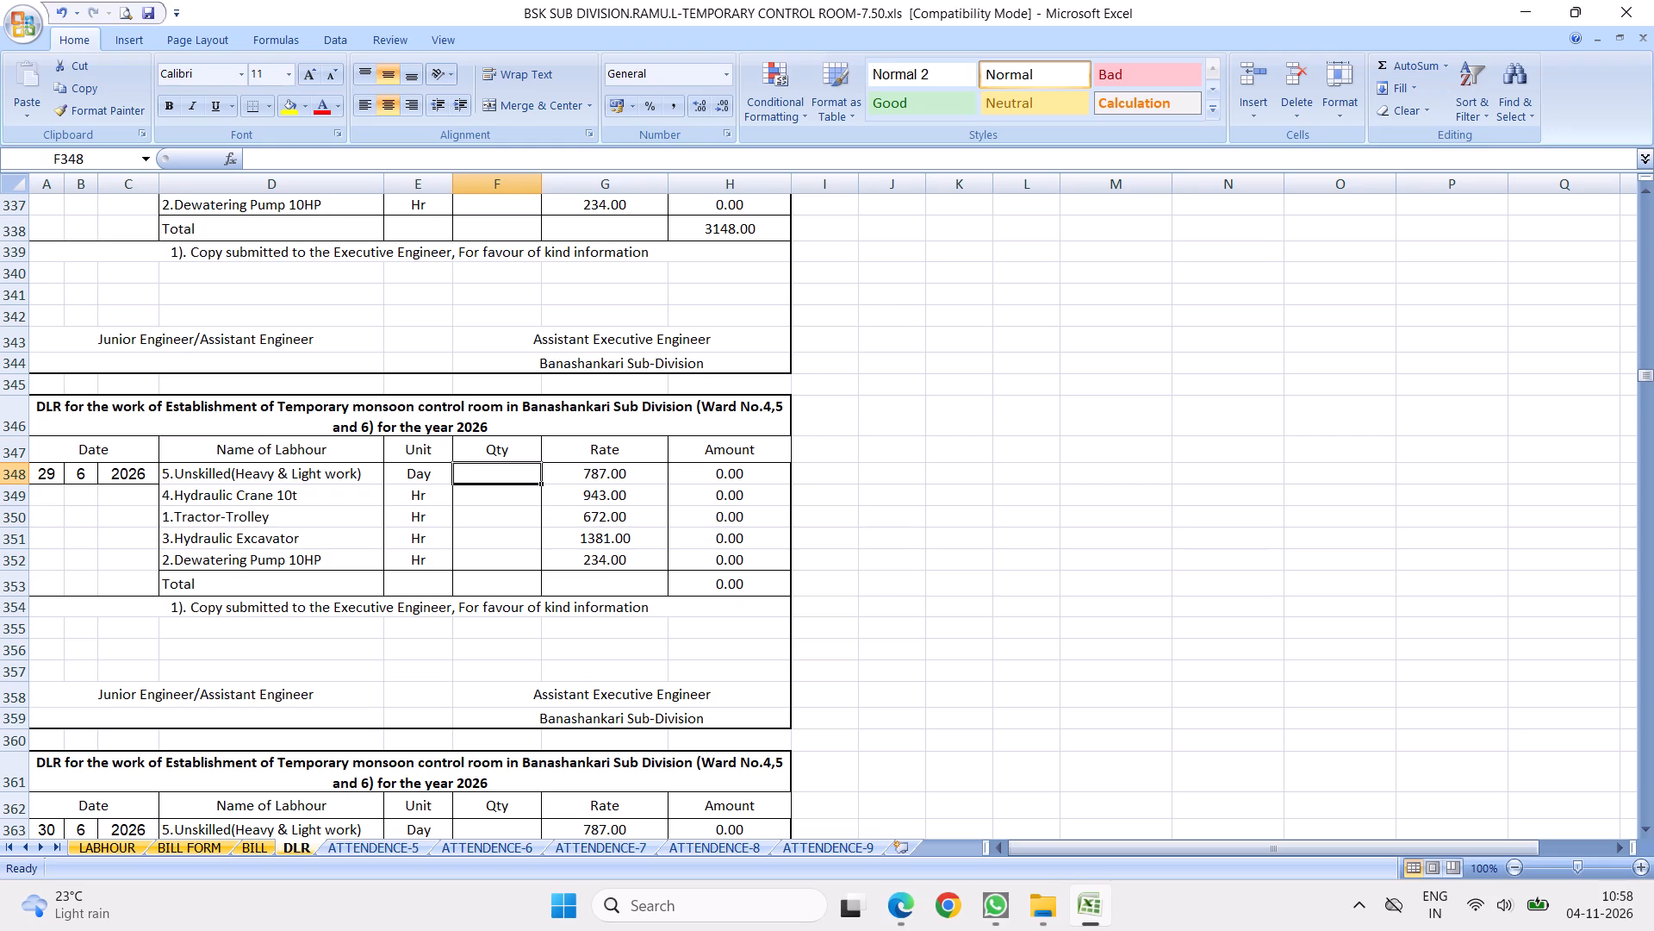
key("4")
key("Return")
key("Return")
key("6")
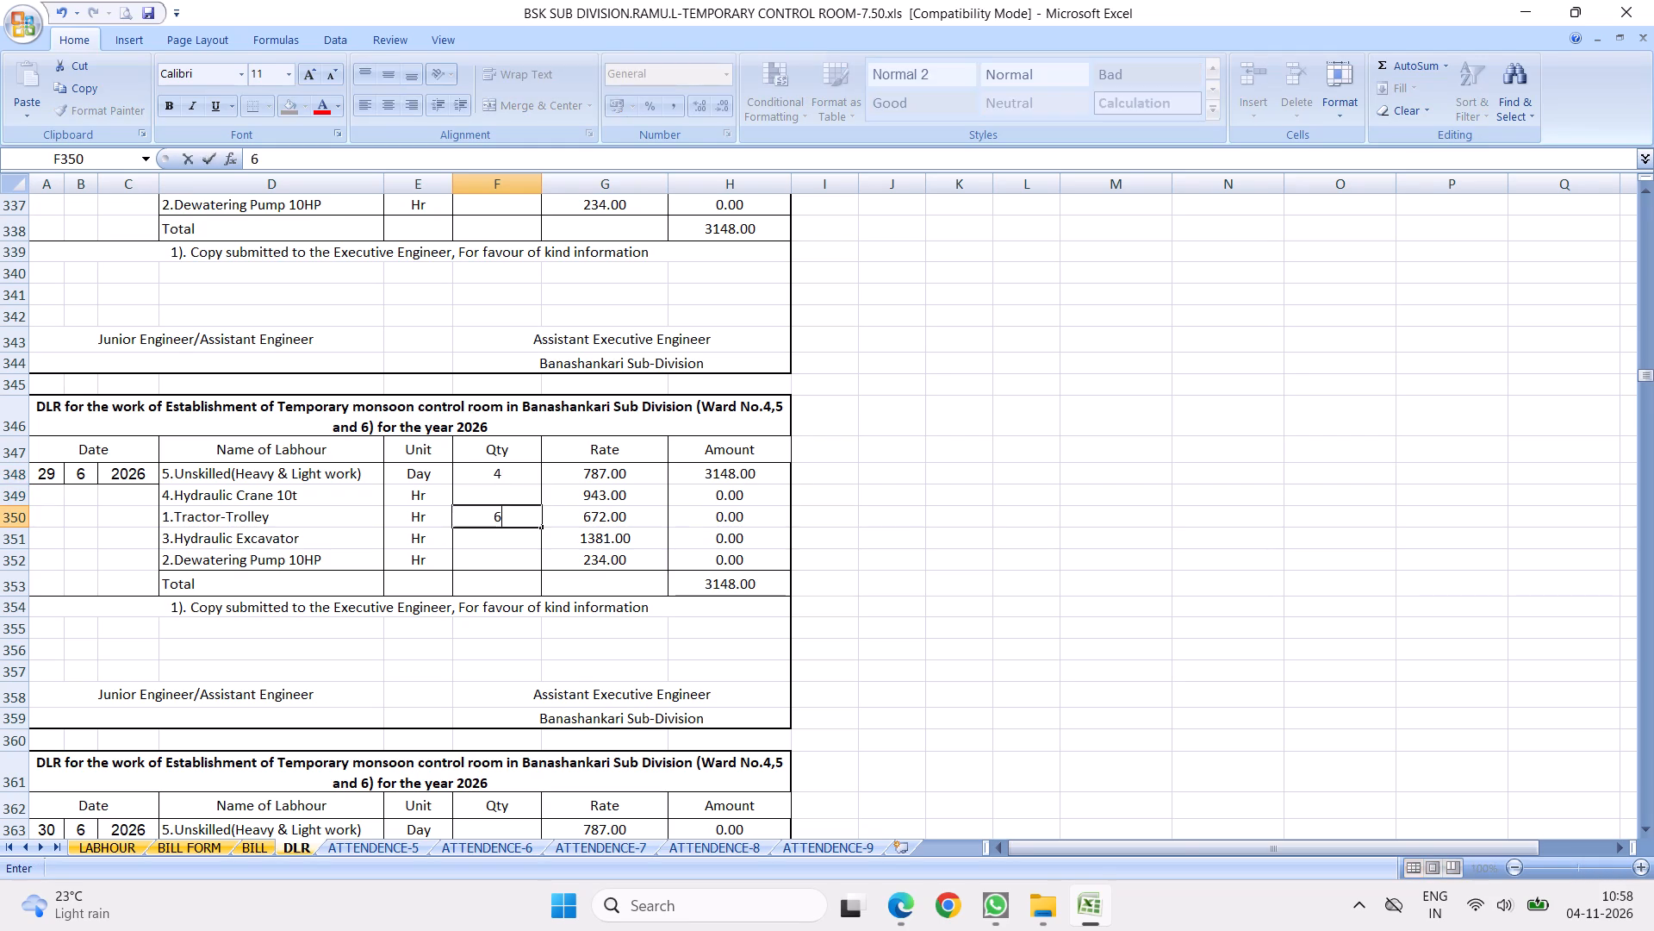
key("Return")
key("Return")
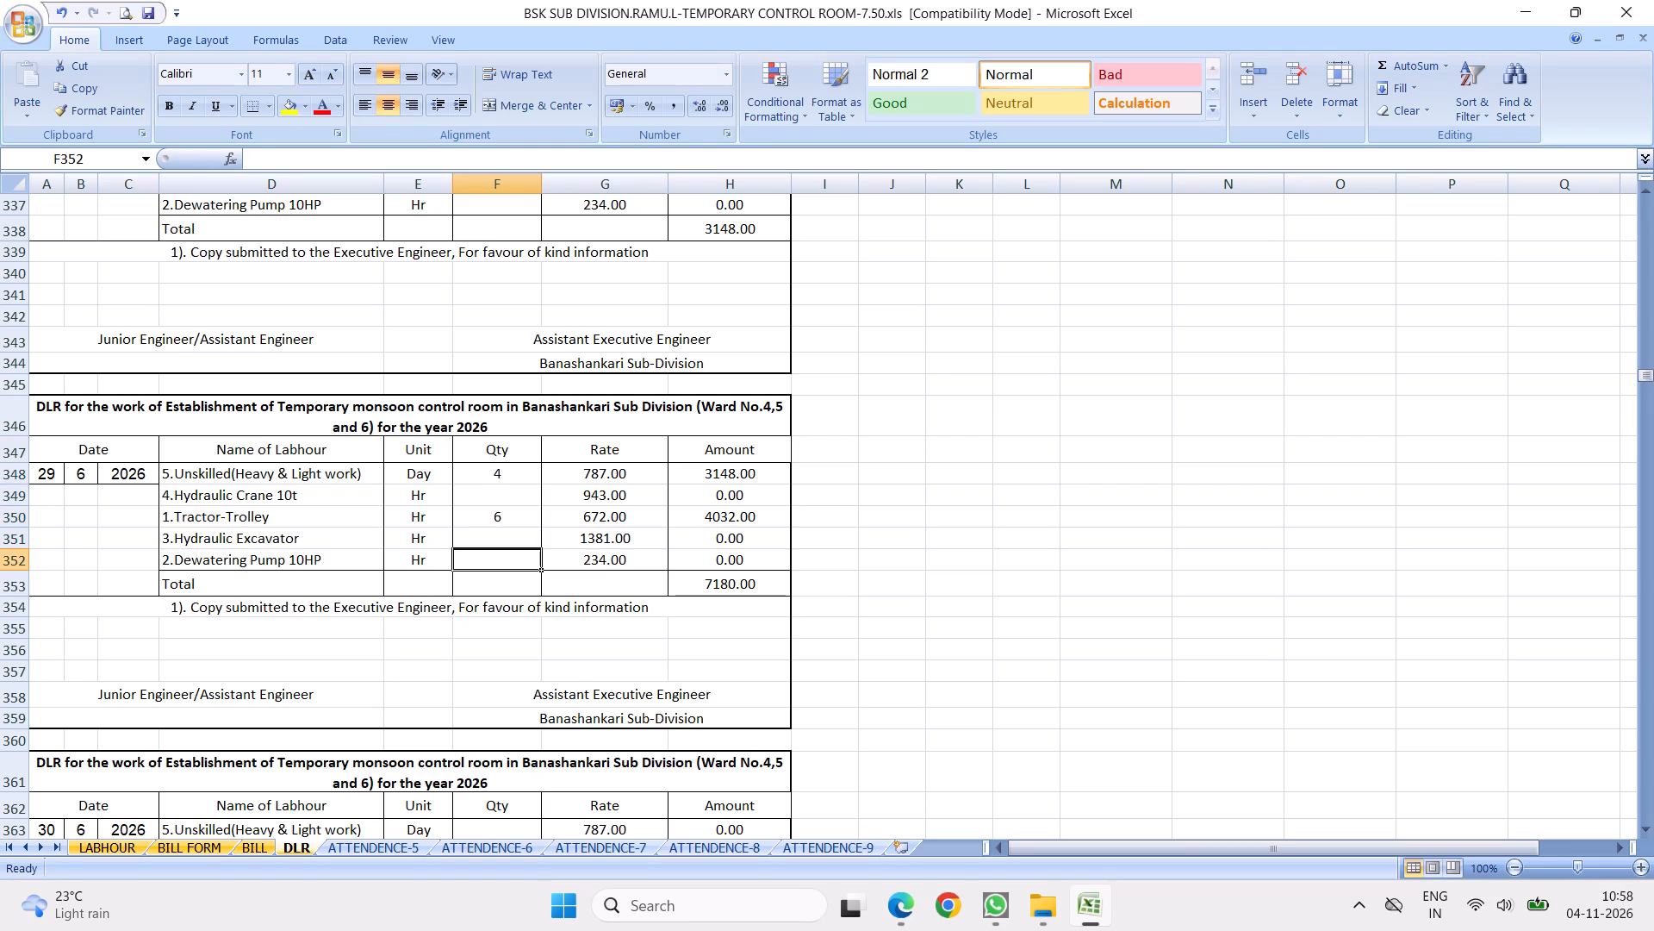
key("5")
key("Return")
Enter a quantity of 3 for Unskilled (Heavy & Light work) in the 30-6-2026 table.
scroll(510, 515, "down", 3)
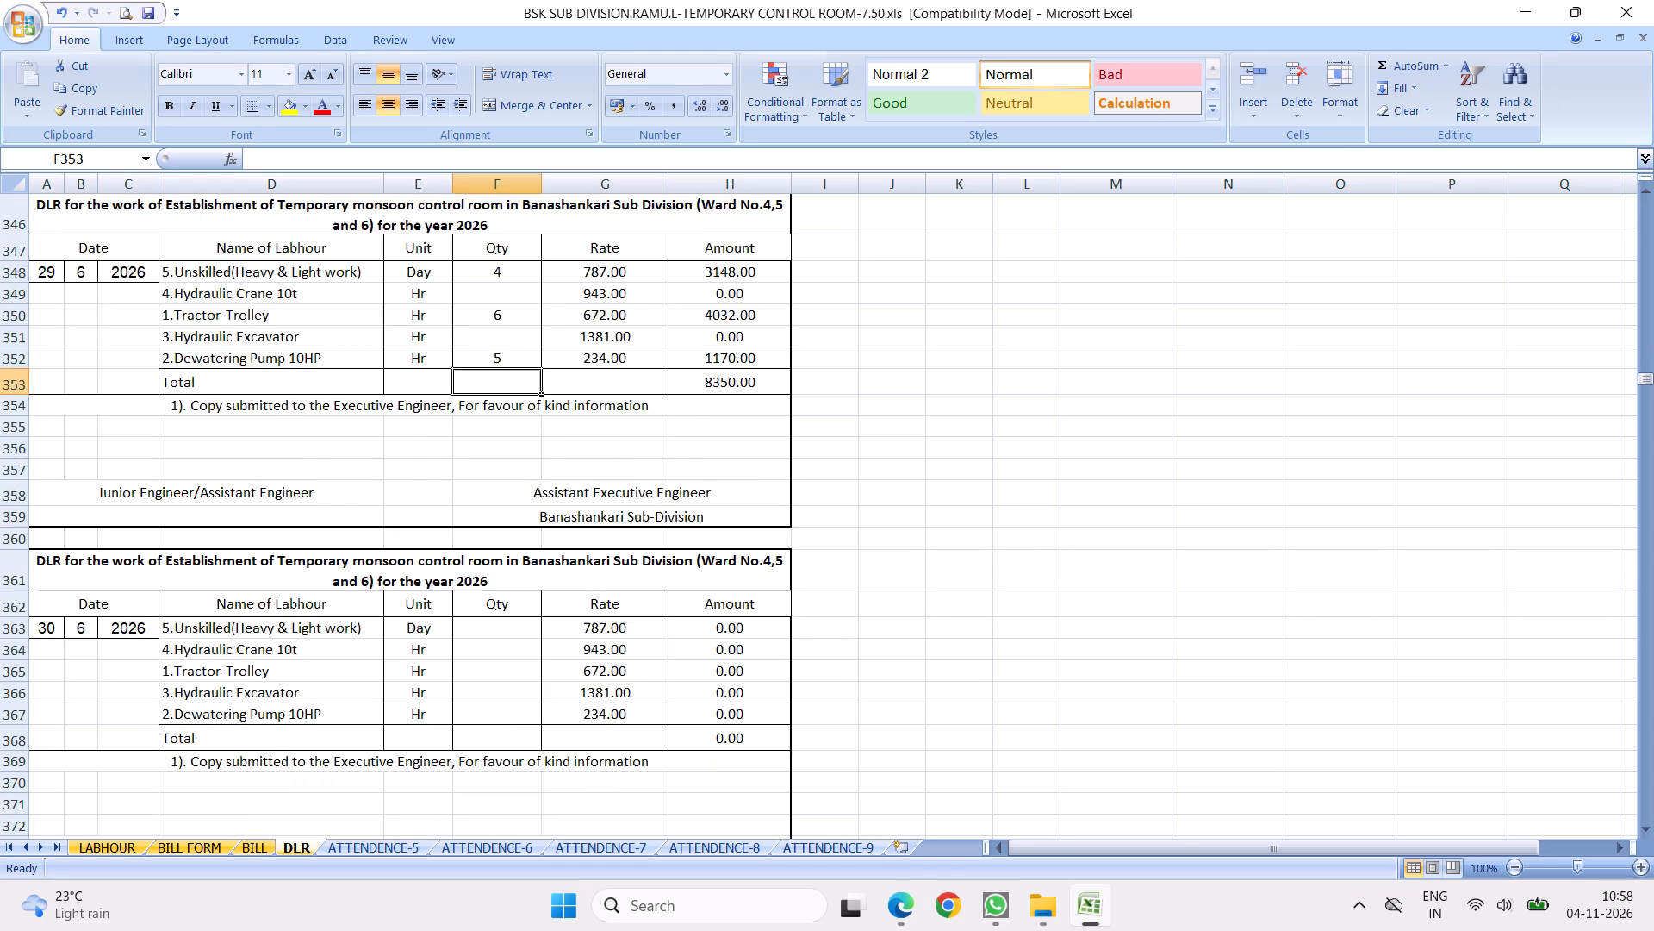
scroll(511, 544, "down", 2)
left_click(501, 469)
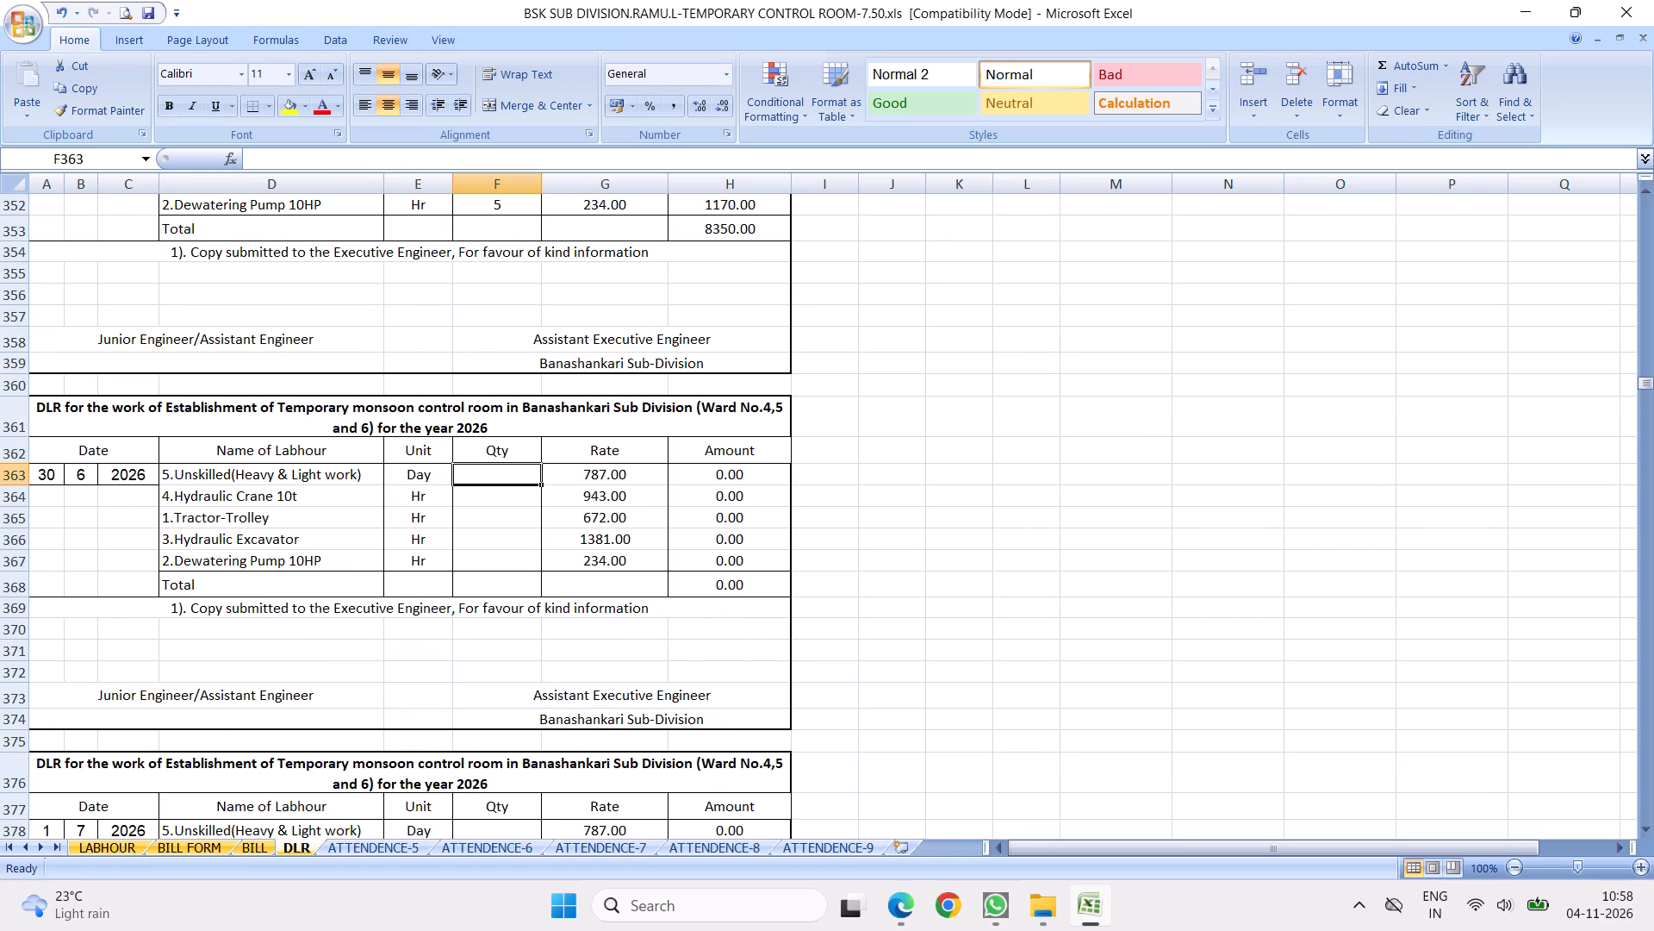
key("3")
key("Return")
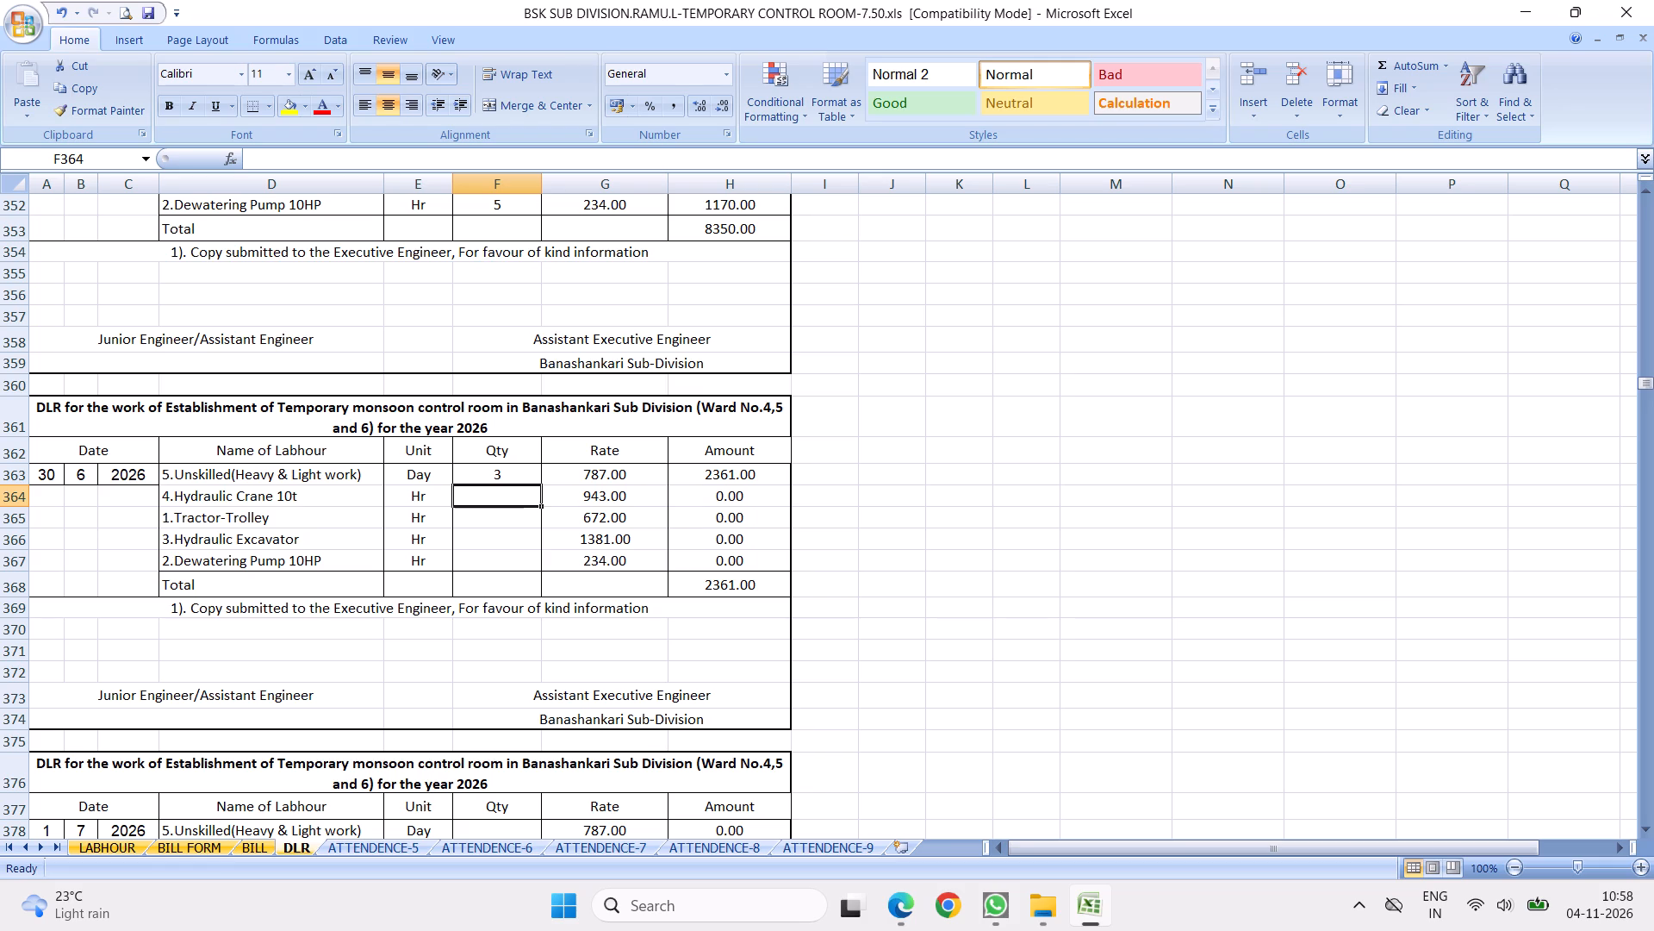
left_click(476, 478)
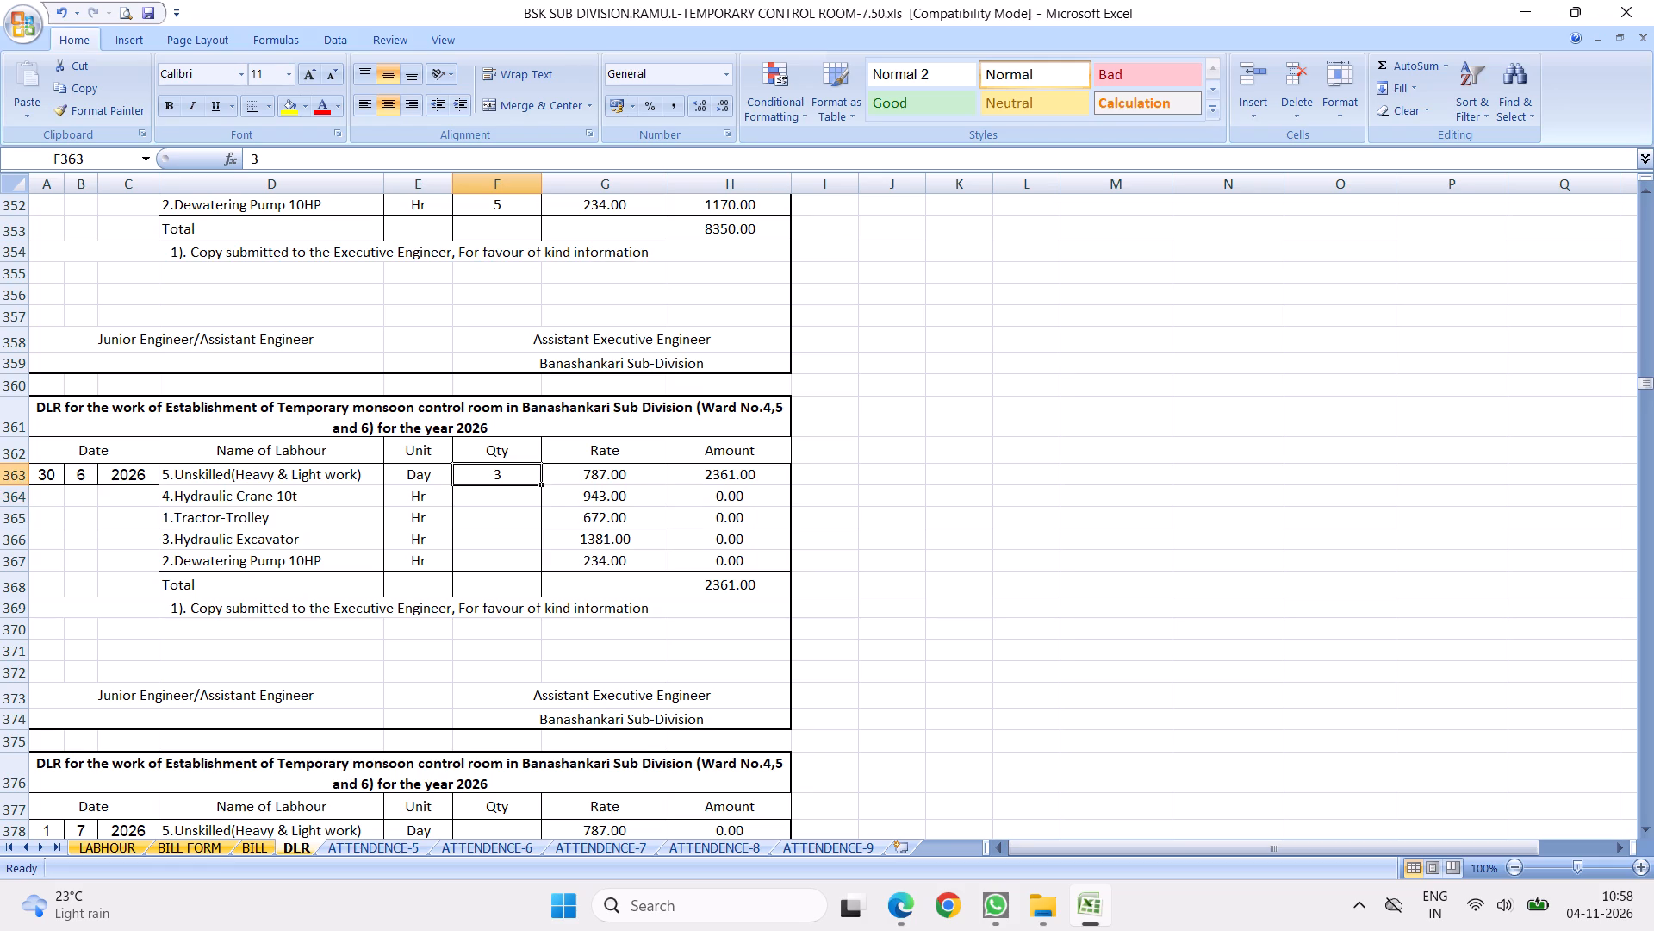
Fill the 1-7-2026 quantities: Unskilled (Heavy & Light work) 4 and Tractor-Trolley 5.
scroll(499, 470, "down", 4)
scroll(491, 391, "down", 2)
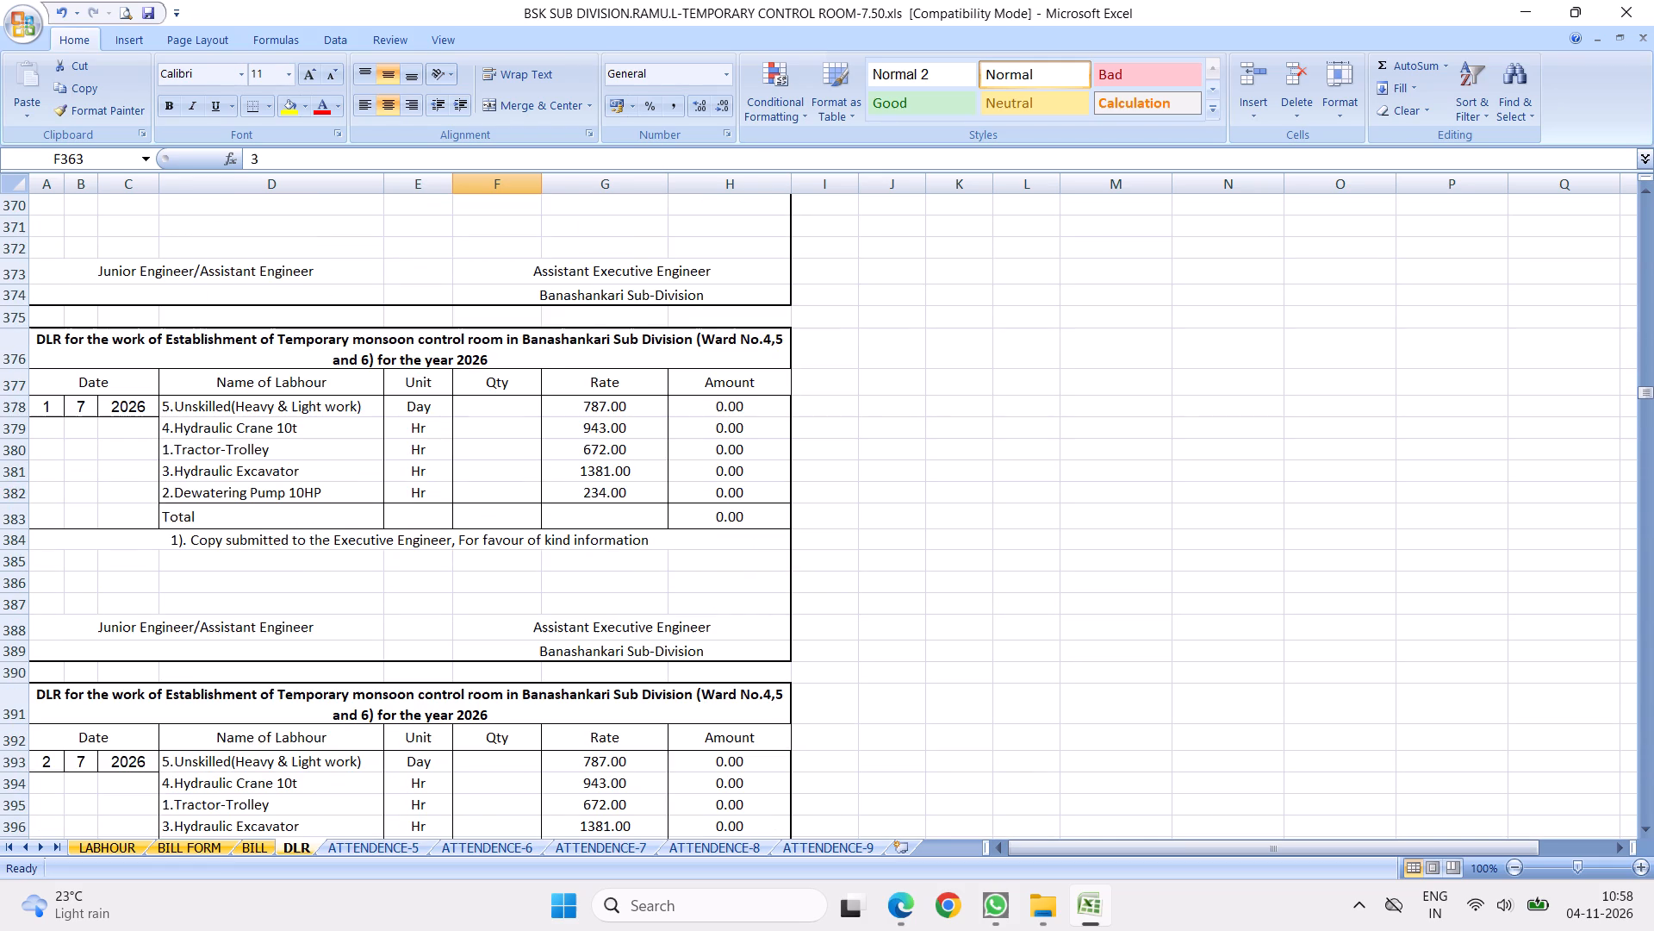
left_click(497, 405)
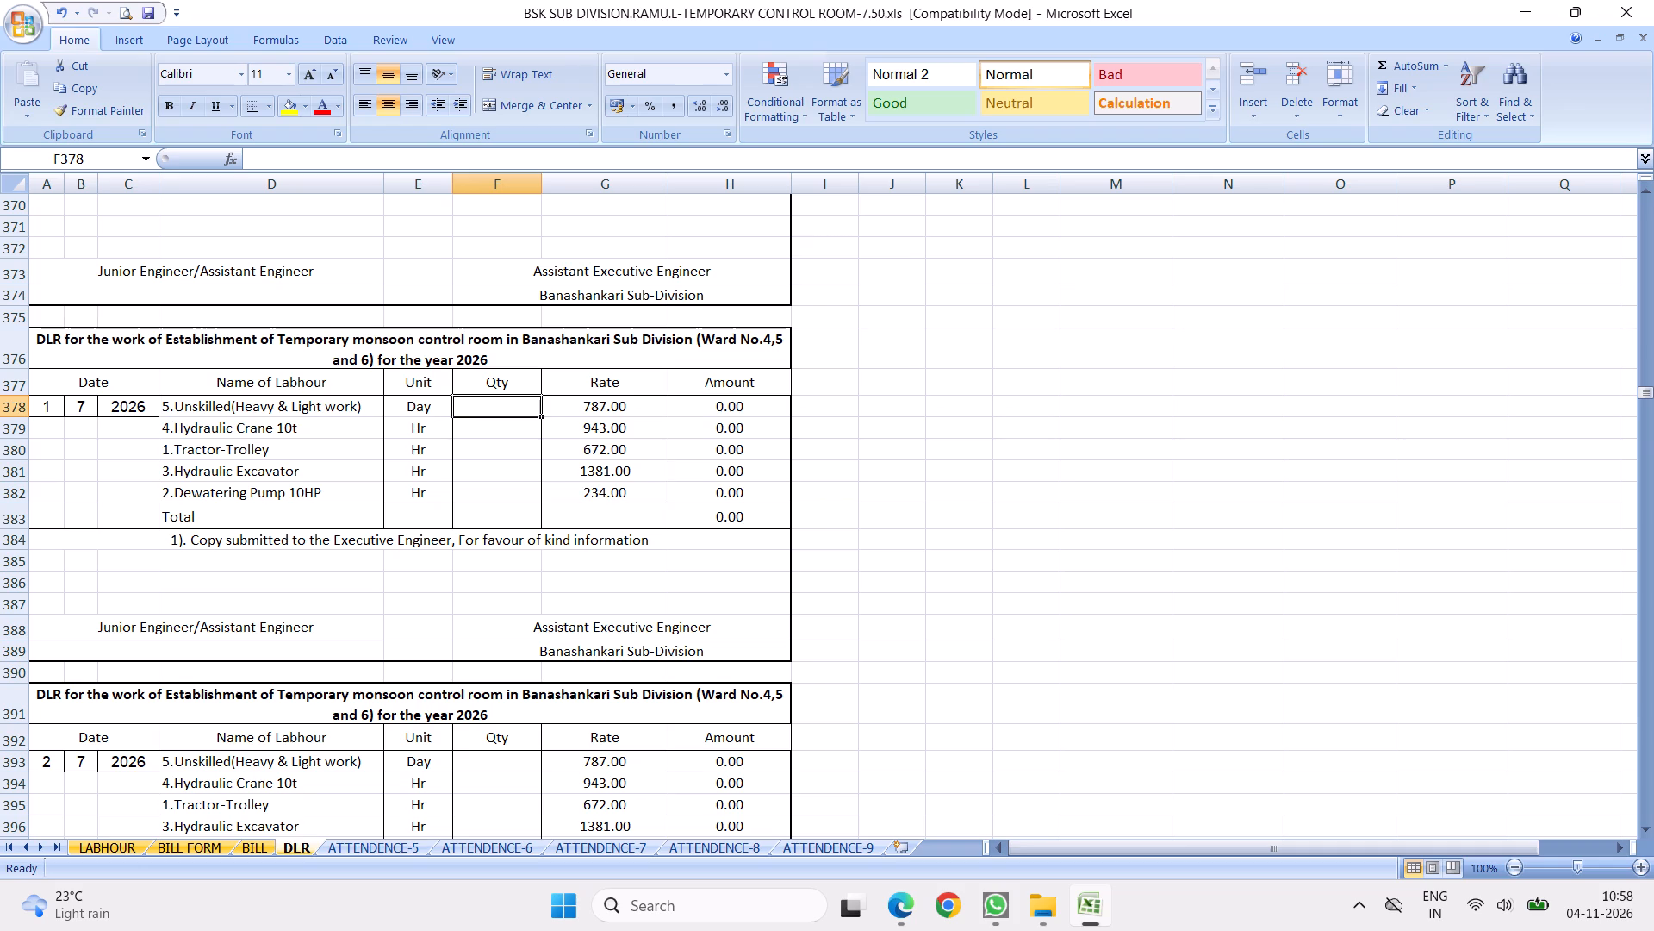
key("4")
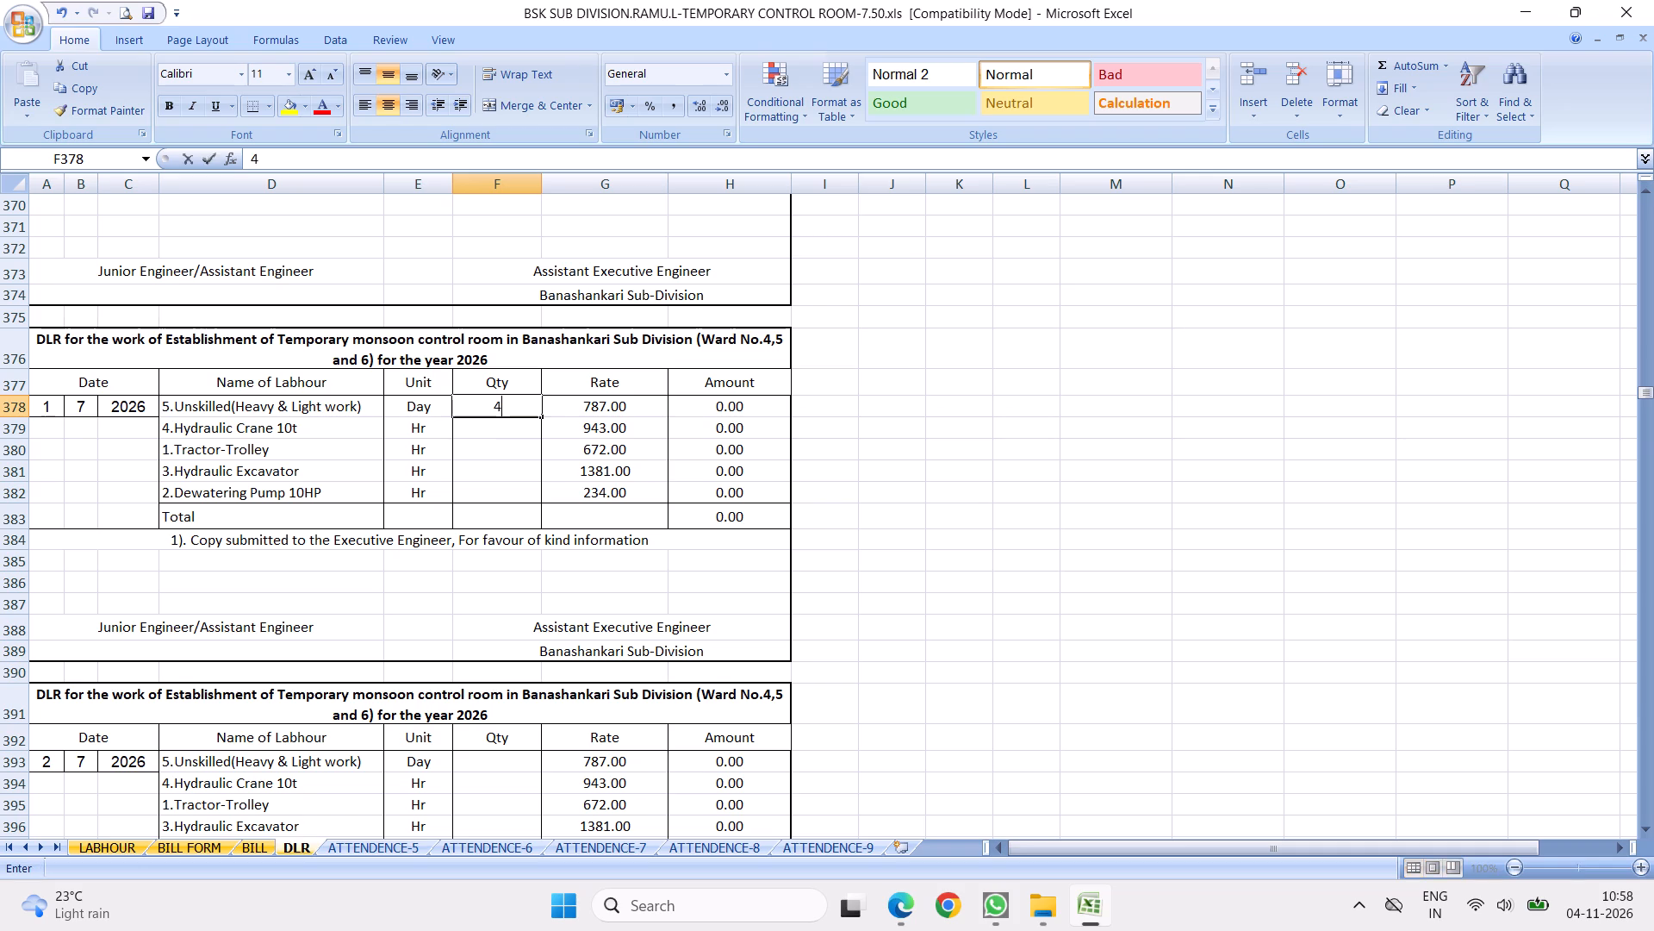
key("Return")
key("Return")
key("5")
key("Return")
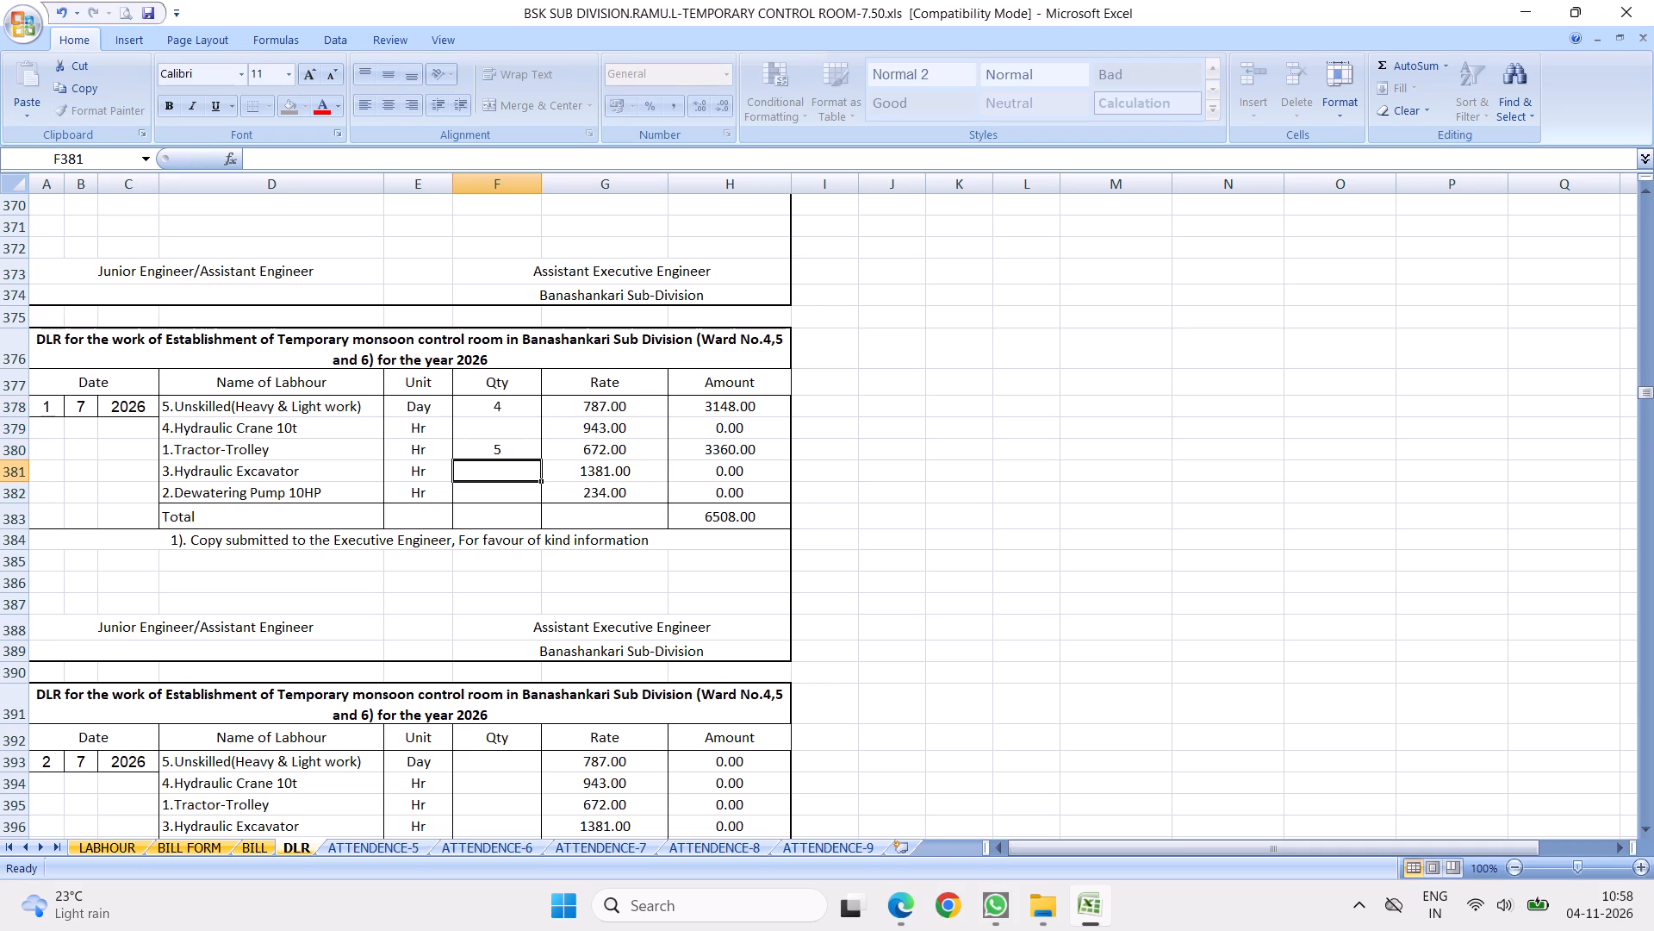
Enter a quantity of 3 for Unskilled (Heavy & Light work) in the 2-7-2026 table.
scroll(505, 465, "down", 5)
left_click(475, 401)
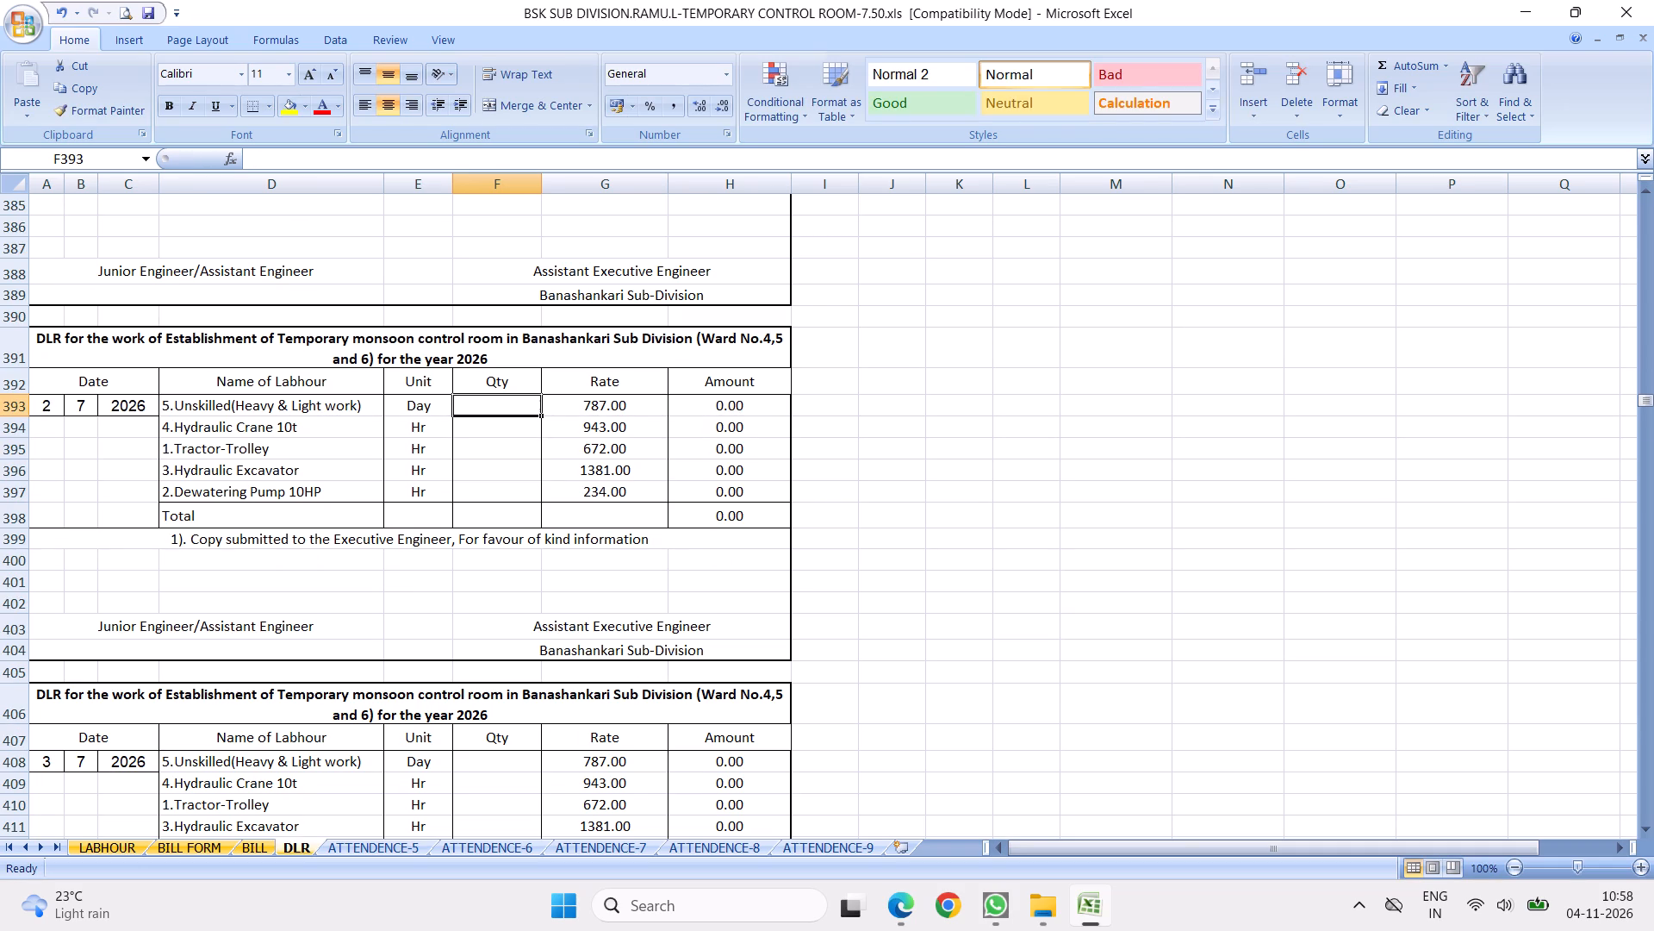
key("3")
key("Return")
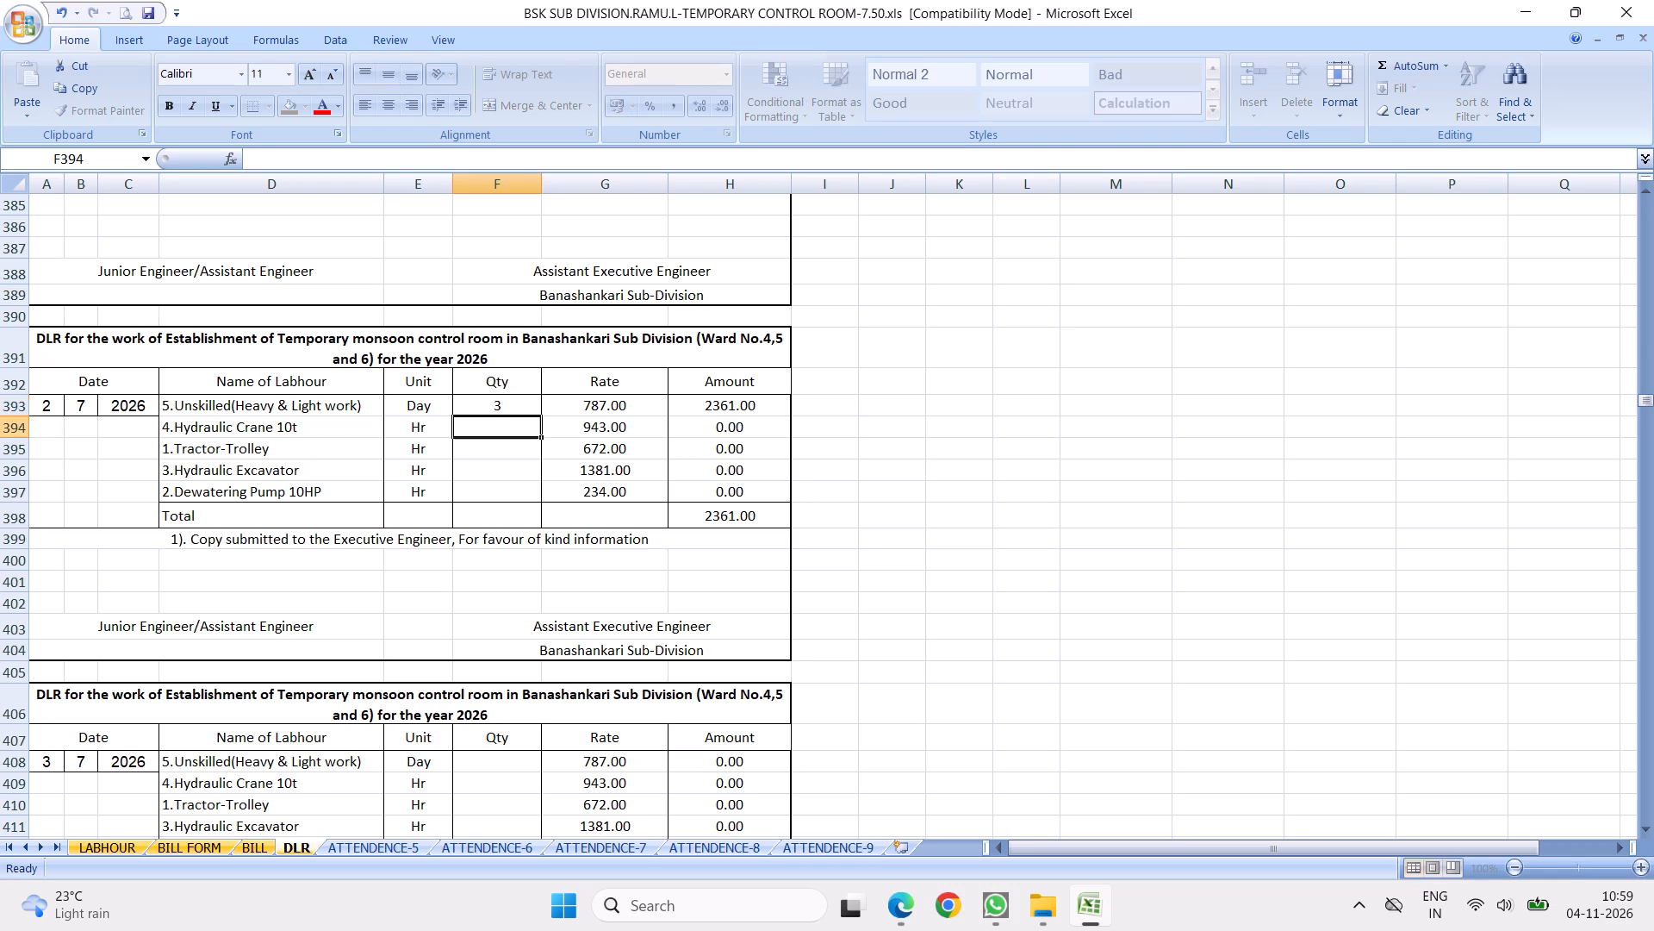
Fill the 3-7-2026 quantities: Unskilled 4, Hydraulic Crane 10t 5, Tractor-Trolley 6, Hydraulic Excavator 4 and Dewatering Pump 10HP 6.
scroll(538, 508, "down", 3)
left_click(471, 537)
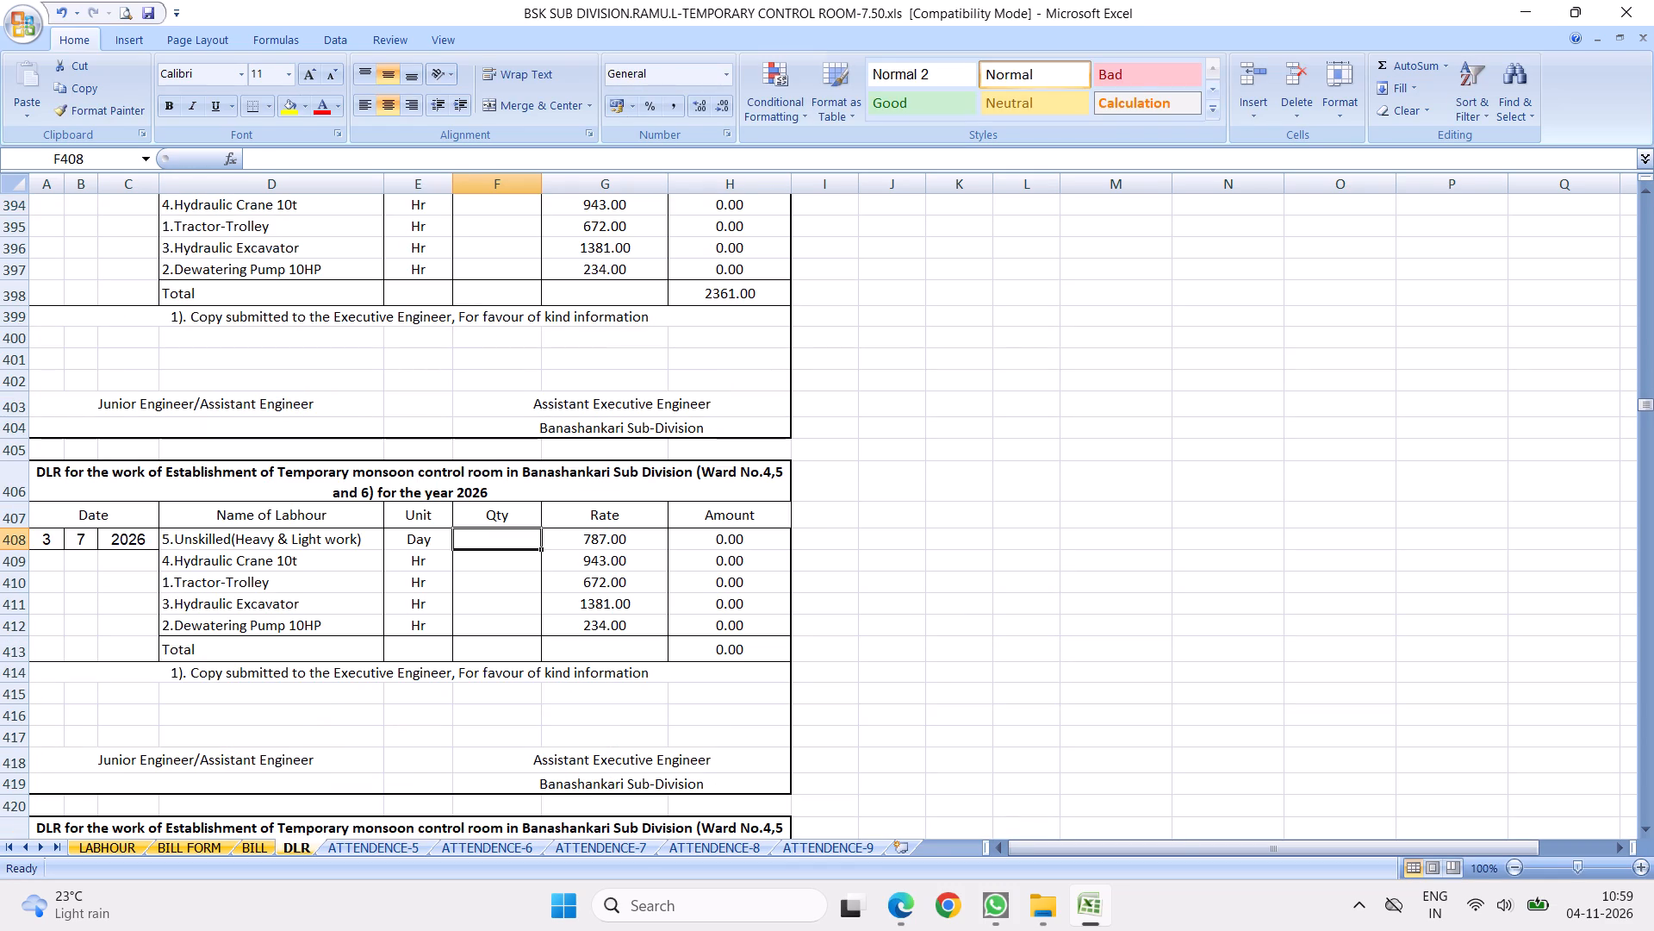
key("4")
key("Return")
key("5")
key("Return")
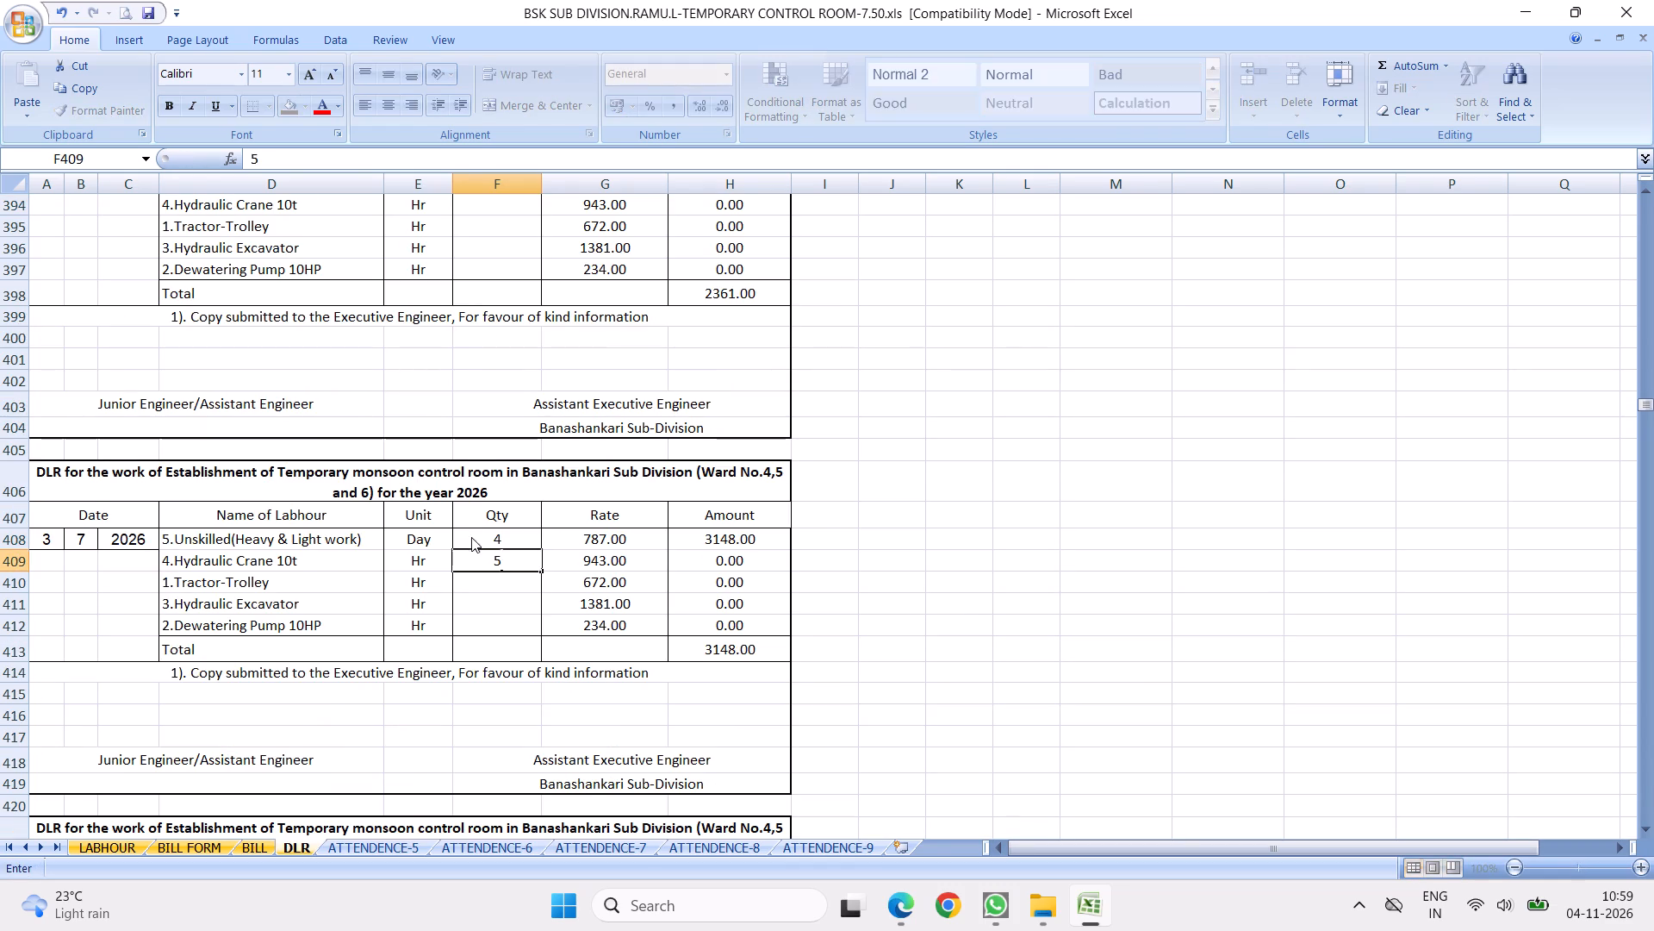
key("6")
key("Return")
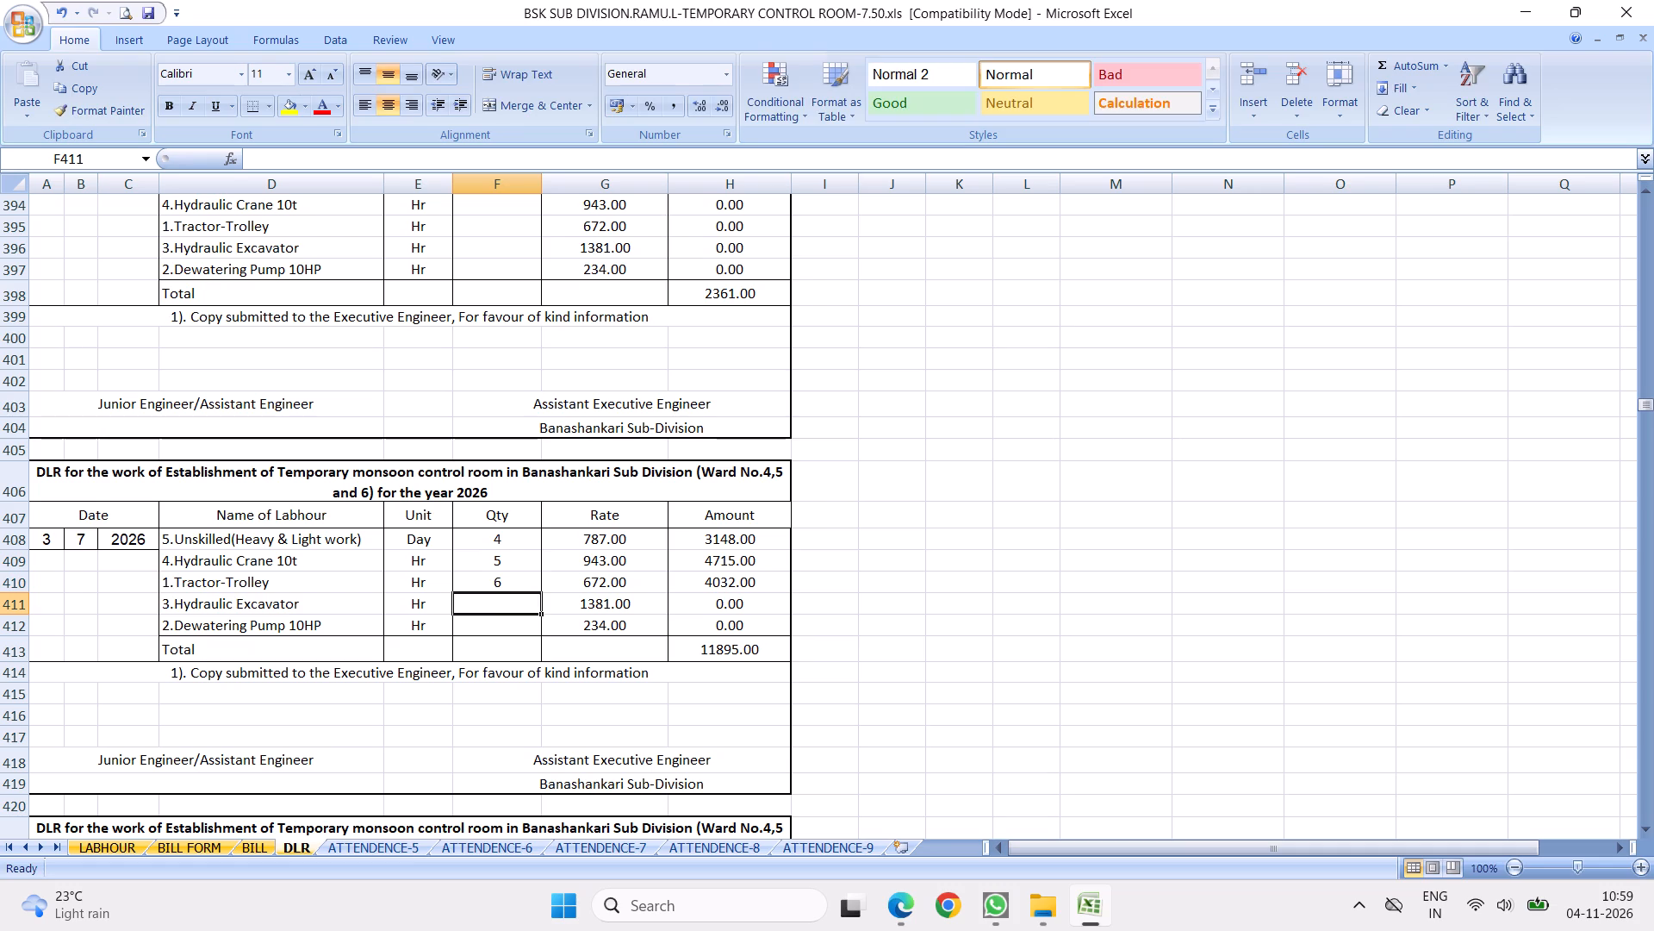
key("4")
key("Return")
key("6")
key("Return")
scroll(459, 563, "down", 4)
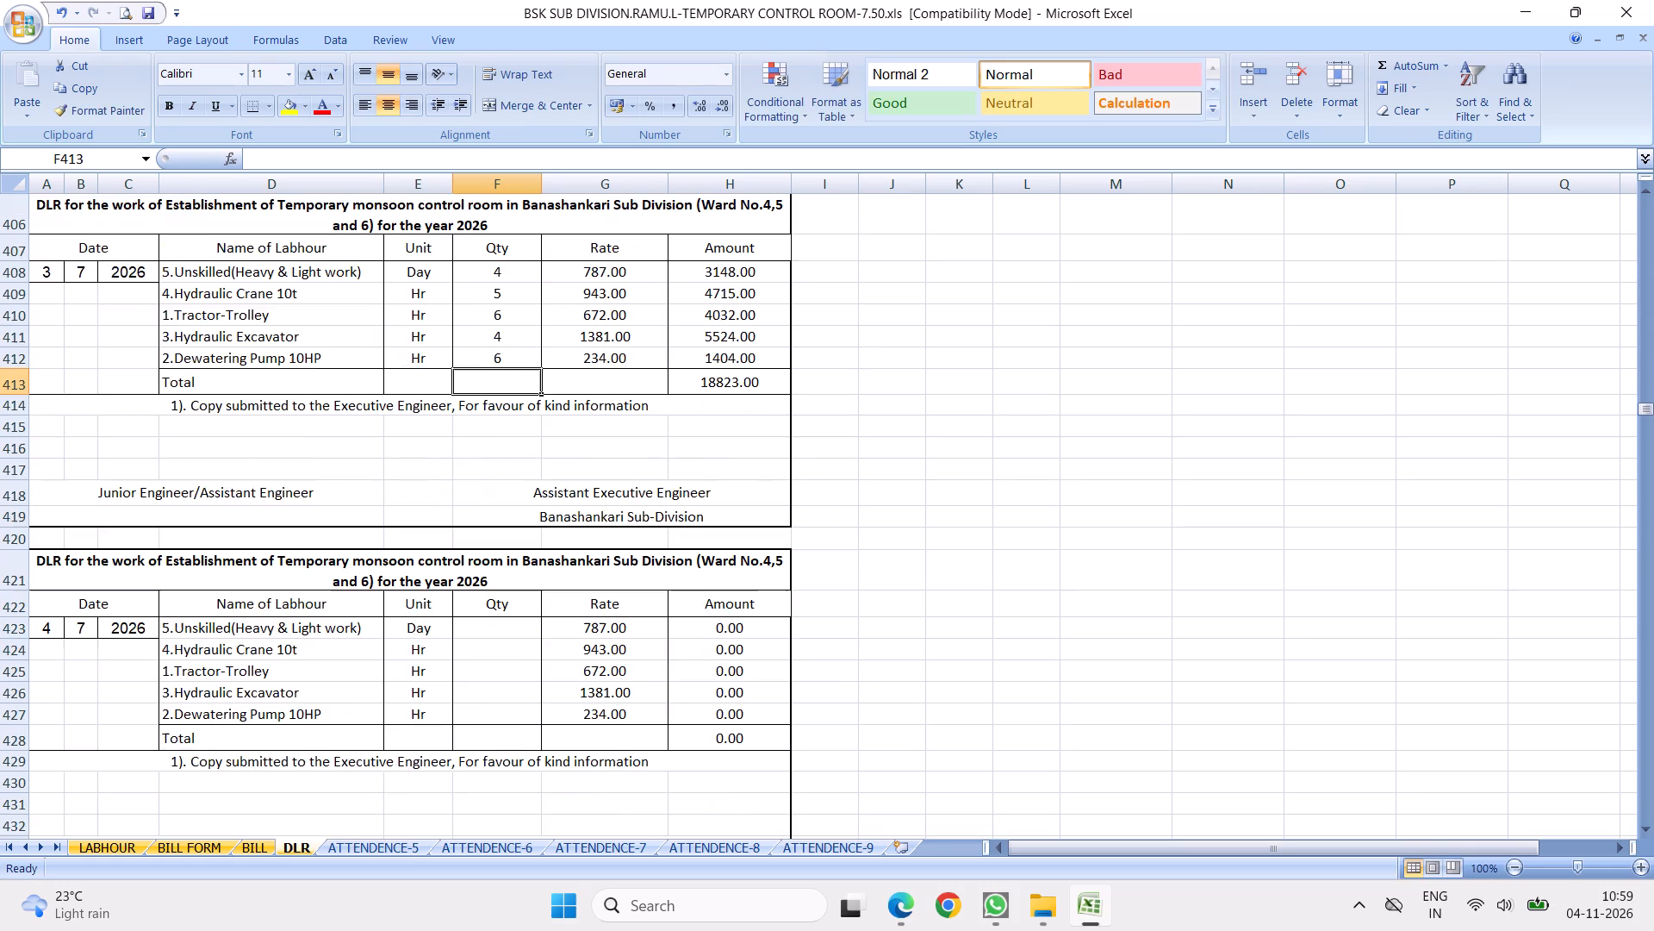
Enter a quantity of 3 for Unskilled (Heavy & Light work) in the 4-7-2026 table.
scroll(494, 593, "down", 3)
left_click(491, 403)
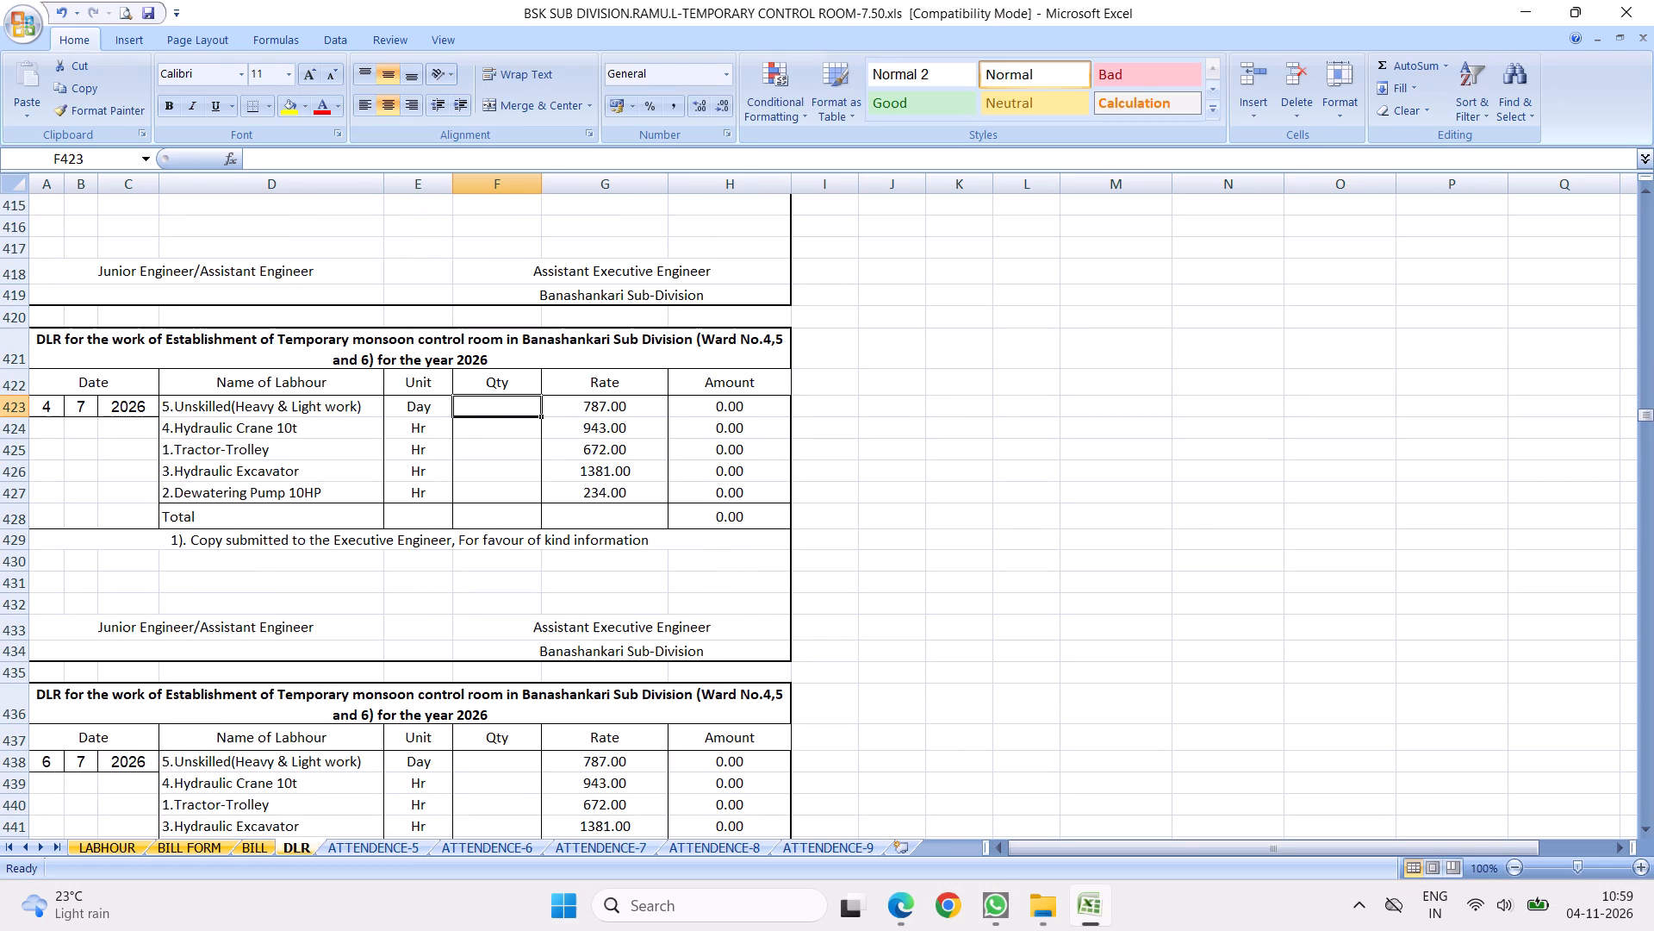
key("3")
key("Return")
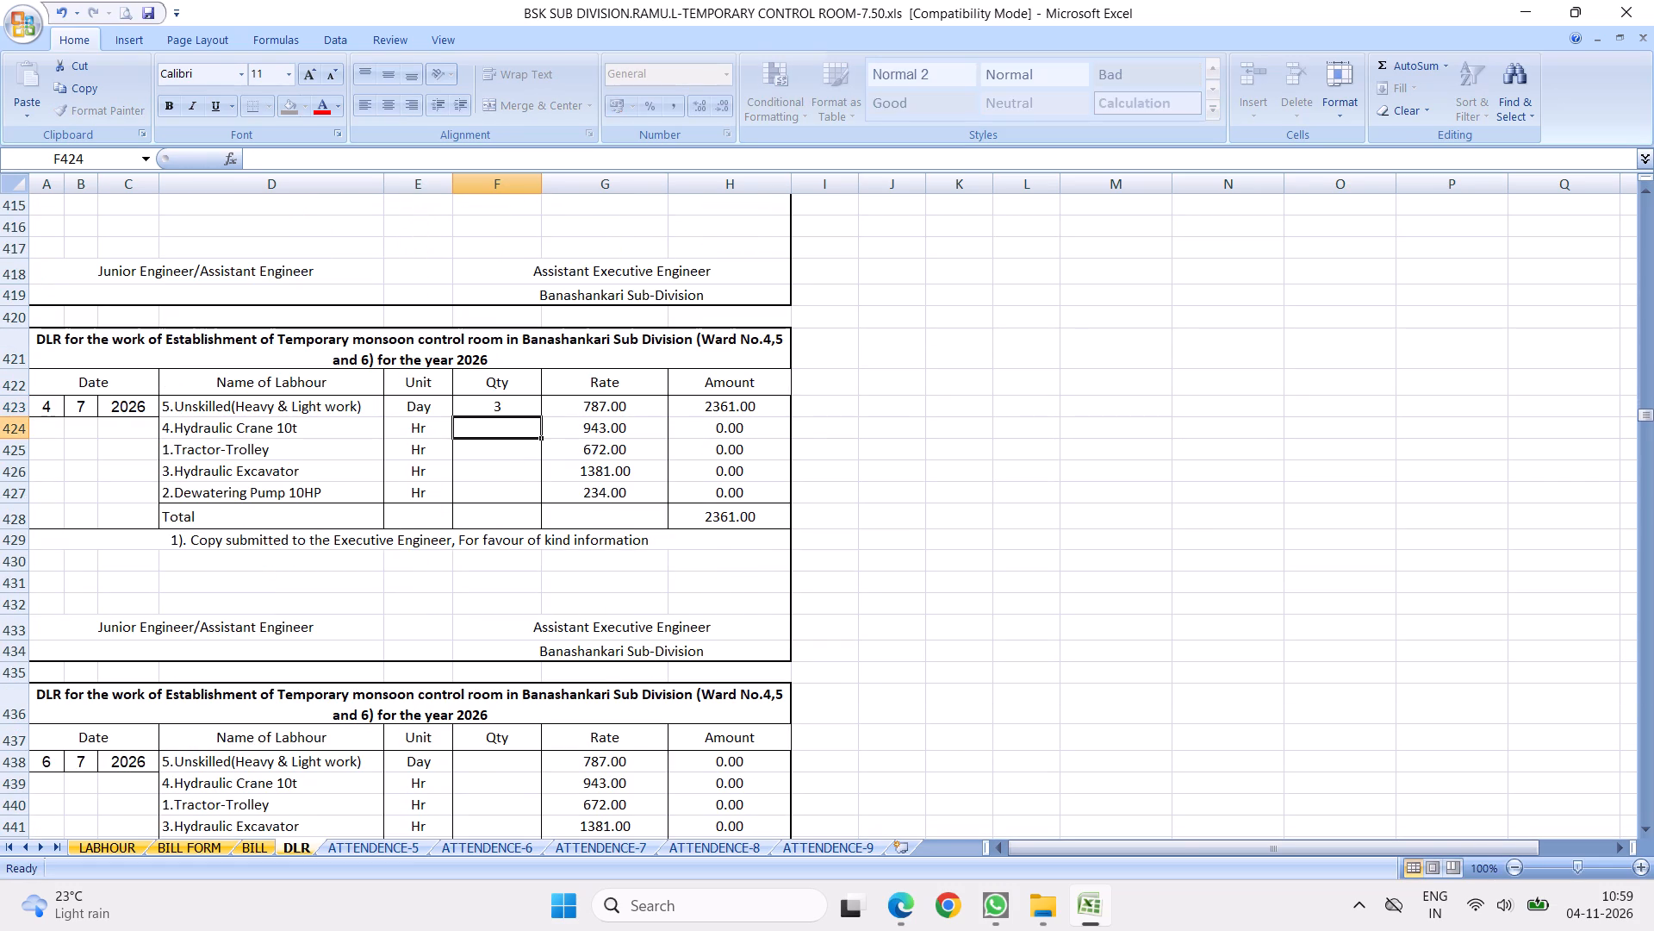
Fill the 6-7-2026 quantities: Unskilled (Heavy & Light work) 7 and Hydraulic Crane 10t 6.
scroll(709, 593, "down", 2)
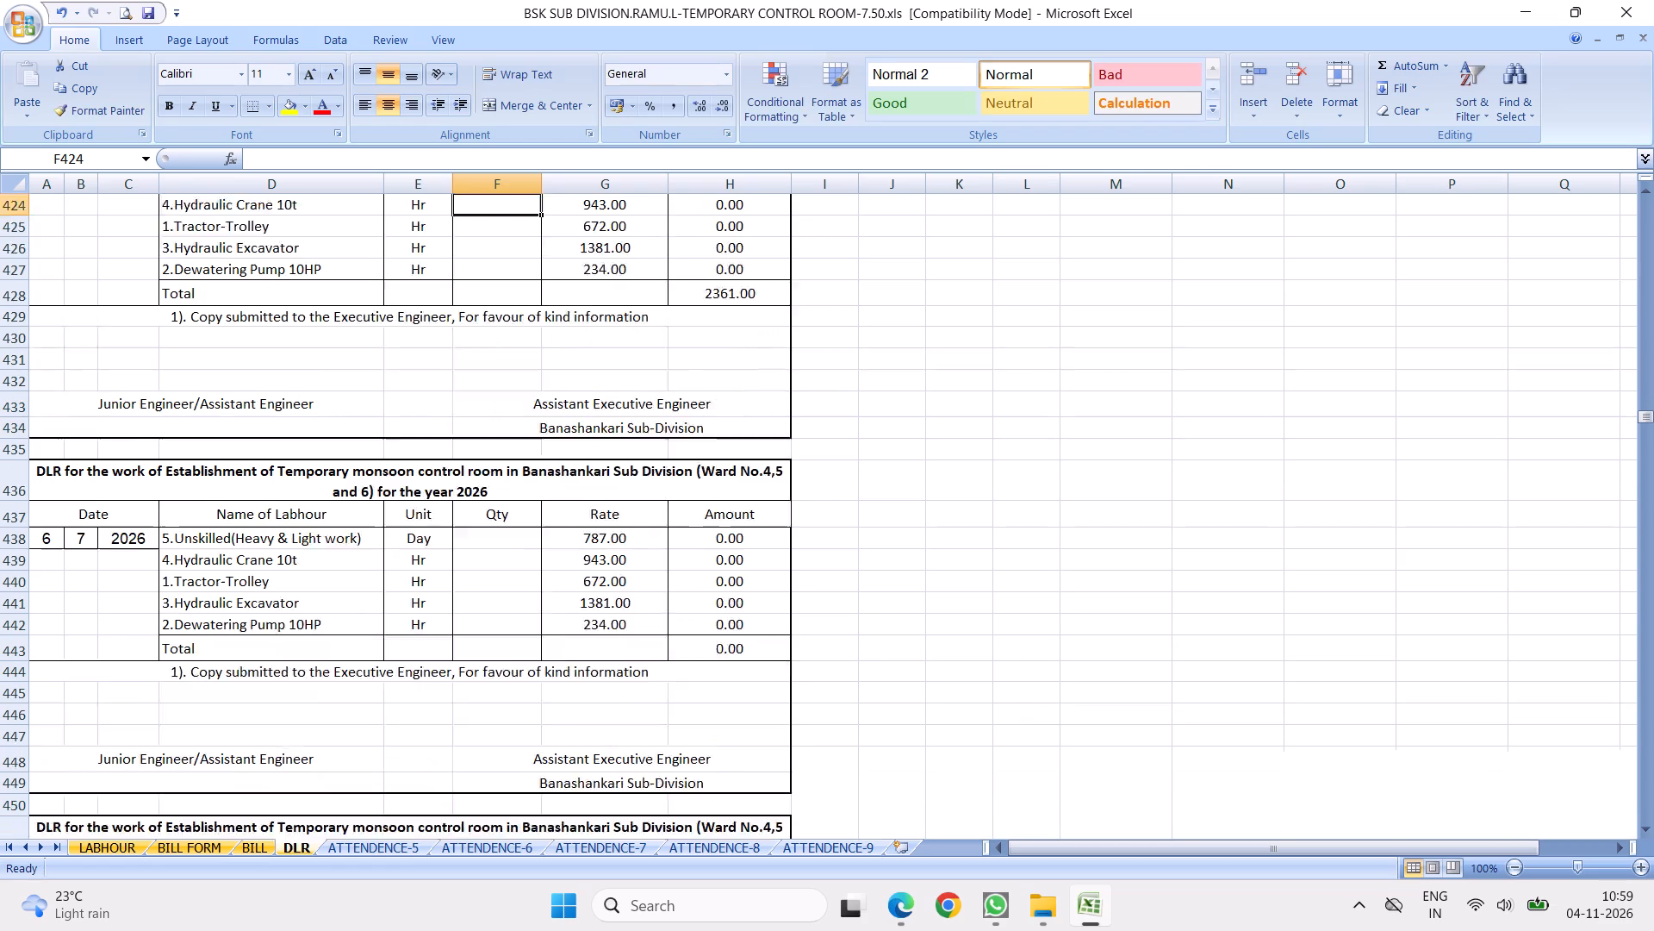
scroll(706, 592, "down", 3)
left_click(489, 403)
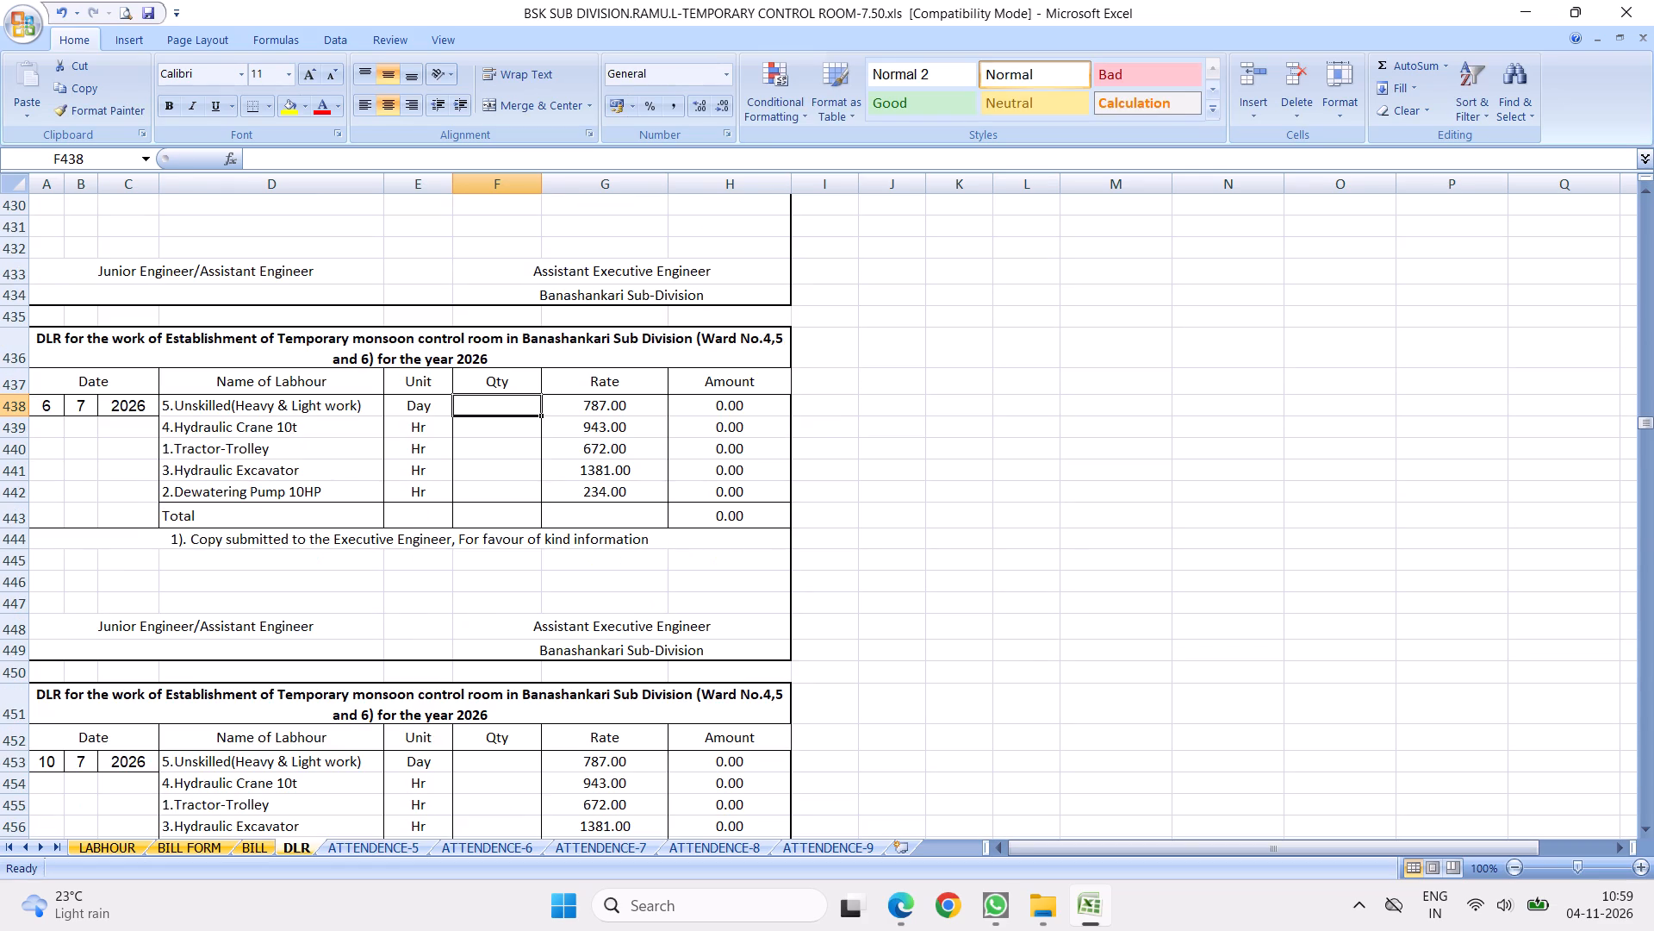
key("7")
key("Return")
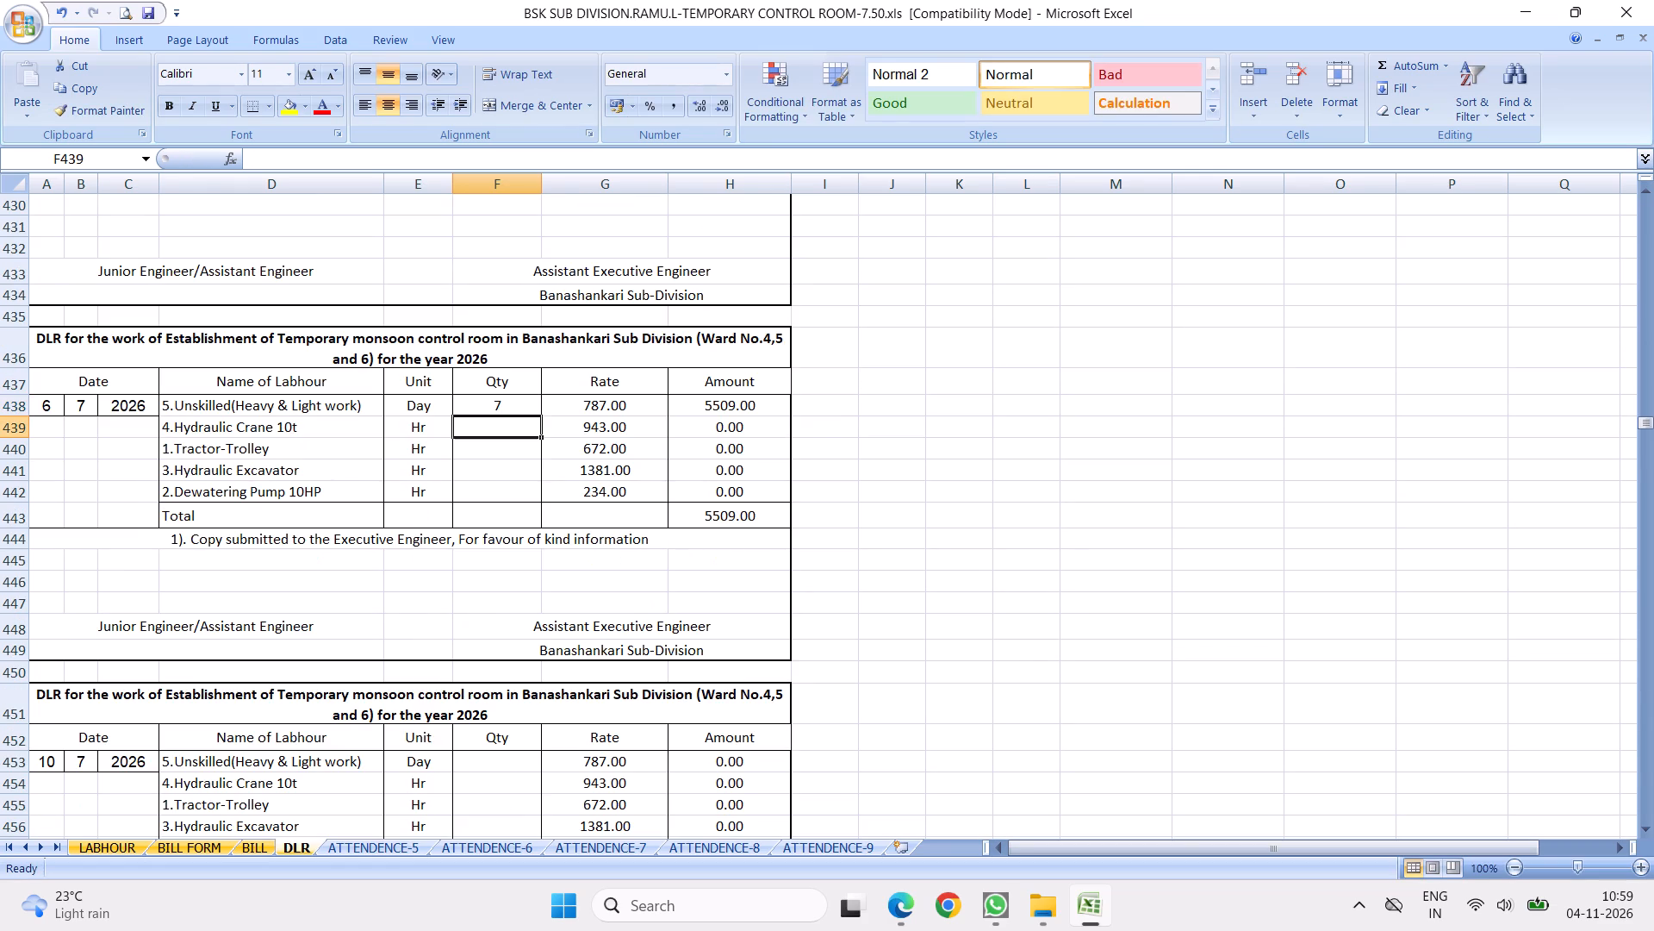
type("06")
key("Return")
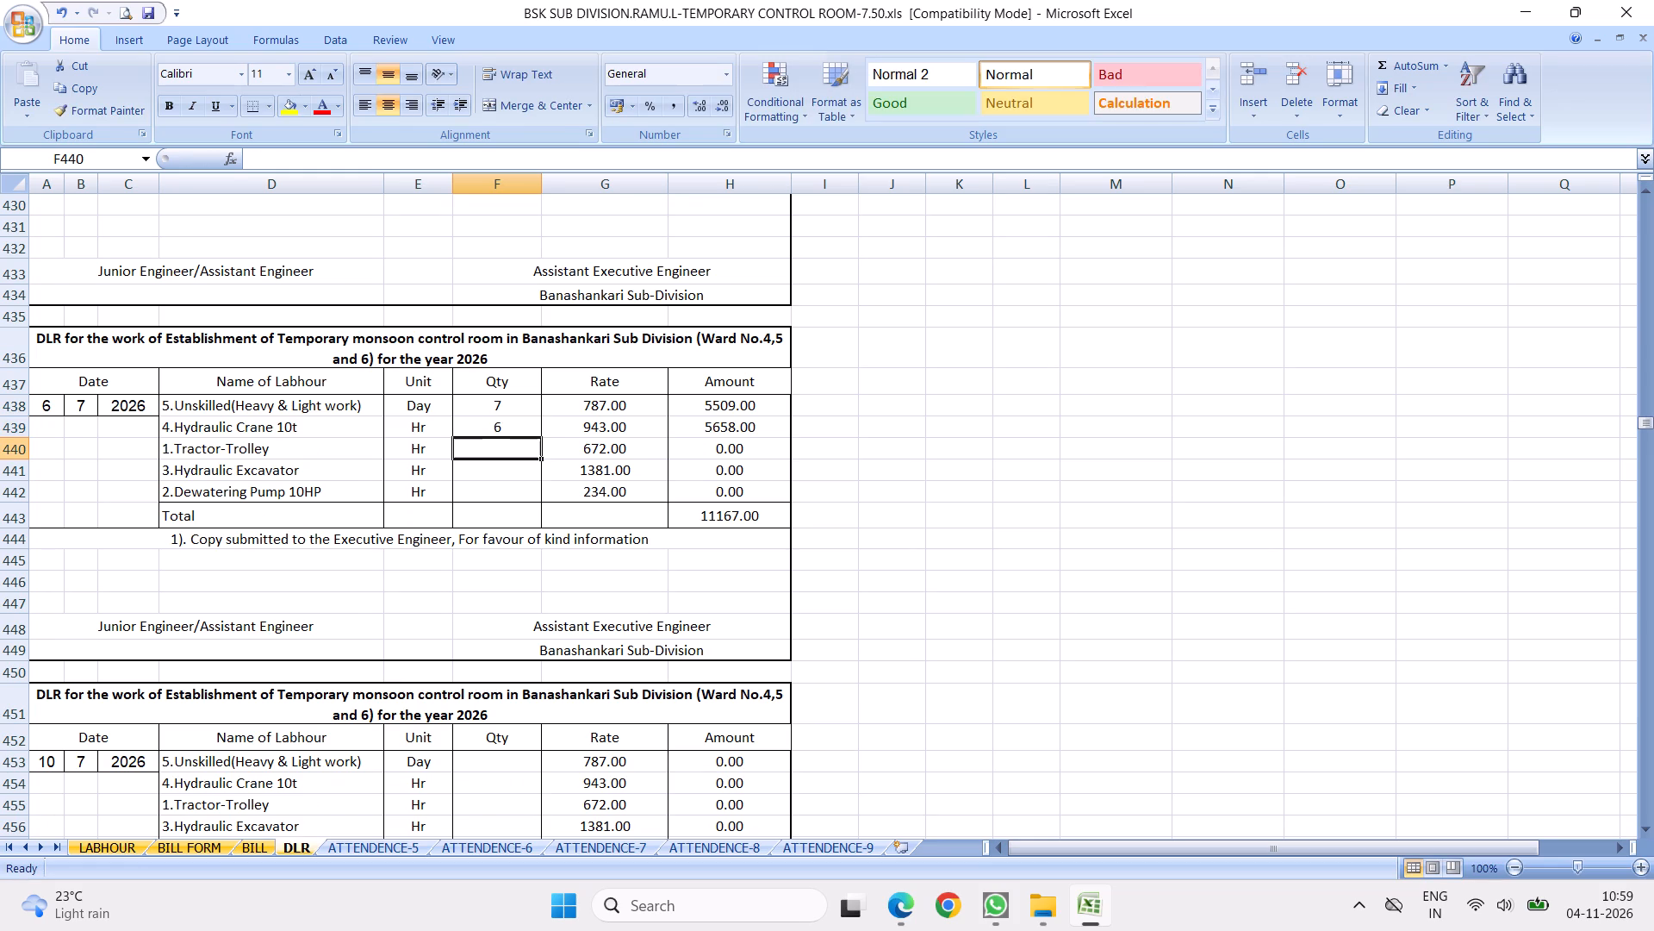
Correct the 6-7-2026 quantities: set Unskilled (Heavy & Light work) to 4, clear Hydraulic Crane 10t, and set Tractor-Trolley to 6.
scroll(386, 551, "down", 5)
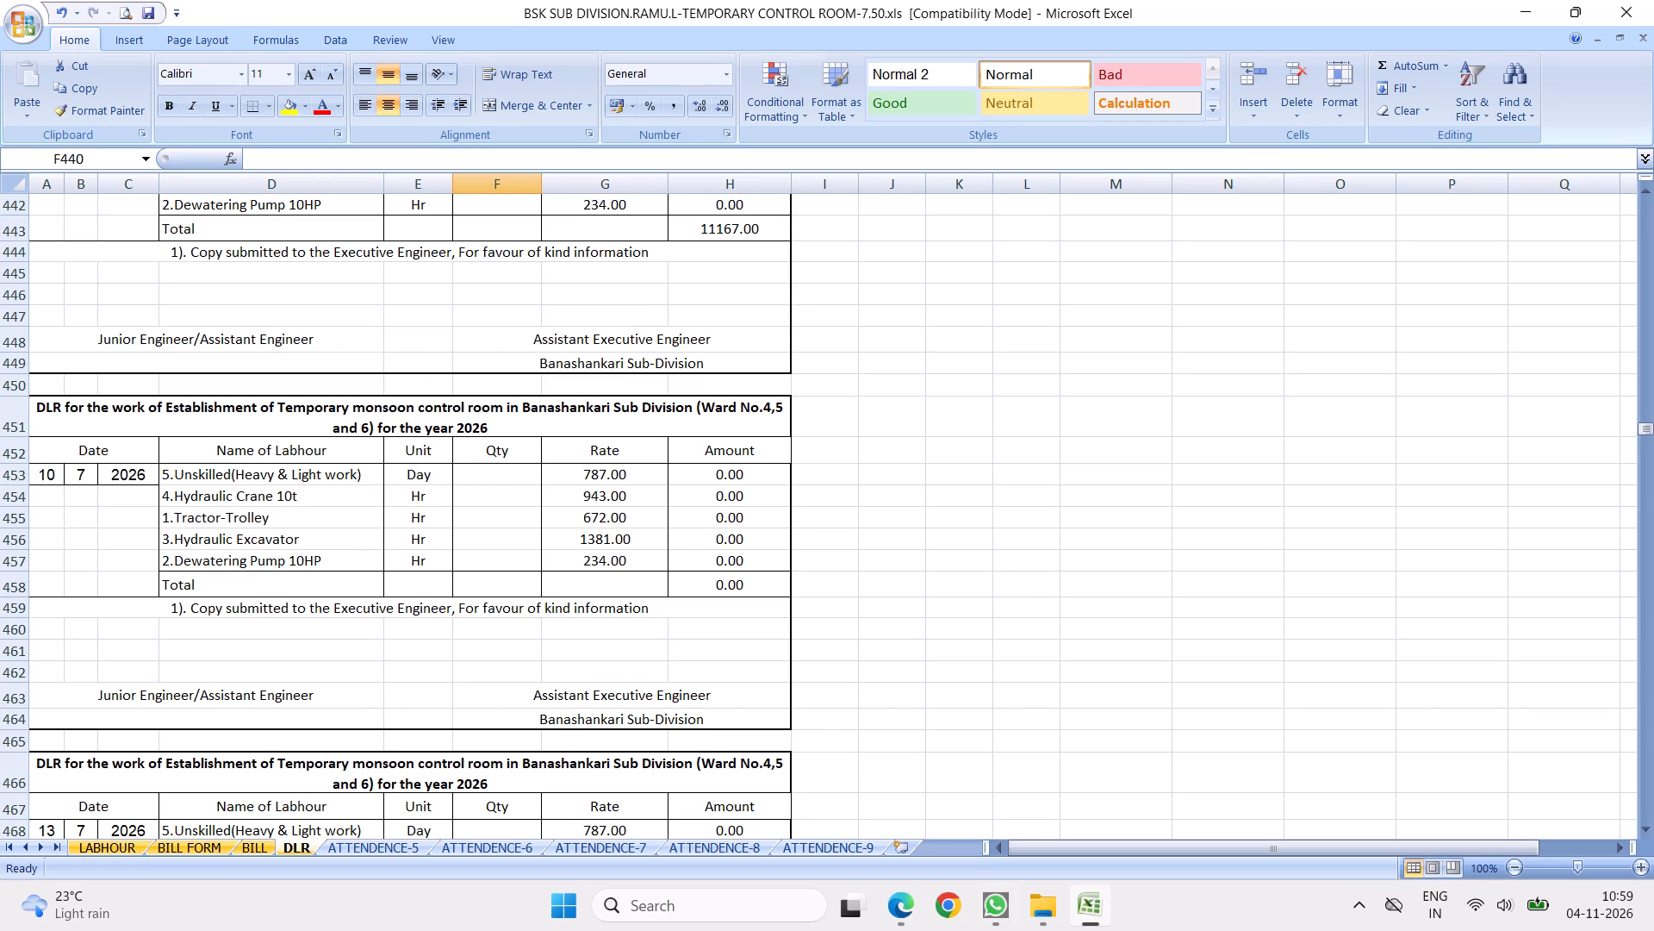
left_click(478, 404)
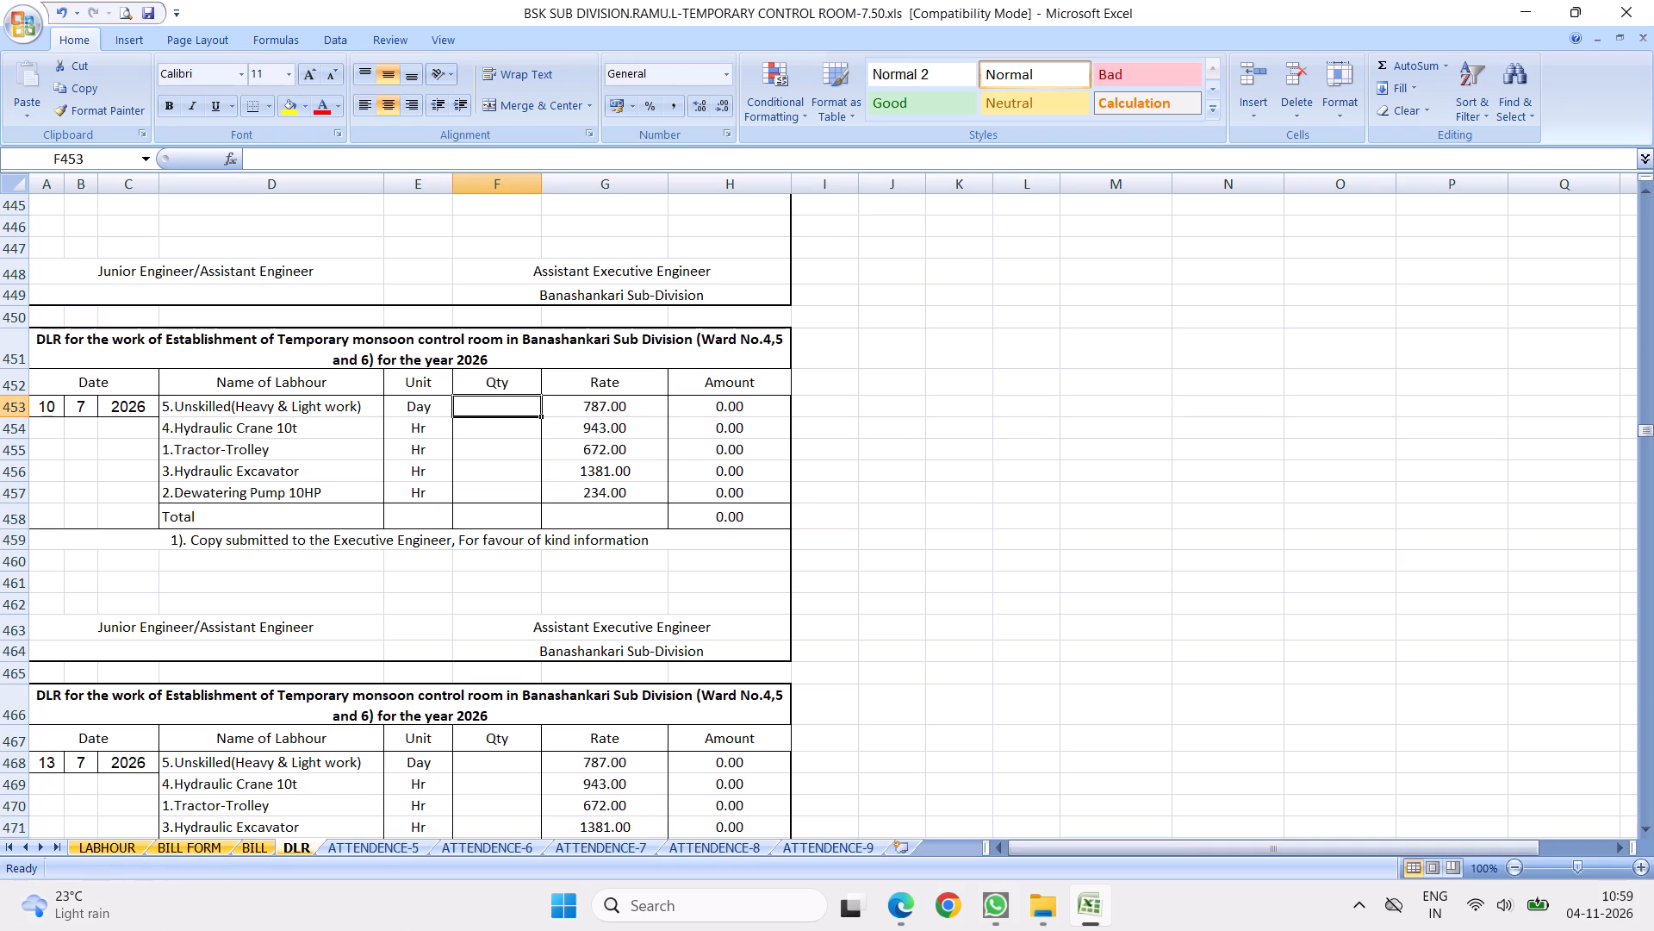
scroll(544, 370, "up", 5)
scroll(676, 411, "down", 3)
scroll(650, 411, "up", 3)
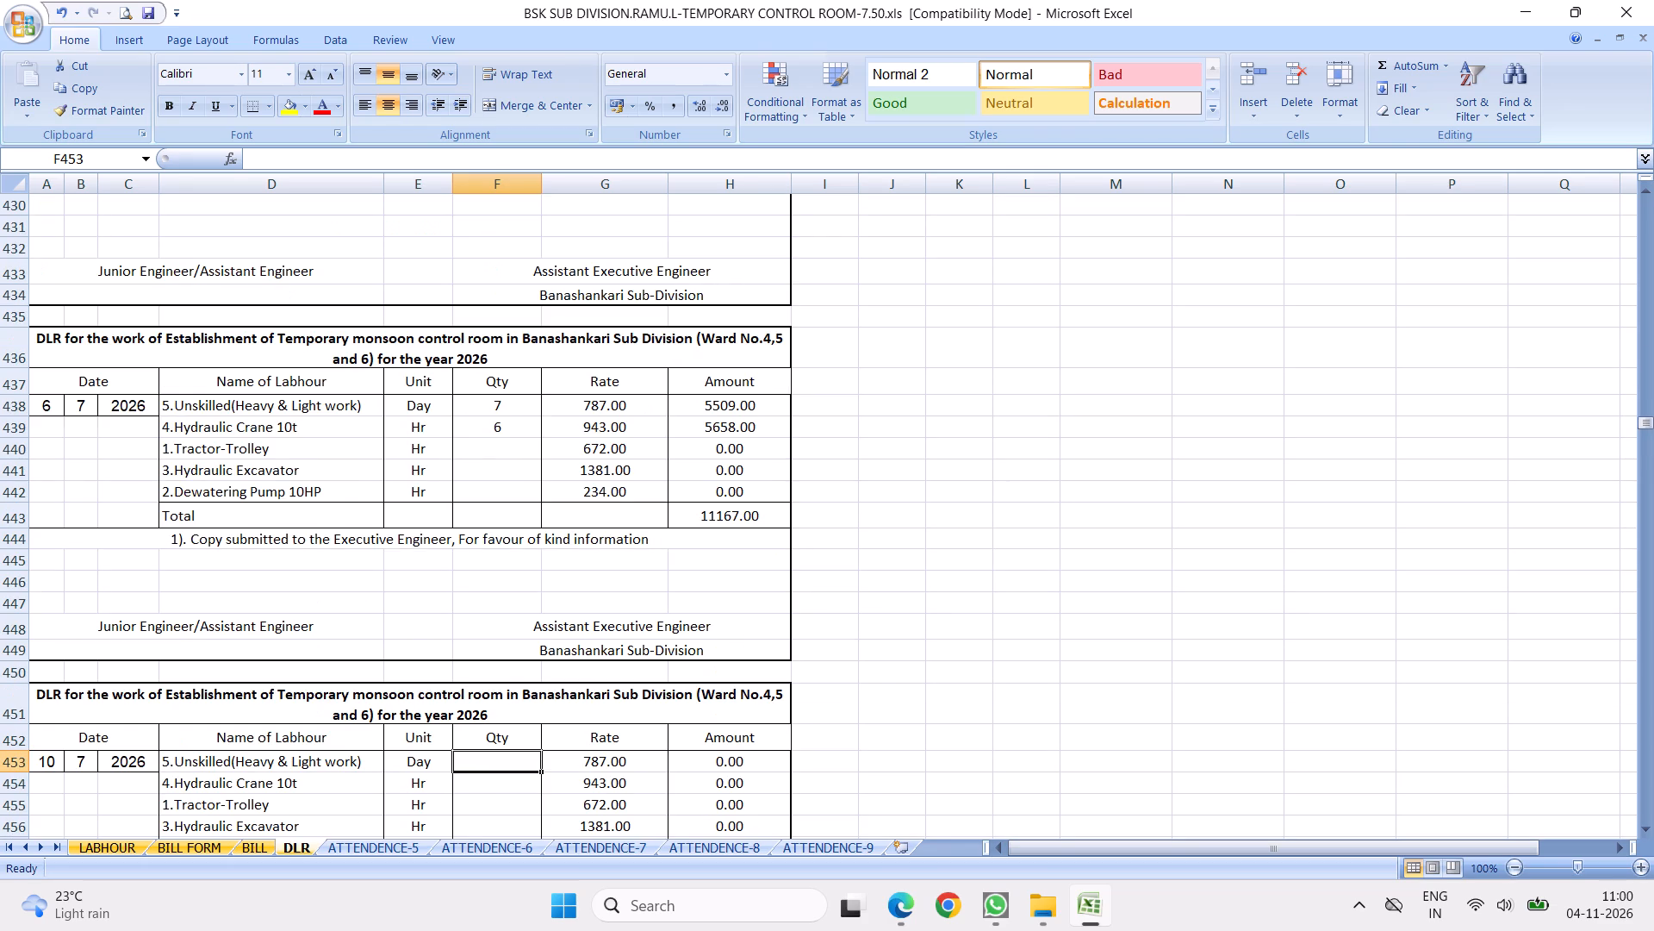
scroll(551, 421, "up", 4)
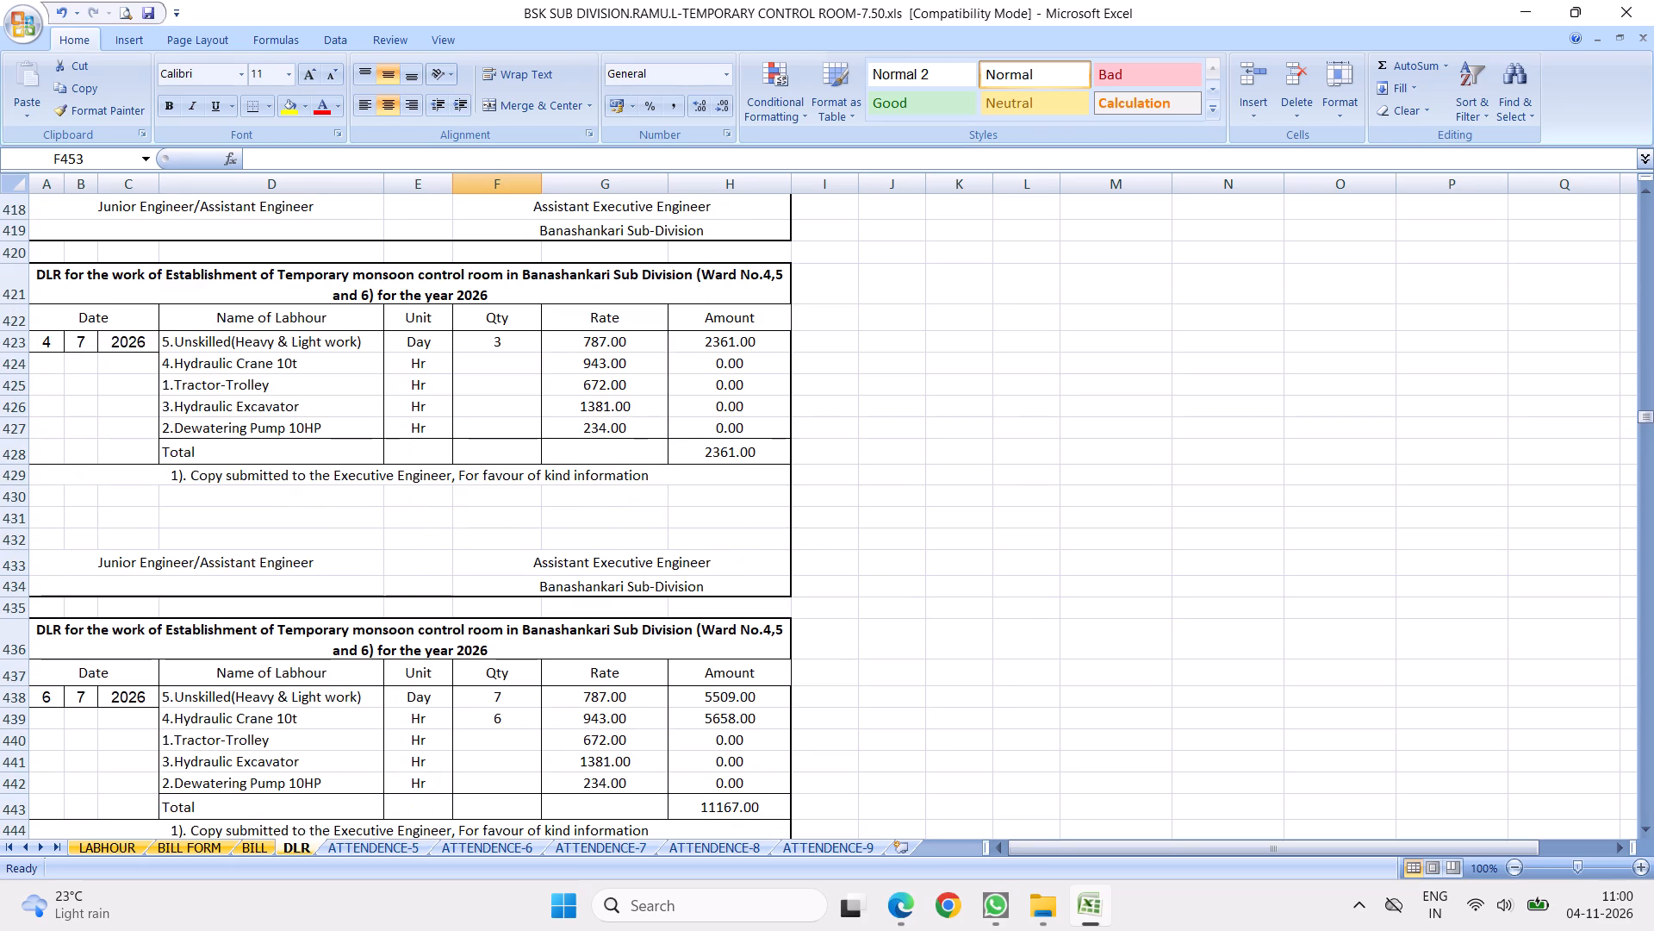
left_click(503, 334)
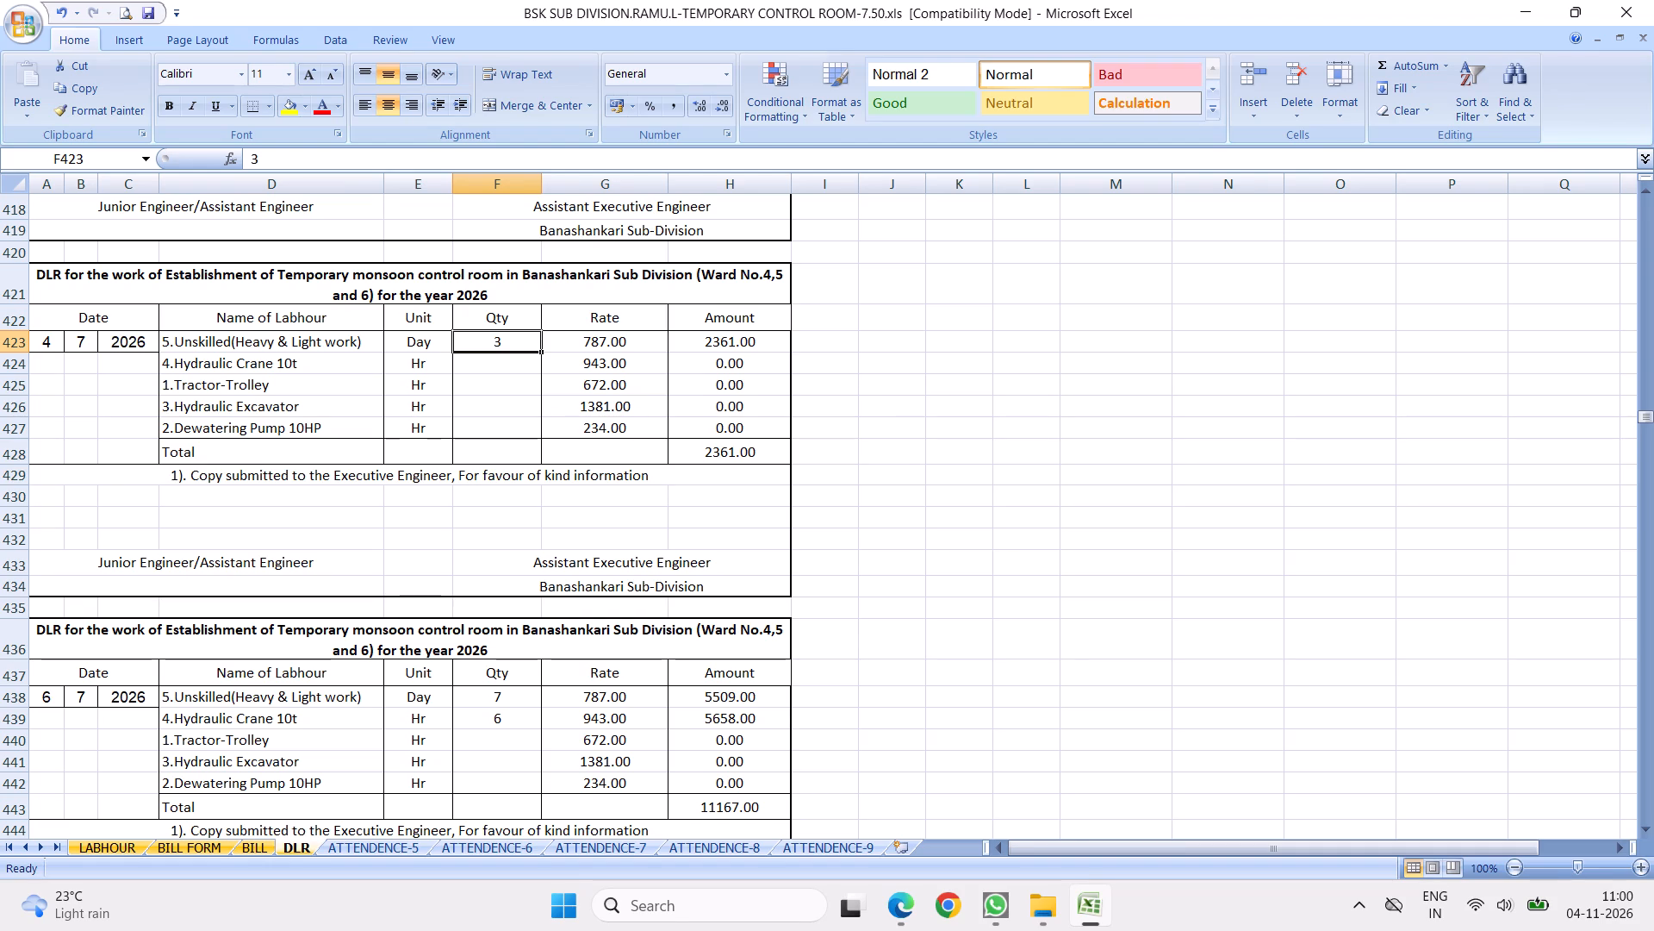
scroll(530, 556, "down", 2)
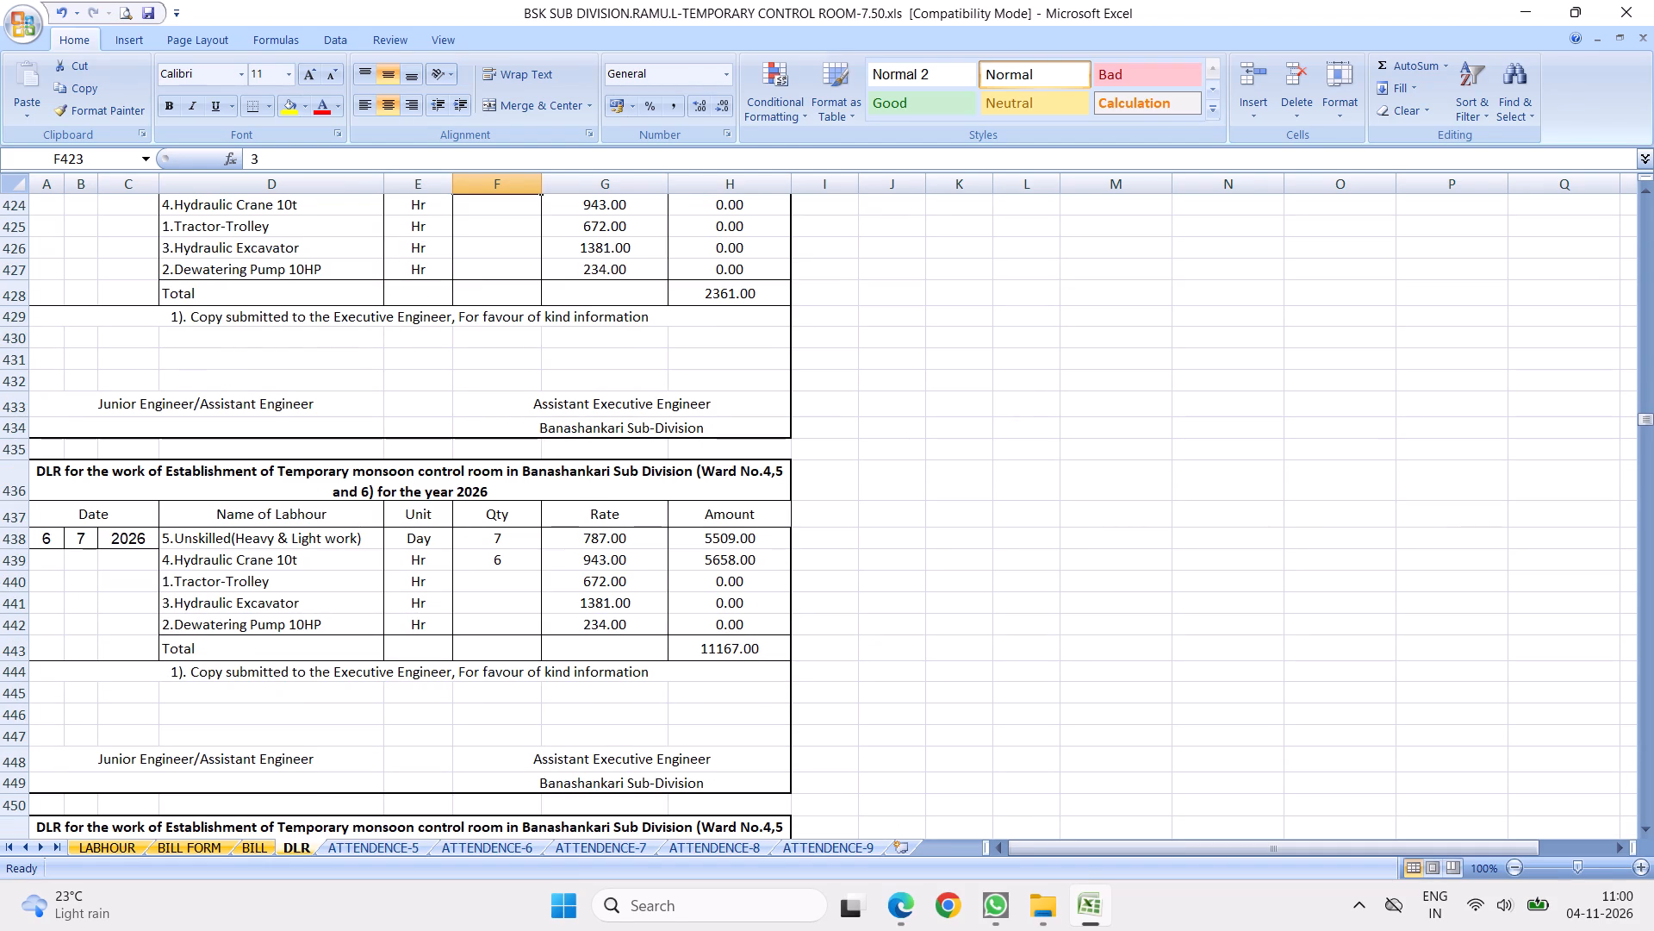
left_click(486, 540)
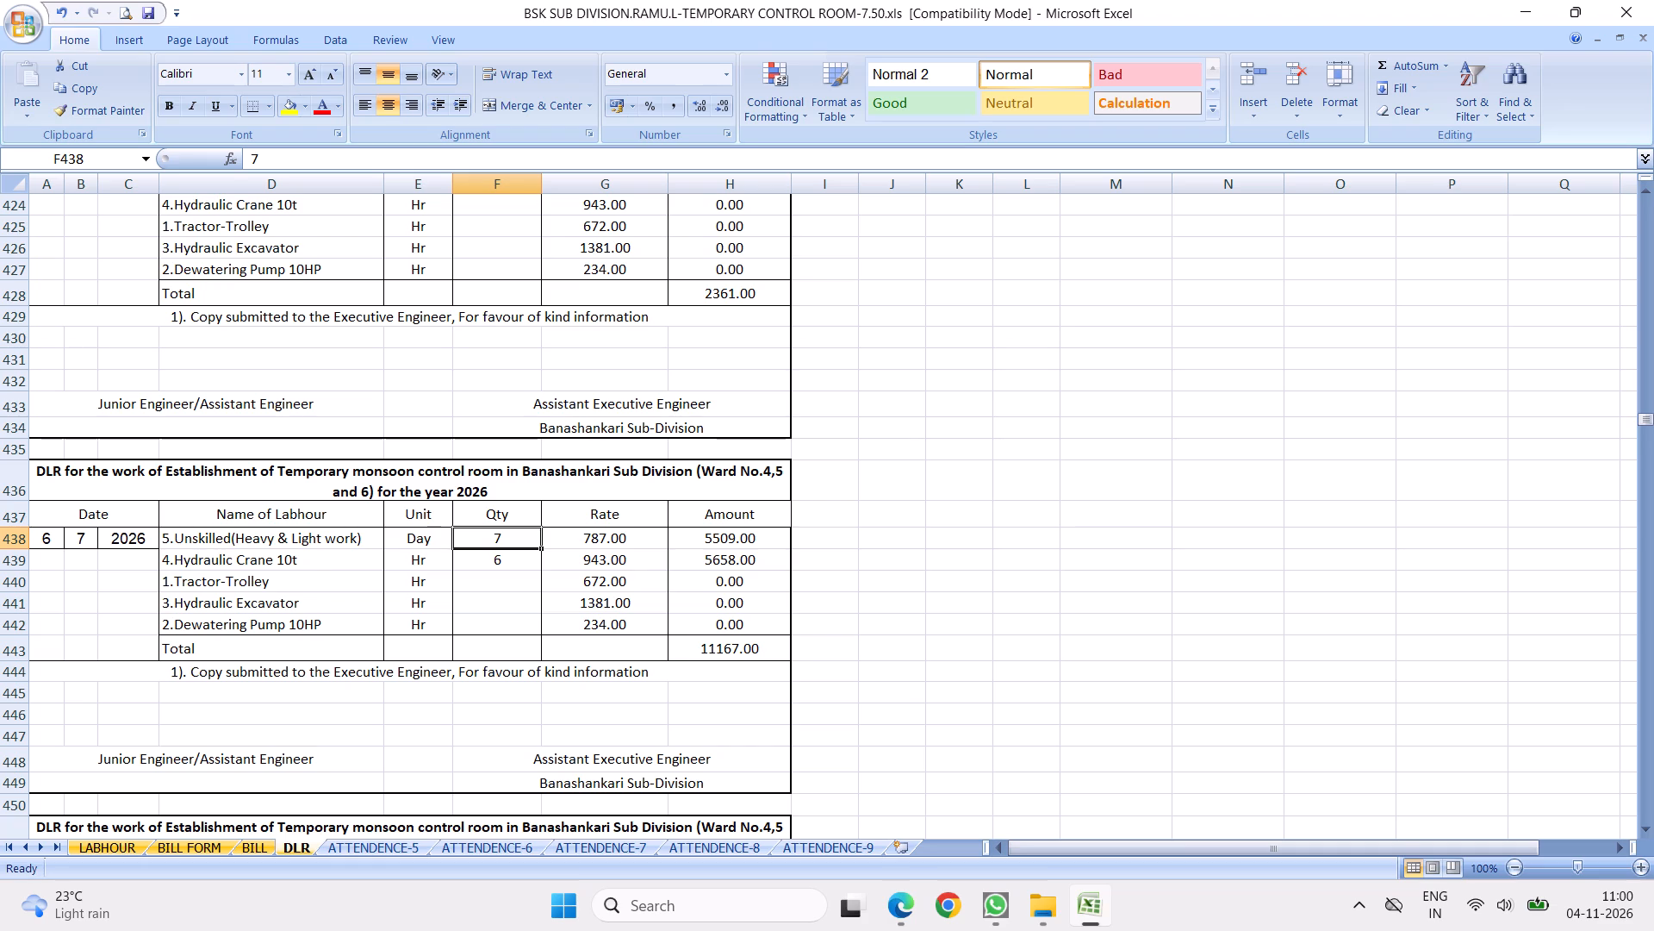
key("4")
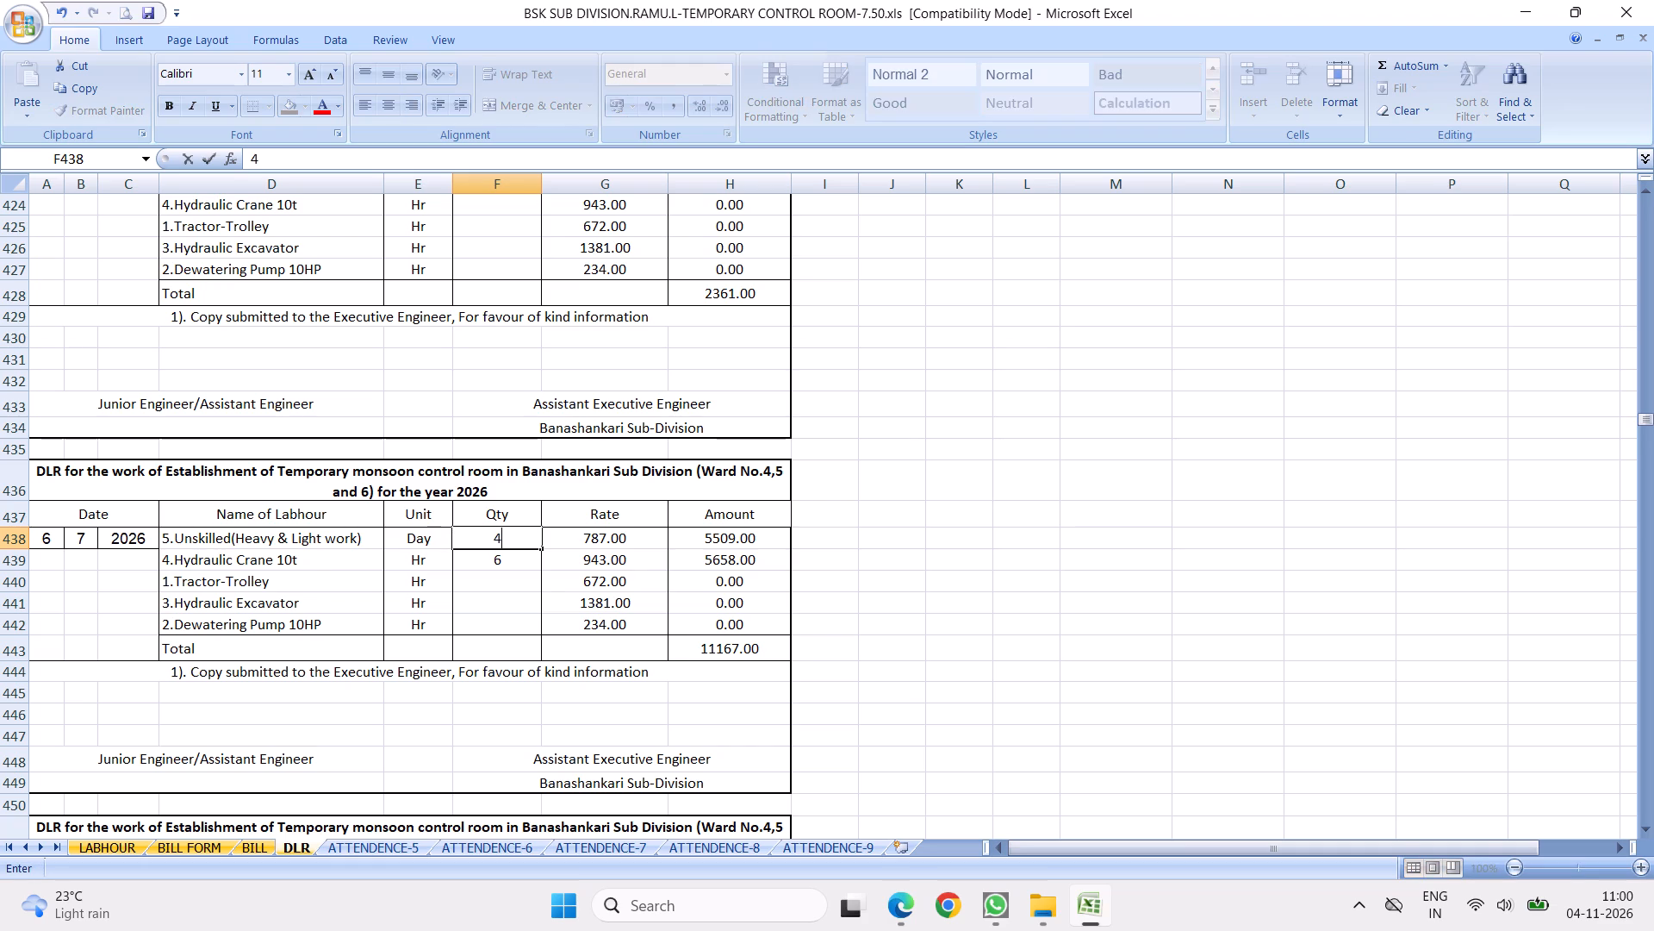
key("Return")
key("Delete")
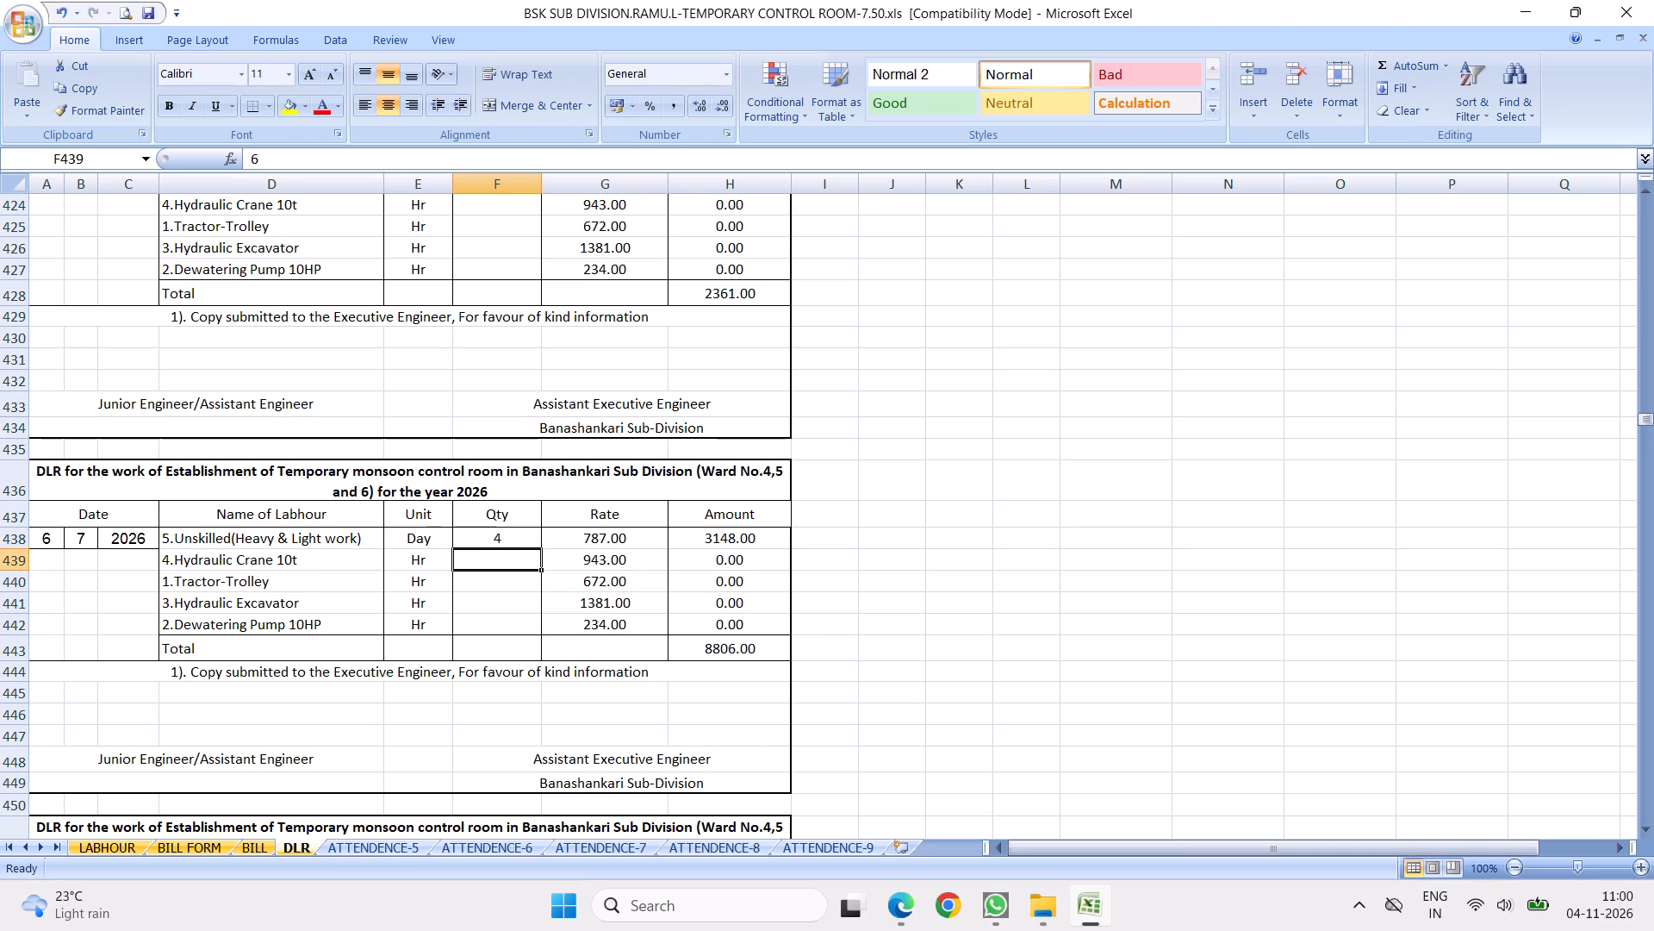
key("Return")
key("6")
key("Return")
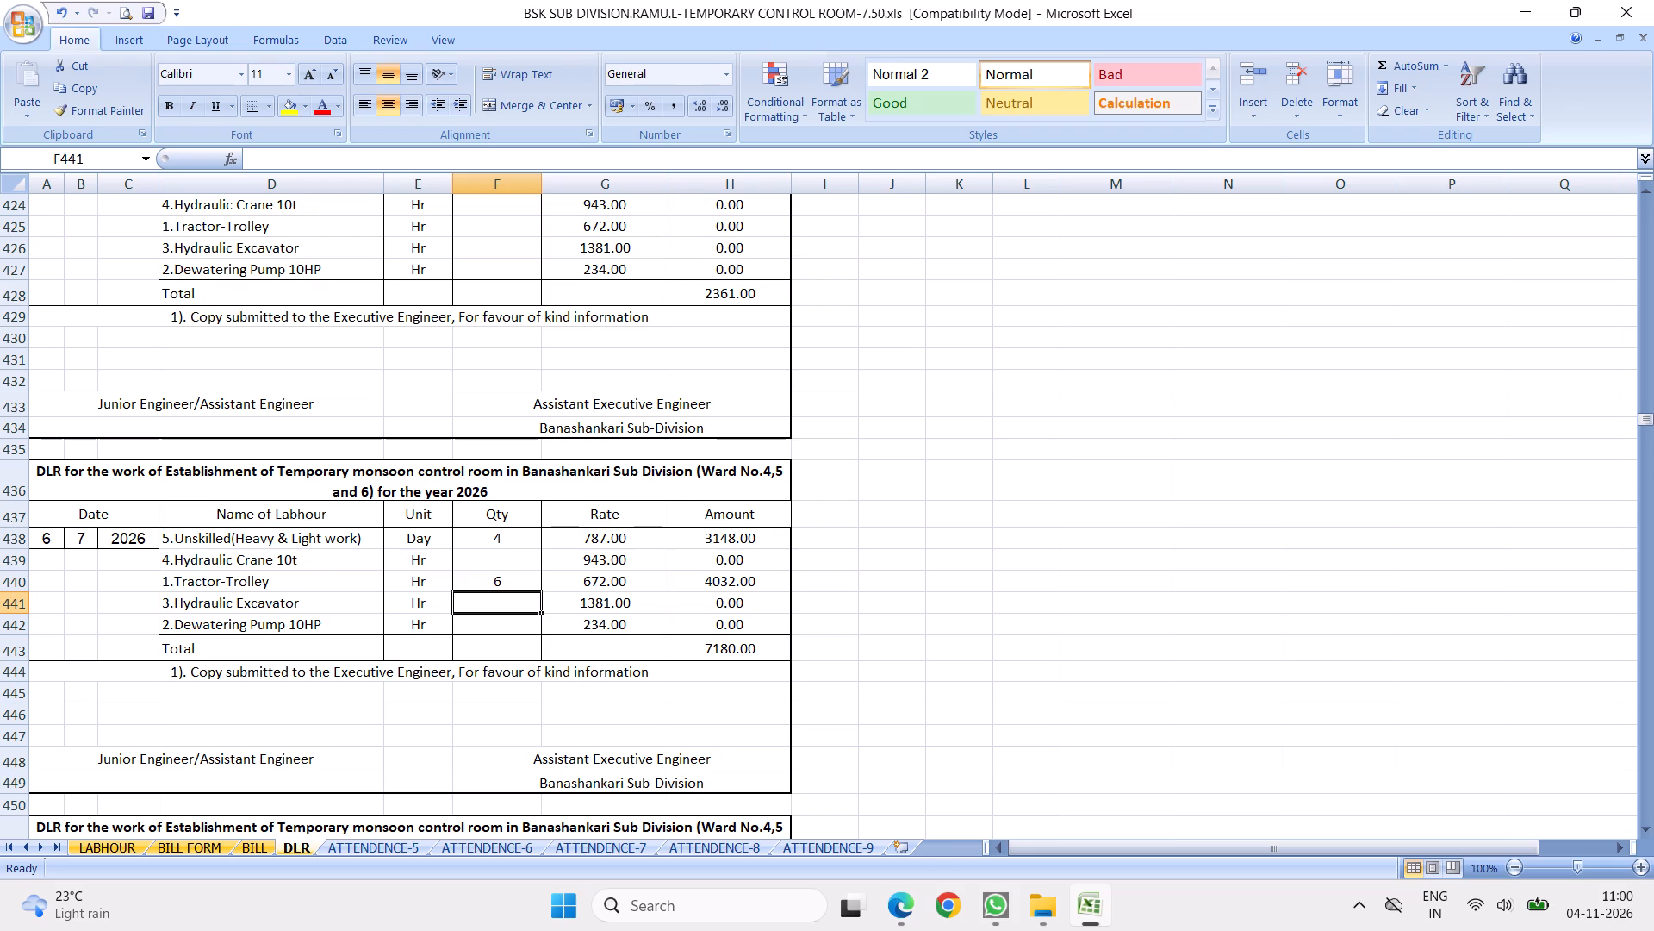
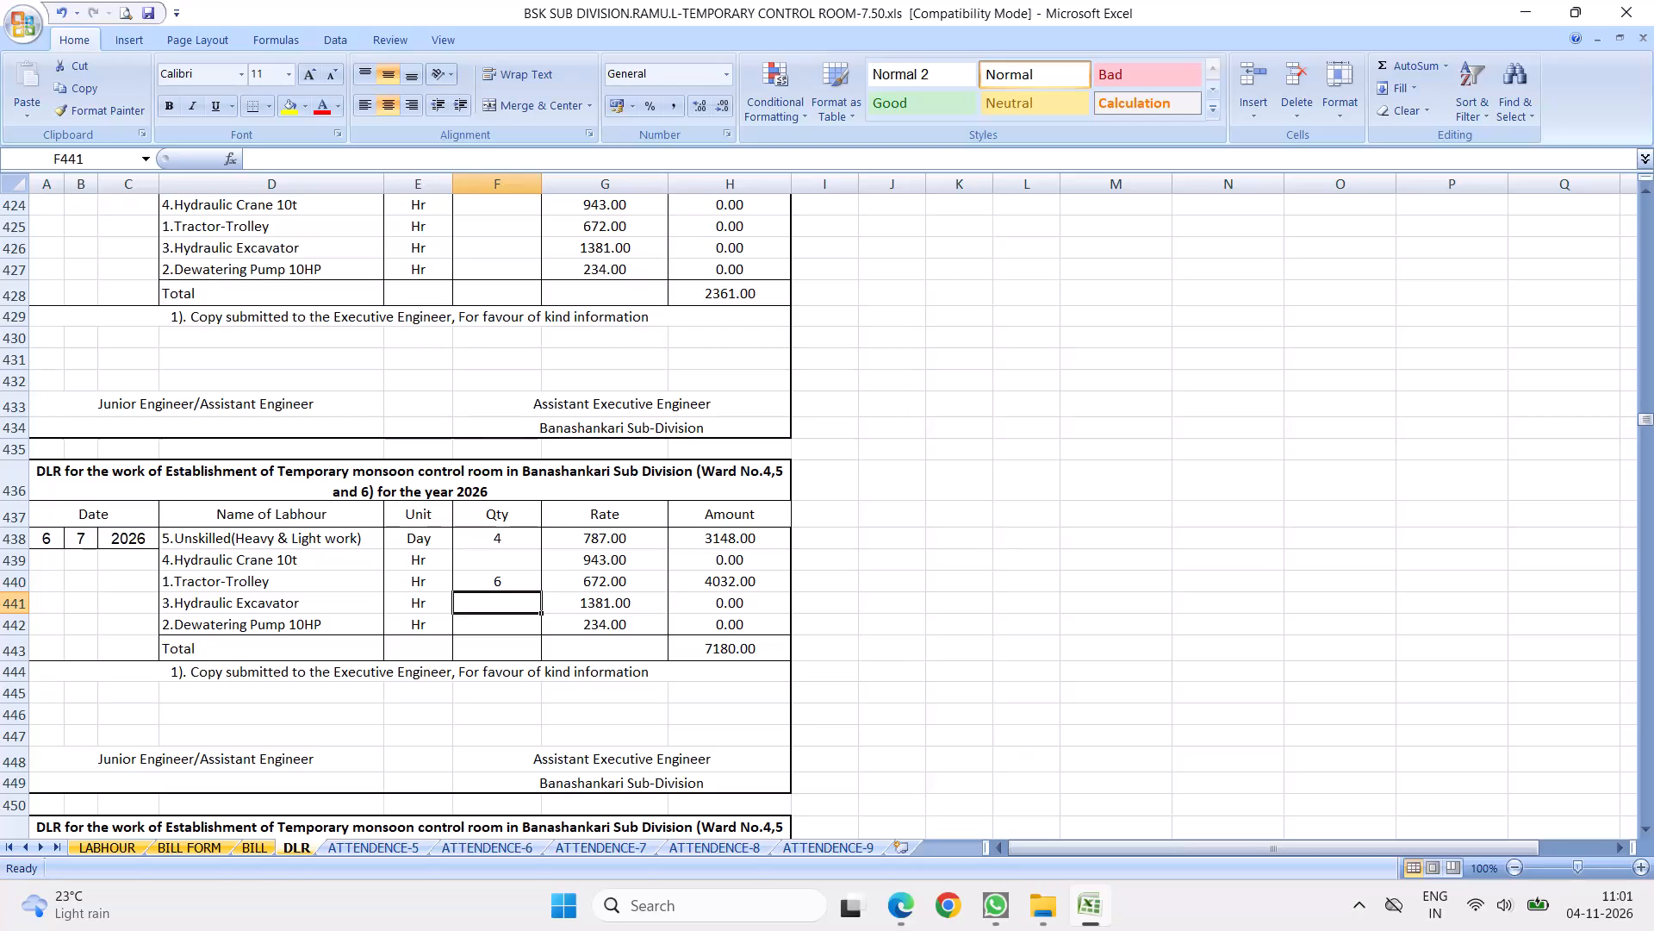
Review the July 2026 daily tables around 10-7-2026, checking their dates and the quantities already entered against neighbouring days.
scroll(423, 569, "down", 5)
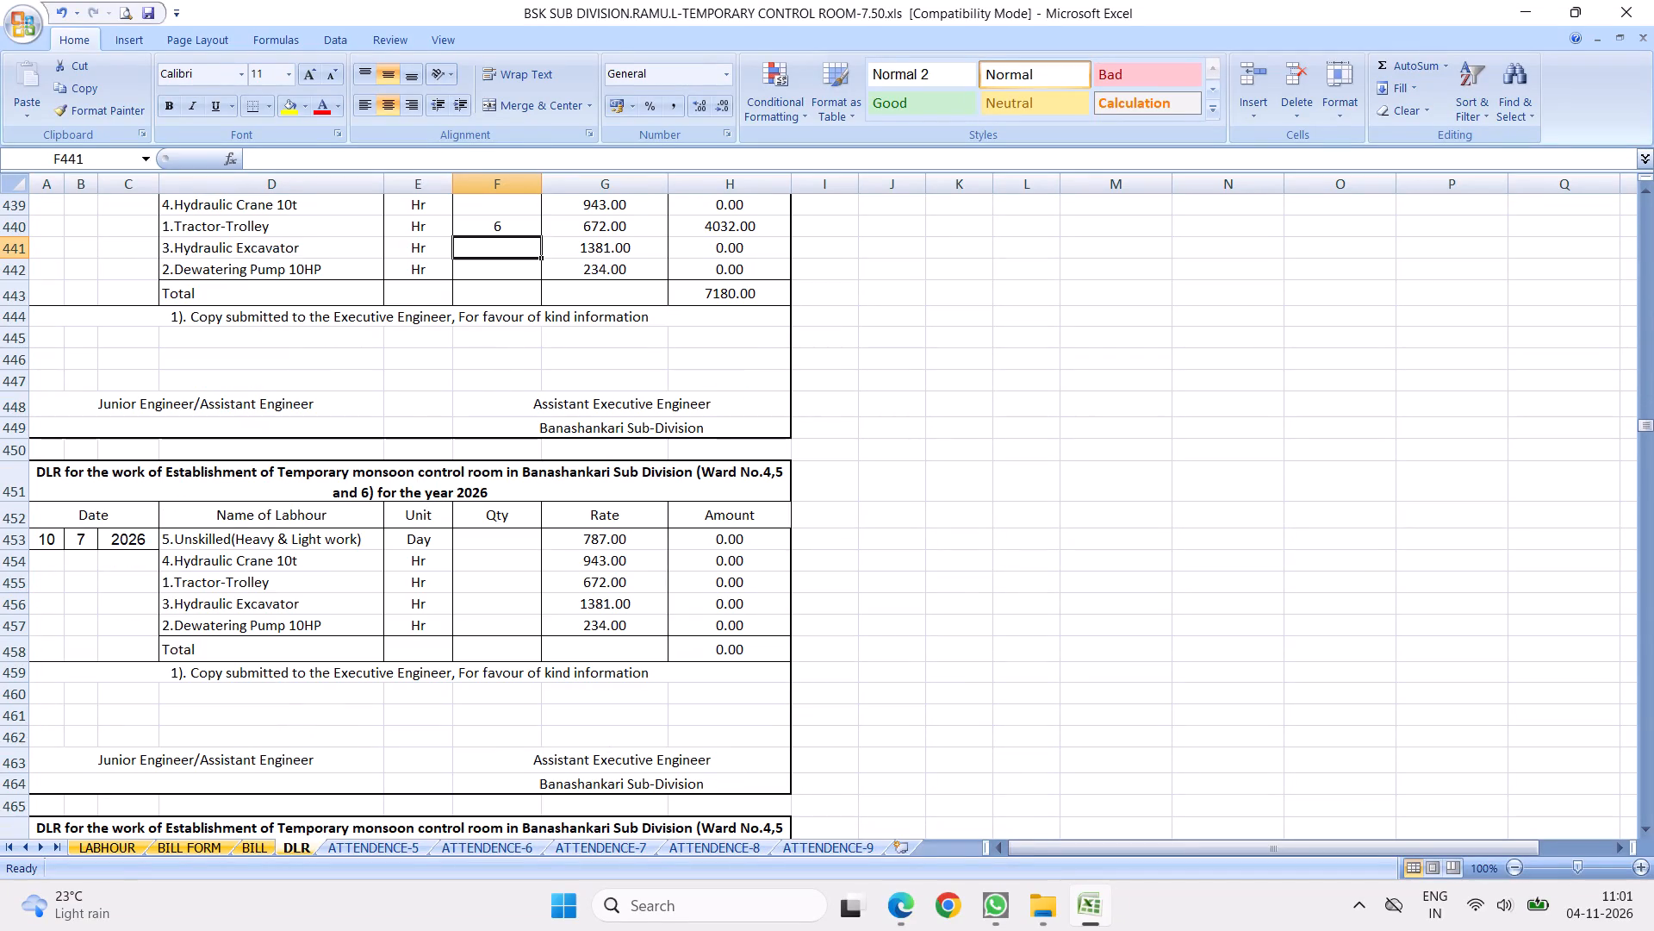
left_click(470, 528)
left_click(493, 536)
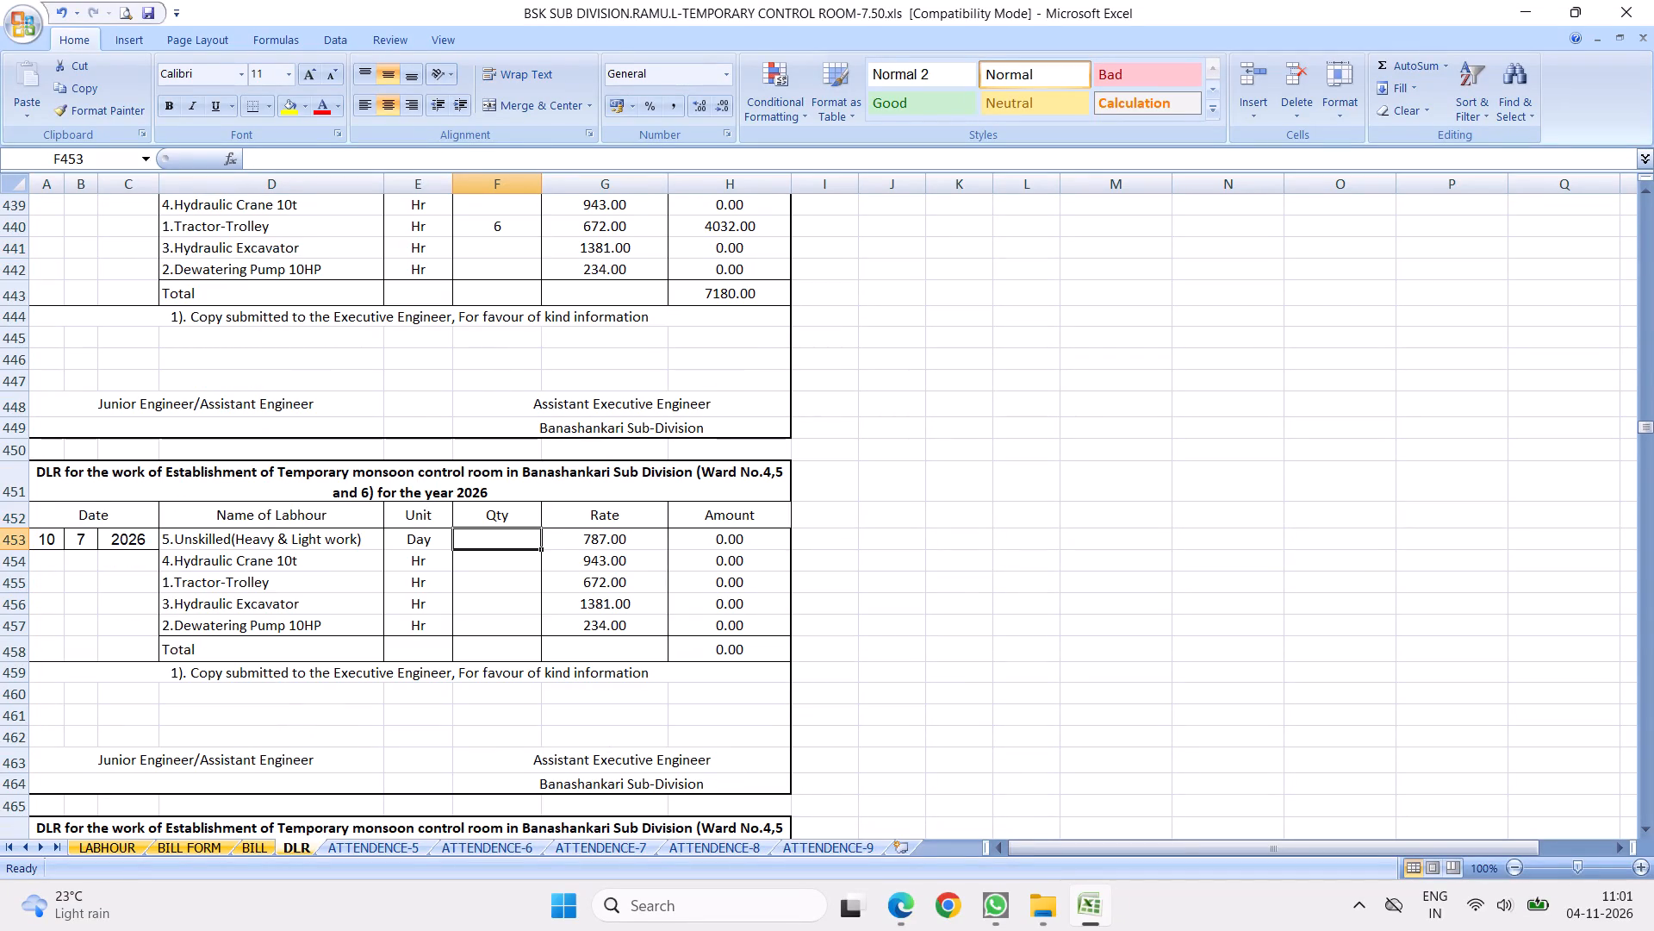
scroll(558, 456, "up", 2)
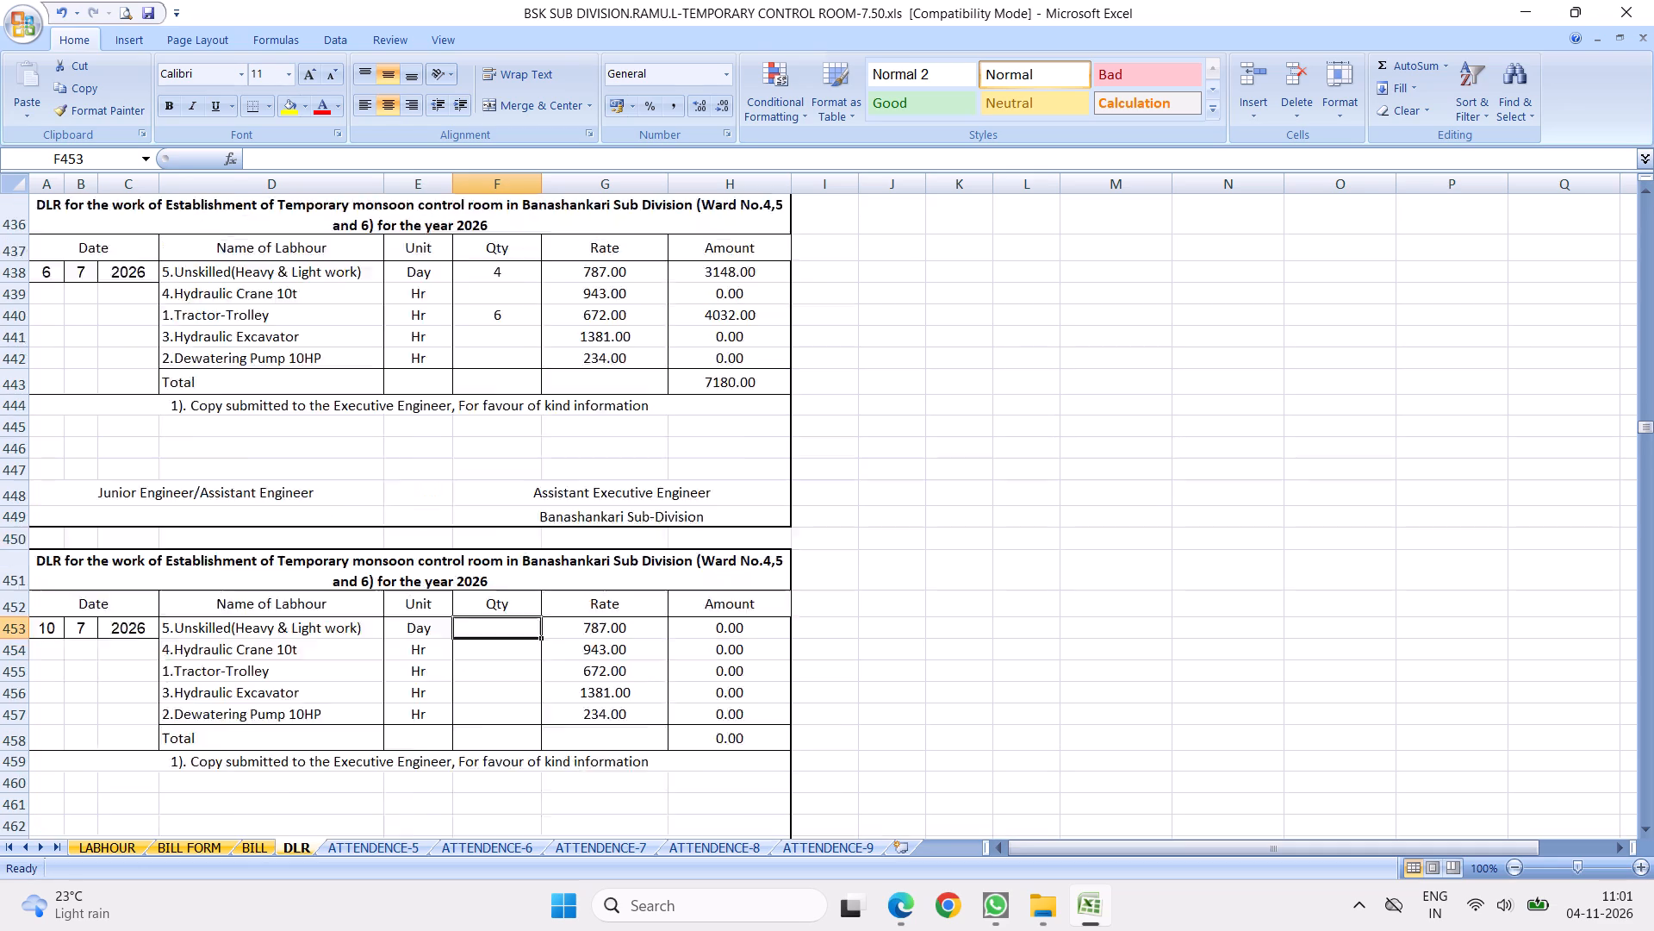
scroll(550, 460, "up", 2)
scroll(479, 492, "down", 1)
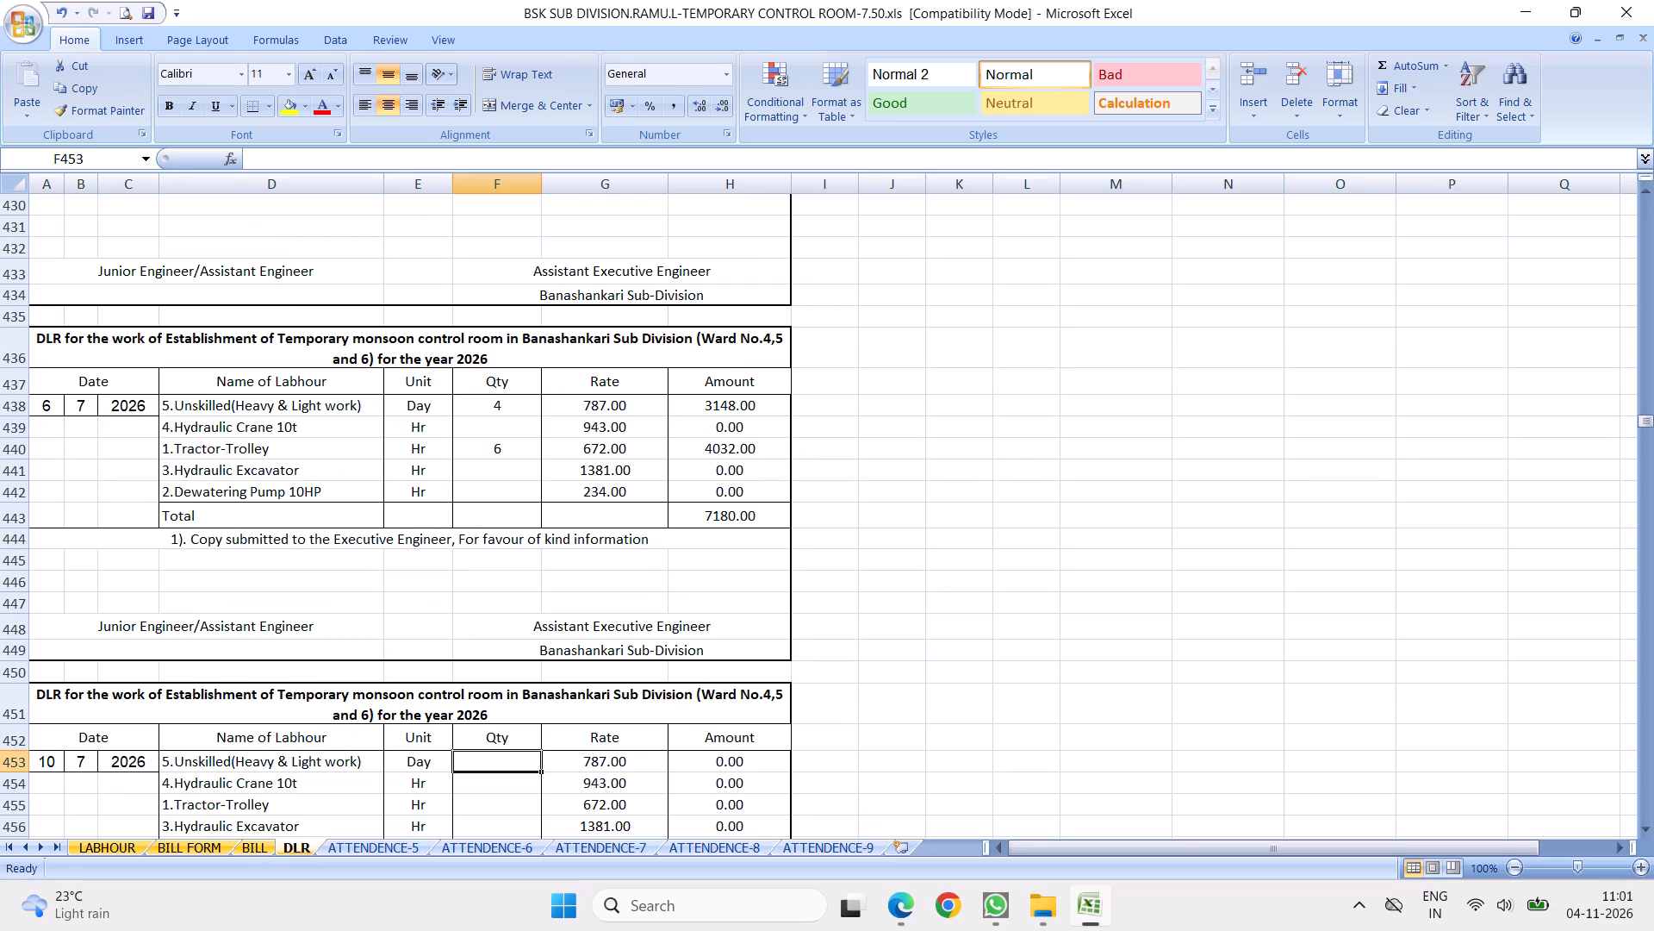
scroll(426, 434, "up", 8)
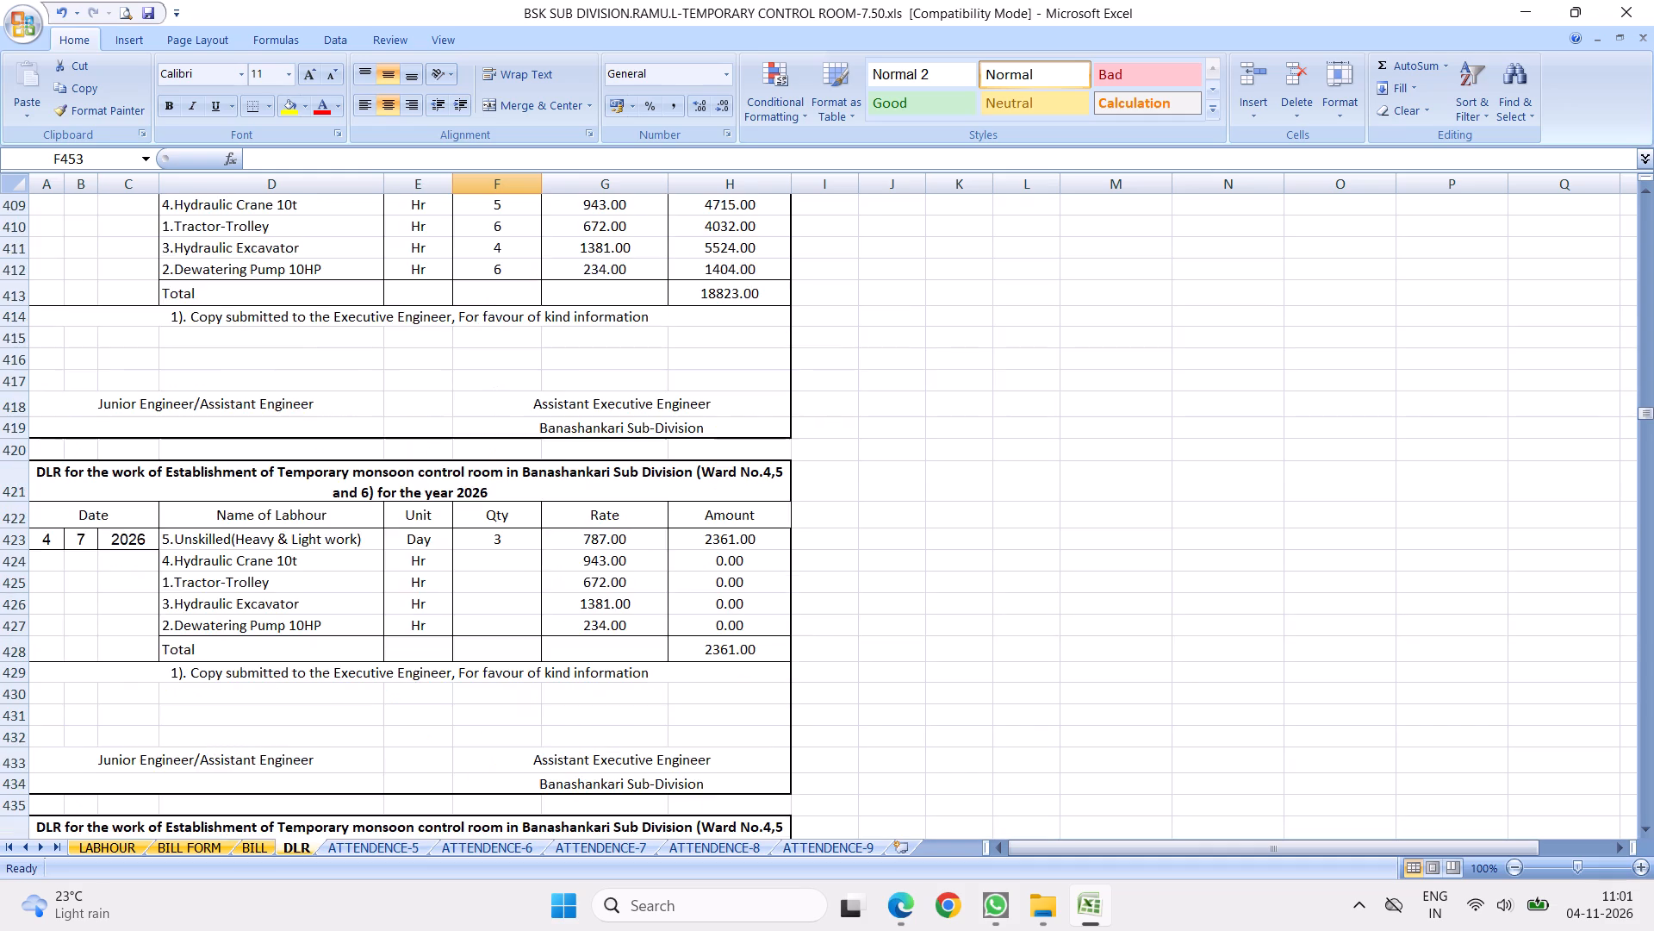
scroll(394, 420, "up", 3)
scroll(389, 417, "down", 13)
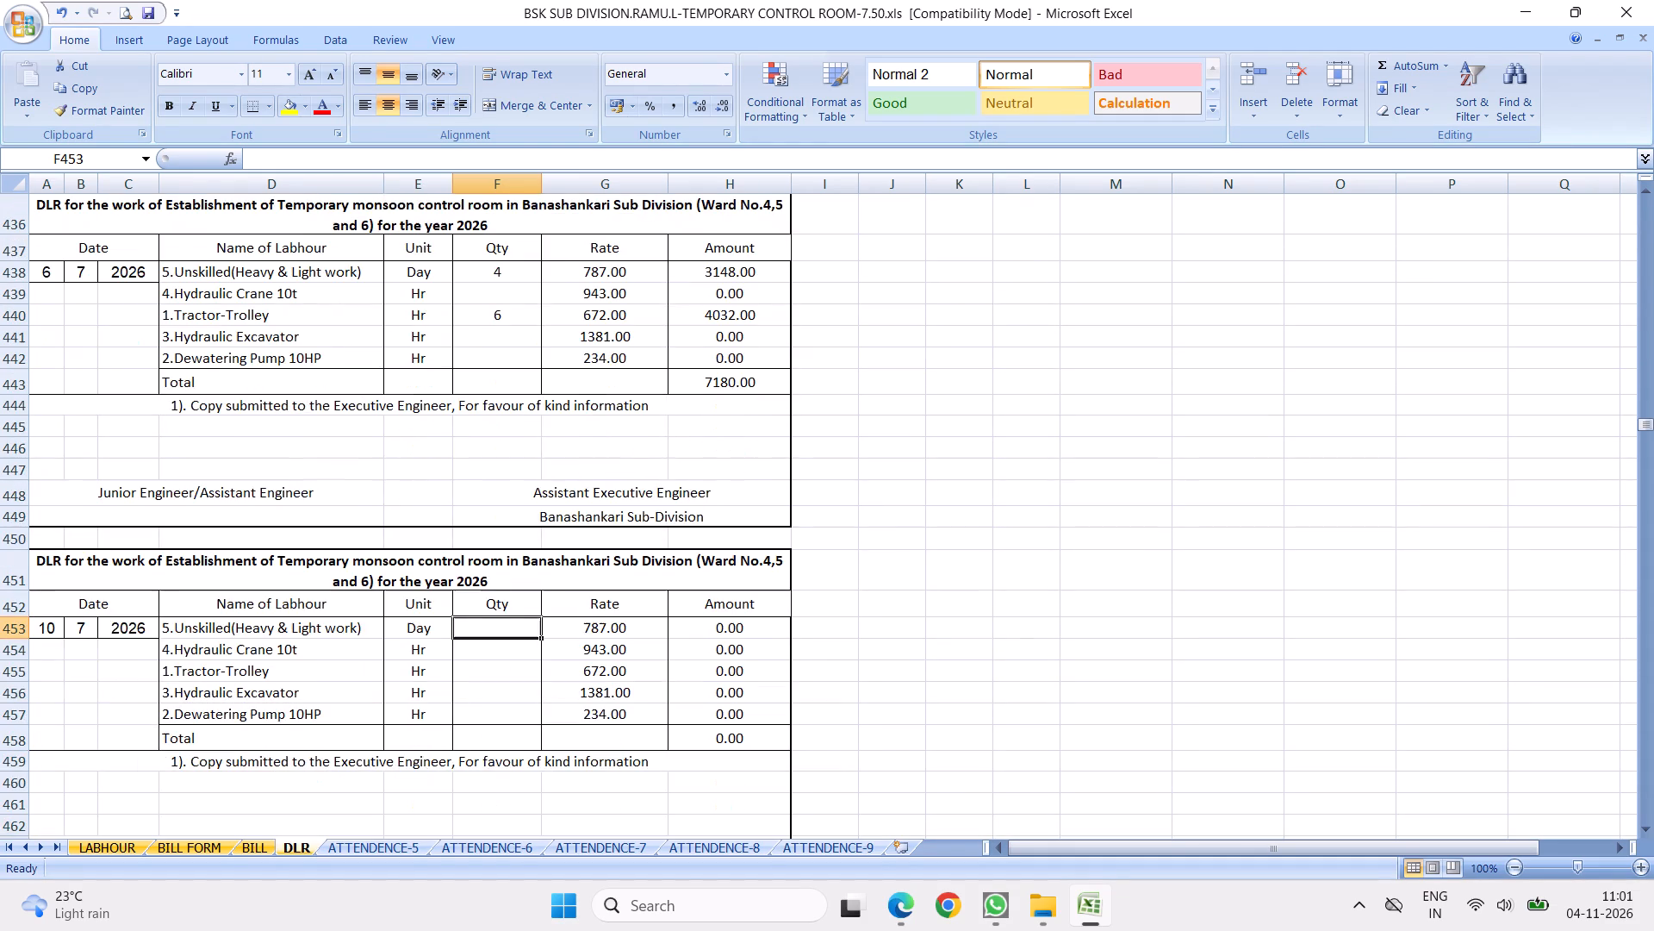
scroll(381, 390, "down", 10)
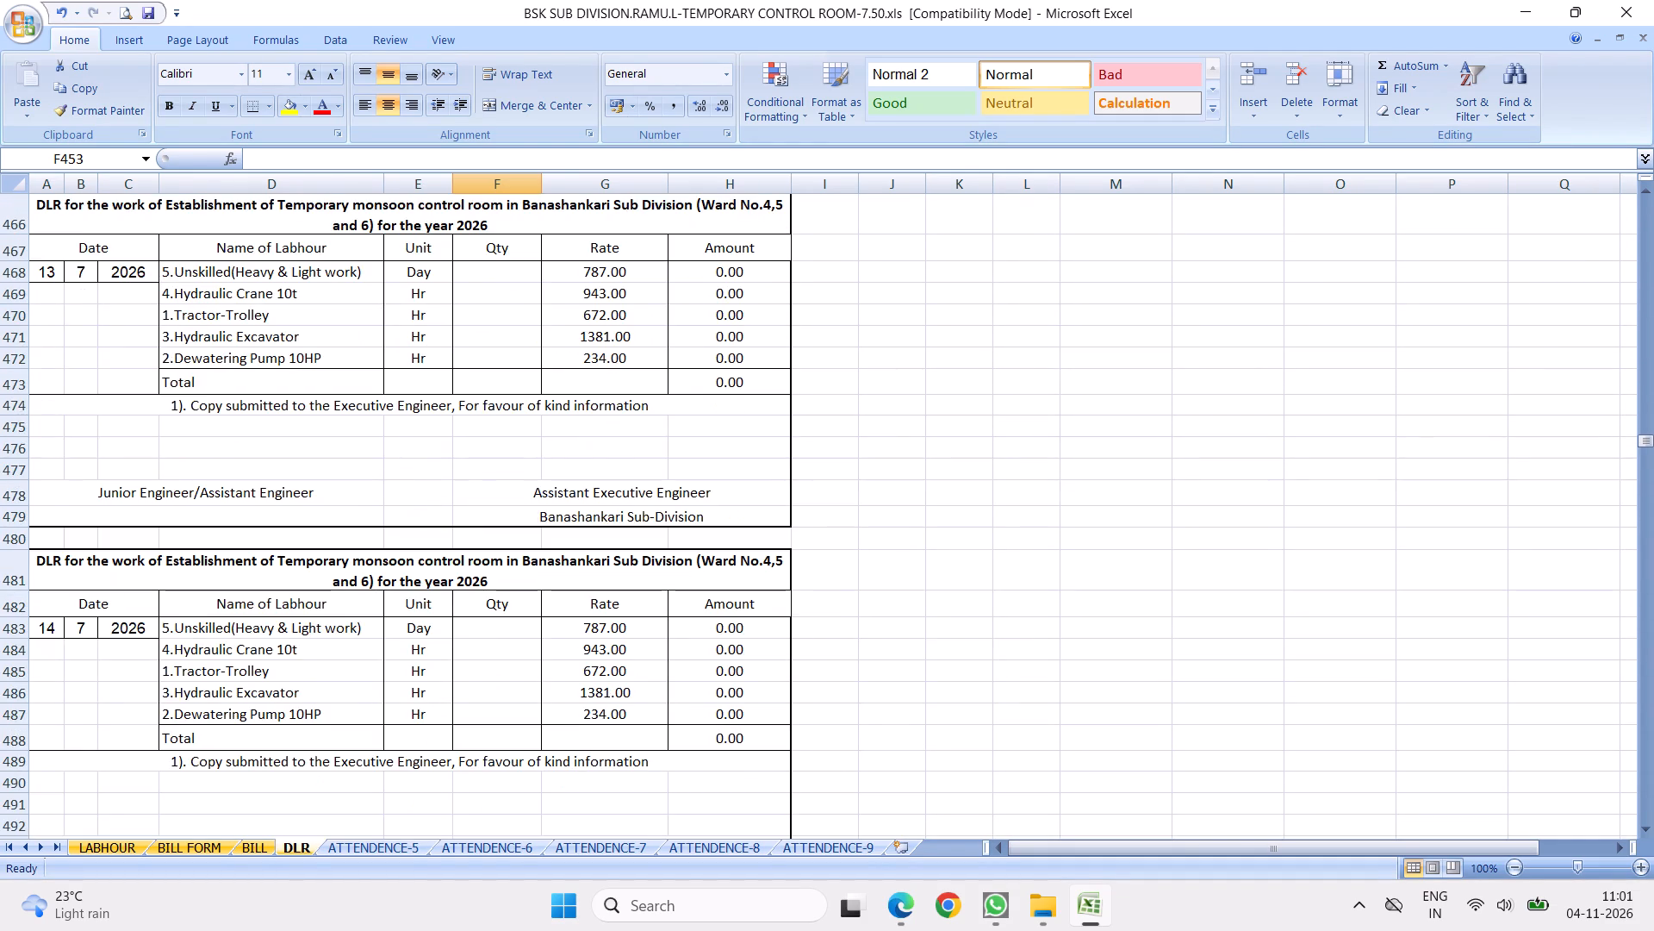
scroll(365, 385, "up", 4)
scroll(143, 434, "up", 4)
scroll(243, 422, "up", 3)
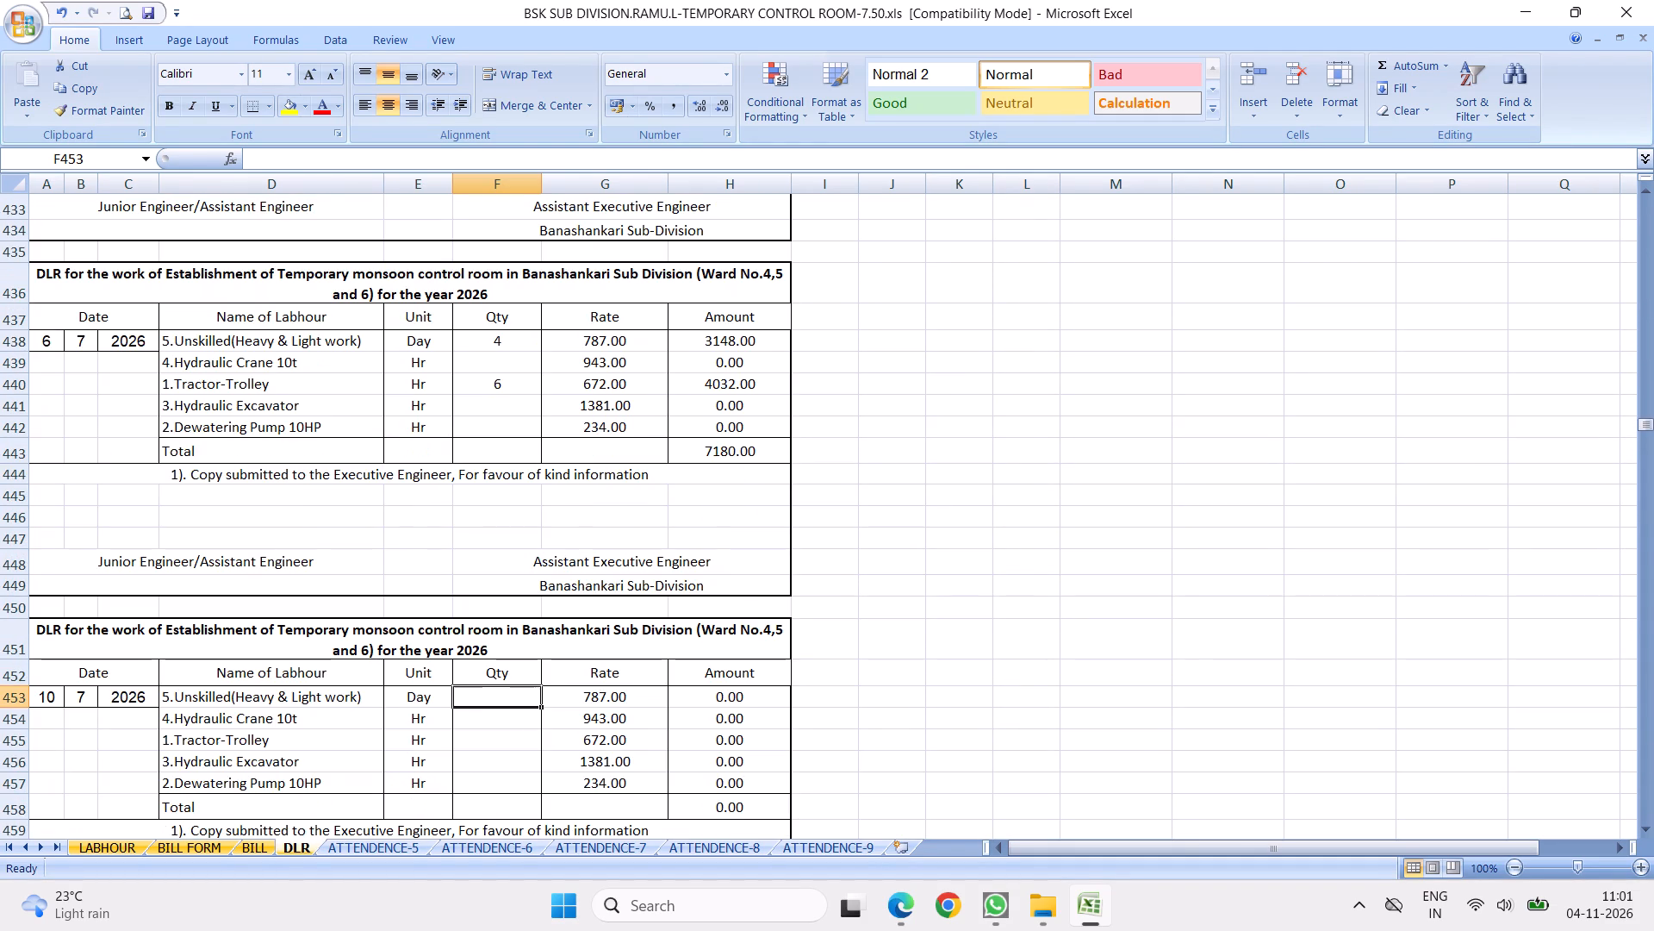
scroll(314, 427, "down", 5)
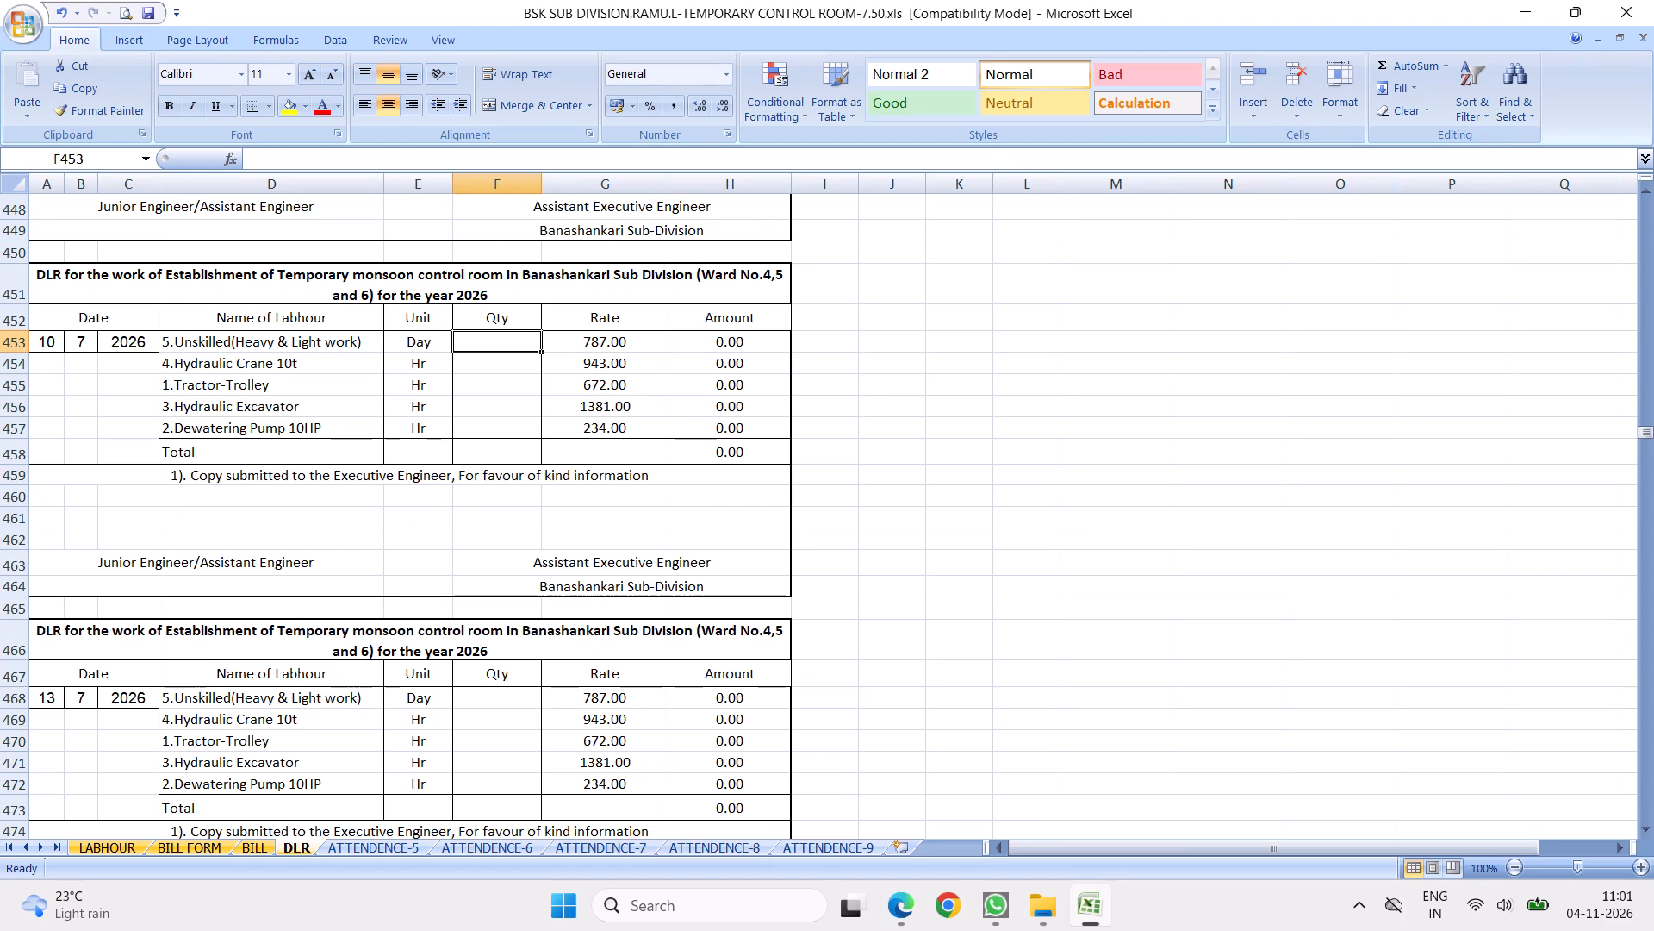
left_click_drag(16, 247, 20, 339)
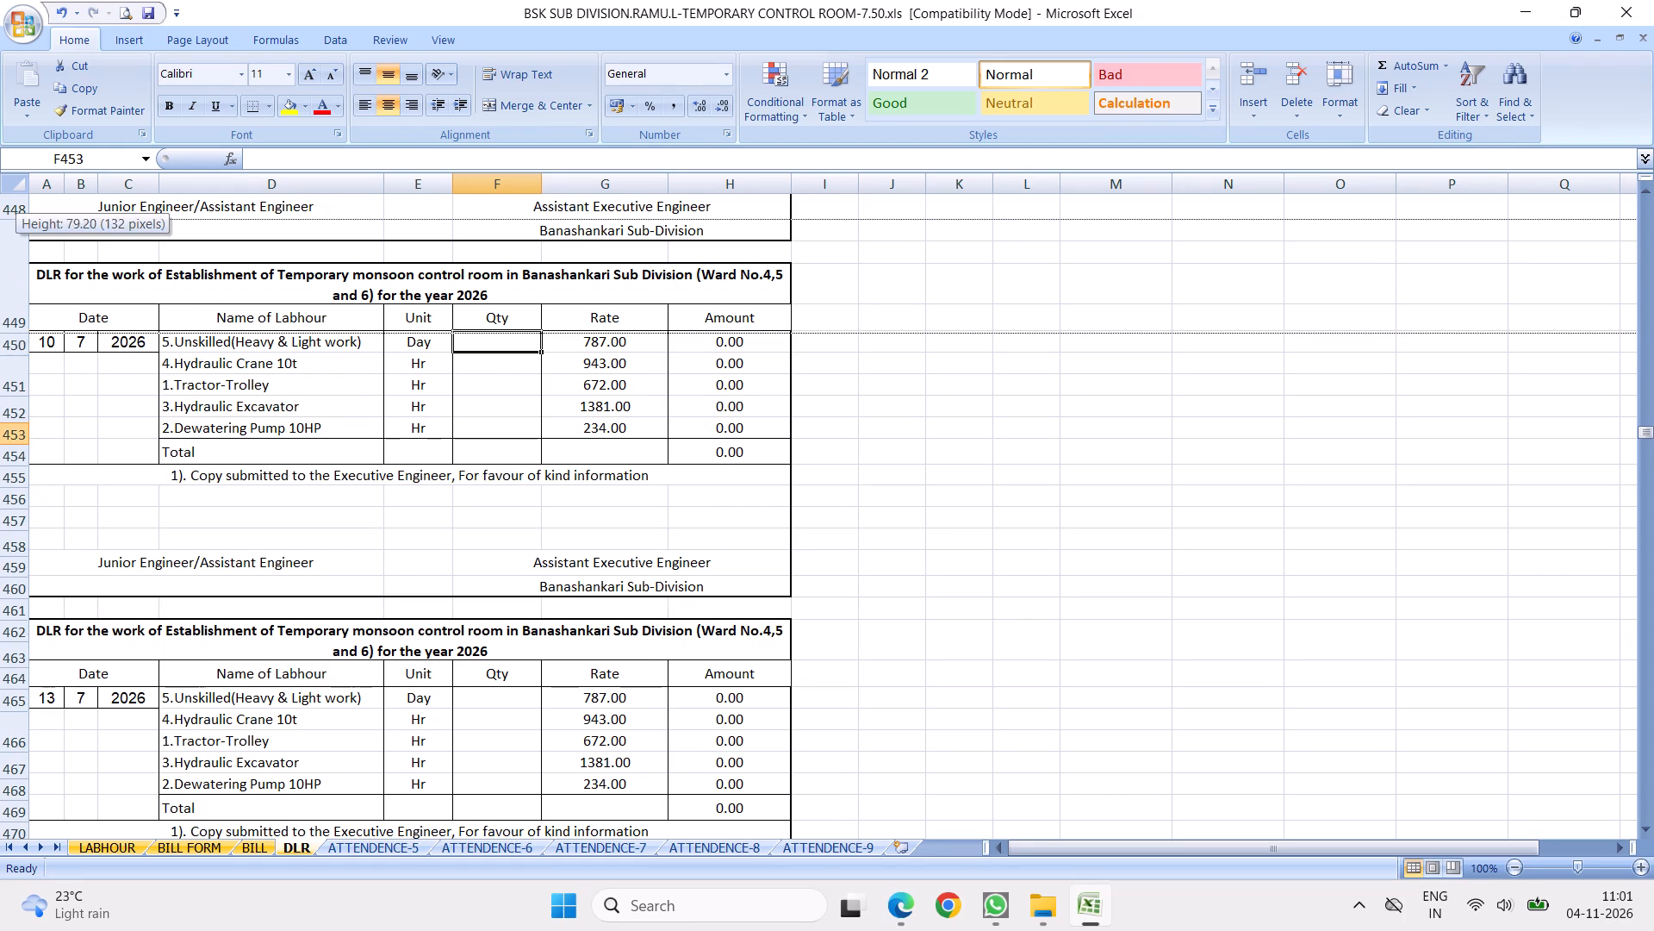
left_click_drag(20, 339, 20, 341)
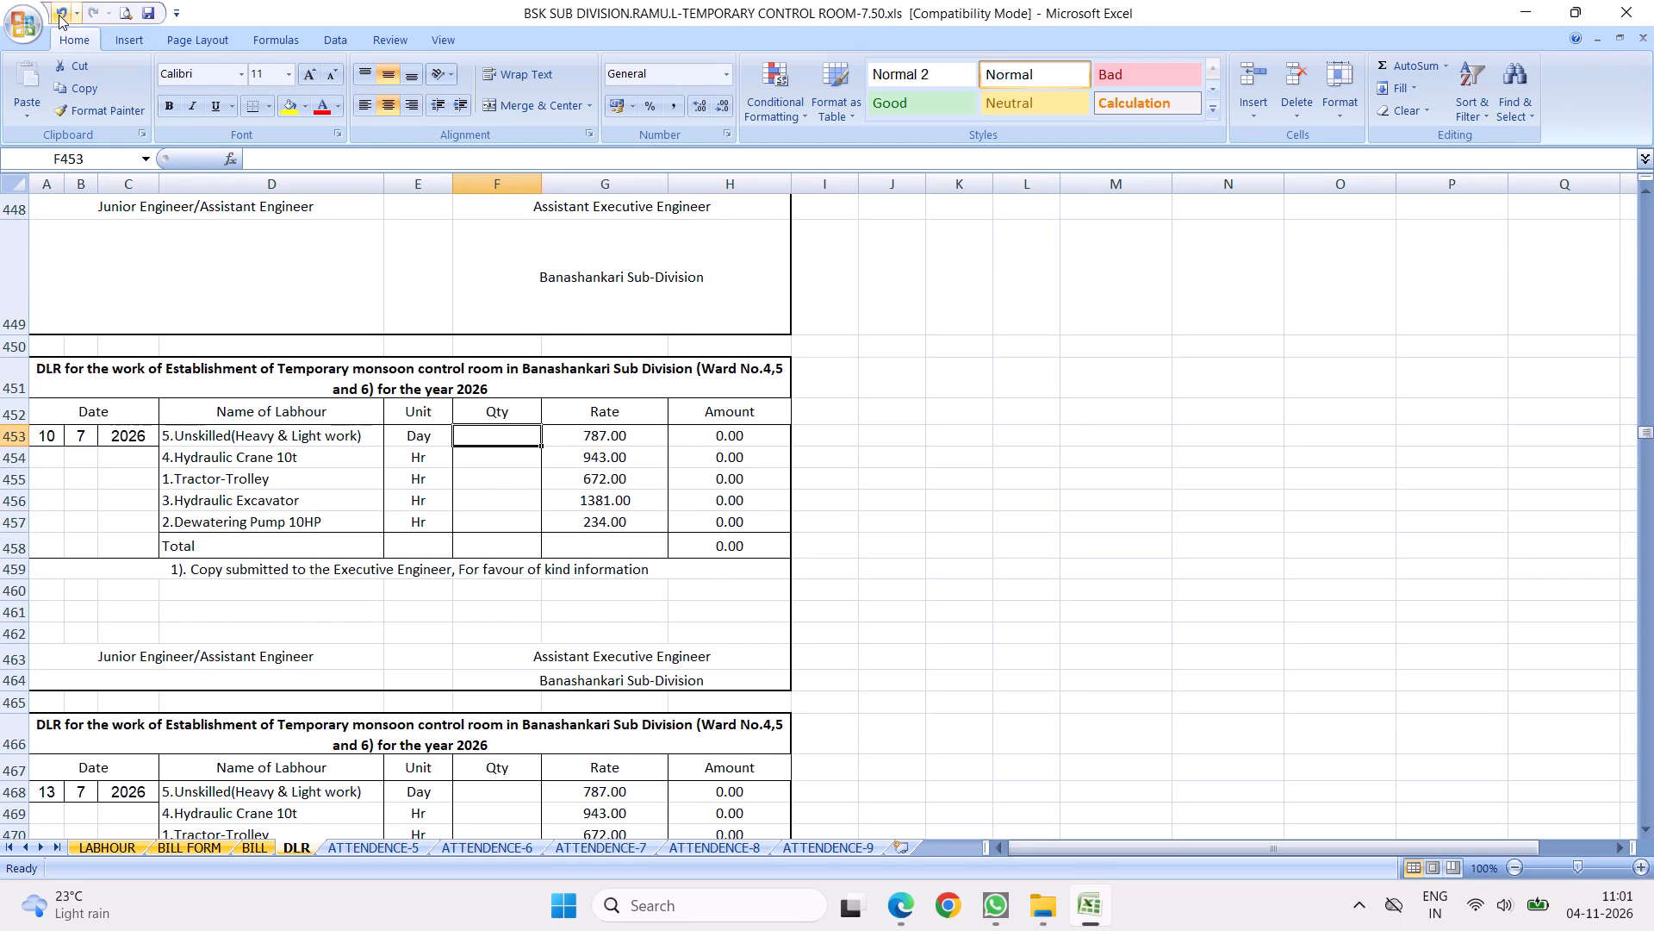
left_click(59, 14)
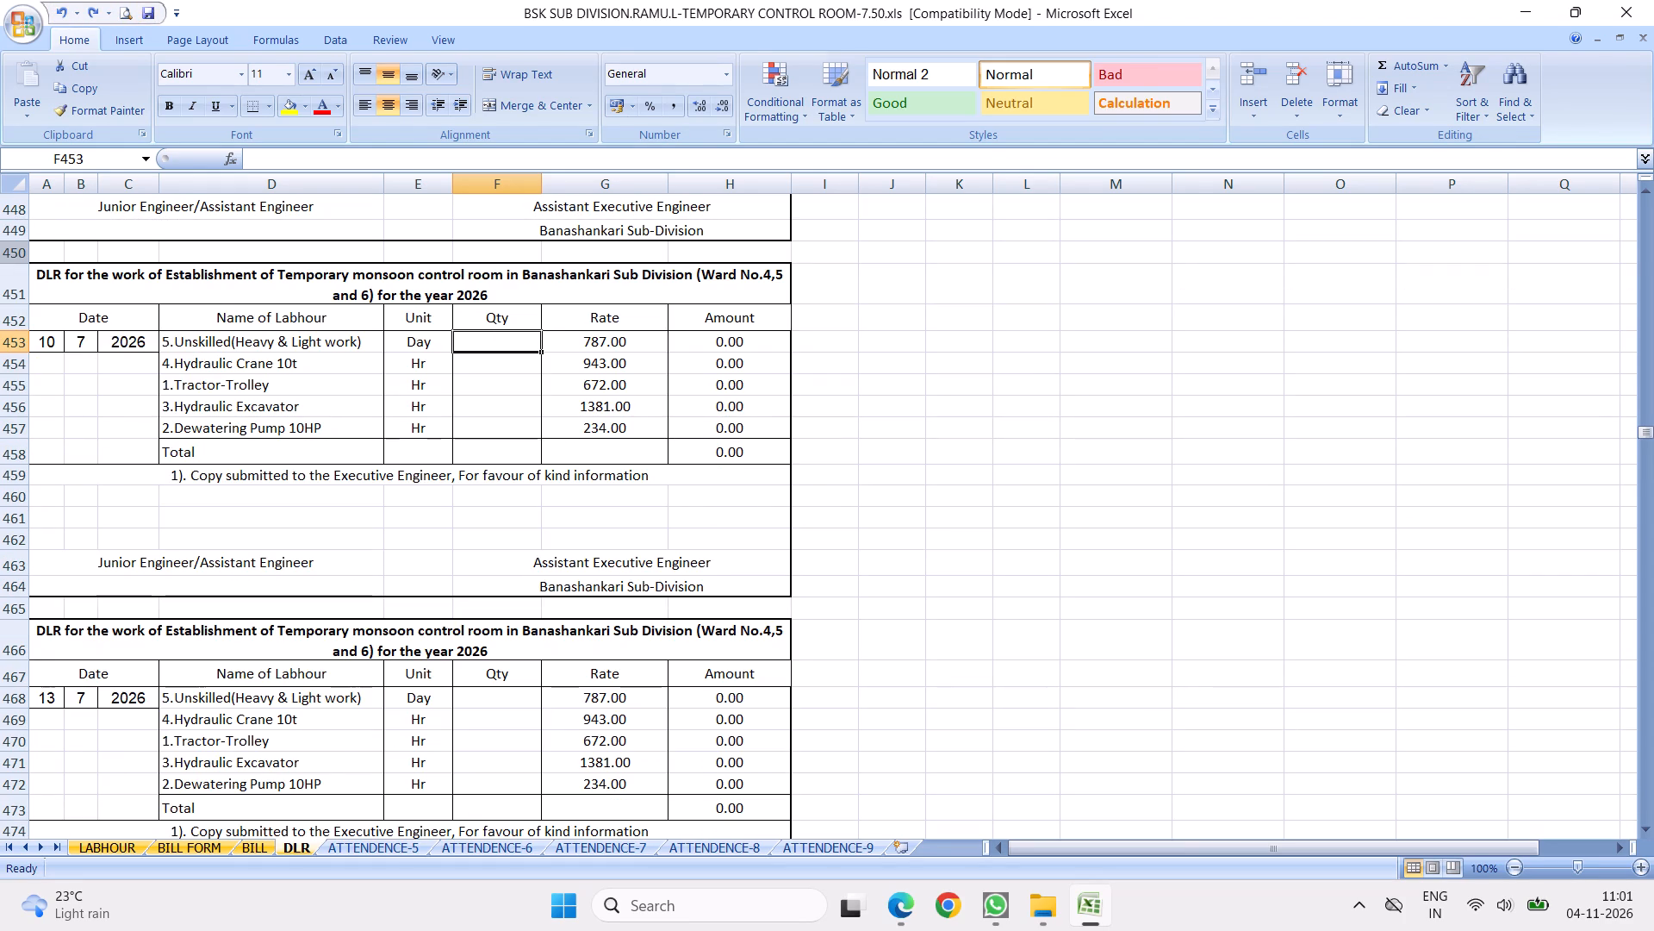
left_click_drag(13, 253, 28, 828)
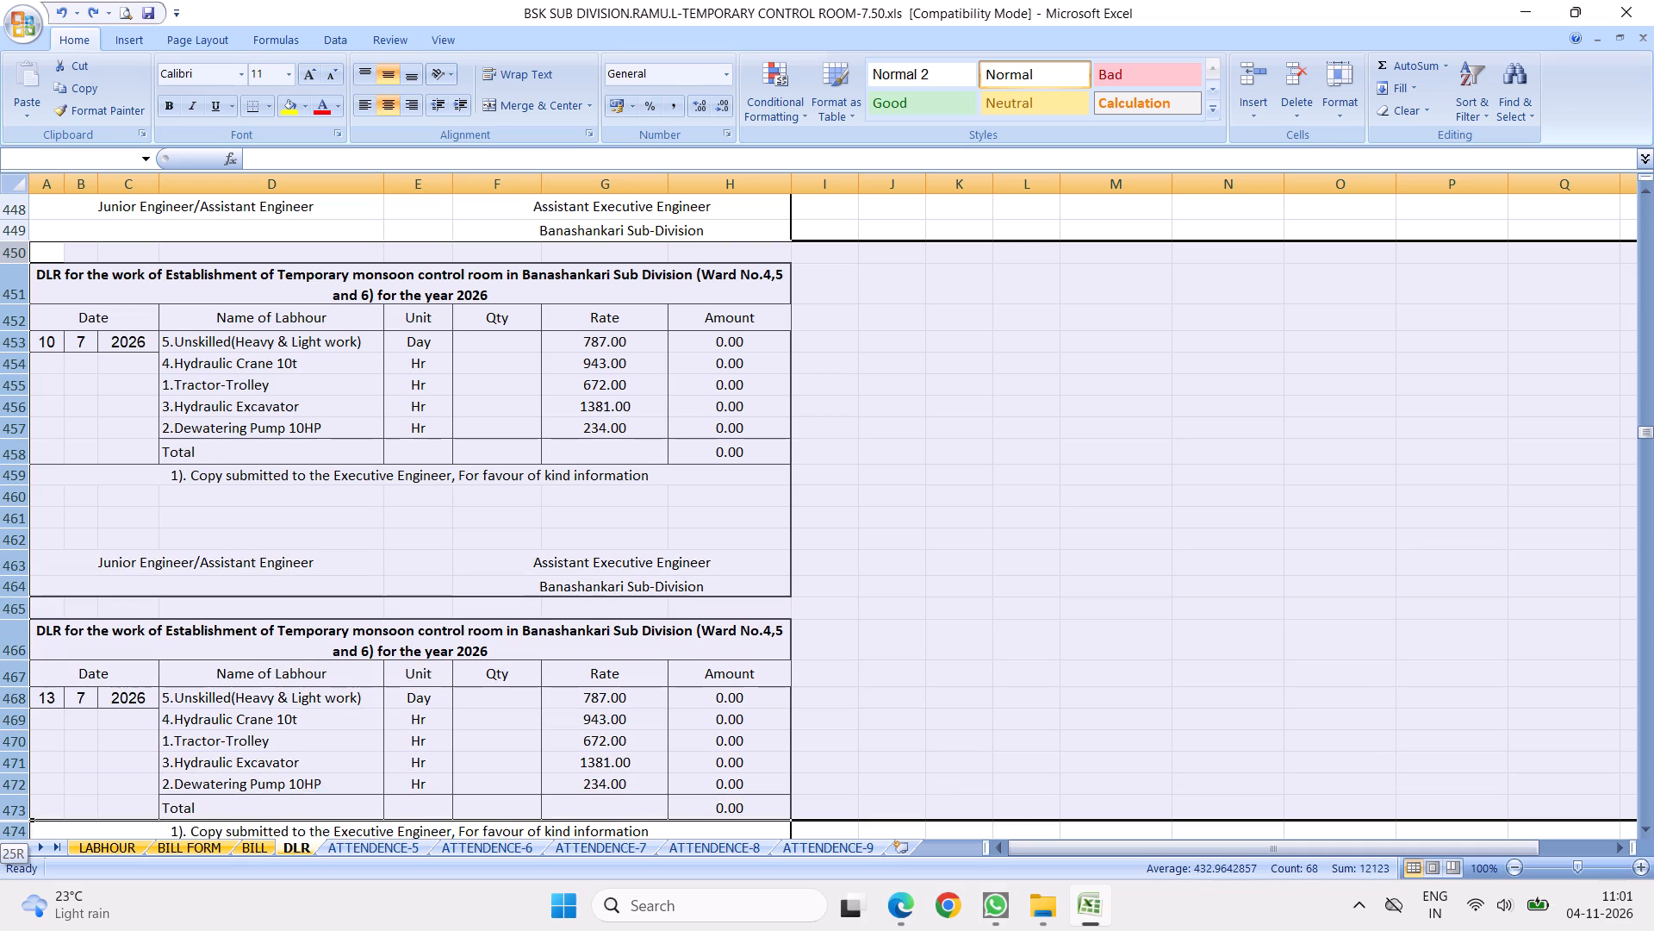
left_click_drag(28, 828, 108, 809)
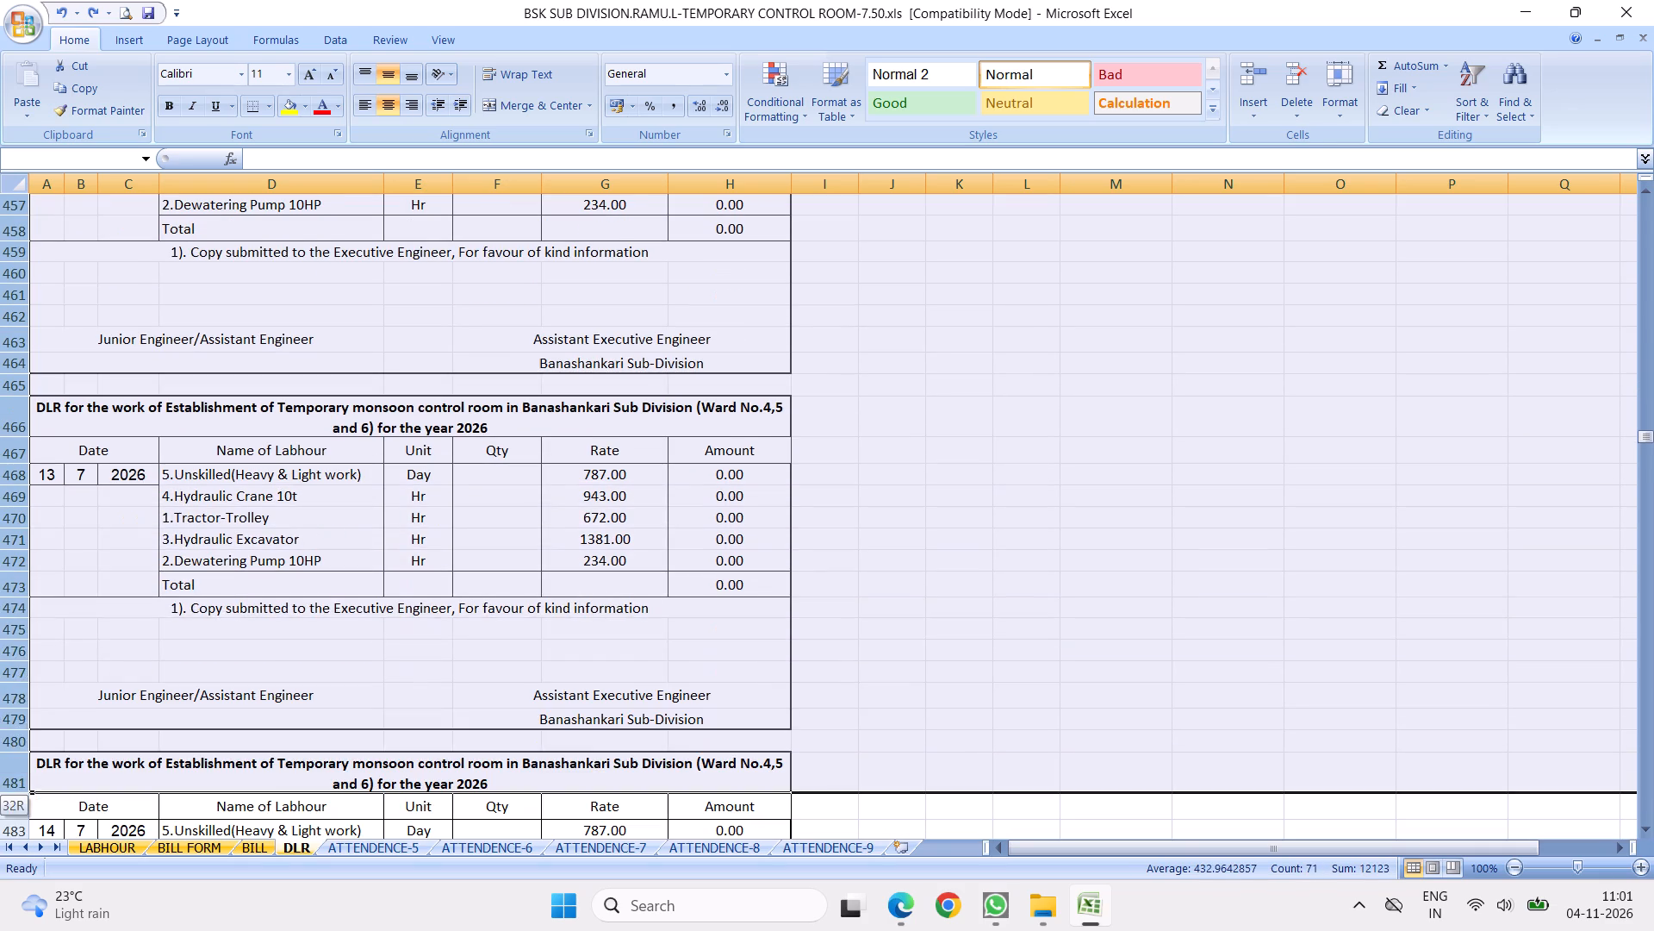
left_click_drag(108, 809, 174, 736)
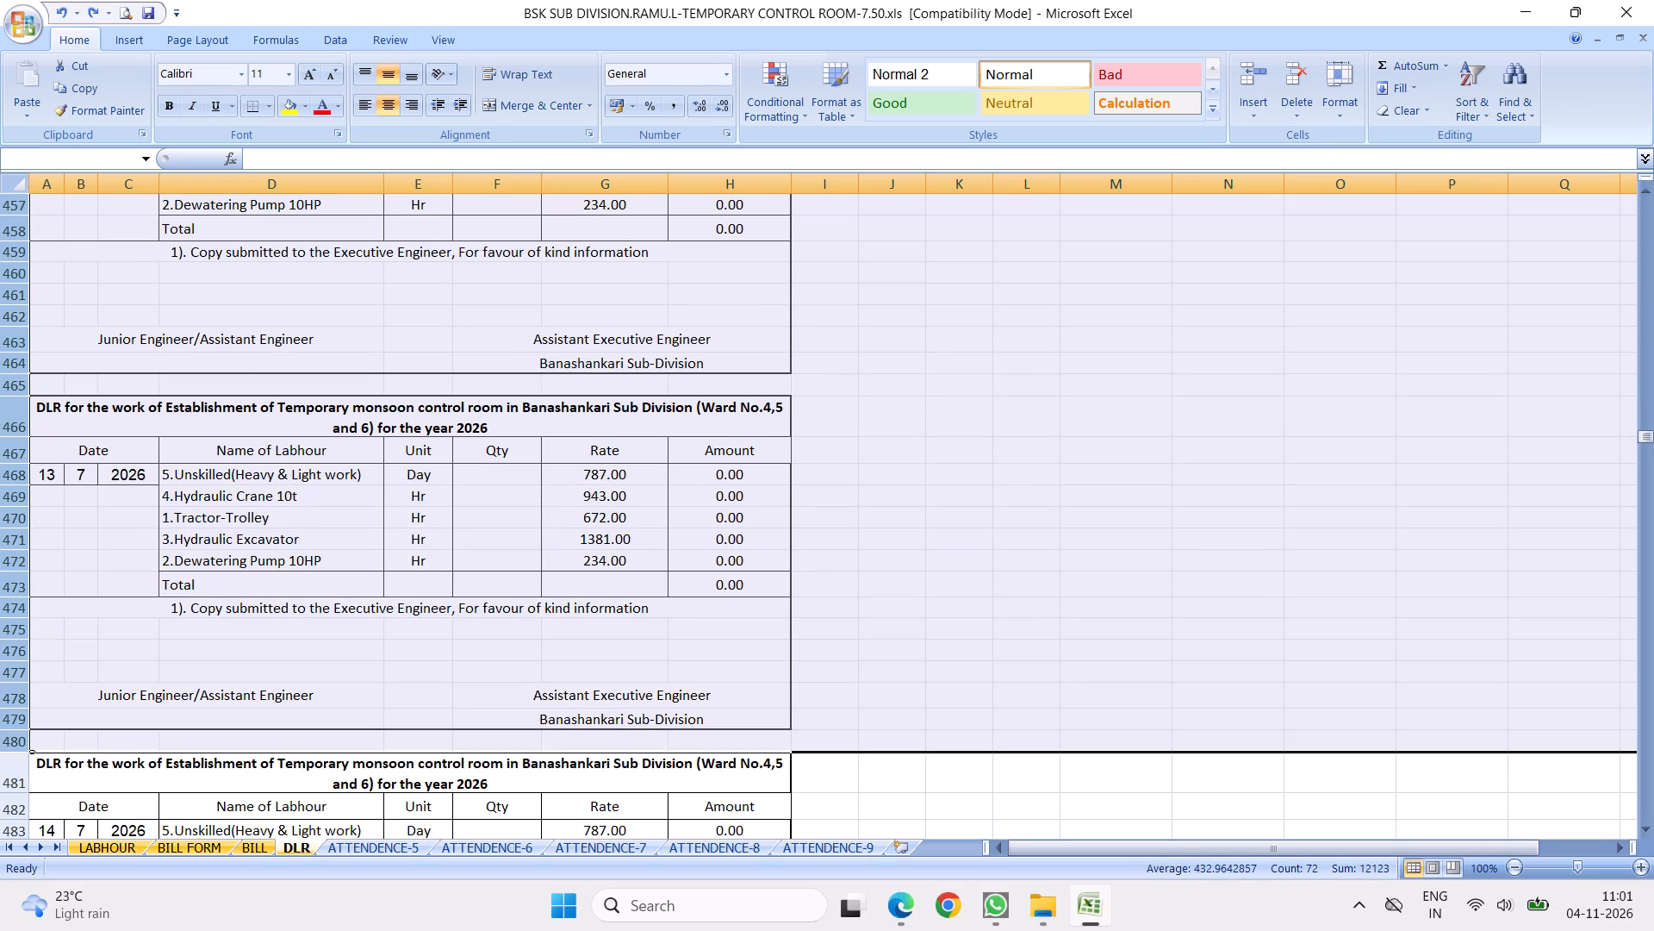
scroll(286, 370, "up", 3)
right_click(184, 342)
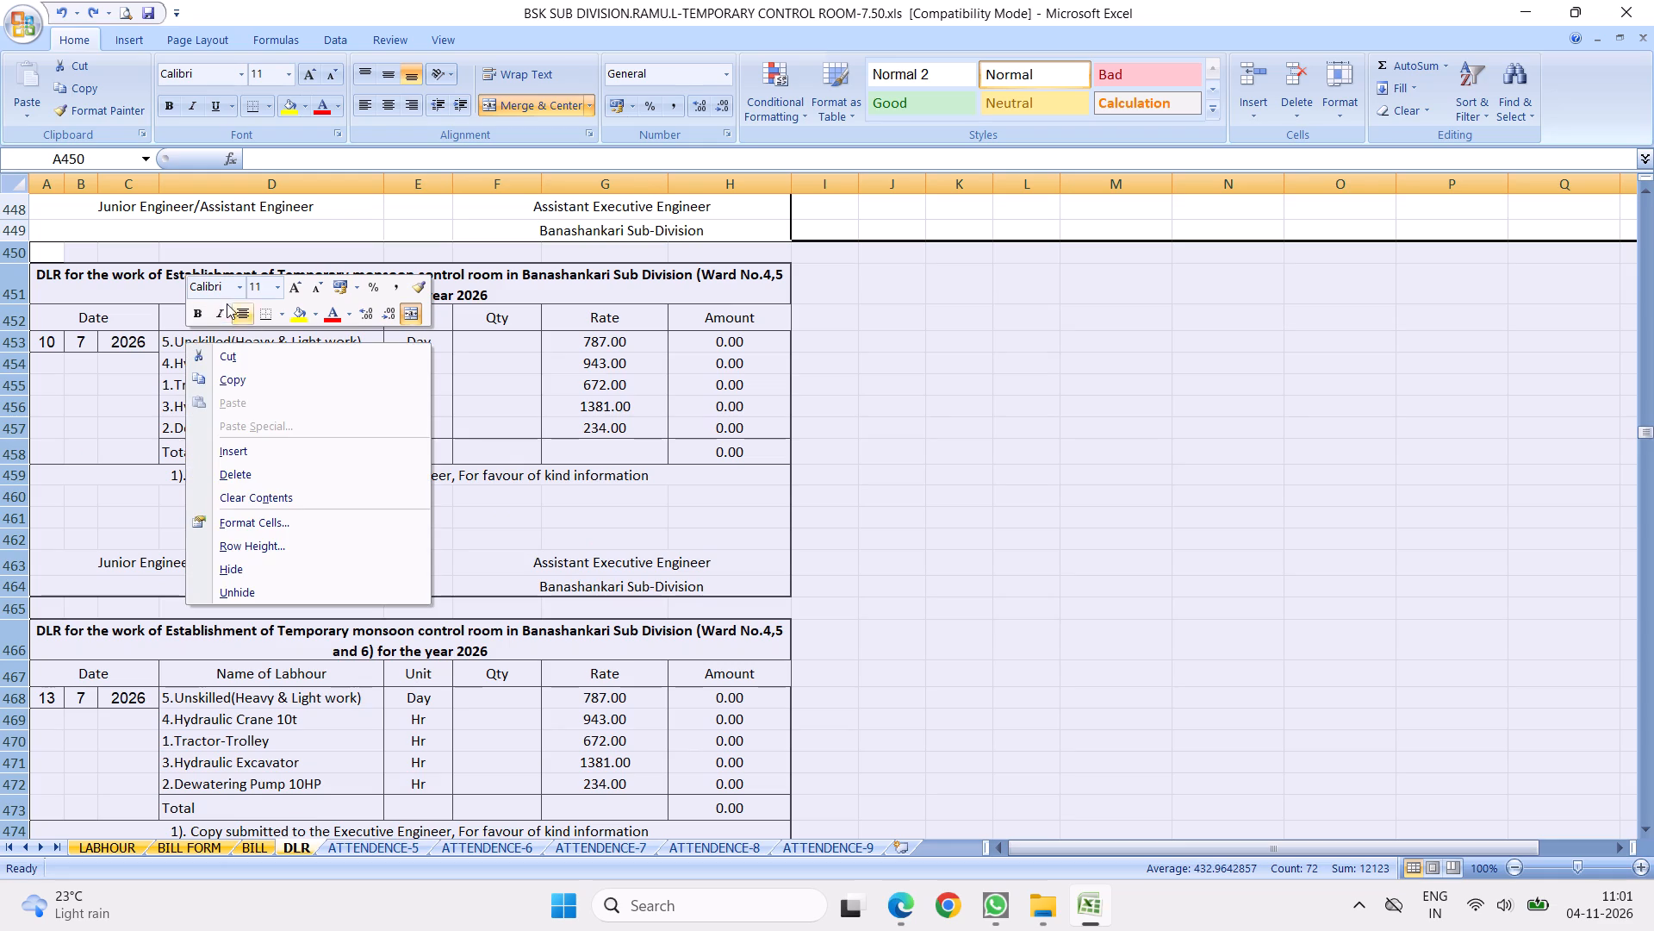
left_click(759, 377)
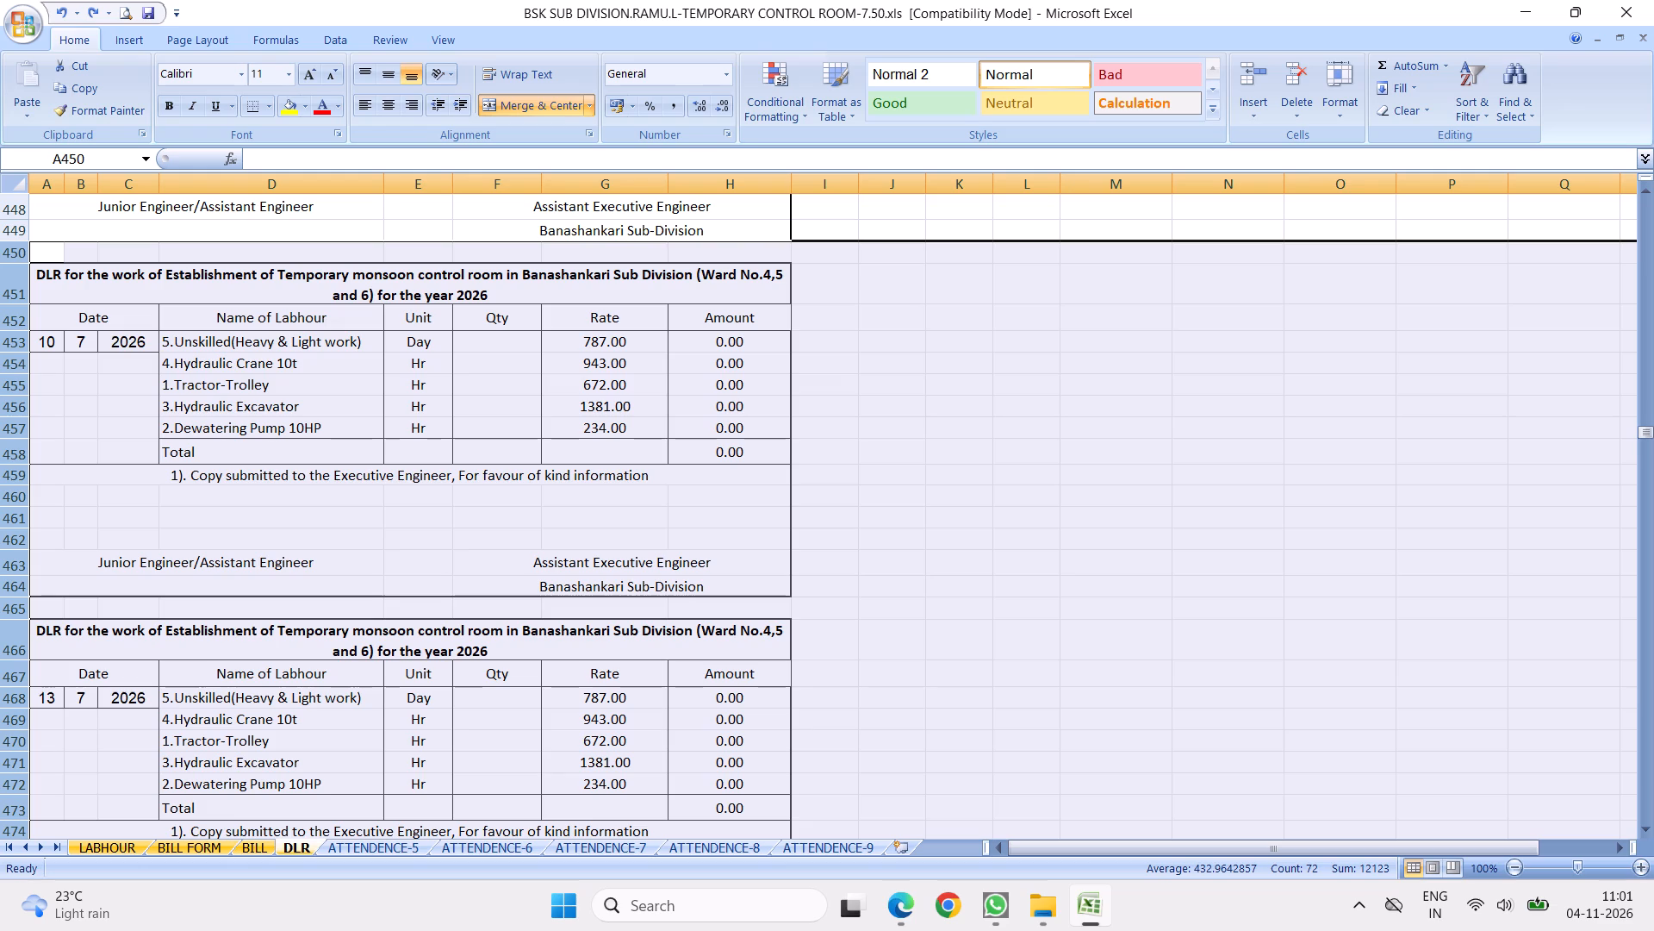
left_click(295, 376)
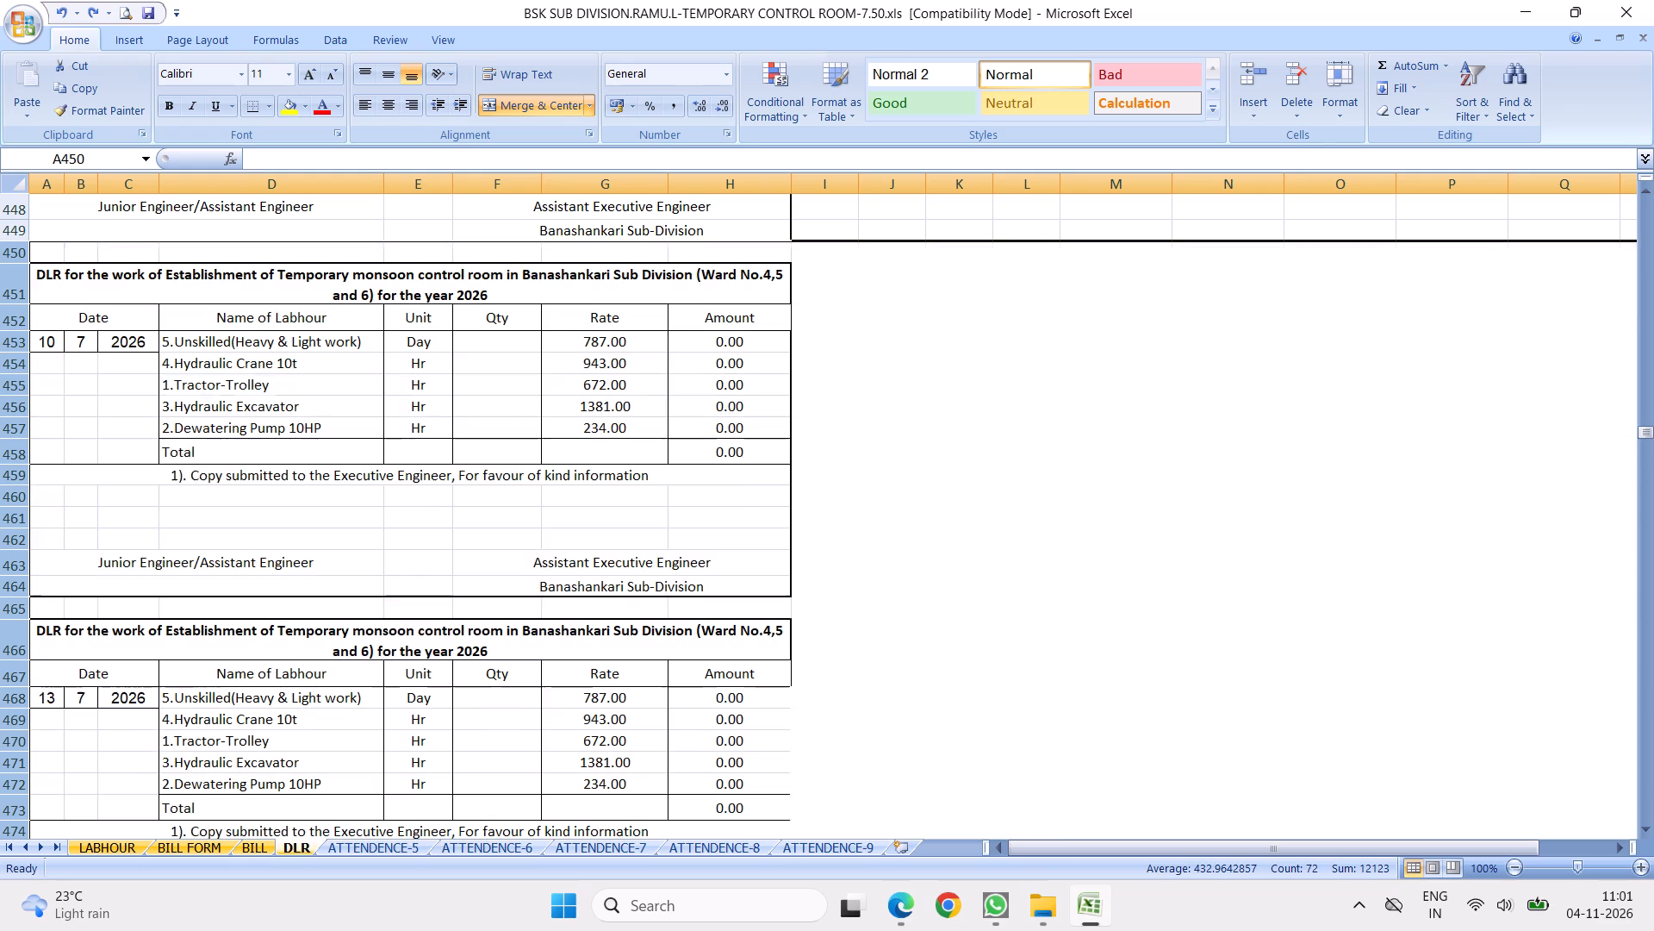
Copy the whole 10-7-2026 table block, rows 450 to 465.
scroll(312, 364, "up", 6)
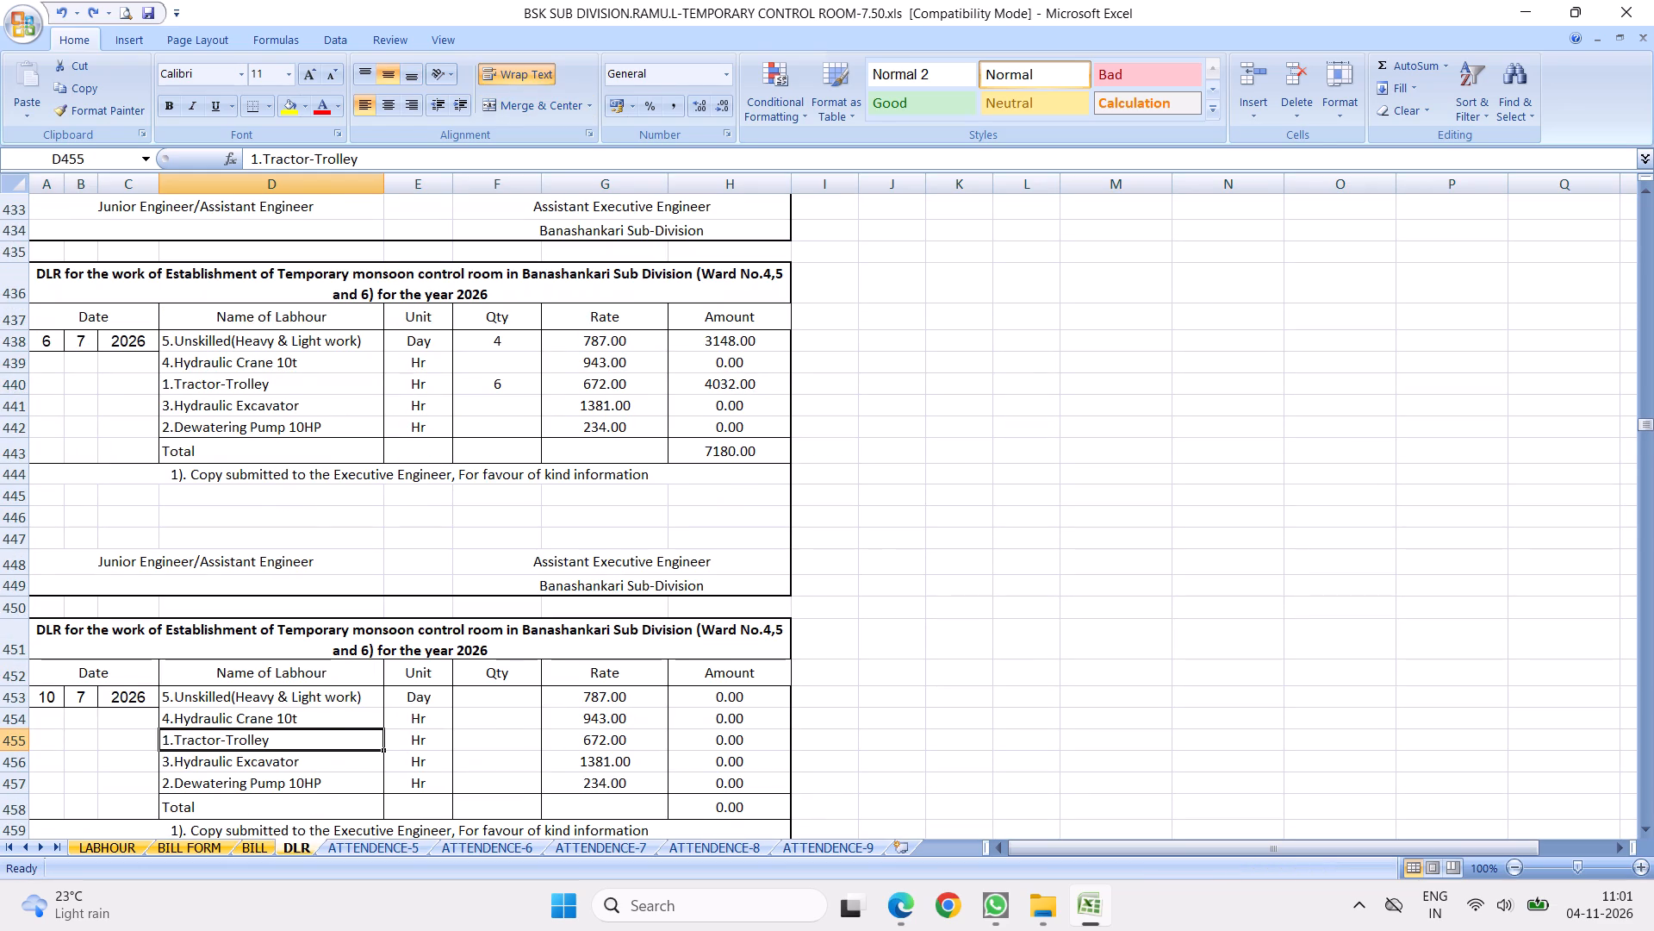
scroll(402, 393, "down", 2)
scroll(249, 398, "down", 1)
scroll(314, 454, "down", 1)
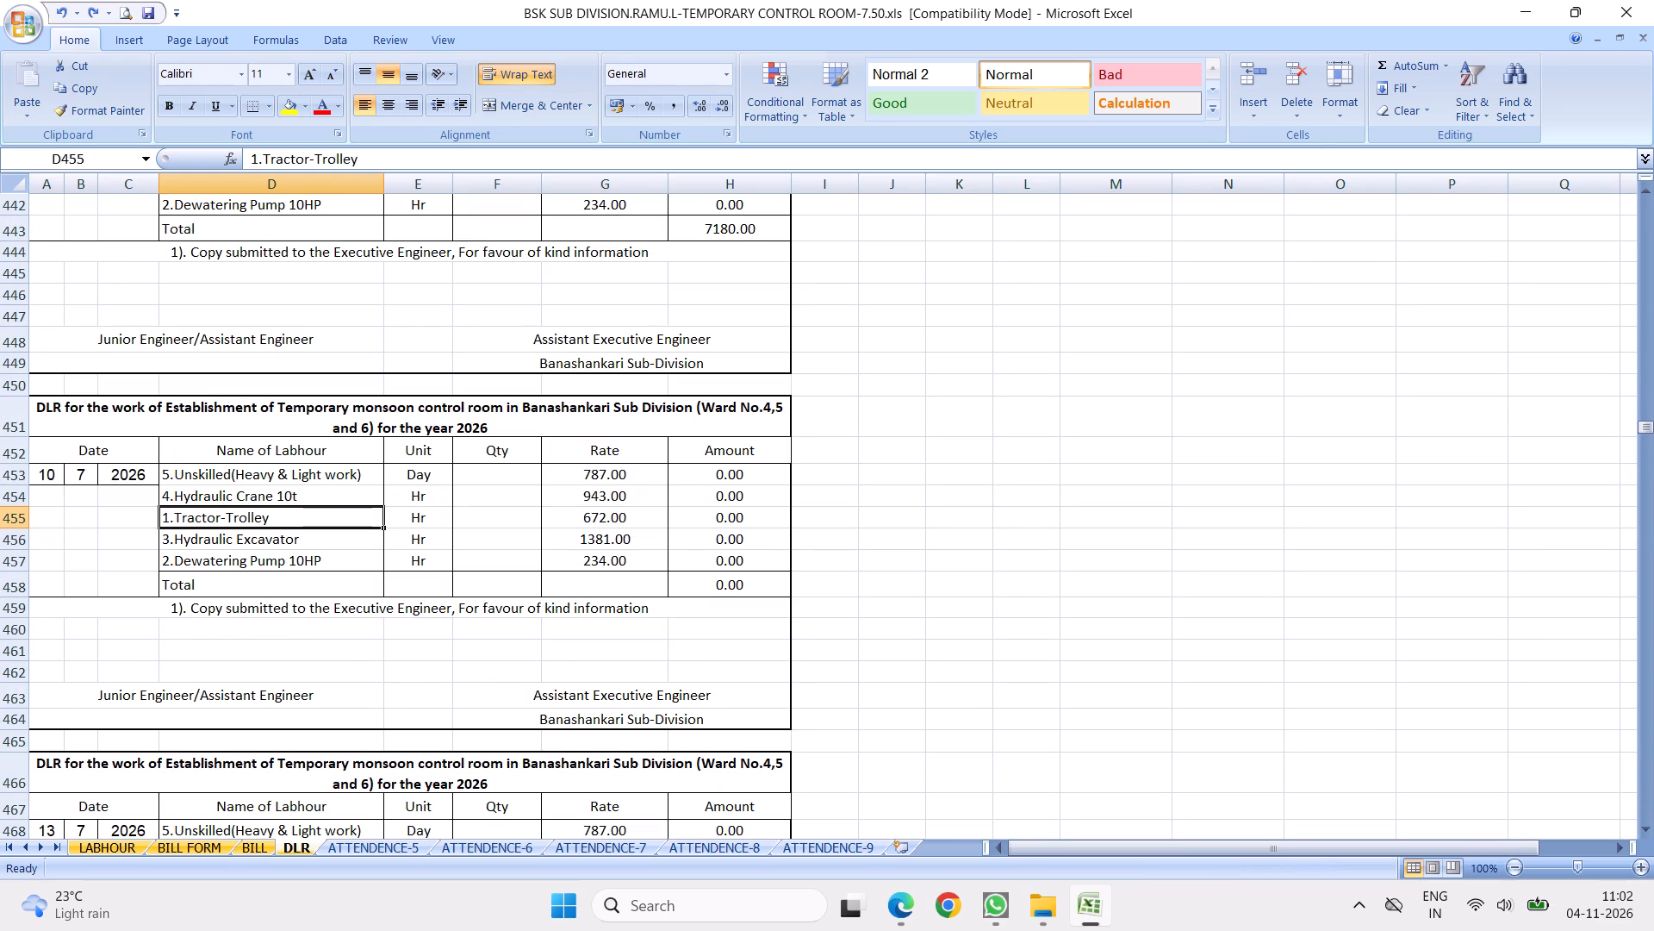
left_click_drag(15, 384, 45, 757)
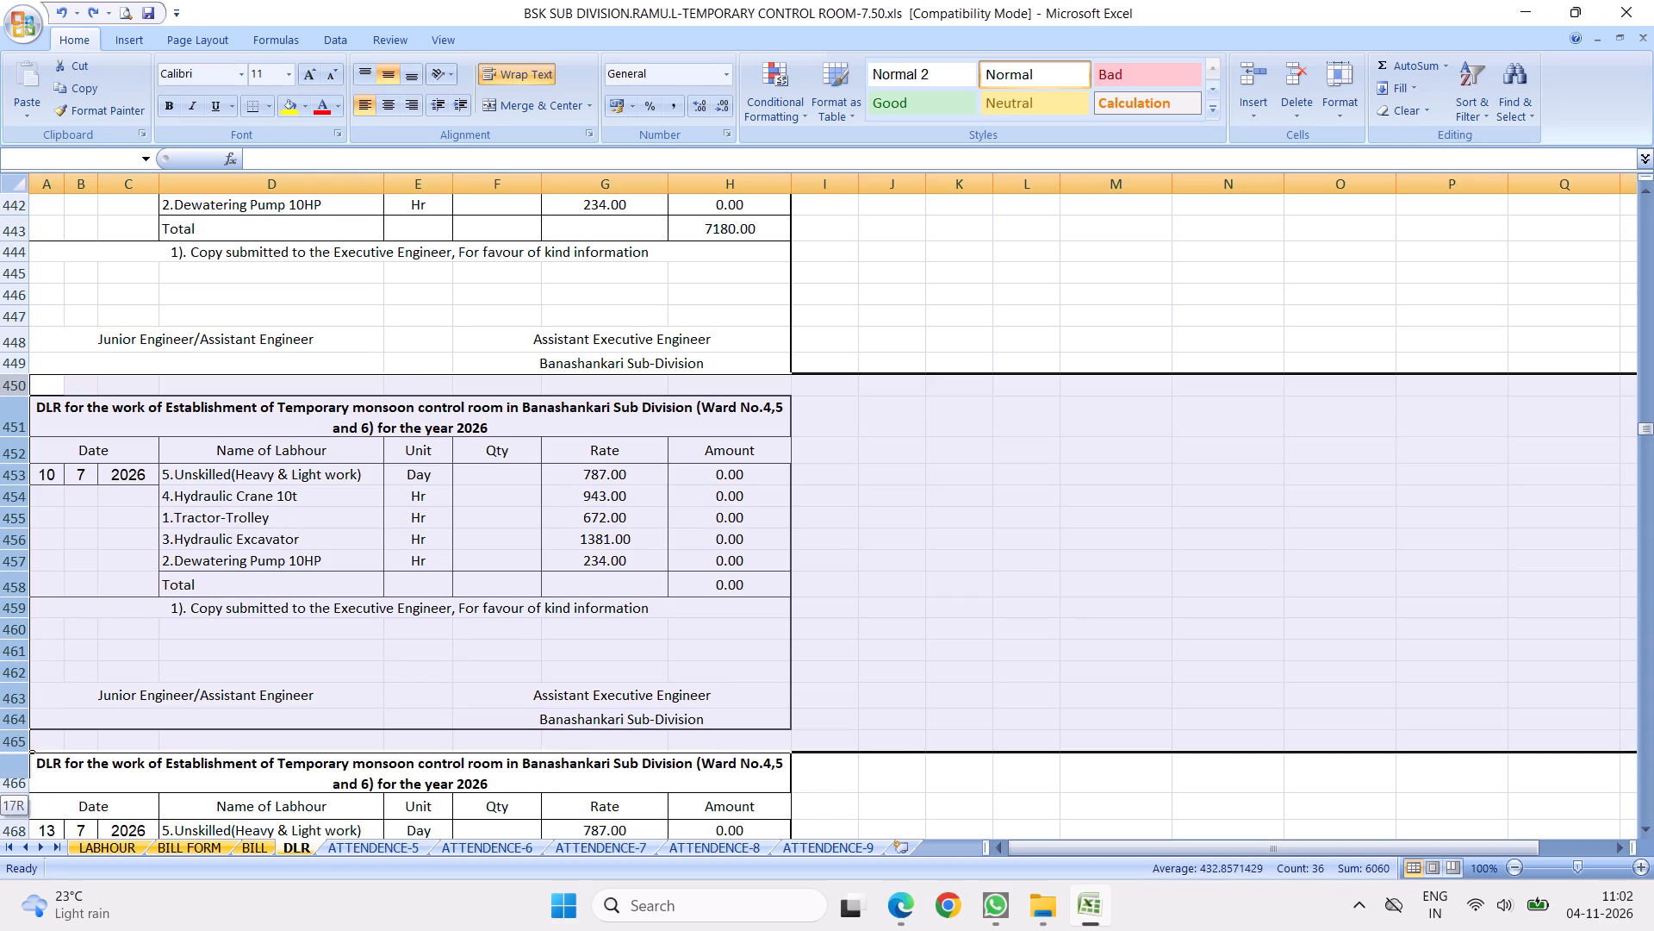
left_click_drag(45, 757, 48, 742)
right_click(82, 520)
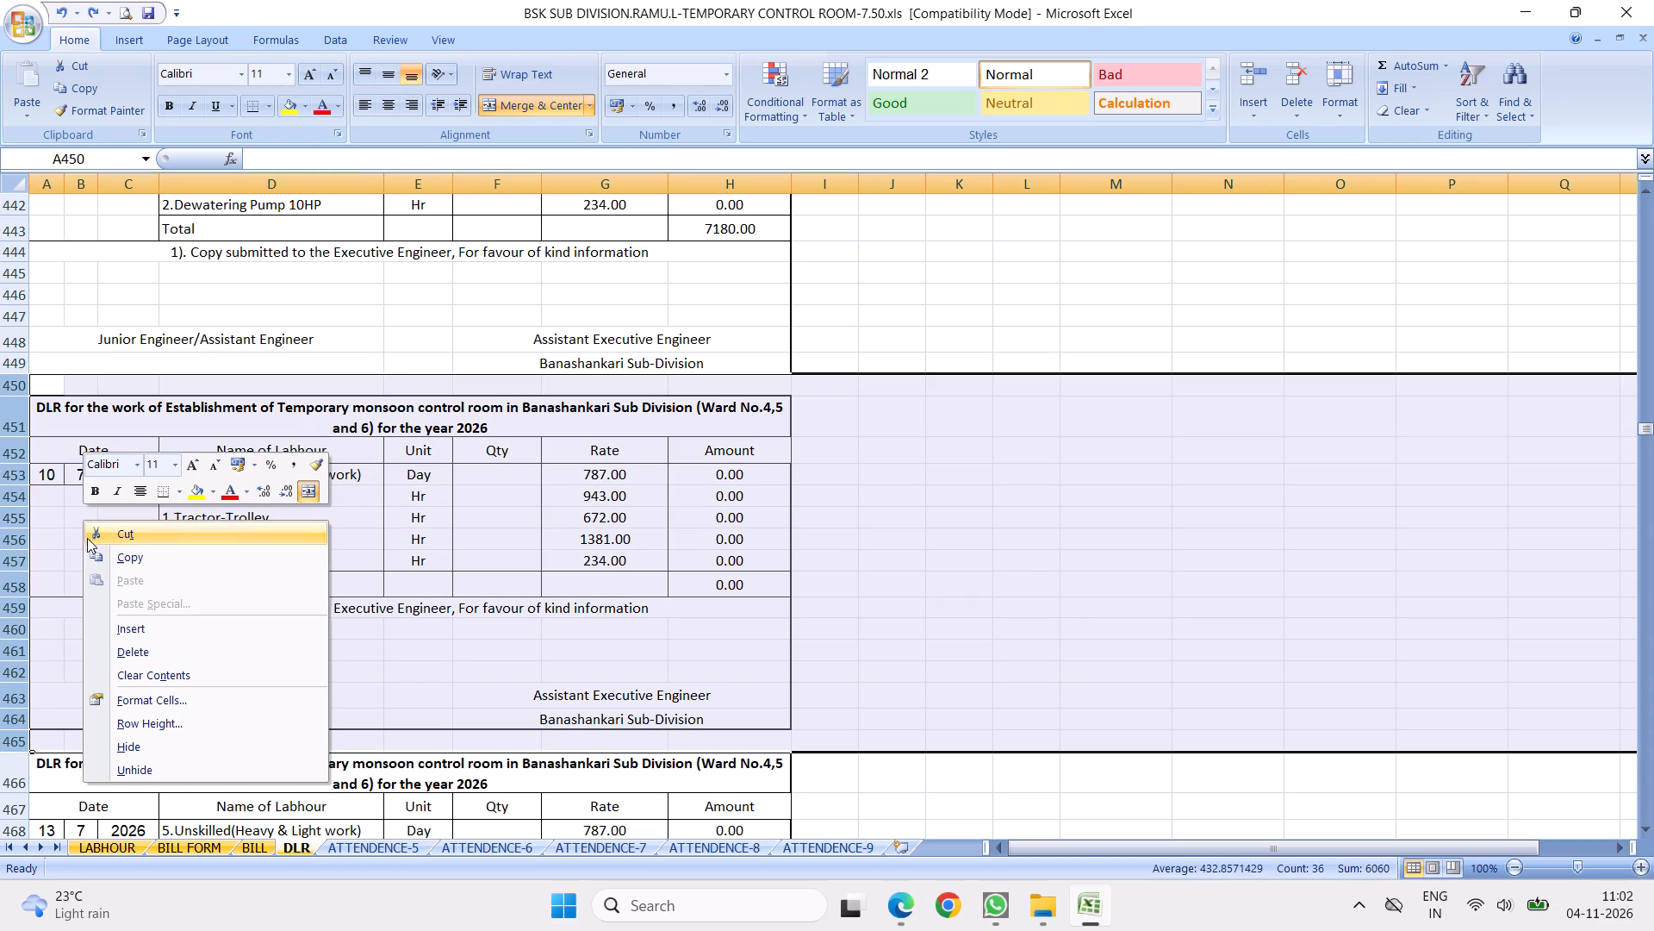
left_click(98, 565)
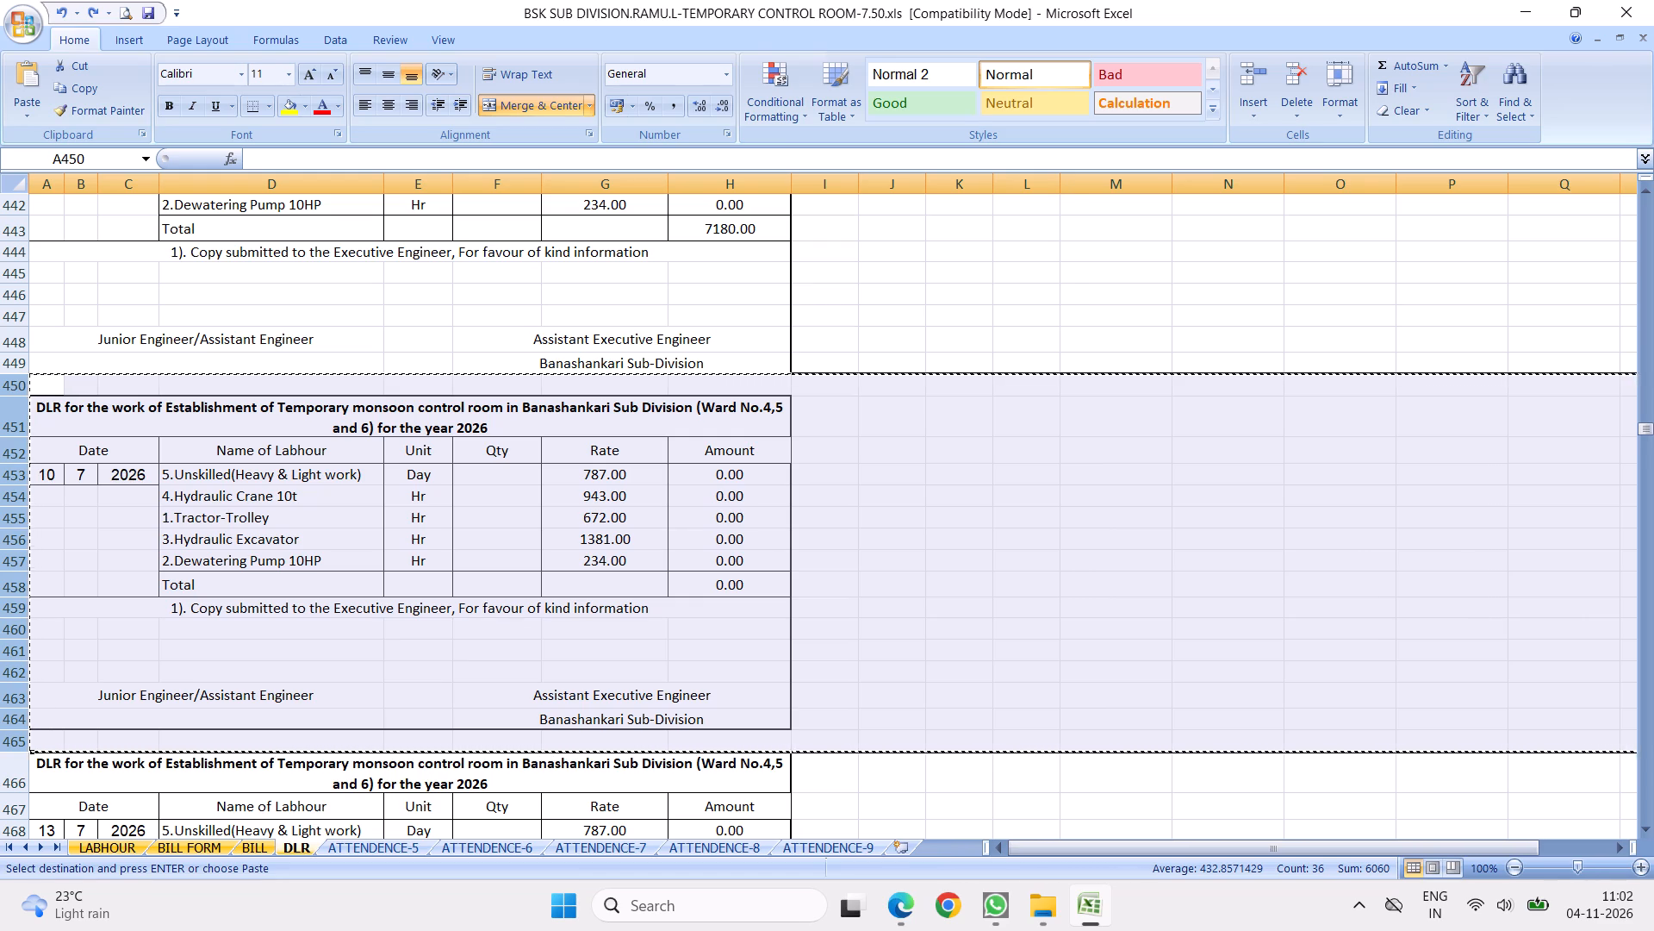
Enter a quantity of 4 for Unskilled (Heavy & Light work) in the 13-7-2026 table.
scroll(201, 609, "down", 4)
scroll(258, 465, "down", 3)
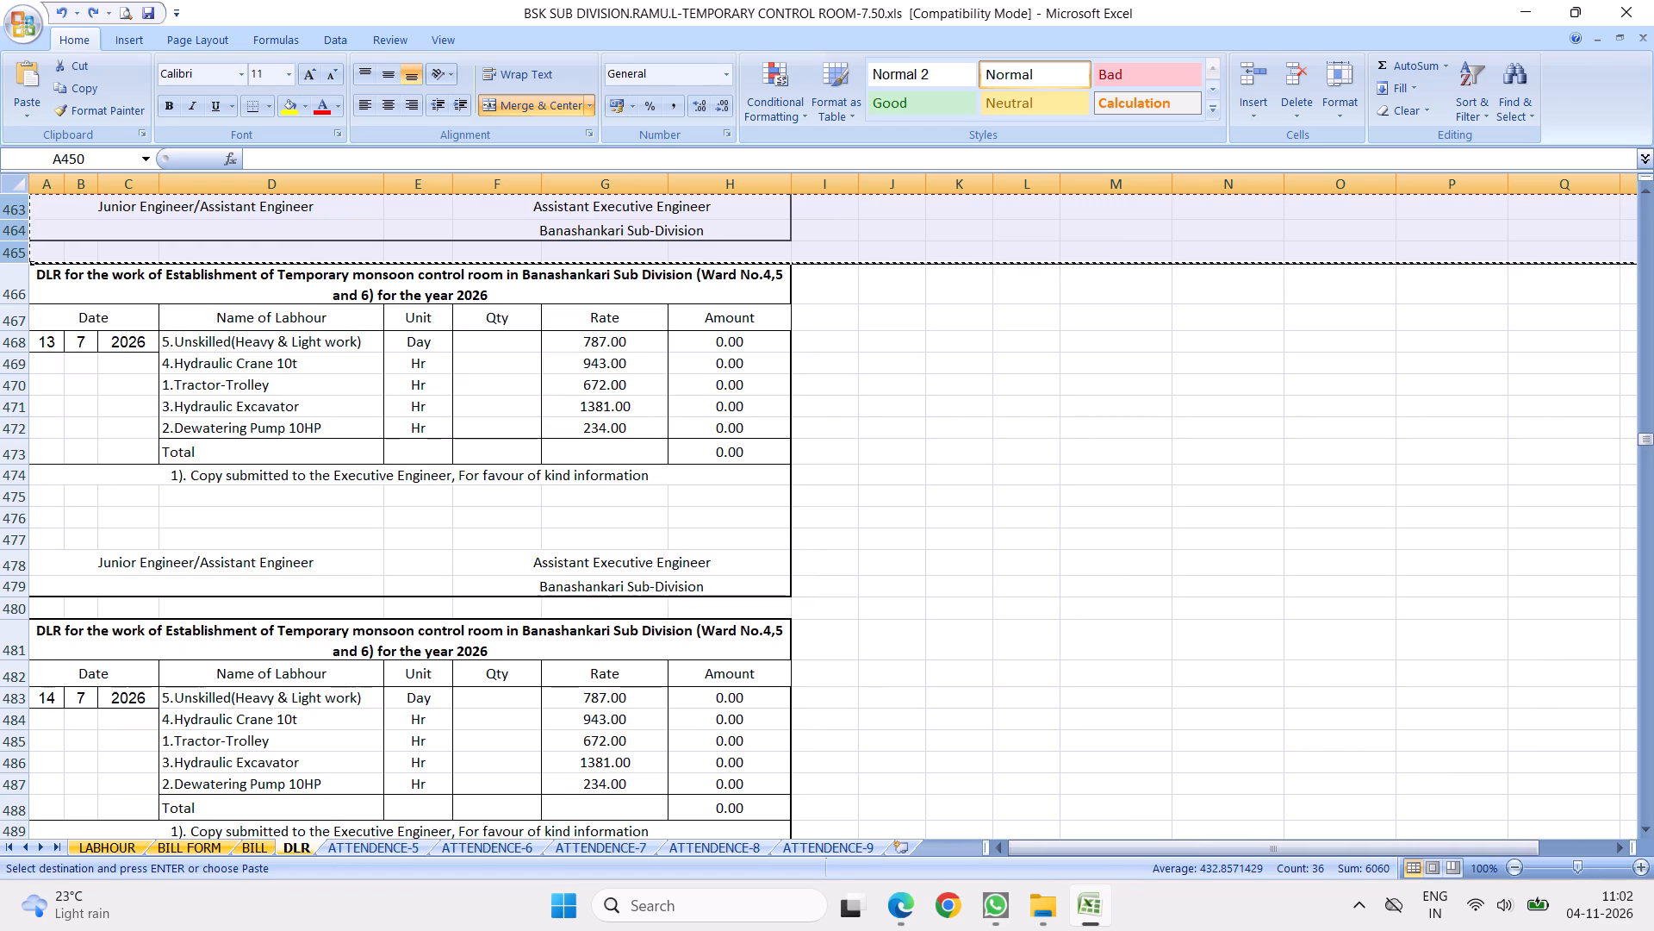
left_click(376, 409)
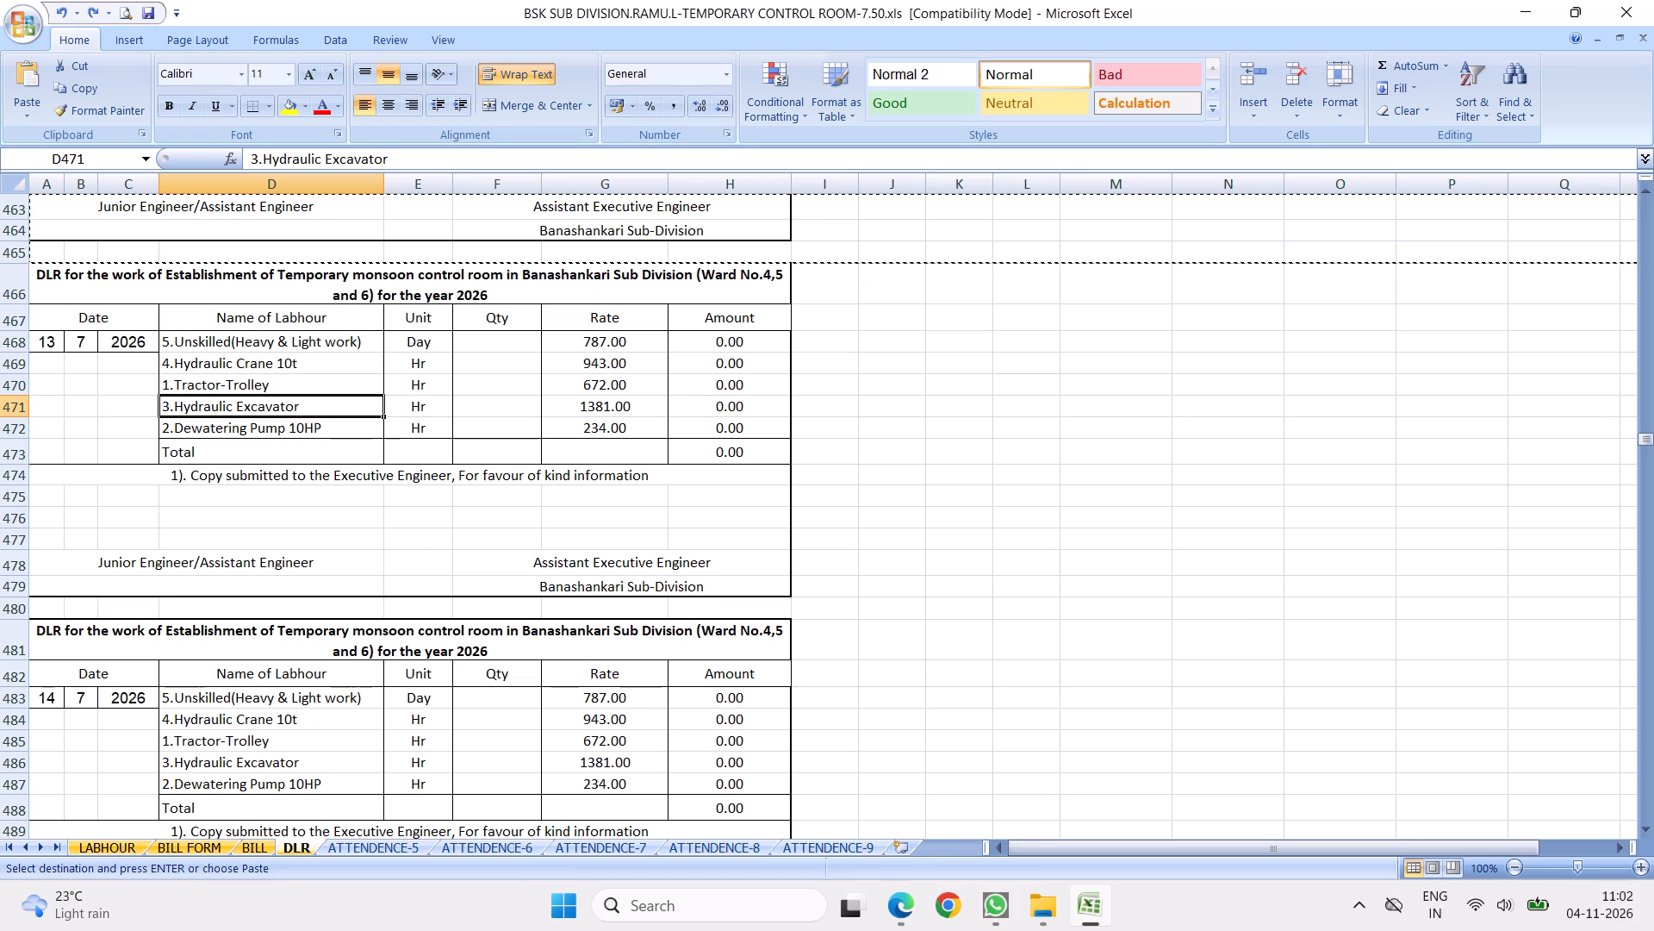
left_click(513, 334)
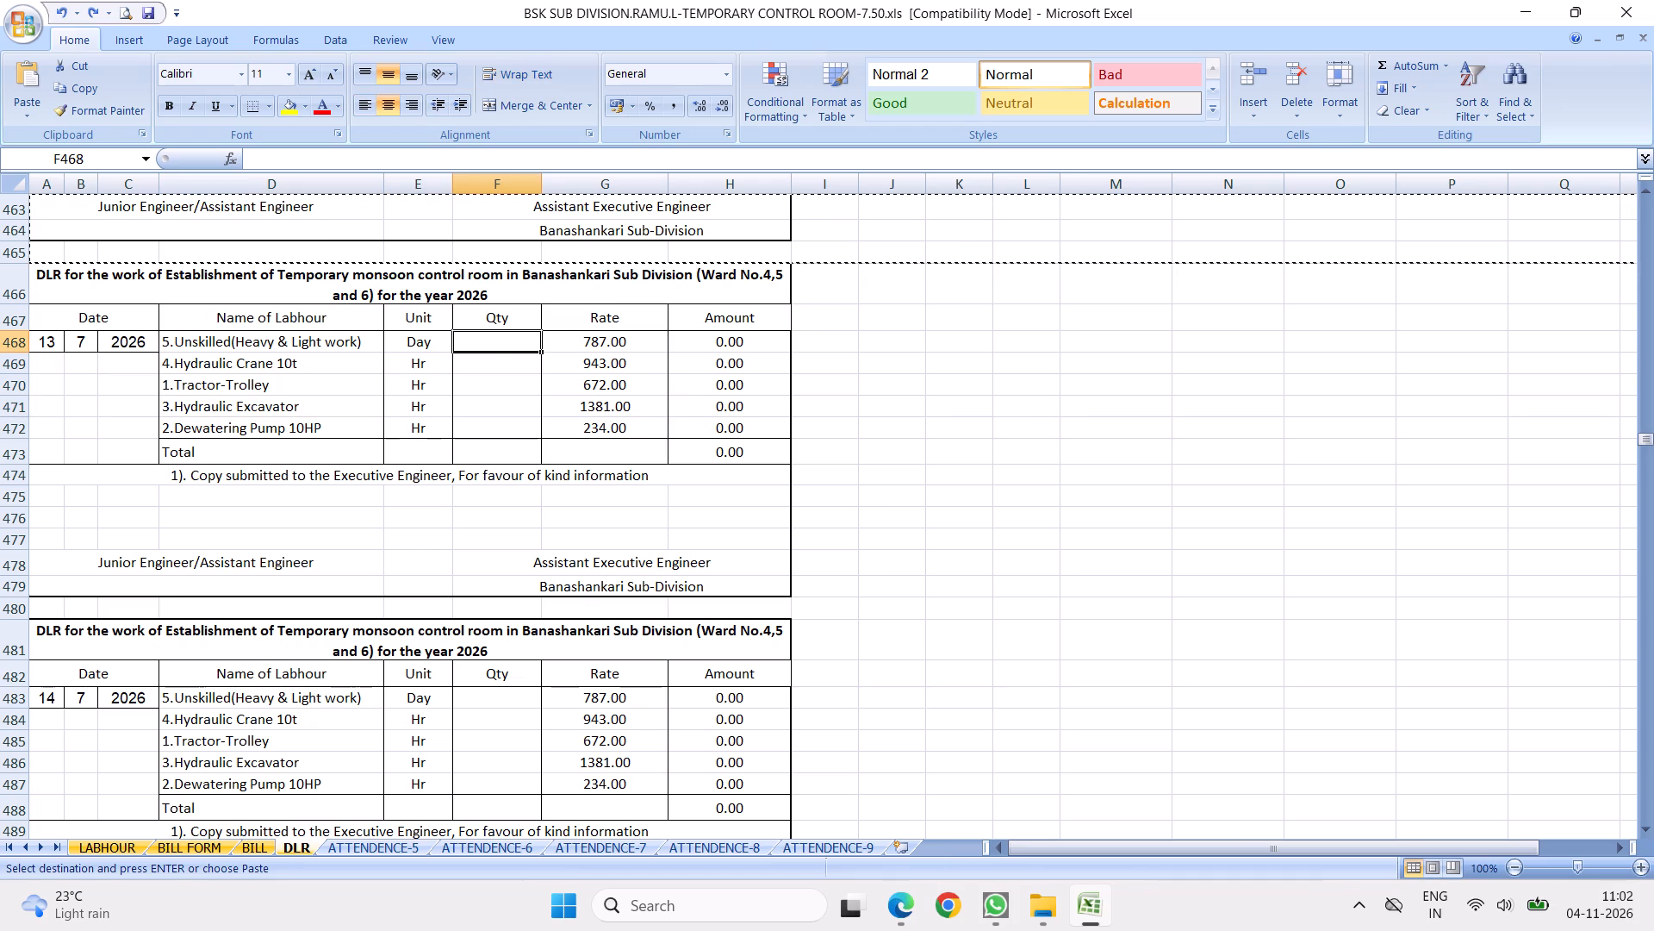
key("4")
key("Return")
key("Return")
key("Return")
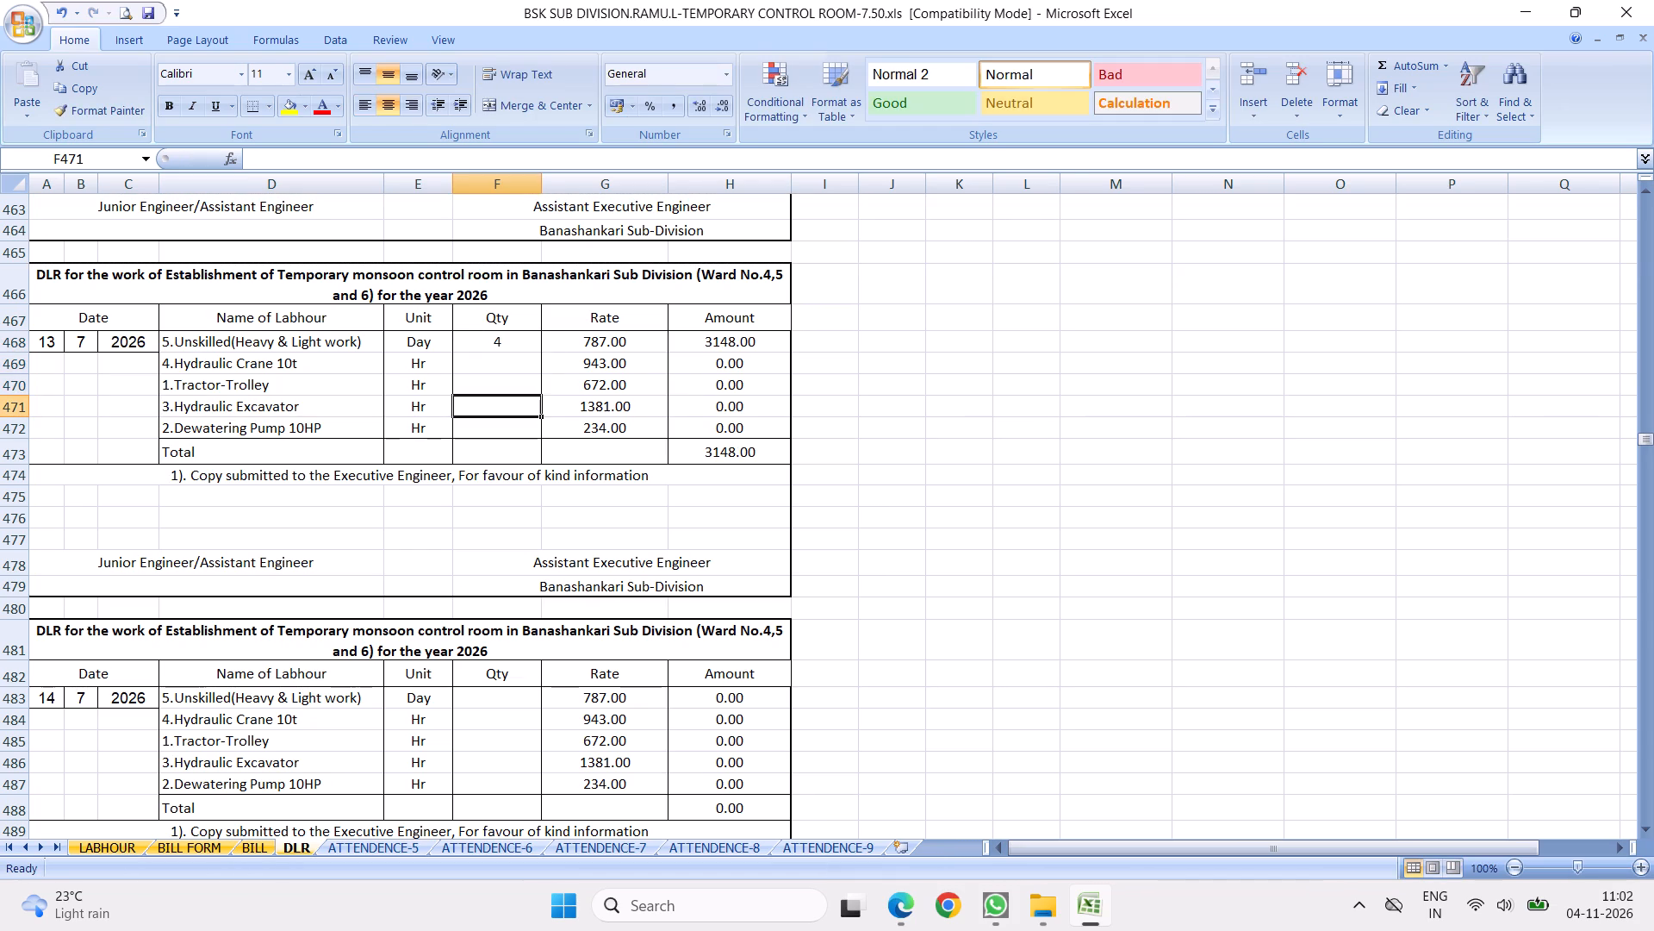
Select the Unskilled (Heavy & Light work) quantity cell in the 14-7-2026 table.
scroll(532, 406, "down", 2)
left_click(482, 528)
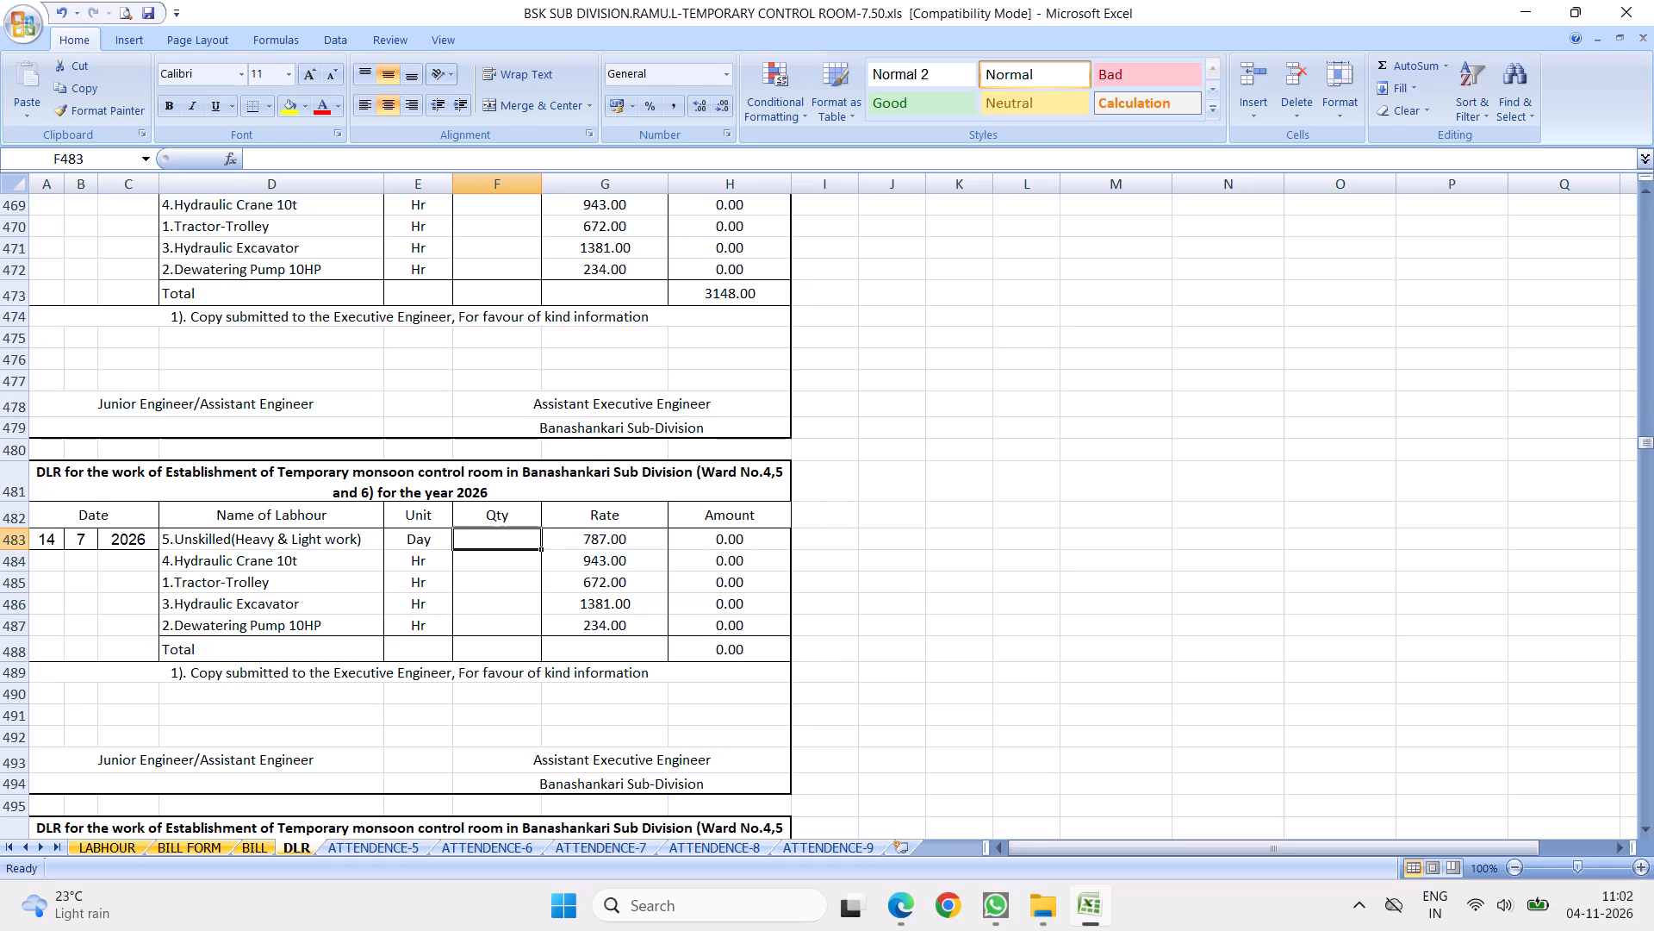
scroll(518, 615, "down", 1)
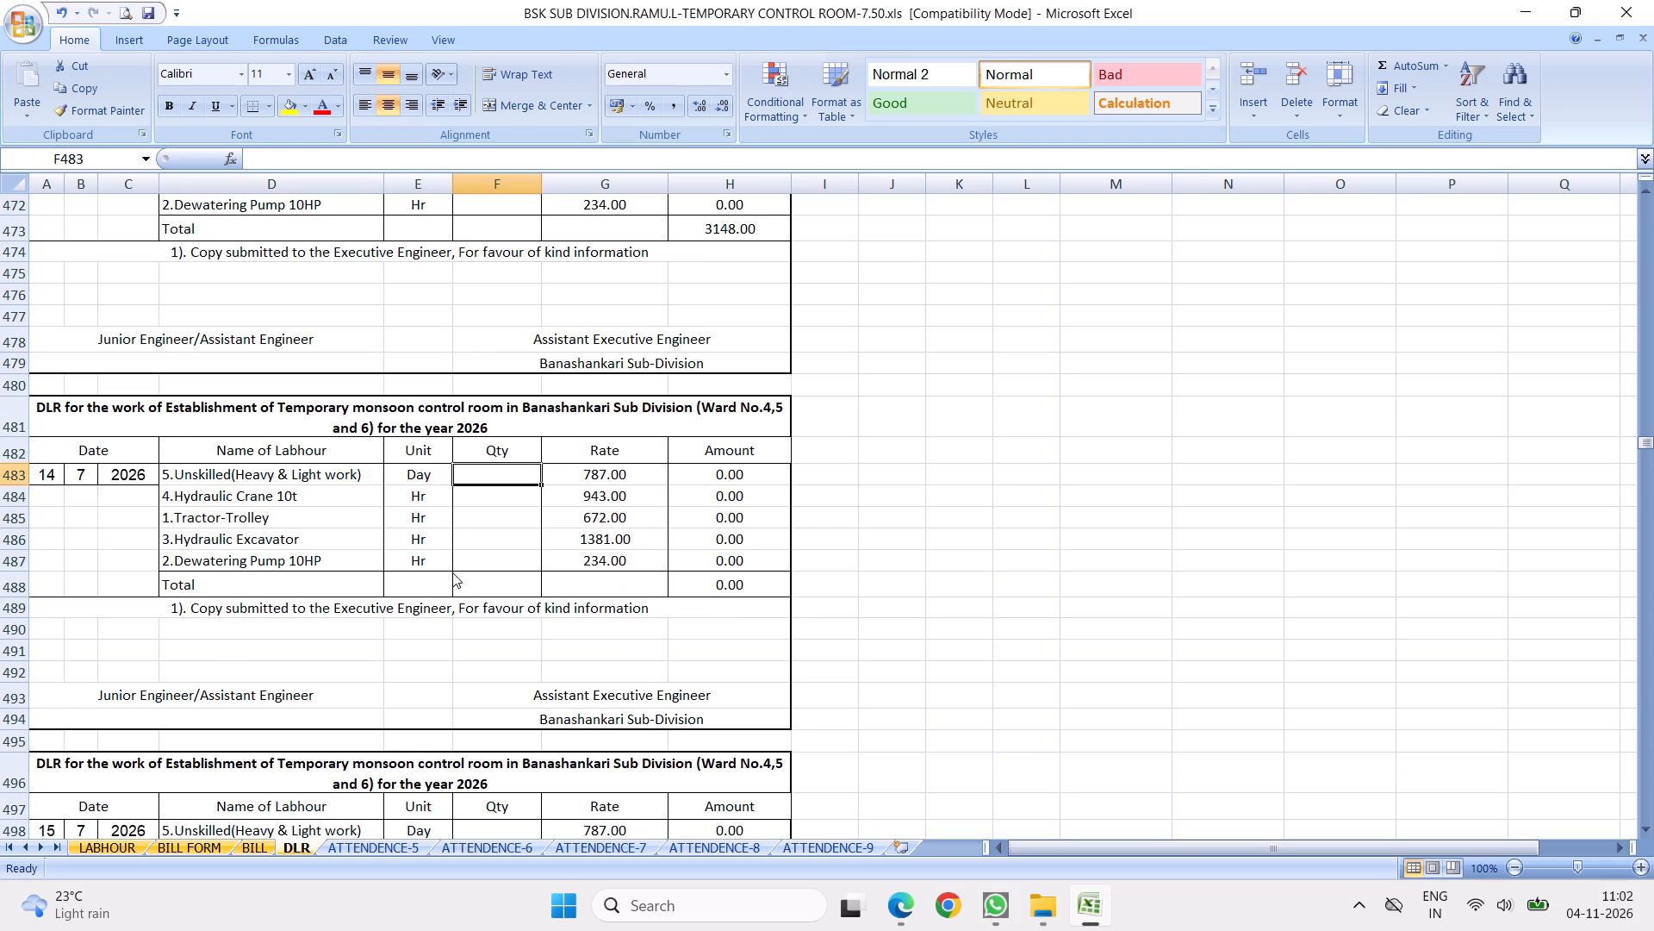
scroll(436, 554, "down", 1)
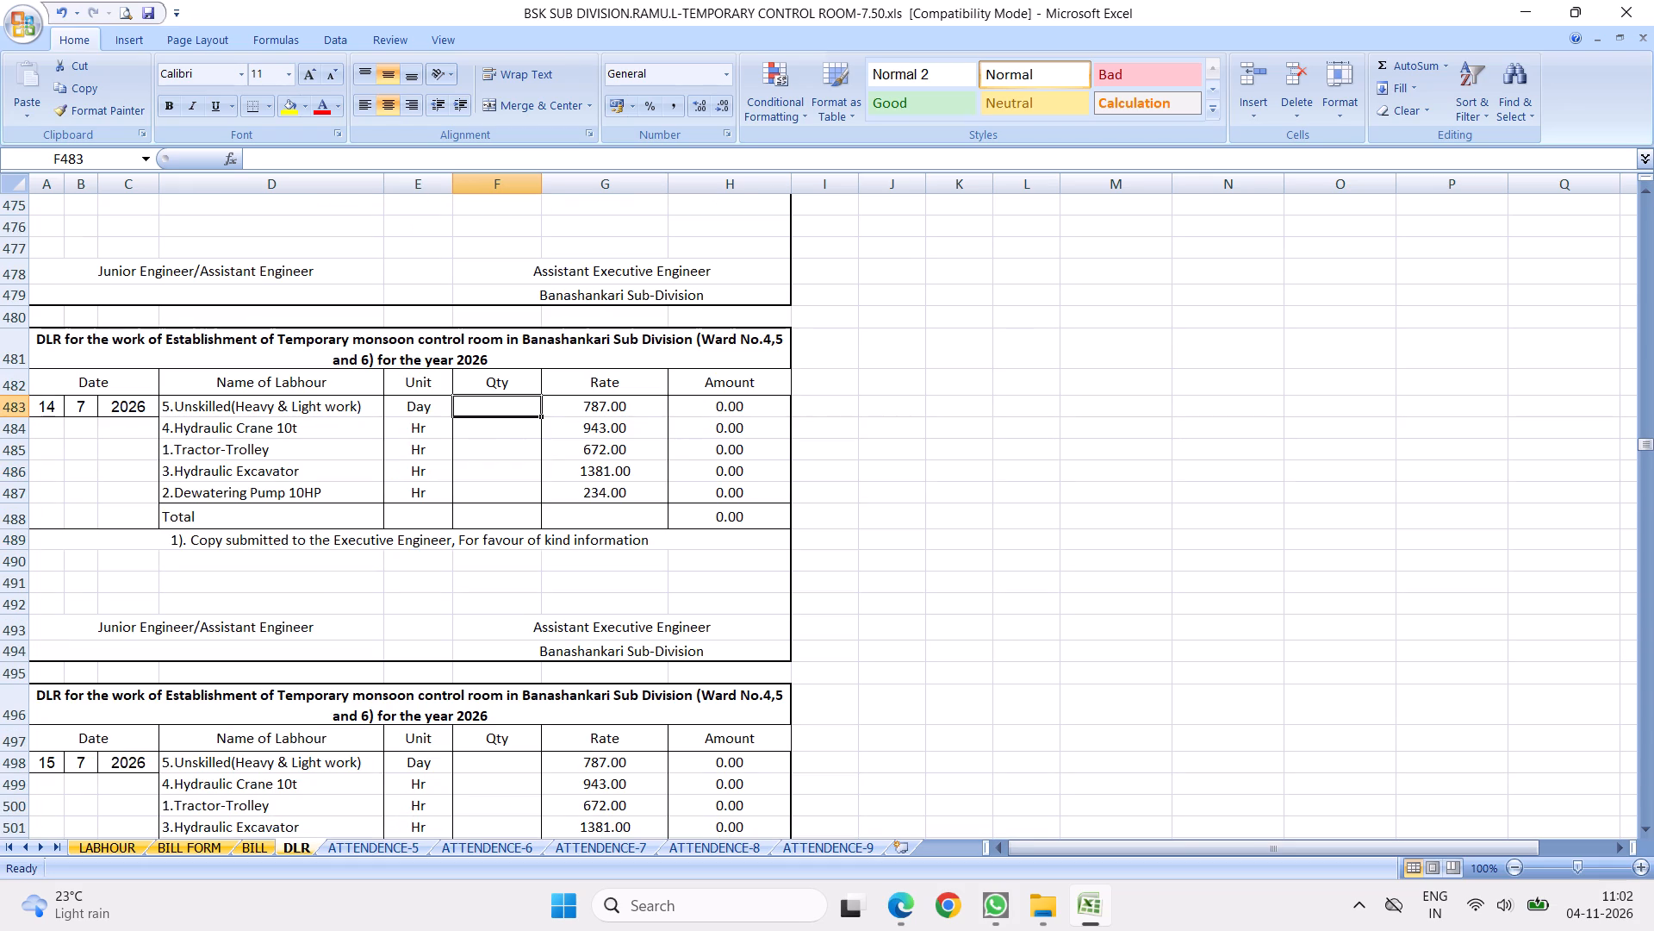
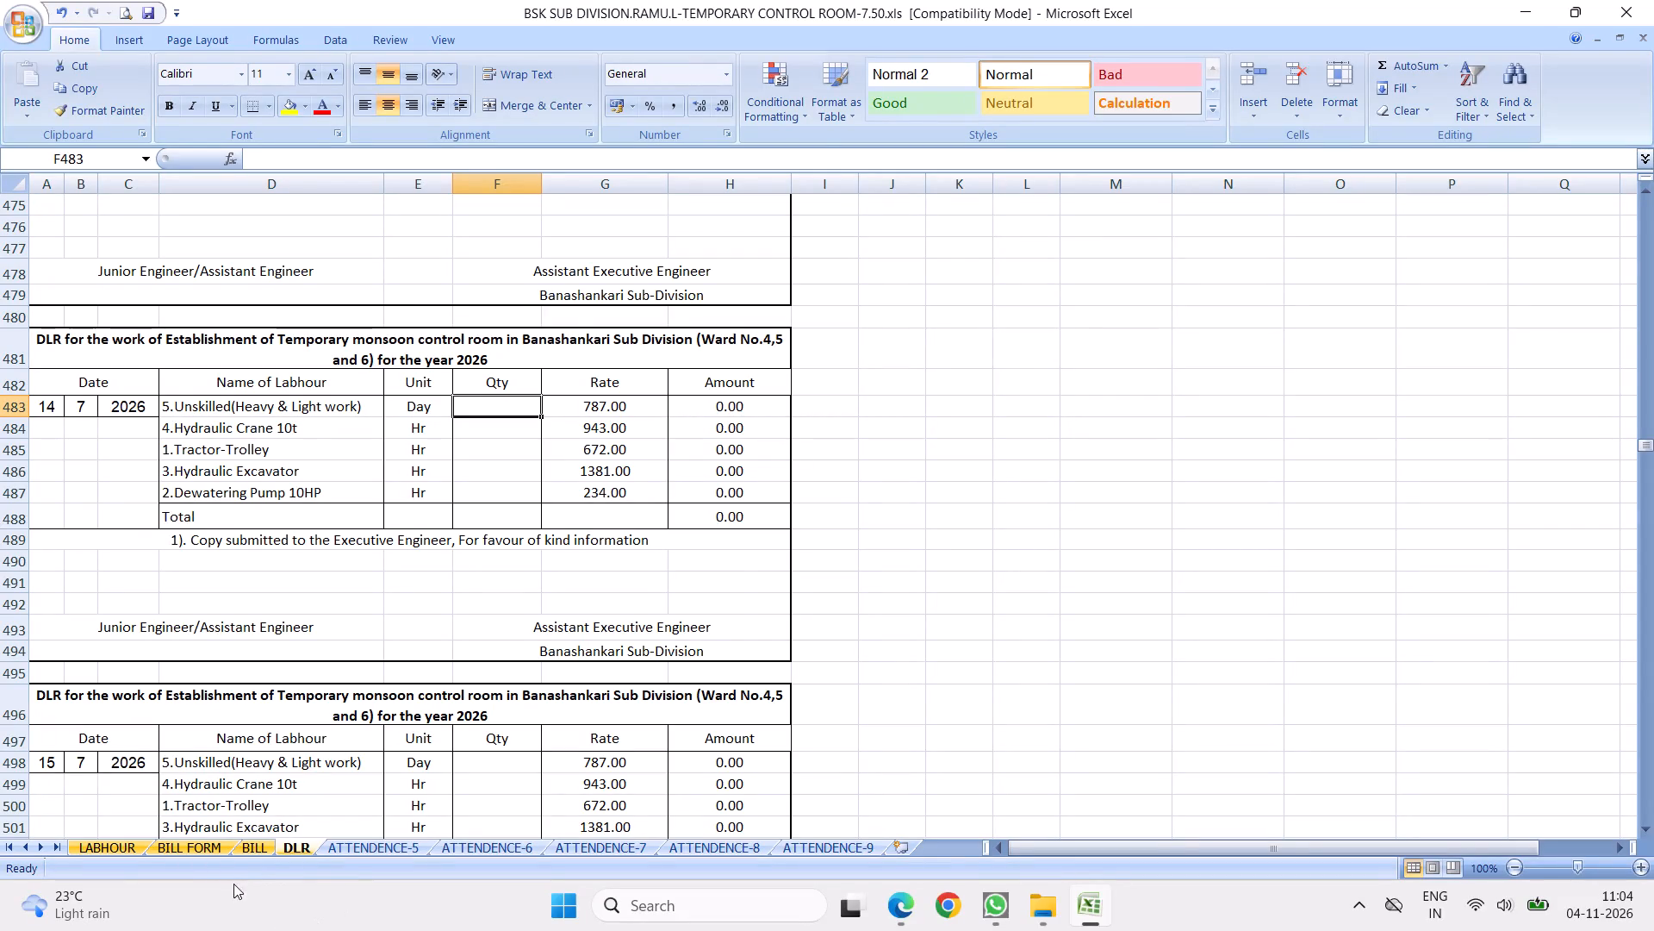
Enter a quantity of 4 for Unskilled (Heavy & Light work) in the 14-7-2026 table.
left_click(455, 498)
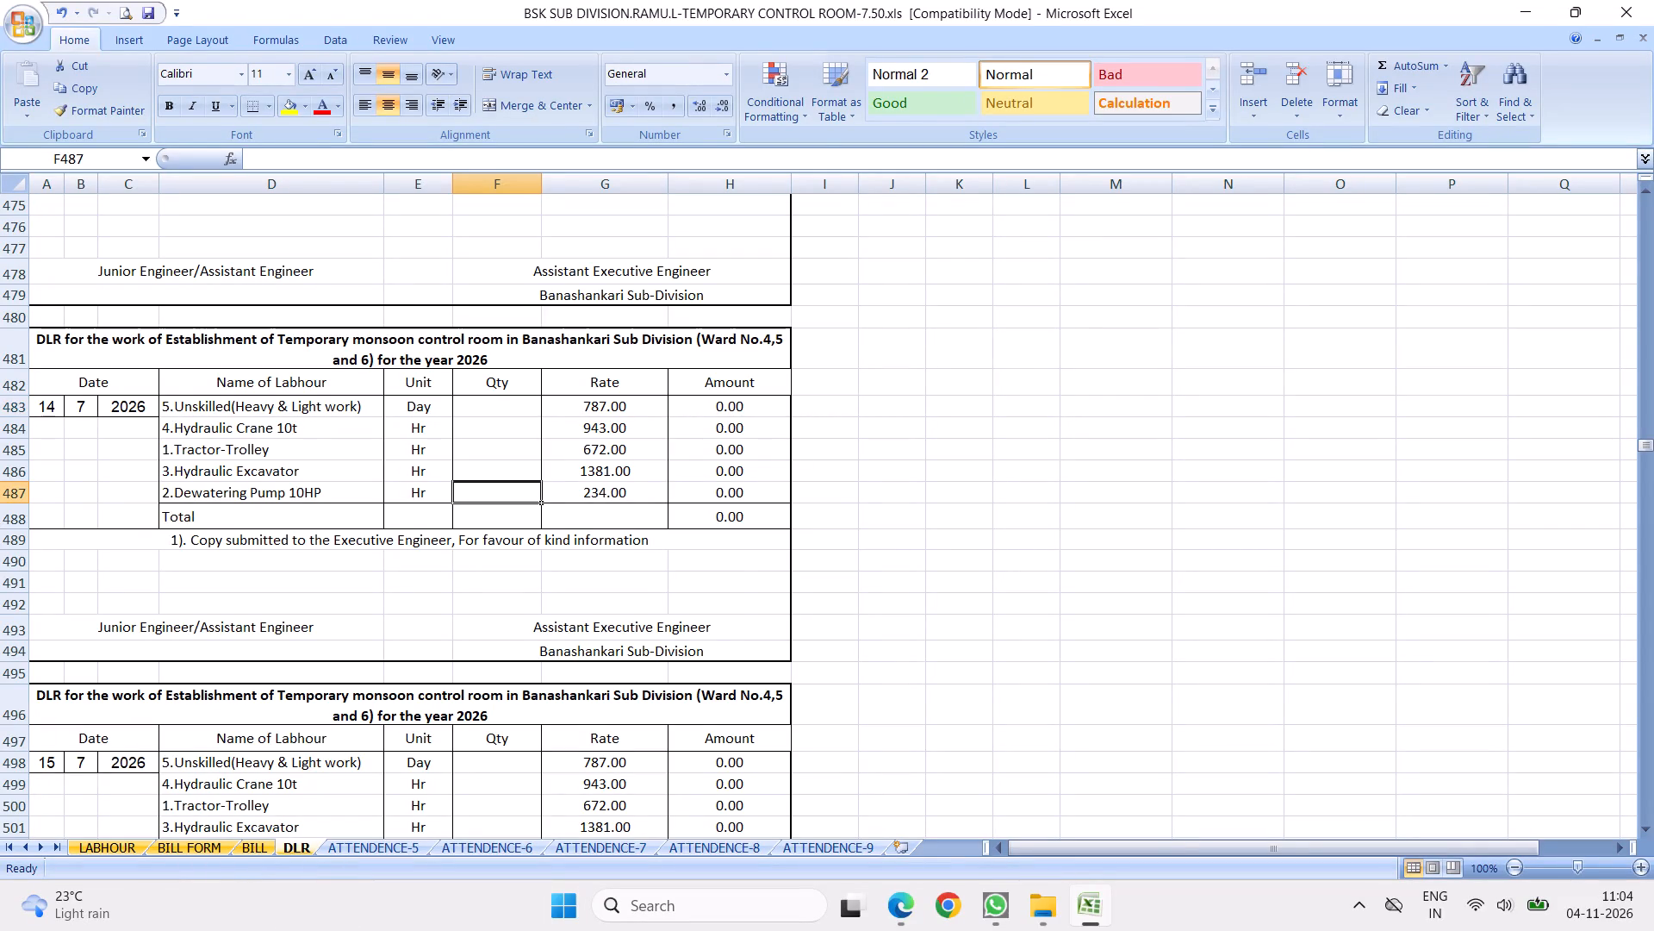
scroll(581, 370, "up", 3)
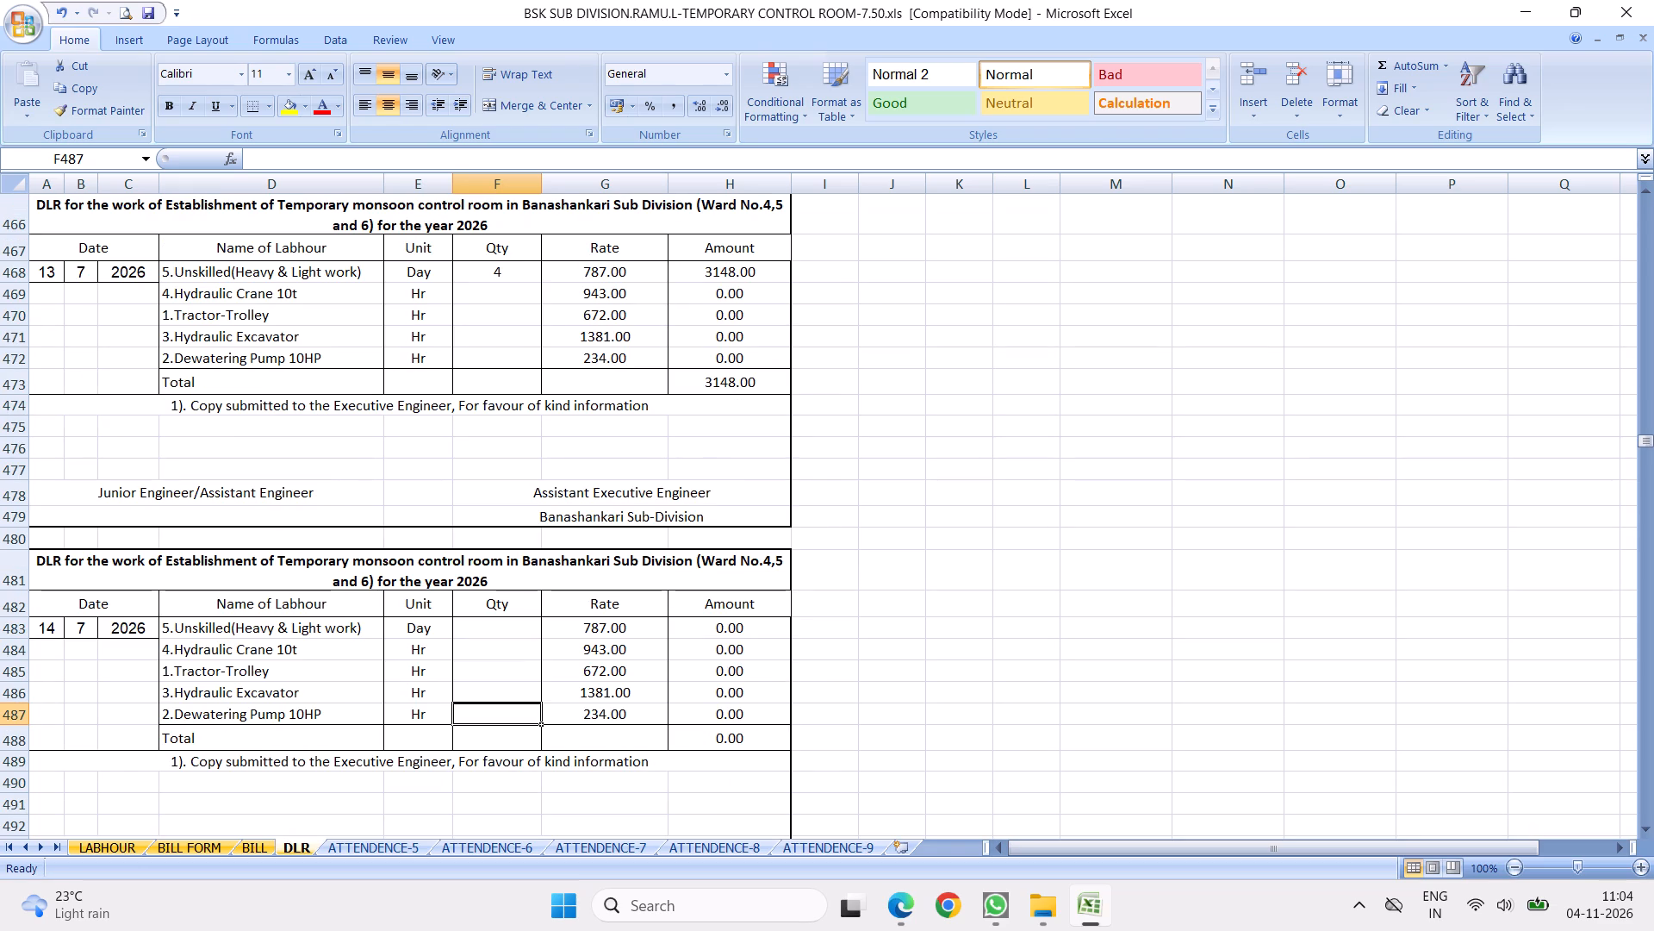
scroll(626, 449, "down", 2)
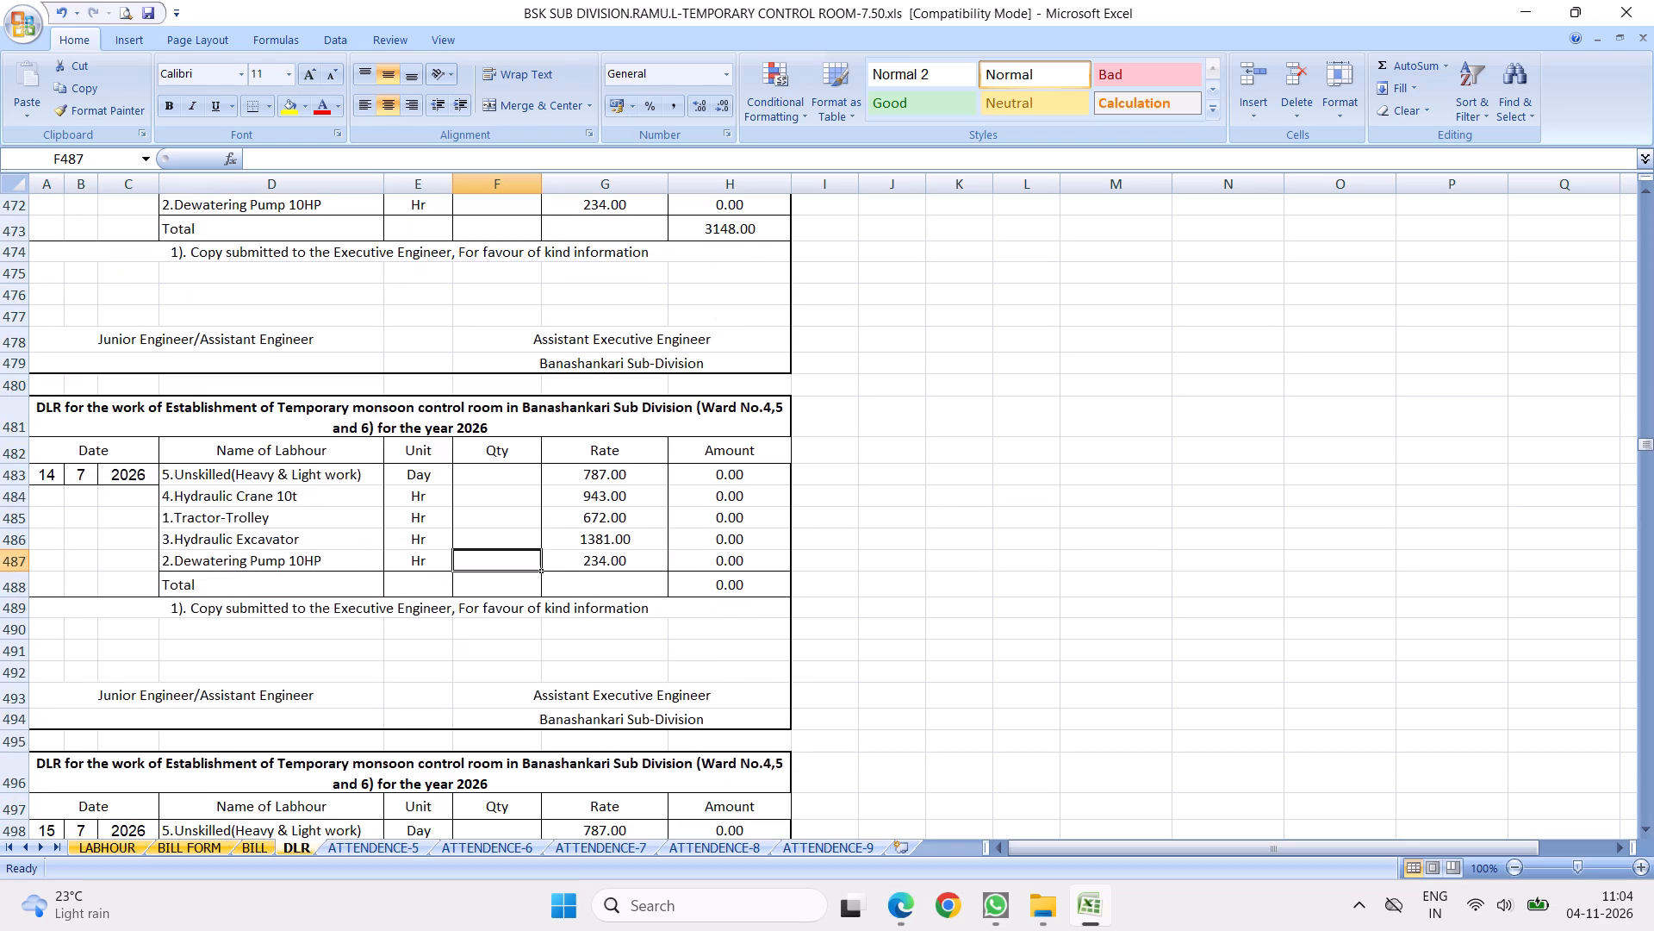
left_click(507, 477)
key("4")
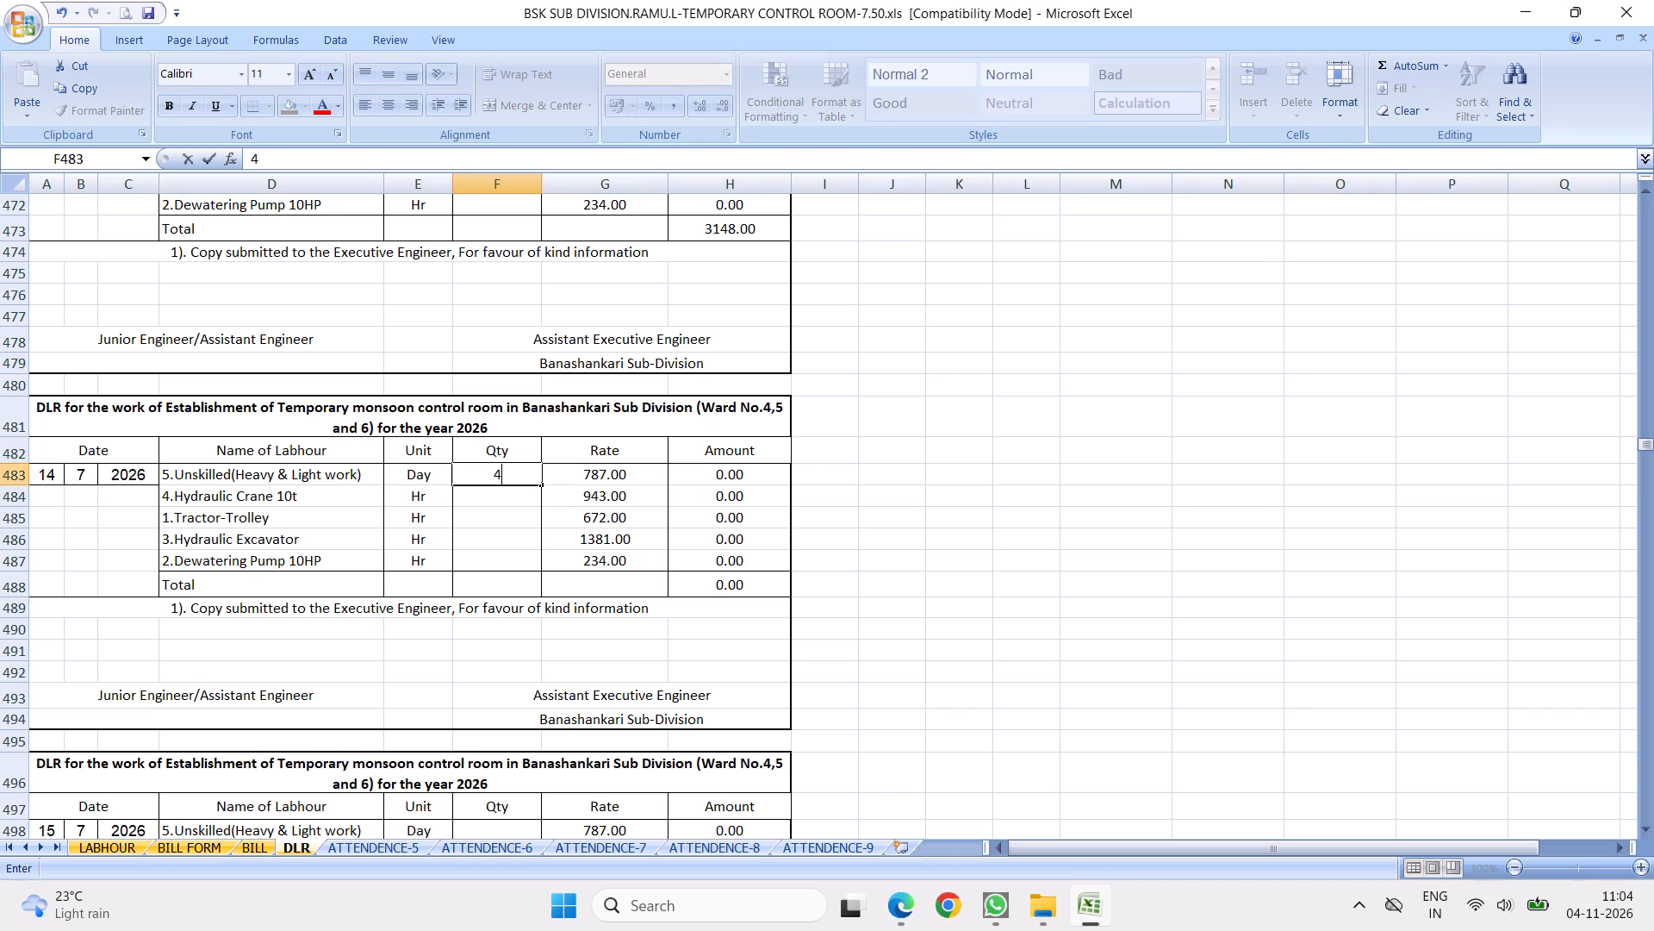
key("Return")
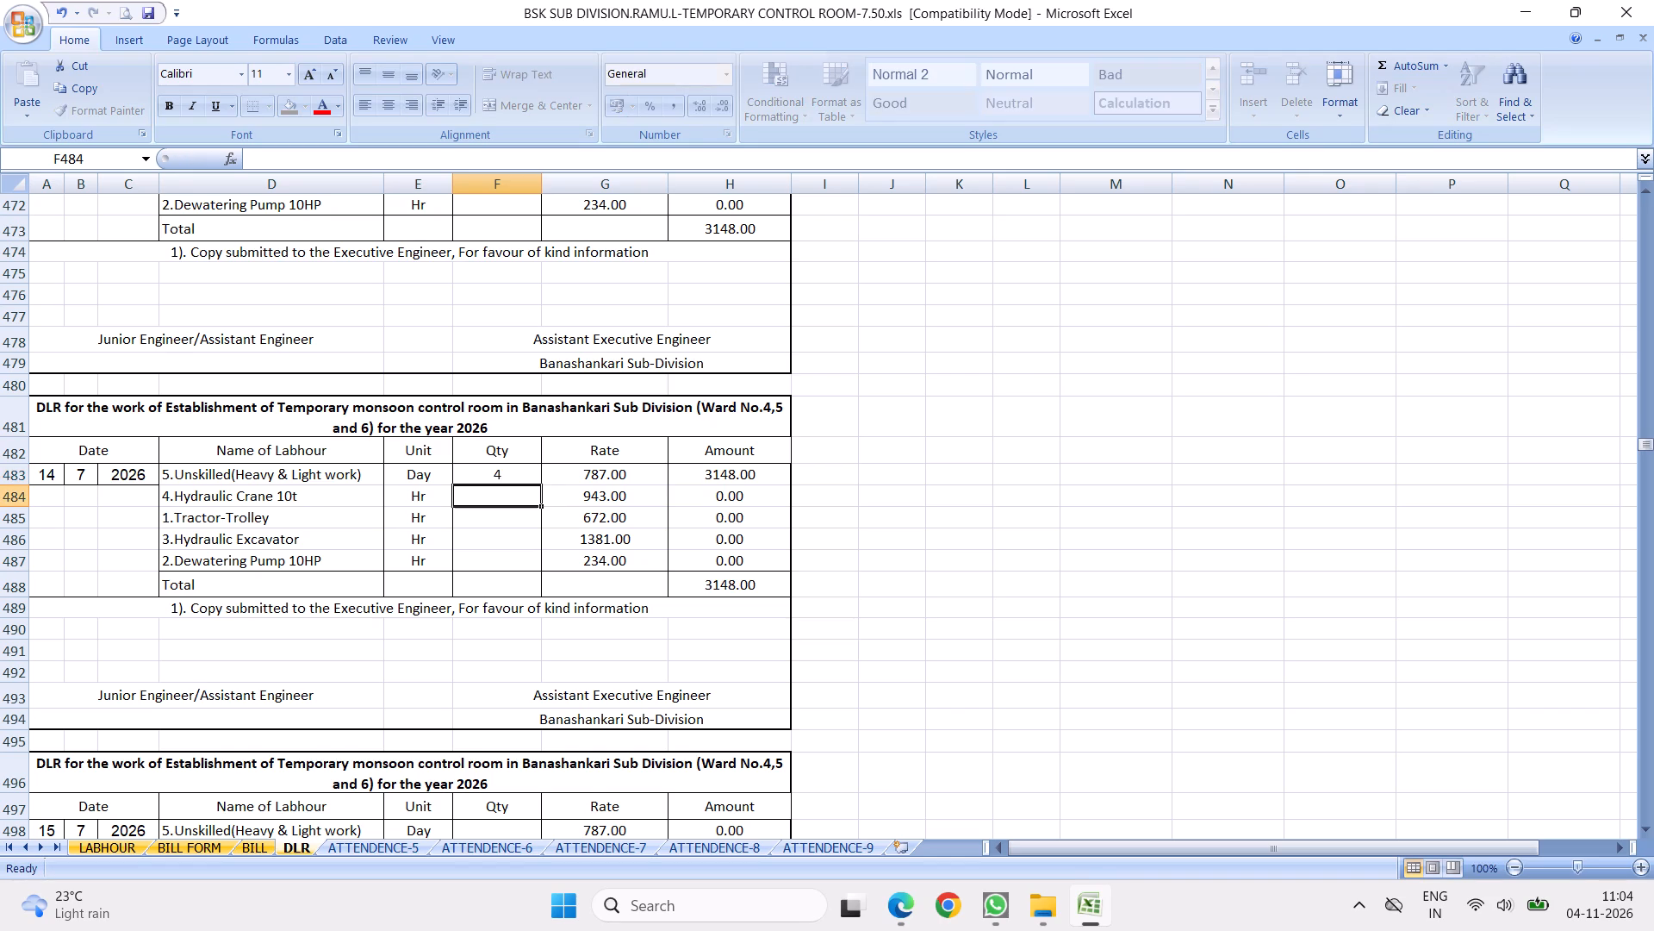
Change the Unskilled (Heavy & Light work) quantity in the 14-7-2026 table to 3.
left_click(479, 468)
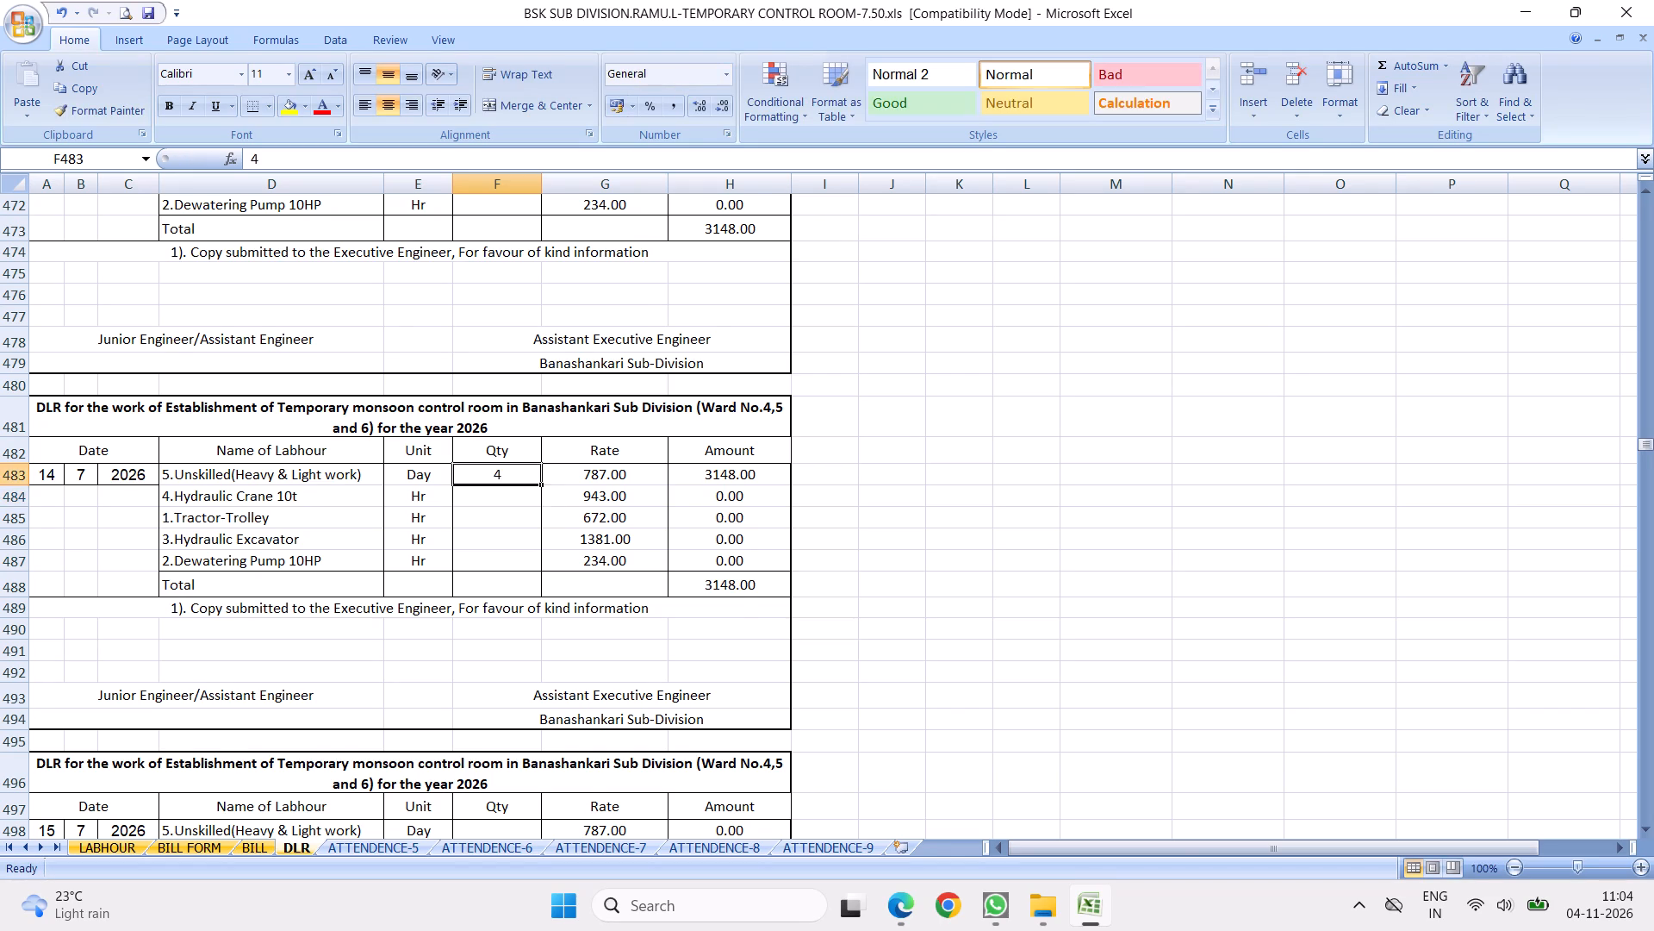
scroll(569, 477, "up", 3)
key("3")
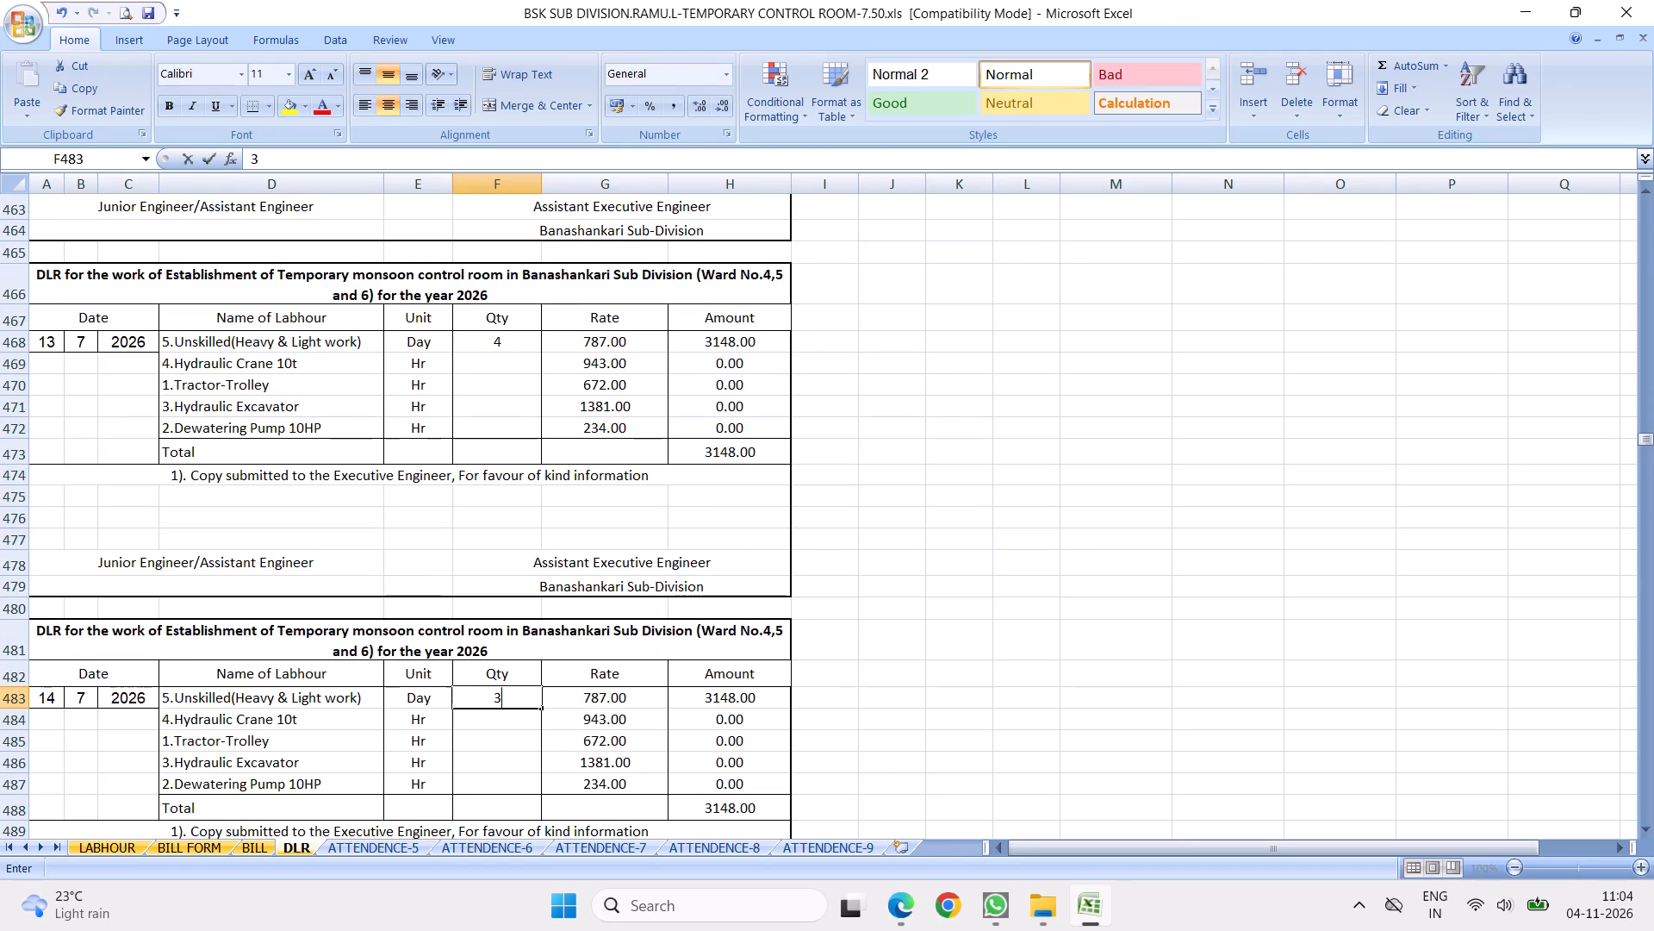
key("Return")
Enter quantities of 4 for Unskilled (Heavy & Light work) and 6 for Tractor-Trolley in the 15-7-2026 table.
scroll(654, 513, "down", 7)
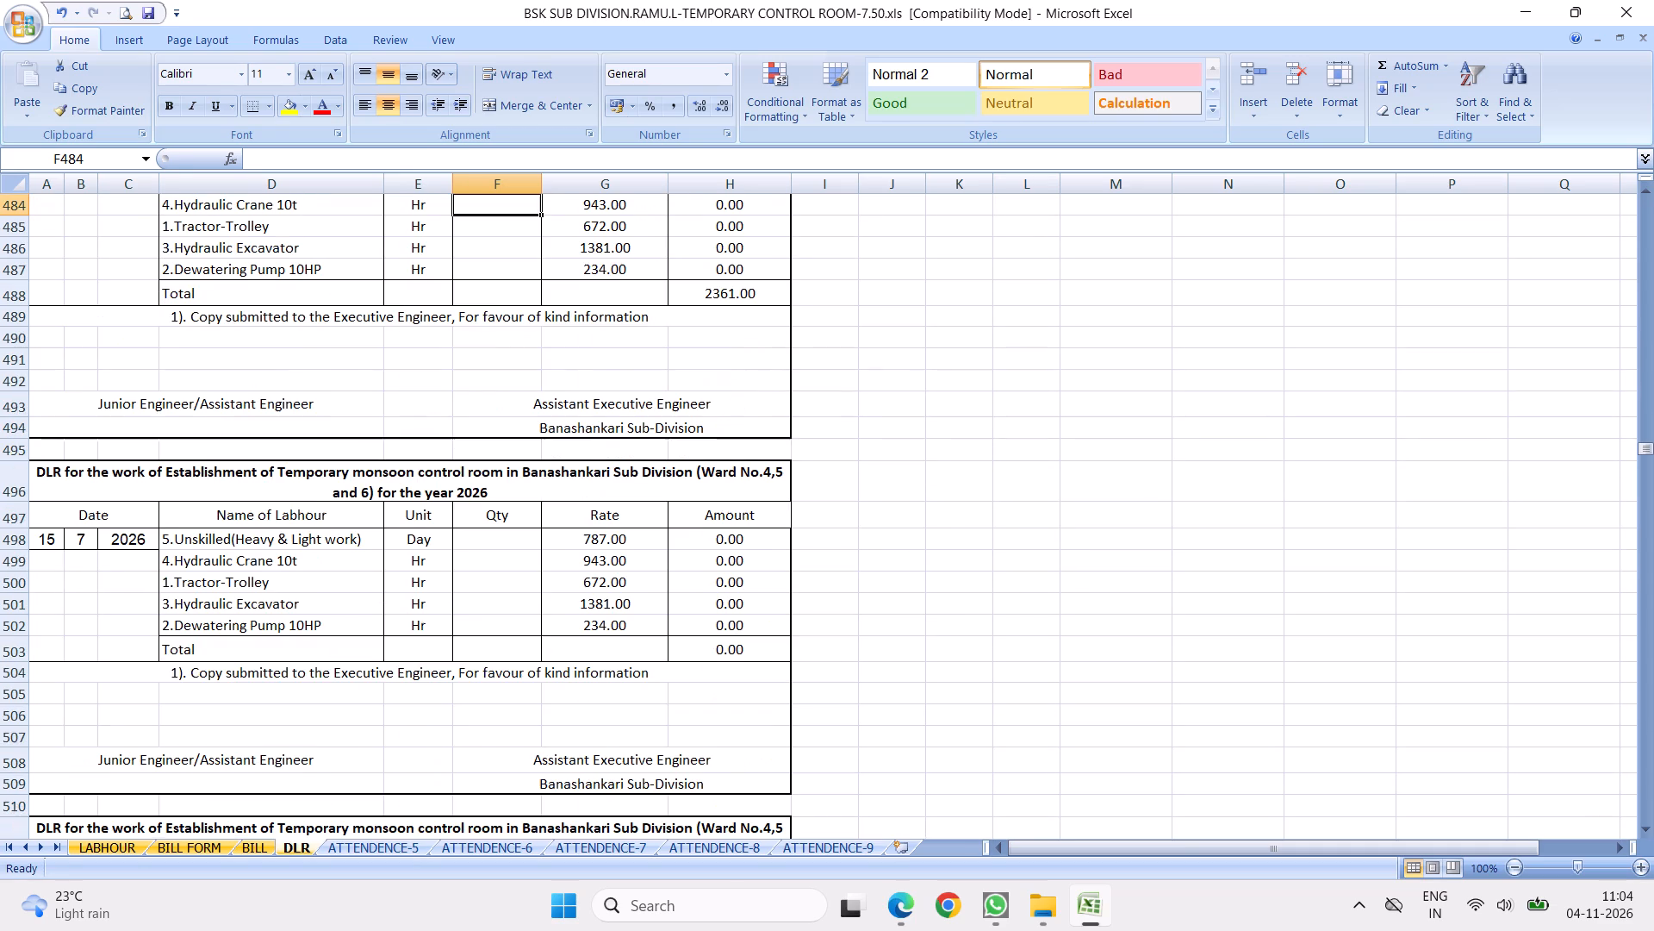
left_click(497, 547)
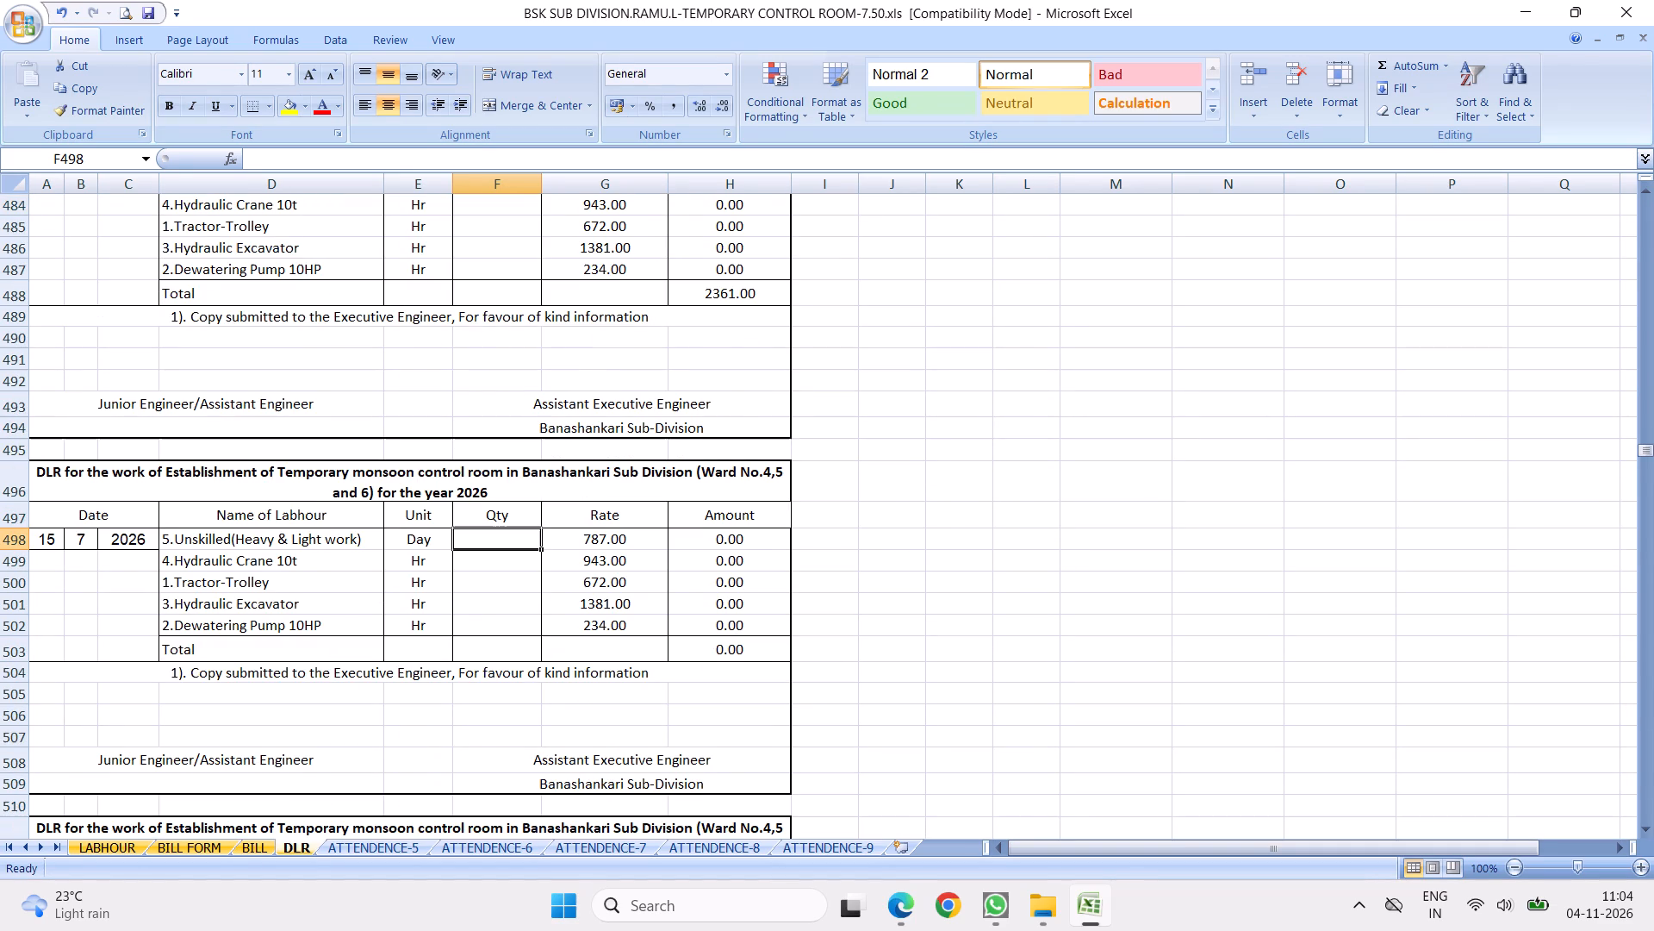
type("4.0")
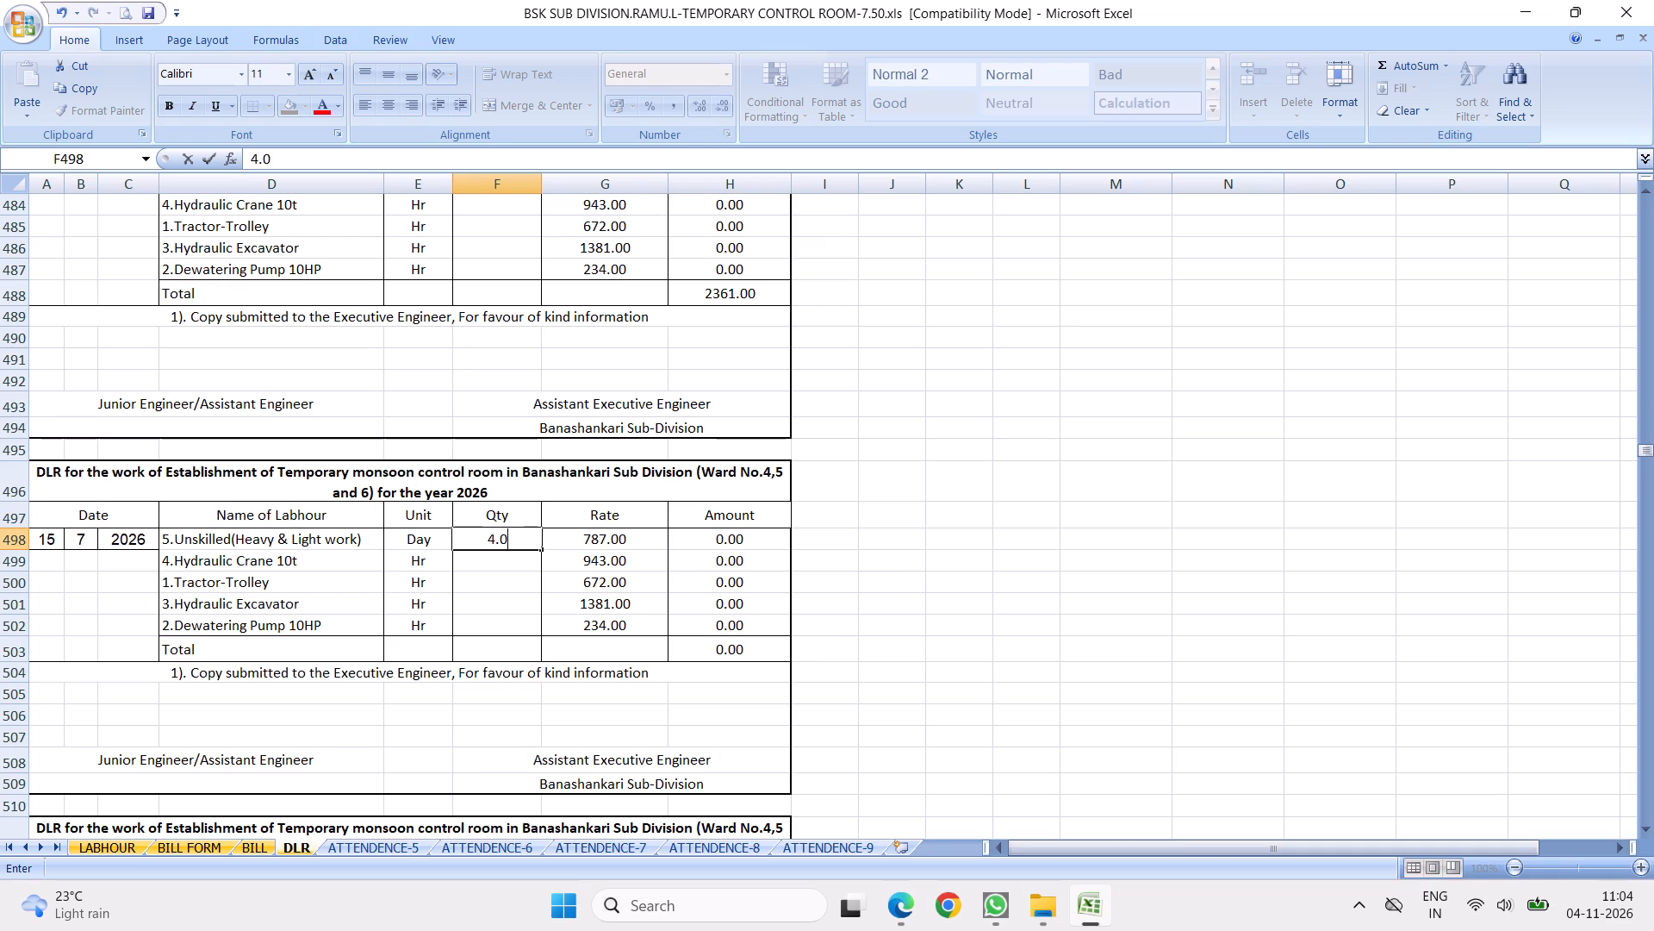
key("BackSpace")
key("BackSpace")
key("Return")
key("Return")
key("0")
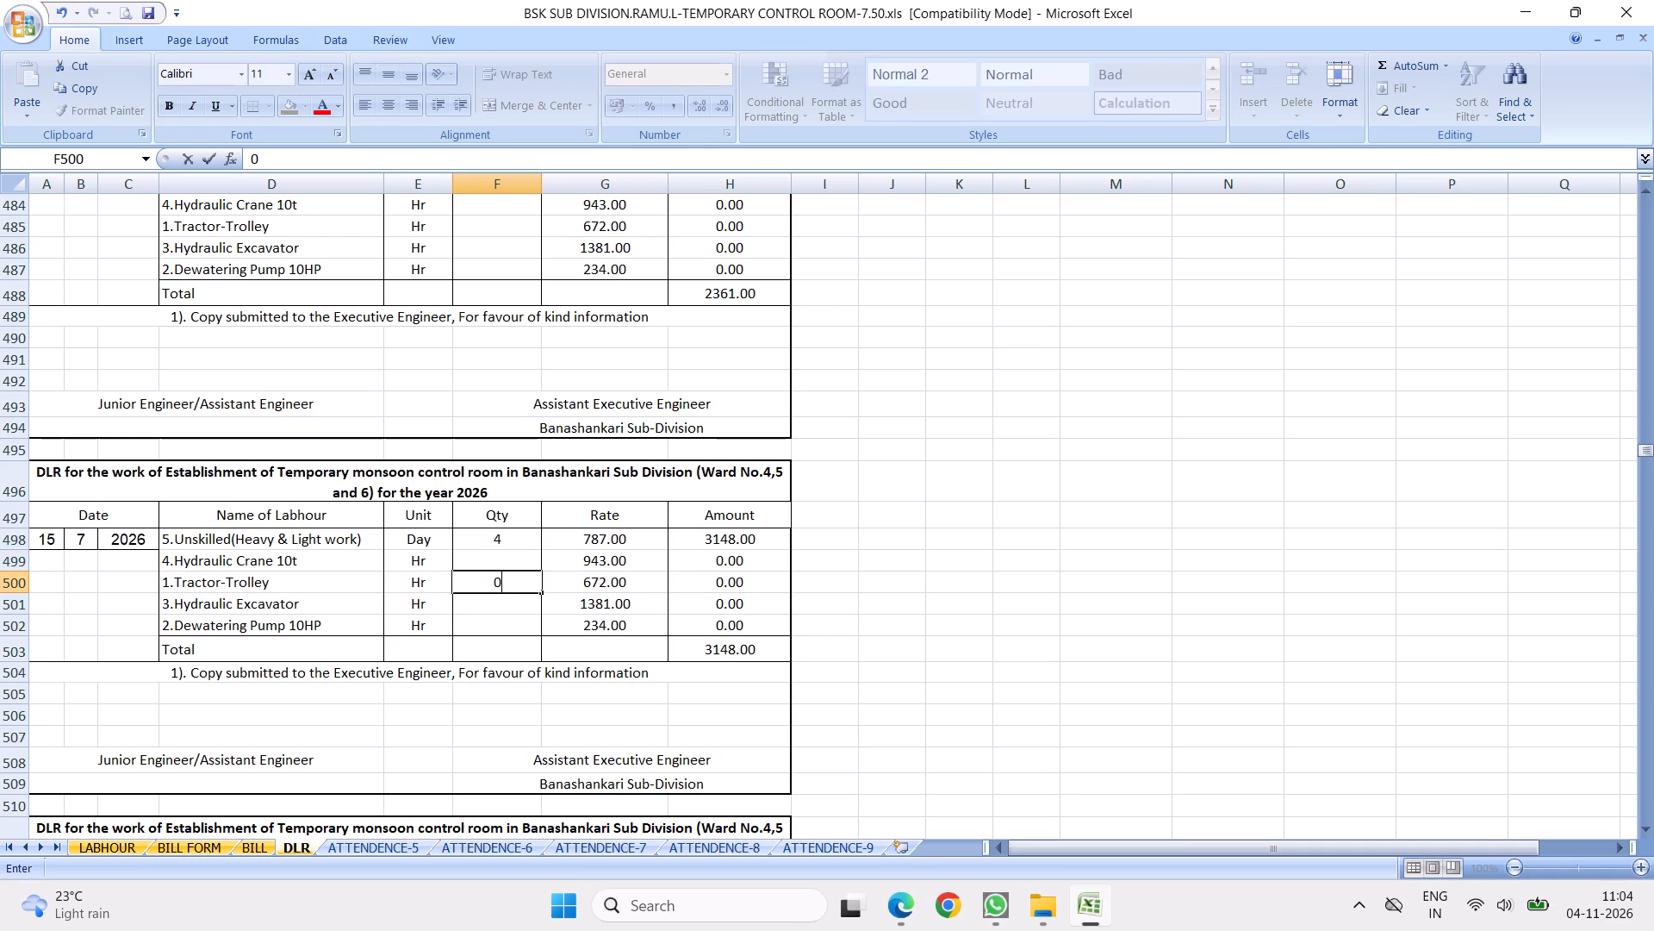
key("BackSpace")
key("6")
key("Return")
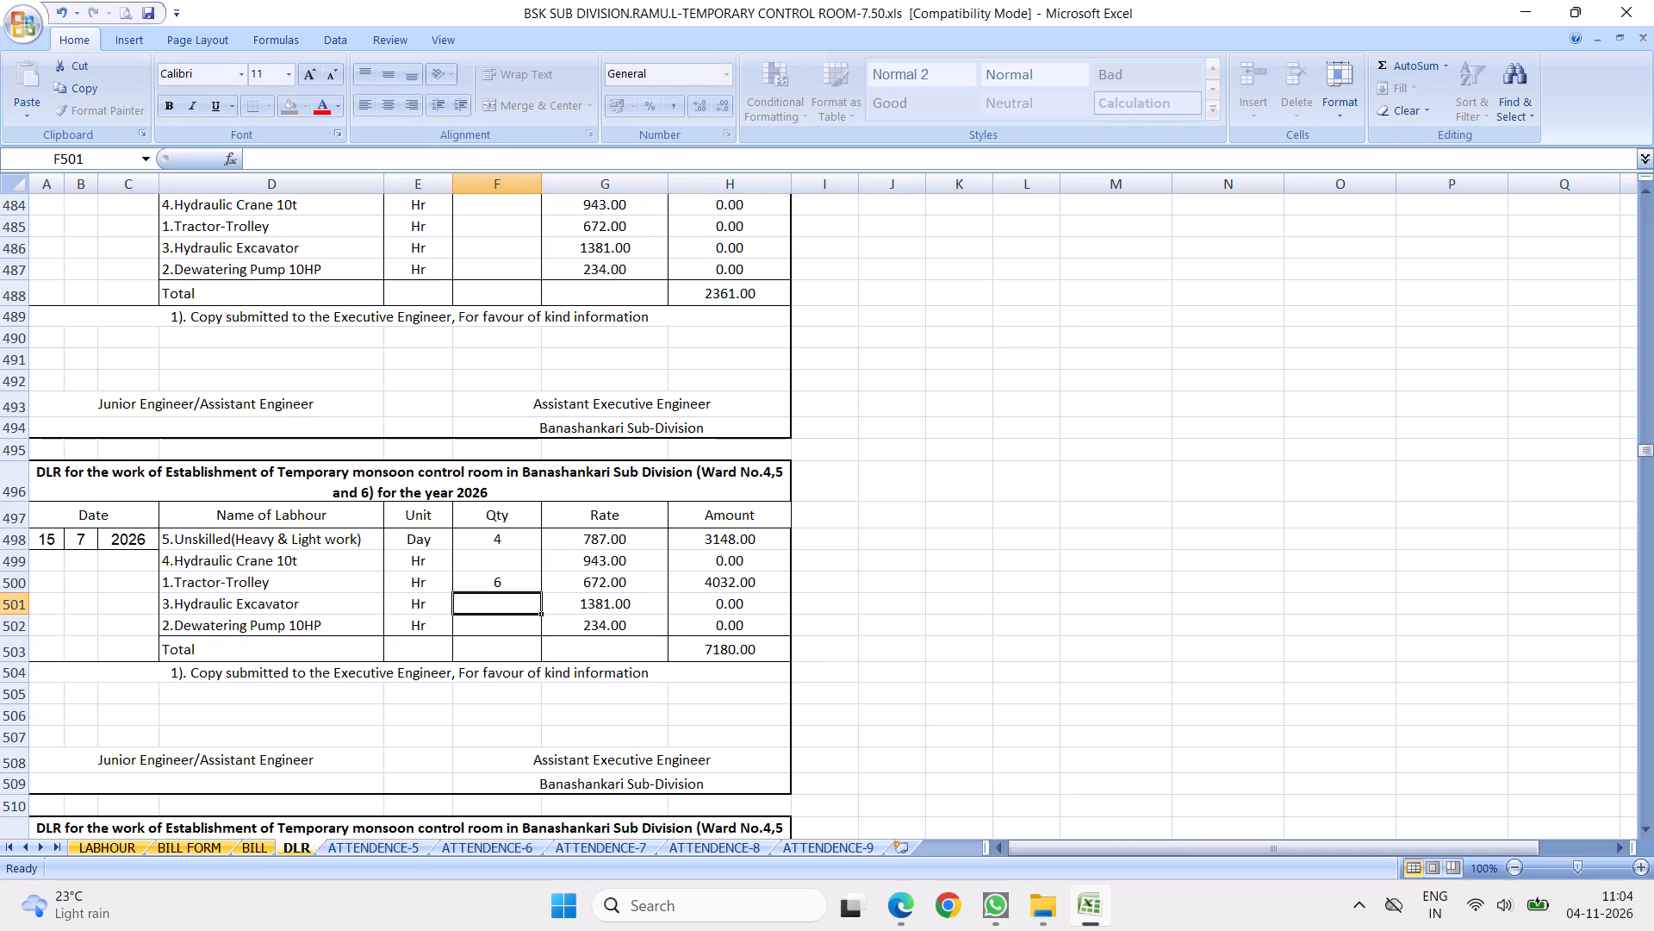
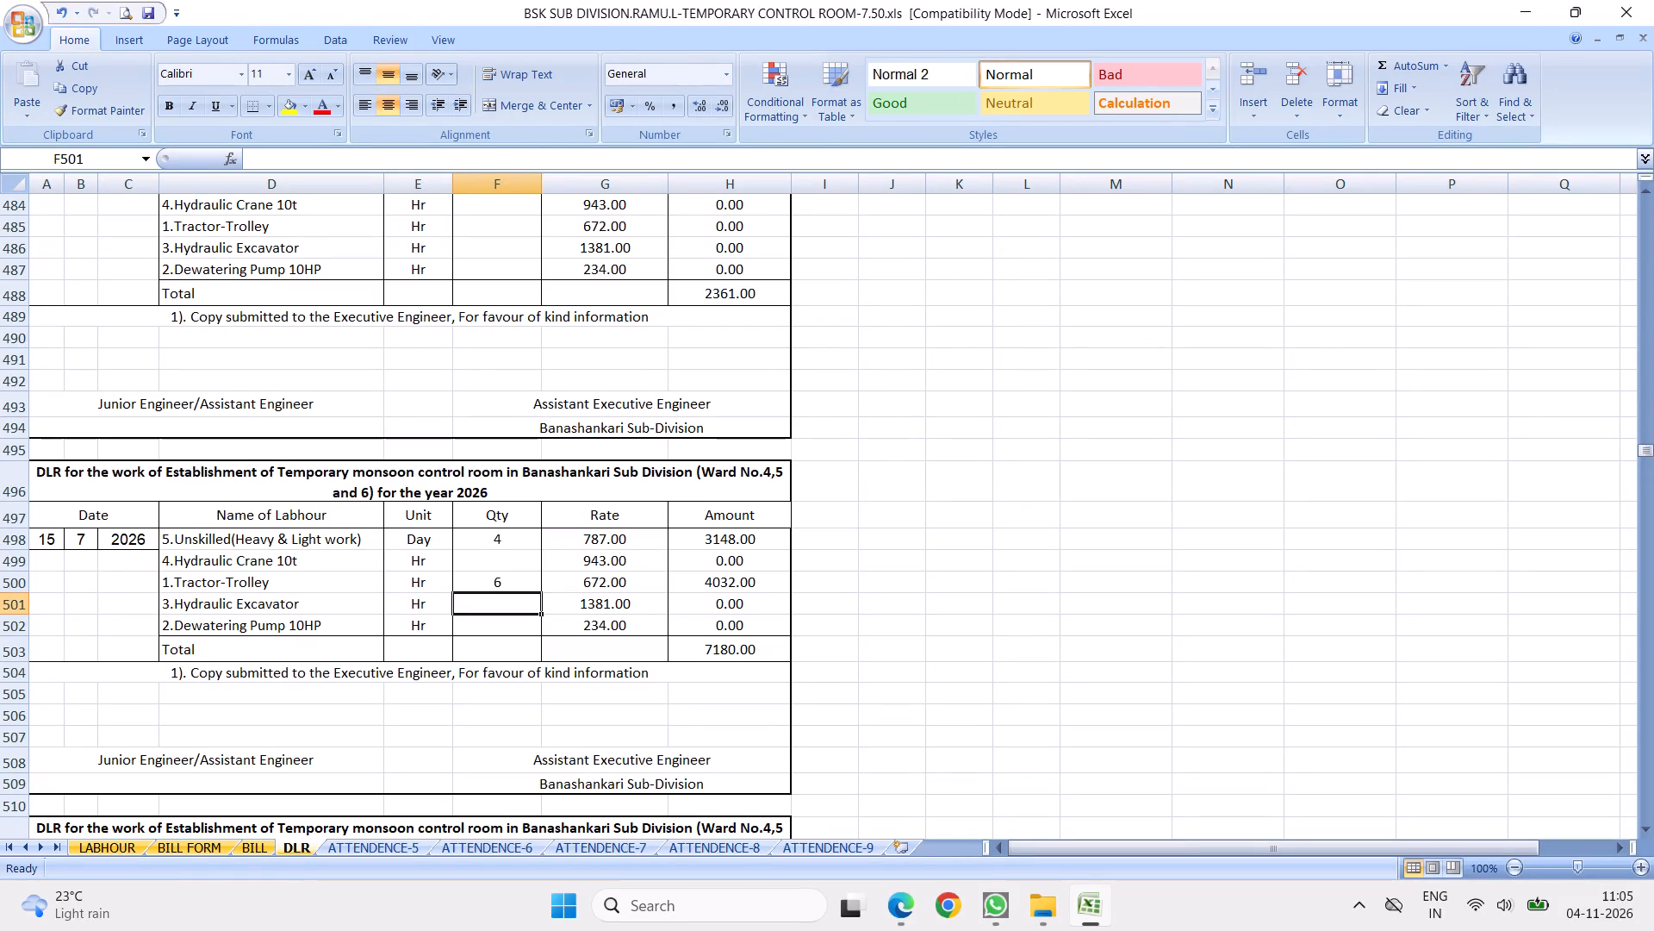
Enter quantities of 4 for Unskilled, 6 for Tractor-Trolley, 5 for Hydraulic Excavator and 6 for Dewatering Pump 10HP in the 16-7-2025 table.
scroll(532, 496, "down", 6)
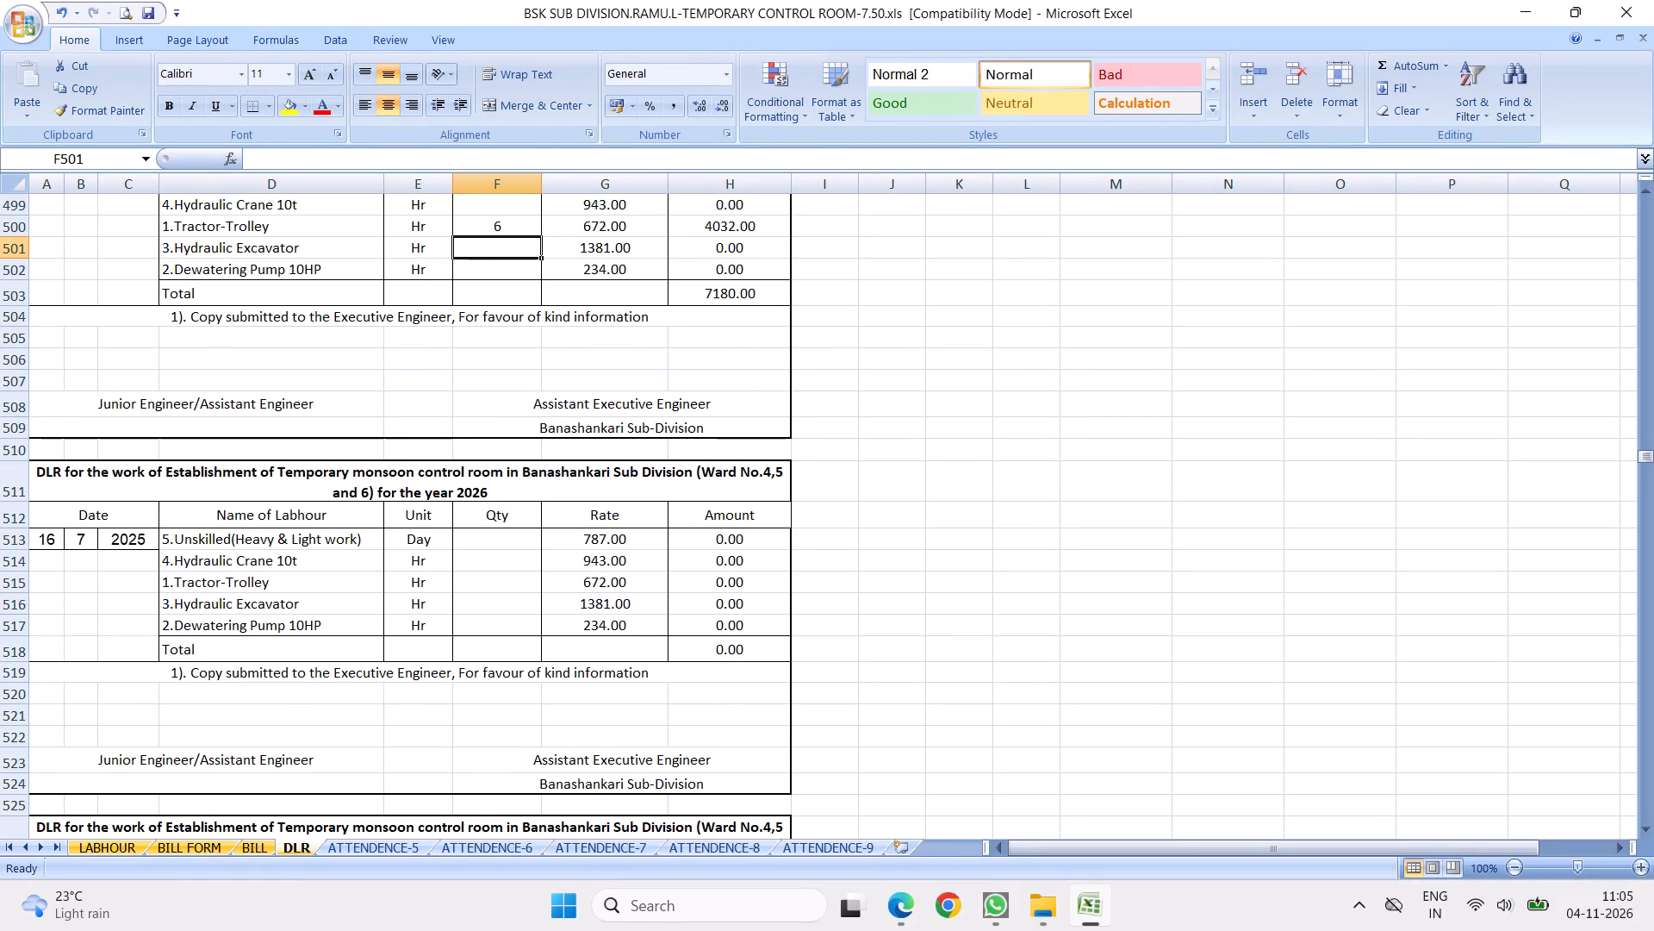
left_click(487, 473)
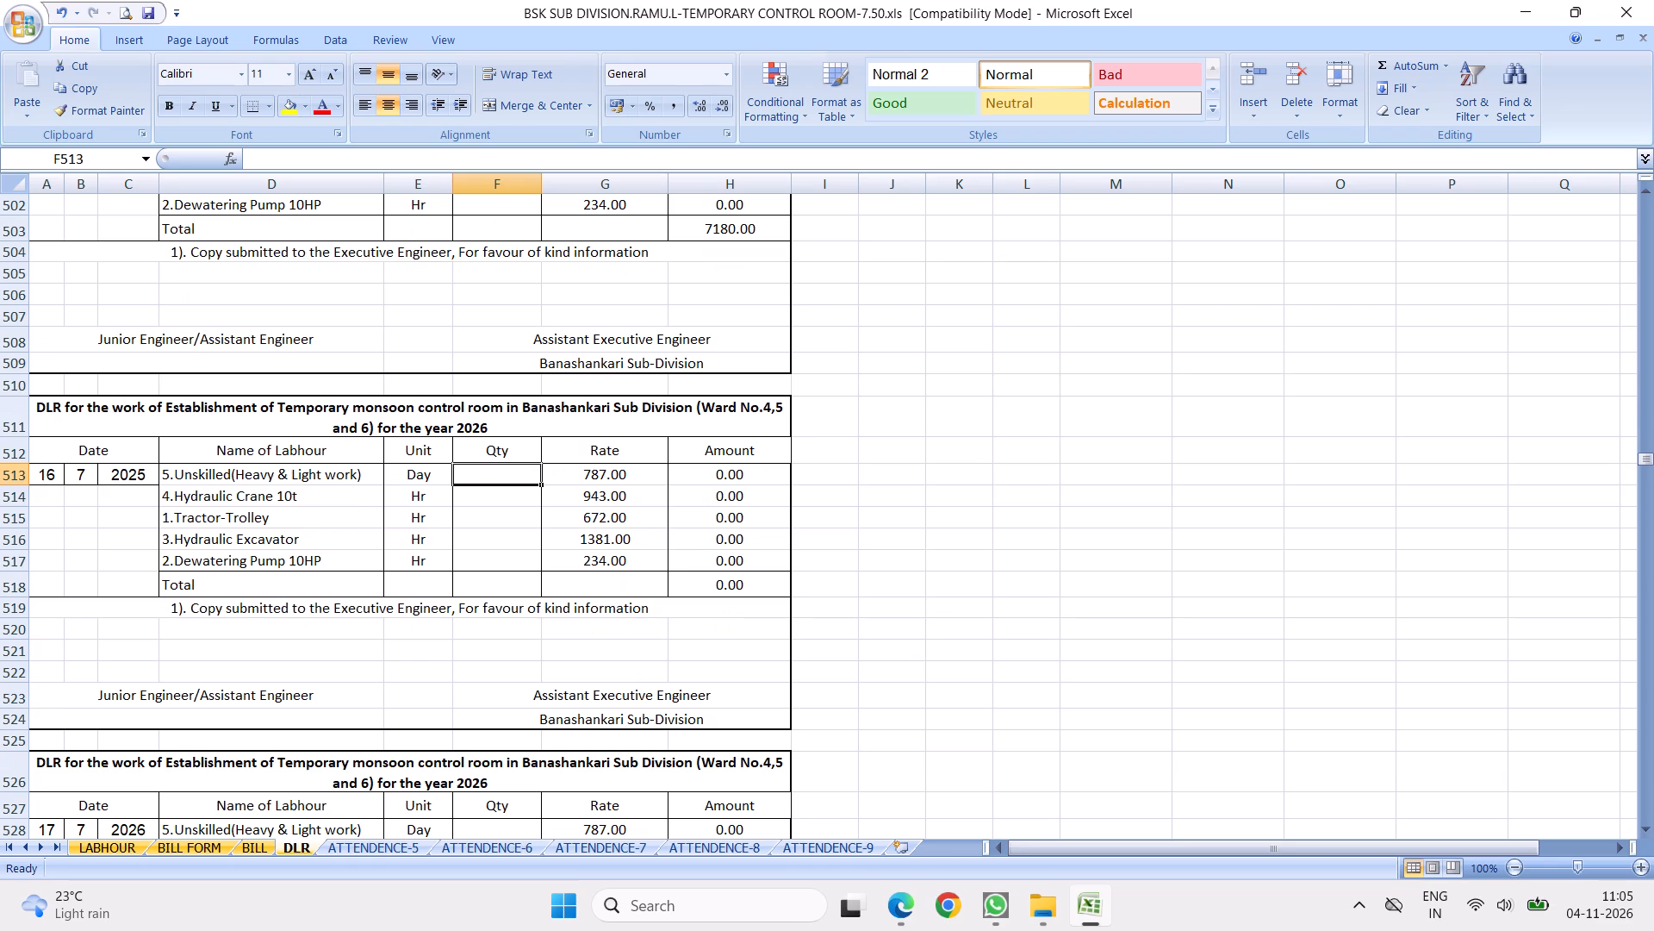
key("4")
key("Return")
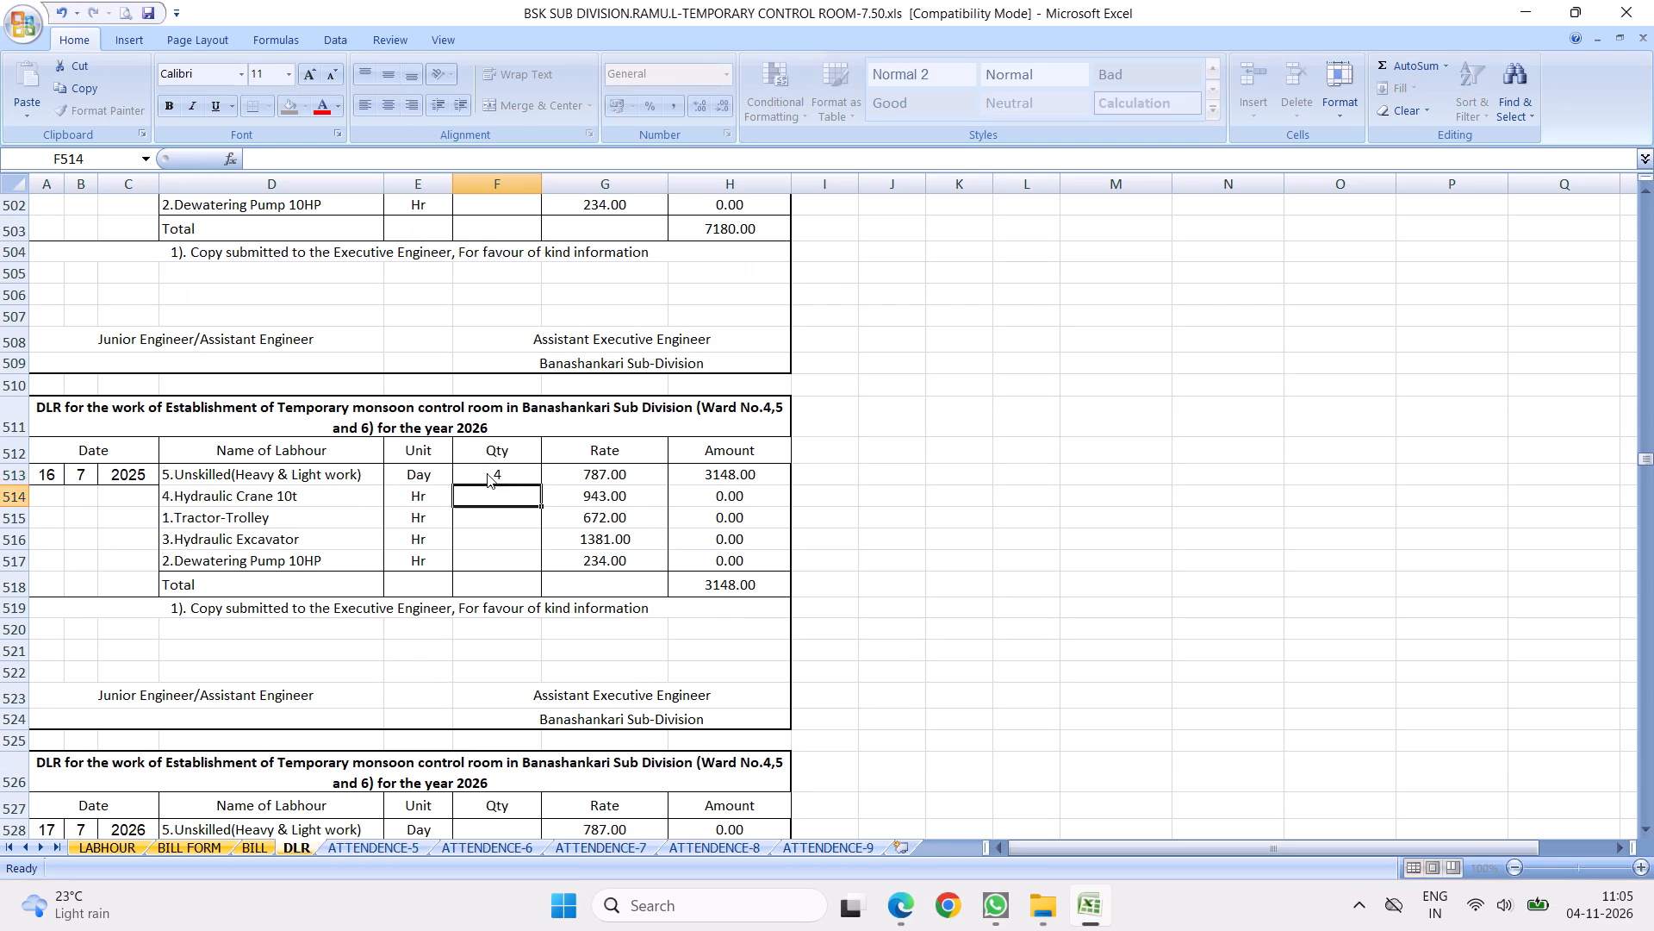
key("Return")
key("6")
key("Return")
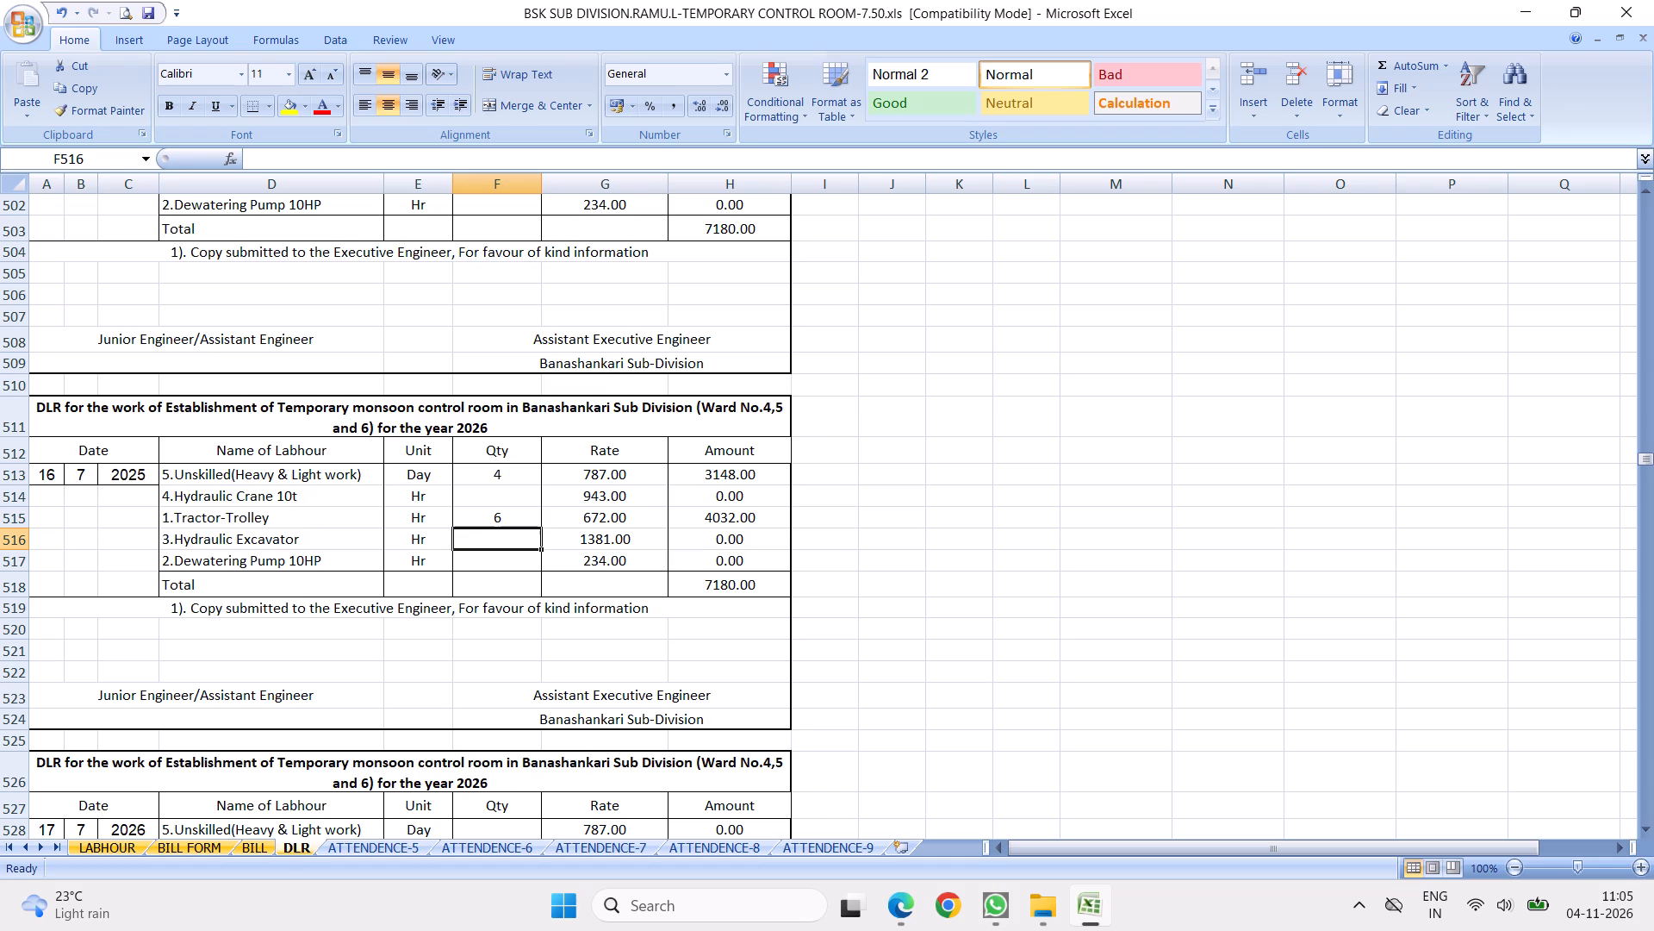
key("5")
key("Return")
key("6")
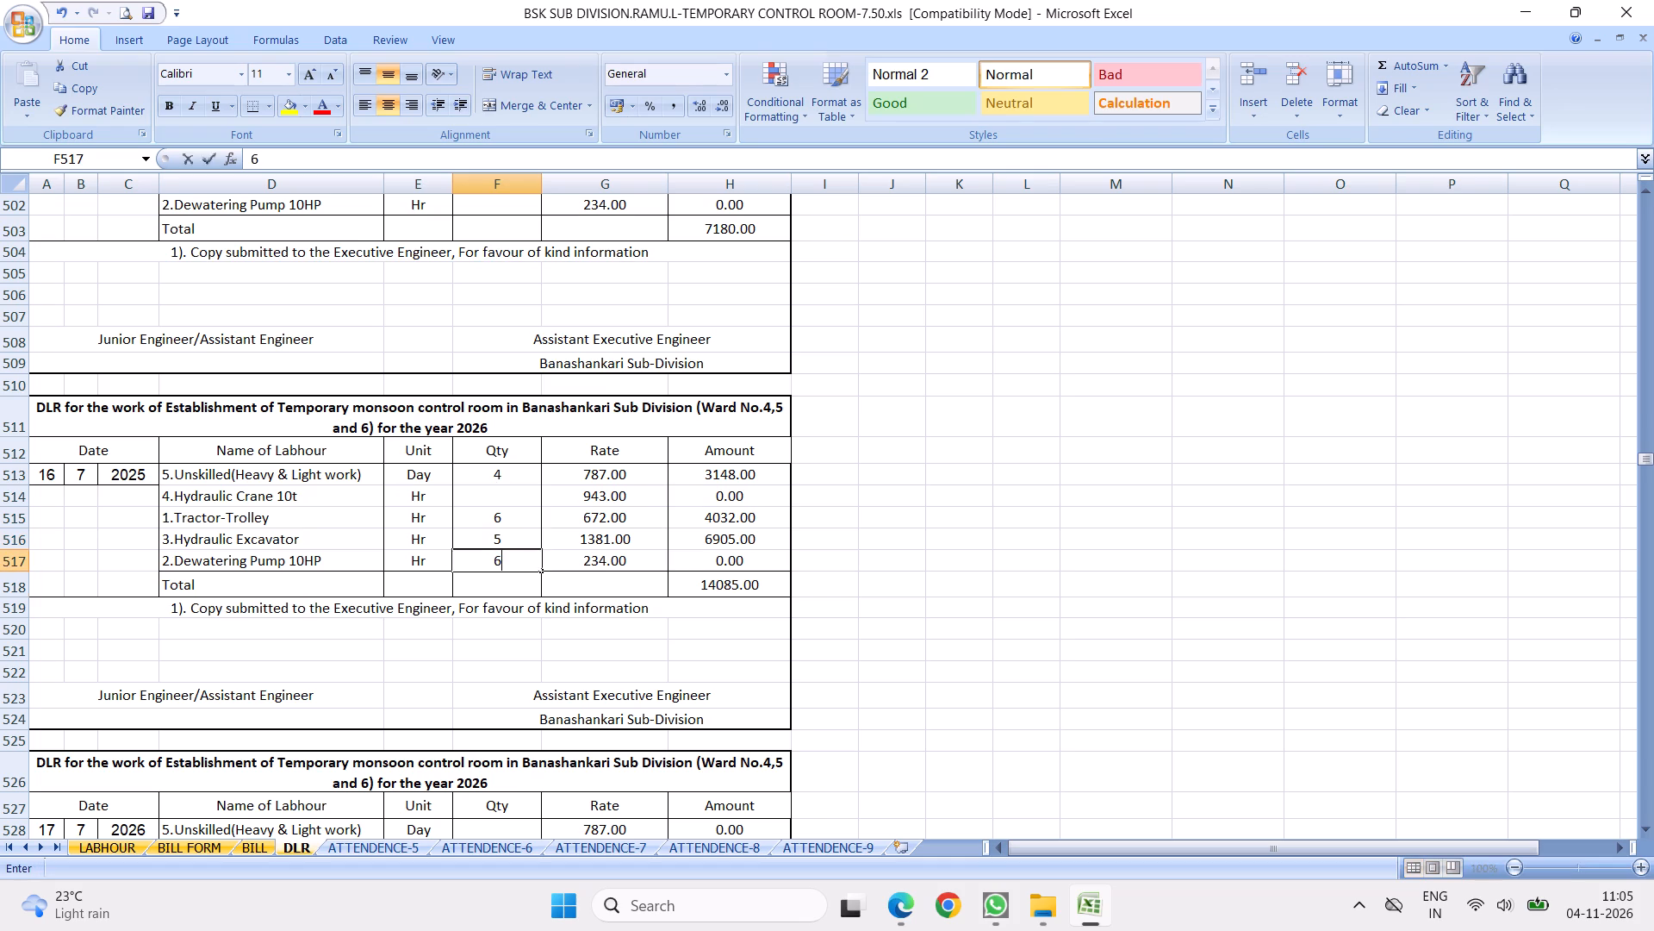
key("Return")
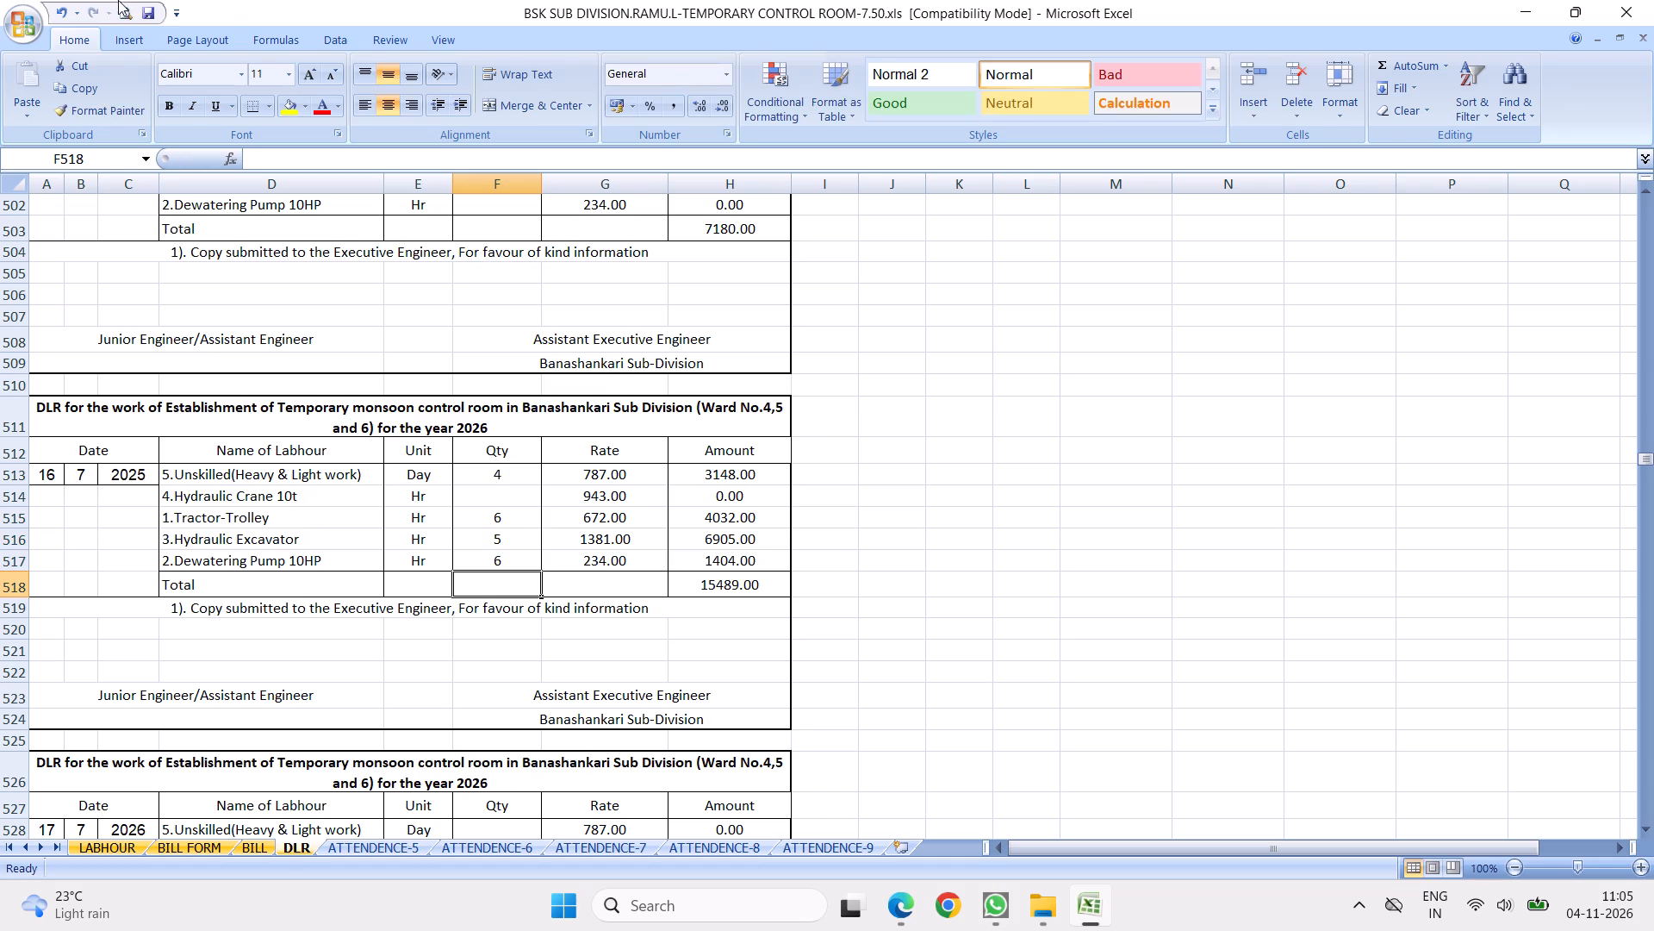
Save the workbook.
left_click(148, 6)
Select the quantity cell for Unskilled (Heavy & Light work) in the 17-7-2026 table.
scroll(429, 500, "down", 3)
scroll(518, 451, "down", 2)
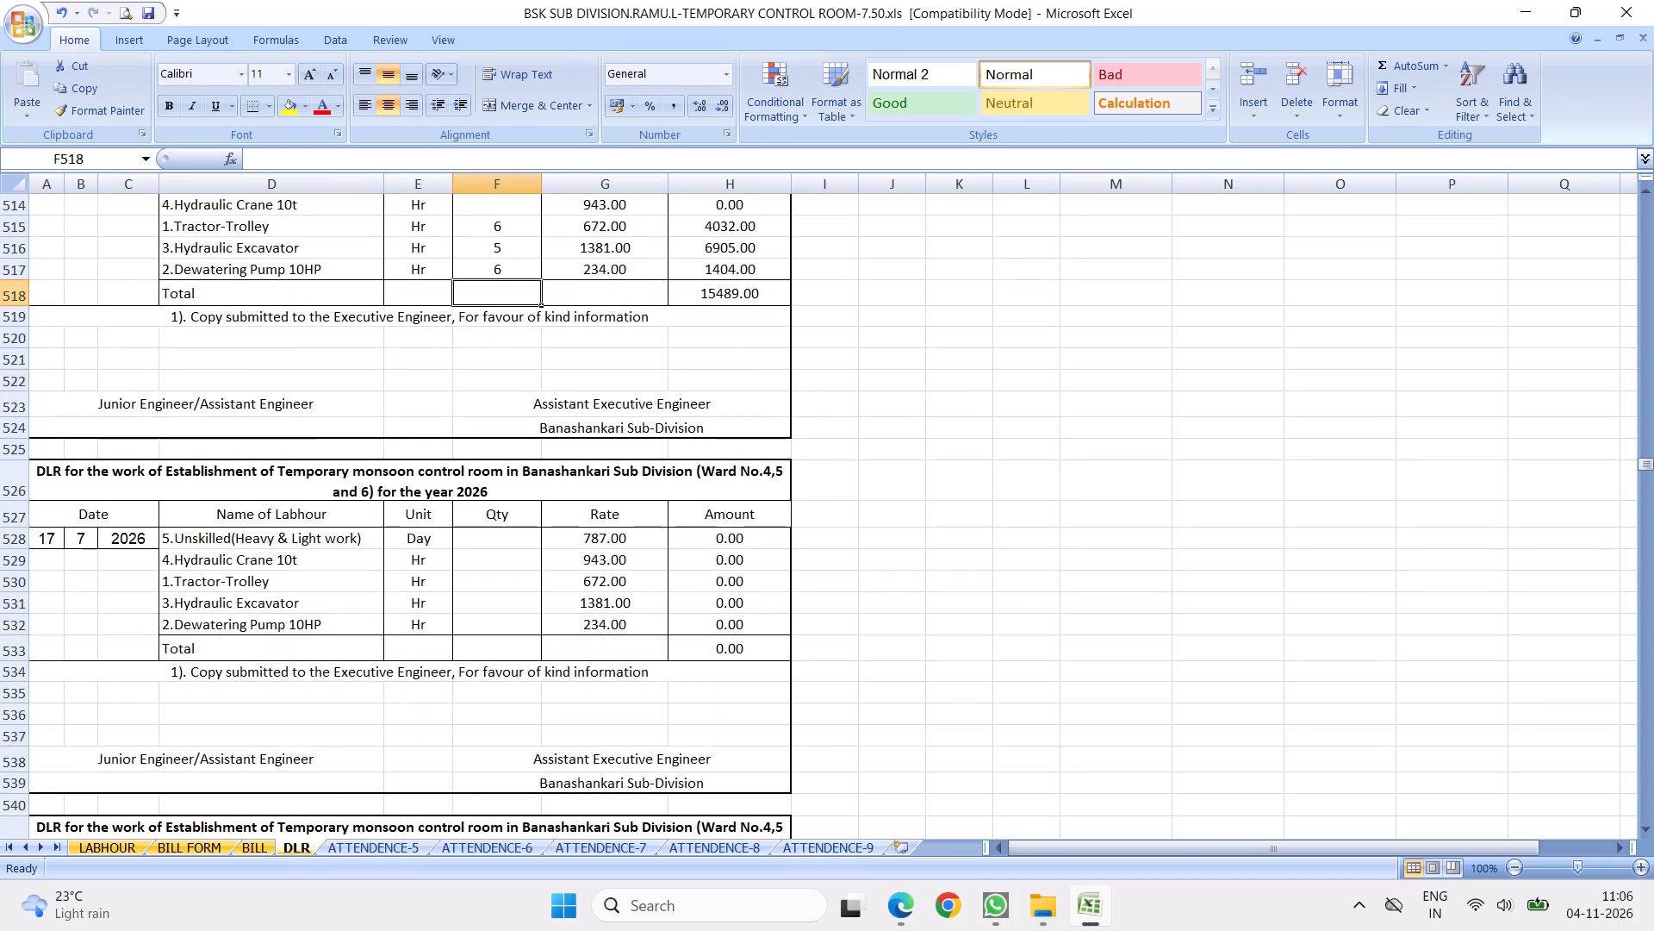
left_click(510, 482)
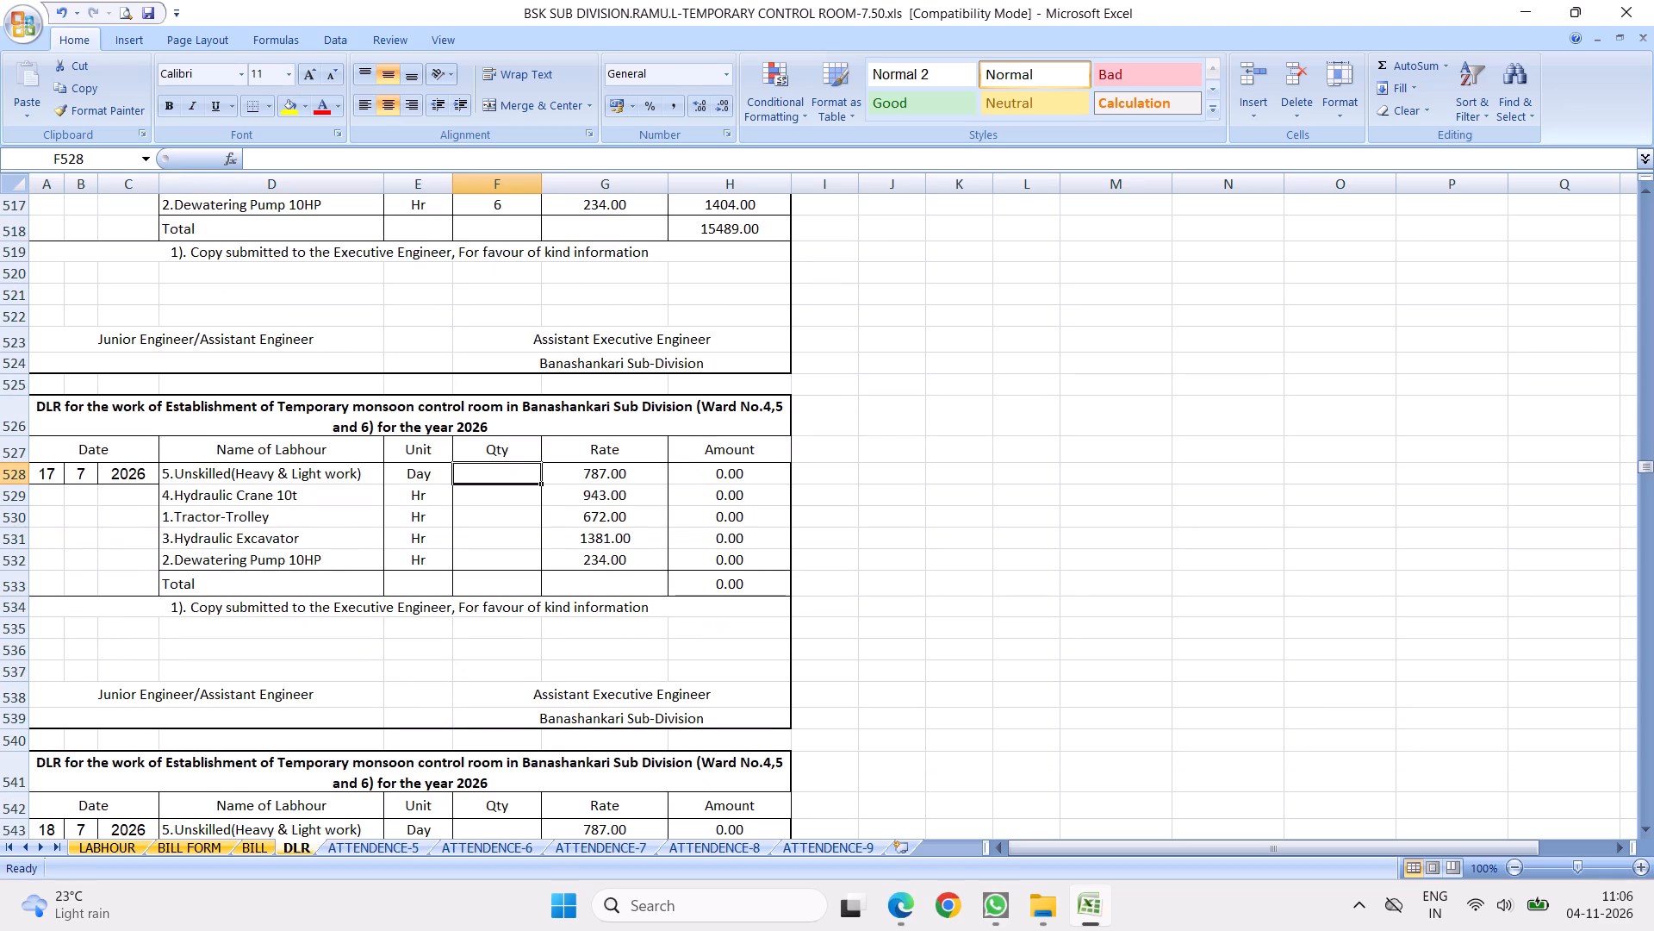
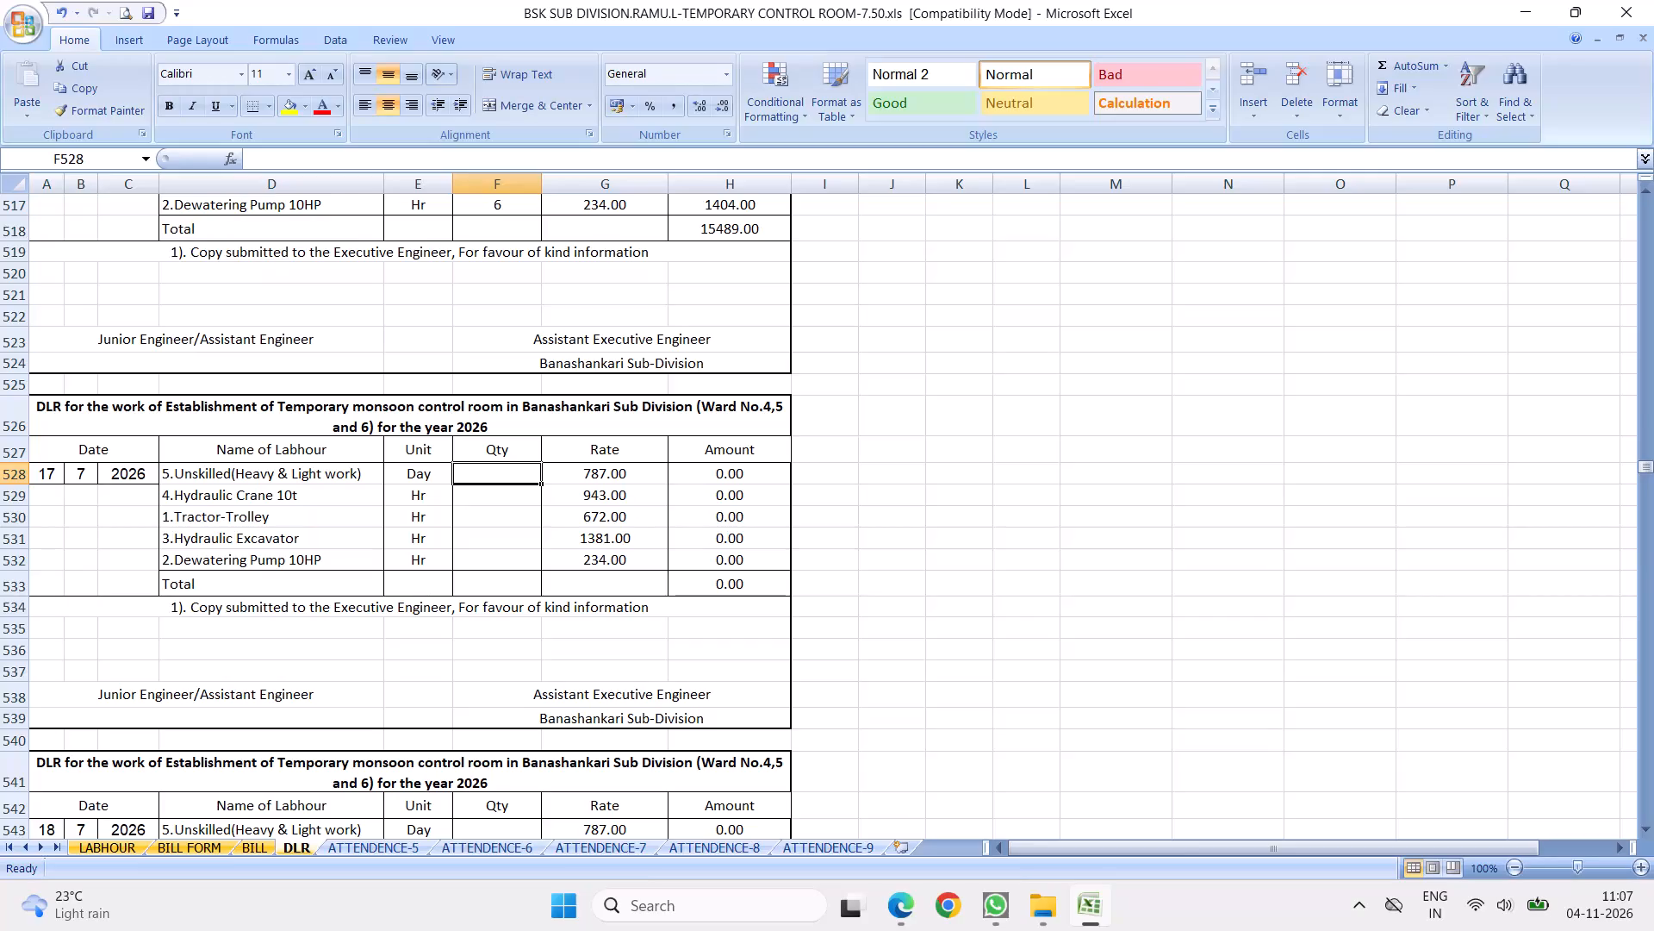
Enter a quantity of 3 for Unskilled (Heavy & Light work) in the 17-7-2026 table.
key("3")
key("Return")
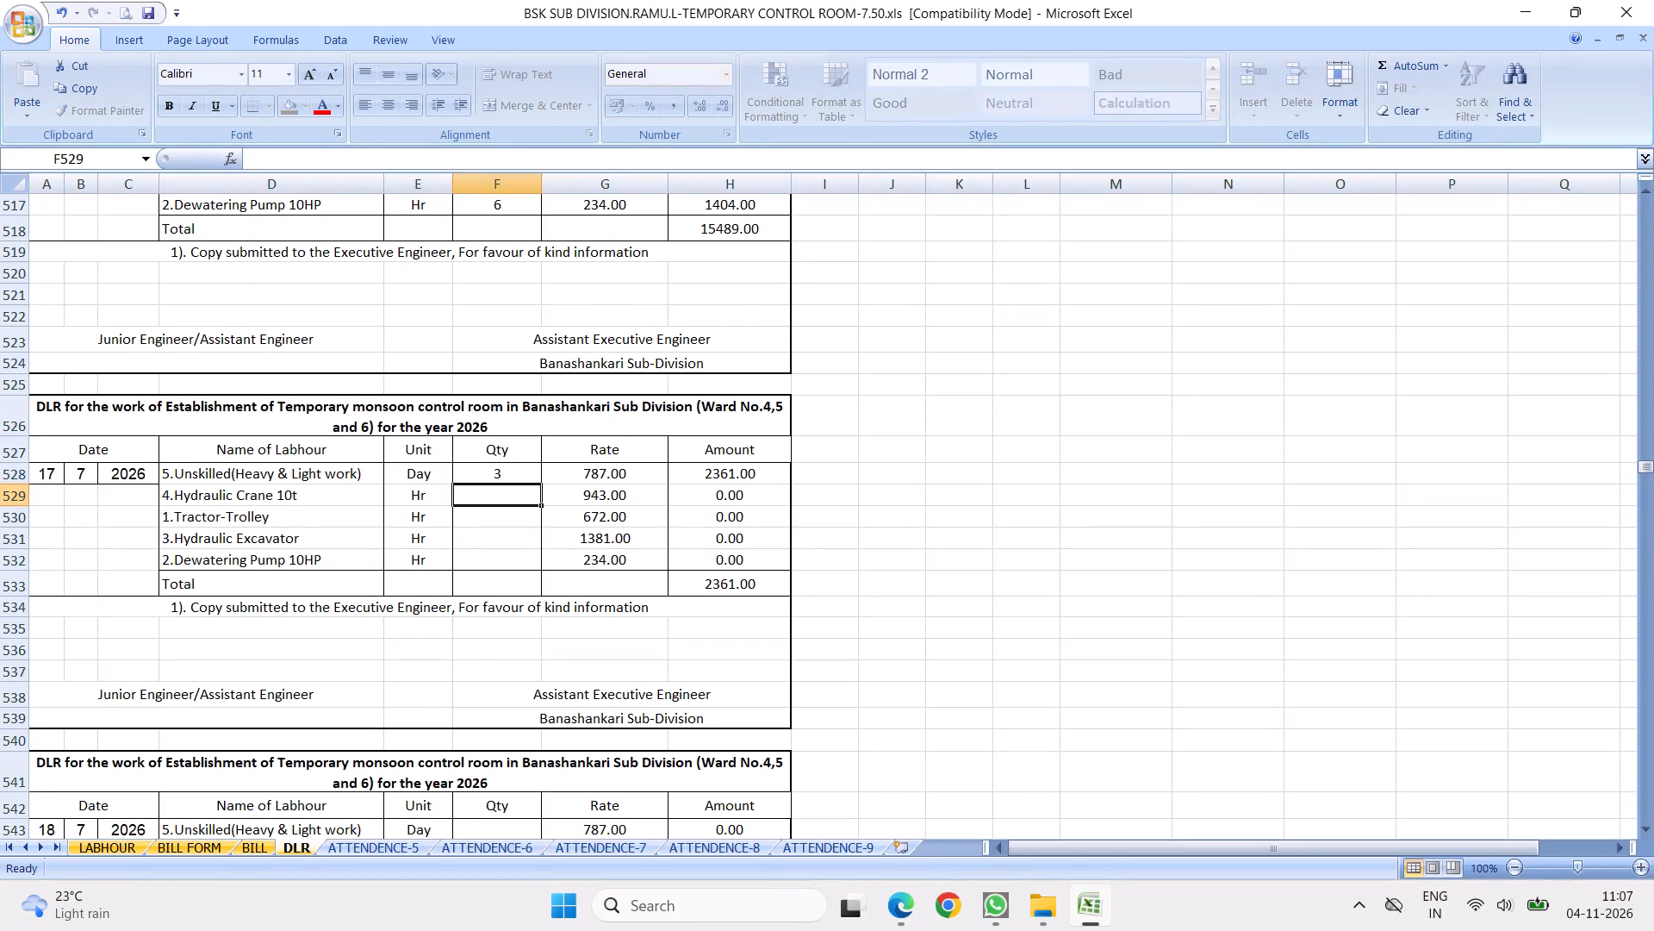
Enter quantities of 4 for Unskilled (Heavy & Light work) and 6 for Tractor-Trolley in the 18-7-2026 table.
scroll(525, 492, "down", 5)
left_click(490, 477)
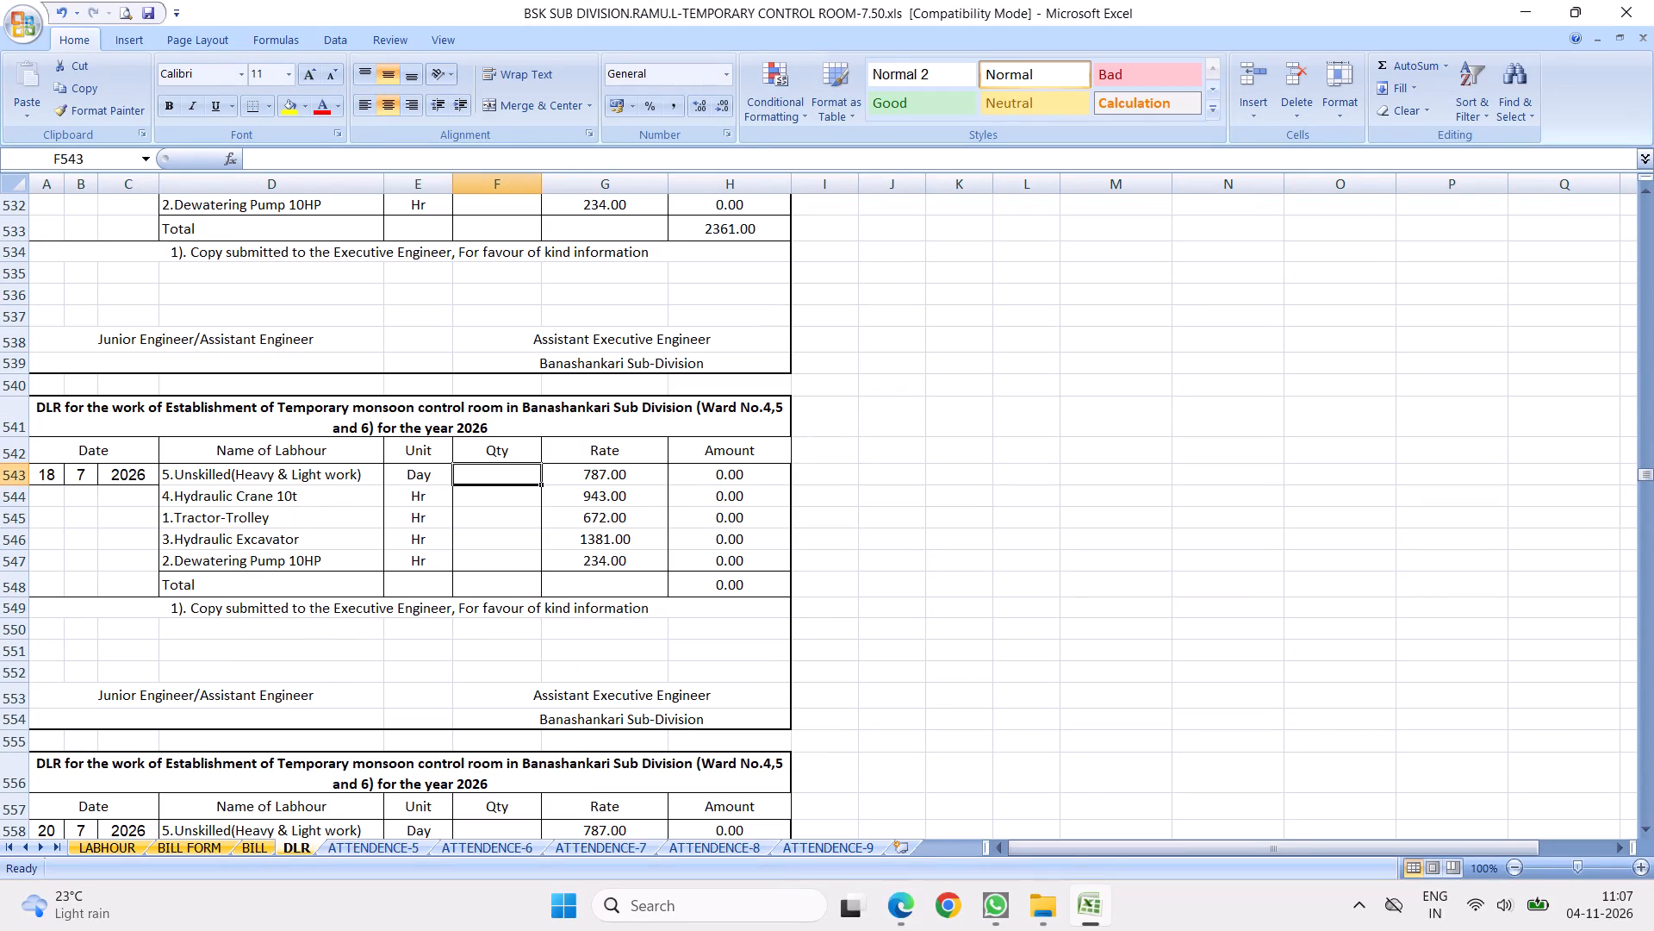
scroll(507, 436, "up", 2)
scroll(585, 456, "down", 2)
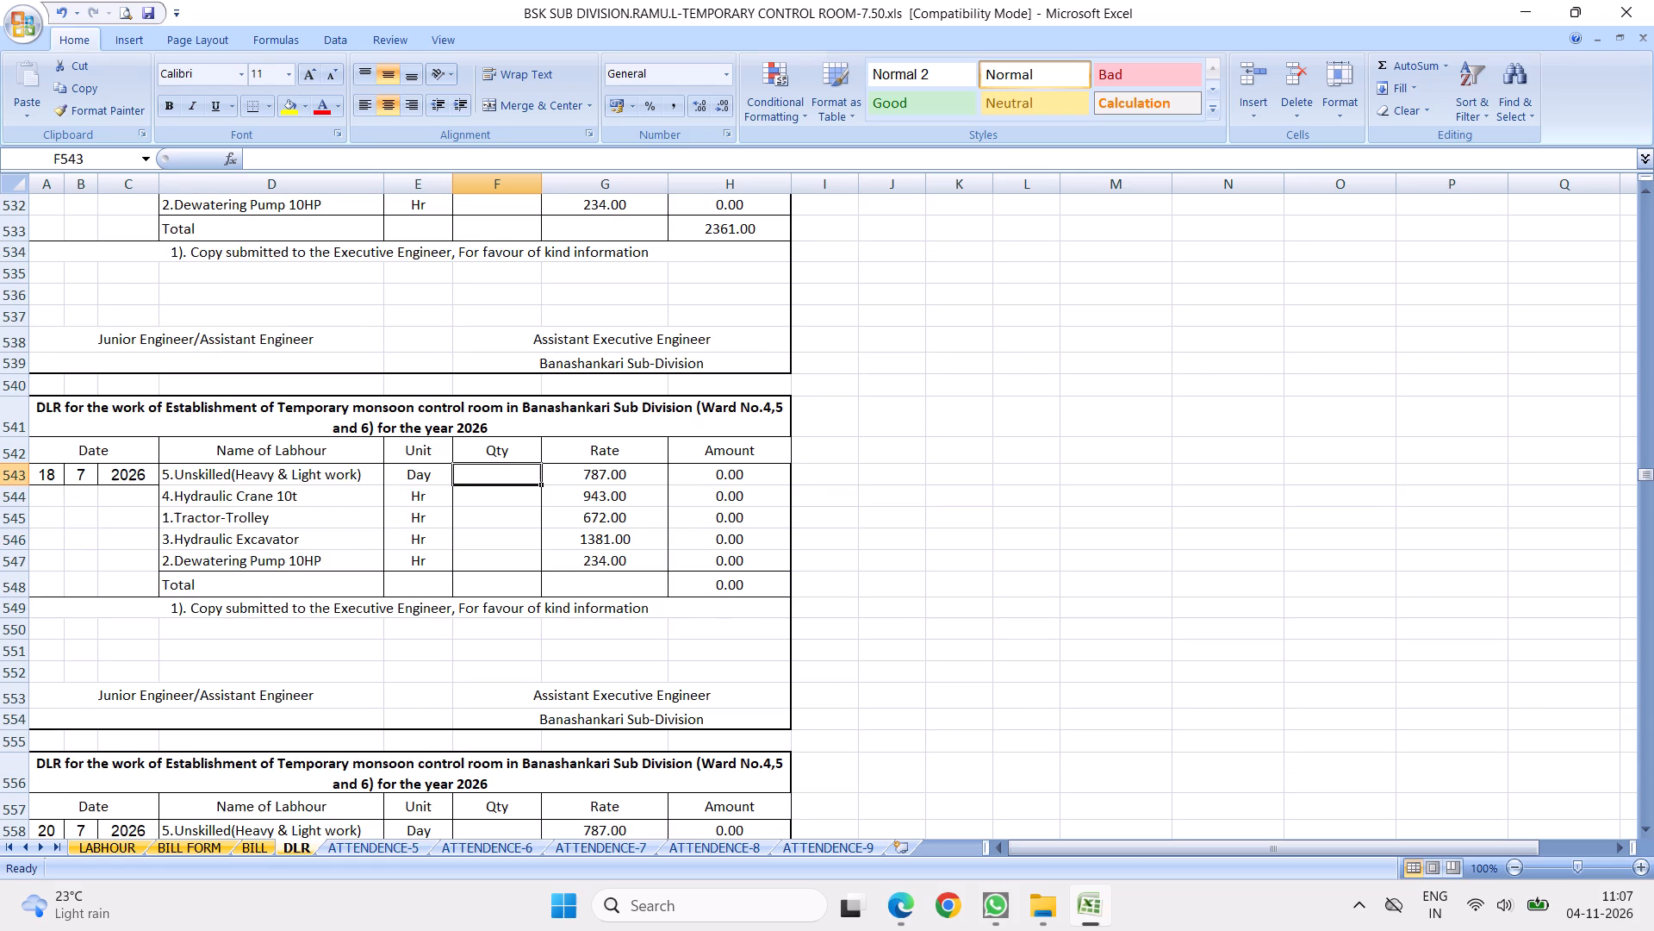
key("4")
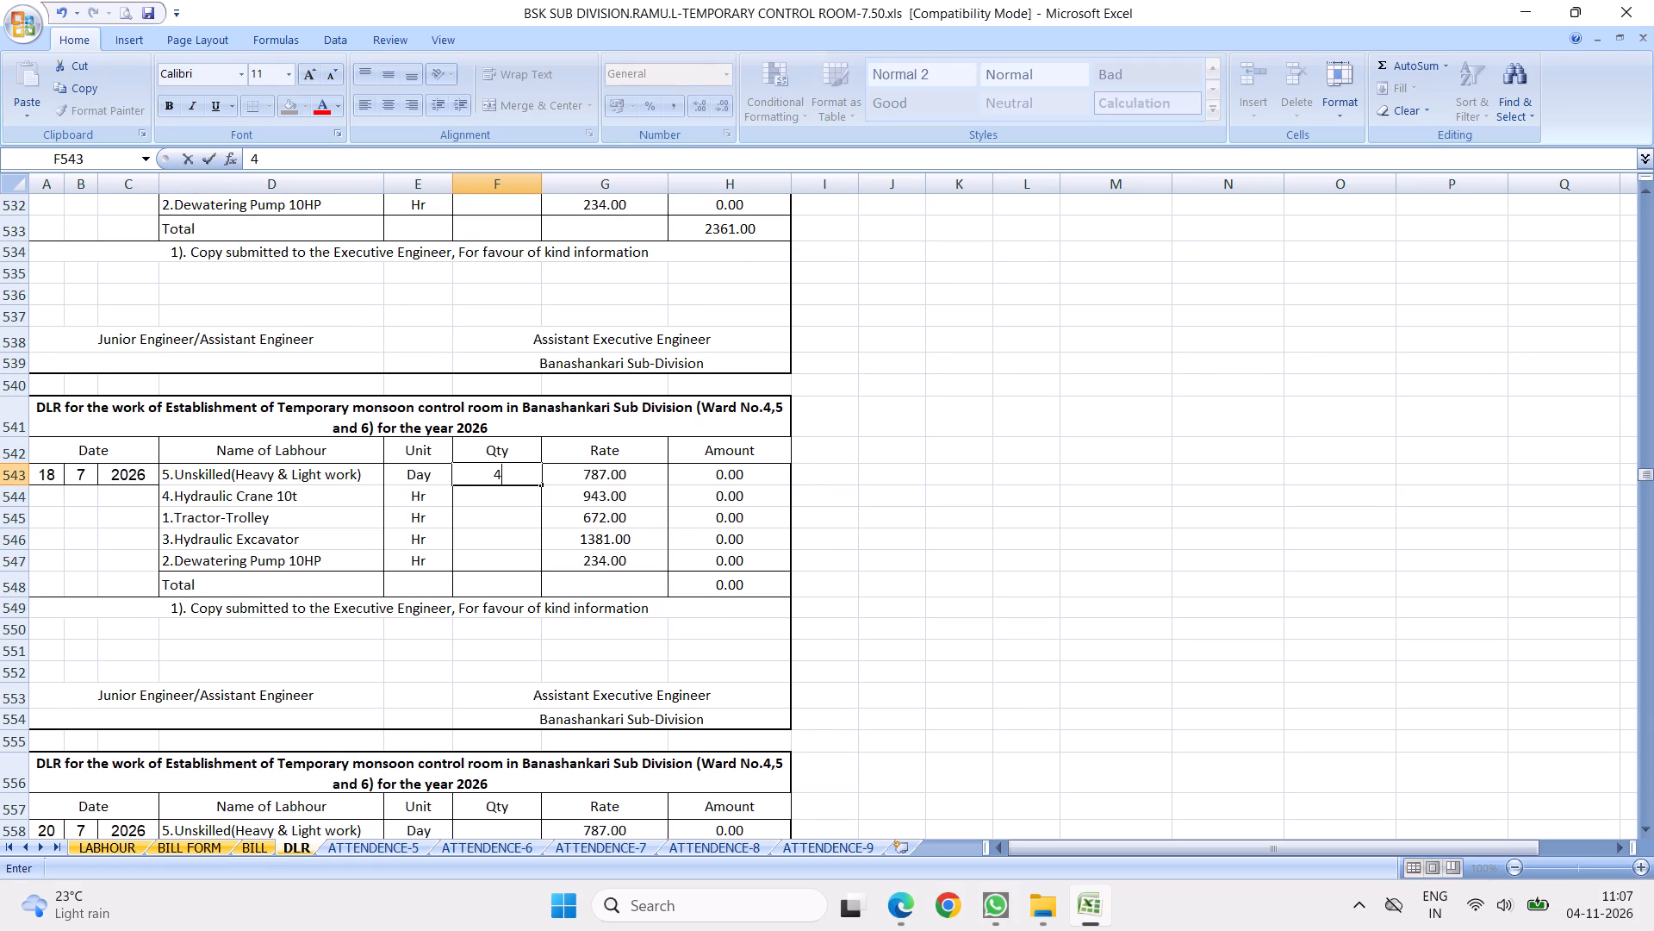
key("Return")
key("Return")
key("6")
key("Return")
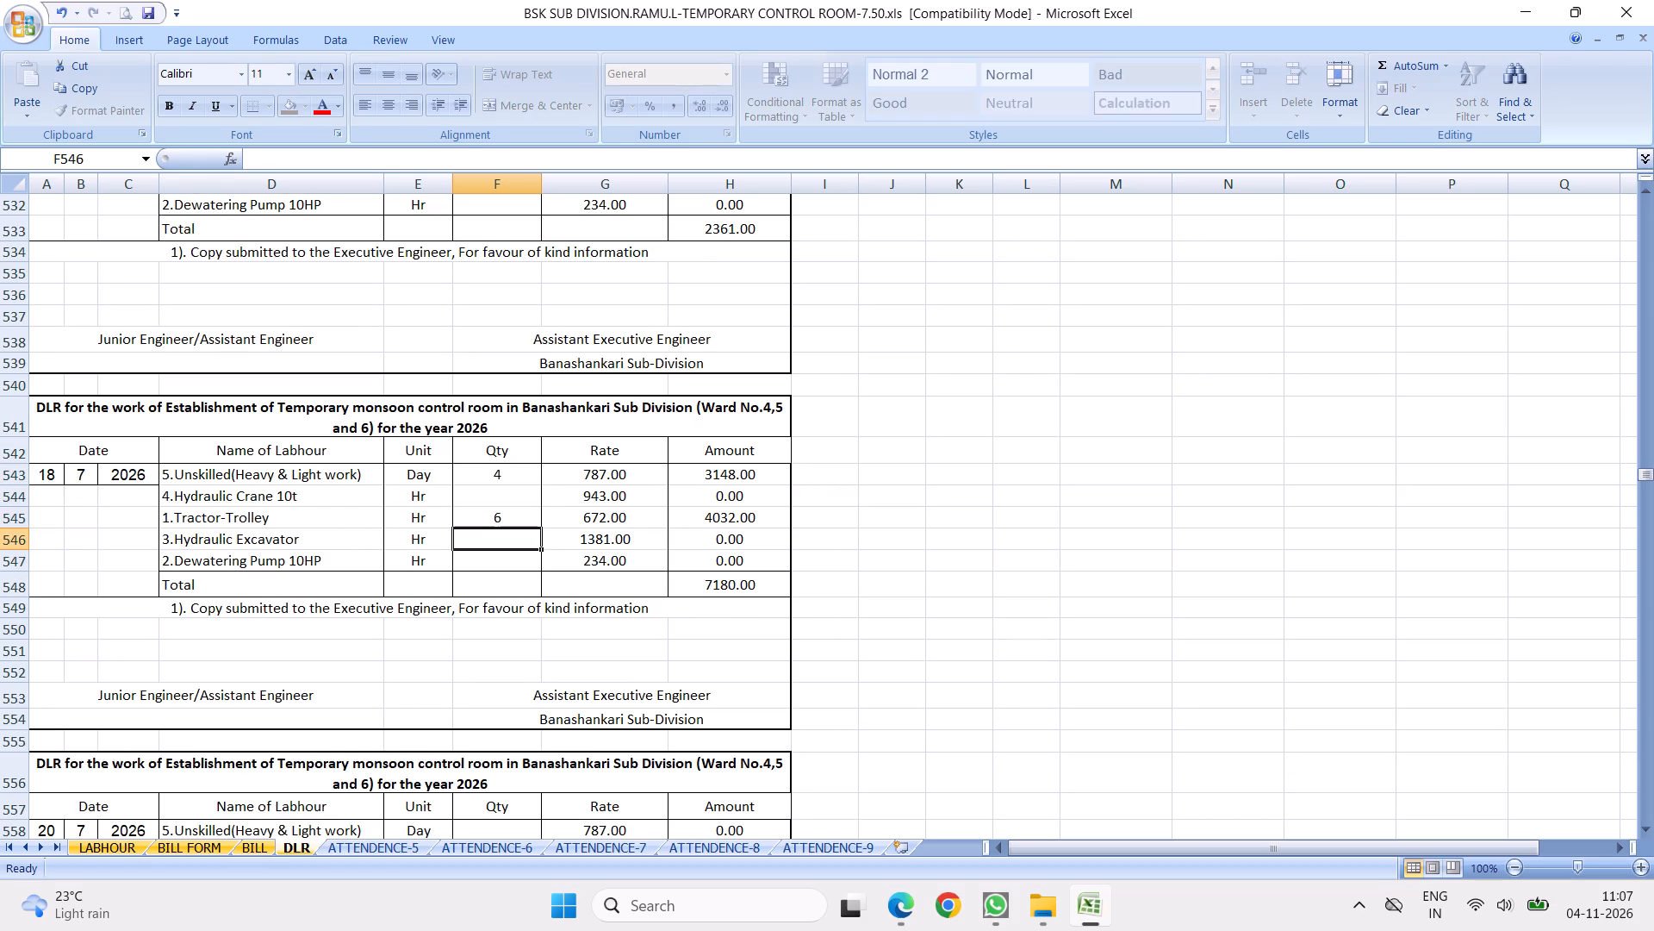
Enter a quantity of 4 for Unskilled (Heavy & Light work) in the 20-7-2026 table.
scroll(507, 485, "down", 2)
scroll(423, 441, "down", 4)
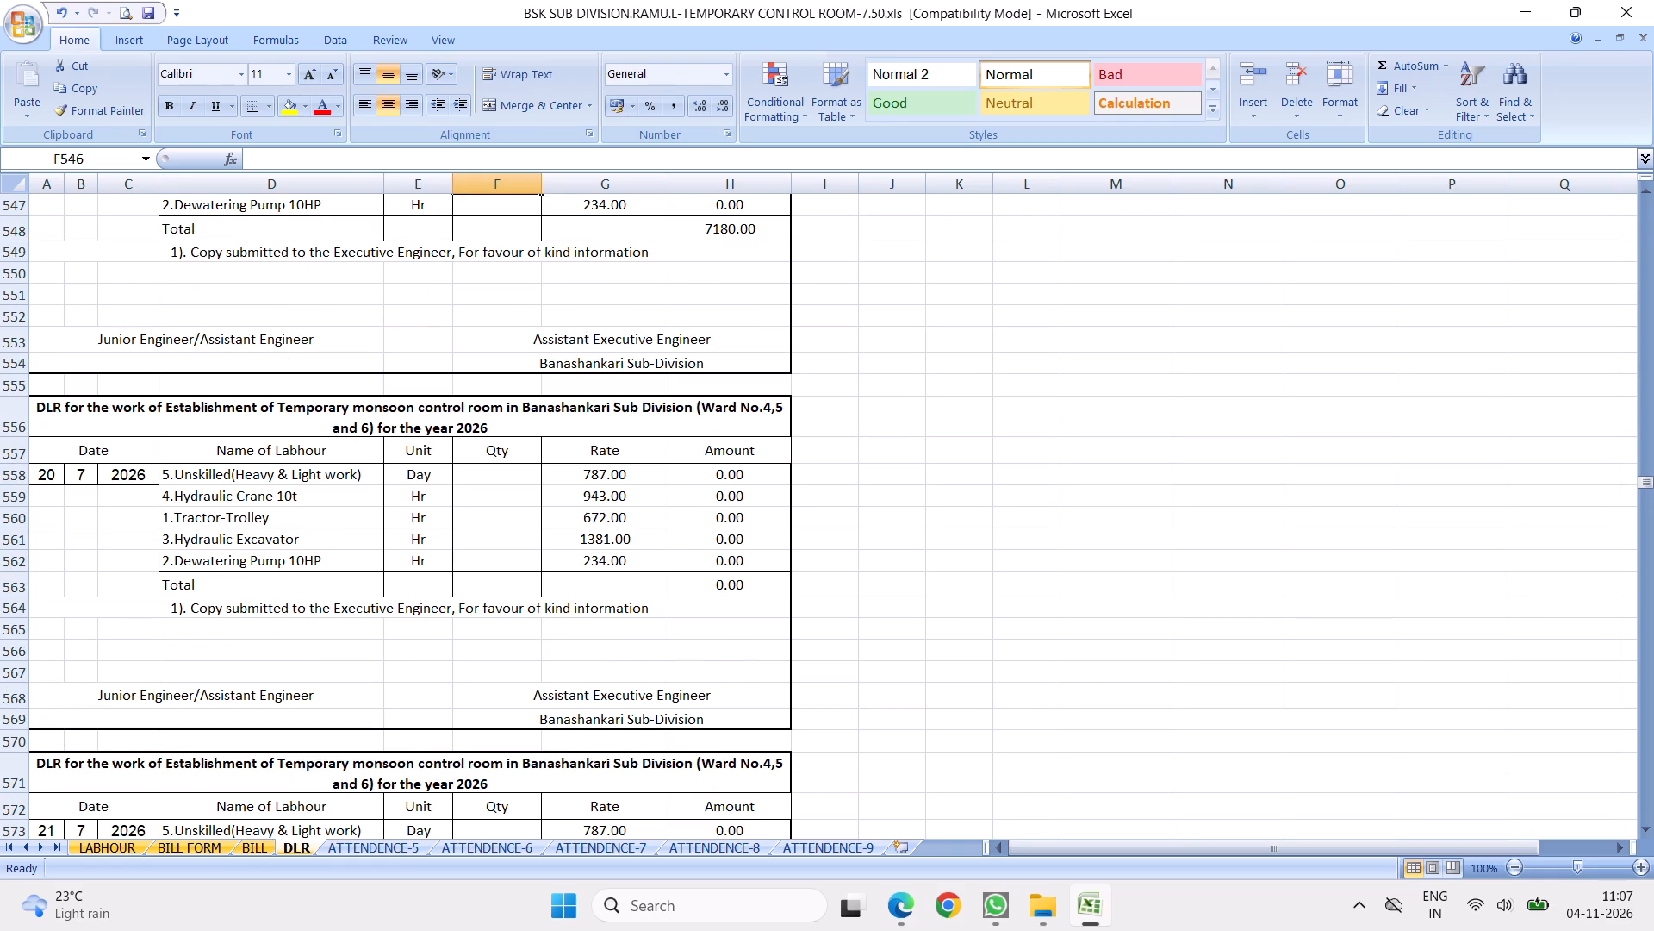
left_click(502, 400)
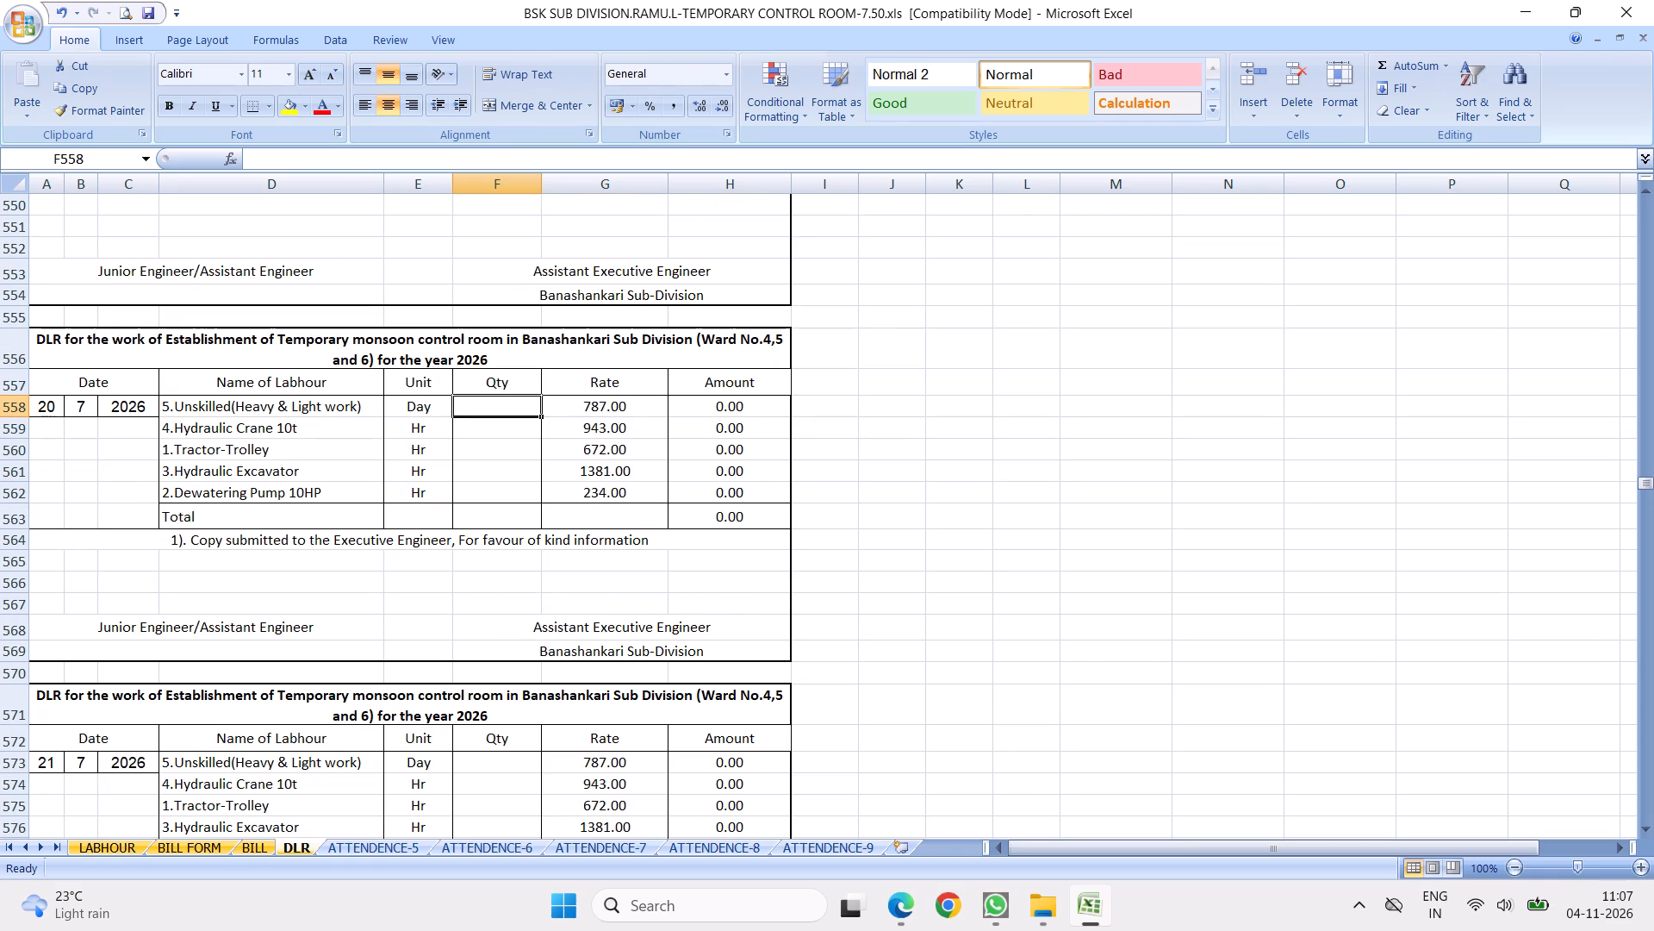
key("4")
key("Return")
Enter quantities of 3 for Unskilled (Heavy & Light work) and 6 for Tractor-Trolley in the 21-7-2026 table.
scroll(512, 474, "down", 3)
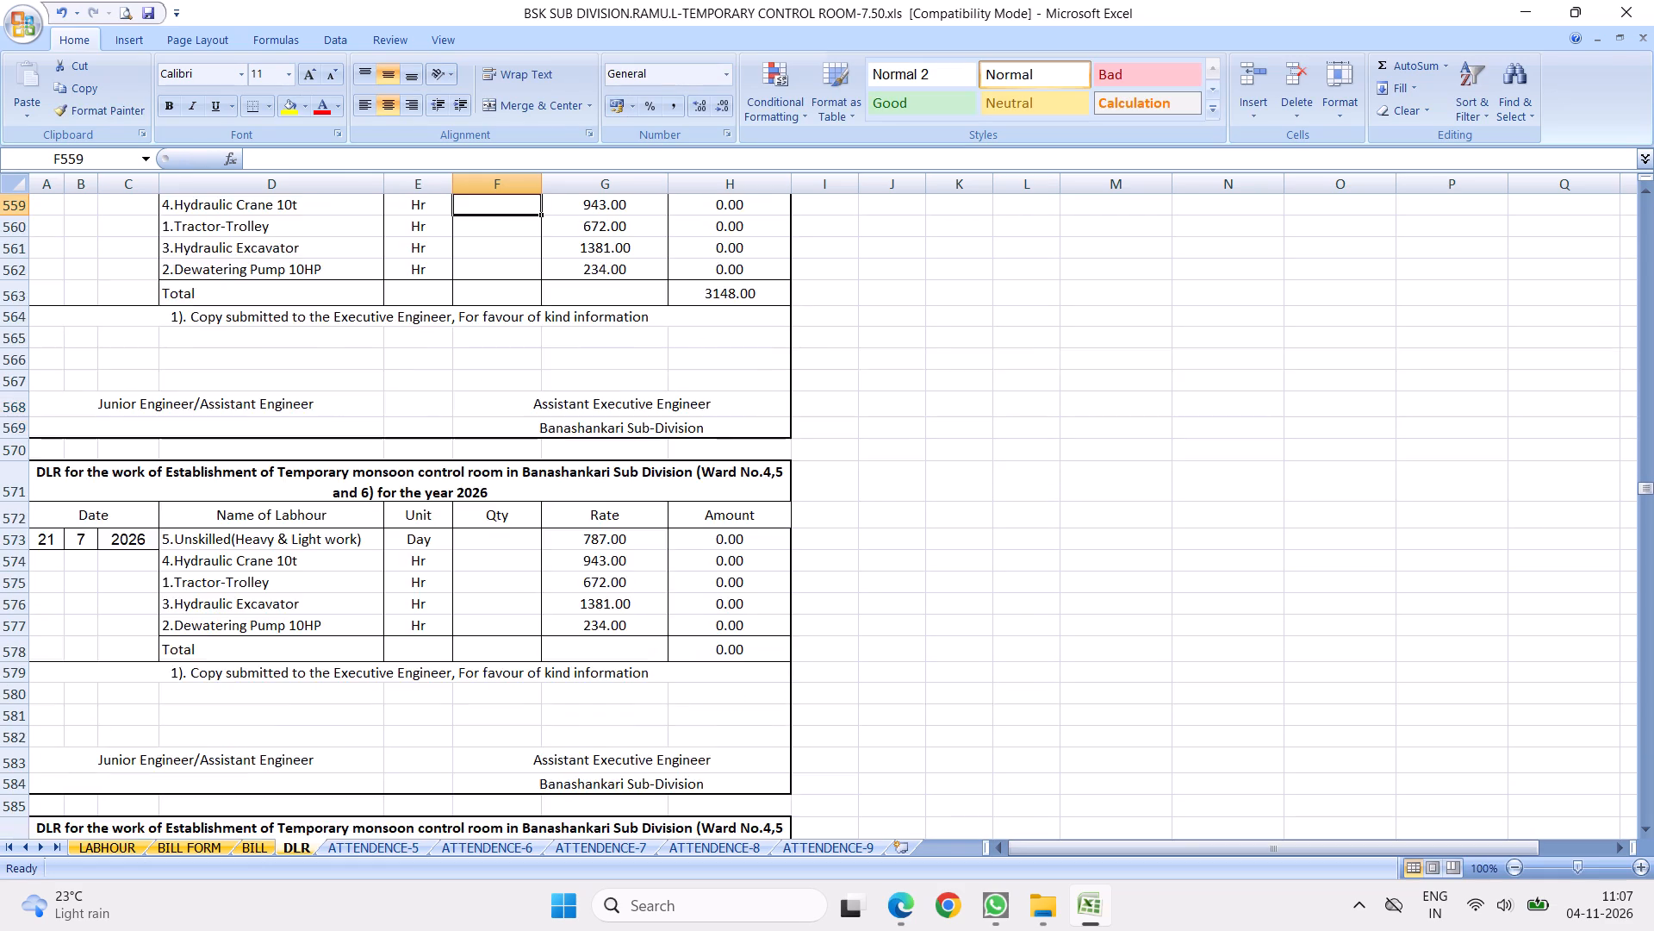
scroll(469, 510, "down", 2)
left_click(492, 409)
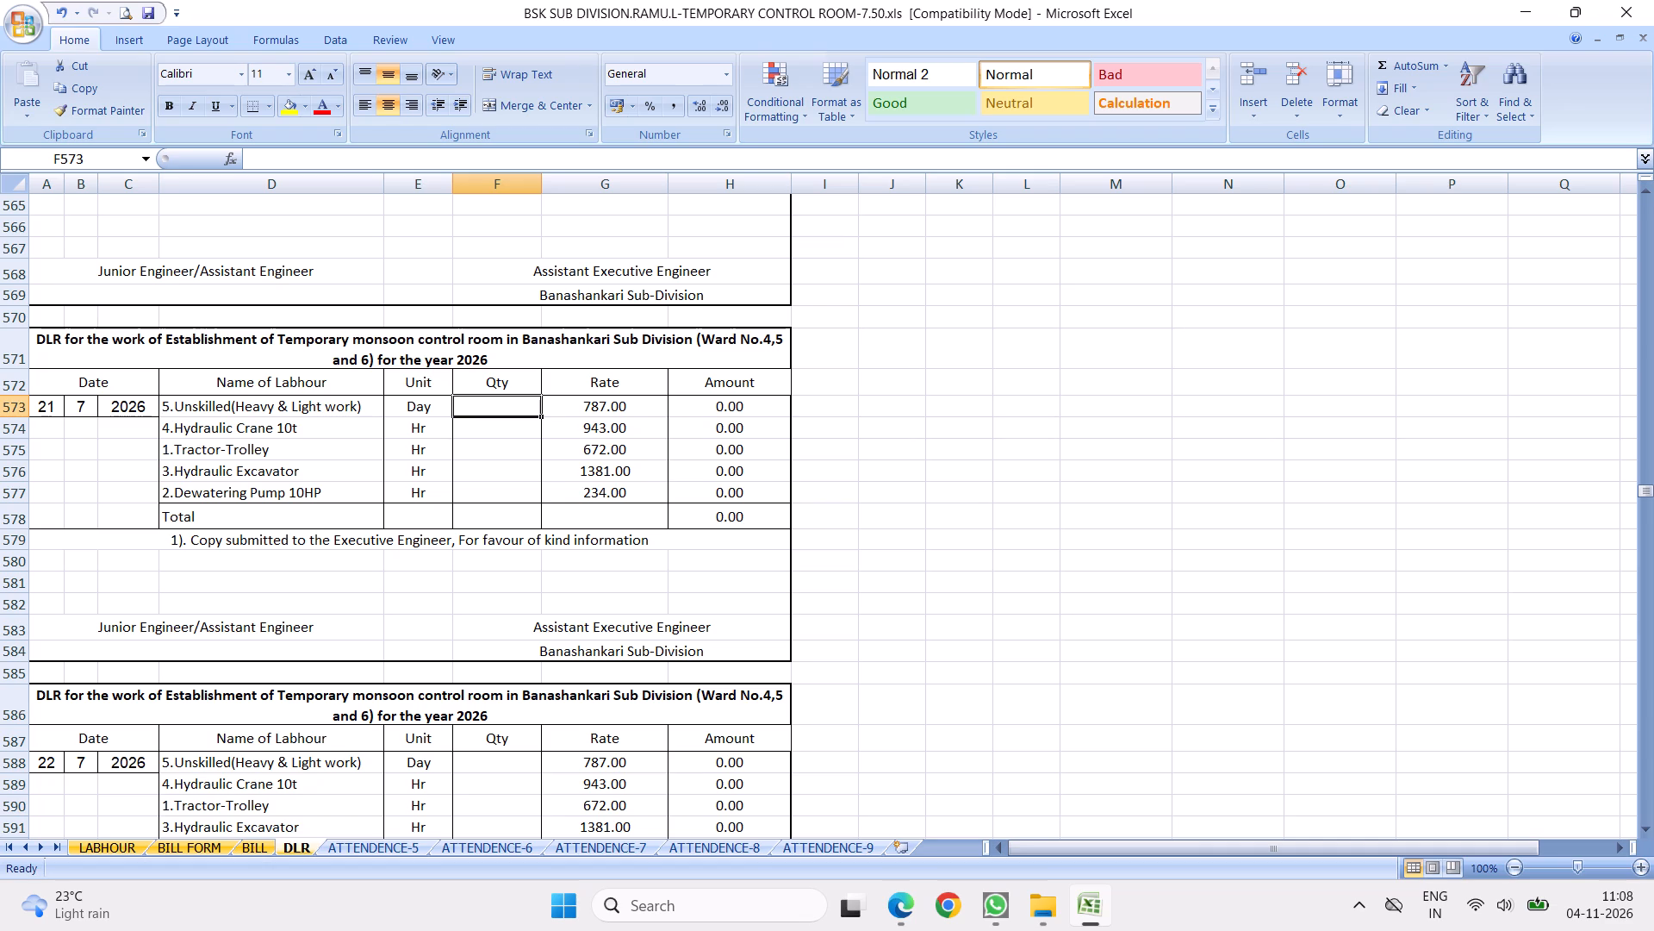
key("3")
key("Return")
key("Return")
key("6")
key("Return")
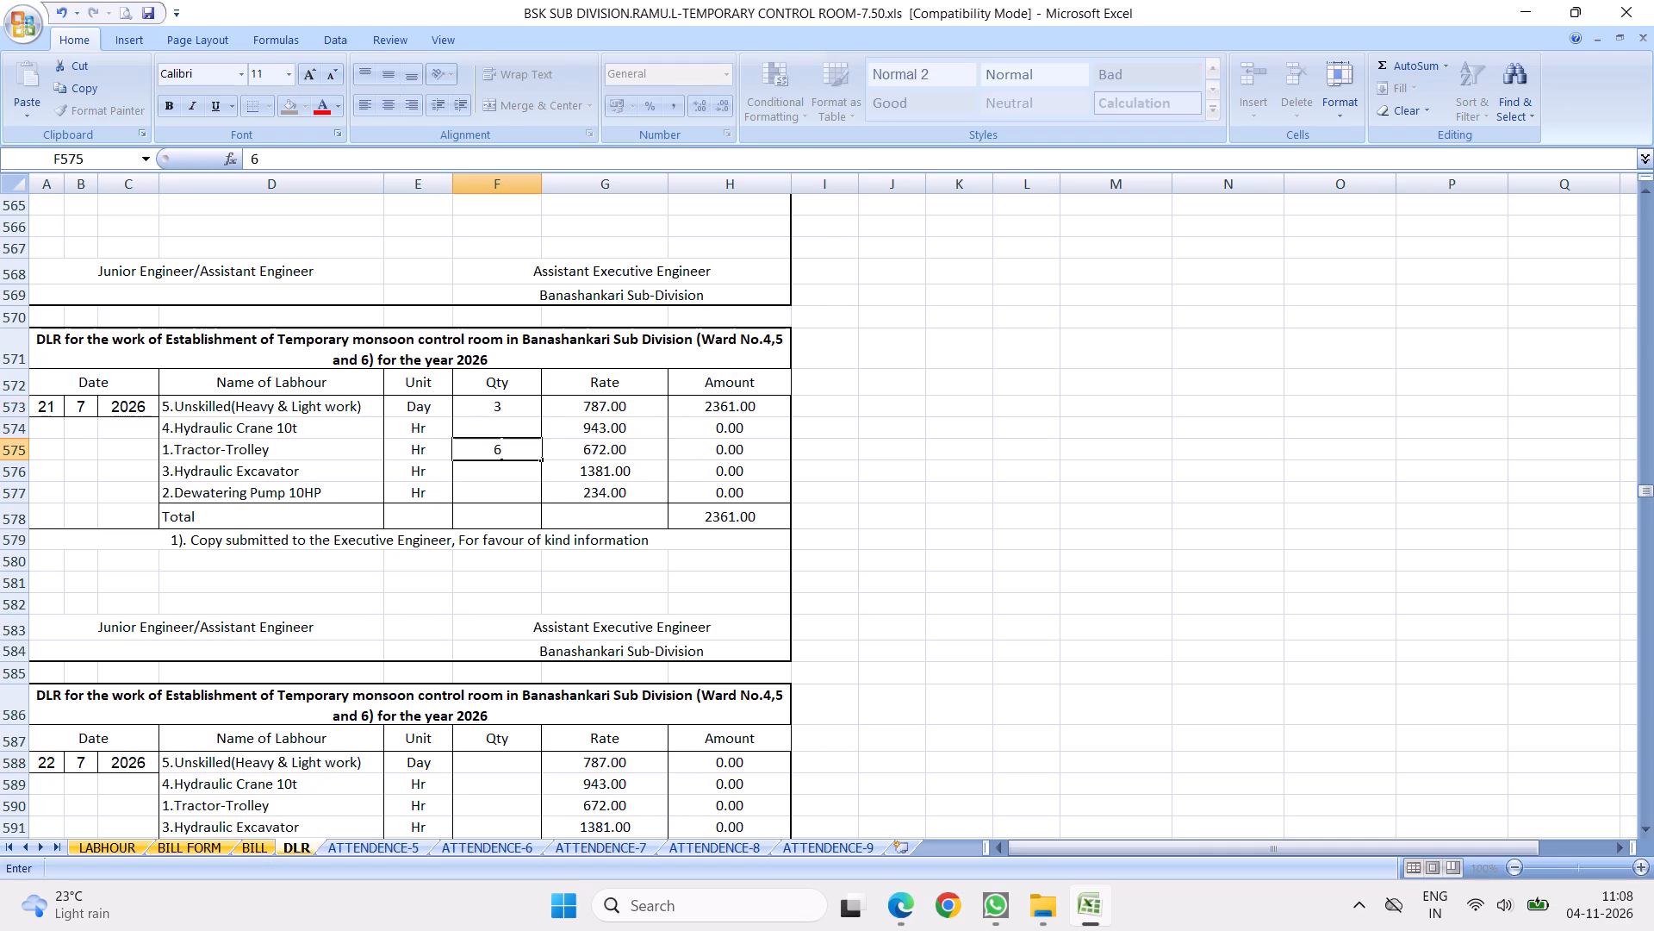
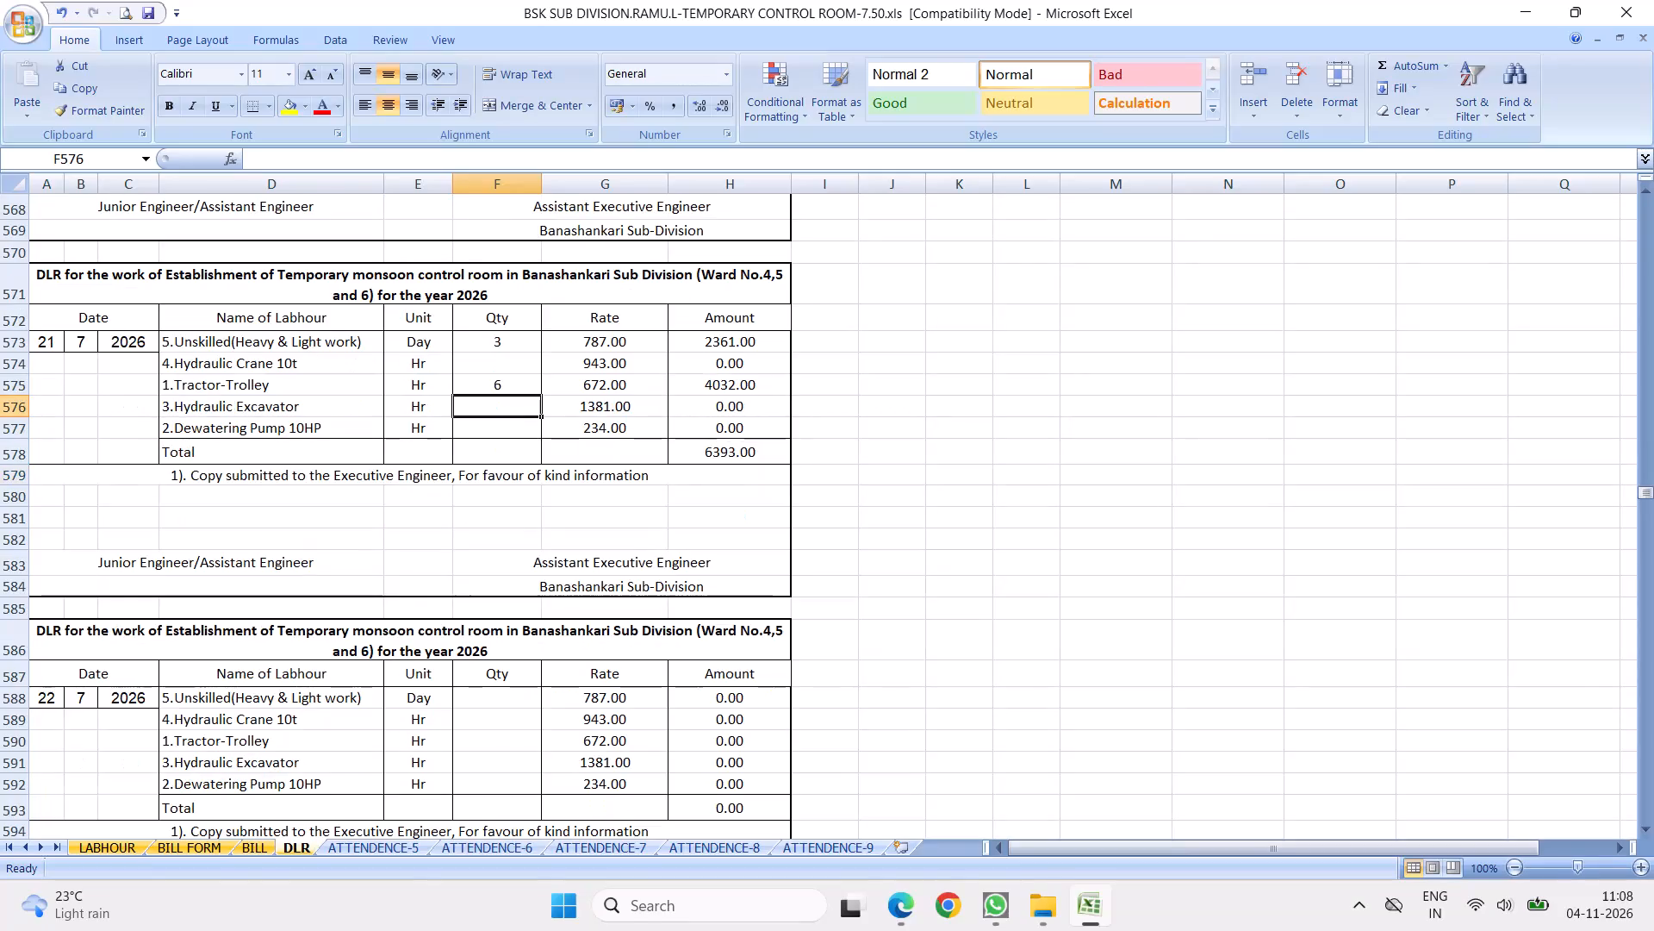
Enter a quantity of 4 for Unskilled (Heavy & Light work) in the 22-7-2026 table.
scroll(550, 542, "down", 1)
left_click(492, 536)
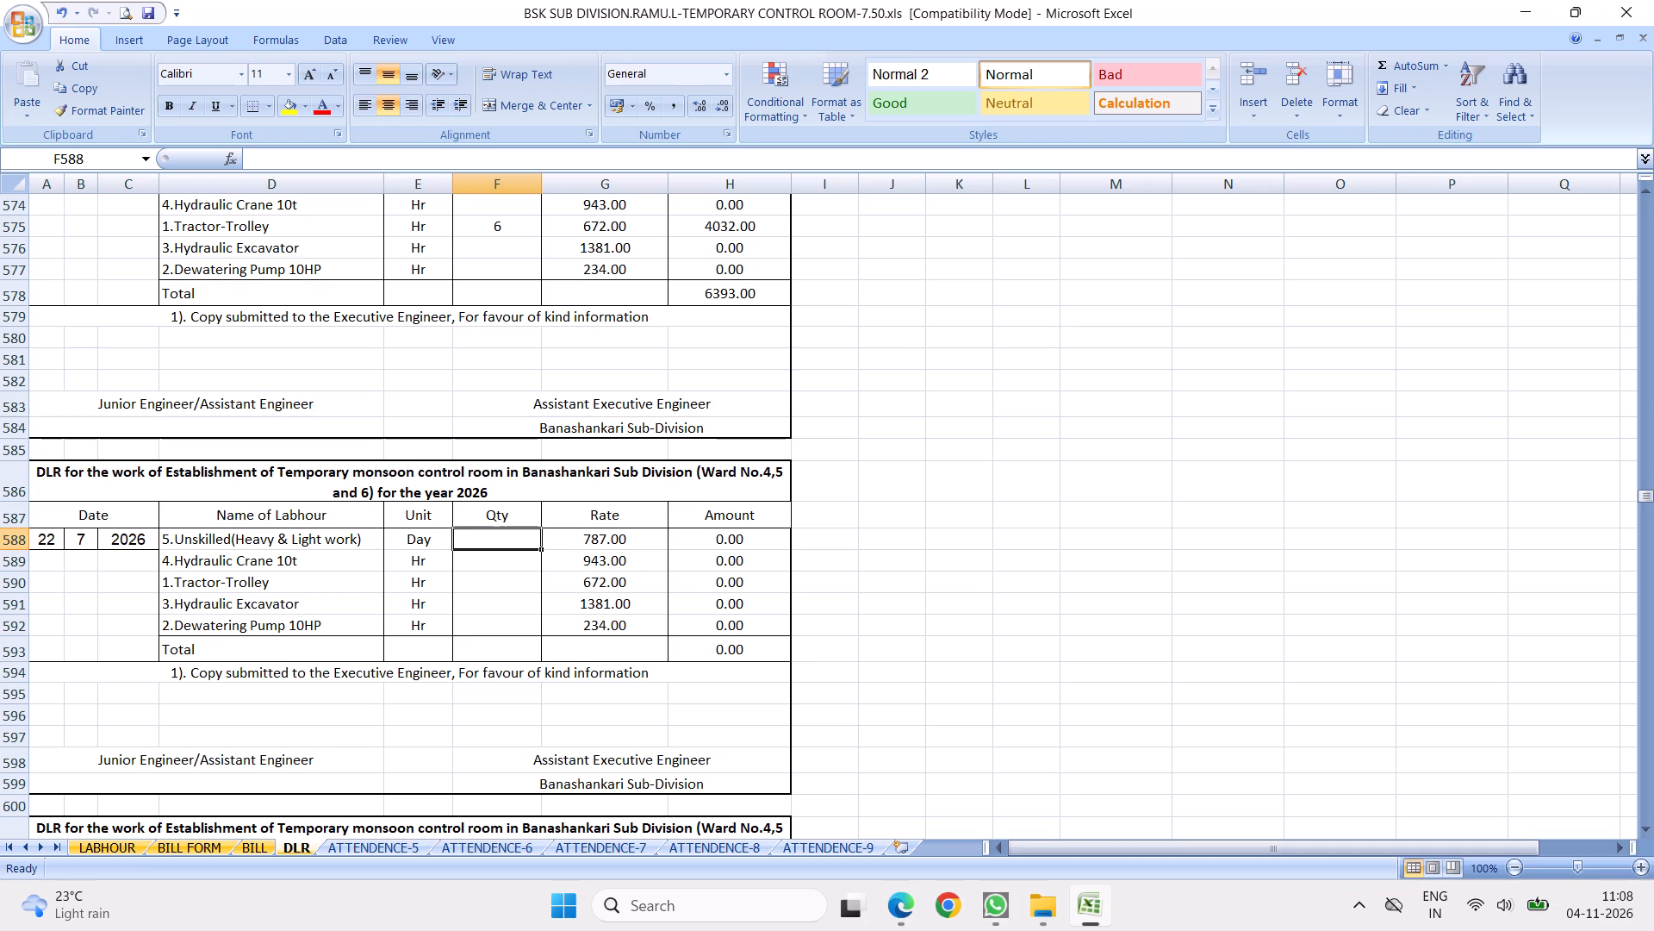
key("4")
key("Return")
Enter a quantity of 3 for Unskilled (Heavy & Light work) in the 23-7-2026 table.
scroll(641, 614, "down", 5)
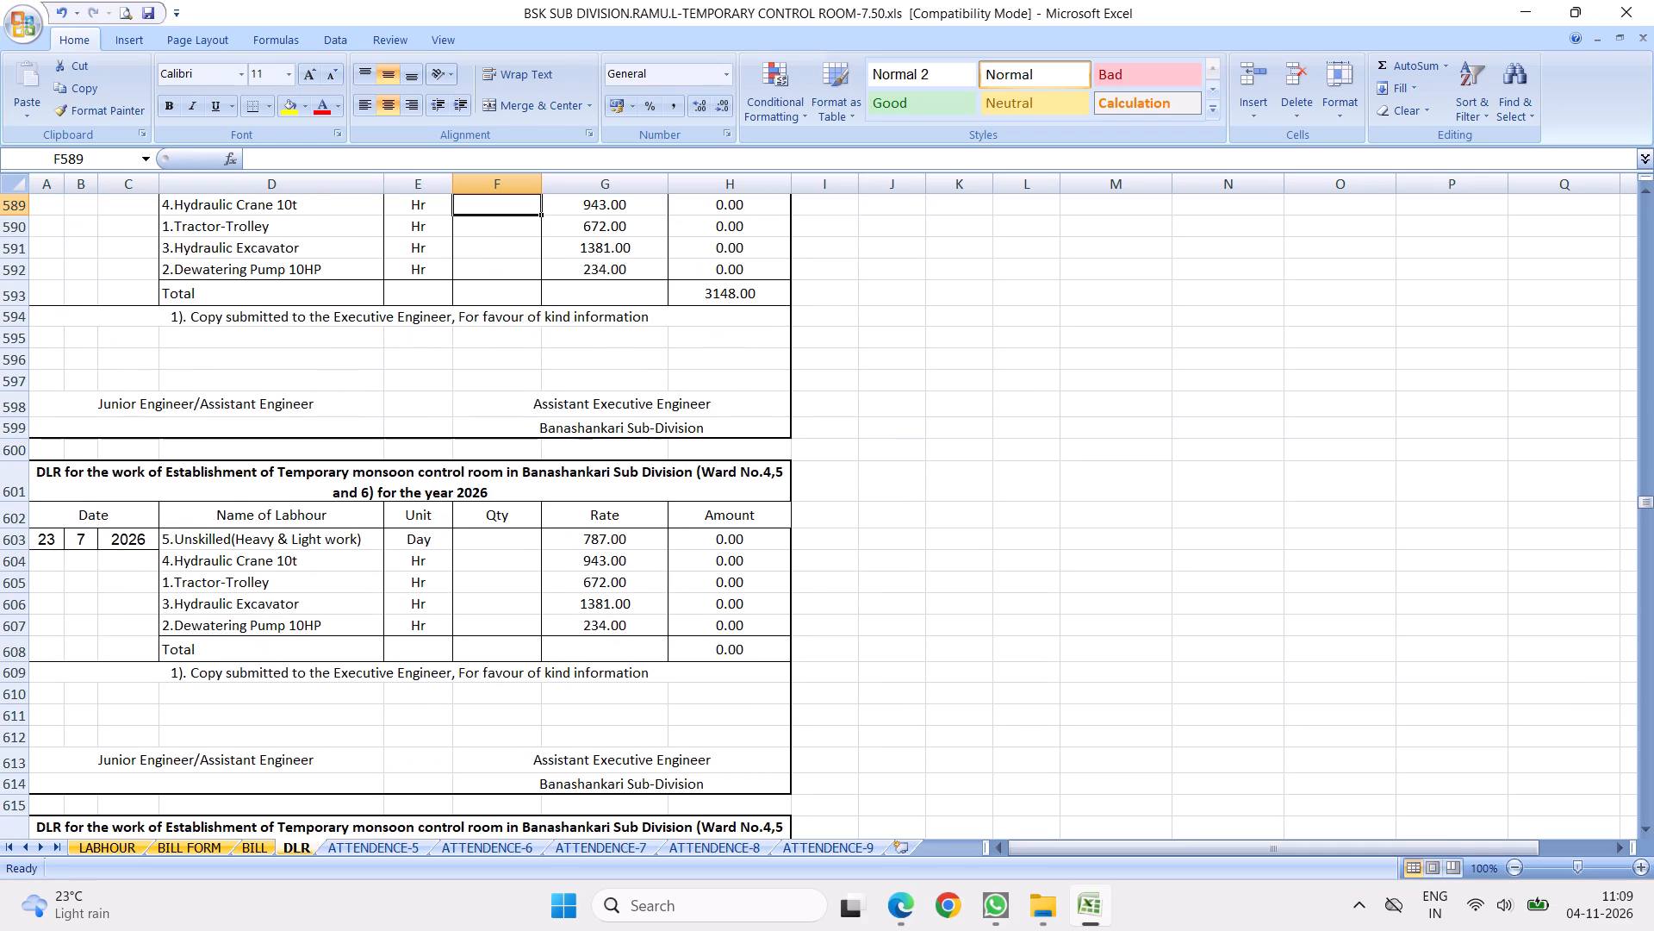
left_click(513, 540)
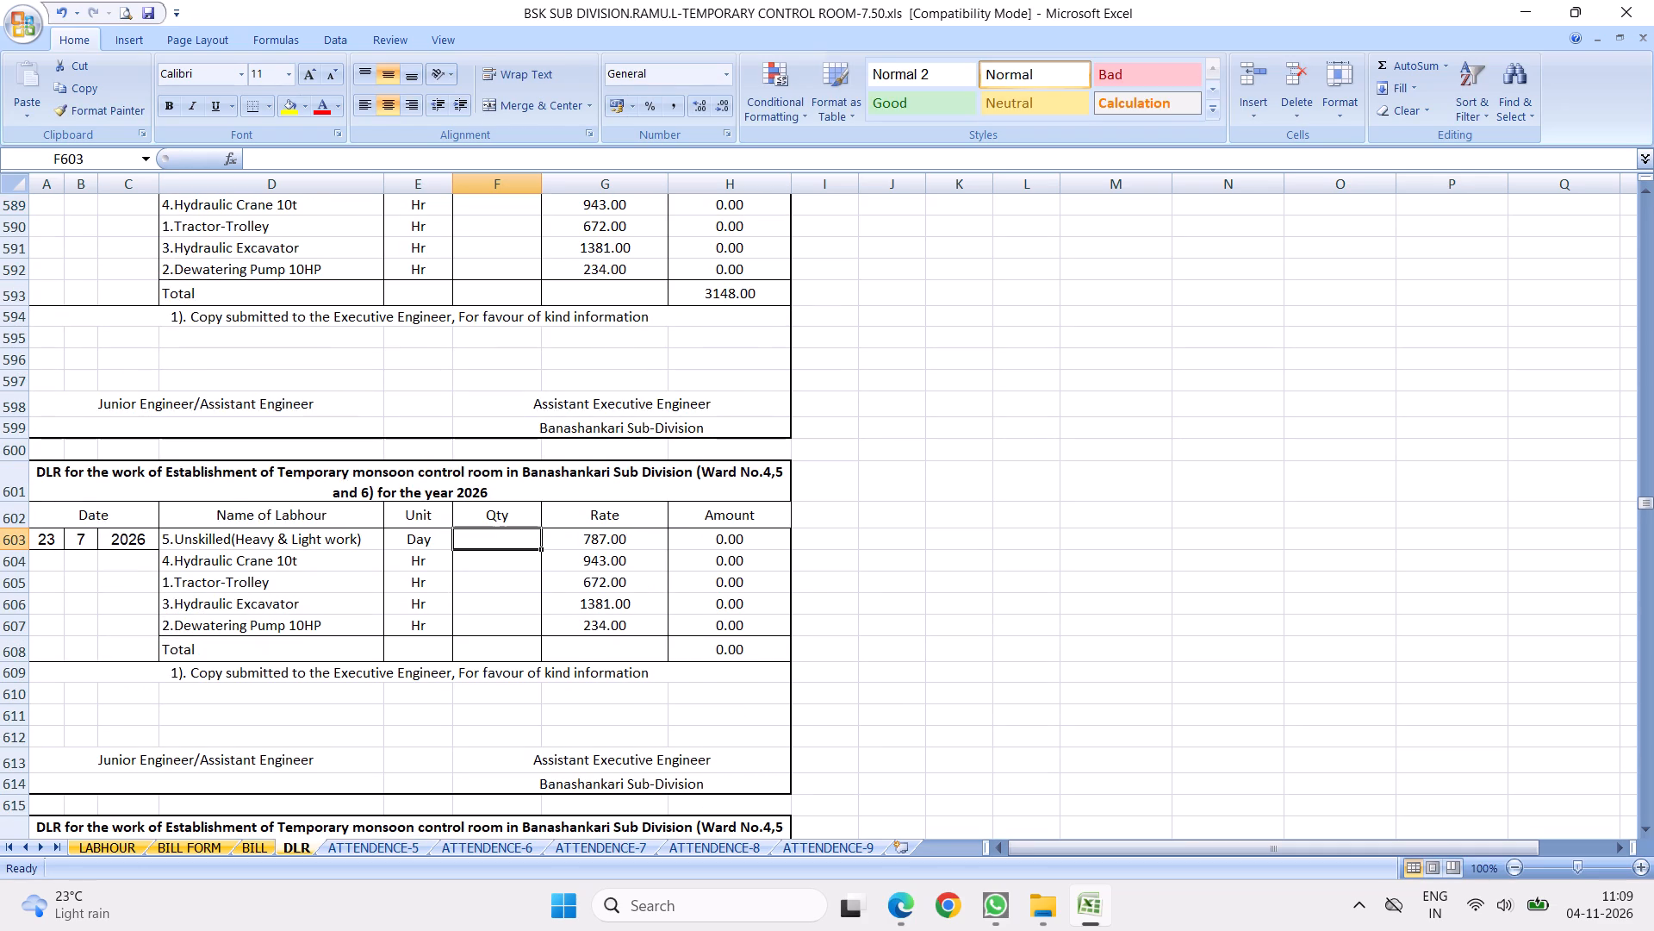
key("3")
key("Return")
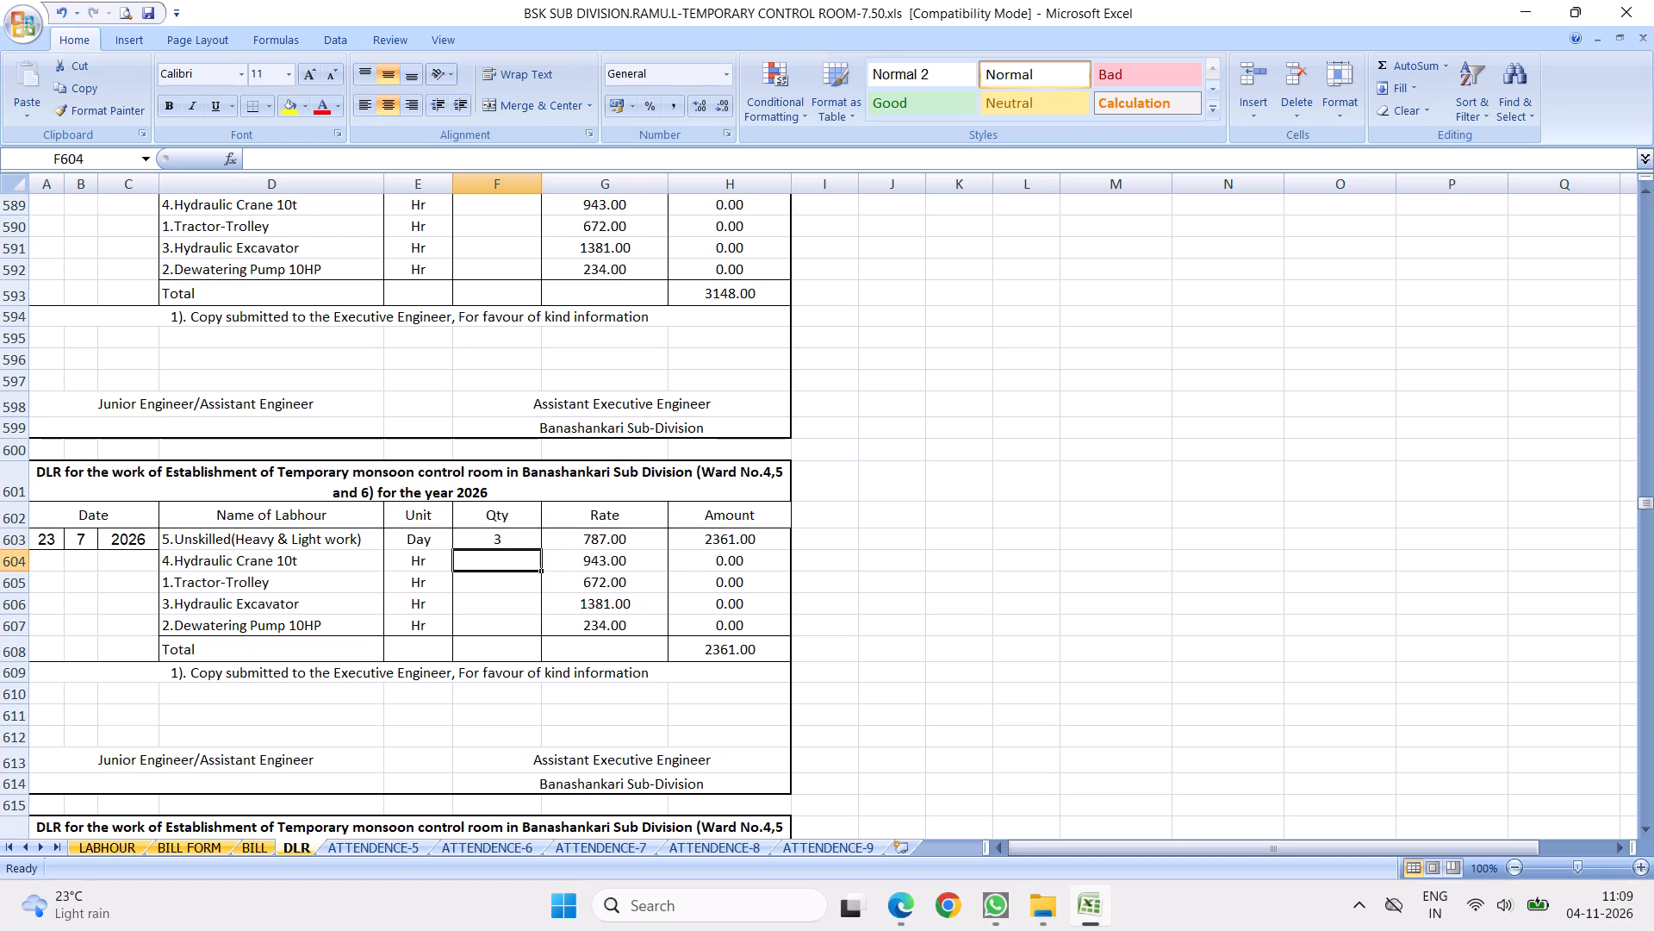
Fill the 24-7-2026 table quantities: Unskilled 4, Hydraulic Crane 10t 5, Tractor-Trolley 6, Hydraulic Excavator 5 and Dewatering Pump 10HP 5.
scroll(561, 601, "down", 6)
left_click(498, 470)
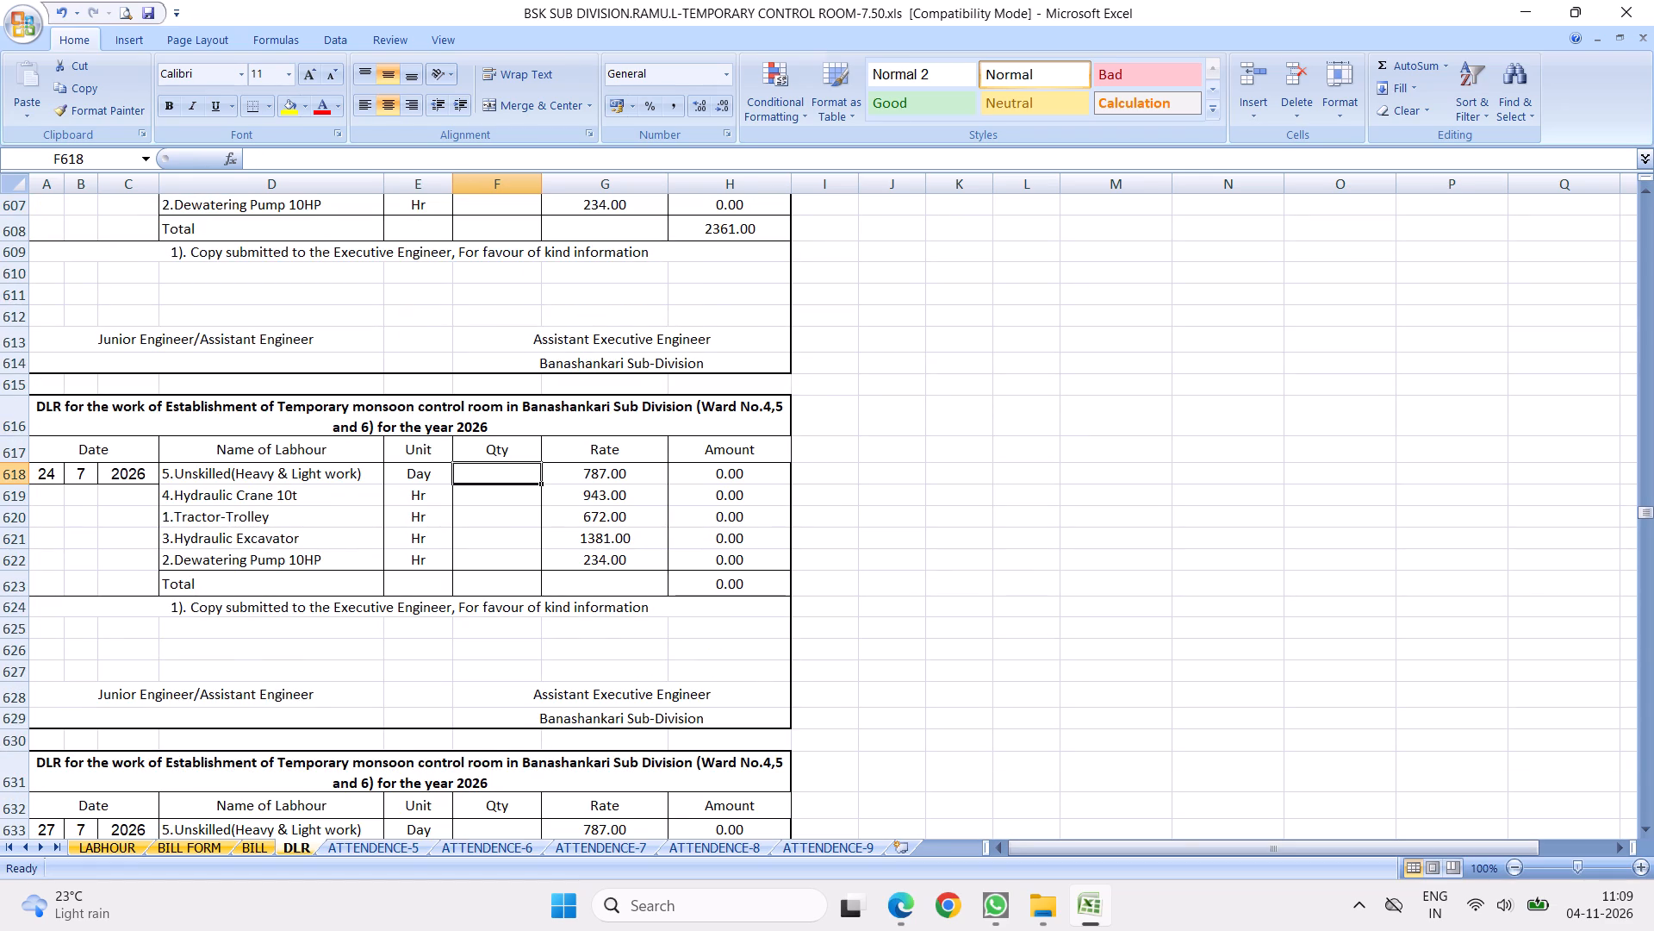
key("4")
key("Return")
key("5")
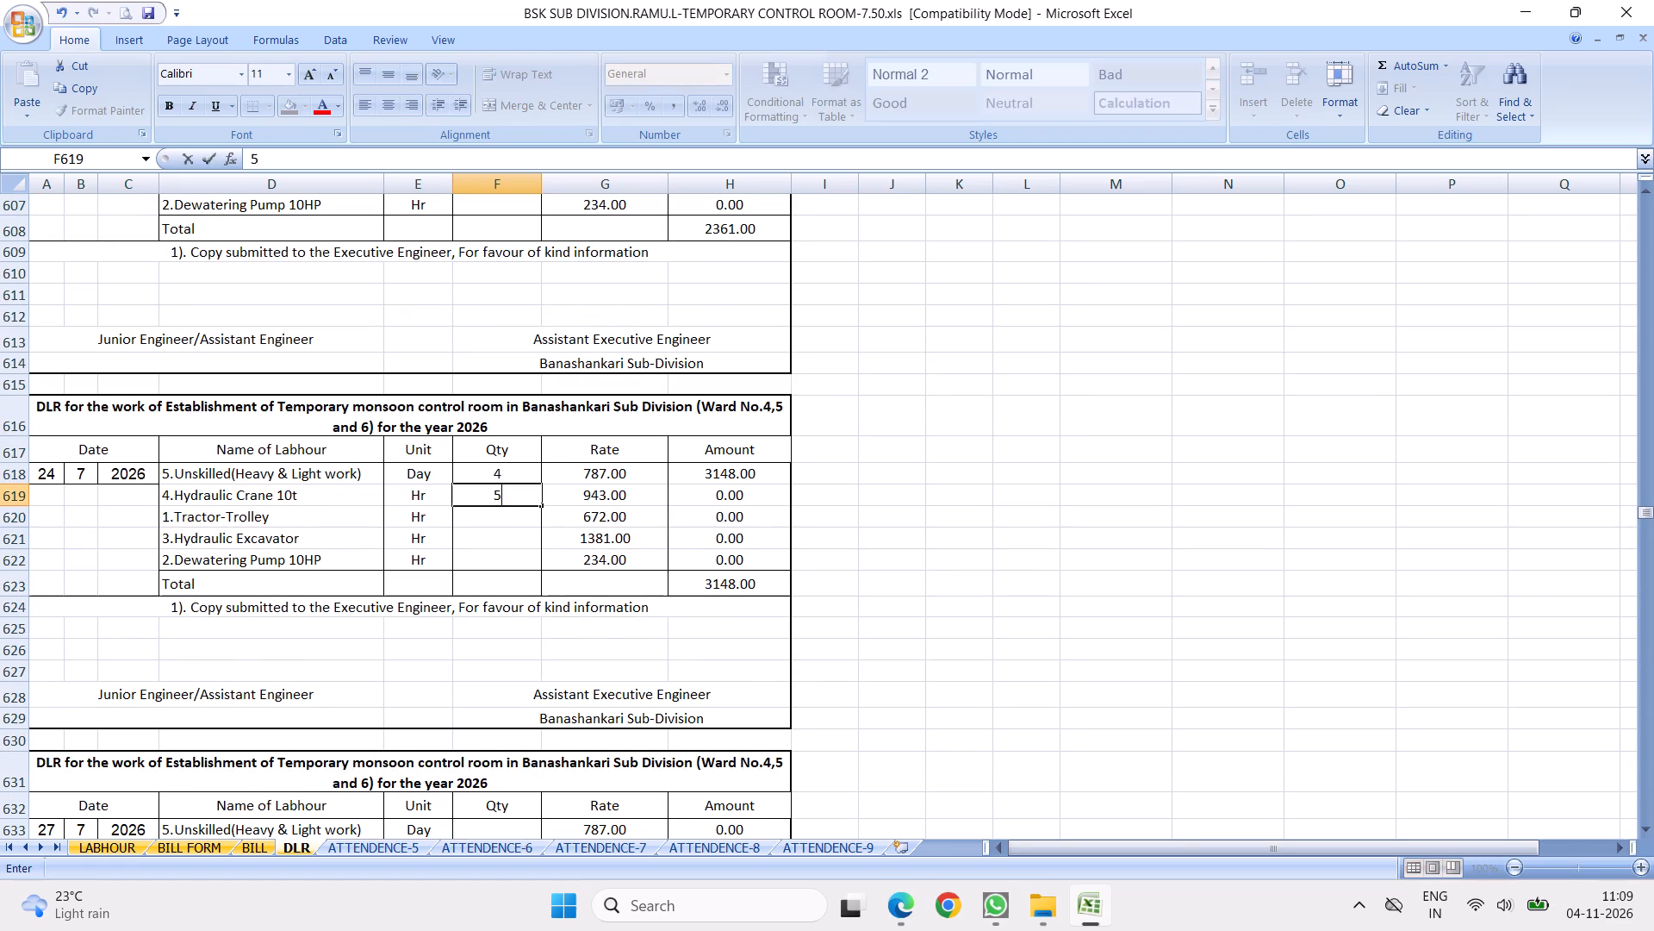
key("Return")
key("6")
key("Return")
key("5")
key("Return")
key("6")
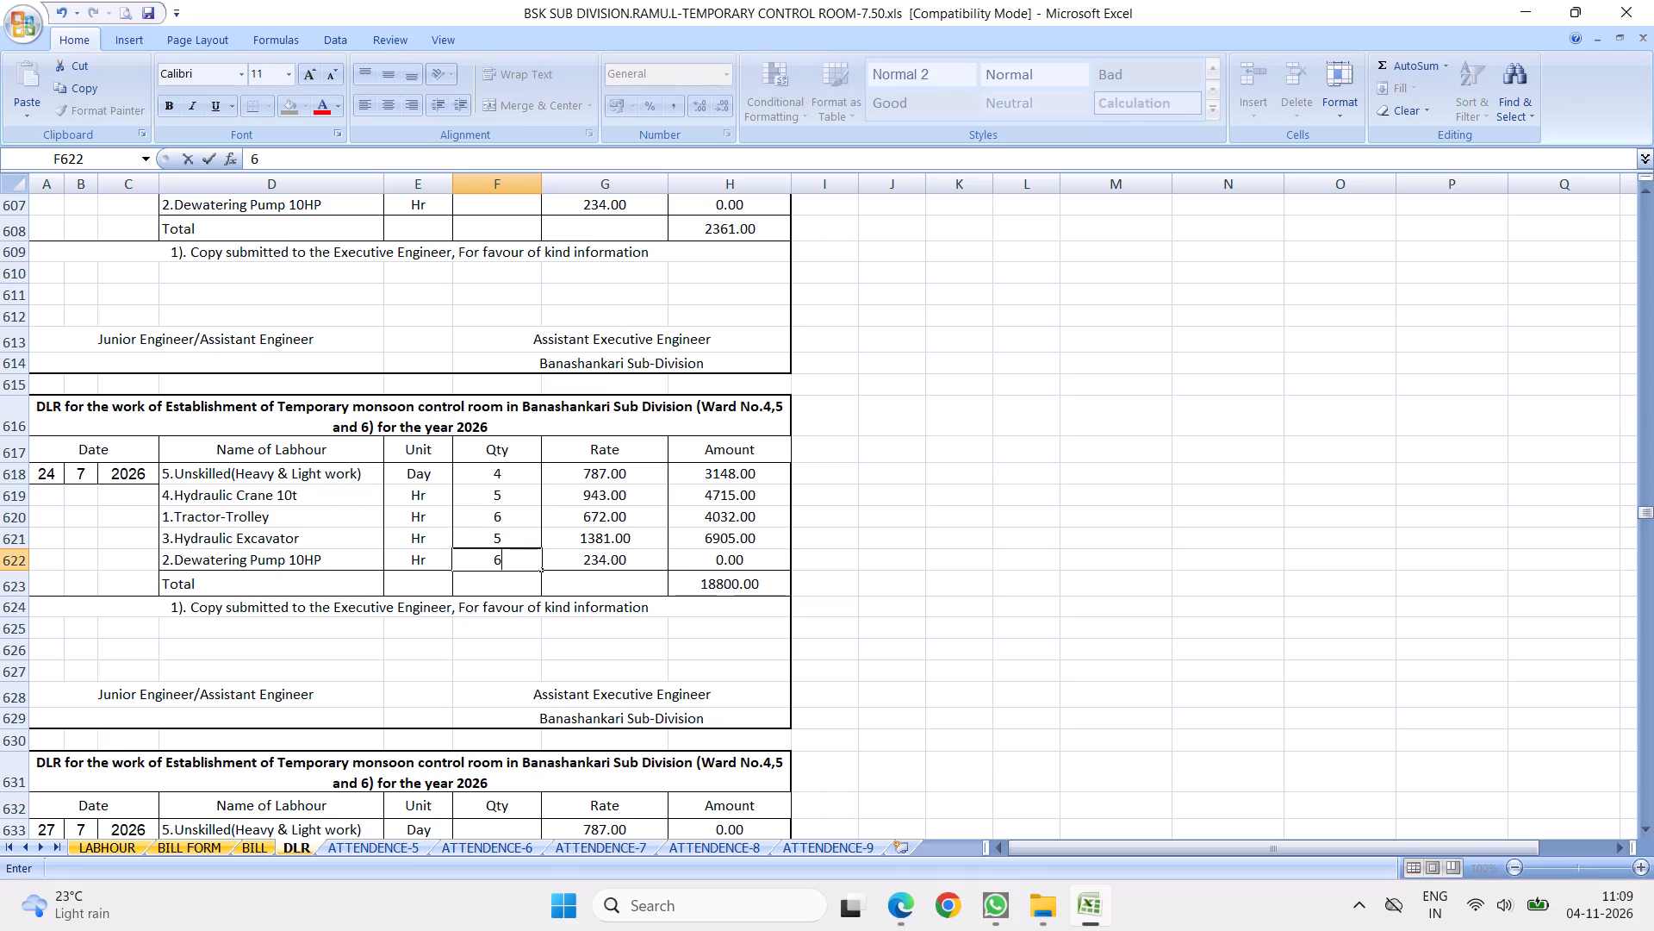
key("BackSpace")
key("5")
key("Return")
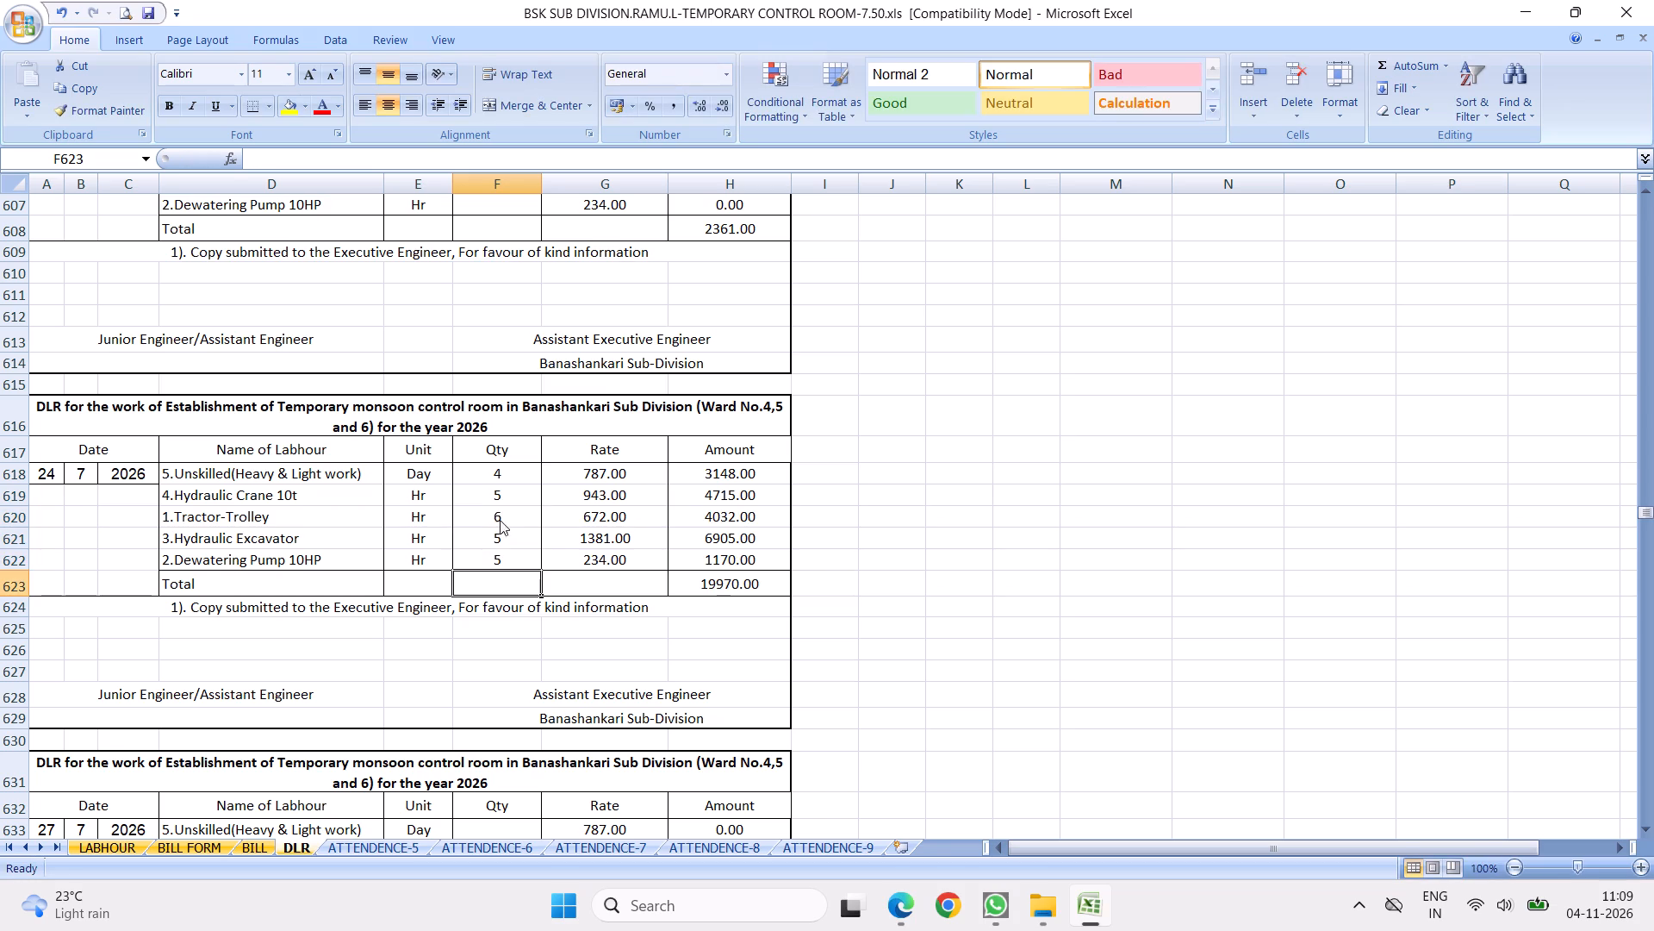
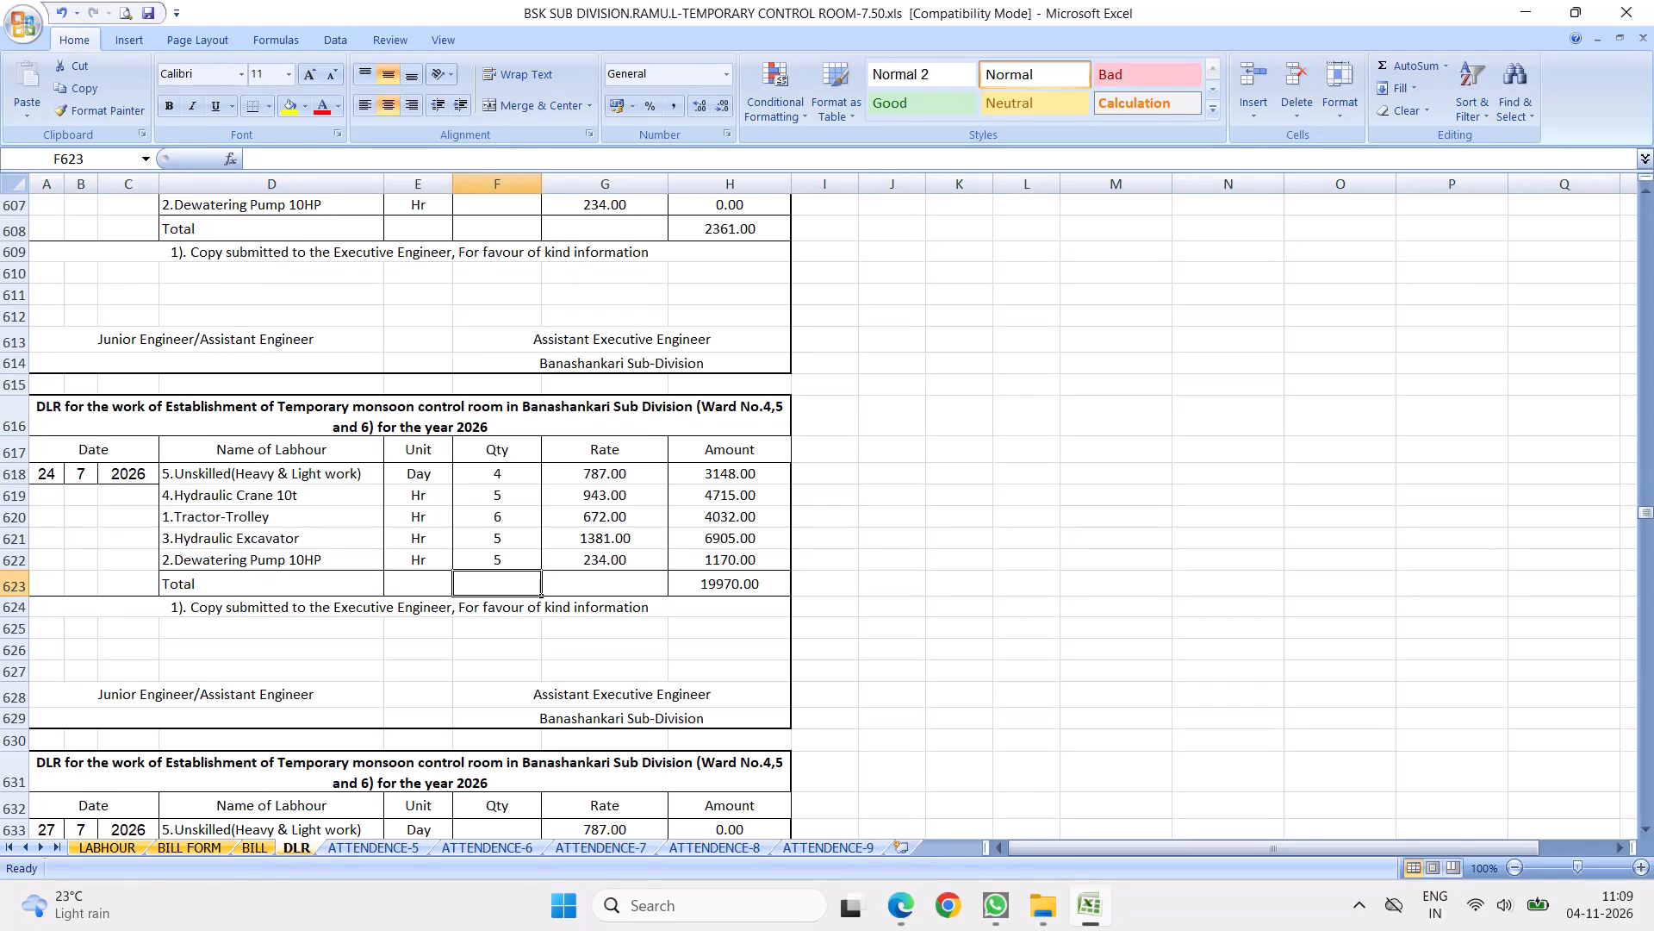
Enter a quantity of 4 for Unskilled (Heavy & Light work) in the 27-7-2026 table.
scroll(525, 497, "down", 4)
left_click(515, 542)
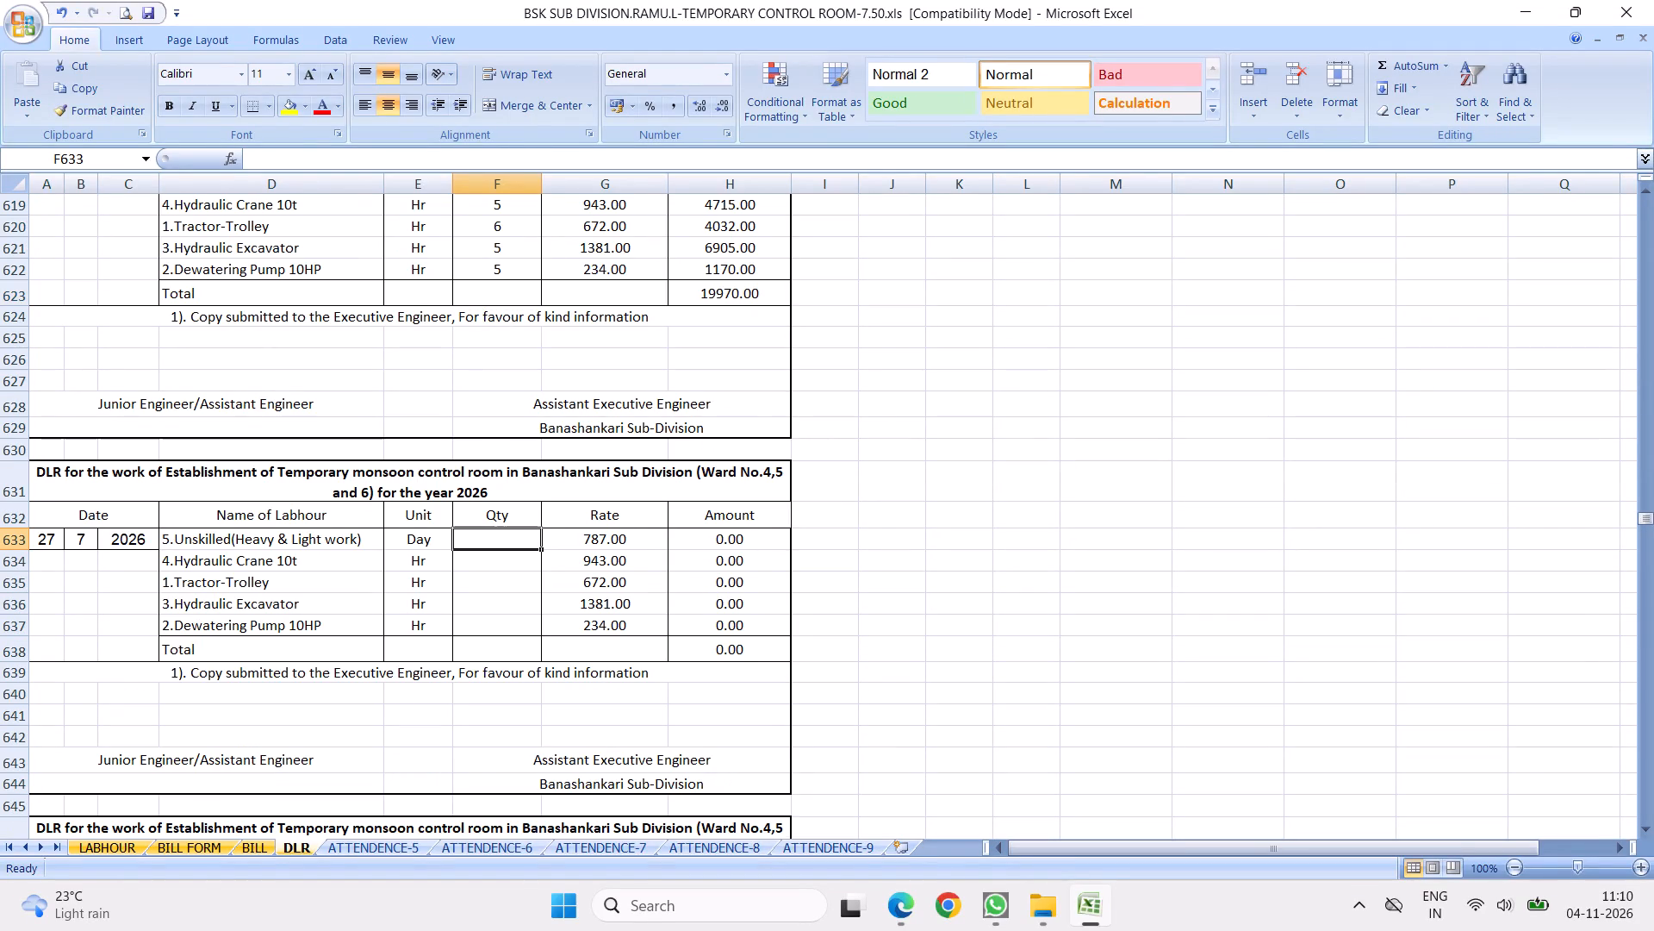
key("4")
key("Return")
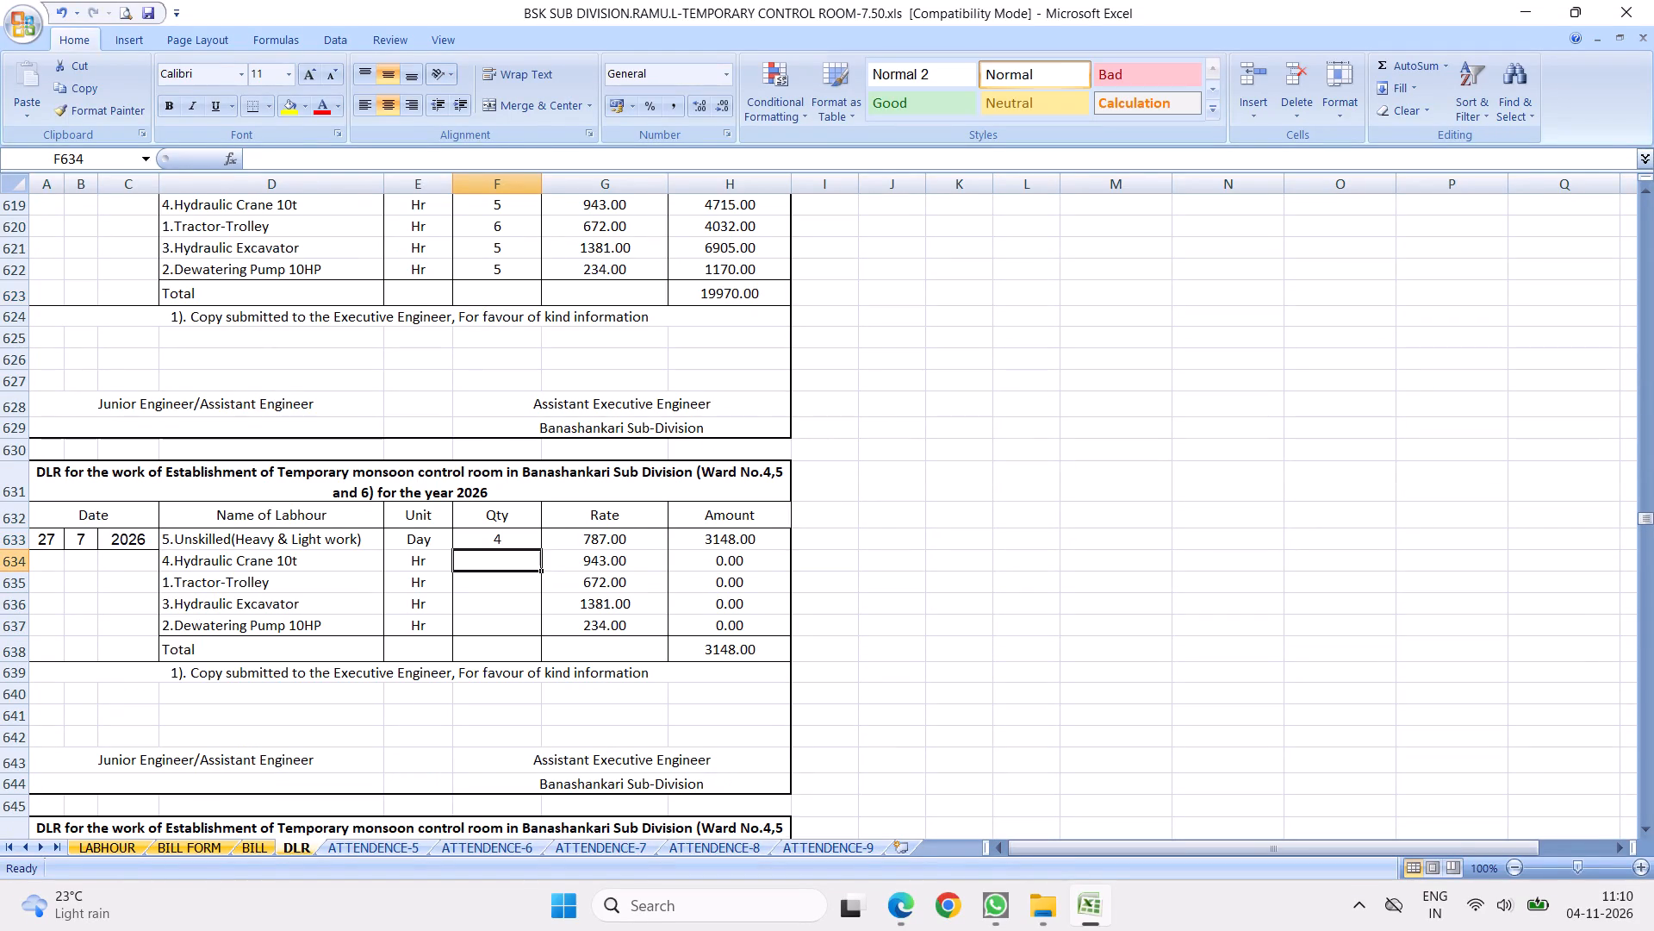
Enter a quantity of 4 for Unskilled (Heavy & Light work) in the 28-7-2026 table.
scroll(597, 575, "down", 6)
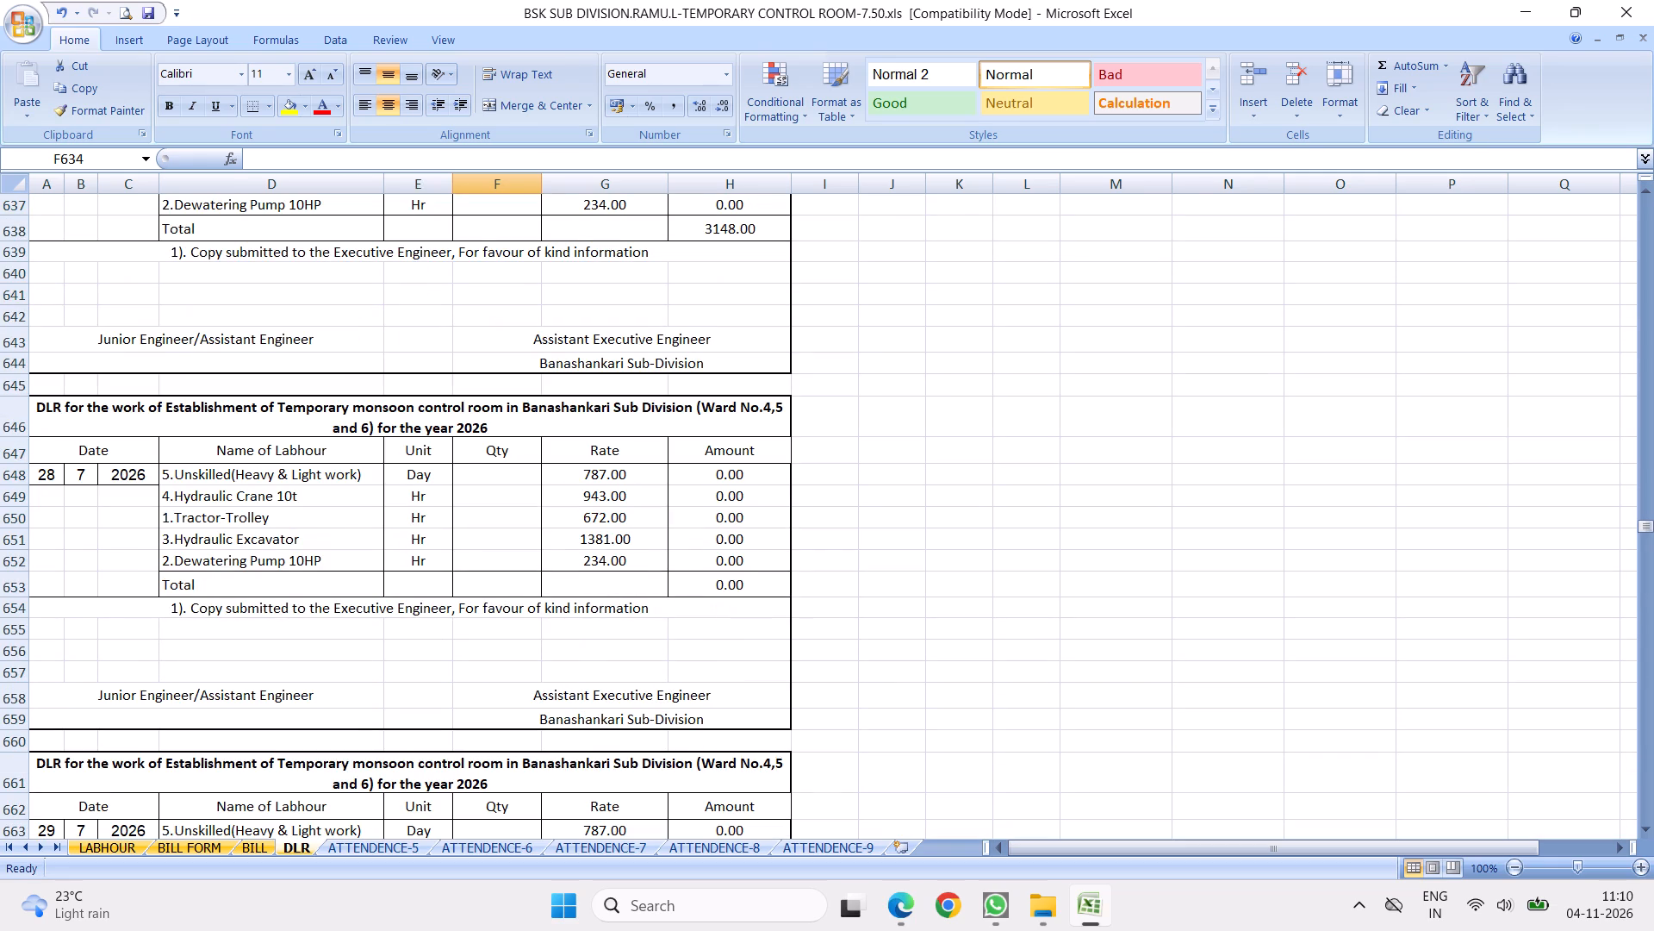
left_click(484, 473)
key("4")
key("Return")
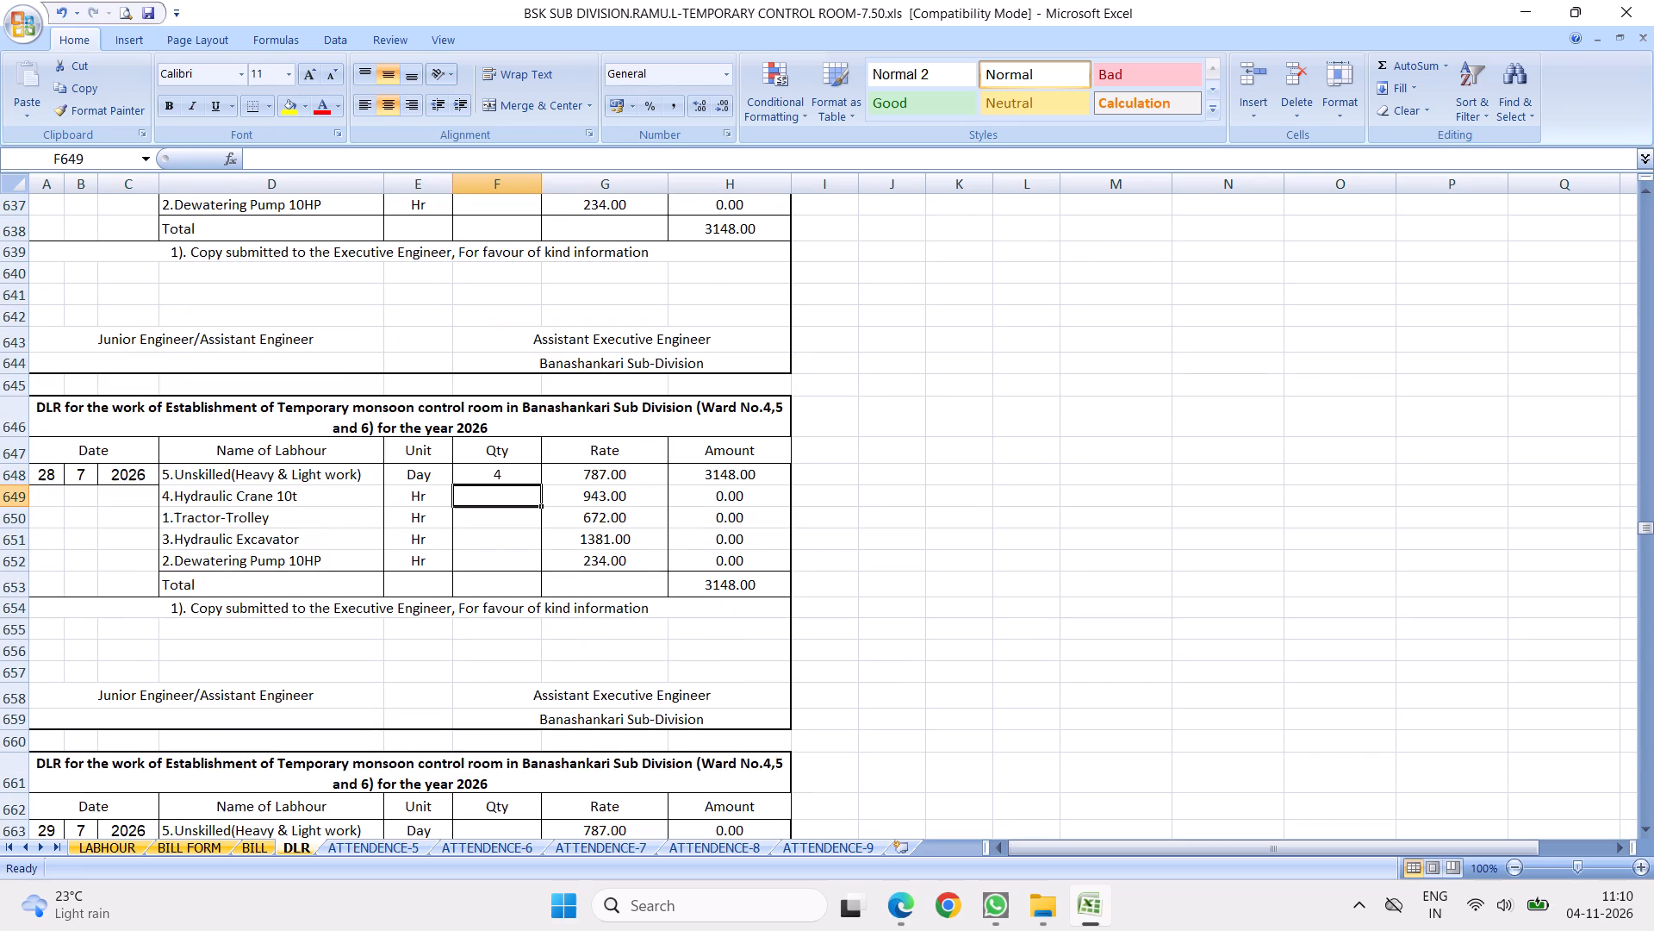
Fill the 29-7-2026 table quantities: Unskilled 4, Tractor-Trolley 6 and Dewatering Pump 10HP 6.
scroll(475, 475, "down", 5)
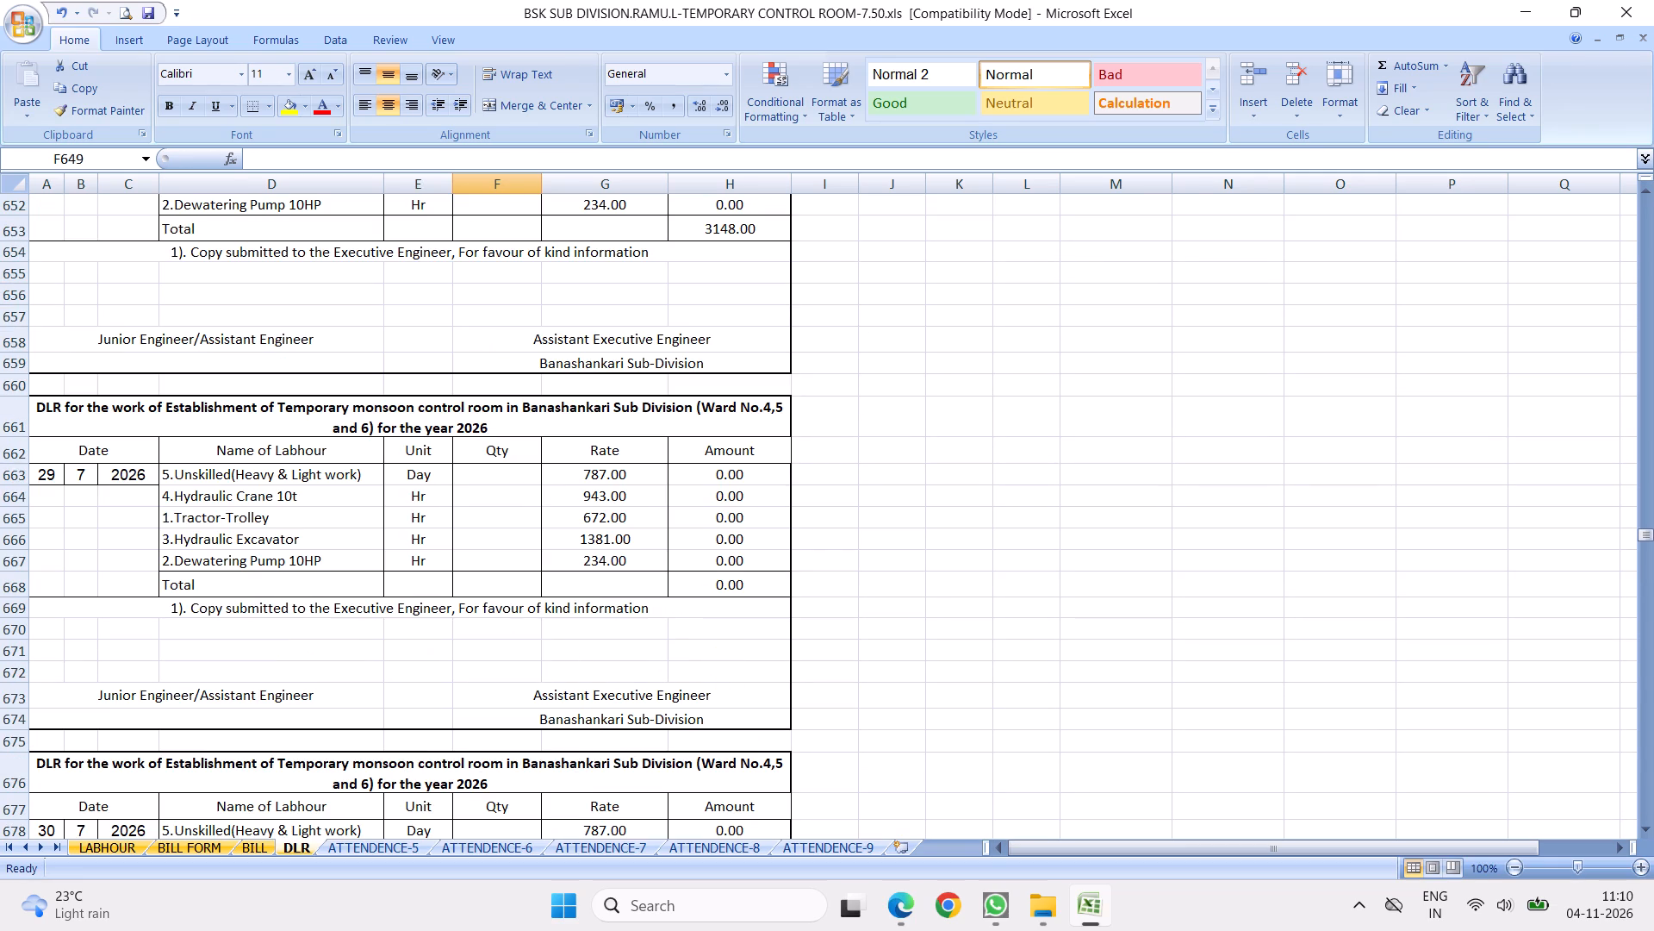
left_click(482, 472)
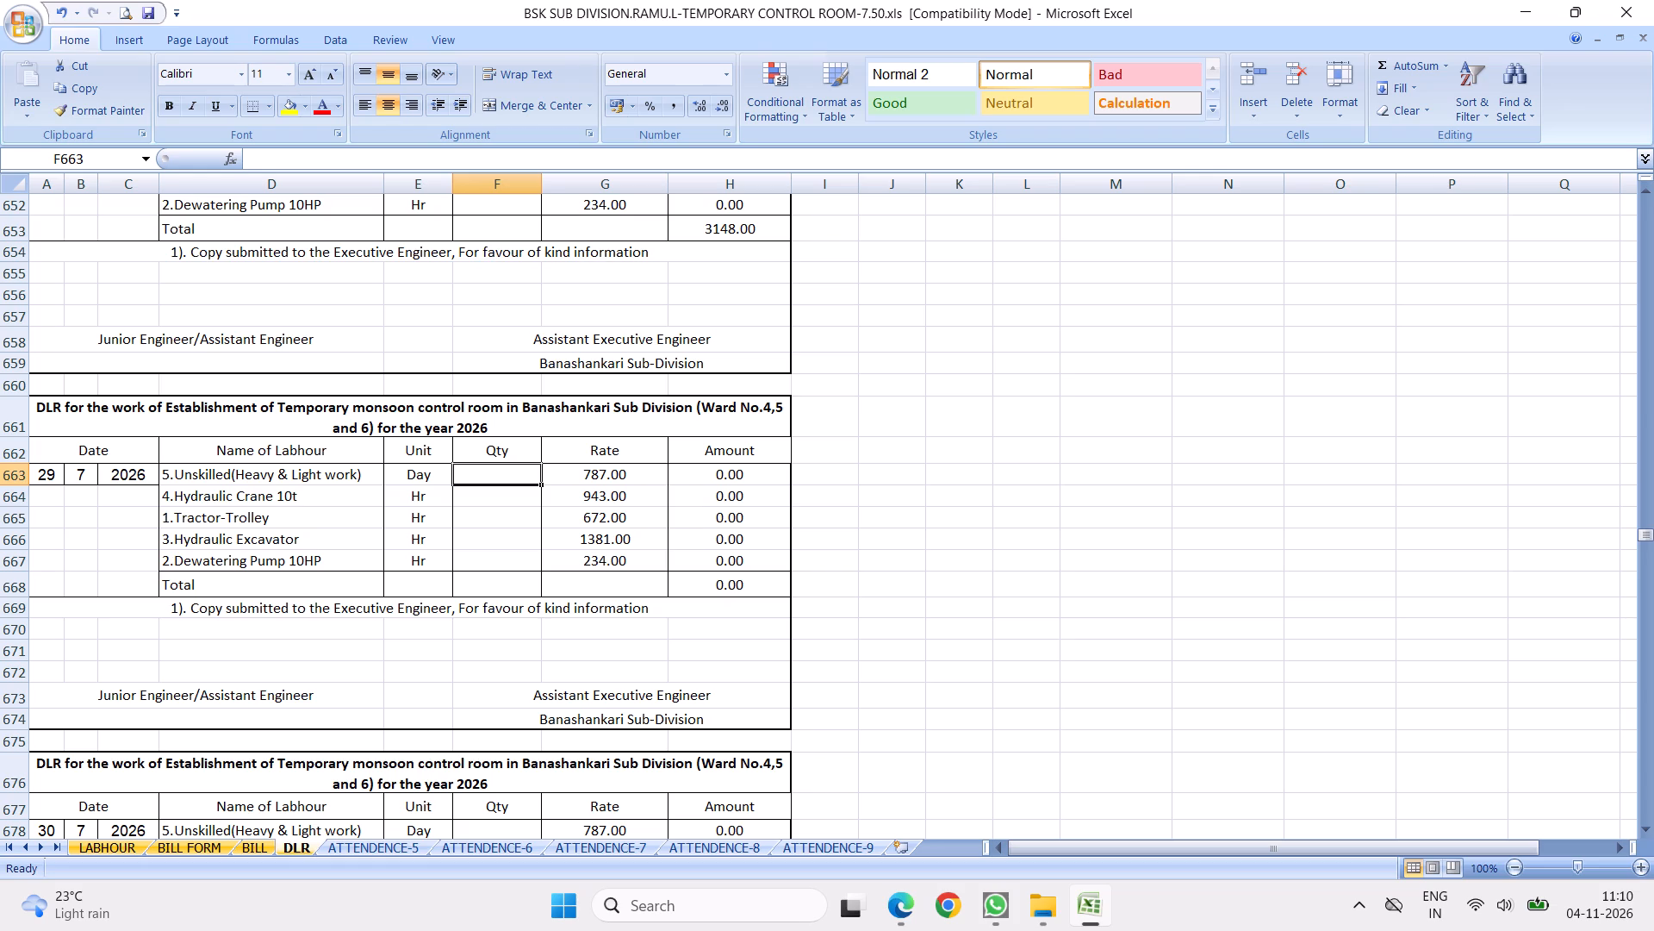
key("4")
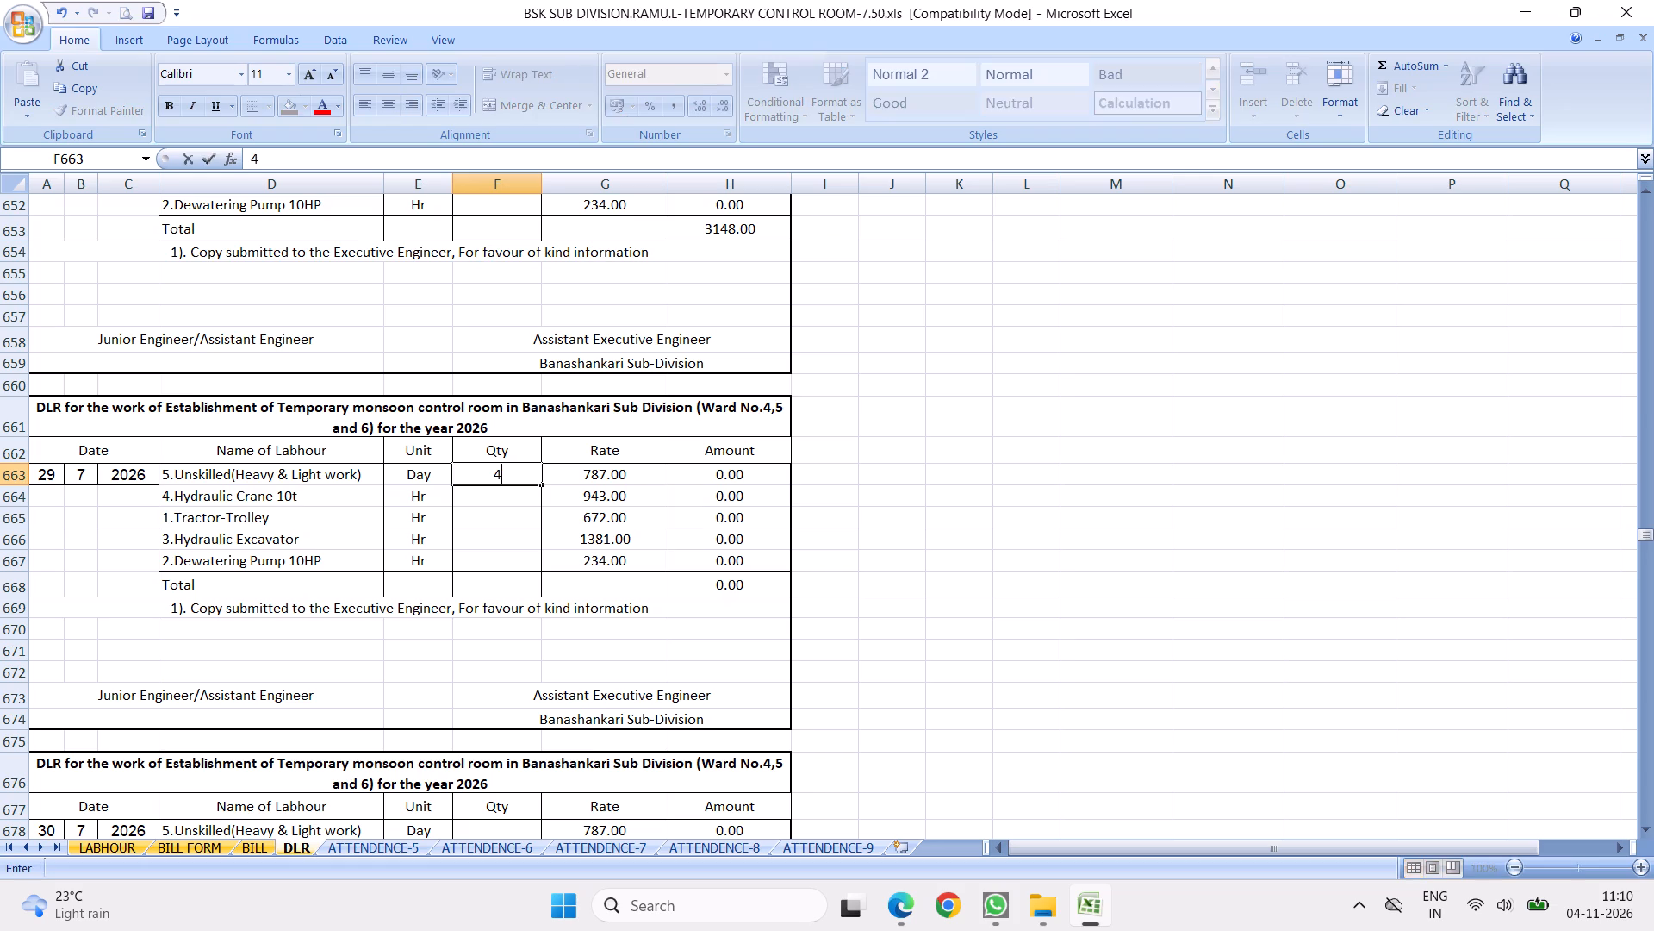
key("Return")
key("Return")
key("6")
key("Return")
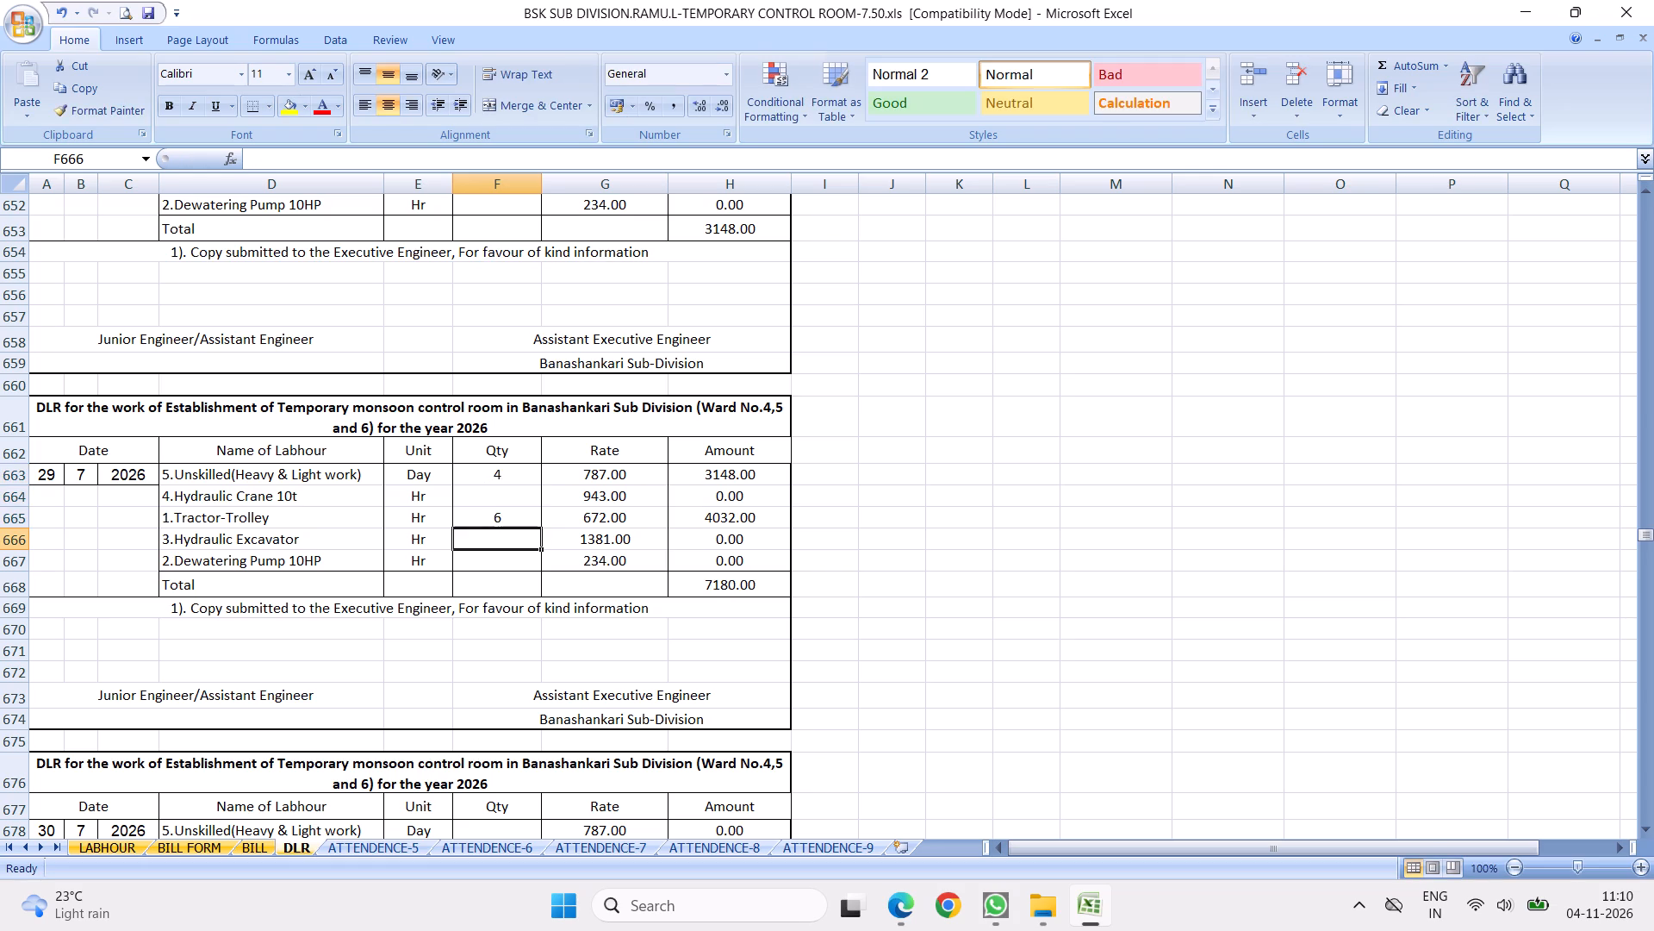
key("Return")
key("6")
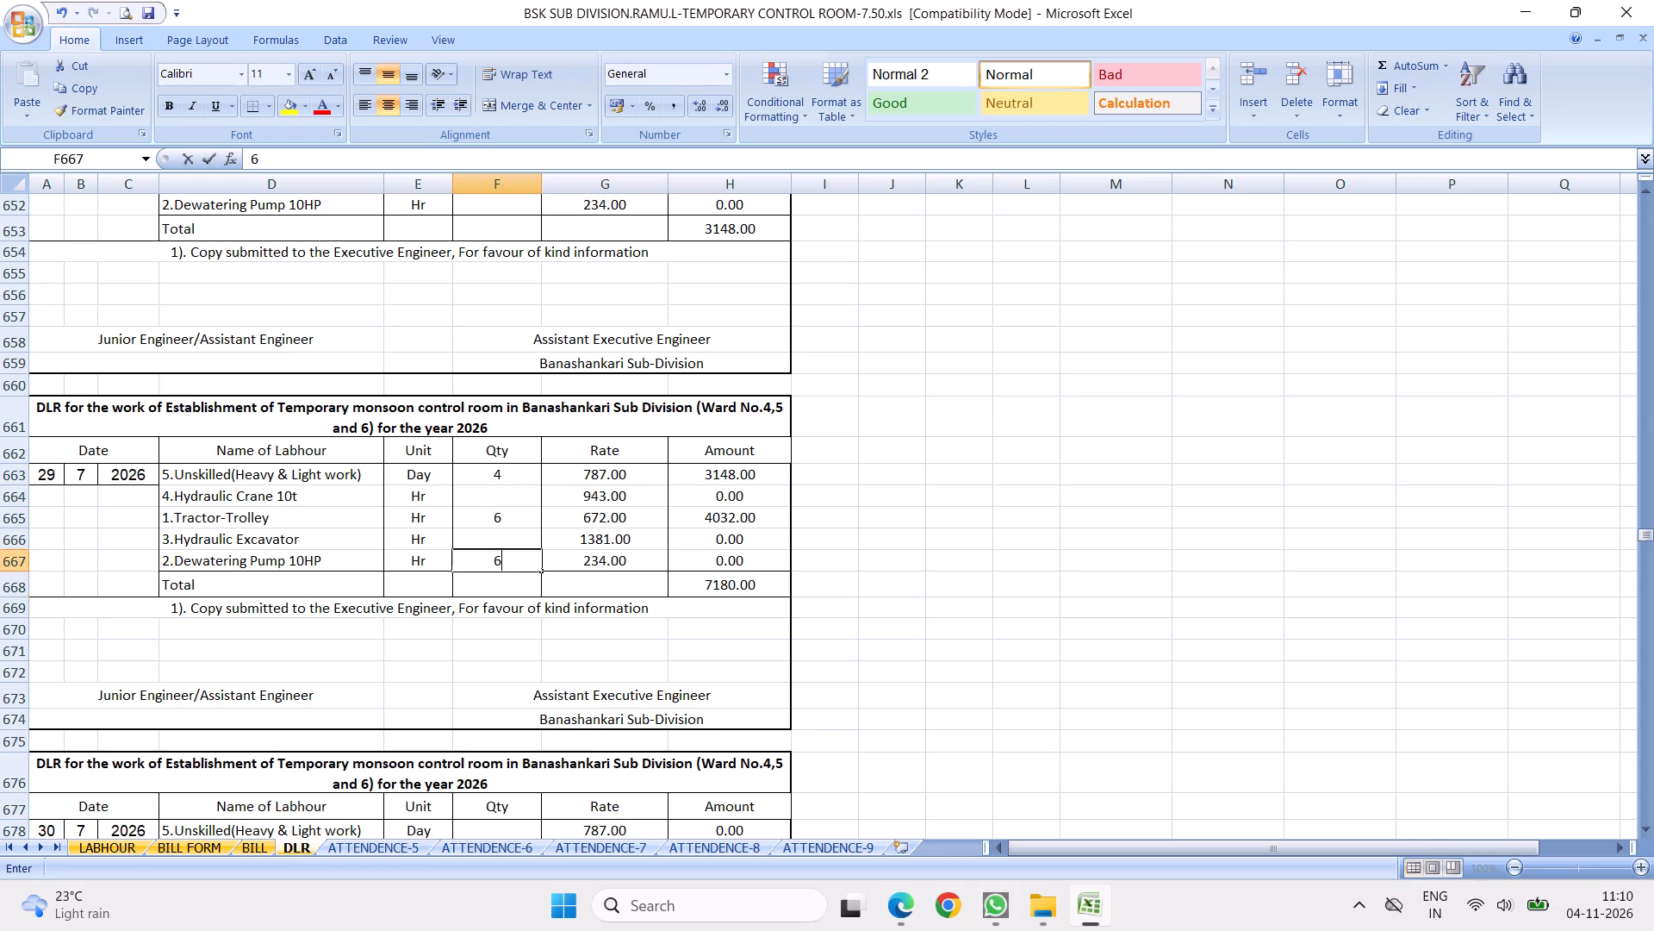
key("Return")
Enter a quantity of 3 for Unskilled (Heavy & Light work) in the 30-7-2026 table.
scroll(462, 592, "down", 2)
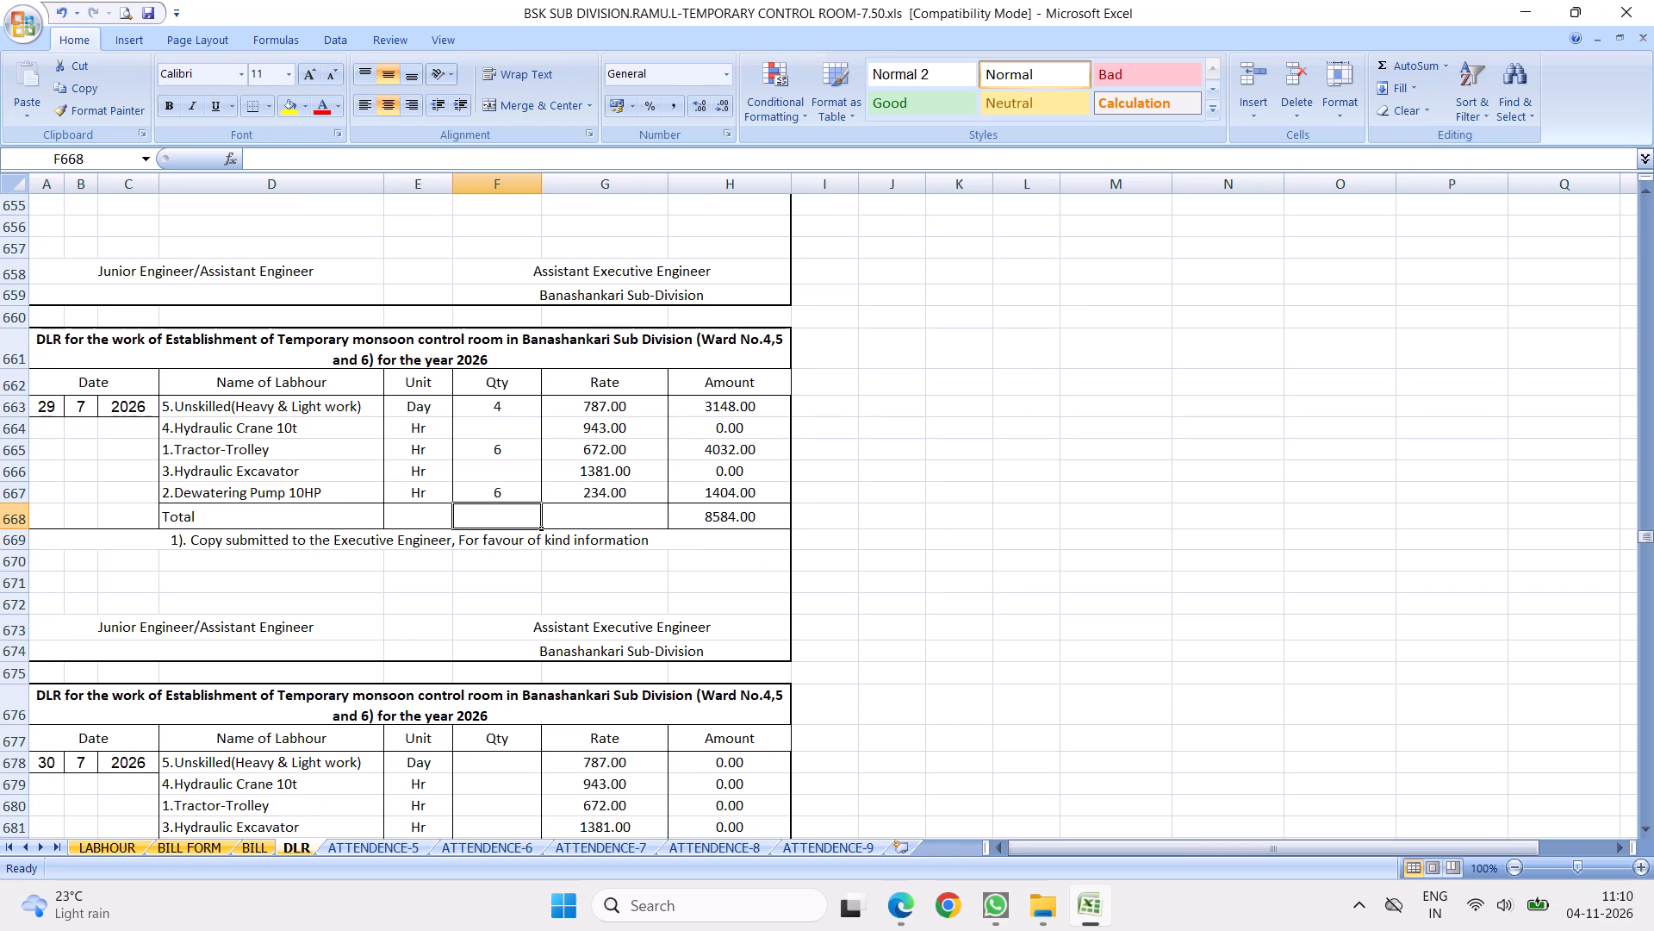
scroll(445, 604, "down", 5)
left_click(507, 335)
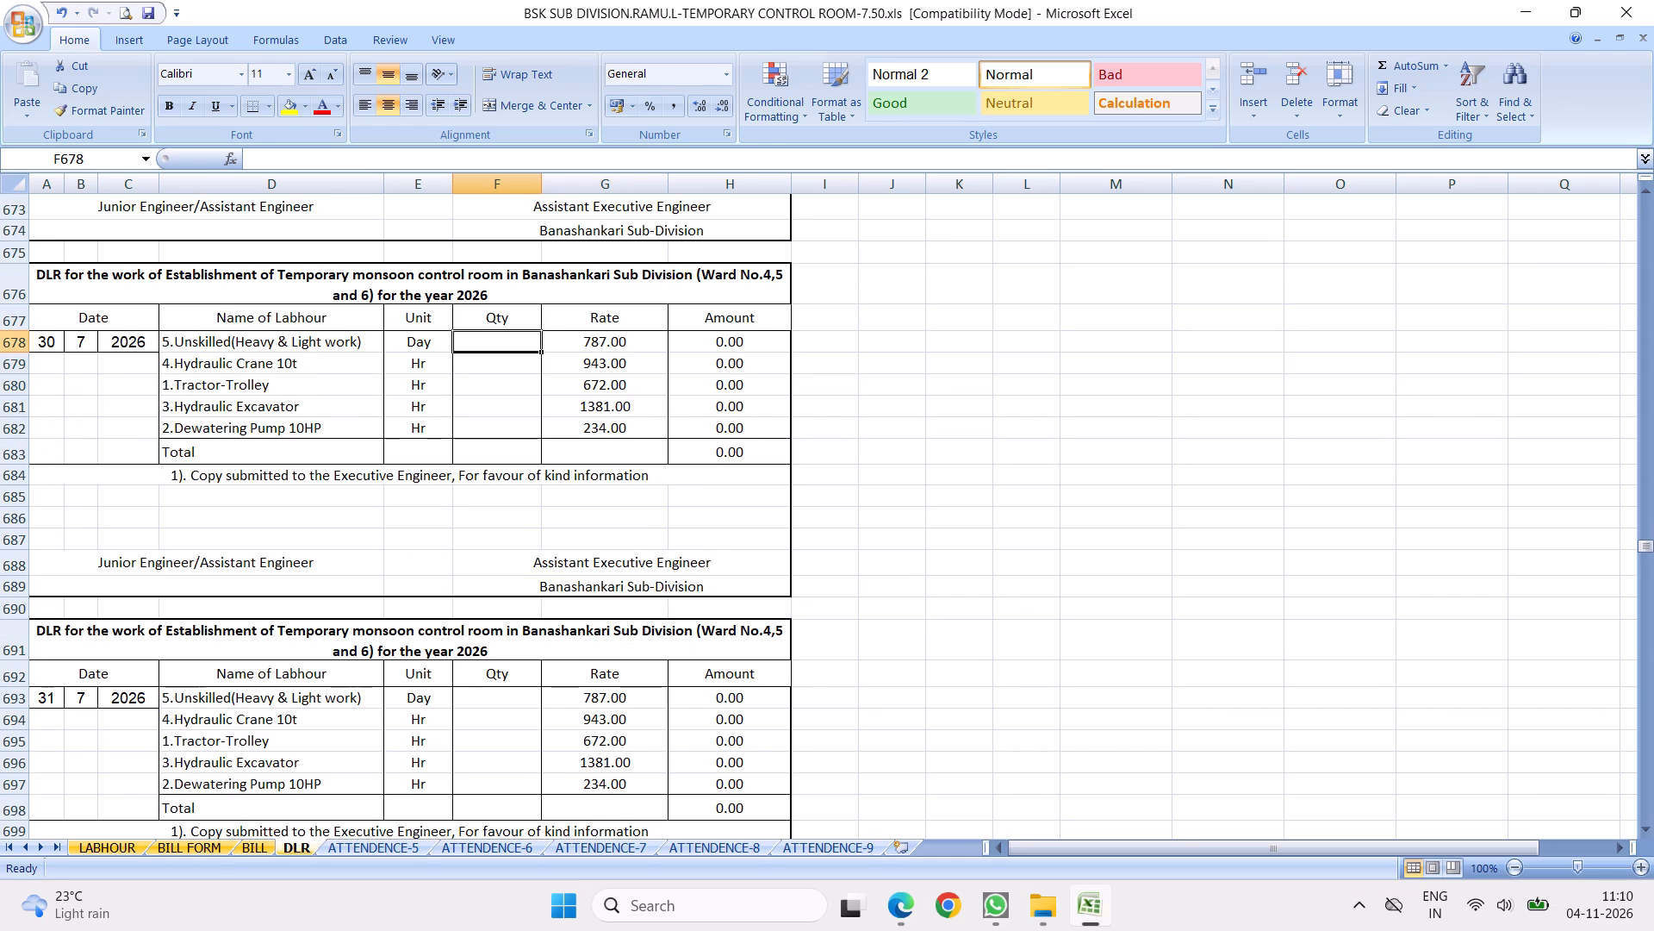
key("3")
key("Return")
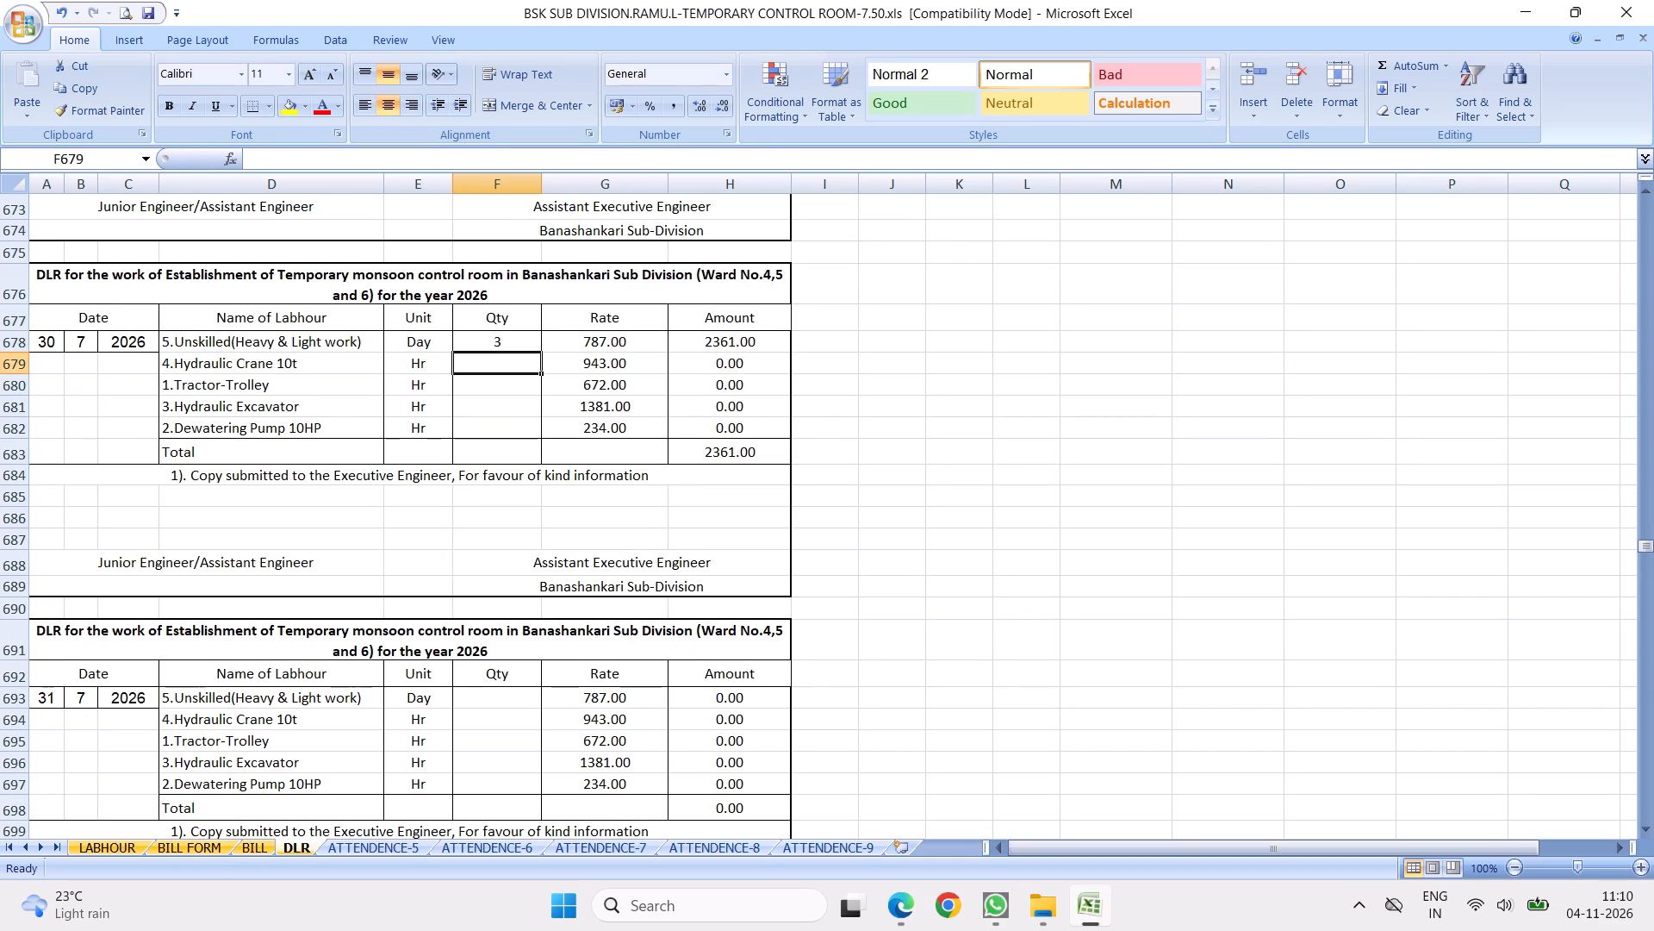
Enter a quantity of 4 for Unskilled (Heavy & Light work) in the 31-7-2026 table.
scroll(526, 422, "down", 3)
left_click(457, 479)
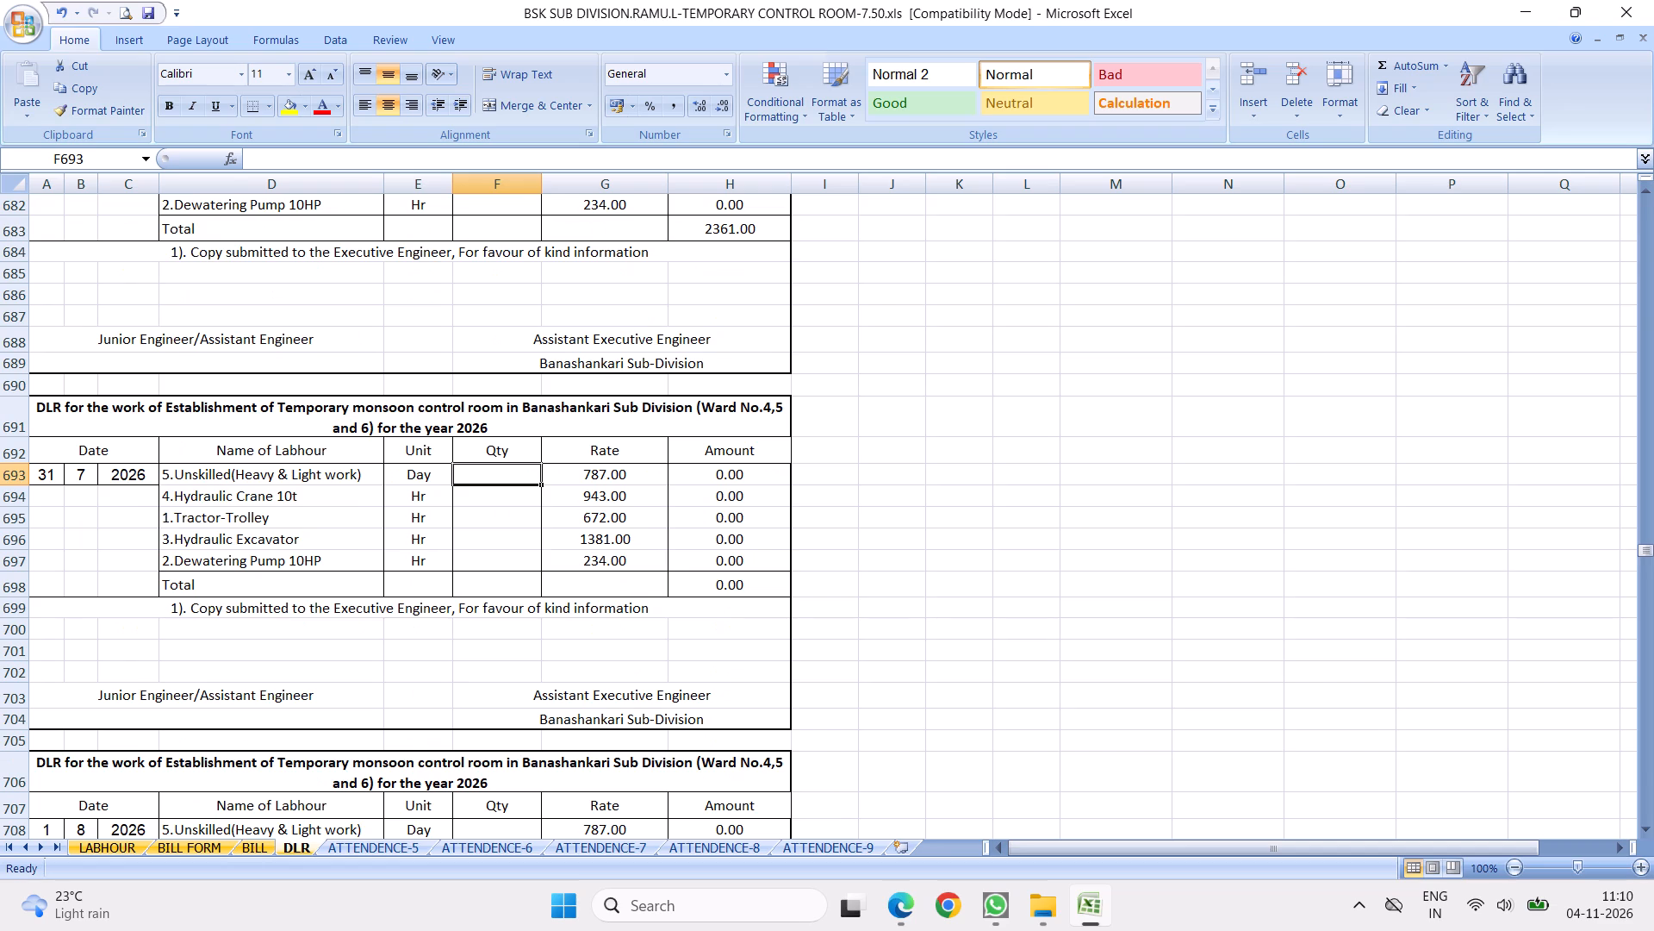
key("4")
key("Return")
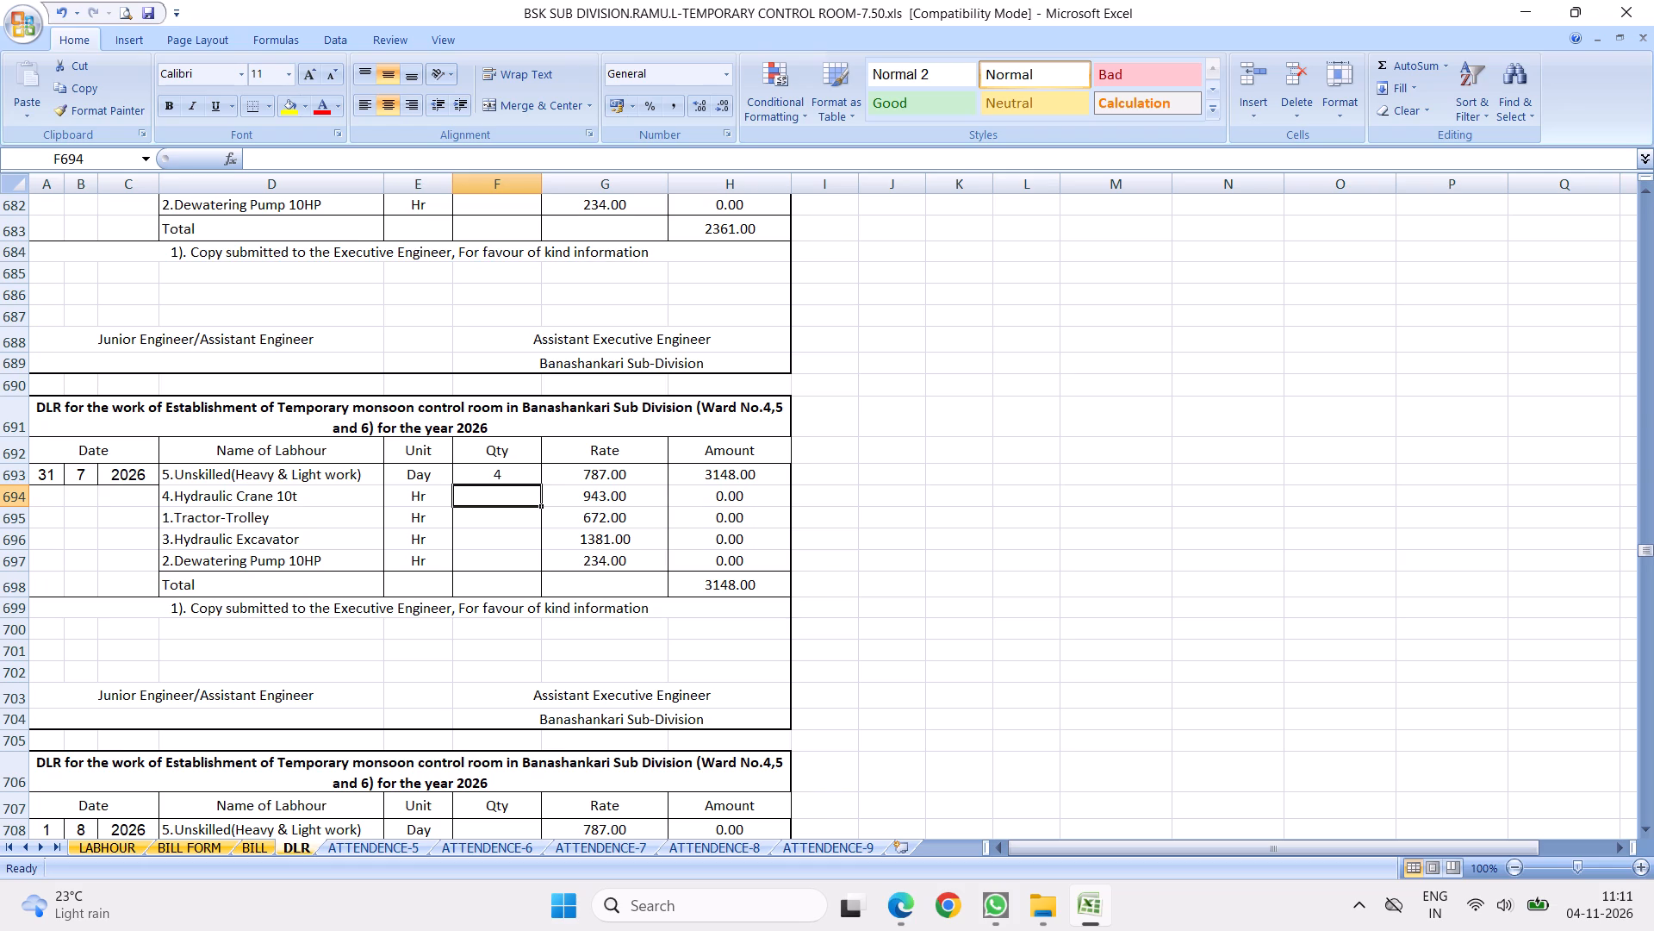
Enter a quantity of 4 for Unskilled (Heavy & Light work) in the 1-8-2026 table.
scroll(503, 537, "down", 3)
scroll(618, 467, "down", 1)
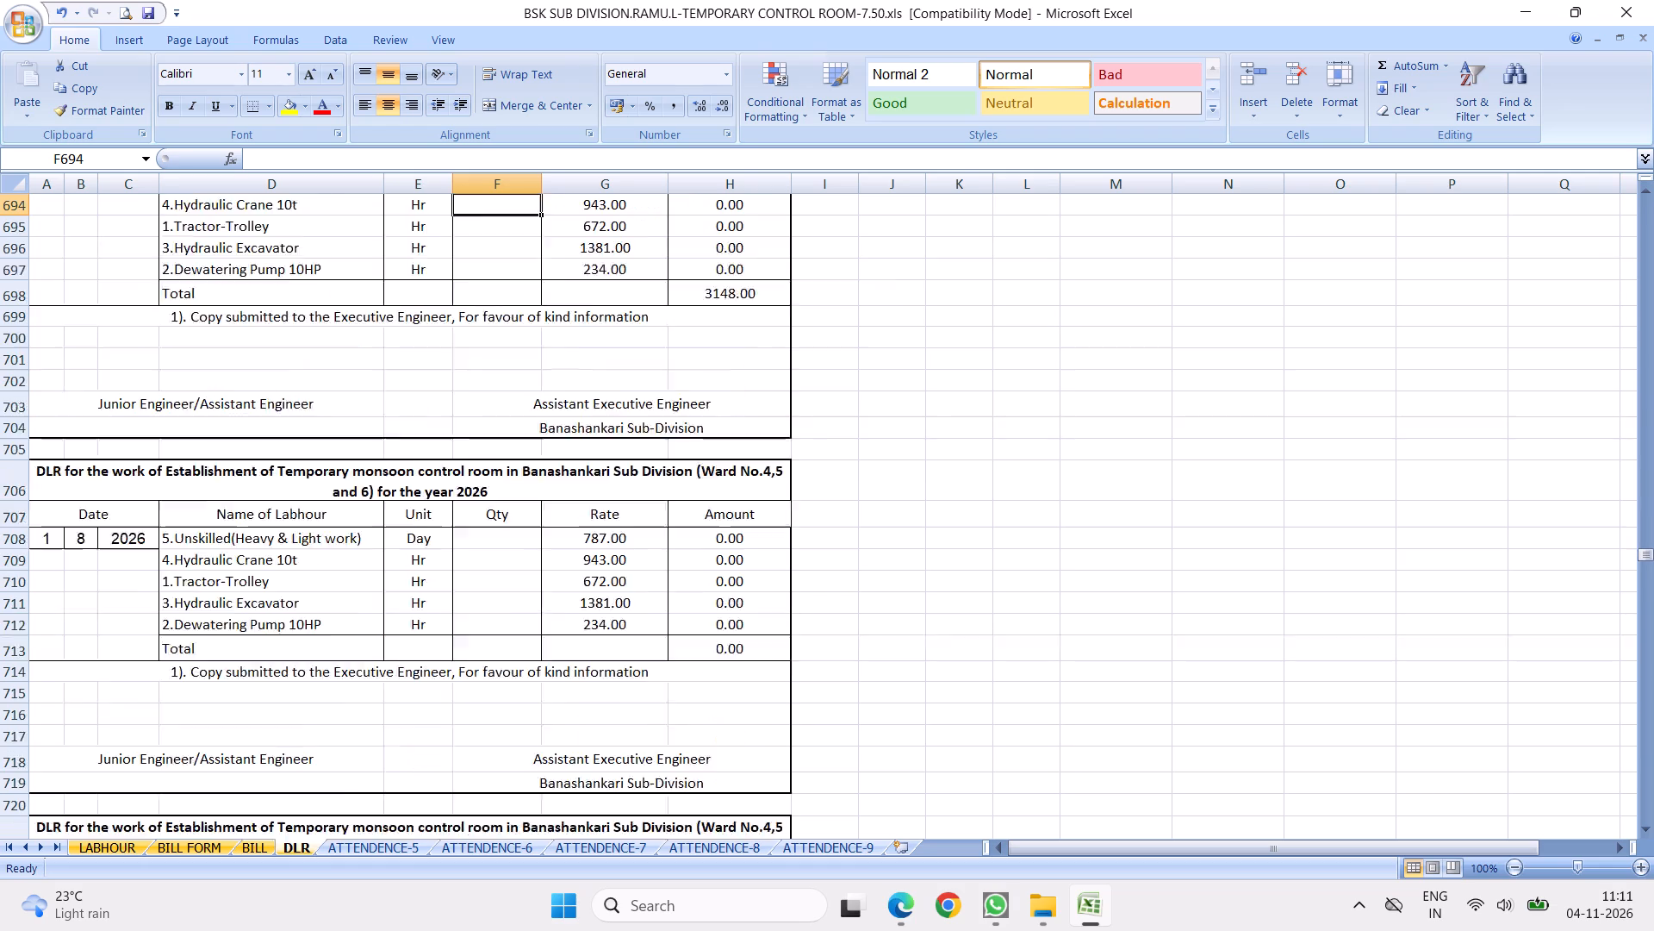
scroll(618, 467, "down", 1)
left_click(507, 476)
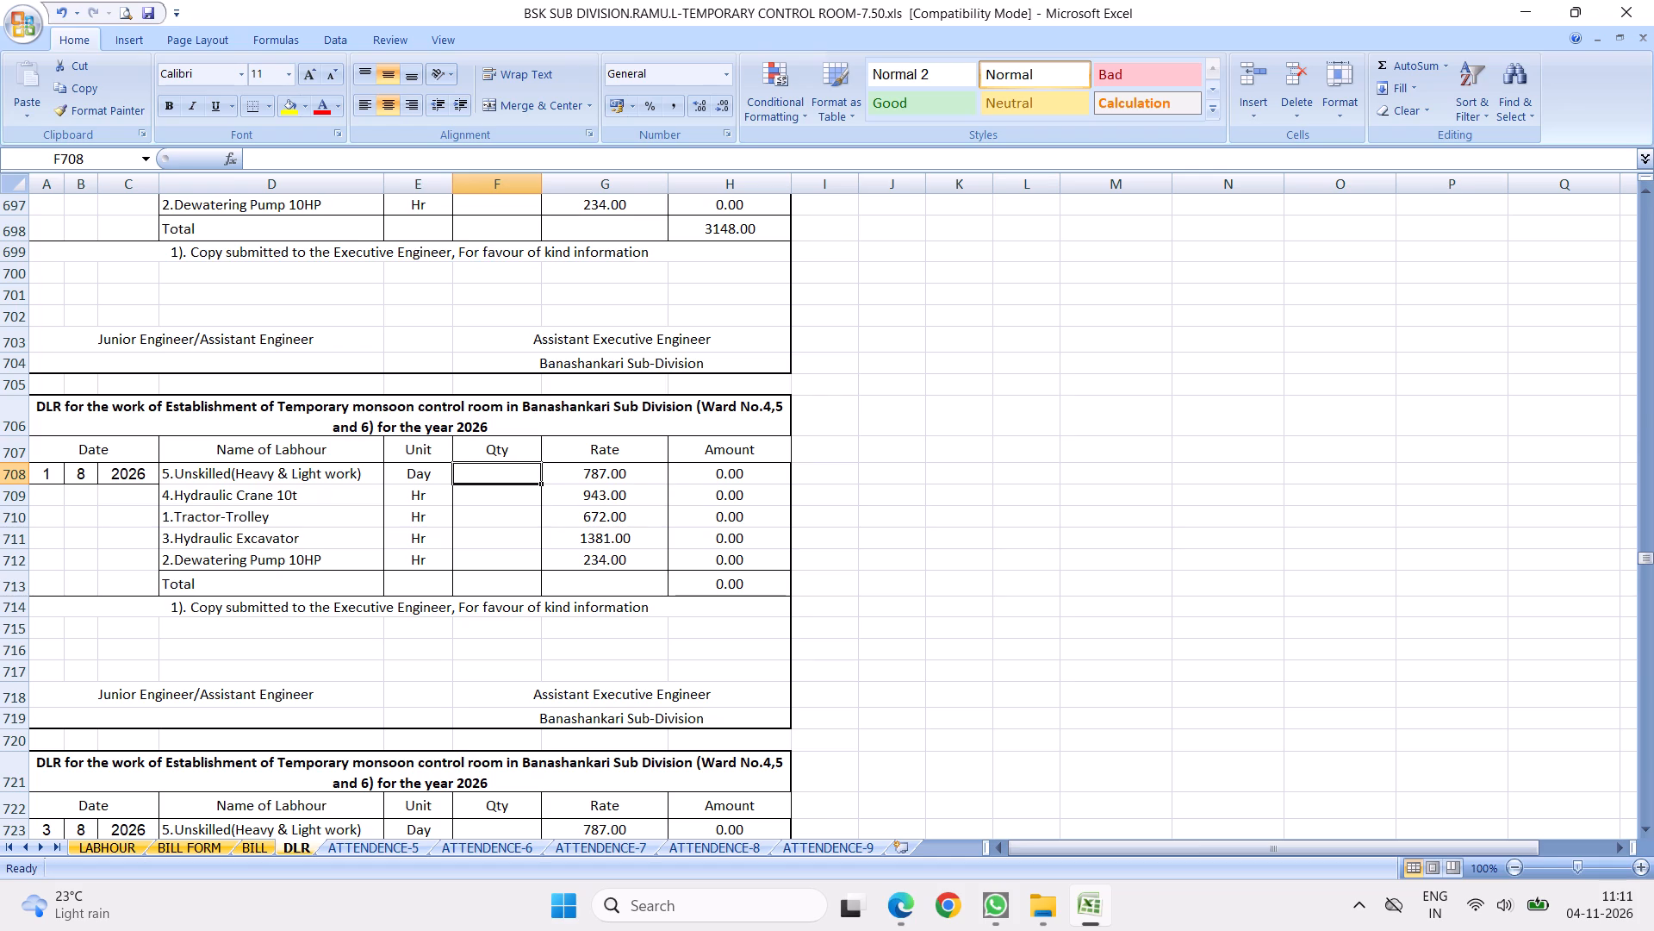
key("4")
key("Return")
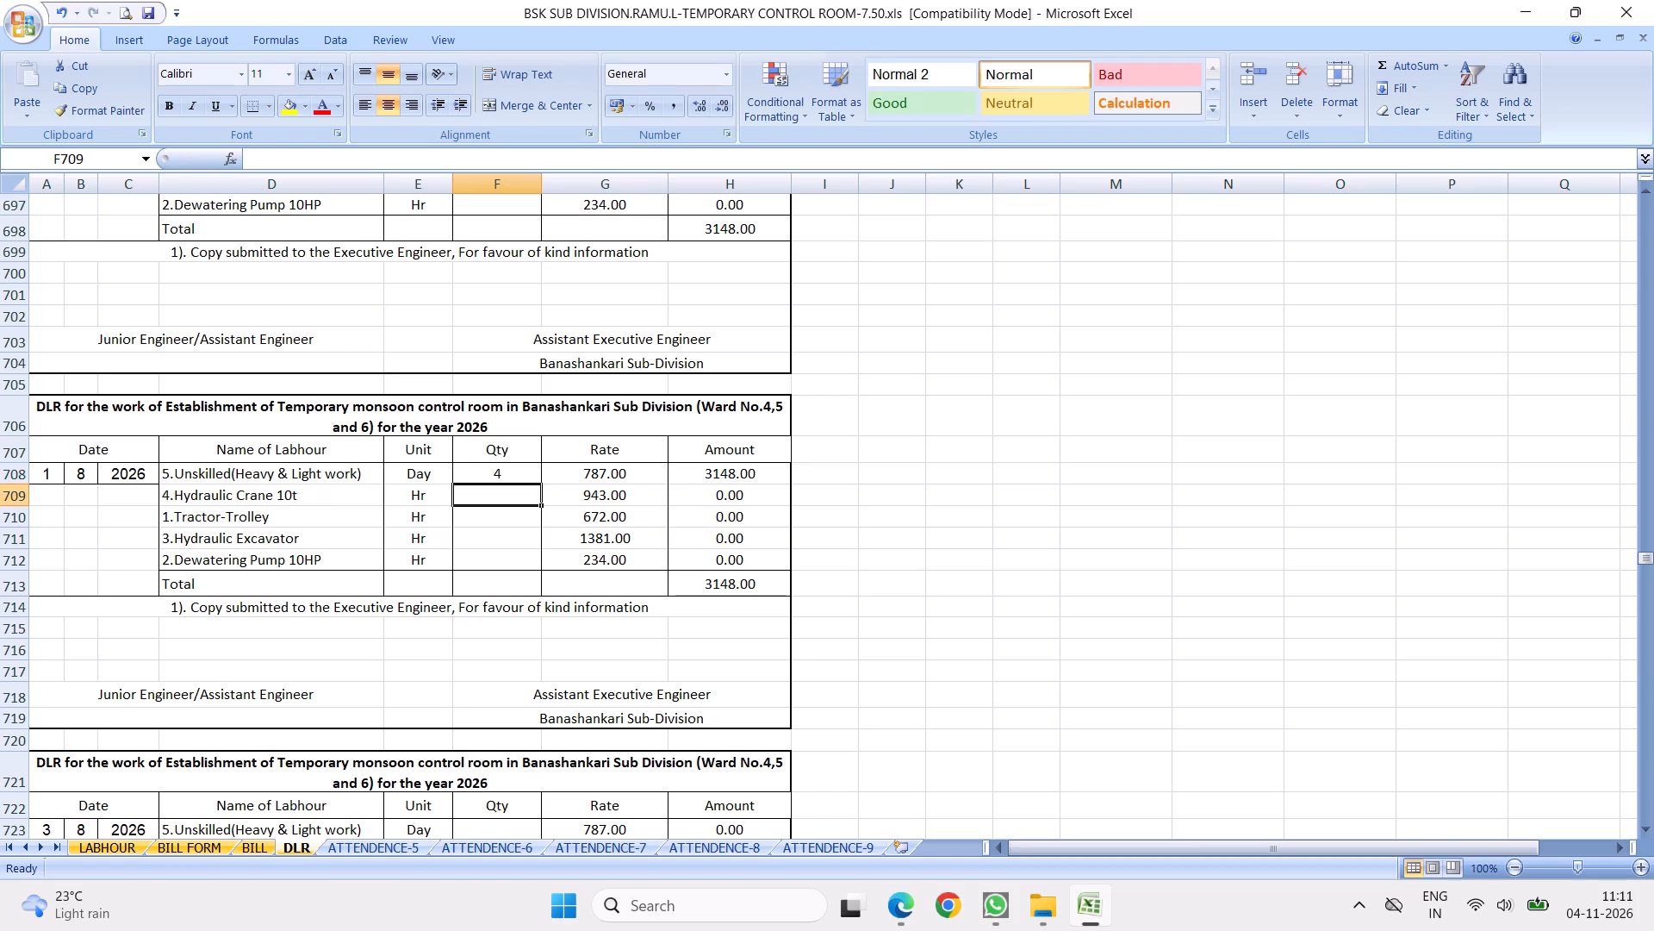
Enter a quantity of 3 for Unskilled (Heavy & Light work) in the 3-8-2026 table.
scroll(539, 560, "down", 5)
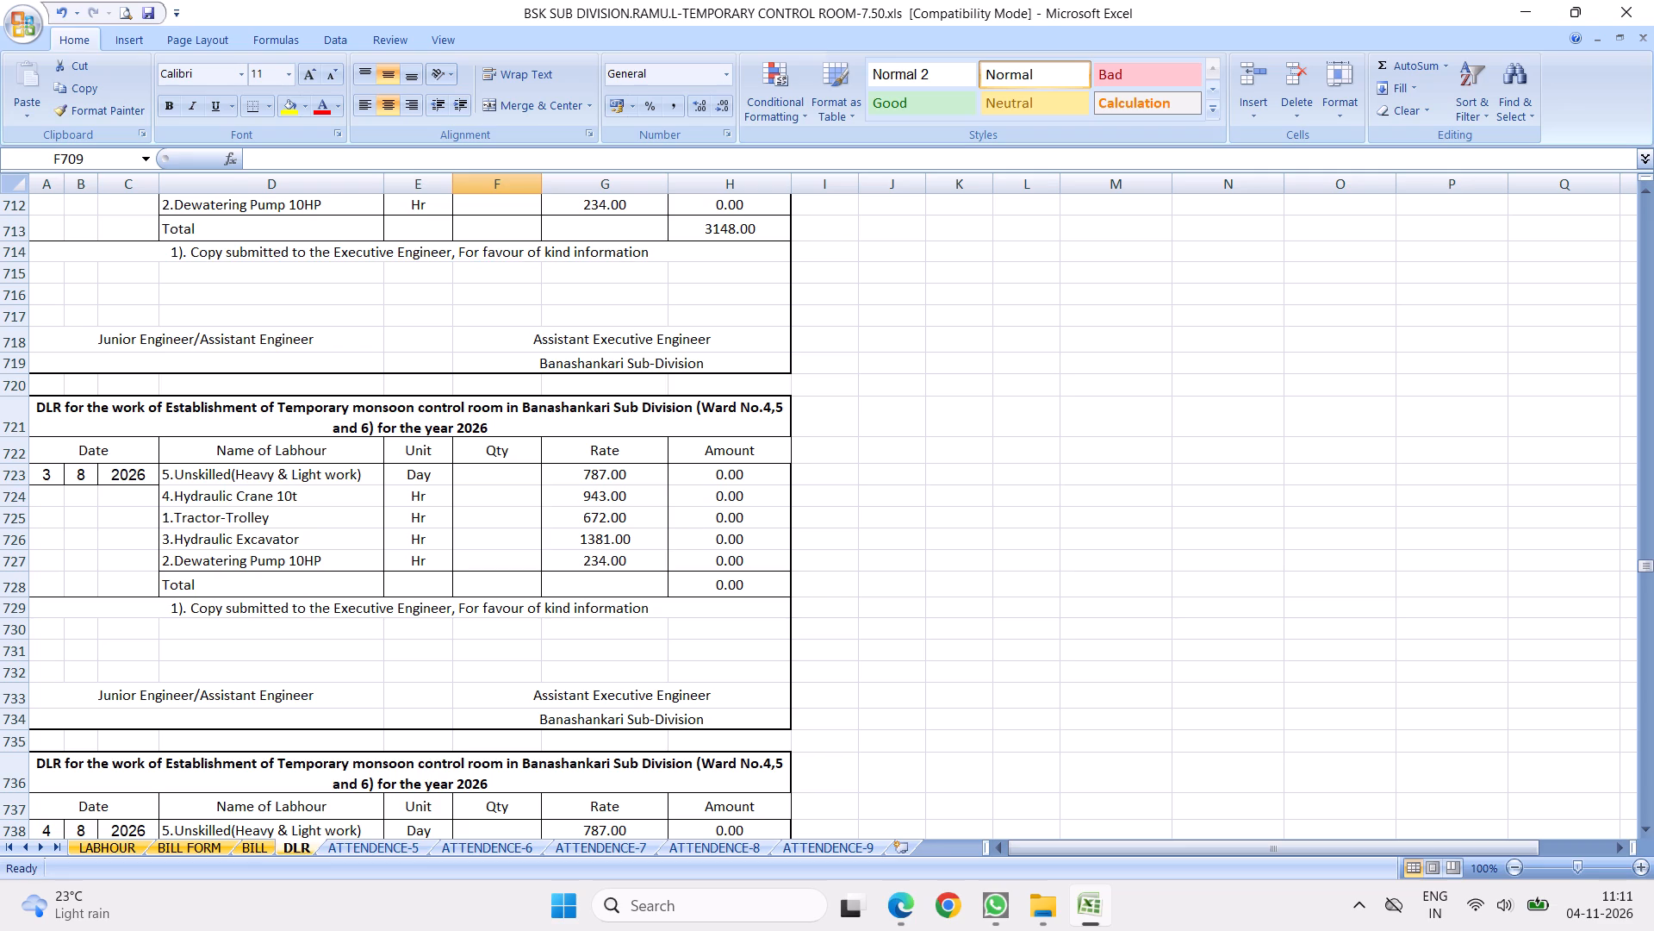
left_click(471, 488)
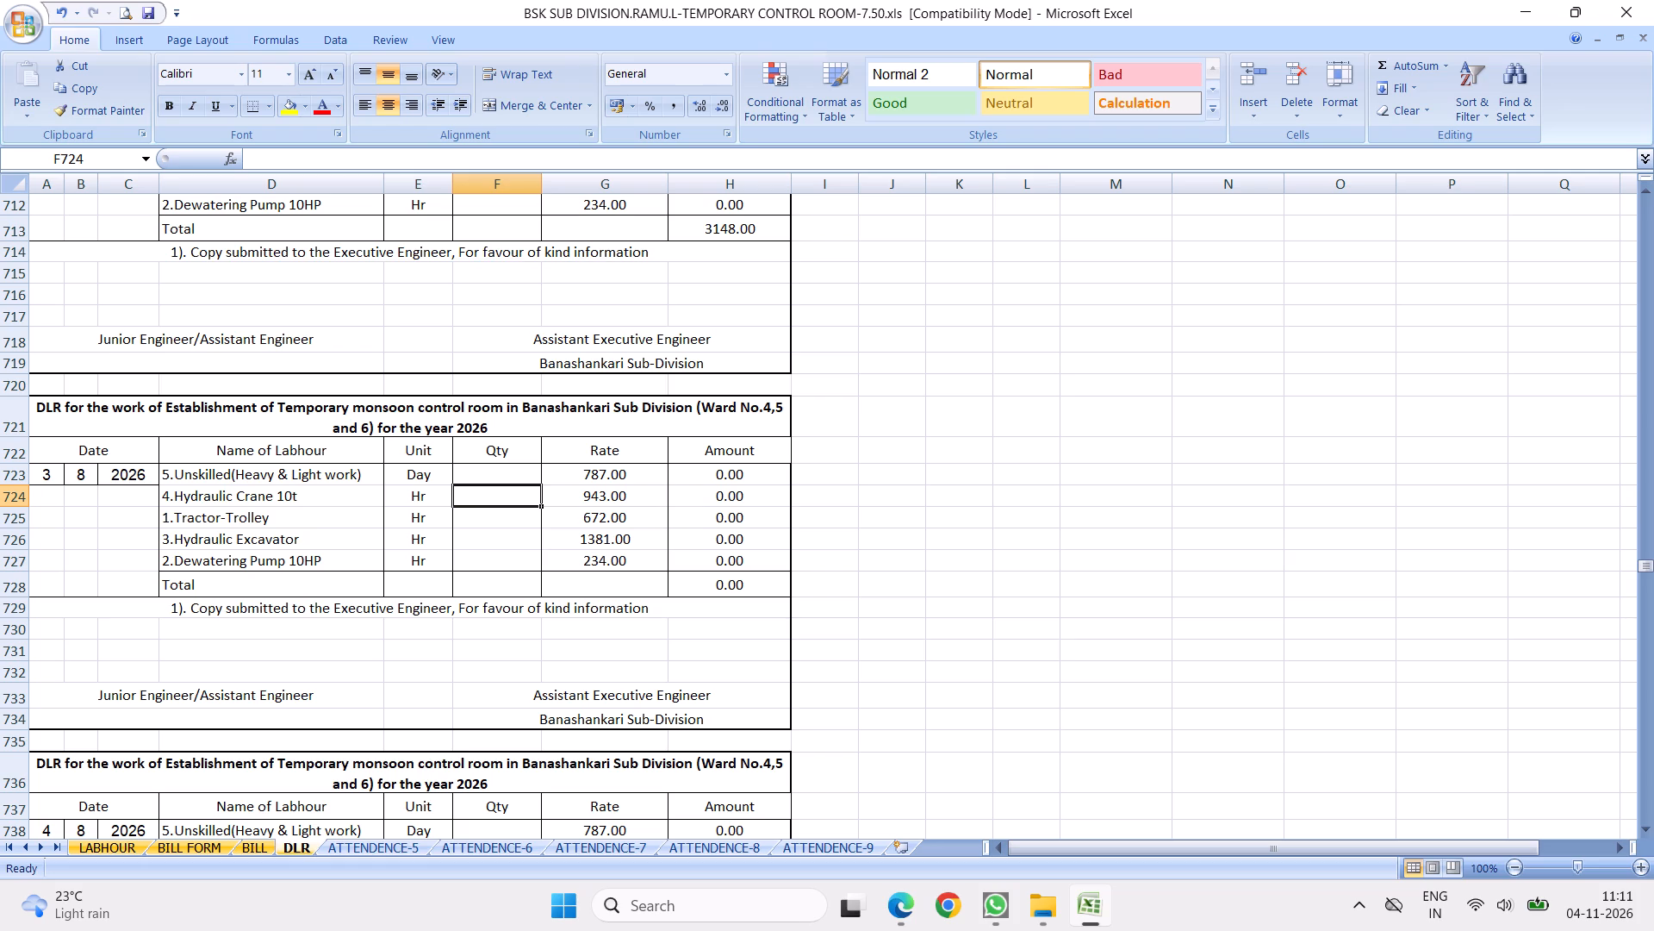
left_click(514, 466)
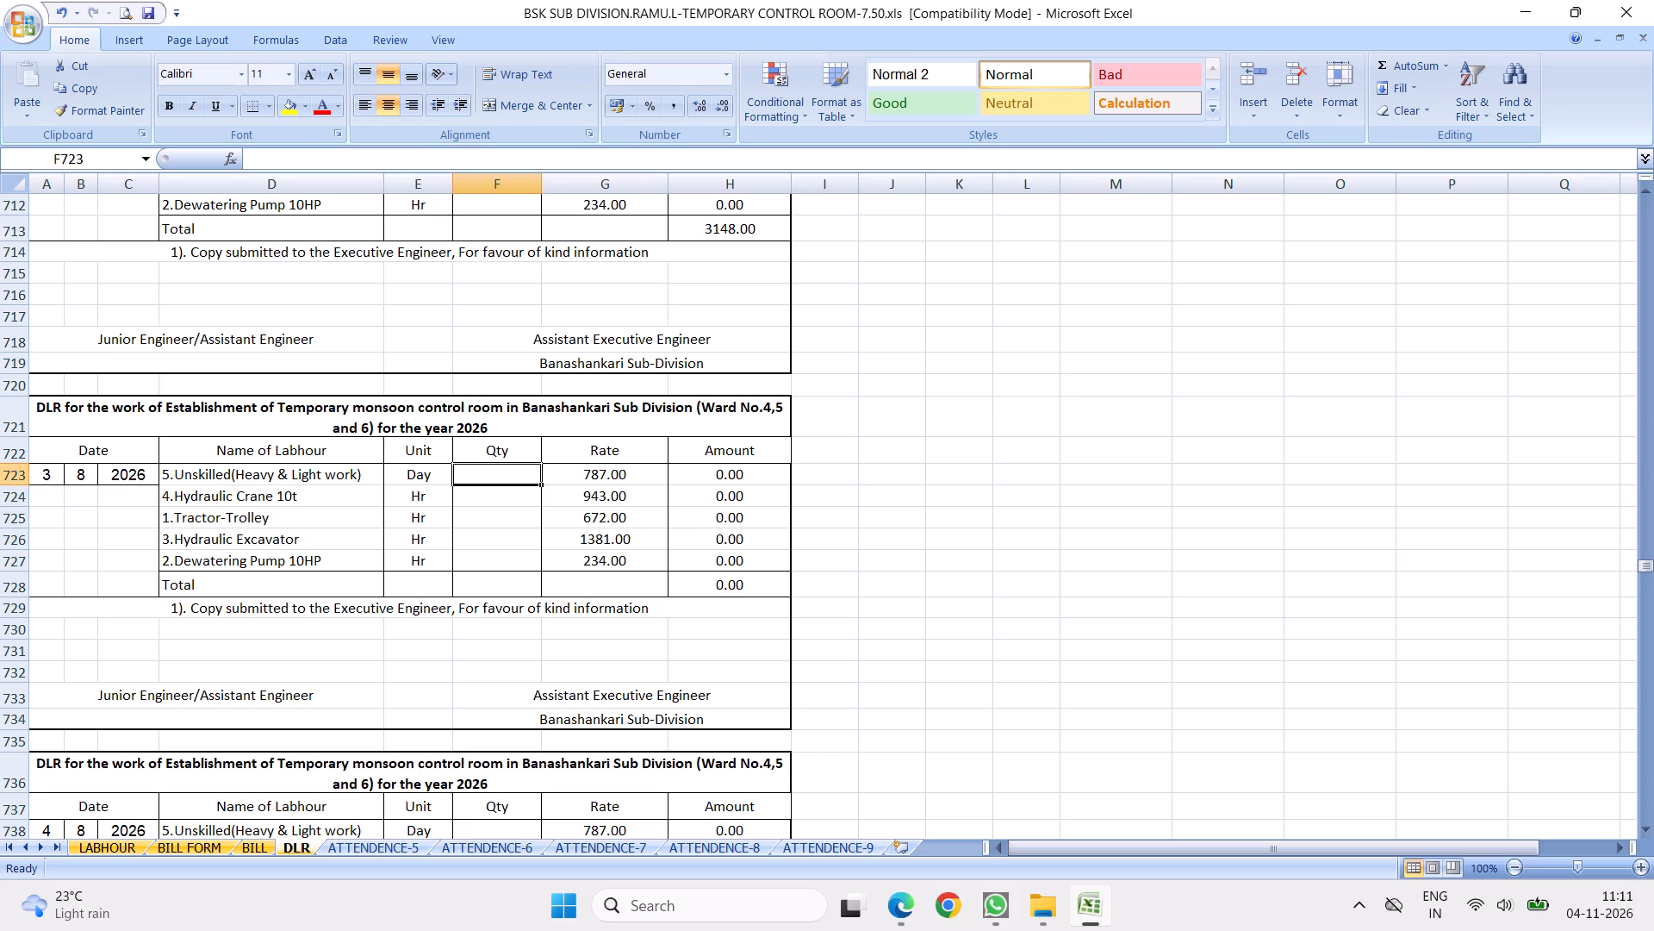
key("3")
key("Return")
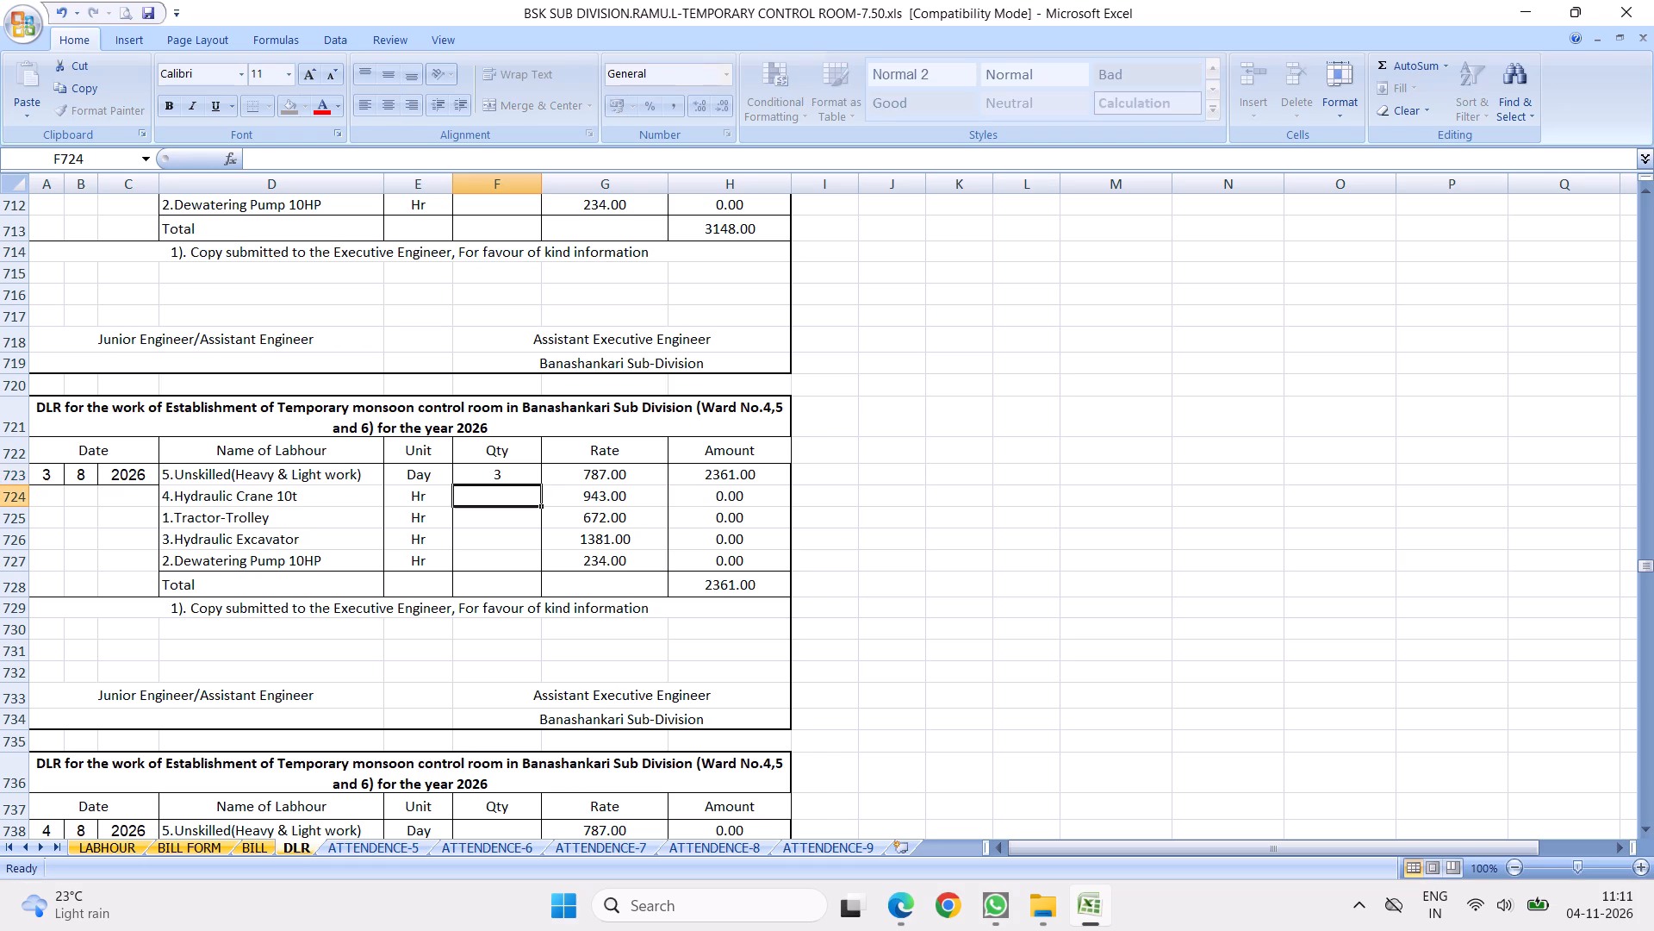
left_click(502, 466)
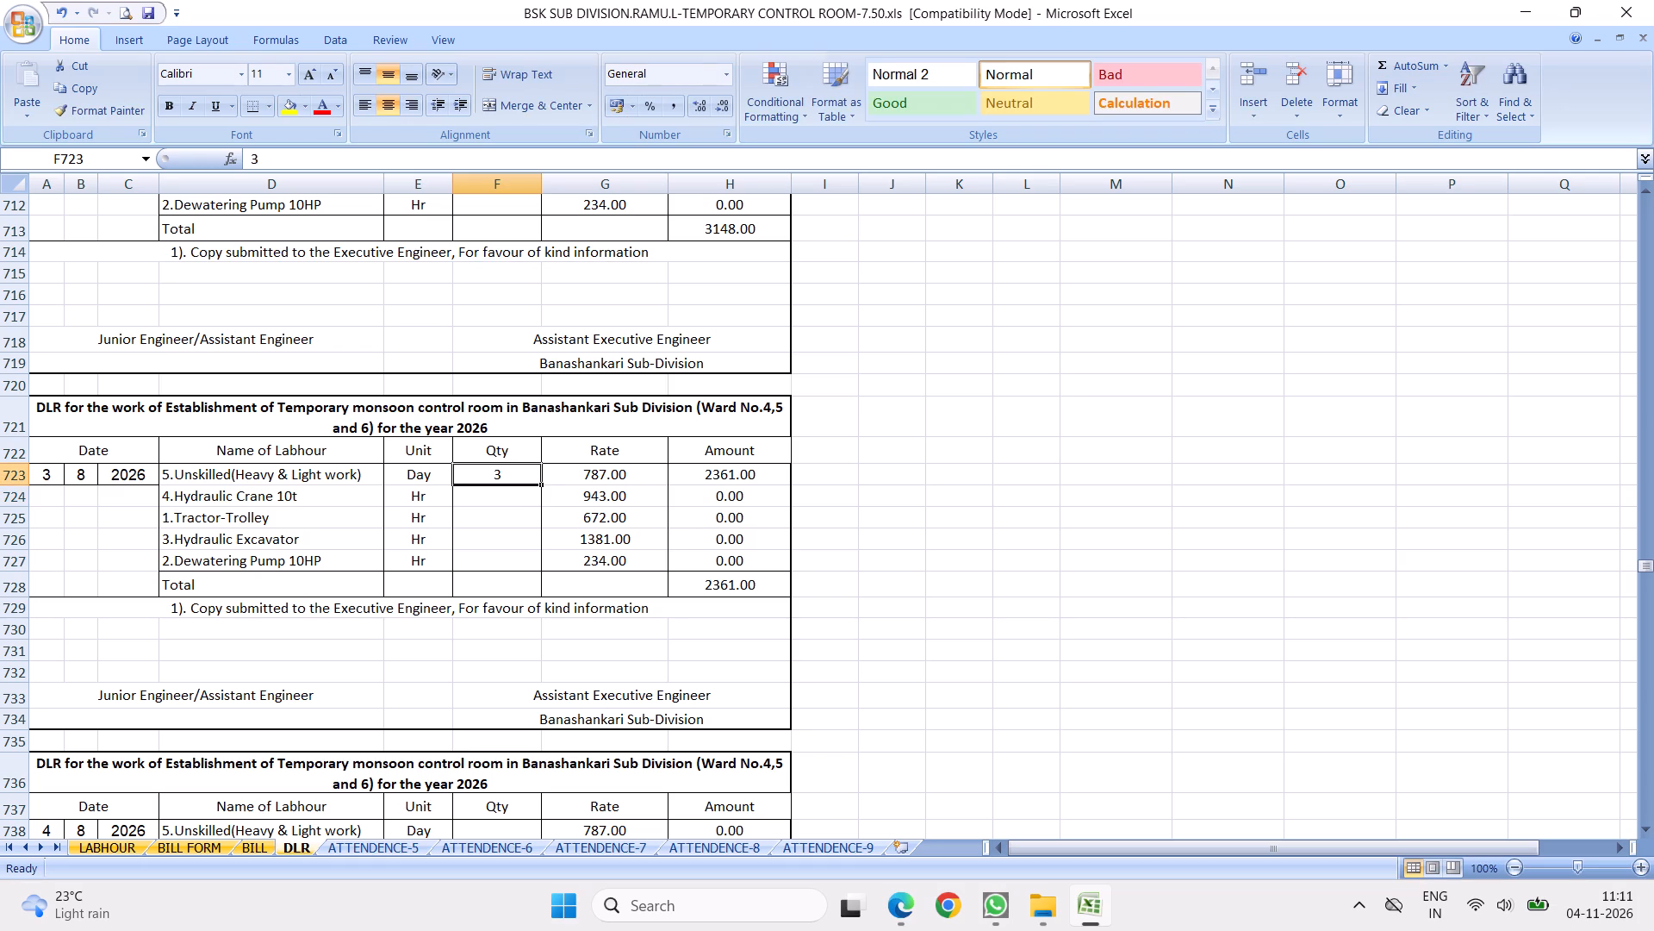
left_click(482, 493)
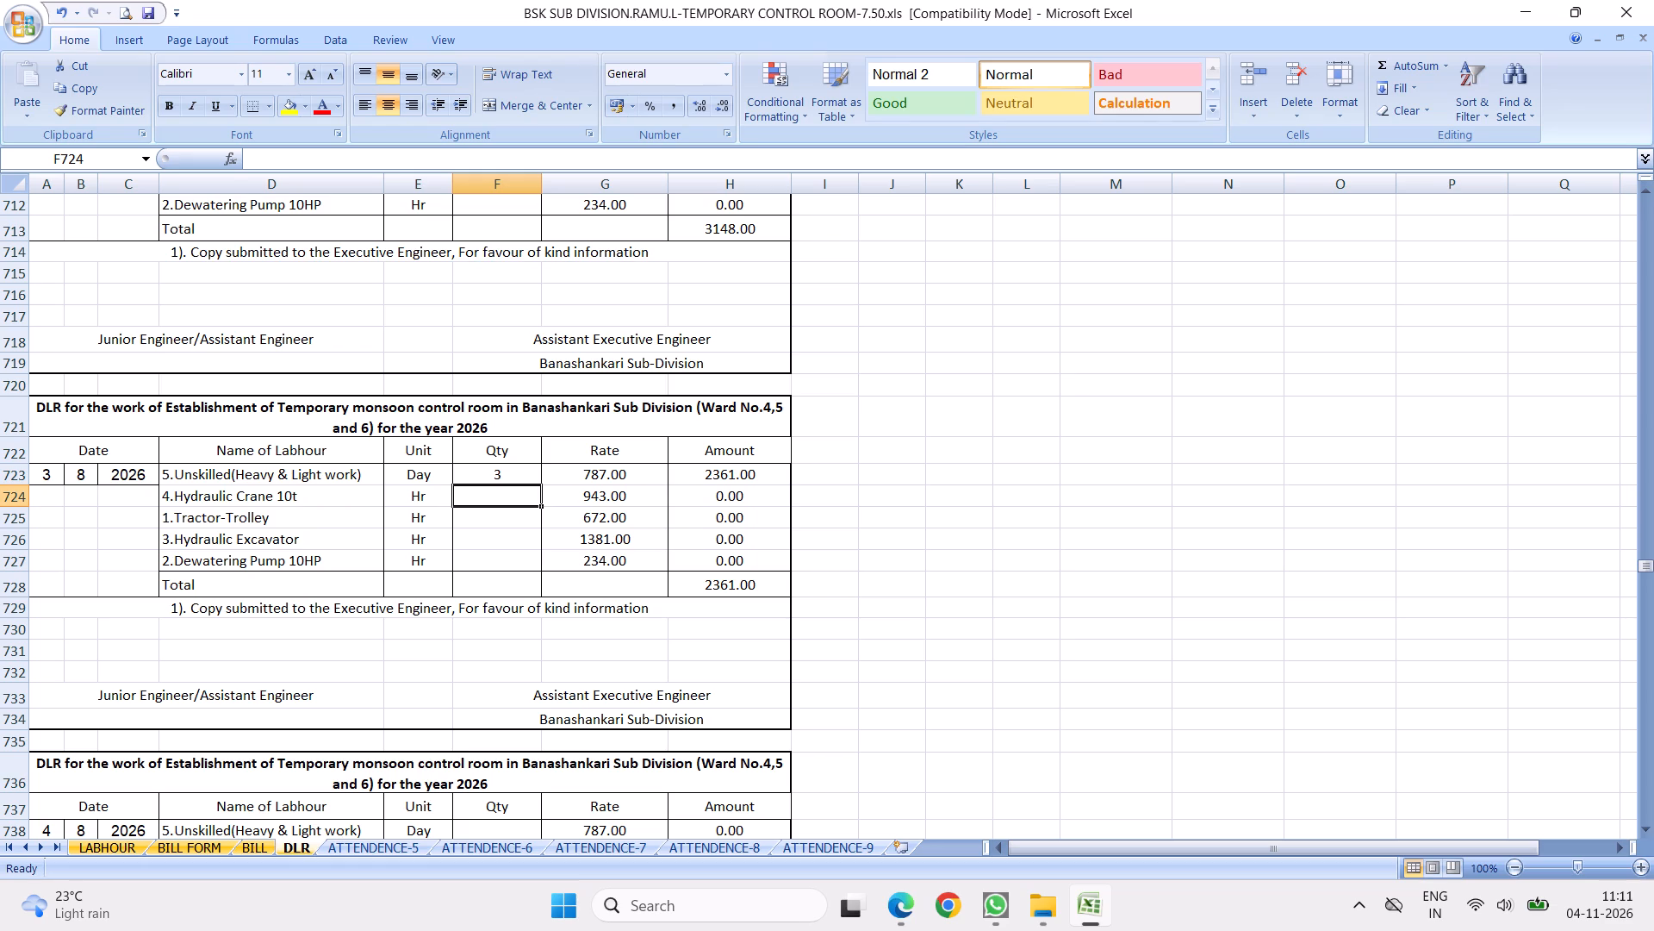
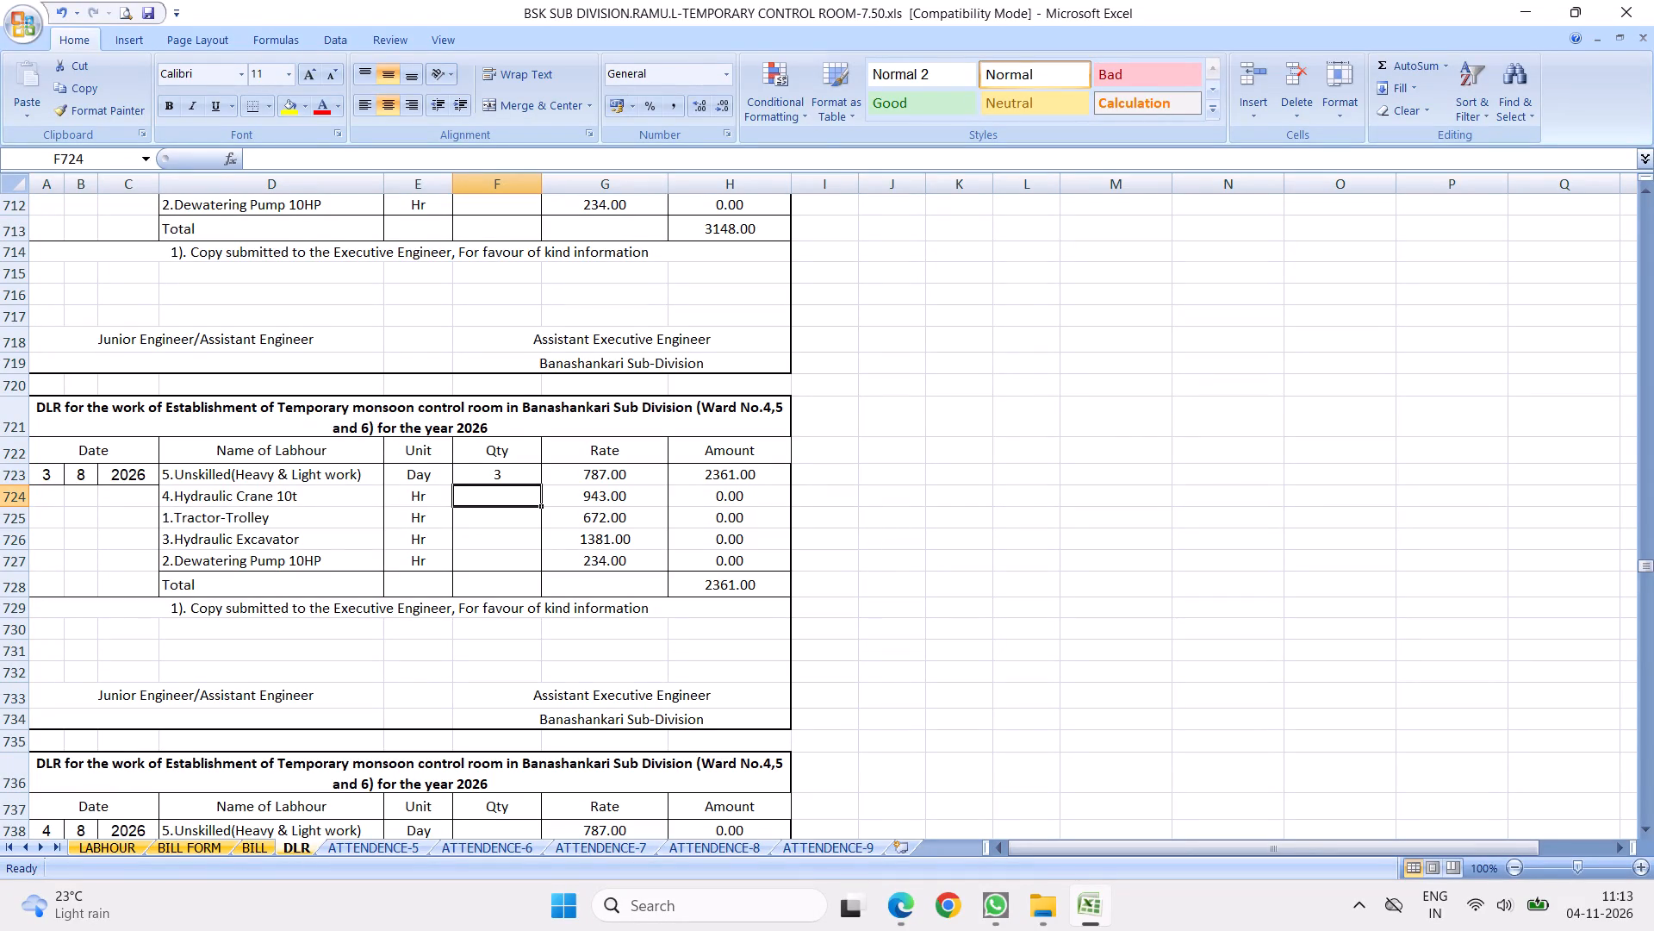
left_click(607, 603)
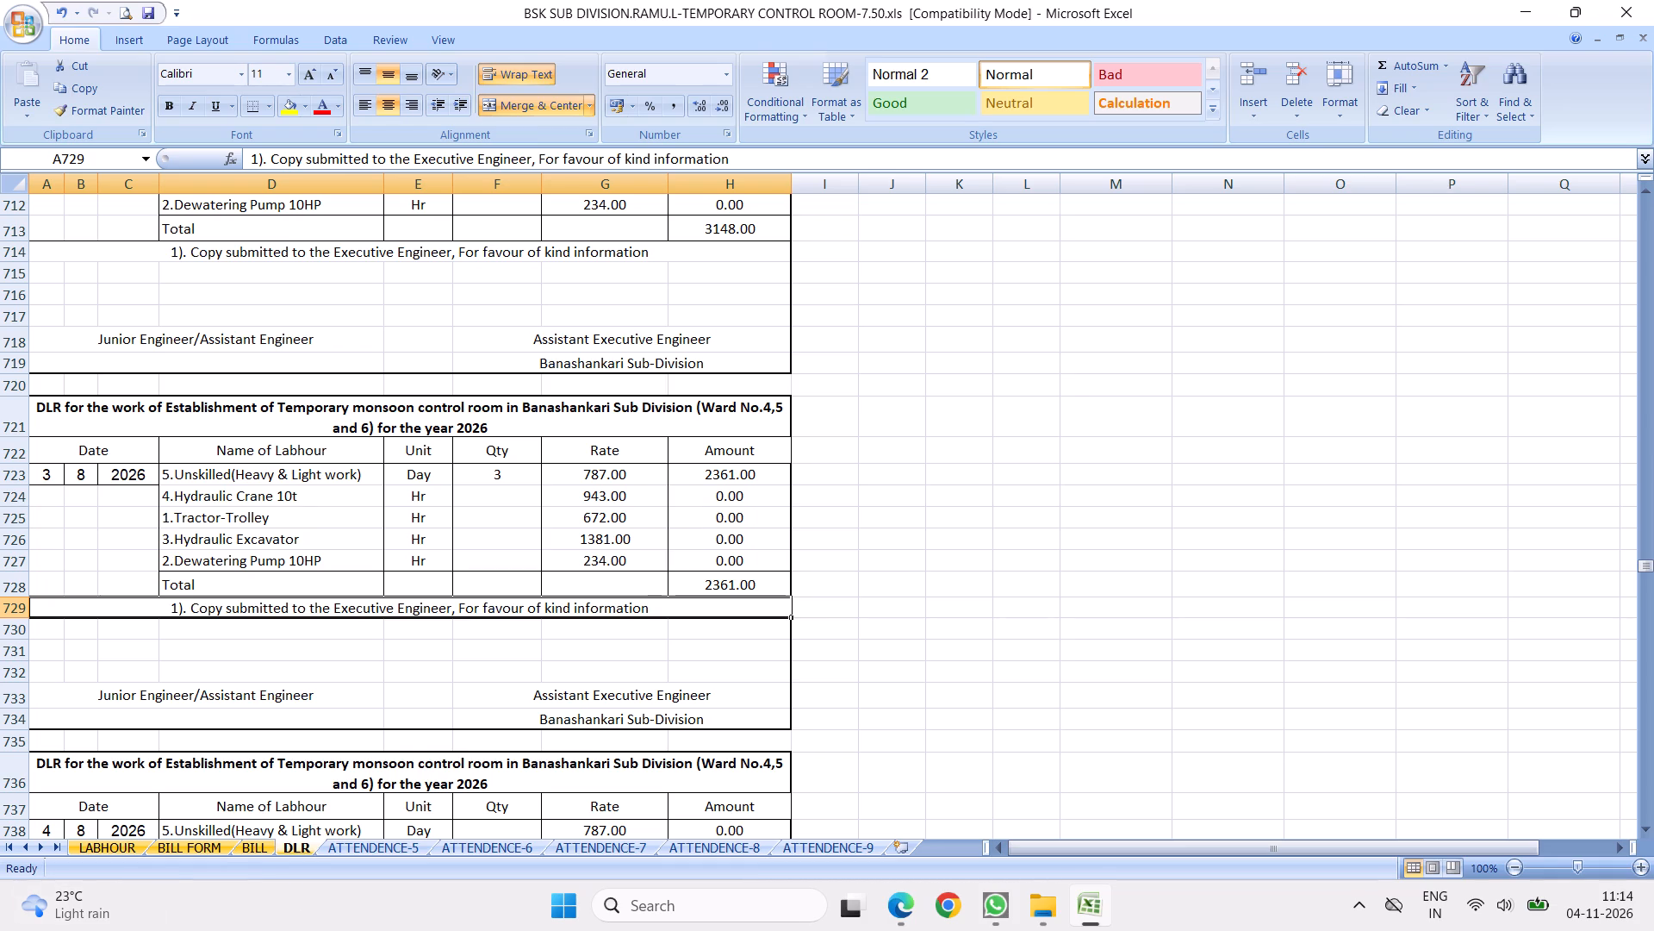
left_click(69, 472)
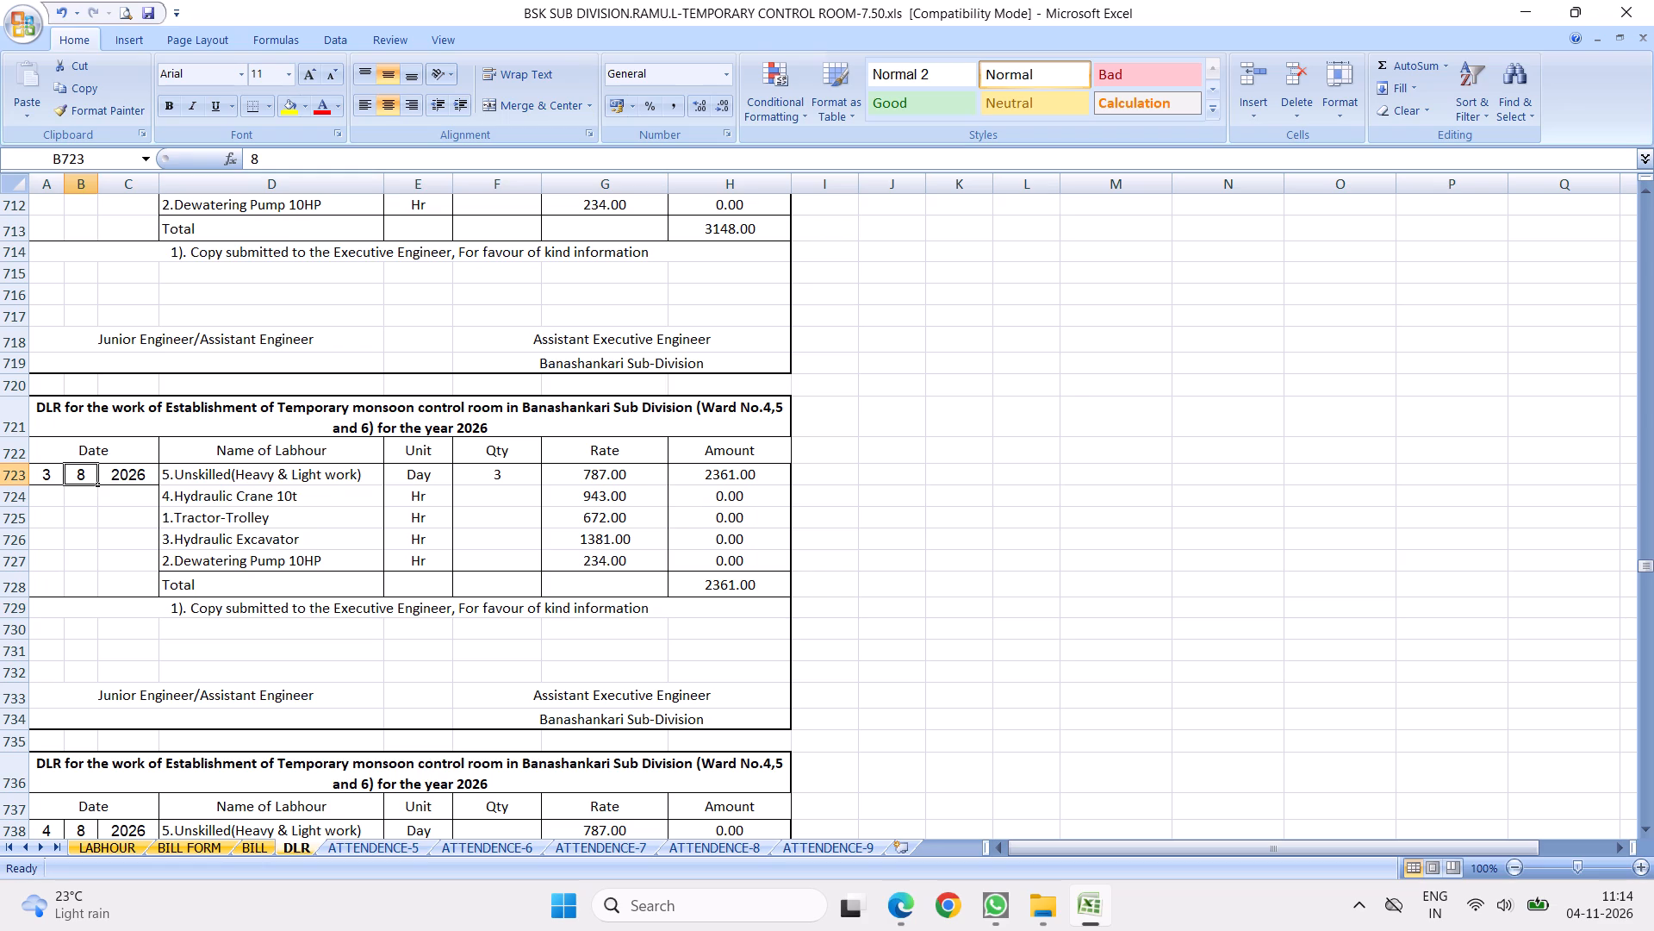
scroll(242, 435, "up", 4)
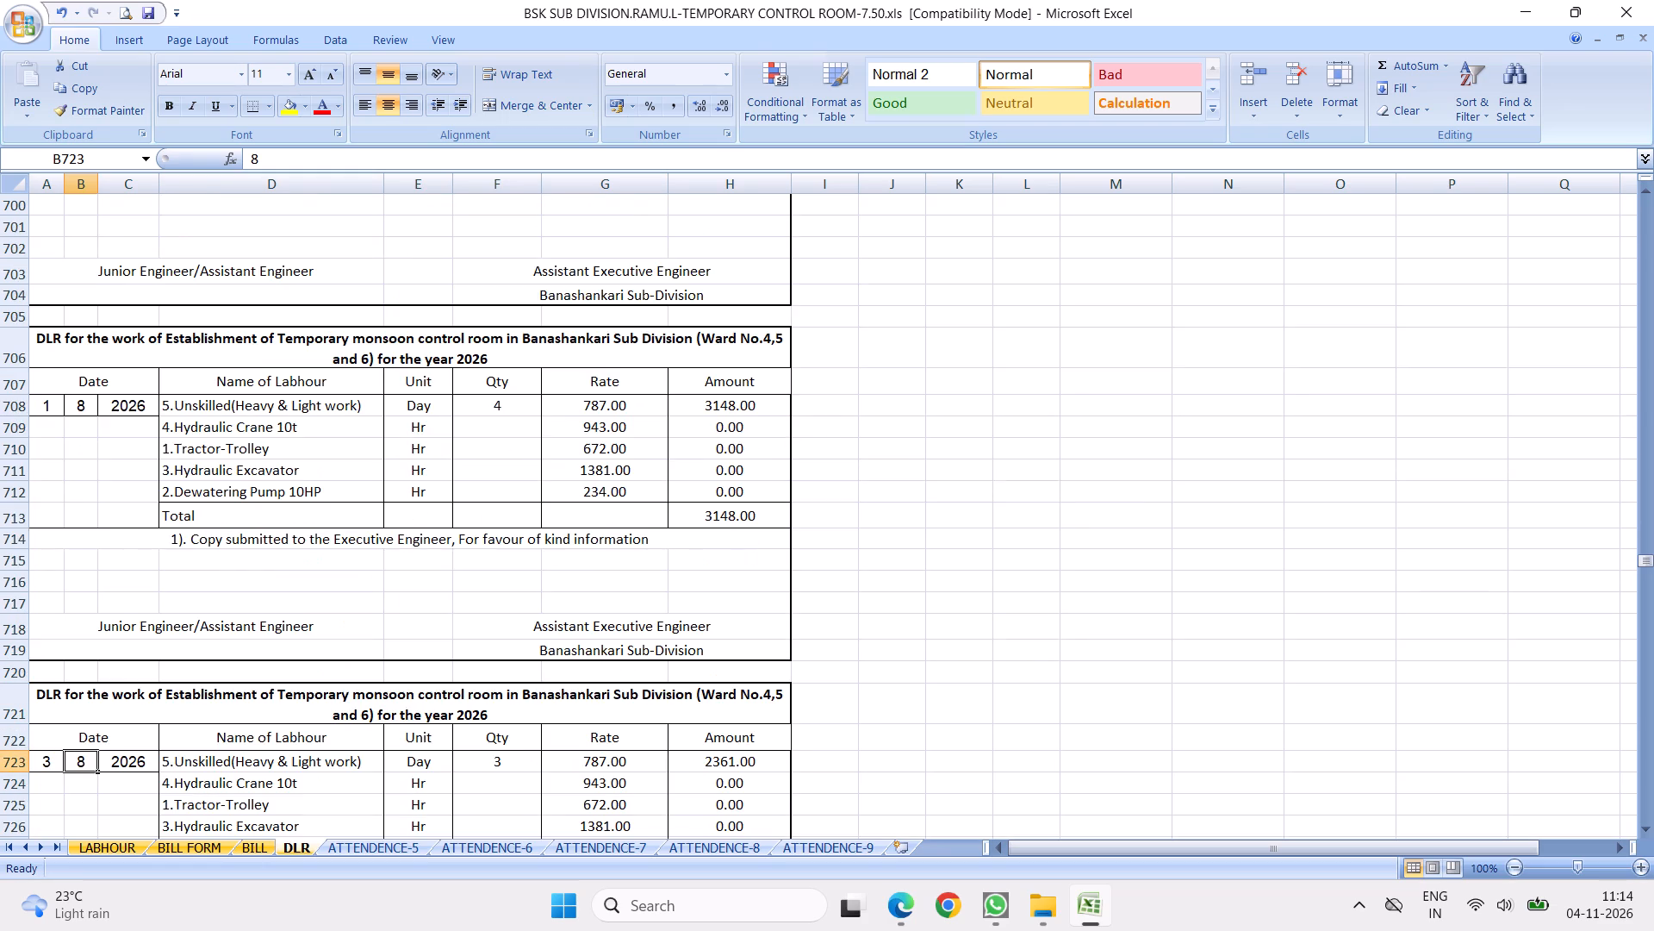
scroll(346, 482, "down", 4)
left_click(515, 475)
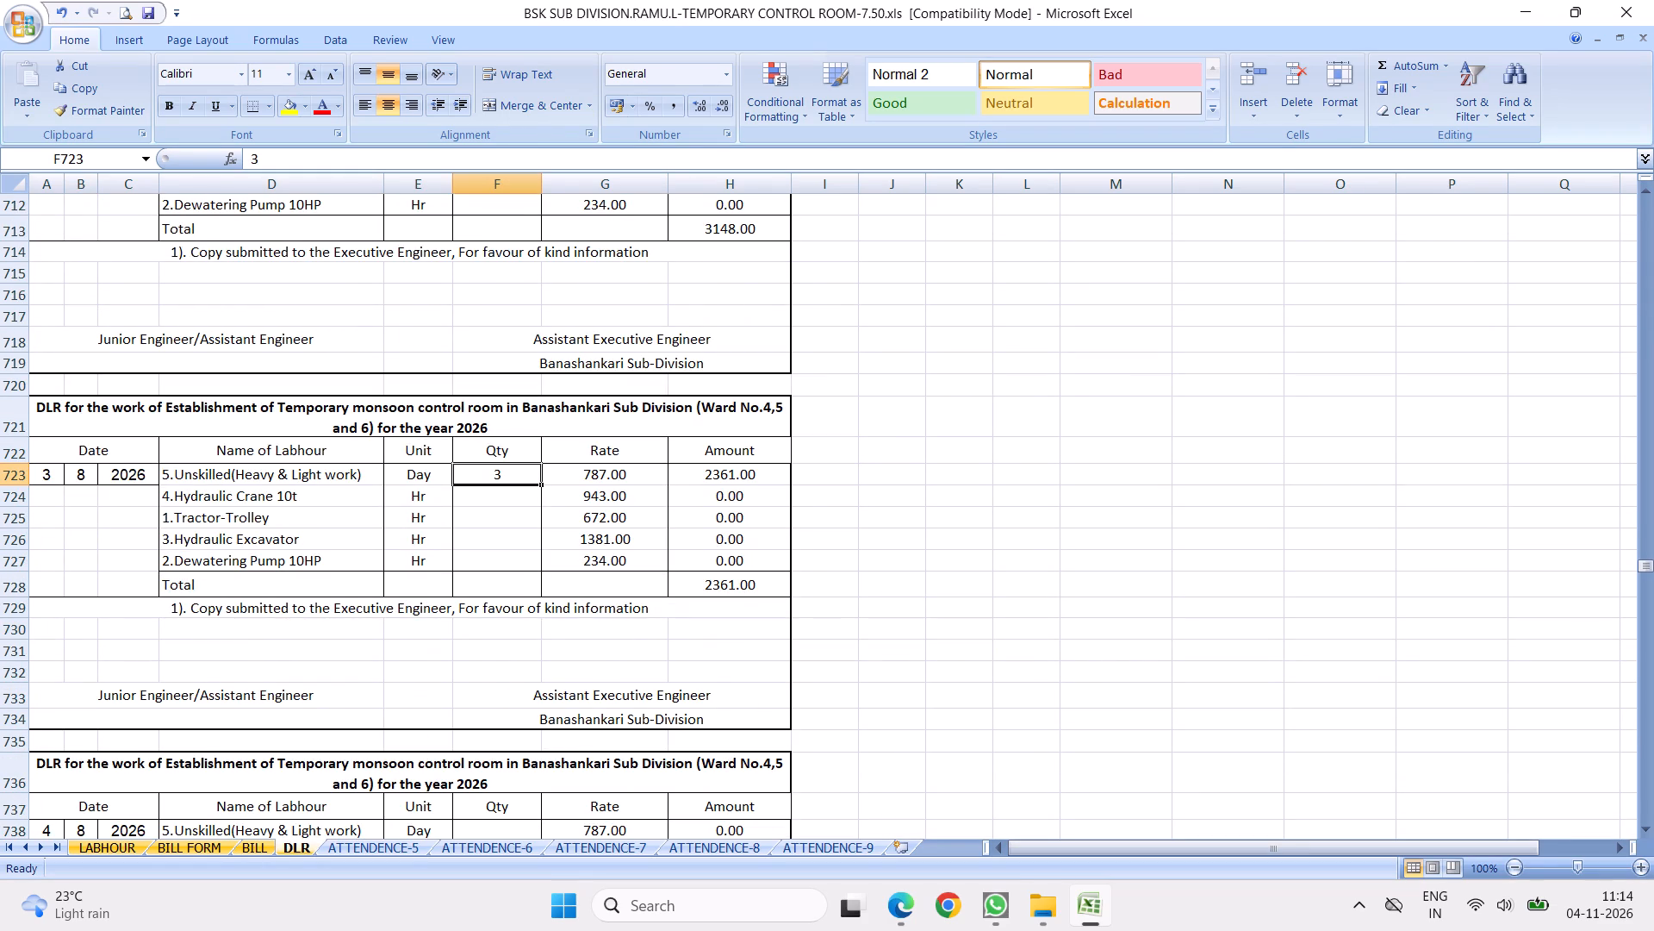
Enter quantities in the 4-8-2026 table: 4 for Unskilled (Heavy & Light work), 6 for Tractor-Trolley and 5 for Dewatering Pump 10HP.
scroll(564, 520, "down", 5)
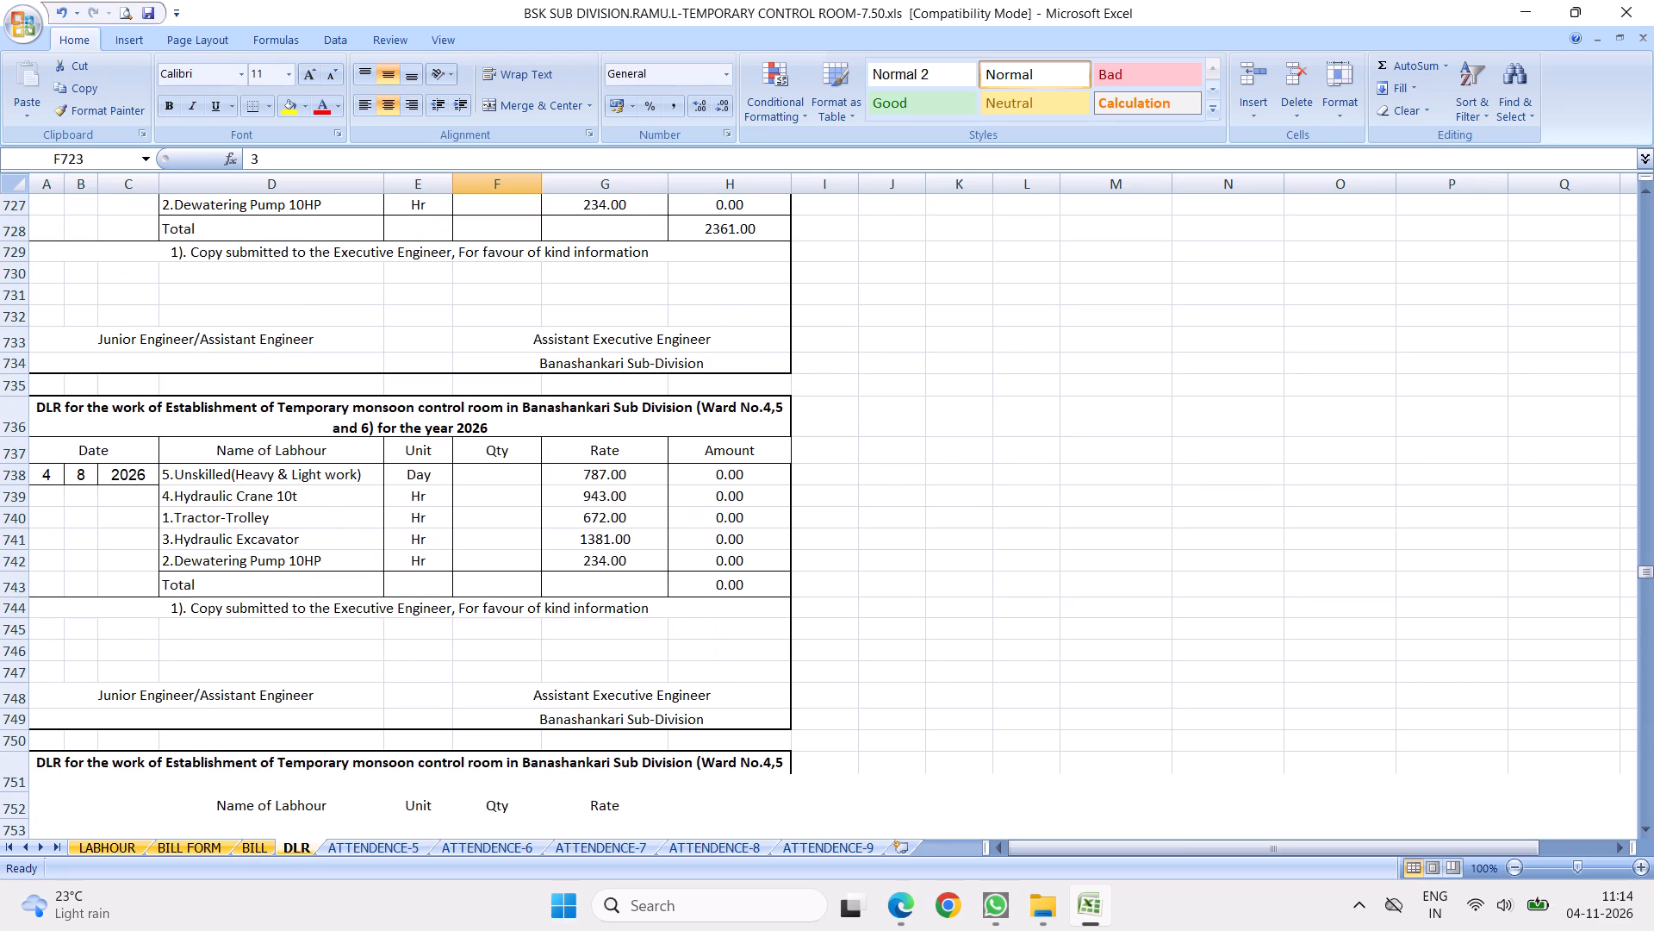
left_click(500, 481)
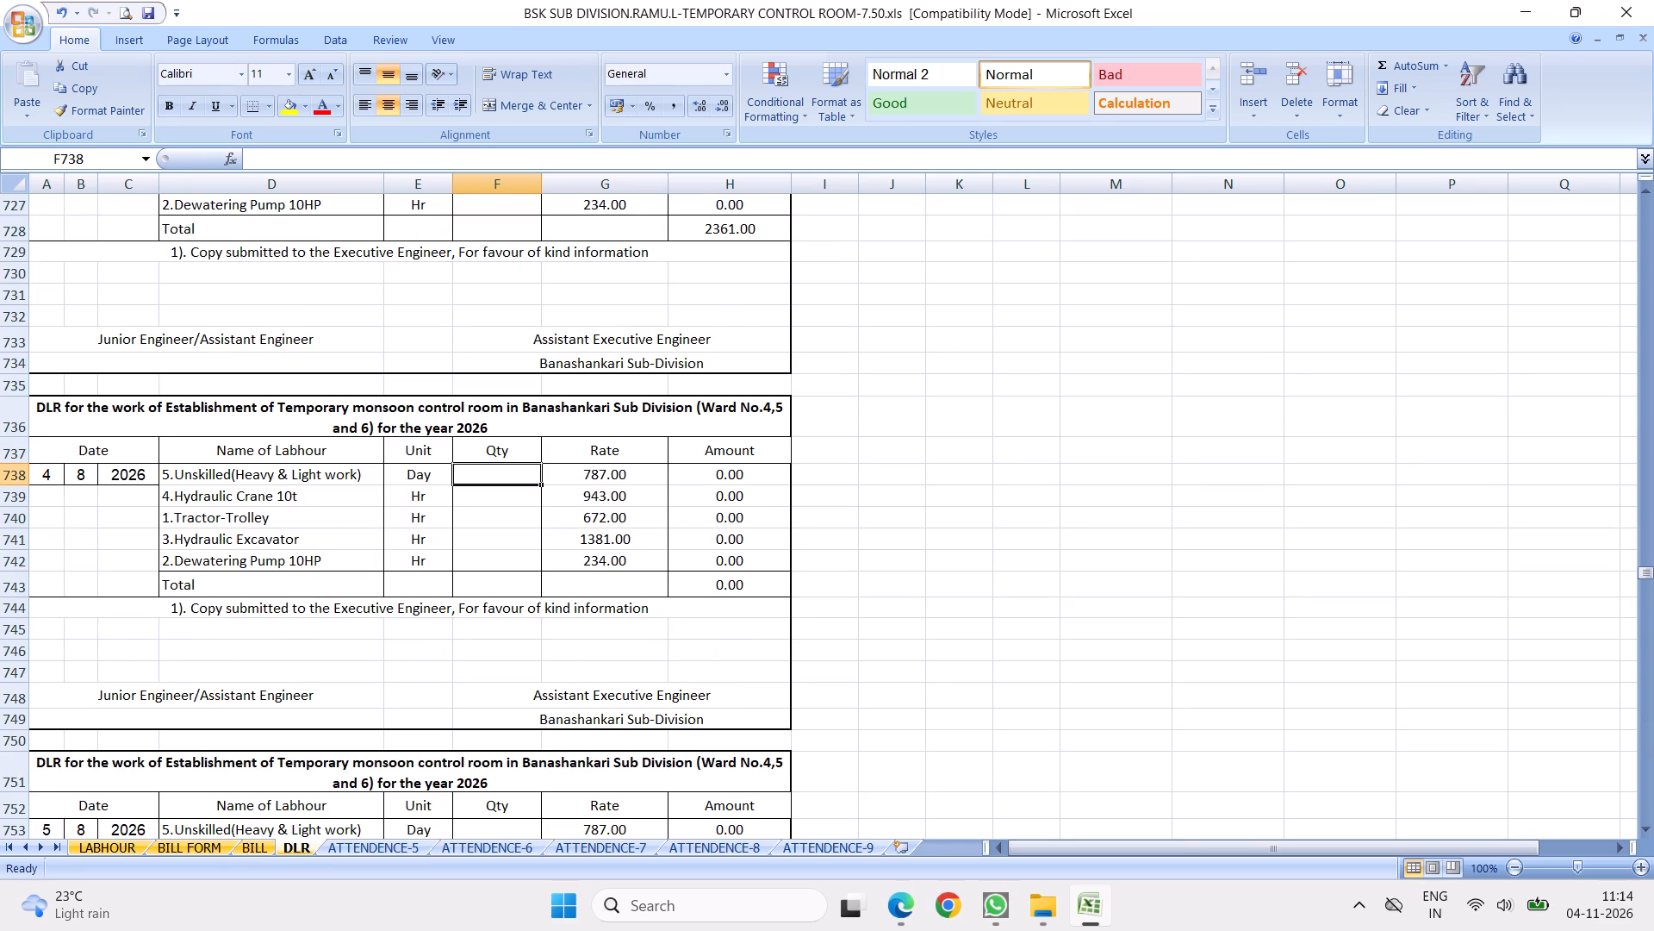
key("4")
key("Return")
key("Return")
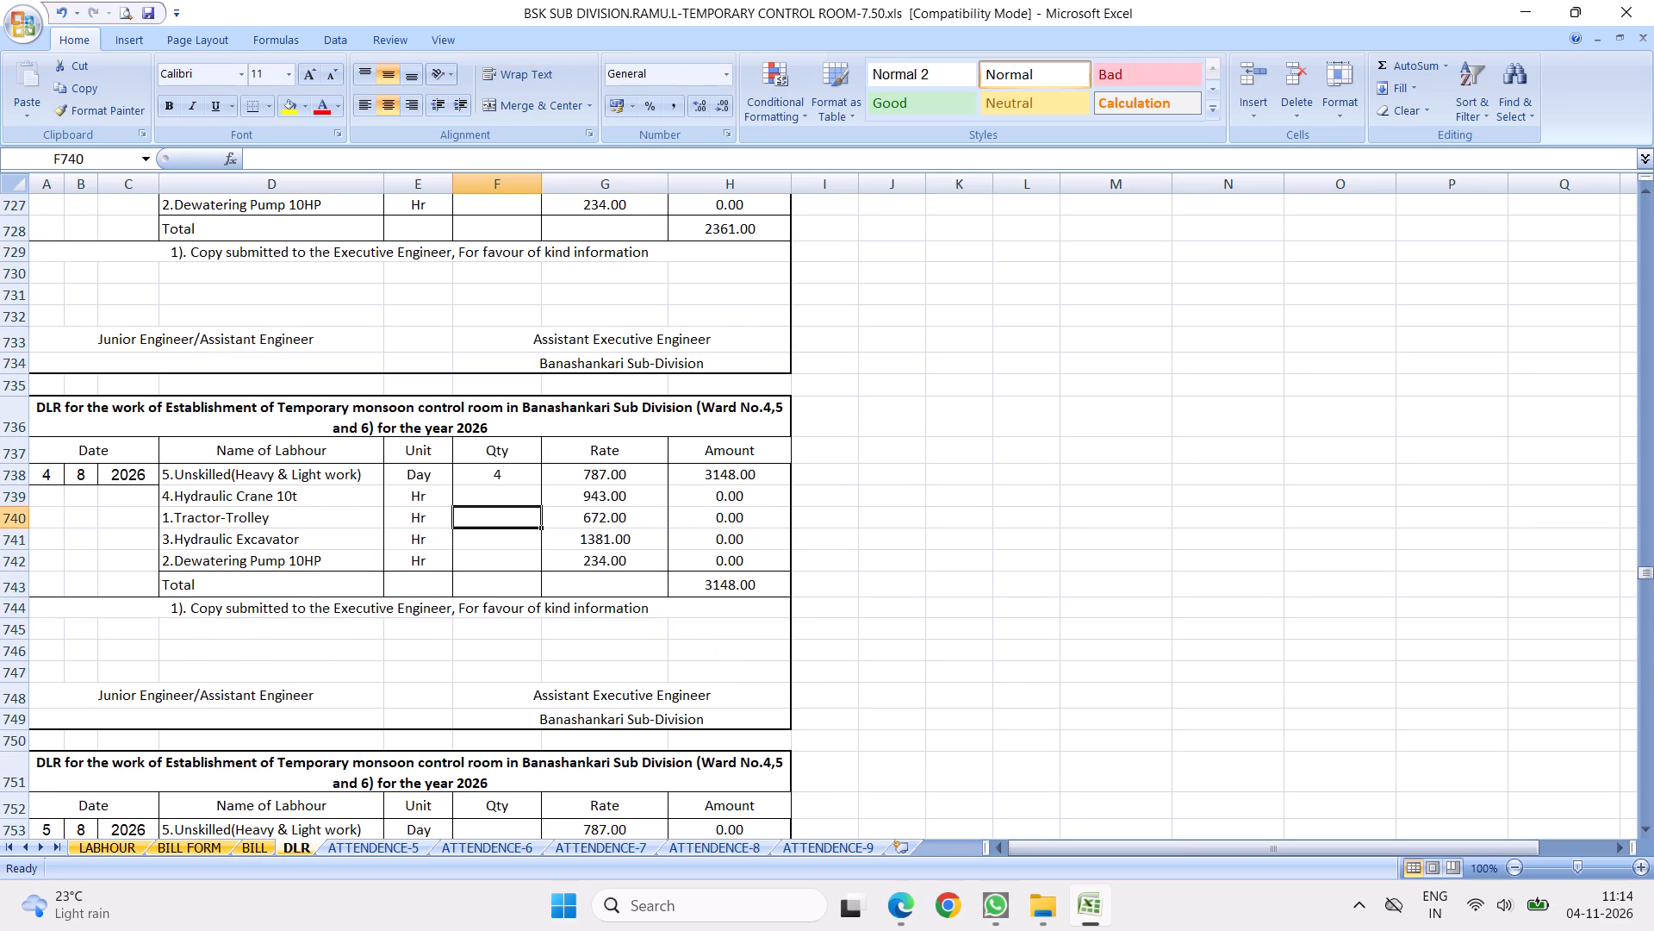
key("6")
key("Return")
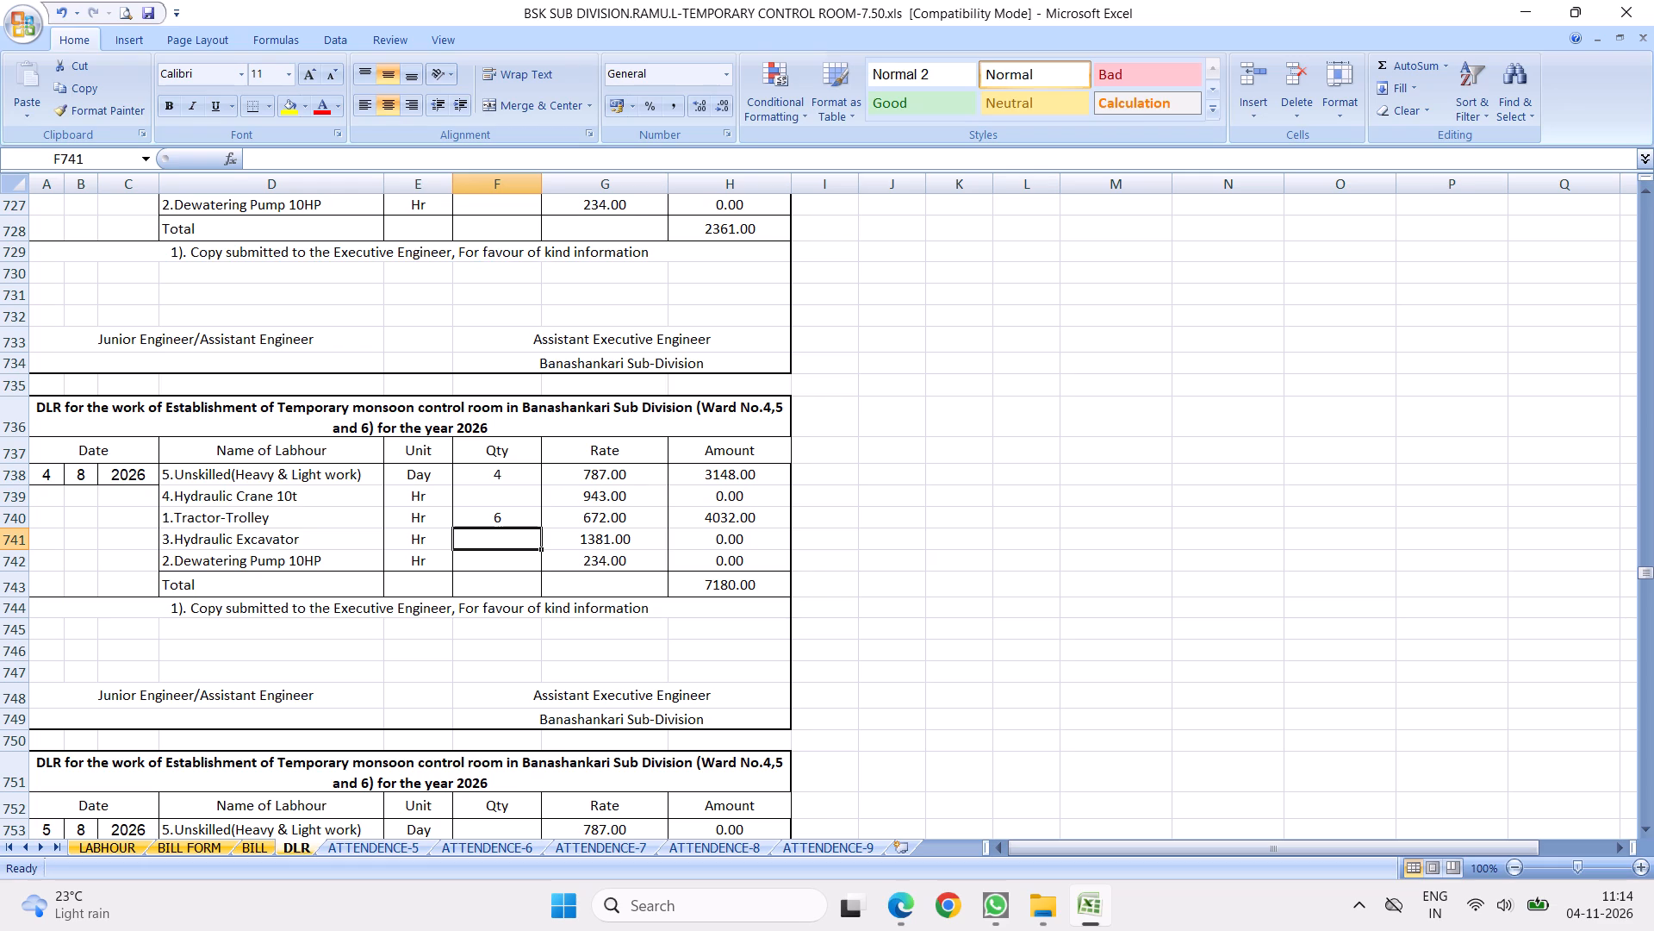
key("Return")
key("5")
key("Return")
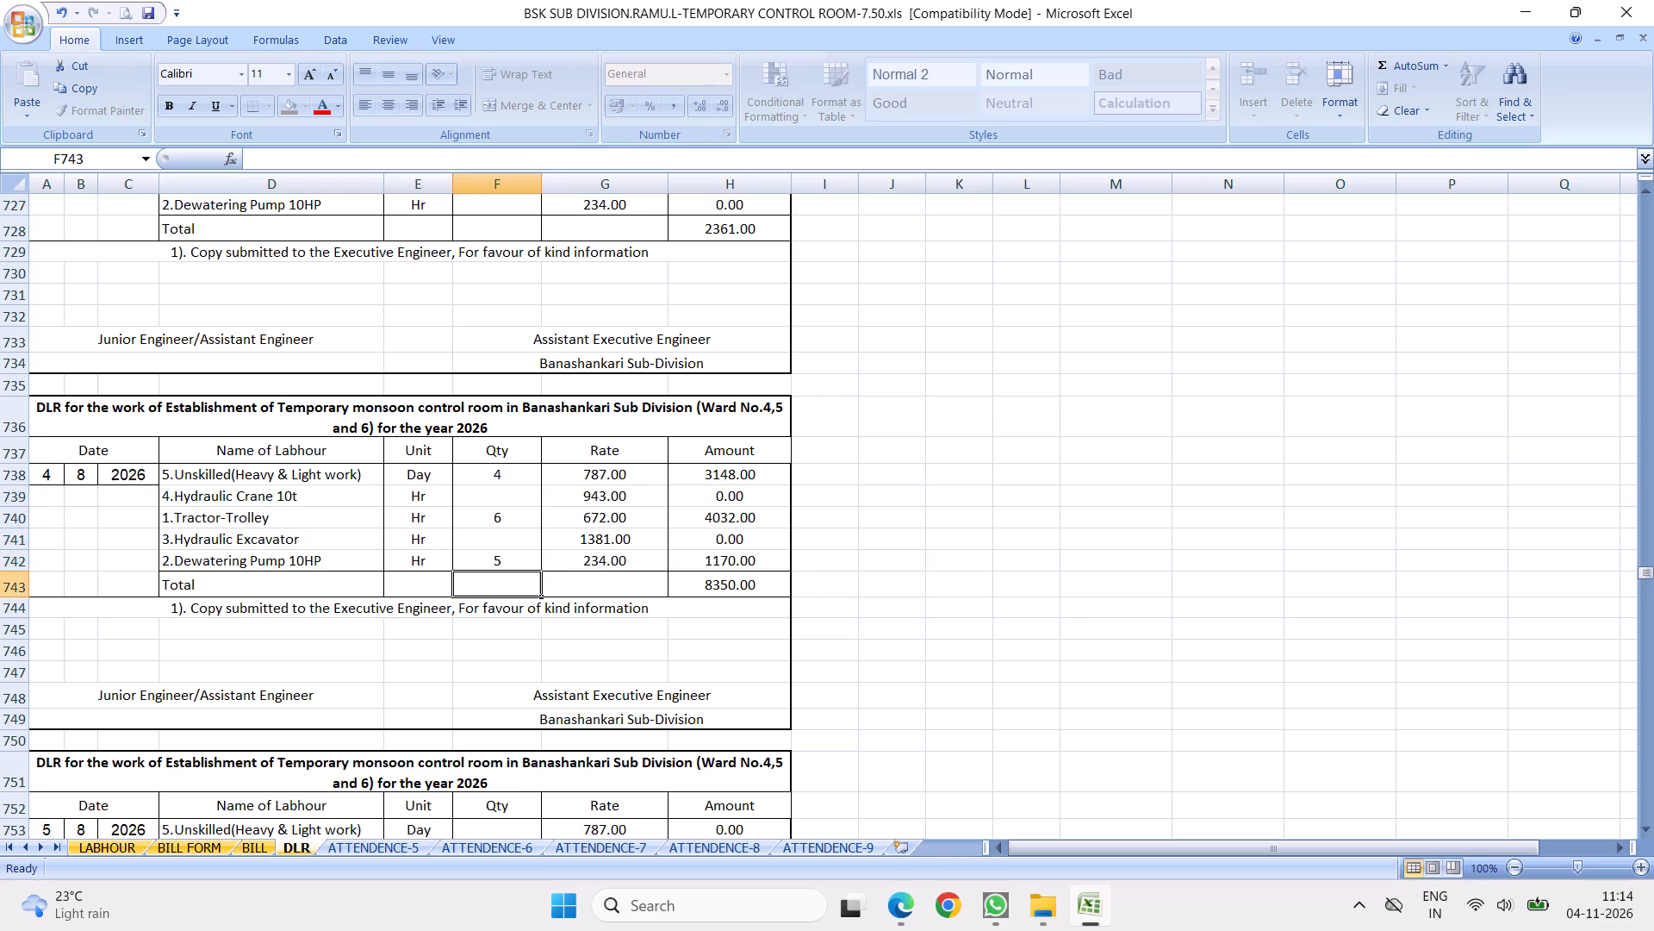
Enter a quantity of 3 for Unskilled (Heavy & Light work) in the 5-8-2026 table.
scroll(537, 572, "down", 4)
left_click(492, 536)
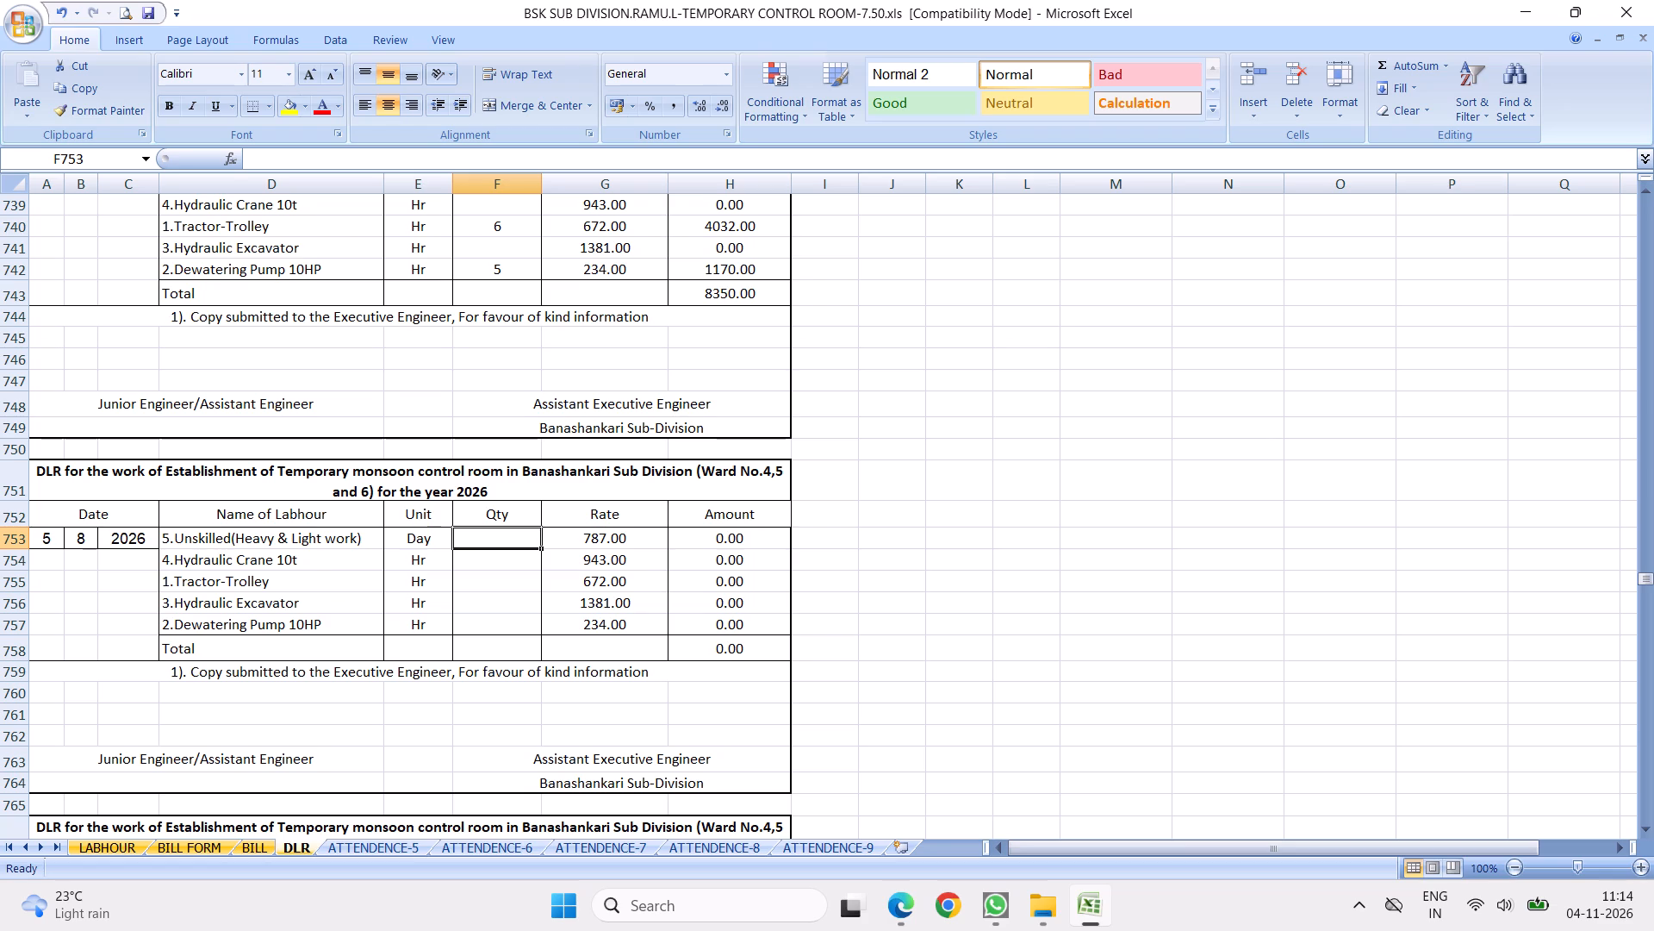
key("3")
key("Return")
Enter quantities in the 6-8-2026 table: 4 for Unskilled (Heavy & Light work), 6 for Tractor-Trolley and 6 for Dewatering Pump 10HP.
scroll(514, 574, "down", 4)
scroll(619, 503, "down", 3)
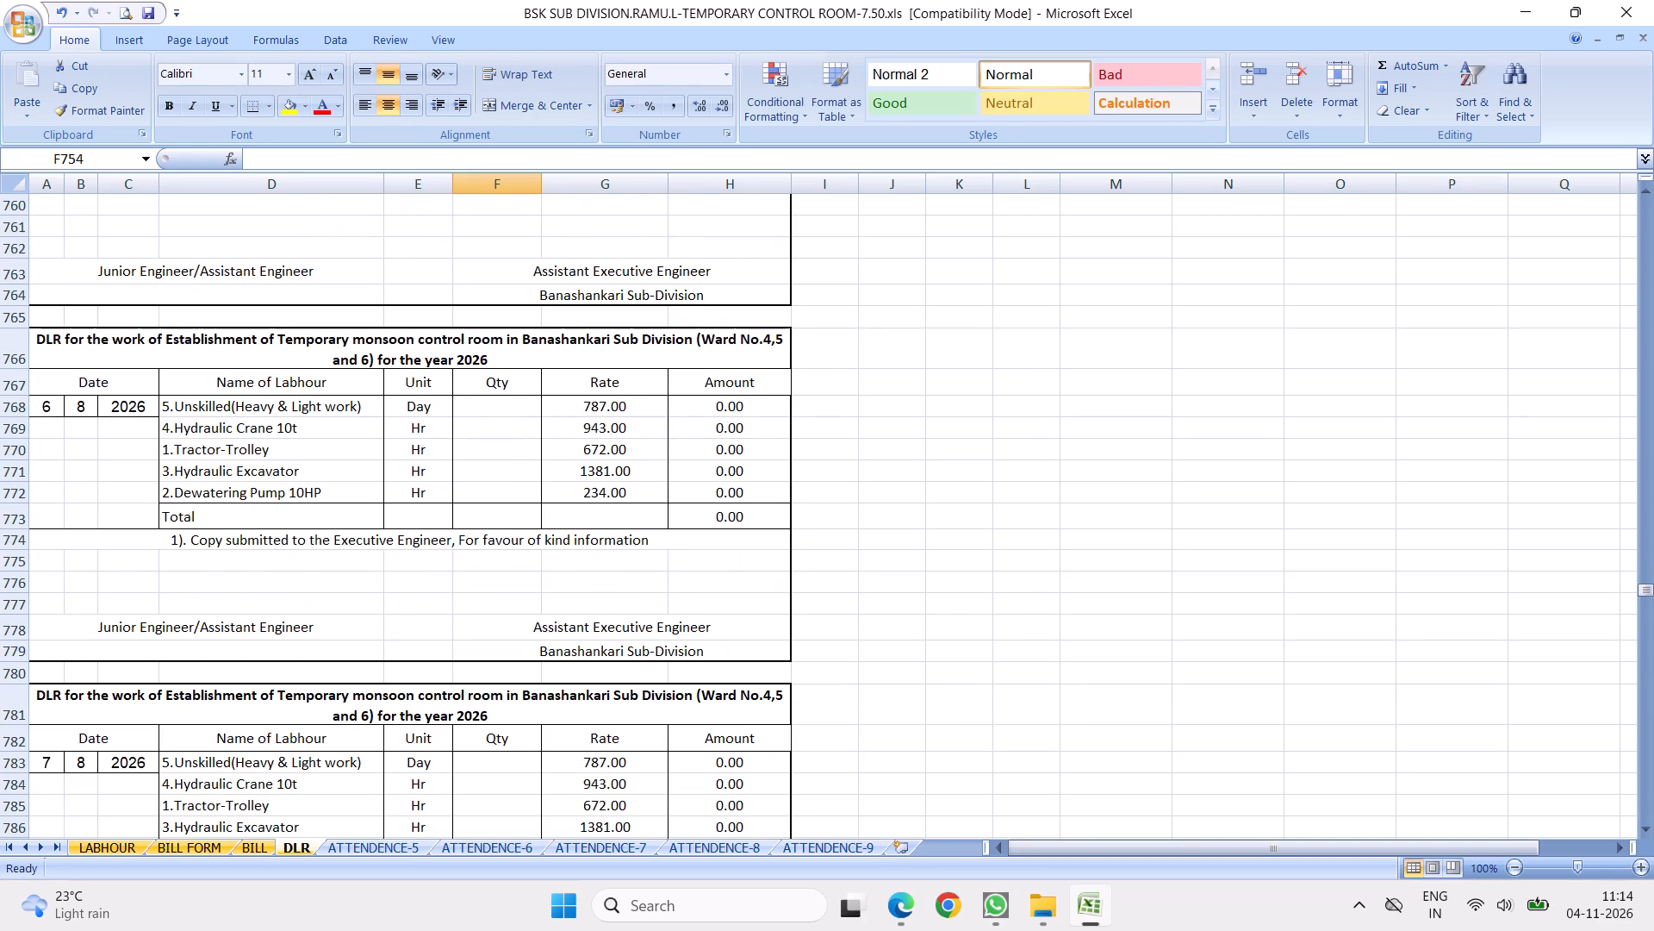
left_click(497, 407)
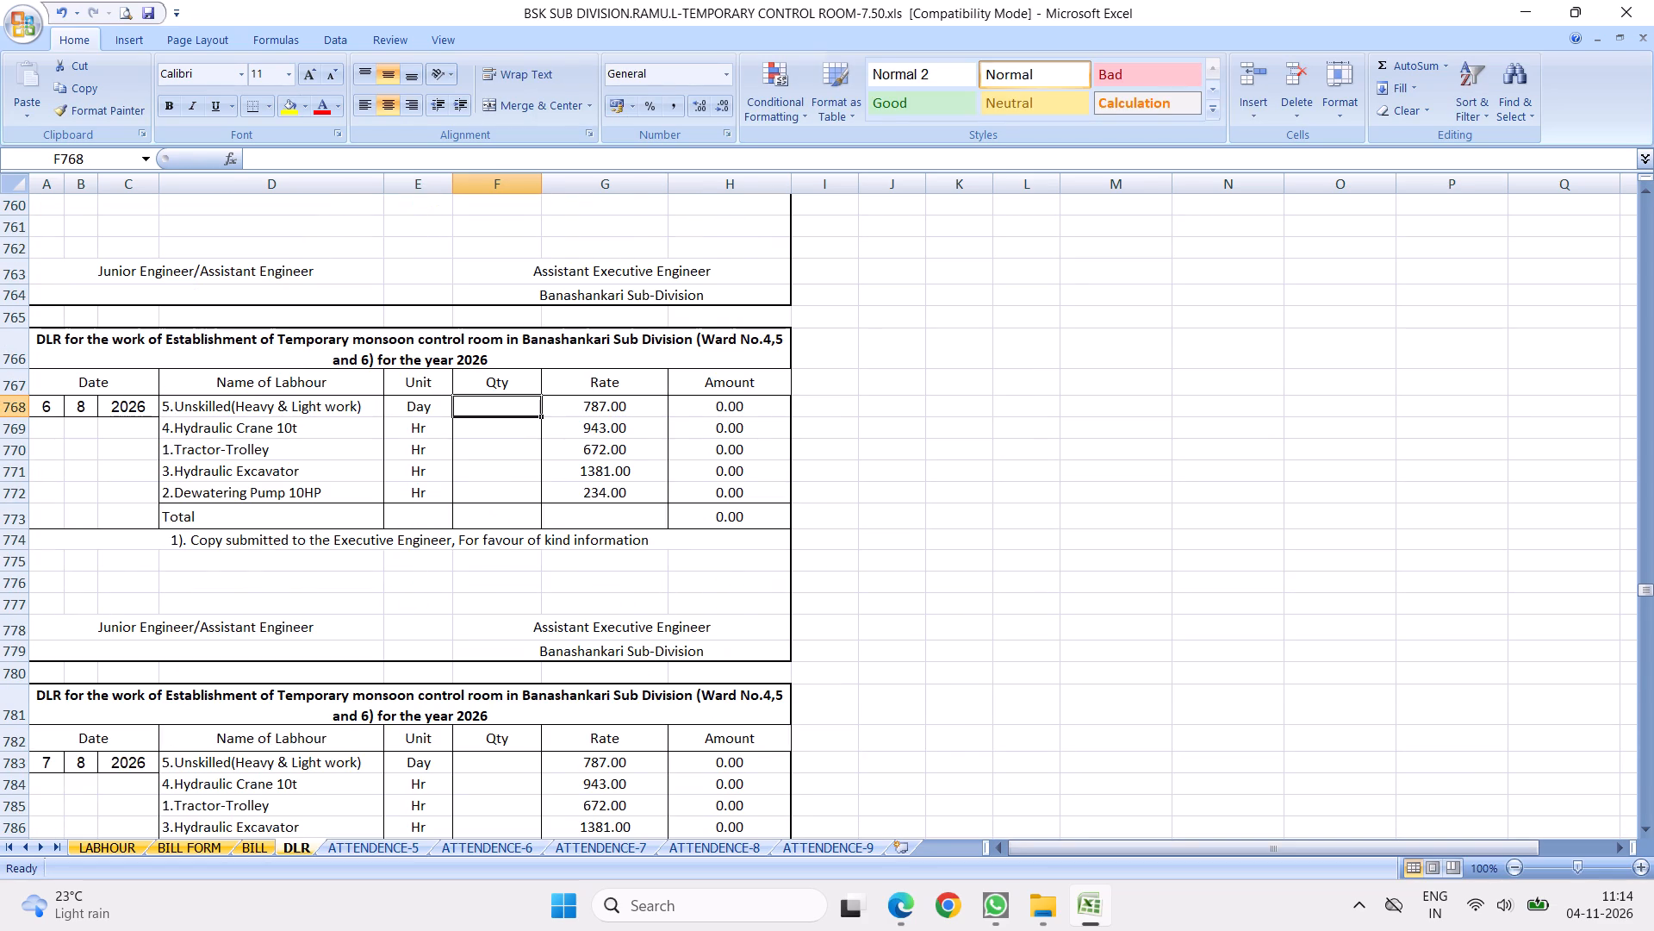
key("4")
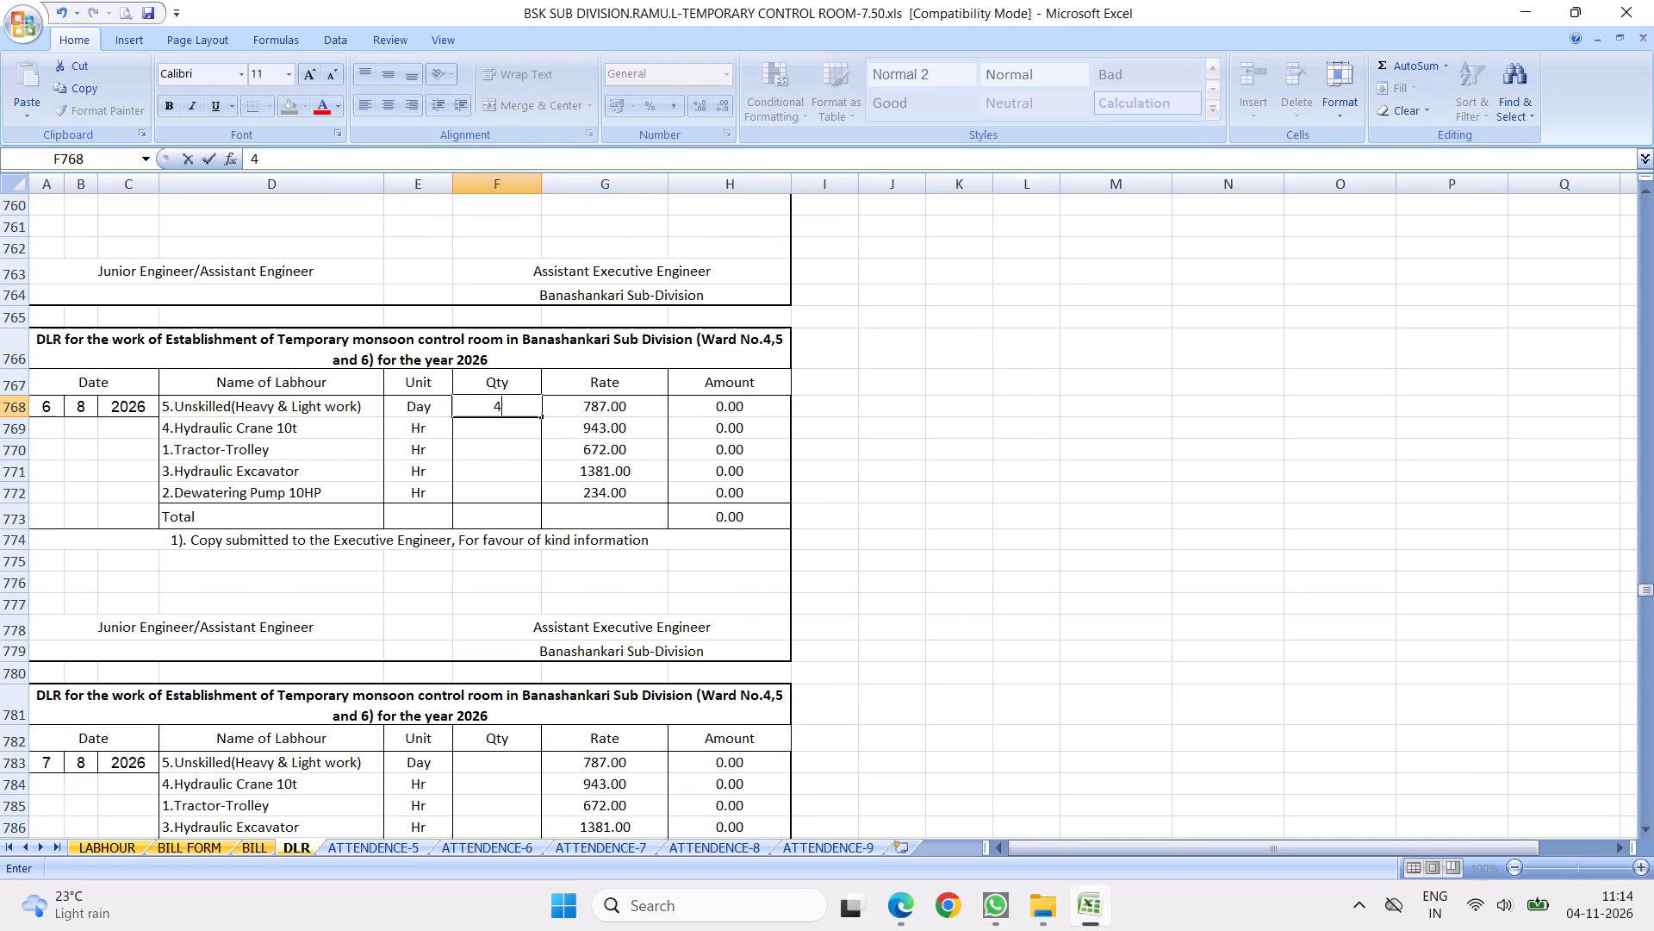
key("Return")
key("Return")
key("6")
key("Return")
key("Return")
key("6")
key("Return")
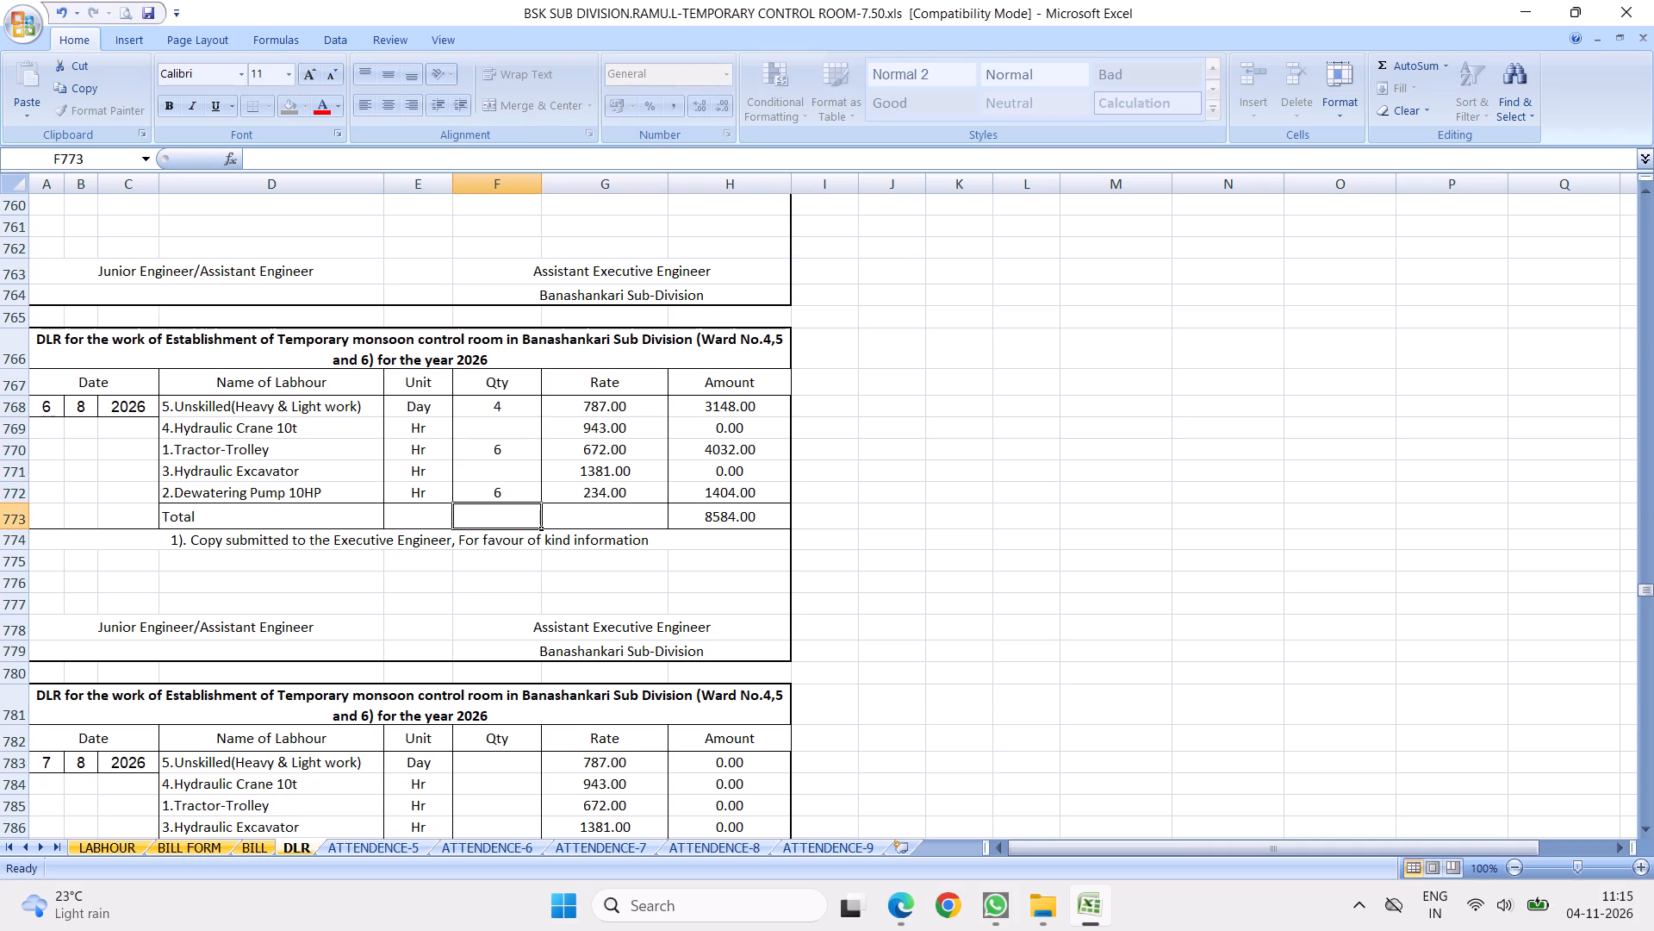
Enter a quantity of 3 for Unskilled (Heavy & Light work) in the 7-8-2026 table.
scroll(534, 476, "down", 3)
left_click(494, 540)
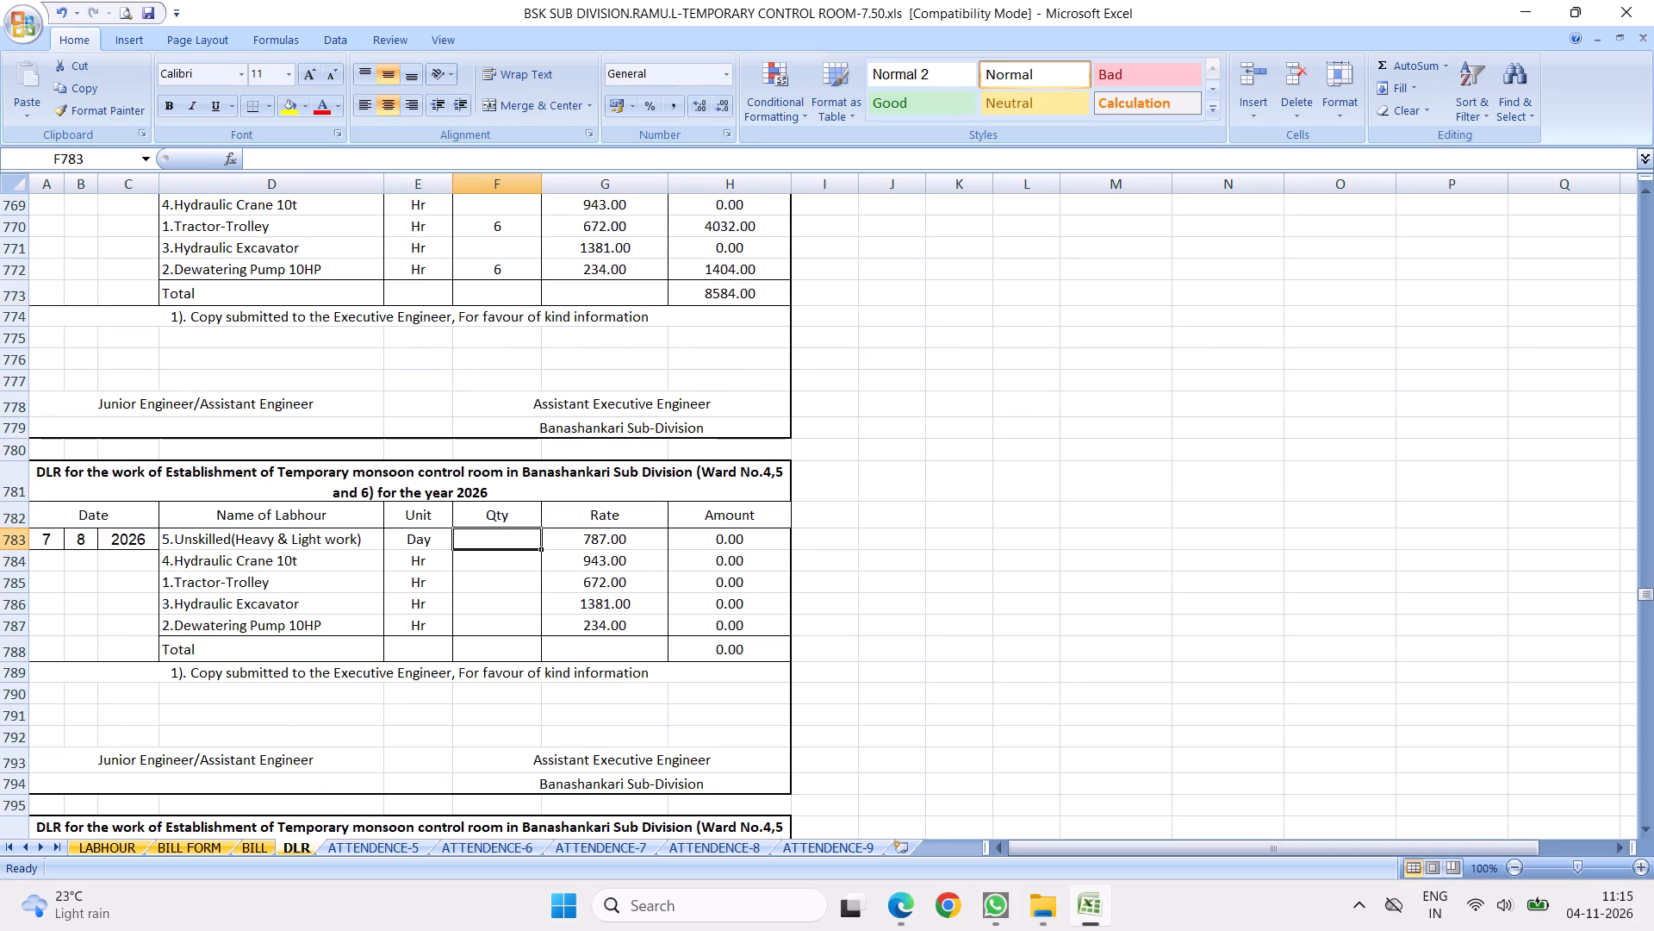
key("3")
key("Return")
Enter quantities in the 10-8-2026 table: 4 for Unskilled (Heavy & Light work) and 6 for Tractor-Trolley.
scroll(494, 541, "down", 6)
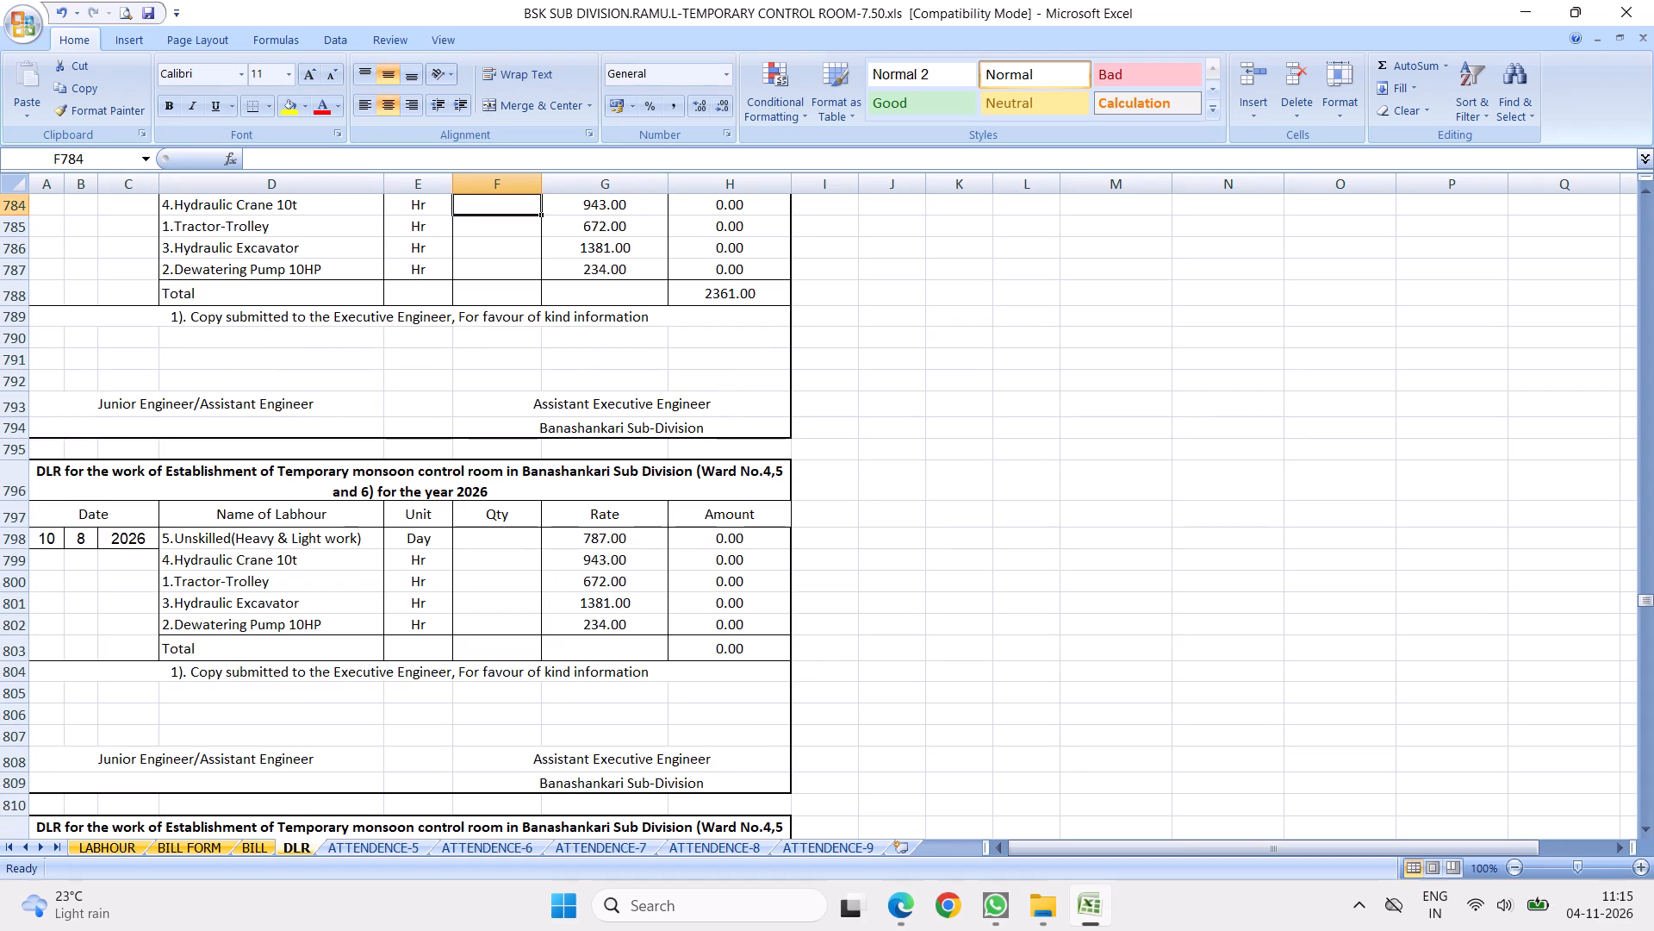
left_click(487, 475)
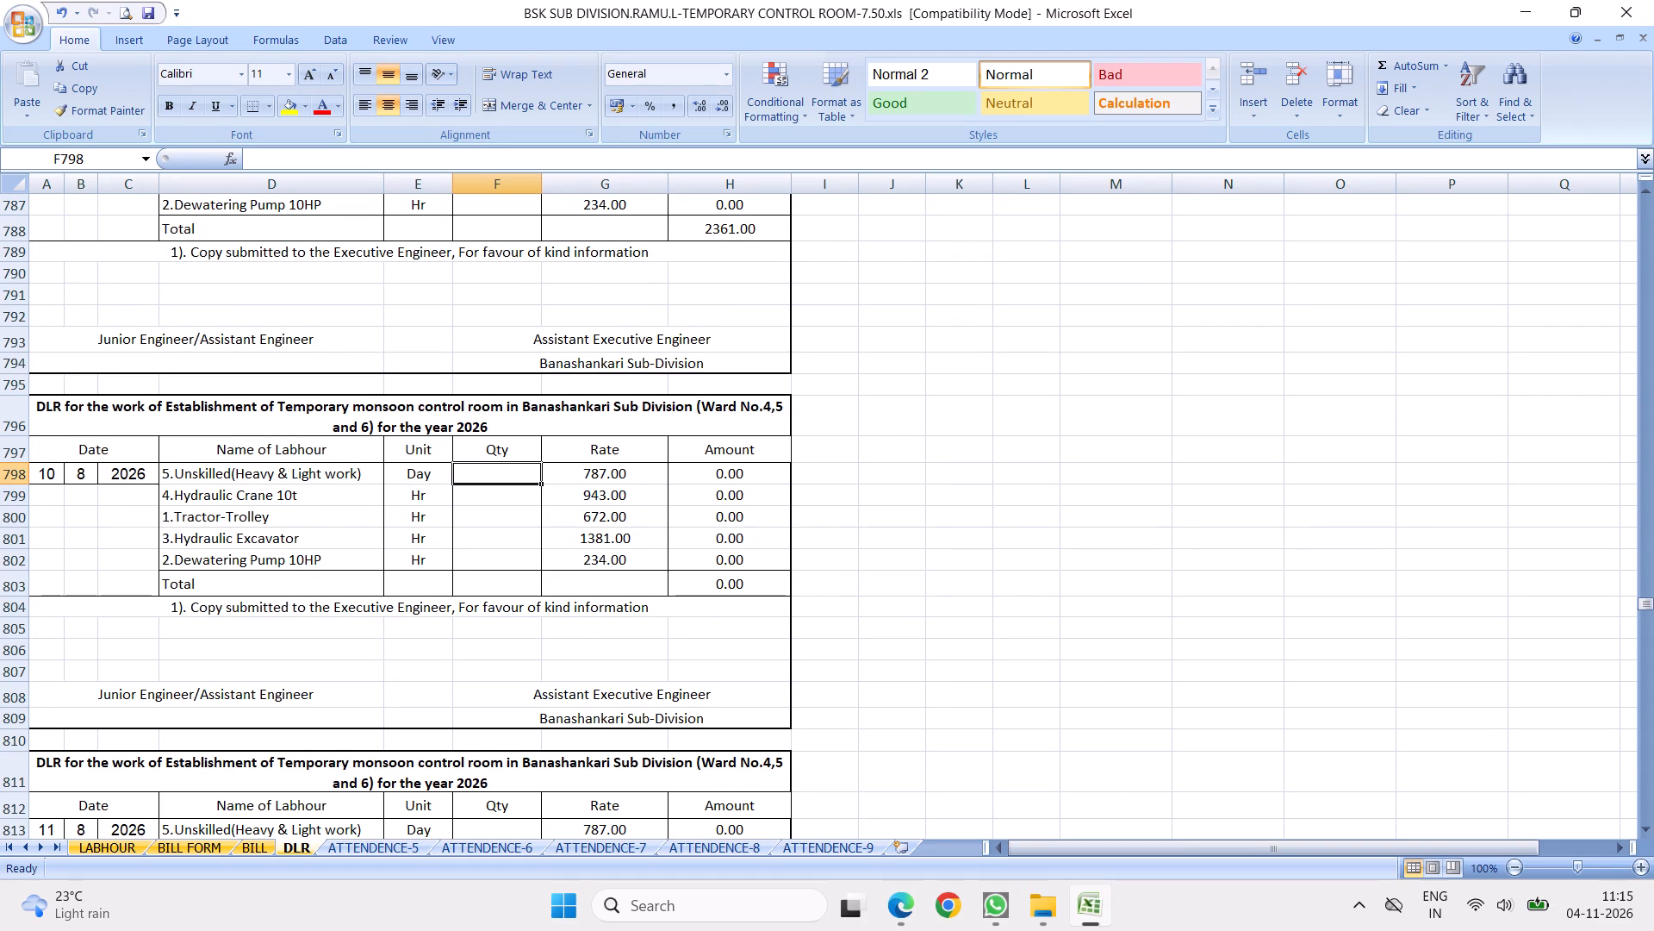
key("4")
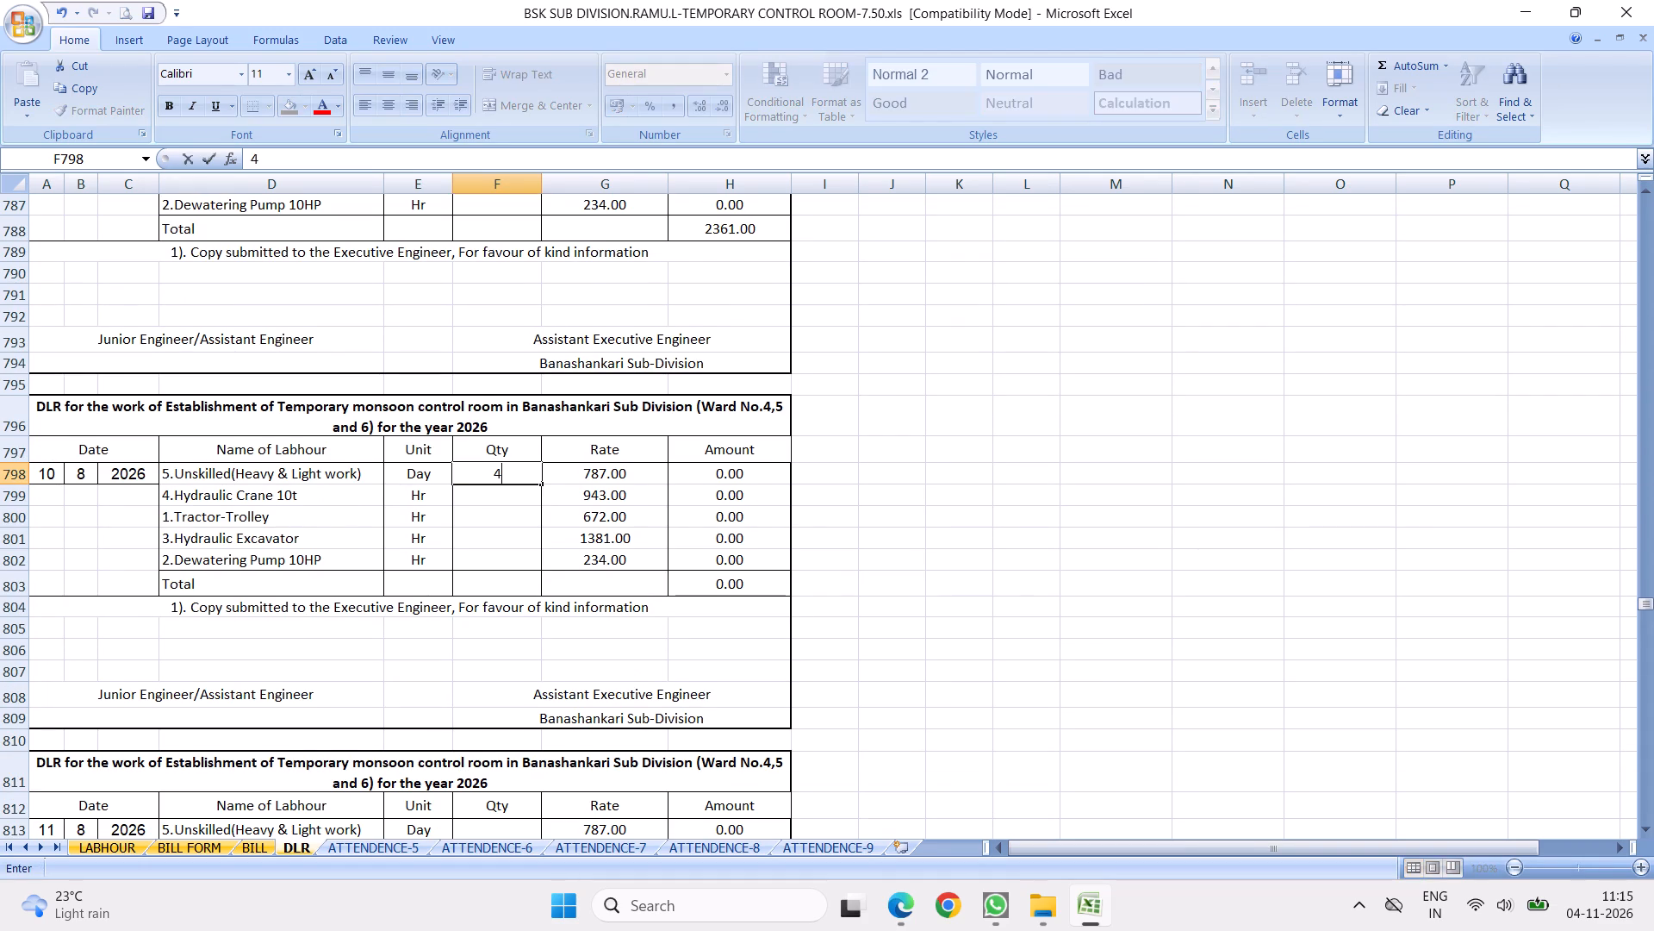
key("Return")
key("Return")
key("6")
key("Return")
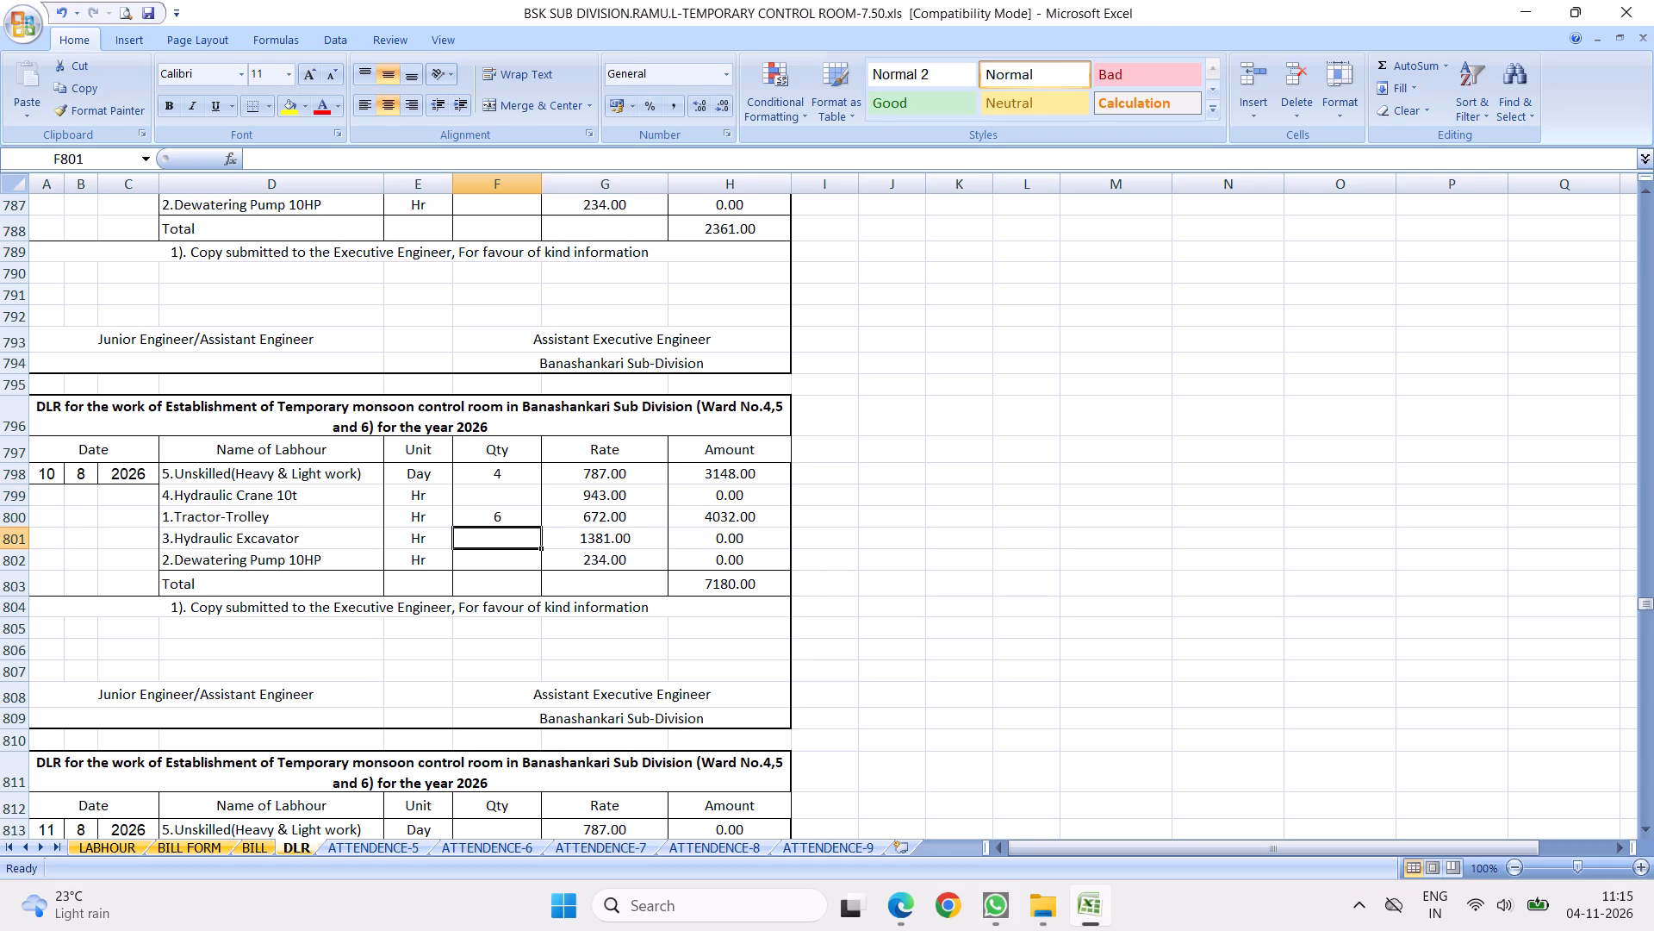
Enter a quantity of 3 for Unskilled (Heavy & Light work) in the 11-8-2026 table.
scroll(769, 514, "down", 3)
scroll(700, 485, "down", 2)
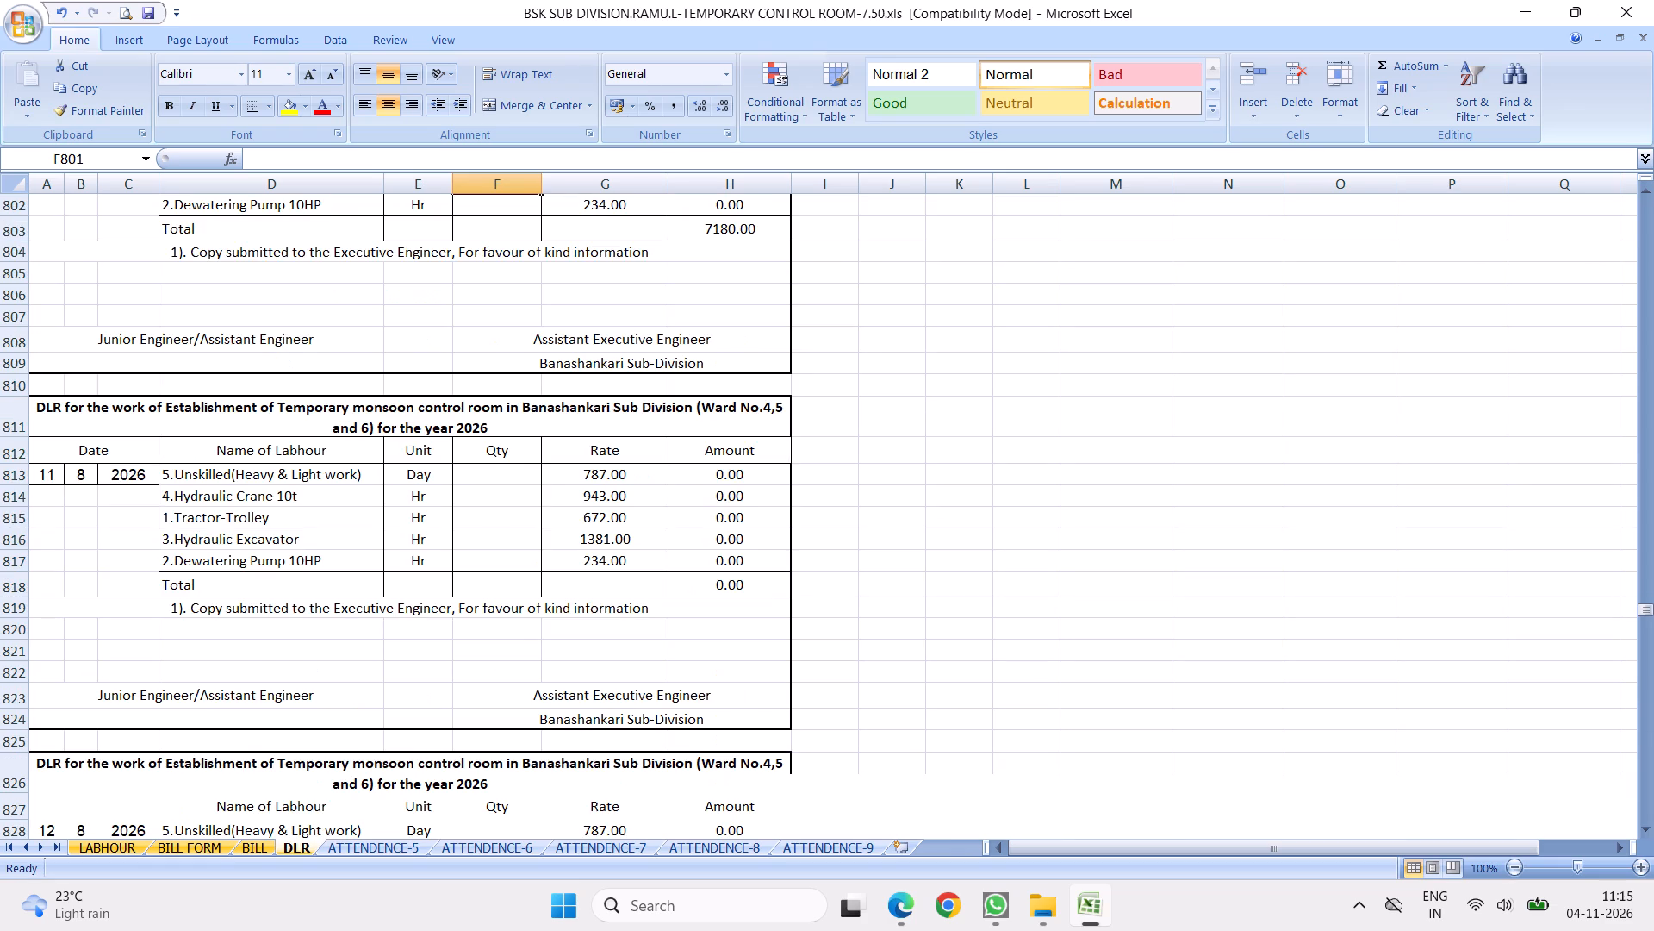
left_click(484, 484)
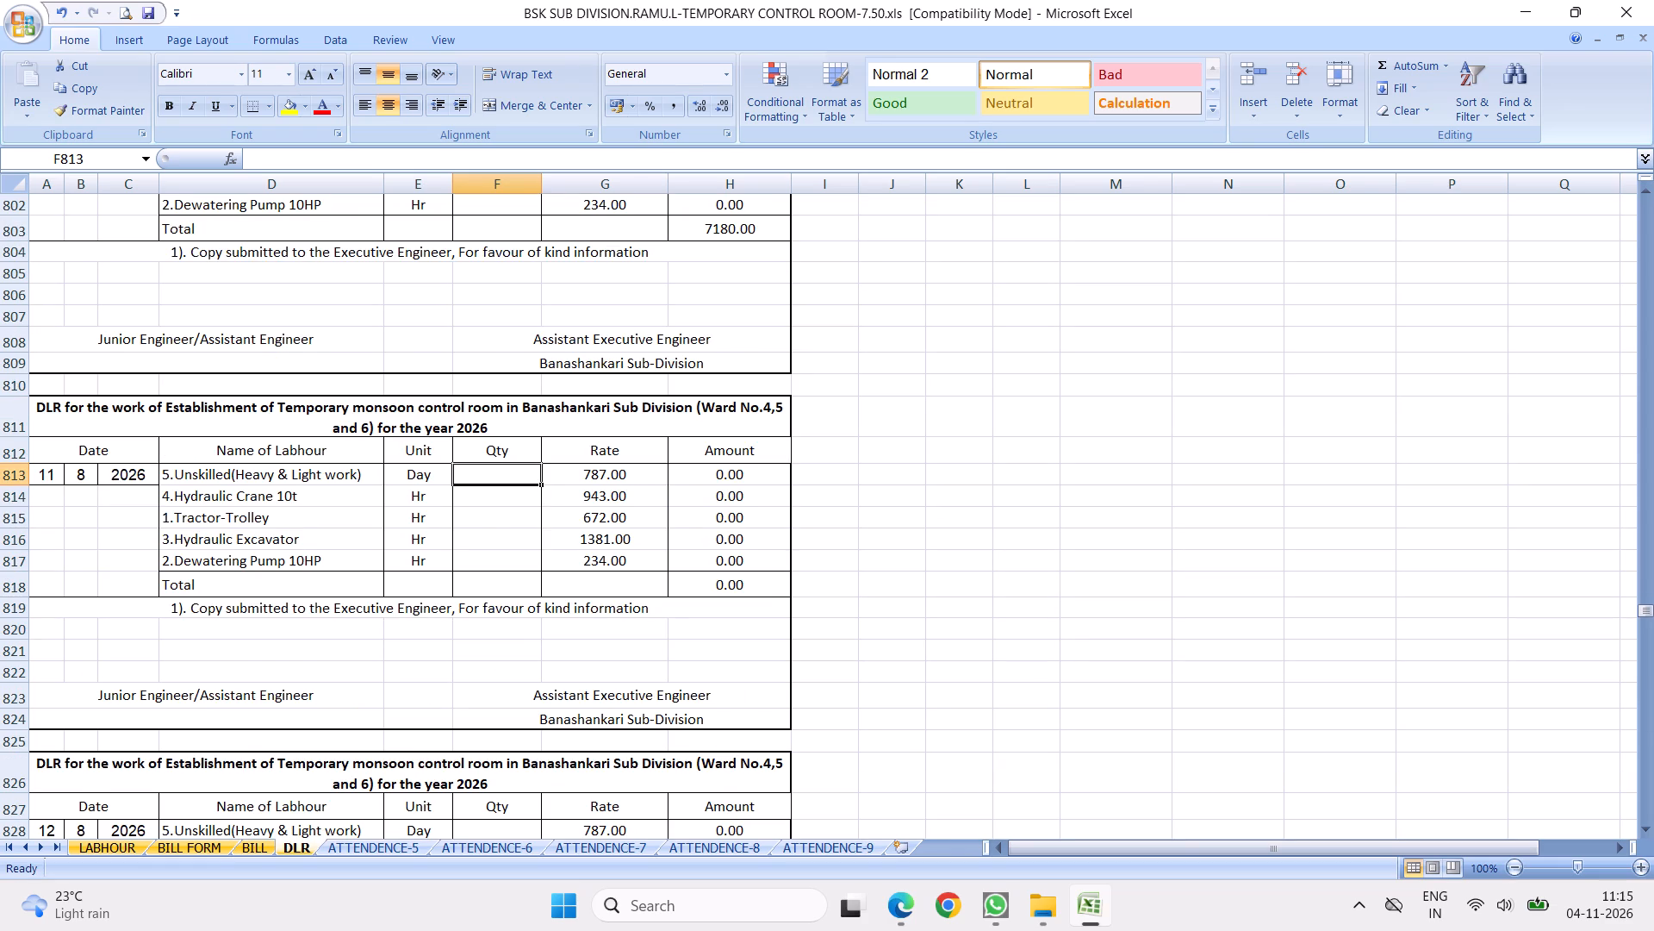
key("3")
key("Return")
Fill the 12-8-2026 table's quantities: Unskilled 4, Hydraulic Crane 10t 5, Tractor-Trolley 6, Hydraulic Excavator 5, Dewatering Pump 10HP 6.
scroll(507, 522, "down", 6)
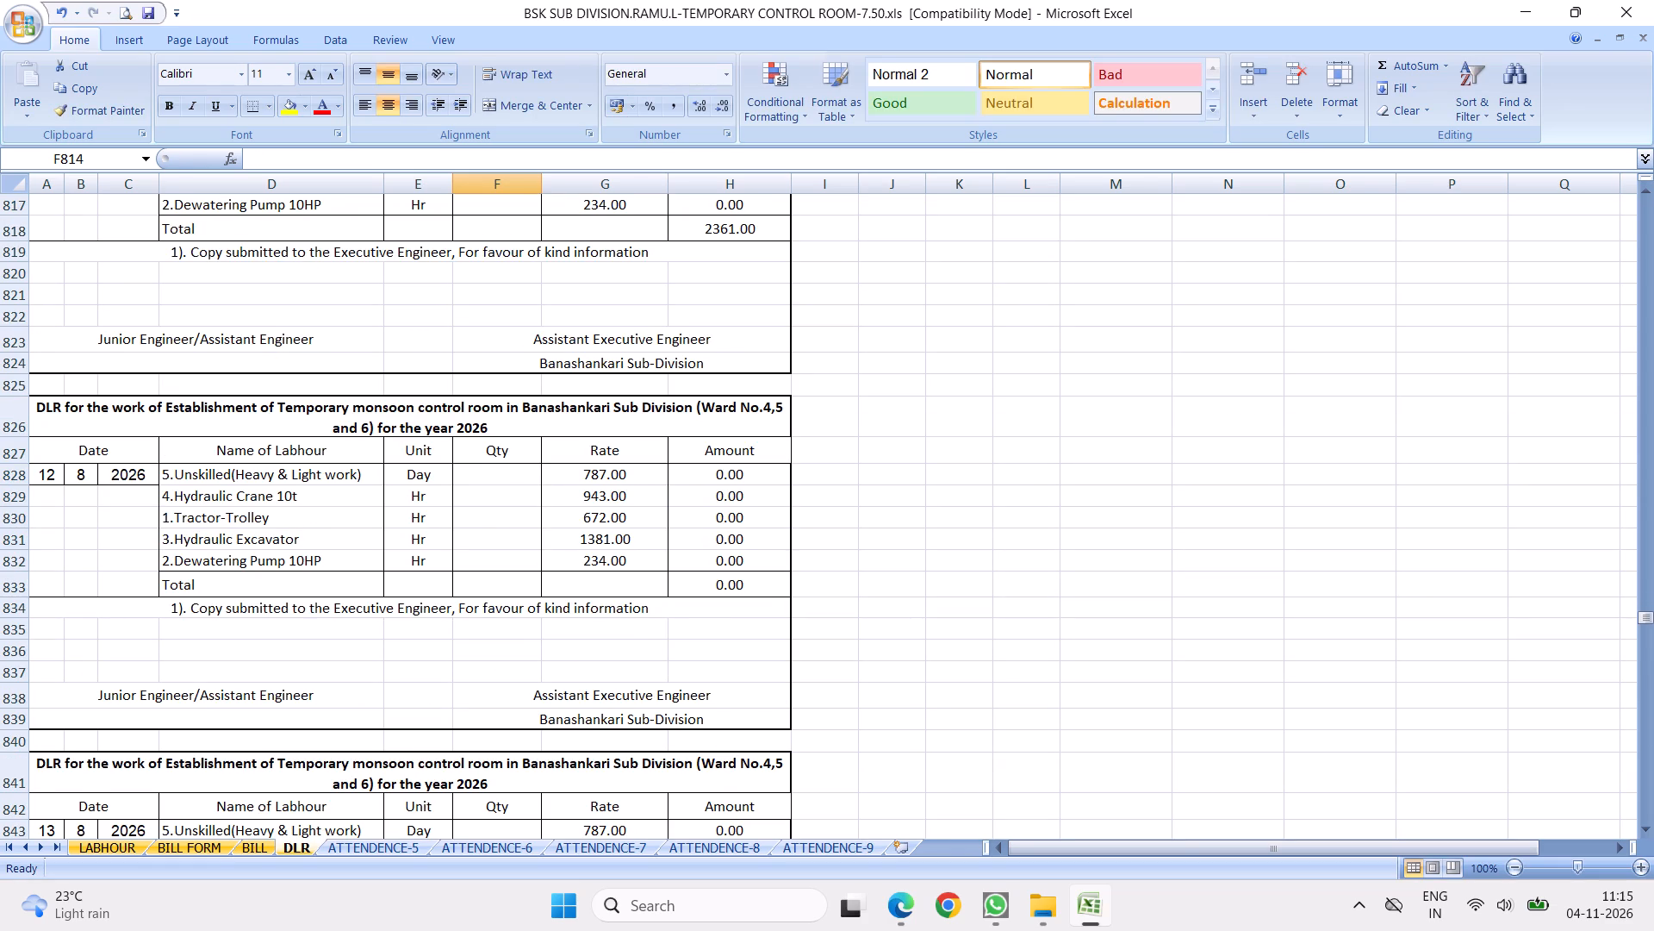
left_click(487, 407)
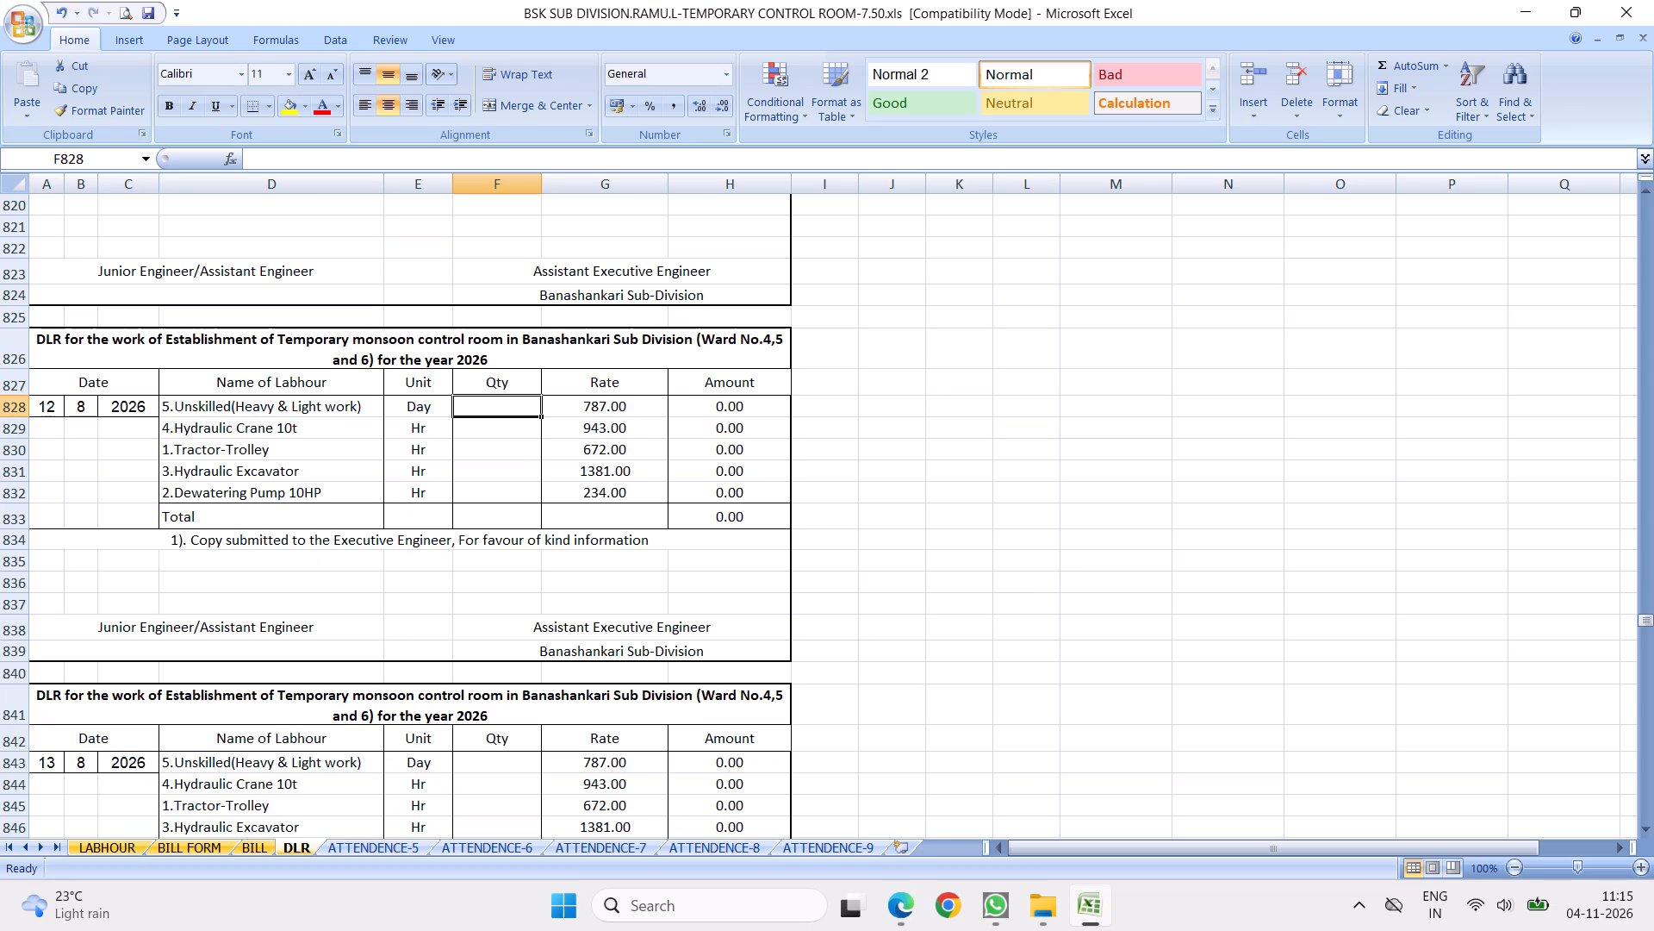
key("4")
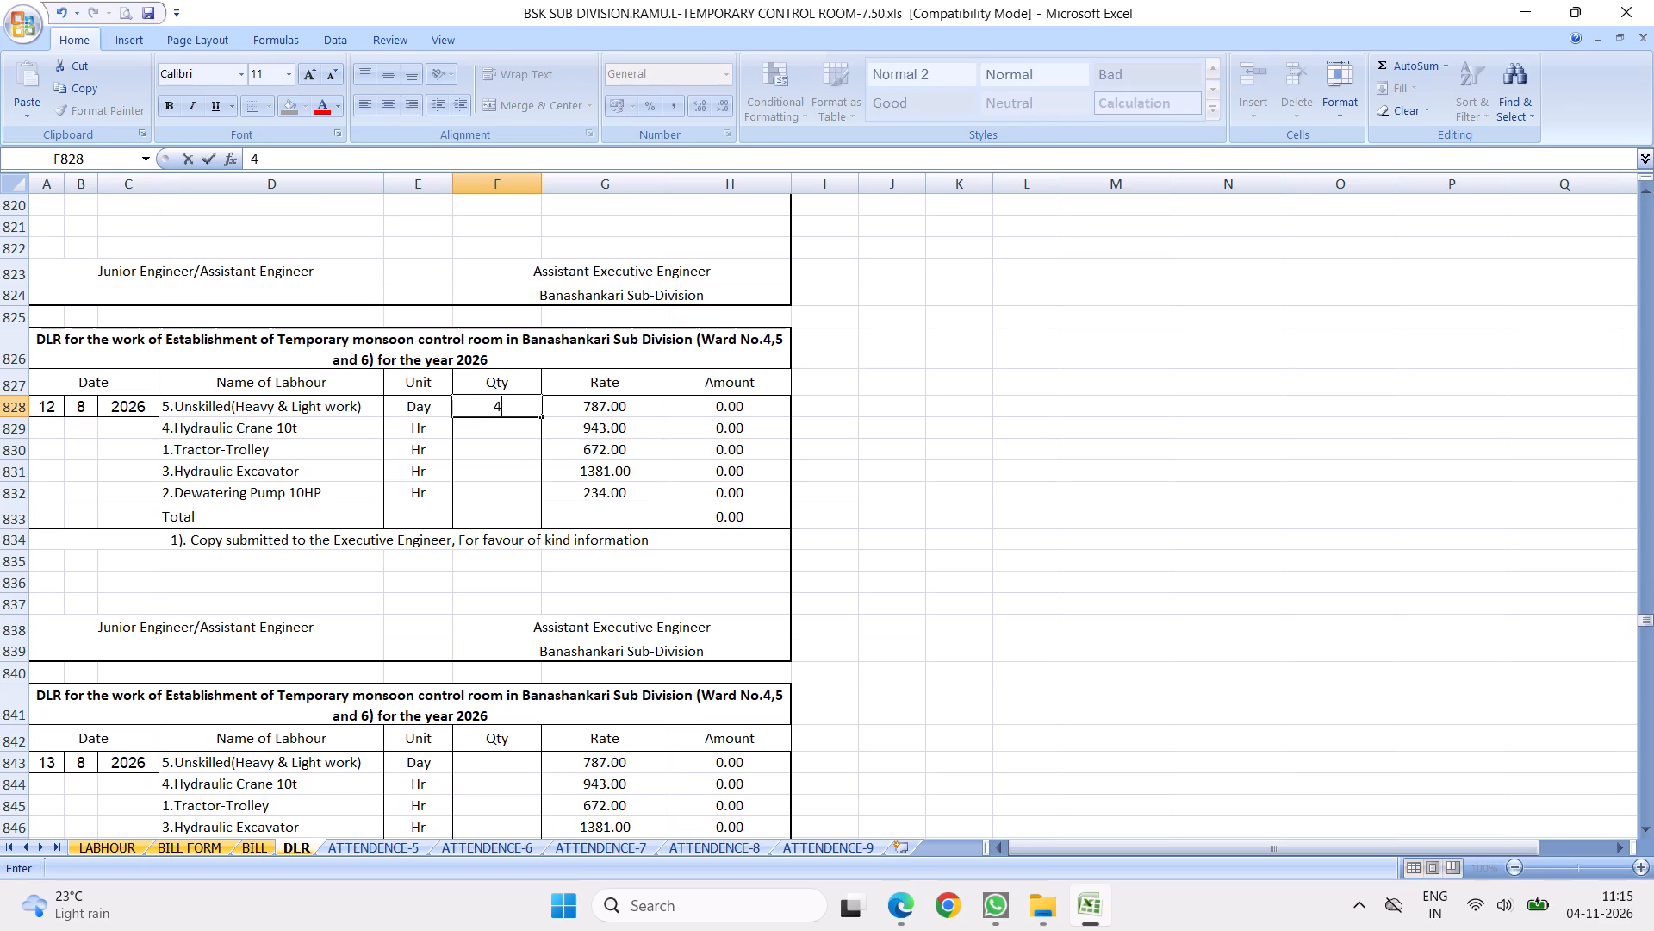
key("Return")
key("5")
key("Return")
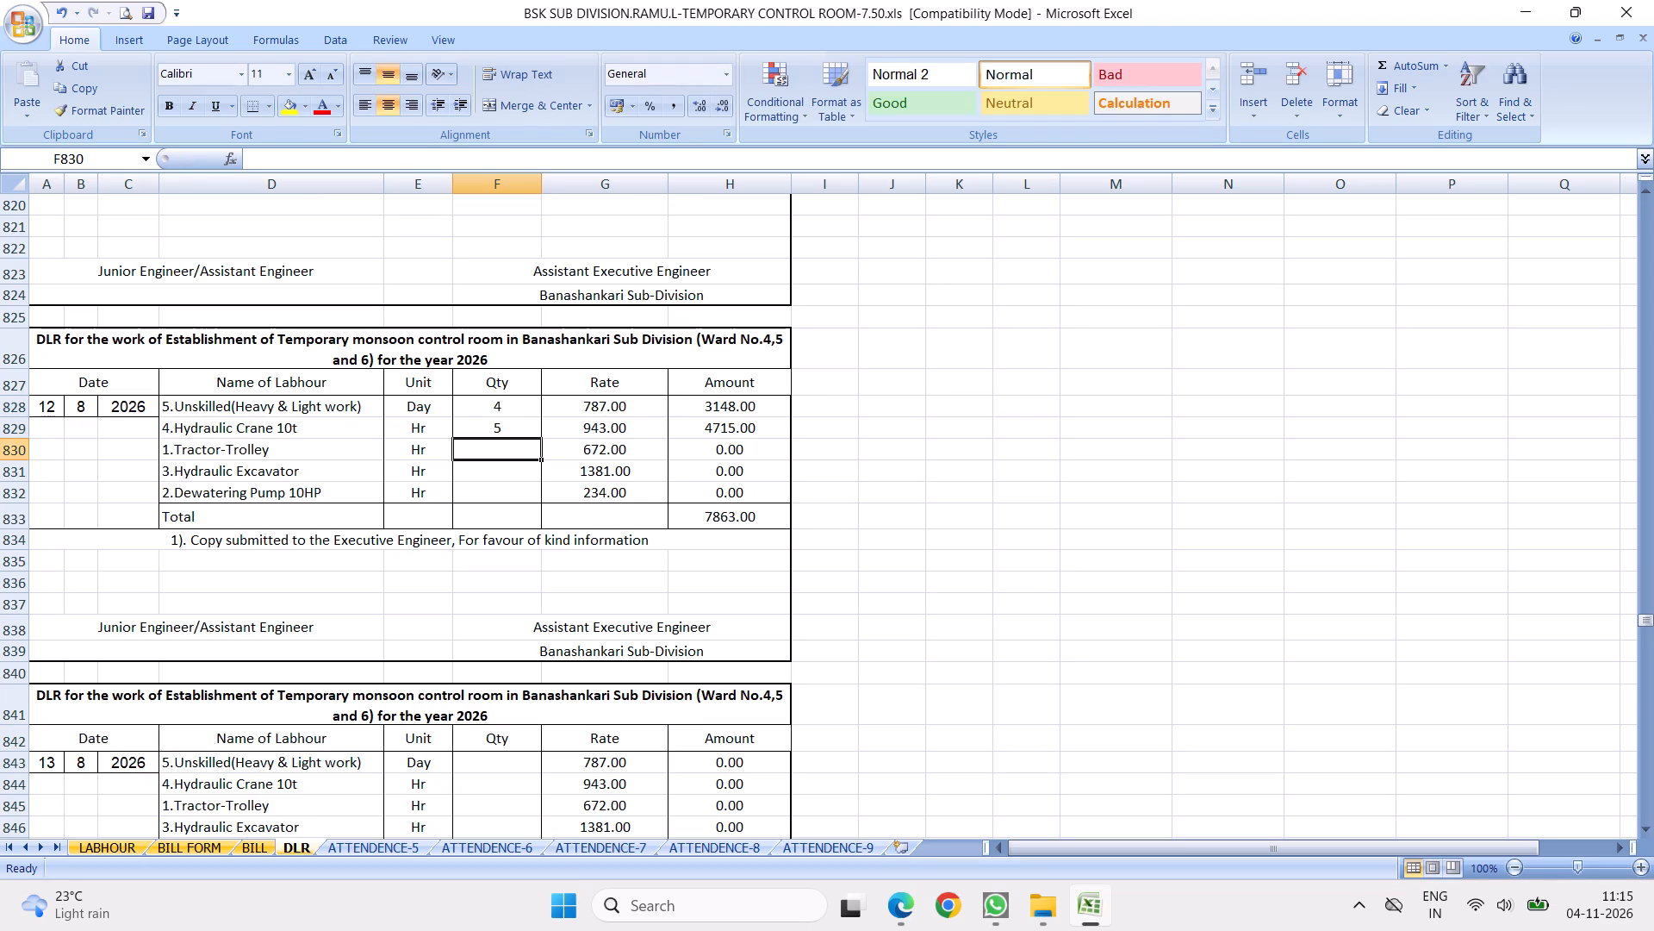
key("6")
key("Return")
key("5")
key("Return")
key("6")
key("Return")
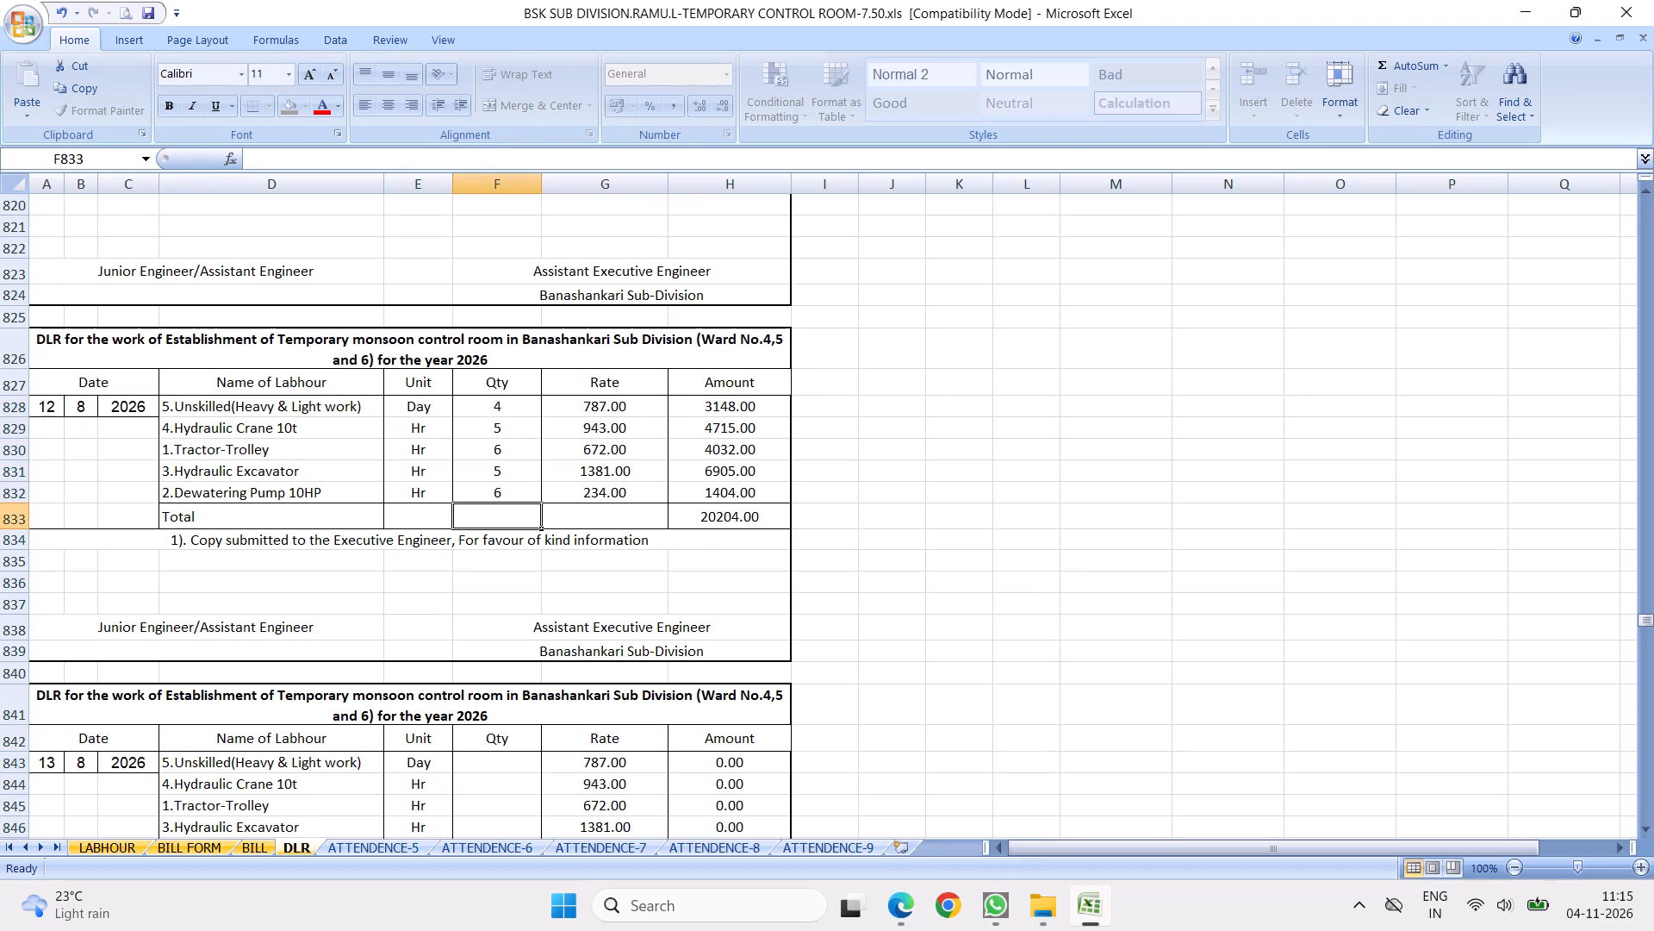
Enter a quantity of 4 for Unskilled (Heavy & Light work) in the 13-8-2026 table.
scroll(524, 569, "down", 4)
left_click(481, 477)
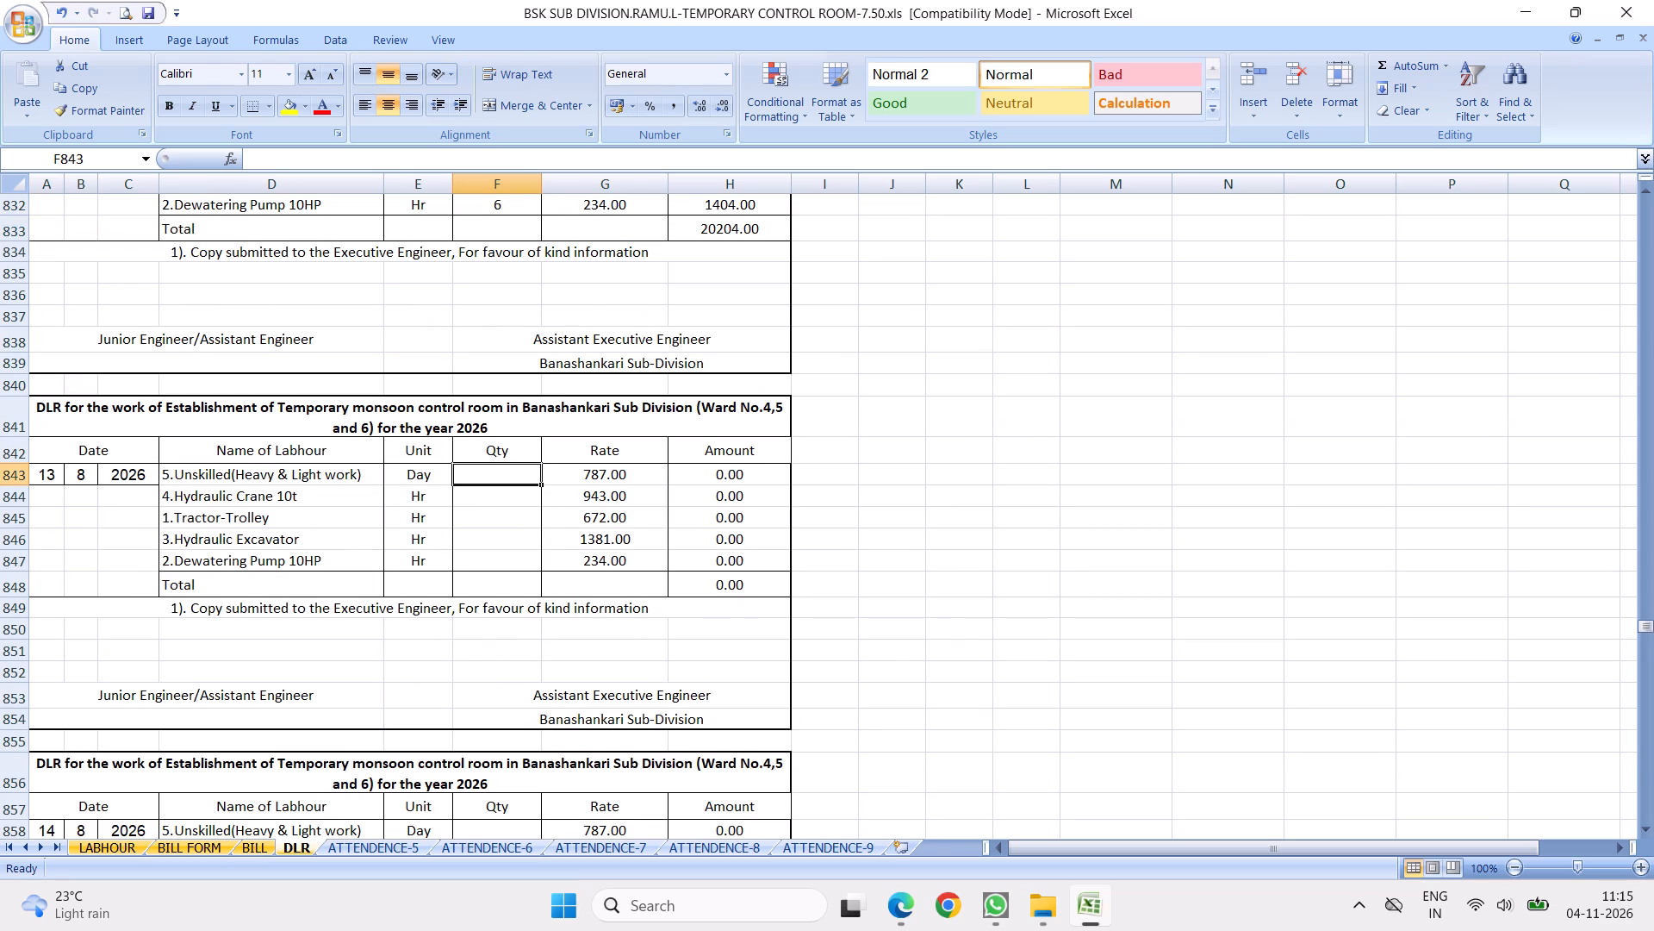
key("4")
key("Return")
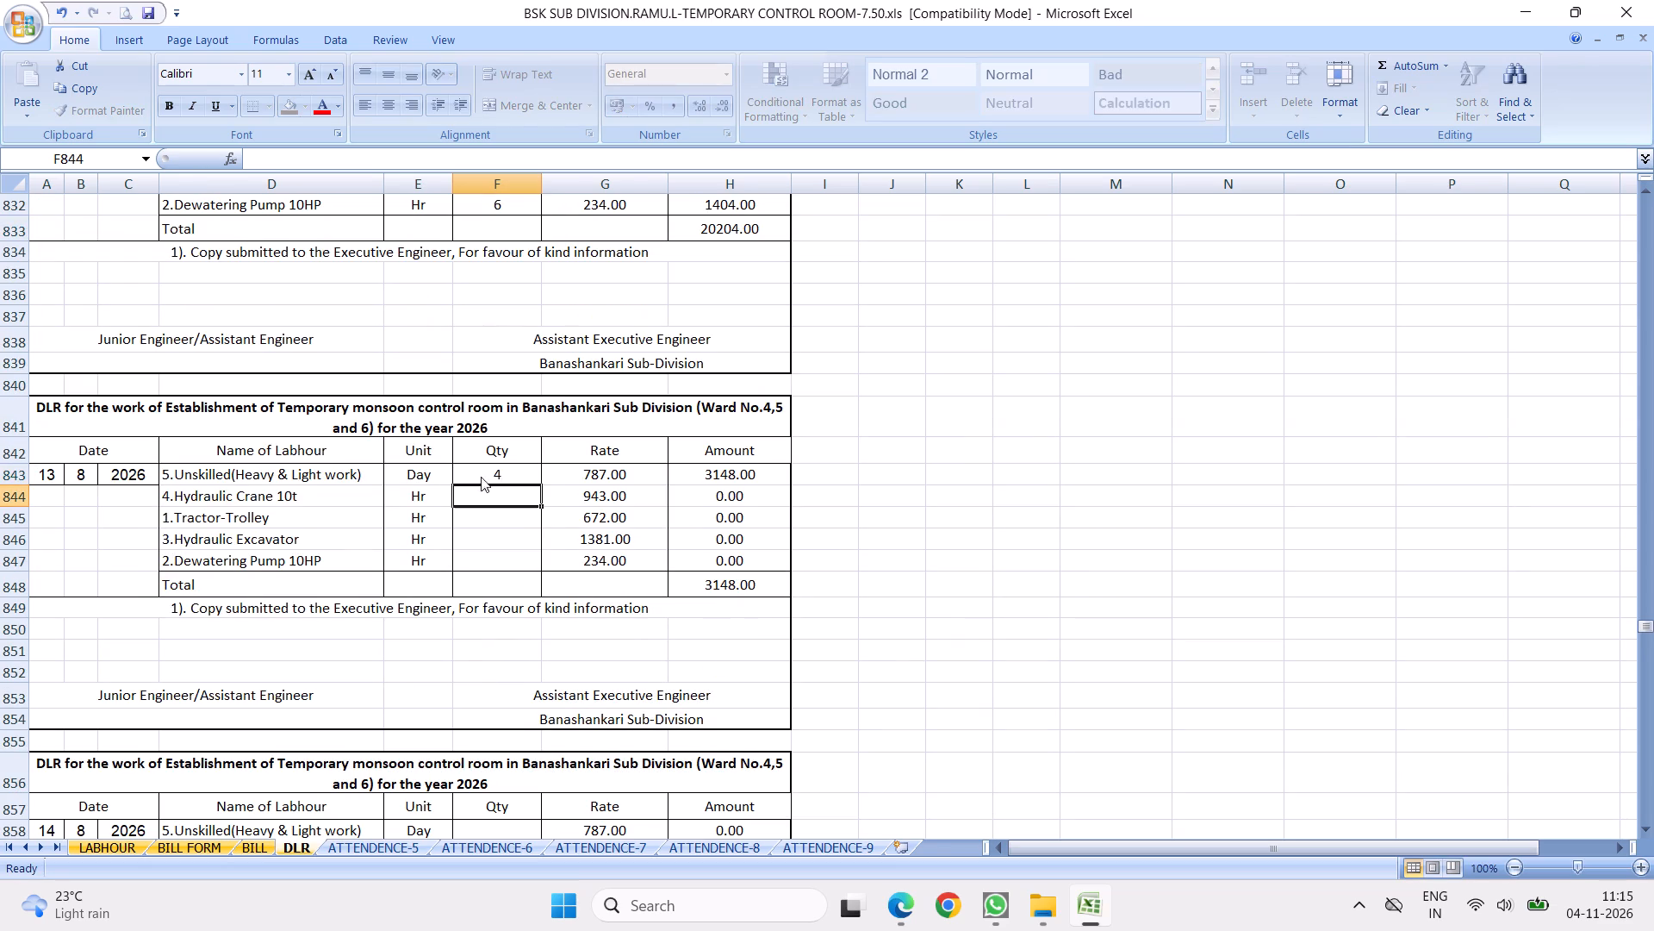
Enter a quantity of 3 for Unskilled (Heavy & Light work) in the 14-8-2026 table.
scroll(481, 477, "down", 5)
left_click(501, 479)
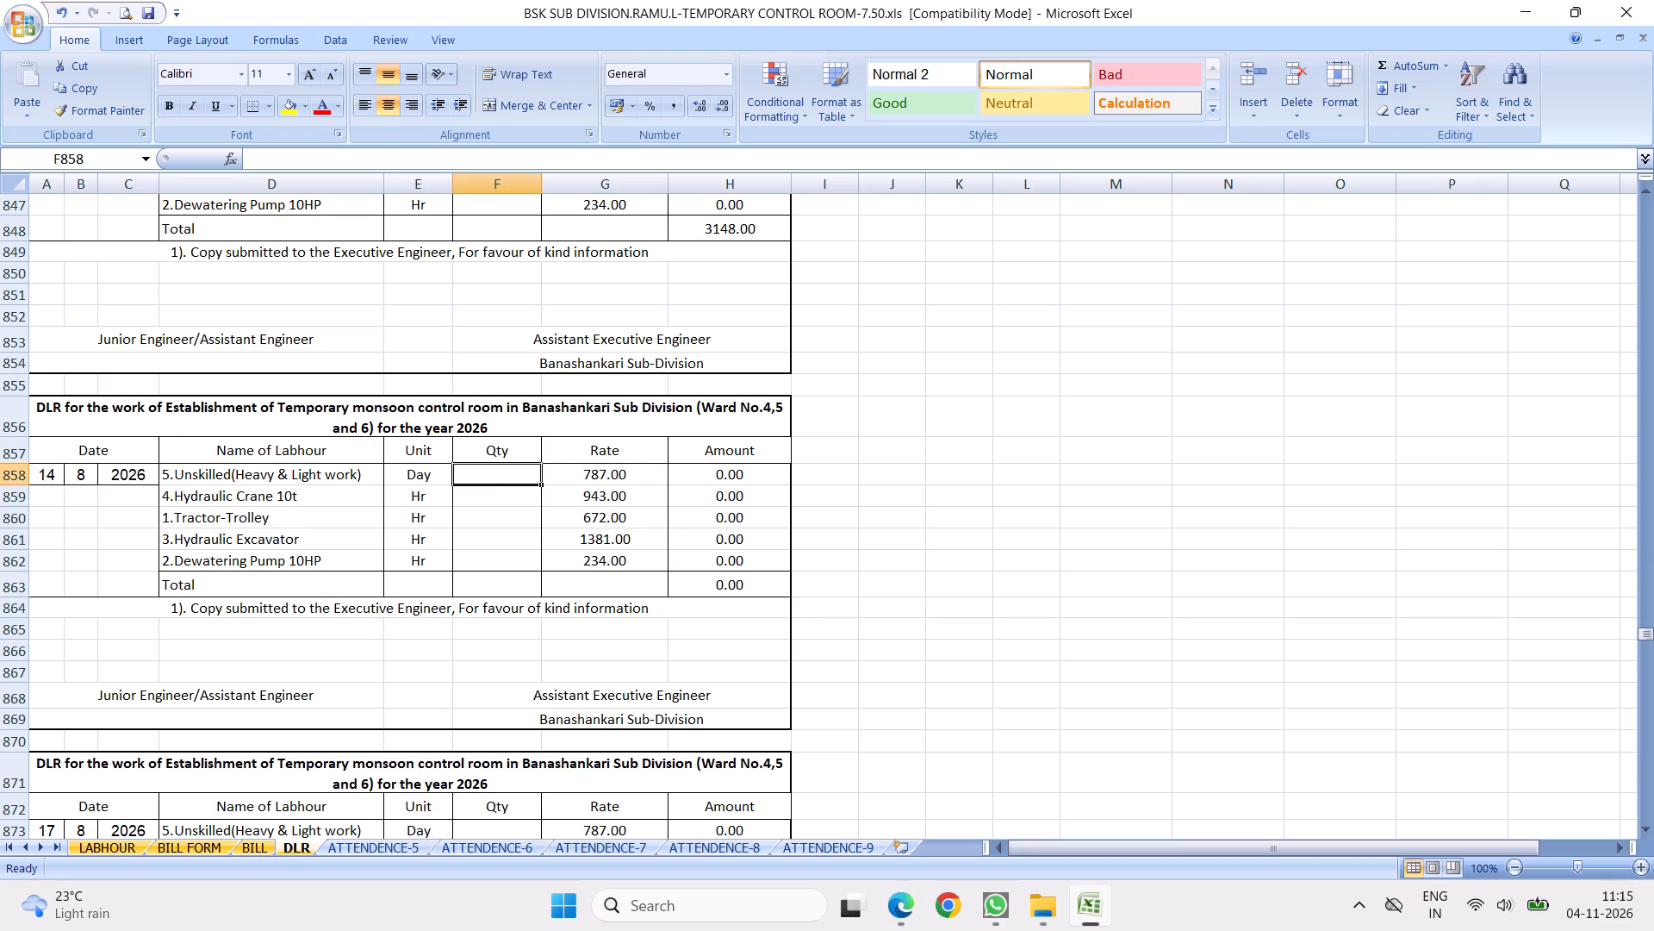
key("3")
key("Return")
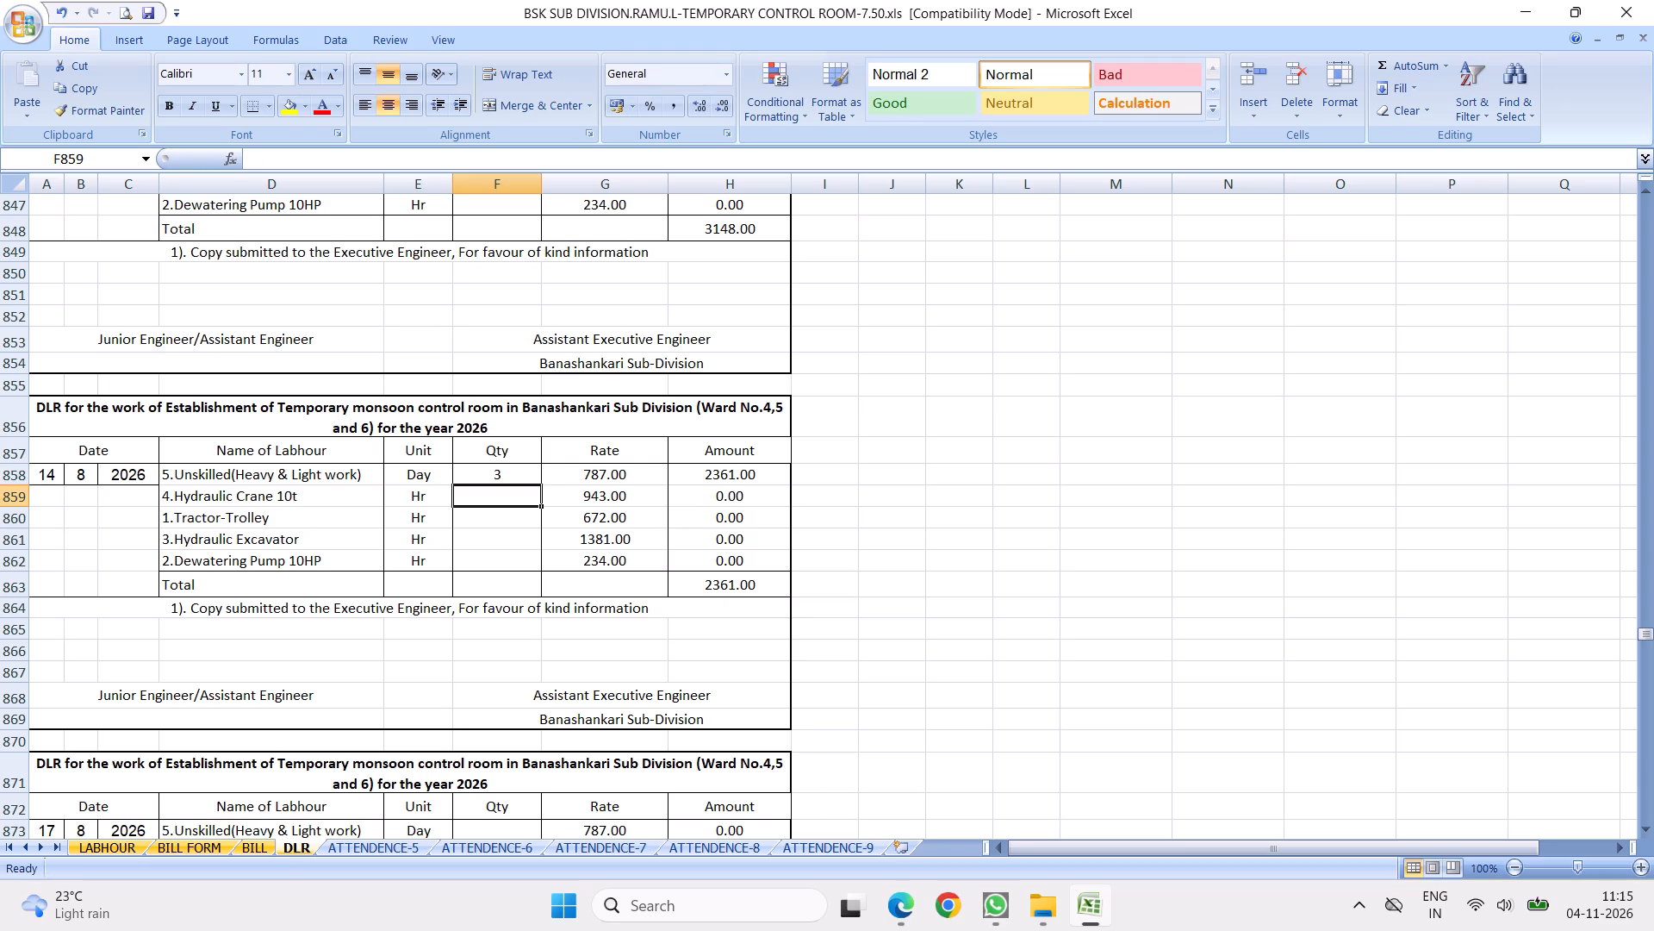
Enter quantities in the 17-8-2026 table: 4 for Unskilled (Heavy & Light work), 6 for Tractor-Trolley and 6 for Dewatering Pump 10HP.
scroll(625, 442, "up", 3)
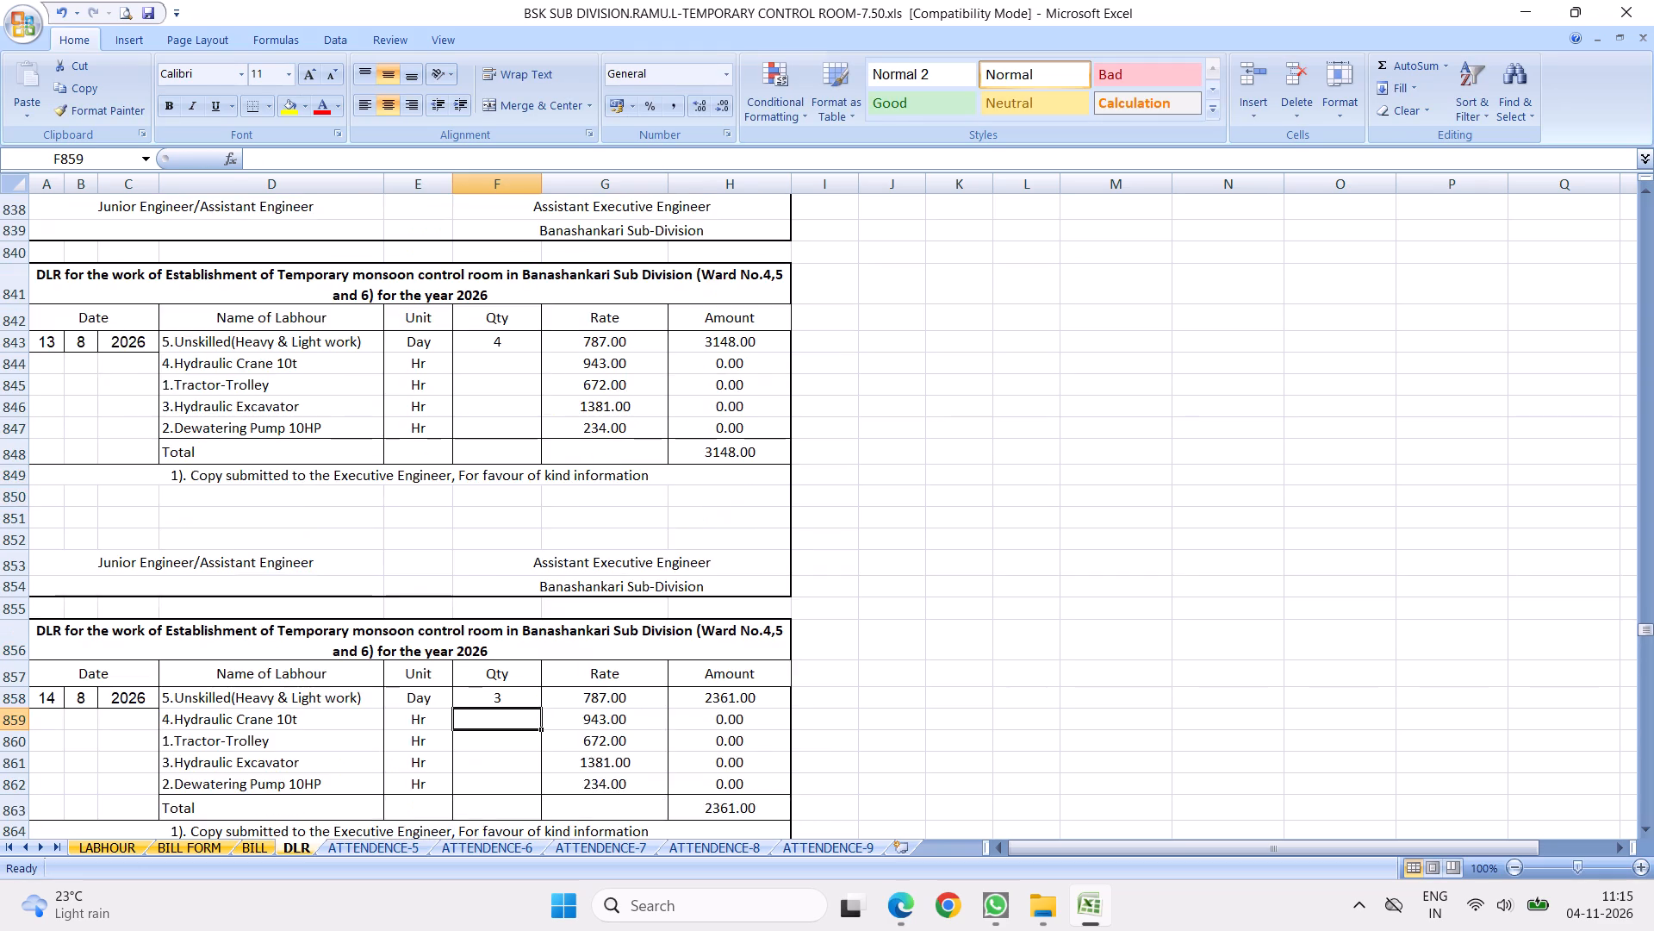
scroll(671, 497, "down", 9)
left_click(491, 409)
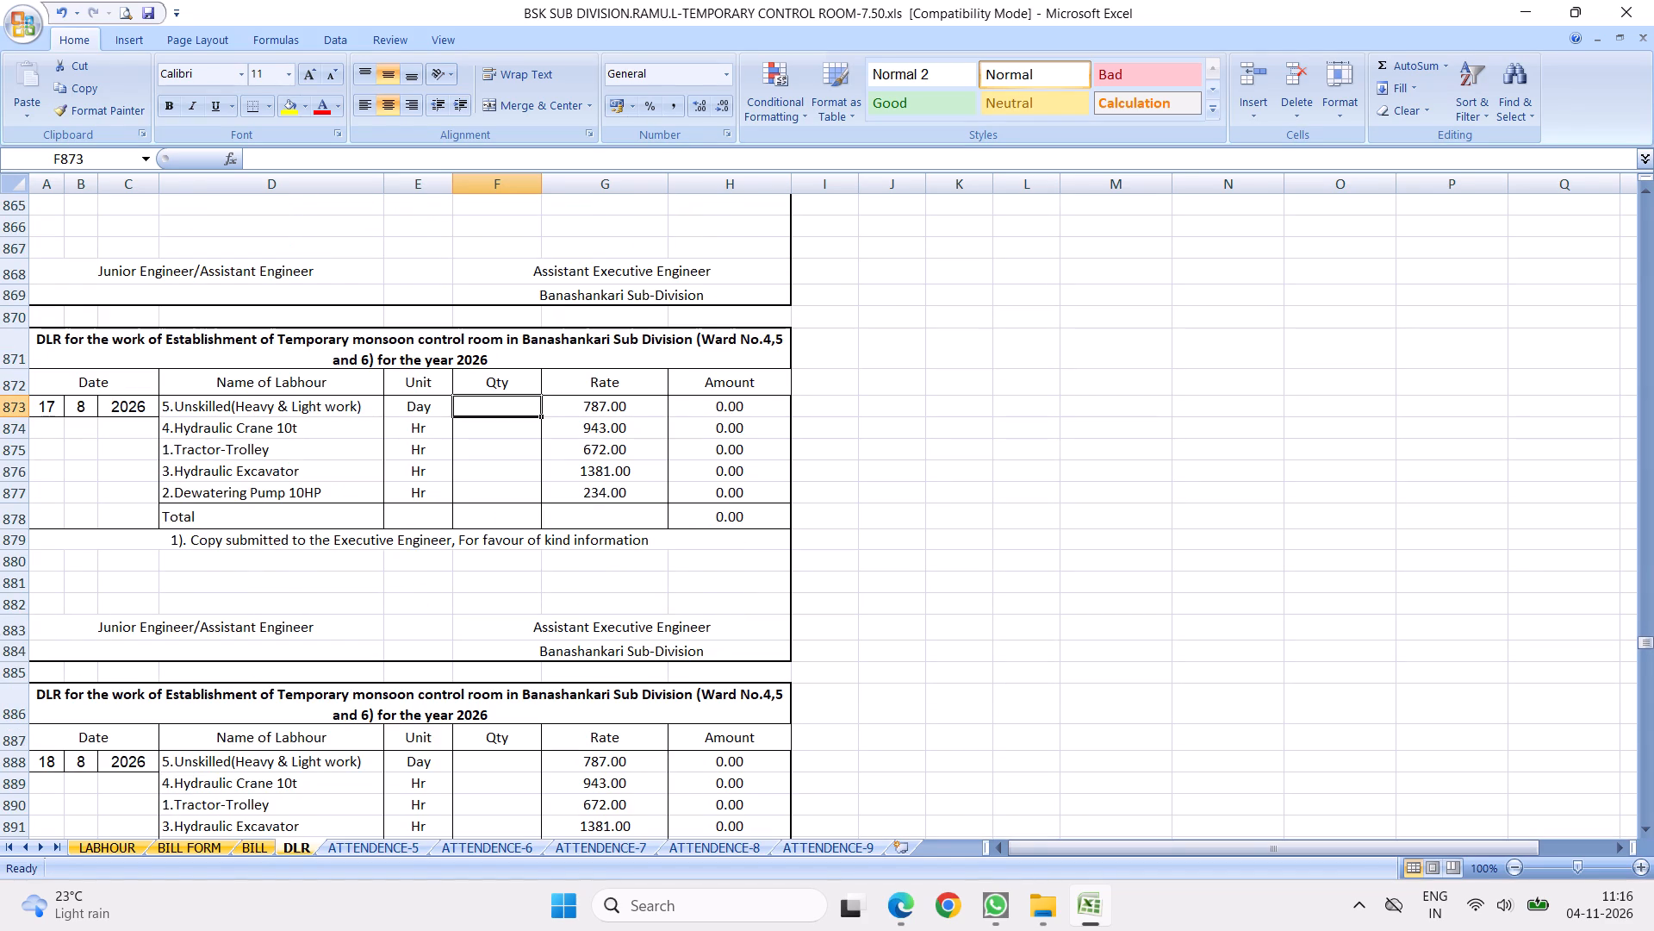
key("4")
key("Return")
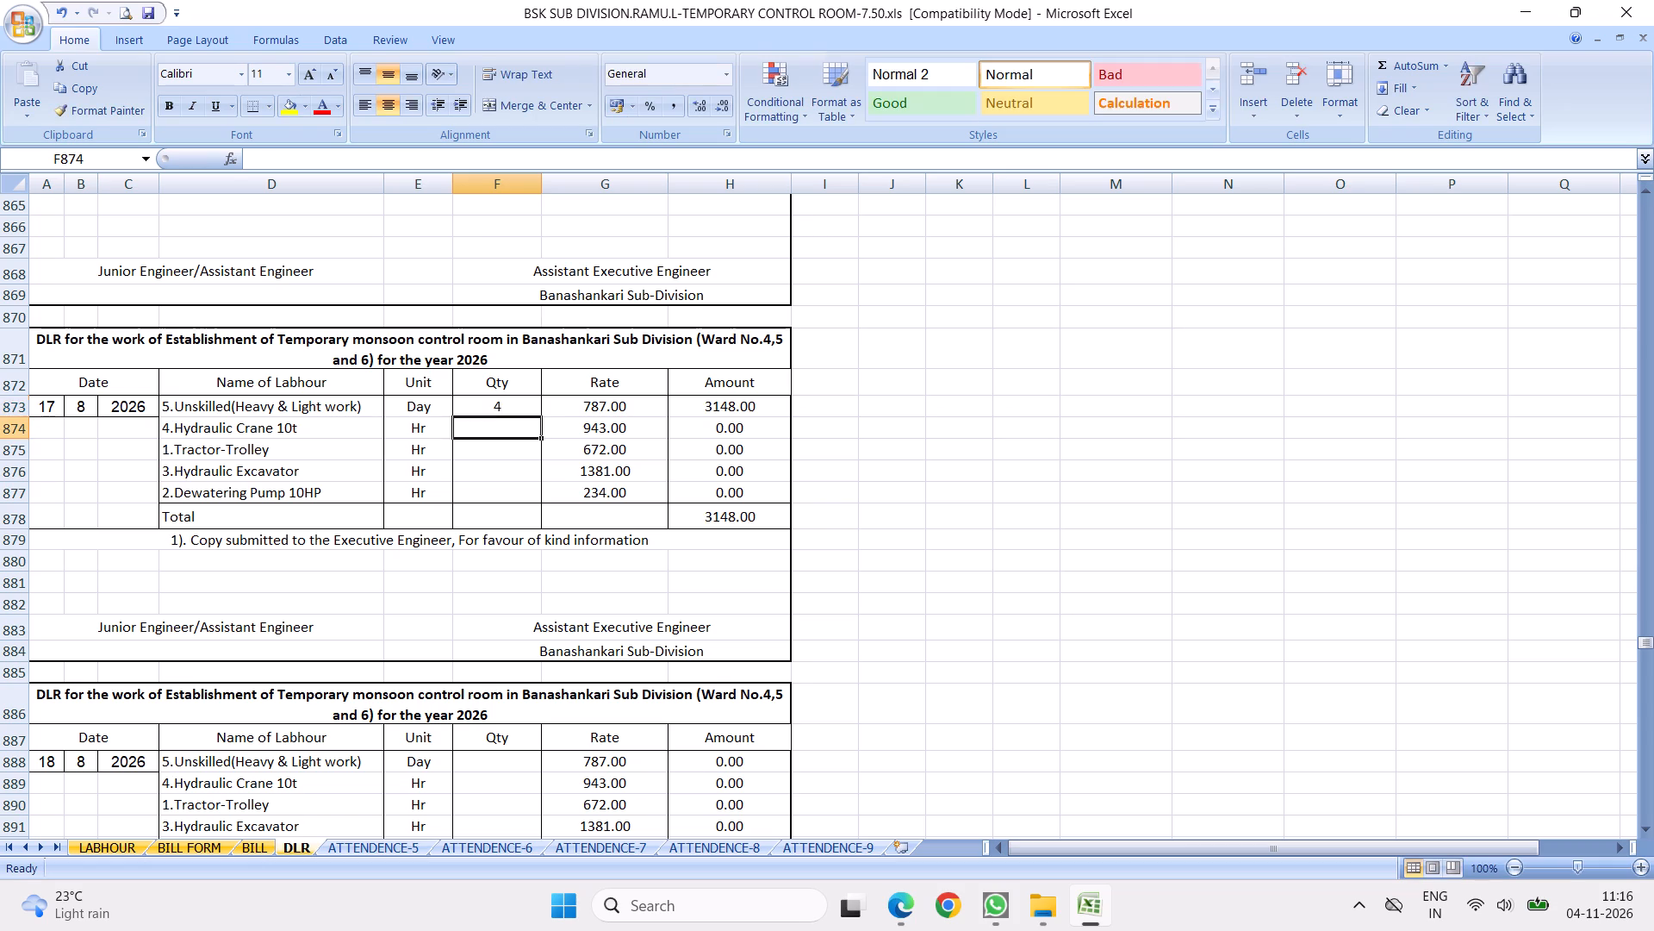
key("Return")
key("6")
key("Return")
key("Return")
key("6")
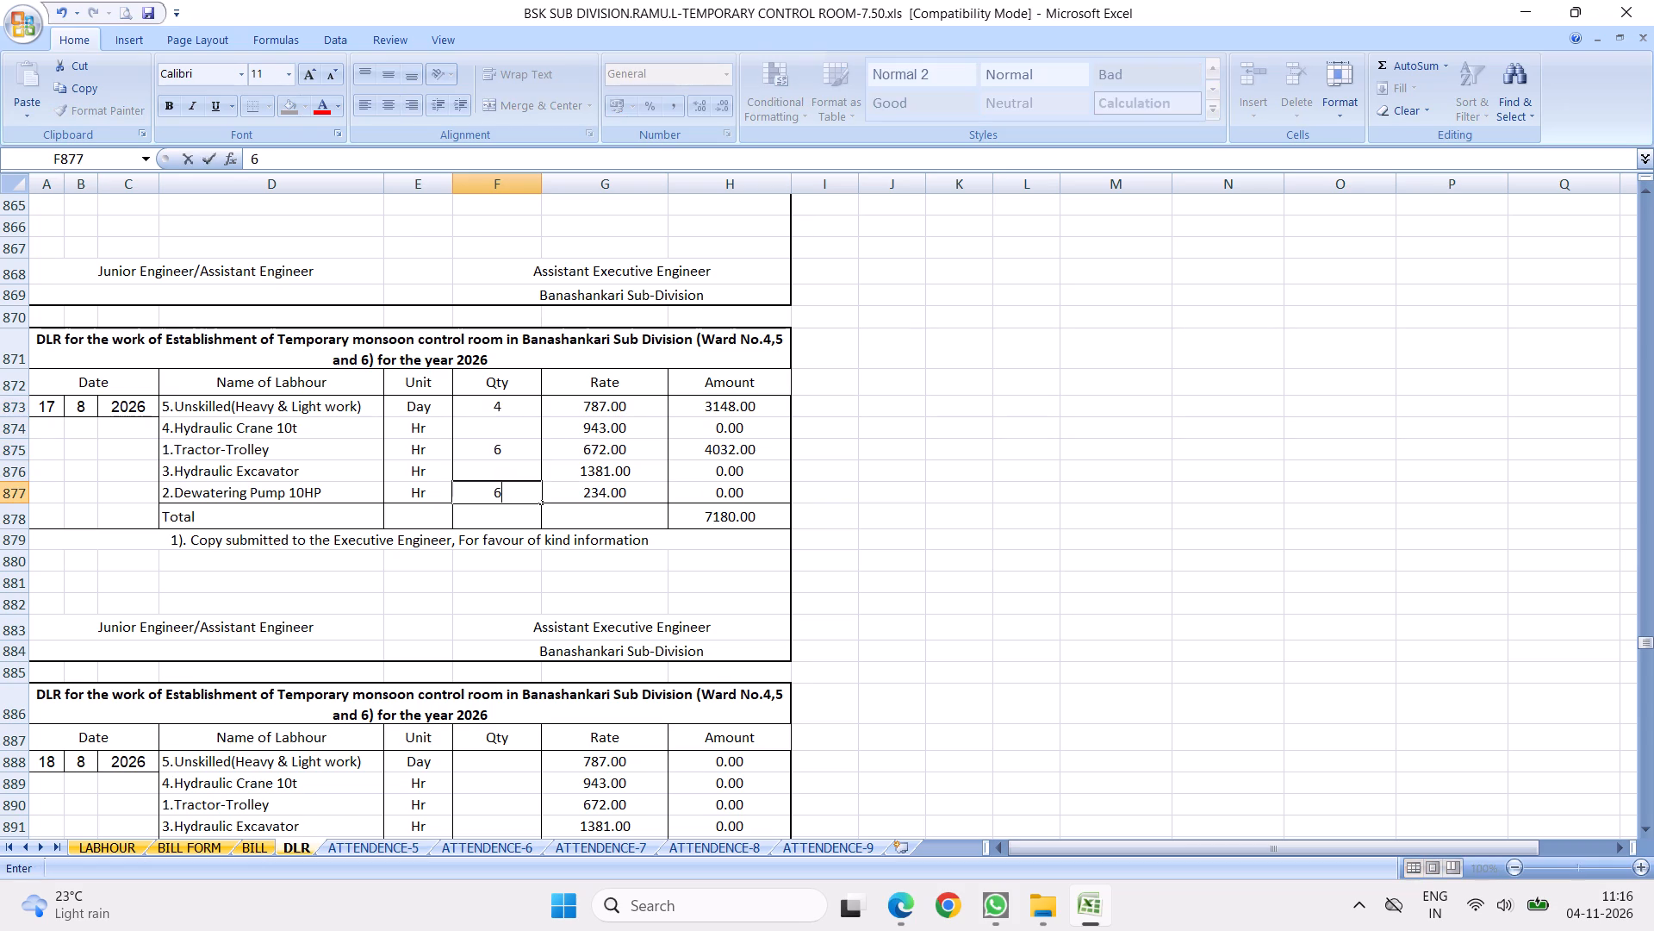
key("Return")
scroll(459, 583, "down", 3)
scroll(550, 483, "down", 1)
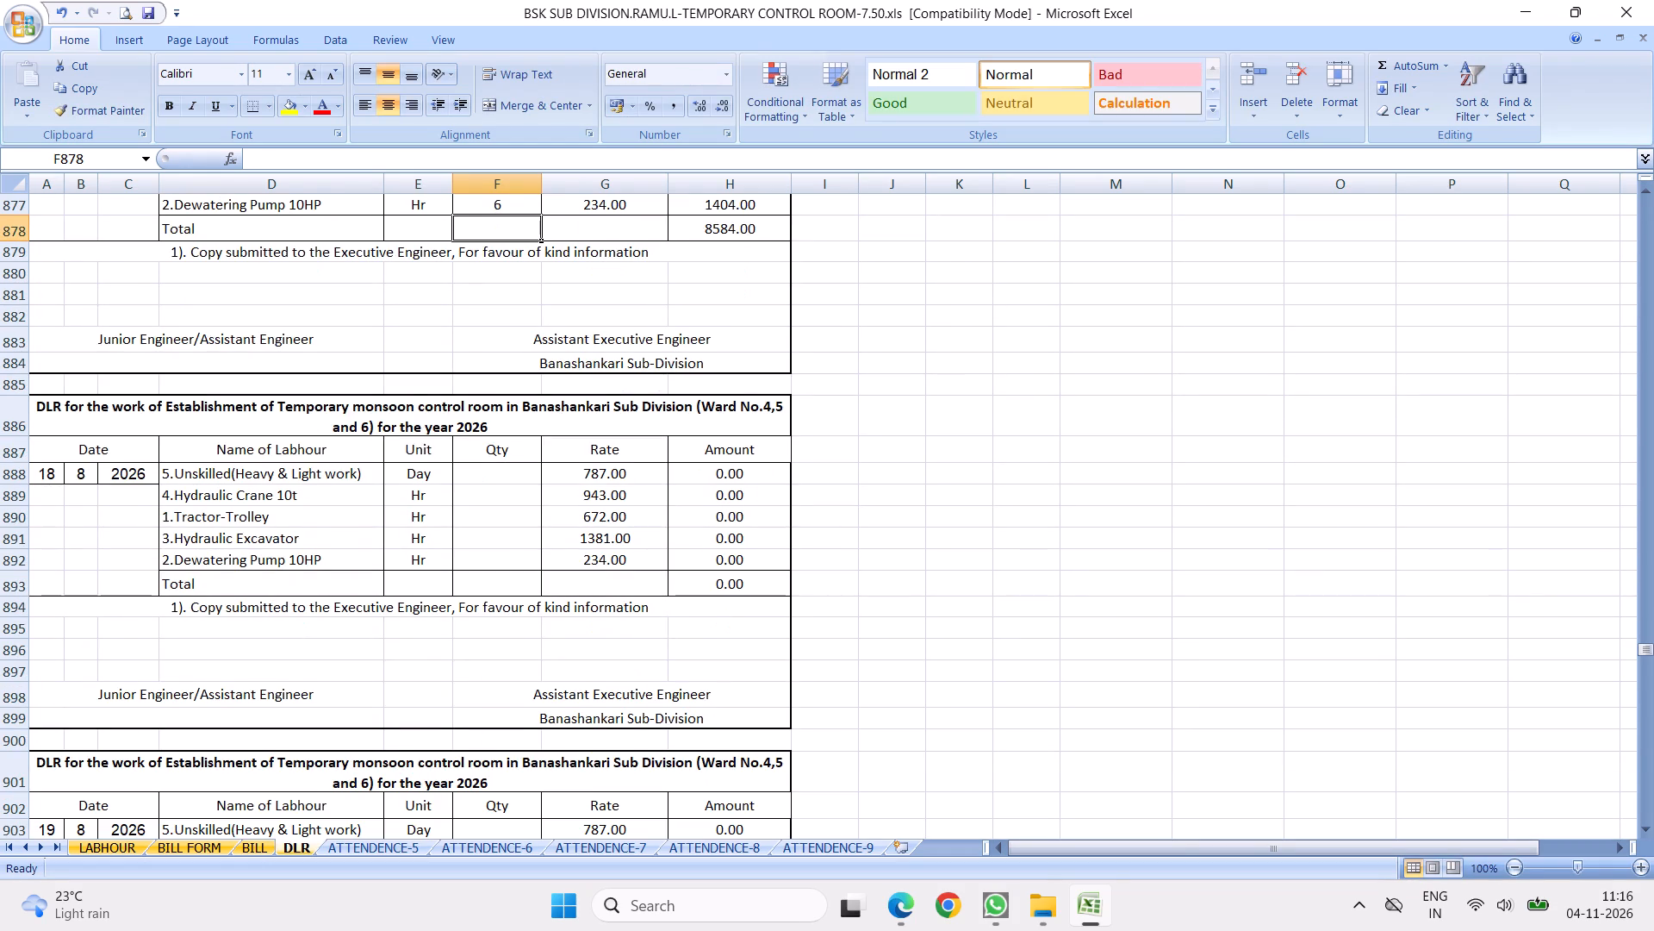
Enter a quantity of 3 for Unskilled (Heavy & Light work) in the 18-8-2026 table.
left_click(537, 478)
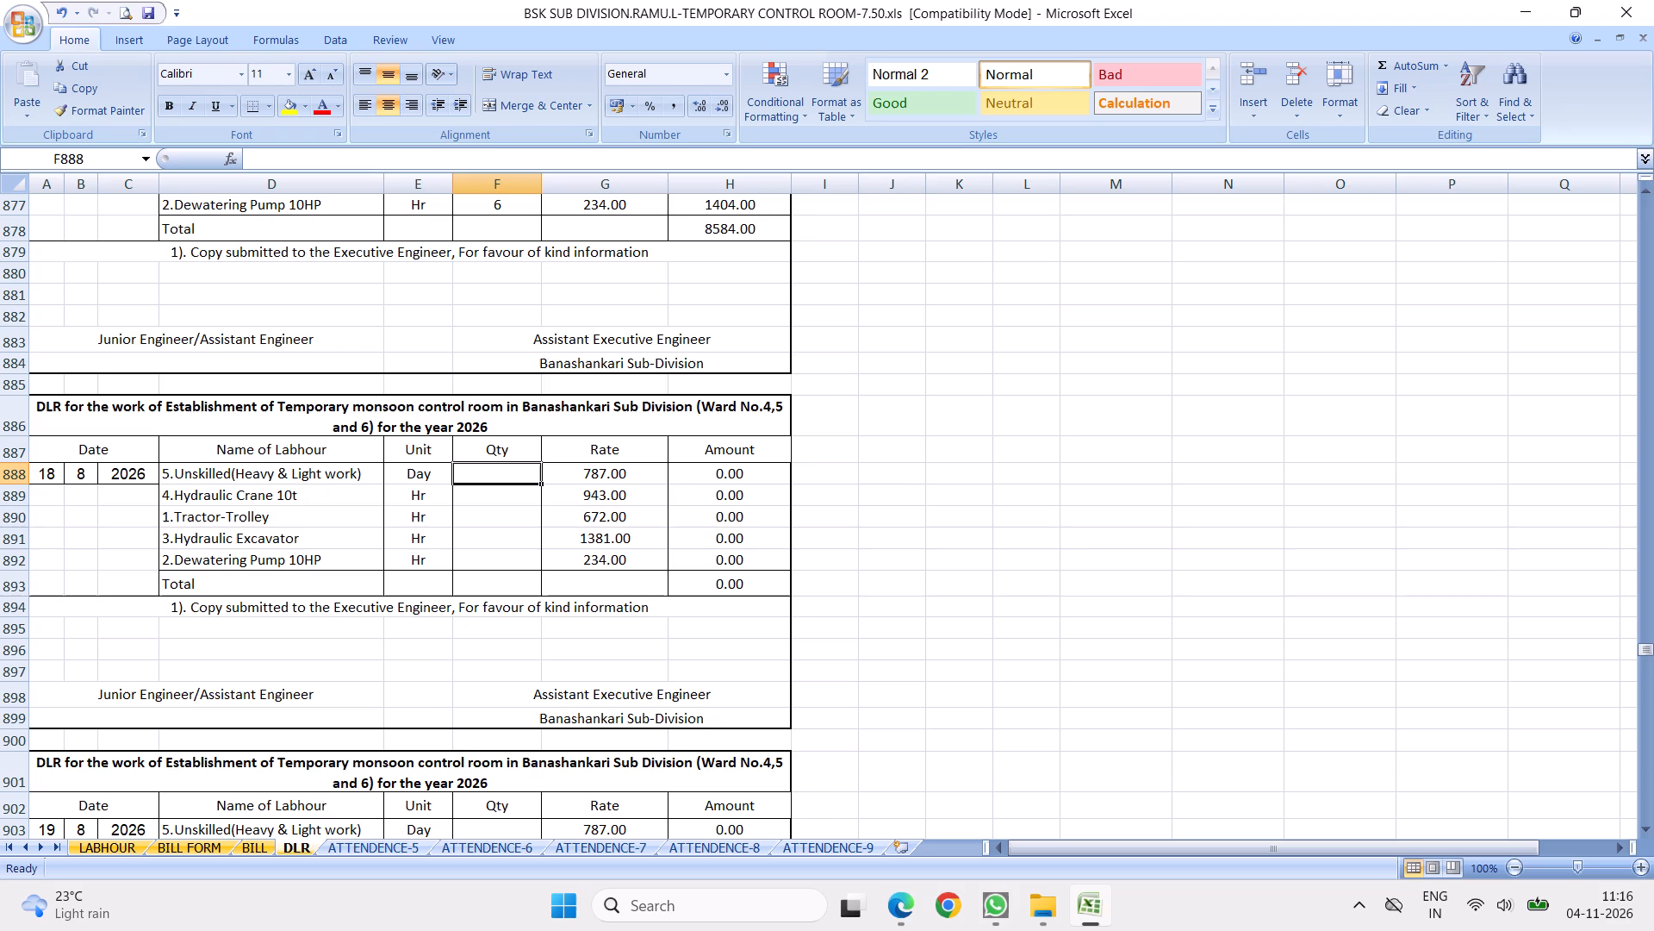
key("3")
key("Return")
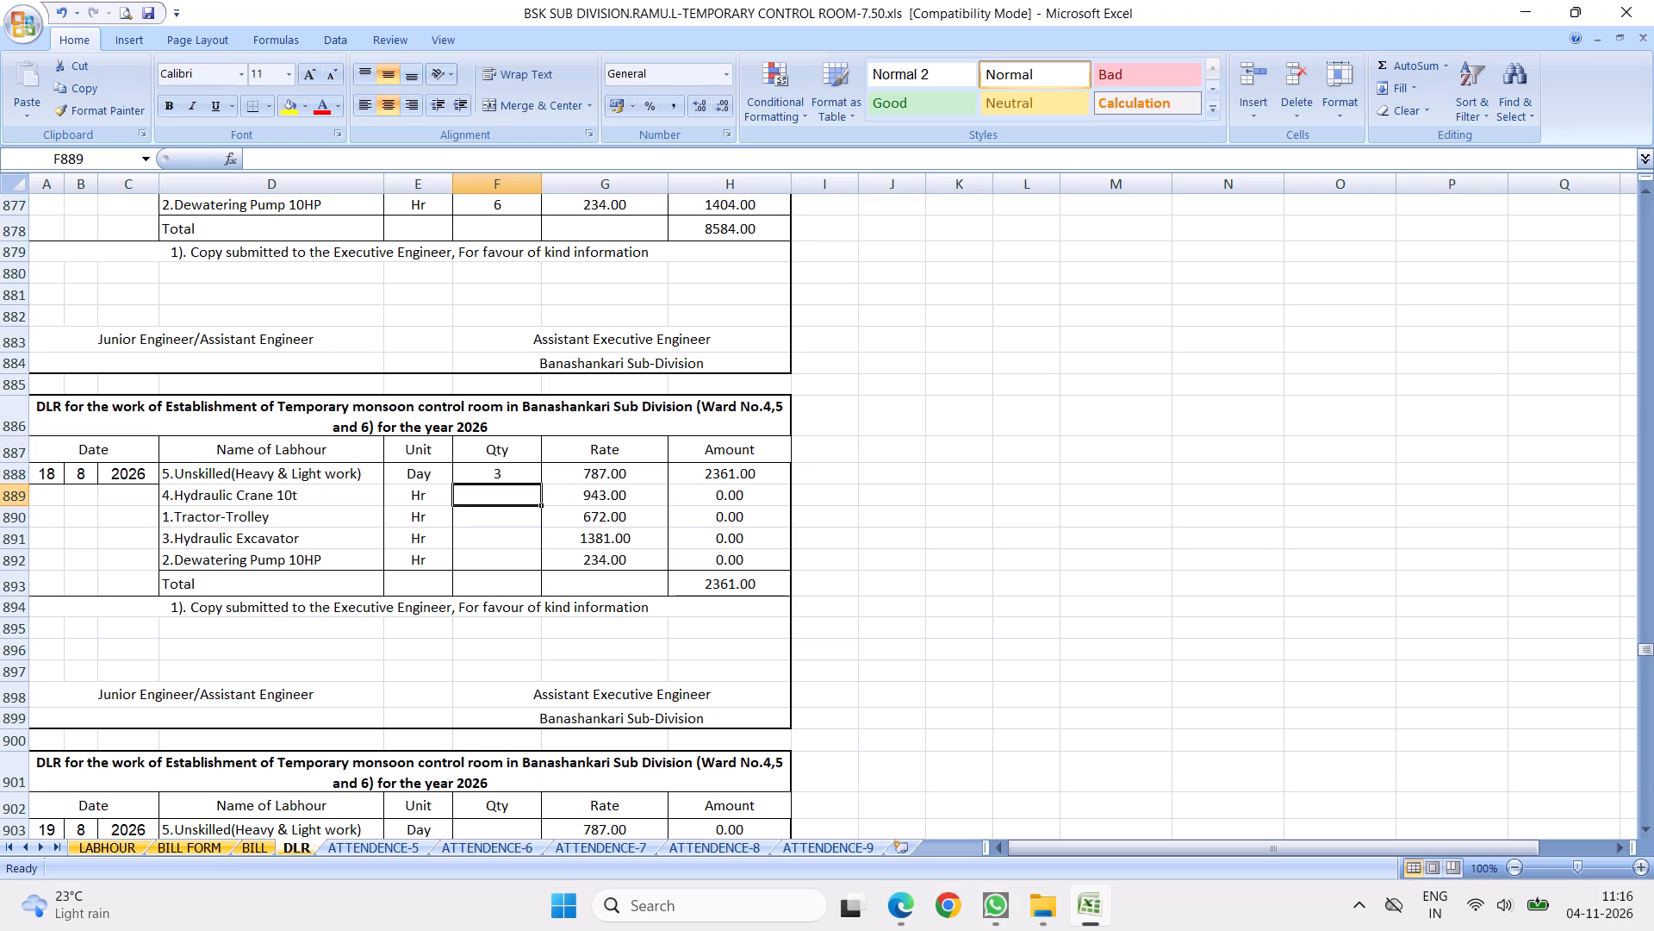
Enter a quantity of 4 for Unskilled (Heavy & Light work) in the 19-8-2026 table.
scroll(405, 659, "down", 5)
left_click(496, 477)
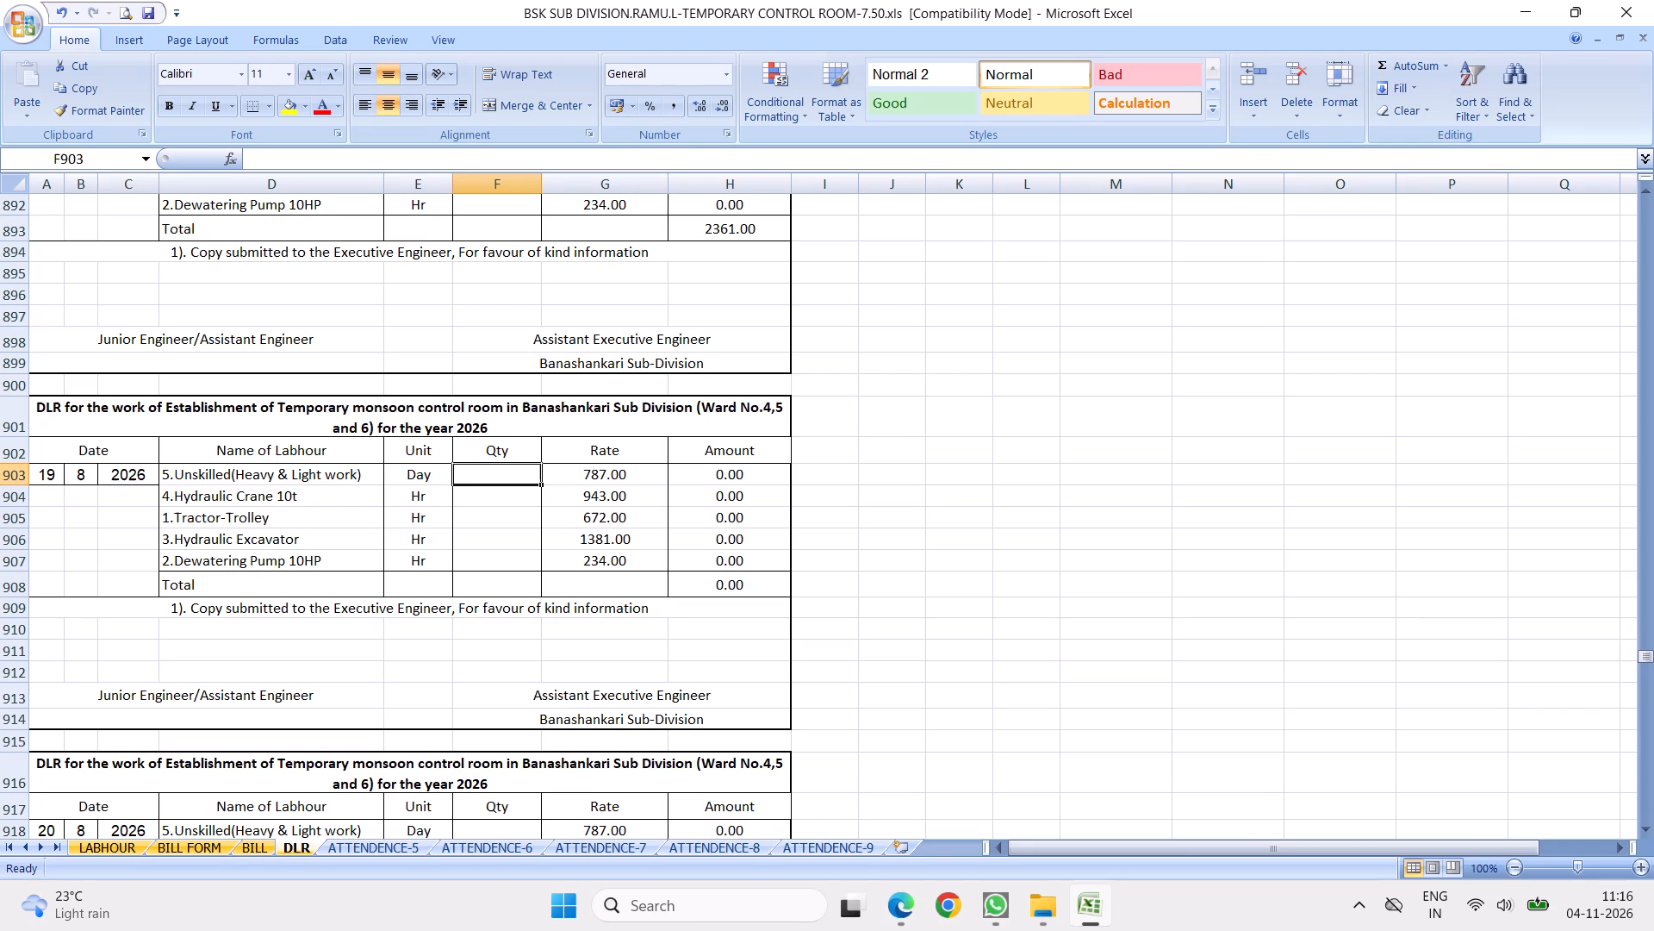
key("4")
key("Return")
Enter quantities in the 20-8-2026 table: 4 for Unskilled (Heavy & Light work), 5 for Tractor-Trolley and 5 for Hydraulic Excavator.
scroll(618, 546, "down", 2)
scroll(602, 453, "down", 3)
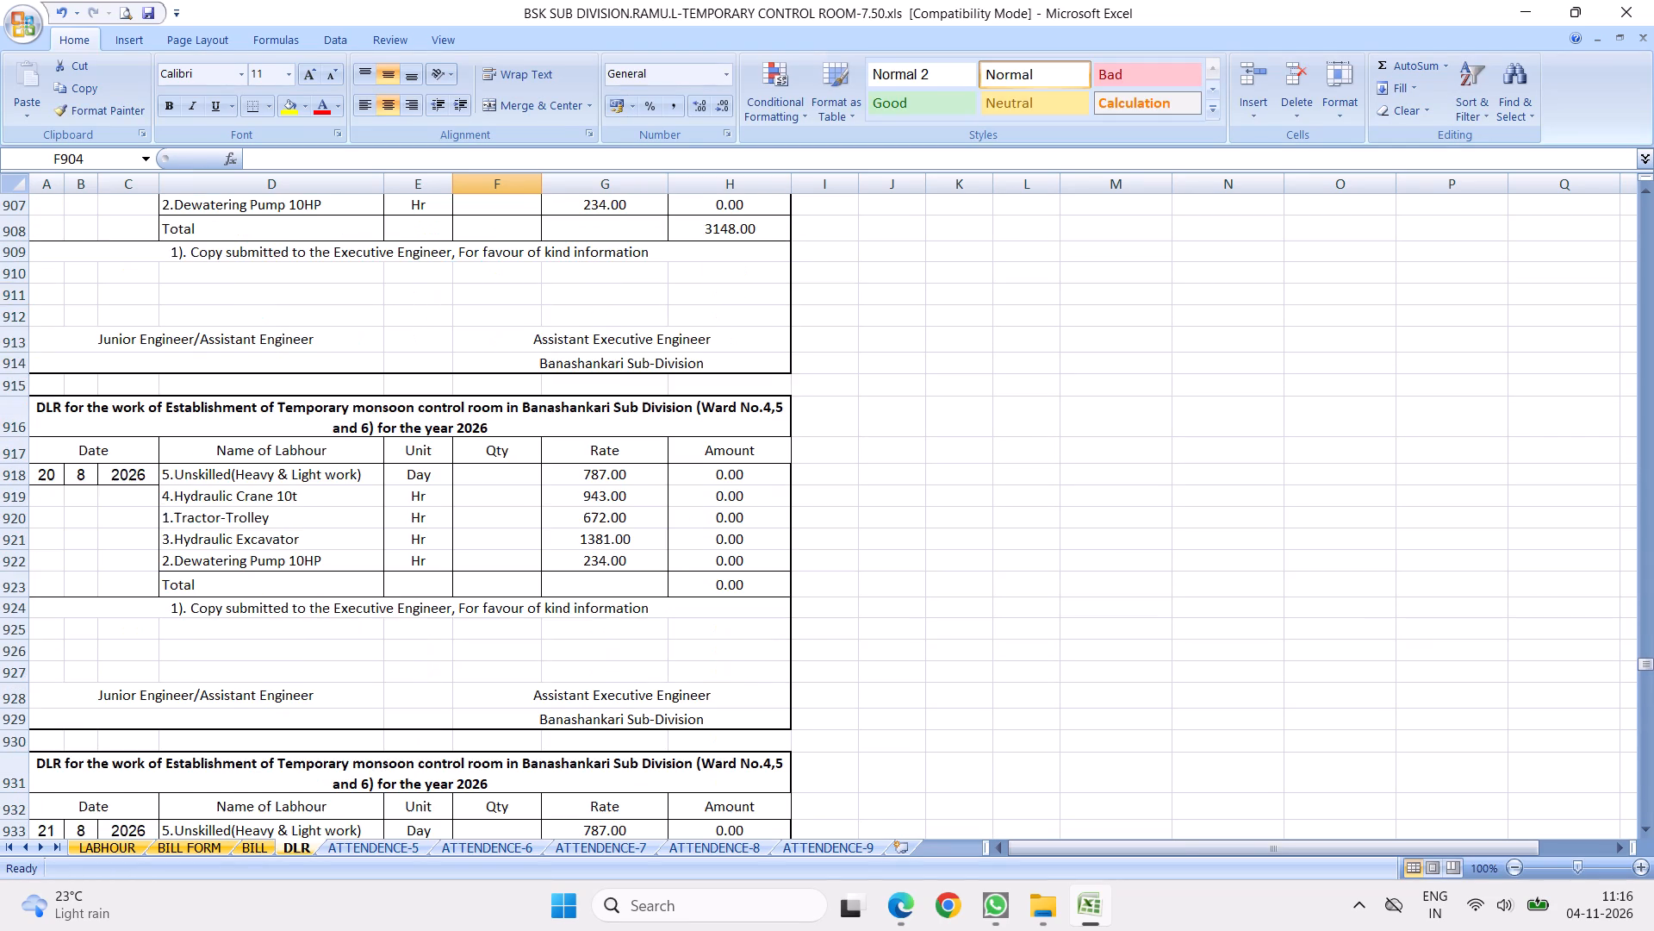
left_click(467, 482)
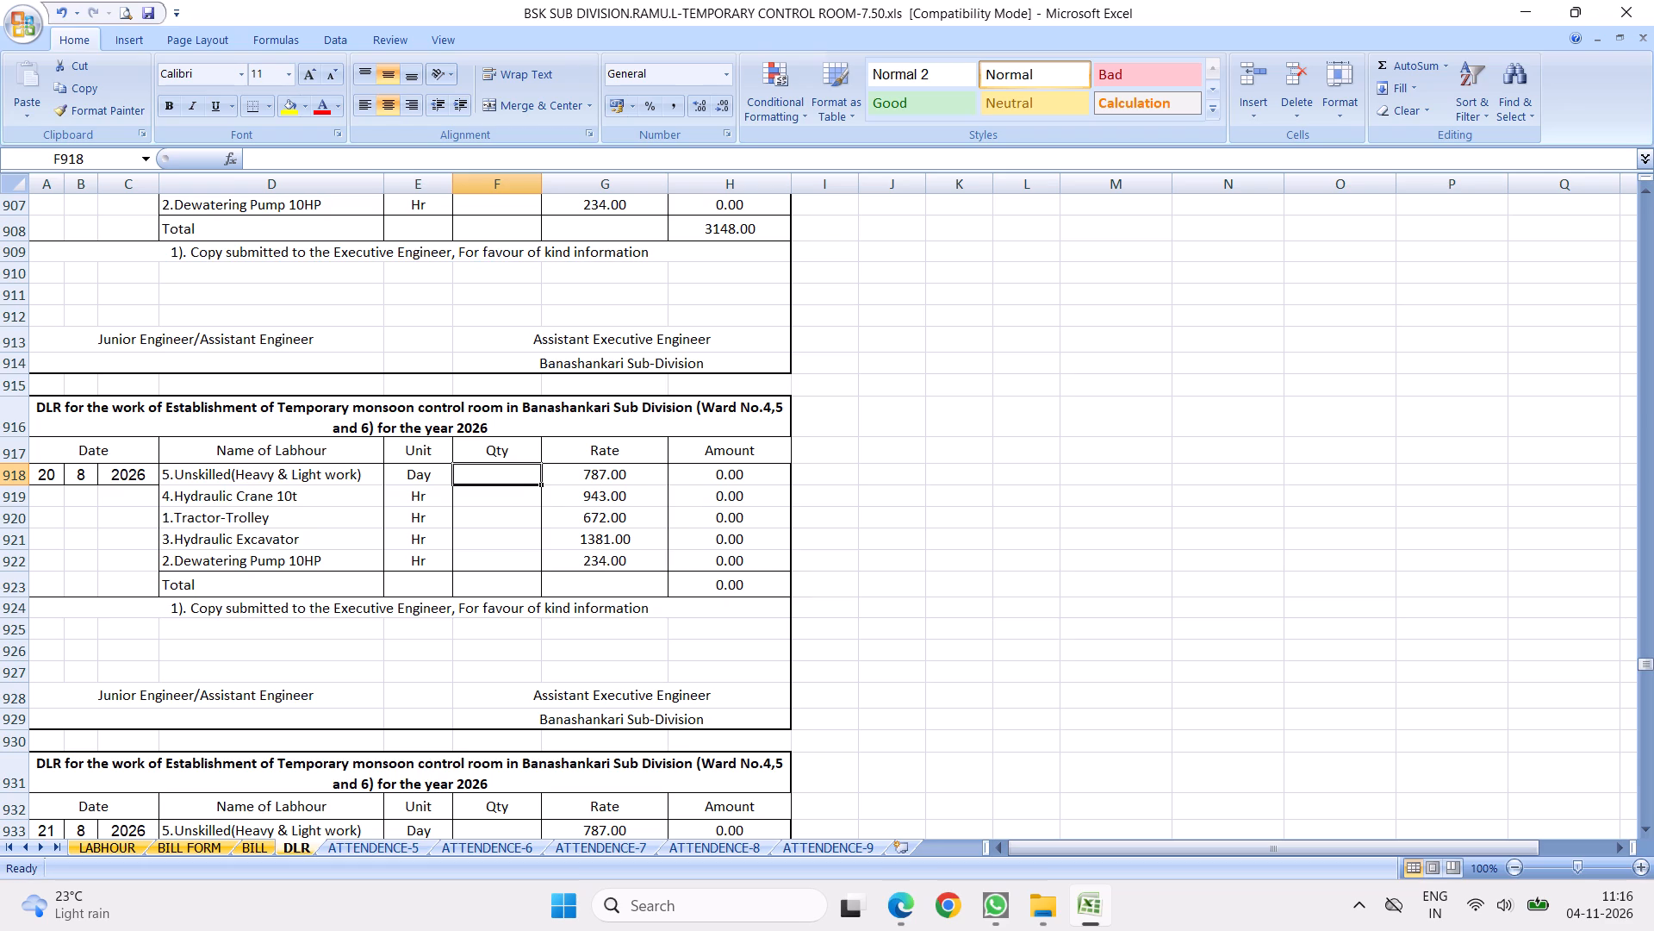
key("4")
key("Return")
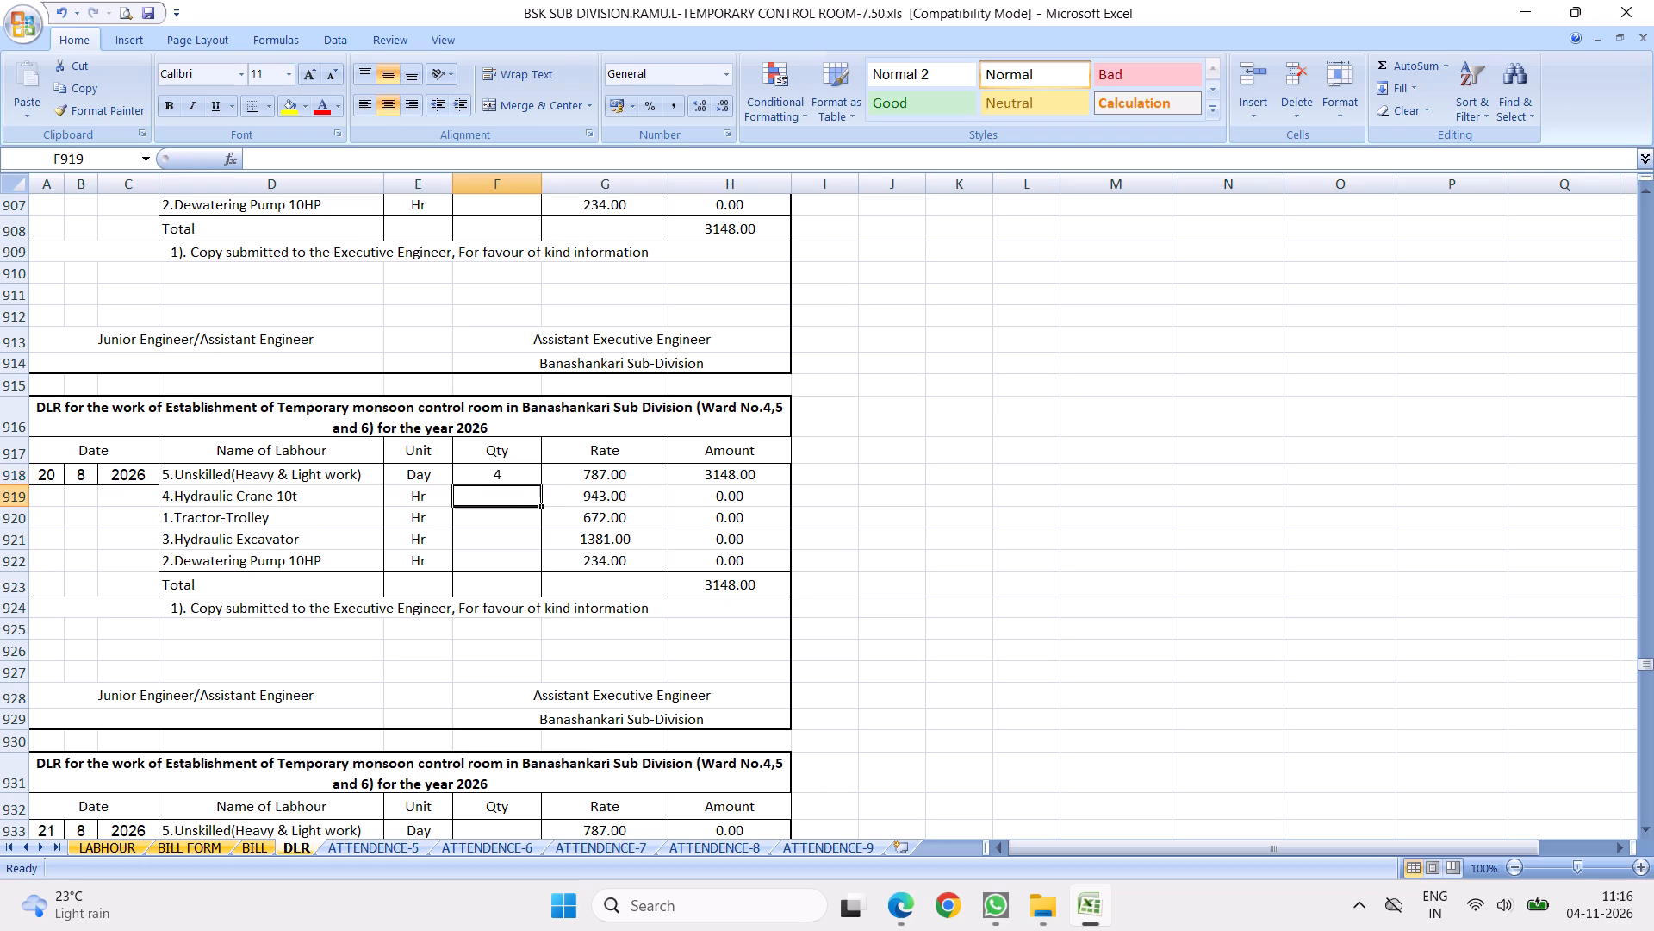
key("Return")
key("5")
key("Return")
key("5")
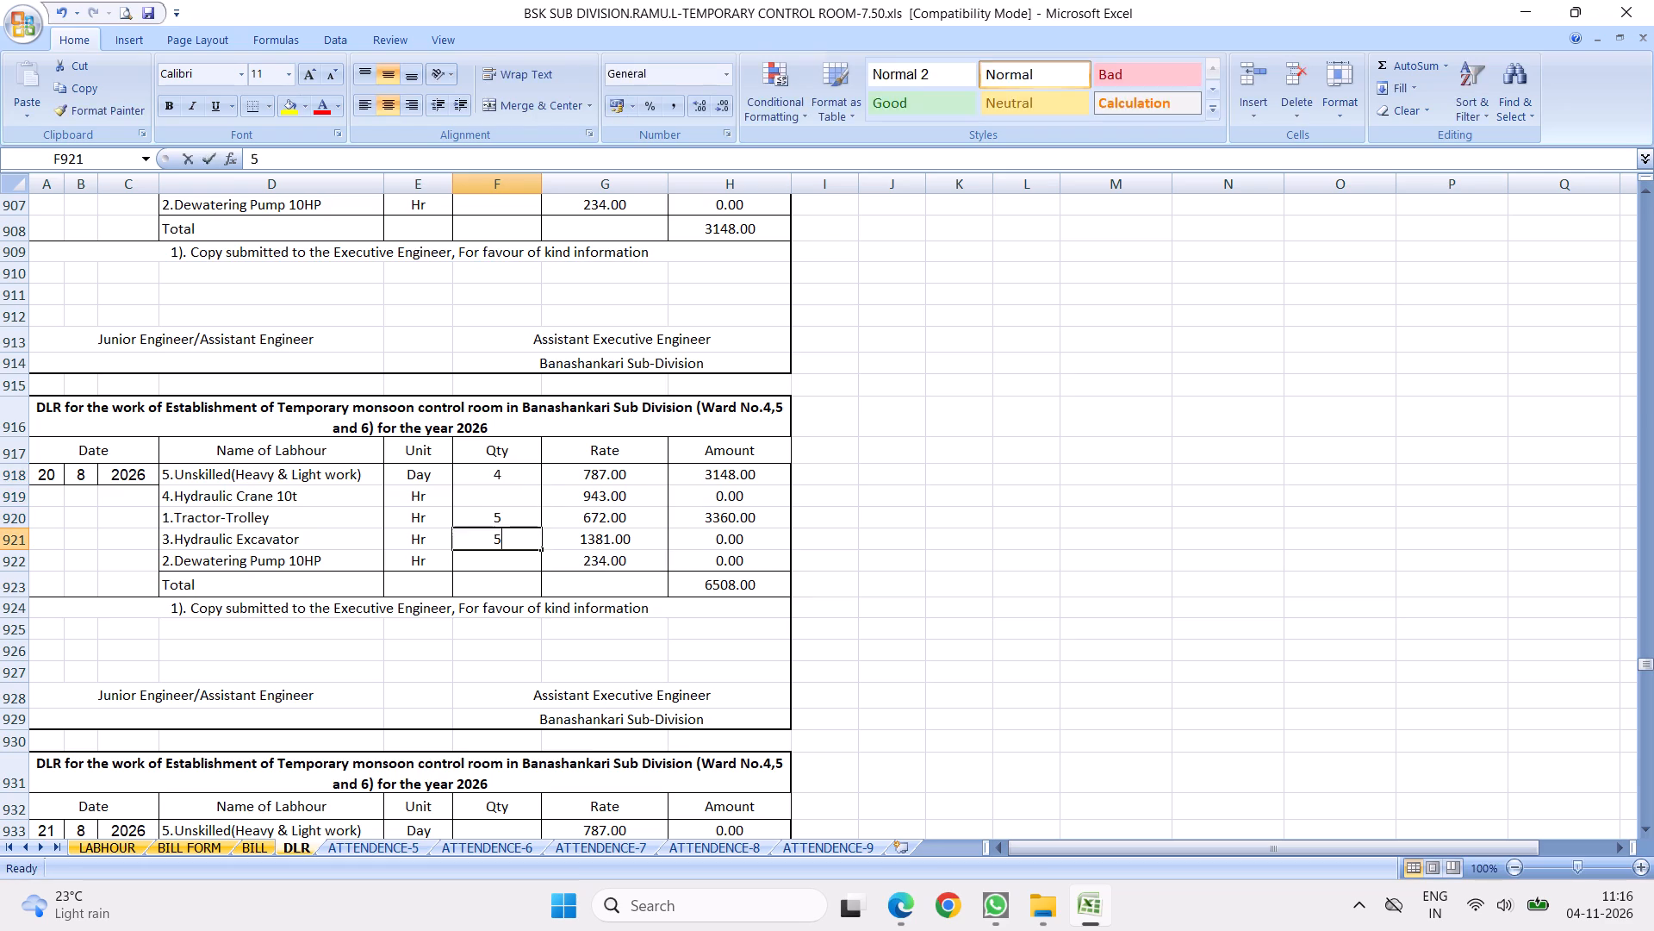
key("Return")
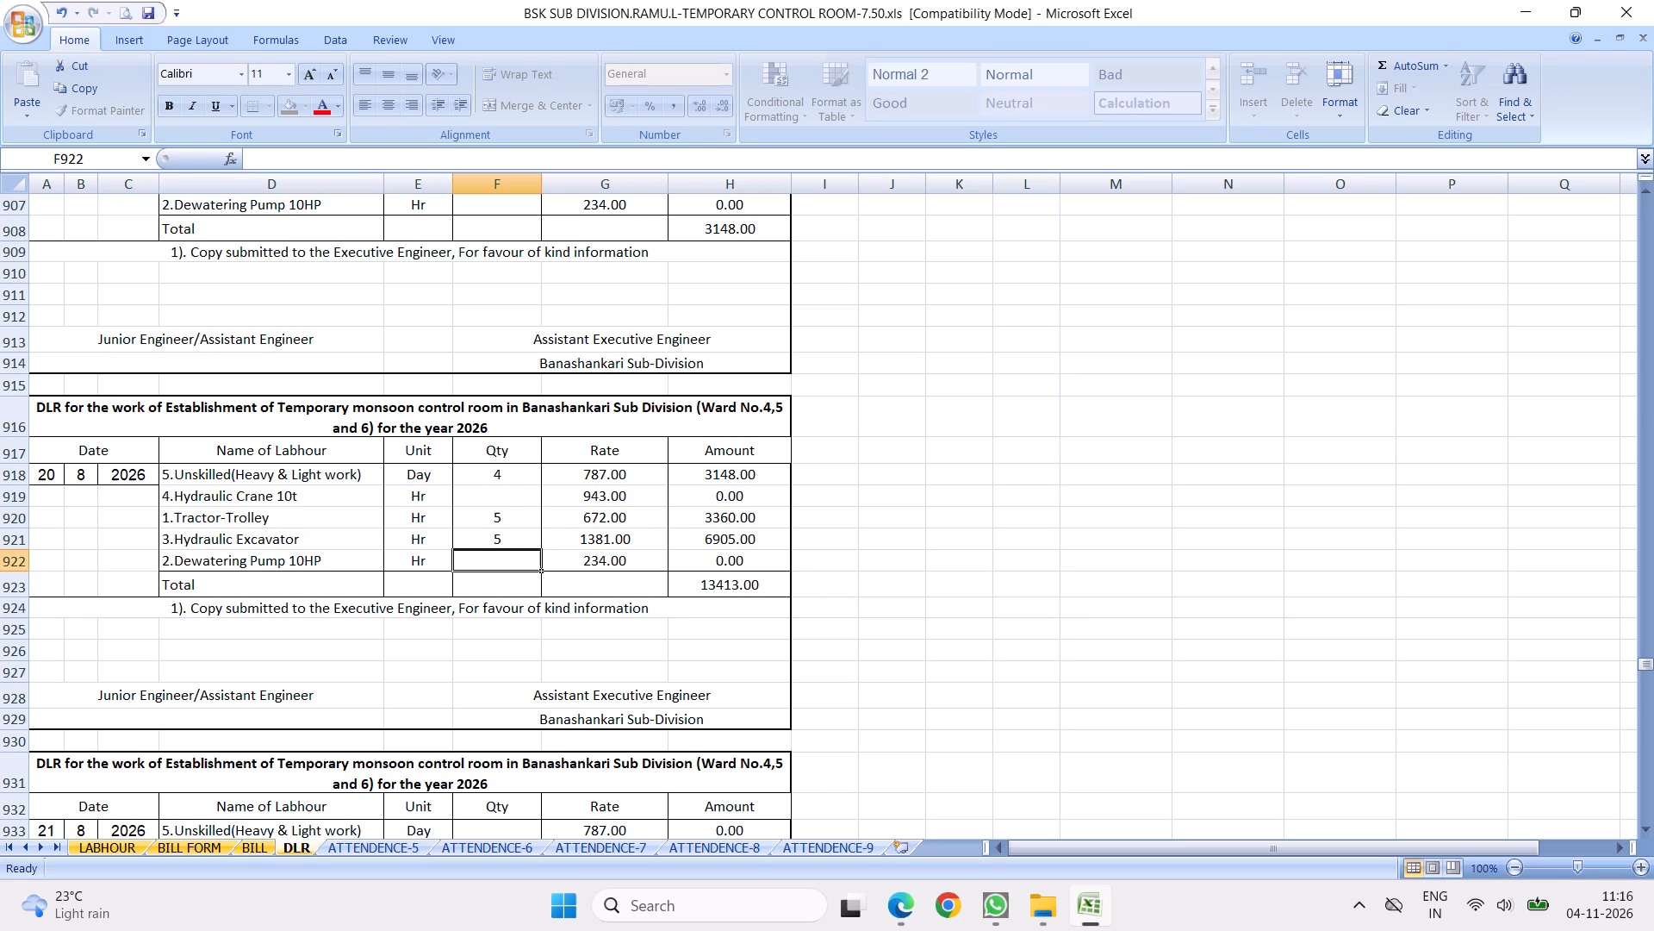
In the 20-8-2026 table, change the Tractor-Trolley quantity to 6 and enter 5 for Dewatering Pump 10HP.
left_click(484, 517)
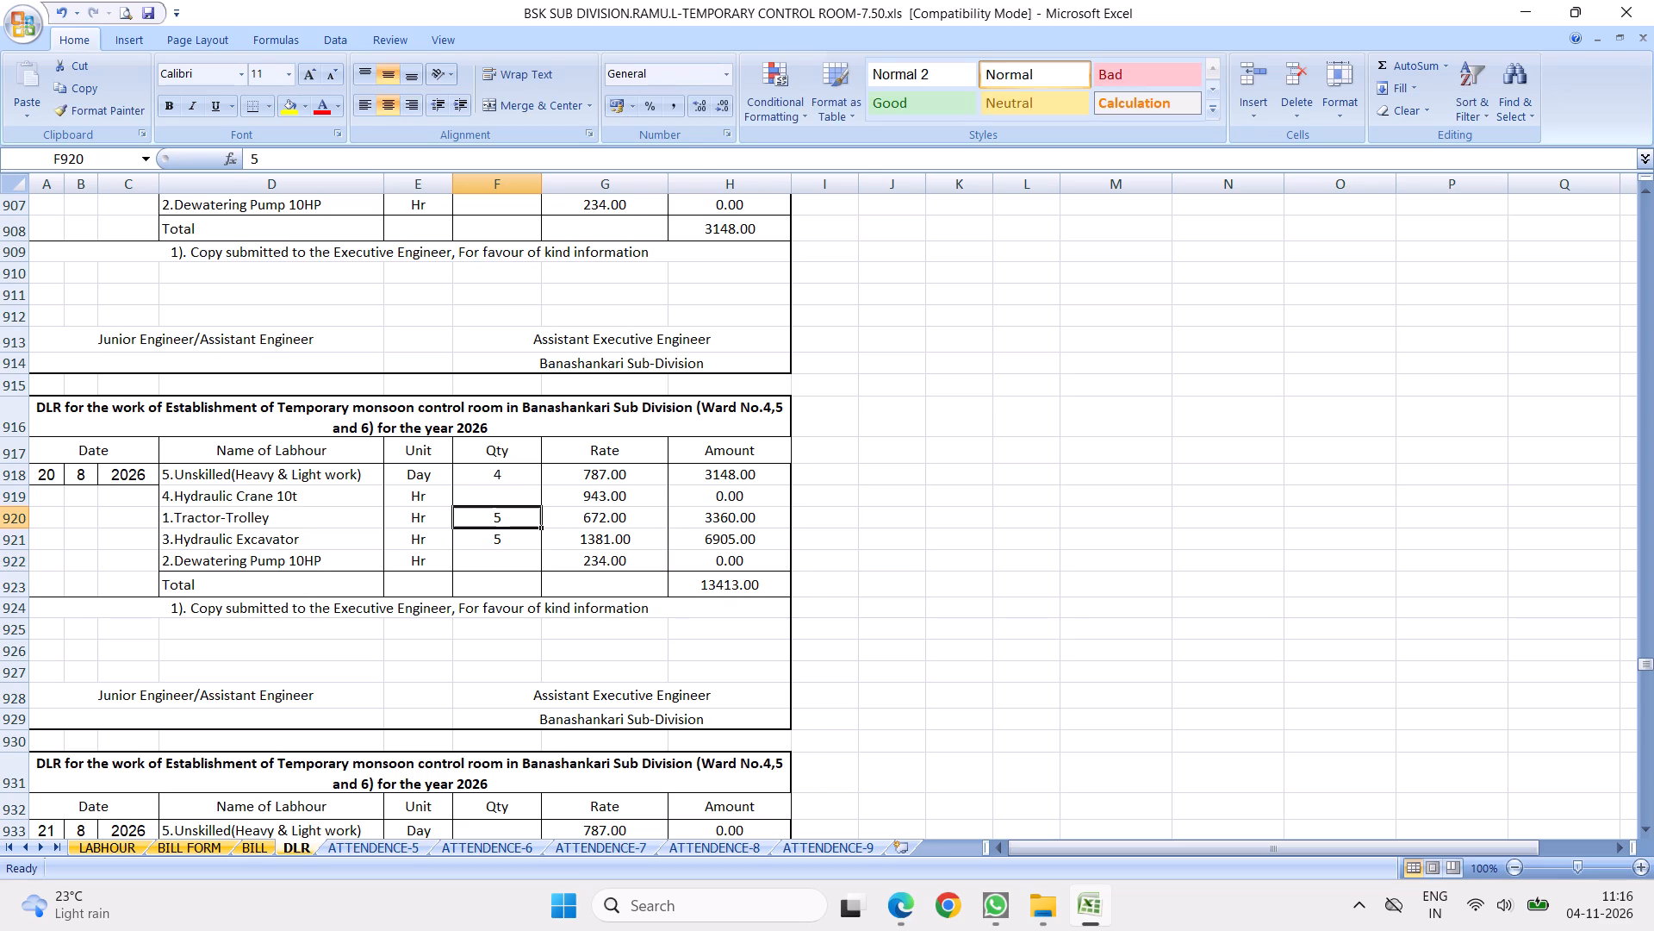
key("6")
key("Return")
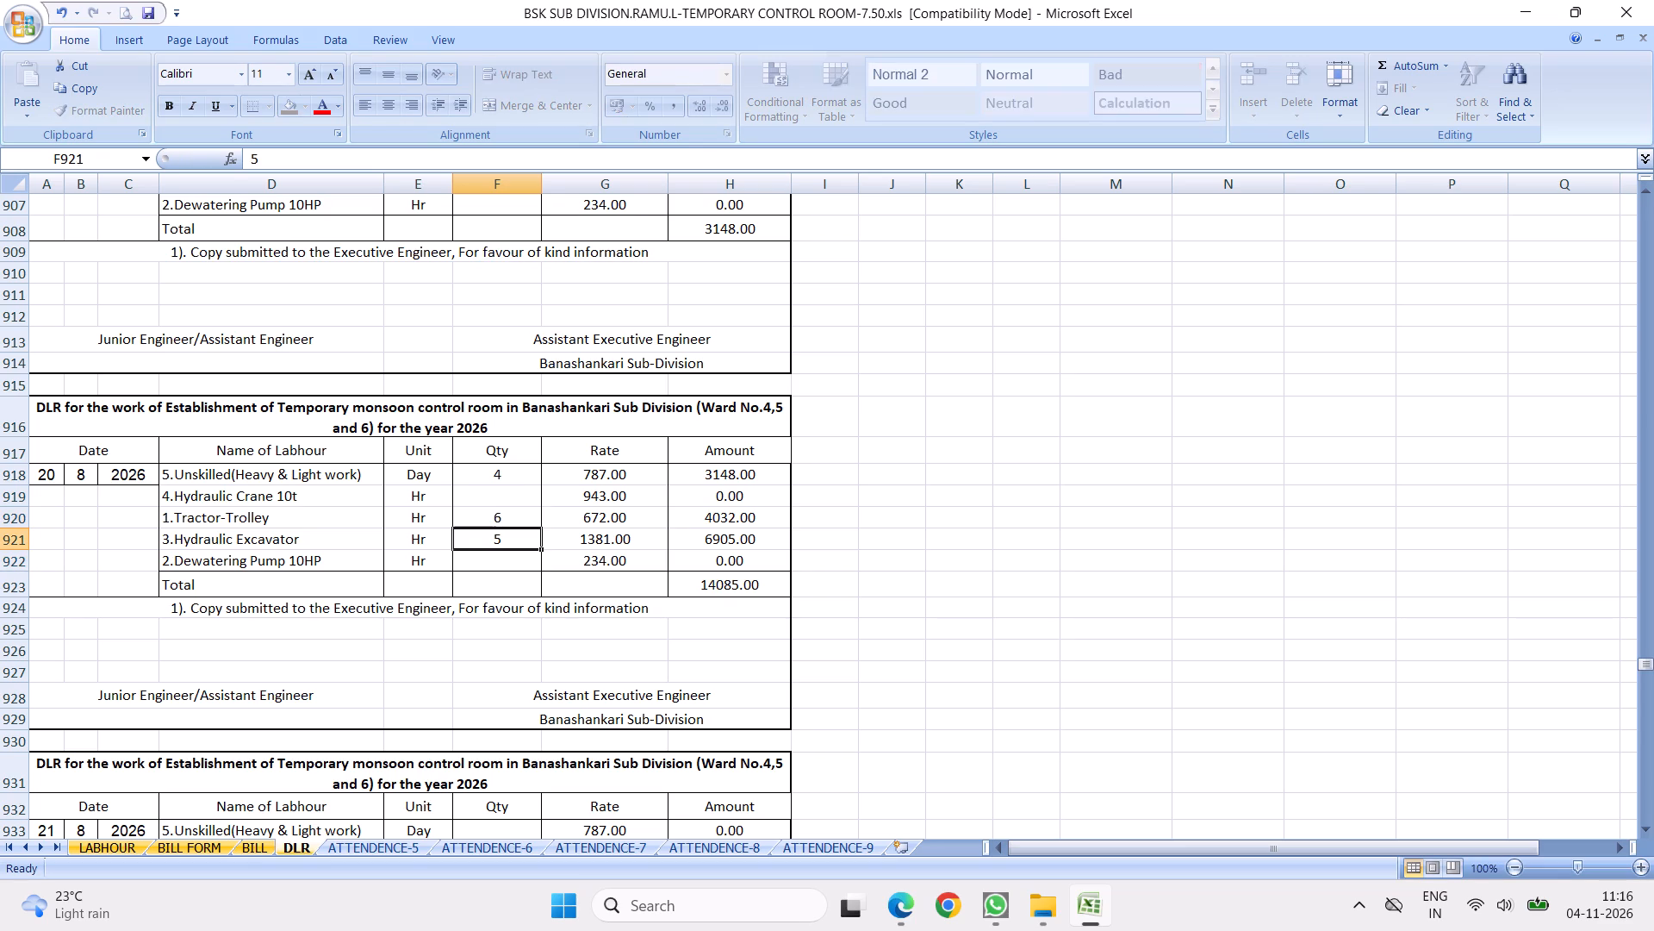
key("Return")
key("5")
key("Return")
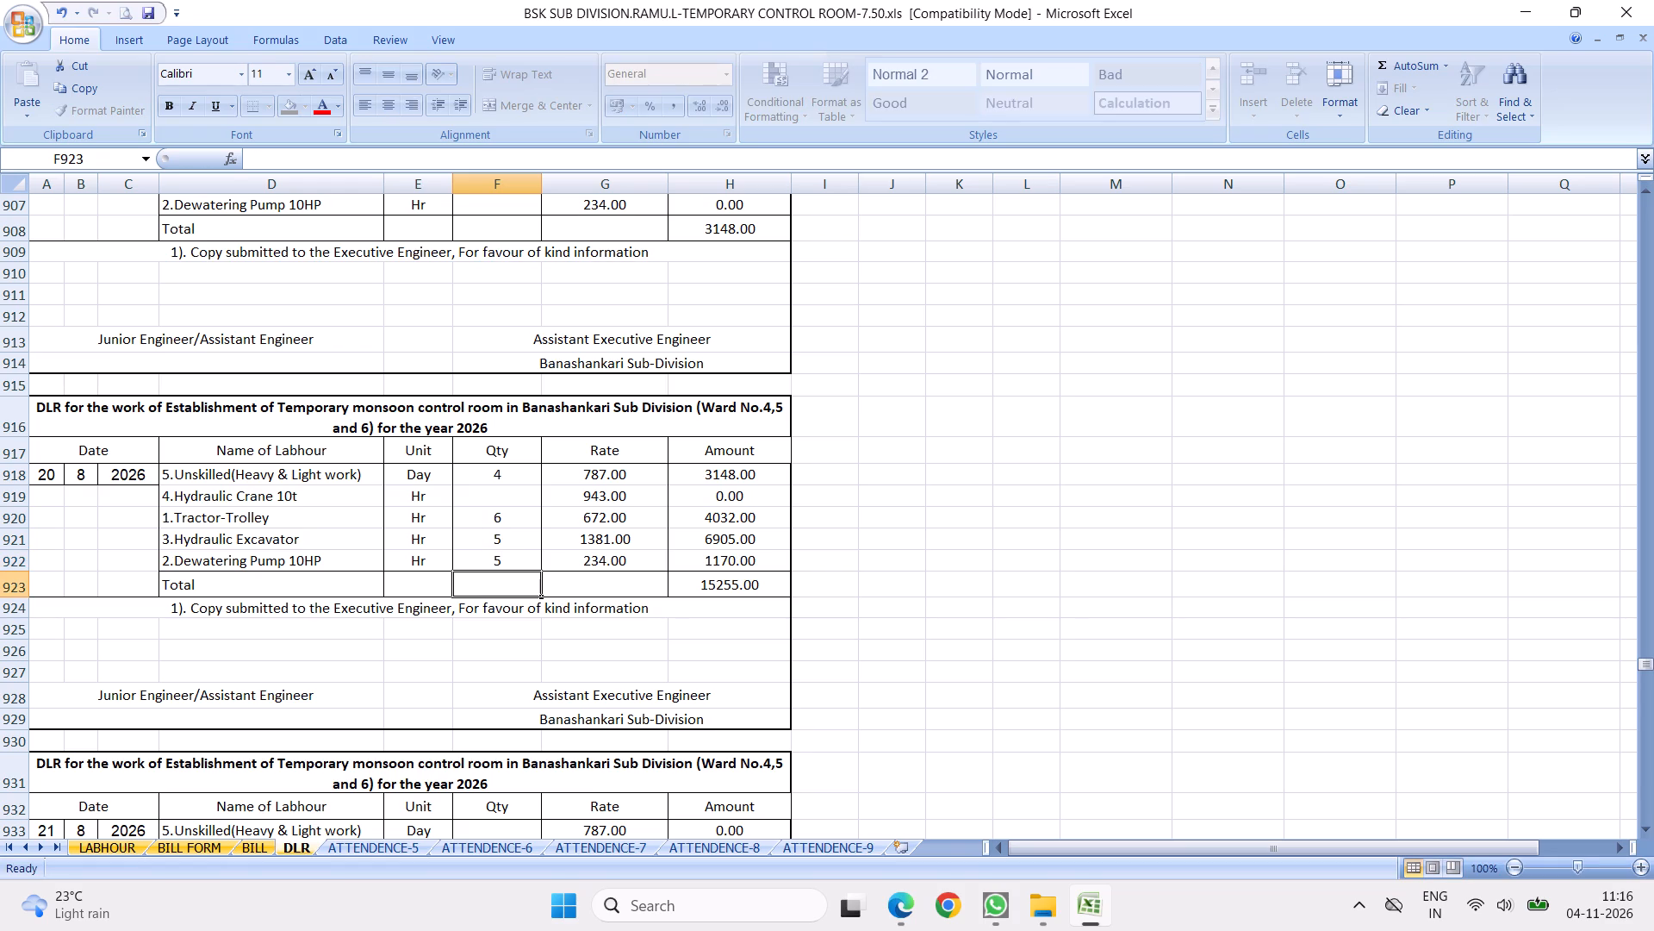
Enter a quantity of 3 for Unskilled (Heavy & Light work) in the 21-8-2026 table.
scroll(534, 540, "down", 5)
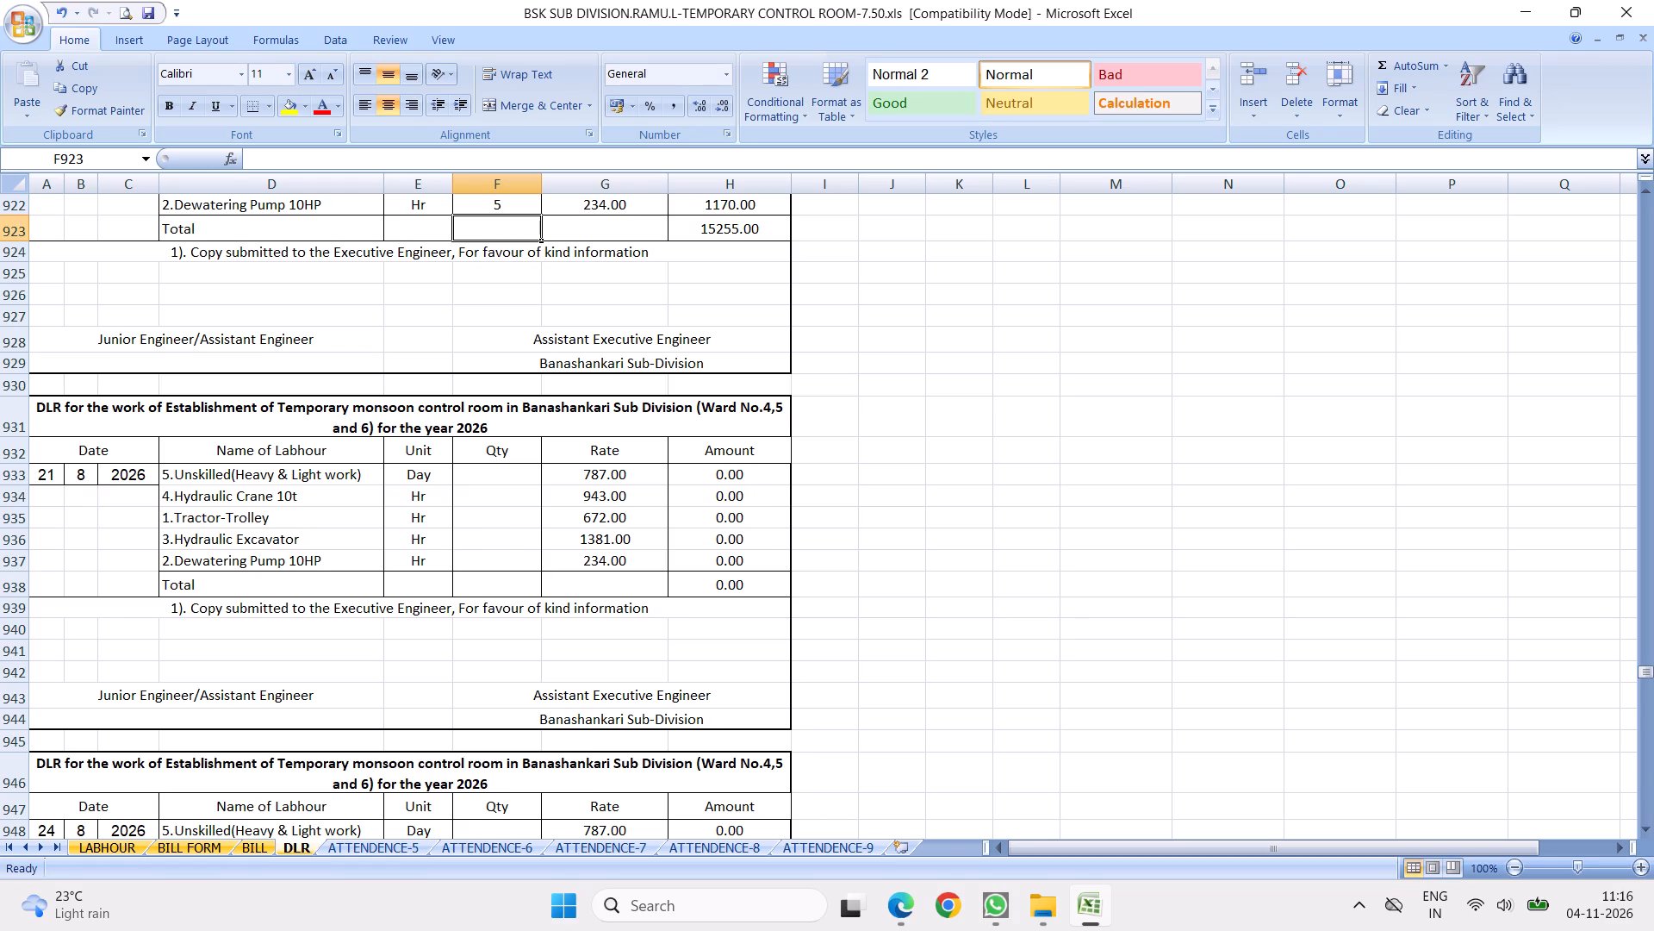
left_click(493, 474)
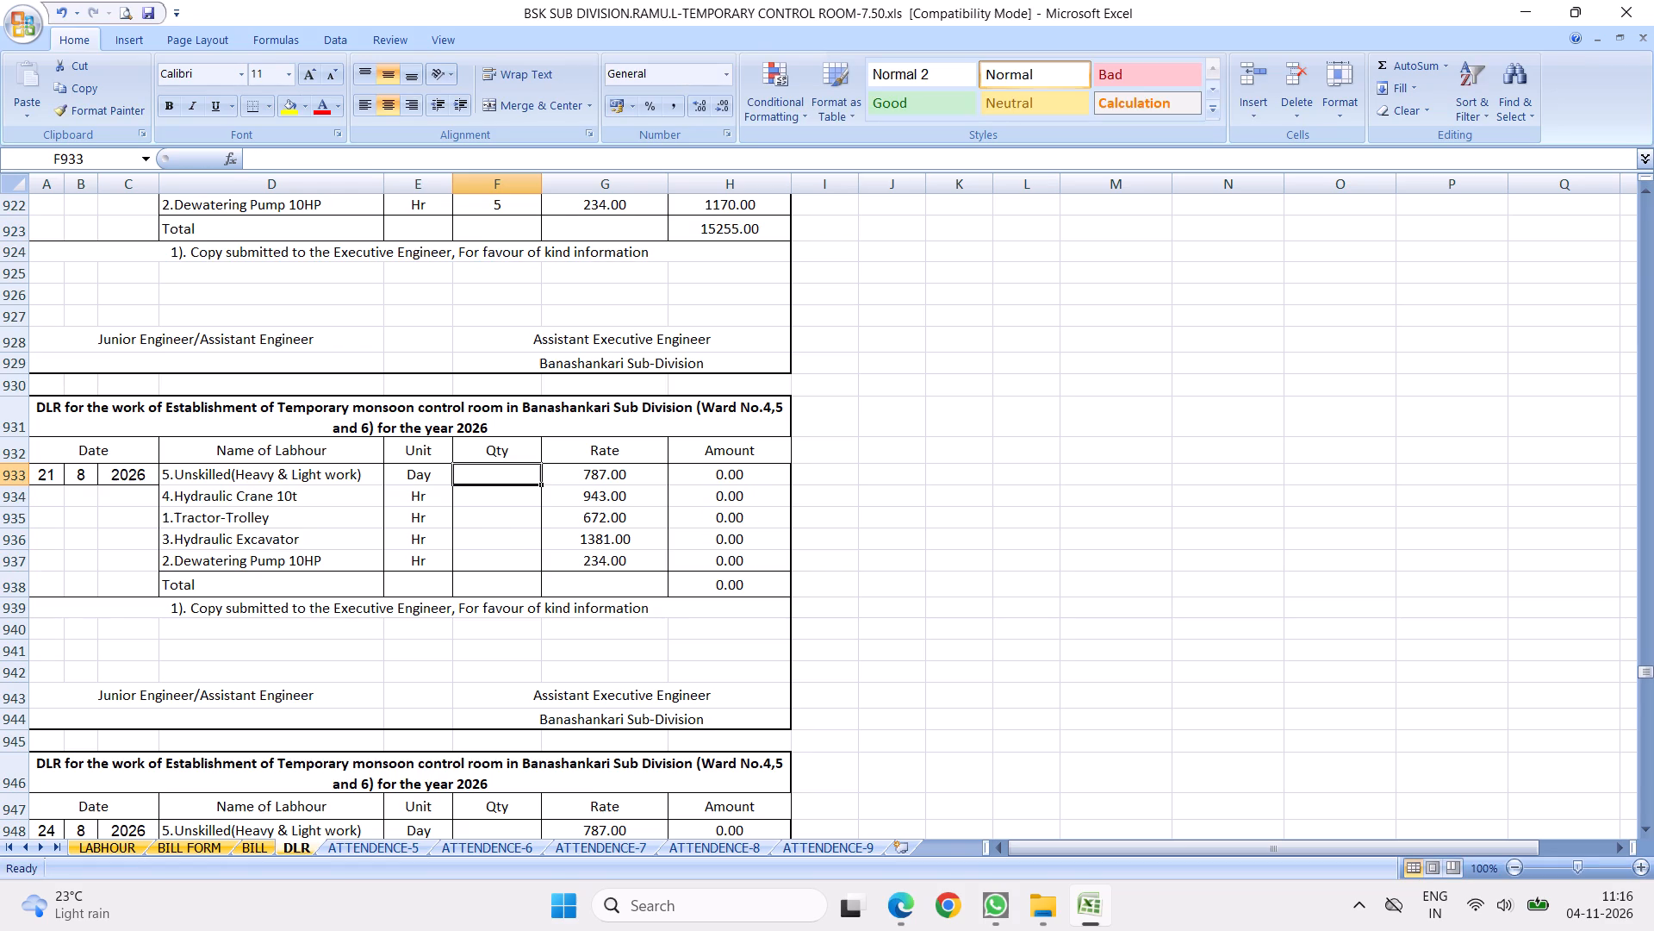
key("3")
key("Return")
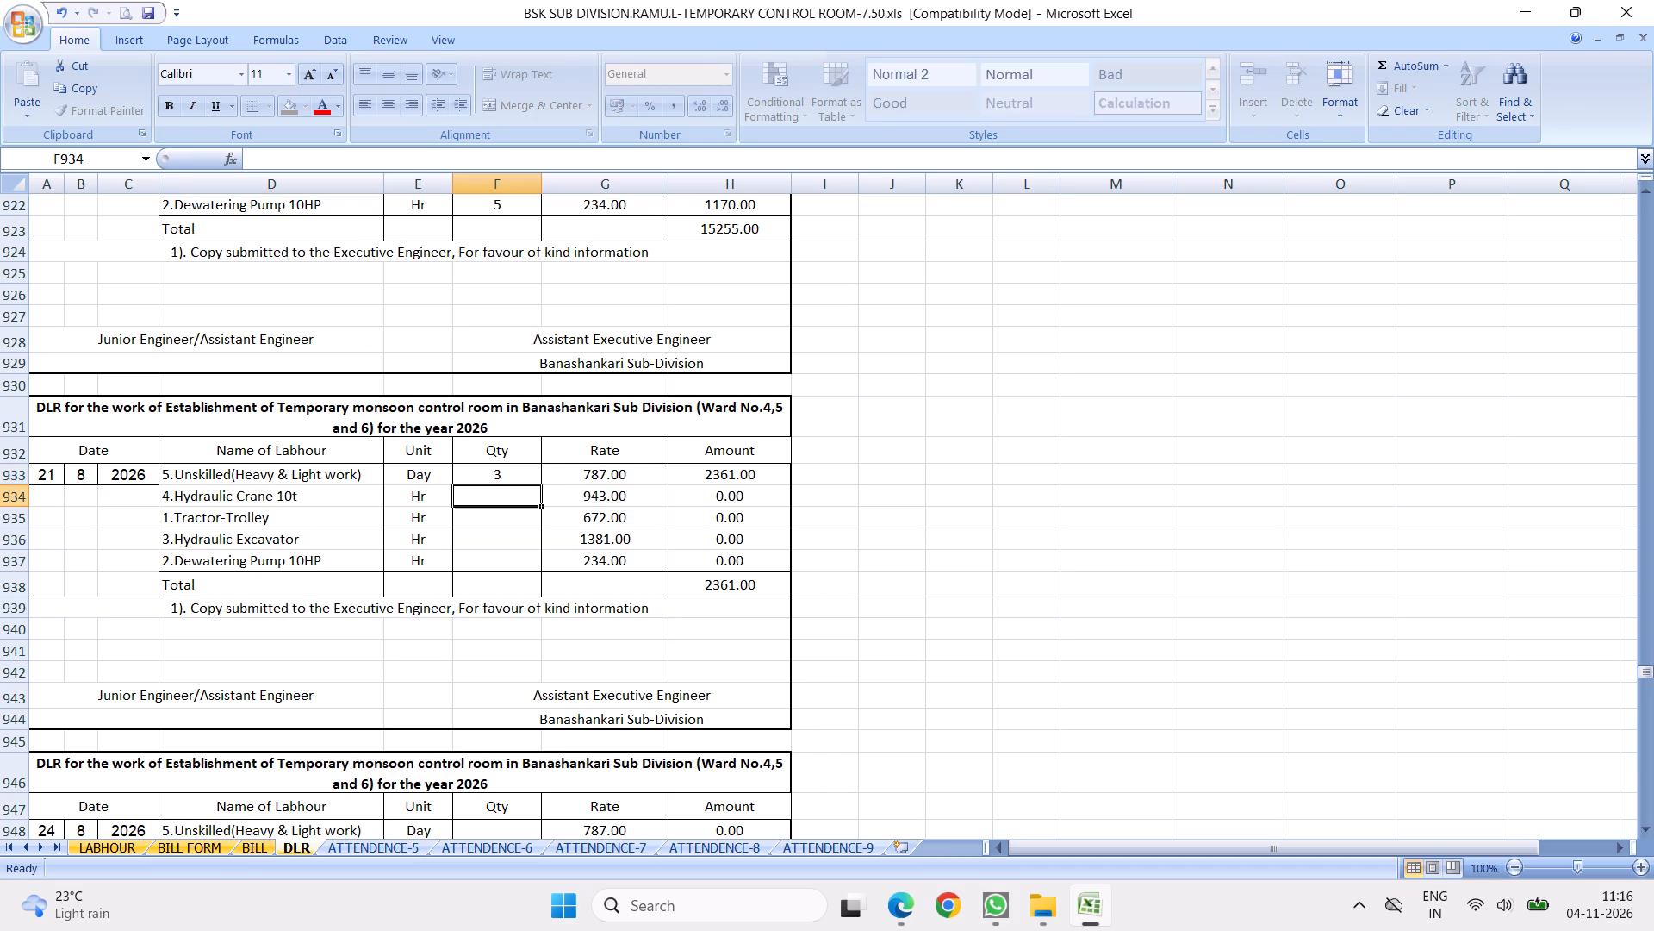
Enter a quantity of 4 for Unskilled (Heavy & Light work) in the 24-8-2026 table.
scroll(532, 551, "down", 6)
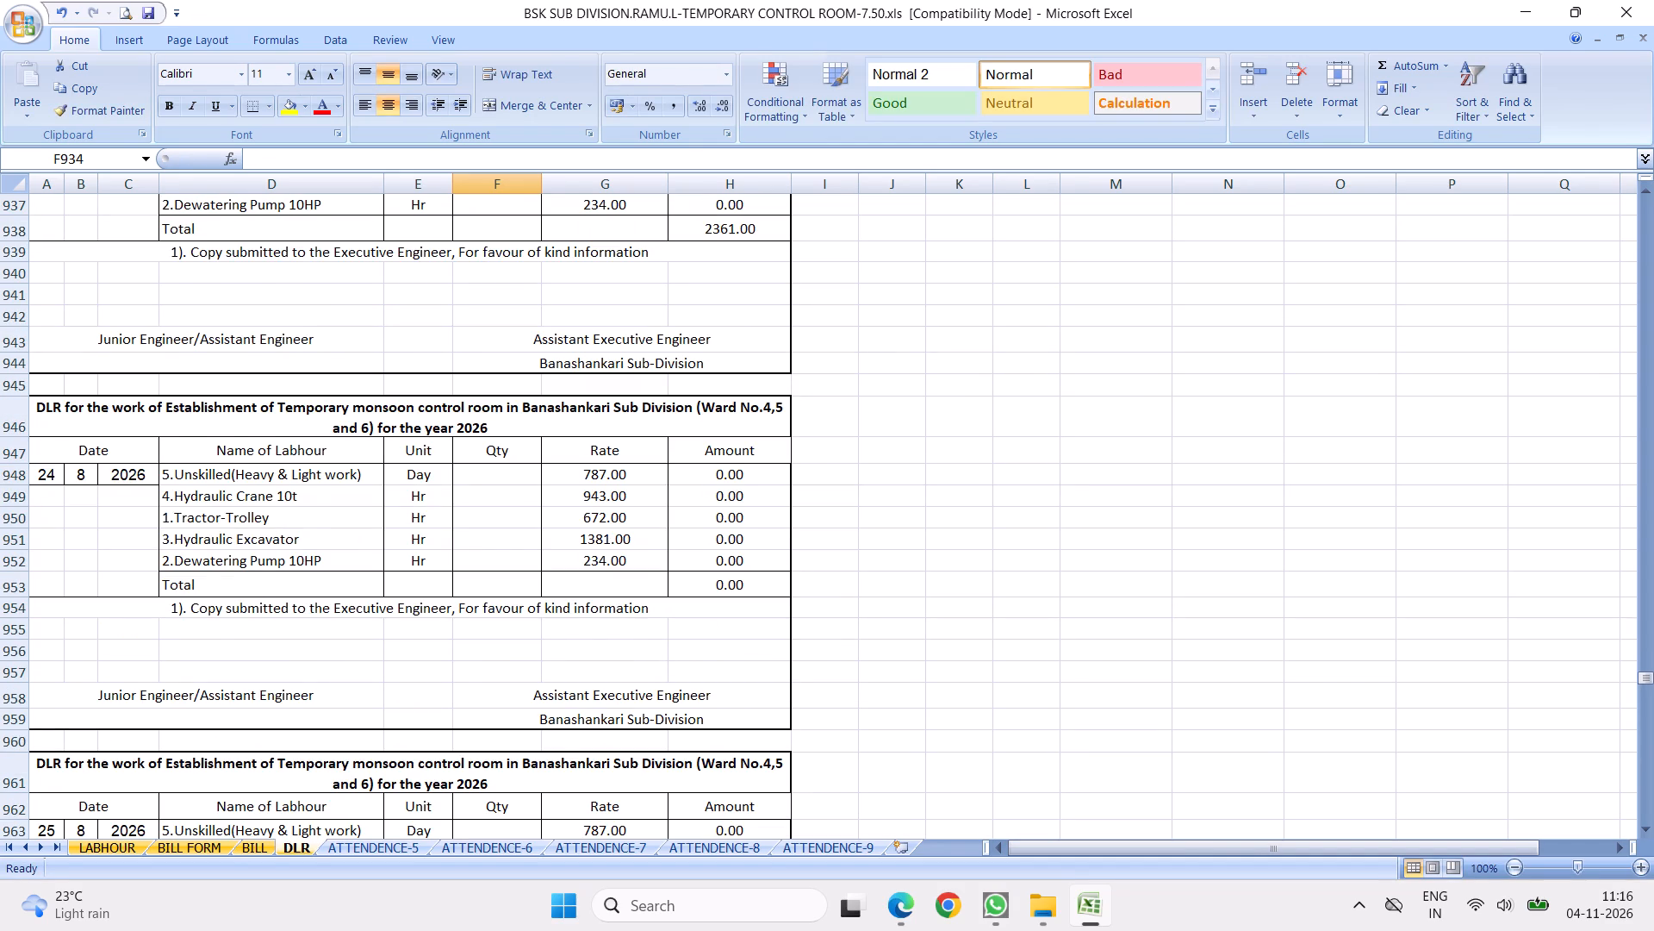
left_click(481, 412)
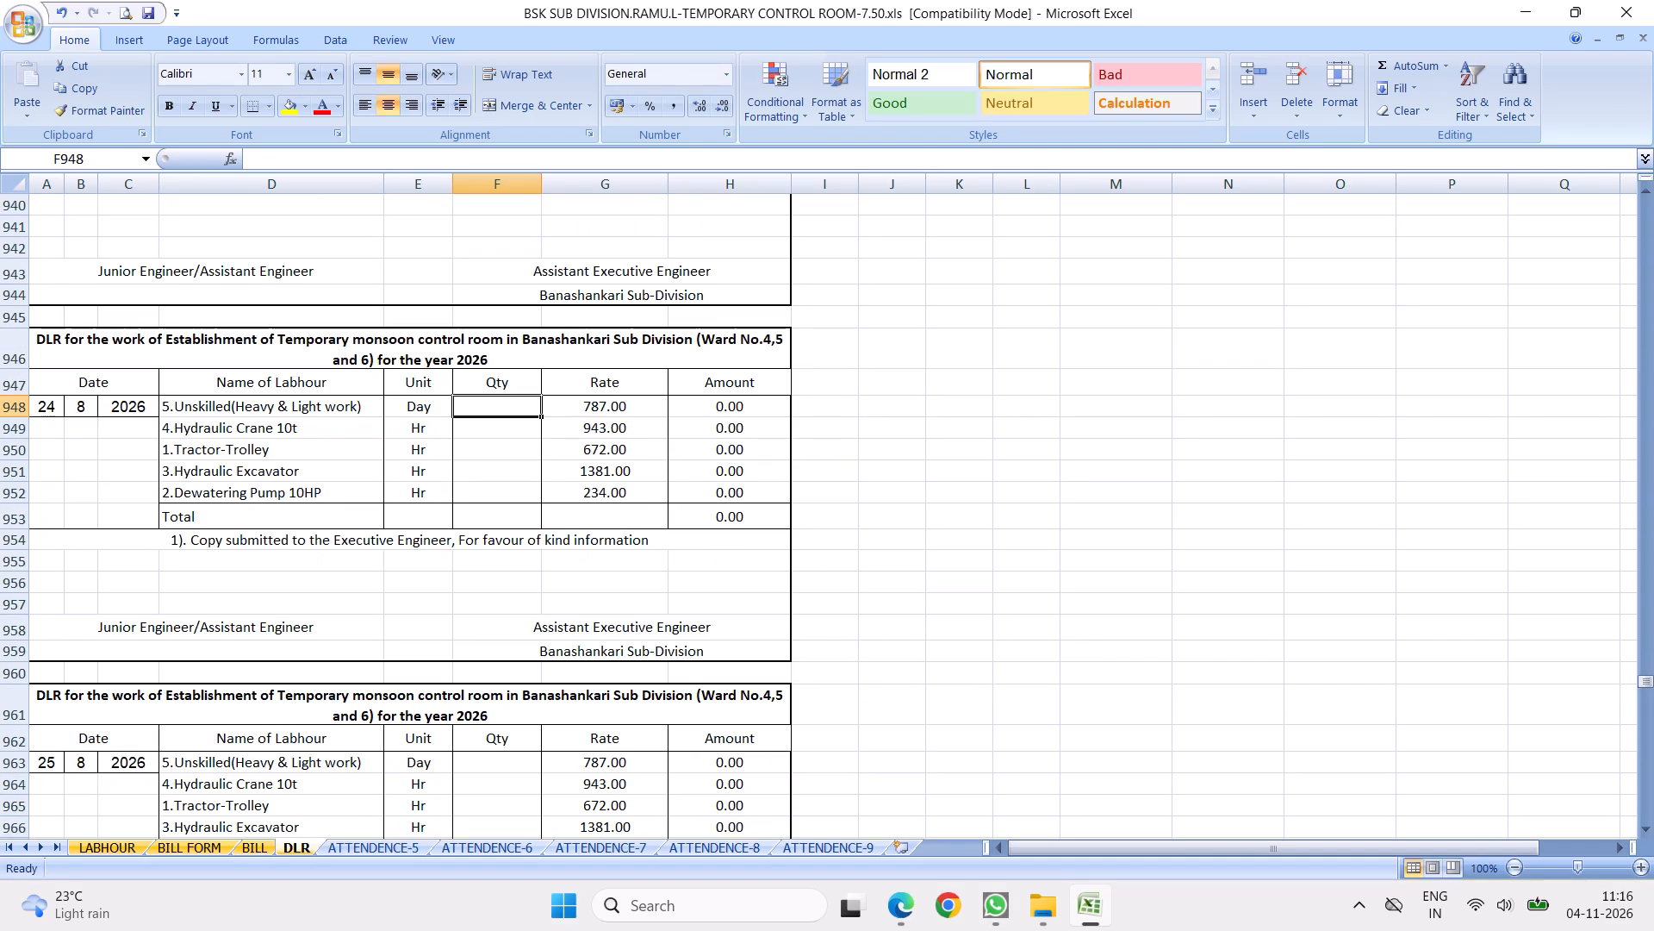
key("4")
key("Return")
Enter a quantity of 3 for Unskilled (Heavy & Light work) in the 25-8-2026 table.
scroll(564, 479, "down", 4)
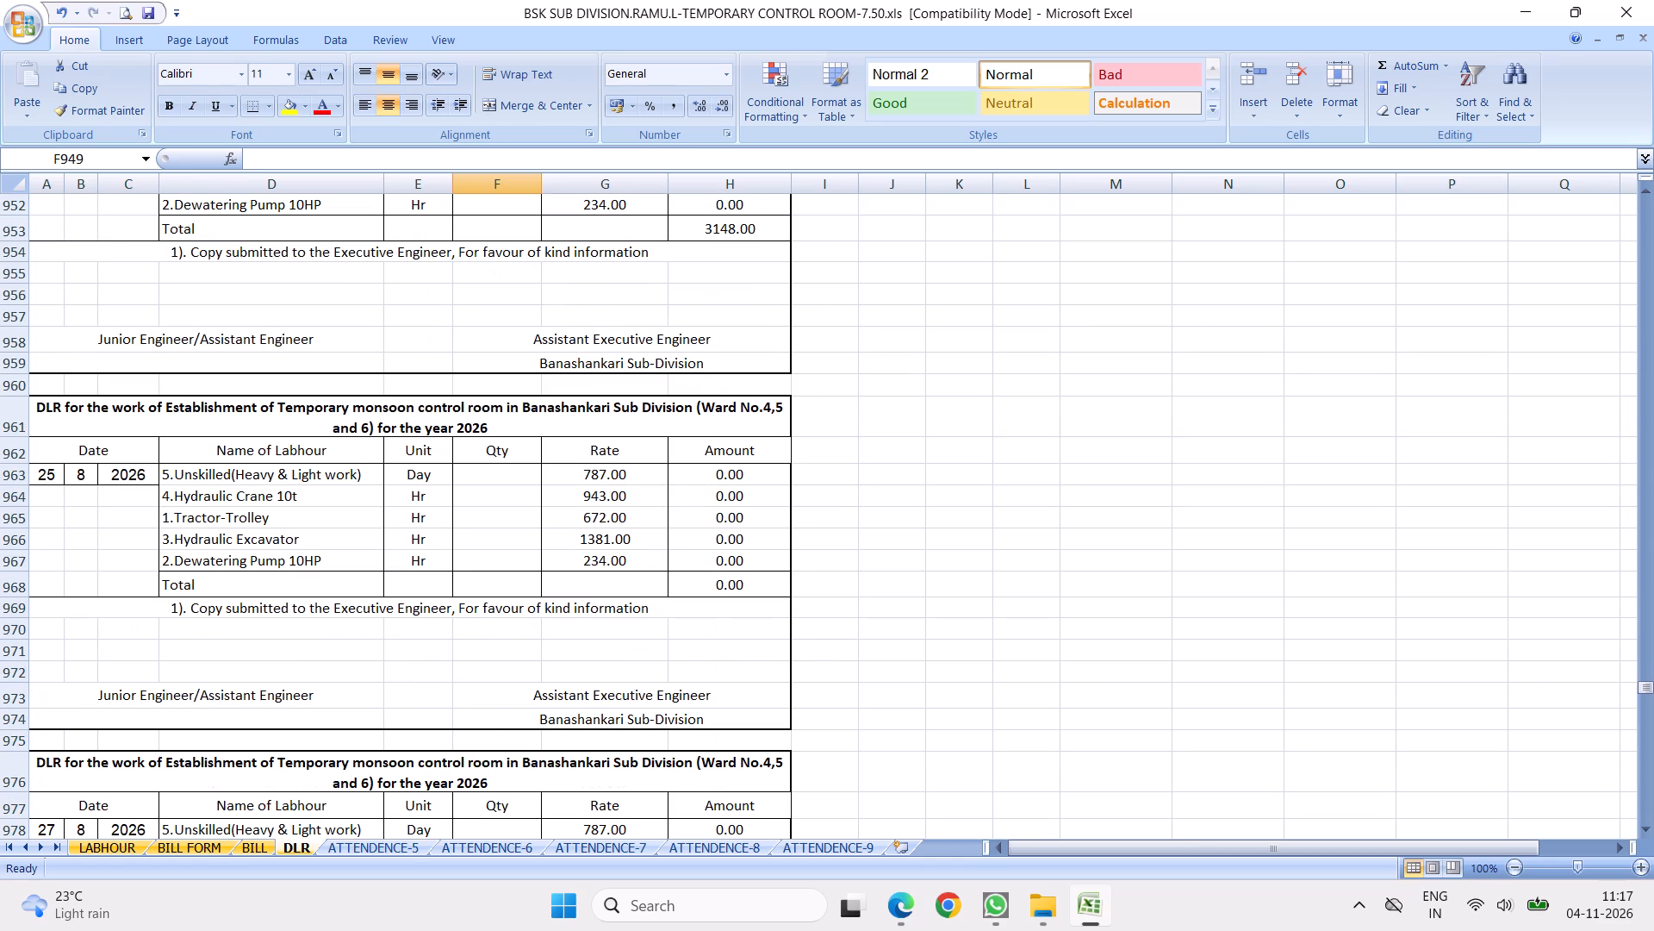
left_click(506, 473)
key("3")
key("Return")
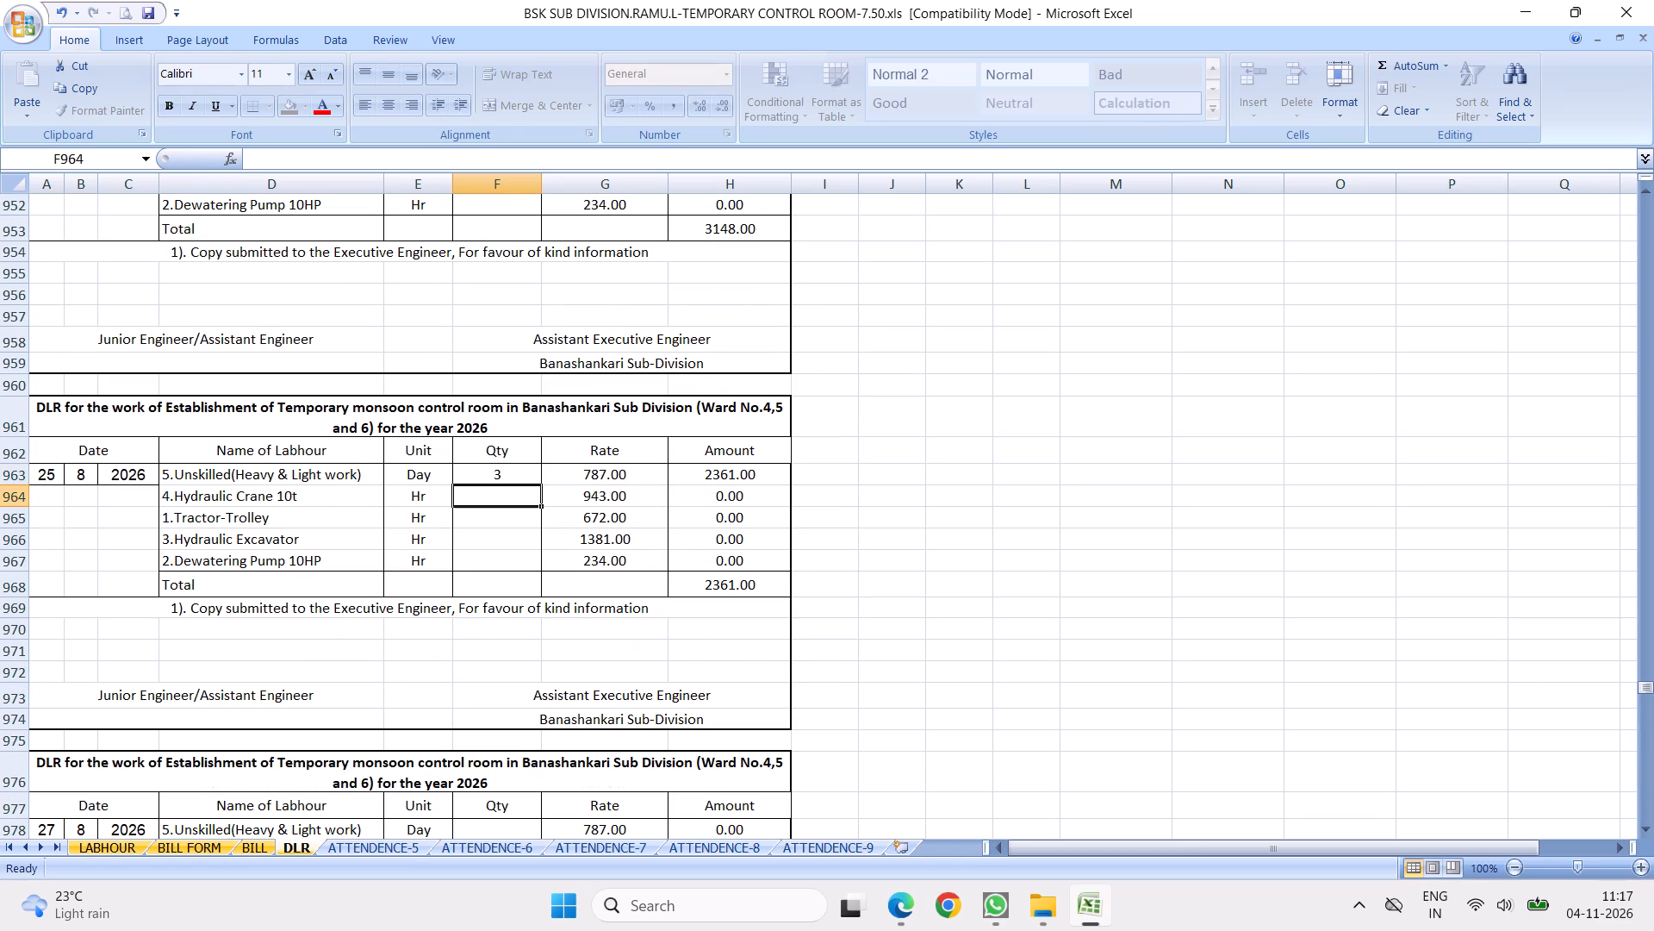
Enter a quantity of 3 for Unskilled (Heavy & Light work) in the 27-8-2026 table.
scroll(516, 489, "down", 6)
left_click(475, 409)
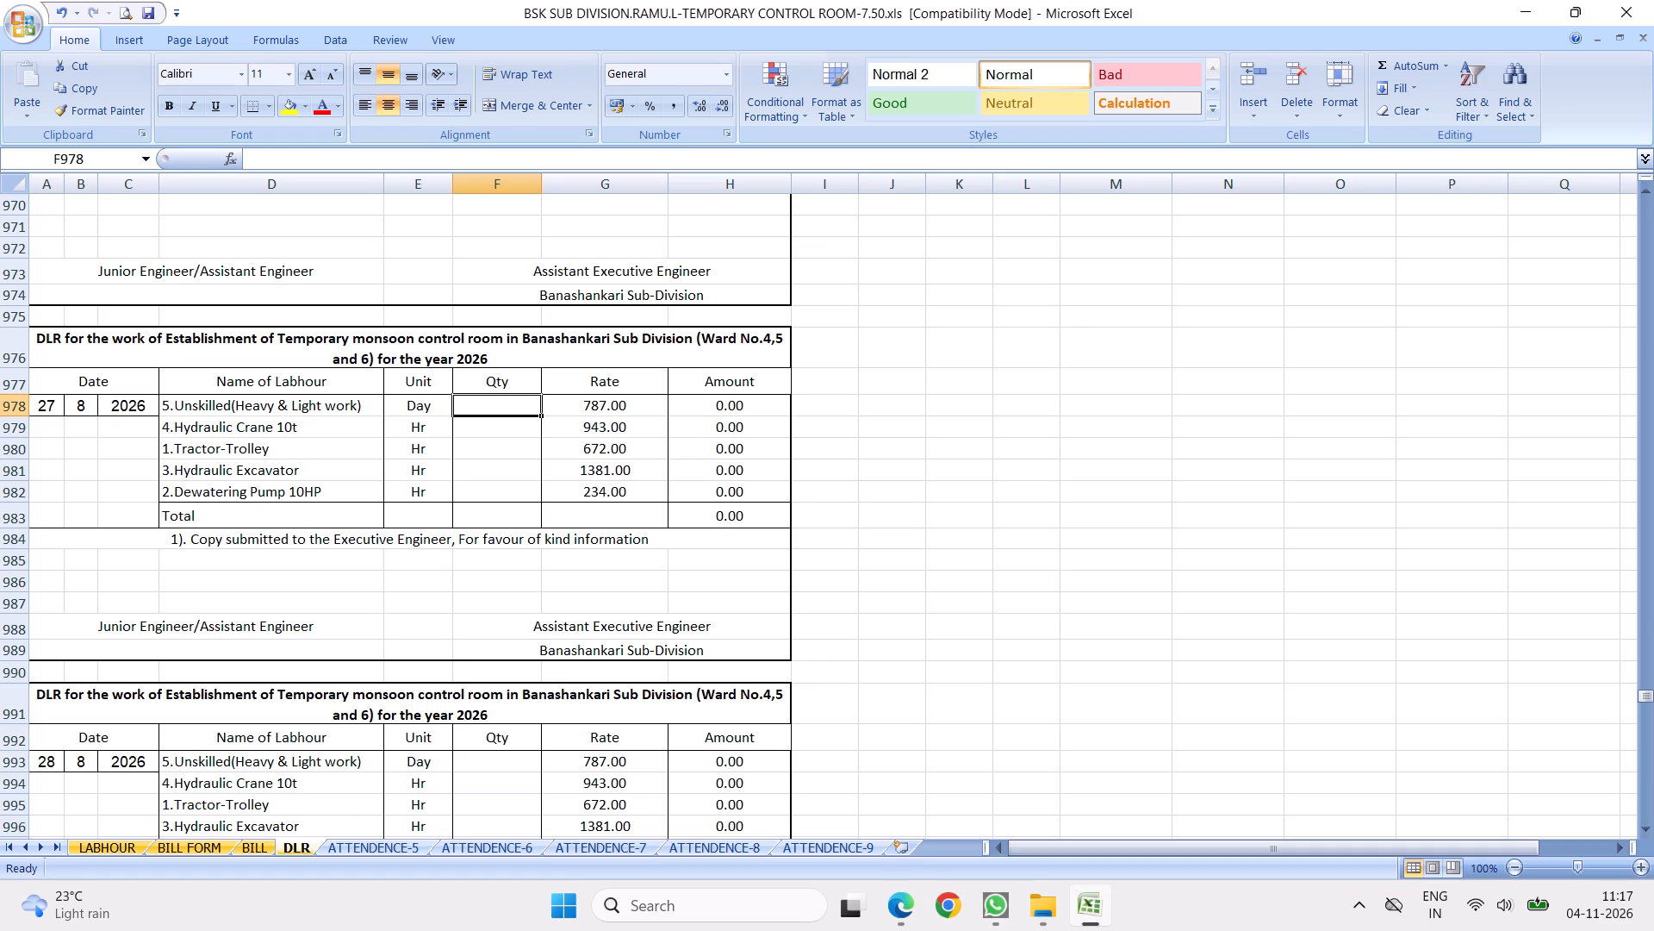
key("3")
key("Return")
Enter a quantity of 4 for Unskilled (Heavy & Light work) in the 28-8-2026 table.
scroll(504, 550, "down", 4)
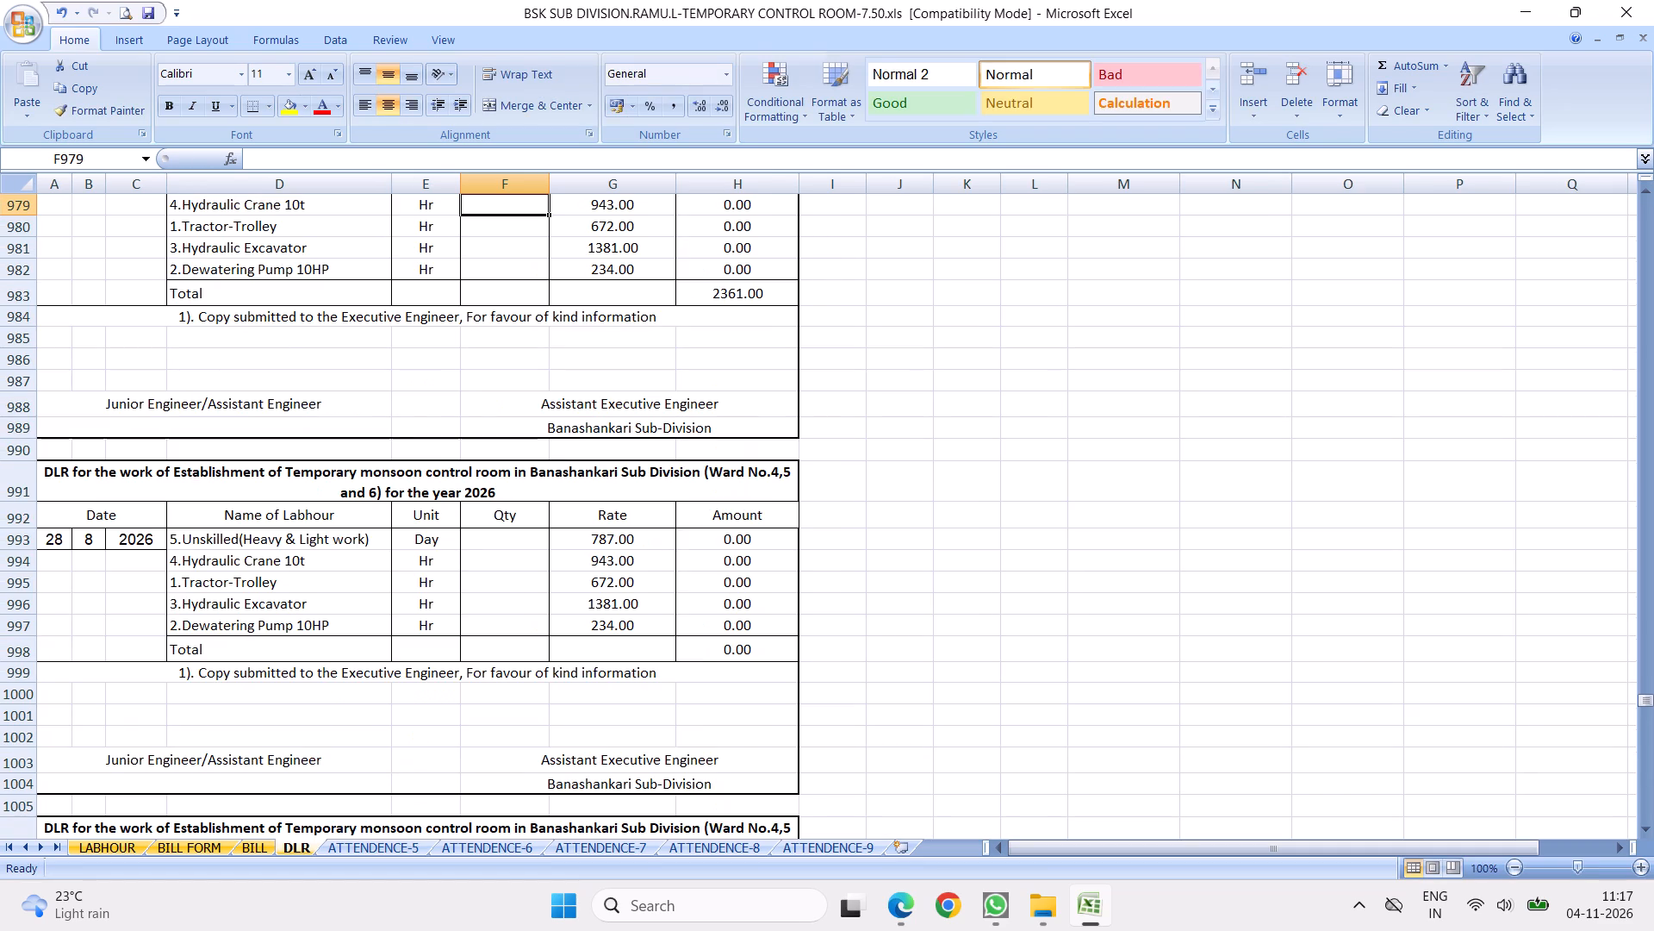
left_click(494, 467)
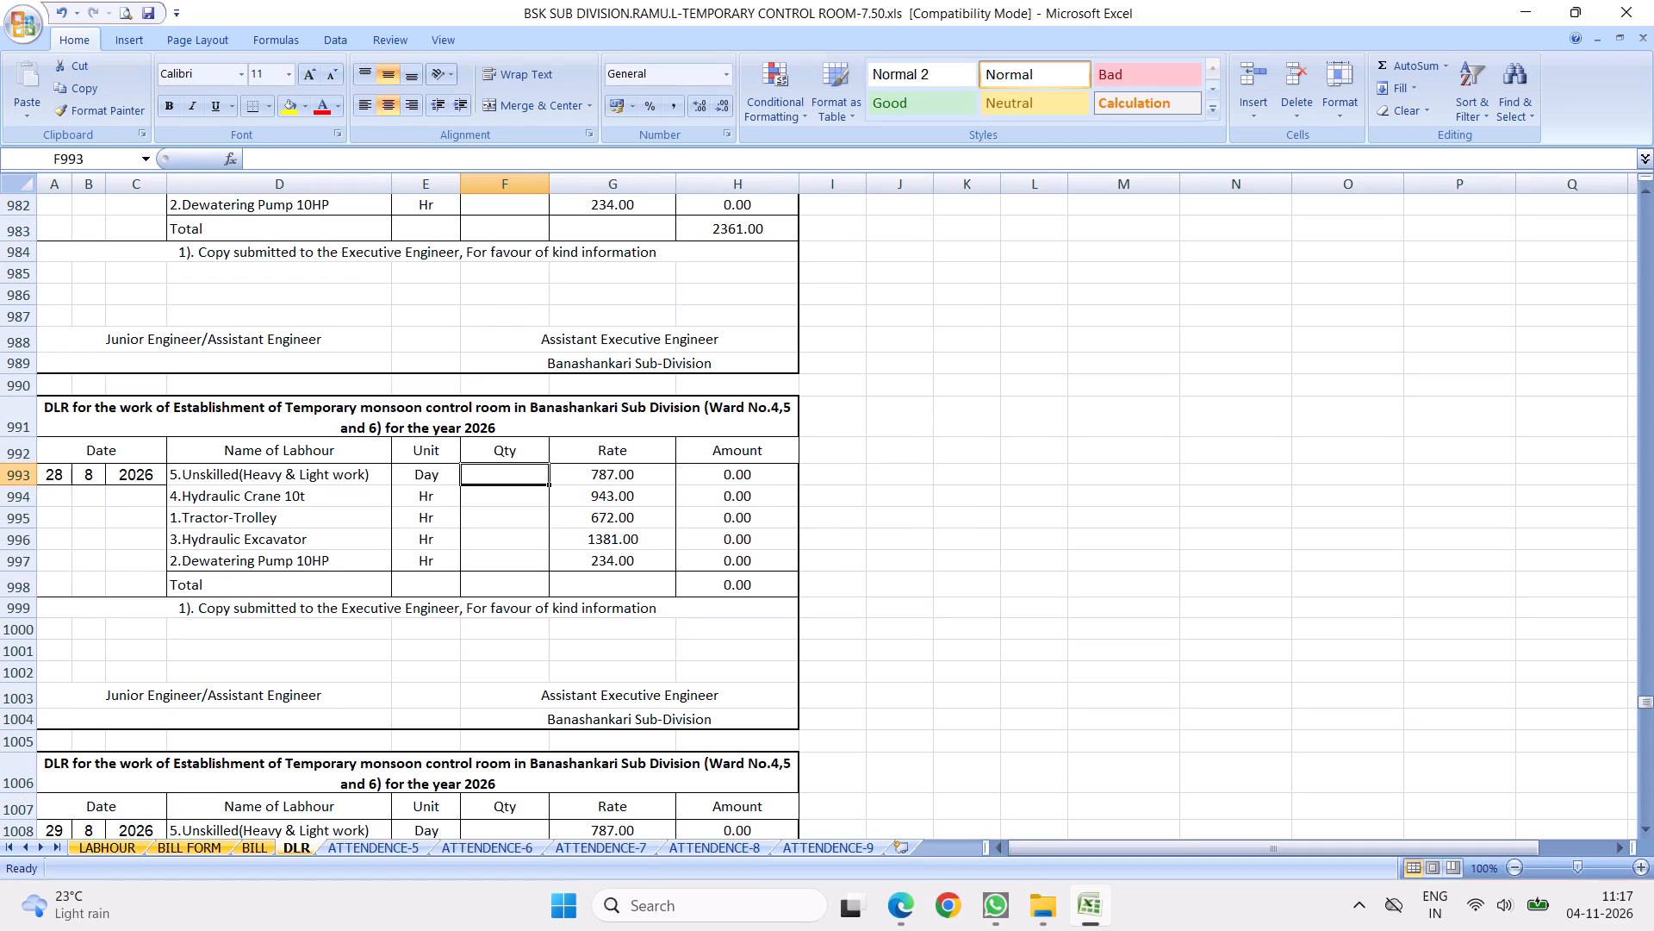
key("4")
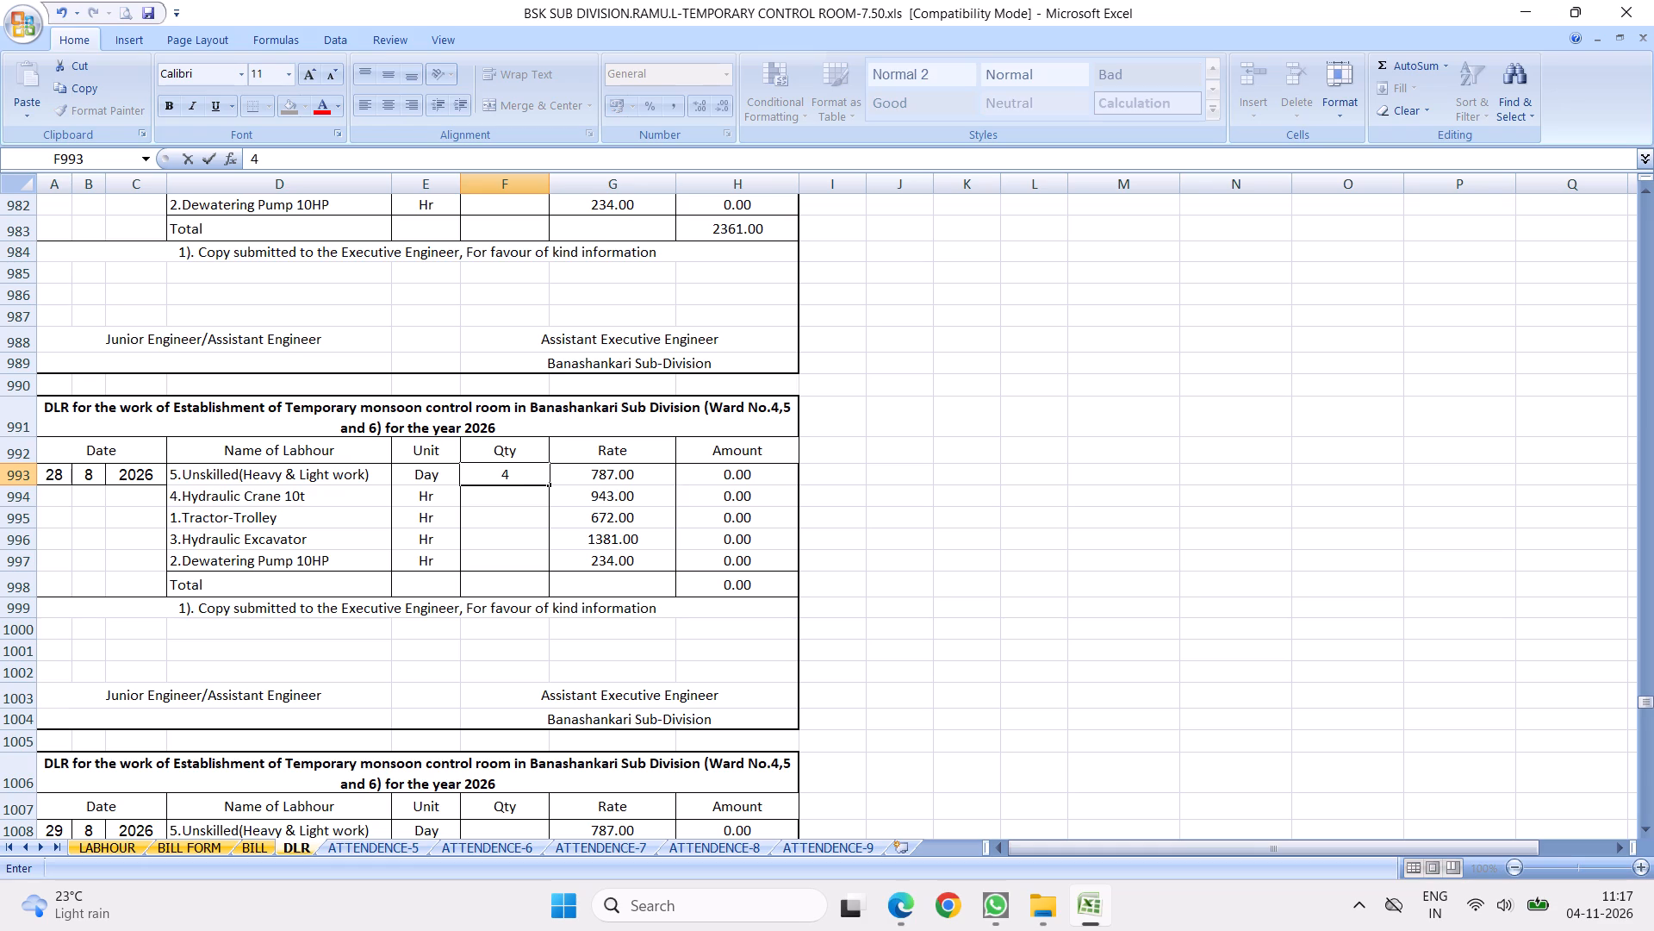
key("Return")
key("Return")
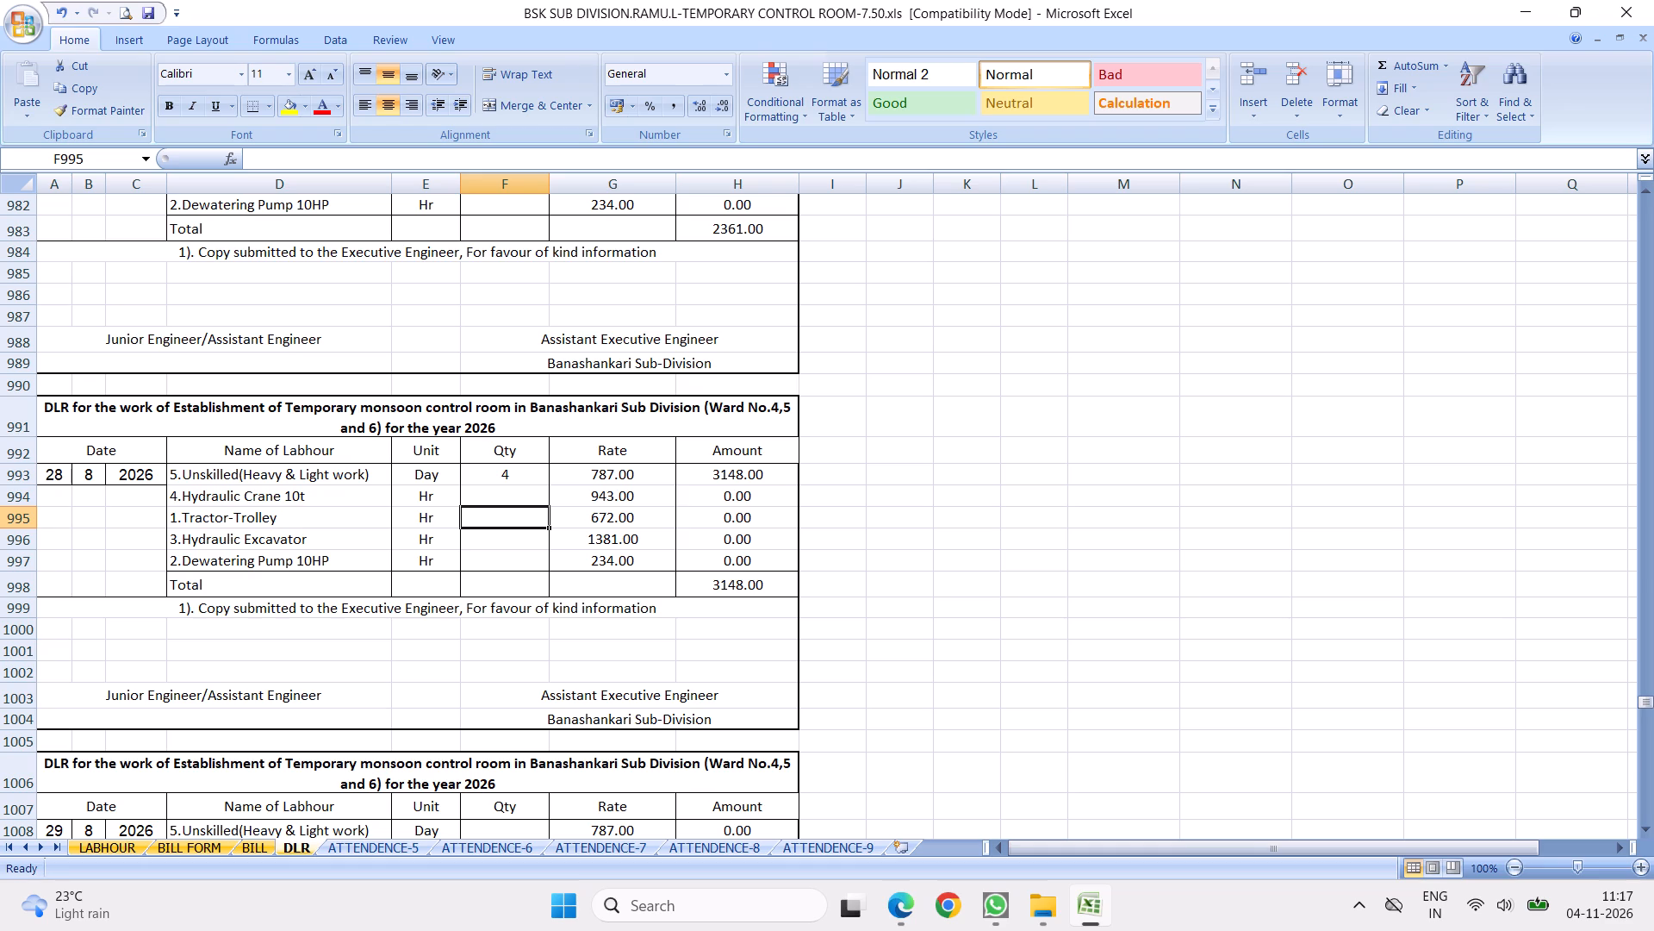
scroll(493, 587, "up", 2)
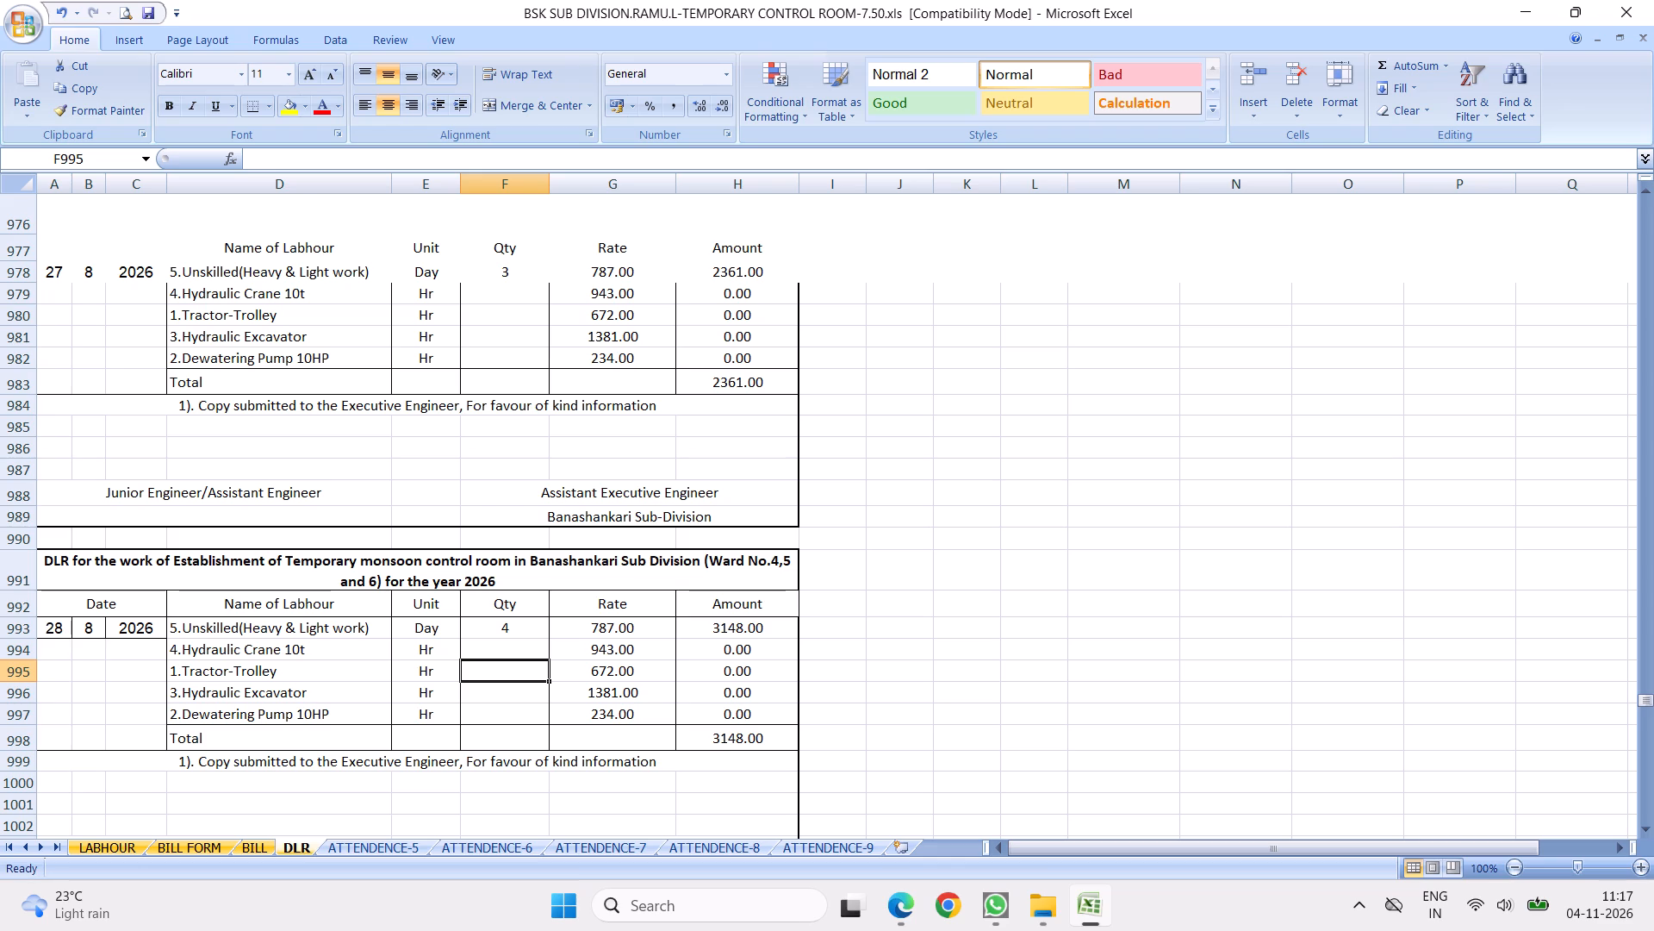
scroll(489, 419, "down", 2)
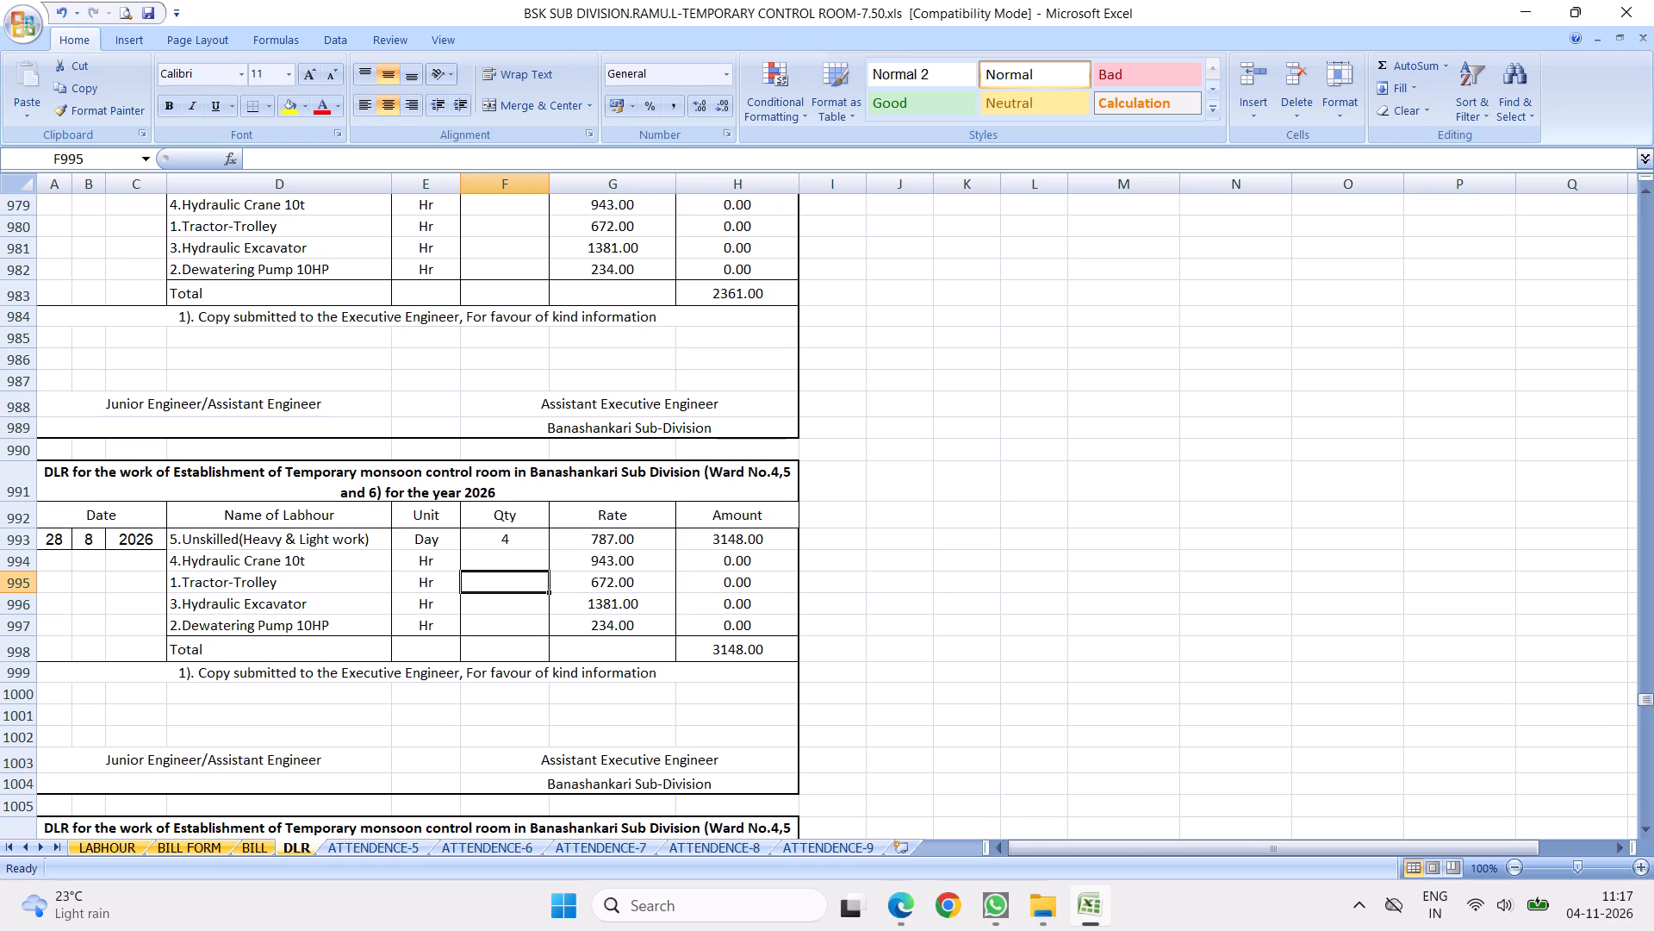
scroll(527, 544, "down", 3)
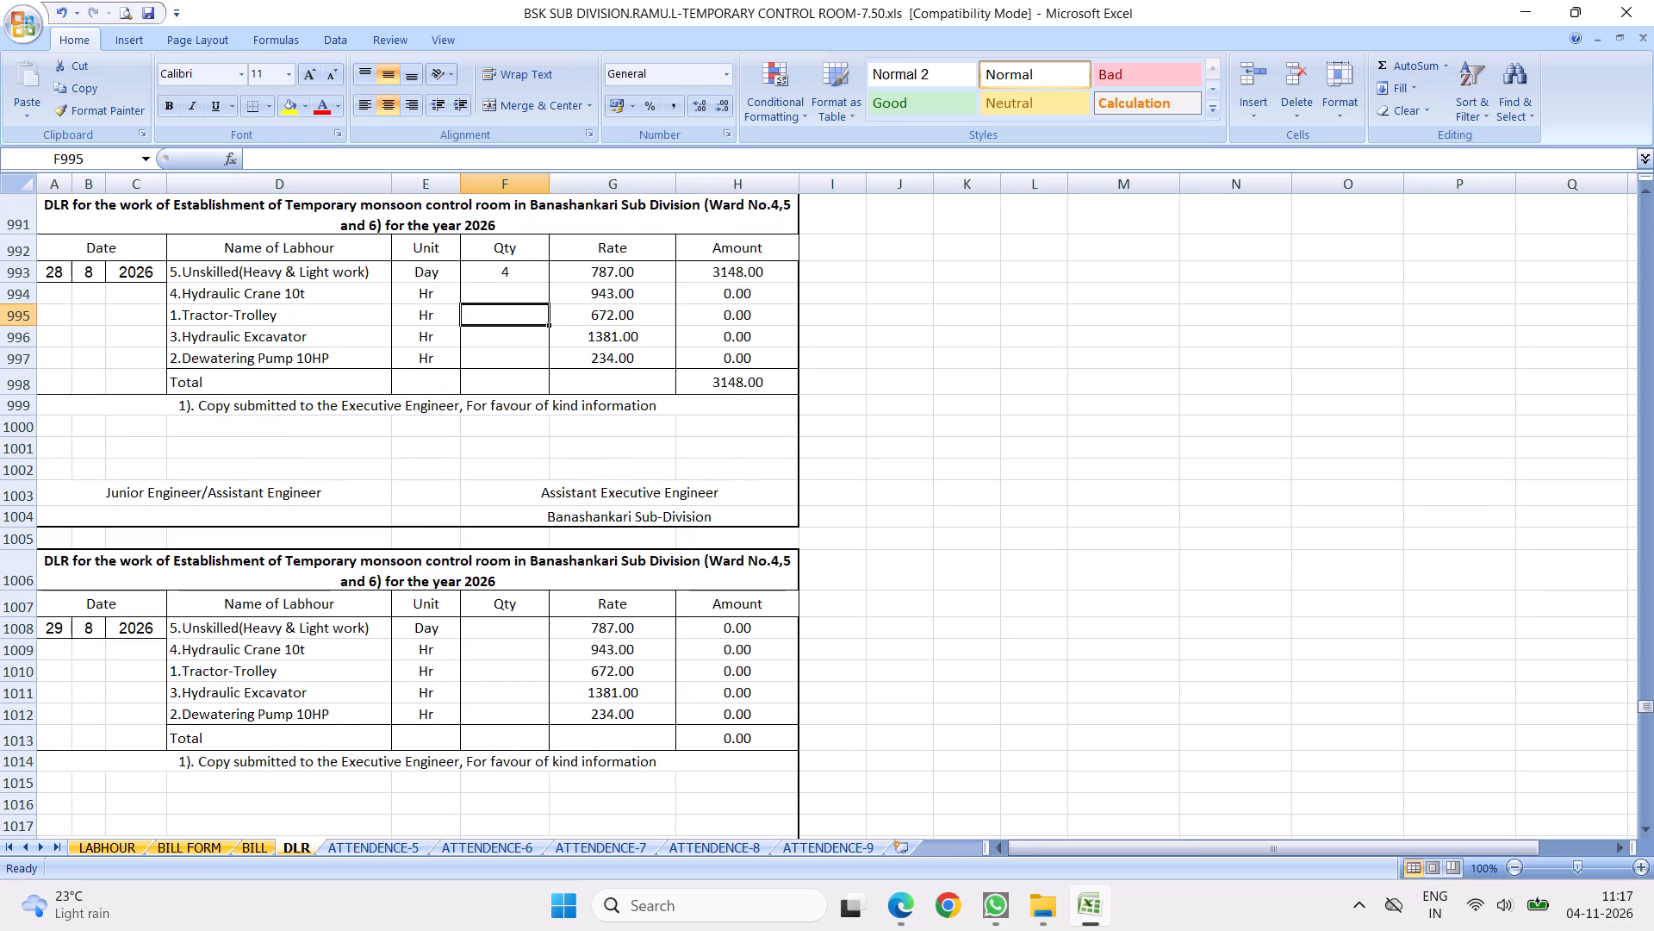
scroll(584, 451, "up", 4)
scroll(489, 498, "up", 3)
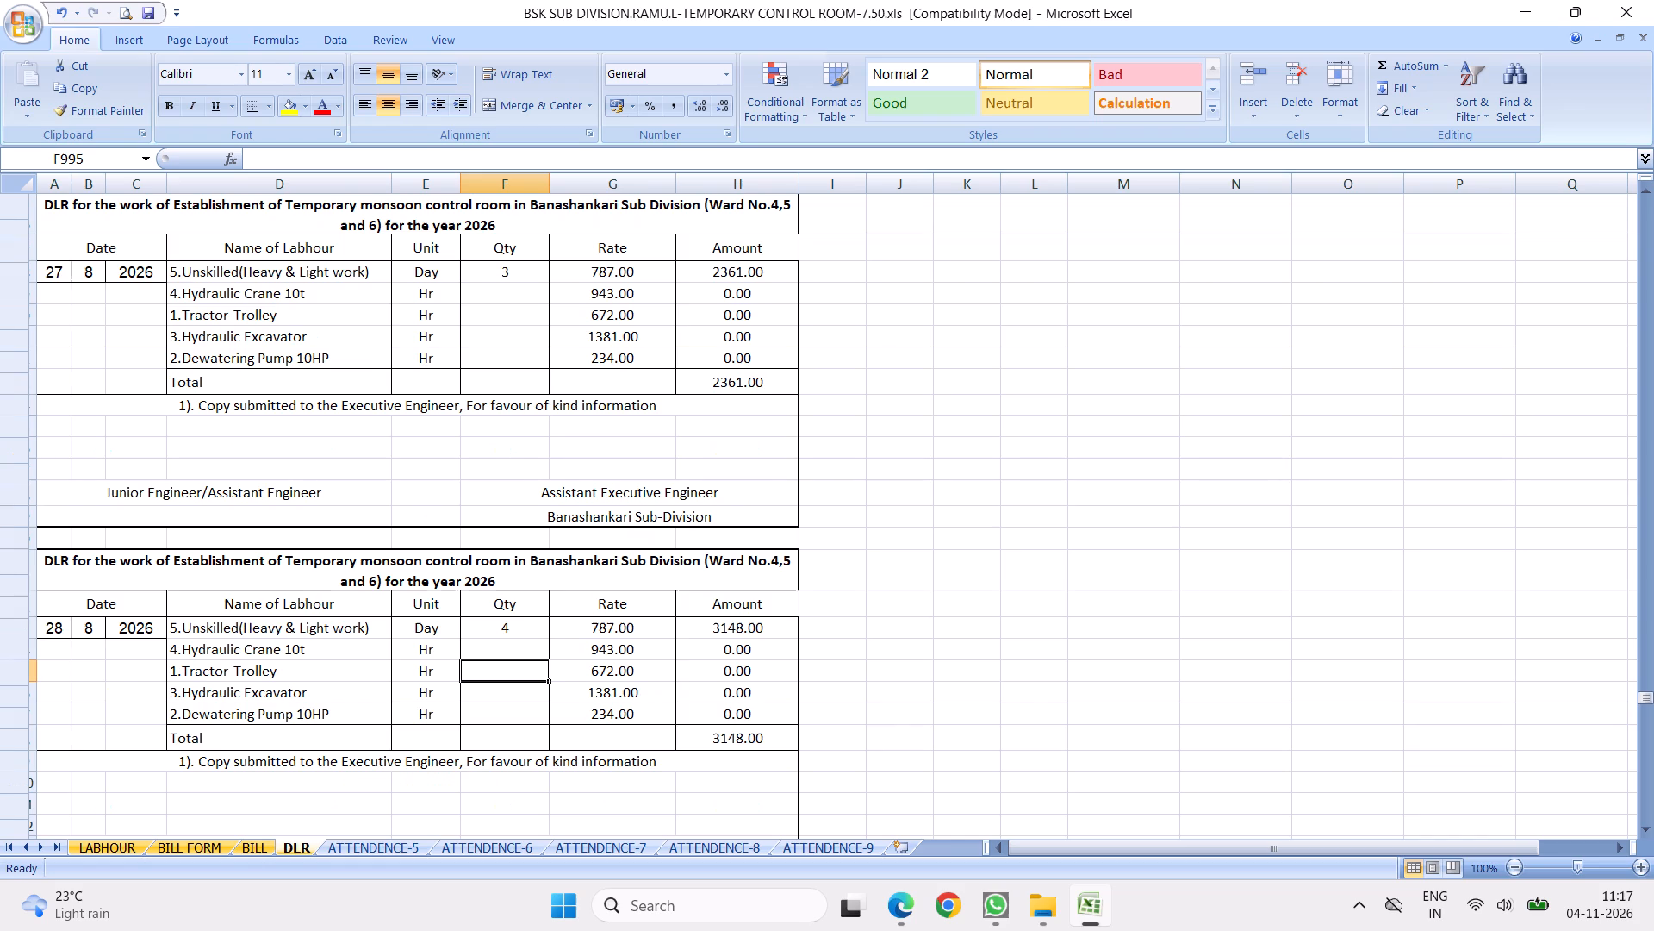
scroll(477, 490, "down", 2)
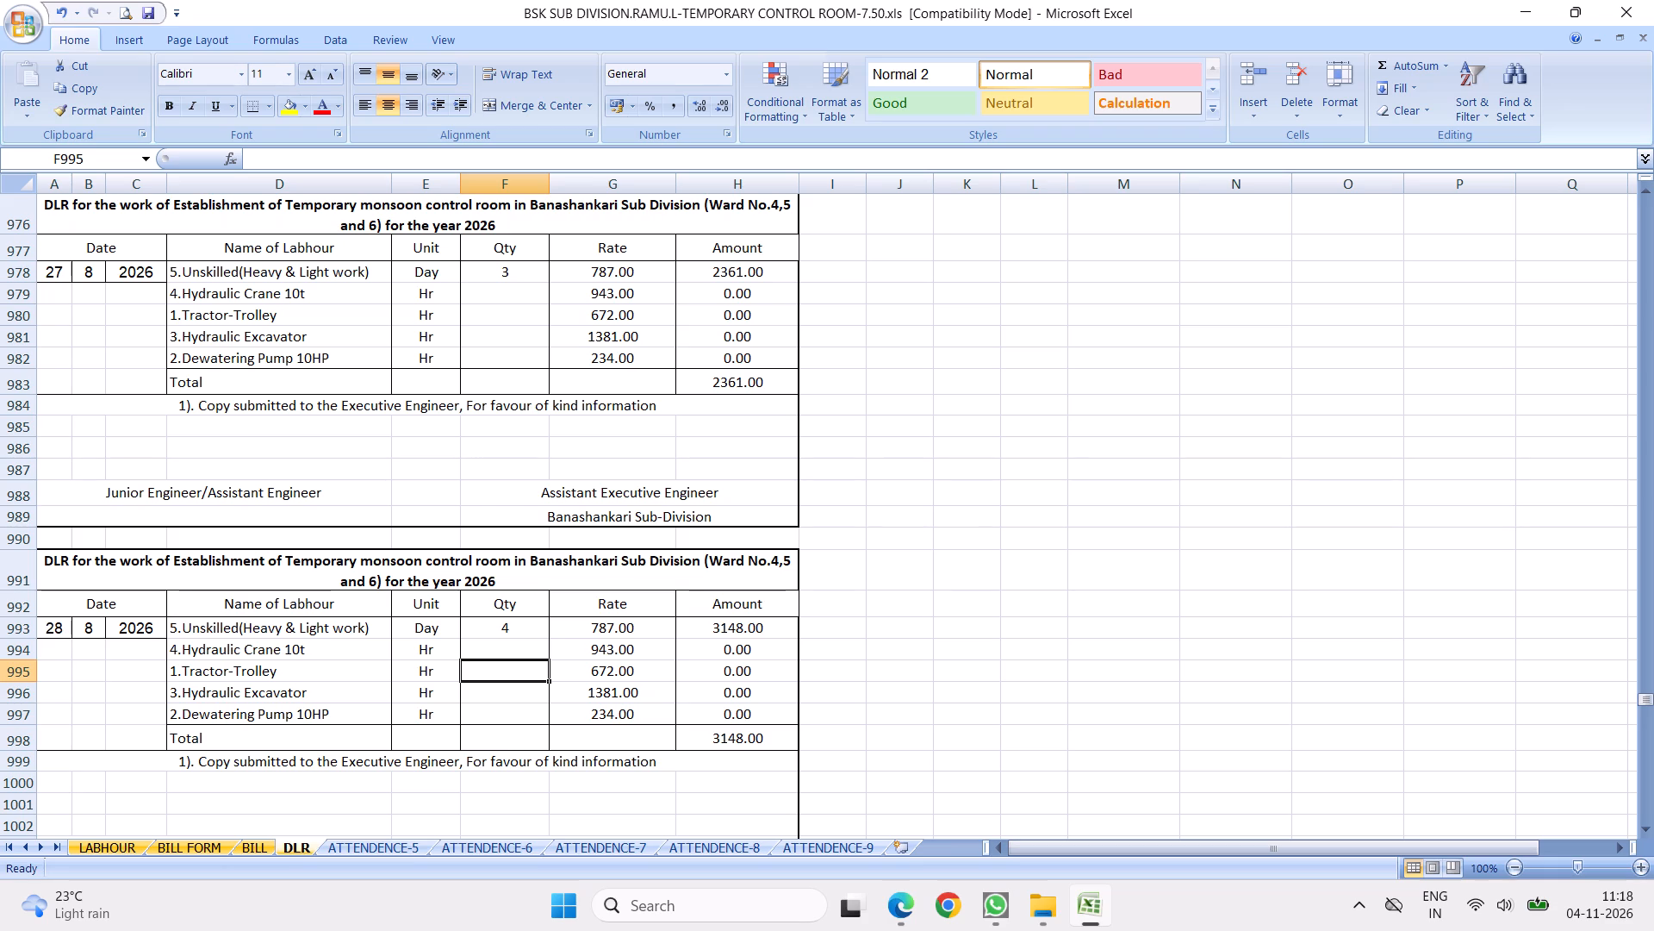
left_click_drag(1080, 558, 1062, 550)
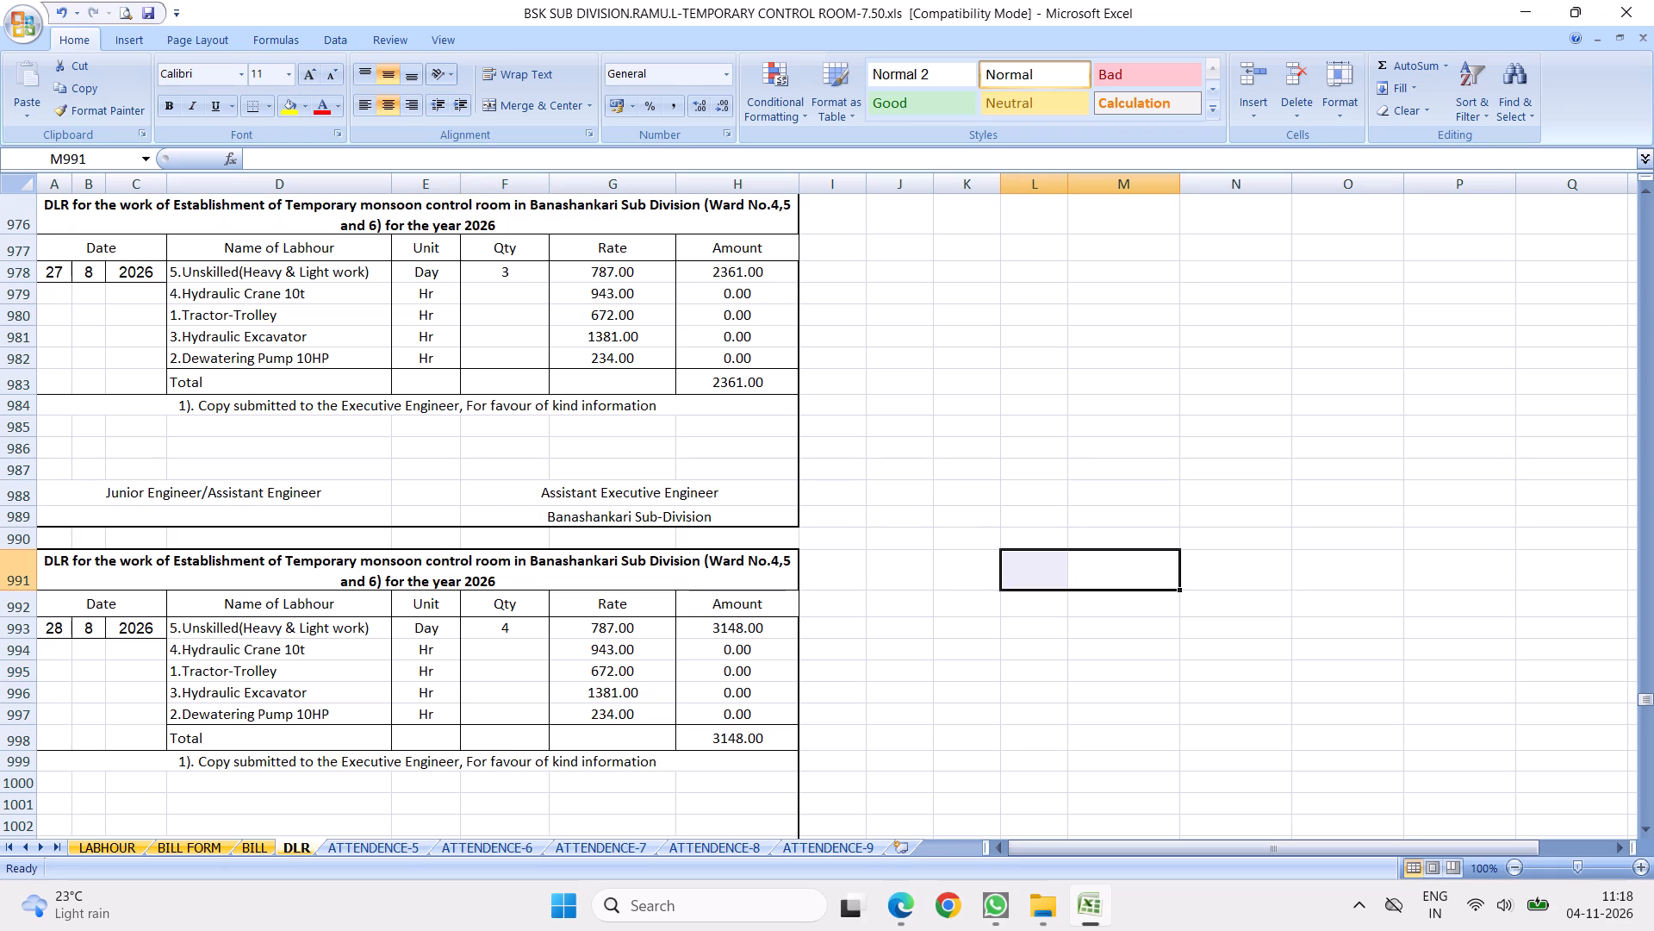
Enter machinery quantities in the 28-8-2026 table: 5 for Hydraulic Crane 10t, 6 for Tractor-Trolley and 6 for Dewatering Pump 10HP.
left_click(525, 632)
scroll(662, 630, "down", 2)
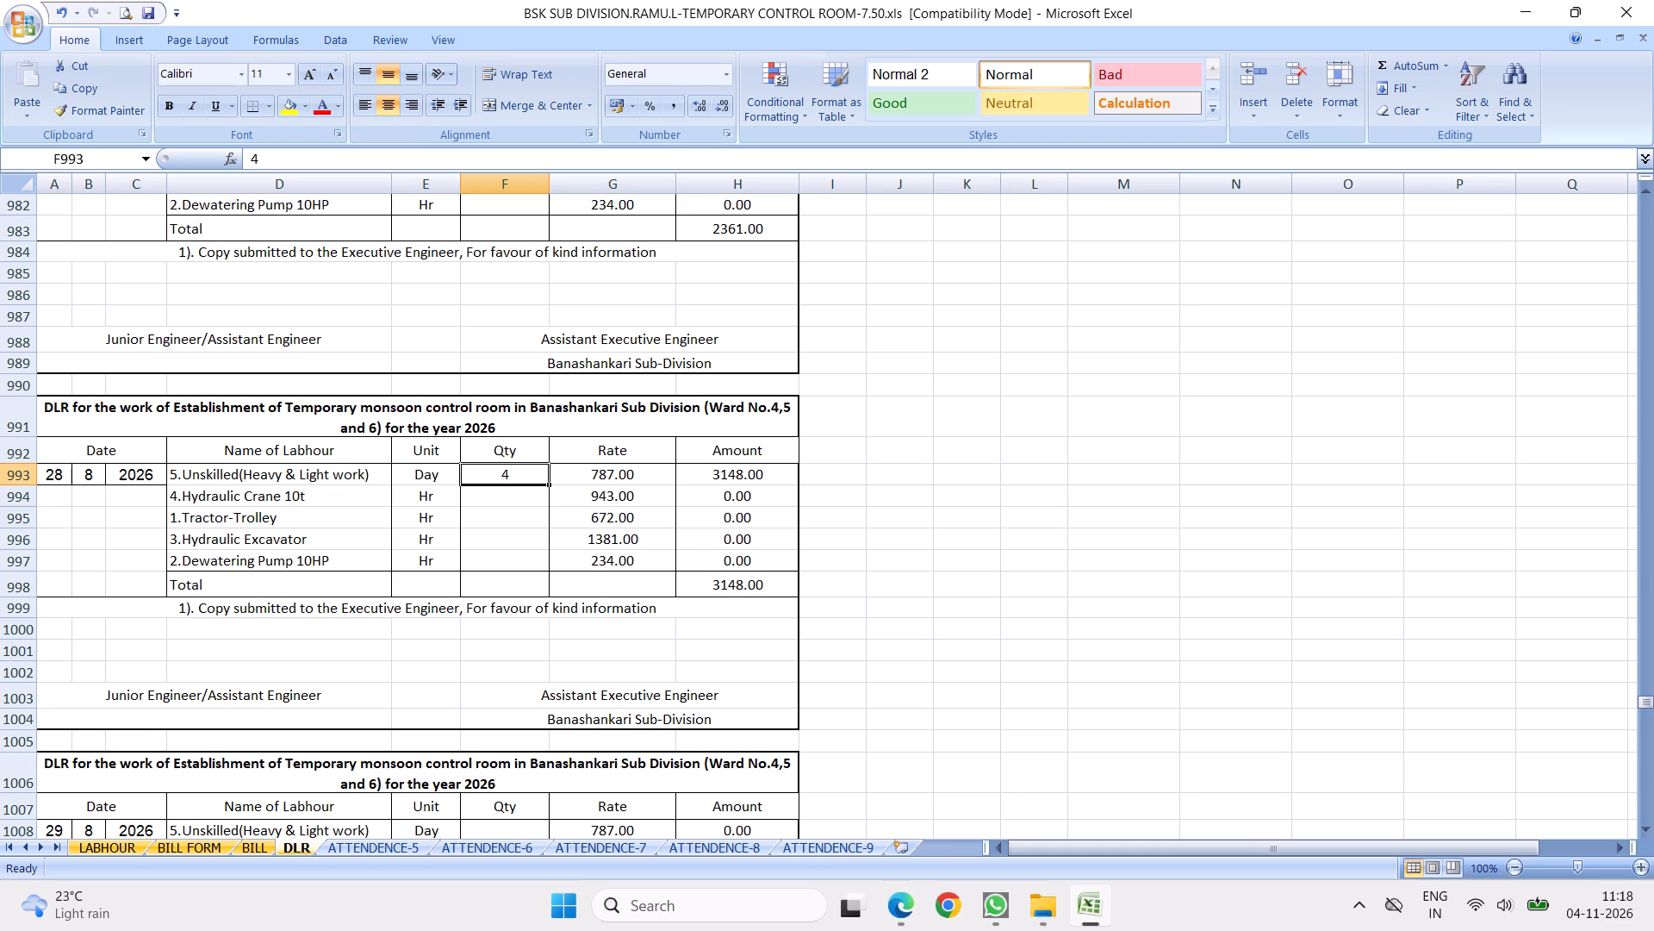
key("Return")
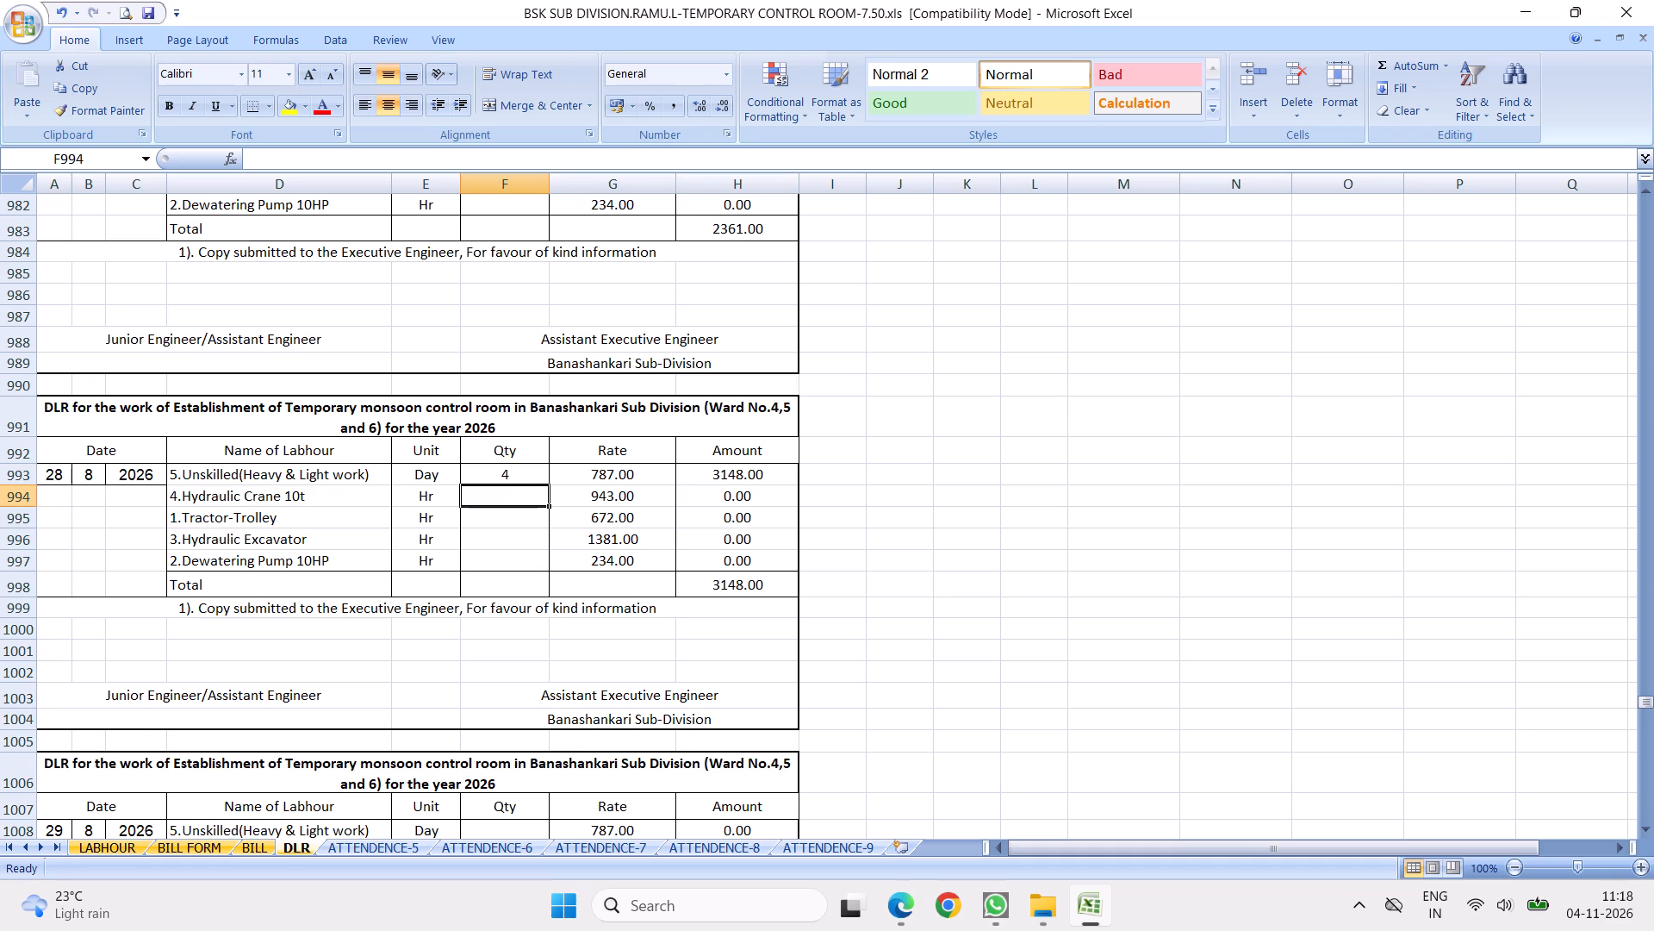
key("5")
key("Return")
key("6")
key("Return")
key("Return")
key("6")
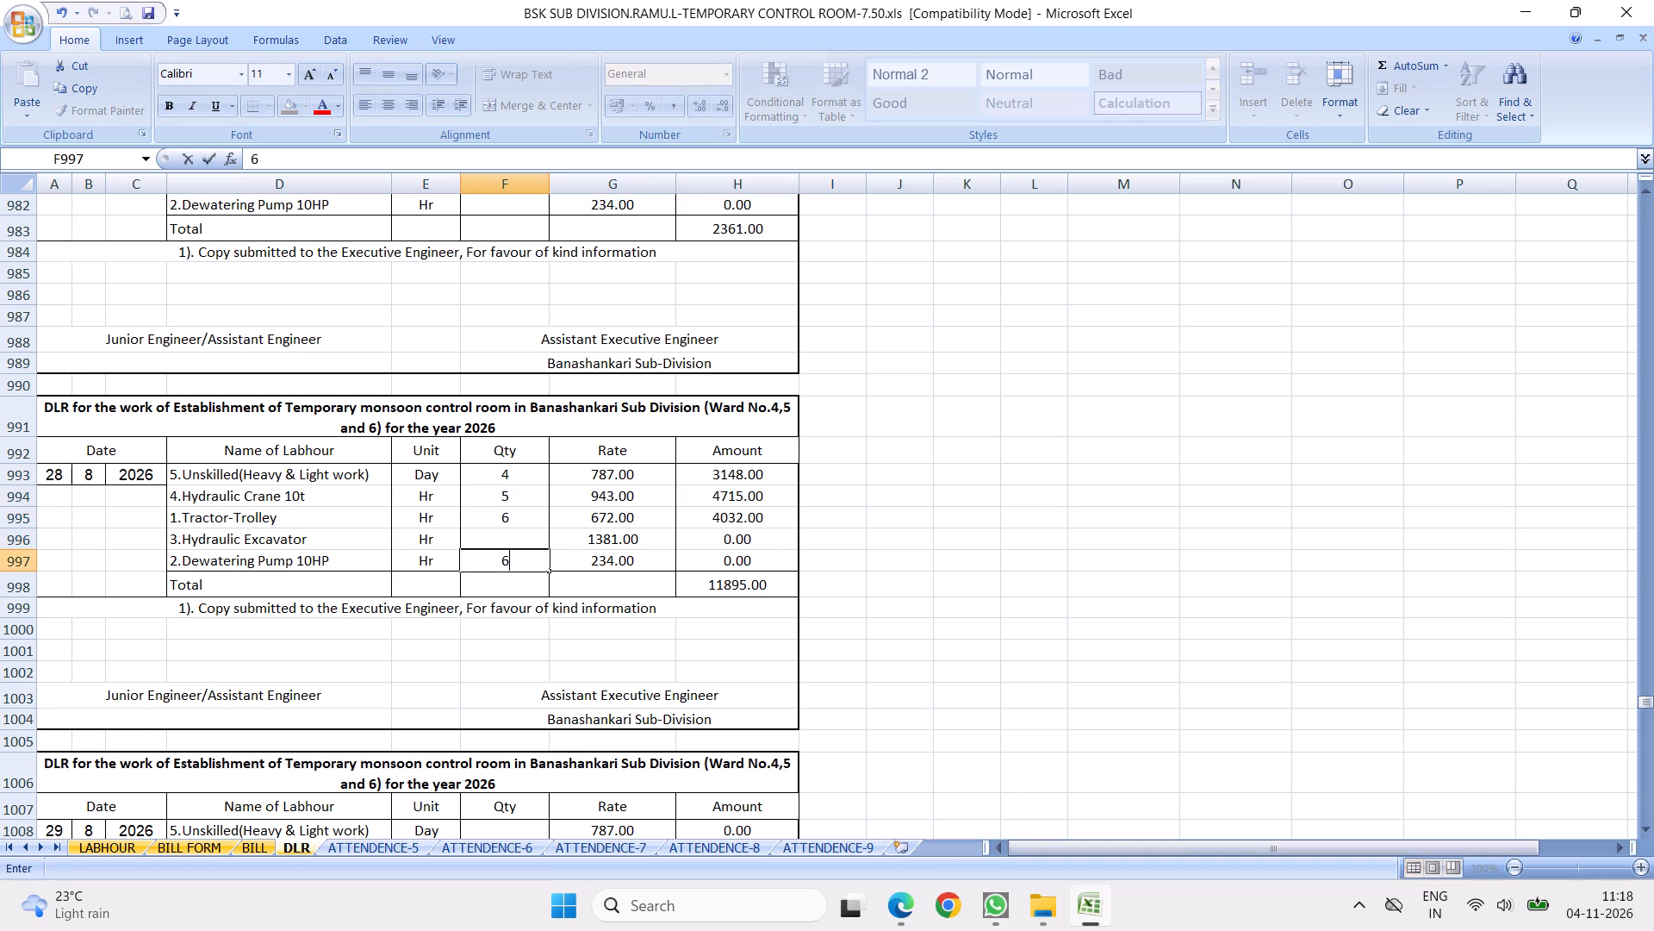
key("Return")
Enter a quantity of 3 for Unskilled (Heavy & Light work) in the 29-8-2026 table.
scroll(742, 590, "down", 5)
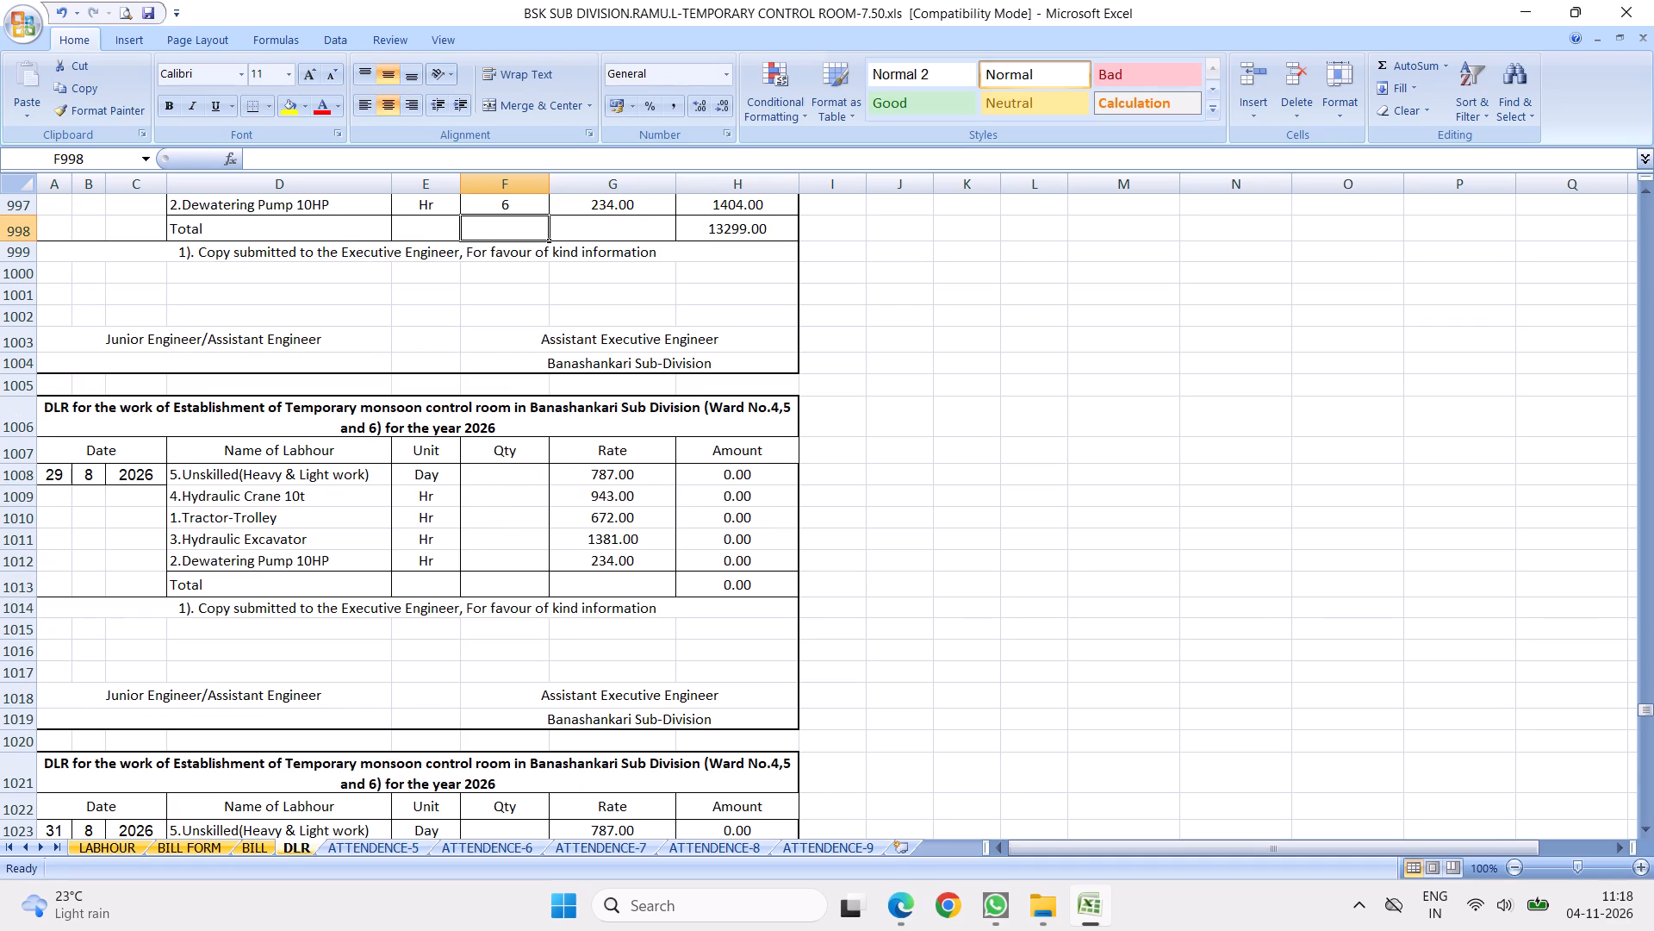
left_click(487, 478)
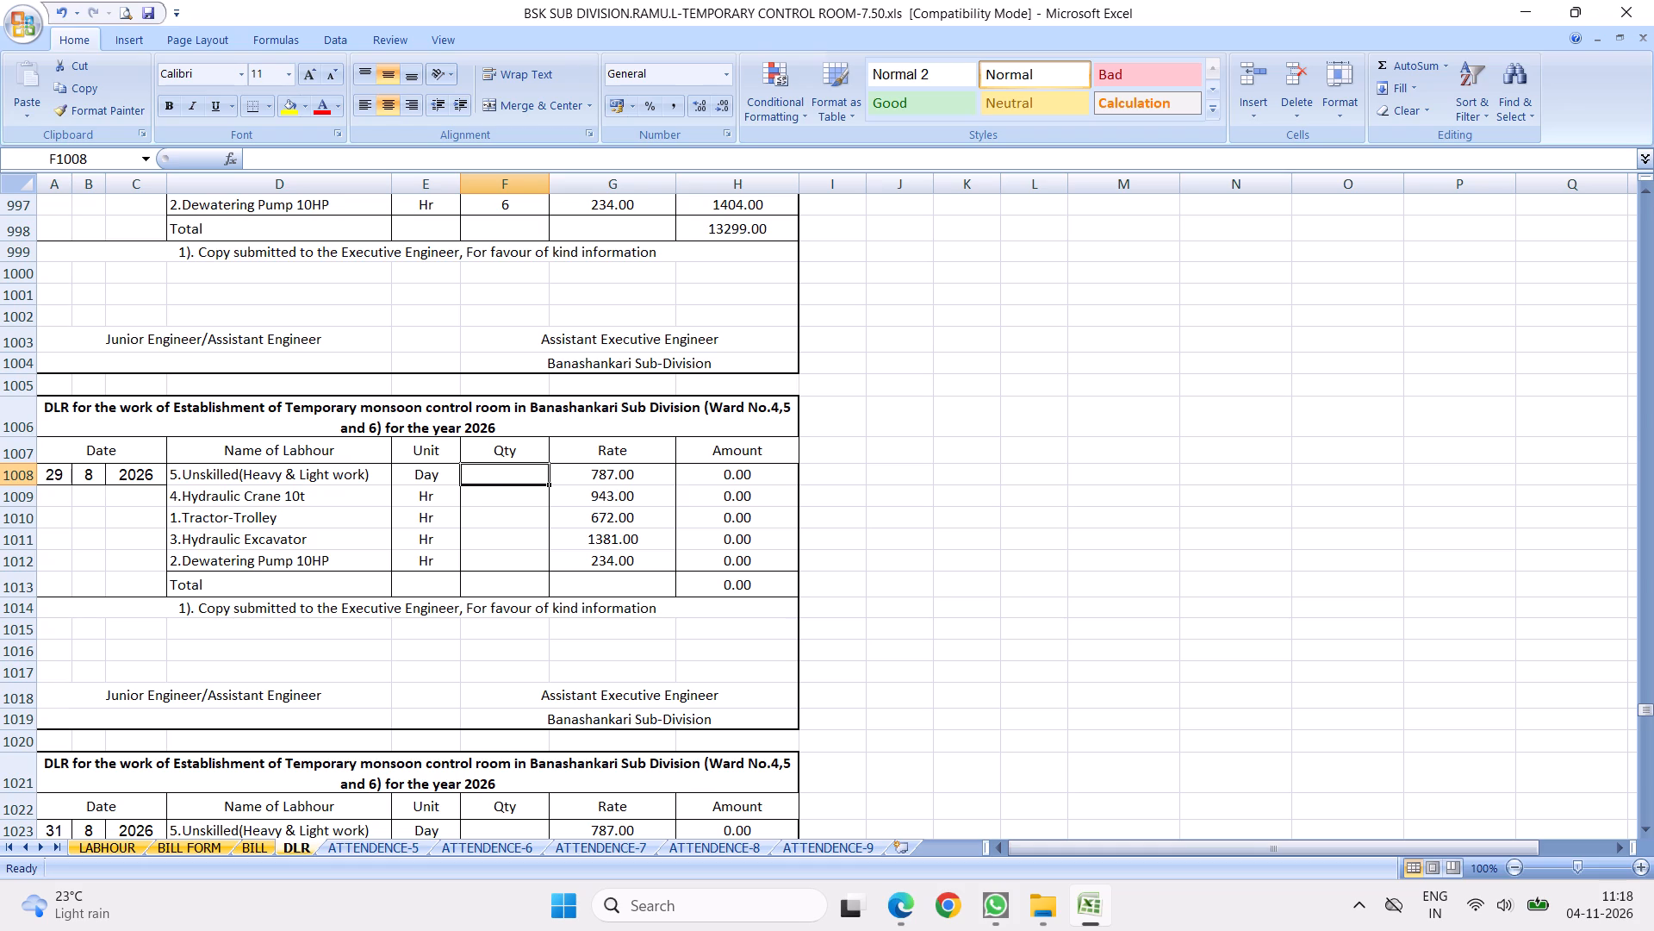
key("3")
key("Return")
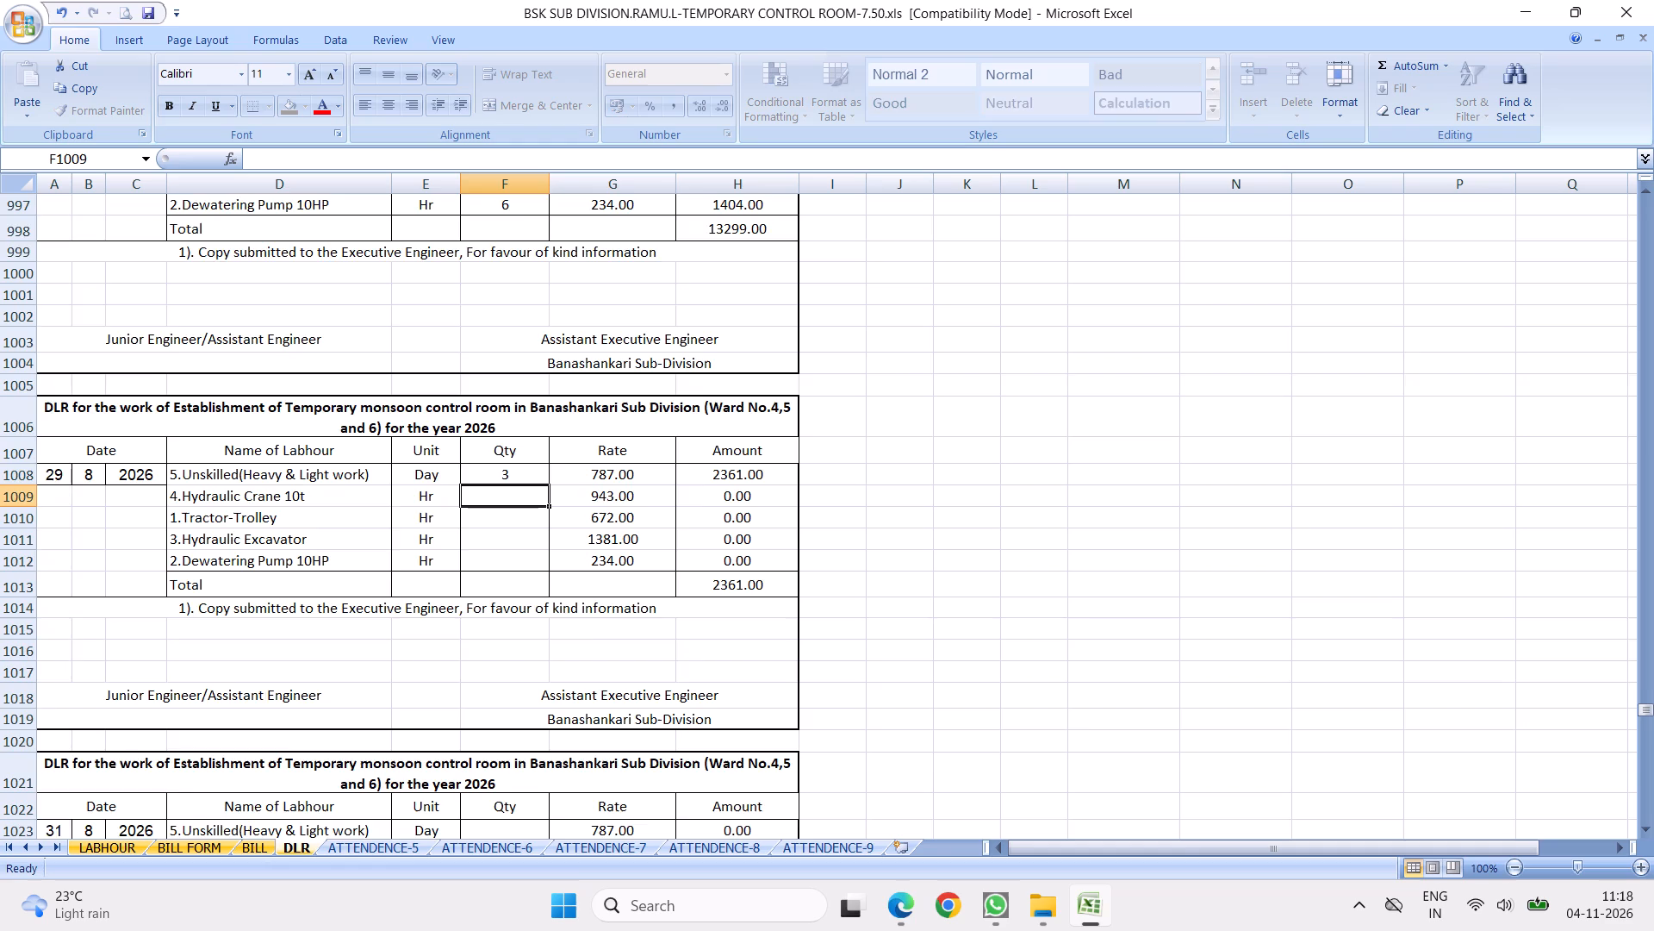
Enter a quantity of 4 for Unskilled (Heavy & Light work) in the 31-8-2026 table.
scroll(554, 711, "down", 4)
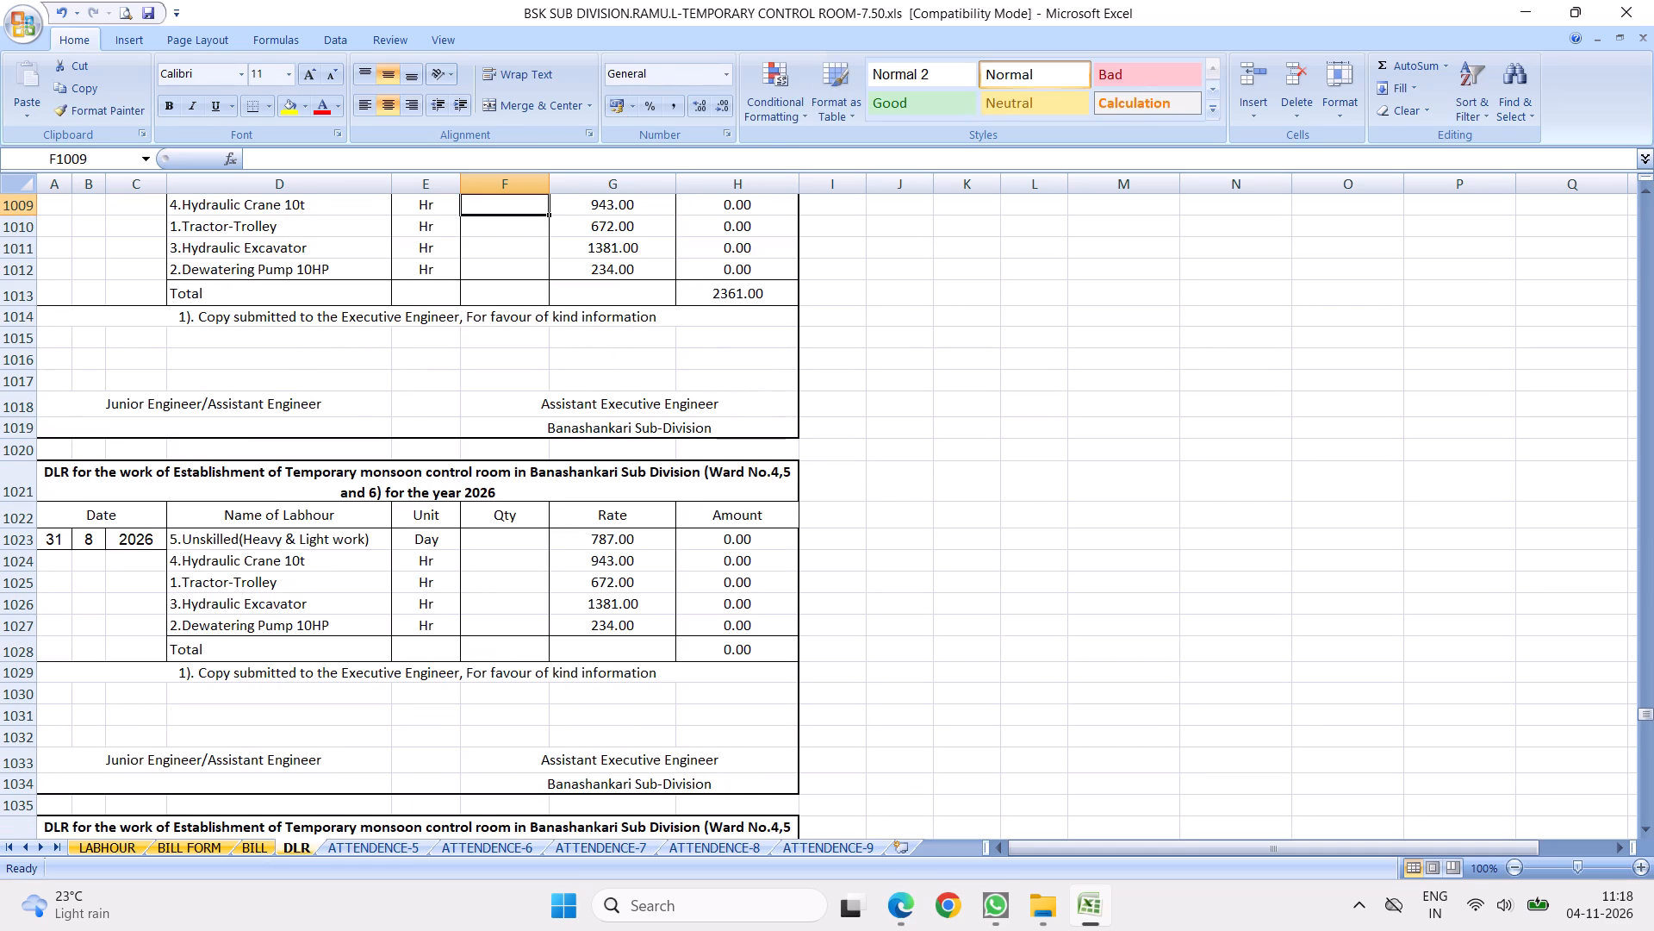
left_click(532, 556)
left_click(528, 548)
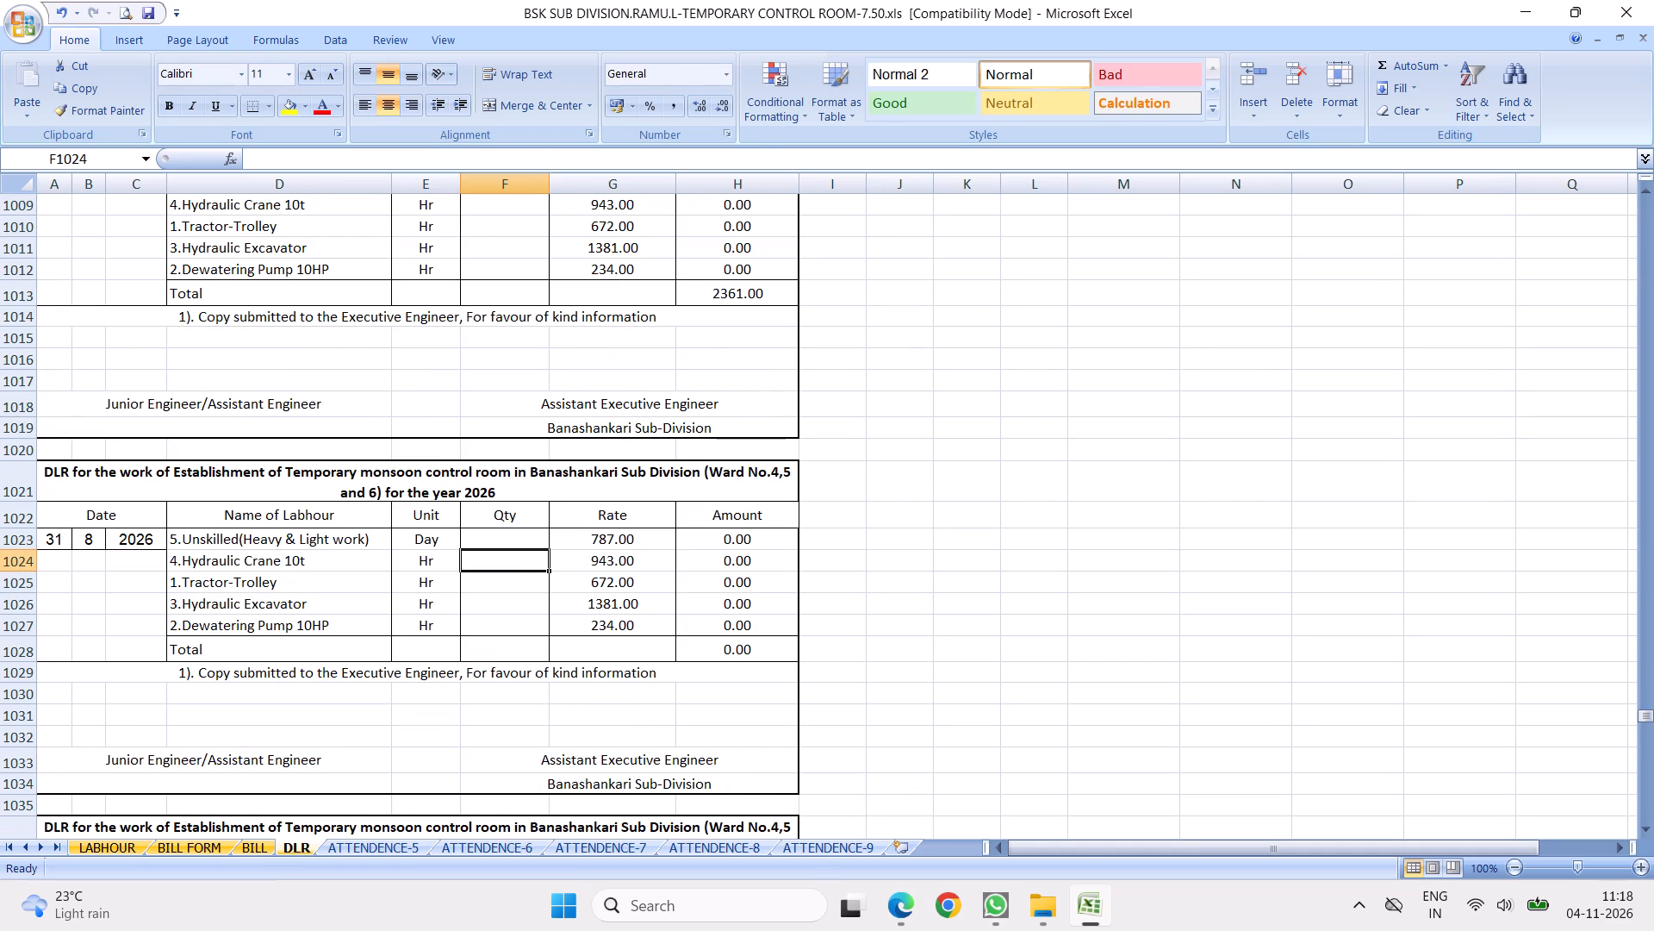
left_click(487, 533)
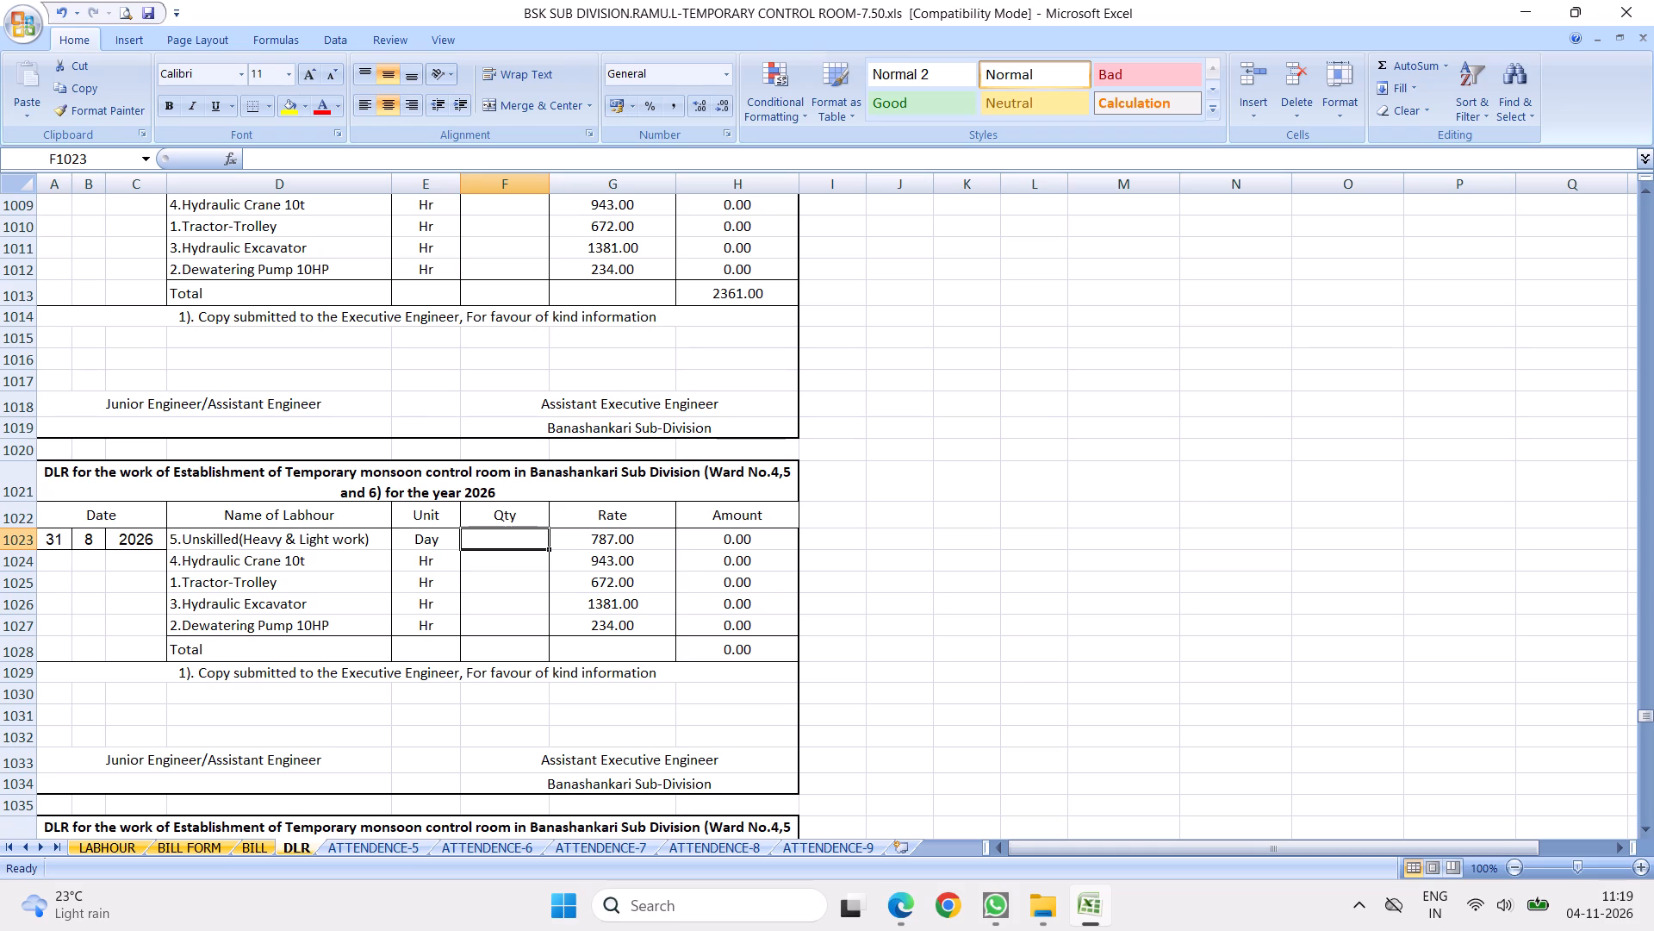
scroll(886, 559, "down", 5)
scroll(606, 547, "up", 2)
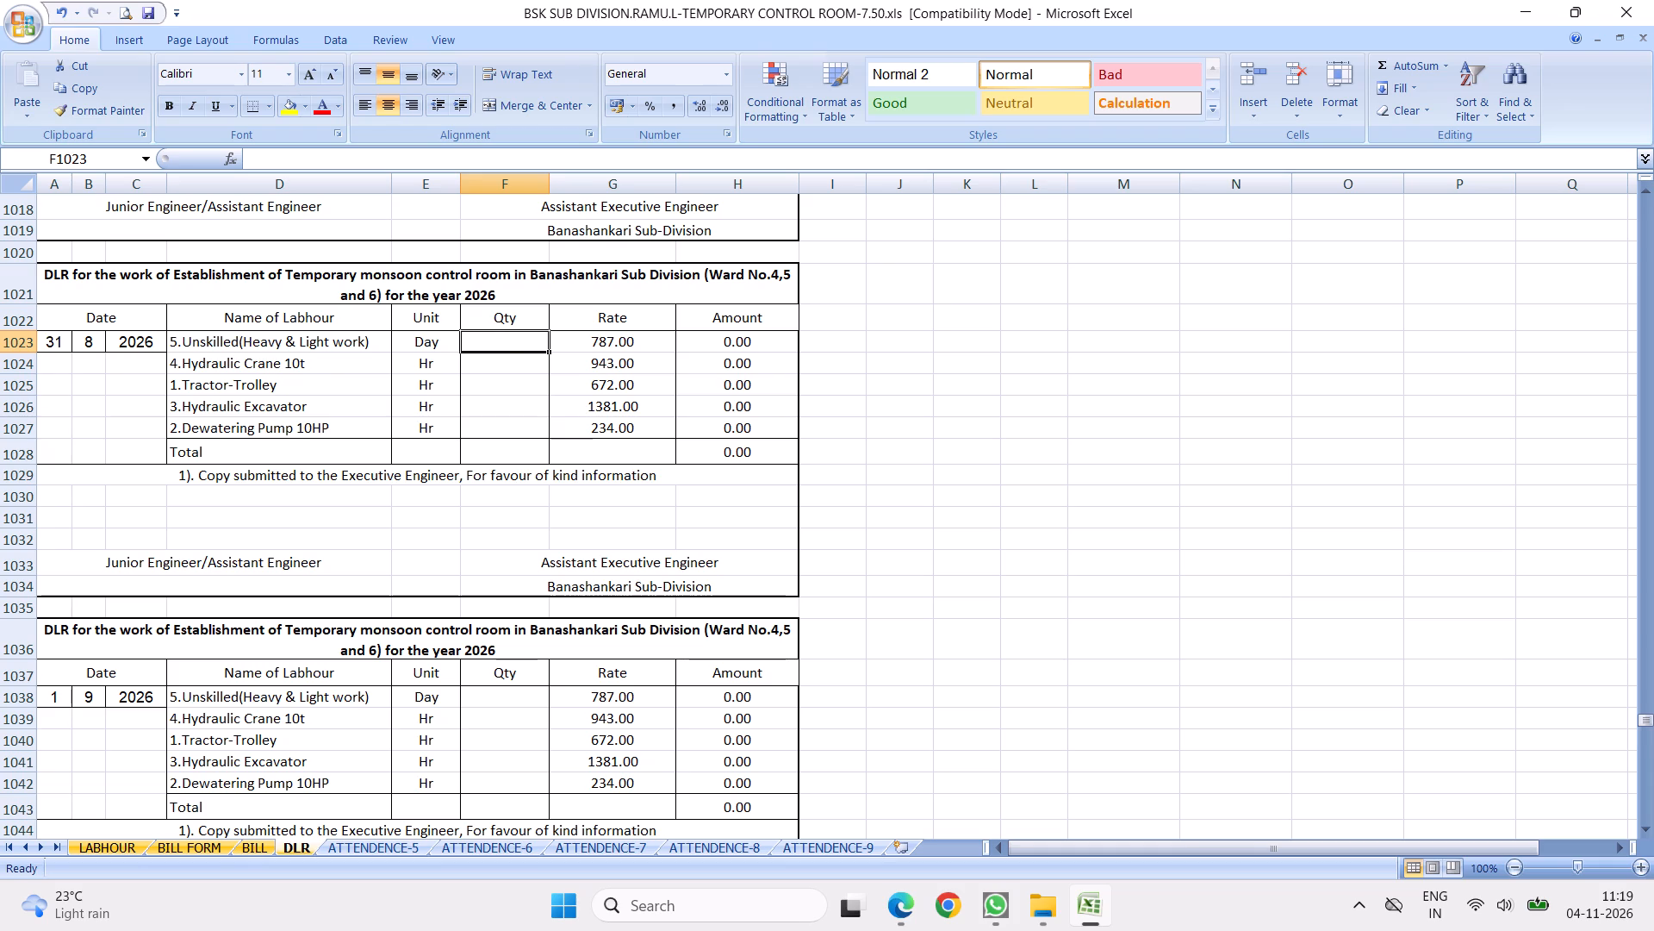
key("4")
key("Return")
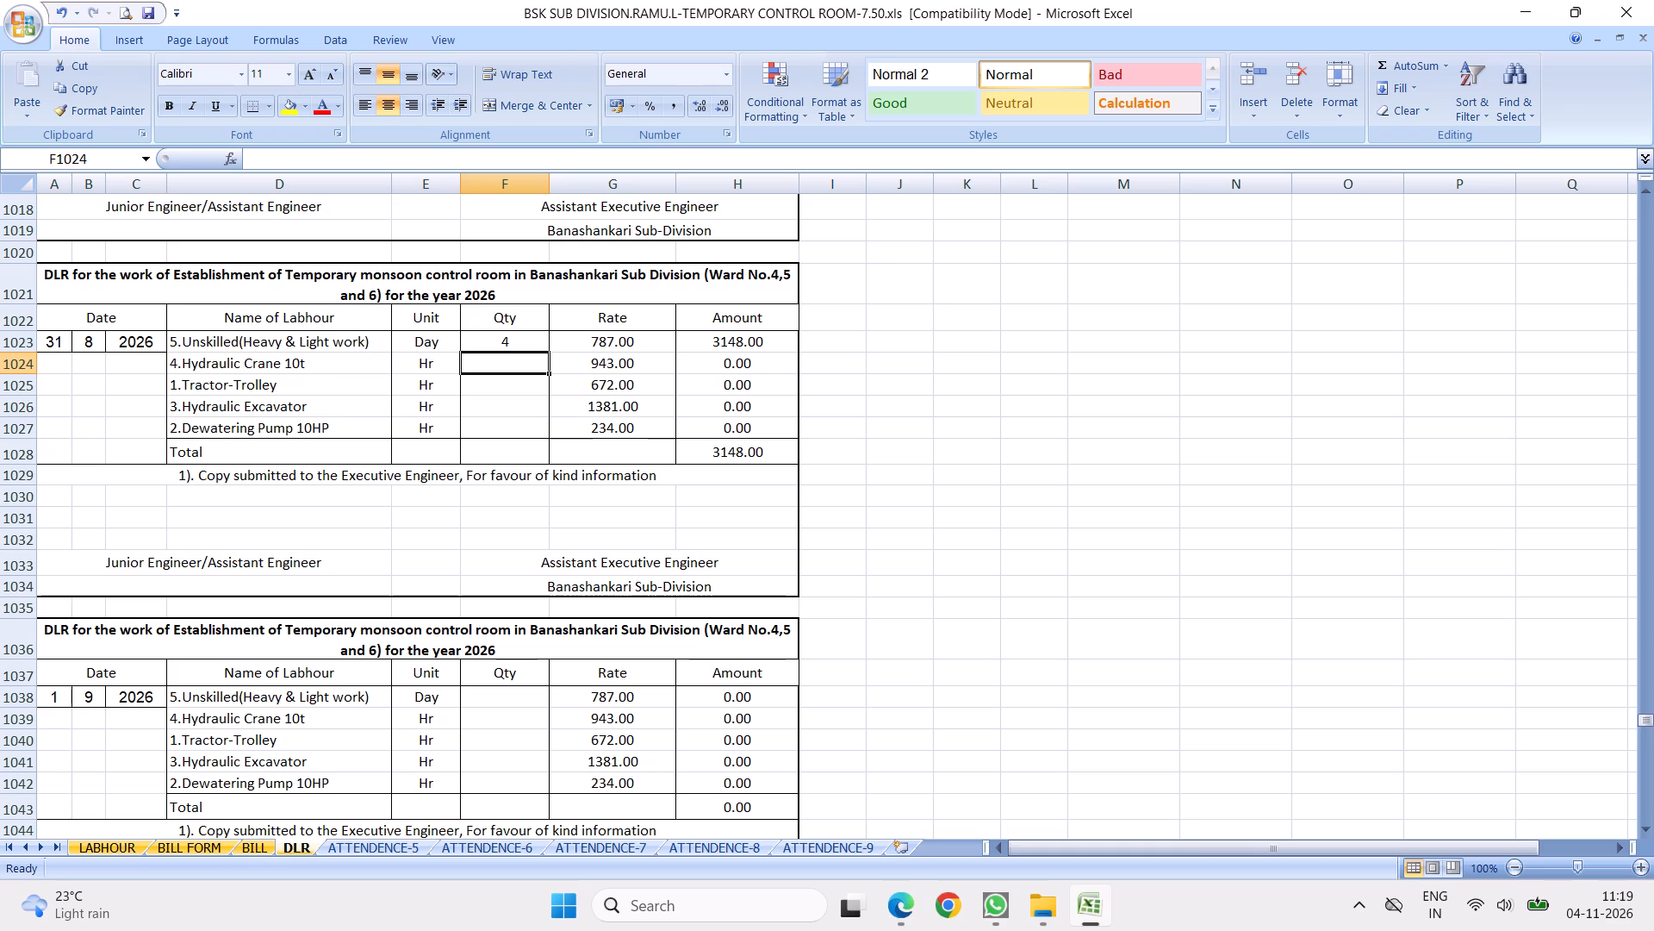
Enter a quantity of 3 for Unskilled (Heavy & Light work) in the 1-9-2026 table.
scroll(513, 724, "down", 2)
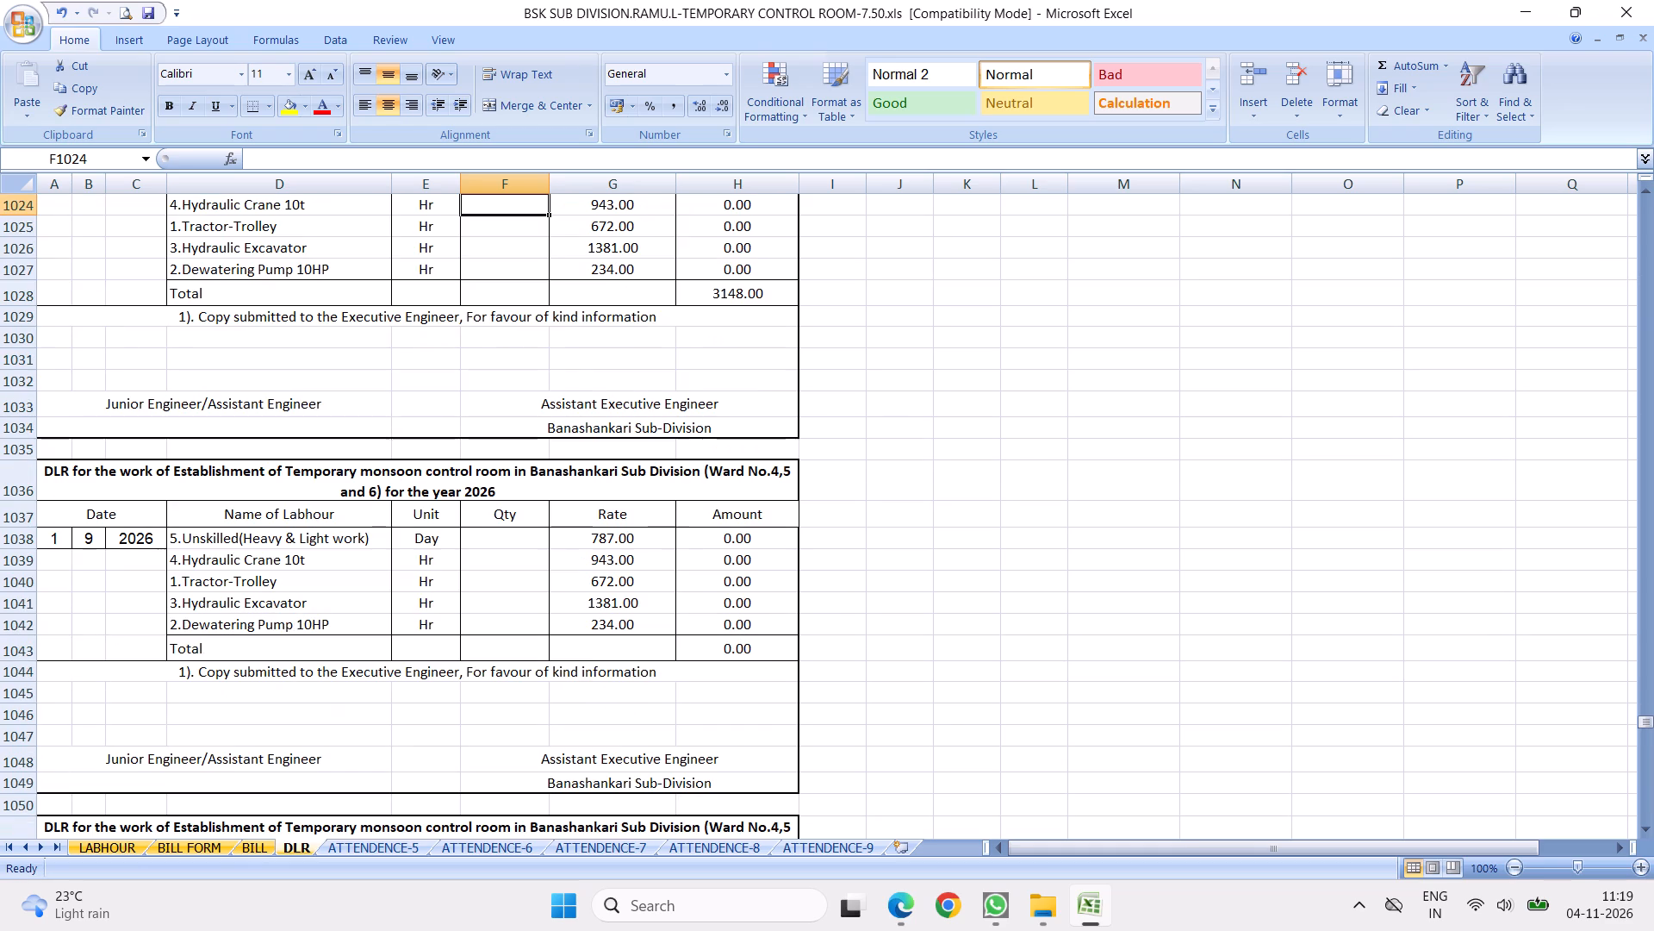
left_click(493, 535)
key("3")
left_click(727, 615)
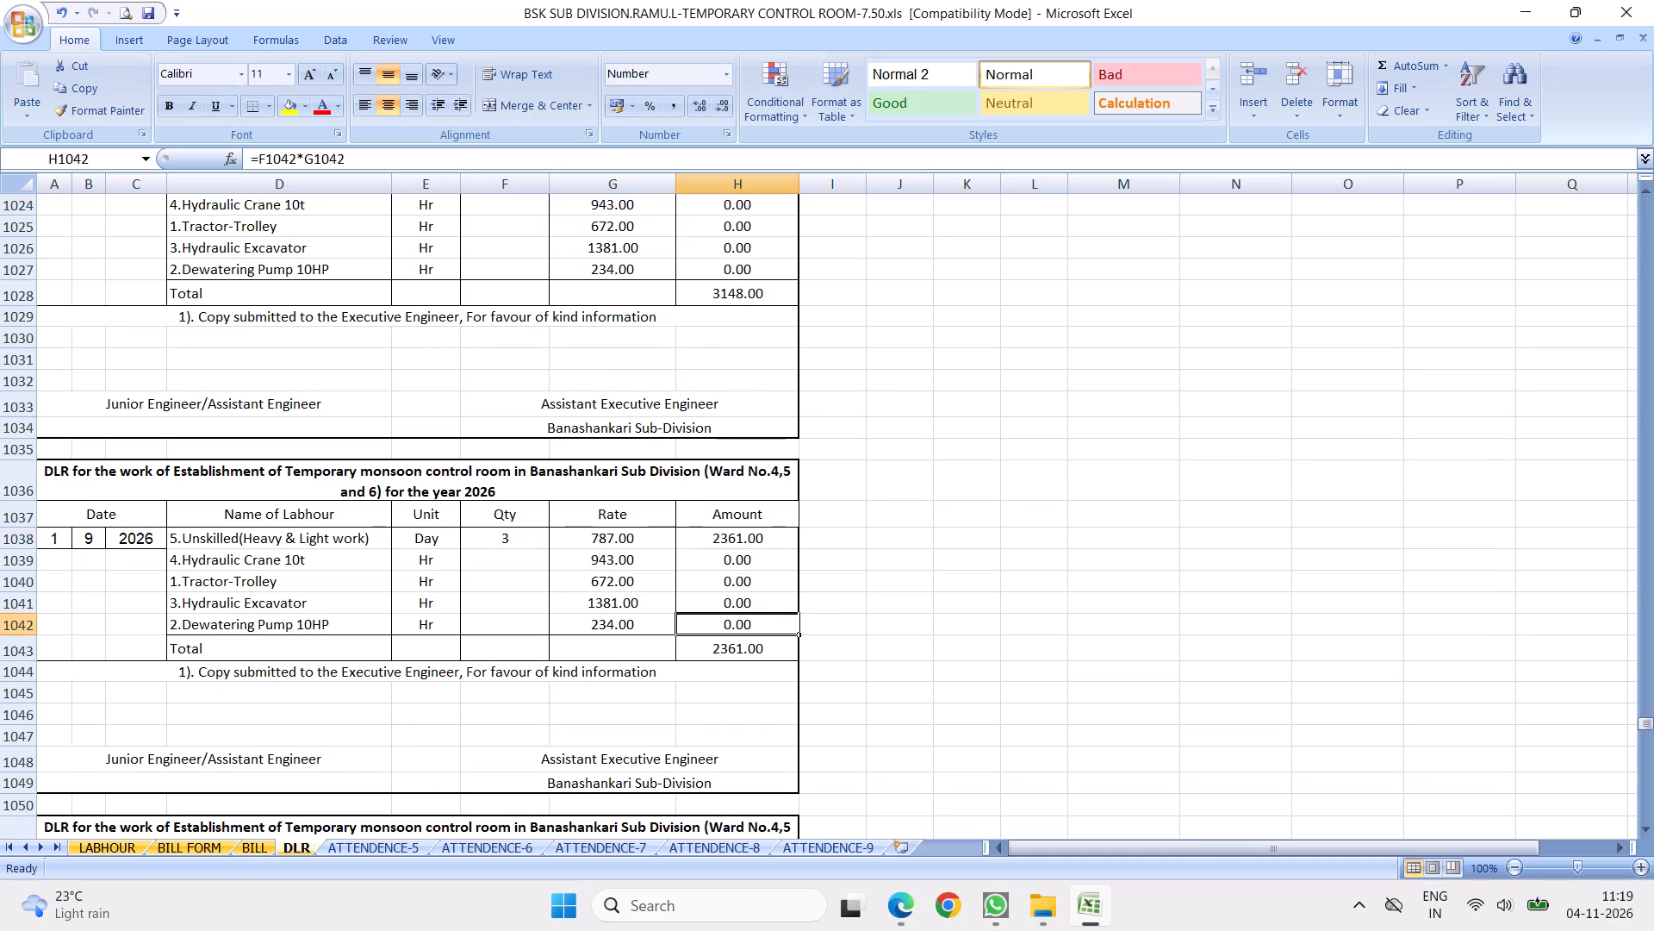
Enter quantities in the 2-9-2026 table: 4 for Unskilled (Heavy & Light work) and 6 for Tractor-Trolley.
scroll(496, 555, "down", 5)
left_click(494, 541)
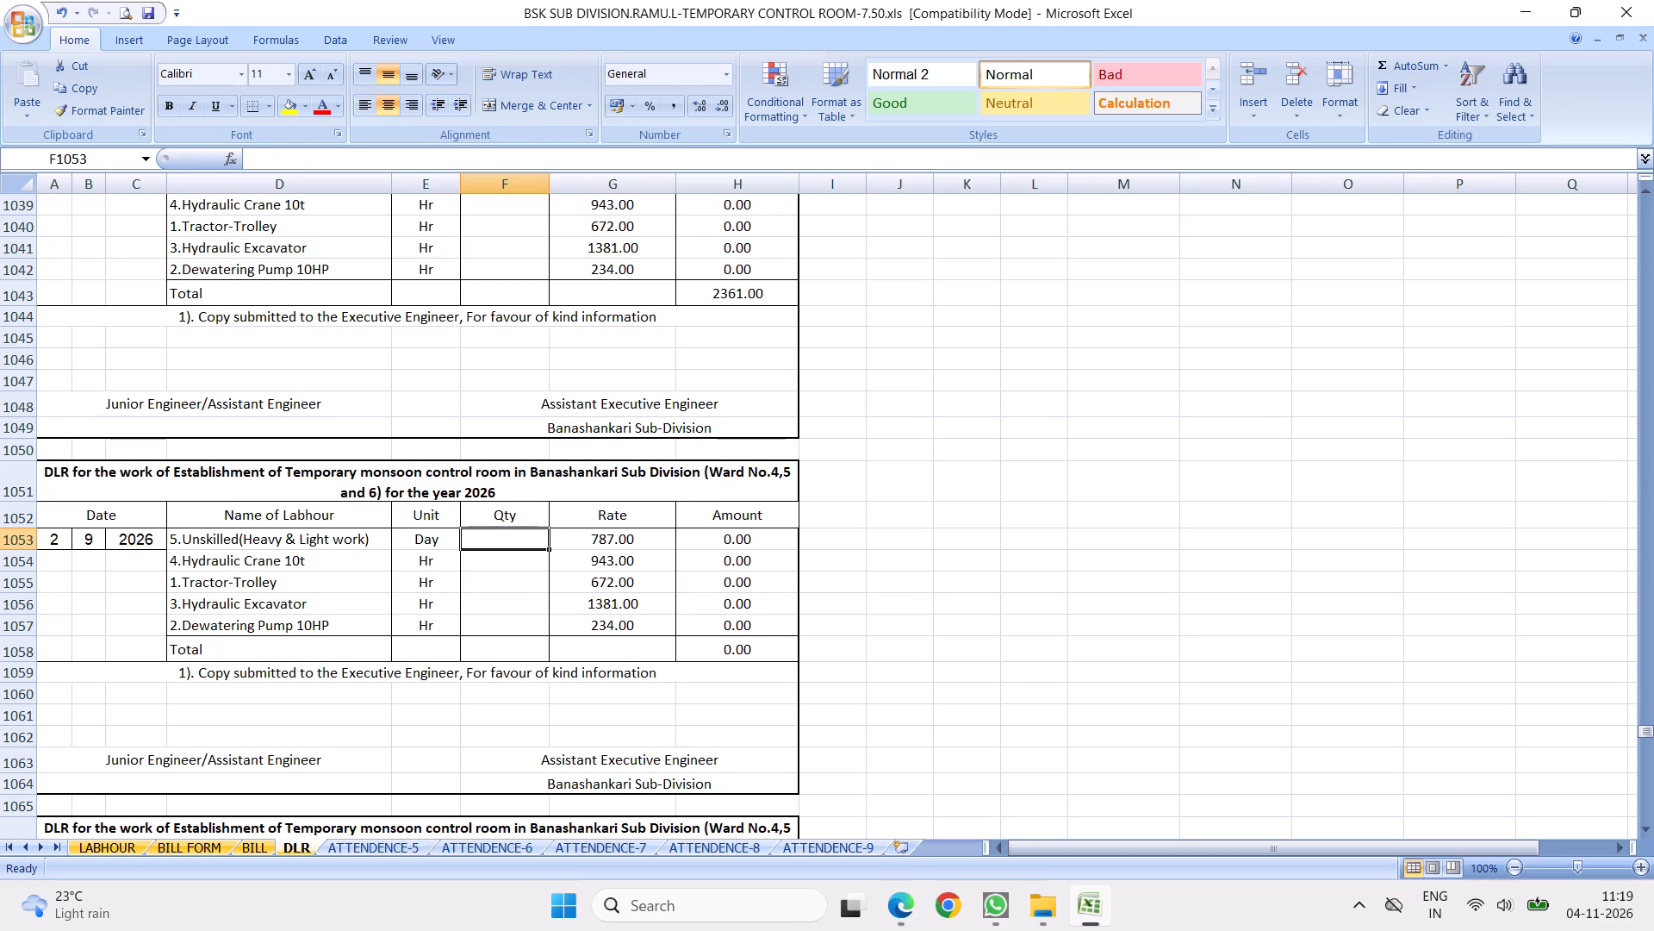
key("4")
left_click(650, 558)
left_click(506, 583)
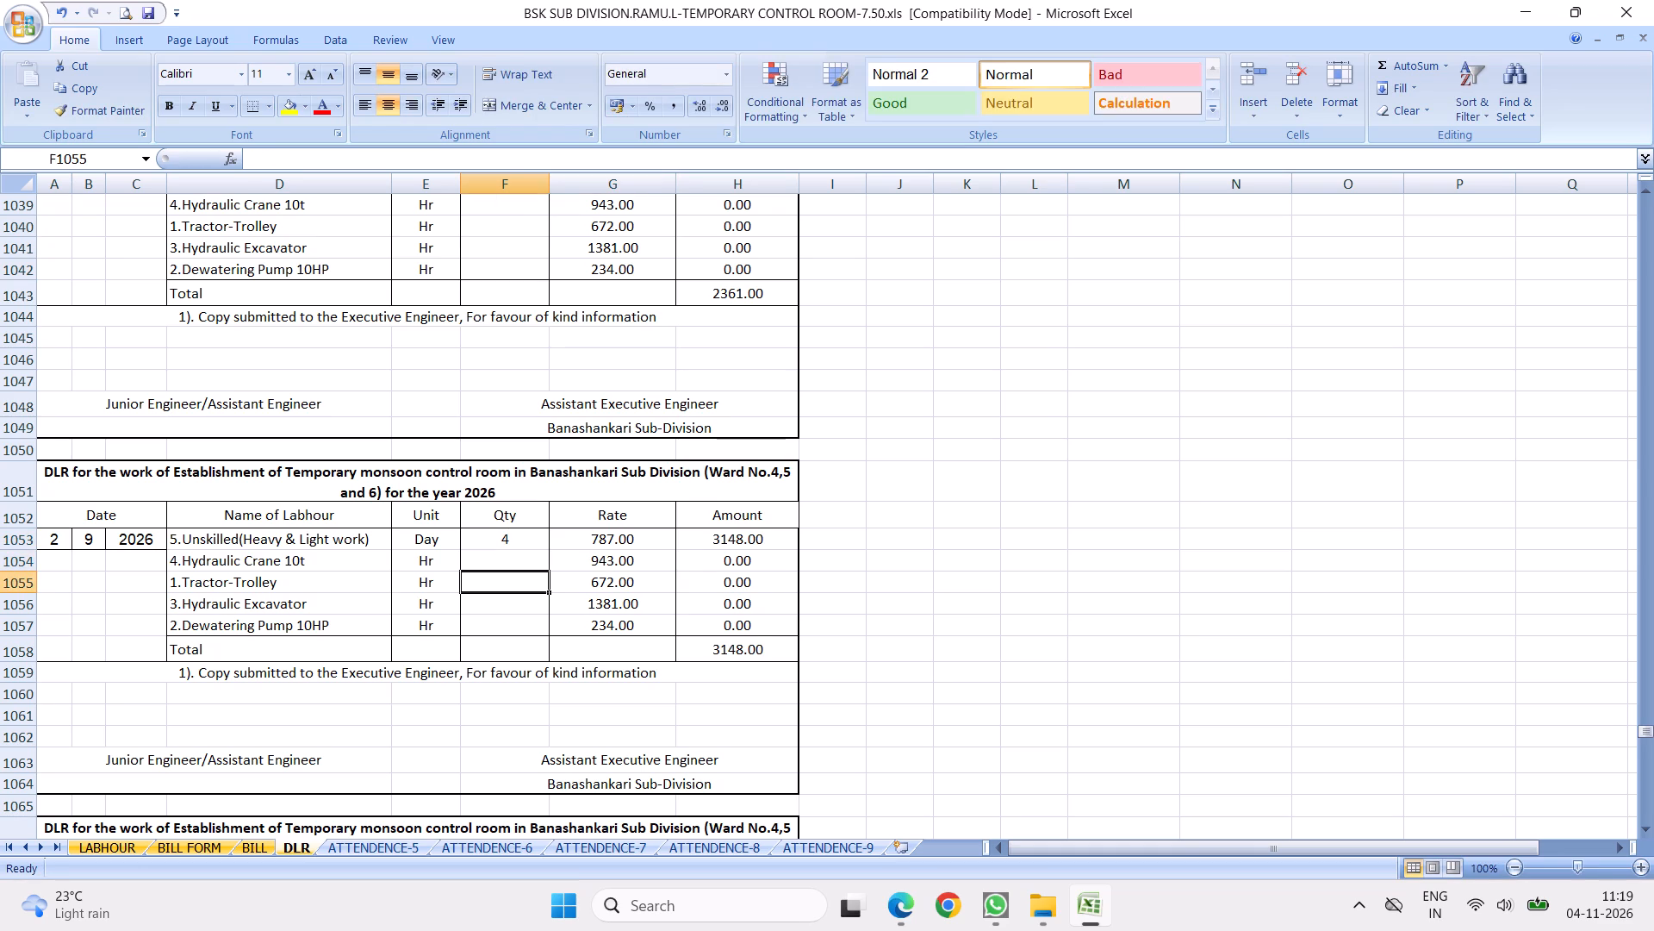
key("6")
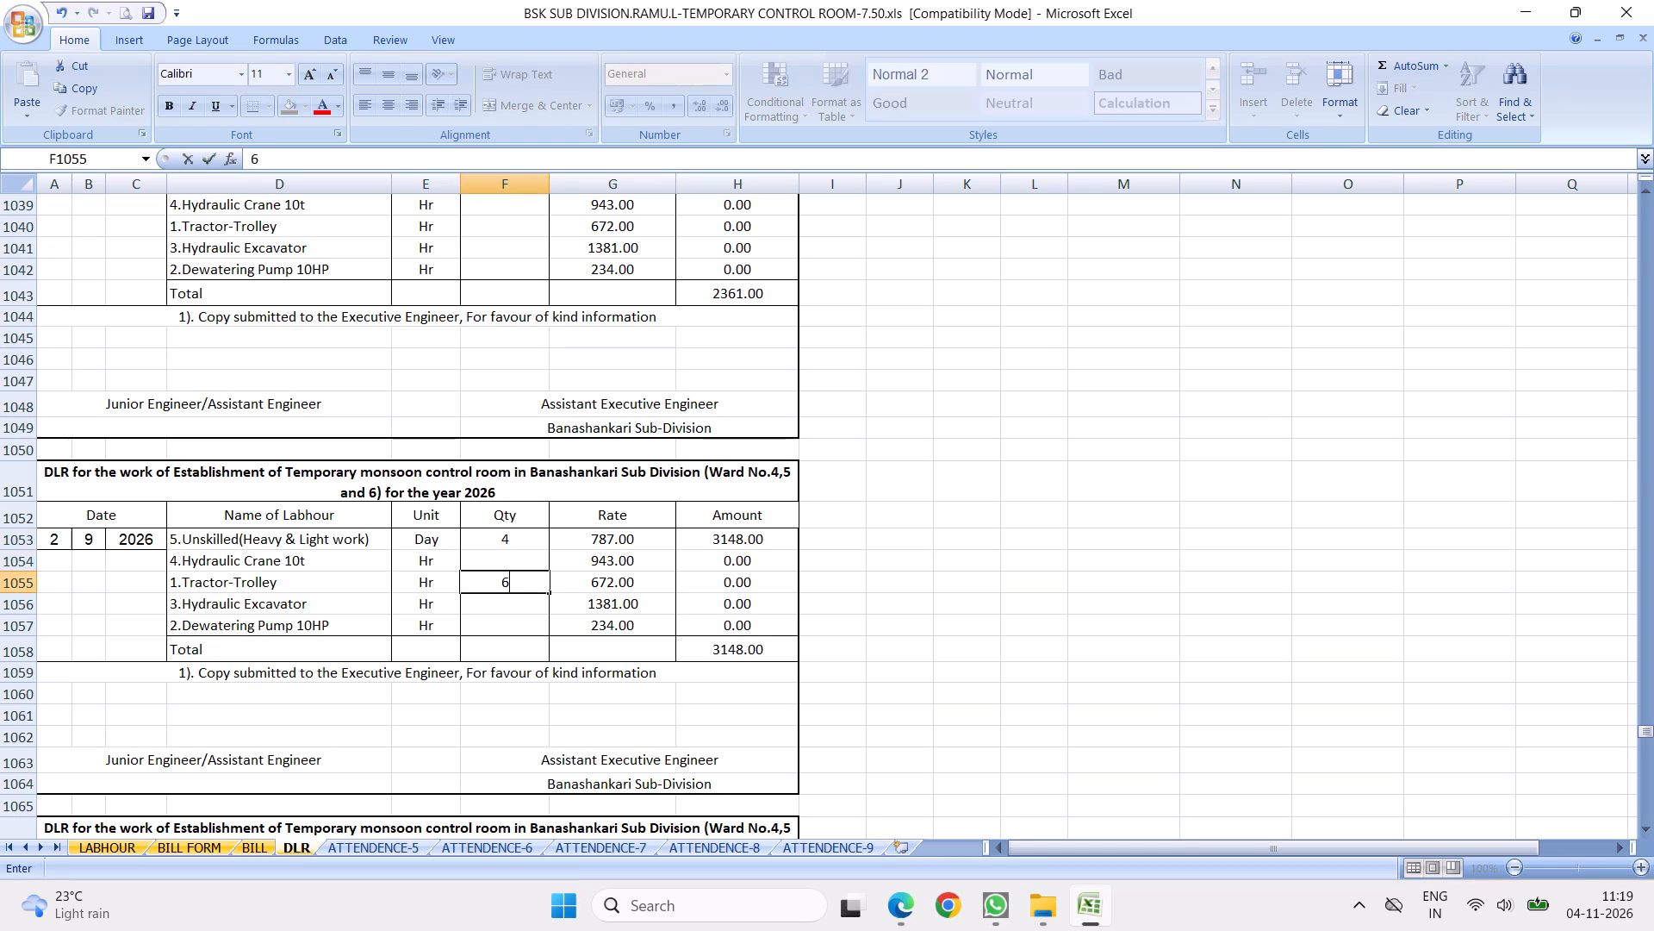
left_click(750, 576)
Enter a quantity of 3 for Unskilled (Heavy & Light work) in the 3-9-2026 table.
scroll(688, 561, "down", 4)
scroll(552, 524, "down", 3)
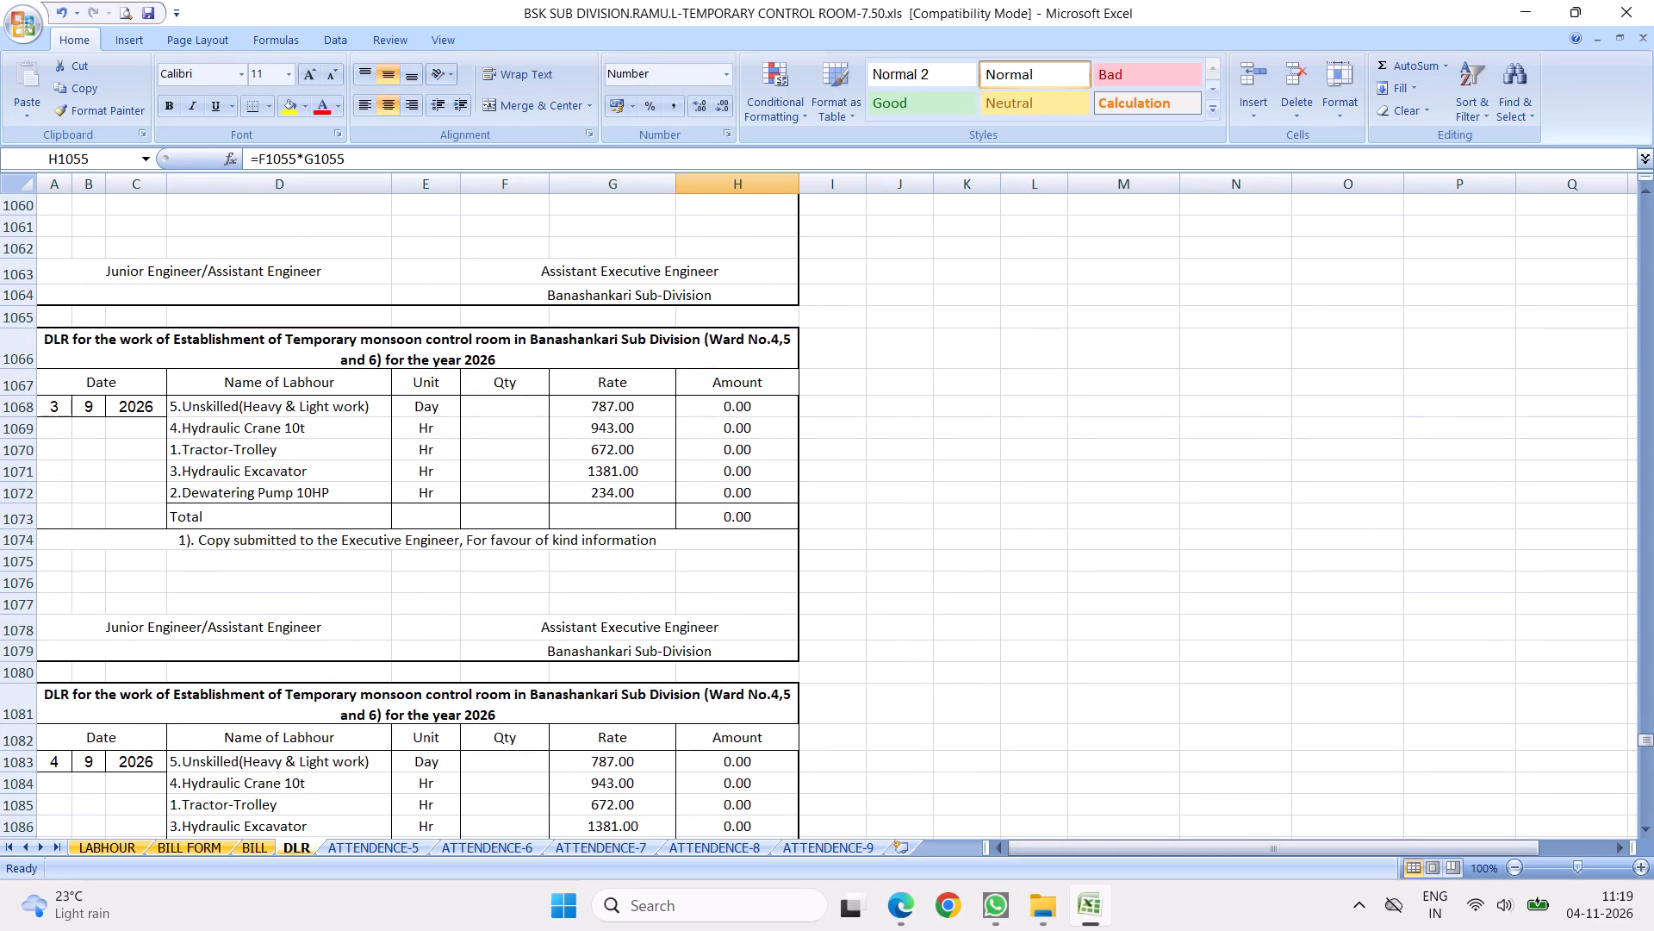
left_click(503, 420)
left_click(506, 403)
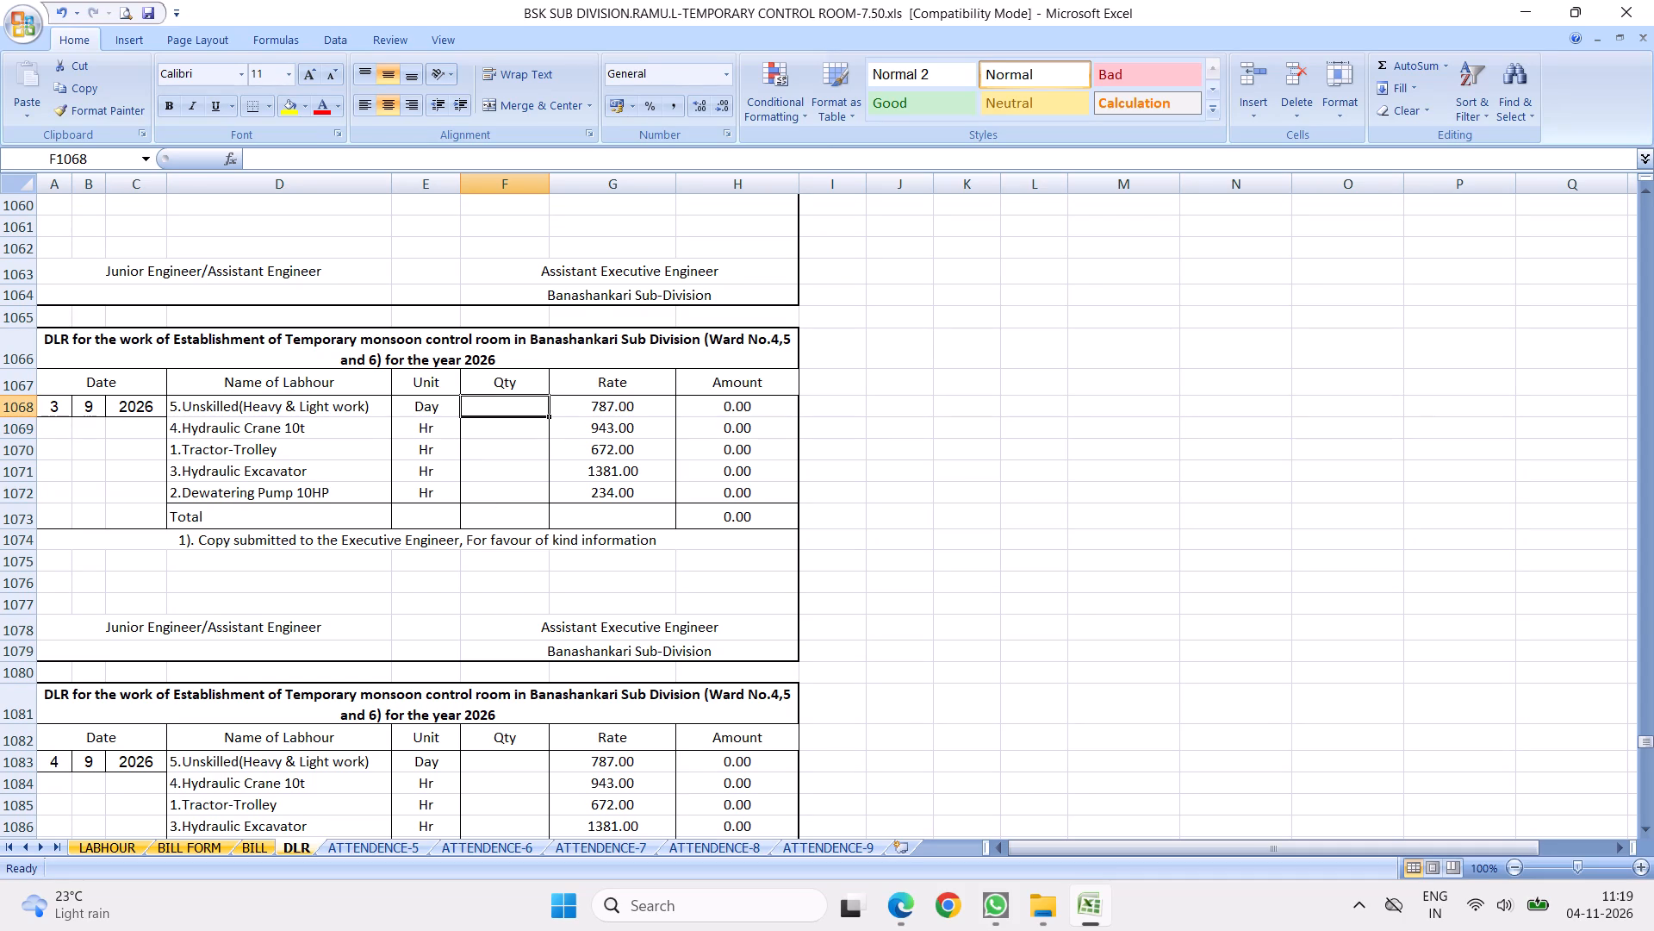
key("3")
left_click(673, 487)
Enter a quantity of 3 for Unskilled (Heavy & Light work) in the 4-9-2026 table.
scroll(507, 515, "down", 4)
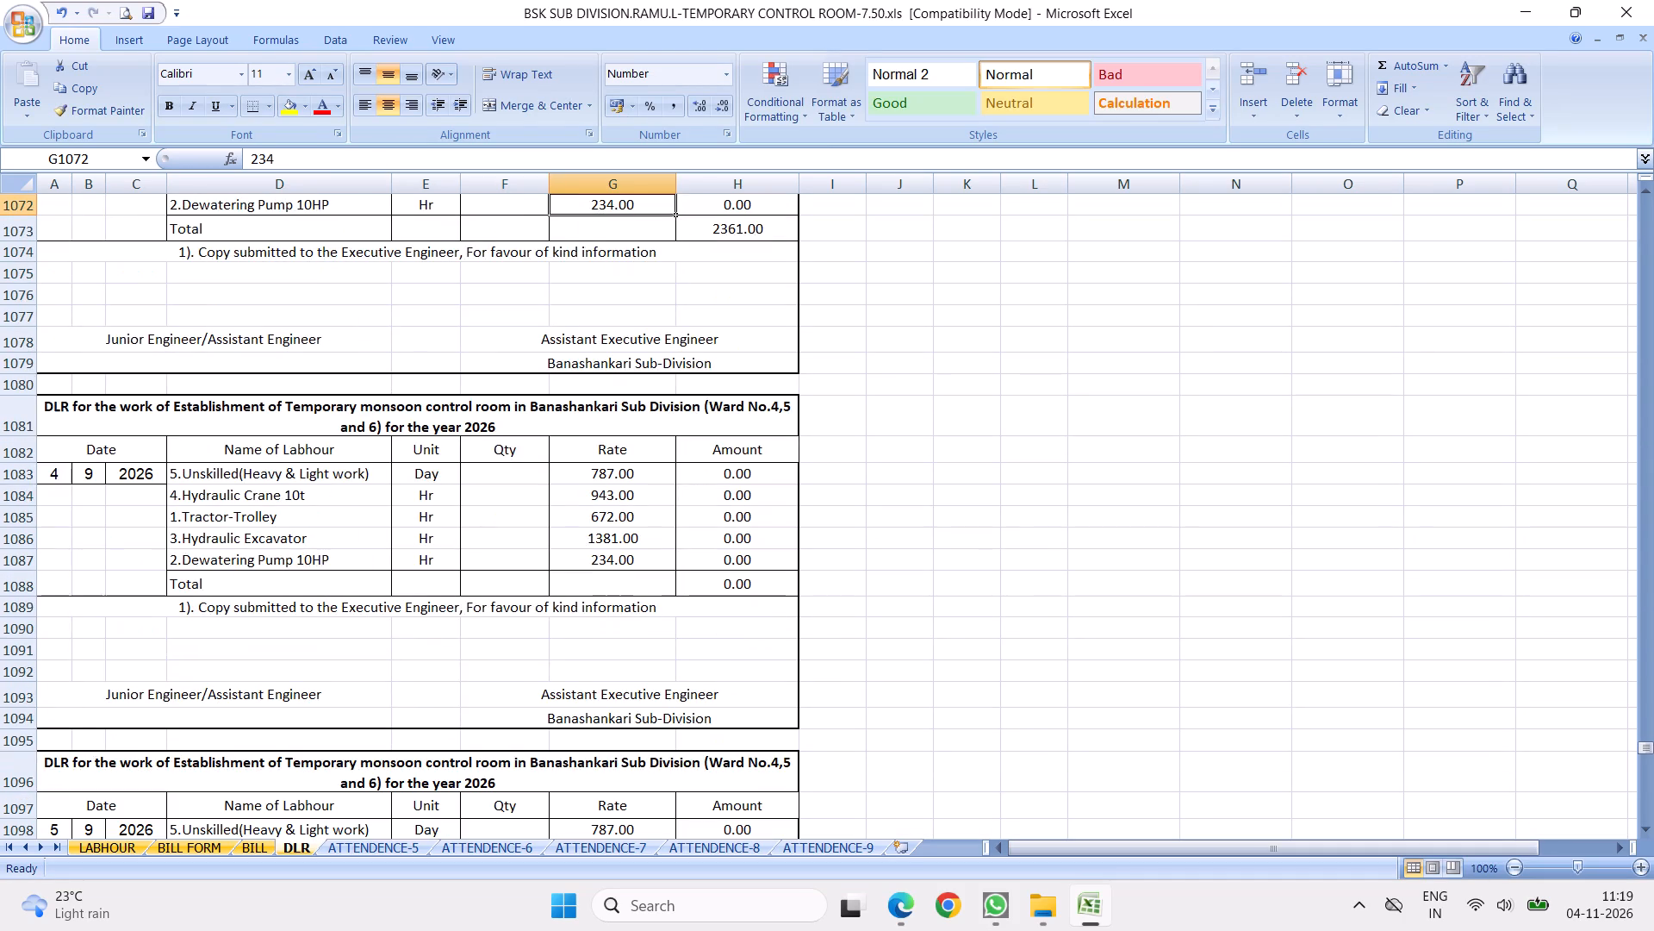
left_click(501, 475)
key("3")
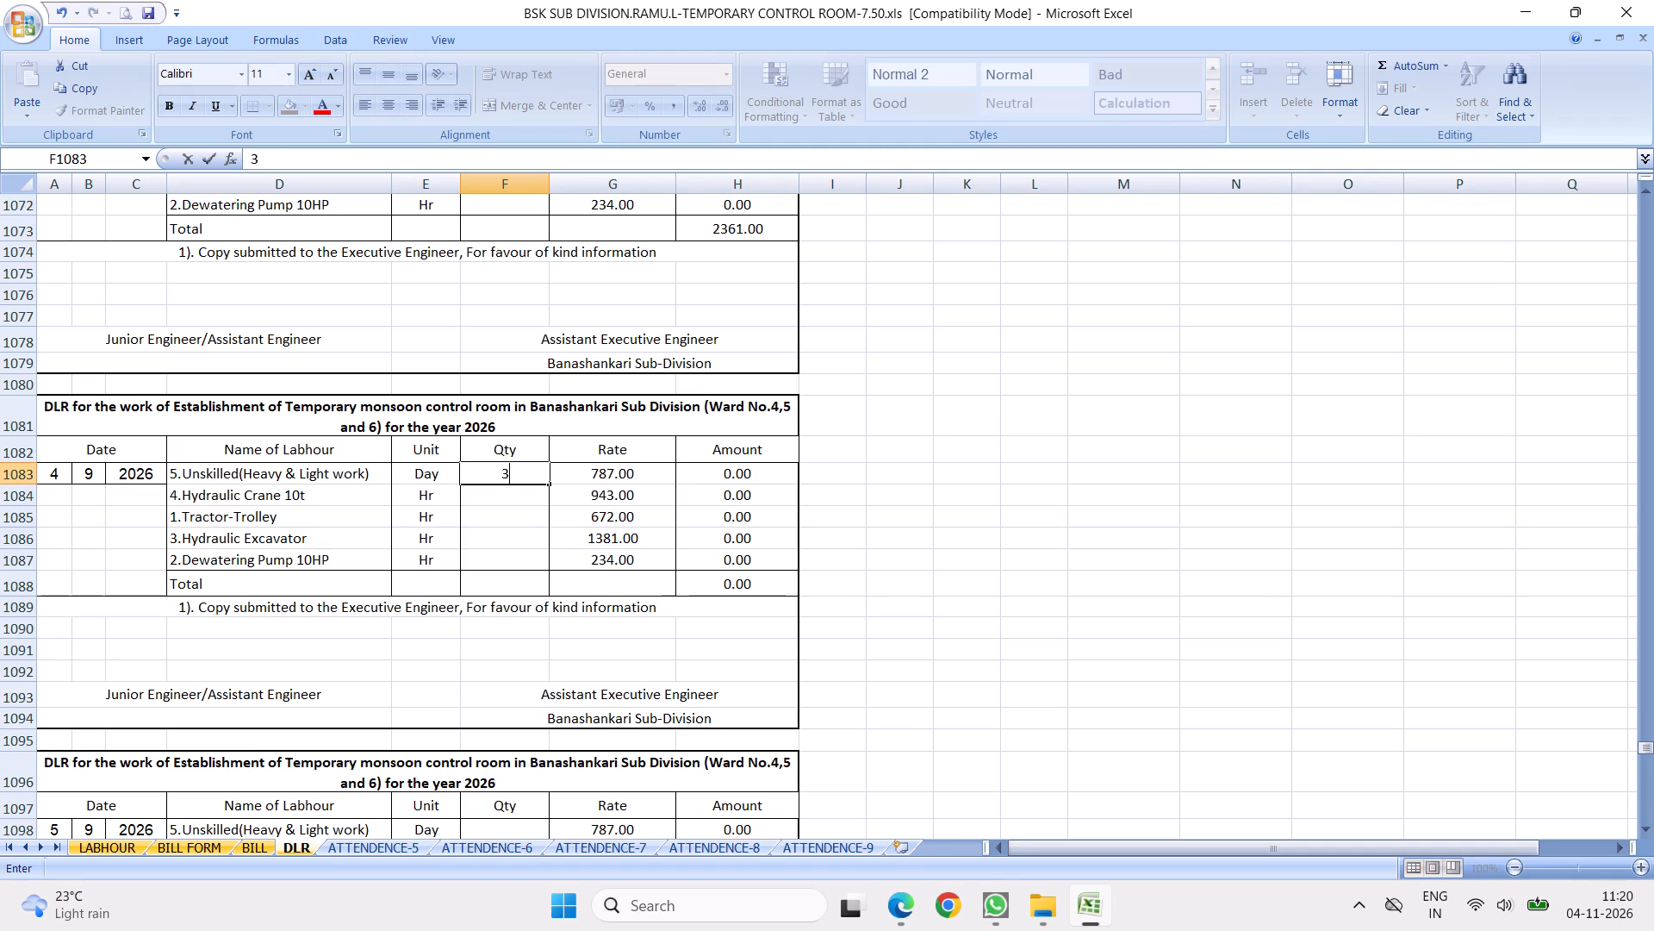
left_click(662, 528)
Set the Unskilled (Heavy & Light work) quantity in the 4-9-2026 table to 4.
left_click(488, 478)
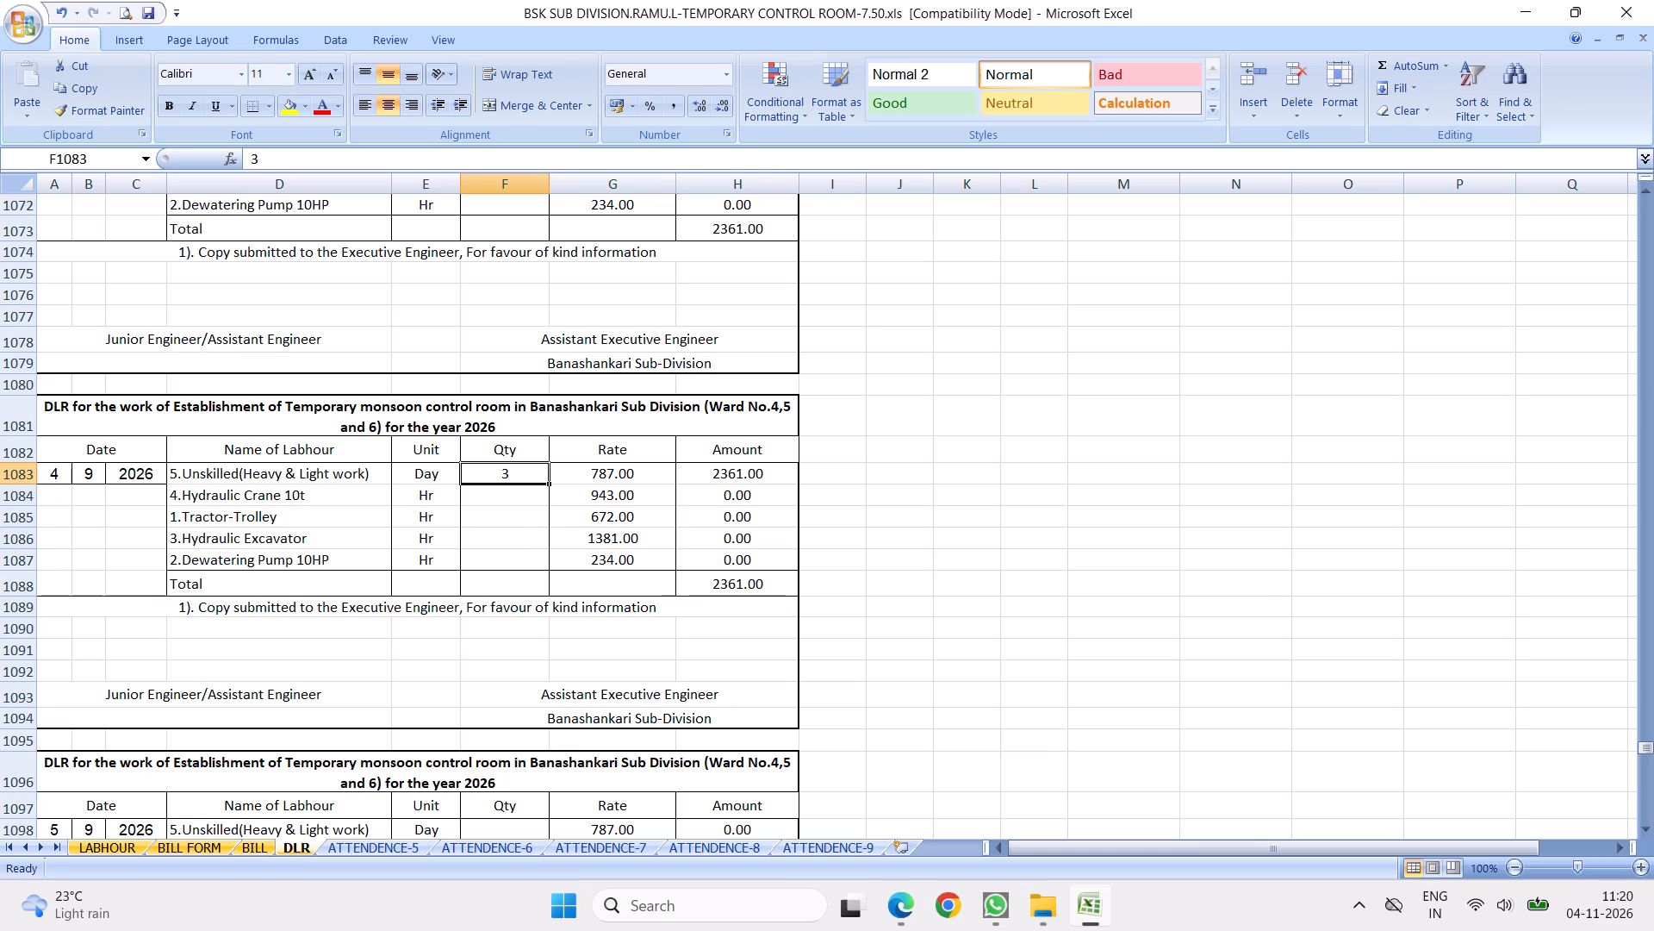
key("4")
left_click(587, 528)
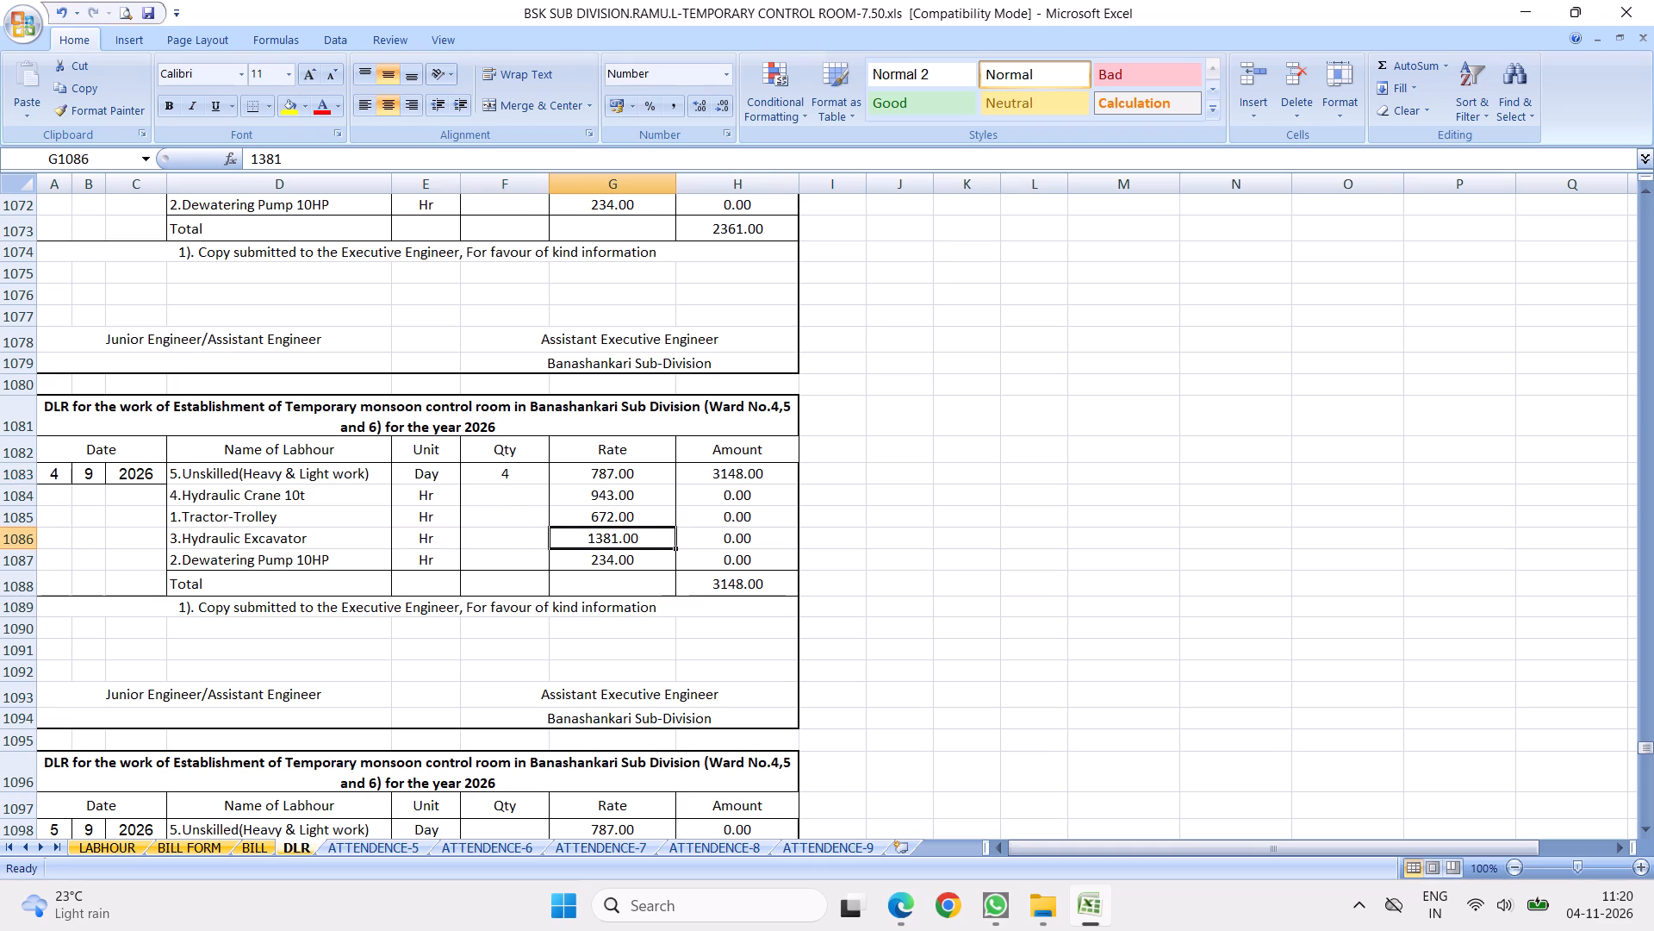
Enter machinery quantities in the 4-9-2026 table: 6 for Tractor-Trolley, 5 for Hydraulic Excavator and 6 for Dewatering Pump 10HP.
left_click(495, 514)
key("6")
left_click(603, 565)
left_click(521, 543)
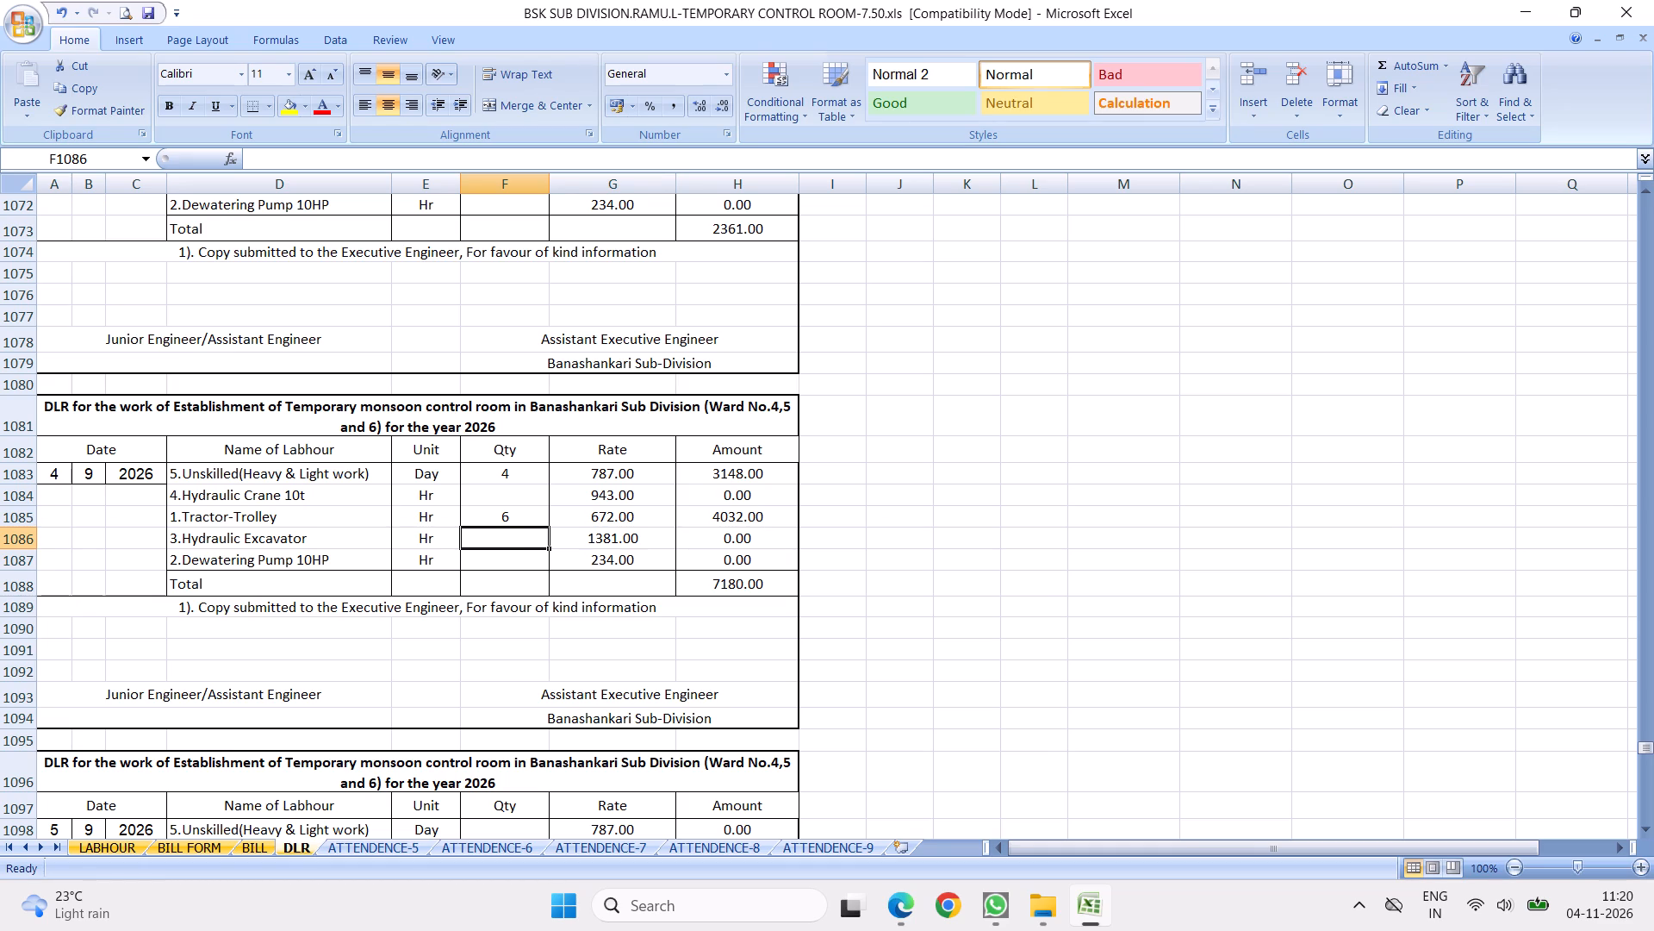
key("5")
key("Return")
key("6")
key("Return")
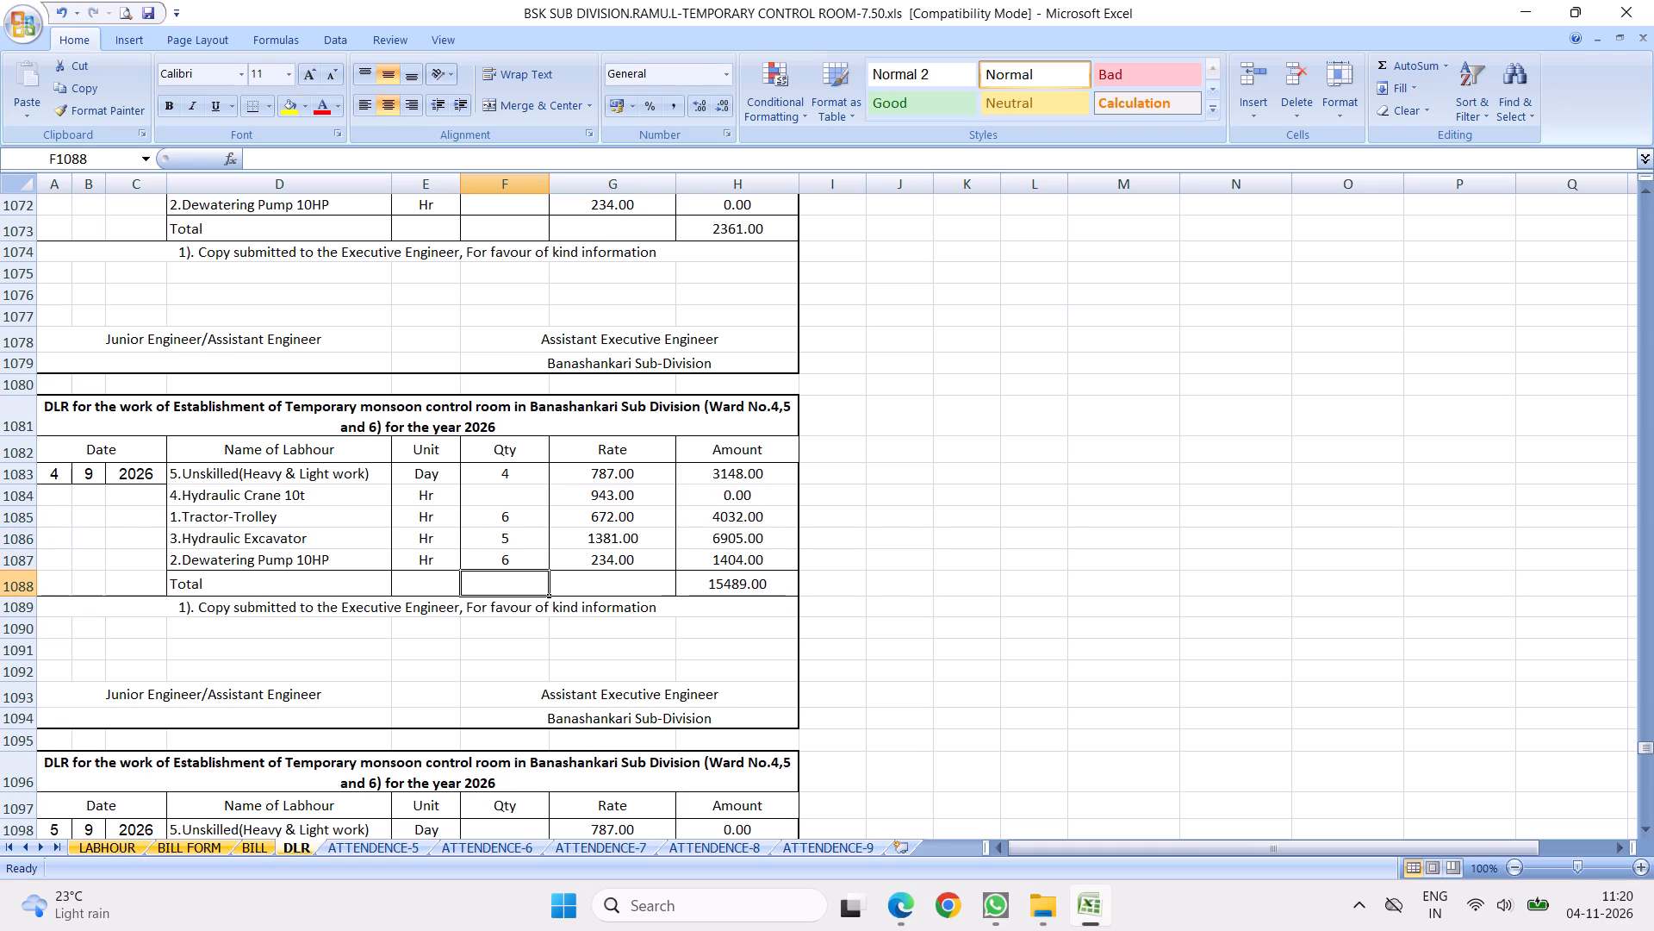
Enter a quantity of 4 for Unskilled (Heavy & Light work) in the 5-9-2026 table.
scroll(617, 559, "down", 4)
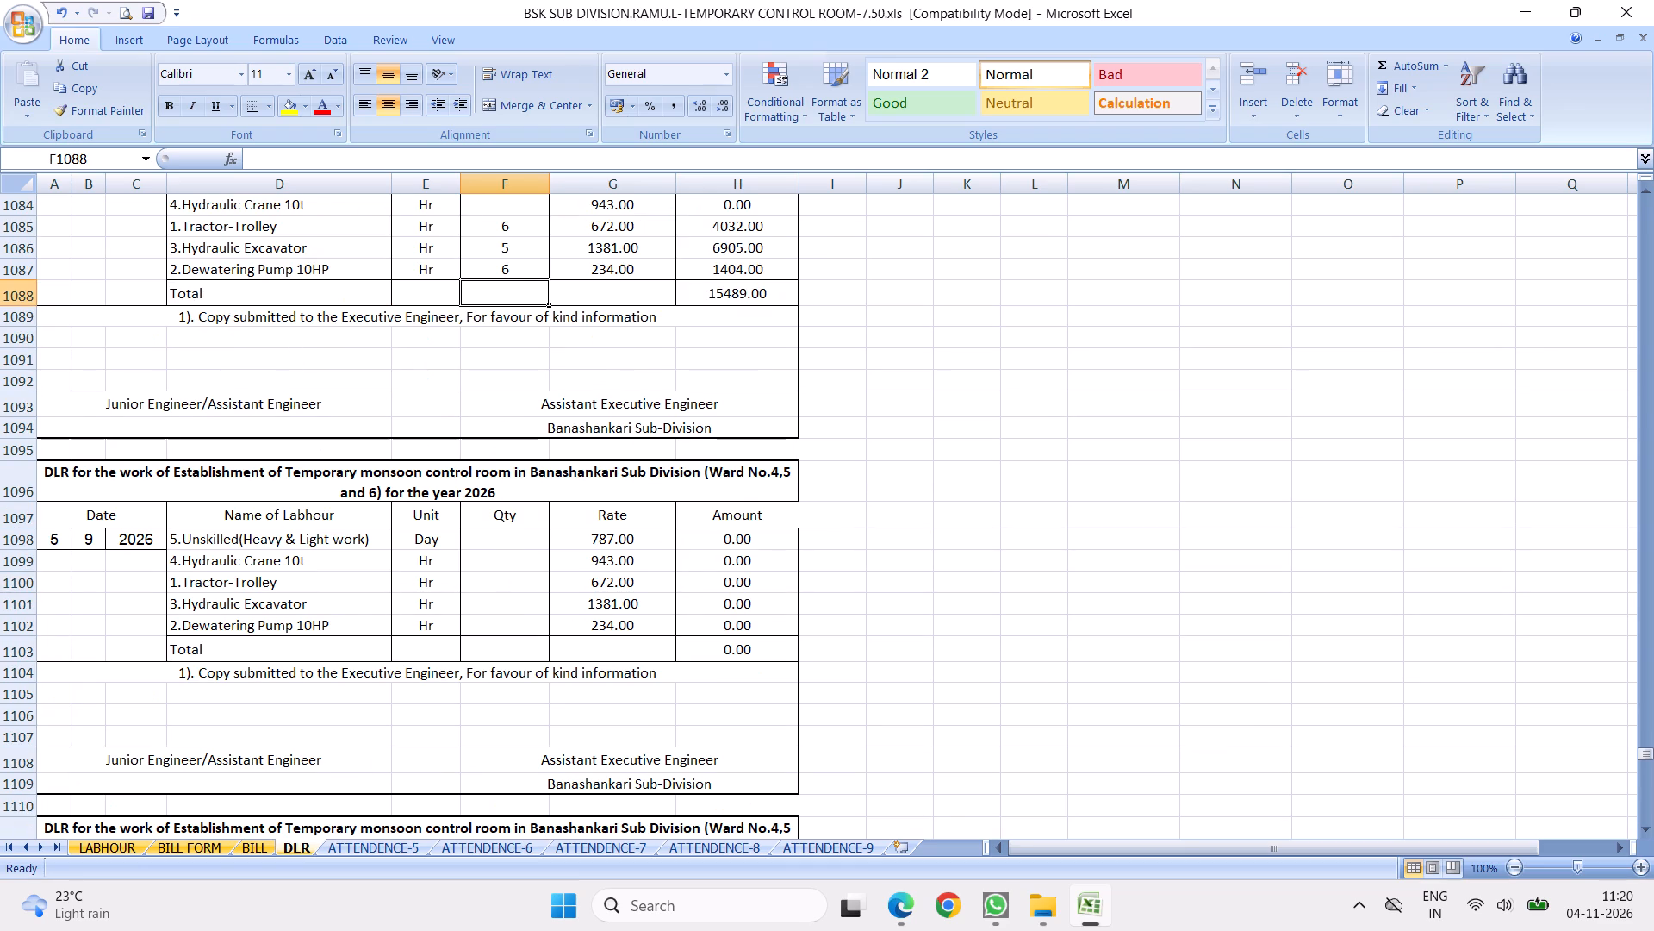
left_click(508, 539)
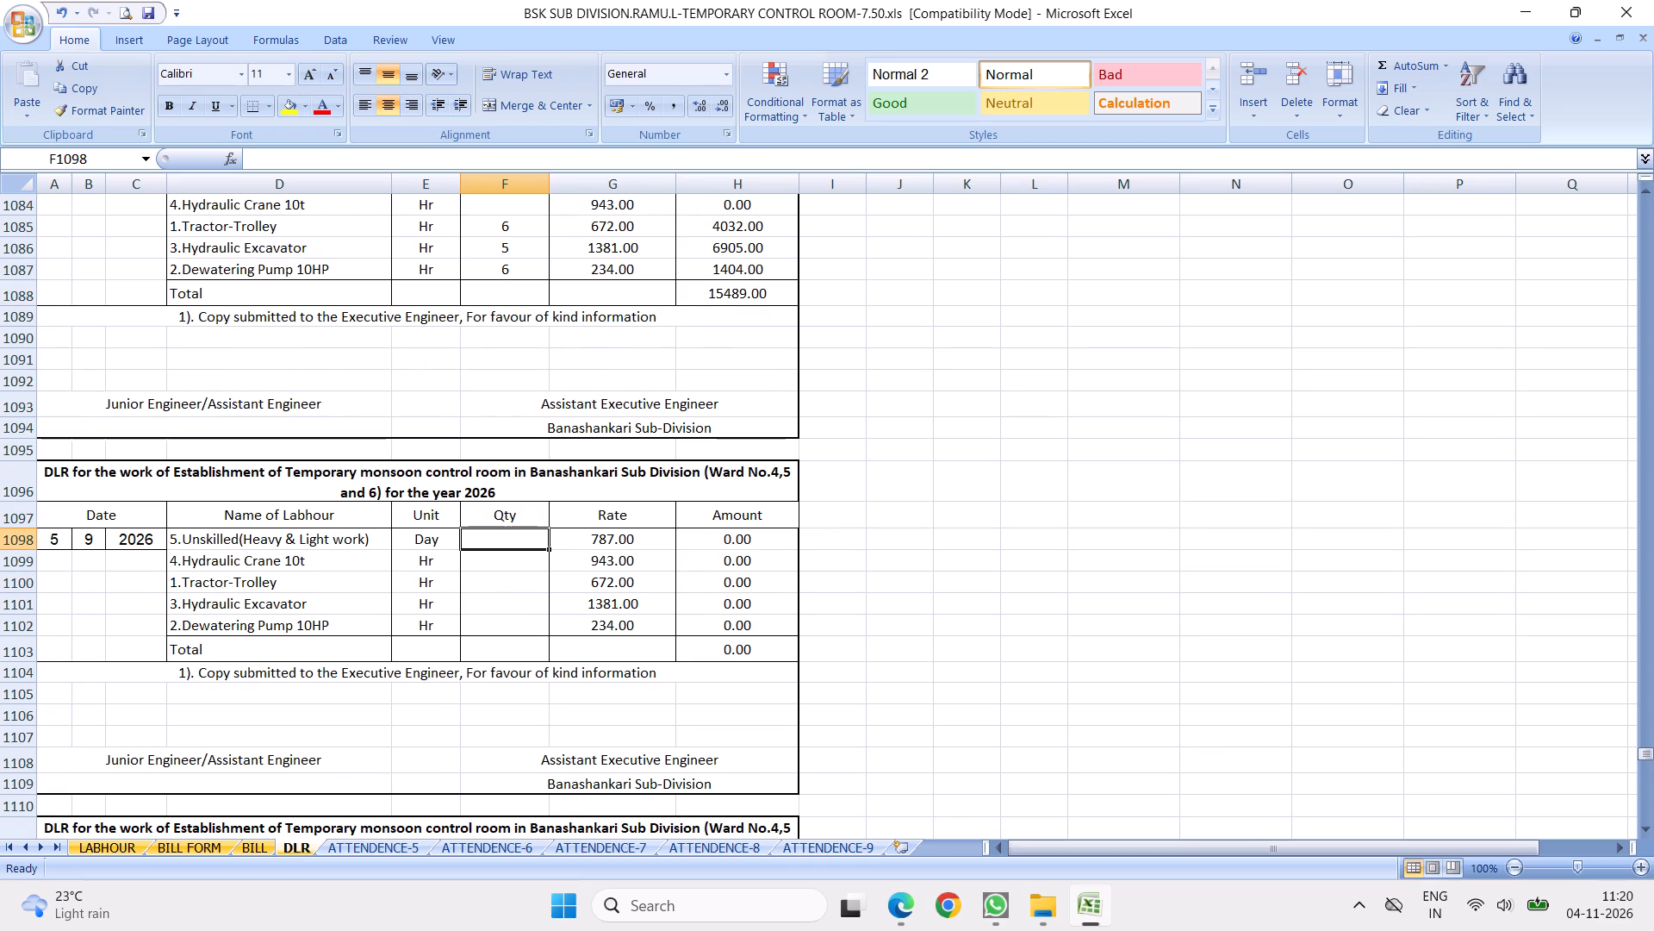
key("4")
key("Return")
Enter a quantity of 4 for Unskilled (Heavy & Light work) in the 7-9-2026 table.
scroll(550, 616, "down", 4)
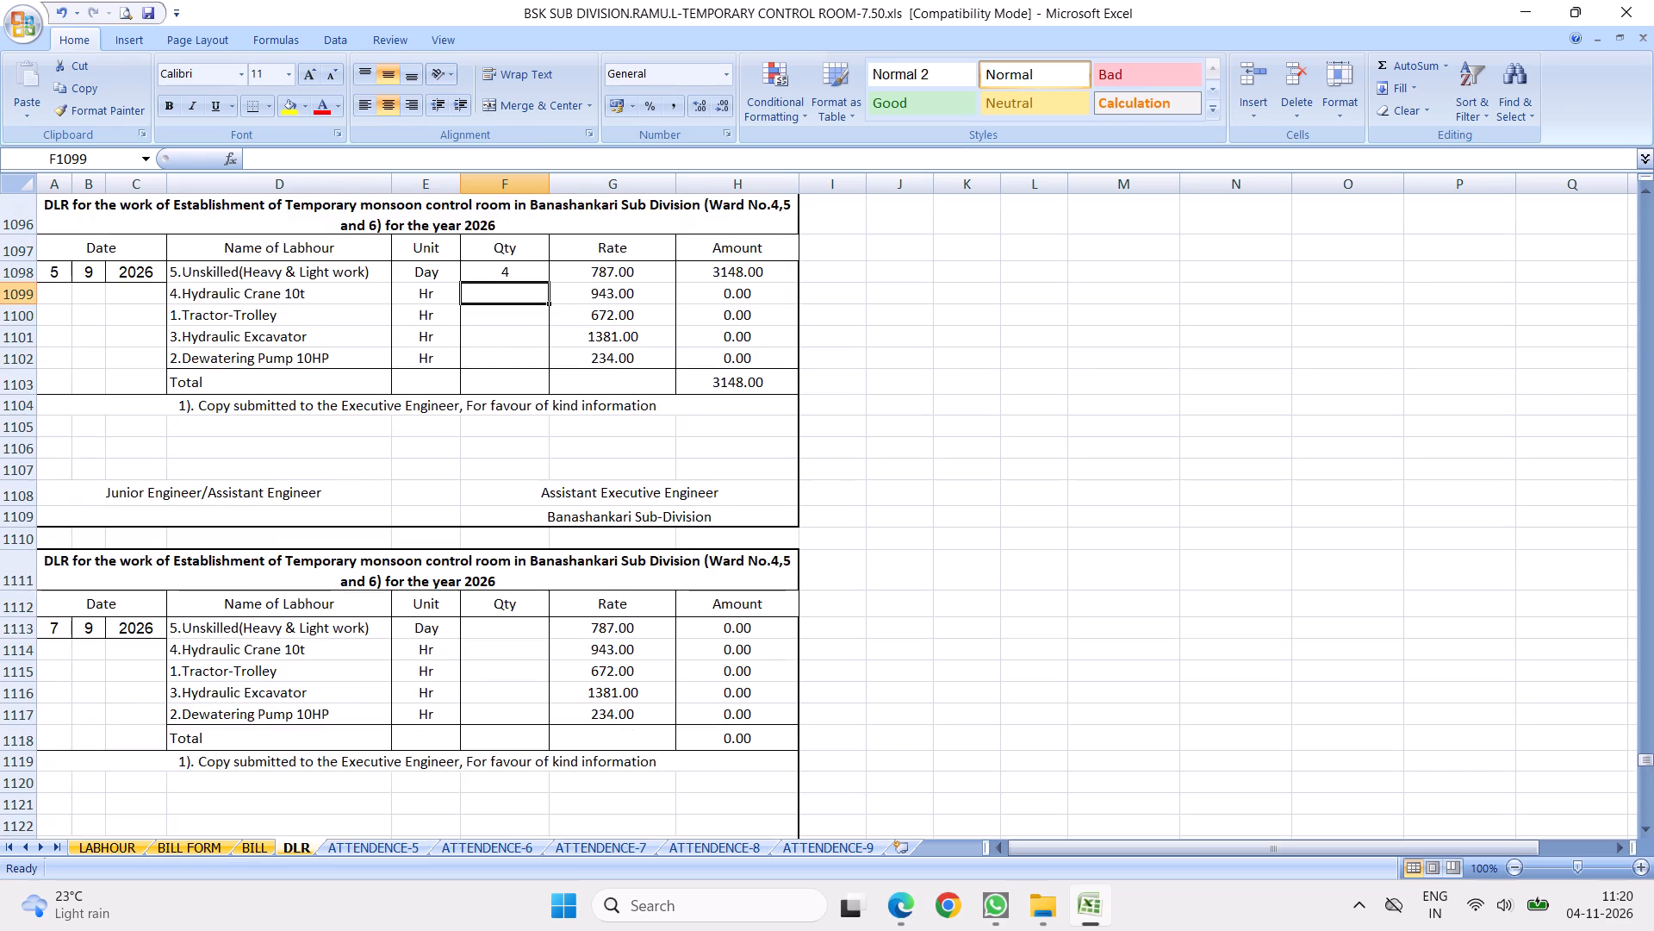
scroll(622, 545, "down", 3)
left_click(502, 399)
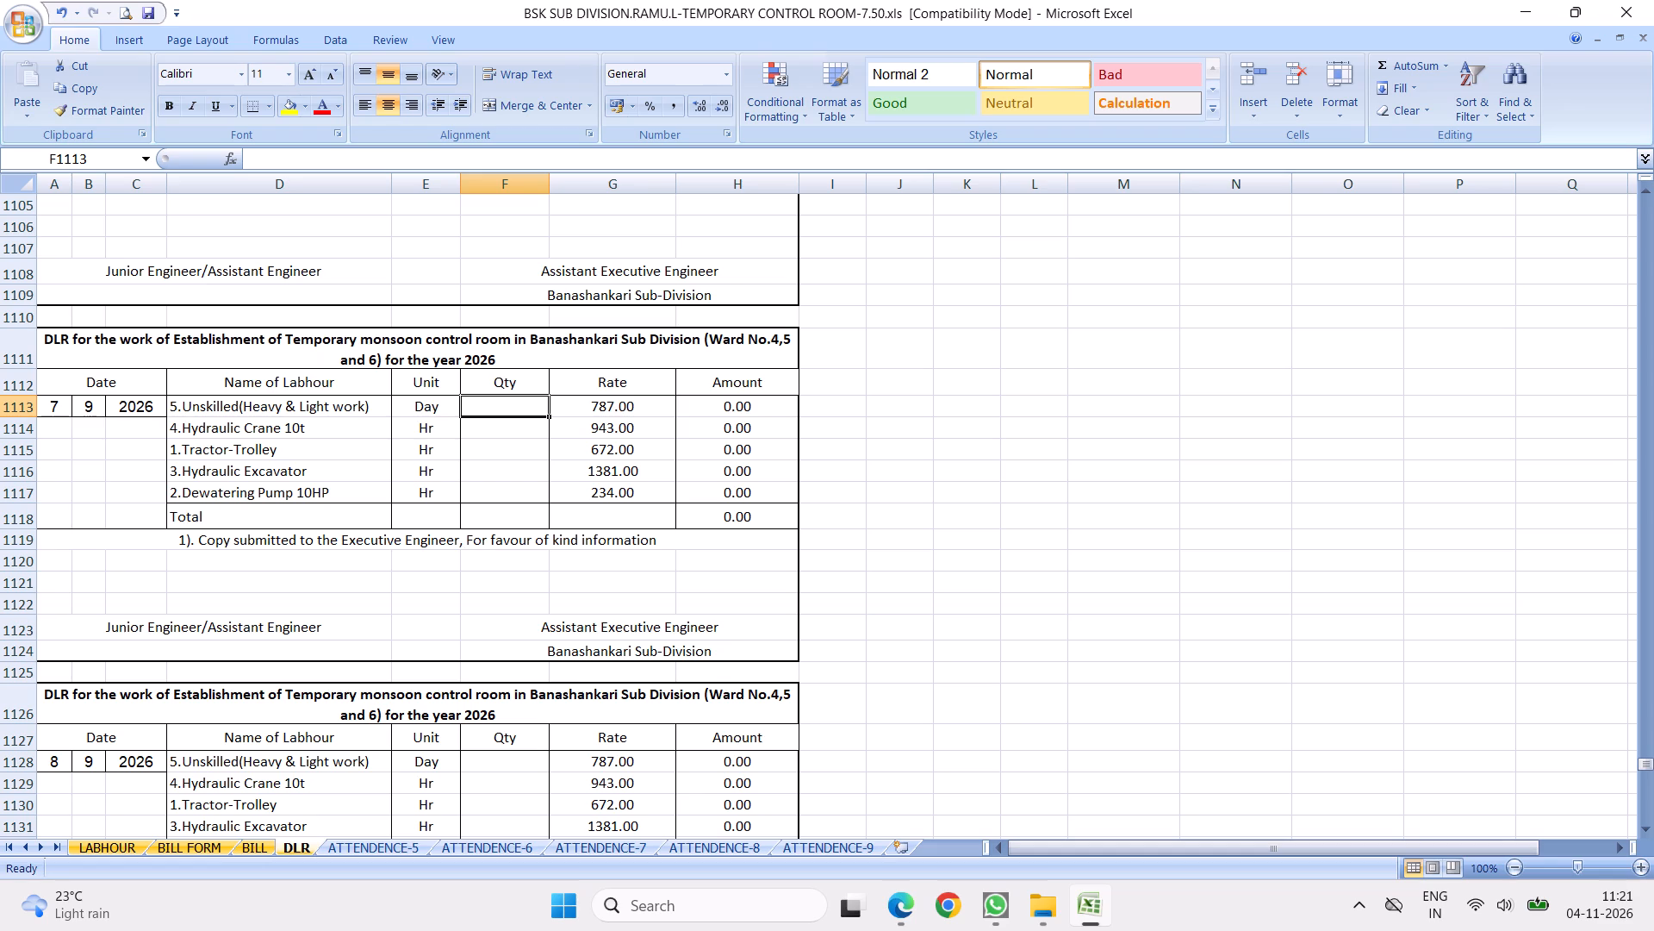
key("4")
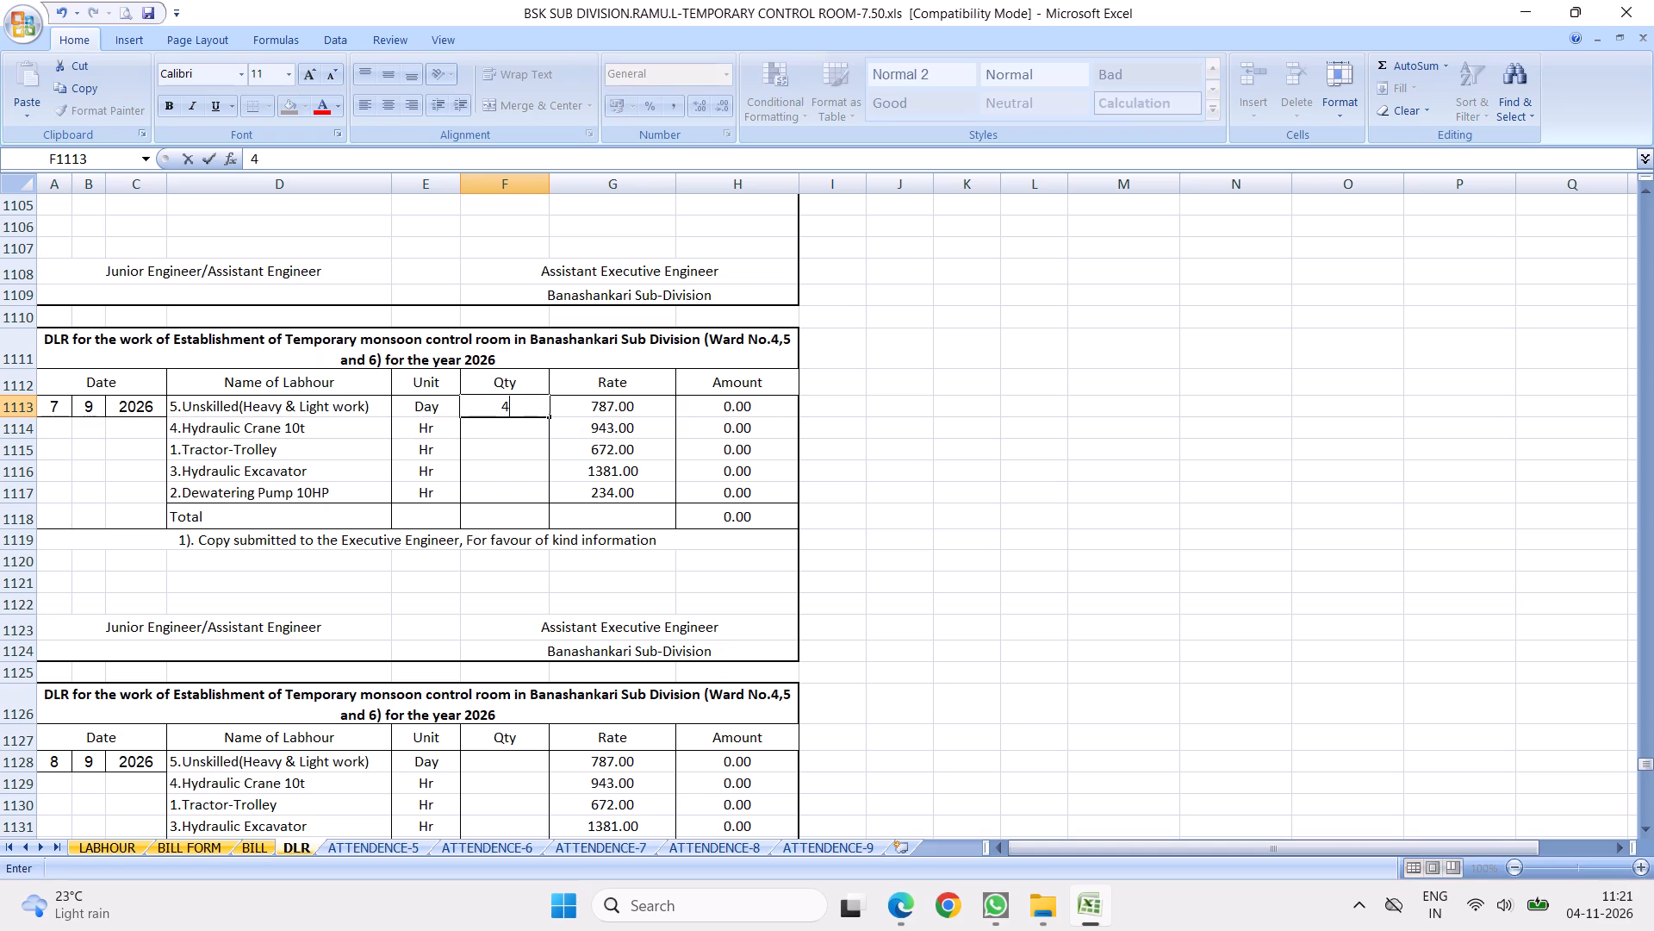
key("Right")
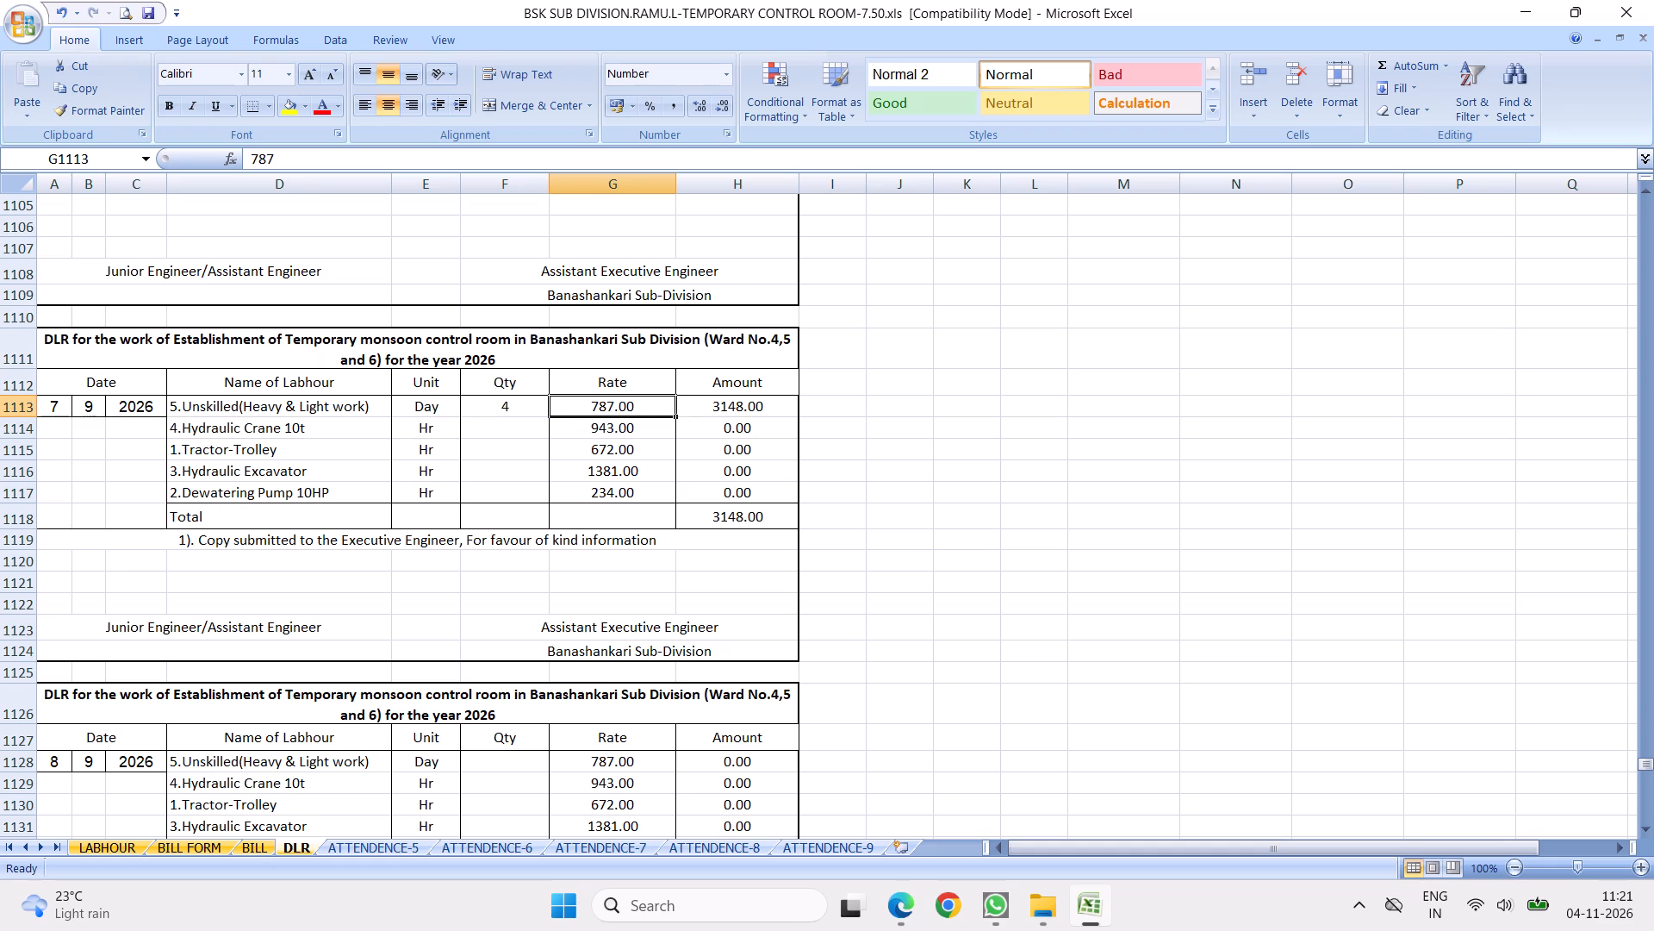
left_click(485, 428)
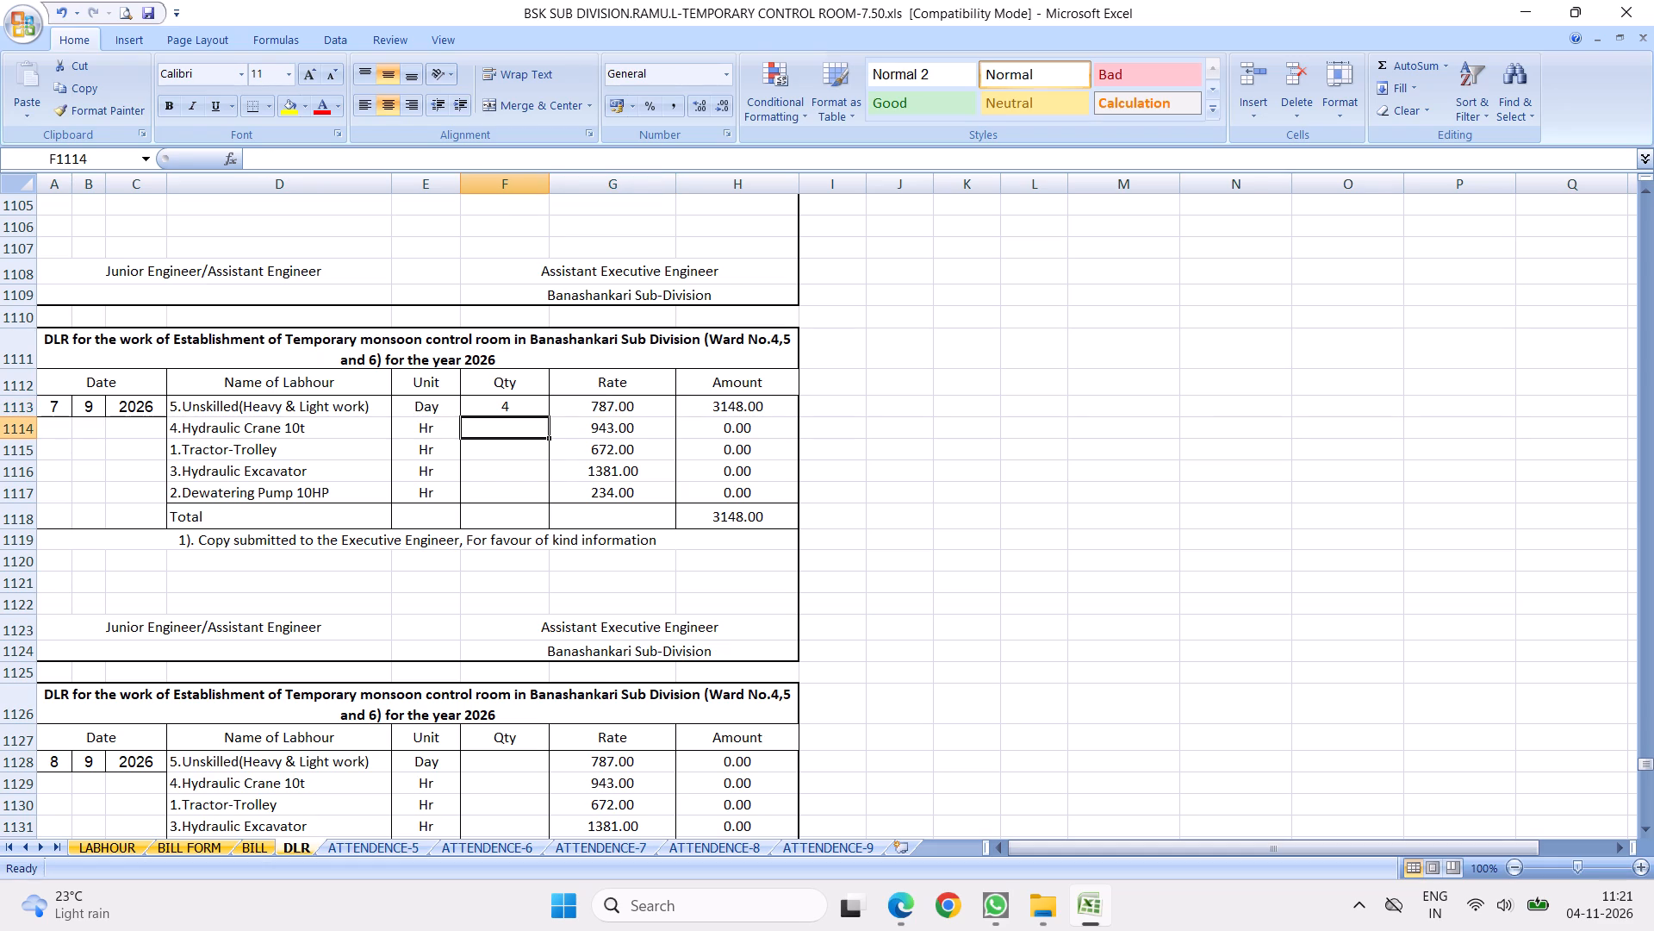
left_click(515, 399)
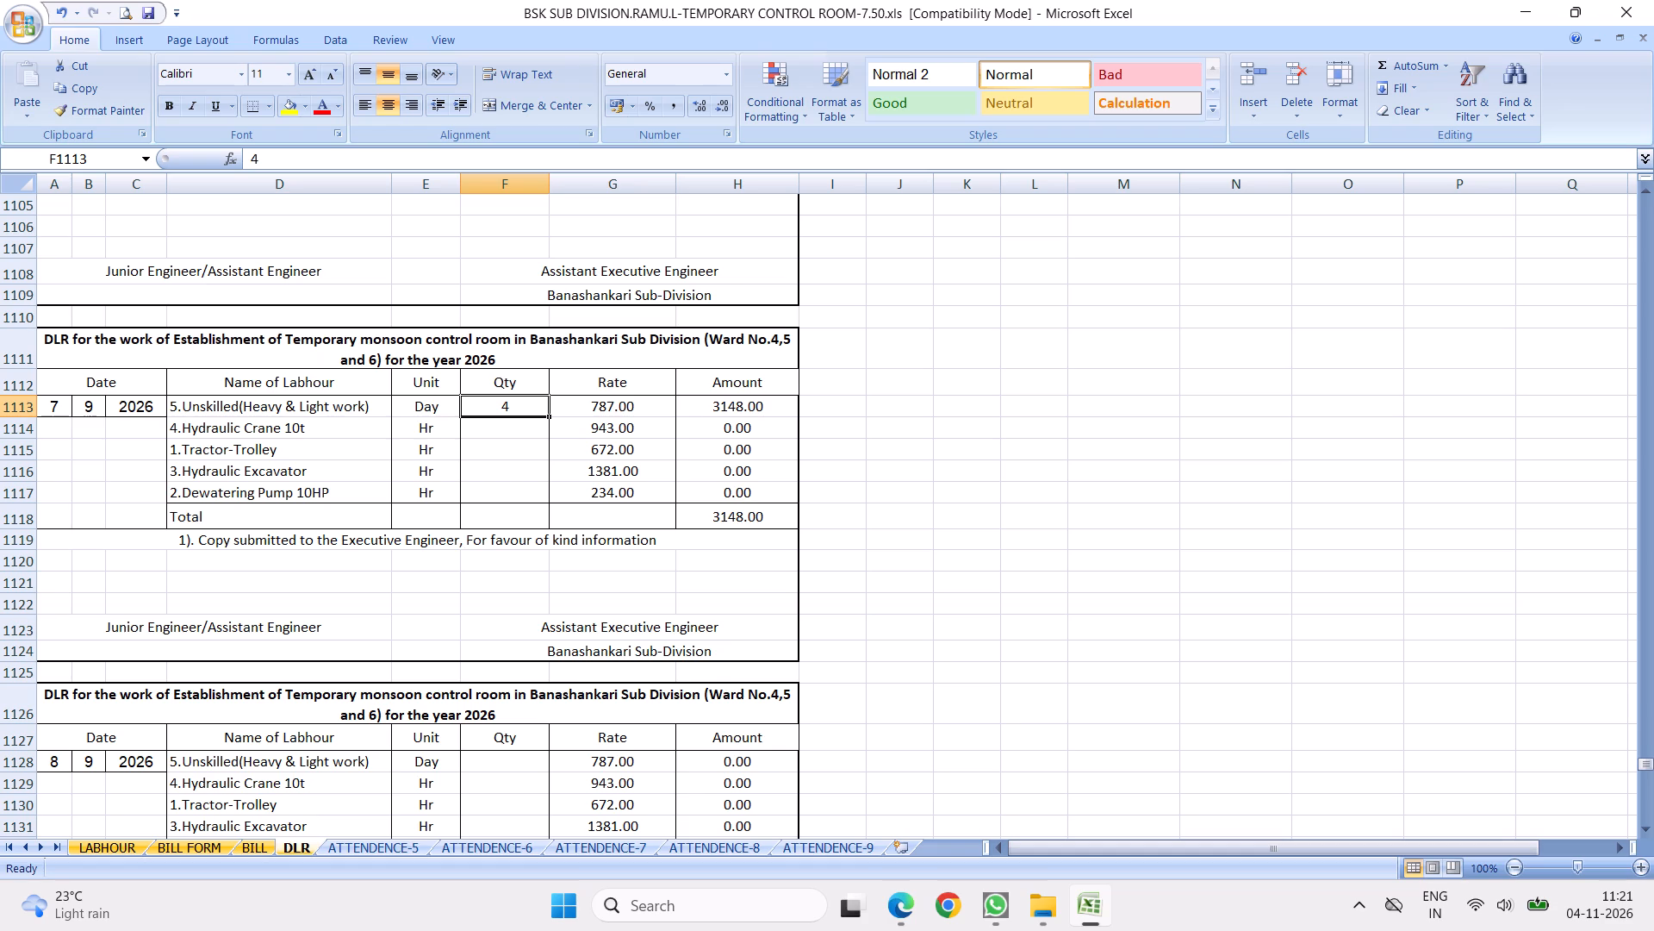
Enter a quantity of 4 for Unskilled (Heavy & Light work) in the 8-9-2026 table.
scroll(576, 453, "down", 2)
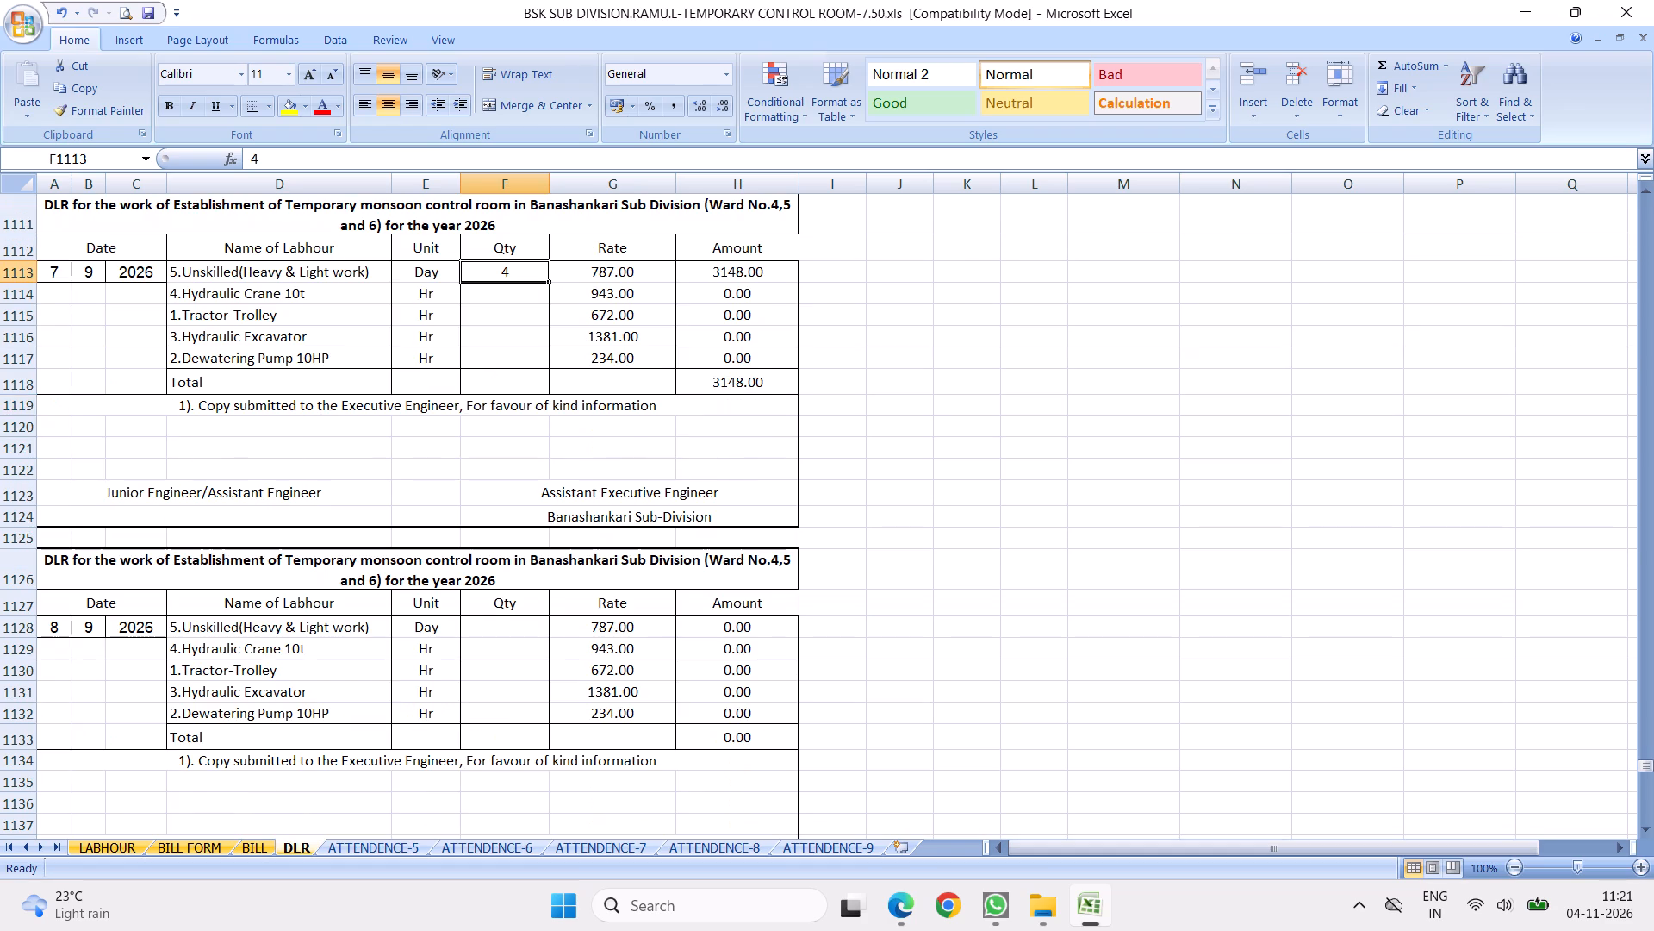
left_click(470, 634)
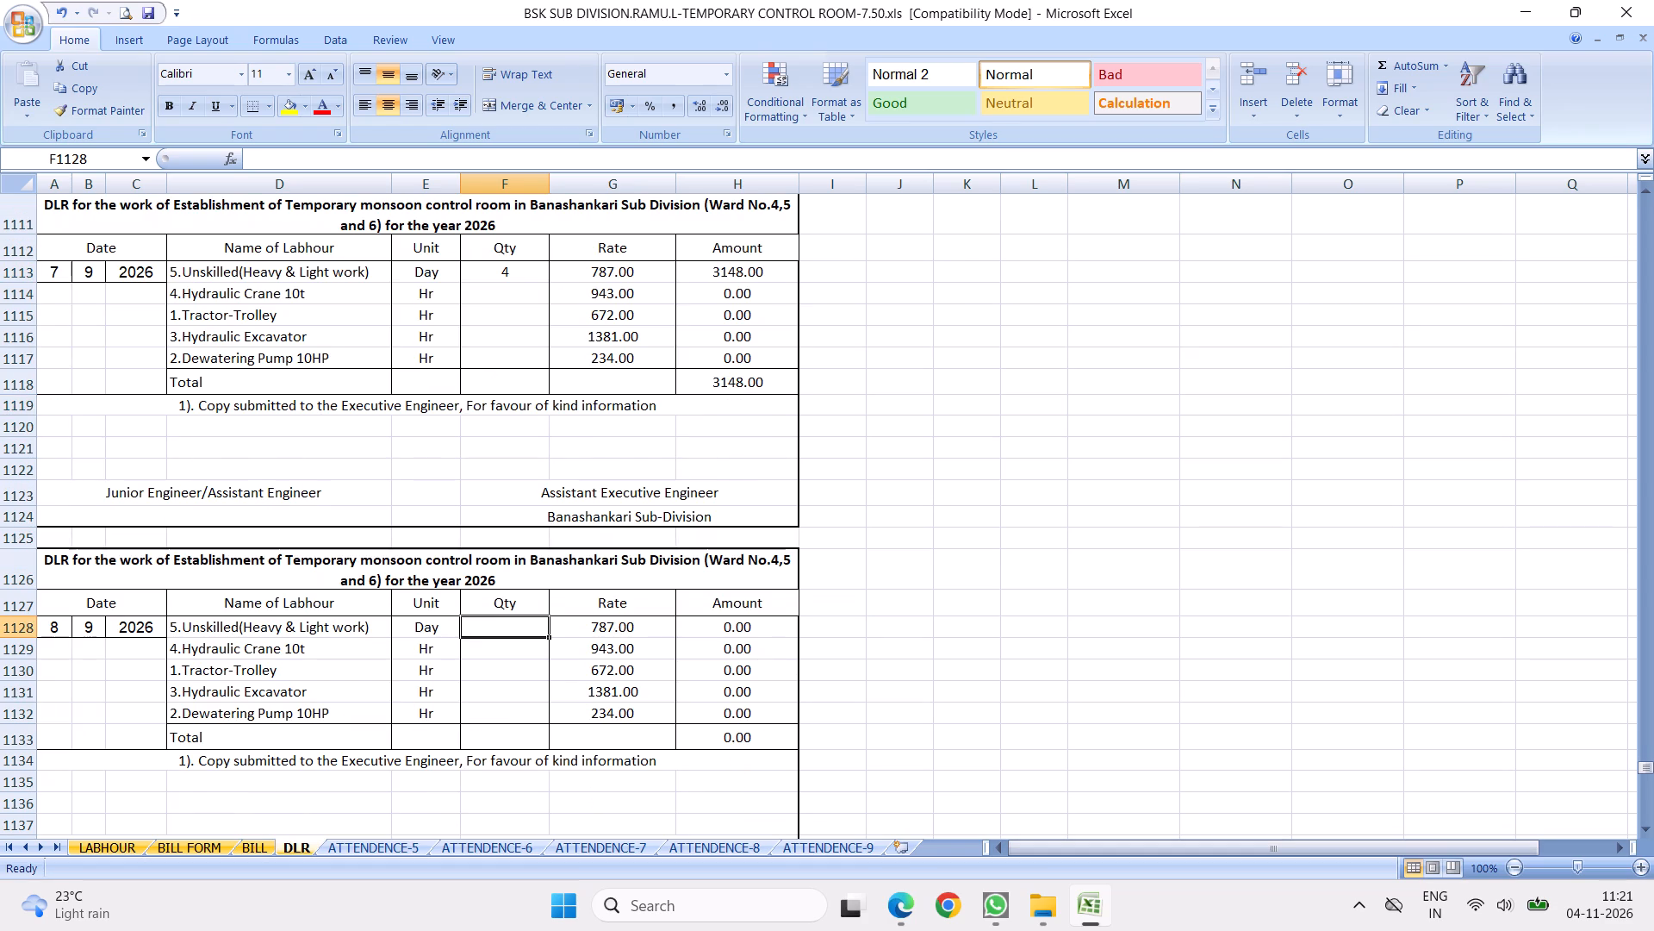
key("4")
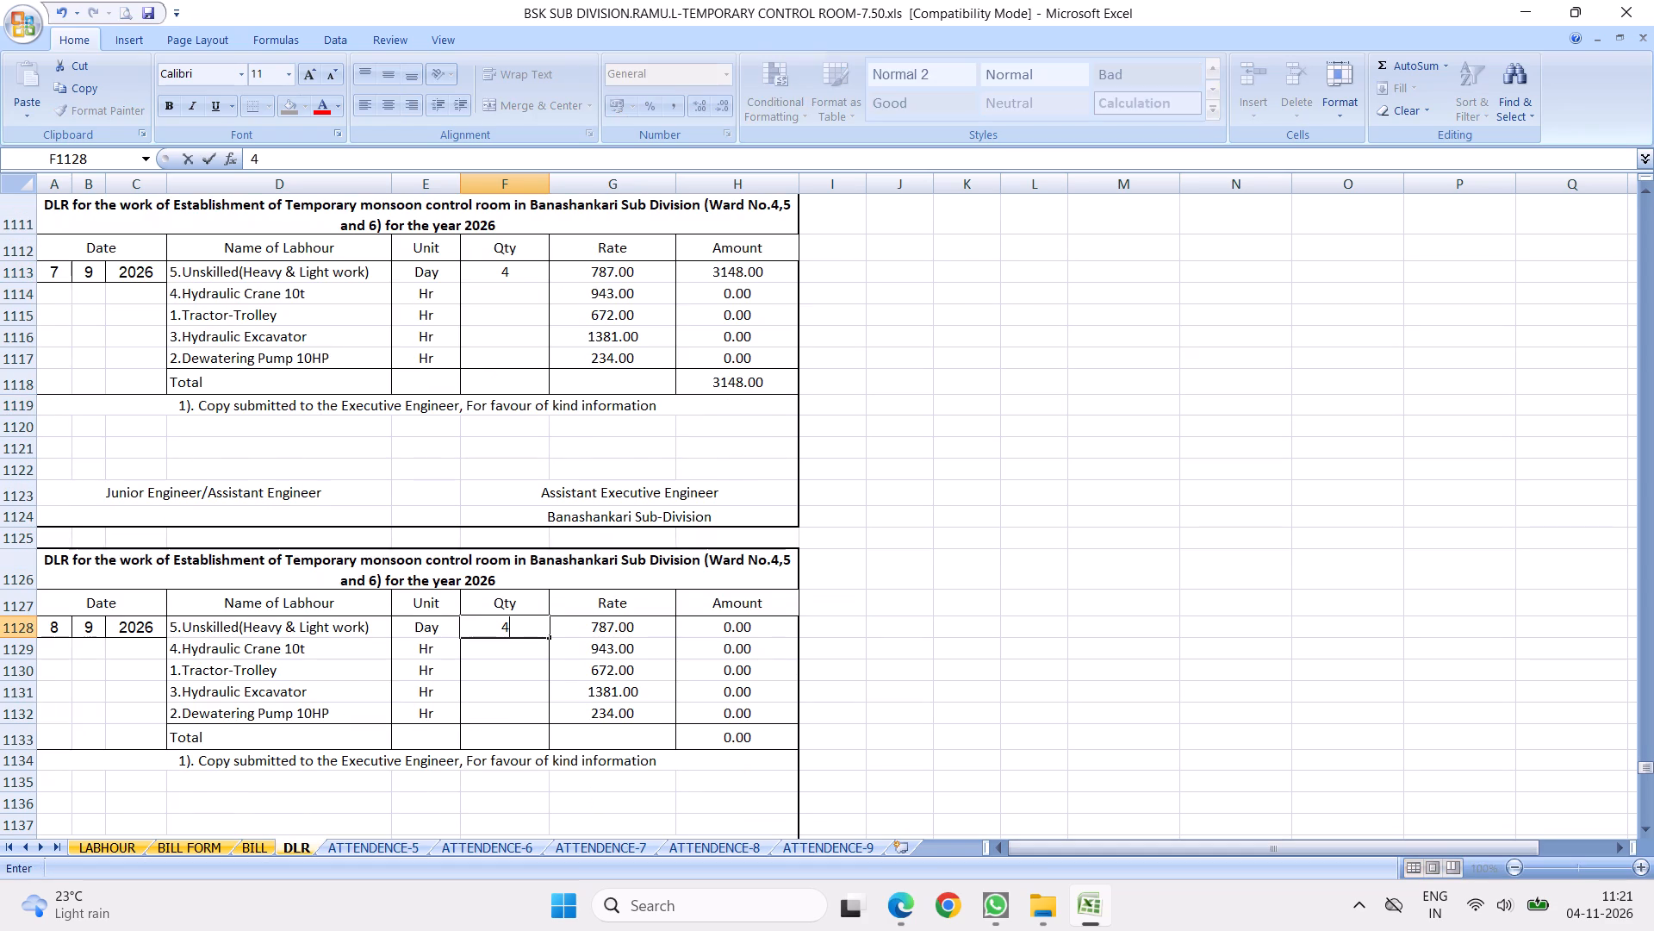
key("Return")
key("Return")
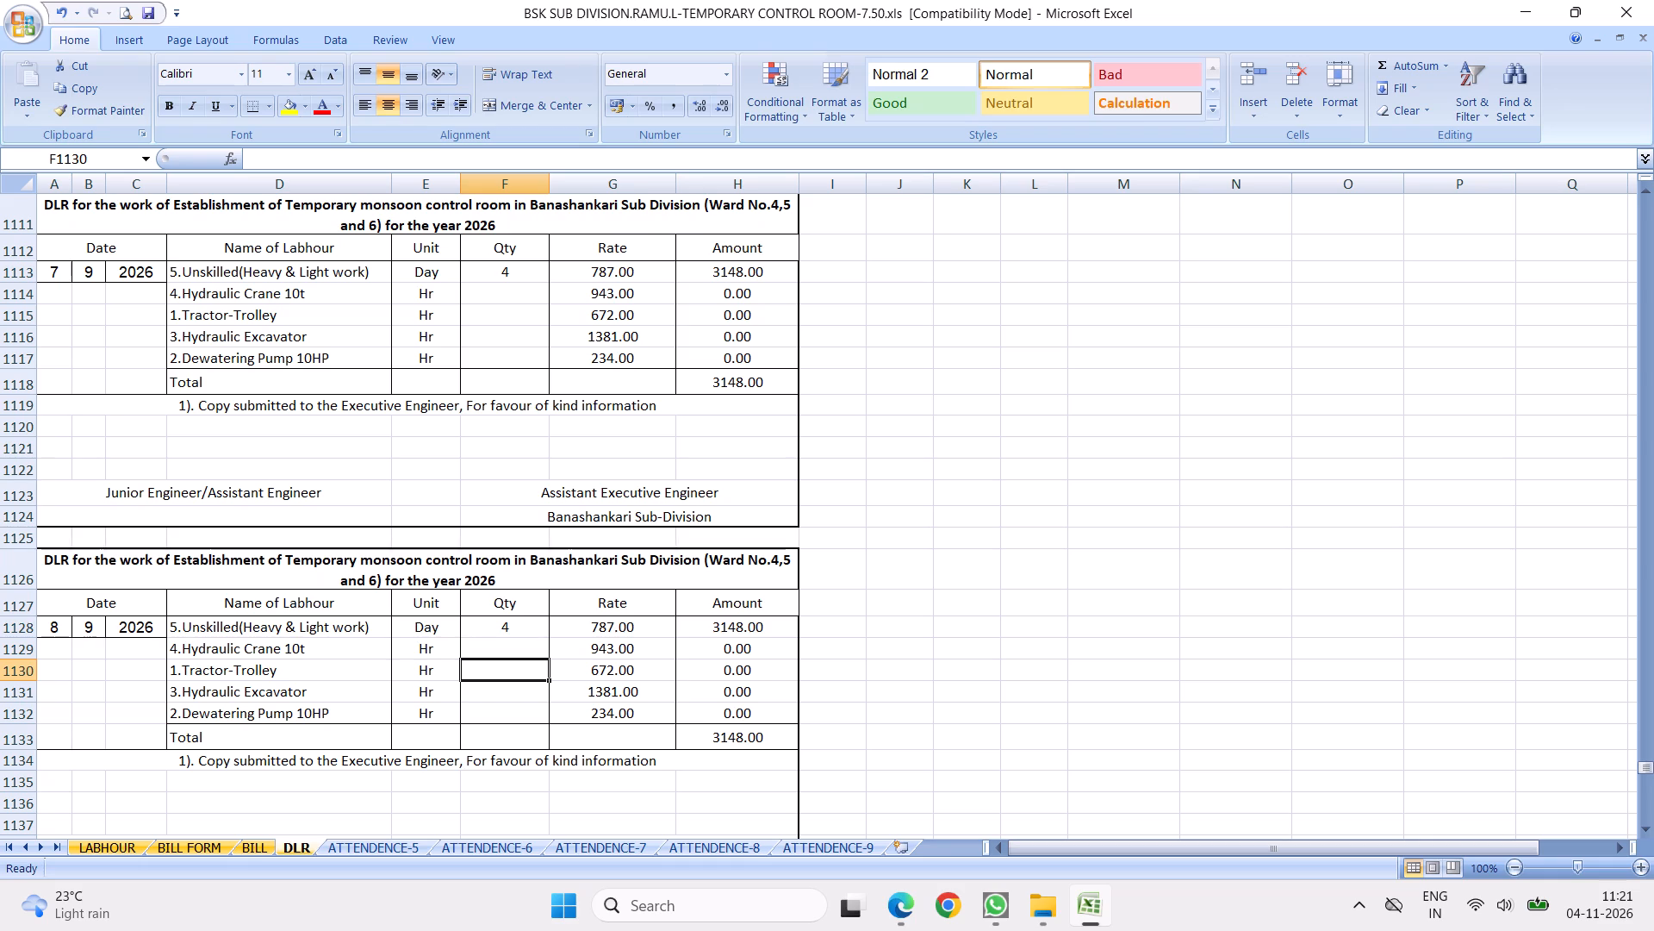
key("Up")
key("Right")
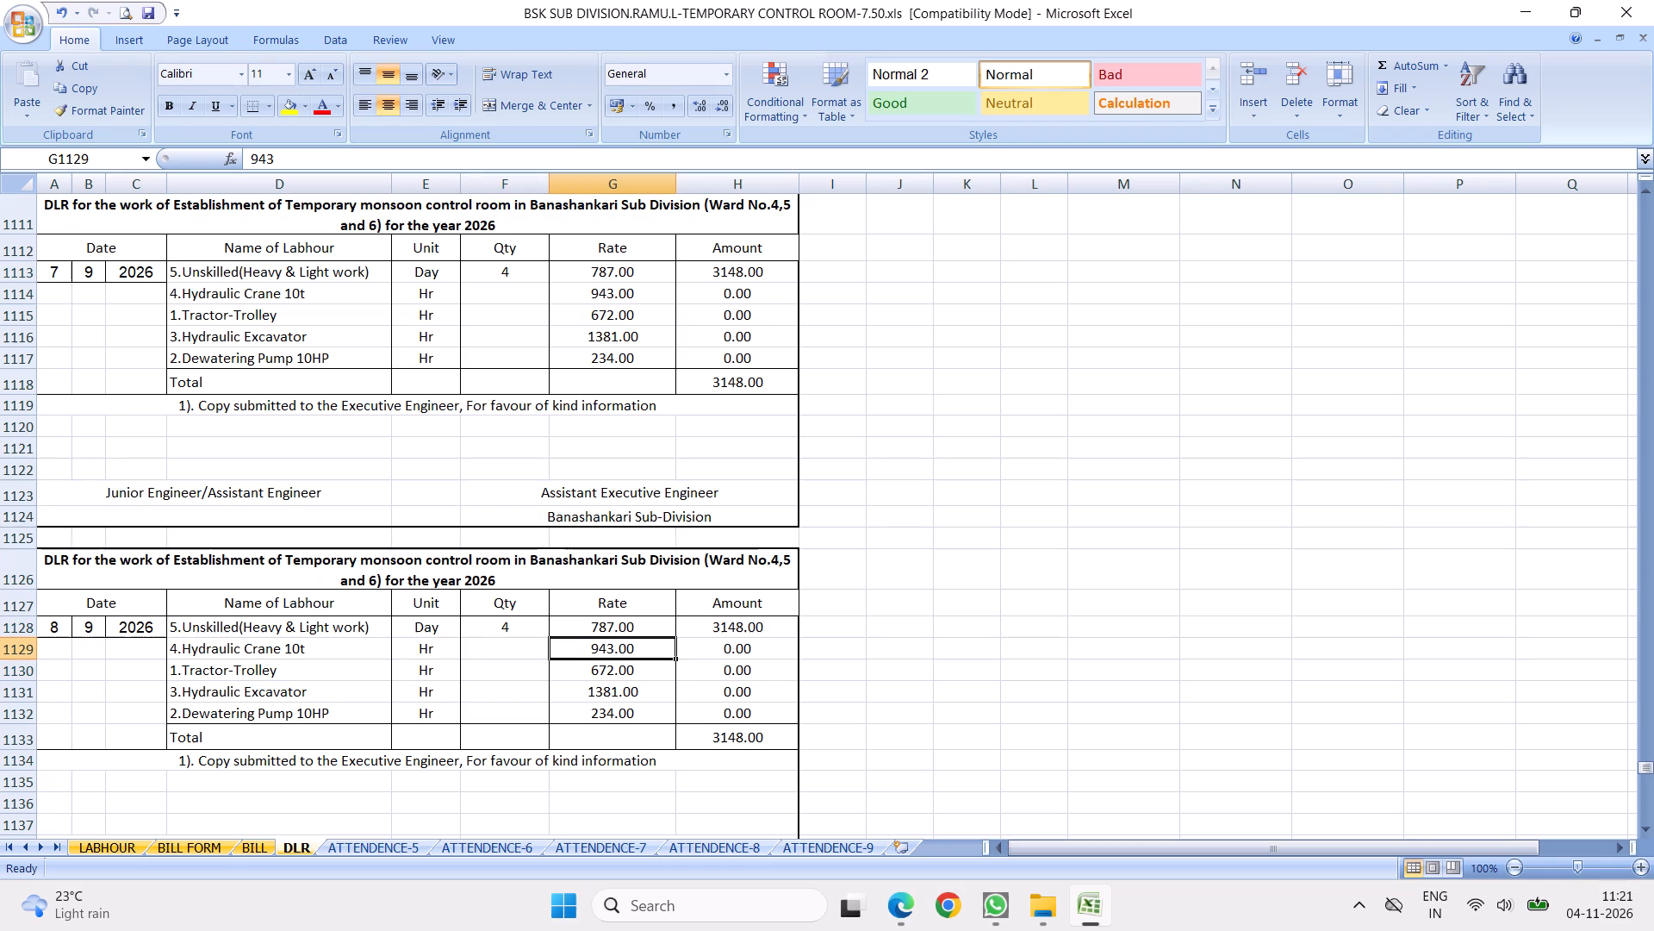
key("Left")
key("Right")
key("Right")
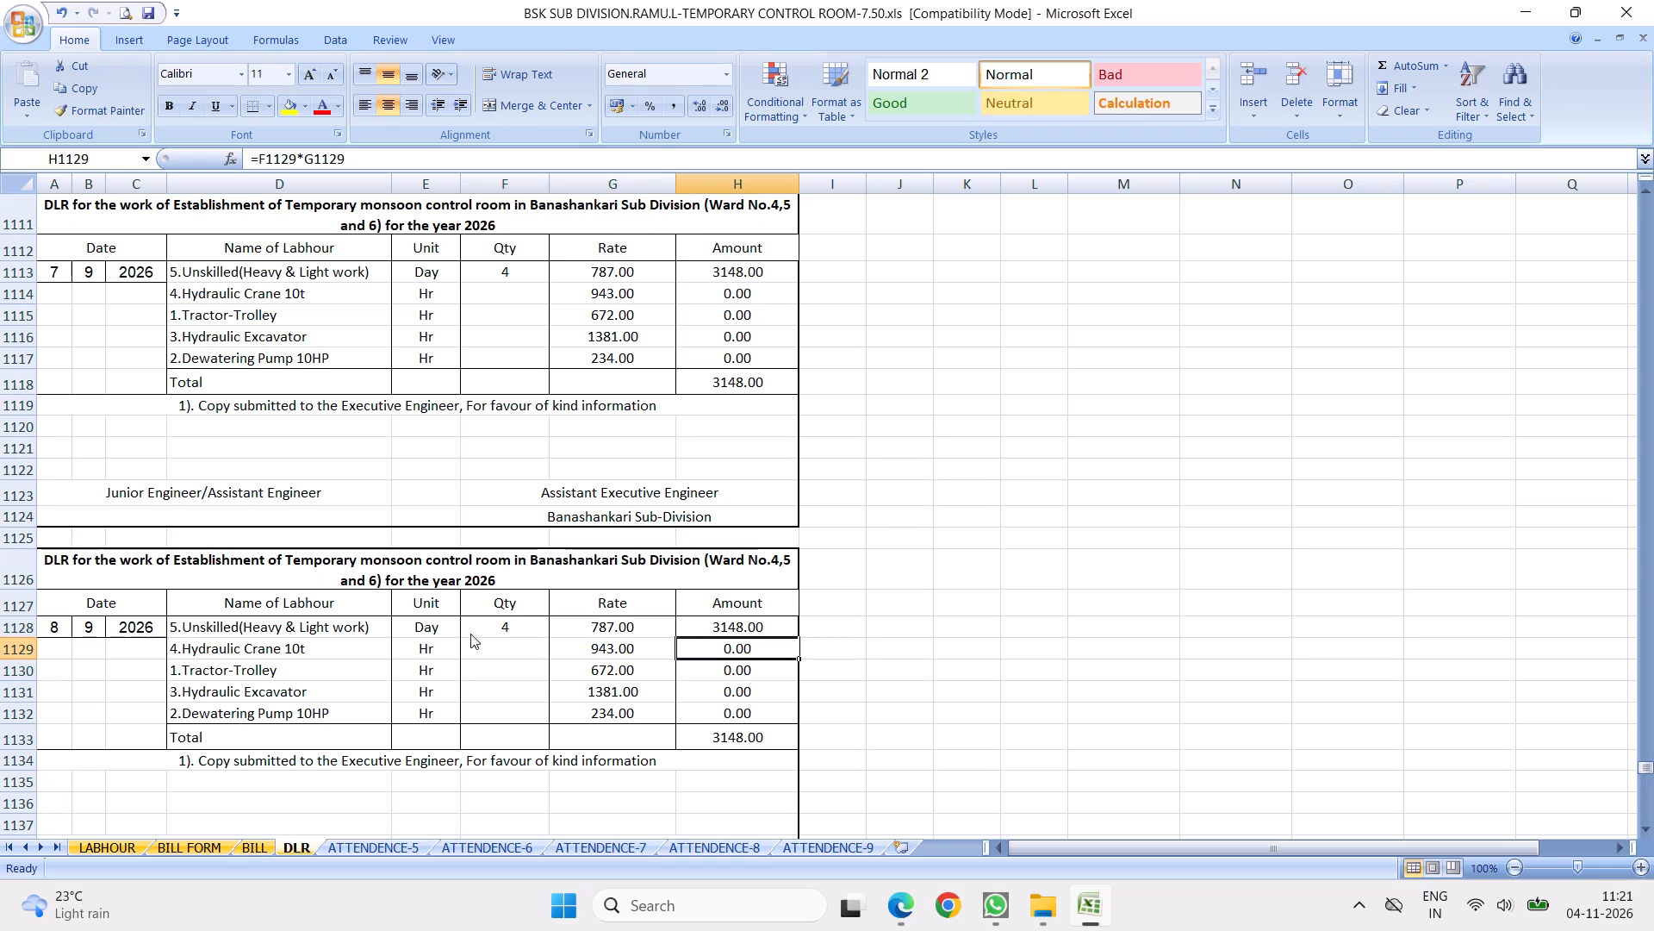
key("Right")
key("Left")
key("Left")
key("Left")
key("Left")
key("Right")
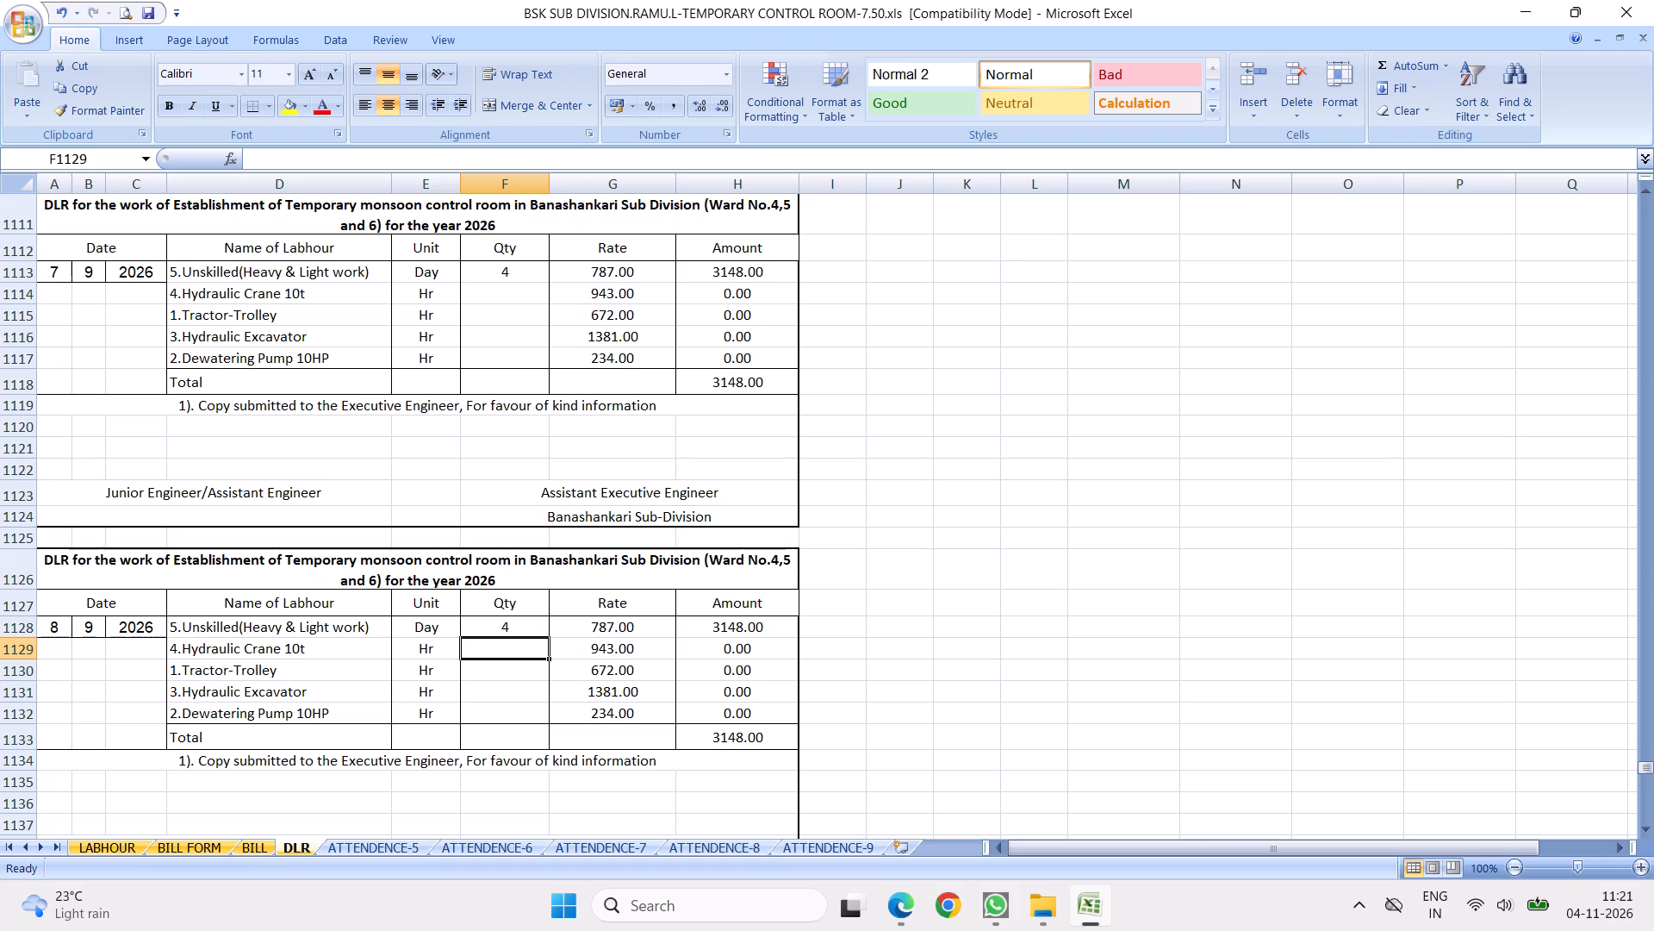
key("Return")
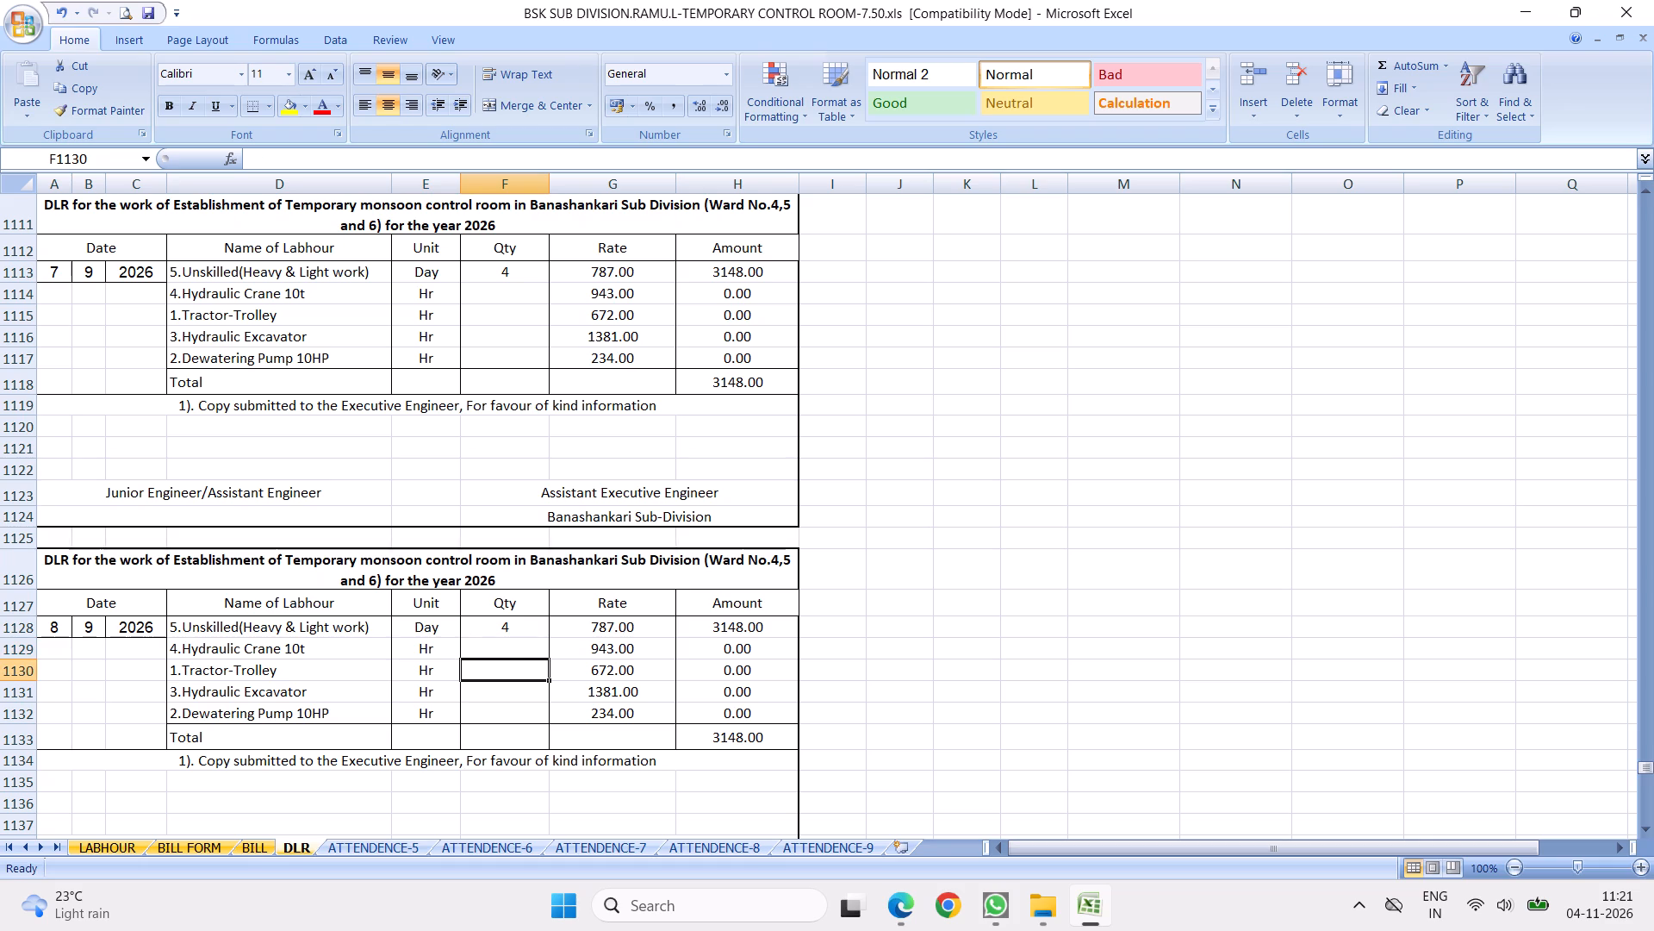
Enter a quantity of 6 for Tractor-Trolley in the 8-9-2026 table.
key("6")
key("Return")
Enter a quantity of 3 for Unskilled (Heavy & Light work) in the 9-9-2026 table.
scroll(476, 665, "down", 6)
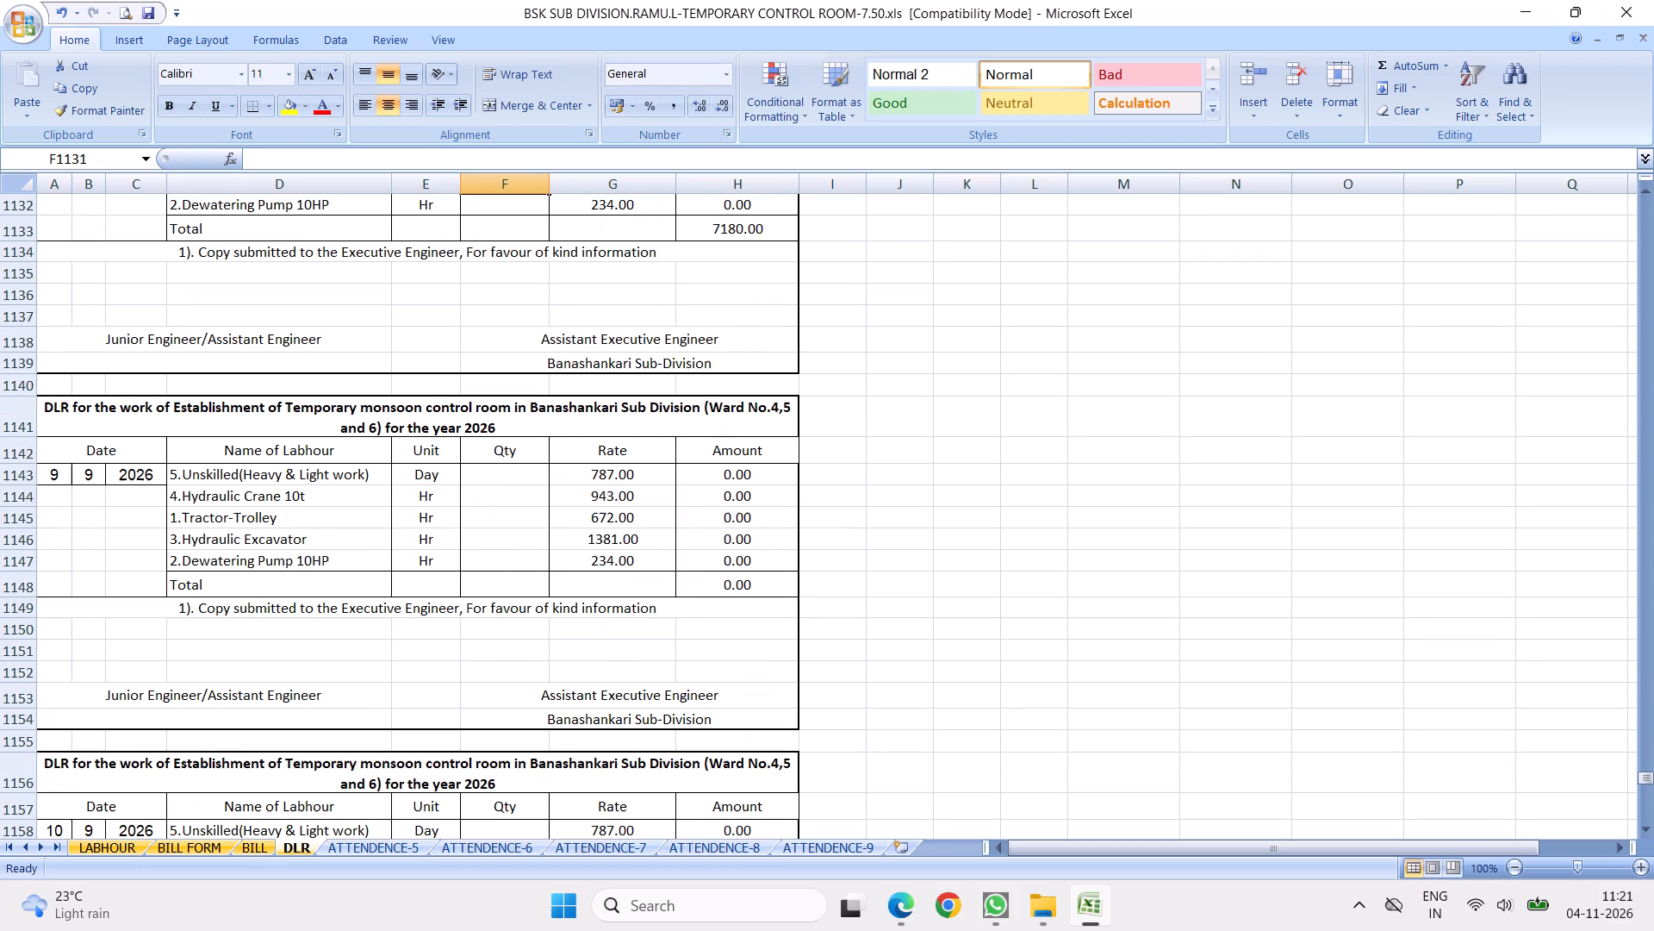
scroll(499, 663, "down", 2)
left_click(470, 485)
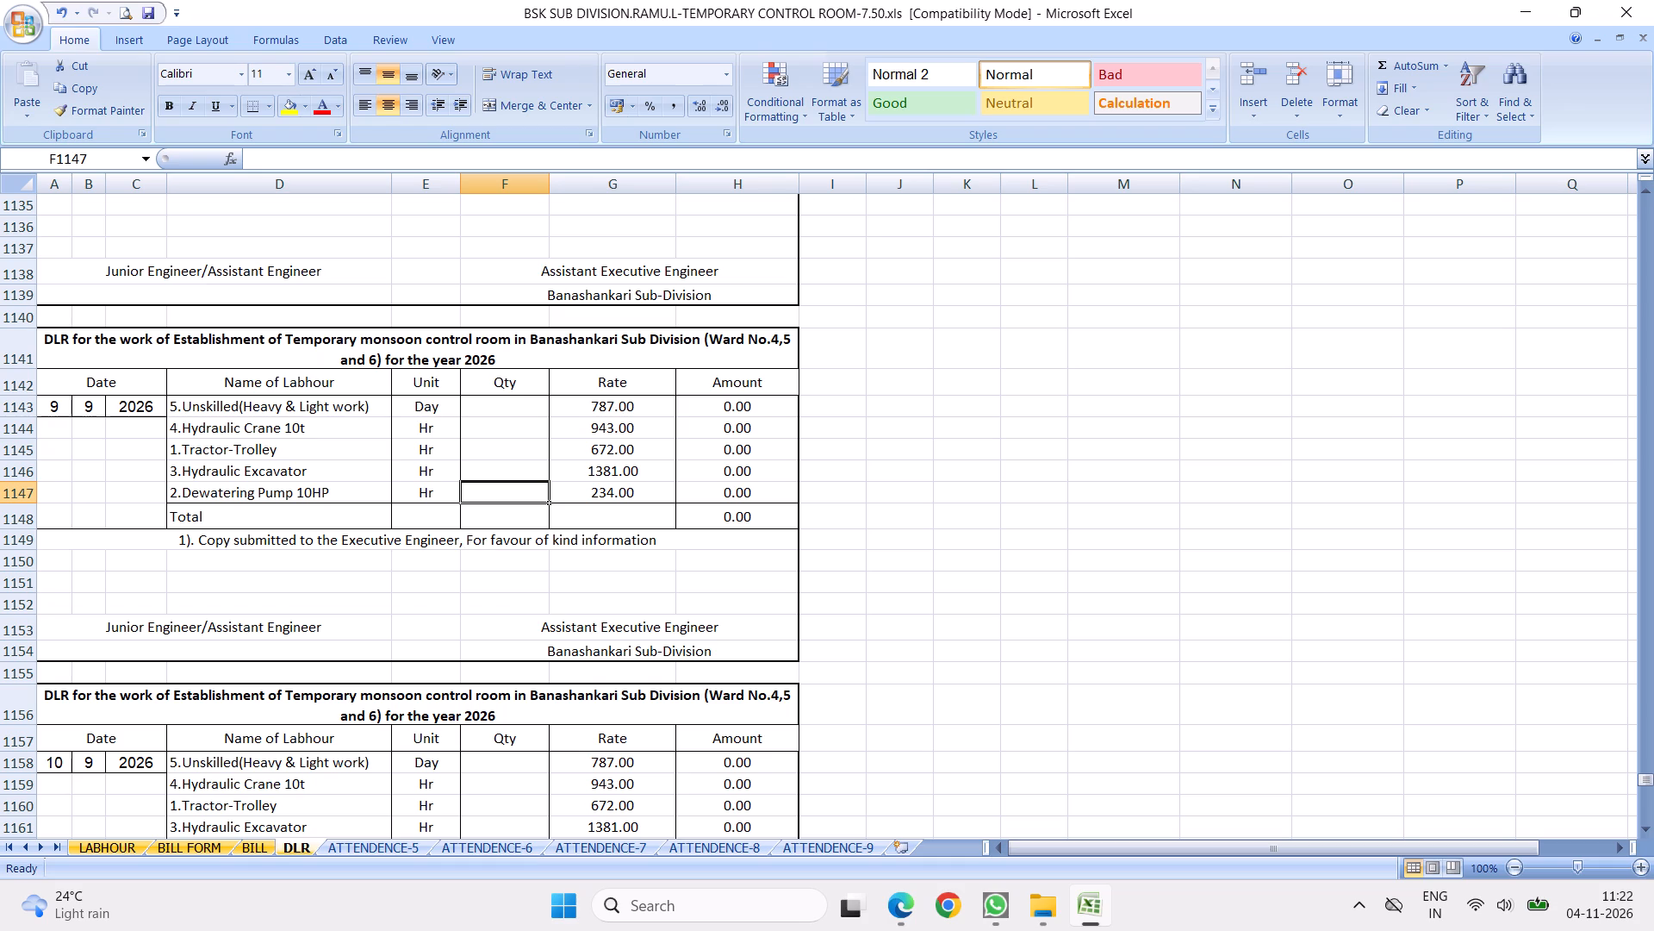
left_click(505, 402)
key("3")
key("Return")
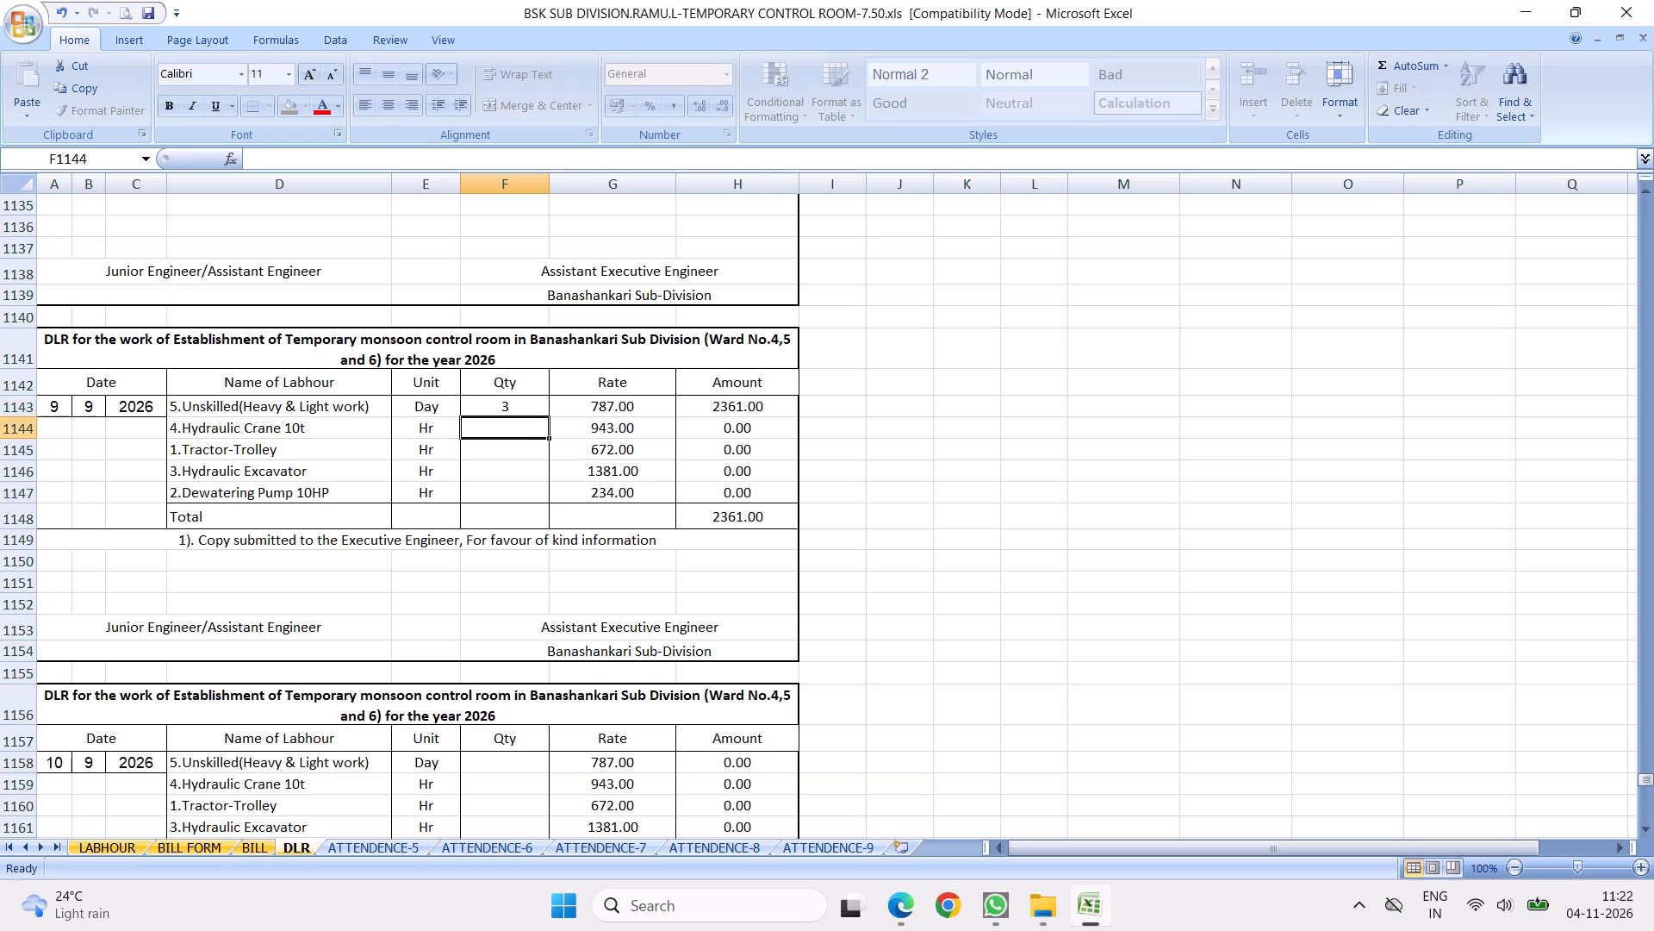
Fill the 10-9-2026 table quantities: Unskilled 4, Tractor-Trolley 6, Hydraulic Excavator 5 and Dewatering Pump 10HP 5.
scroll(519, 471, "down", 3)
left_click(518, 540)
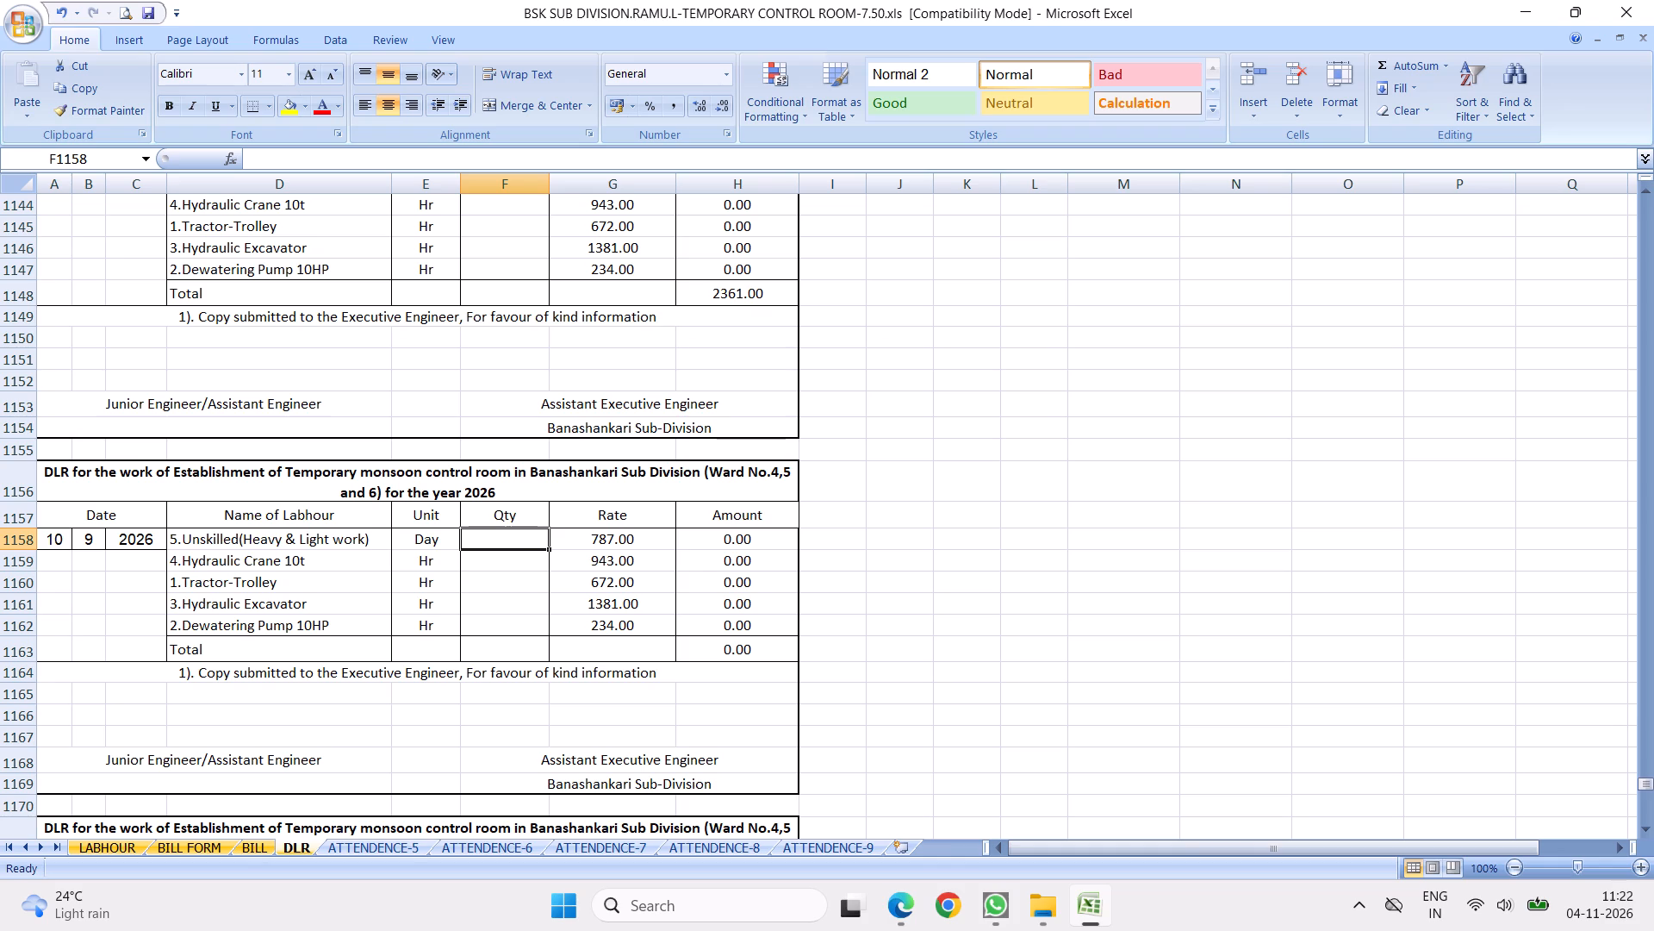
key("4")
key("Return")
key("Return")
key("6")
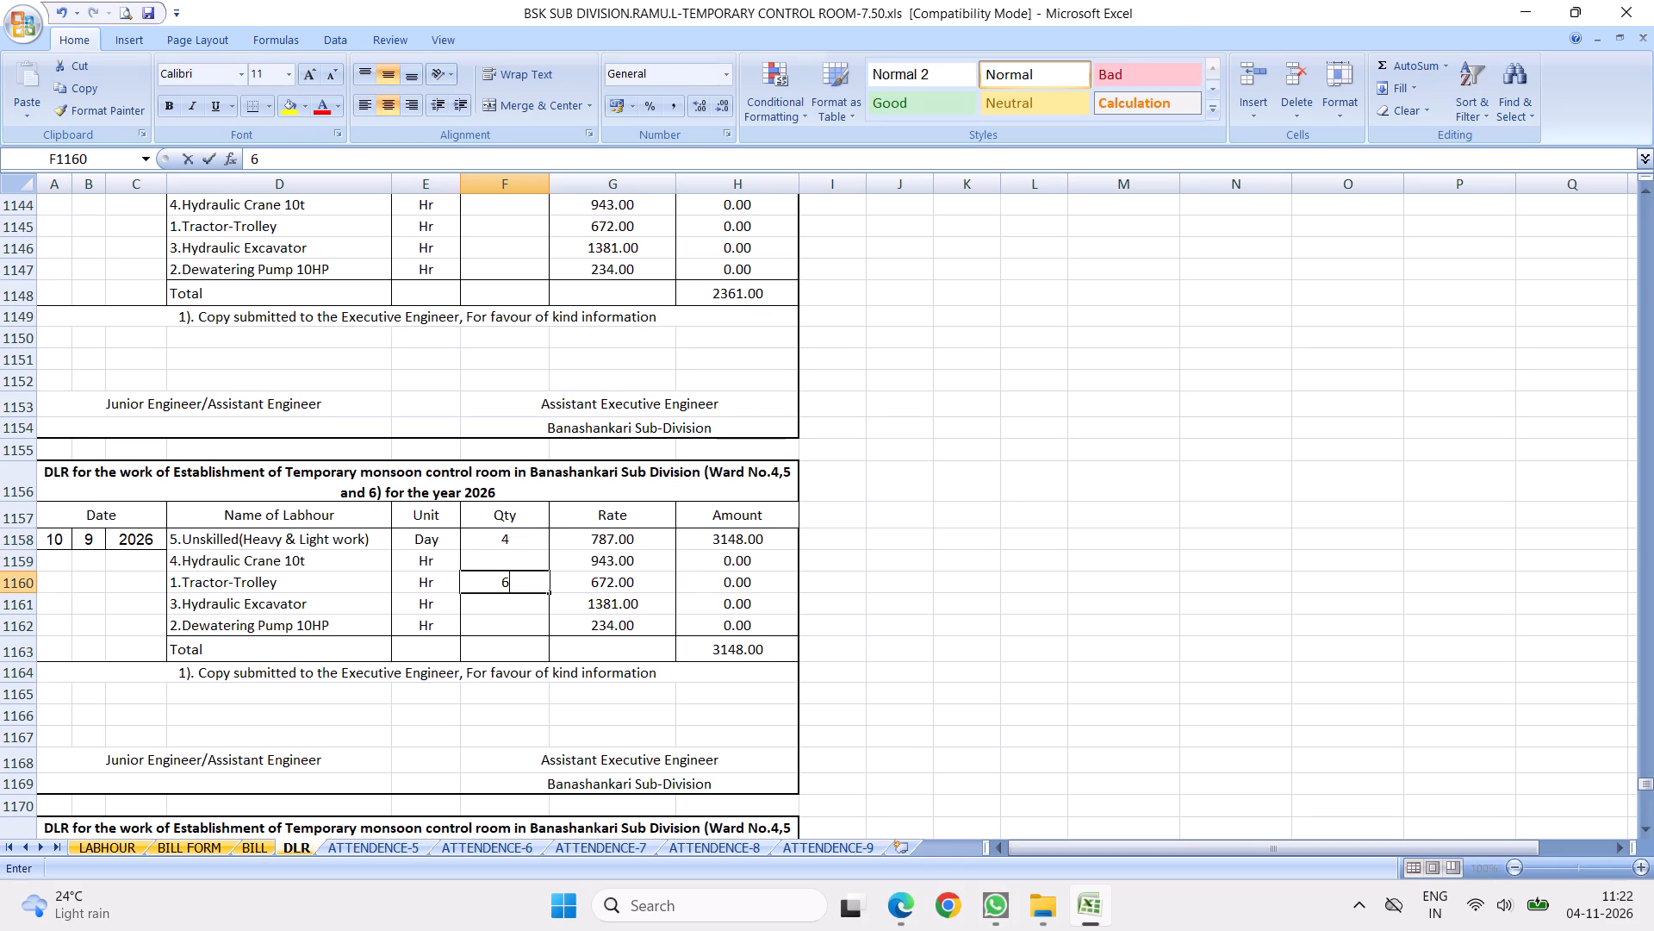
key("Return")
key("5")
key("Return")
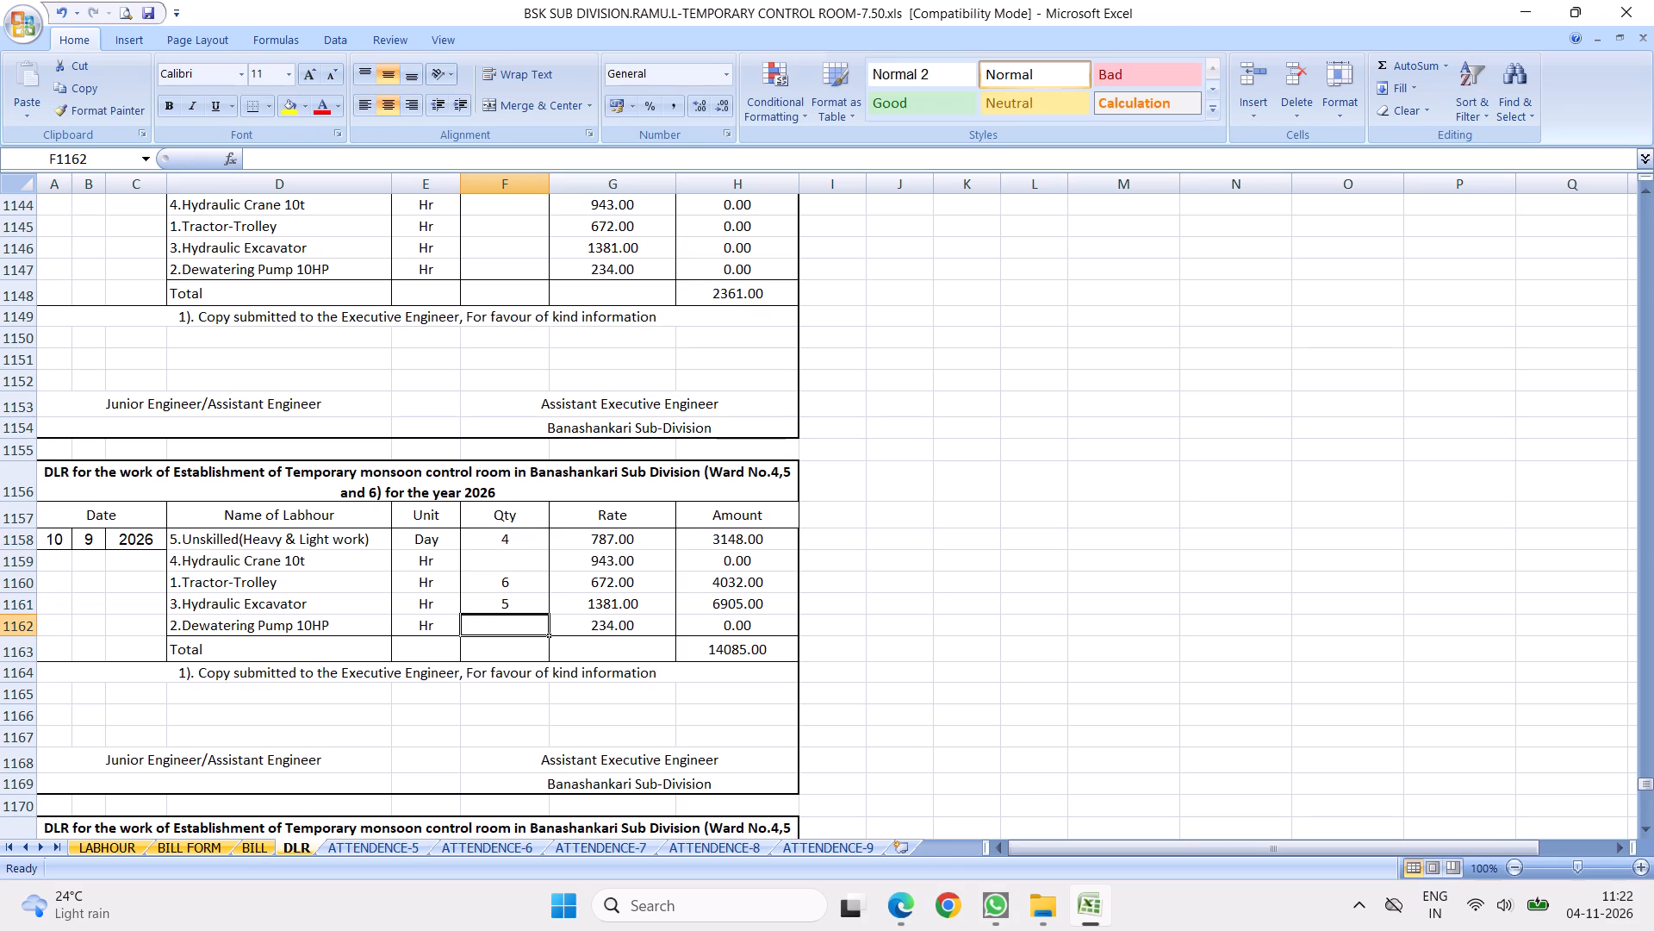
key("5")
key("Return")
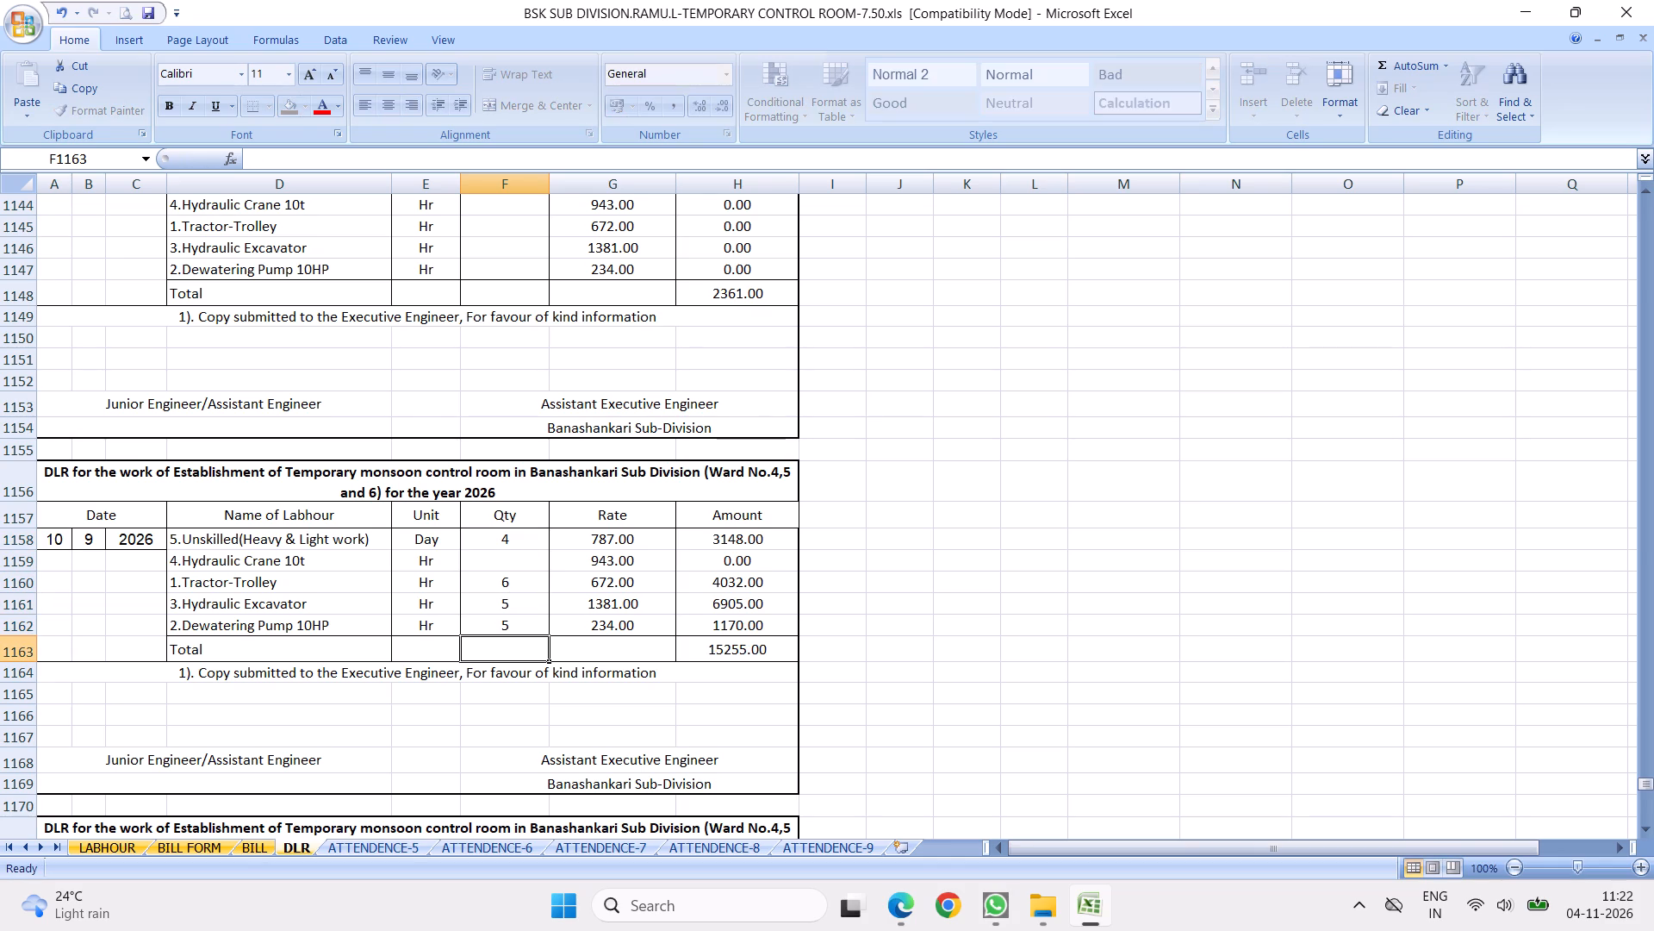
Enter quantities of 4 for Unskilled (Heavy & Light work) and 6 for Tractor-Trolley in the 11-9-2026 table.
scroll(507, 600, "down", 8)
left_click(503, 337)
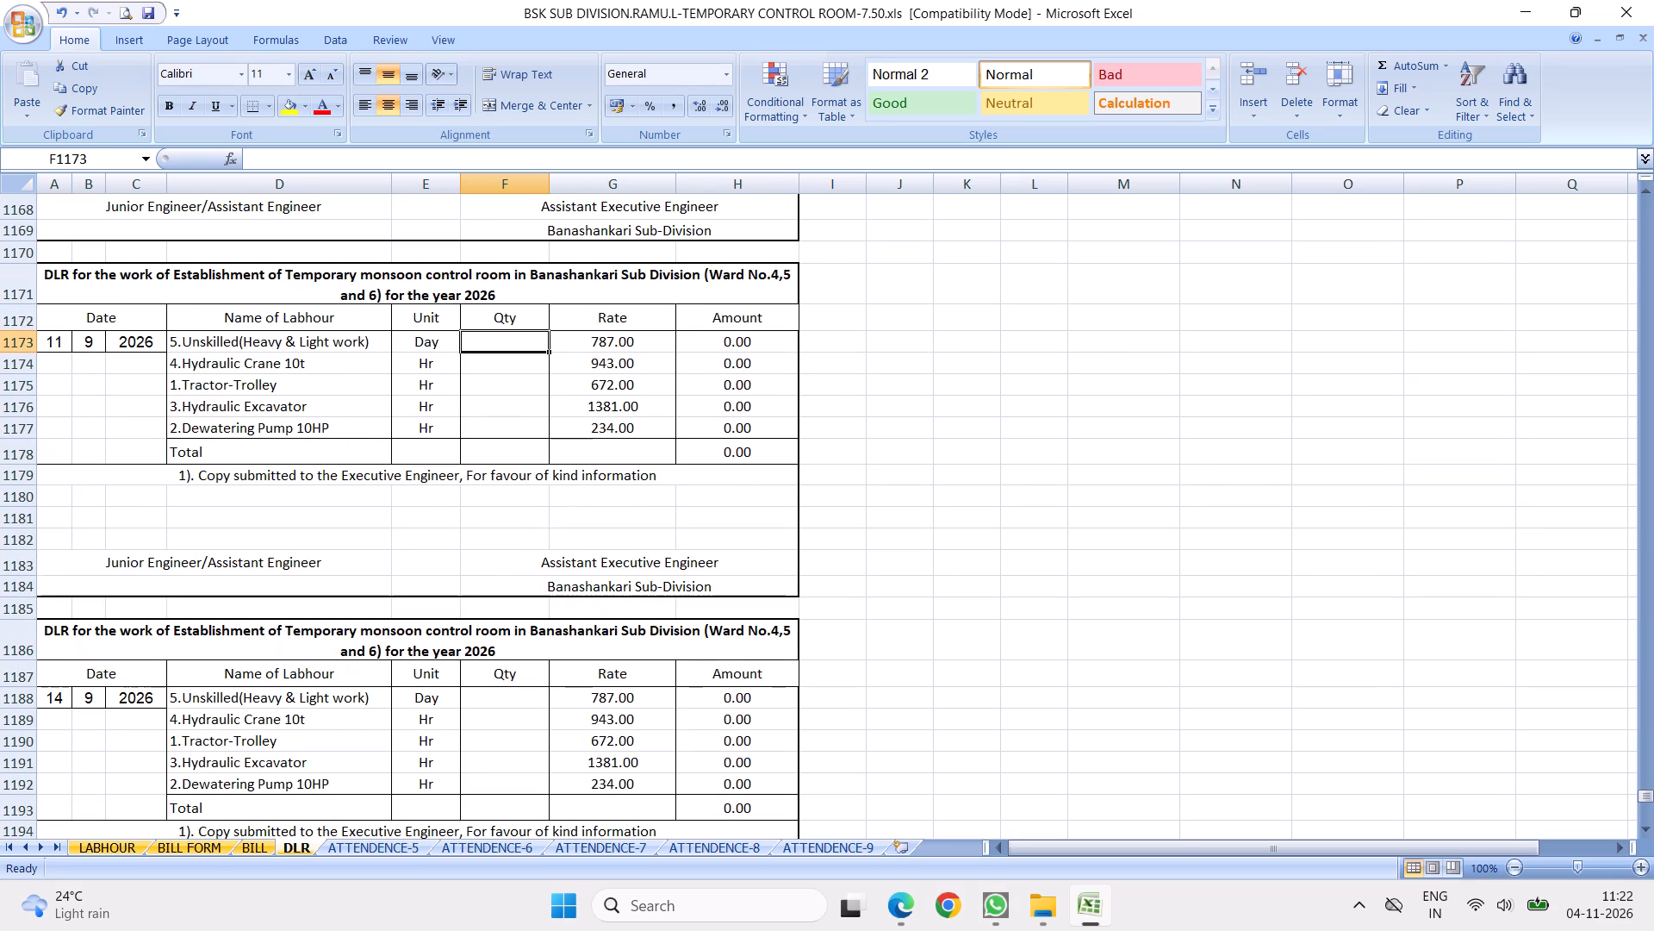
key("4")
key("Return")
key("Return")
key("6")
key("Return")
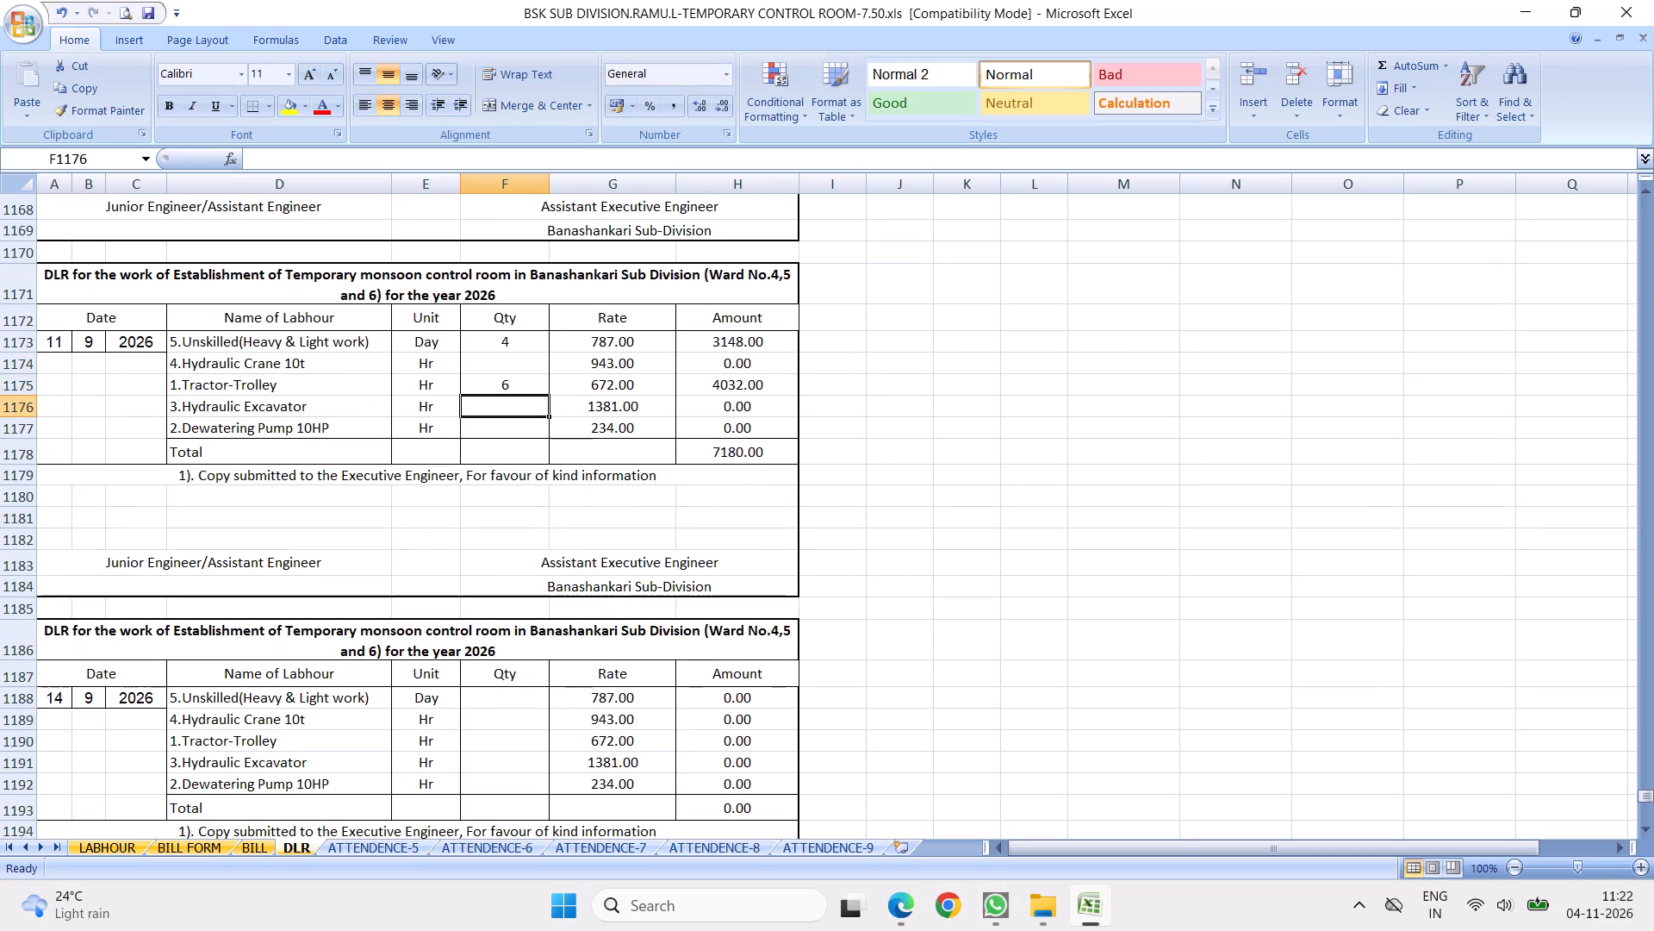
Select the quantity cell for Unskilled (Heavy & Light work) in the 14-9-2026 table and review the preceding 11-9-2026 table.
scroll(494, 486, "down", 5)
left_click(473, 346)
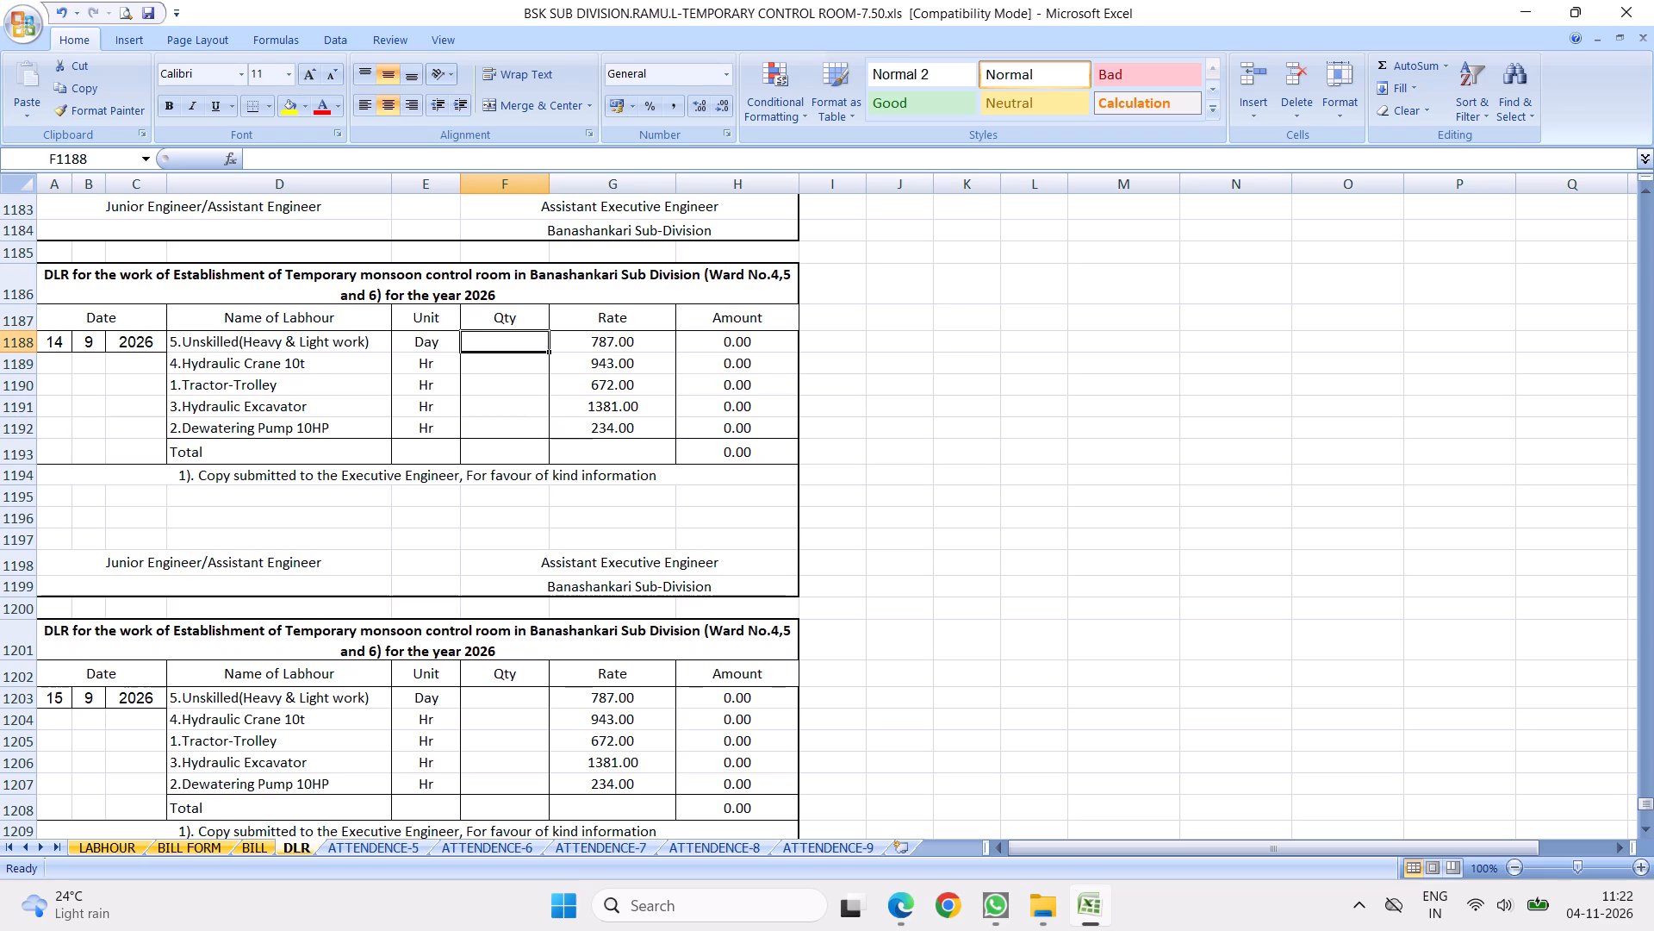
left_click(622, 408)
left_click(521, 340)
scroll(593, 433, "up", 3)
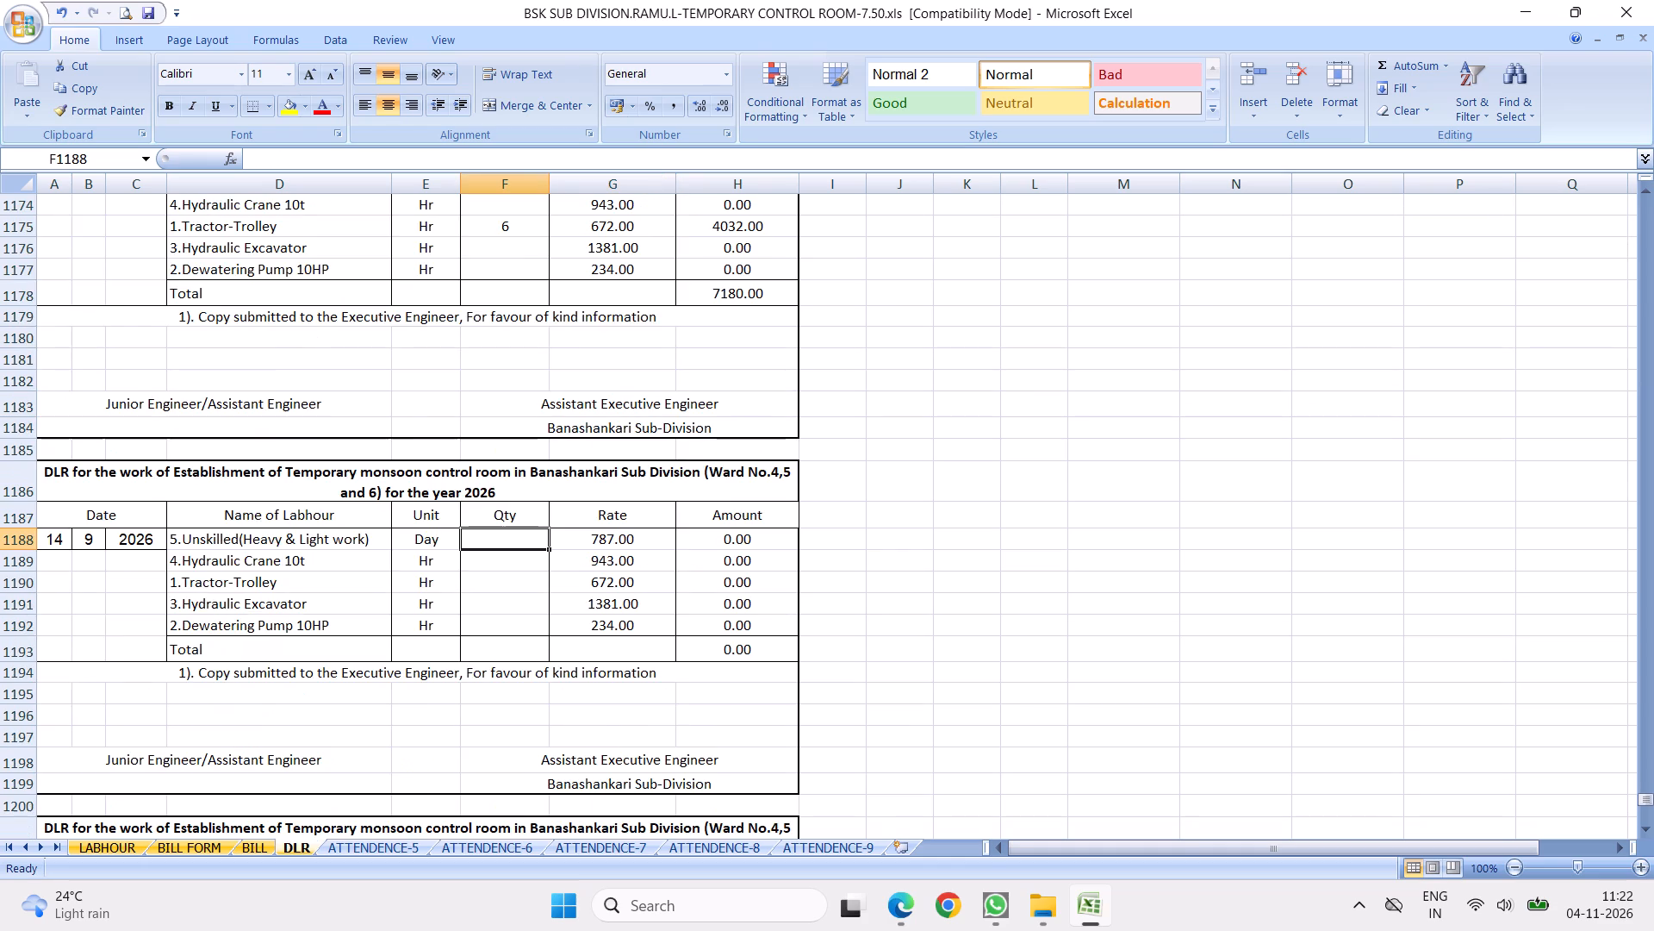
scroll(605, 403, "up", 3)
scroll(678, 423, "down", 2)
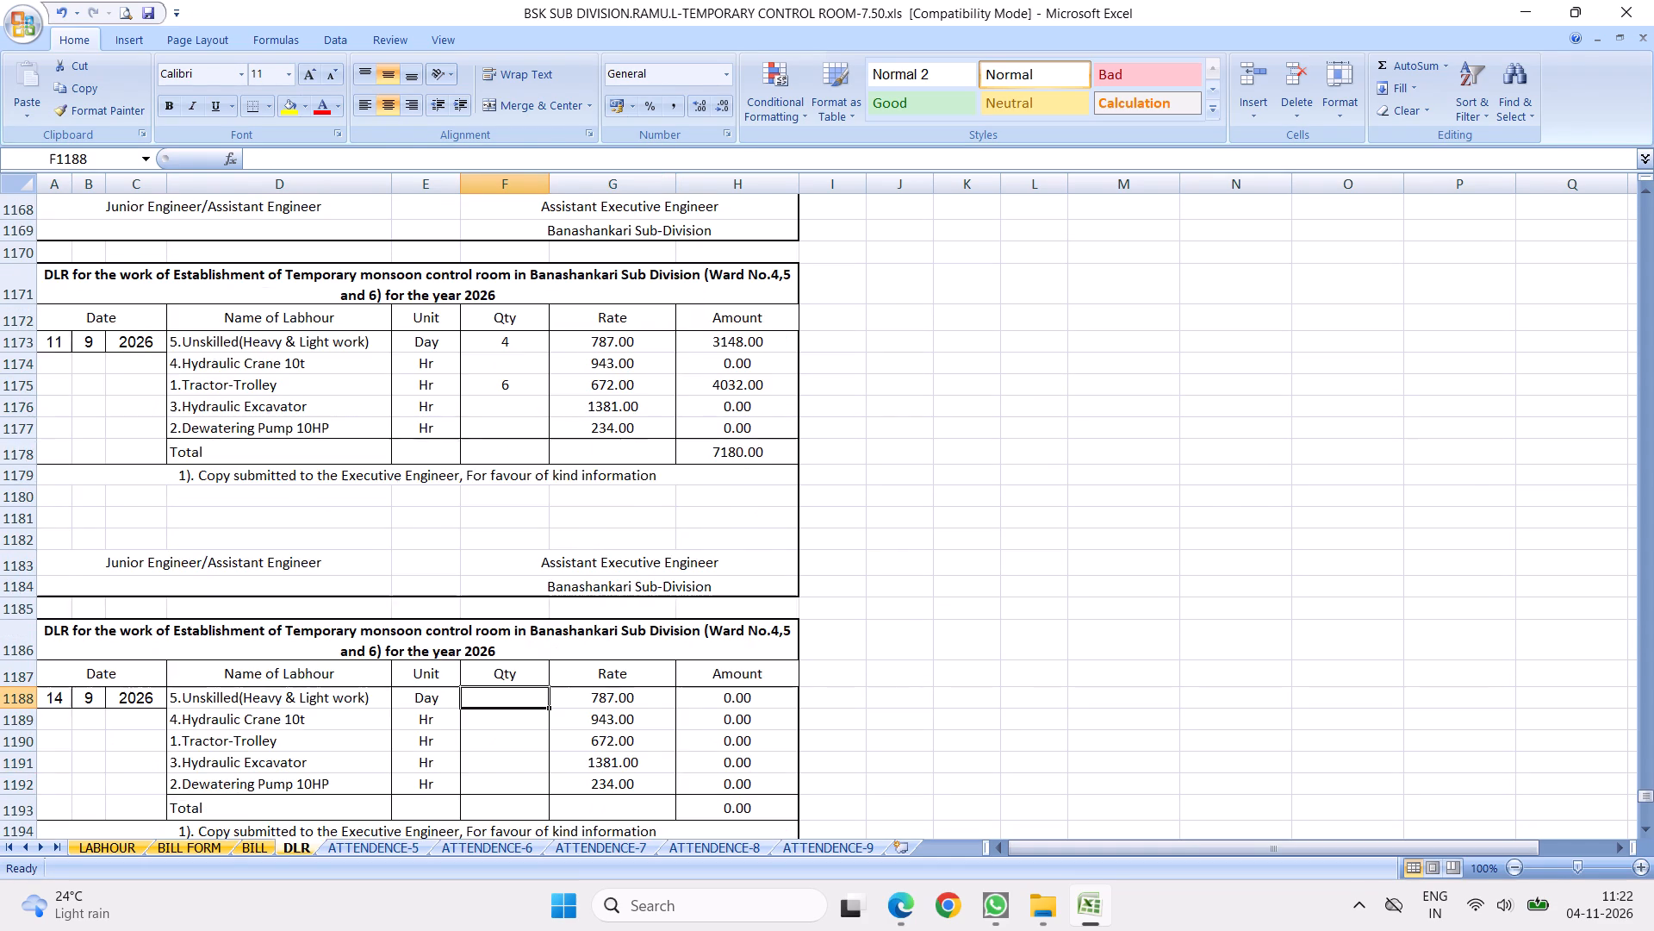
scroll(651, 421, "down", 4)
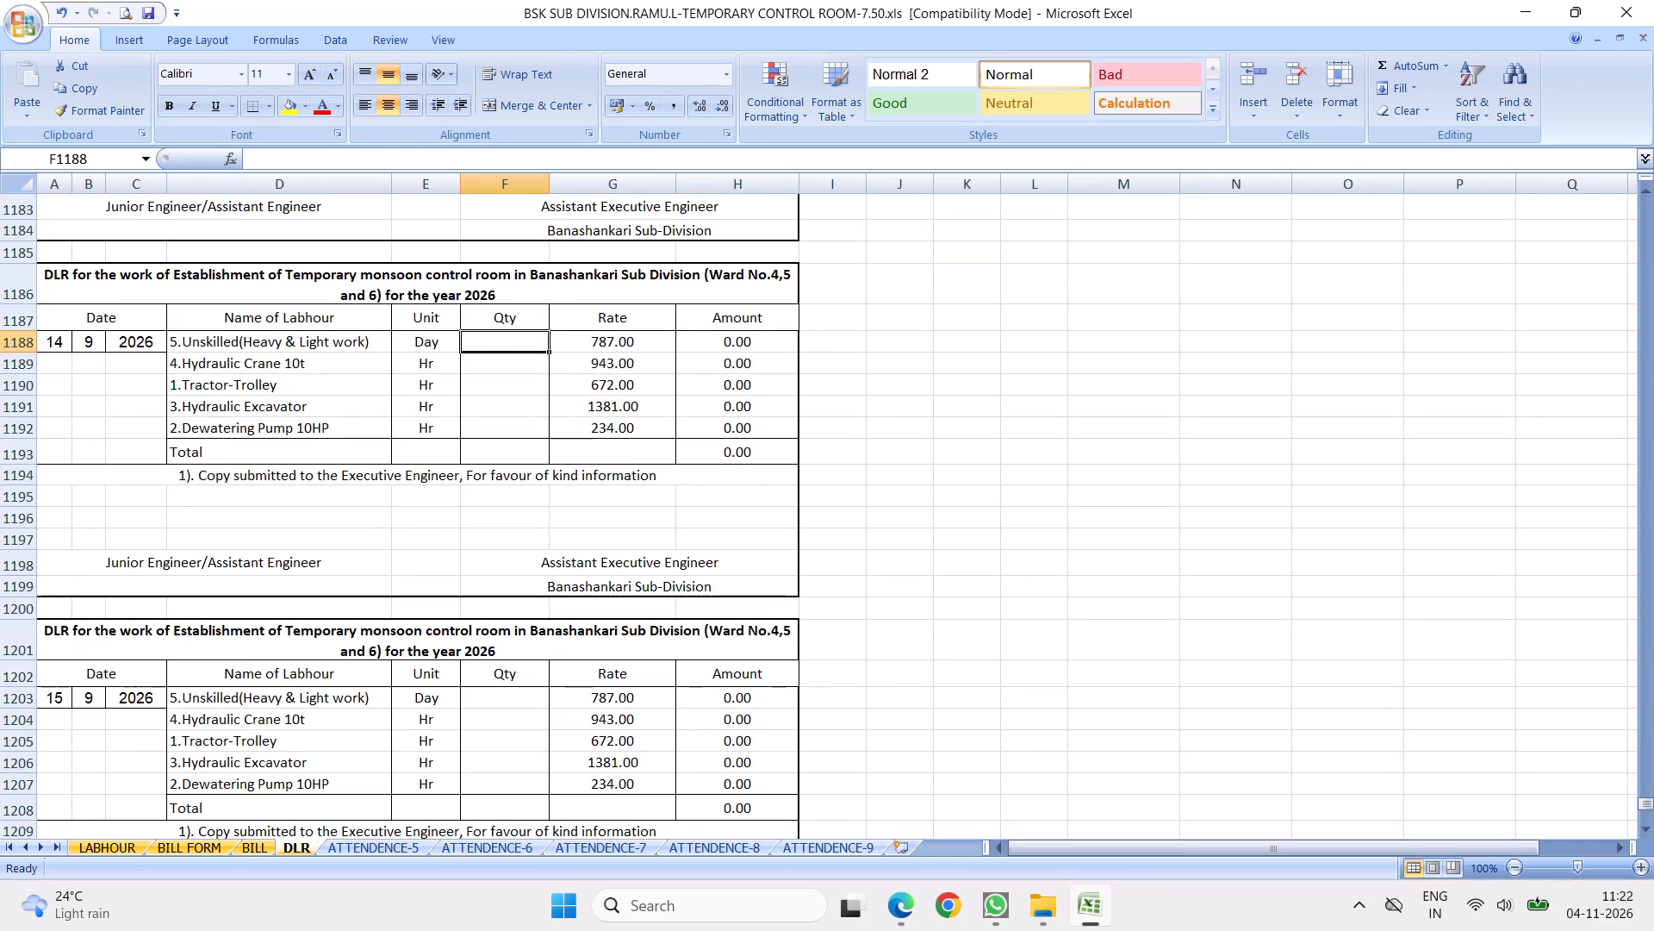
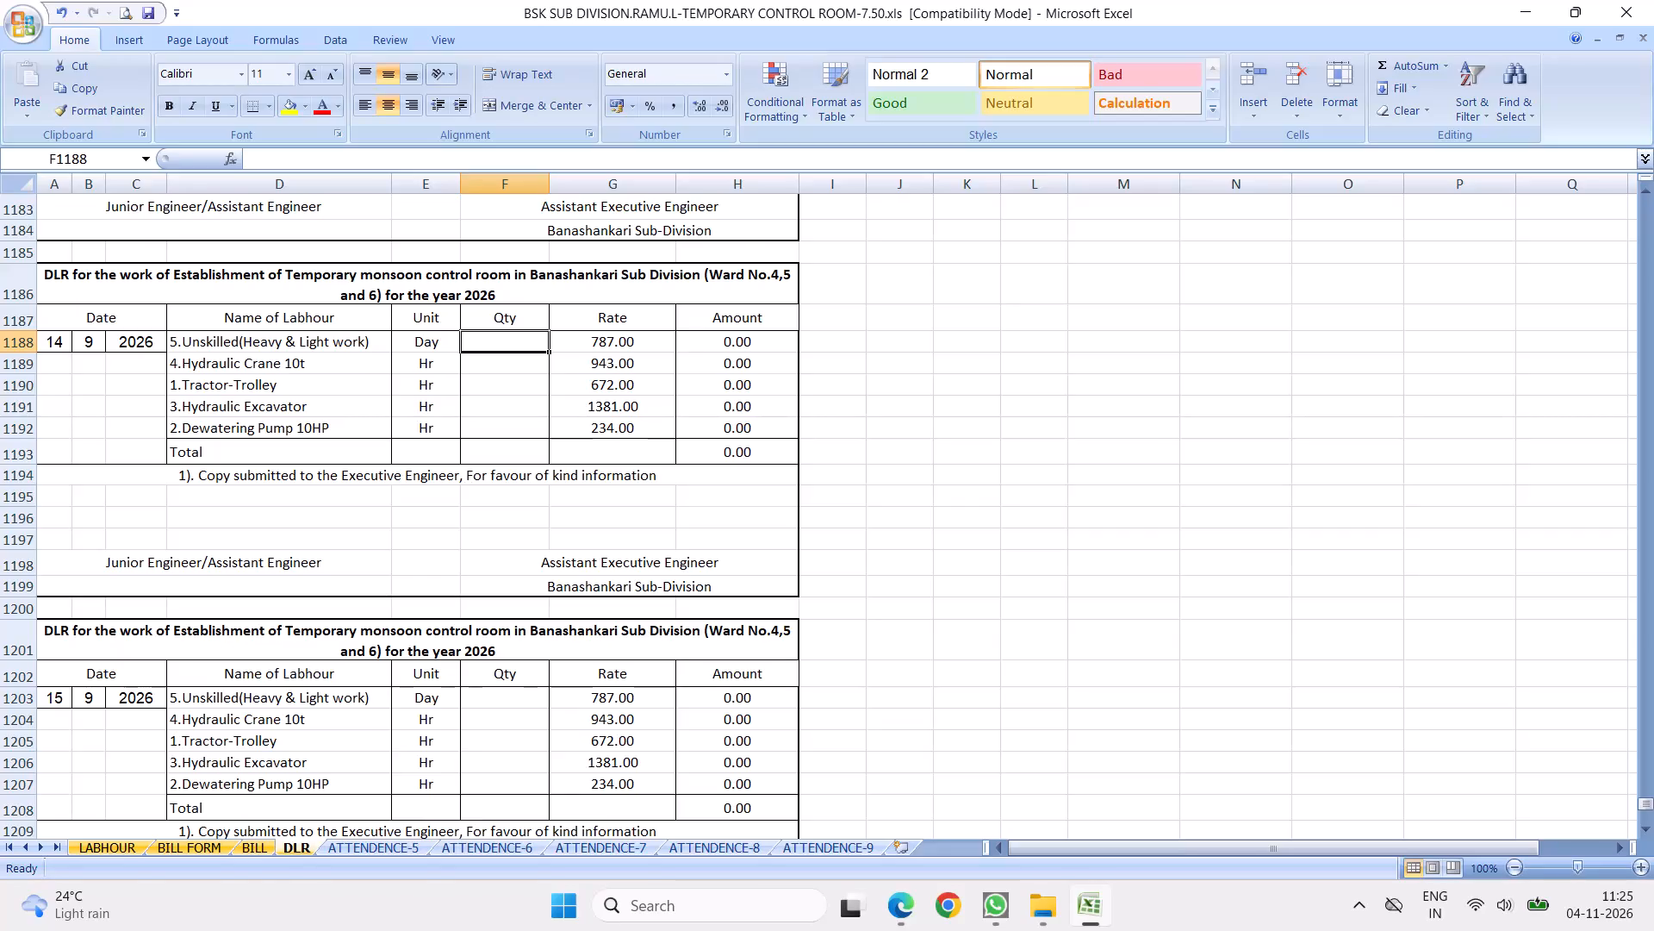
Compare the 11-9-2026 and 14-9-2026 tables, checking their dates and quantity cells.
scroll(427, 871, "up", 3)
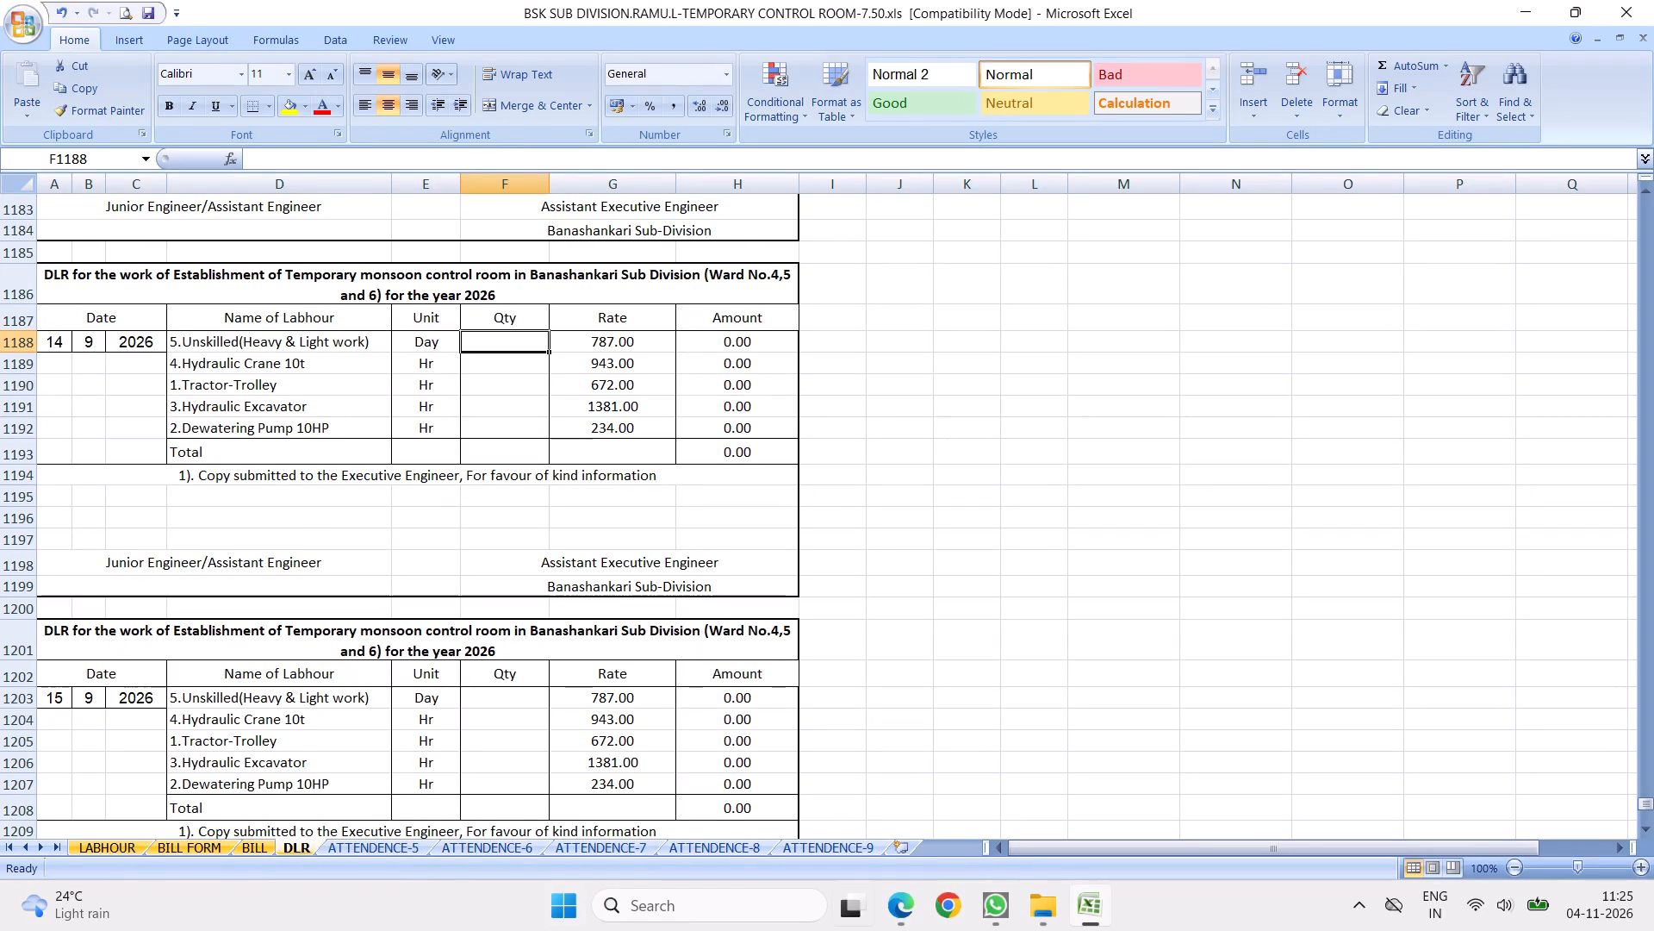
left_click(339, 367)
scroll(324, 400, "up", 4)
scroll(314, 472, "up", 2)
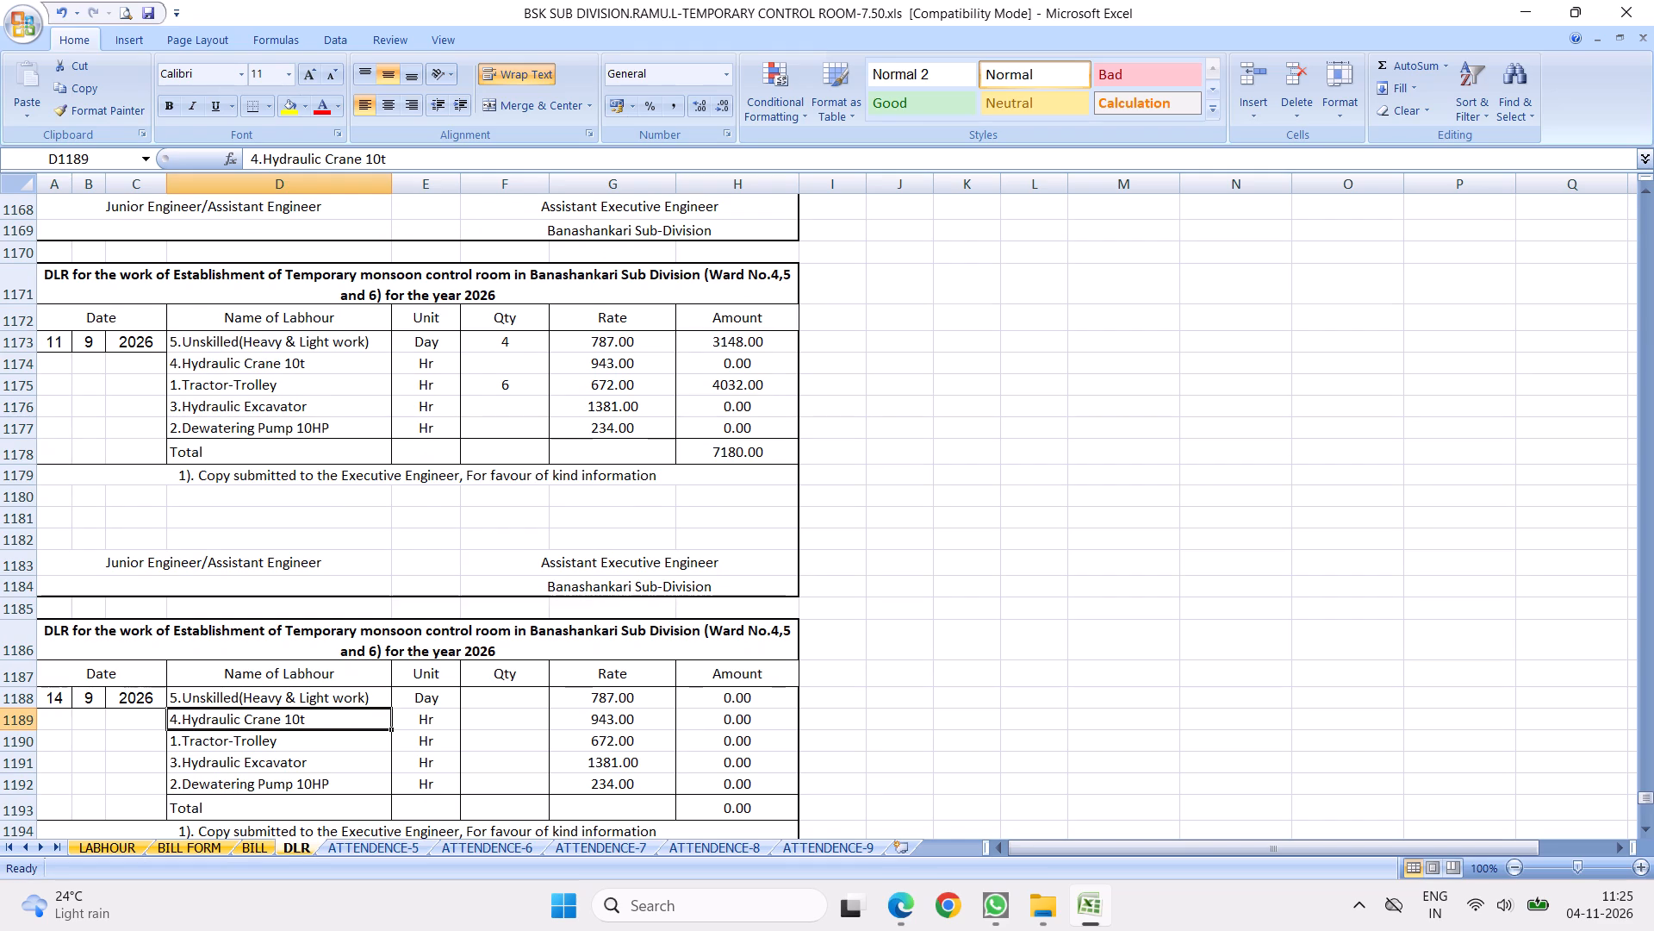
left_click(515, 407)
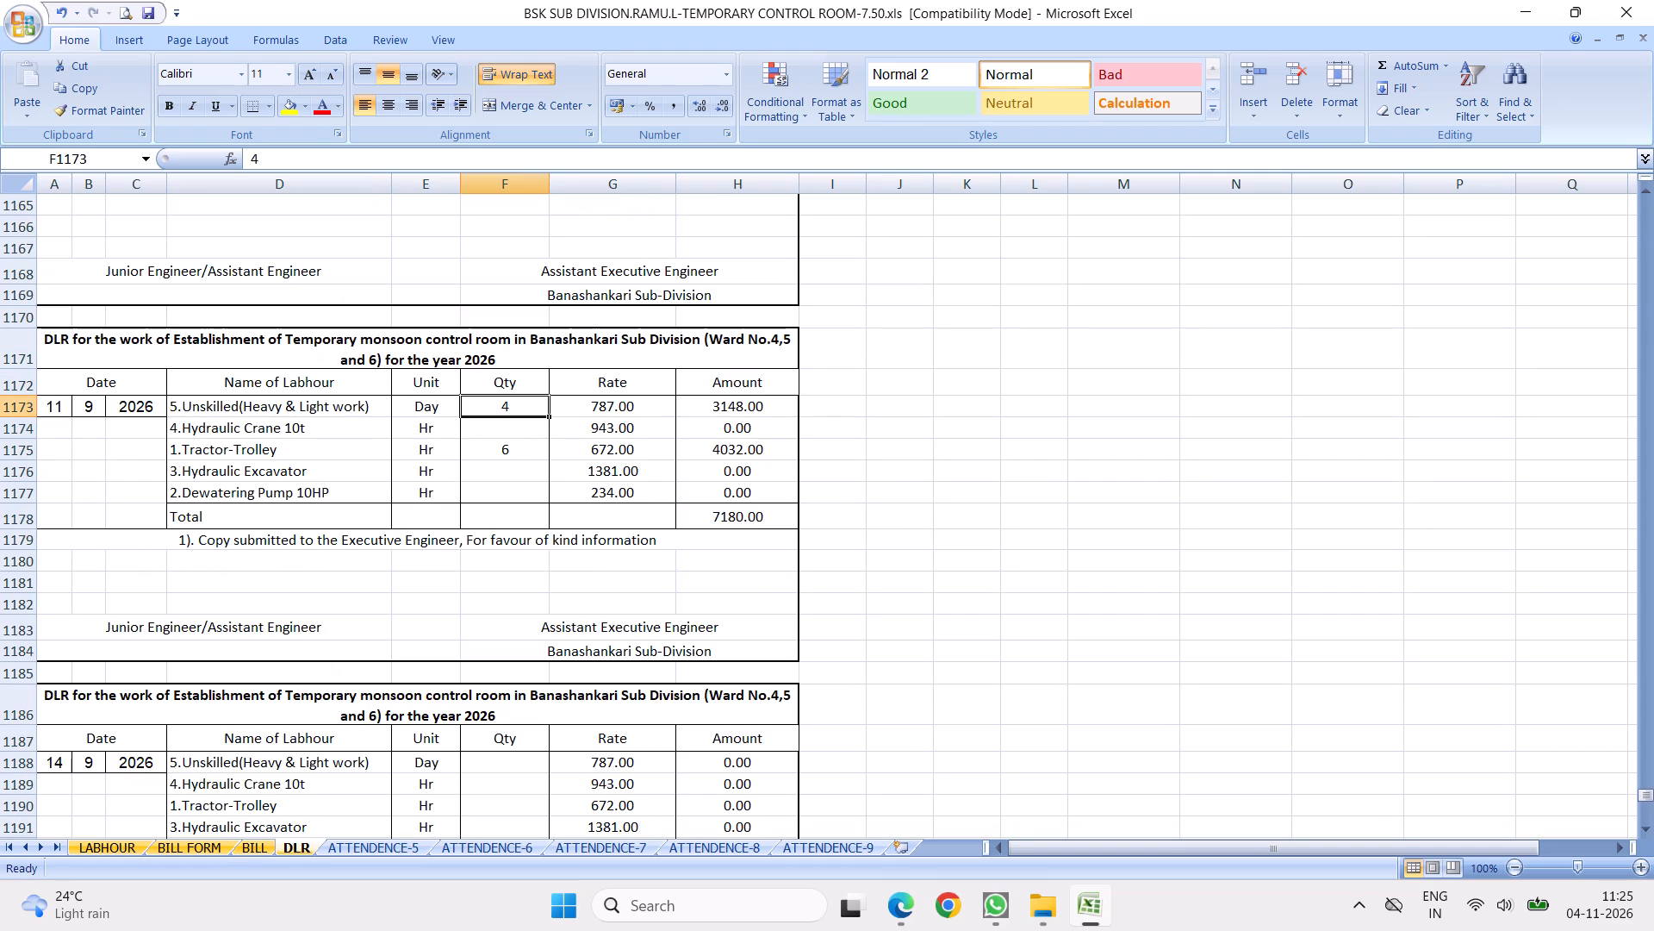
scroll(536, 502, "down", 4)
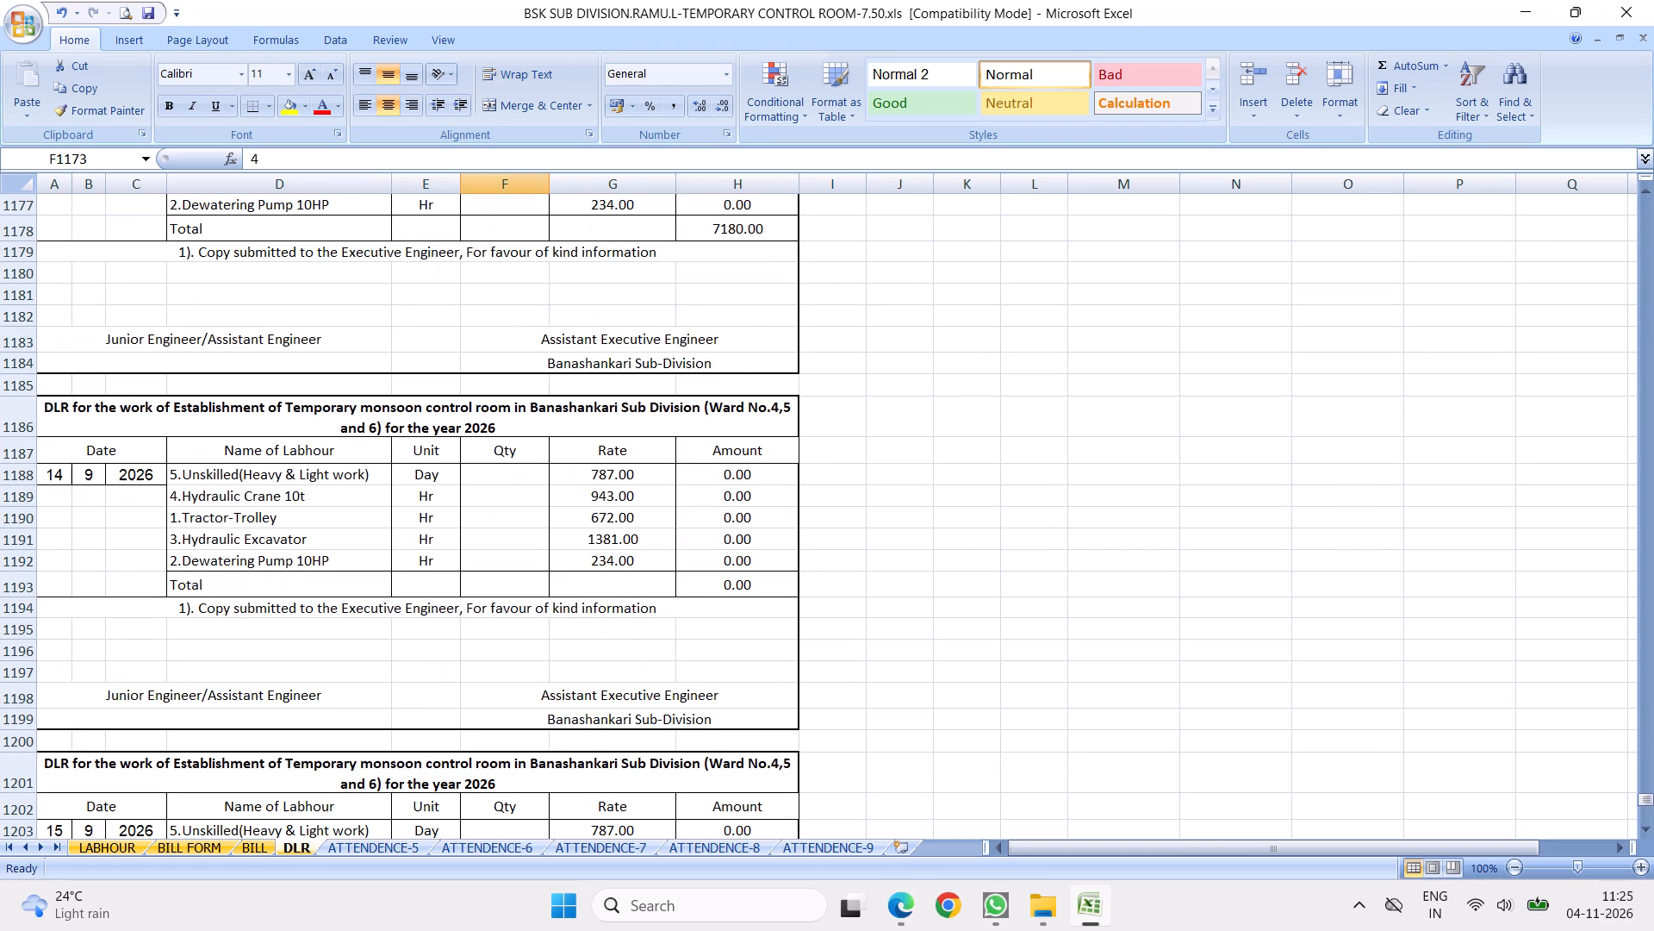
scroll(417, 498, "up", 2)
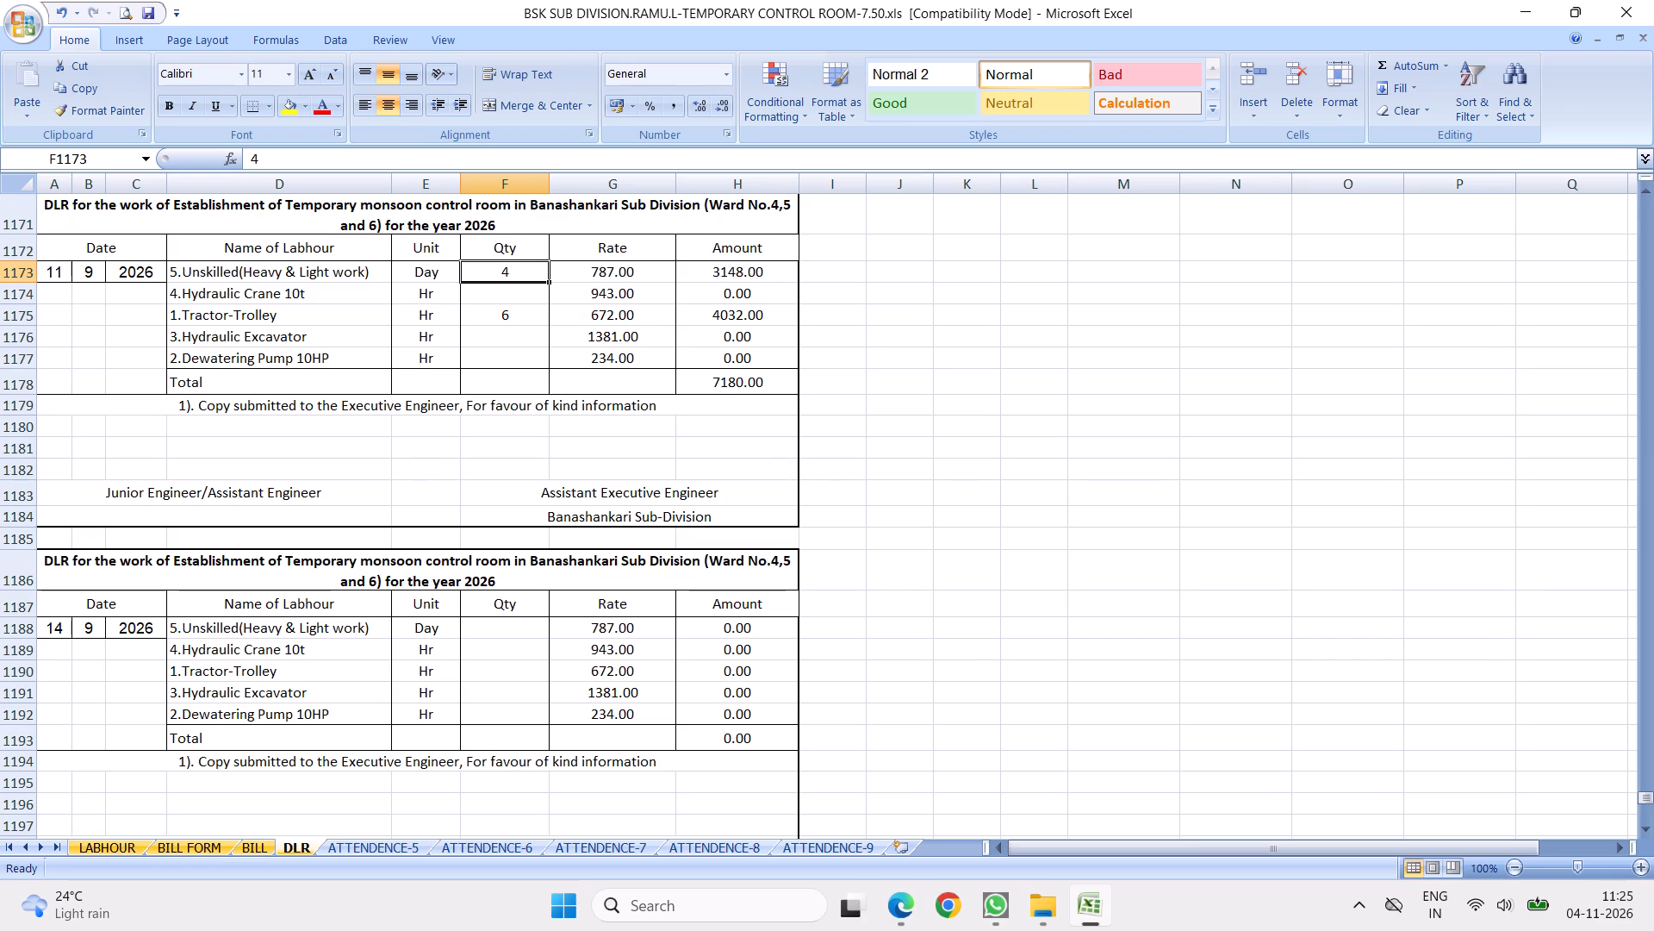
scroll(407, 501, "down", 3)
left_click(515, 413)
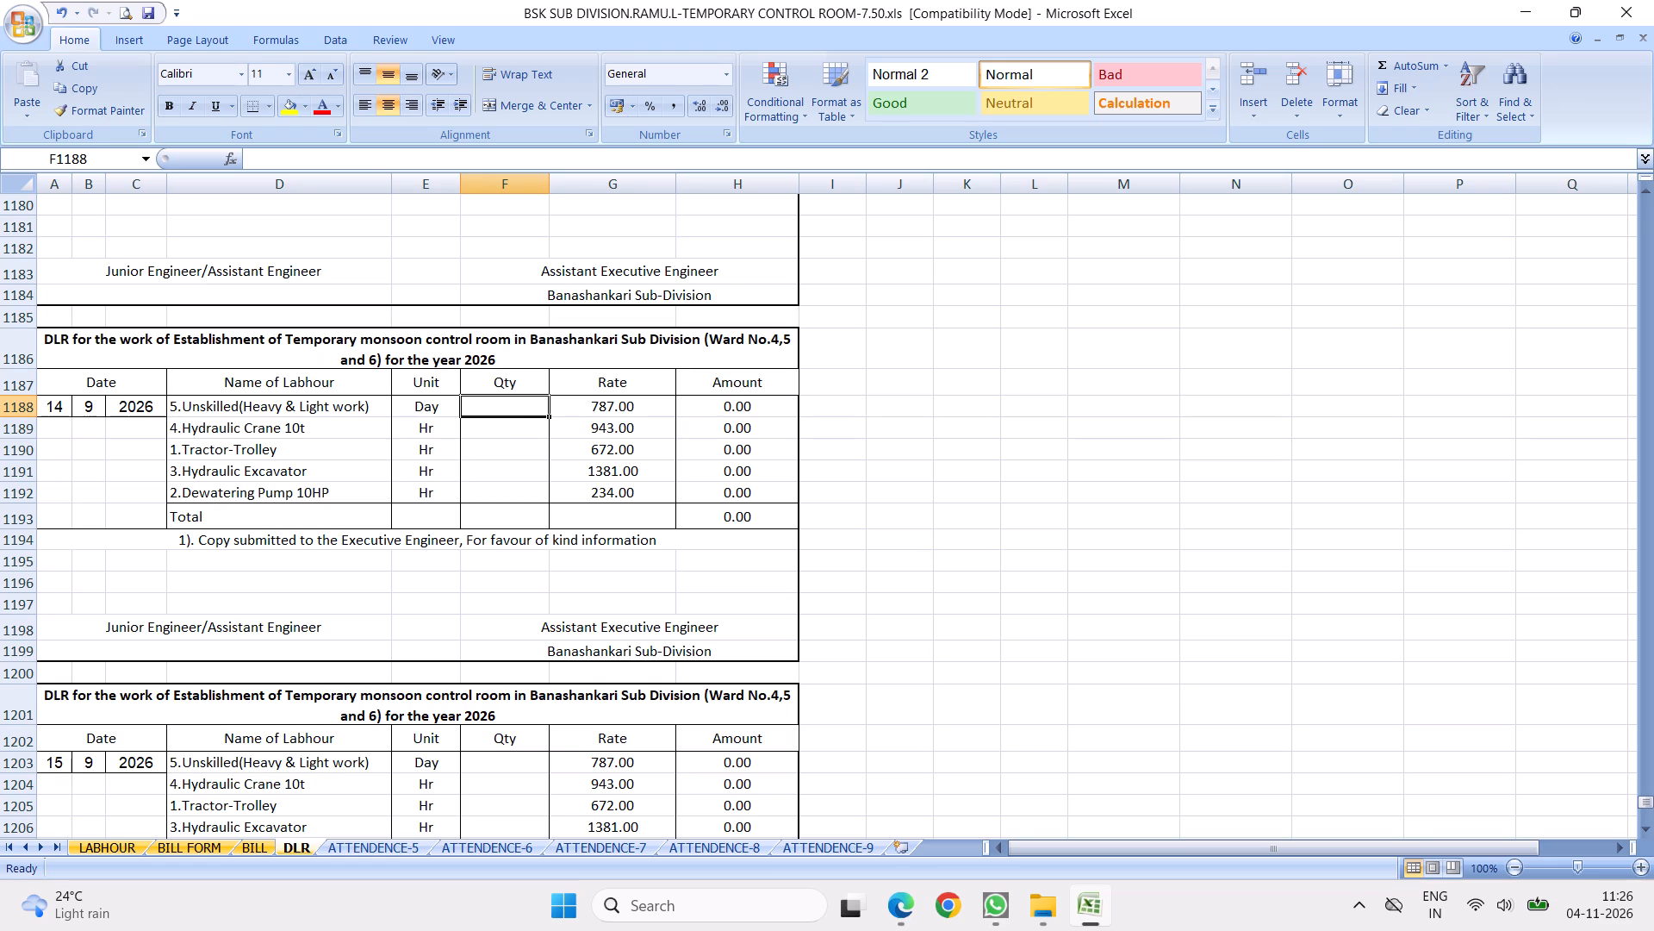
scroll(339, 444, "up", 4)
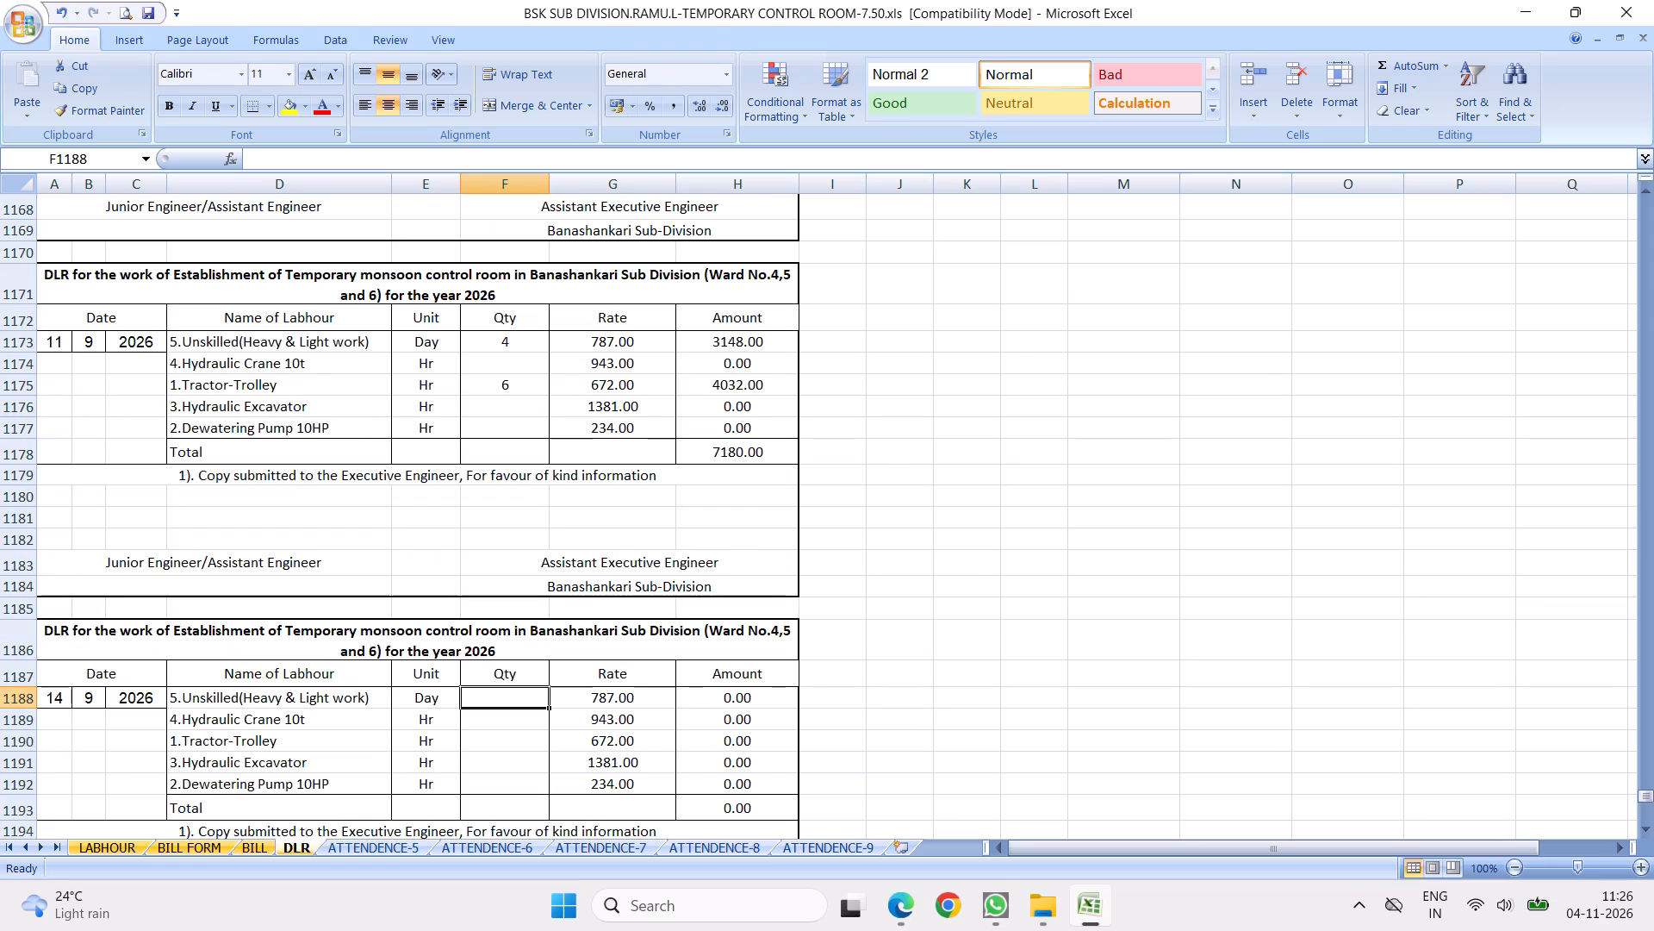
scroll(355, 419, "down", 3)
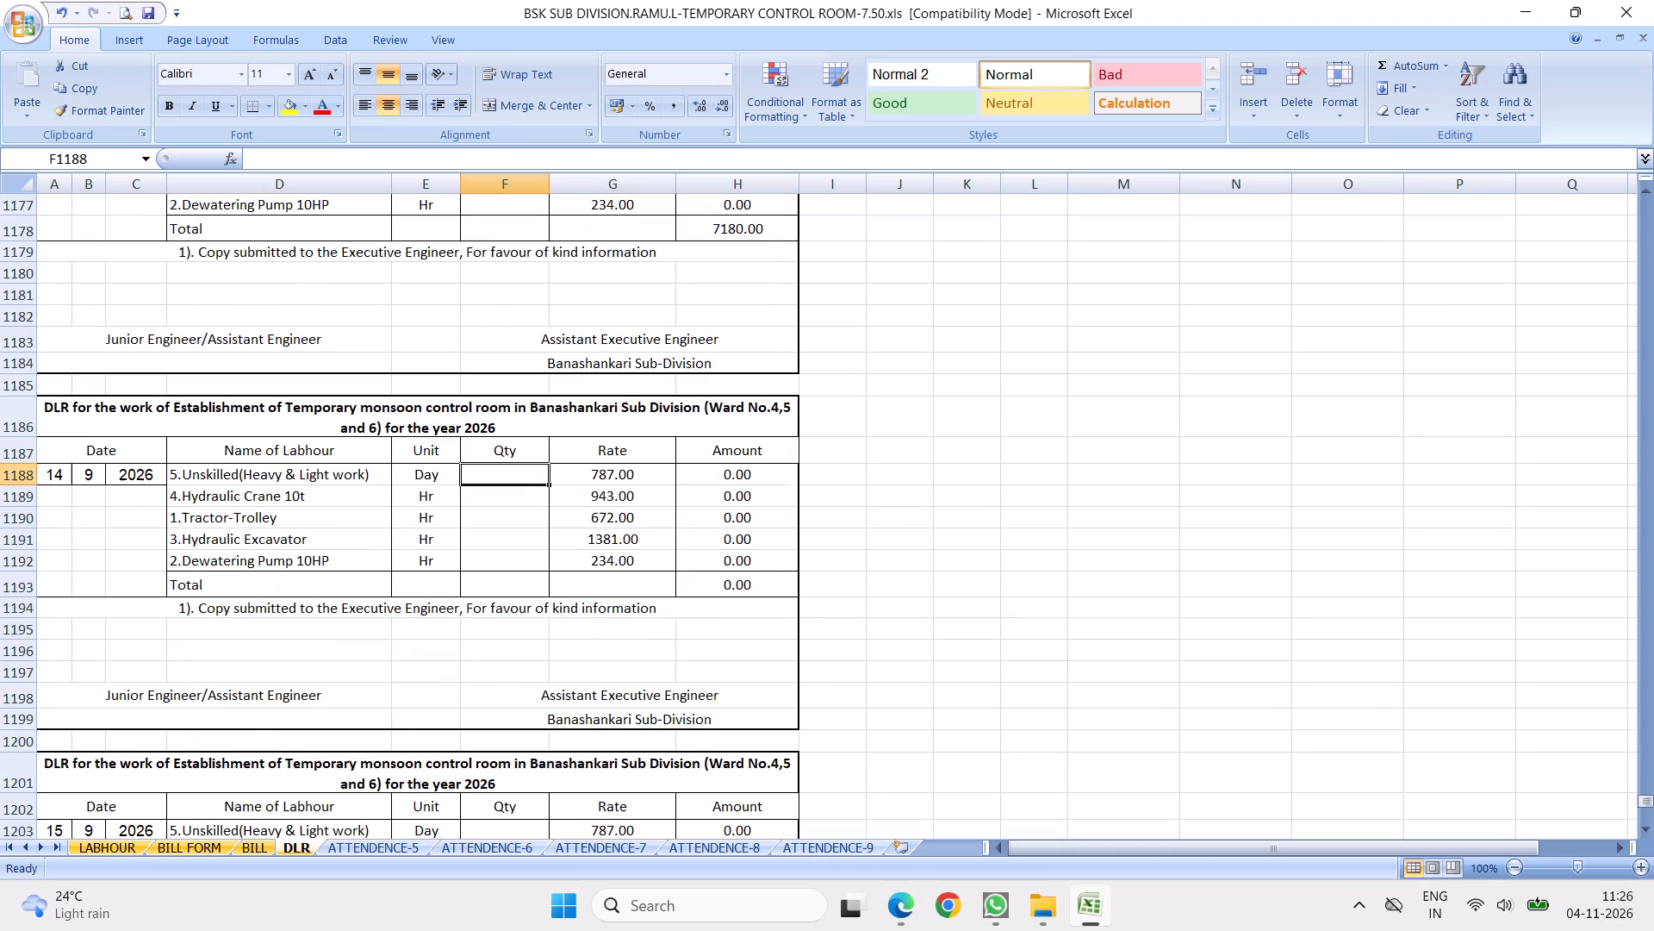
scroll(280, 391, "up", 4)
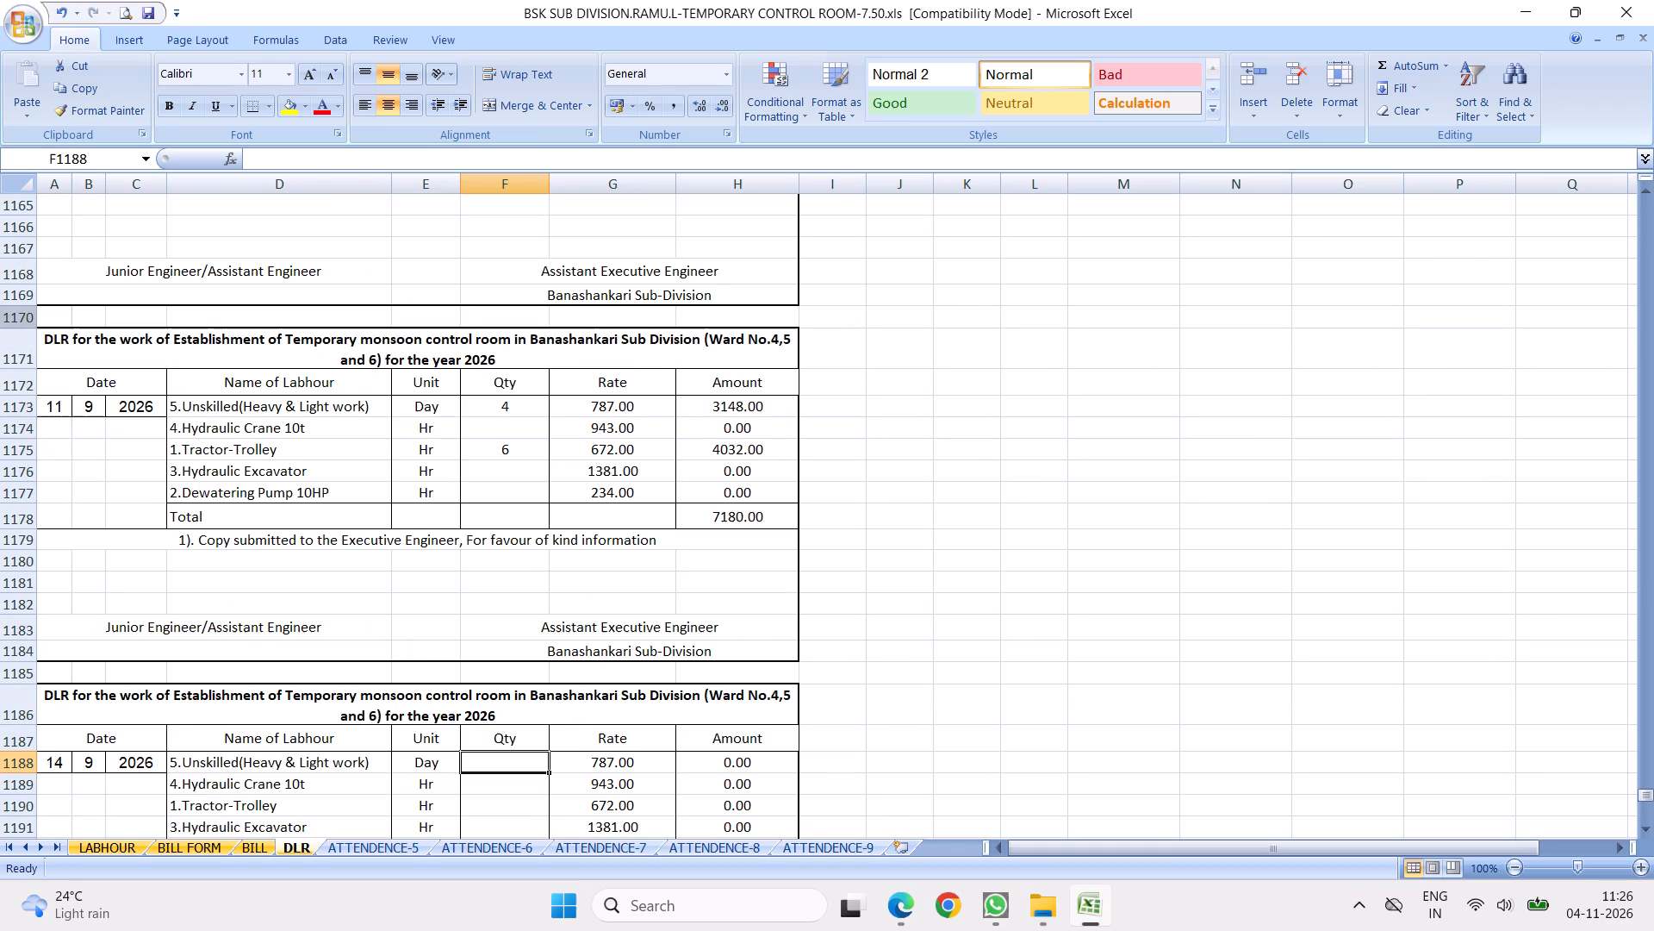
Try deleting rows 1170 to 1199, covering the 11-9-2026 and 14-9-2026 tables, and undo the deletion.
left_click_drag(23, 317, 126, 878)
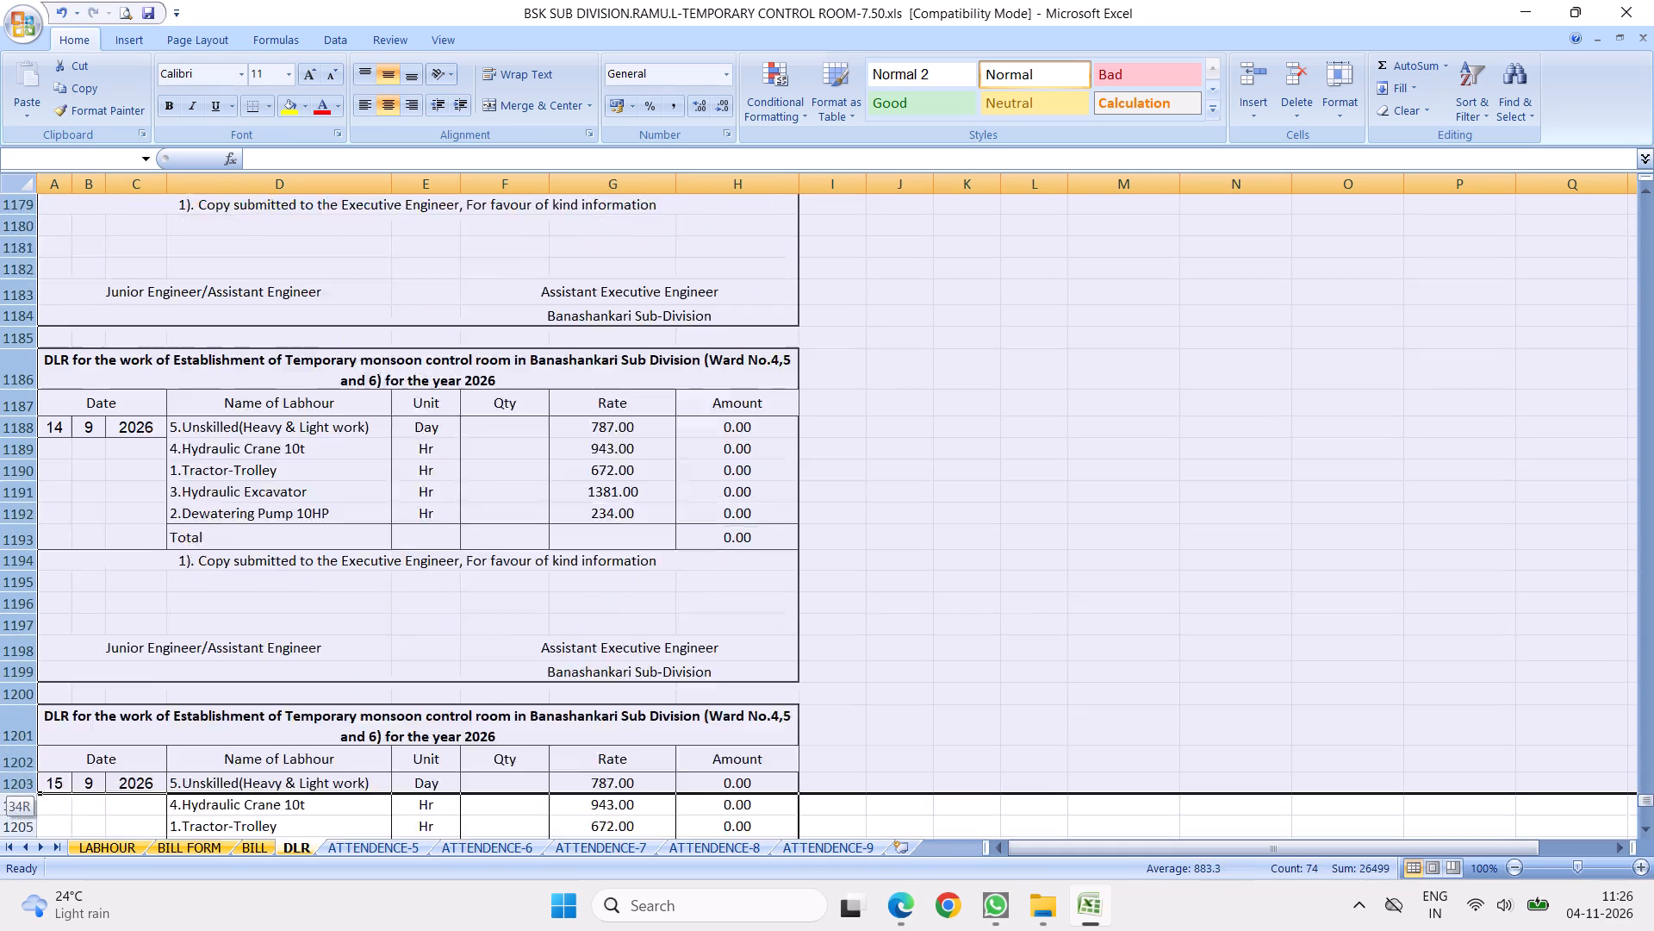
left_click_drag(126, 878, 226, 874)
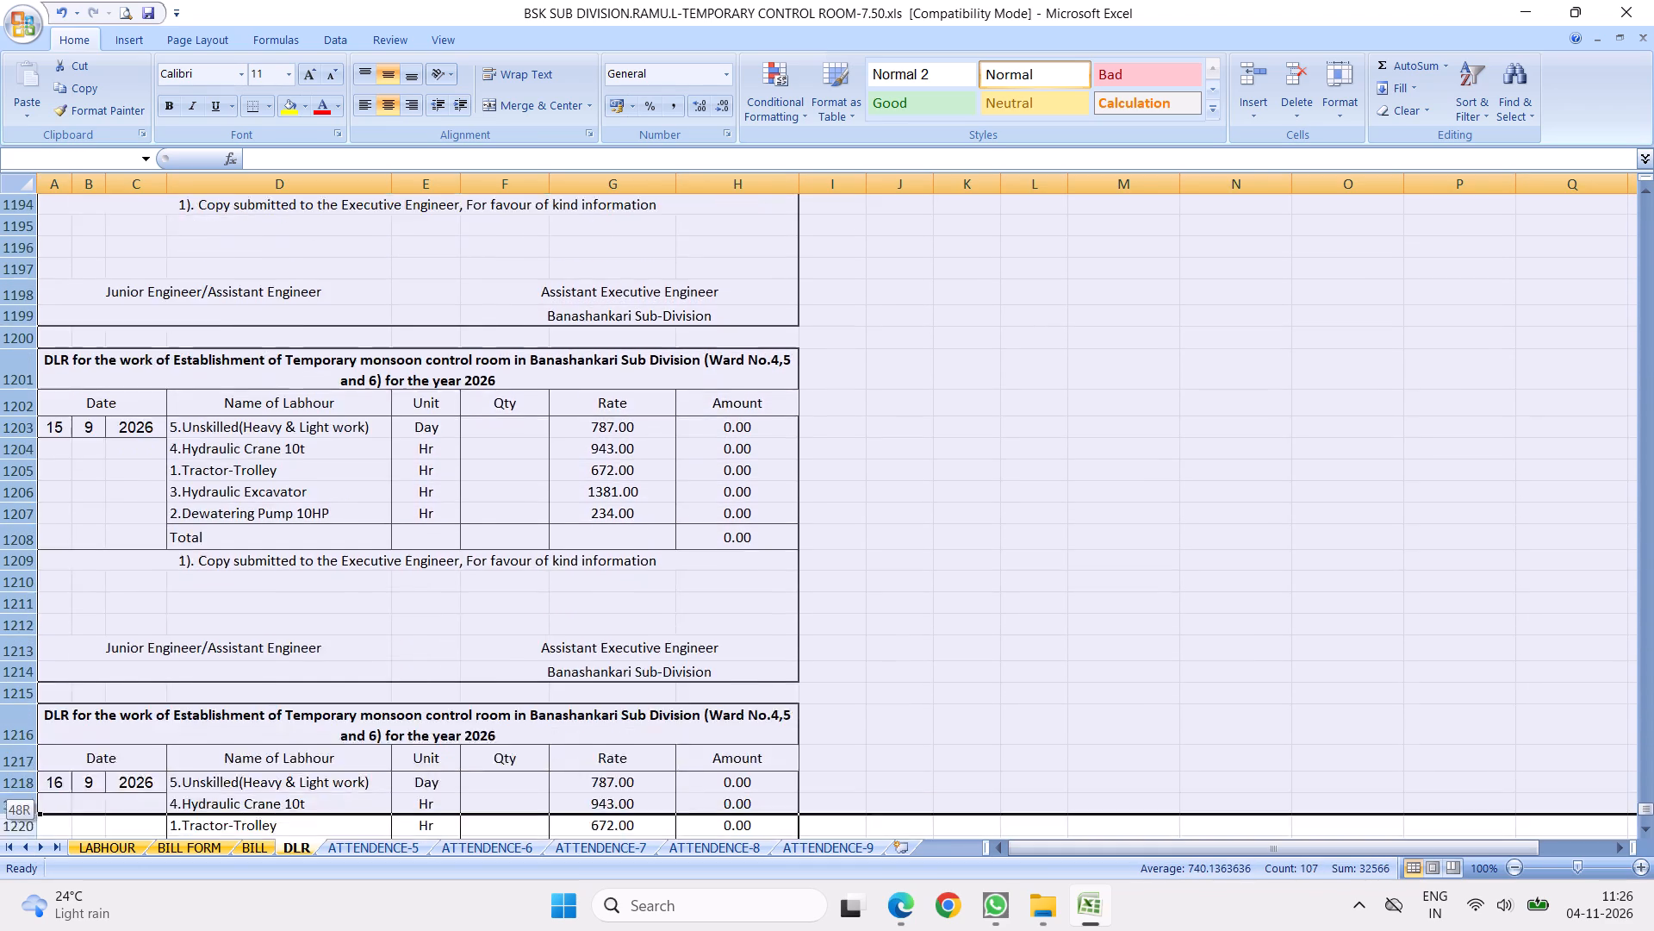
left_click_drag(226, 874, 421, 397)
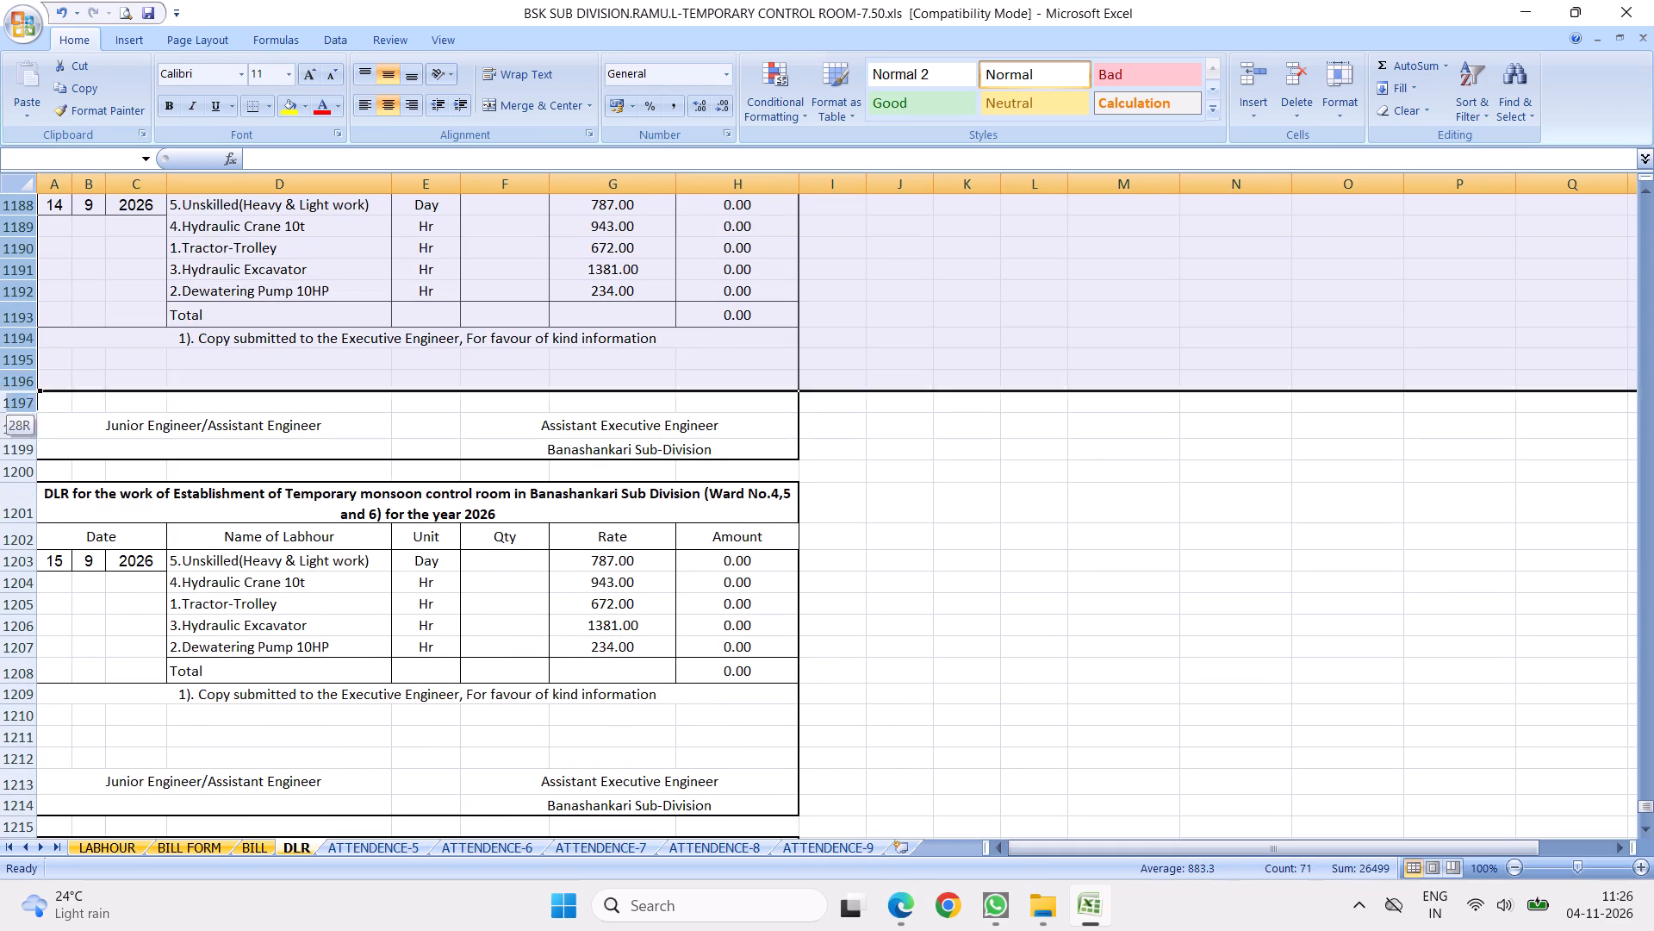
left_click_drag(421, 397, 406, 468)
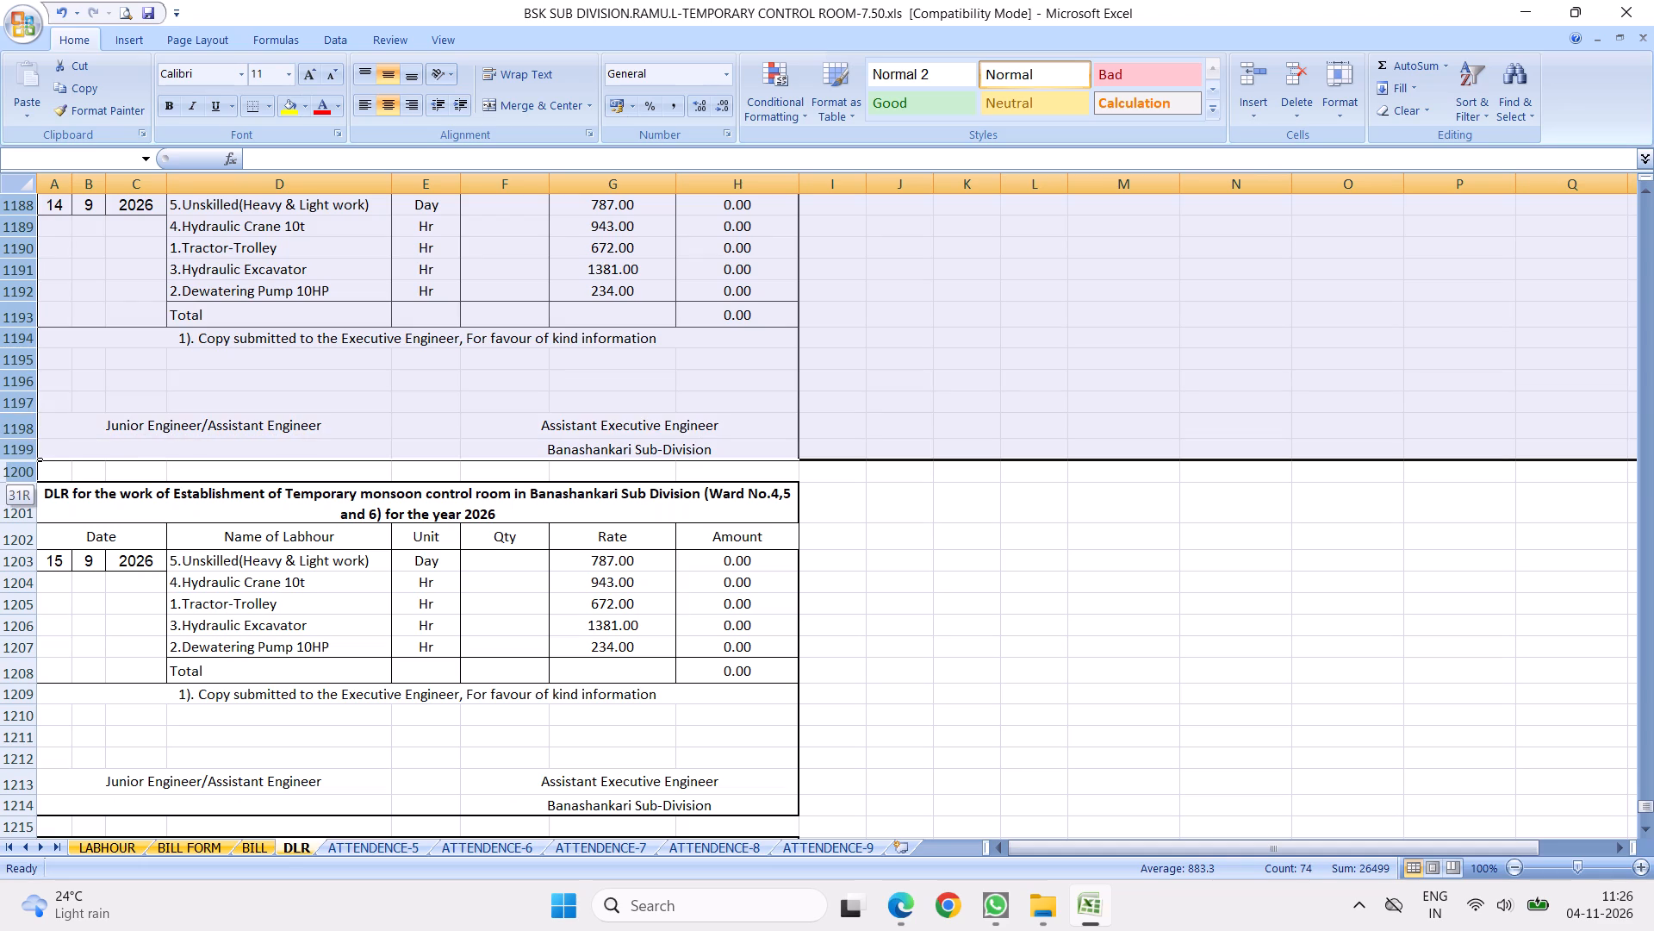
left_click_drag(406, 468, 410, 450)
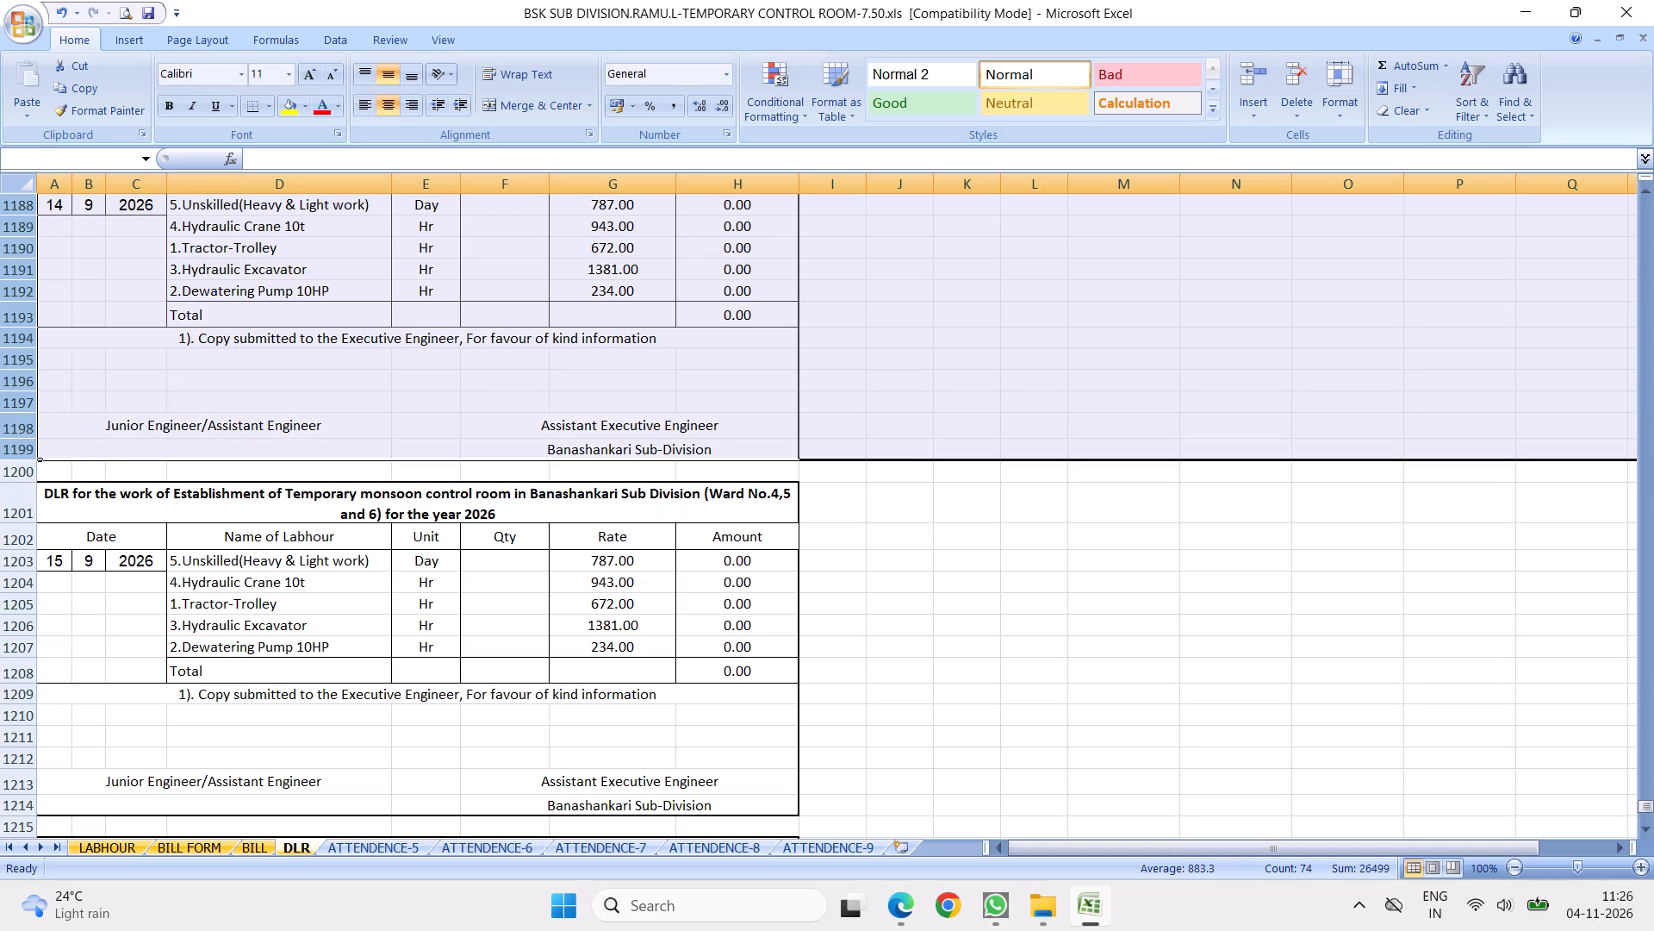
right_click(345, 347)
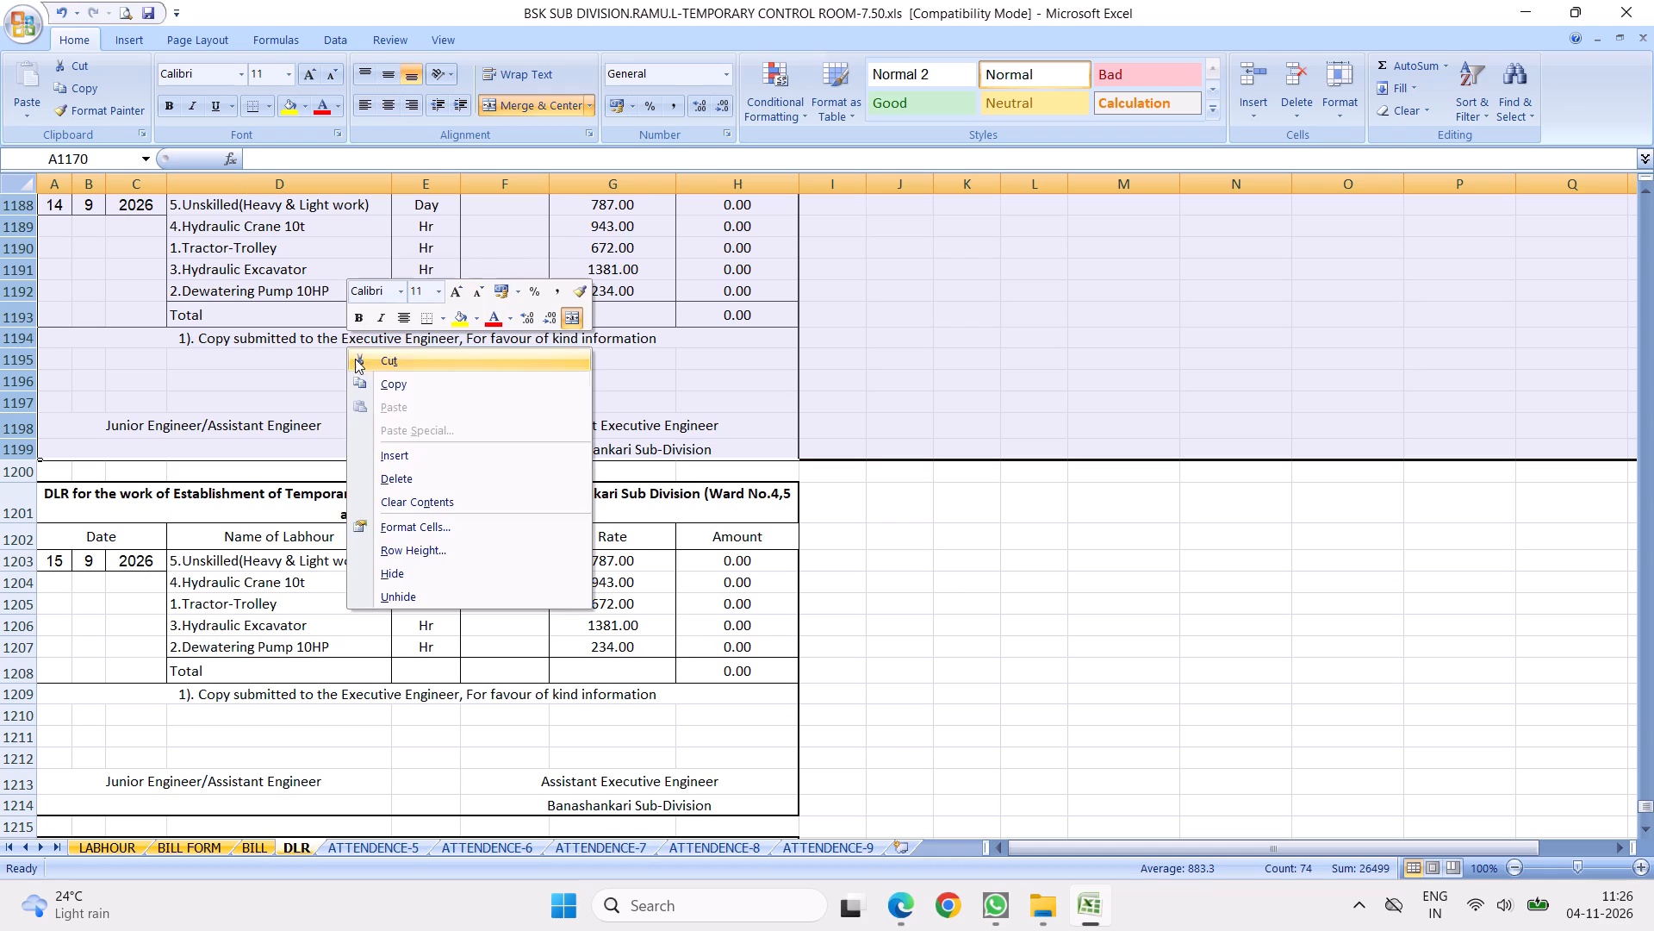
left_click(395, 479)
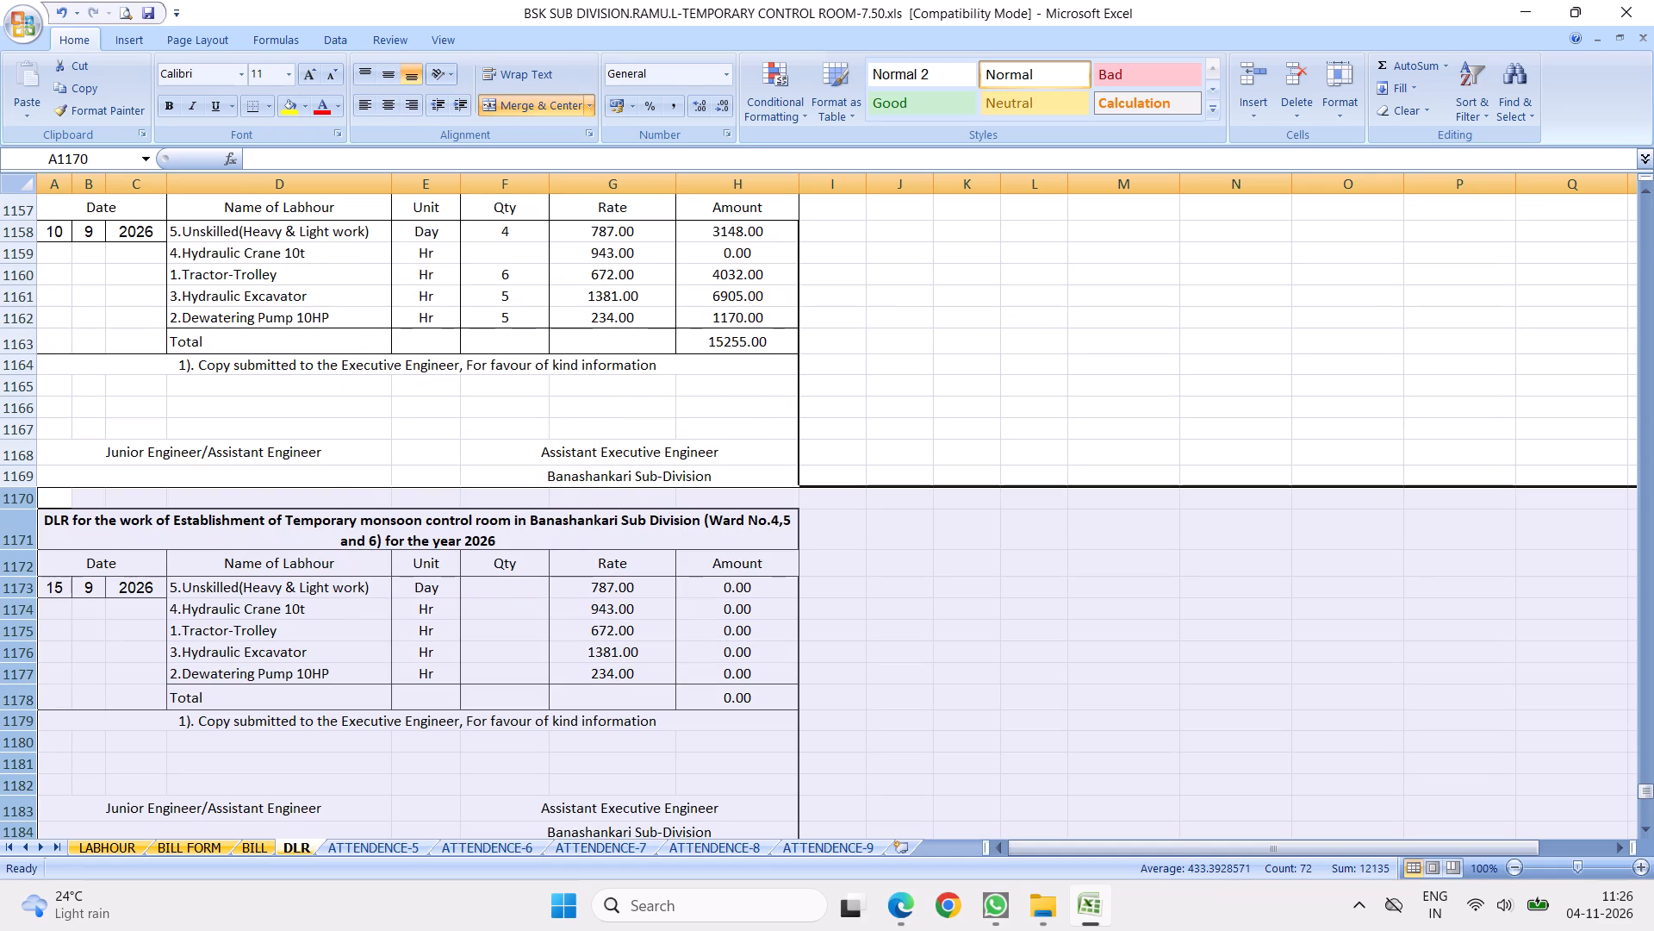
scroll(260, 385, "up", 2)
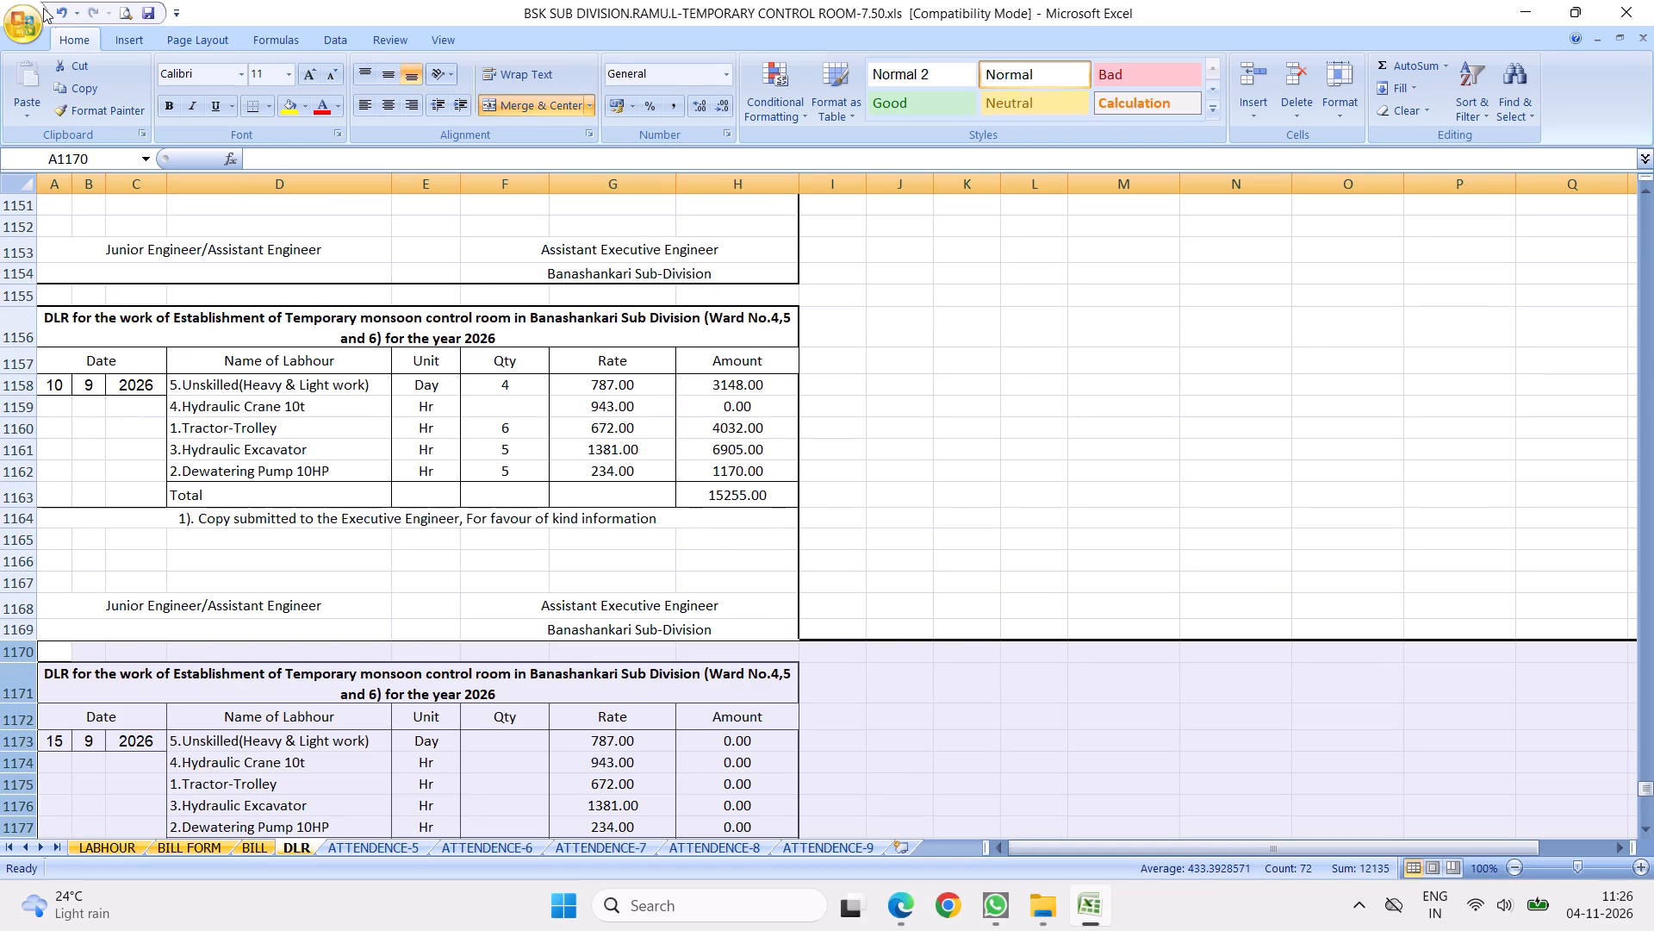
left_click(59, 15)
Delete rows 1185 to 1199, which hold the whole 14-9-2026 table and the blank row above it.
scroll(302, 723, "down", 6)
scroll(279, 567, "down", 3)
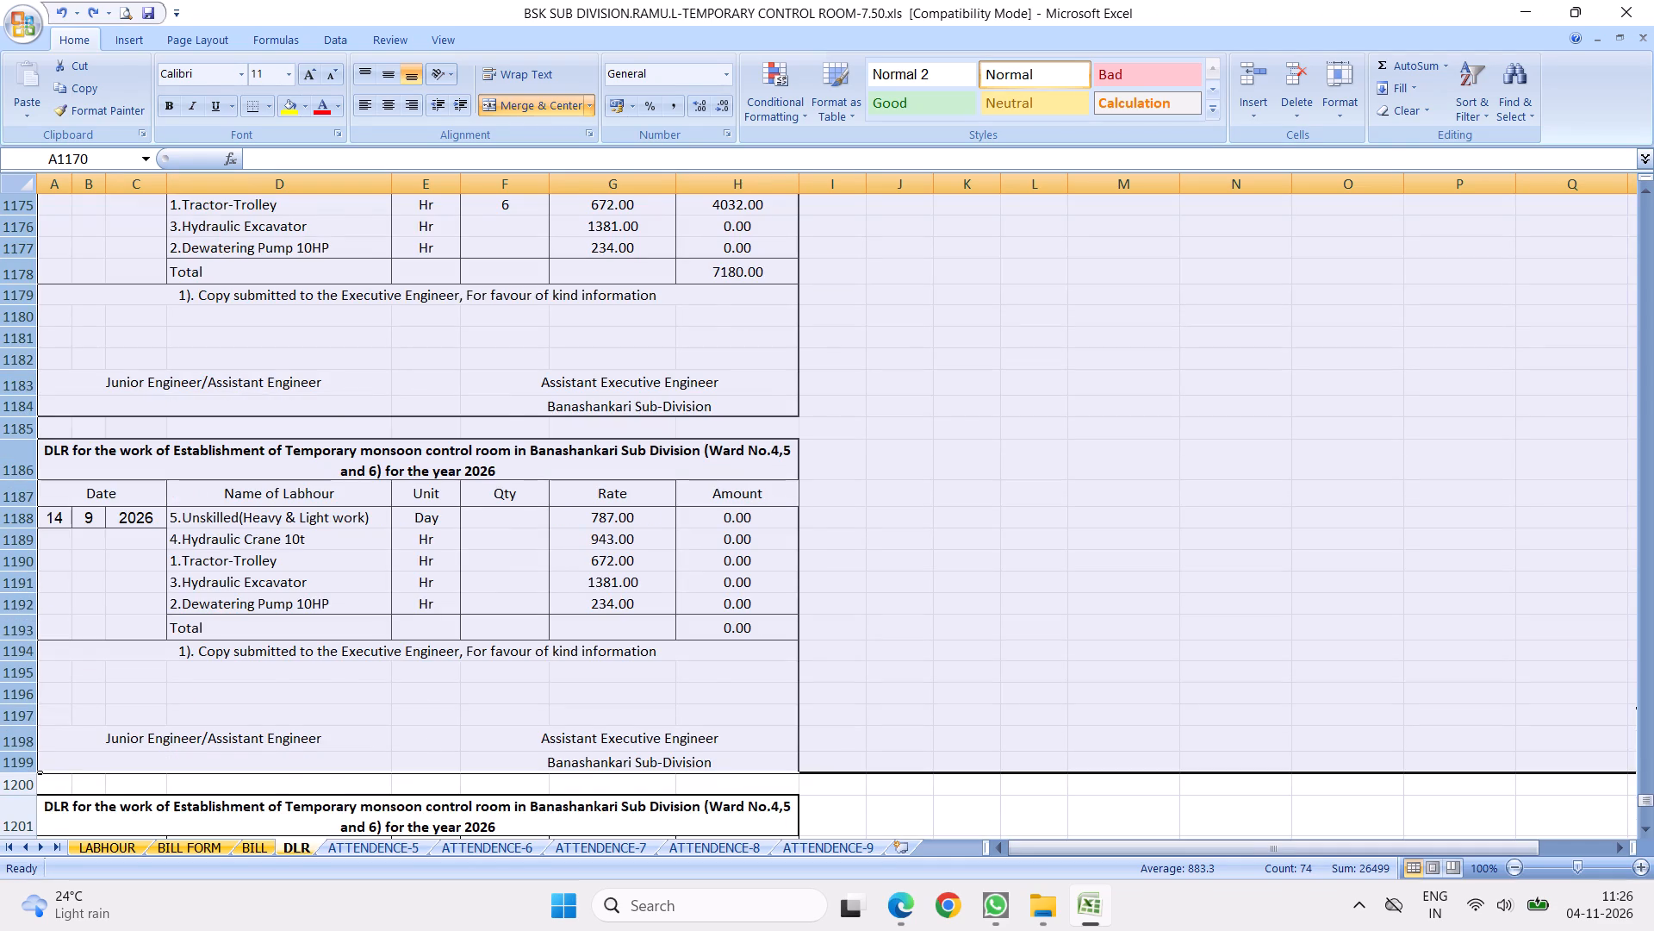
left_click_drag(29, 369, 59, 585)
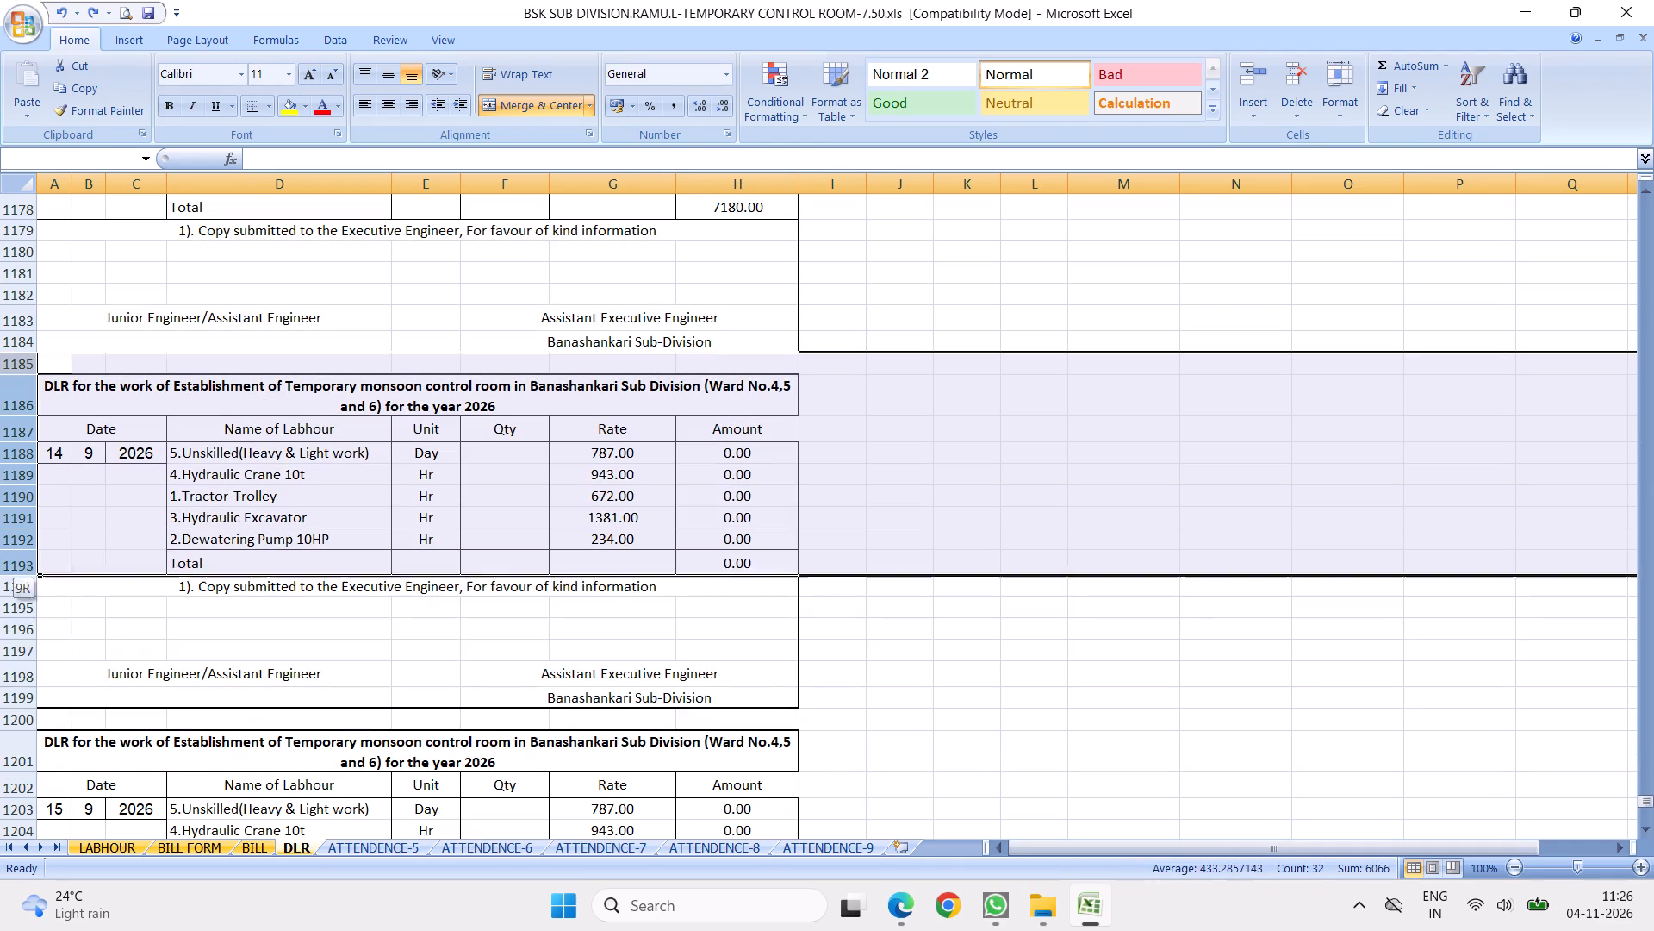
left_click_drag(59, 585, 137, 719)
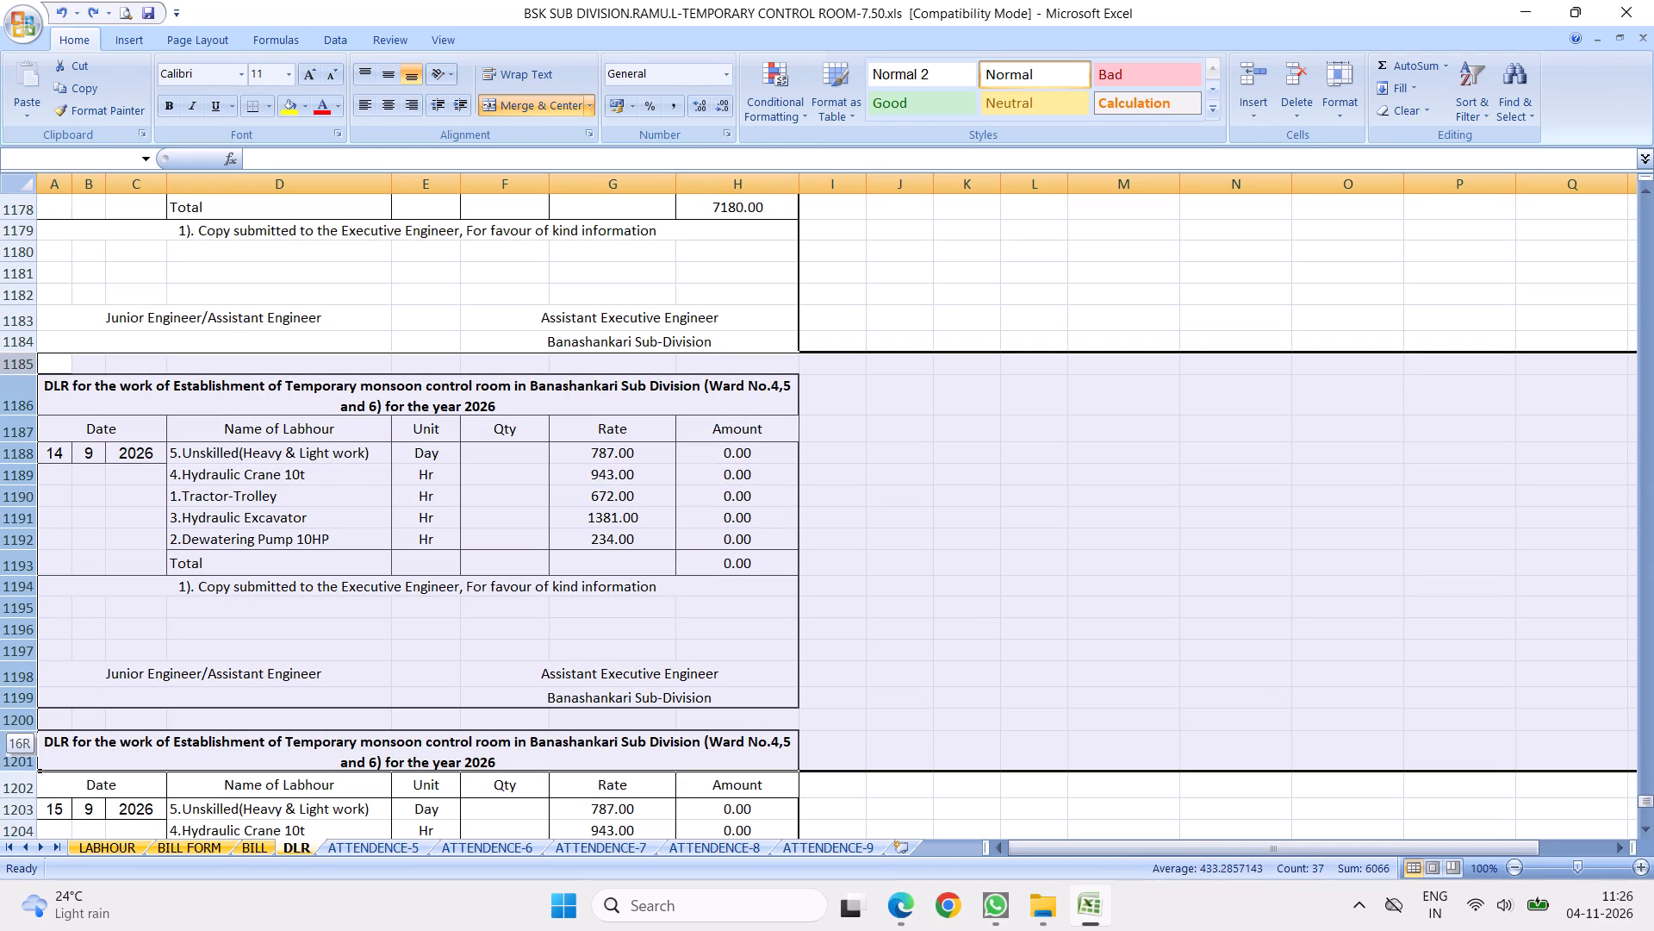
left_click_drag(137, 719, 146, 703)
right_click(202, 459)
left_click(239, 586)
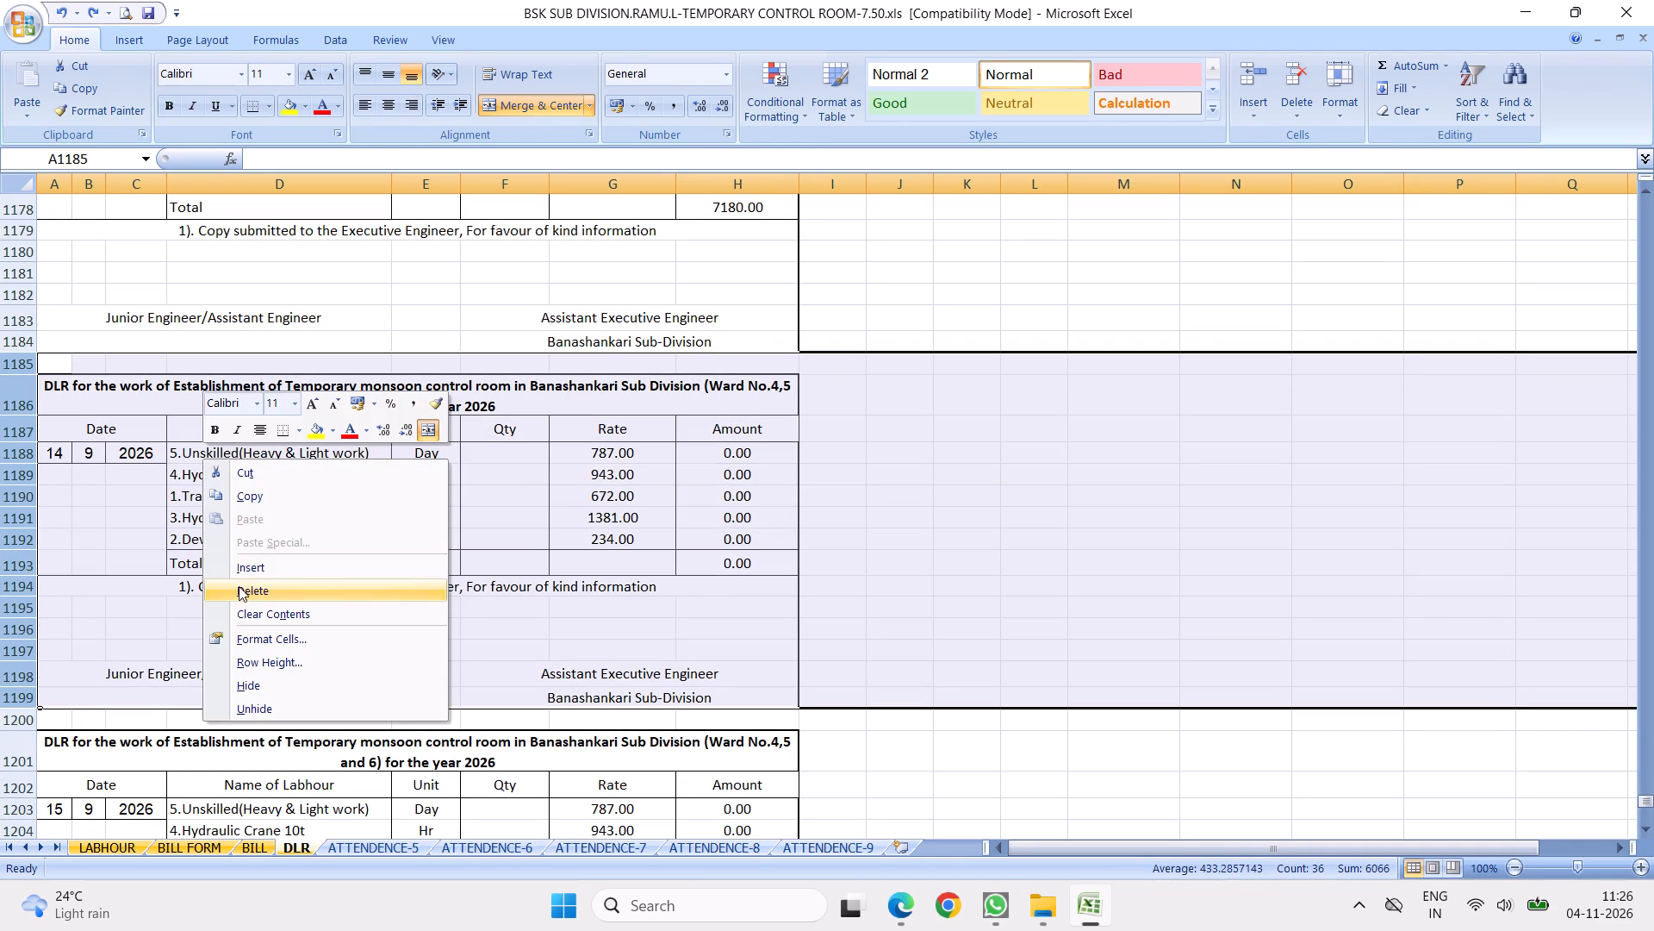
scroll(221, 551, "up", 5)
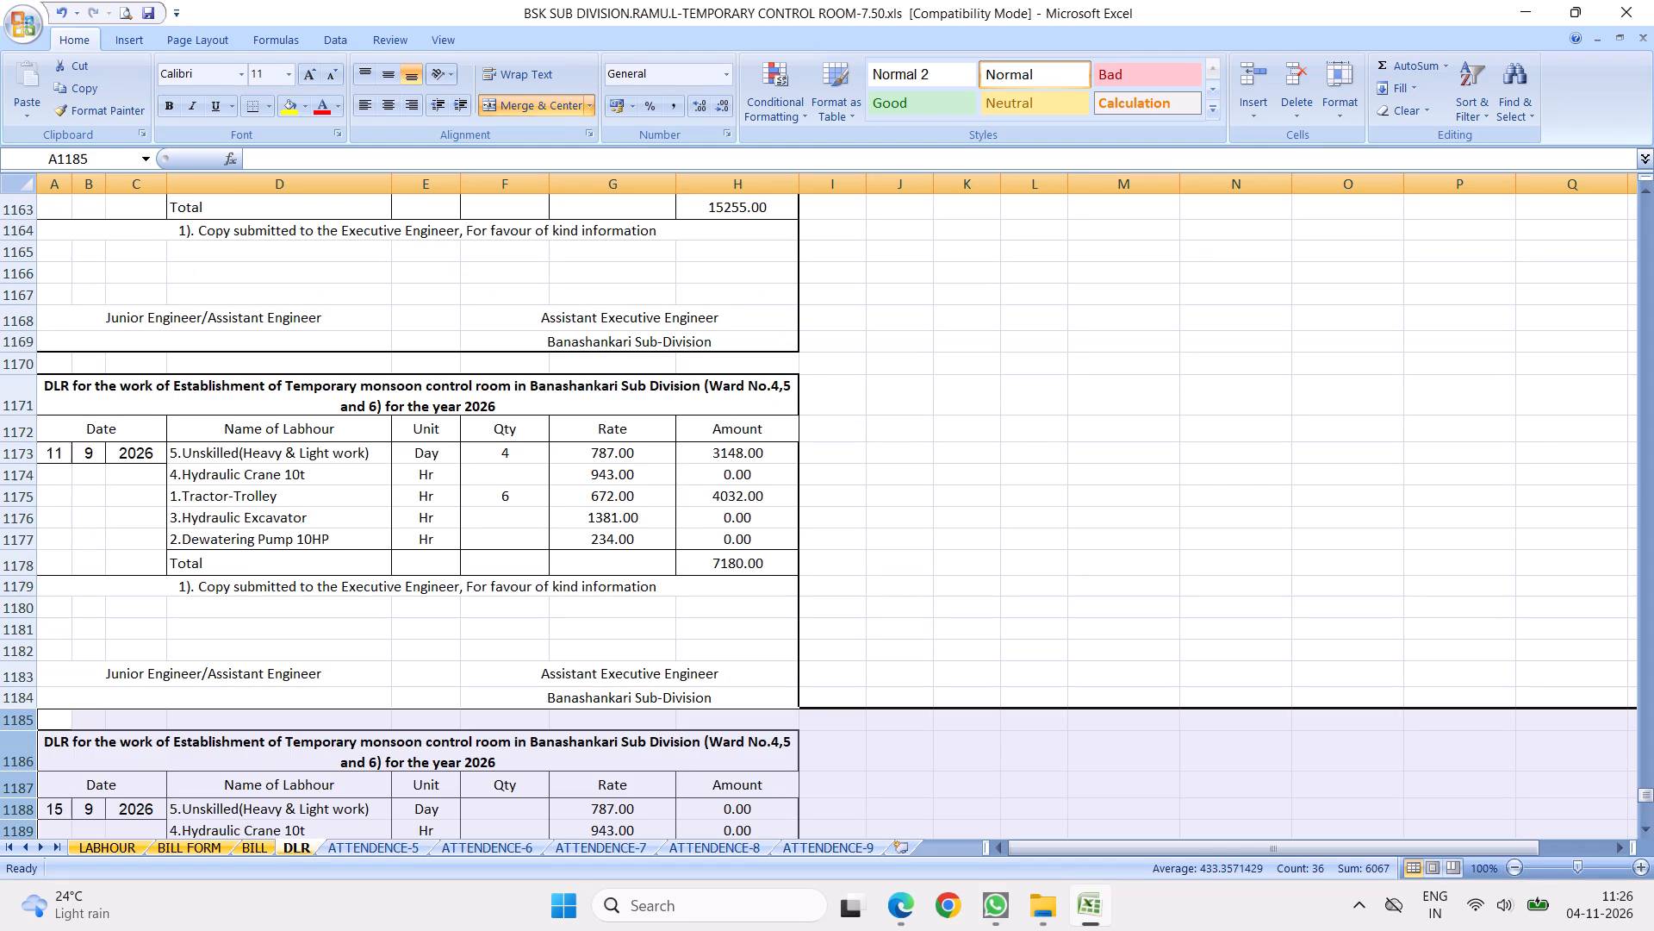
scroll(507, 520, "down", 6)
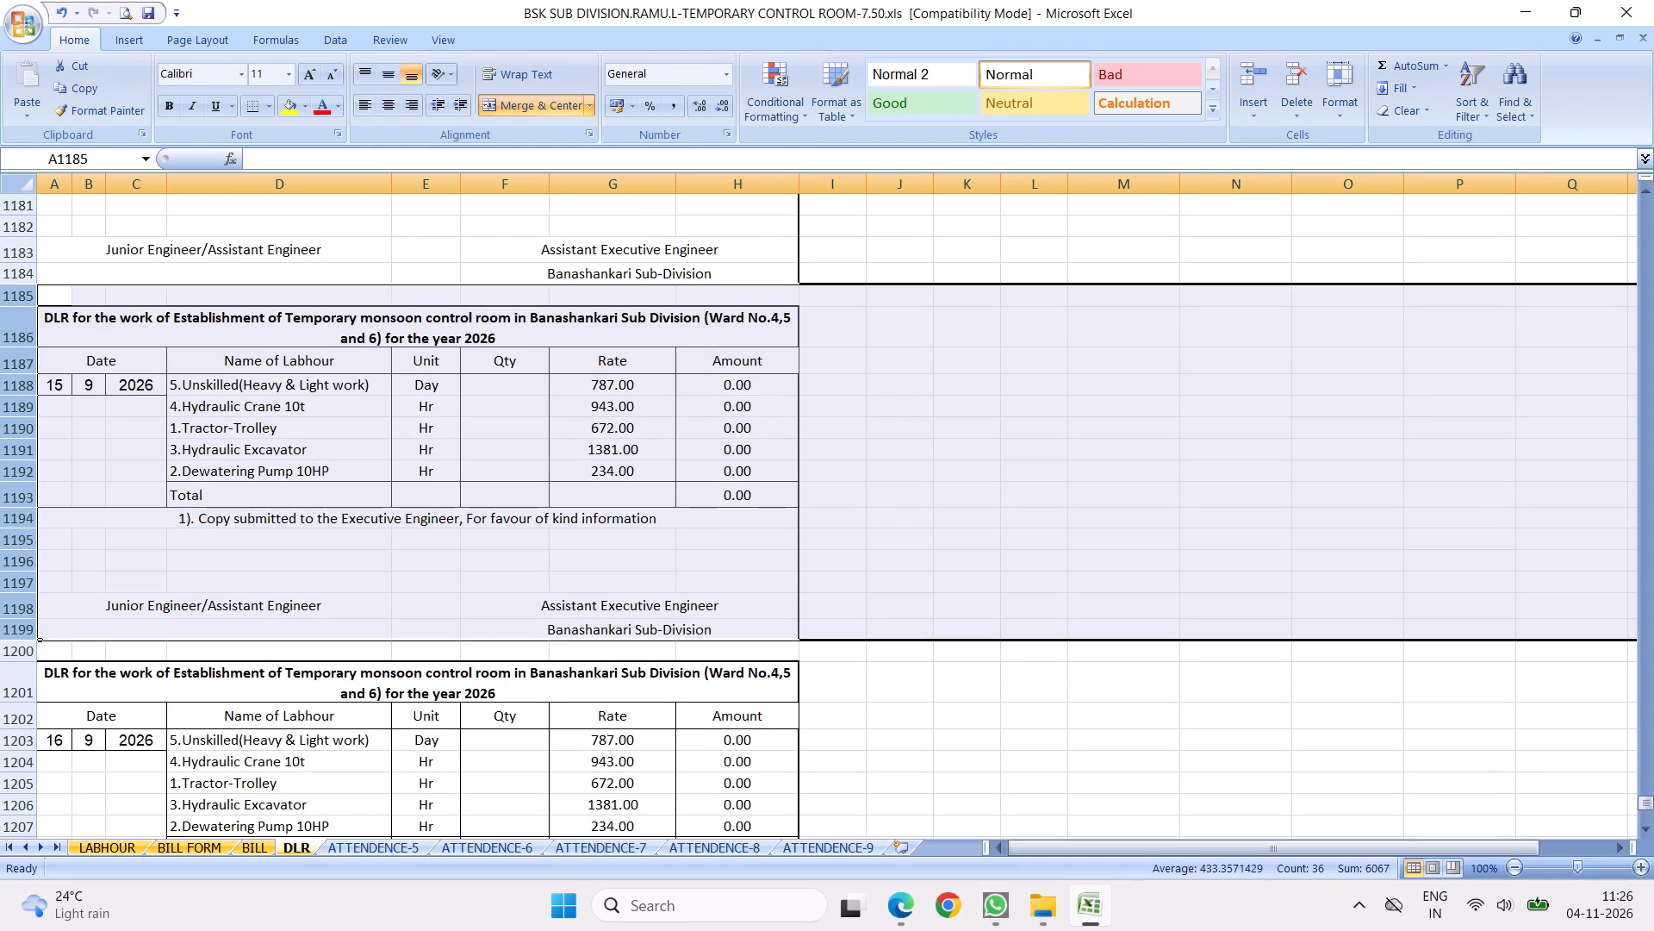
Enter a quantity of 3 for Unskilled (Heavy & Light work) in the 15-9-2026 table.
left_click(272, 423)
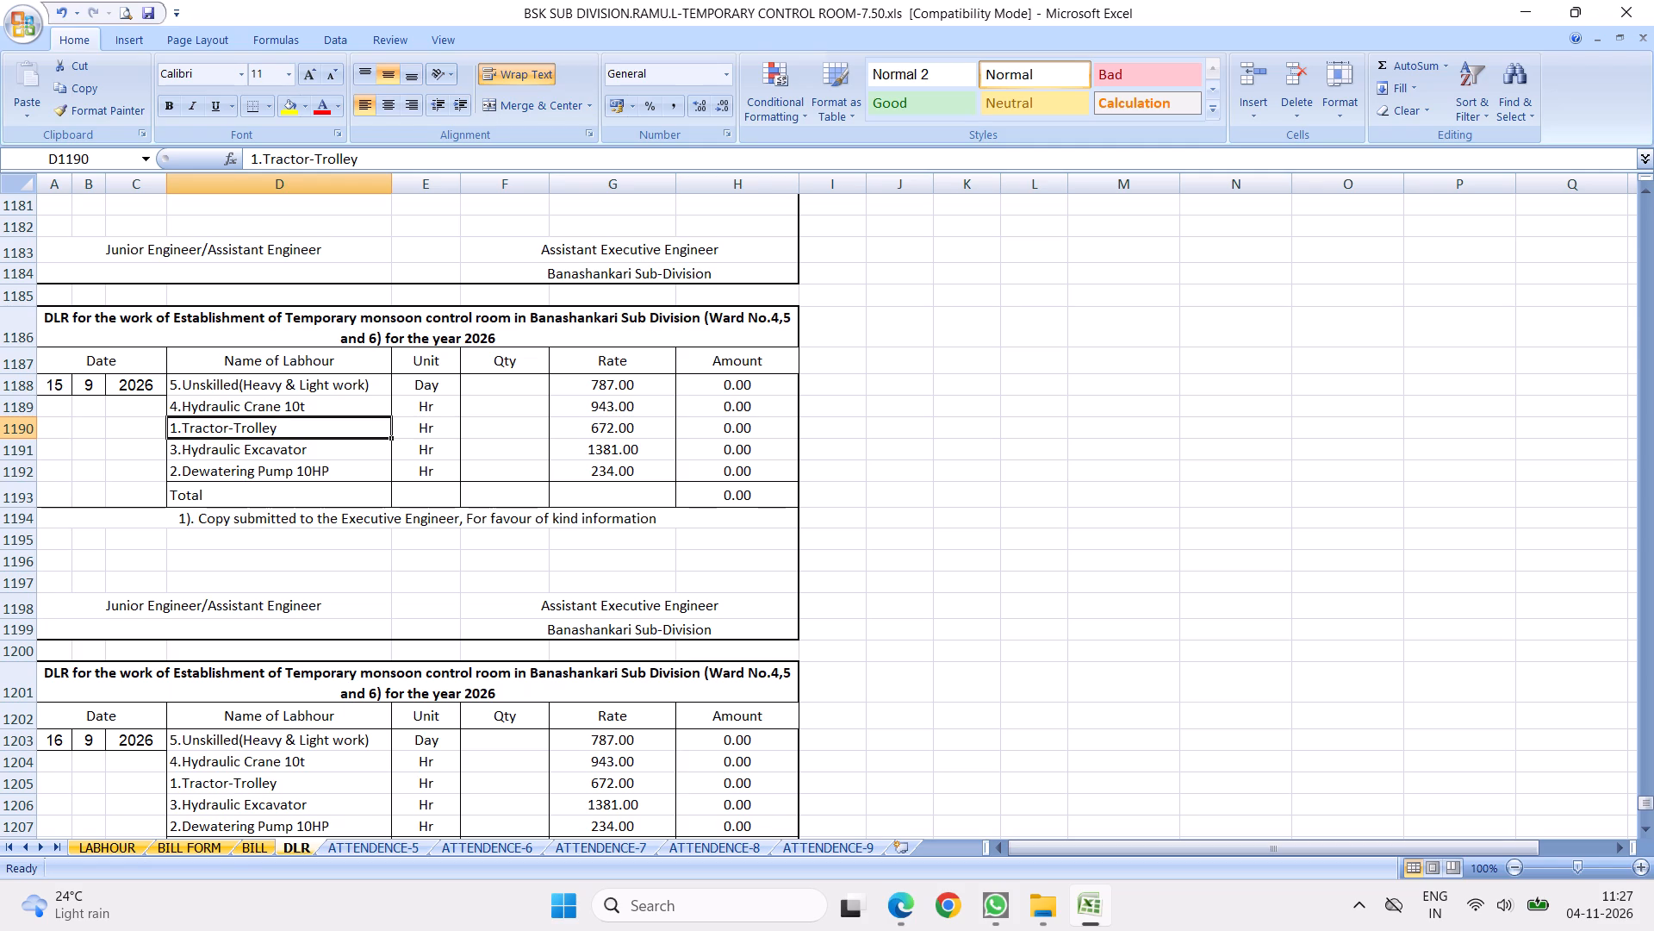
left_click(455, 499)
left_click(118, 389)
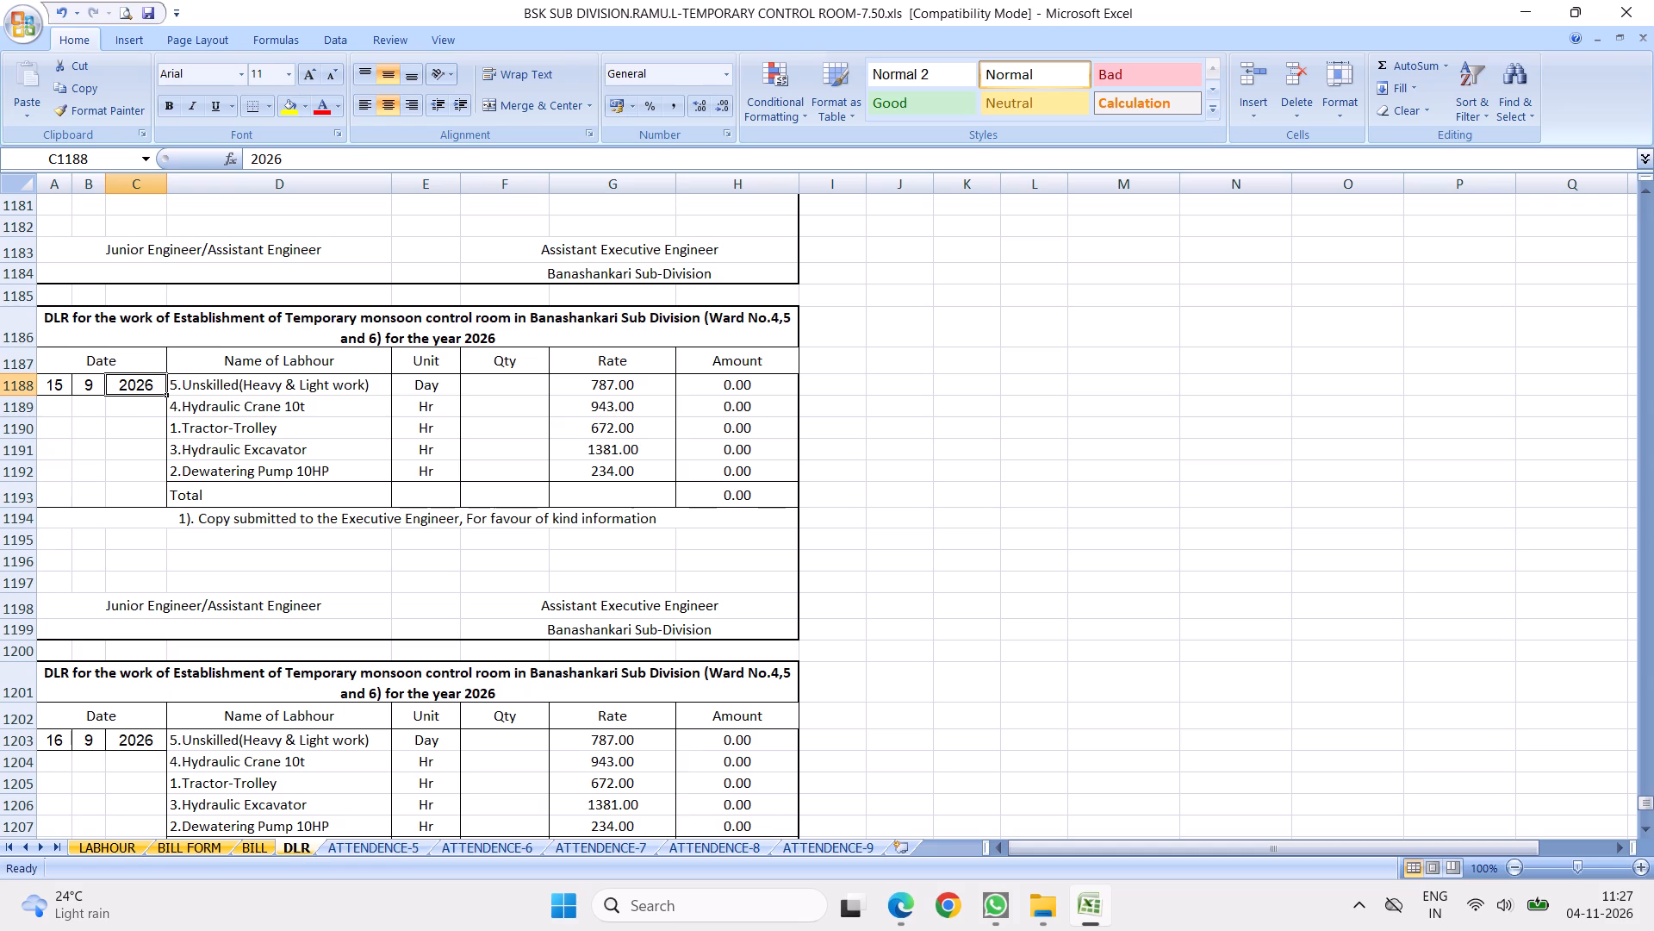
left_click(530, 374)
key("3")
key("Return")
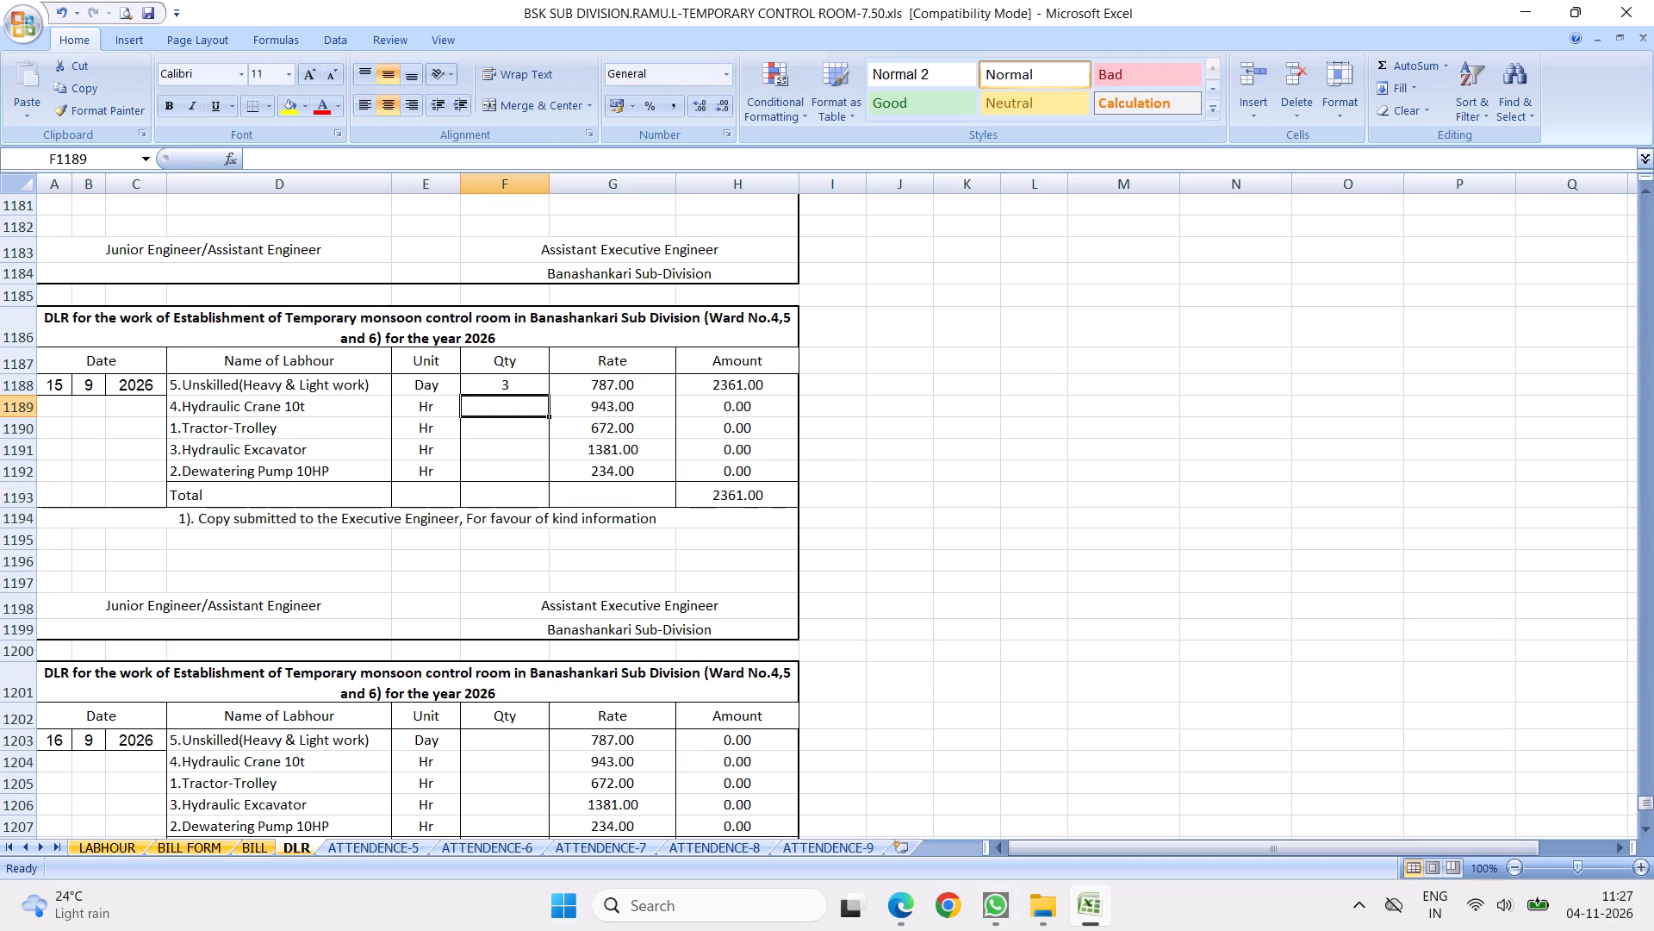
Fill the 16-9-2026 table quantities: Unskilled (Heavy & Light work) 4, Tractor-Trolley 6 and Dewatering Pump 10HP 5.
scroll(550, 440, "down", 5)
left_click(608, 379)
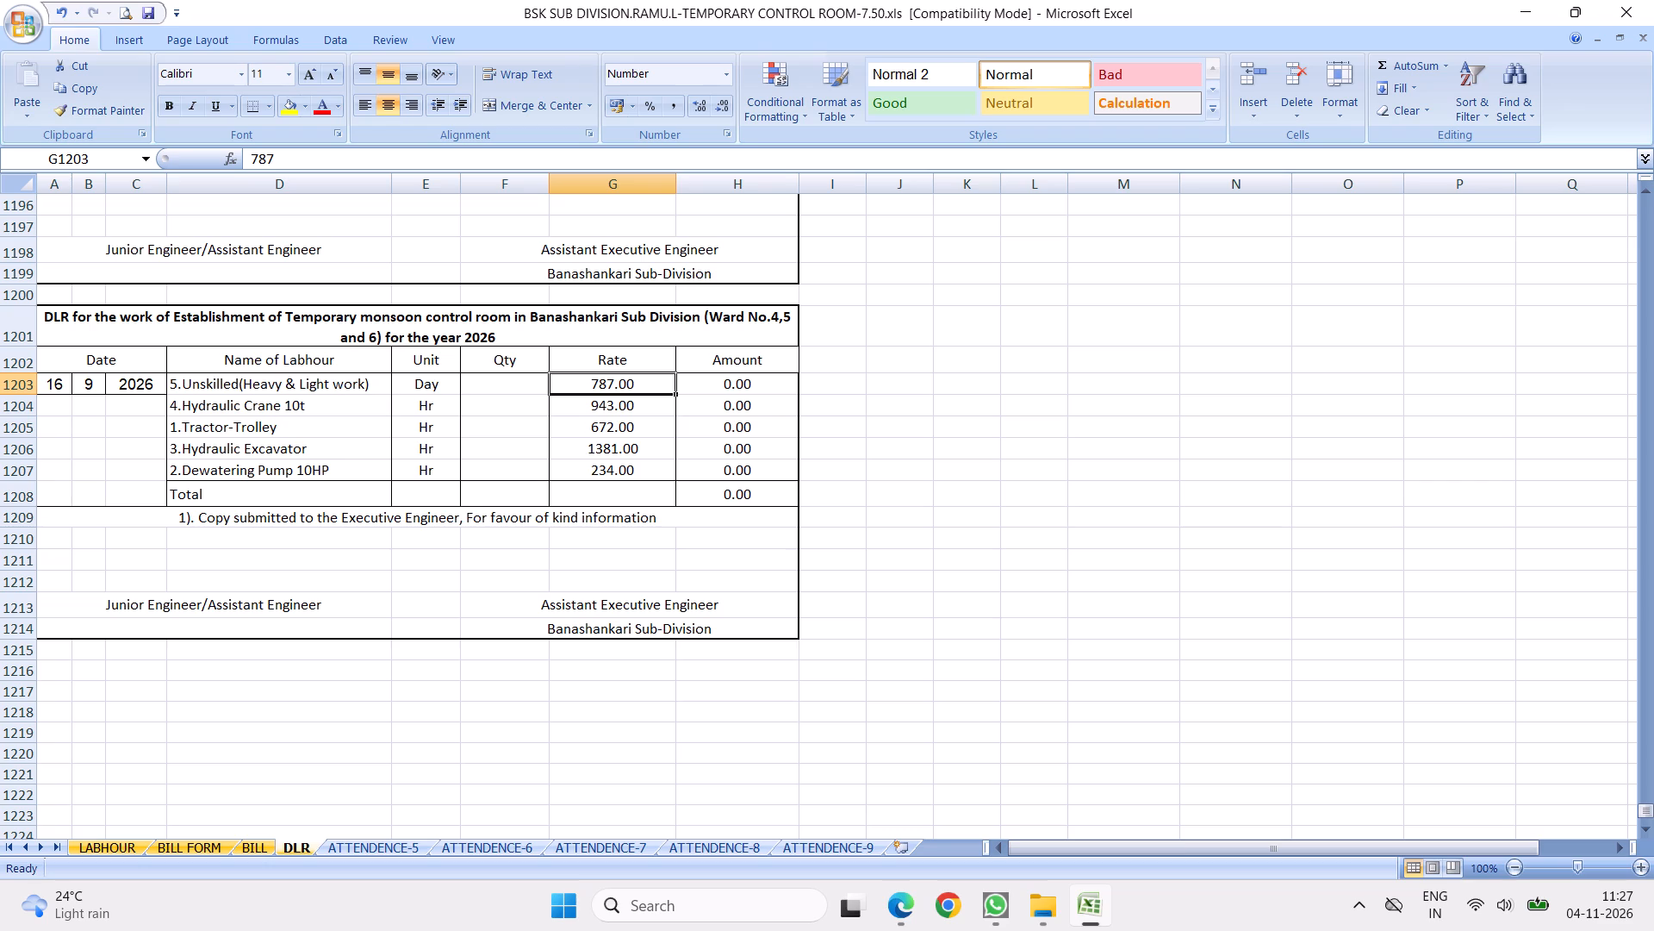
left_click(280, 462)
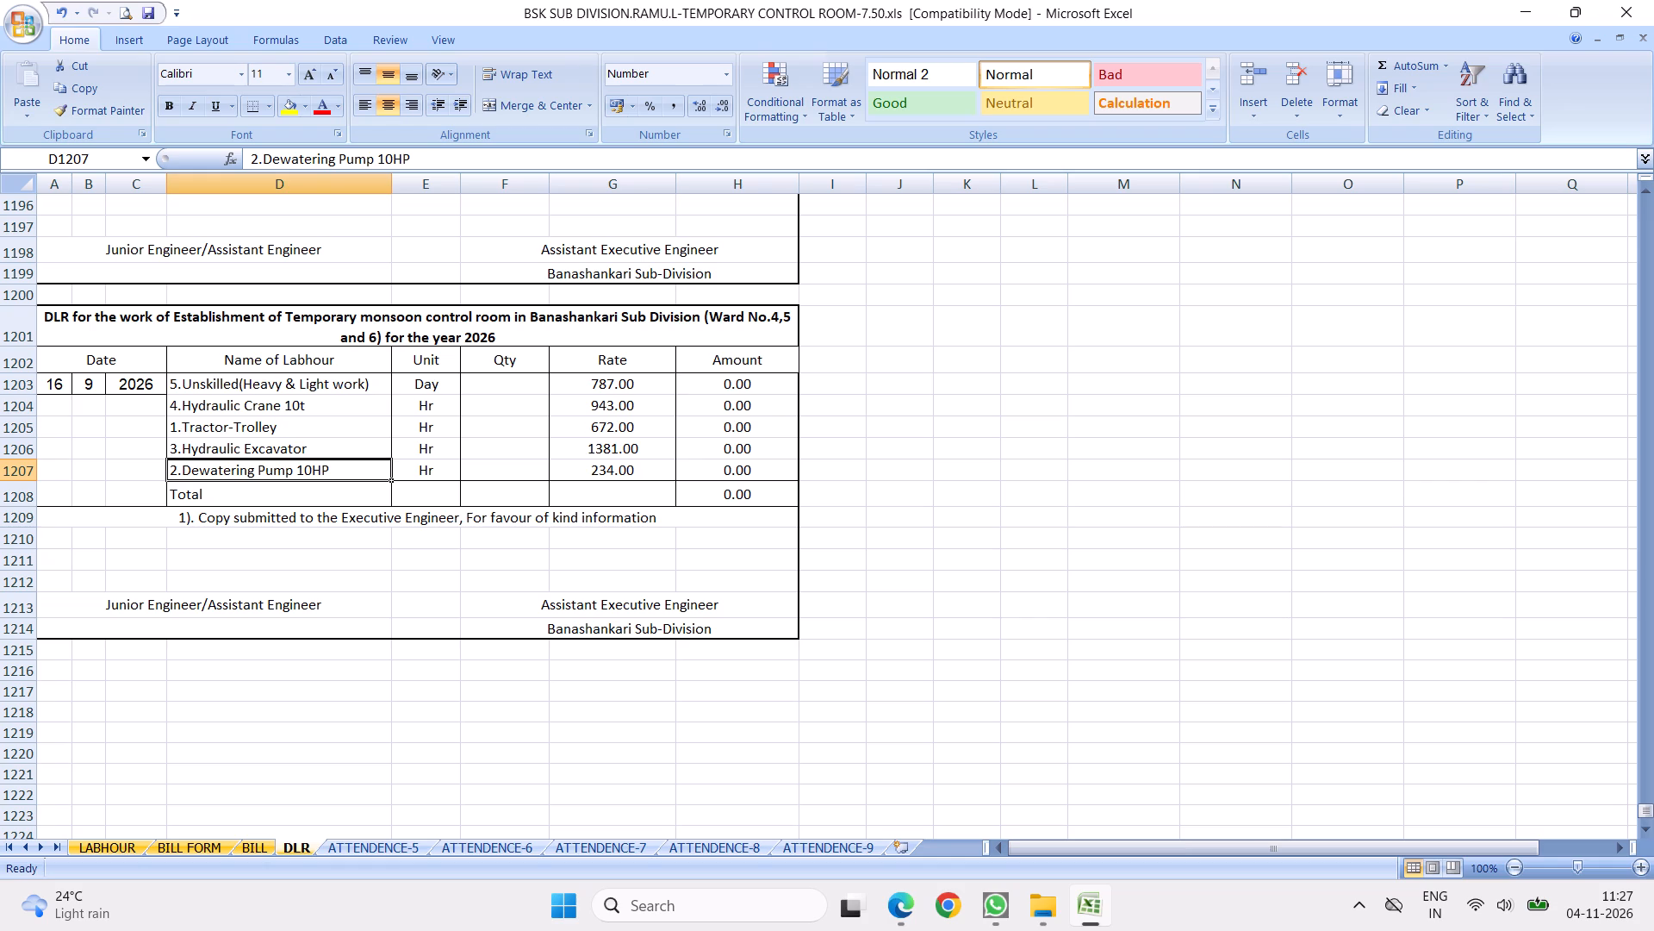
scroll(483, 450, "up", 5)
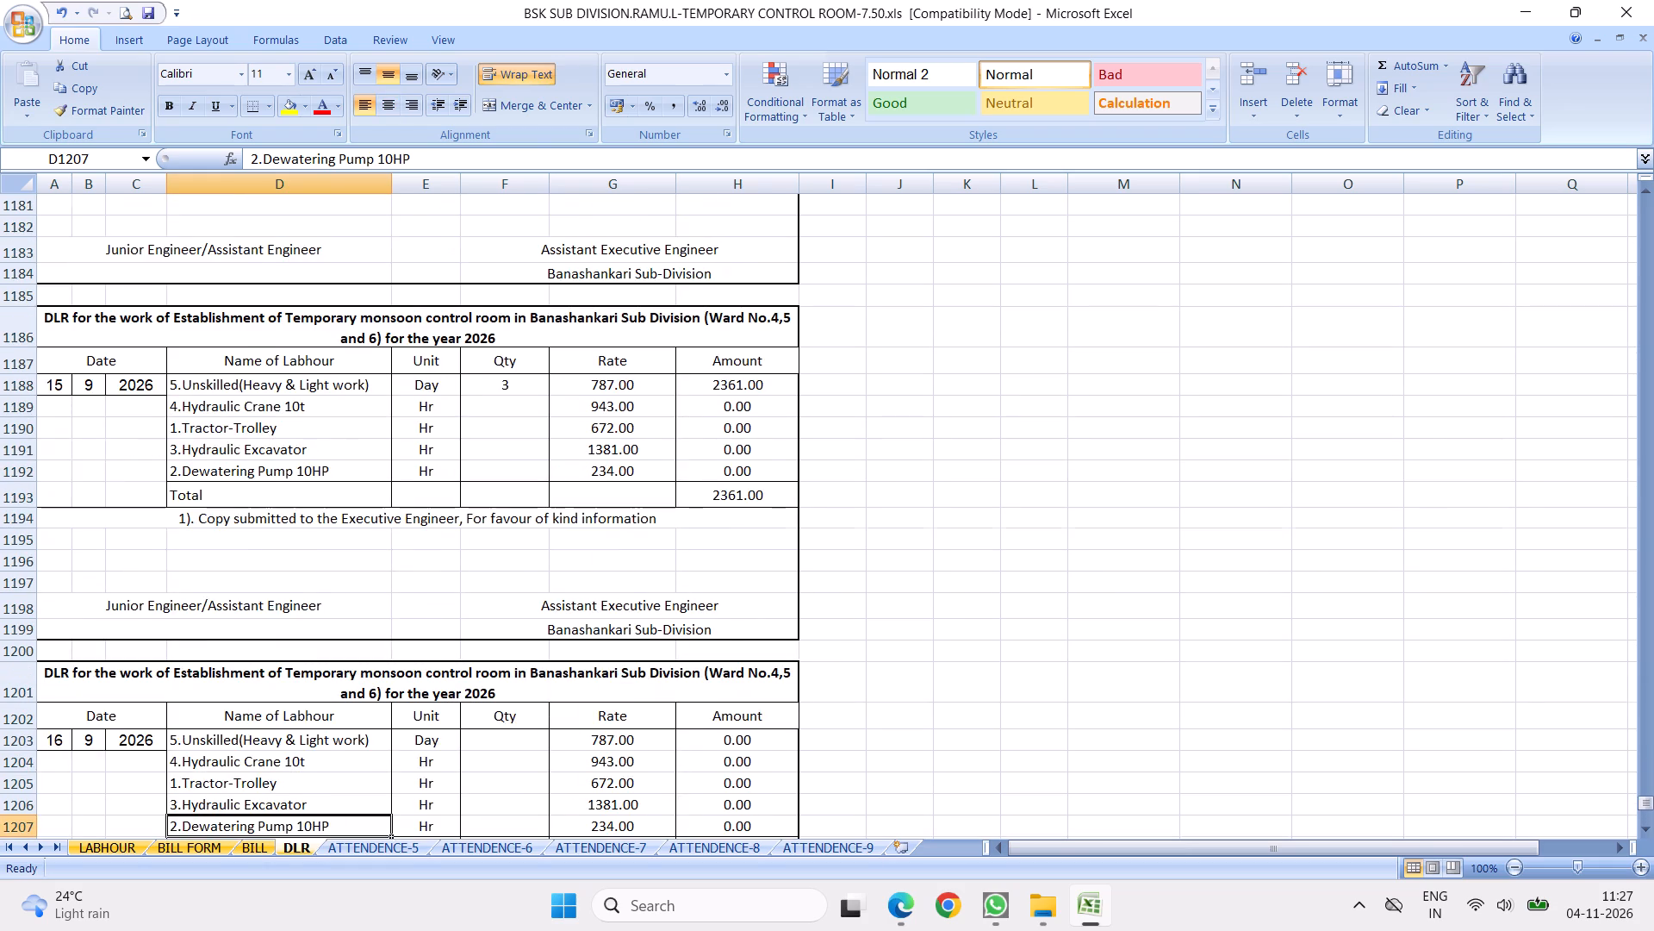
scroll(580, 572, "down", 3)
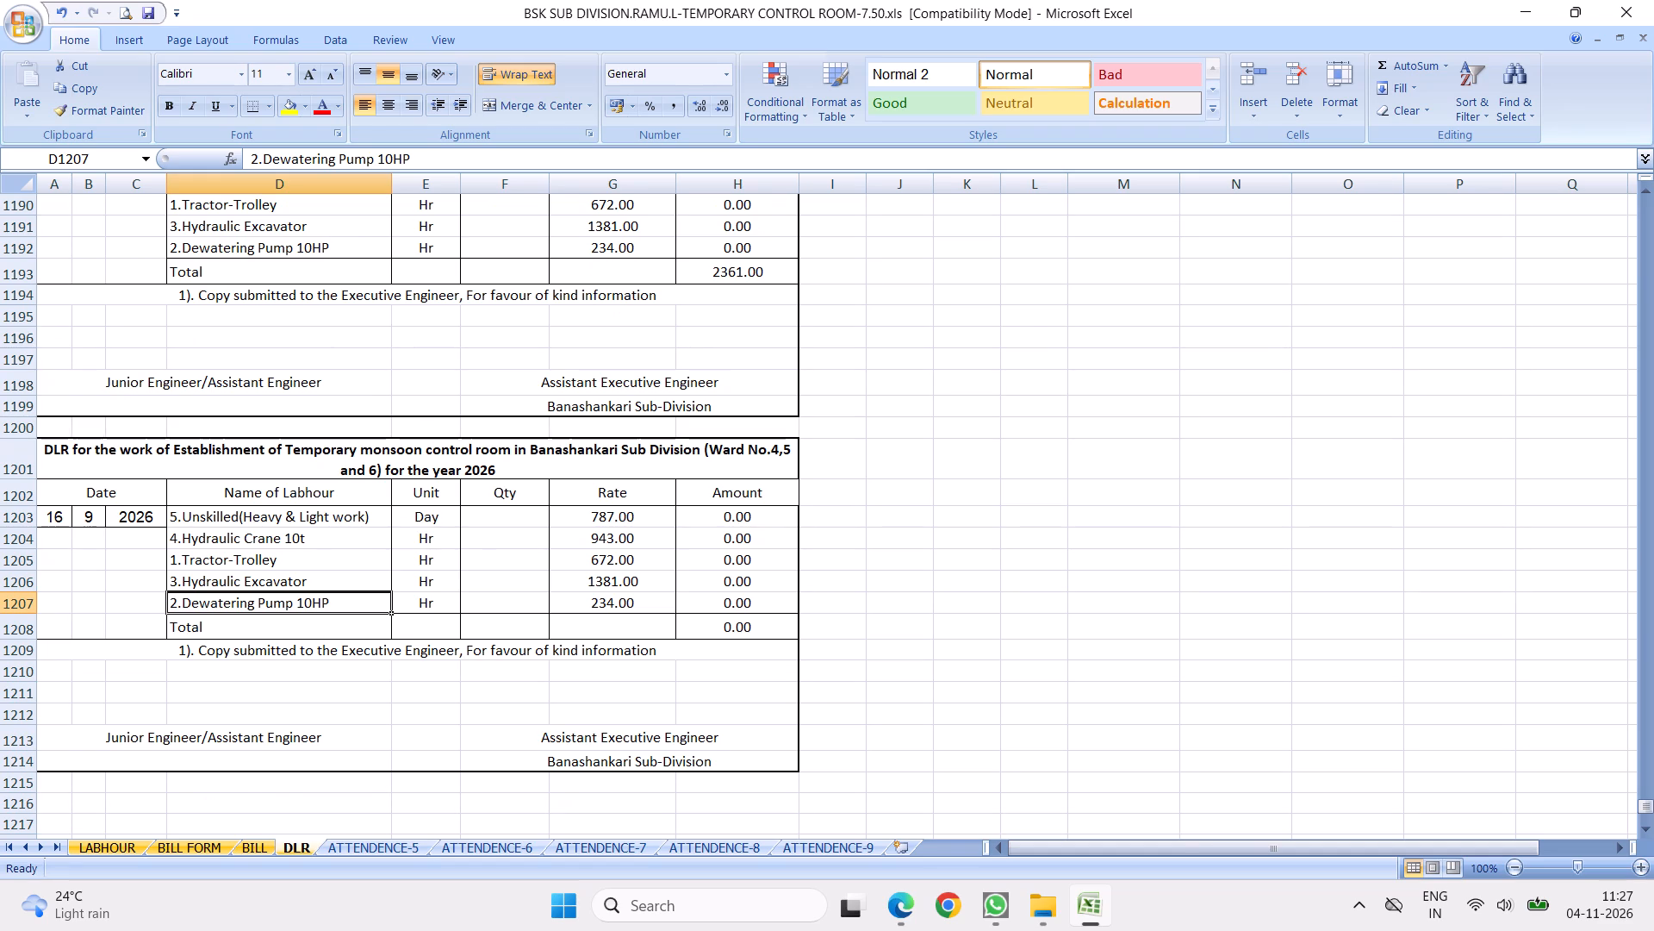
left_click(496, 520)
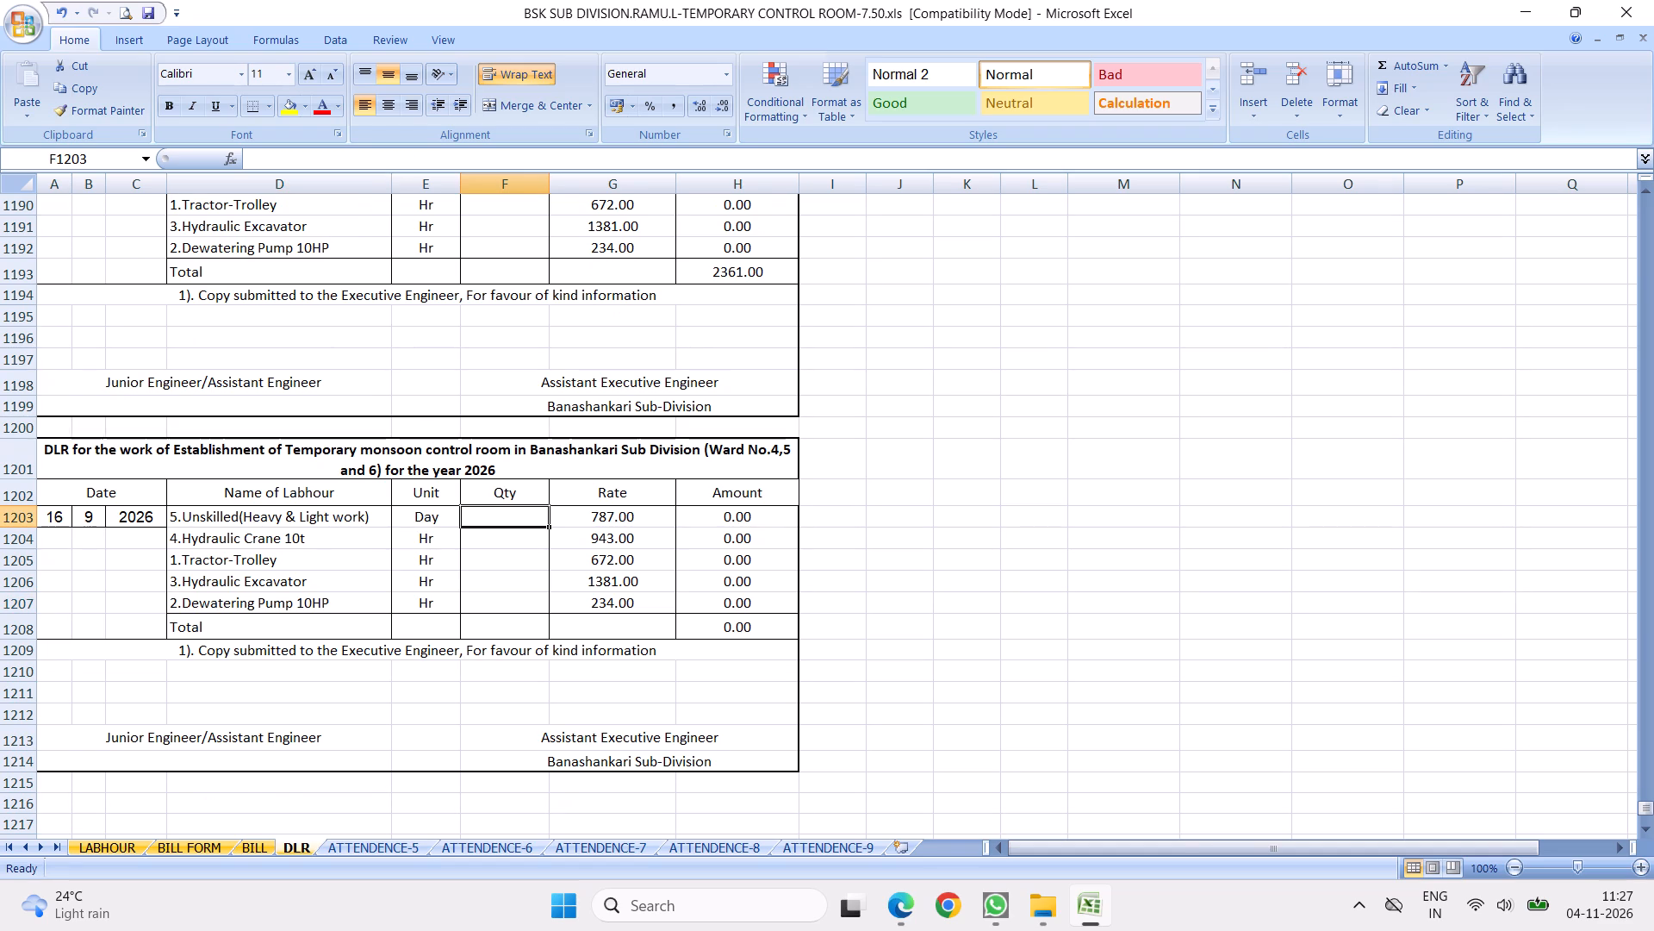
key("4")
key("Return")
key("Return")
key("6")
key("Return")
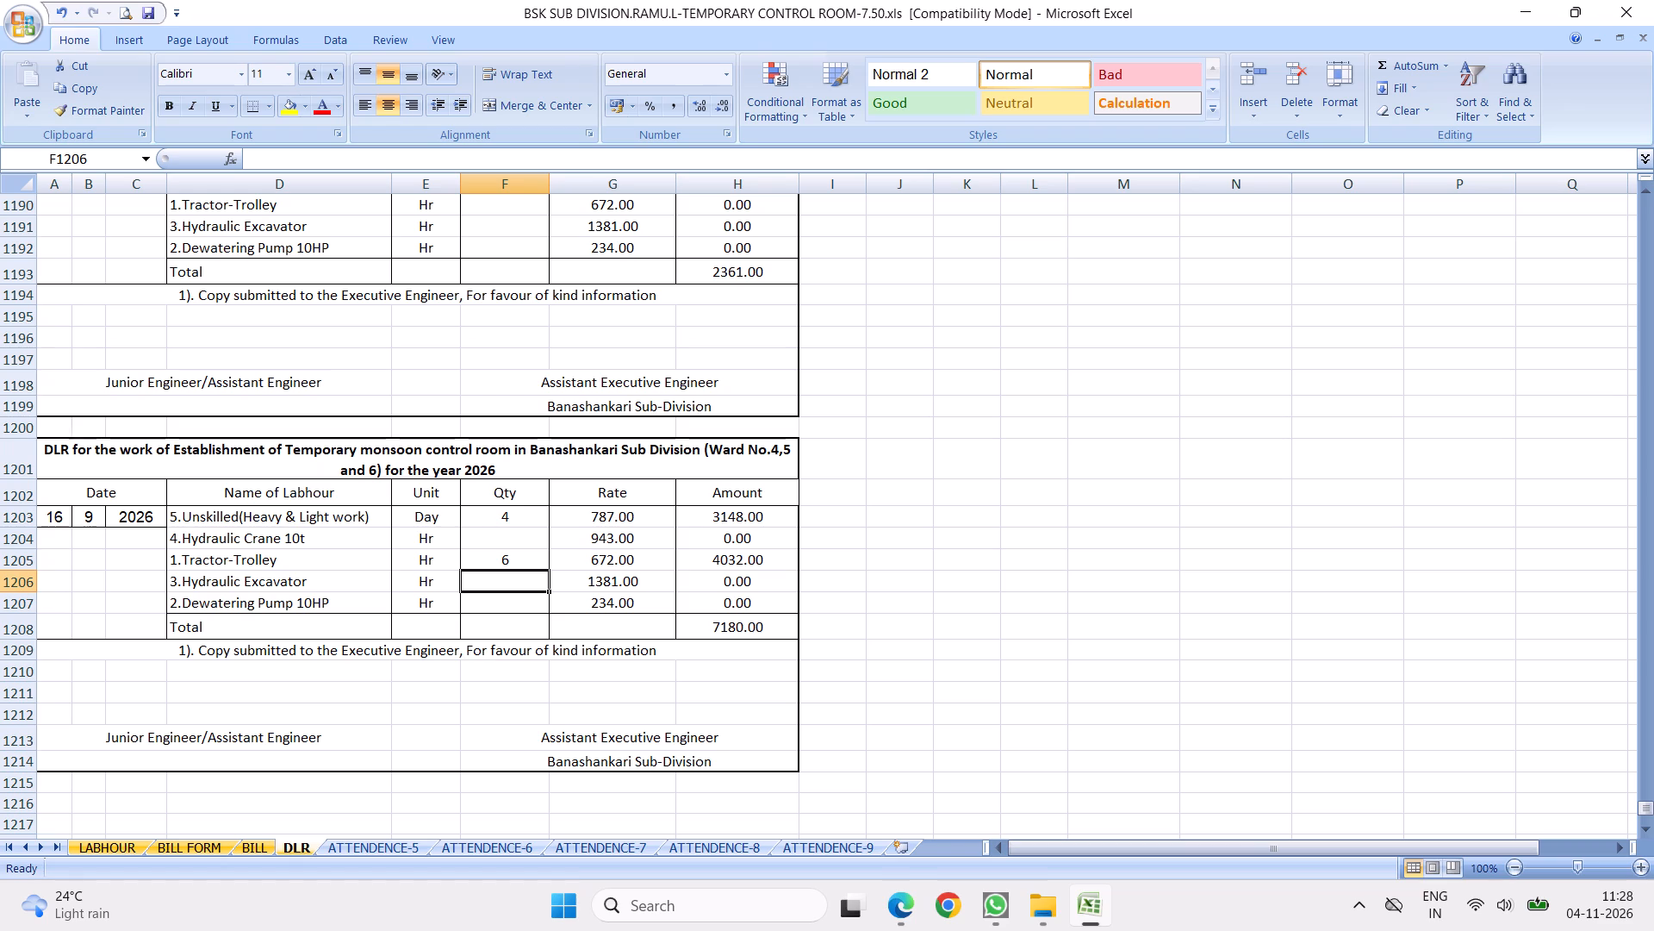
key("Return")
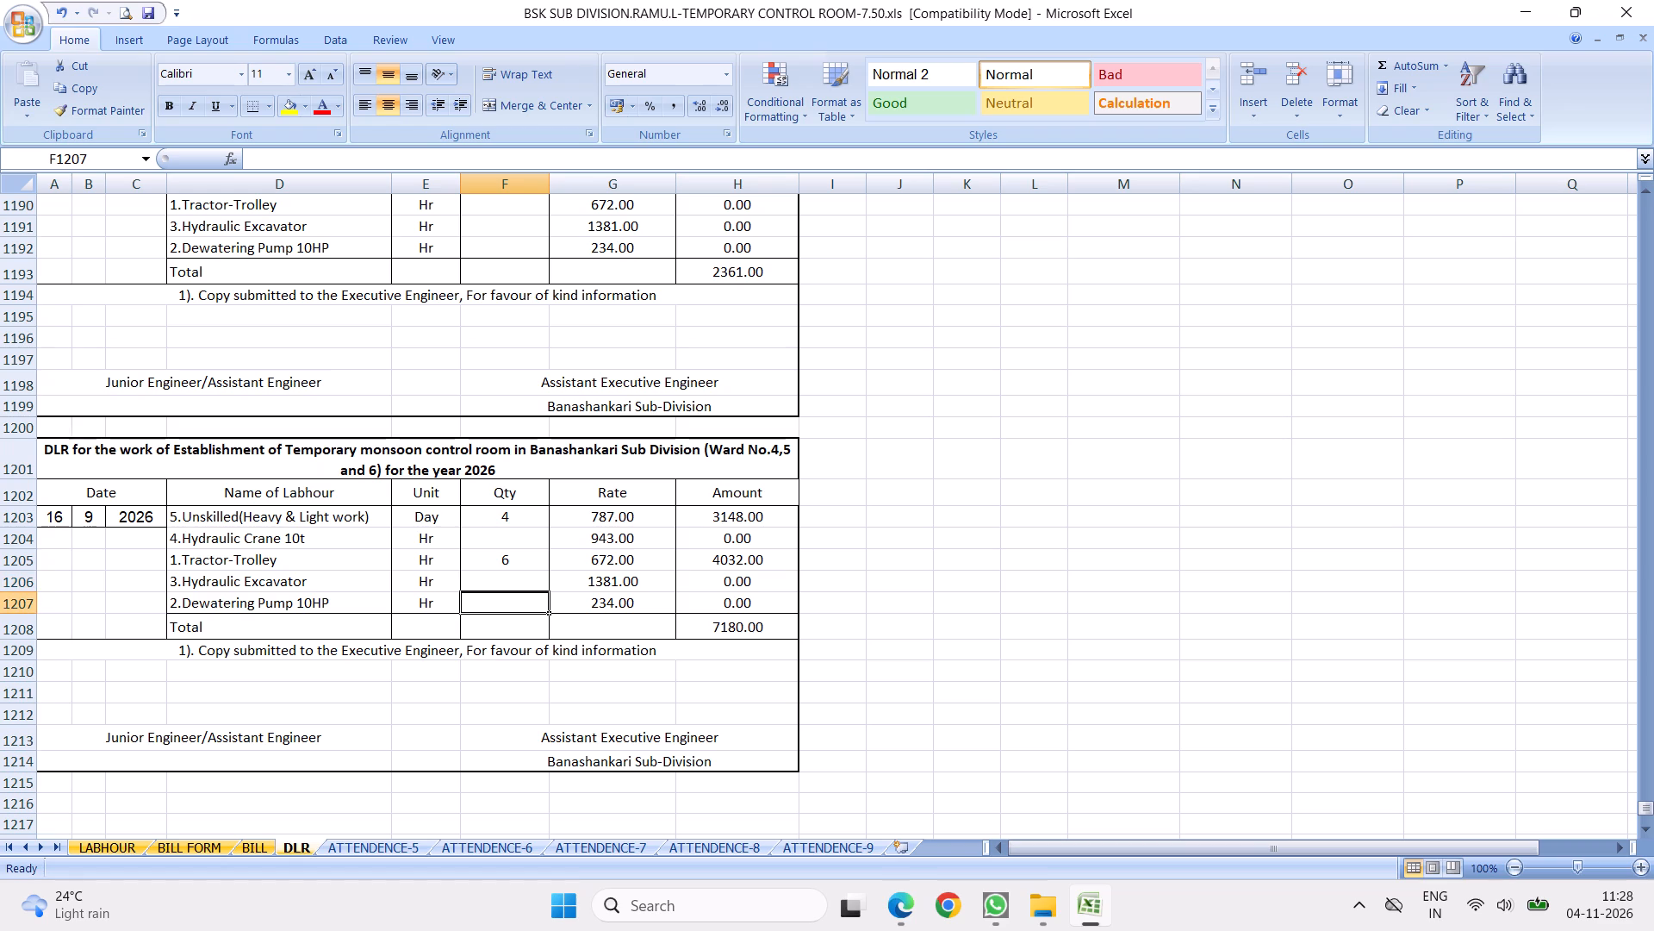
key("5")
key("Return")
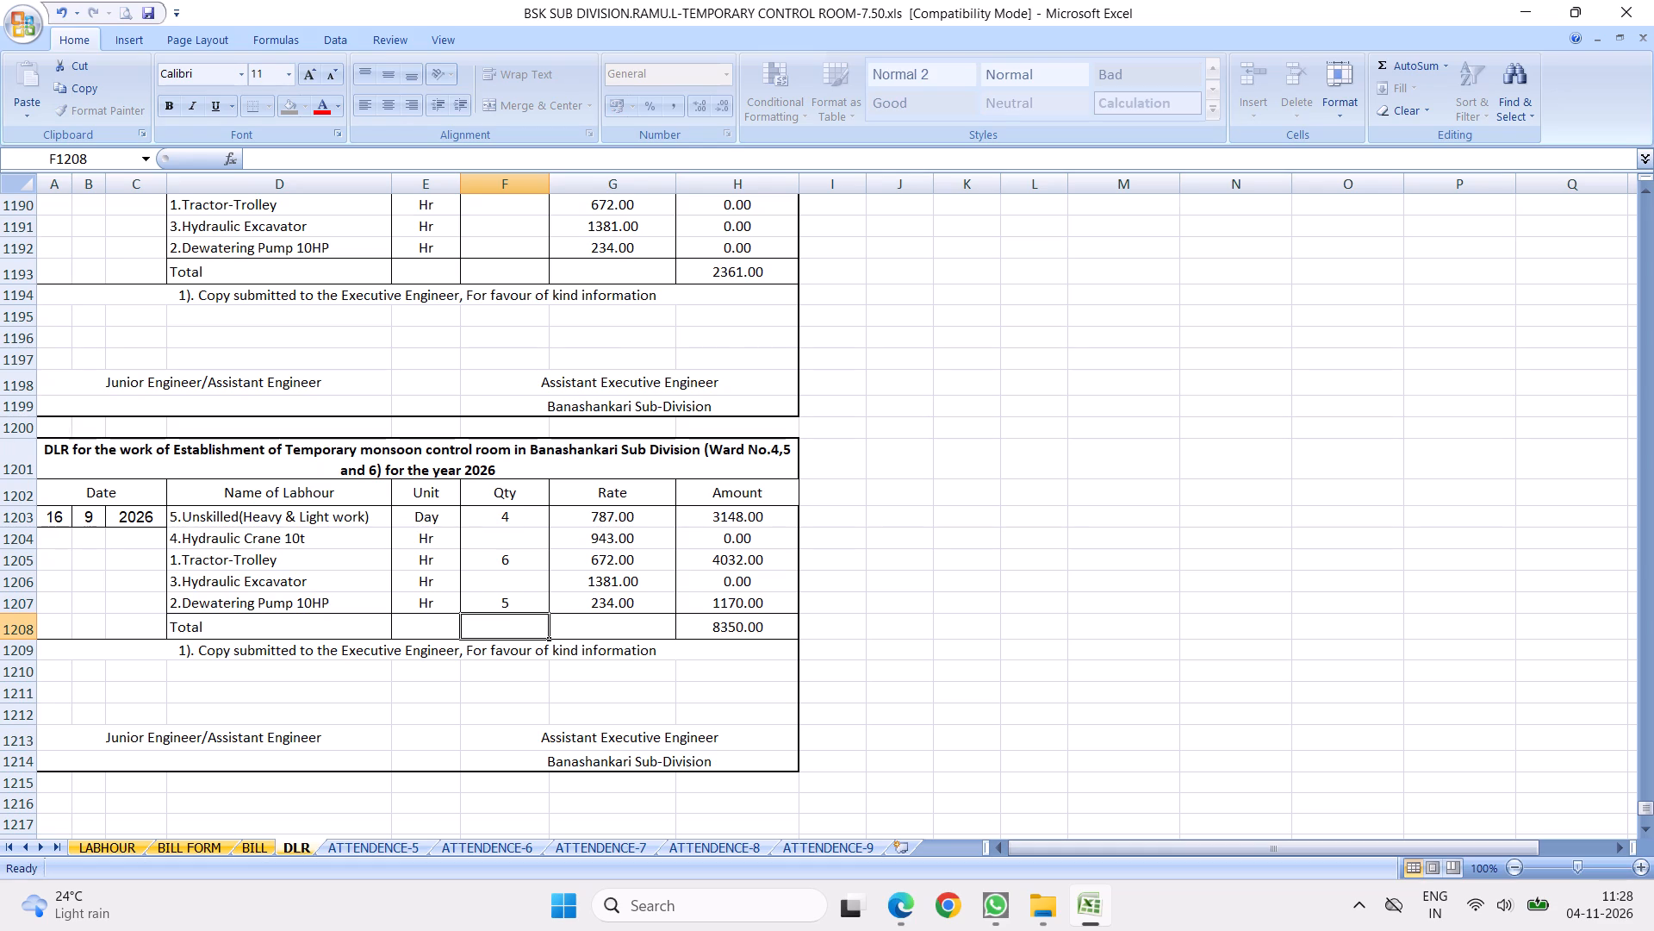
scroll(482, 447, "up", 3)
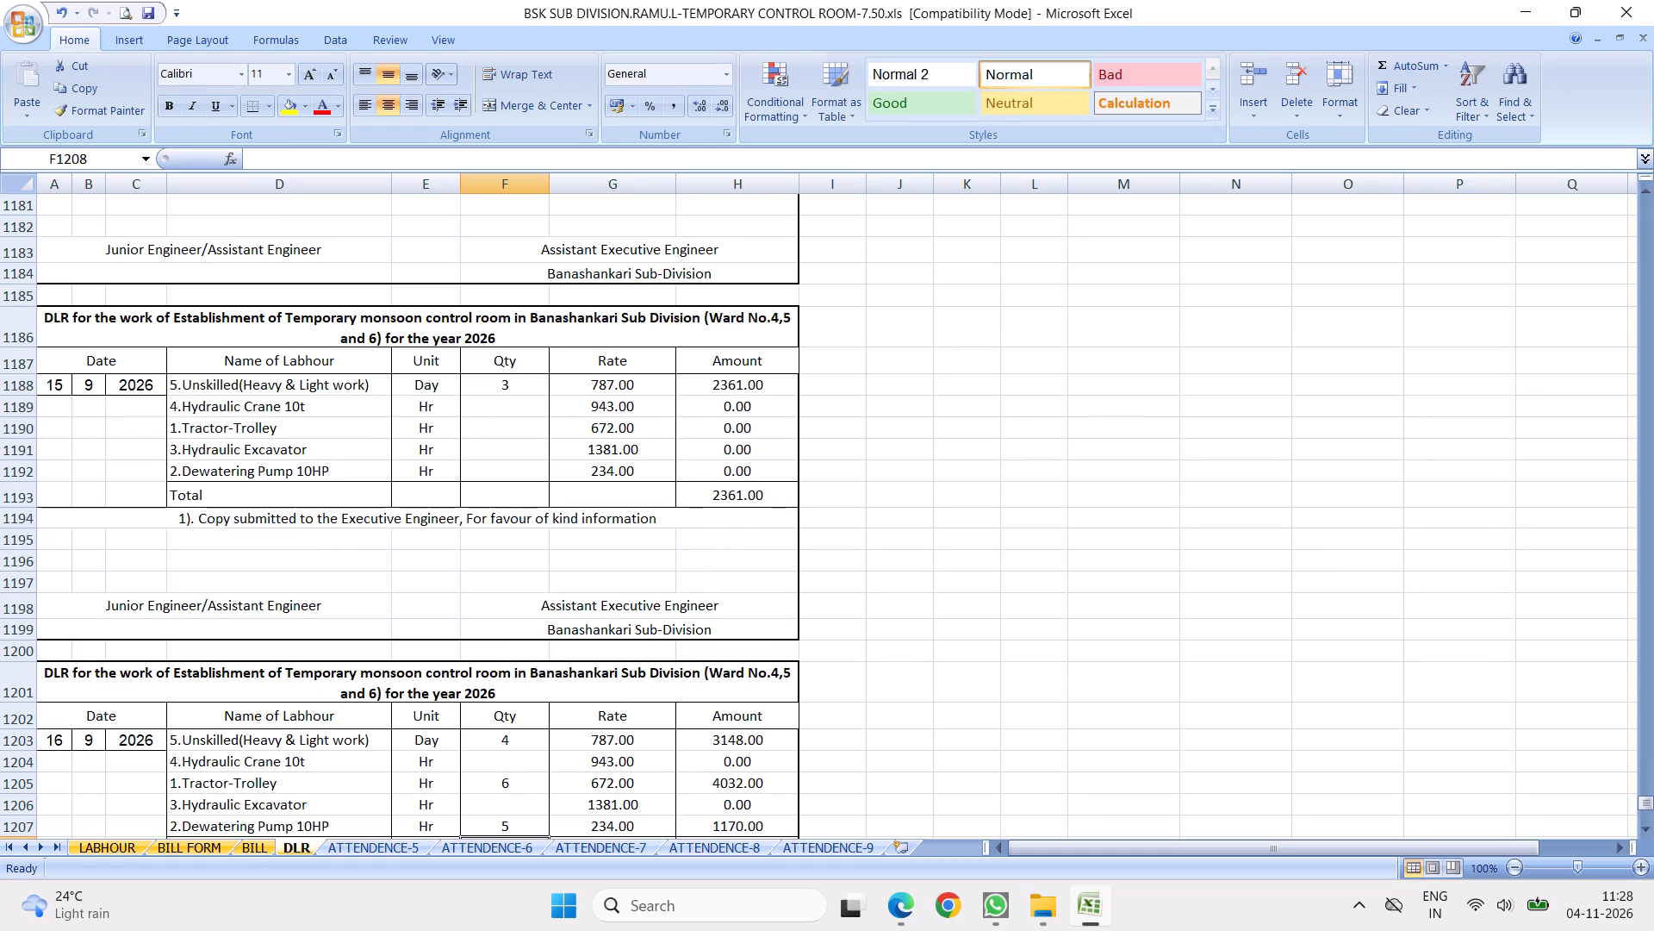
Copy rows 1185 to 1214, holding the 15-9-2026 and 16-9-2026 tables, and insert the copied rows at row 1215.
left_click_drag(27, 293, 236, 800)
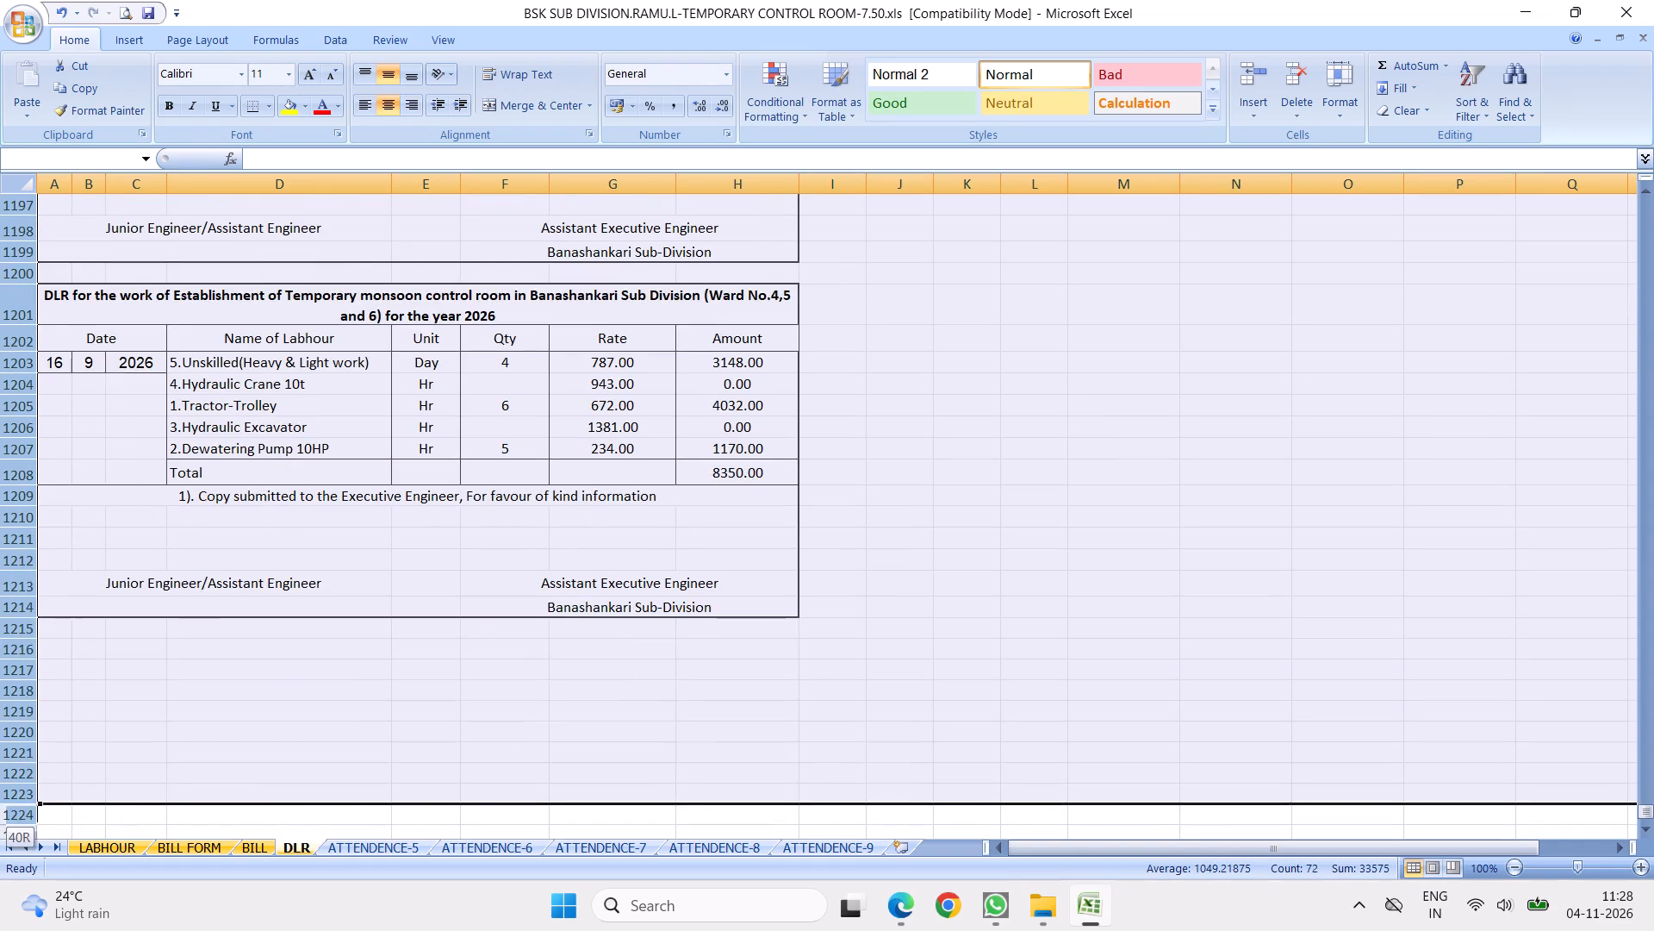
left_click_drag(236, 800, 356, 602)
right_click(231, 359)
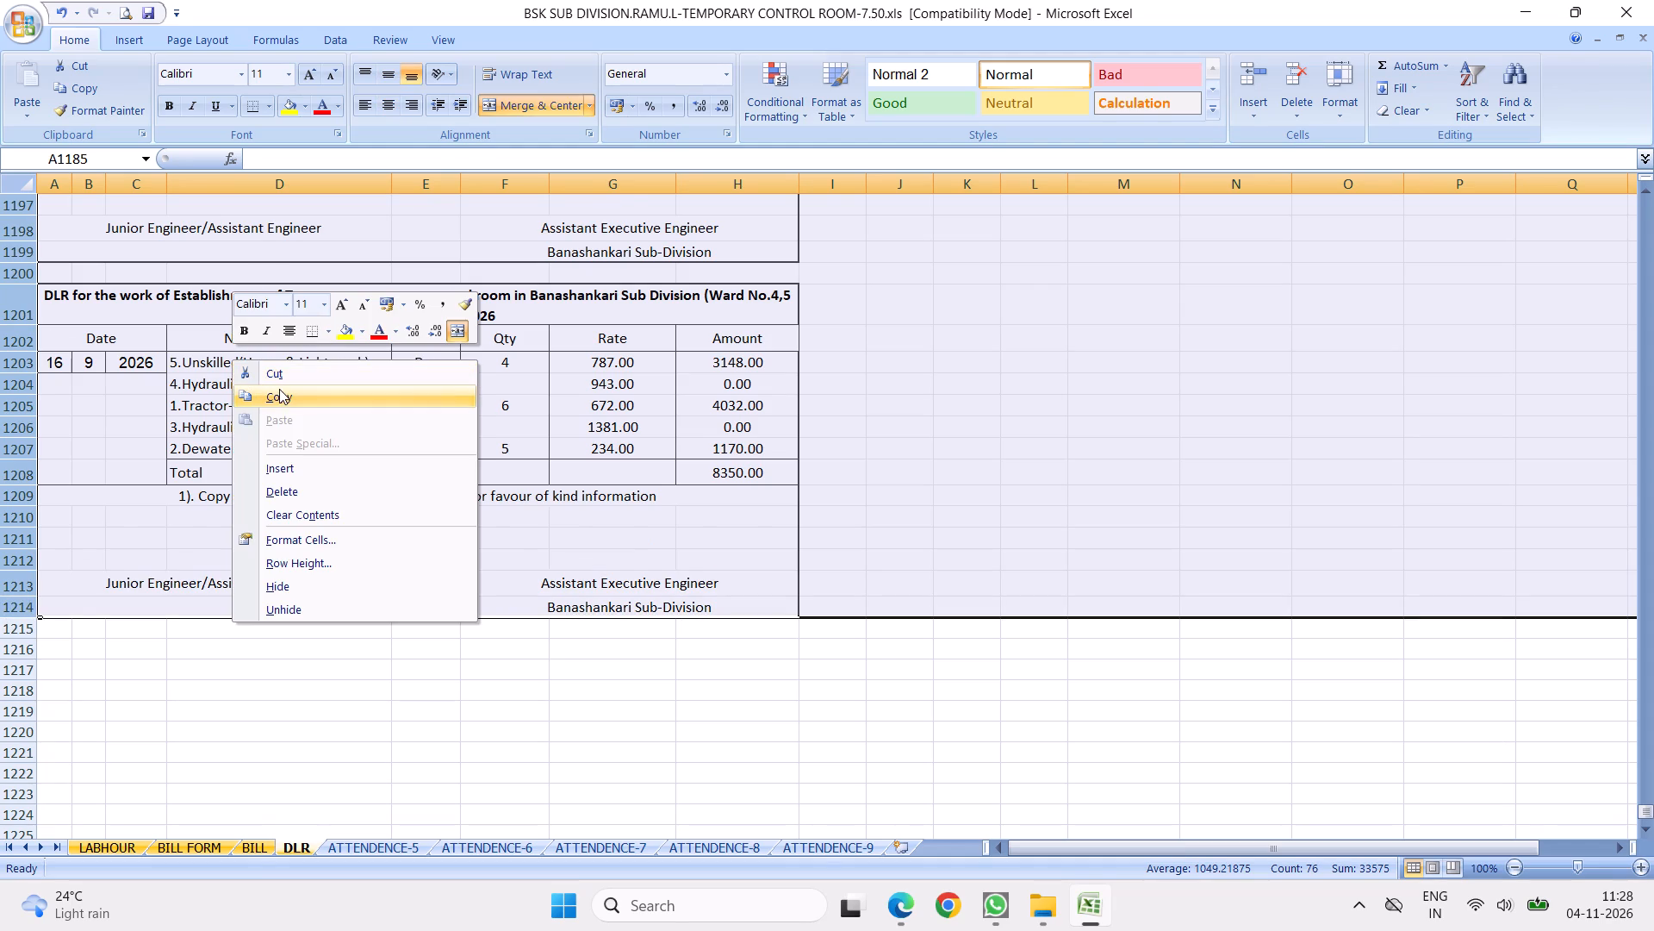
left_click(279, 391)
scroll(295, 420, "down", 12)
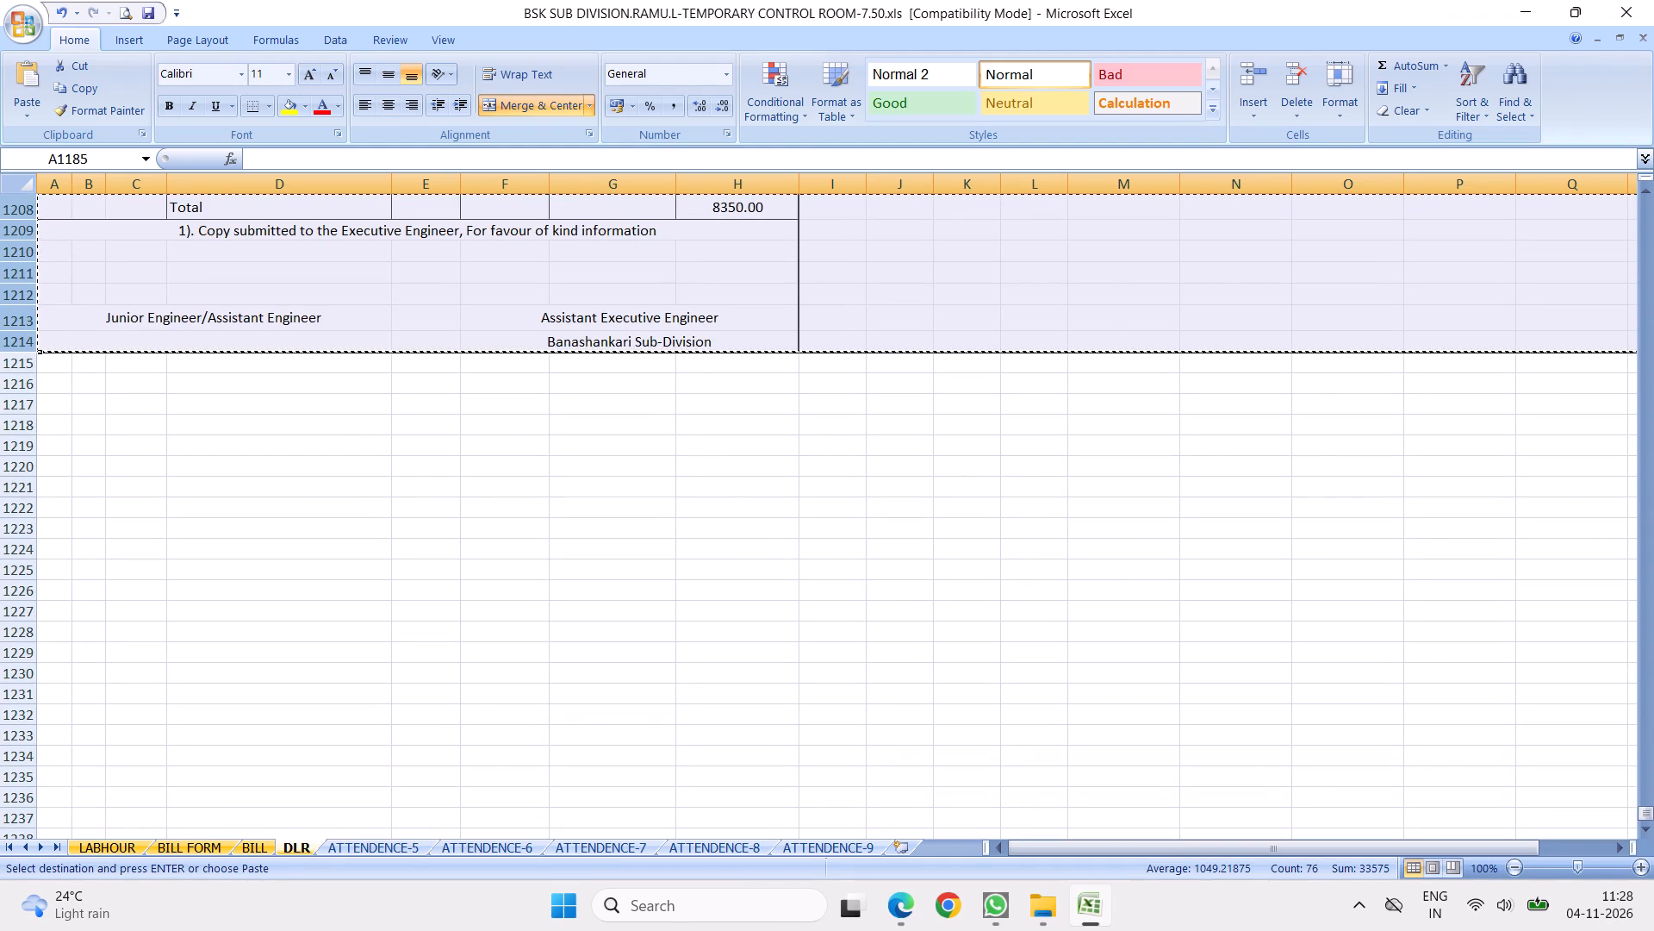
left_click(19, 363)
right_click(19, 363)
left_click(139, 480)
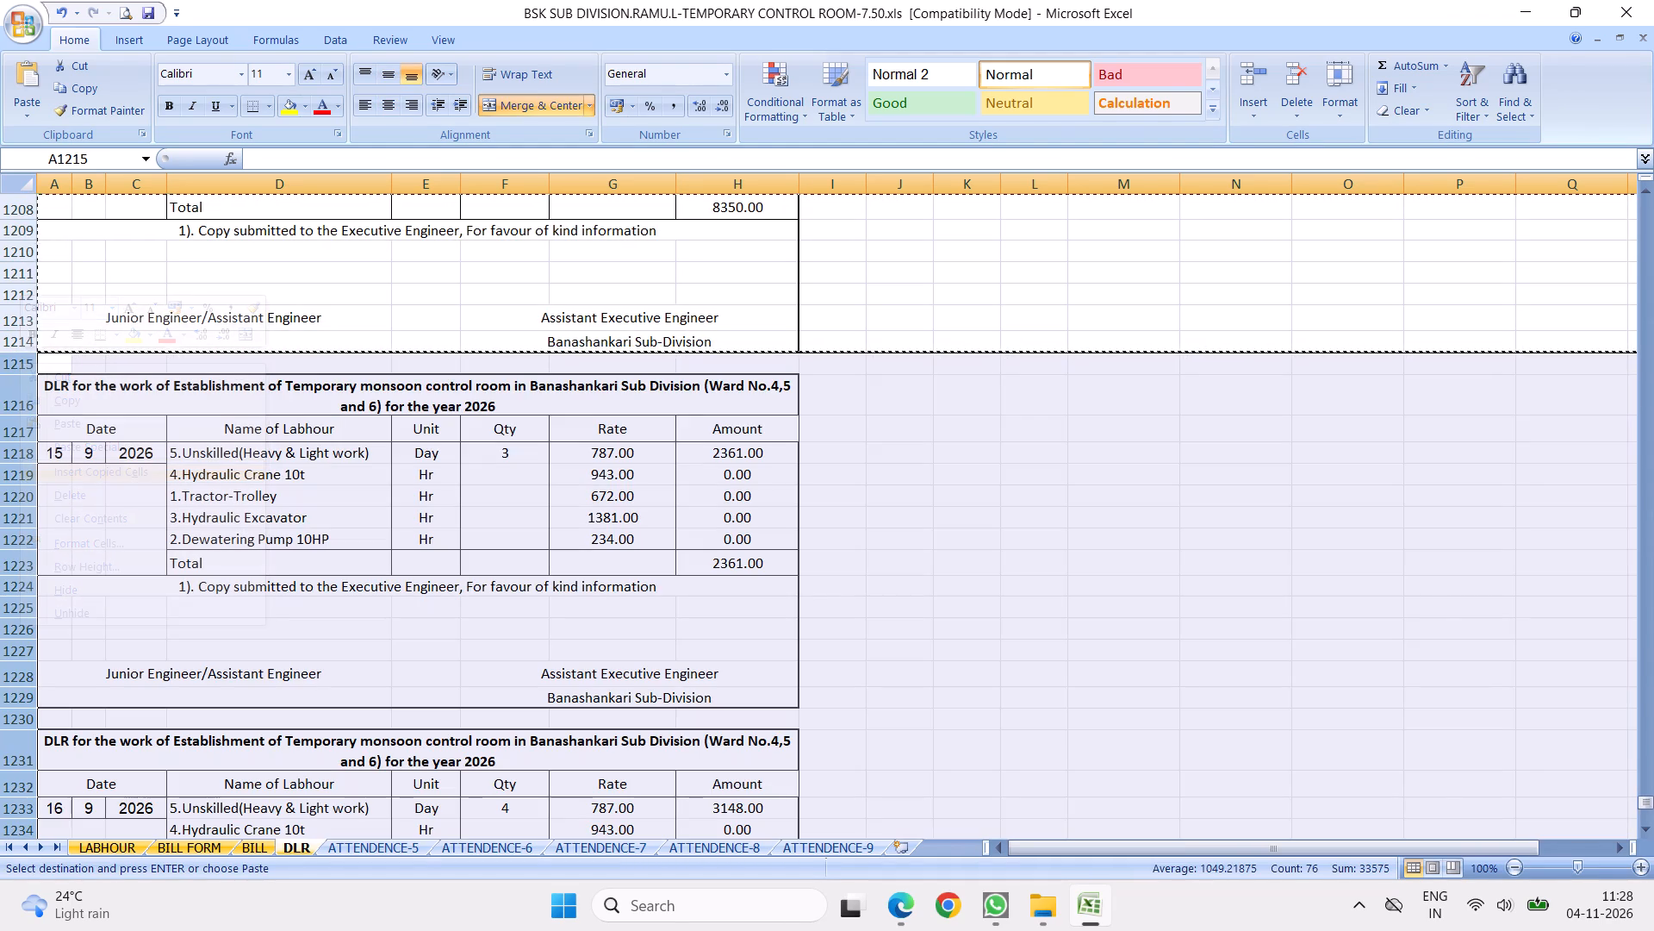
In the copied table starting at row 1216, set the day to 17 and the Unskilled (Heavy & Light work) quantity to 3.
left_click(55, 453)
type("17")
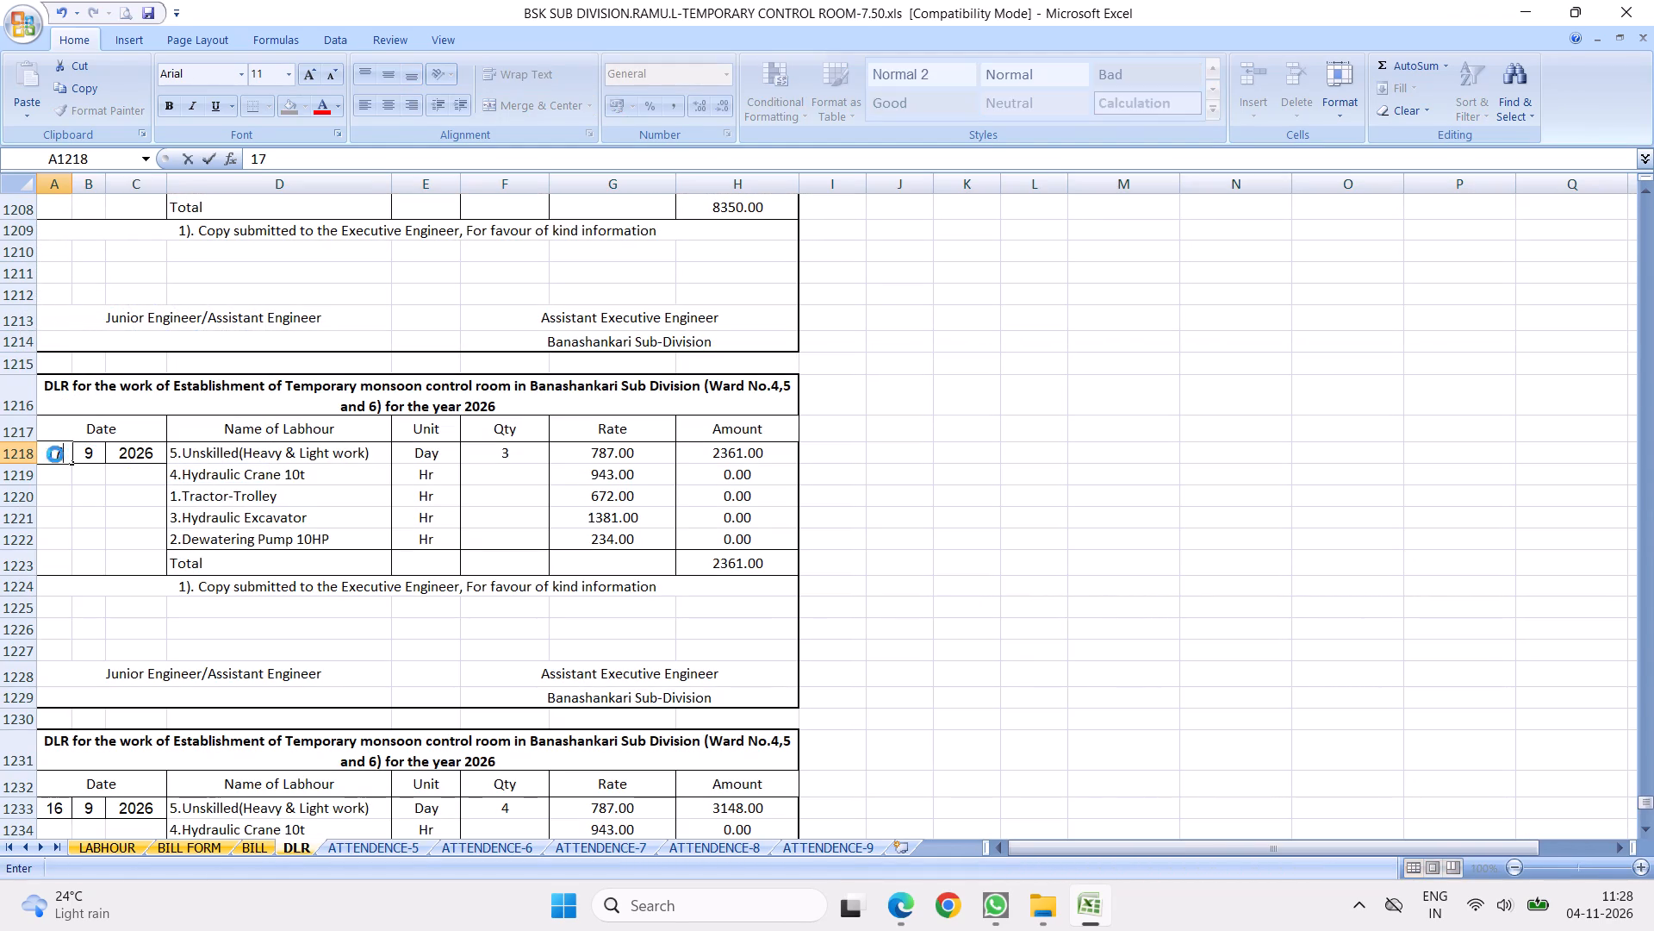
key("Return")
left_click(513, 450)
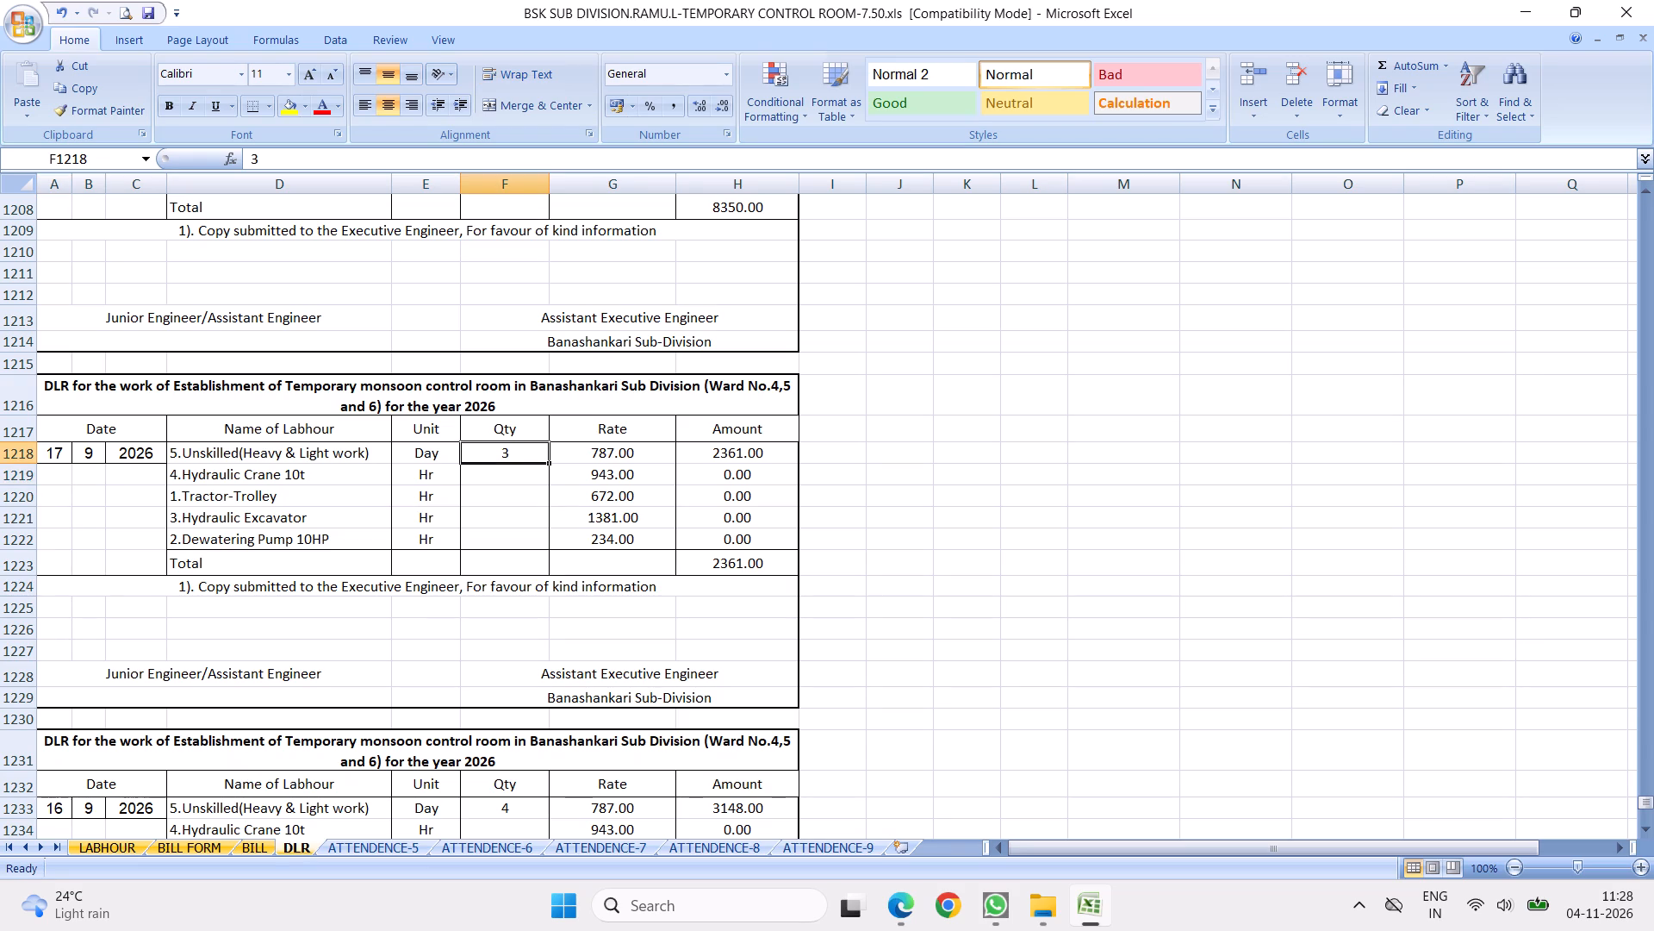
key("3")
key("Return")
In the copied table starting at row 1231, set the day to 18, Unskilled (Heavy & Light work) quantity to 4 and Hydraulic Excavator to 5.
scroll(551, 577, "down", 4)
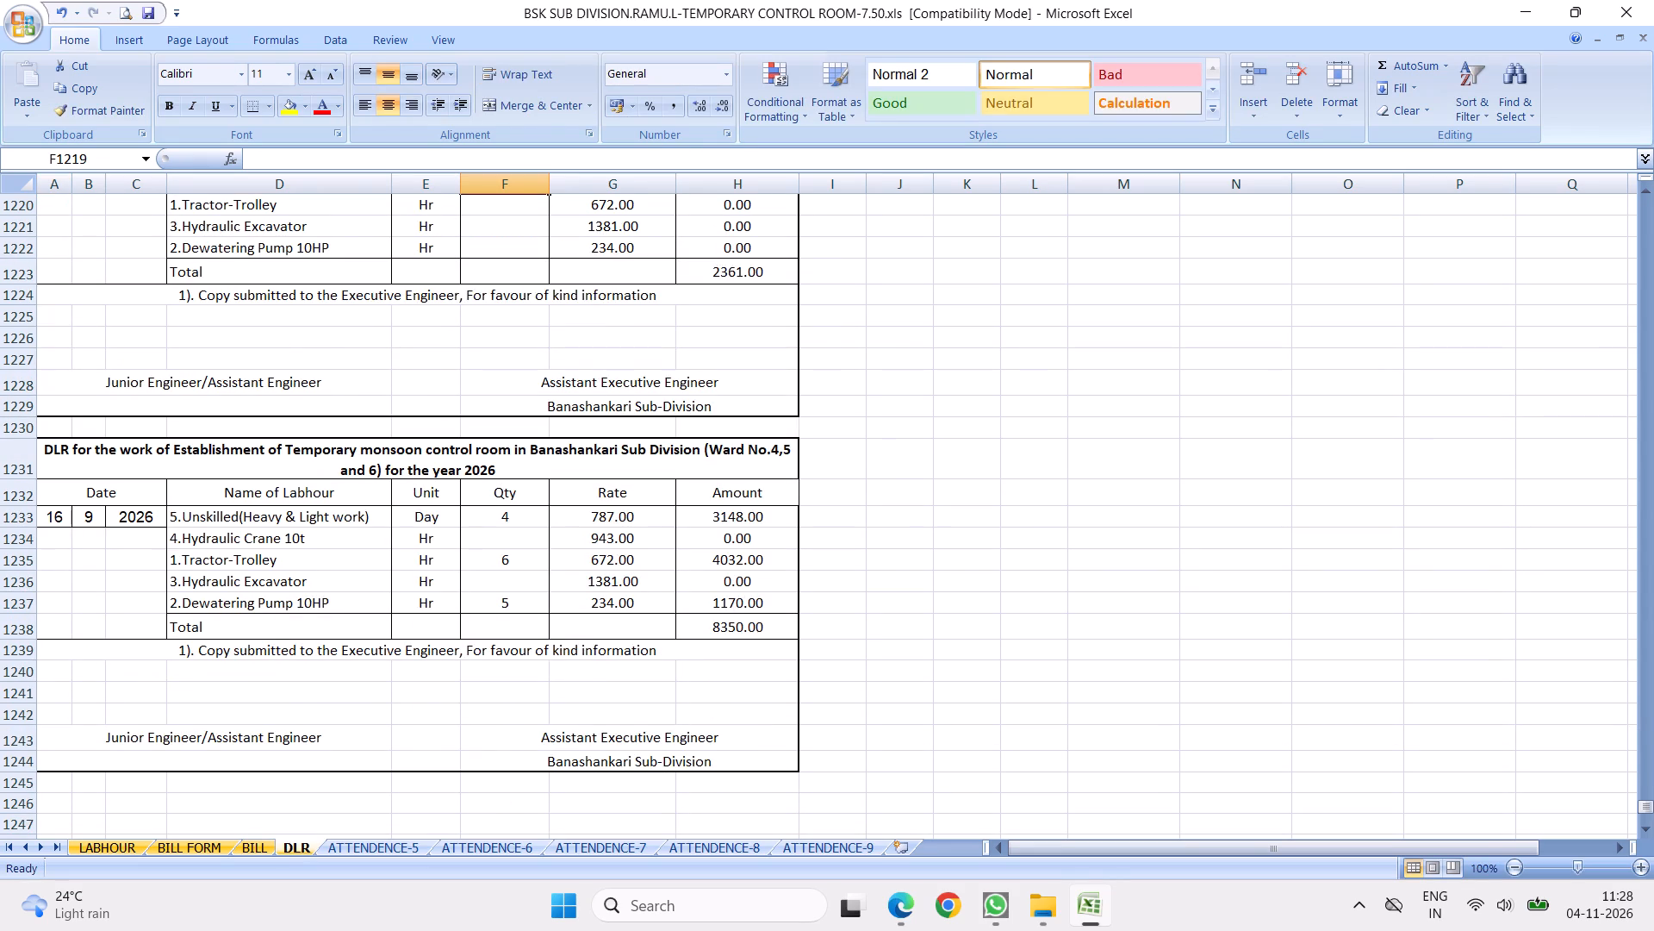
left_click(53, 522)
type("18")
key("Return")
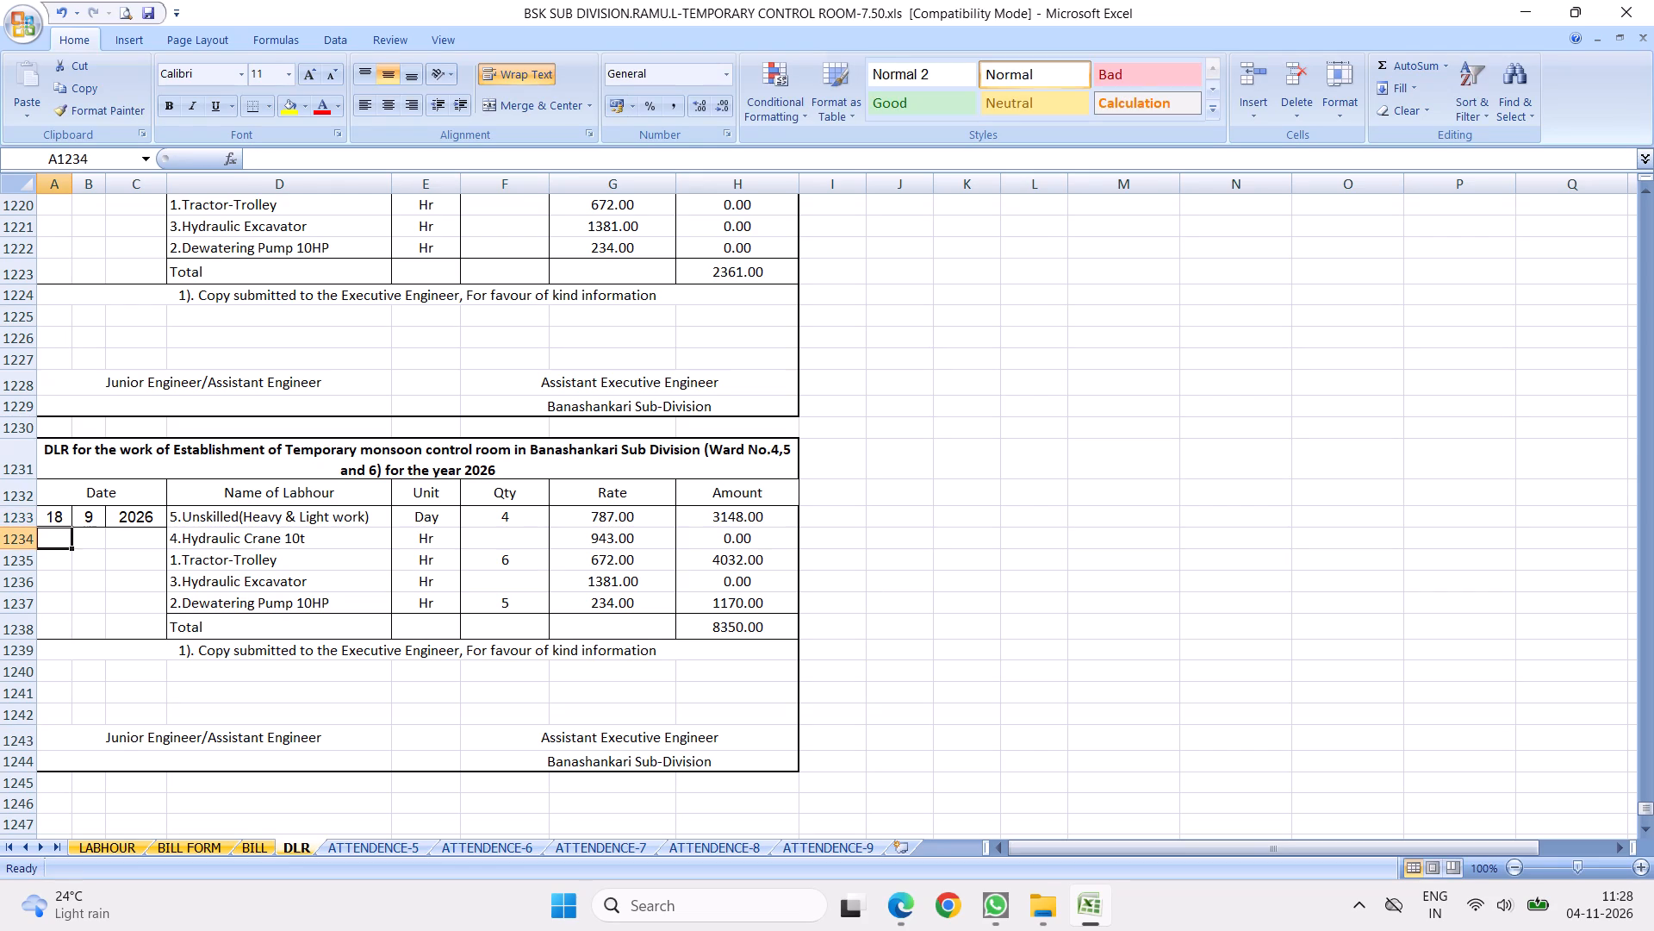
left_click(513, 525)
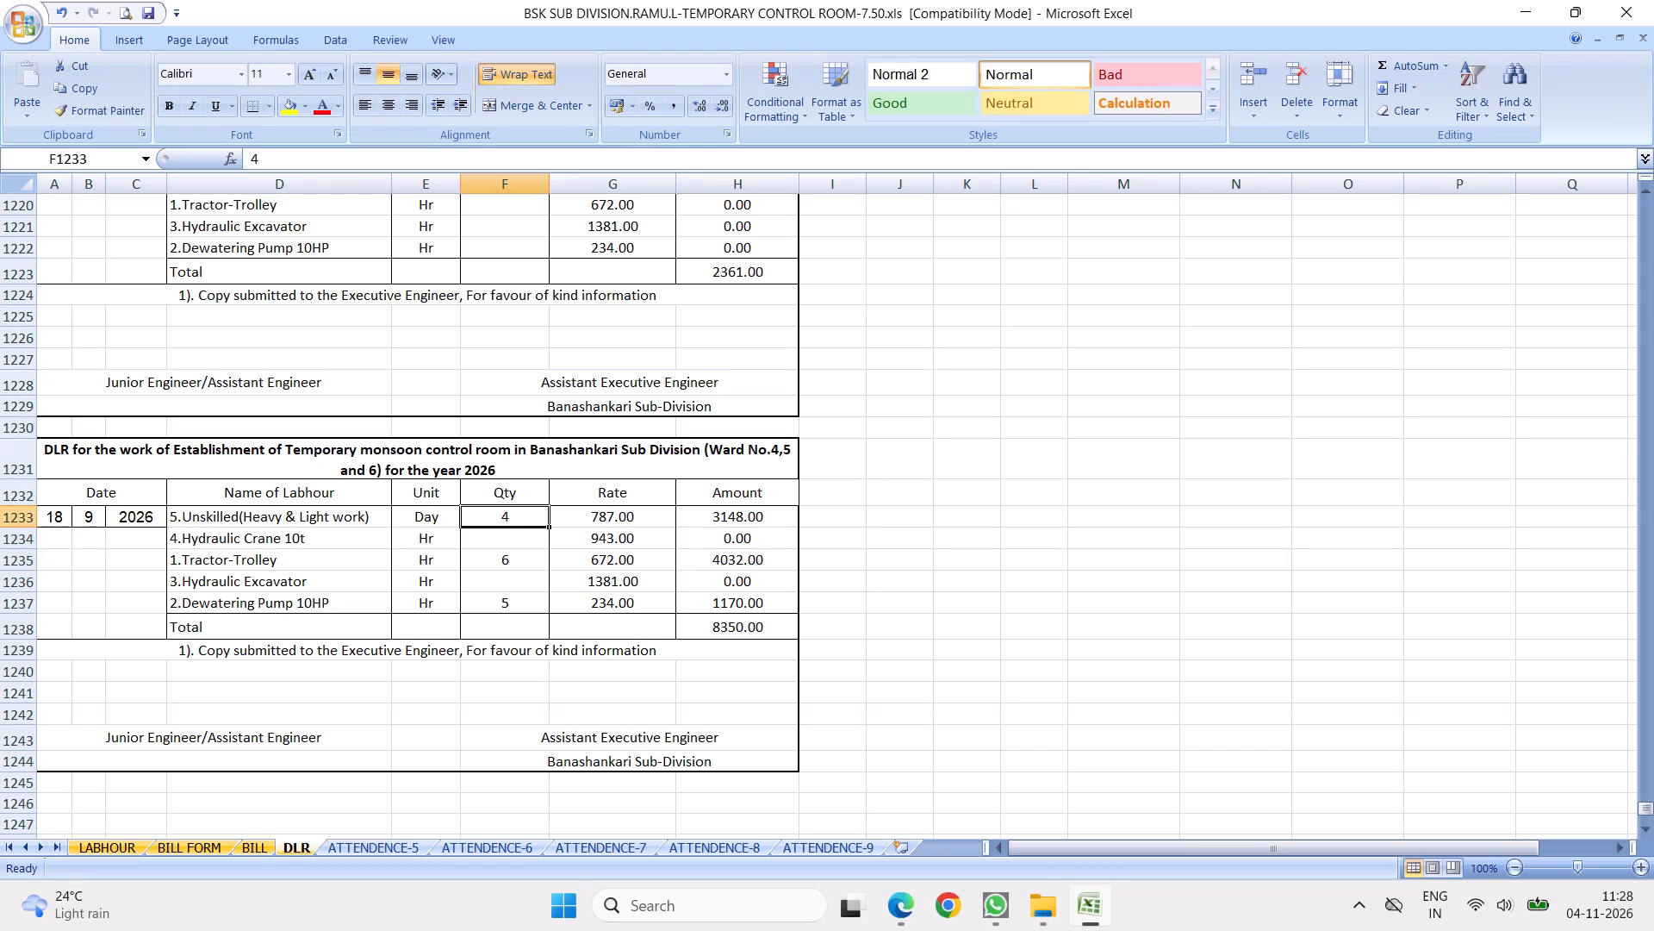
key("4")
key("Return")
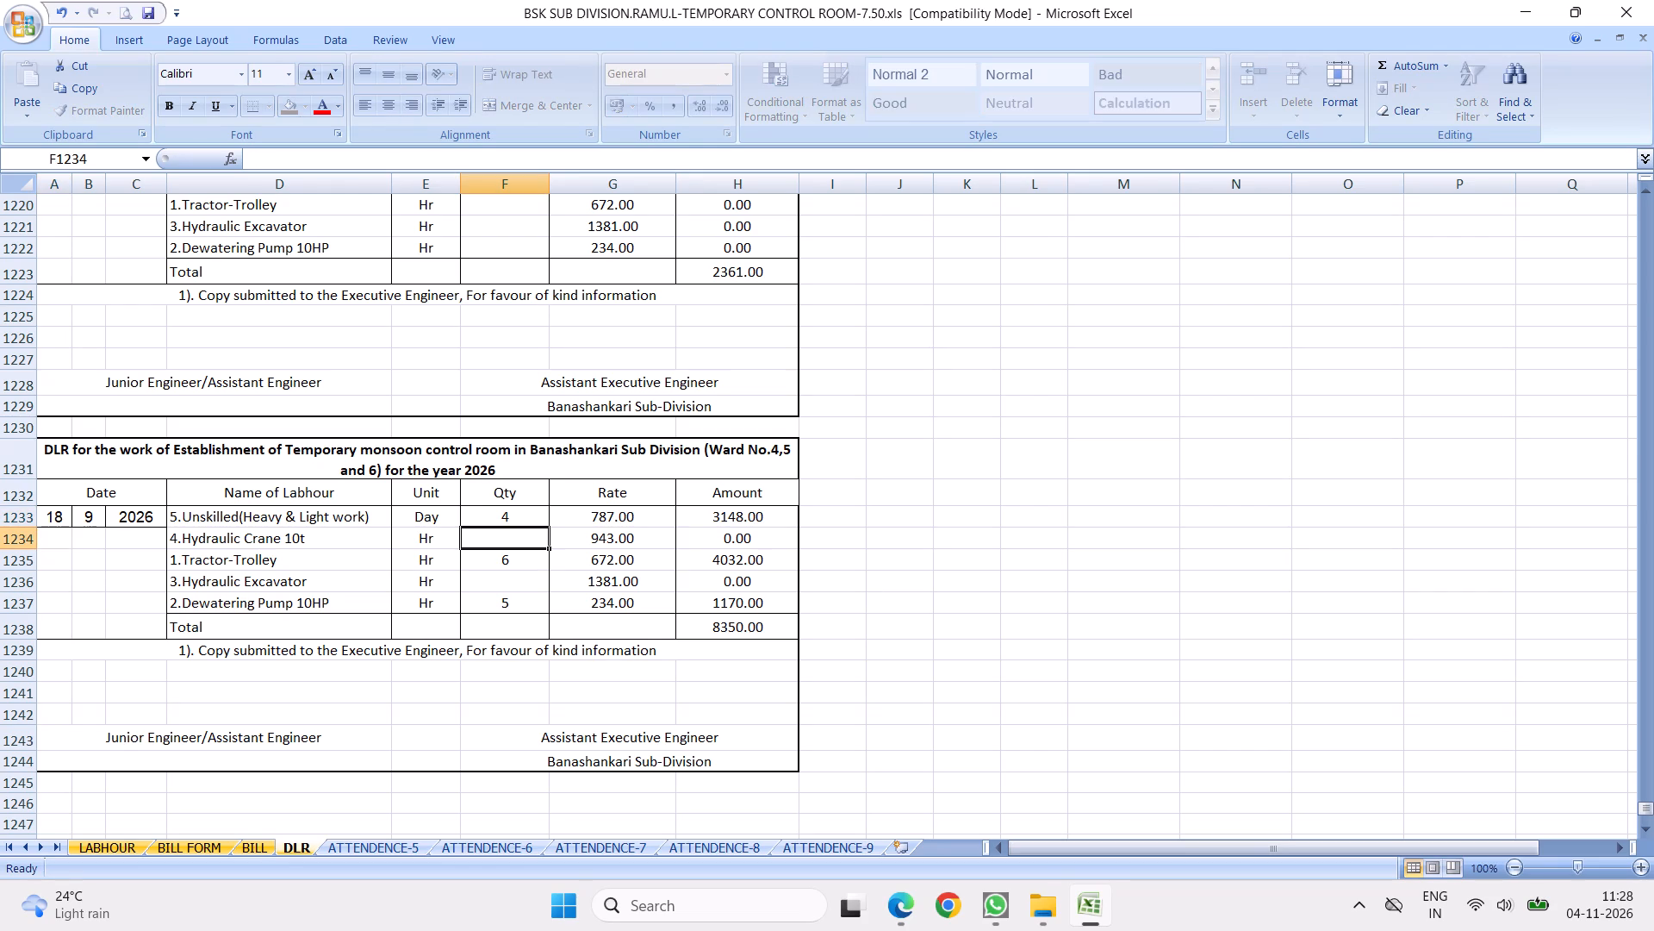
key("Return")
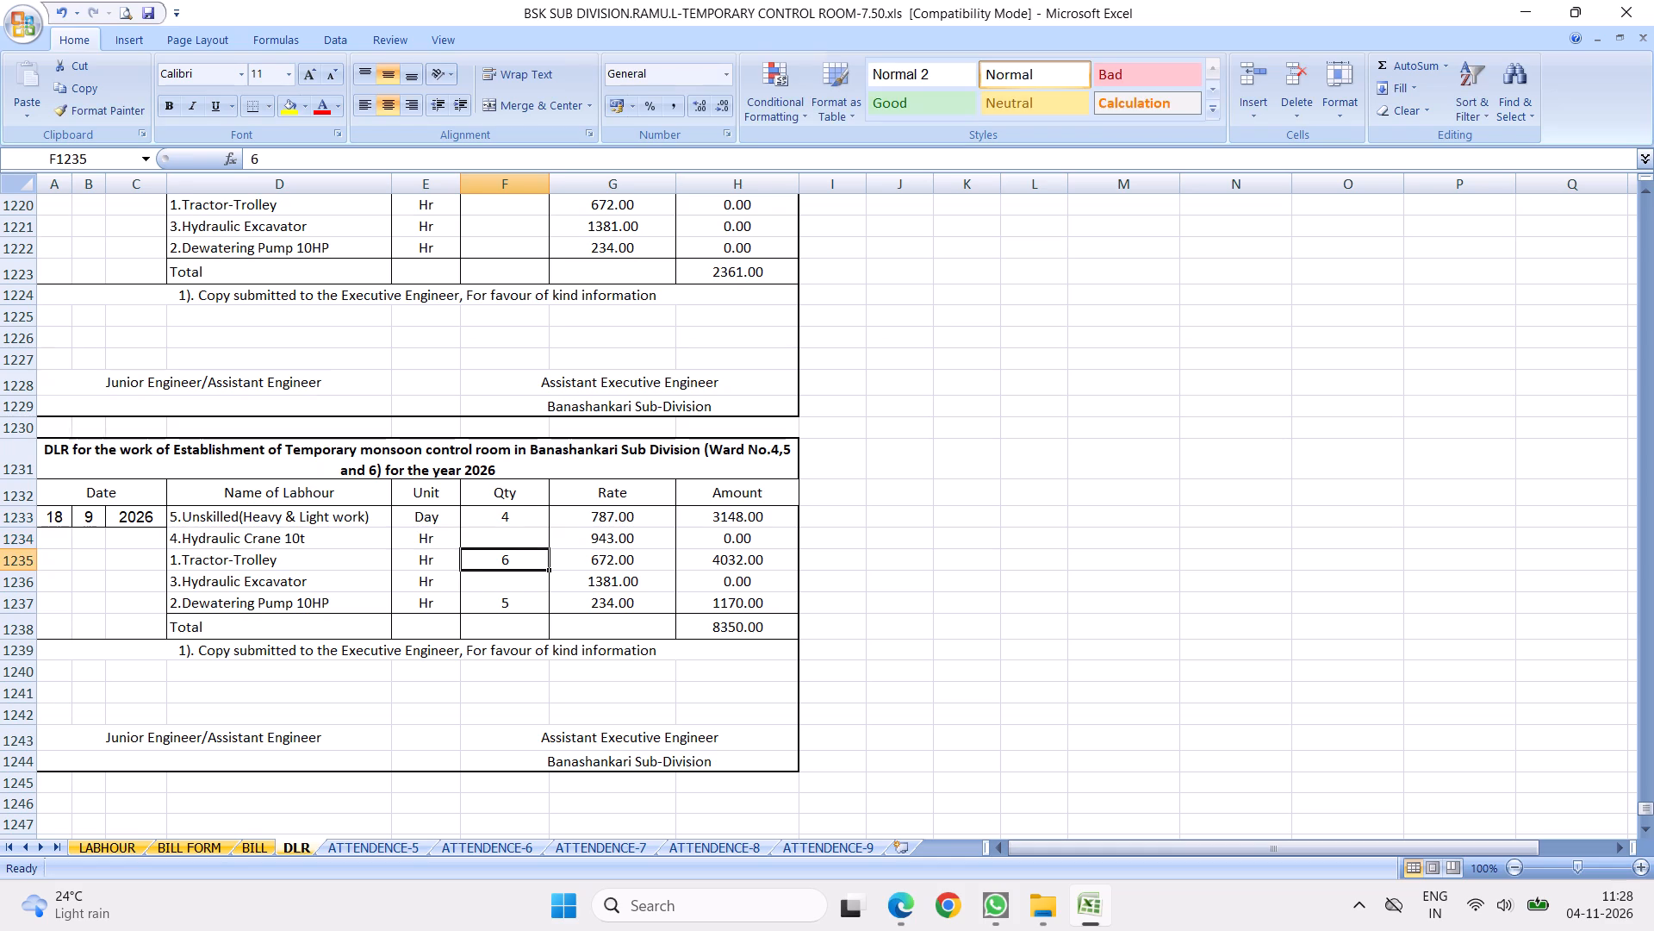
key("Return")
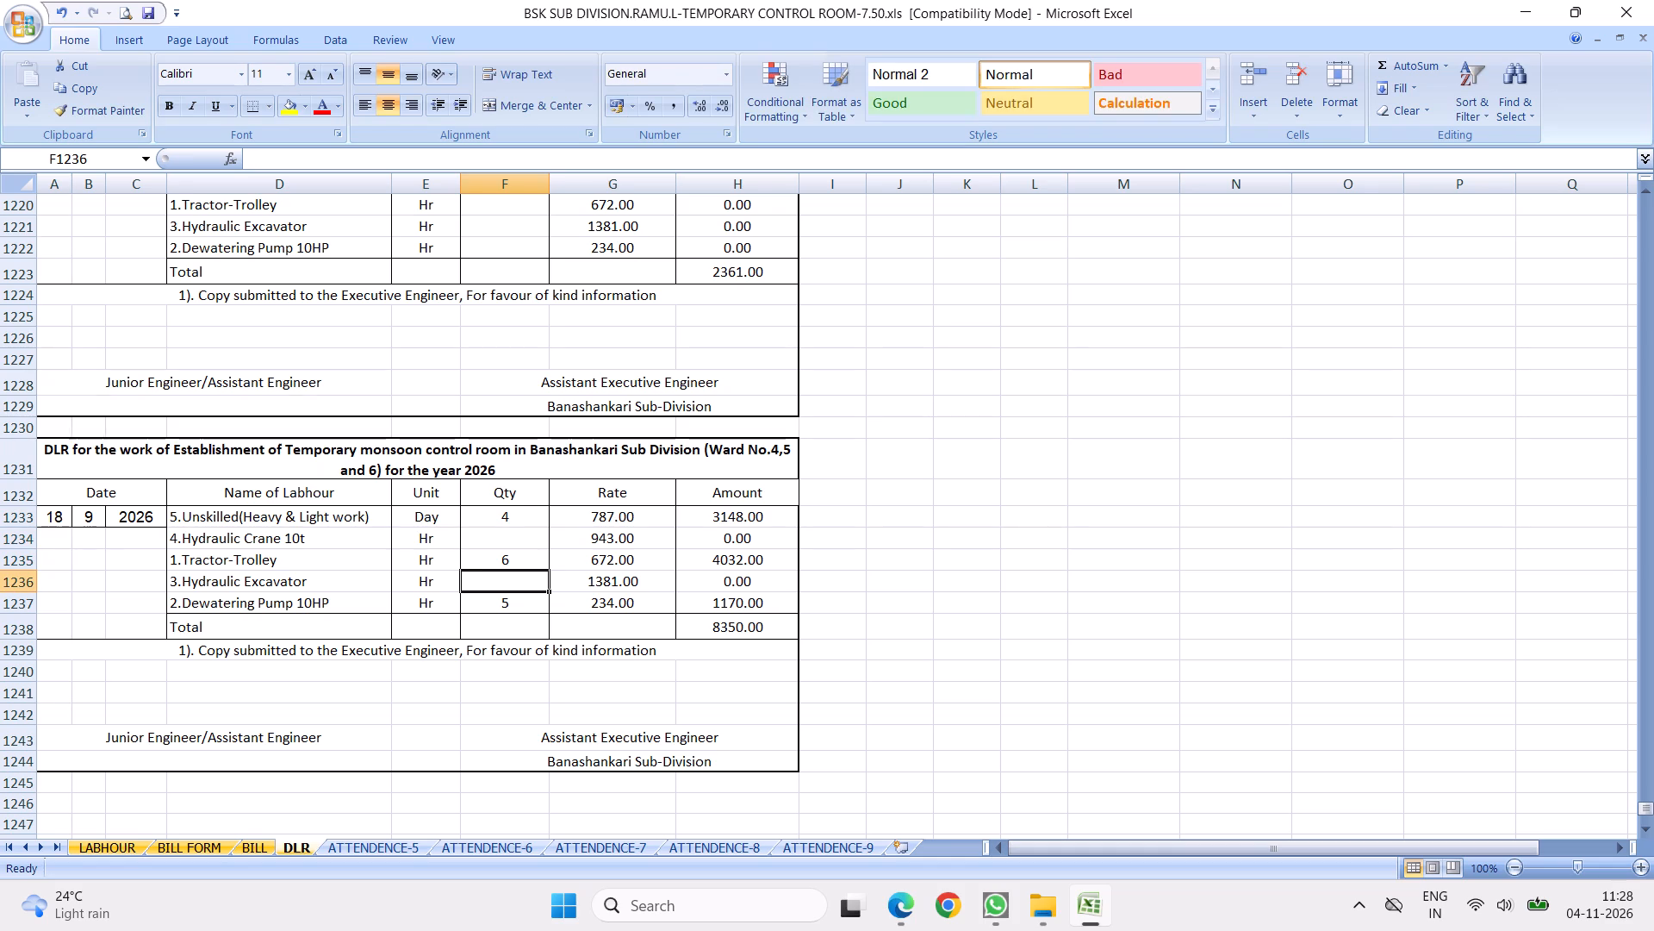
key("5")
key("Return")
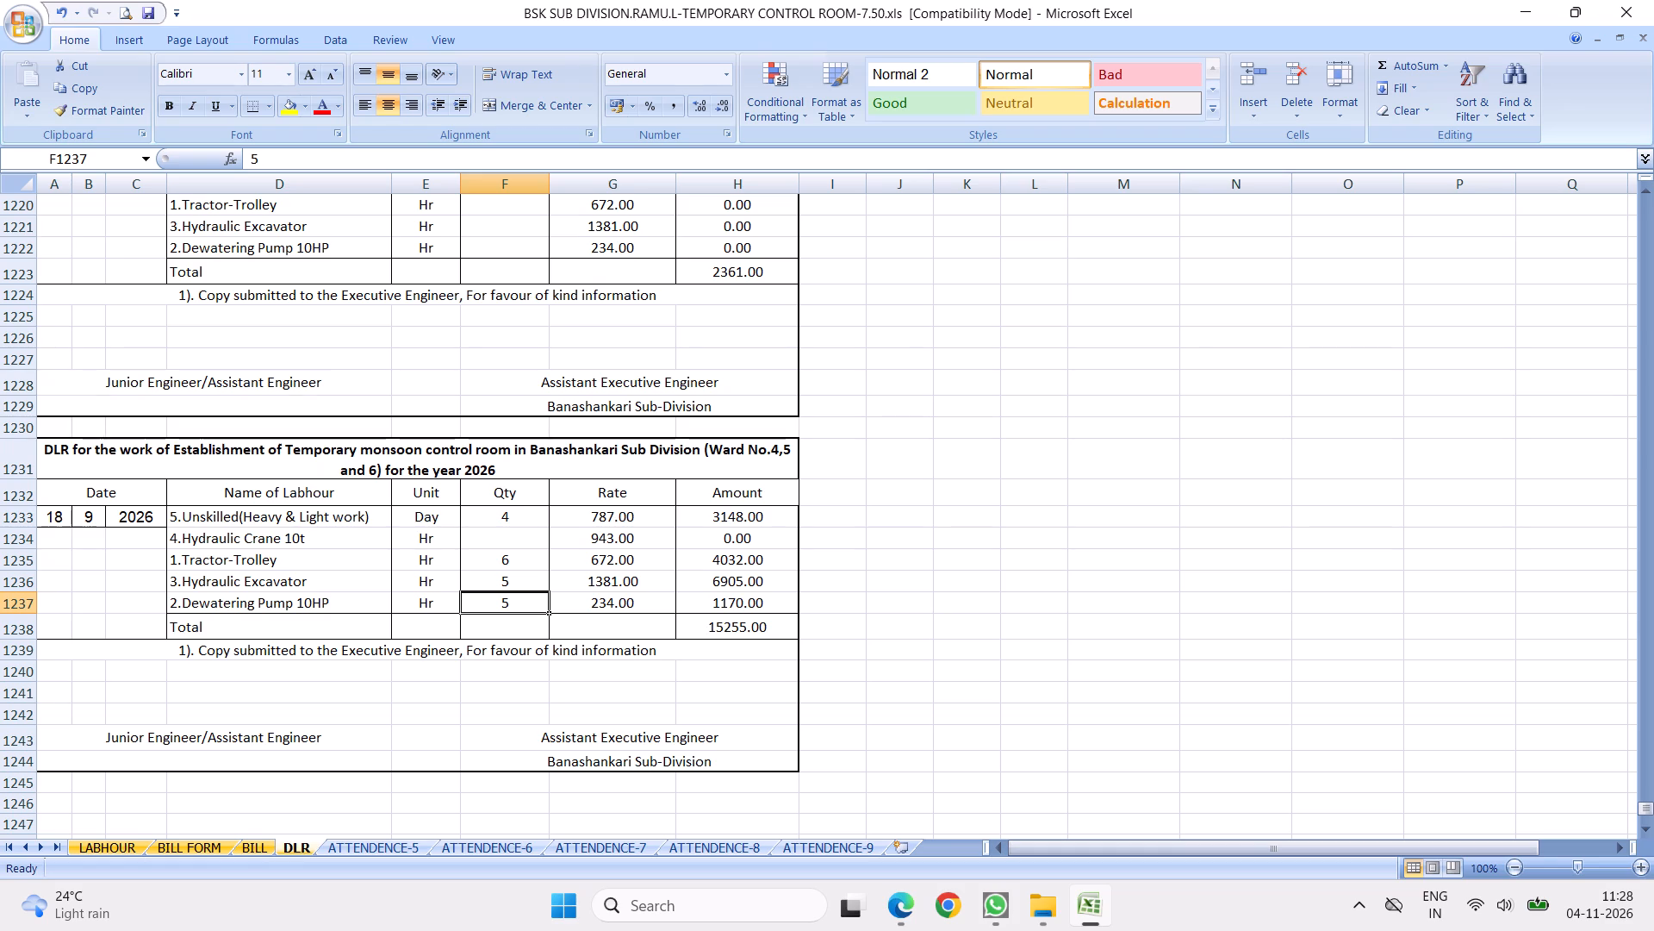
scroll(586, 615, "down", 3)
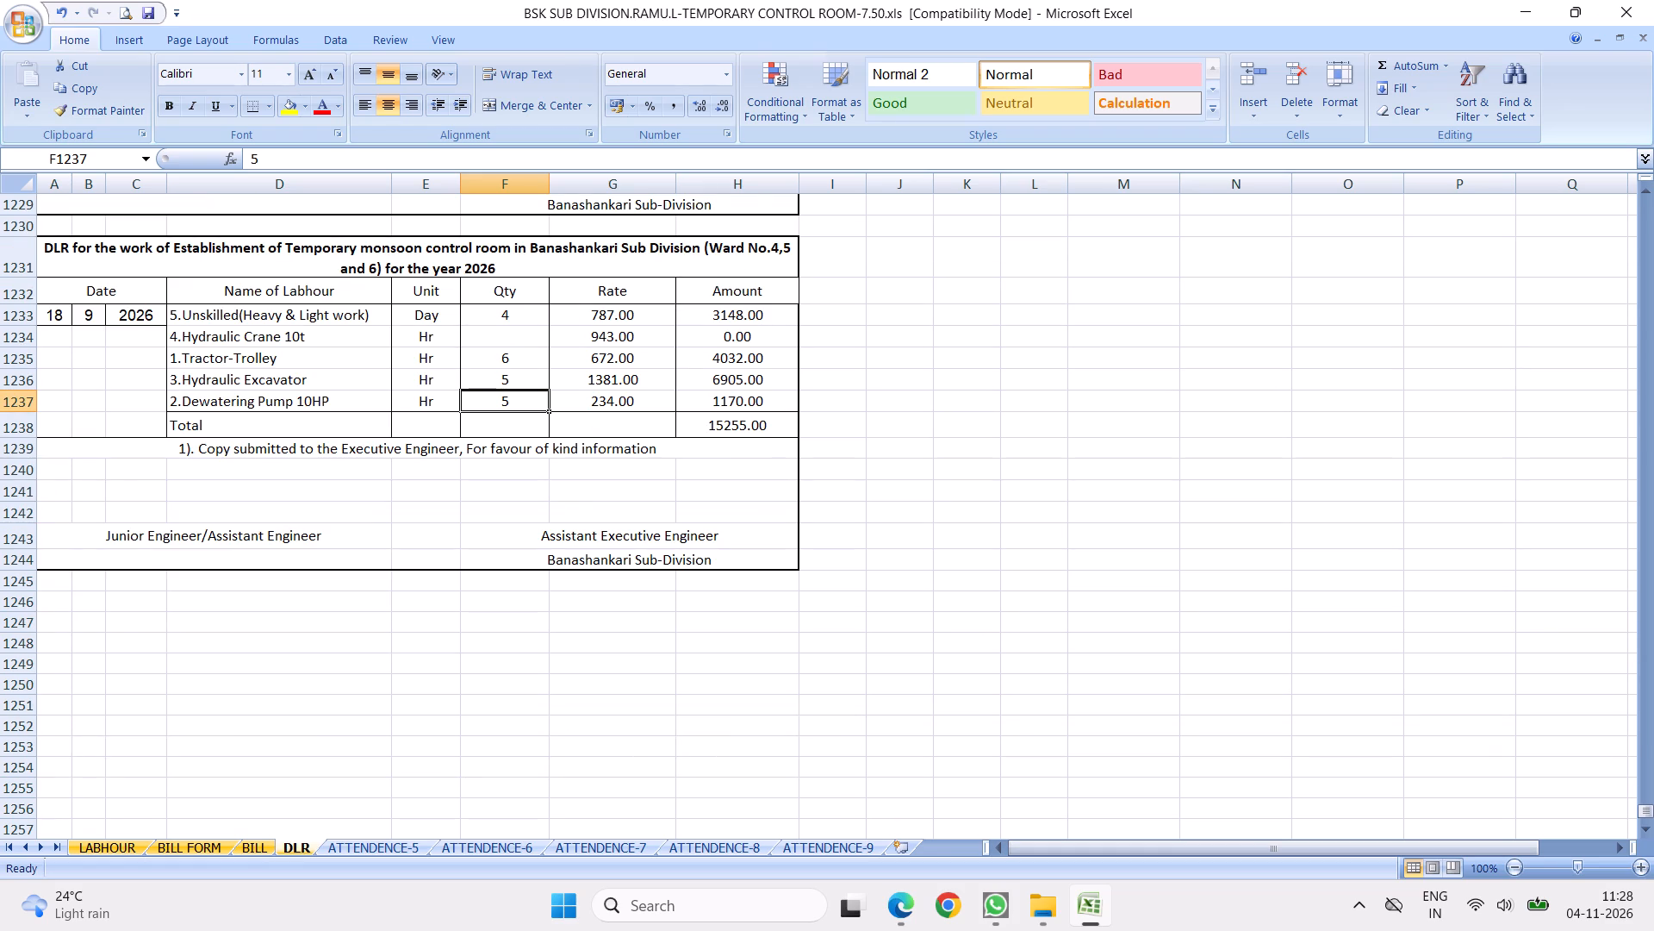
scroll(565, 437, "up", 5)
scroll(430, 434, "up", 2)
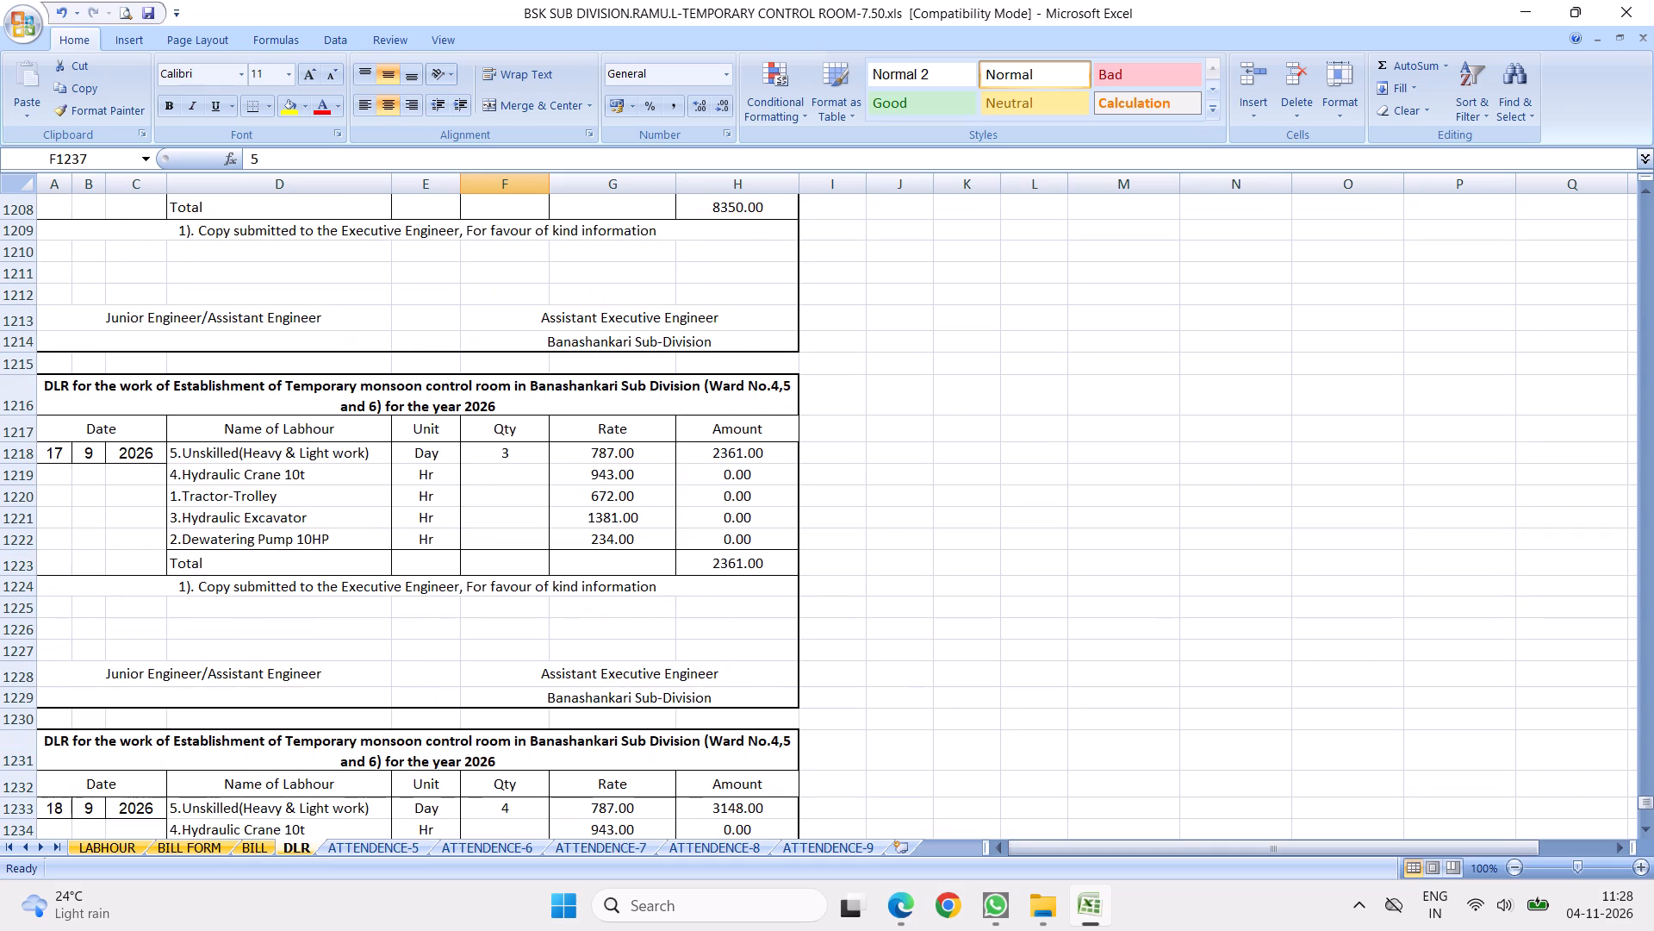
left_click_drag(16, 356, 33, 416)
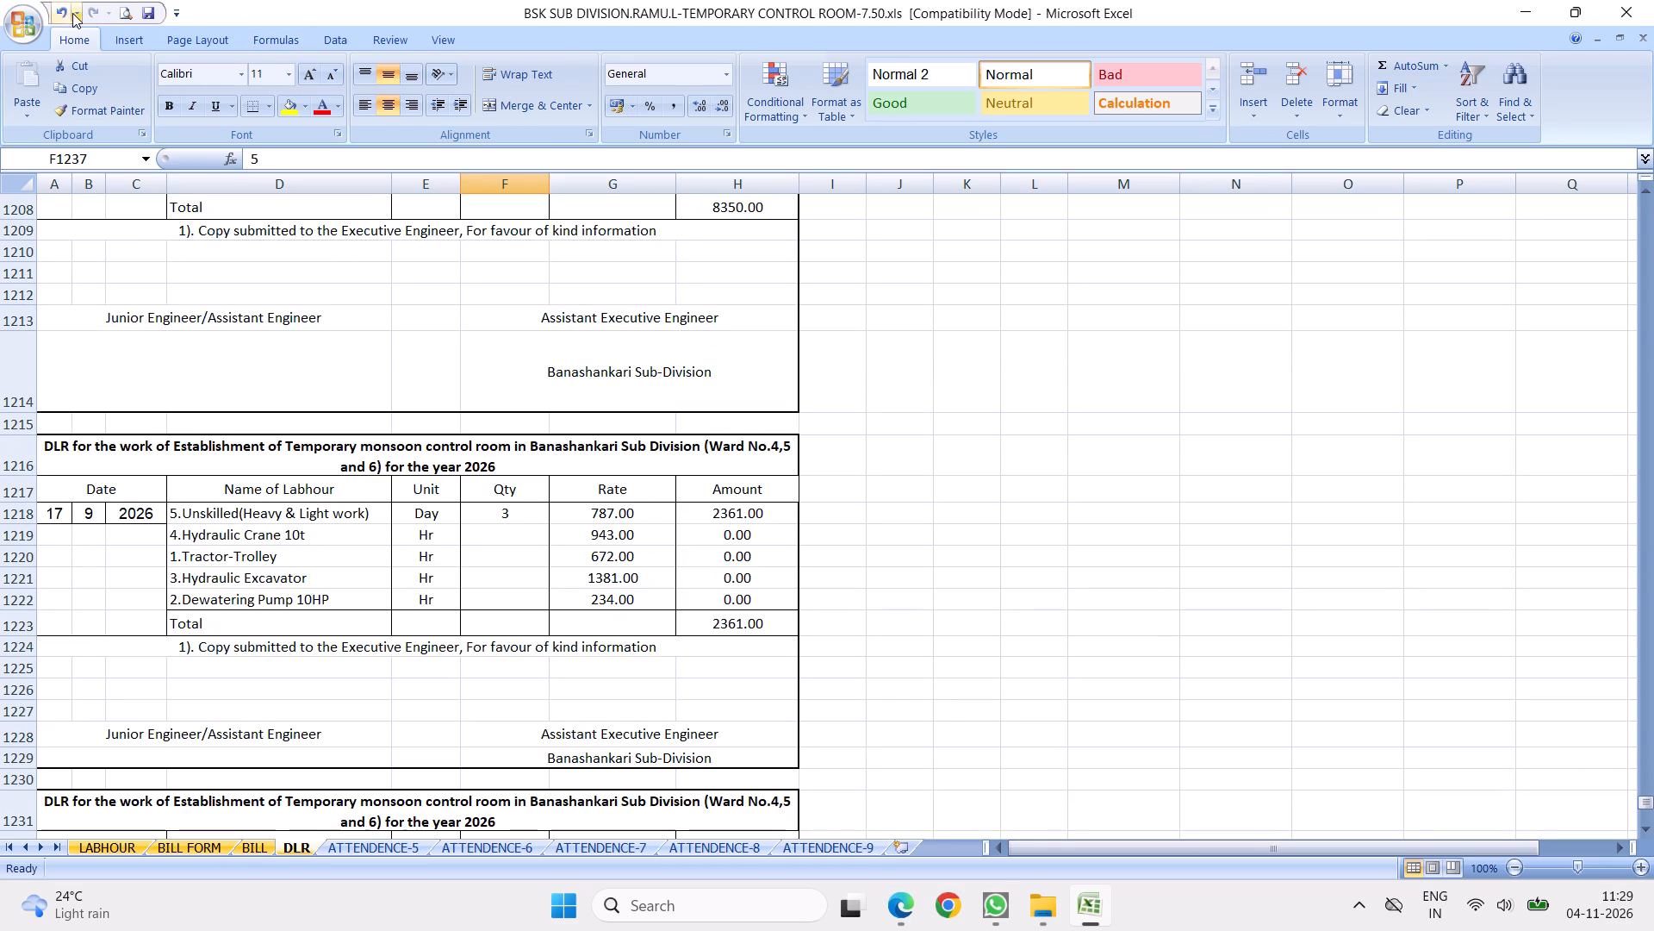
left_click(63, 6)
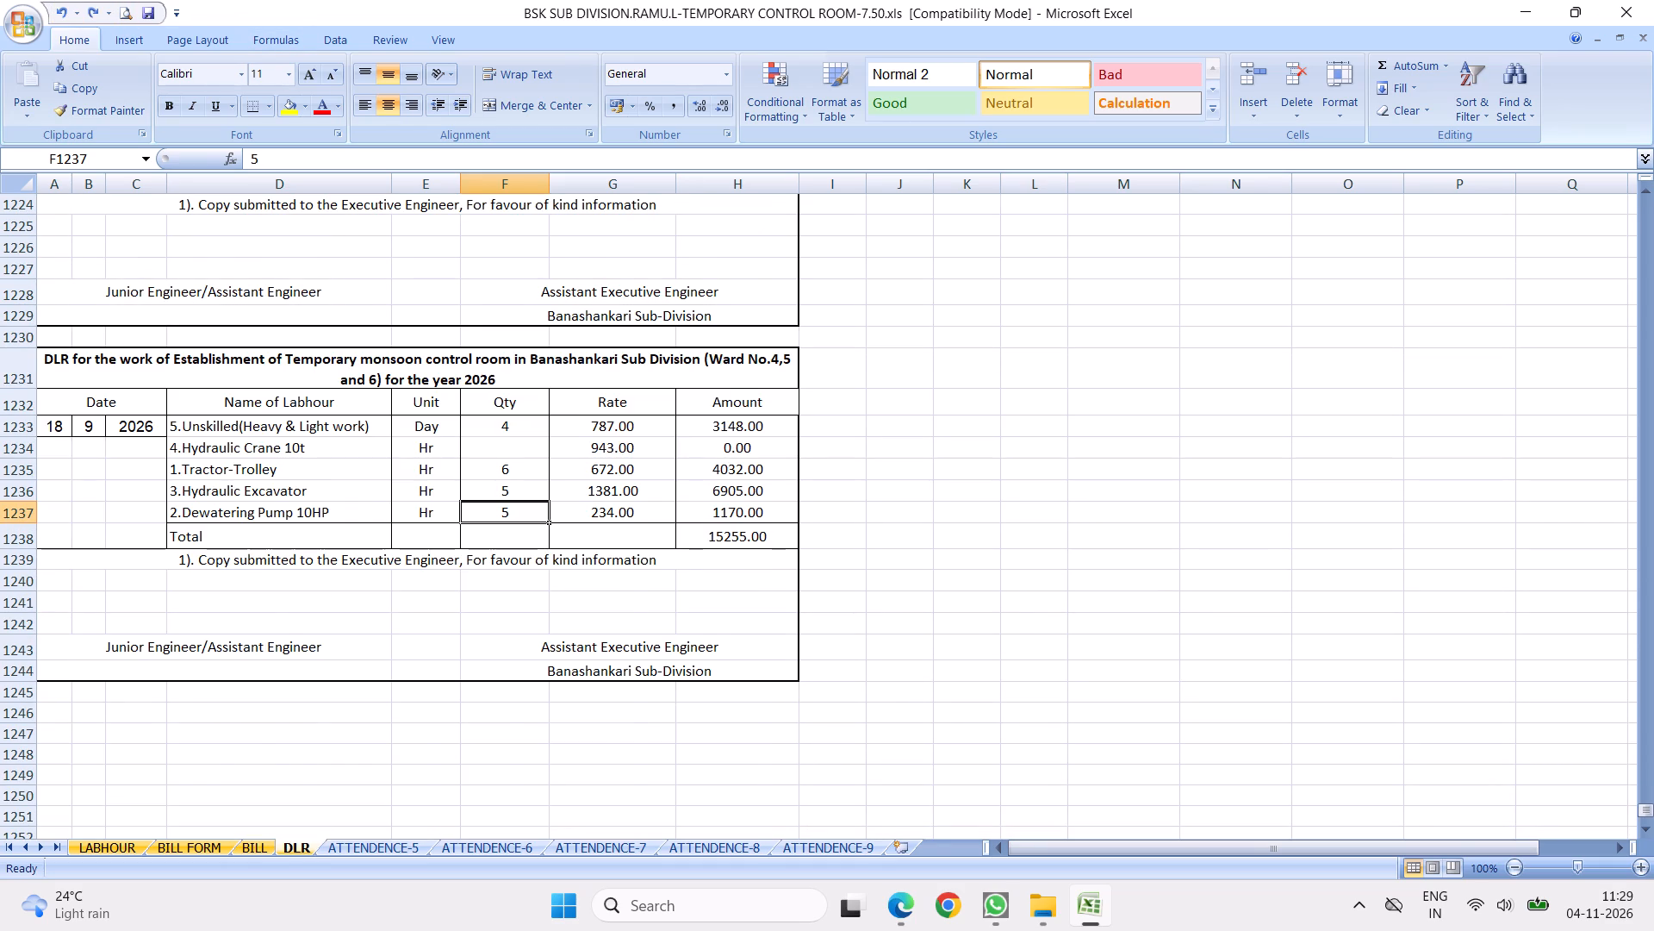
Copy rows 1200 to 1244, holding the 16-9-2026 to 18-9-2026 tables, and insert the copied rows at row 1245.
scroll(349, 499, "up", 5)
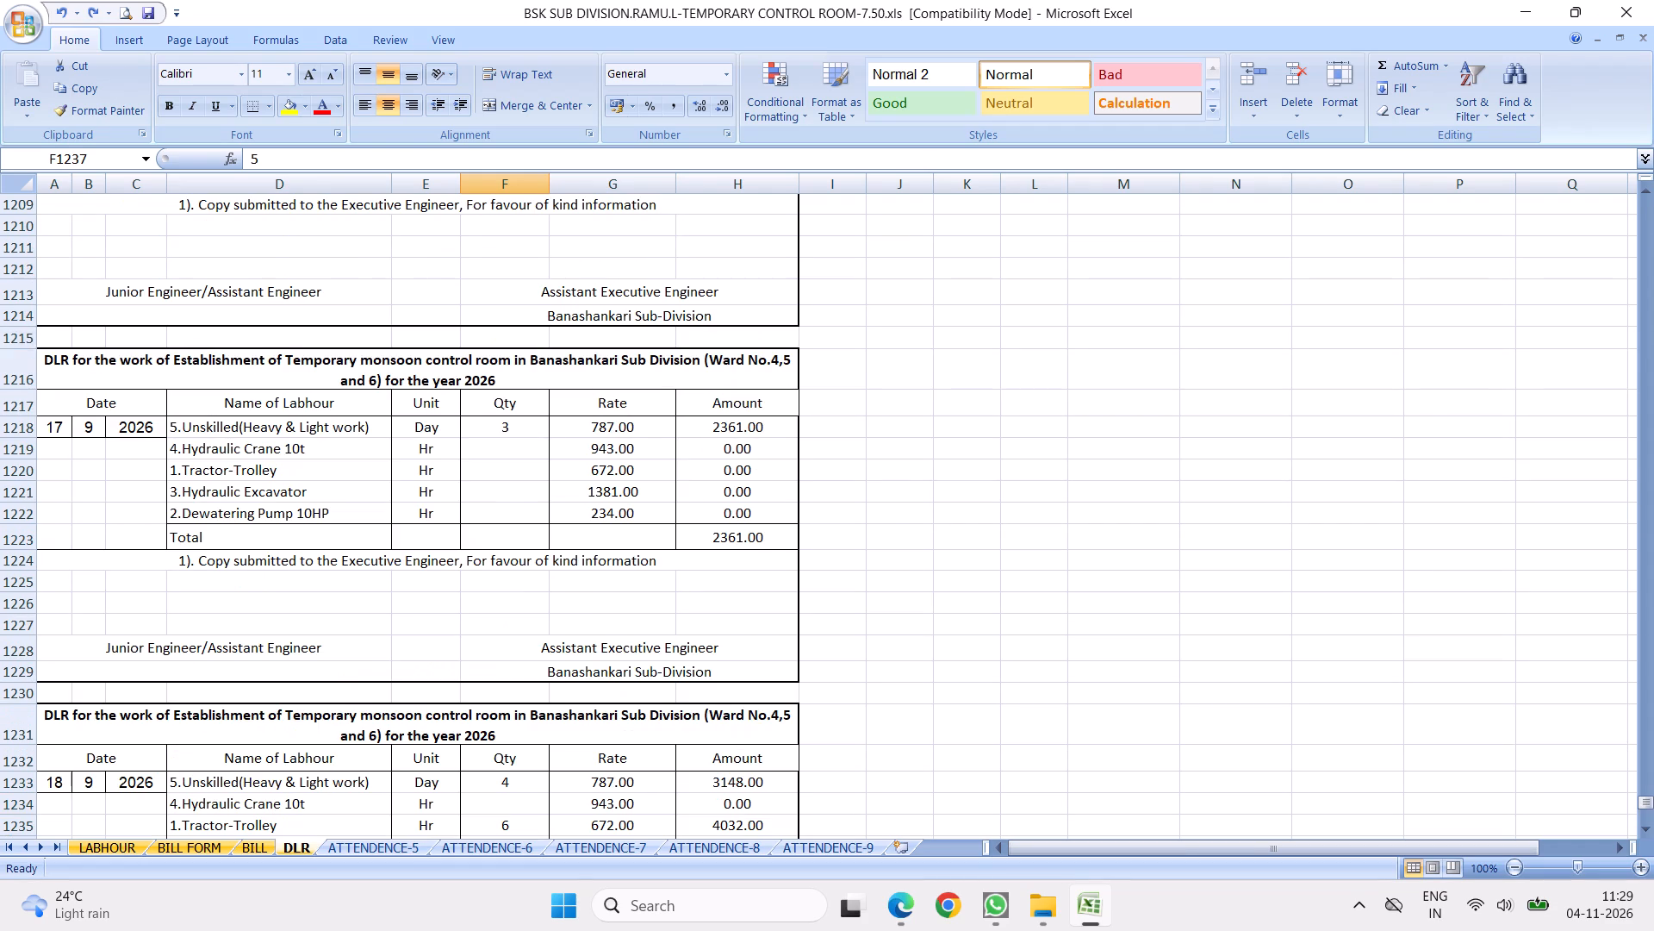
scroll(232, 365, "up", 4)
left_click_drag(23, 271, 218, 713)
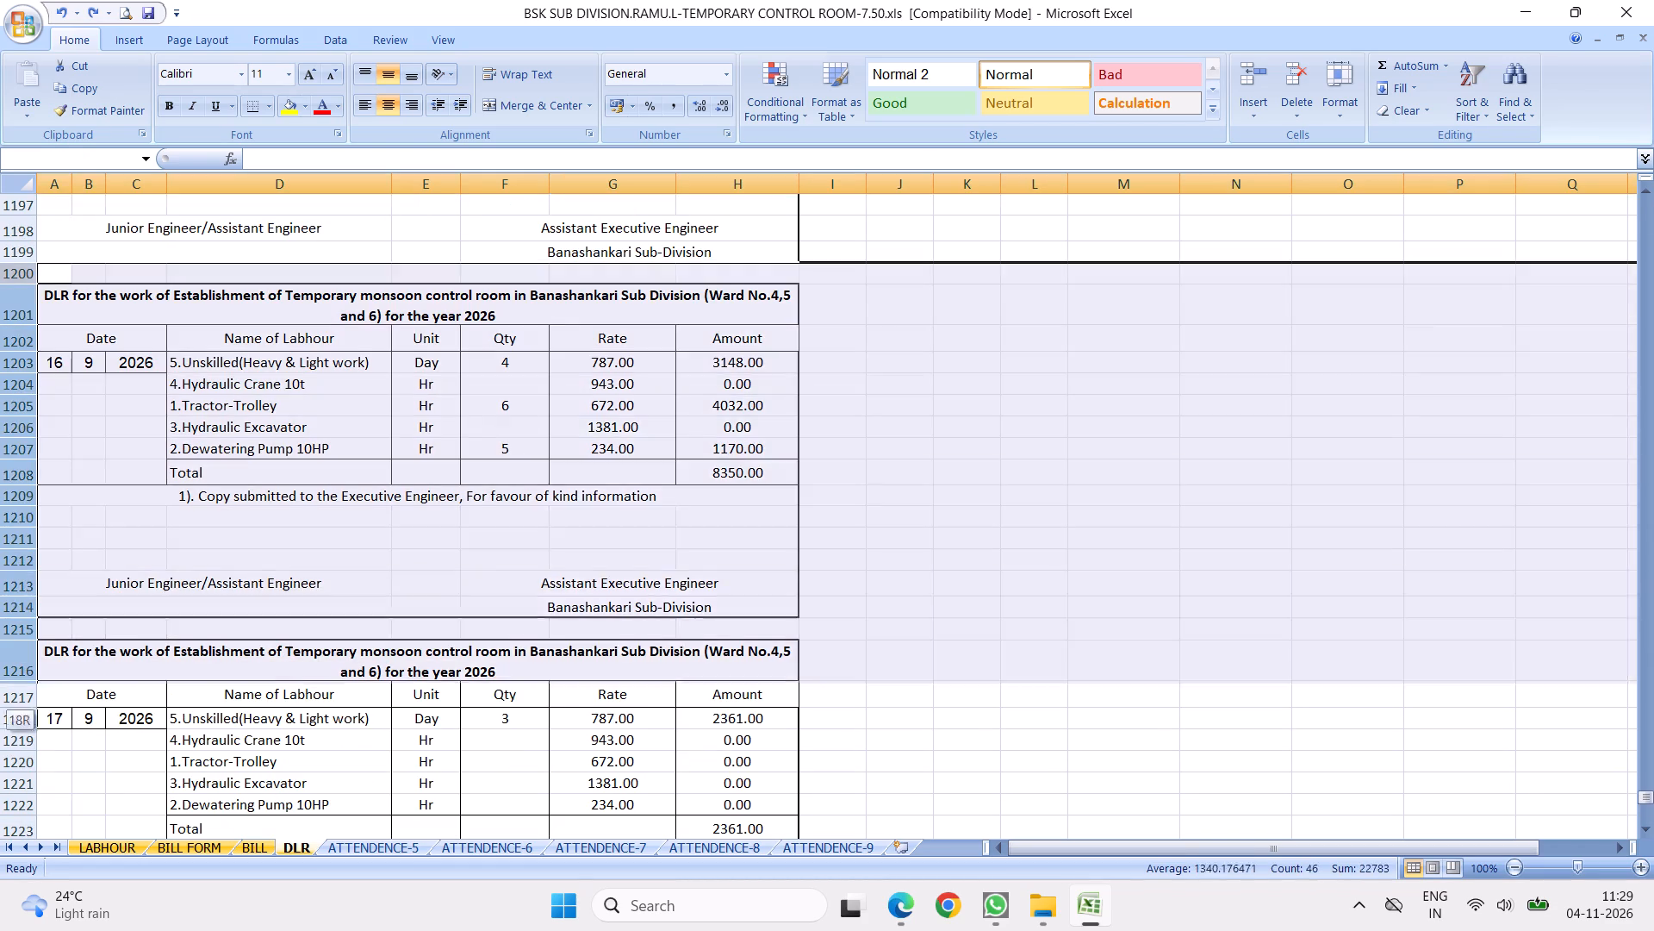
left_click_drag(218, 713, 409, 625)
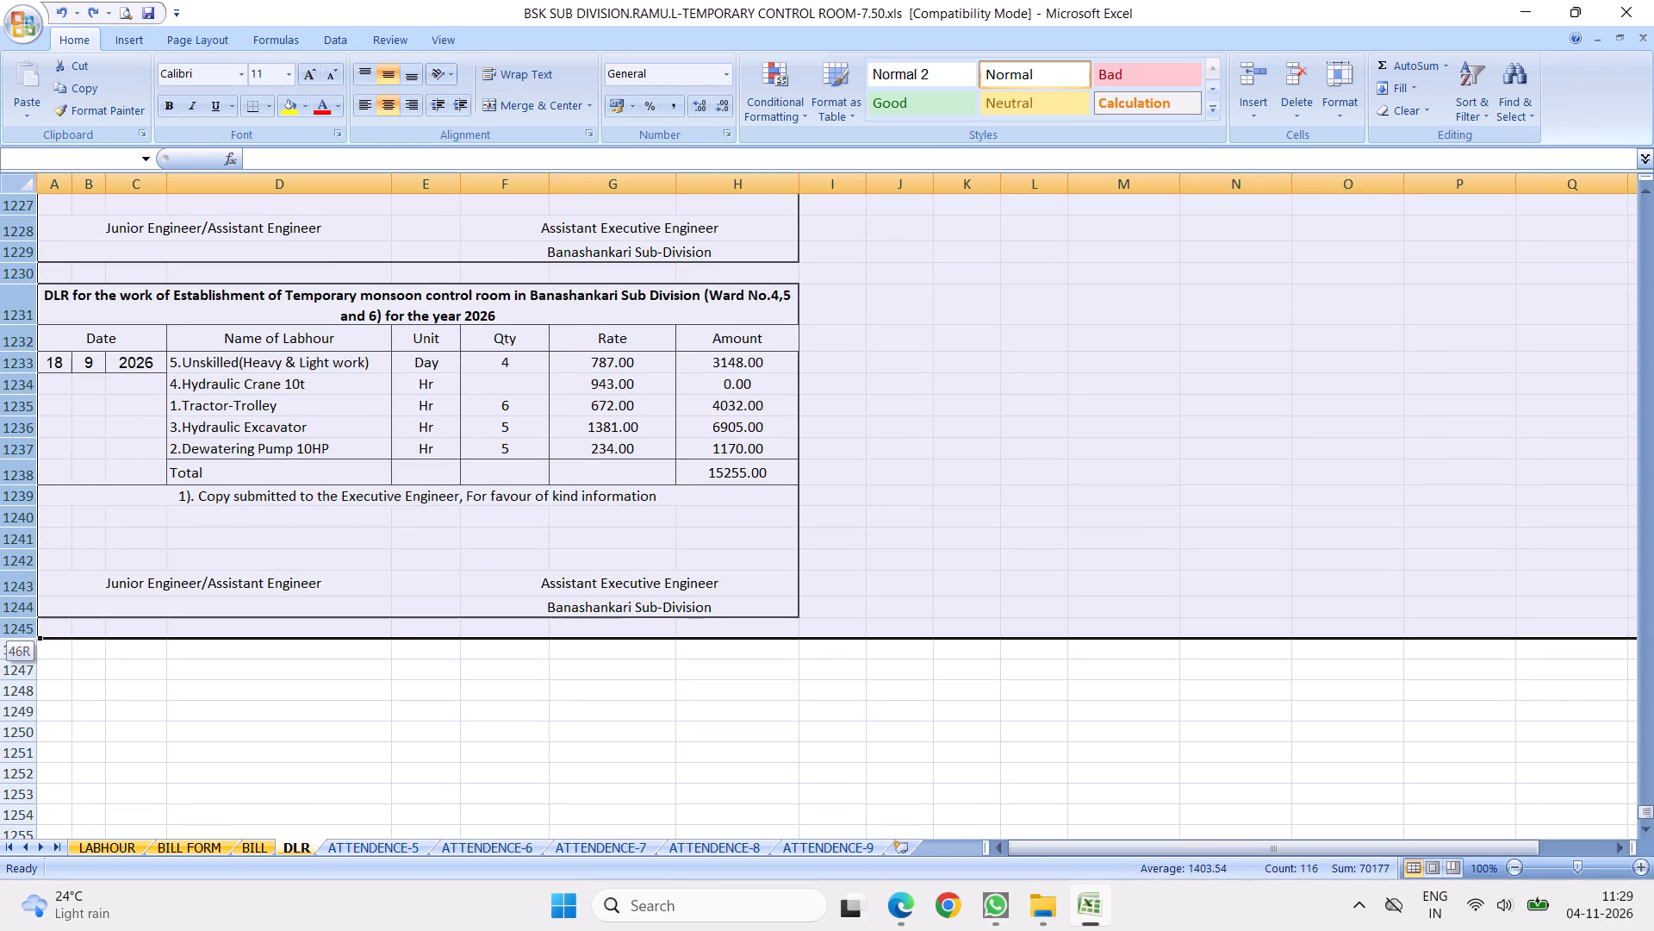
left_click_drag(409, 625, 409, 608)
right_click(427, 421)
left_click(472, 459)
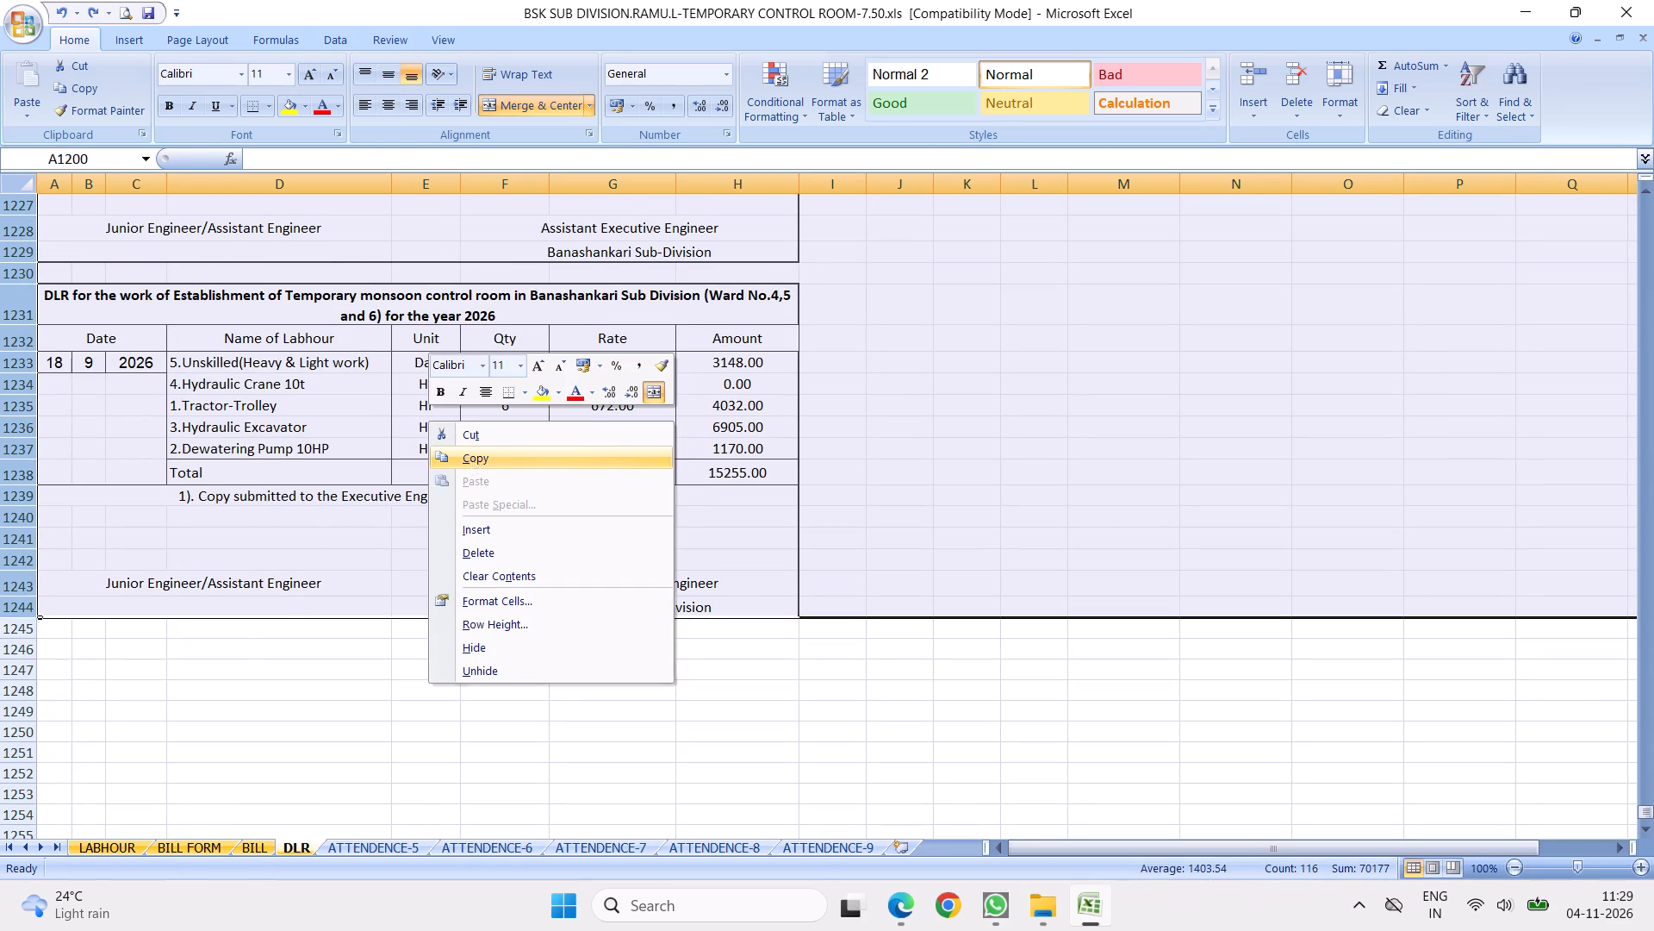
scroll(528, 460, "down", 9)
scroll(404, 397, "down", 5)
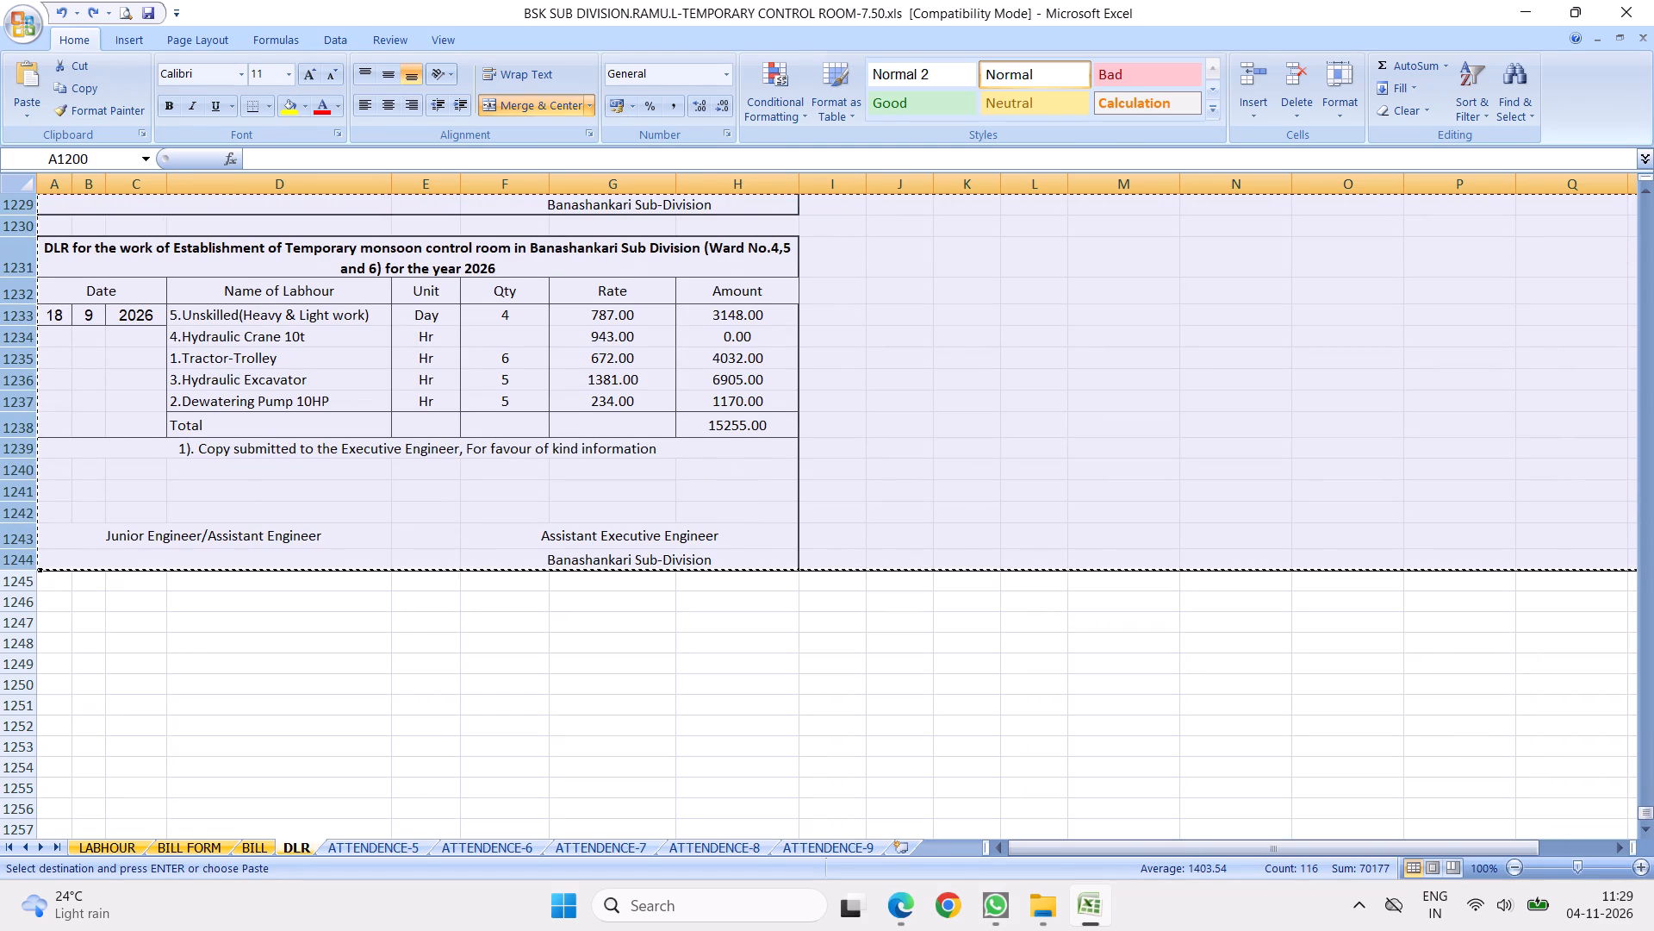
left_click(29, 578)
right_click(28, 578)
left_click(129, 683)
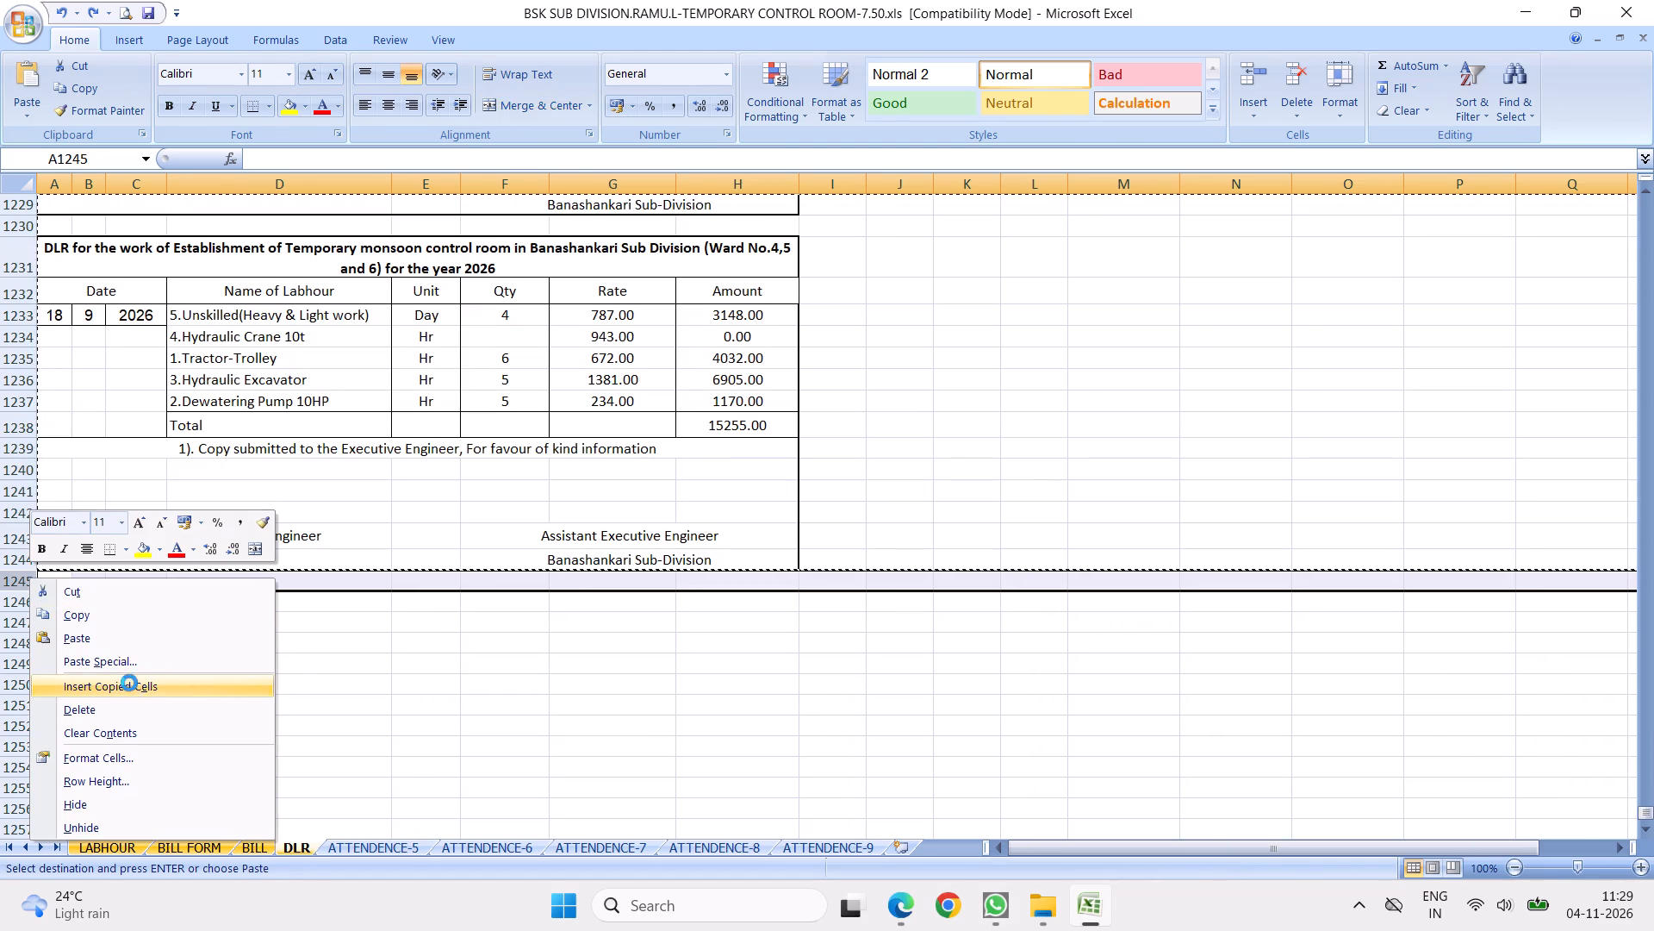
scroll(330, 602, "down", 4)
left_click(271, 421)
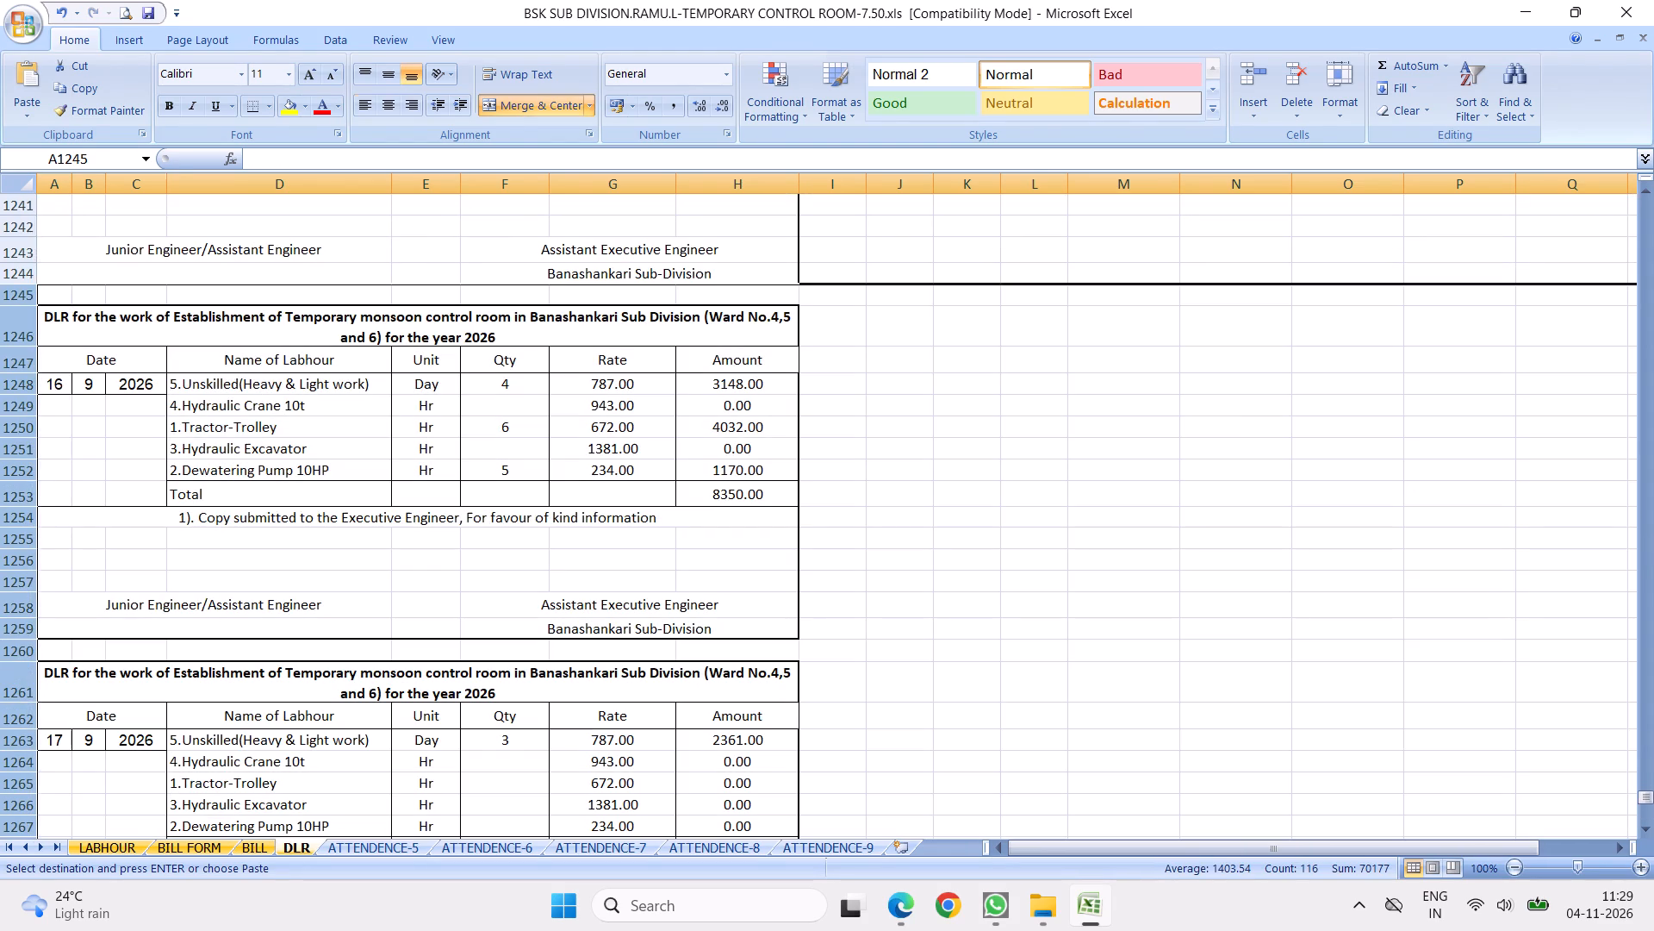
In the table starting at row 1246, set day 19 and Unskilled quantity 4, and clear the Tractor-Trolley, Hydraulic Excavator and Dewatering Pump quantities.
scroll(110, 441, "up", 7)
scroll(189, 464, "down", 6)
left_click(52, 447)
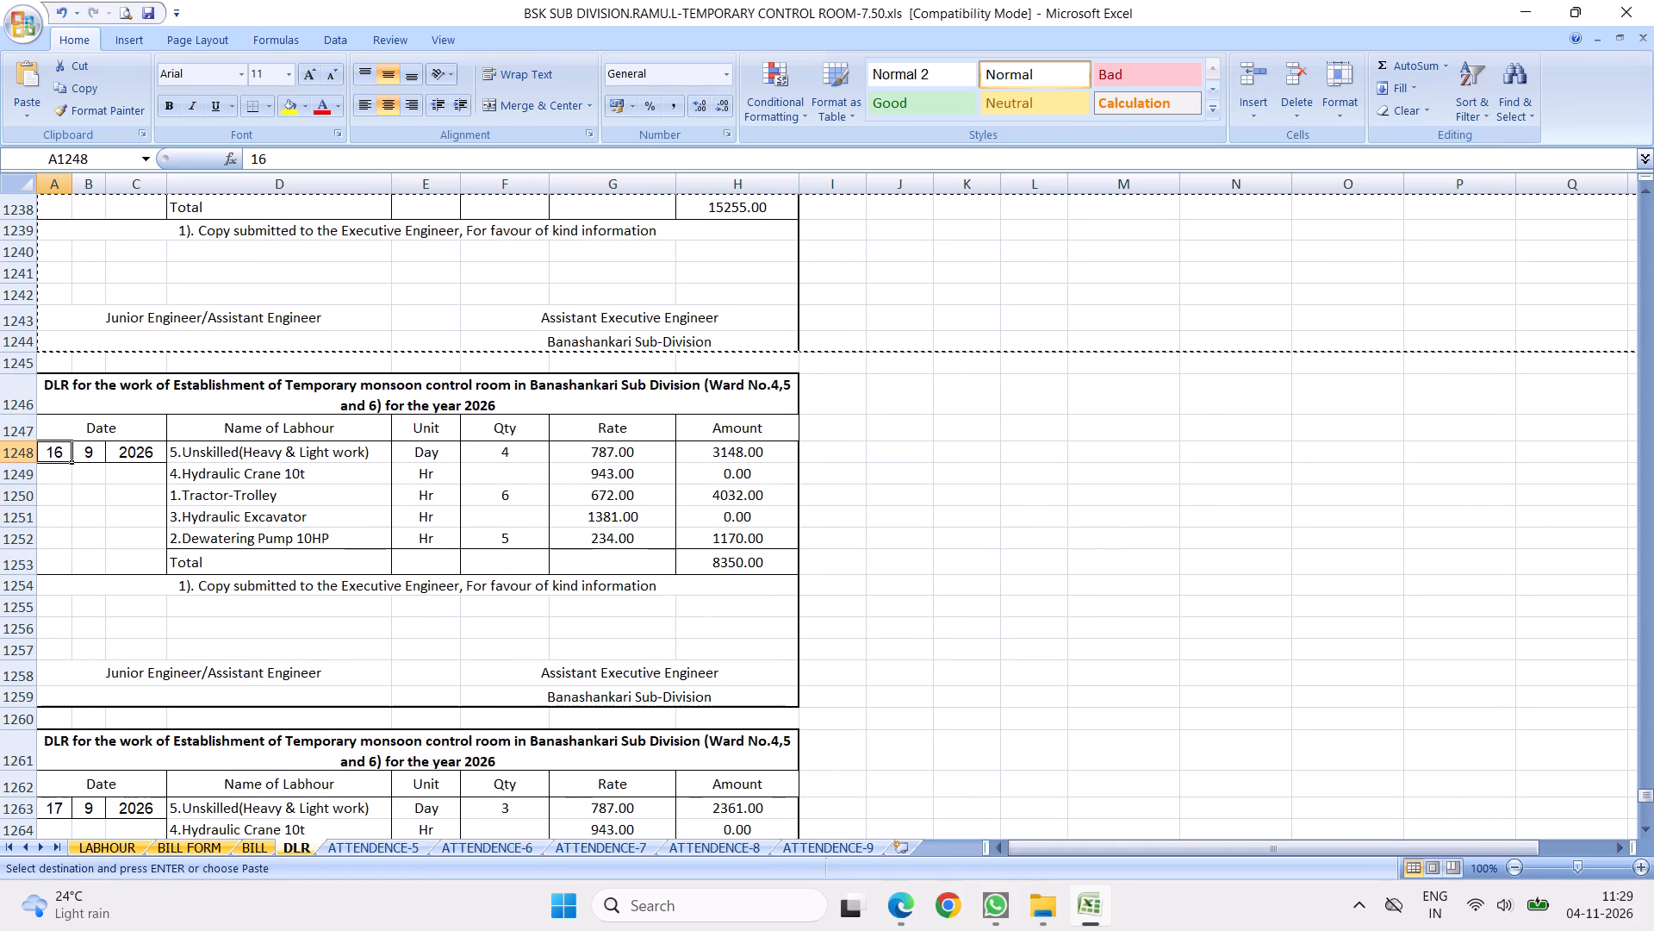
type("19")
key("Return")
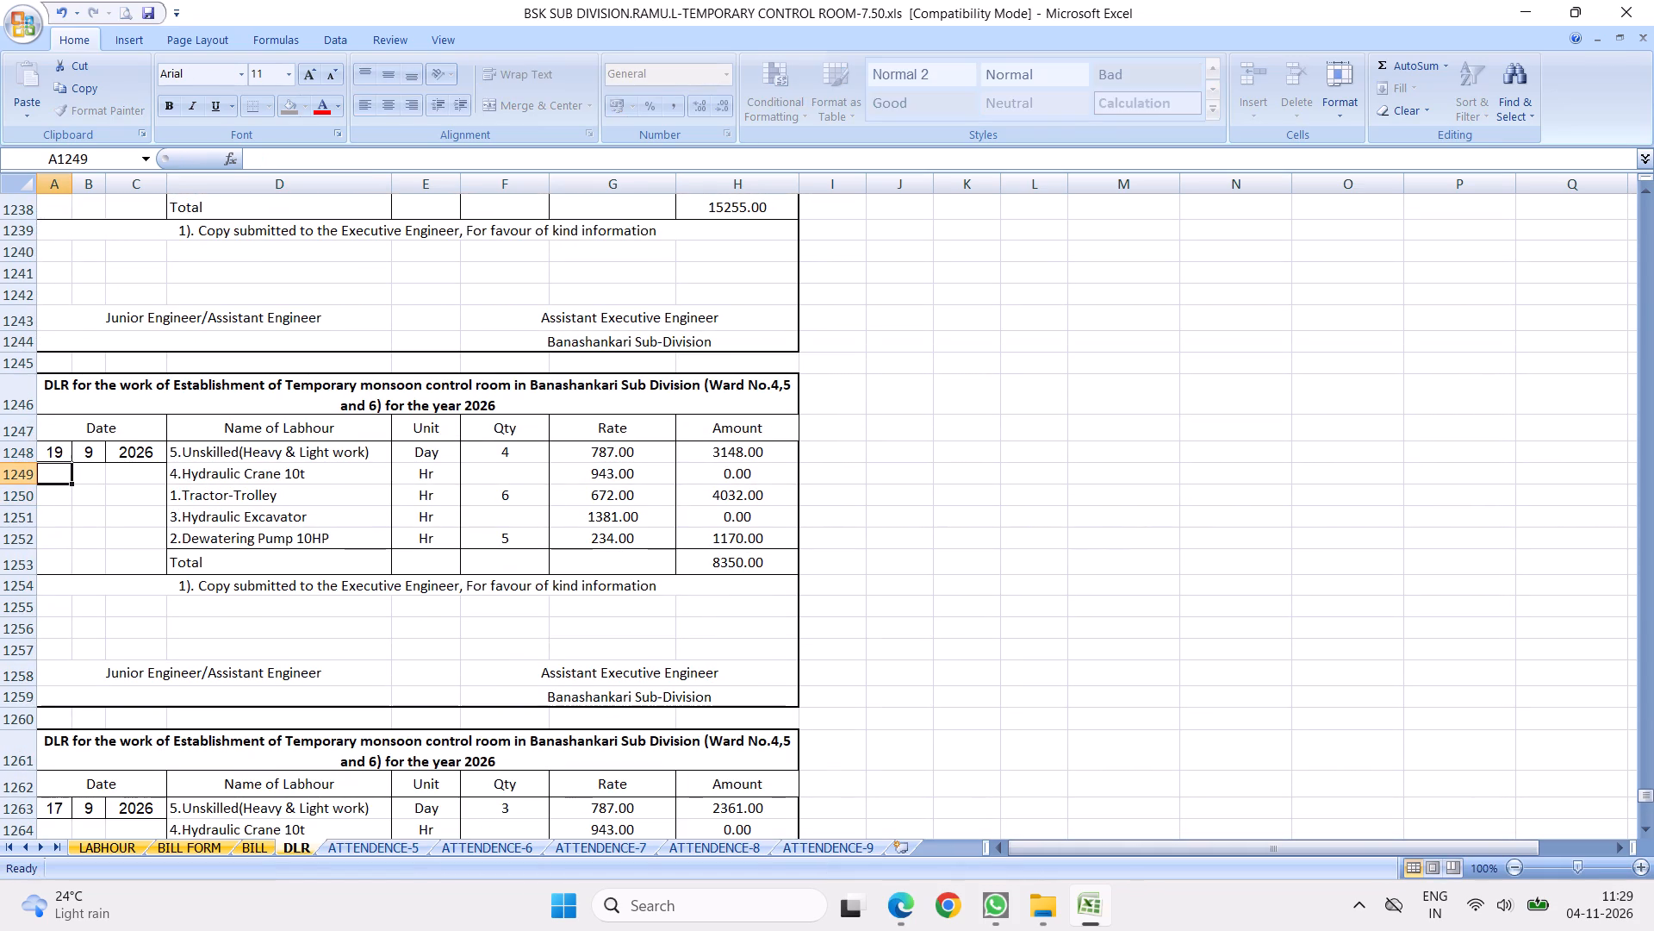
left_click(520, 444)
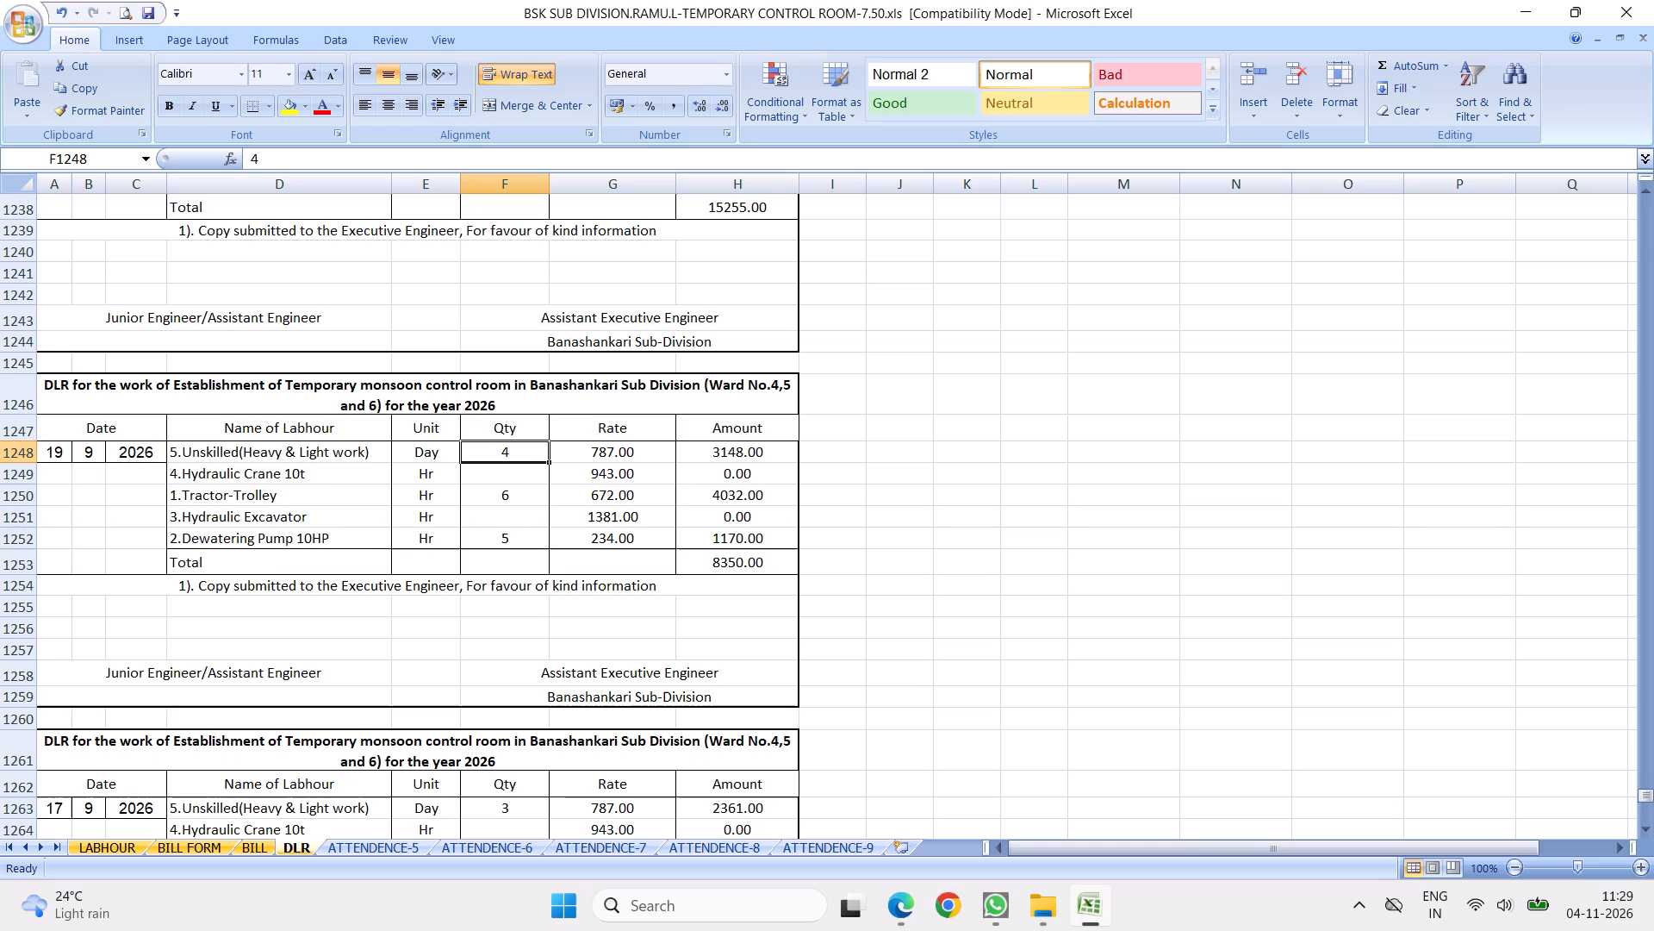
key("4")
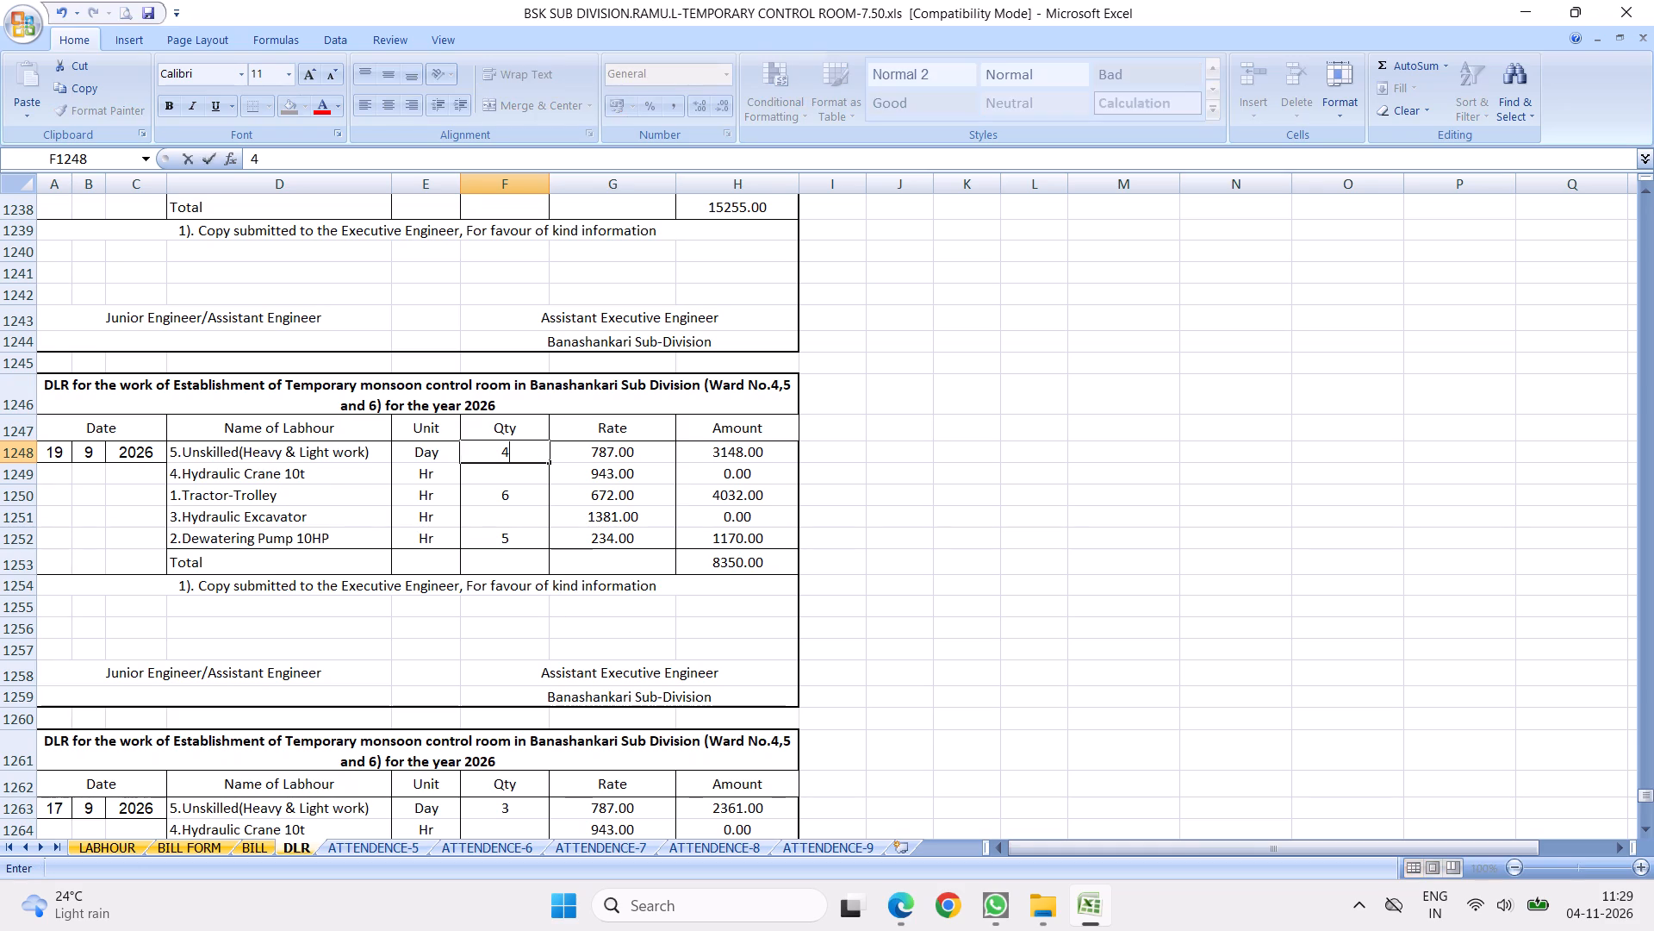
key("Return")
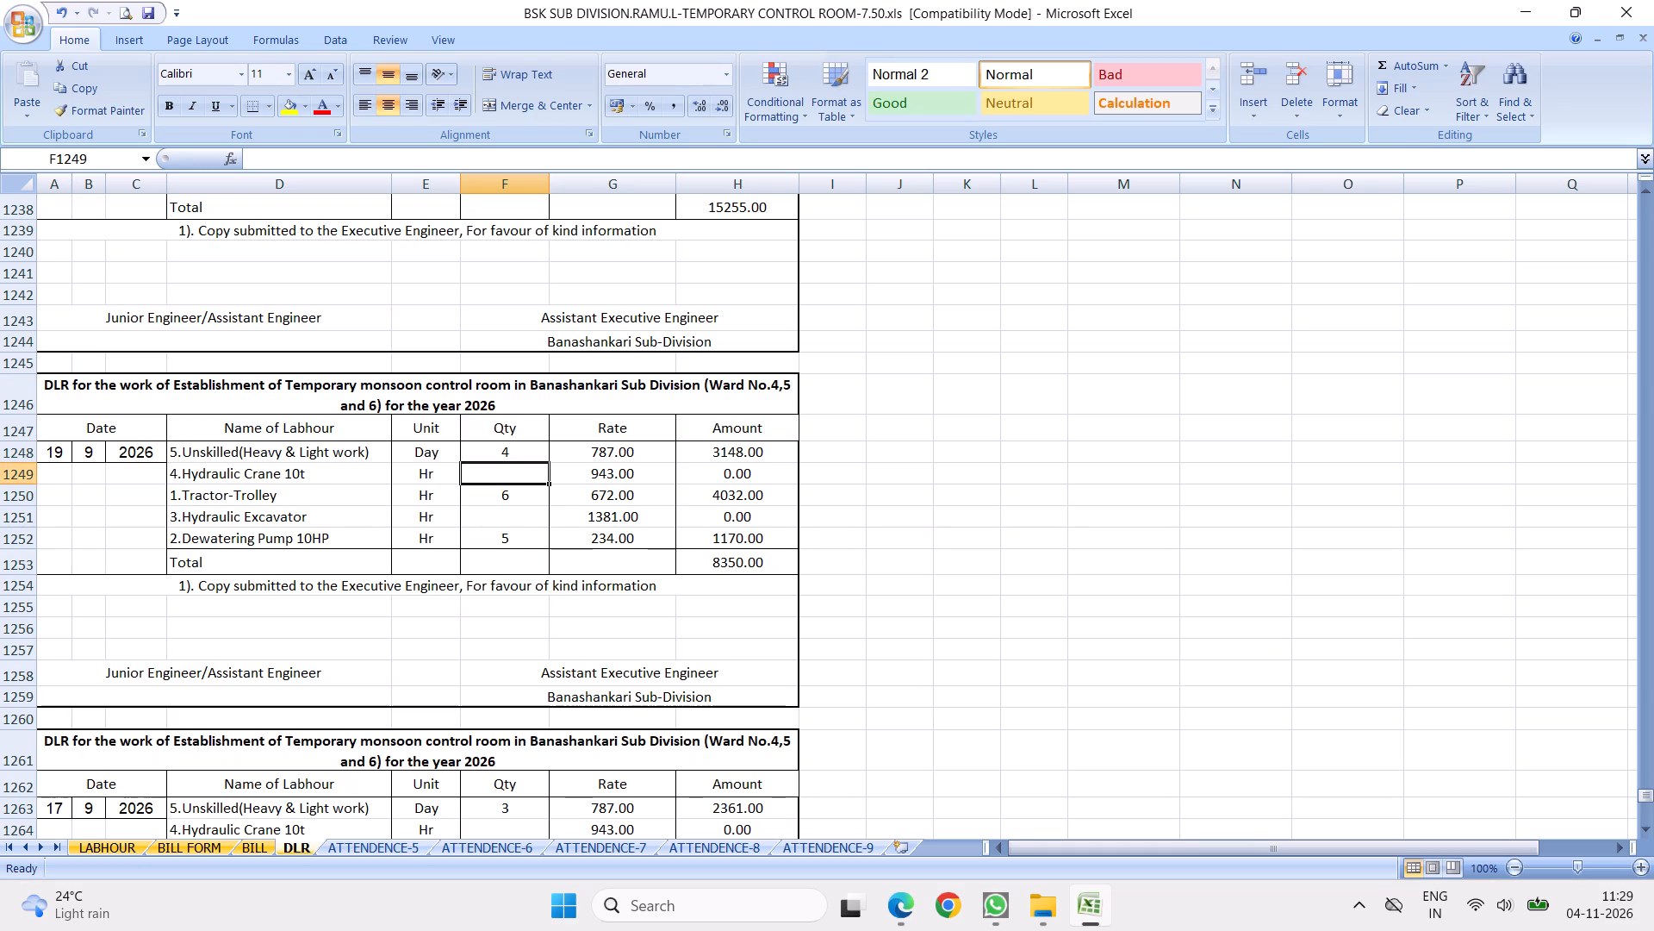
left_click_drag(513, 497, 516, 536)
key("Delete")
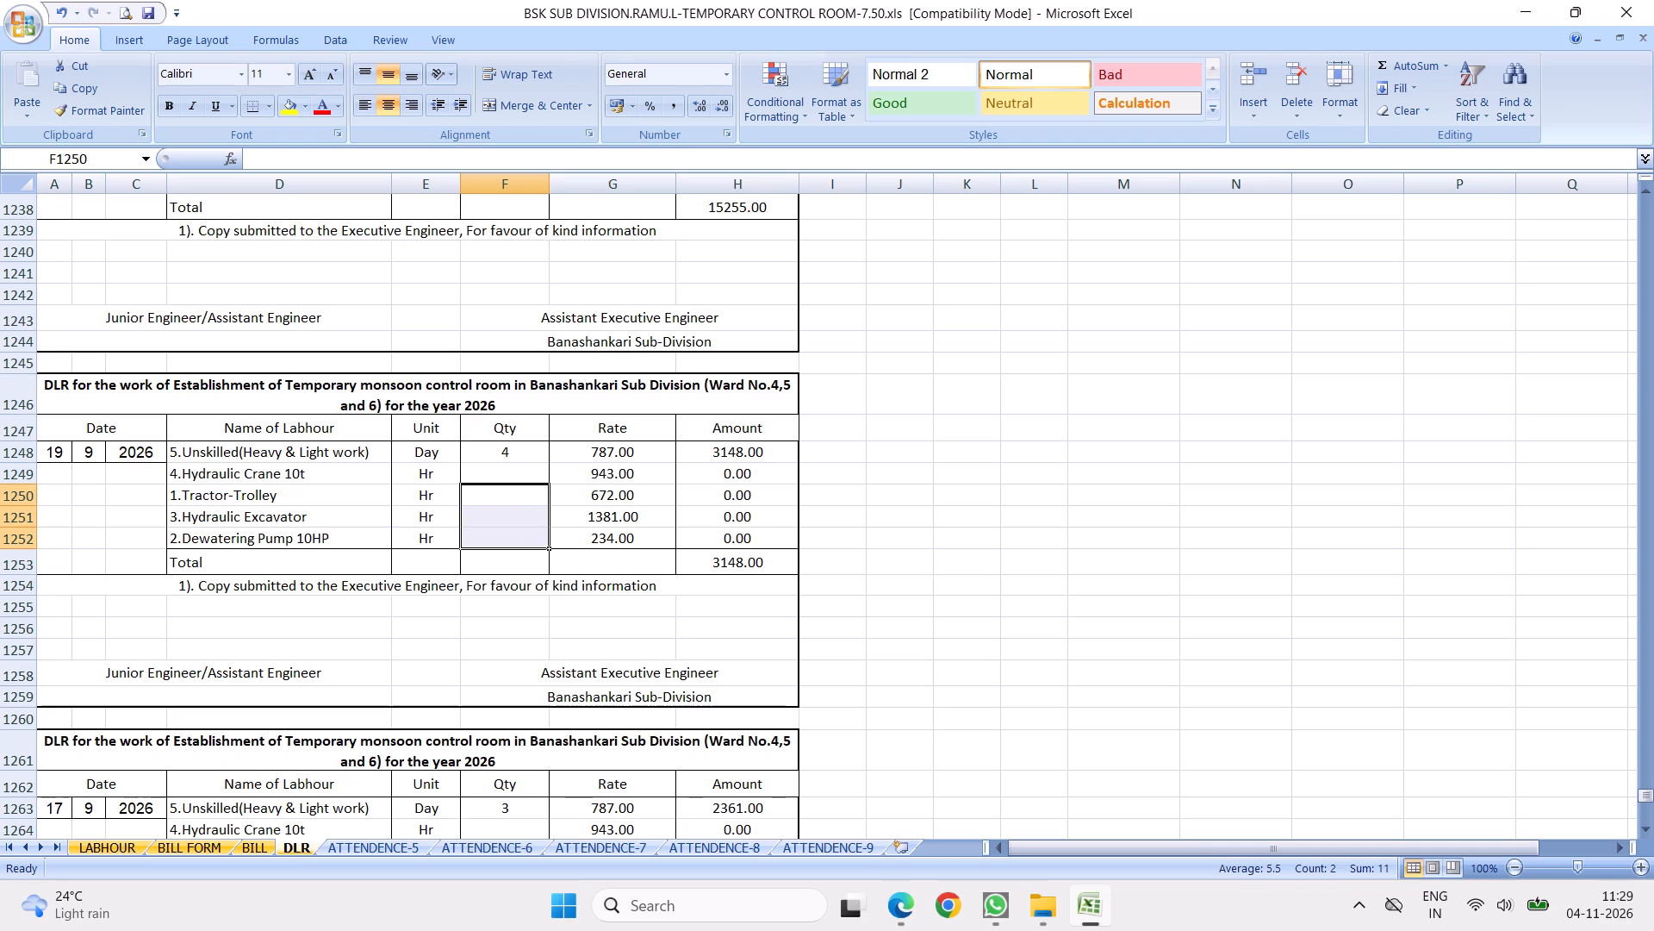
Set the day to 20 in the copied table starting at row 1261.
scroll(271, 570, "down", 4)
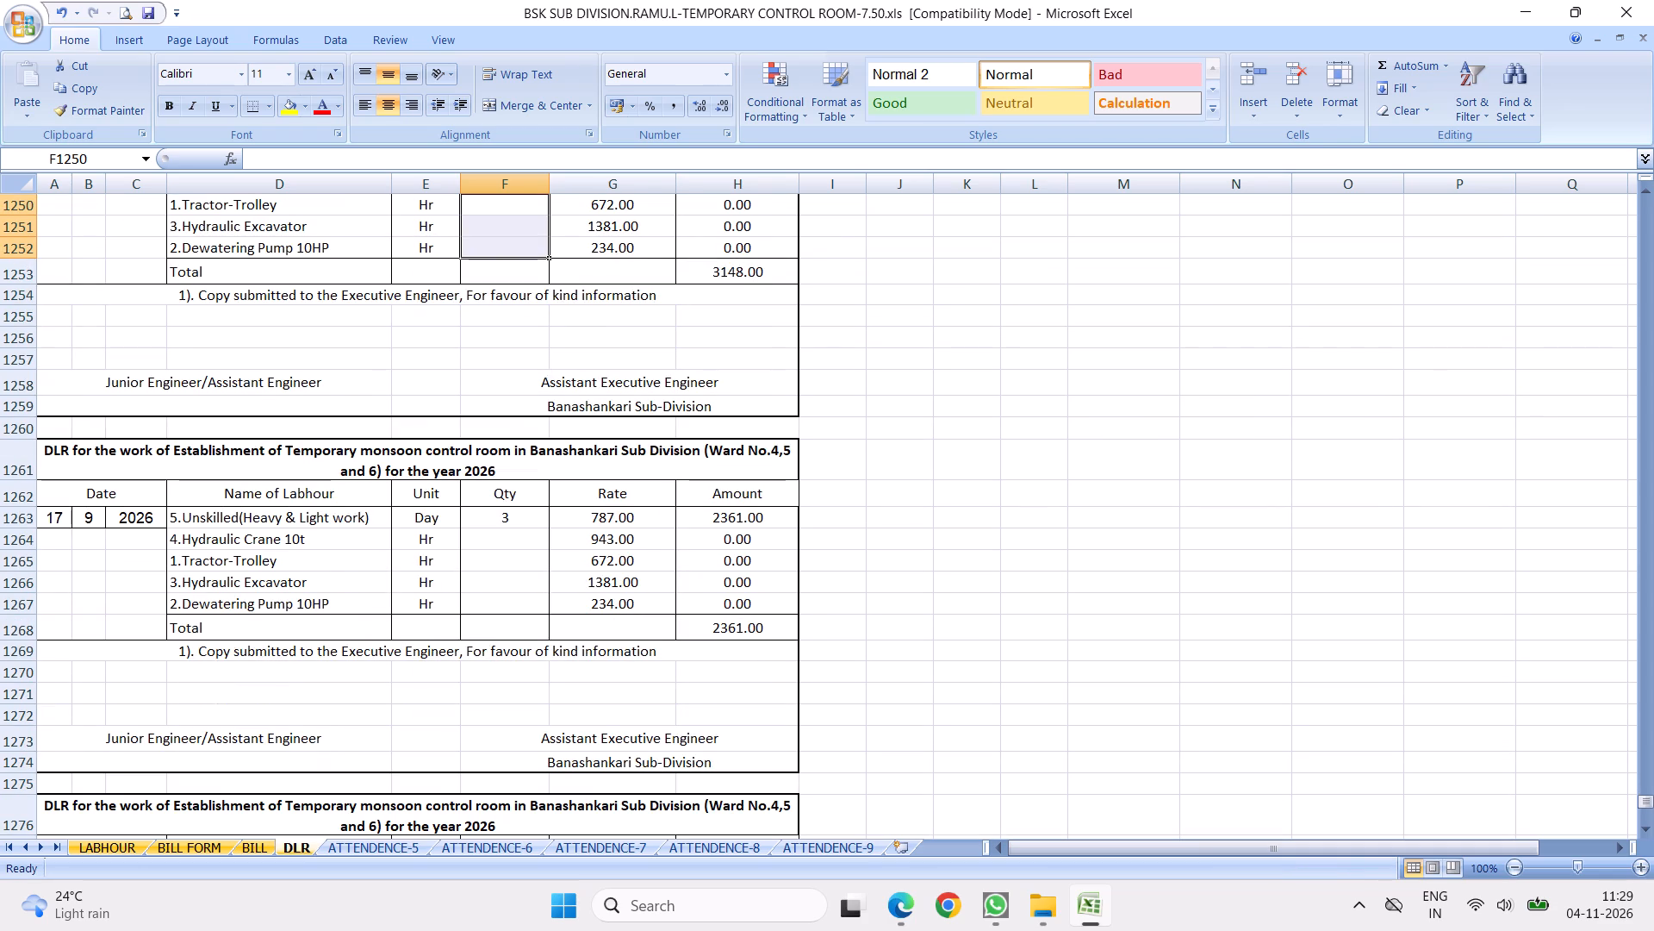
left_click(49, 517)
type("20")
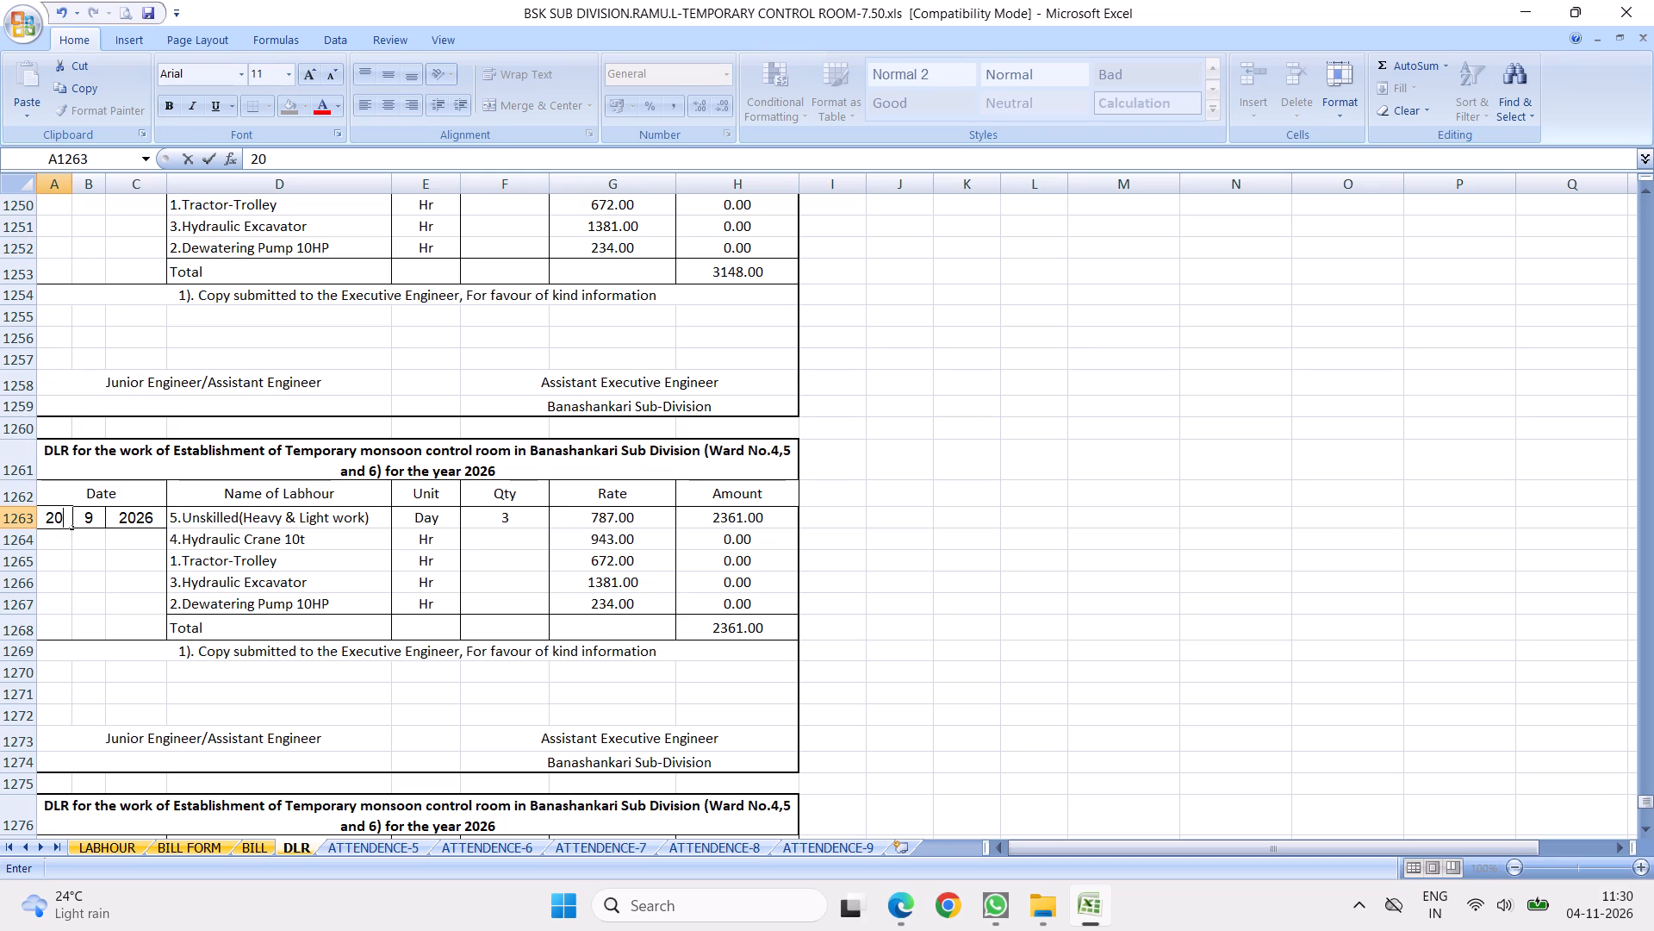
left_click(135, 355)
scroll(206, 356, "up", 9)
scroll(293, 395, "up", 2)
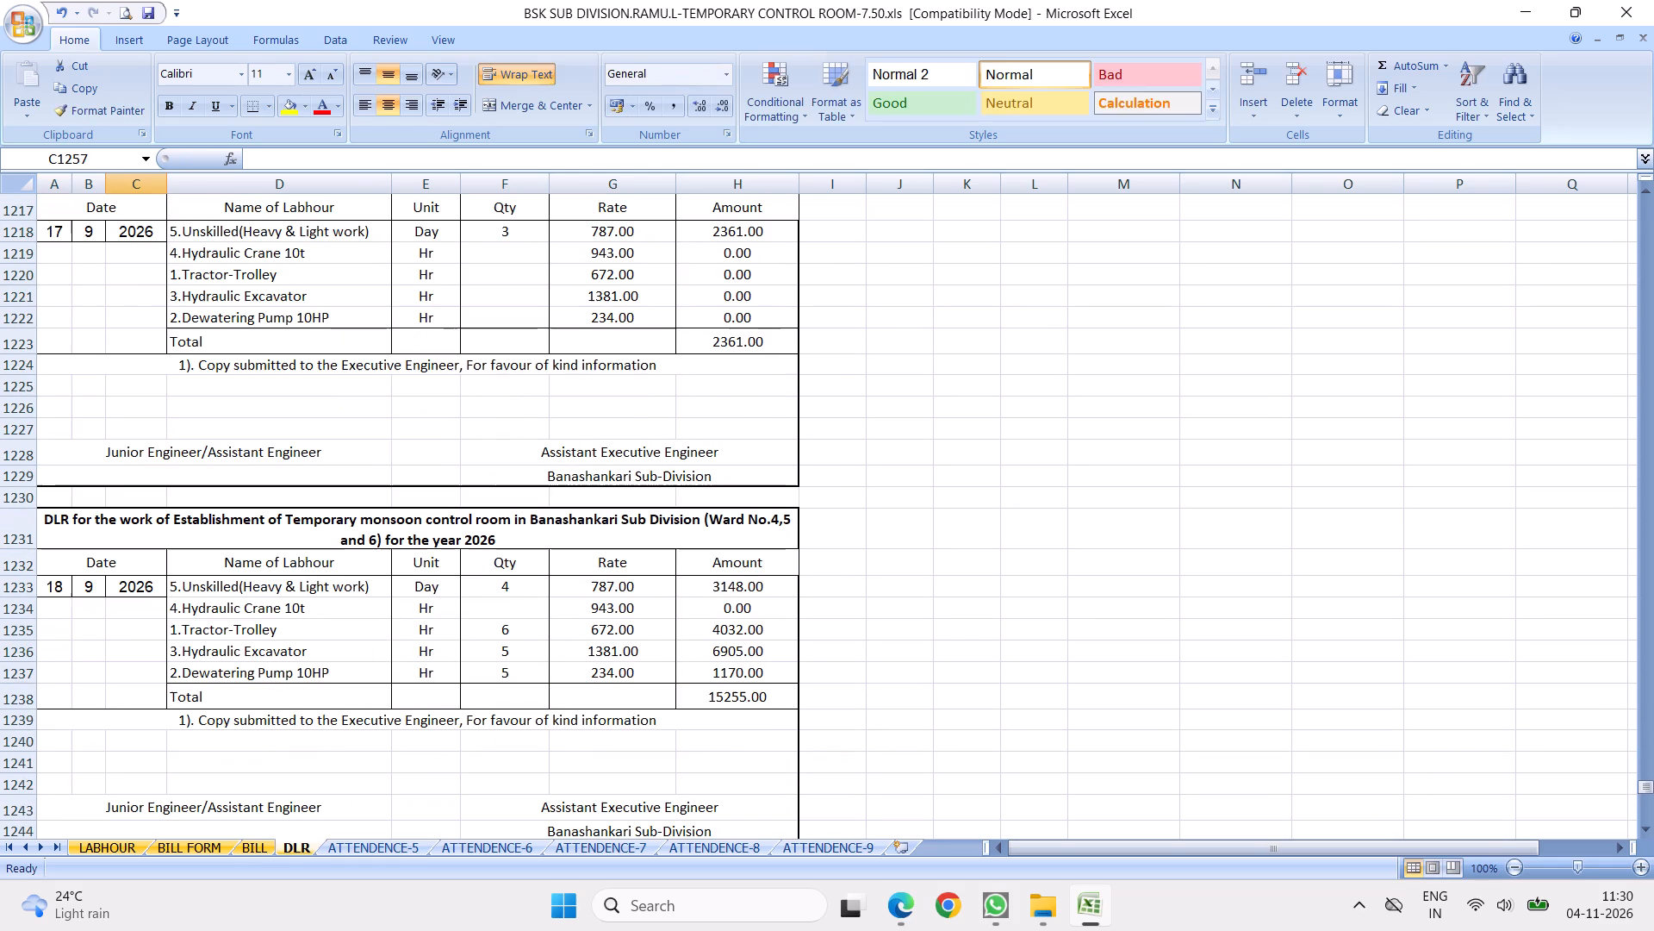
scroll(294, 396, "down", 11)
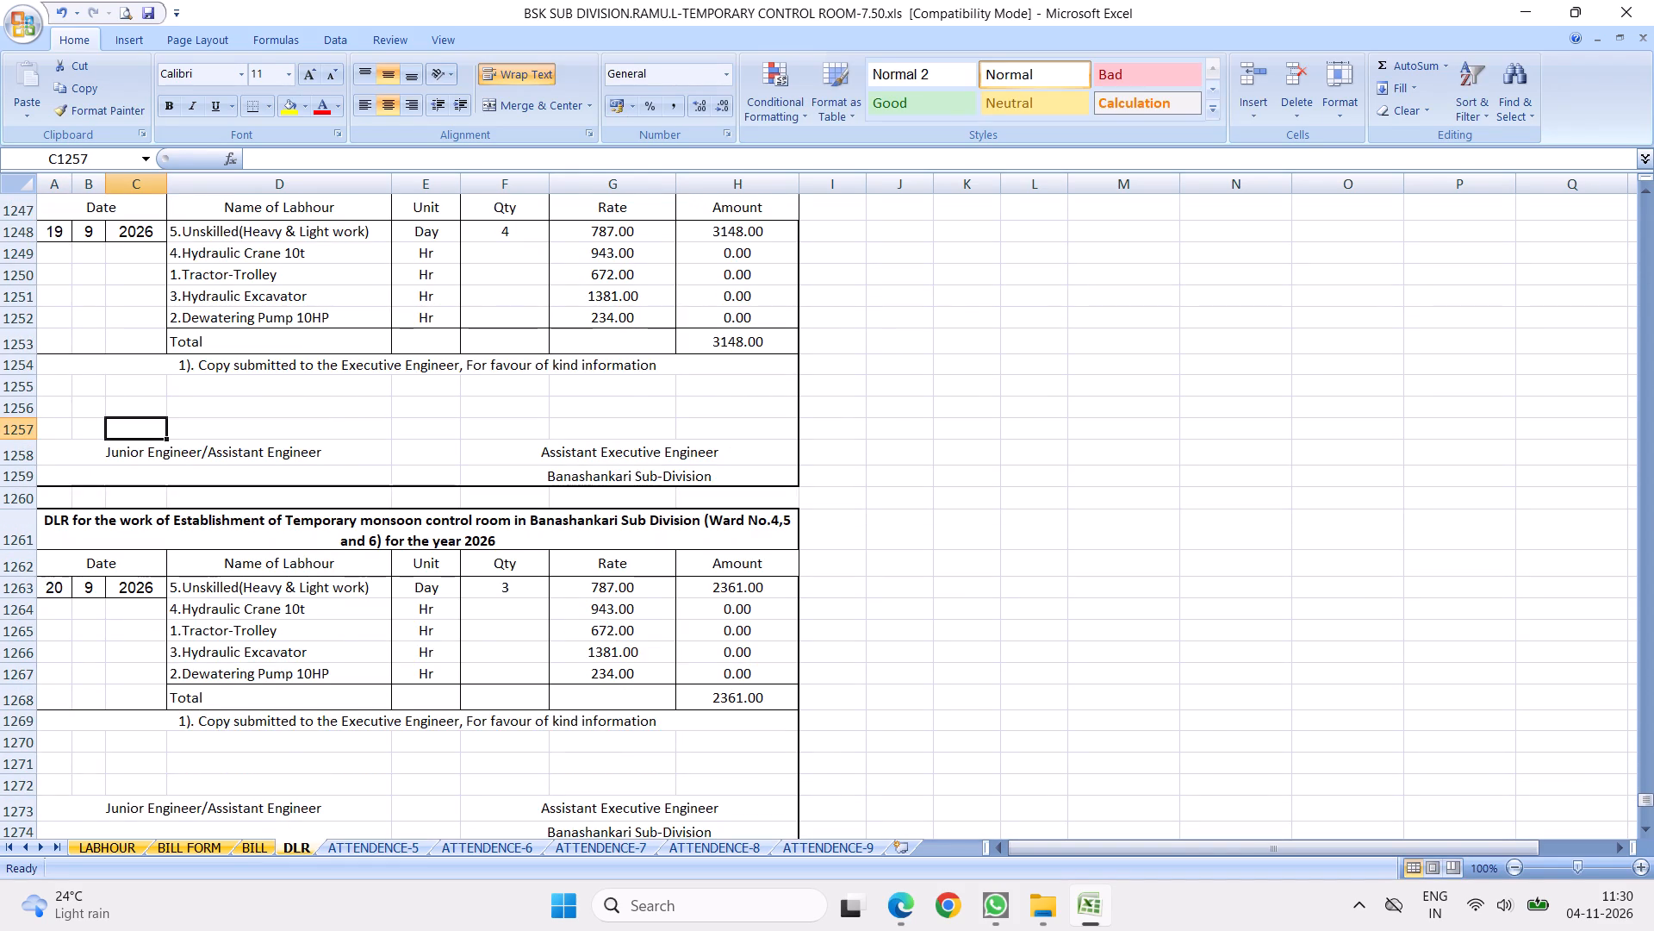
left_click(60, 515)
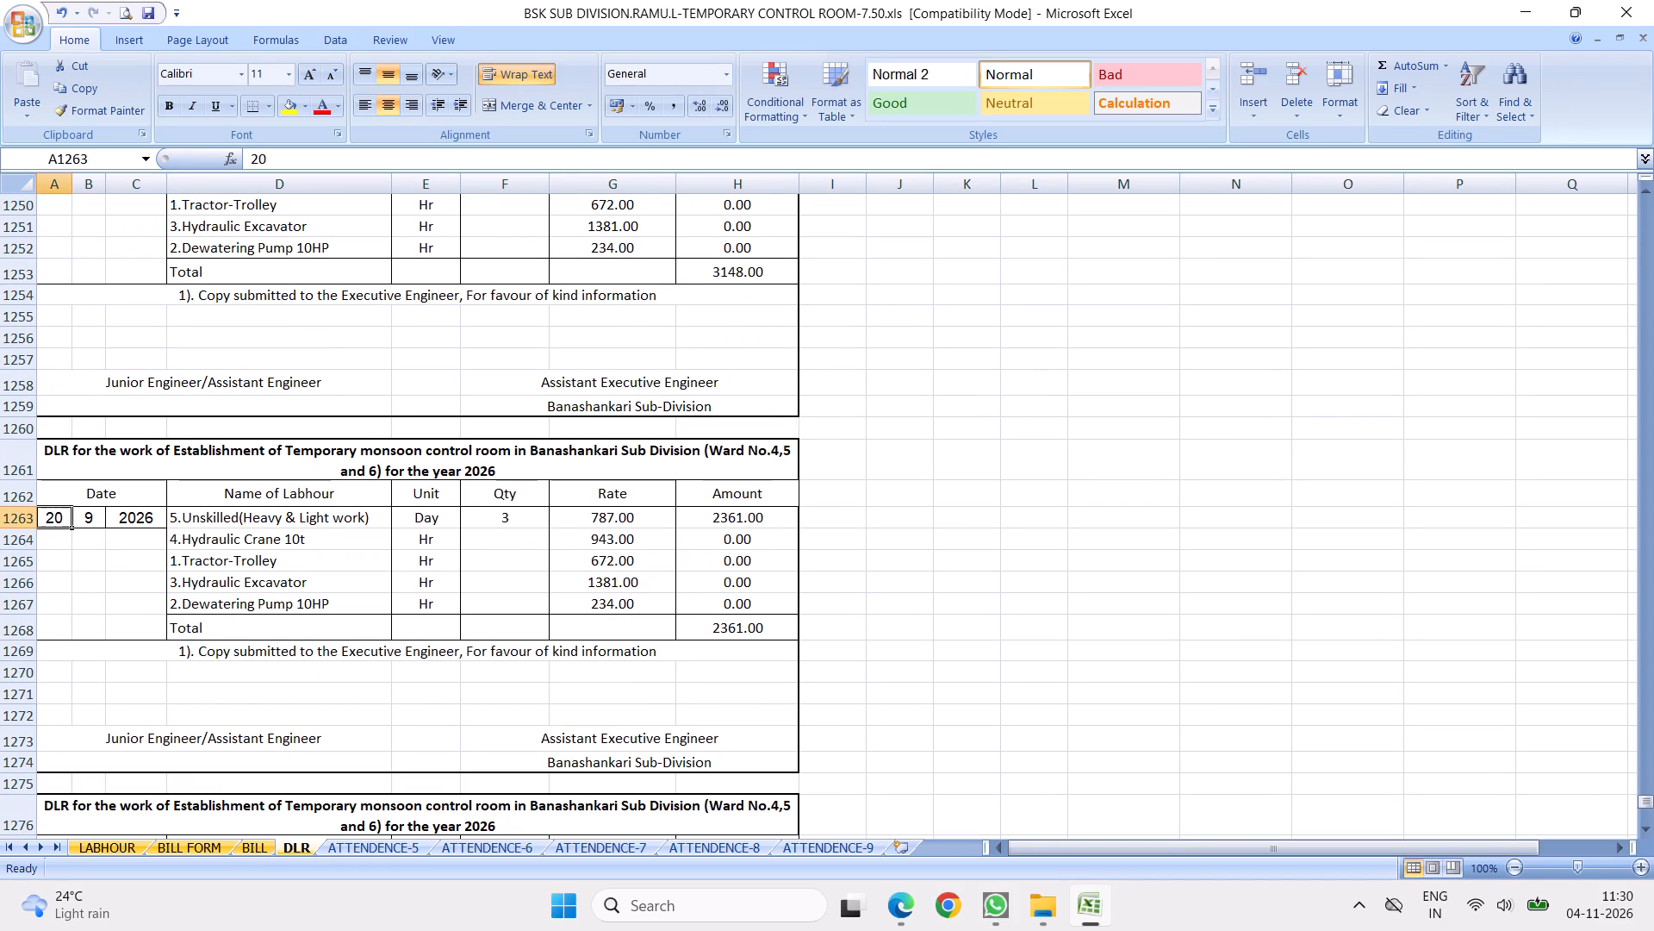
In the table starting at row 1261, set the day to 21 and the Unskilled (Heavy & Light work) quantity to 4.
type("21")
key("Return")
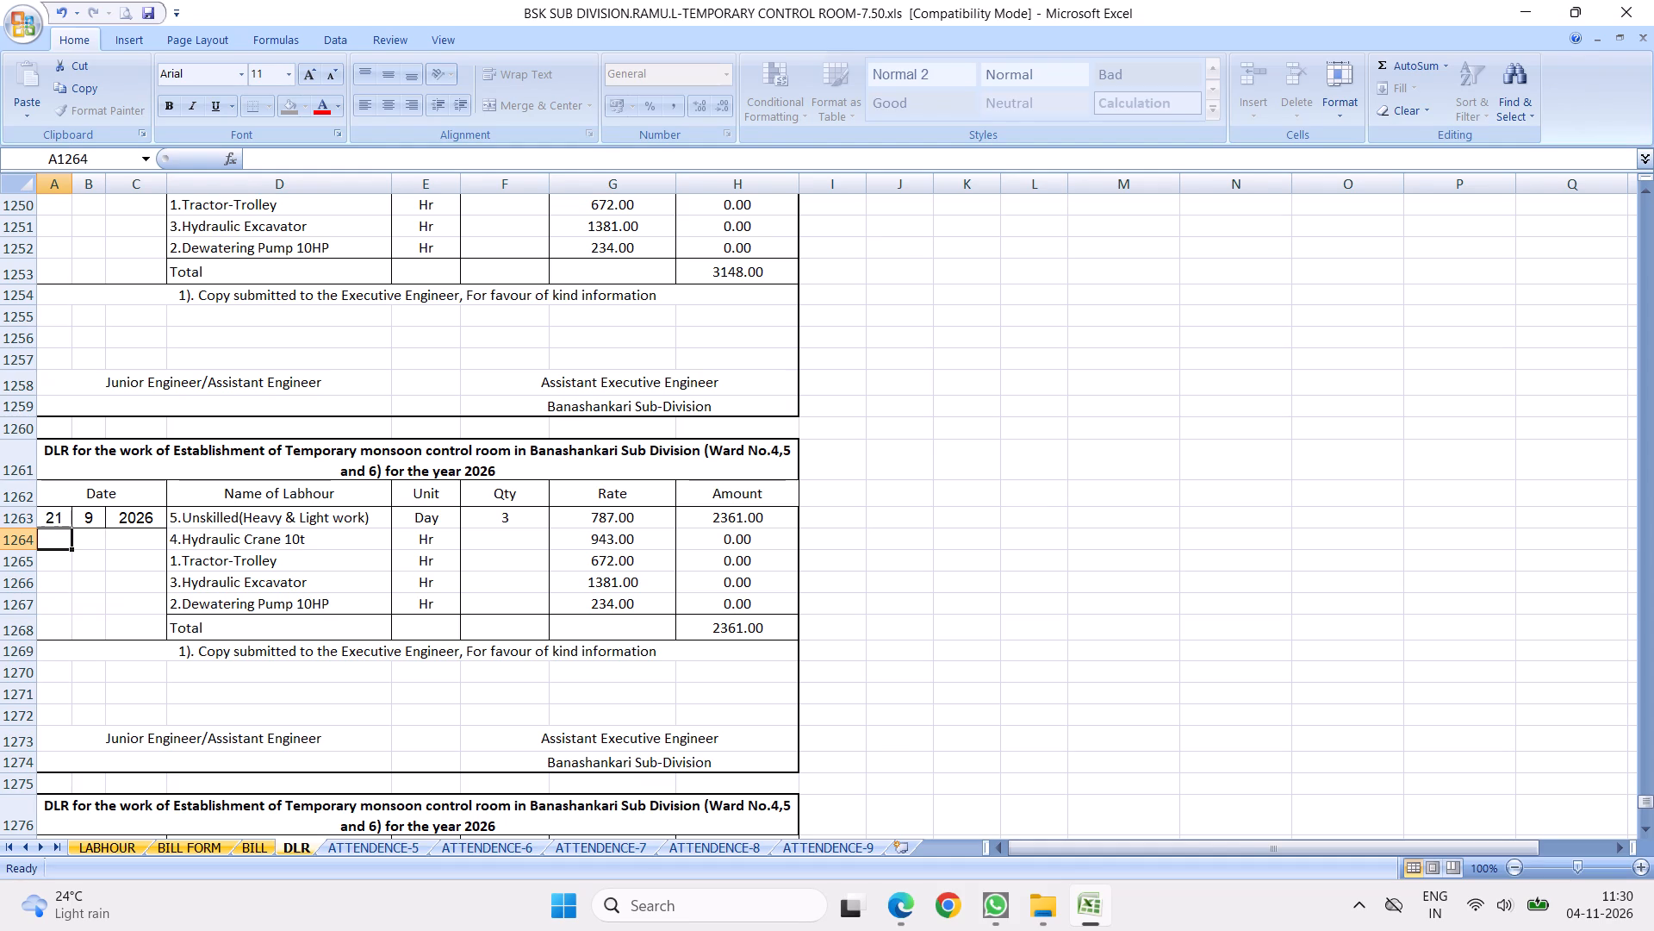
left_click(501, 519)
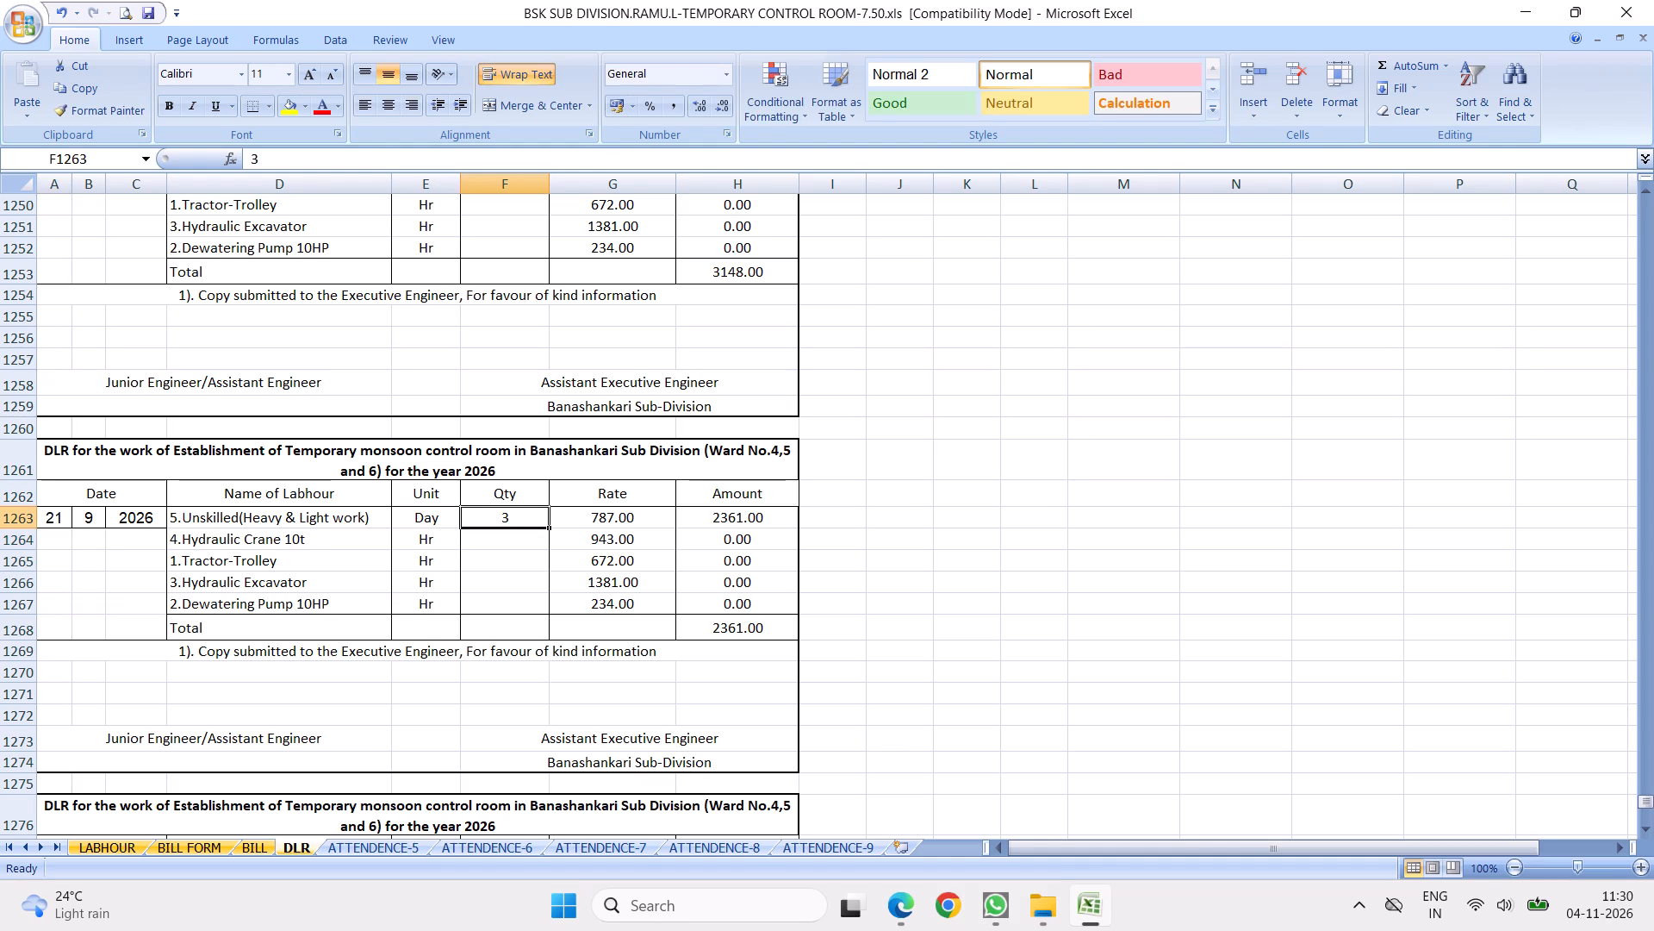
key("4")
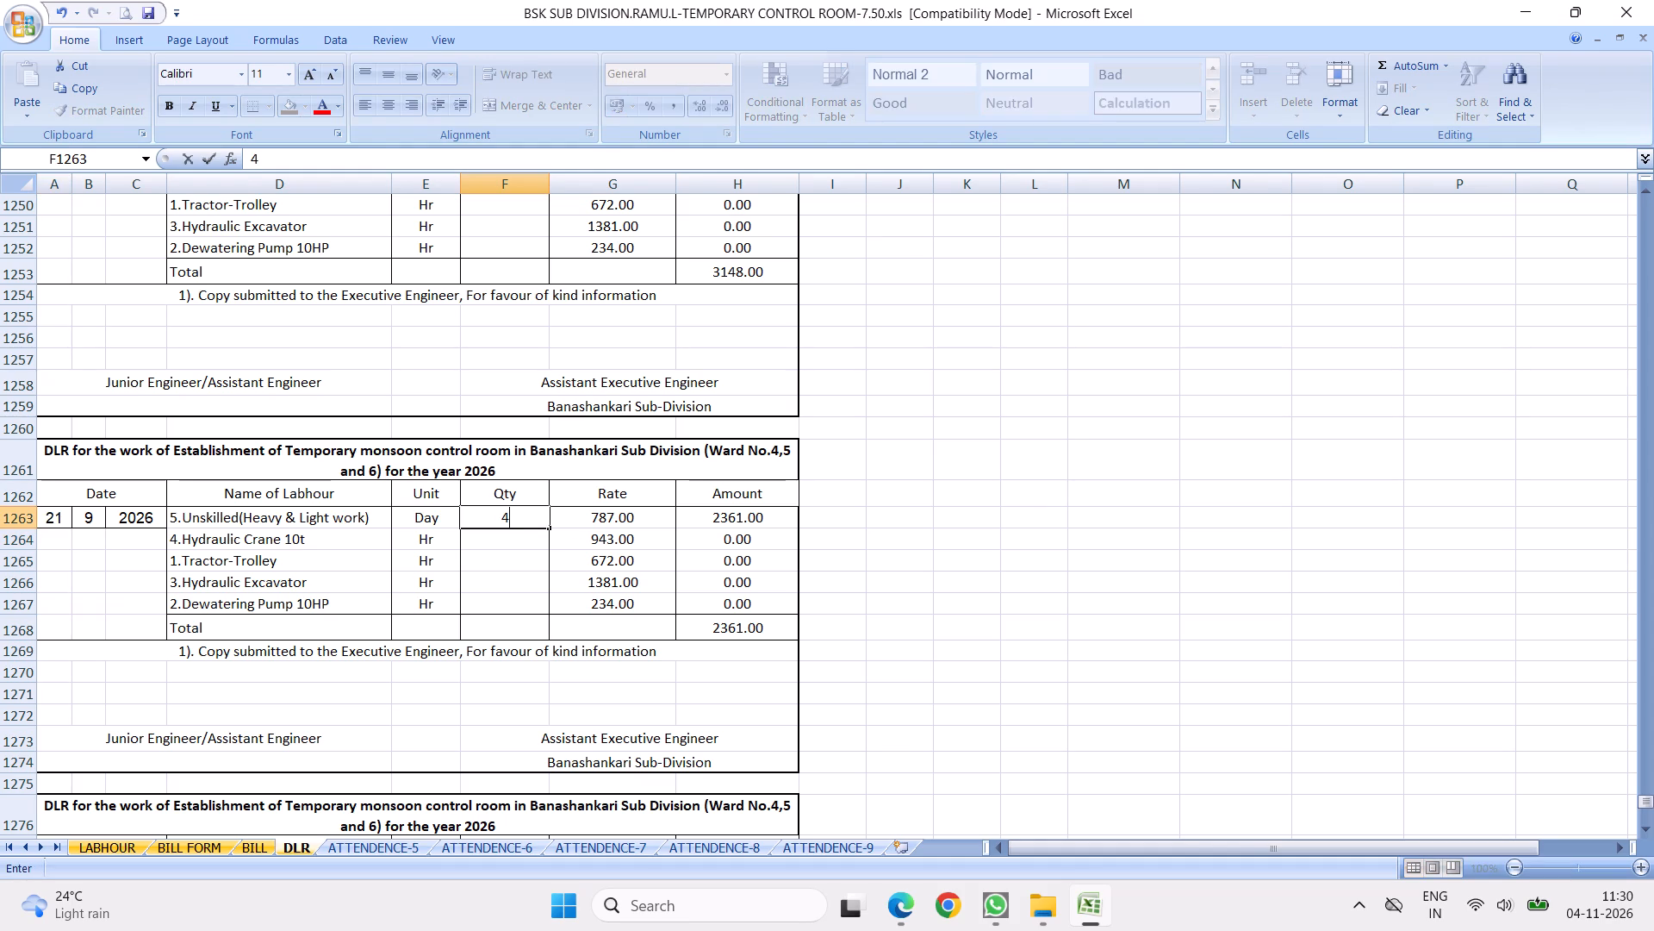
key("Return")
In the table starting at row 1276, set day 22 and Unskilled quantity 4, and clear the Tractor-Trolley, Hydraulic Excavator and Dewatering Pump quantities.
scroll(490, 565, "down", 1)
scroll(350, 588, "down", 3)
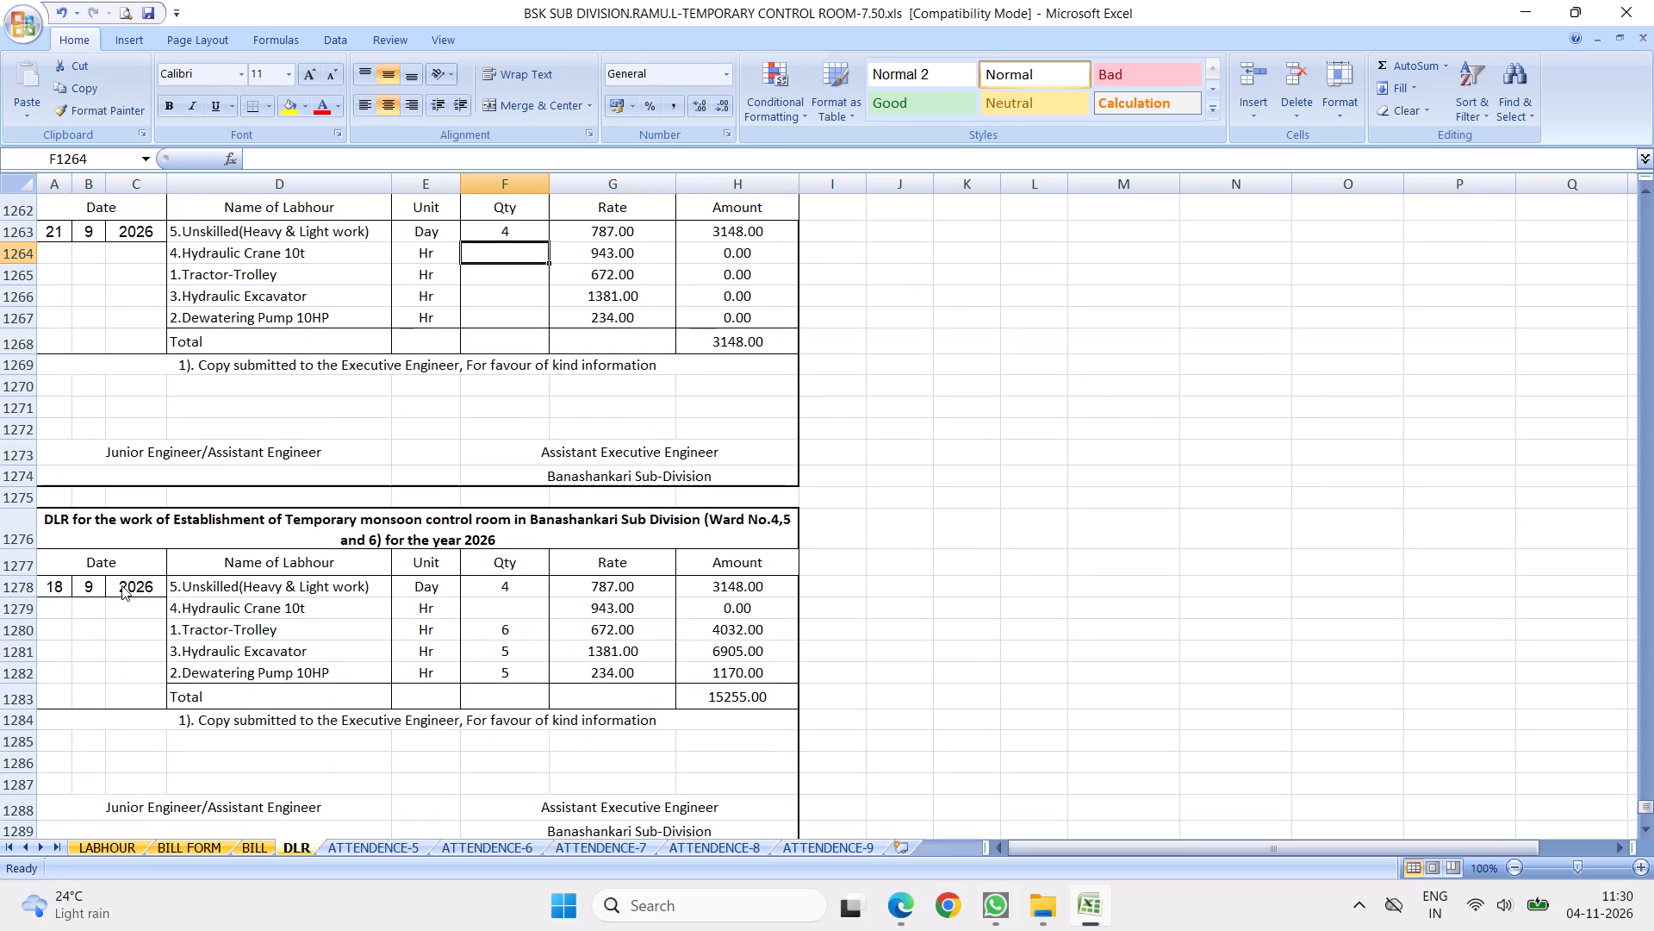
left_click(57, 589)
type("22")
key("Return")
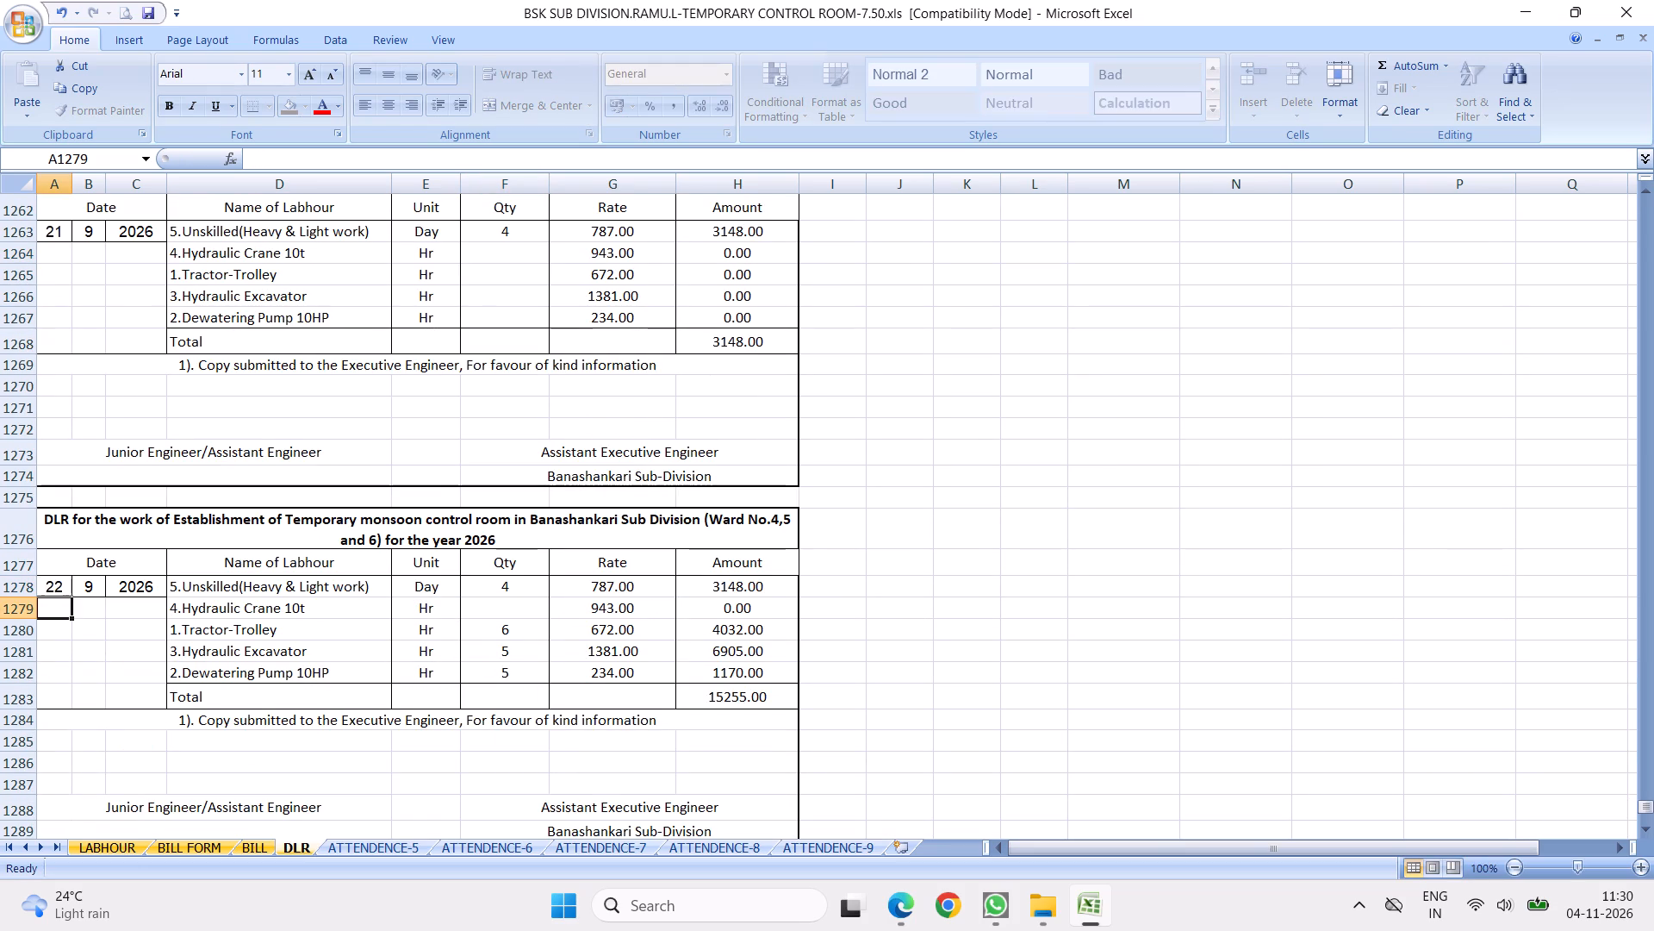
left_click(499, 583)
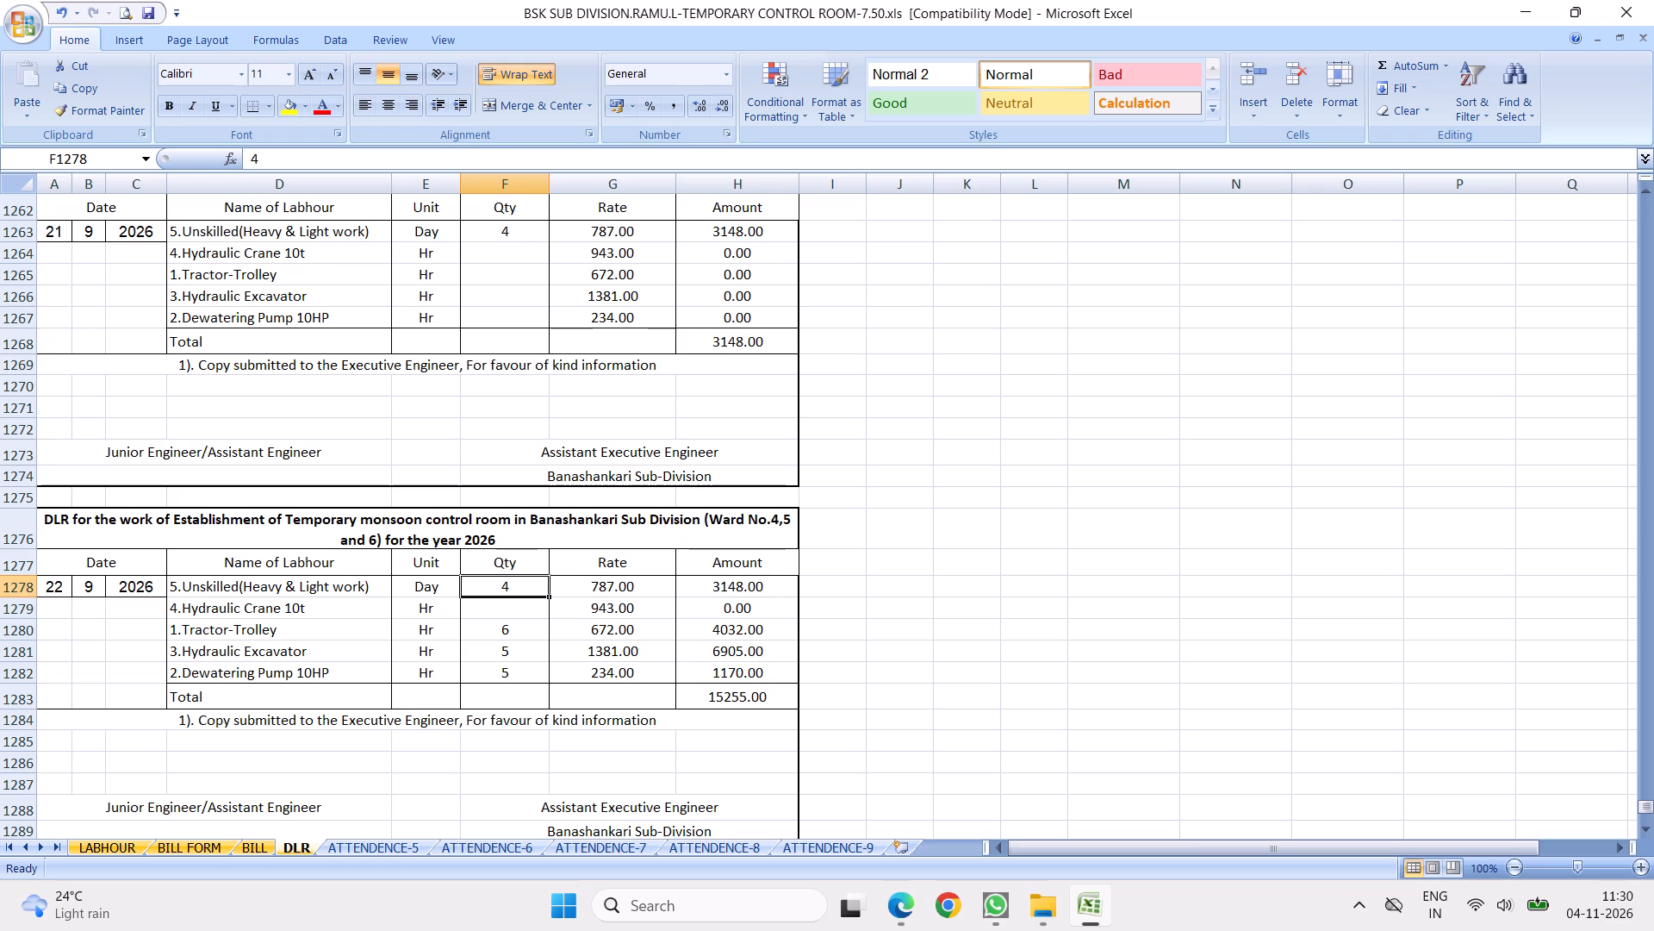
key("4")
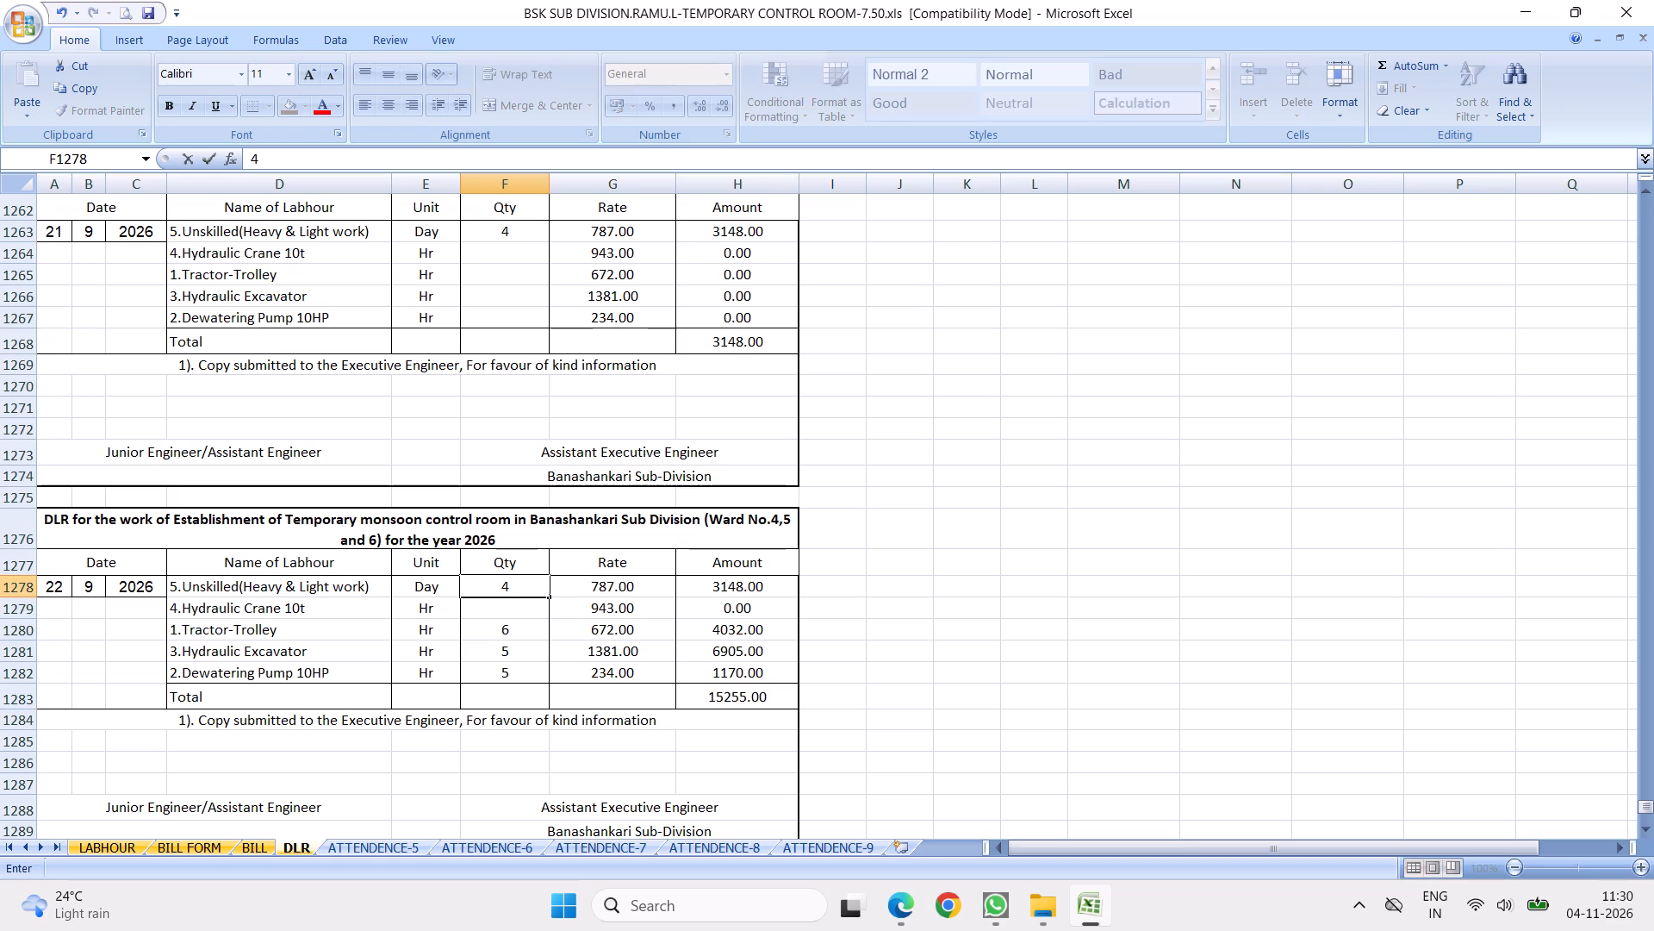
left_click_drag(535, 605, 528, 666)
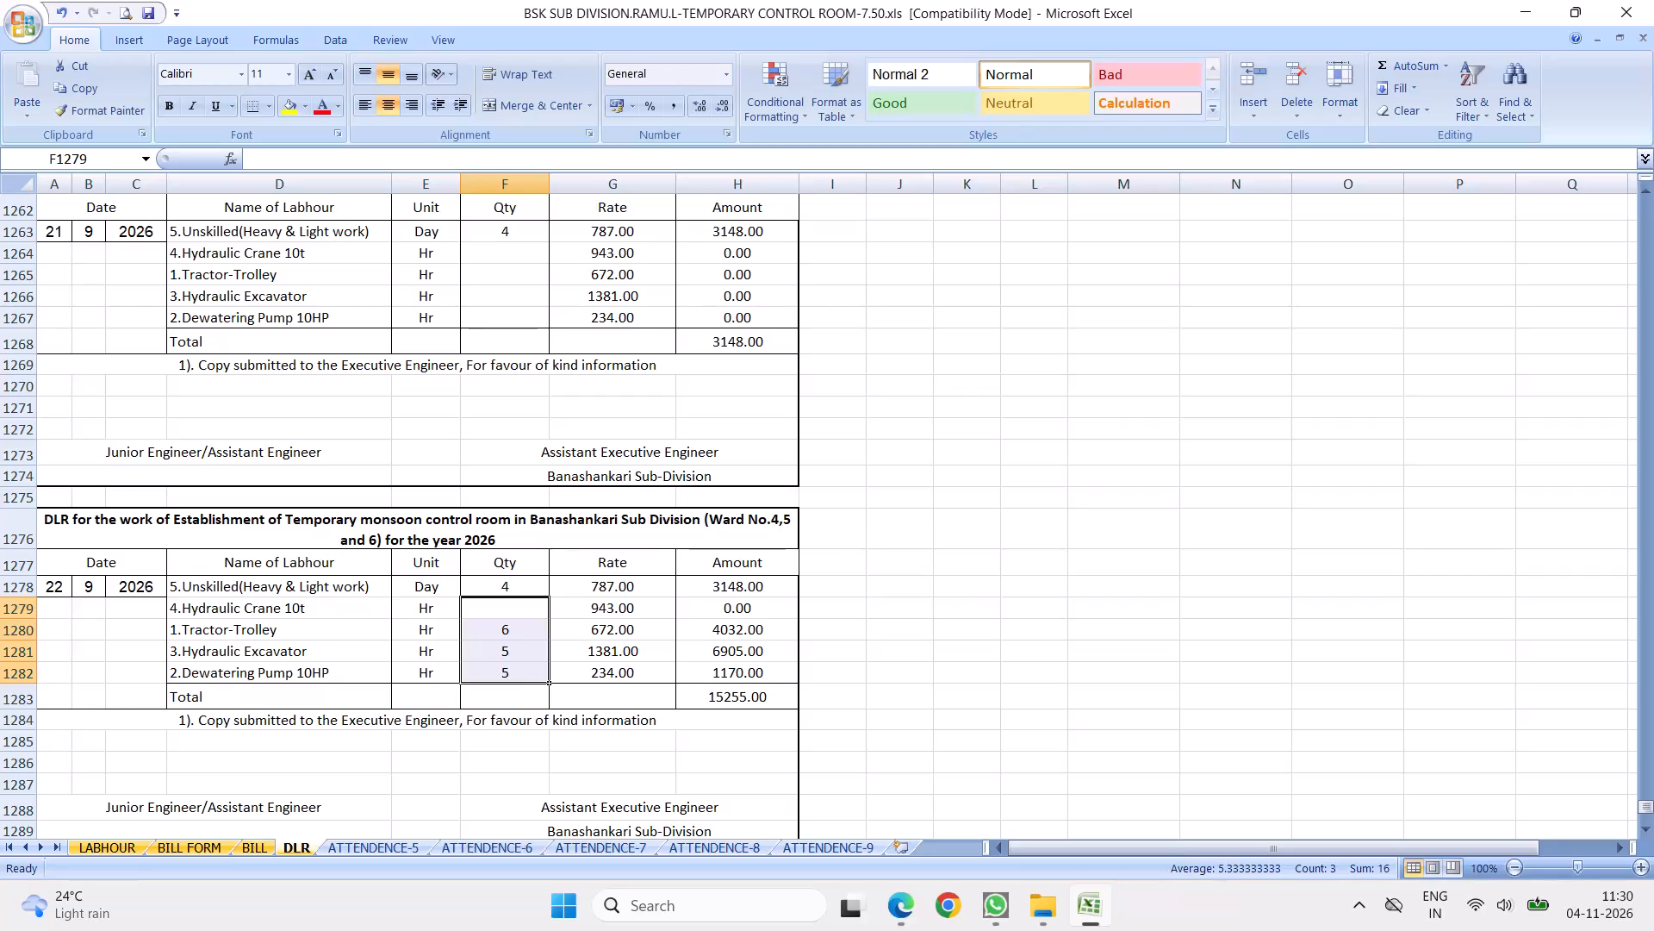
key("Delete")
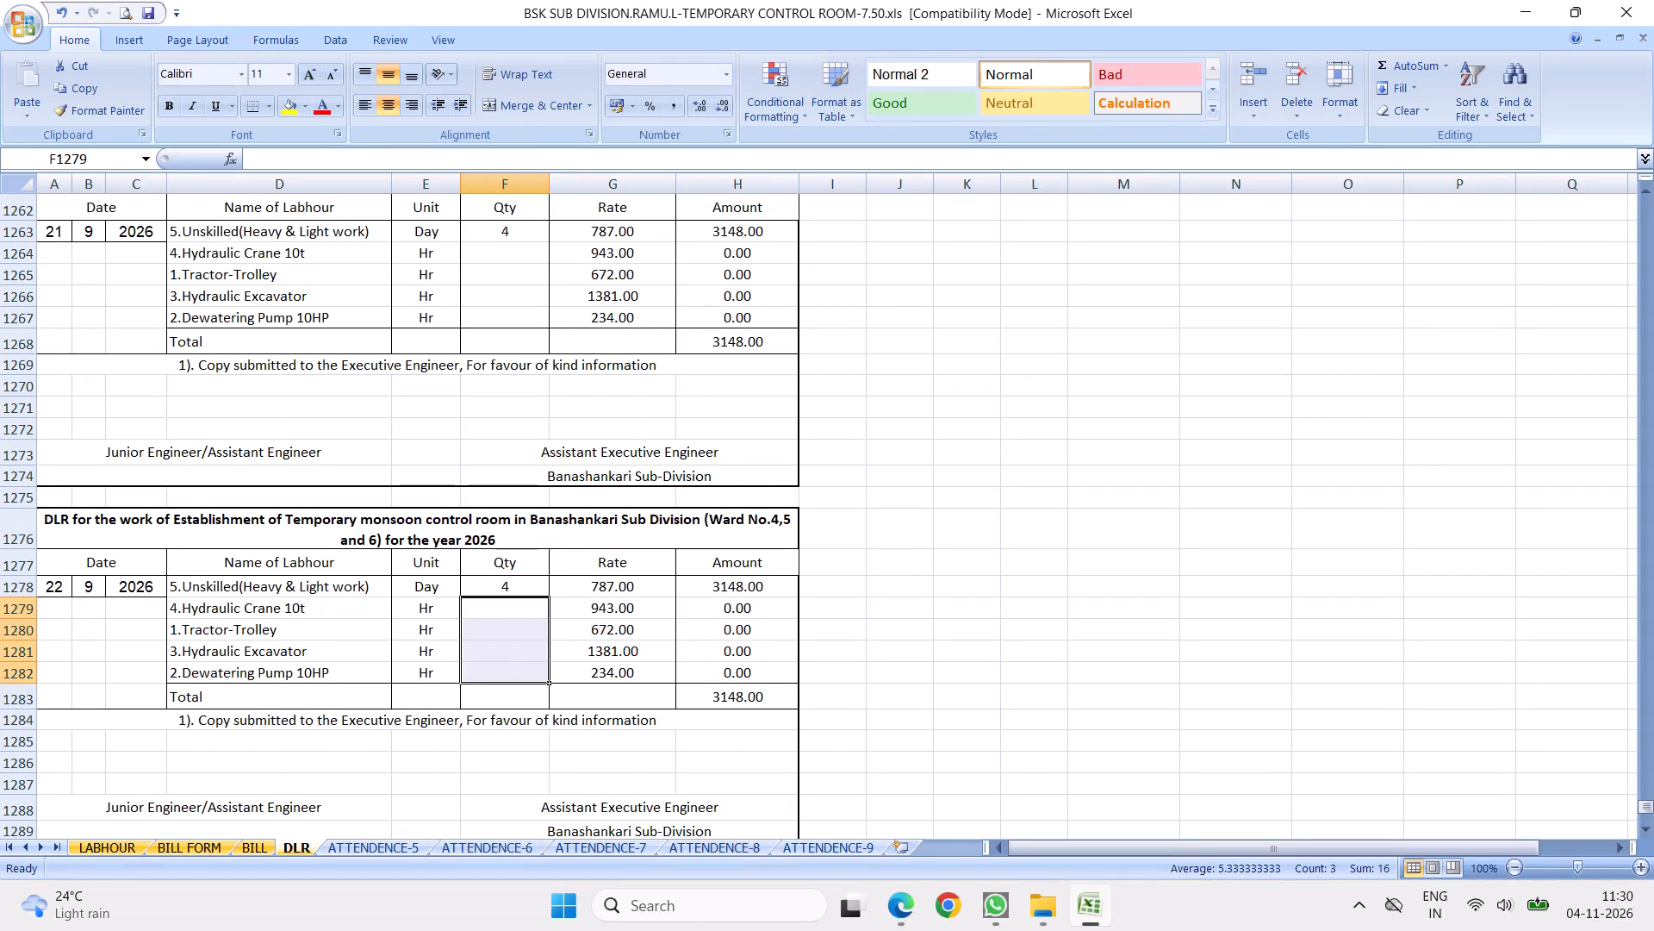
Copy rows 1260 to 1289, holding the 21-9-2026 and 22-9-2026 tables, and insert the copied rows at row 1290.
scroll(494, 549, "up", 4)
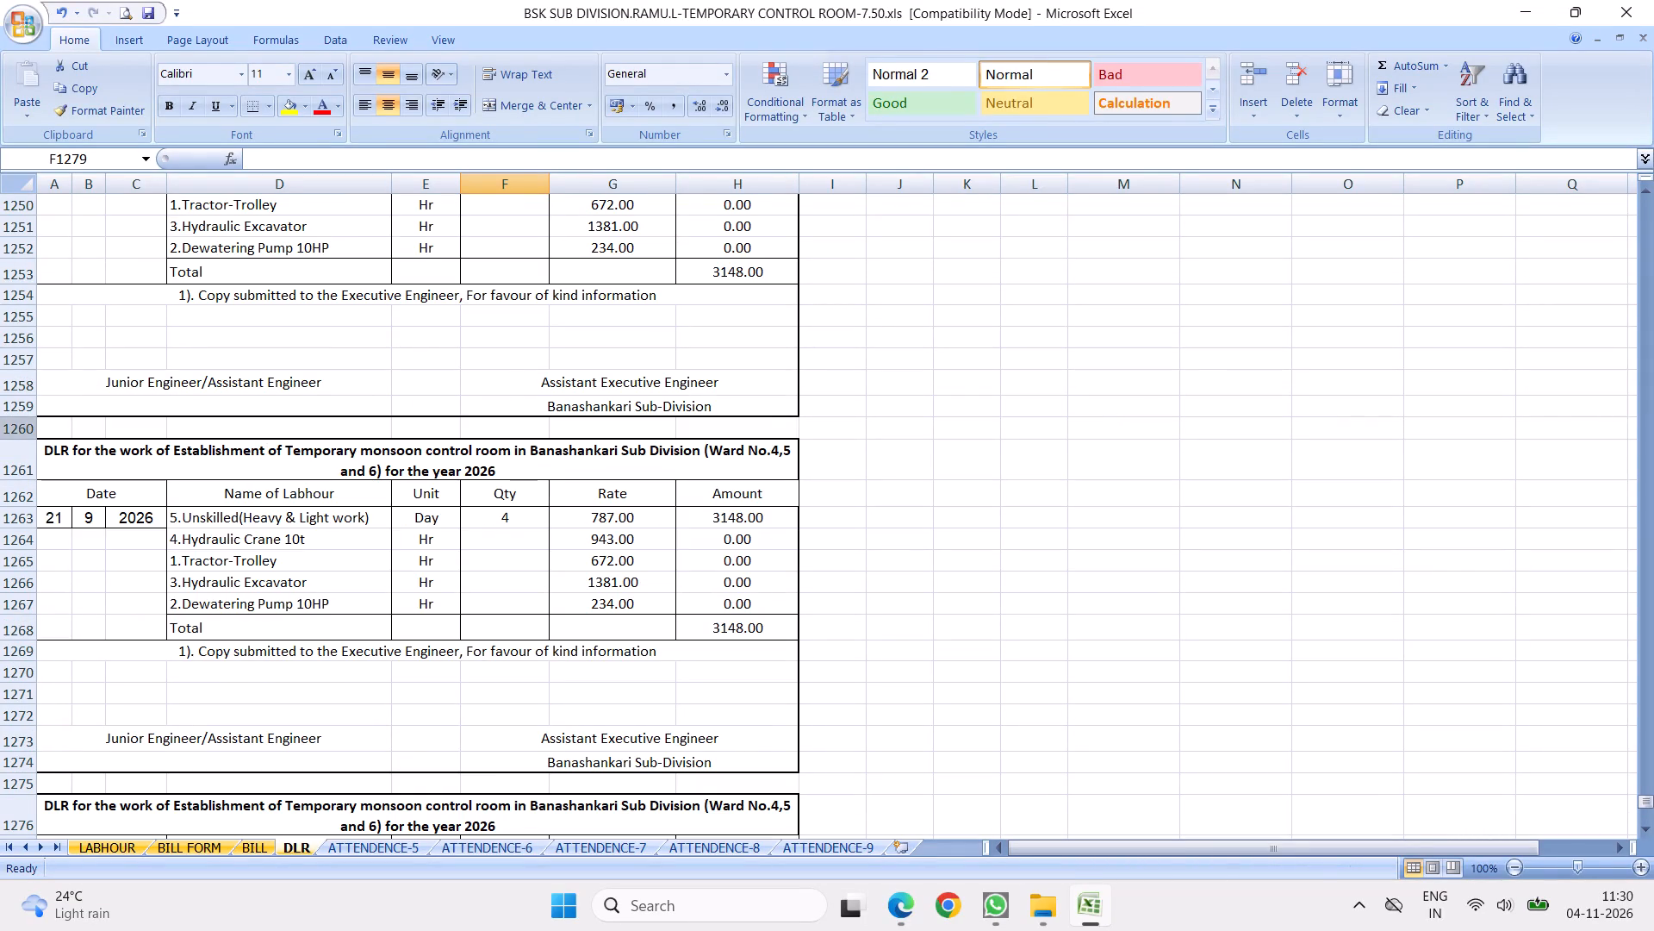
left_click_drag(17, 428, 294, 623)
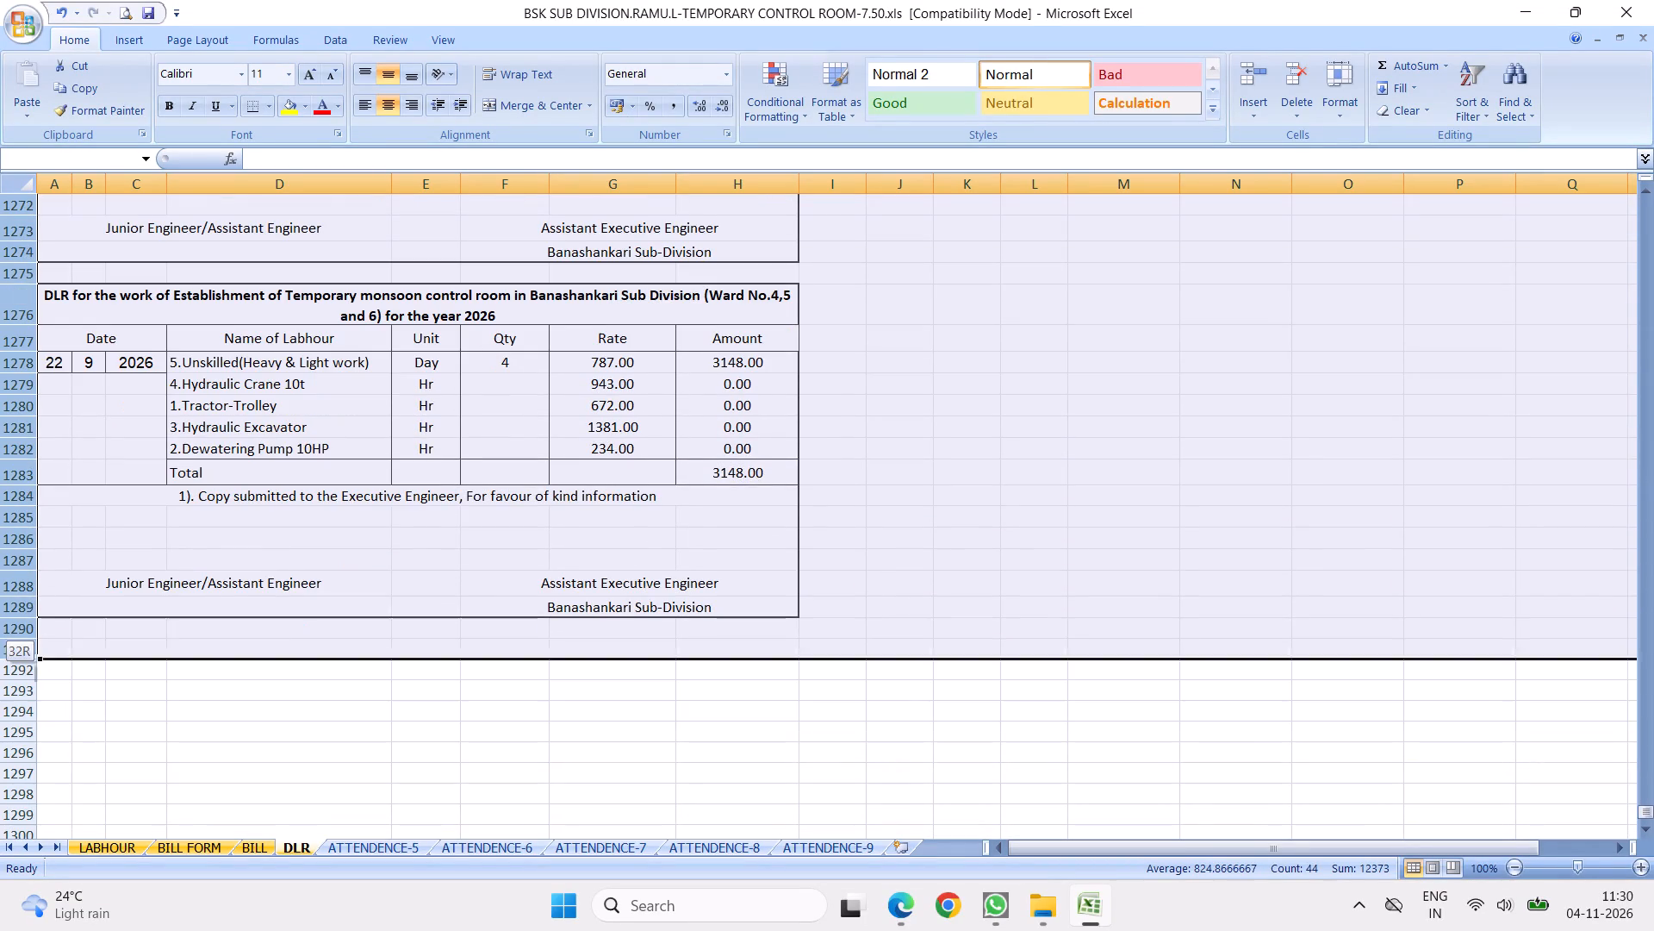
left_click_drag(294, 623, 296, 615)
right_click(331, 441)
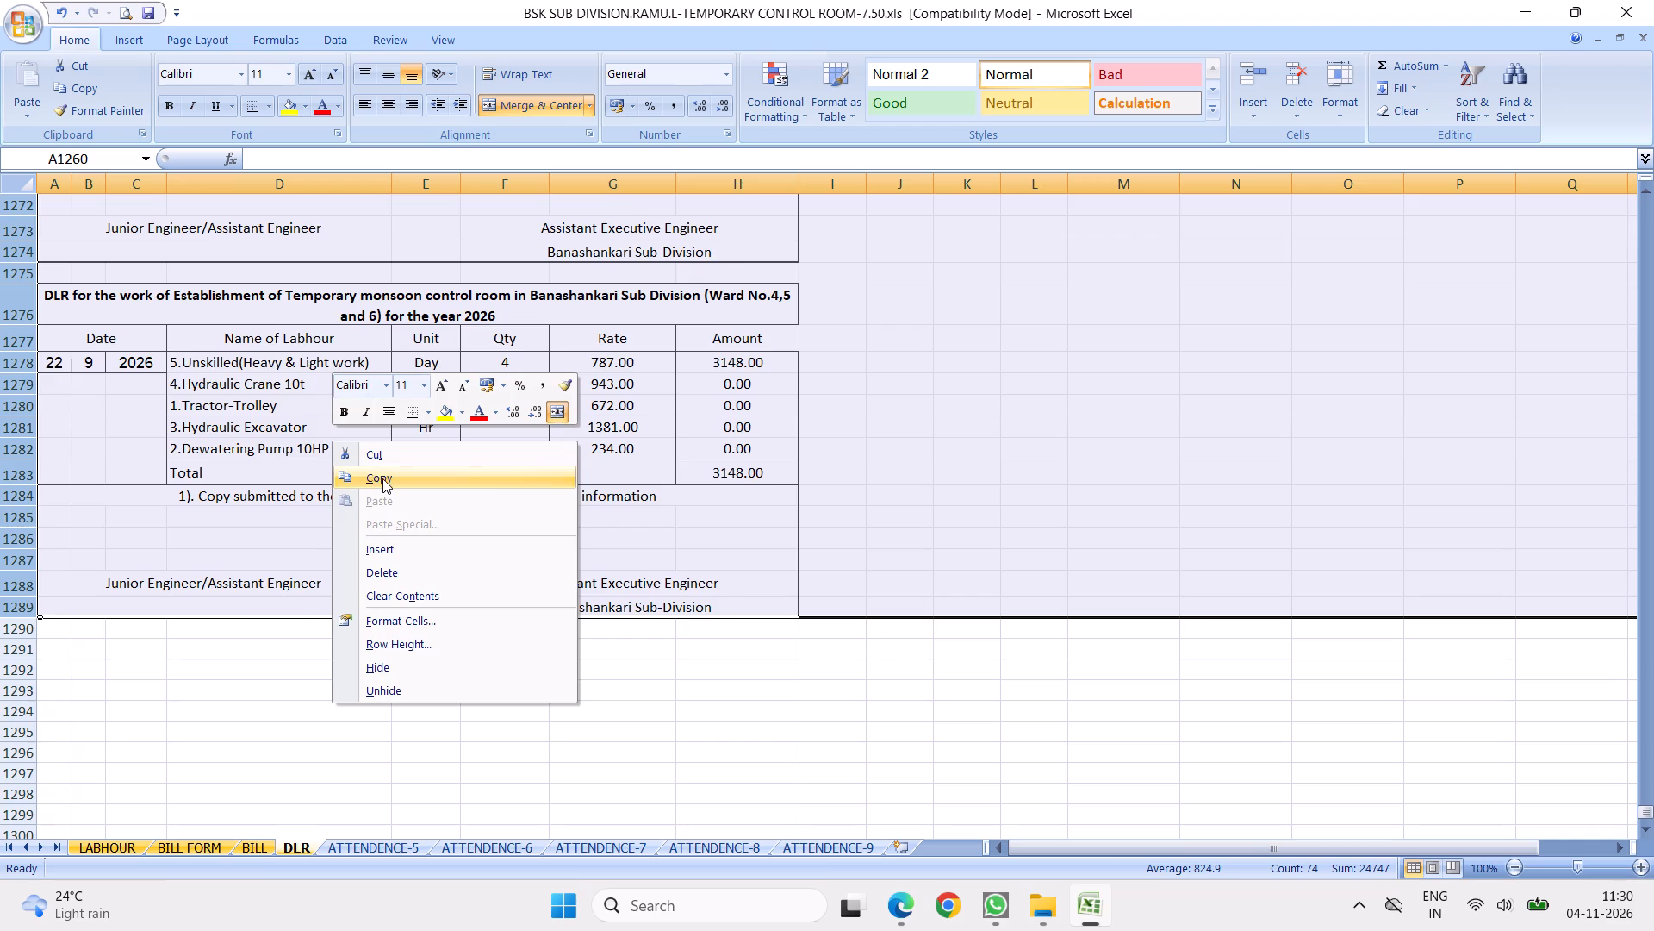
left_click(382, 478)
scroll(386, 480, "down", 10)
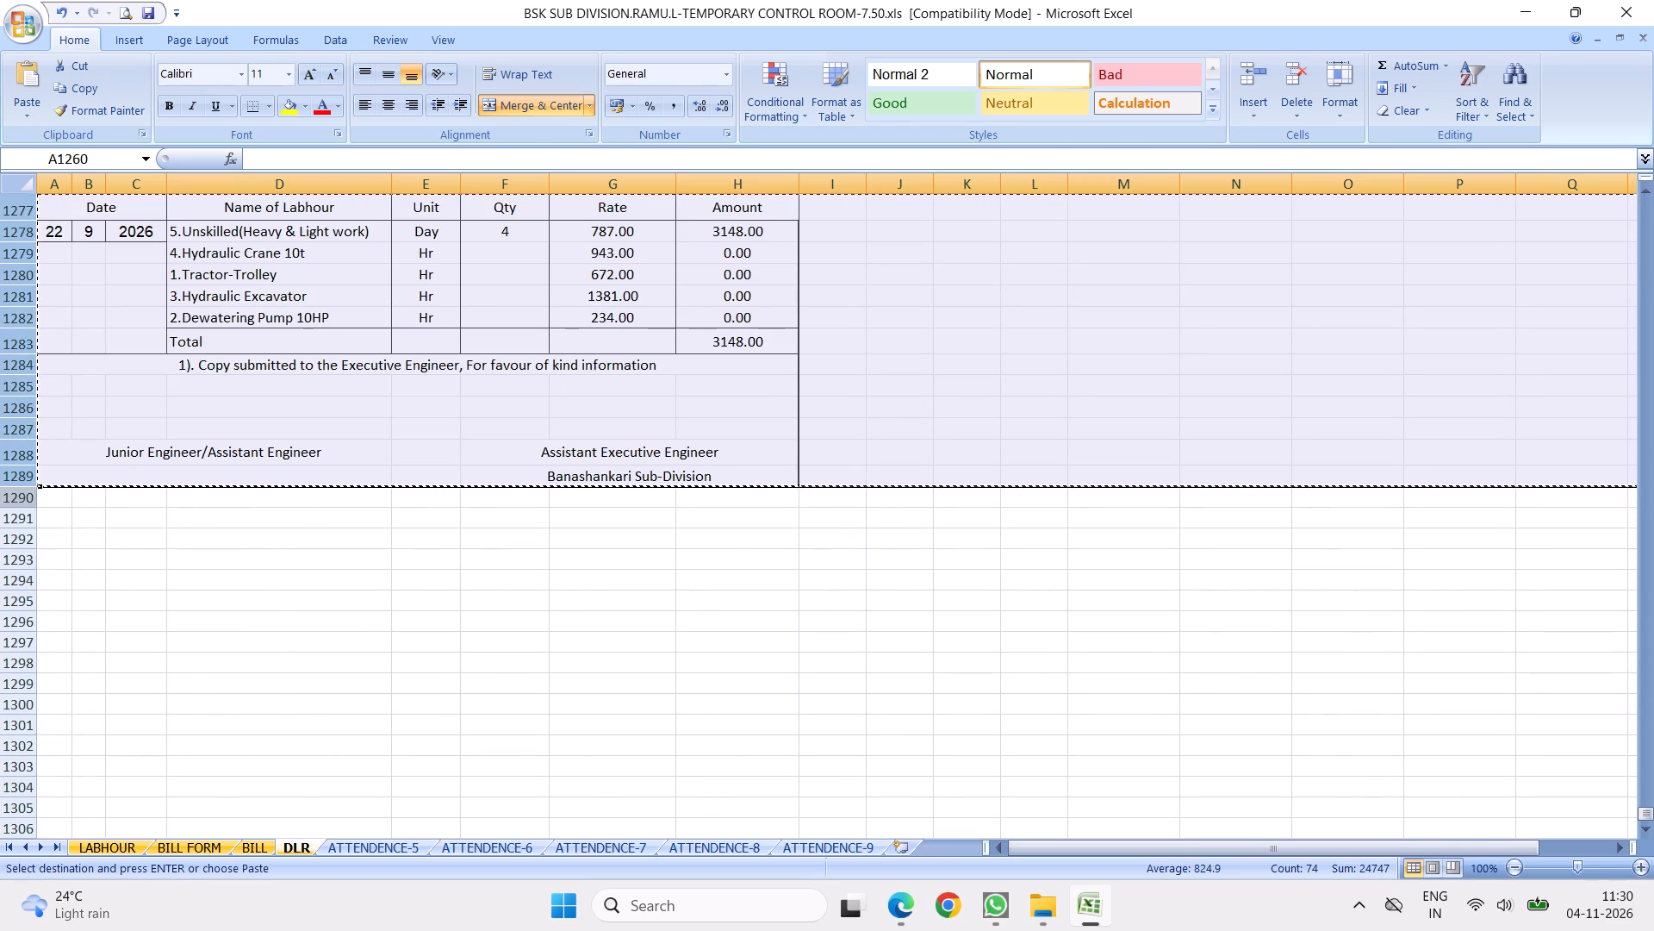
left_click(22, 500)
right_click(22, 500)
left_click(120, 609)
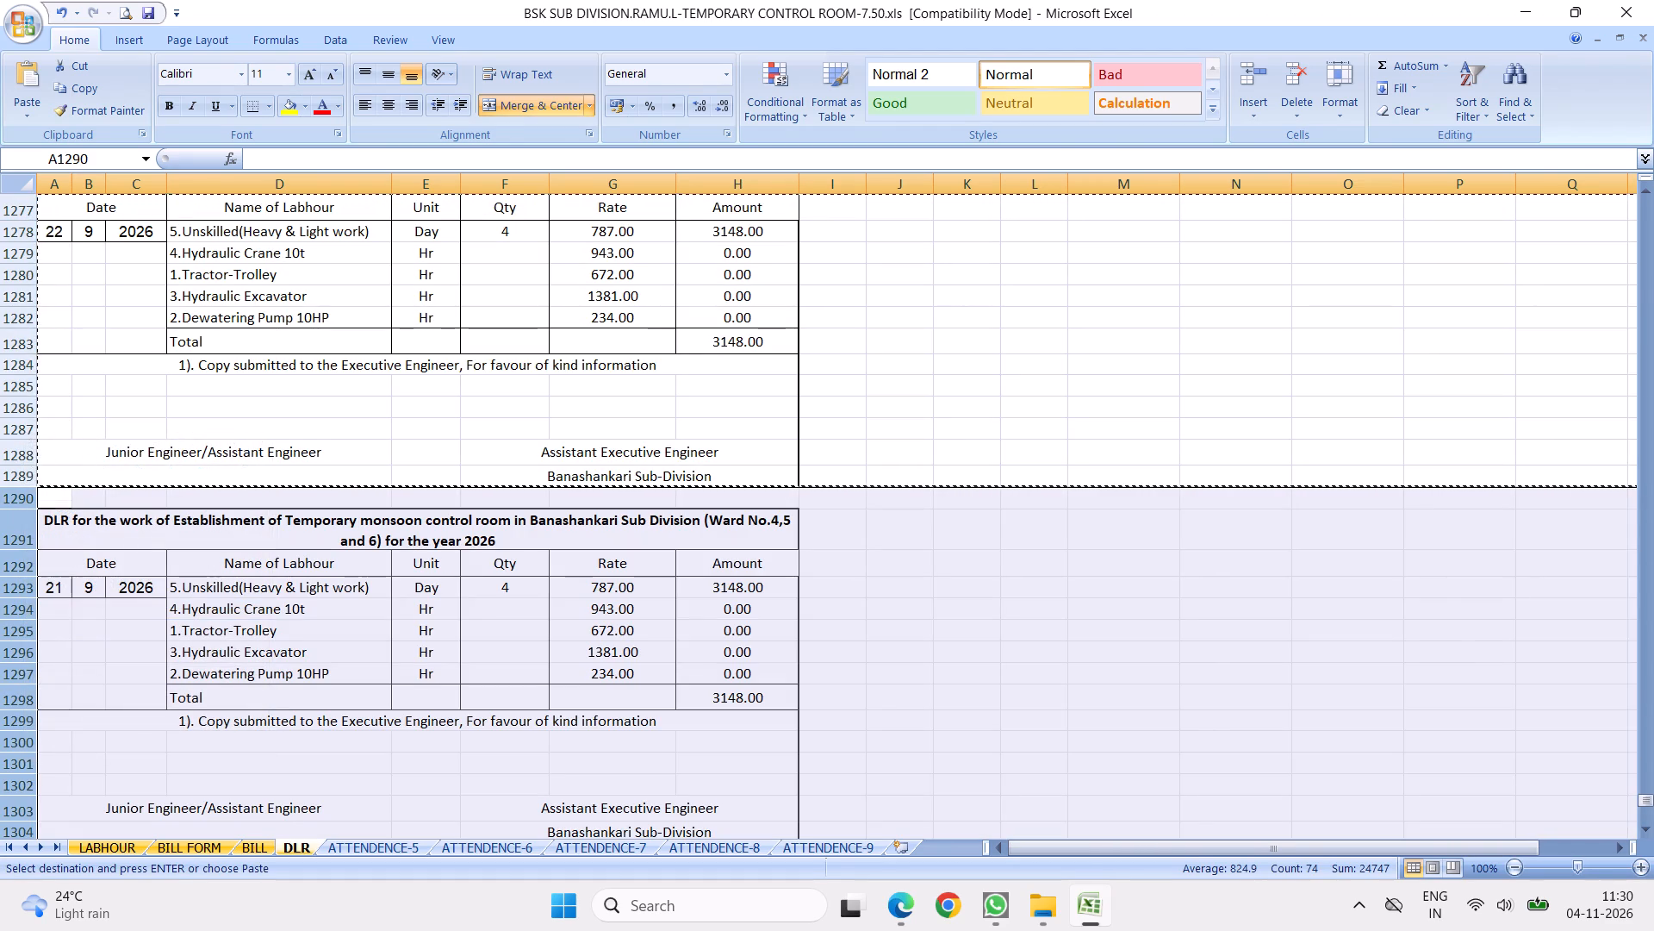
In the copied table starting at row 1291, set the day to 23 and the Unskilled (Heavy & Light work) quantity to 3.
left_click(51, 578)
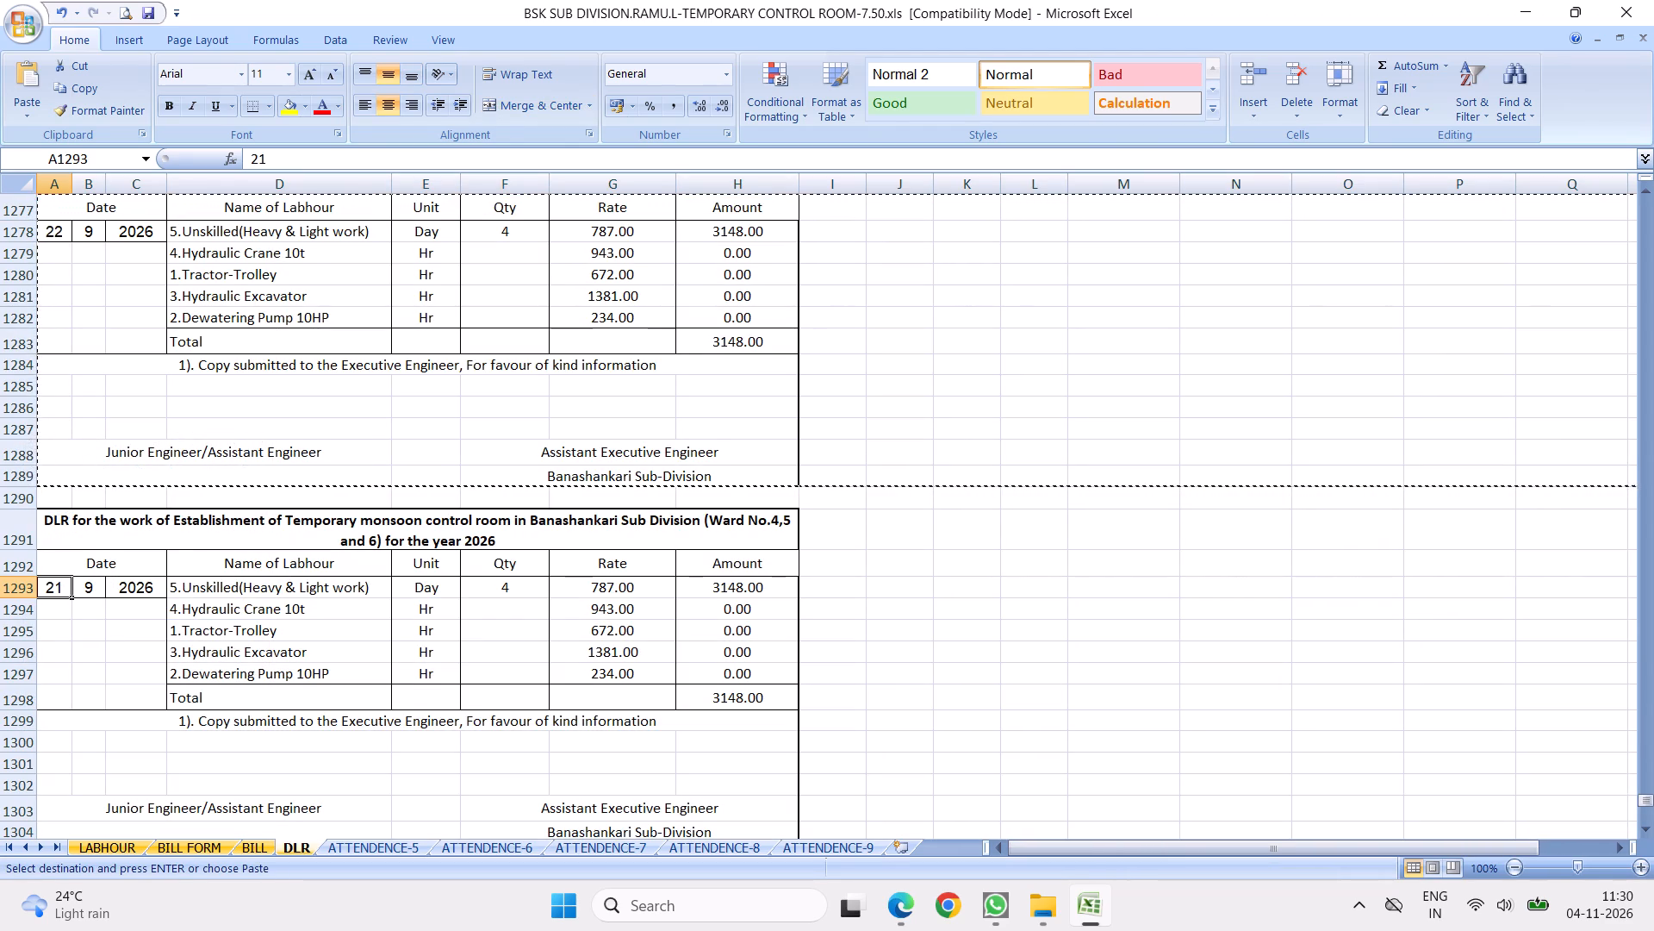
type("23")
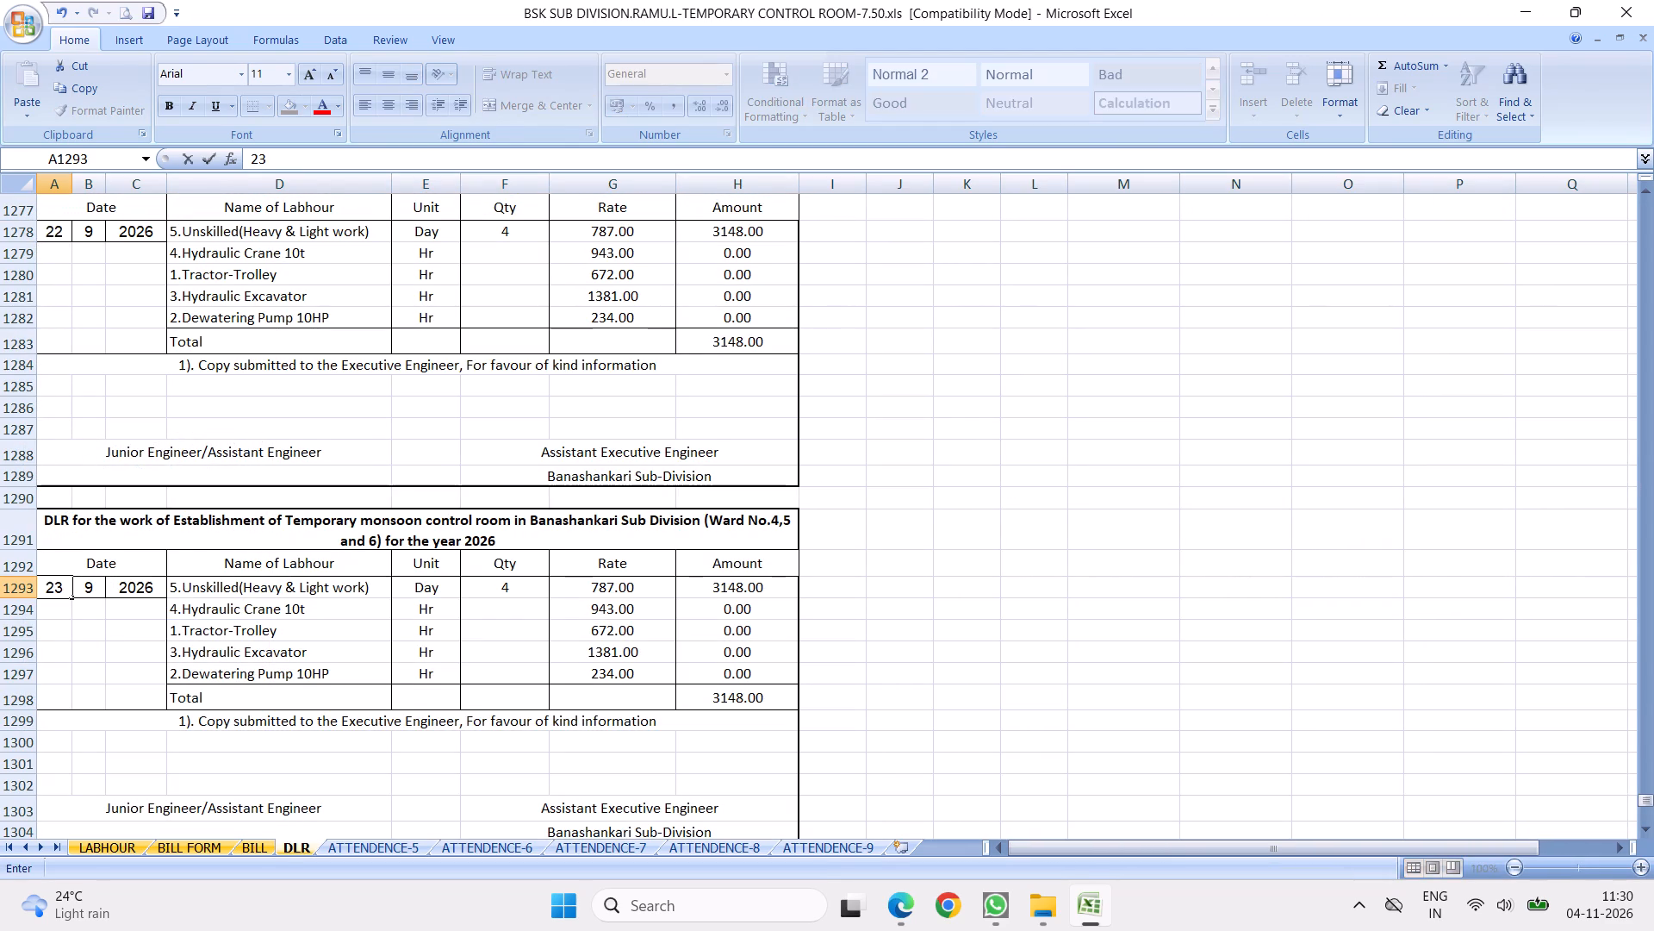
left_click(480, 596)
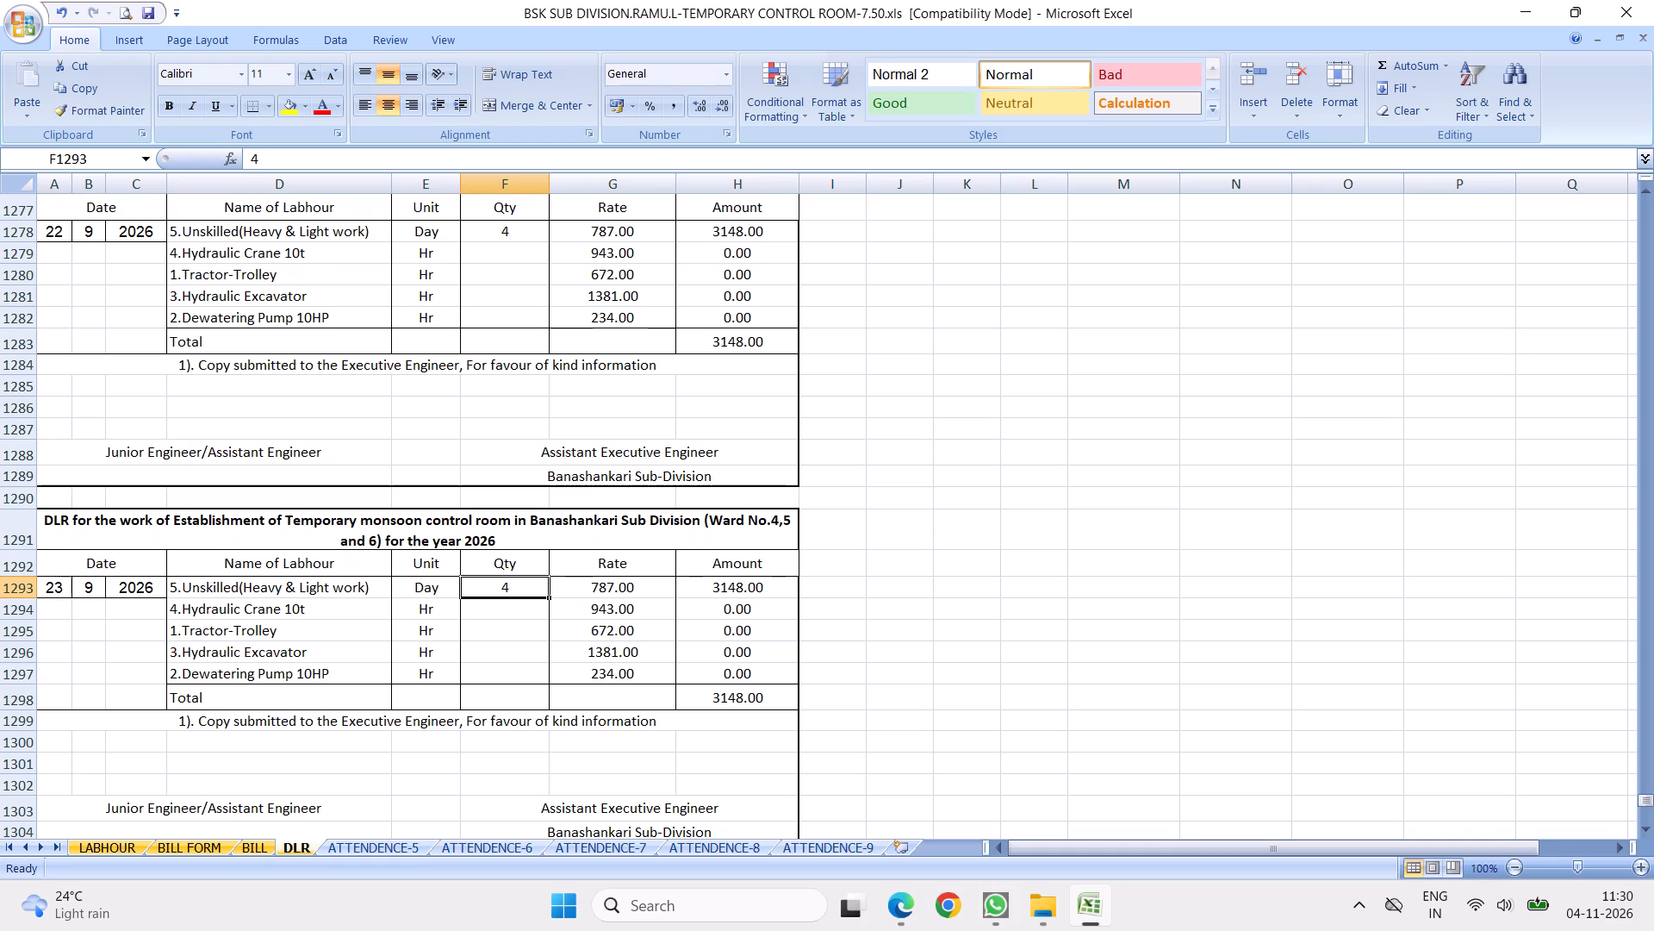
key("3")
key("Return")
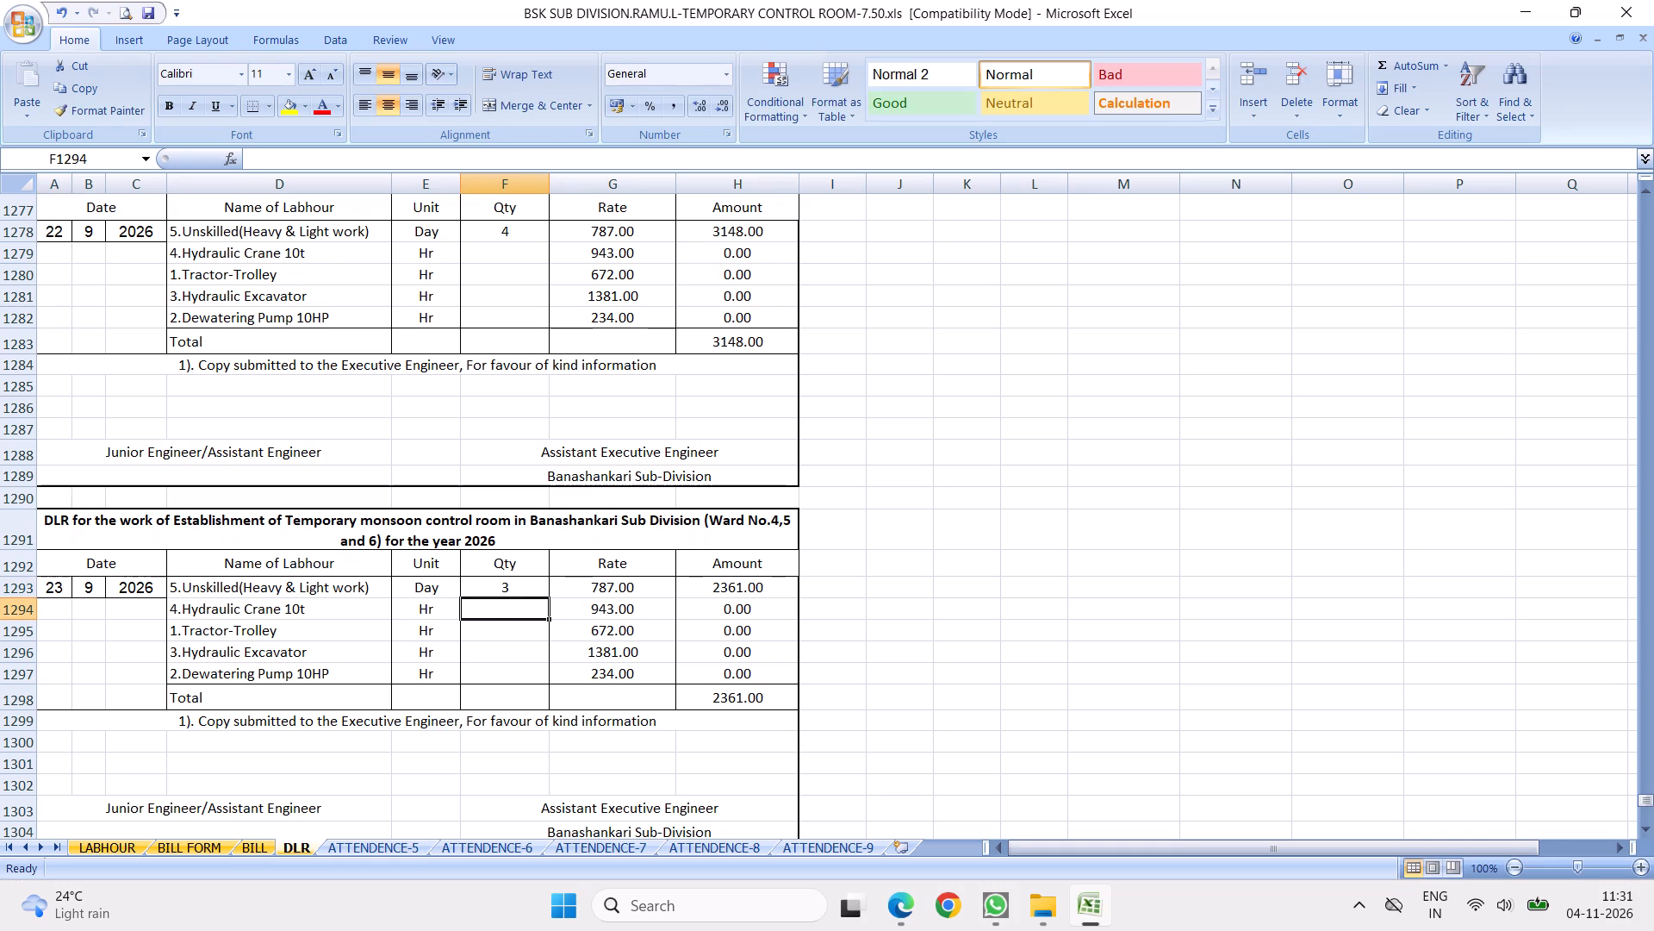
In the table starting at row 1306, set day 24, Unskilled 4, Hydraulic Crane 10t 5, Tractor-Trolley 5 and Dewatering Pump 10HP 6.
scroll(126, 530, "down", 4)
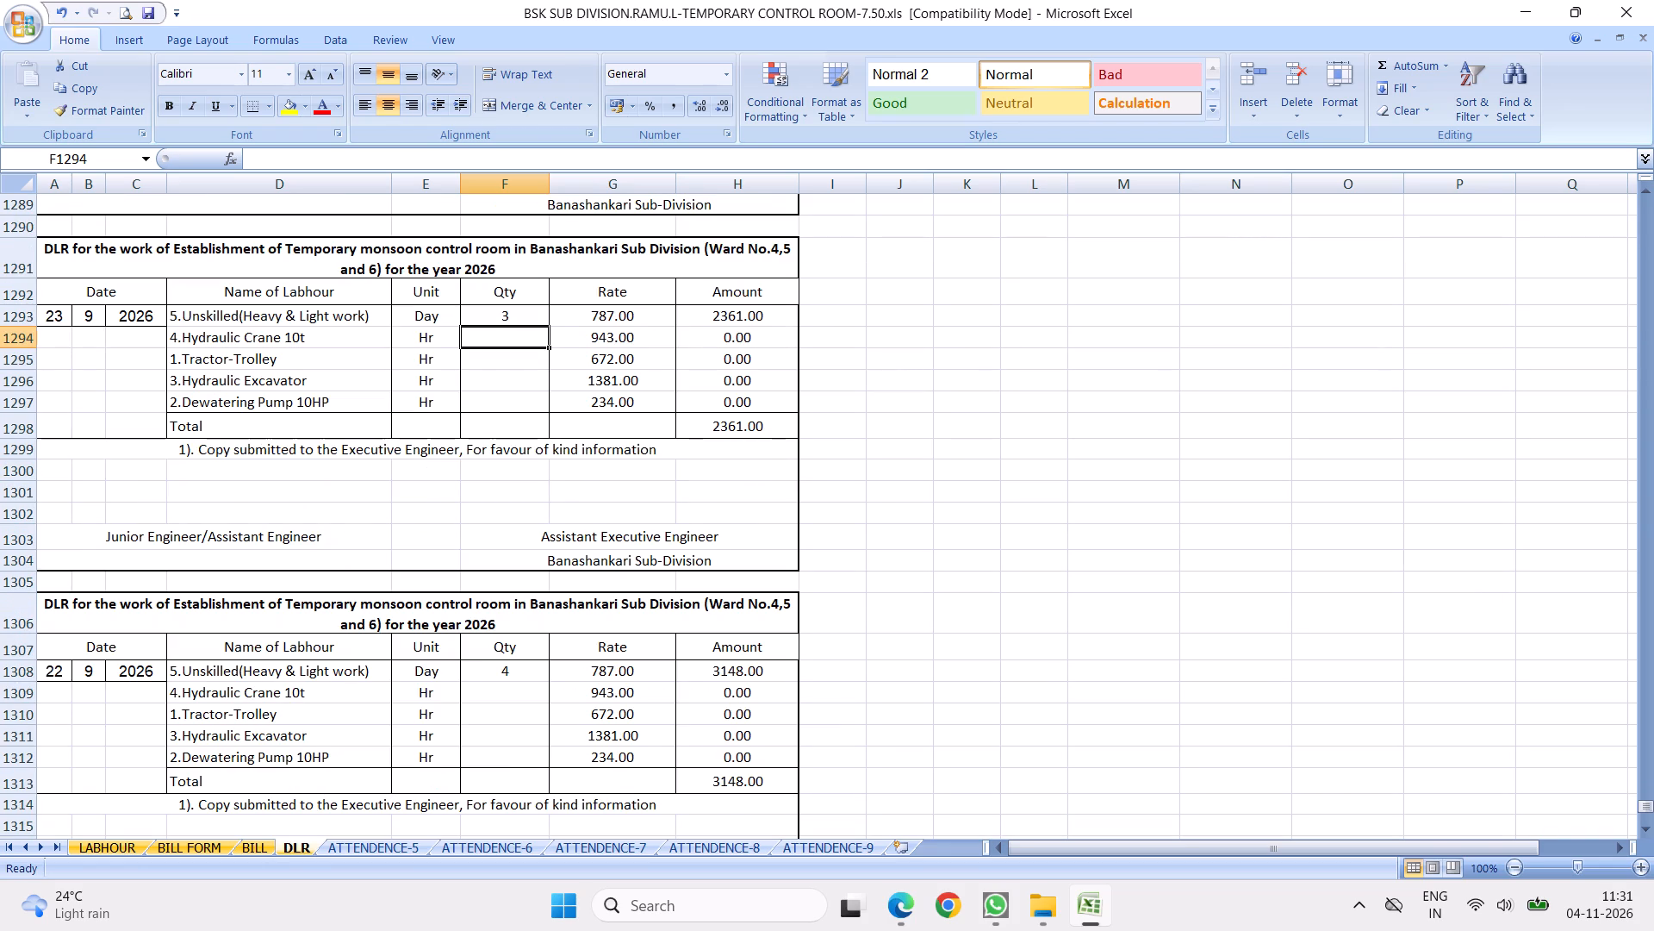
left_click(48, 678)
type("24")
key("Return")
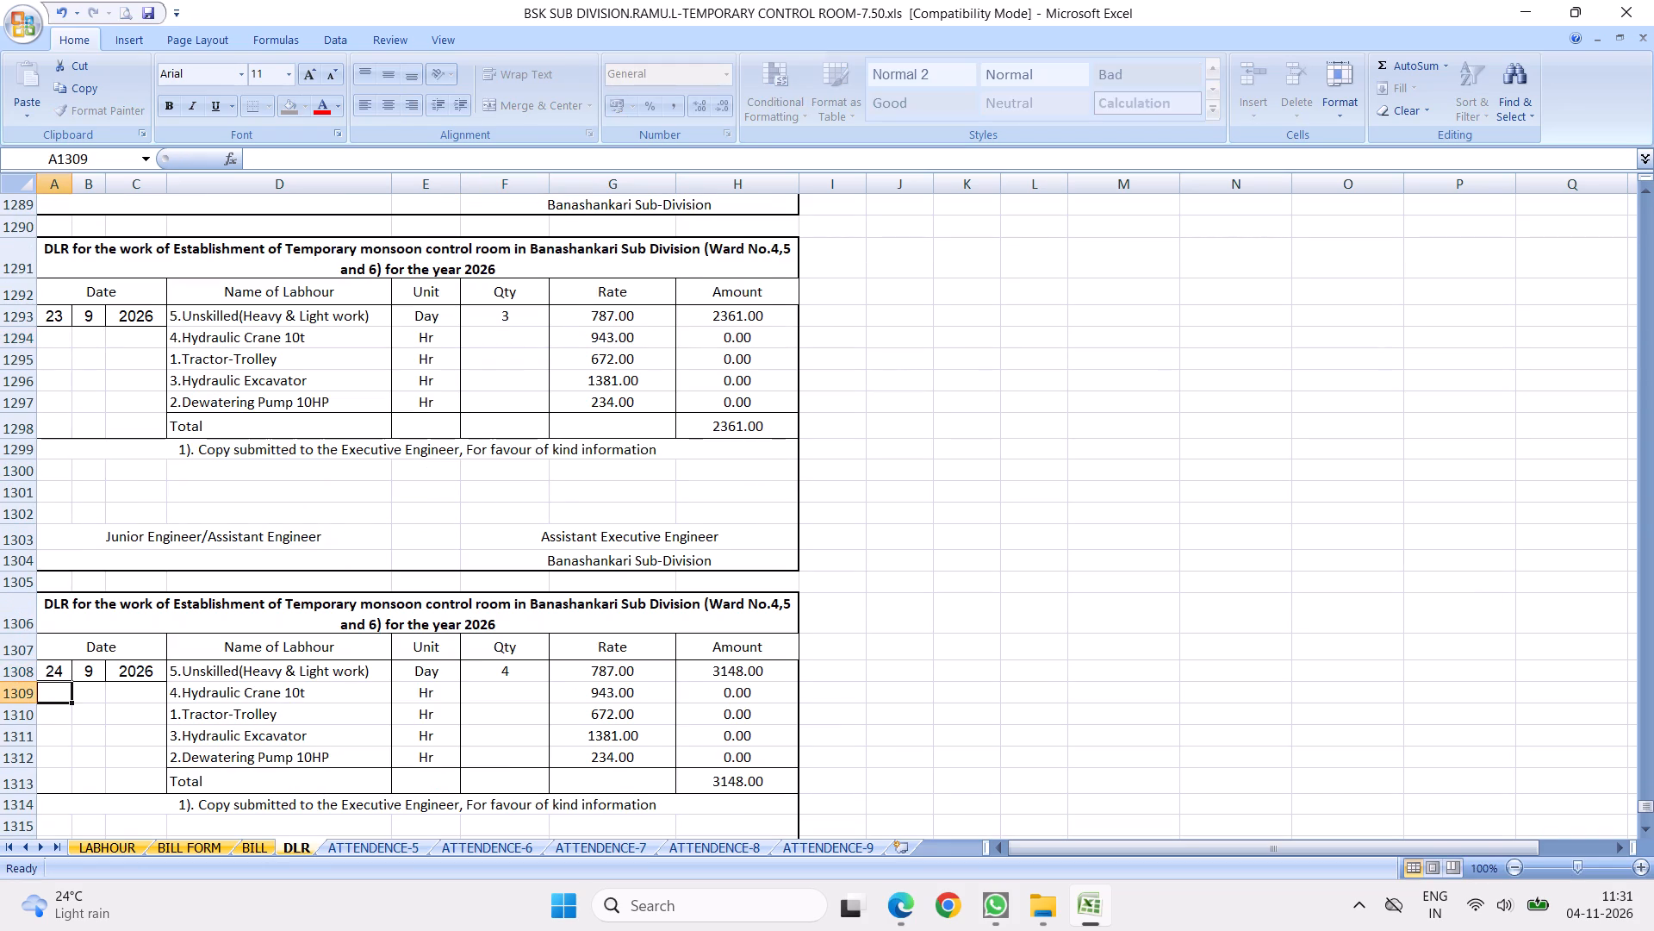
scroll(641, 673, "down", 3)
left_click(529, 453)
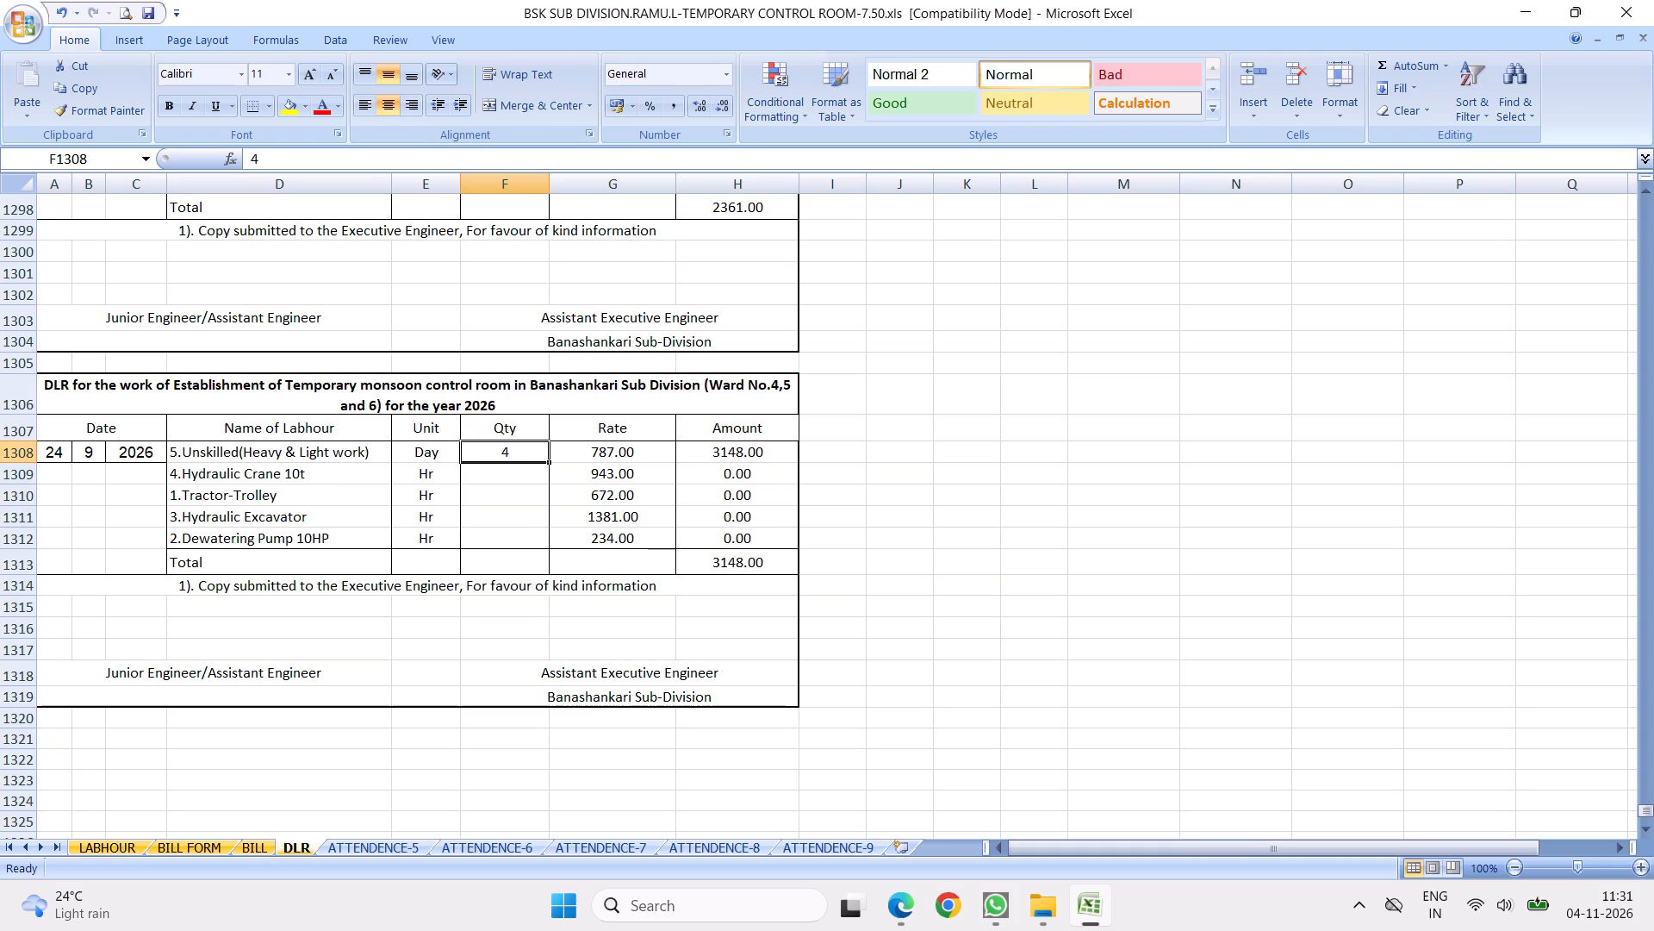
key("4")
key("Return")
key("5")
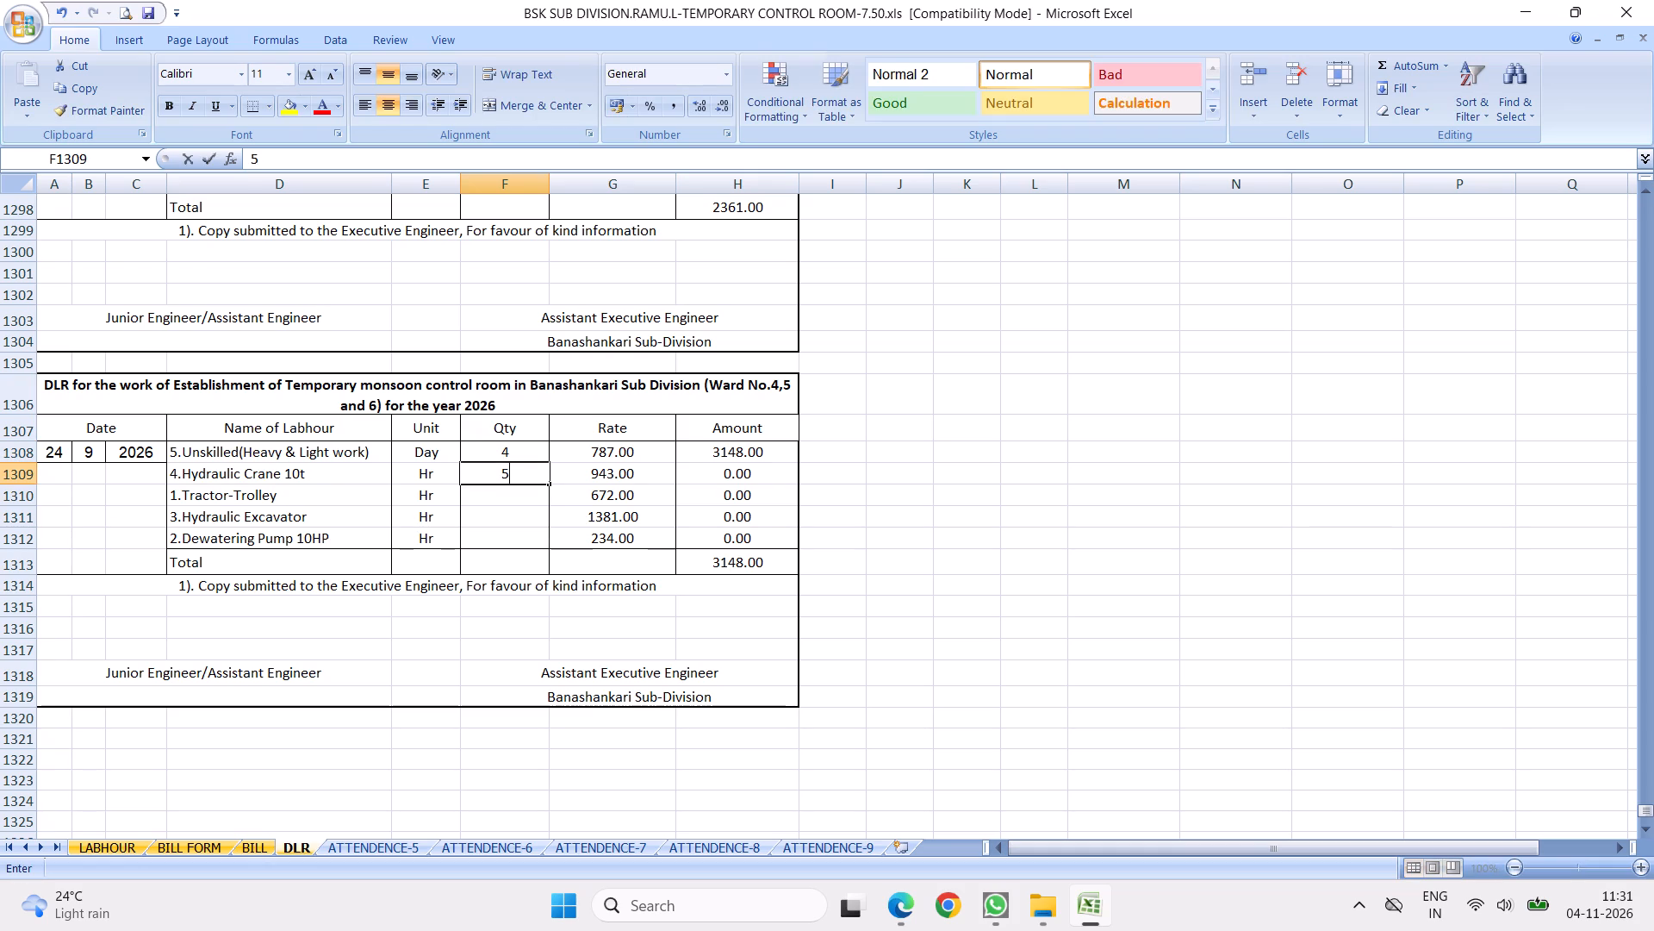
key("Return")
key("5")
key("Return")
key("Return")
key("6")
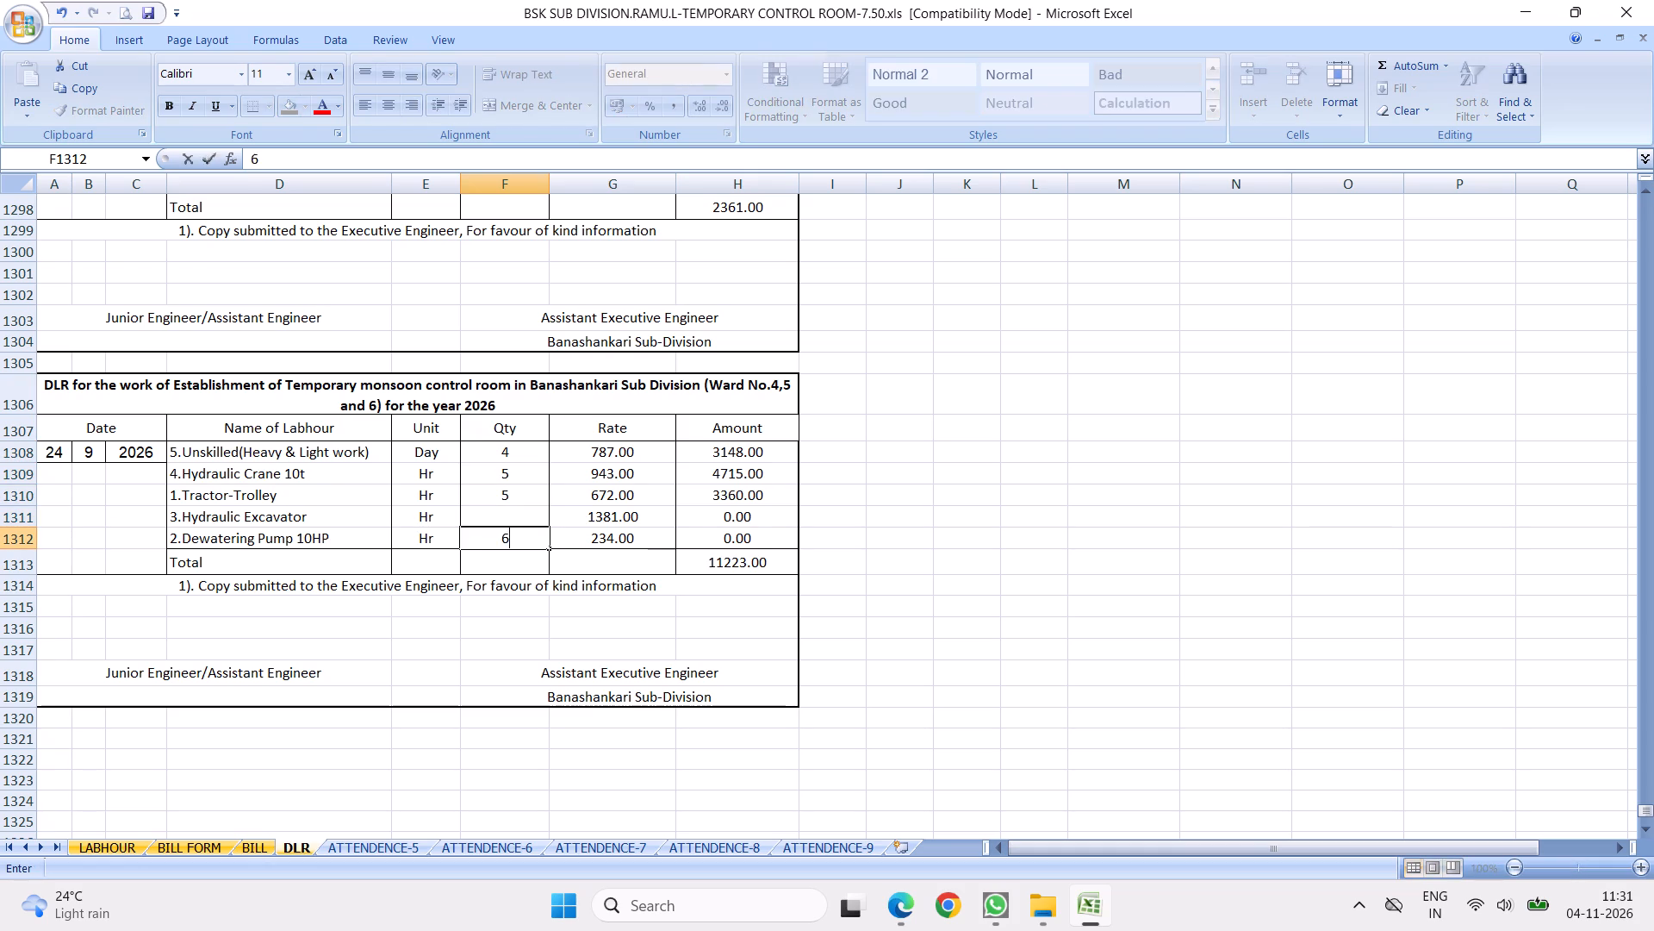
key("Return")
Copy rows 1290 to 1319, holding the 23-9-2026 and 24-9-2026 tables, and insert the copied rows at row 1320.
scroll(445, 447, "up", 3)
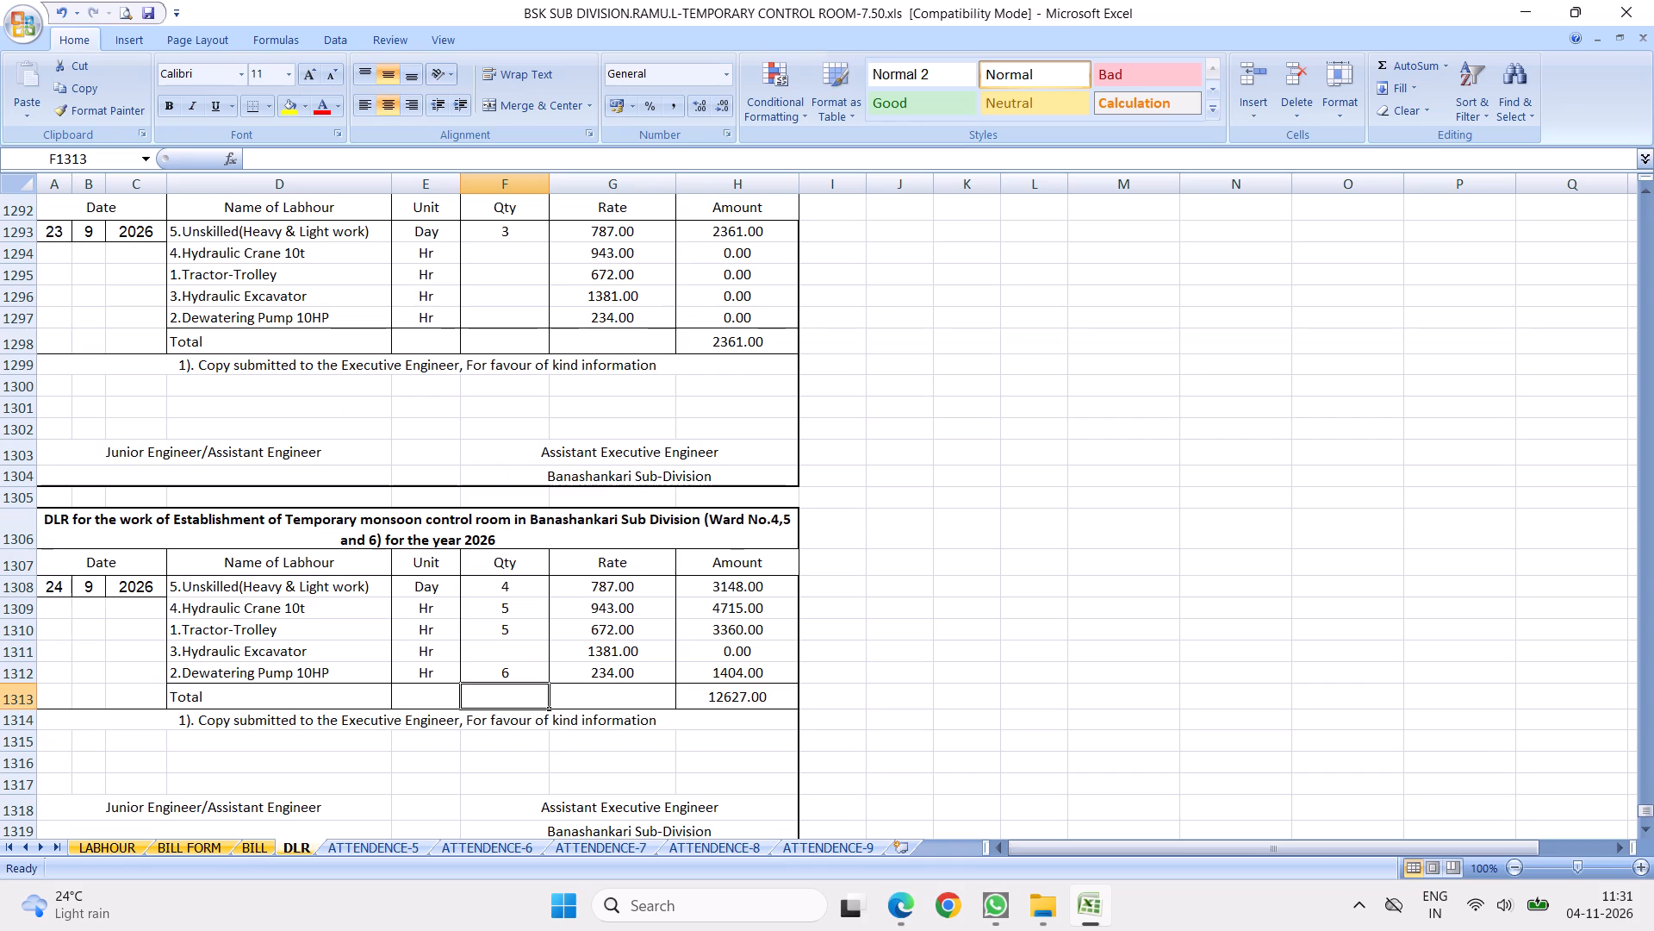
left_click_drag(23, 225, 297, 614)
right_click(245, 326)
left_click(294, 363)
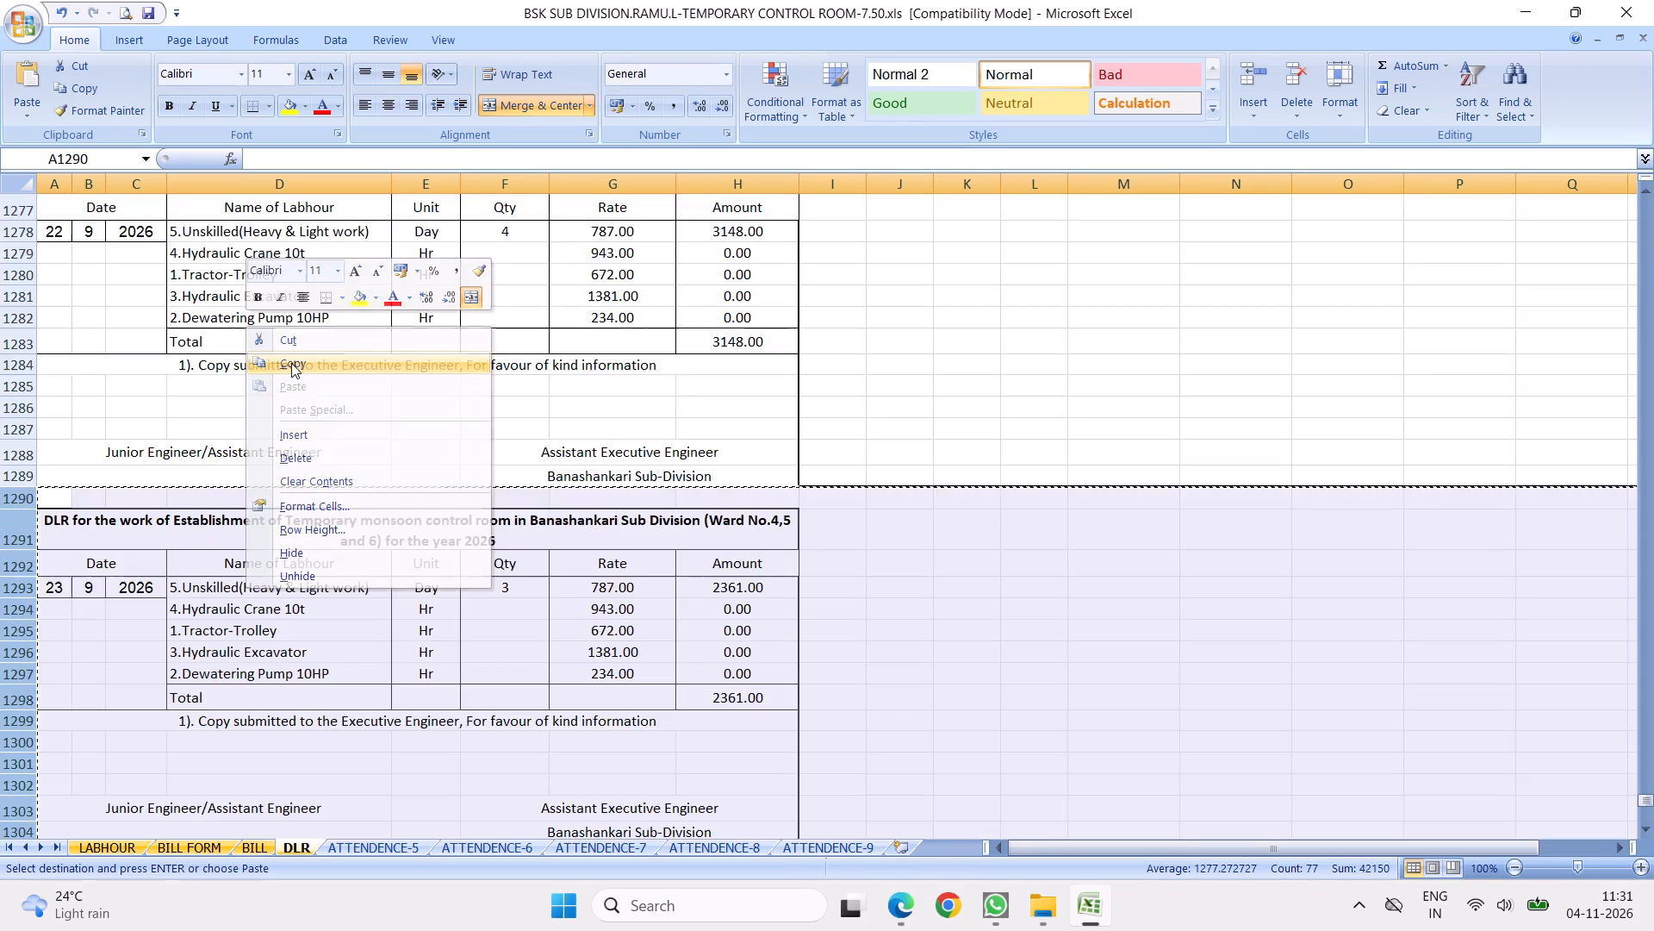
scroll(328, 484, "down", 11)
left_click(29, 429)
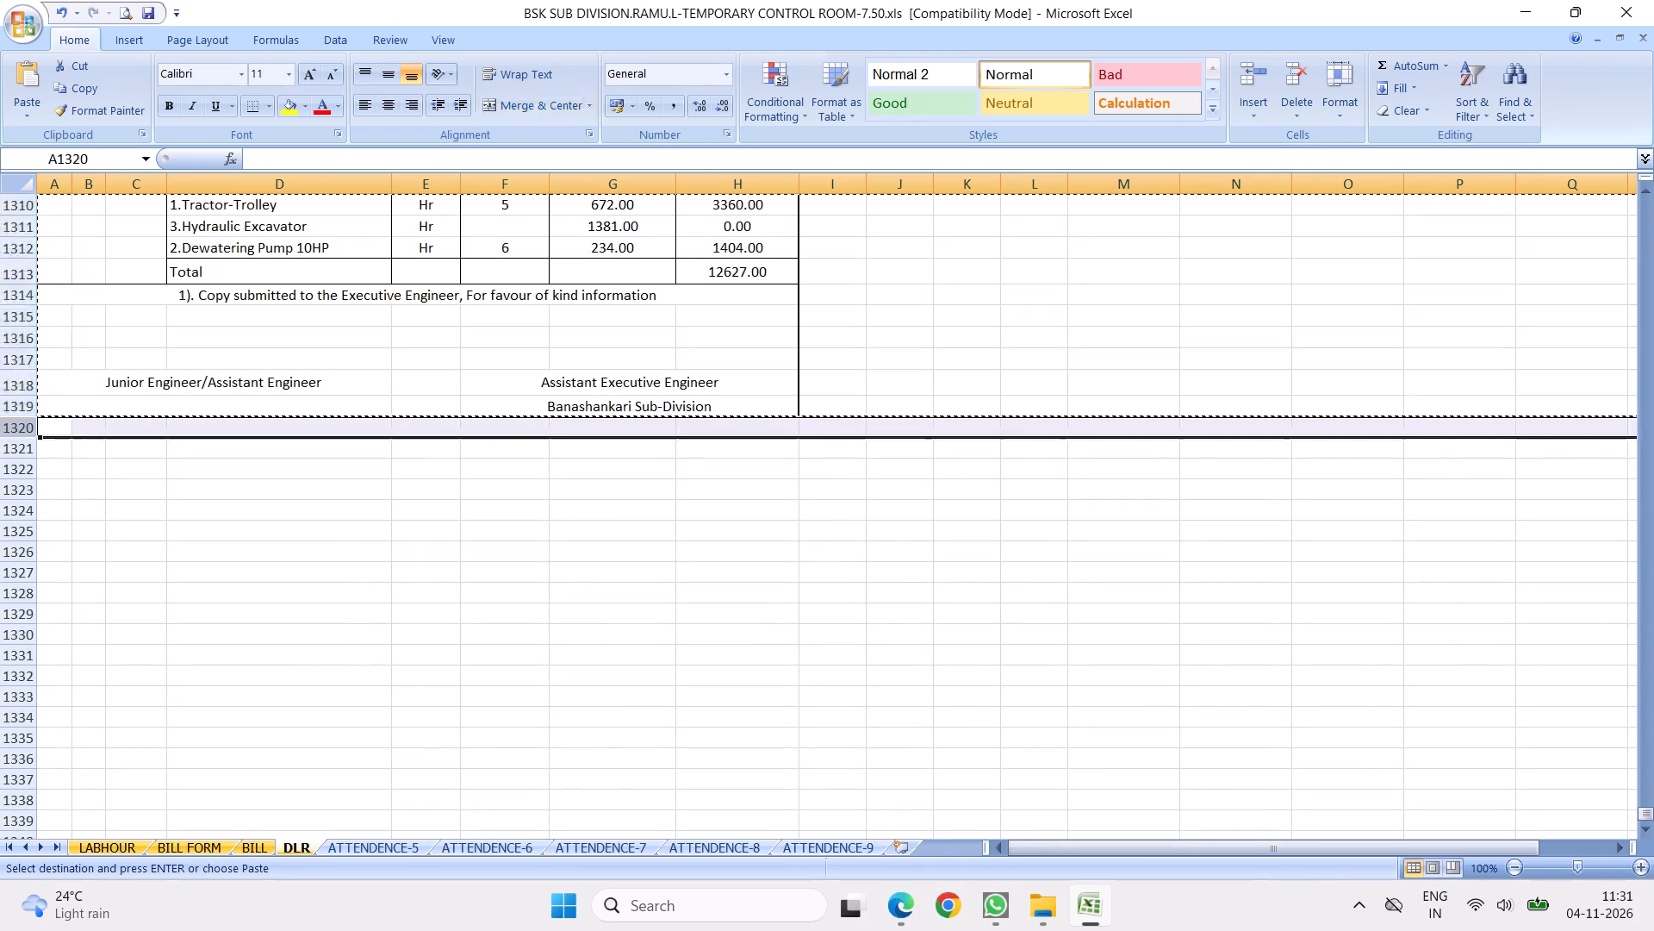
right_click(29, 429)
left_click(146, 536)
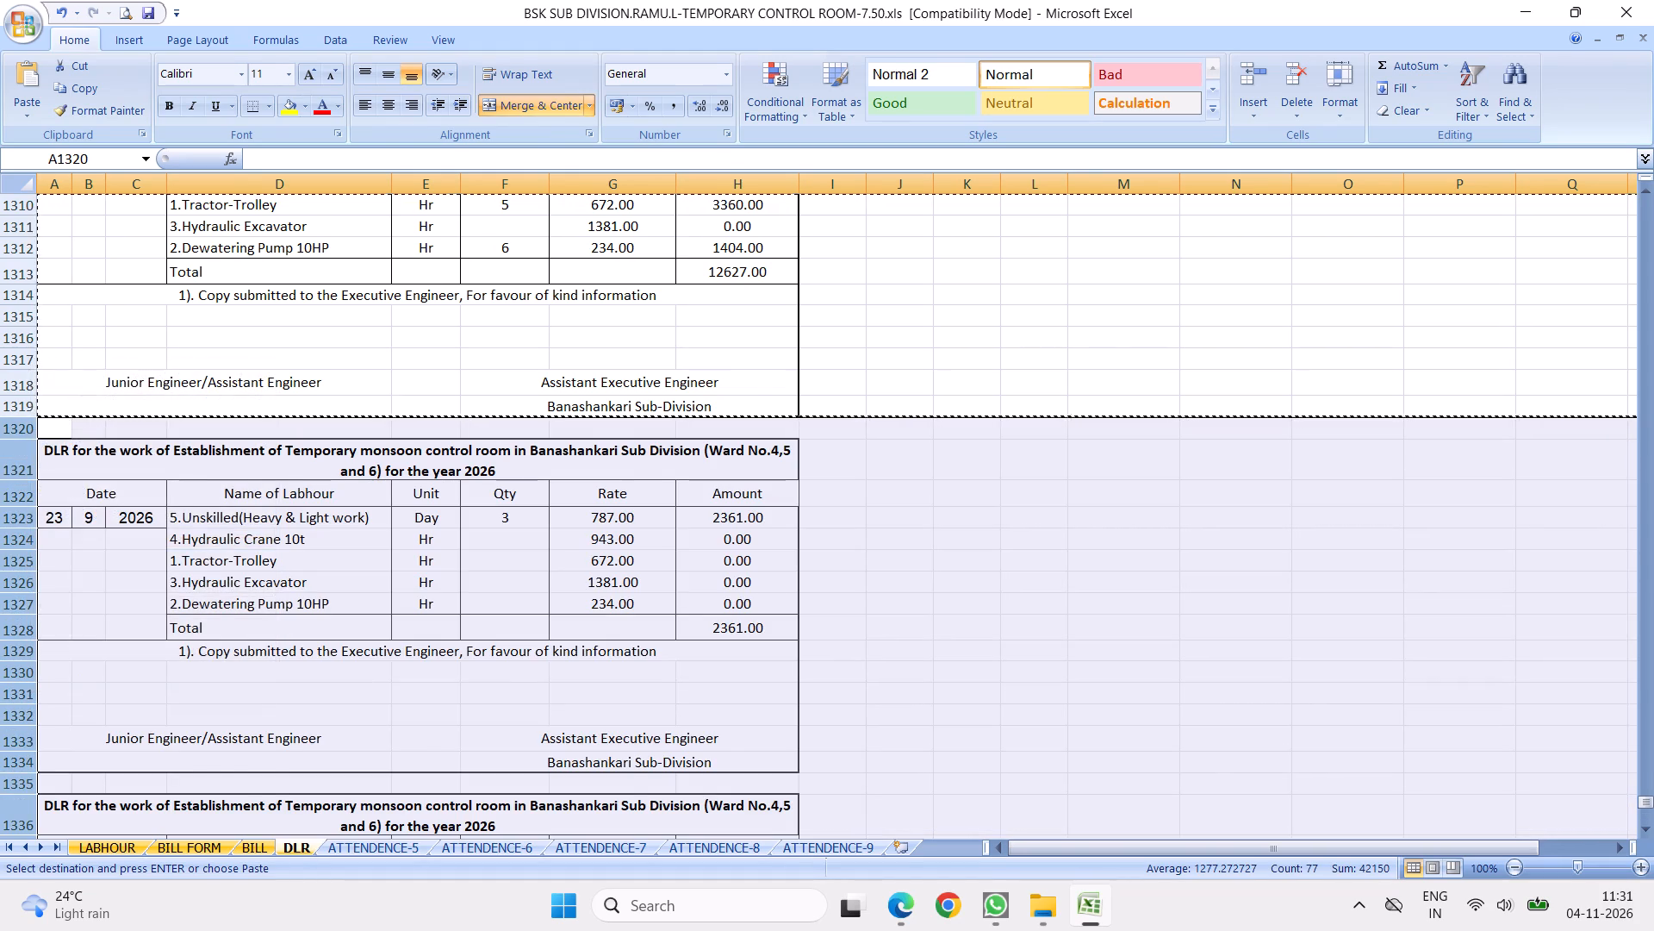
Set the day to 25 in the copied table starting at row 1321.
scroll(178, 490, "up", 4)
scroll(189, 480, "down", 5)
left_click(57, 459)
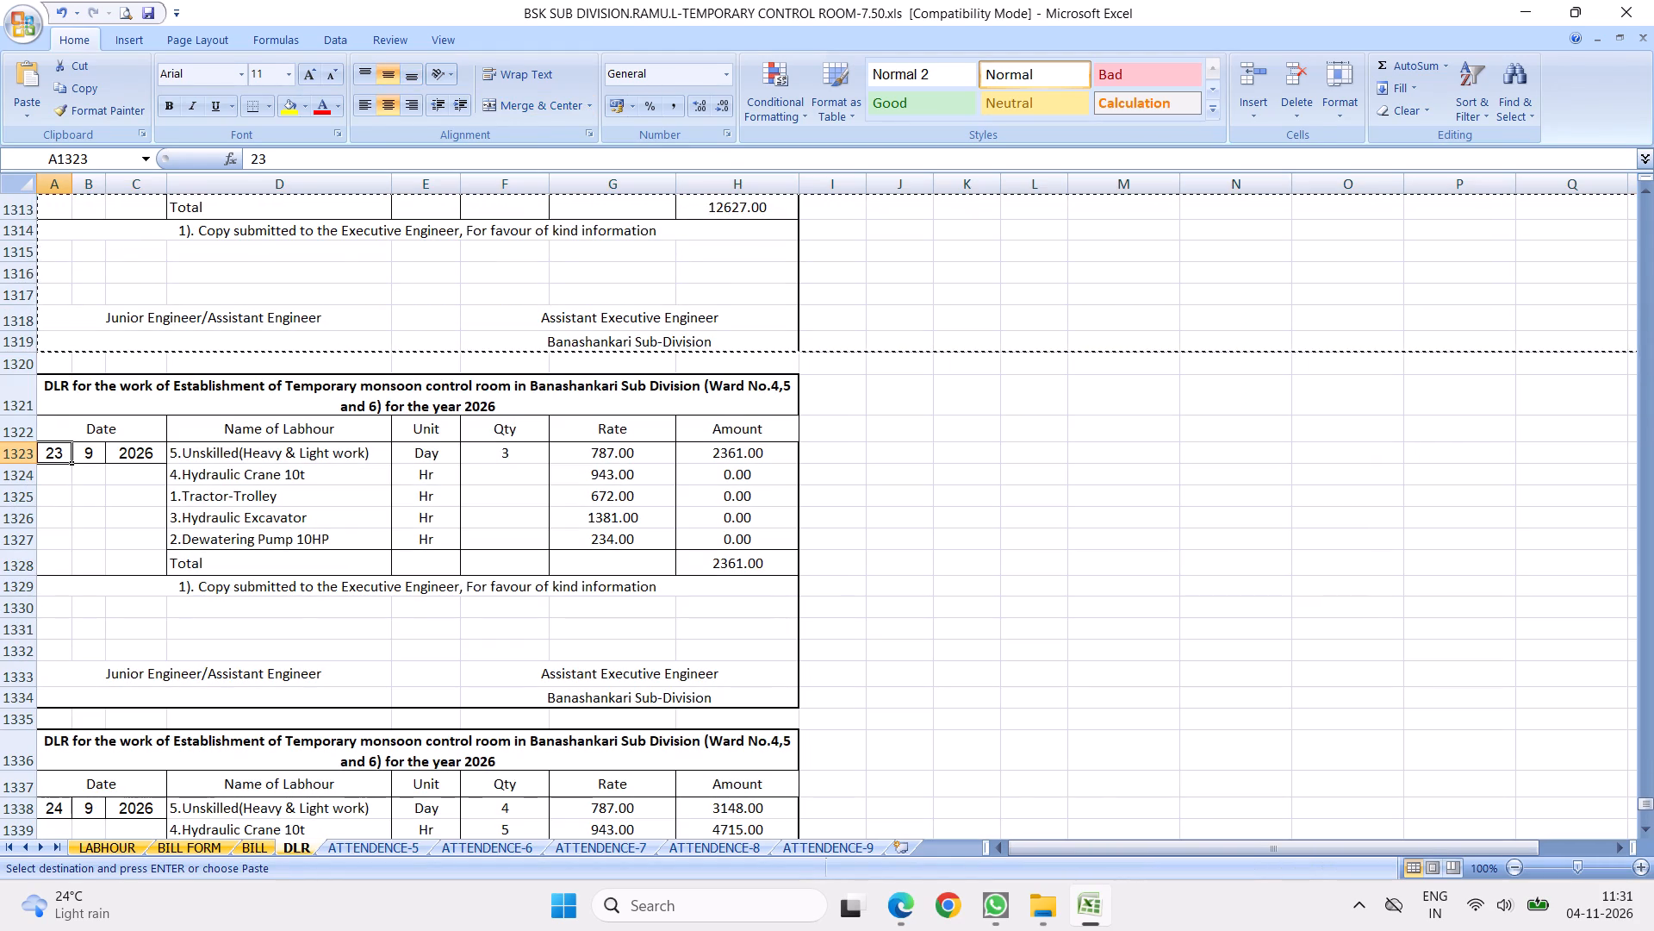
type("25")
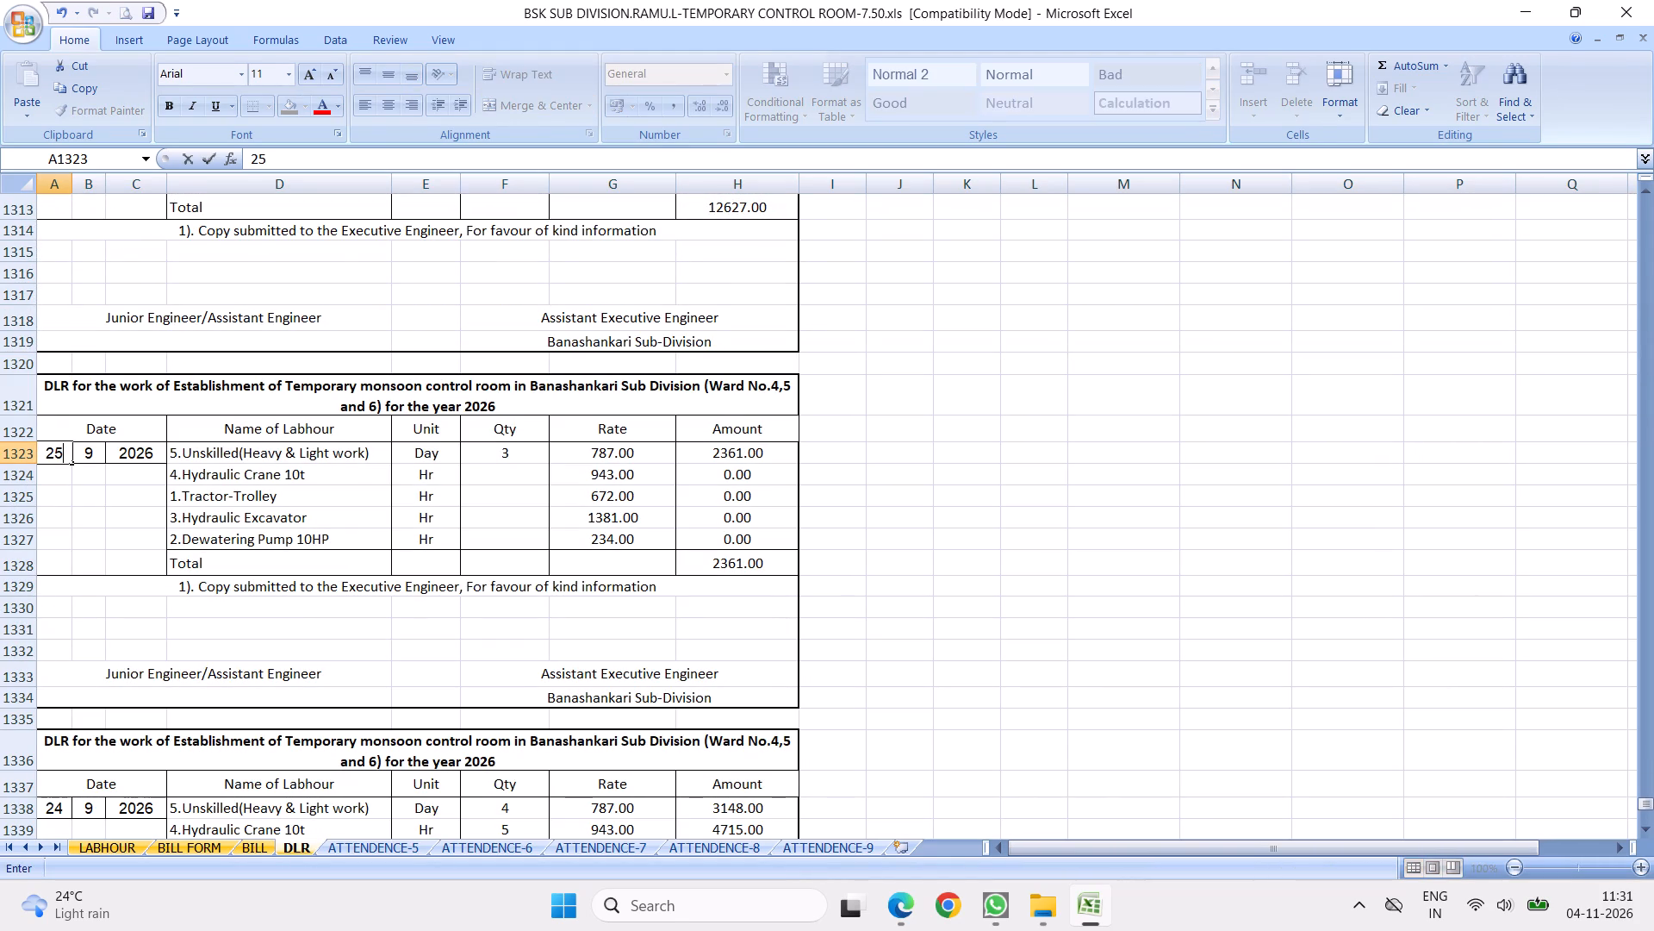
left_click(473, 513)
left_click(510, 456)
In the copied table starting at row 1336, set the day to 28 and clear the Hydraulic Crane, Tractor-Trolley and Dewatering Pump quantities.
scroll(425, 495, "down", 5)
left_click(59, 452)
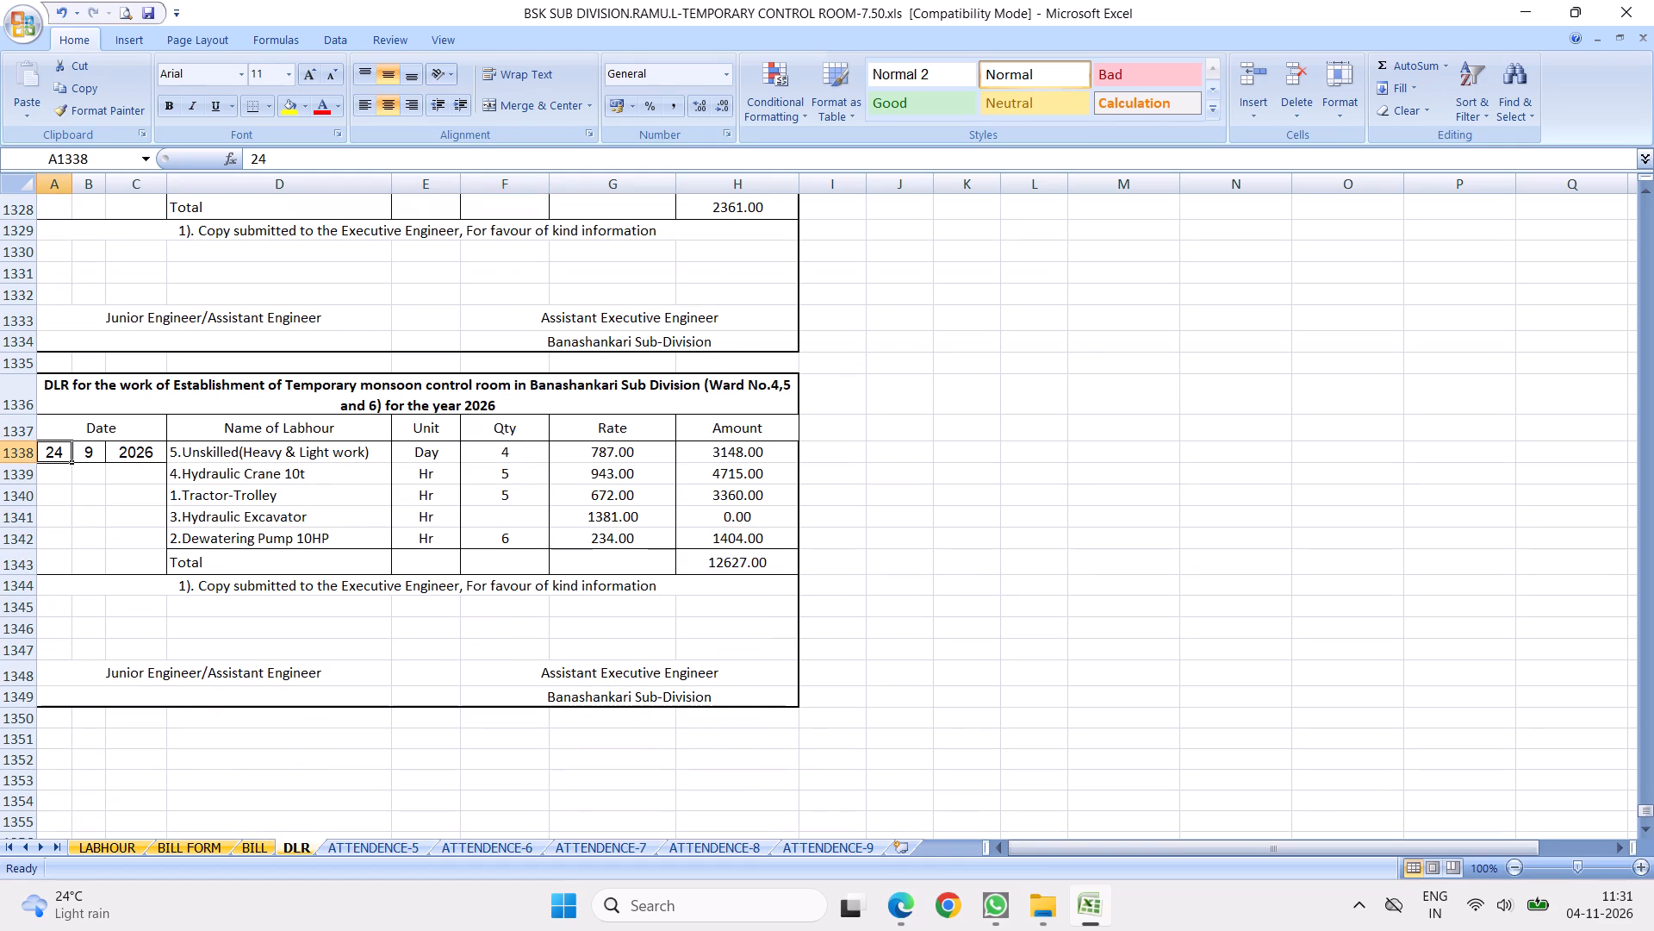
key("2")
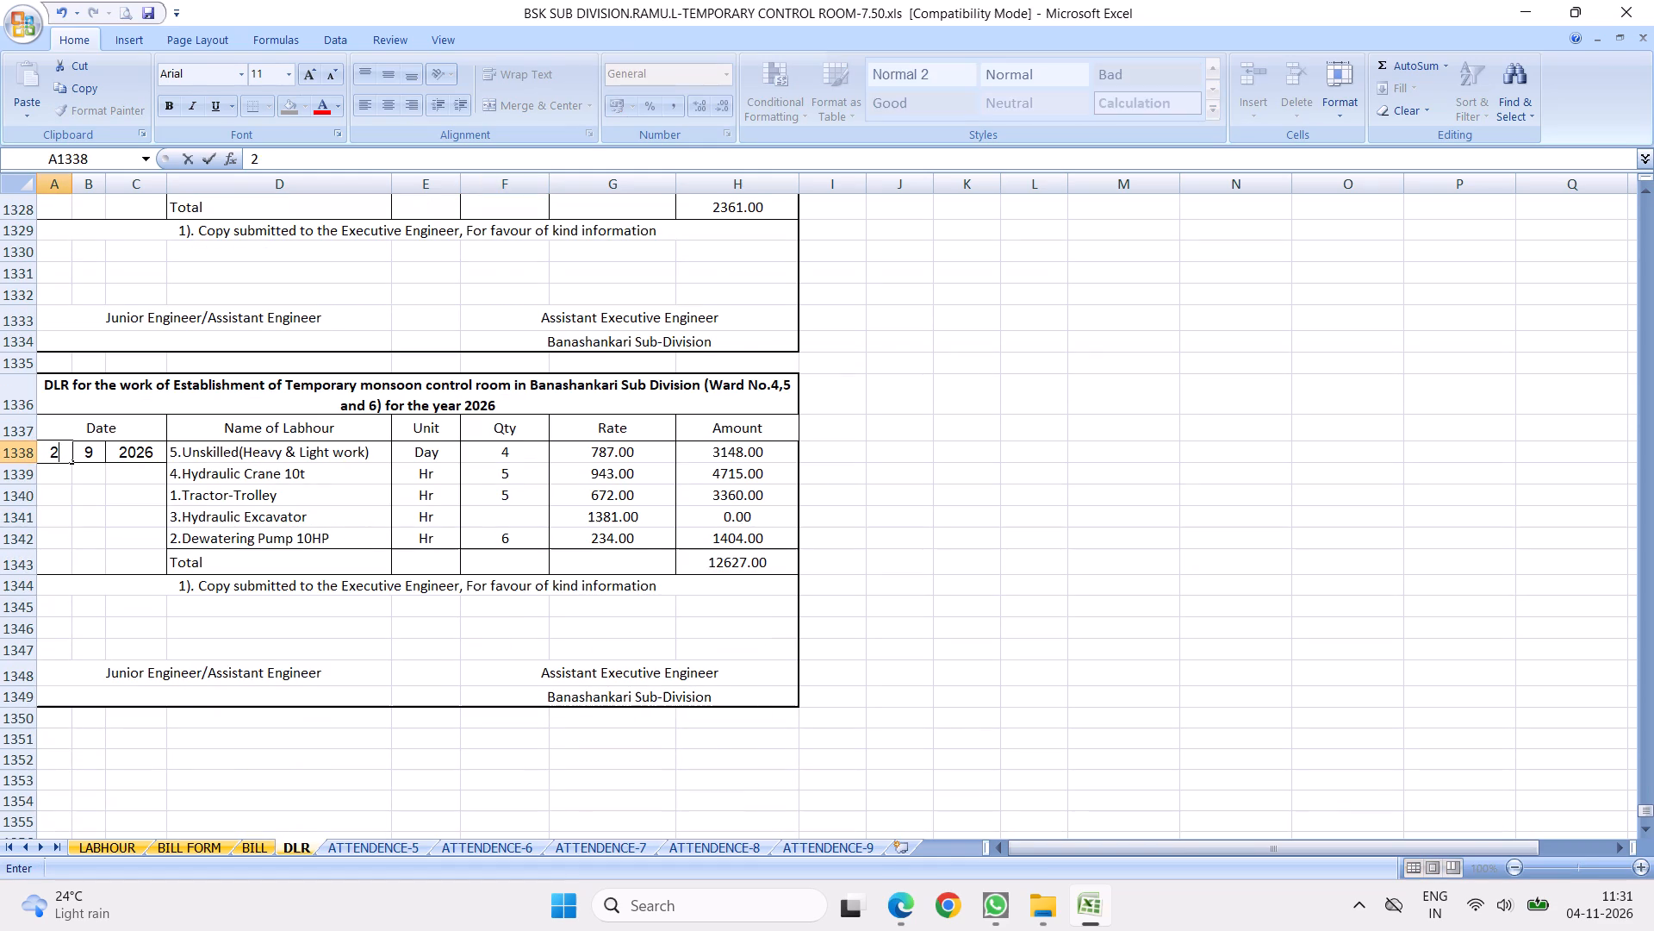
key("8")
key("Return")
scroll(196, 387, "up", 5)
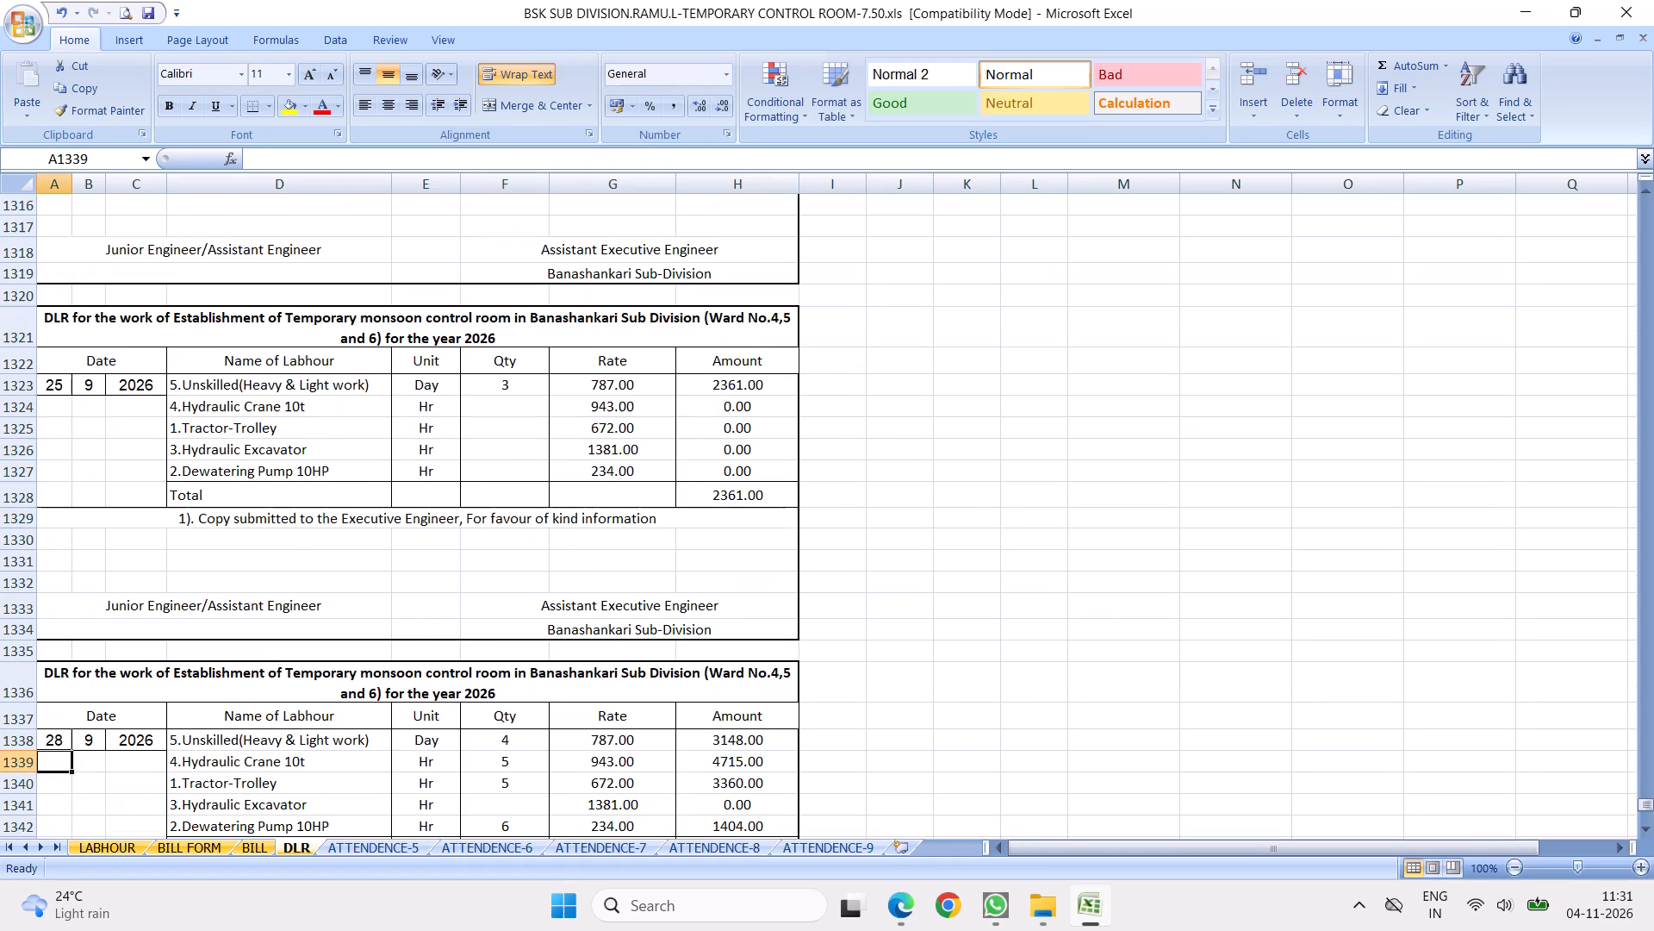
scroll(406, 465, "down", 5)
left_click(502, 453)
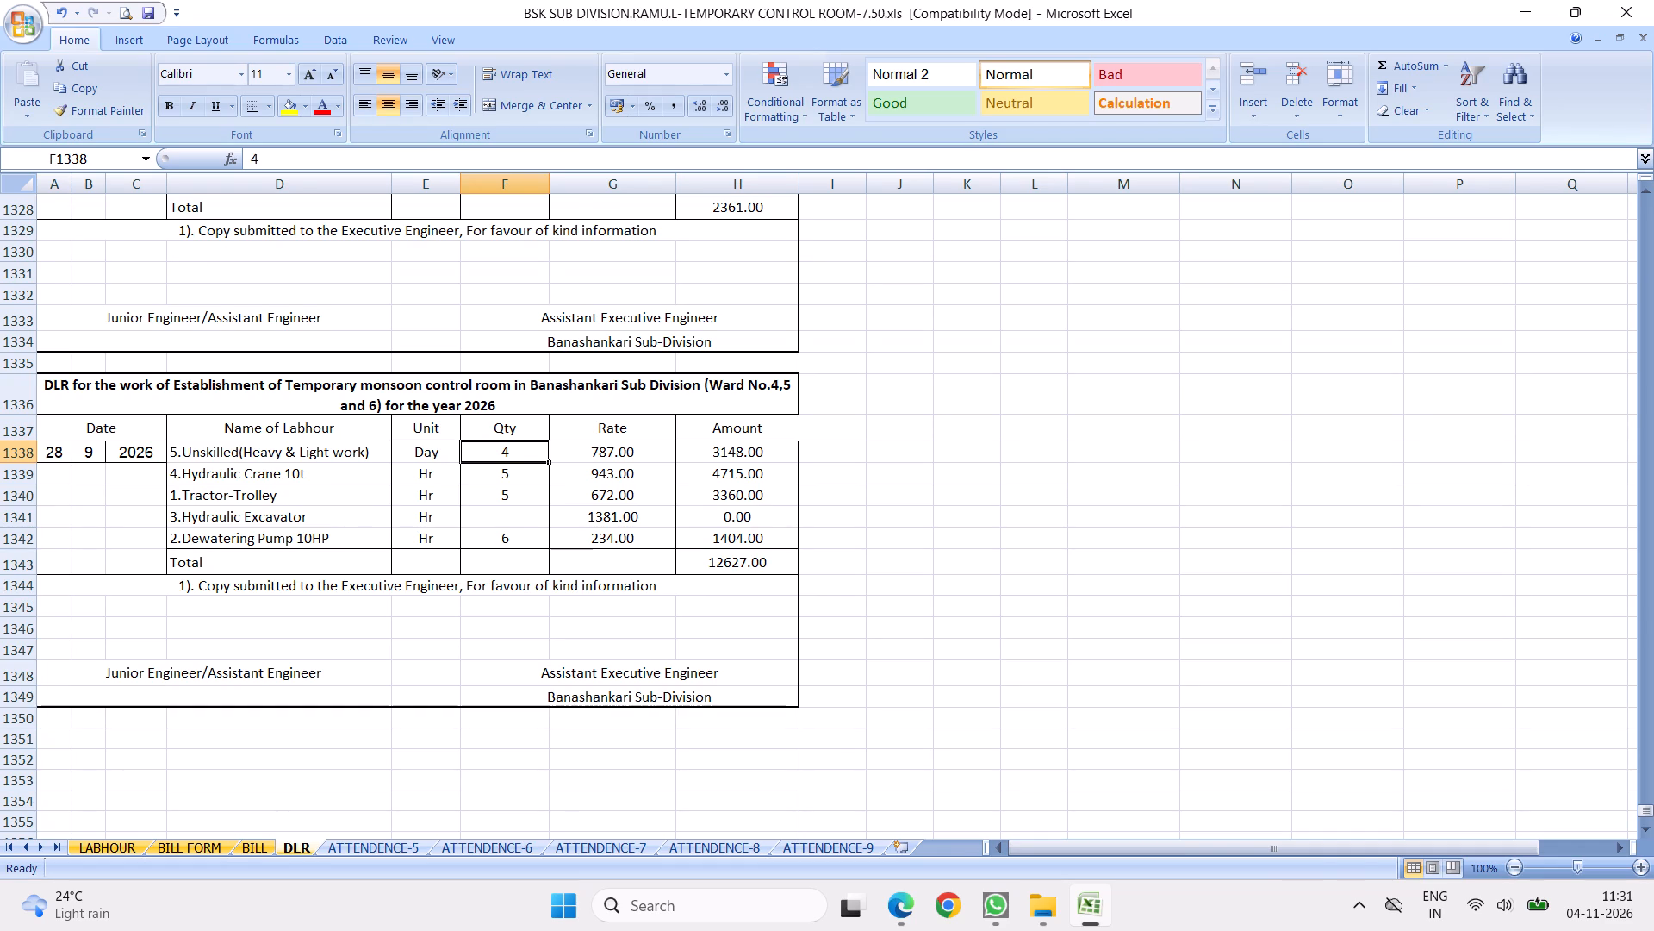
left_click_drag(501, 483, 502, 548)
key("Delete")
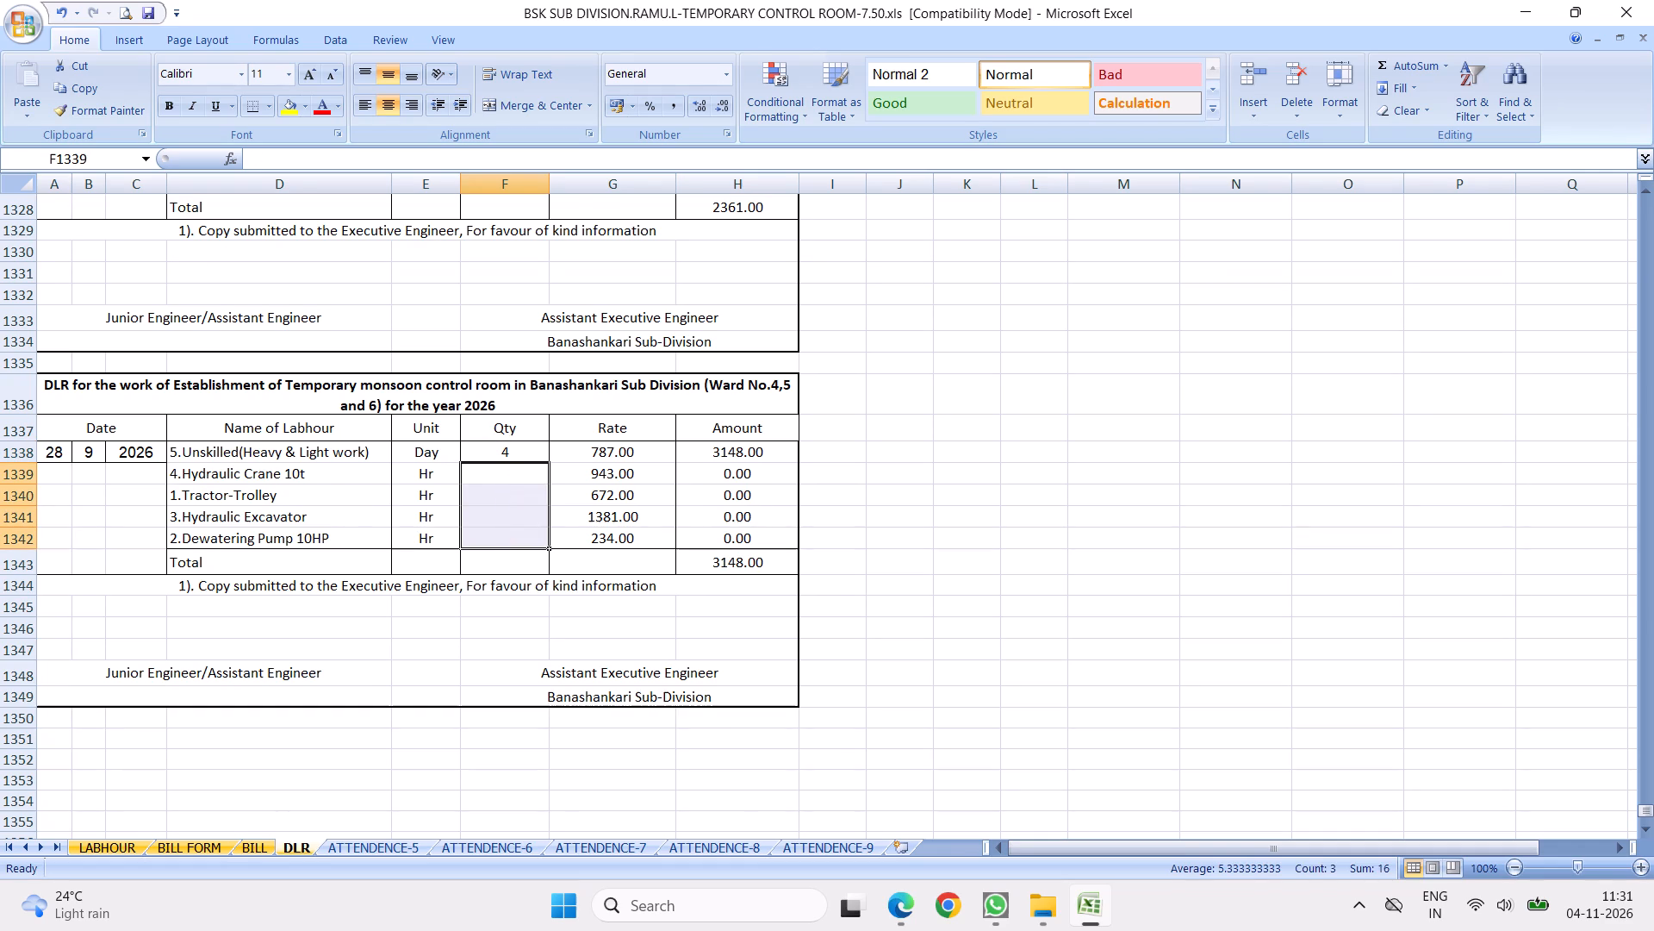
In the 28-9-2026 table starting at row 1336, set Tractor-Trolley to 6 and Dewatering Pump 10HP to 5.
left_click(481, 478)
left_click(494, 497)
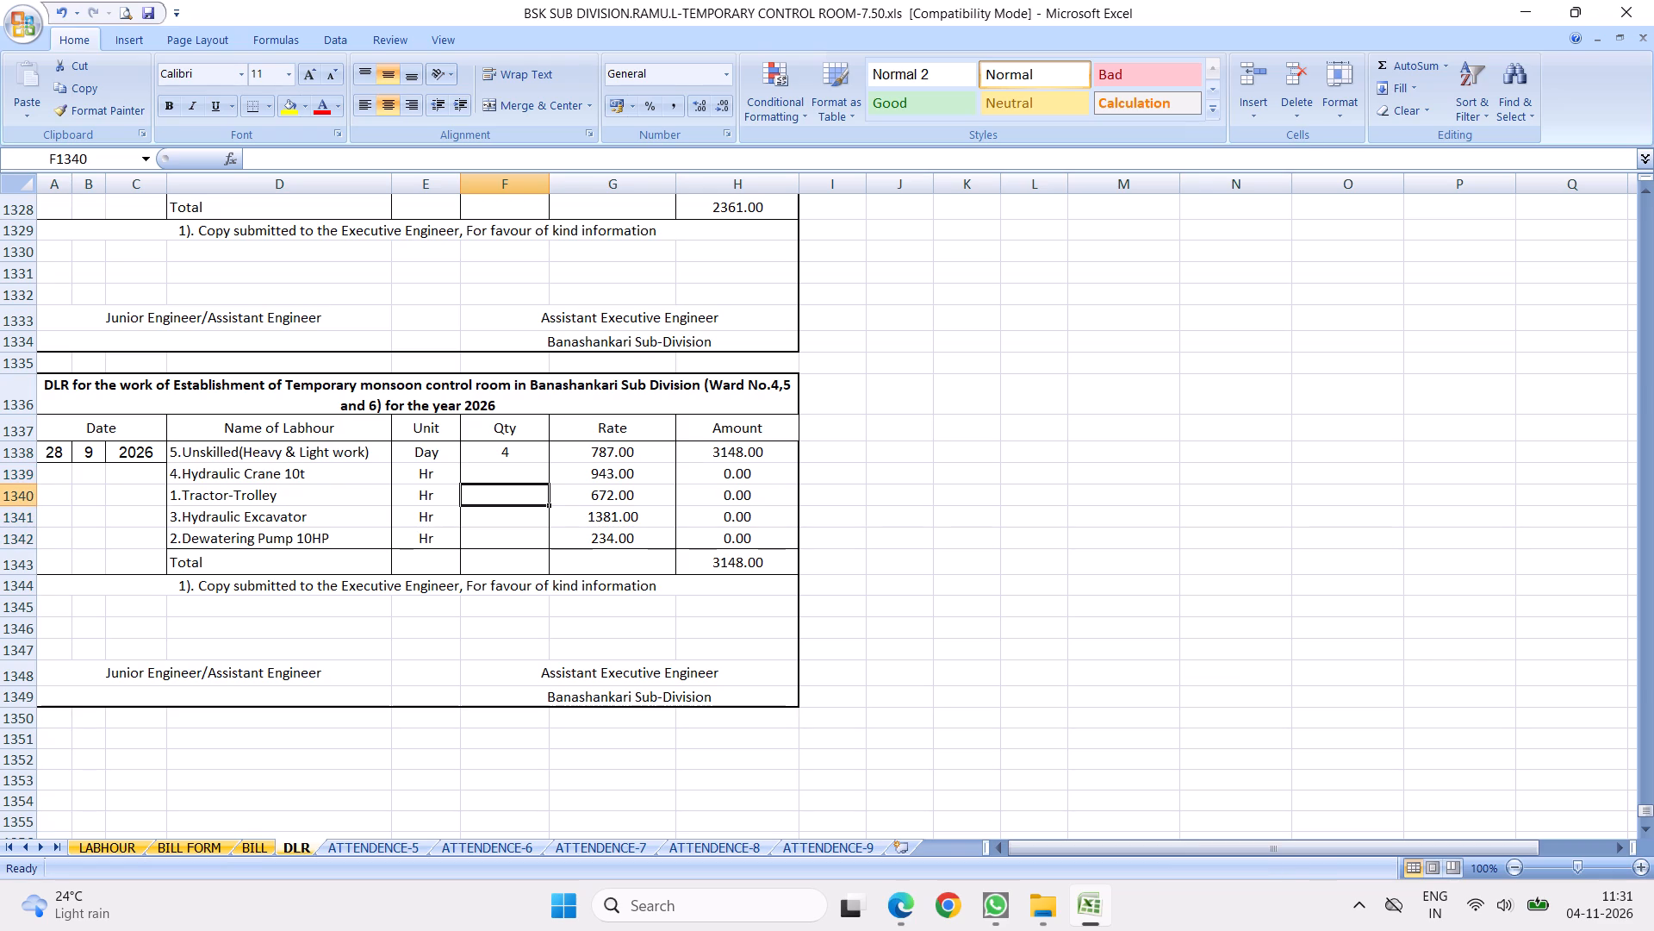
key("6")
key("Return")
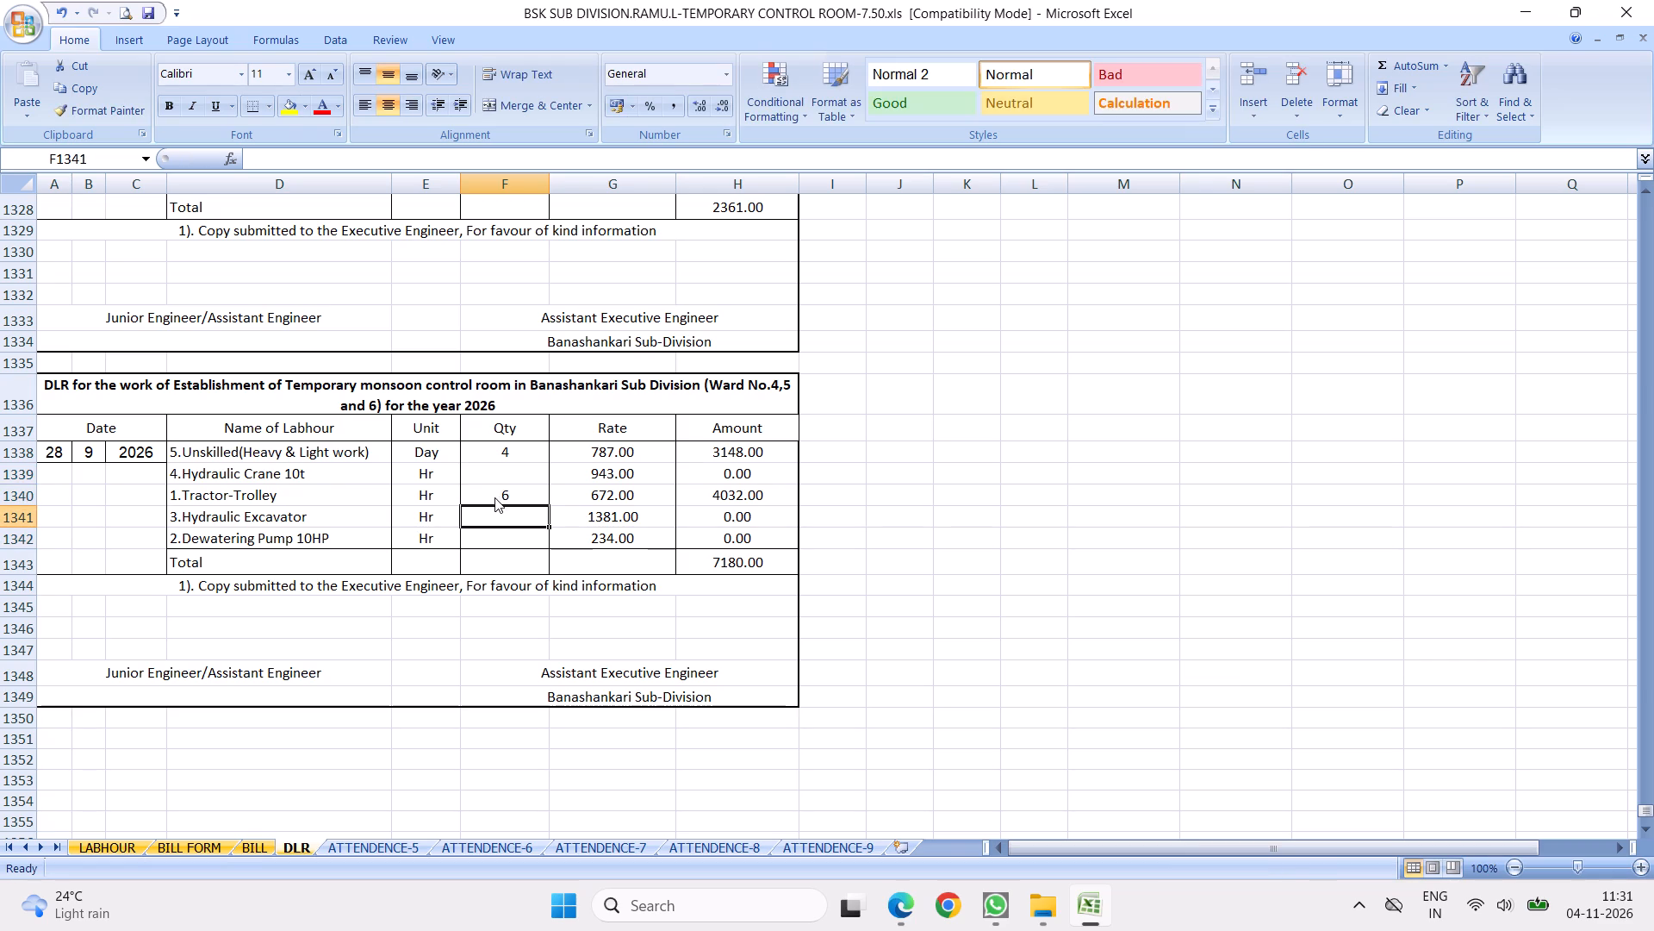
key("Return")
key("5")
key("Return")
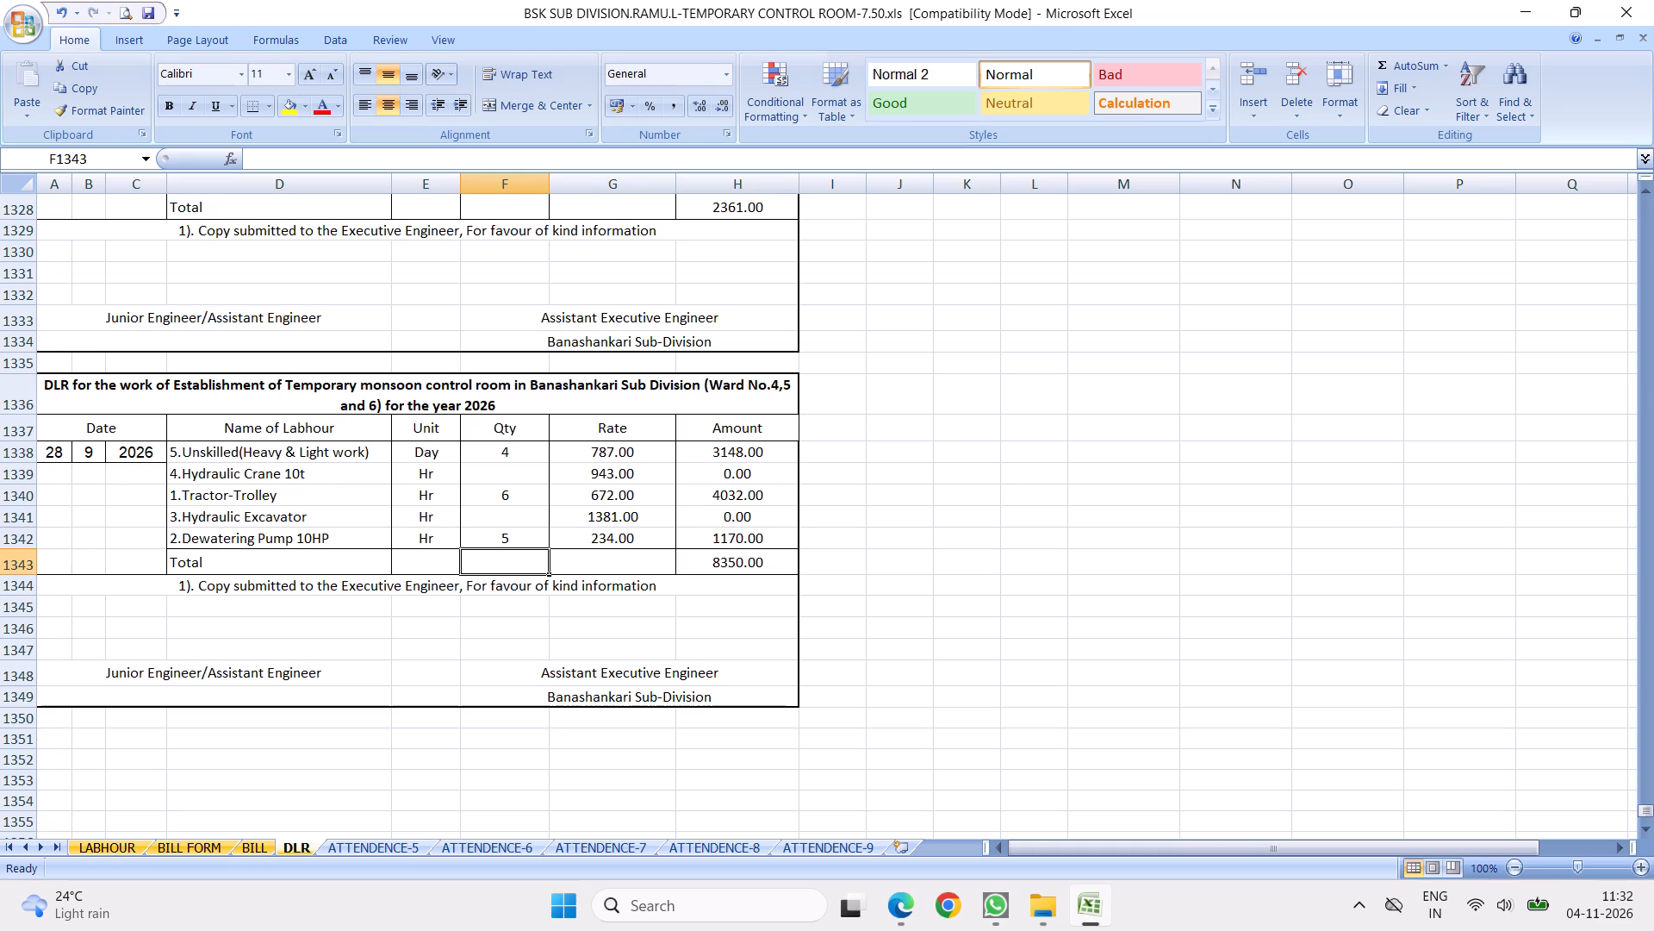
Copy rows 1320 to 1349, holding the 25-9-2026 and 28-9-2026 tables, and insert the copied rows at row 1350.
scroll(507, 484, "up", 4)
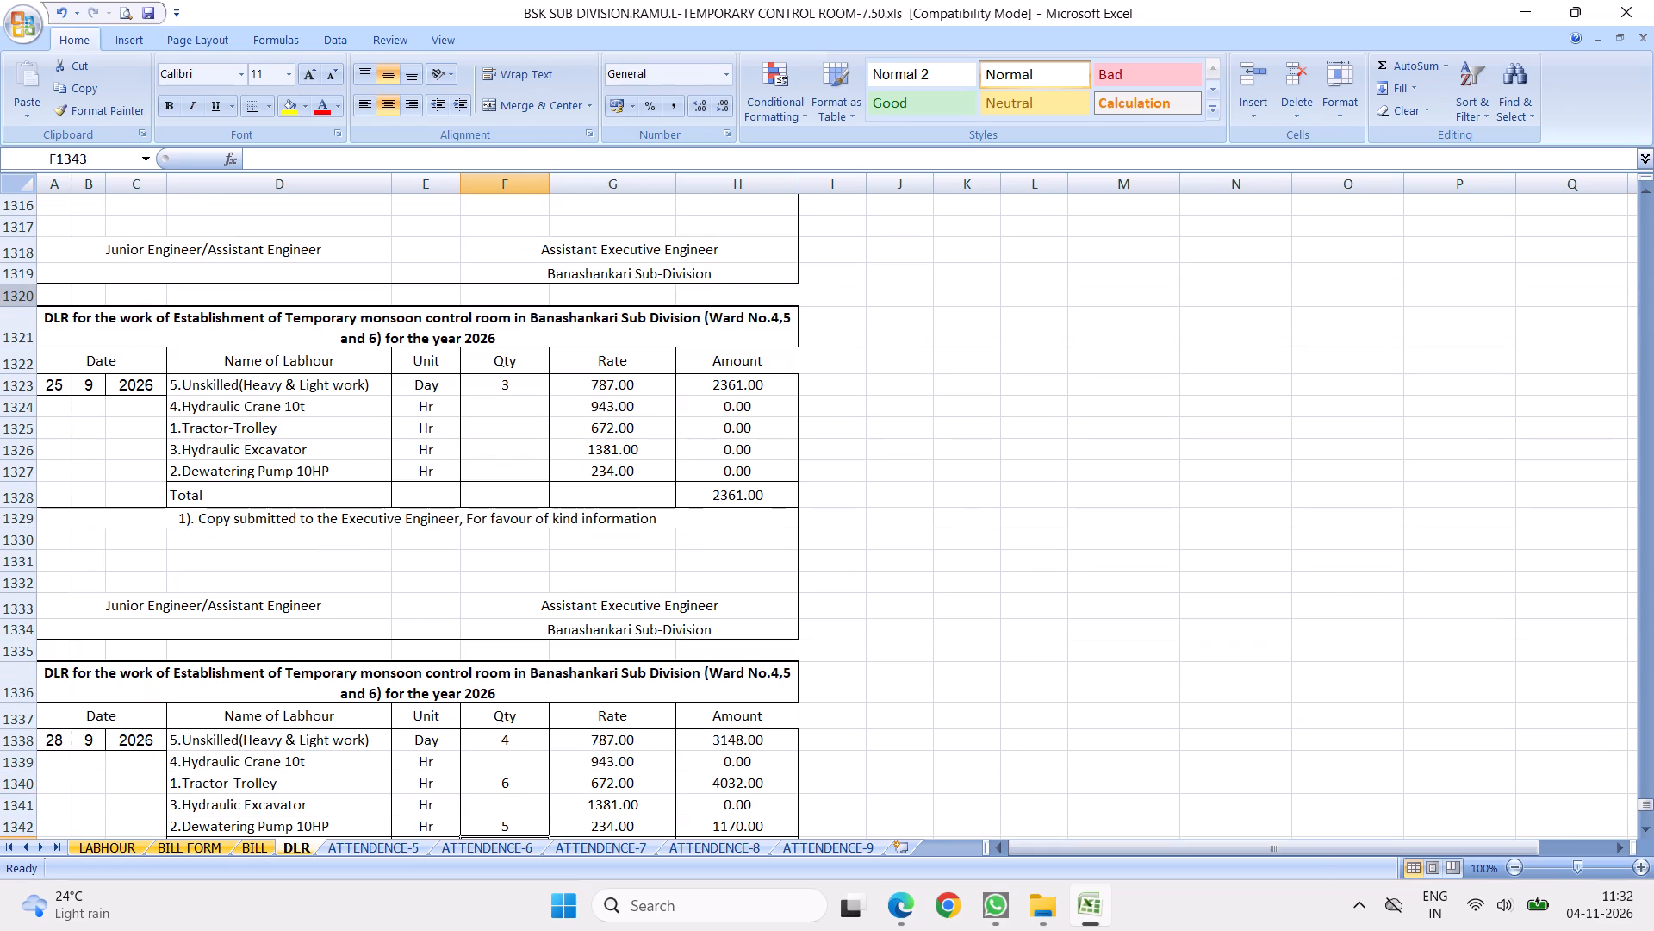
left_click_drag(19, 292, 301, 658)
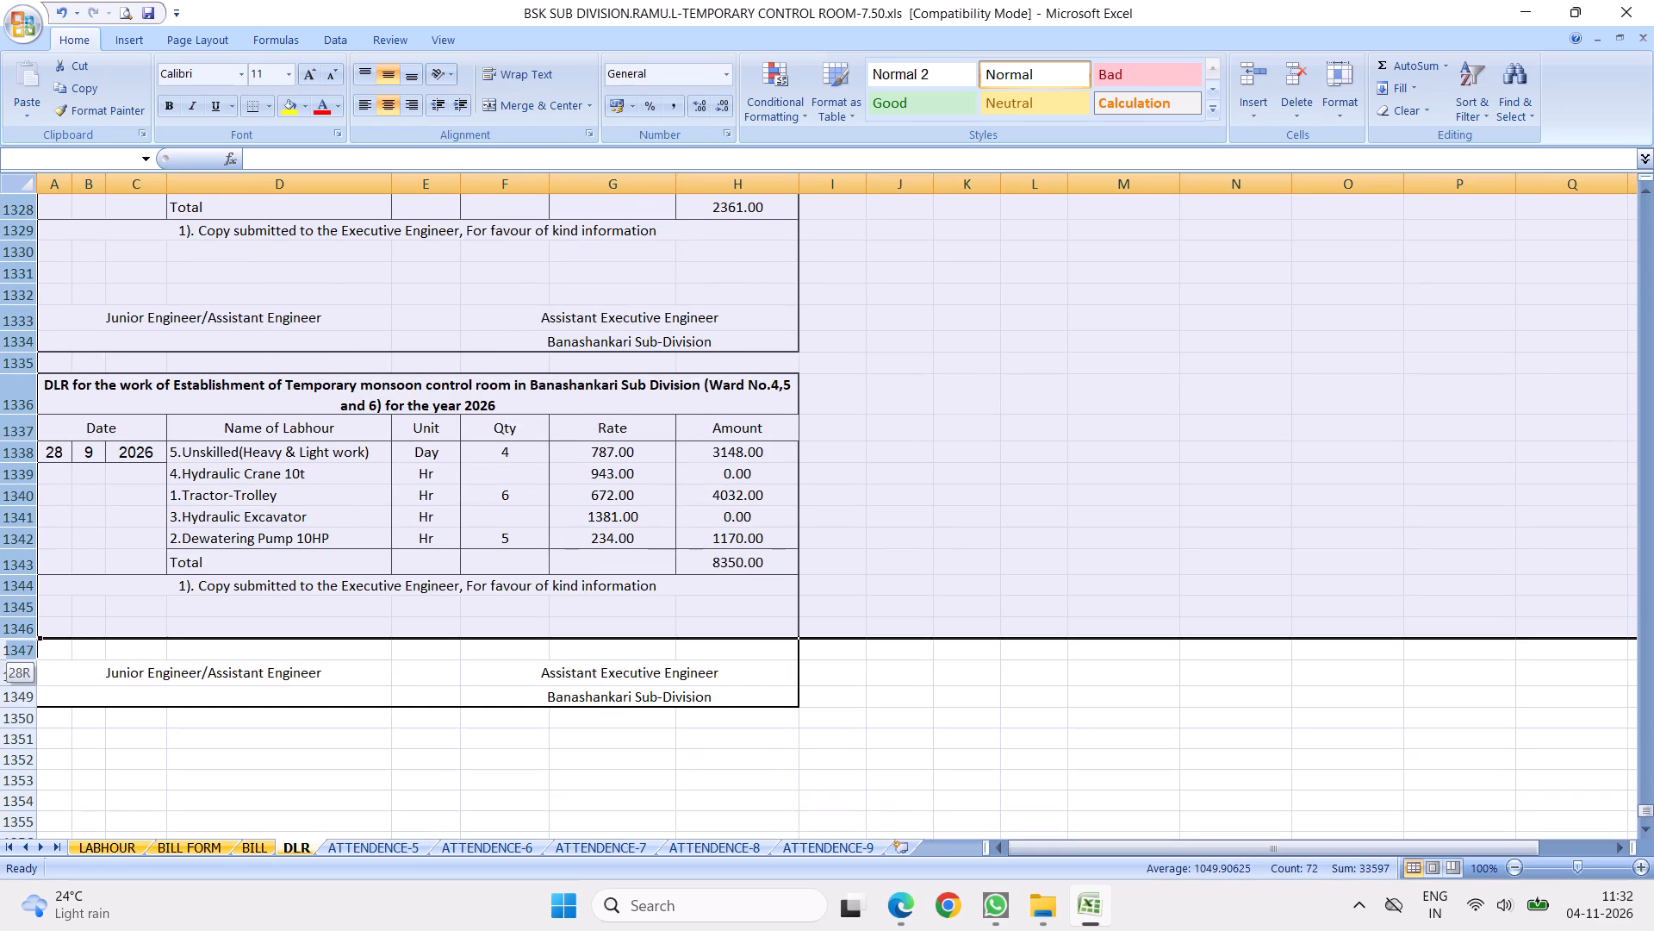
left_click_drag(301, 658, 292, 706)
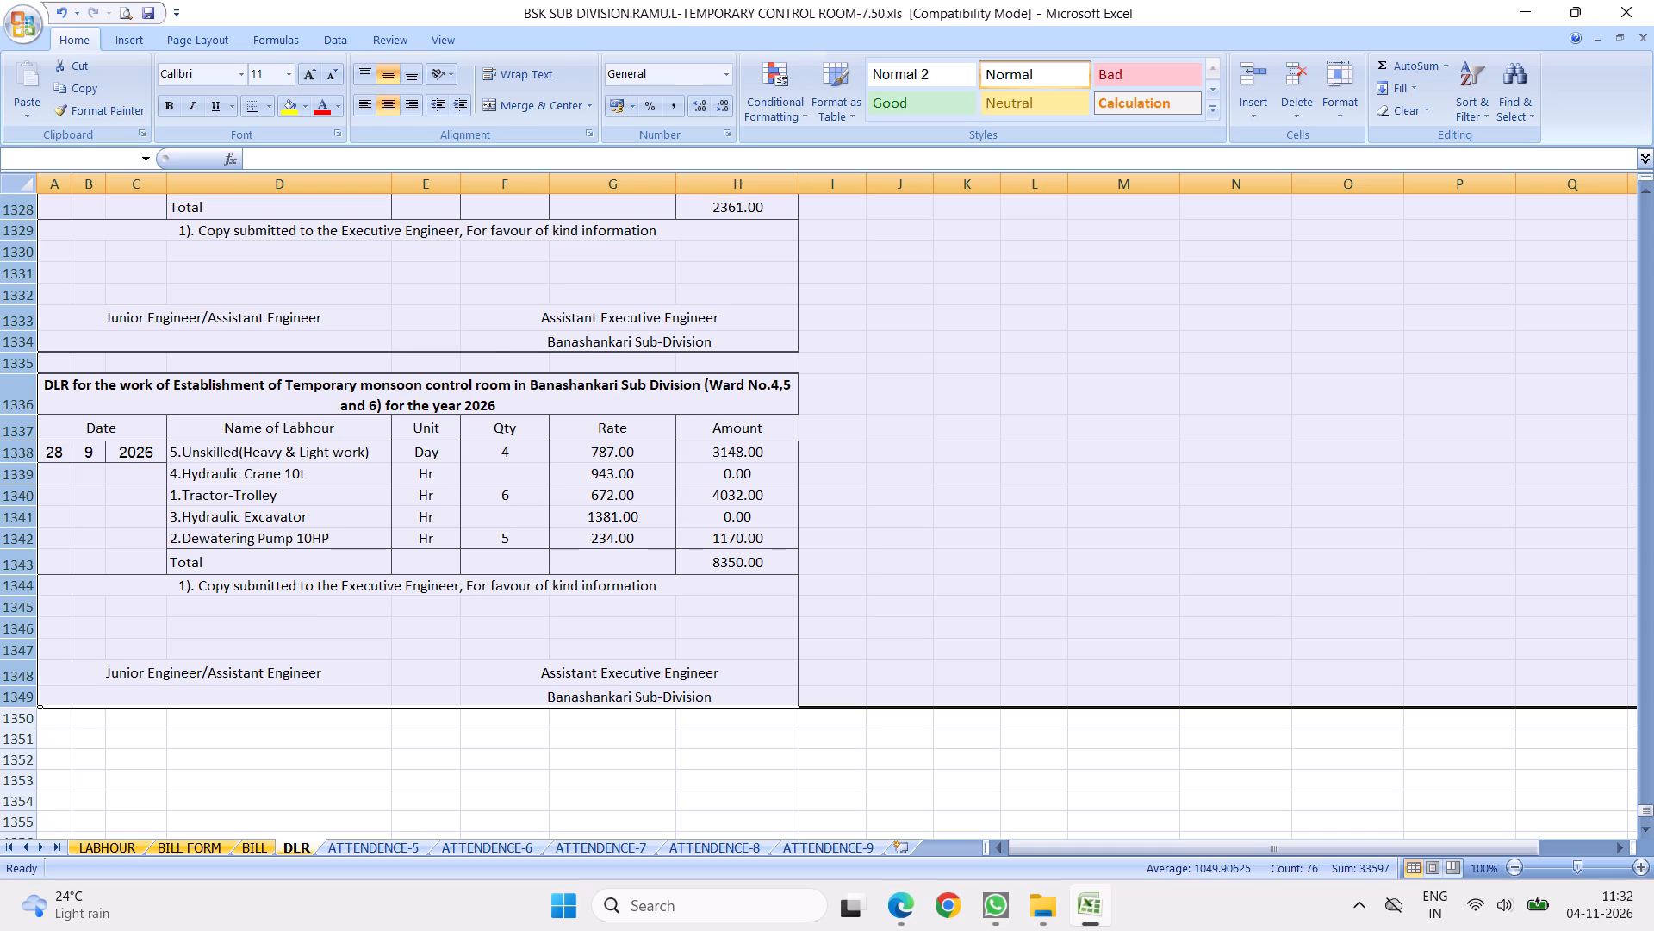
right_click(287, 387)
left_click(340, 425)
scroll(377, 465, "down", 7)
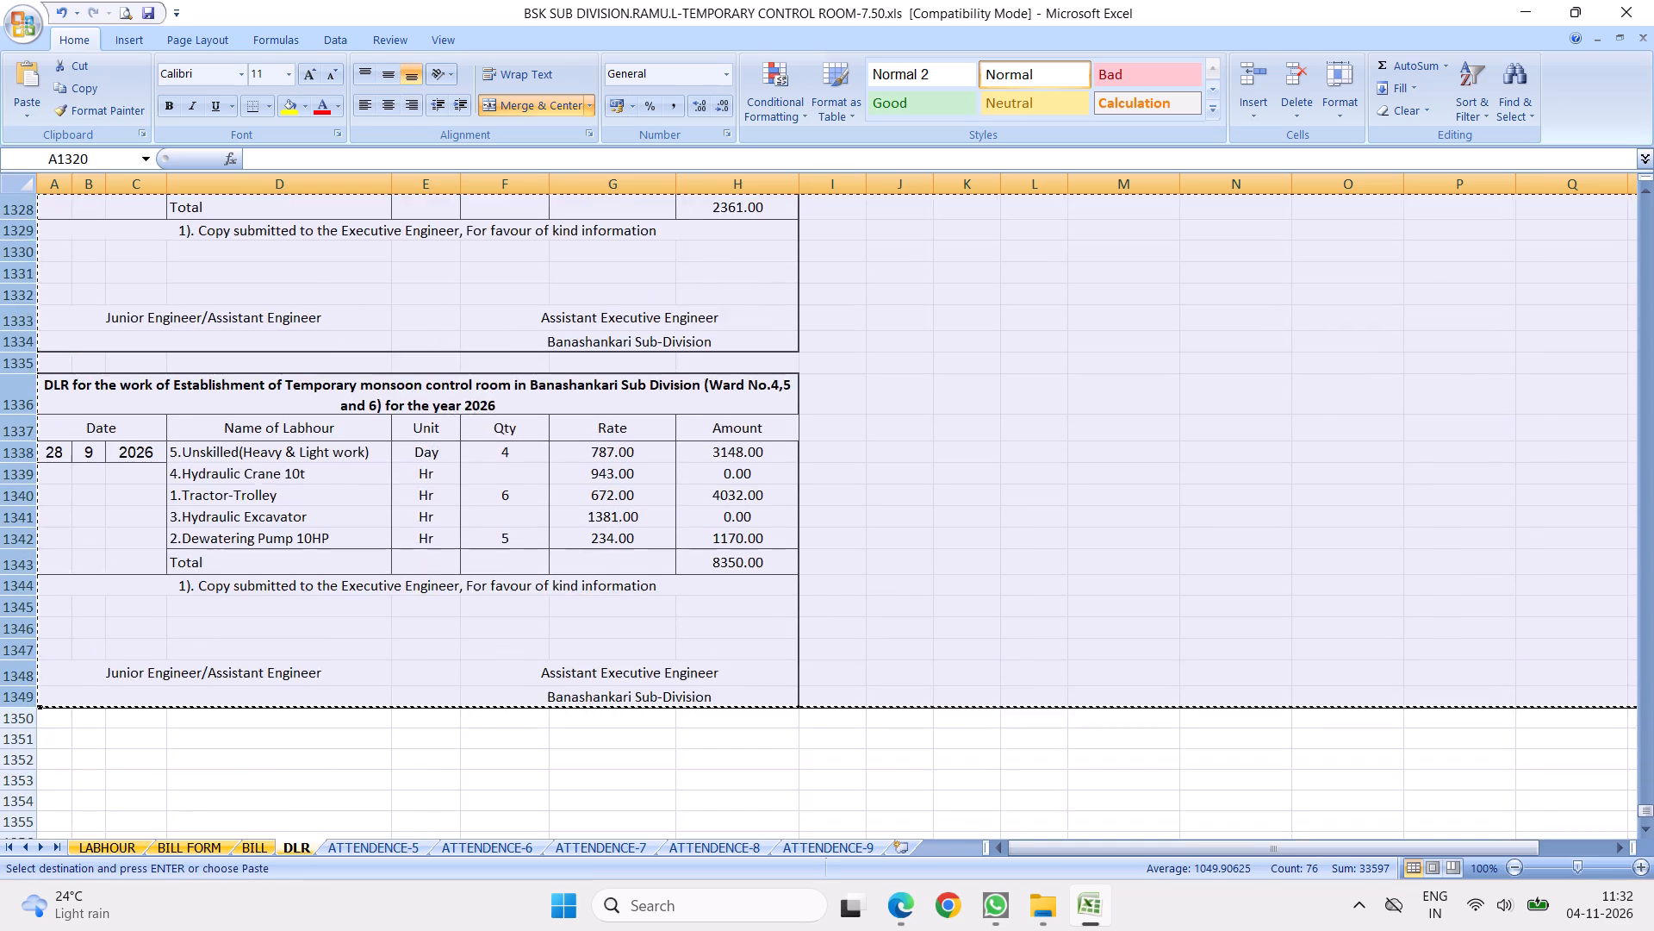
scroll(375, 452, "down", 3)
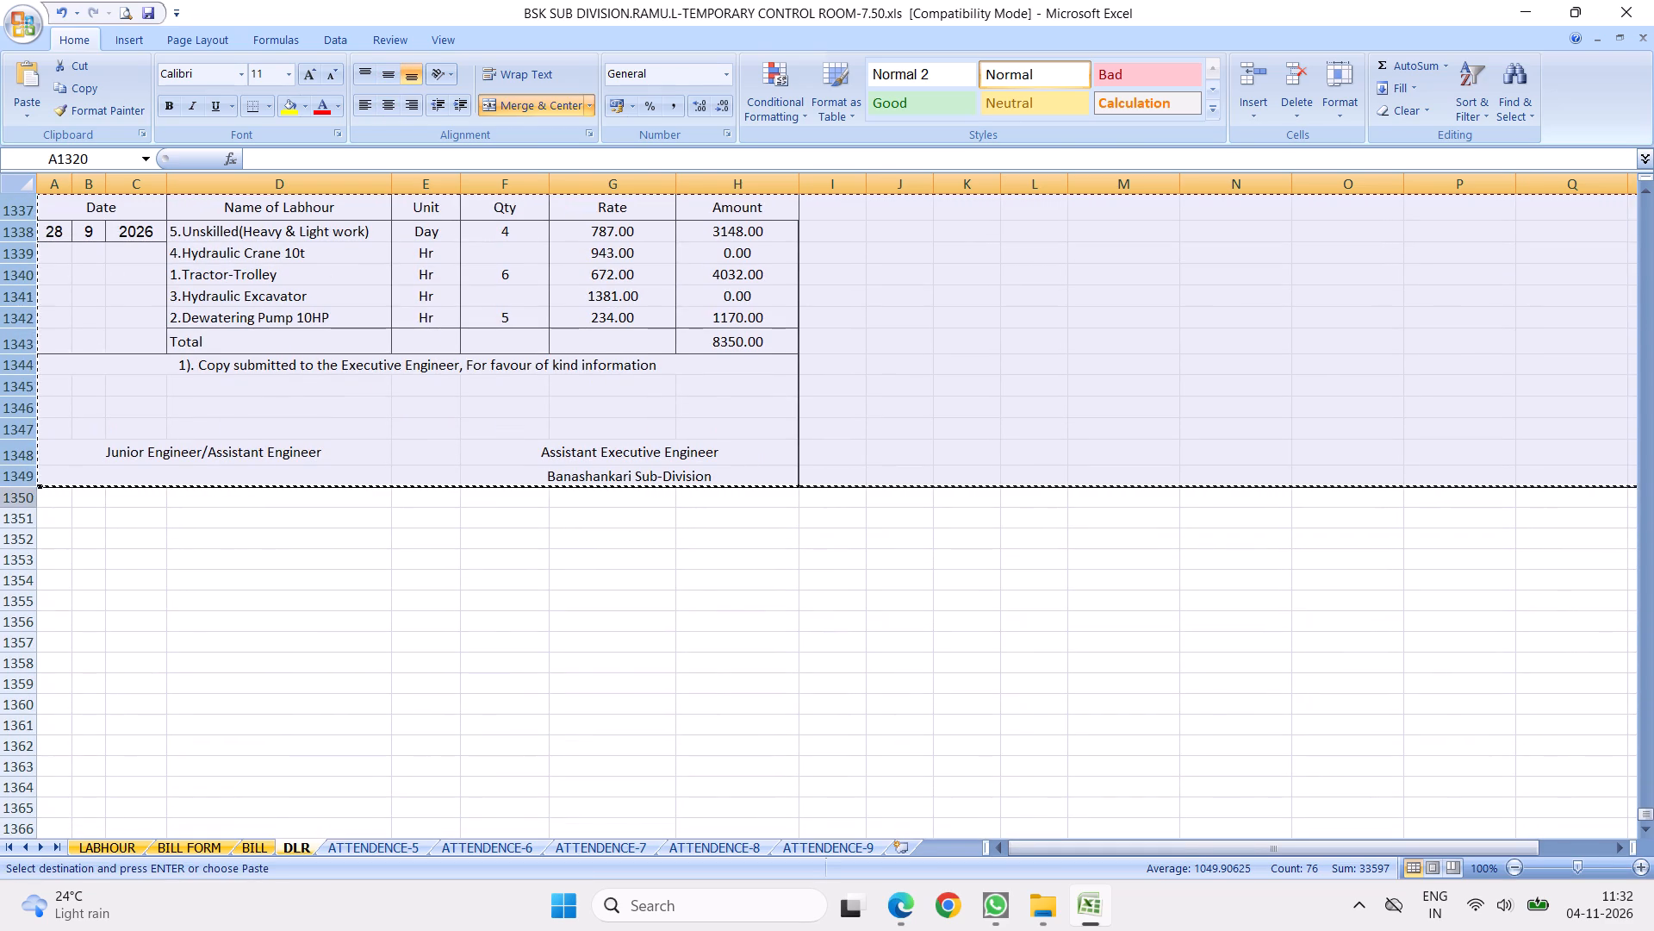
left_click(30, 498)
right_click(30, 498)
left_click(136, 612)
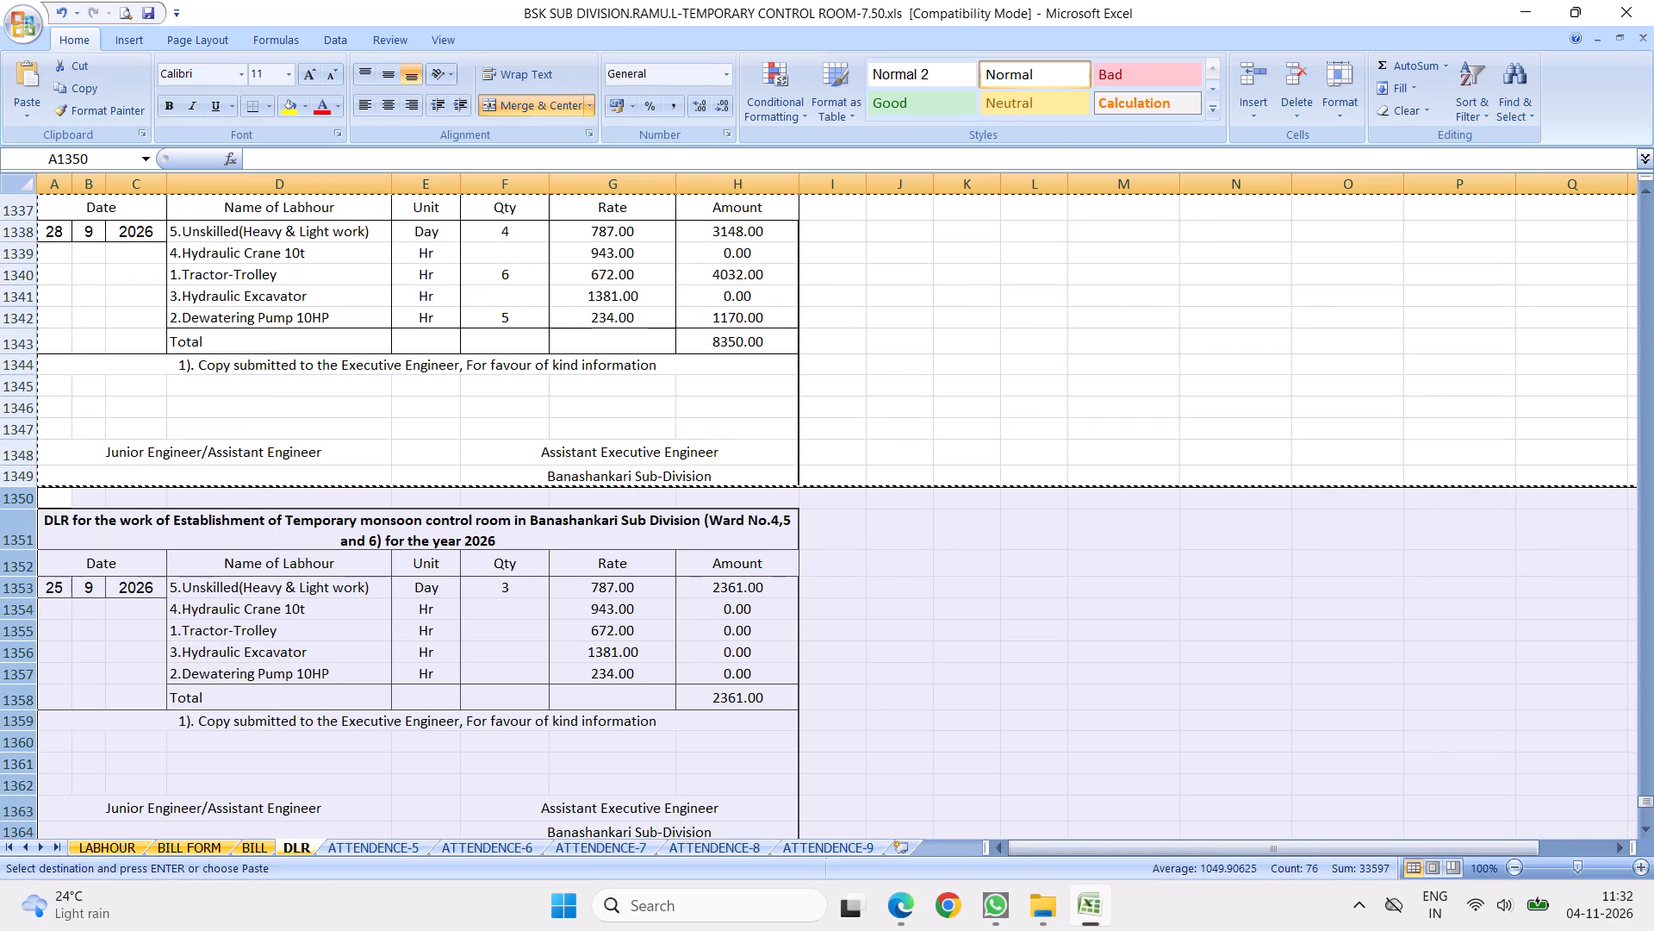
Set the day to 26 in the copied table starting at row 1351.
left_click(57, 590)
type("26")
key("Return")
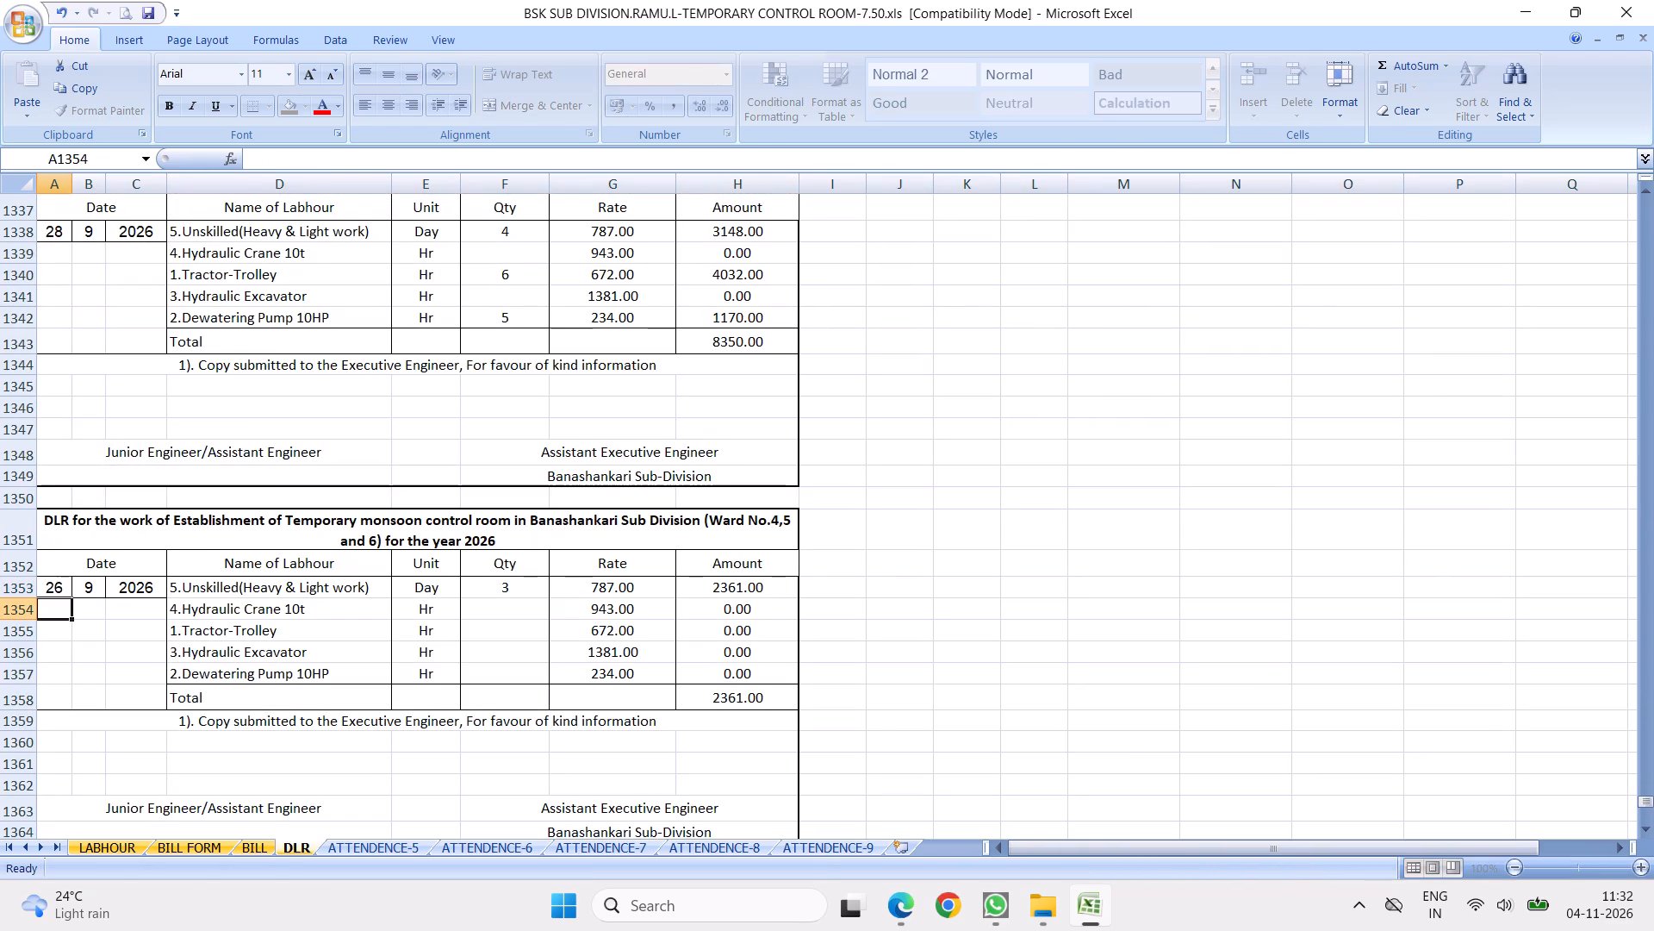
In the copied table starting at row 1351, set the day to 29 and the Unskilled quantity to 4.
scroll(76, 572, "down", 5)
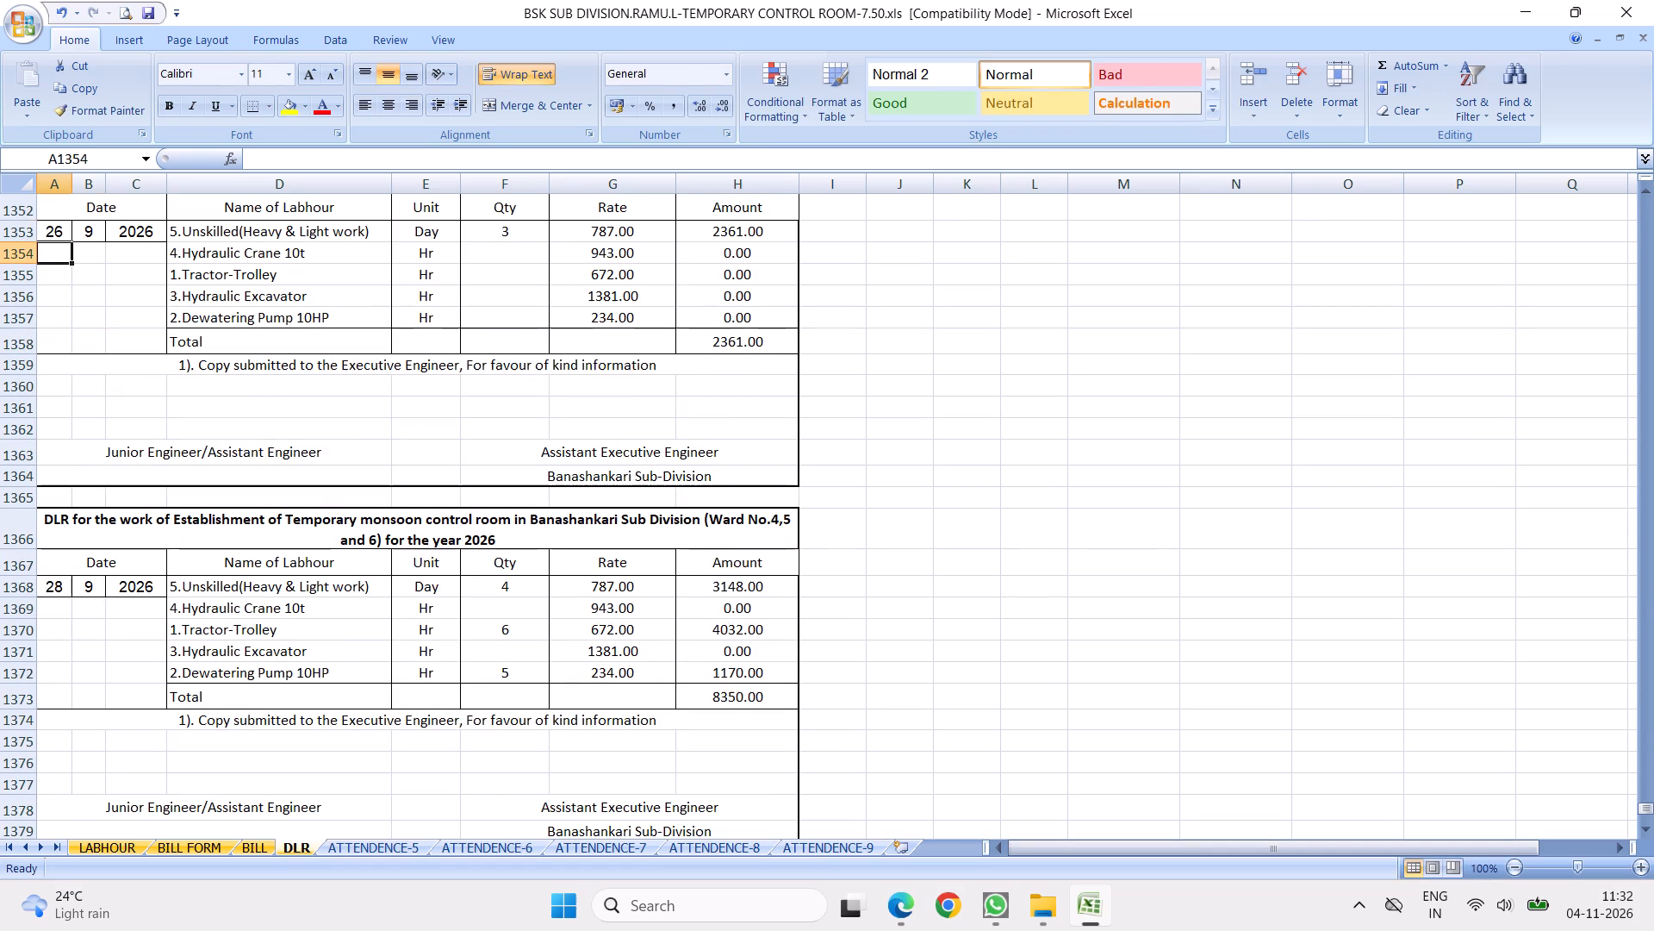
left_click(86, 228)
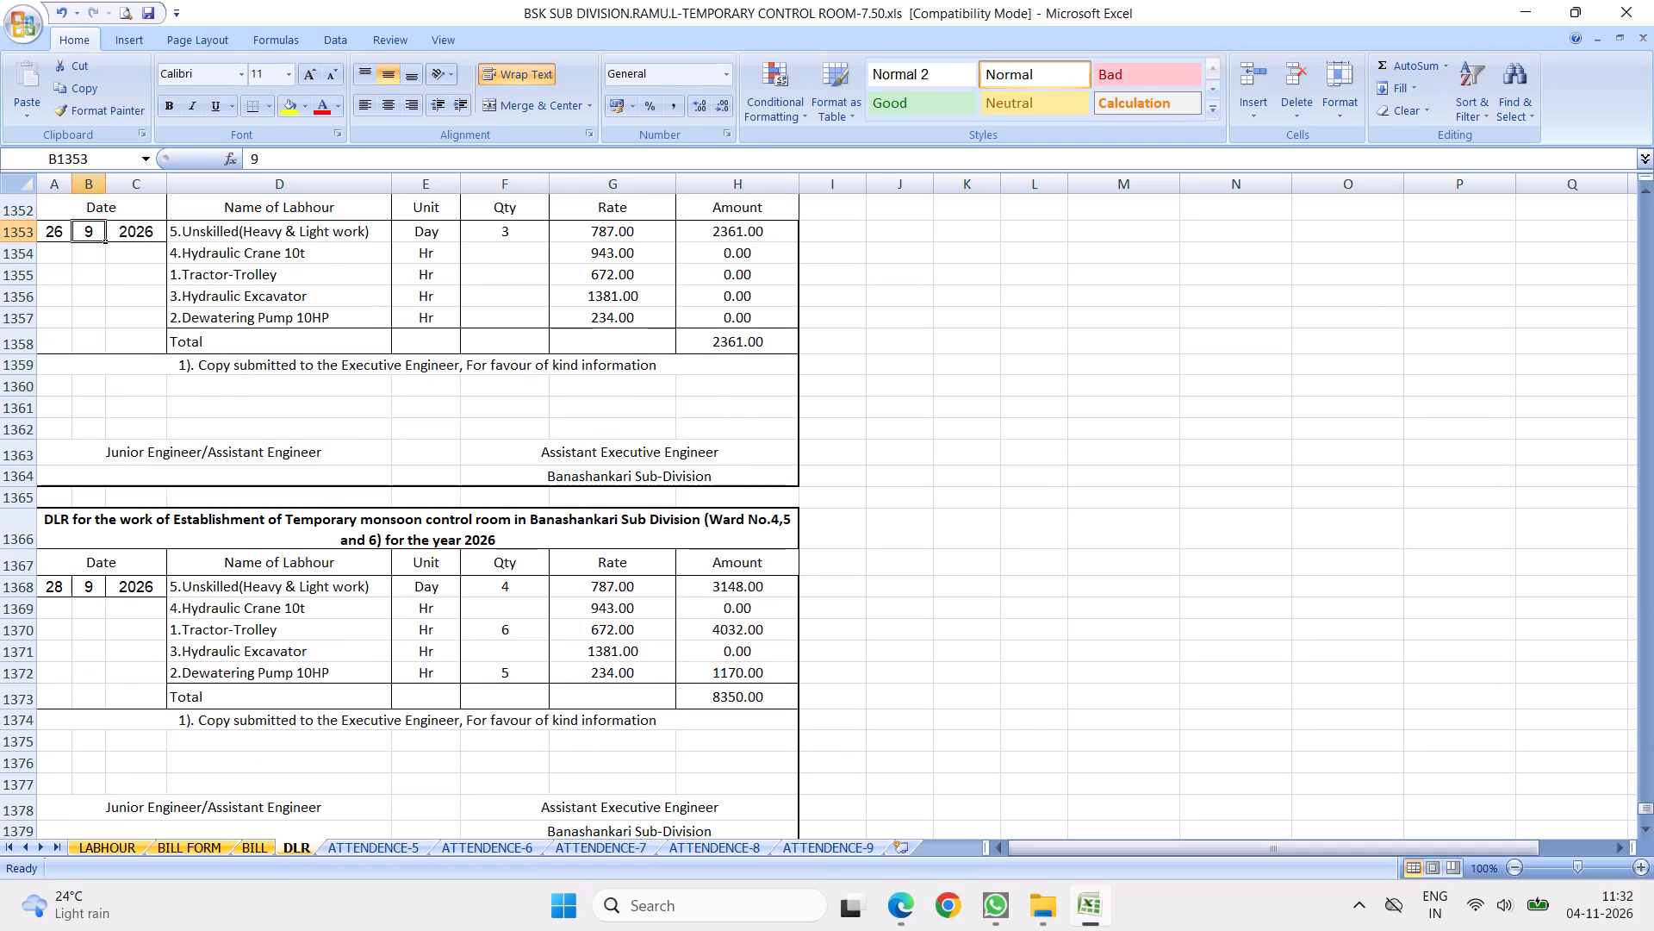
scroll(14, 398, "up", 4)
scroll(156, 447, "up", 3)
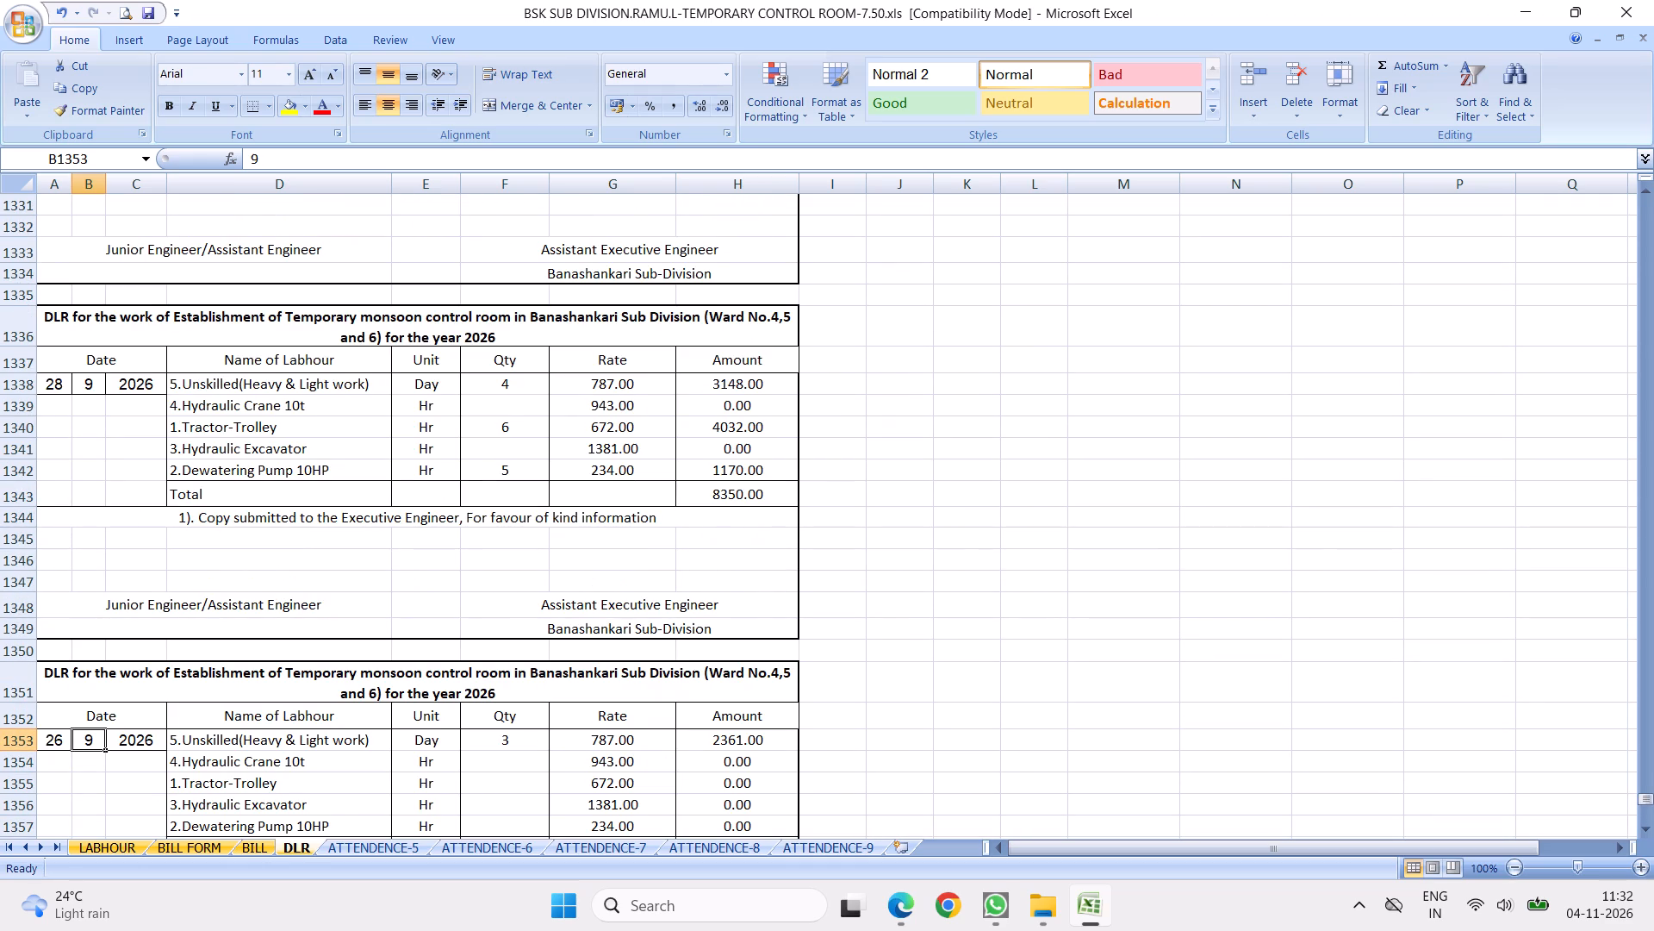
scroll(177, 370, "down", 2)
left_click(51, 596)
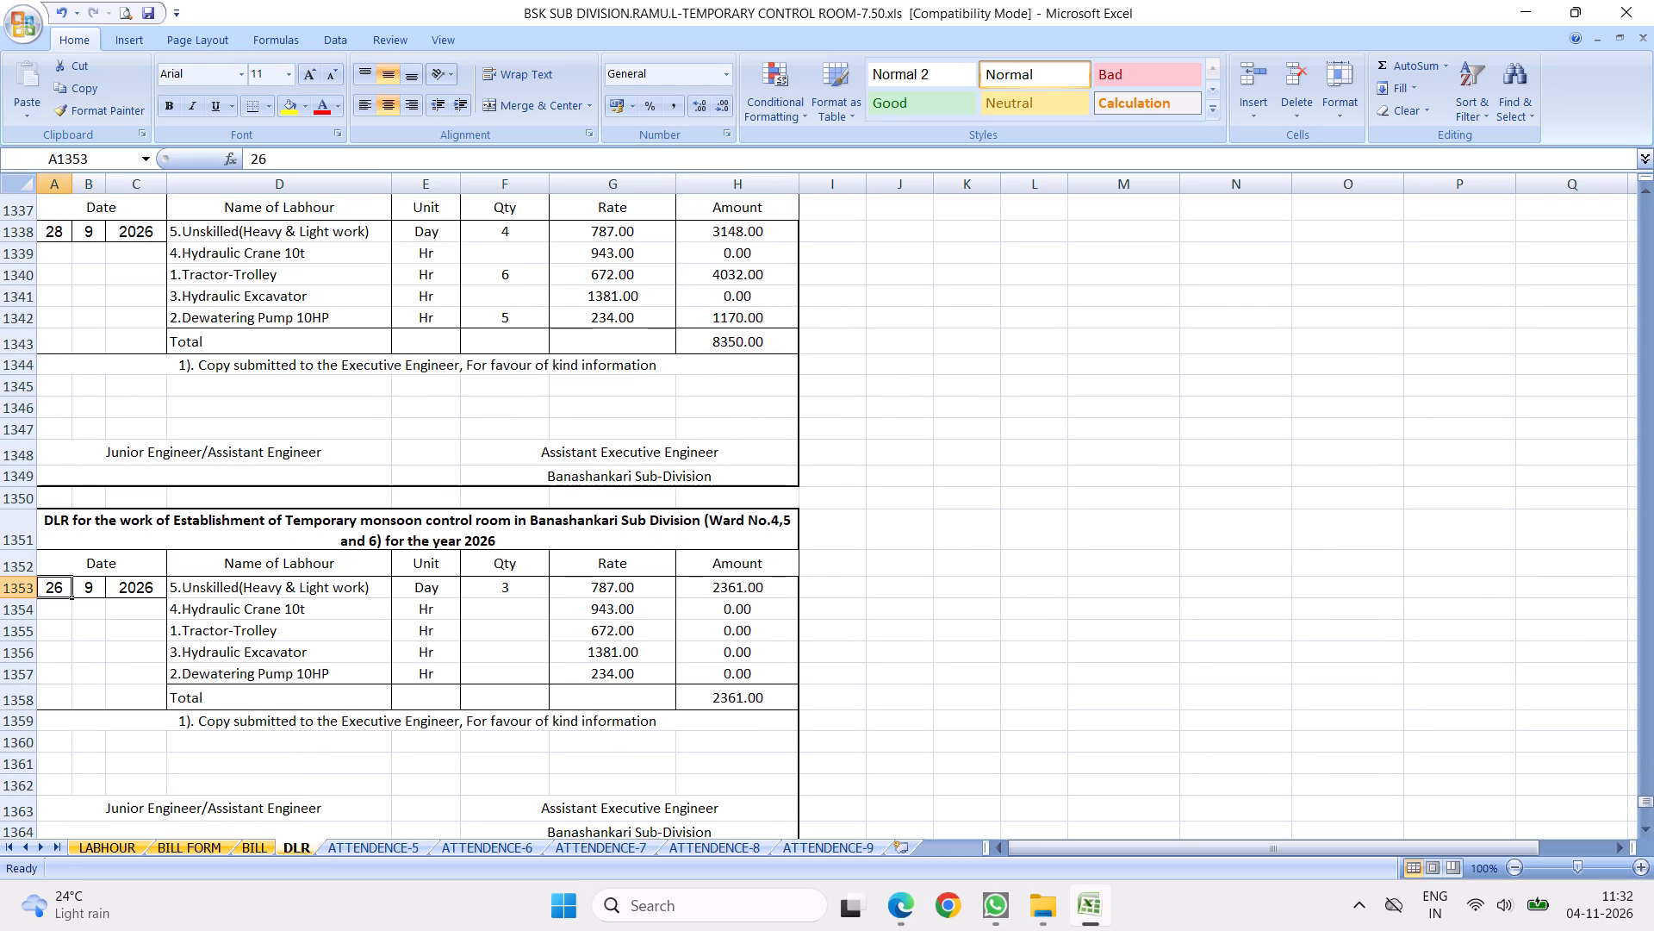
type("29")
key("Return")
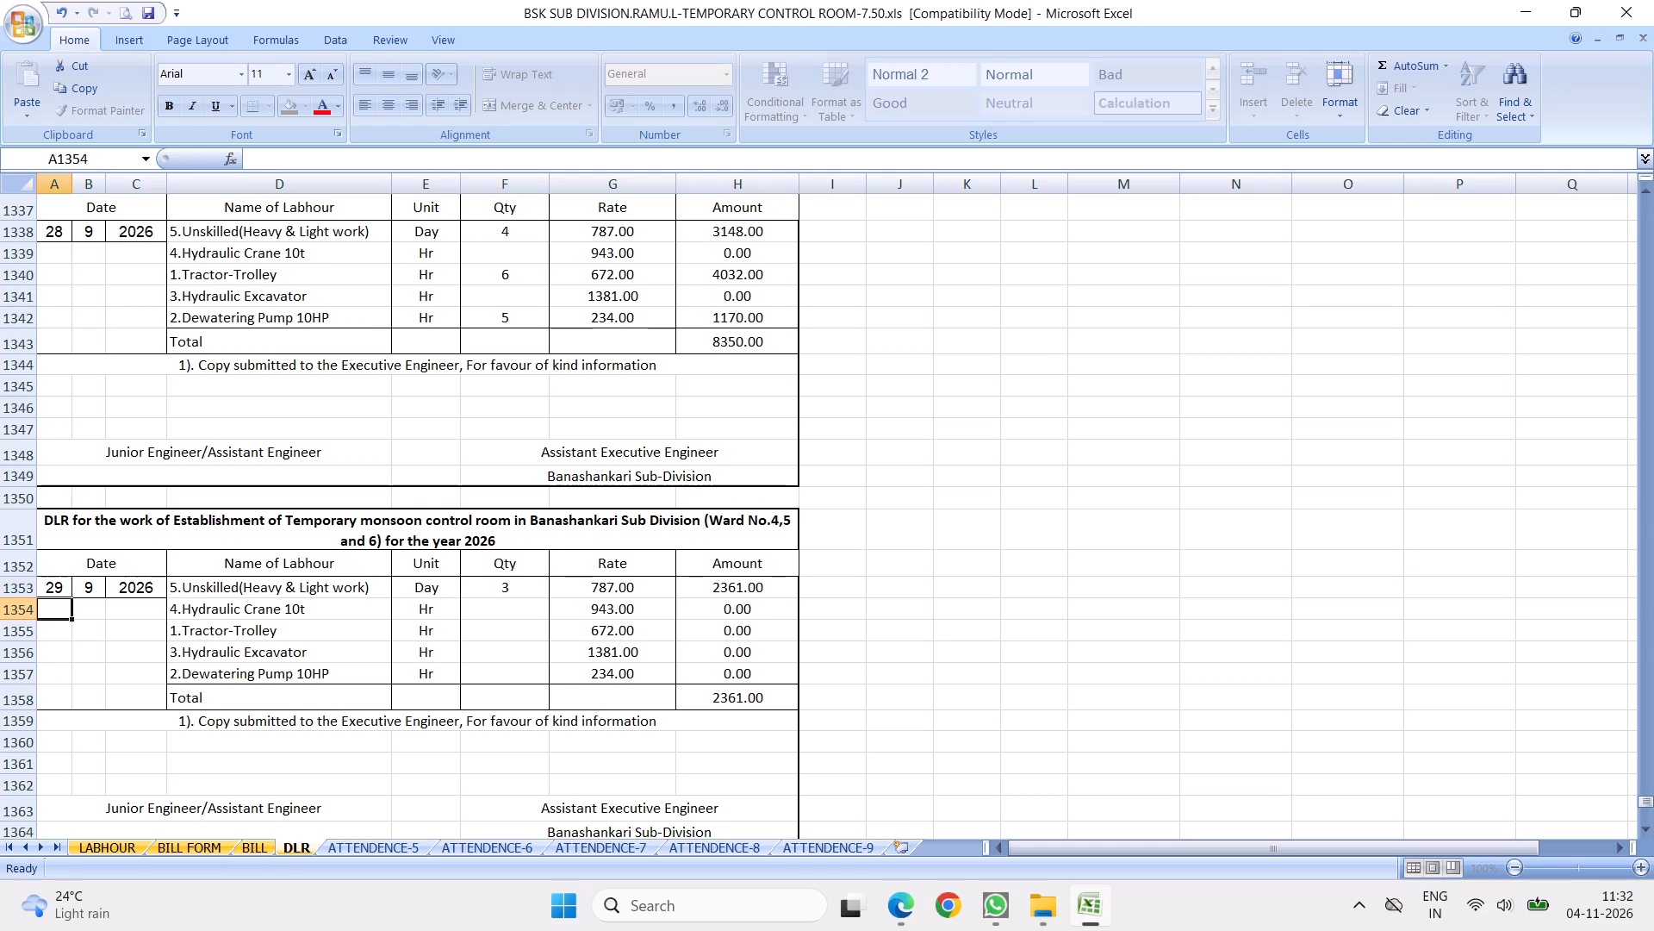
left_click(499, 590)
key("4")
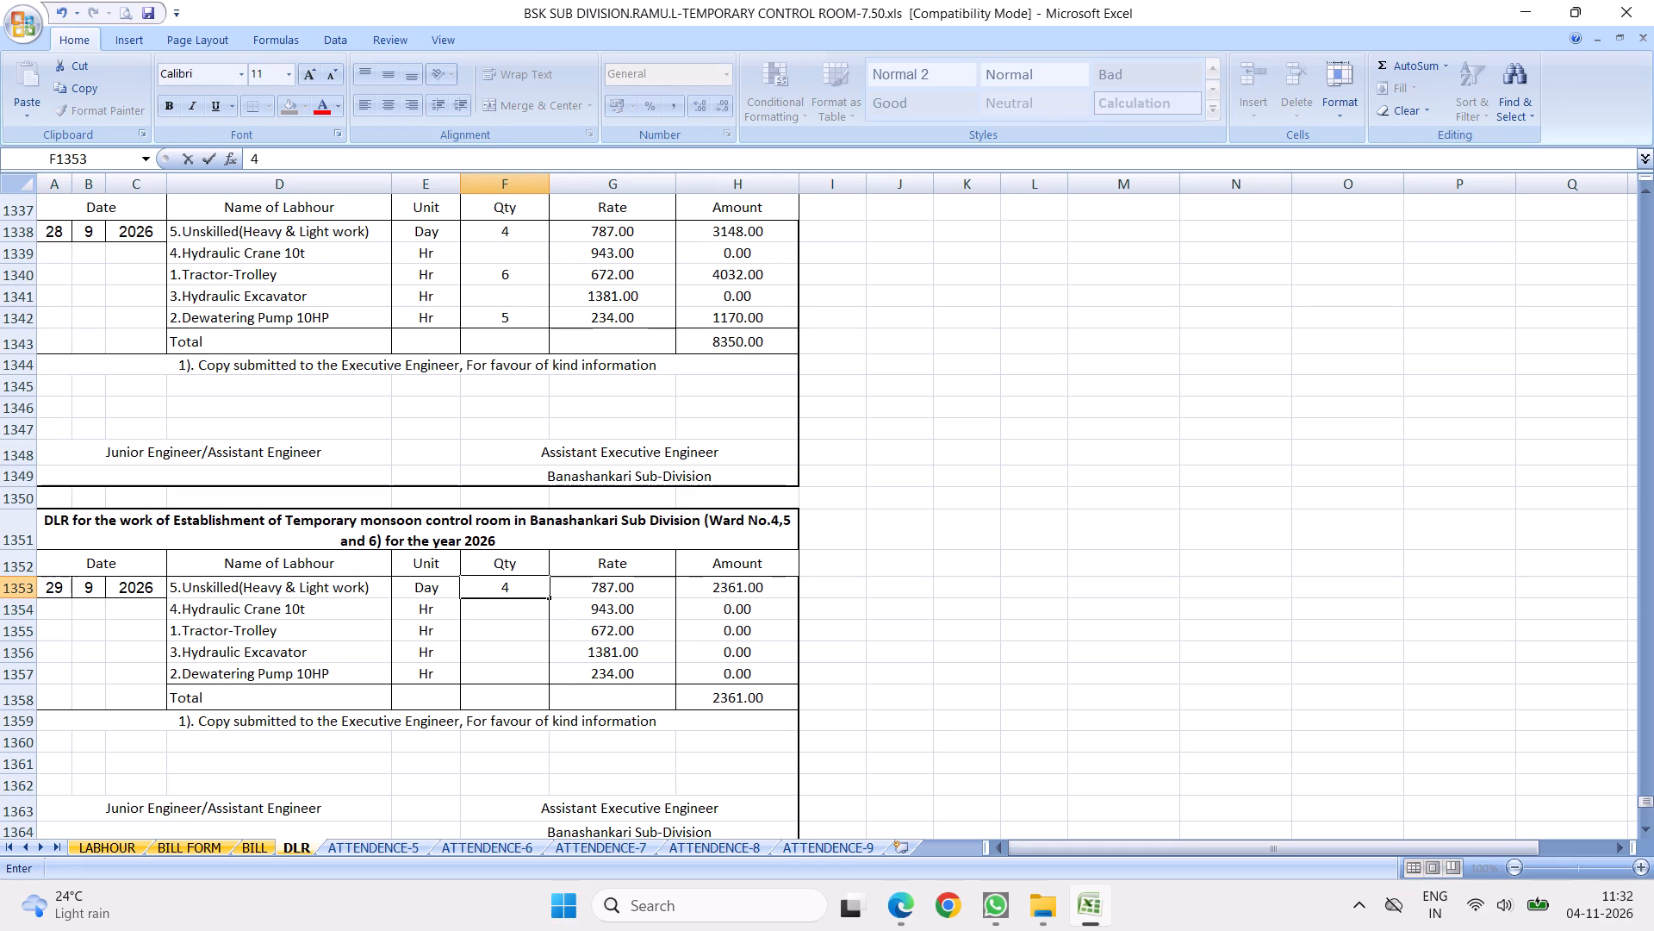
key("Return")
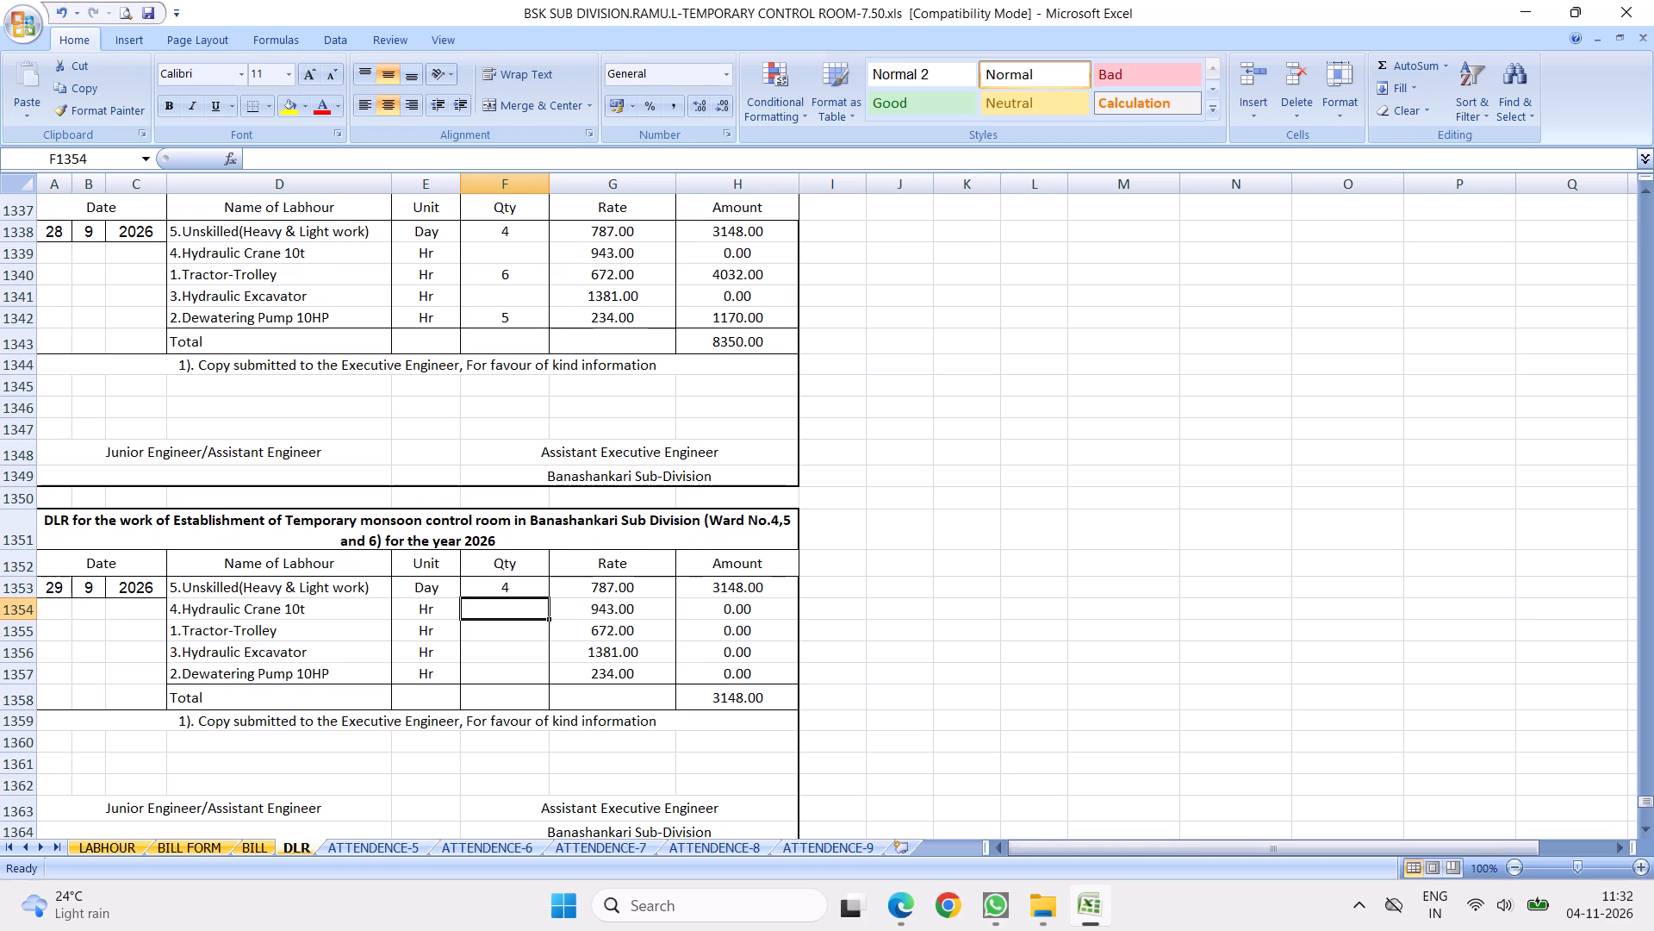
left_click(537, 539)
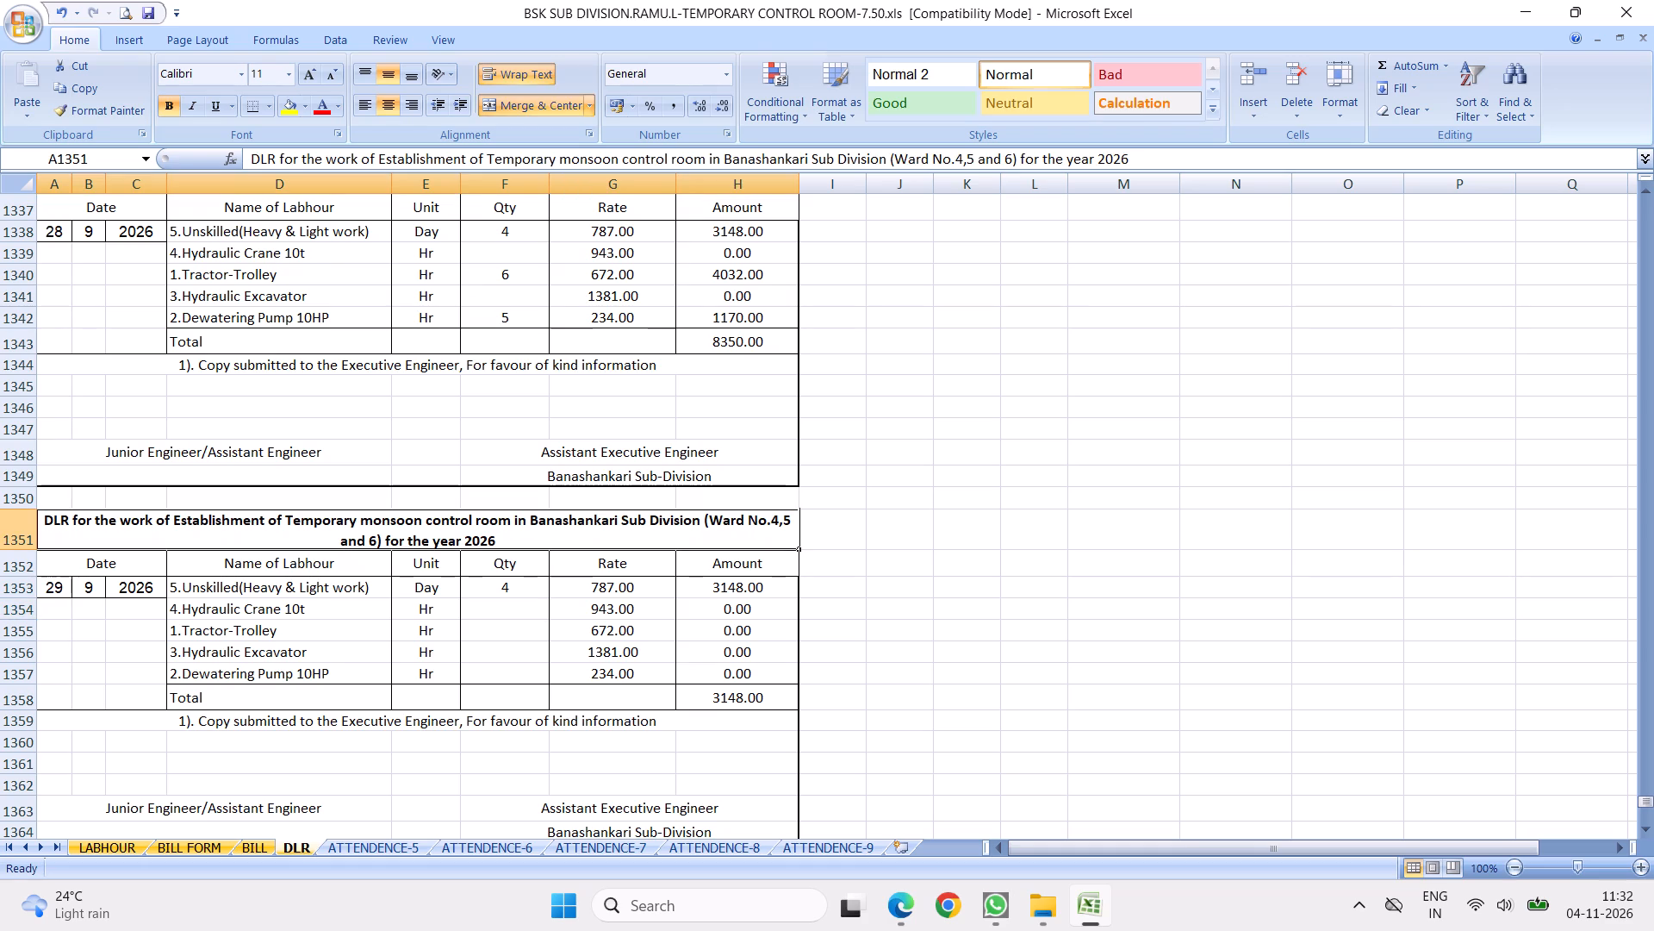
In the copied table starting at row 1366, set the day to 30 and the Unskilled quantity to 3.
scroll(415, 416, "down", 1)
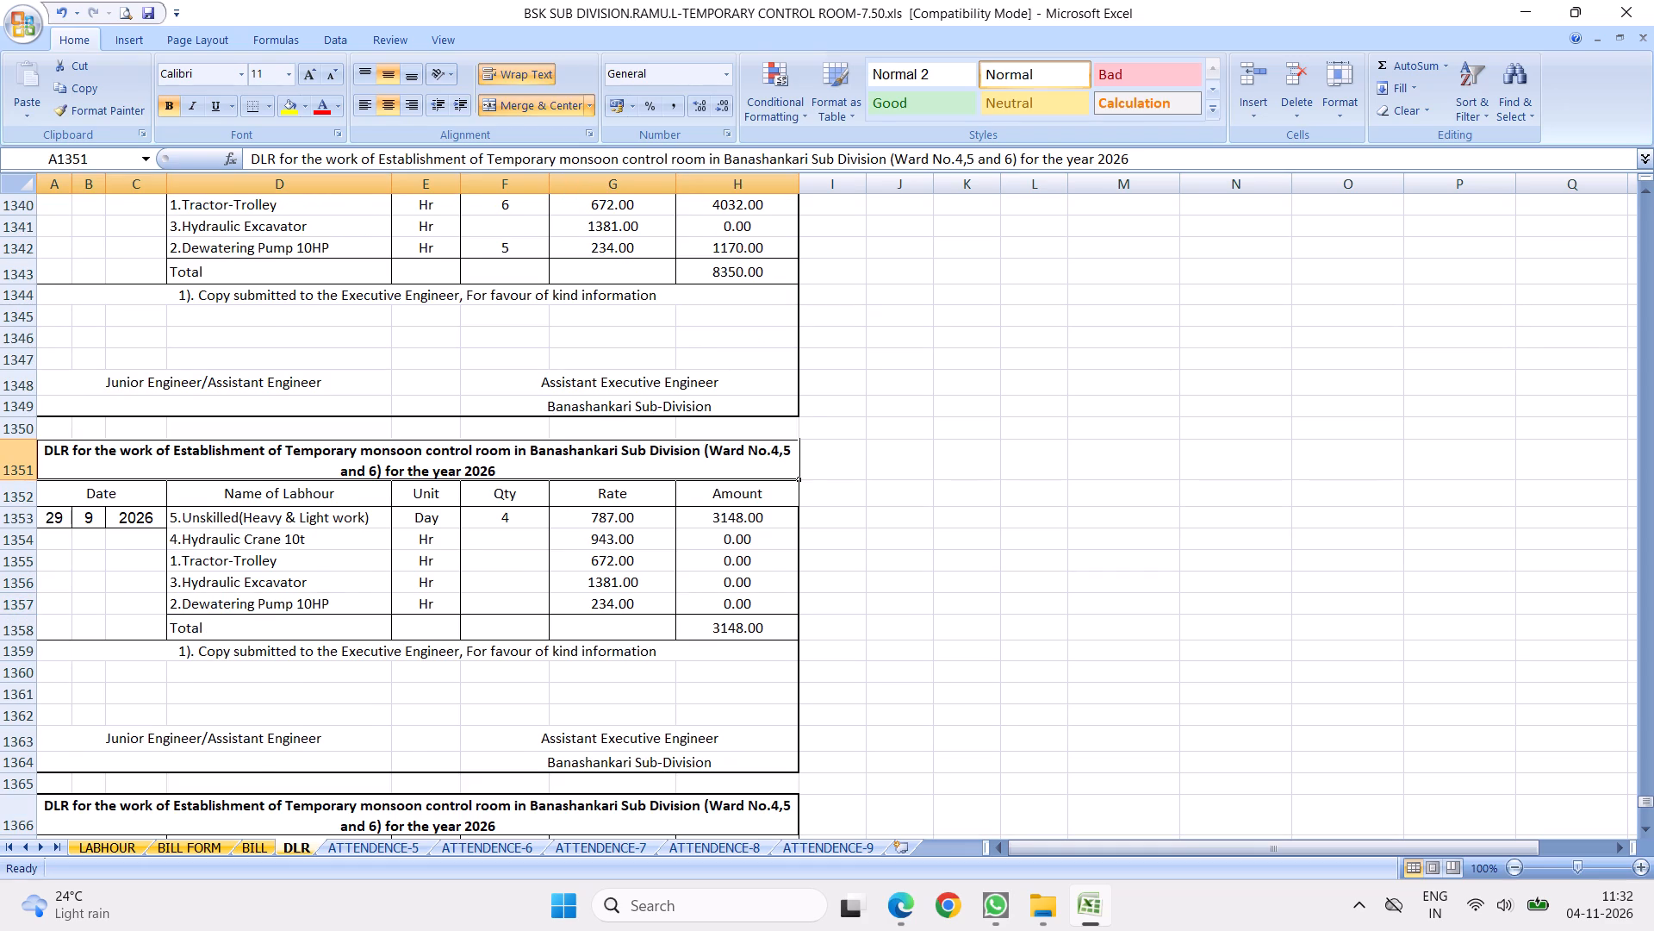
scroll(246, 449, "down", 5)
left_click(49, 526)
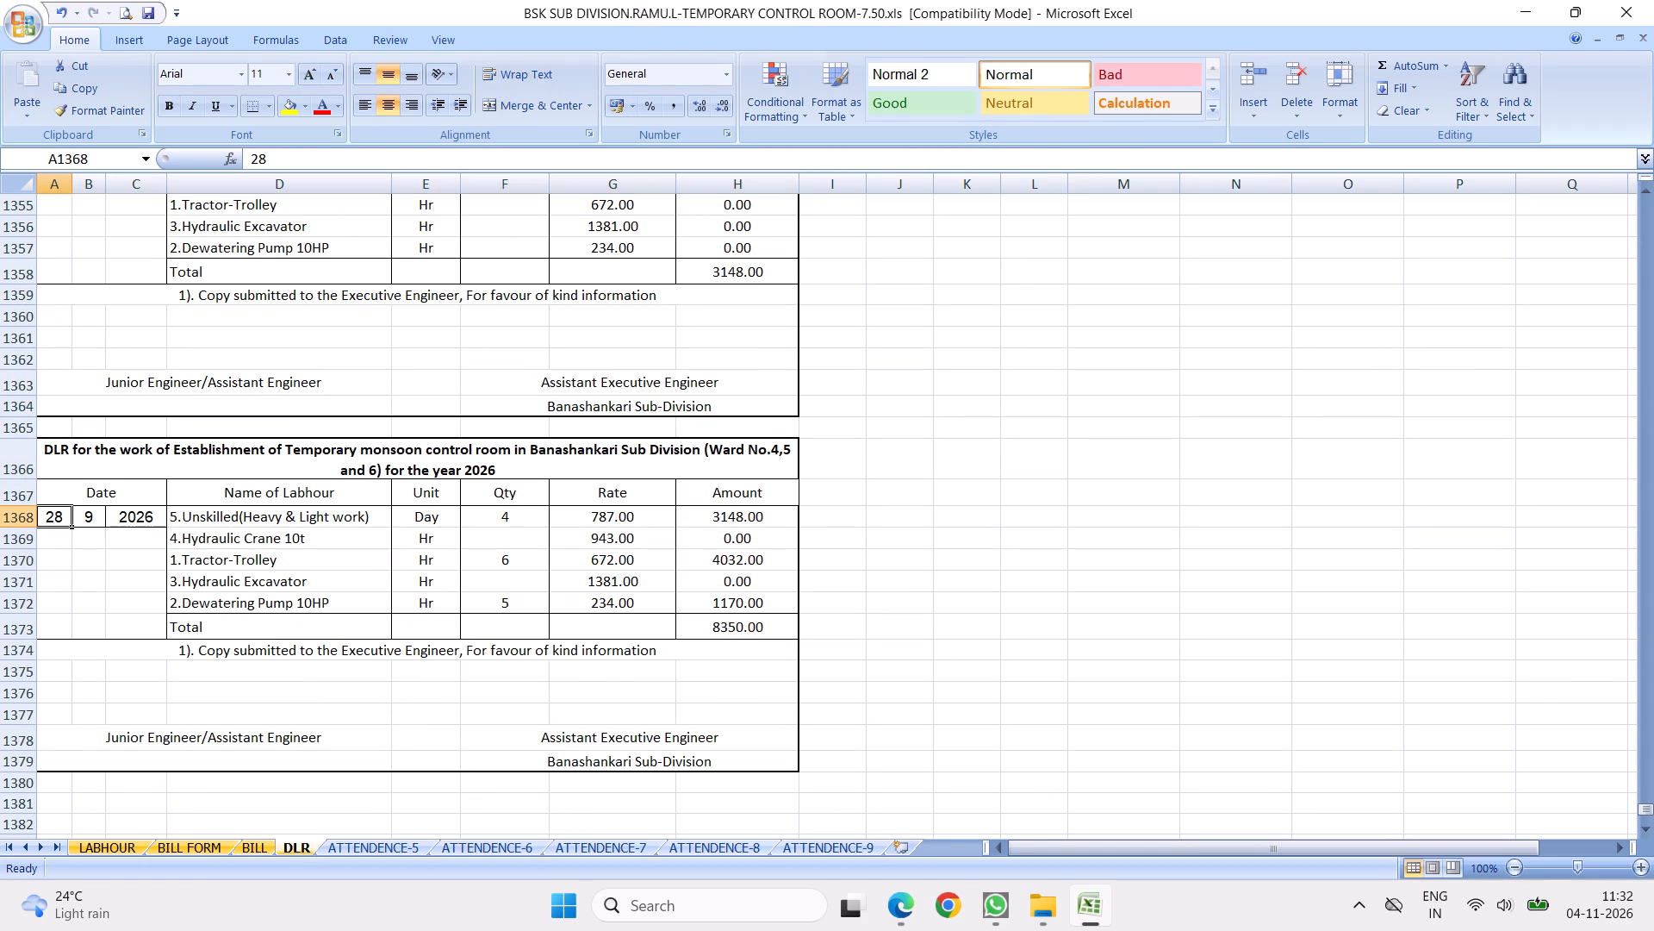
type("30")
key("Return")
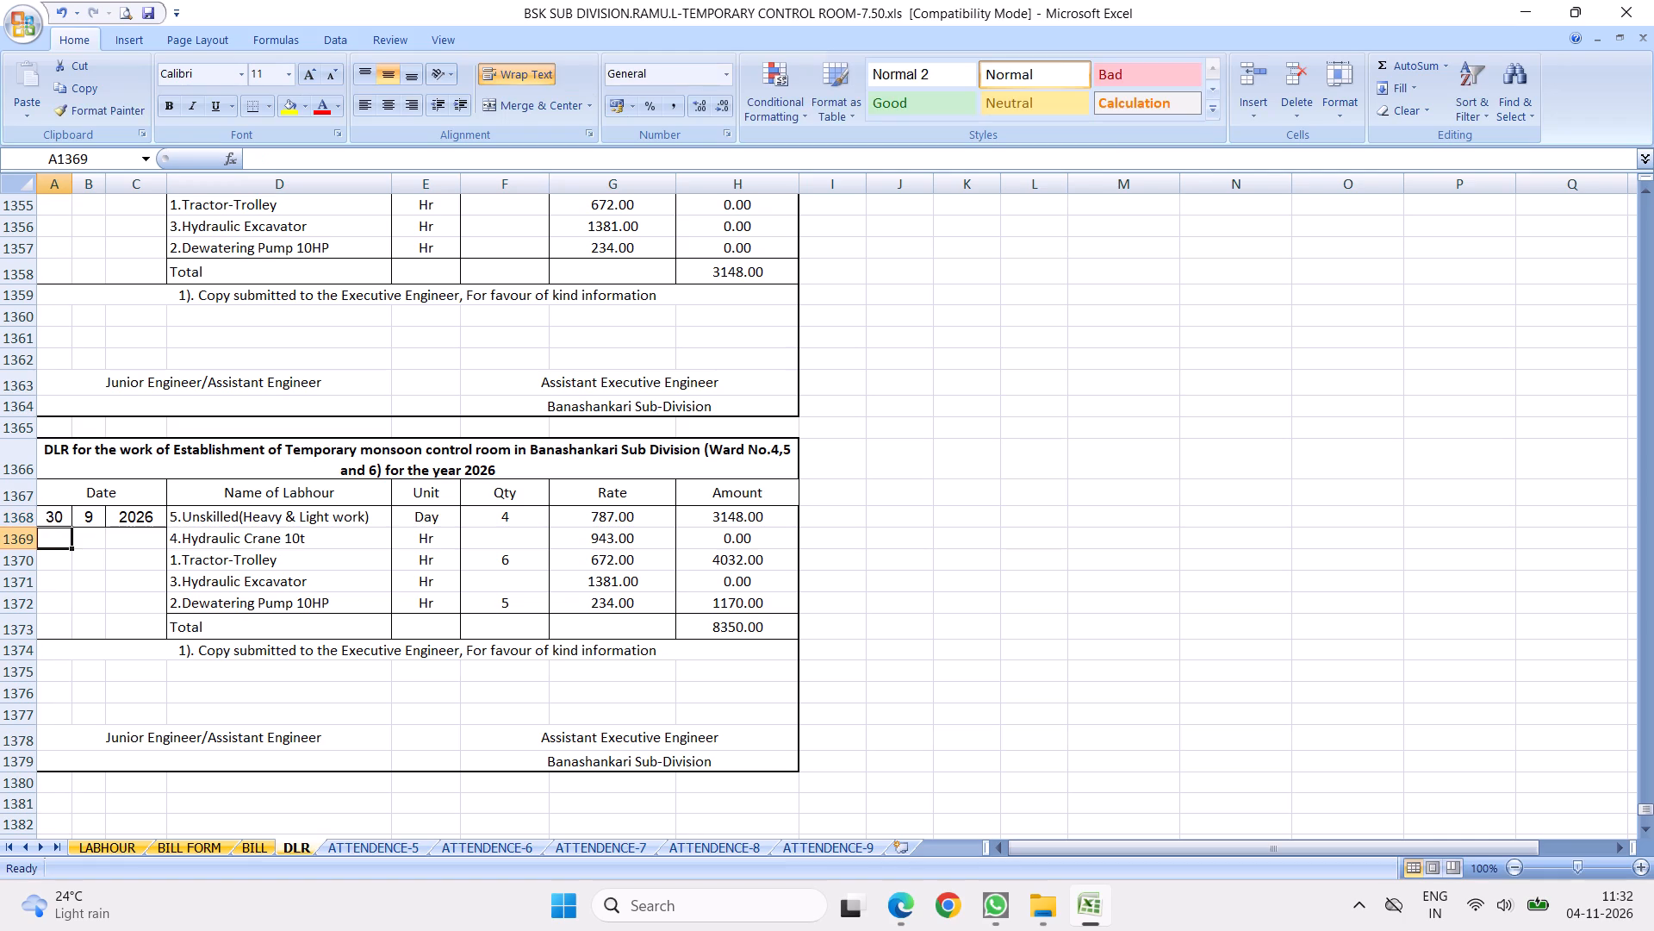
left_click(505, 512)
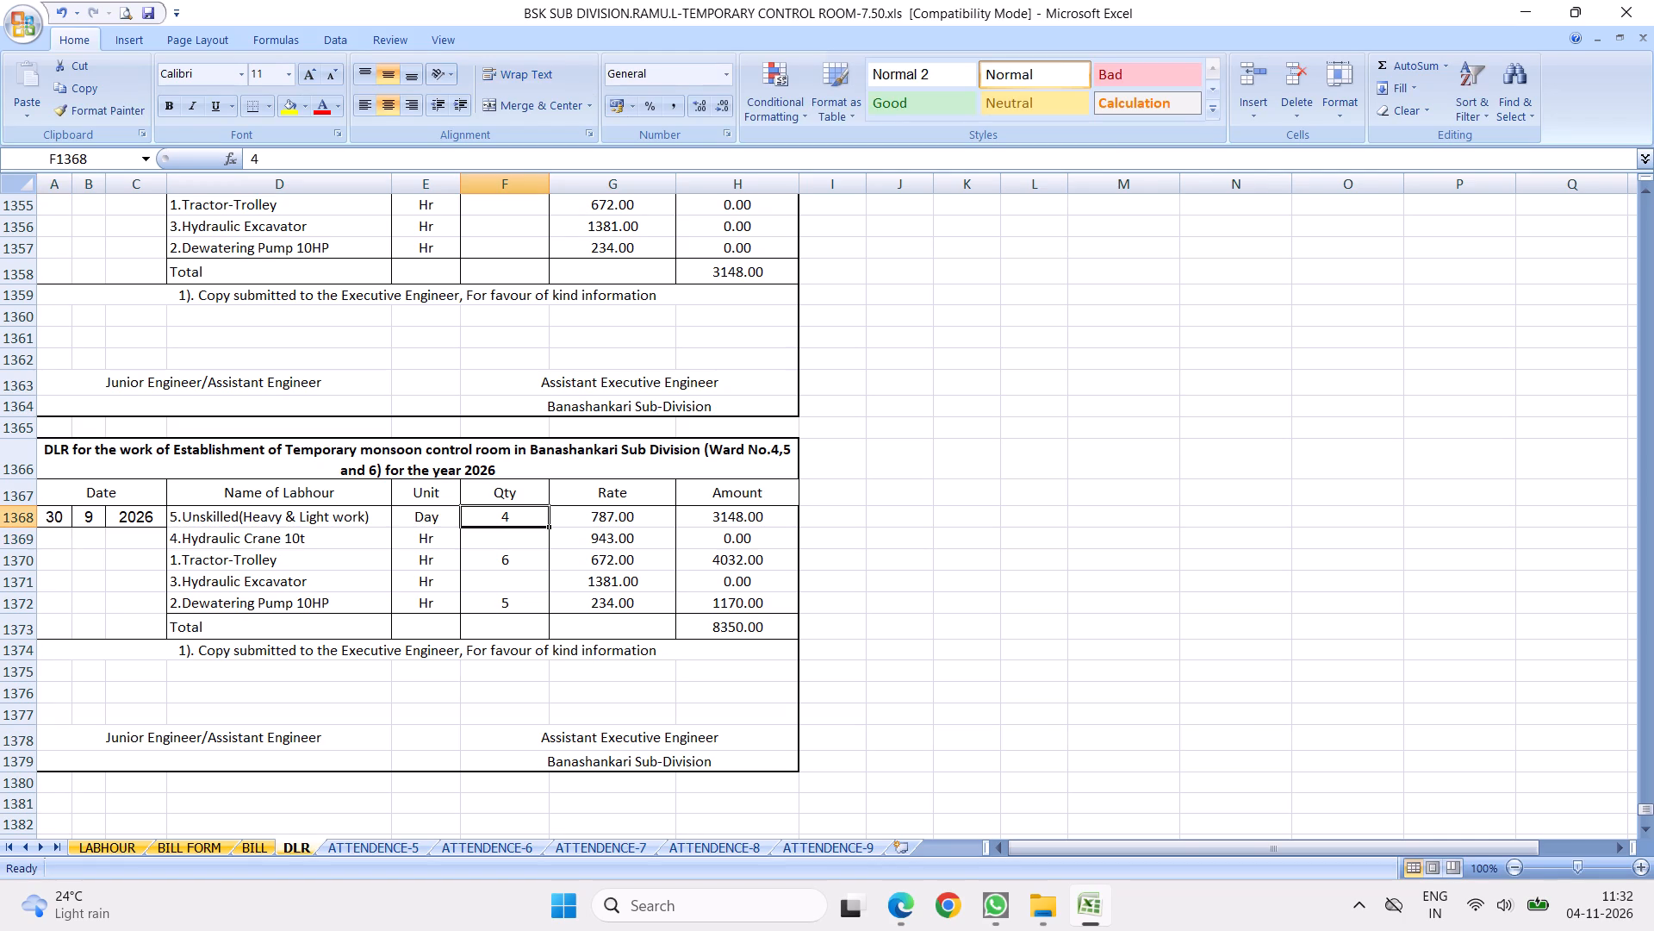
key("3")
key("Return")
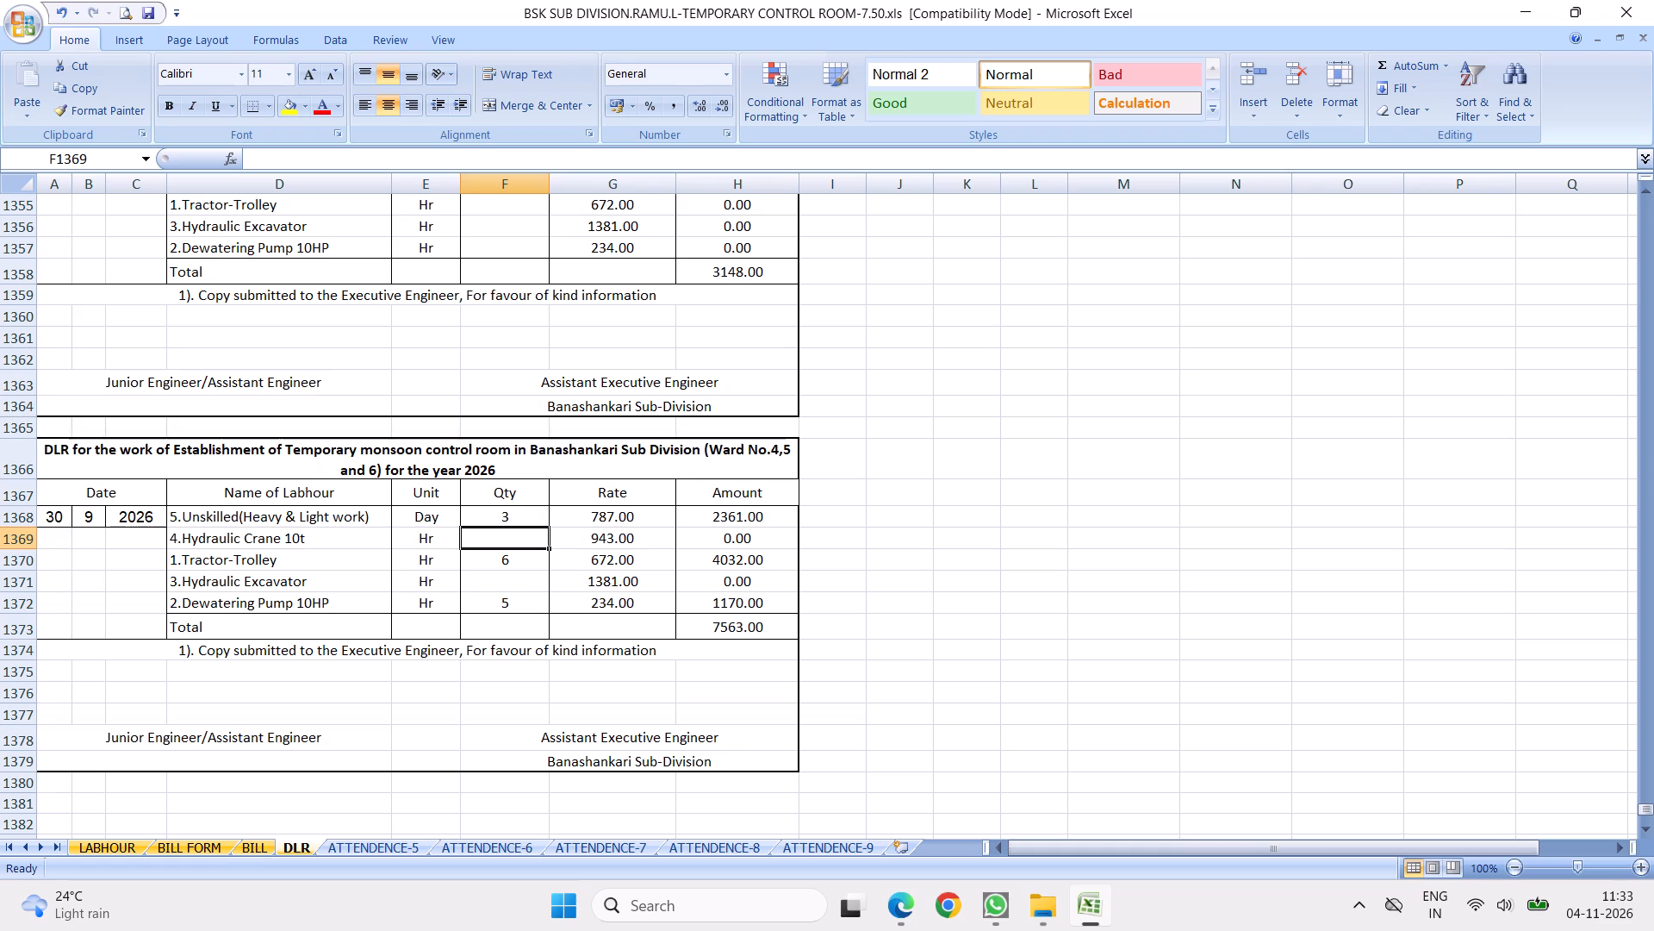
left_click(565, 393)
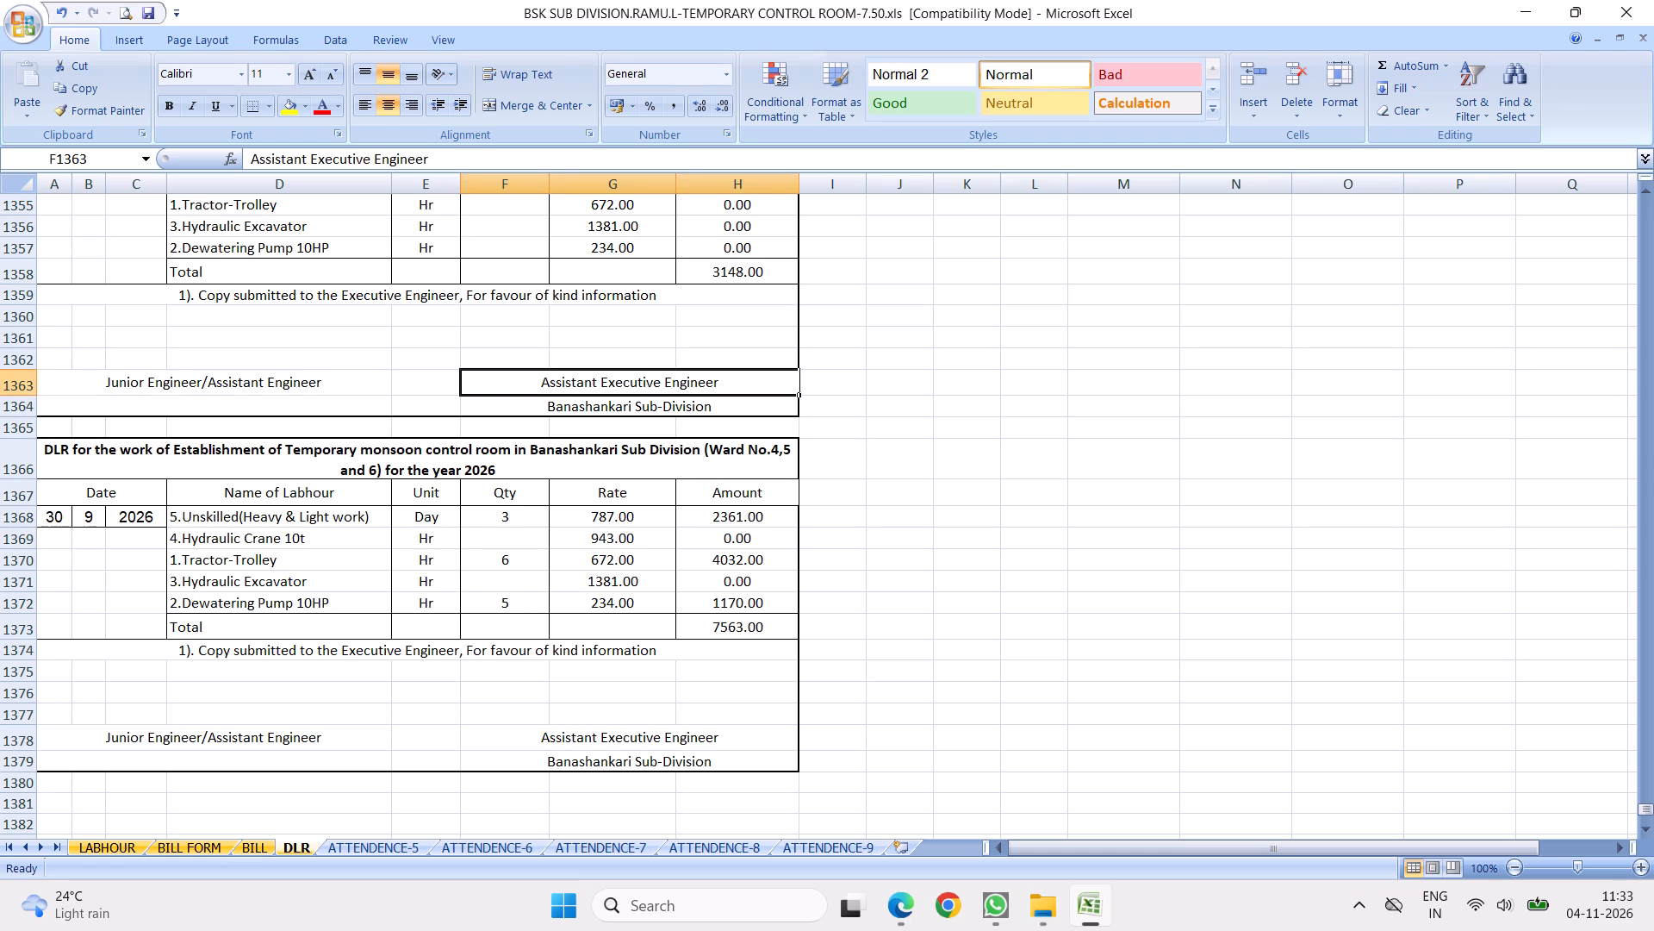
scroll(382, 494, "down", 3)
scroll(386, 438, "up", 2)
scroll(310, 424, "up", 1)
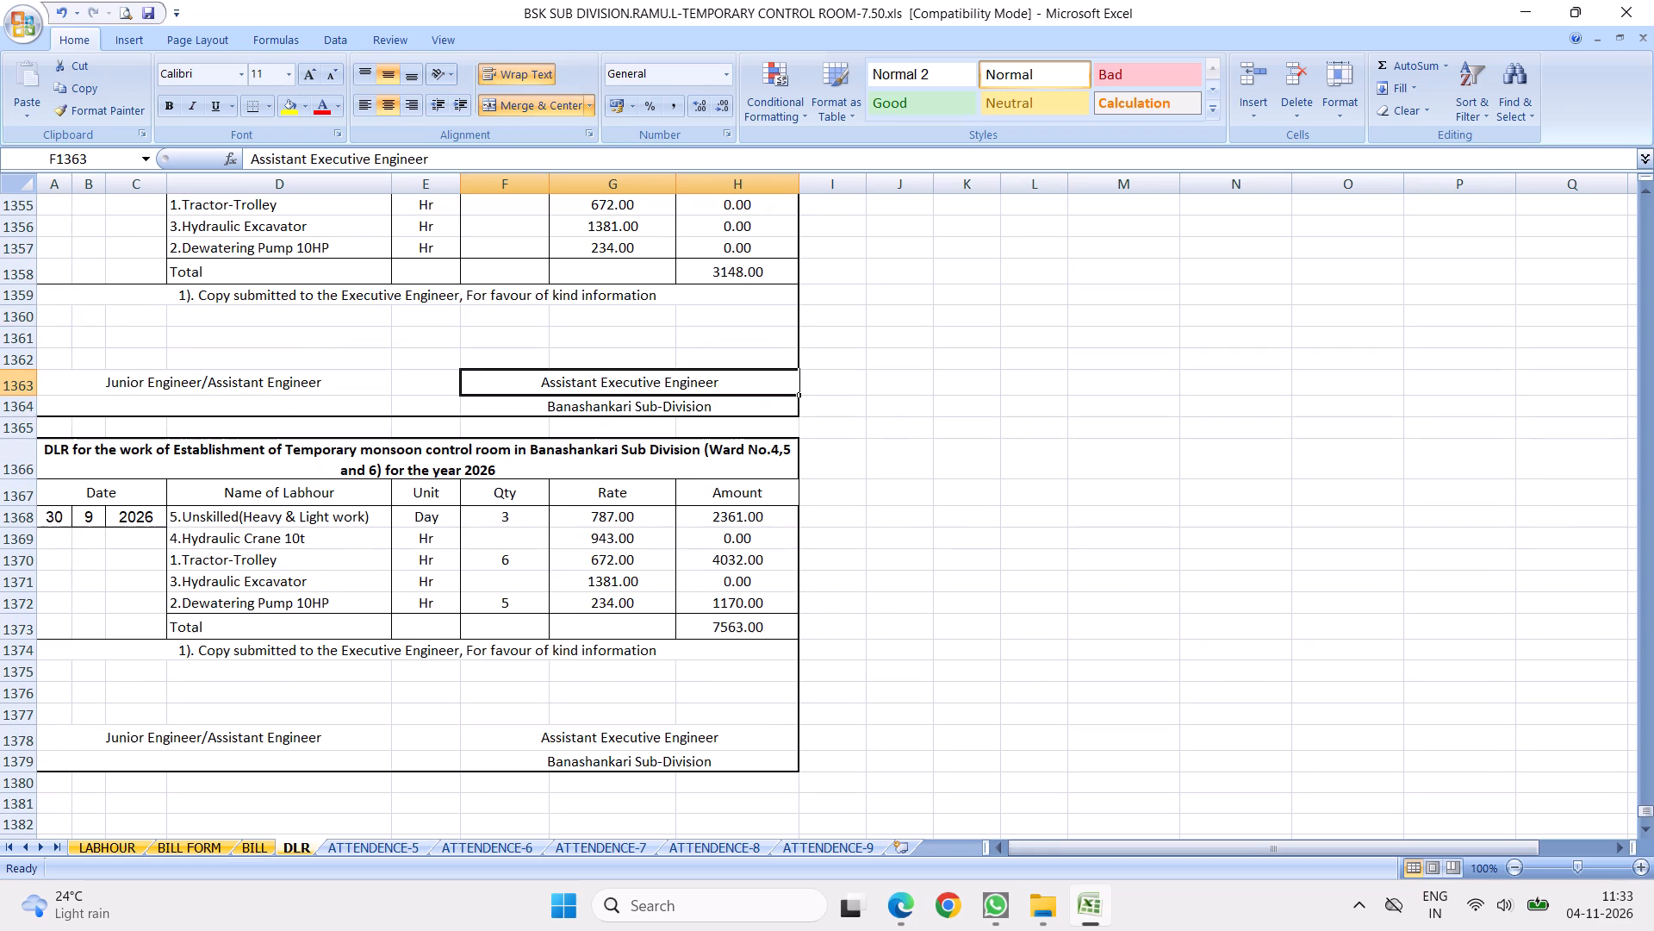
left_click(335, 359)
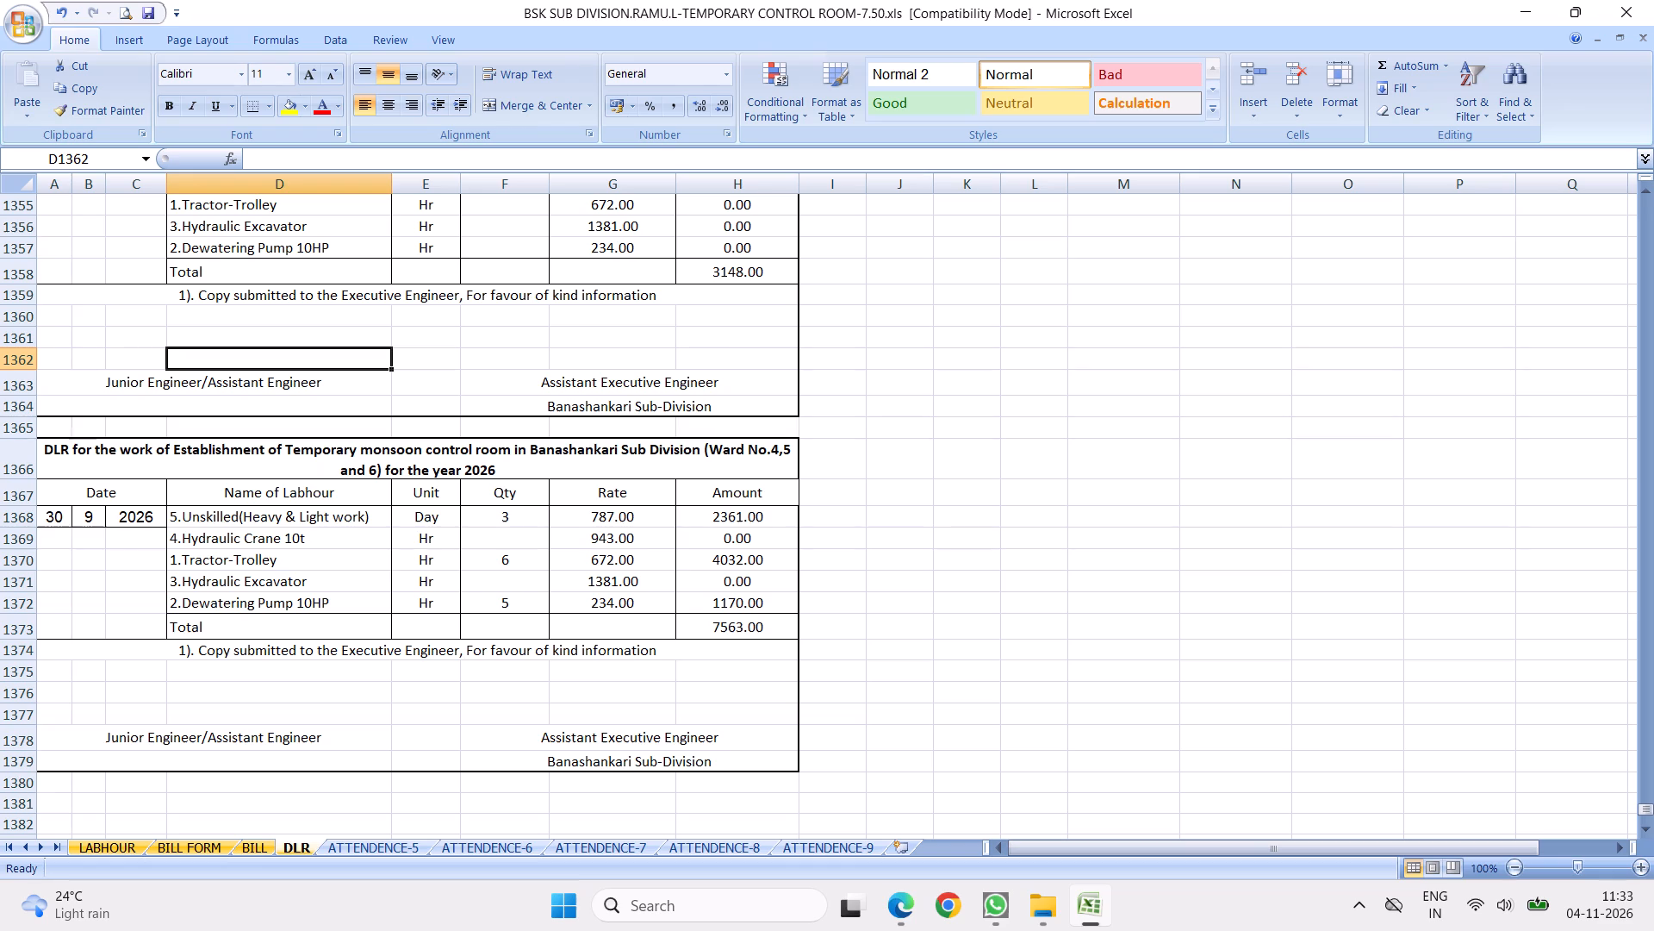
Copy rows 1170 to 1379, holding the 11-9-2026 to 30-9-2026 tables, and paste them at row 1380.
scroll(358, 441, "up", 13)
scroll(407, 482, "up", 9)
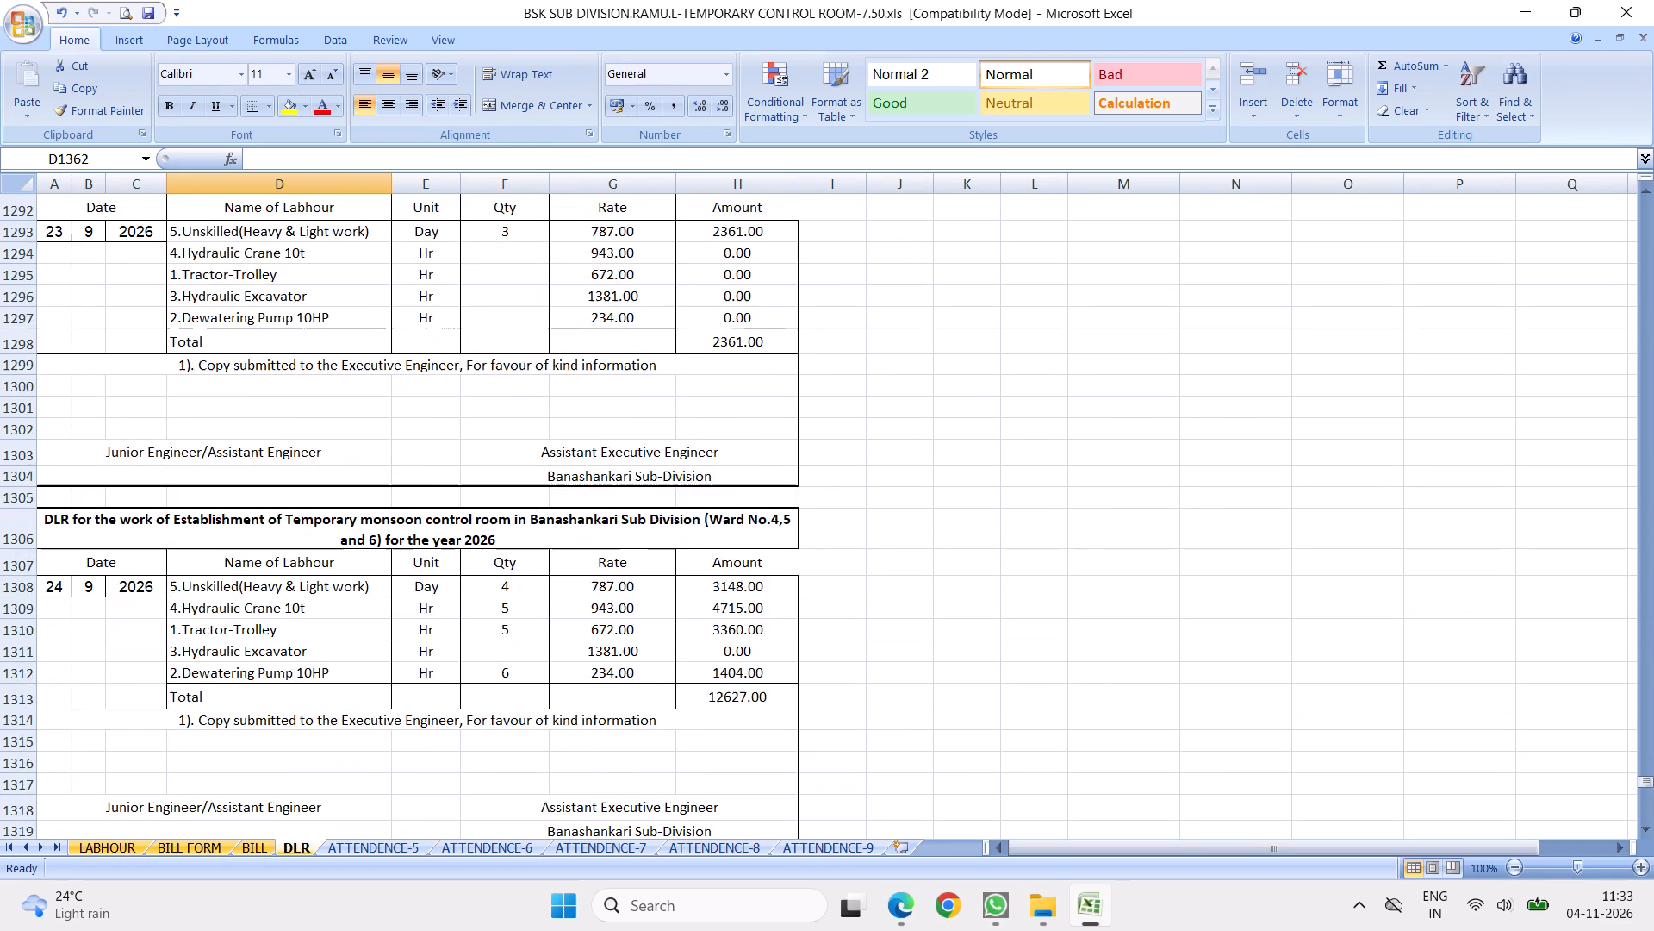
scroll(415, 472, "up", 20)
scroll(415, 472, "up", 15)
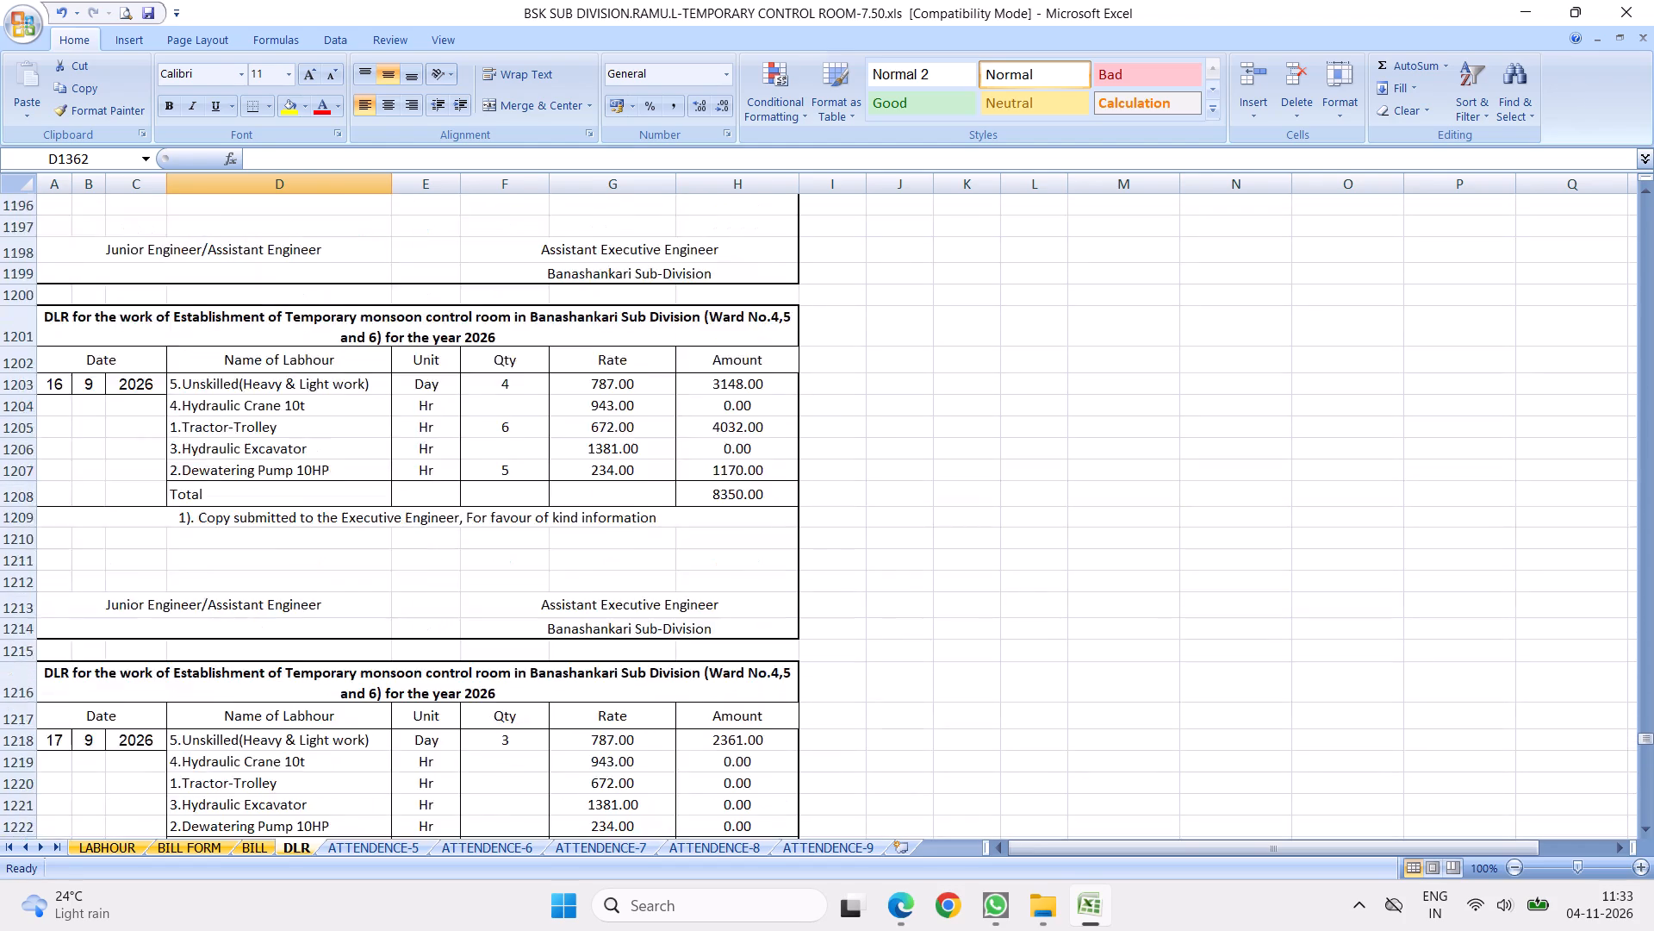
scroll(415, 472, "up", 7)
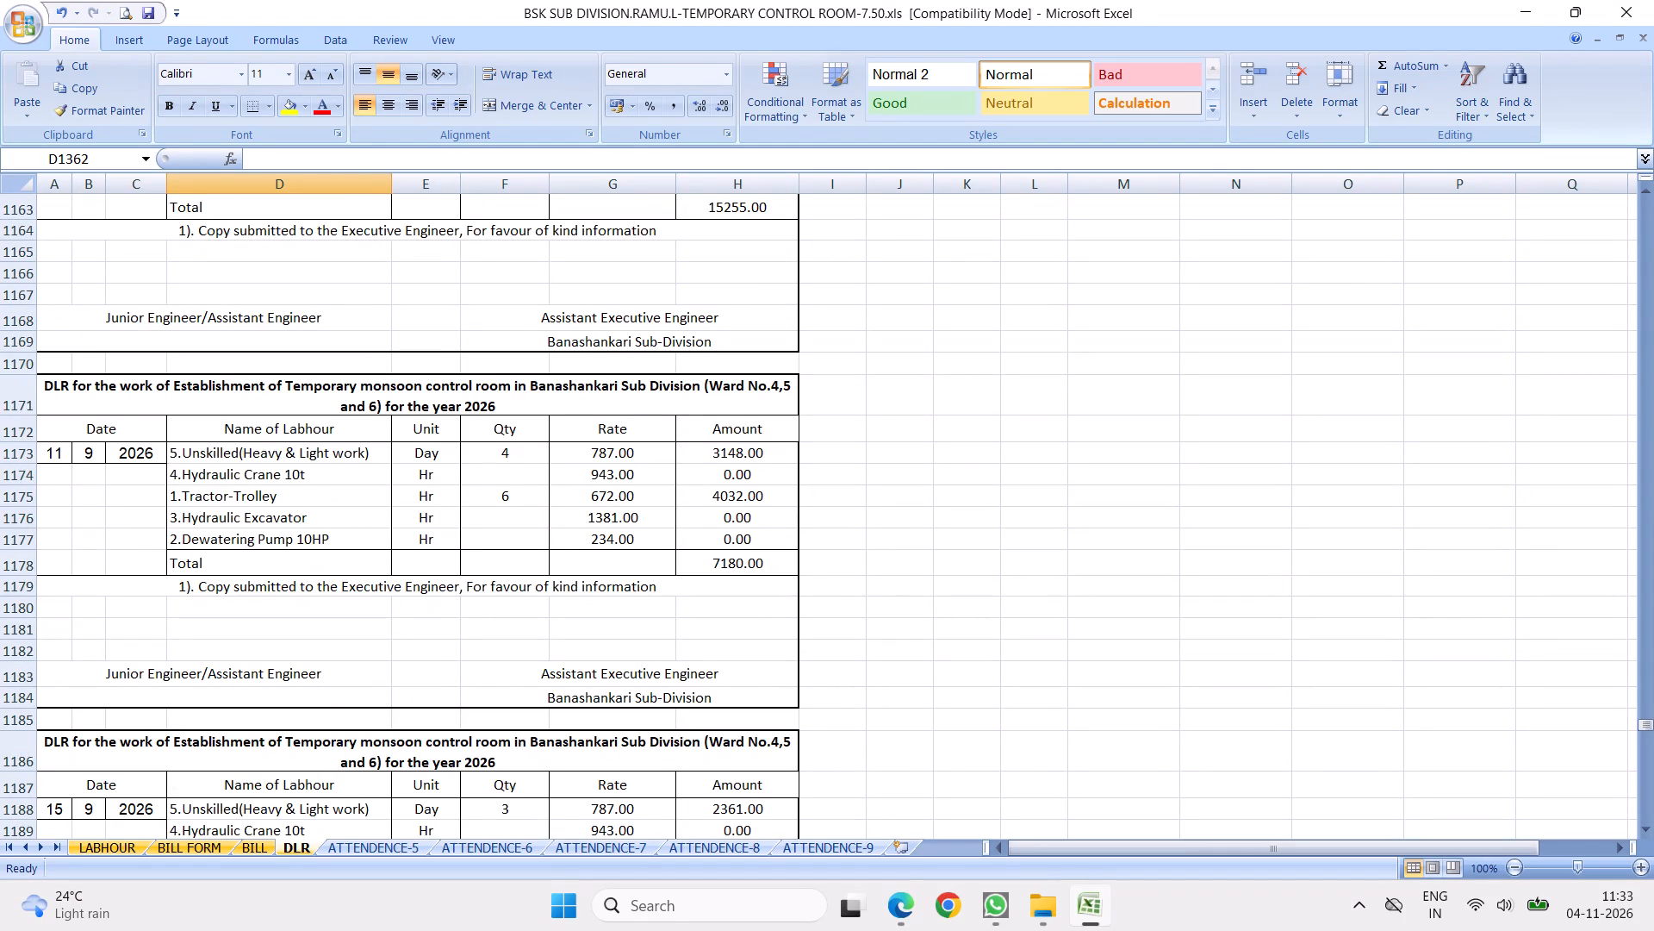
left_click_drag(26, 366, 282, 930)
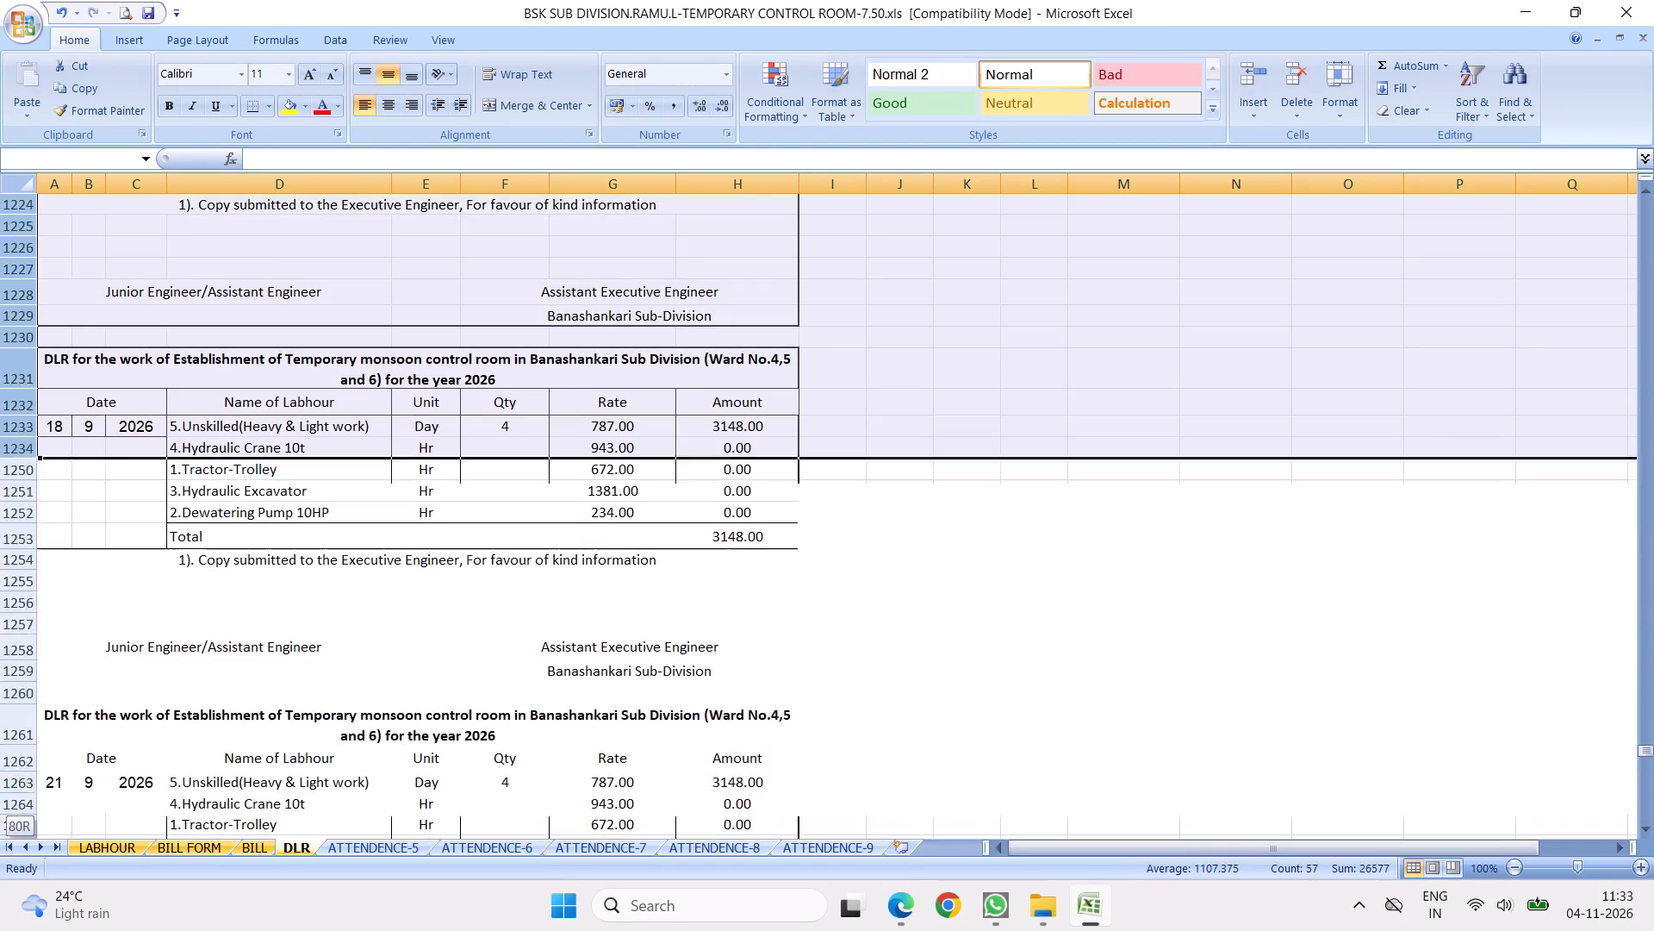
left_click_drag(282, 930, 505, 569)
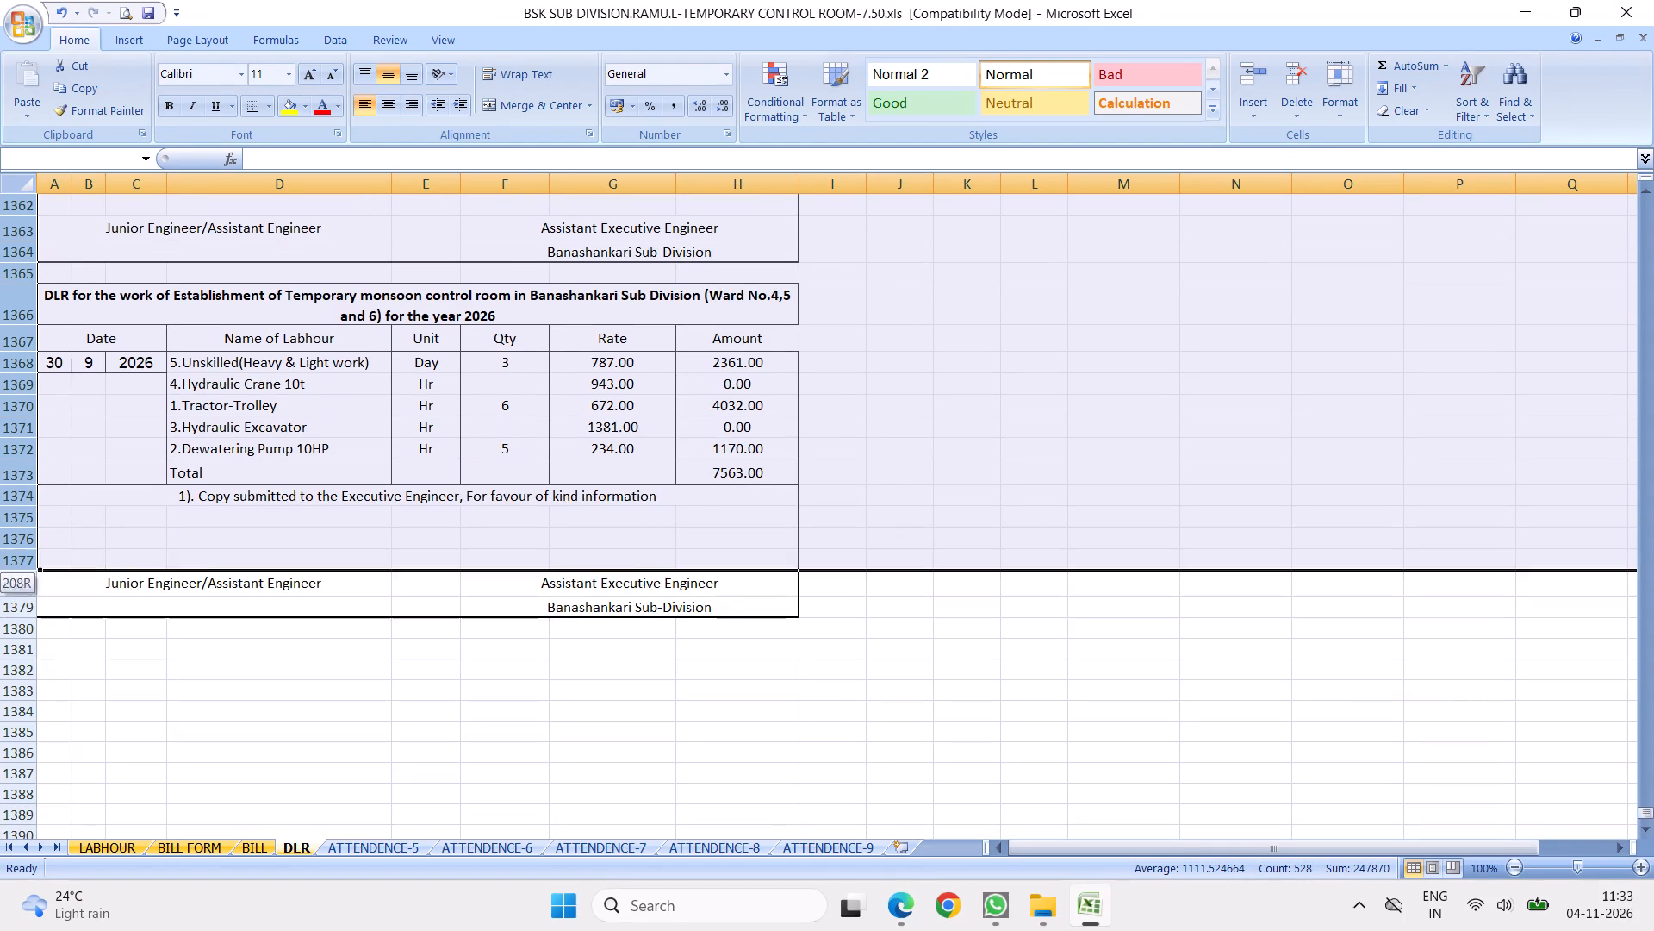
left_click_drag(505, 569, 497, 612)
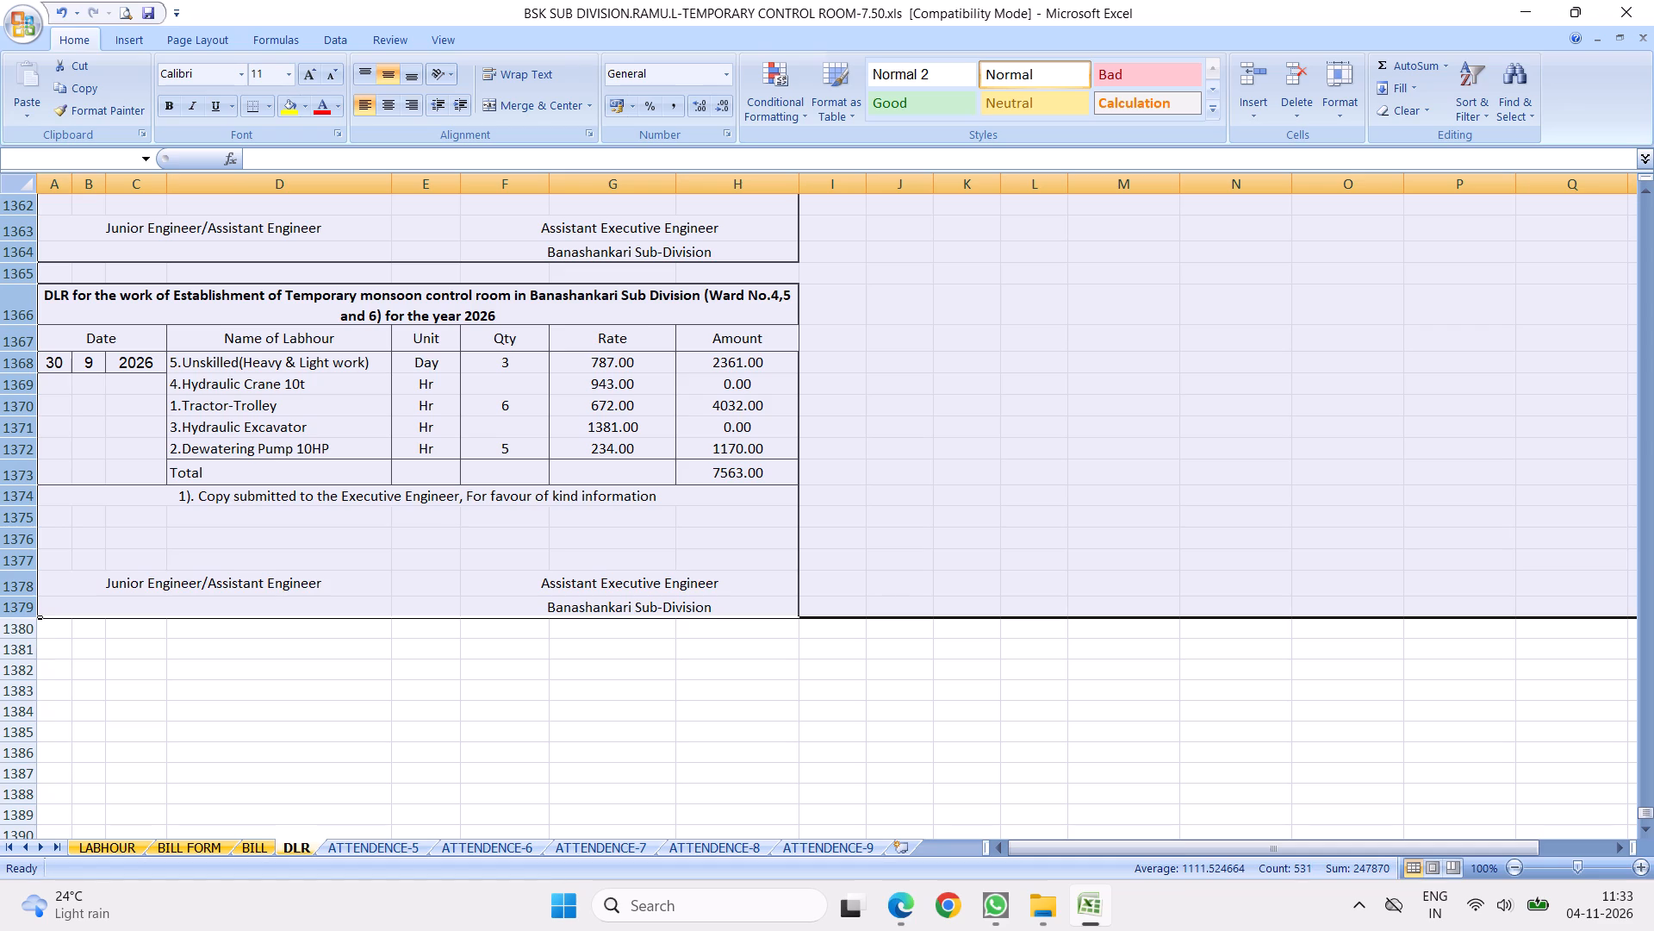
right_click(405, 397)
left_click(455, 430)
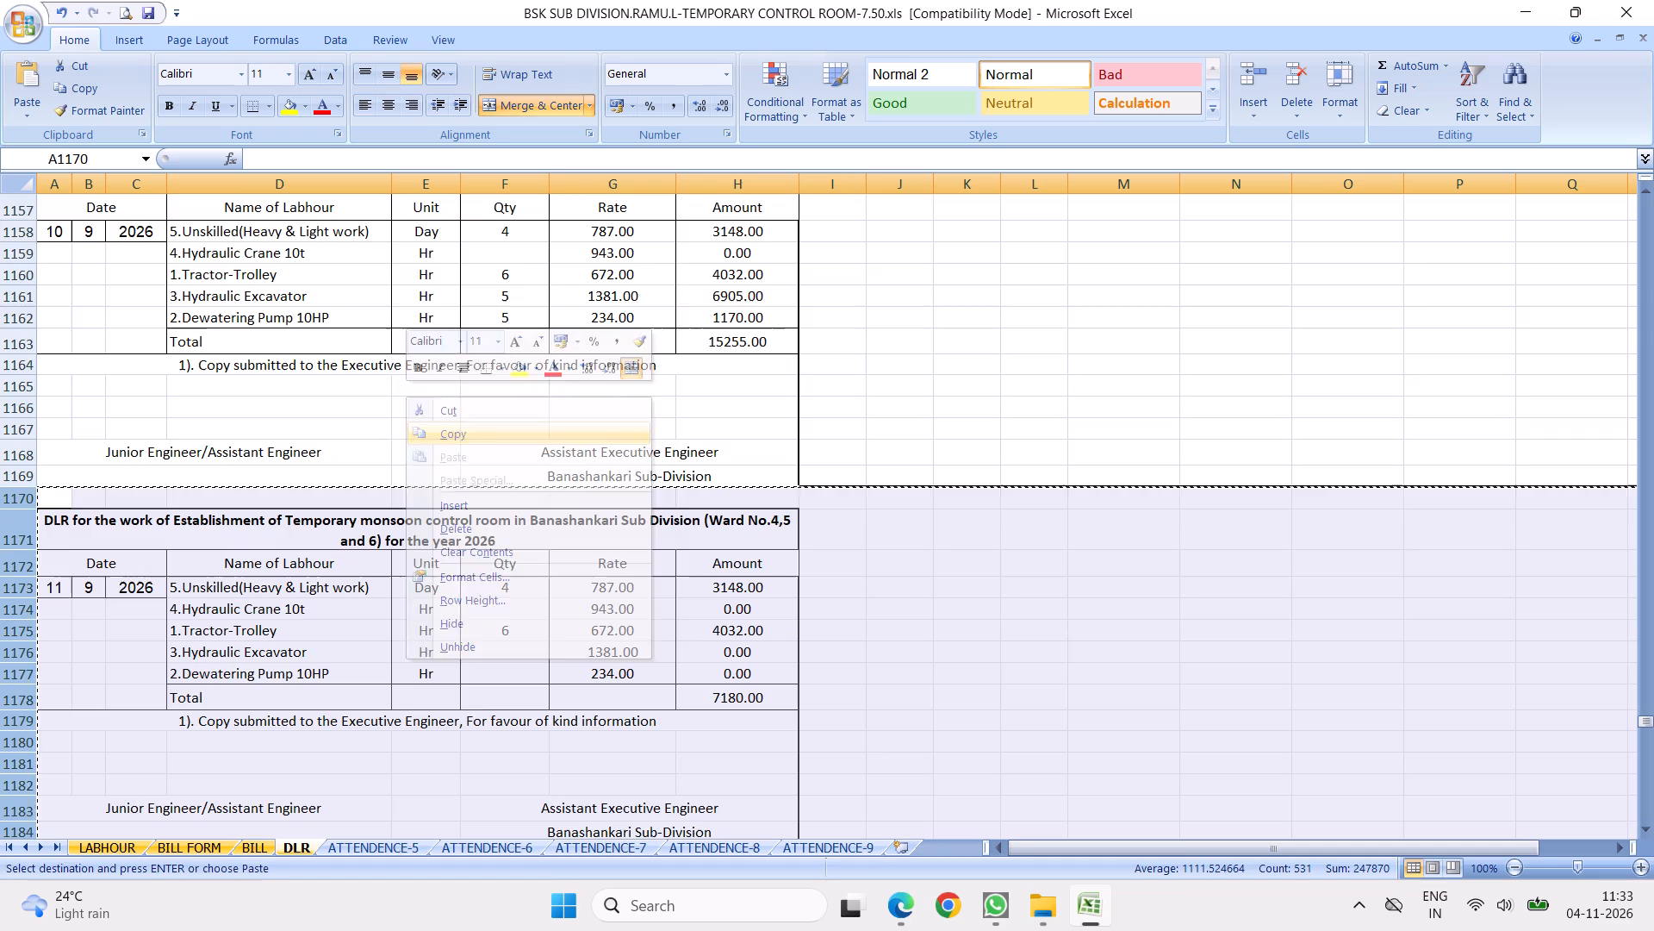
scroll(323, 493, "down", 20)
scroll(375, 493, "down", 3)
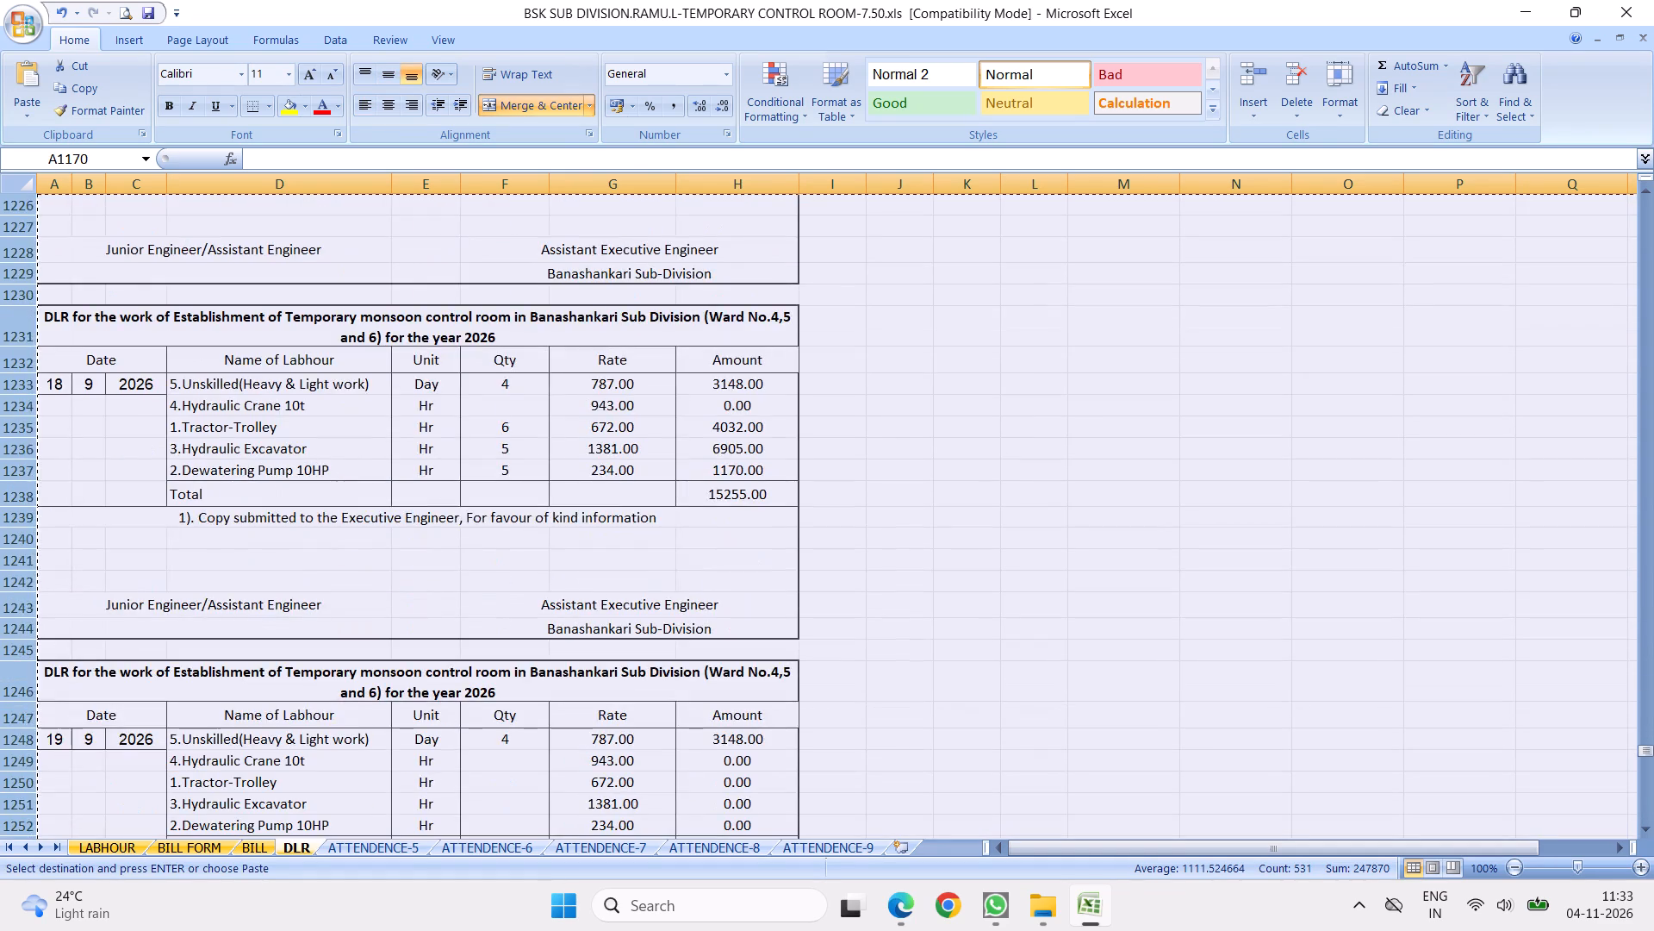
scroll(382, 458, "down", 20)
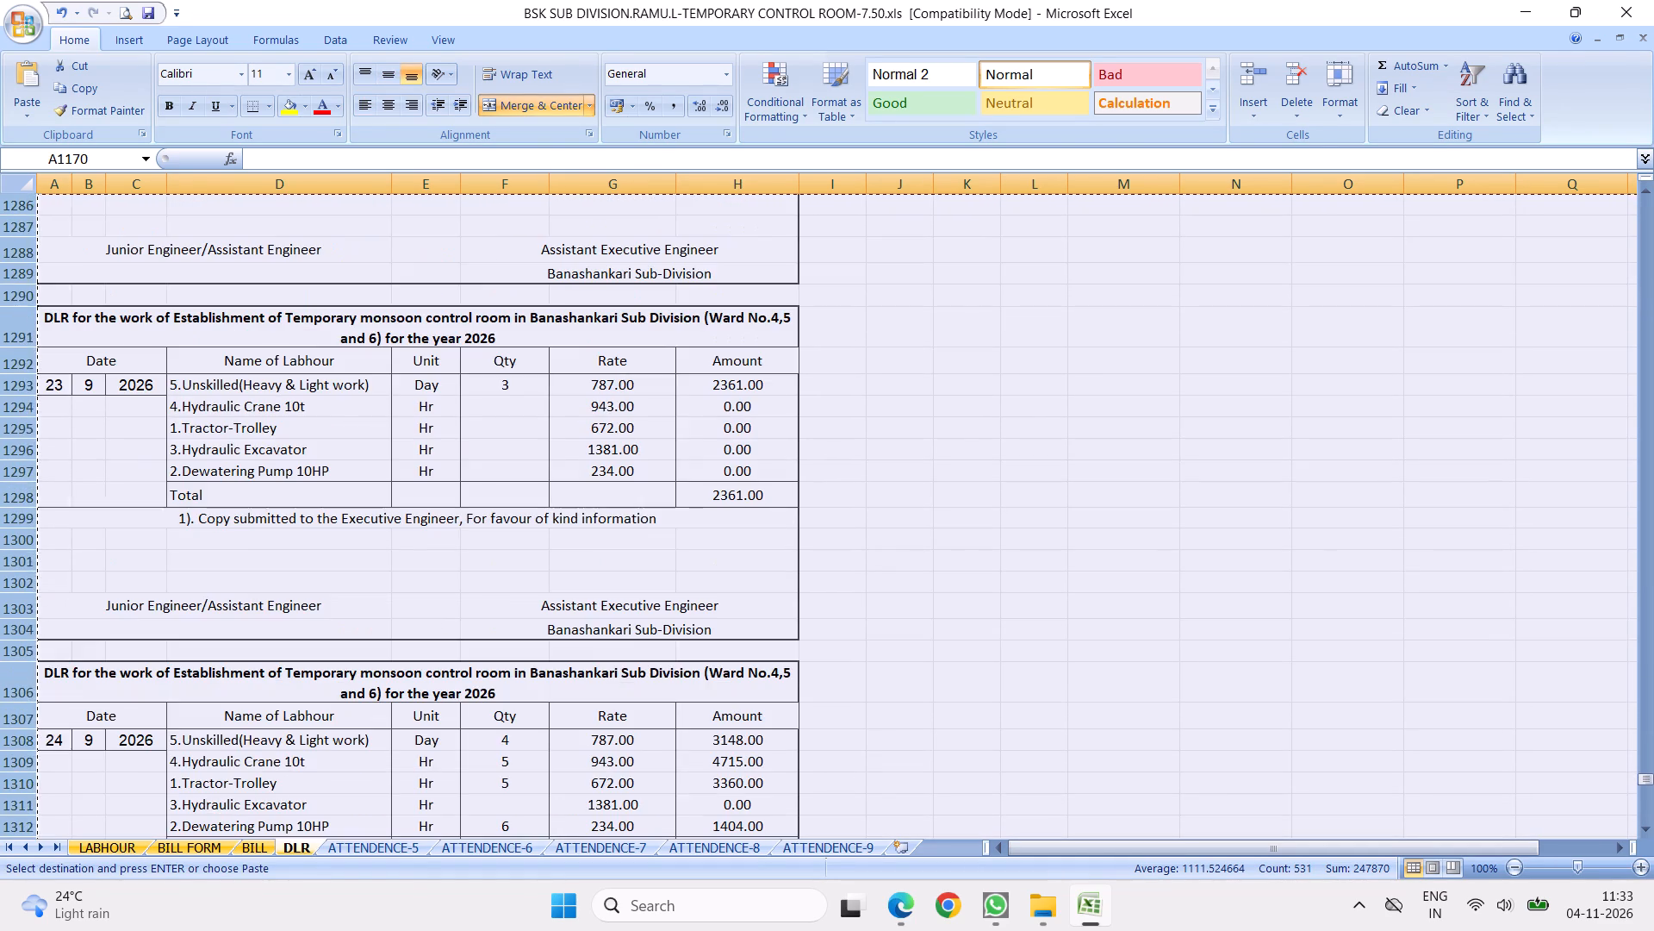
scroll(341, 421, "down", 13)
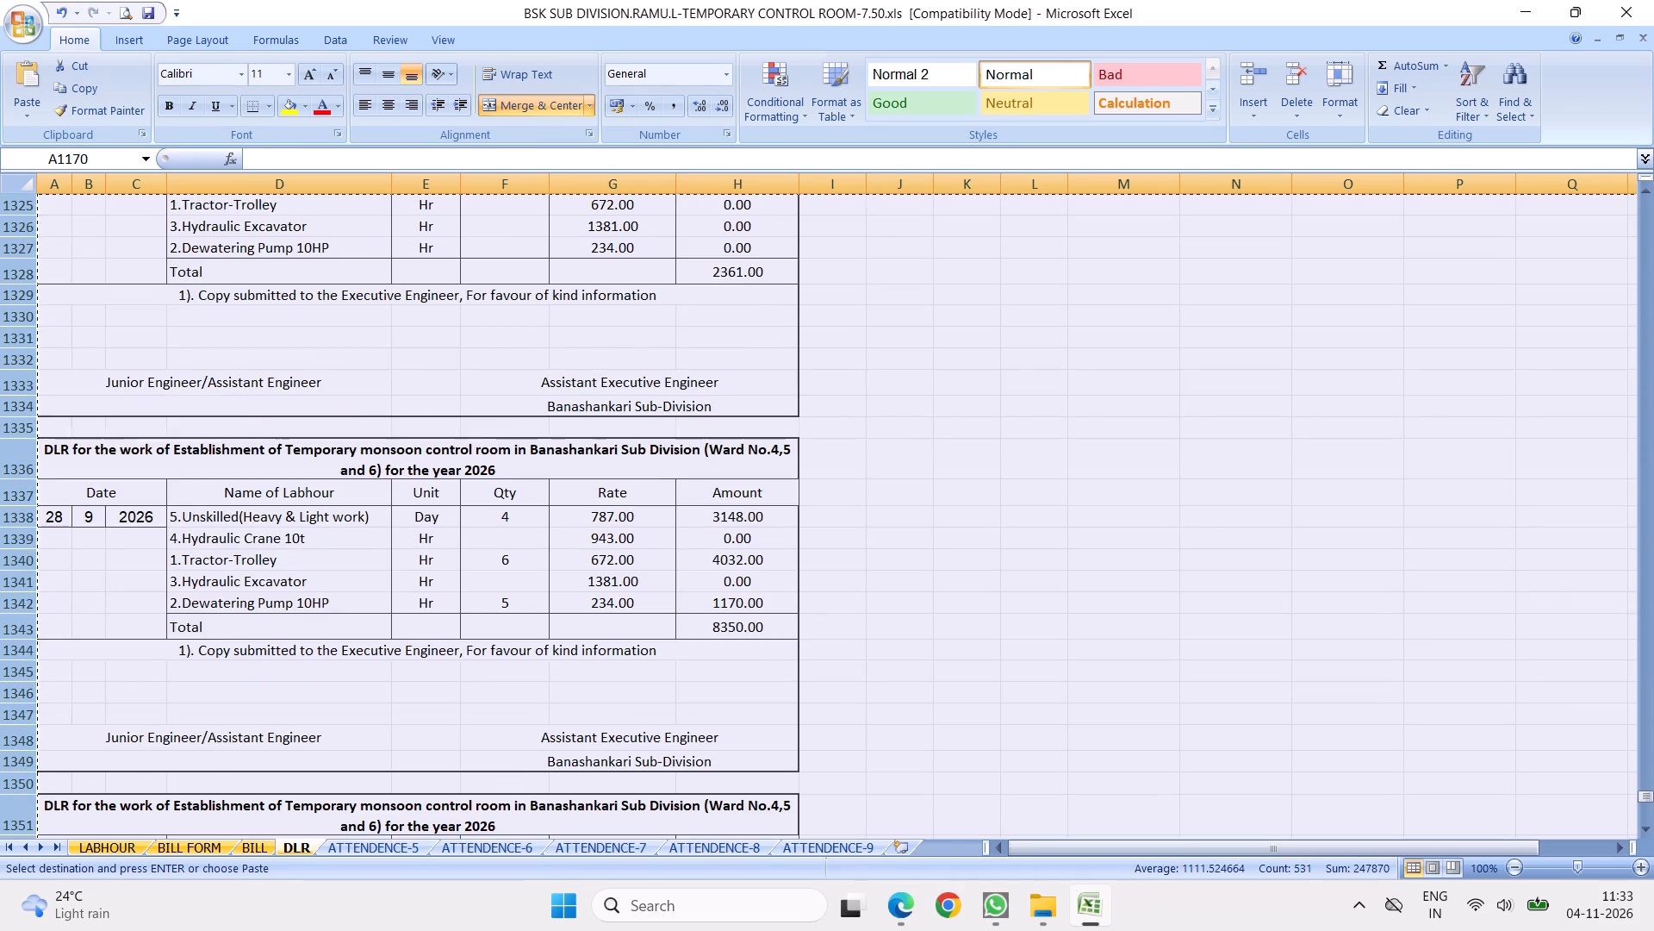
scroll(363, 391, "down", 15)
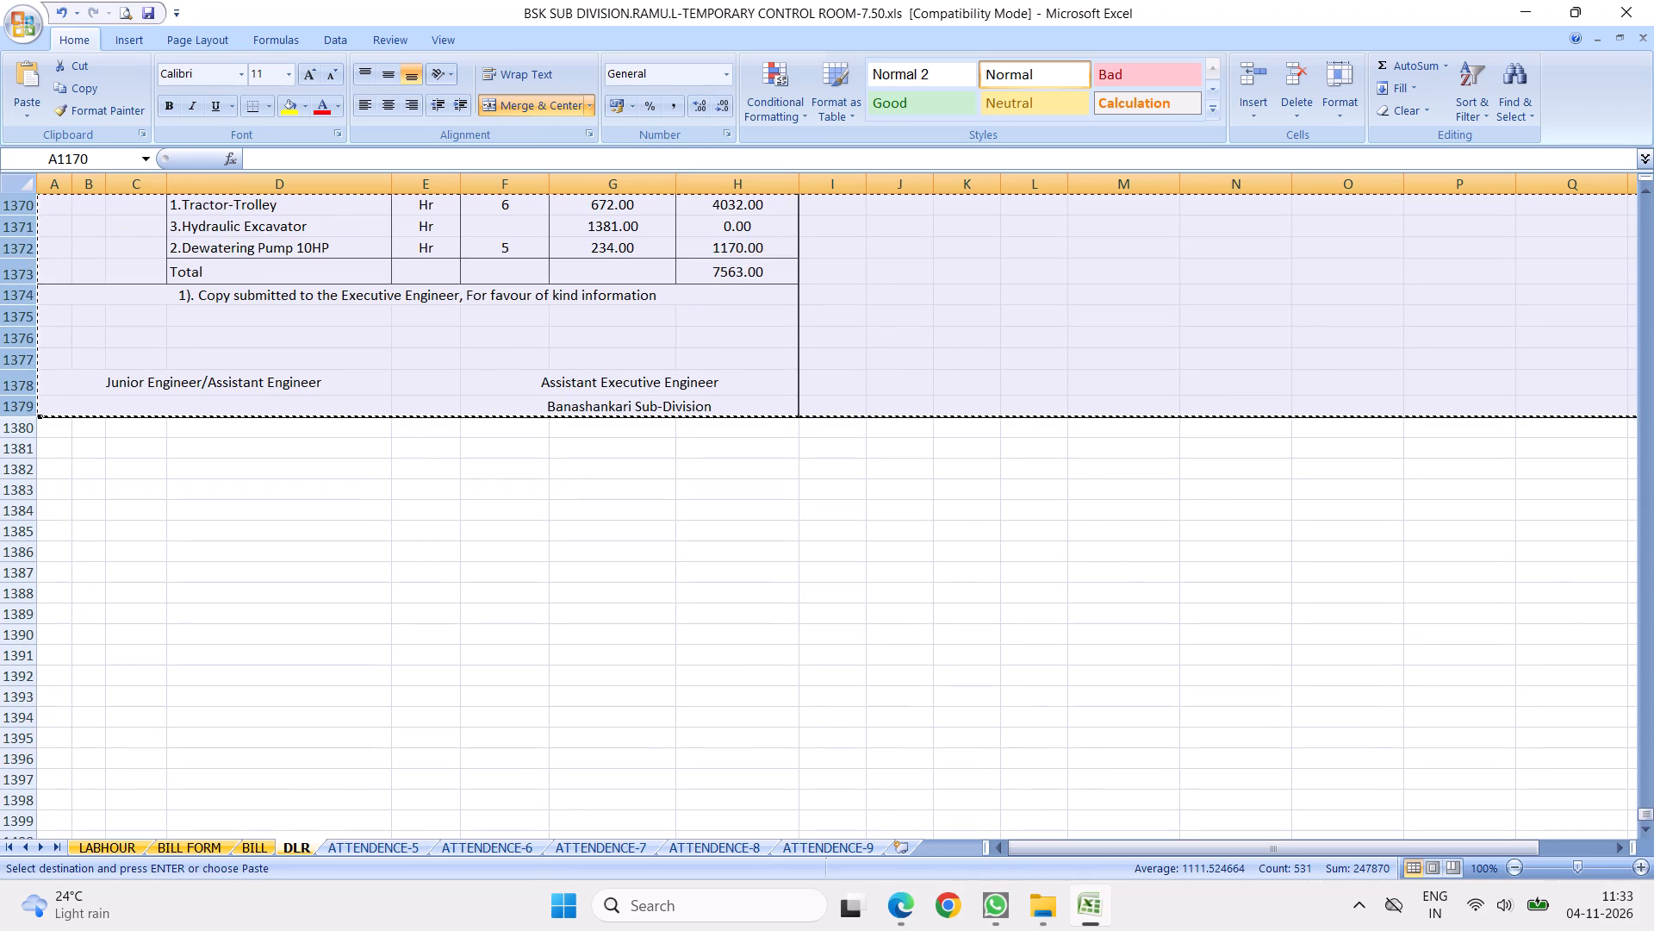
left_click(24, 425)
right_click(24, 425)
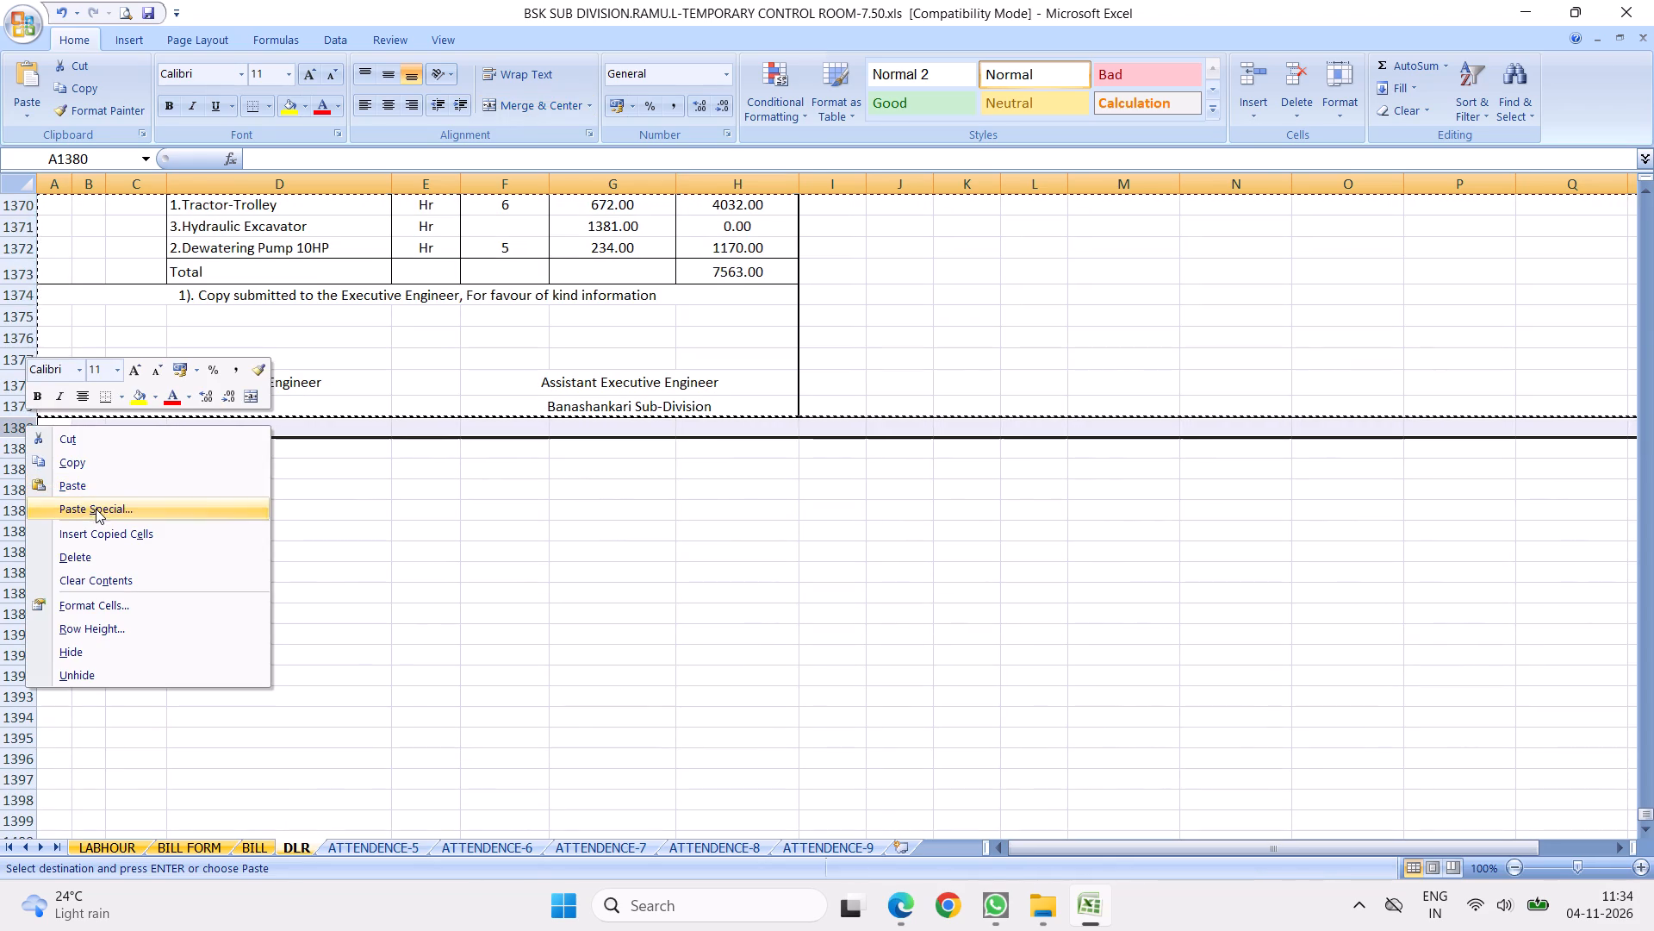
left_click(82, 487)
In the copied table starting at row 1381, set the day to 1, month to 10 and Unskilled quantity to 3, and clear the Tractor-Trolley quantity.
left_click(58, 522)
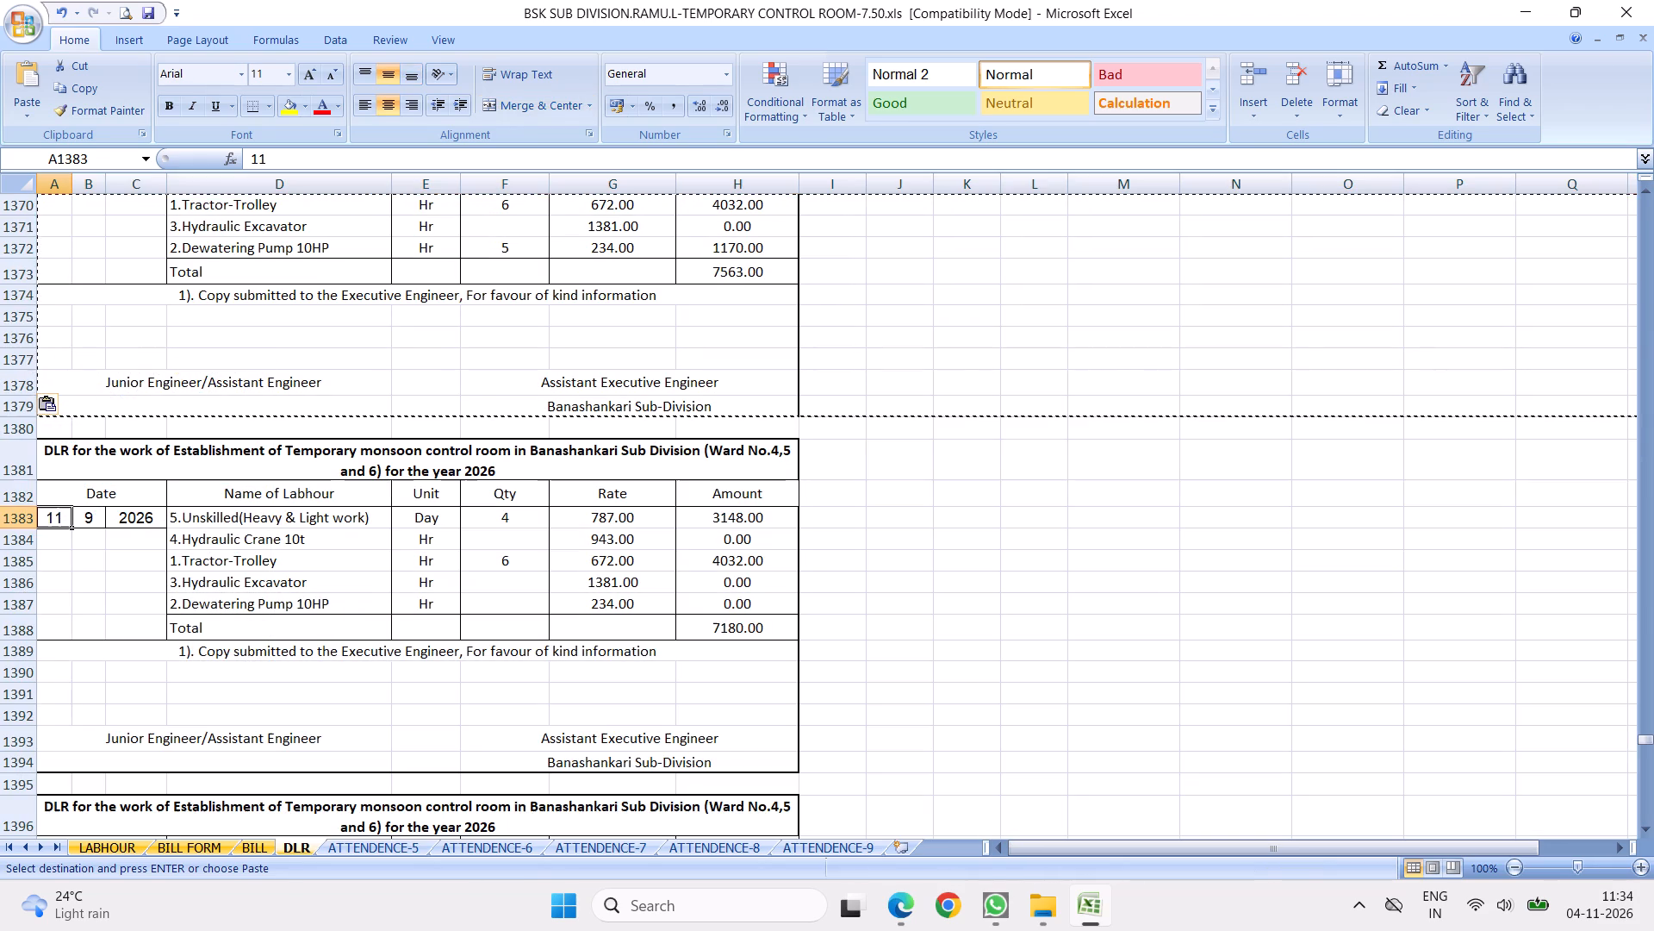
key("1")
key("Right")
type("10")
left_click(363, 582)
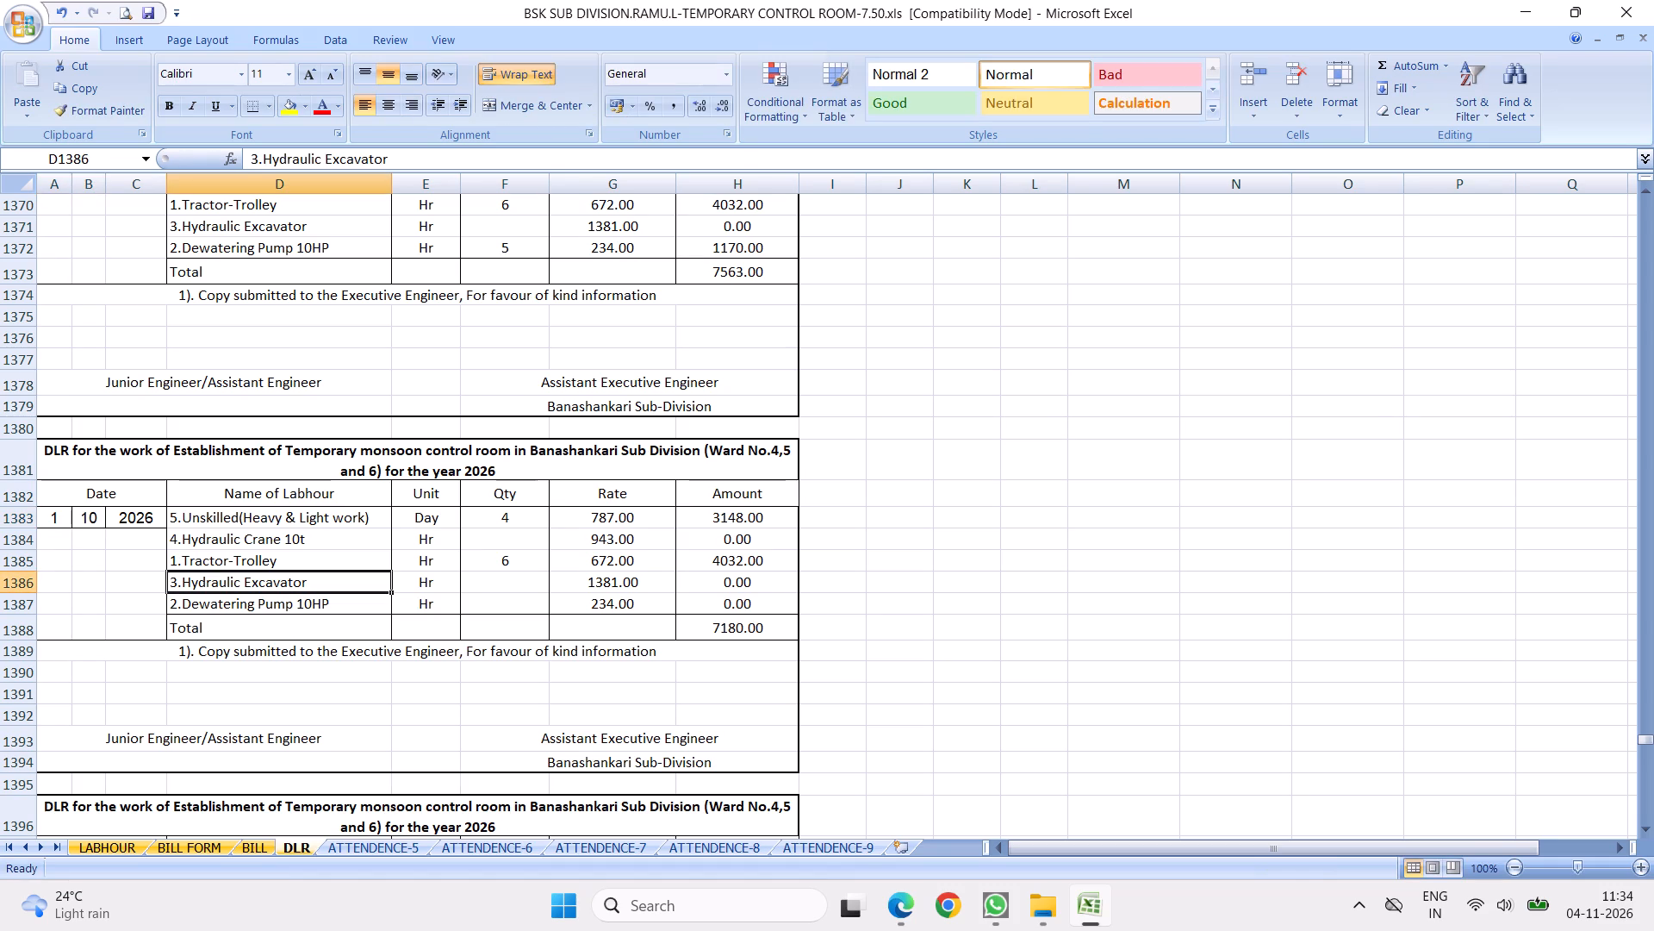
left_click(503, 522)
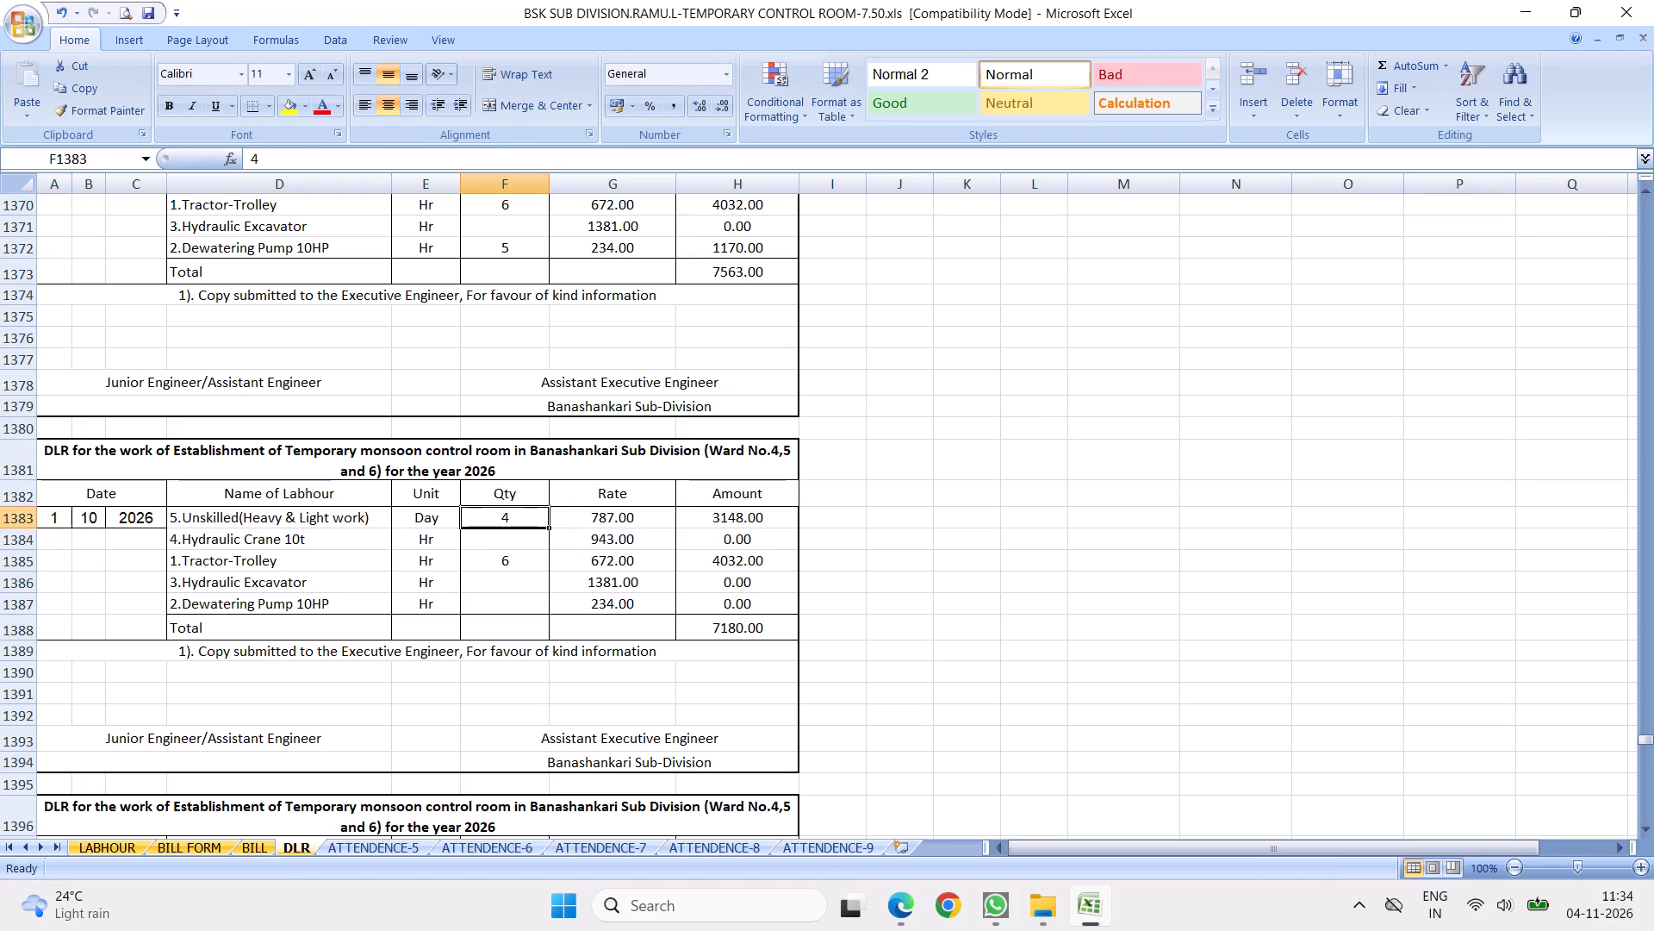
key("3")
key("Return")
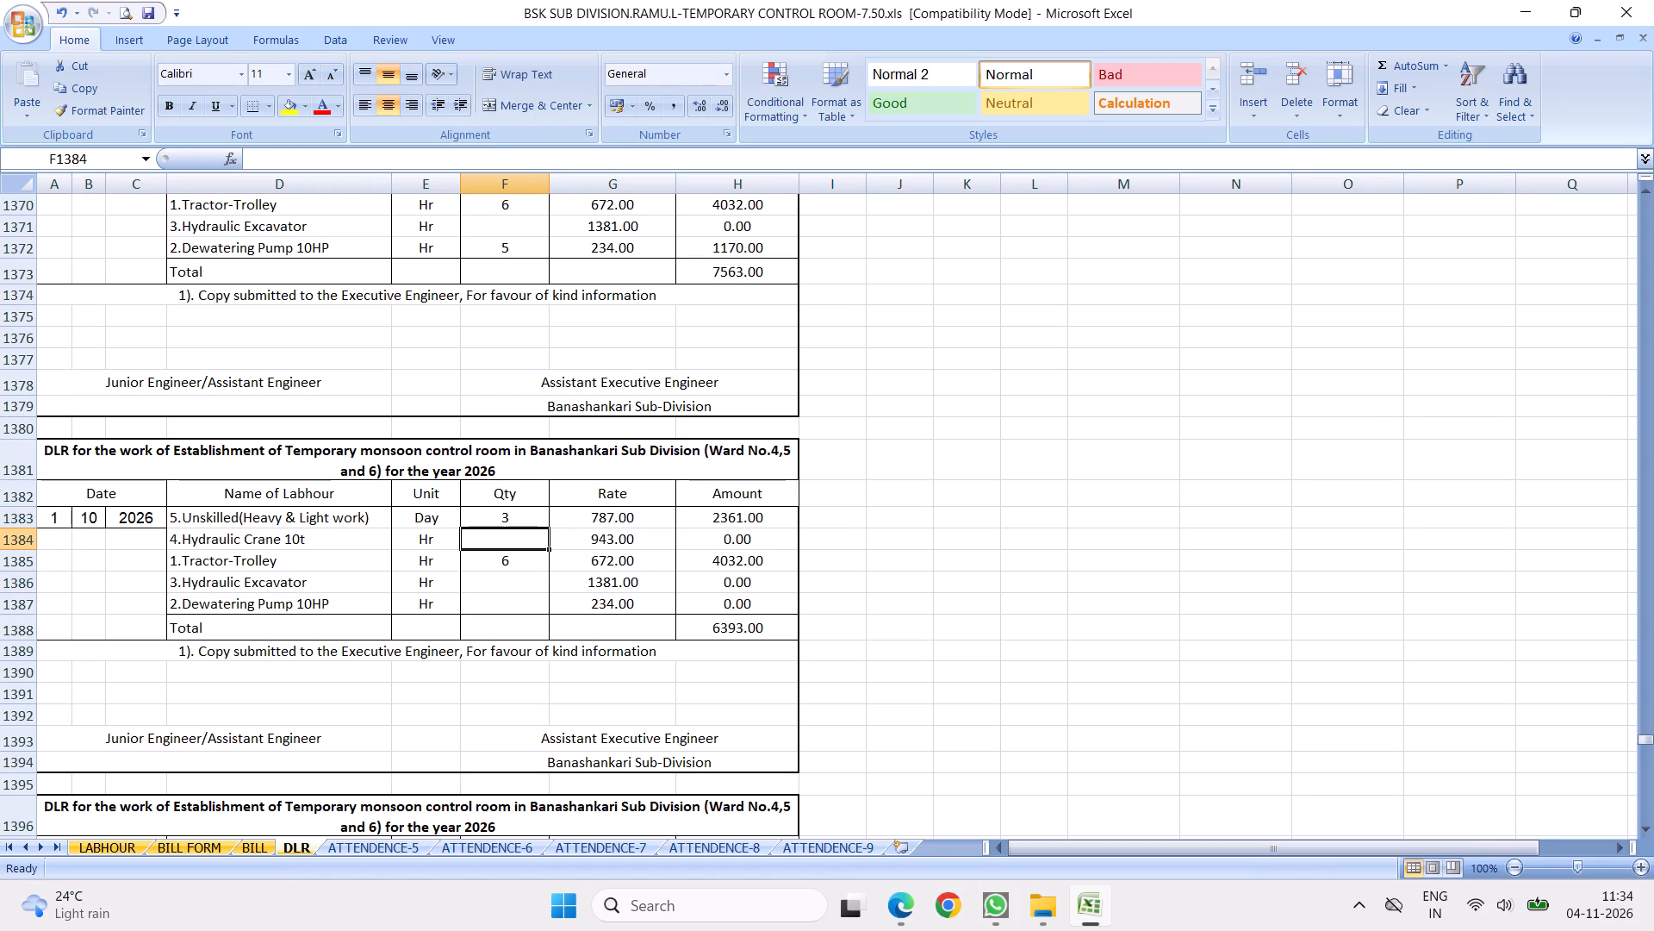
left_click(513, 560)
key("Delete")
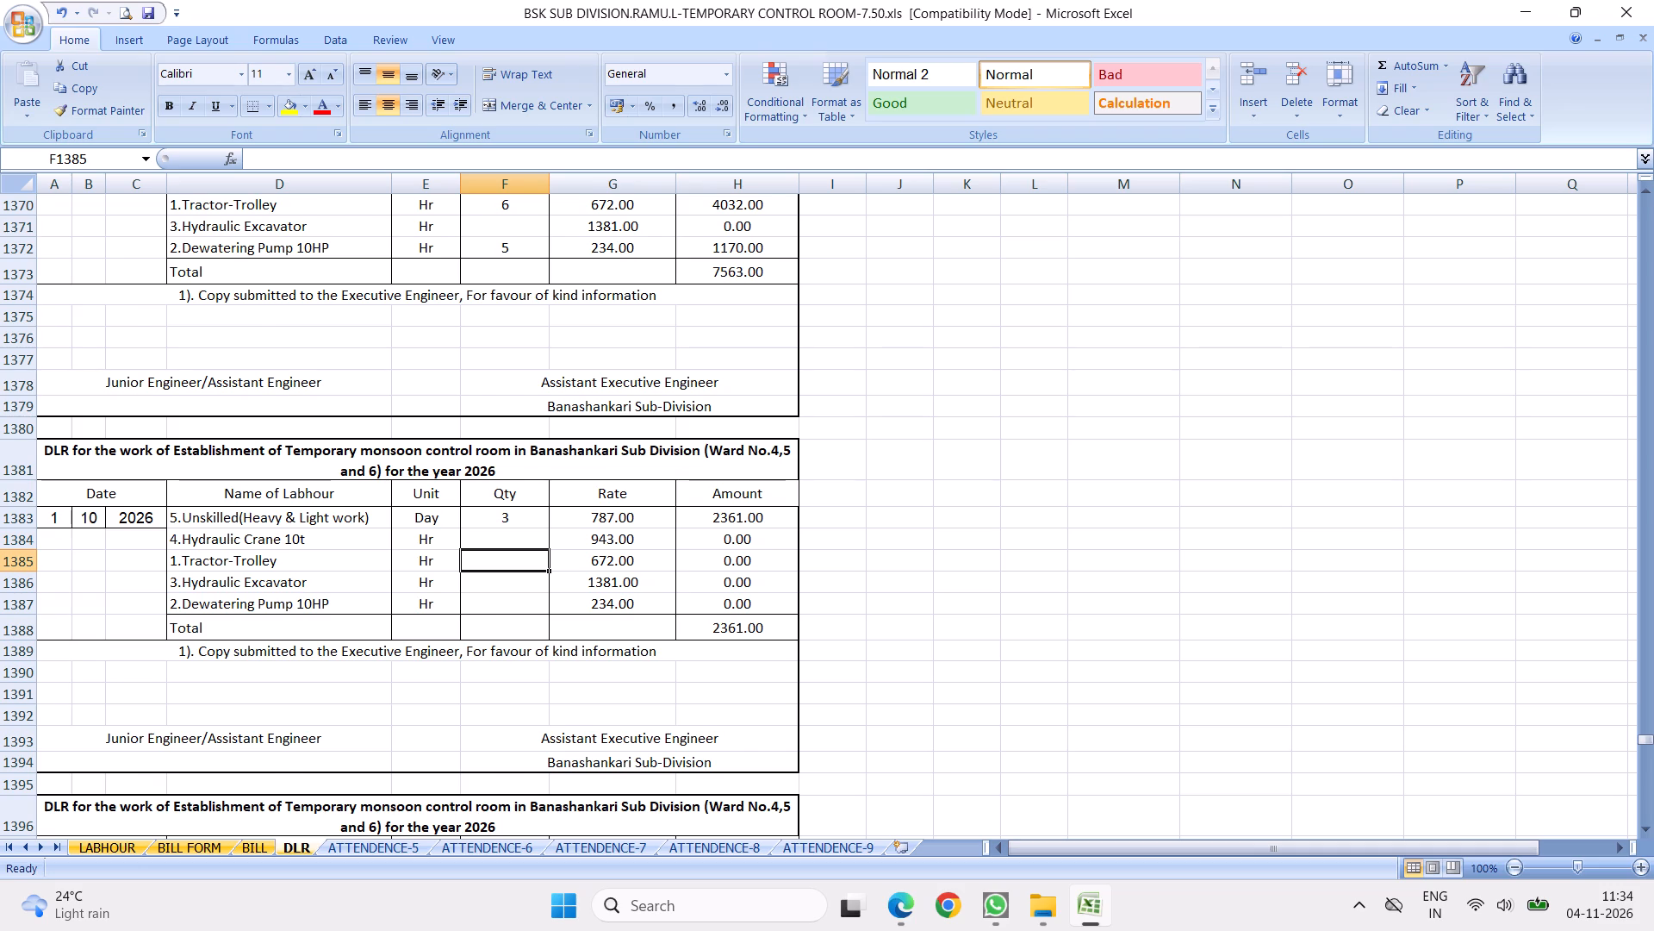
Set the day to 3 and the month to 10 in the copied table starting at row 1396.
scroll(461, 565, "down", 2)
scroll(333, 536, "down", 4)
left_click(59, 465)
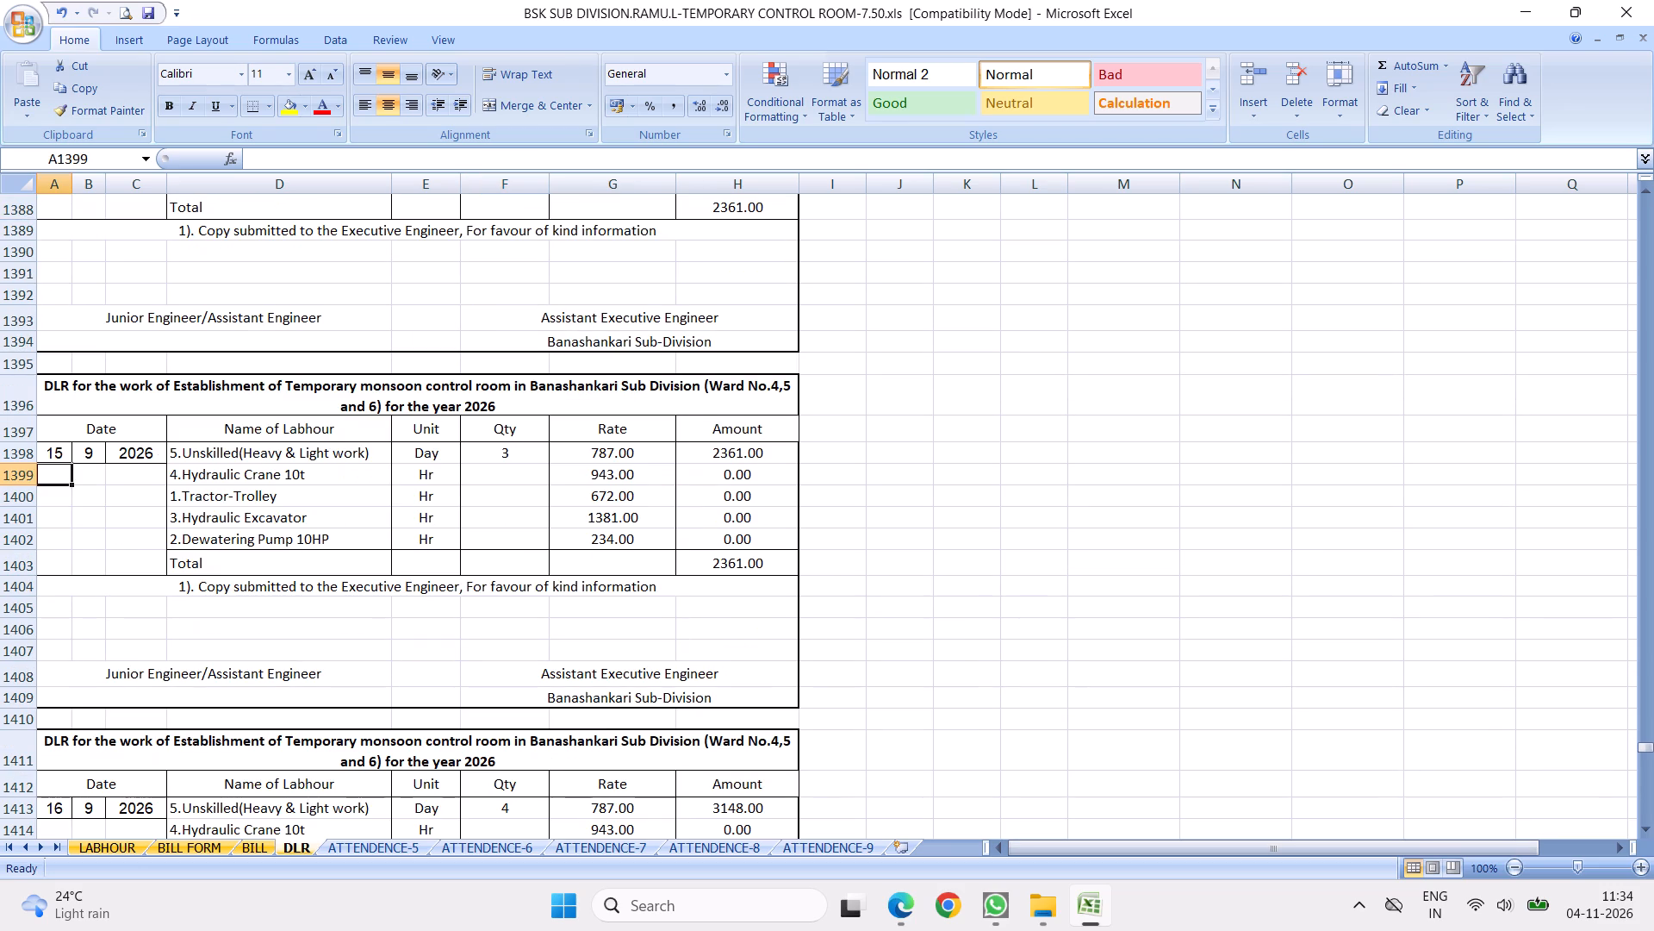
left_click(59, 452)
key("3")
key("Right")
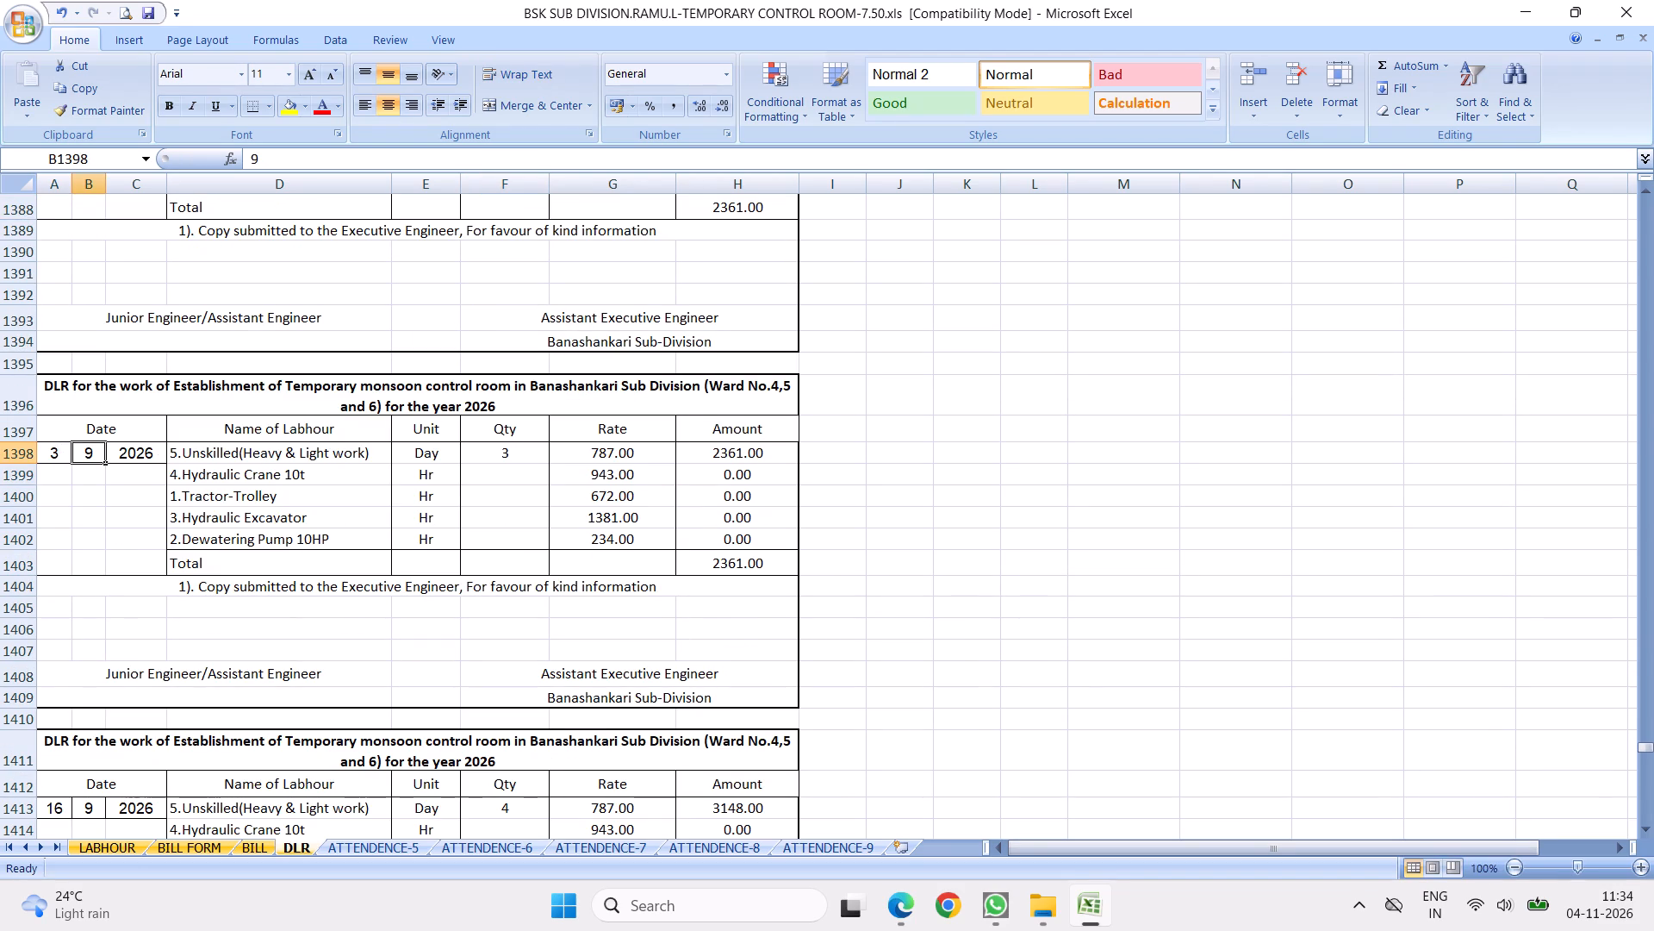
type("10")
left_click(612, 487)
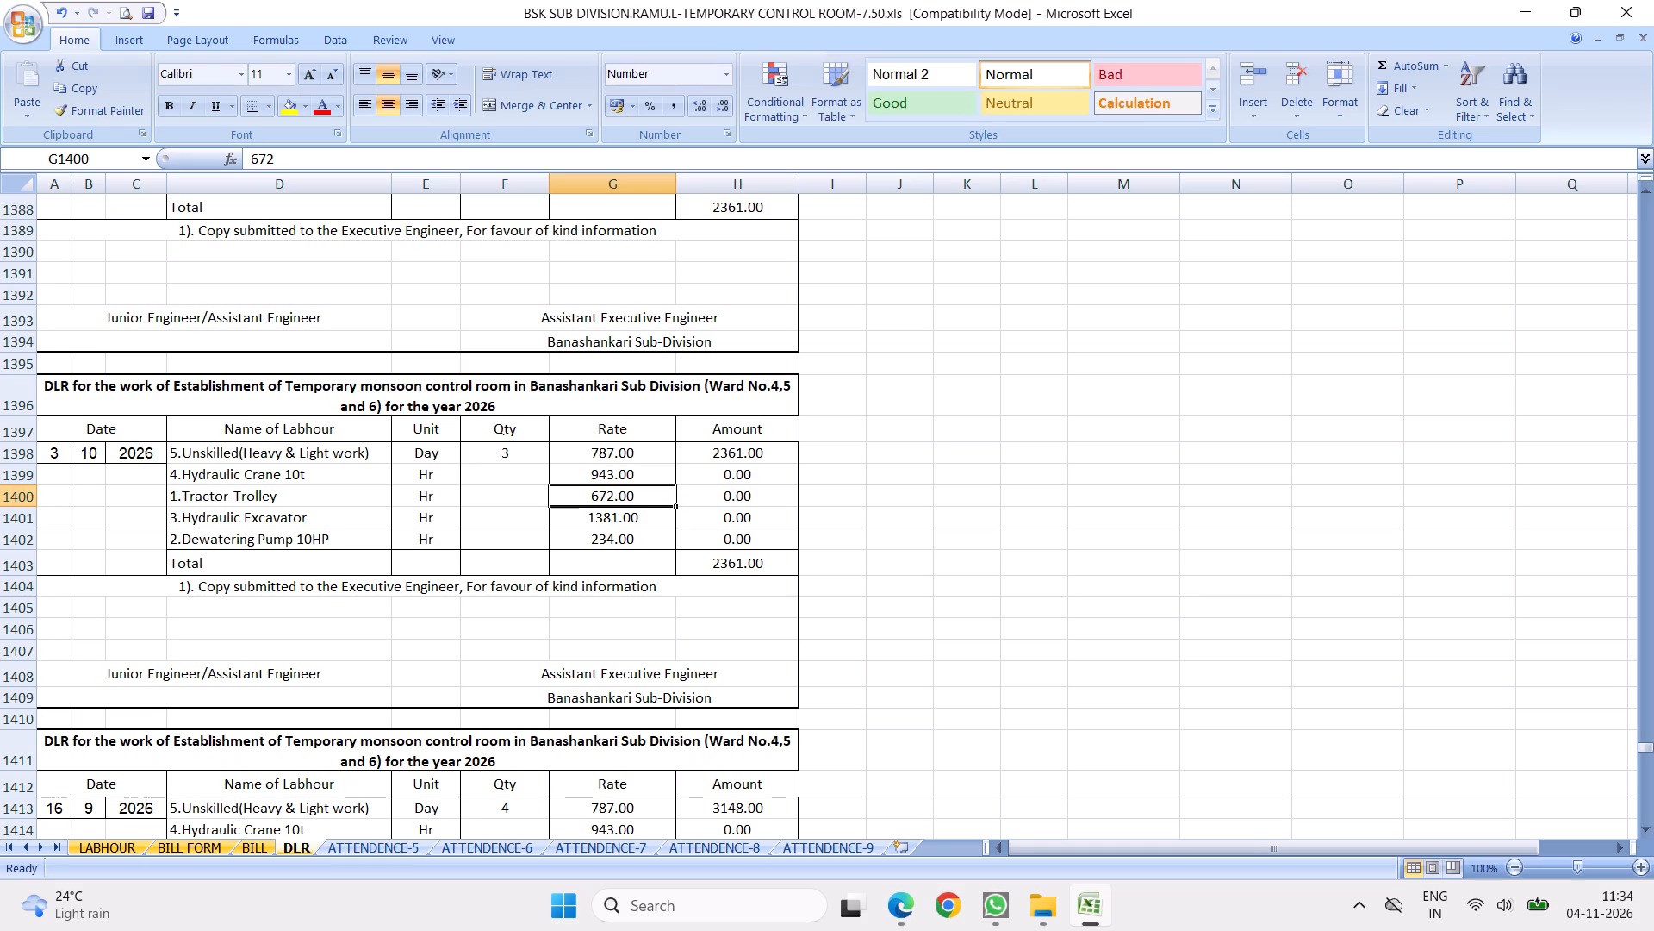
In the 3-10-2026 table, set the quantities to Unskilled 4, Tractor-Trolley 5, Hydraulic Excavator 5 and Dewatering Pump 6.
left_click(495, 458)
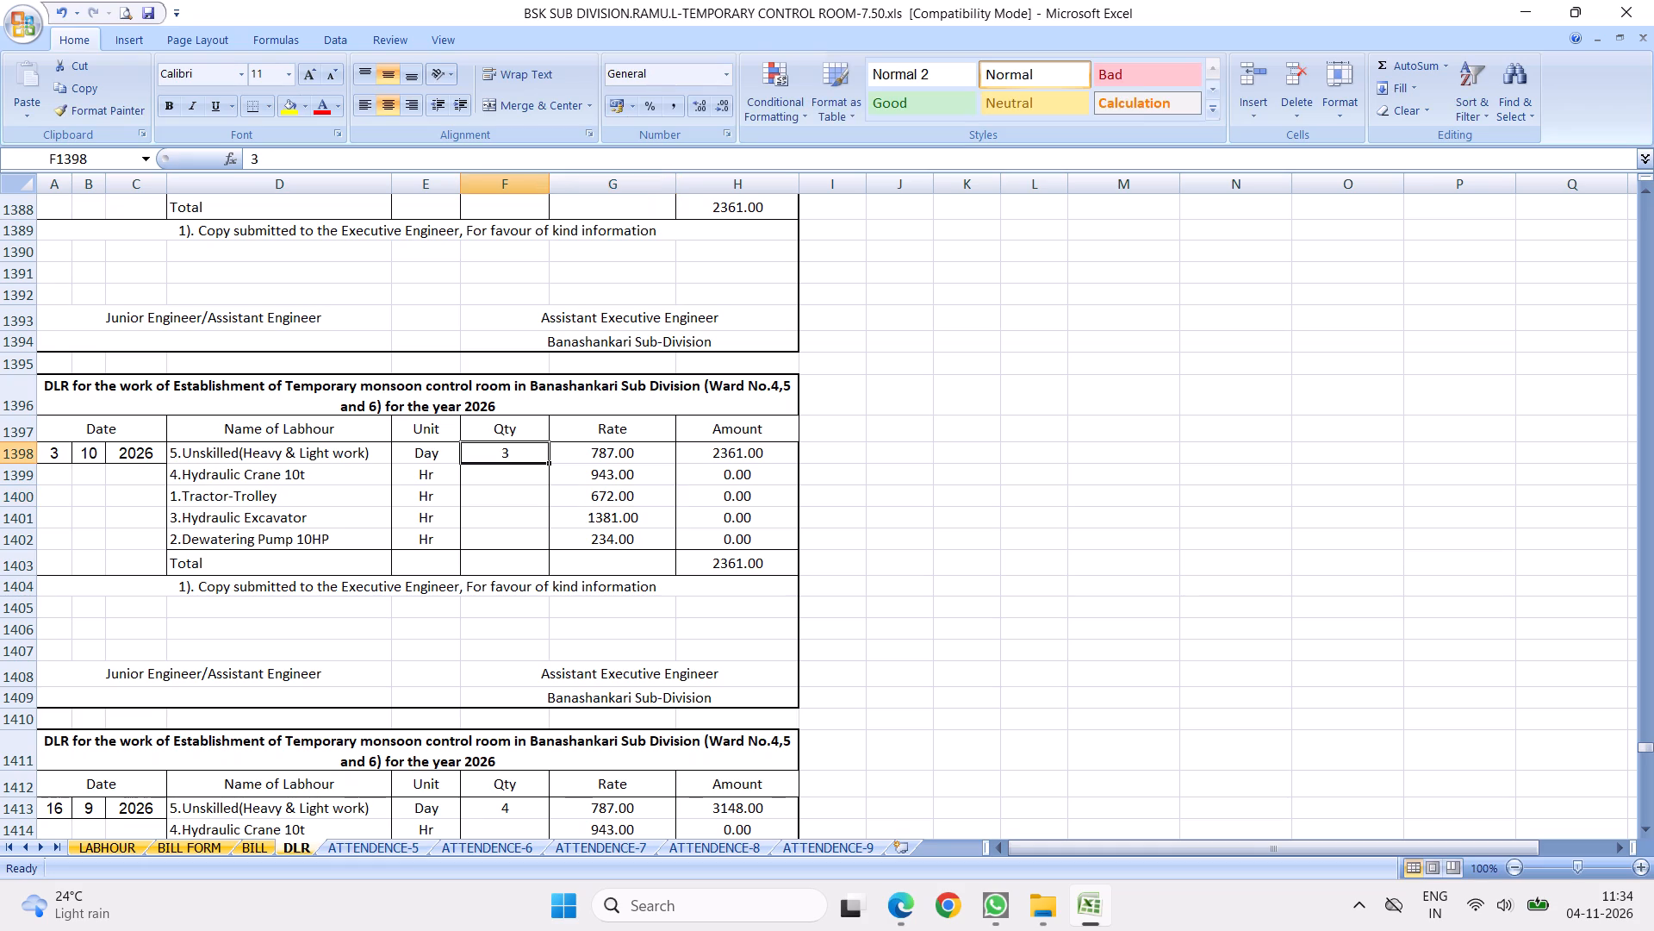
key("4")
key("Return")
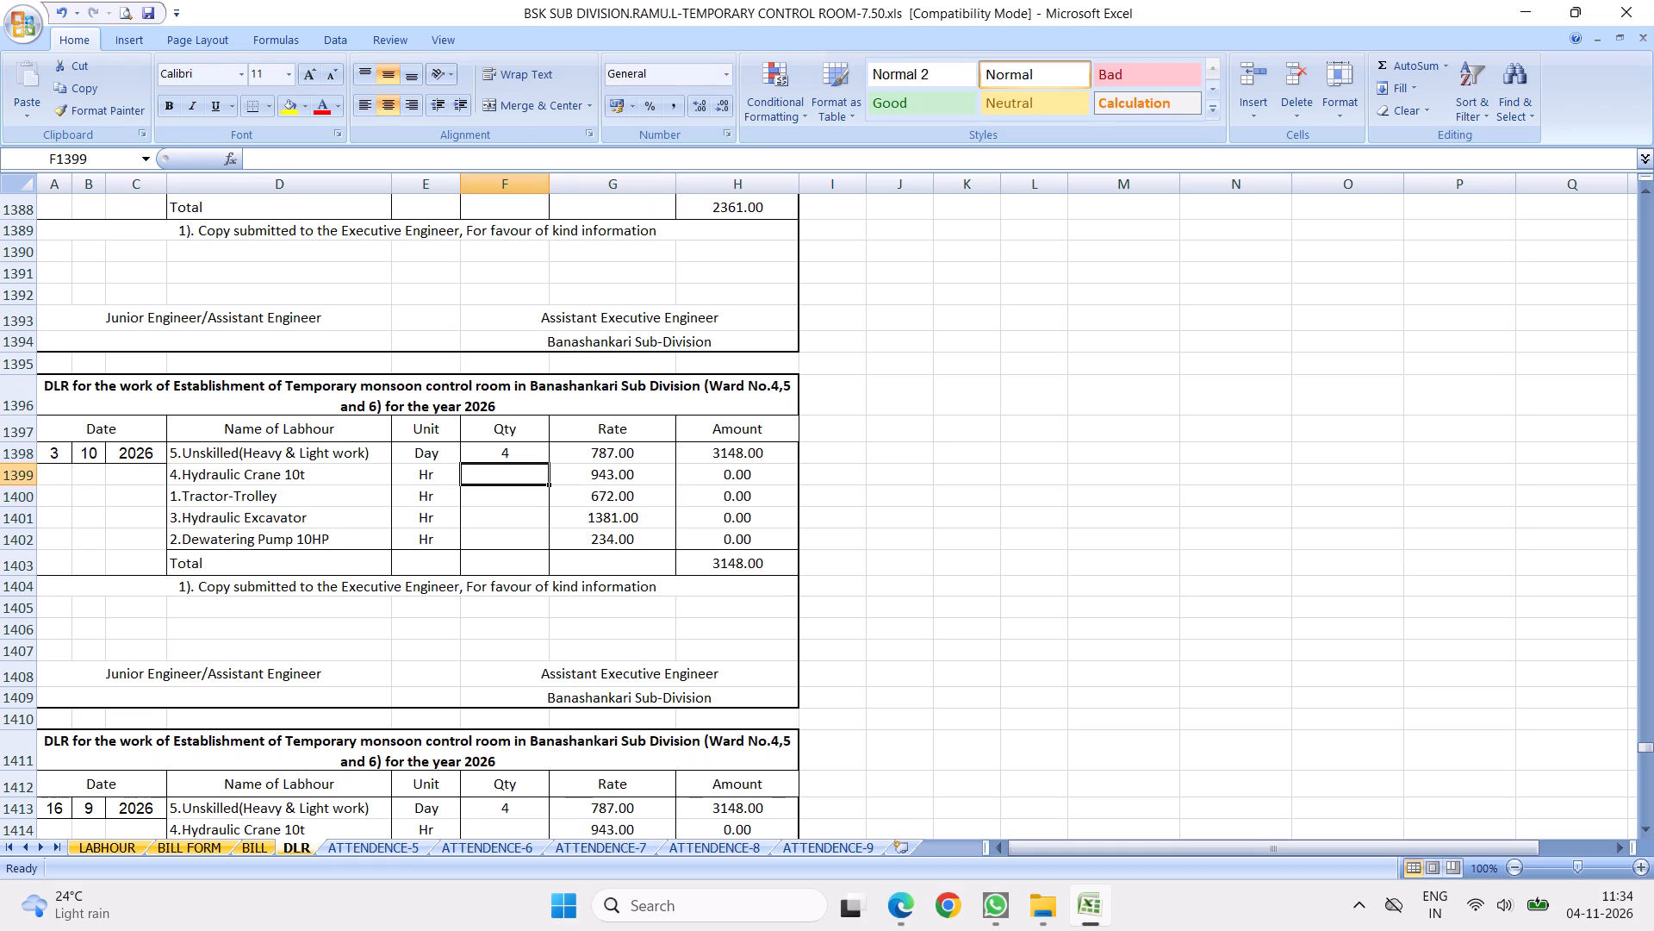
key("Return")
key("5")
key("Return")
key("5")
key("Return")
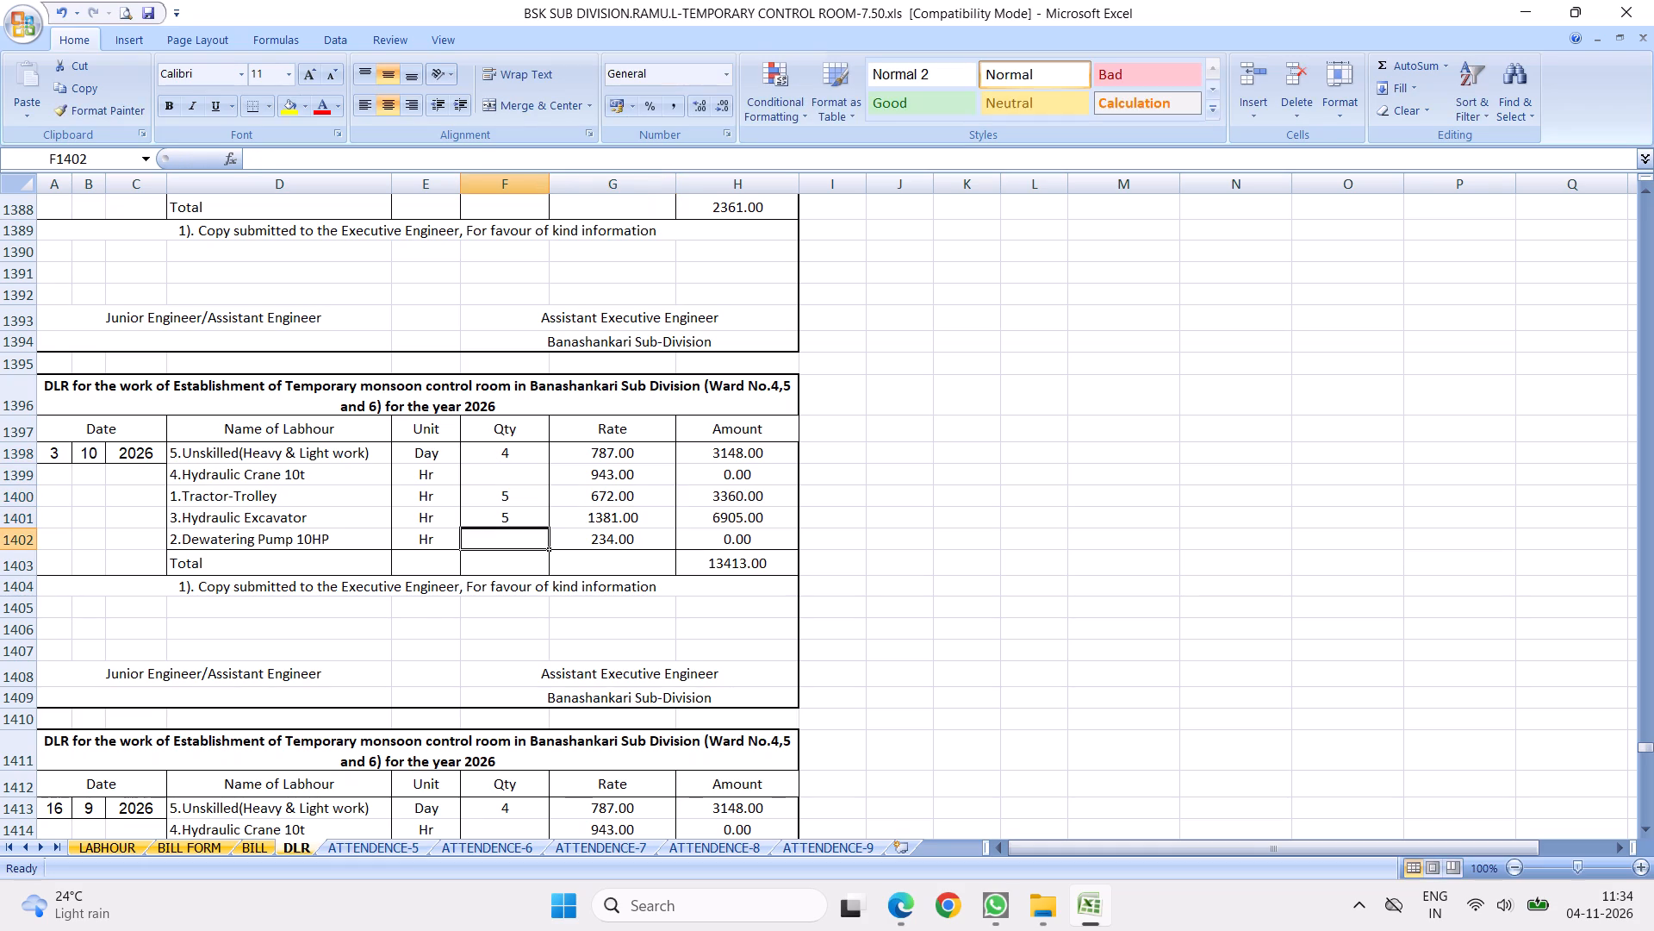
key("6")
key("Return")
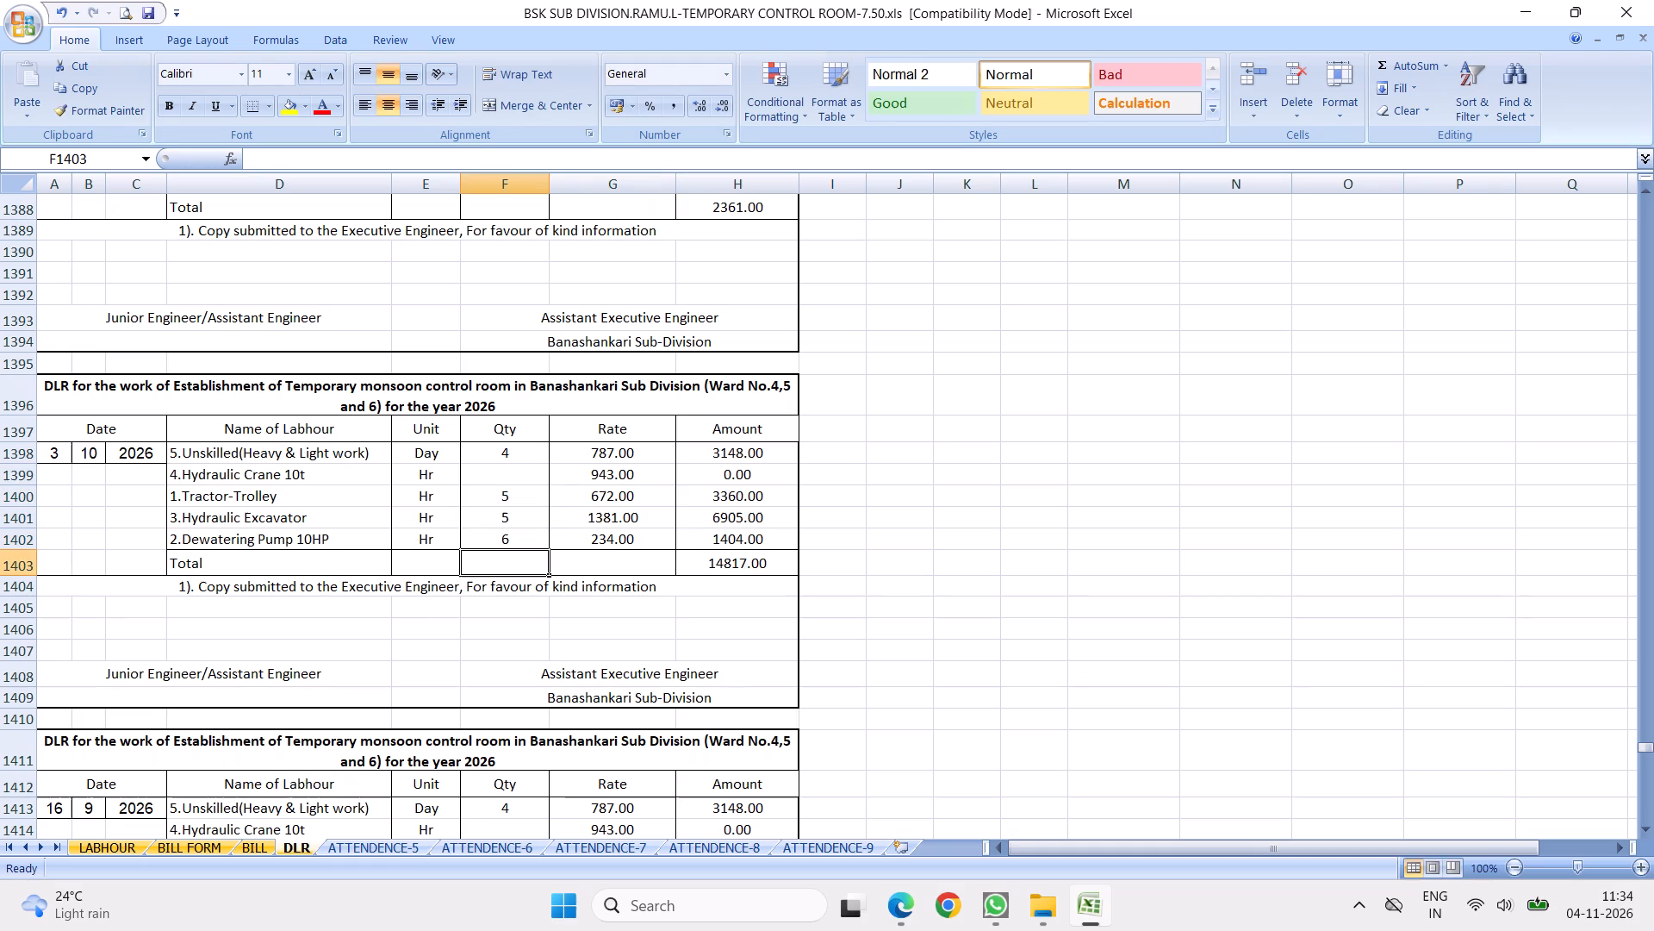
Set the day to 5 and the month to 10 in the copied table starting at row 1411.
scroll(362, 611, "down", 2)
left_click(52, 676)
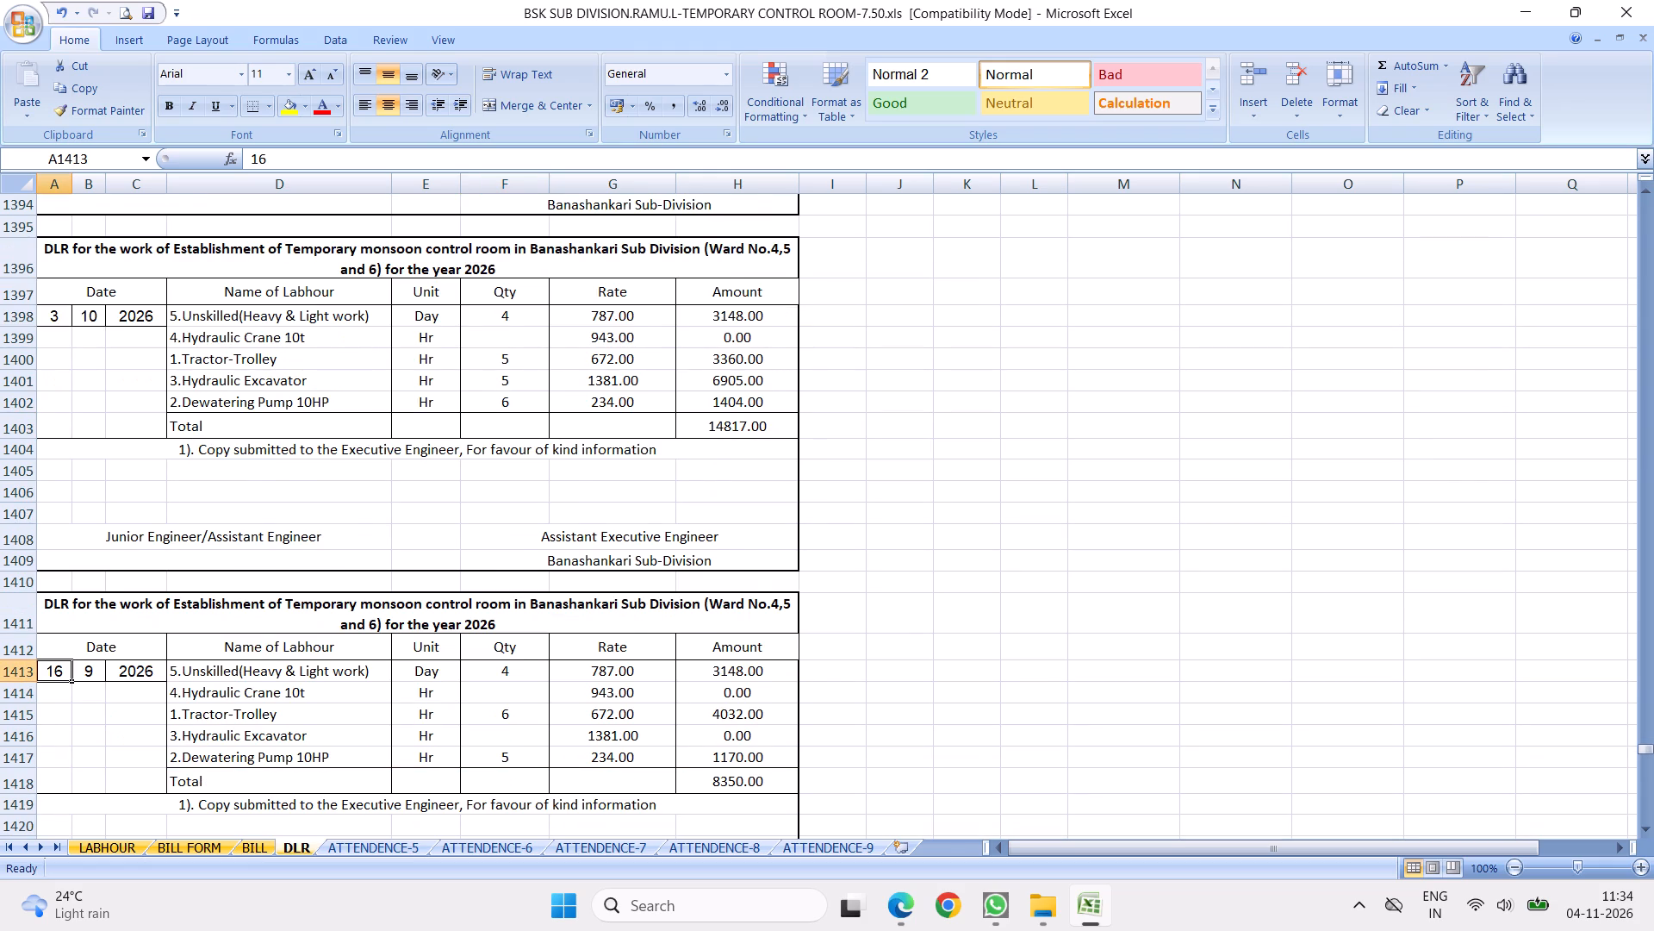
key("4")
key("Right")
type("10")
key("Return")
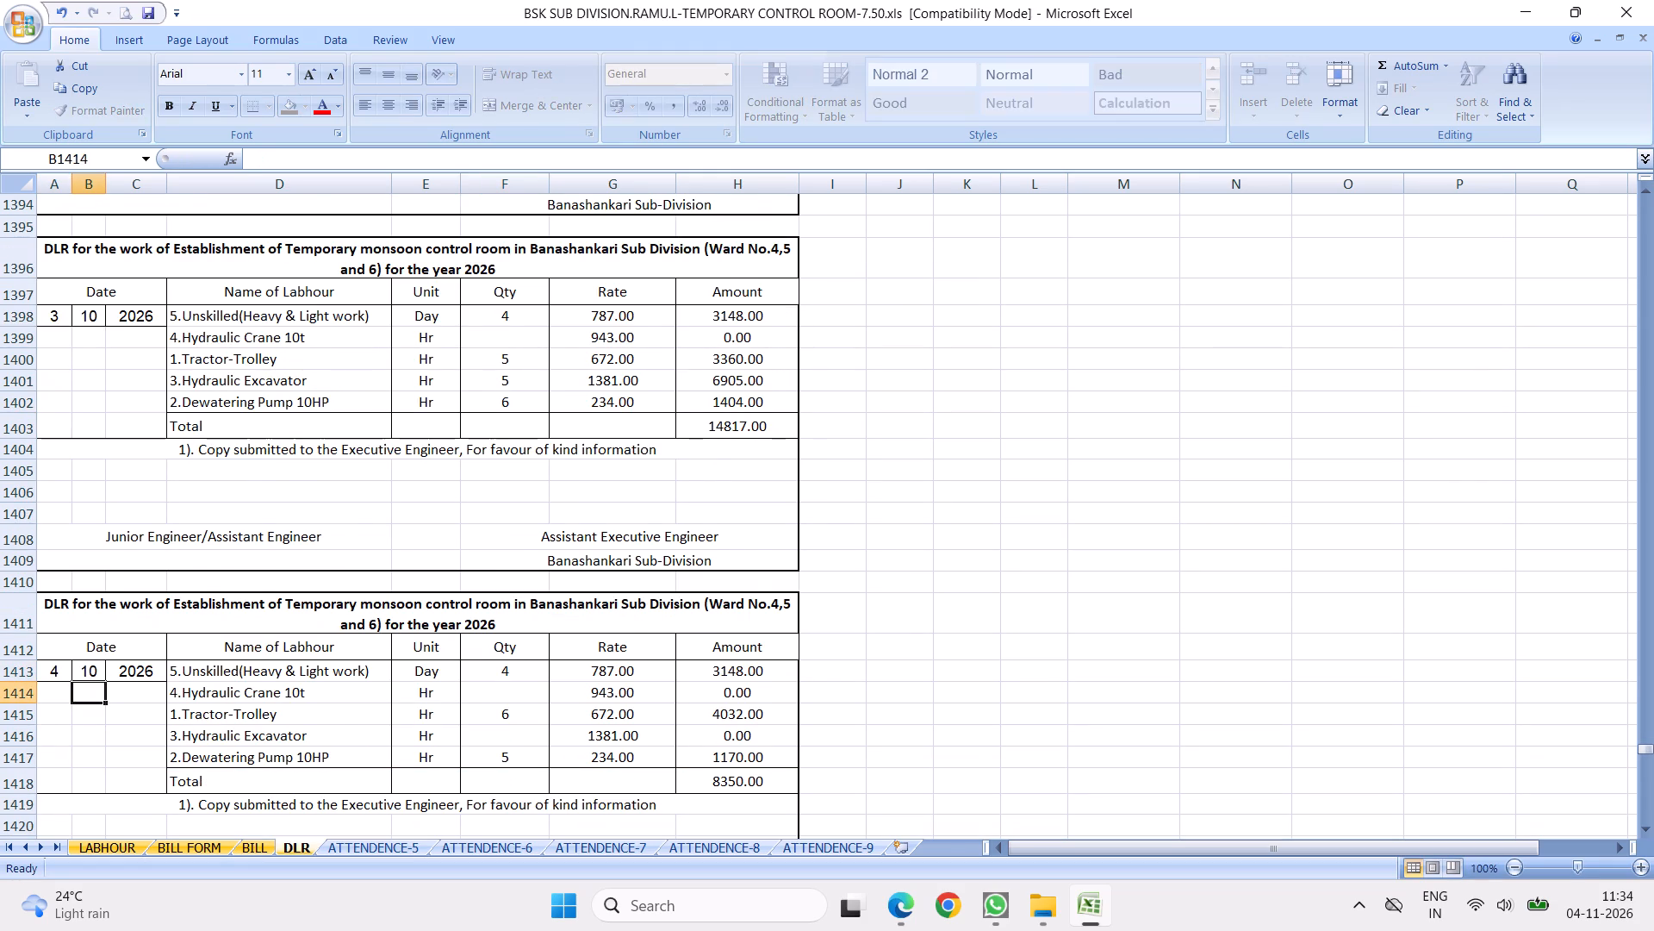
scroll(262, 679, "down", 3)
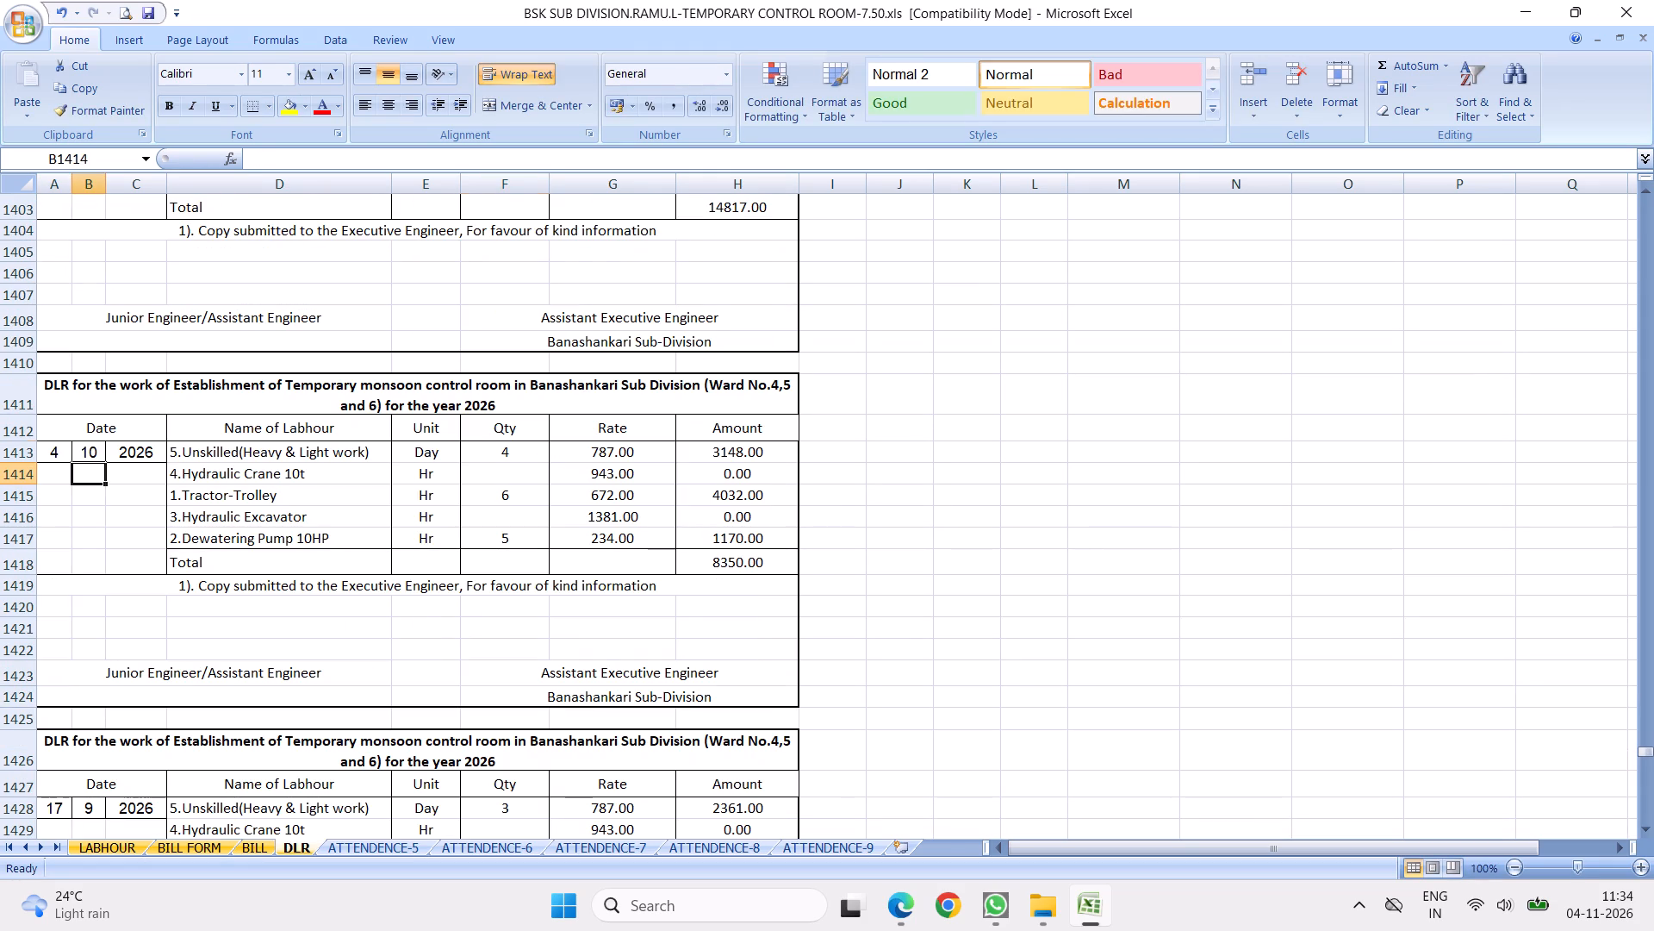
left_click(498, 457)
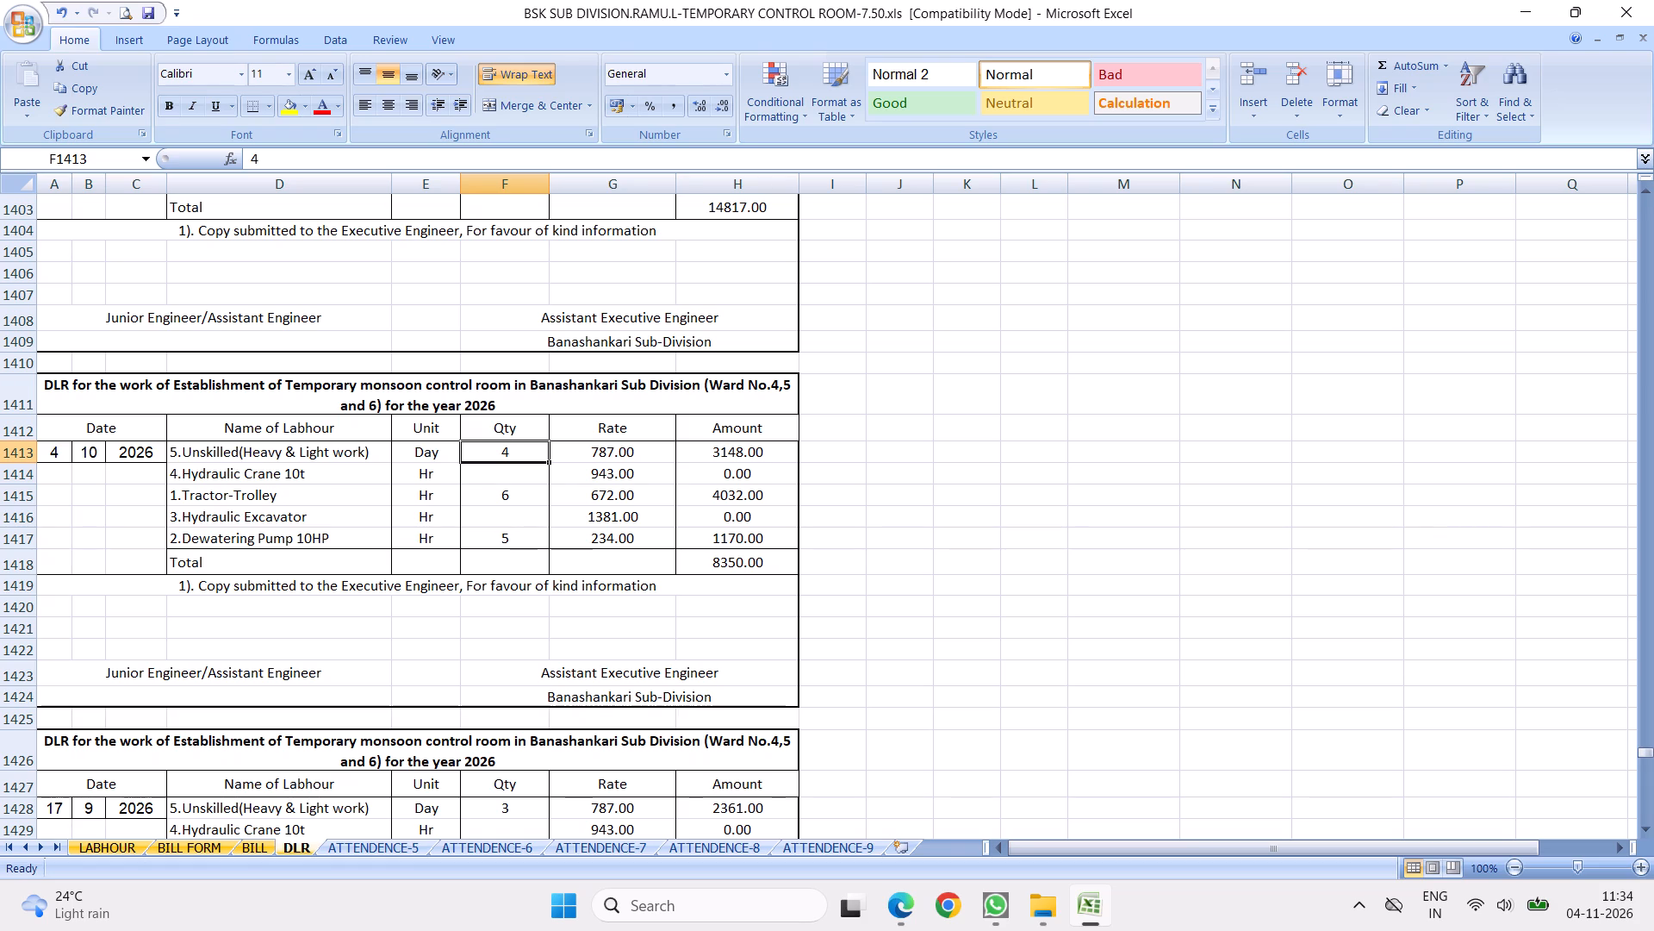
left_click(52, 455)
key("5")
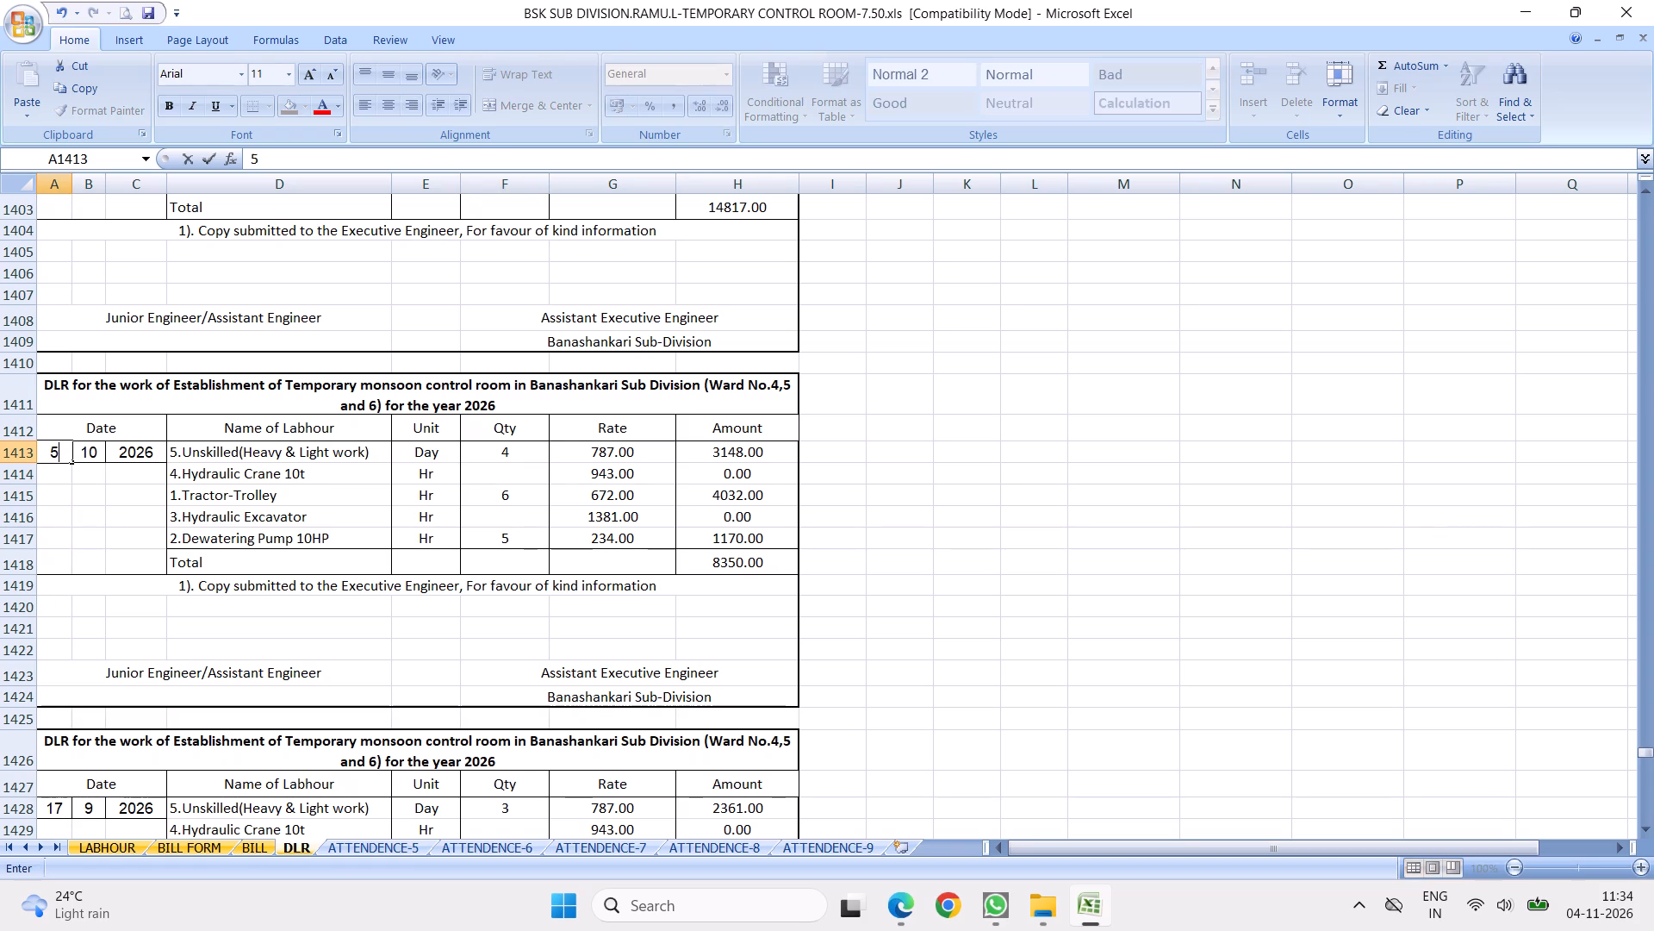
In the 5-10-2026 table, set the Unskilled quantity to 3 and clear the Tractor-Trolley and Dewatering Pump quantities.
left_click(511, 458)
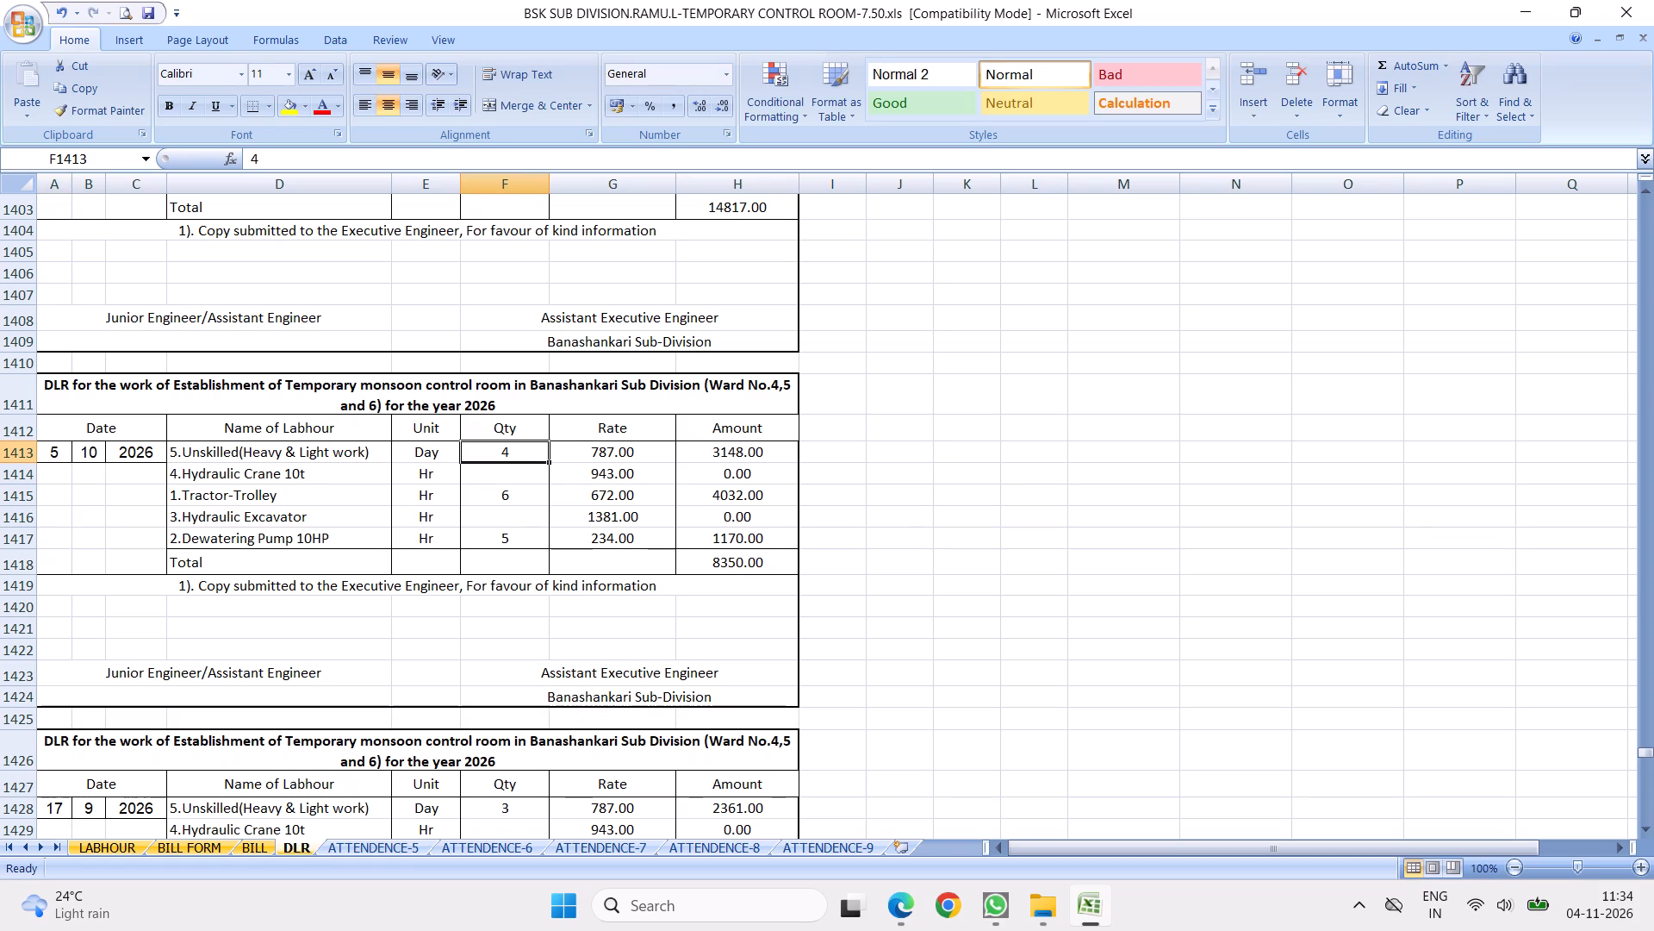
key("3")
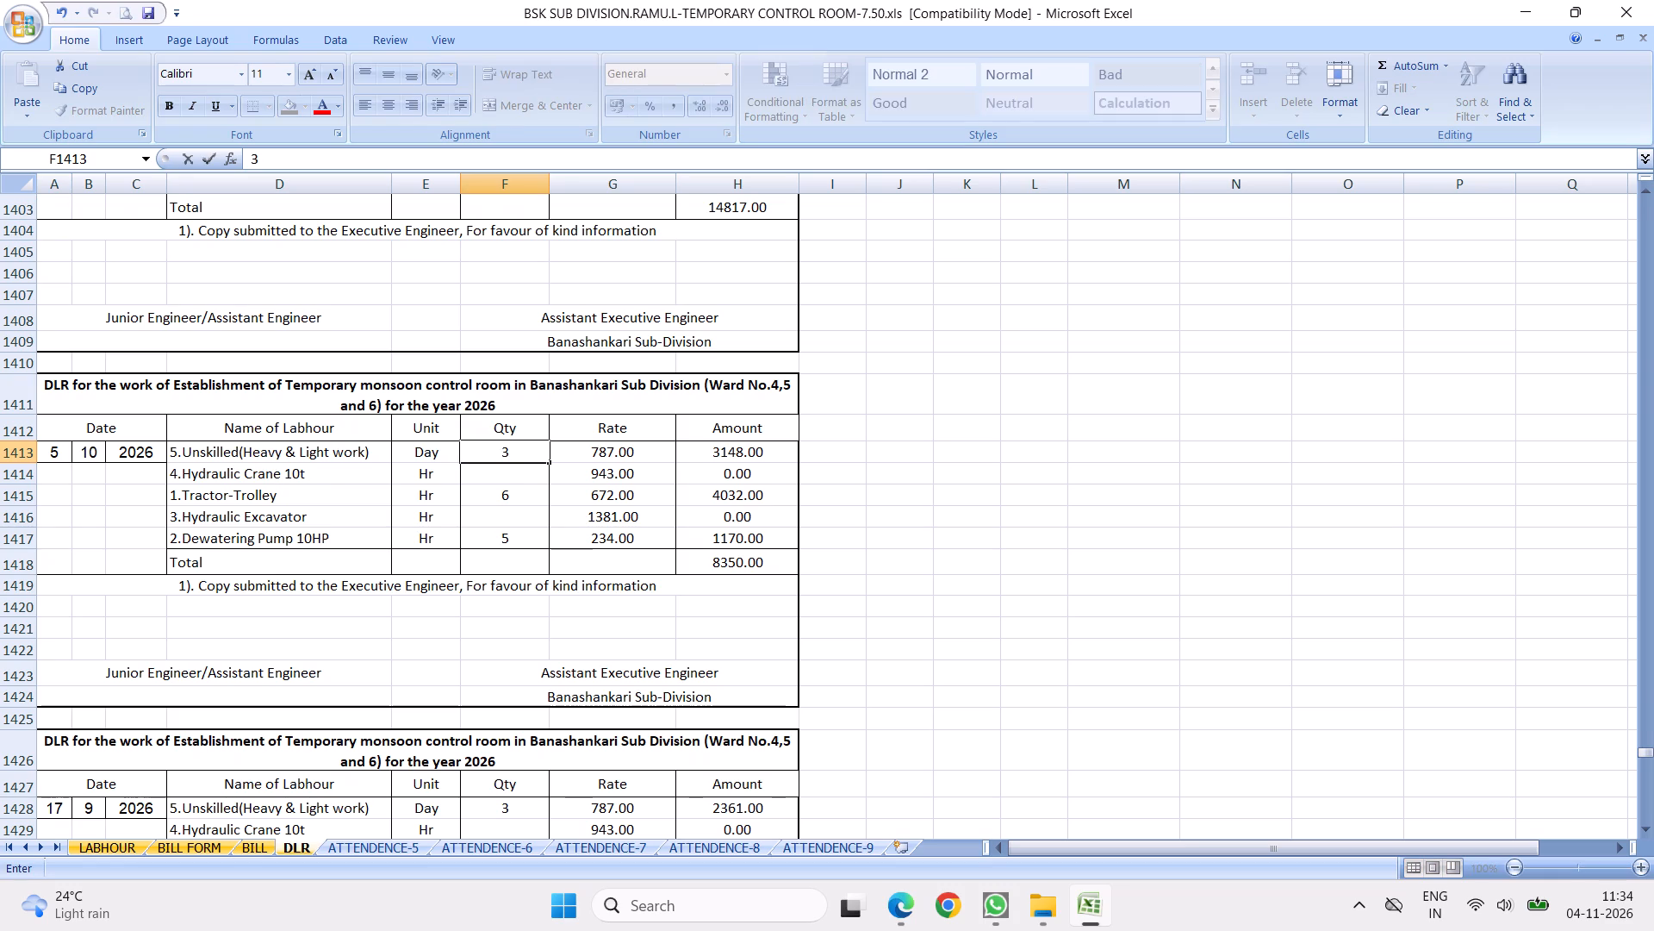
left_click(548, 536)
left_click_drag(505, 486, 506, 541)
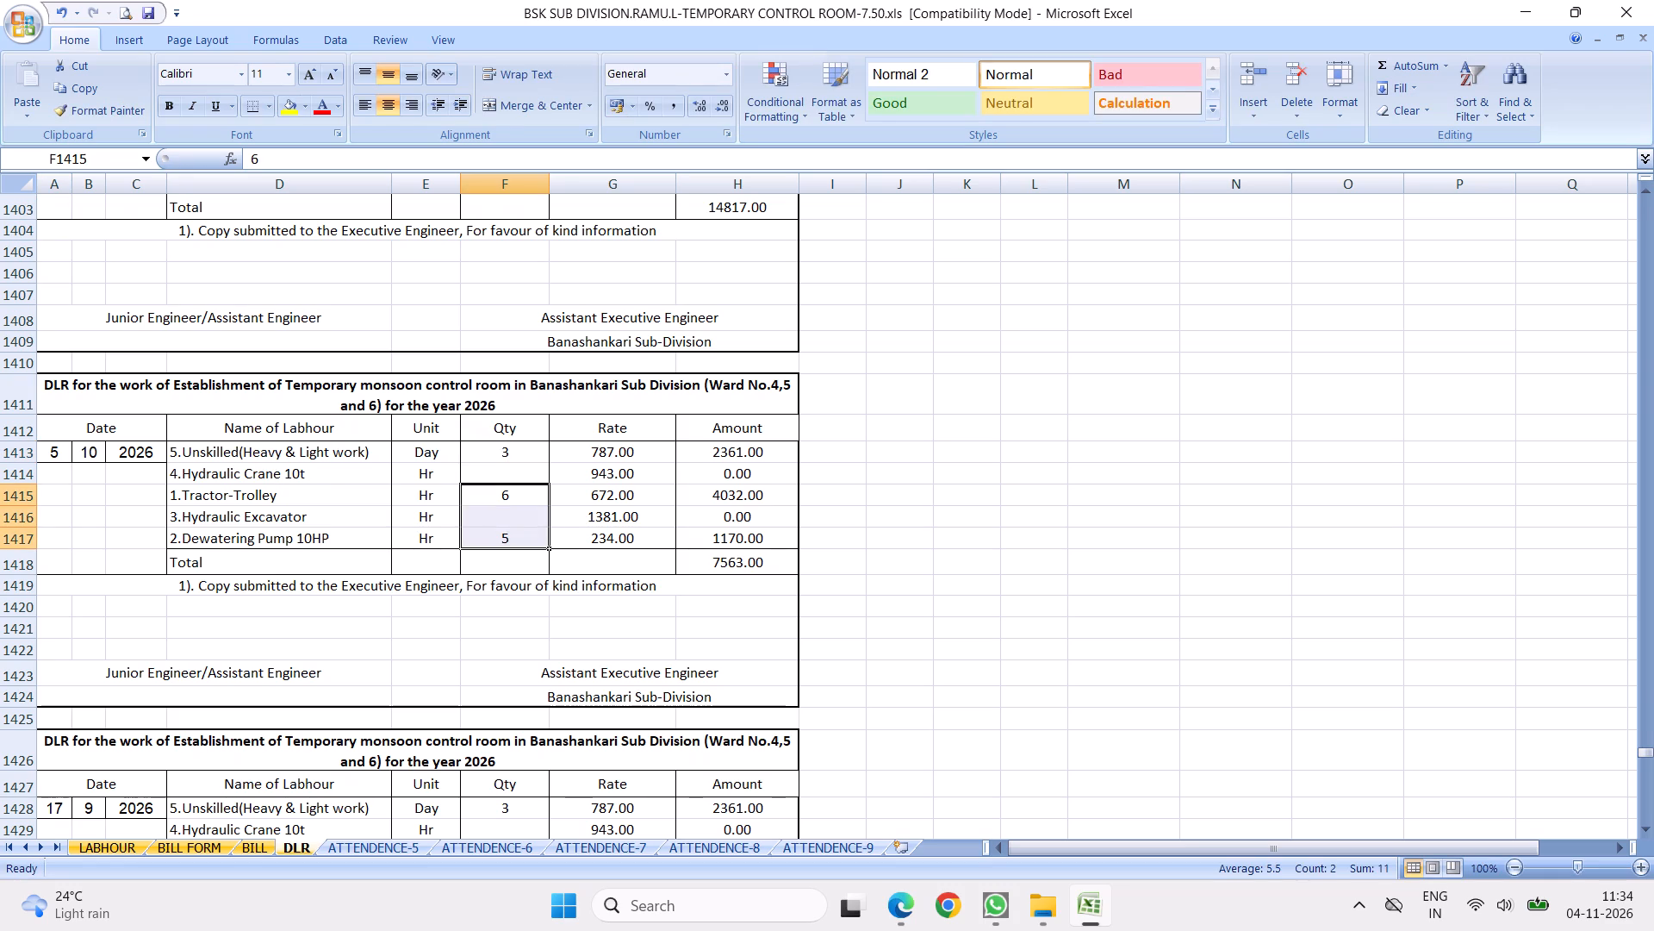
key("Delete")
In the copied table starting at row 1426, set the day to 6, the month to 10 and the Unskilled quantity to 4.
scroll(354, 615, "down", 3)
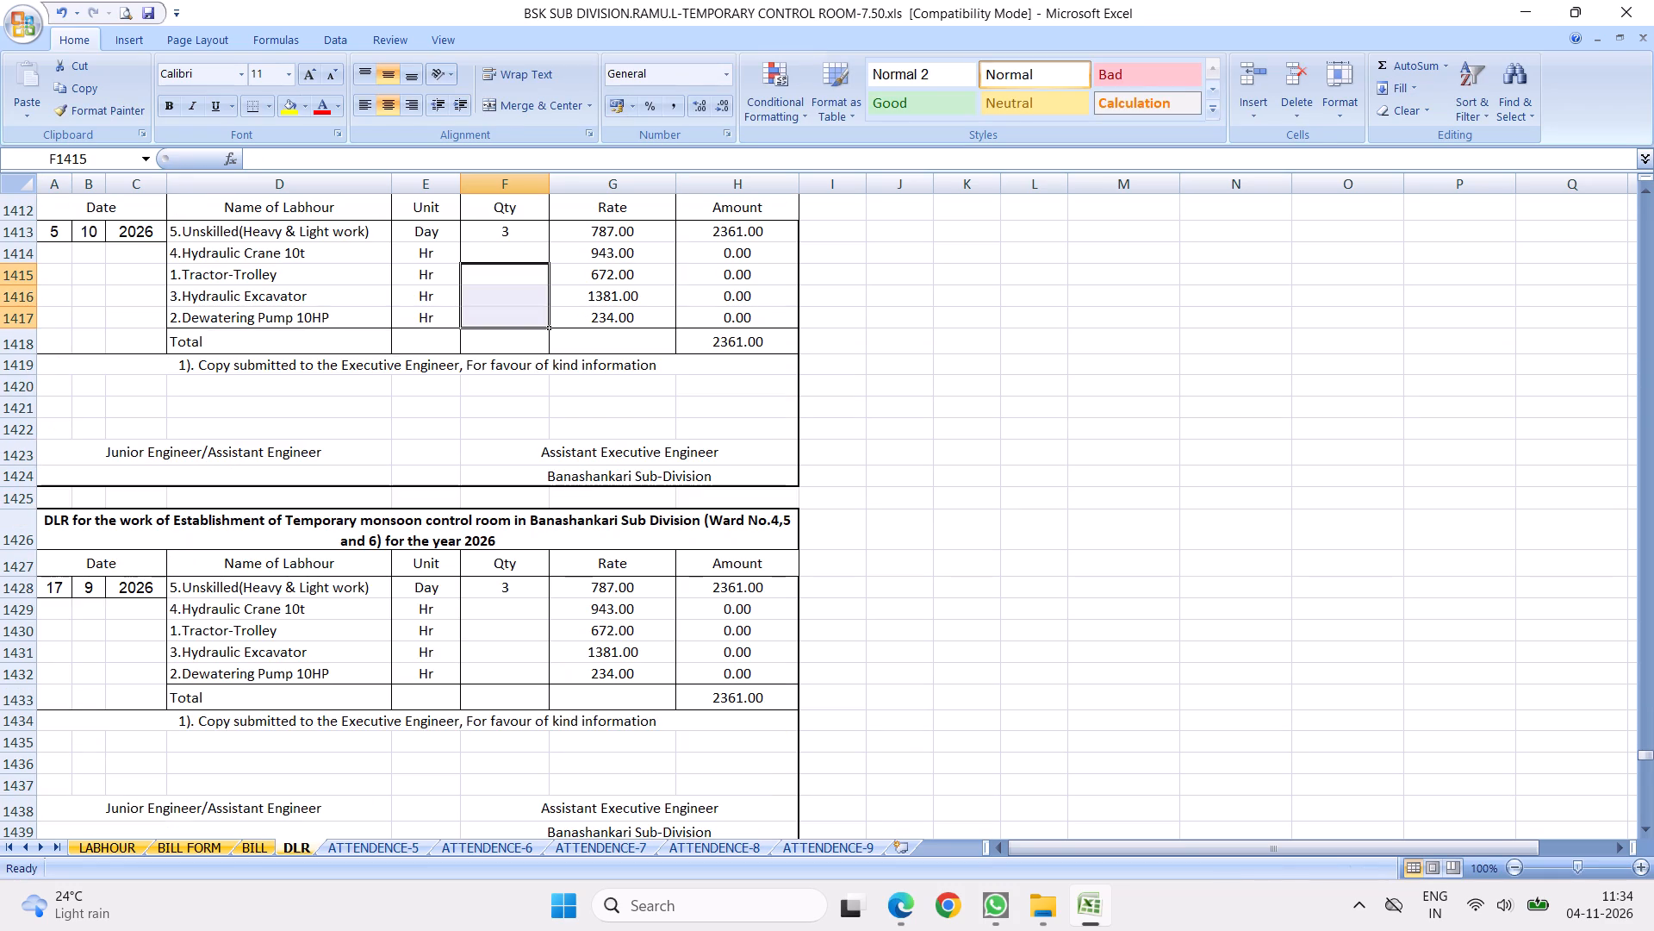
left_click(47, 588)
key("6")
key("Right")
type("10")
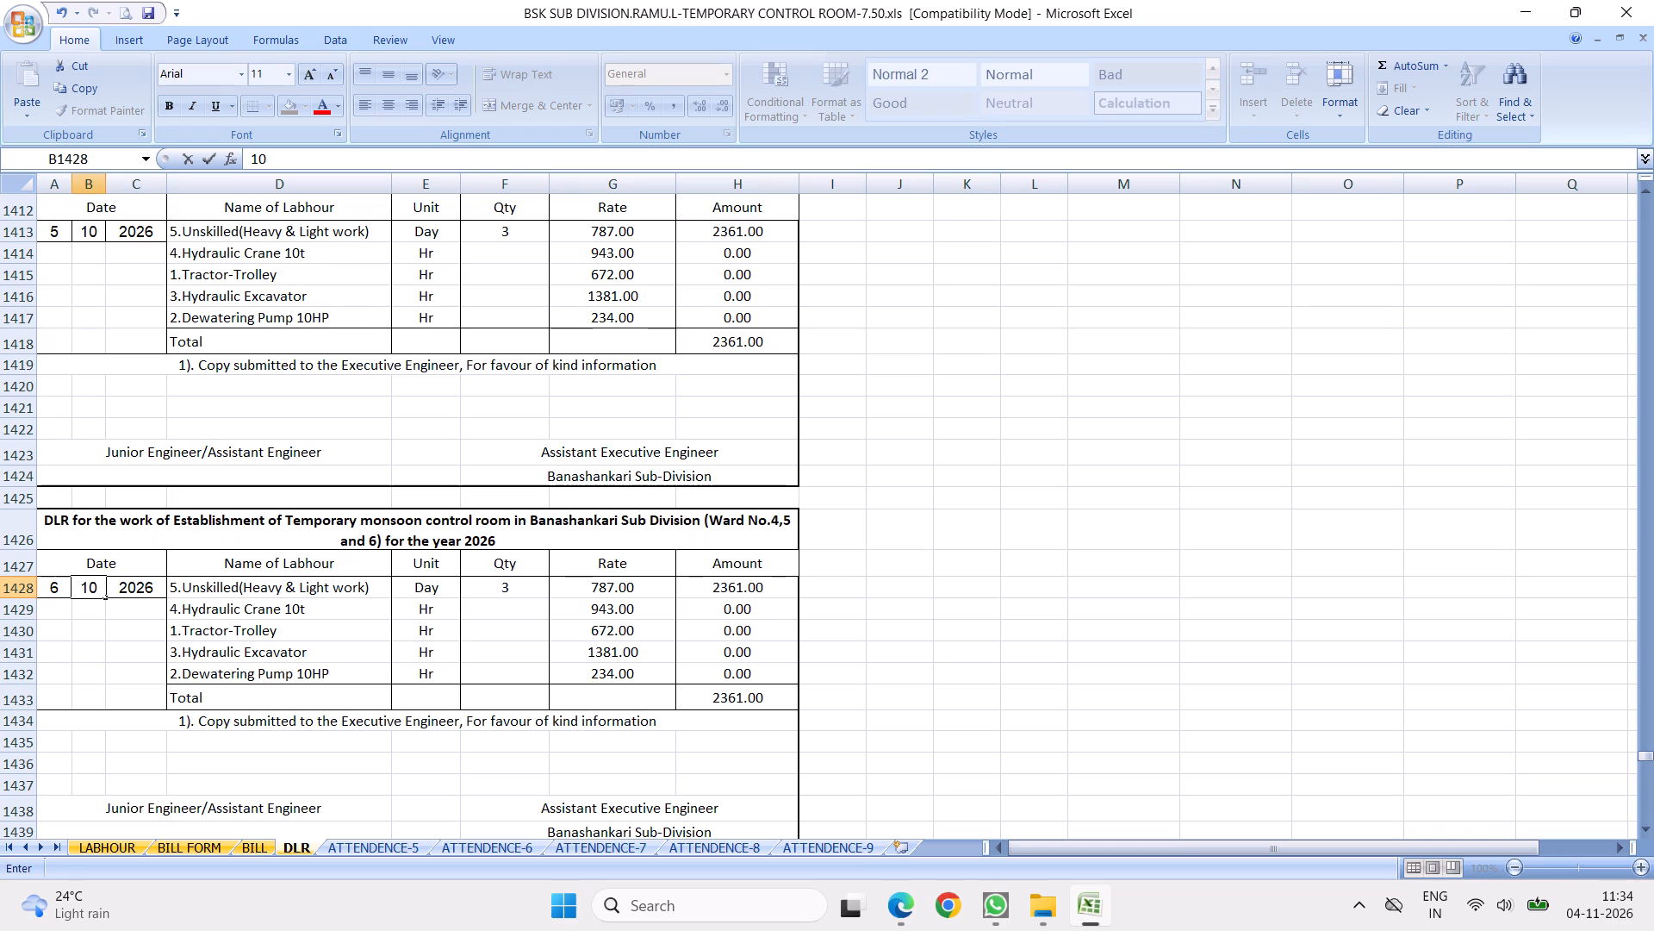
left_click(634, 589)
left_click(508, 579)
key("4")
key("Return")
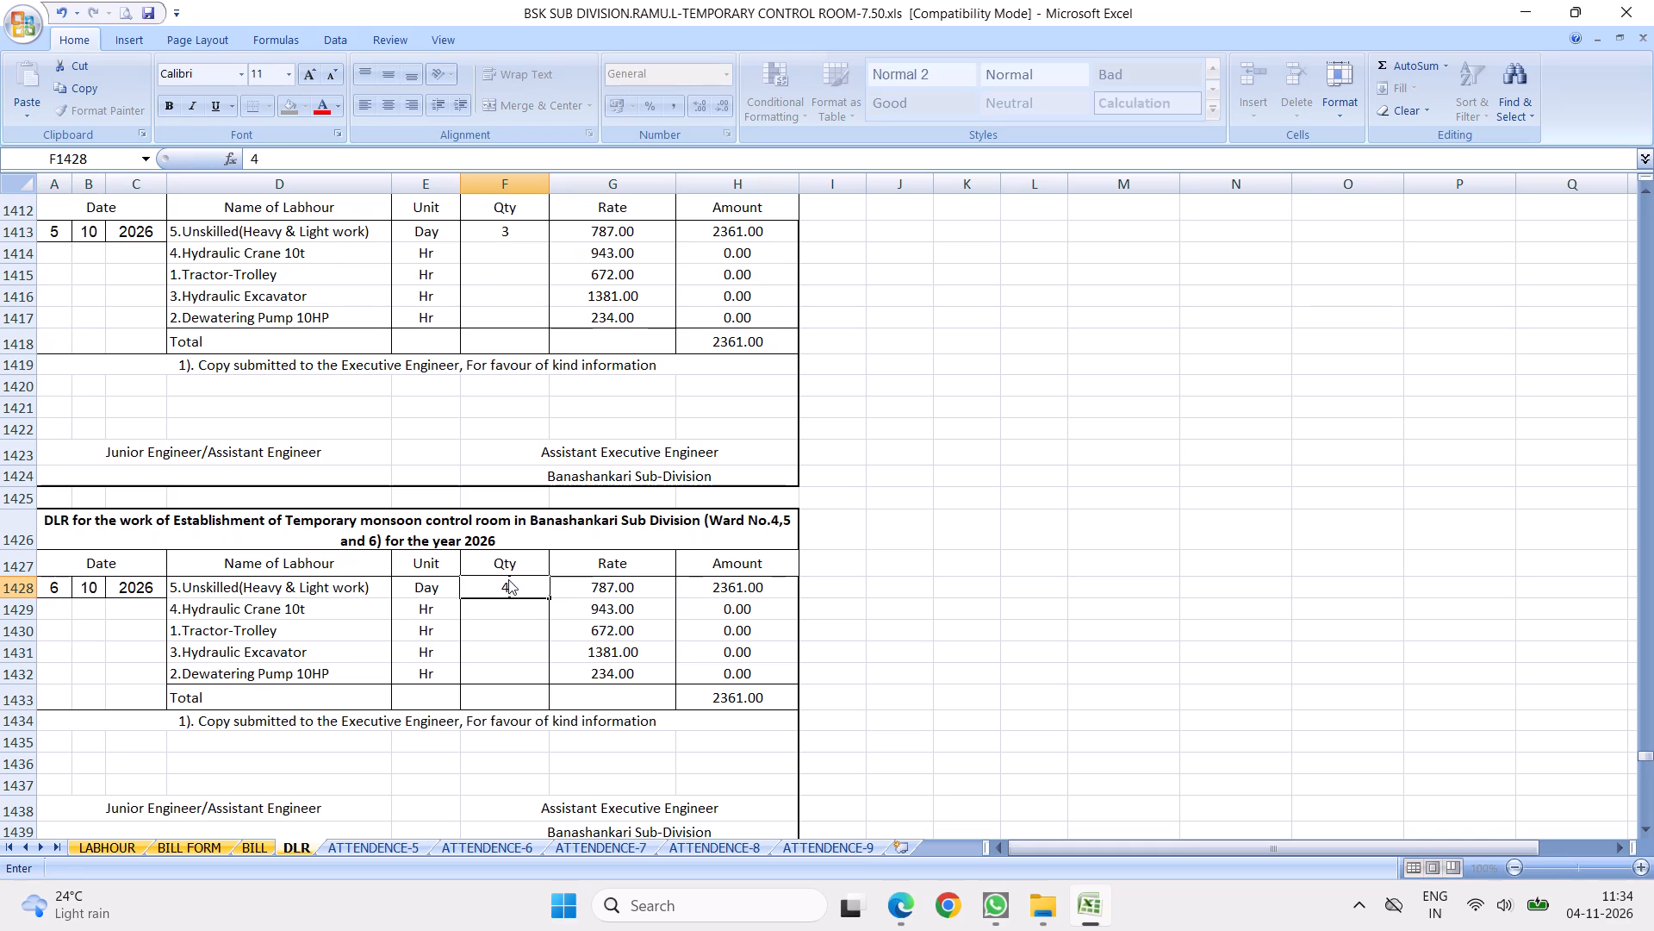
In the 6-10-2026 table, set the Tractor-Trolley quantity to 6 and the Dewatering Pump quantity to 5.
key("Return")
key("6")
key("Return")
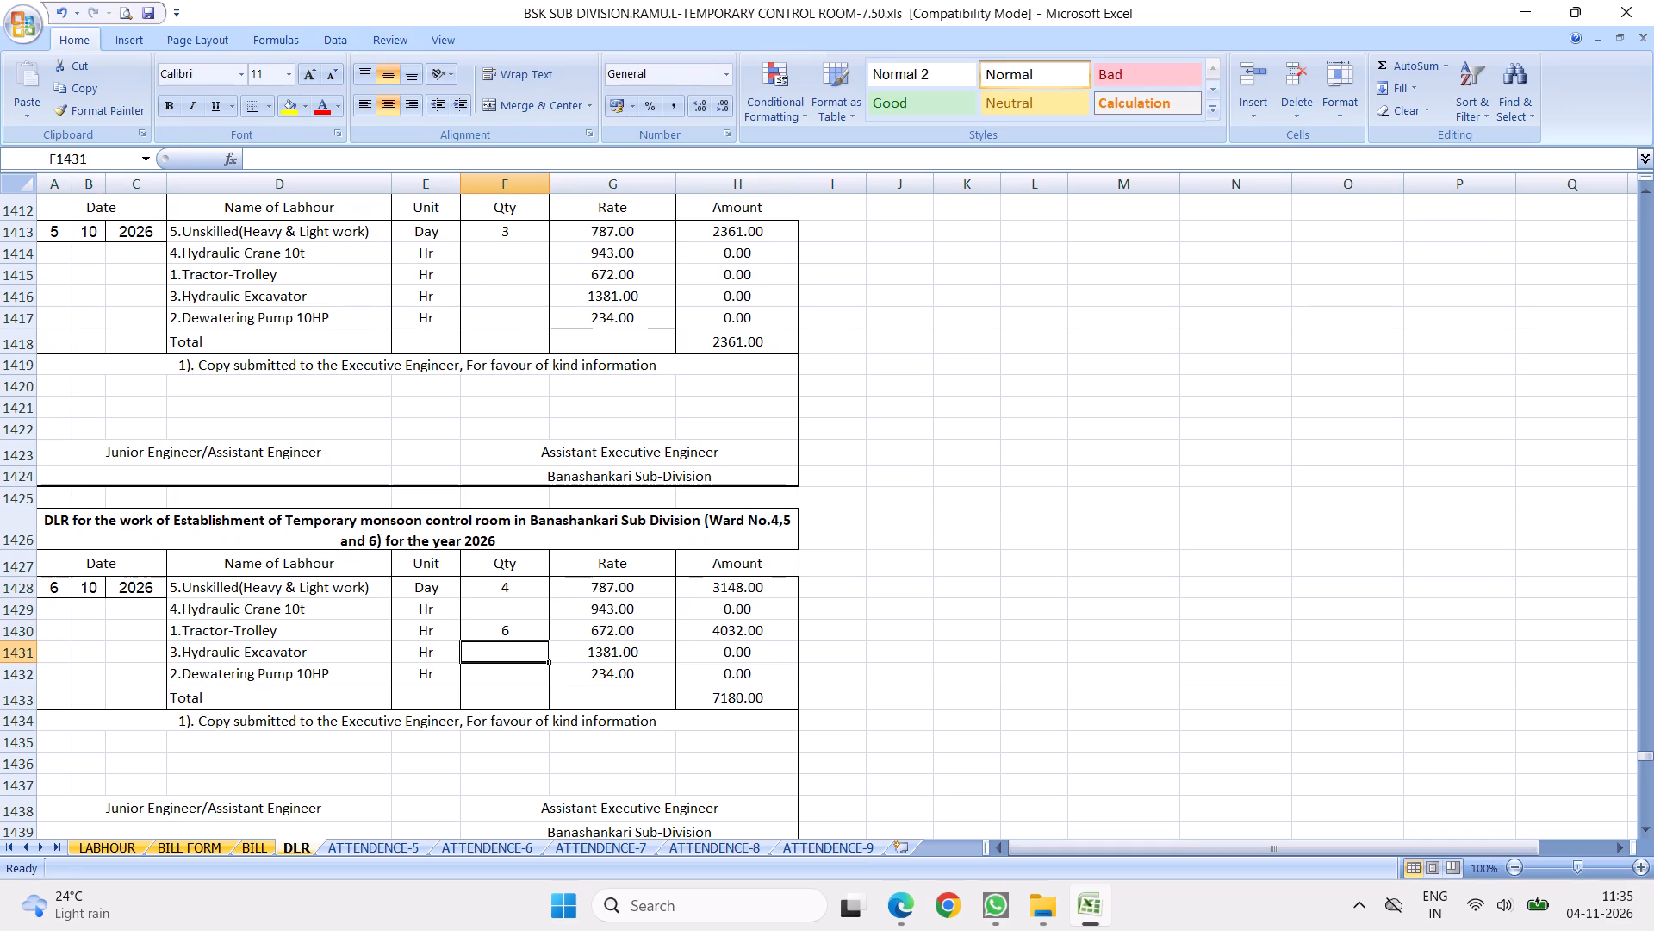
key("Return")
key("5")
key("Return")
Set the day to 7 and the month to 10 in the copied table starting at row 1441.
scroll(496, 601, "down", 4)
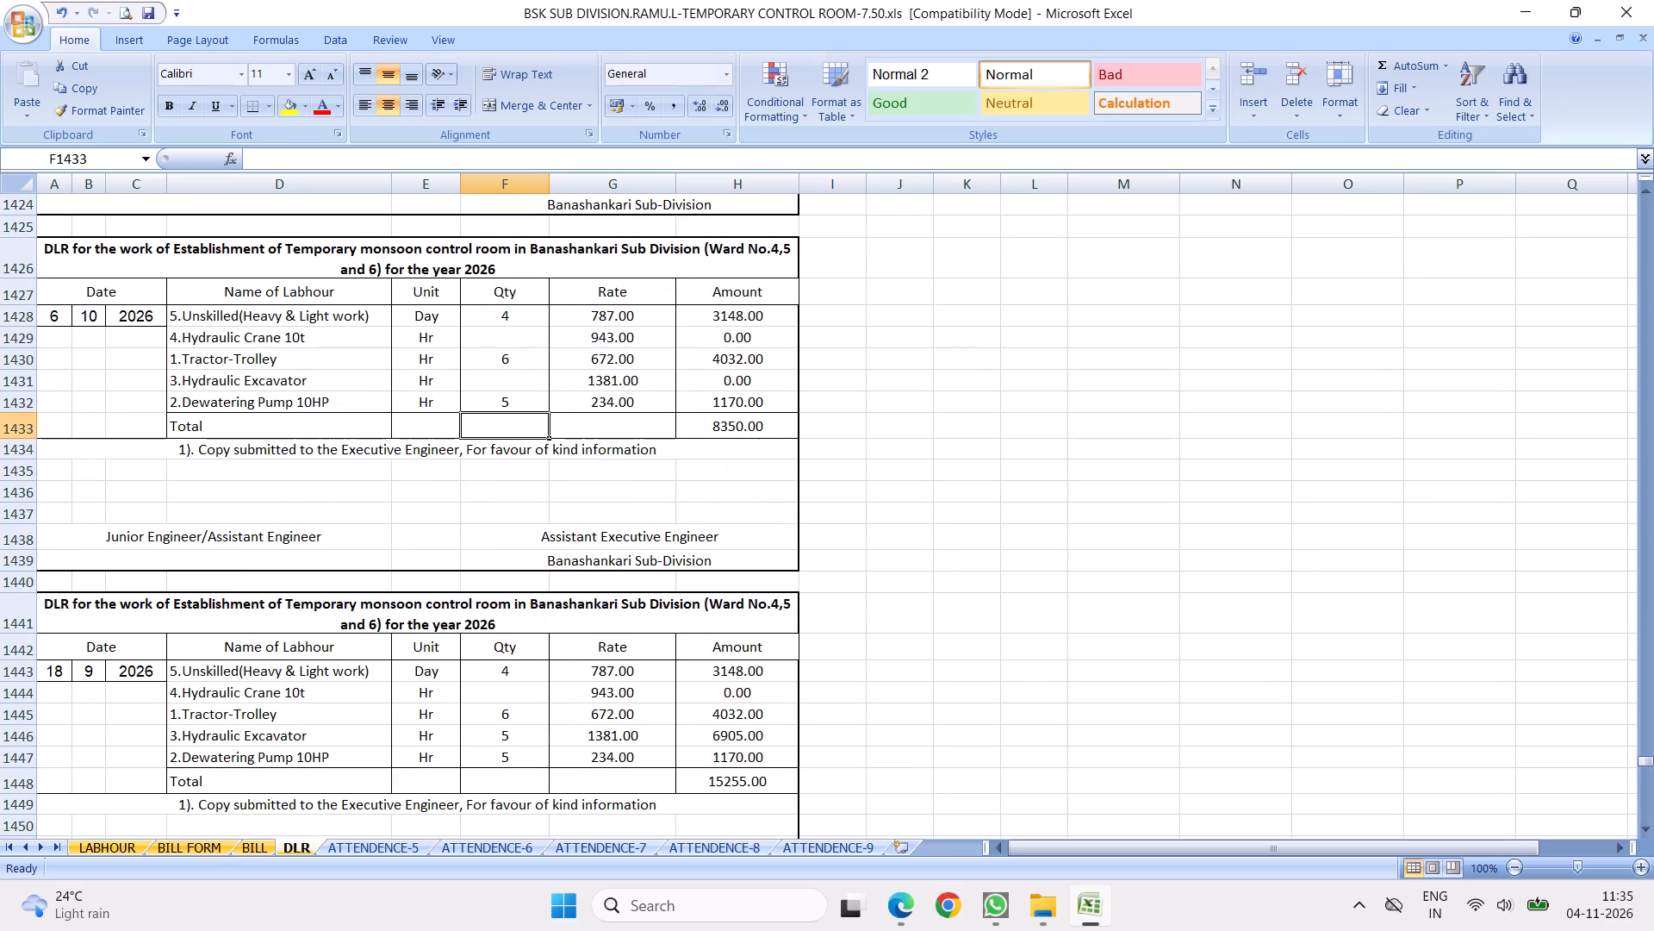
left_click(59, 677)
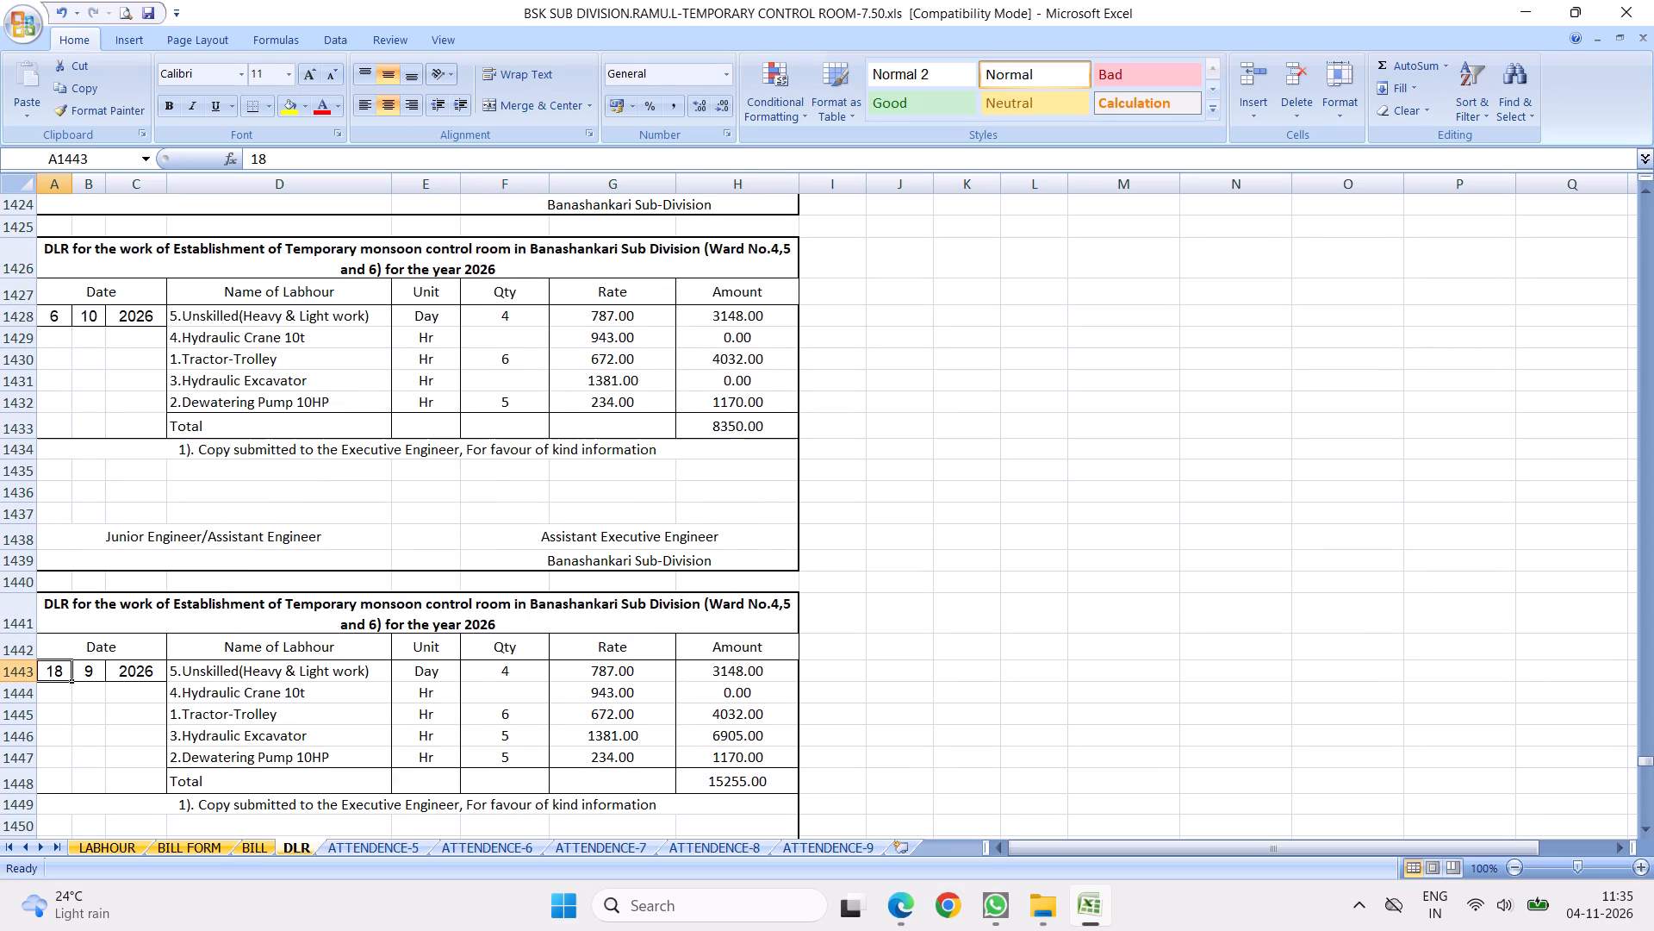
key("7")
key("Right")
type("10")
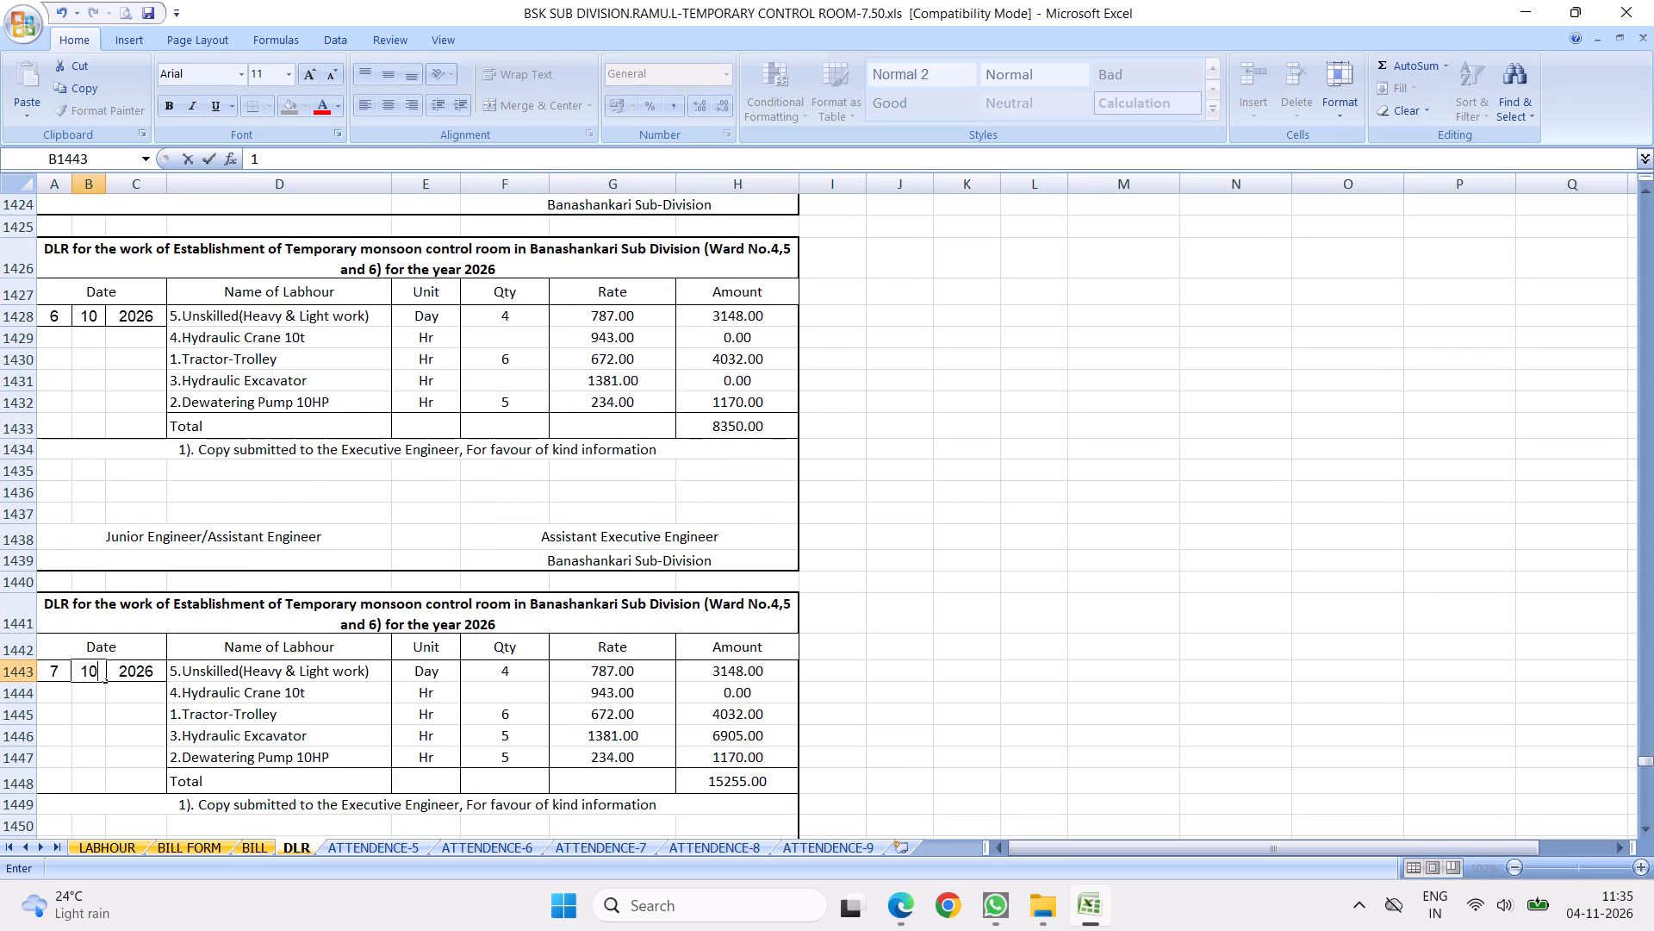
In the 7-10-2026 table, enter Unskilled quantity 4 and clear the Tractor-Trolley, Hydraulic Excavator and Dewatering Pump quantities.
scroll(176, 610, "down", 4)
left_click(393, 467)
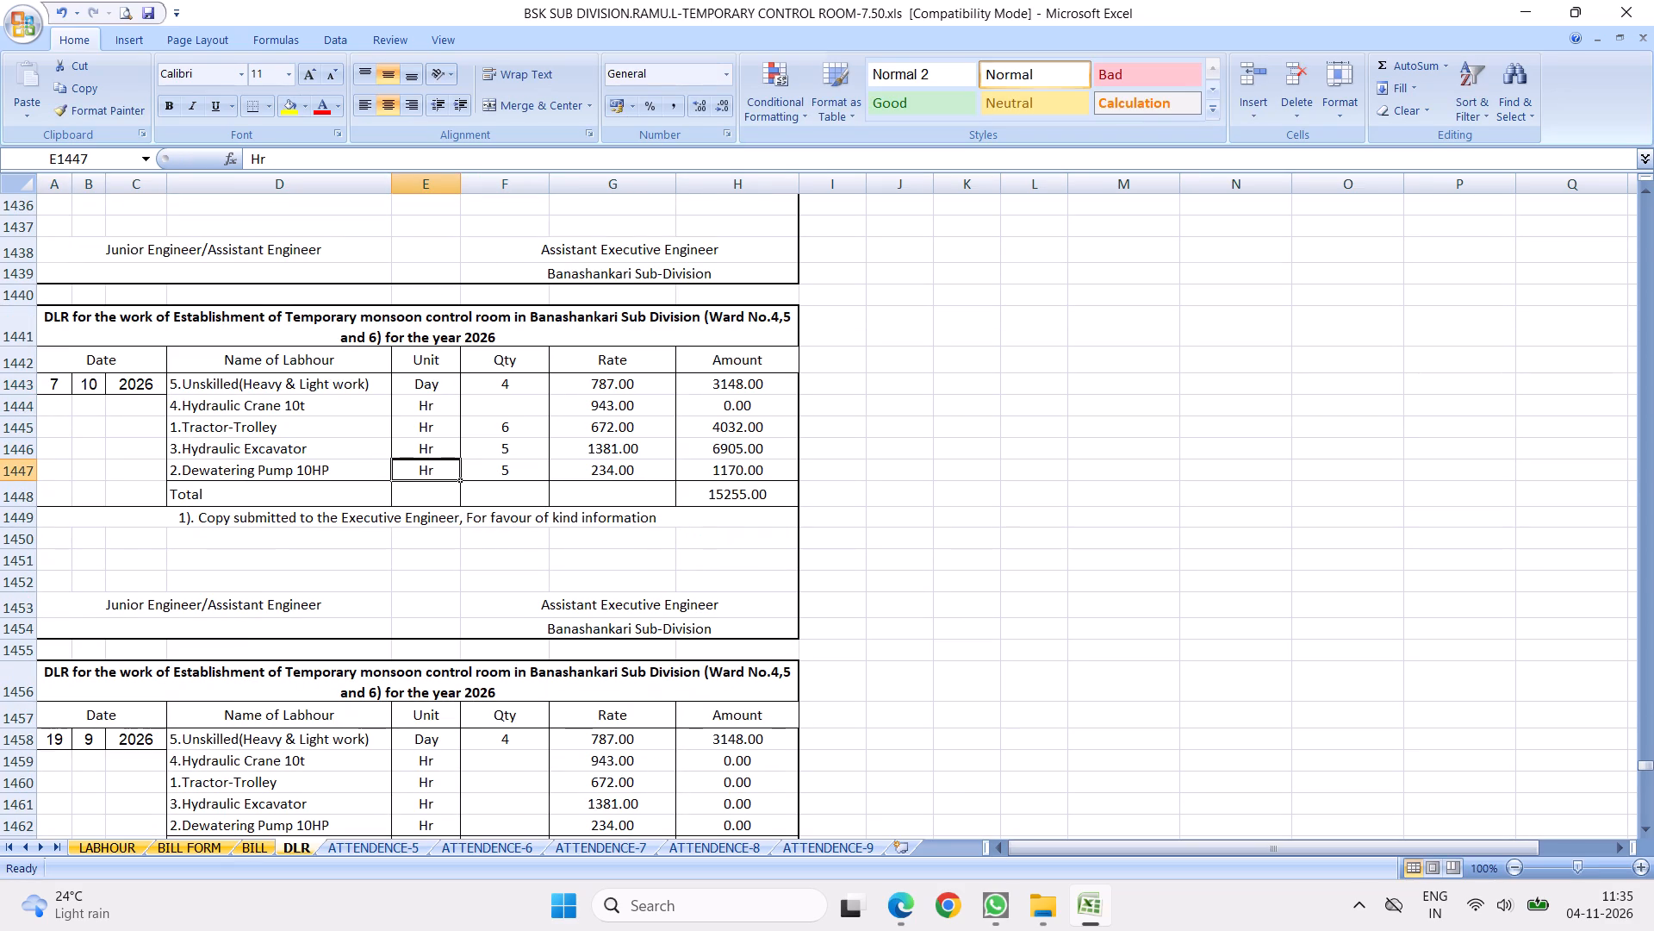
left_click(507, 380)
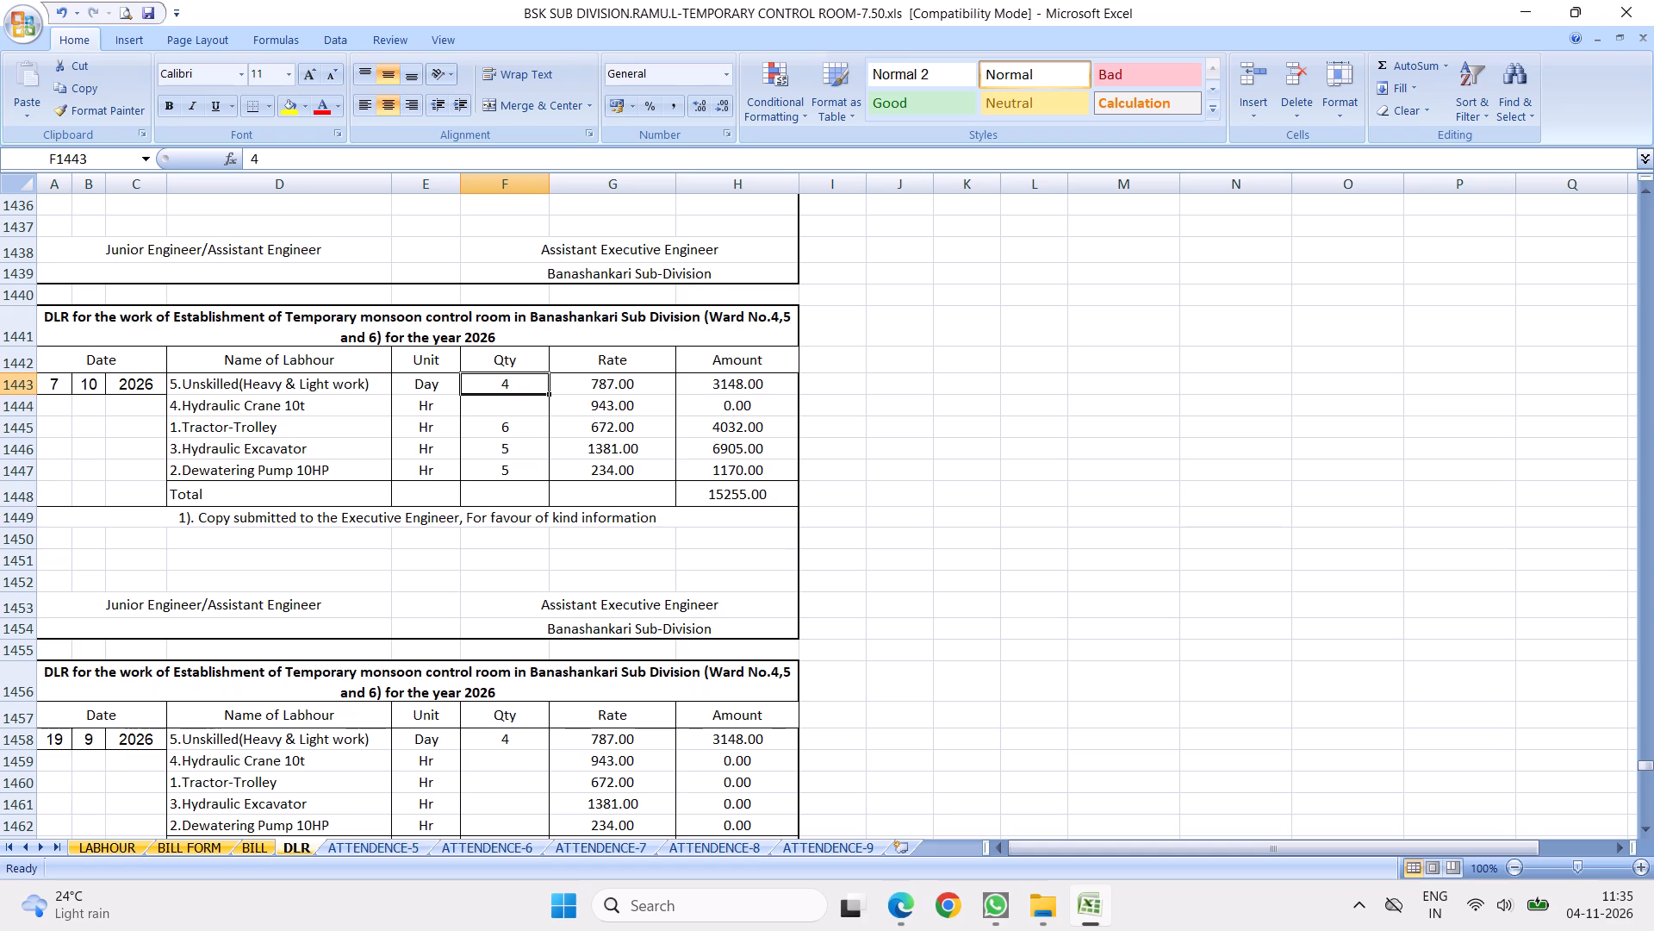
key("4")
key("Return")
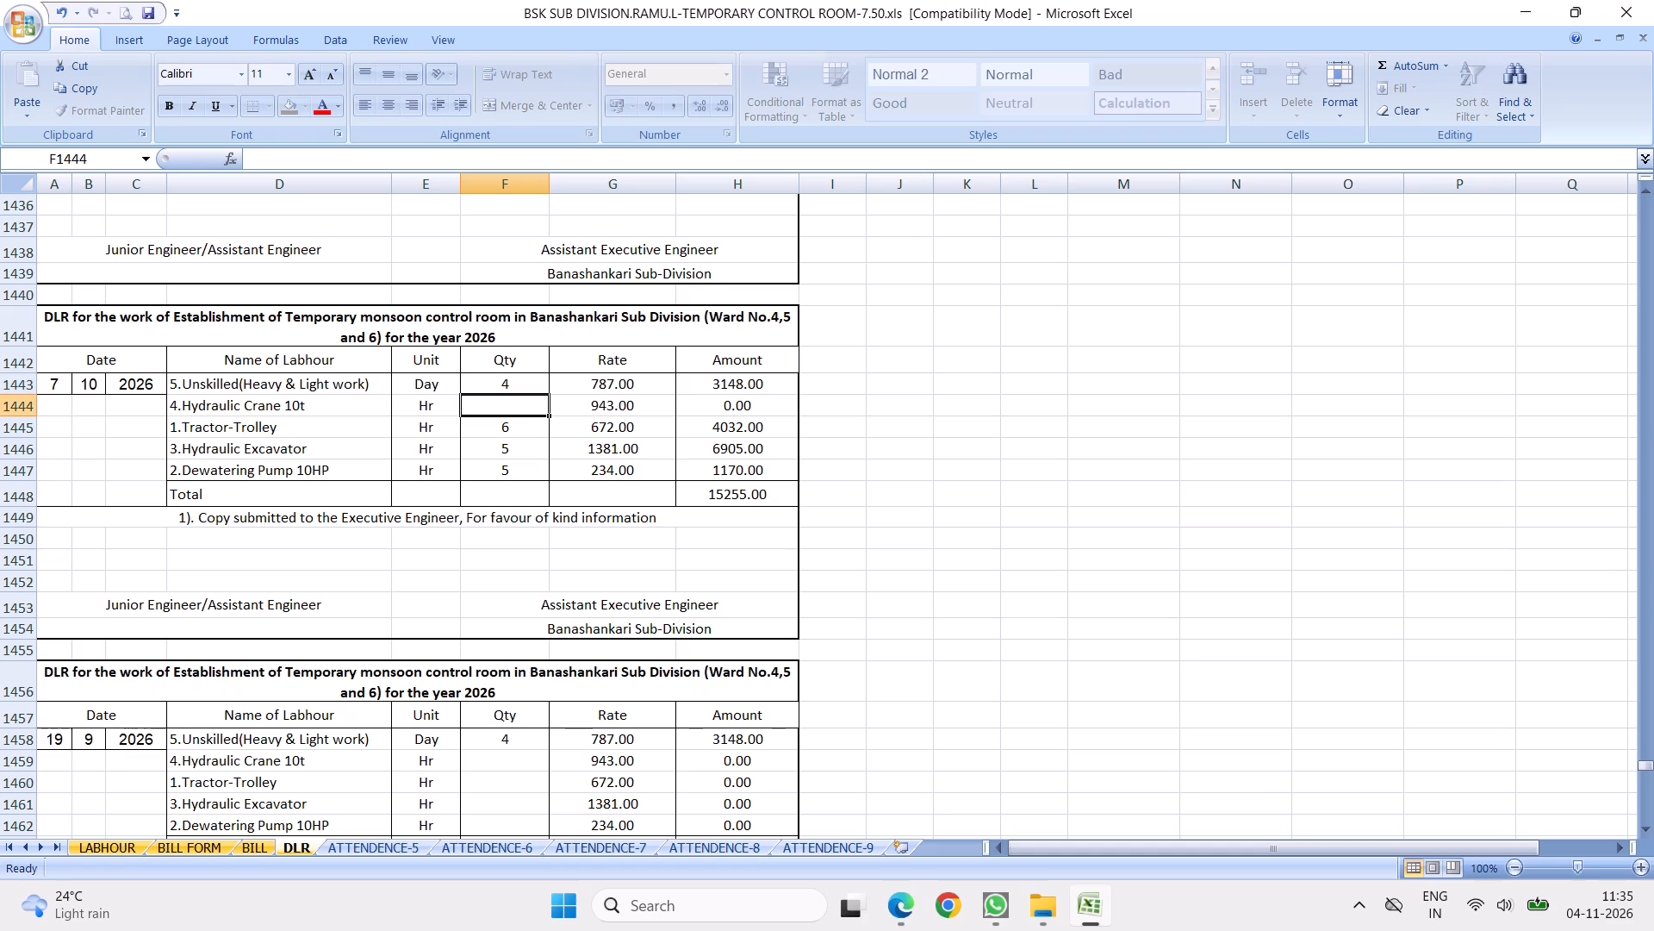
left_click_drag(506, 432, 507, 463)
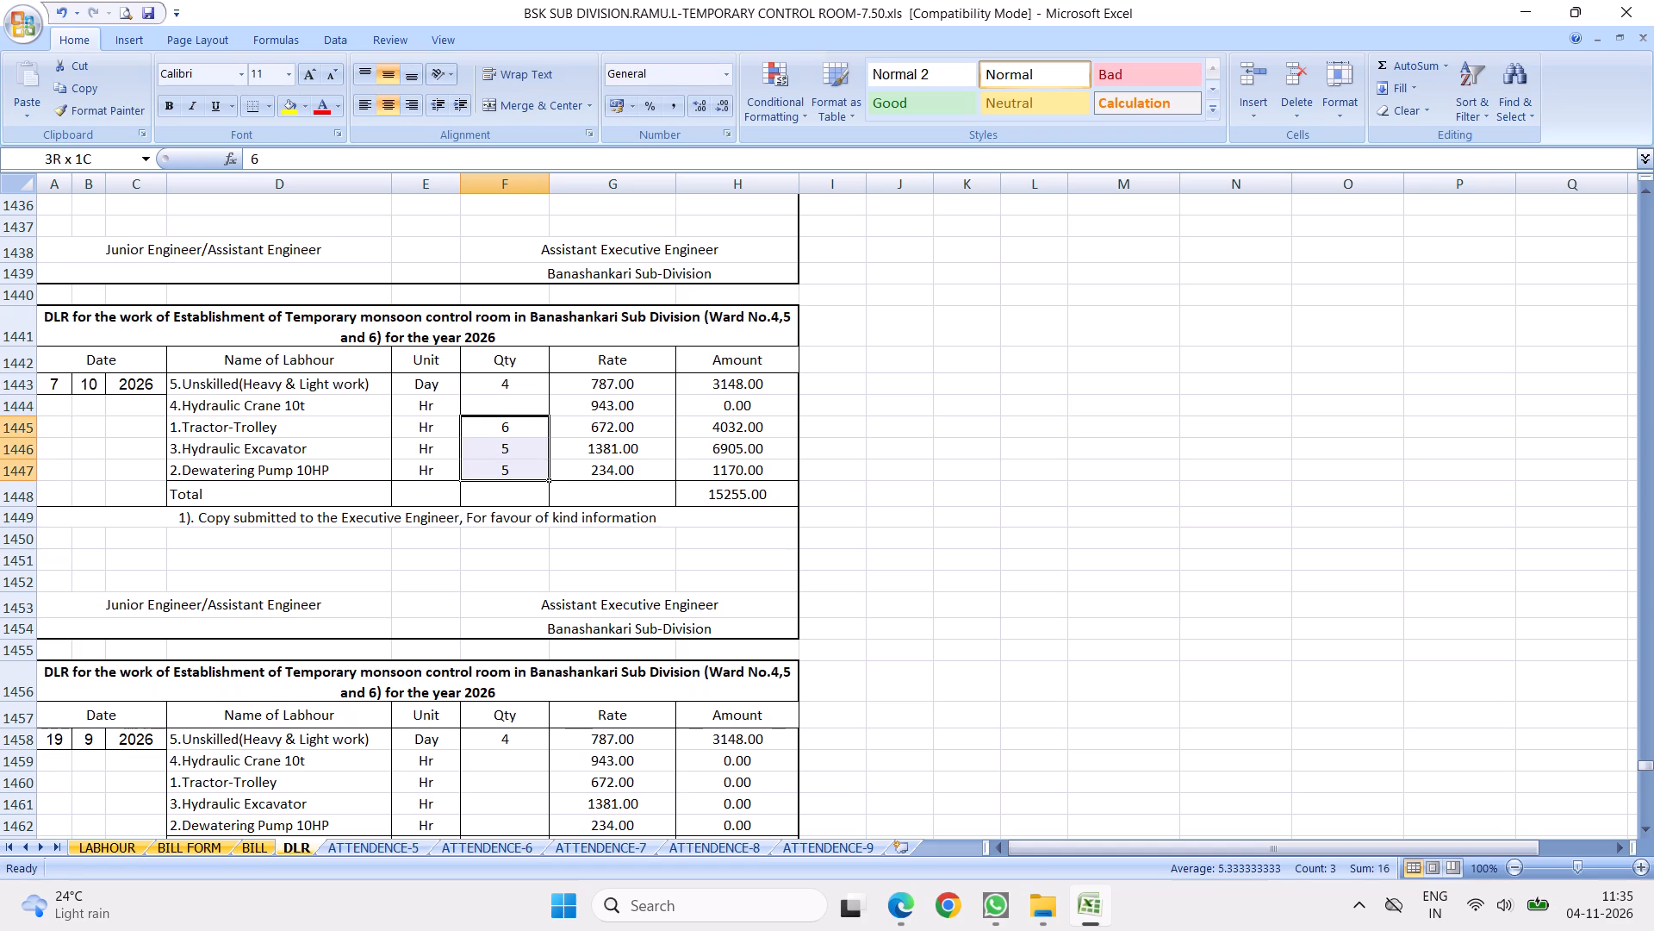
left_click_drag(507, 463, 507, 464)
key("Delete")
Set the day to 8 and the month to 10 in the copied table starting at row 1456.
scroll(494, 495, "down", 3)
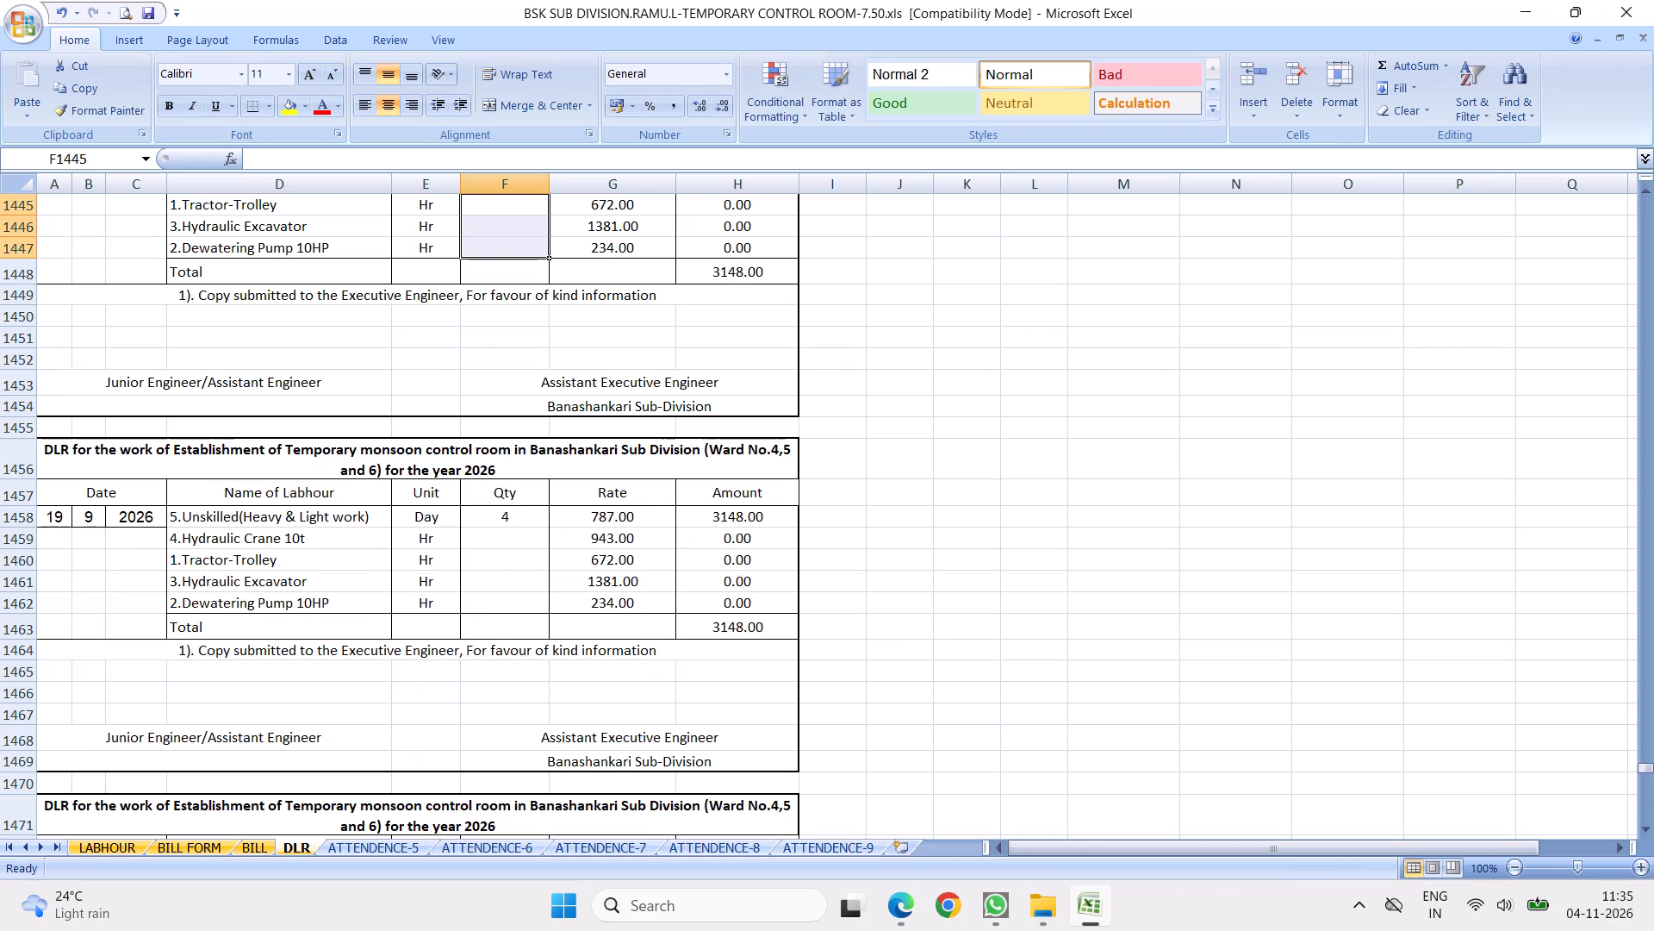
left_click(58, 513)
key("8")
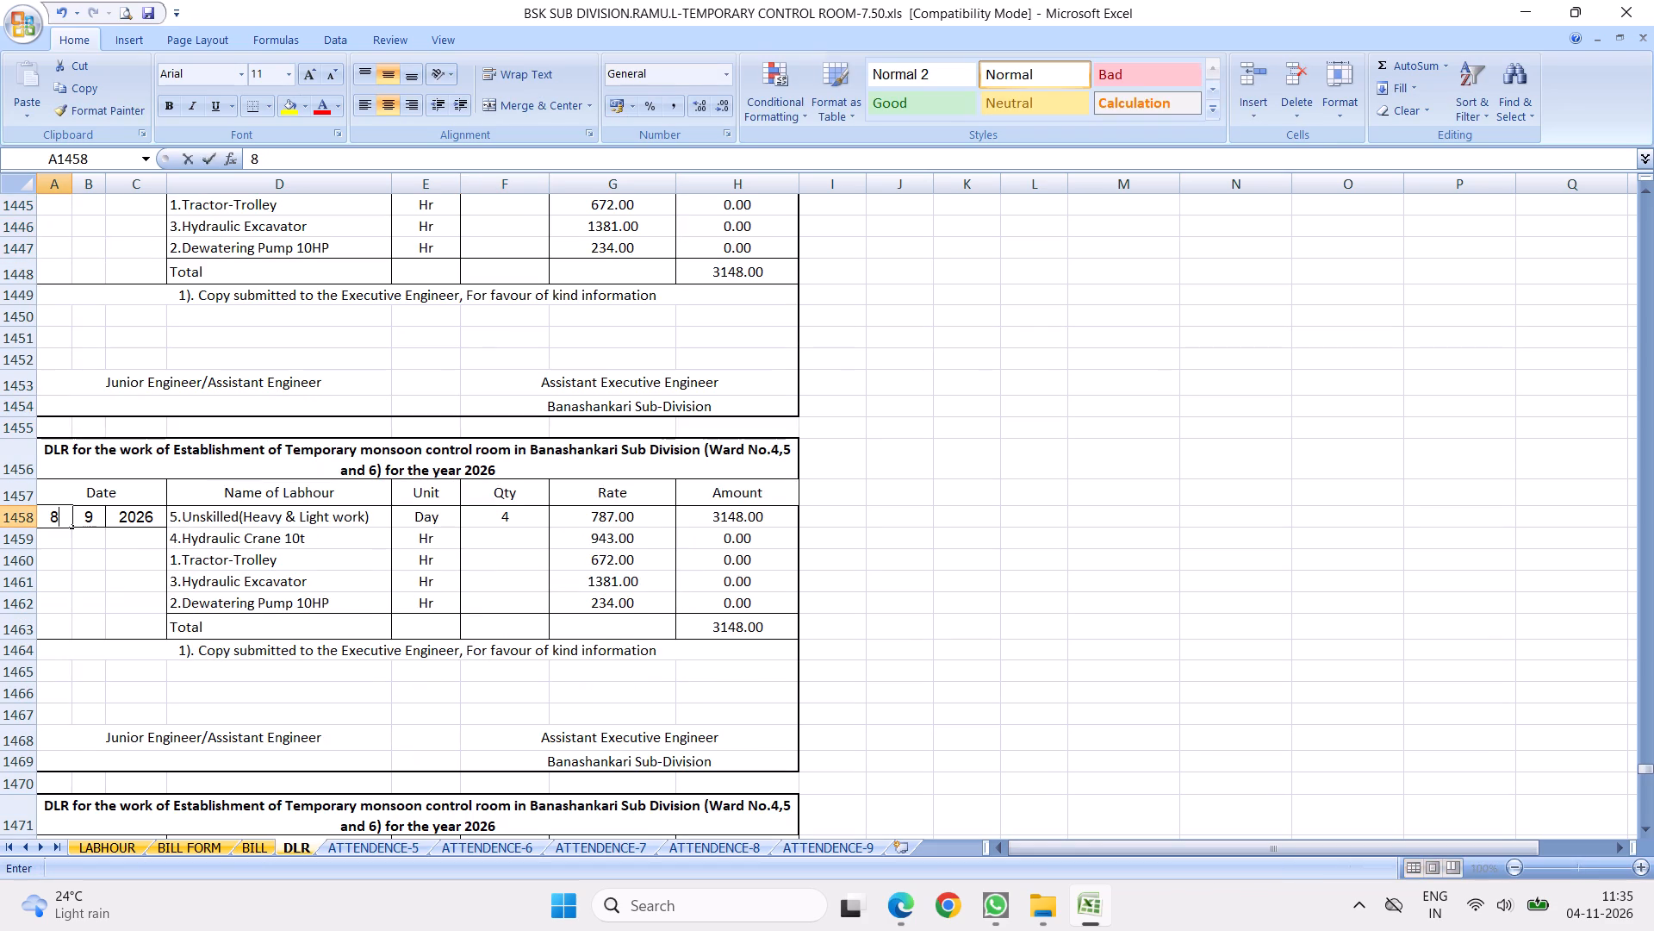
key("Right")
type("10")
left_click(358, 629)
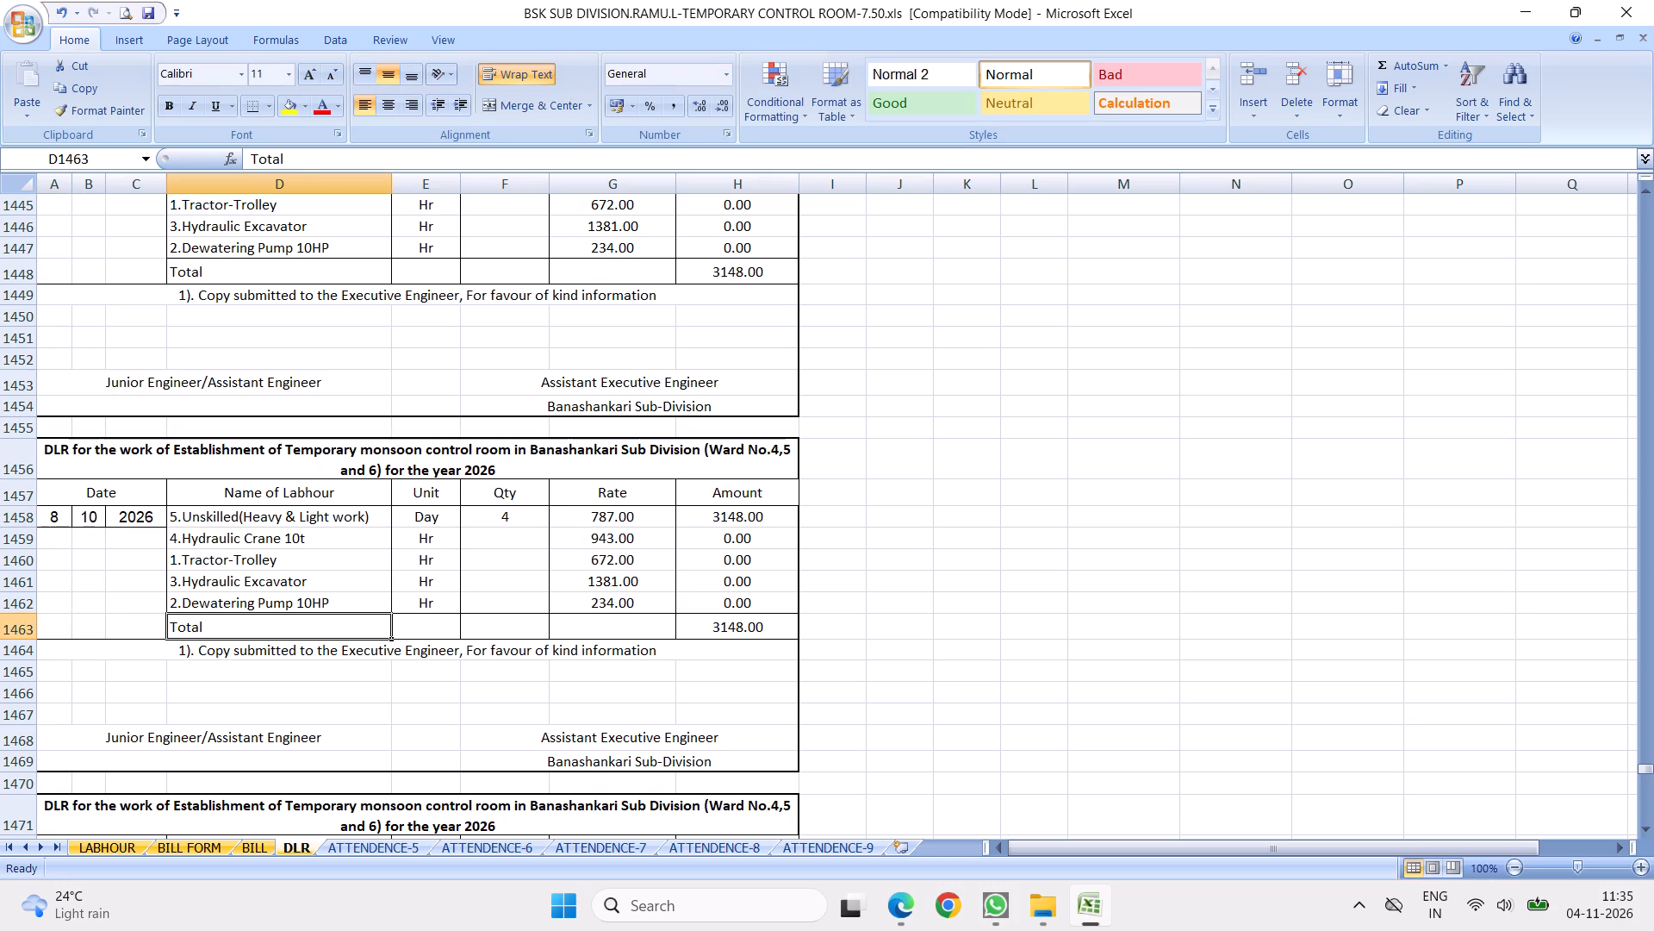
In the 8-10-2026 table, set the Unskilled quantity to 3 and the Tractor-Trolley quantity to 6.
left_click(494, 514)
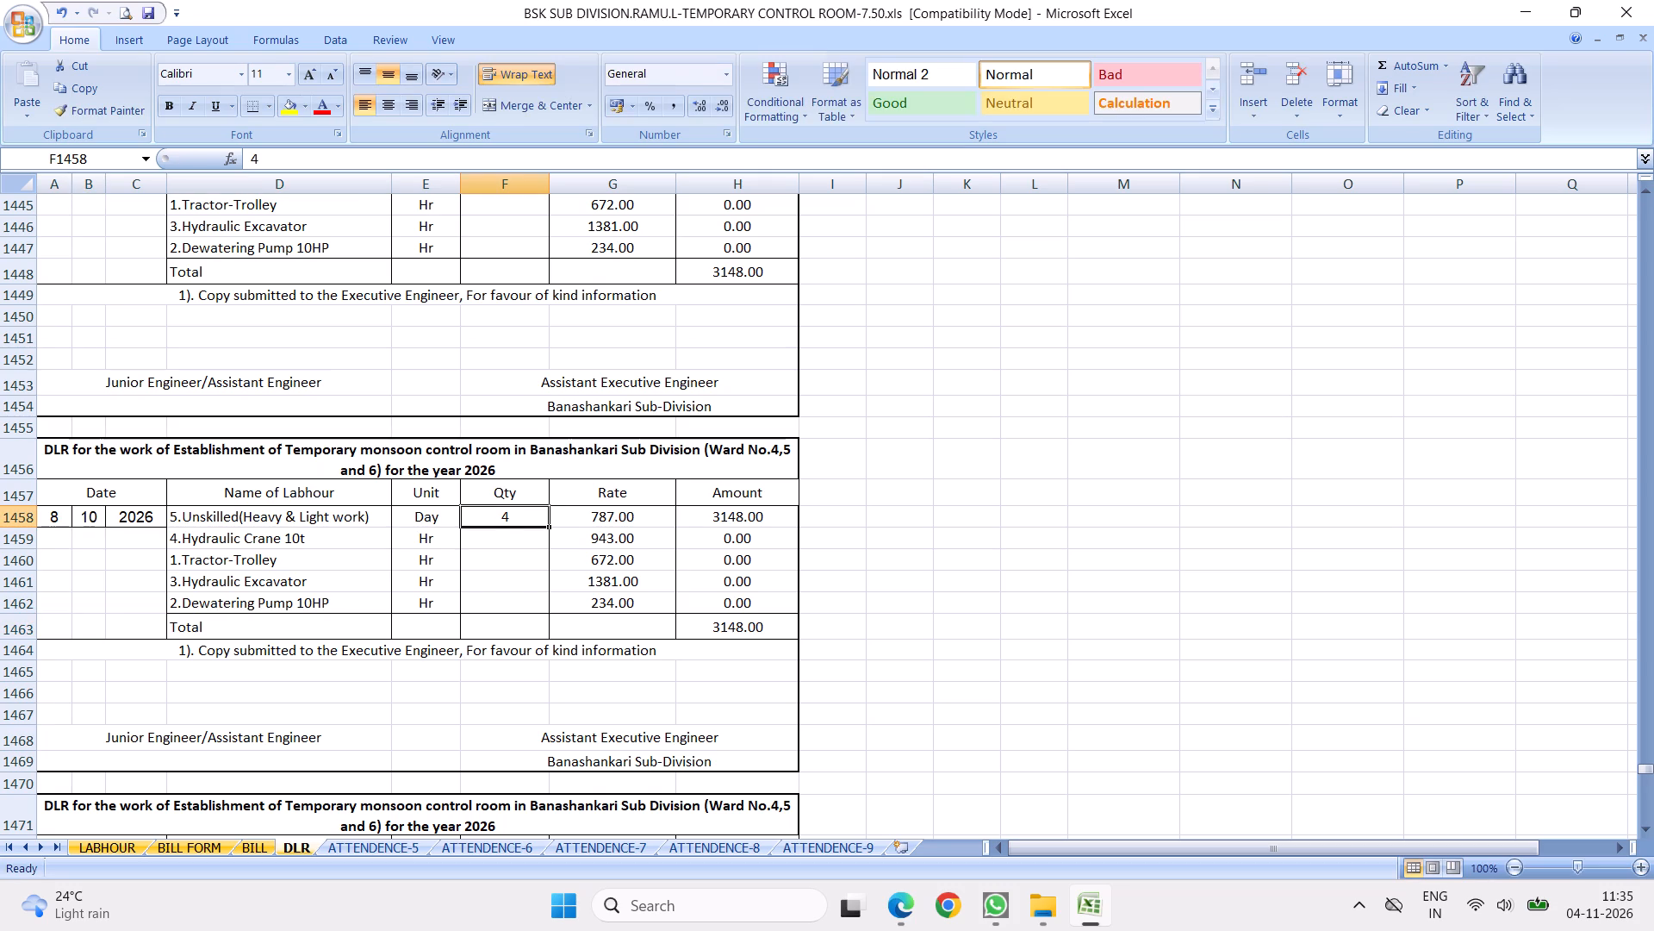
key("3")
key("Return")
key("Return")
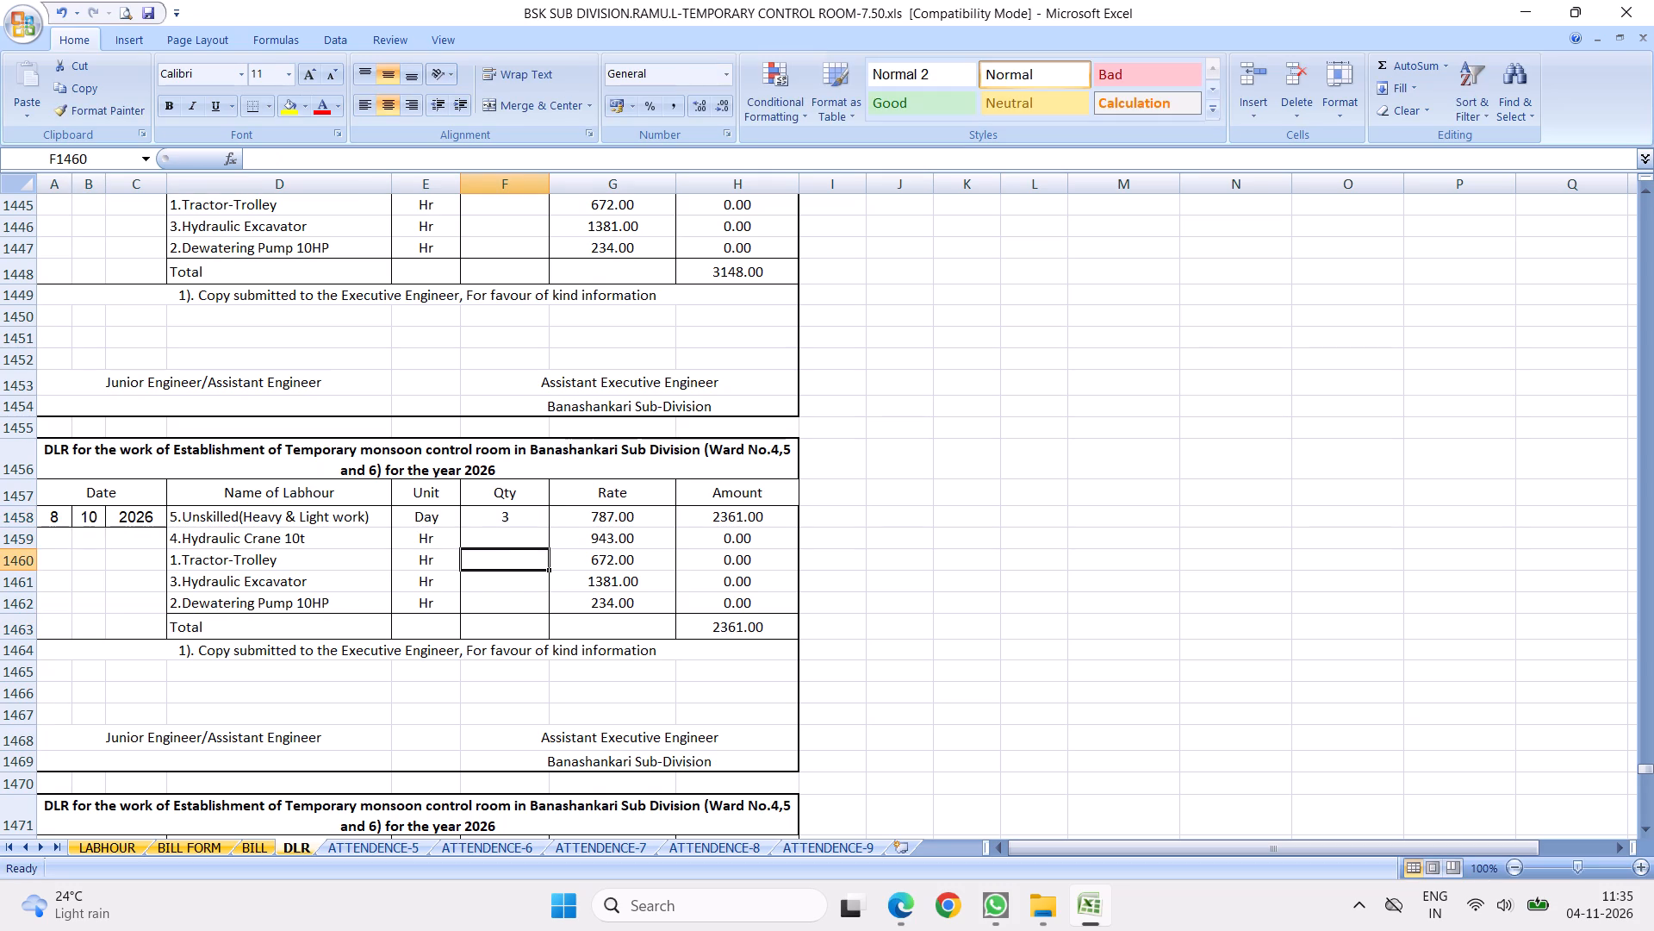
key("6")
key("Return")
Set the day to 9 and the month to 10 in the copied table starting at row 1471.
scroll(481, 540, "down", 2)
scroll(394, 582, "down", 2)
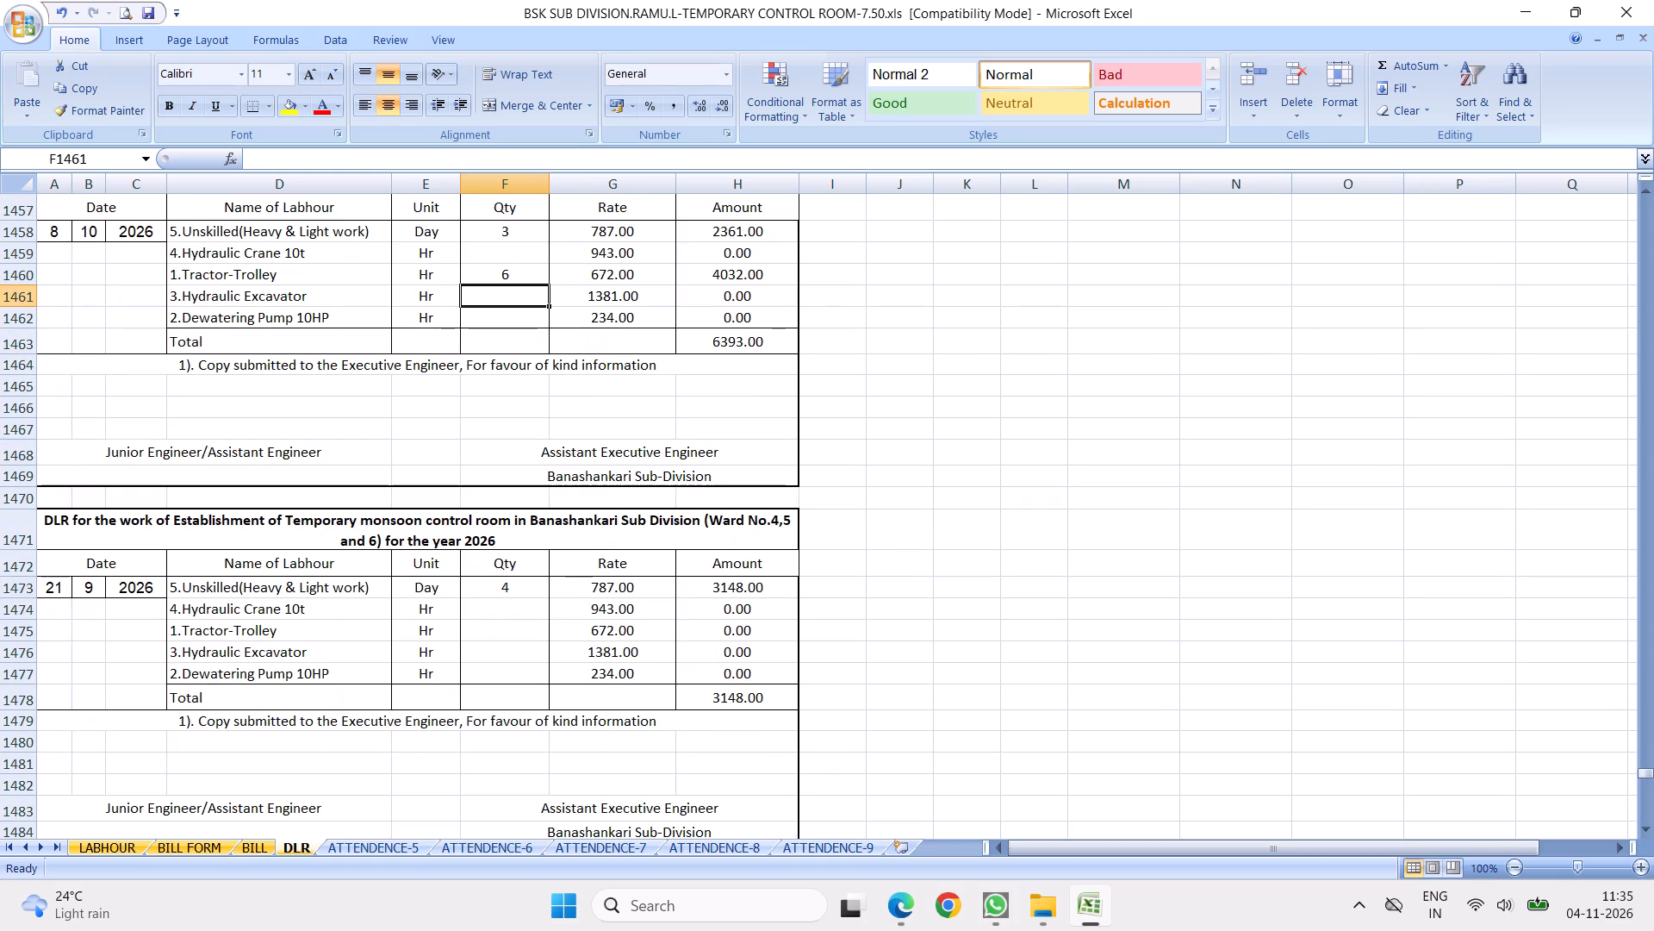
left_click(45, 586)
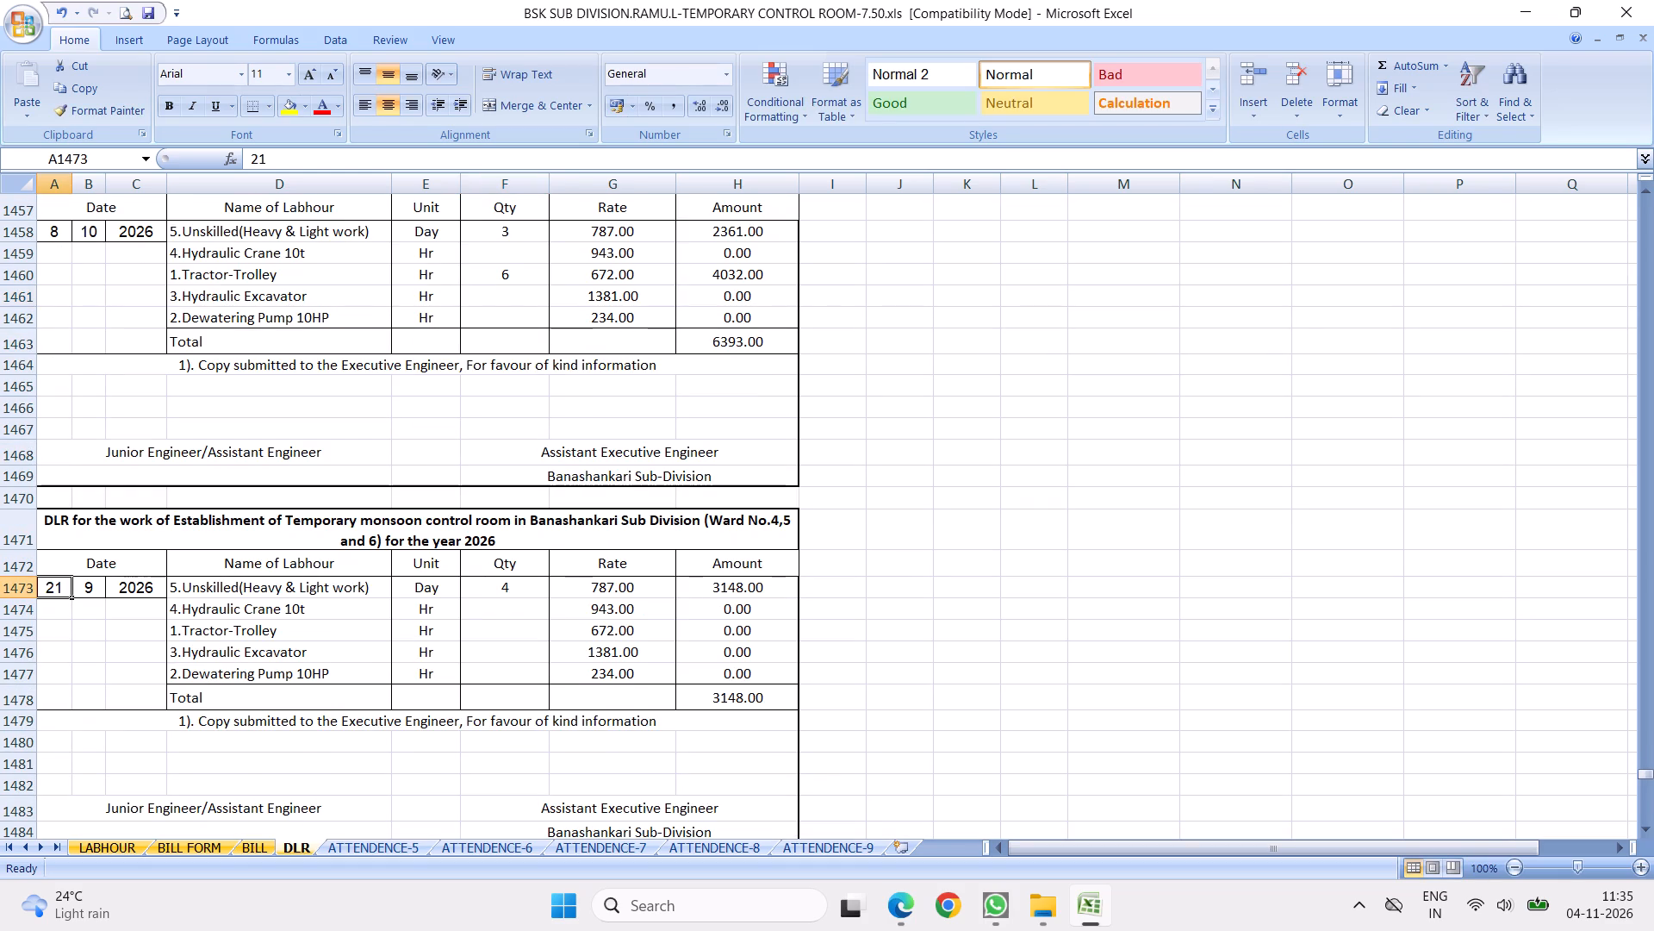
key("9")
key("Right")
type("10")
key("Return")
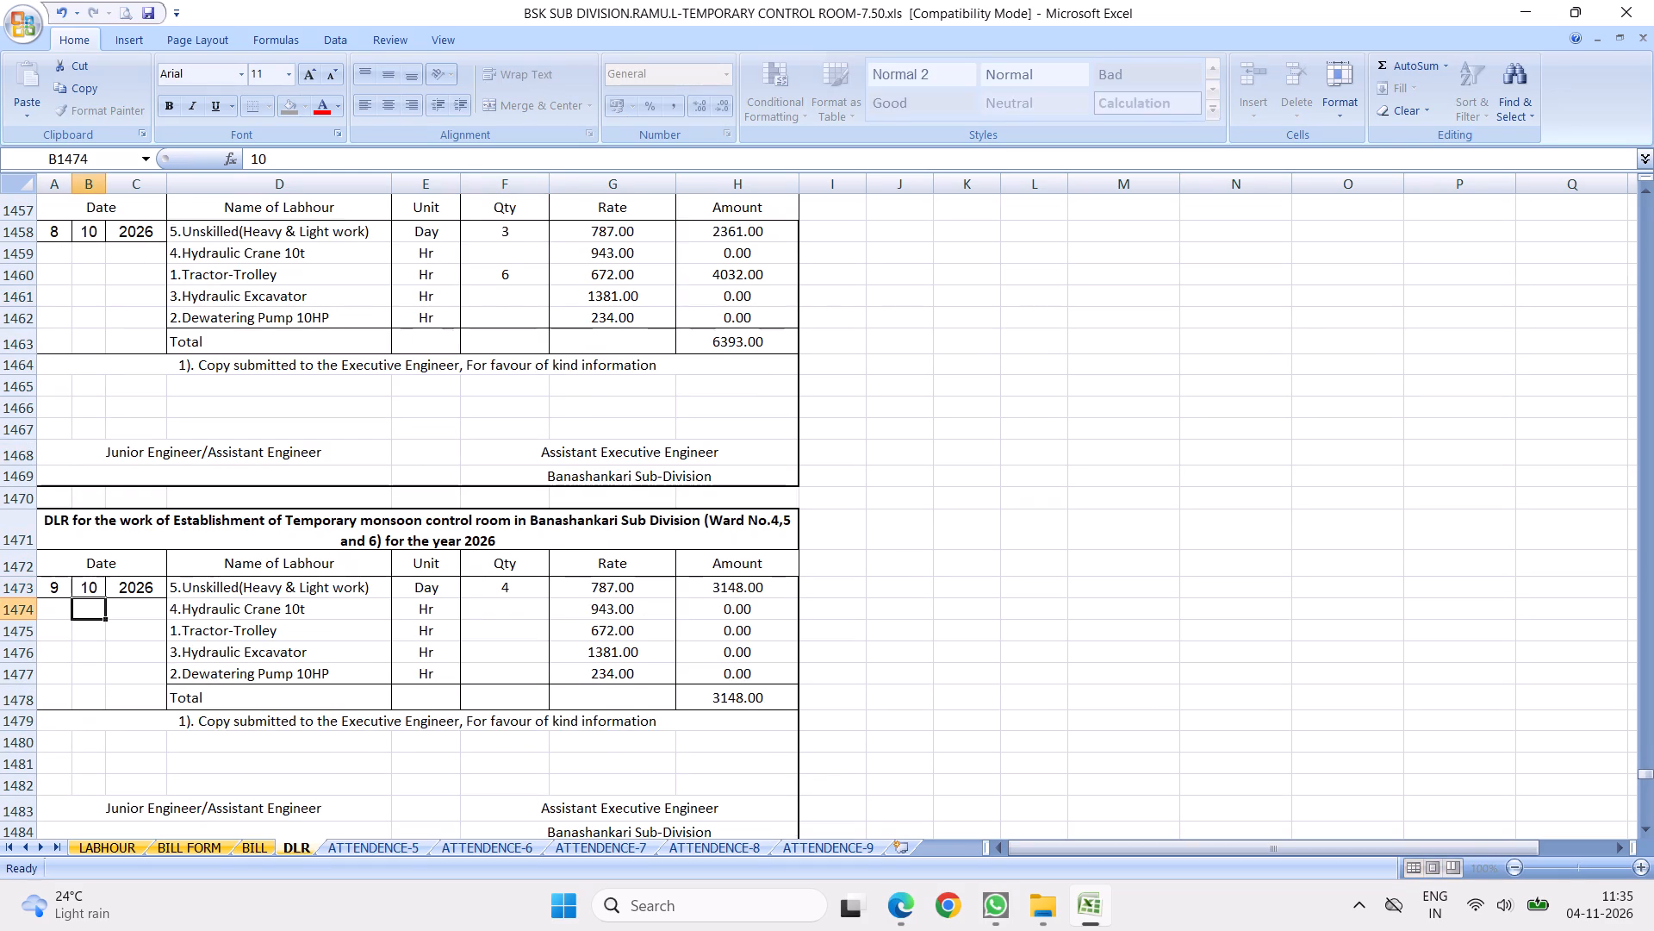
In the 9-10-2026 table, enter Unskilled quantity 4 and Tractor-Trolley quantity 6.
scroll(170, 645, "down", 3)
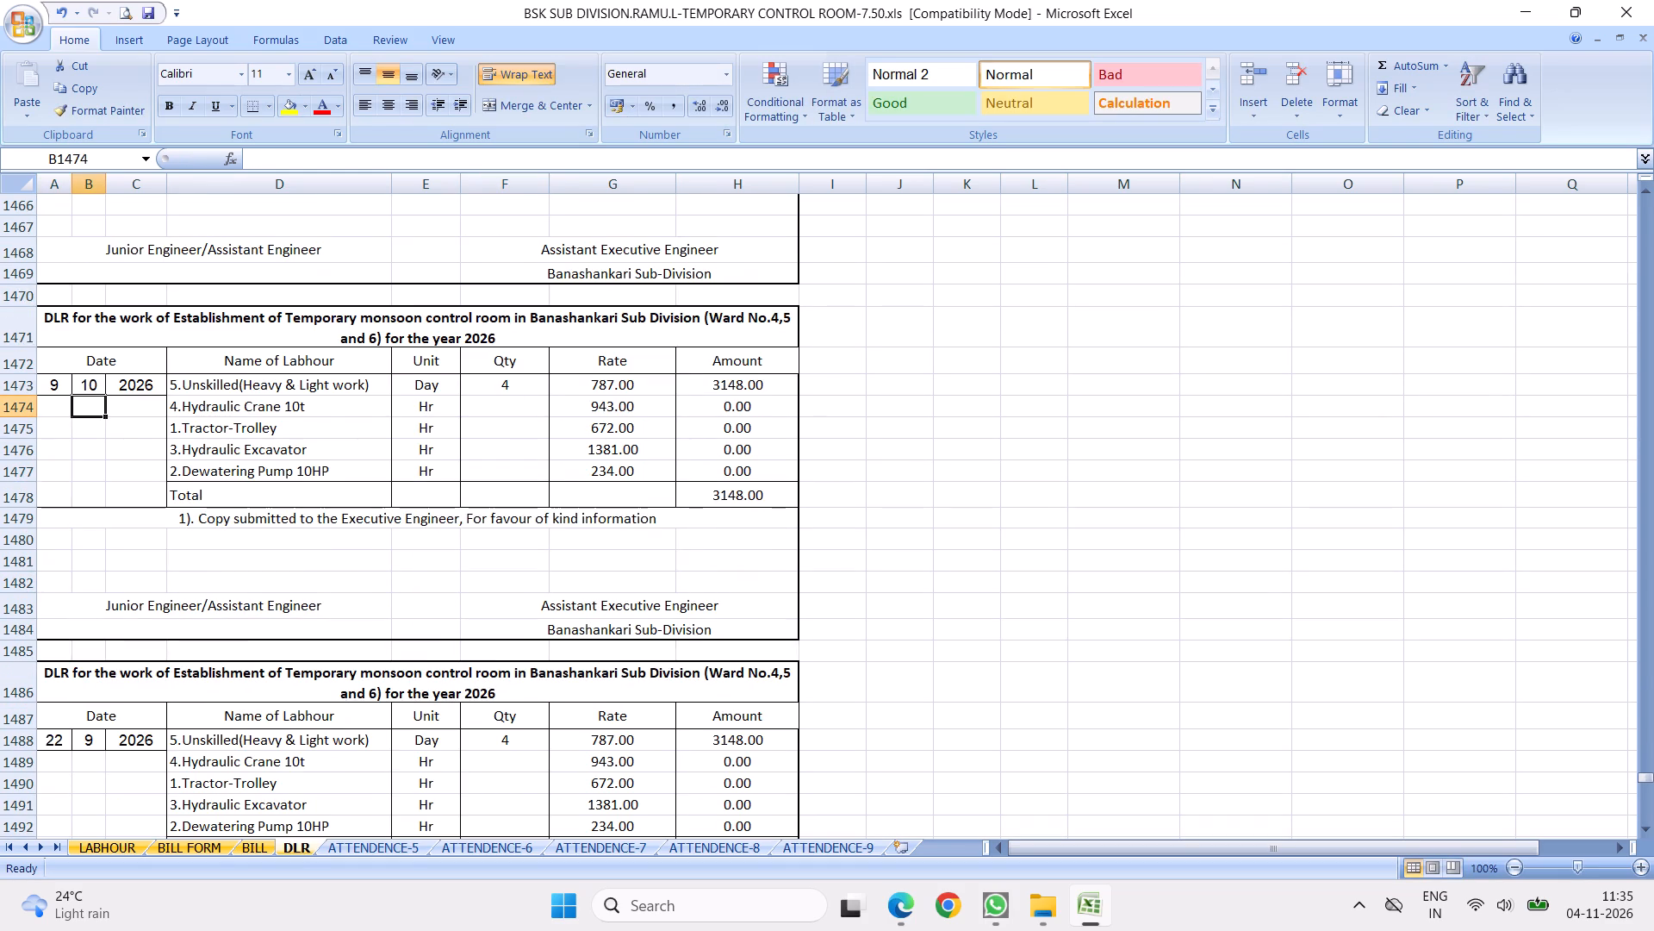
left_click(509, 384)
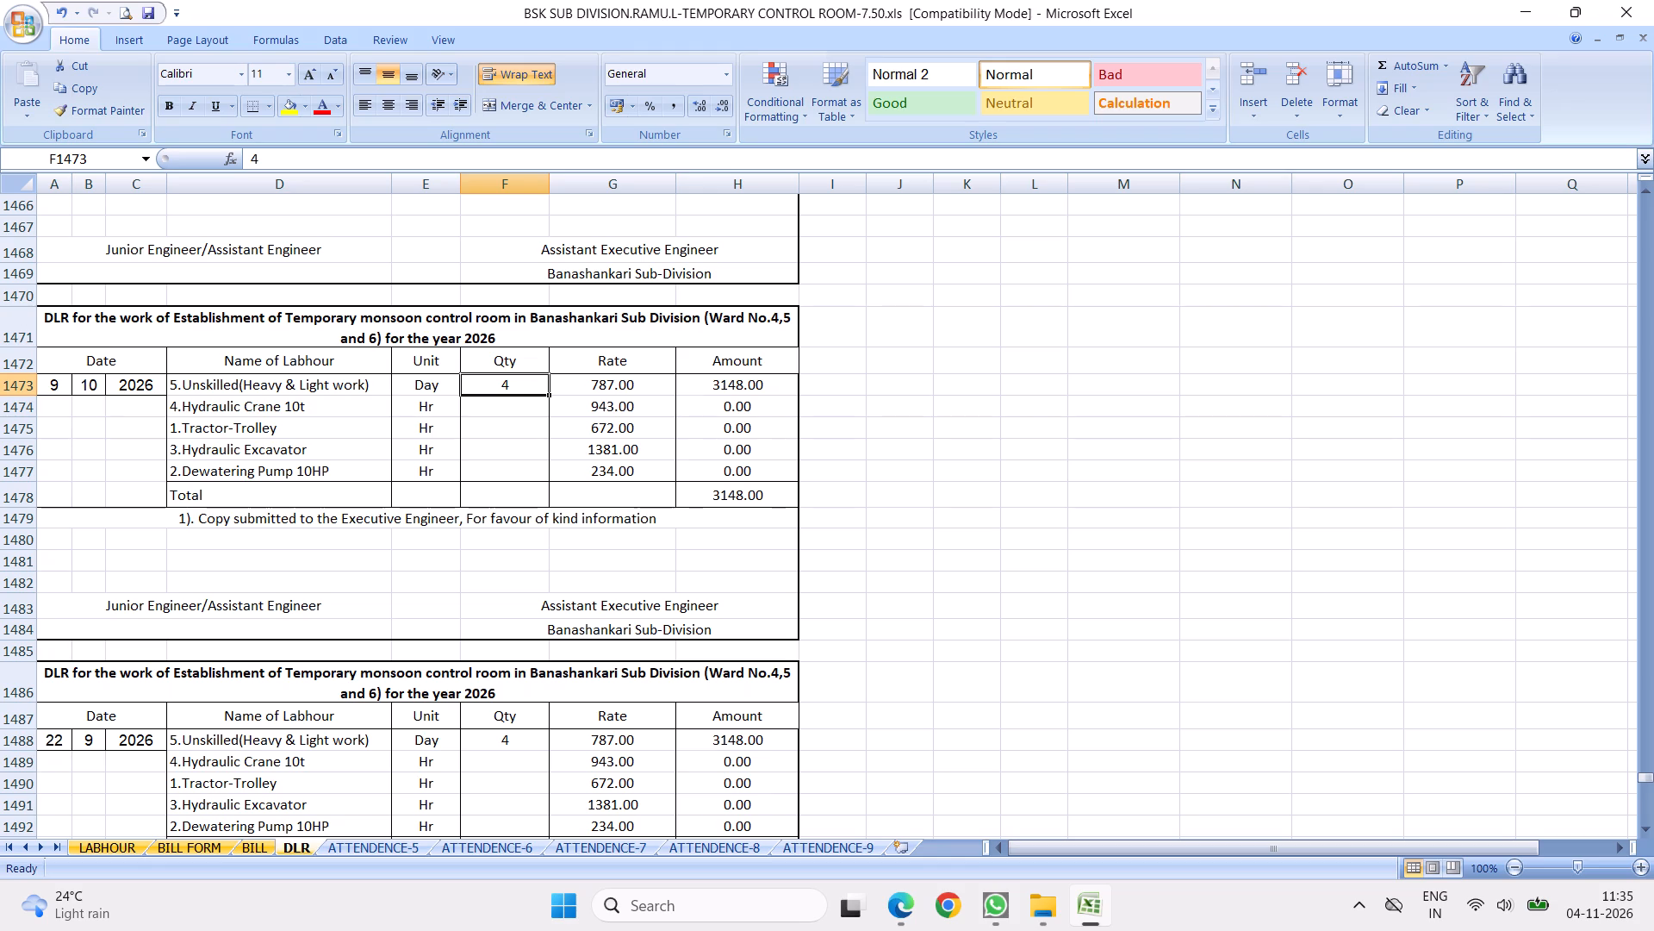
key("4")
key("Return")
key("Return")
key("6")
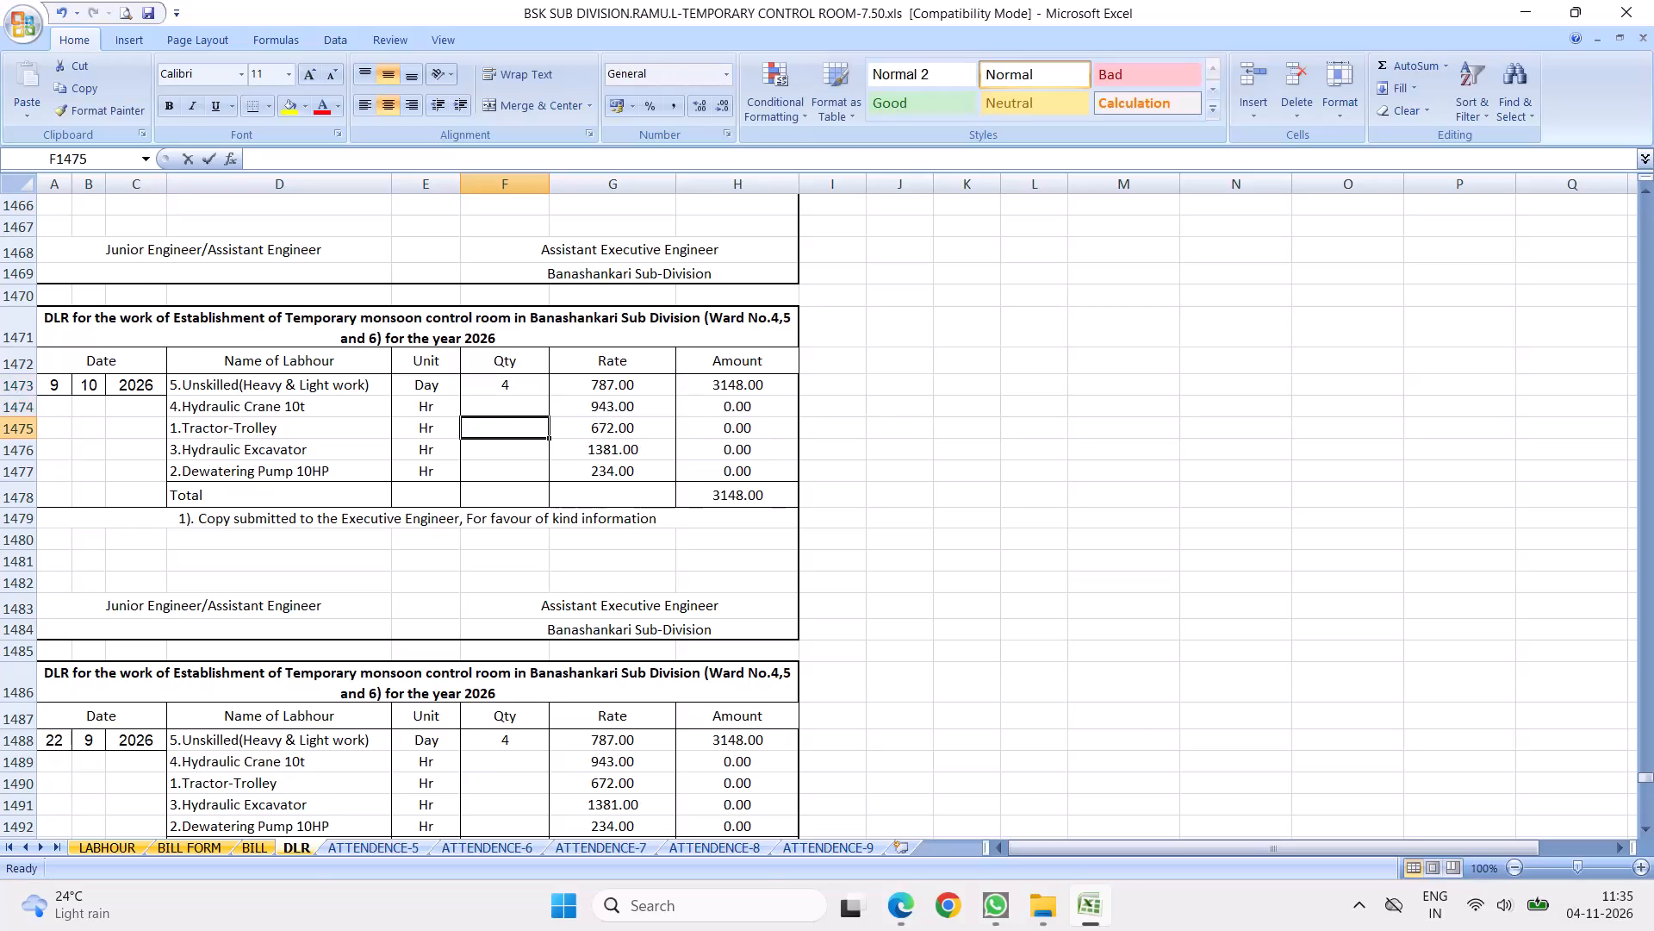
key("Return")
Set the day to 12 and the month to 10 in the copied table starting at row 1486.
scroll(450, 575, "down", 3)
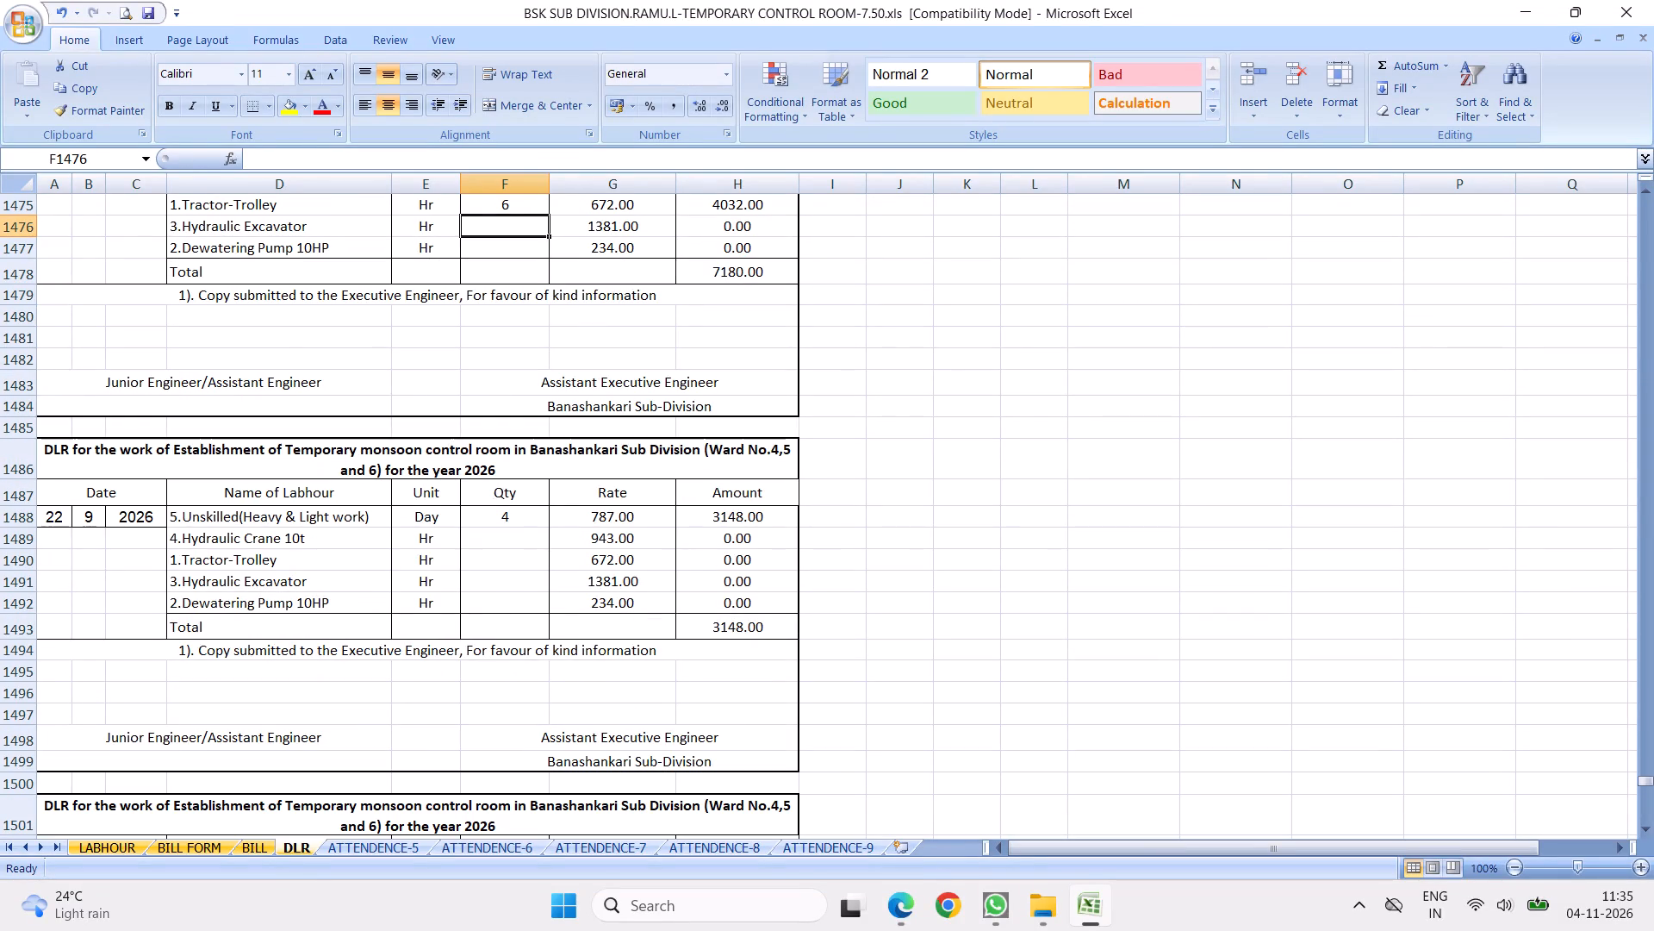
left_click(62, 518)
type("10")
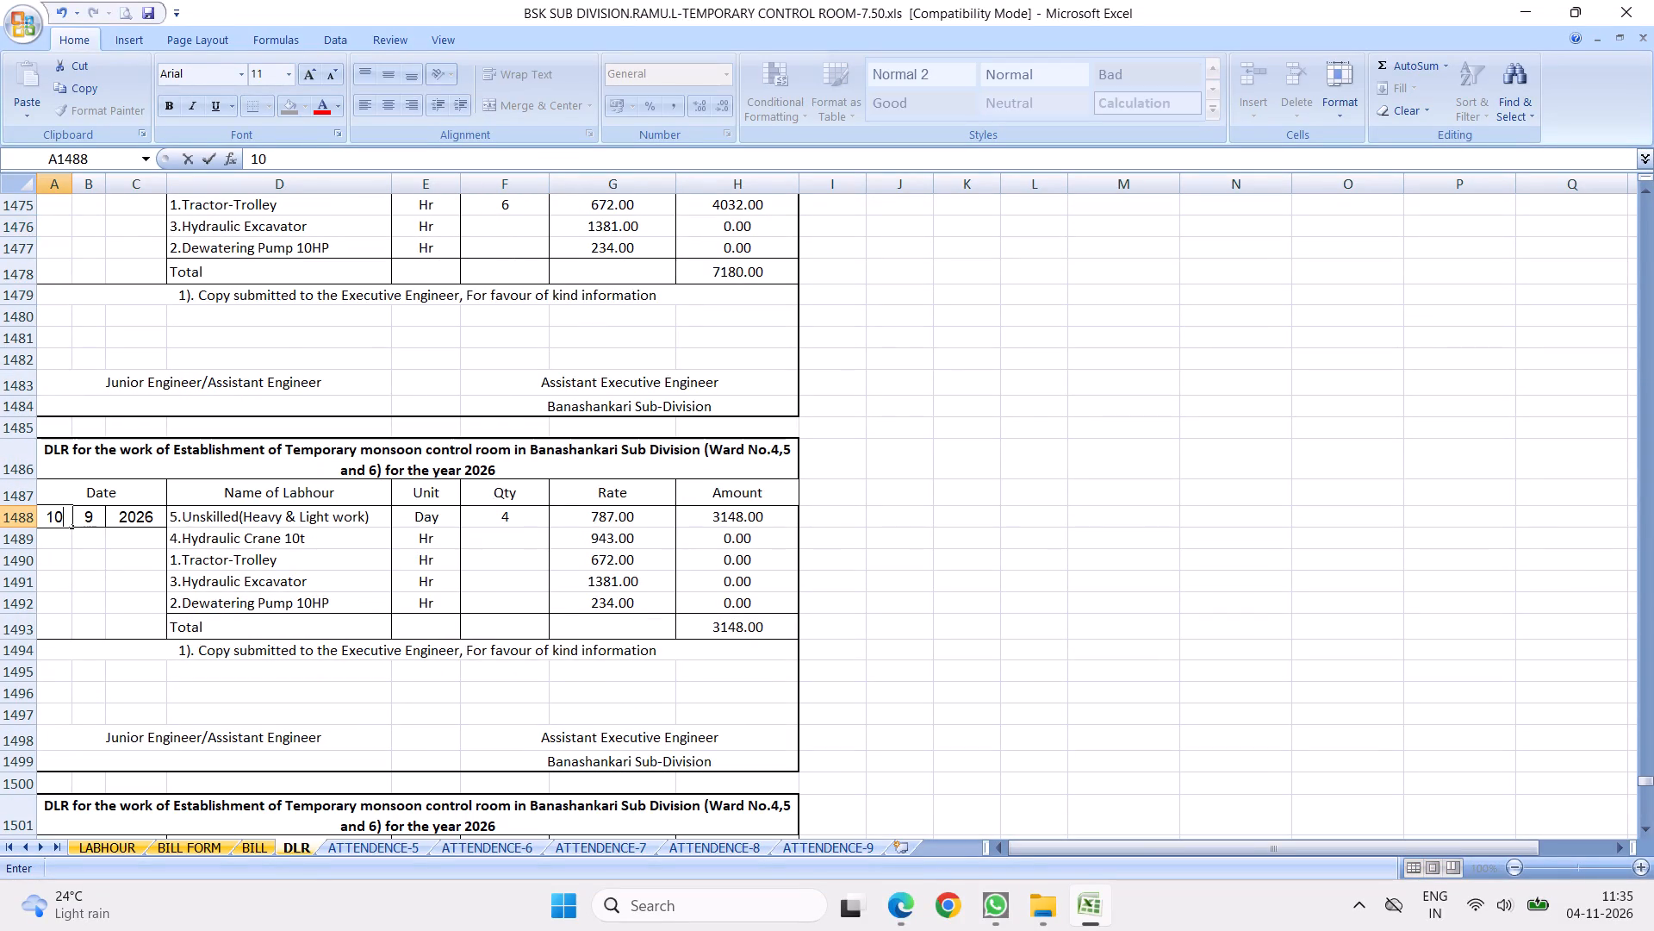
key("BackSpace")
key("BackSpace")
type("12")
key("Right")
type("10")
key("Return")
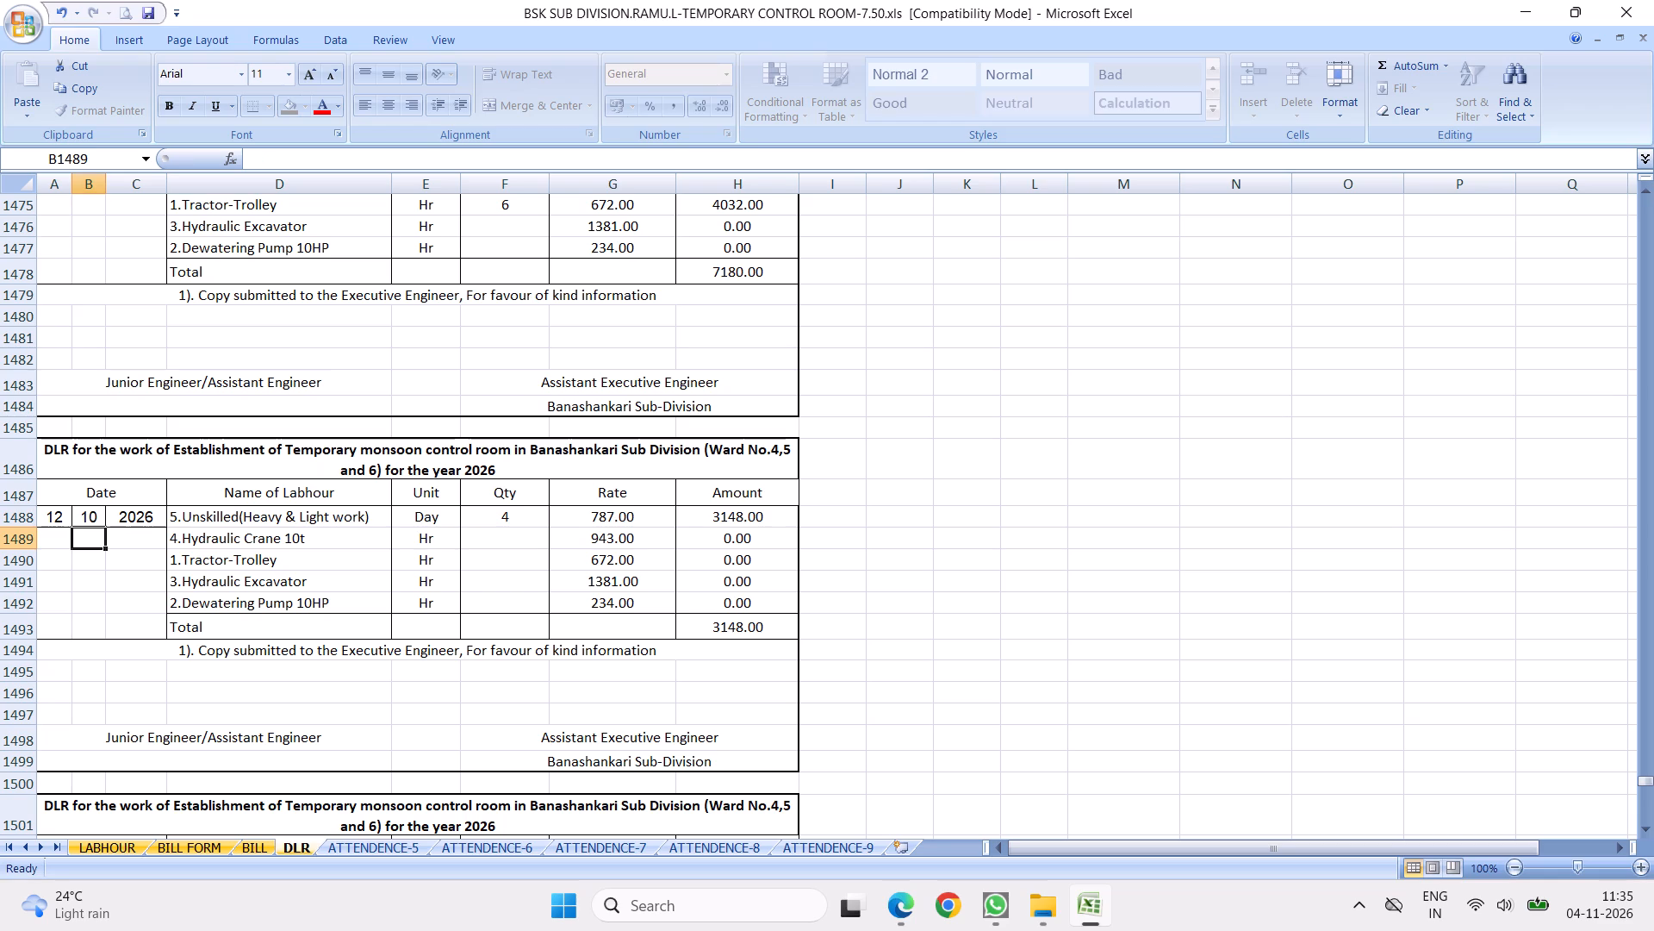
In the 12-10-2026 table, set the quantities to Tractor-Trolley 6, Hydraulic Excavator 5 and Dewatering Pump 5.
left_click(617, 572)
left_click(531, 508)
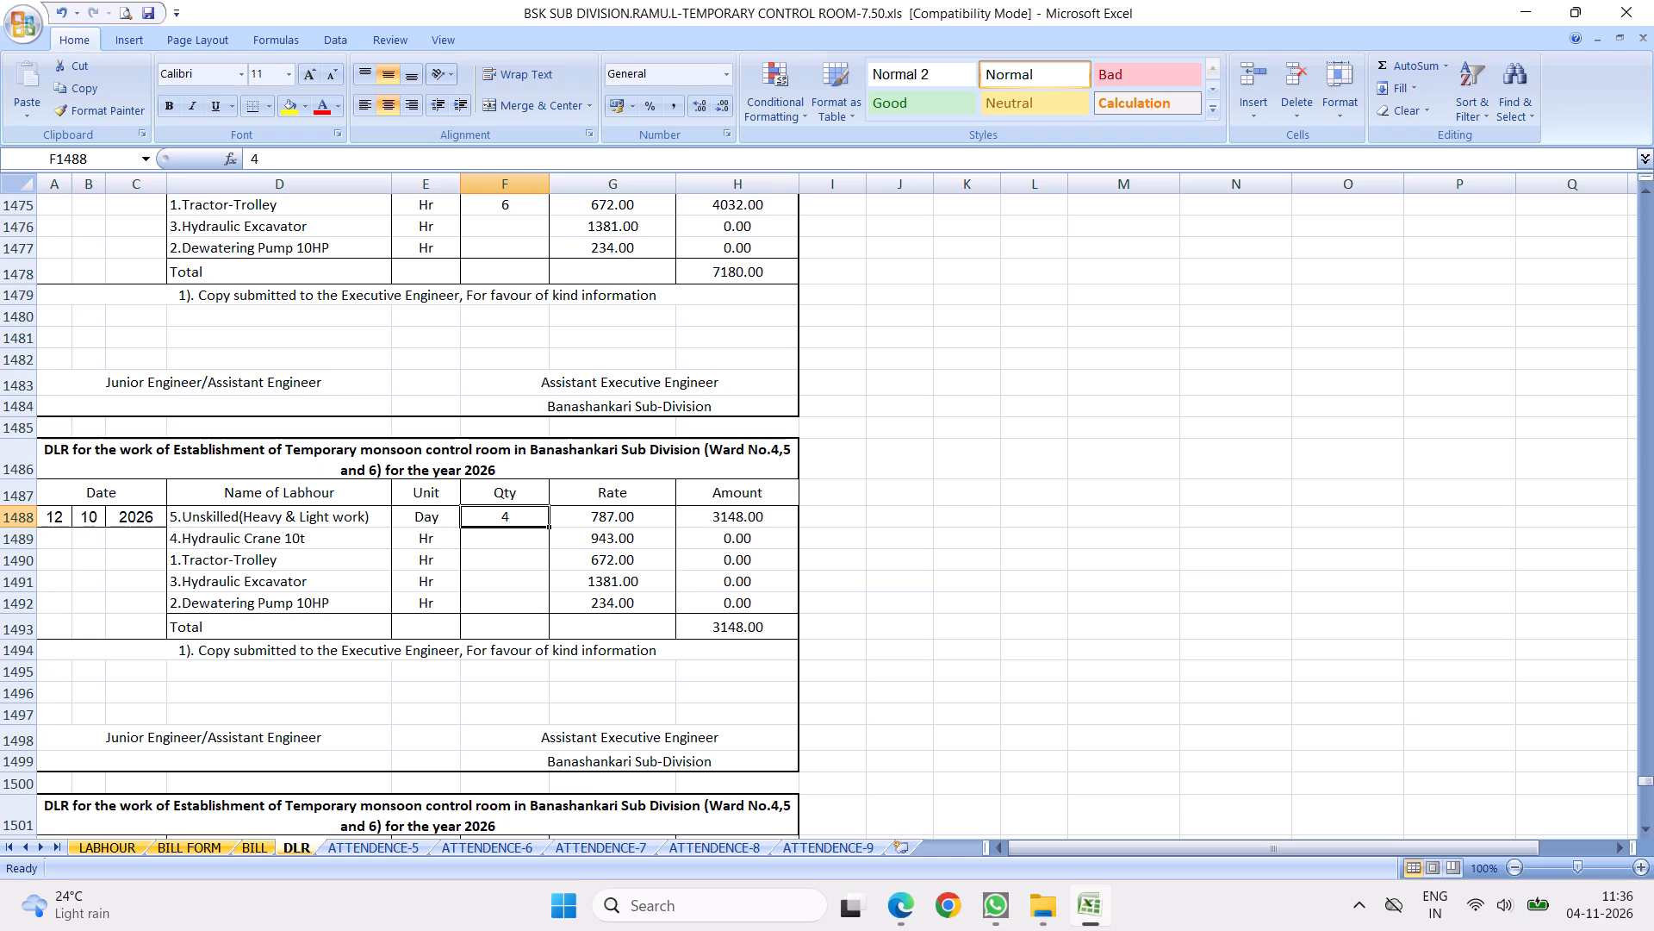
key("Return")
key("Return")
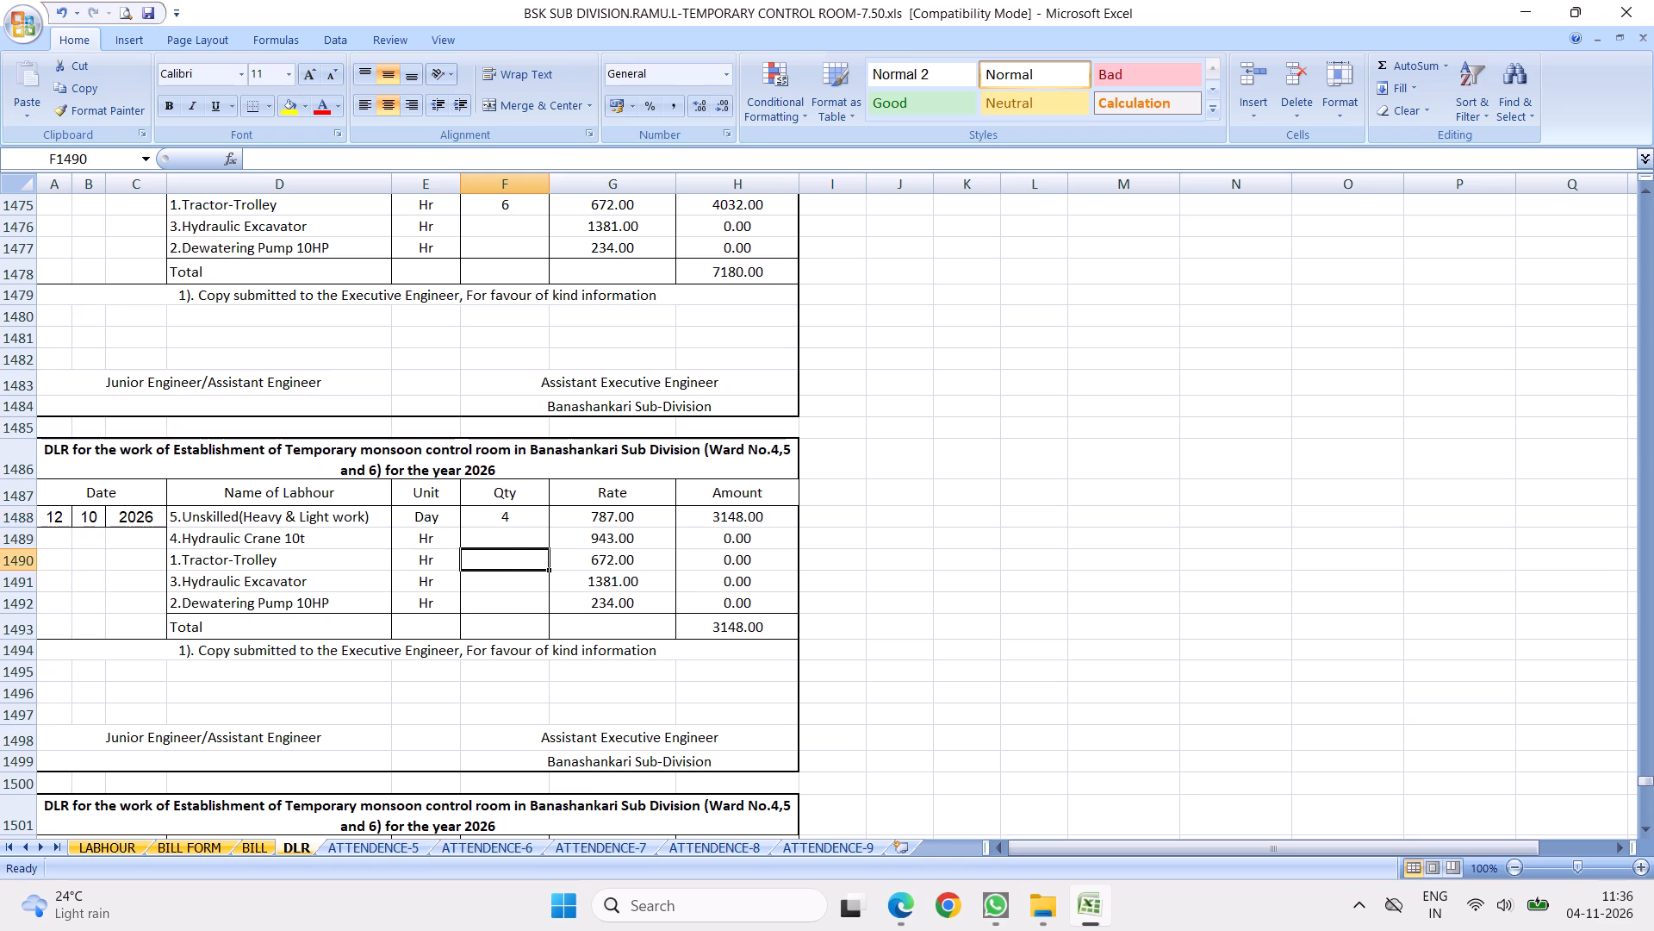
key("6")
key("Return")
key("5")
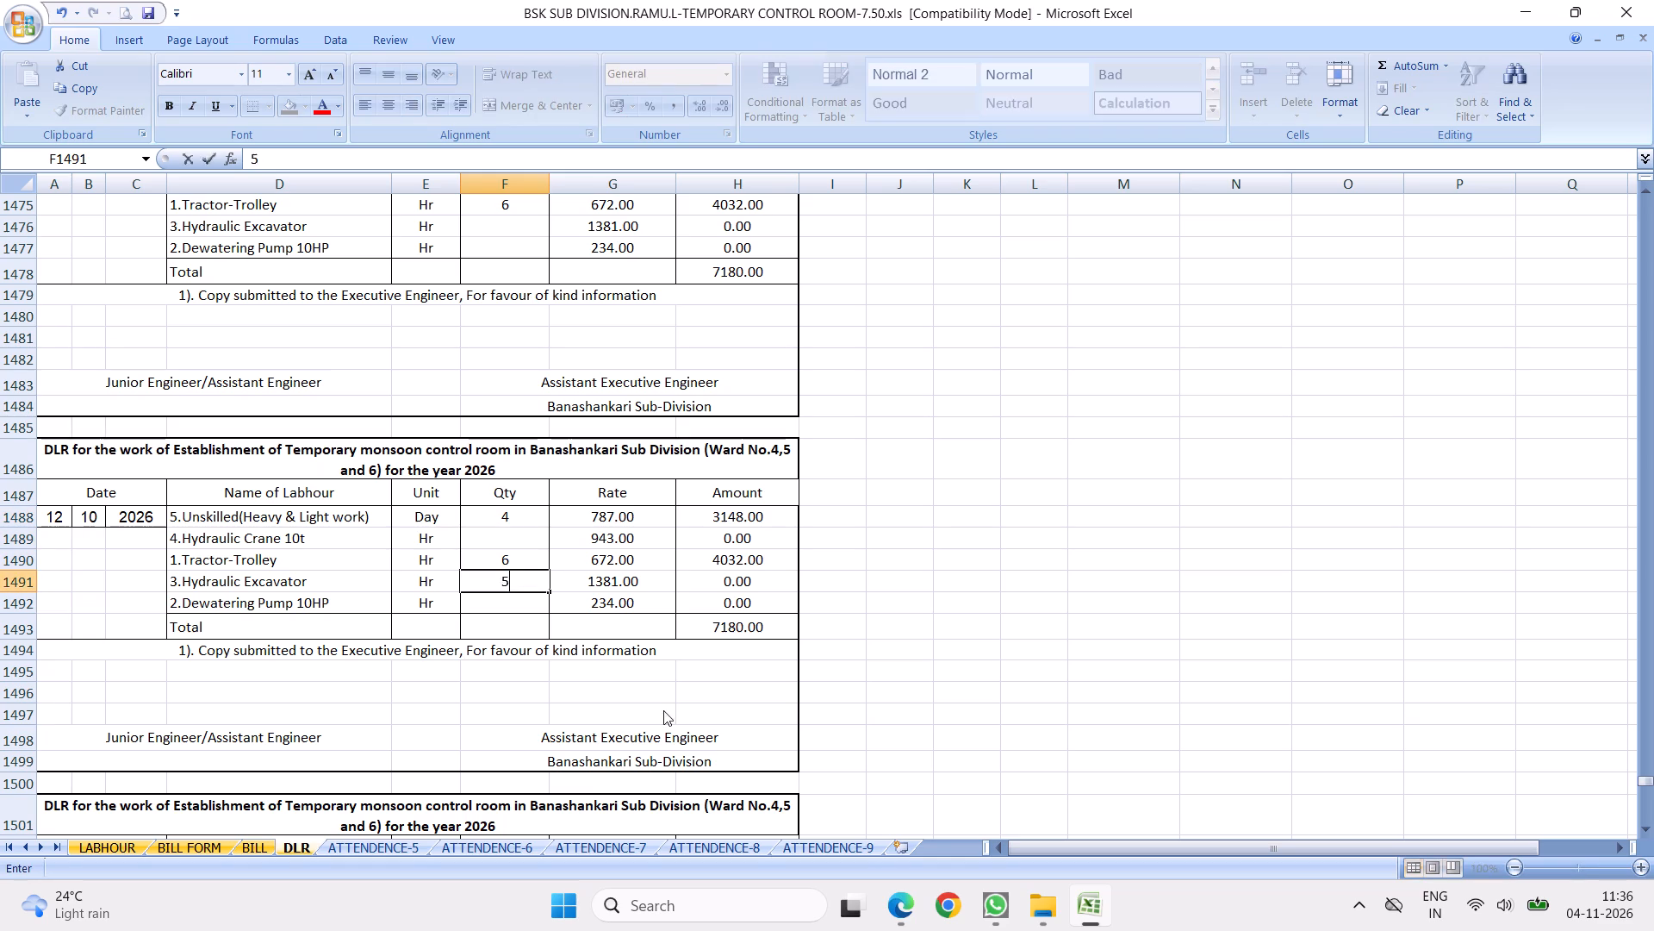
key("Return")
key("5")
key("Return")
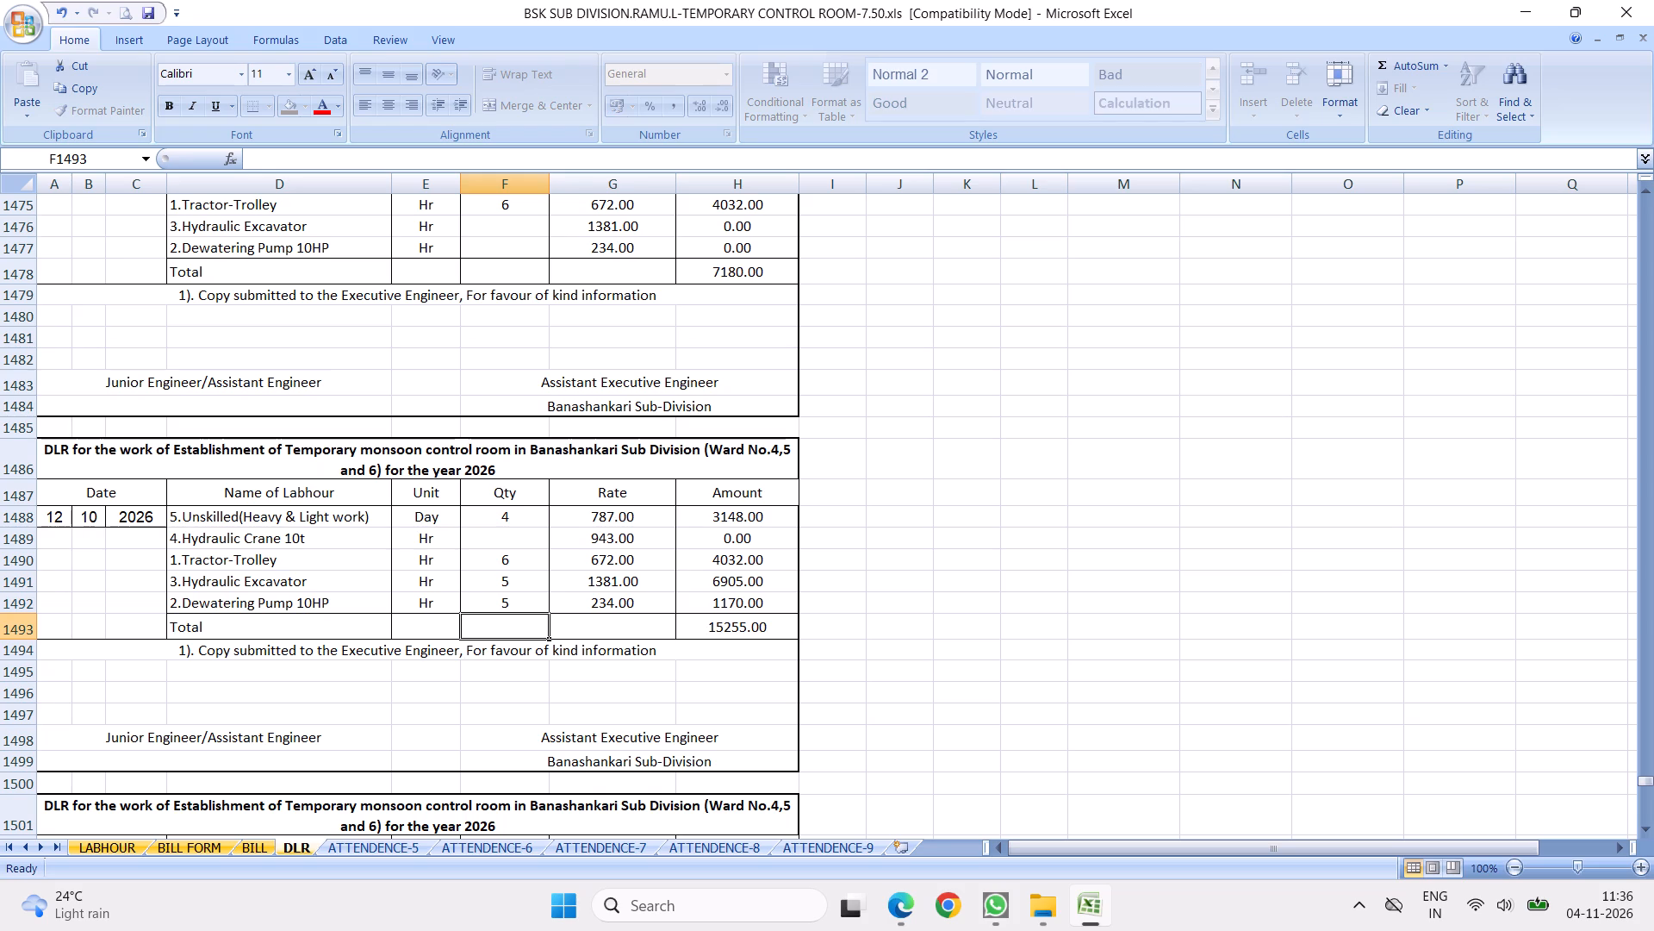
In the copied table starting at row 1501, set the day to 13, the month to 10 and the Unskilled quantity to 3.
scroll(319, 713, "down", 5)
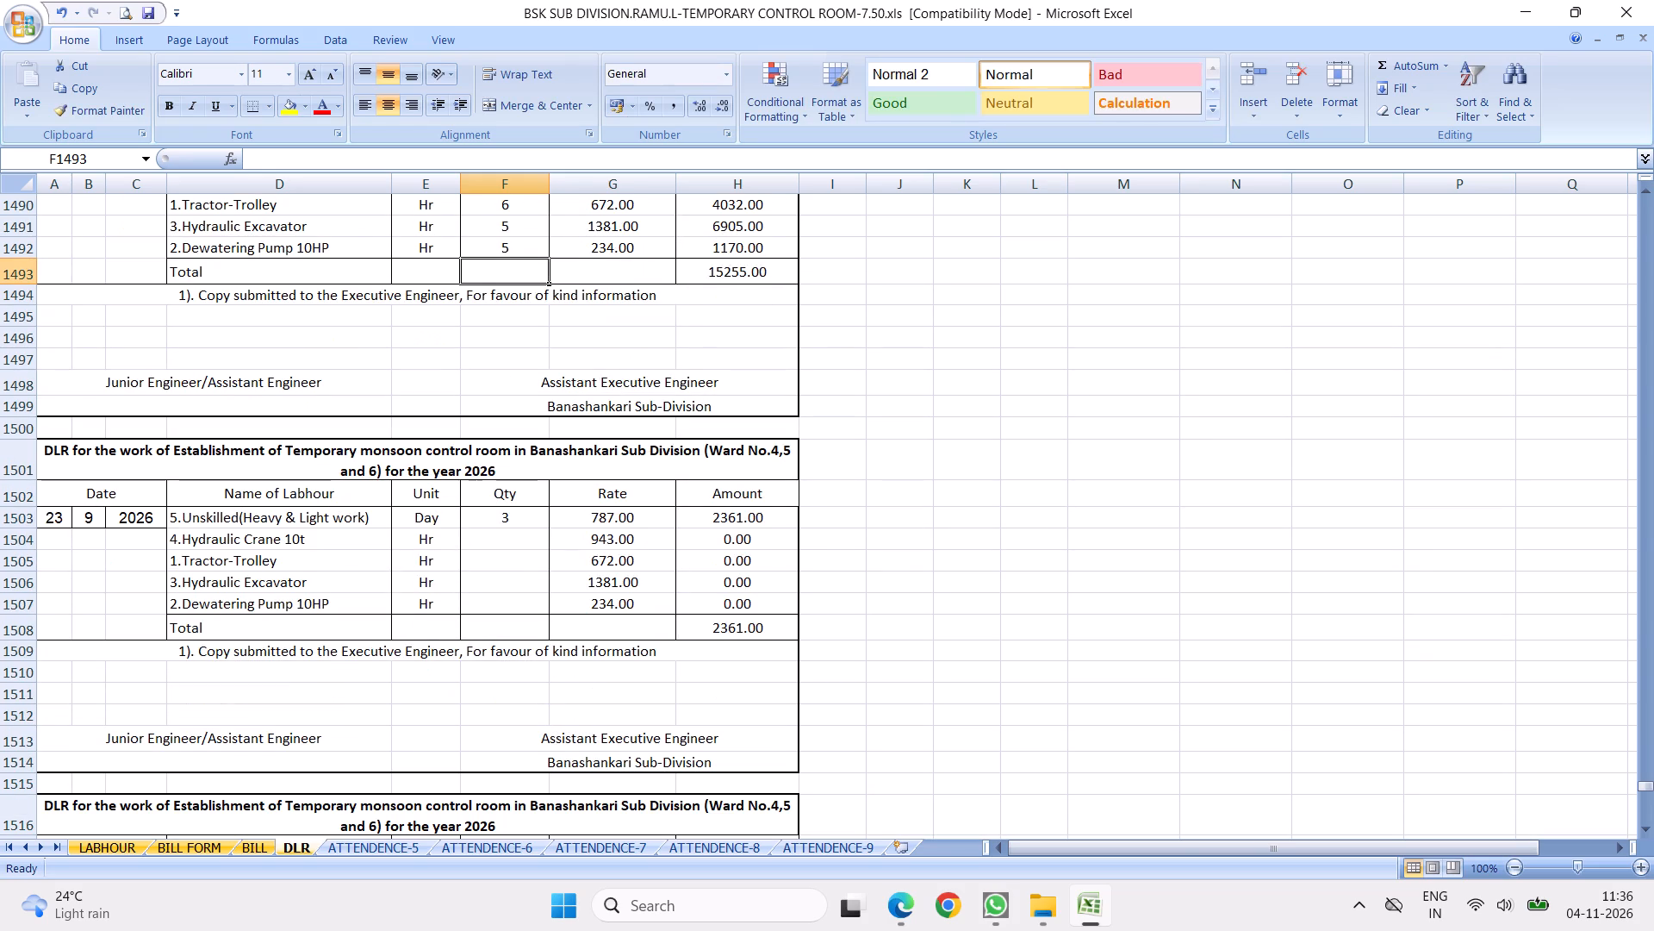
left_click(58, 518)
type("13")
key("Right")
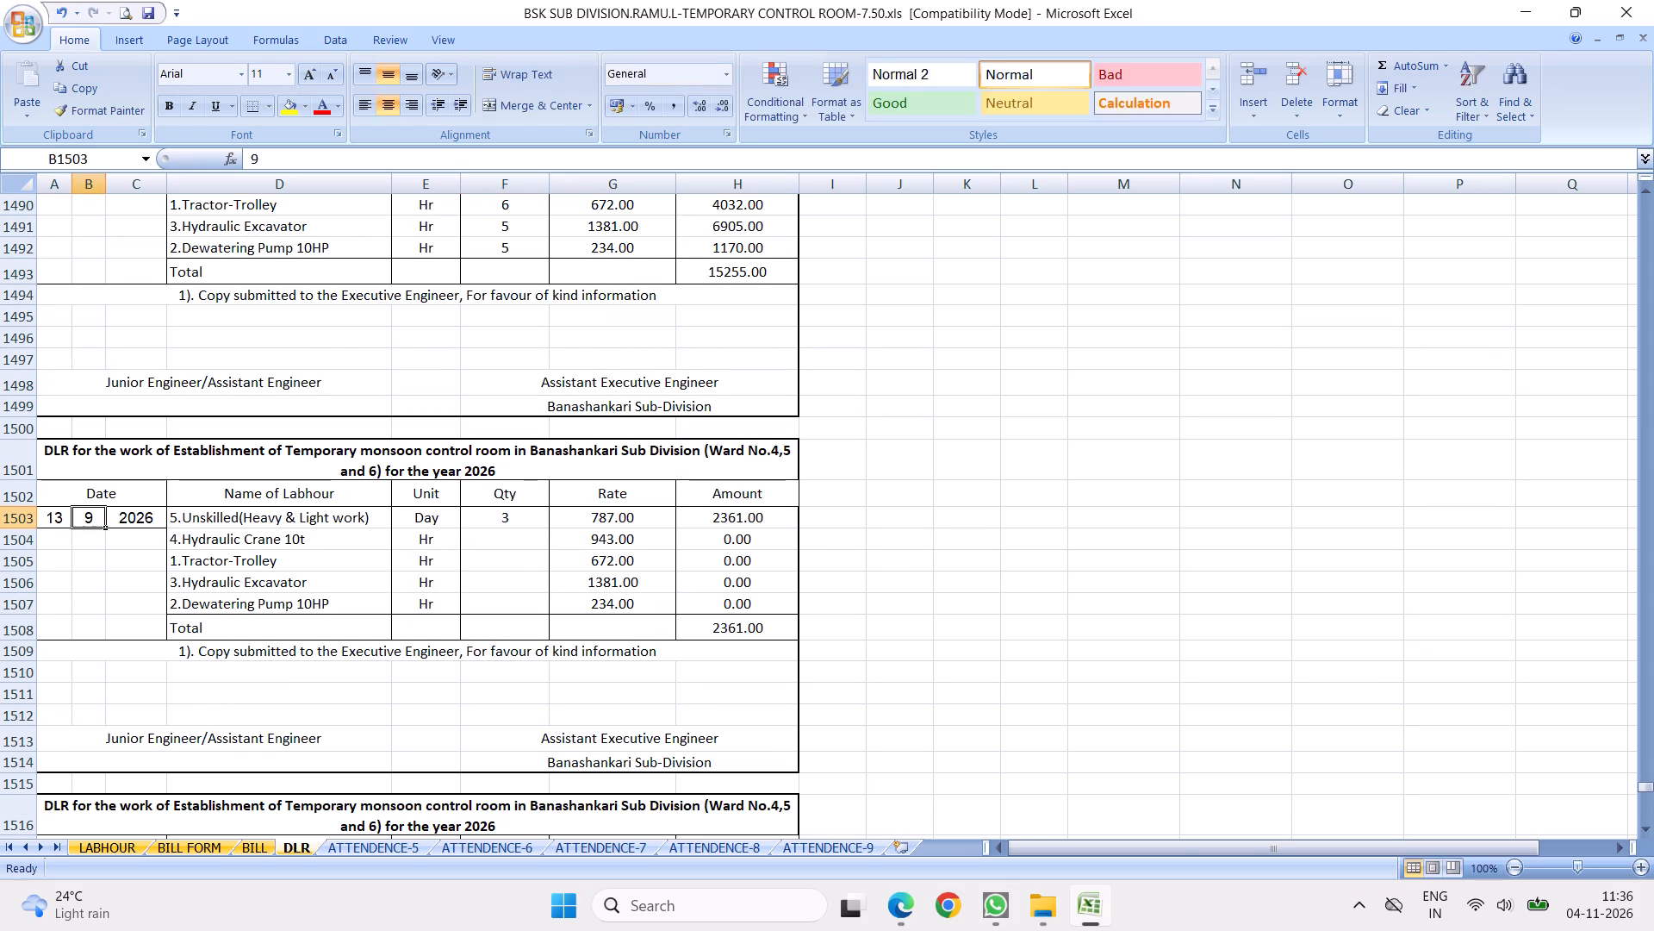
type("10")
left_click(258, 534)
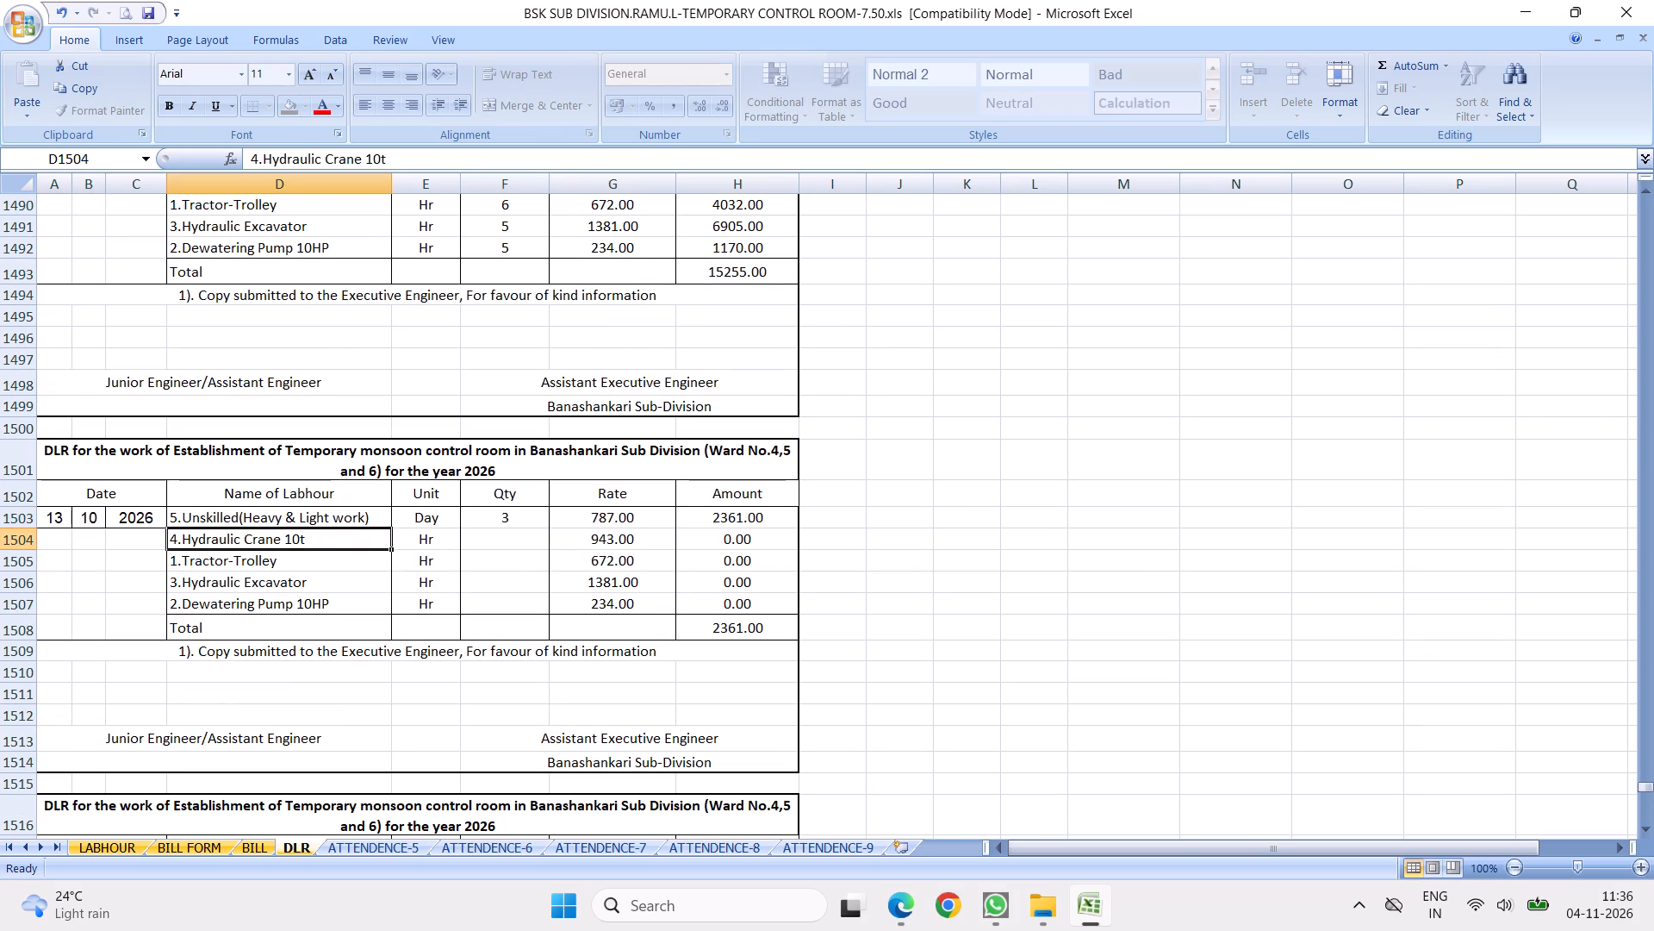
left_click(509, 518)
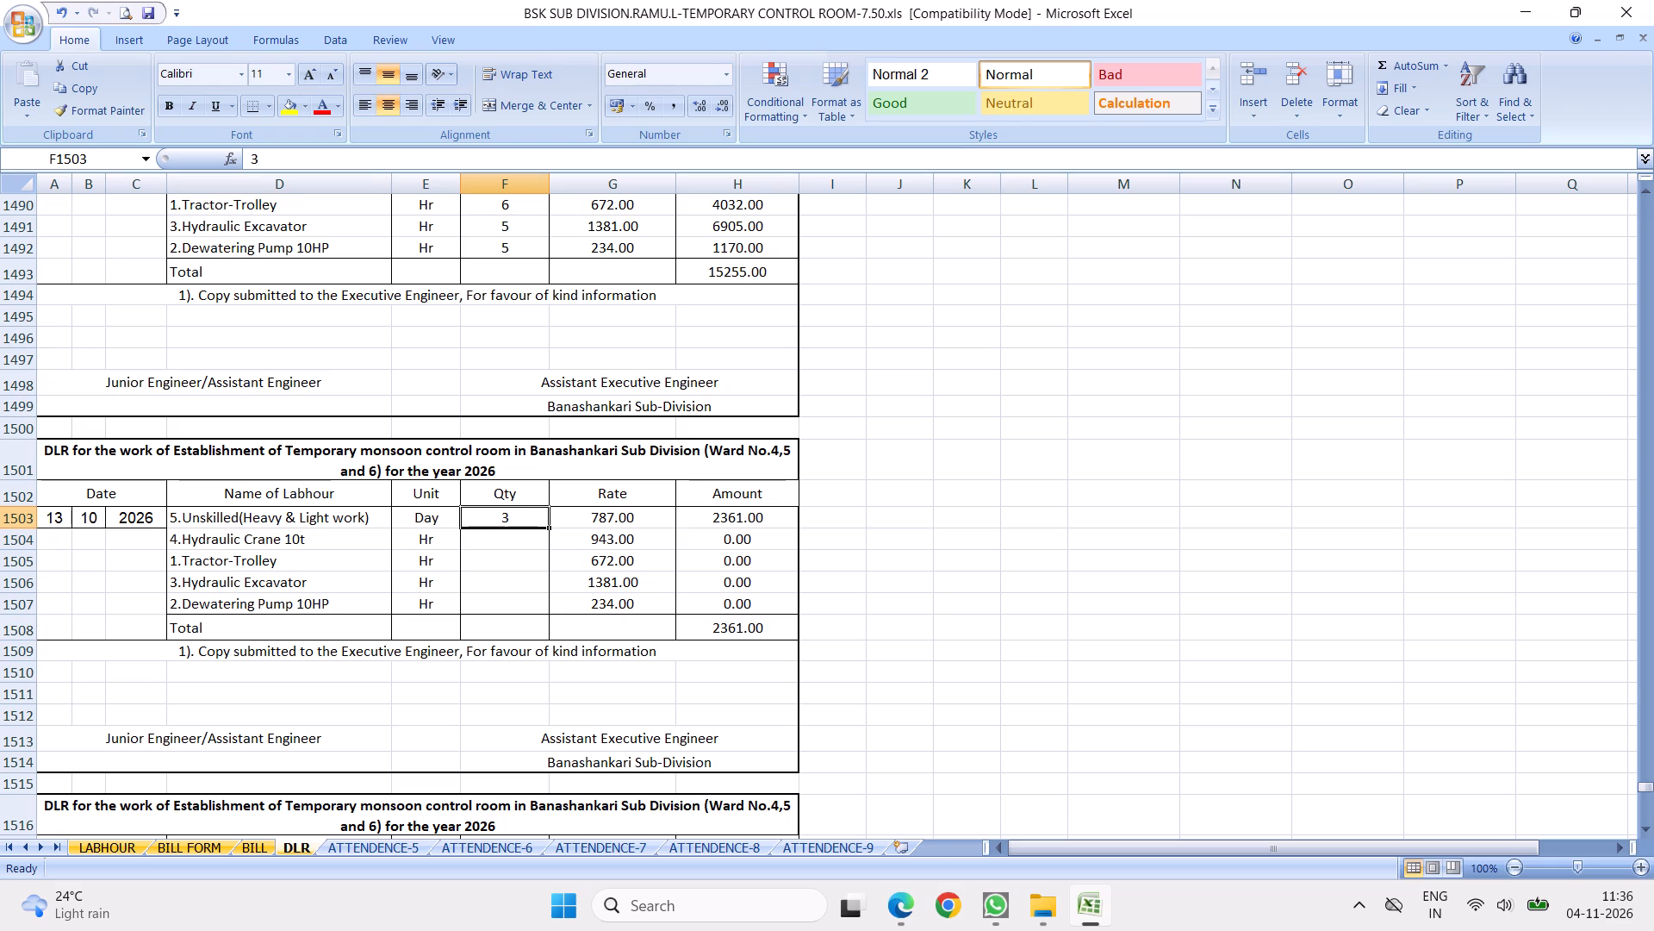
key("3")
key("Return")
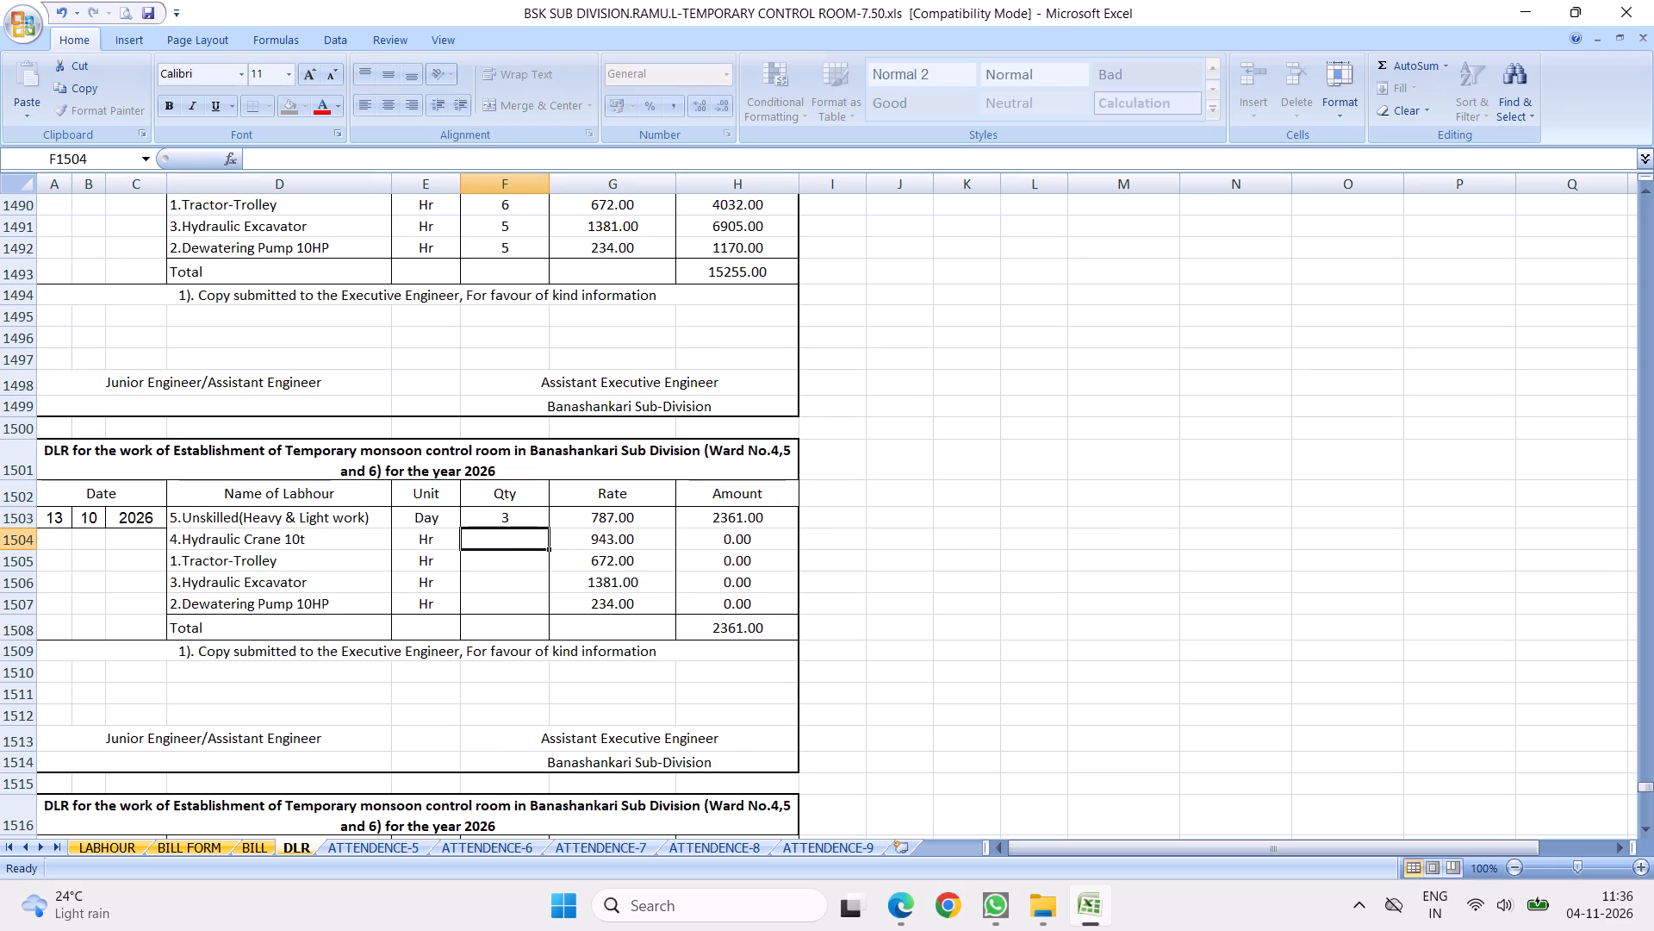
Set the day to 14 and the month to 10 in the copied table starting at row 1516.
scroll(510, 542, "down", 3)
left_click(43, 672)
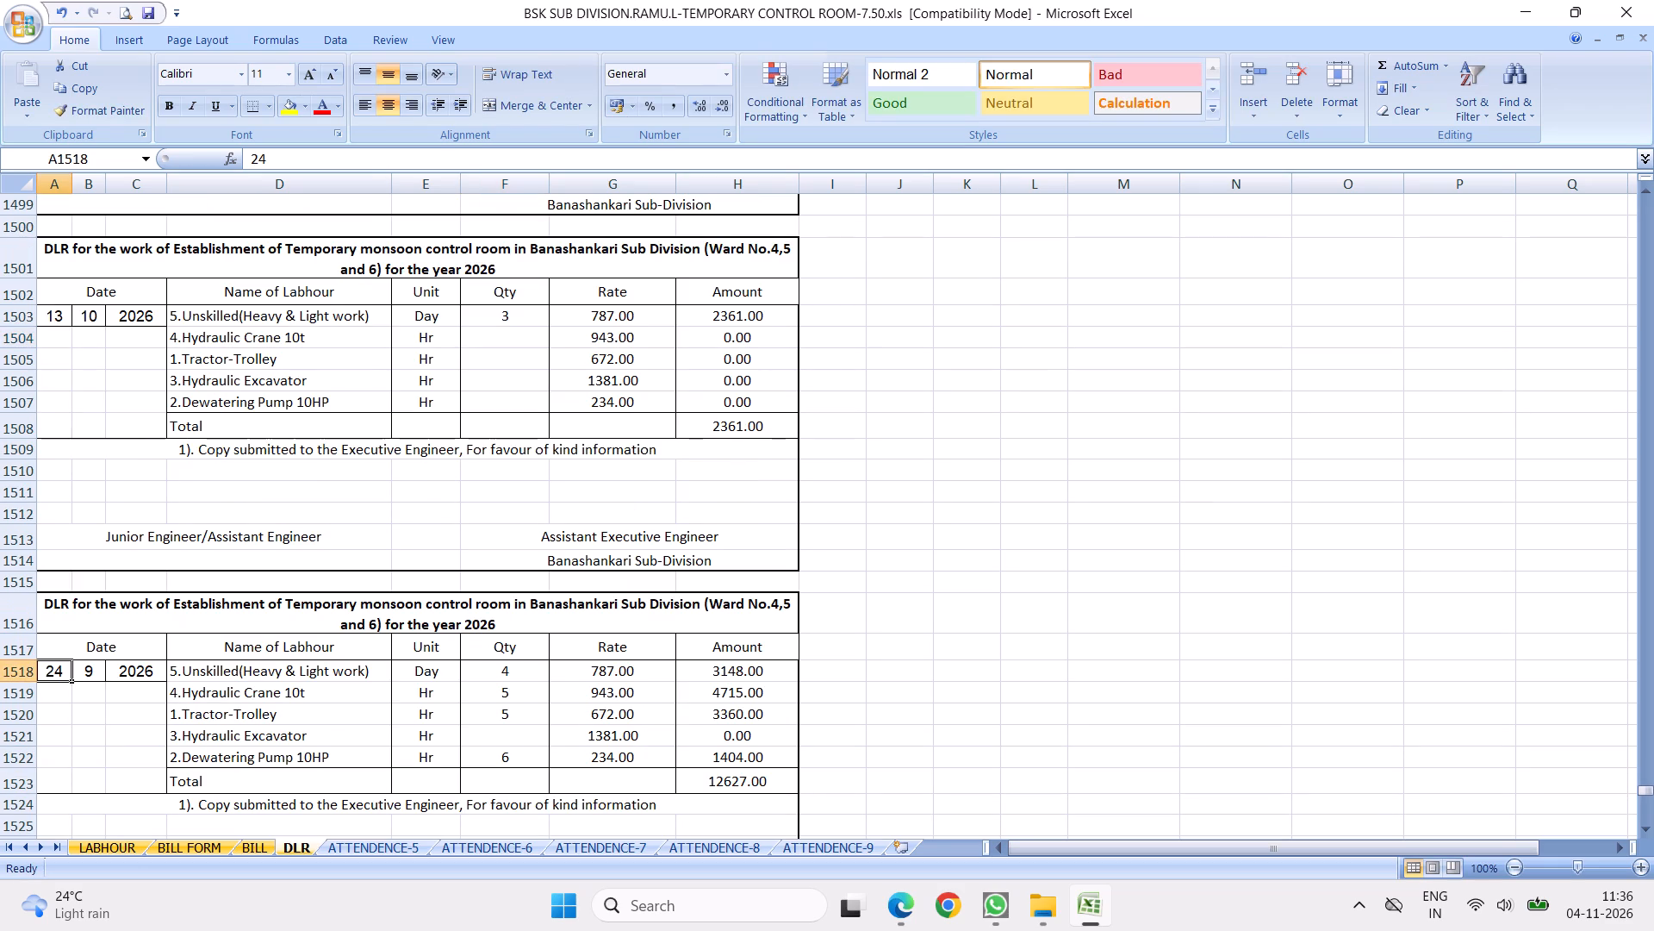
type("14")
key("Right")
type("10")
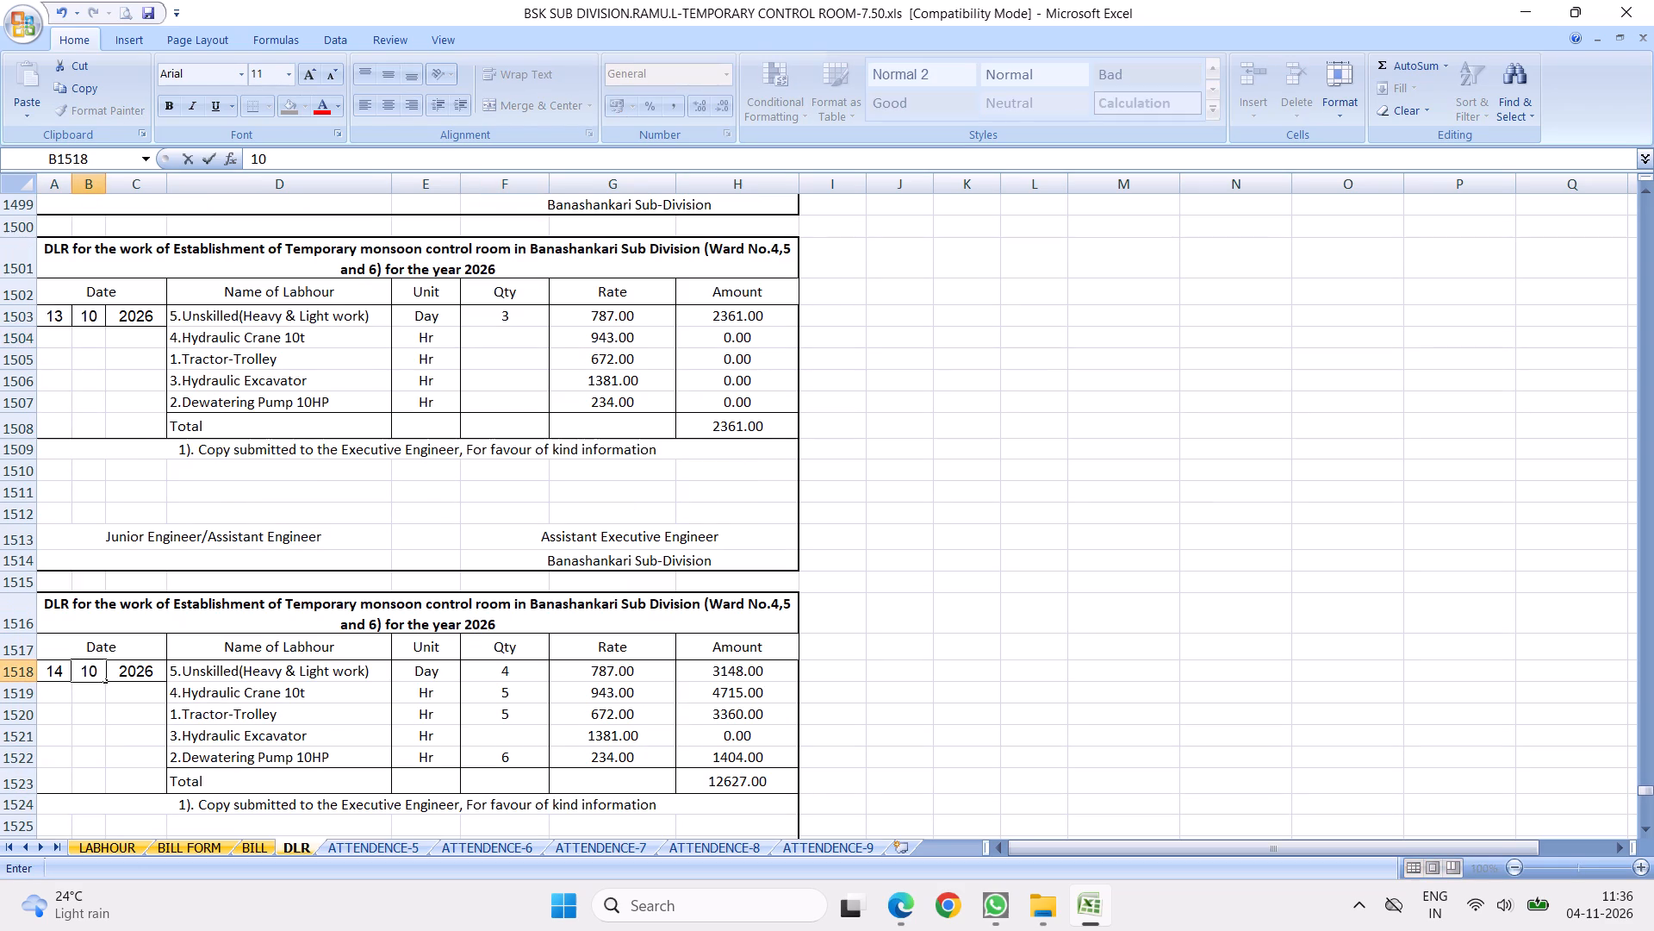
left_click(326, 668)
In the 14-10-2026 table, enter Unskilled 4 and Hydraulic Crane 5, and clear the Tractor-Trolley, Hydraulic Excavator and Dewatering Pump quantities.
left_click(508, 672)
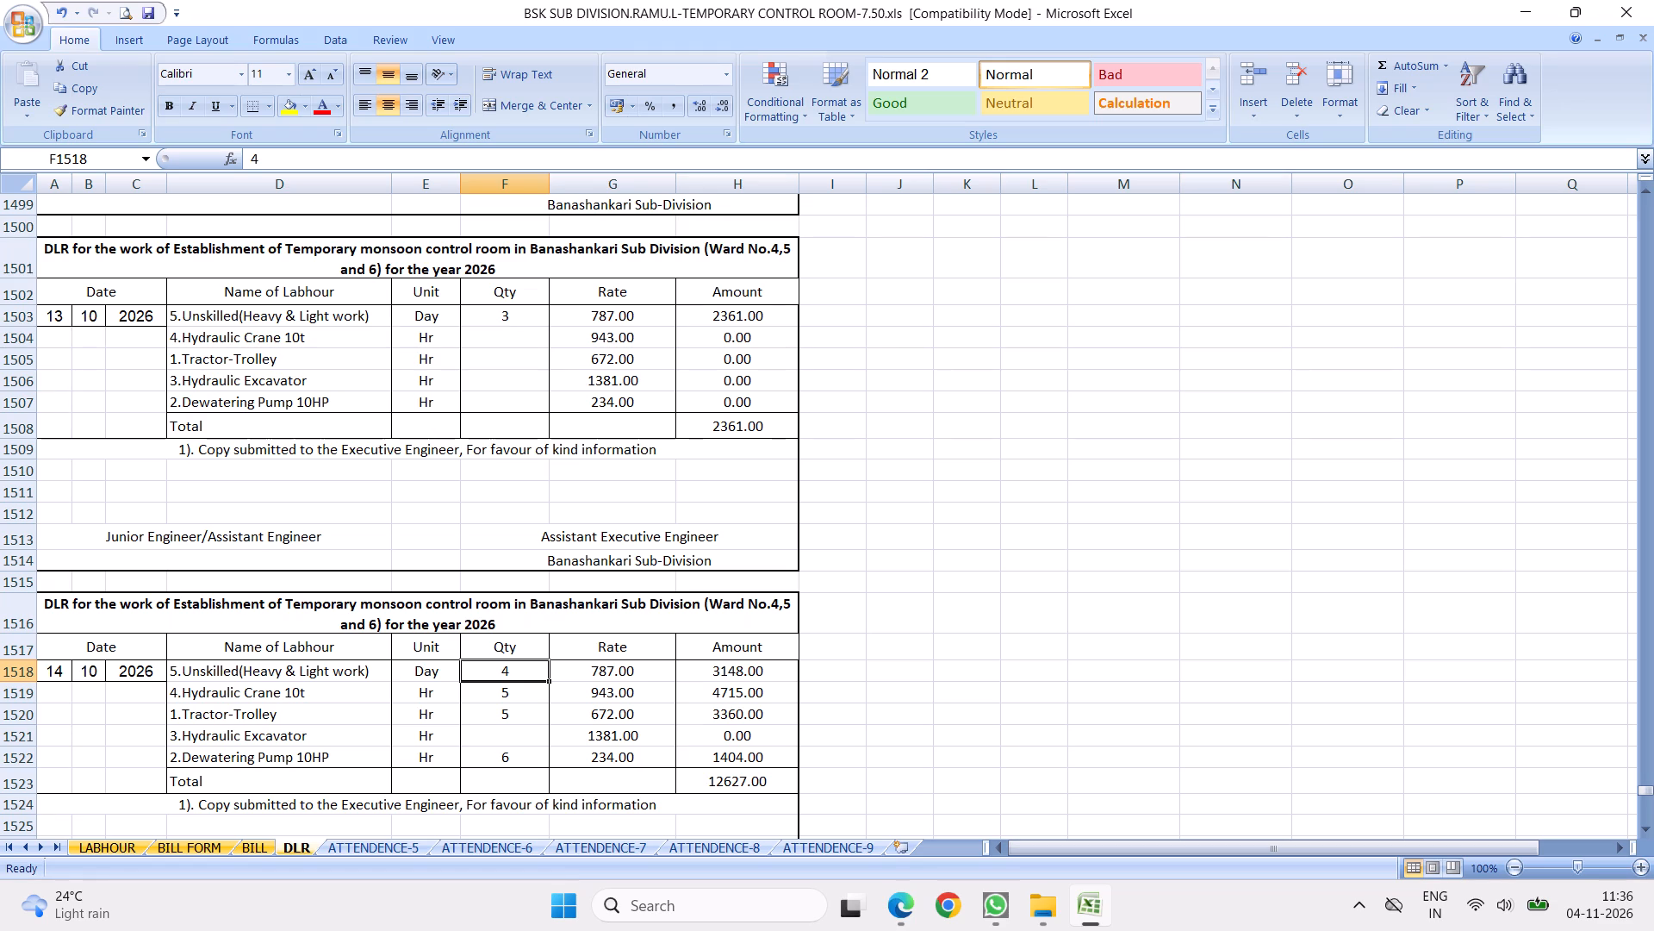
key("4")
key("Return")
key("5")
key("Return")
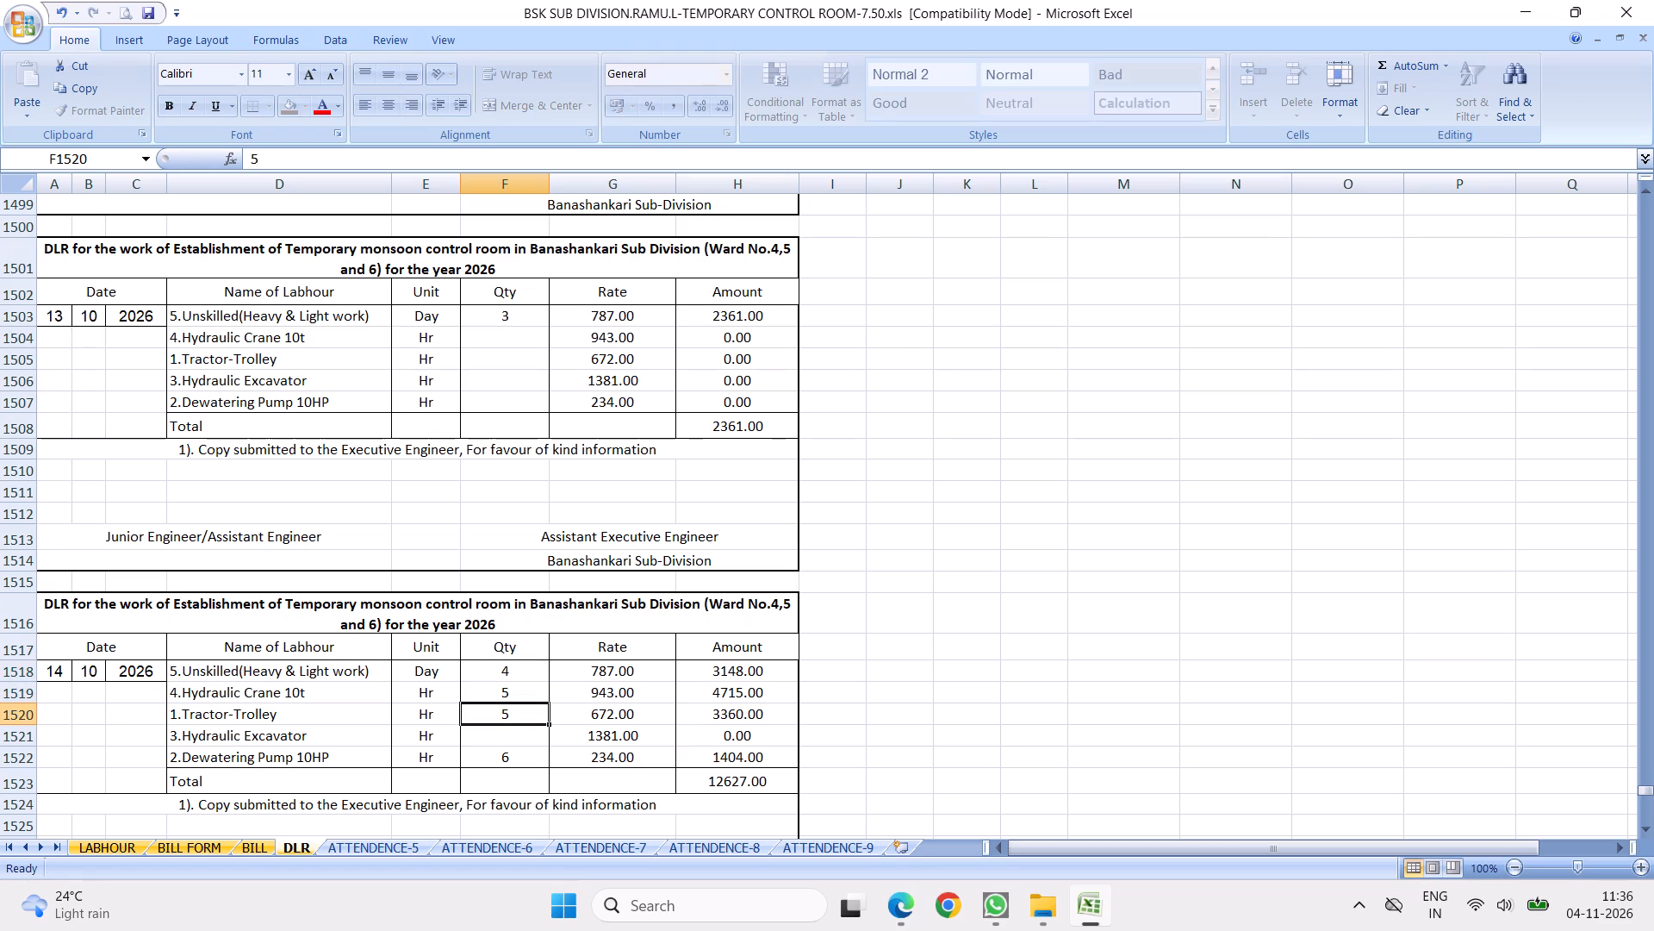
left_click_drag(513, 716, 509, 756)
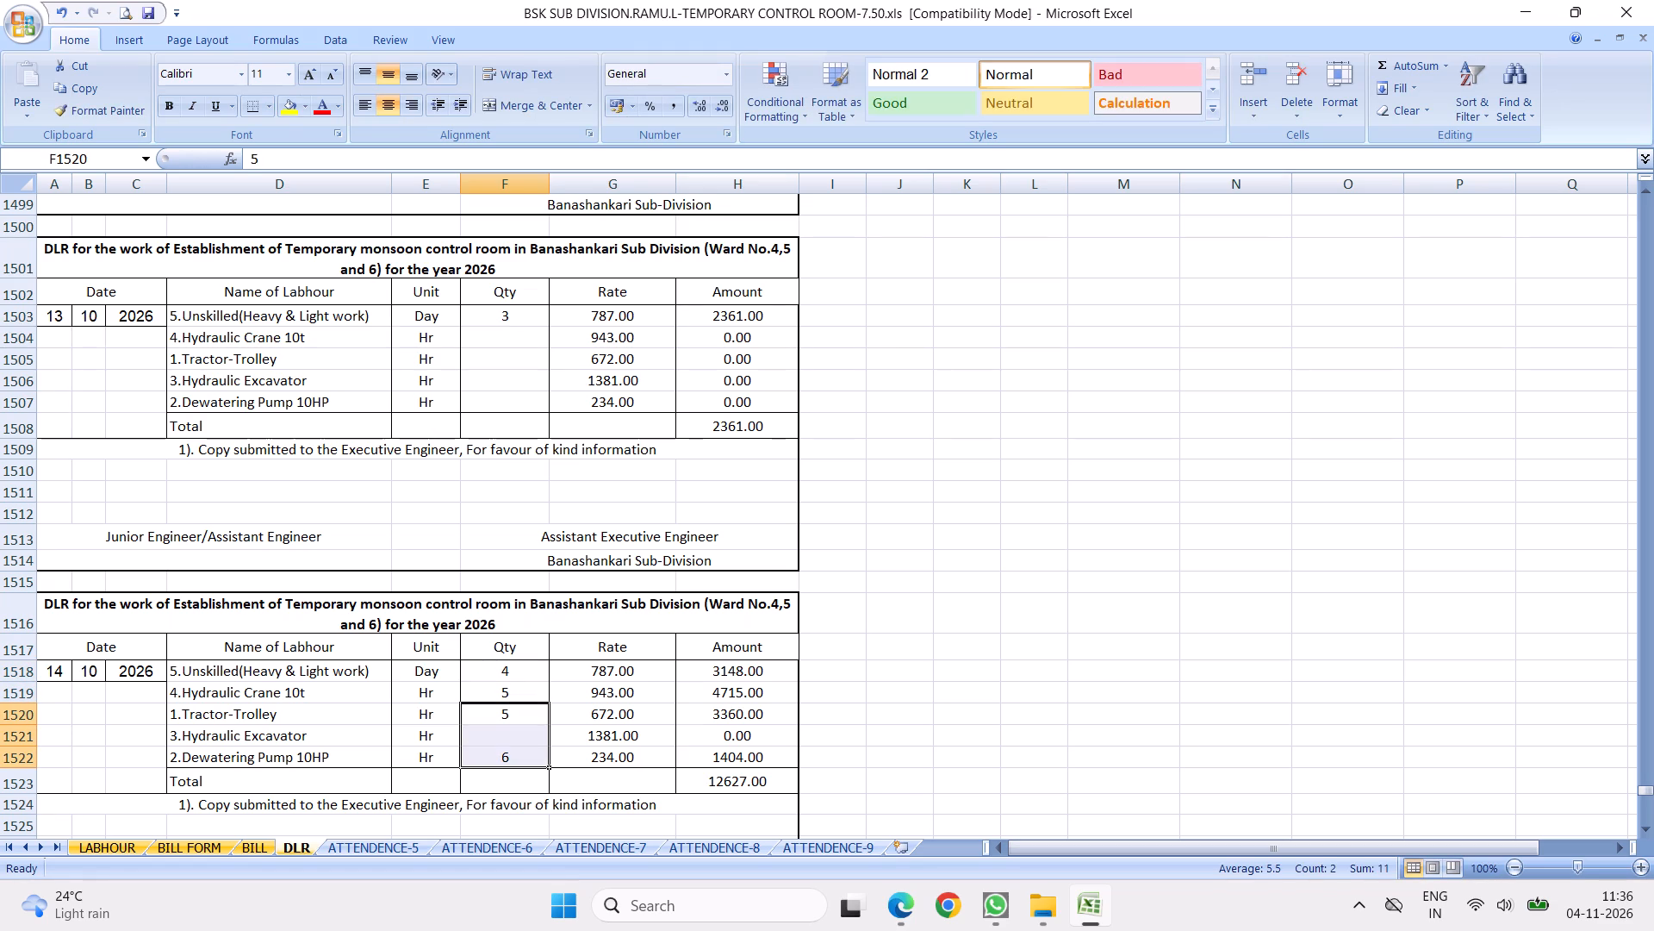
key("Delete")
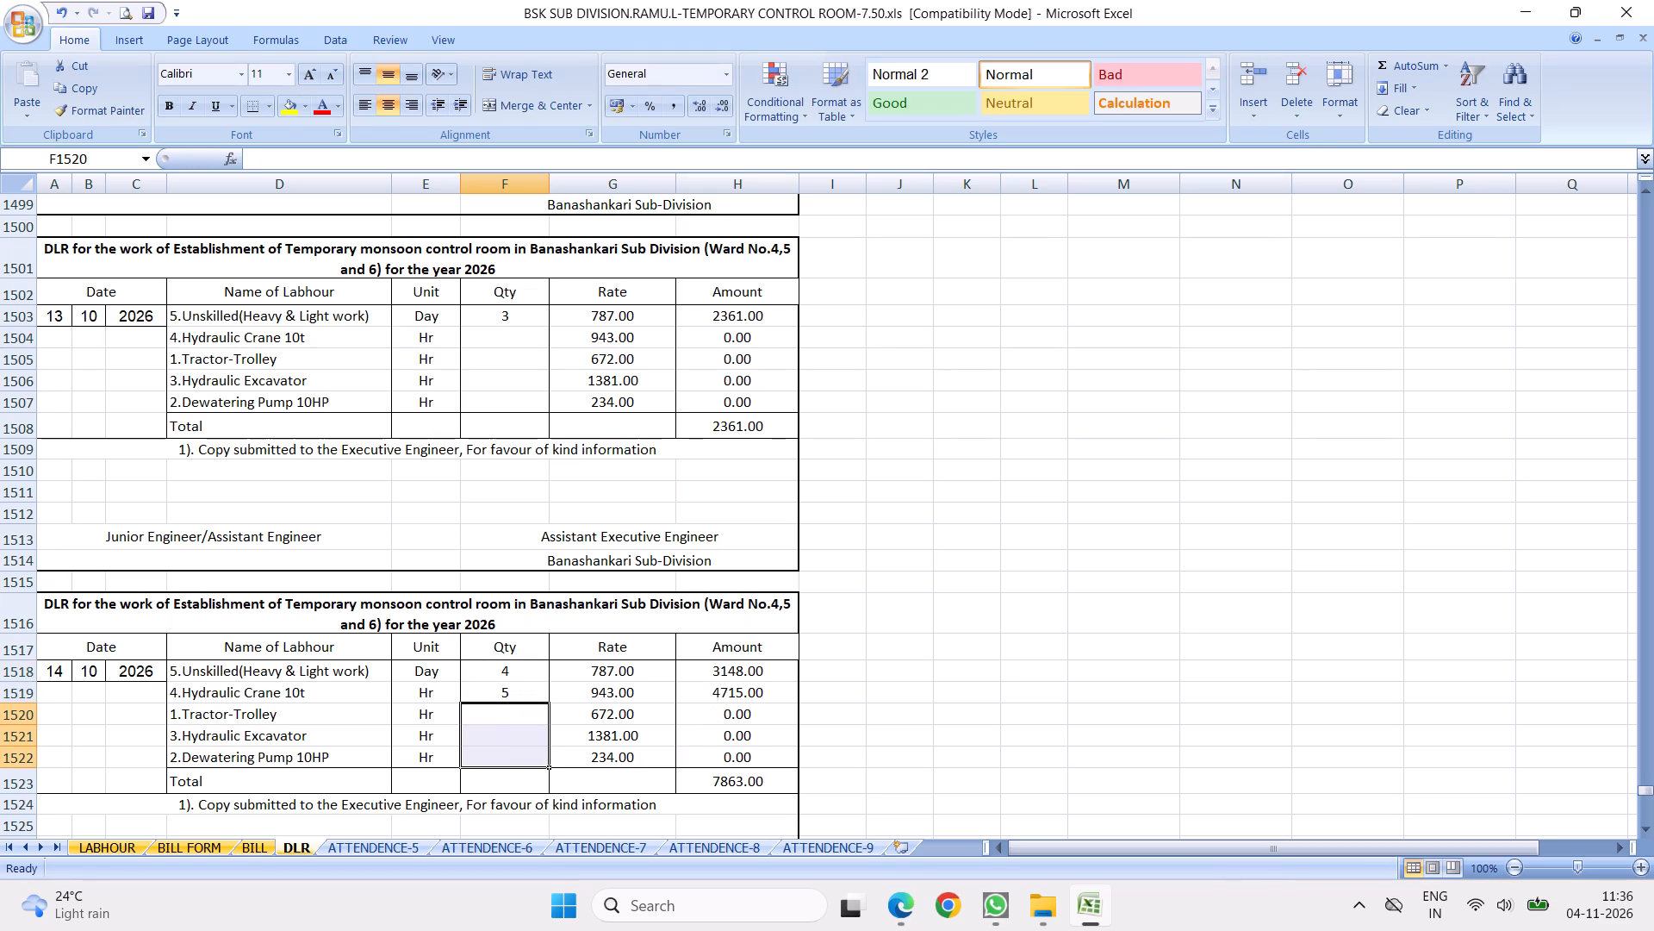
Set the day to 15 and the month to 10 in the copied table starting at row 1531.
scroll(488, 693, "down", 4)
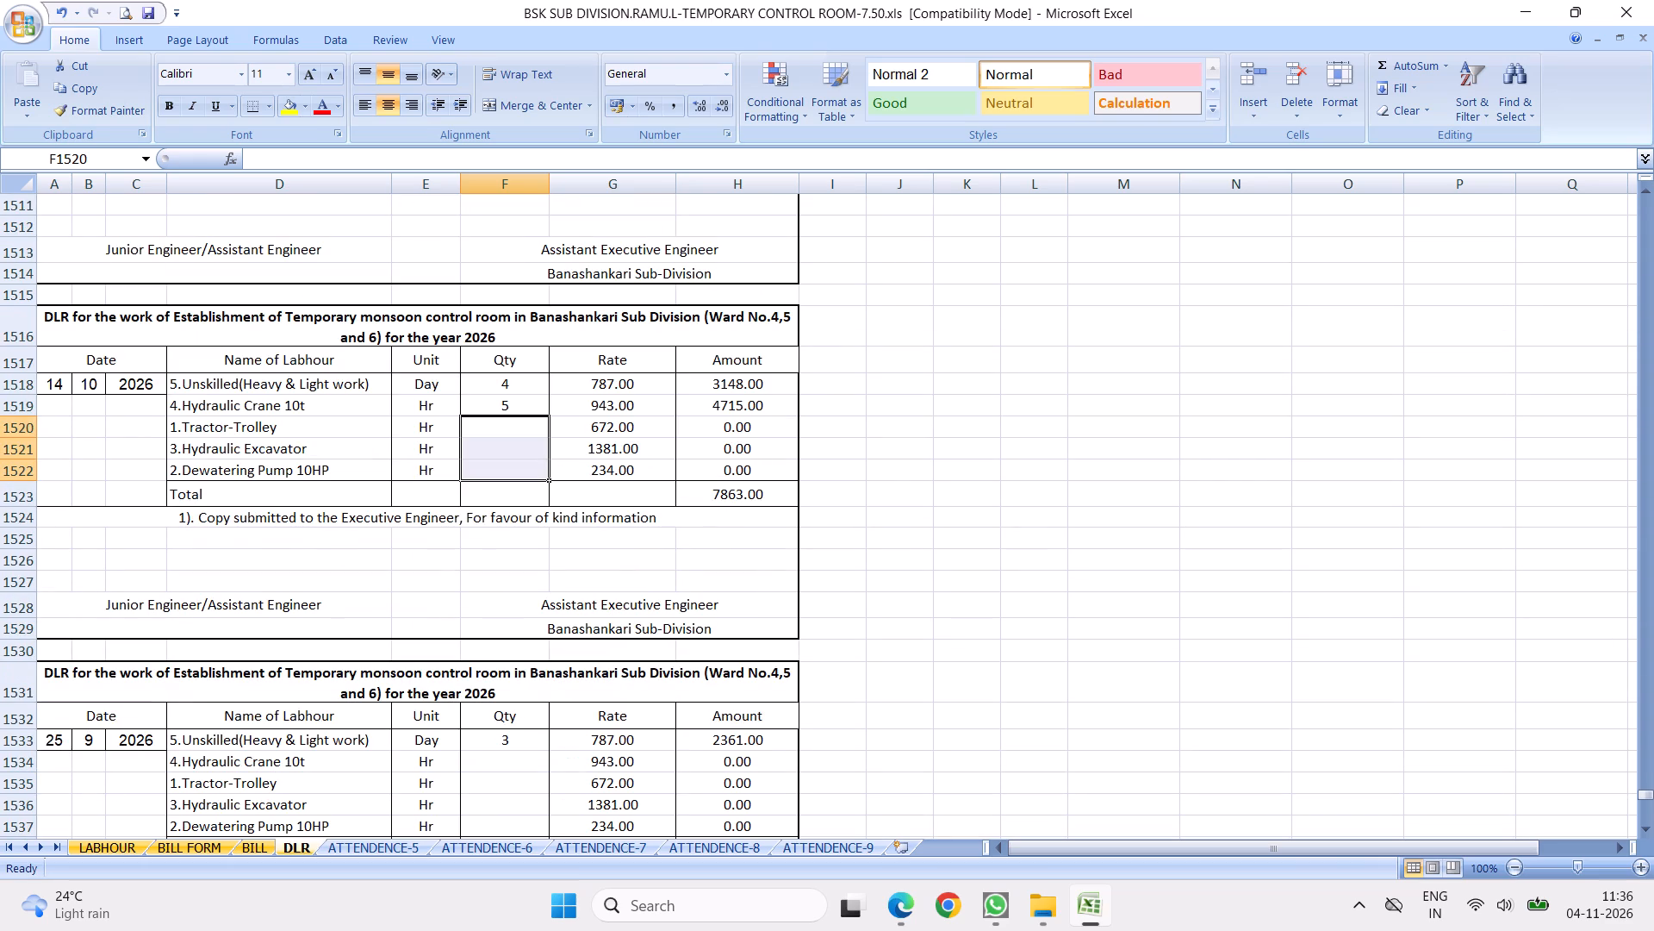
left_click(56, 732)
type("15")
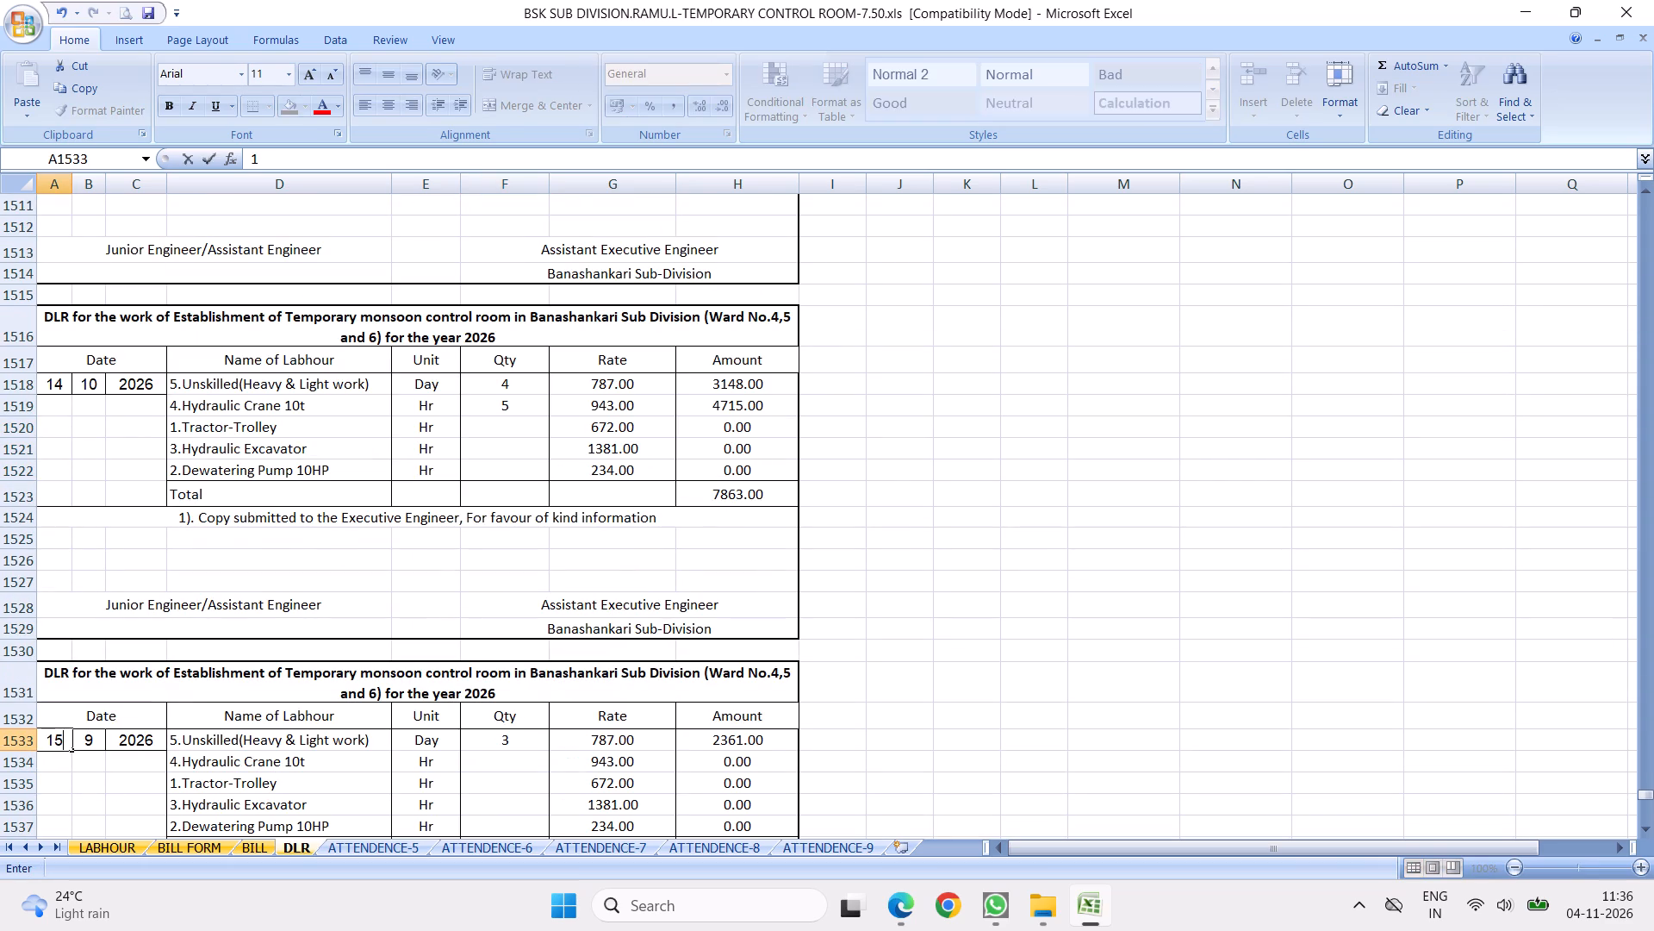
key("Right")
type("10")
scroll(131, 767, "down", 4)
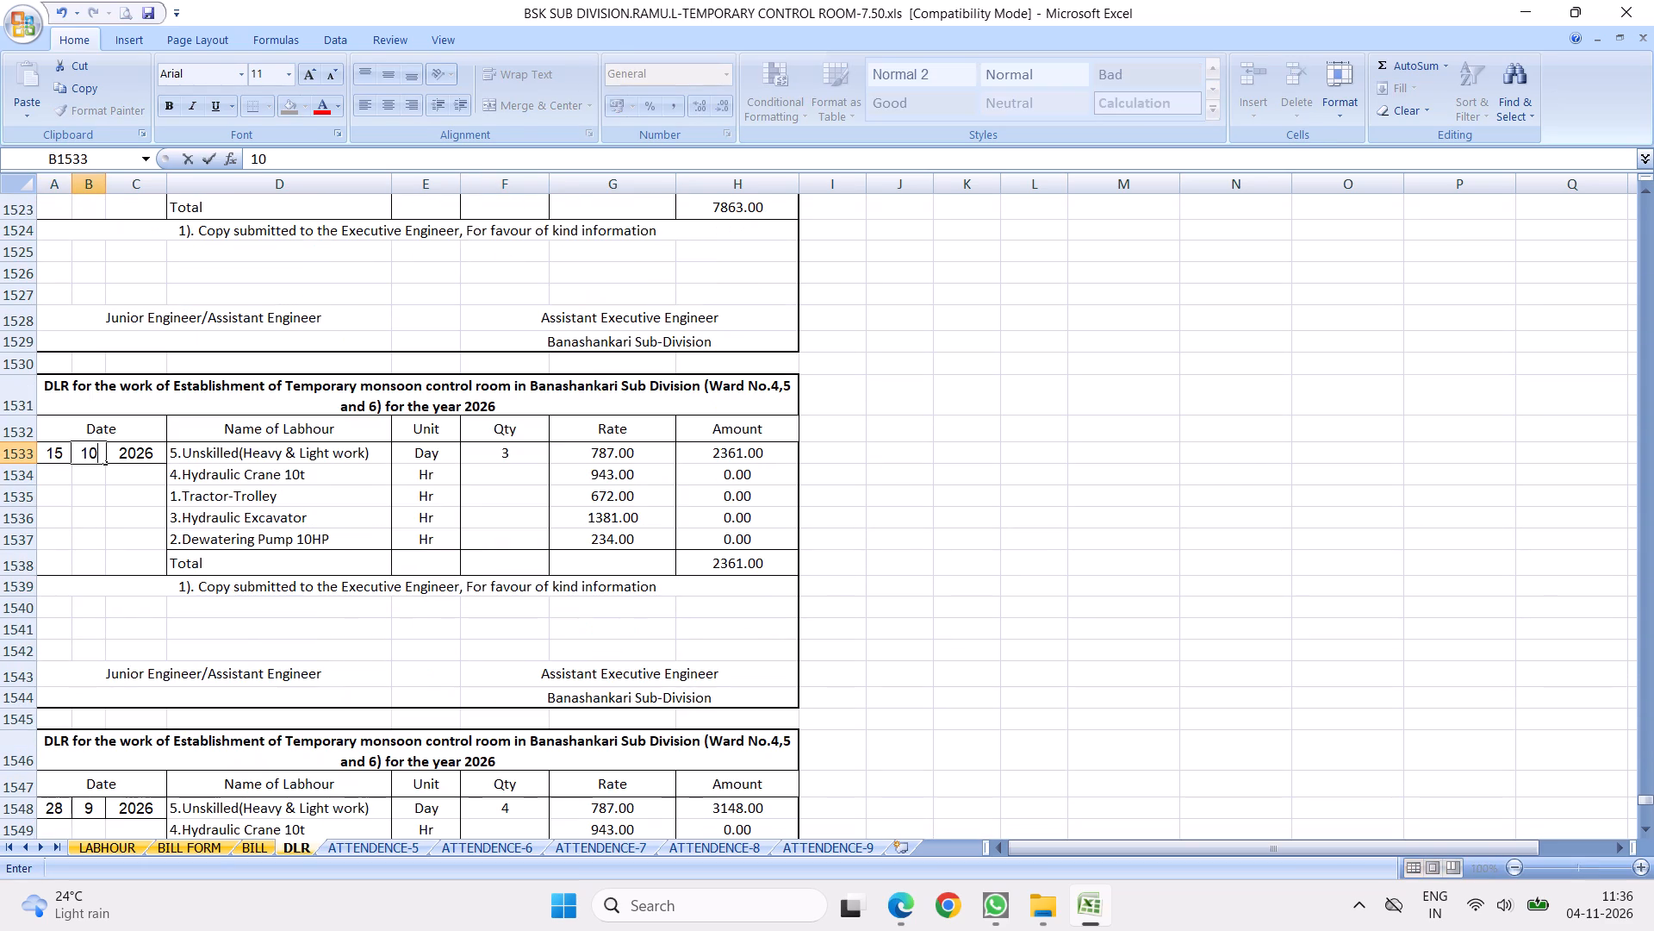
left_click(481, 554)
left_click(505, 454)
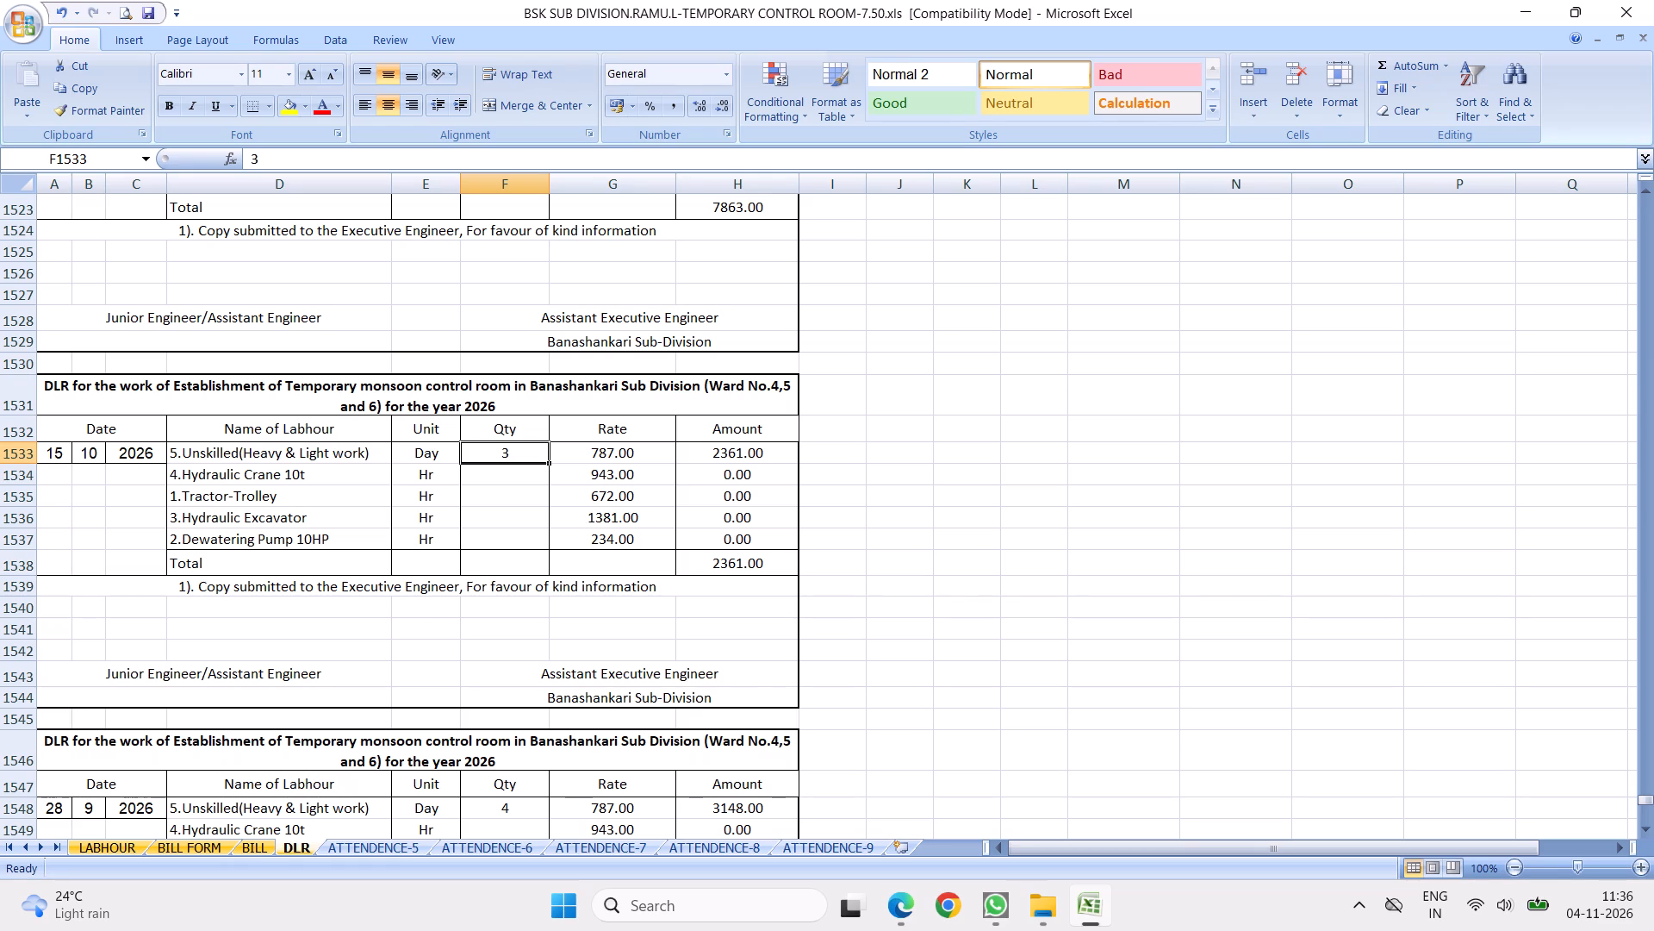
Set the day to 16 and the month to 10 in the copied table starting at row 1546.
scroll(183, 491, "down", 2)
left_click(65, 674)
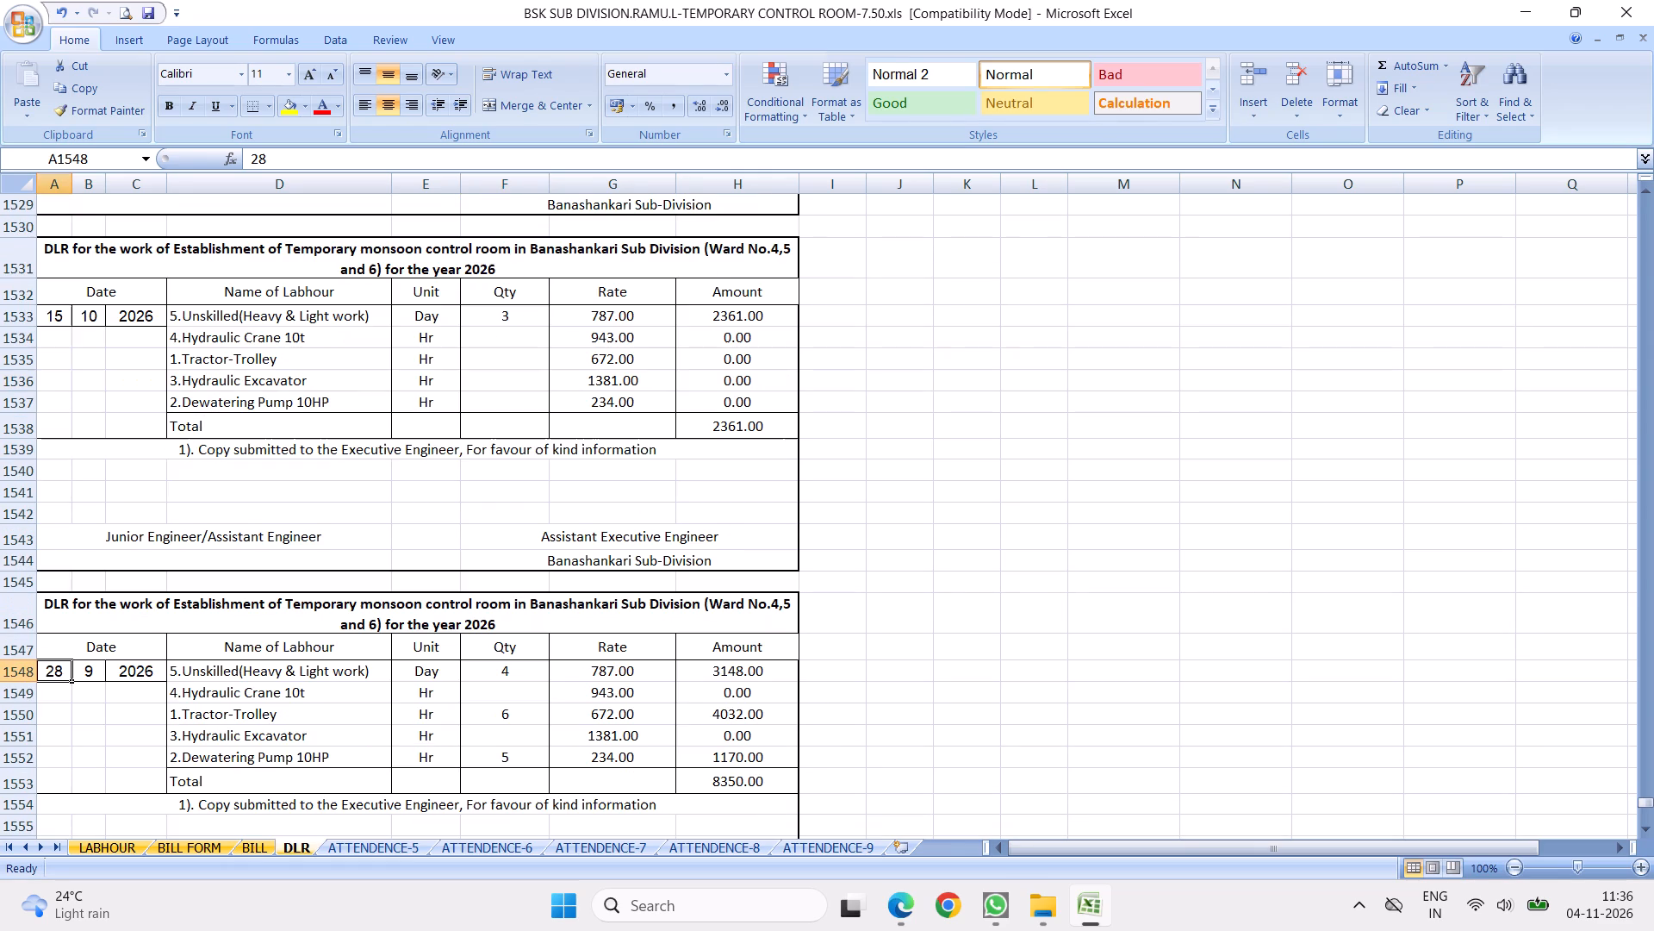
type("16")
key("Right")
type("10")
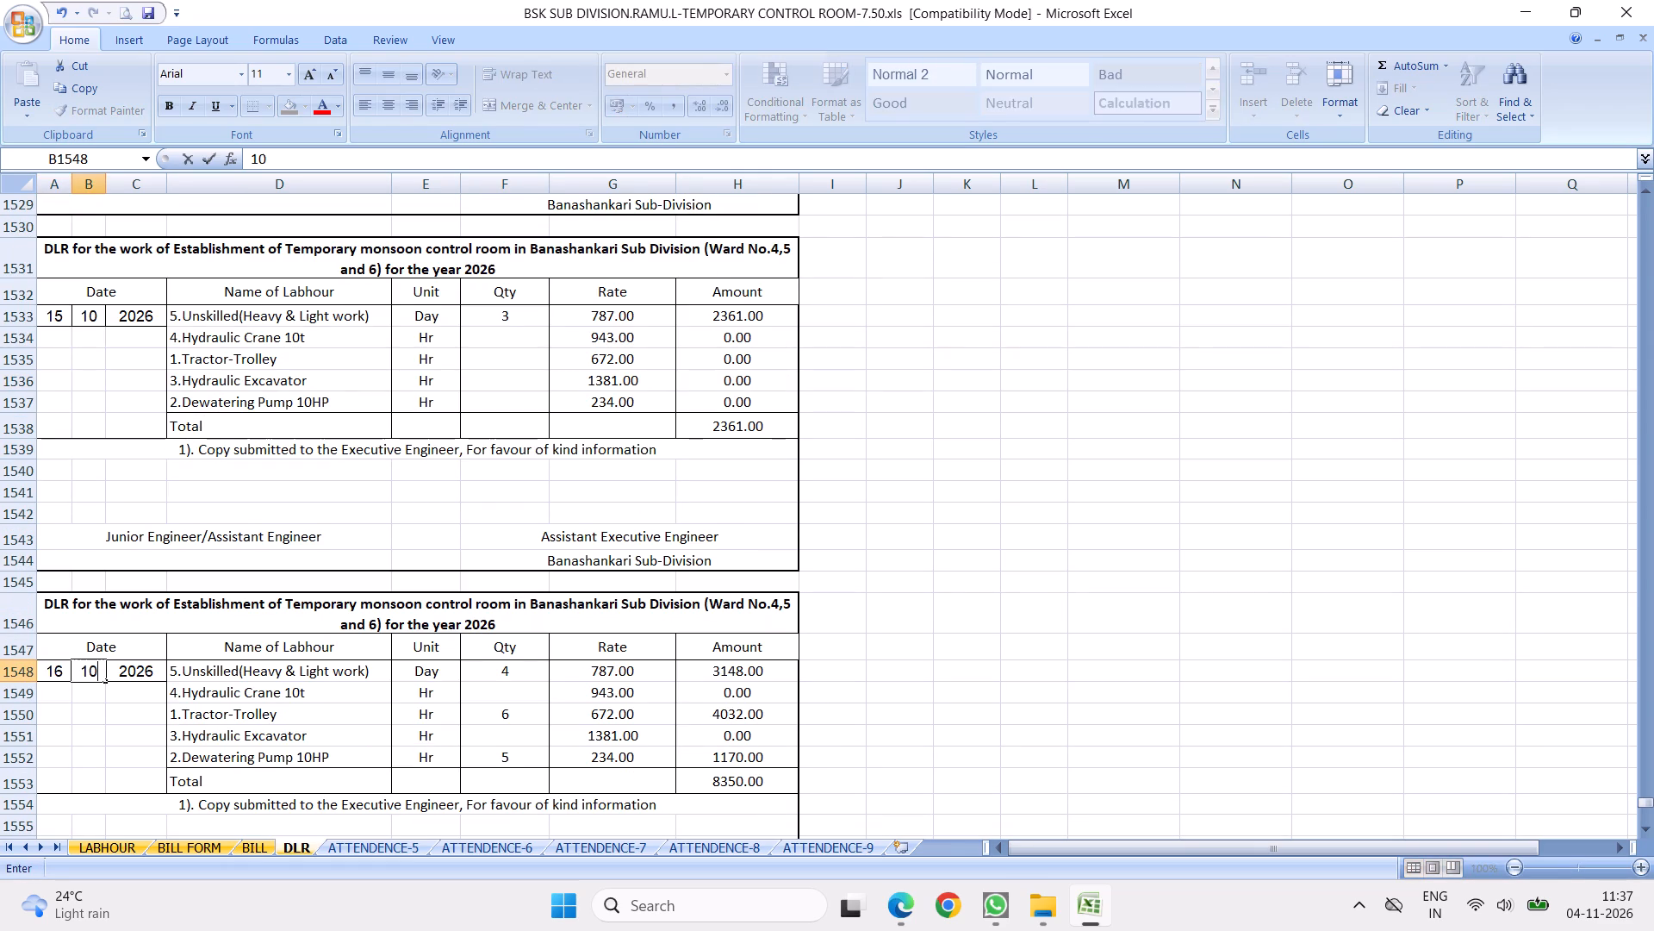
scroll(169, 613, "down", 2)
scroll(276, 591, "down", 1)
left_click(330, 576)
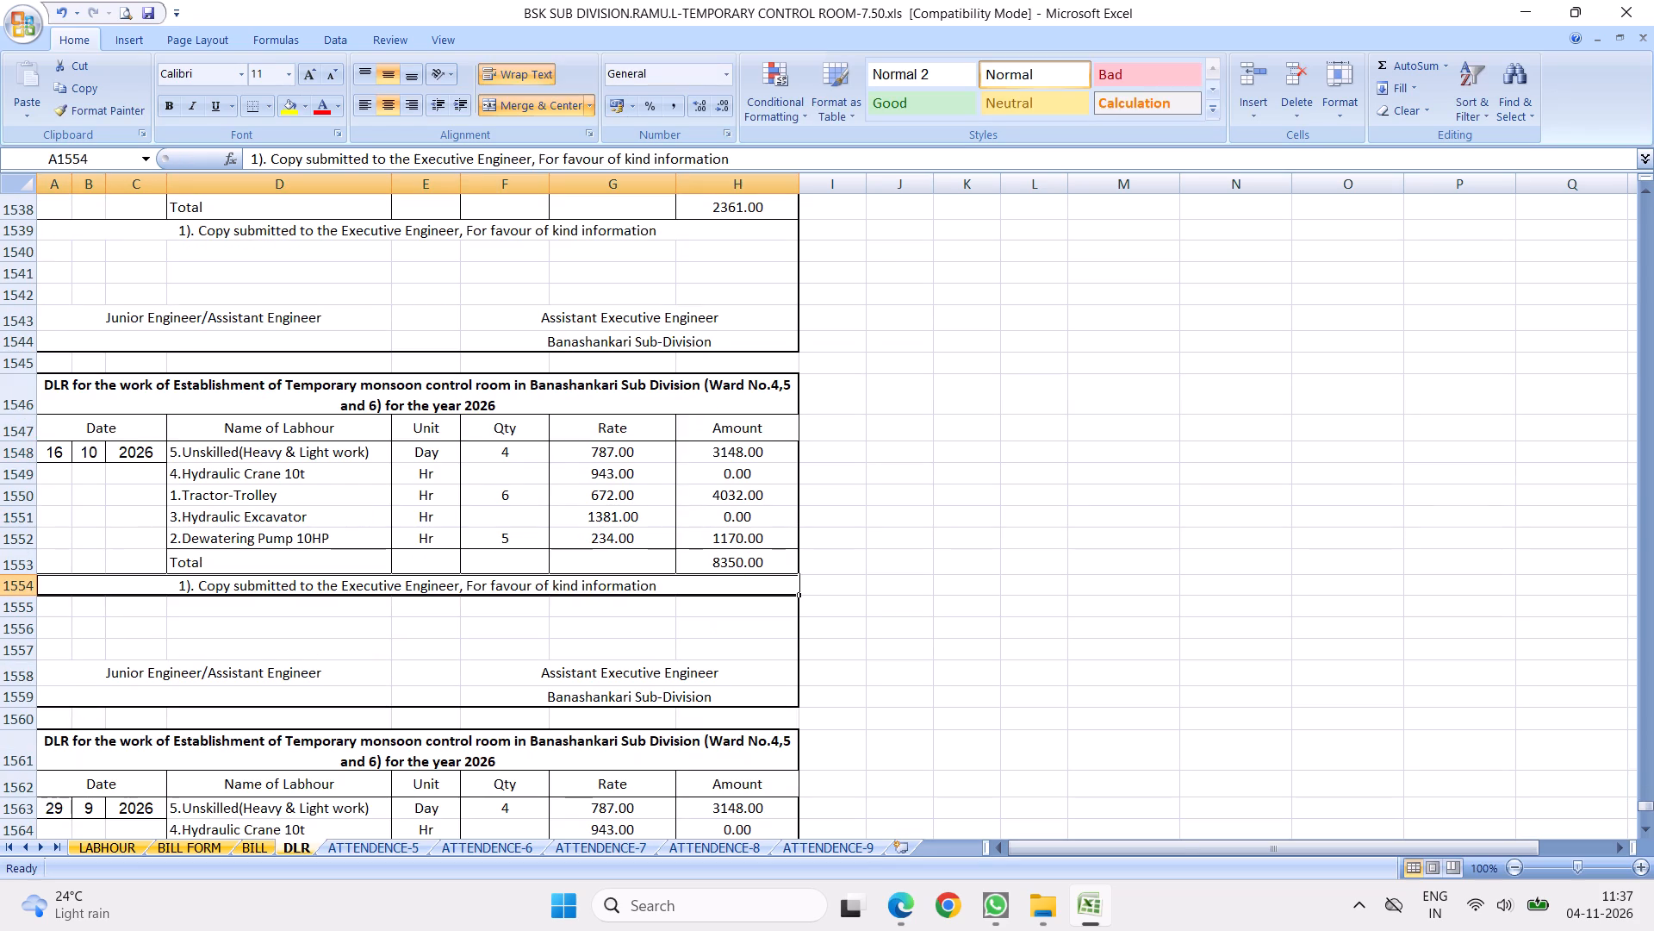
In the 16-10-2026 table, enter Unskilled quantity 4 and Tractor-Trolley quantity 6, and clear the Dewatering Pump quantity.
left_click(506, 452)
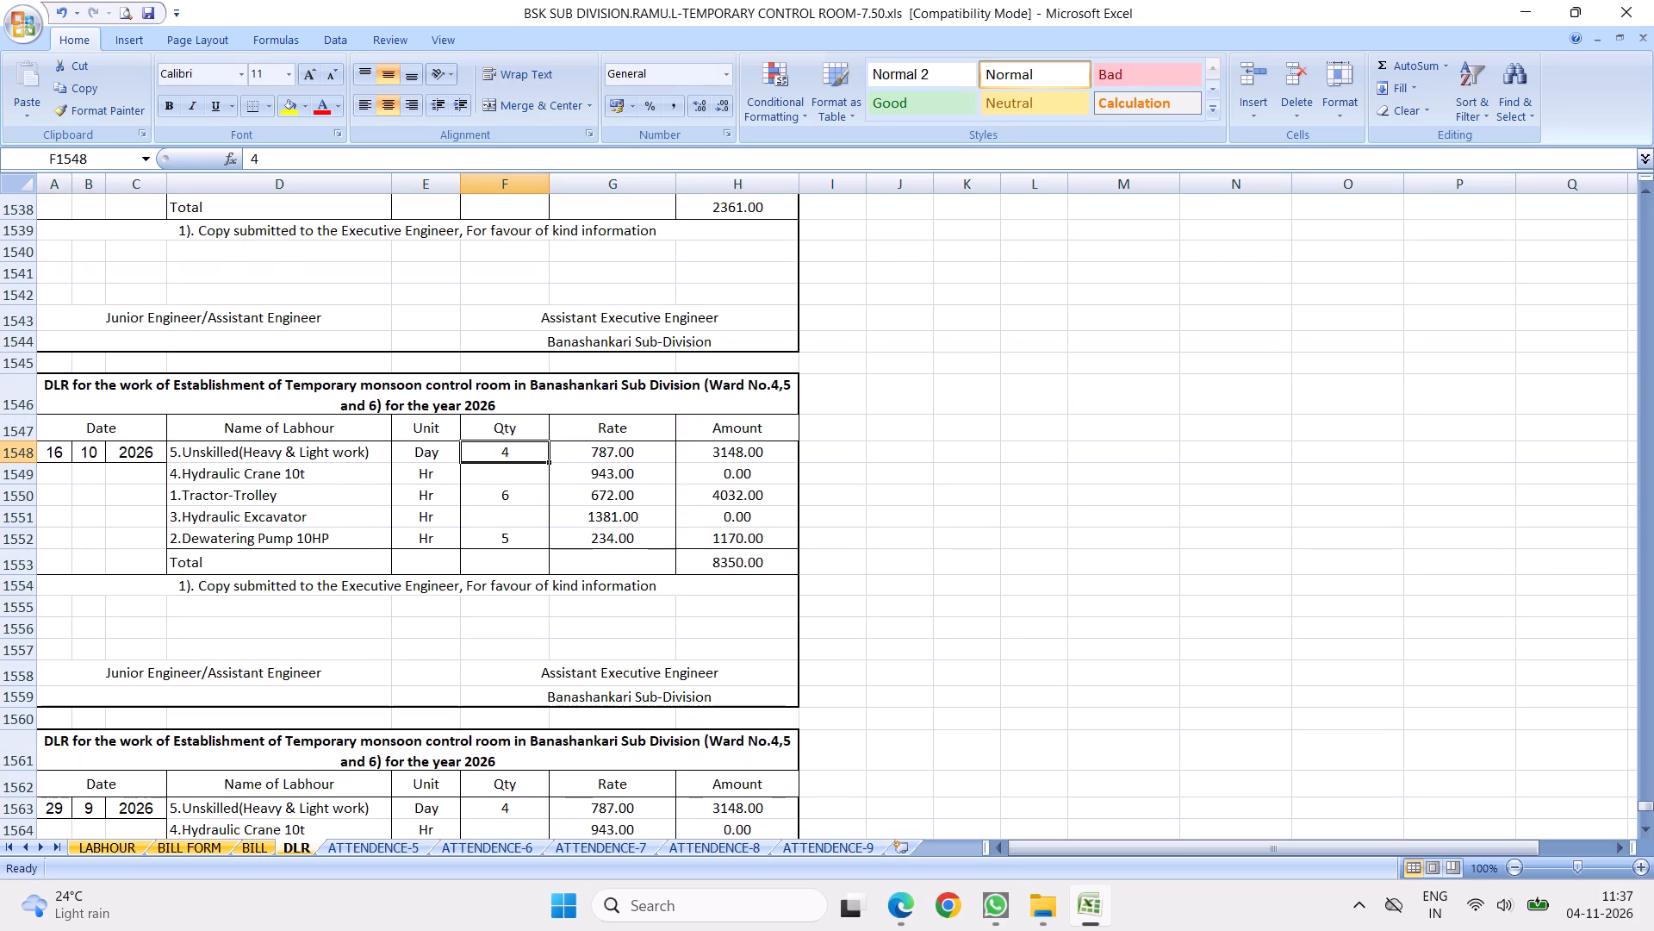
key("4")
key("Return")
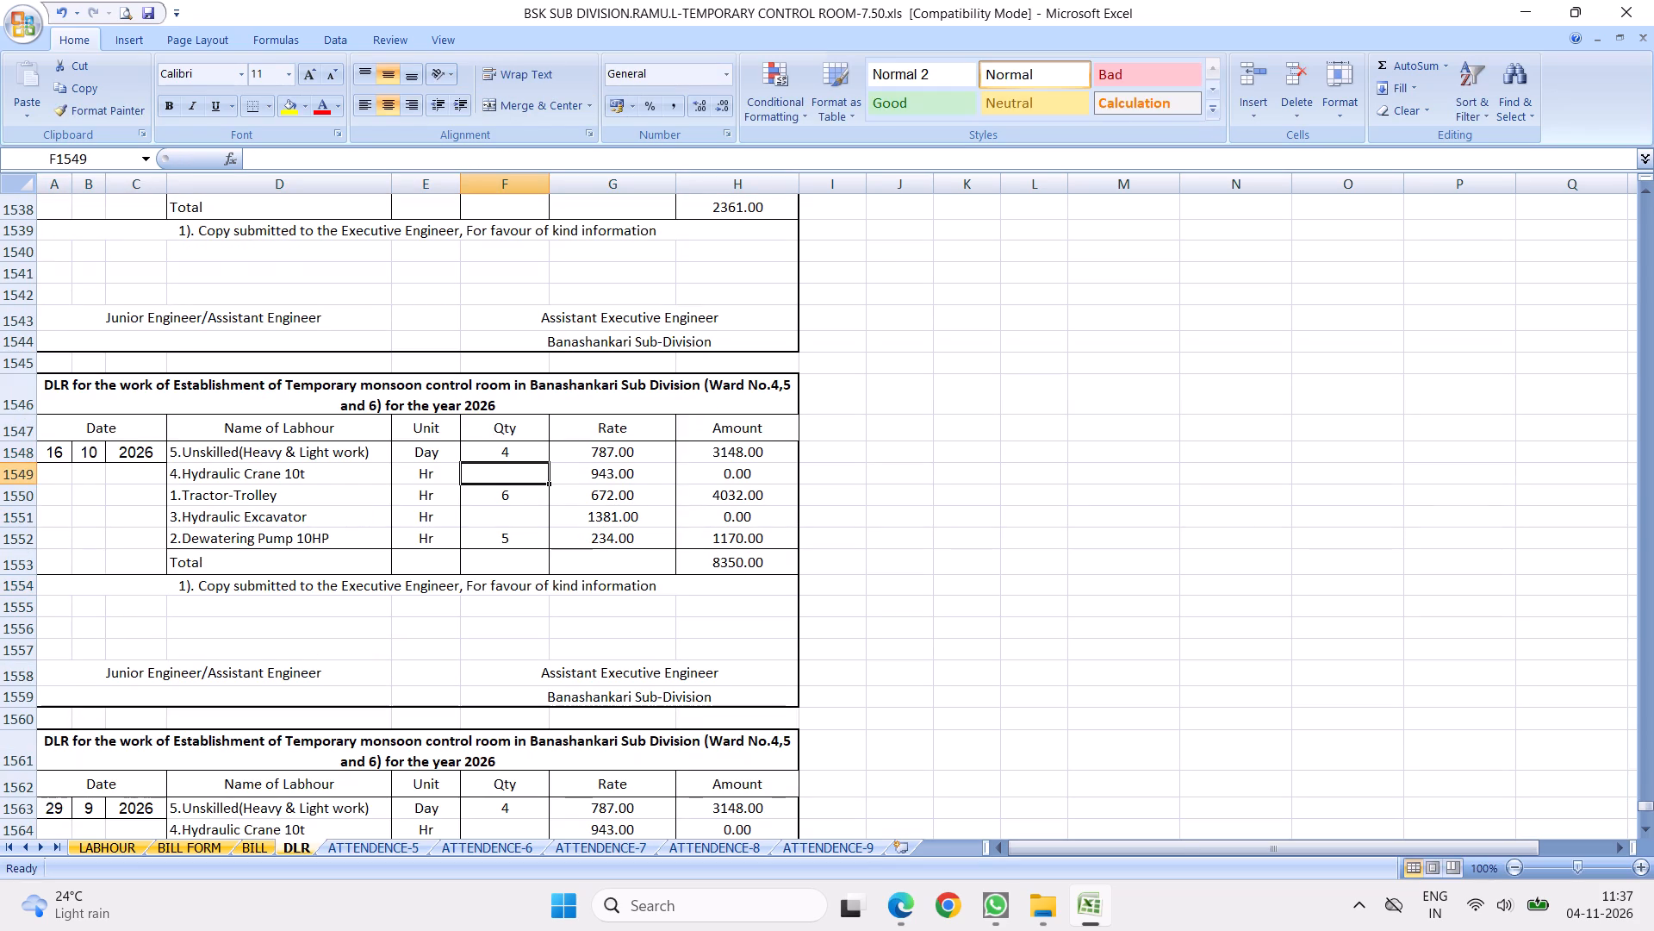
key("Return")
key("6")
key("Return")
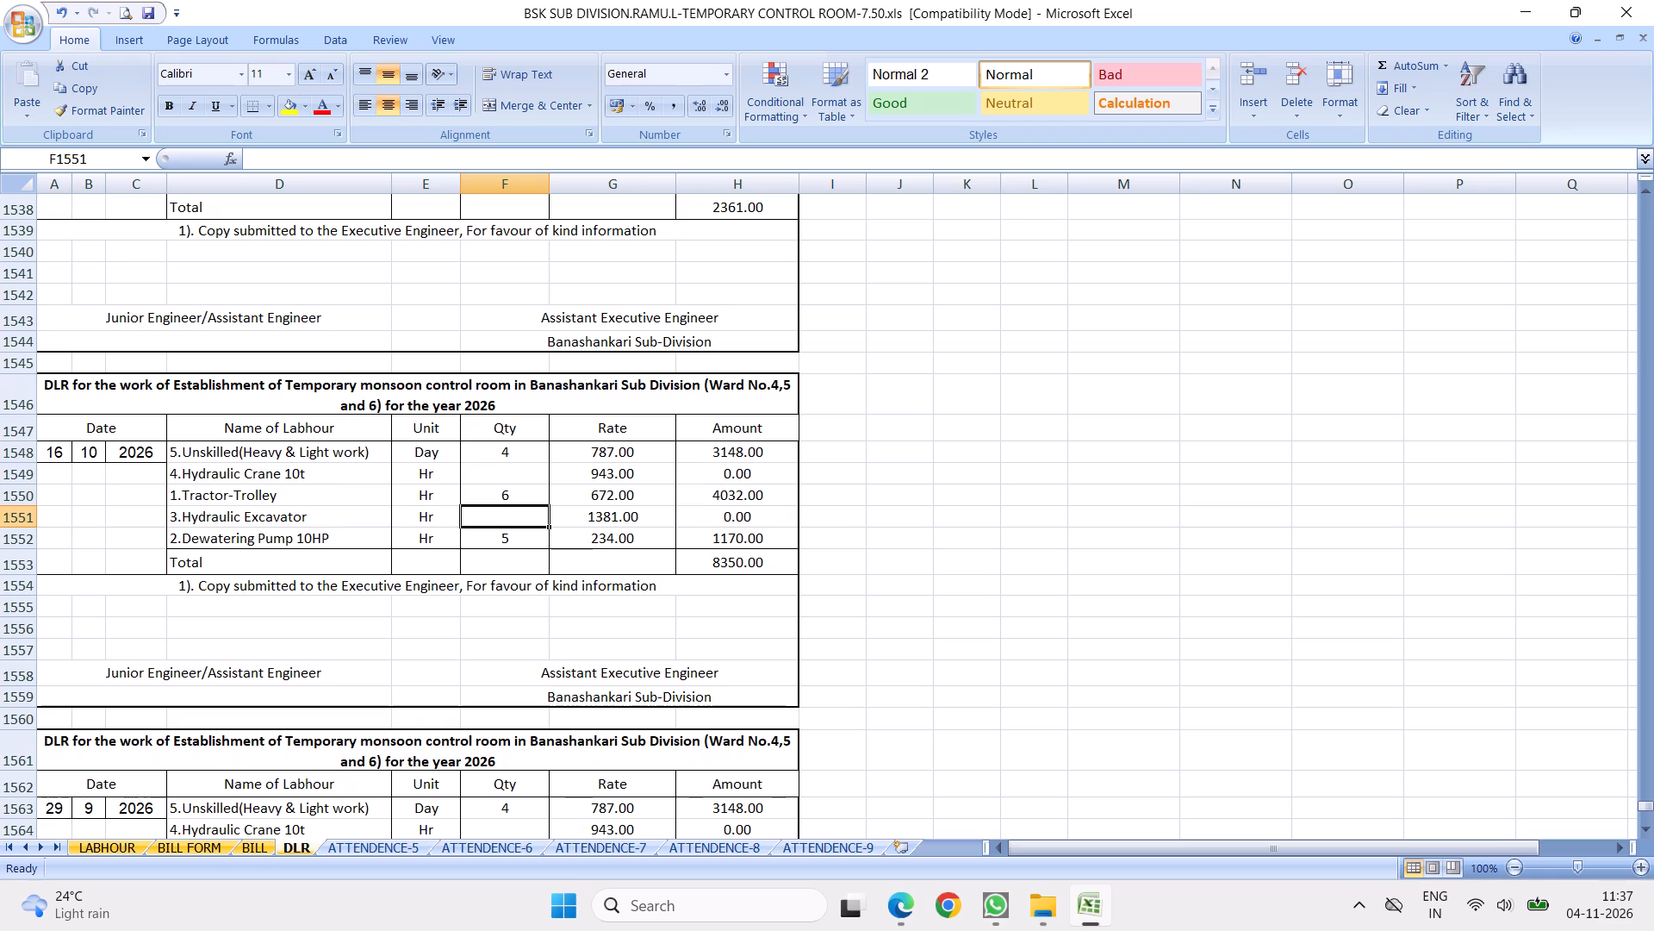
left_click(509, 542)
key("Delete")
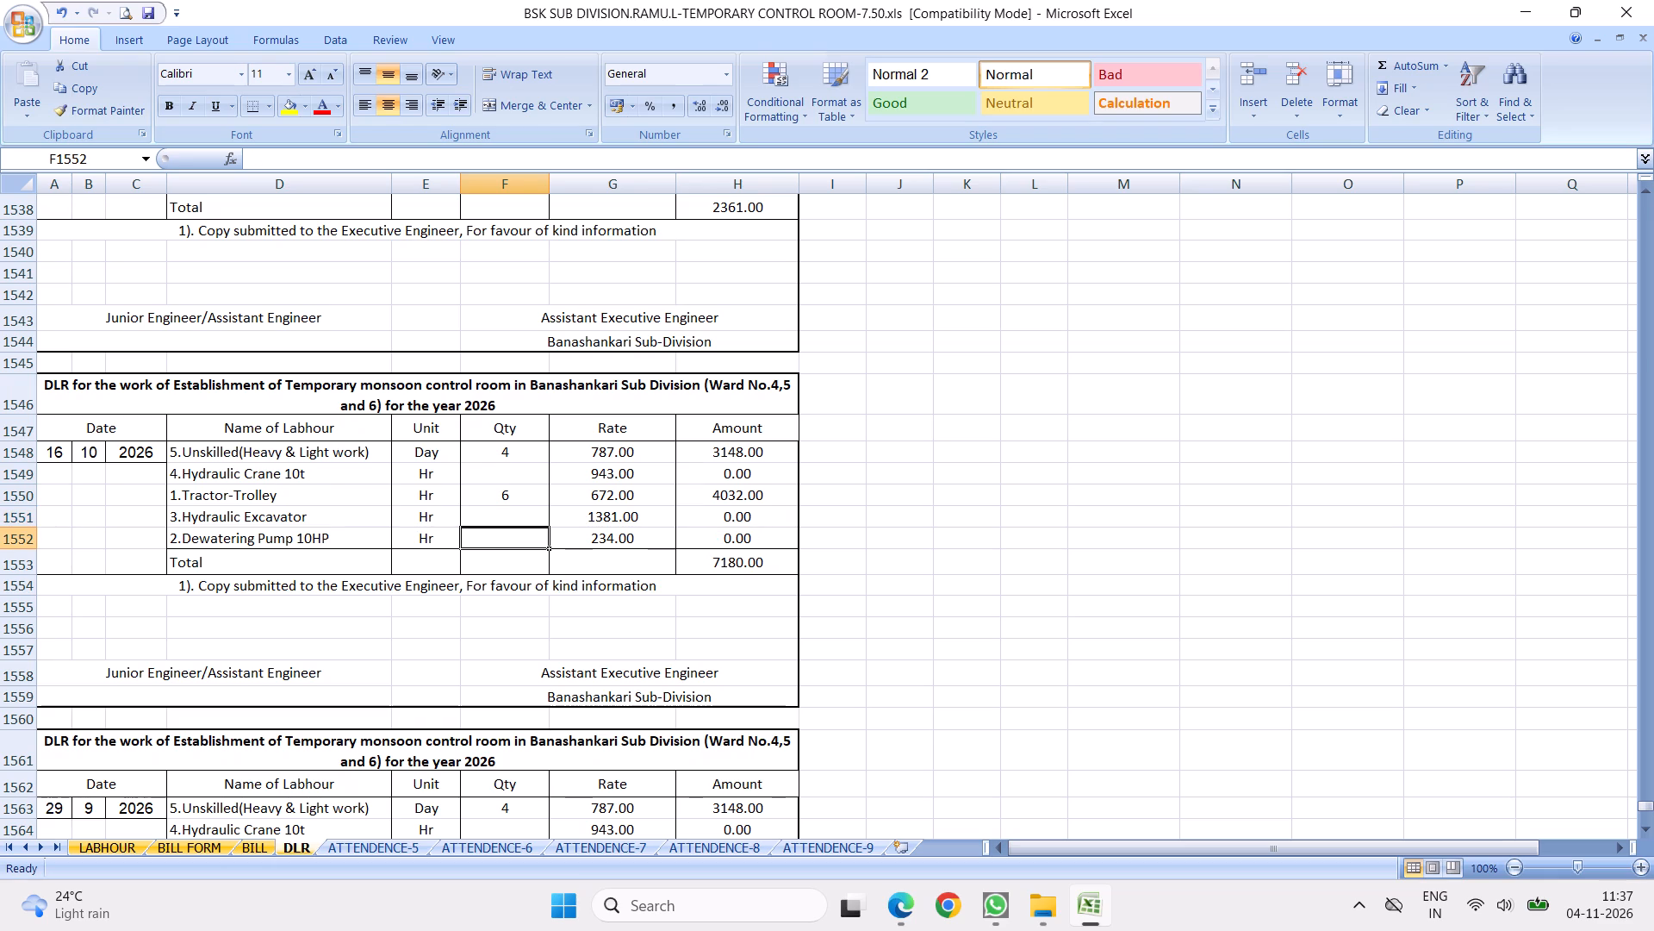
Set the day to 17 and the month to 10 in the copied table starting at row 1561.
scroll(254, 547, "down", 2)
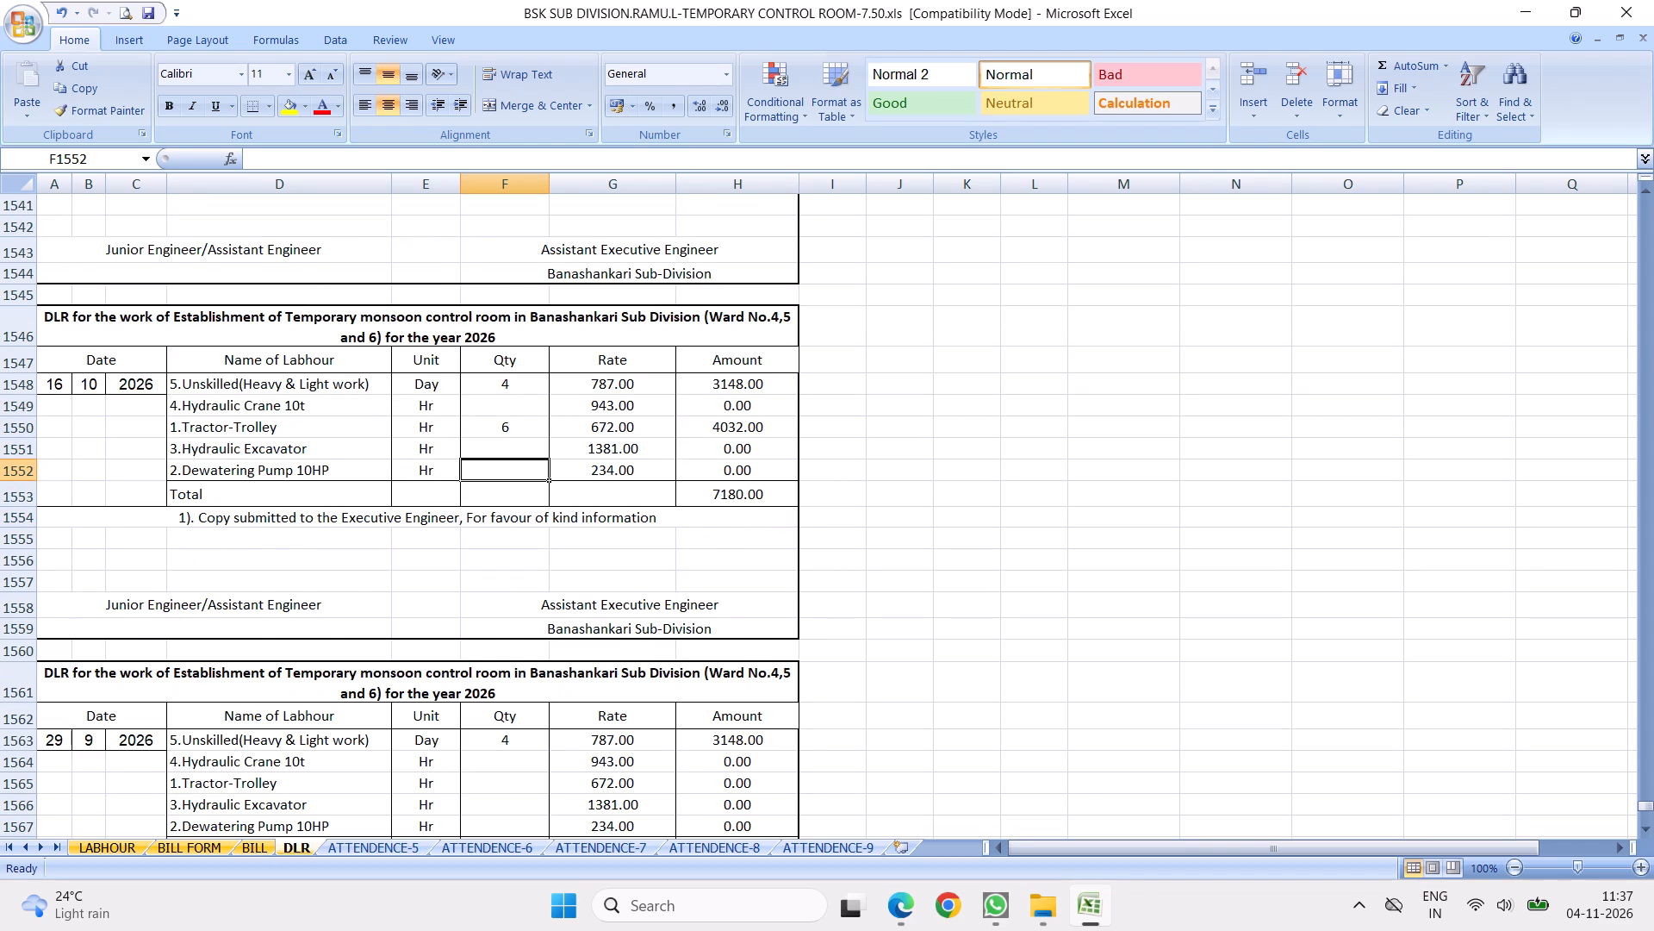
left_click(64, 670)
type("17")
key("Right")
type("10")
key("Return")
In the 17-10-2026 table, set the quantities to Unskilled 4, Tractor-Trolley 6 and Dewatering Pump 6.
scroll(230, 593, "down", 2)
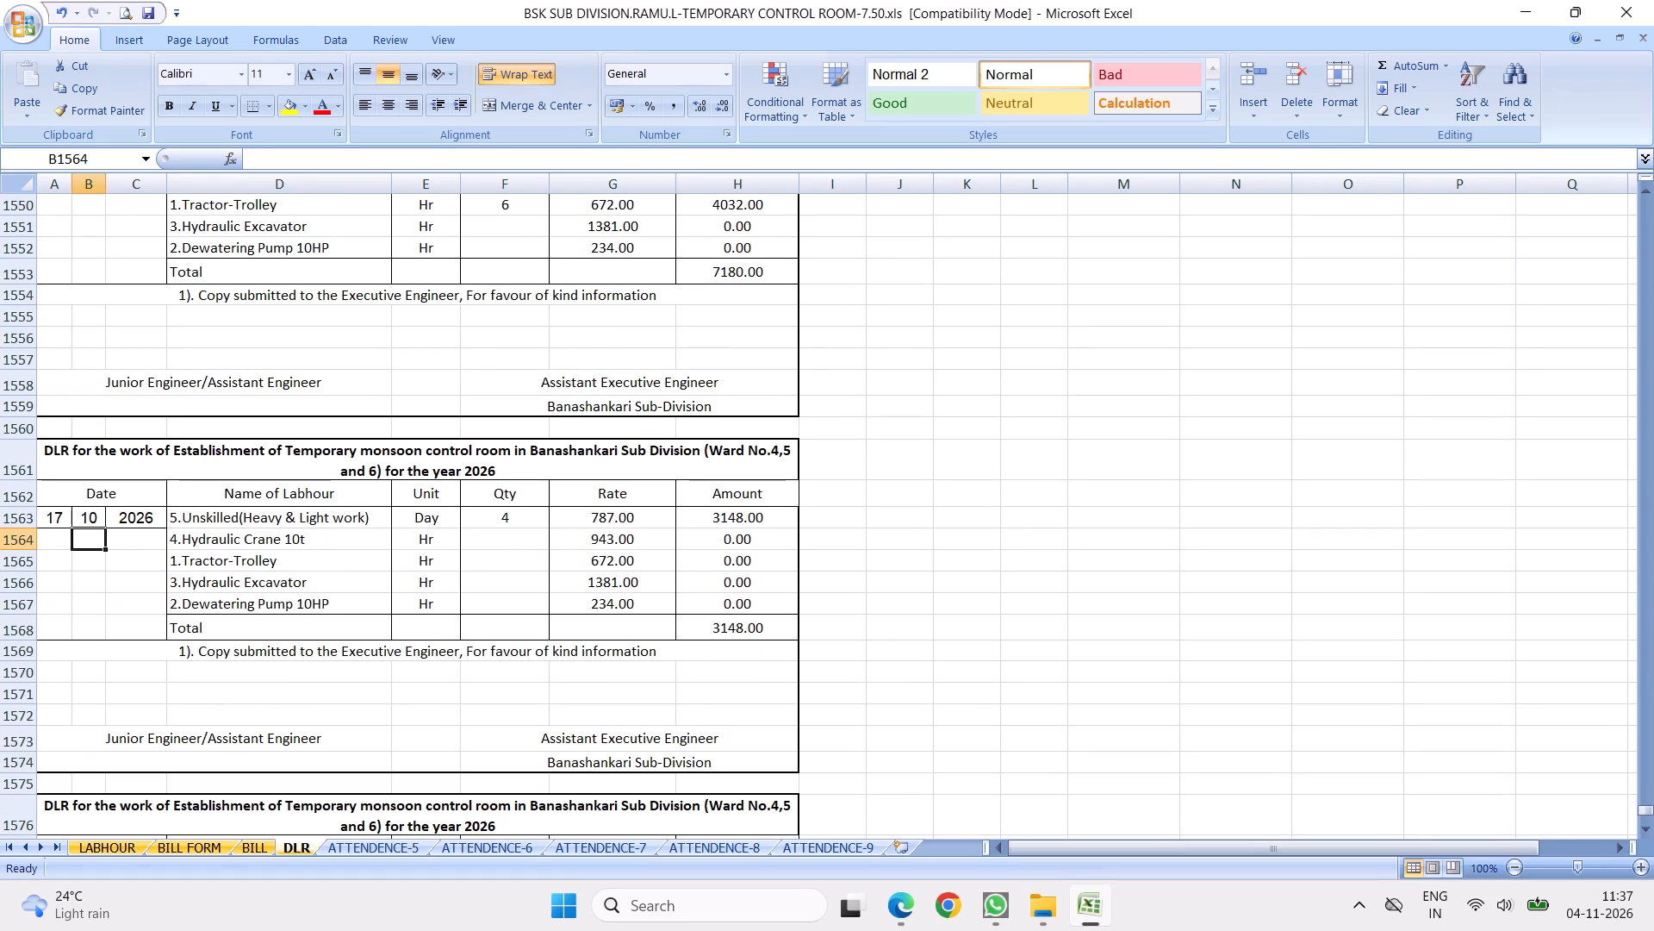
left_click(527, 523)
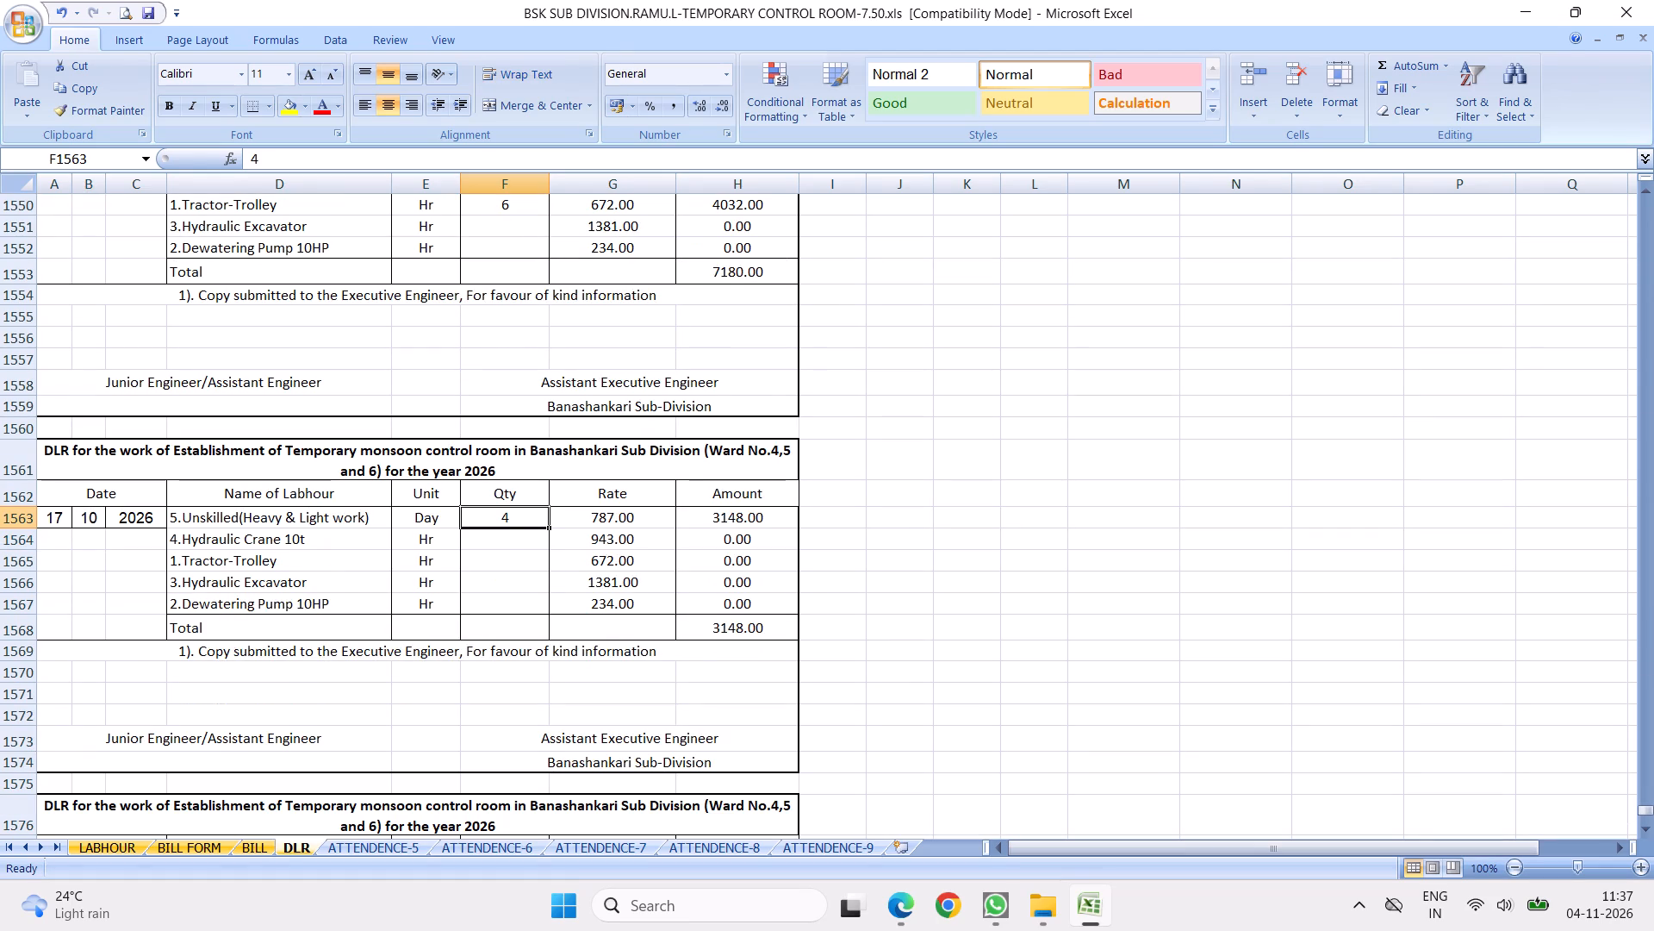
key("4")
key("Return")
key("Return")
key("6")
key("Return")
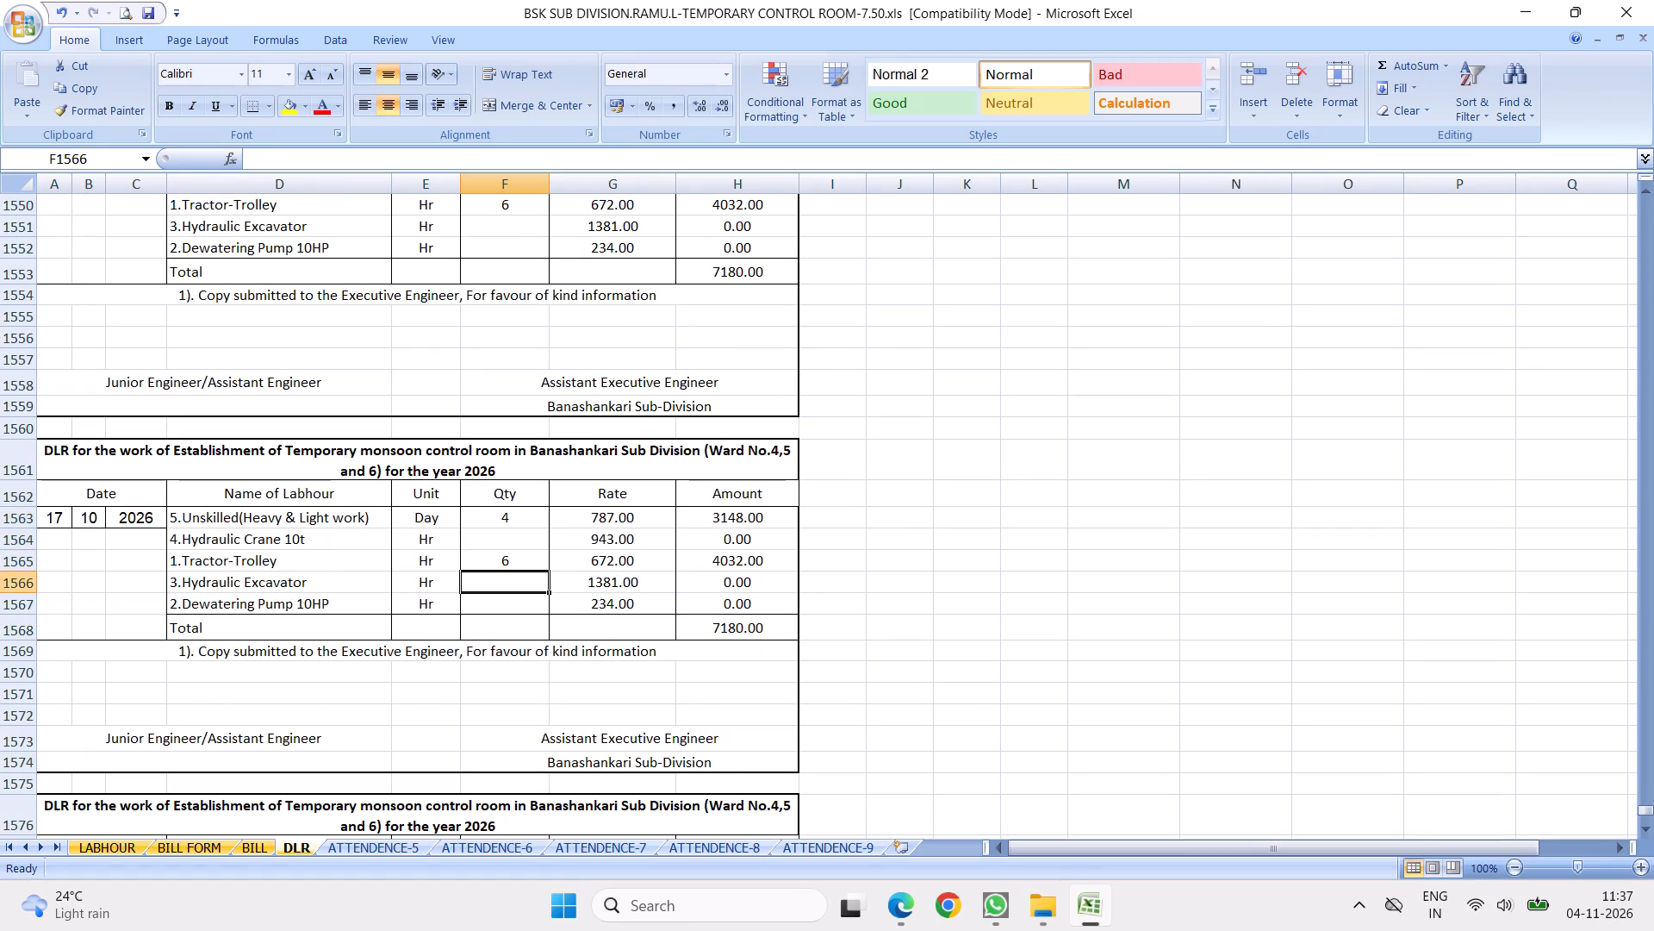
key("Return")
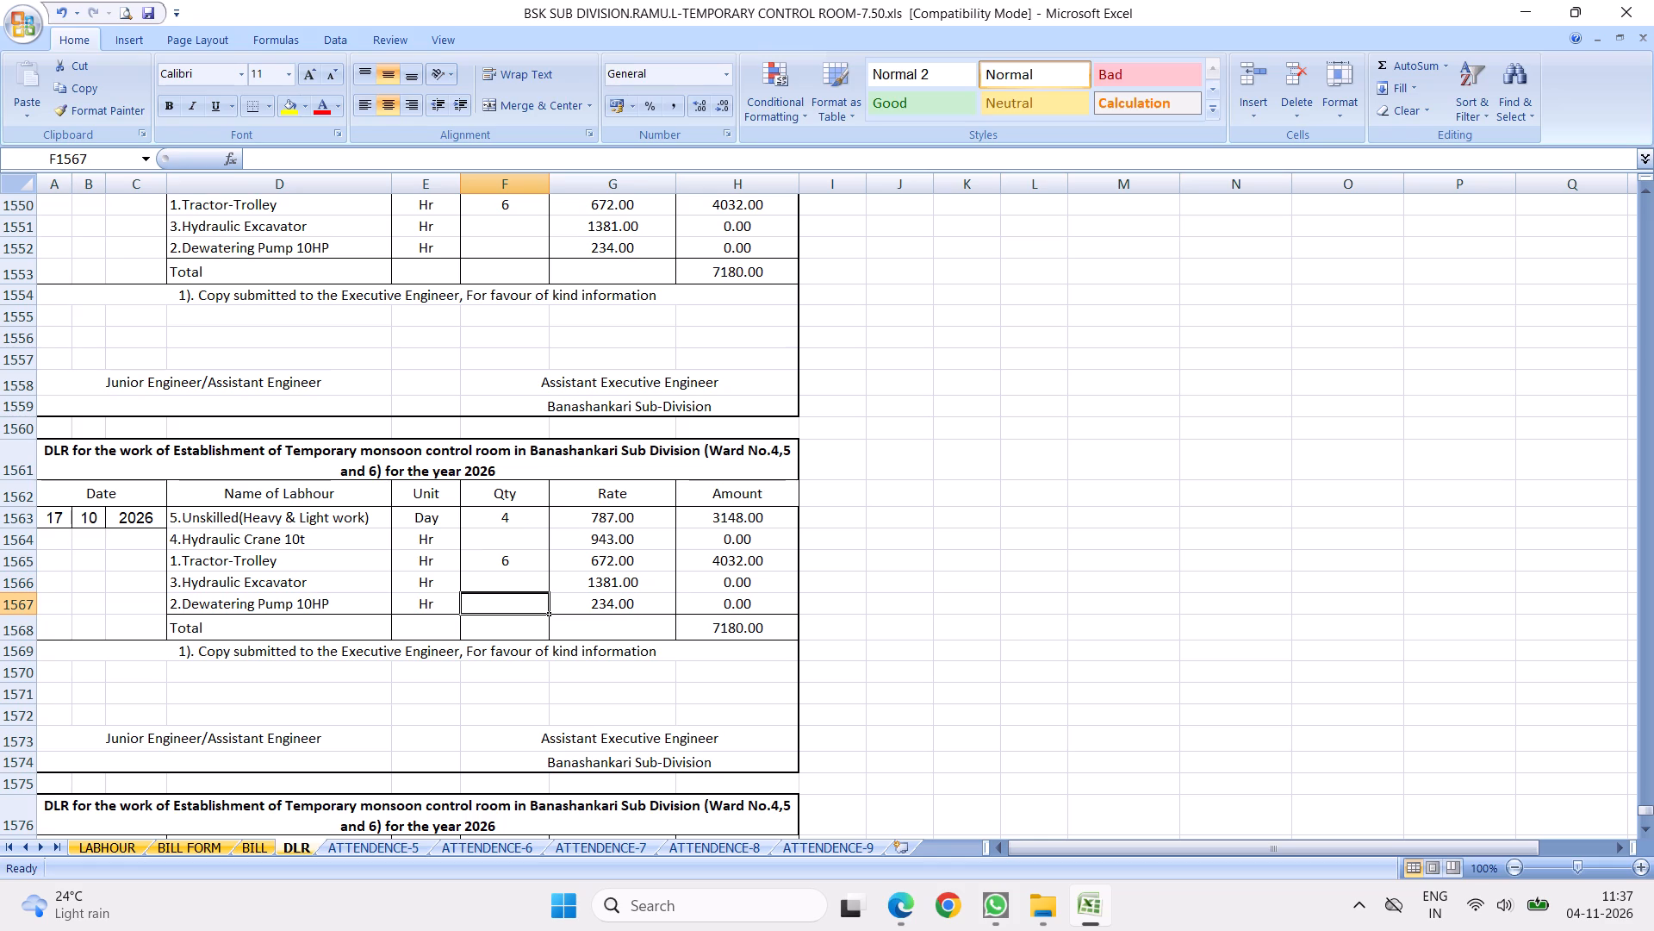
key("6")
key("Return")
Set the day to 19 and the month to 10 in the copied table starting at row 1576.
scroll(376, 576, "down", 3)
scroll(285, 628, "down", 2)
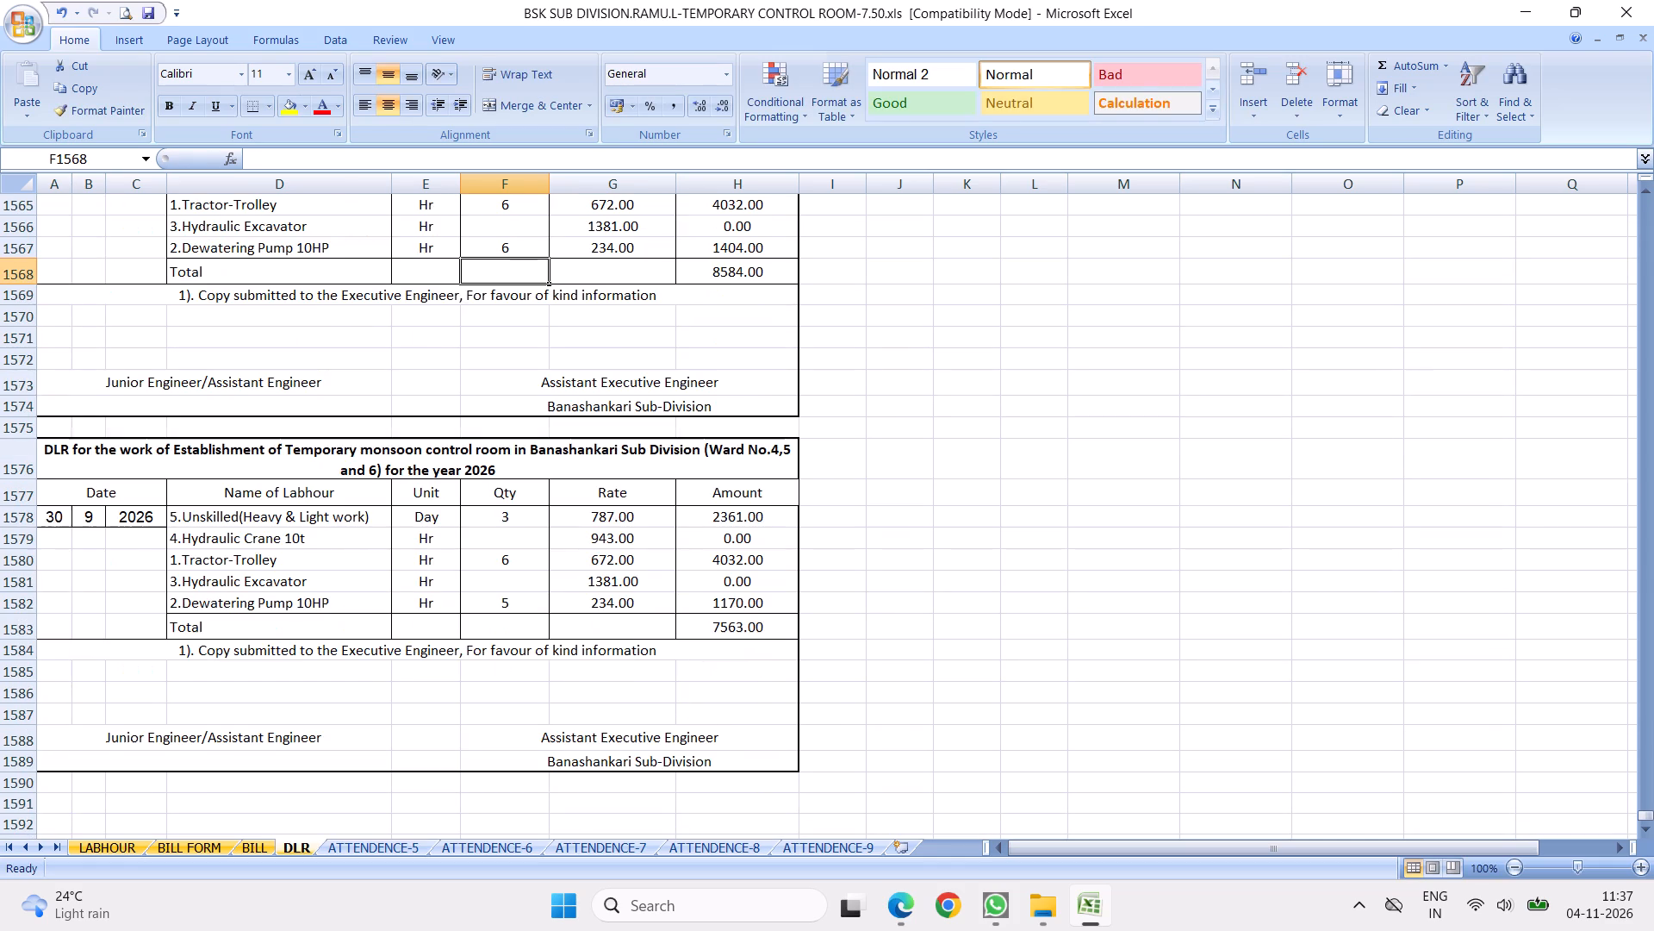
left_click(59, 519)
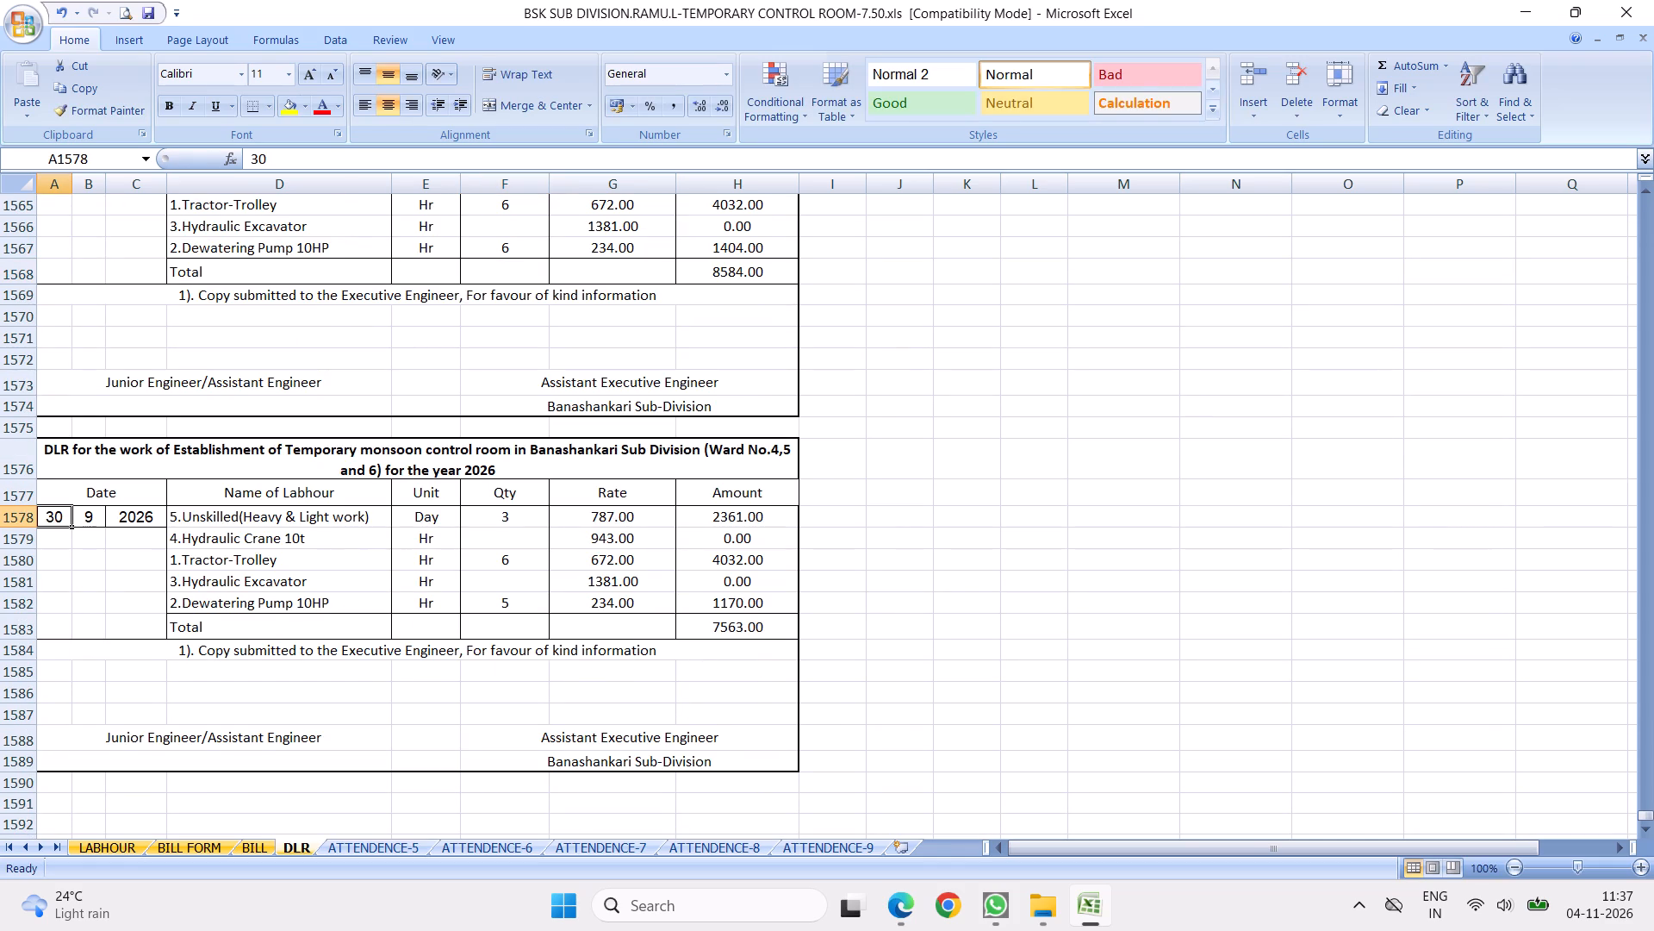
type("19")
key("Right")
type("10")
left_click(183, 585)
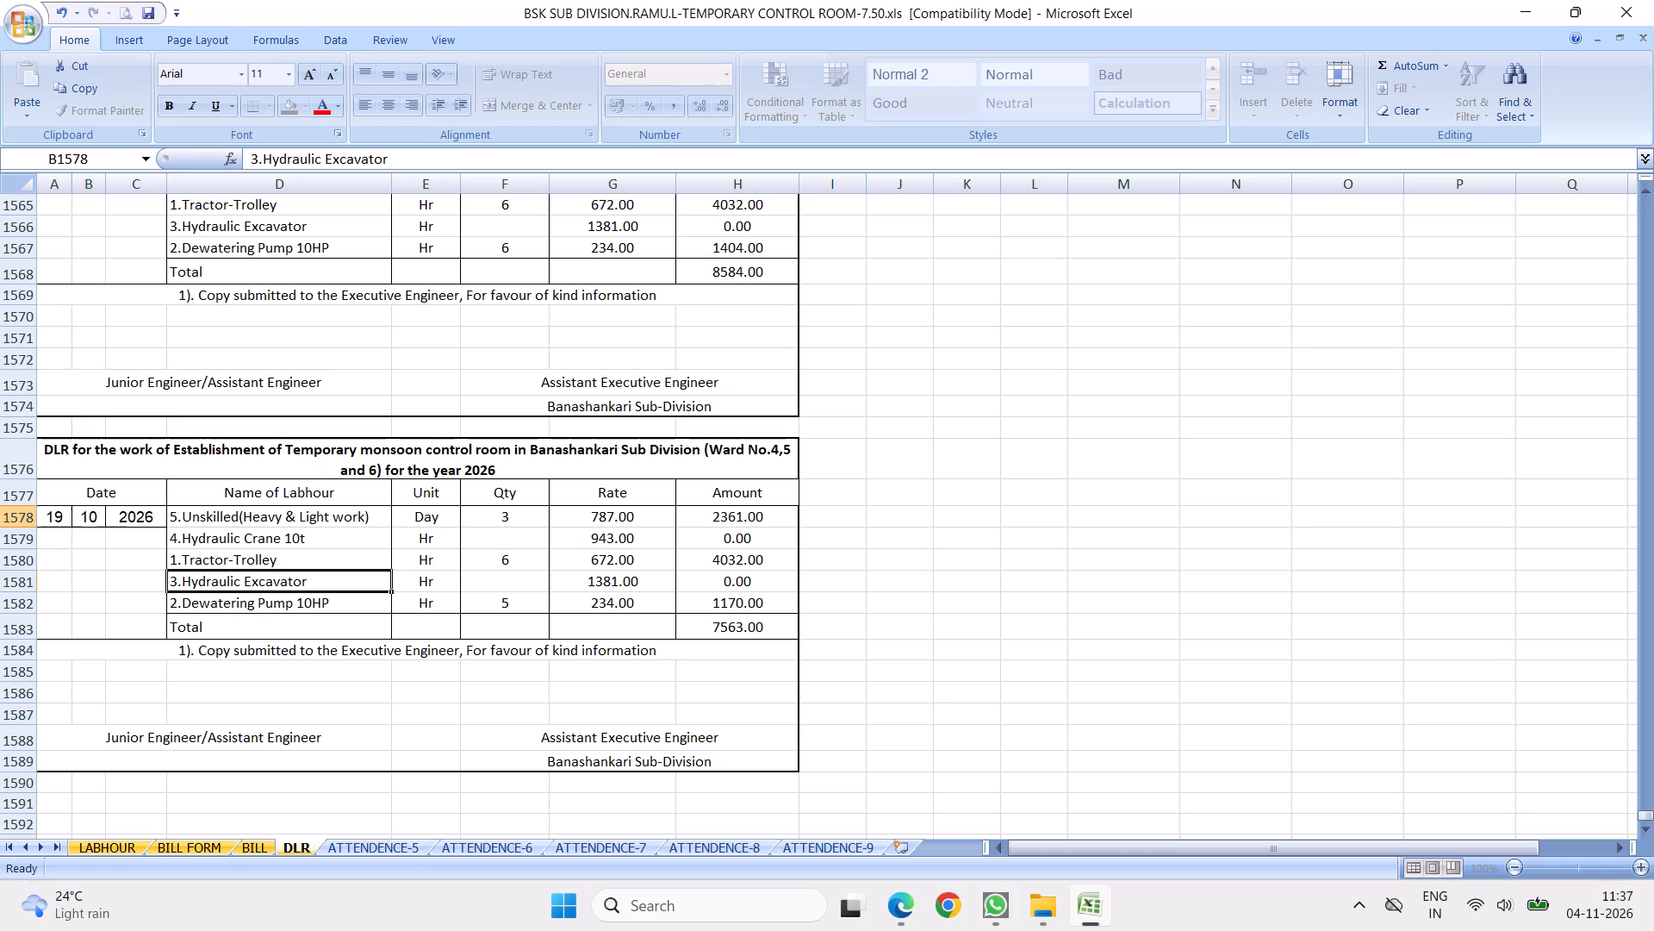
In the 19-10-2026 table, enter Unskilled quantity 4 and clear the Tractor-Trolley, Hydraulic Excavator and Dewatering Pump quantities.
left_click(490, 505)
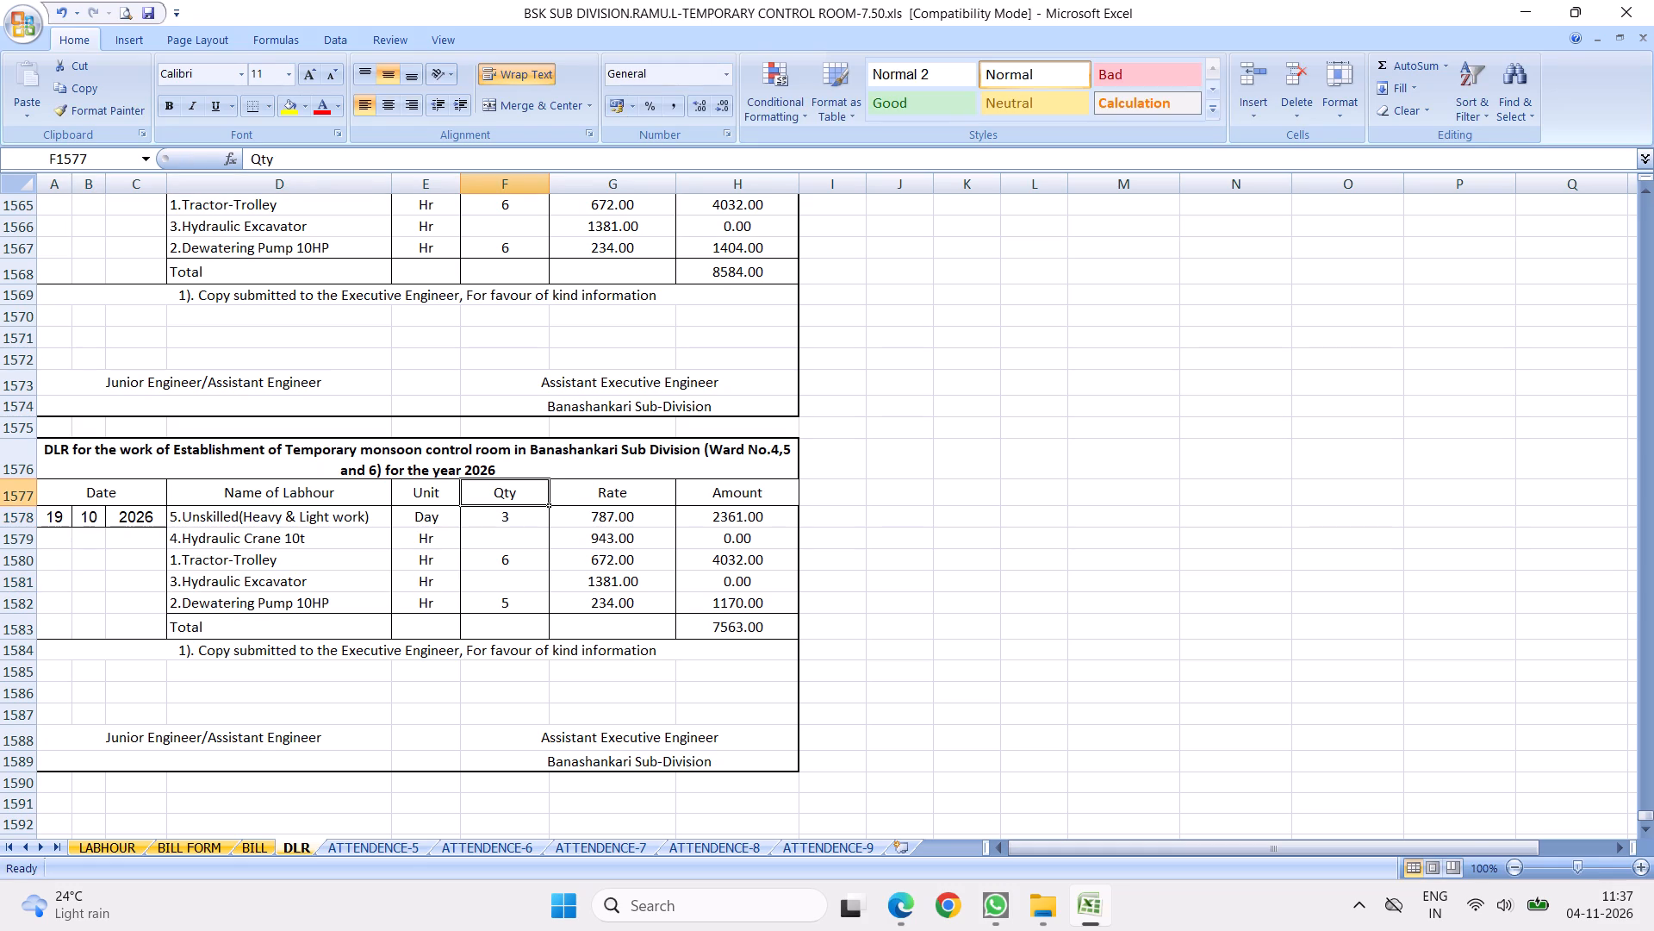
left_click(515, 522)
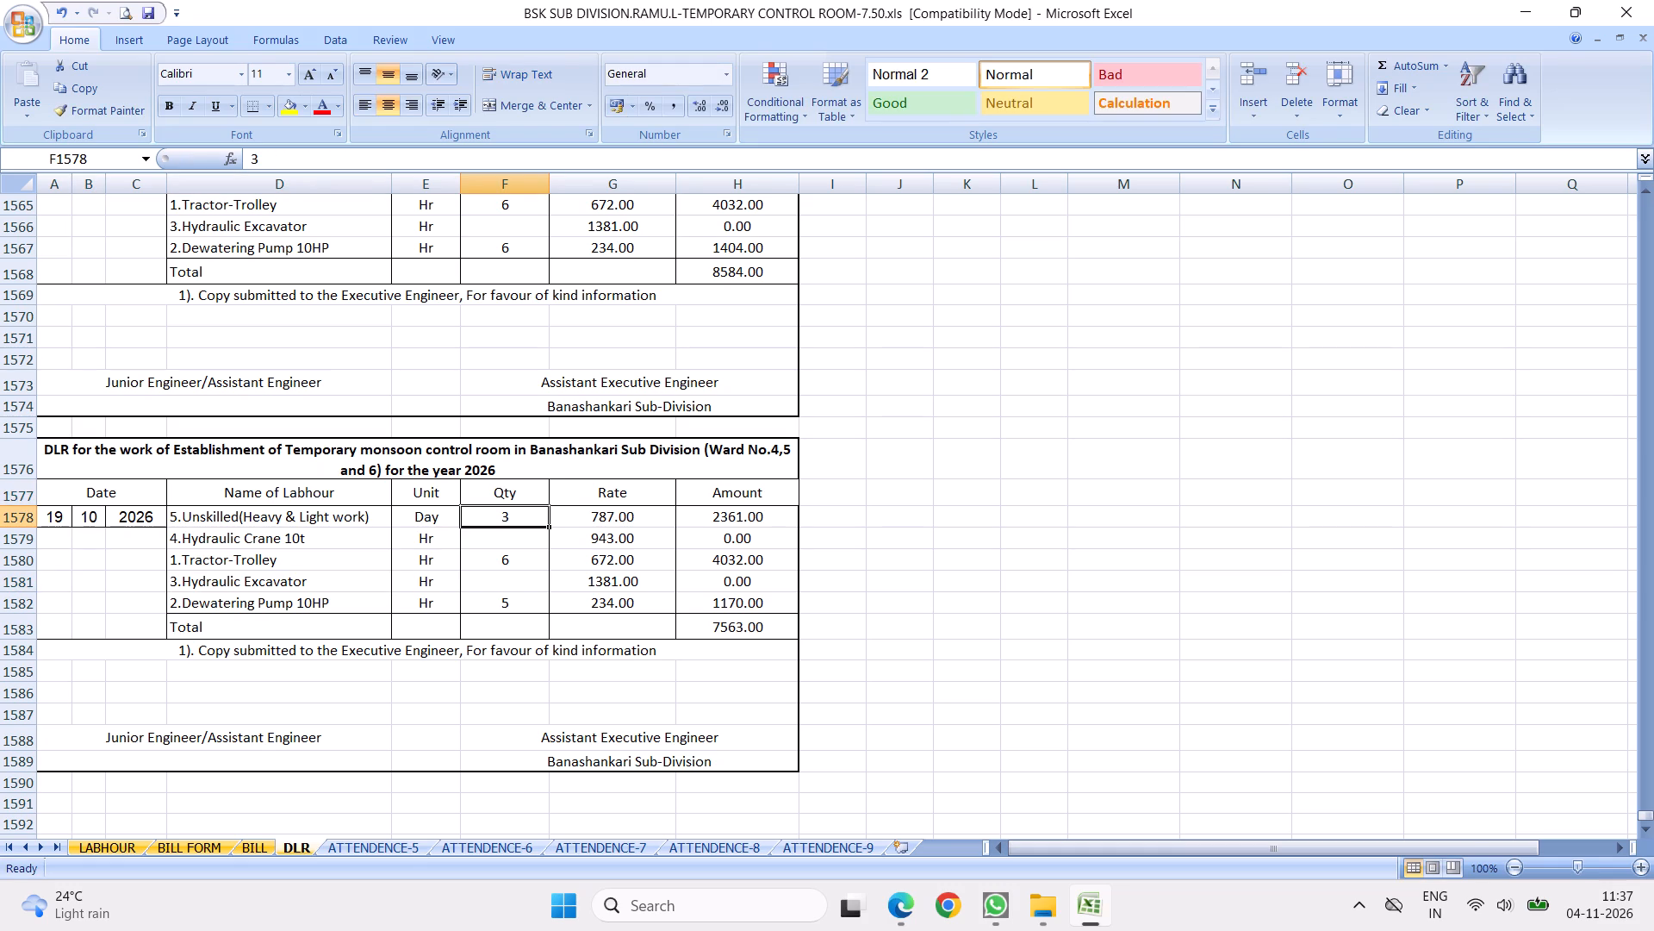
key("4")
key("Return")
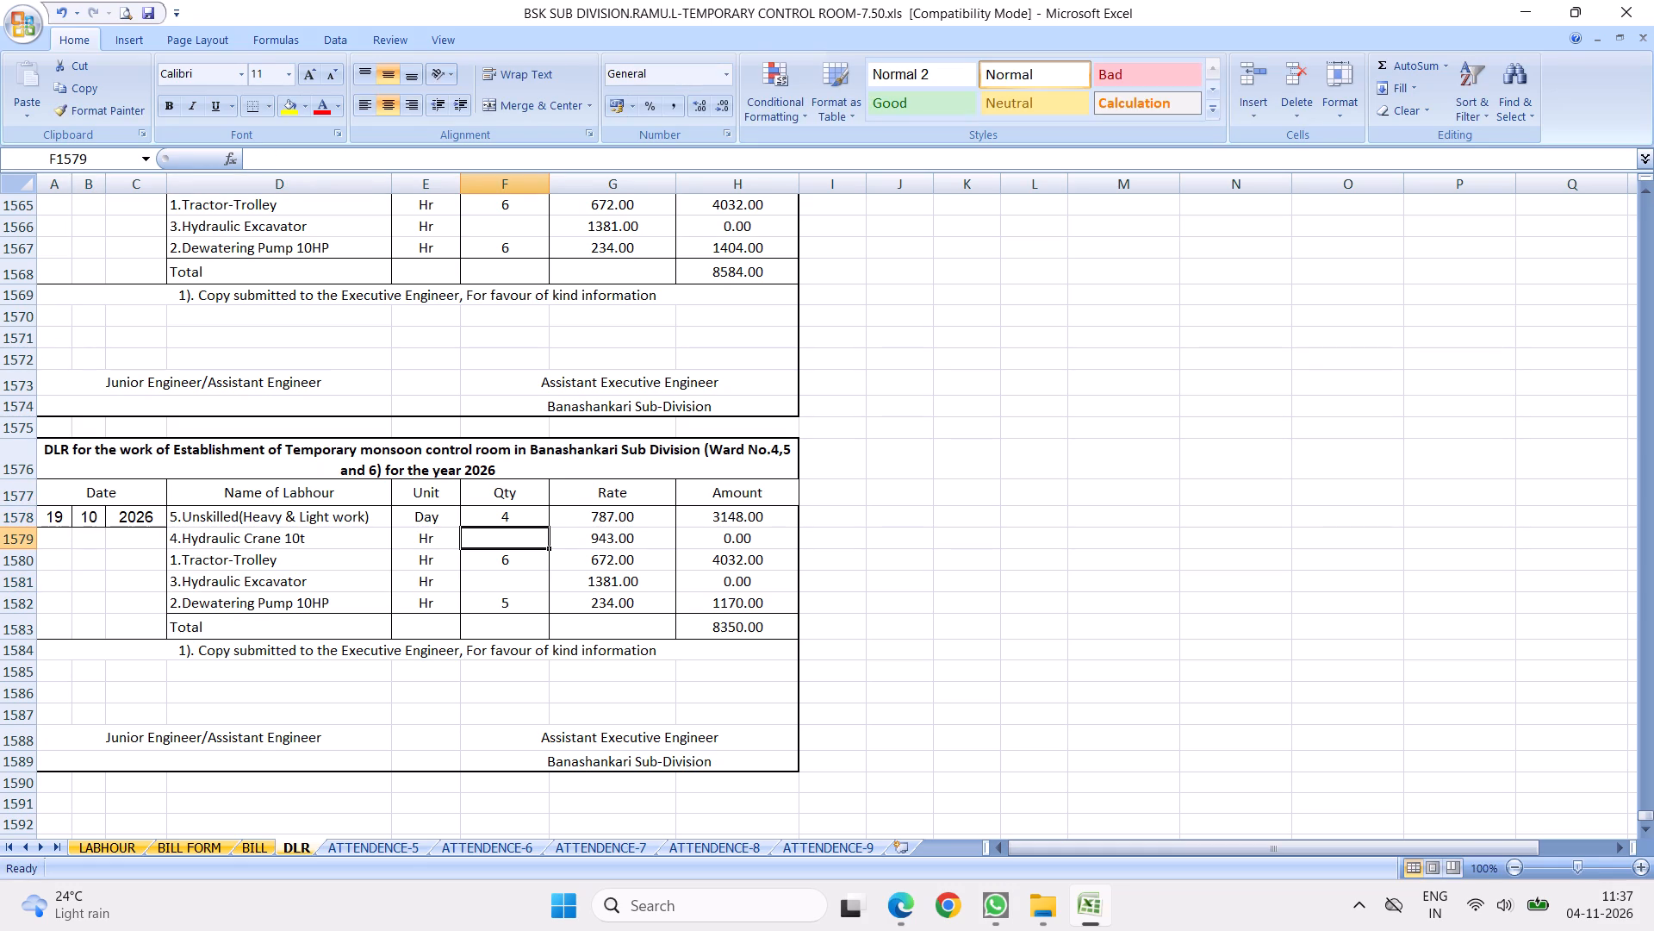
left_click_drag(504, 555, 507, 604)
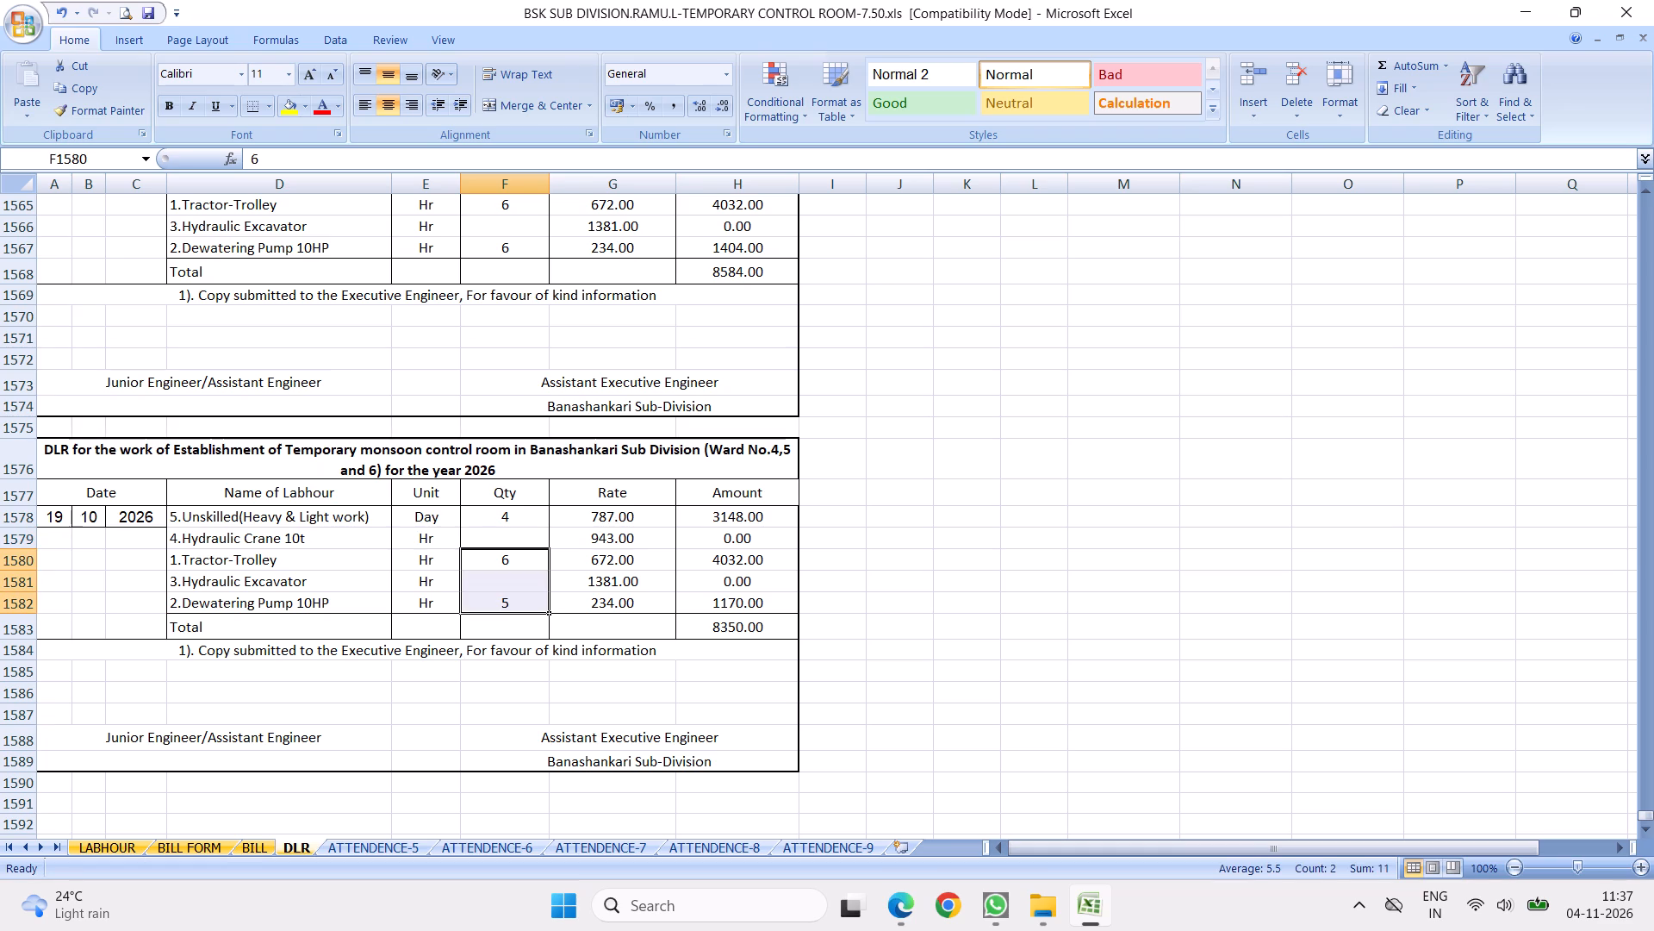
key("Delete")
Copy rows 1545 to 1589, holding the 16, 17 and 19 October tables, and paste them at row 1590.
scroll(457, 632, "down", 4)
scroll(448, 596, "up", 5)
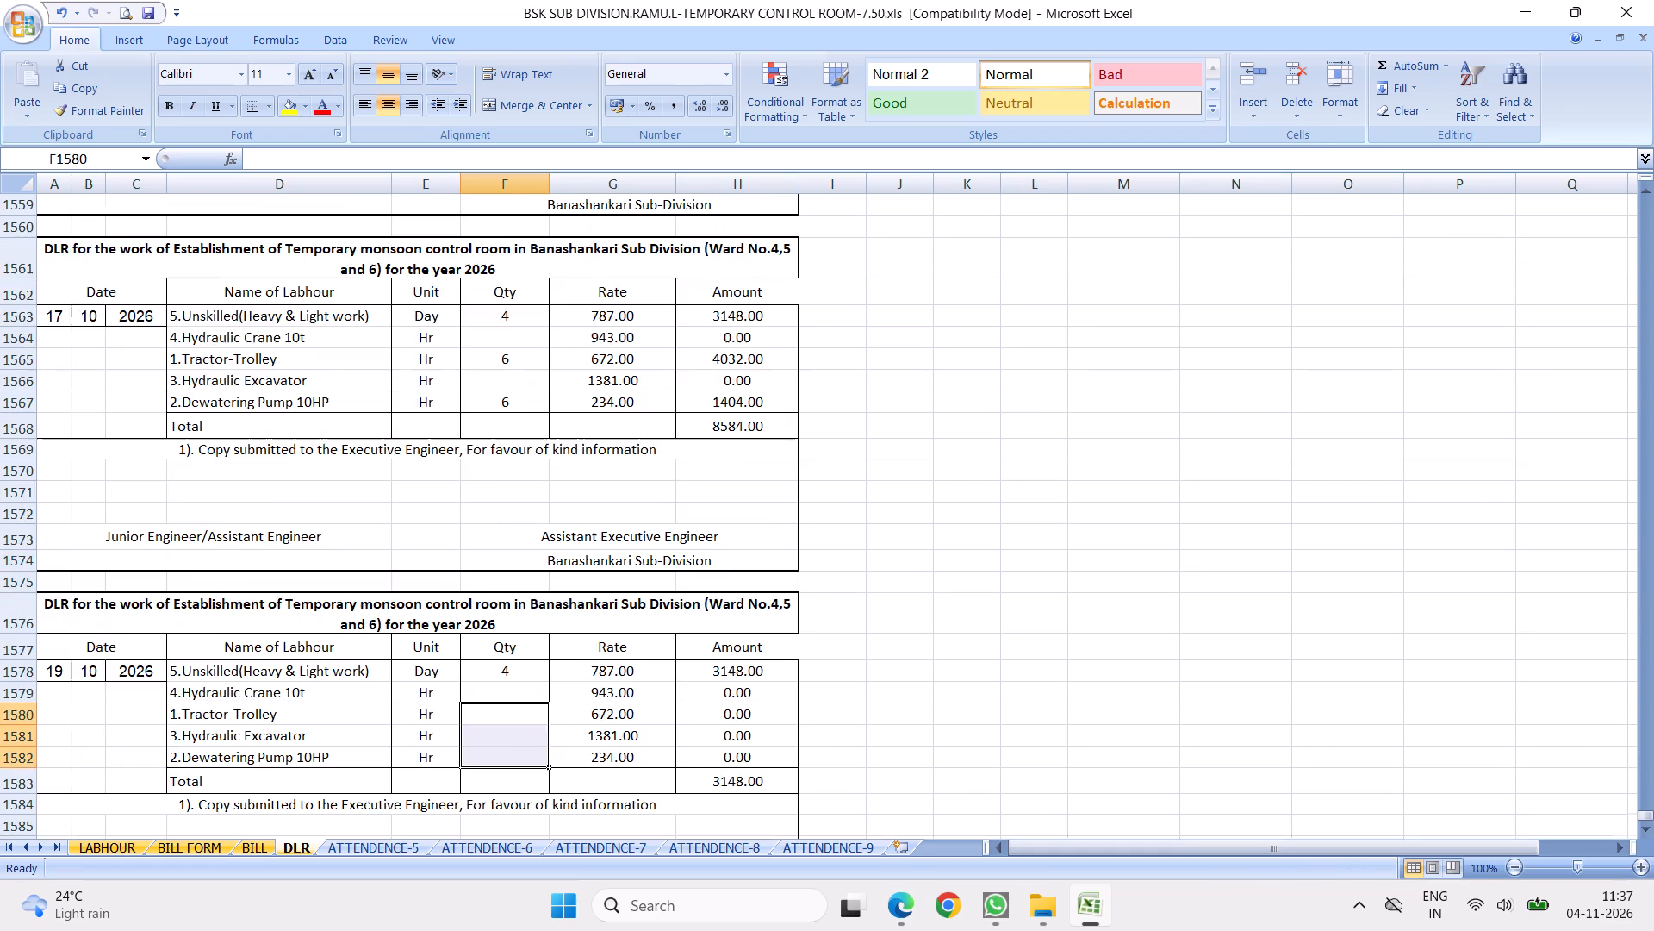
scroll(424, 566, "up", 9)
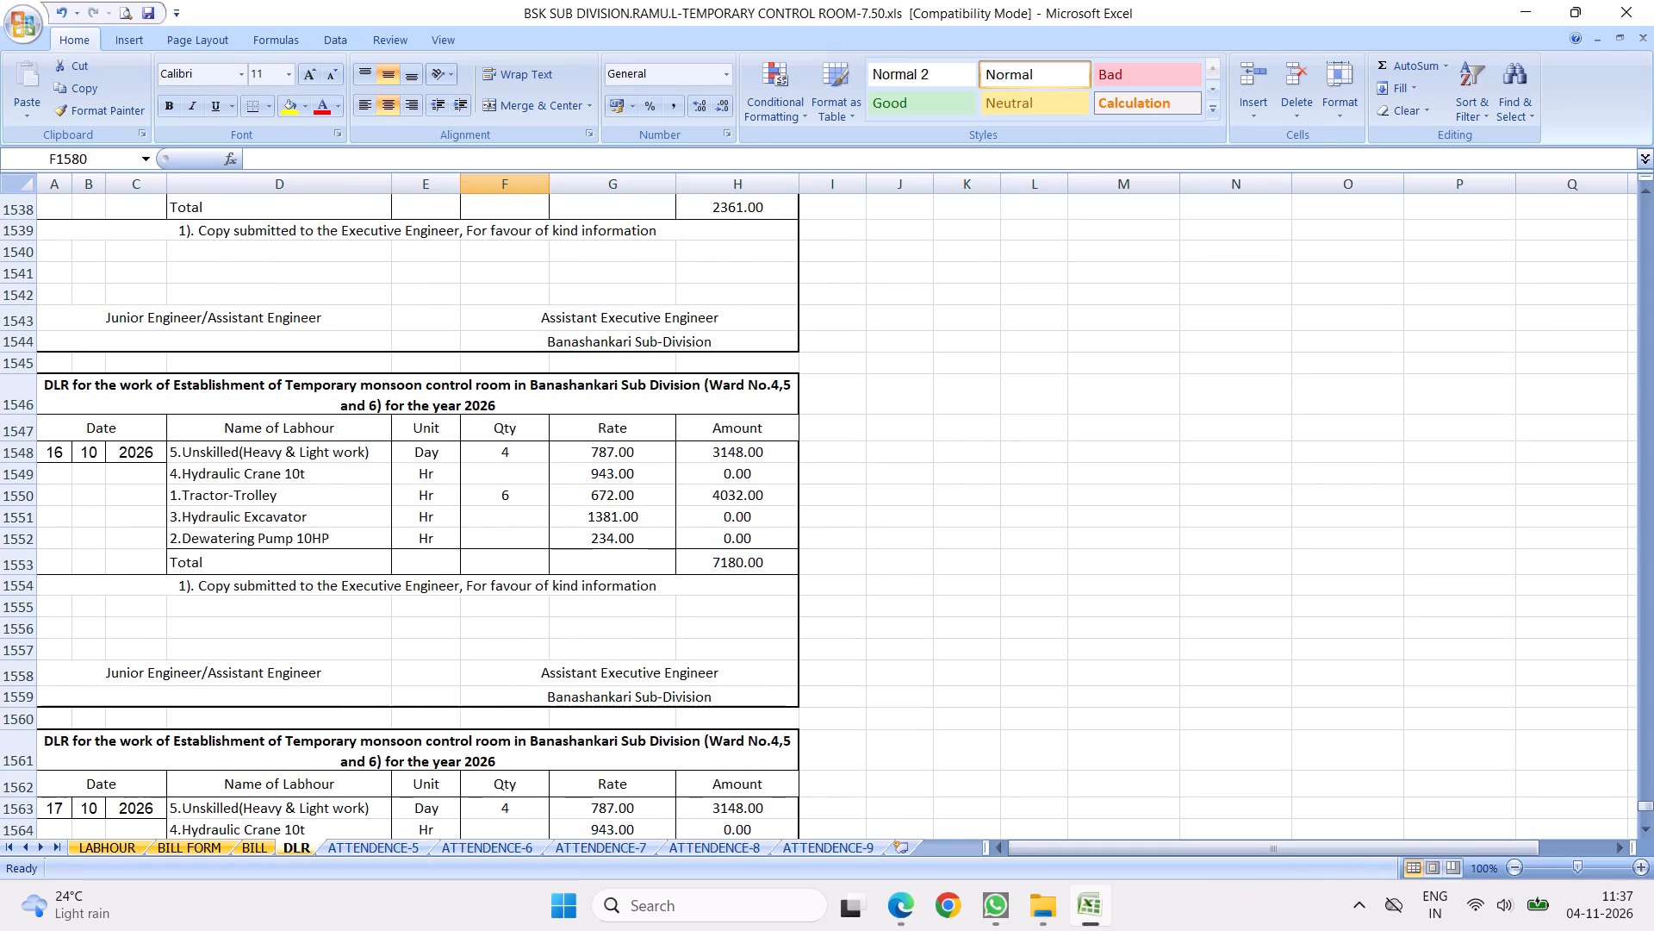
left_click_drag(28, 429, 206, 930)
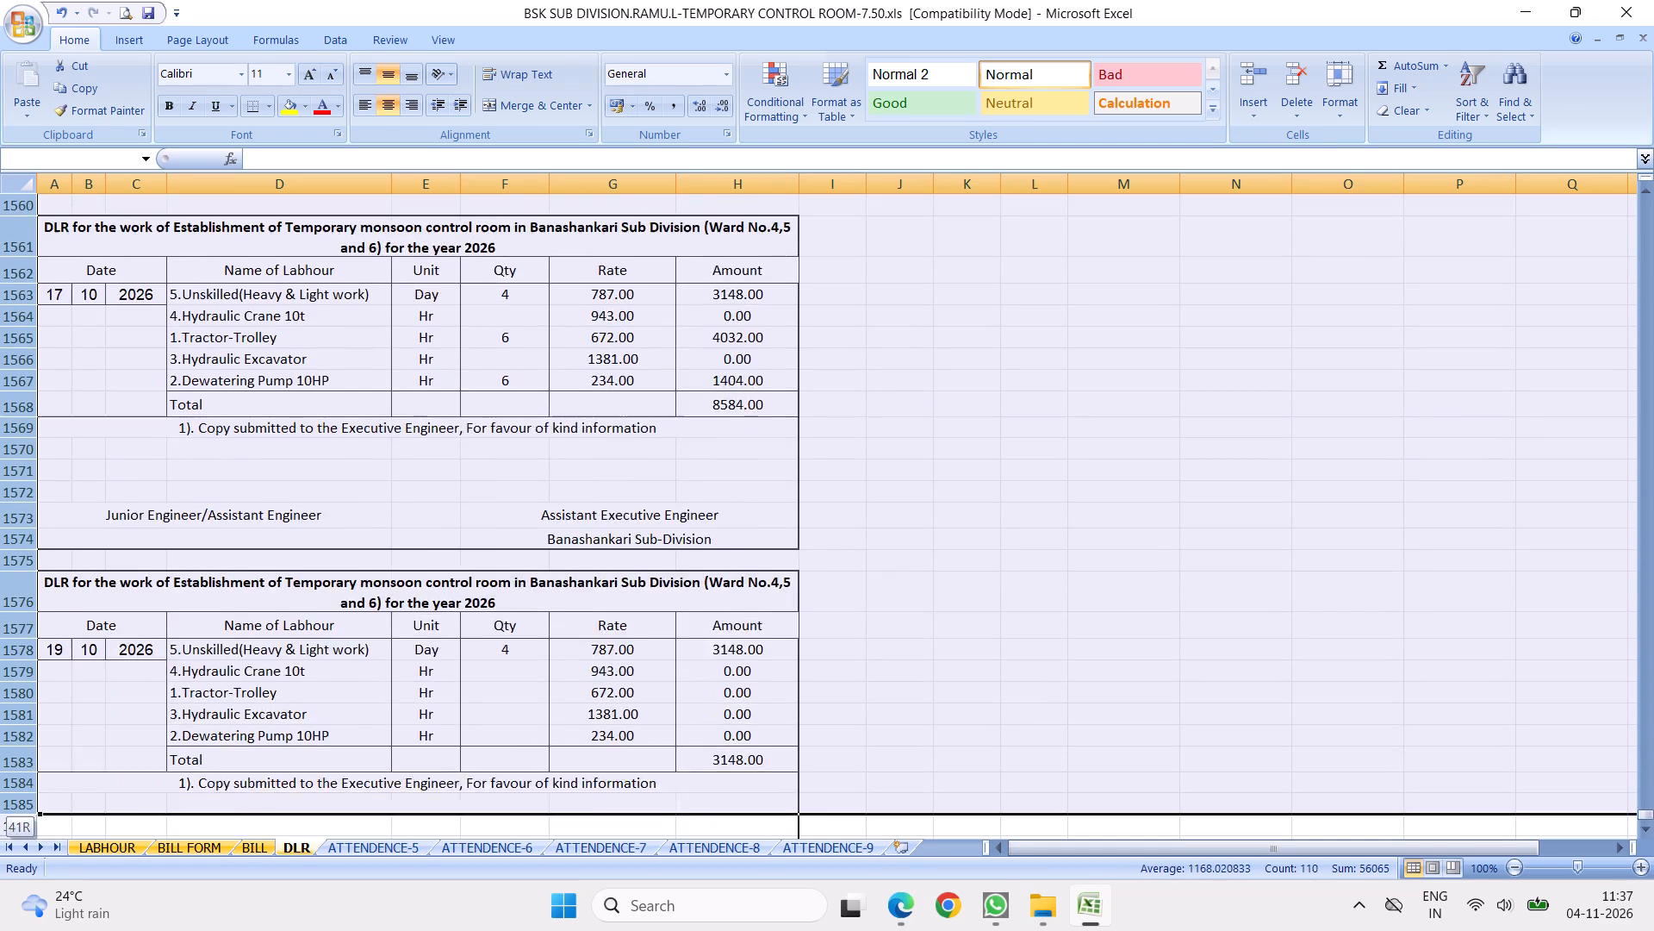
left_click_drag(206, 930, 277, 809)
right_click(264, 387)
left_click(318, 428)
scroll(322, 430, "down", 11)
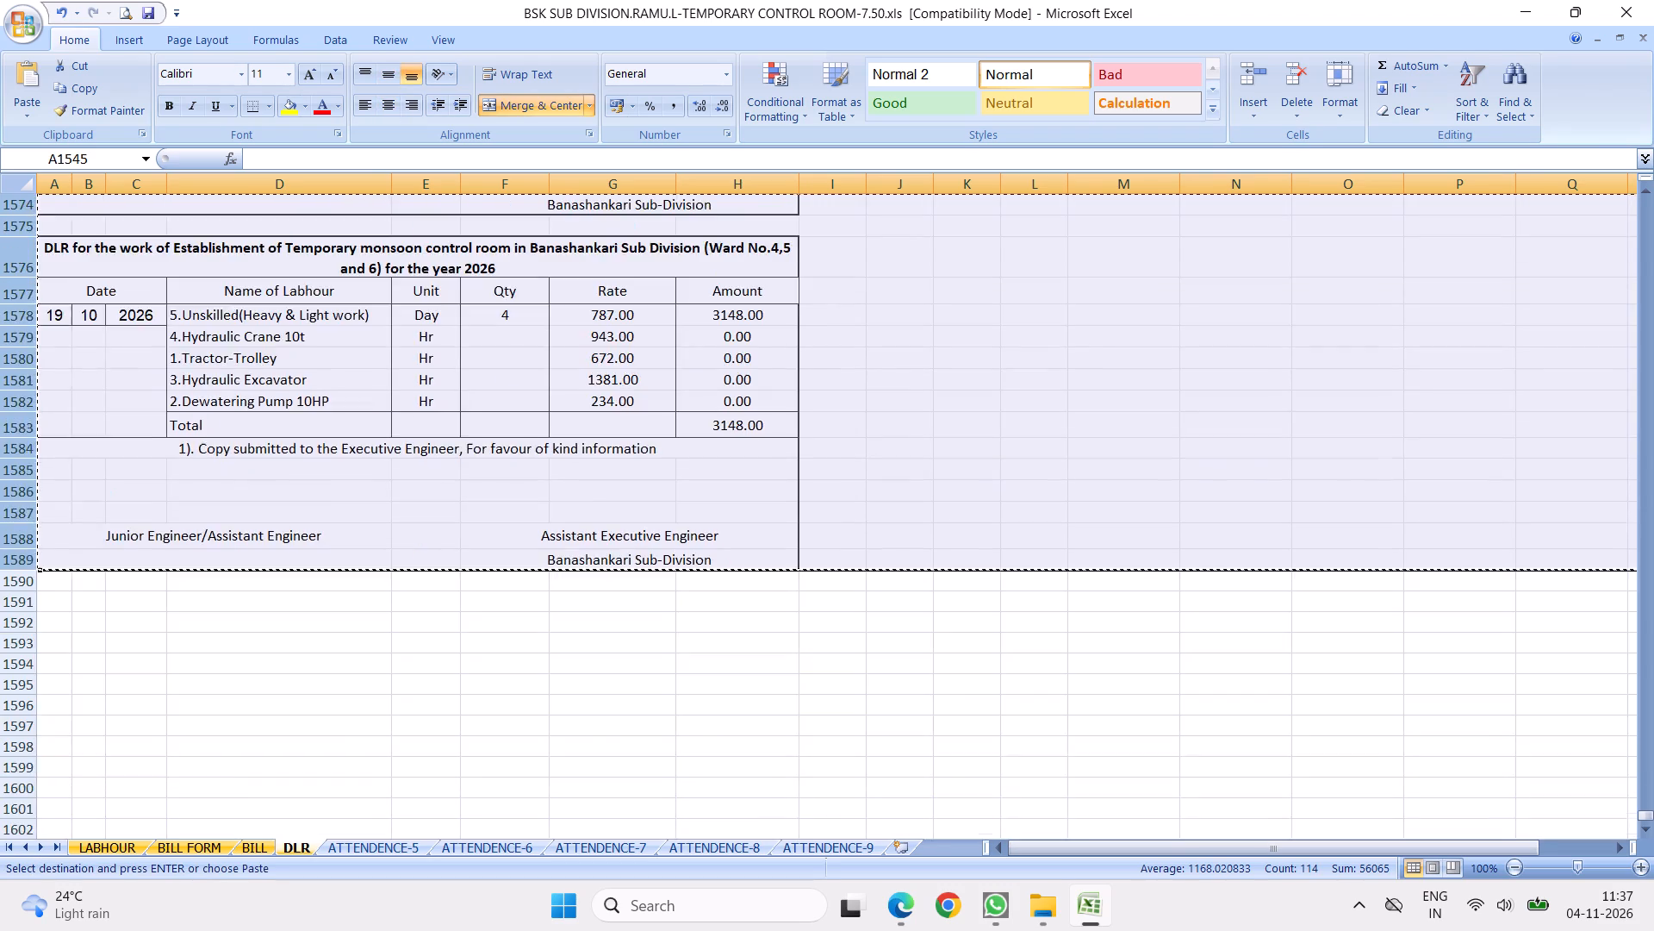
scroll(329, 447, "down", 6)
left_click(30, 366)
right_click(30, 365)
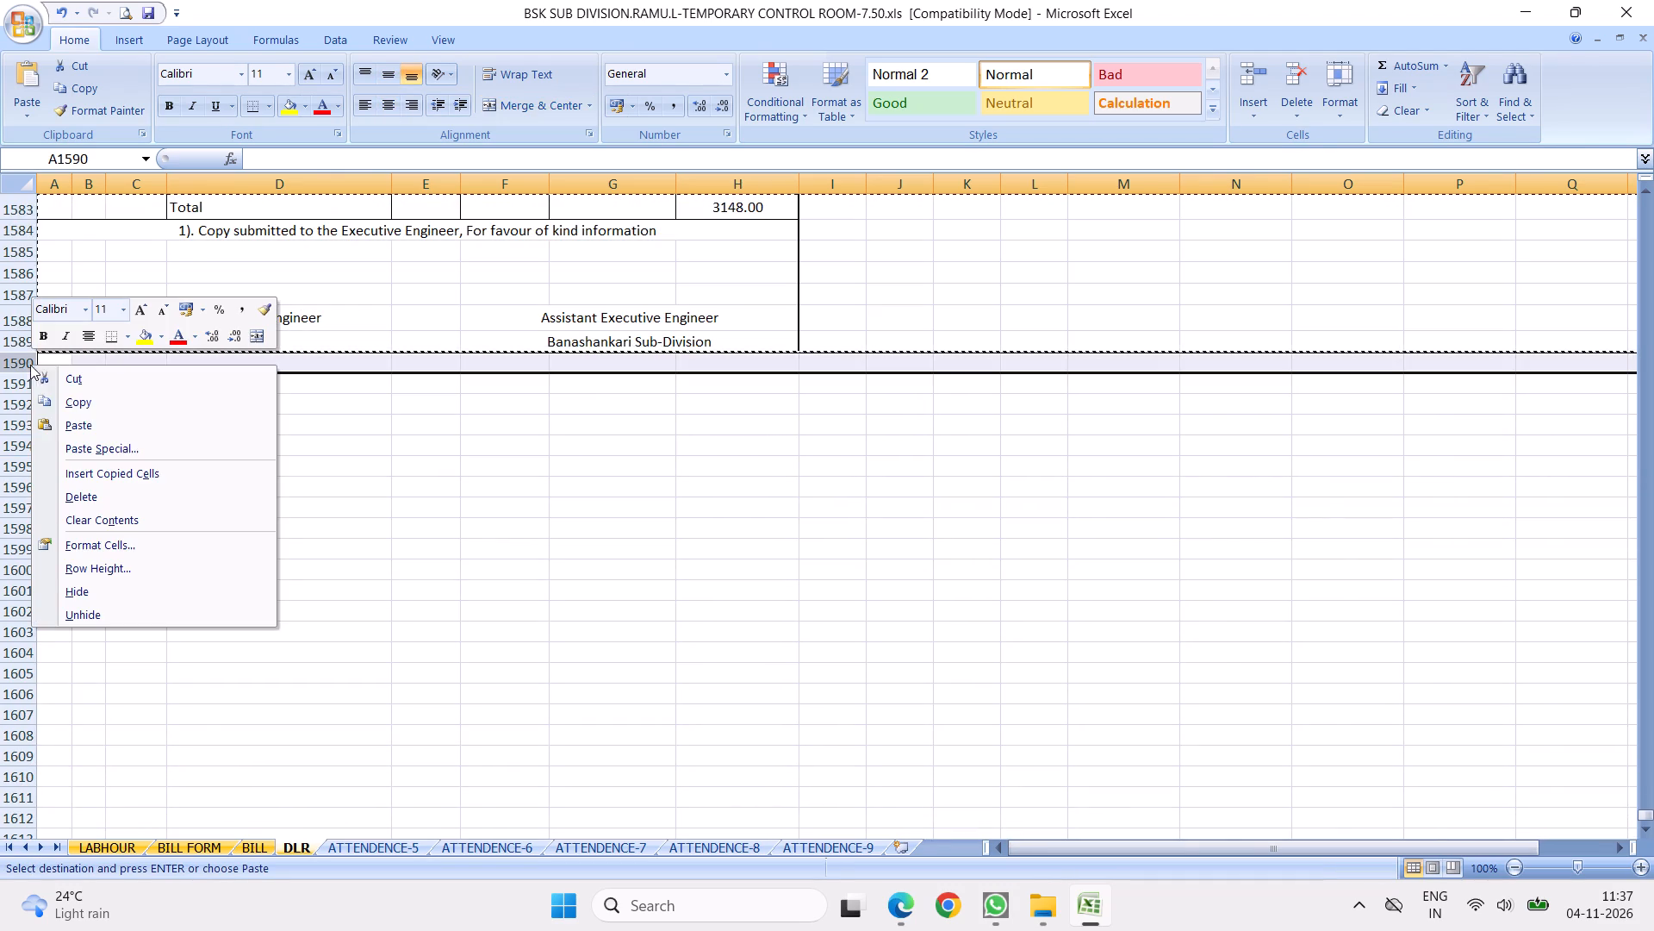
left_click(100, 425)
In the copied table starting at row 1591, set the day to 20, the Unskilled quantity to 3, and clear the Tractor-Trolley quantity.
left_click(67, 450)
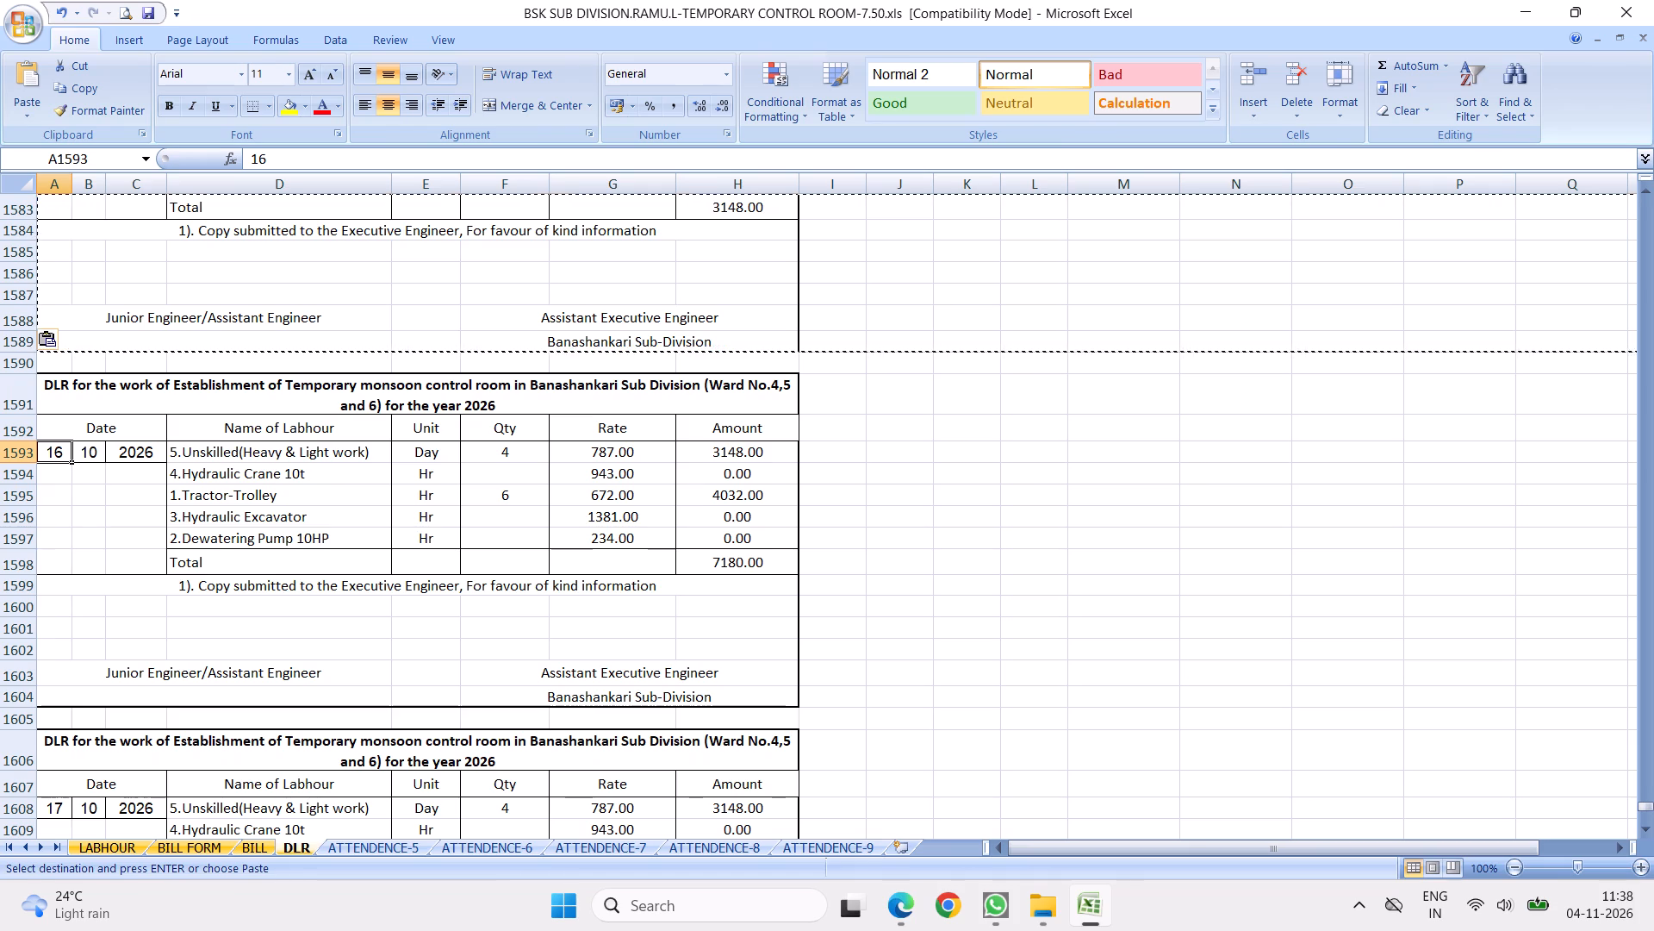
type("20")
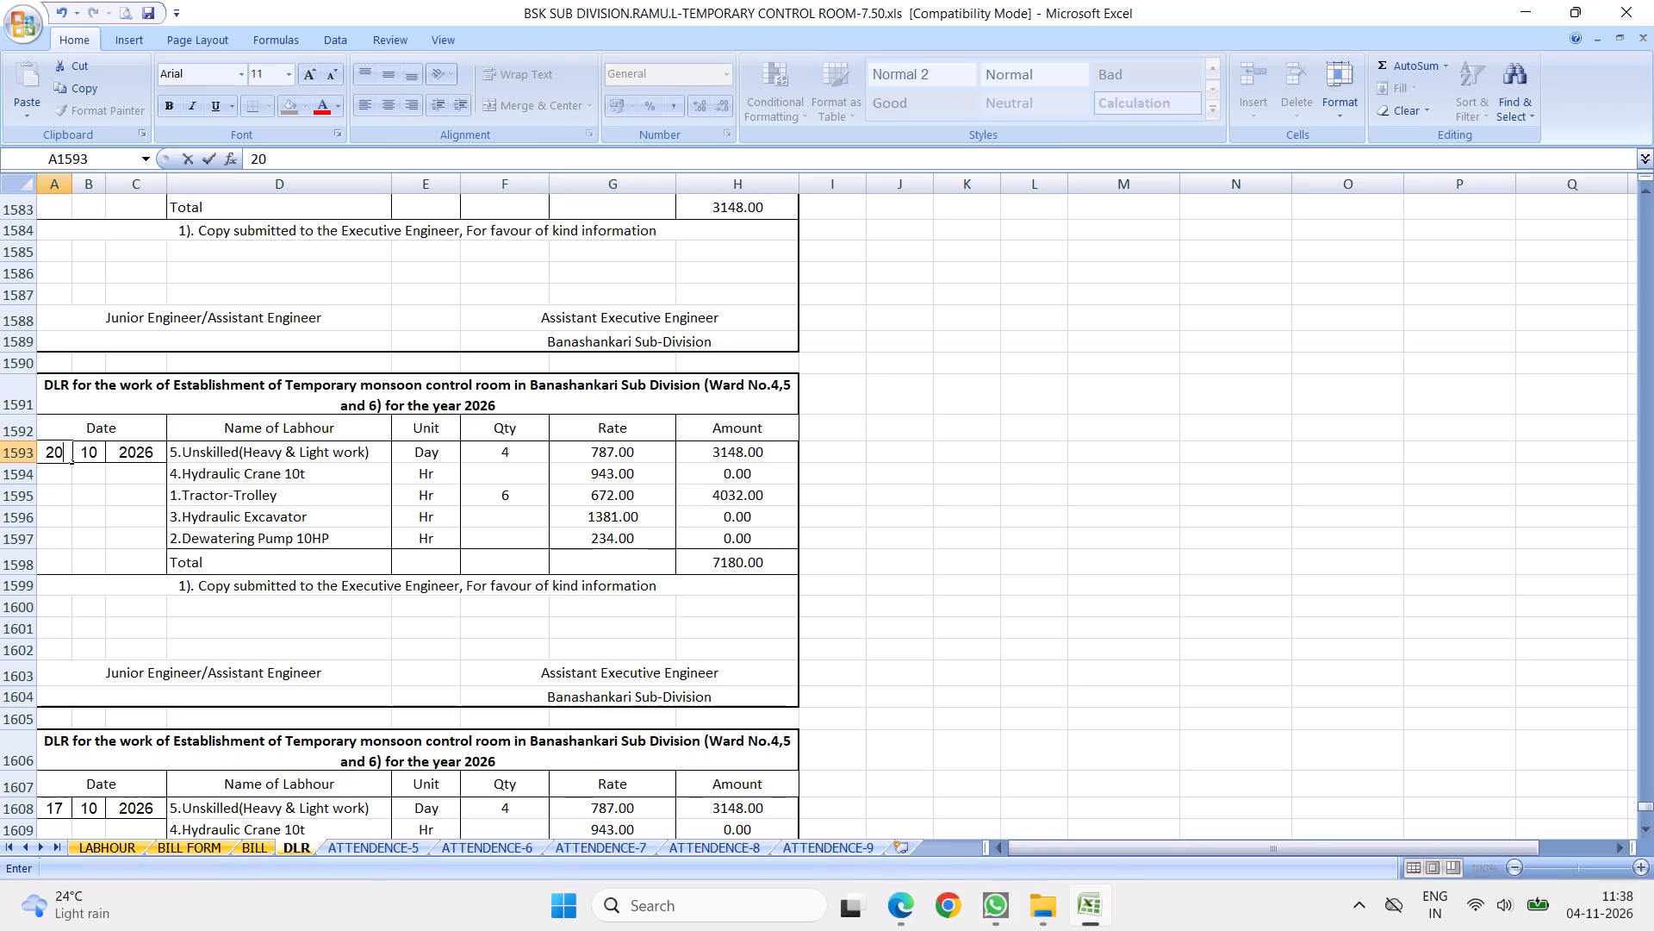
left_click(496, 453)
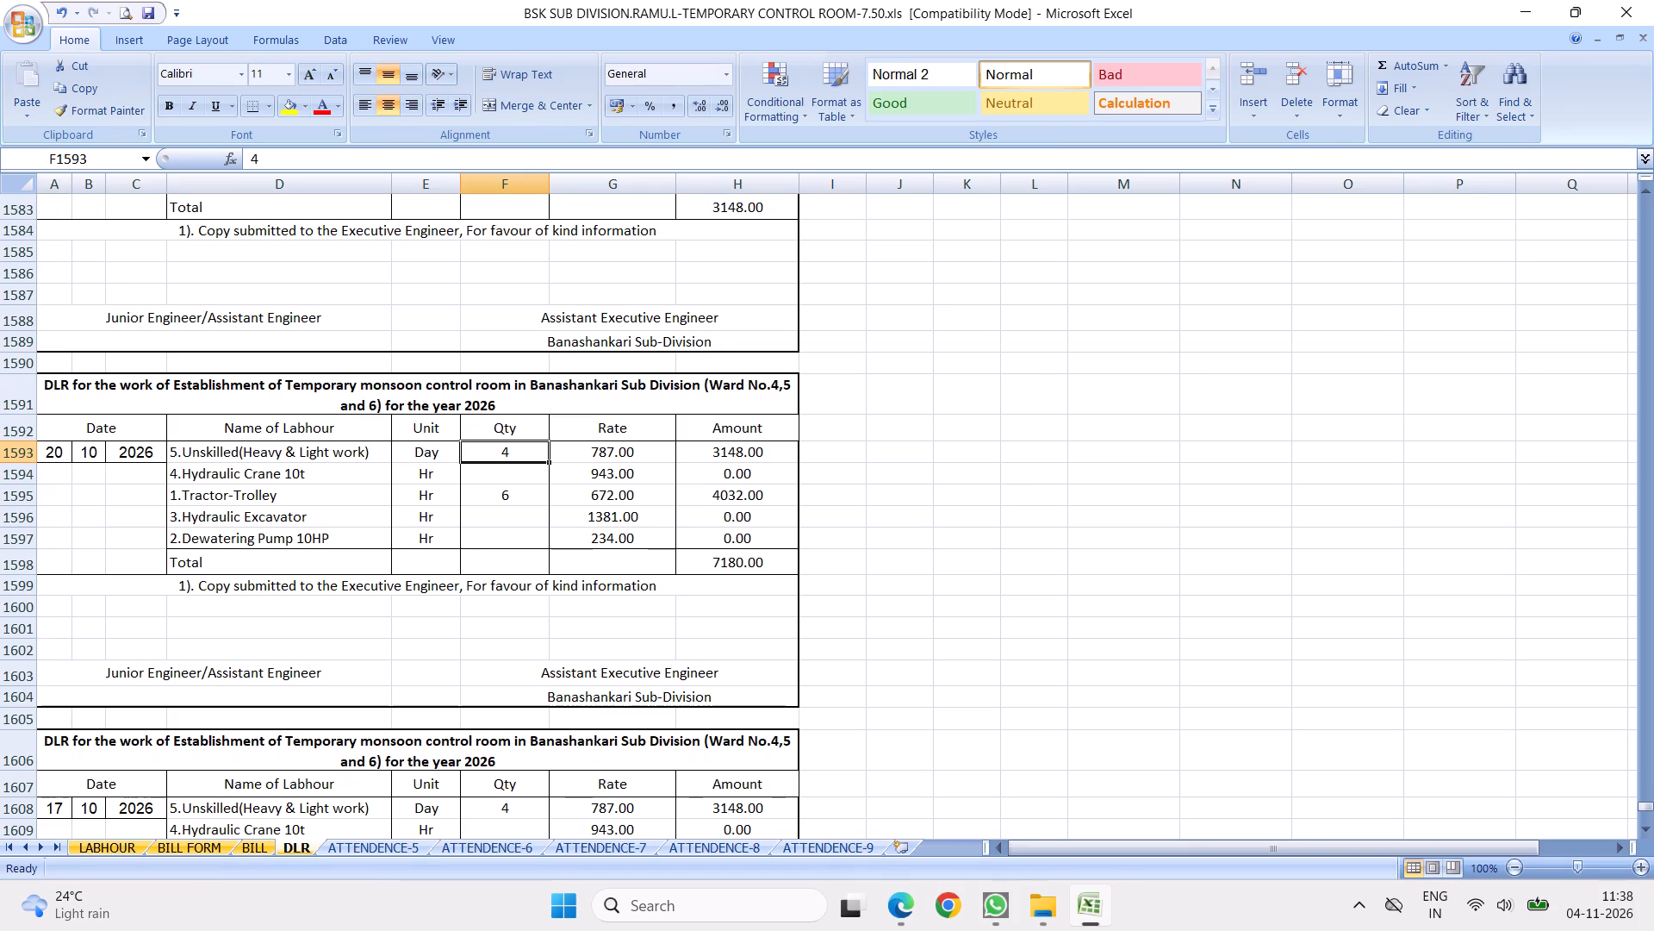
key("3")
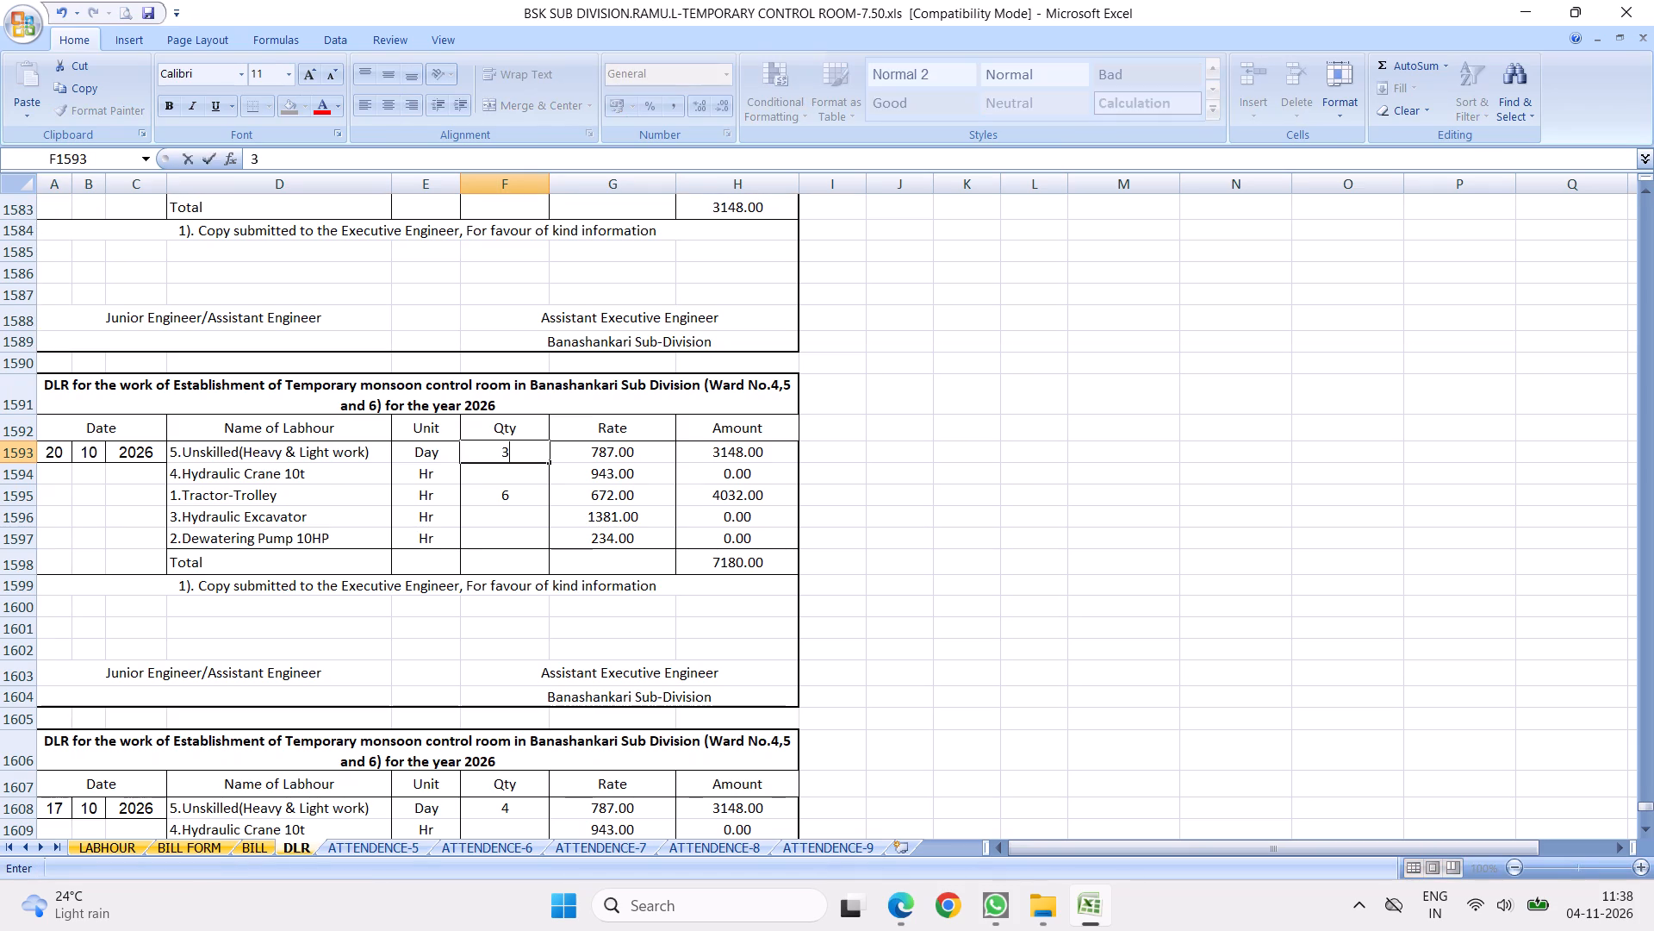
key("Return")
left_click(506, 497)
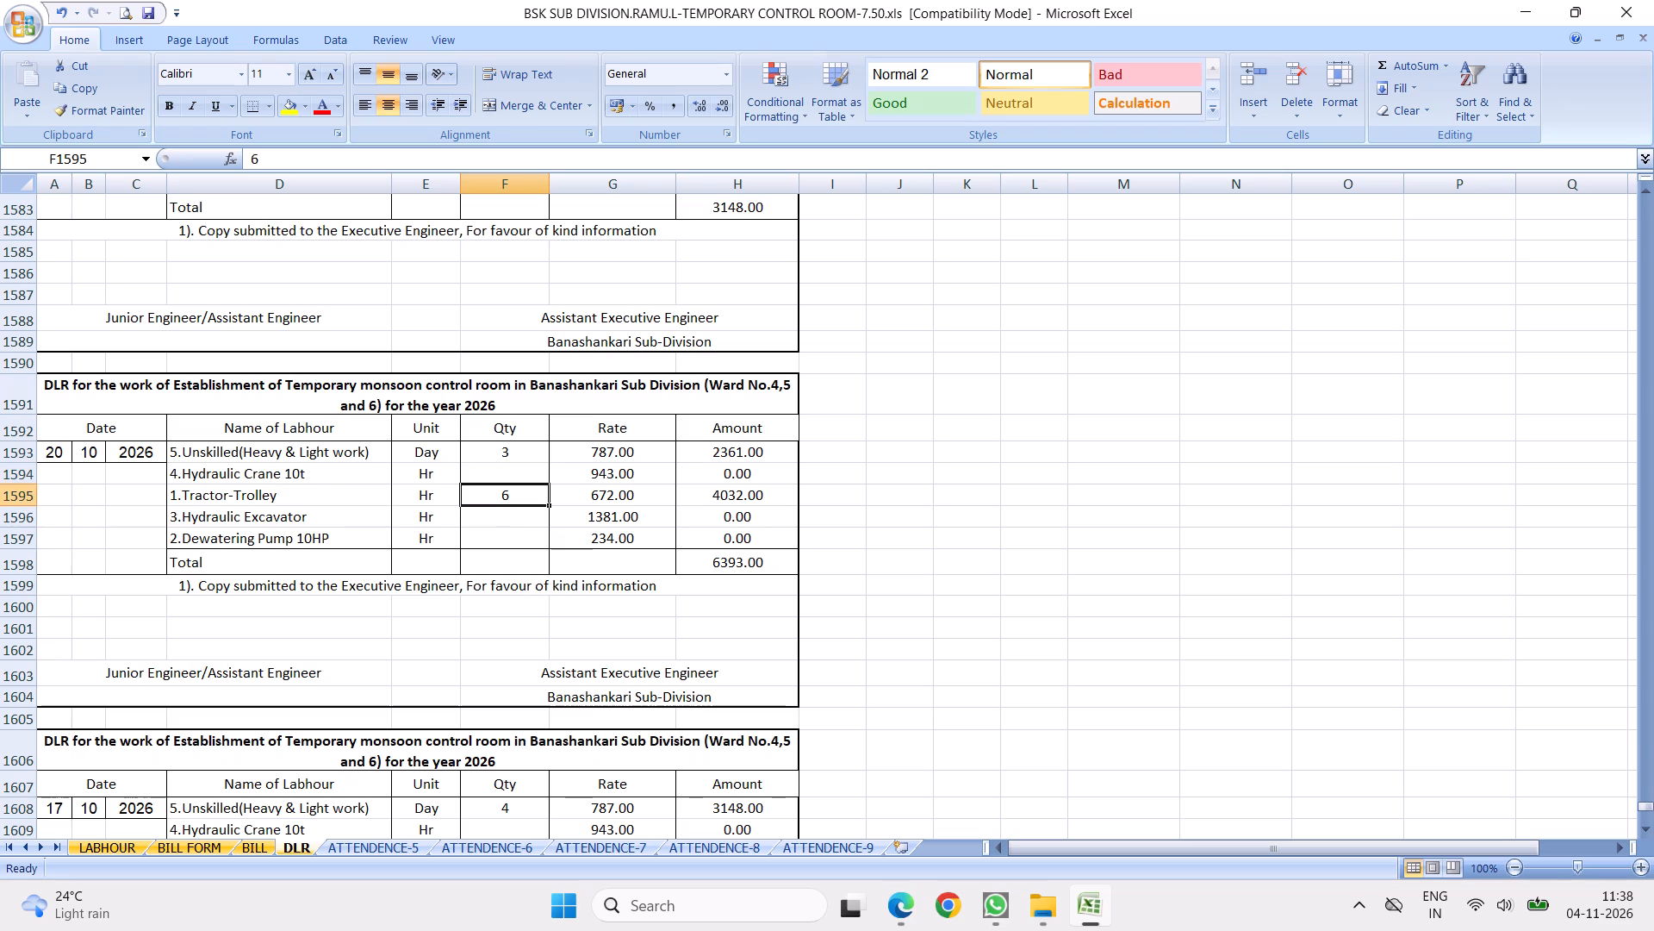
key("Delete")
Set the day to 21 in the copied table starting at row 1606.
scroll(561, 482, "down", 1)
scroll(341, 509, "down", 2)
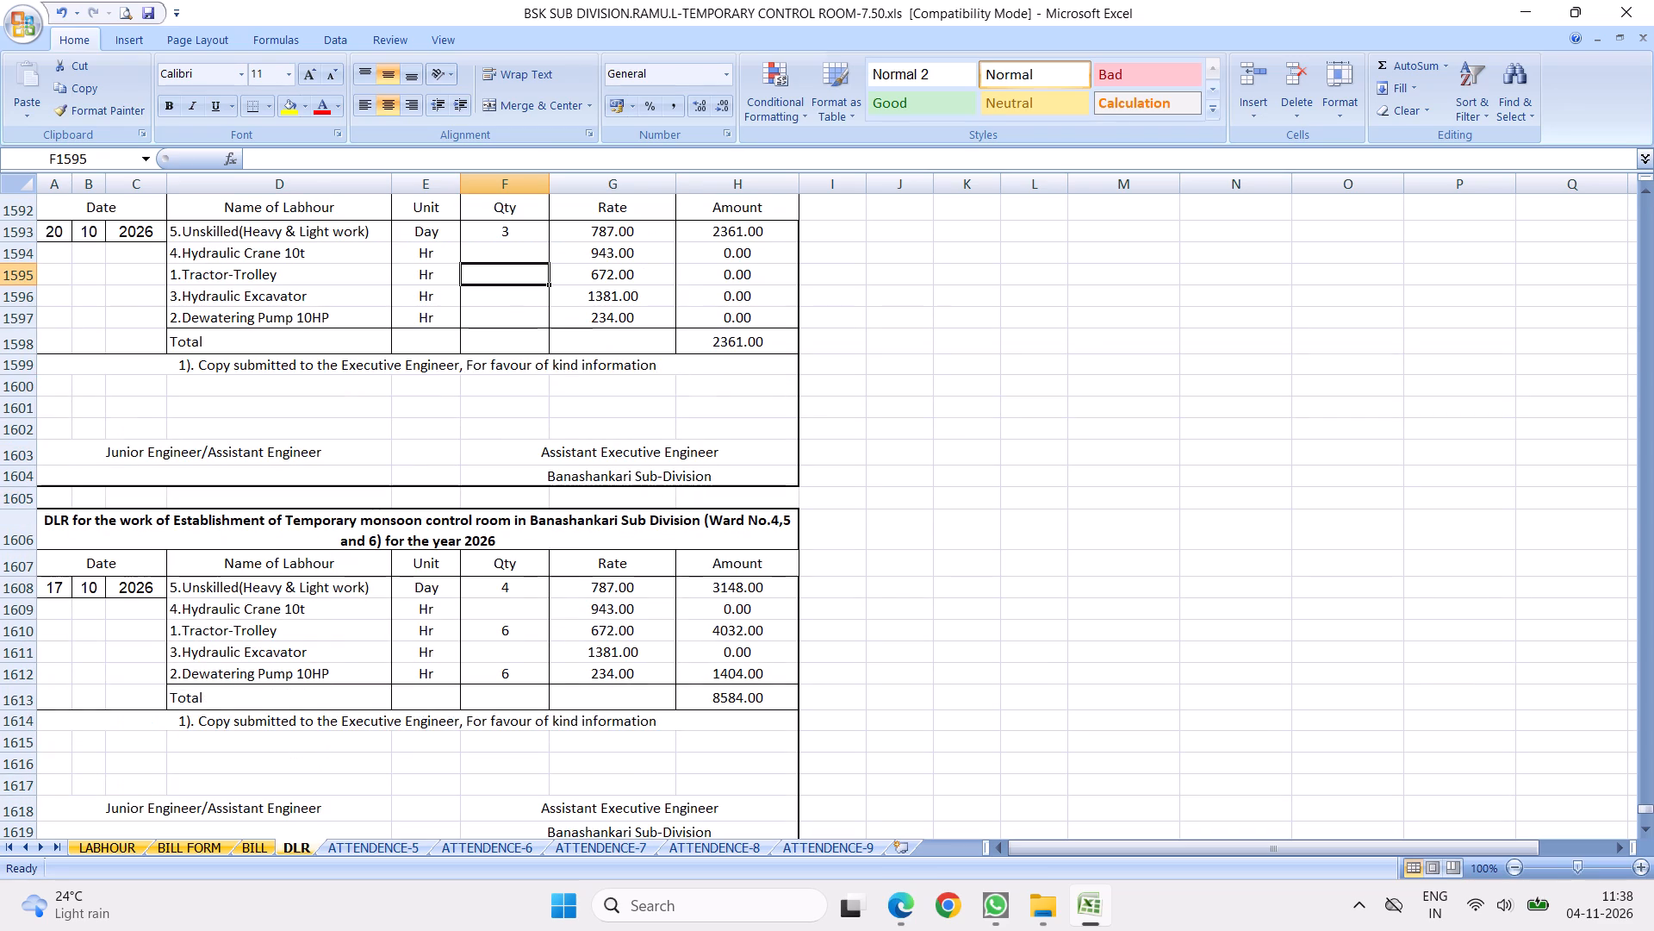
left_click(61, 589)
key("2")
key("1")
left_click(597, 595)
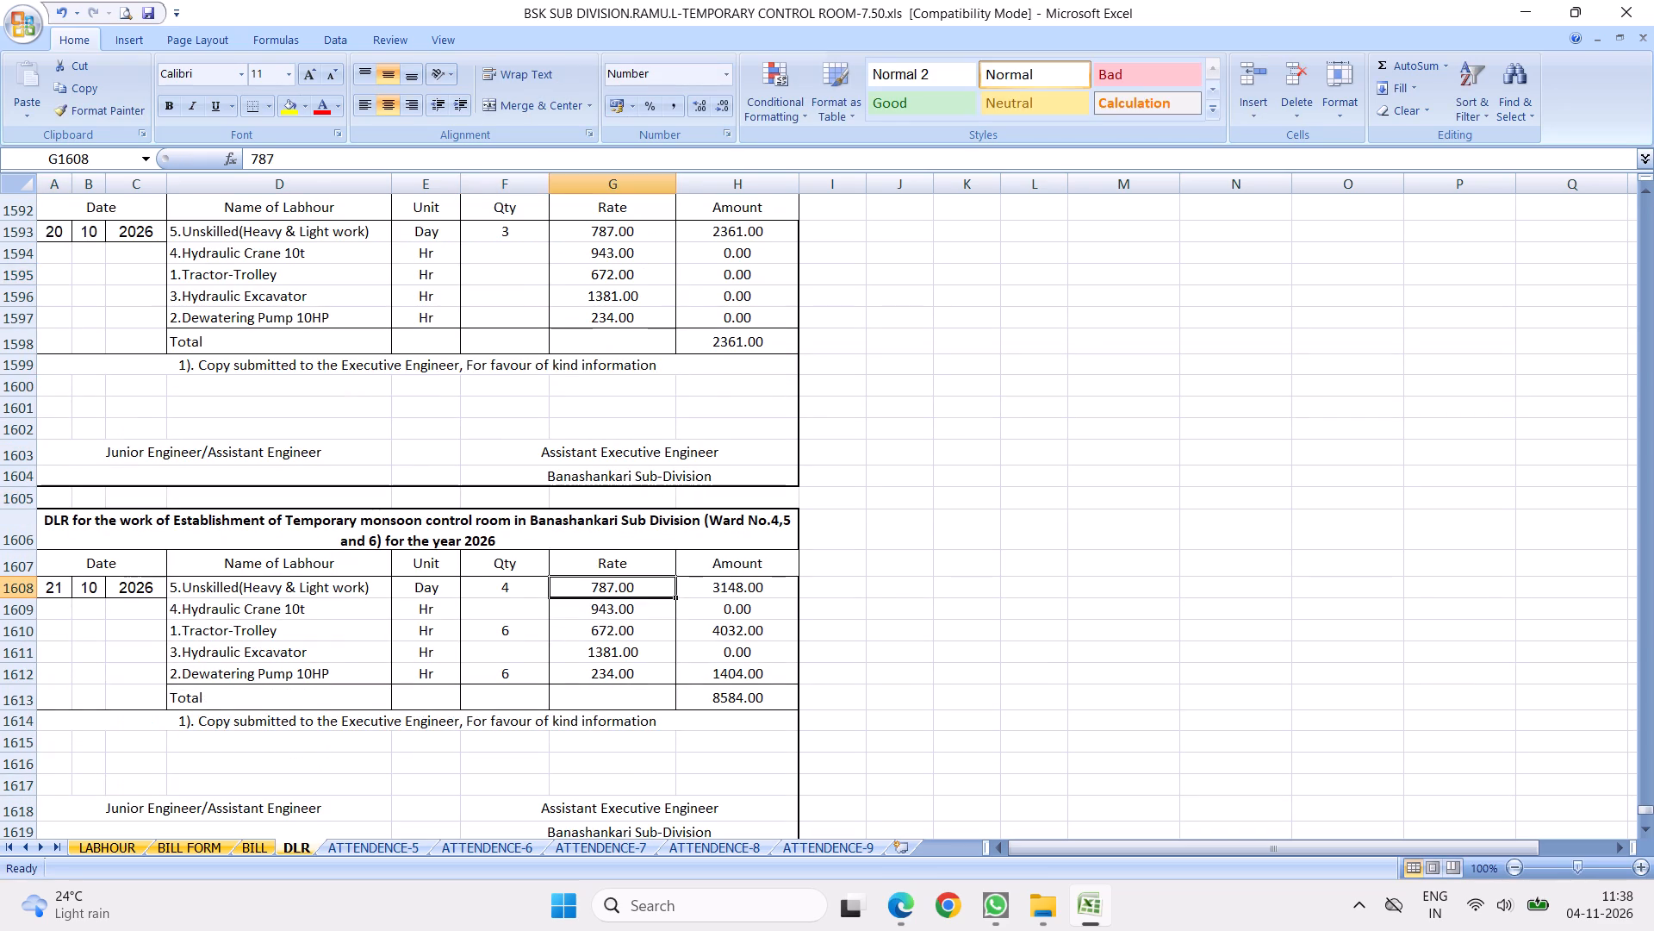
In the 21-10-2026 table, enter quantities Unskilled 4, Tractor-Trolley 6, Hydraulic Excavator 5 and Dewatering Pump 5.
left_click(512, 586)
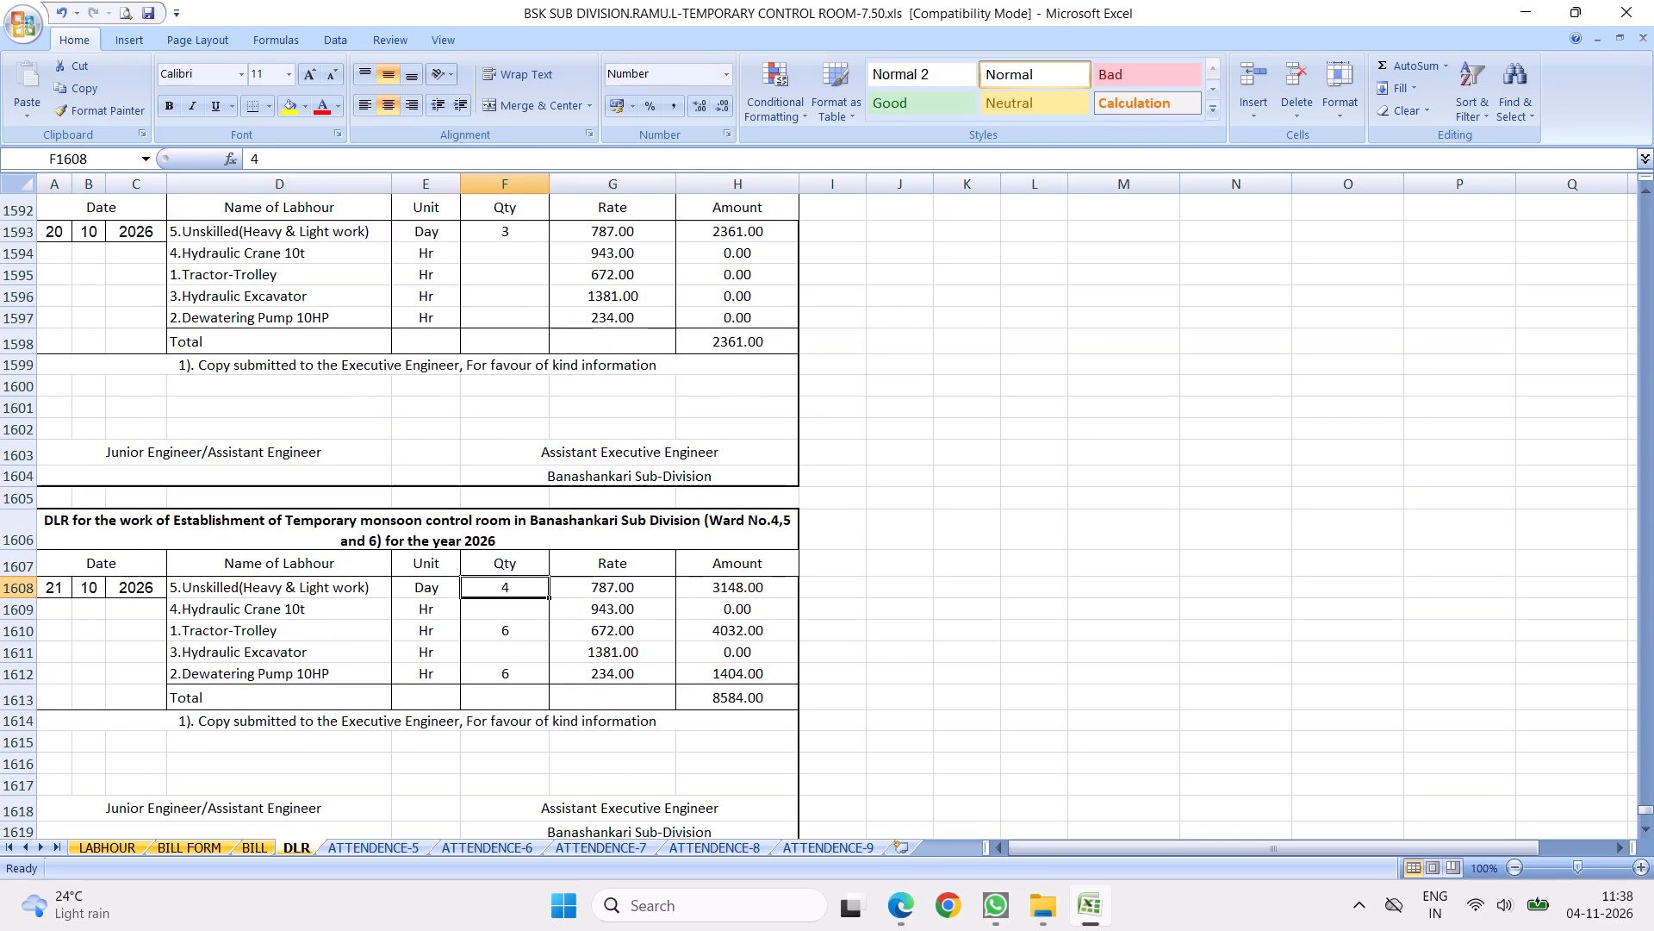
key("4")
key("Return")
key("Return")
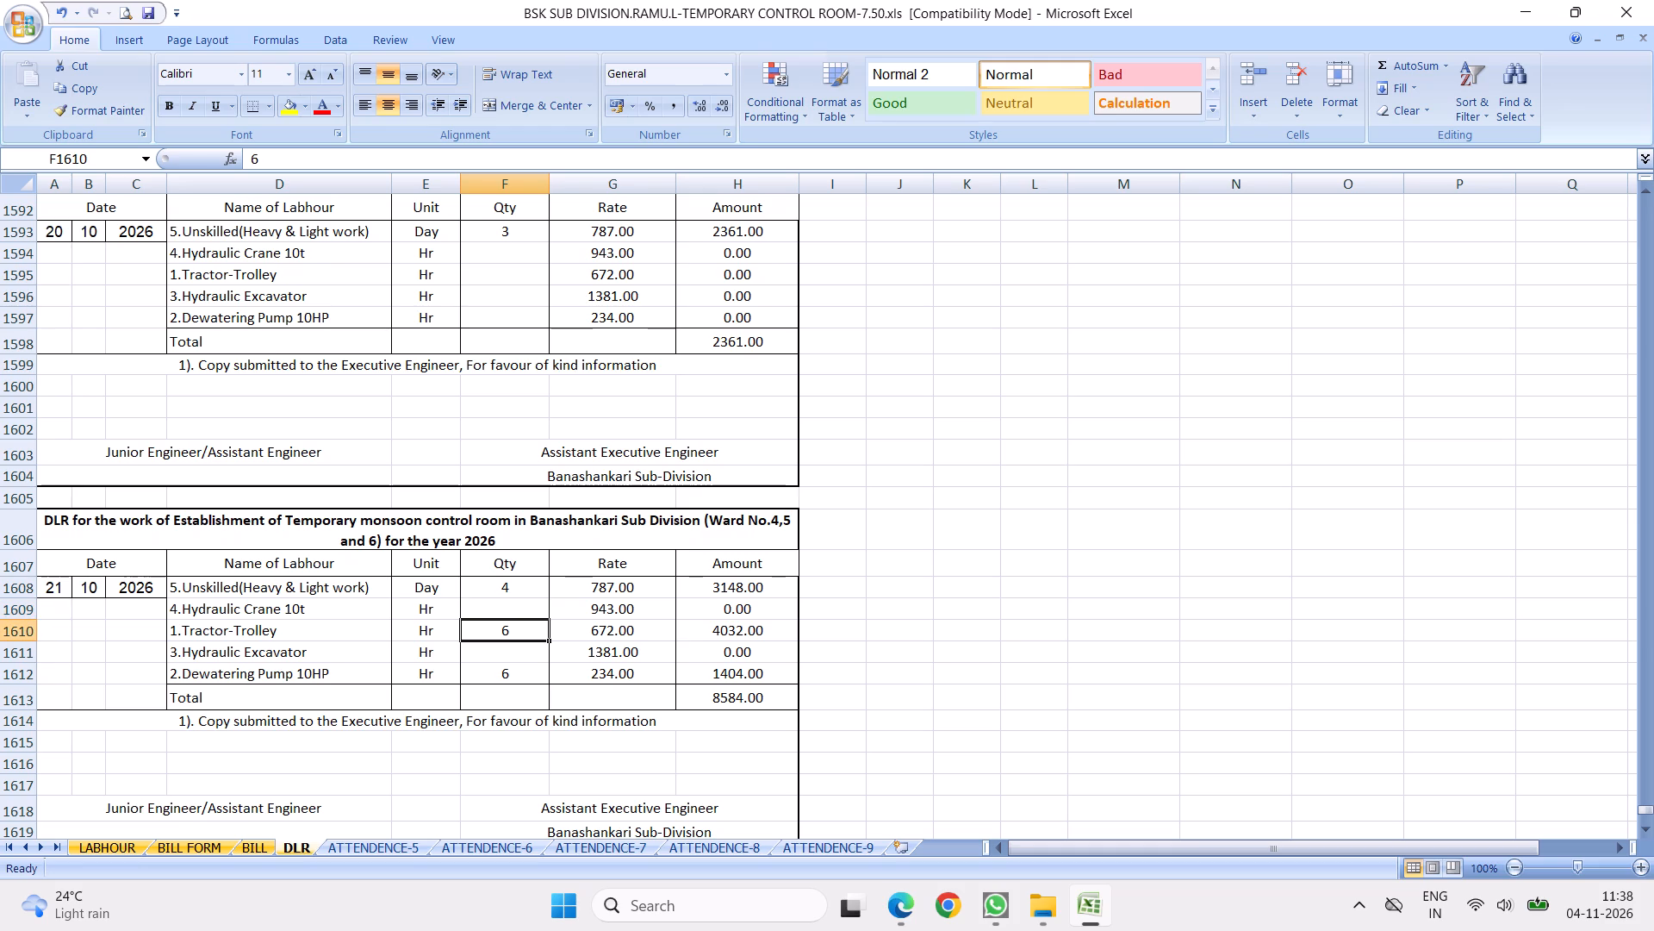
key("6")
key("Return")
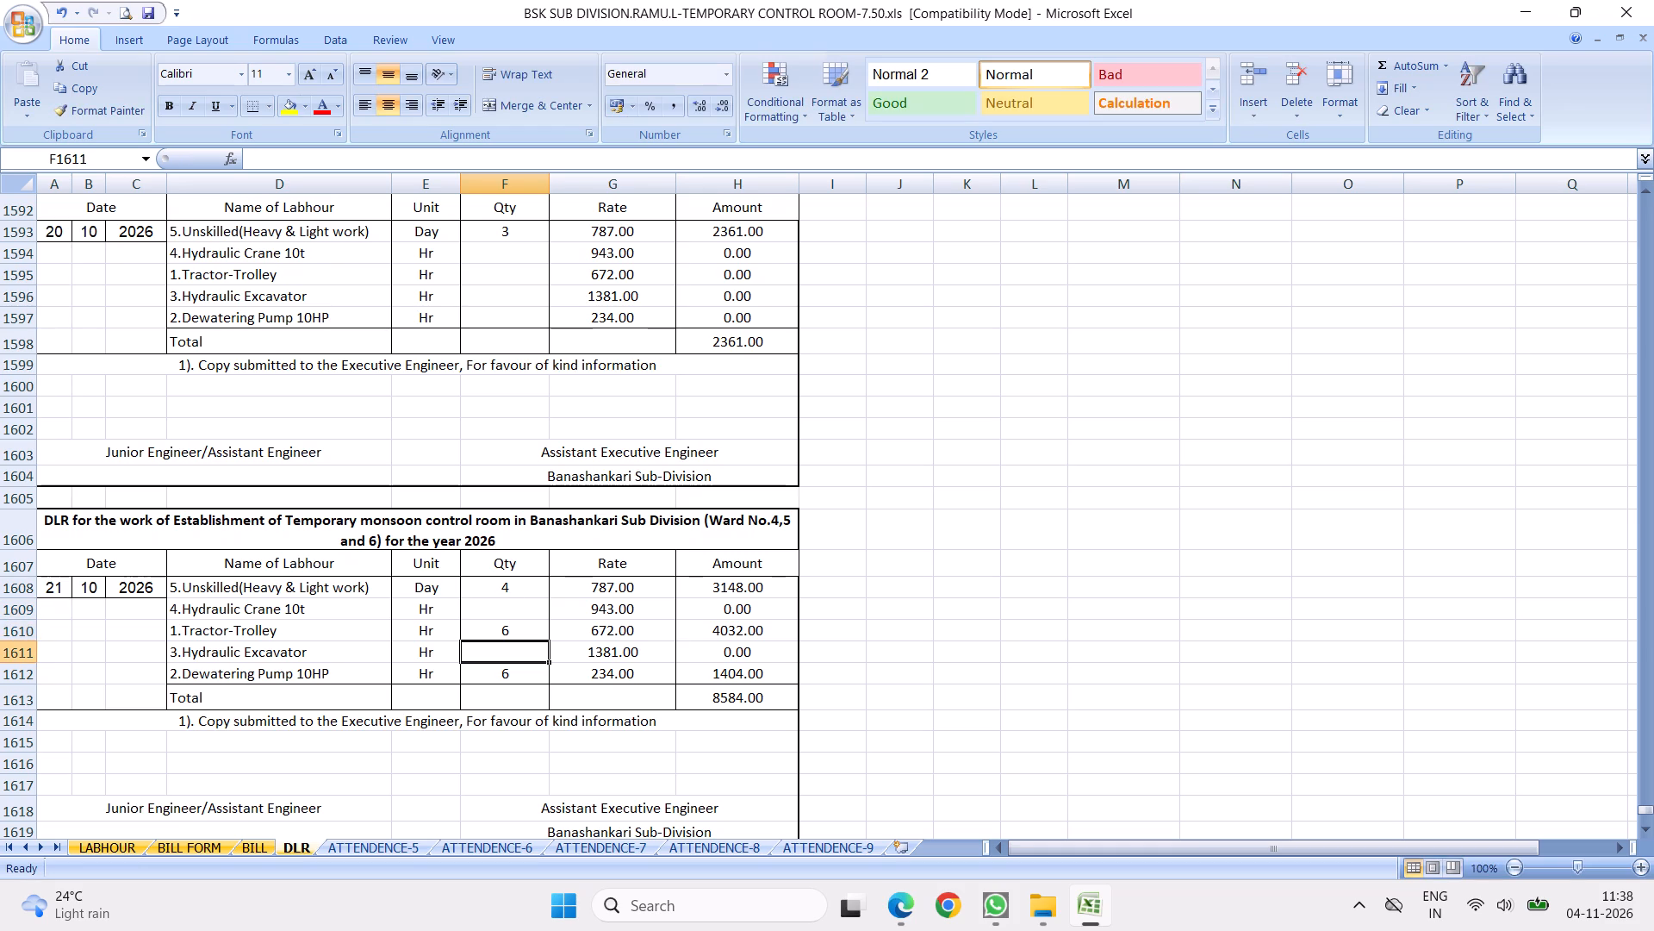
key("5")
key("Return")
key("5")
key("Return")
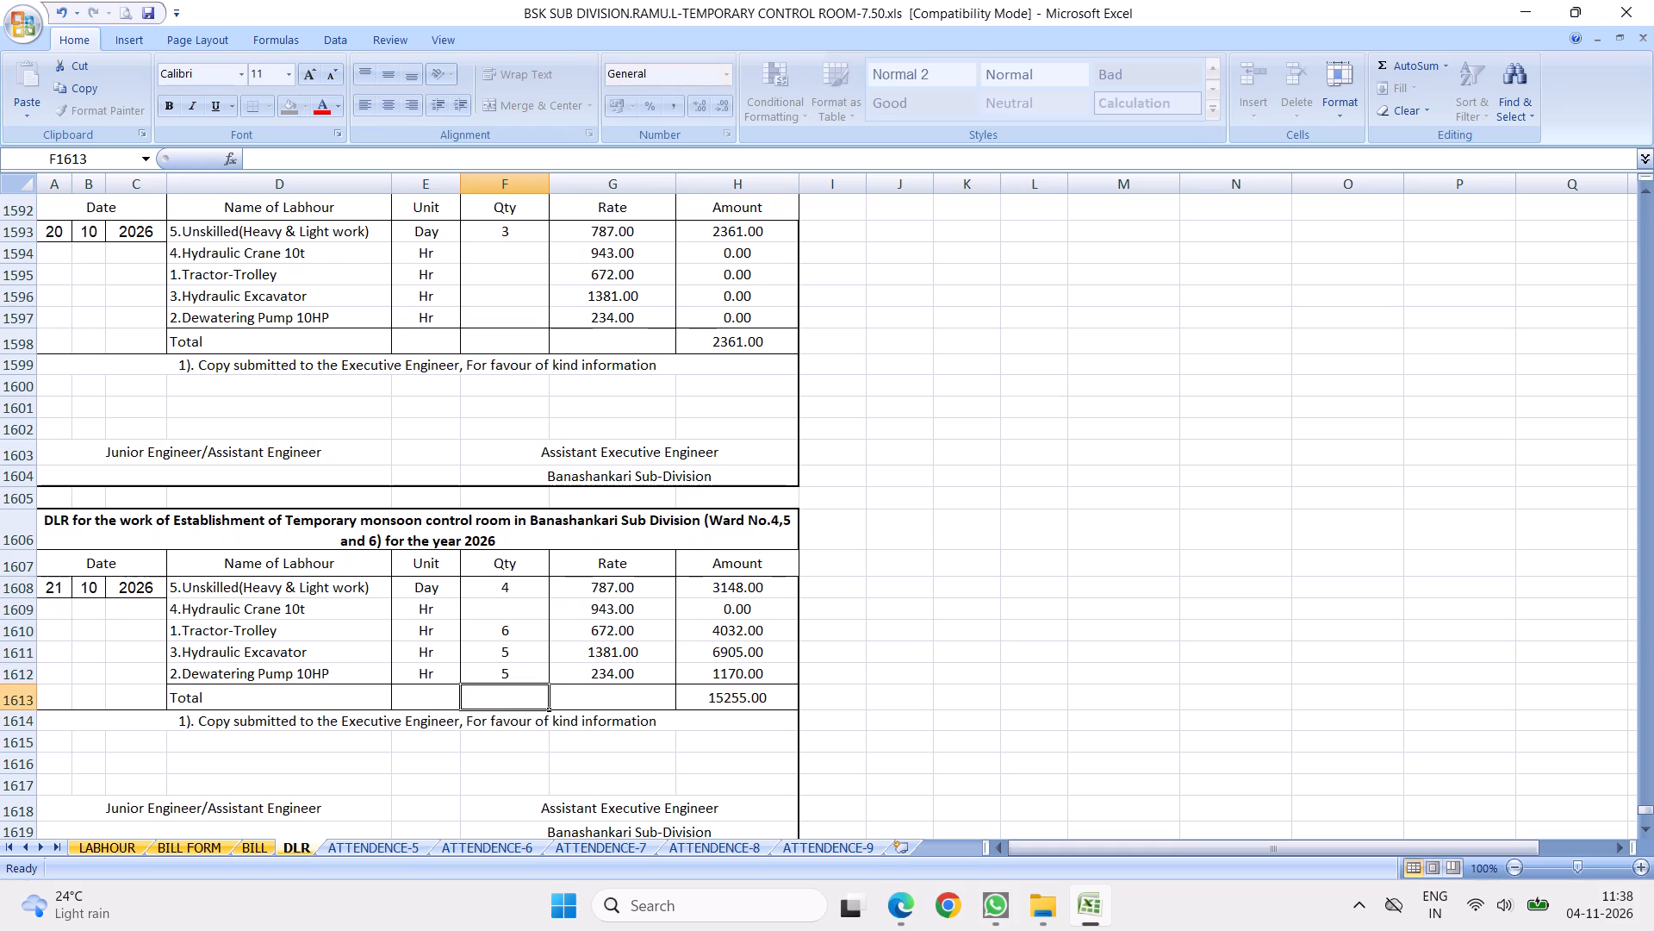
Set the day to 22 in the copied table starting at row 1621.
scroll(546, 649, "down", 4)
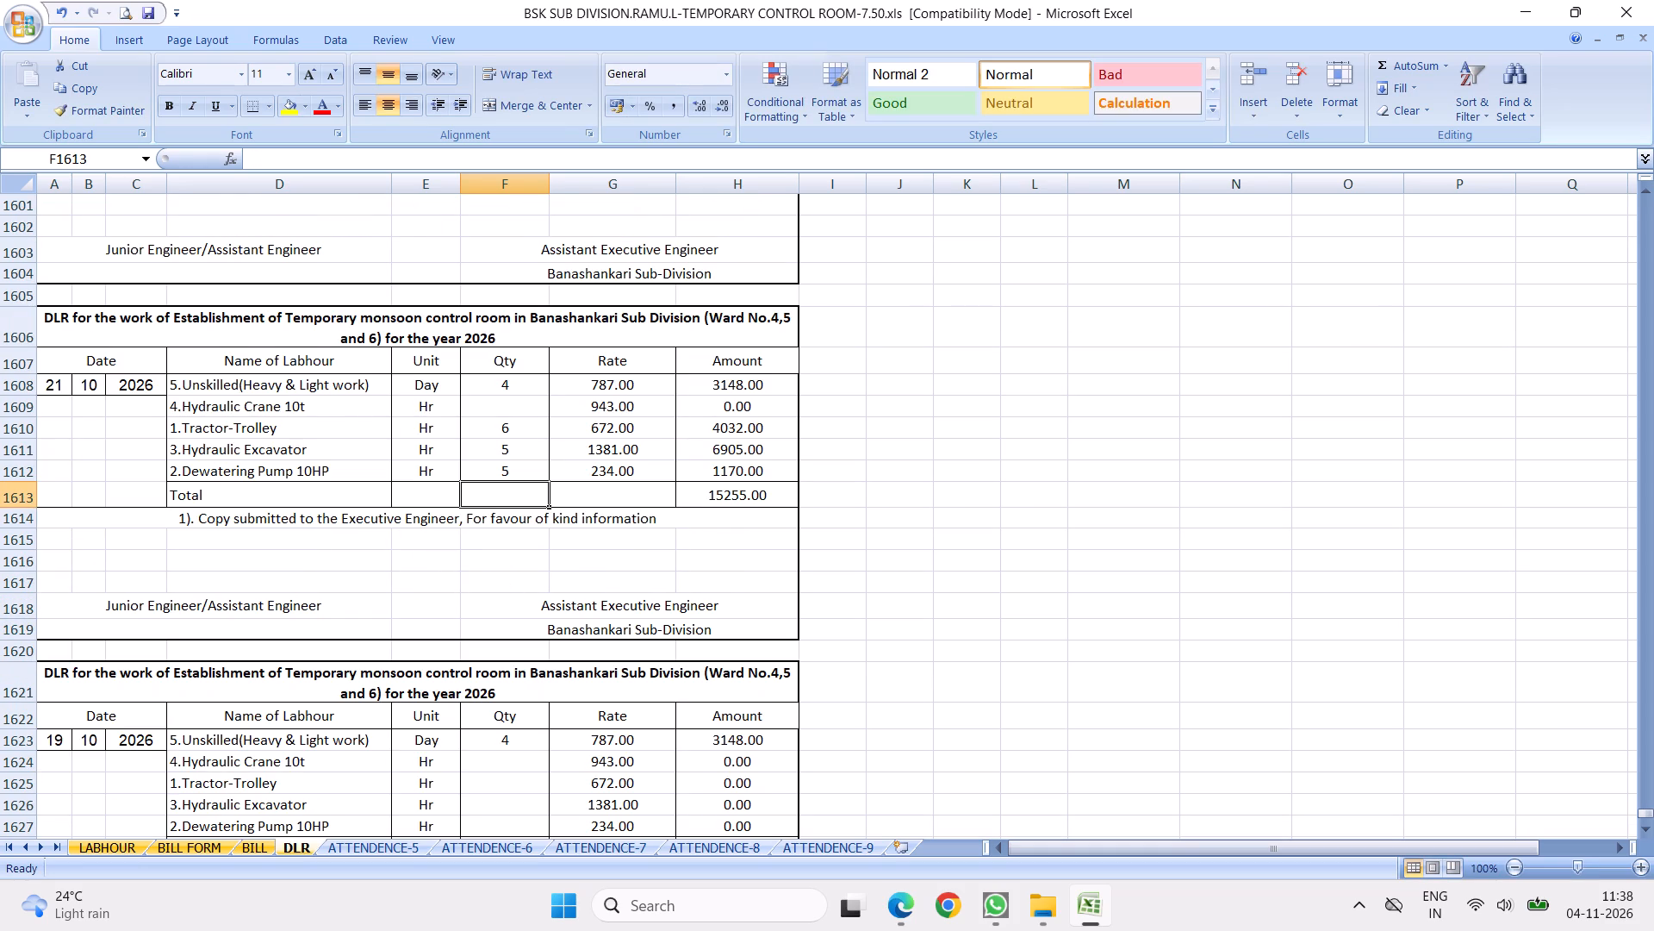
left_click(70, 670)
type("22")
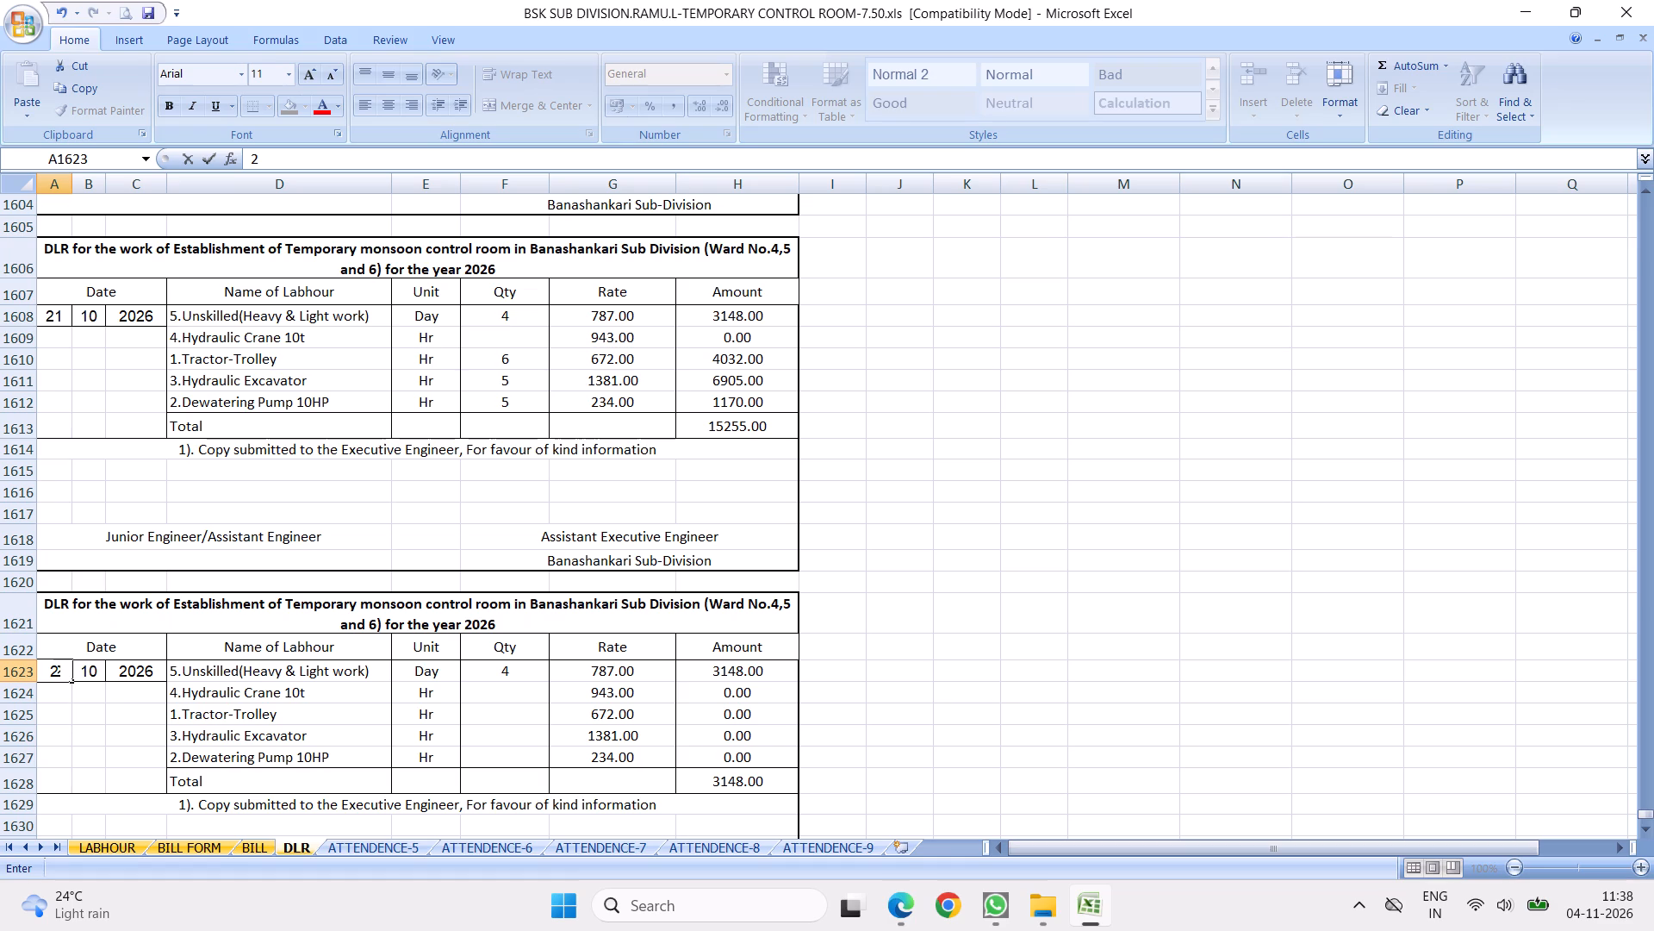
left_click(457, 622)
left_click(500, 664)
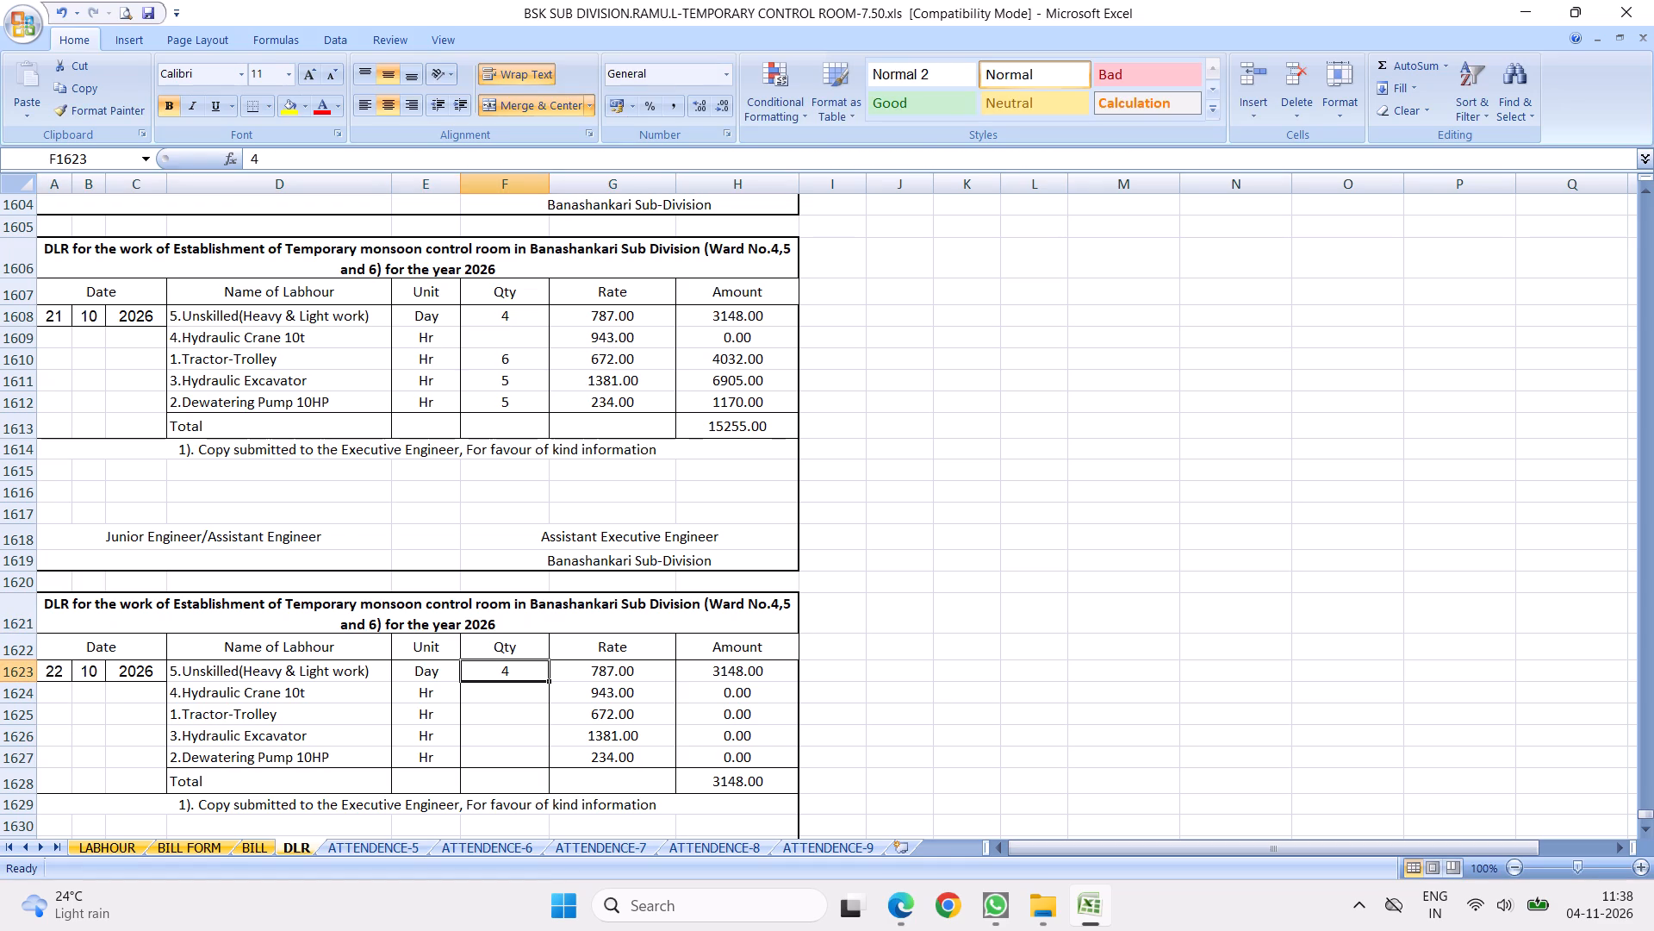
Copy rows 1620 to 1634, holding the 22-10-2026 table, and paste them at row 1635.
scroll(598, 549, "down", 2)
scroll(451, 556, "down", 1)
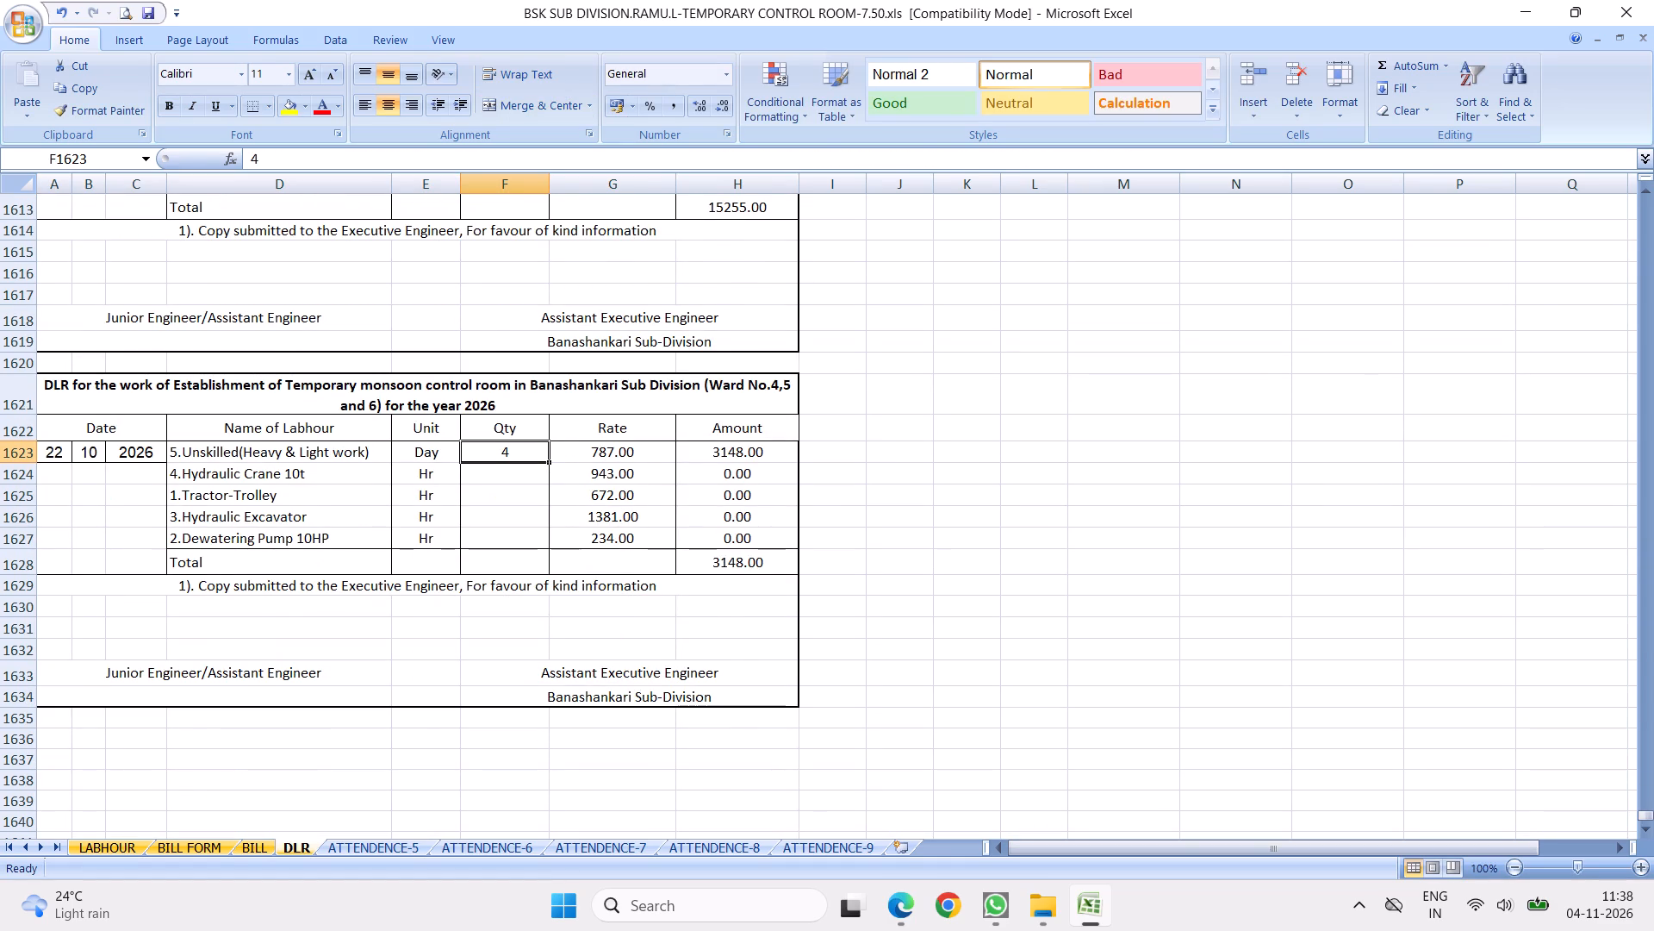
left_click_drag(27, 366, 64, 703)
right_click(165, 459)
left_click(211, 498)
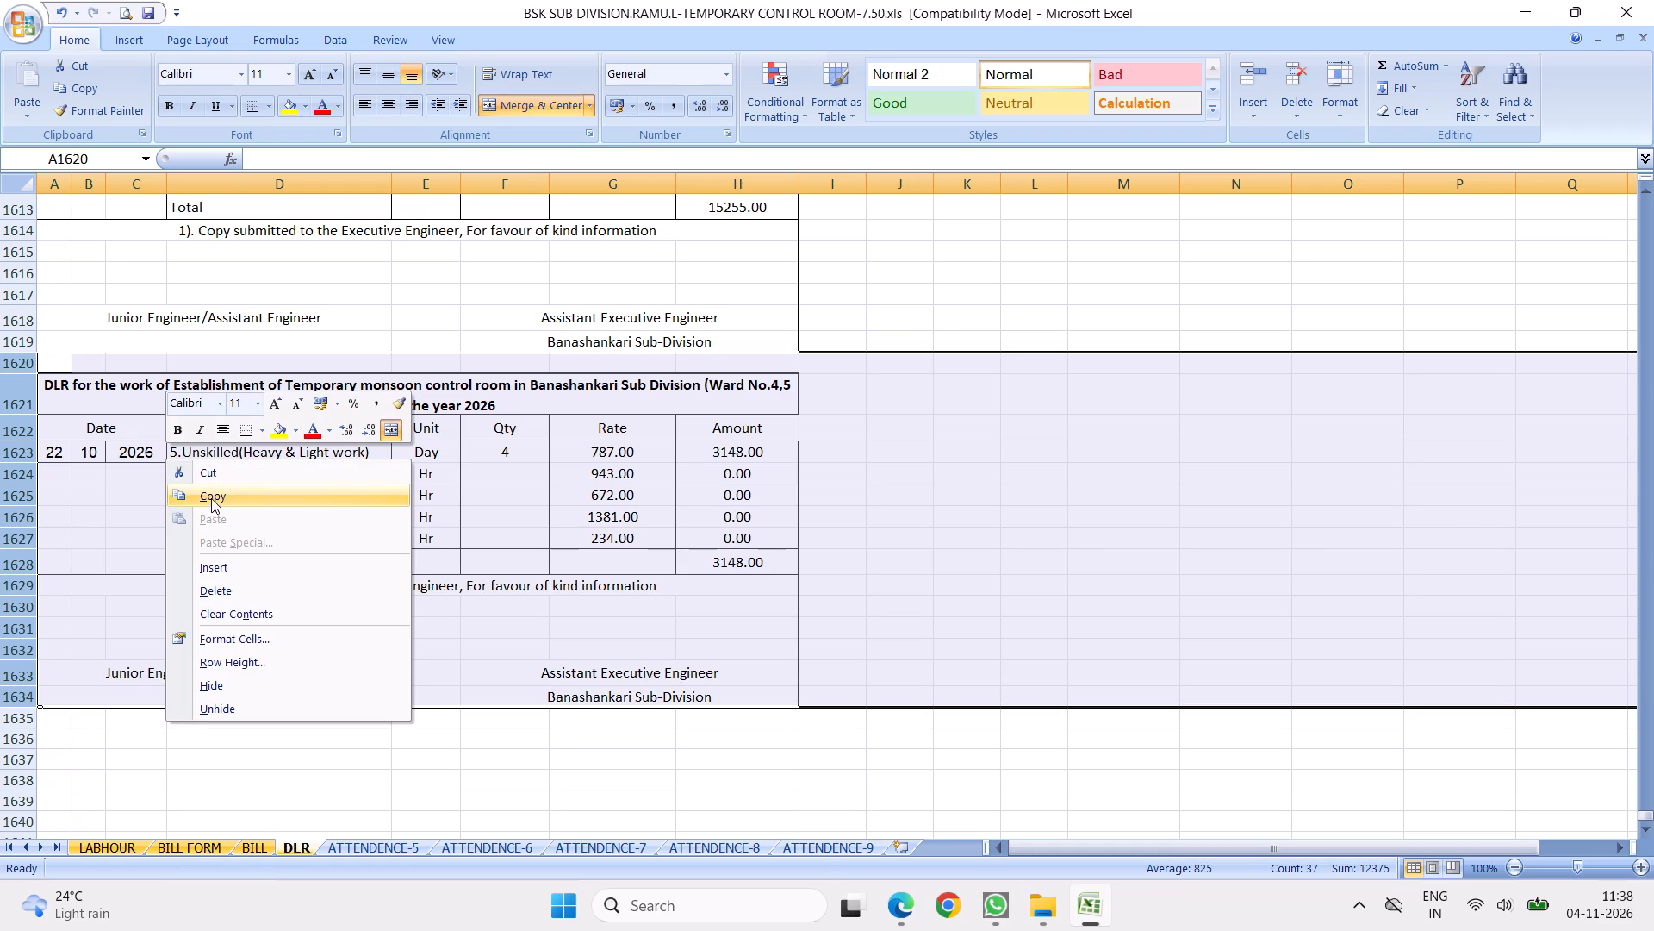
scroll(219, 497, "down", 3)
left_click(31, 501)
right_click(31, 501)
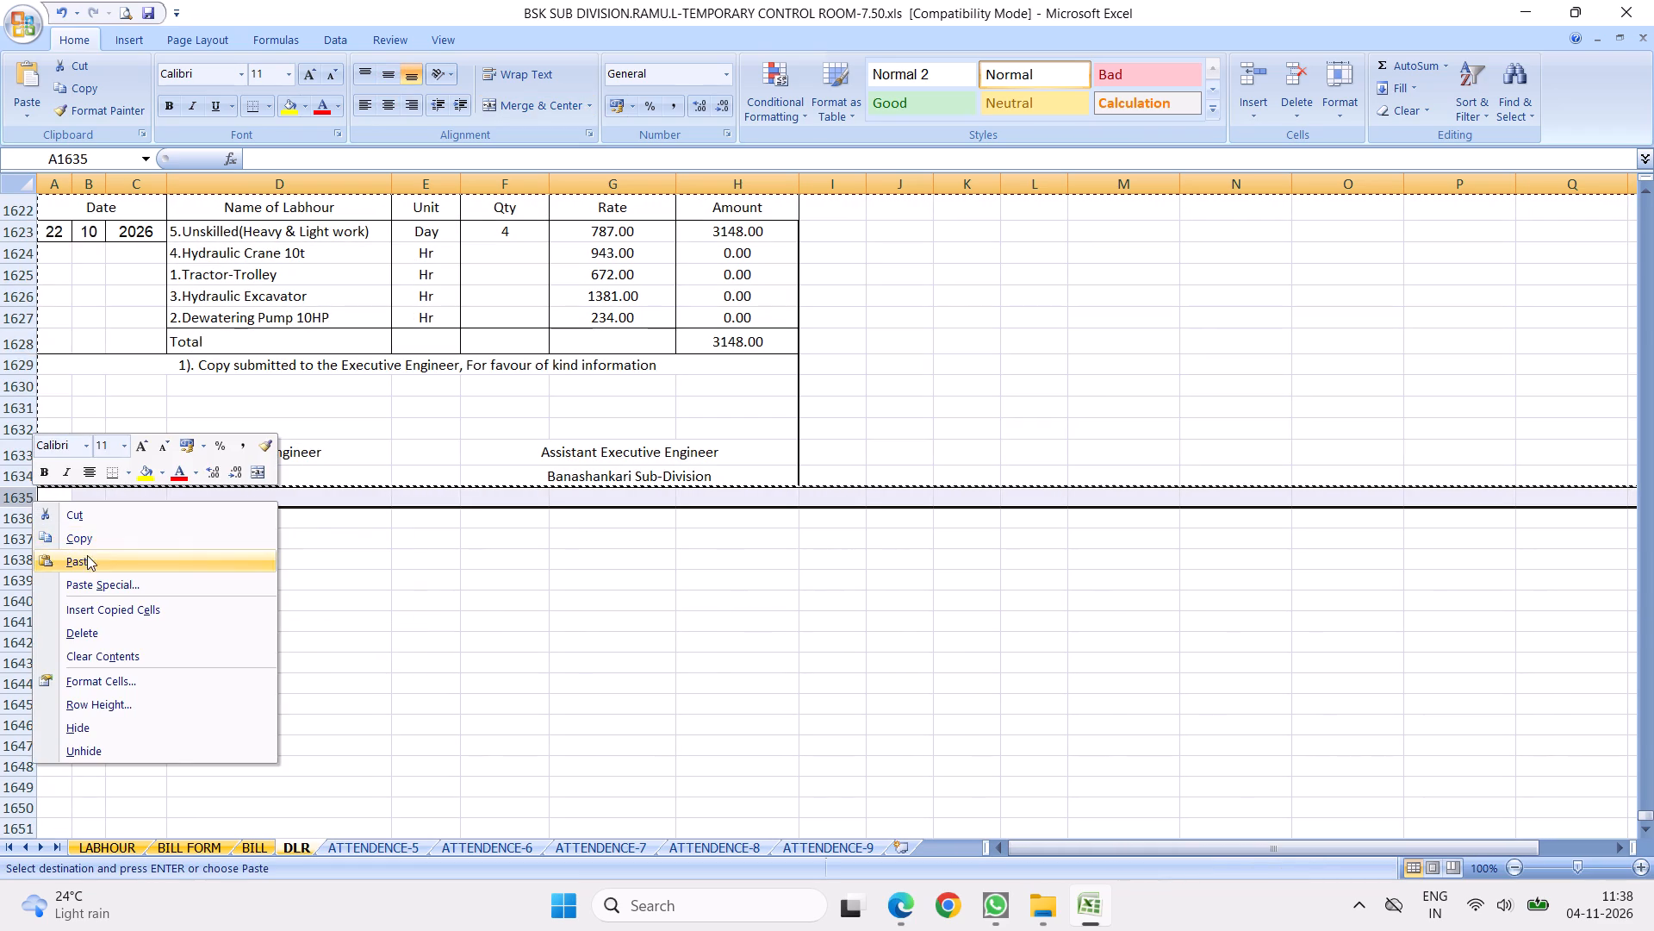
left_click(87, 566)
In the copied table starting at row 1636, set the day to 23 and enter Tractor-Trolley quantity 5.
left_click(53, 592)
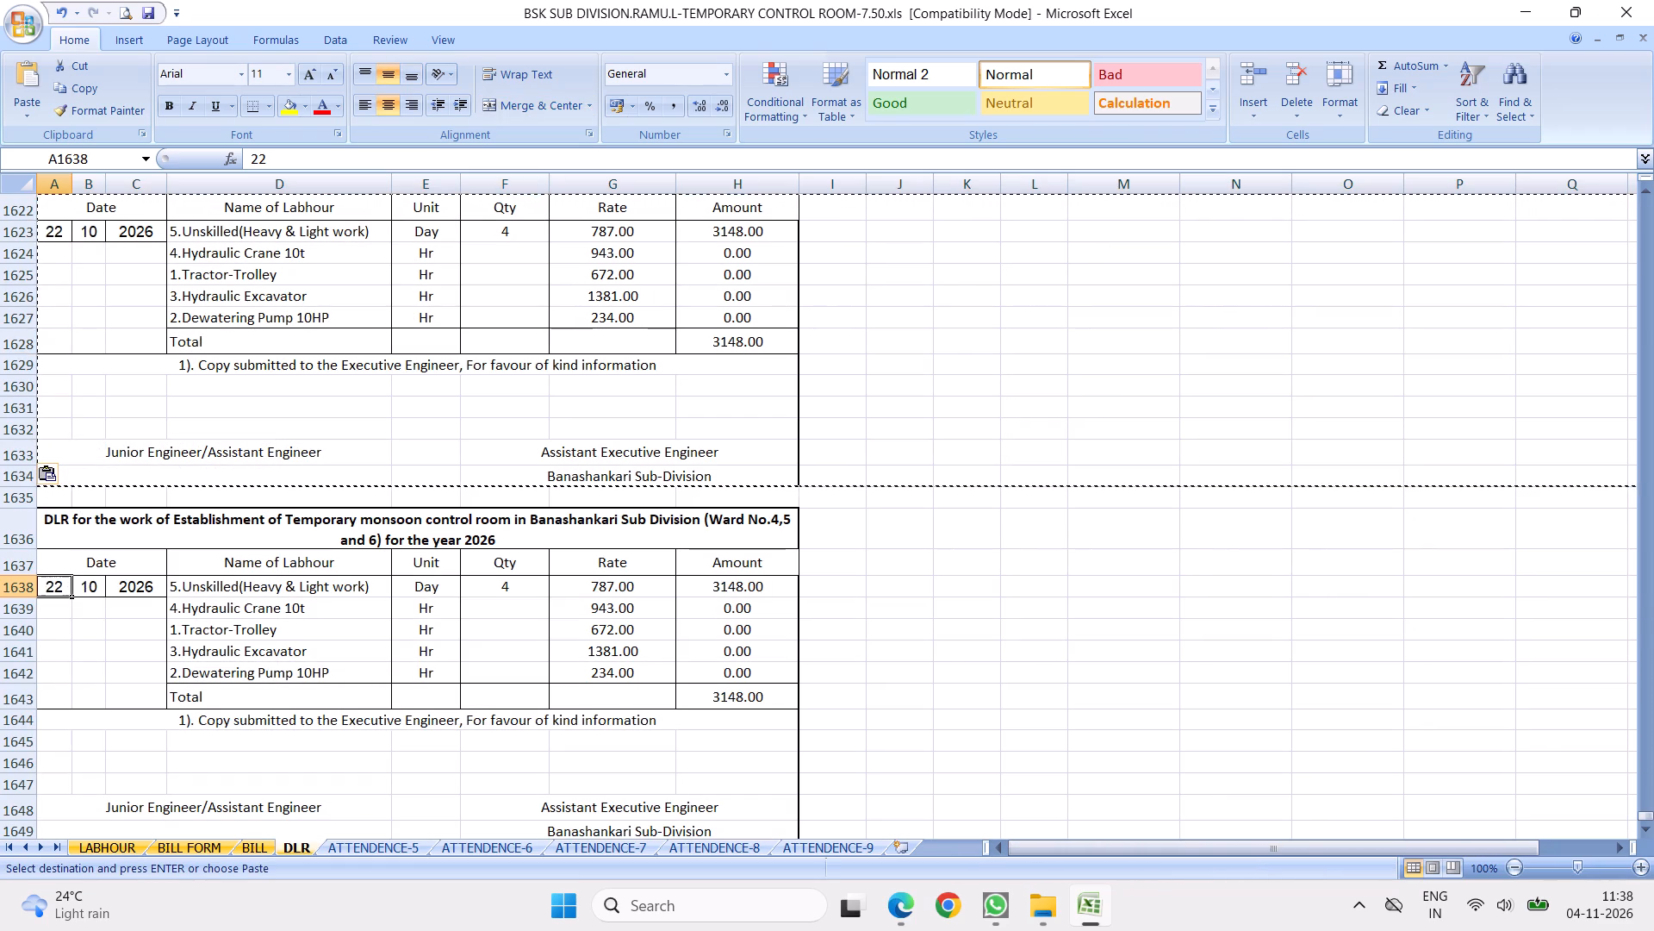
type("23")
key("Right")
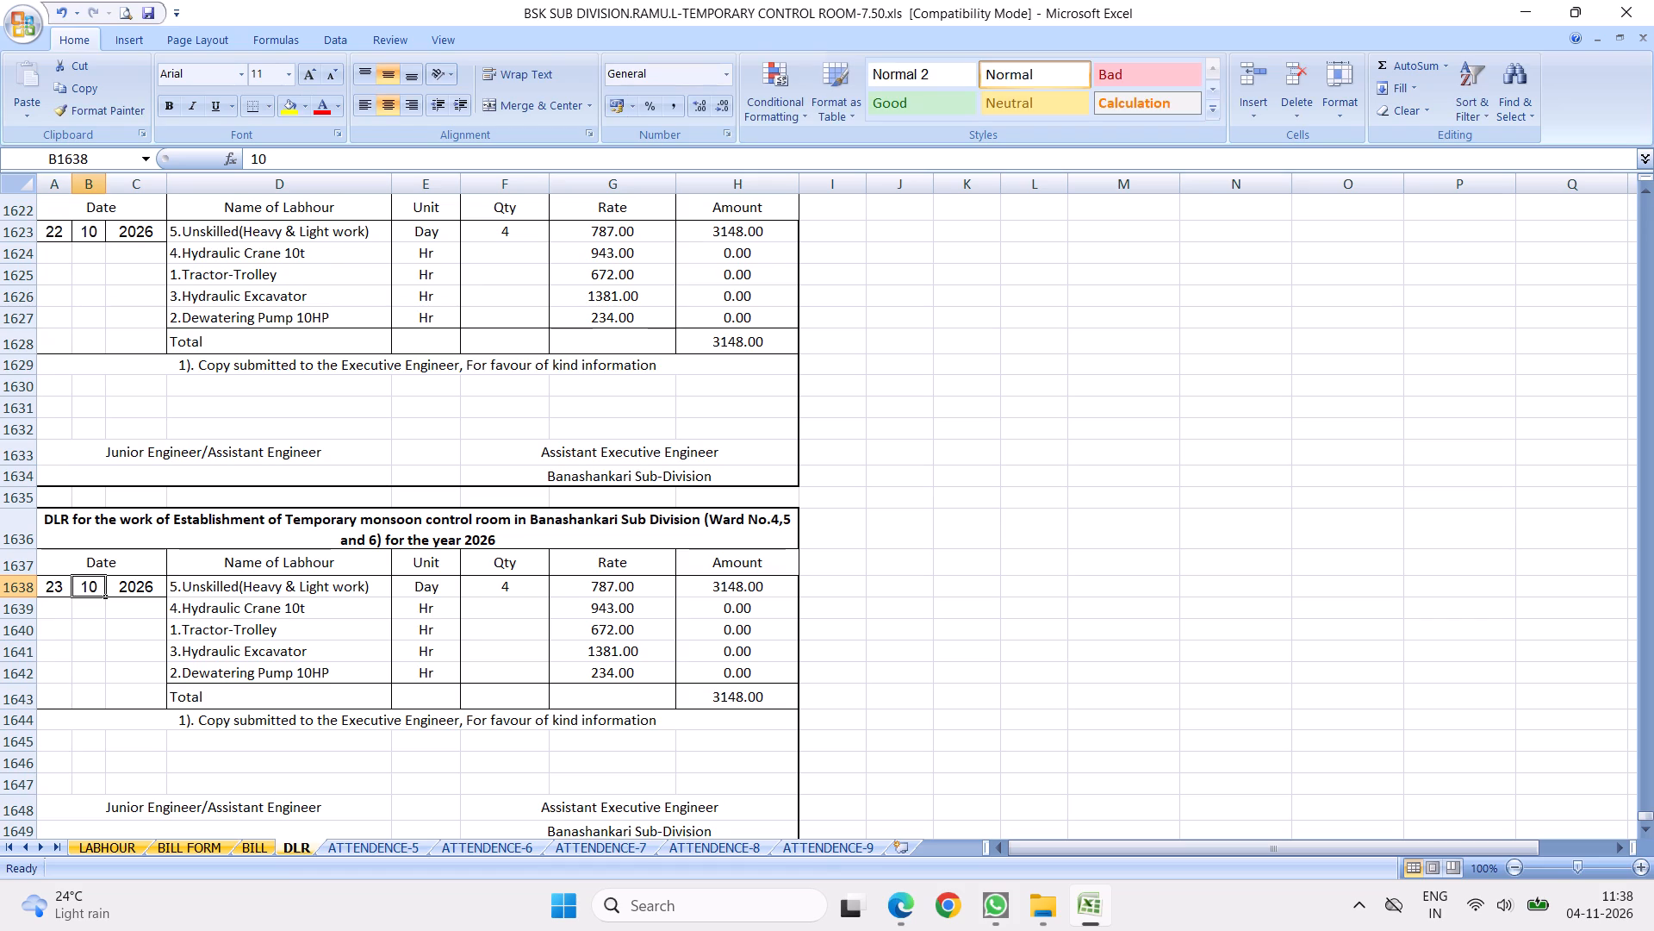
left_click(493, 604)
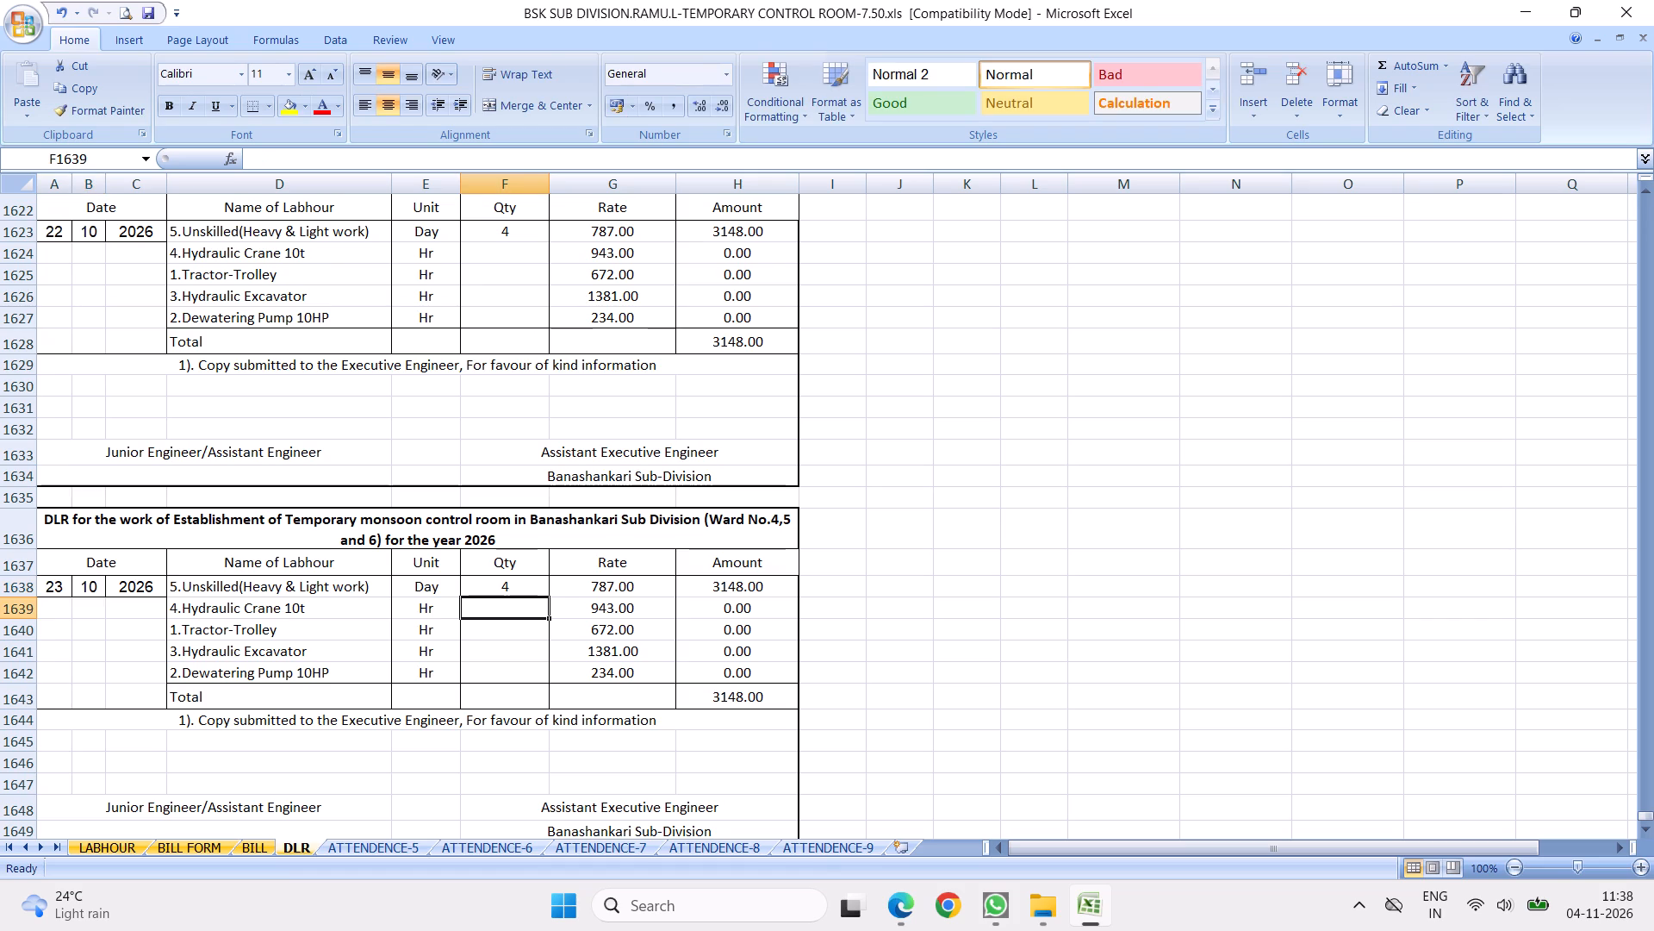
left_click(496, 632)
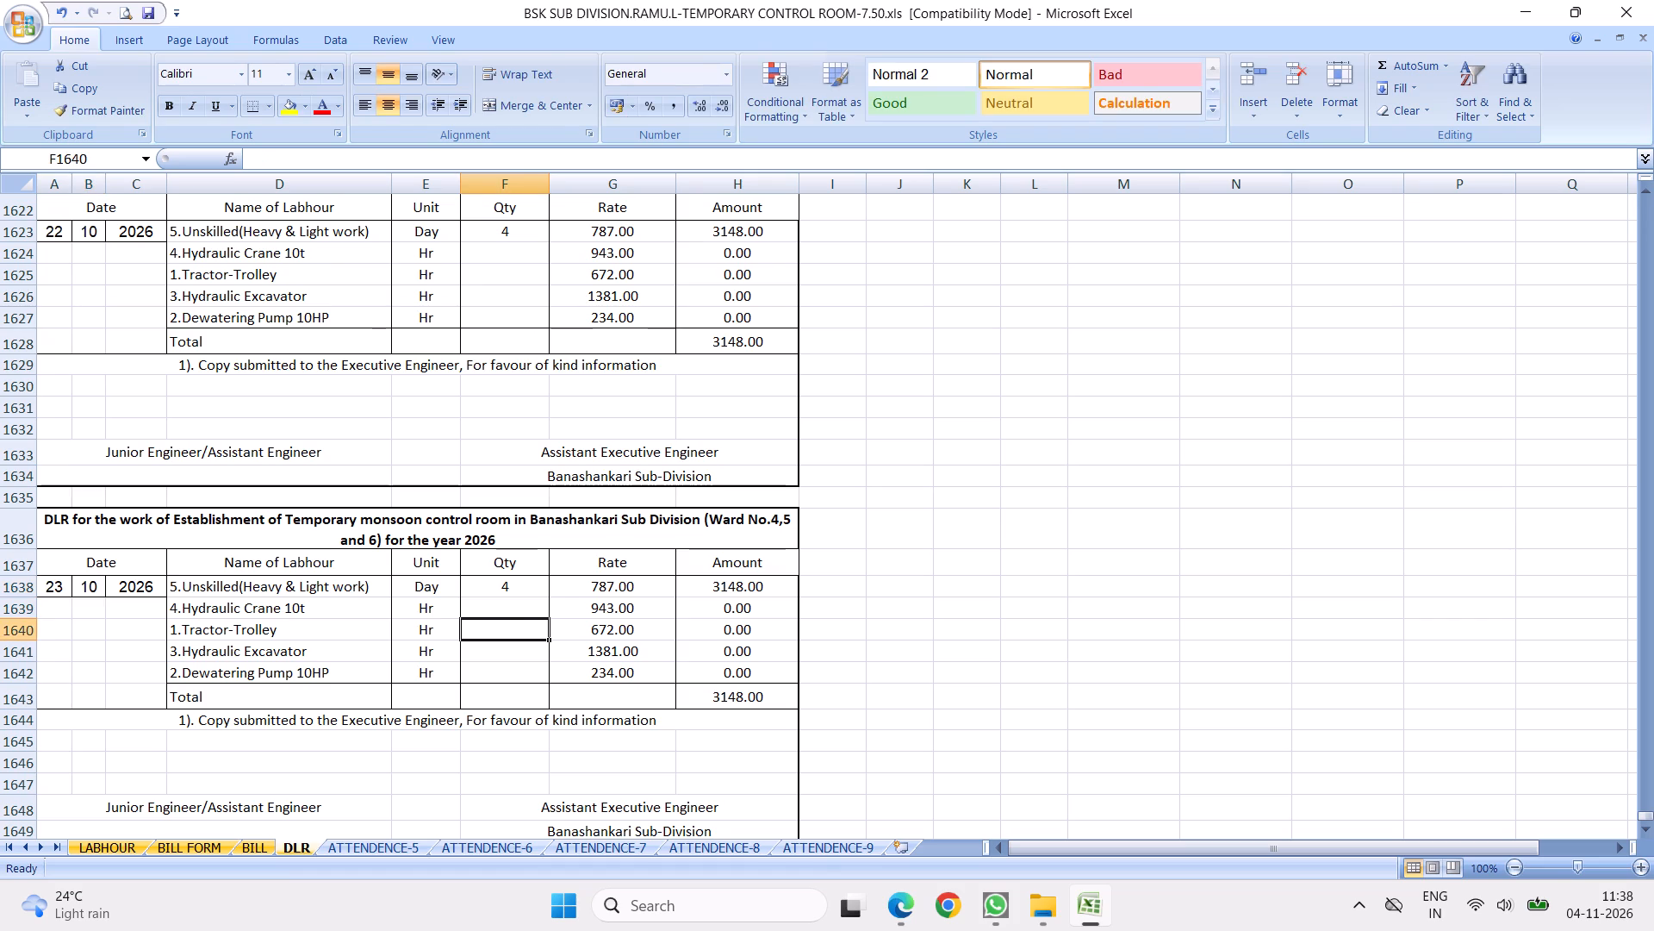
key("5")
key("Return")
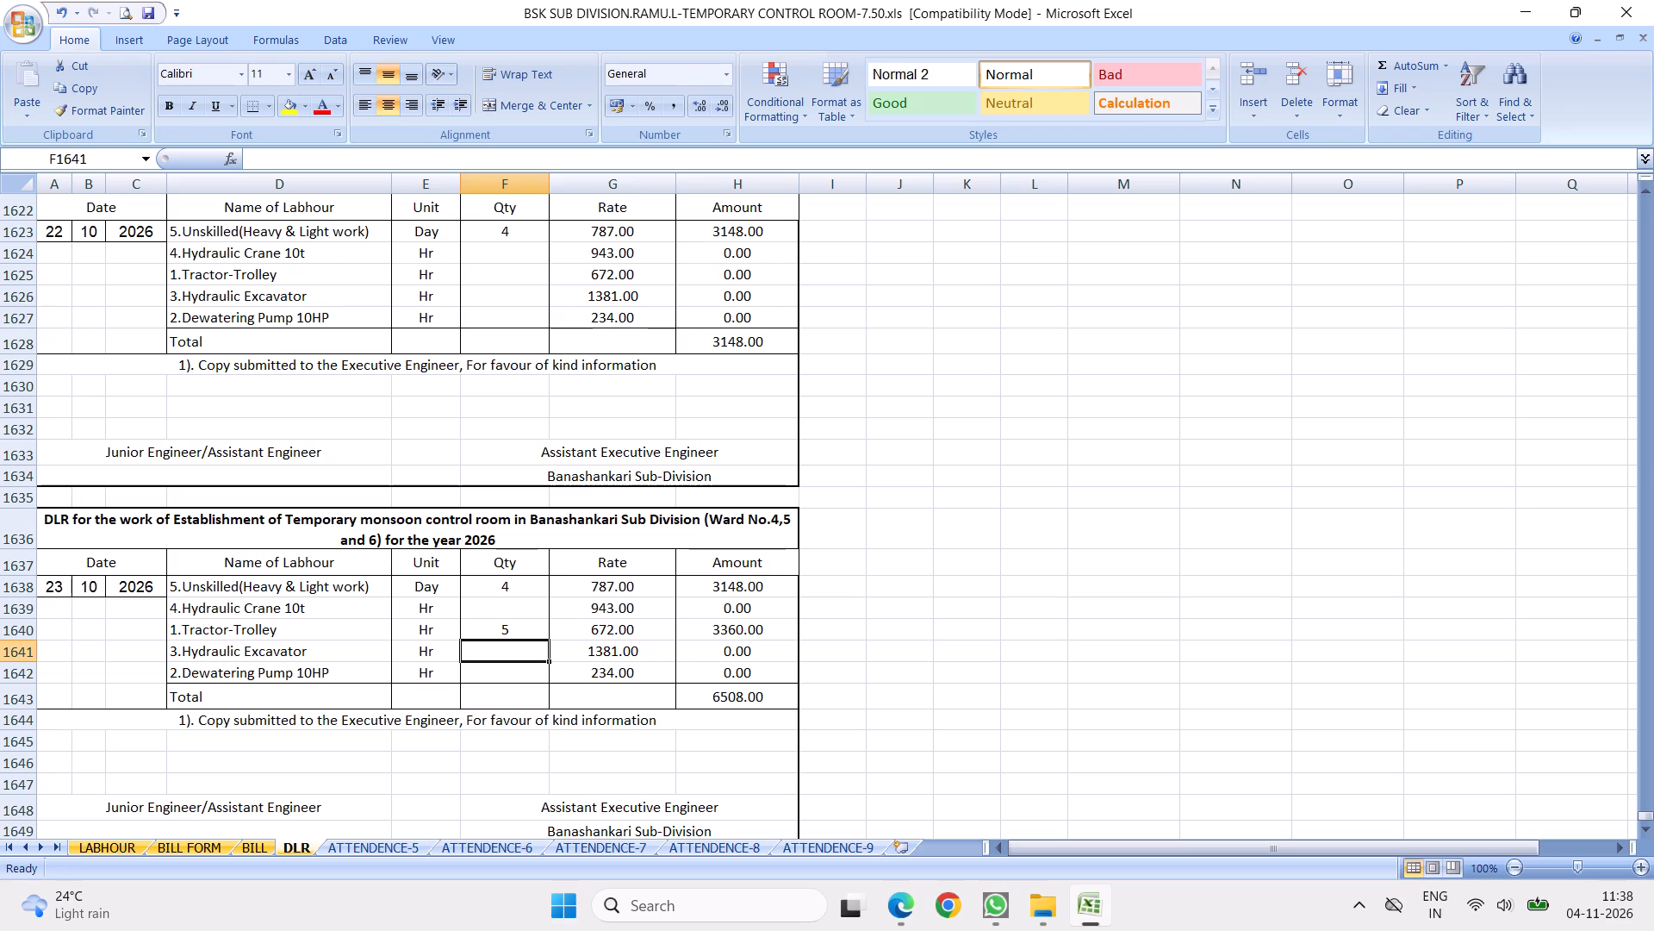
scroll(568, 609, "down", 3)
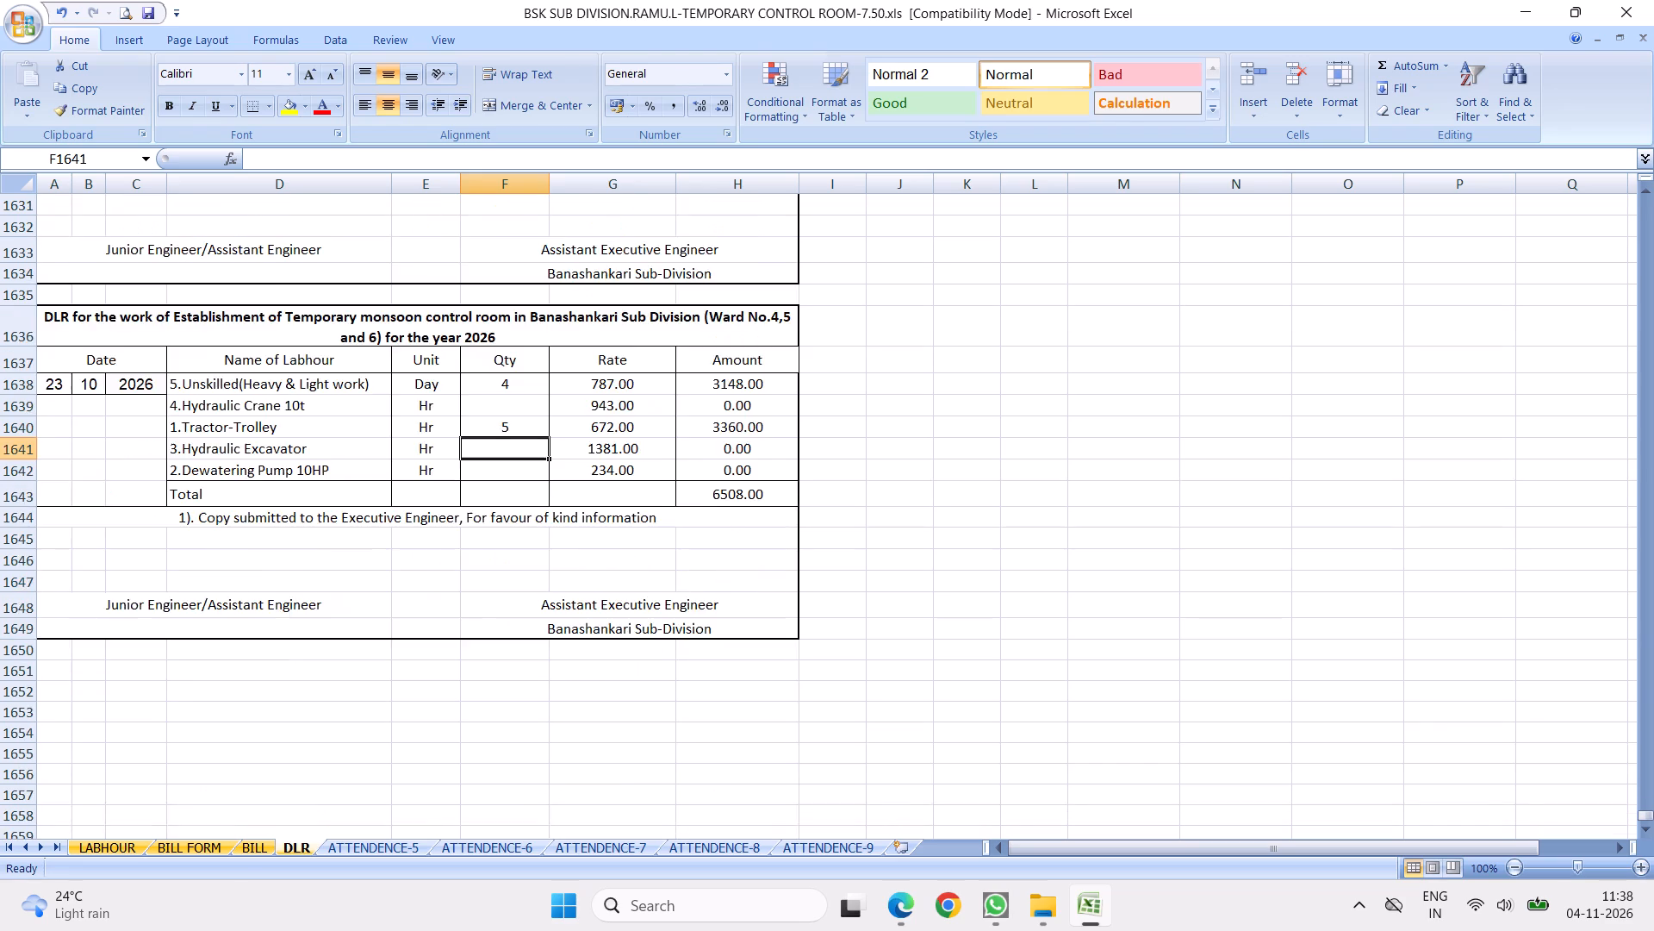
scroll(588, 522, "down", 2)
left_click(881, 510)
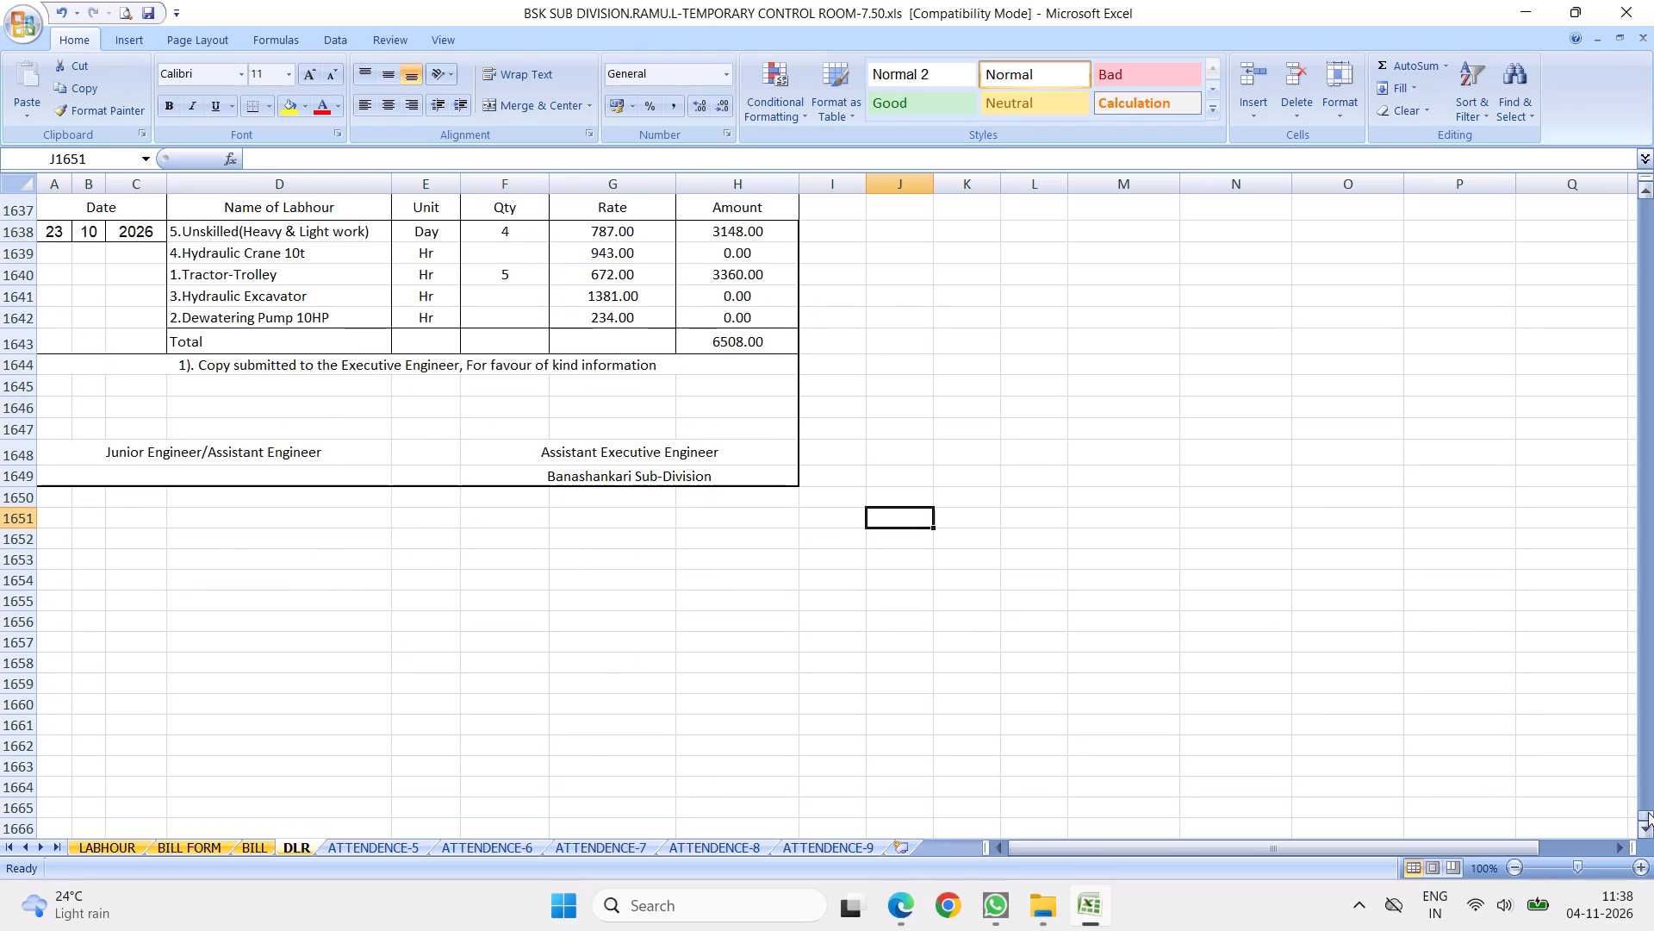
Return to the top of the DLR sheet and save the workbook.
left_click_drag(1648, 812, 1651, 0)
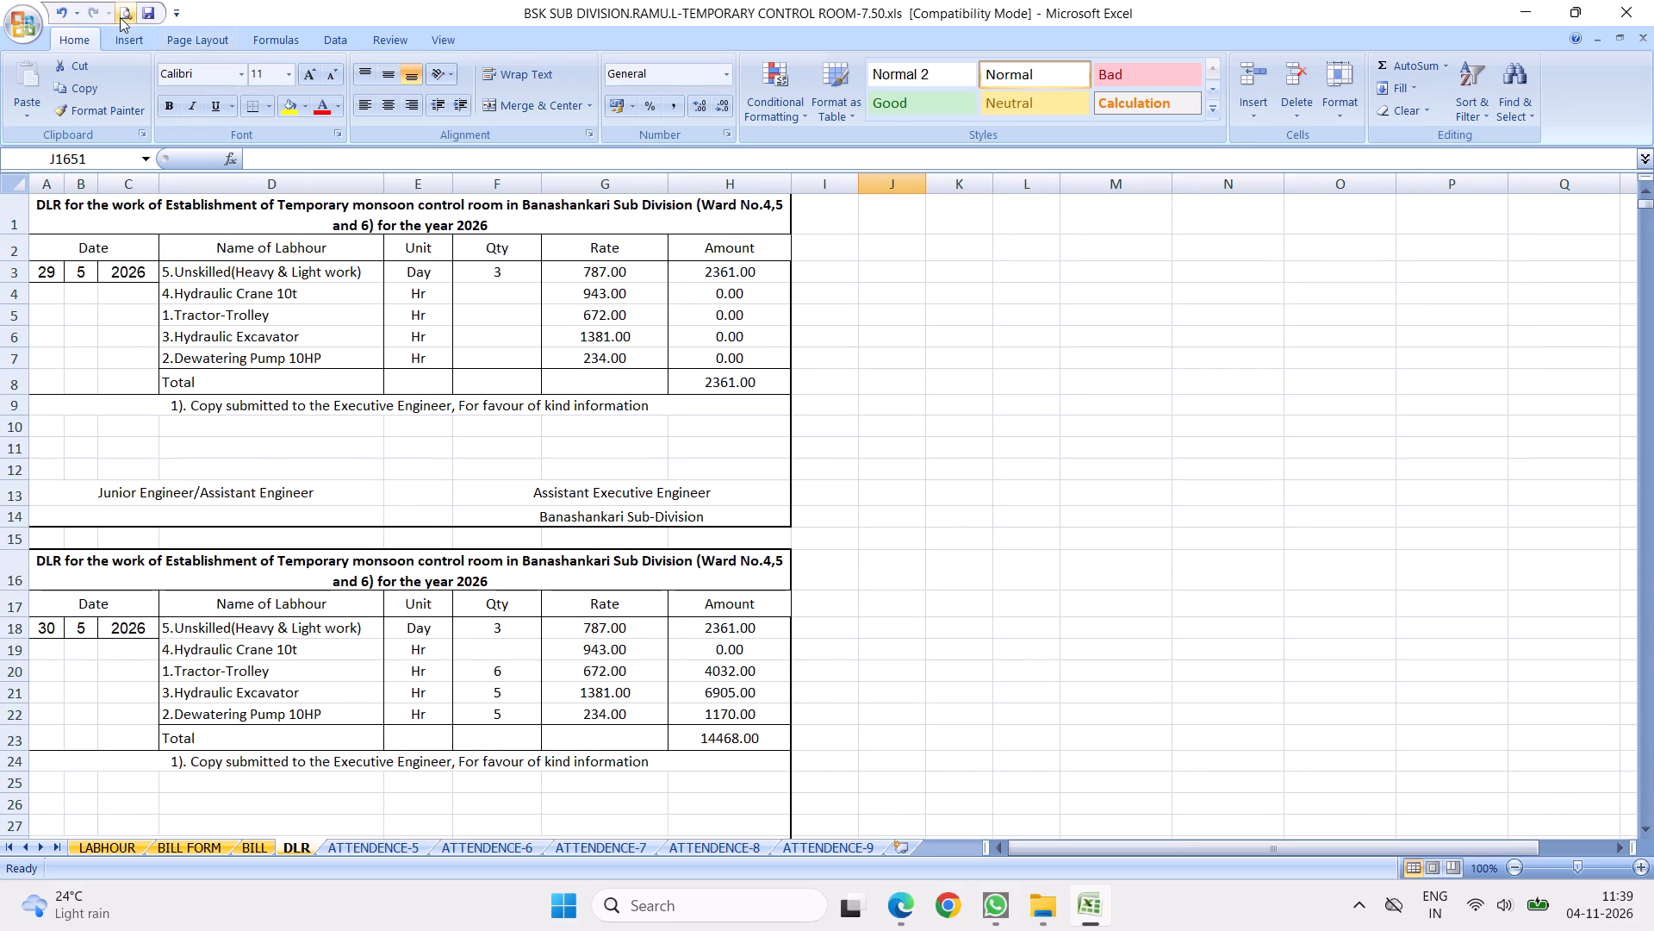
left_click(145, 9)
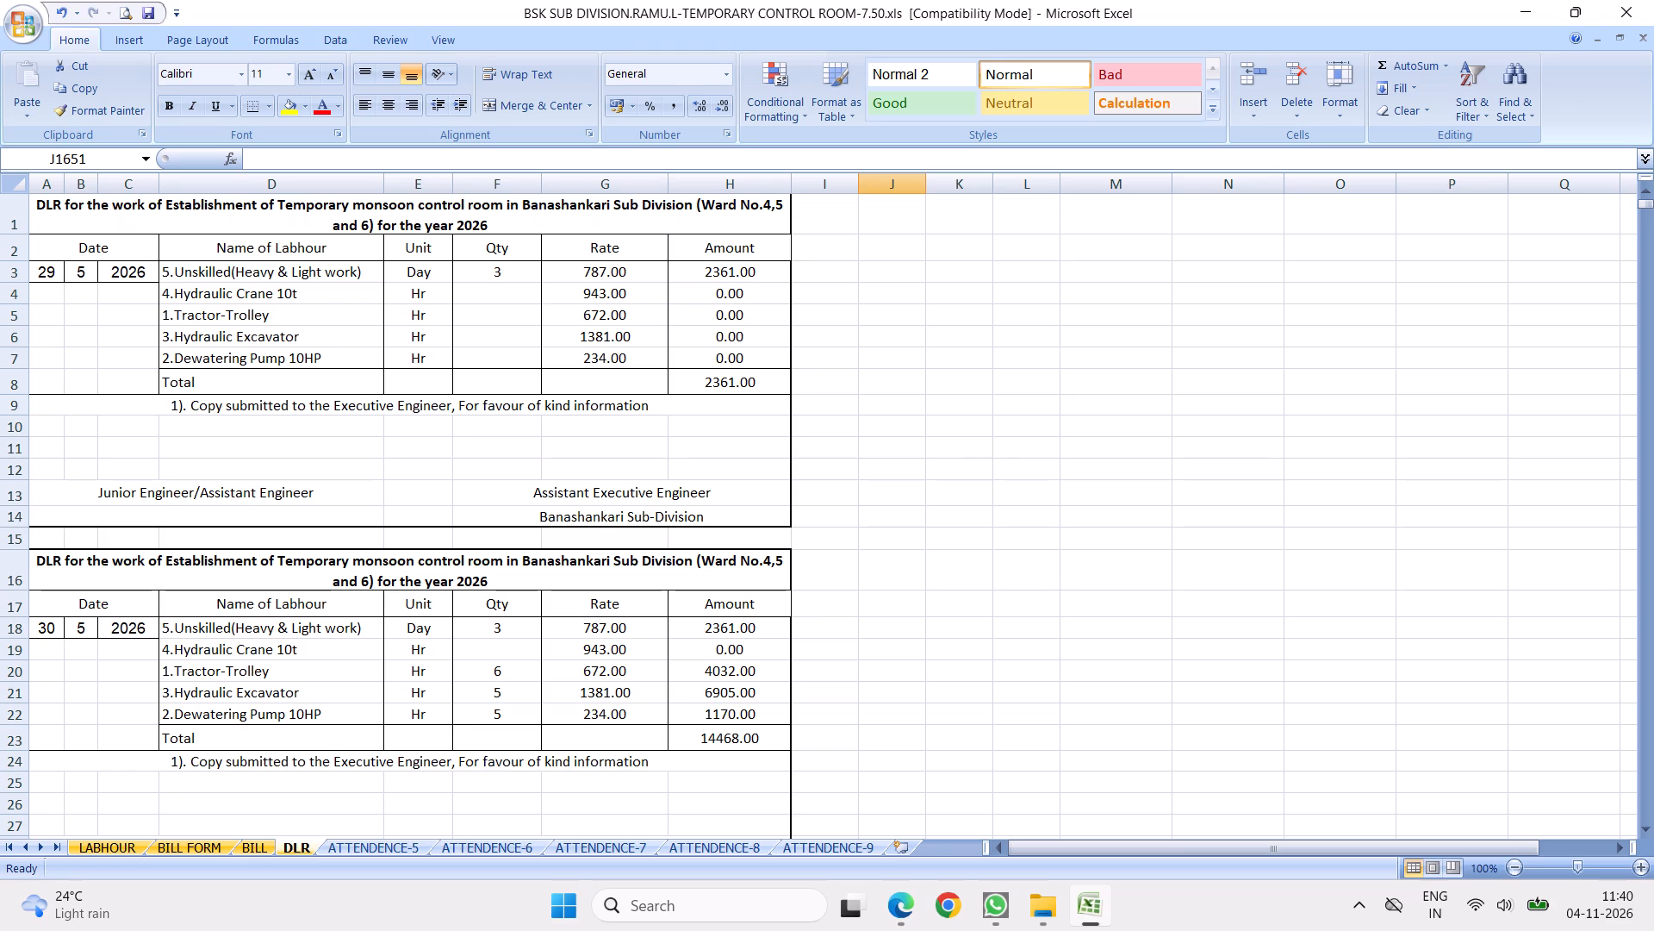
Open the DLR sheet's print preview and examine the page layout from first to last page and back, magnifying the first page.
left_click(633, 427)
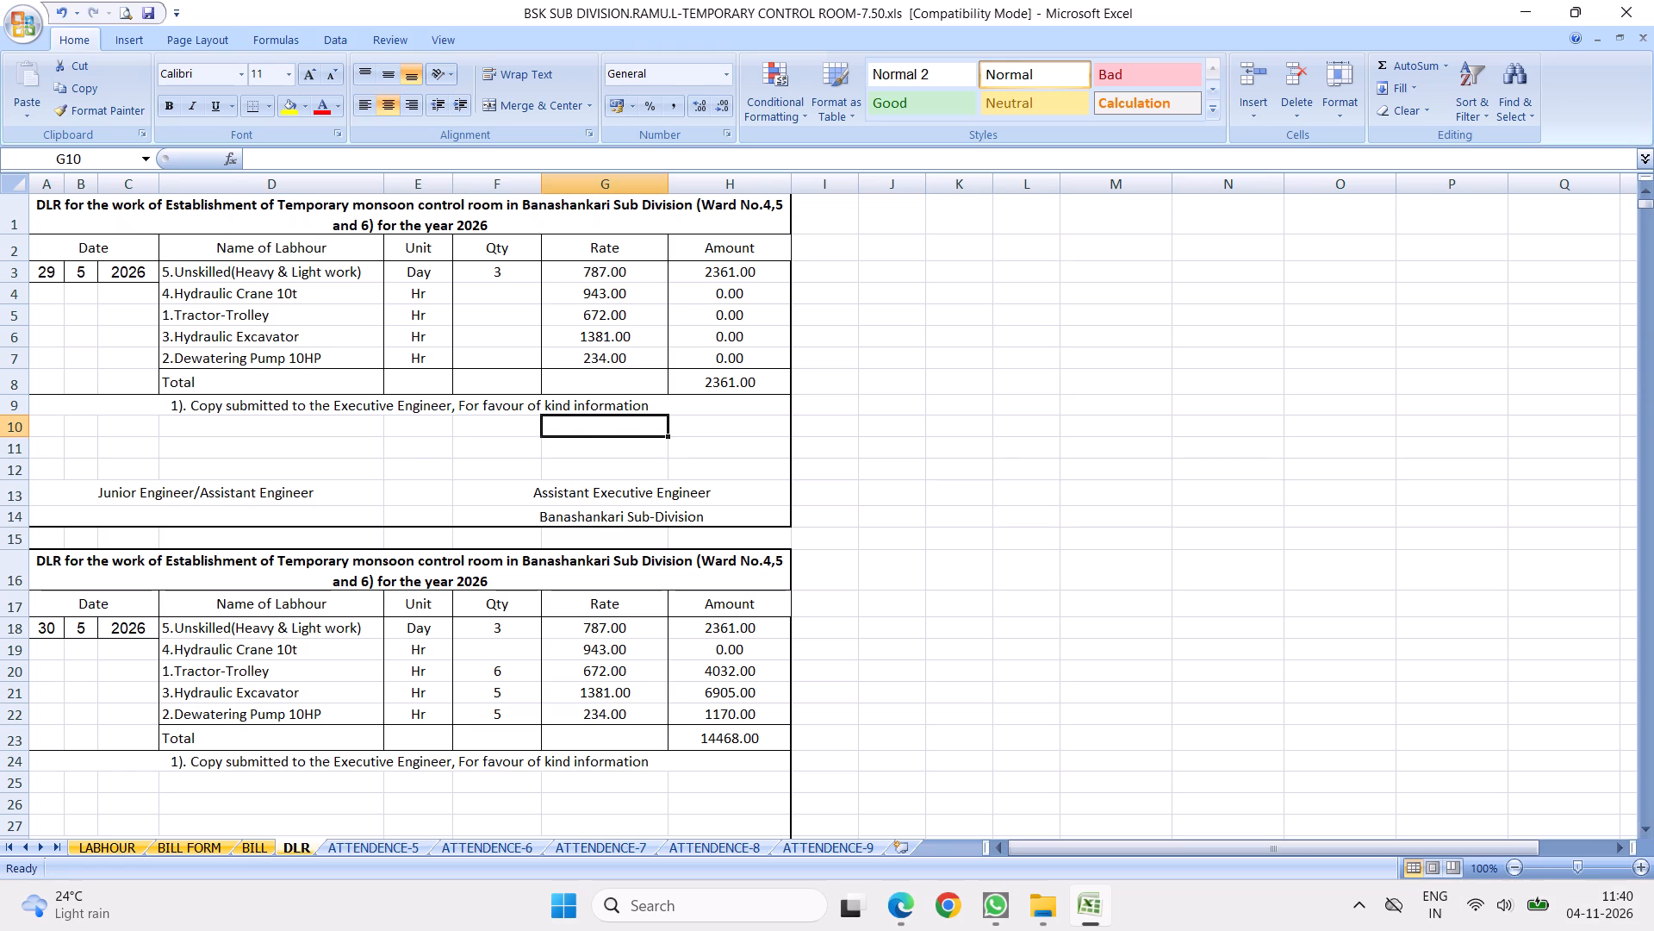
scroll(1336, 372, "up", 9)
left_click(126, 9)
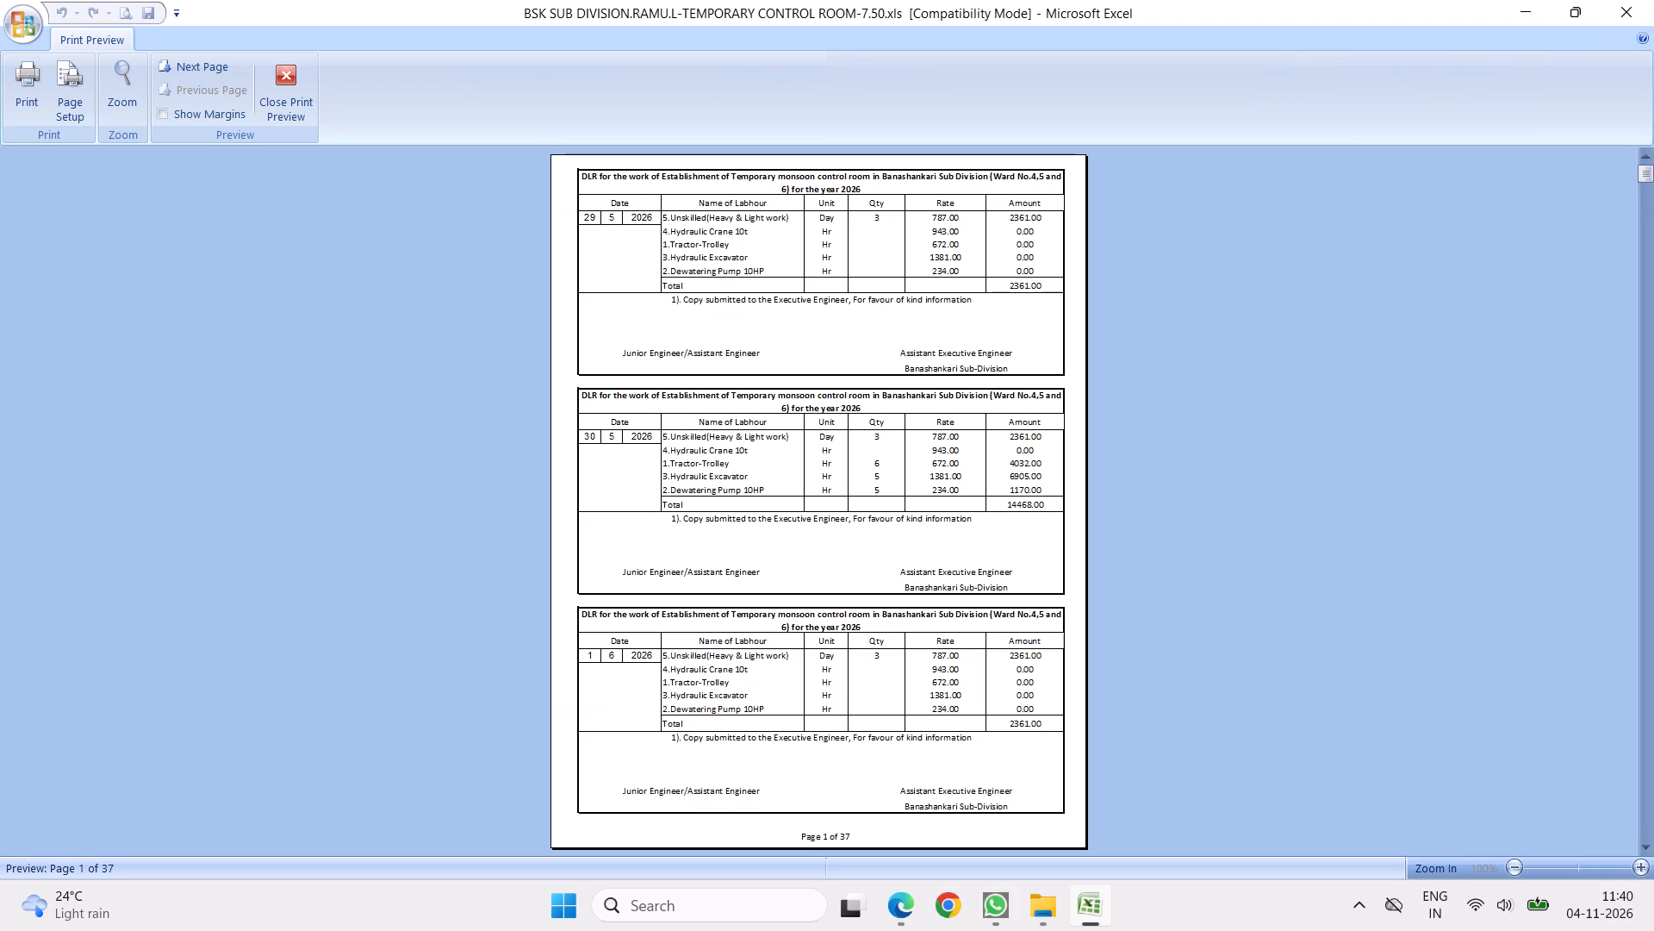
scroll(815, 423, "down", 2)
scroll(822, 413, "down", 19)
scroll(817, 420, "down", 6)
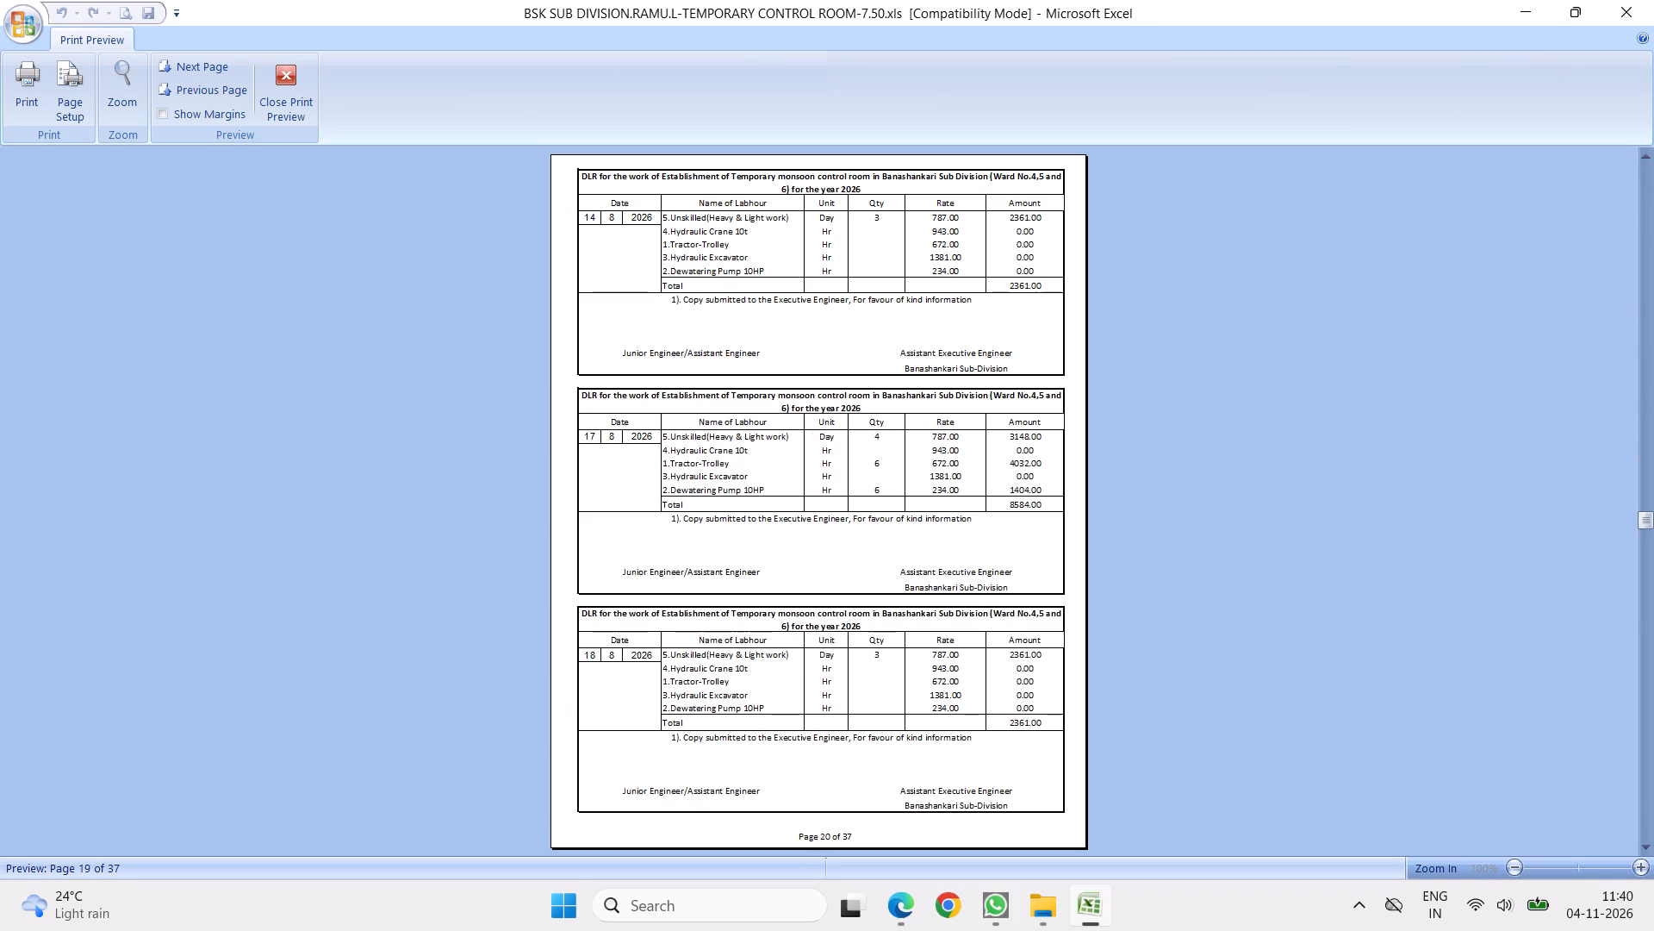
scroll(825, 427, "down", 20)
scroll(825, 427, "down", 20)
scroll(825, 427, "down", 3)
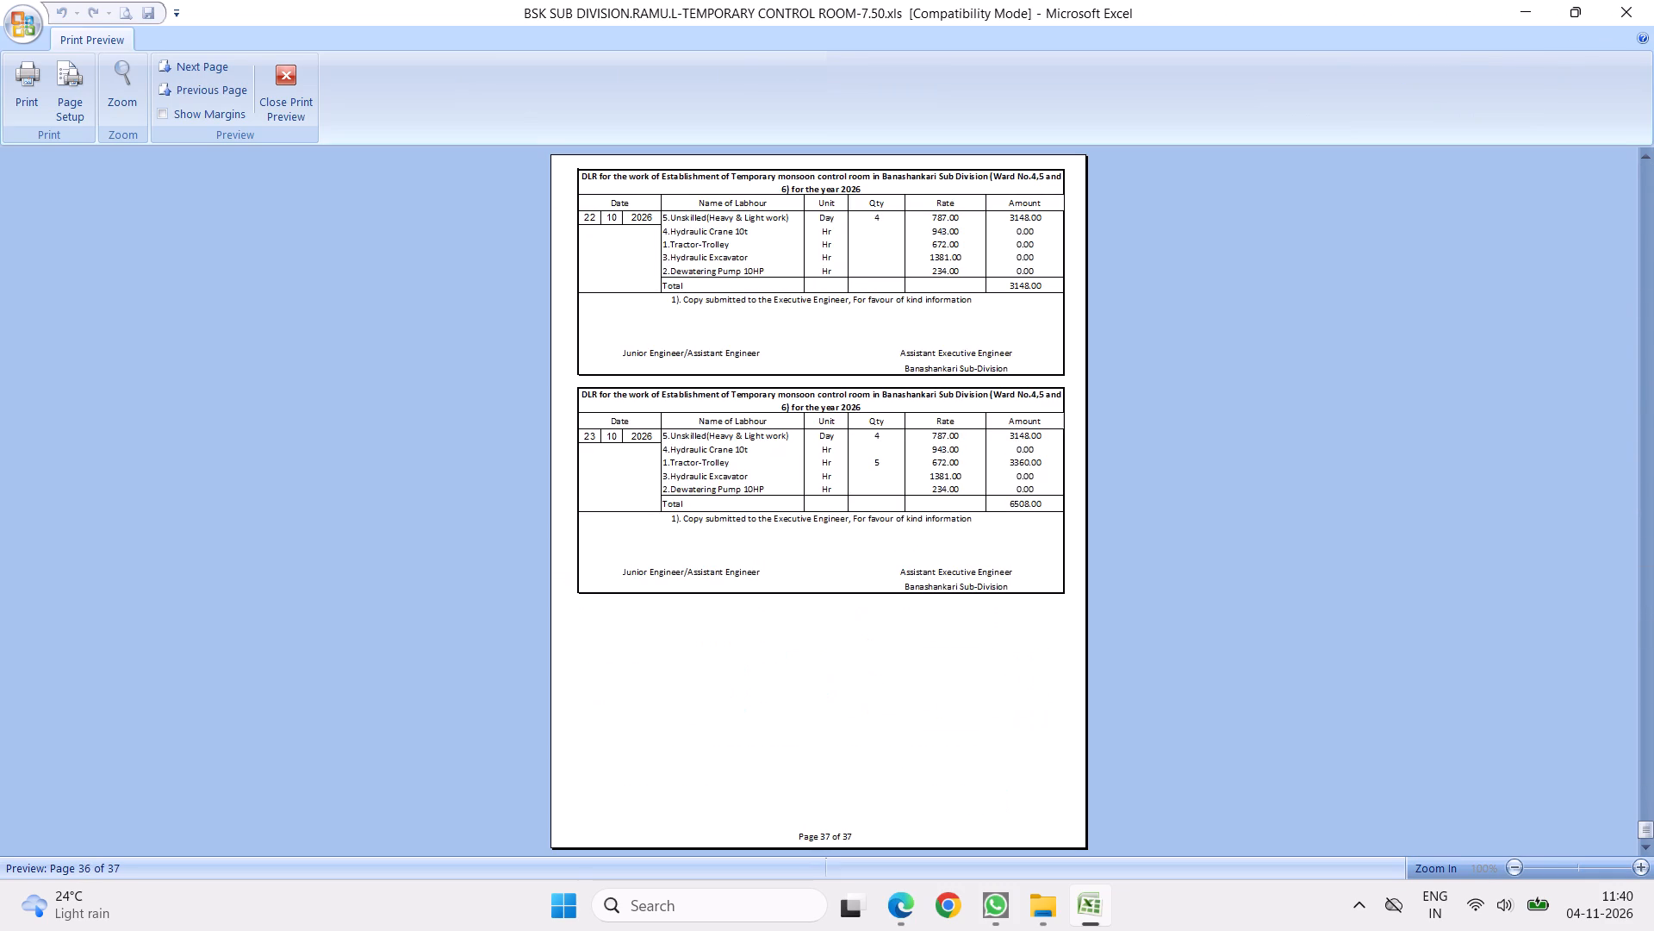
scroll(809, 416, "down", 5)
left_click(828, 756)
scroll(850, 605, "down", 7)
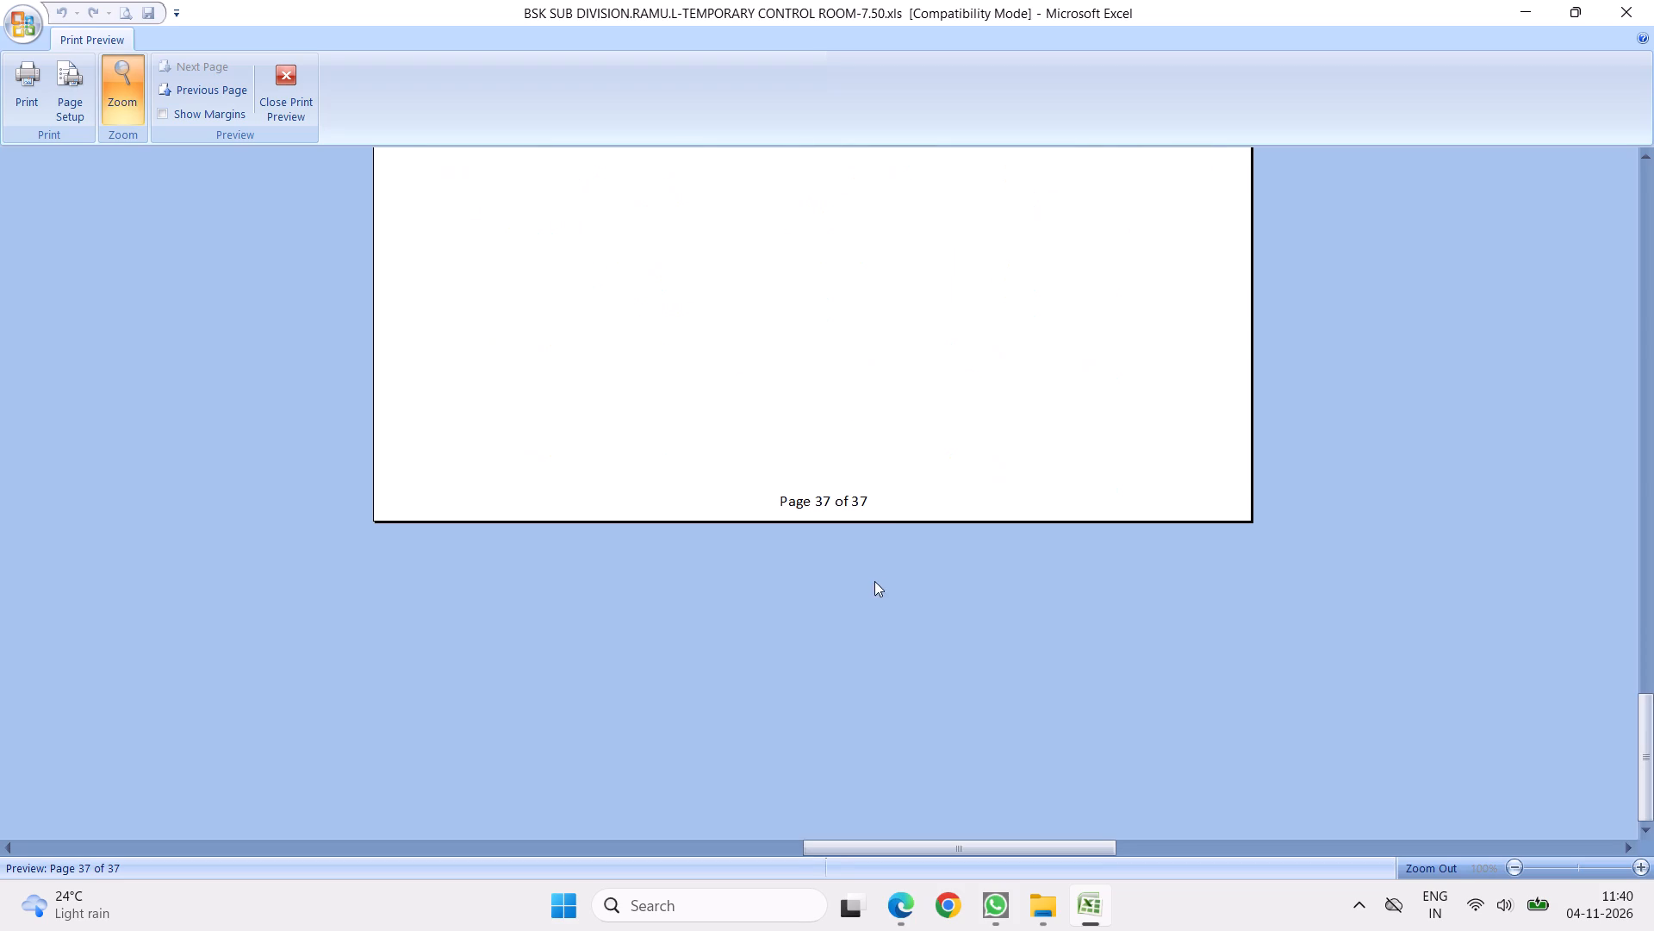
left_click(809, 391)
scroll(783, 393, "up", 14)
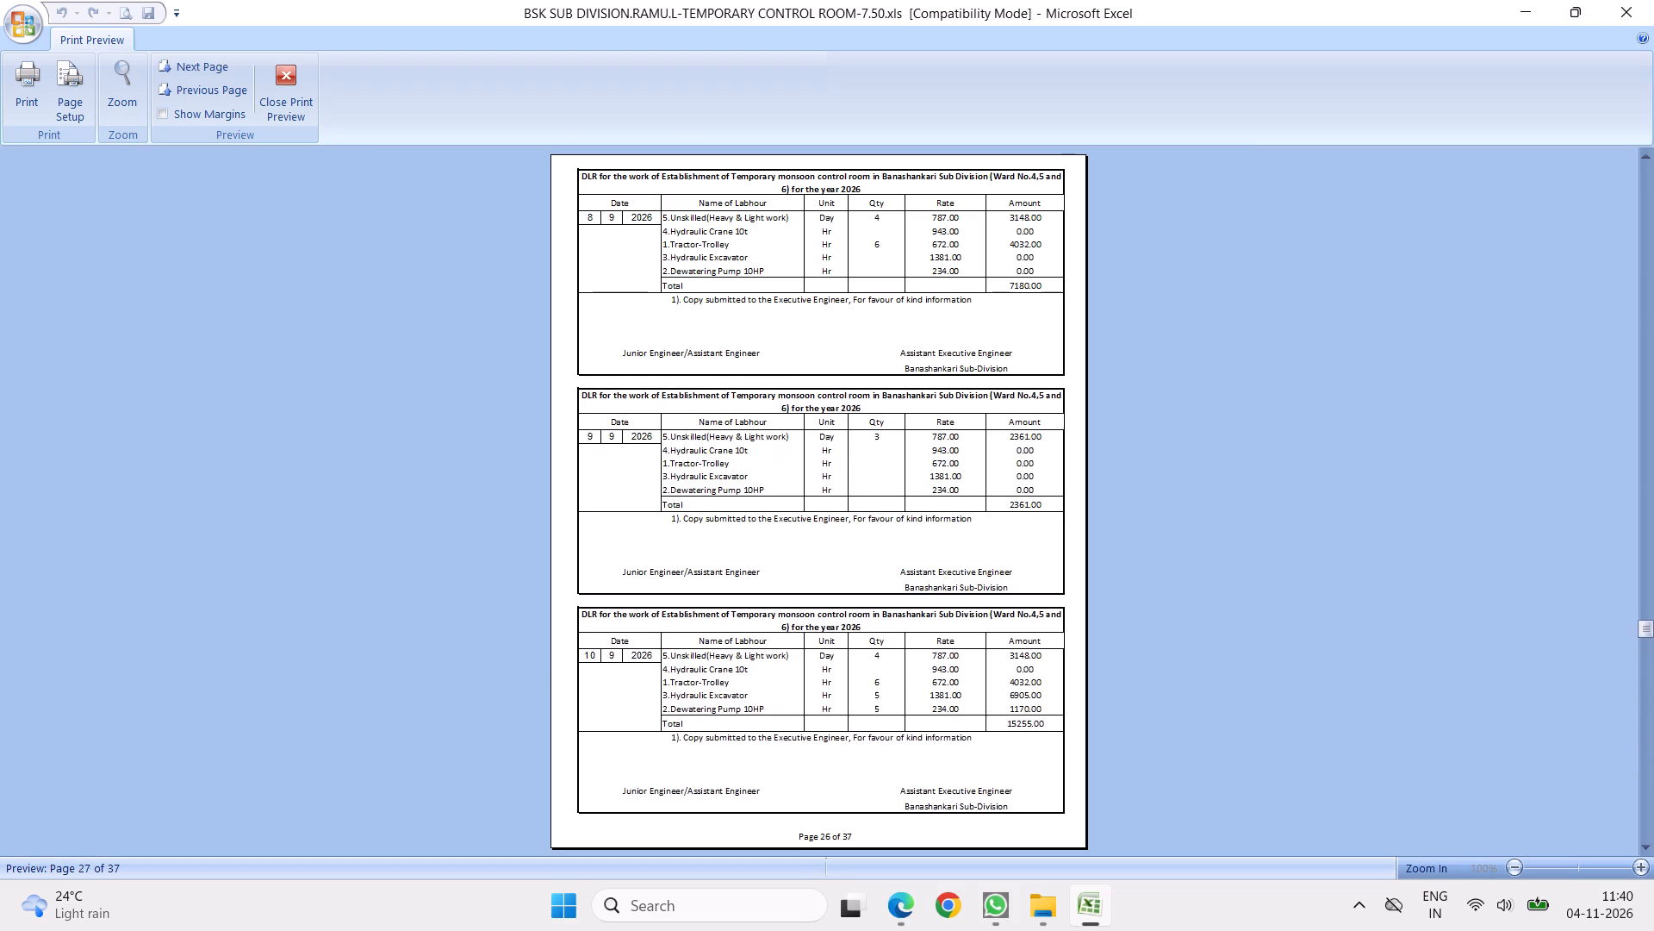
scroll(780, 399, "up", 20)
scroll(780, 399, "up", 18)
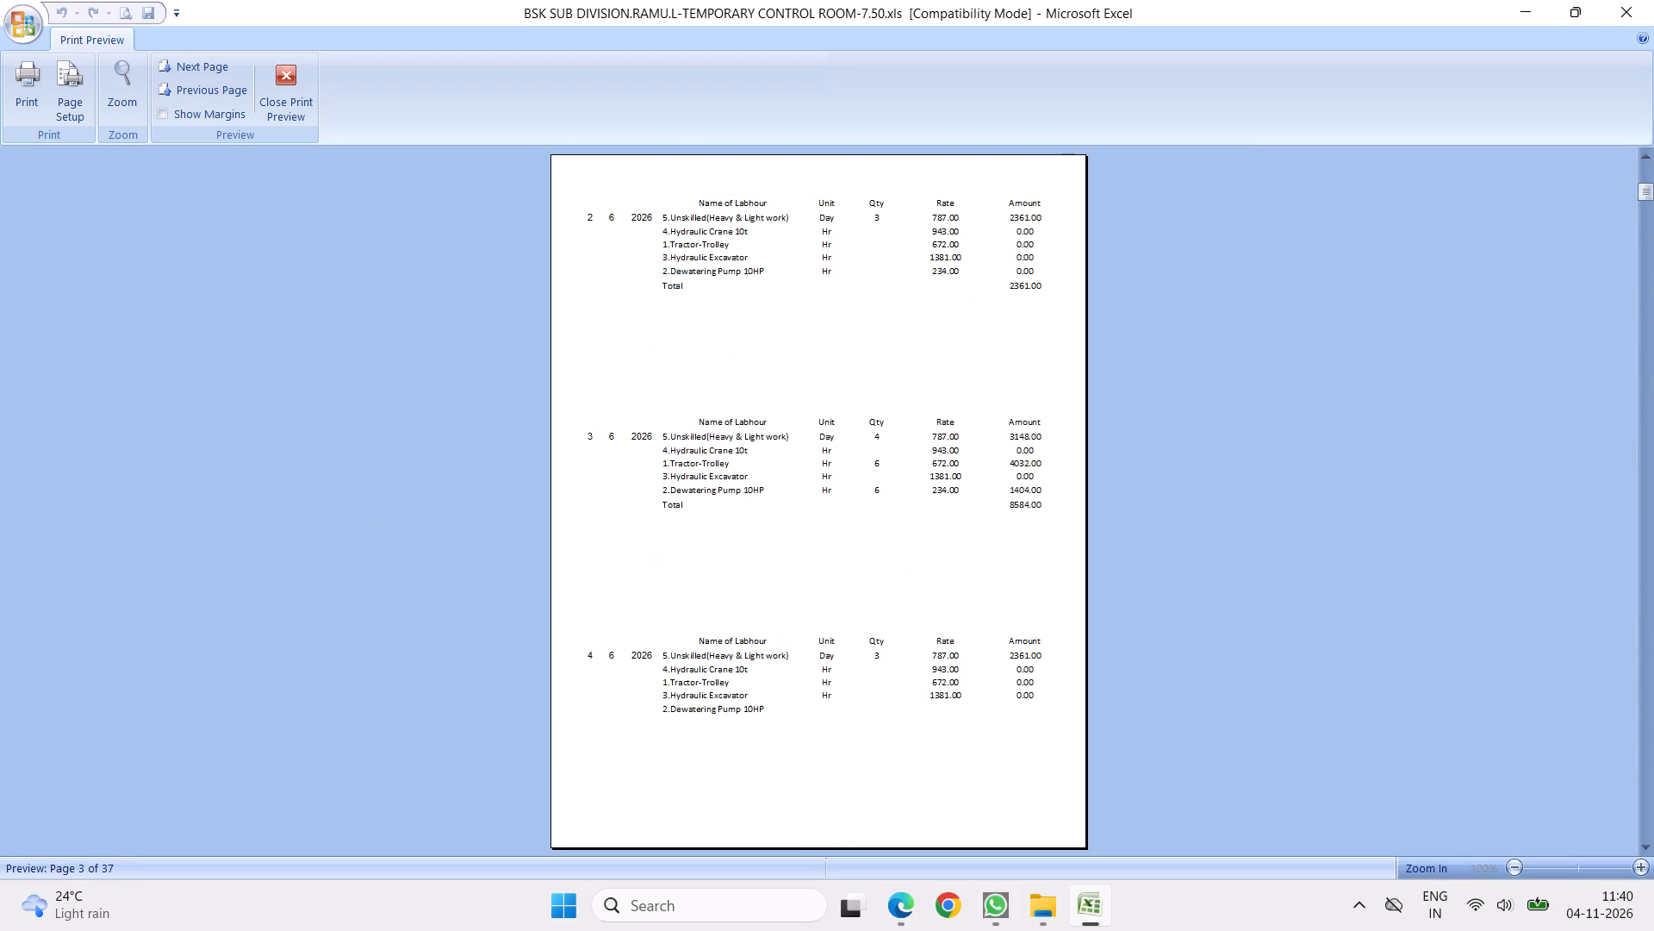
scroll(779, 399, "up", 11)
left_click(849, 469)
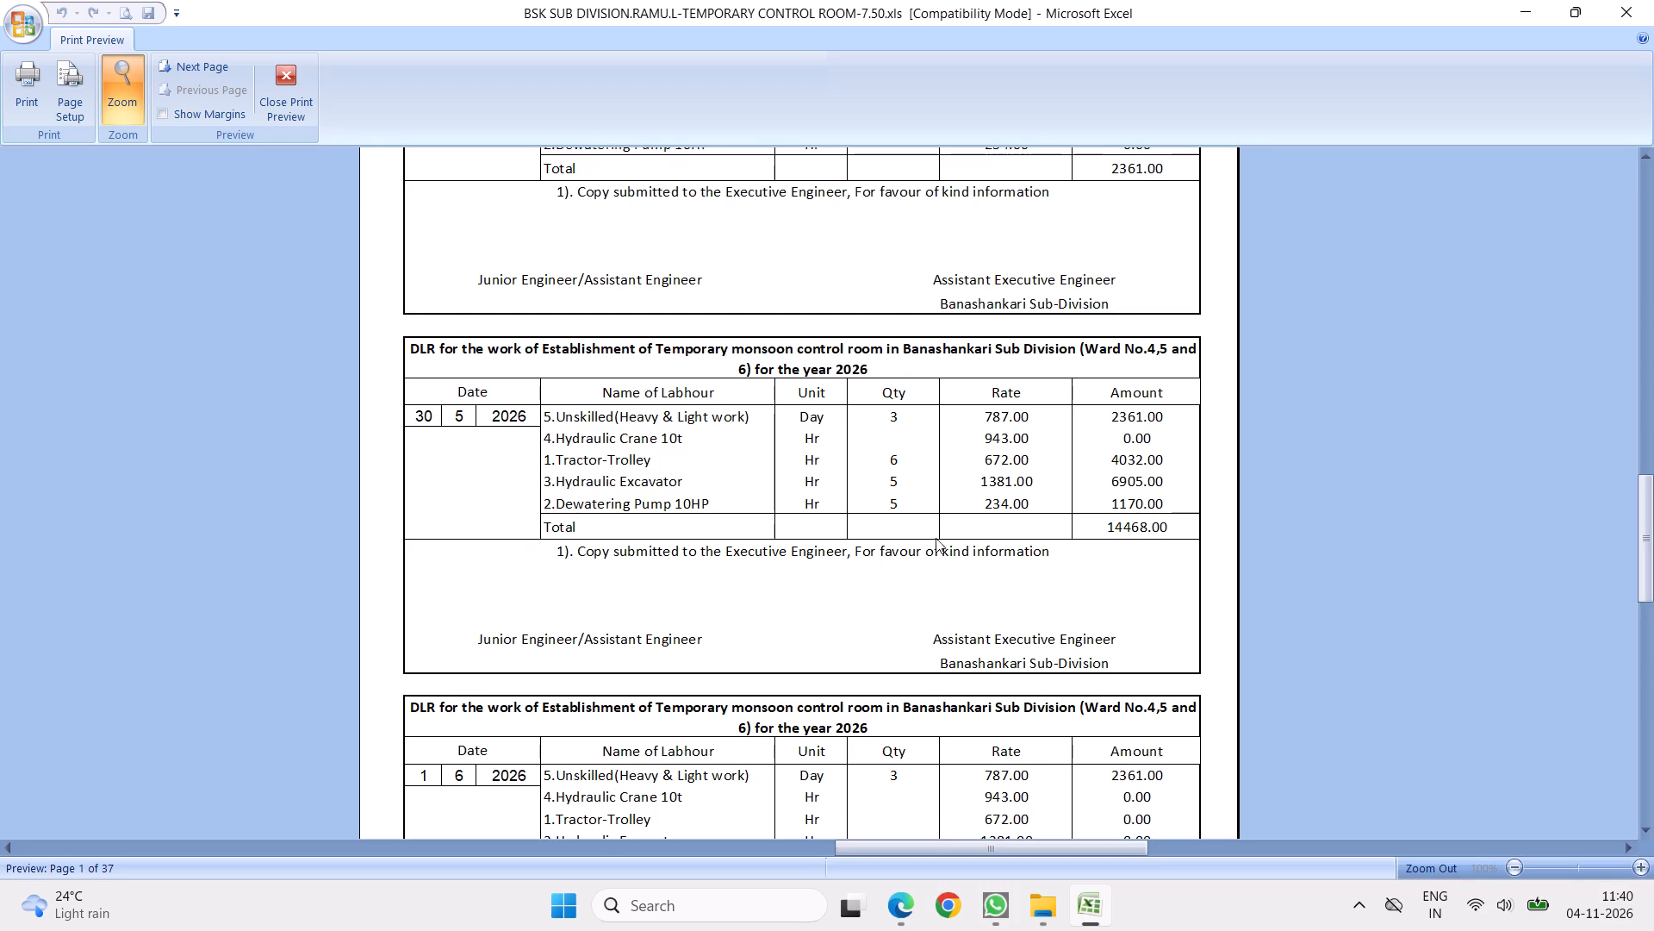
View whole pages in the DLR print preview, examine them through to the last page, and close the preview.
left_click(707, 469)
scroll(779, 337, "up", 13)
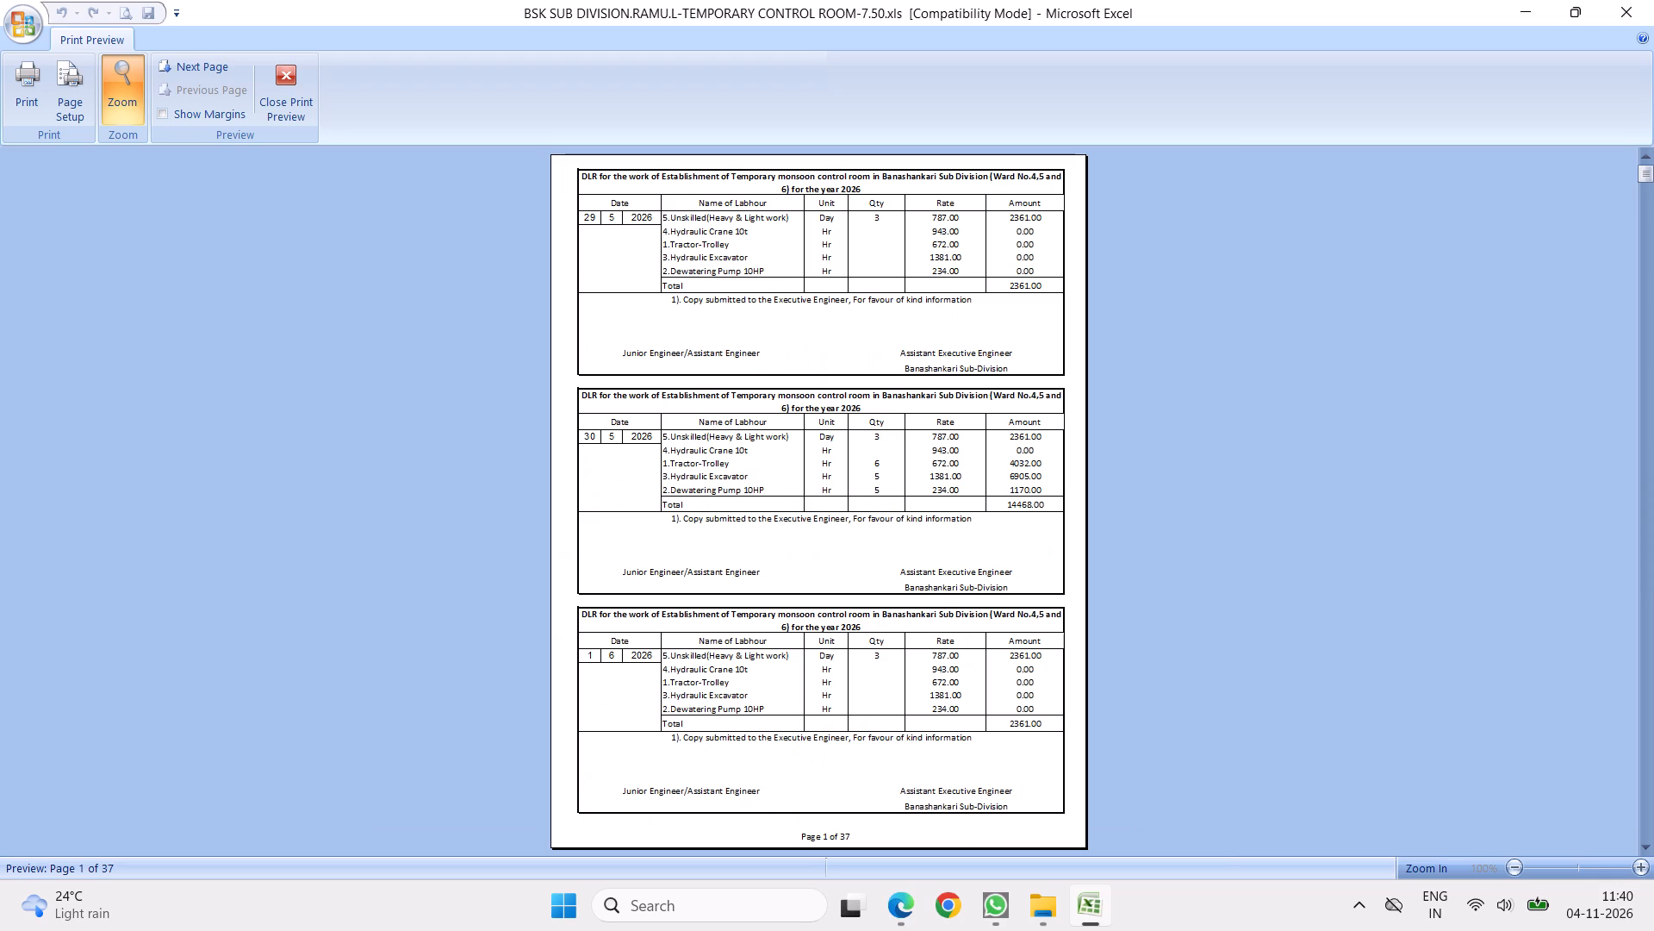
scroll(753, 323, "up", 3)
scroll(765, 383, "down", 7)
scroll(714, 358, "down", 20)
scroll(714, 358, "down", 6)
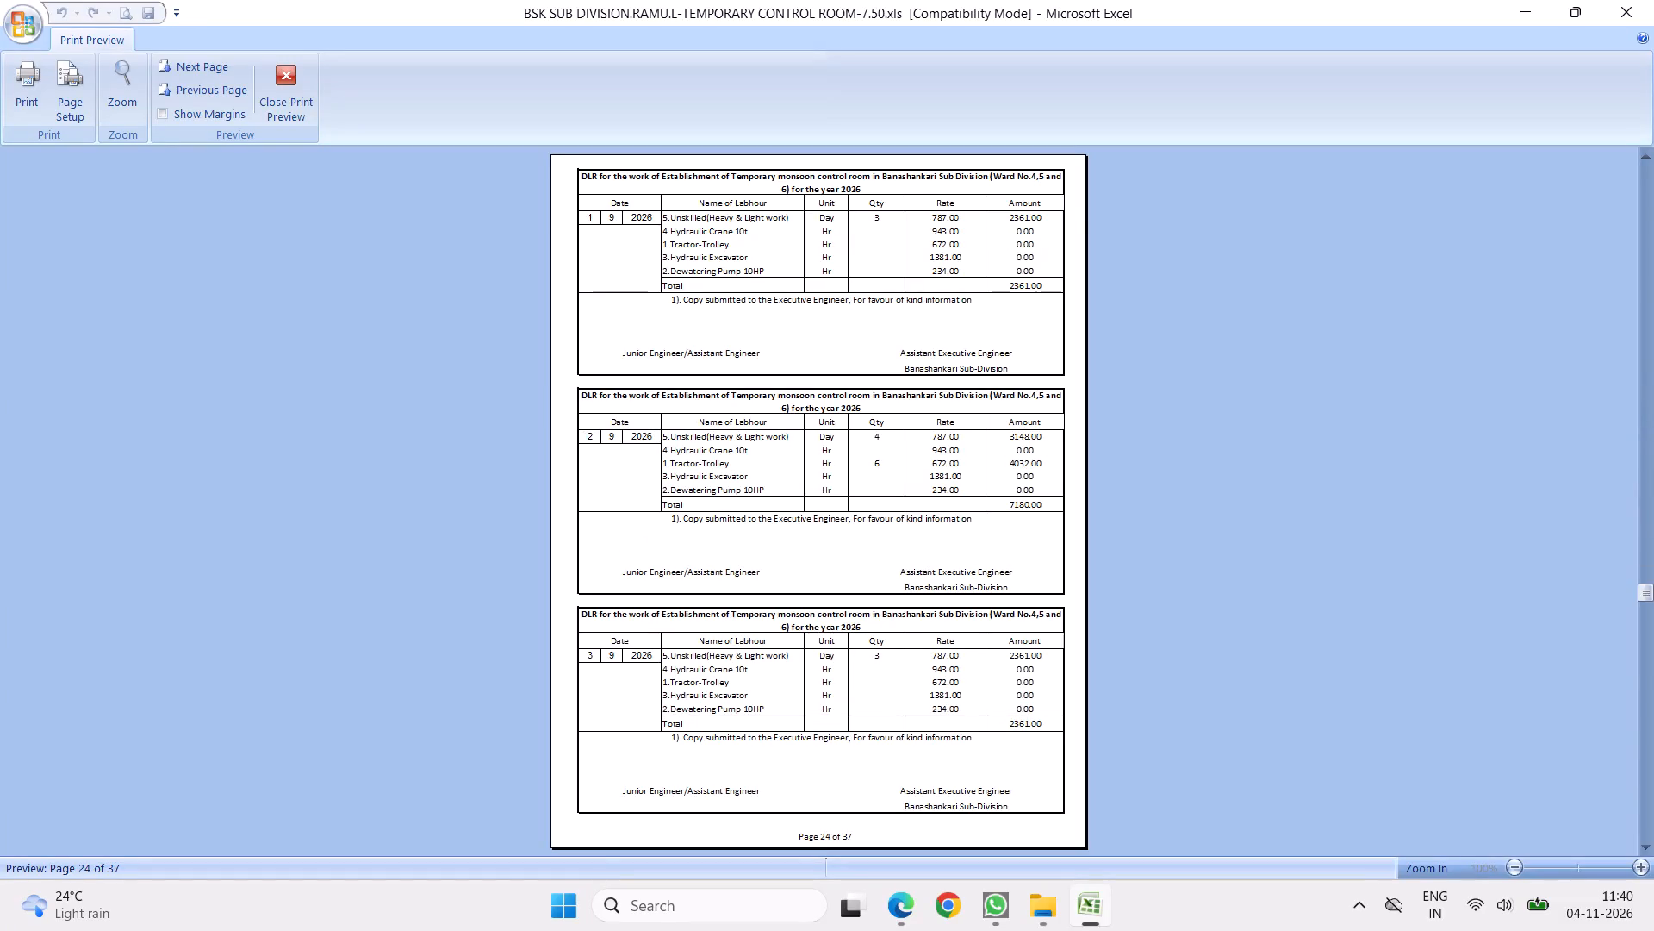
scroll(629, 484, "down", 20)
scroll(629, 484, "down", 18)
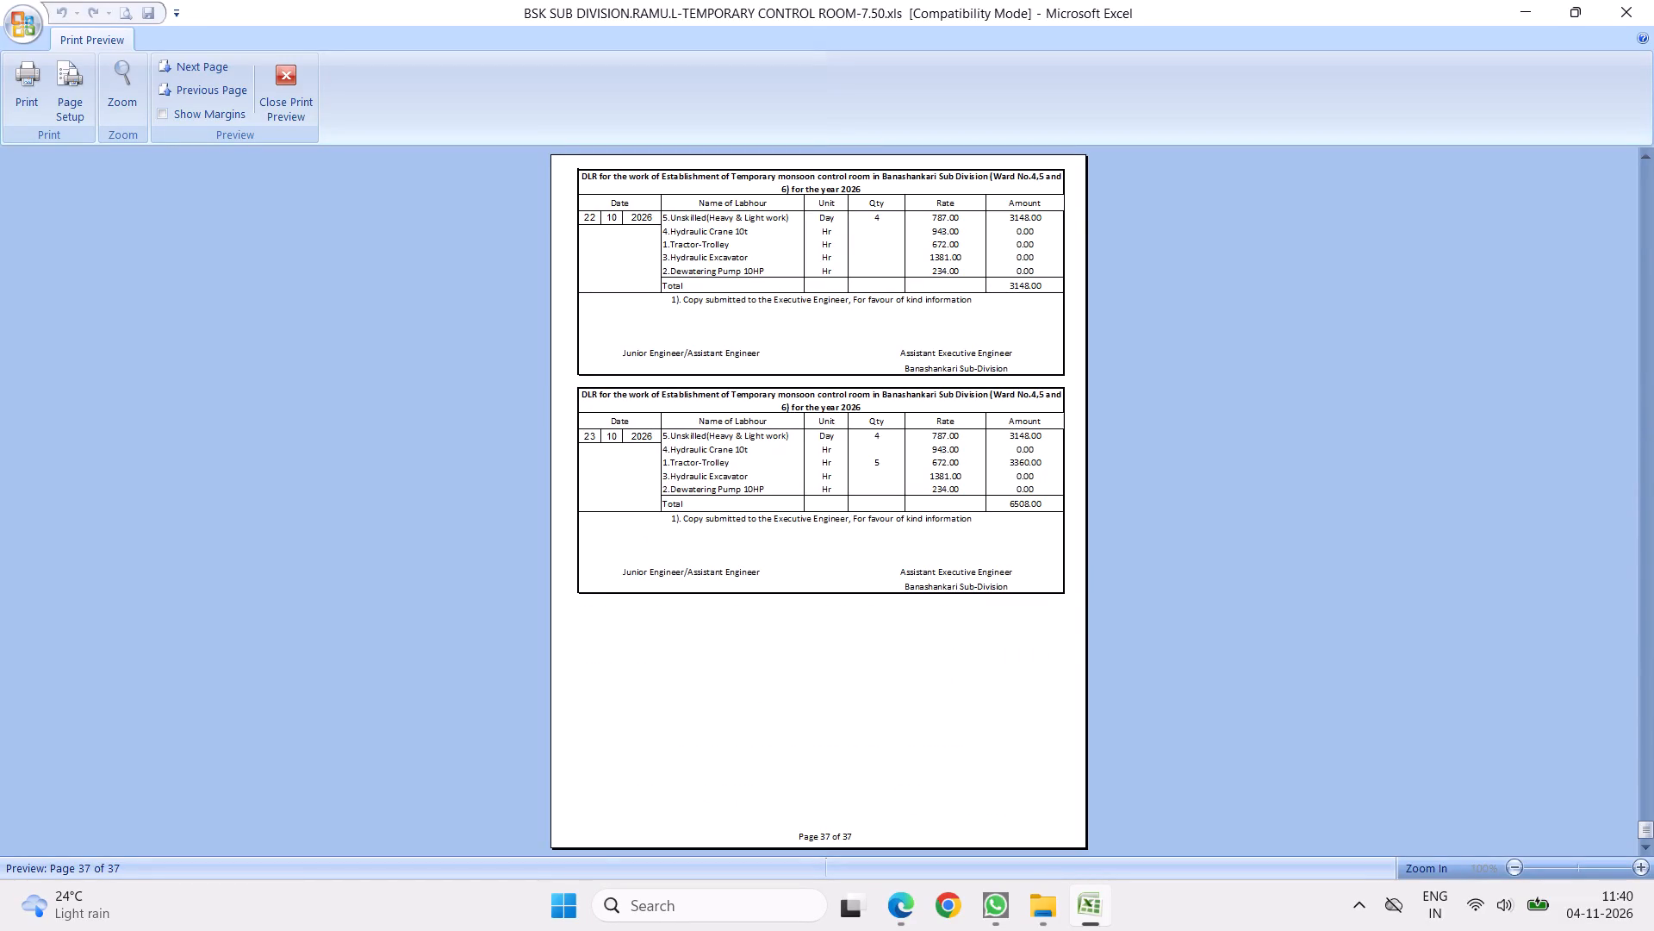
key("Escape")
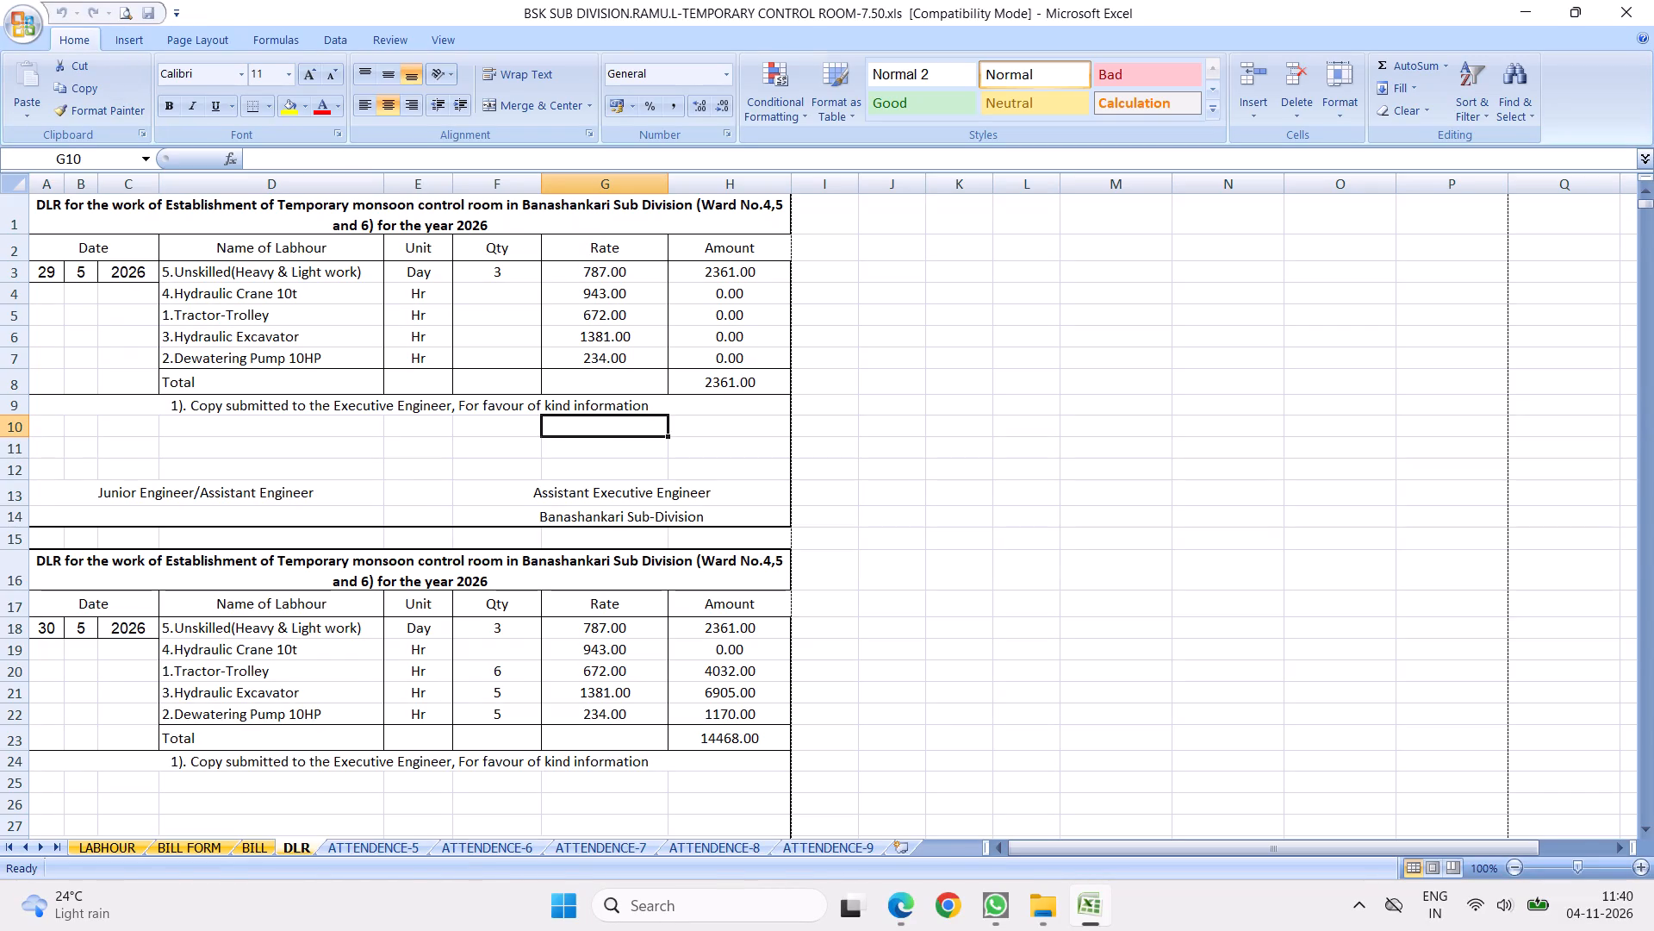
Save the workbook with the DLR sheet at its top.
scroll(471, 522, "up", 9)
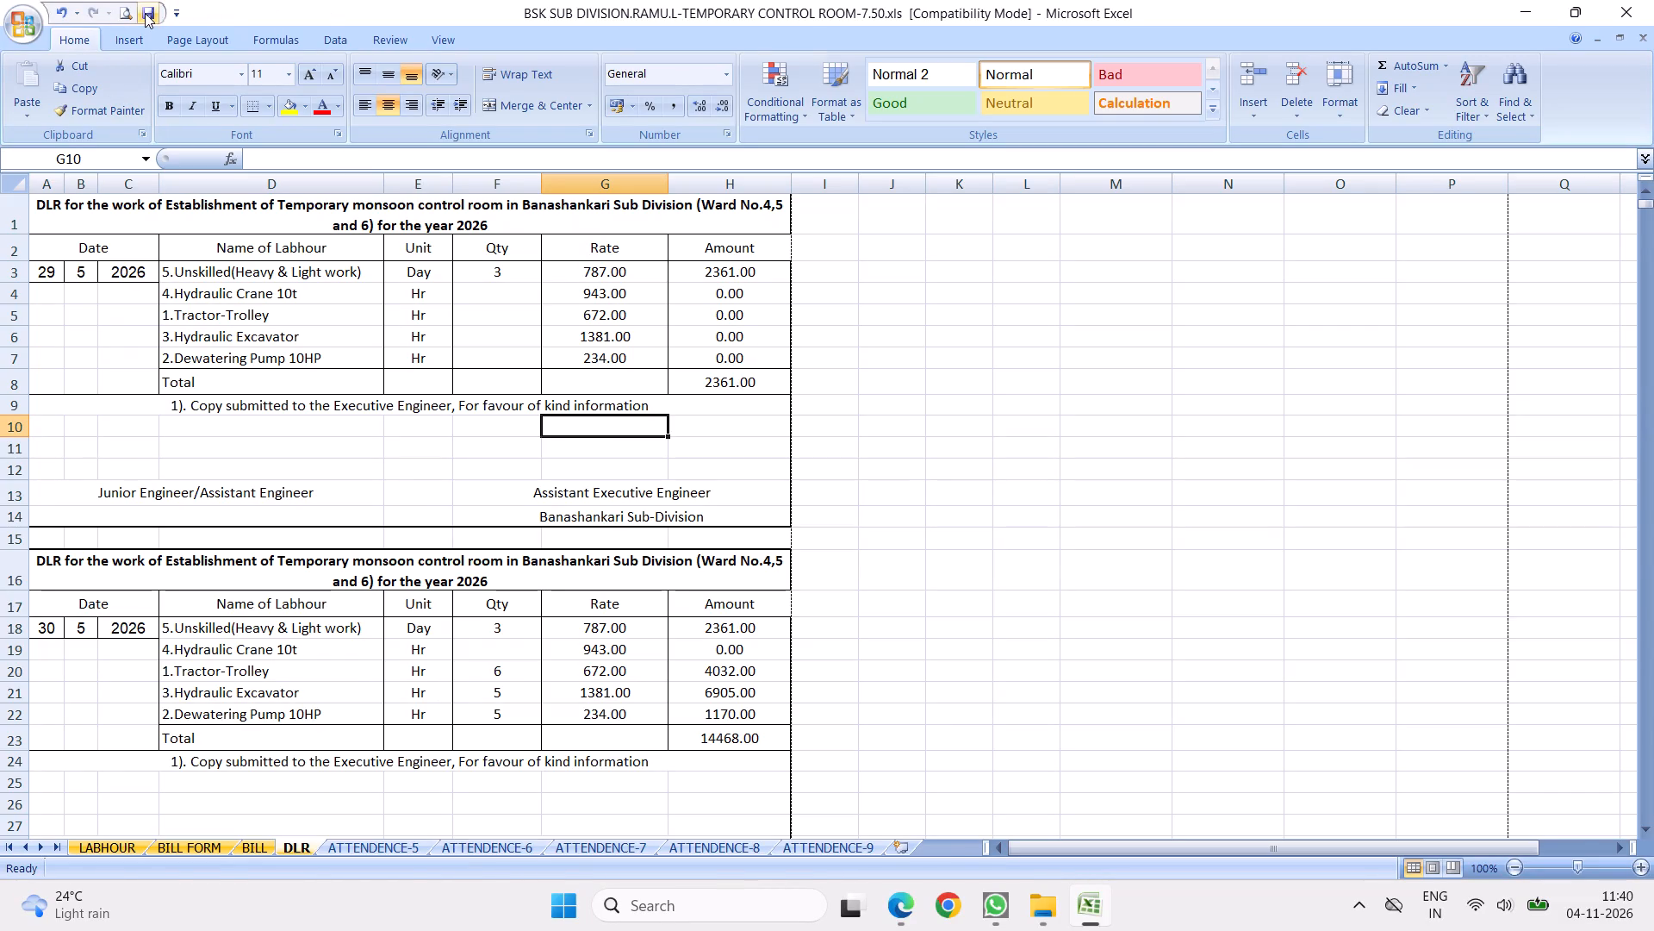
left_click(145, 6)
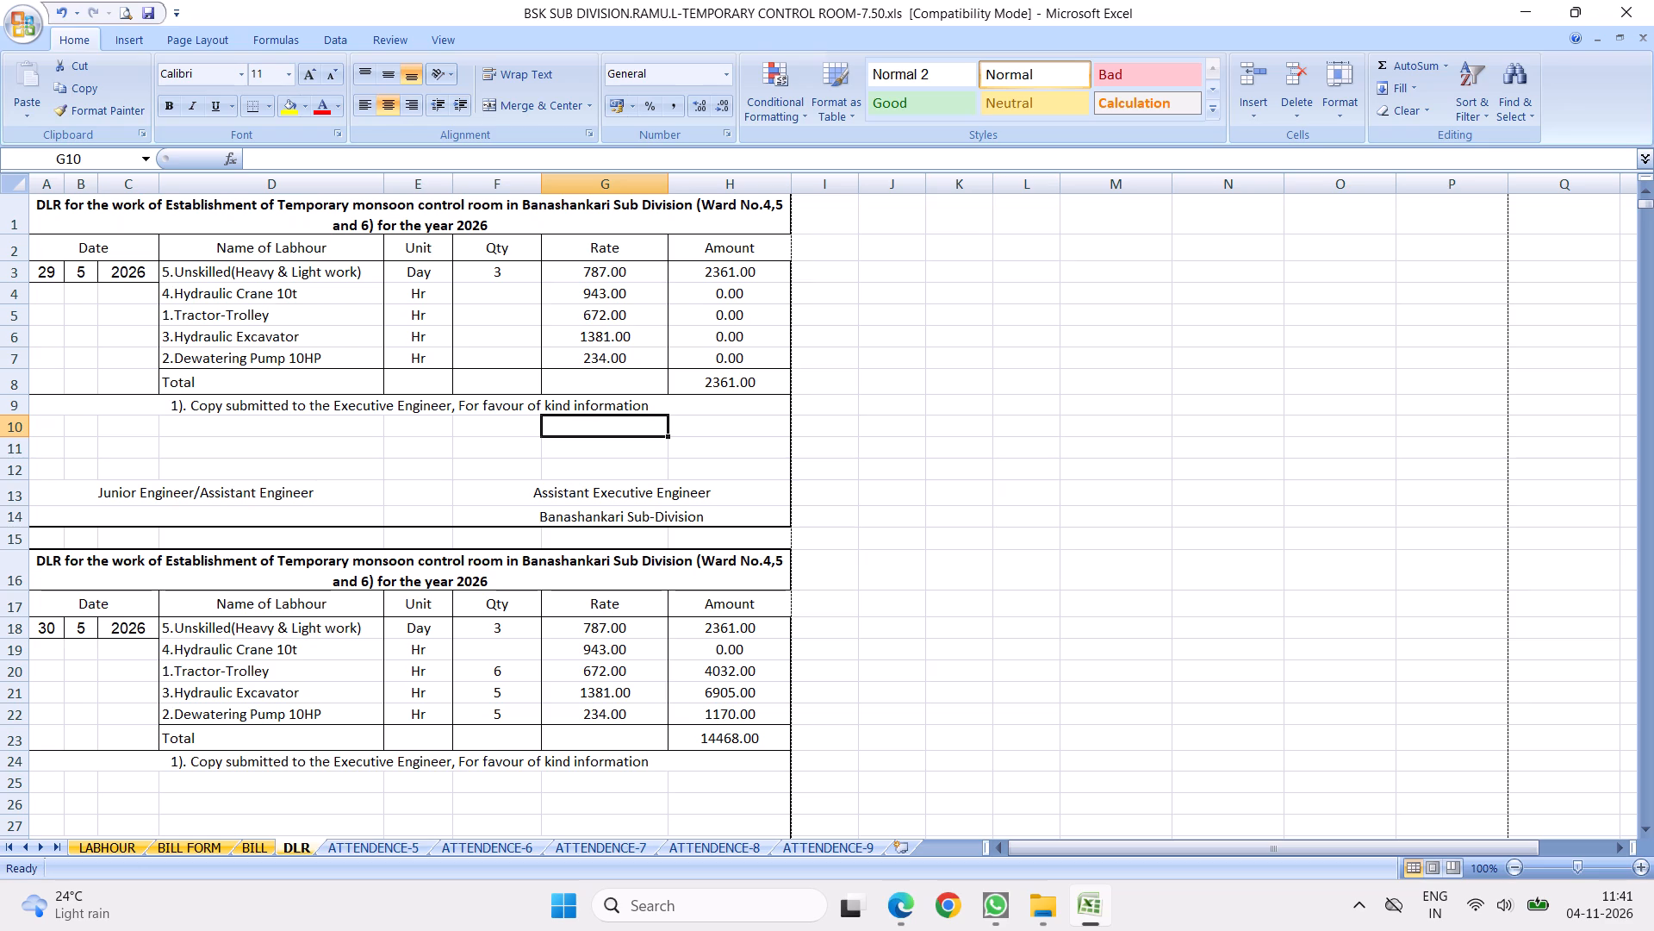
scroll(589, 530, "up", 5)
left_click(246, 316)
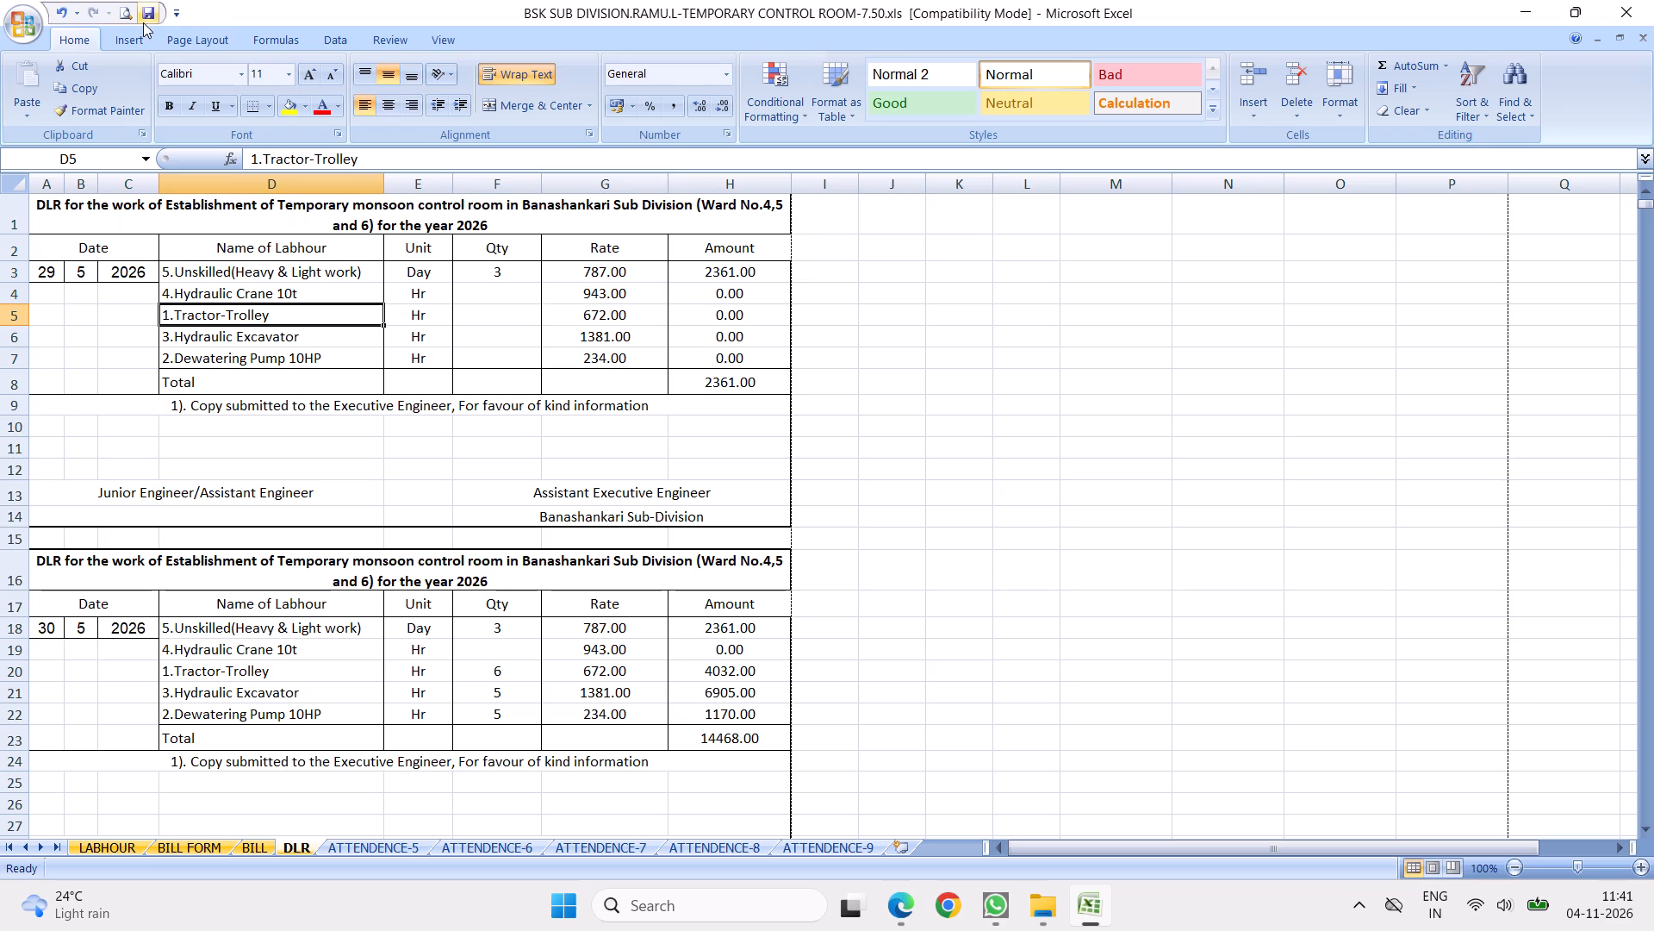
left_click(146, 8)
scroll(407, 422, "up", 3)
On the ATTENDENCE-5 sheet, clear the attendance and machinery entries for days 21, 22 and 25 to 28 in rows 9 to 23.
left_click(378, 847)
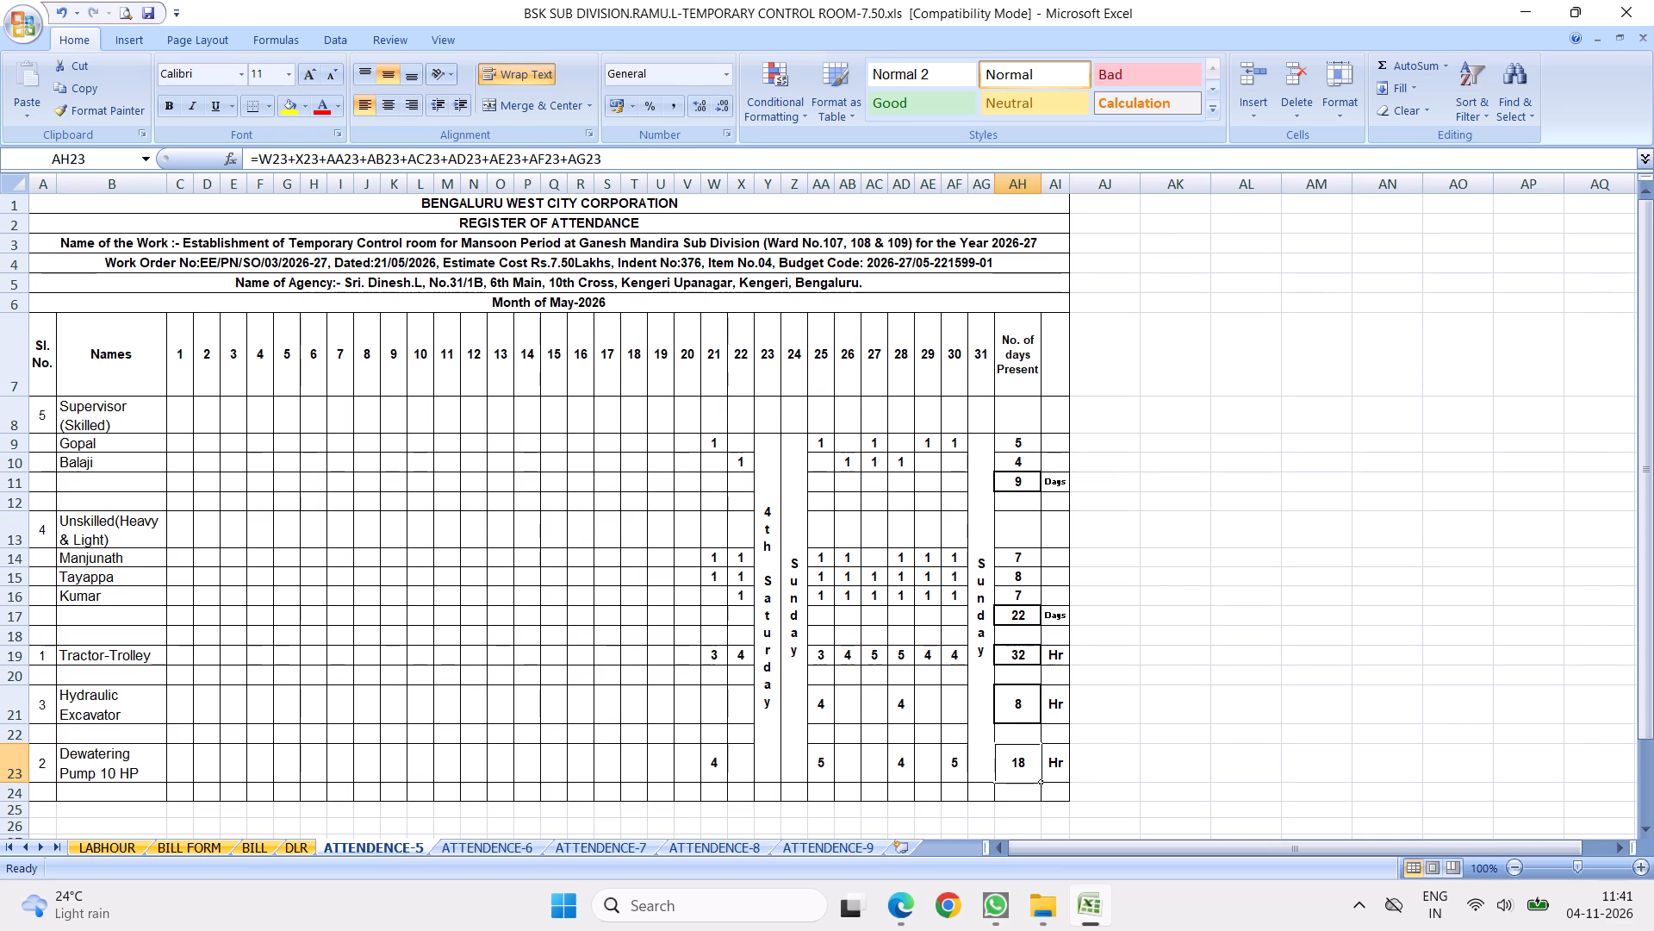
left_click_drag(719, 444, 785, 571)
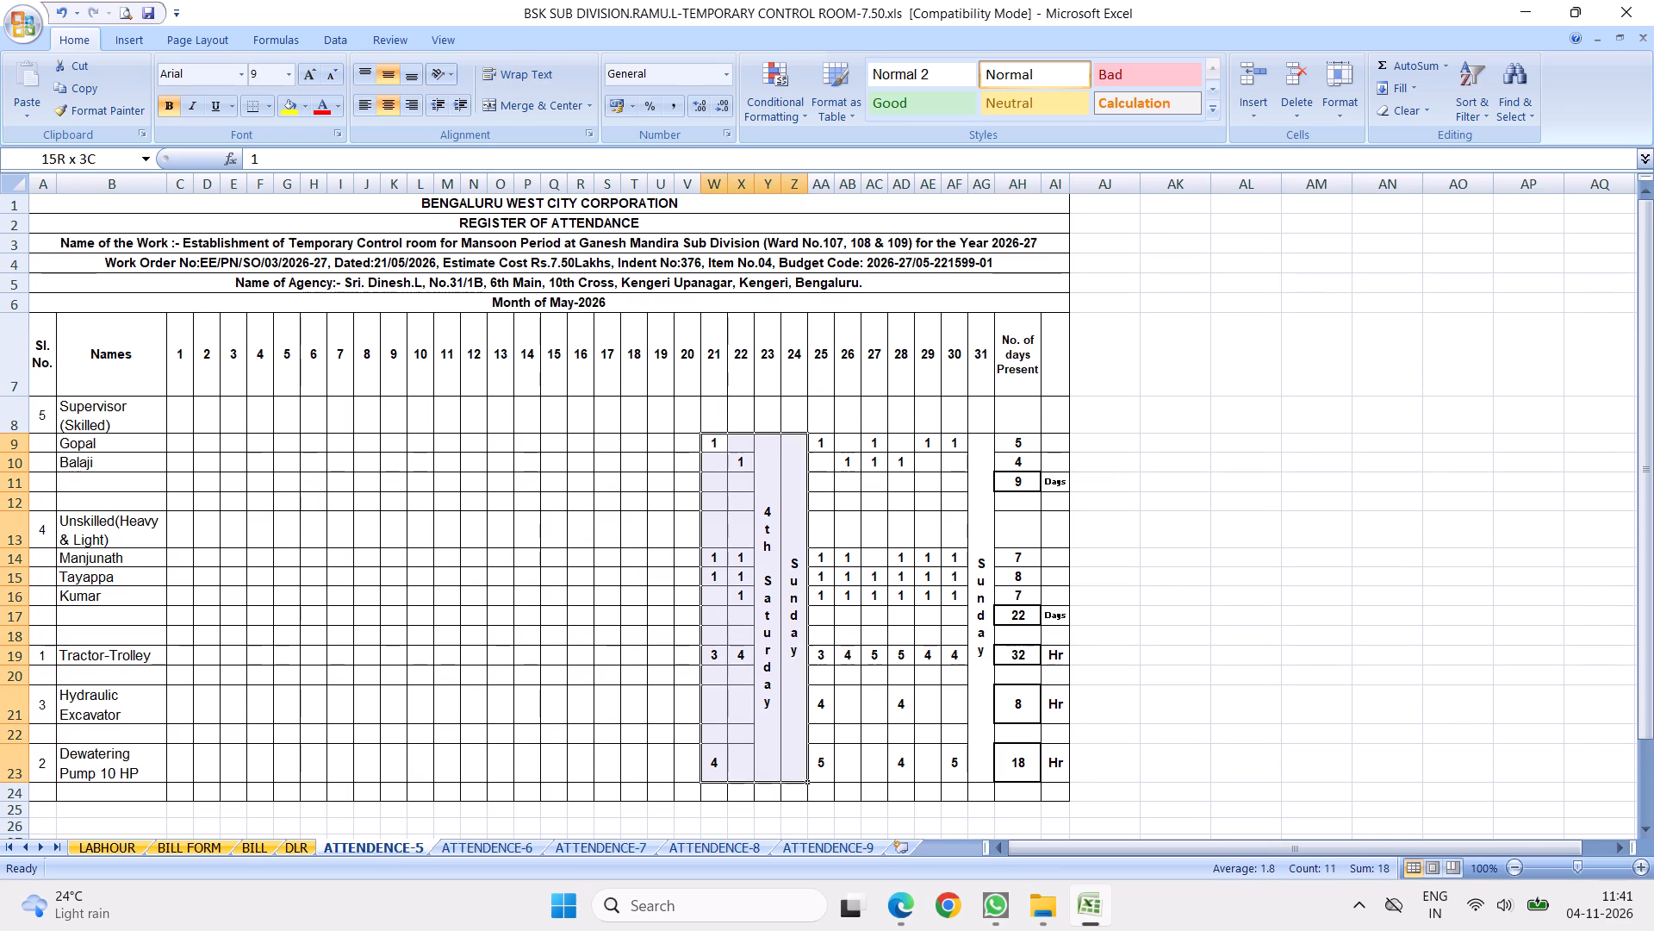
left_click_drag(785, 571, 736, 770)
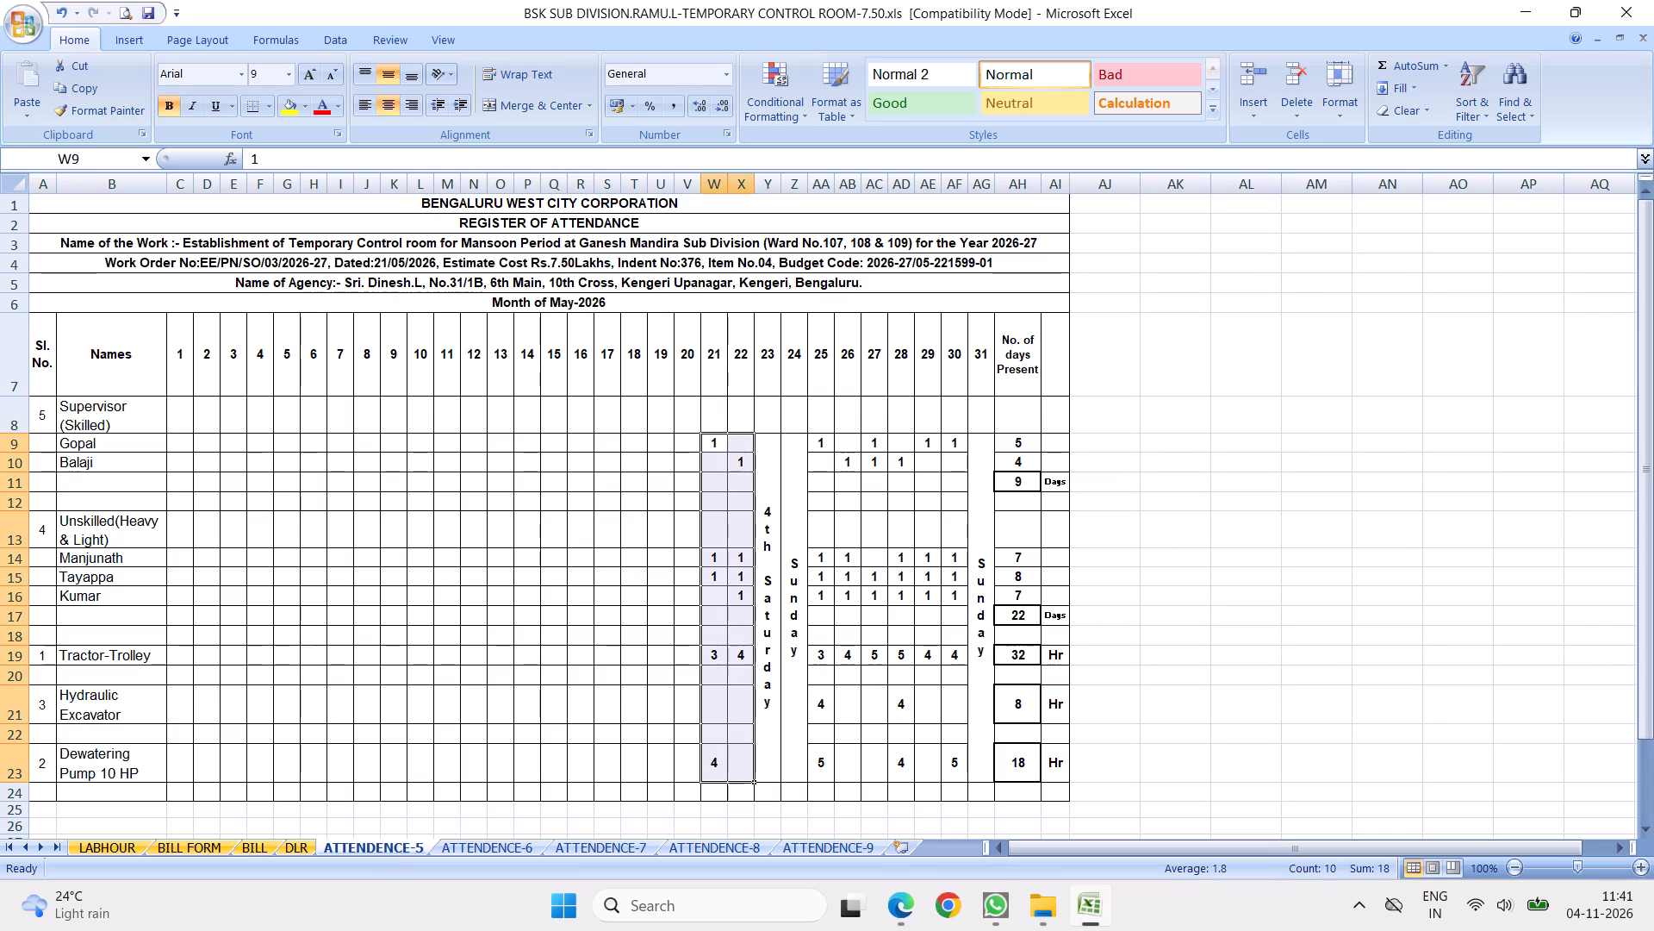
key("Delete")
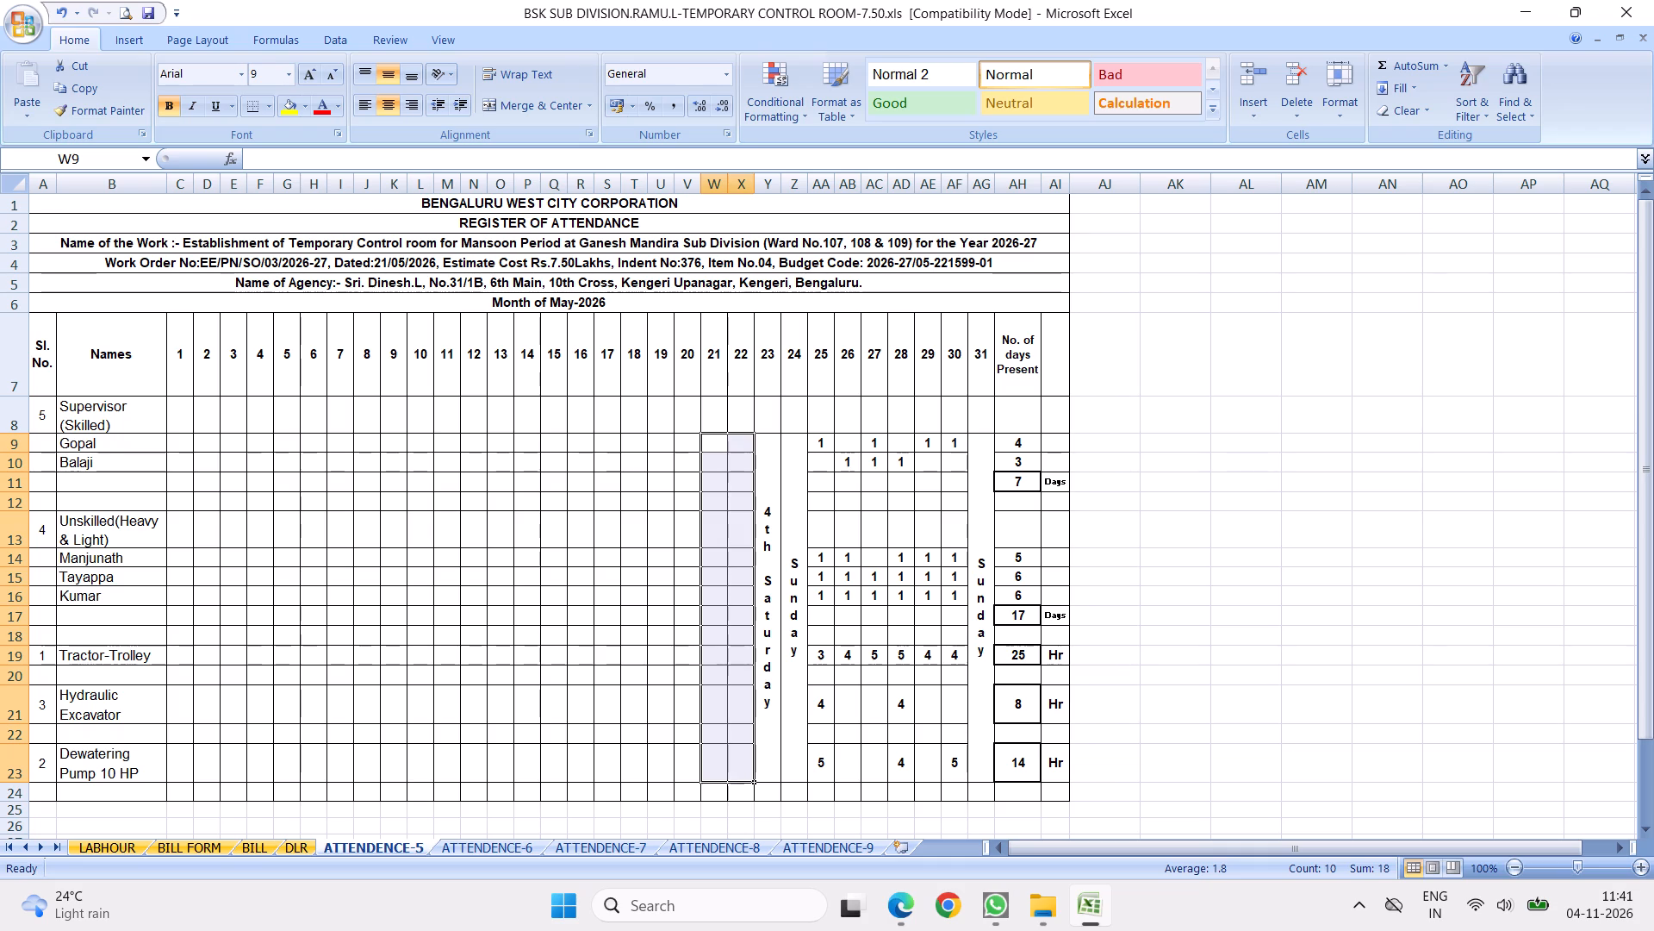
left_click_drag(824, 440, 908, 679)
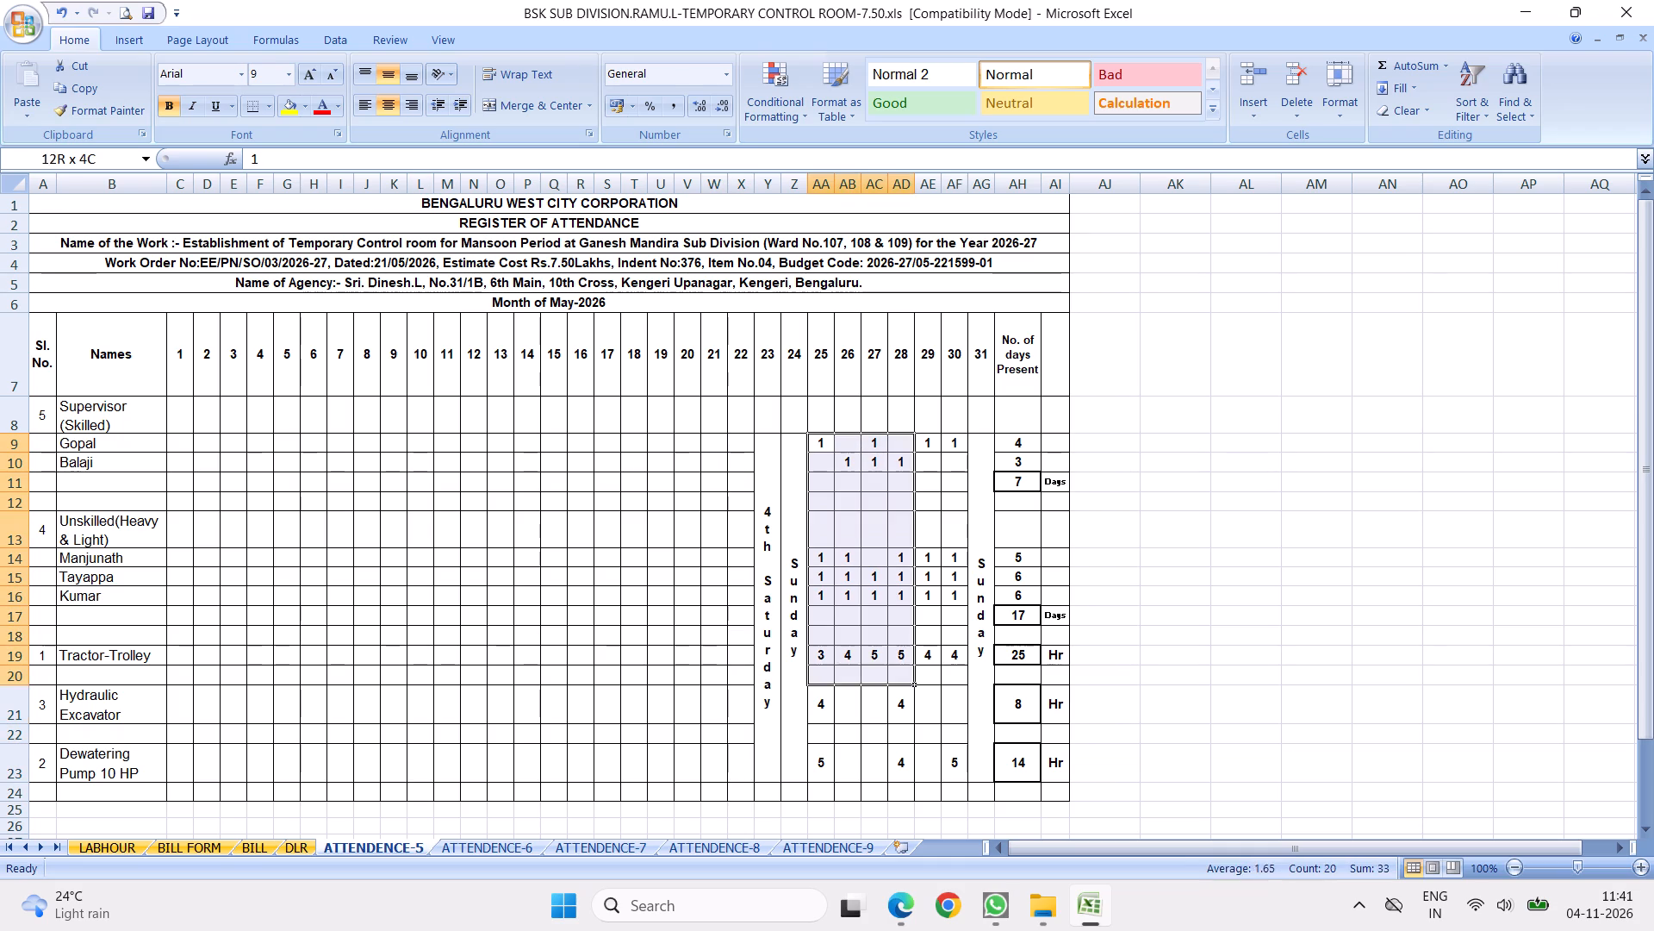
left_click_drag(908, 679, 912, 772)
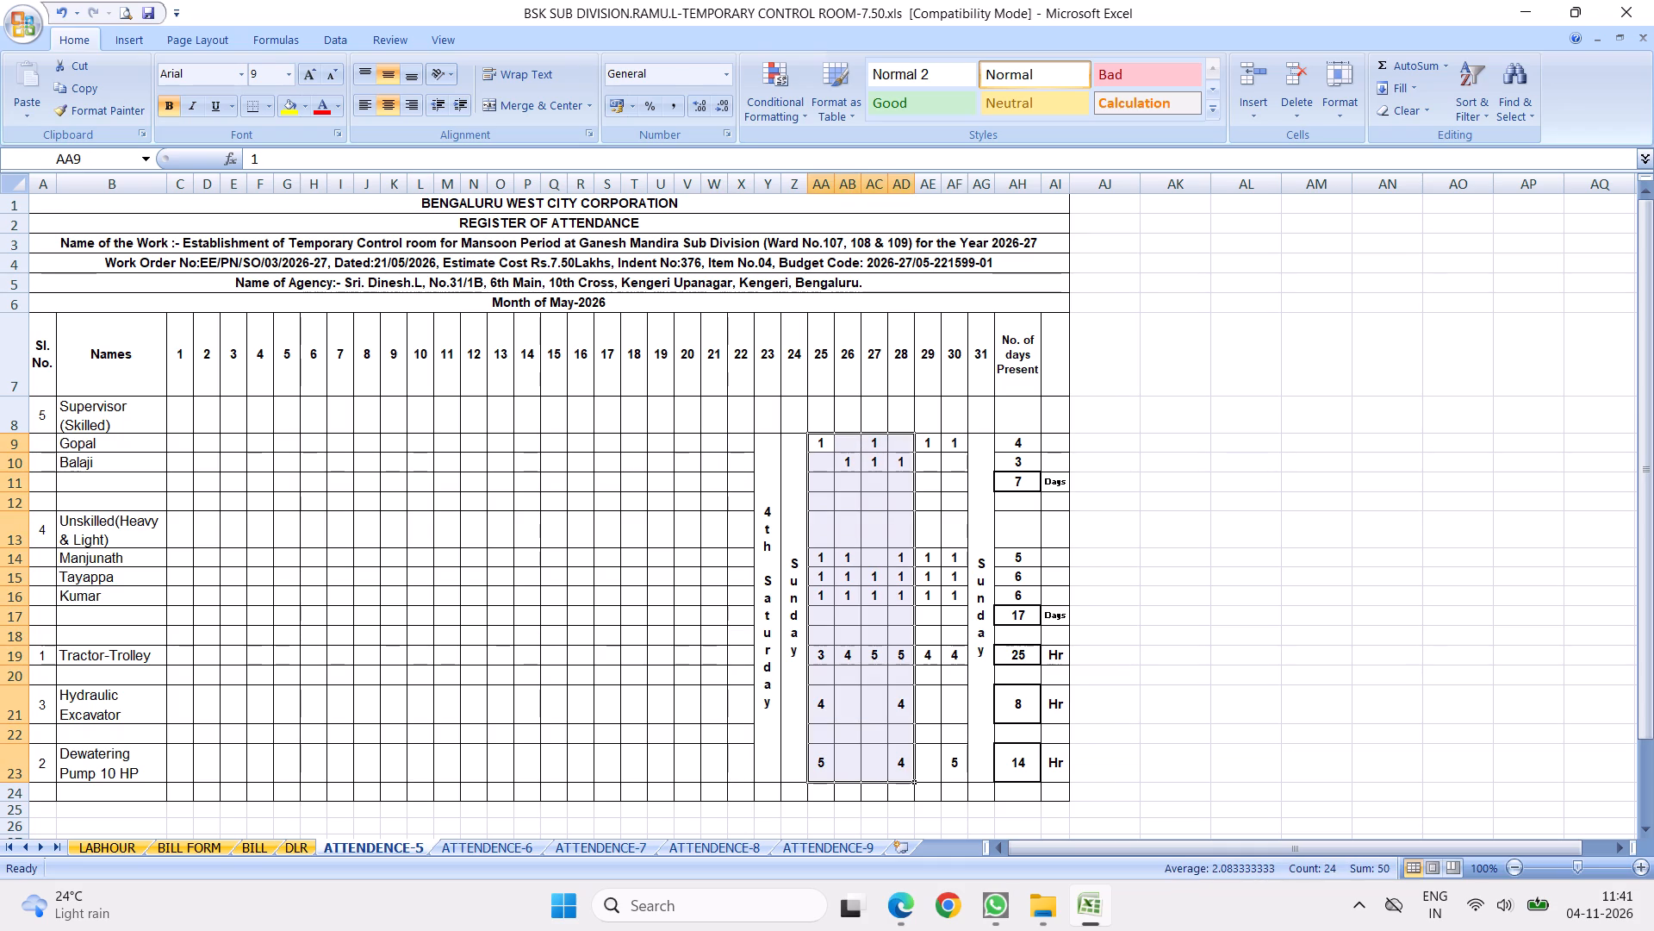
key("Delete")
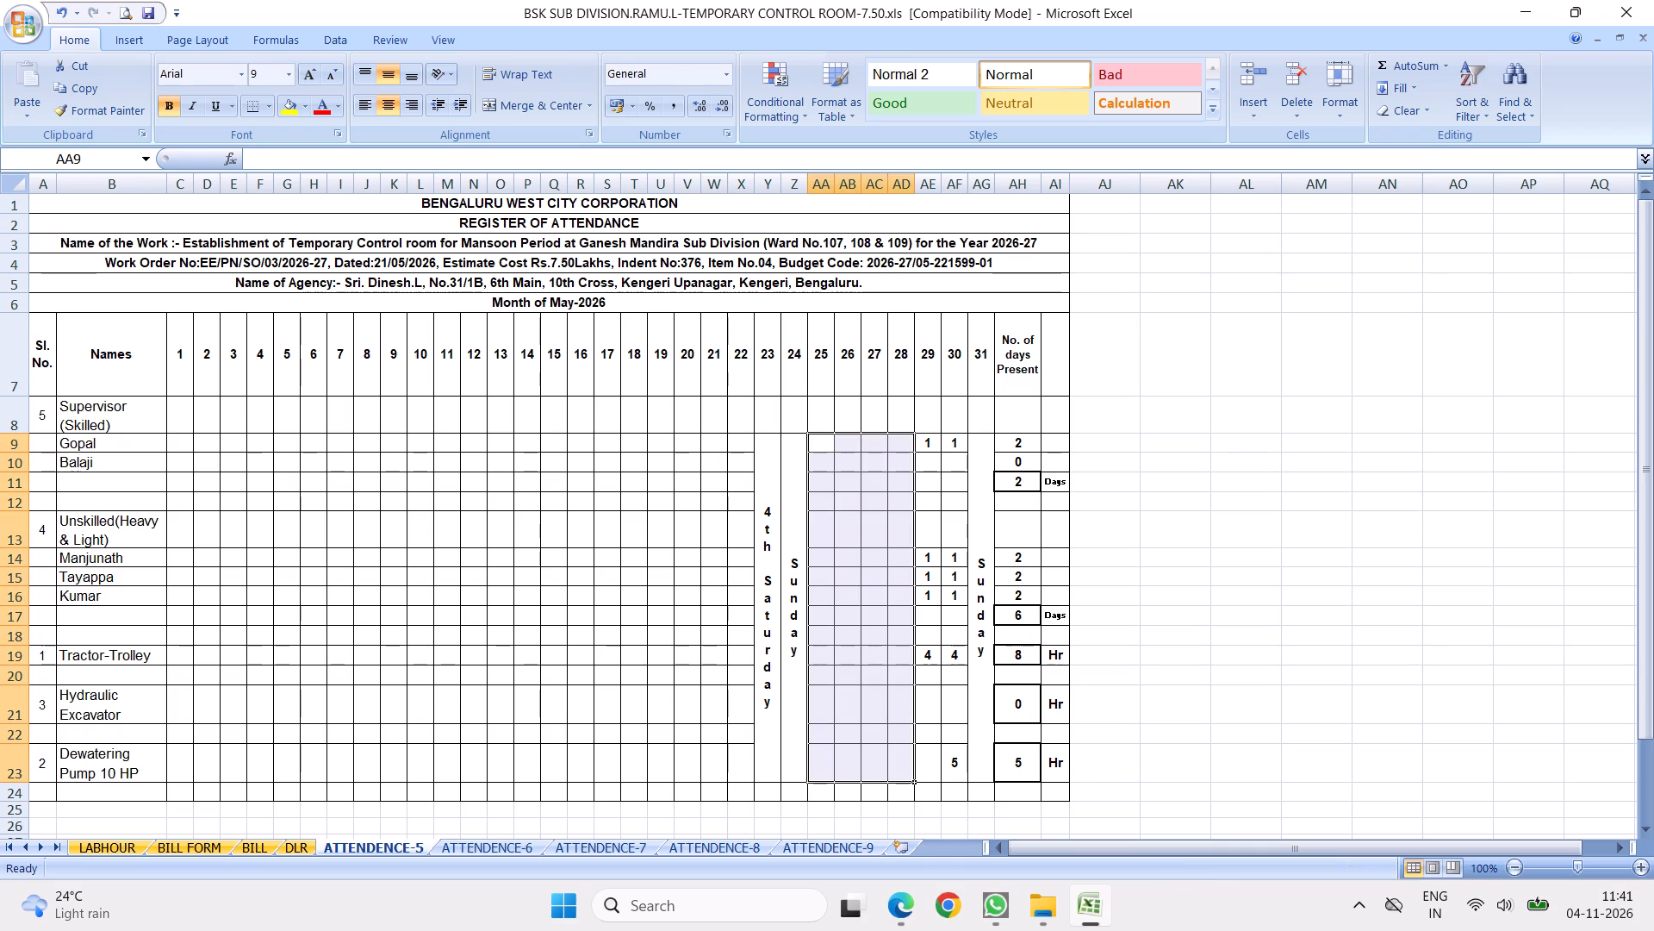
Change the ATTENDENCE-5 heading in row 1 to BENGALURU SOUTH CITY CORPORATION.
left_click(536, 200)
double_click(544, 202)
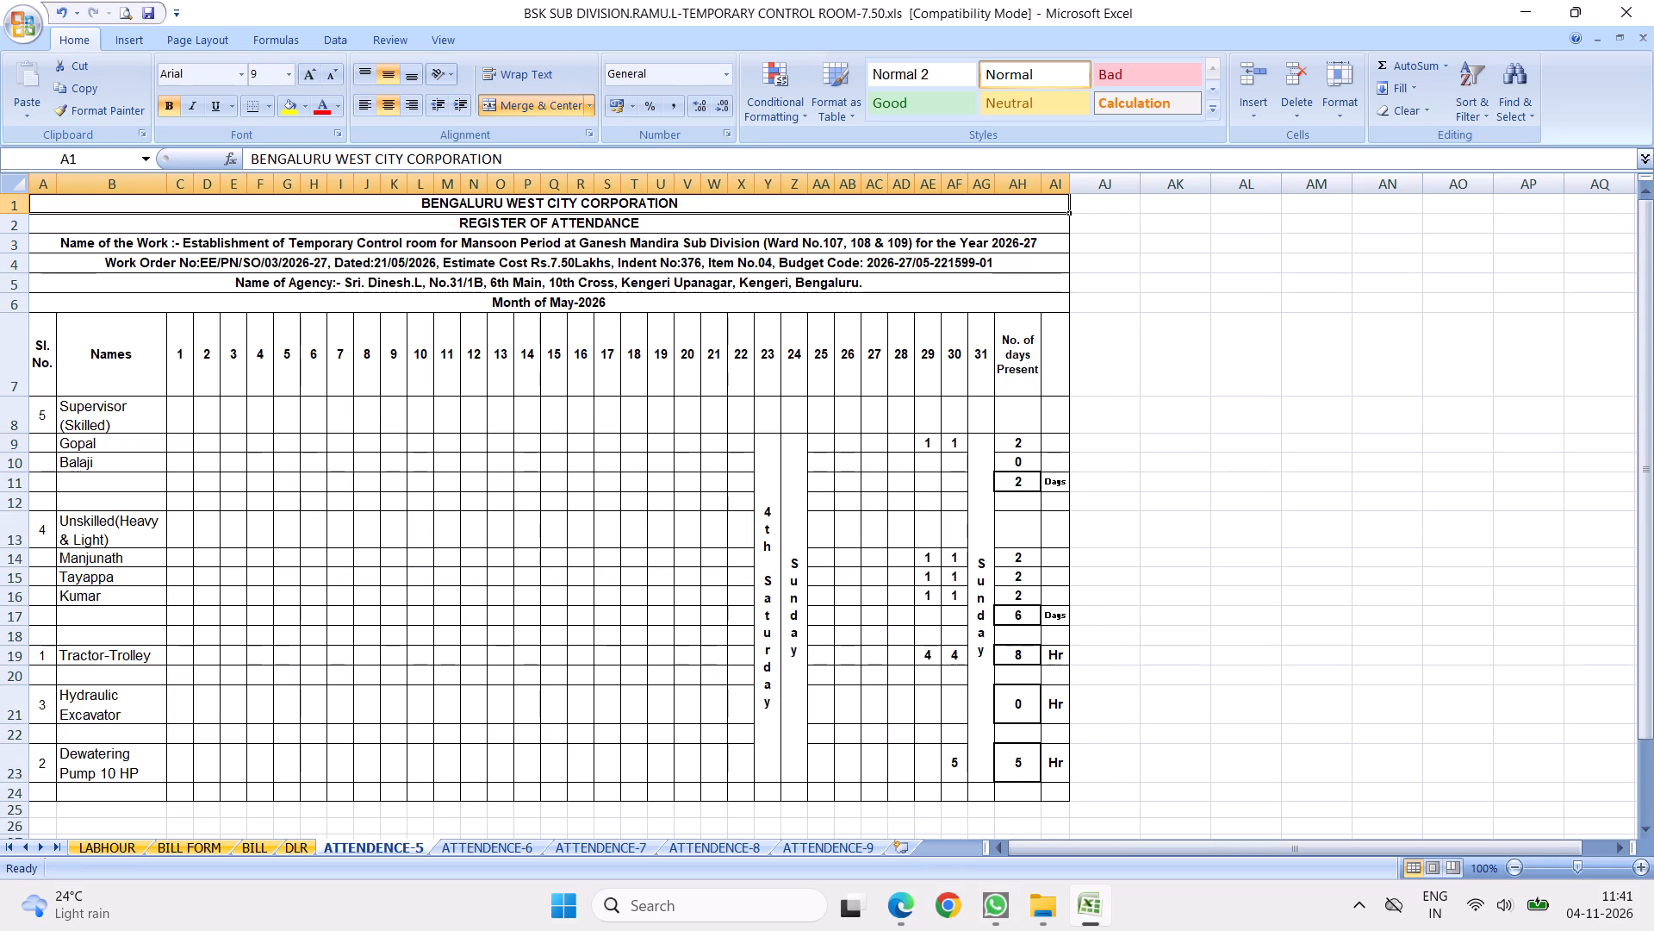
key("BackSpace")
key("BackSpace")
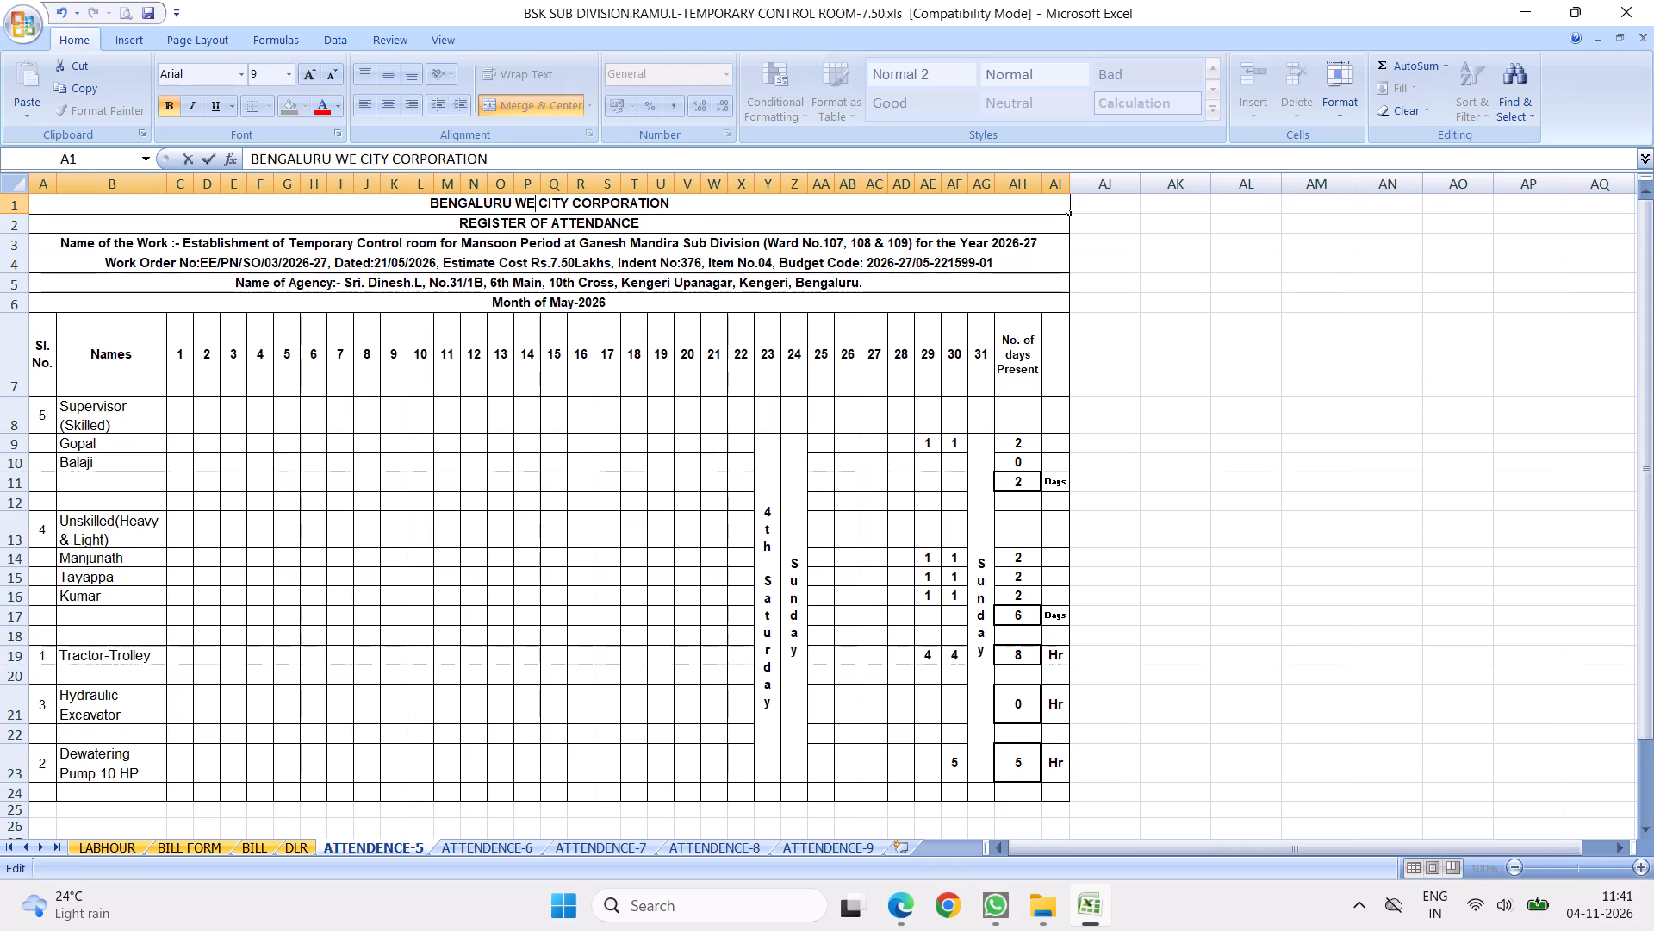
key("BackSpace")
key("BackSpace")
key("s")
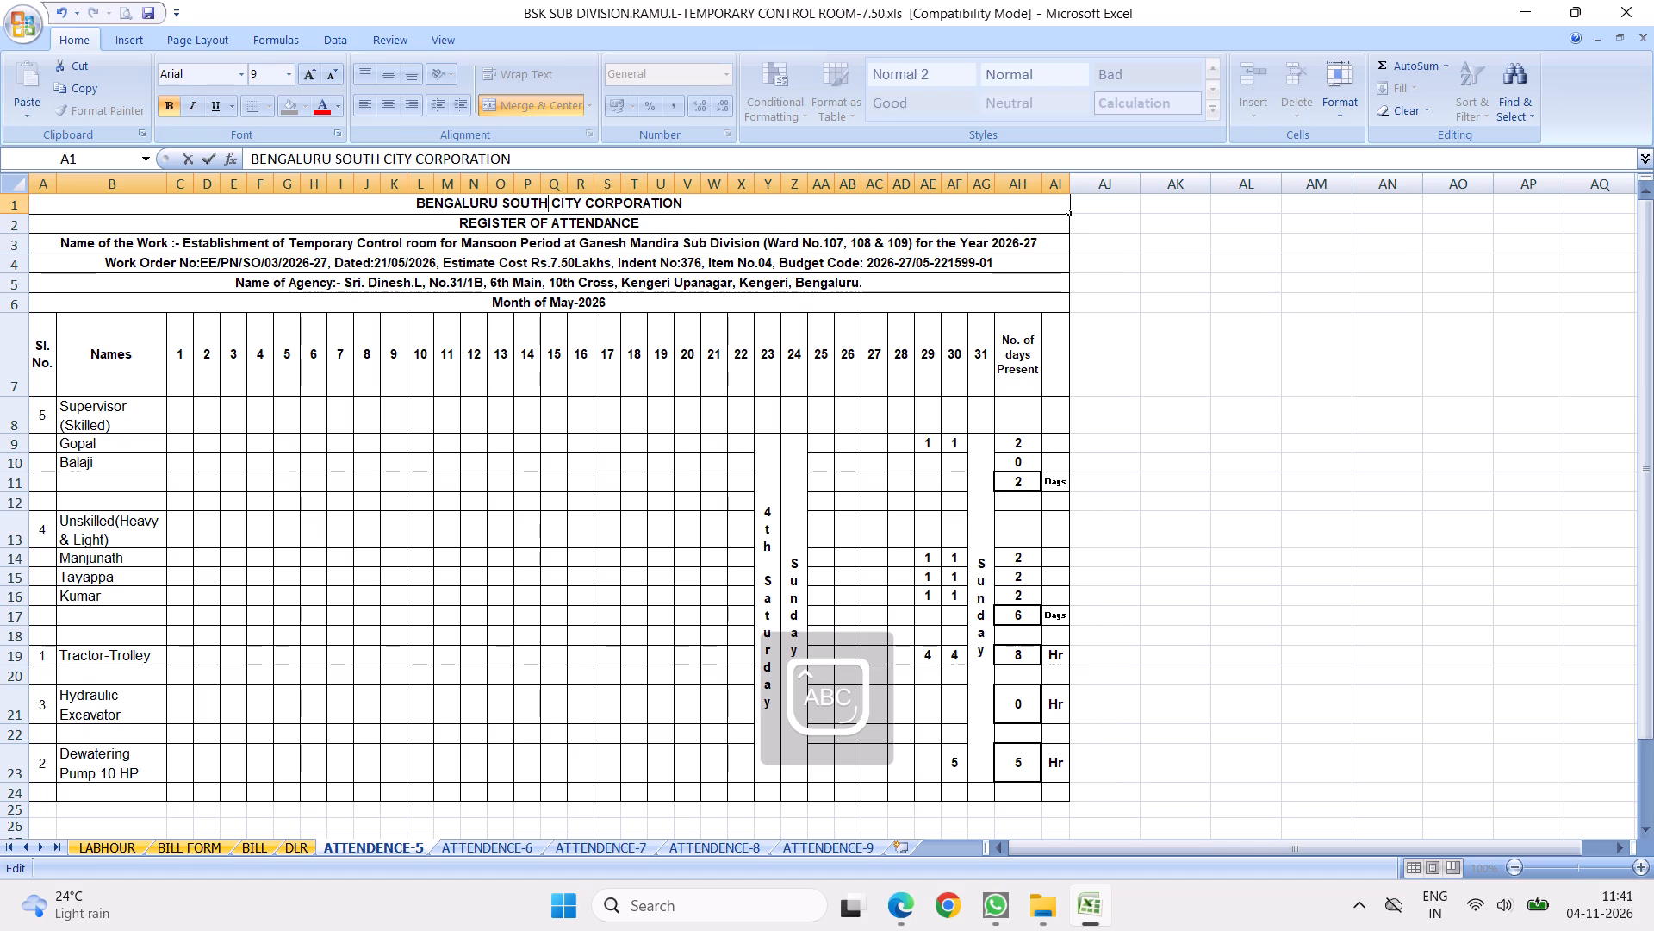
left_click(397, 302)
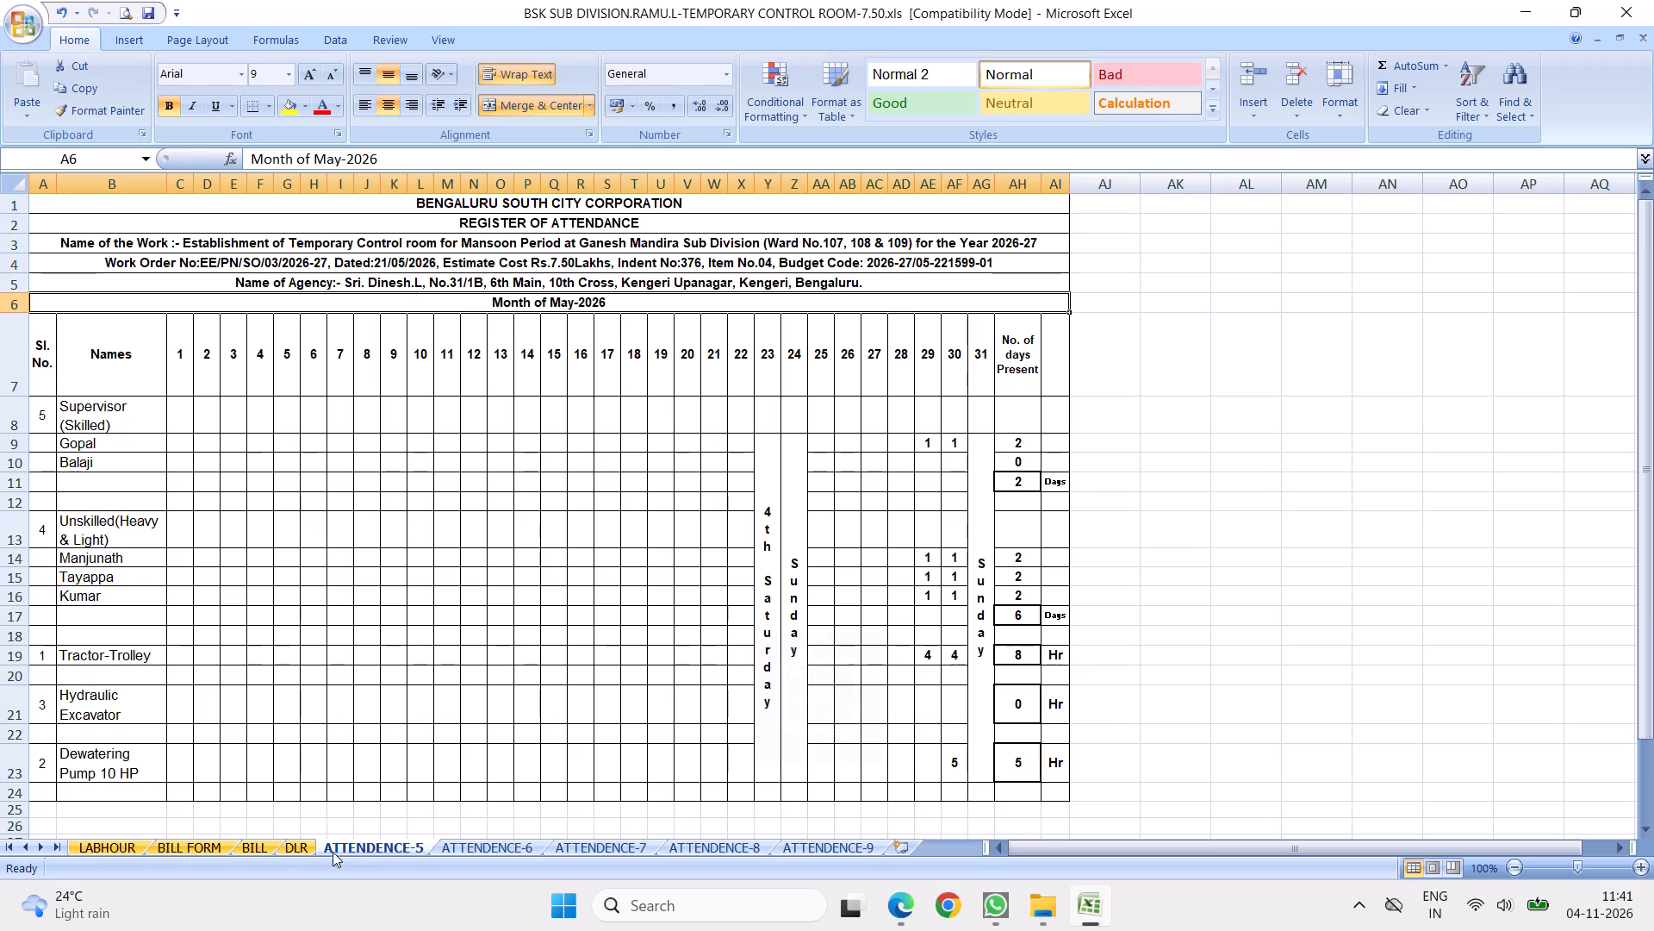
Copy the Name of the Work line from BILL FORM cell A3 and paste it over row 3 of ATTENDENCE-5.
left_click(291, 846)
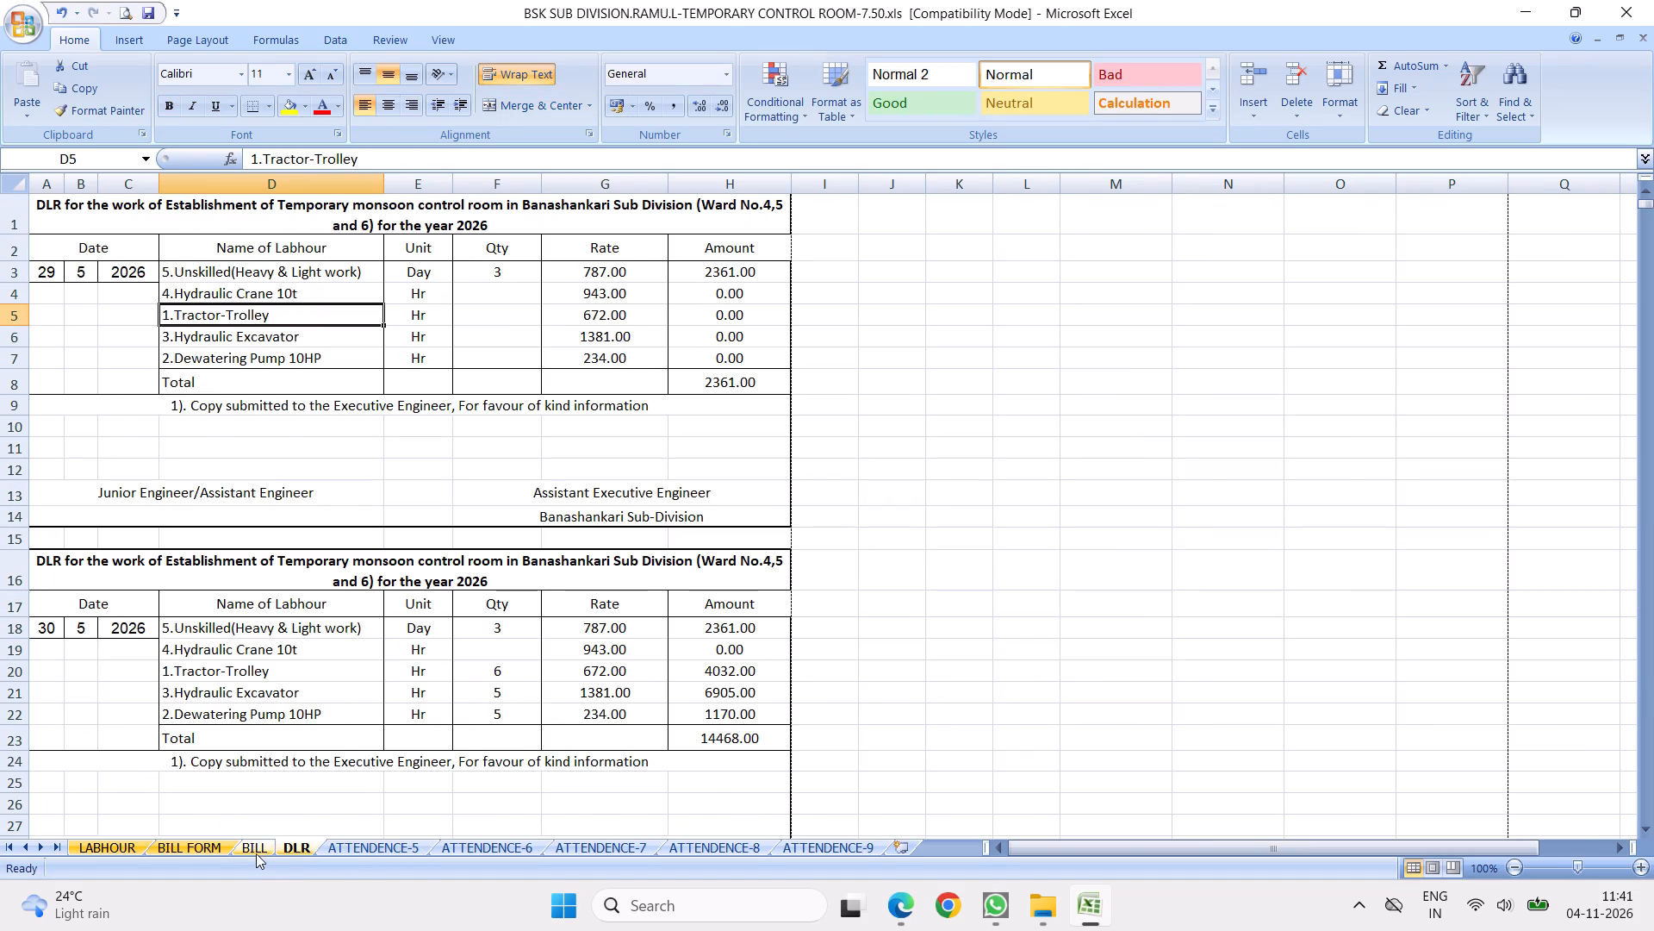
left_click(252, 852)
scroll(473, 332, "up", 2)
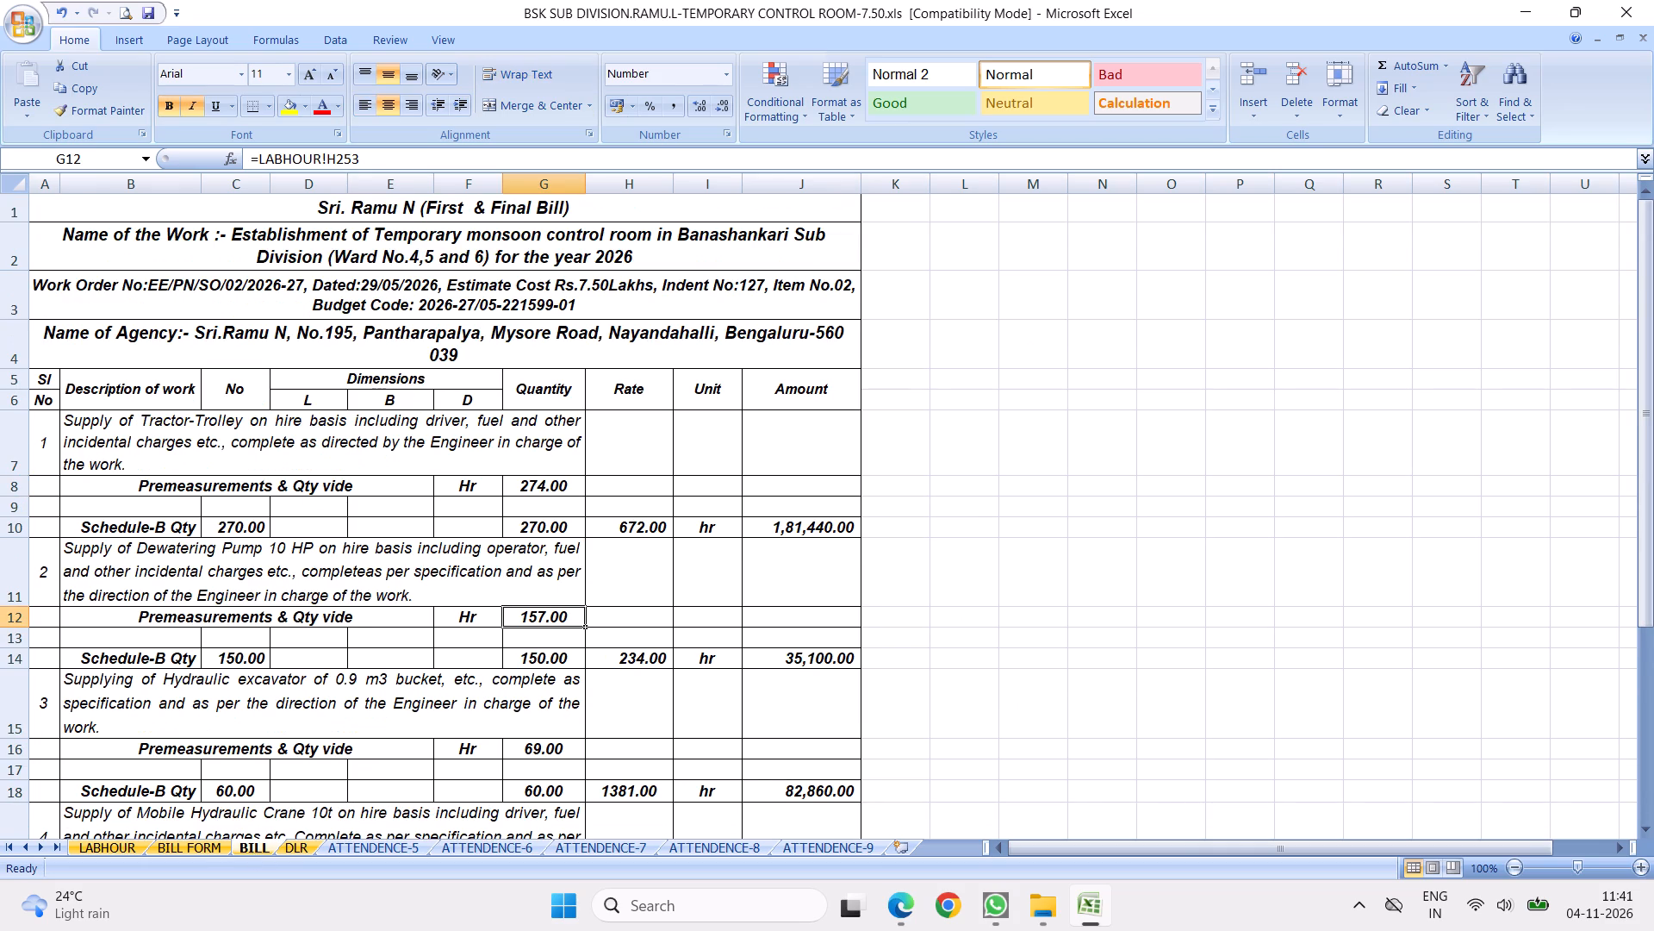
left_click(200, 847)
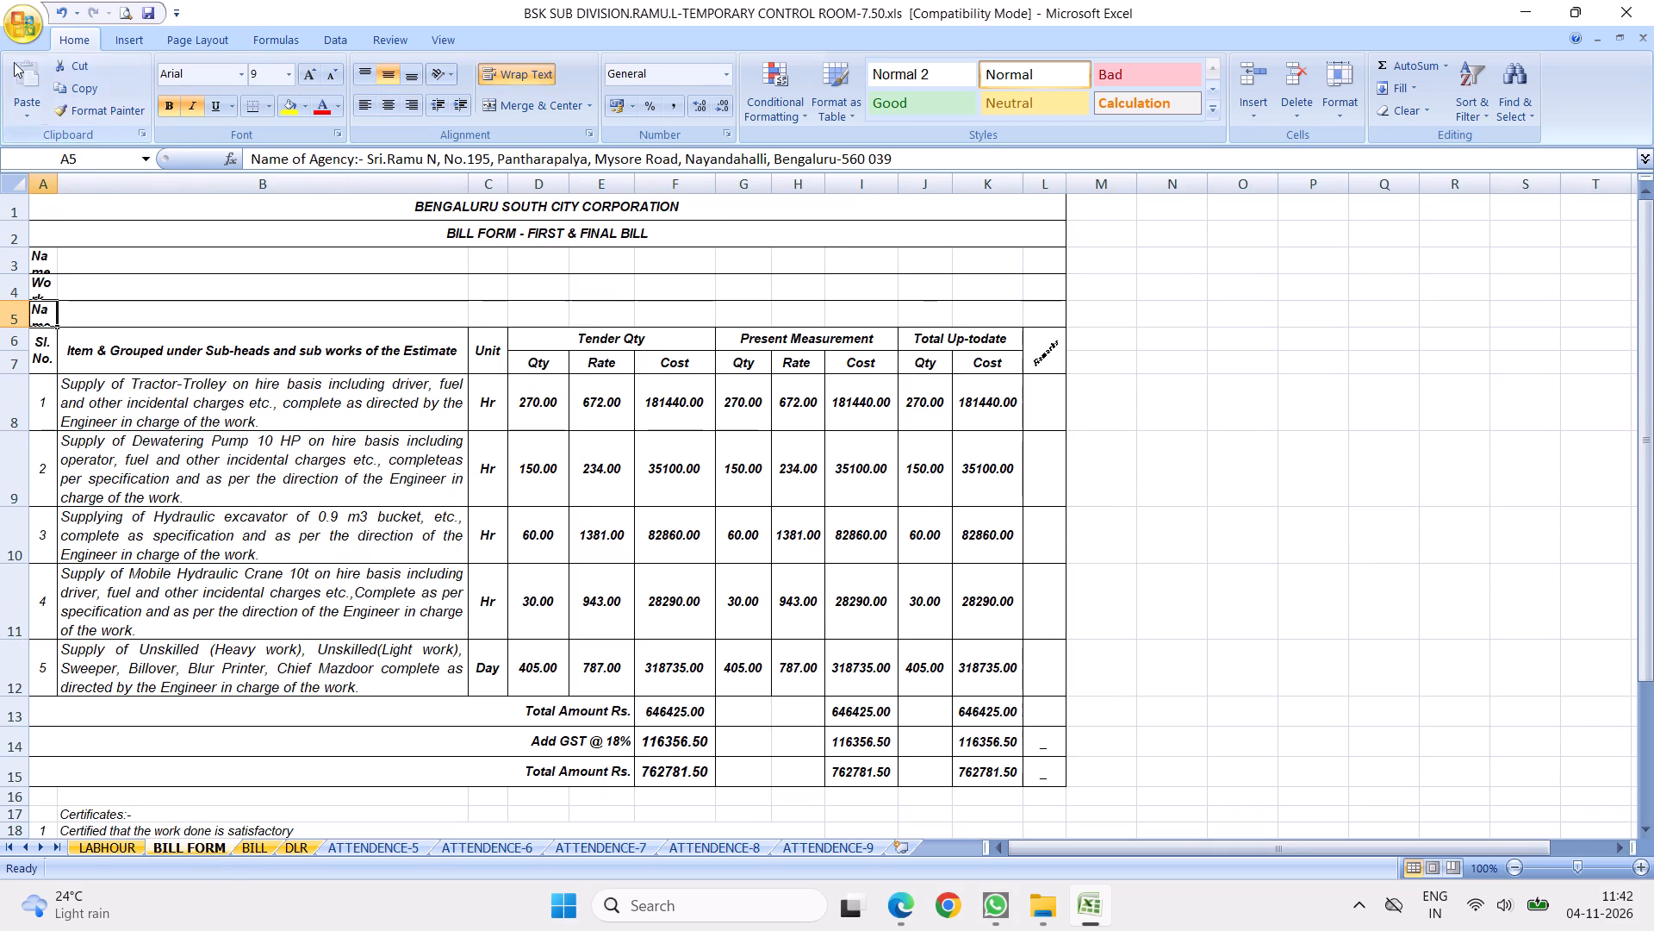
left_click(39, 260)
right_click(39, 260)
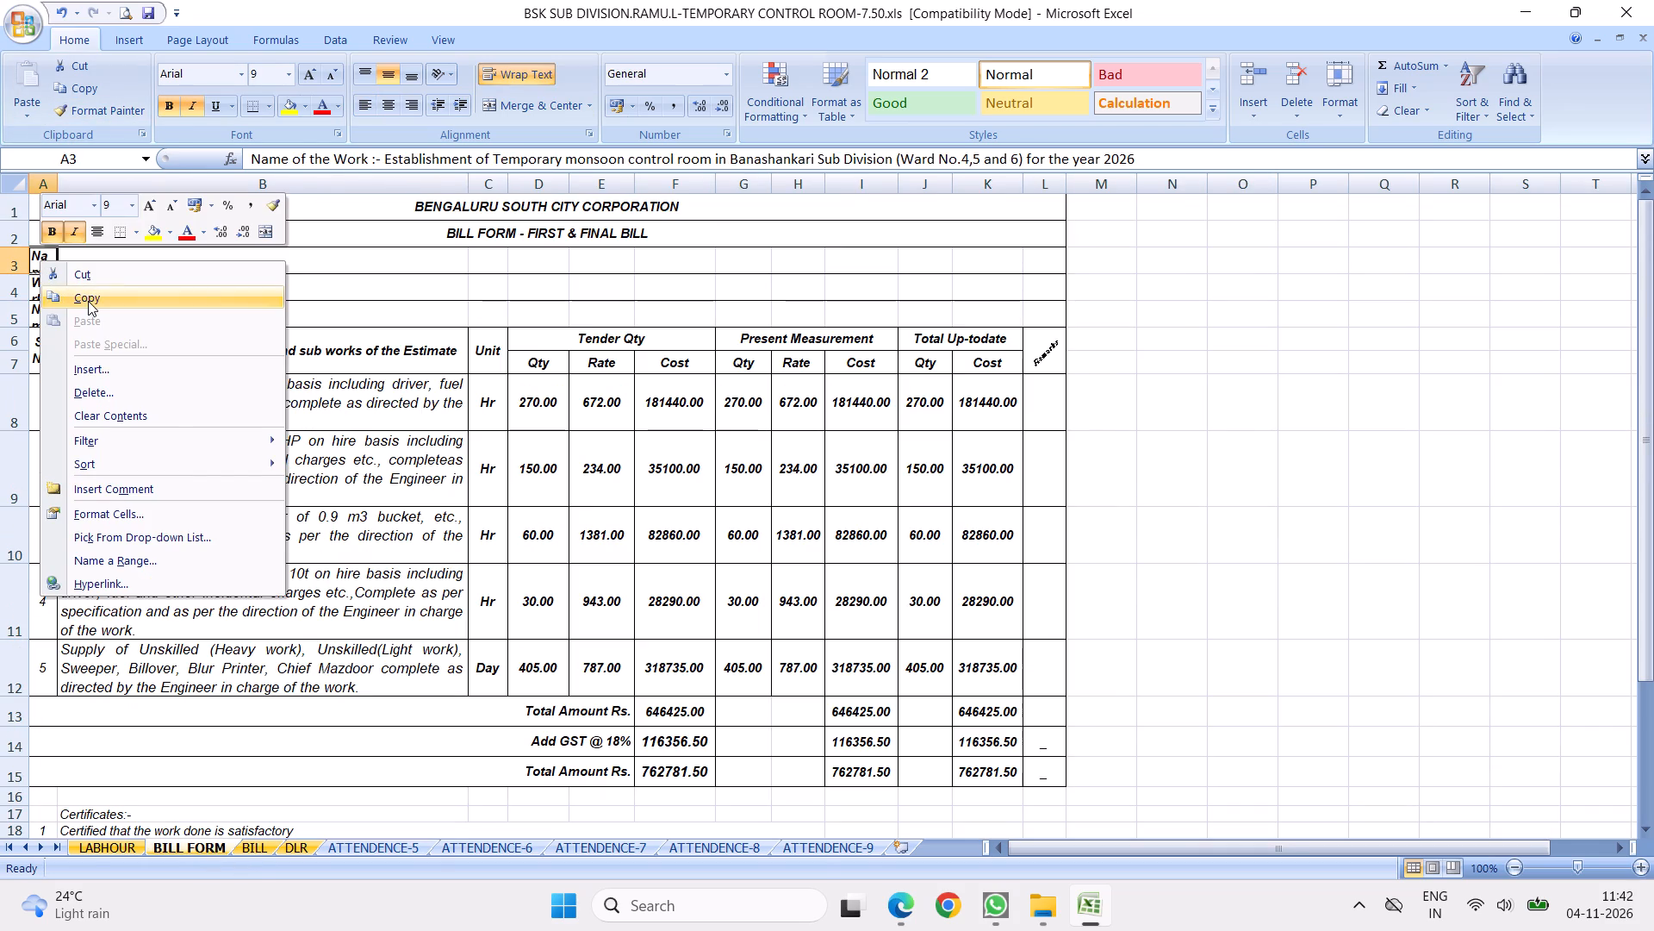
left_click(88, 301)
left_click(354, 845)
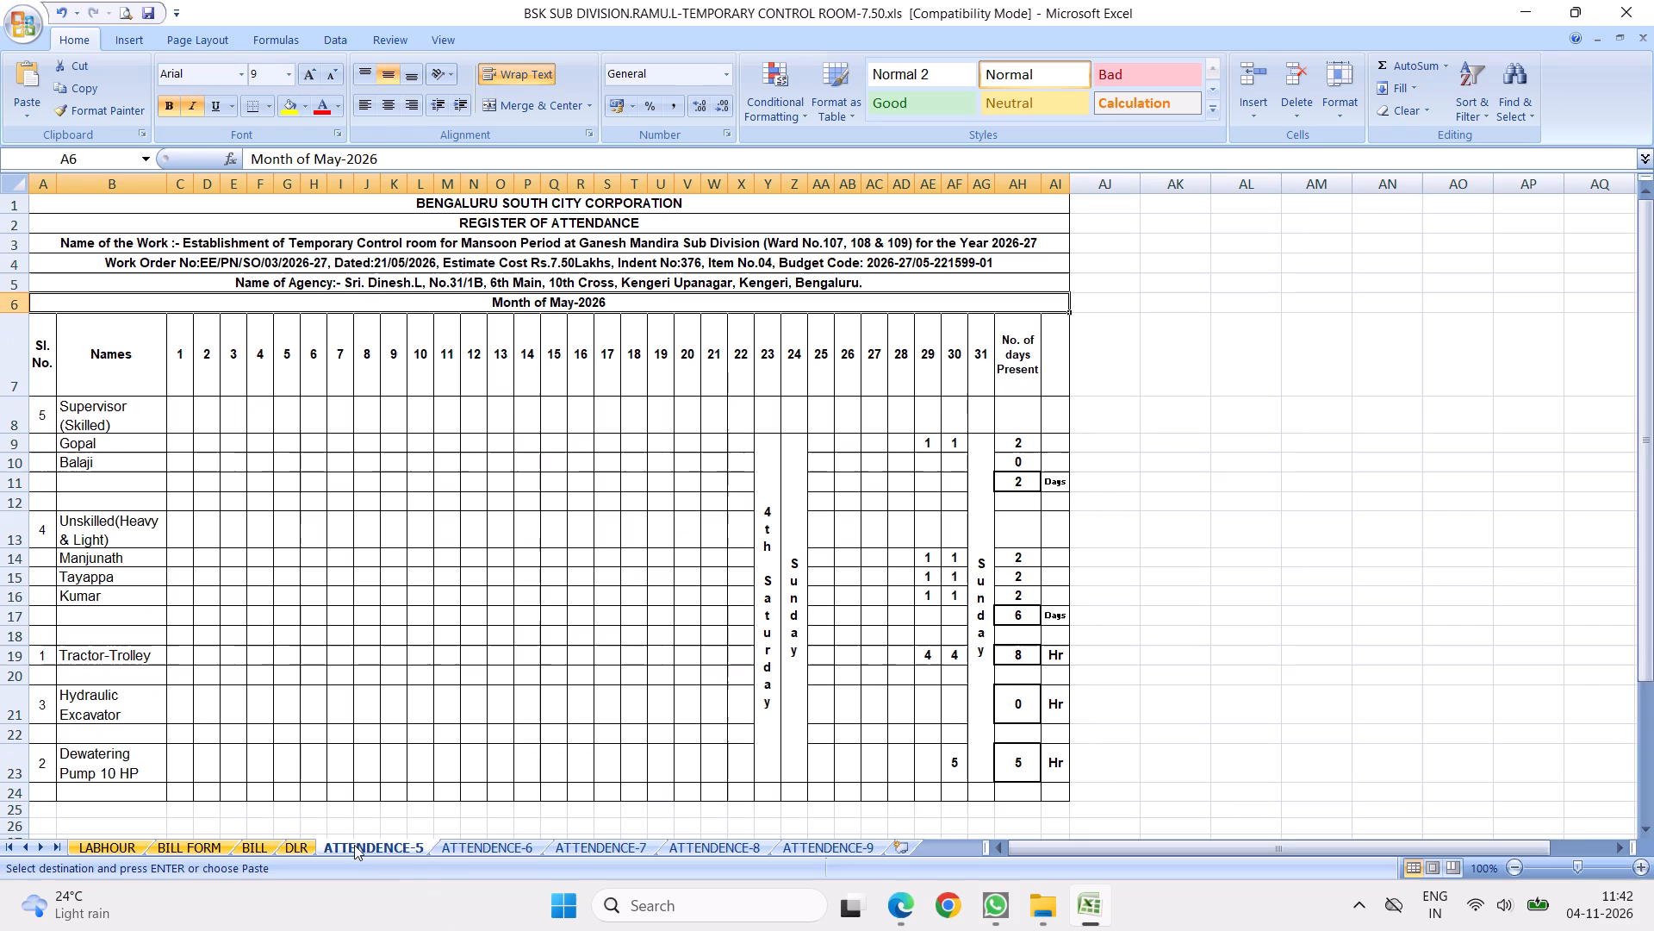
right_click(258, 240)
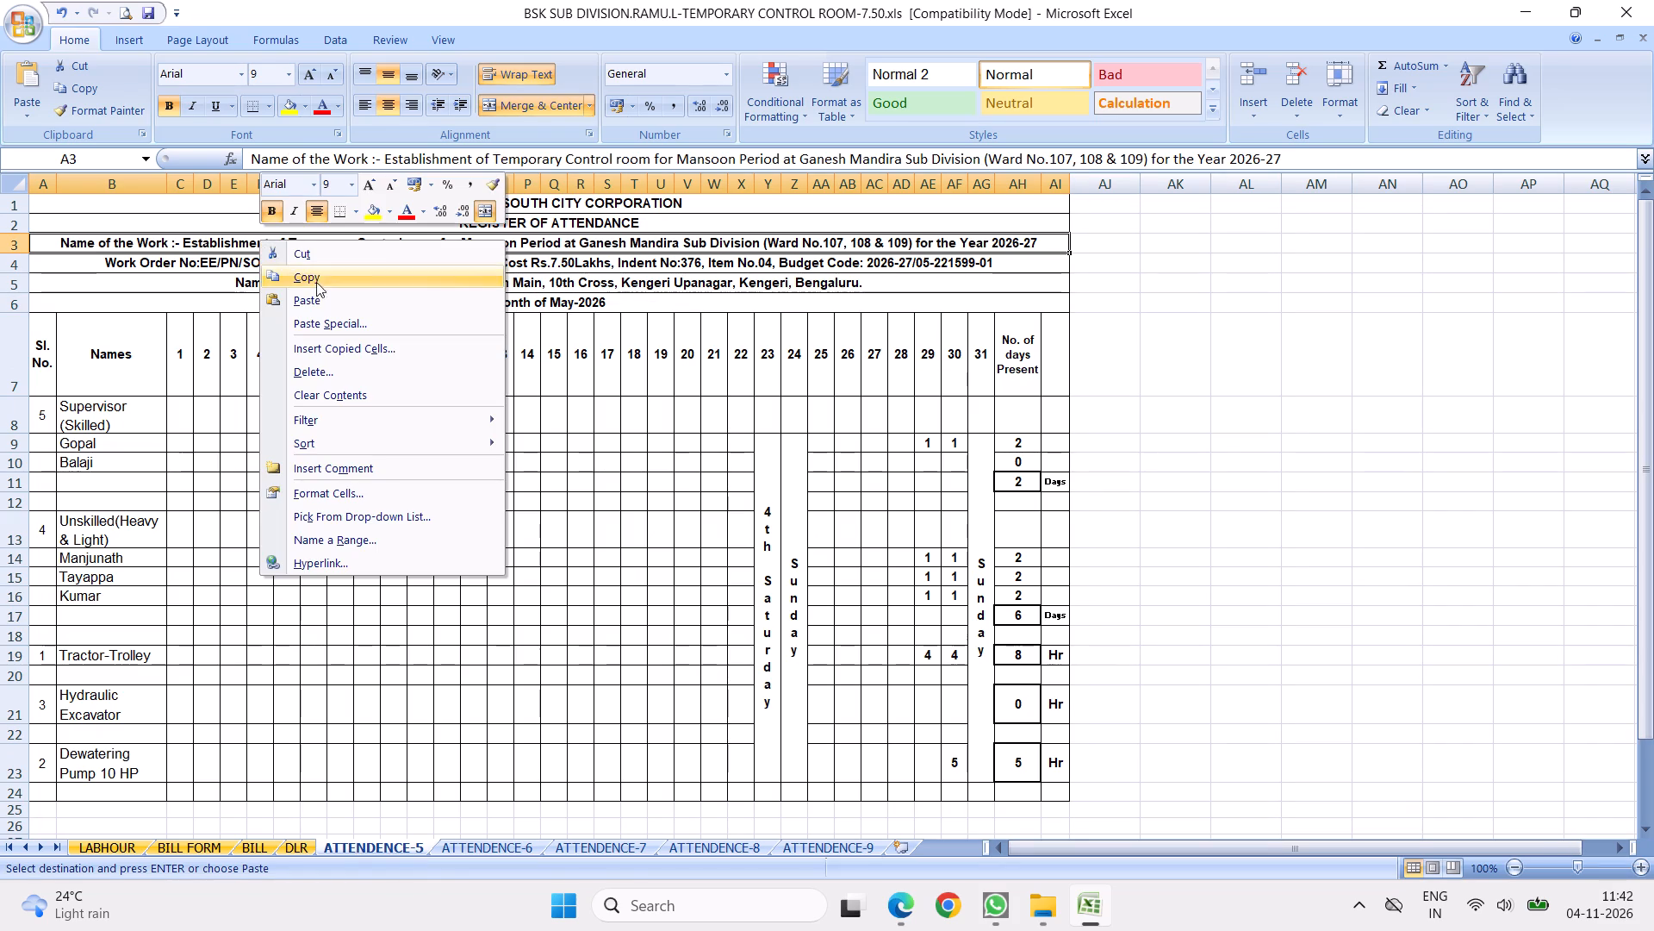
left_click(313, 296)
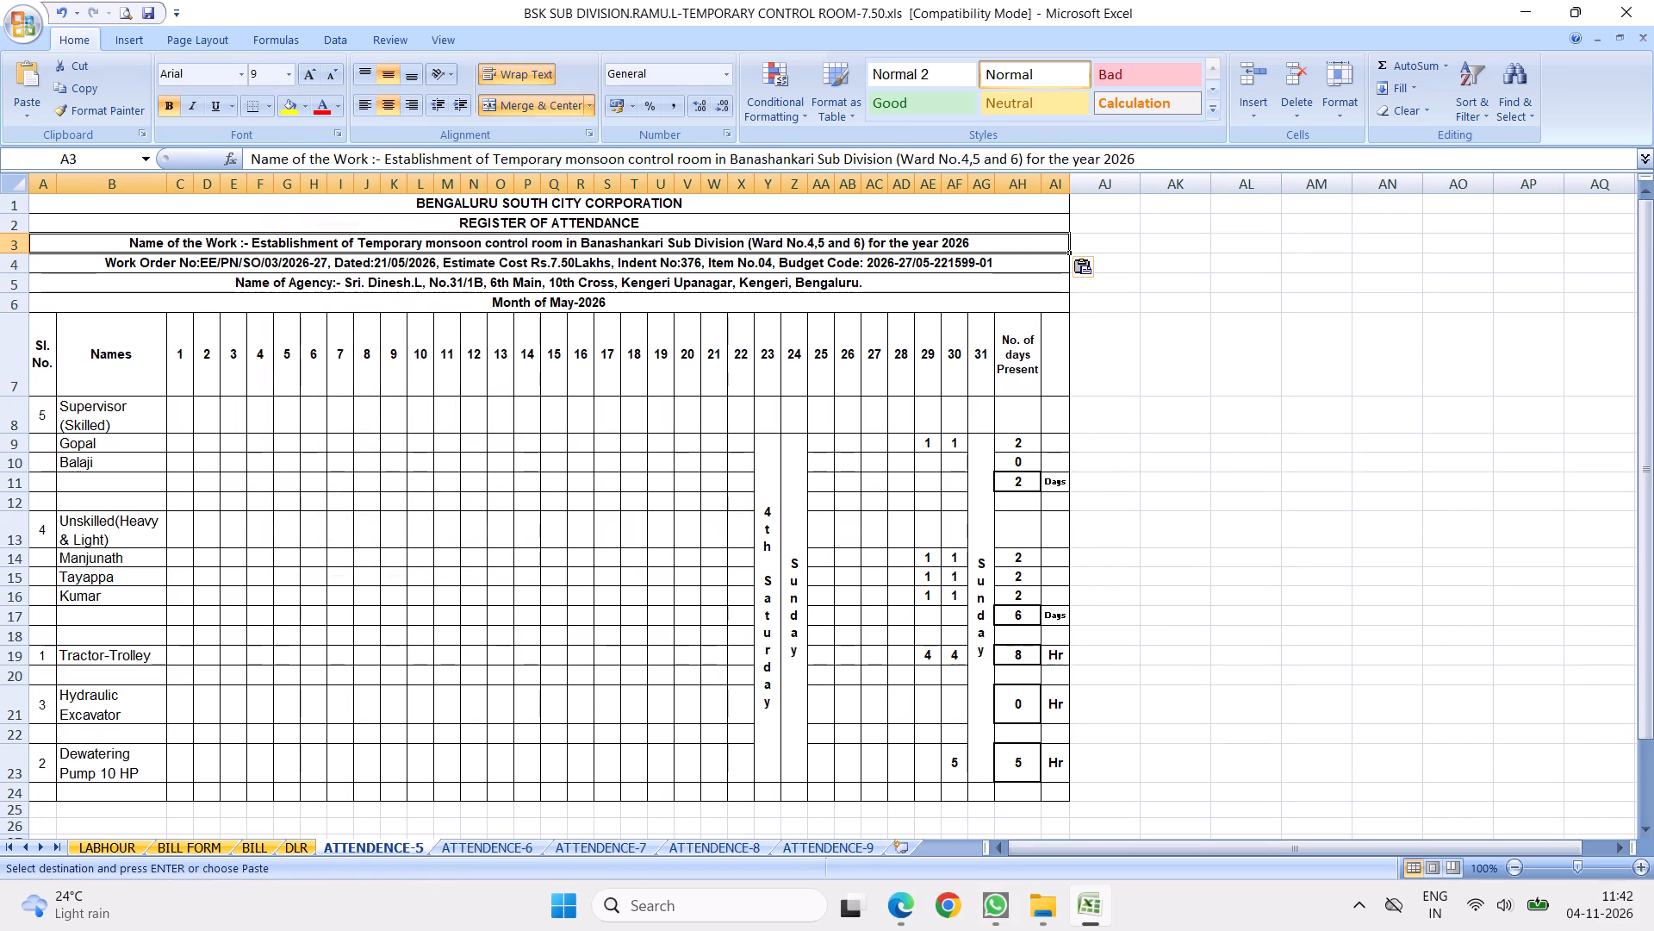
Copy the work order line dated 29/05/2026 from BILL FORM cell A4 and paste it over row 4 of ATTENDENCE-5.
left_click(172, 853)
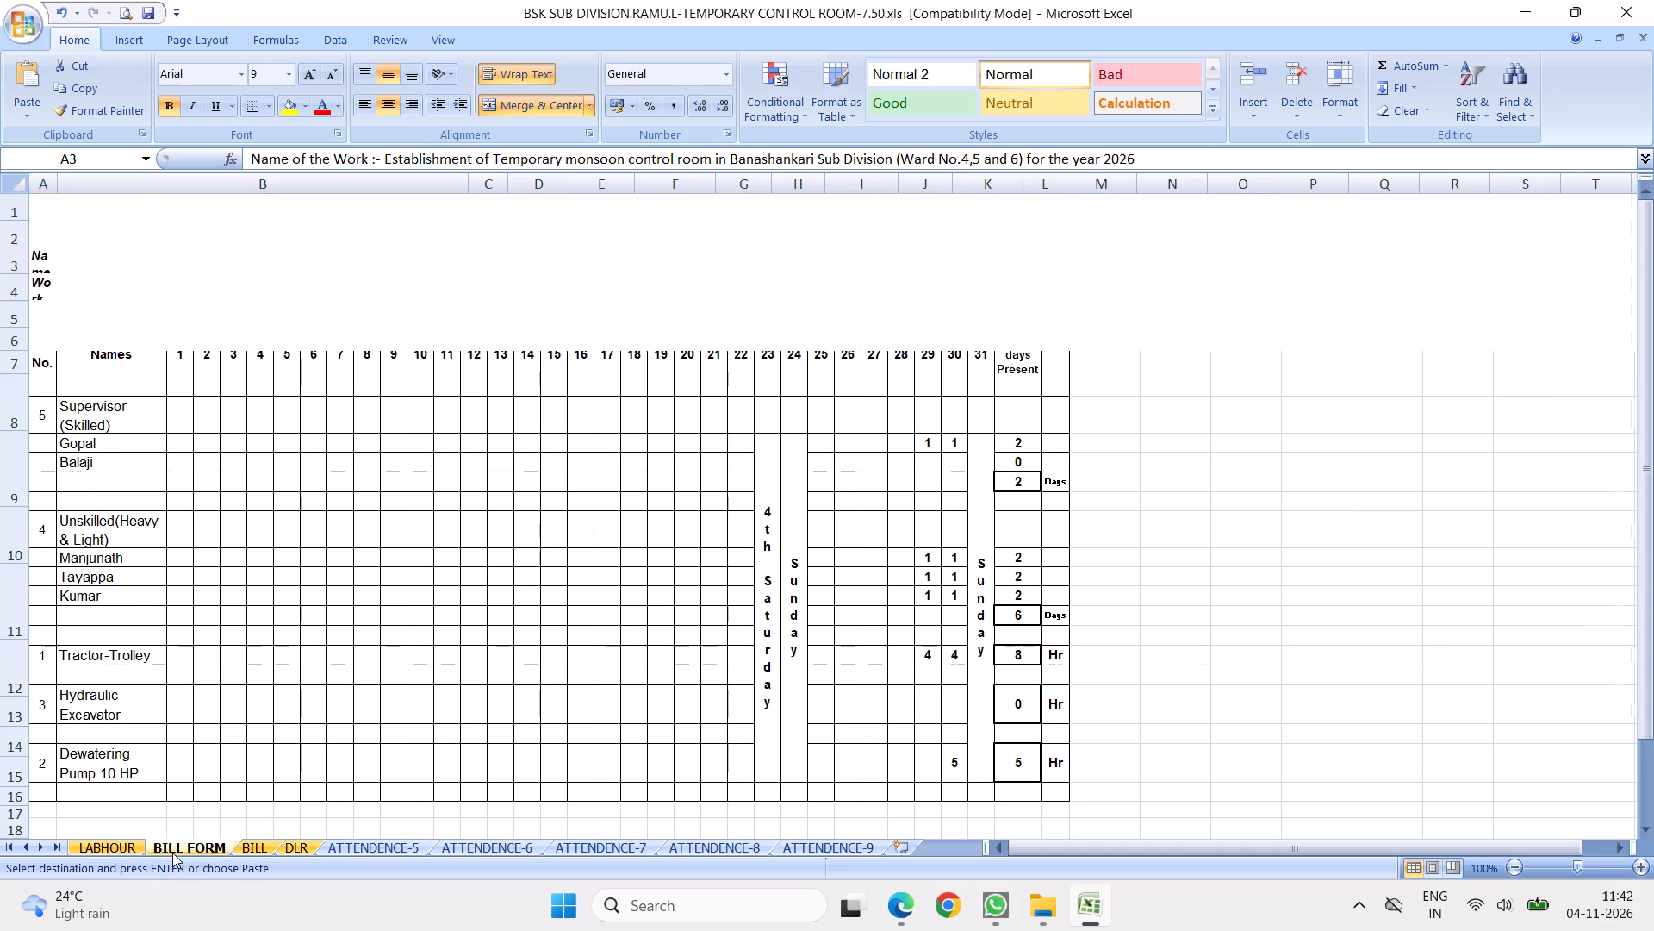
left_click(42, 285)
right_click(42, 285)
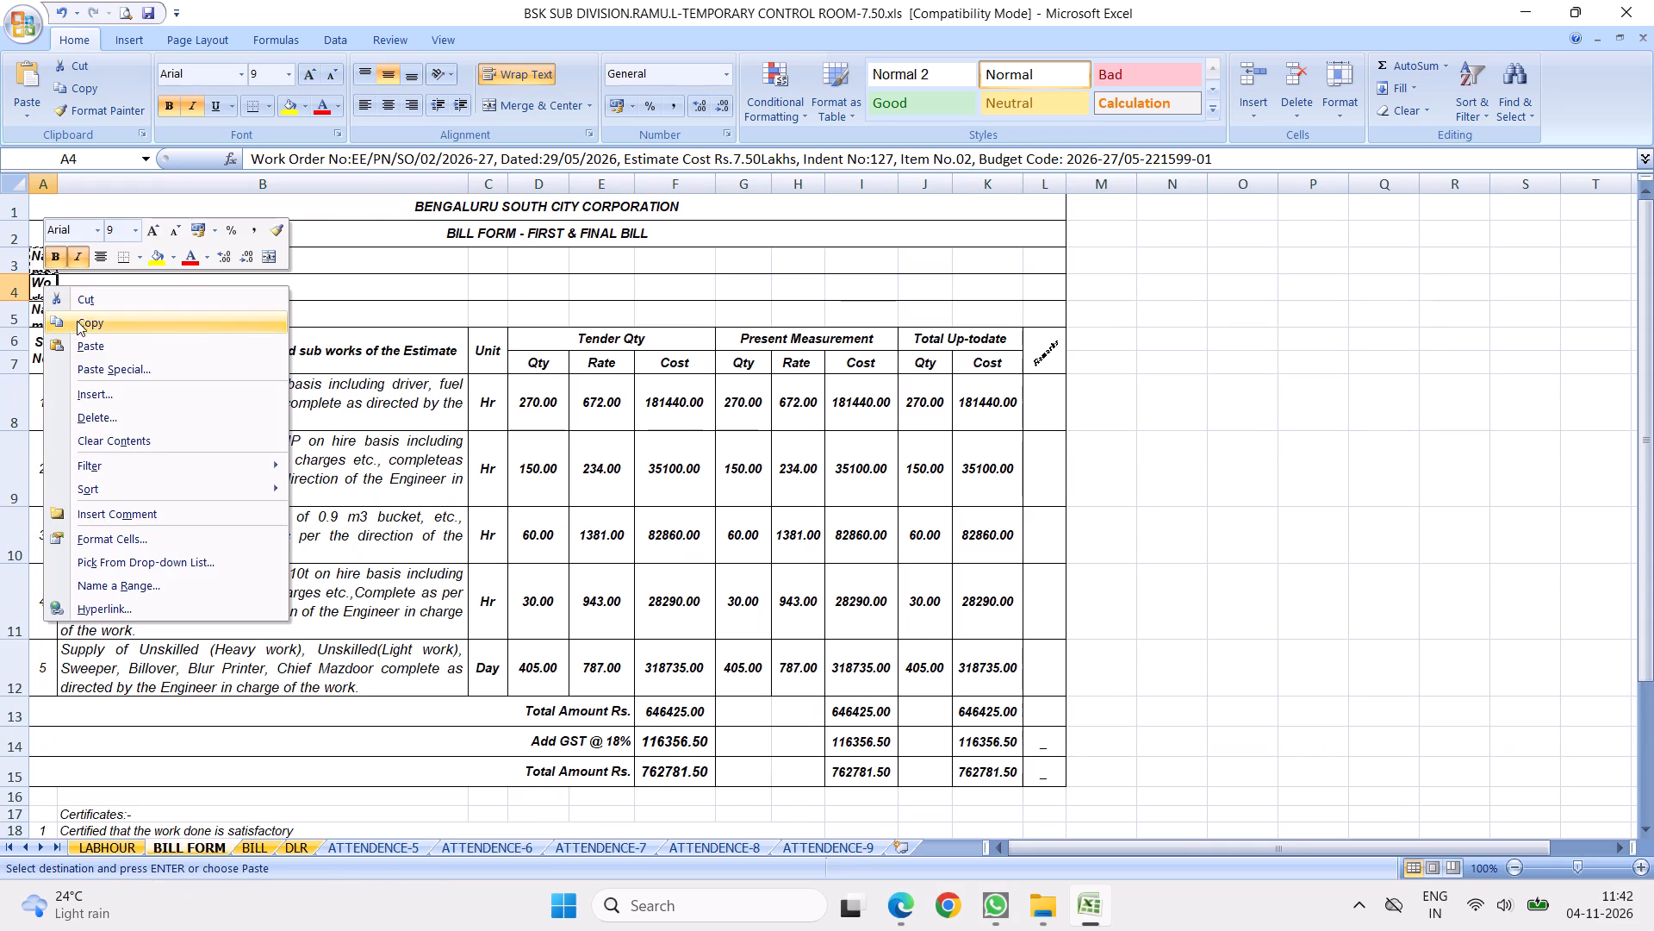
left_click(86, 322)
left_click(368, 847)
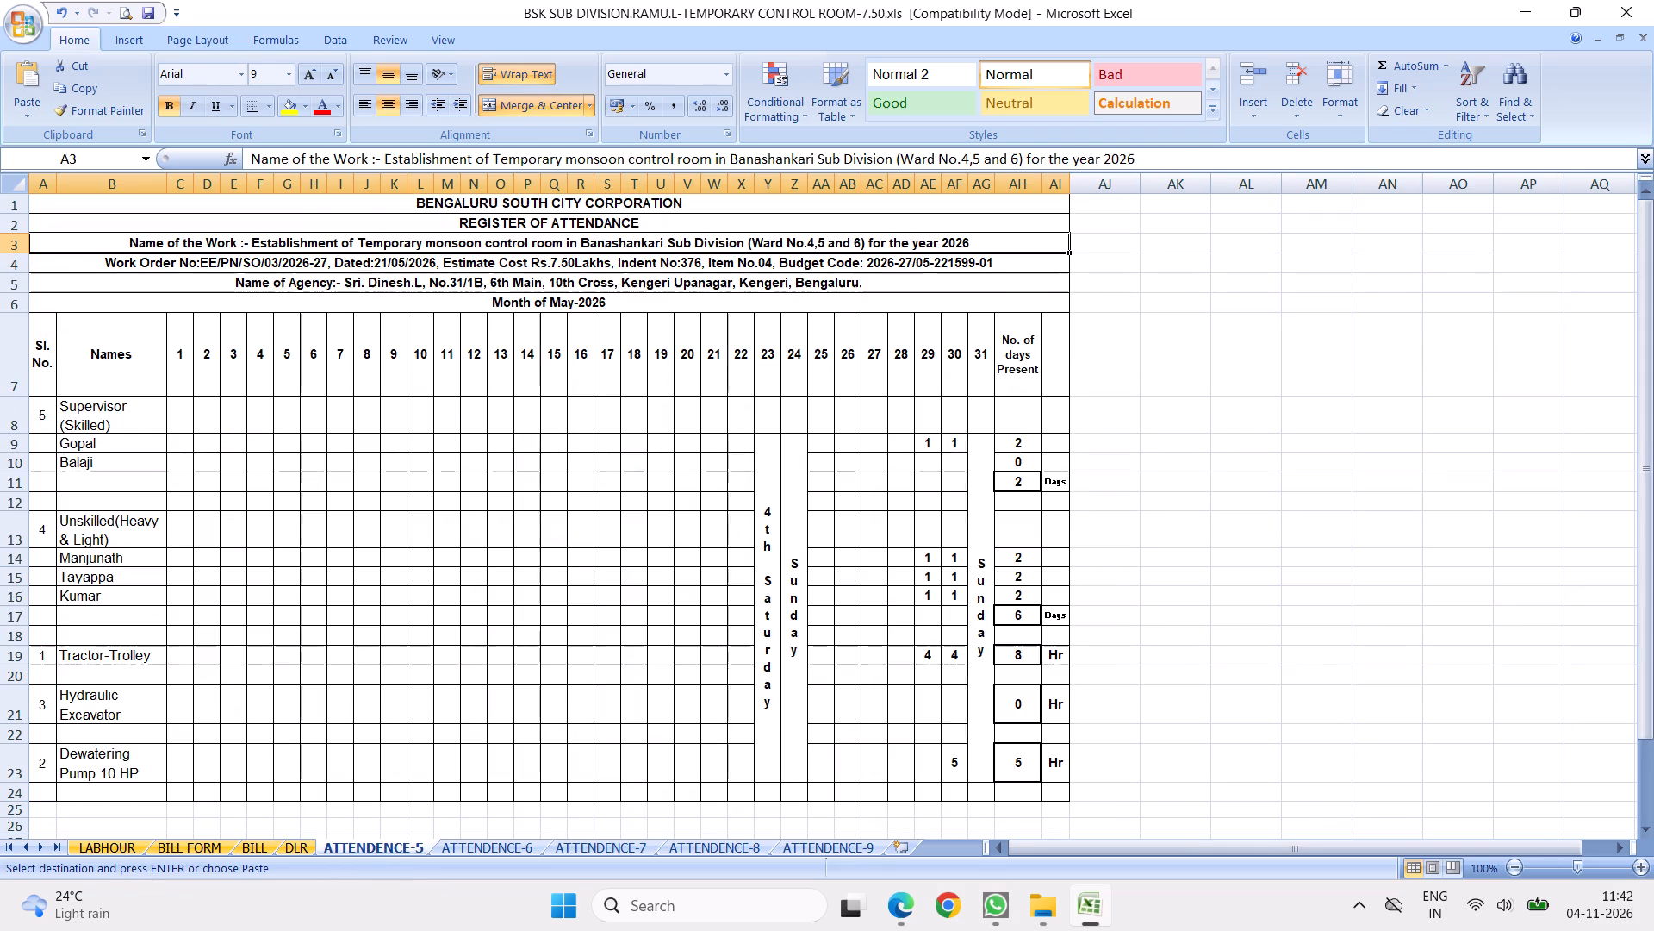
right_click(253, 269)
left_click(295, 334)
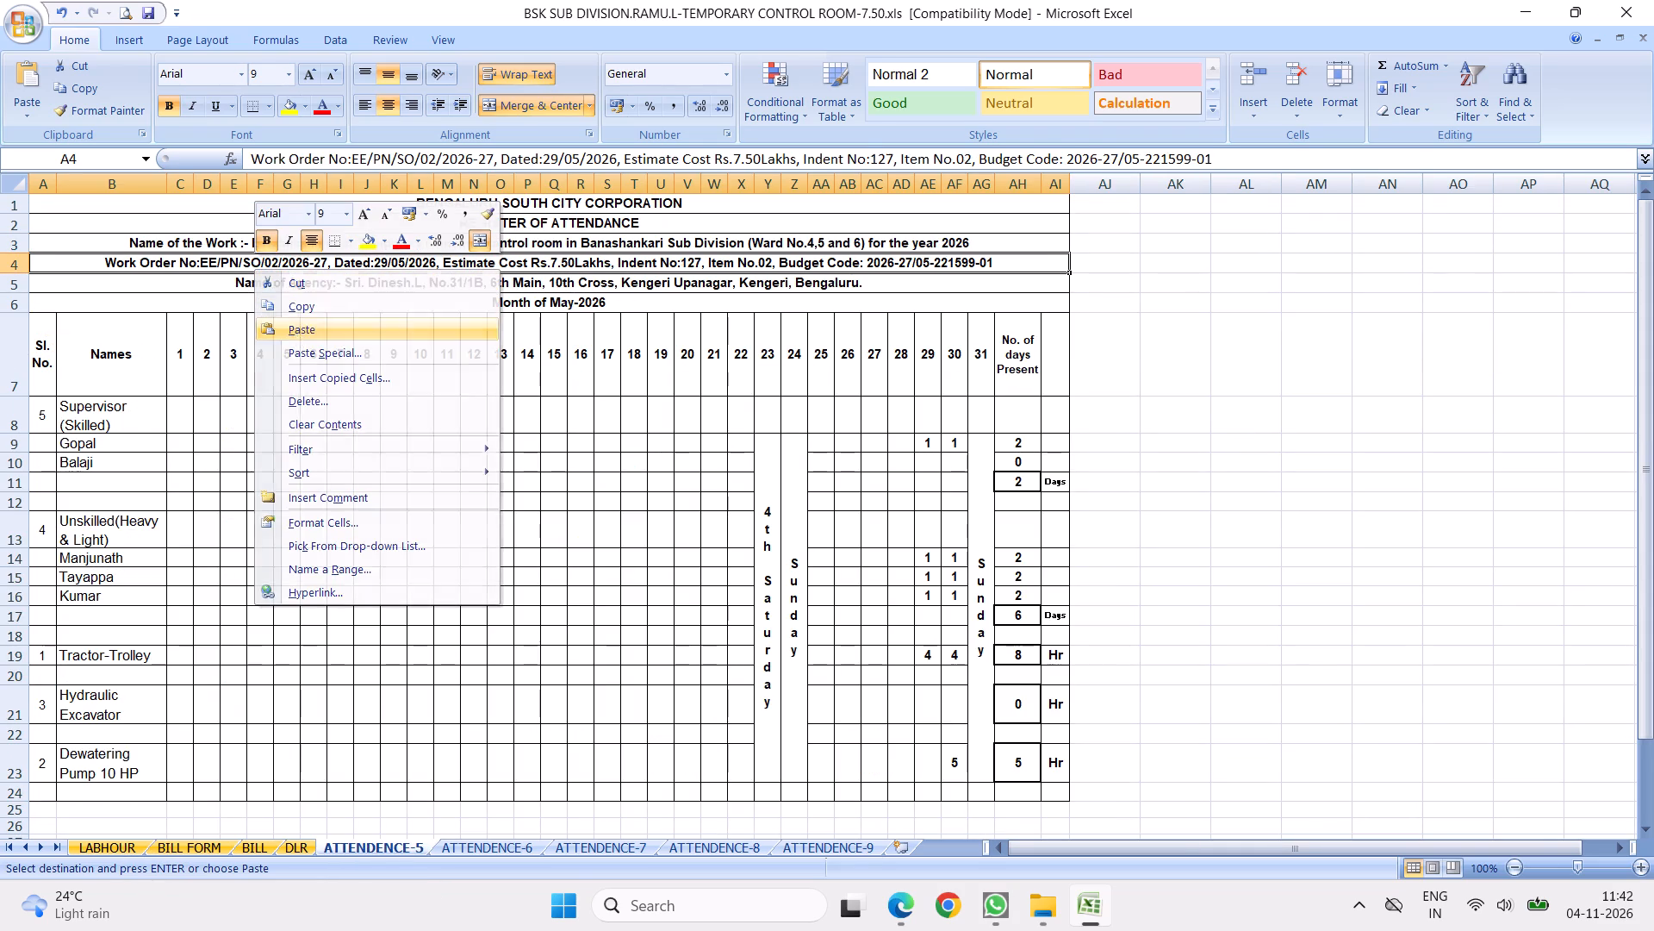
Copy the Name of Agency line from BILL FORM cell A5 and paste it over row 5 of ATTENDENCE-5.
left_click(168, 838)
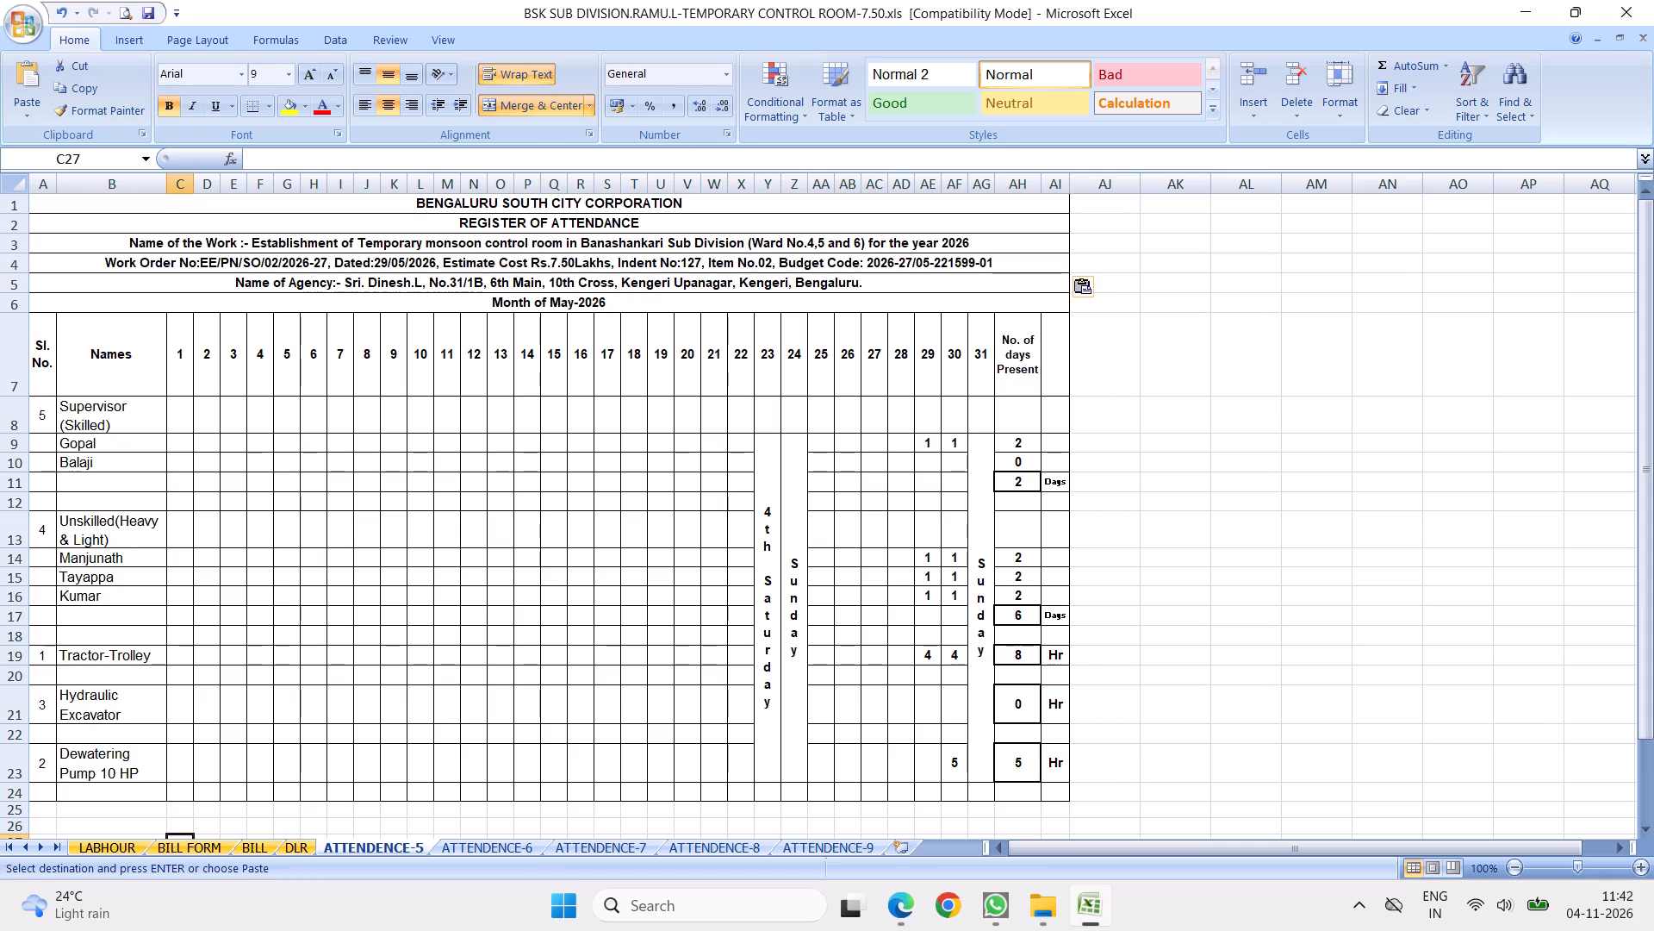
left_click(180, 845)
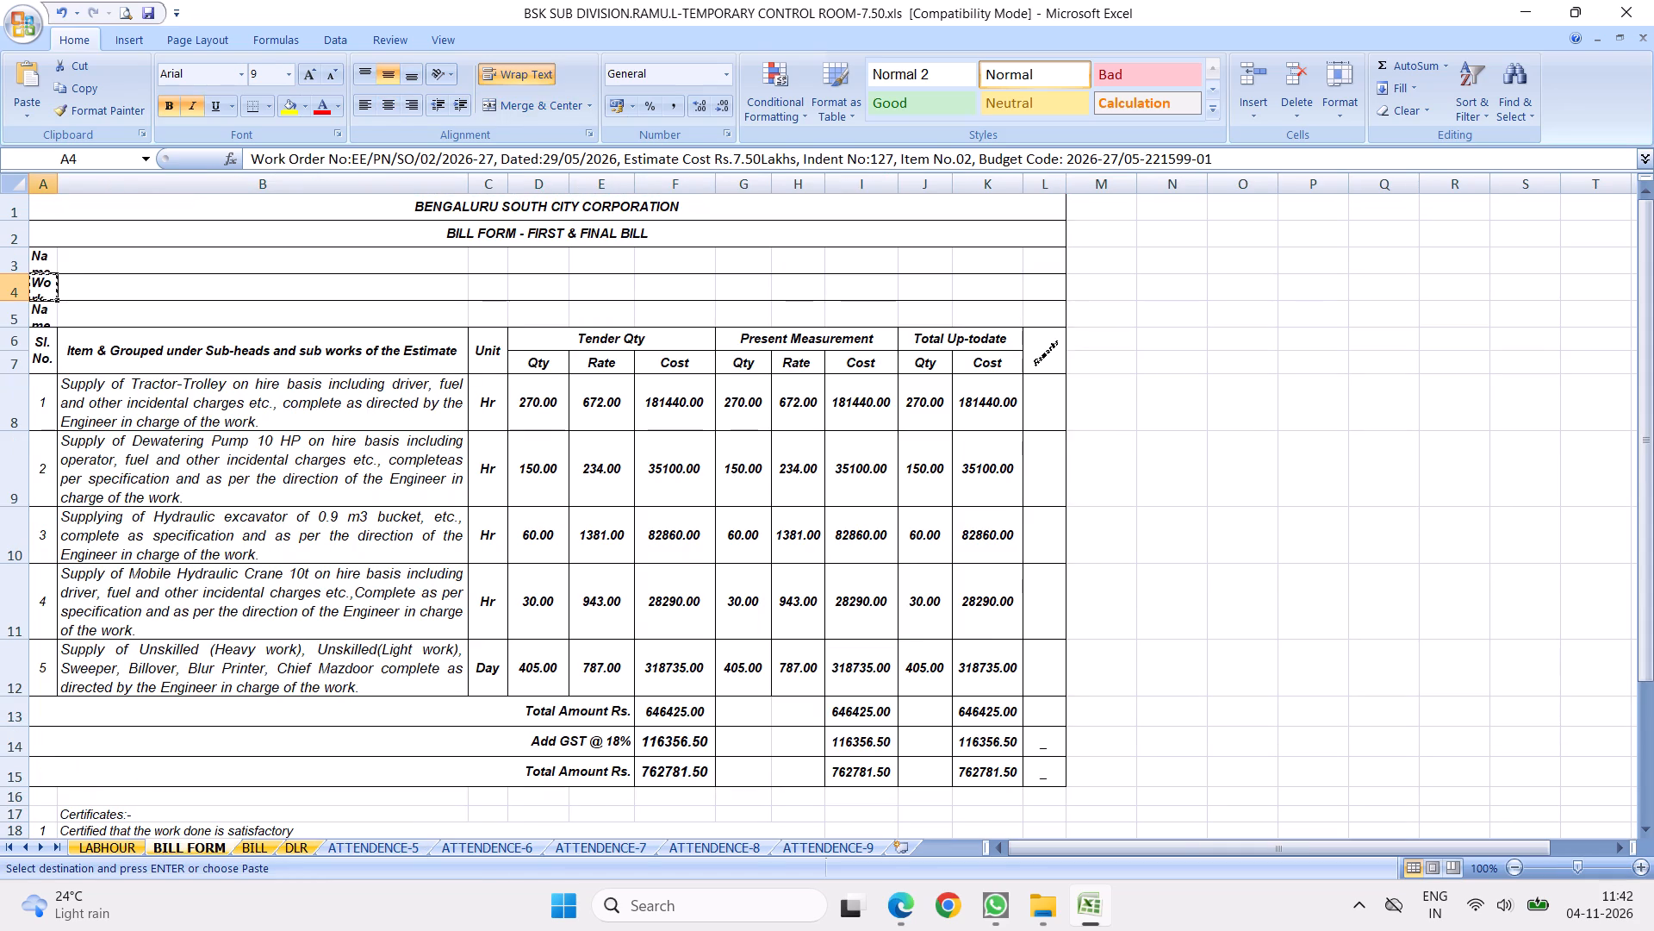
left_click(45, 315)
right_click(45, 315)
left_click(86, 351)
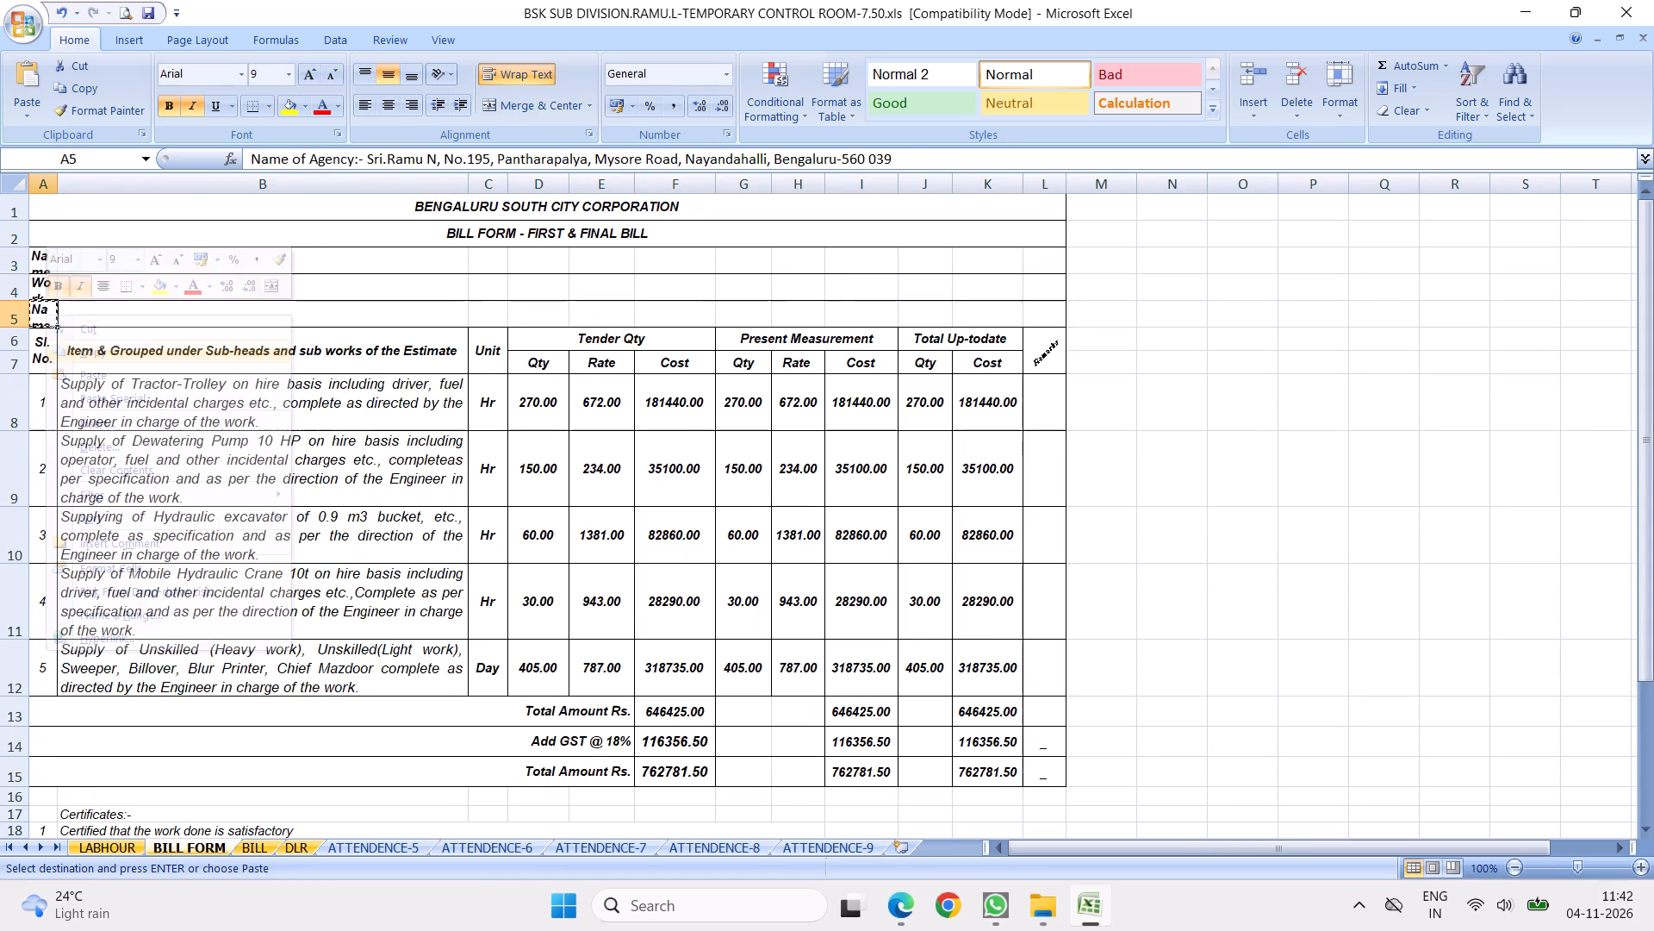
left_click(405, 839)
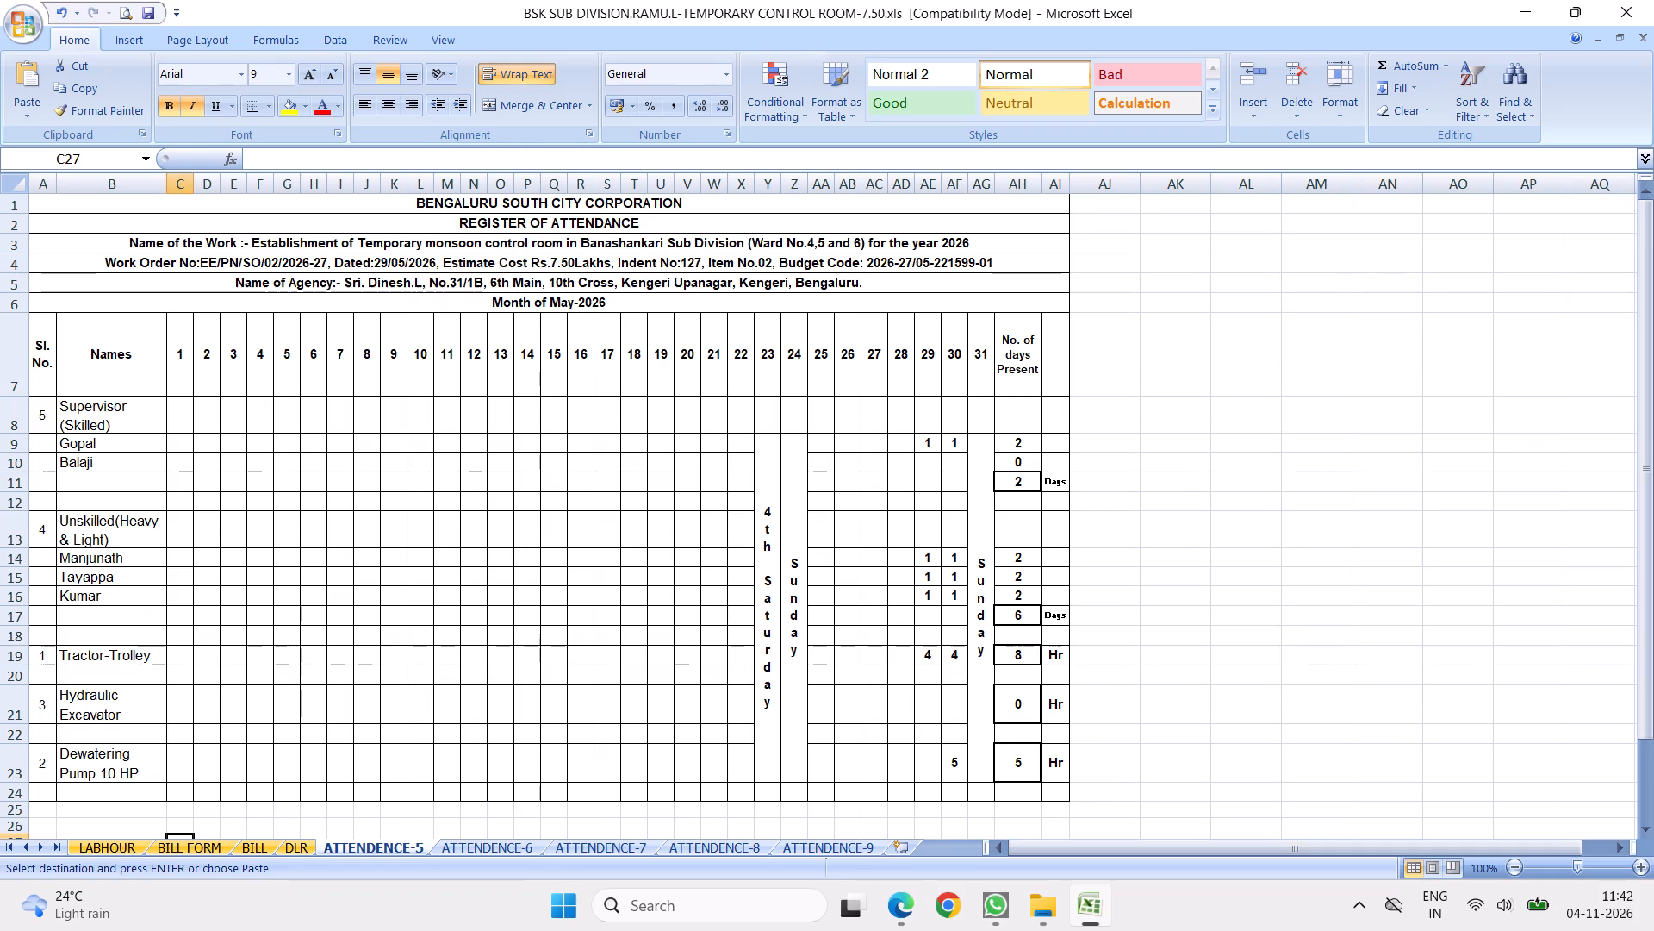
right_click(320, 284)
left_click(370, 341)
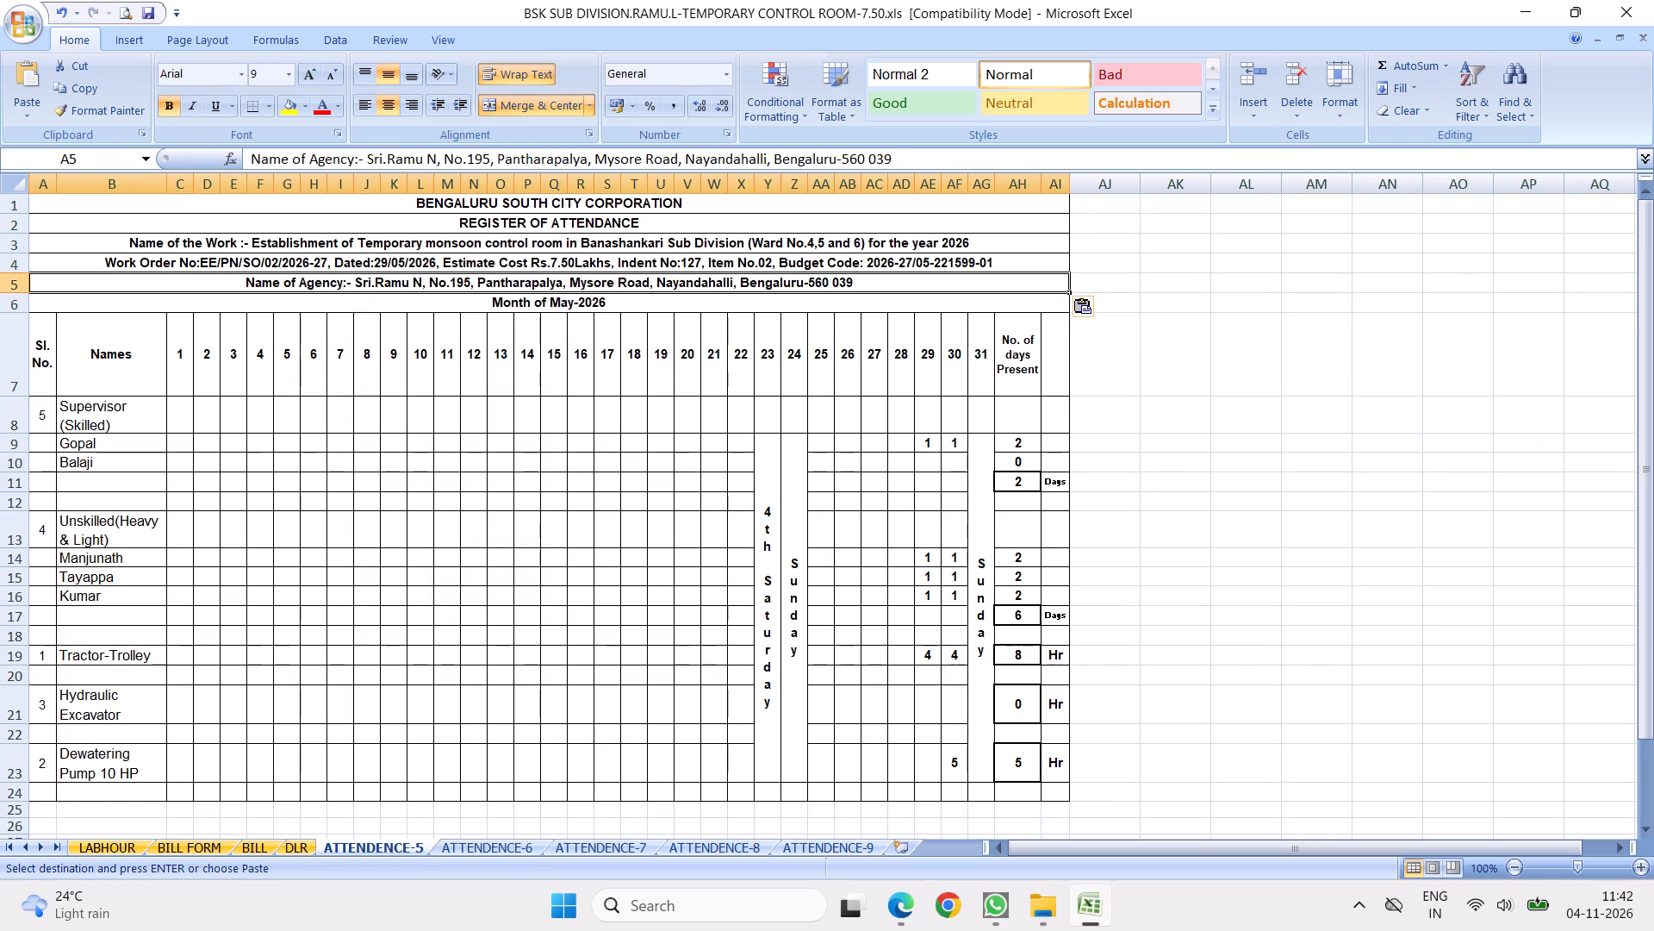
Change the sub-division name in the Assistant Executive Engineer's signature block of ATTENDENCE-5 to Banashankari Sub-Division.
scroll(638, 412, "down", 5)
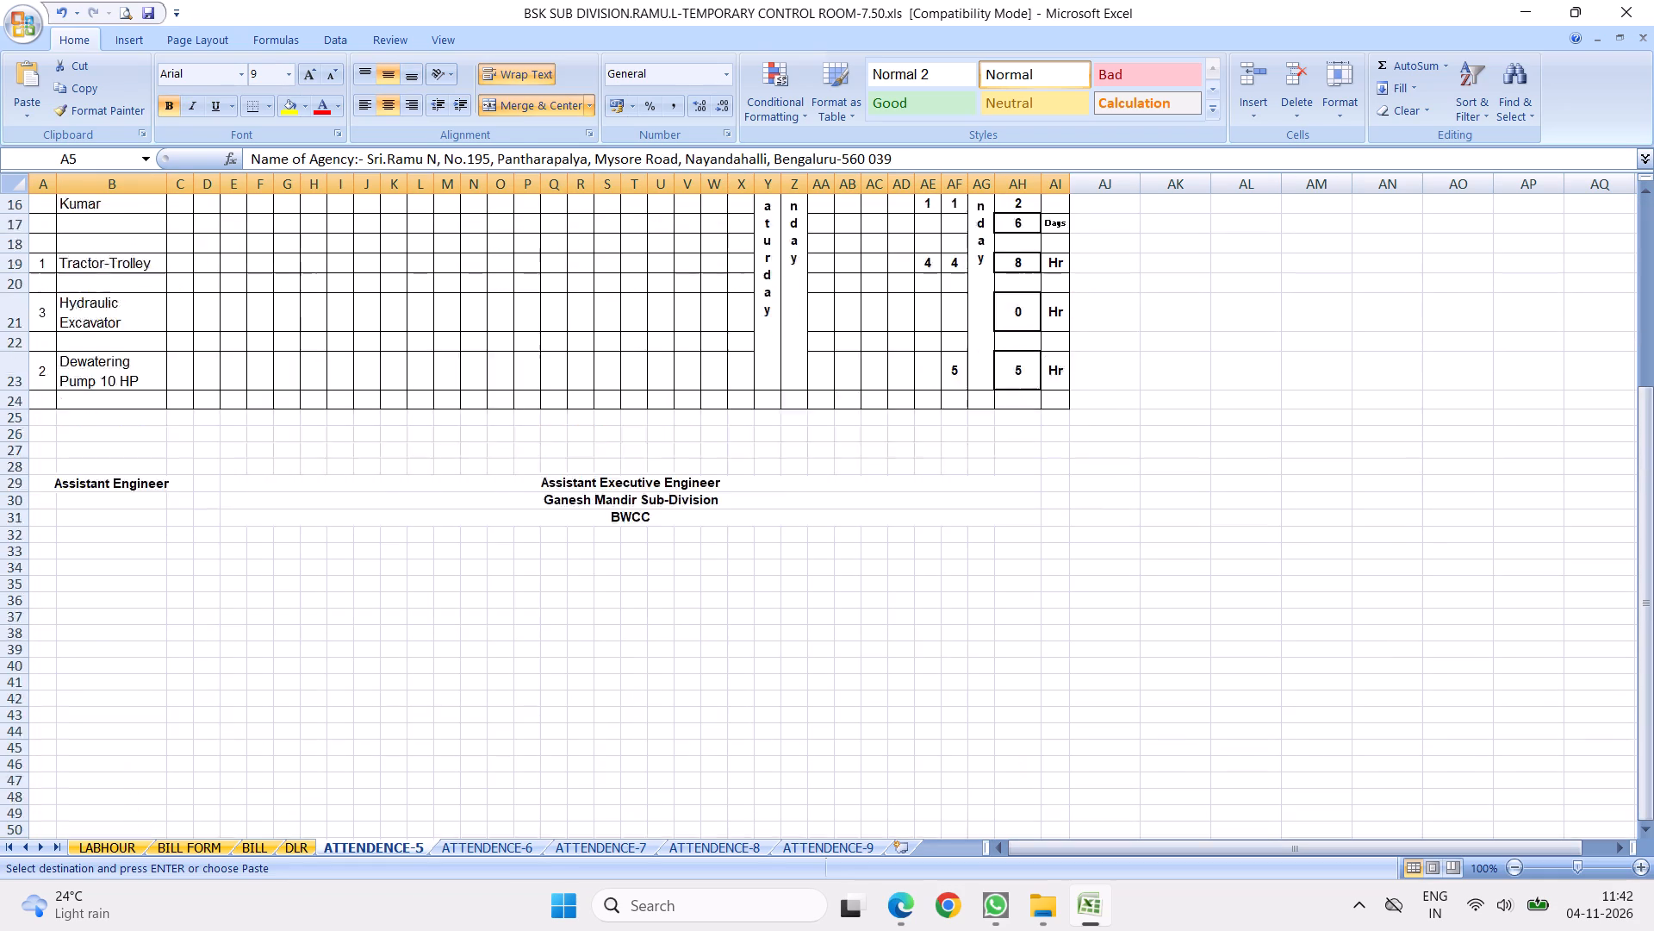
scroll(640, 424, "down", 2)
double_click(639, 438)
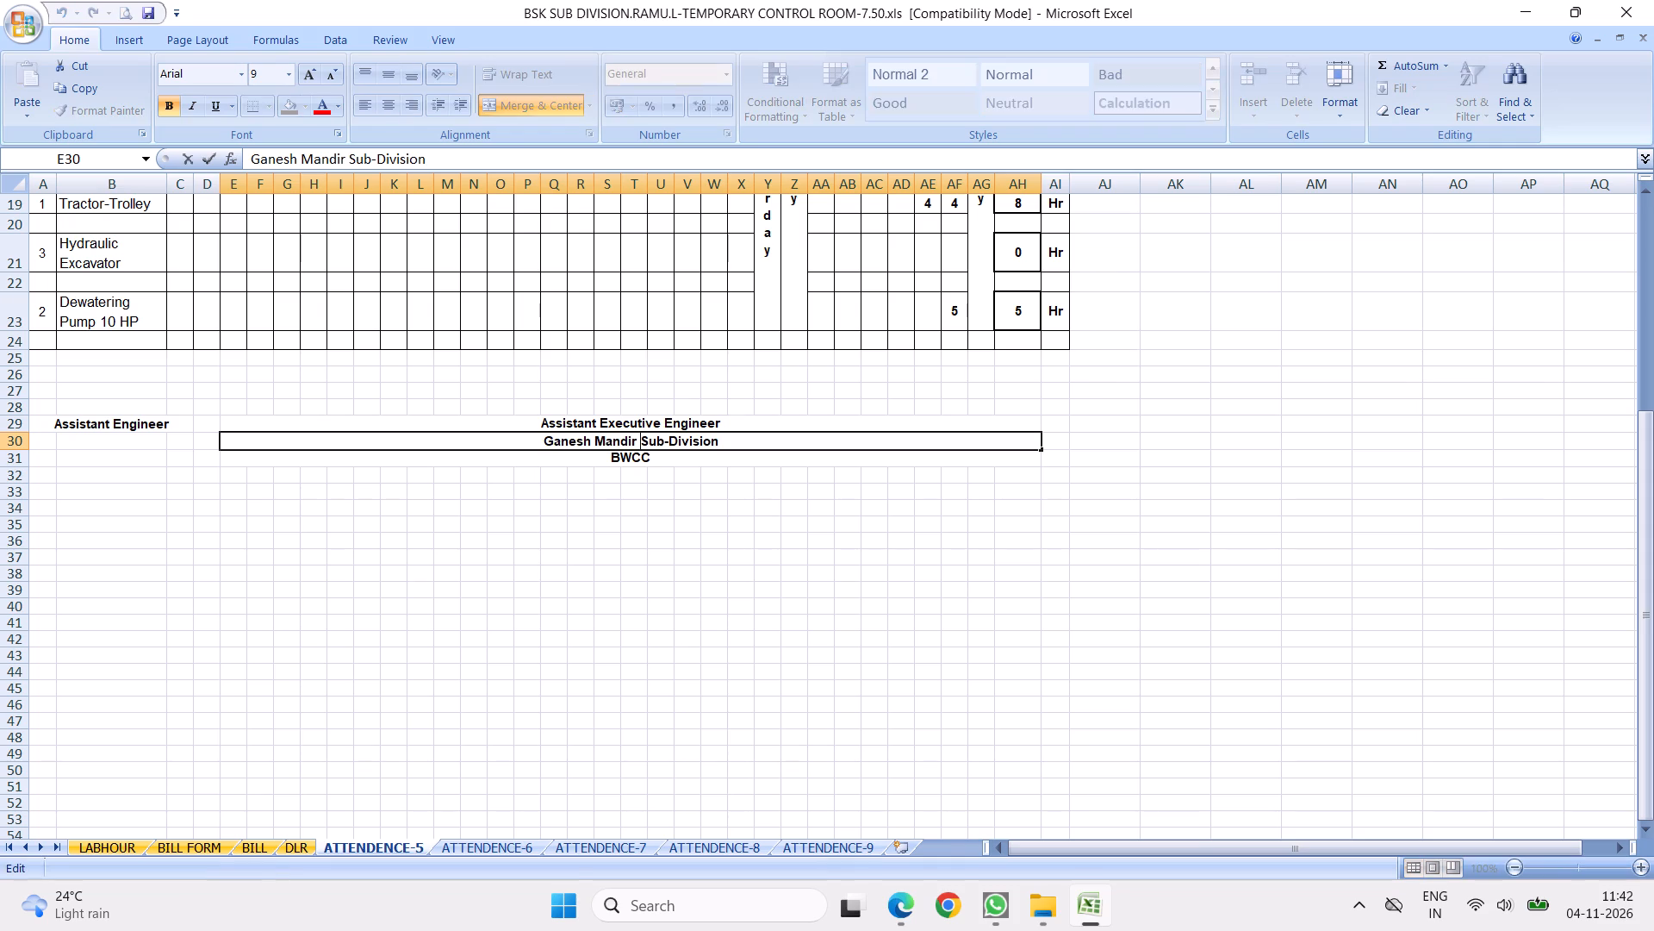
key("Left")
key("BackSpace")
key("BackSpace")
key("BackSpace")
key("BackSpace")
key("BackSpace")
key("BackSpace")
key("BackSpace")
key("BackSpace")
key("BackSpace")
key("BackSpace")
key("BackSpace")
key("BackSpace")
key("BackSpace")
key("BackSpace")
key("BackSpace")
key("BackSpace")
key("BackSpace")
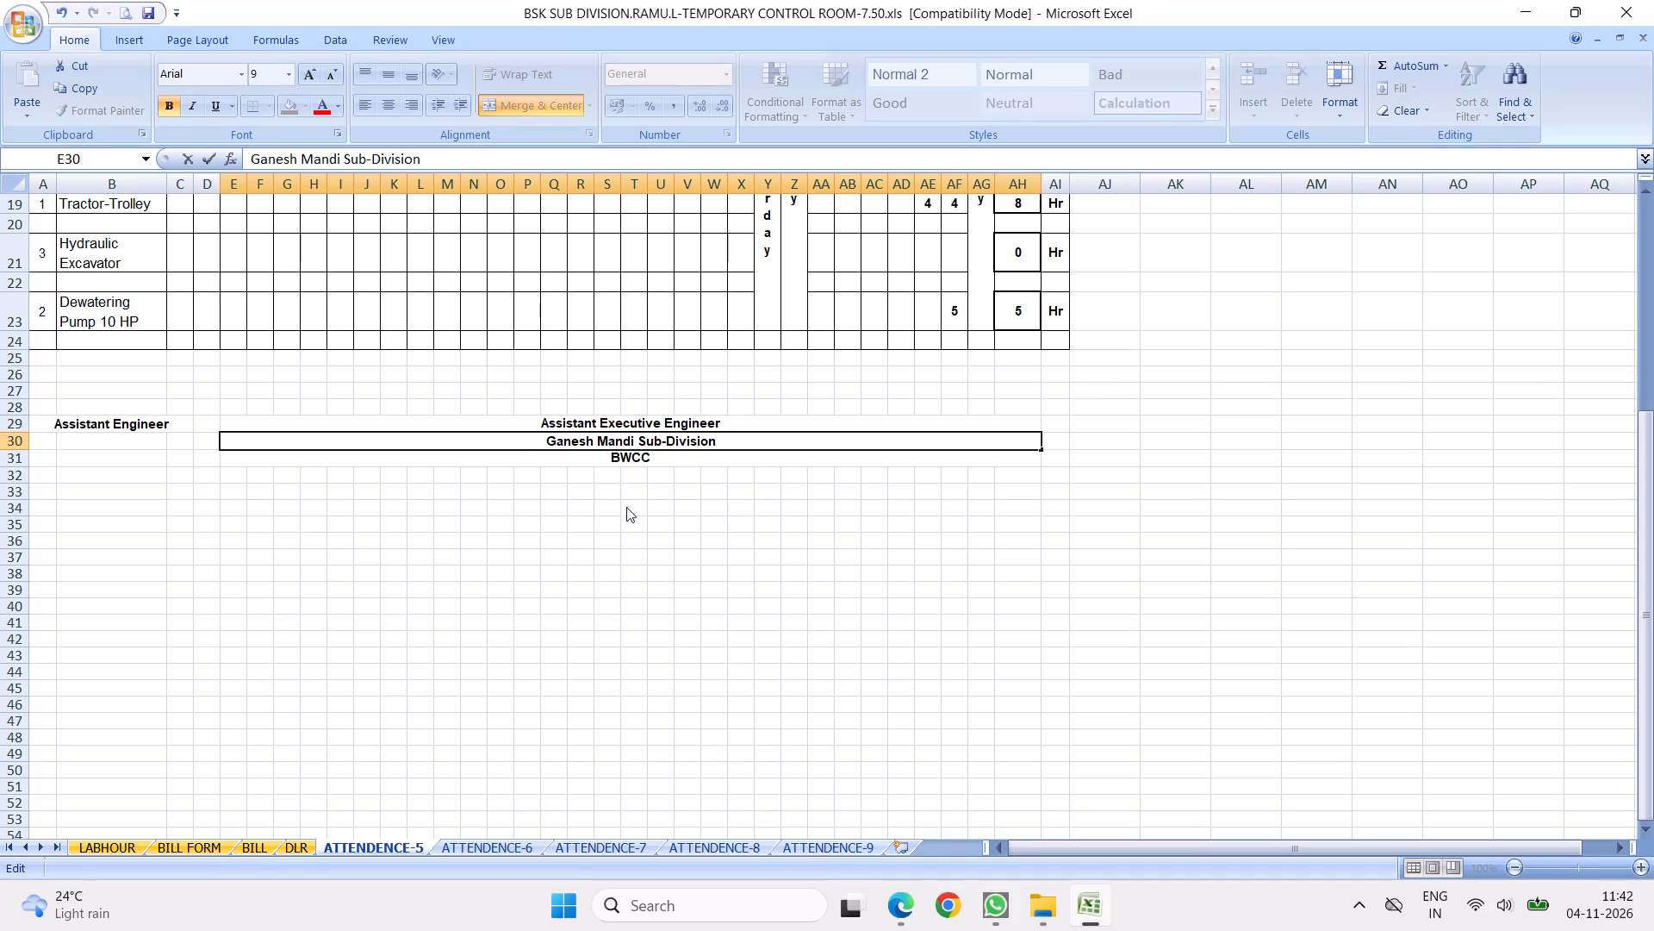
type("bA")
key("BackSpace")
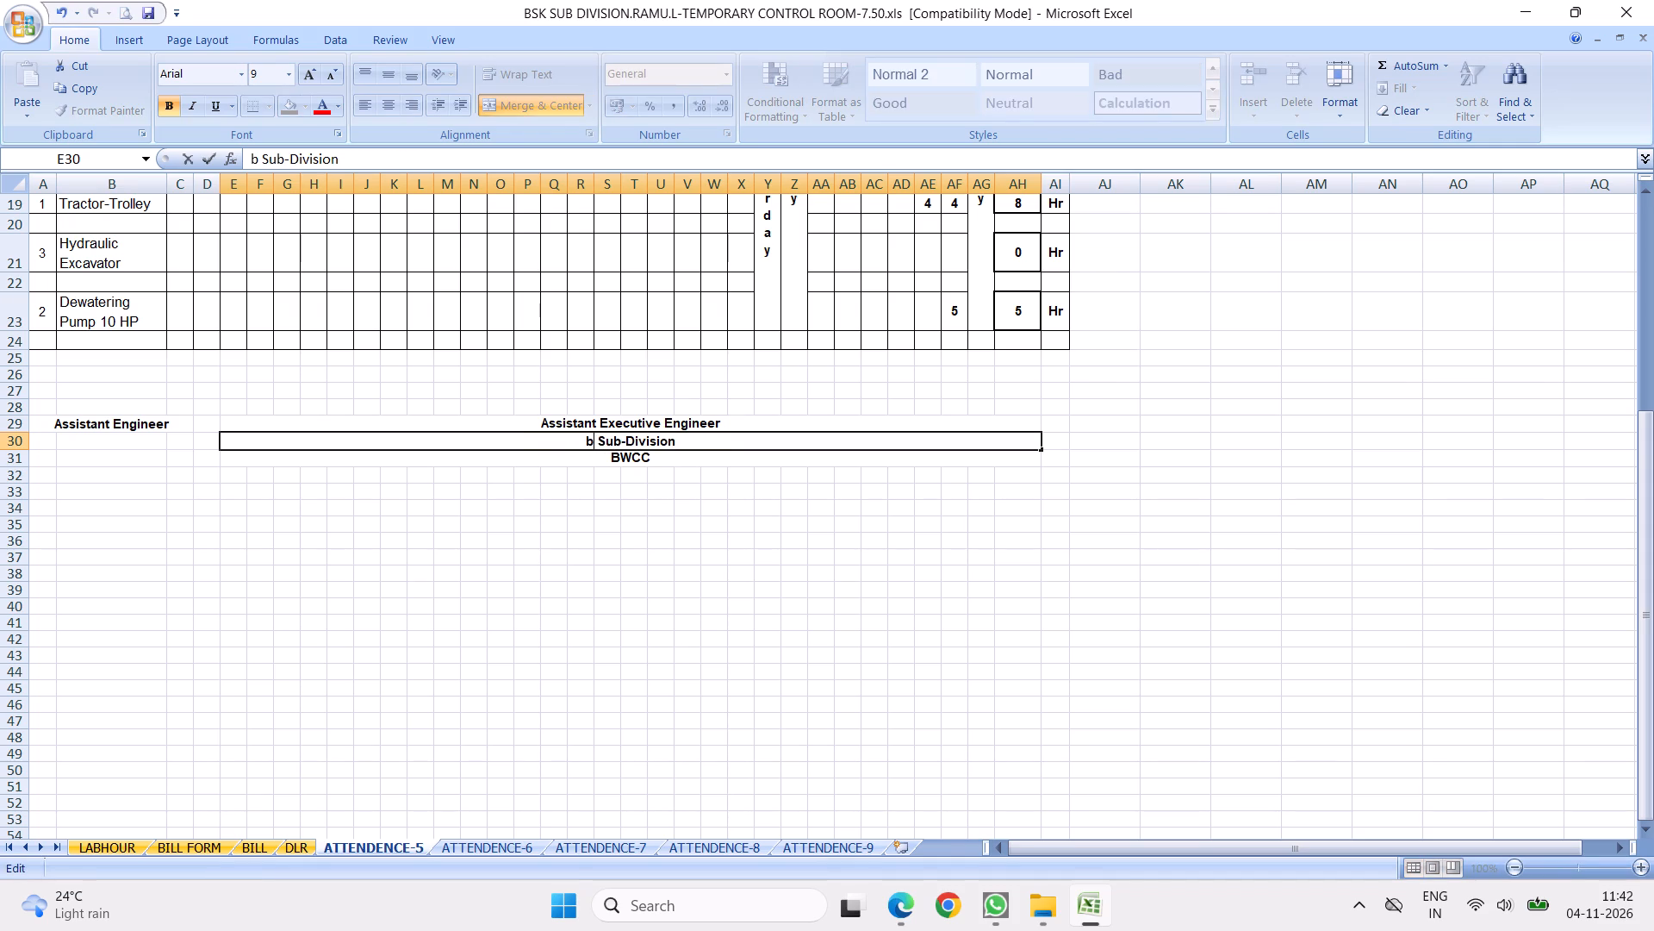
type("Banashankari")
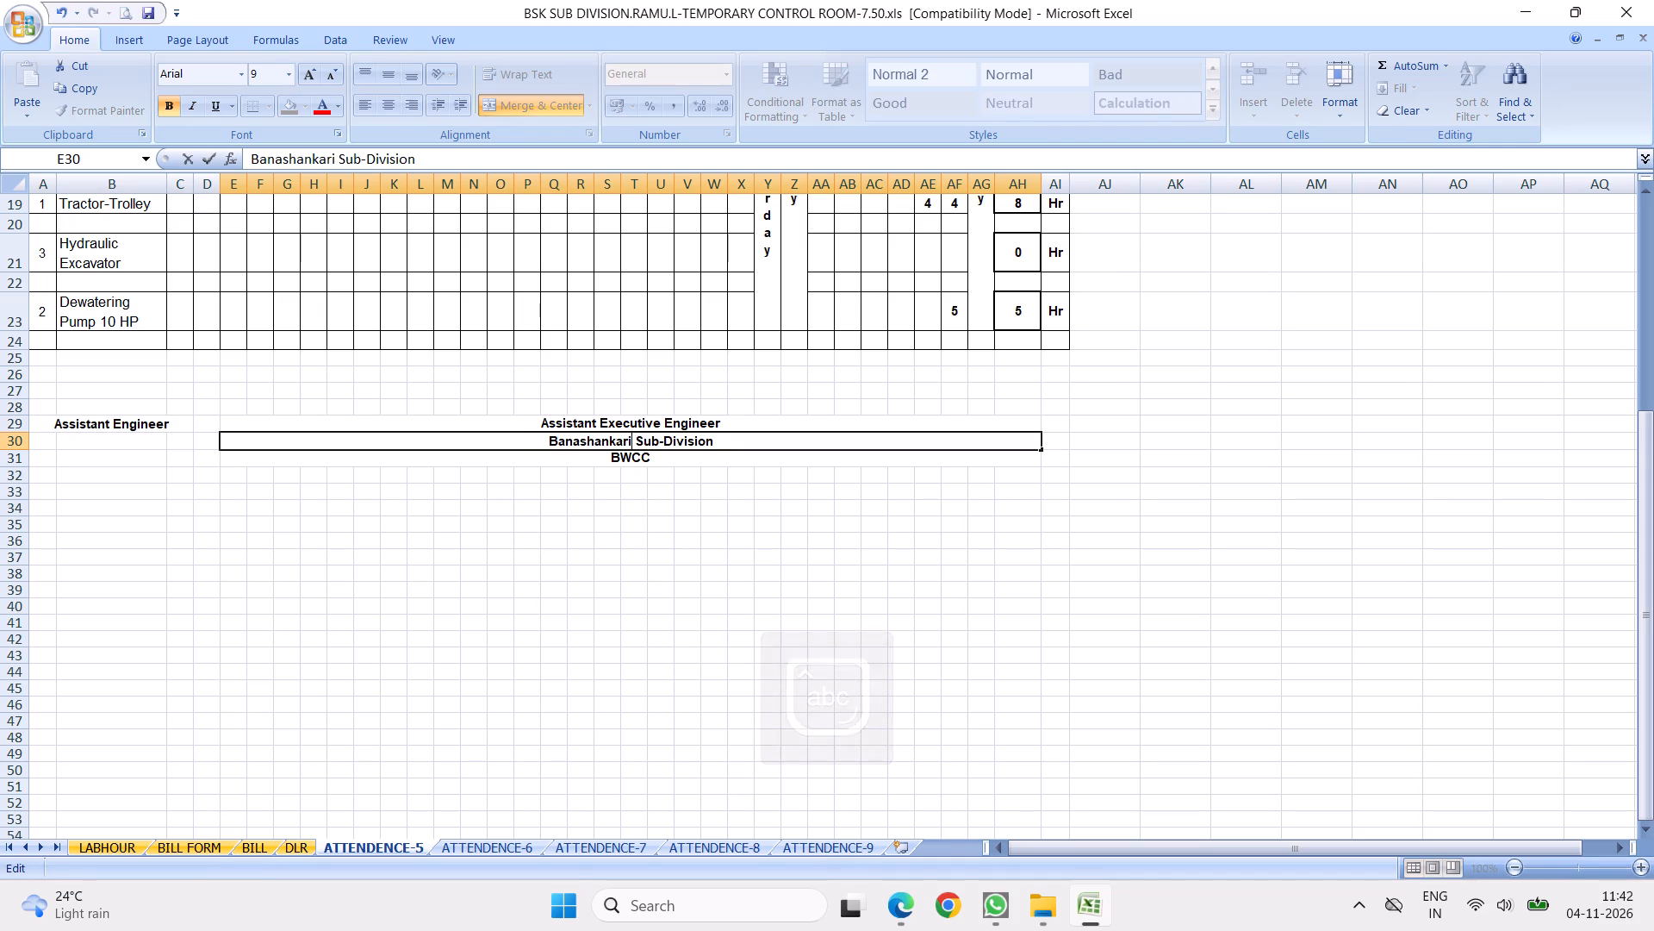
Change the corporation abbreviation in the last line of the signature block to BSCC.
double_click(626, 456)
key("BackSpace")
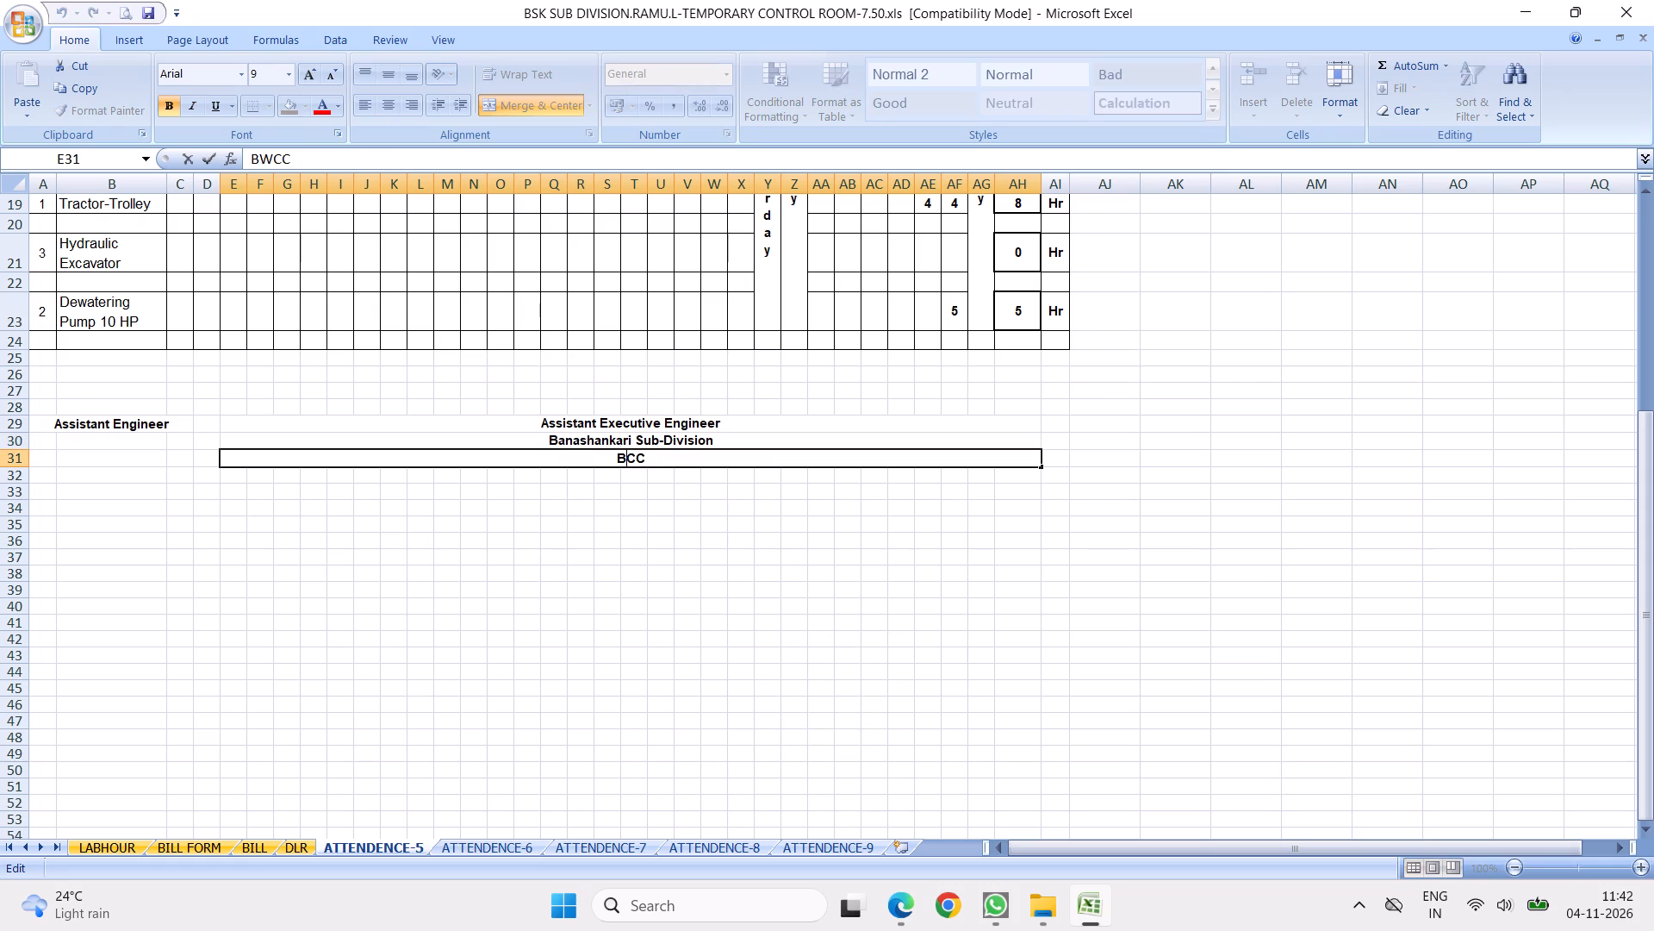
key("shift+s")
left_click(601, 553)
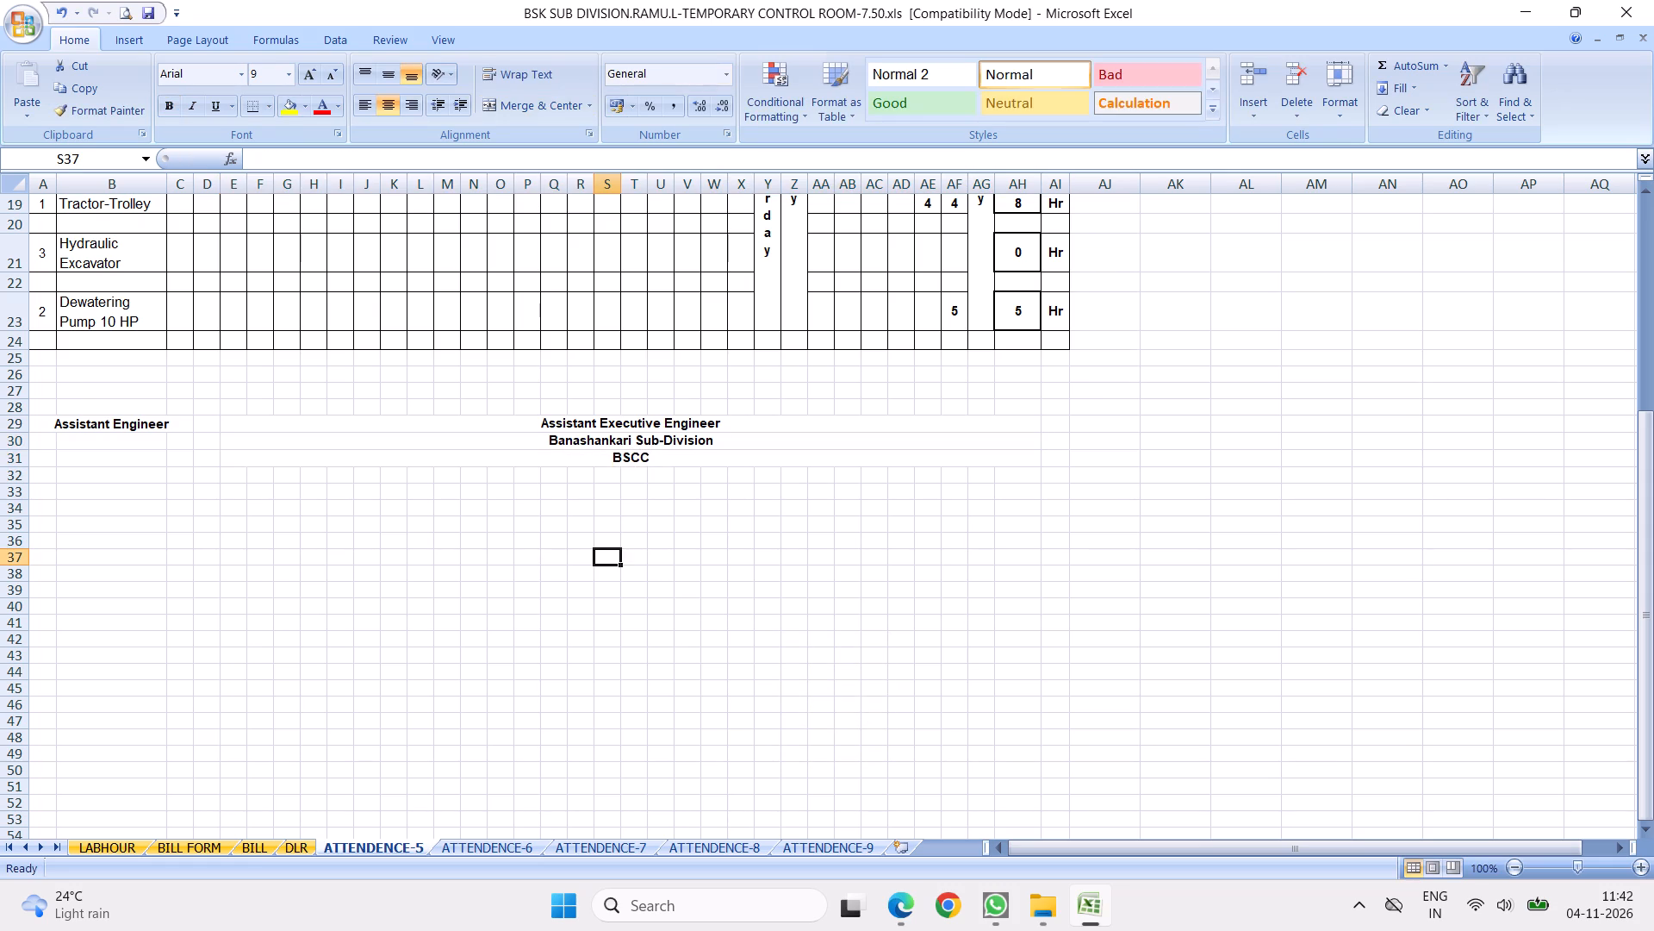
Insert a new row above Balaji in the attendance list and enter the name Raja in it.
scroll(653, 439, "up", 4)
scroll(511, 437, "up", 5)
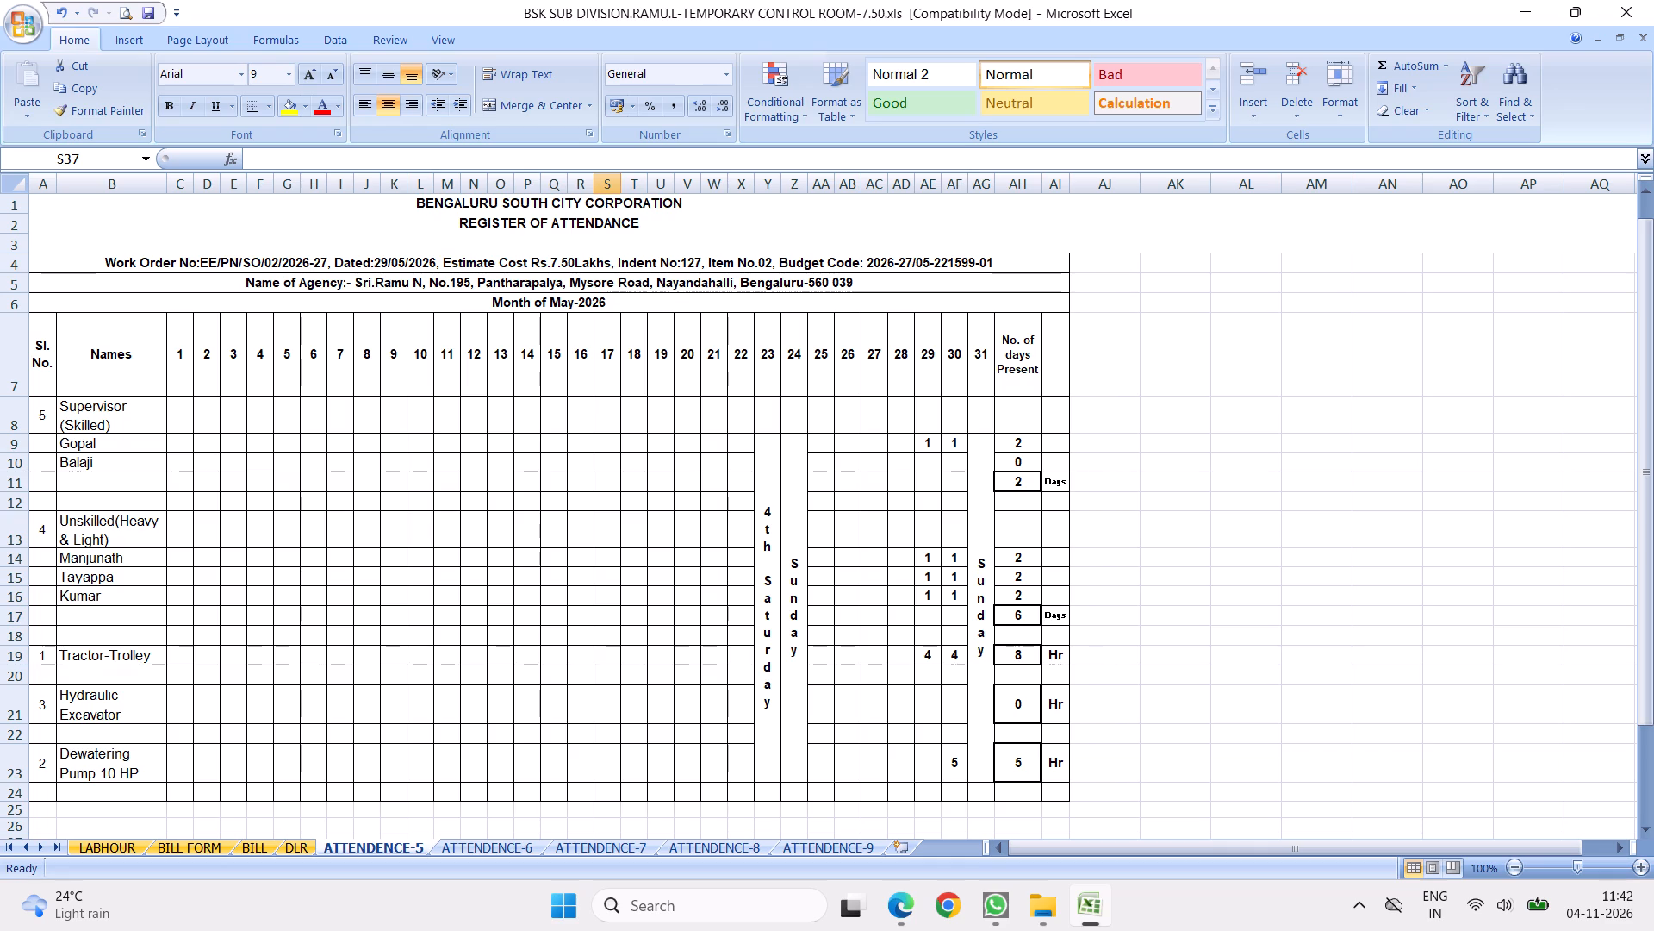
left_click(930, 441)
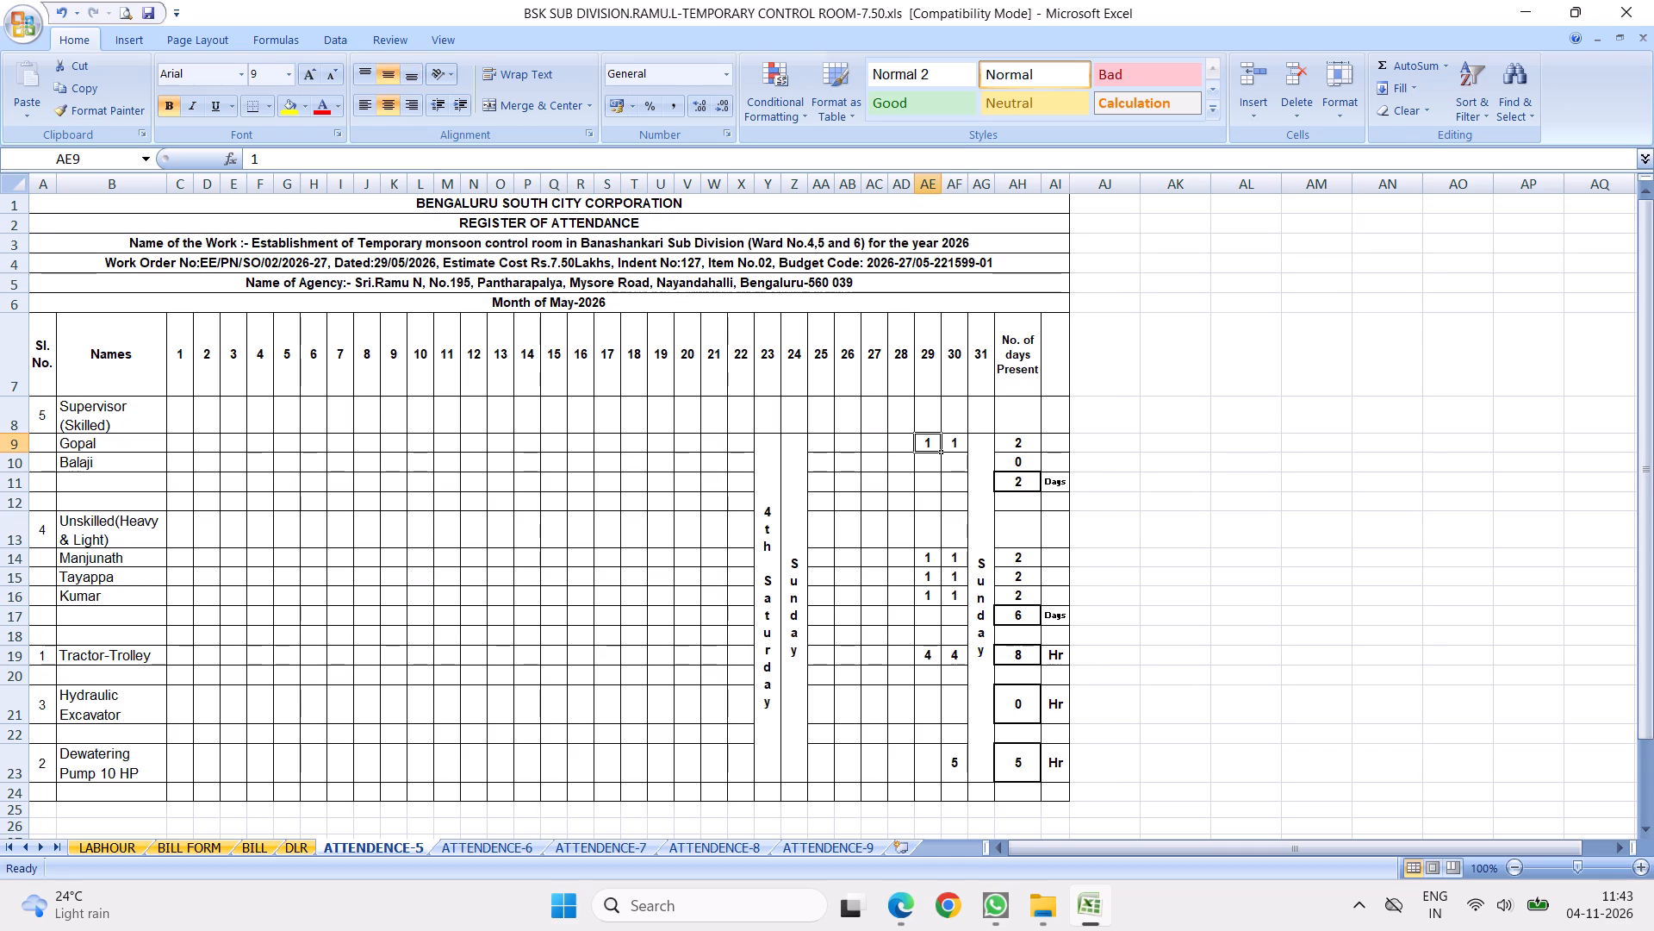
left_click(17, 461)
right_click(17, 461)
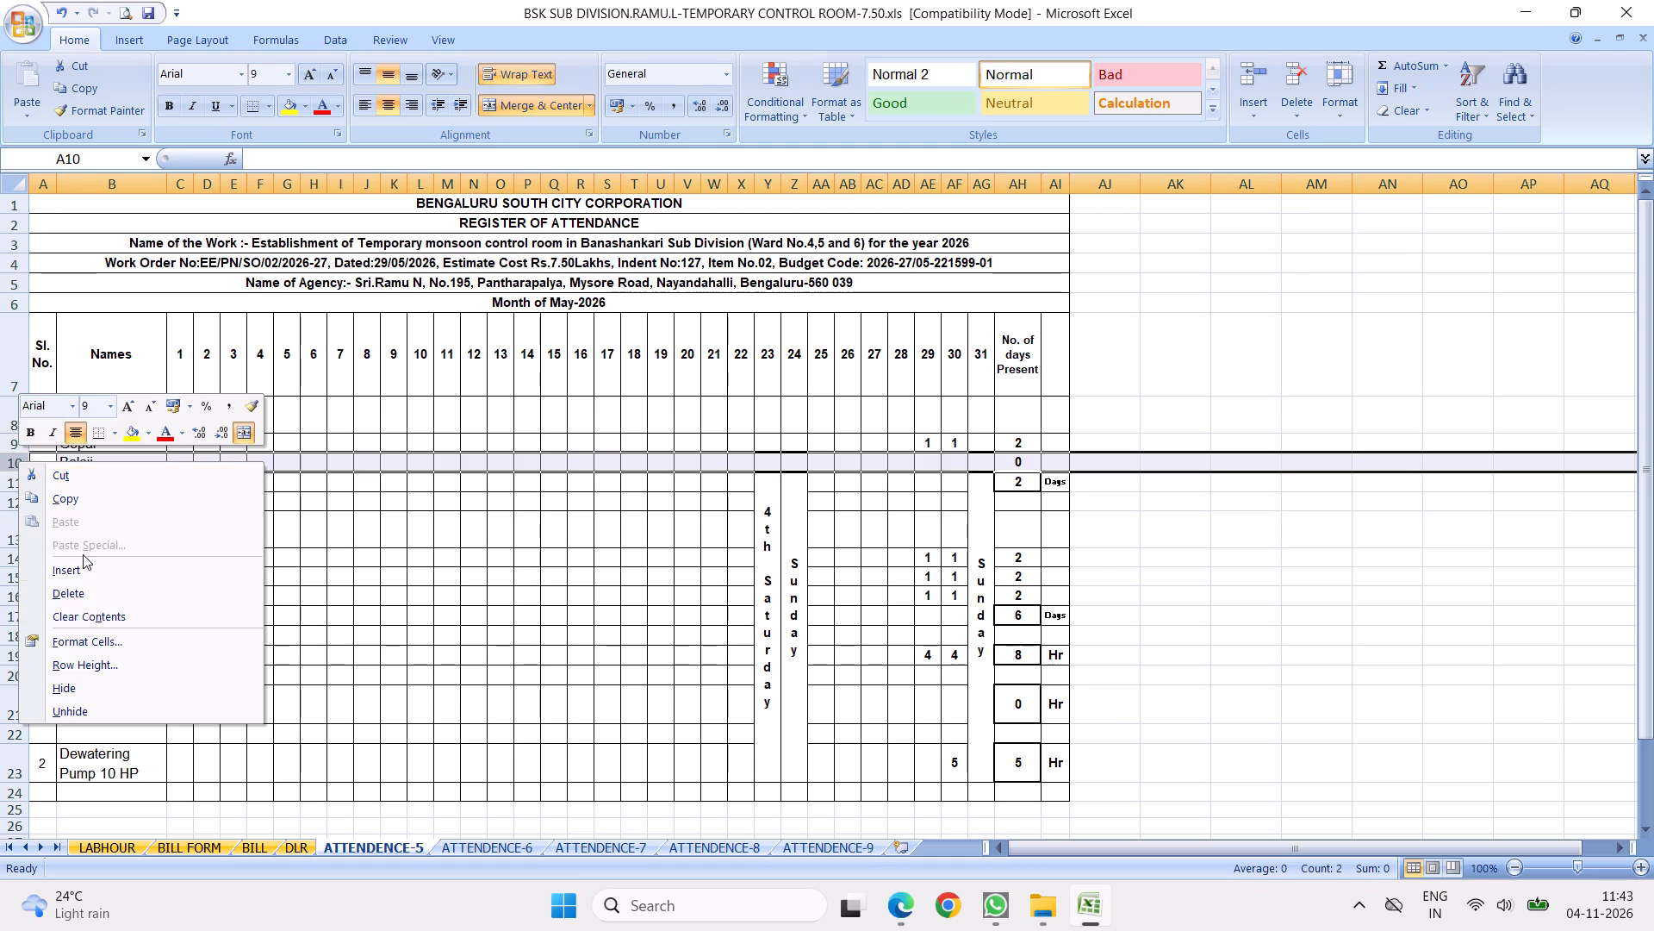
left_click(71, 564)
left_click(451, 540)
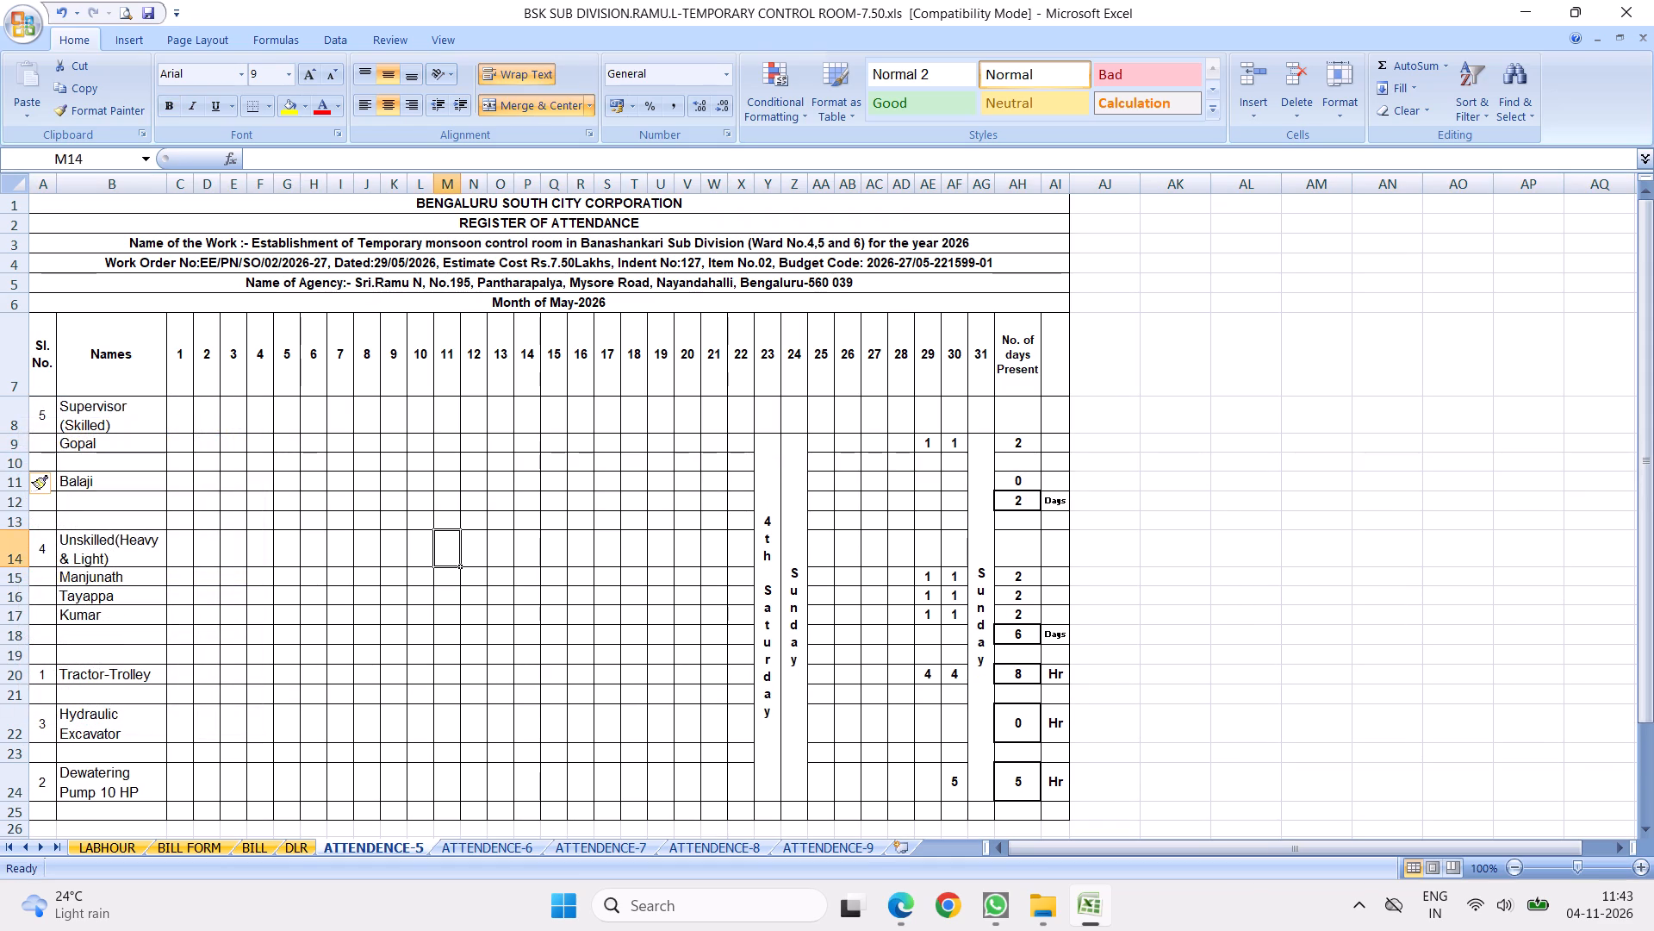
left_click(96, 464)
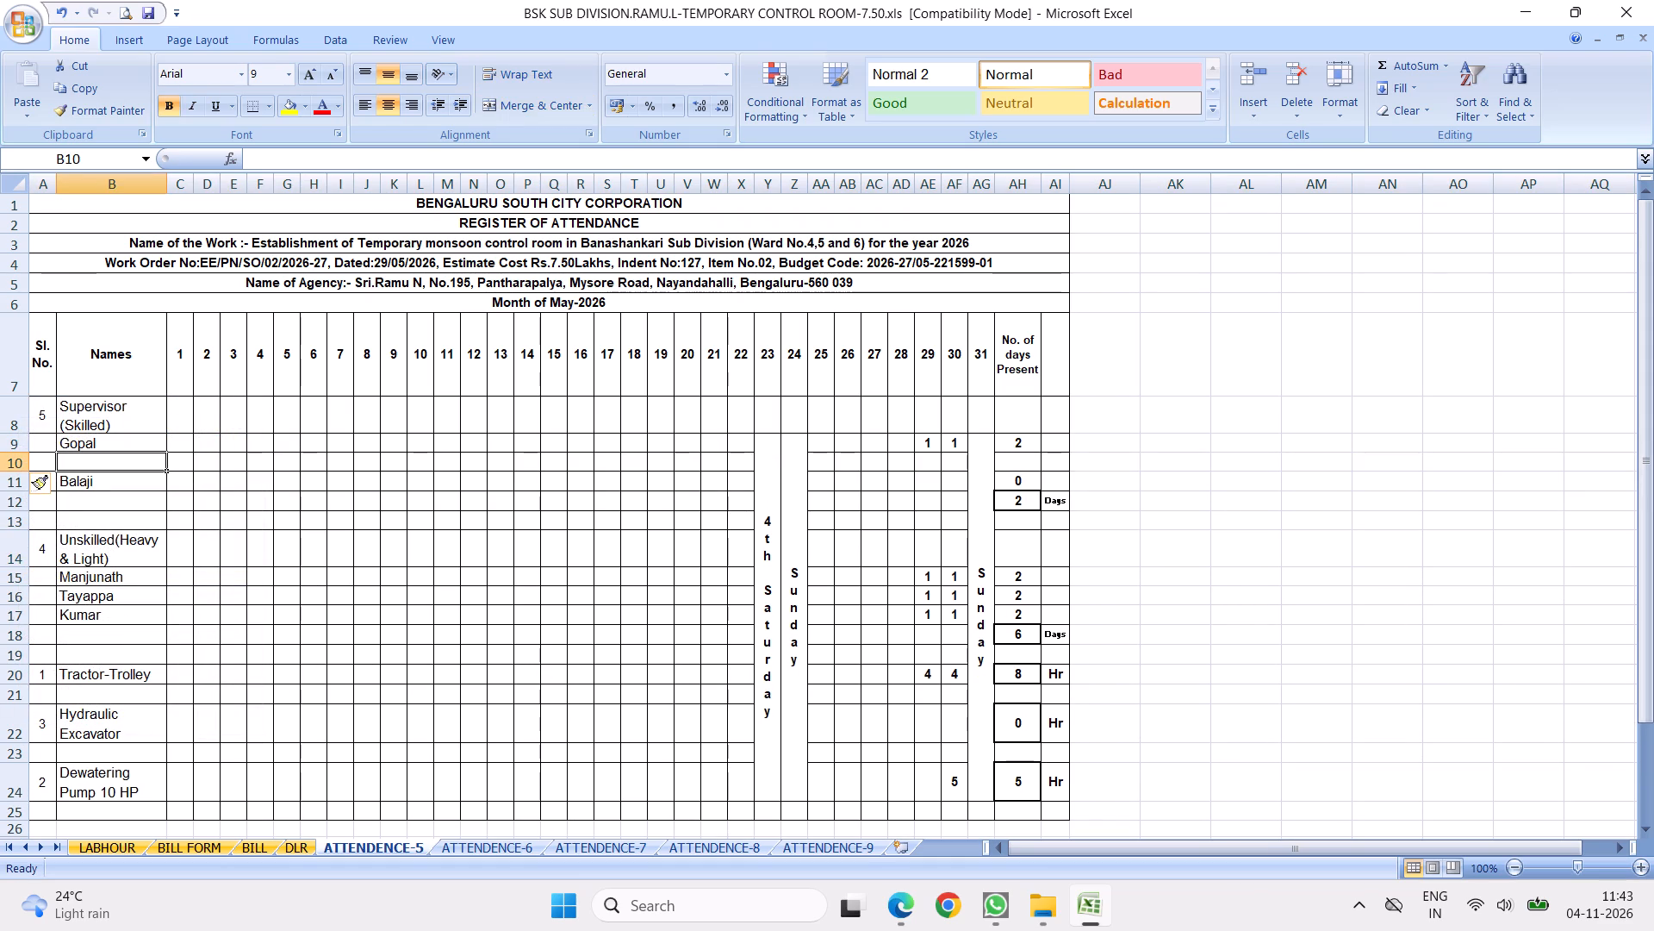
type("Raja")
left_click(630, 540)
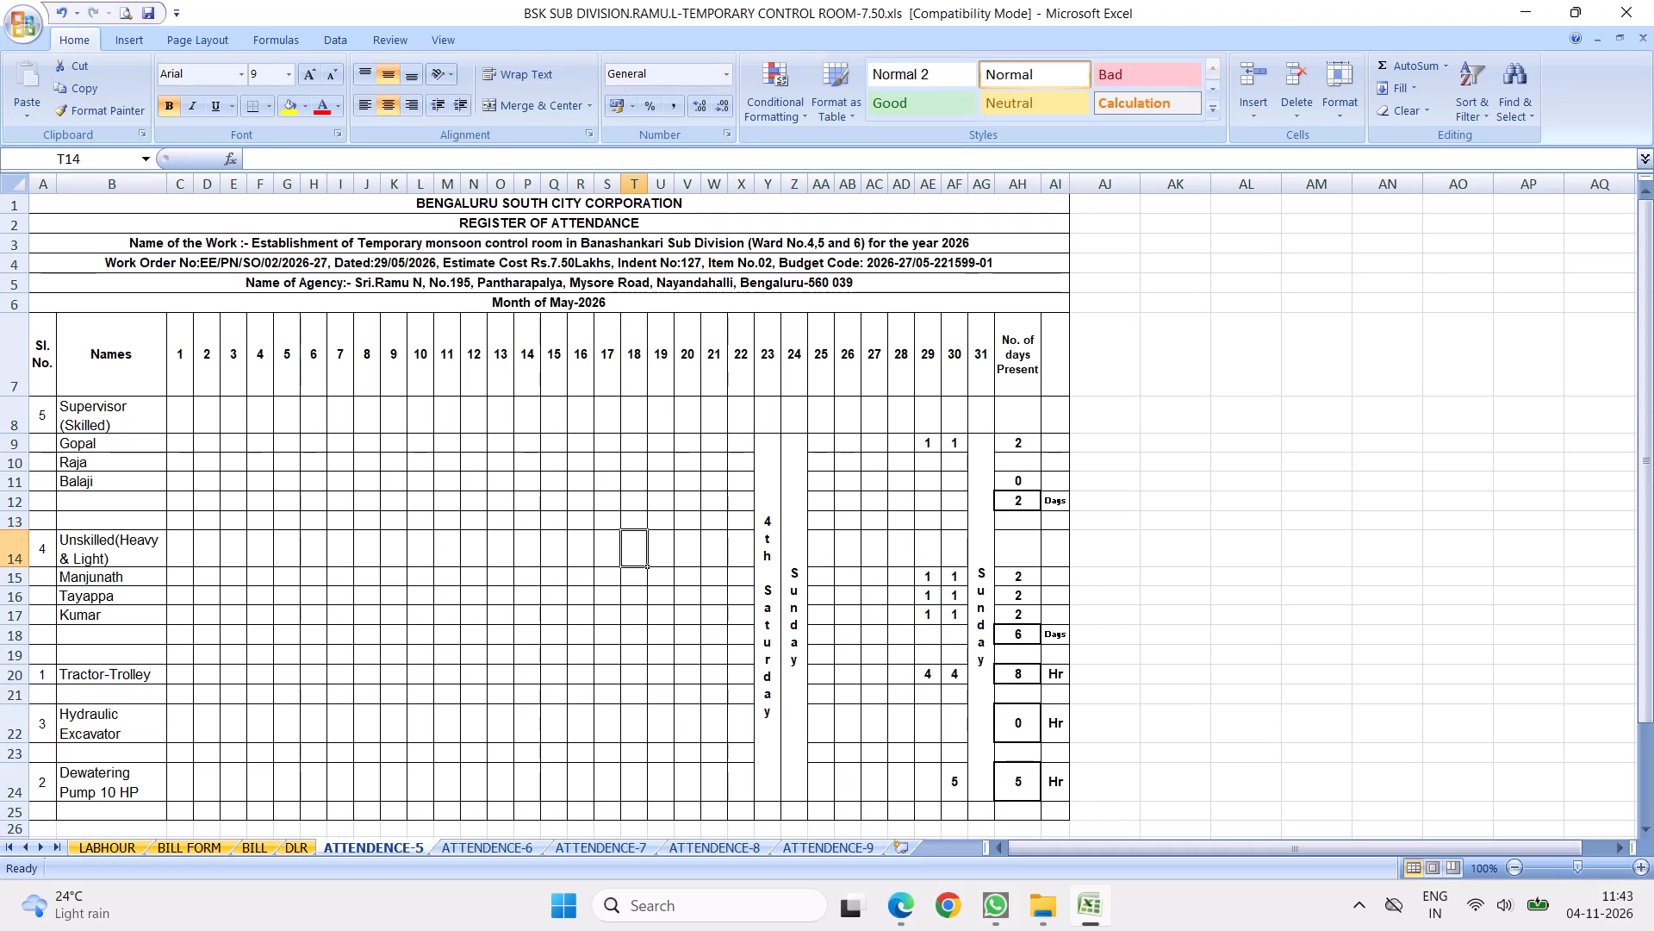
Enter attendance of 1 on day 29 for both Raja and Balaji.
left_click(933, 459)
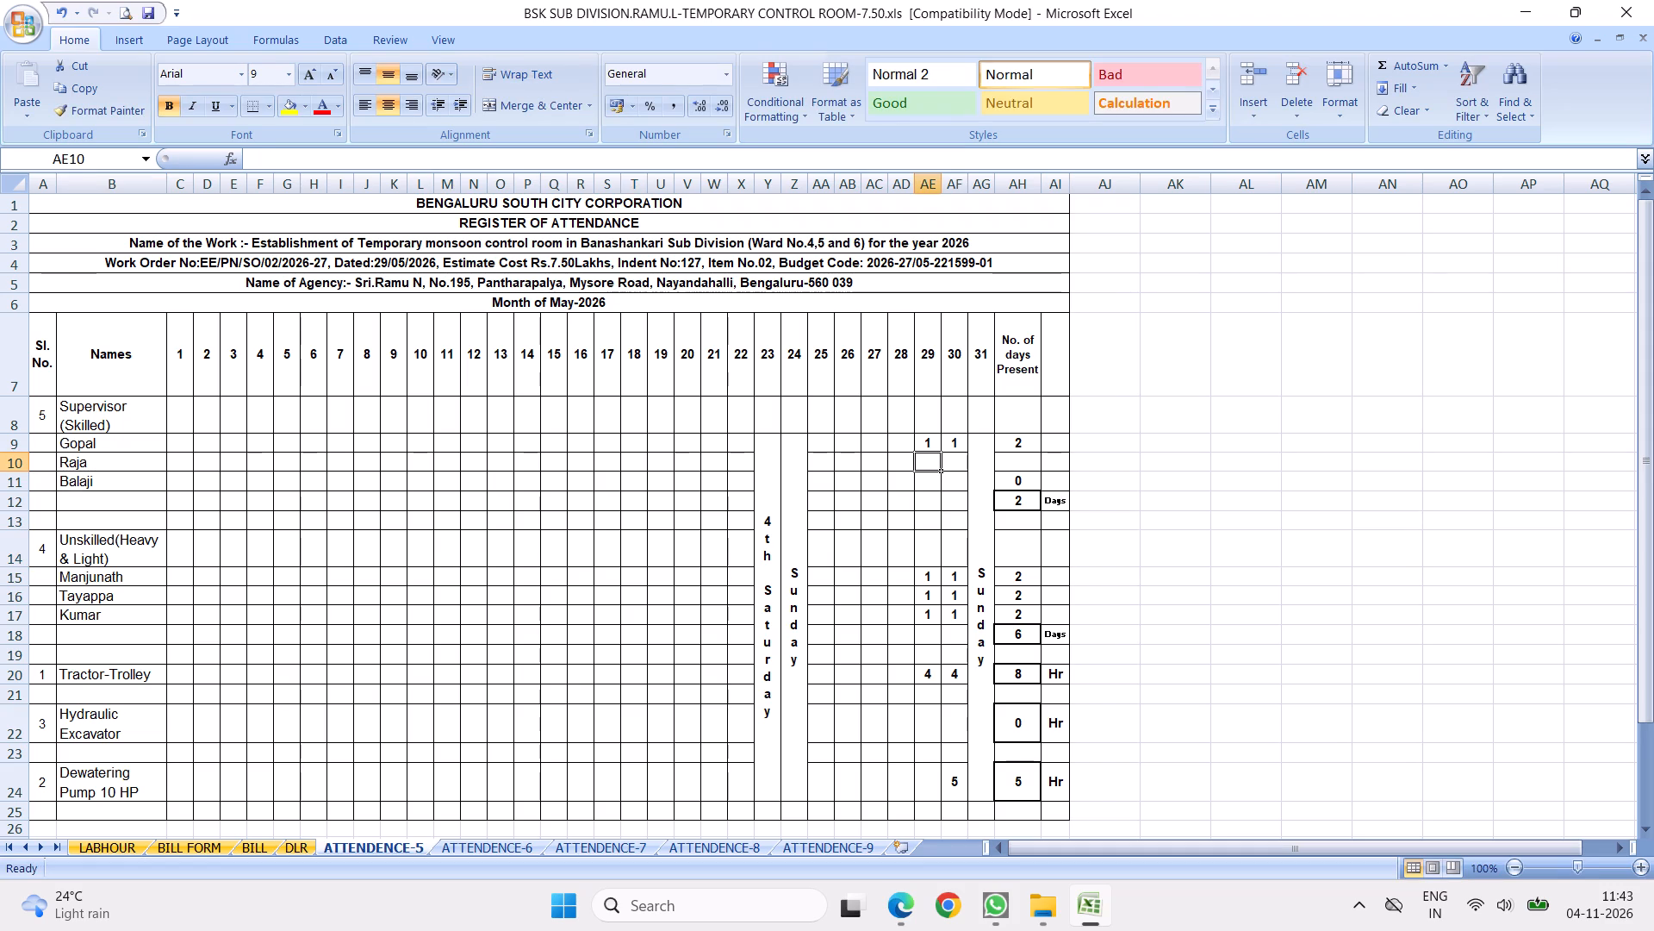
key("1")
left_click(1074, 533)
left_click(936, 478)
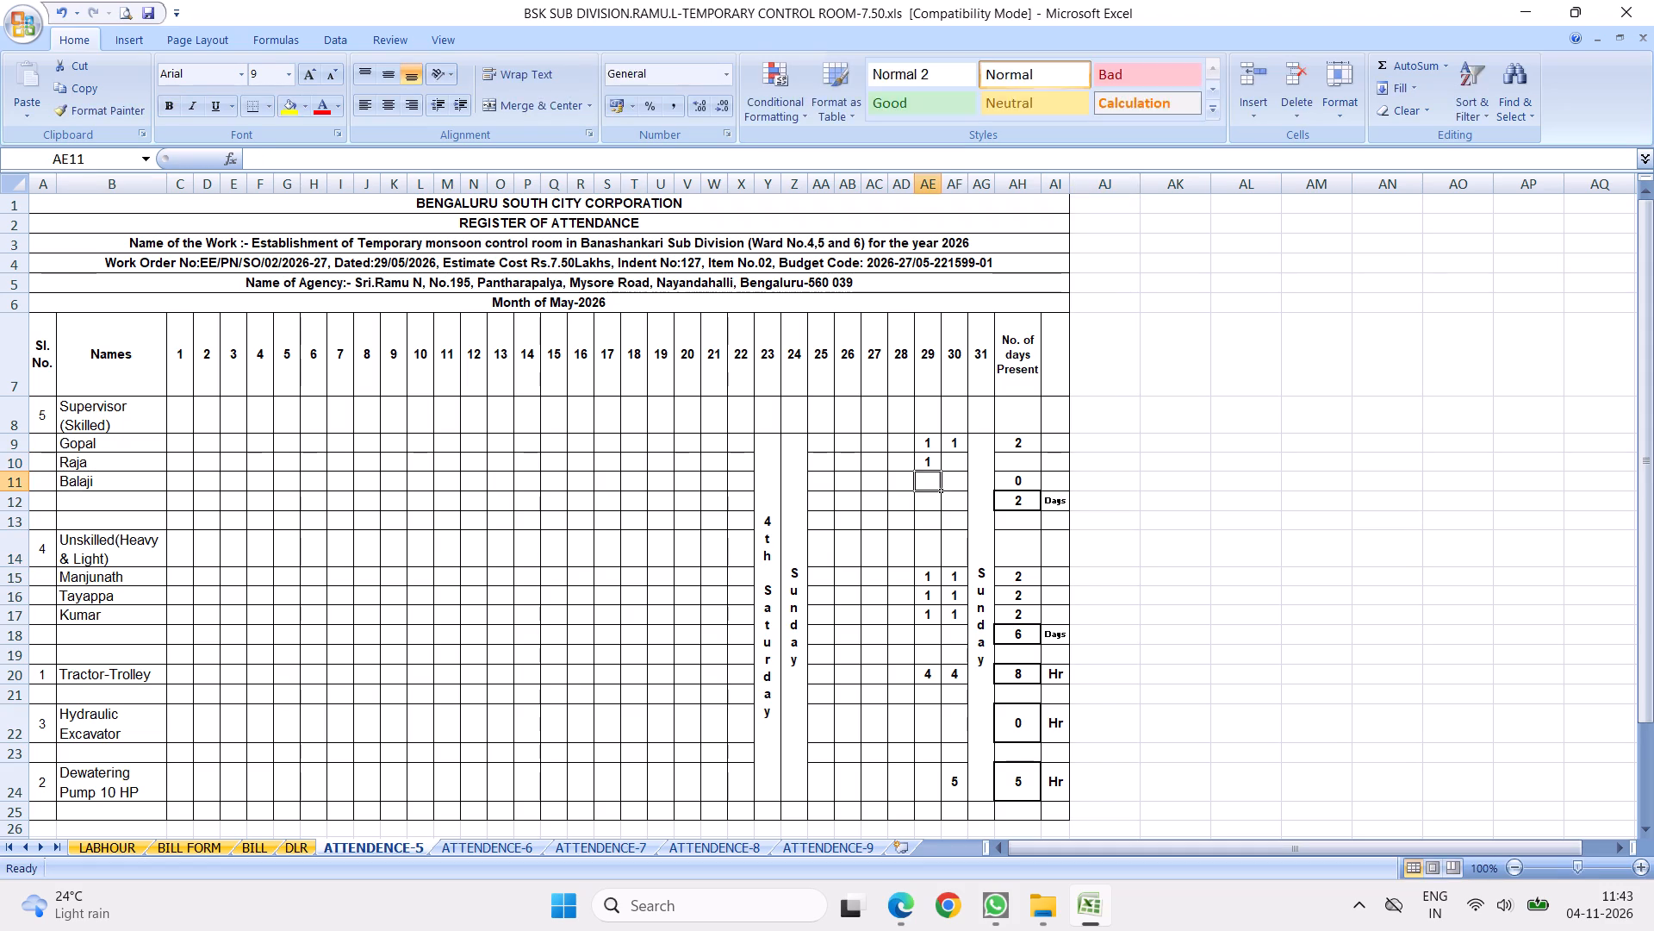
key("1")
left_click(1115, 484)
left_click(928, 500)
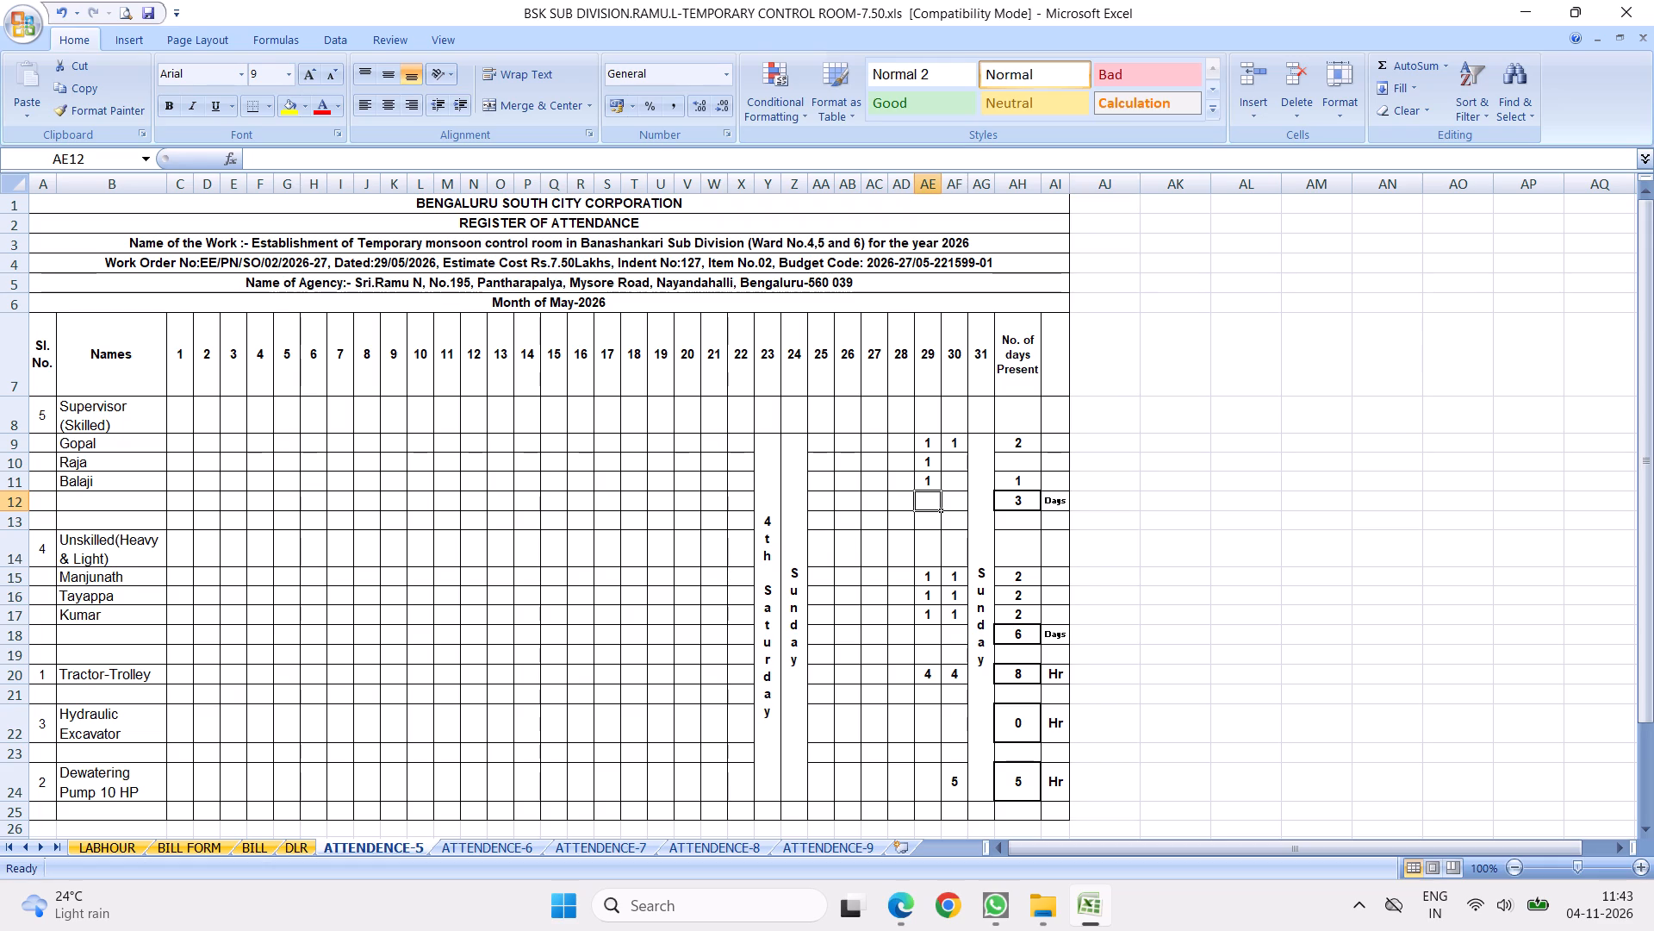
Clear the day 29 attendance and machinery entries in rows 13 to 24.
left_click(930, 546)
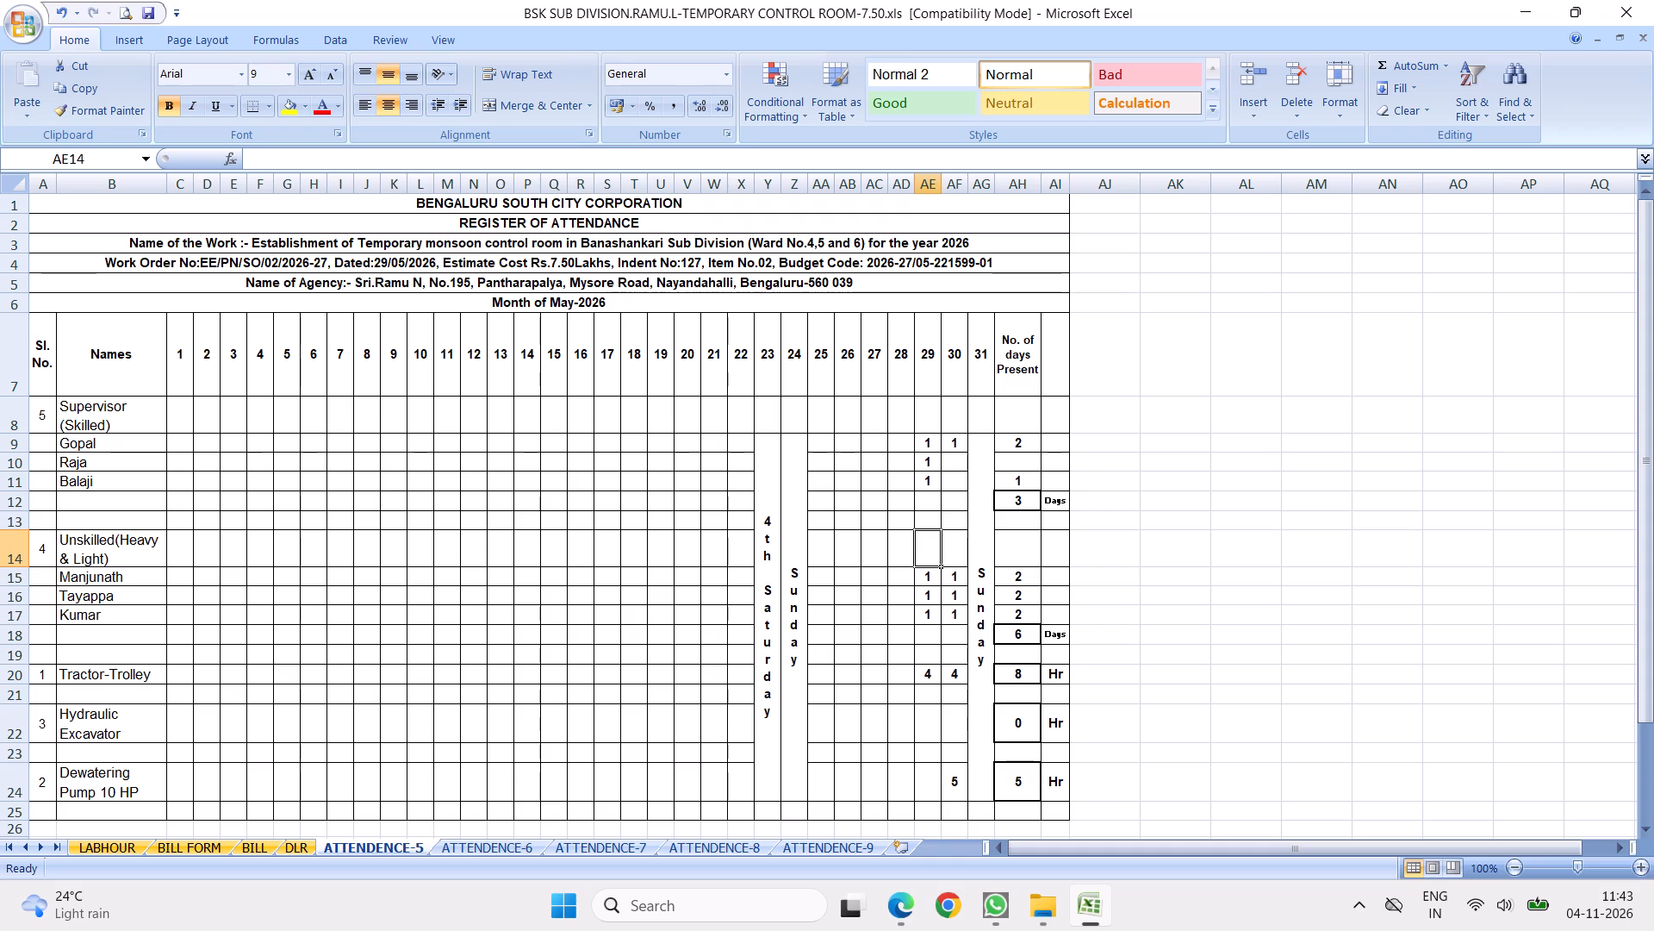
left_click_drag(924, 518, 923, 763)
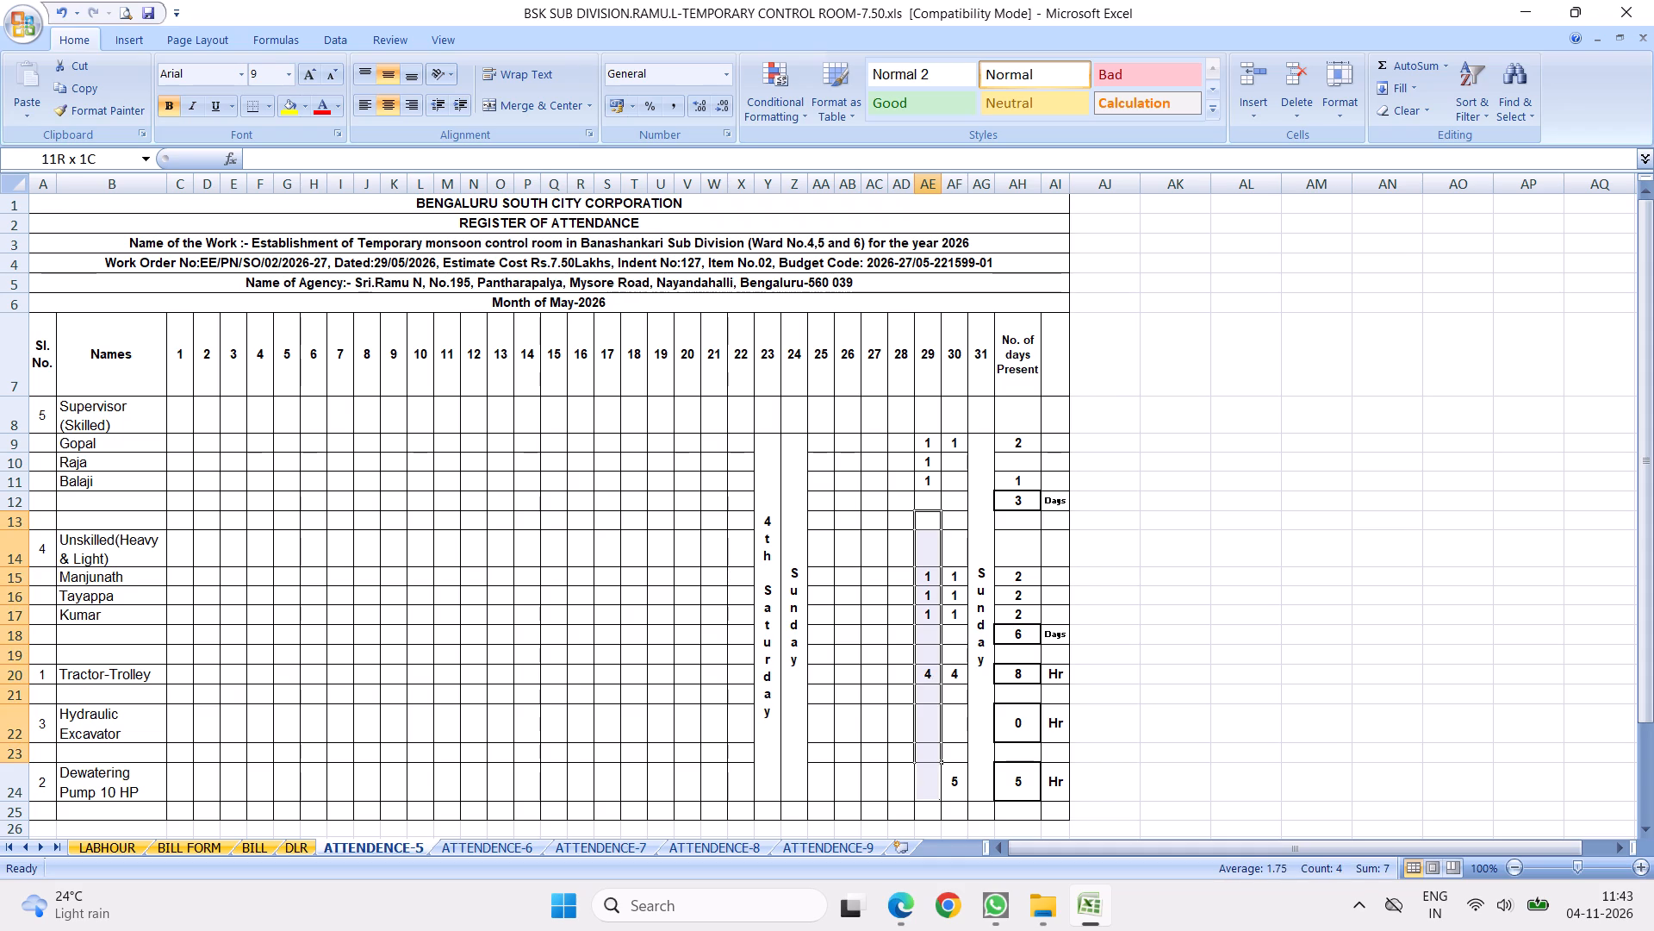
left_click_drag(923, 763, 923, 764)
key("Delete")
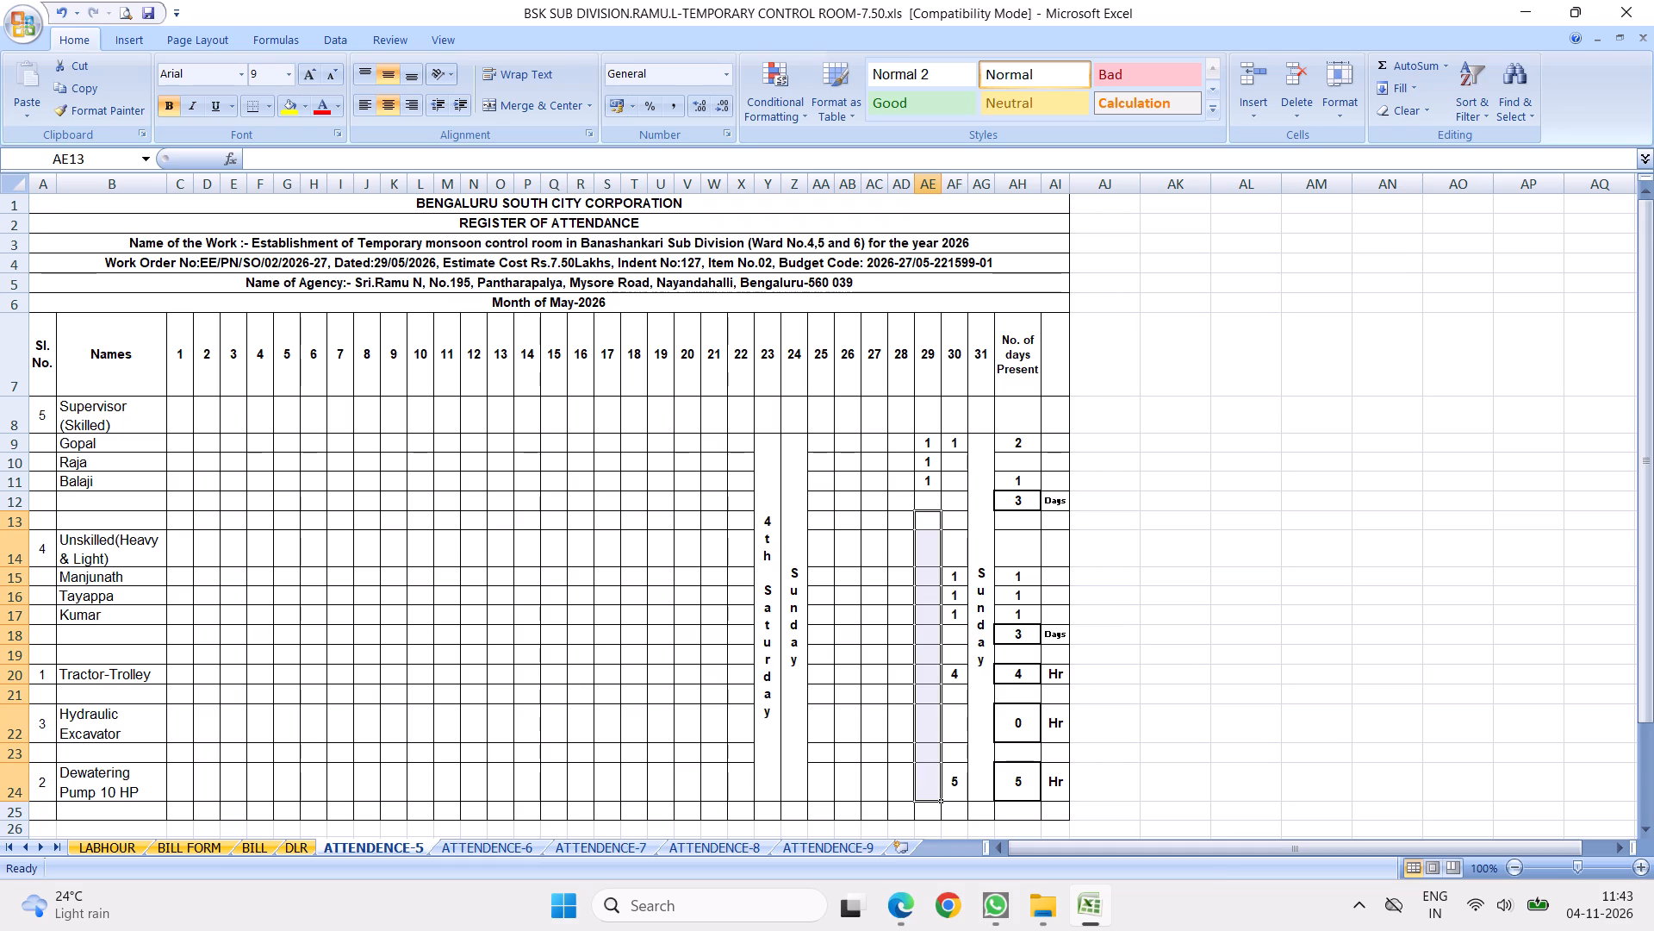
Fill Gopal's day 30 attendance of 1 down to the Raja and Balaji rows.
left_click(955, 440)
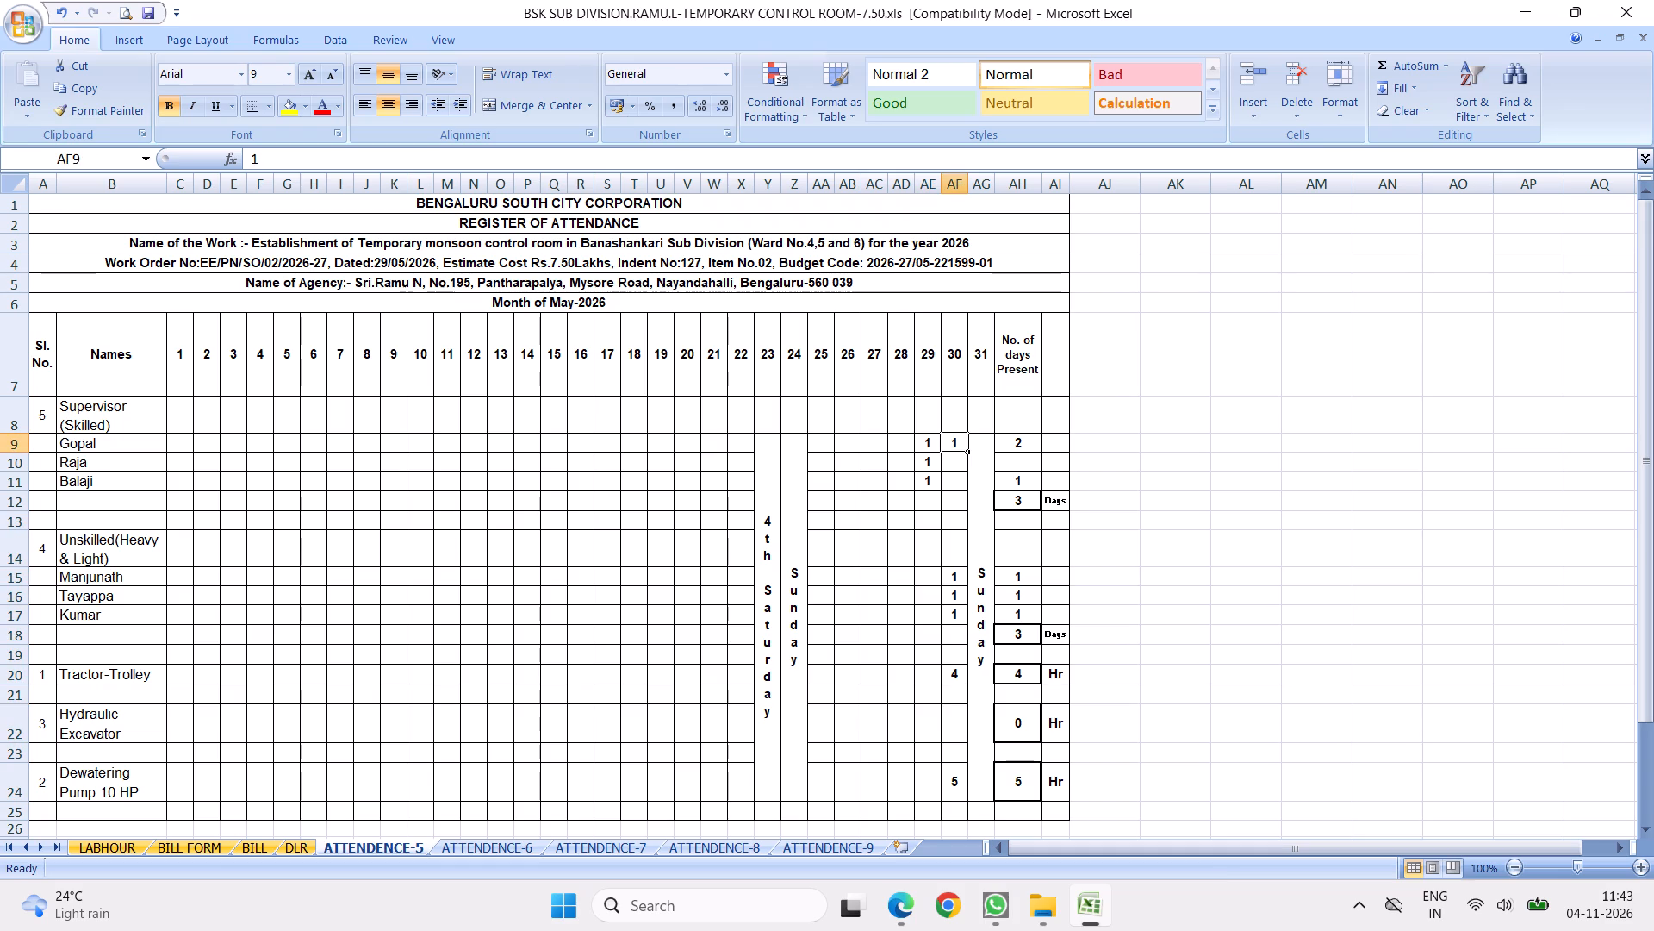
left_click_drag(969, 452, 970, 493)
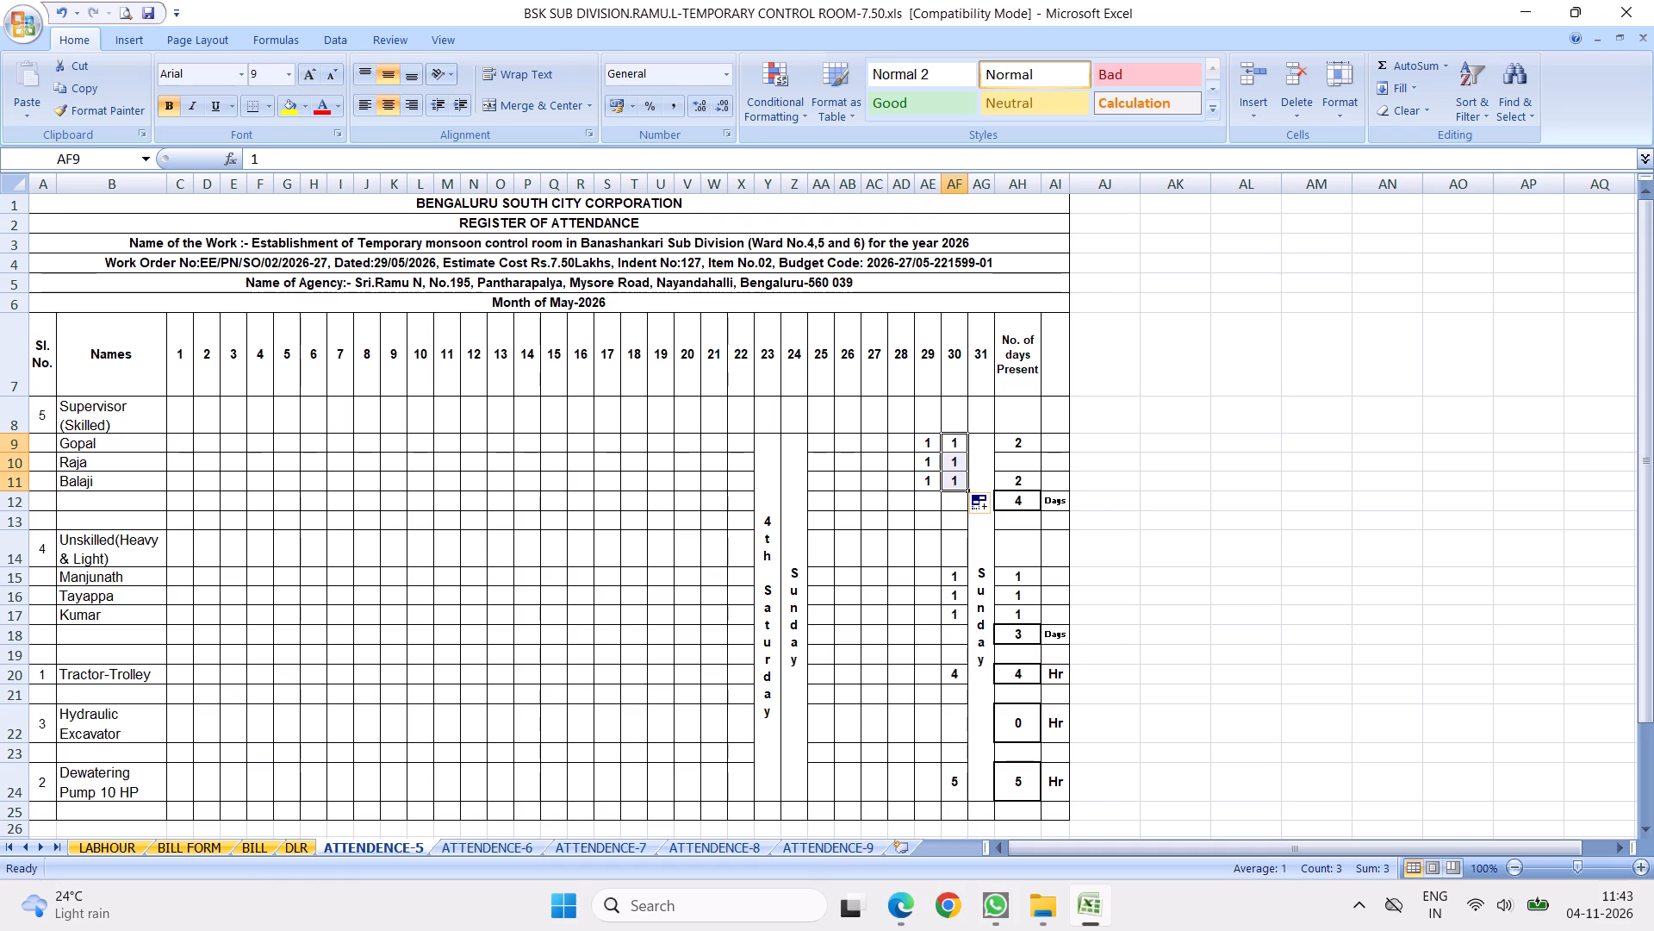
Copy the Unskilled(Heavy & Light) label from B14 and paste it over the Supervisor (Skilled) label in B8.
left_click(952, 573)
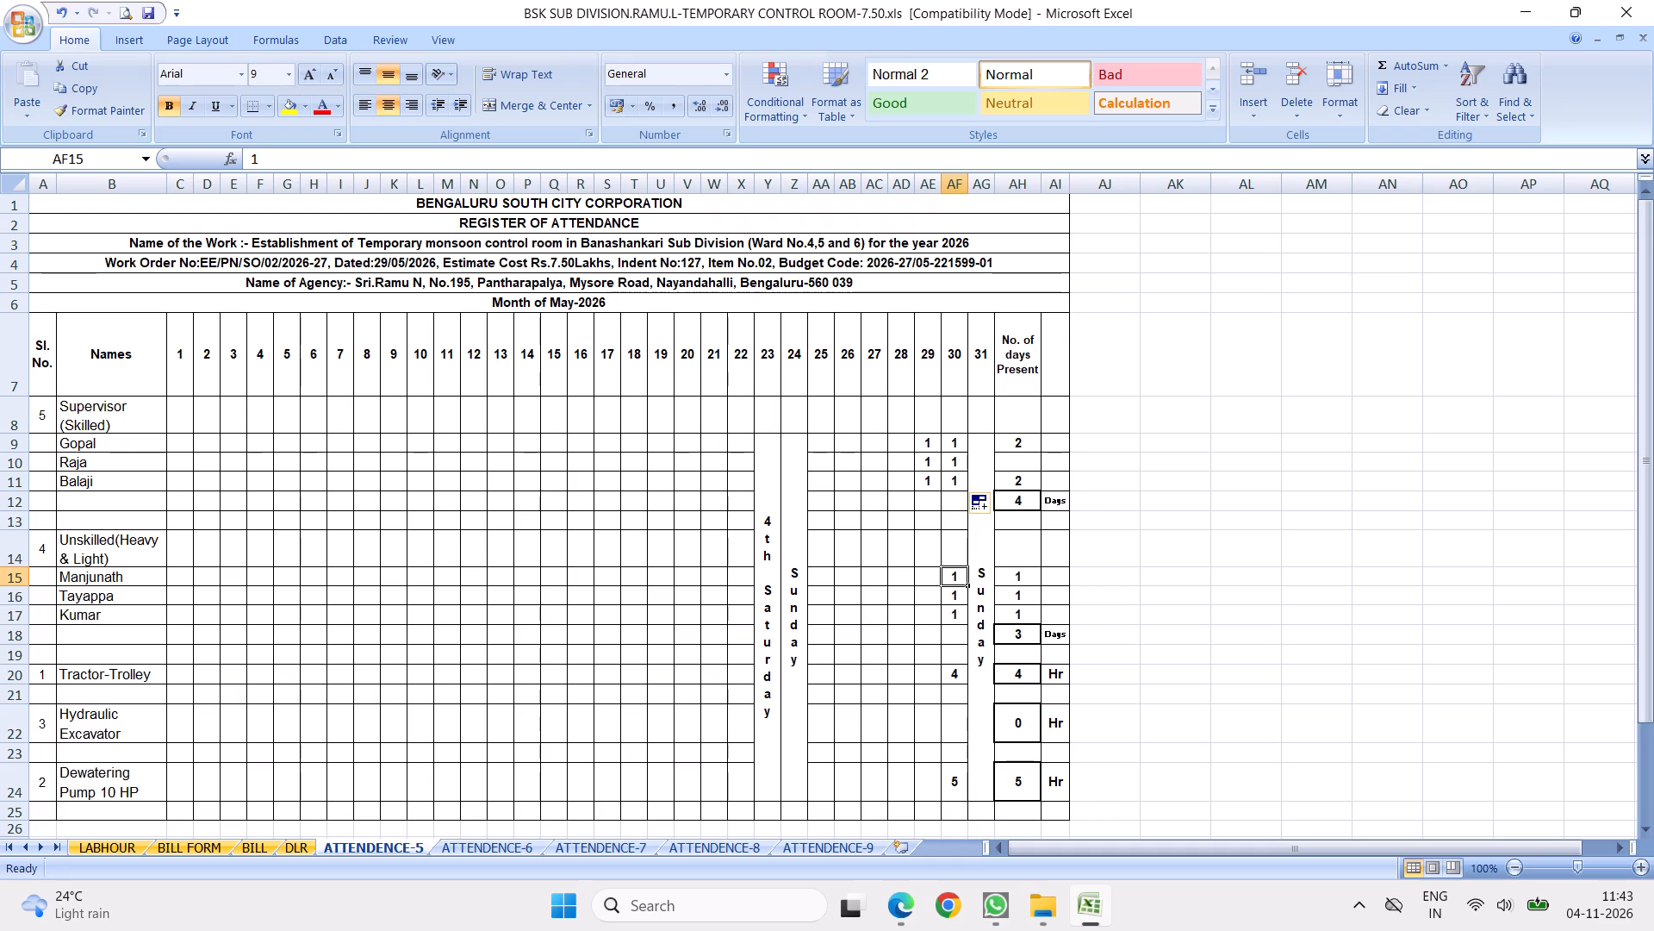
scroll(892, 544, "down", 2)
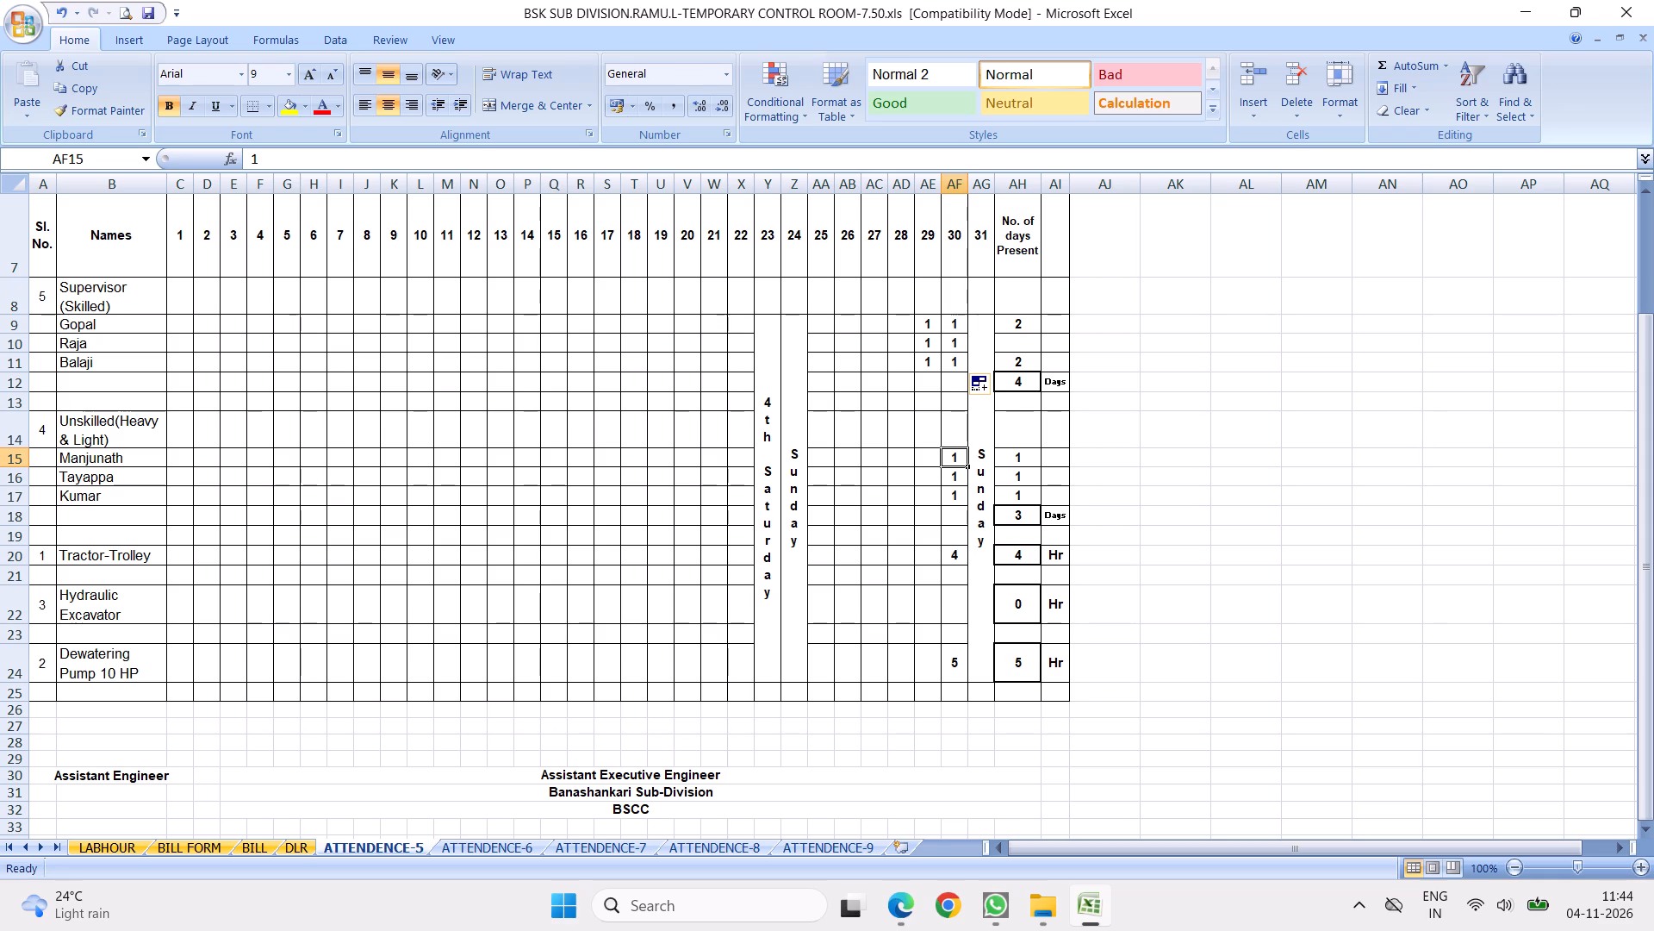
right_click(93, 430)
left_click(135, 467)
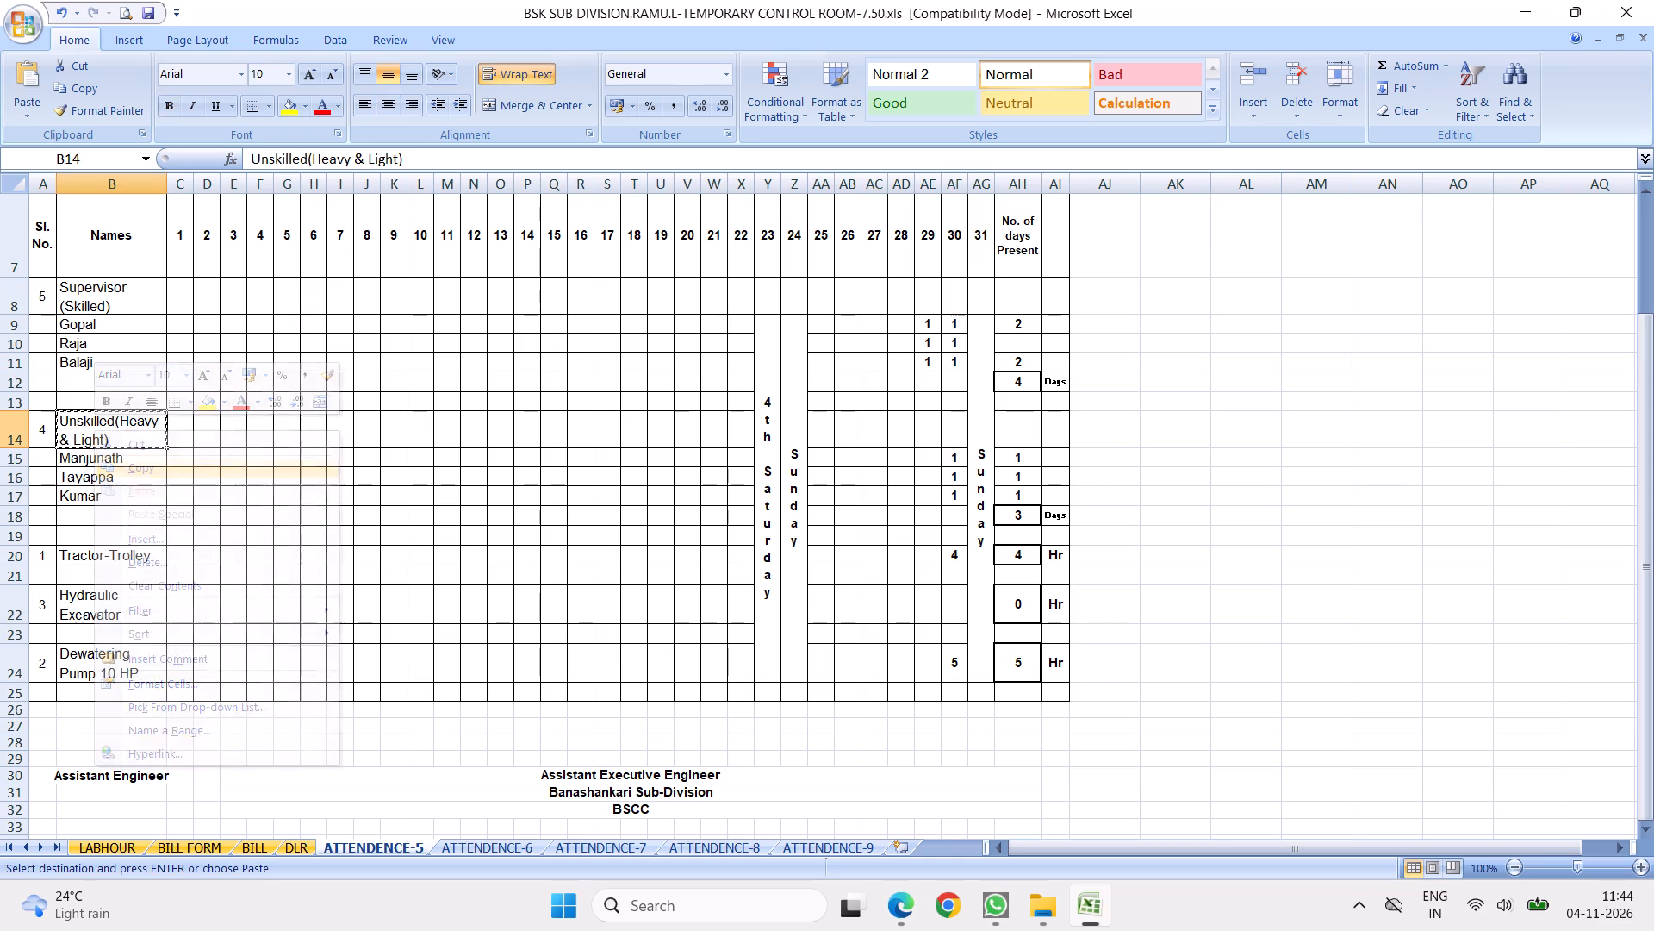
right_click(96, 295)
left_click(146, 352)
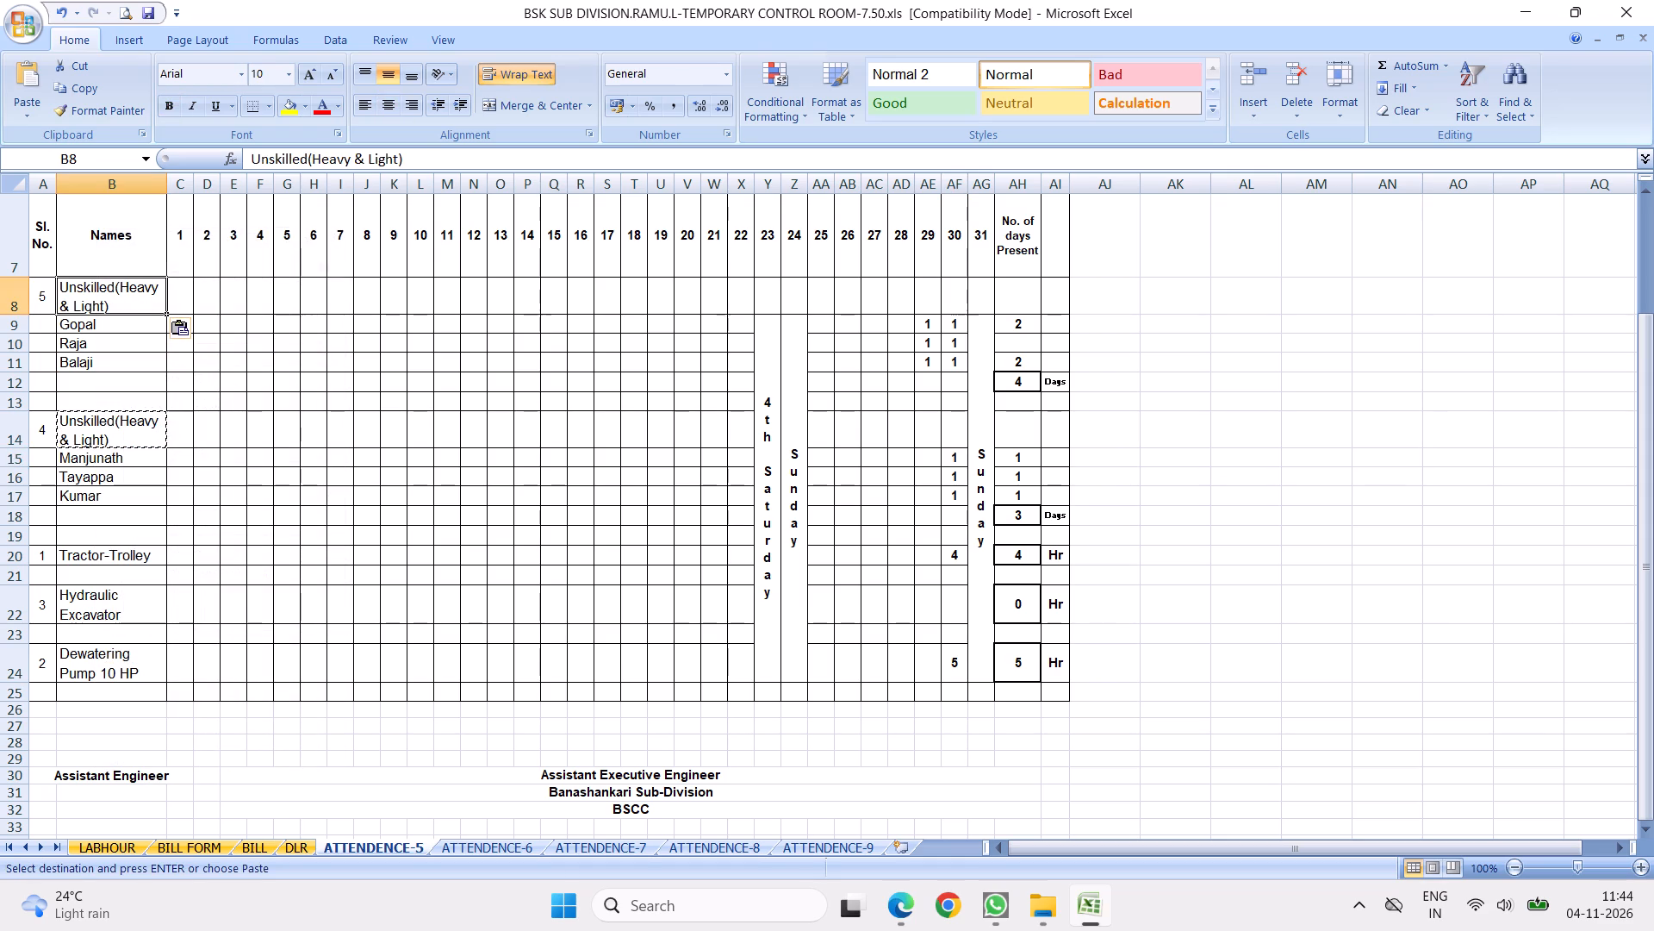
left_click(46, 291)
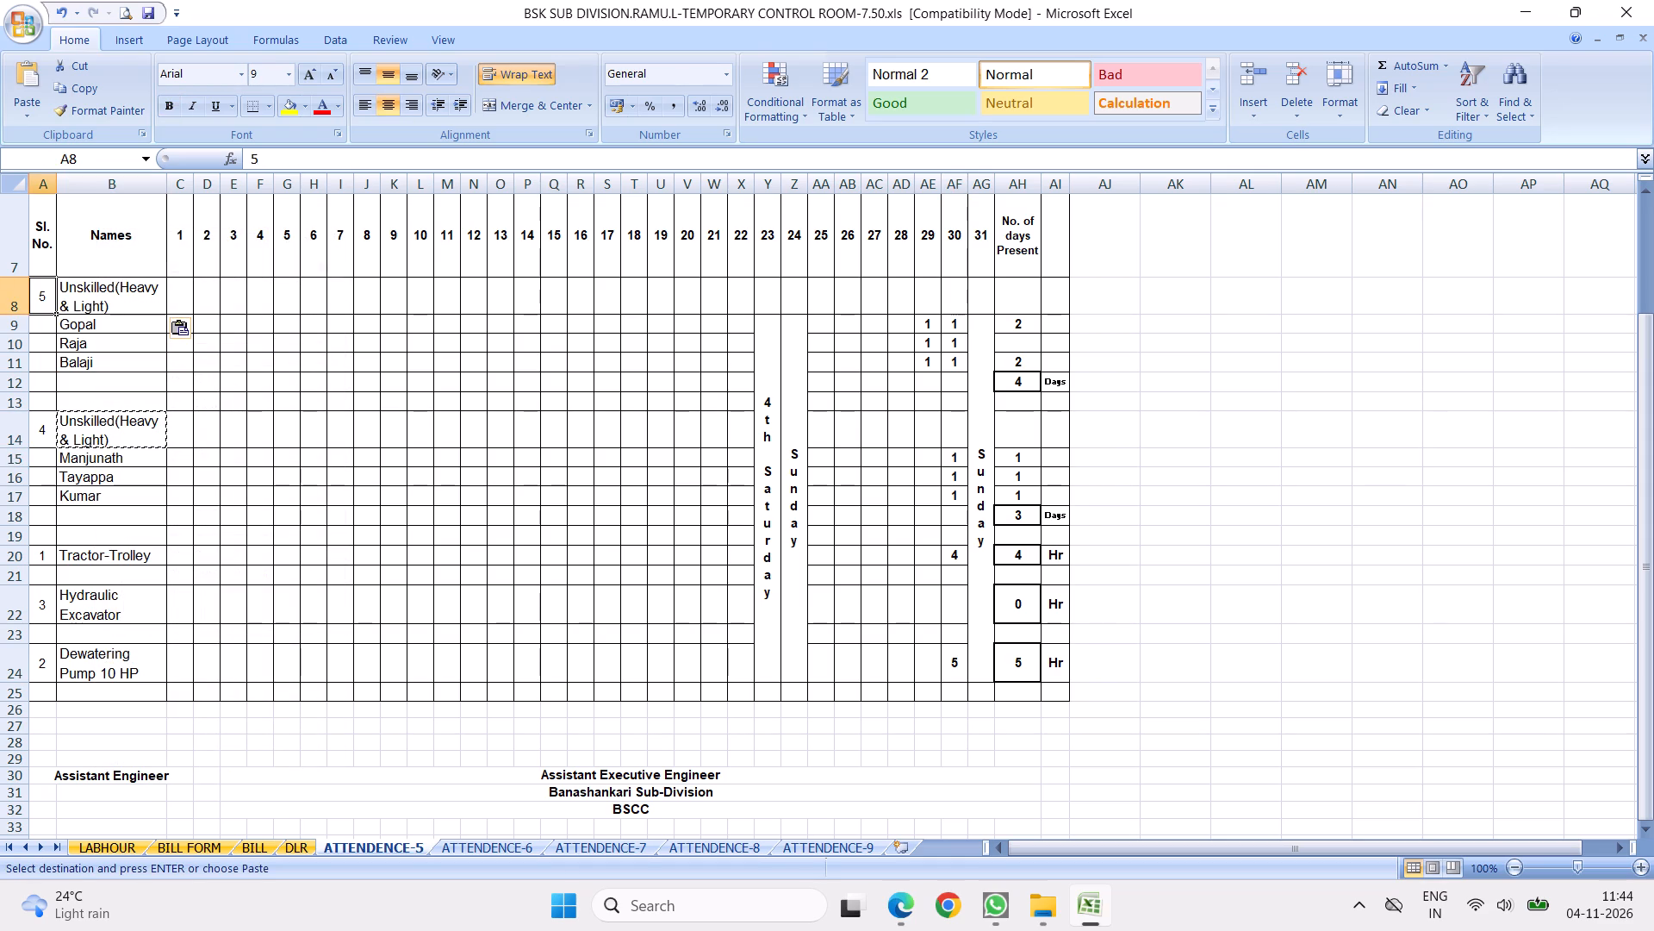
left_click(69, 440)
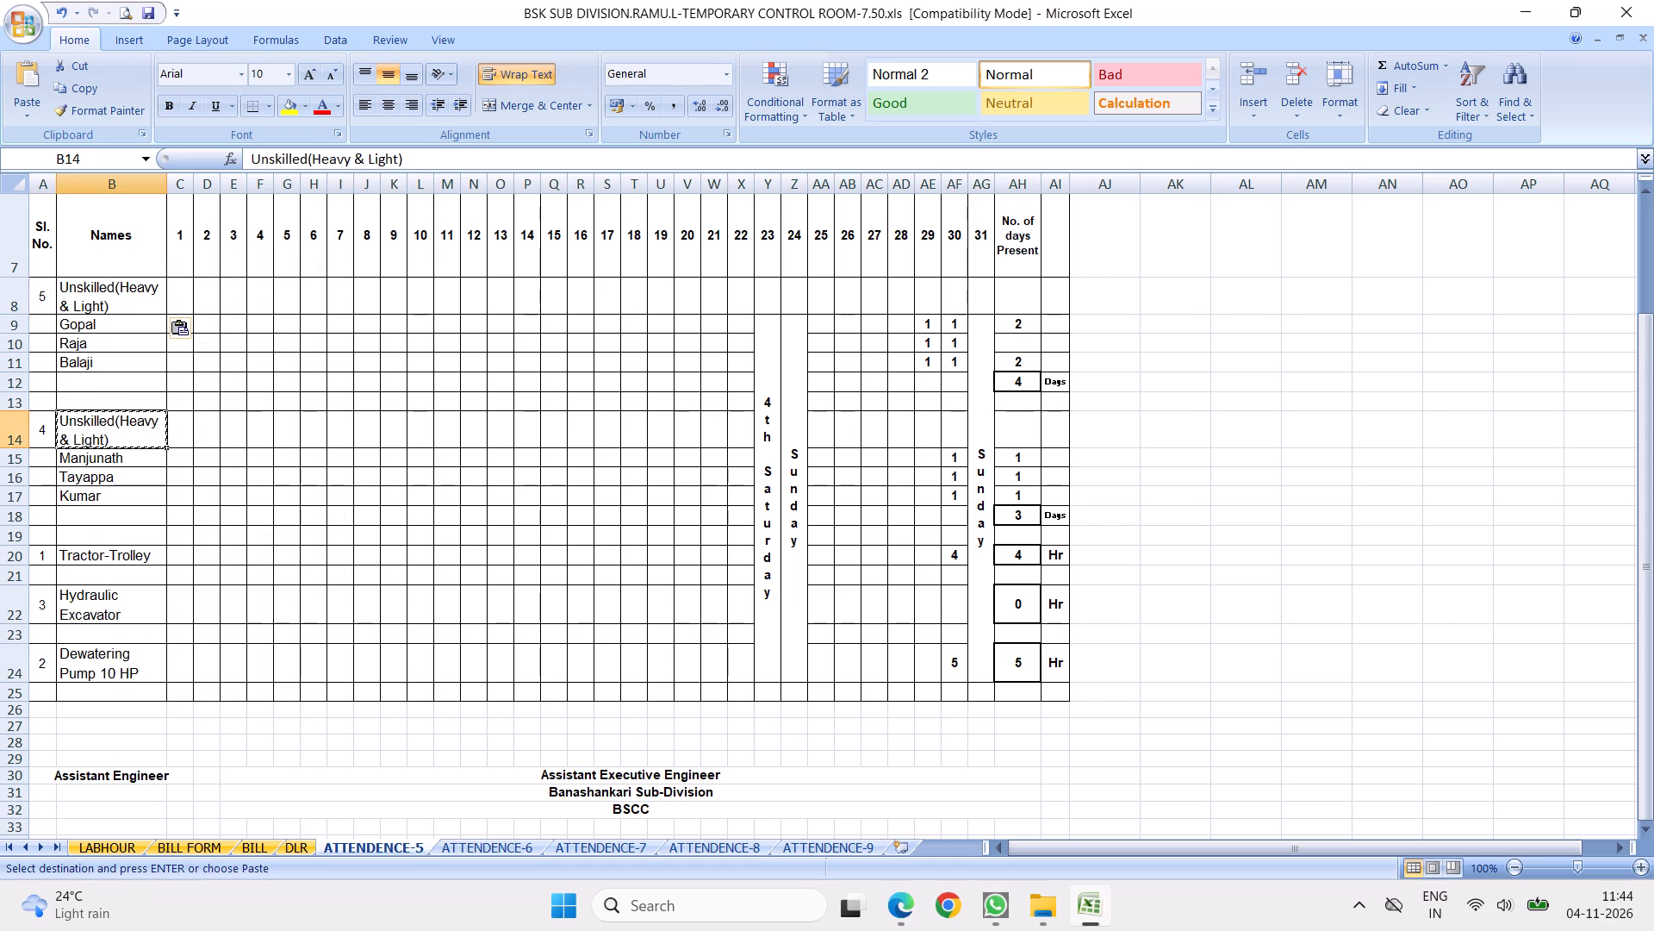
left_click(270, 490)
key("Escape")
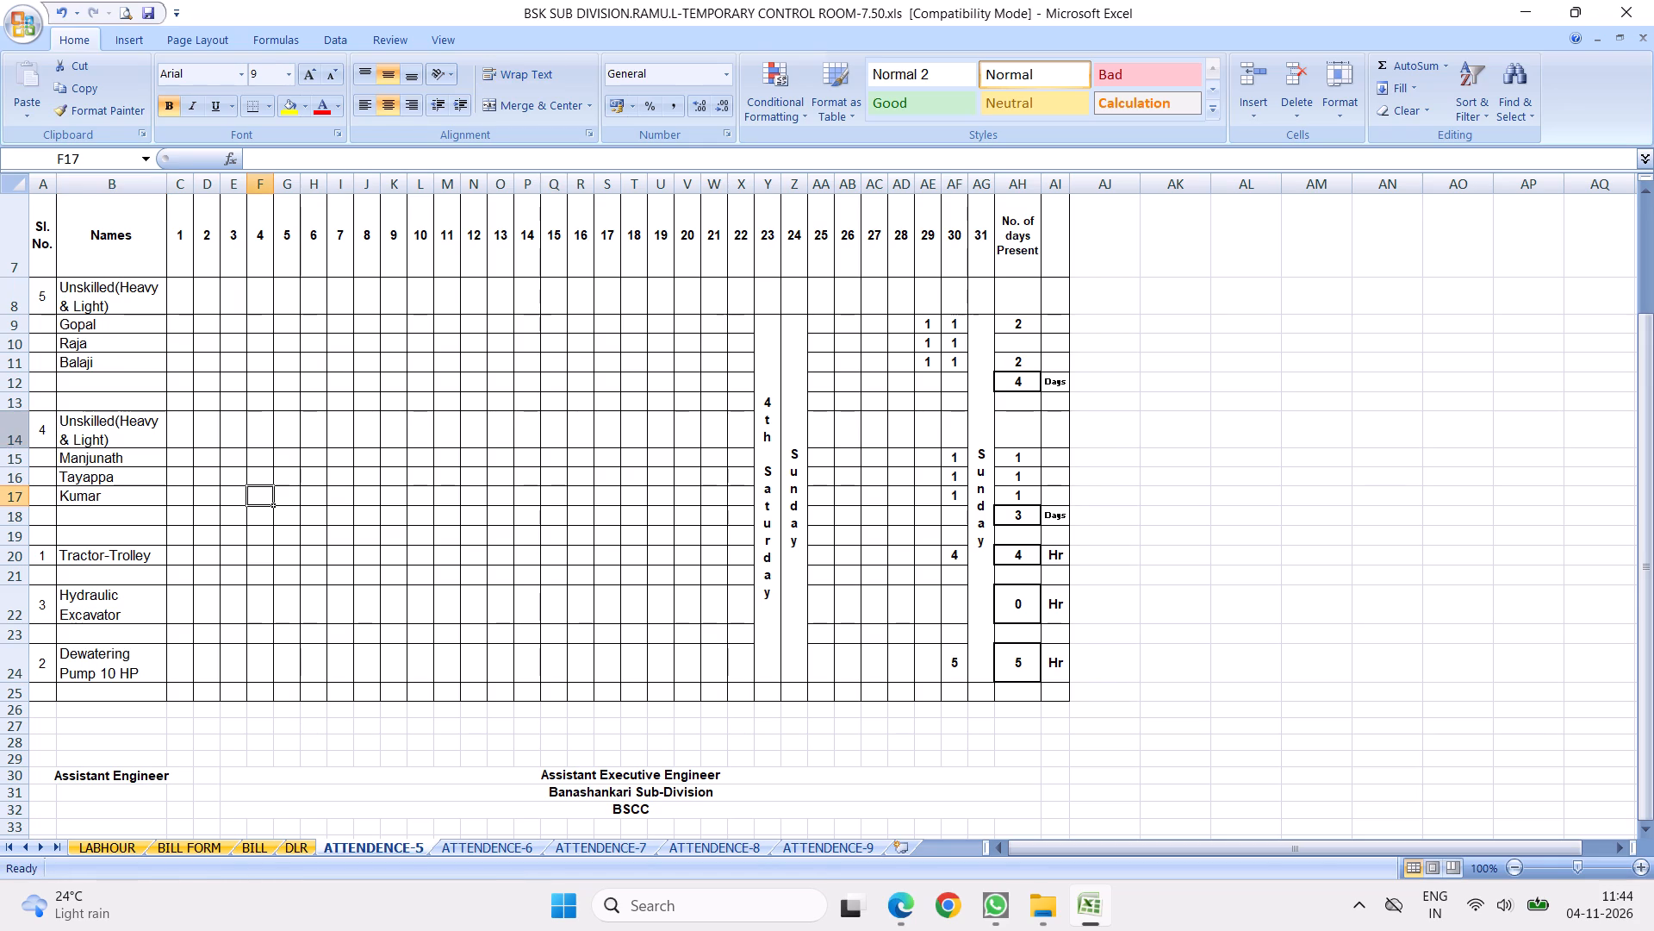
Delete rows 15 to 17, which hold Manjunath, Tayappa and Kumar.
left_click_drag(13, 432, 16, 517)
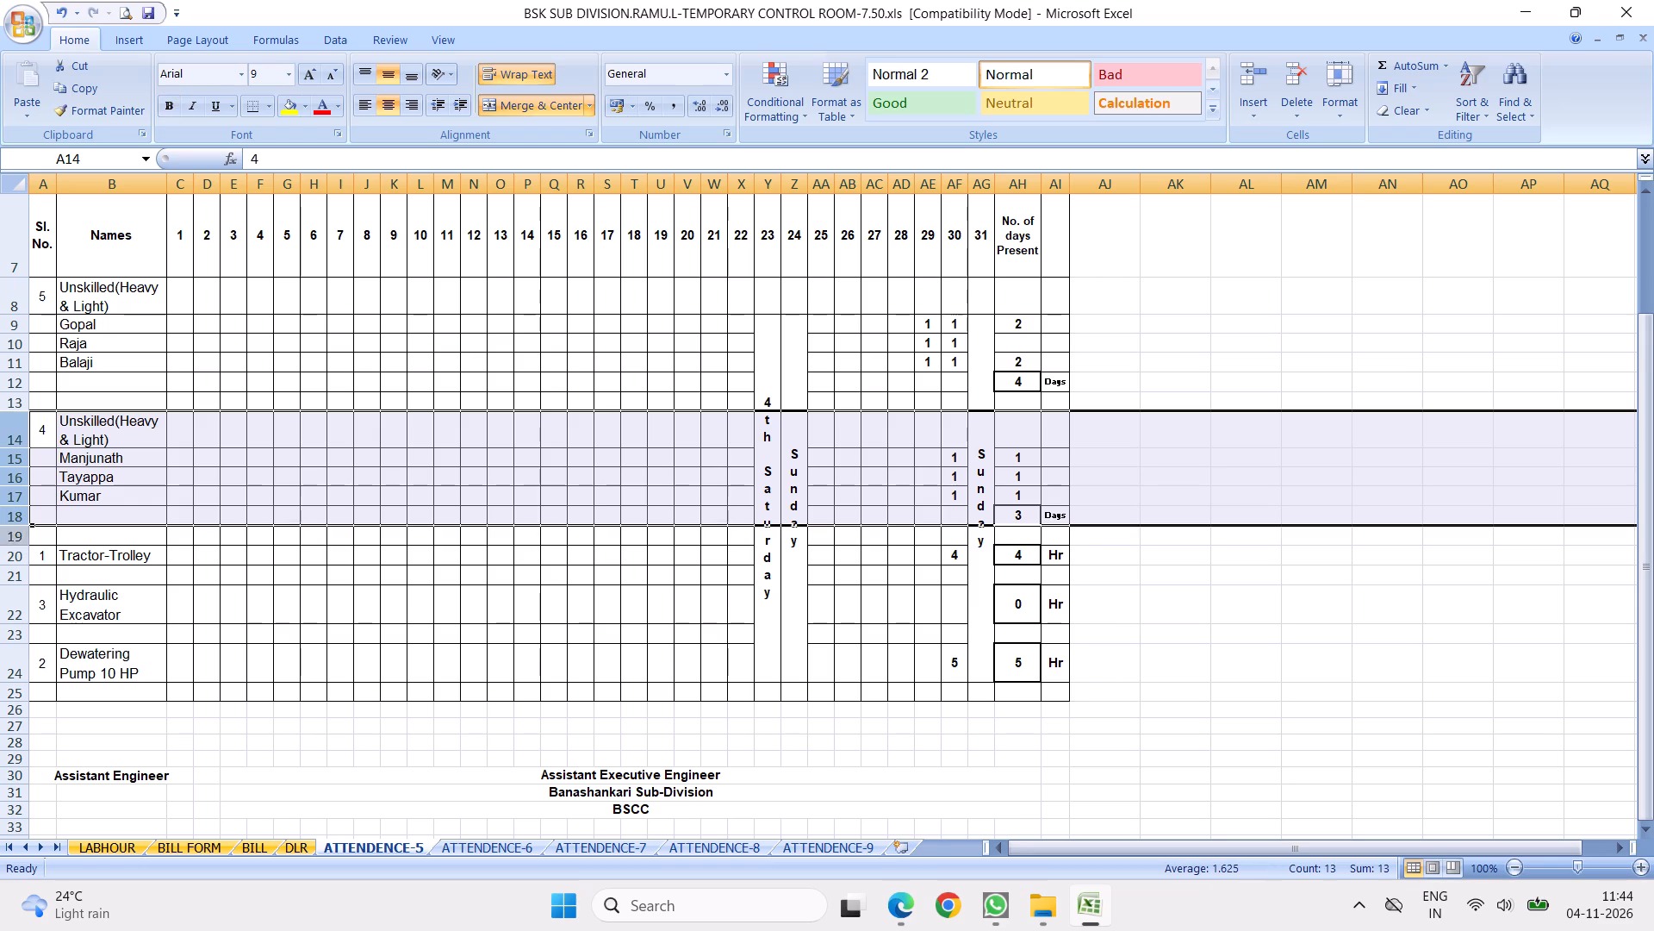
left_click_drag(21, 461, 26, 515)
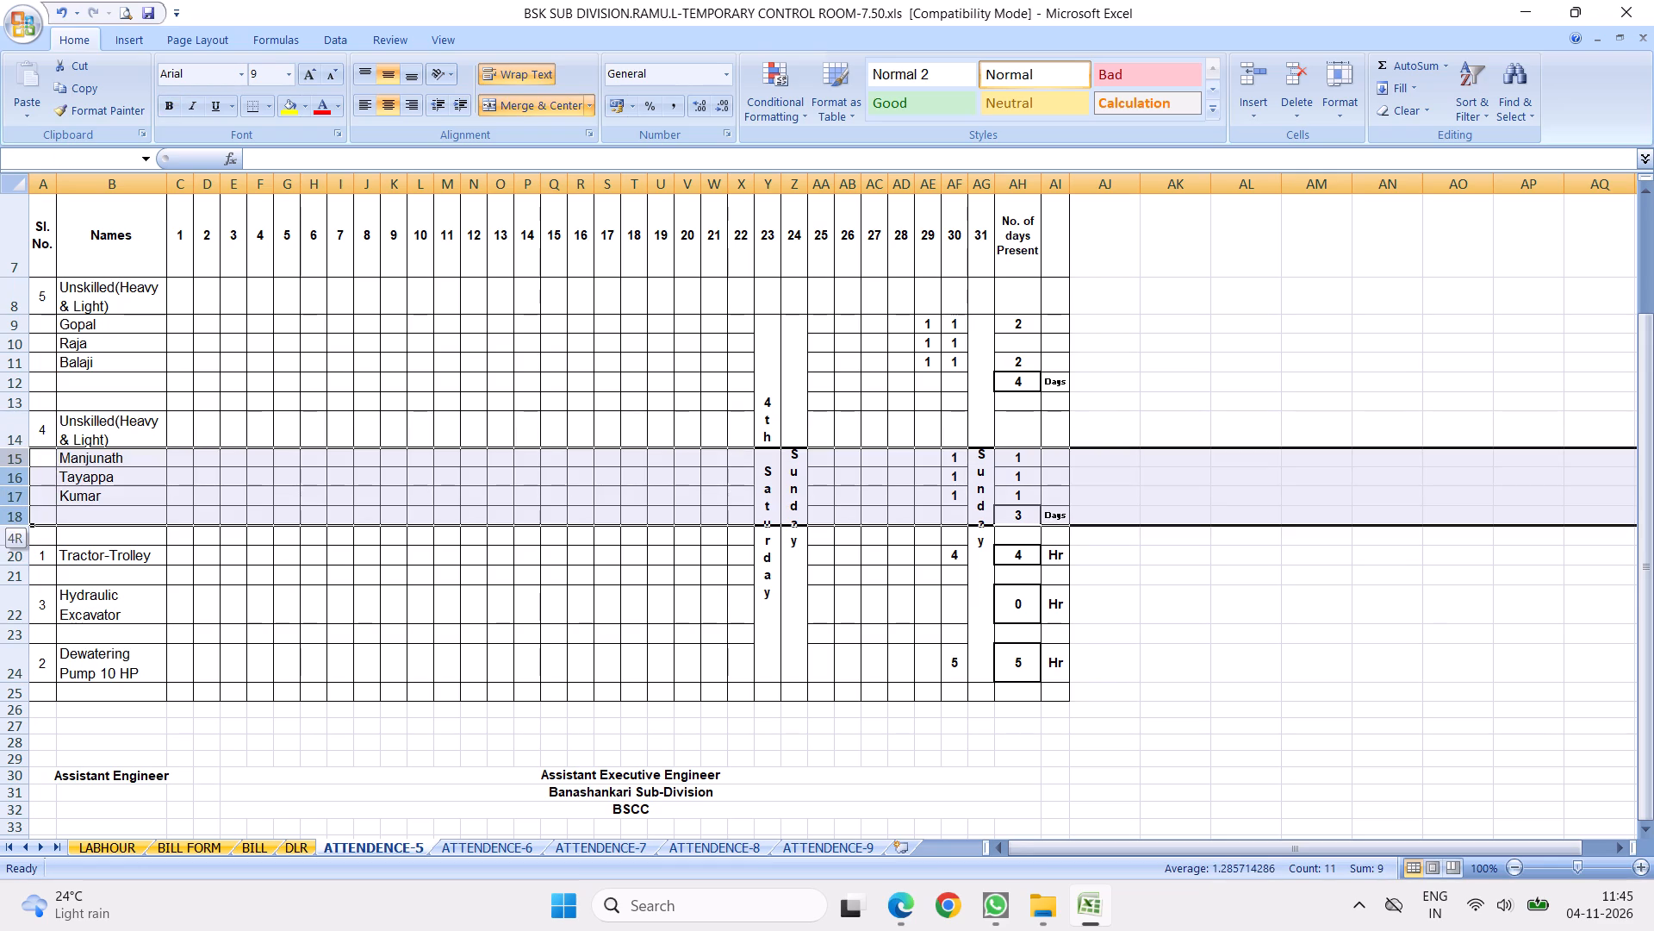
left_click_drag(26, 515, 39, 494)
right_click(79, 480)
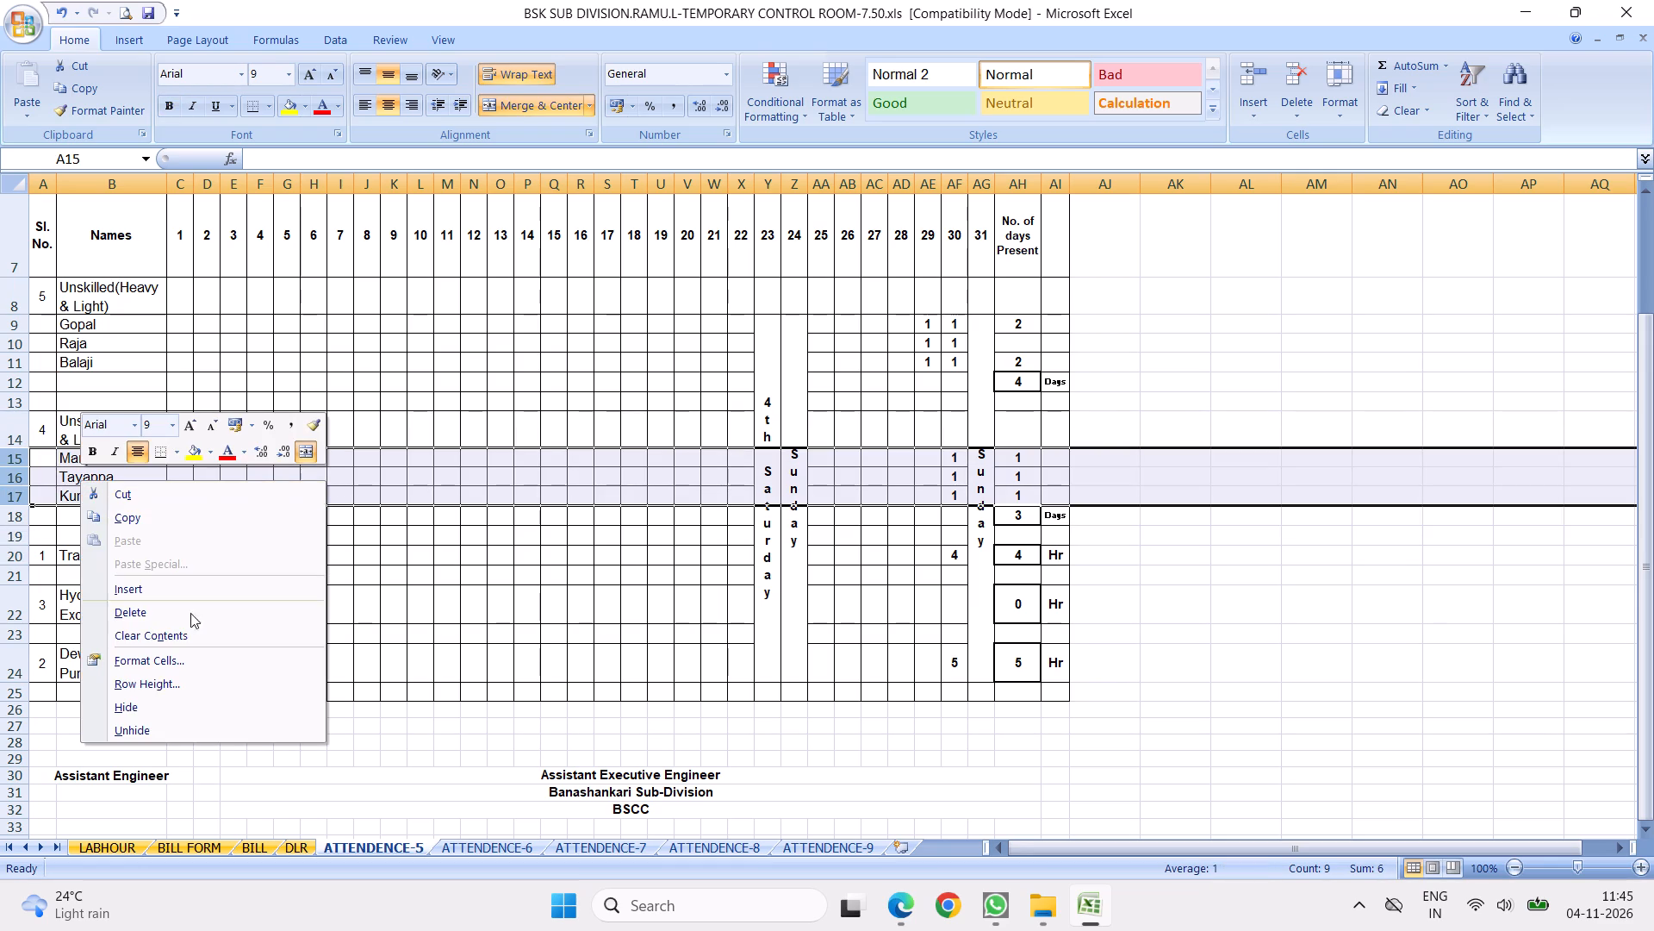
left_click(141, 609)
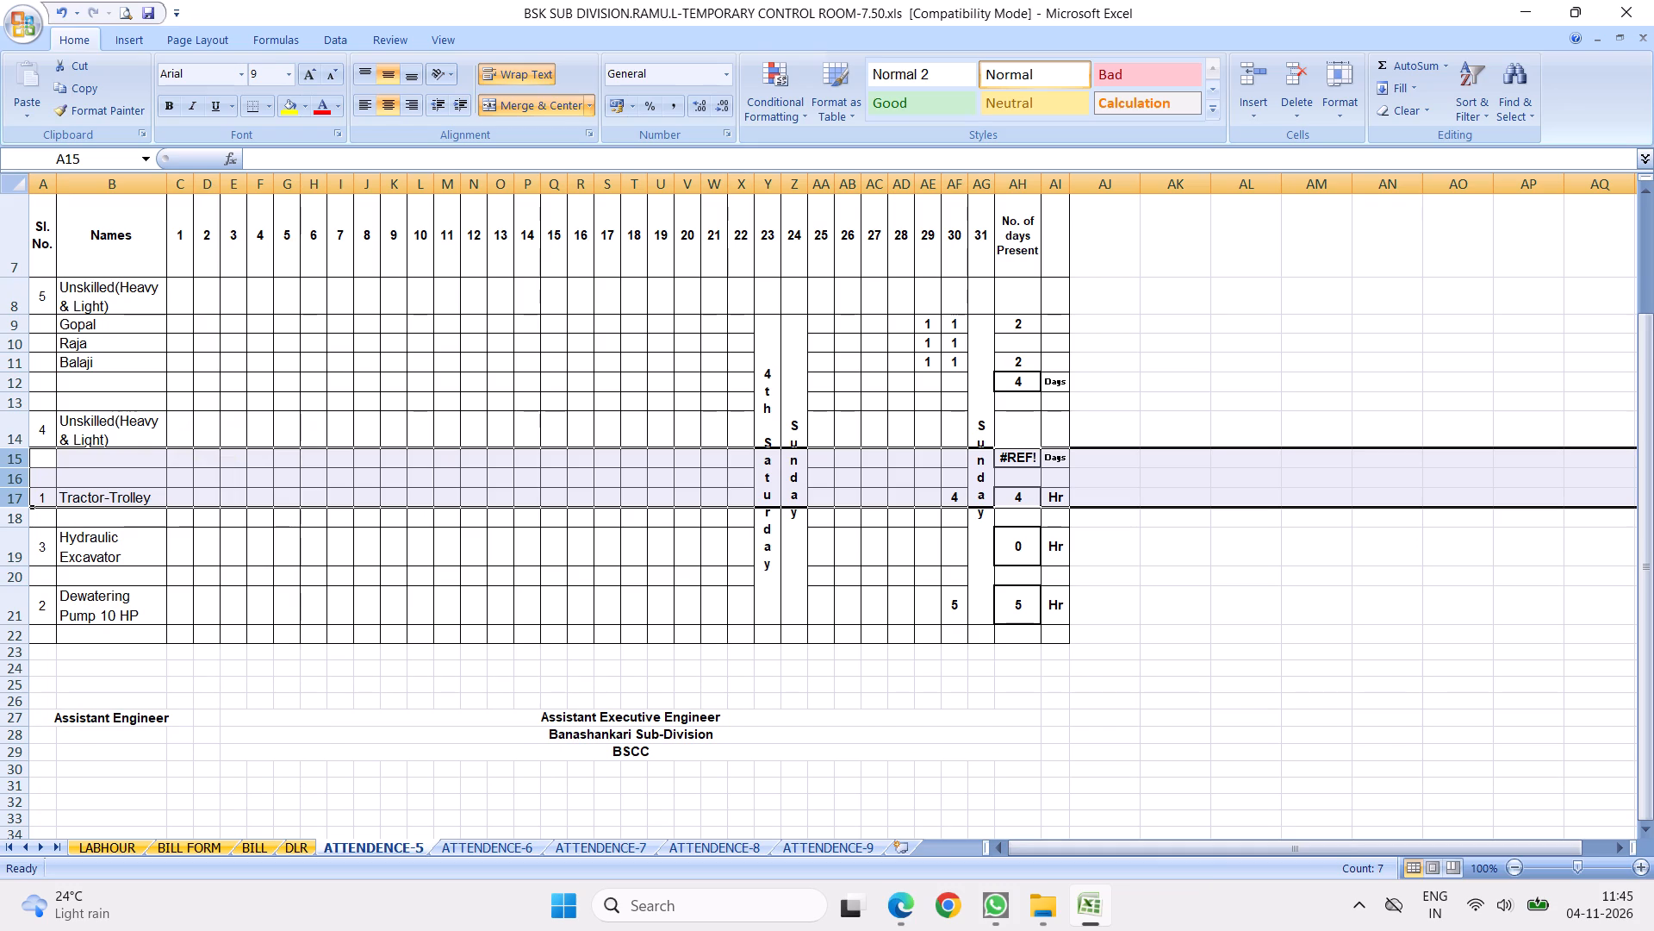
Replace the label in B14 with "Hydraulic Crane 10t(Hr)".
left_click(109, 427)
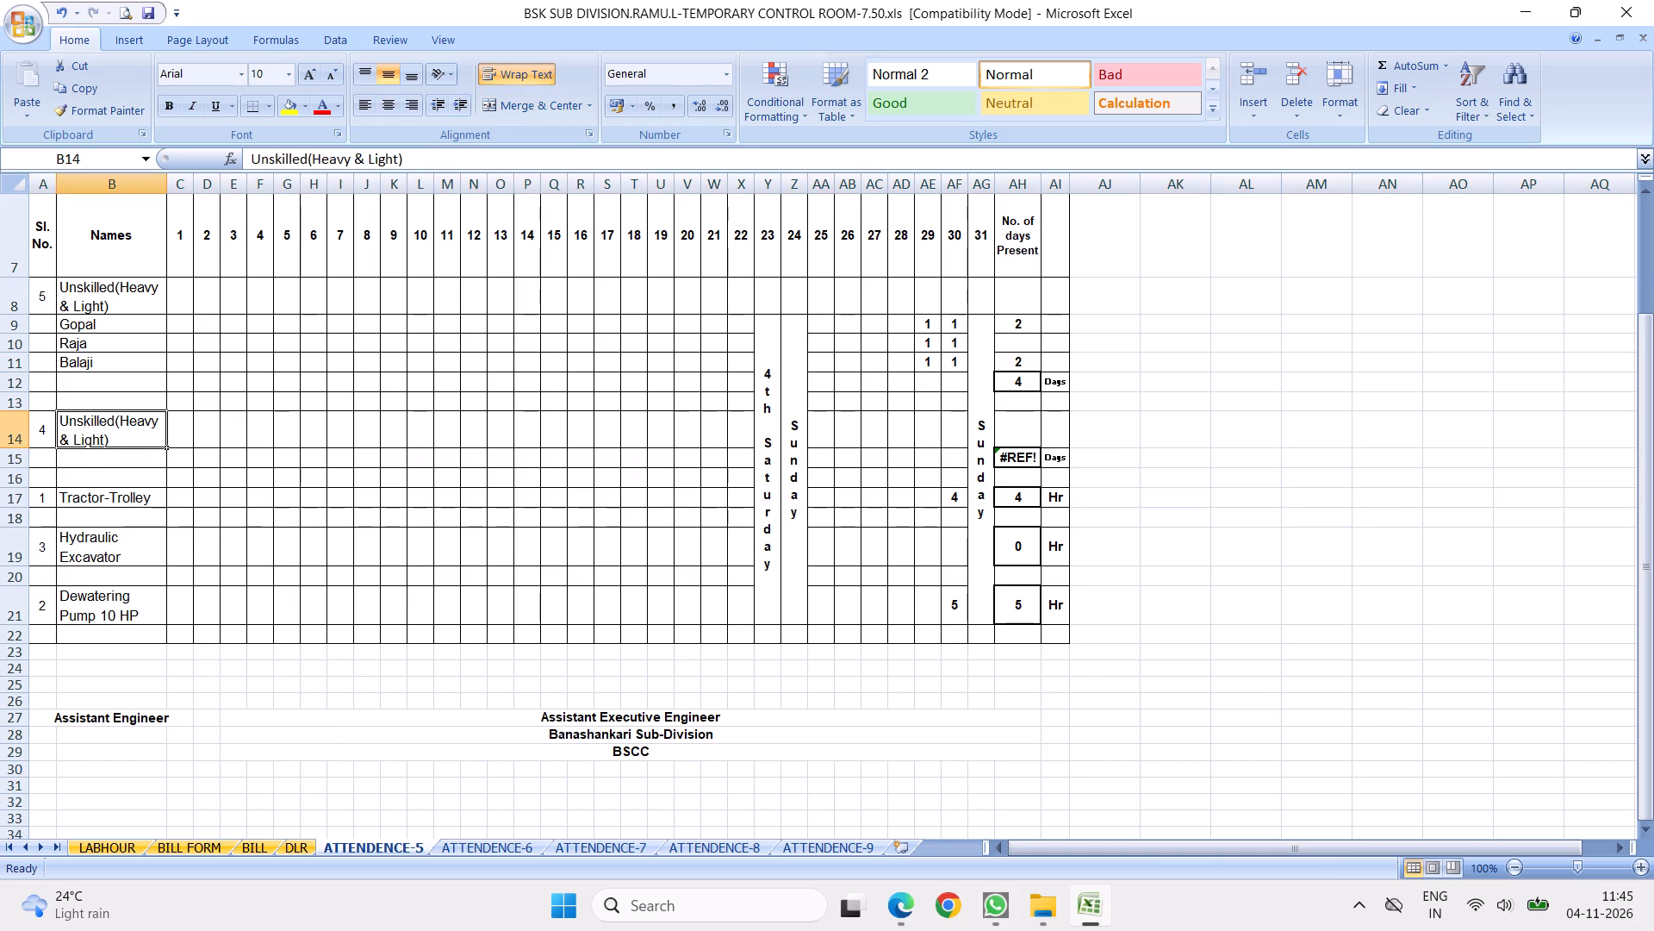
type("Hydraulic")
key("space")
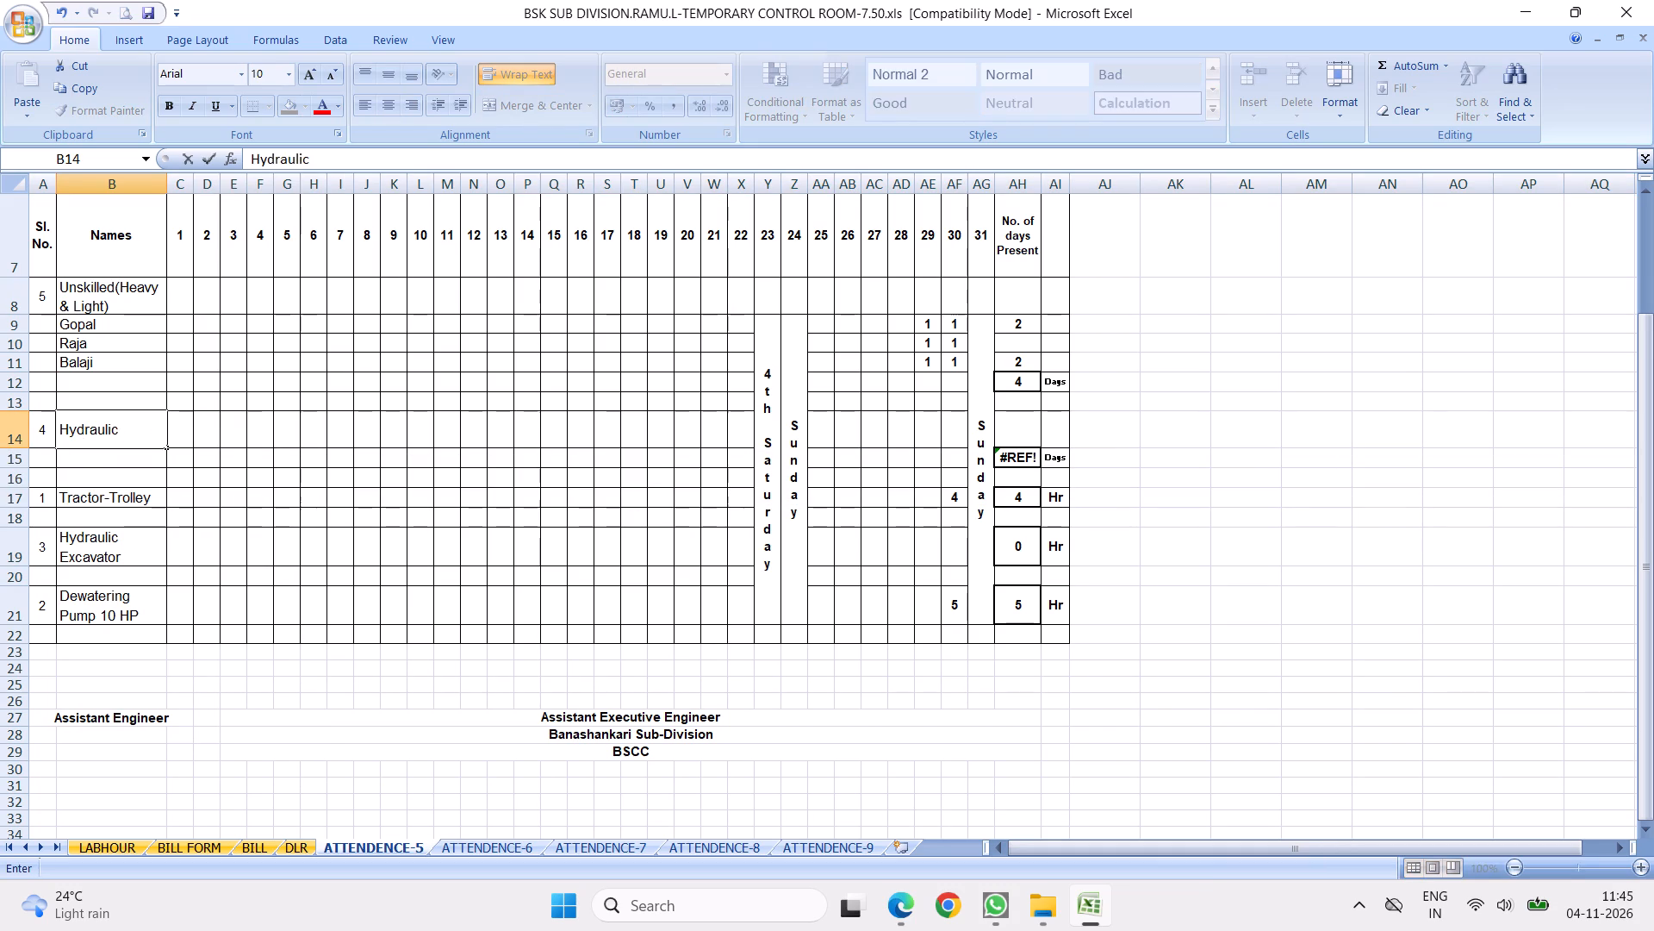
type("Crane")
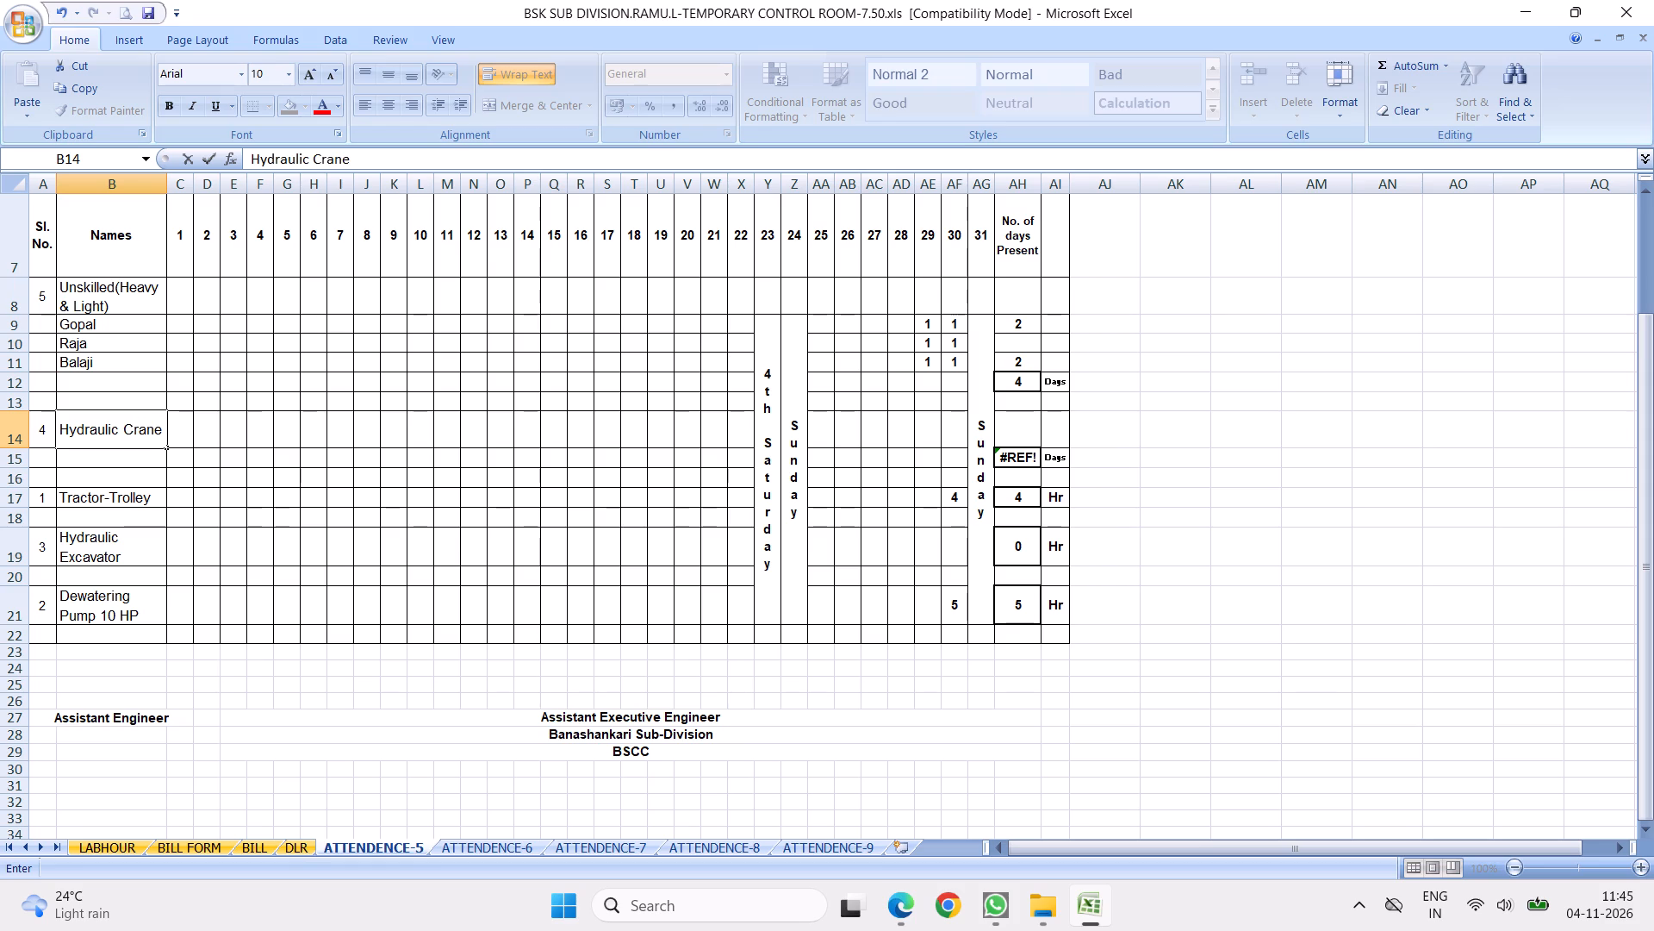
key("space")
type("10t")
key("space")
key("BackSpace")
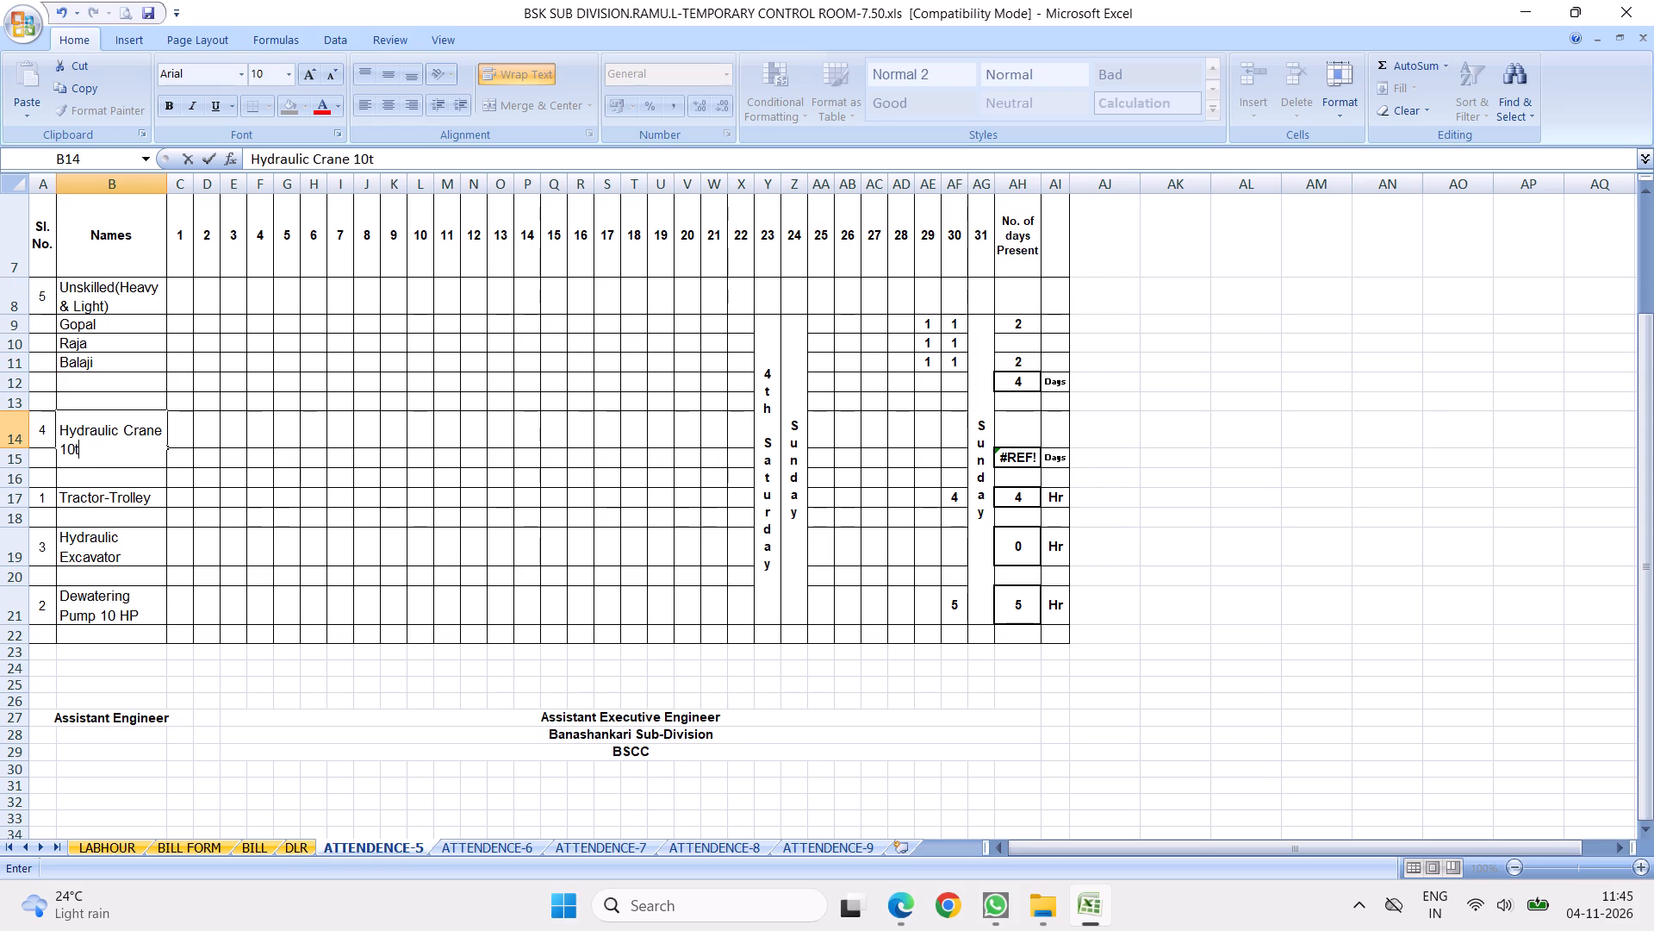
type("(Hr)")
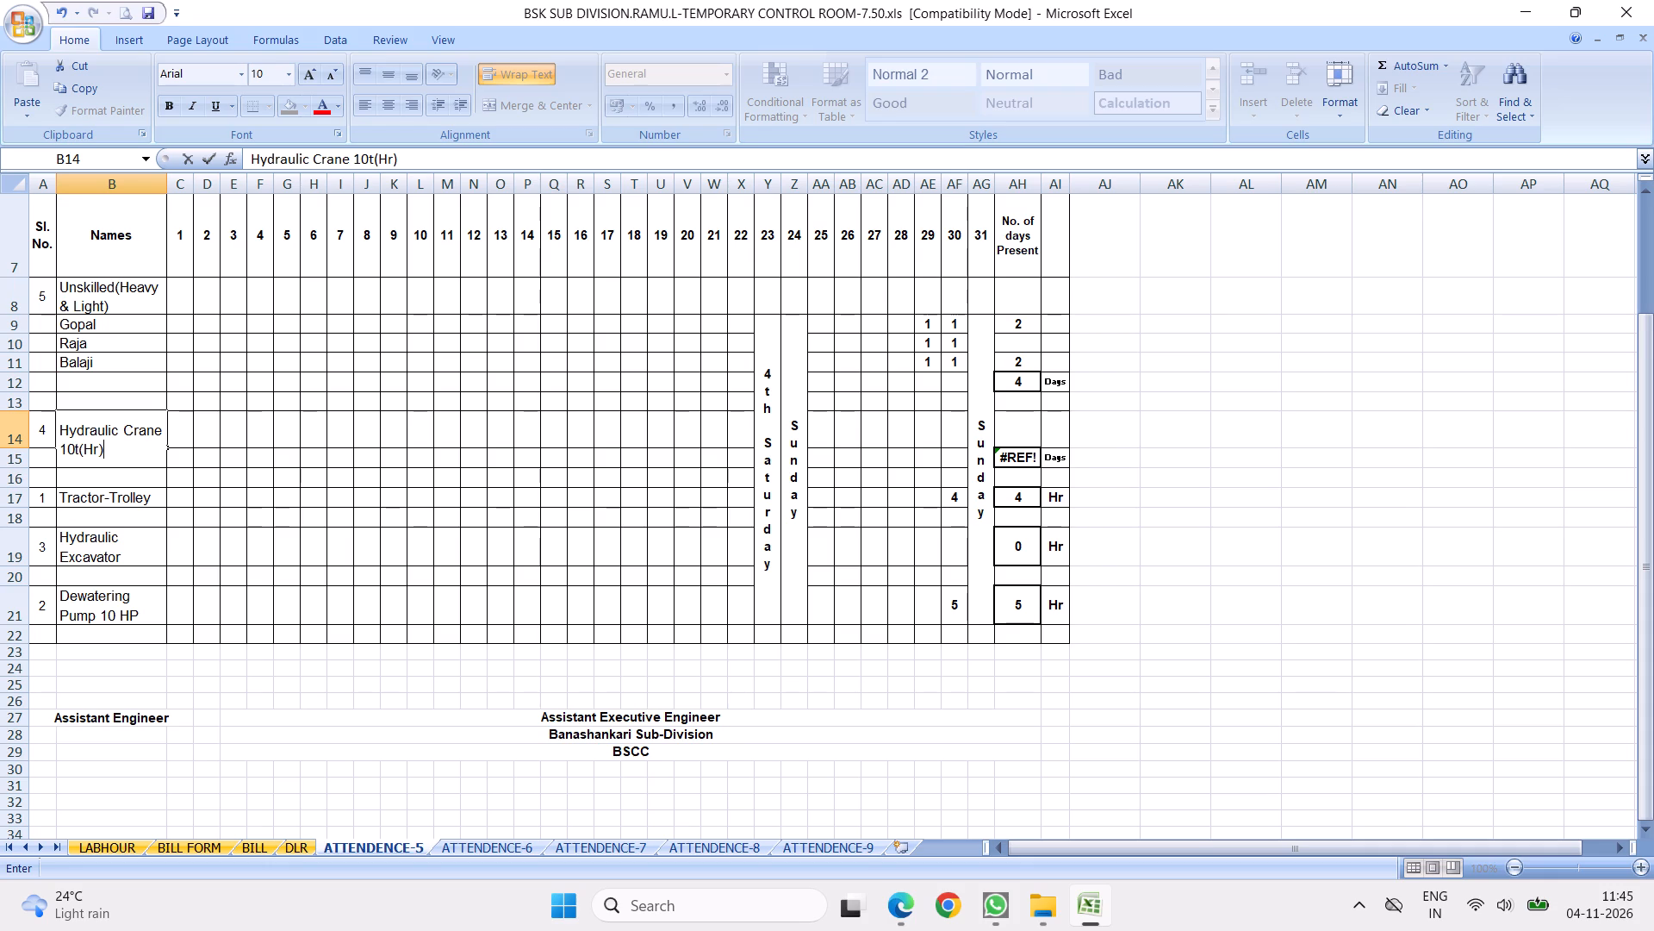
left_click(326, 484)
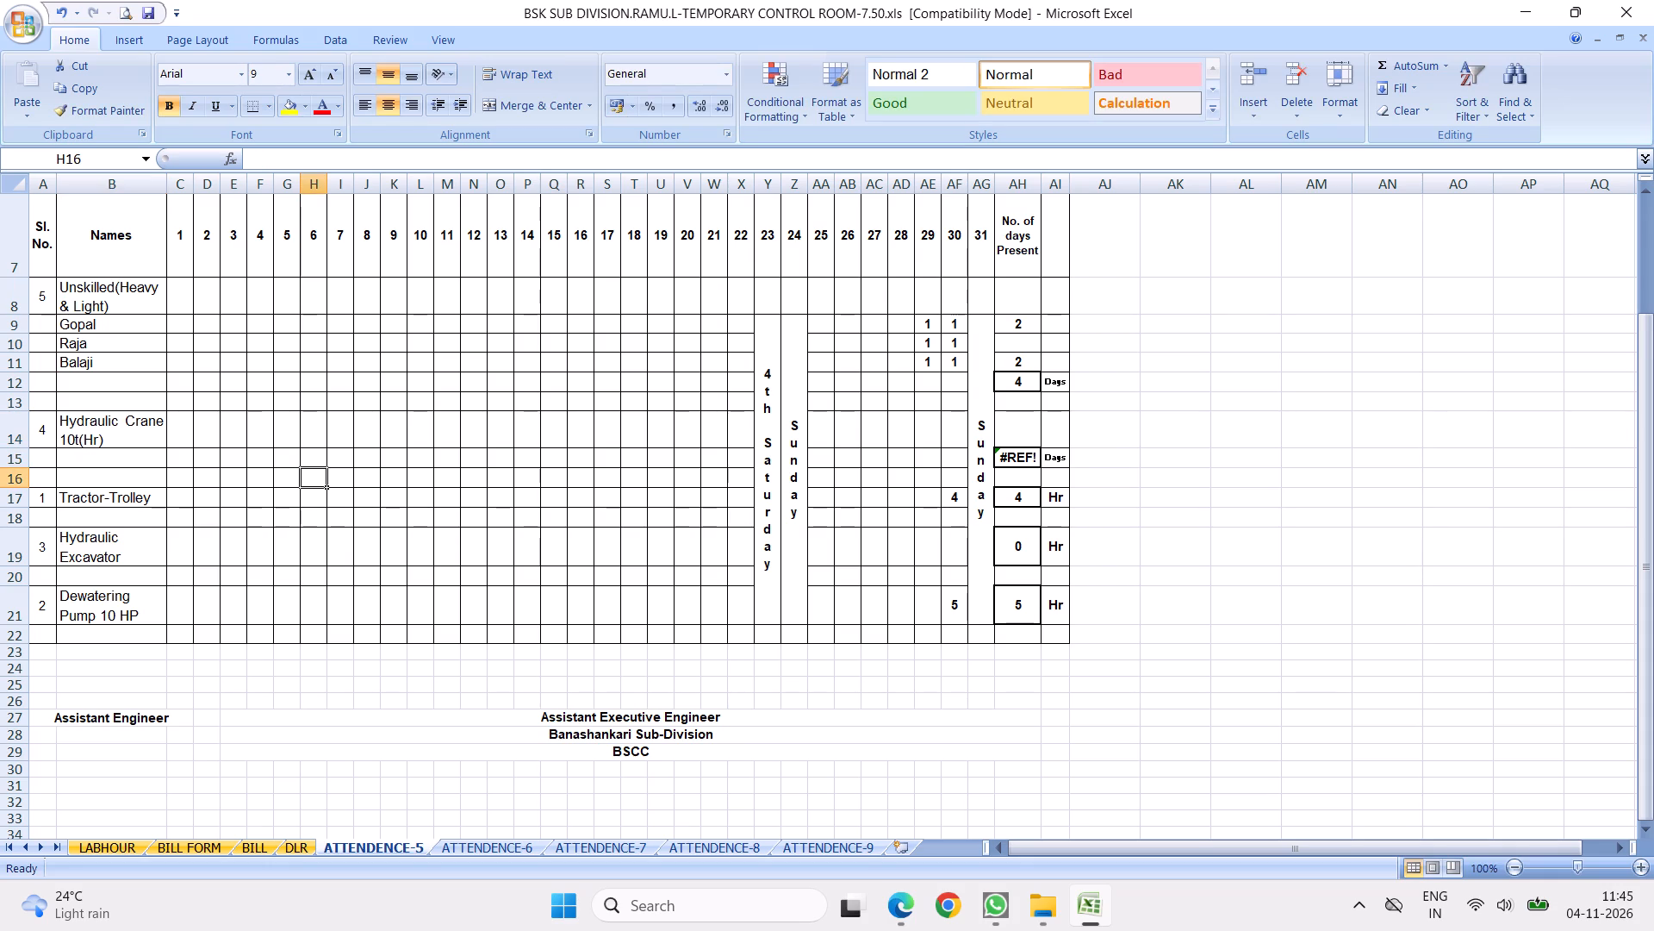
Enter day 30 hours of 6 for Tractor-Trolley, 5 for Hydraulic Excavator and 5 for Dewatering Pump 10 HP.
left_click(955, 431)
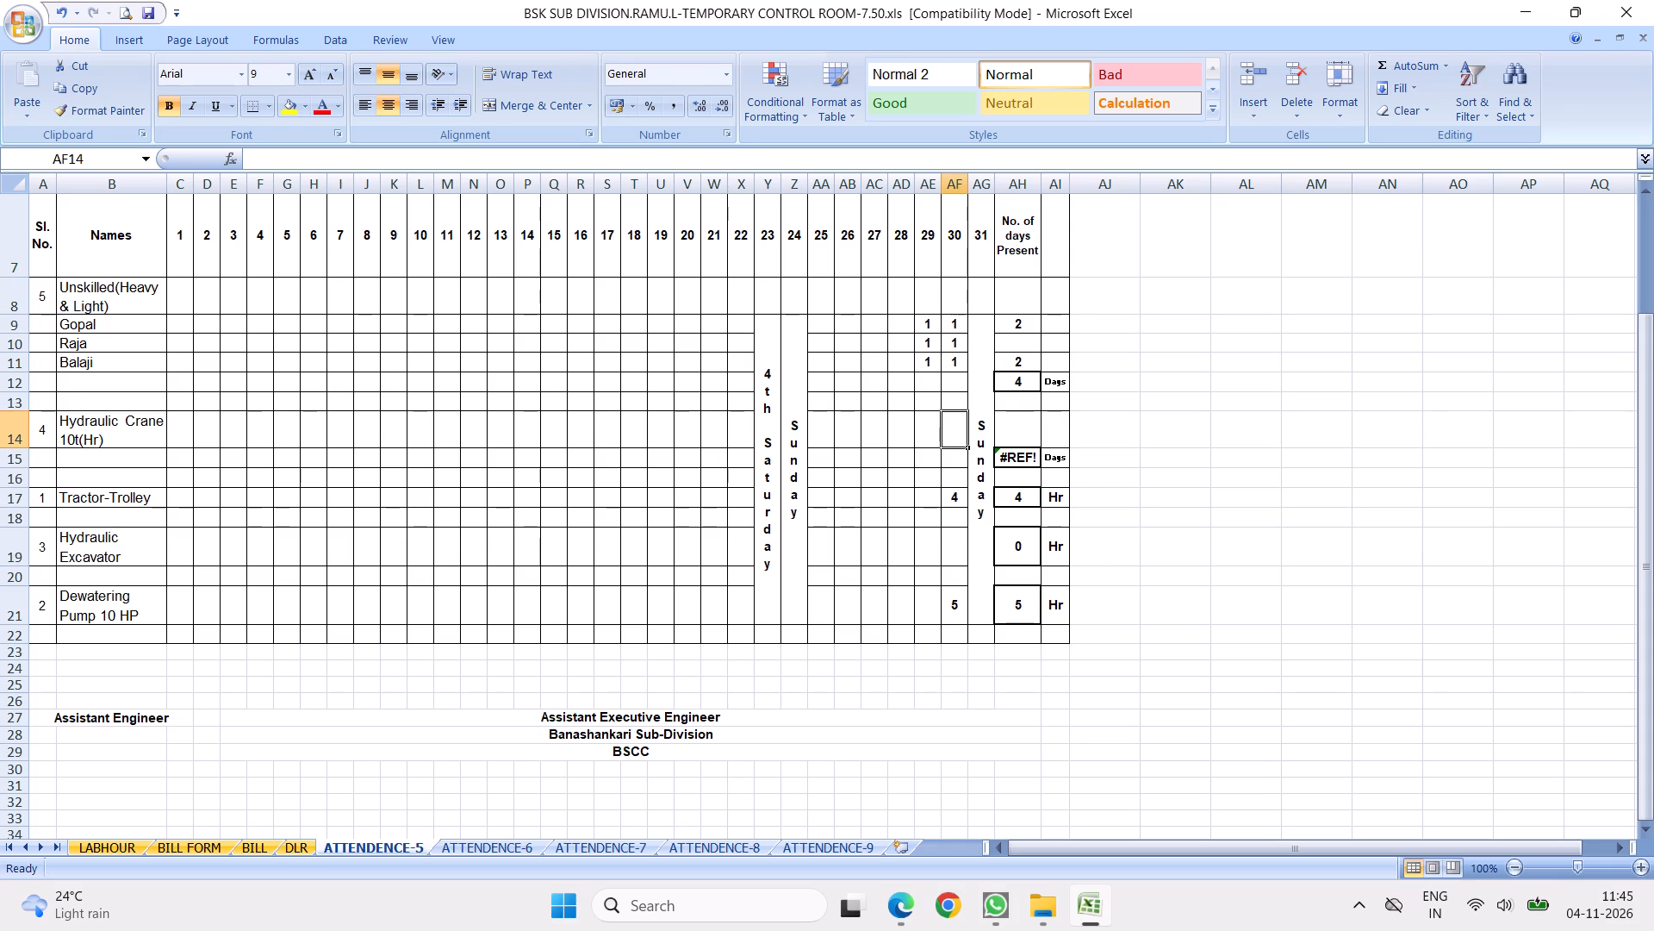
left_click(958, 498)
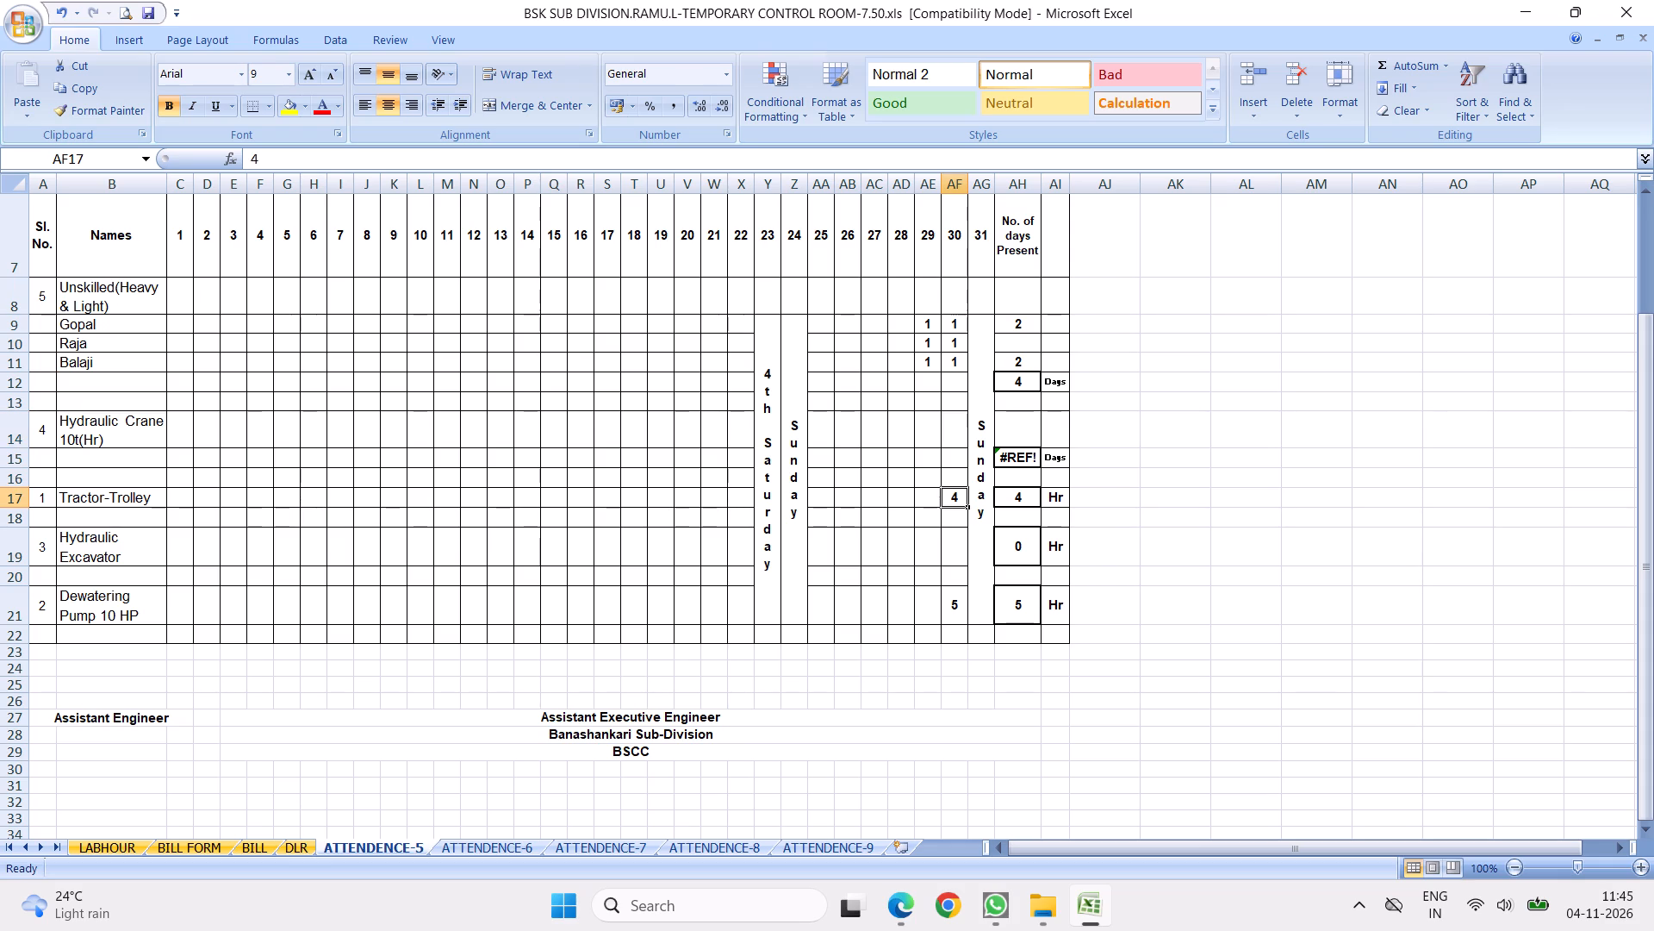
key("6")
key("Return")
key("Return")
key("Return")
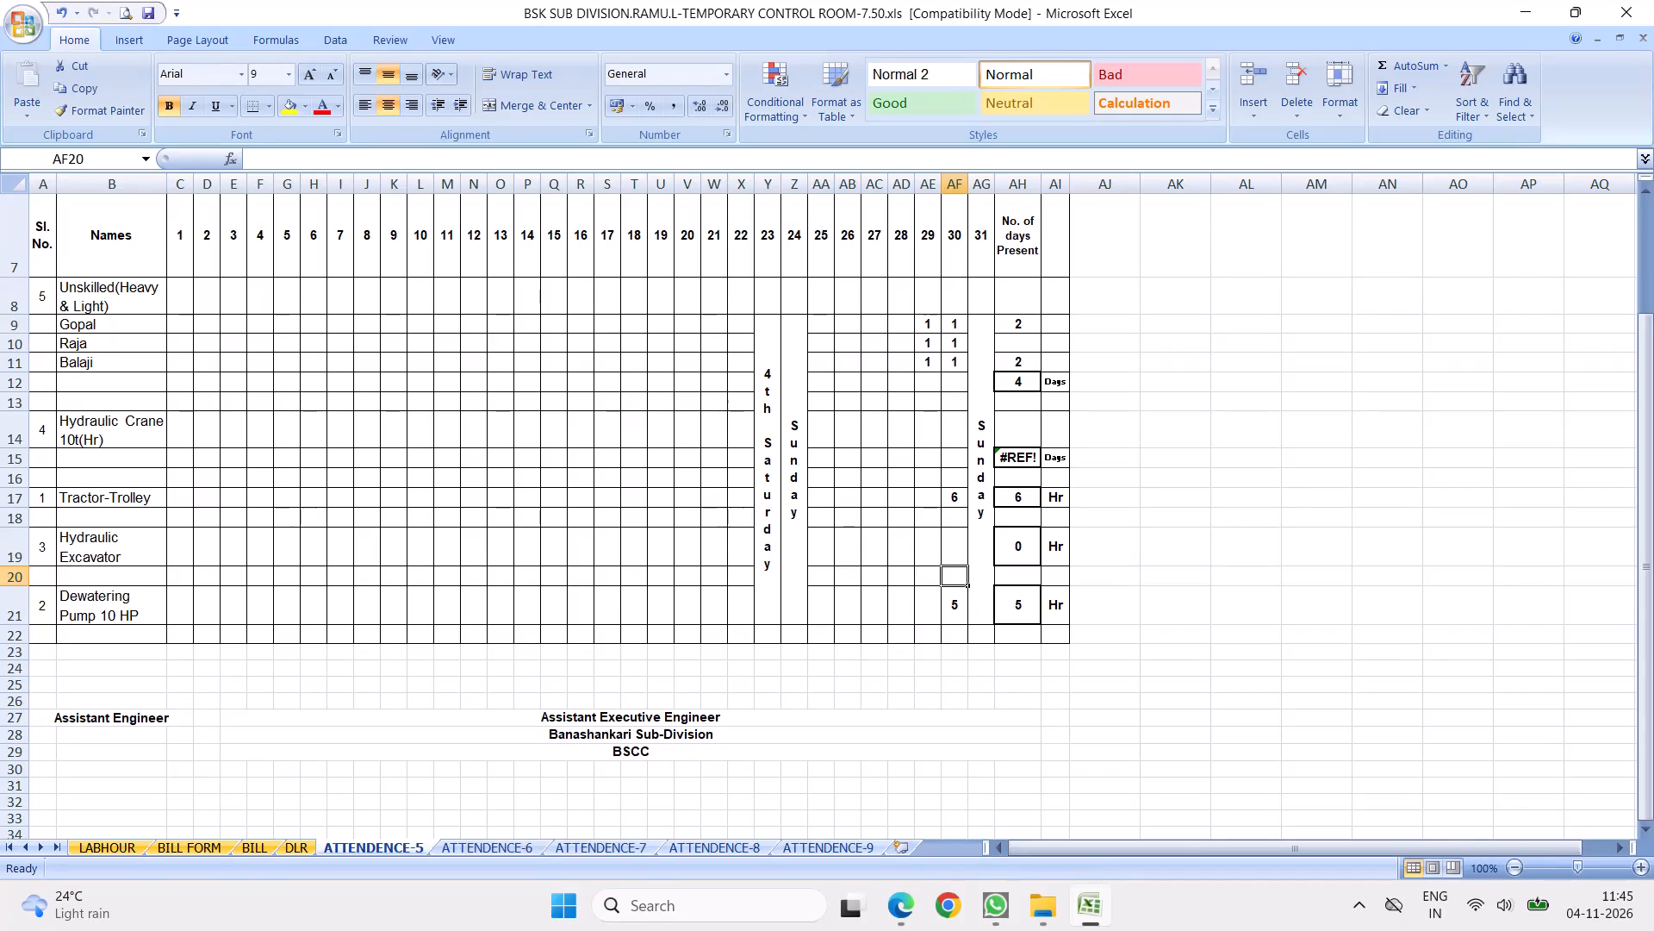
key("Up")
key("5")
key("Return")
key("Return")
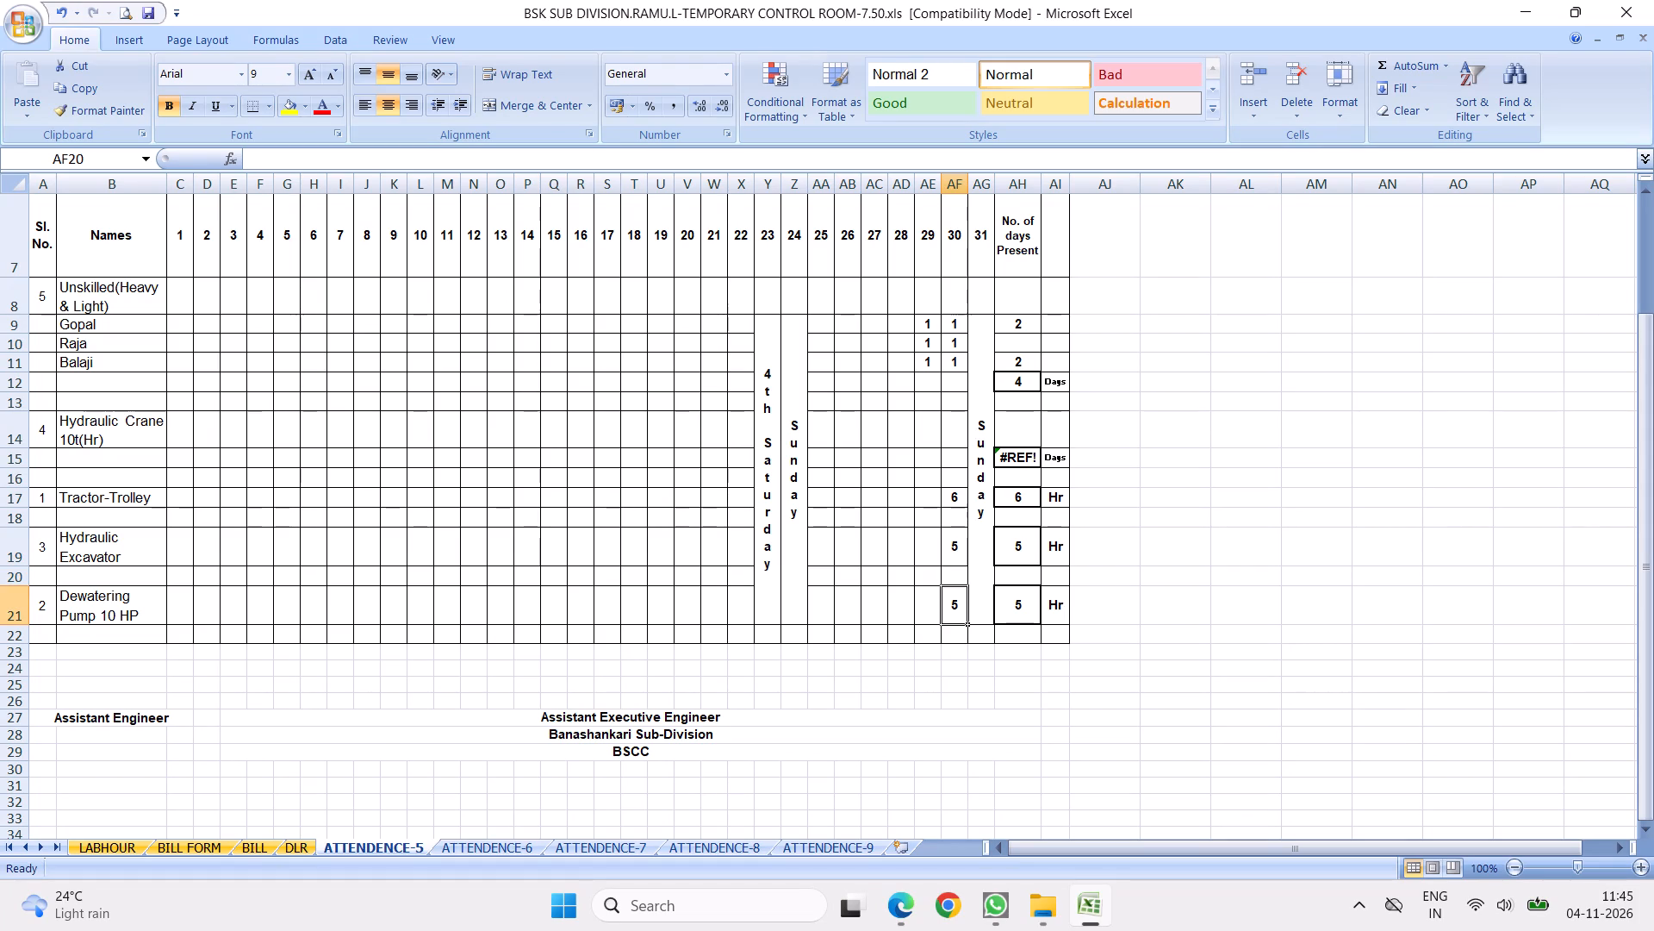
key("5")
key("Return")
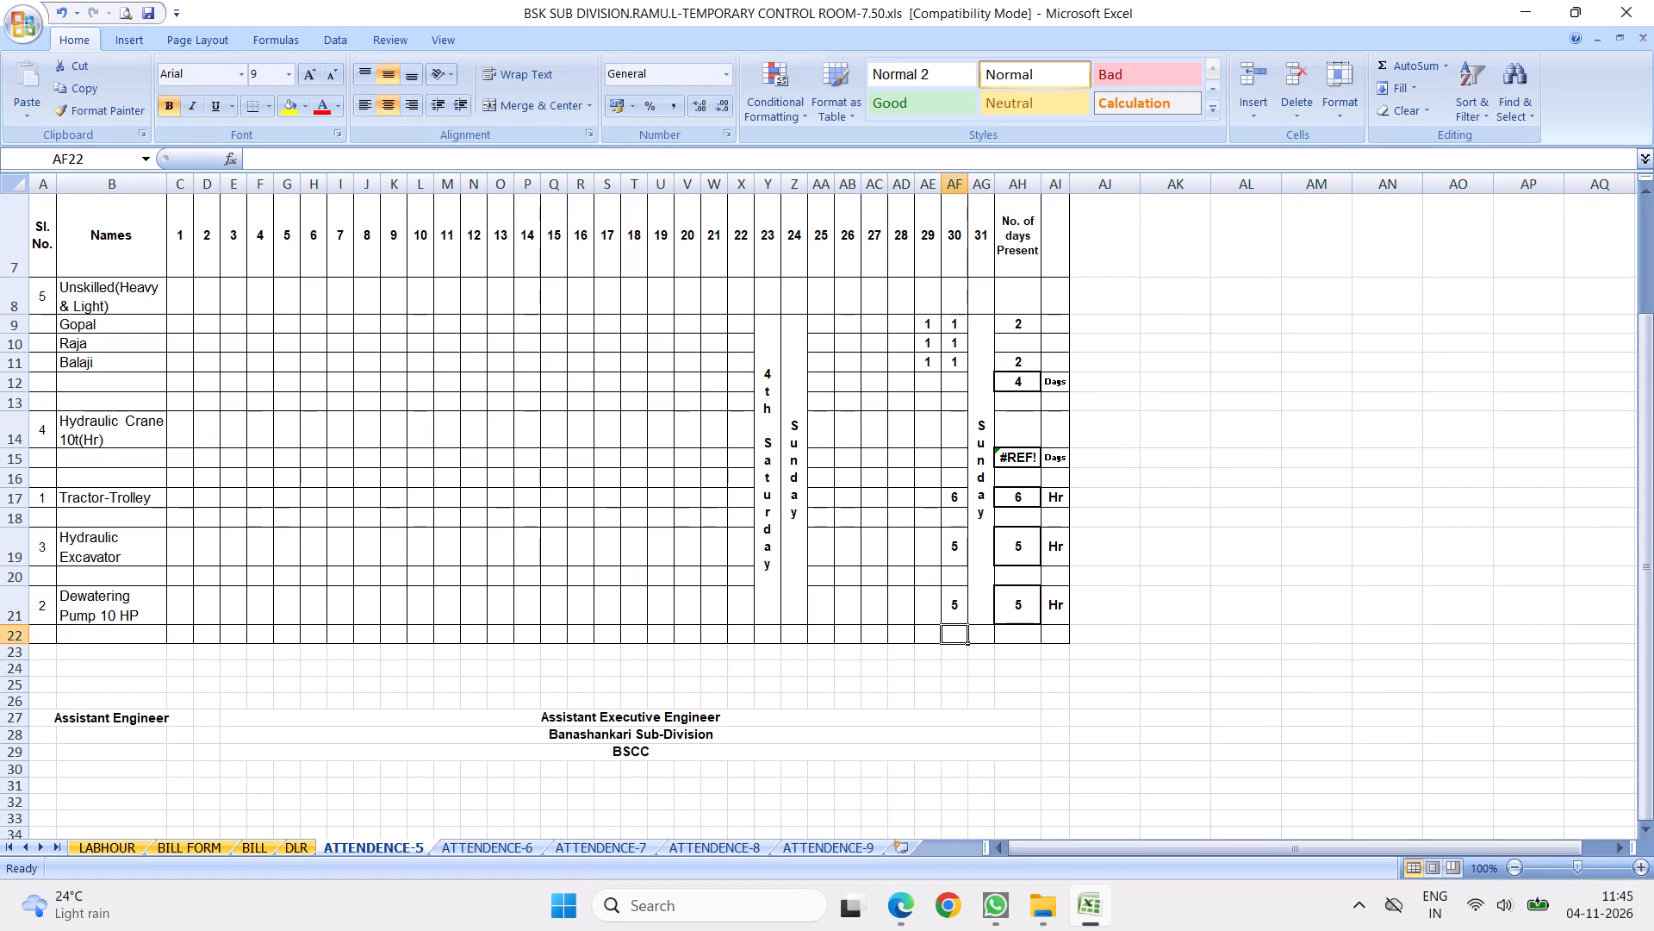
Replace Gopal's days-present formula in AH9 with =AE9+AF9, adding only days 29 and 30.
left_click(1014, 322)
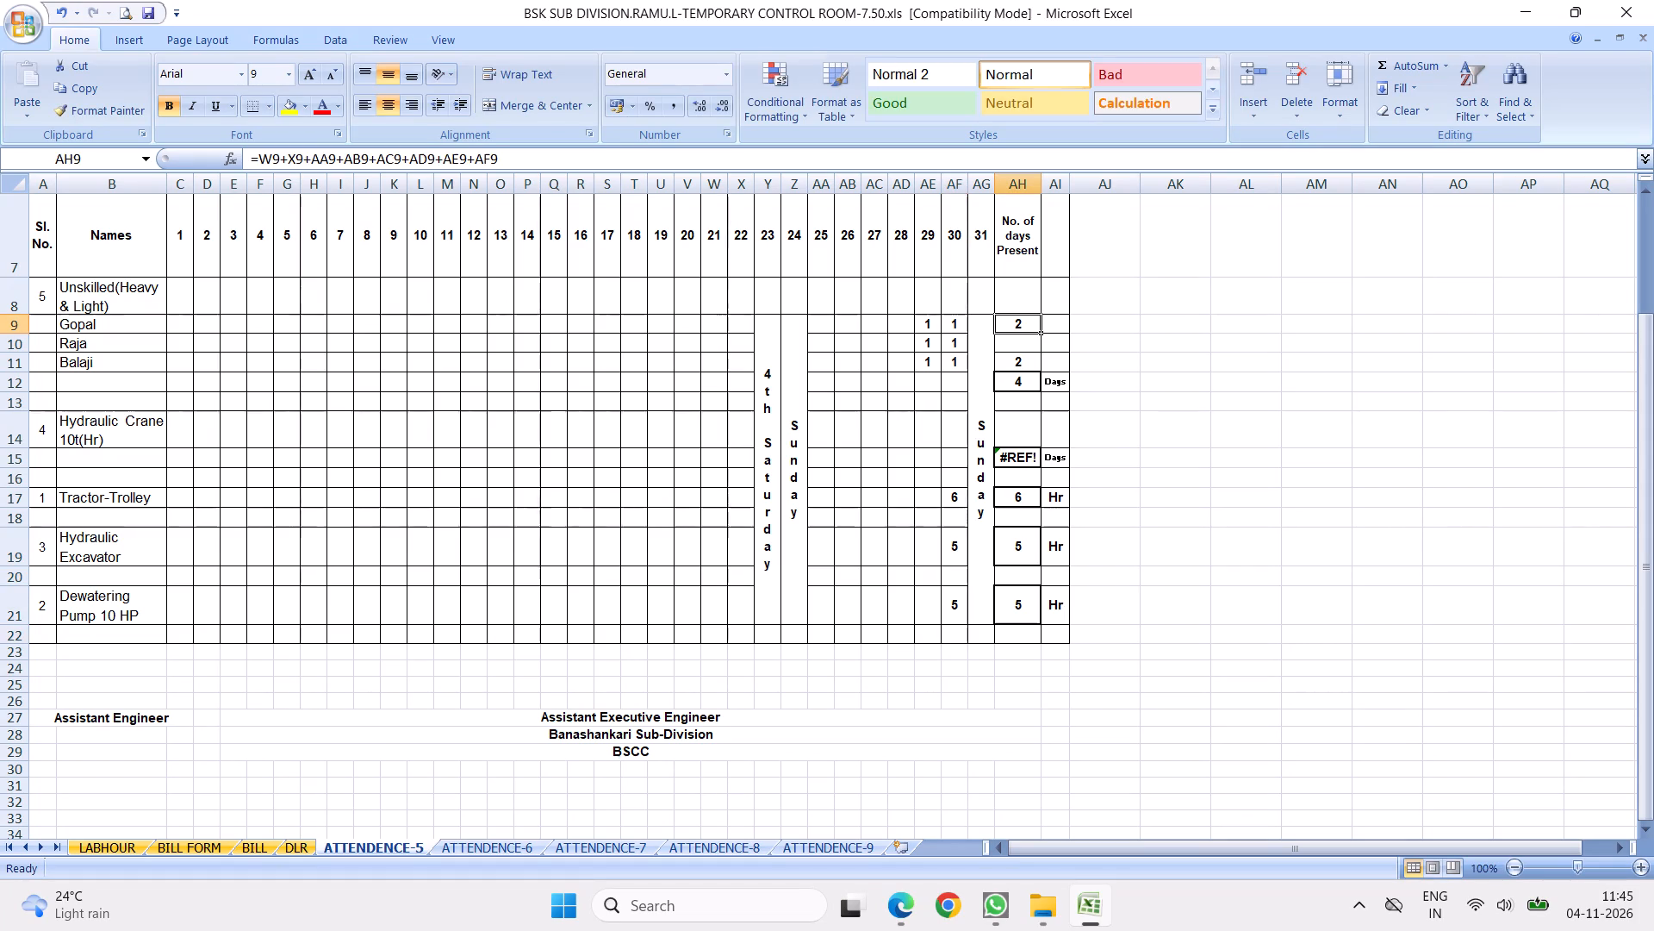
key("equal")
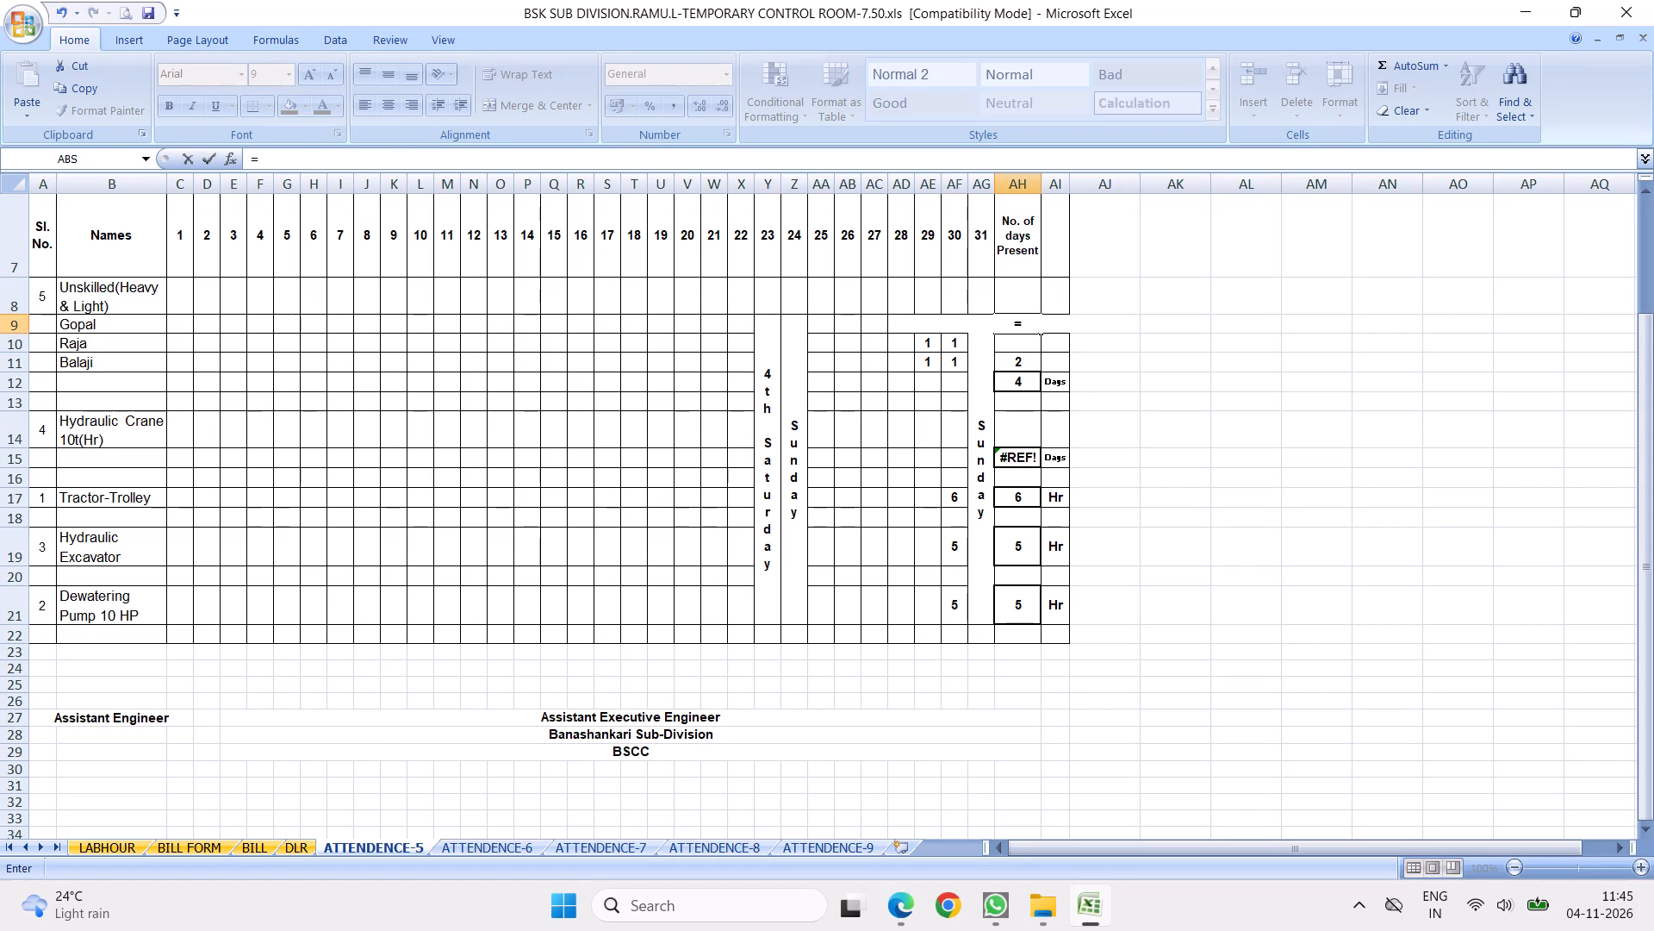
key("Escape")
key("Delete")
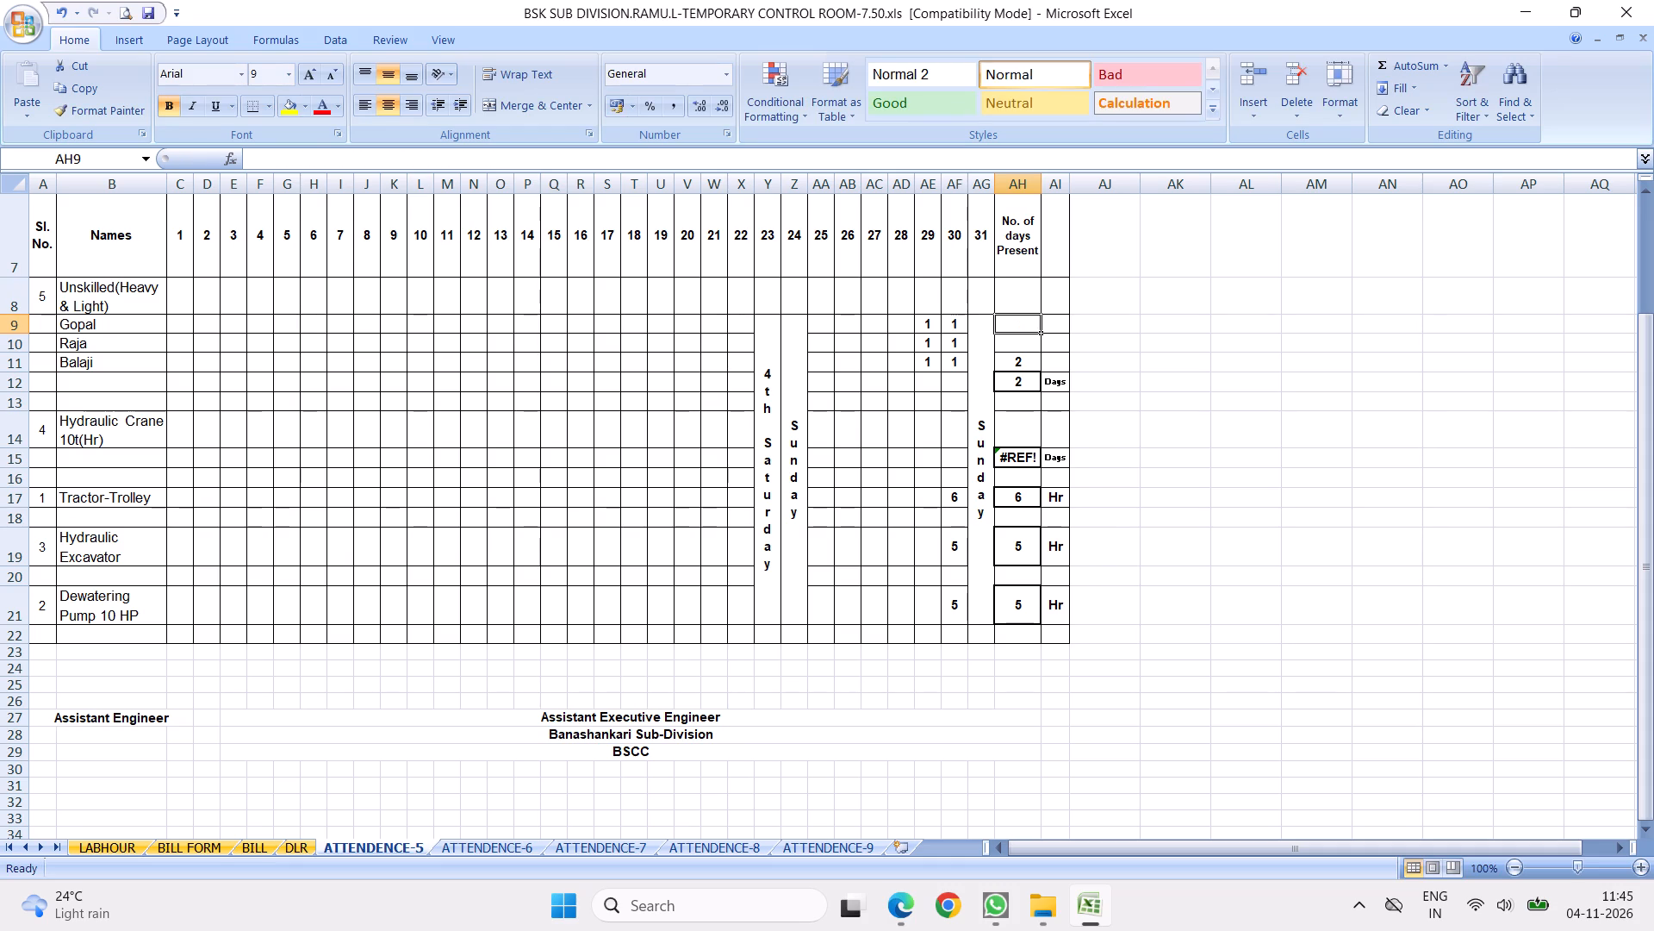
key("equal")
left_click(932, 330)
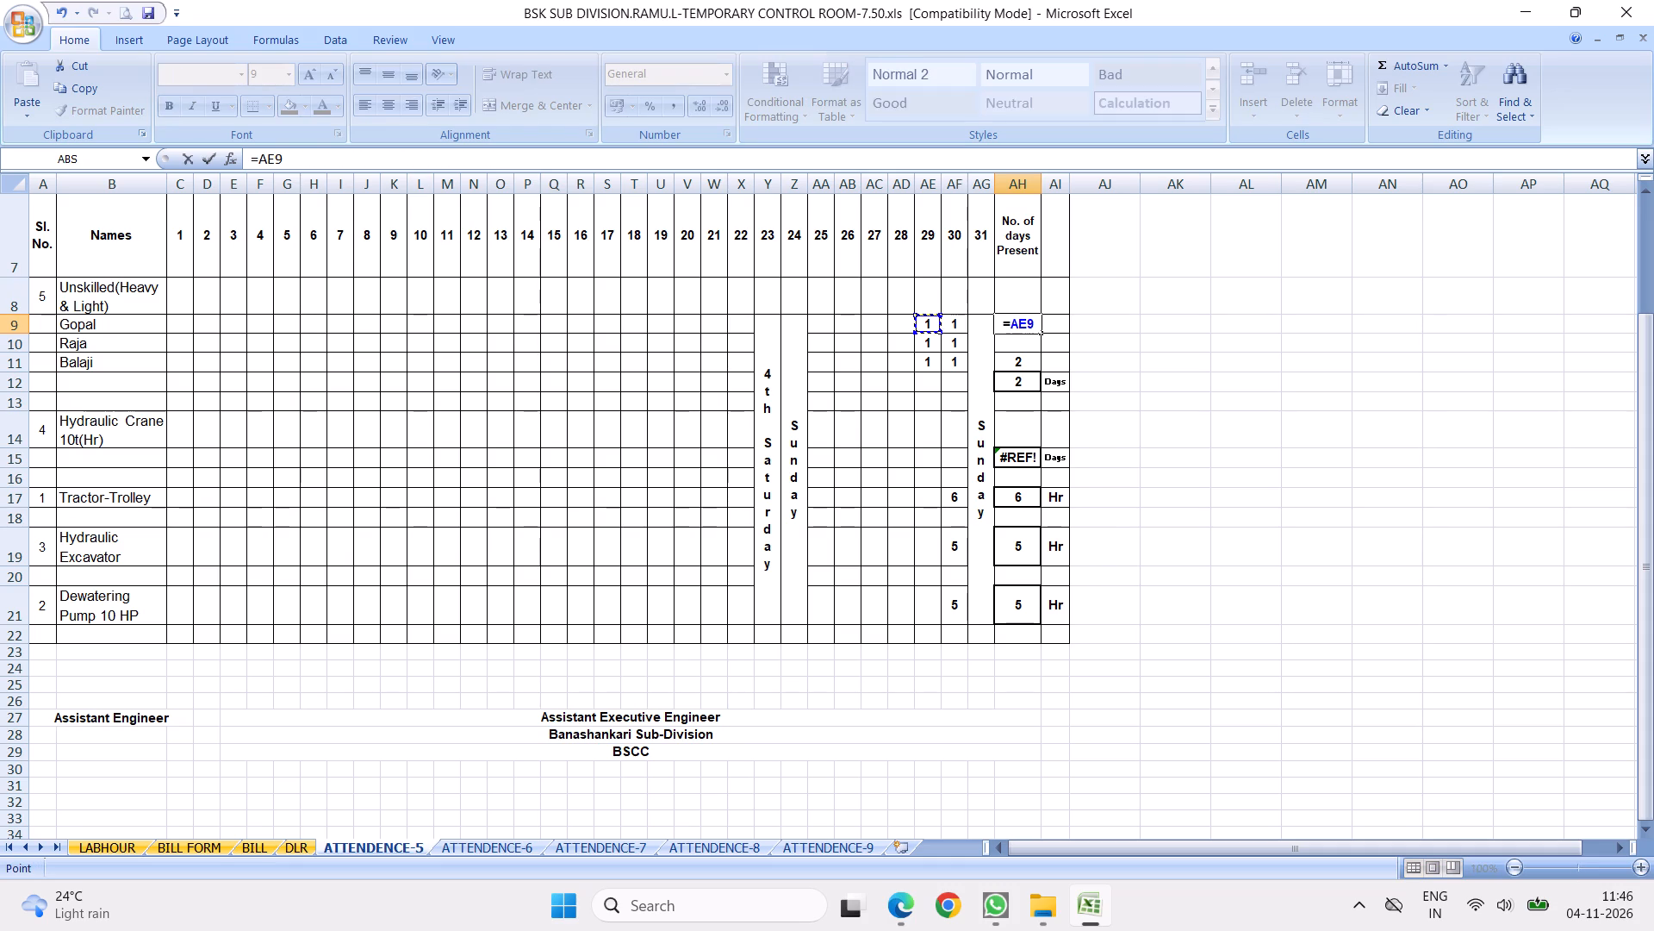
key("shift+plus")
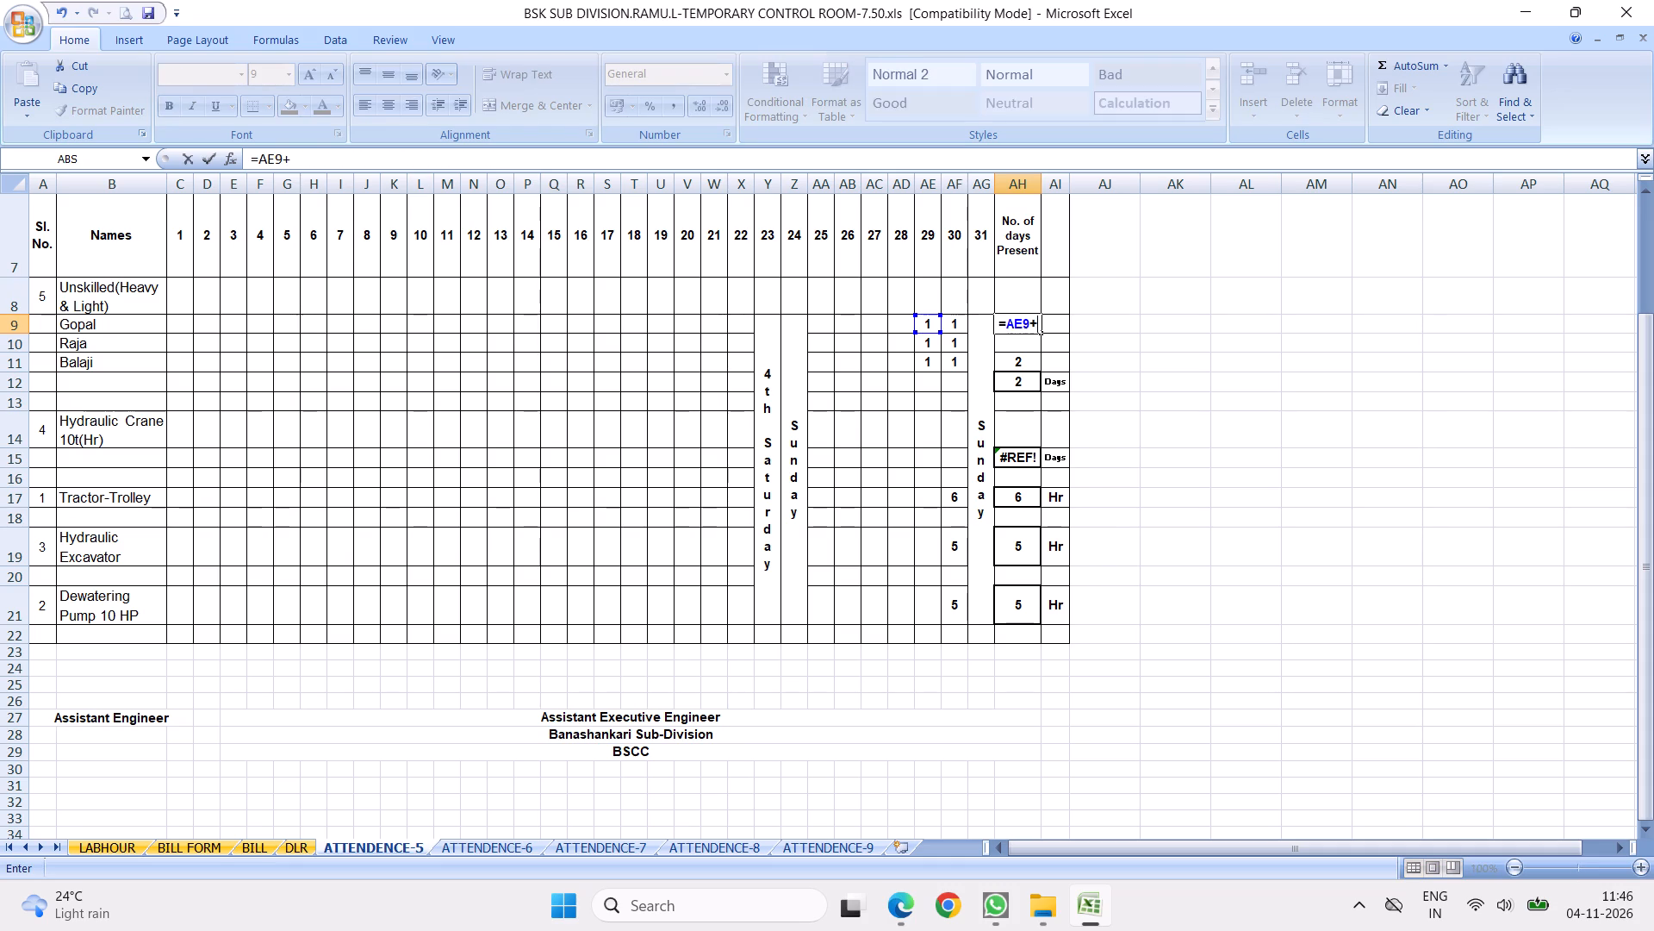
left_click(964, 324)
key("Return")
Fill Gopal's days-present formula down to Raja and Balaji, and AutoSum the three totals in AH12.
left_click(1013, 325)
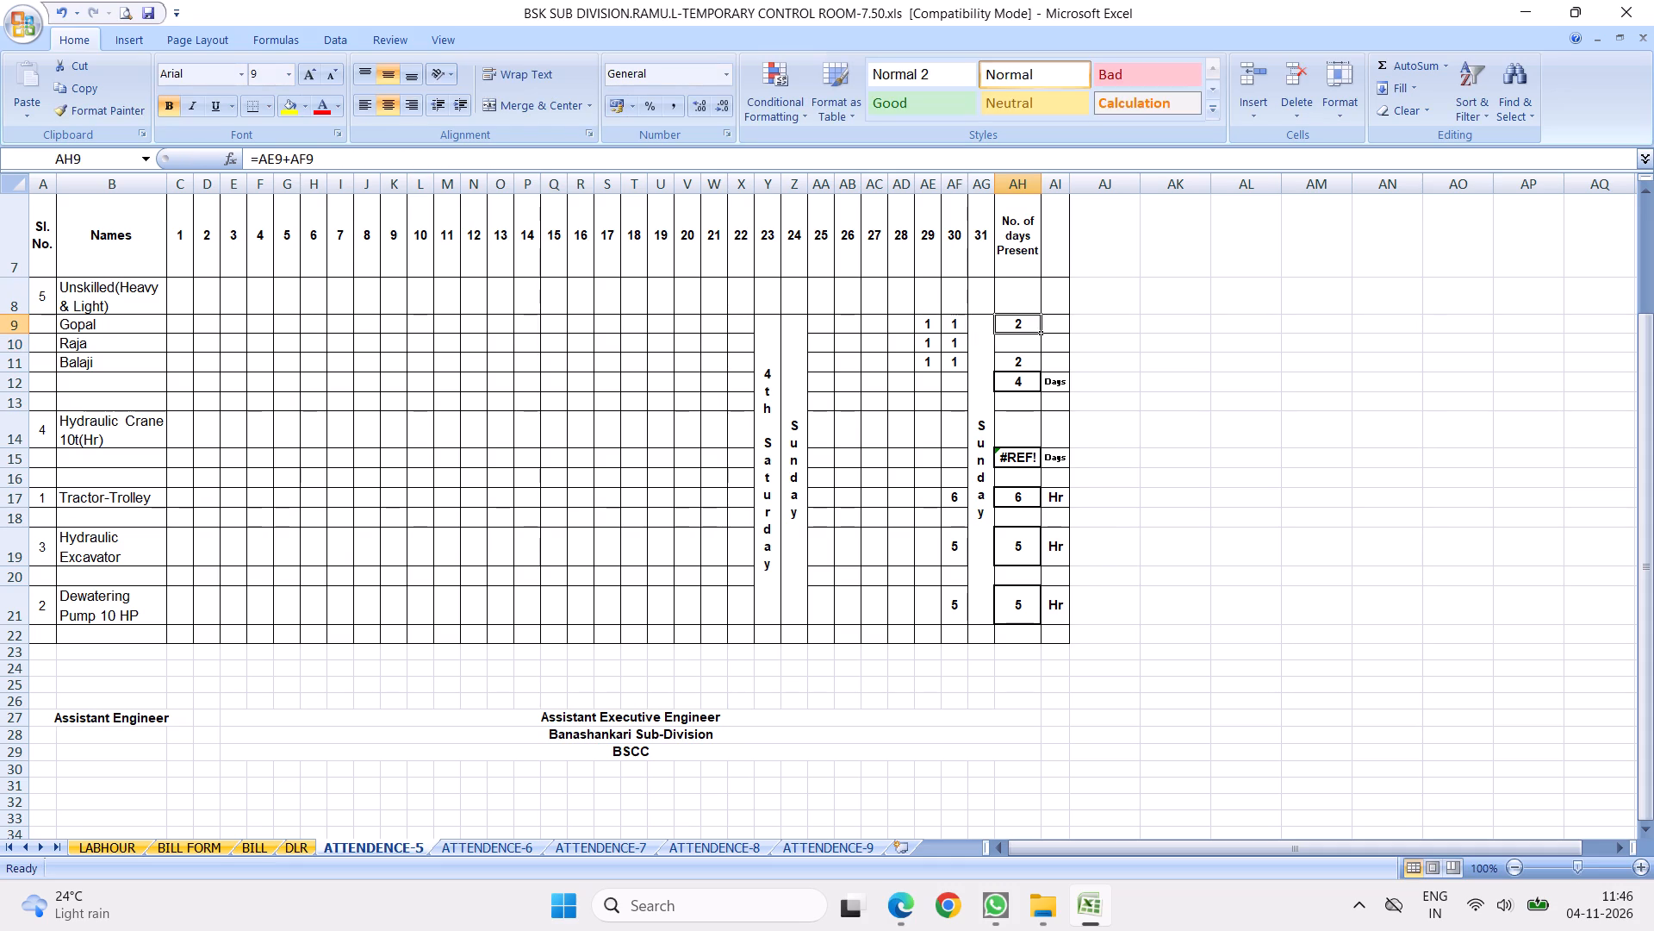
left_click_drag(1044, 332, 1033, 368)
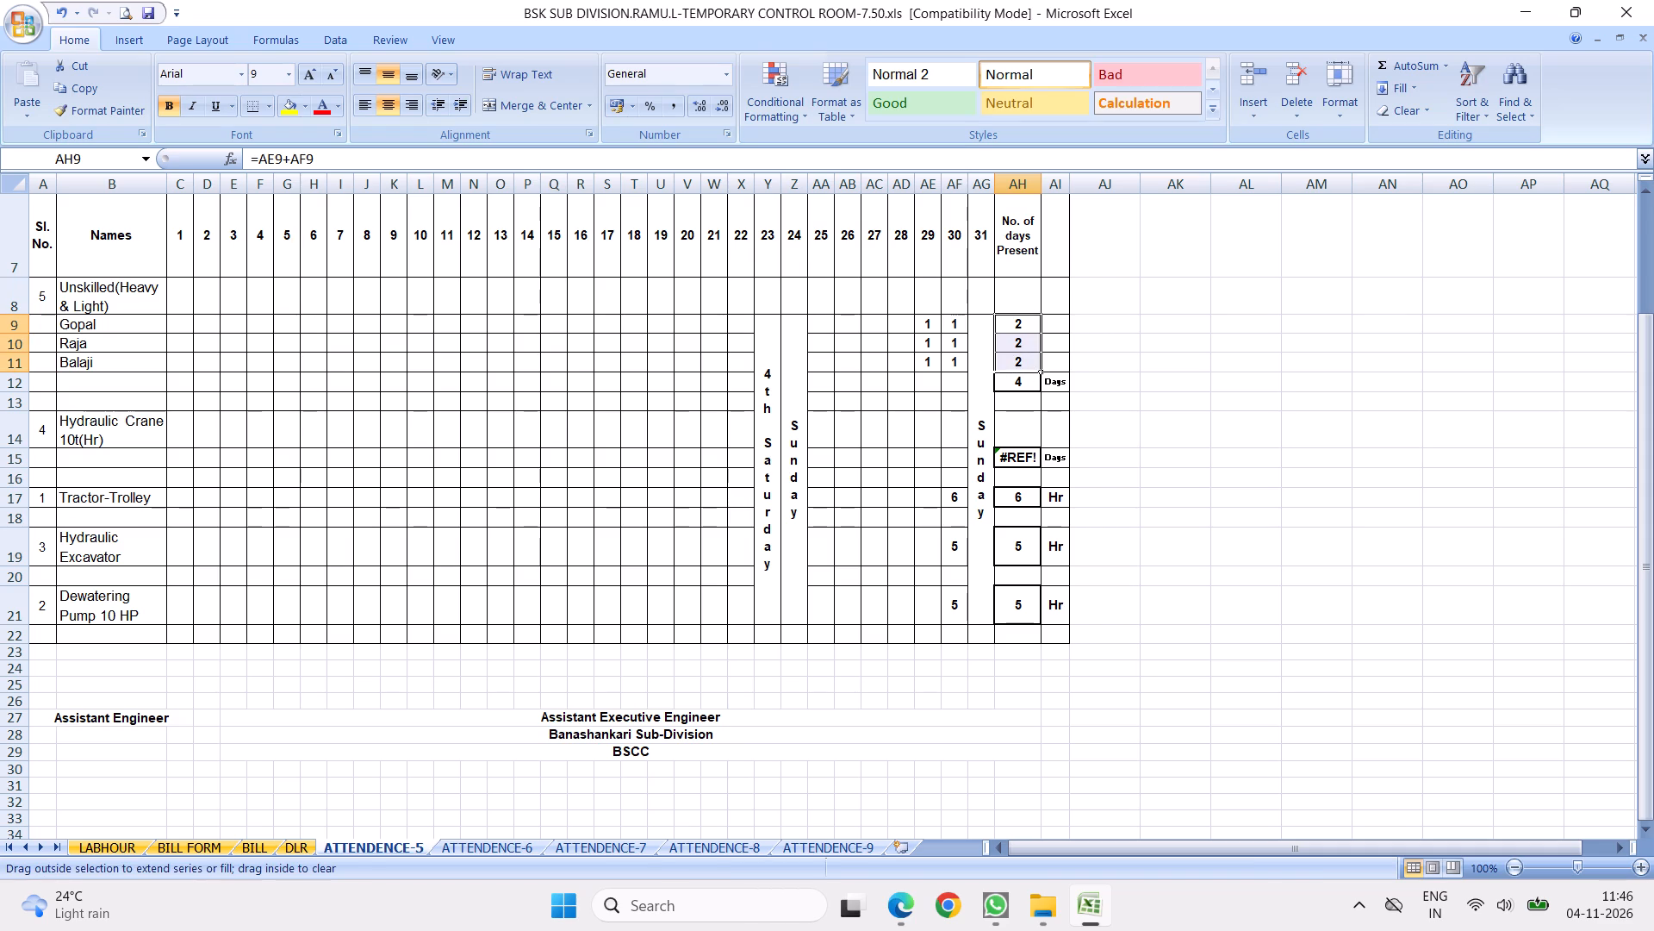
left_click(1384, 65)
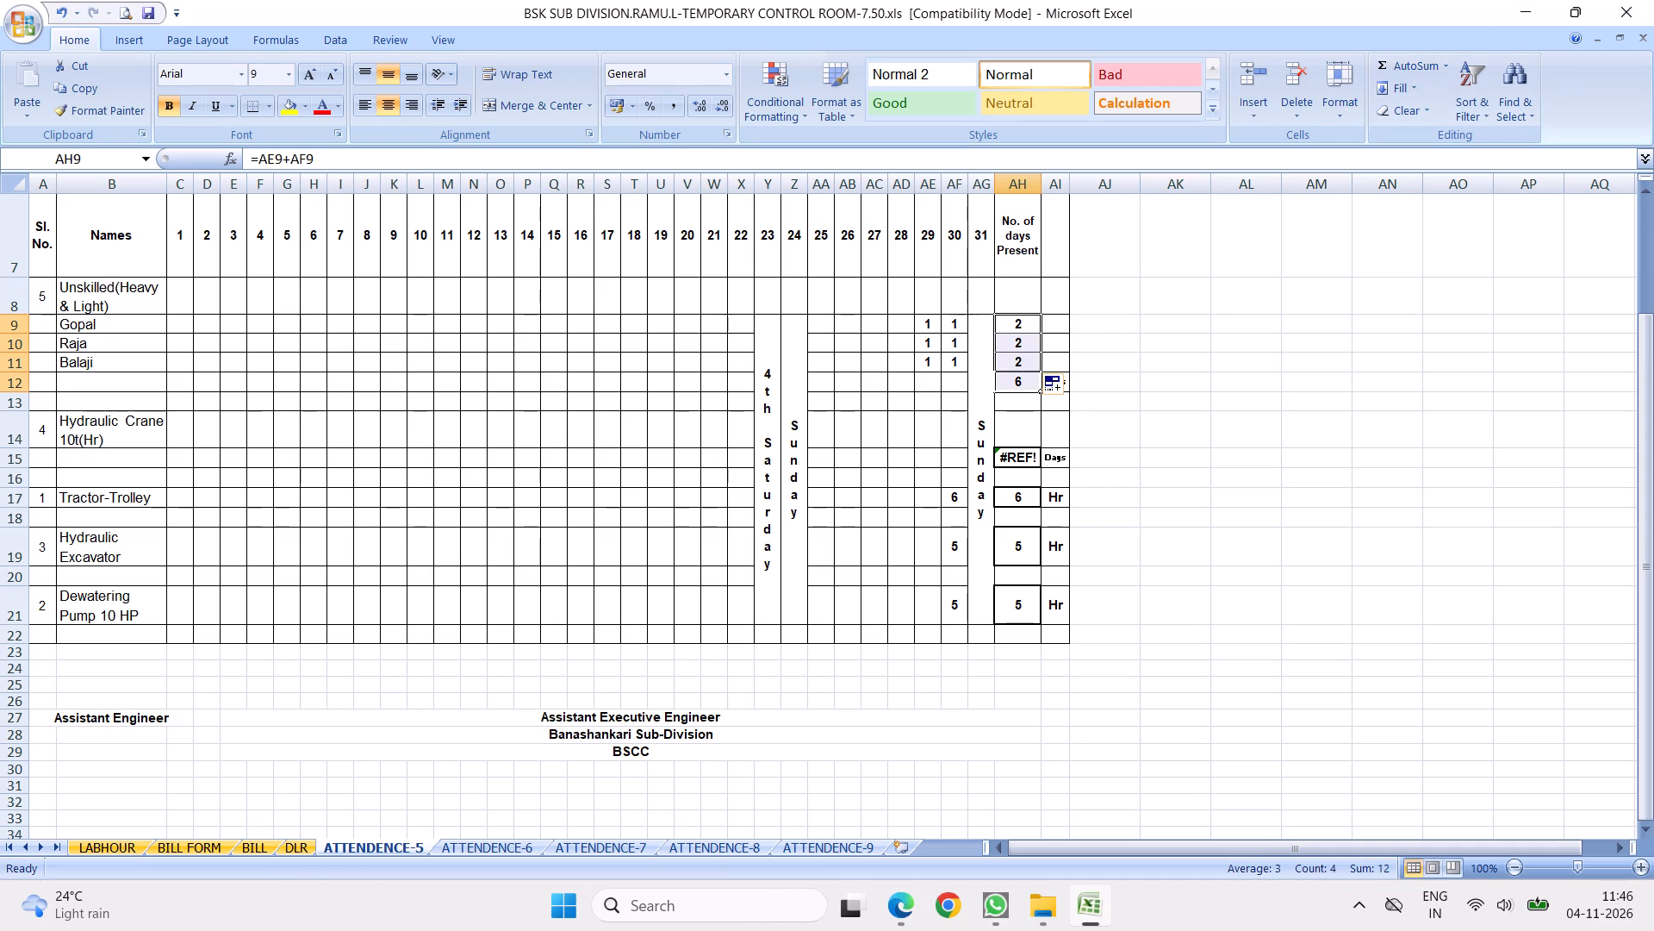
Copy Gopal's days-present formula from AH9 into AH15 below Hydraulic Crane and the Tractor-Trolley total in AH17.
left_click(1019, 323)
right_click(1019, 323)
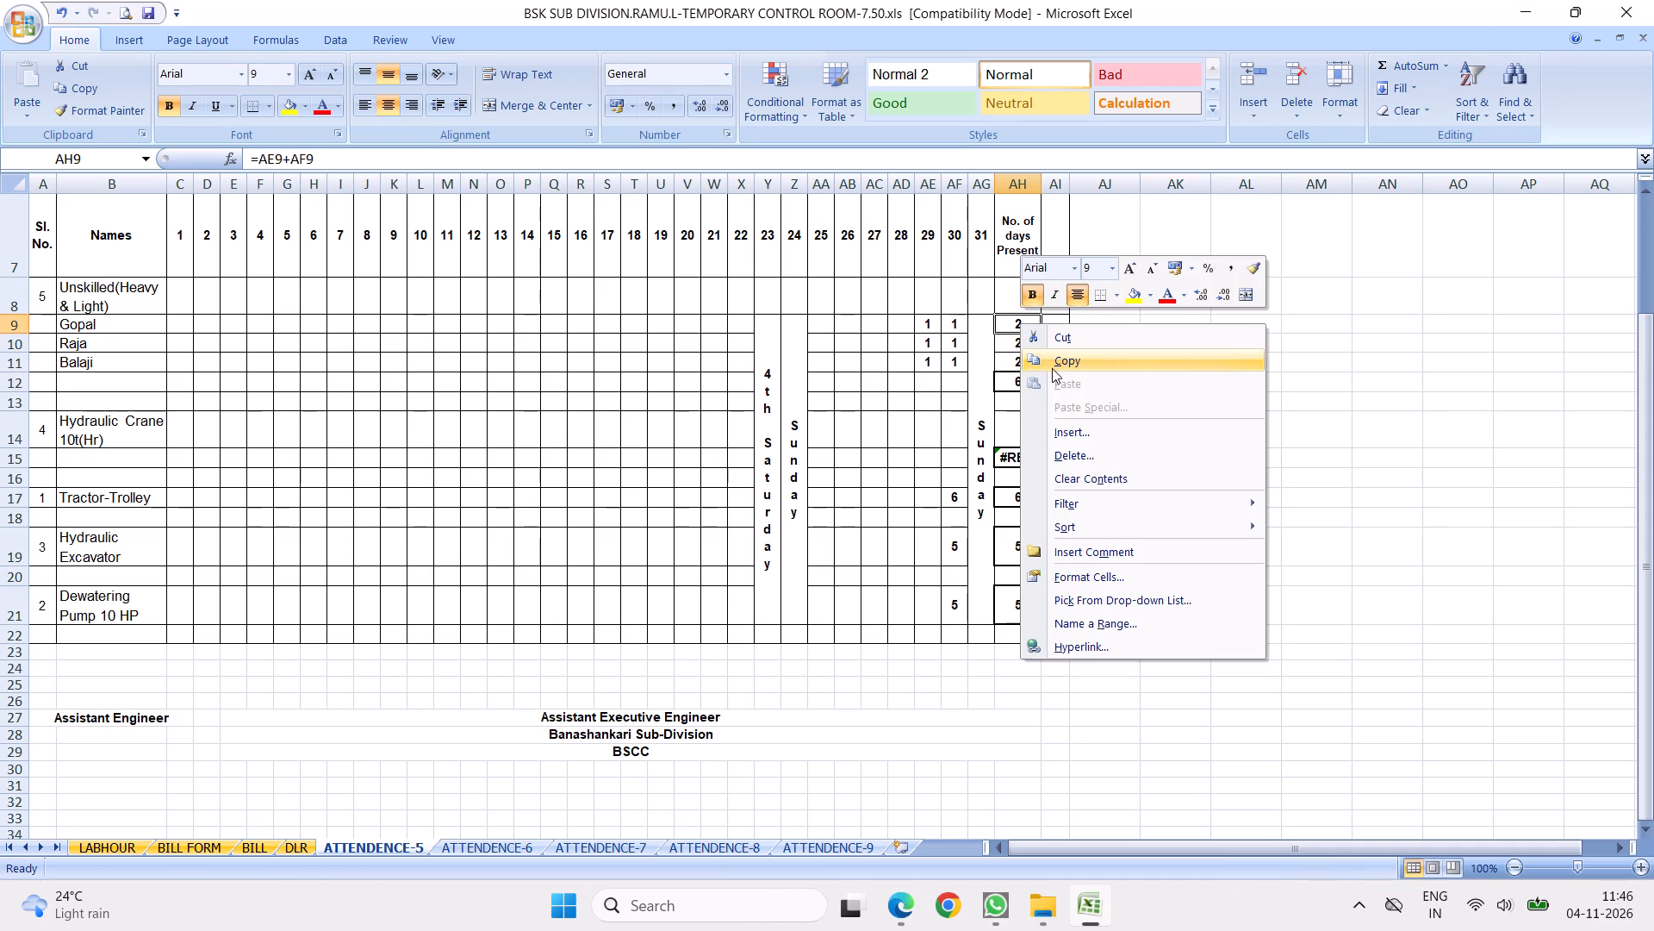
left_click(1057, 363)
right_click(1011, 461)
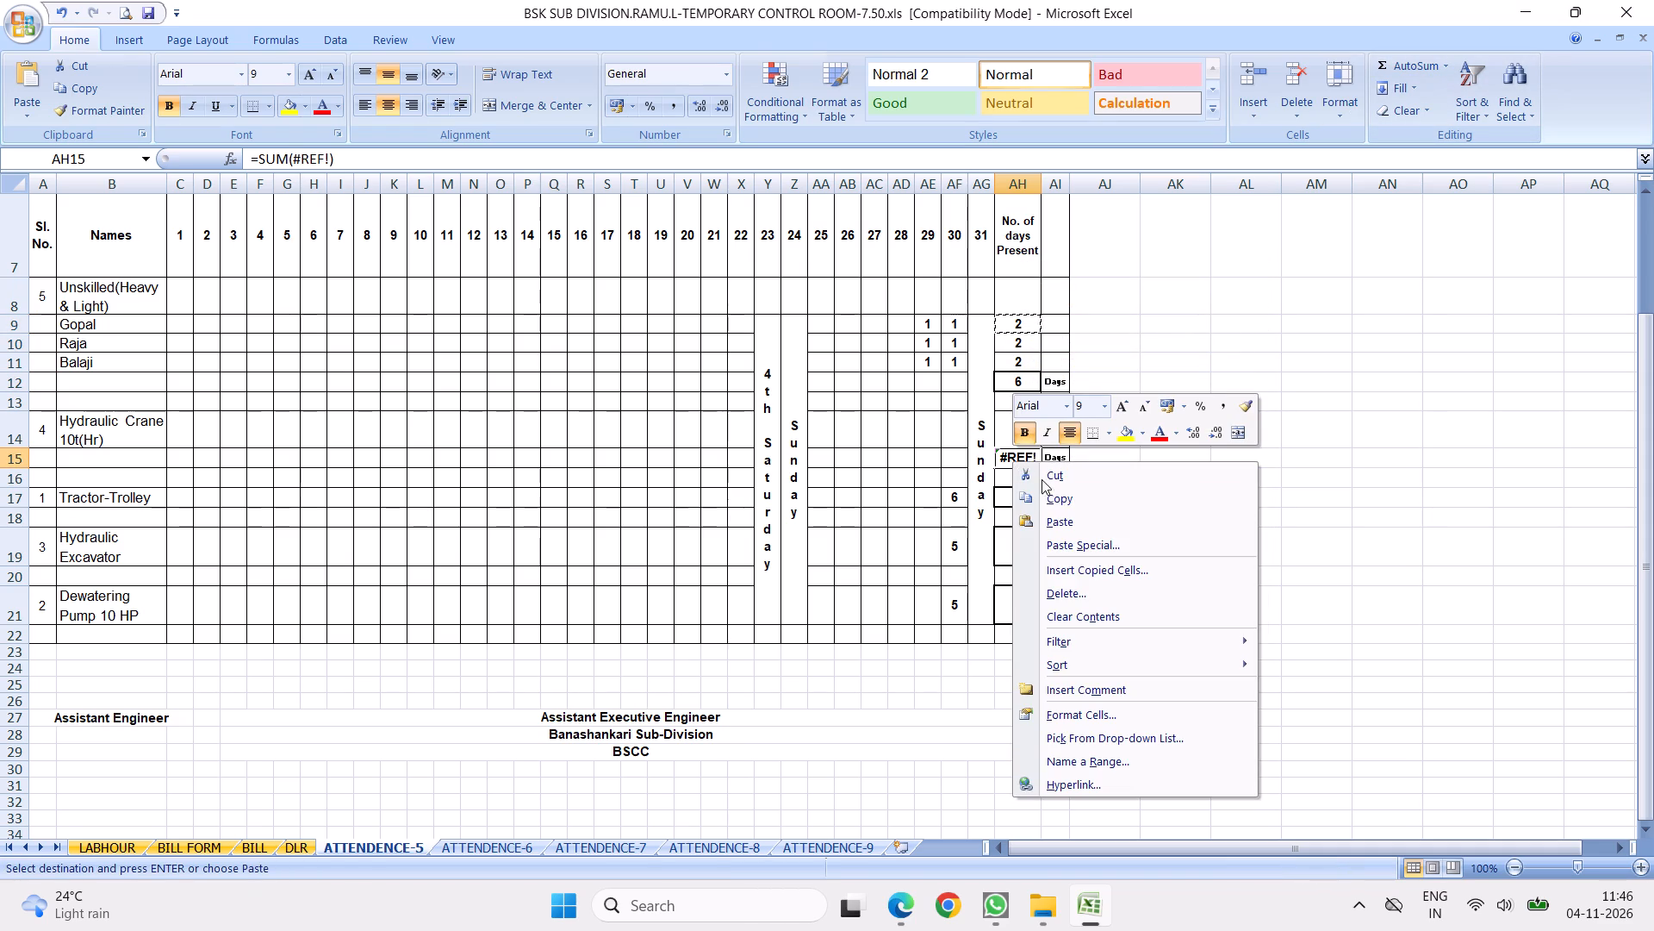
left_click(1062, 521)
right_click(1018, 497)
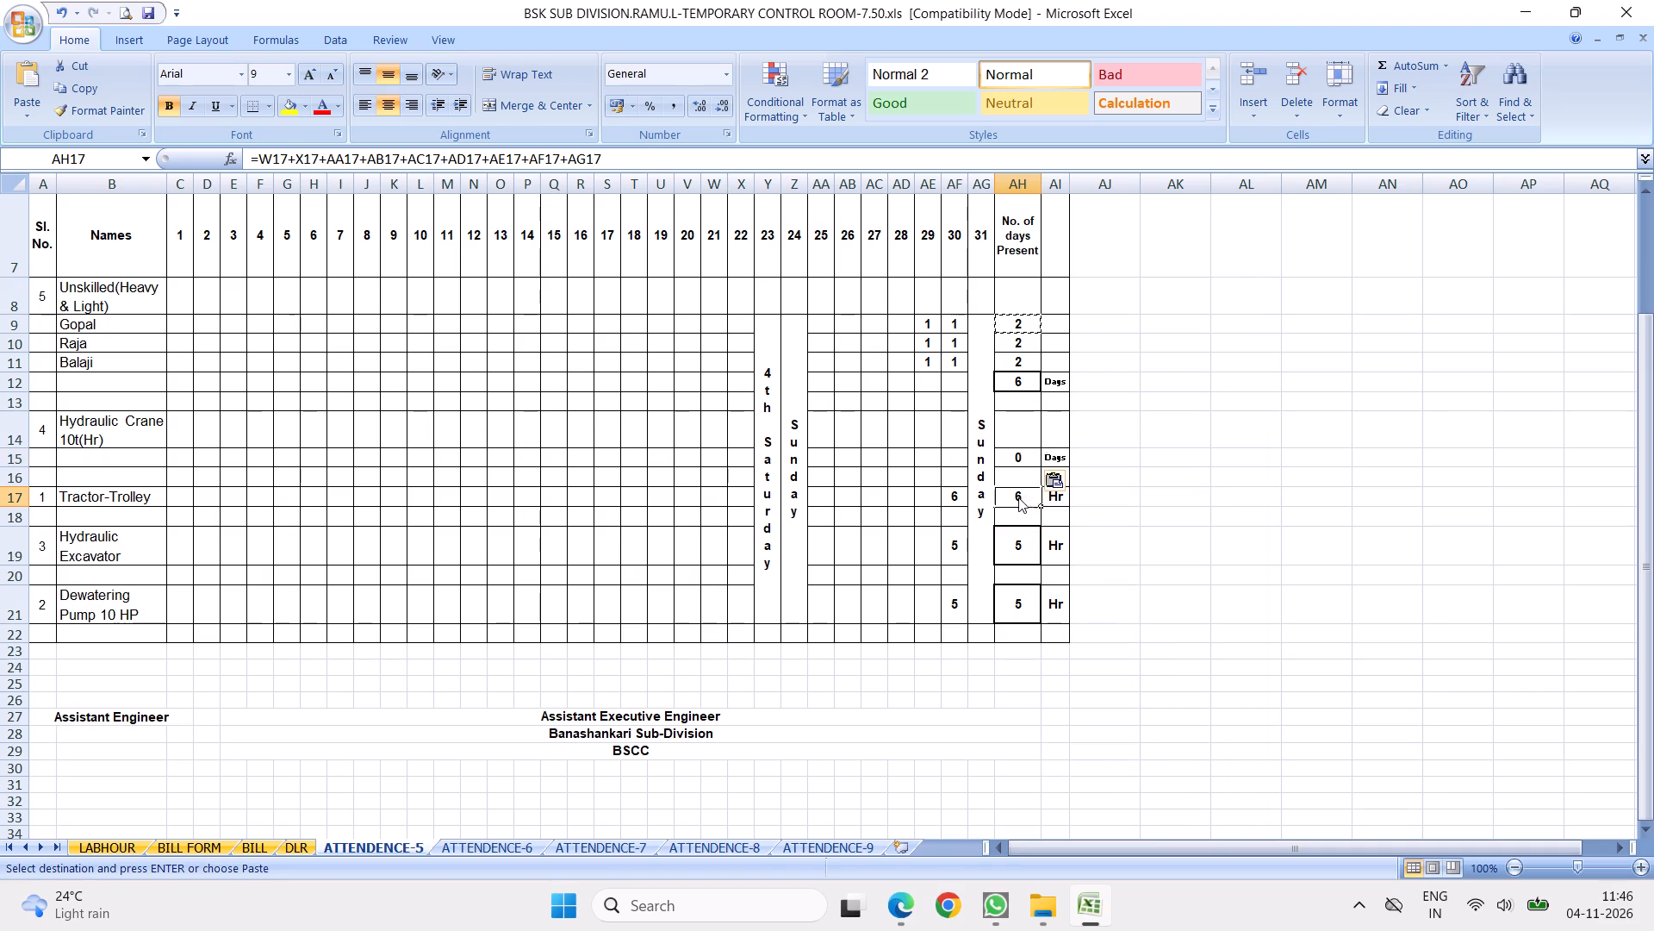
left_click(1065, 557)
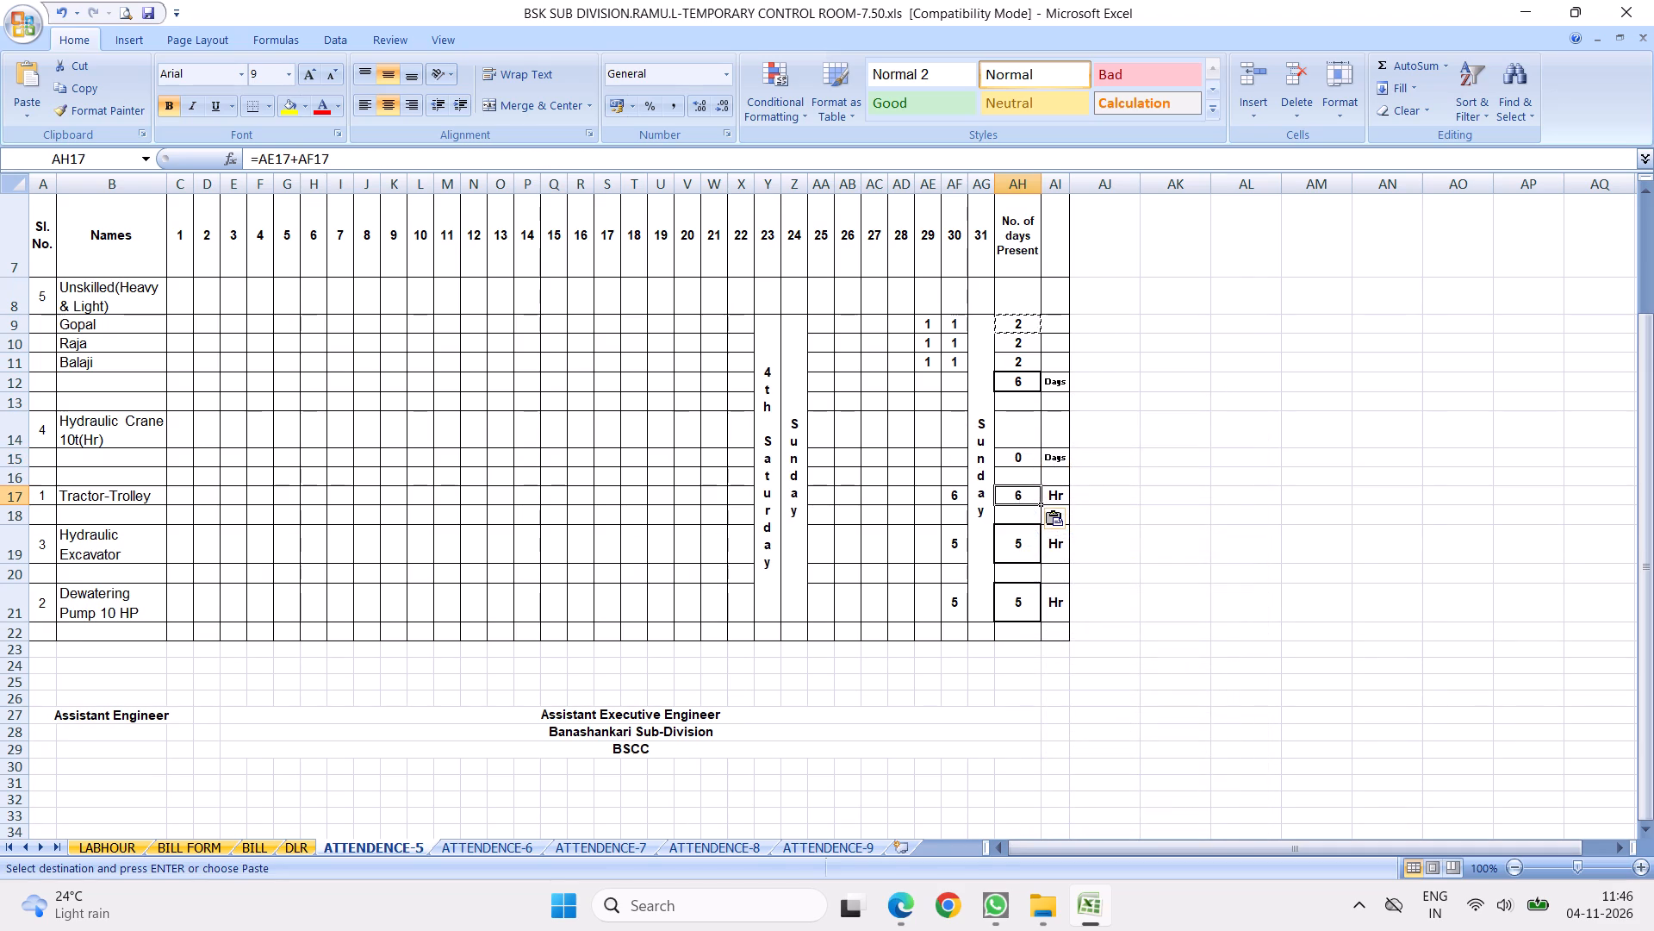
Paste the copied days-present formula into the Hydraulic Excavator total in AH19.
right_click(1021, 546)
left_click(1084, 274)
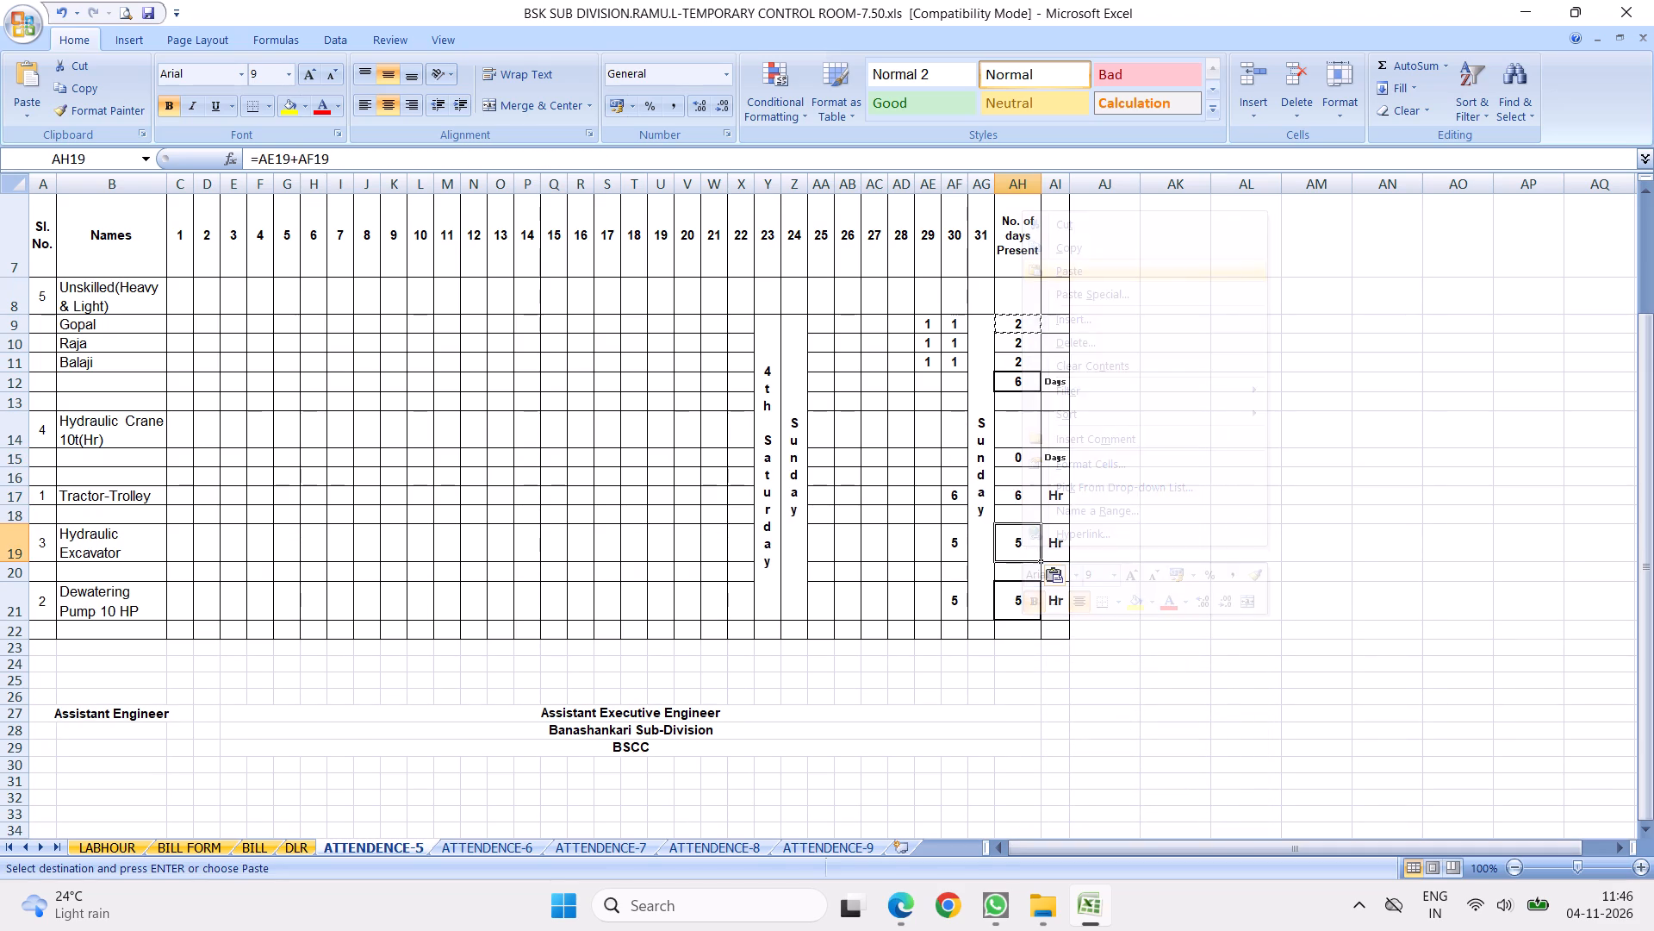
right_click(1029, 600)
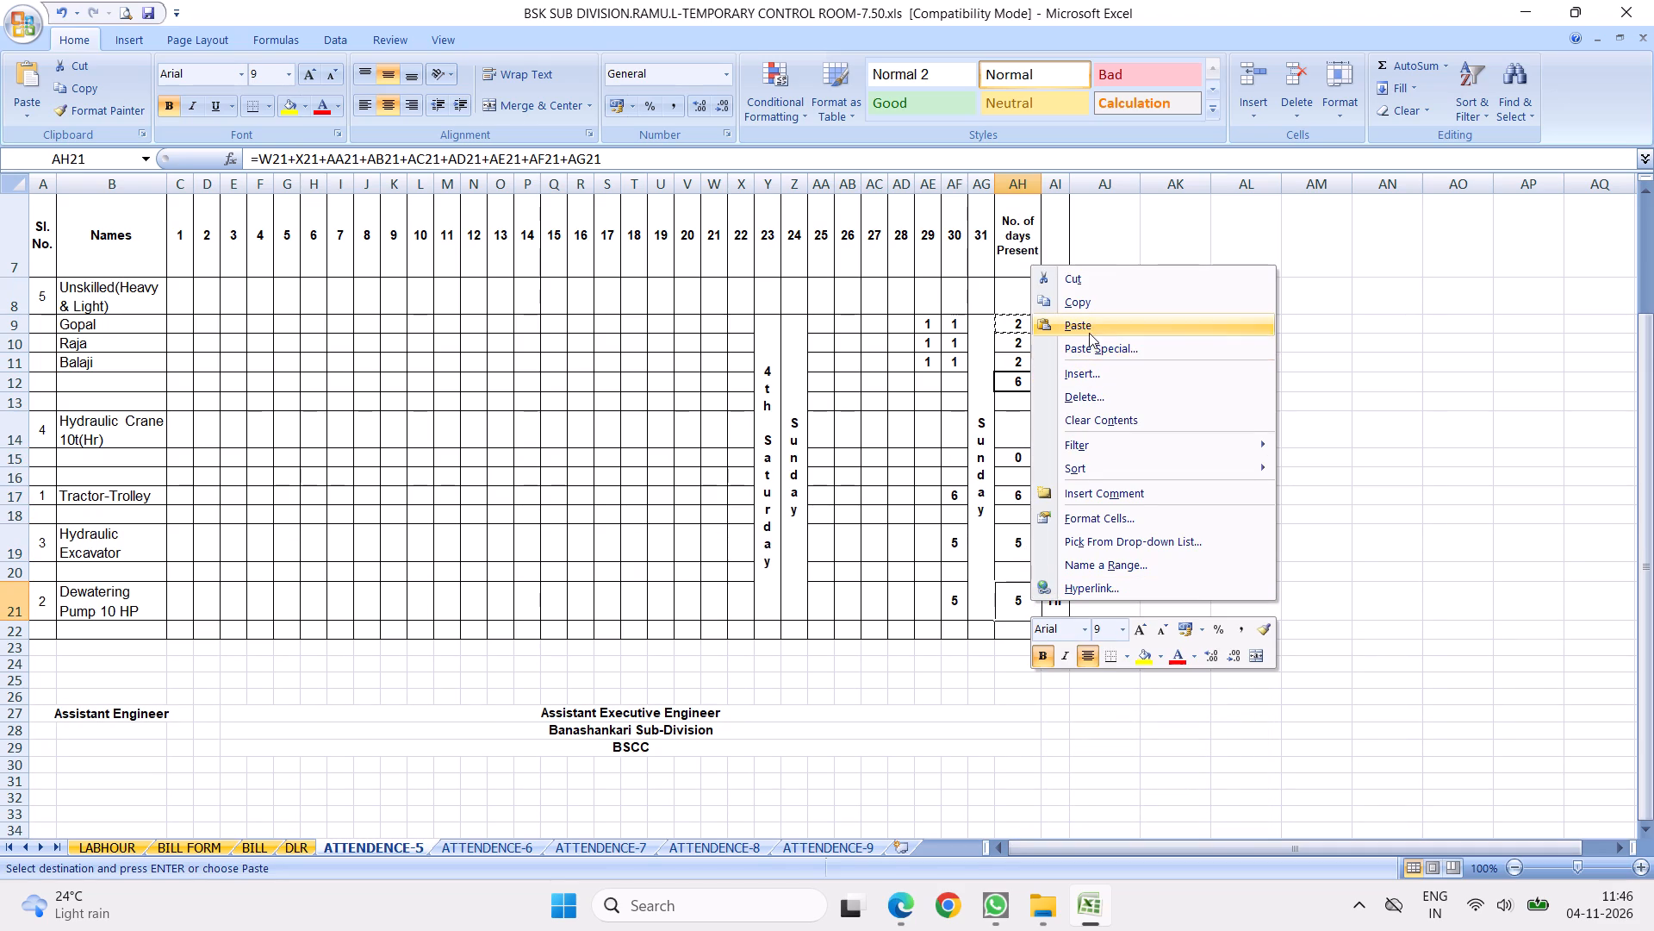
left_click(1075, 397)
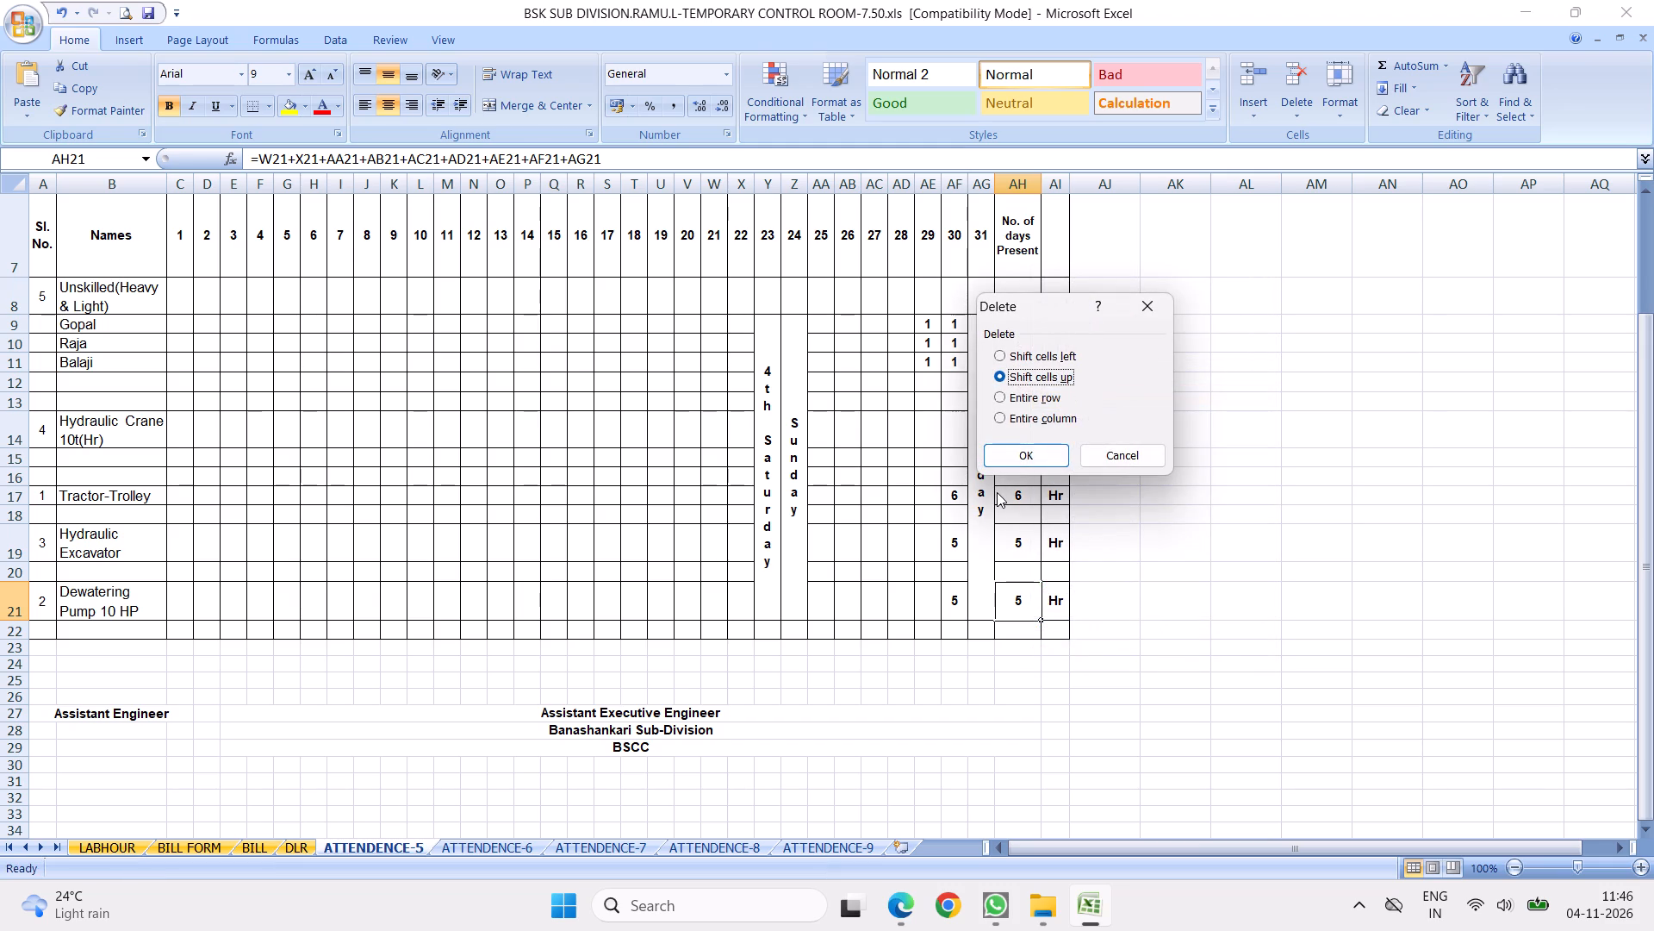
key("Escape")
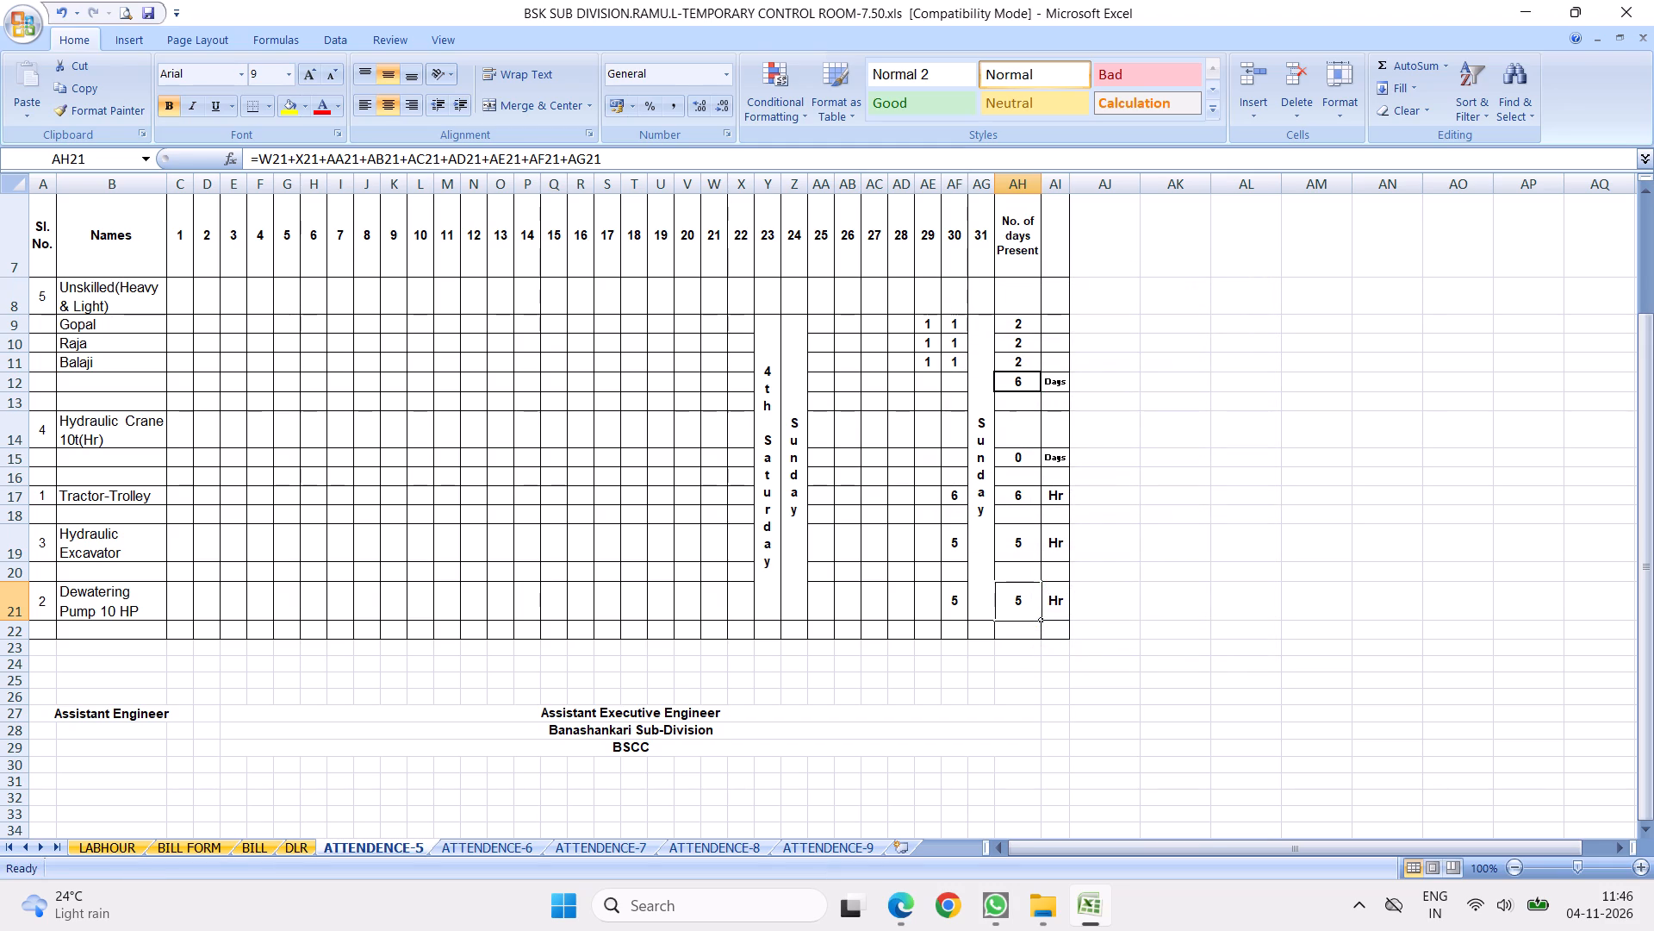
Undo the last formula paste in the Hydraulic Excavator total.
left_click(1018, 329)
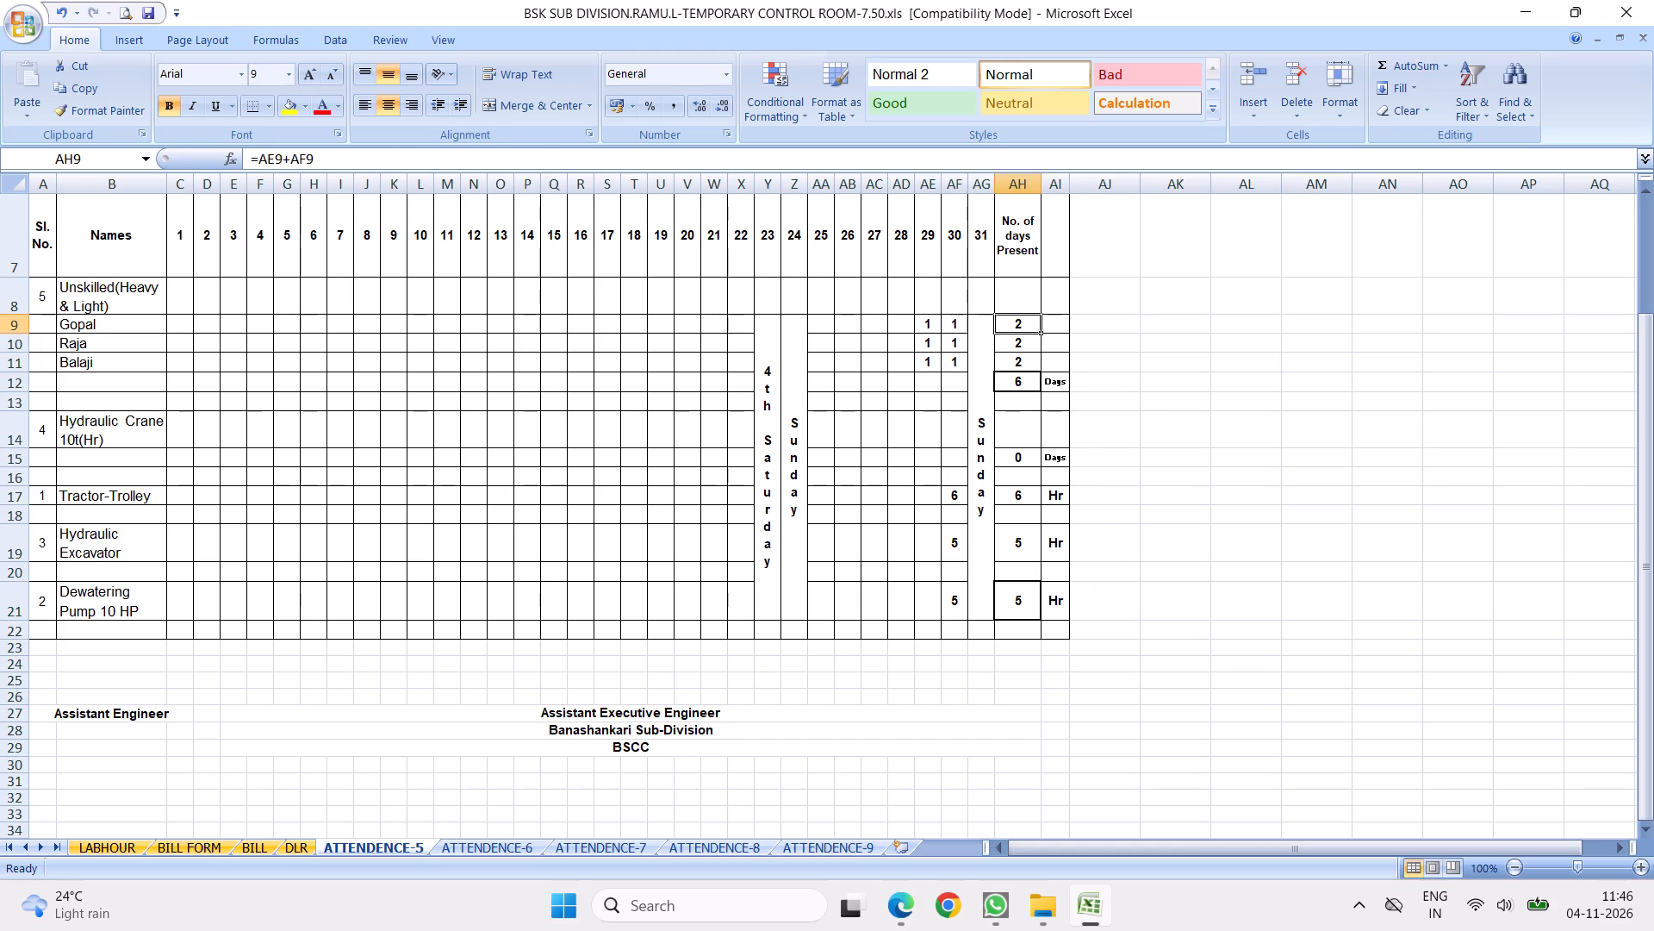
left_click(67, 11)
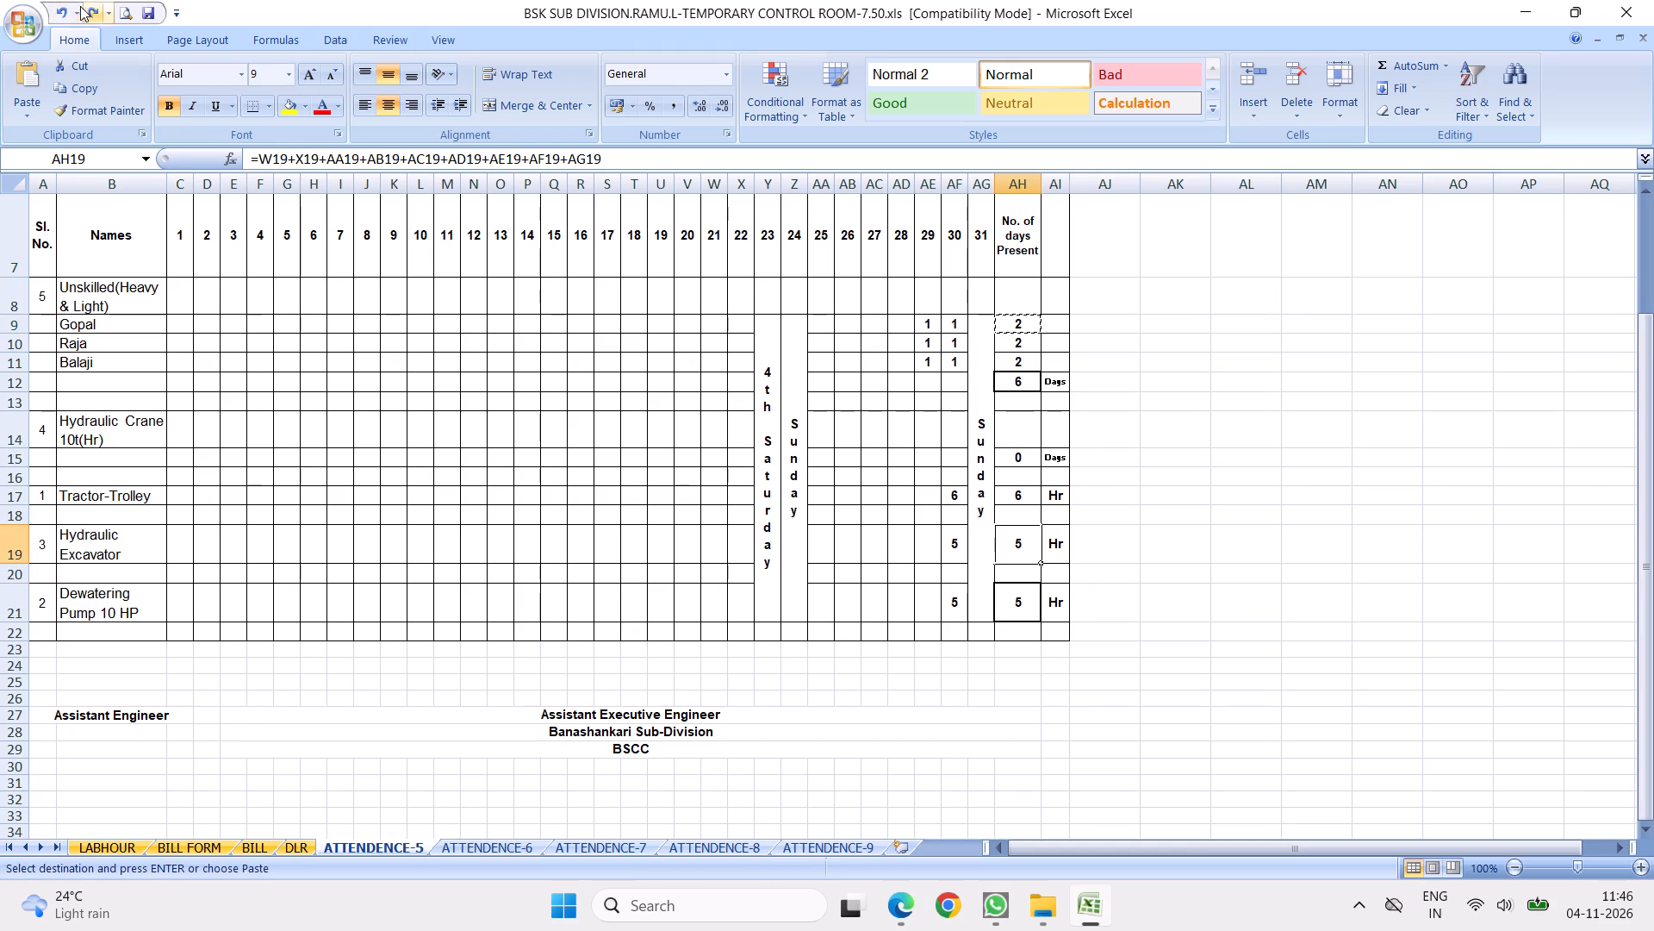
Redo the undone formula paste in the Hydraulic Excavator total in AH19.
left_click(88, 12)
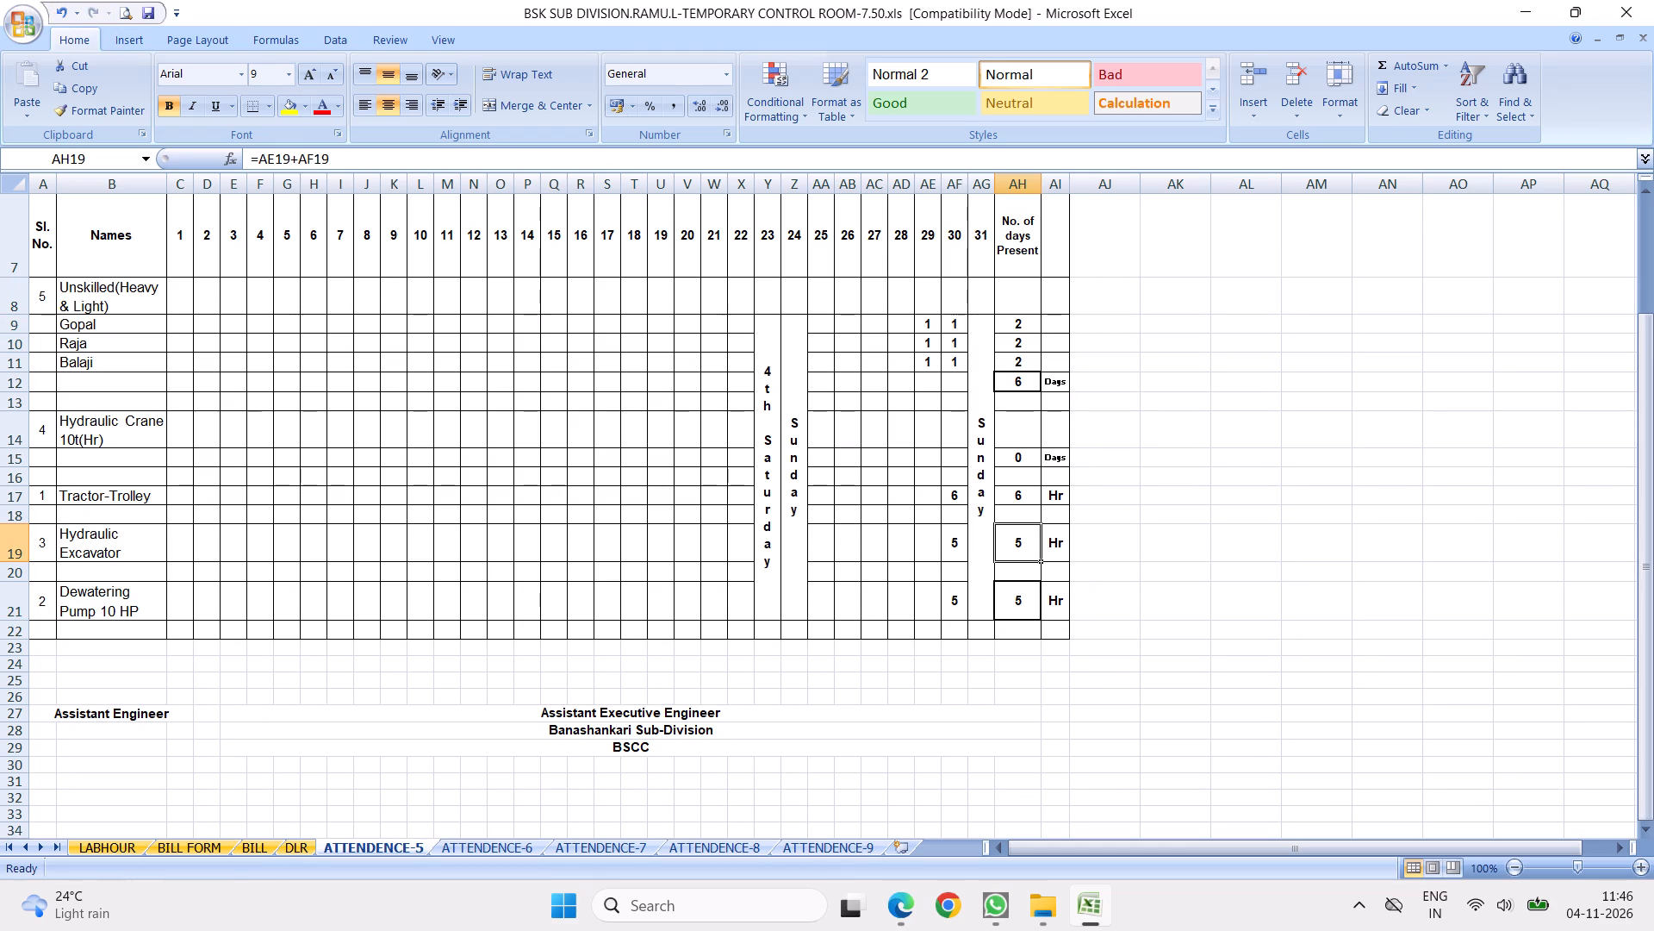
left_click(1292, 438)
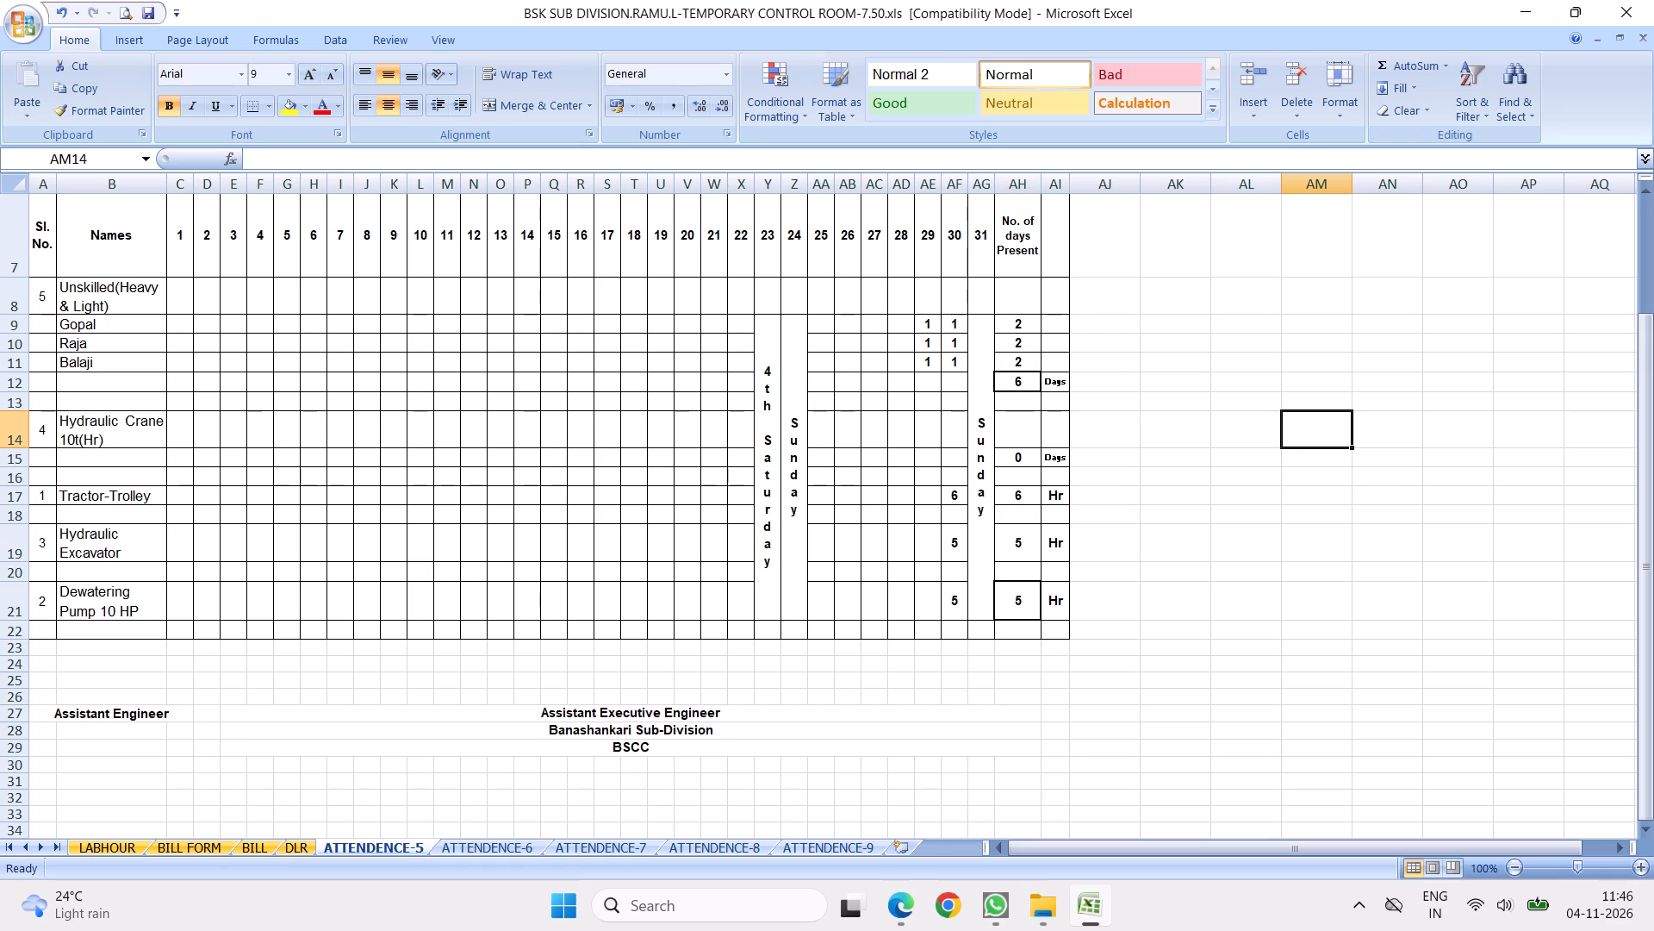
Enter 5 hours for Dewatering Pump 10 HP on day 30 in AF21.
left_click(1000, 457)
left_click(954, 498)
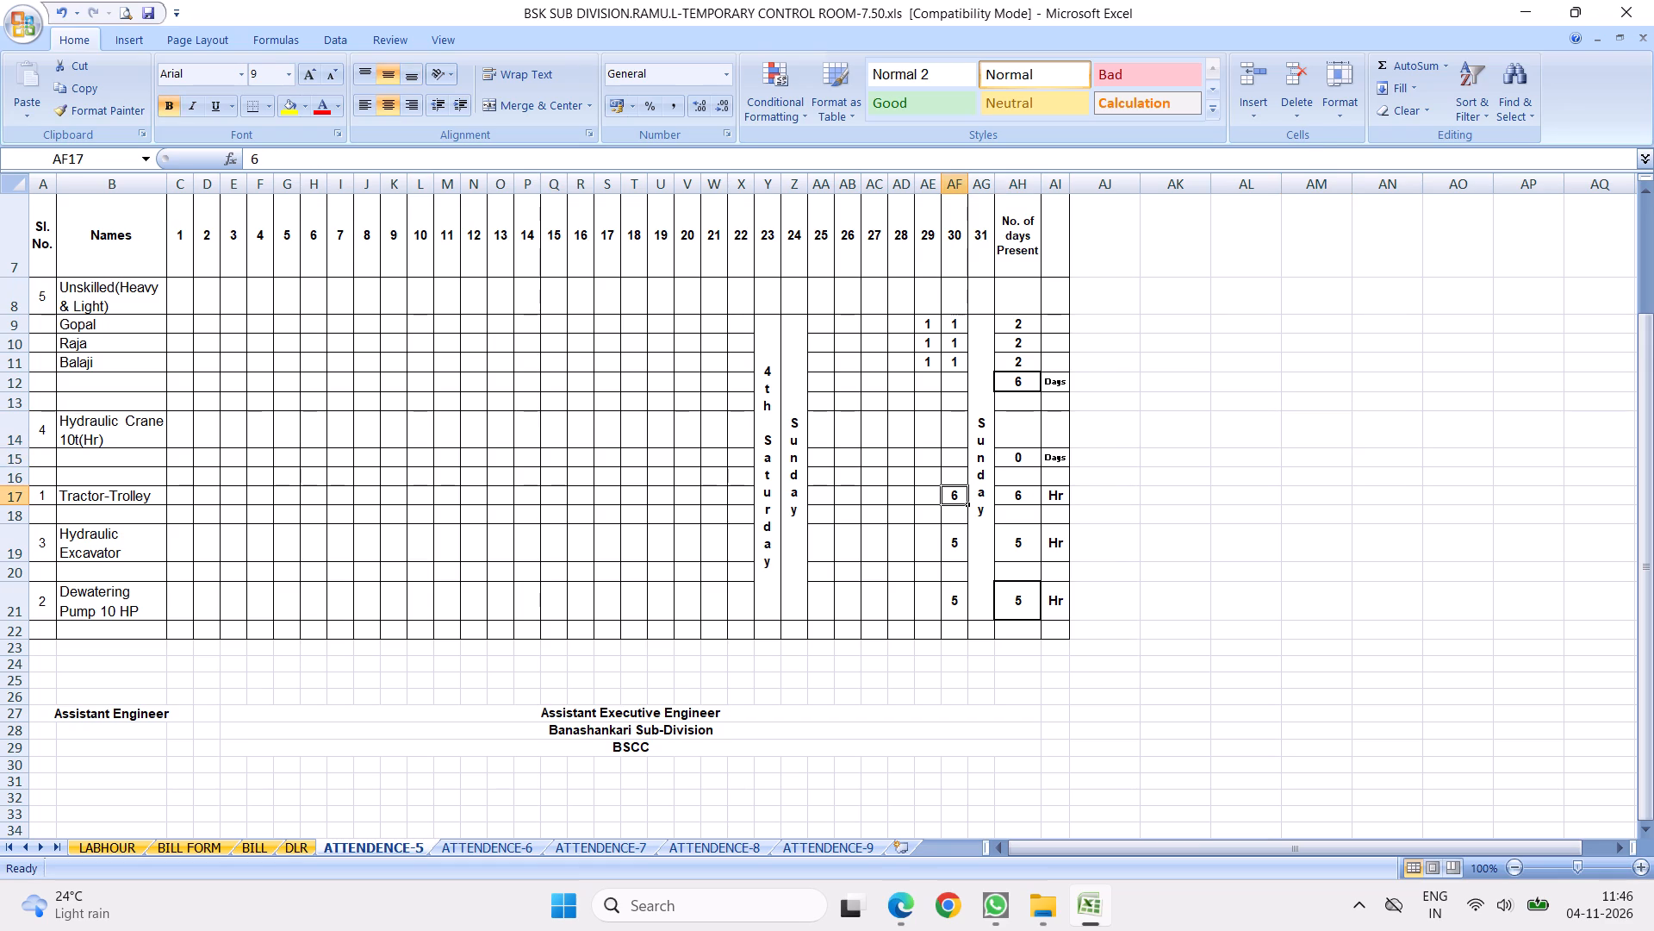
left_click(961, 540)
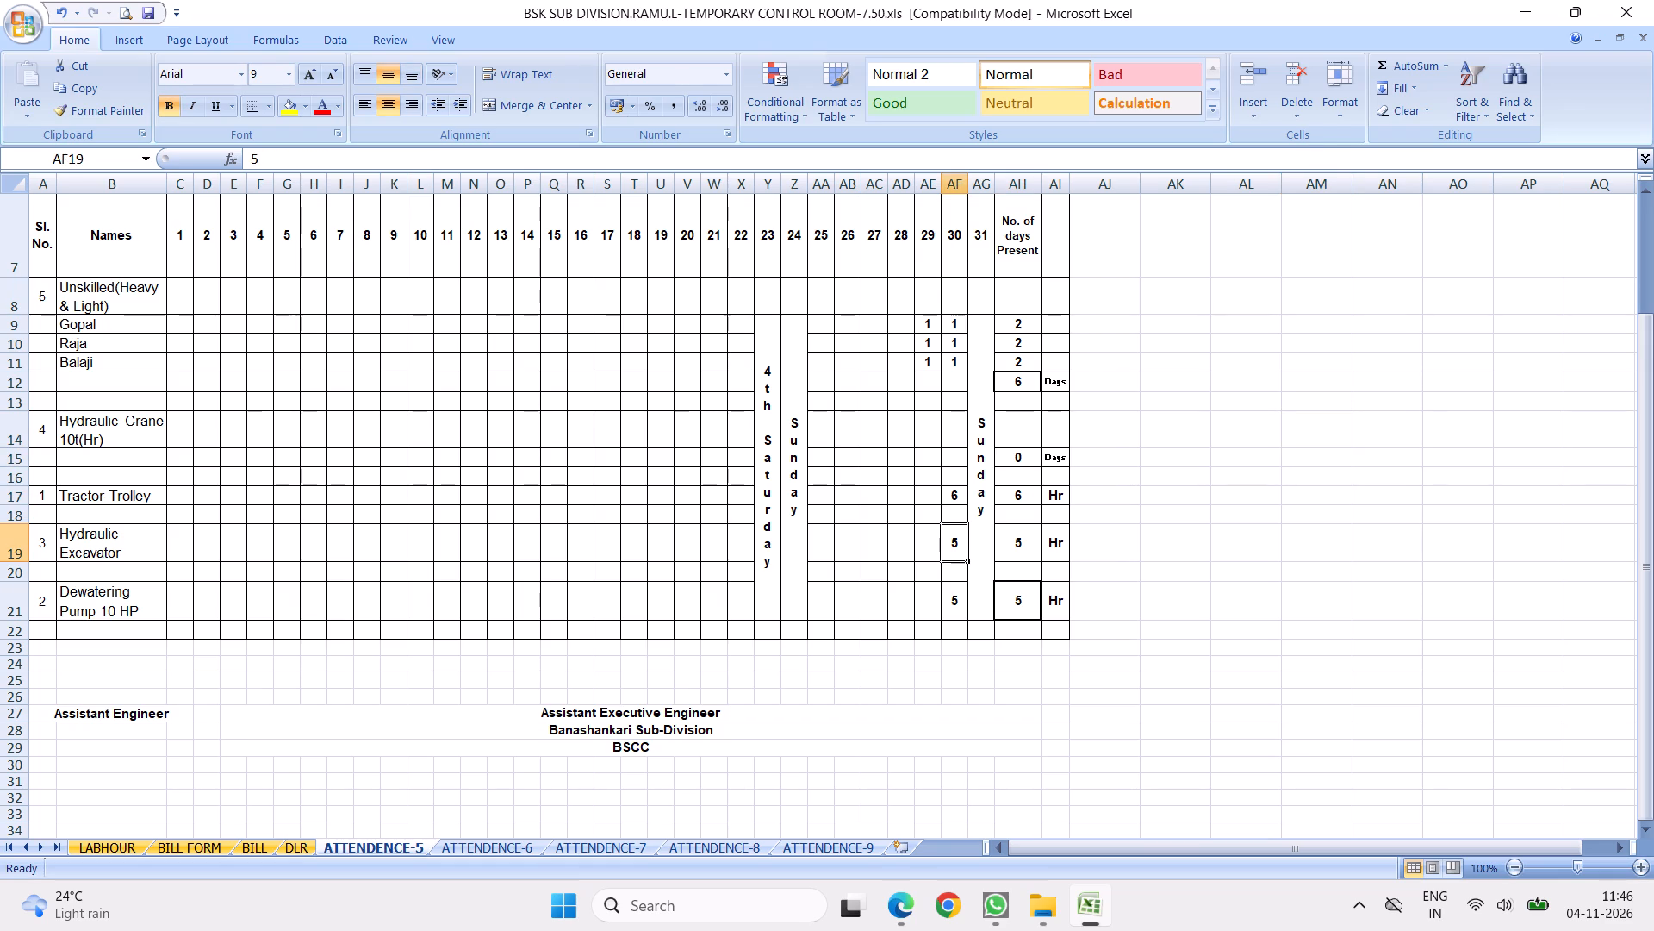
left_click(954, 597)
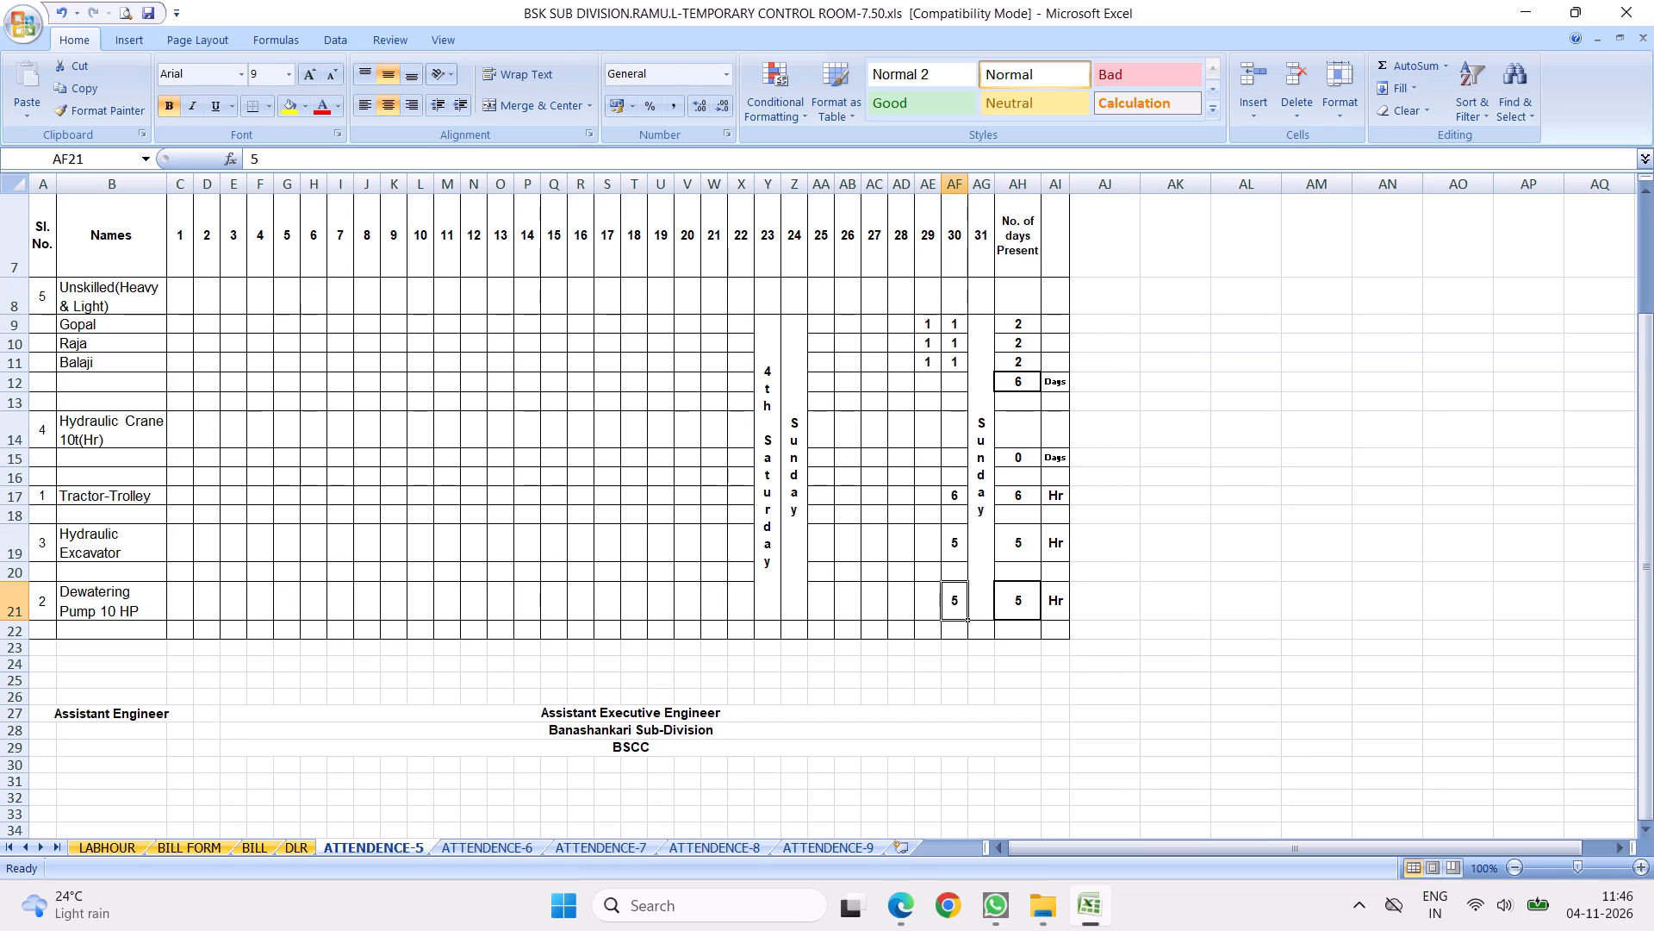
key("5")
key("Return")
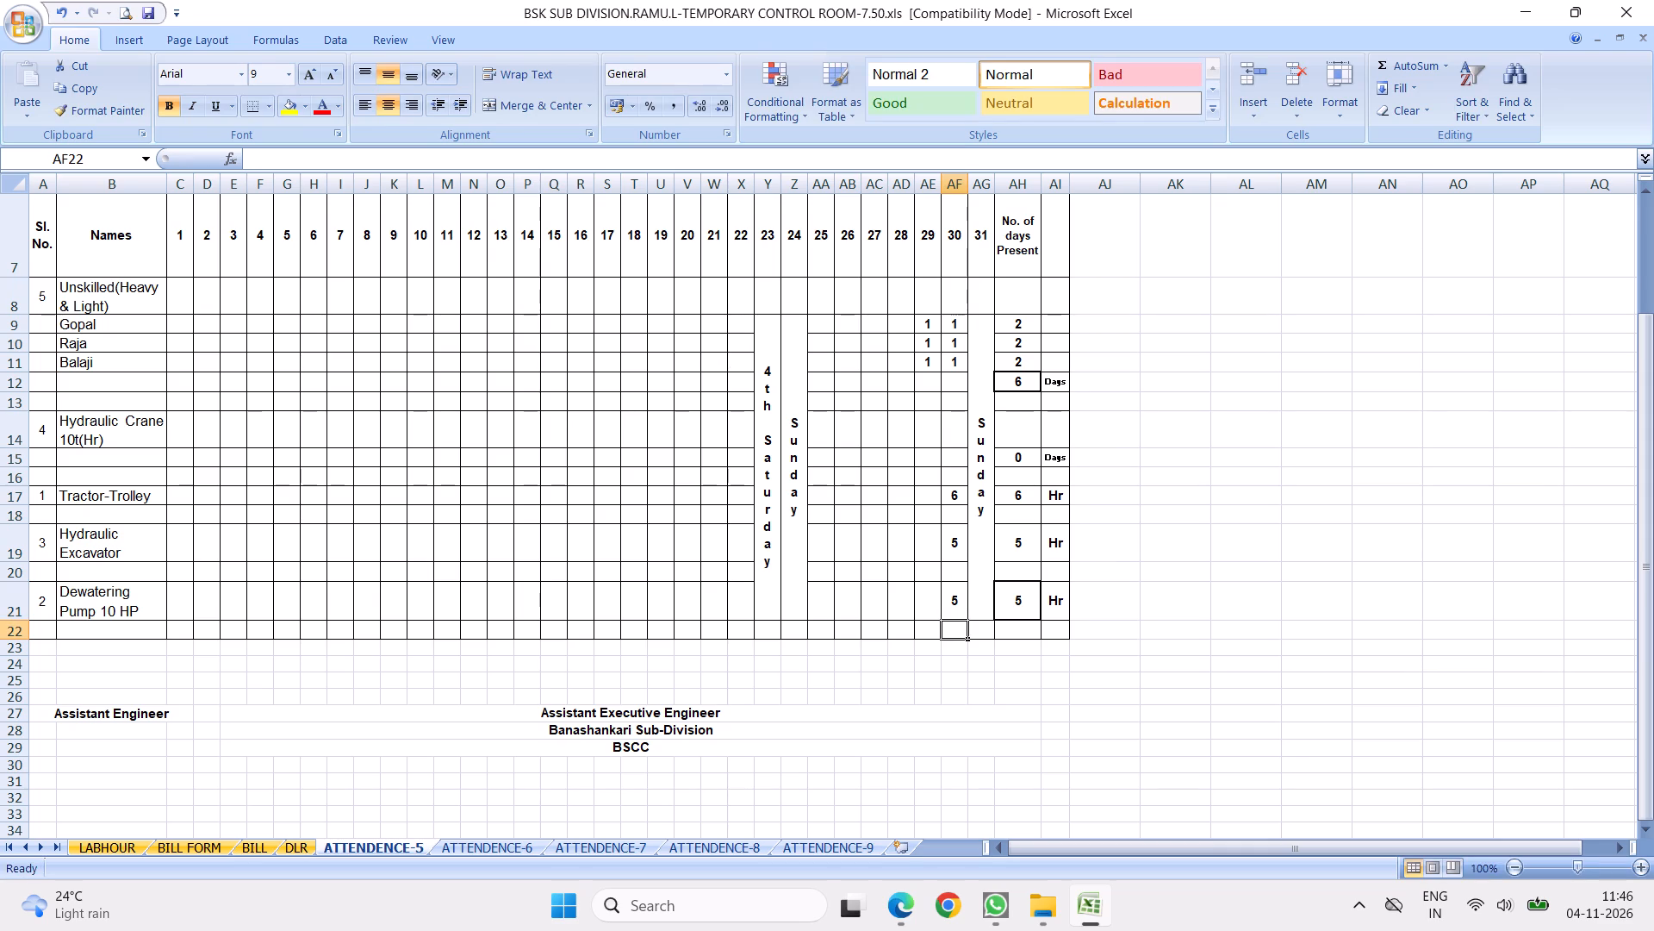
Review the completed May-2026 attendance register on the sheet and in print preview.
scroll(711, 590, "down", 4)
scroll(728, 522, "up", 5)
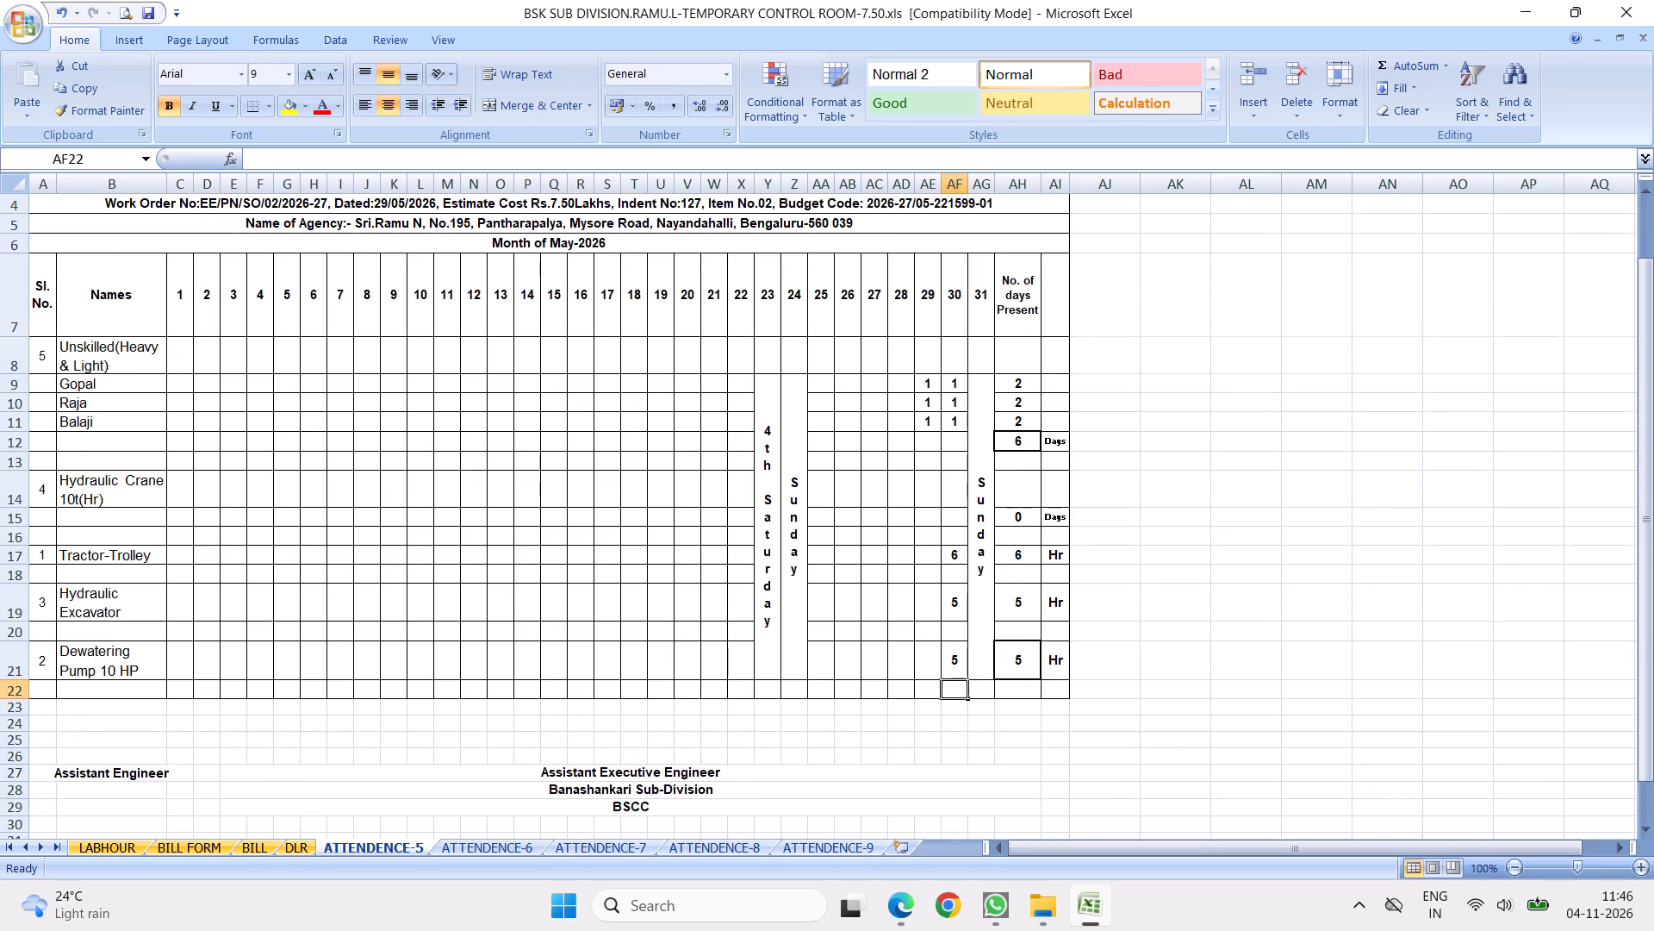
scroll(711, 512, "up", 2)
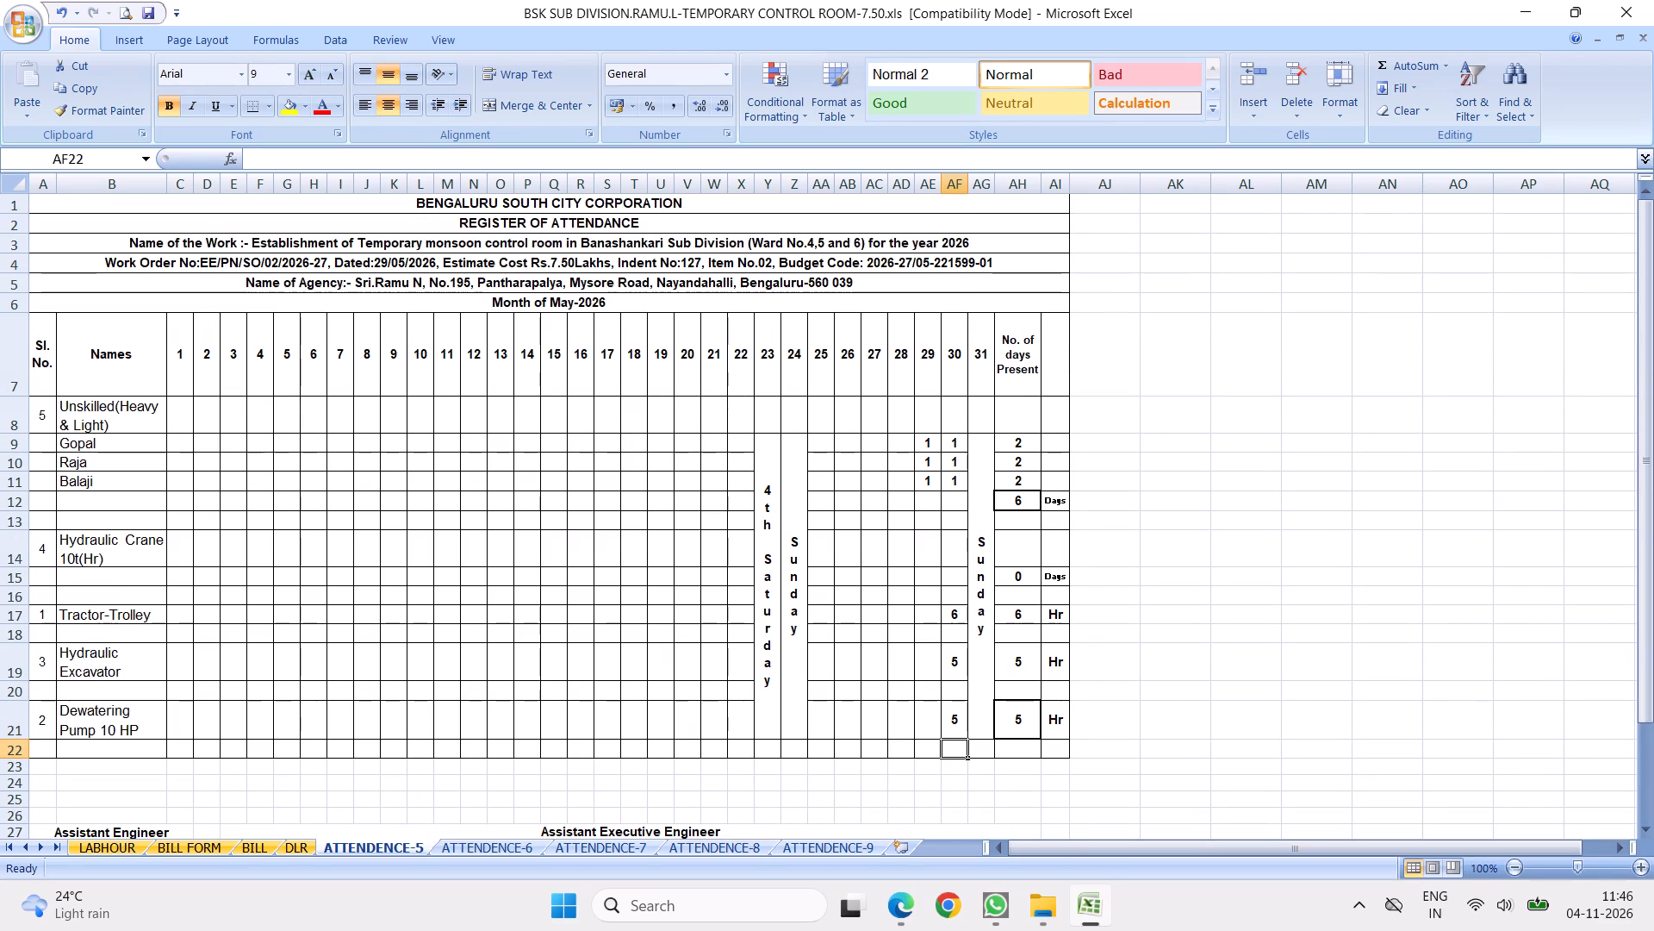
left_click(276, 399)
scroll(424, 387, "down", 7)
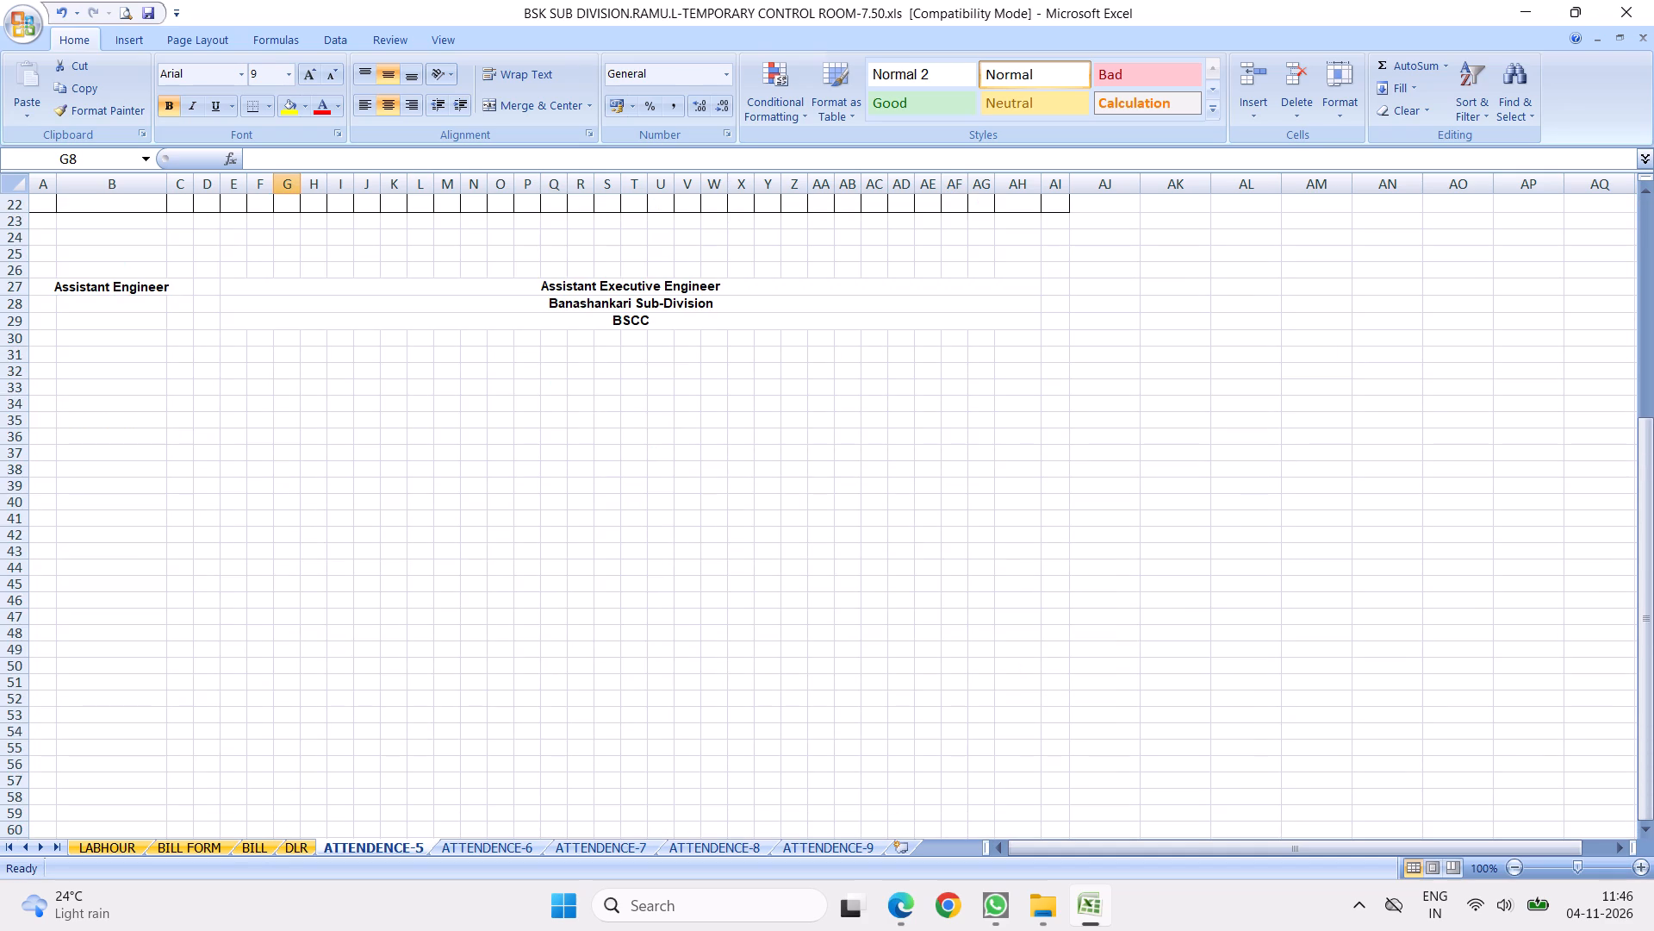
scroll(405, 361, "up", 7)
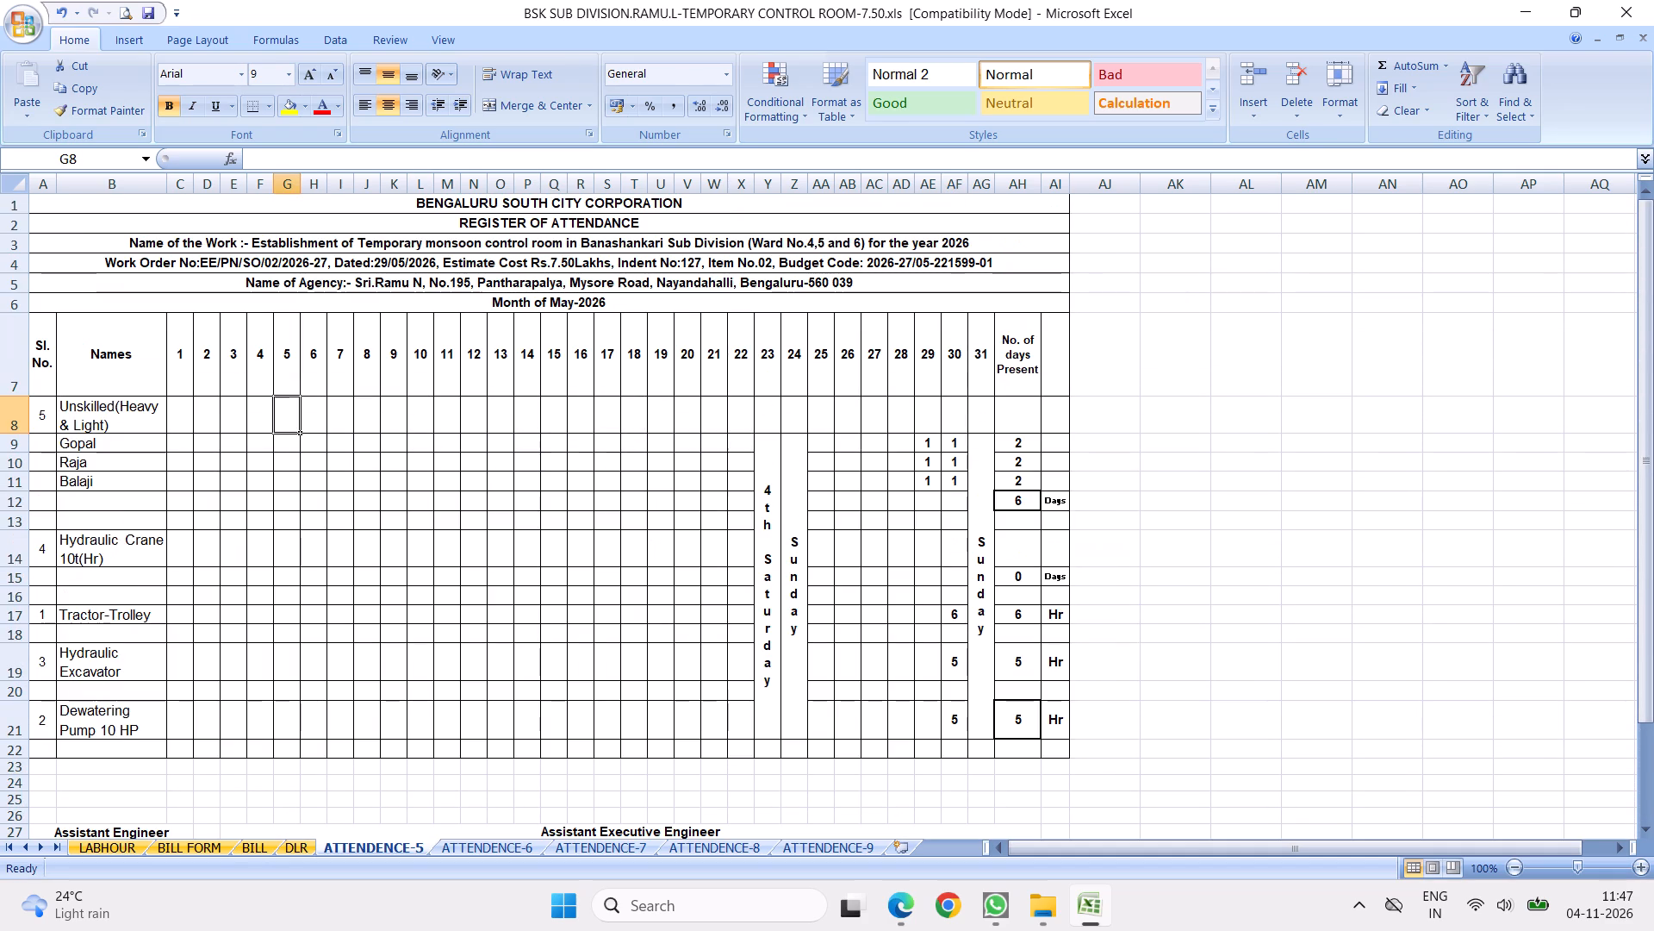
scroll(403, 366, "up", 4)
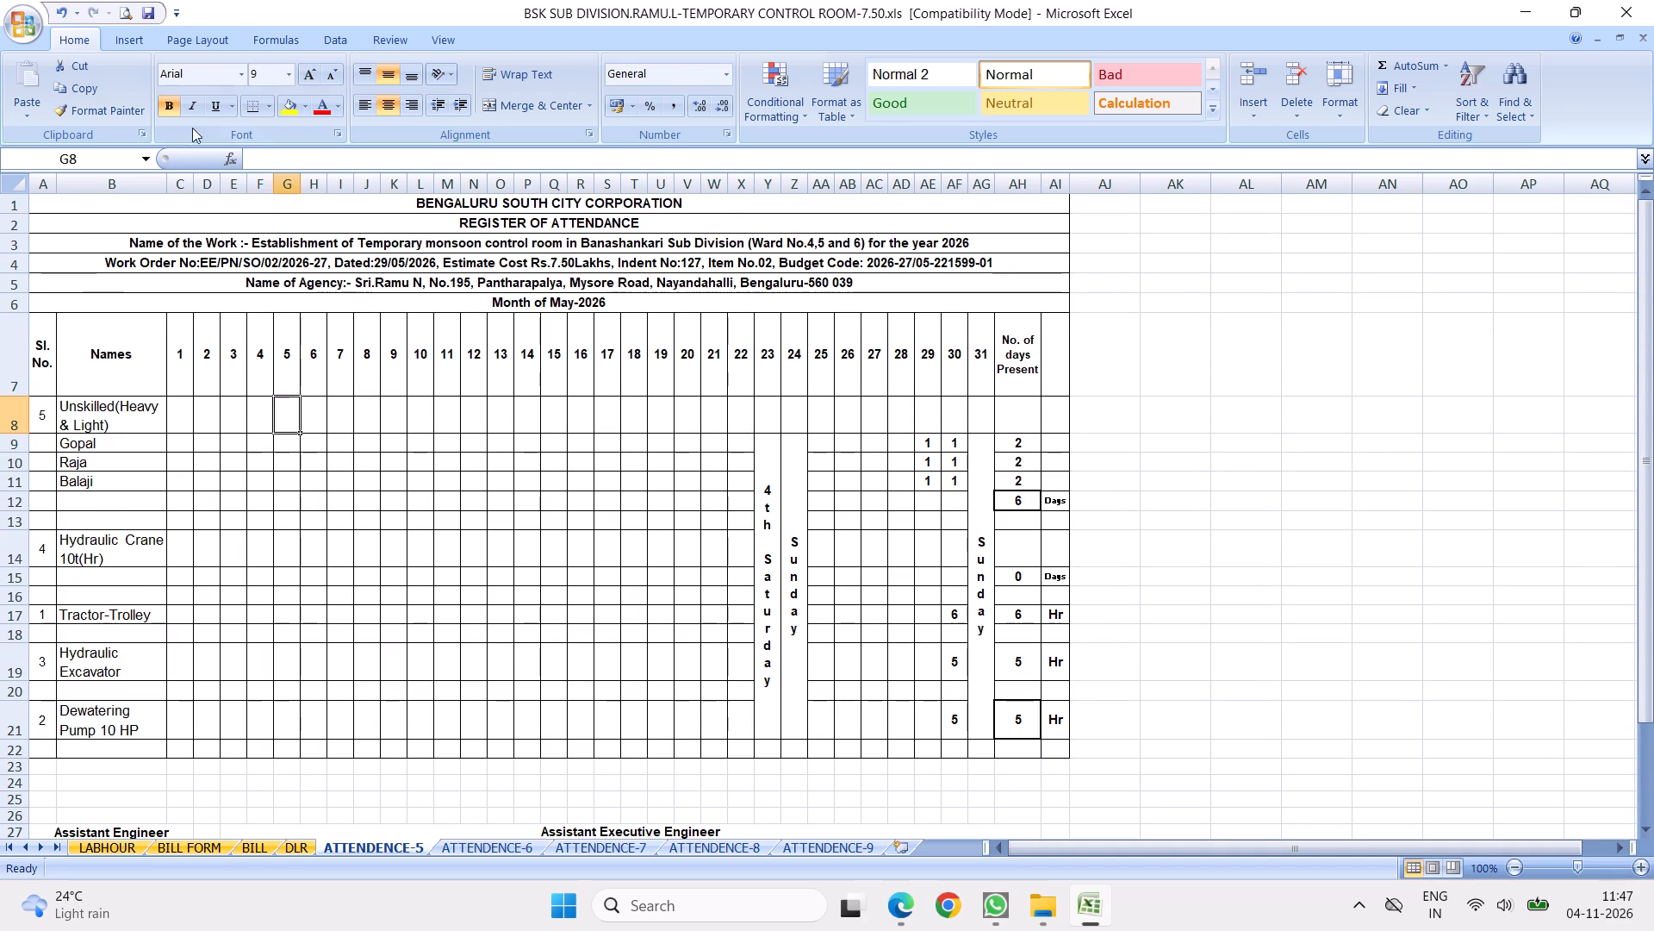
left_click(124, 10)
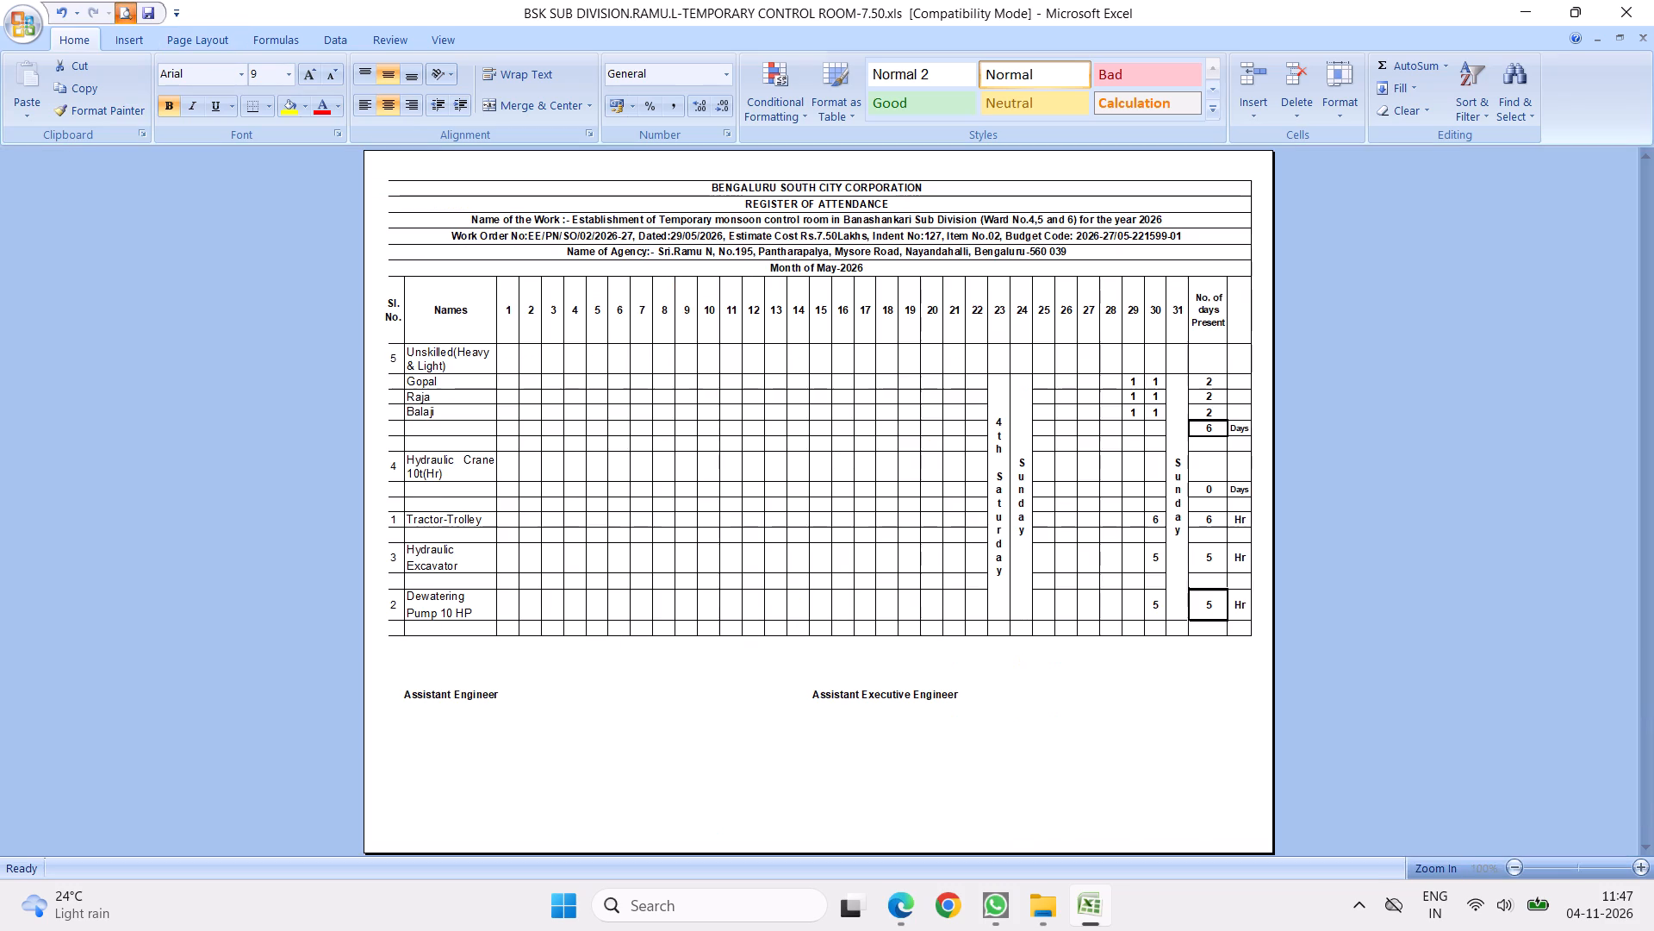
scroll(679, 423, "down", 5)
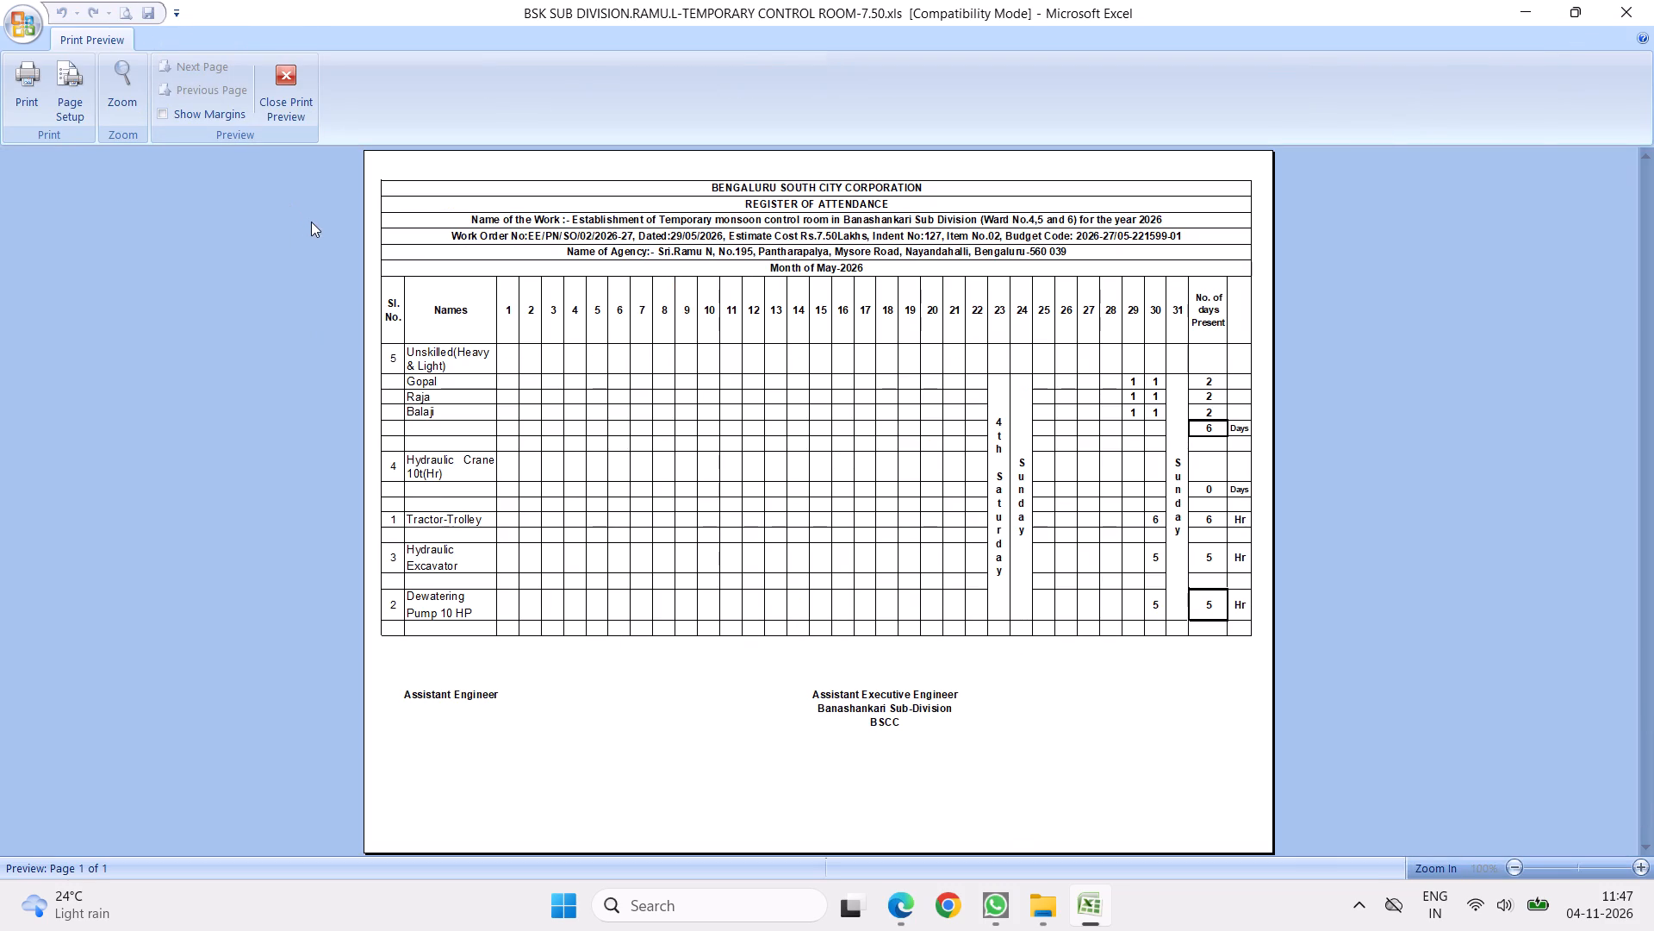
key("Escape")
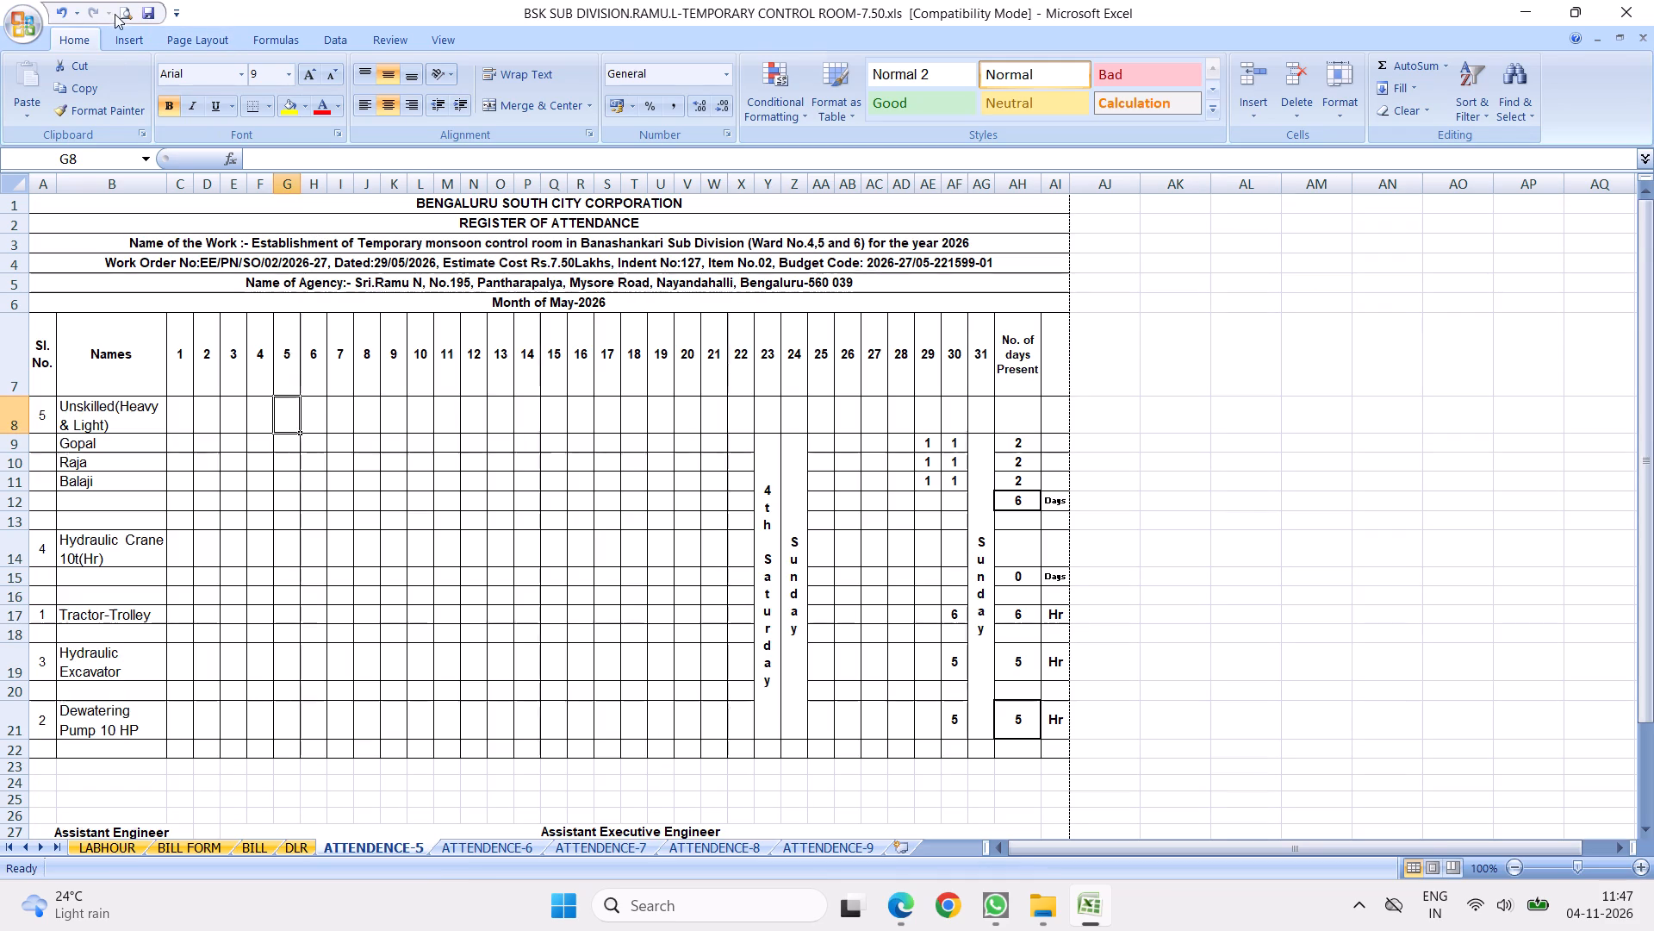
Save the control room workbook, then close it and its File Explorer folder window.
left_click(146, 9)
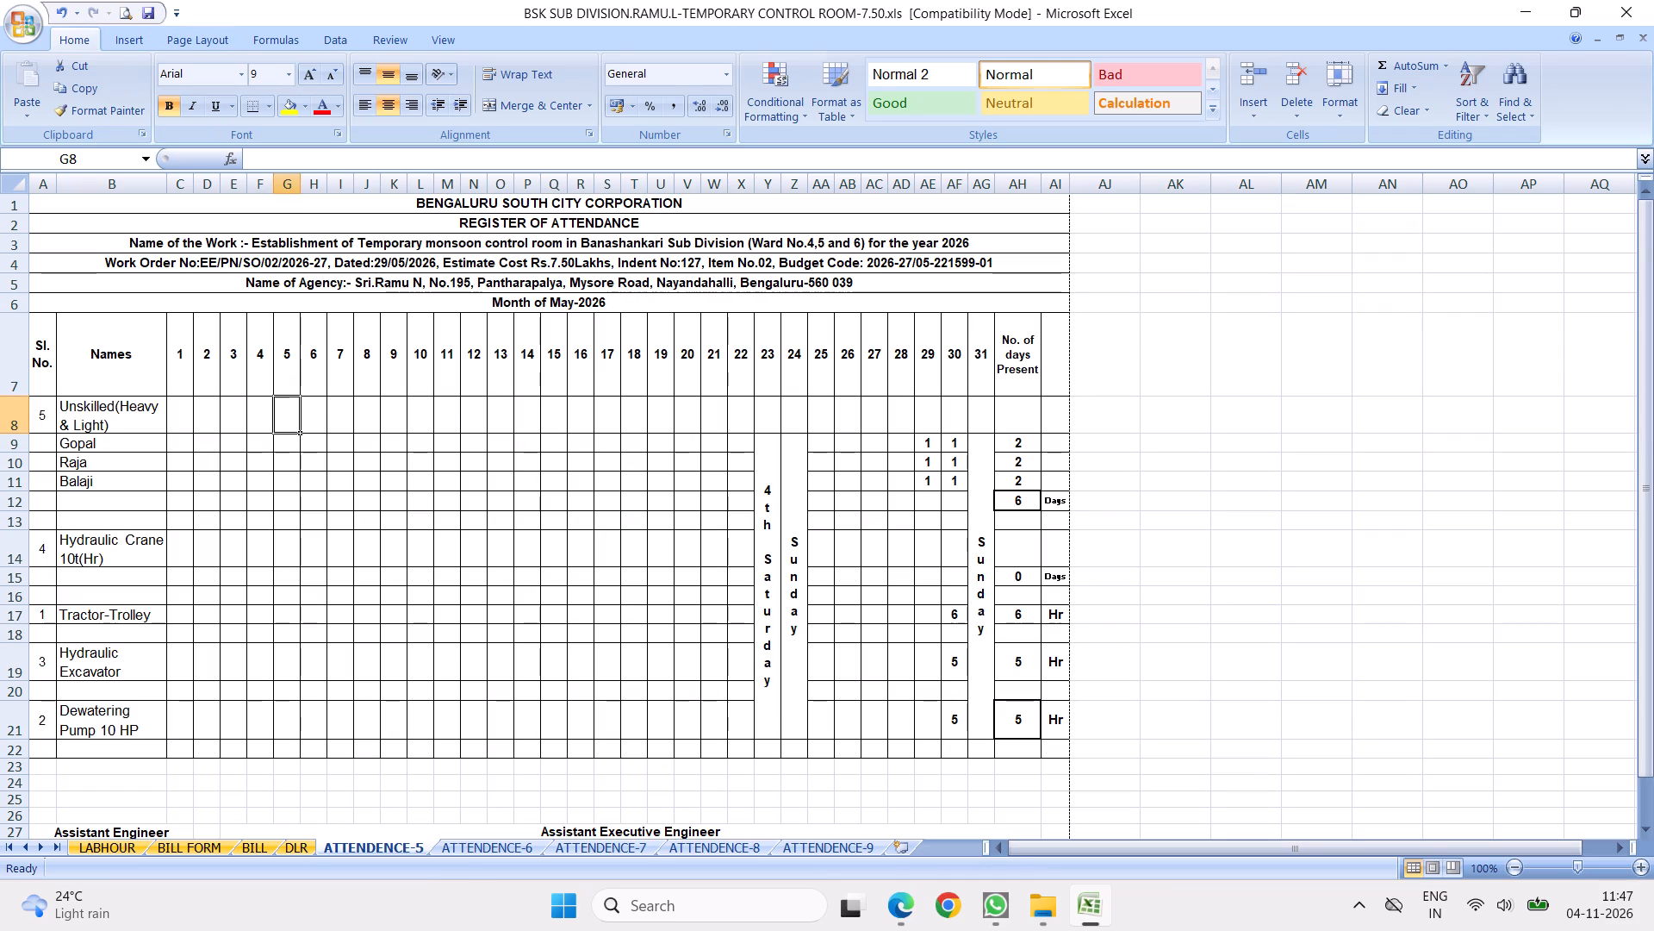
left_click(1628, 6)
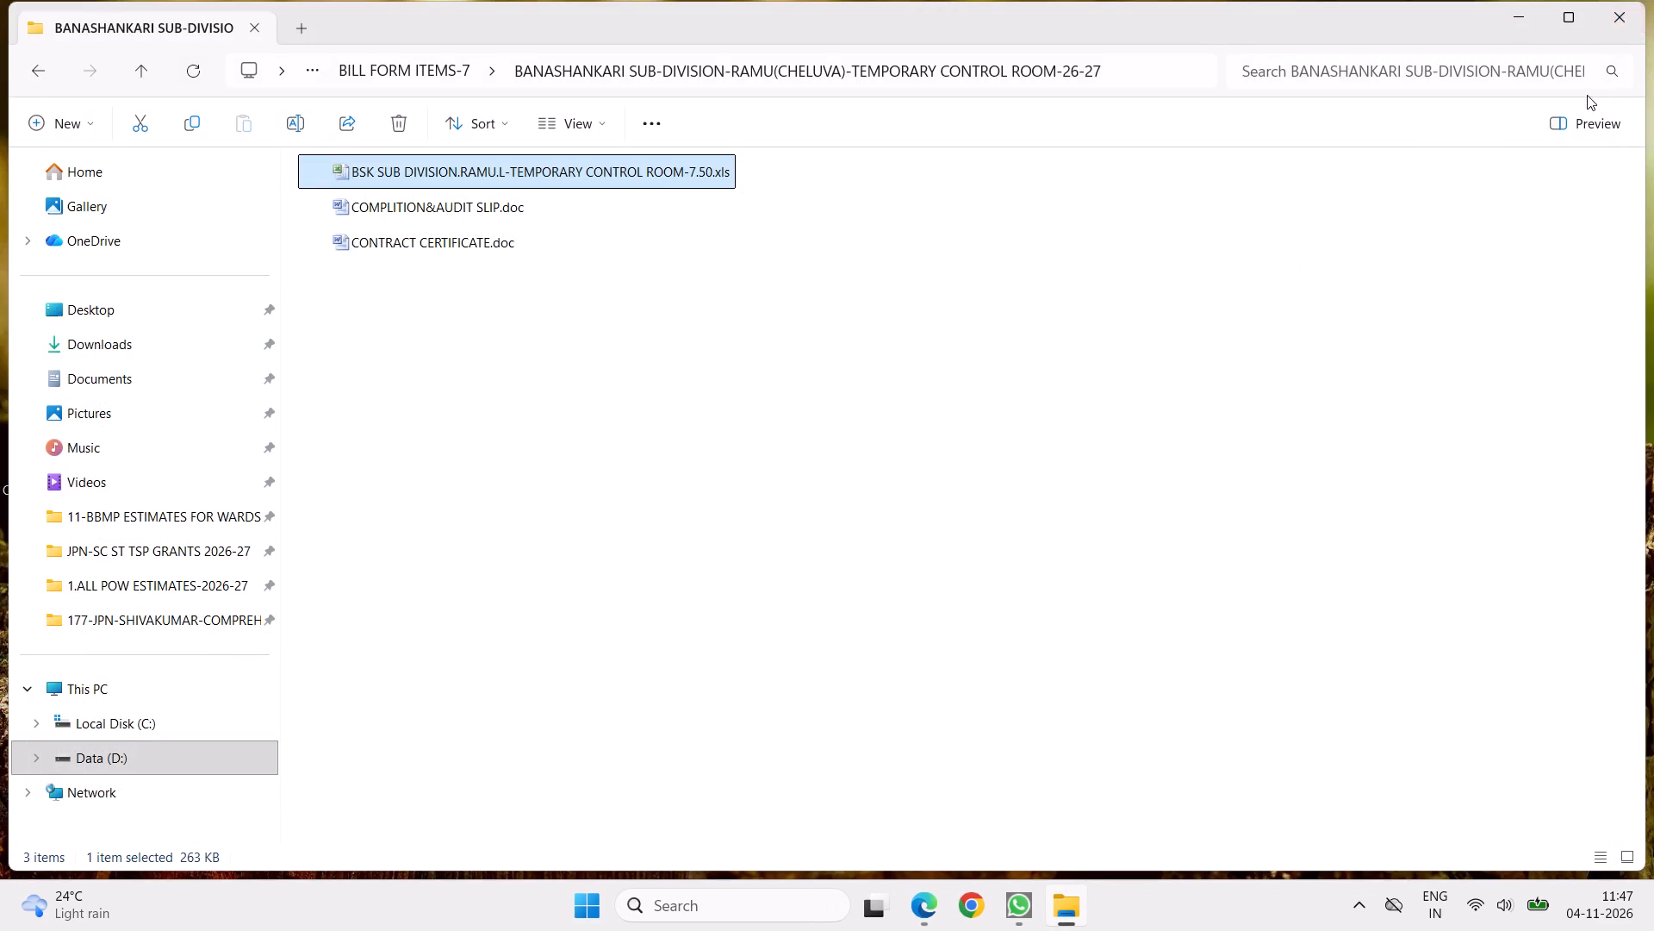
left_click(1628, 18)
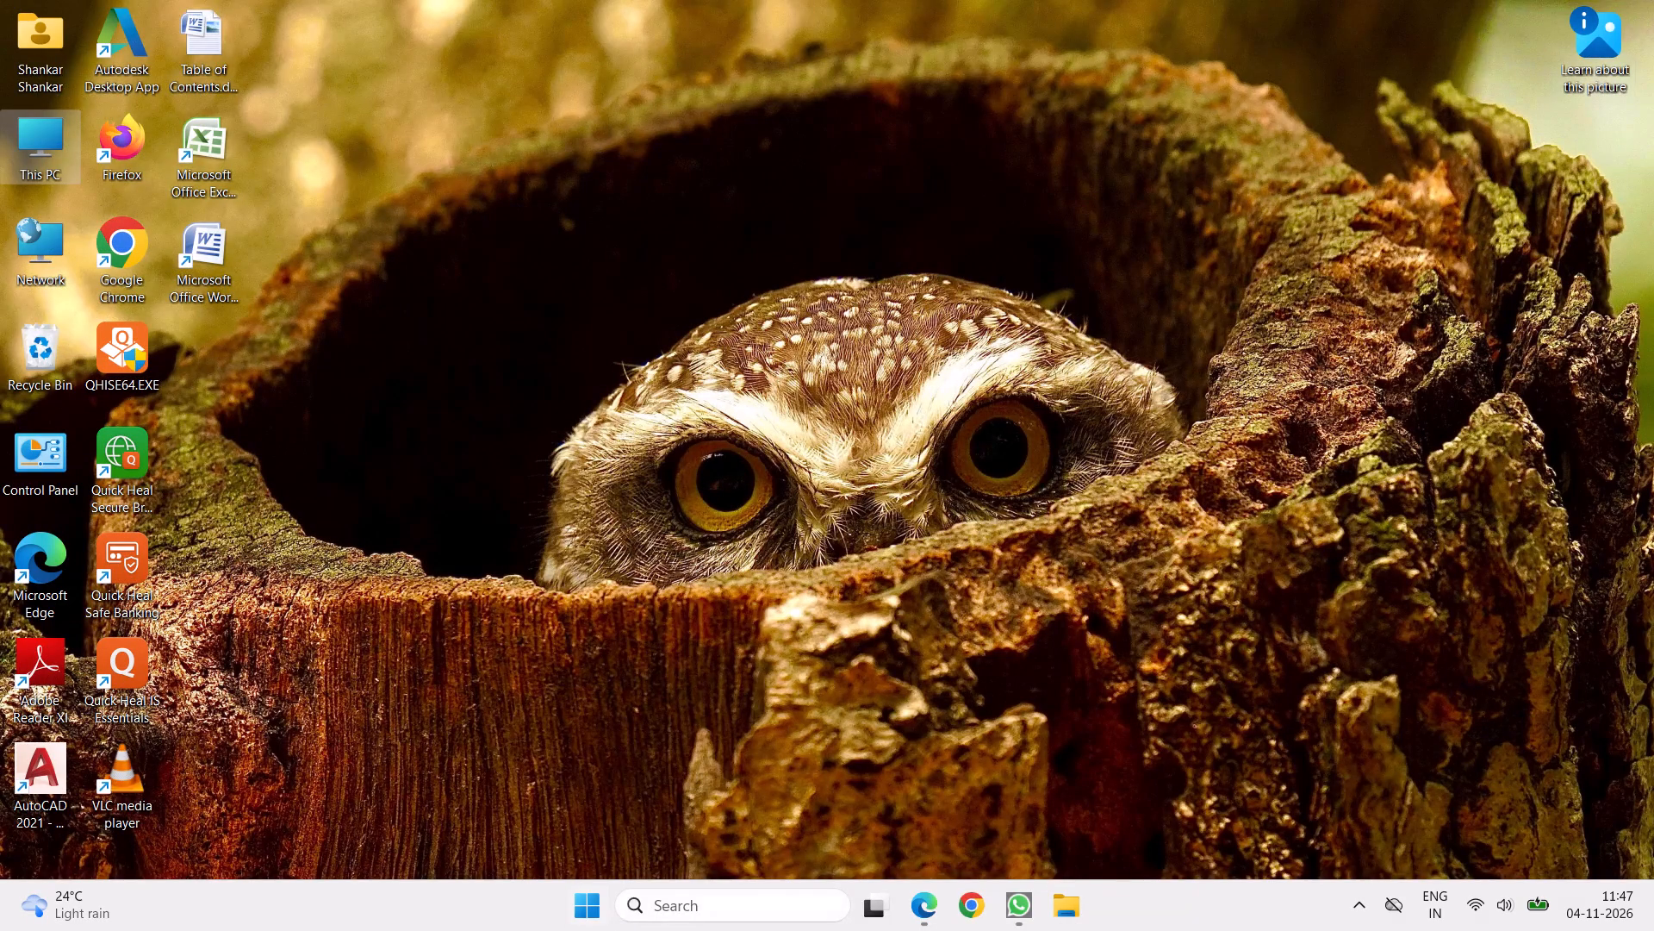
Open the Windows power options to shut down the computer.
left_click(576, 910)
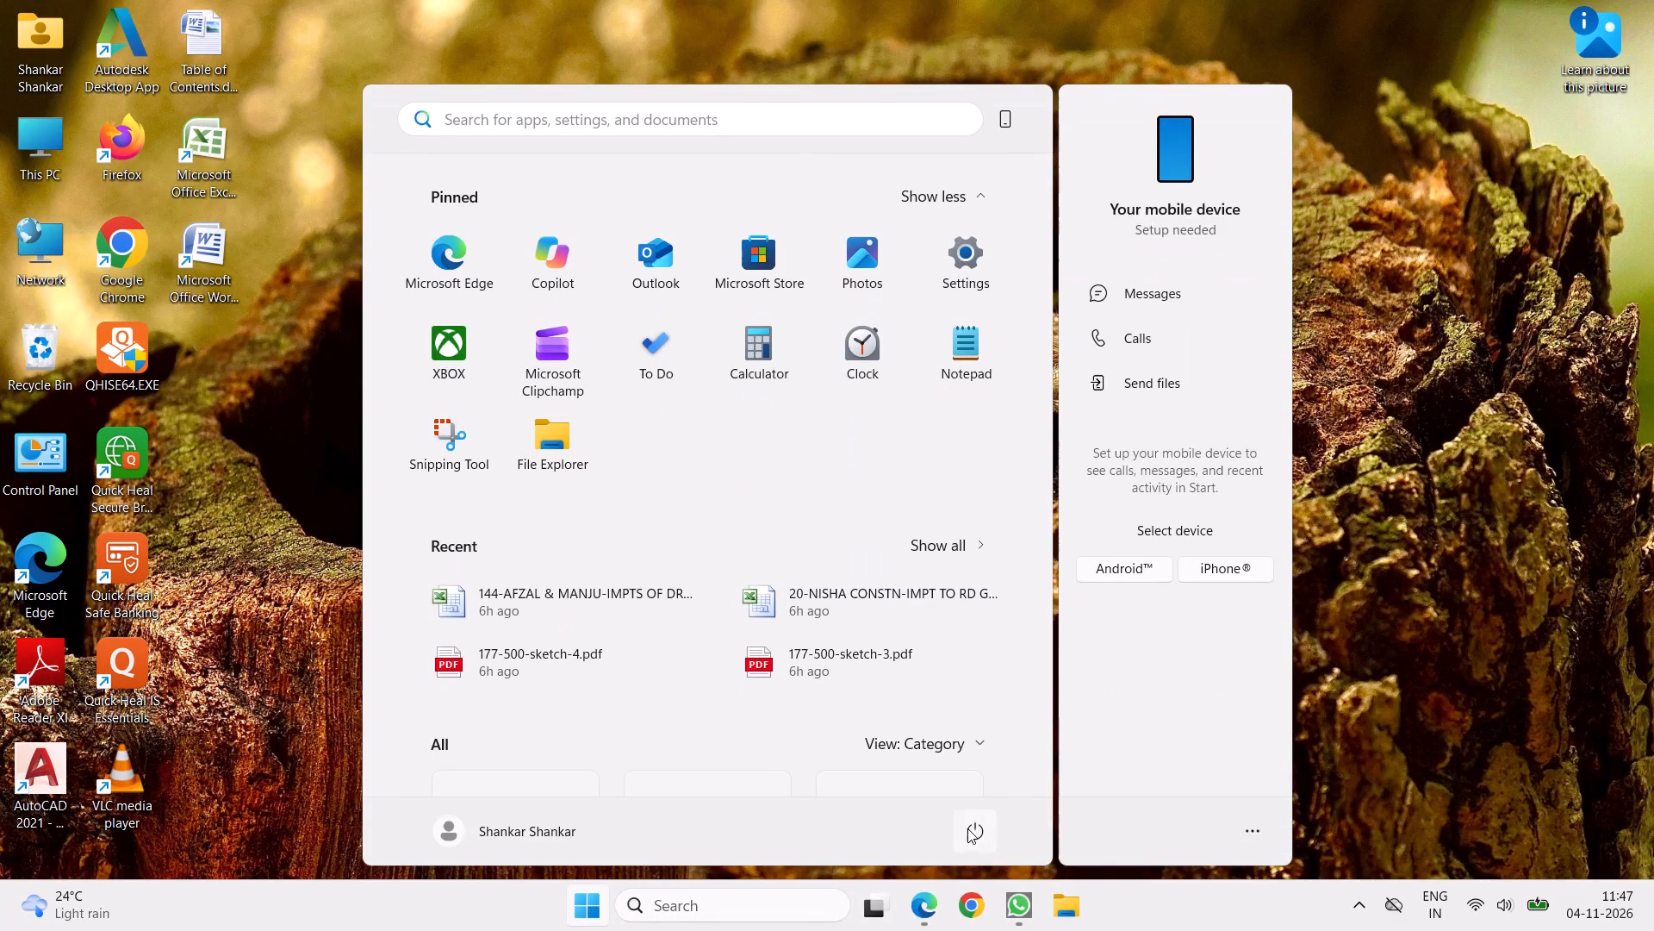
left_click(967, 828)
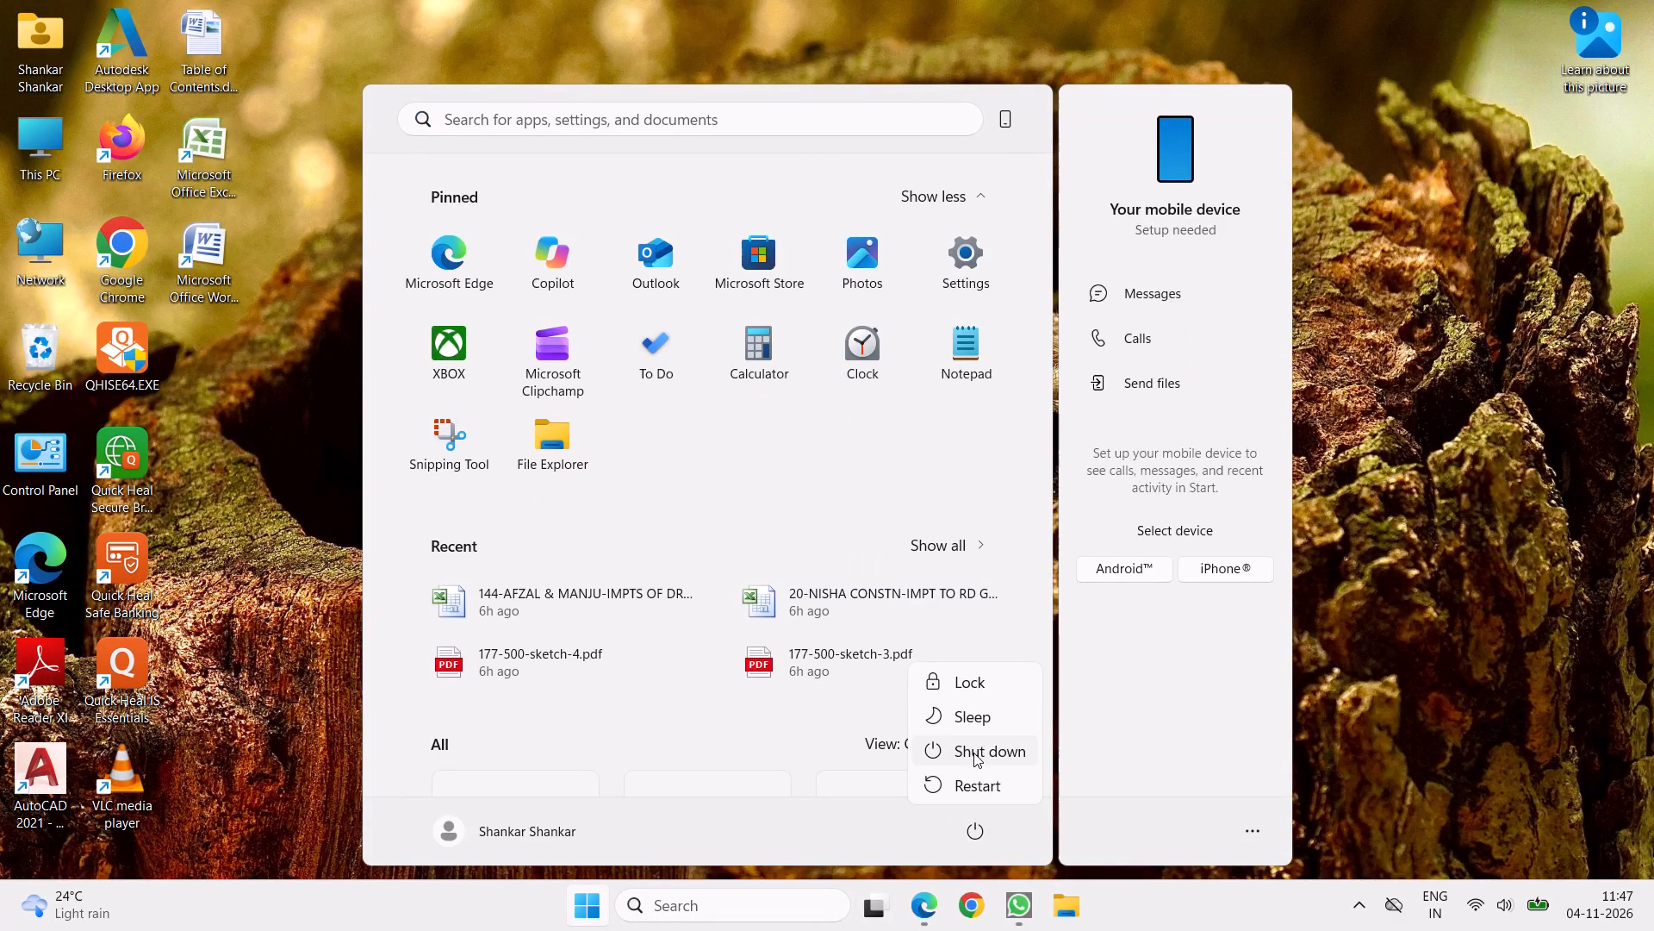